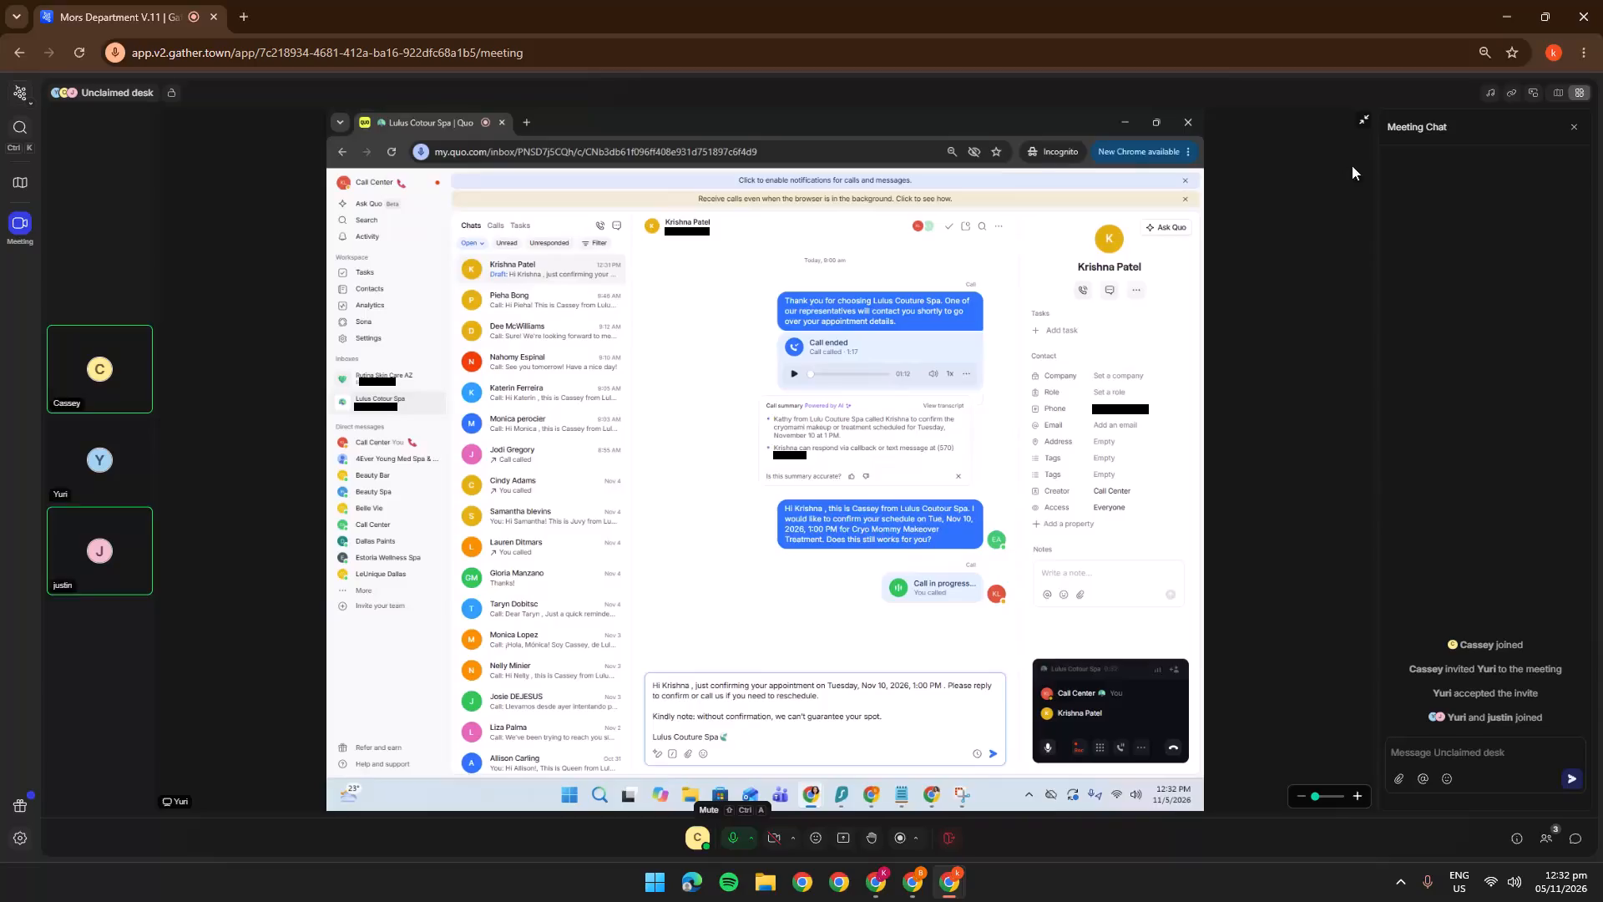
Restore the maximized meeting window to its smaller size over the other work windows.
click(1541, 9)
Bring up the Chrome profile chooser, browse to the end of the profiles, and resize the window to fit four profiles per row.
click(837, 880)
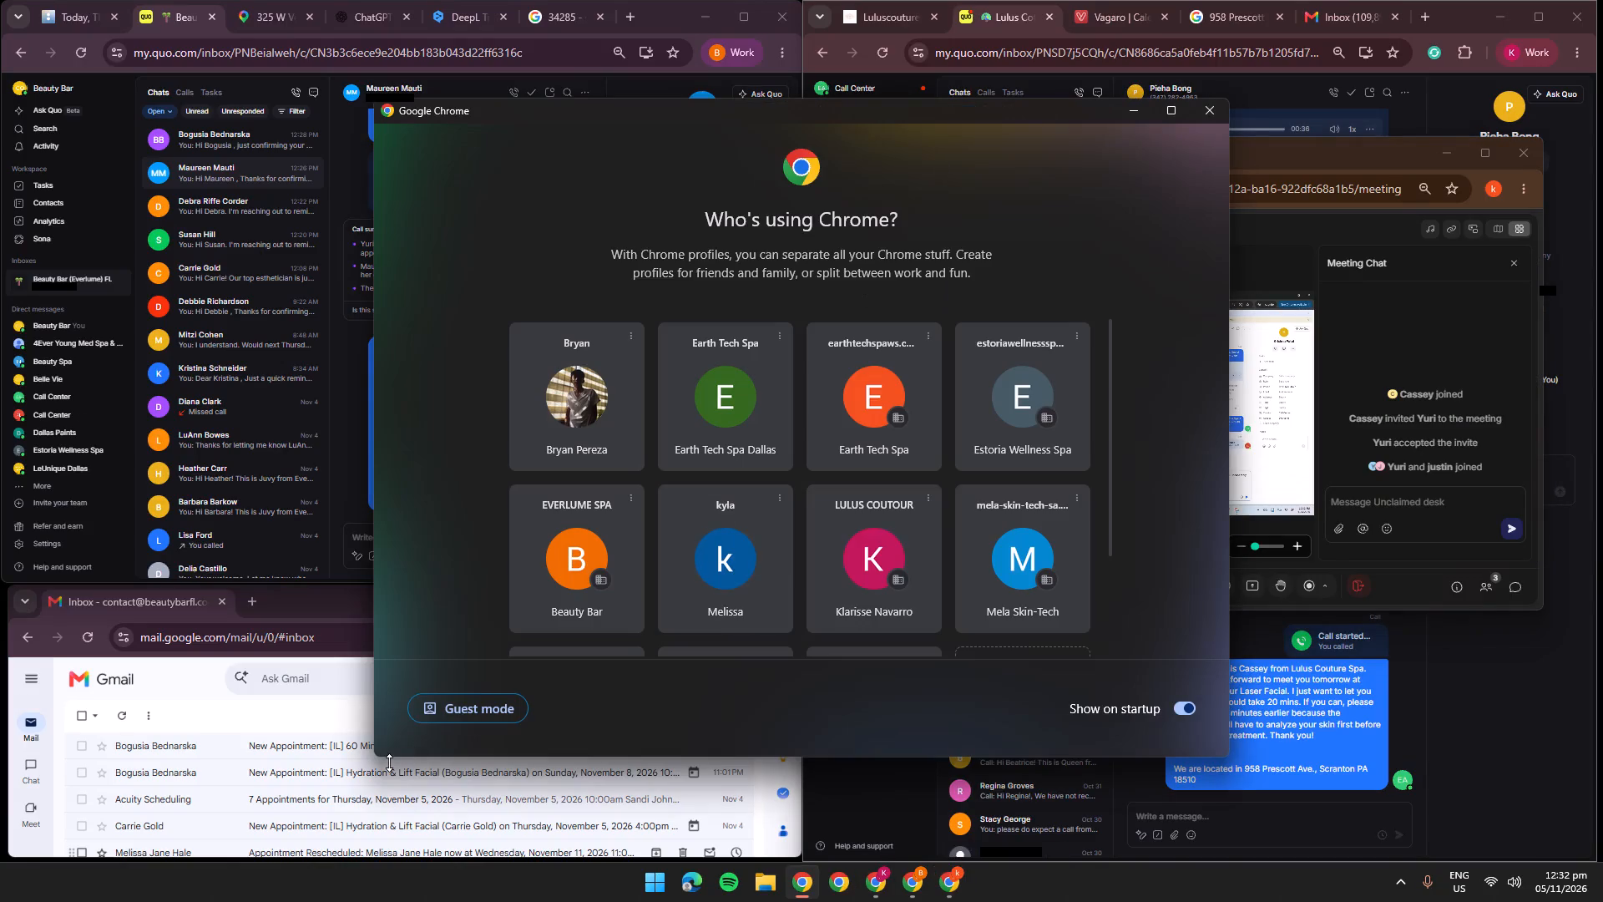
drag(382, 758, 462, 729)
scroll(771, 421, down, 2)
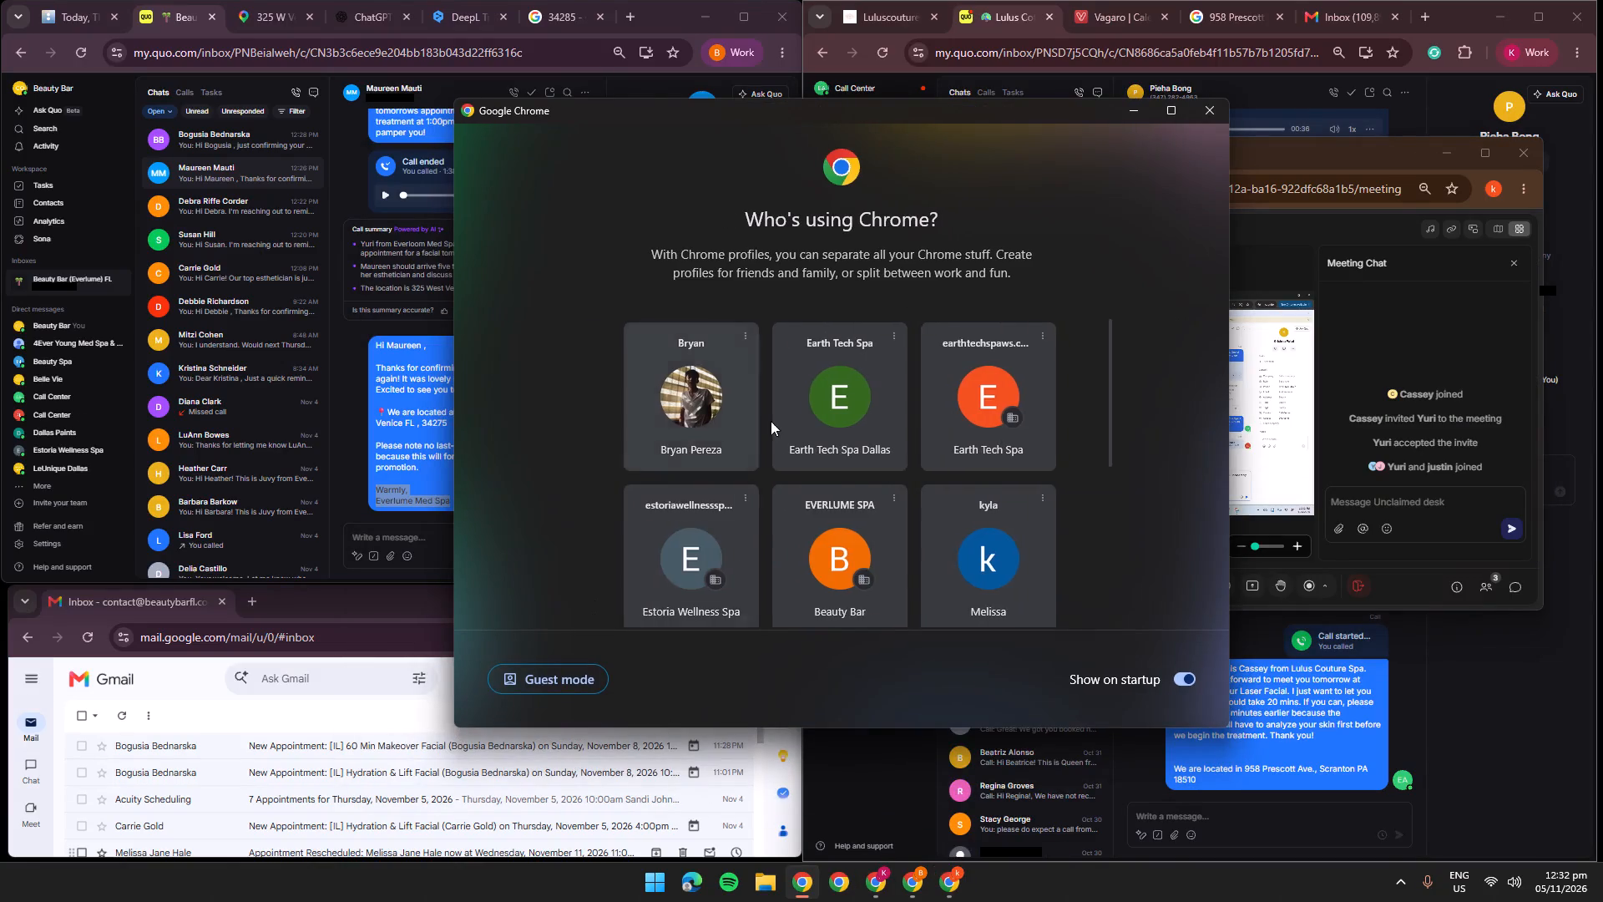
scroll(771, 421, down, 1)
drag(453, 727, 376, 763)
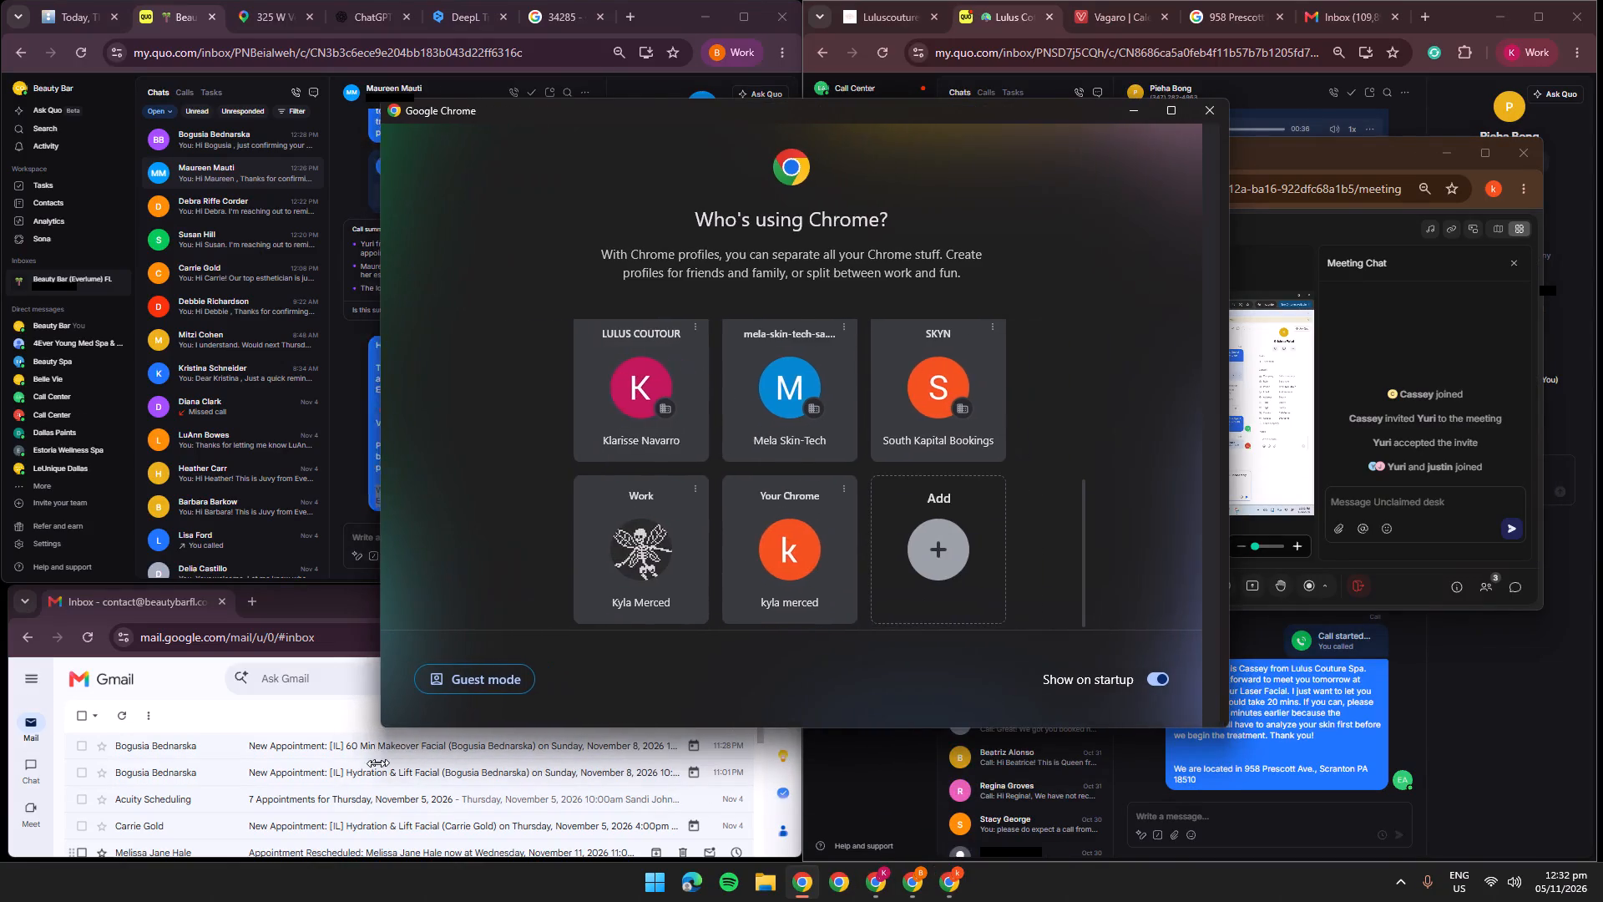
drag(376, 763, 362, 767)
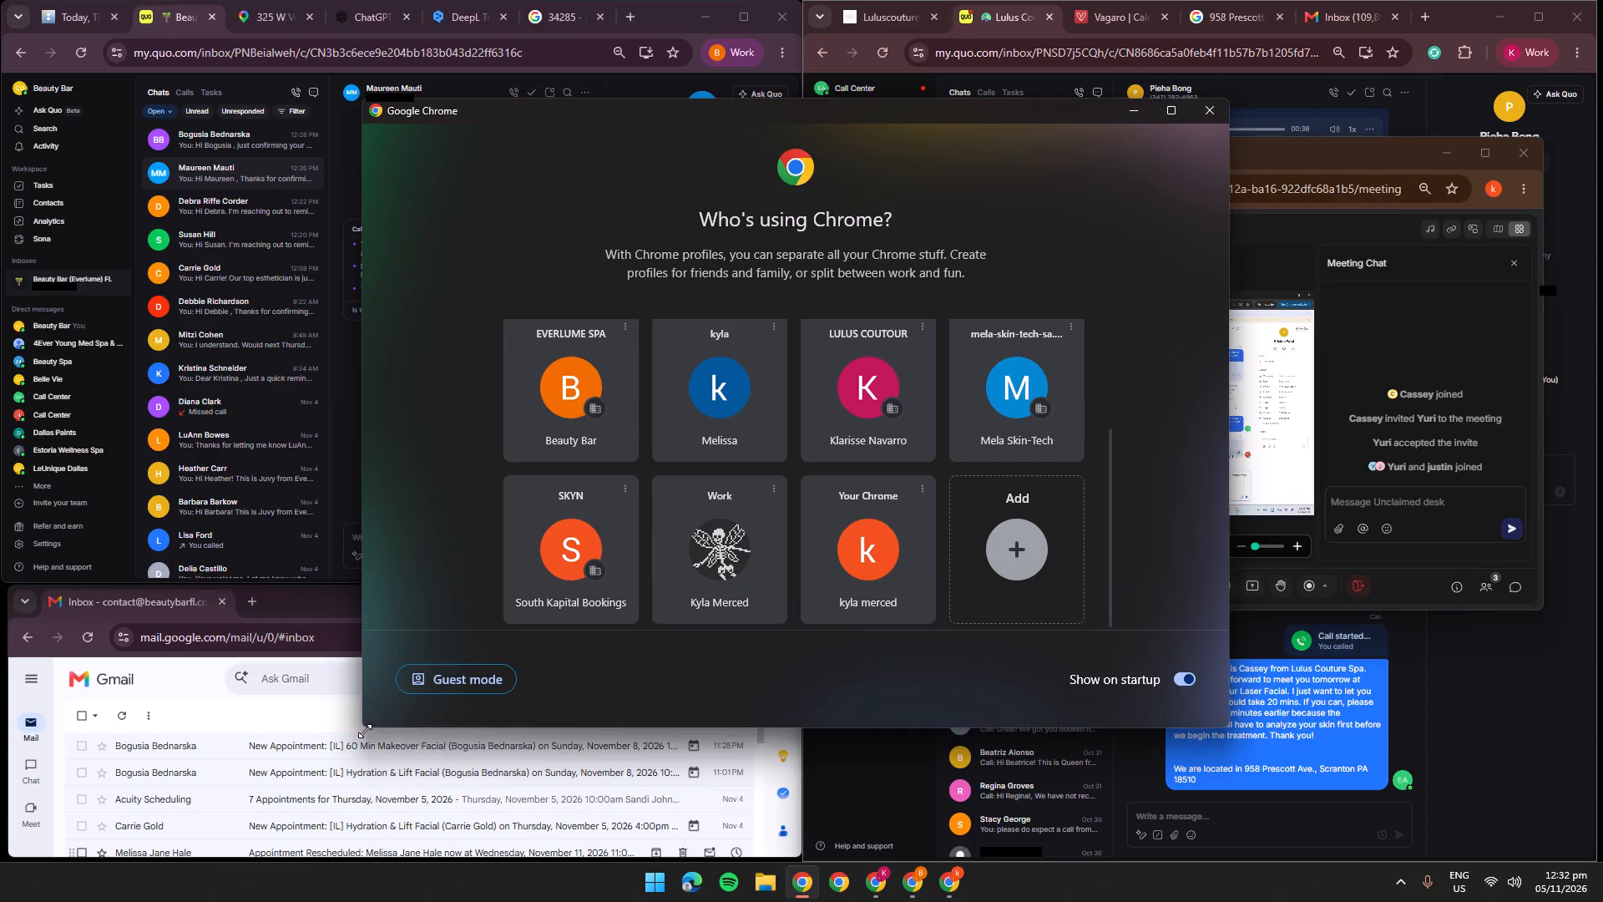
drag(365, 731, 349, 747)
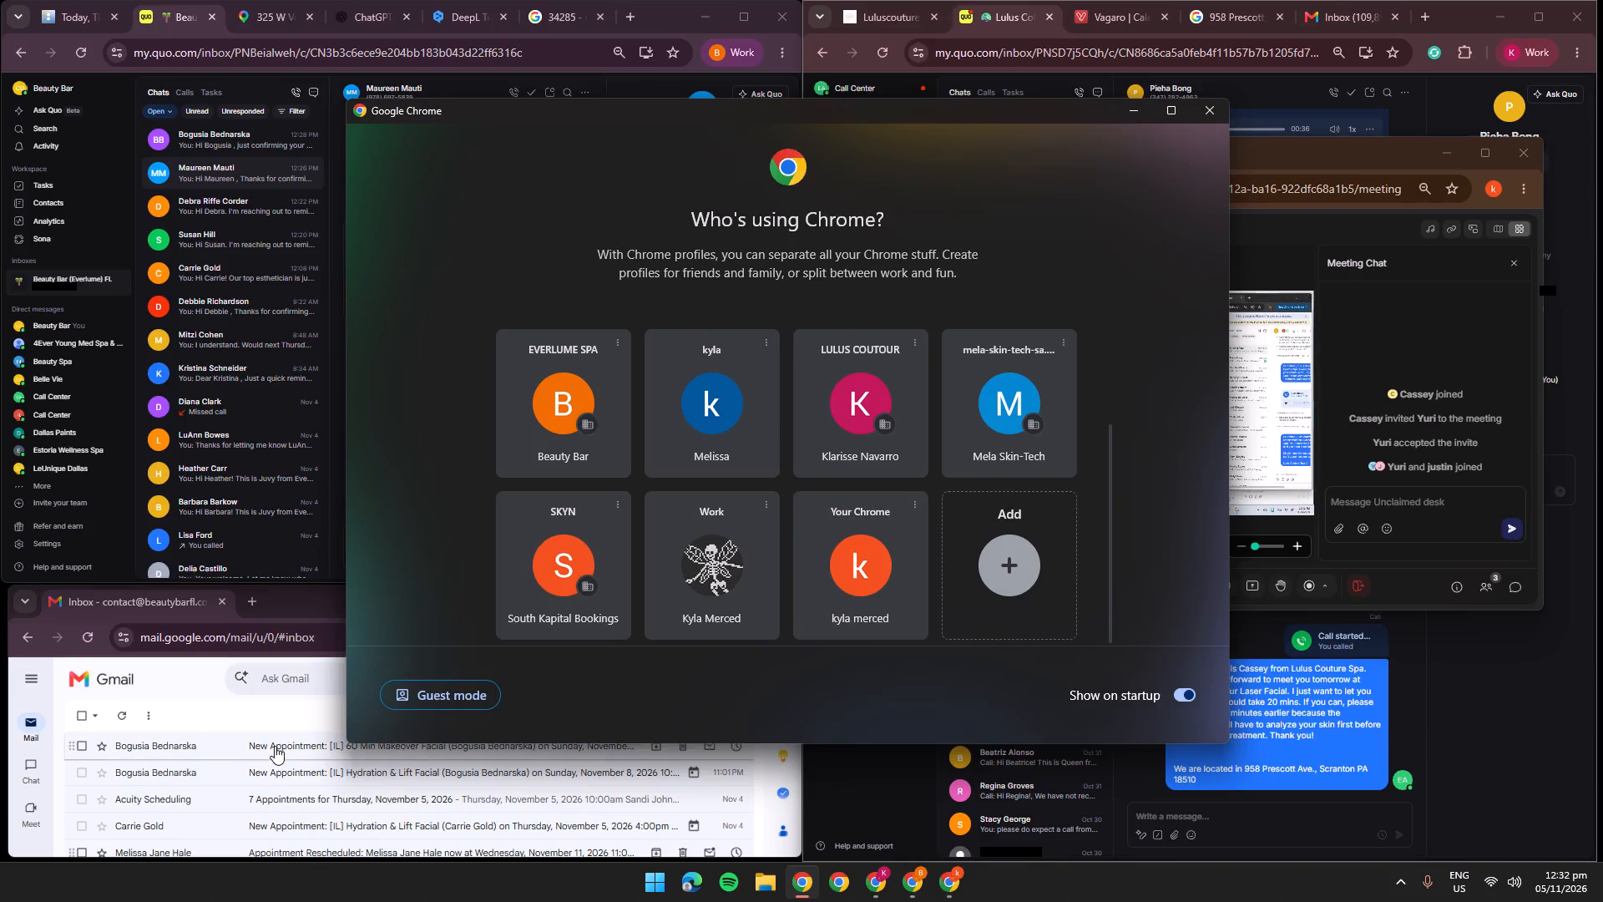
Clear the meeting window away from the work windows, keeping the Chrome profile chooser in front.
drag(866, 97, 607, 170)
click(684, 198)
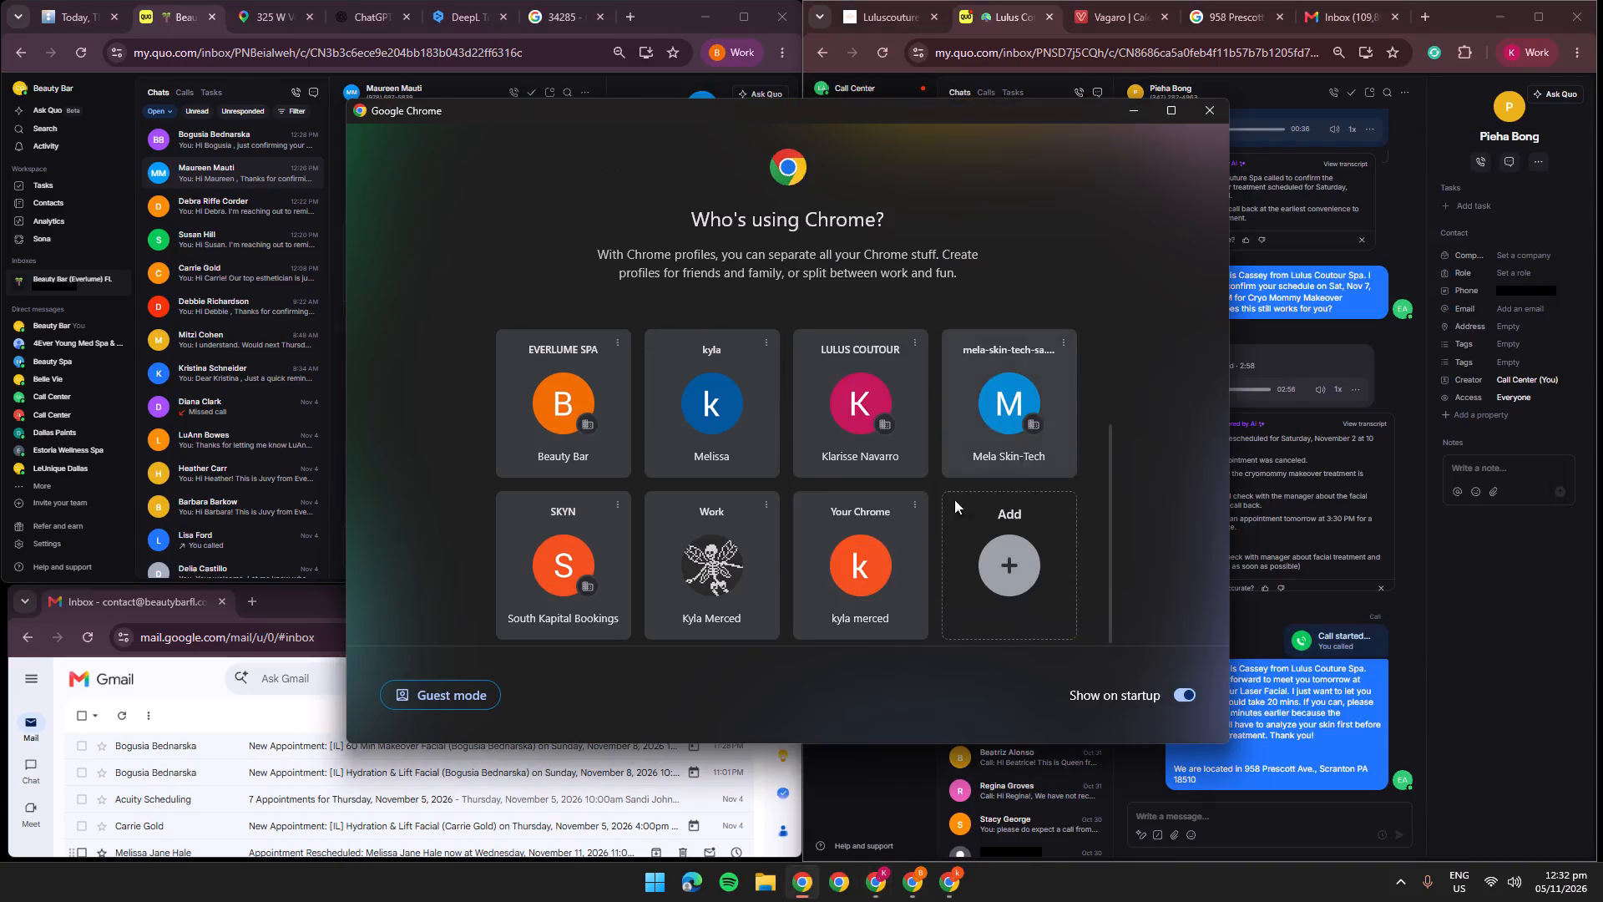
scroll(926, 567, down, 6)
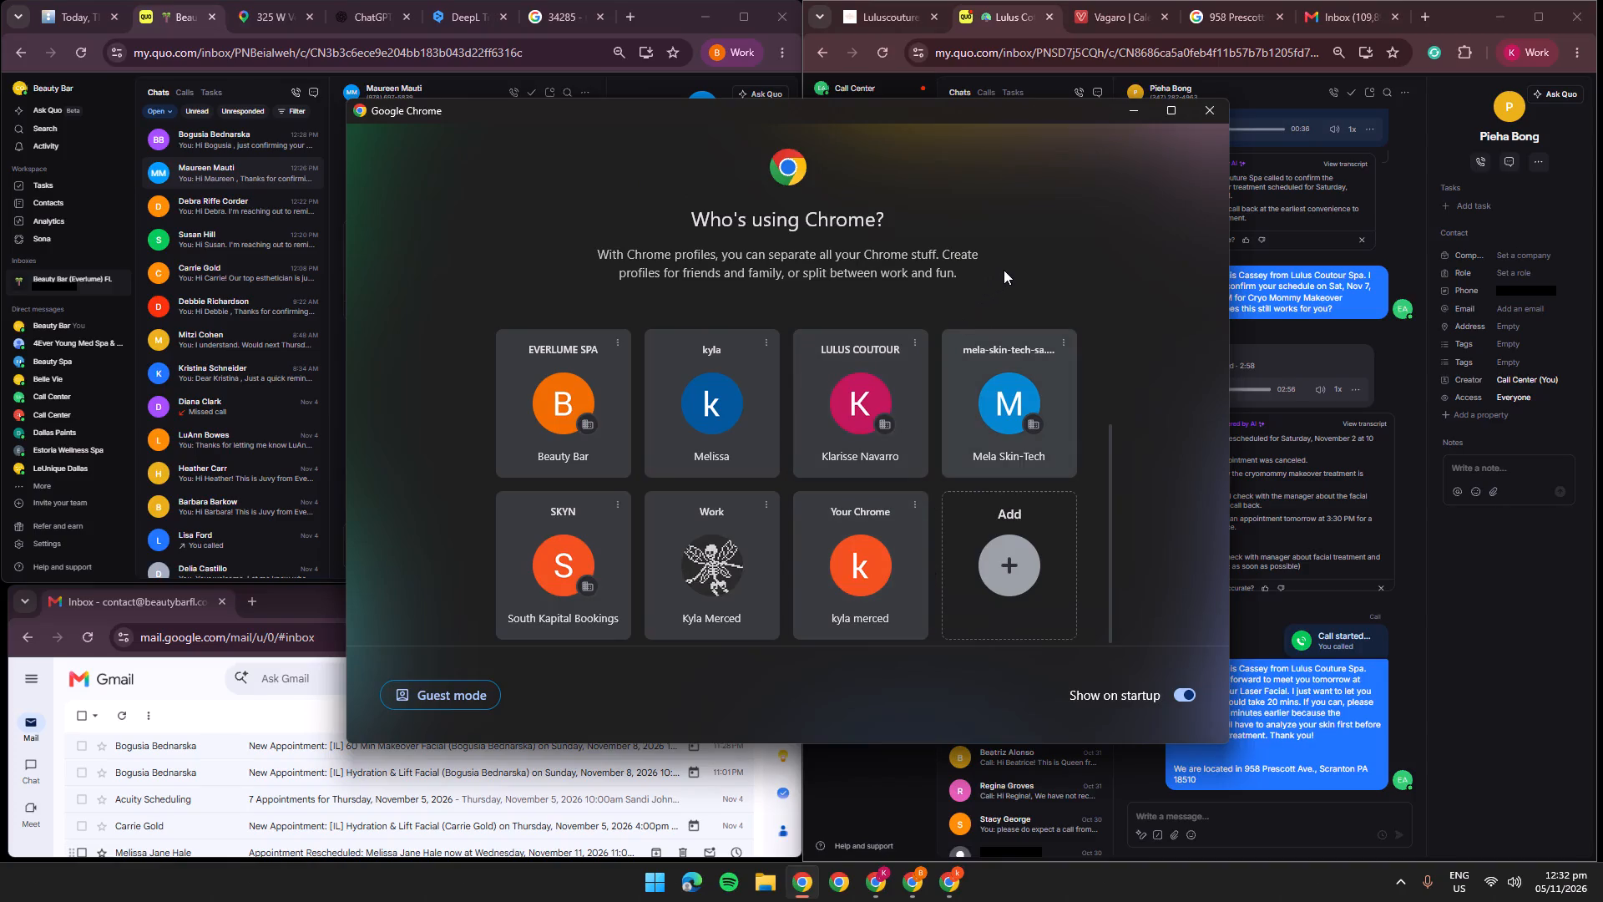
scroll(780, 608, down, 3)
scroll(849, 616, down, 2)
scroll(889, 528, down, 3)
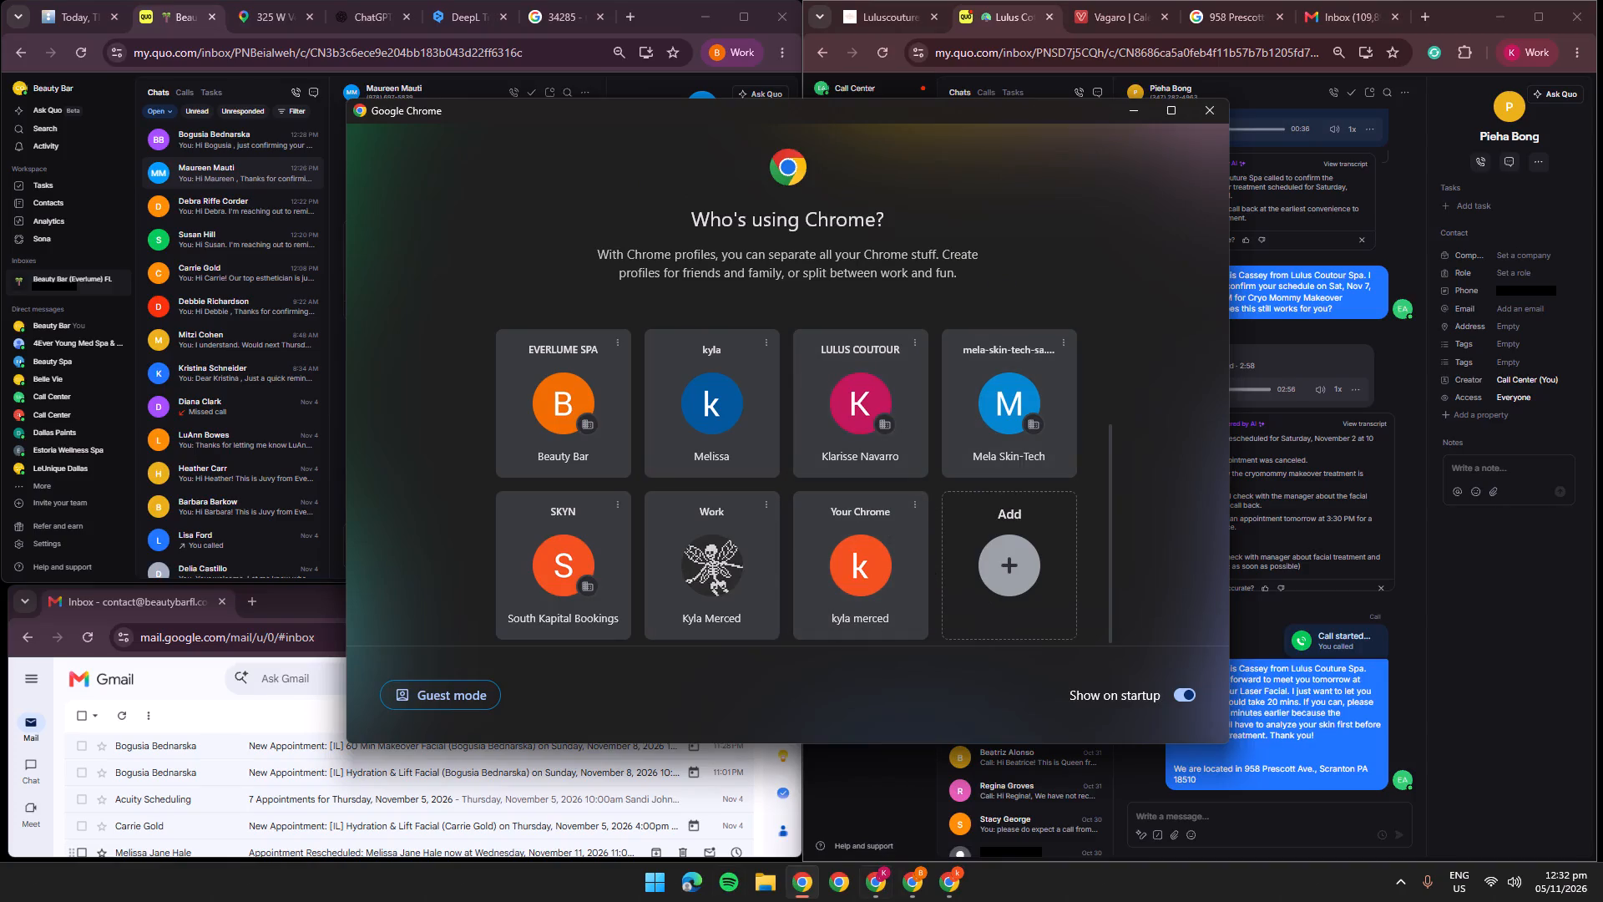
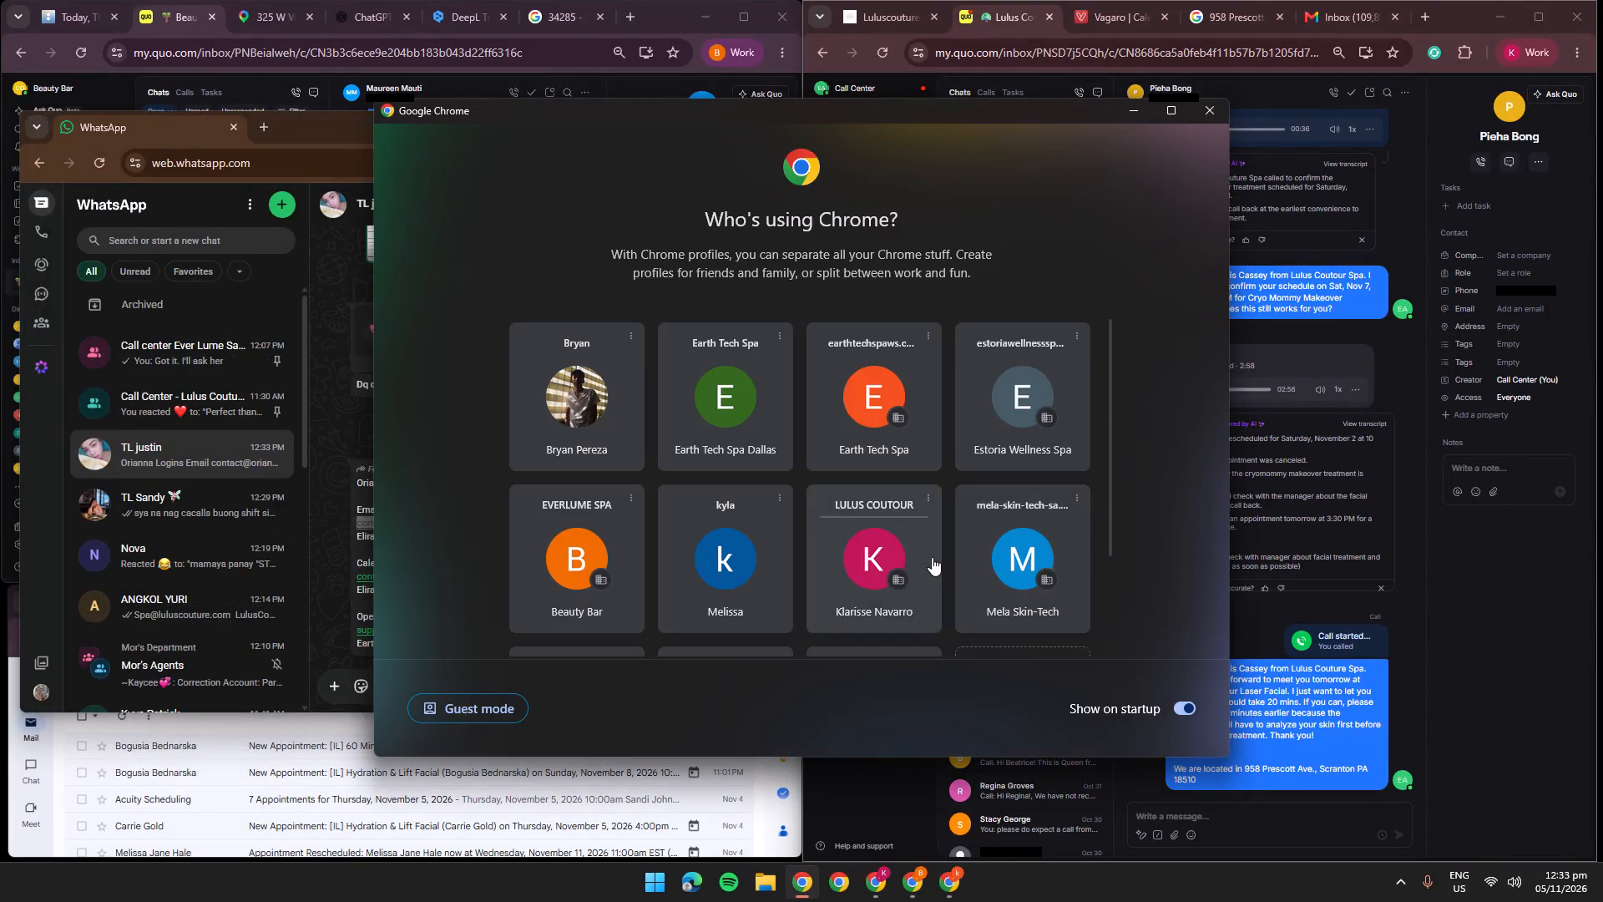
Add a new Chrome profile with Google sign-in and enter the Oriana Aesthetics contact e-mail as its account.
scroll(932, 557, down, 3)
click(994, 539)
click(758, 529)
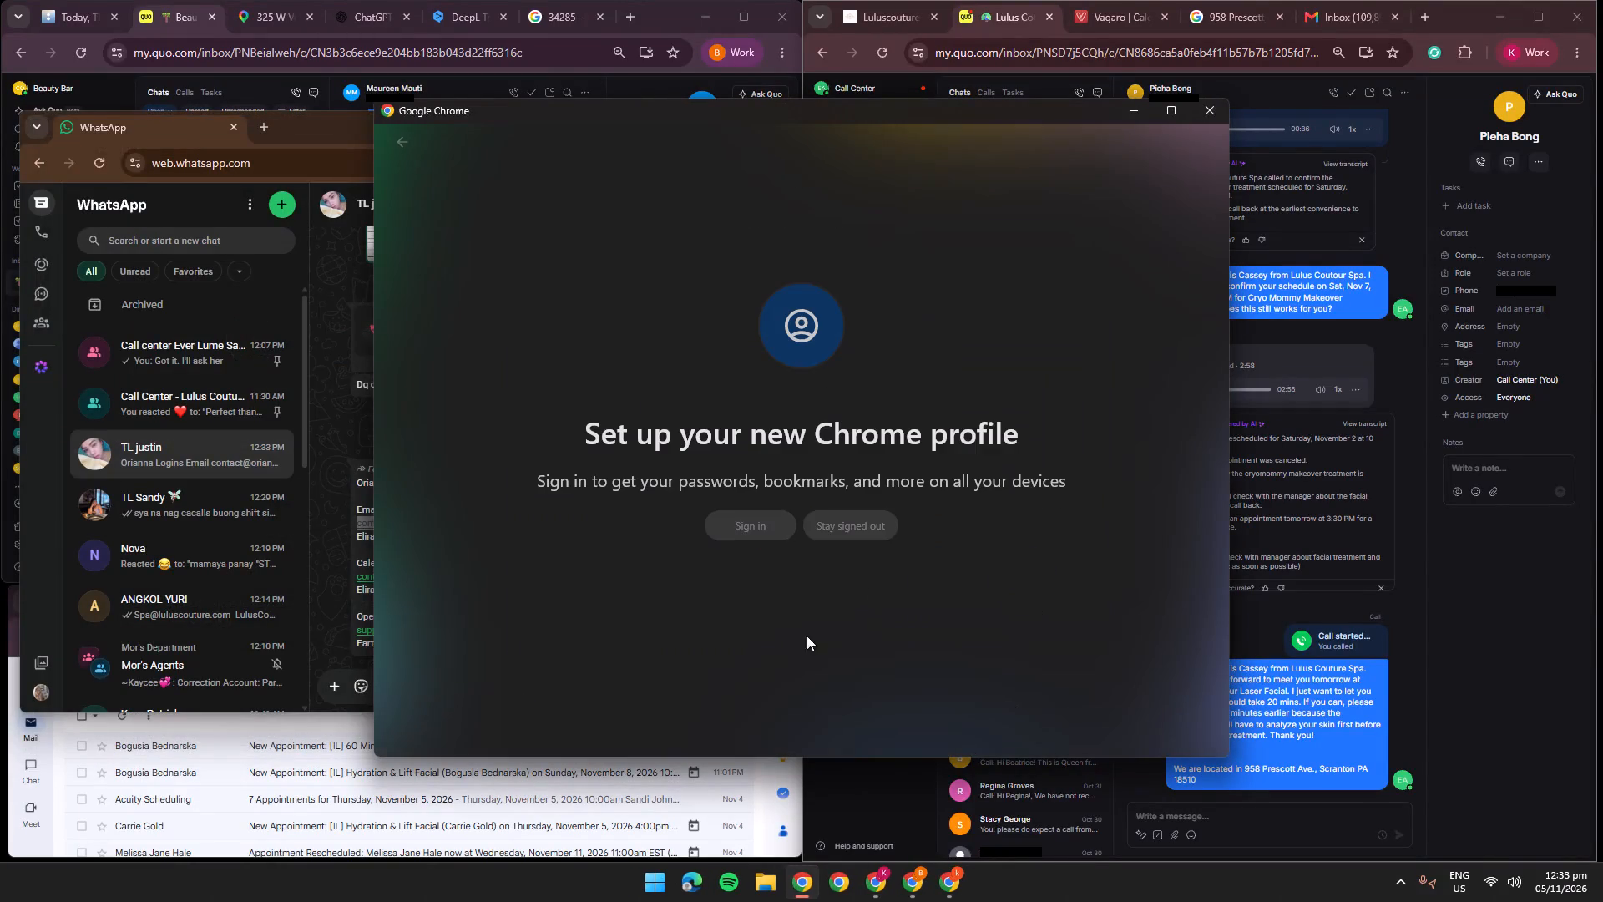
click(1009, 378)
key(ctrl+v)
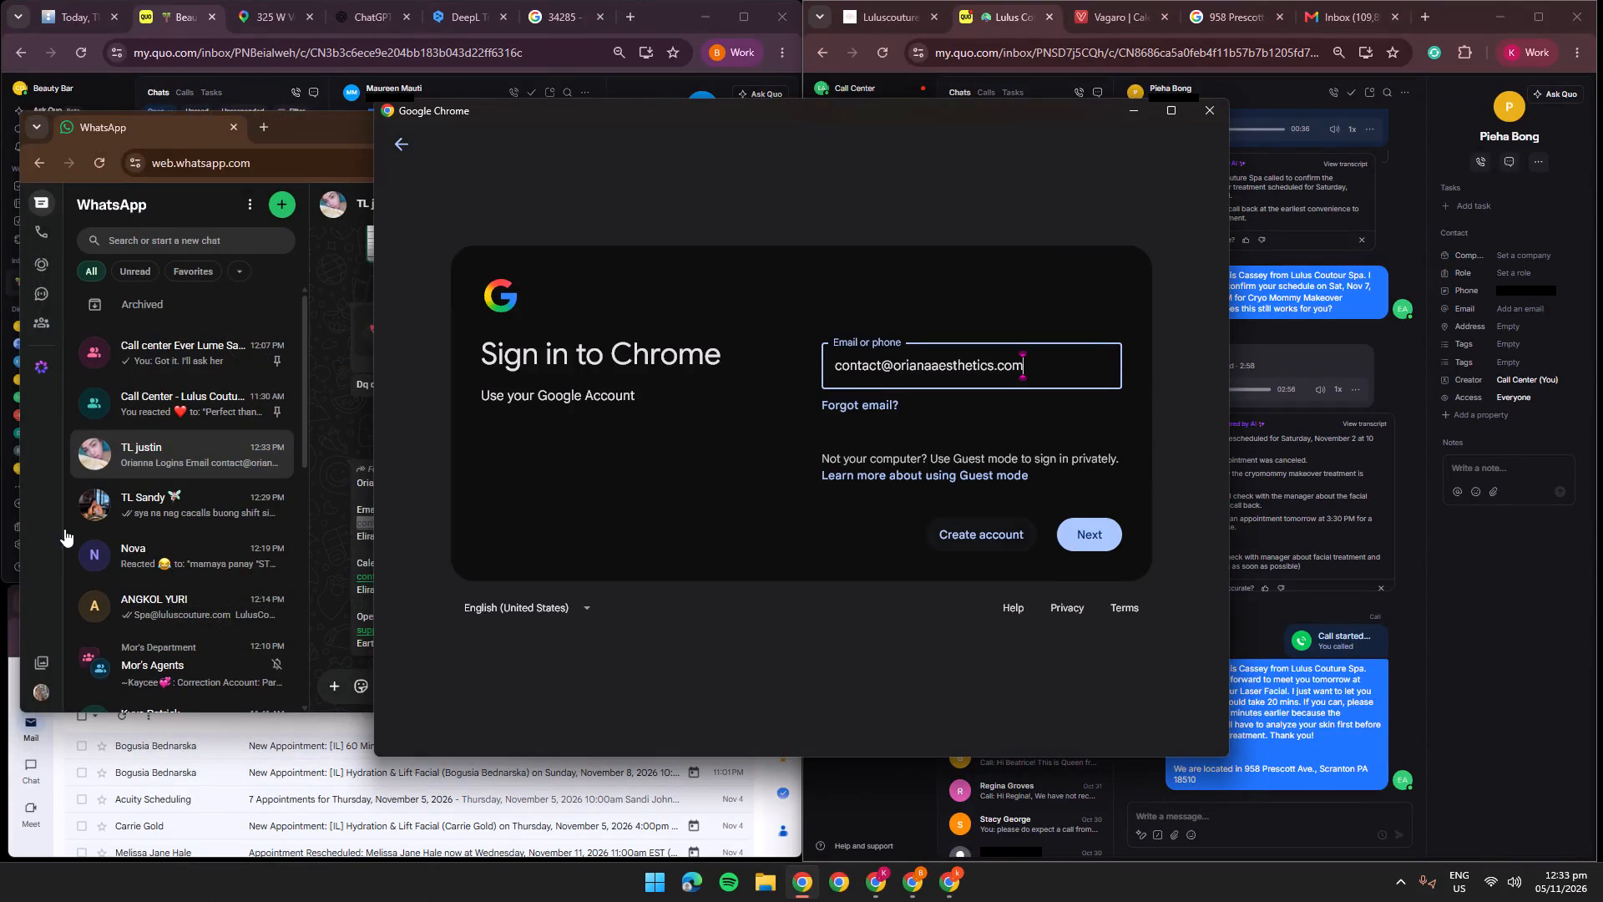
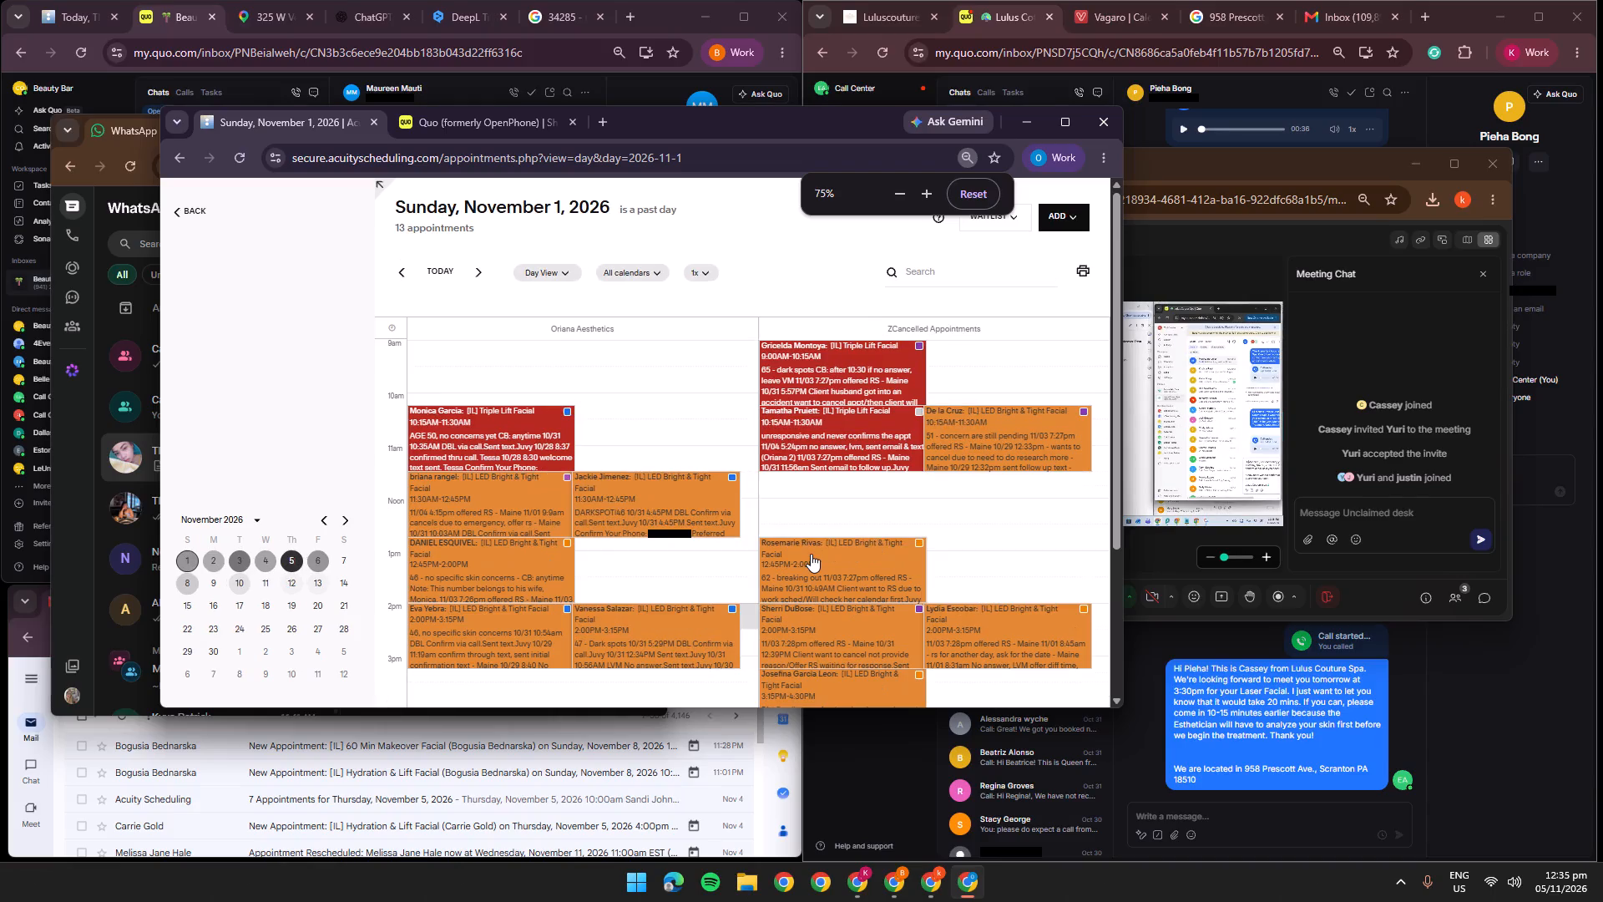
Show the Oriana Aesthetics appointment calendar's day view for Friday, November 6, 2026.
scroll(811, 554, down, 2)
scroll(811, 554, up, 2)
click(463, 264)
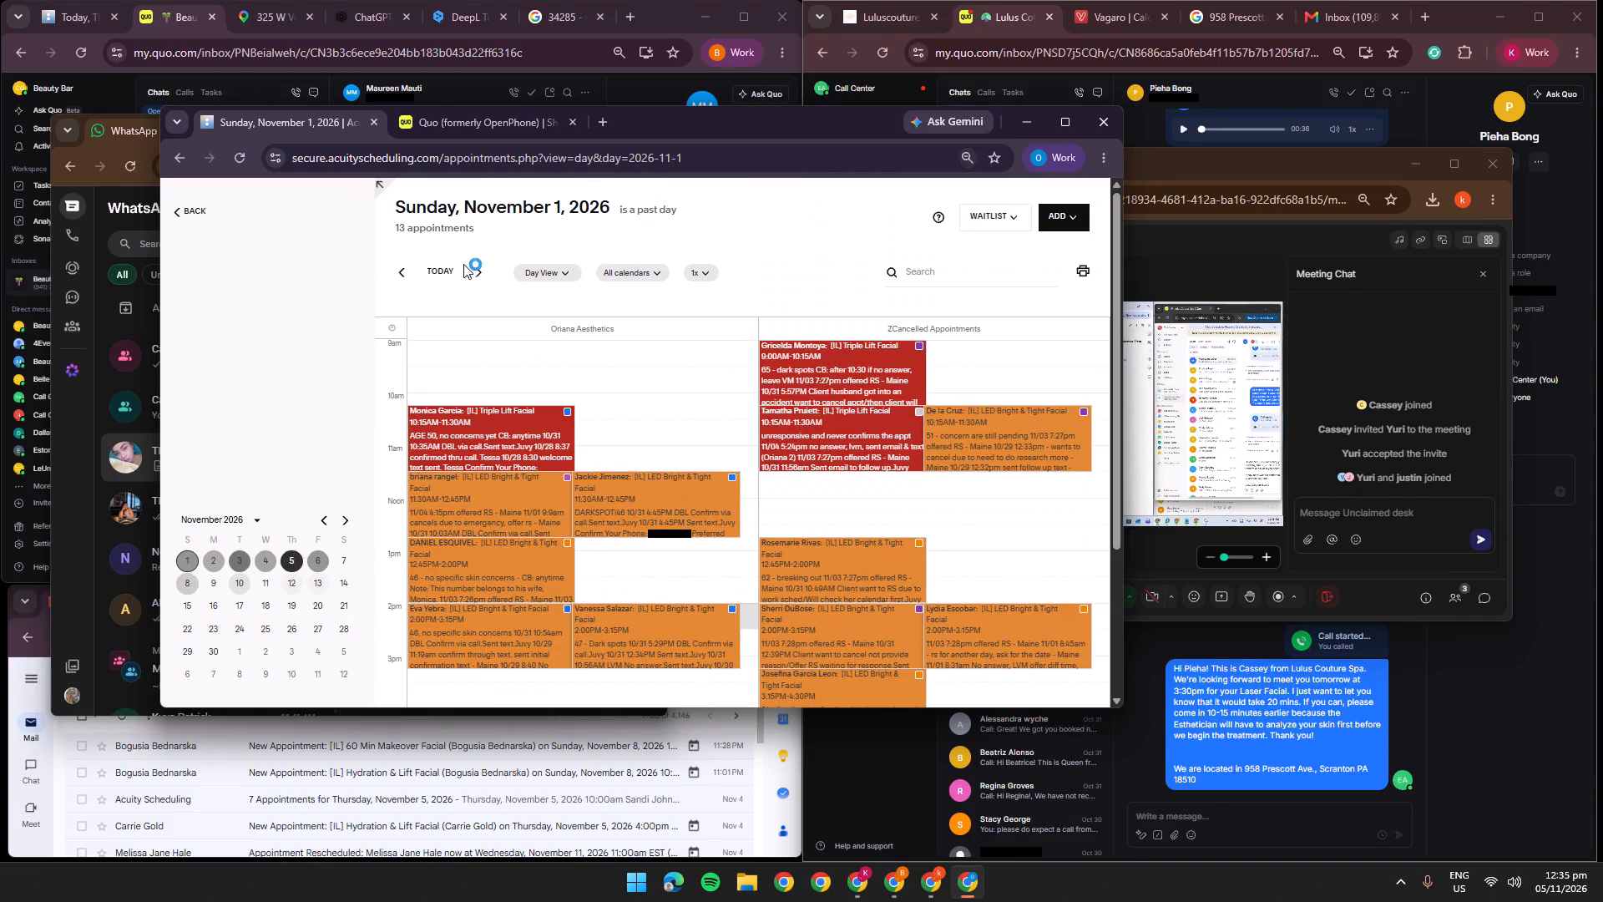
click(328, 549)
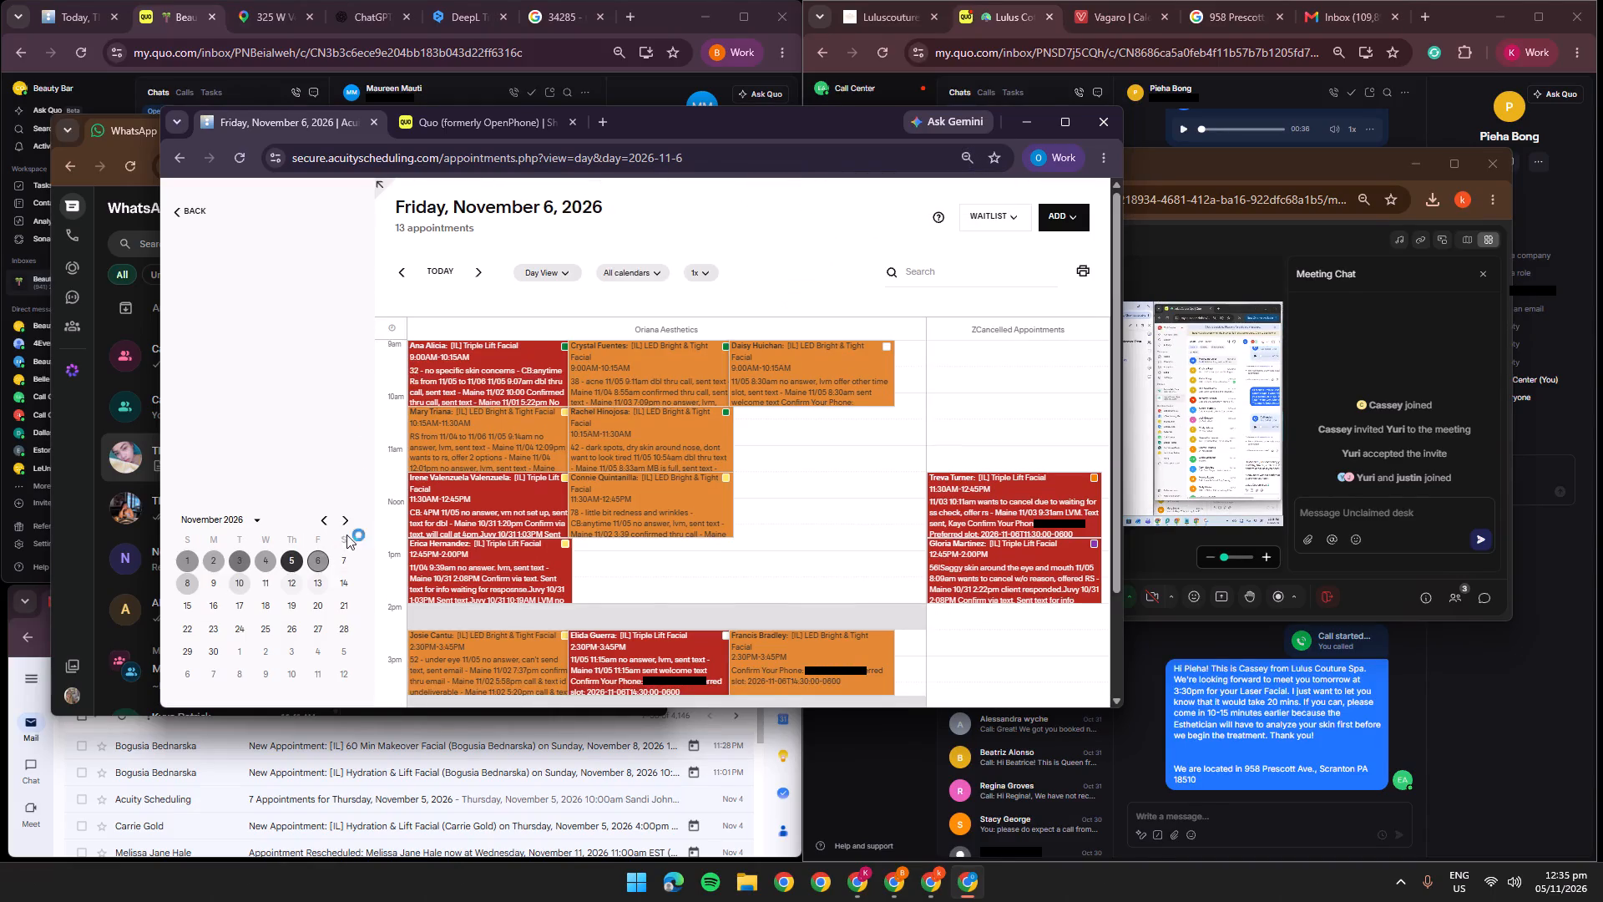
Shift the appointment calendar window aside and switch to the Oriana Aesthetics client-specific agent brief in Word.
drag(808, 132, 888, 170)
key(alt+Tab)
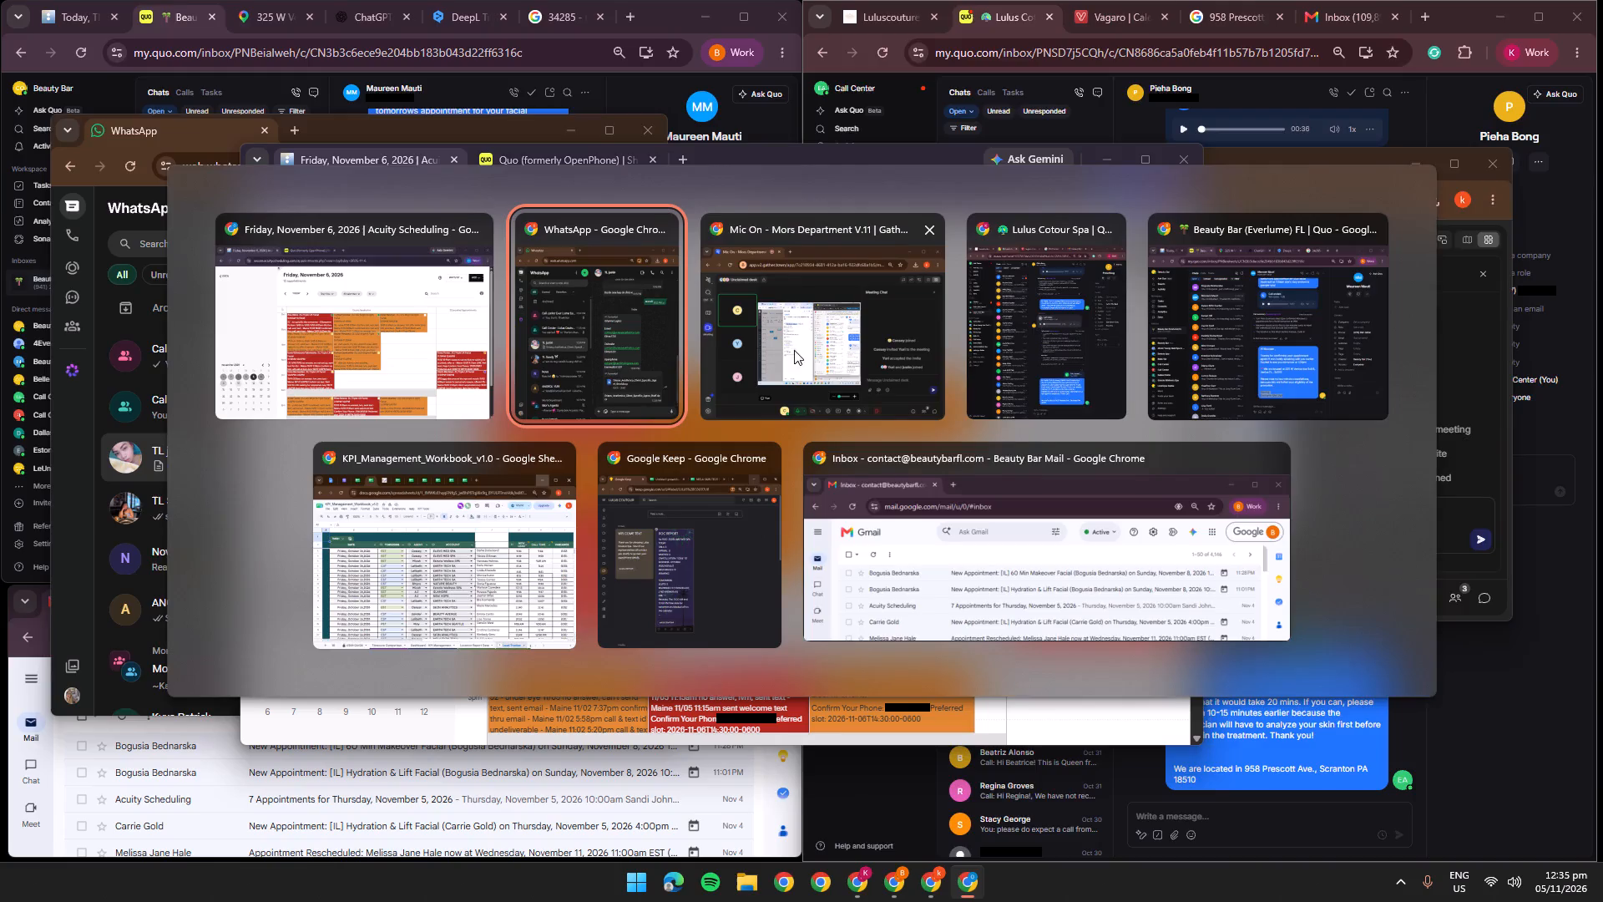
alt+click(1351, 58)
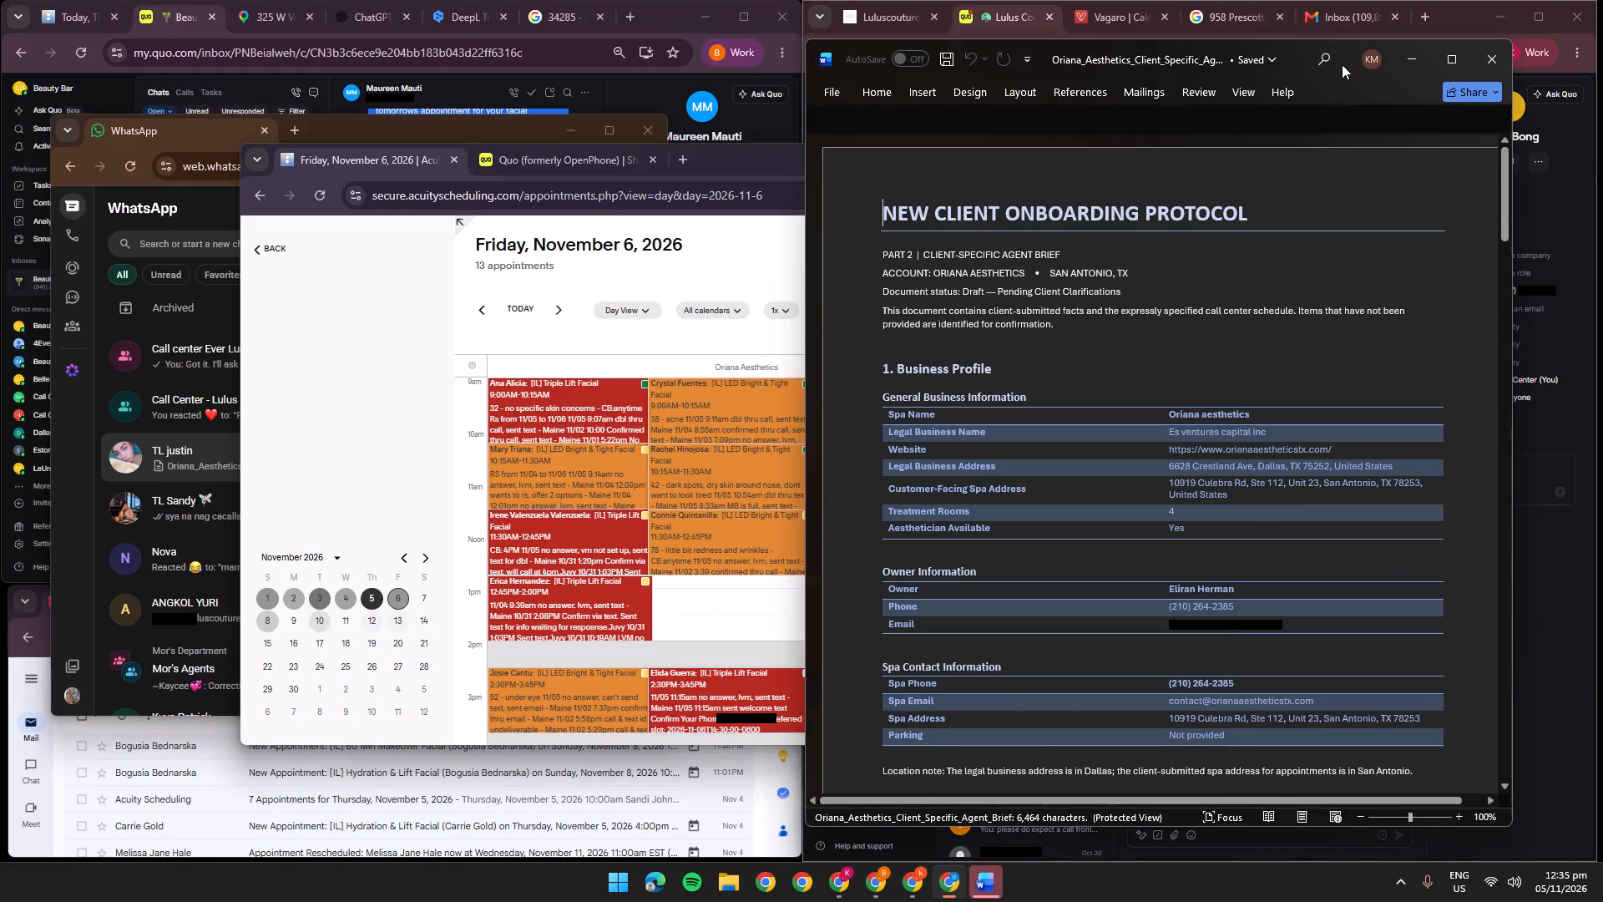
click(1494, 124)
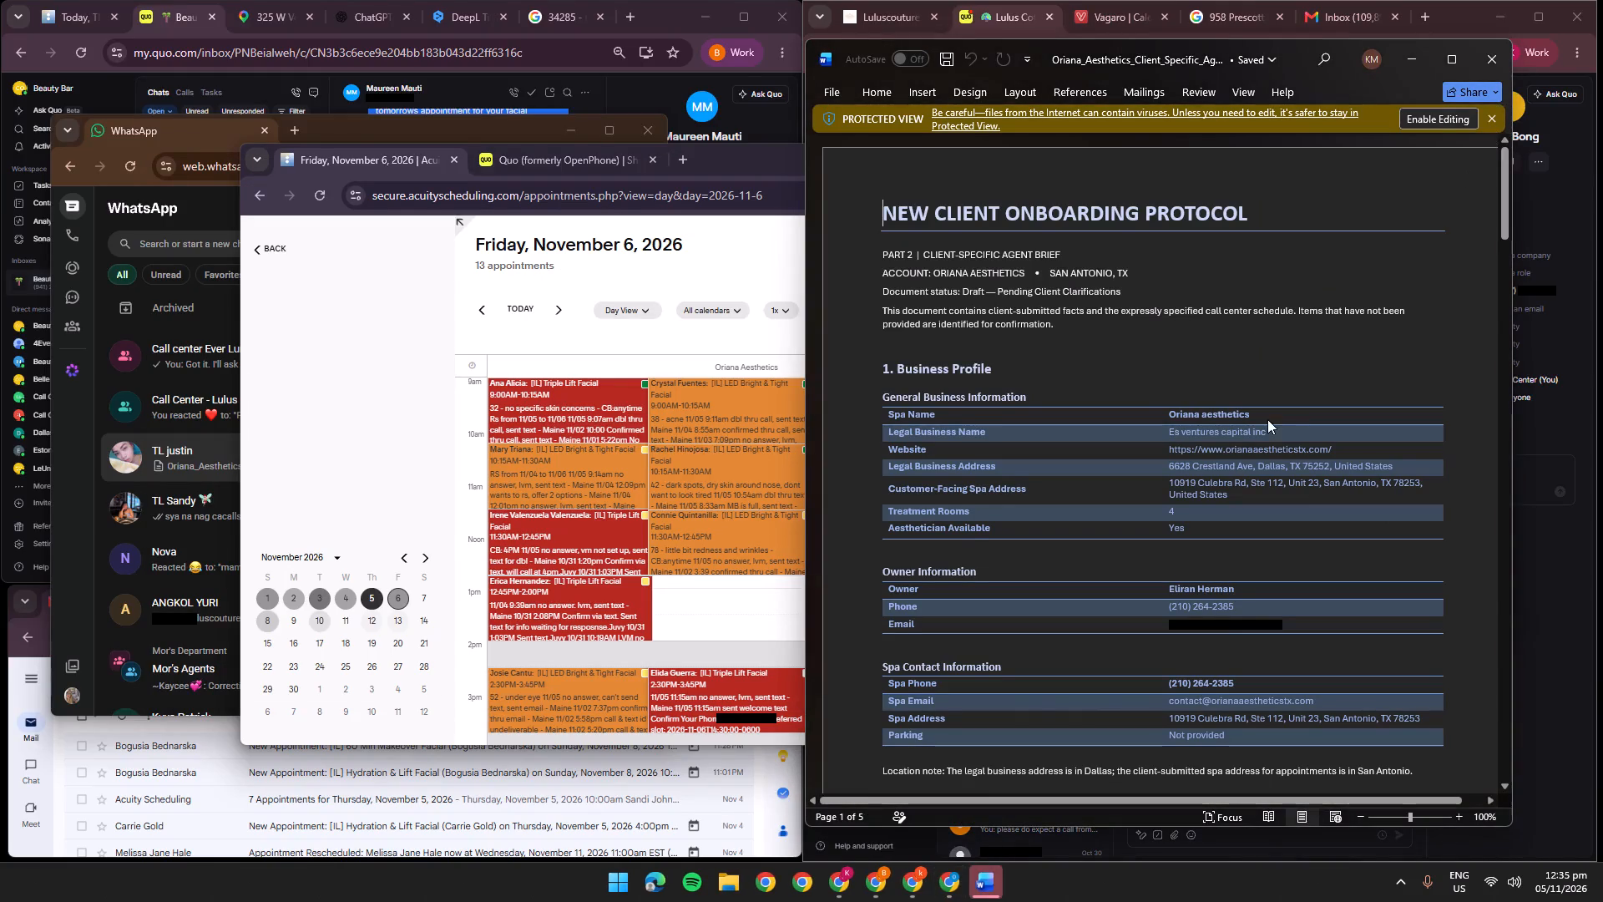
Highlight the customer-facing spa address in the brief's General Business Information table and enable editing of the protected document.
scroll(1258, 428, down, 1)
drag(1169, 347, 1231, 352)
click(1230, 381)
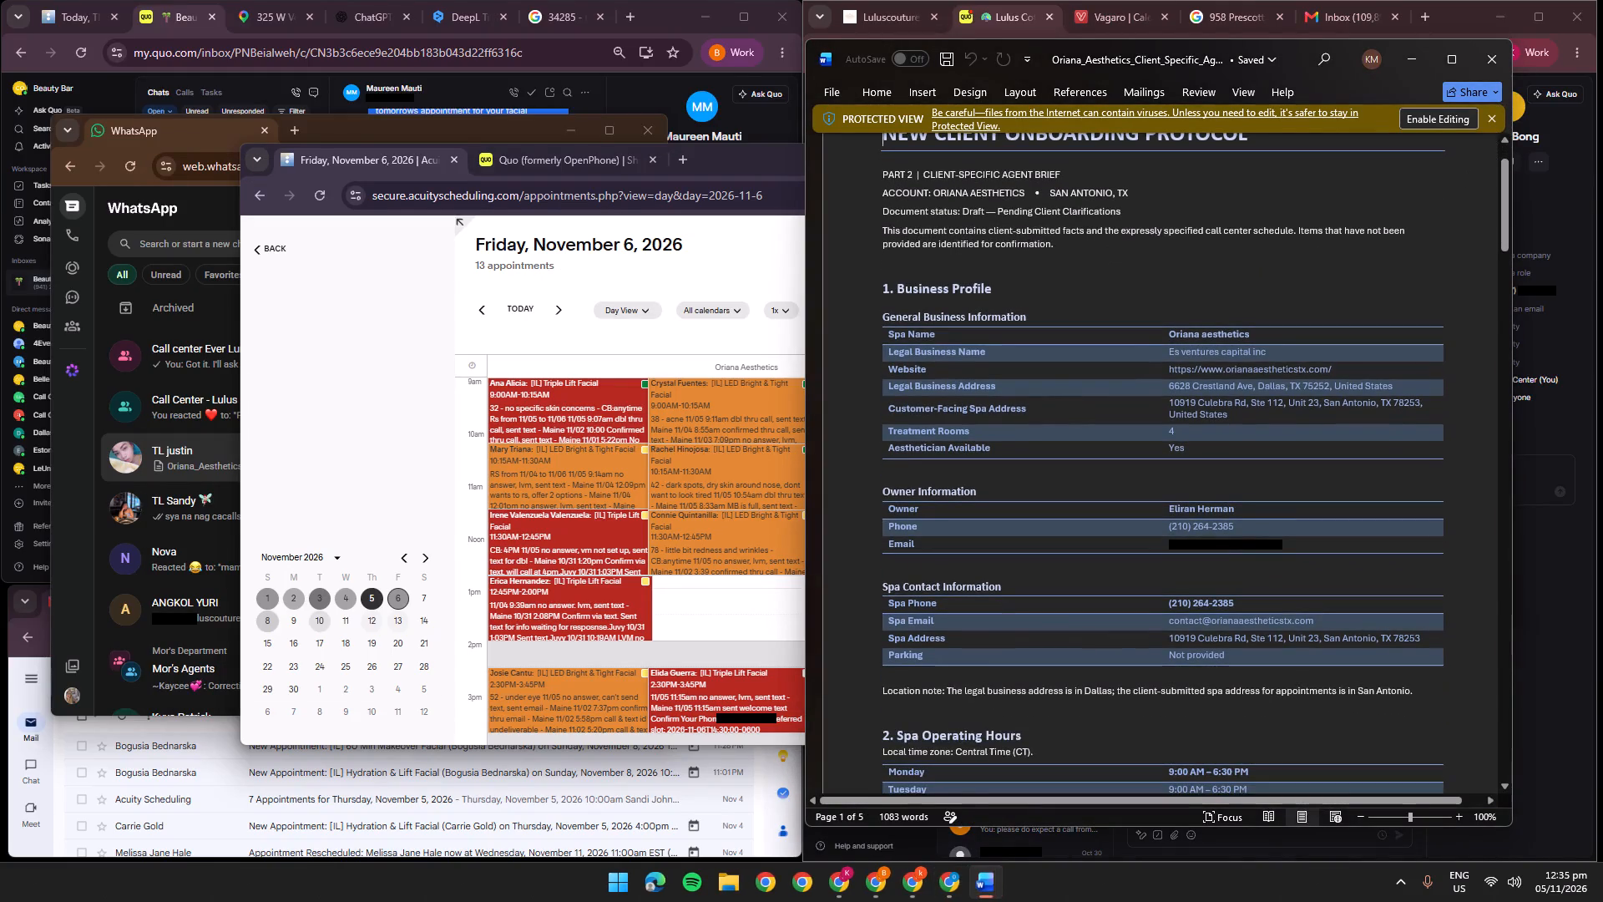
drag(1171, 402, 1241, 418)
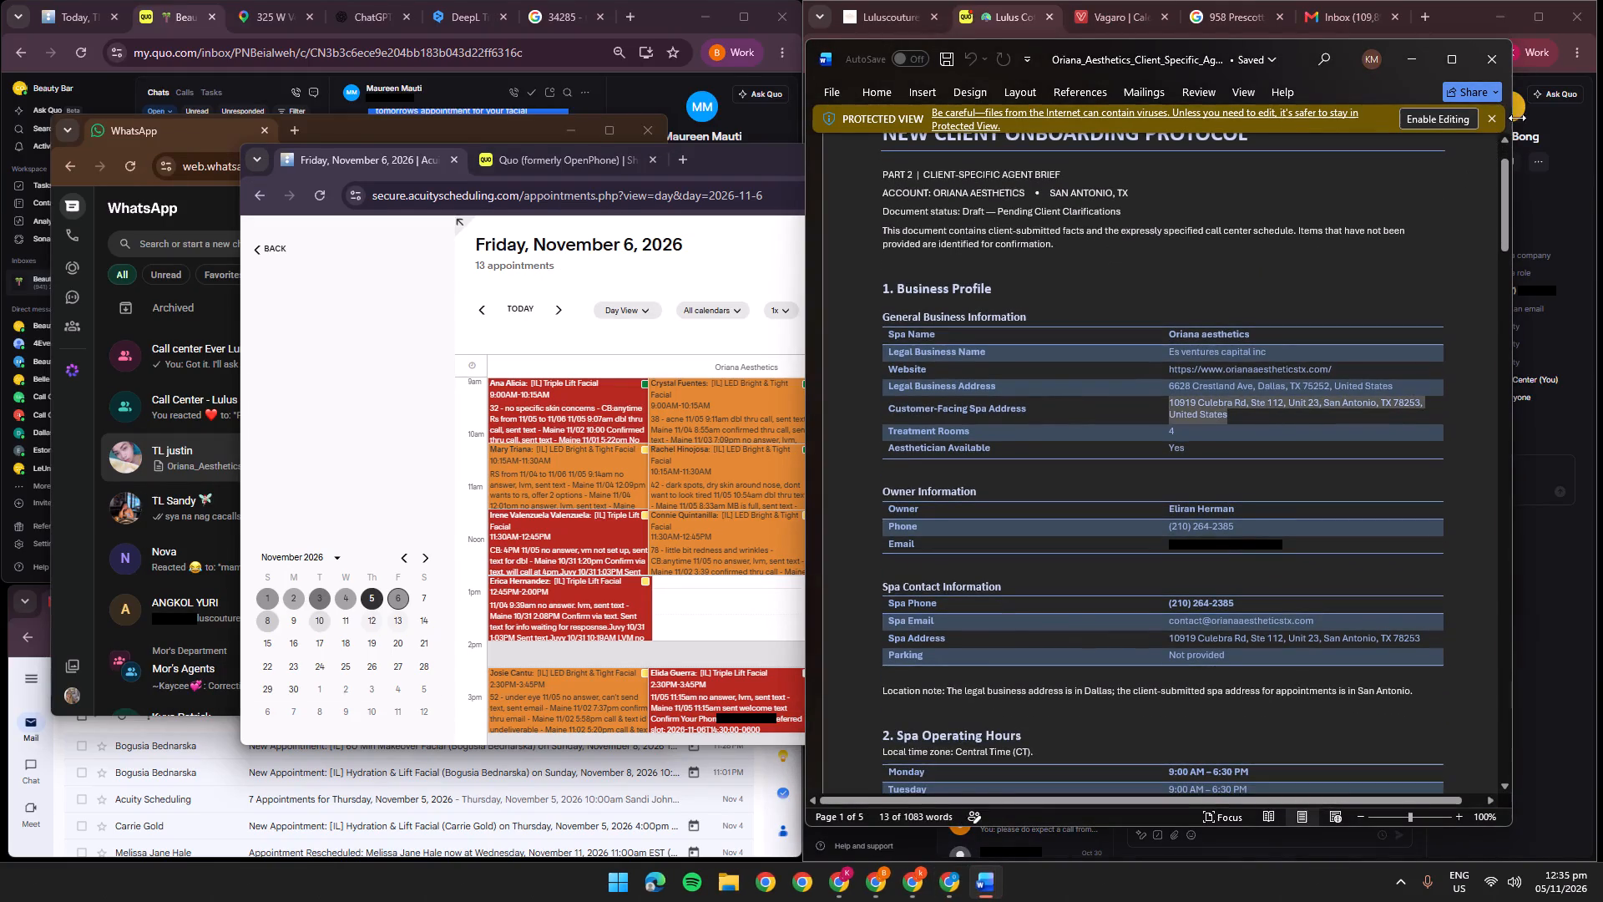
click(1453, 121)
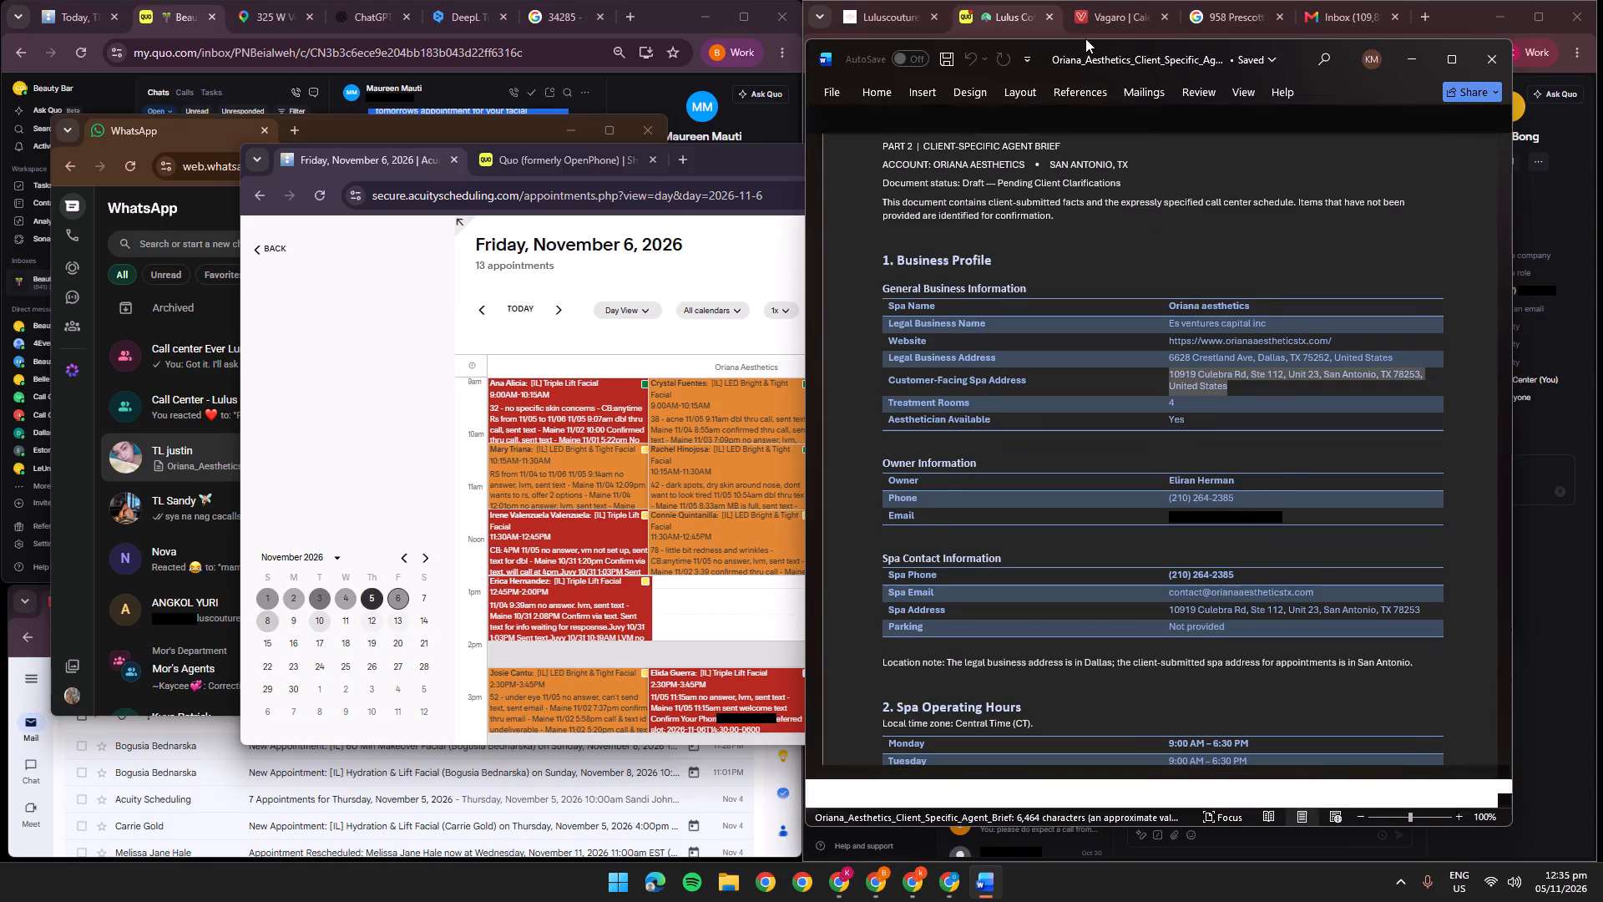
Review the treatment rooms and aesthetician availability entries in the Business Profile, continuing toward the spa operating hours.
click(1174, 584)
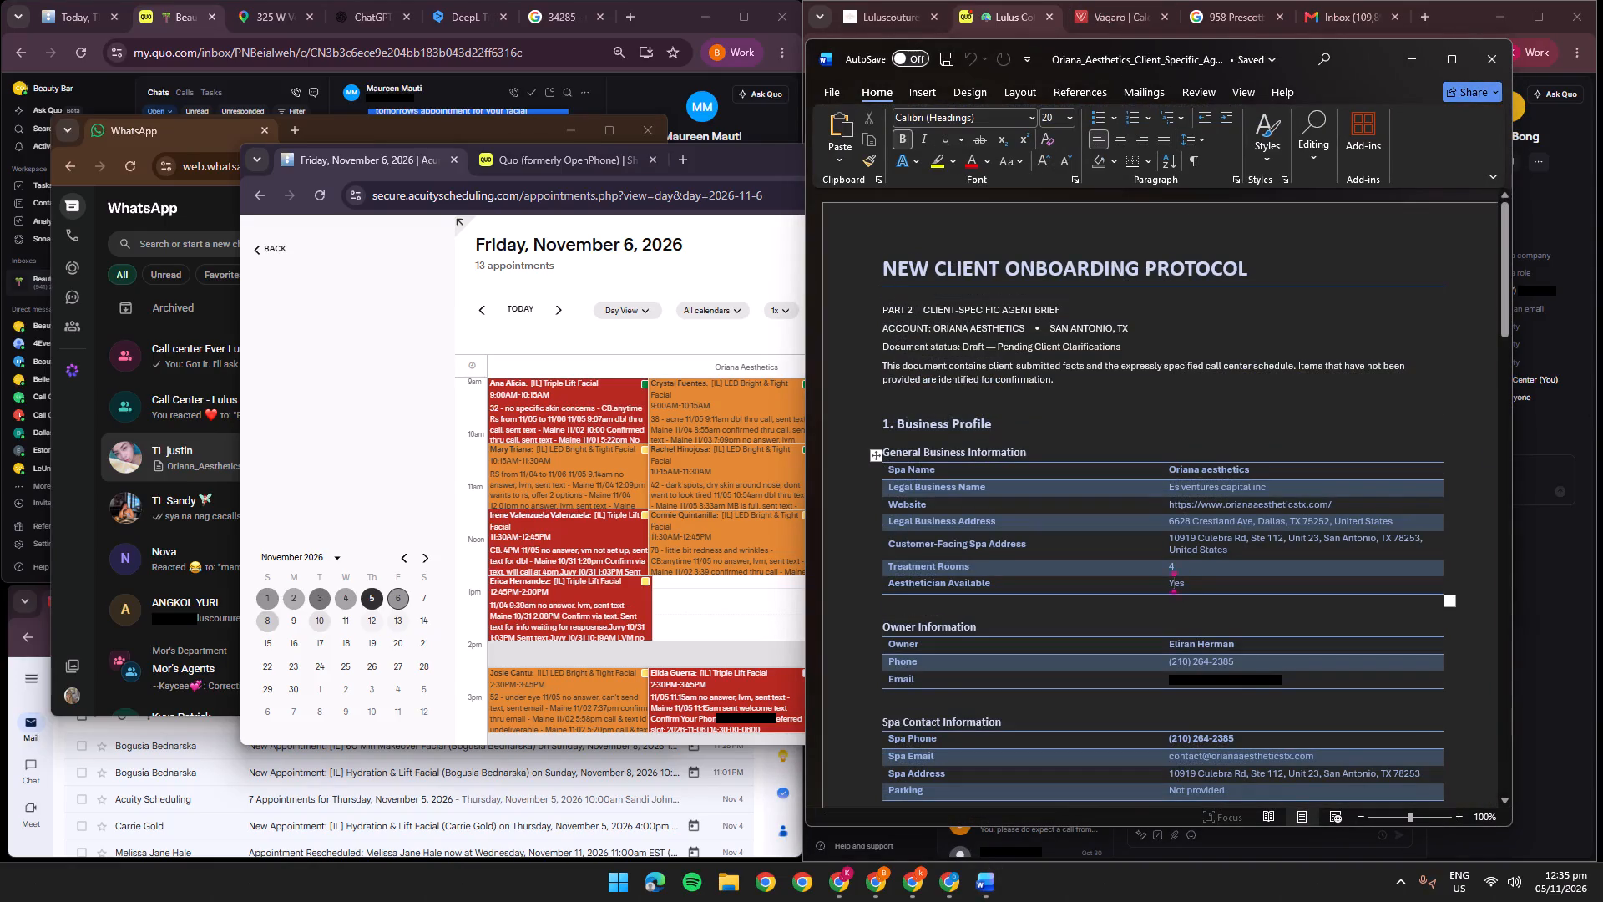
scroll(1214, 625, down, 1)
click(1214, 490)
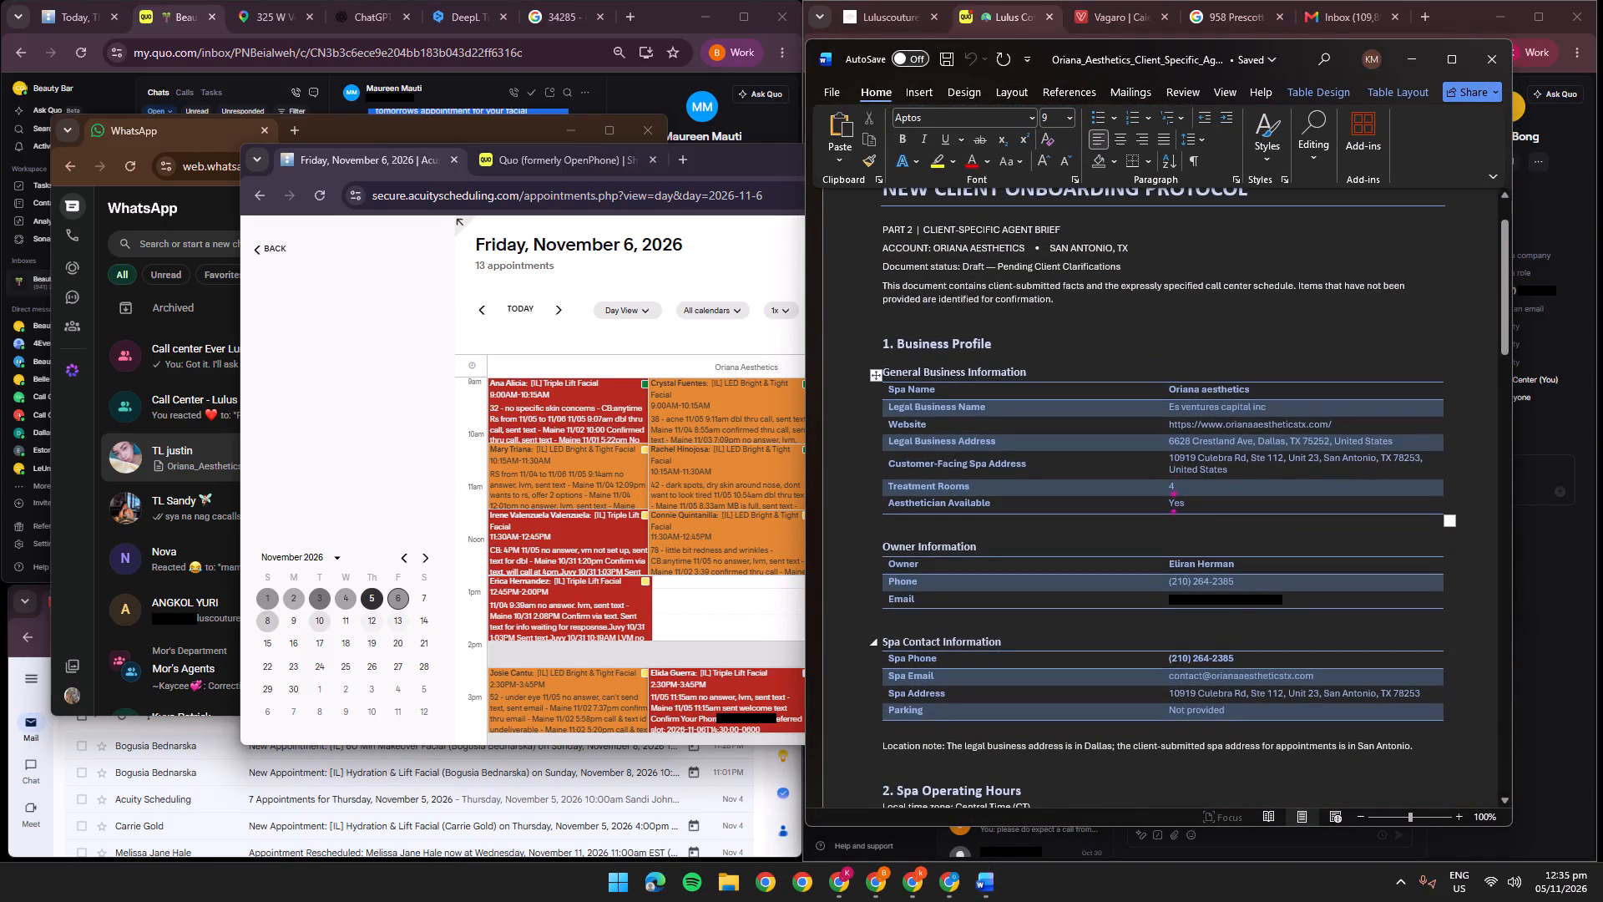
click(1214, 499)
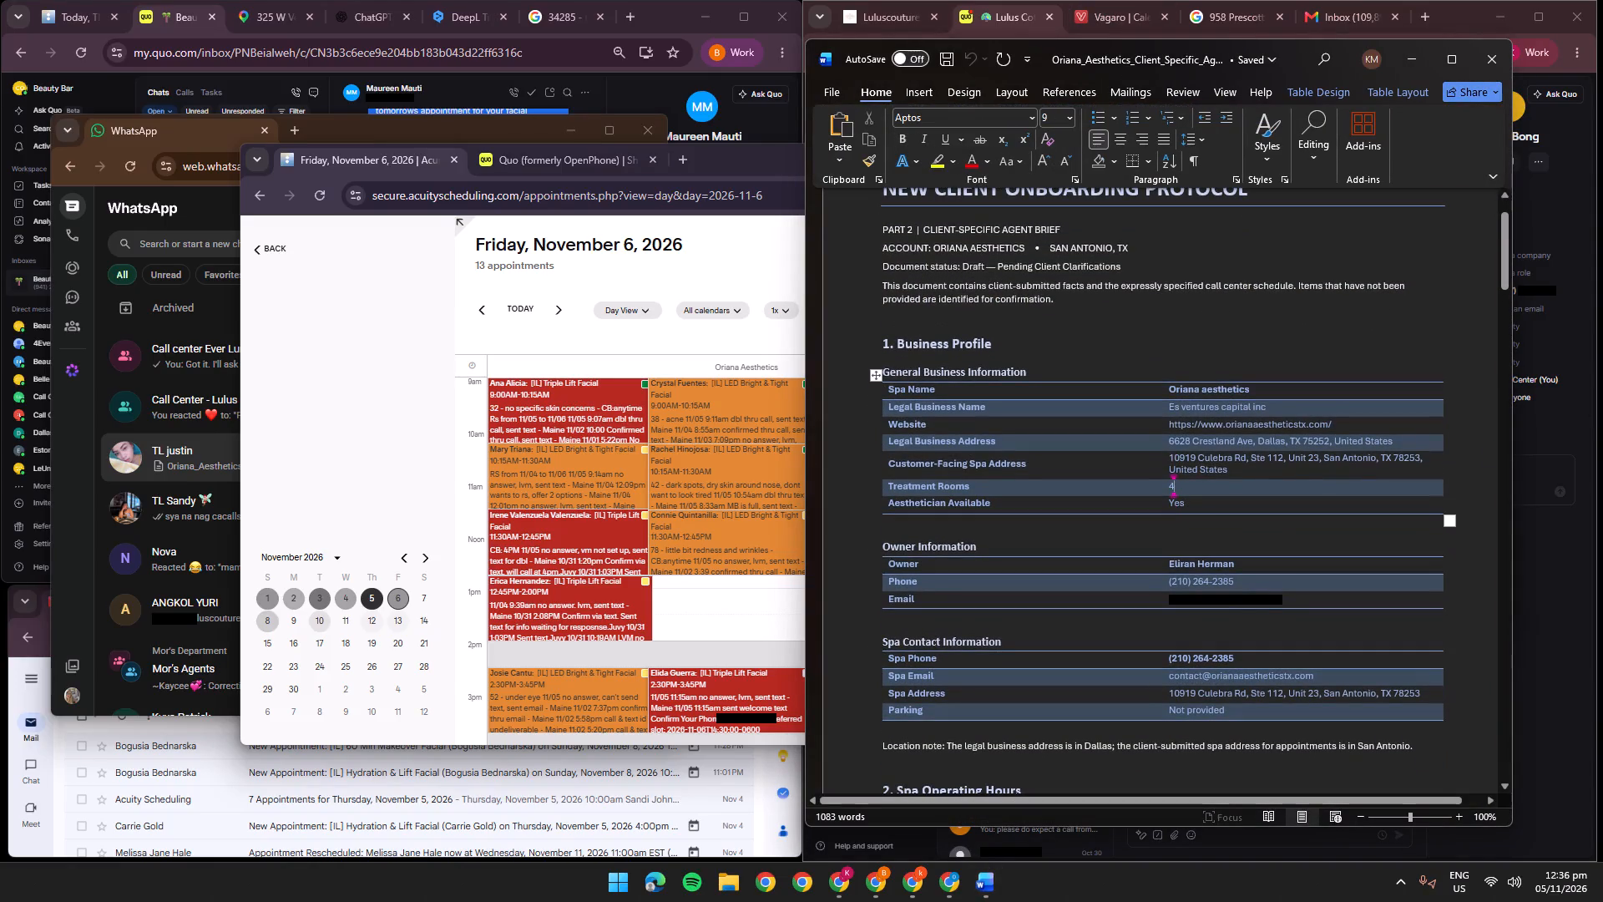
click(1215, 509)
scroll(1201, 538, down, 1)
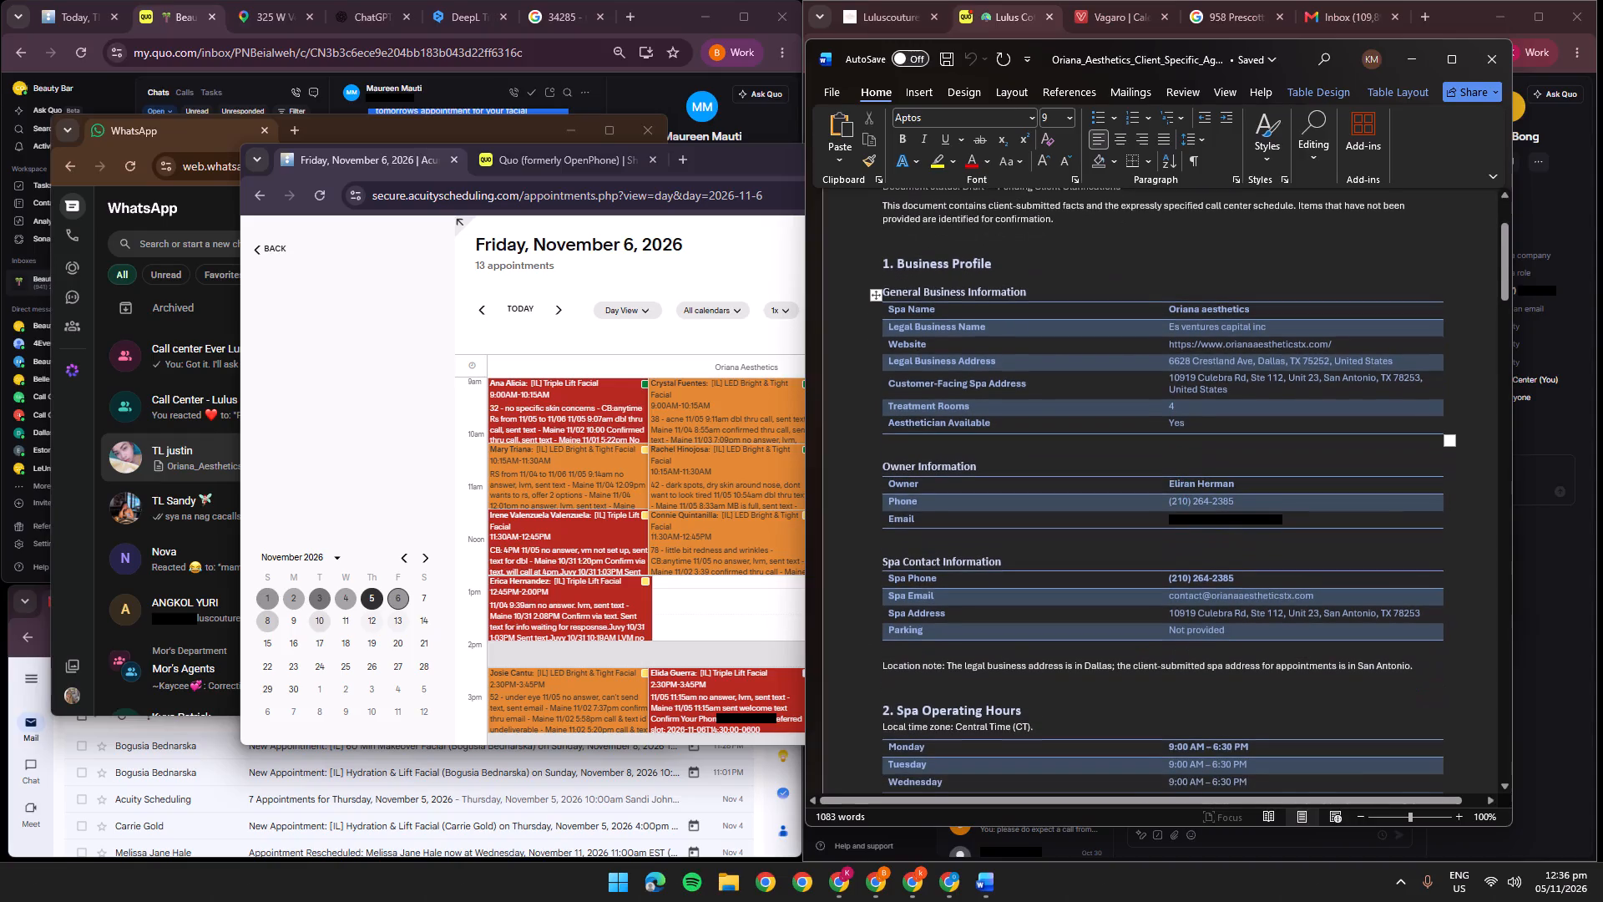
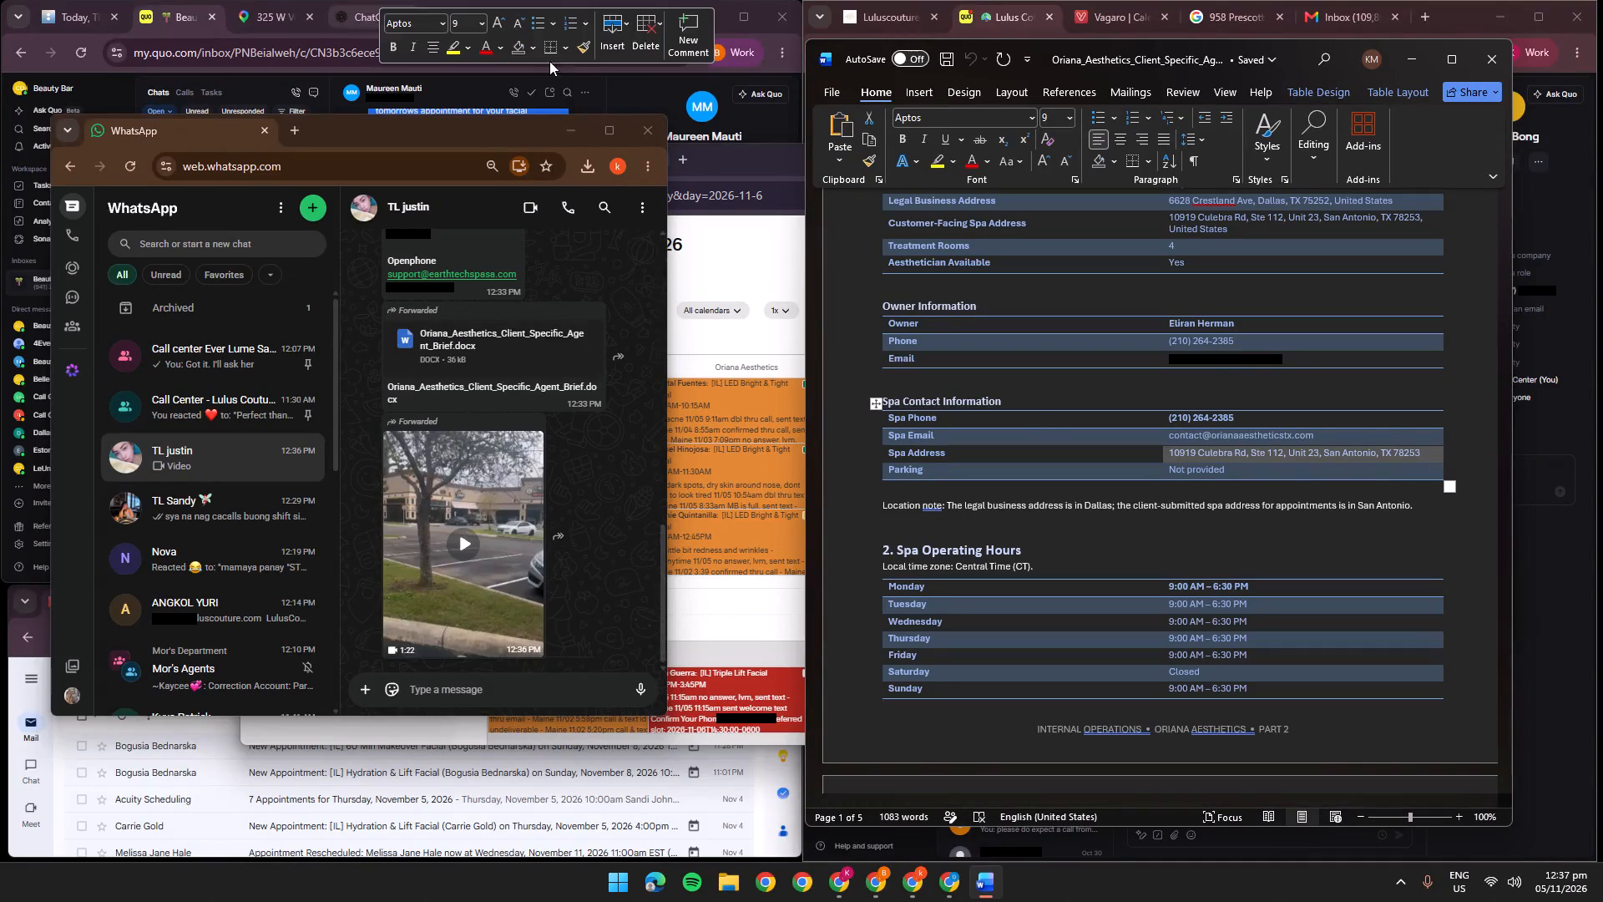
Switch to the Chrome window holding the Acuity calendar and search Google in a new tab for the copied San Antonio spa address, examining the results.
key(alt+Tab)
alt+click(723, 26)
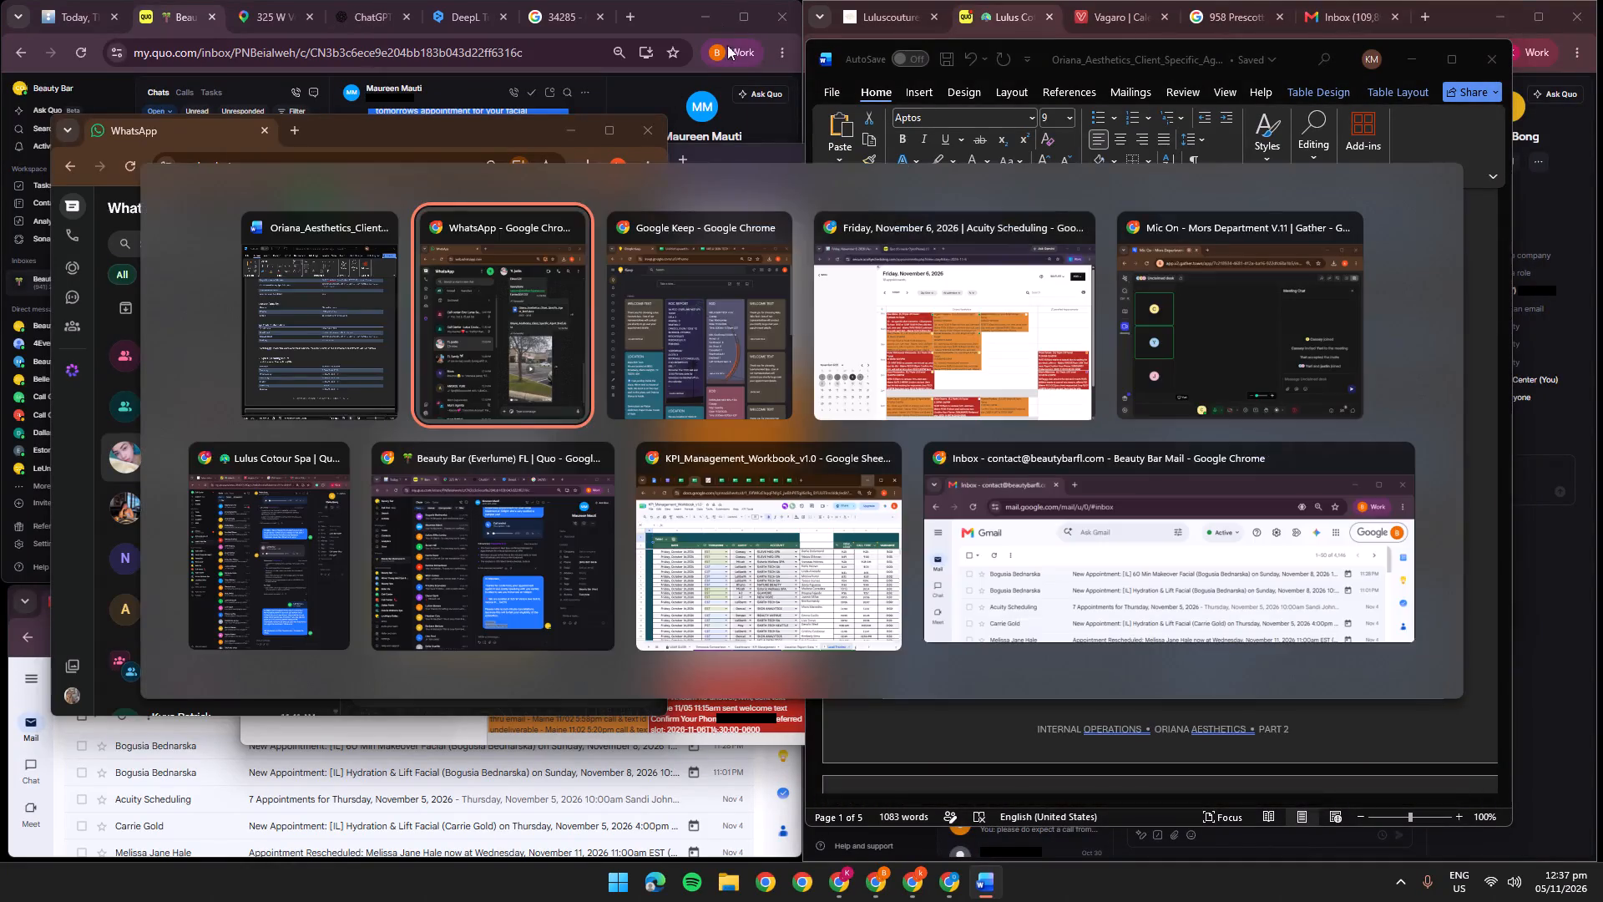
click(743, 157)
click(690, 155)
key(ctrl+v)
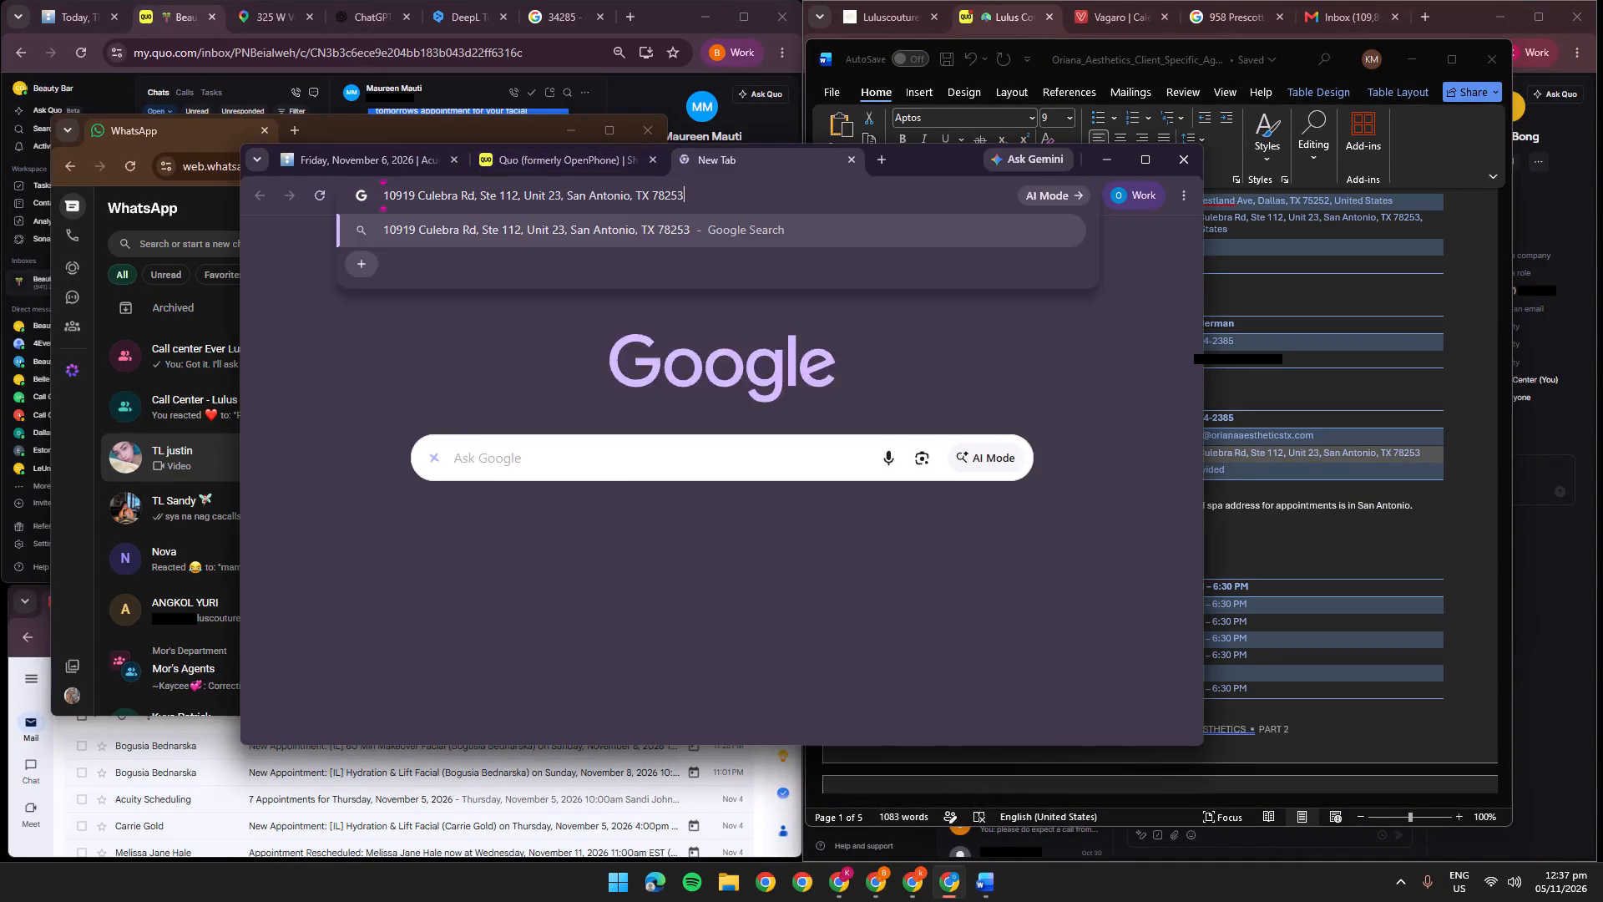
key(Return)
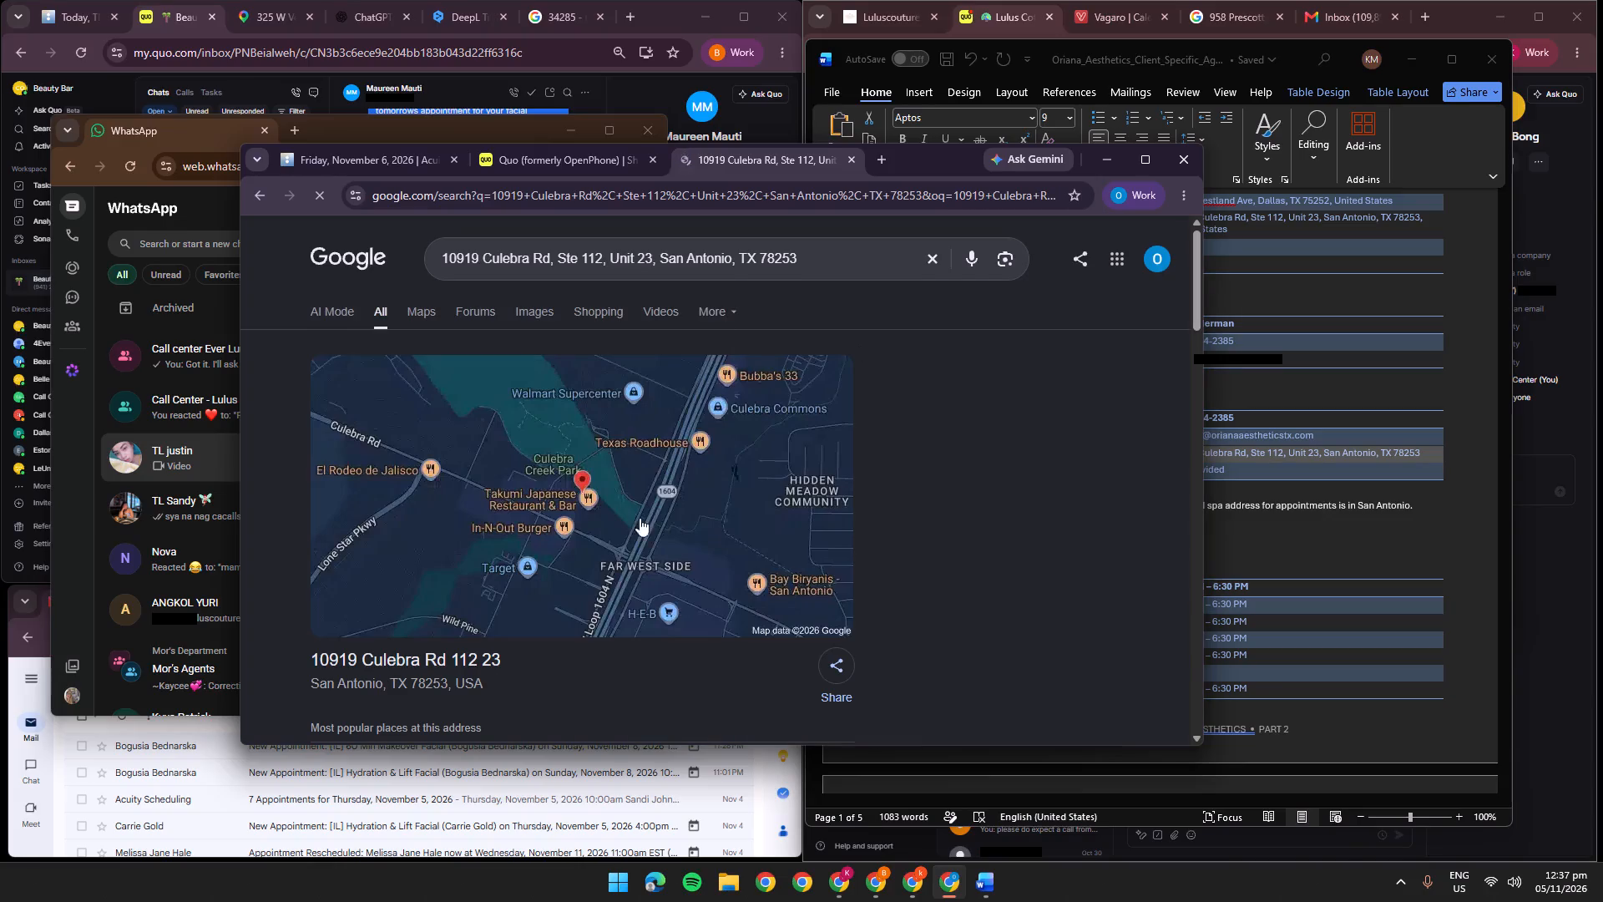
scroll(685, 553, down, 1)
scroll(690, 560, up, 1)
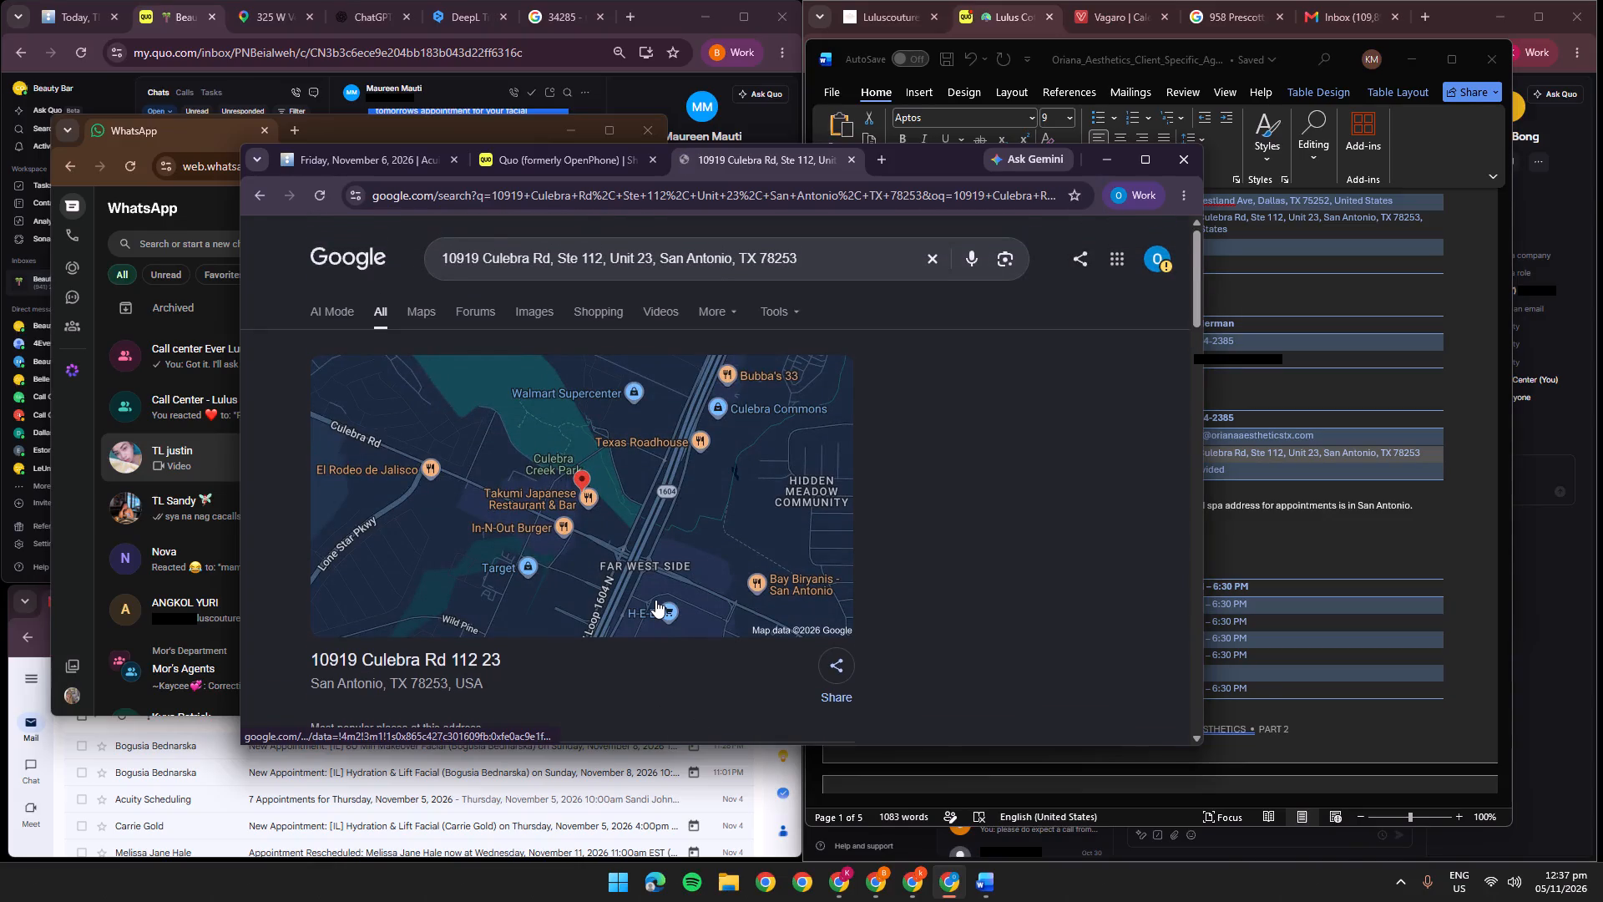
scroll(689, 579, down, 1)
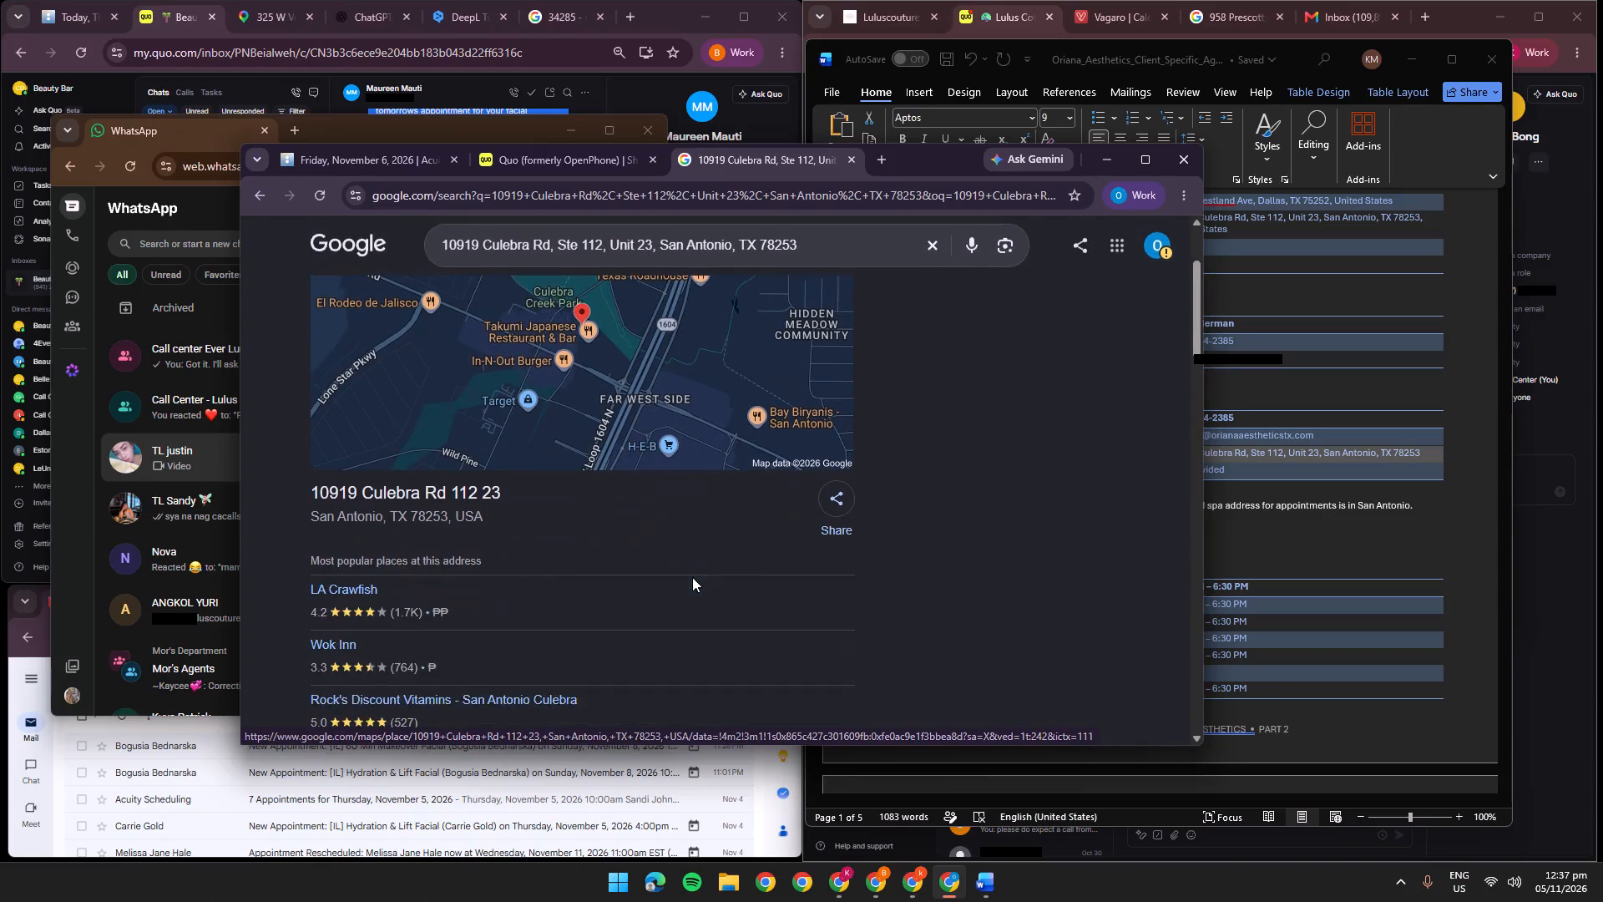
scroll(692, 577, down, 1)
scroll(692, 577, up, 1)
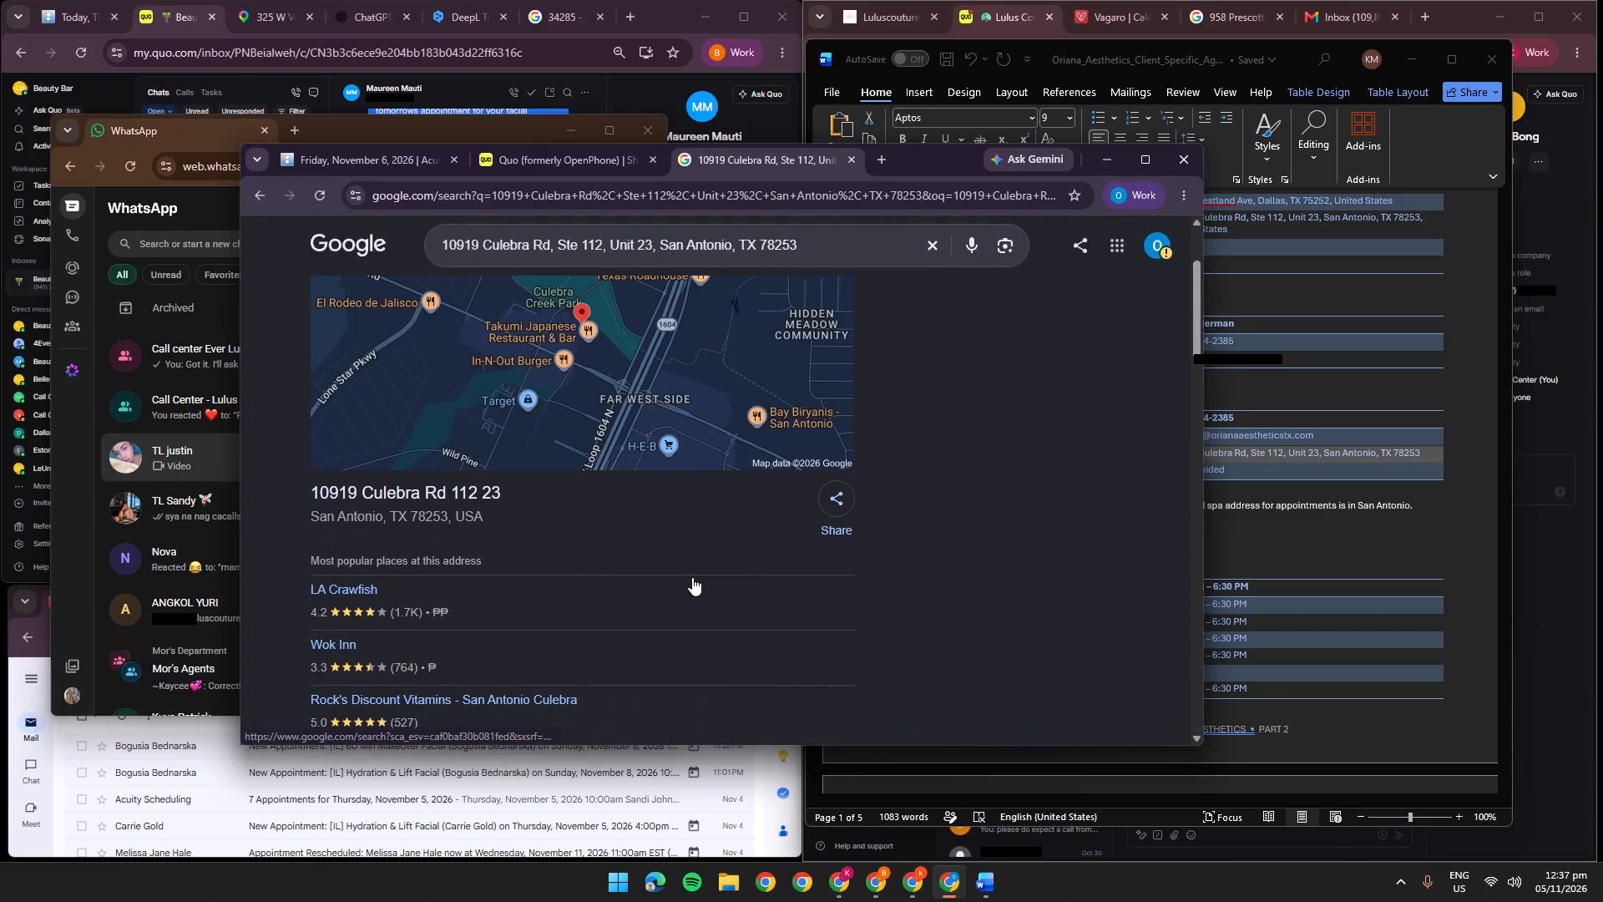
Open the spa's San Antonio address from the search results in Google Maps and view the area around the pin.
scroll(692, 577, up, 1)
scroll(692, 577, down, 3)
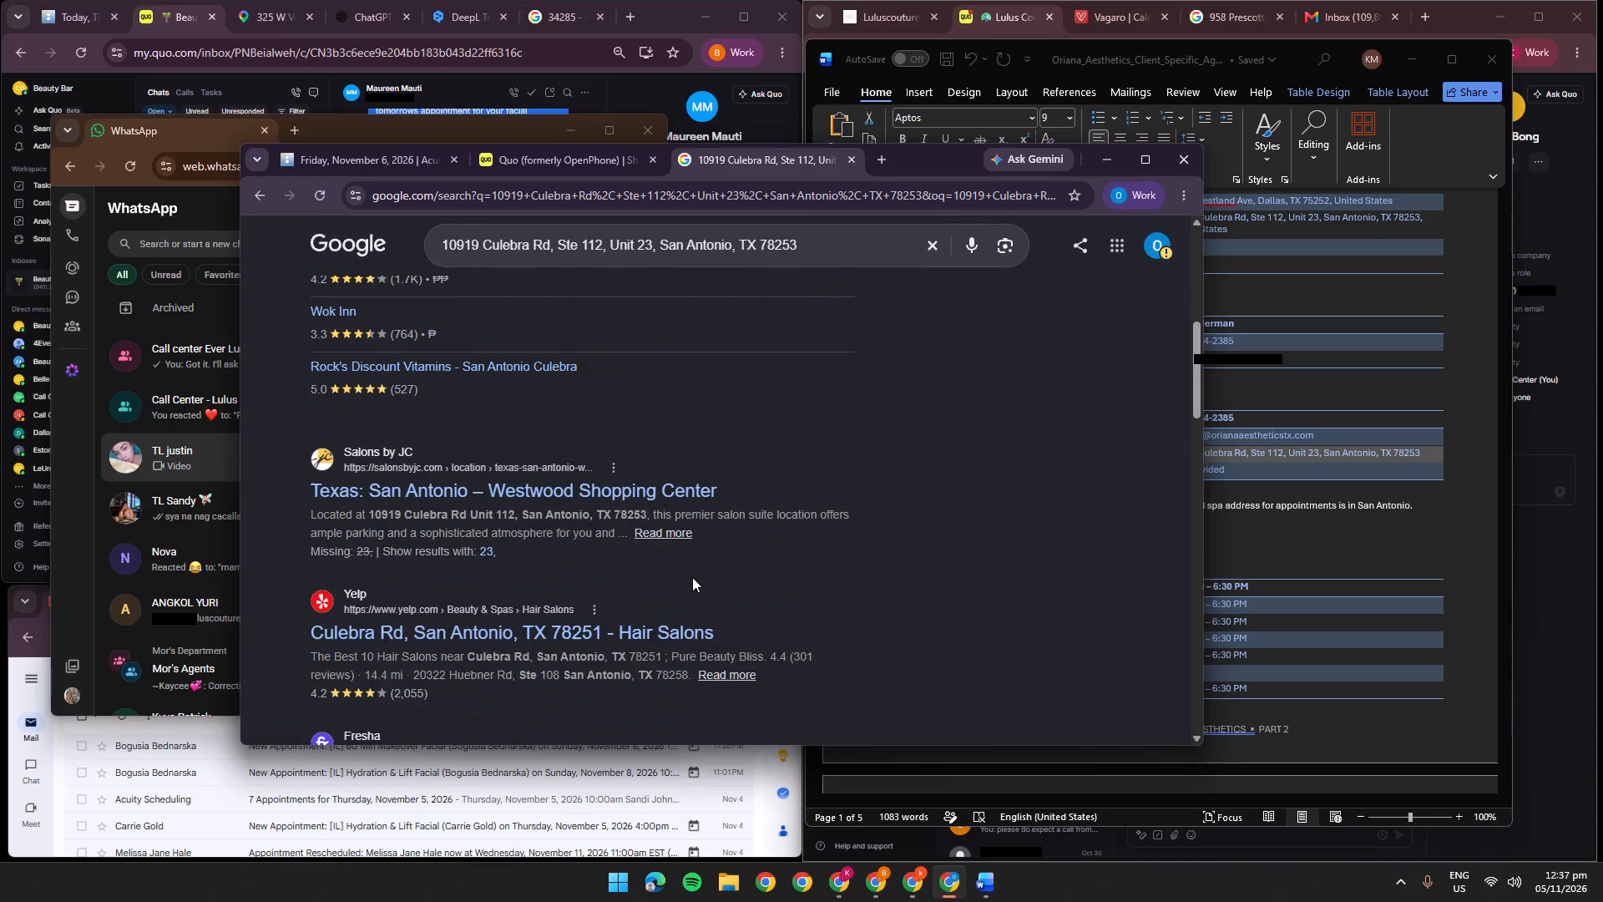
scroll(692, 577, up, 3)
click(392, 662)
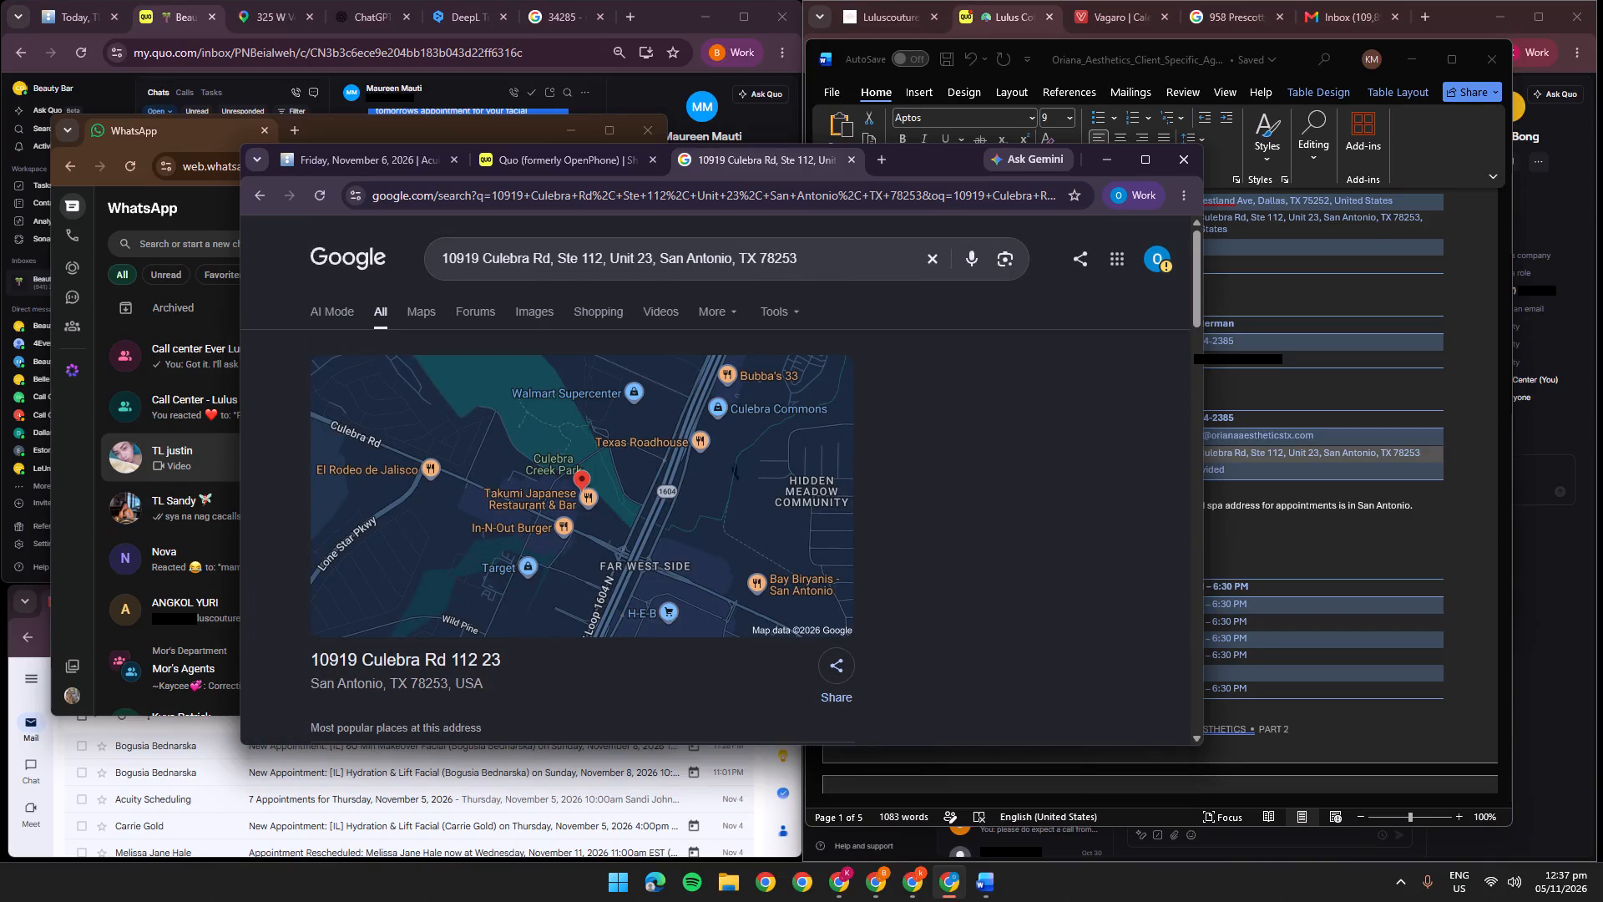
click(564, 573)
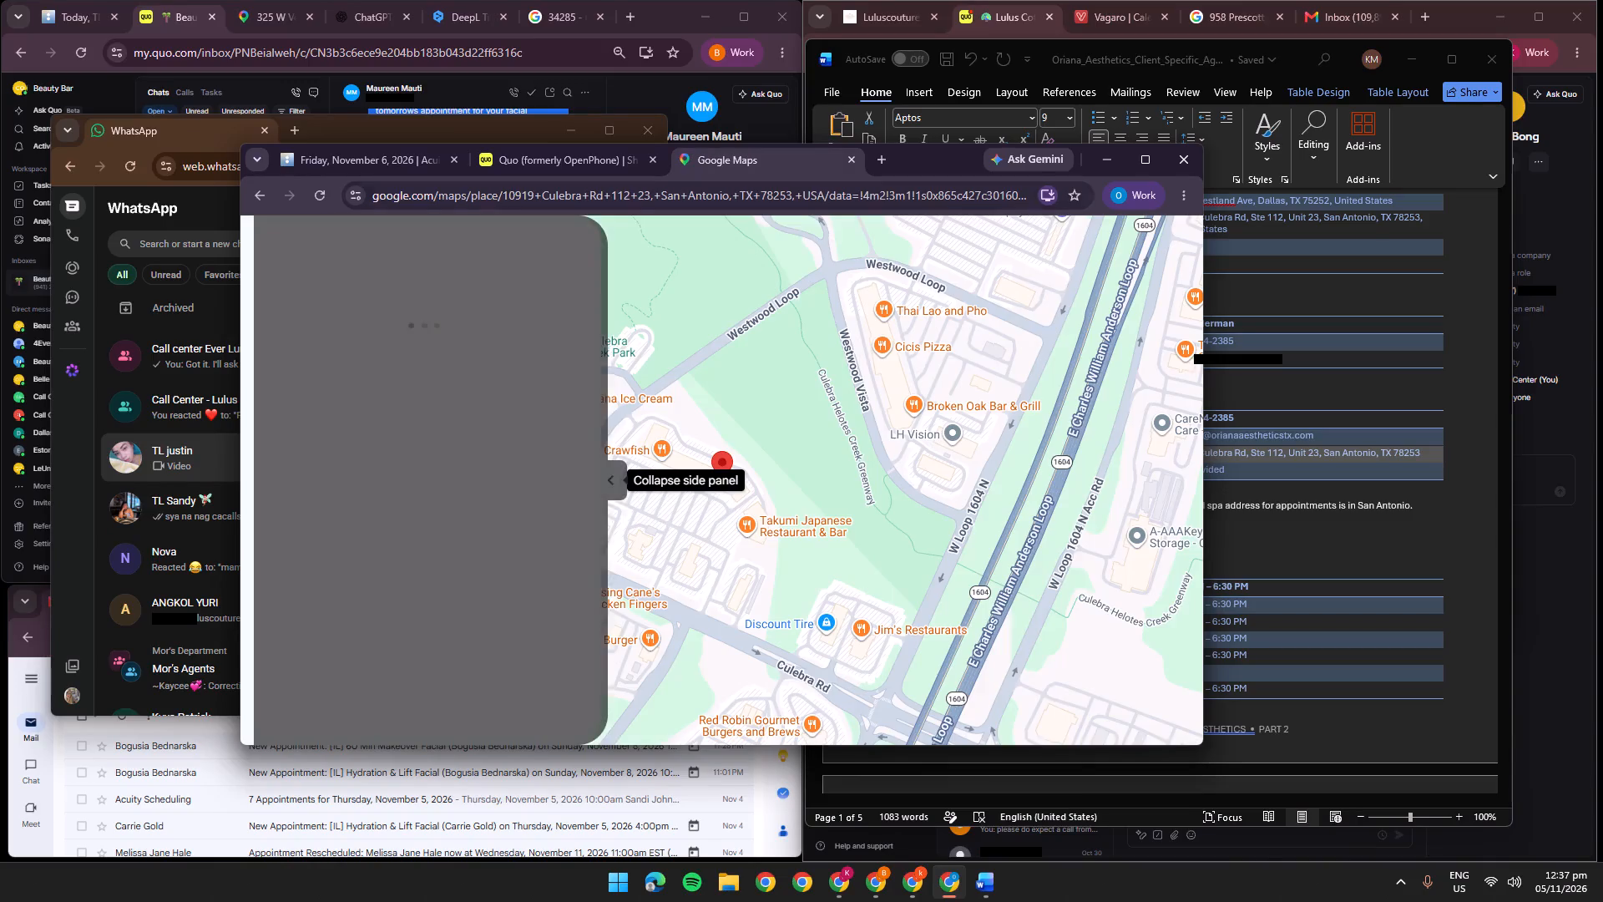
ctrl+scroll(799, 491, down, 2)
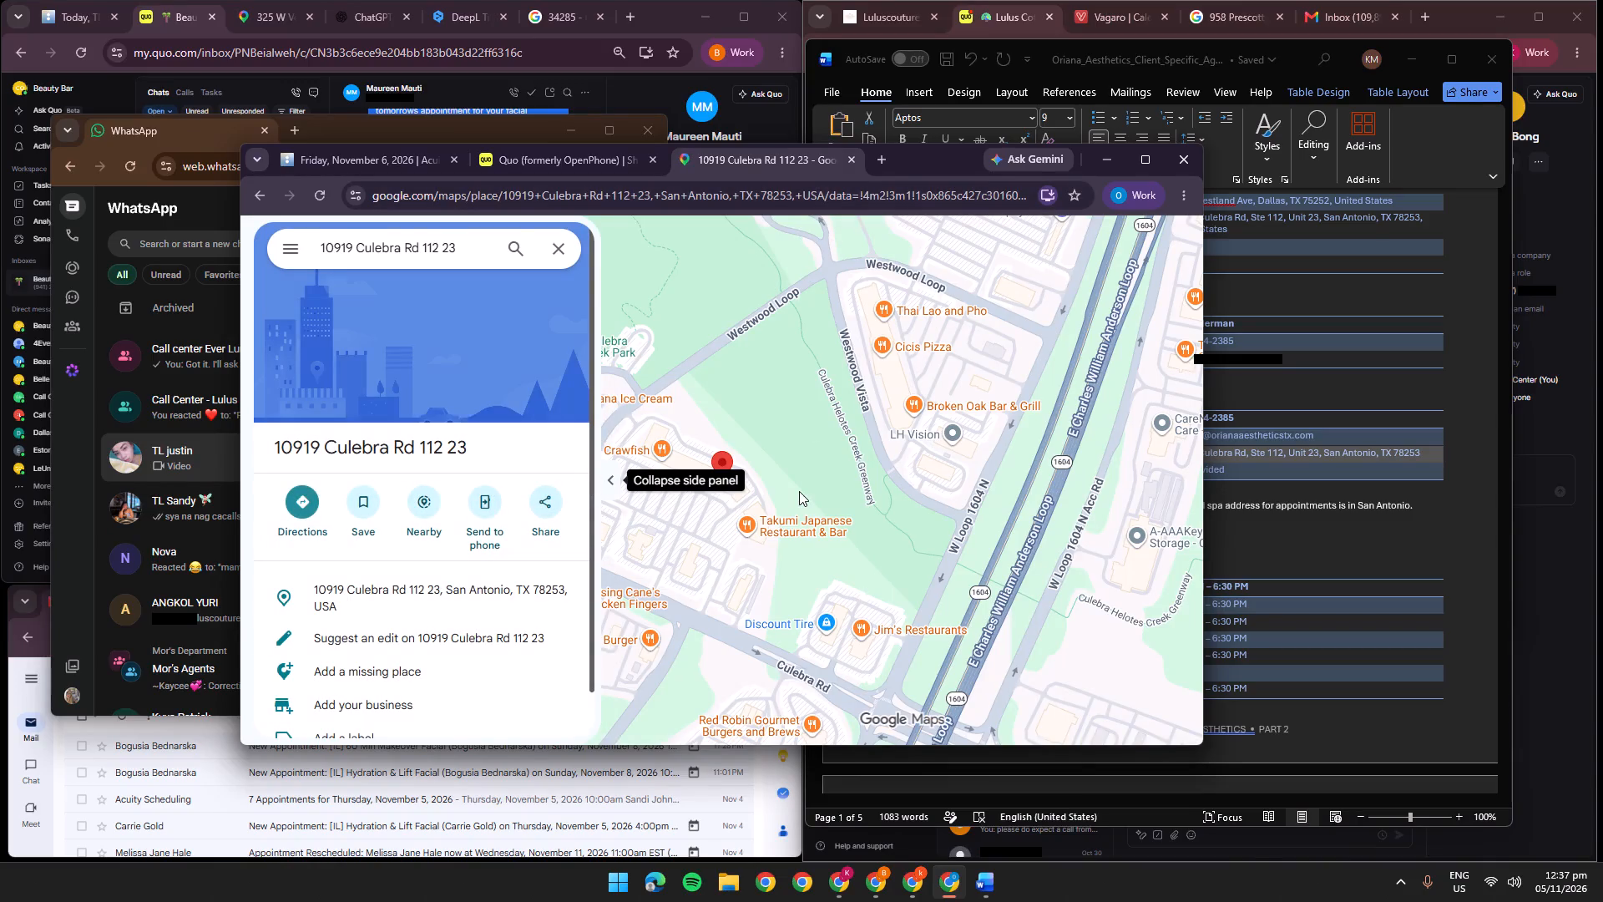
ctrl+scroll(847, 535, down, 1)
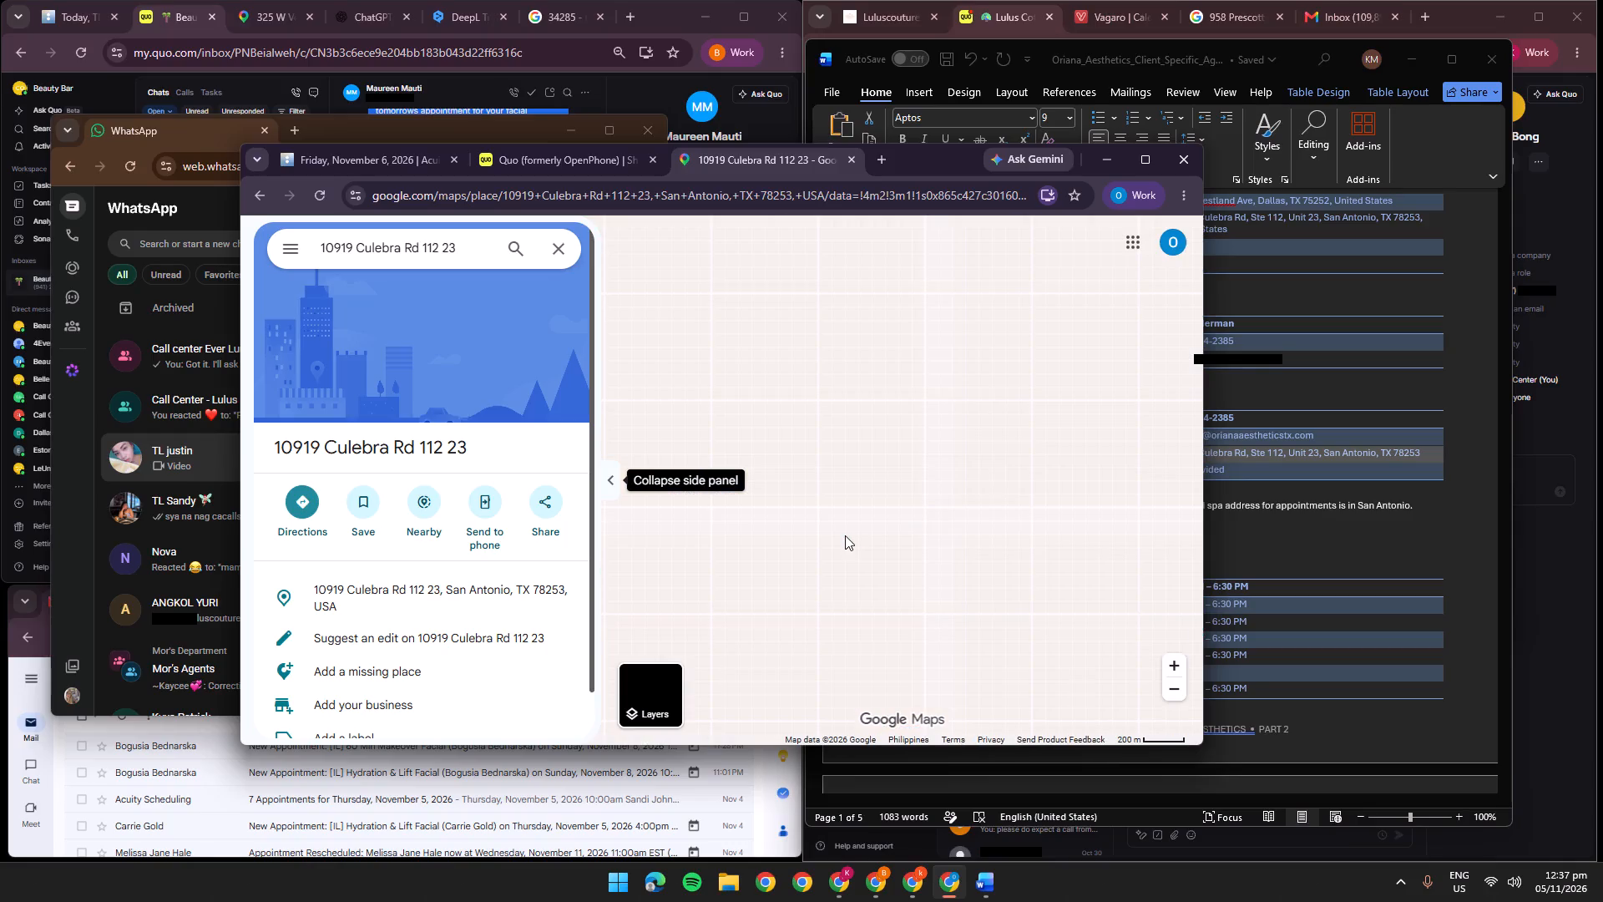
ctrl+scroll(829, 541, down, 2)
ctrl+scroll(829, 542, up, 2)
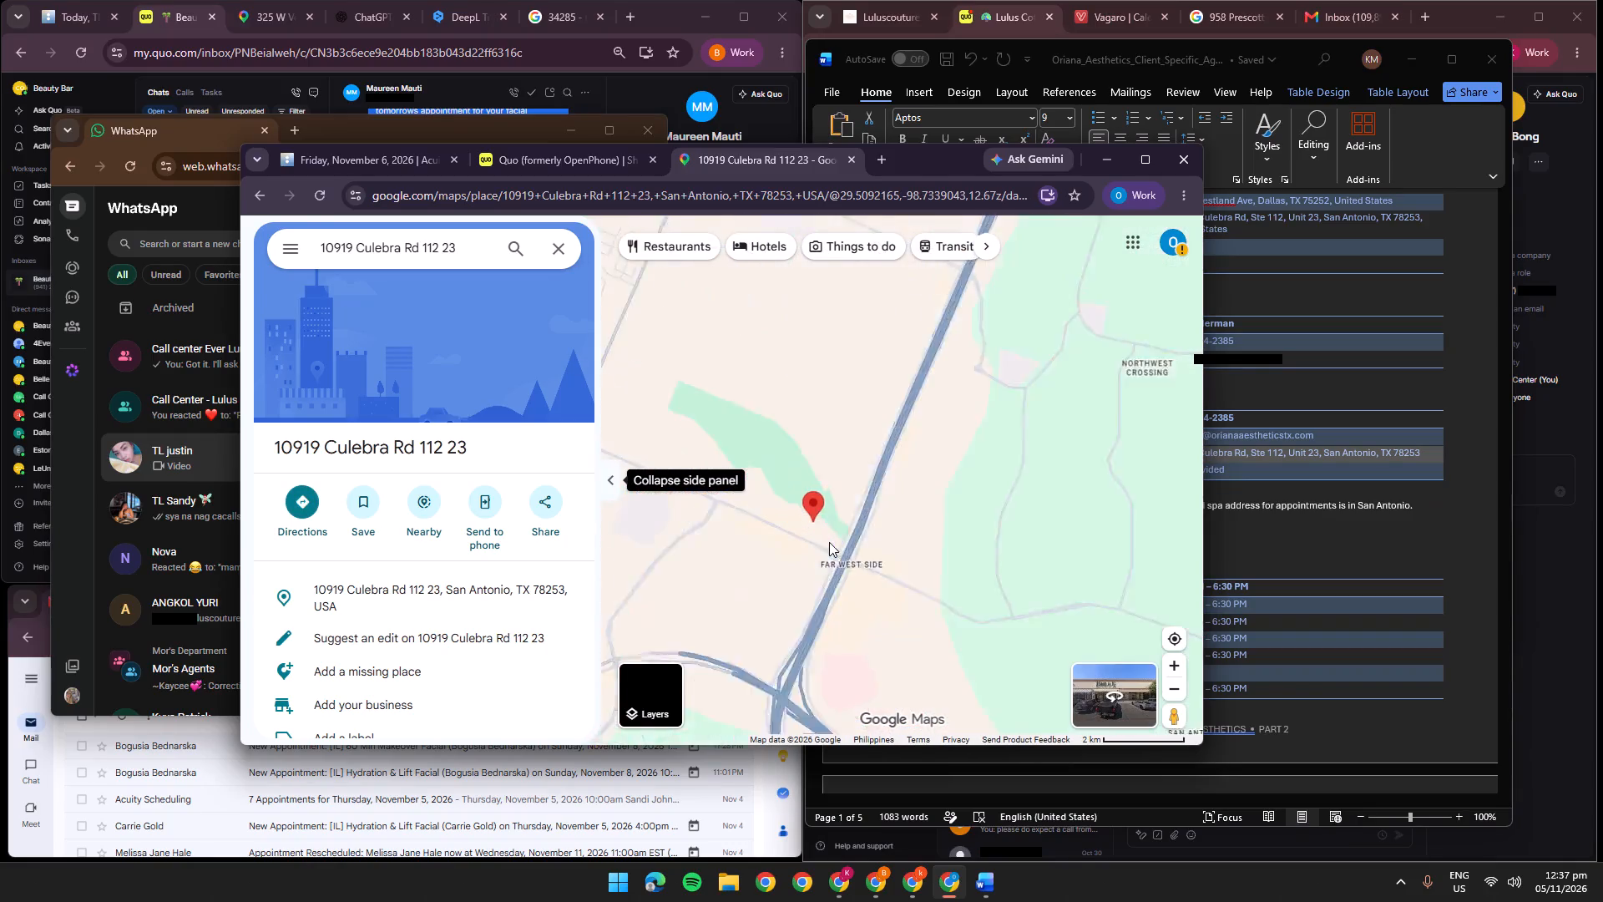
Set the page zoom of the Google Maps page to 90%.
click(1186, 192)
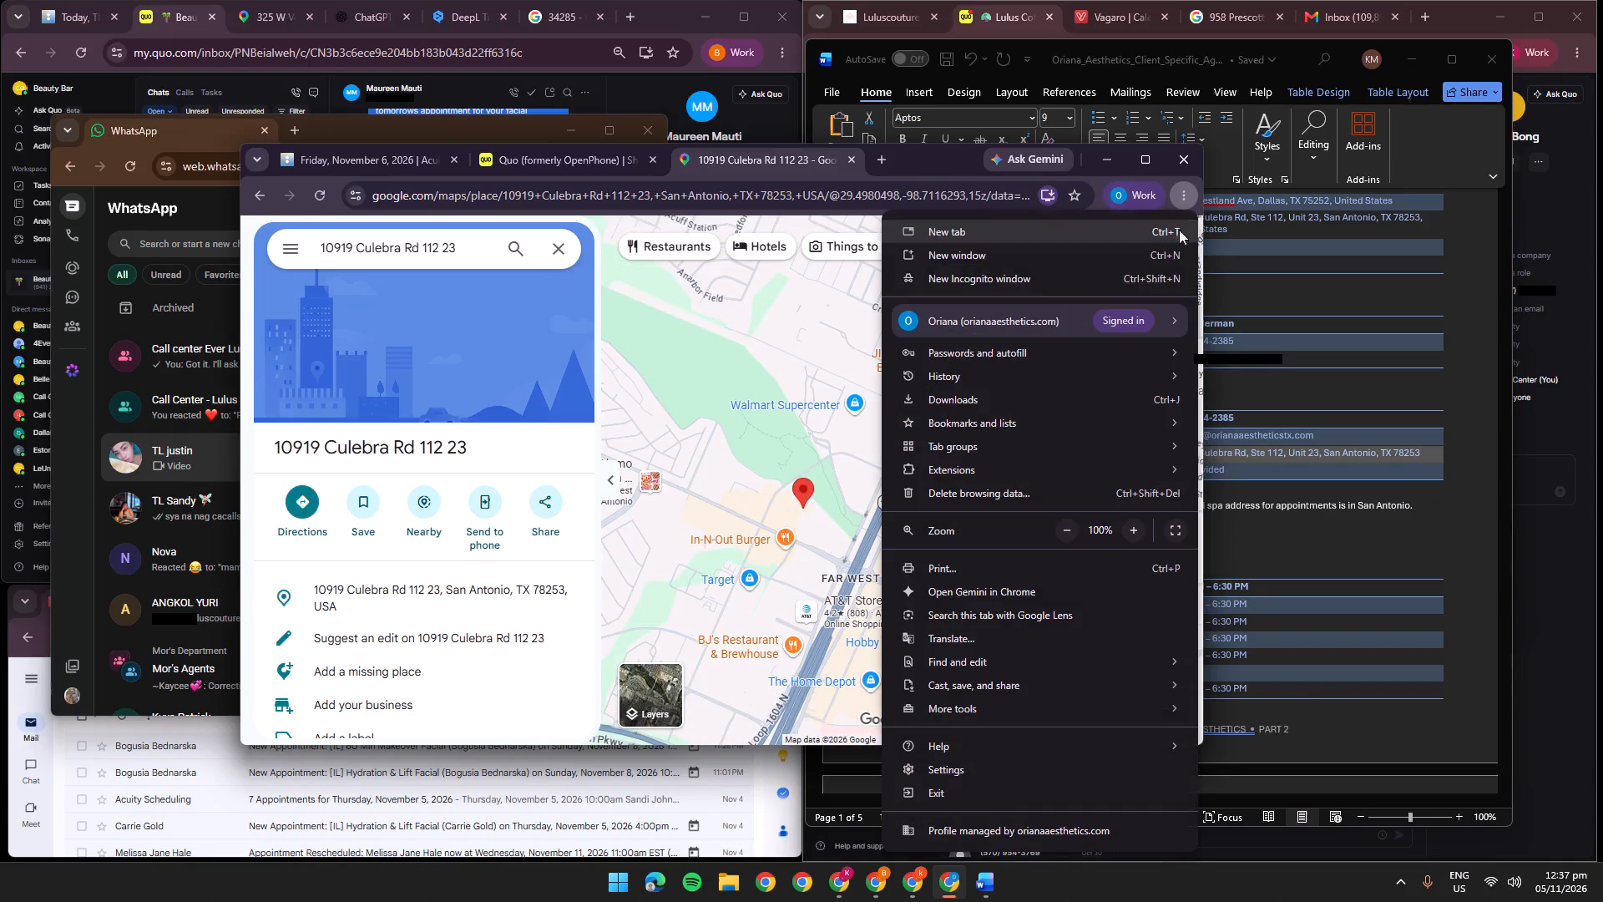
click(1078, 529)
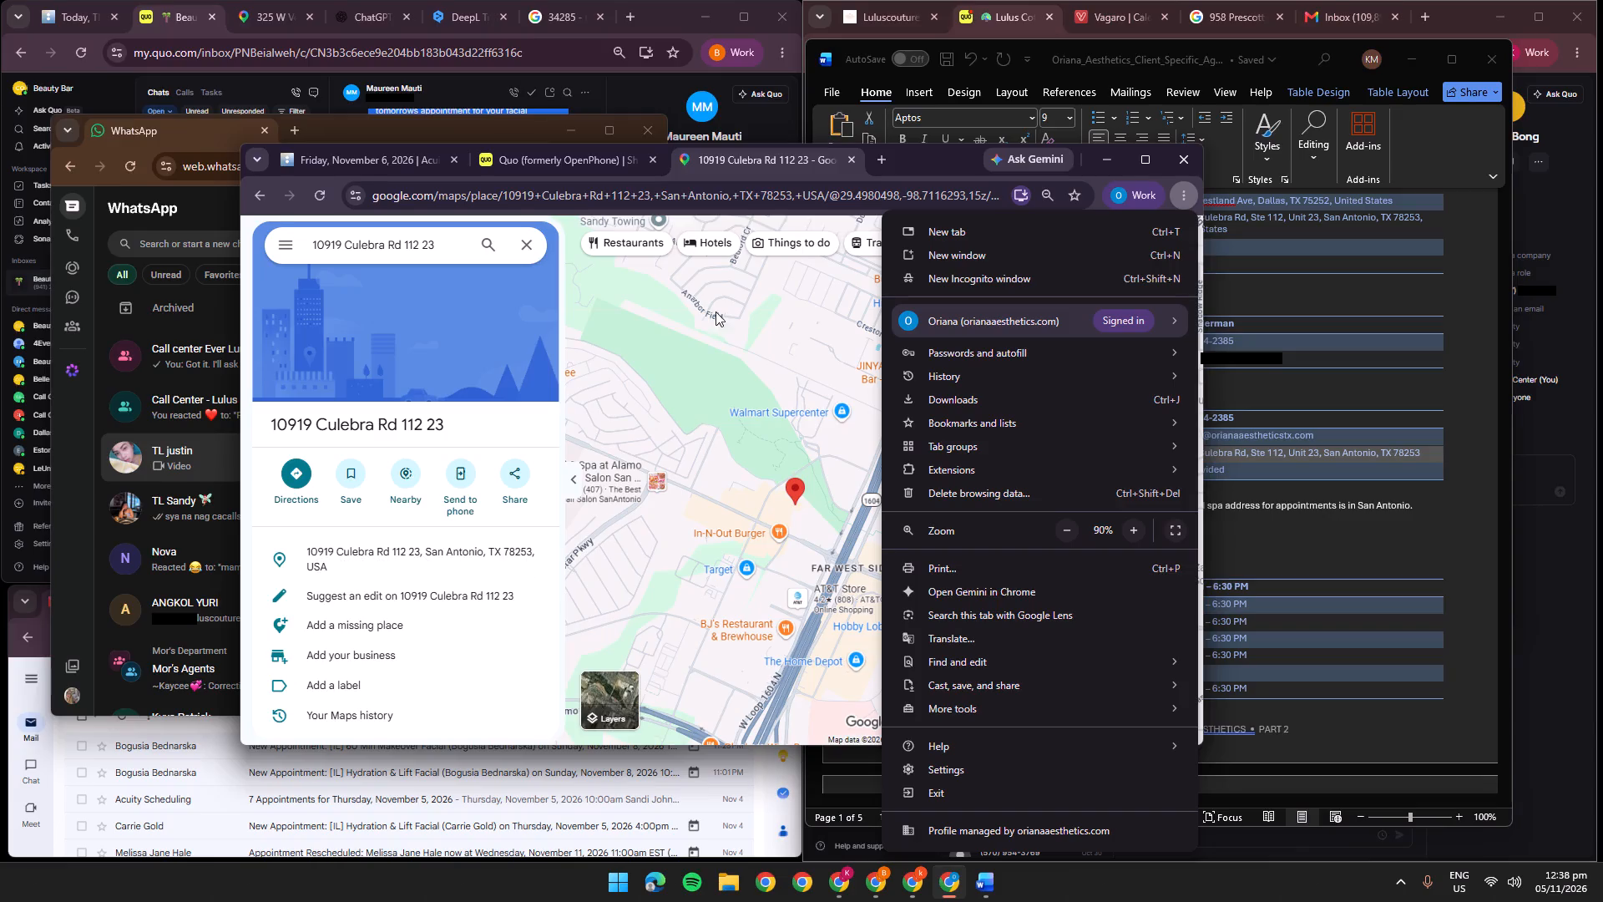
click(778, 160)
Check the open Quo website page and return to the map of the spa's address.
click(608, 160)
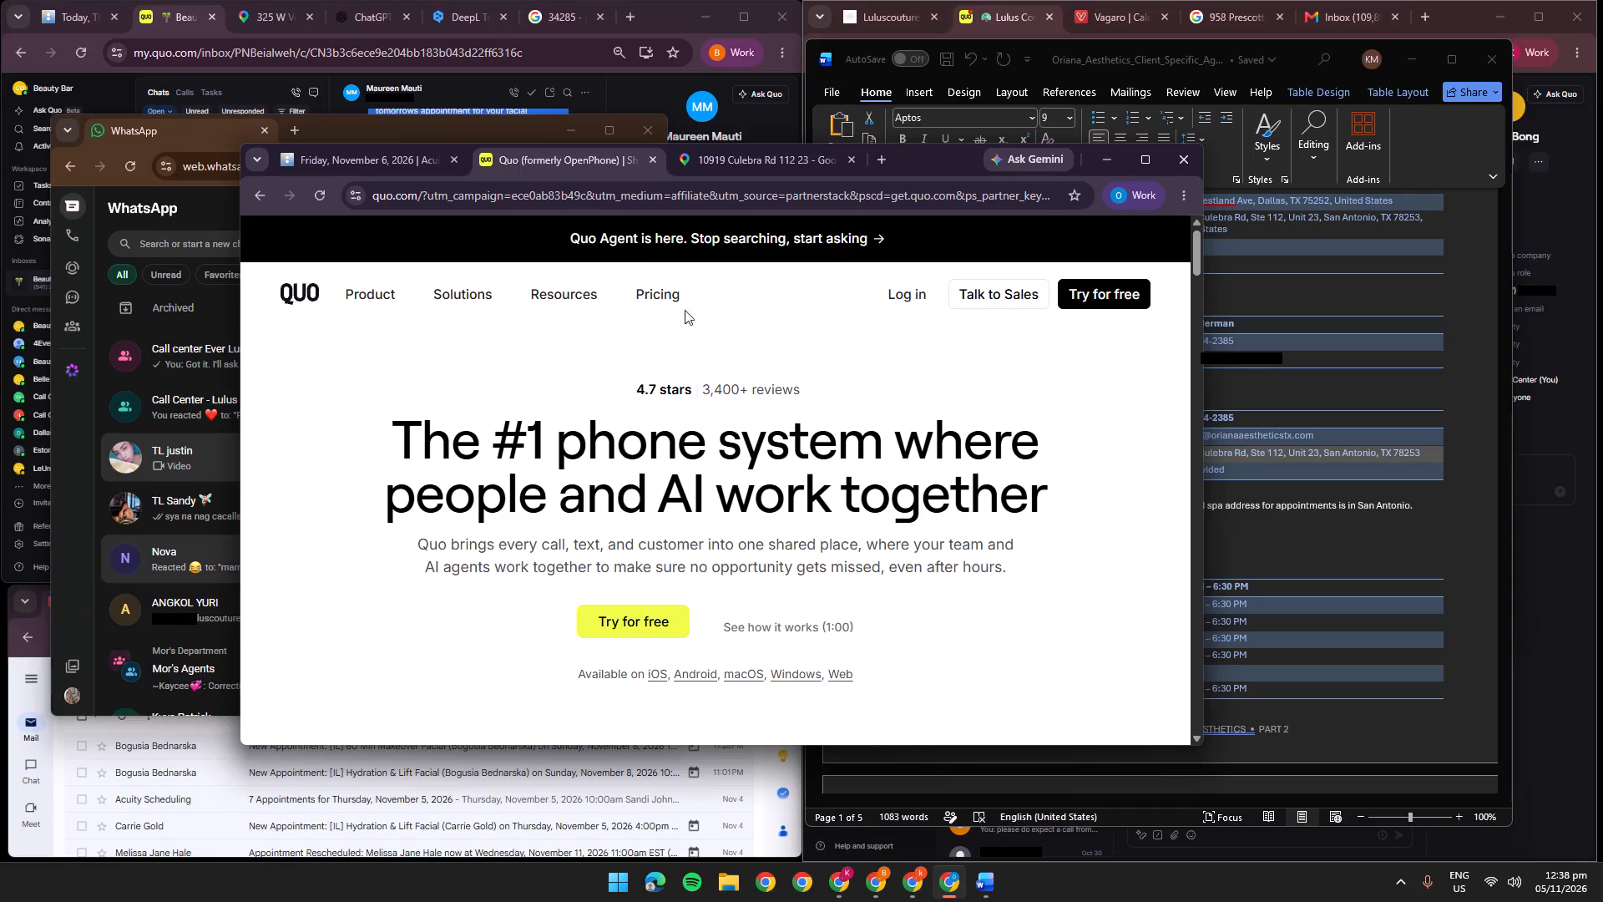
click(734, 155)
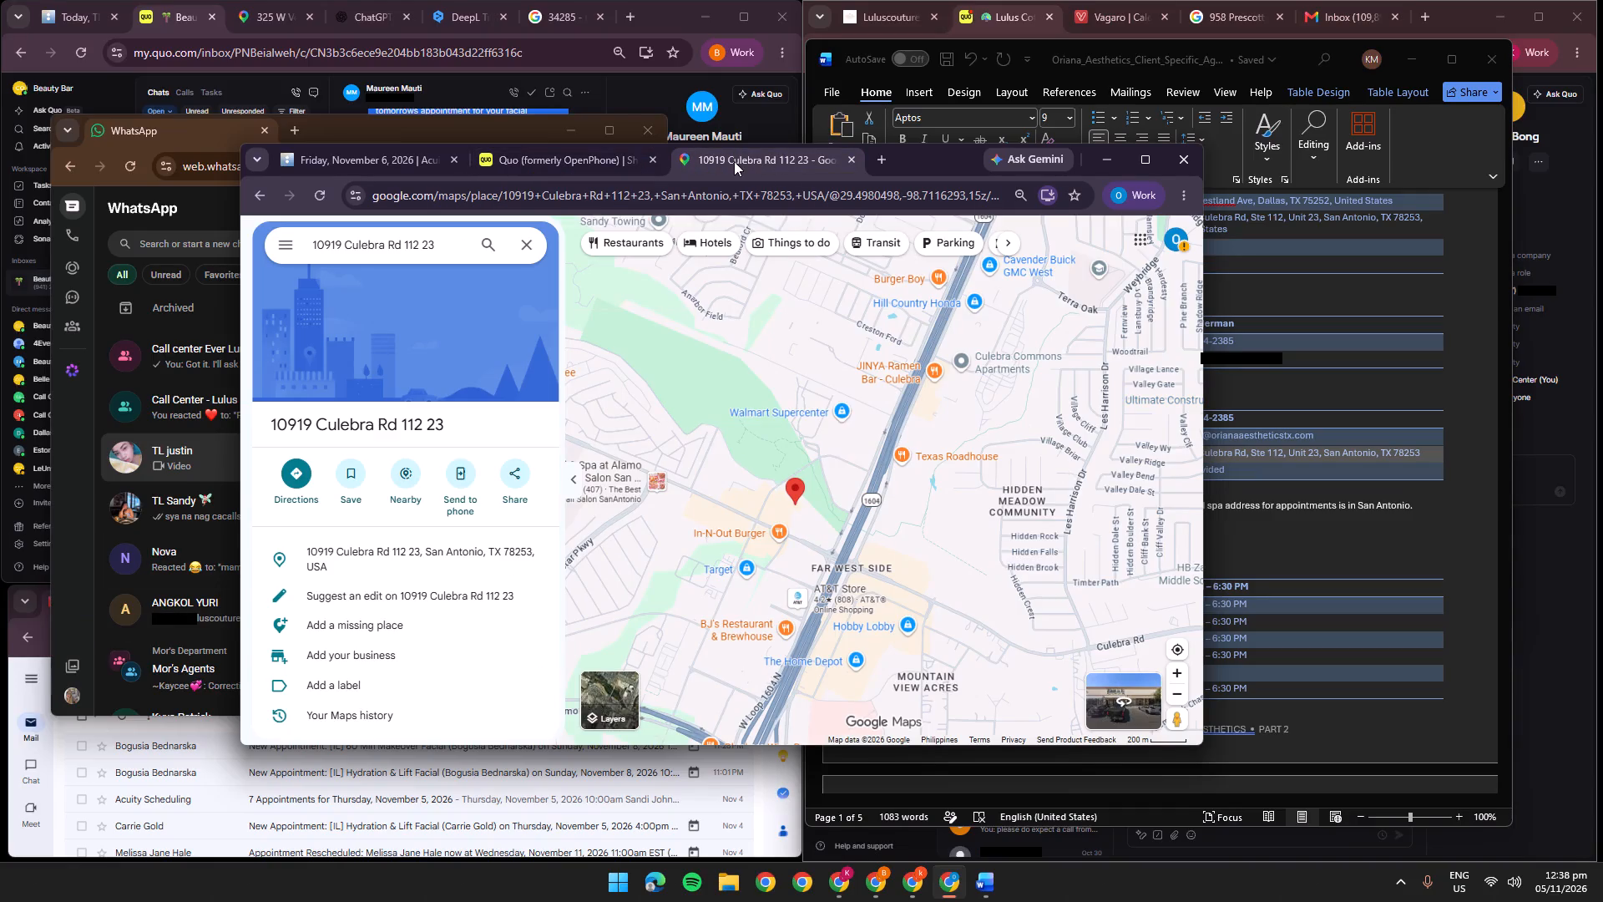
Switch back to the Oriana Aesthetics client document in Word, at the spa contact information and operating hours.
click(1298, 496)
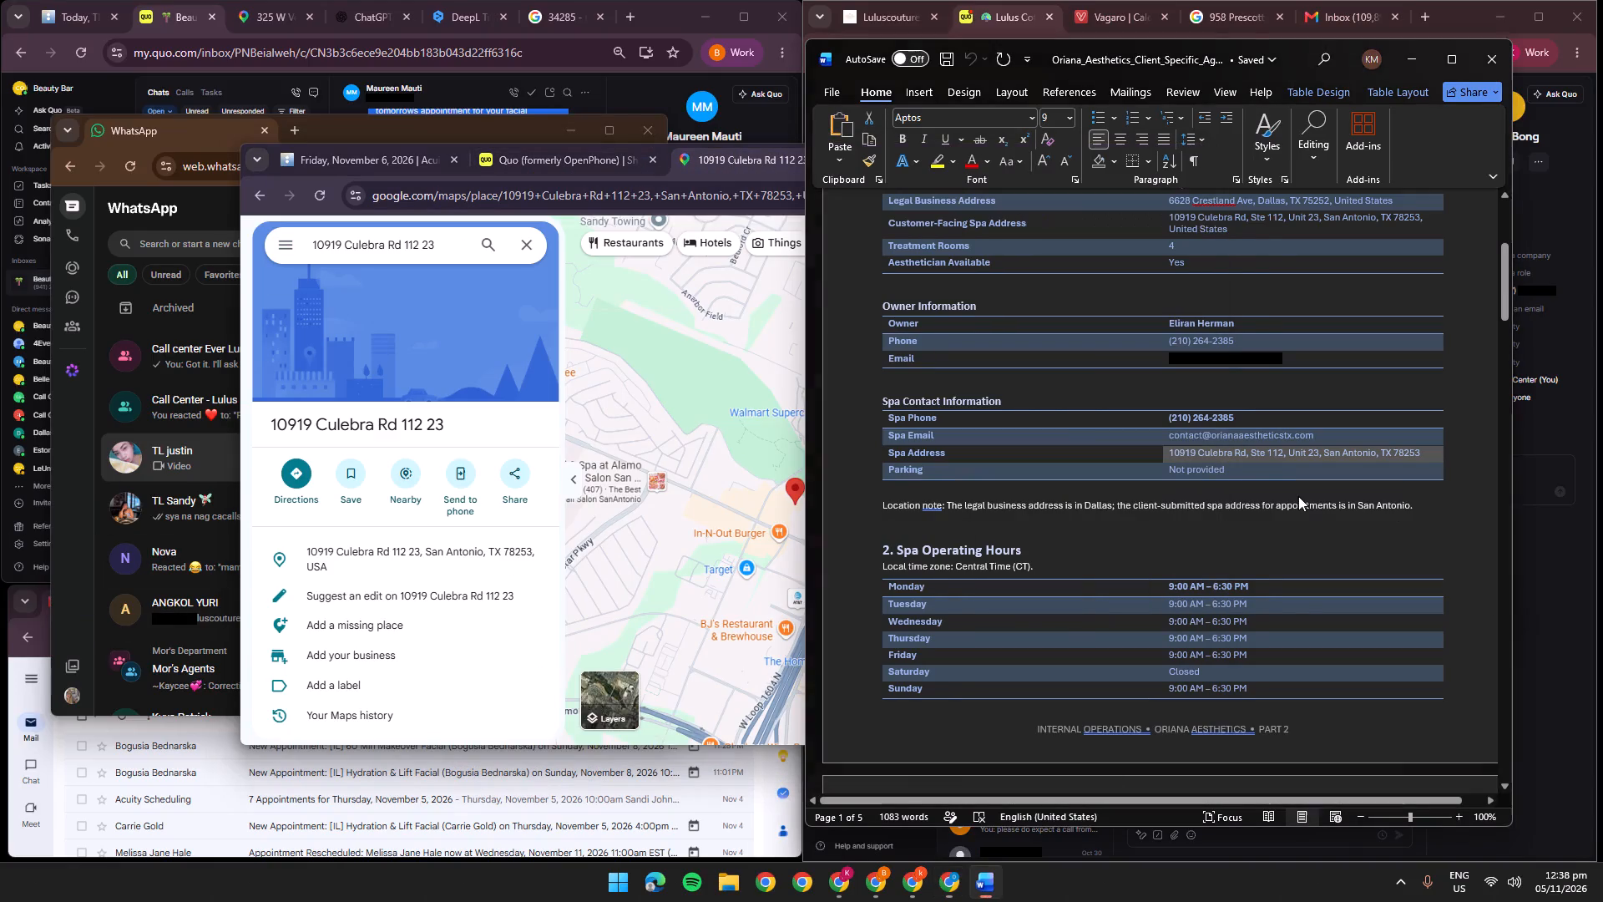
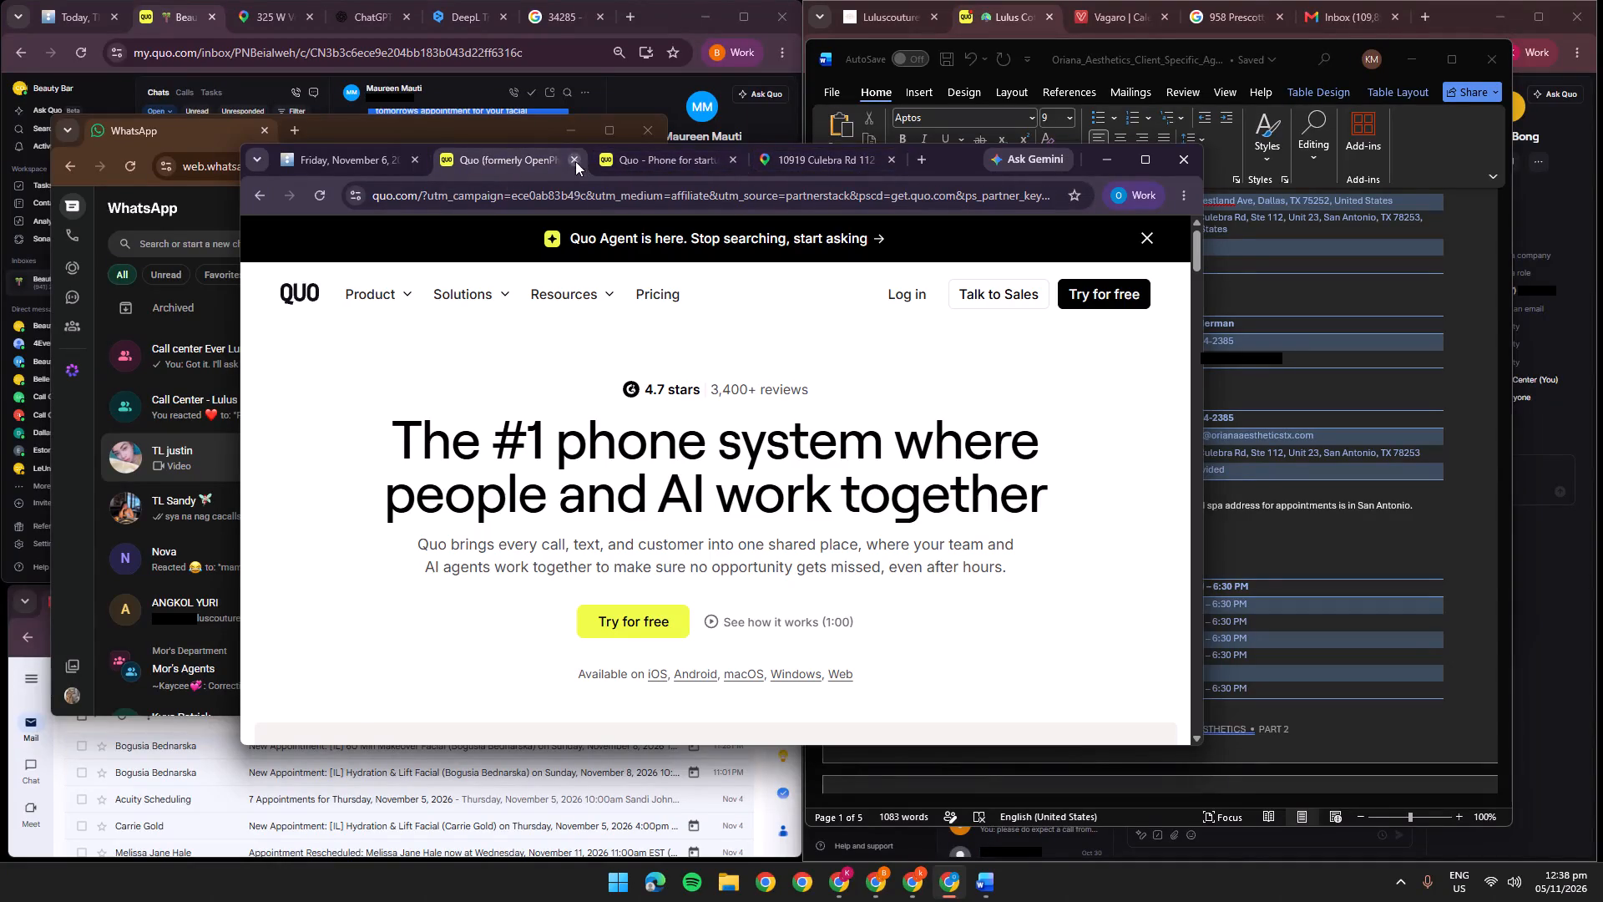
Return to the appointment calendar's day view for Friday, November 6, 2026 and look through the Oriana Aesthetics bookings.
click(374, 168)
scroll(771, 523, down, 1)
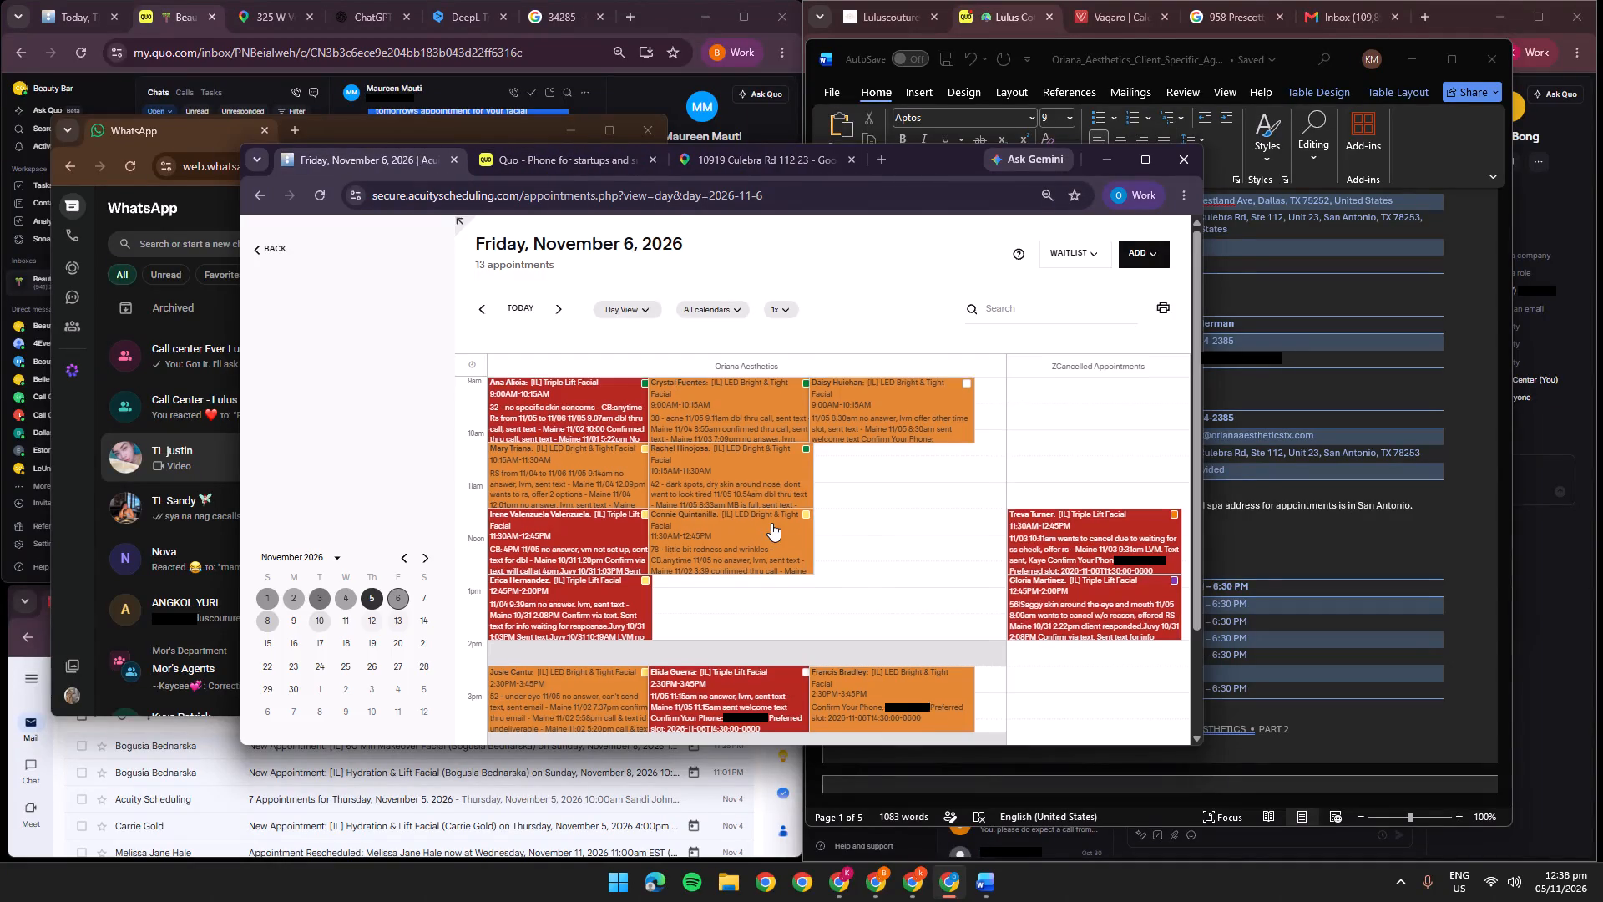
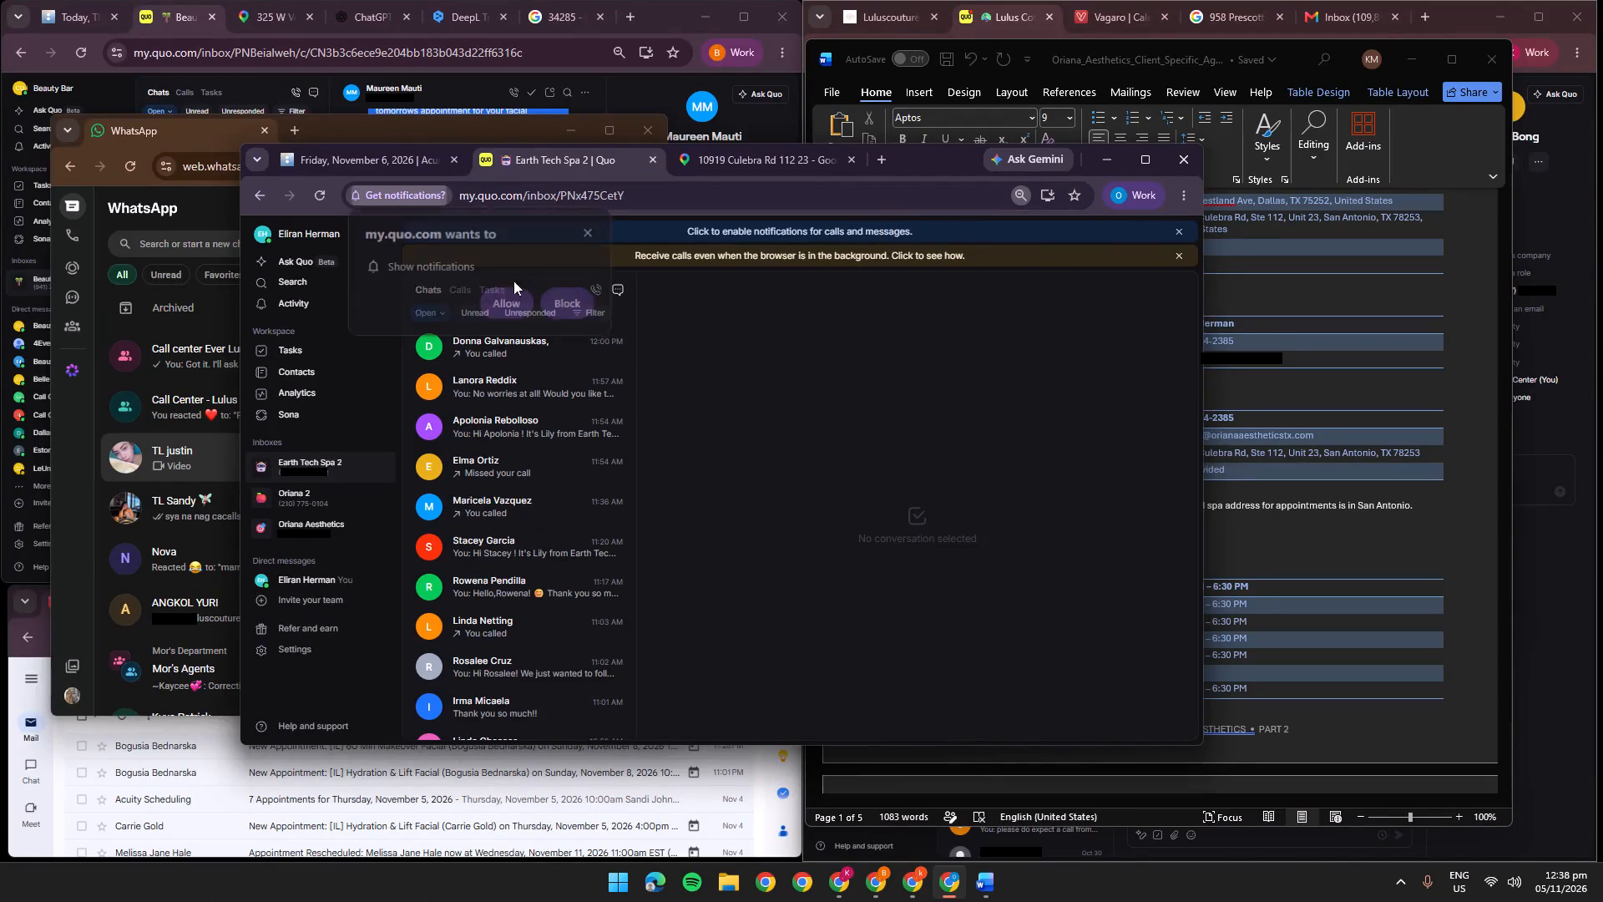
Allow the Quo website to show notifications.
click(499, 318)
Set the page zoom of the Quo inbox page to 67%.
scroll(759, 508, down, 2)
ctrl+scroll(761, 508, down, 2)
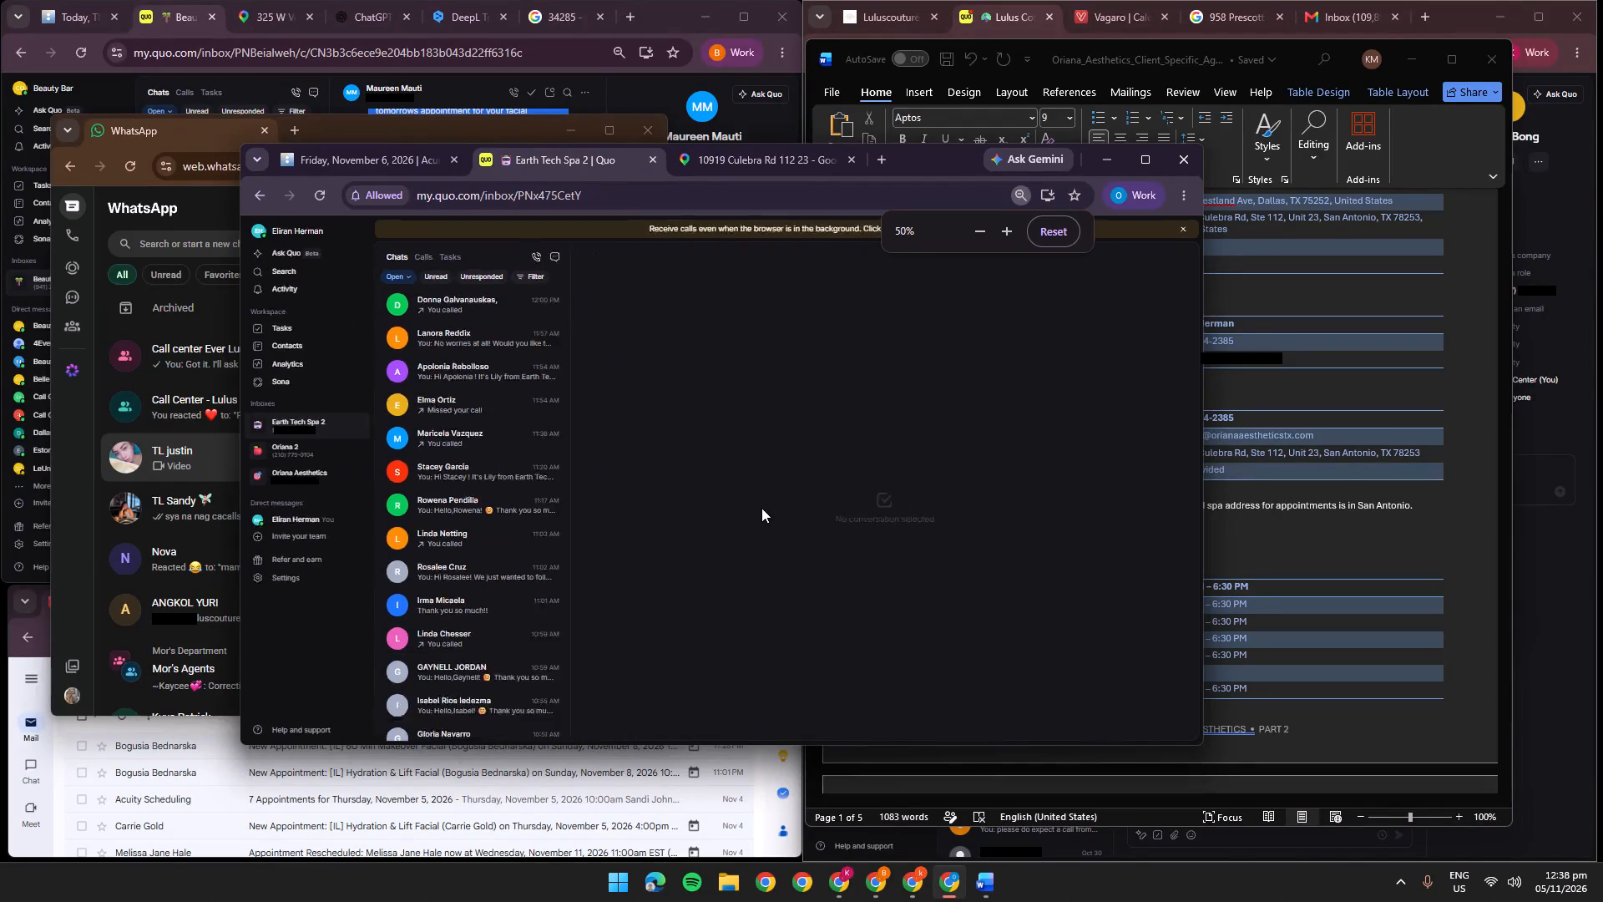
ctrl+scroll(428, 469, up, 1)
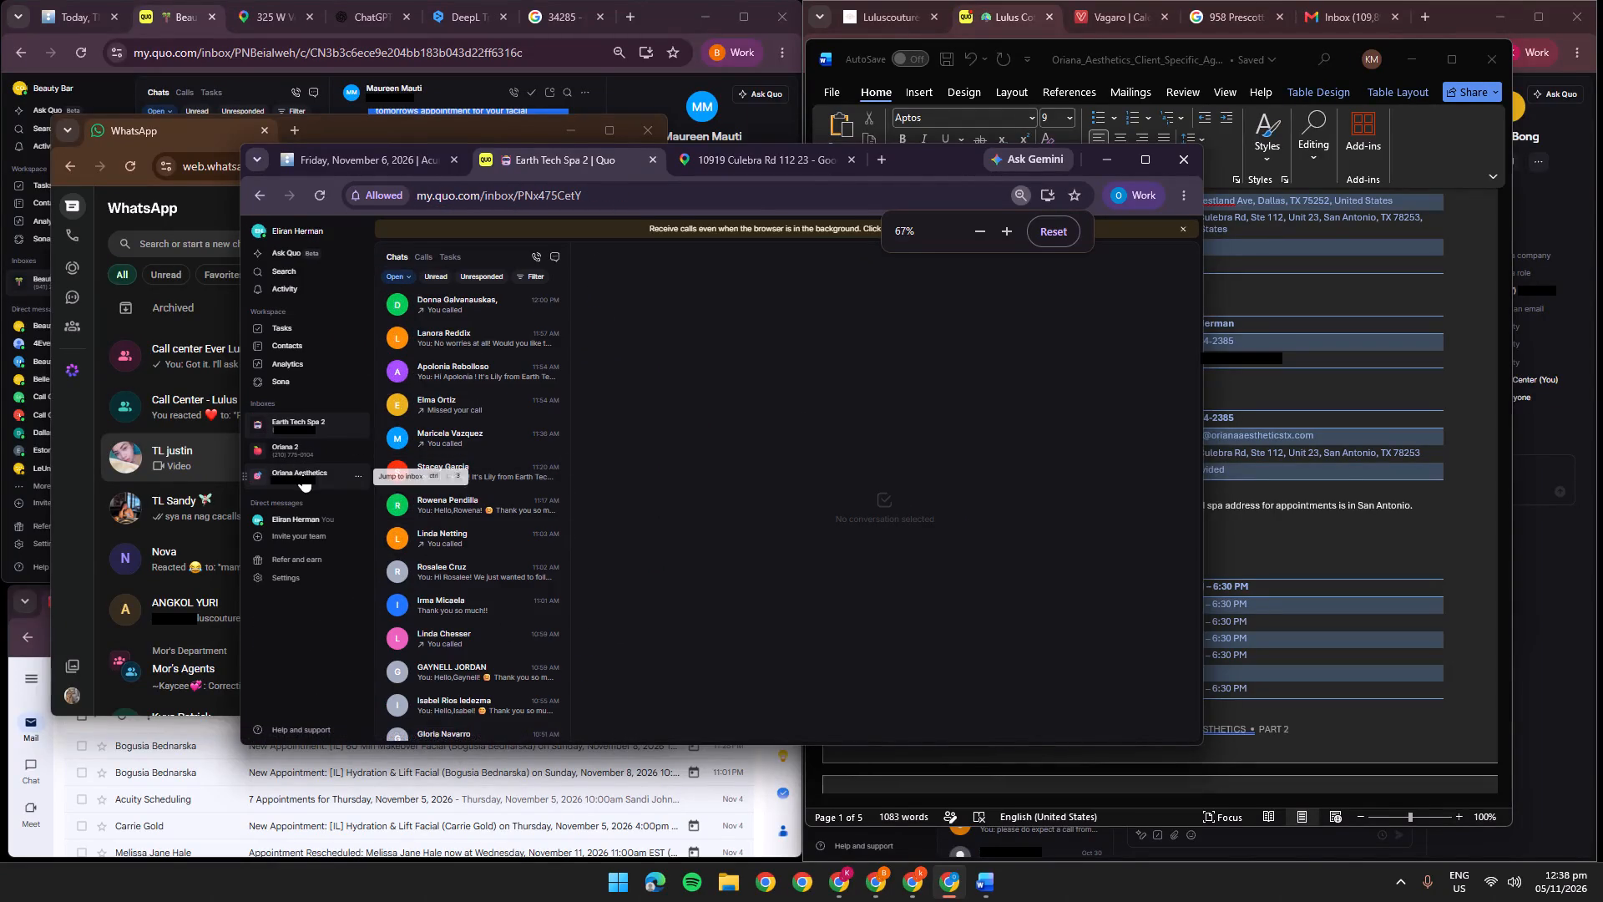
Open the Oriana Aesthetics inbox in Quo and return to the Acuity appointment calendar for Friday, November 6, 2026.
click(302, 474)
click(418, 166)
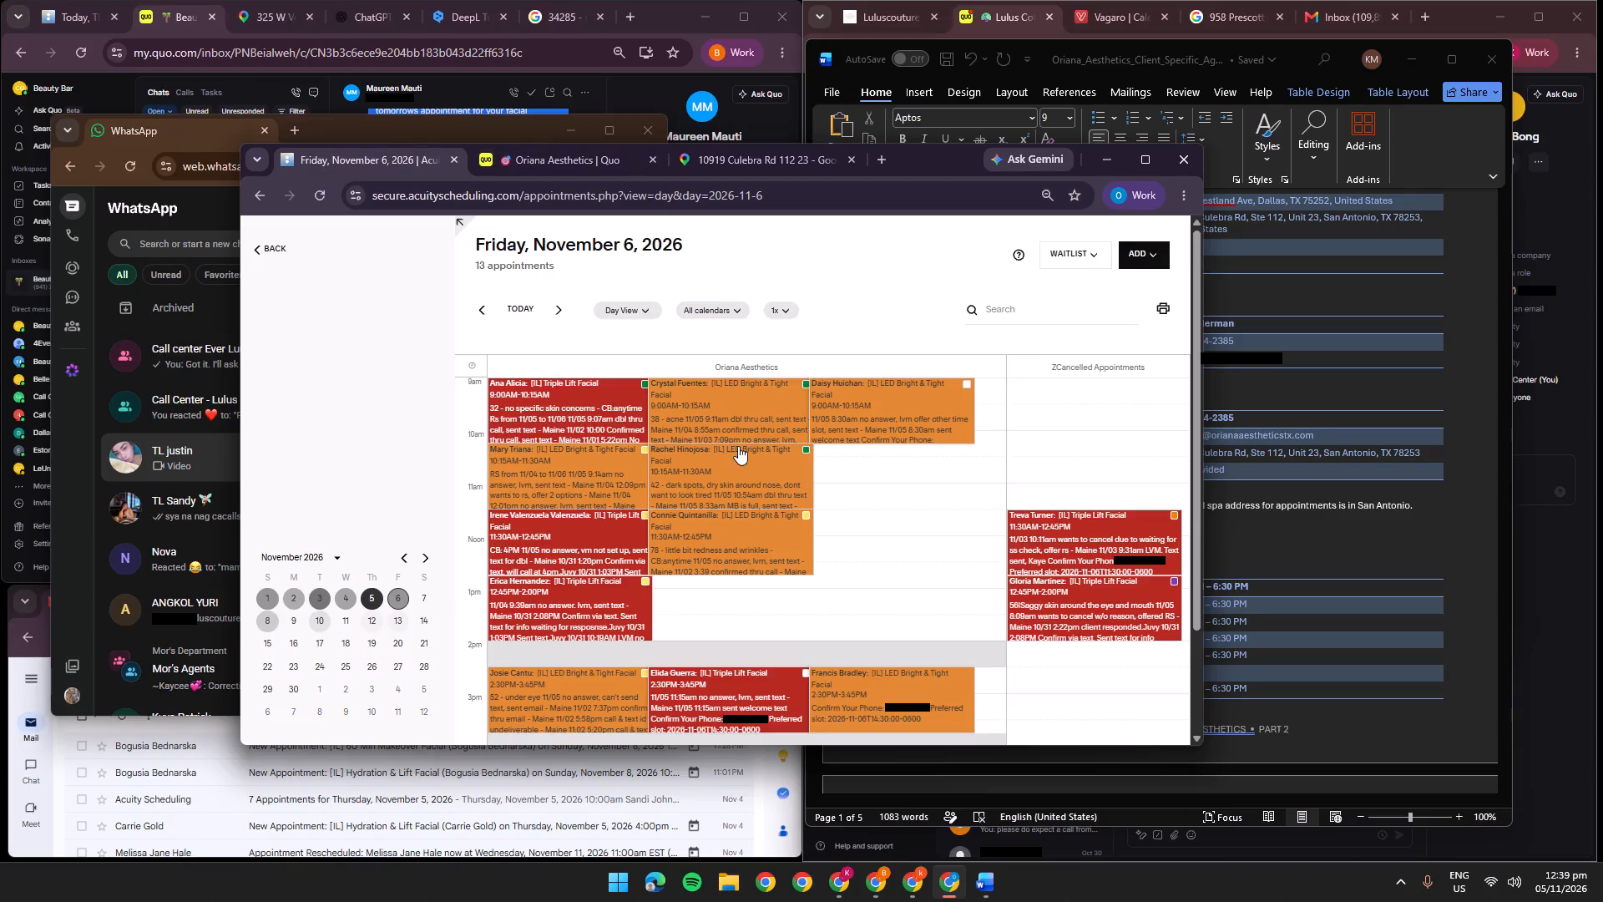
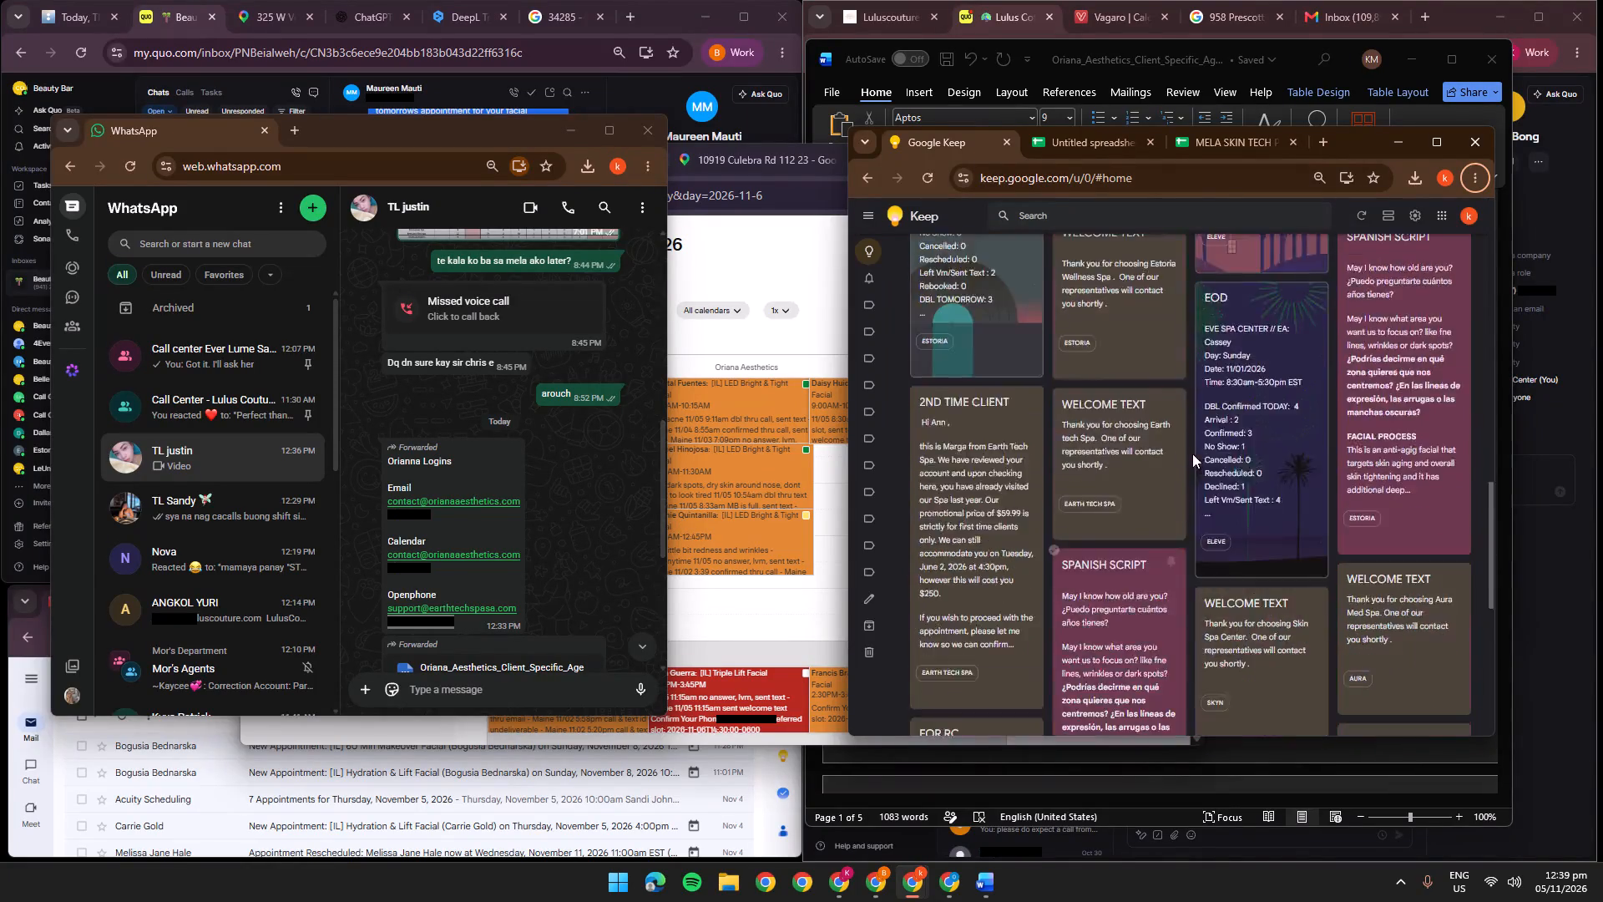
Find the "INITIAL NO ANSWER" note in Google Keep and copy its full template text.
scroll(1203, 512, up, 4)
scroll(1203, 512, down, 12)
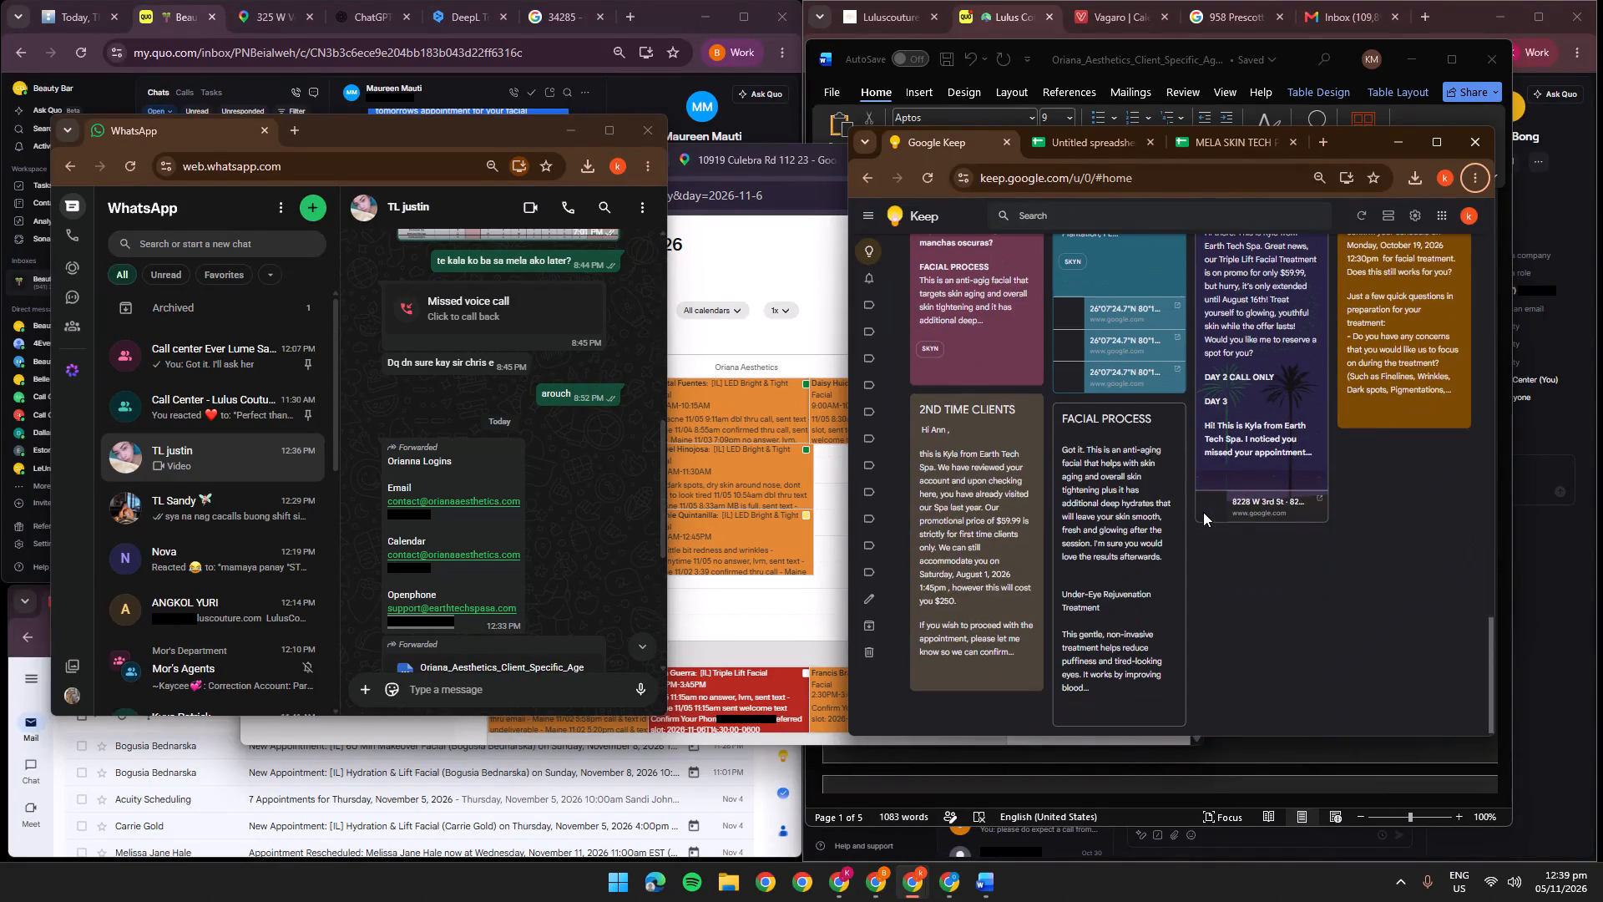
scroll(1203, 535, down, 6)
scroll(1203, 535, up, 7)
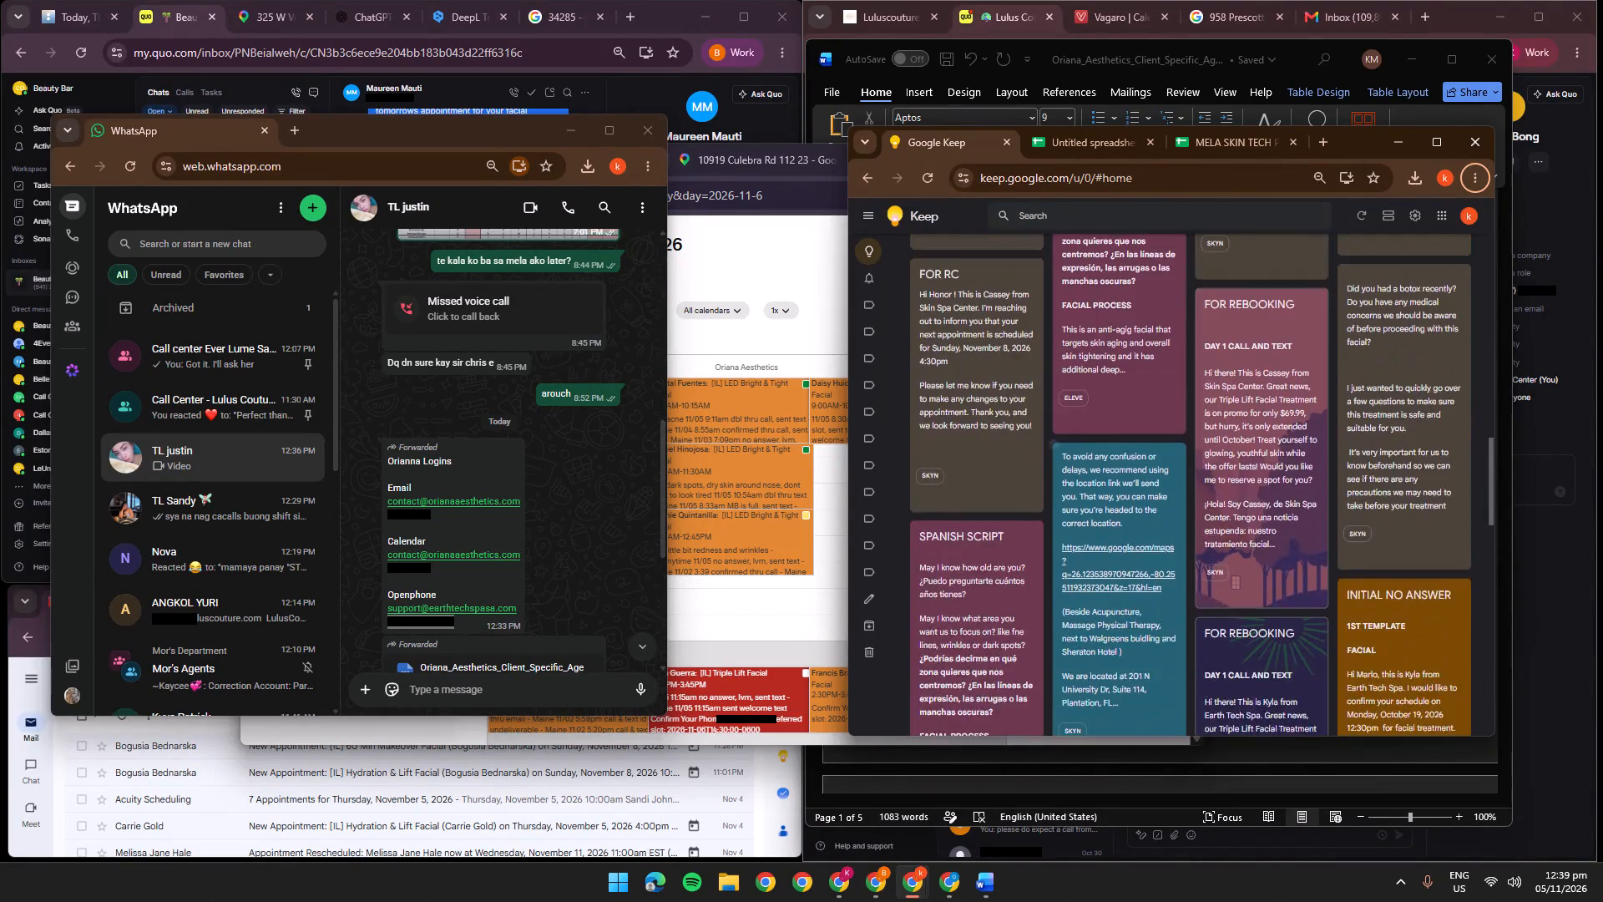
scroll(1029, 502, up, 1)
scroll(1170, 583, up, 8)
scroll(1171, 584, down, 4)
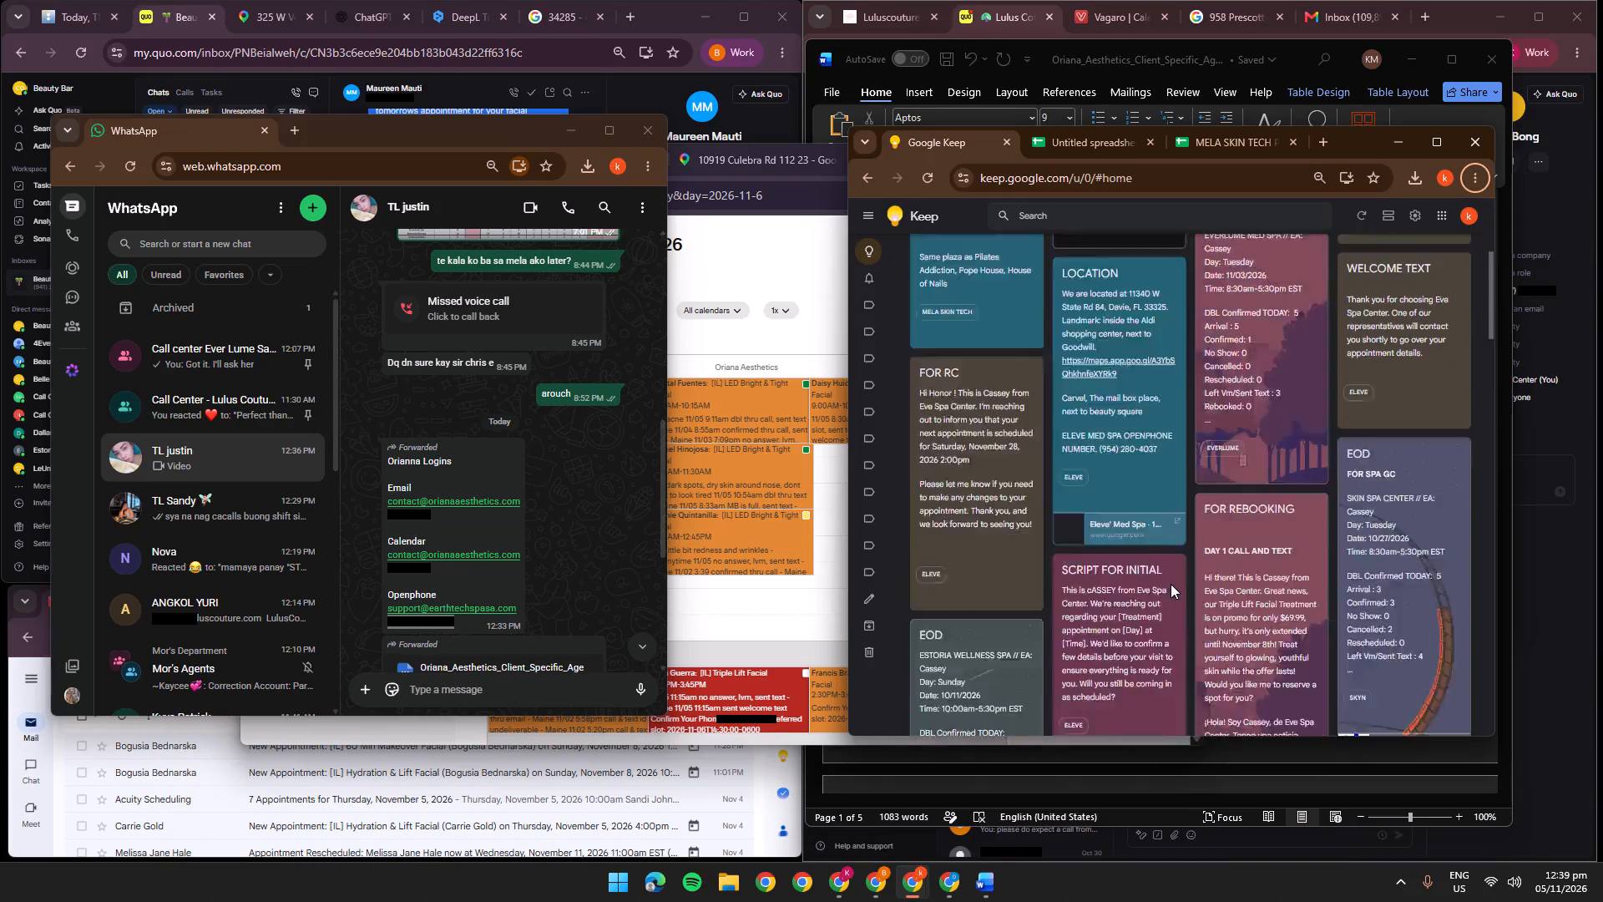
scroll(1171, 584, down, 8)
click(1406, 265)
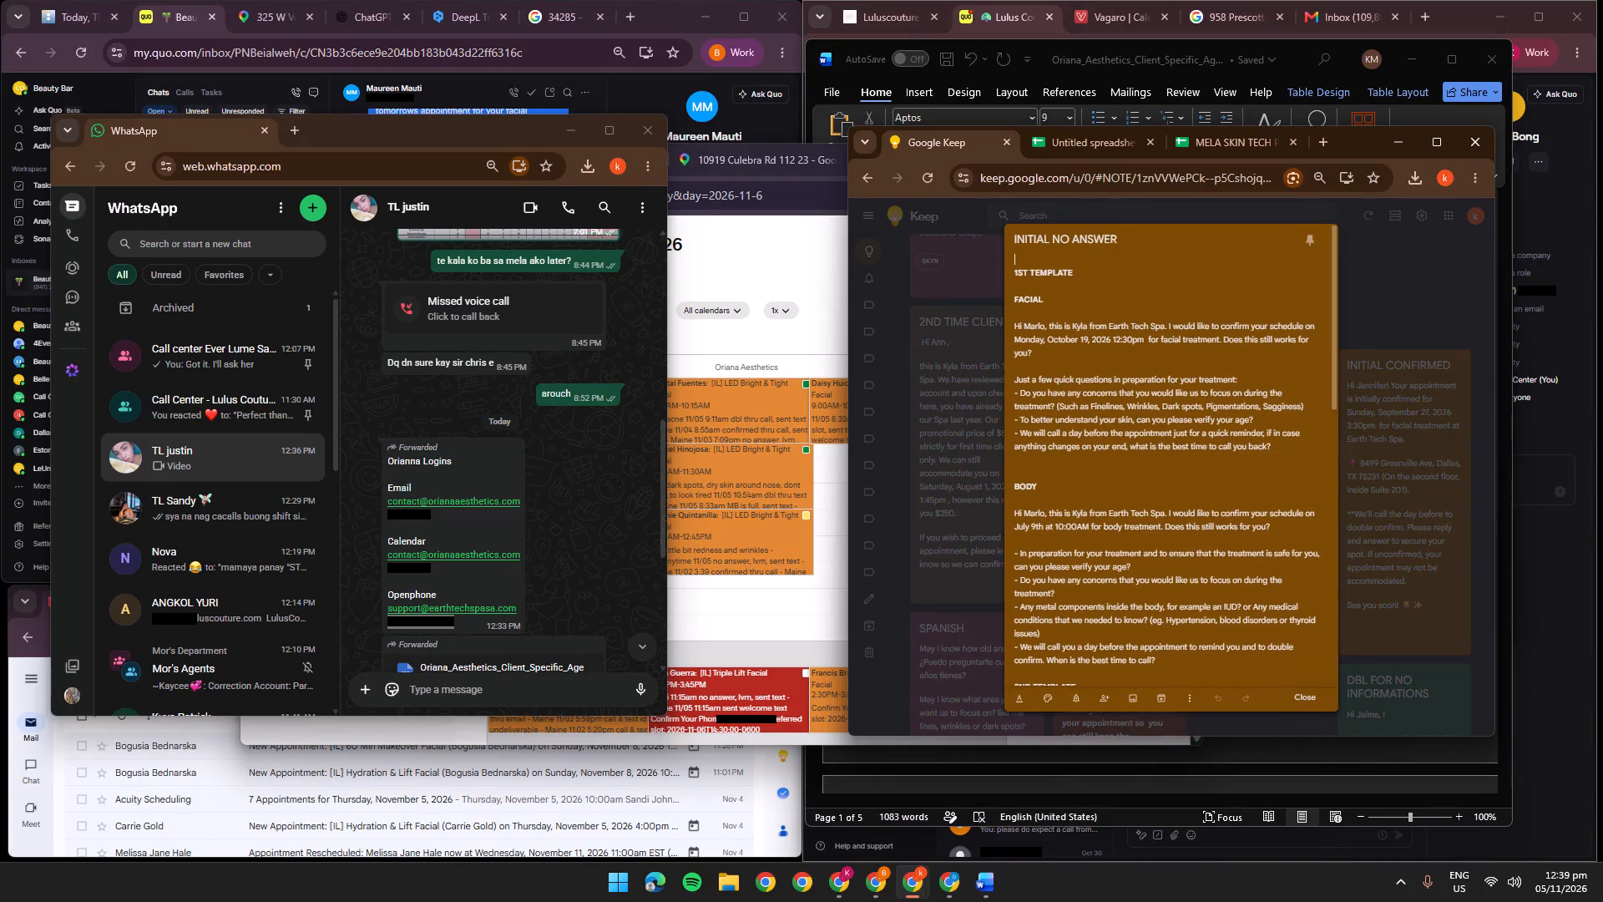
click(1068, 480)
click(1196, 437)
key(ctrl+a)
key(ctrl+c)
key(ctrl+c)
click(872, 523)
Open the details of the third 9:00am appointment on the November 6, 2026 Oriana Aesthetics calendar.
click(851, 365)
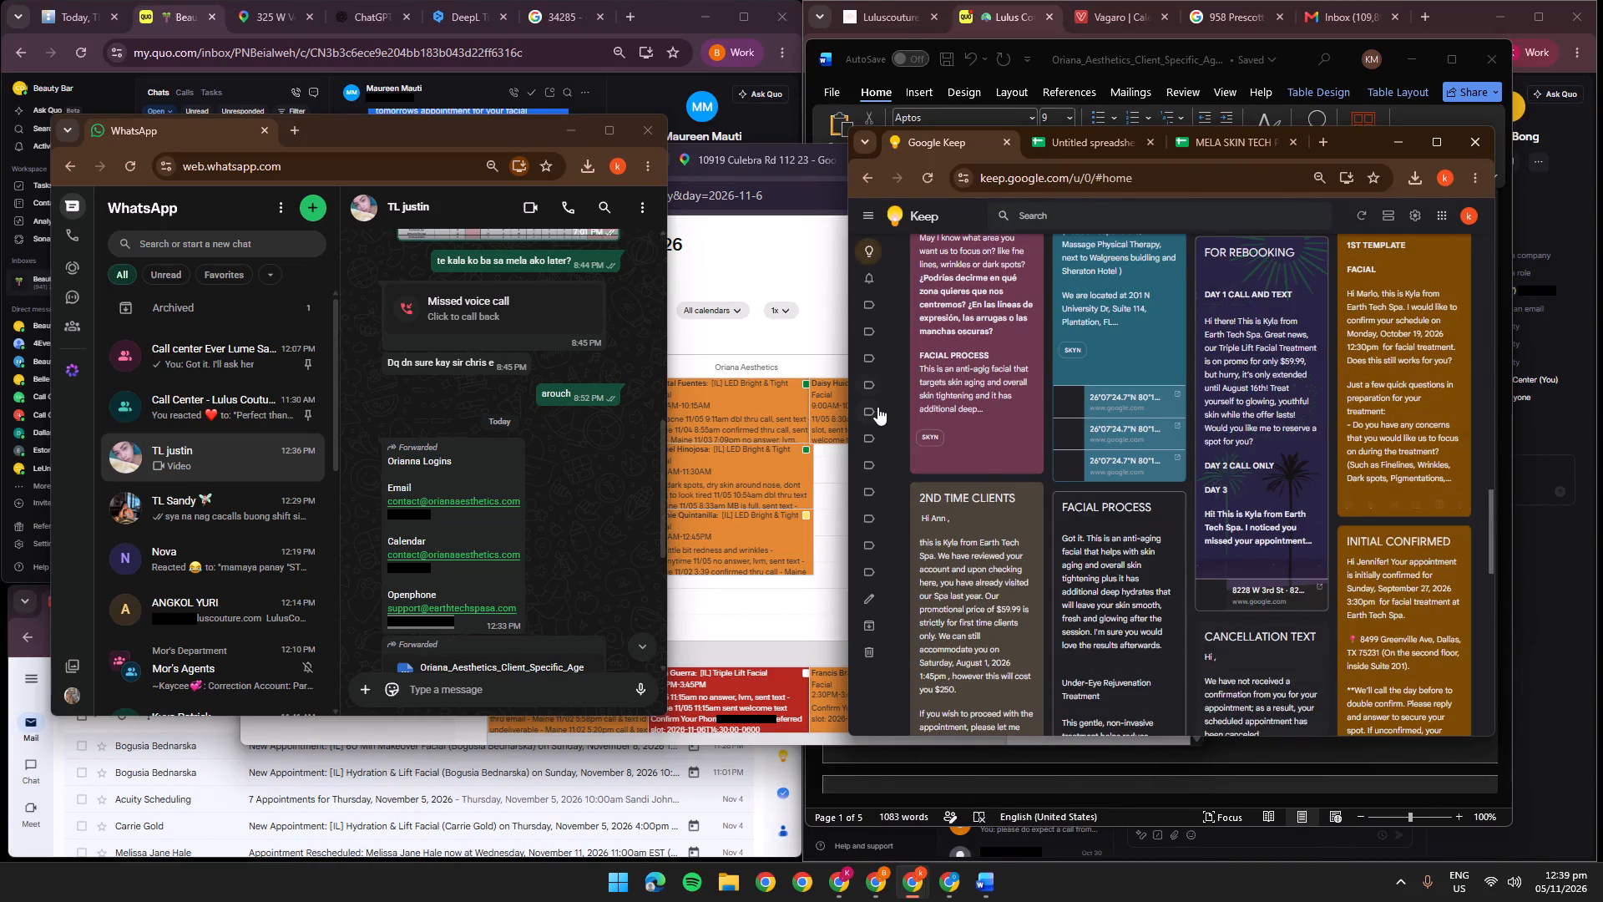
click(789, 231)
click(866, 403)
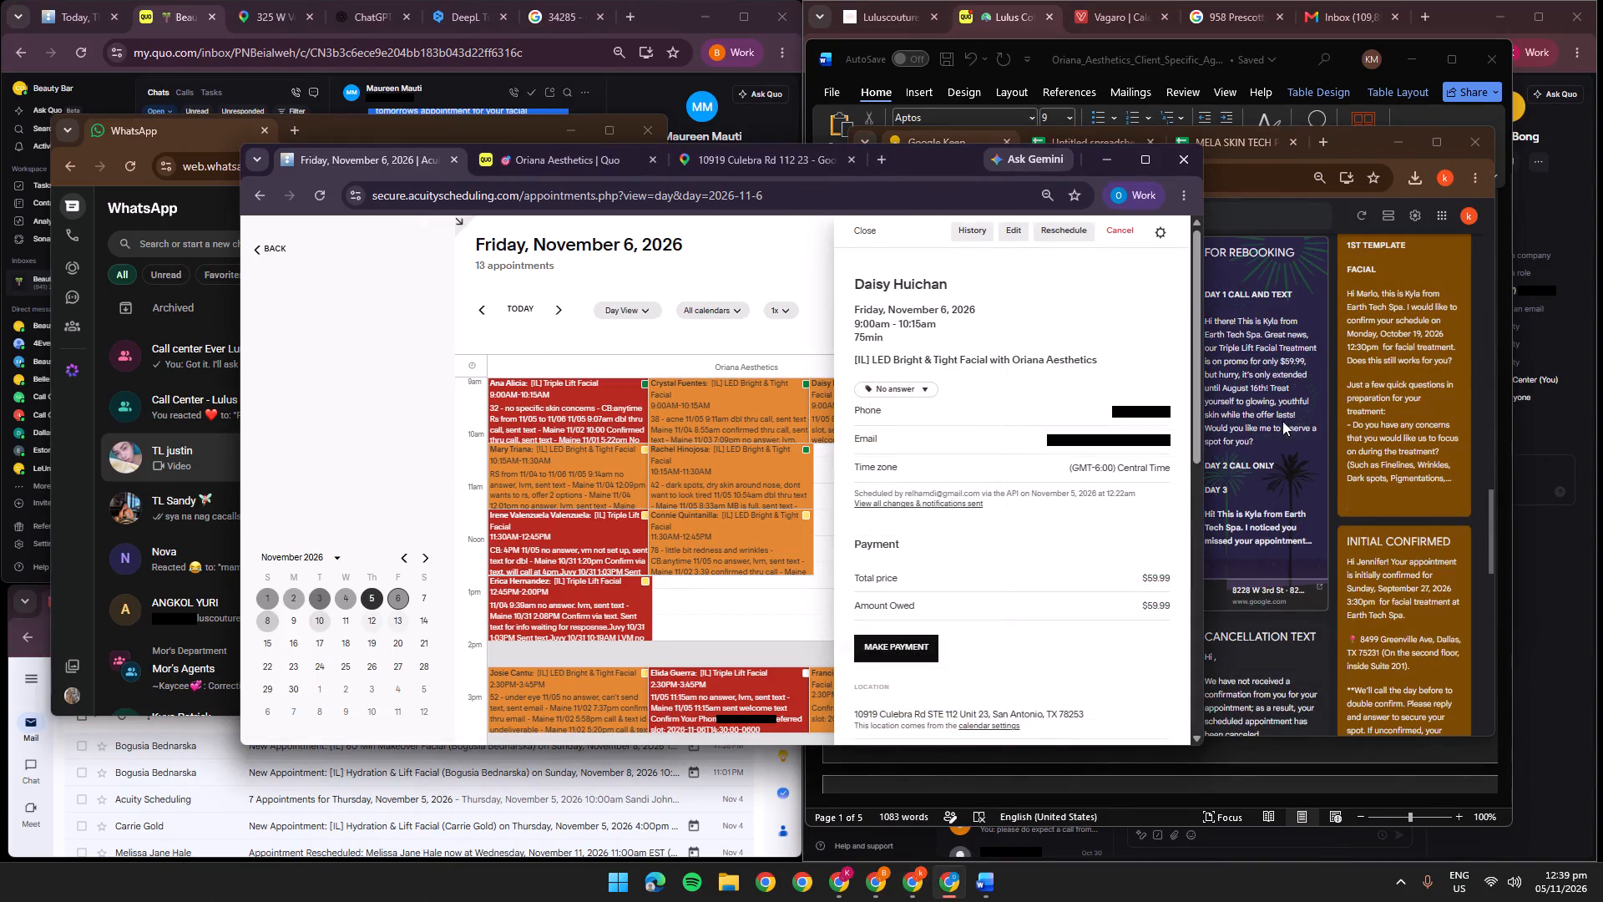
Create a note under the ORIANA label in Google Keep containing the copied no-answer template text.
click(1343, 149)
scroll(1056, 585, down, 1)
scroll(1056, 585, up, 2)
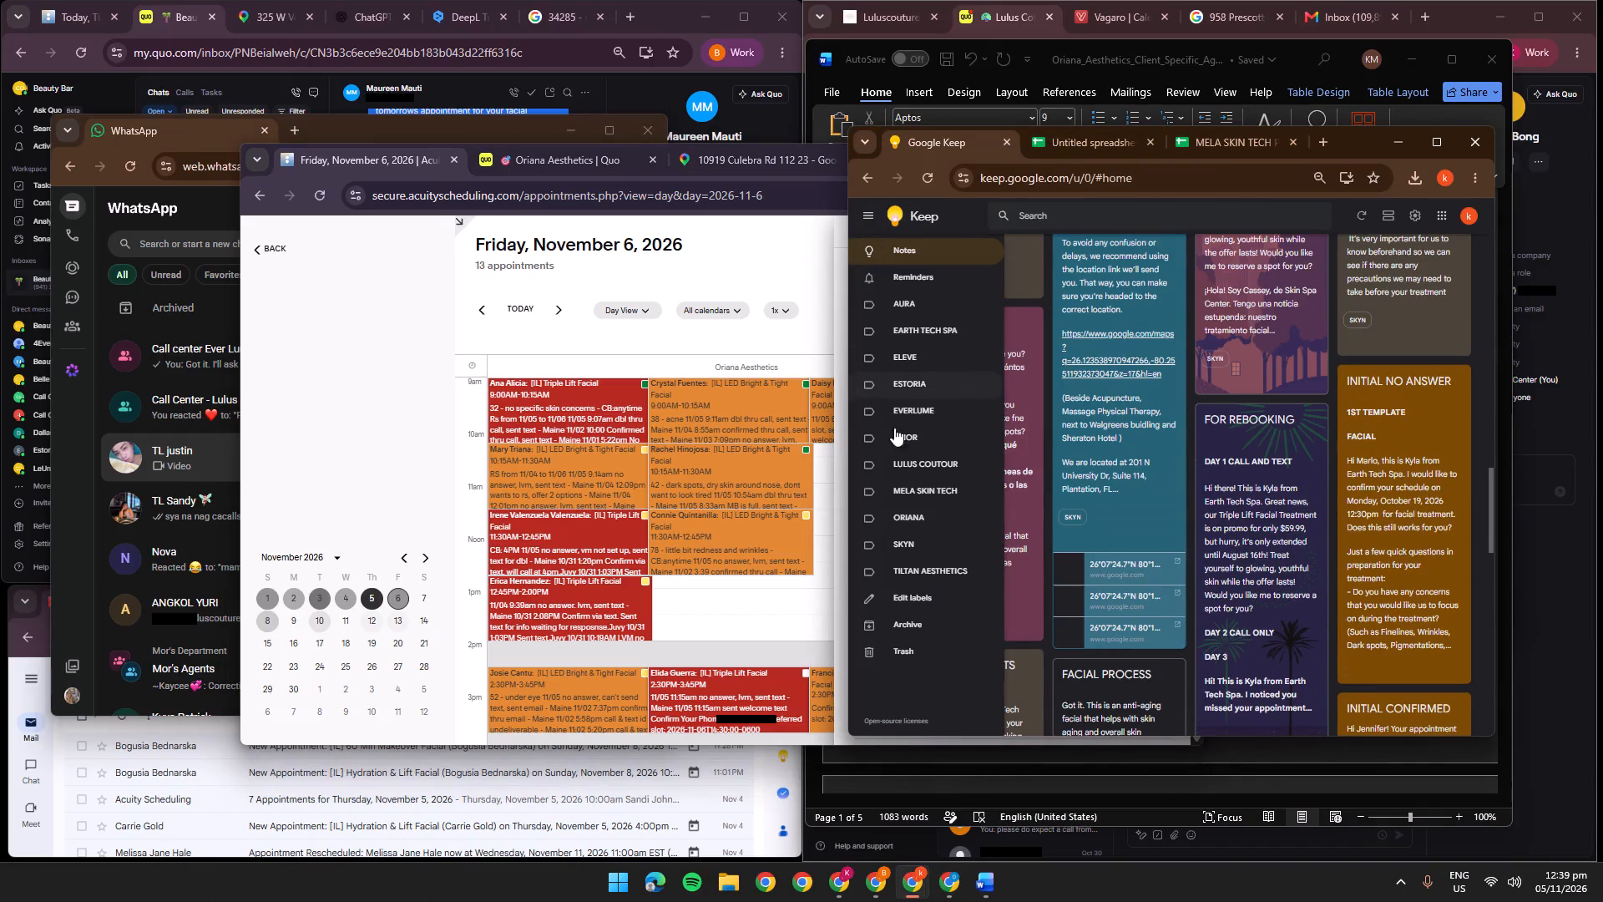
click(950, 517)
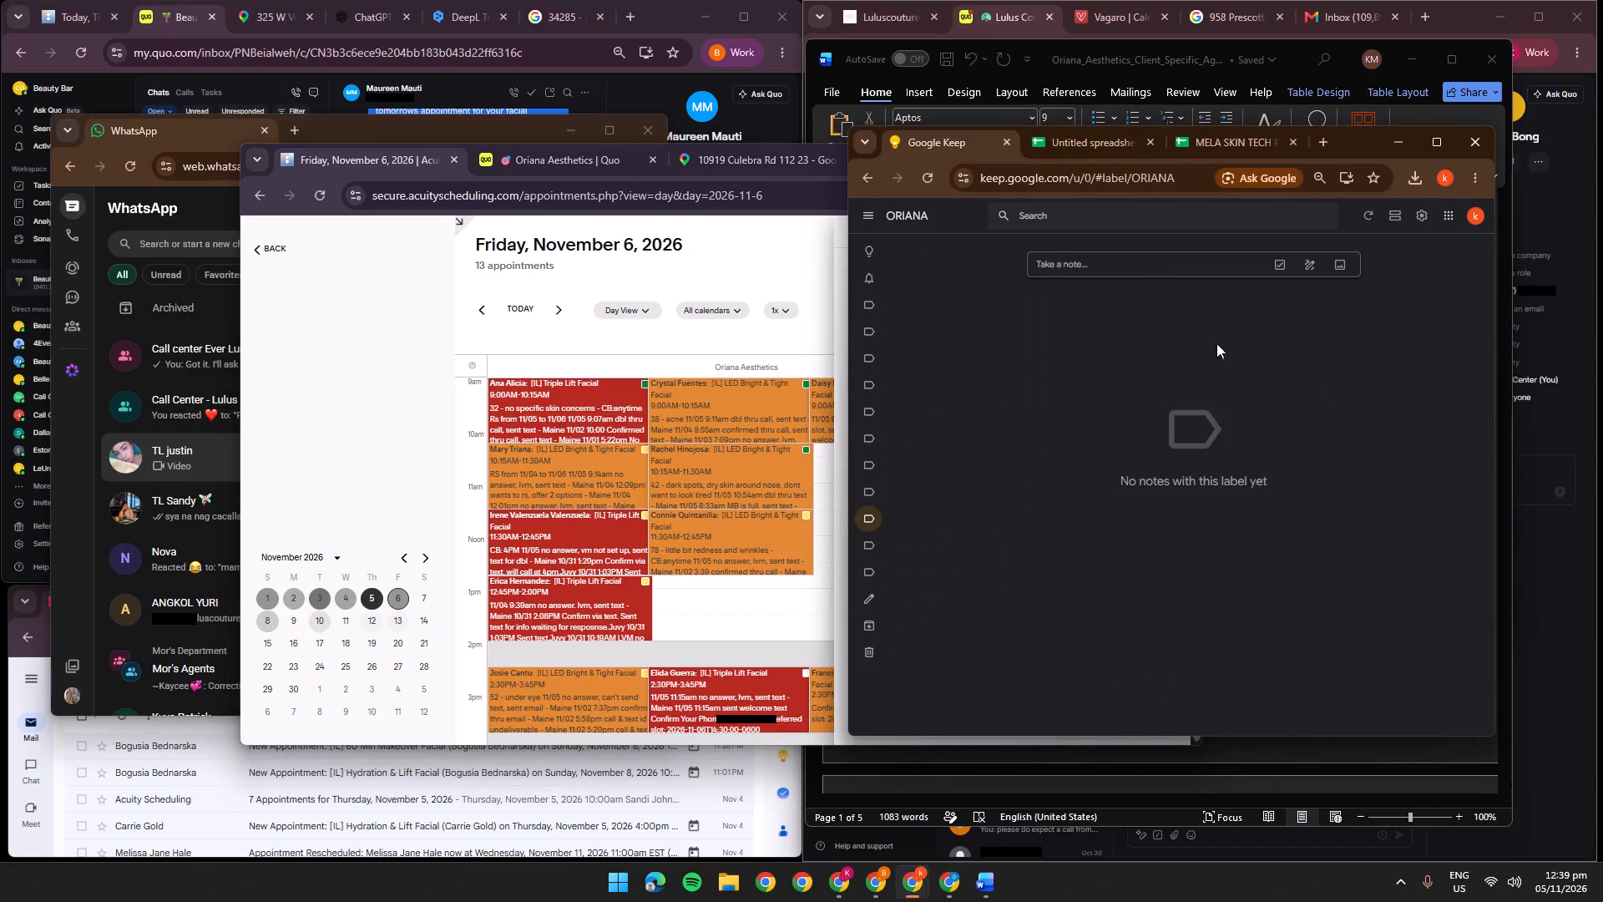
click(1160, 267)
key(ctrl+v)
scroll(1122, 285, up, 9)
click(1115, 250)
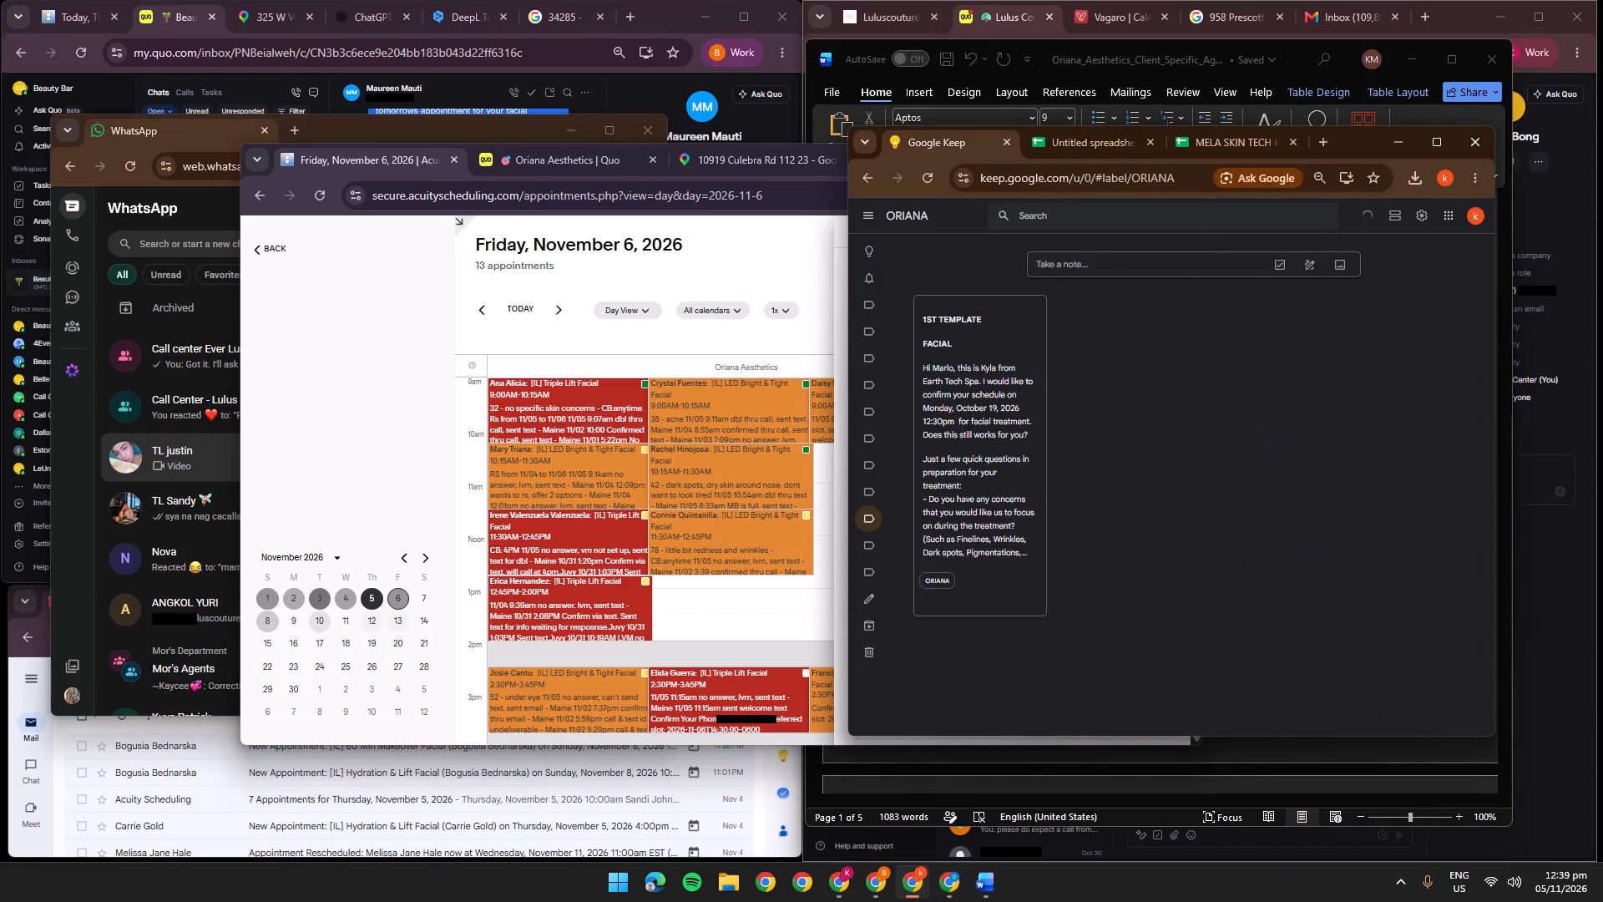
Open the pasted template note under the ORIANA label and start editing its title.
click(989, 351)
click(1105, 236)
click(832, 514)
click(1323, 454)
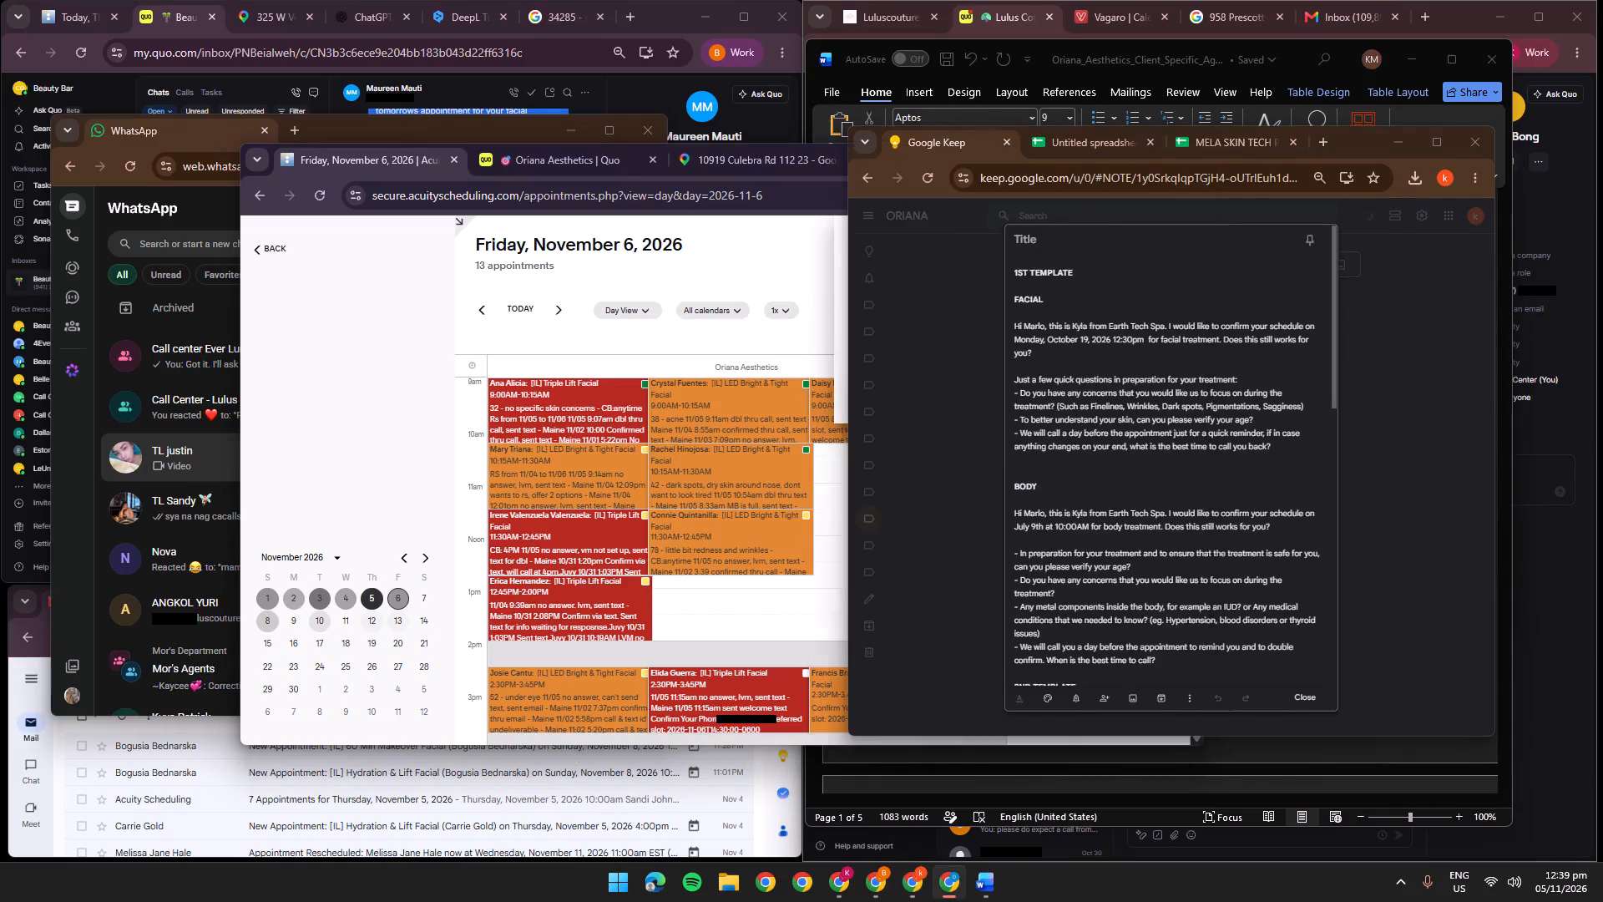
Leave the open Oriana note and copy the full text of the INITIAL CONFIRMED note under the ELEVE label.
click(871, 378)
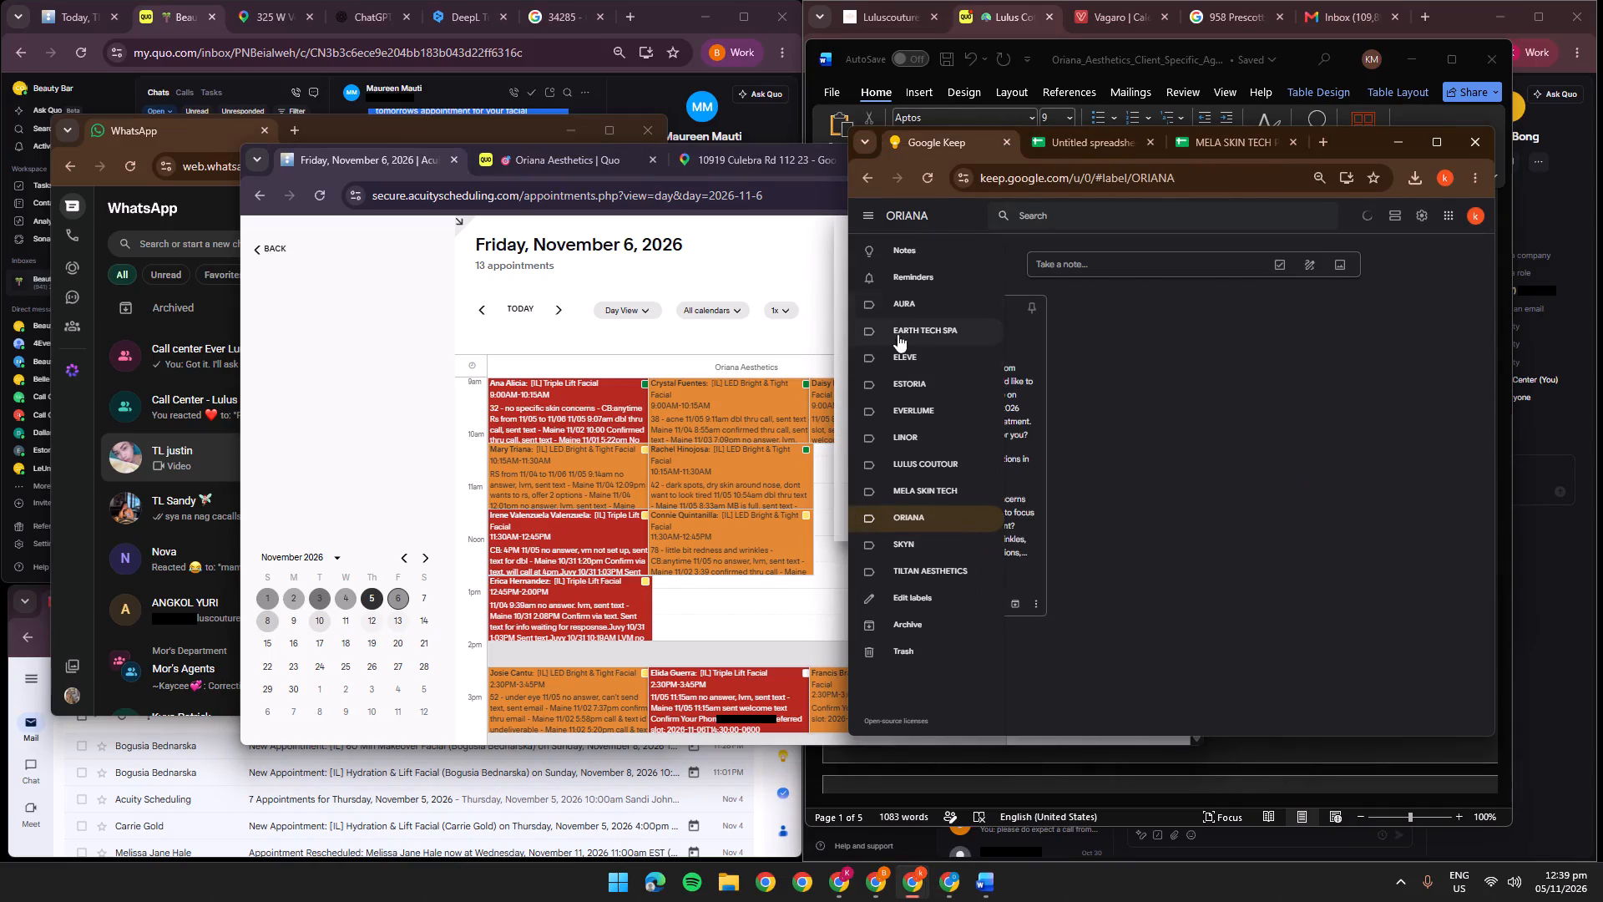
click(898, 334)
scroll(1176, 492, down, 4)
click(857, 370)
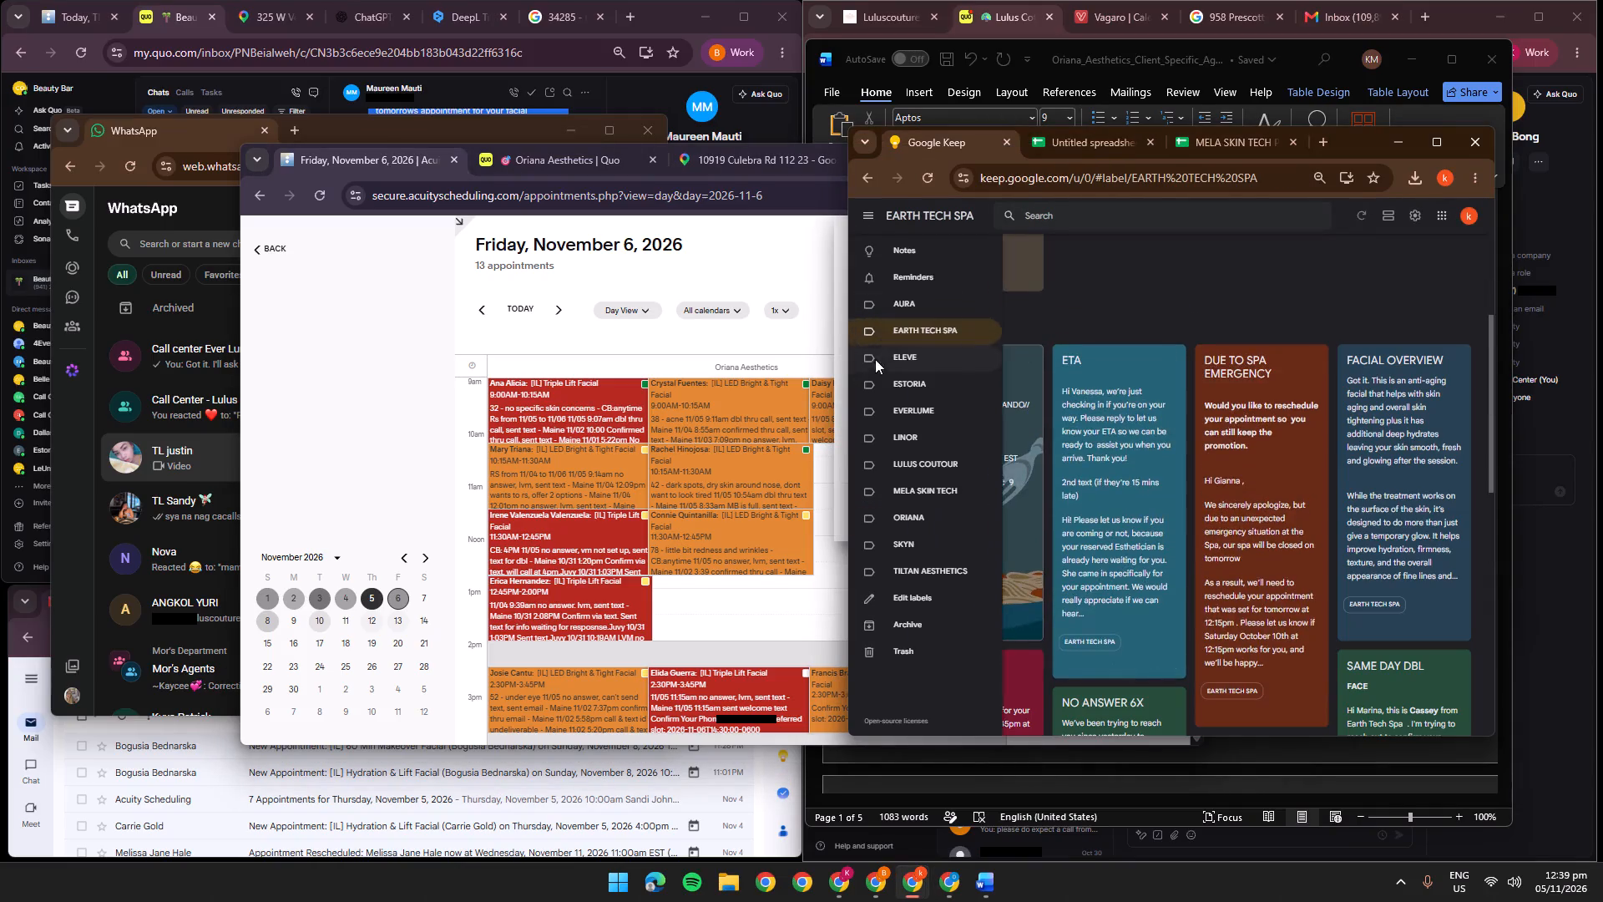
click(876, 357)
scroll(1143, 440, down, 4)
scroll(1312, 442, down, 4)
scroll(982, 550, down, 5)
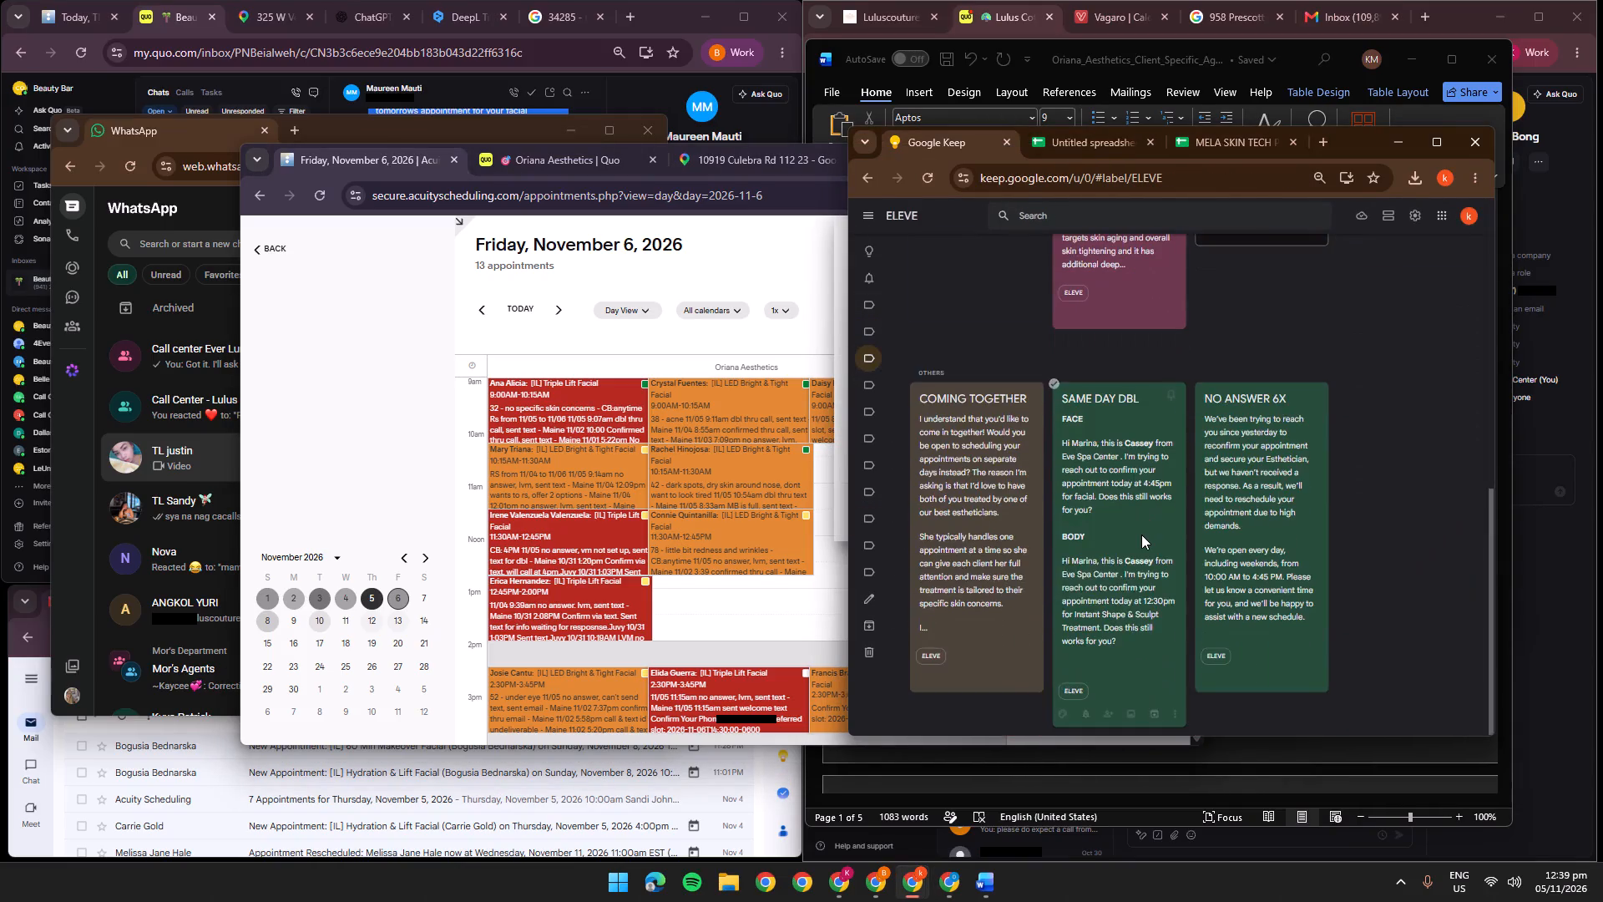
scroll(1141, 535, down, 5)
click(1418, 481)
key(ctrl+a)
key(ctrl+c)
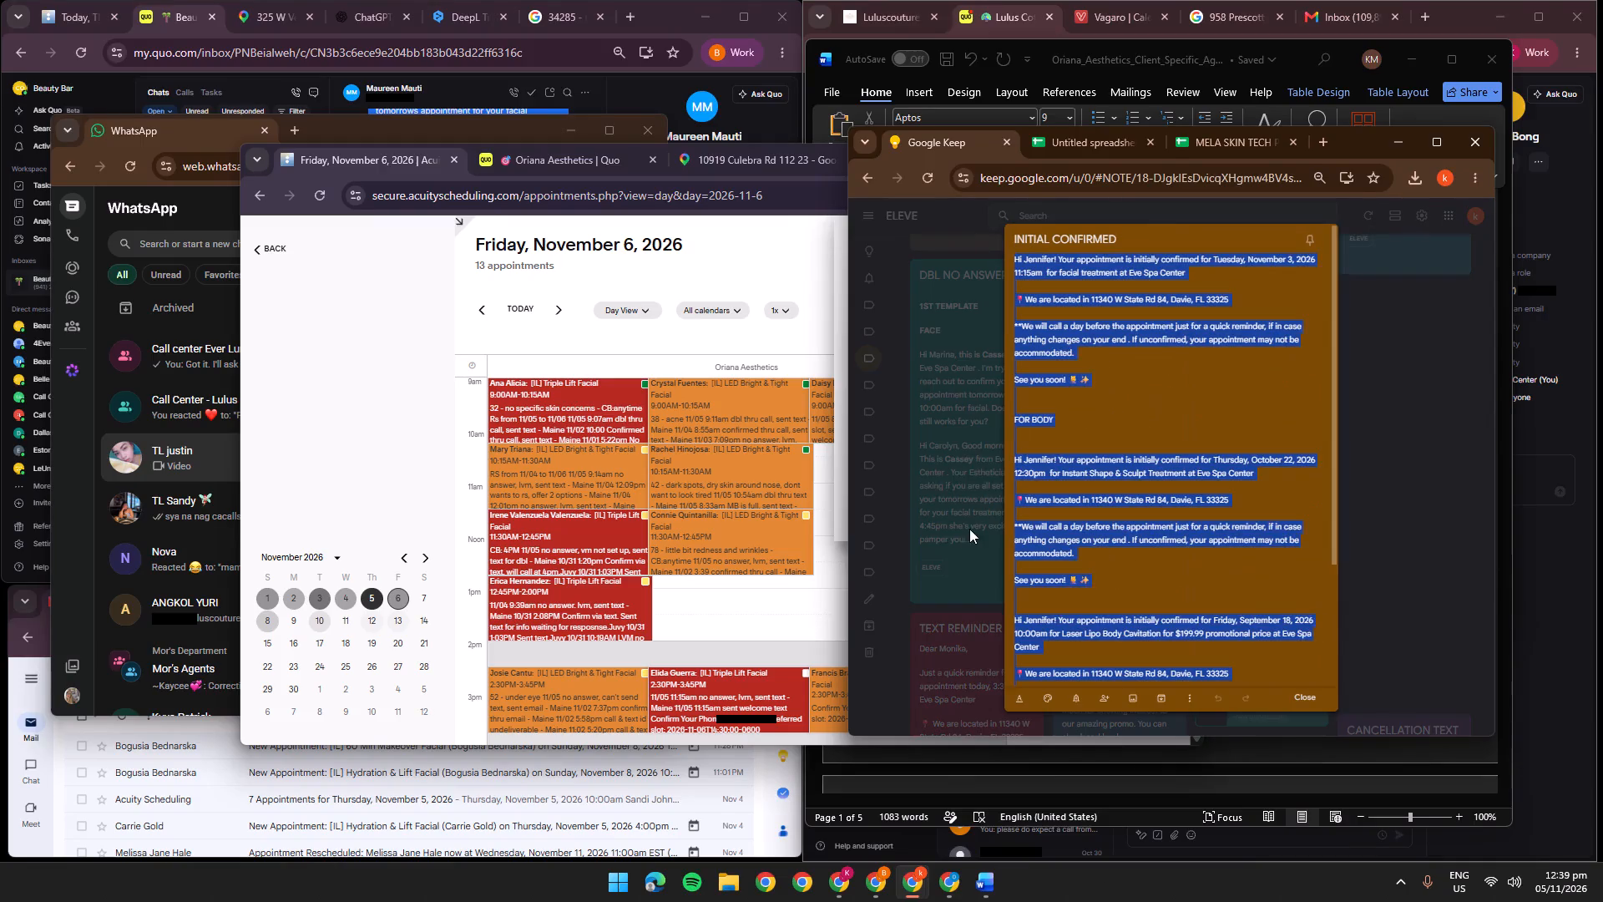
click(964, 535)
Copy only the facial section of ELEVE's INITIAL CONFIRMED note and paste it into a new note under the ORIANA label.
click(1315, 473)
click(1399, 477)
click(1411, 477)
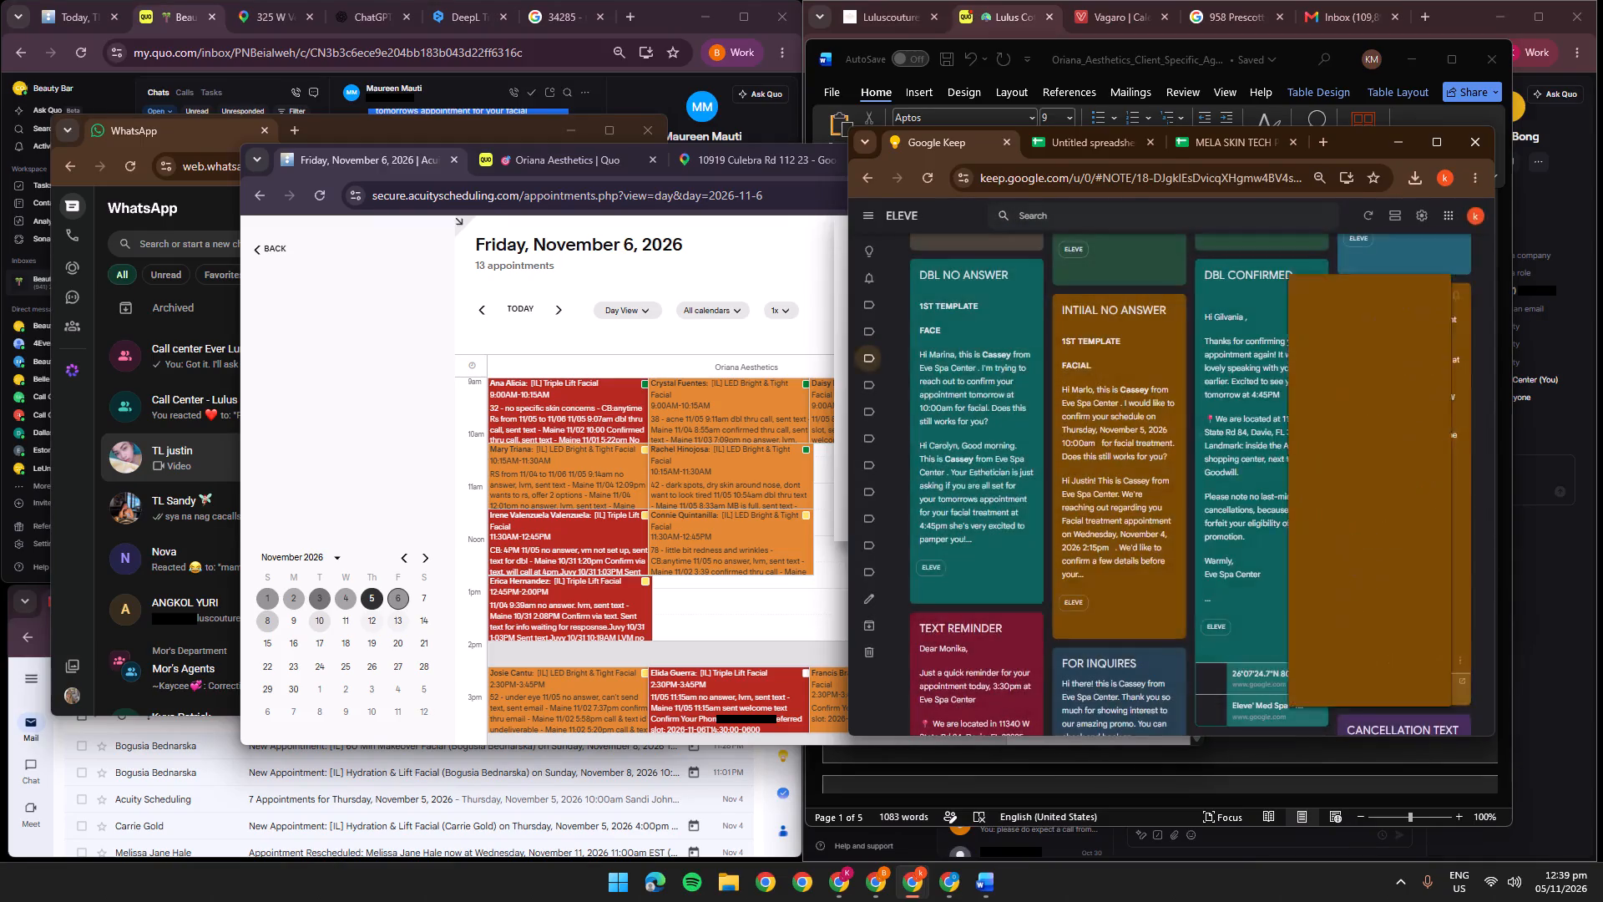
drag(1134, 388, 978, 232)
key(ctrl+c)
key(ctrl+c)
ctrl+click(911, 483)
click(866, 440)
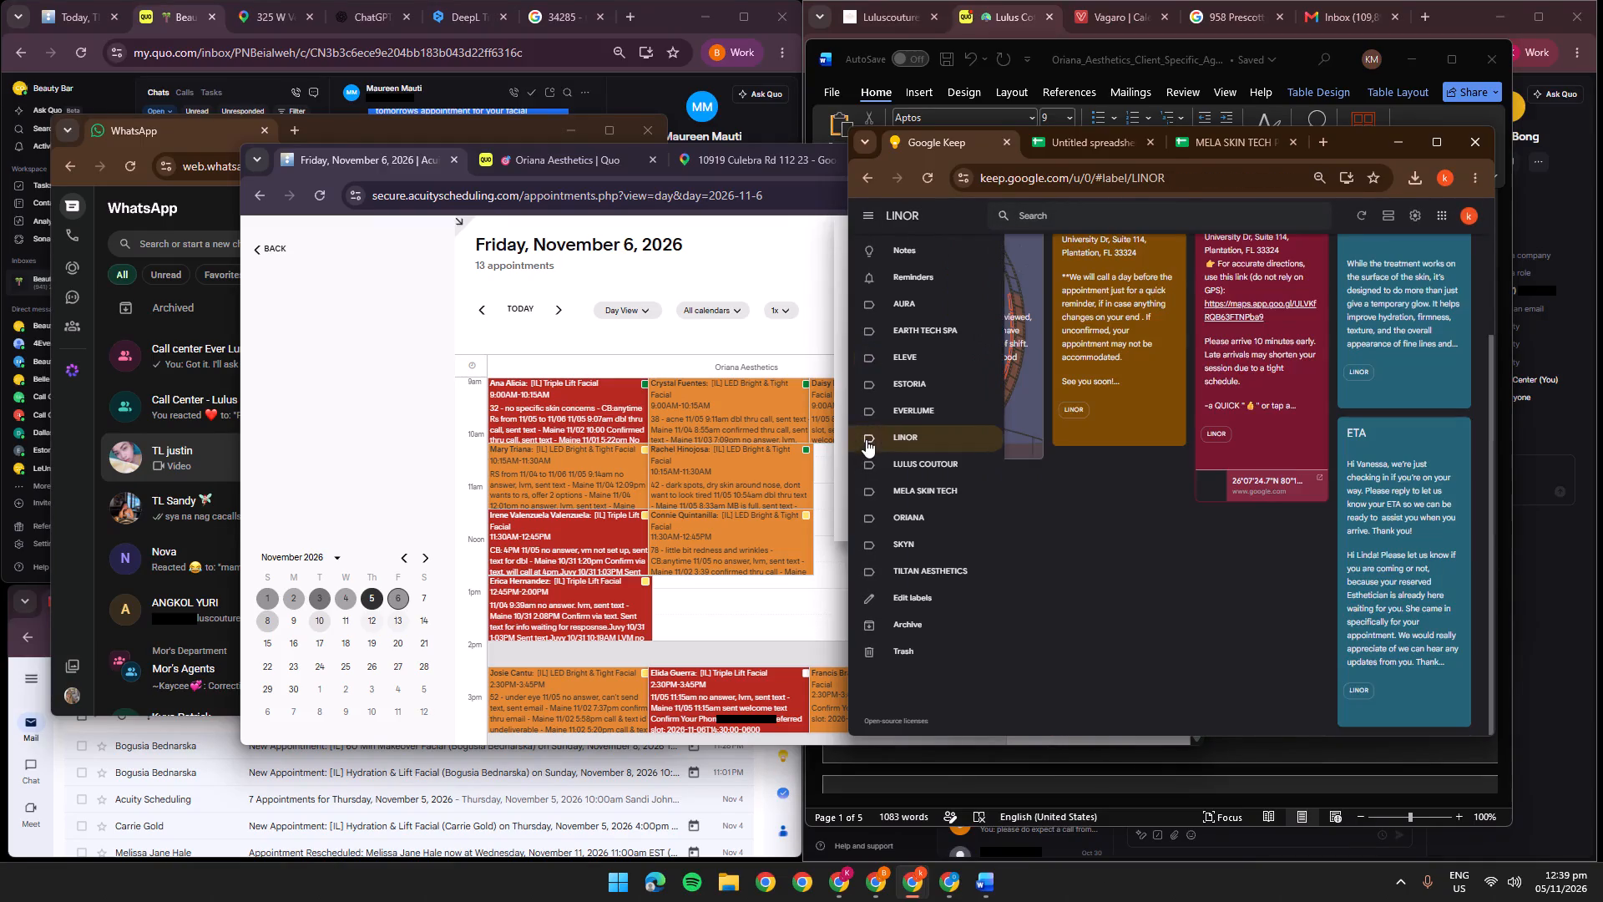
click(882, 518)
click(1147, 272)
key(ctrl+v)
click(1123, 274)
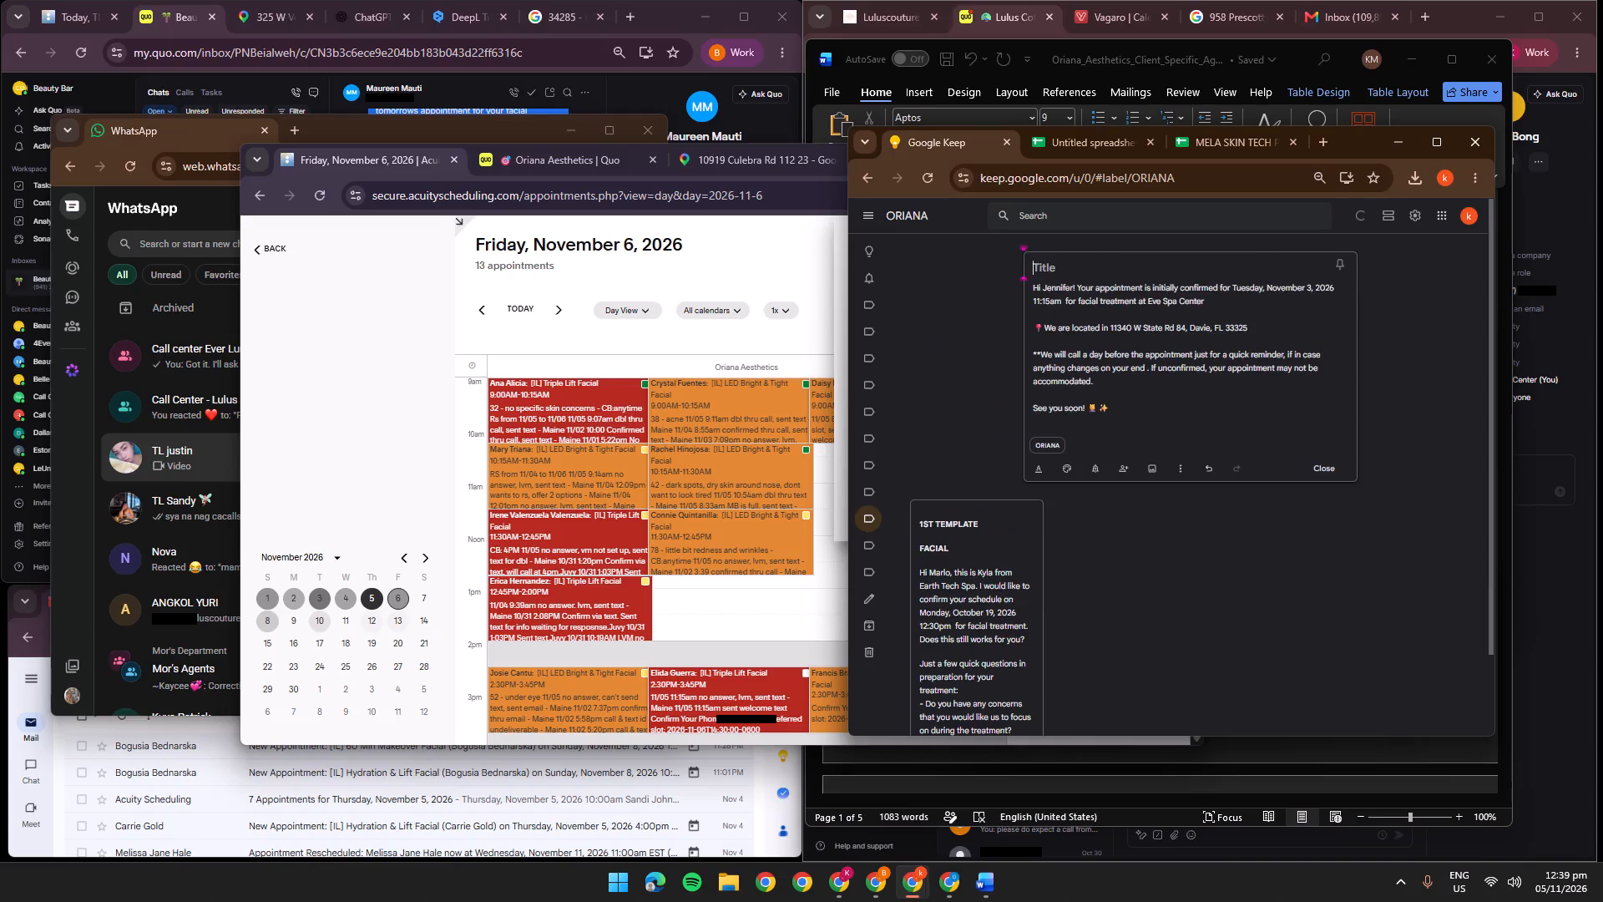
click(923, 435)
Copy the full text of ELEVE's DBL NO ANSWER note into a new note under the ORIANA label.
click(885, 489)
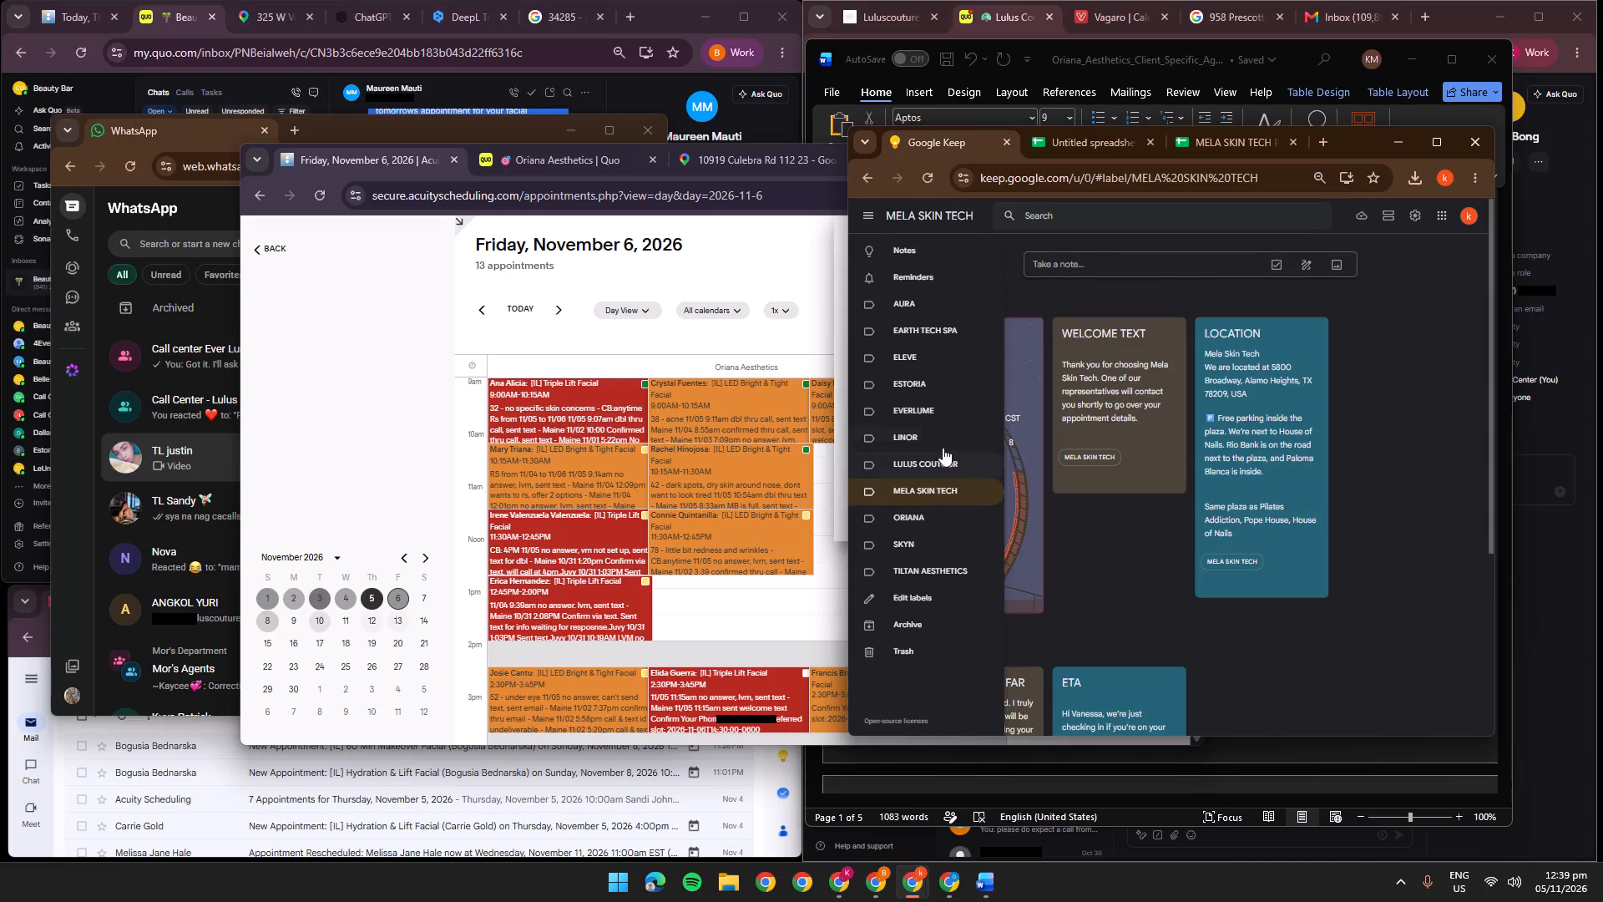
click(958, 359)
scroll(1224, 428, down, 15)
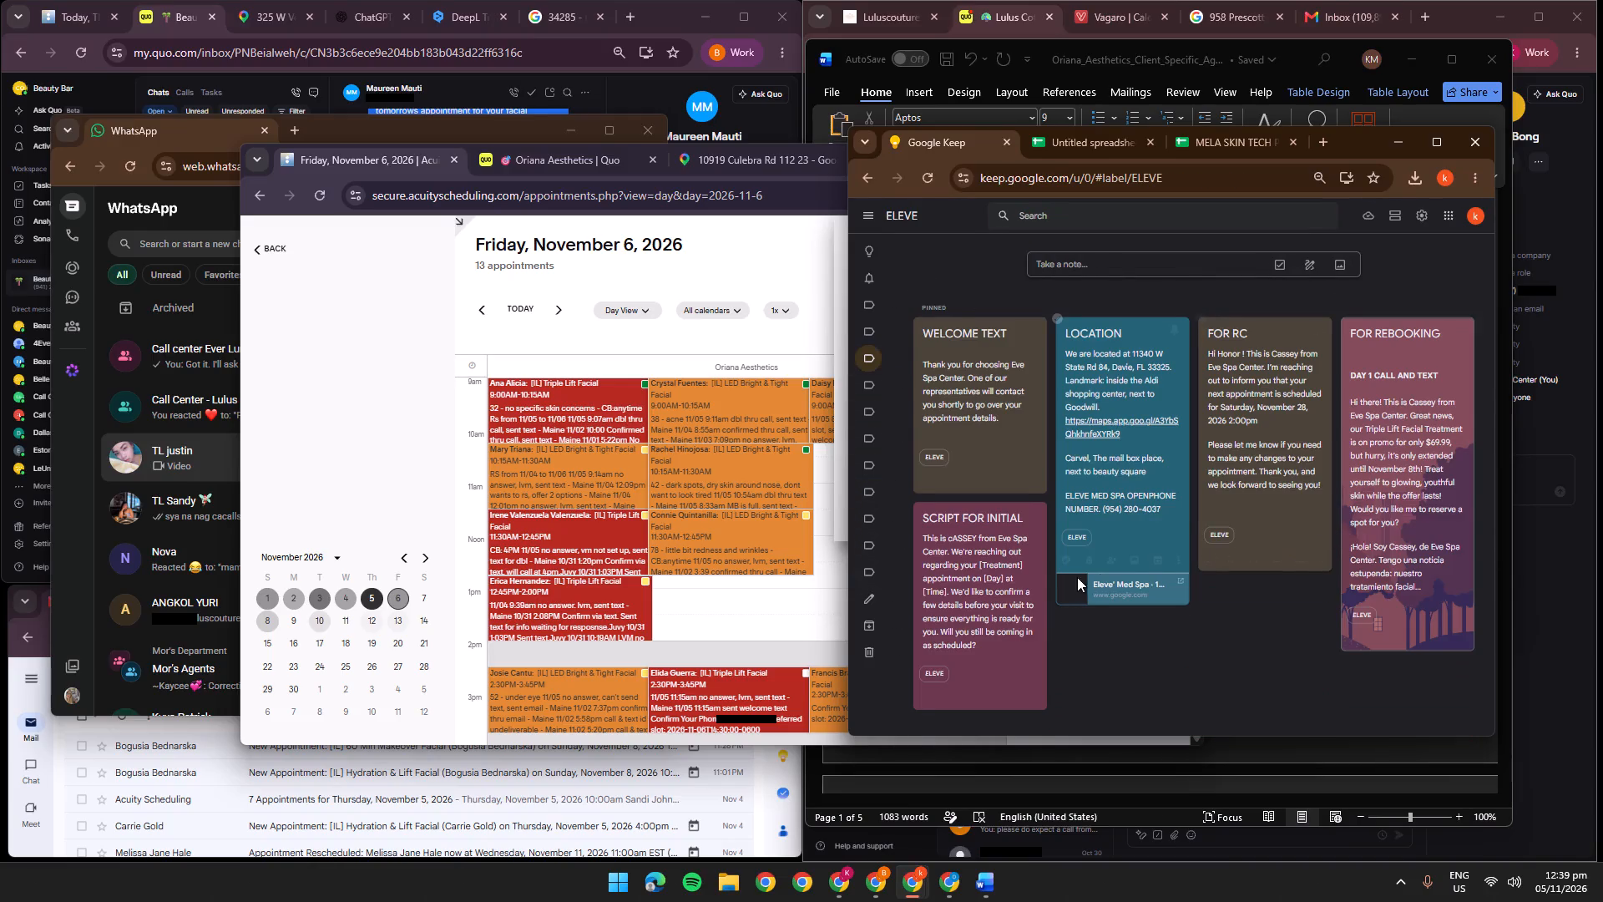
scroll(1446, 524, down, 5)
scroll(1150, 545, down, 5)
click(981, 397)
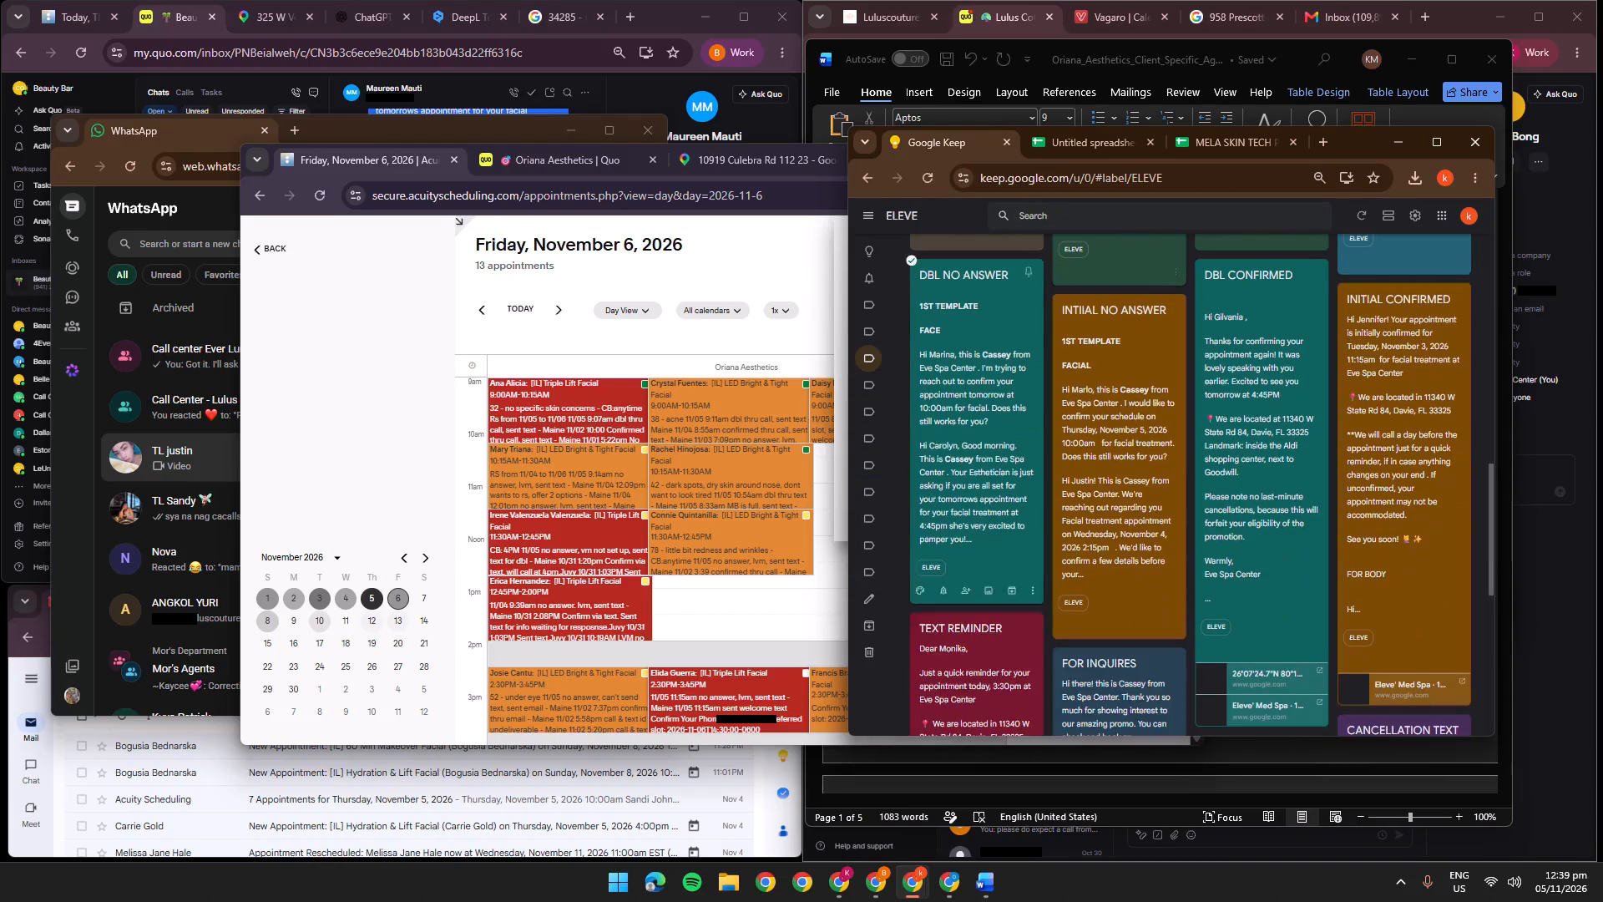
key(ctrl+a)
key(ctrl+c)
click(951, 449)
click(869, 386)
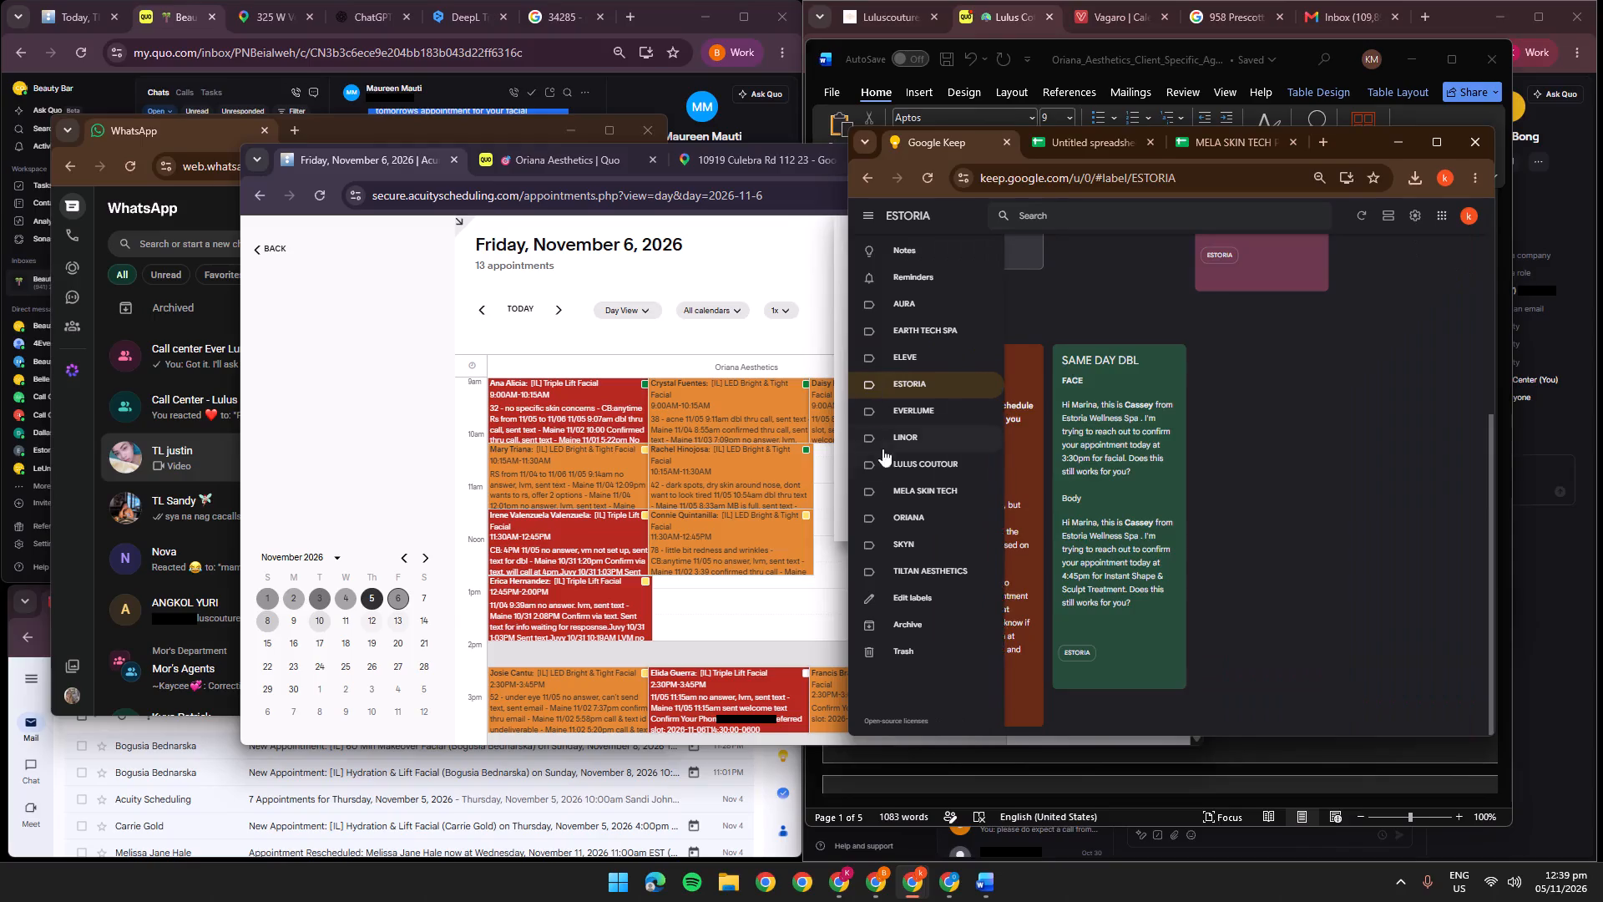
click(898, 516)
click(1105, 260)
key(ctrl+v)
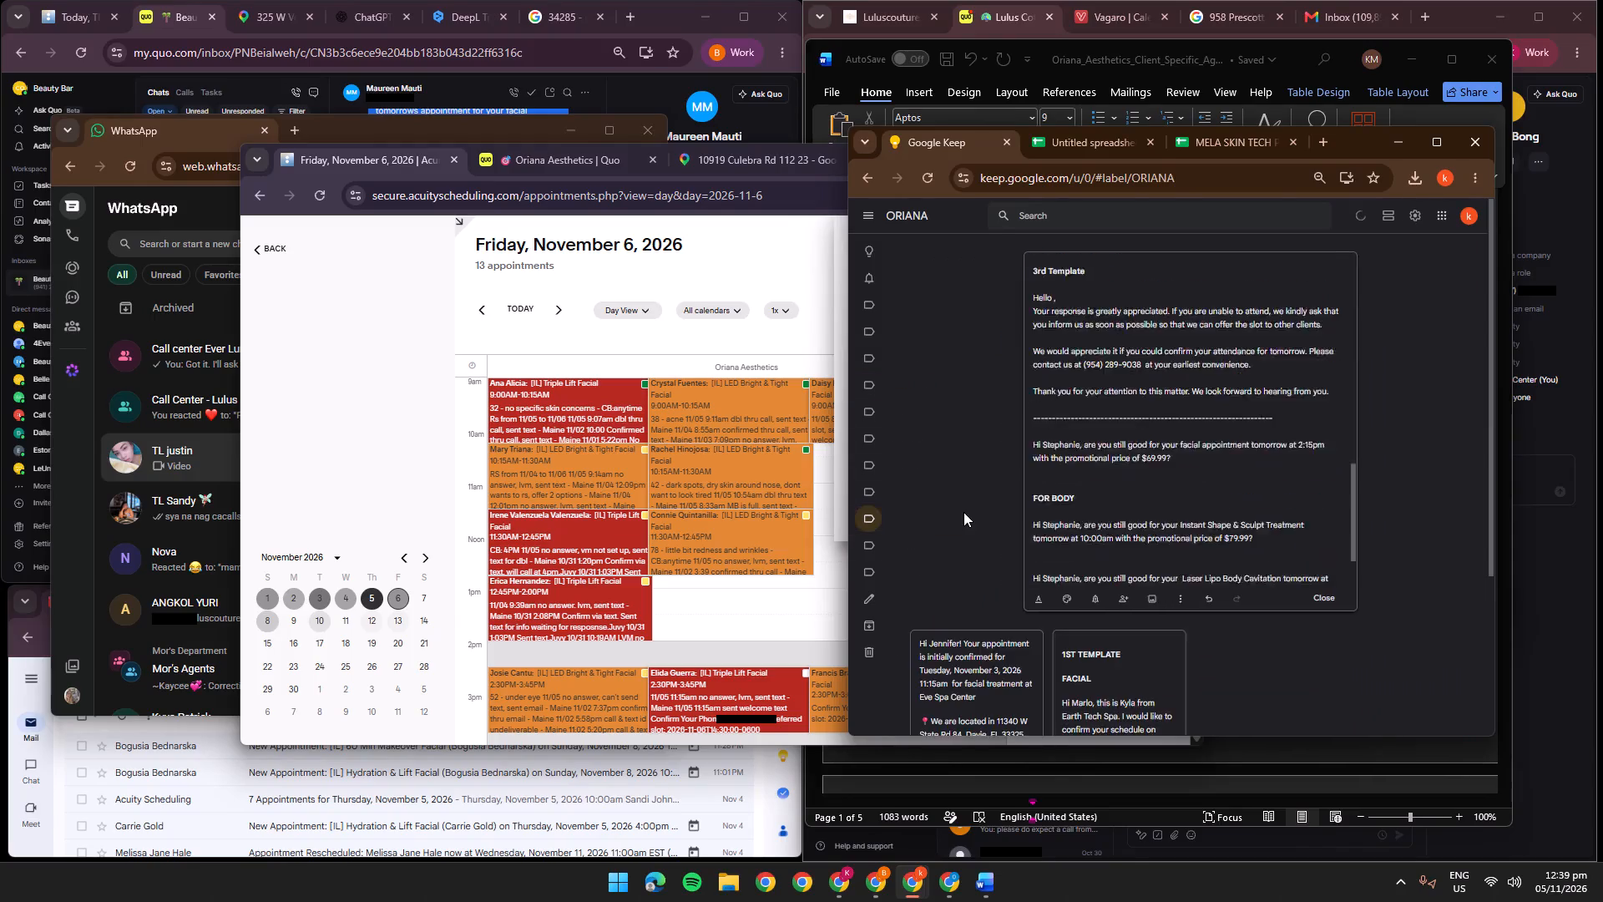
click(963, 512)
Copy the full text of ELEVE's DBL CONFIRMED note into a new note under the ORIANA label.
click(888, 354)
scroll(1230, 431, down, 5)
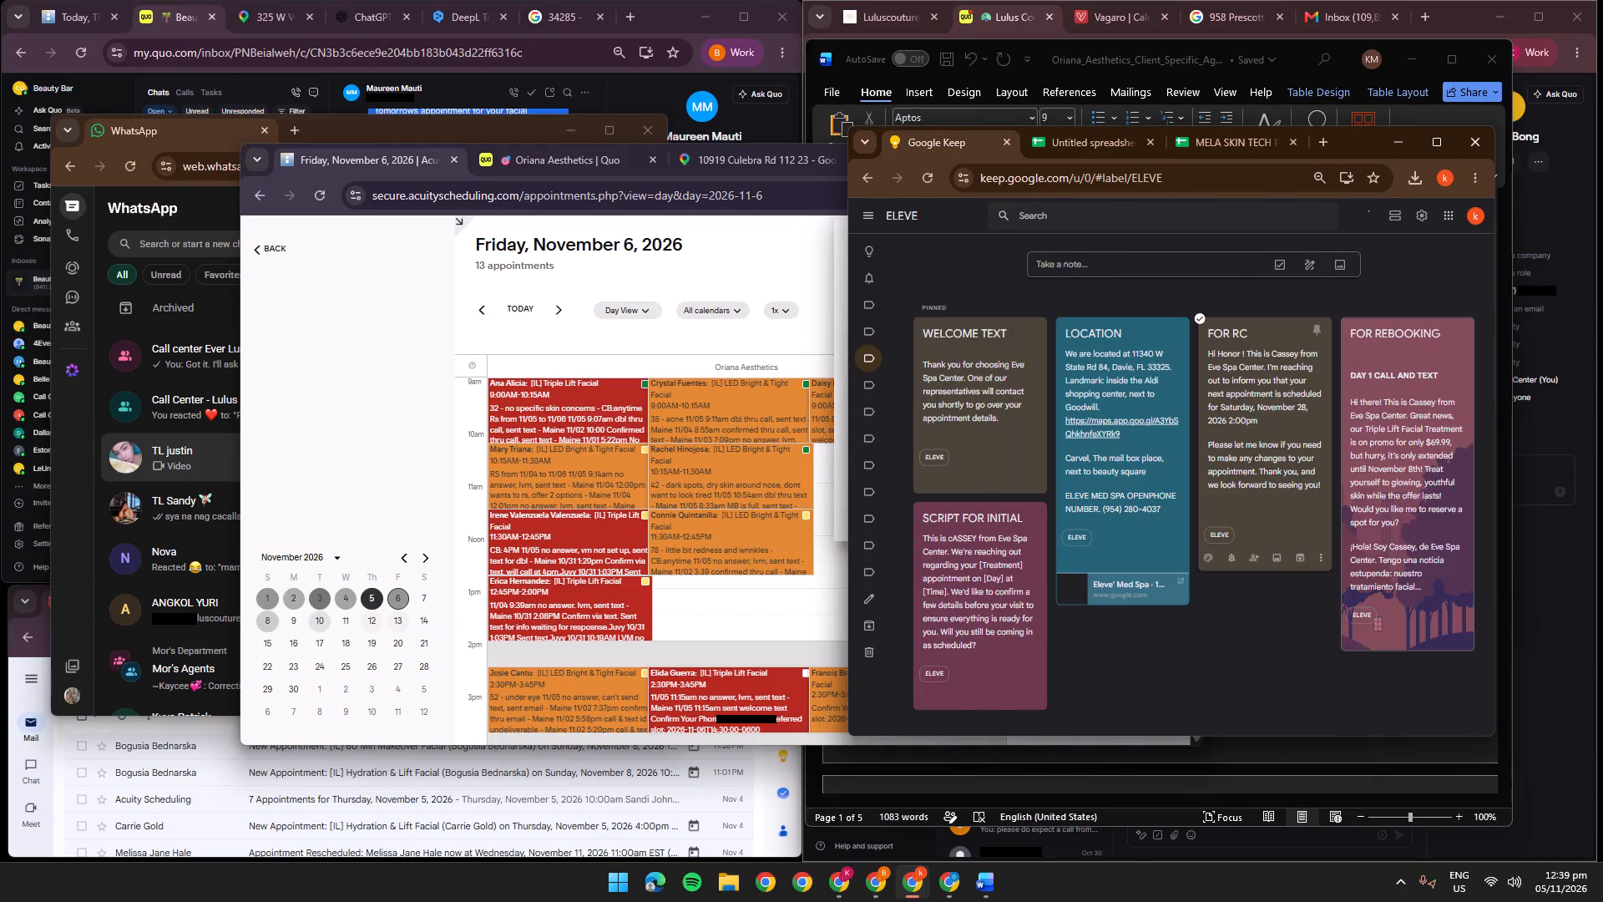
scroll(1171, 530, down, 10)
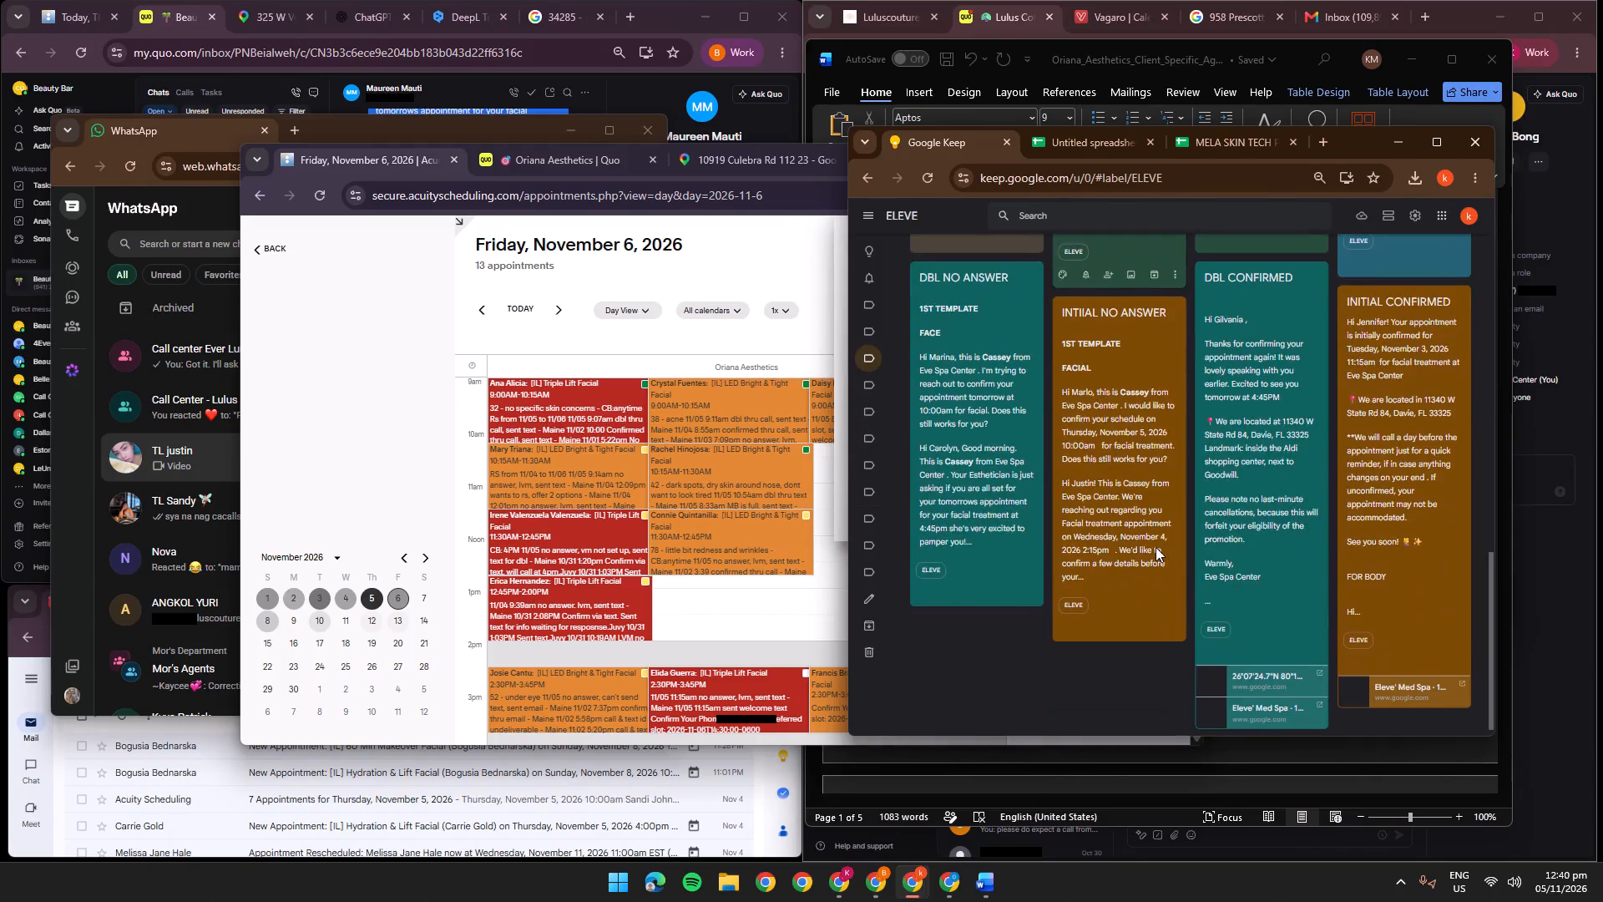
click(1267, 481)
key(ctrl+a)
key(ctrl+c)
click(933, 506)
click(877, 378)
click(873, 387)
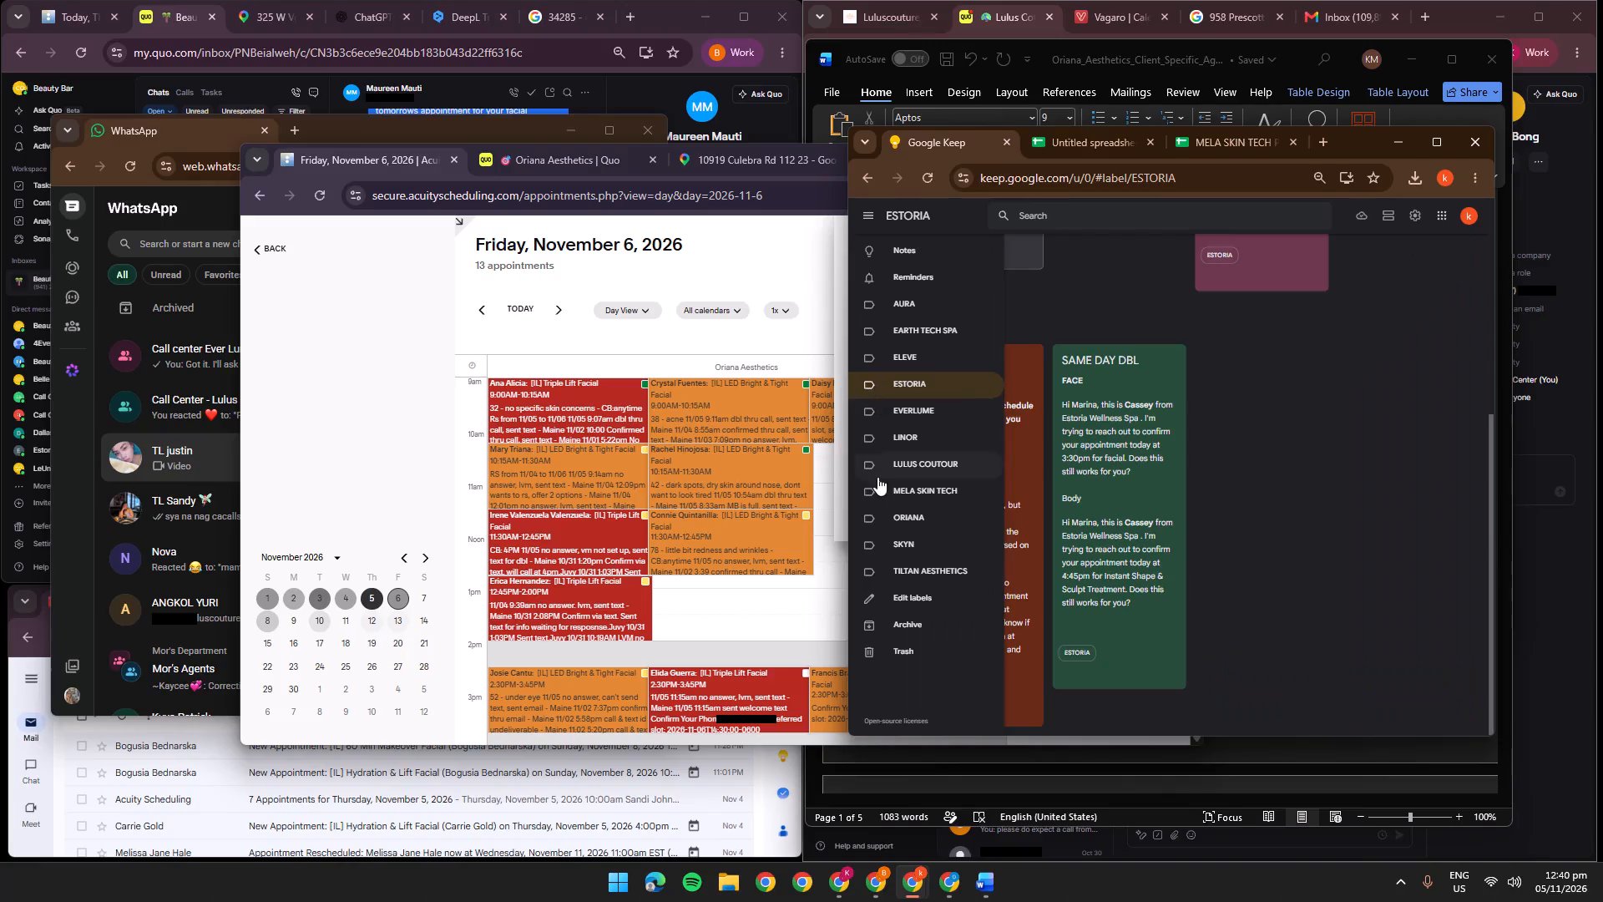
click(907, 519)
click(1092, 246)
click(1086, 268)
key(ctrl+v)
click(1112, 572)
click(972, 597)
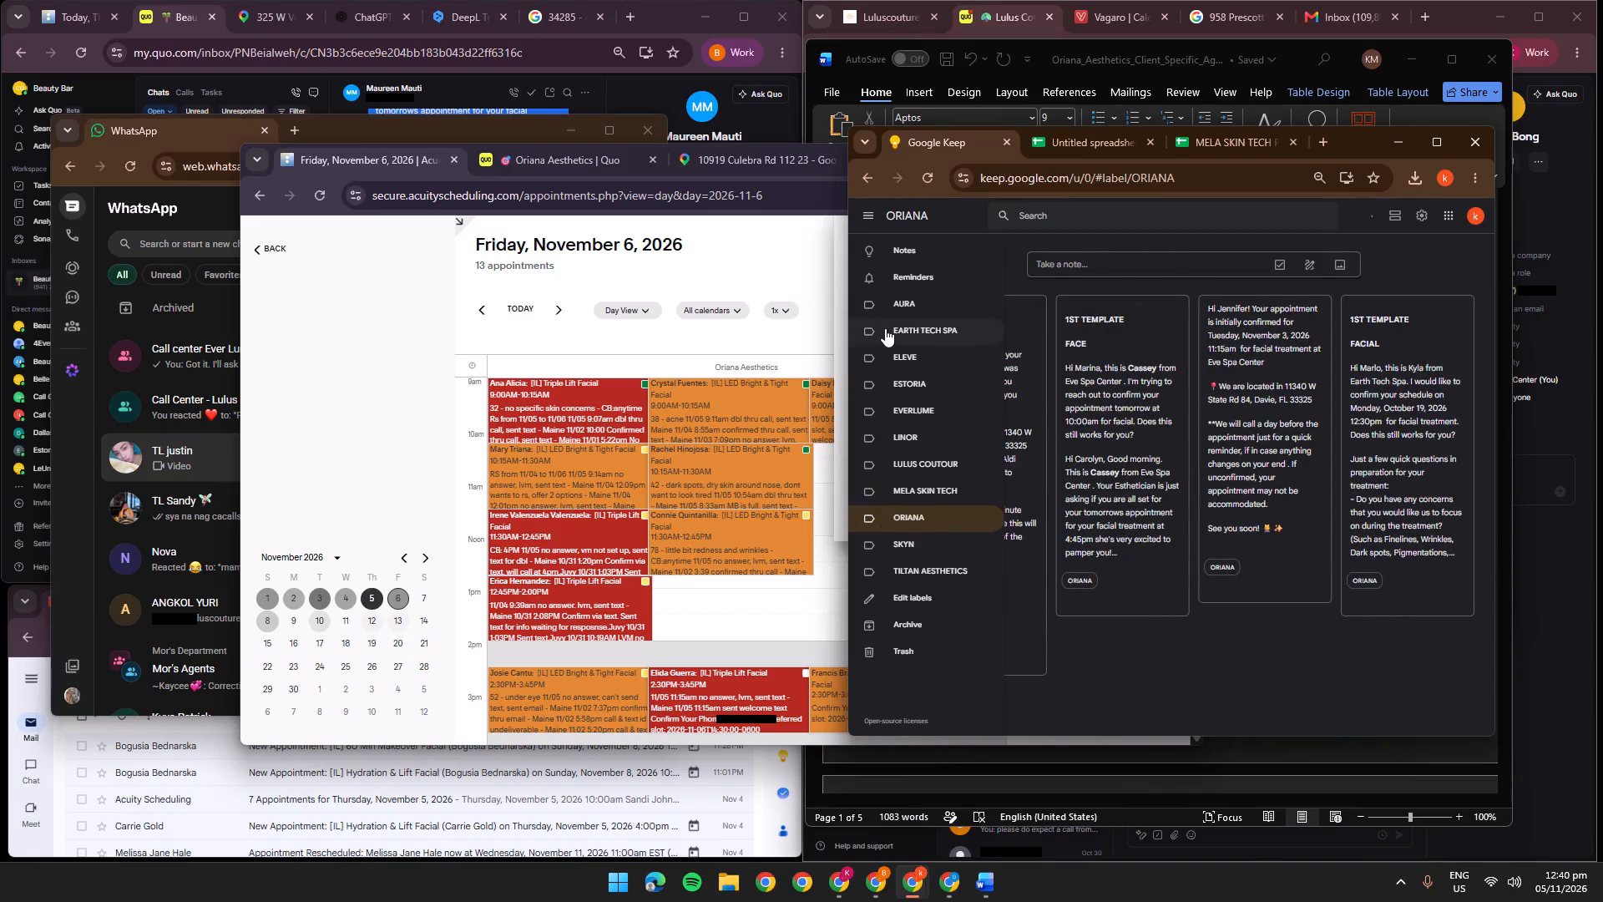
Copy the full text of ELEVE's ETA note into a new note under the ORIANA label.
click(903, 356)
scroll(1304, 428, down, 5)
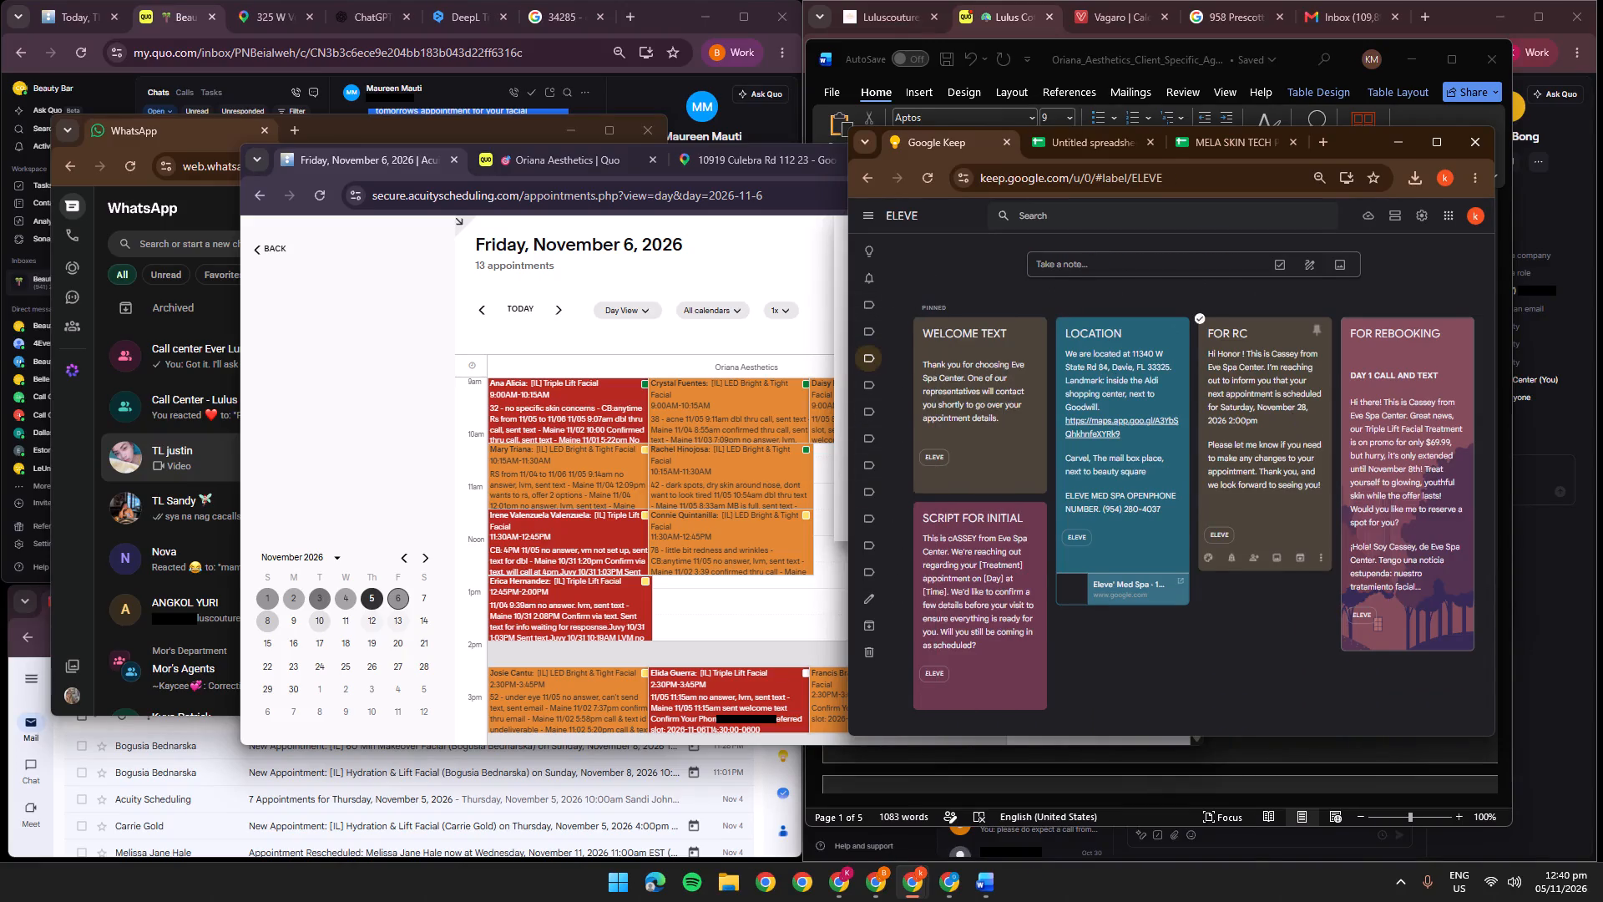
scroll(1230, 552, down, 8)
scroll(1251, 549, up, 2)
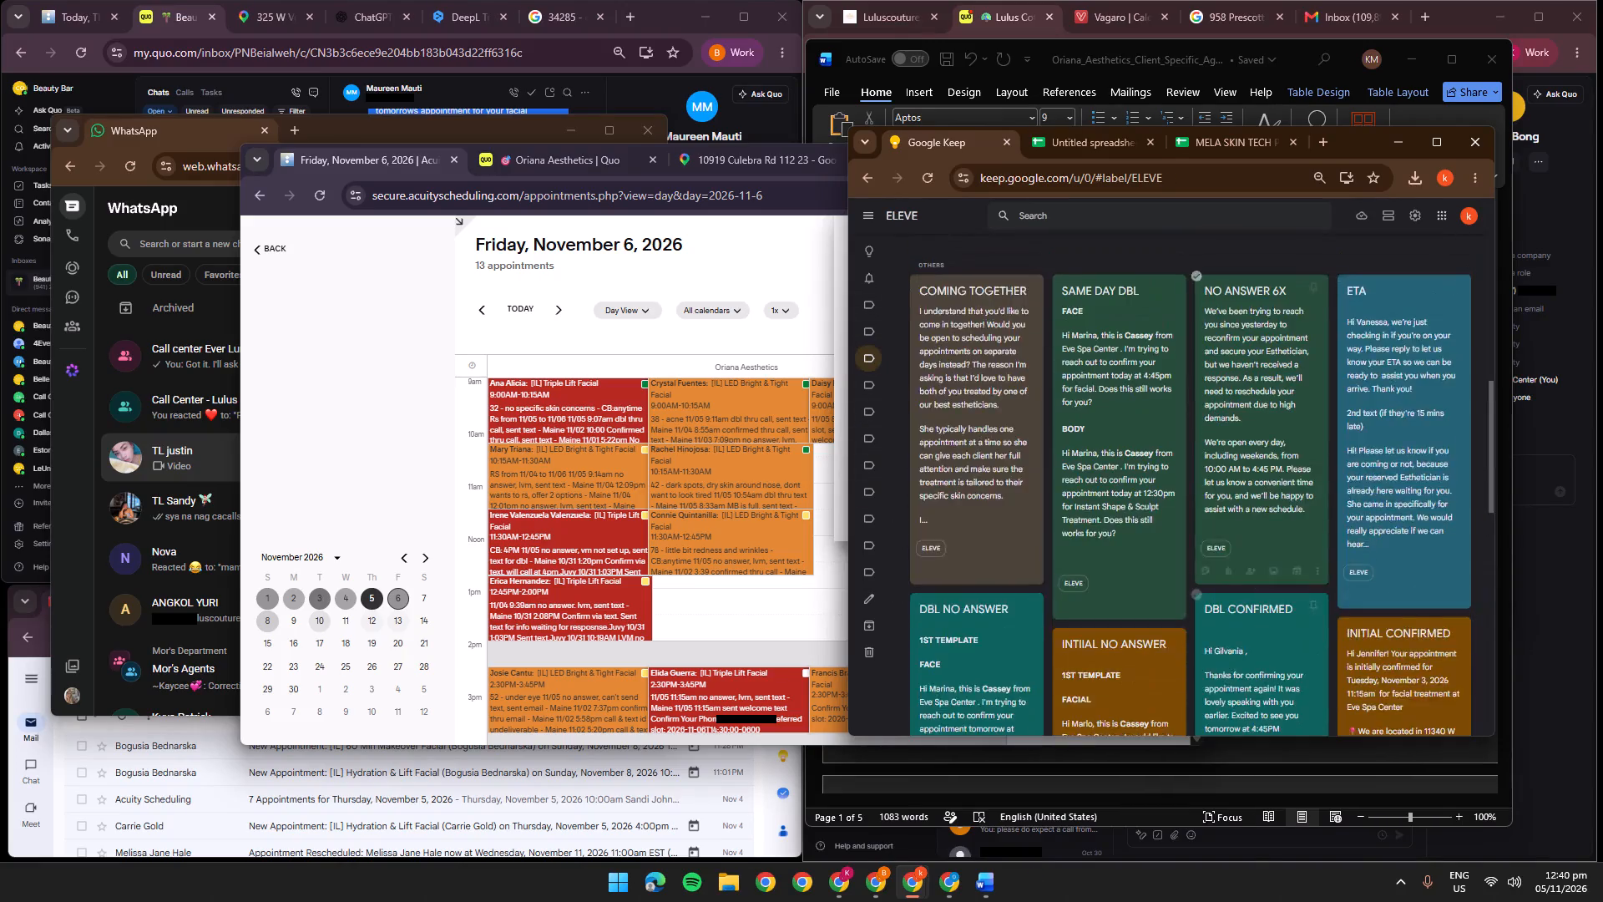
click(1398, 454)
key(ctrl+a)
key(ctrl+c)
click(906, 590)
click(860, 387)
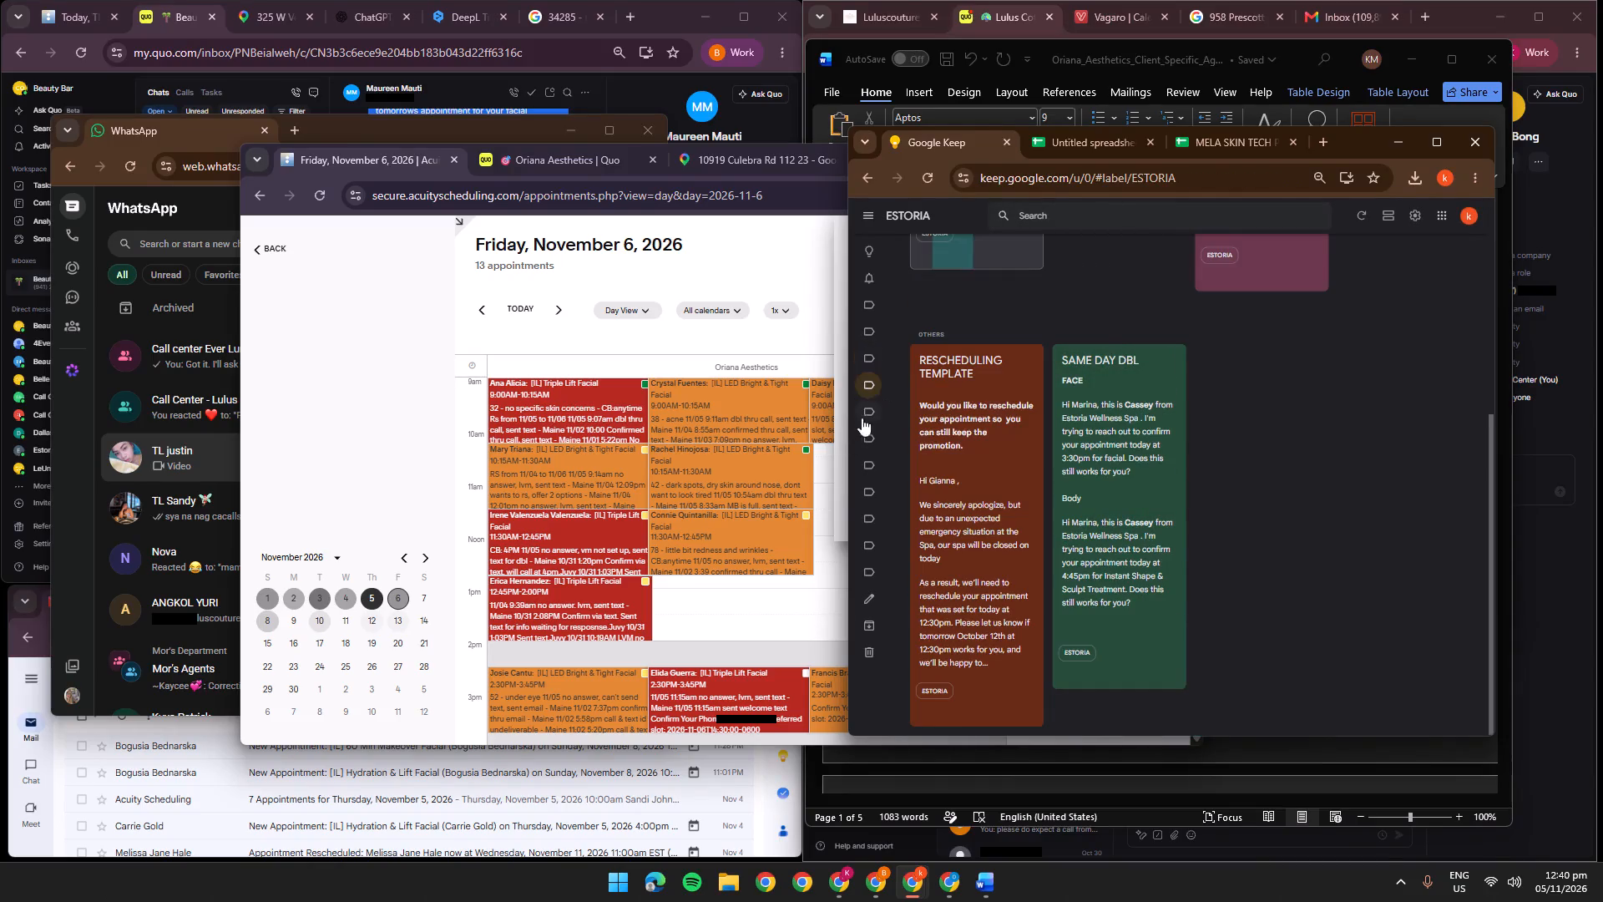
click(901, 516)
click(1114, 283)
ctrl+click(1141, 268)
key(ctrl+v)
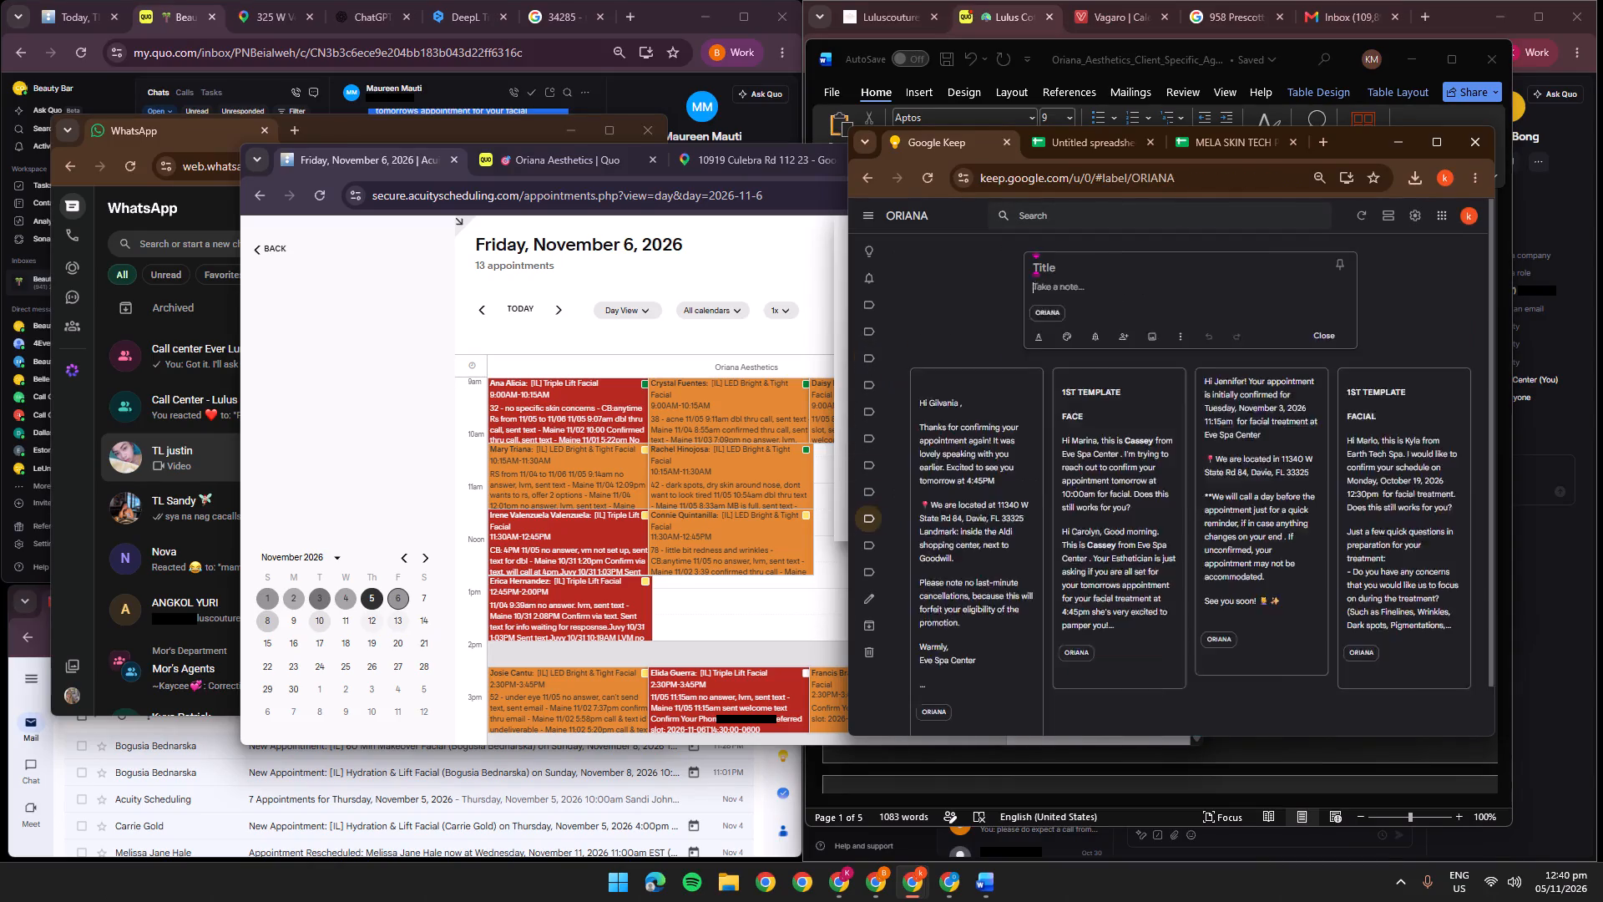
click(975, 421)
Title the new ORIANA arrival-check note ETA and colour it blue.
click(984, 342)
click(1108, 284)
click(1094, 299)
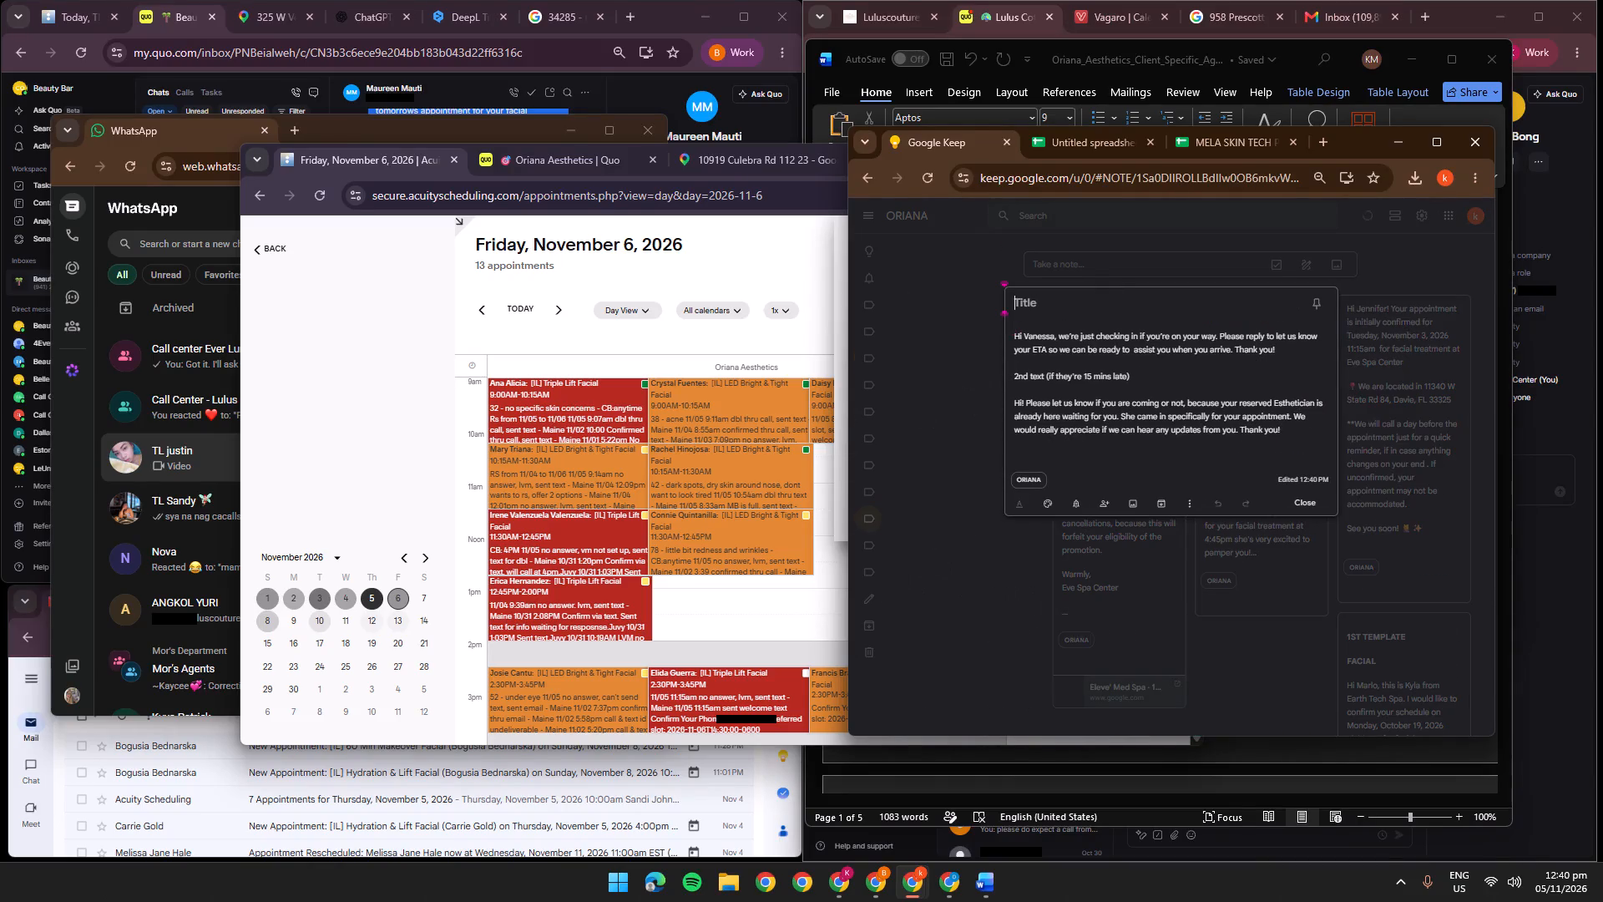
key(Tab)
click(1040, 503)
click(1179, 525)
click(1274, 687)
Title the ORIANA note thanking clients for confirming again DBL CONFIRMED and colour it blue.
click(1095, 433)
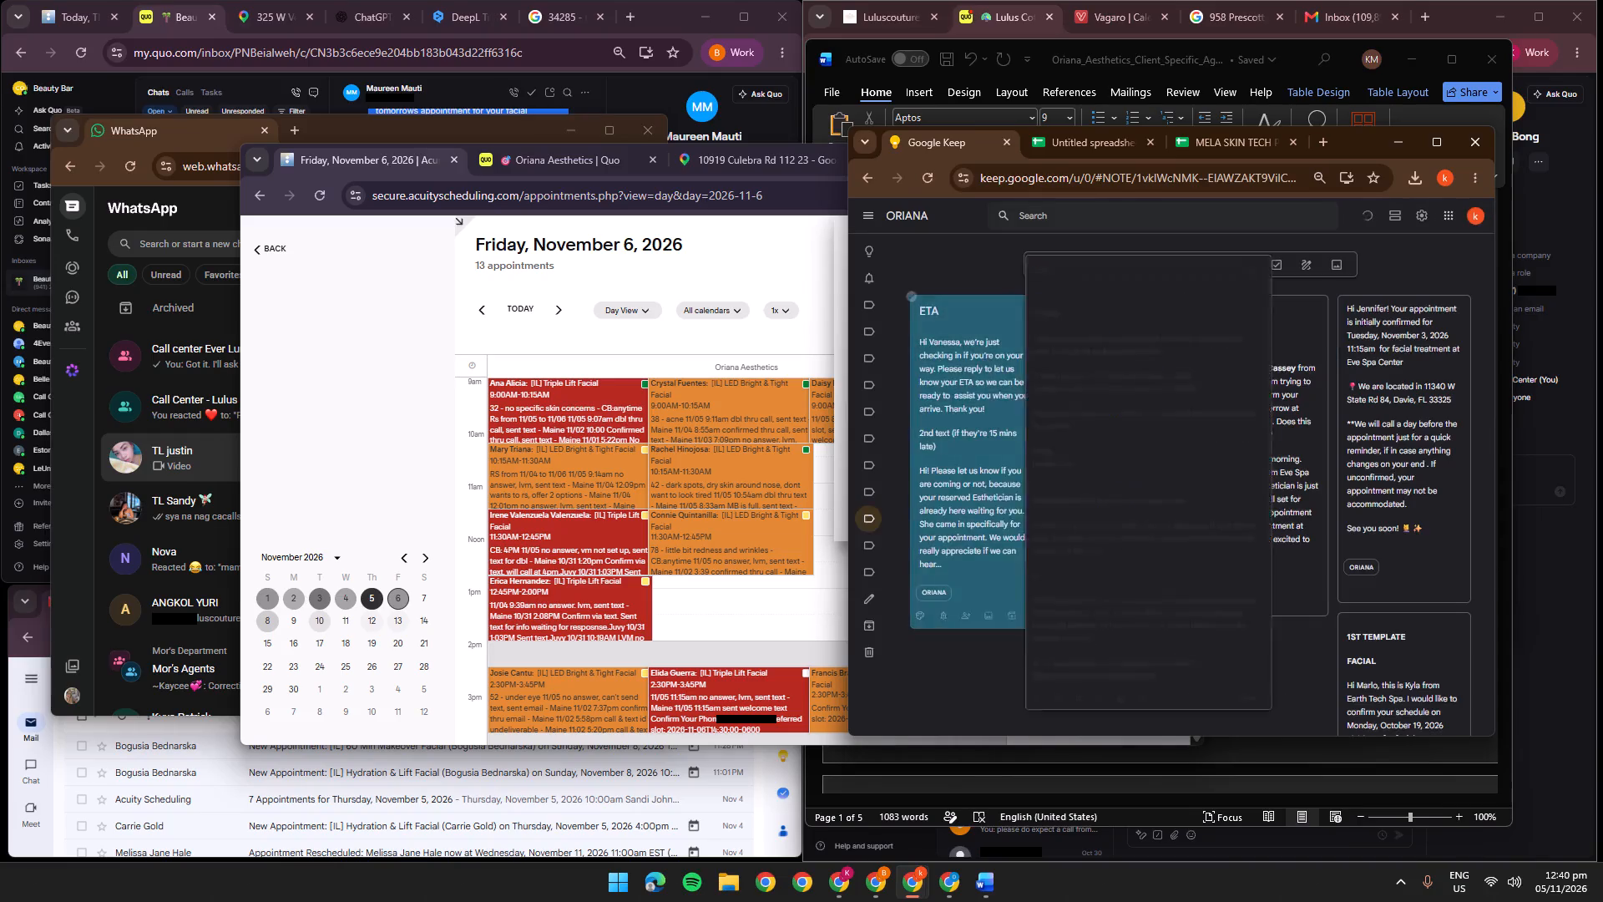
click(1121, 248)
click(1127, 244)
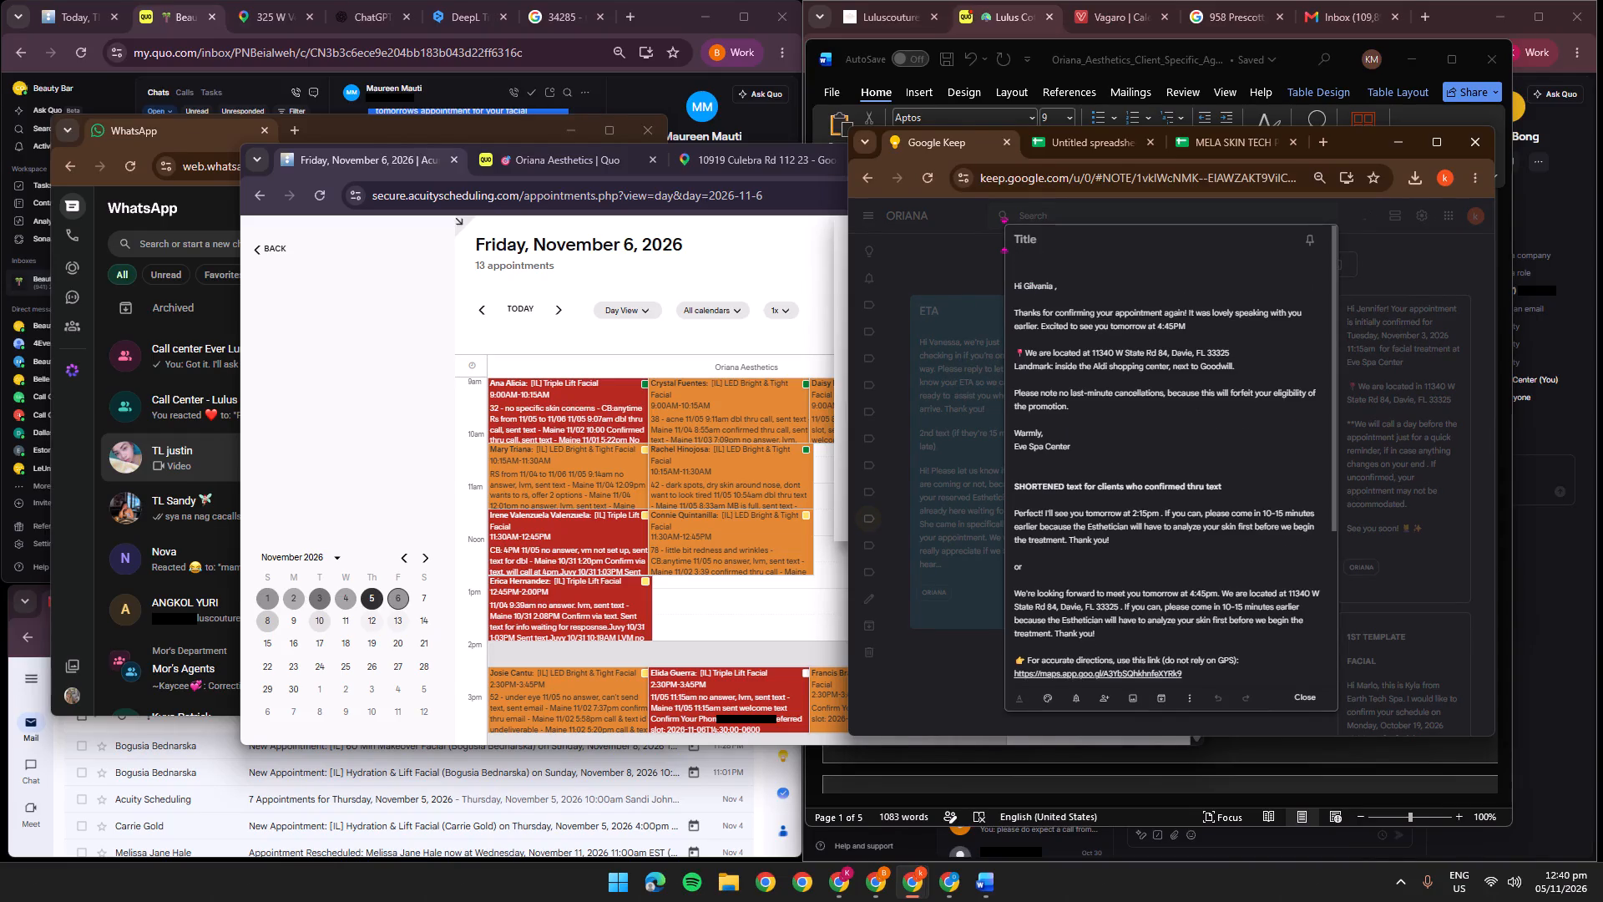
key(BackSpace)
key(BackSpace)
key(BackSpace)
key(space)
text(CIONF)
key(BackSpace)
key(BackSpace)
key(BackSpace)
key(BackSpace)
text(ONFIRMEDX)
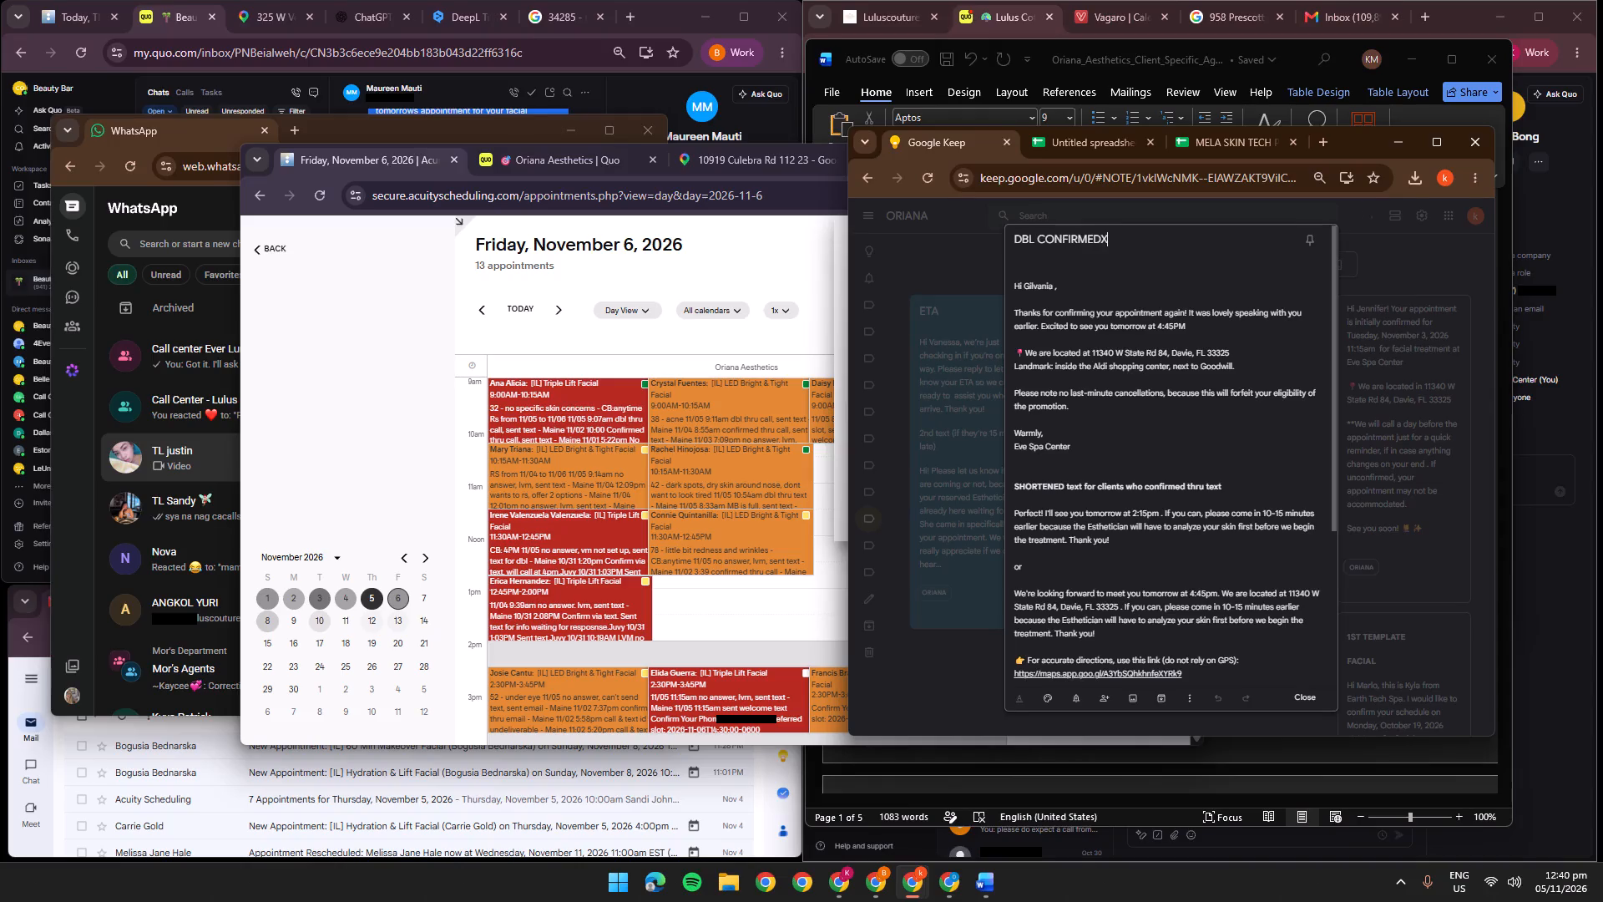
key(BackSpace)
click(1047, 696)
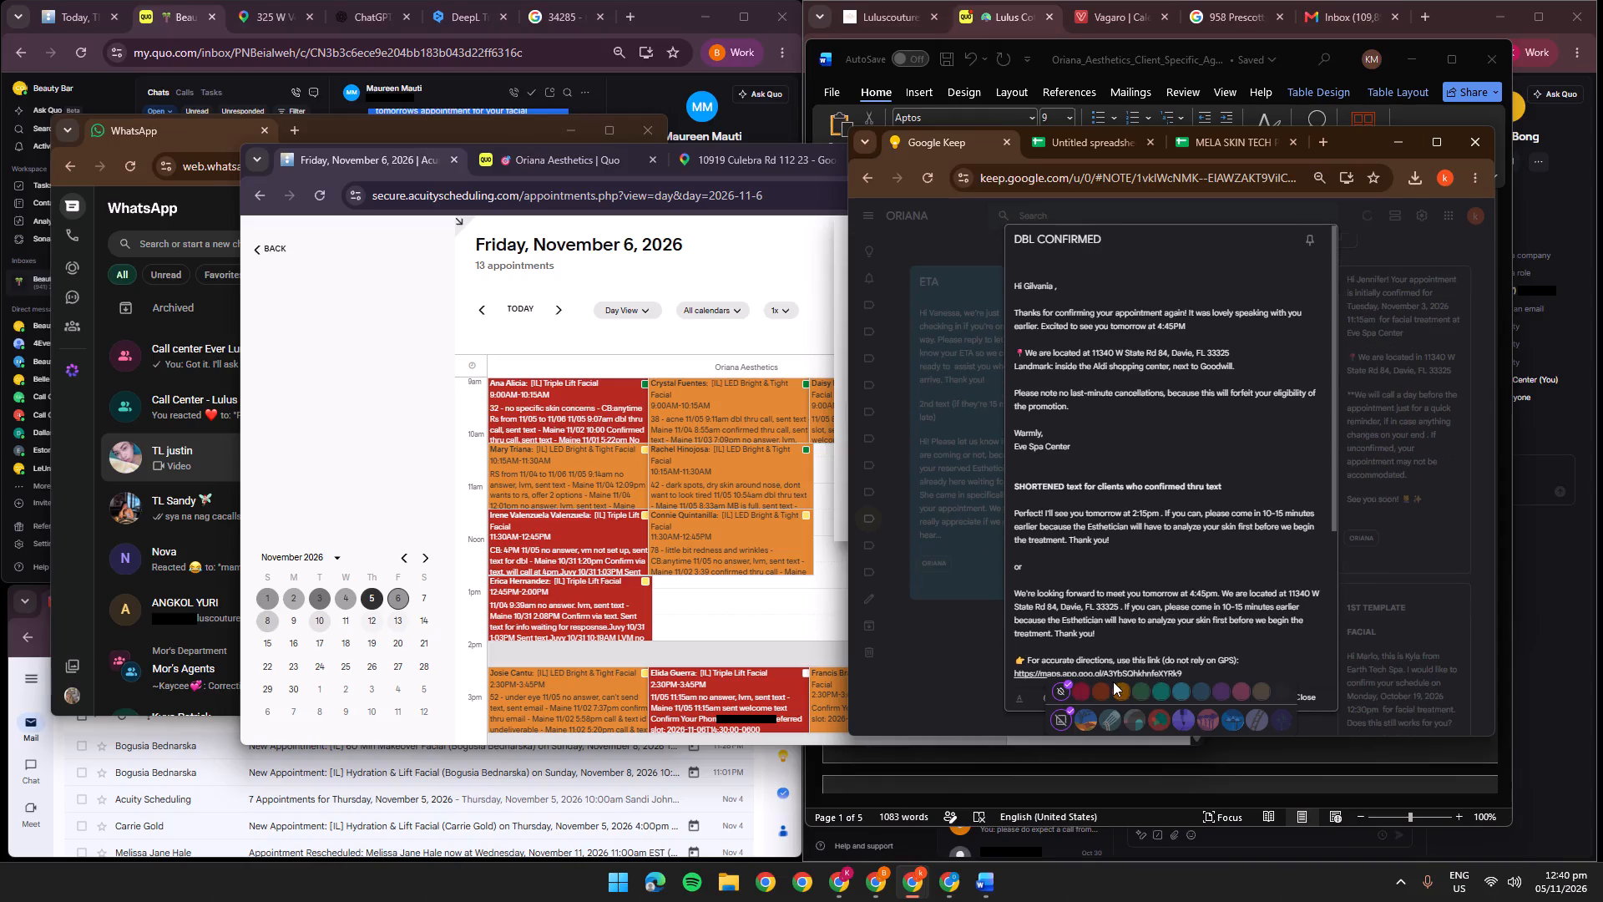
click(1179, 693)
click(1418, 587)
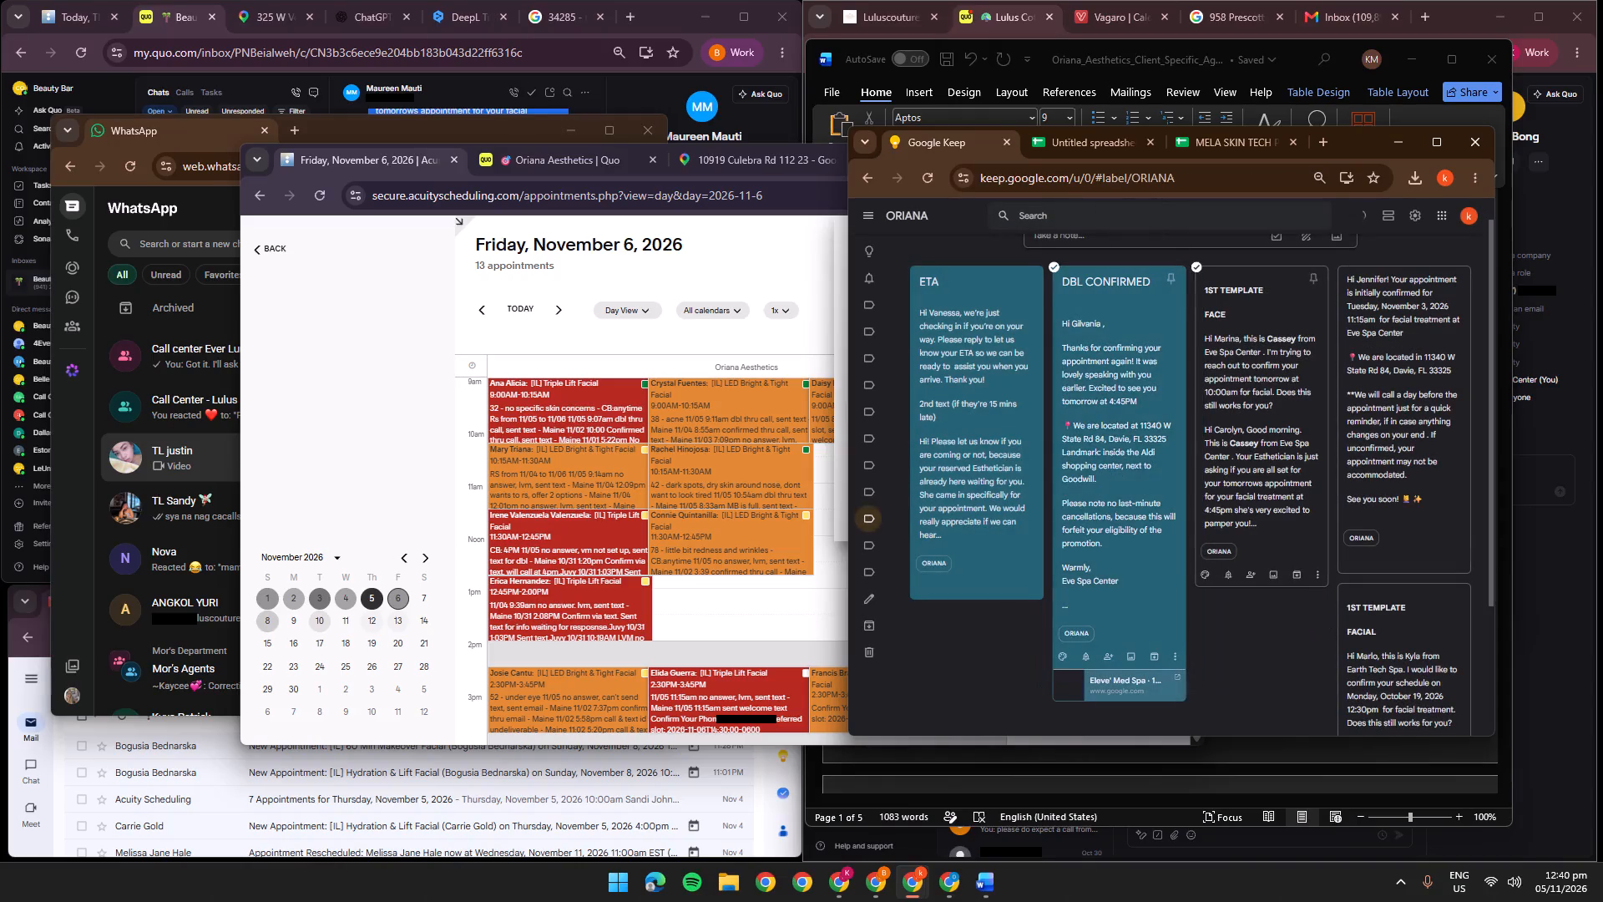
Change the colour of ORIANA's DBL CONFIRMED note to teal green.
click(1065, 660)
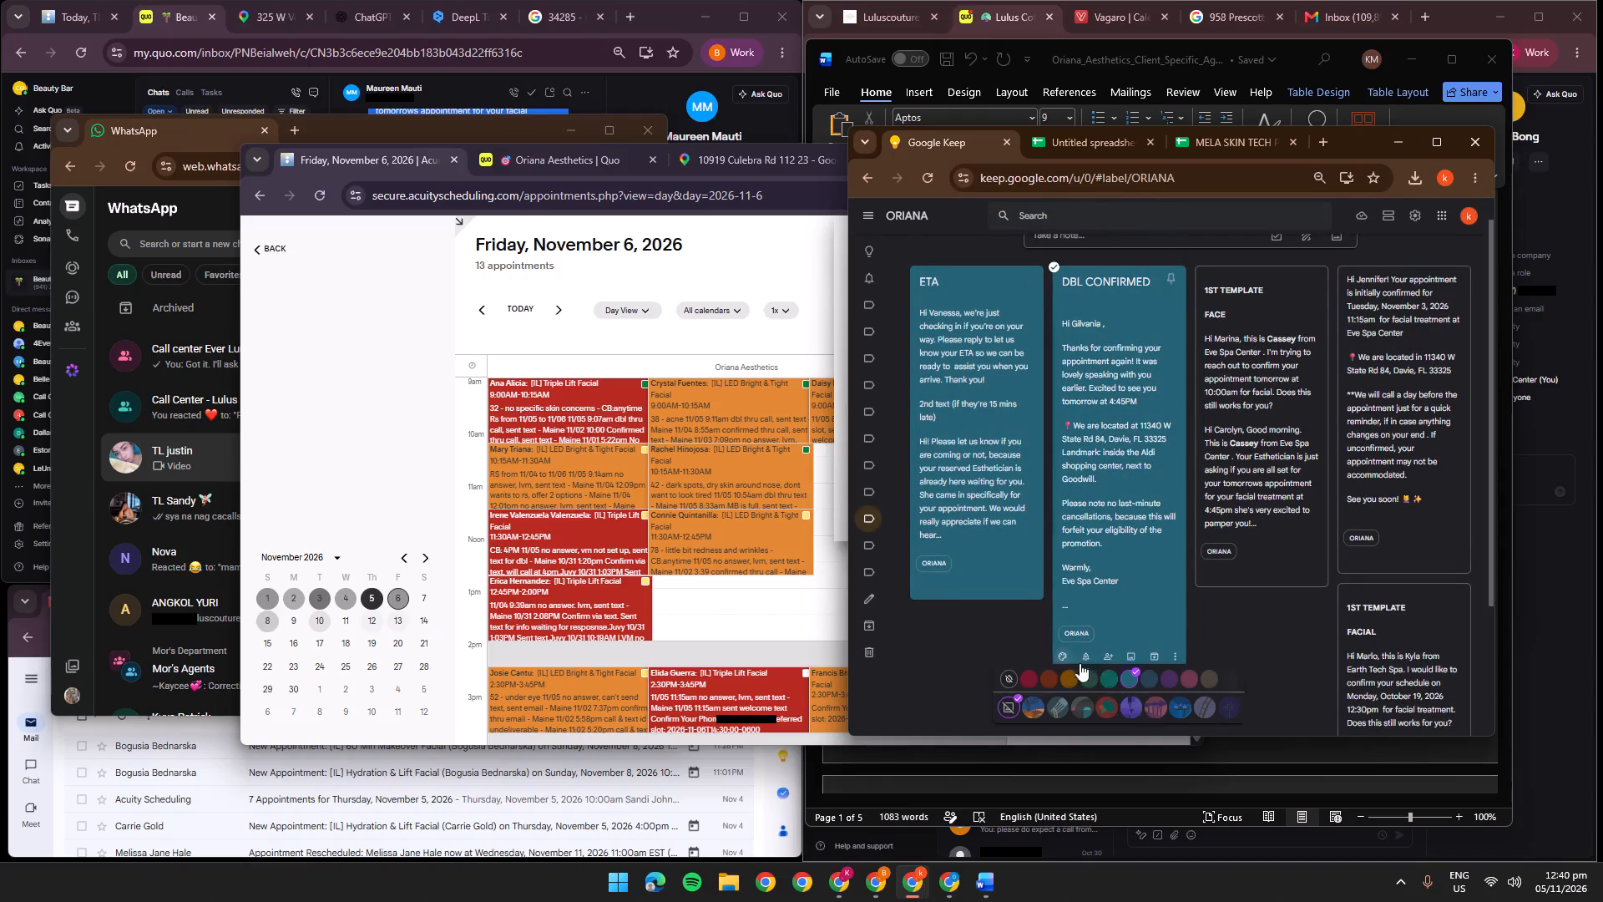
click(1101, 667)
click(1107, 676)
click(1278, 662)
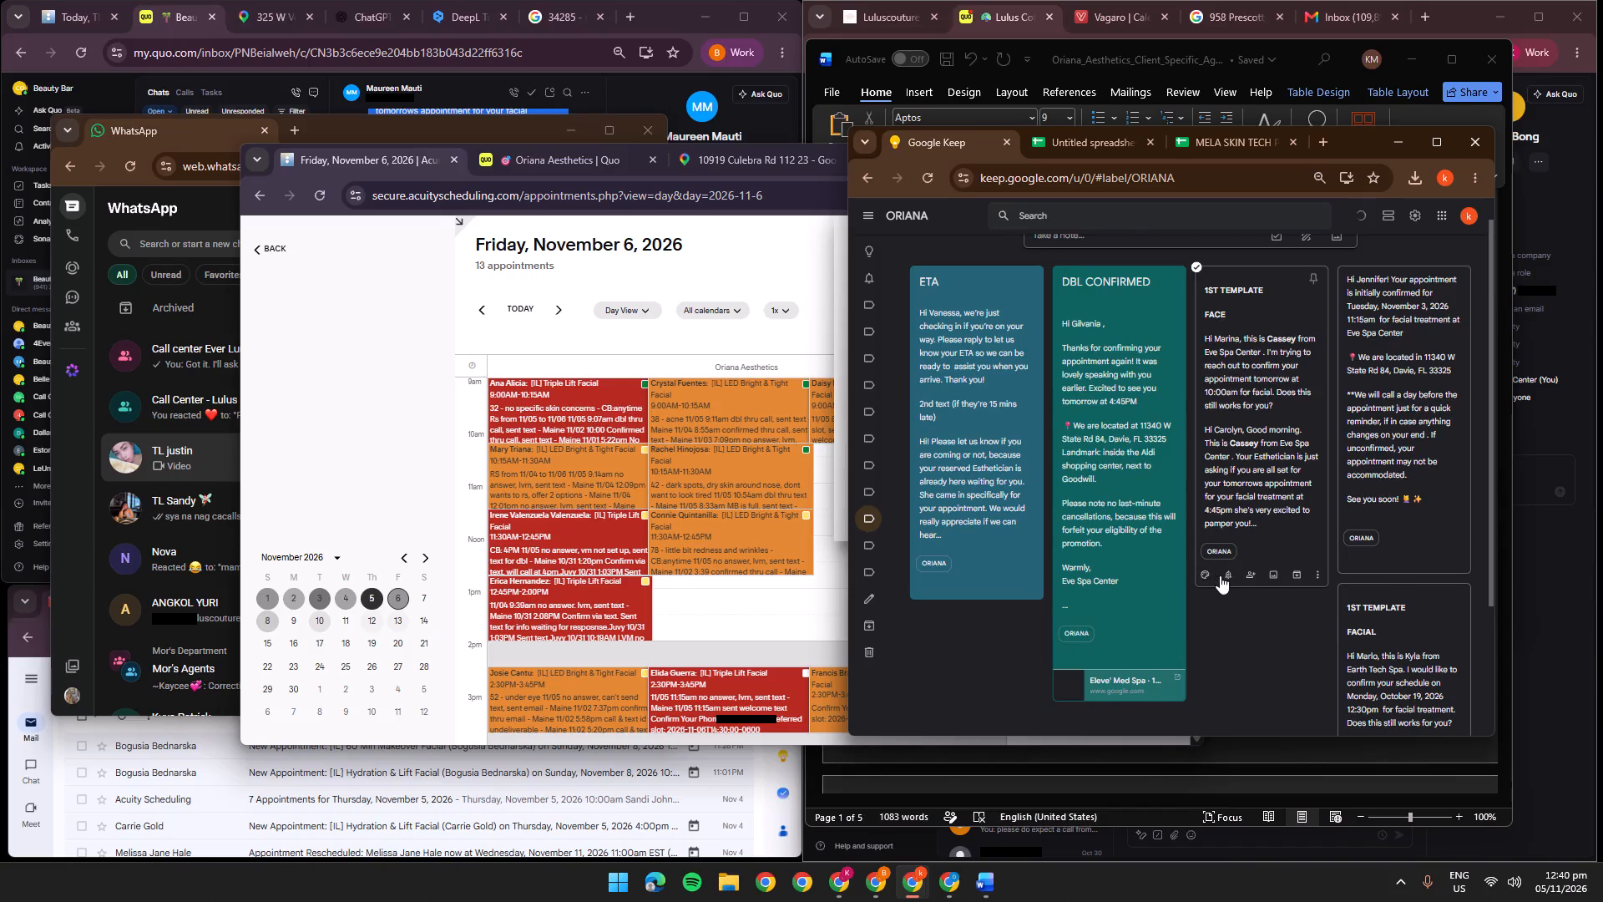
Colour the ORIANA note starting with 1ST TEMPLATE FACE teal green and title it DBL NO ANSWER.
click(1206, 577)
click(1245, 599)
click(1283, 448)
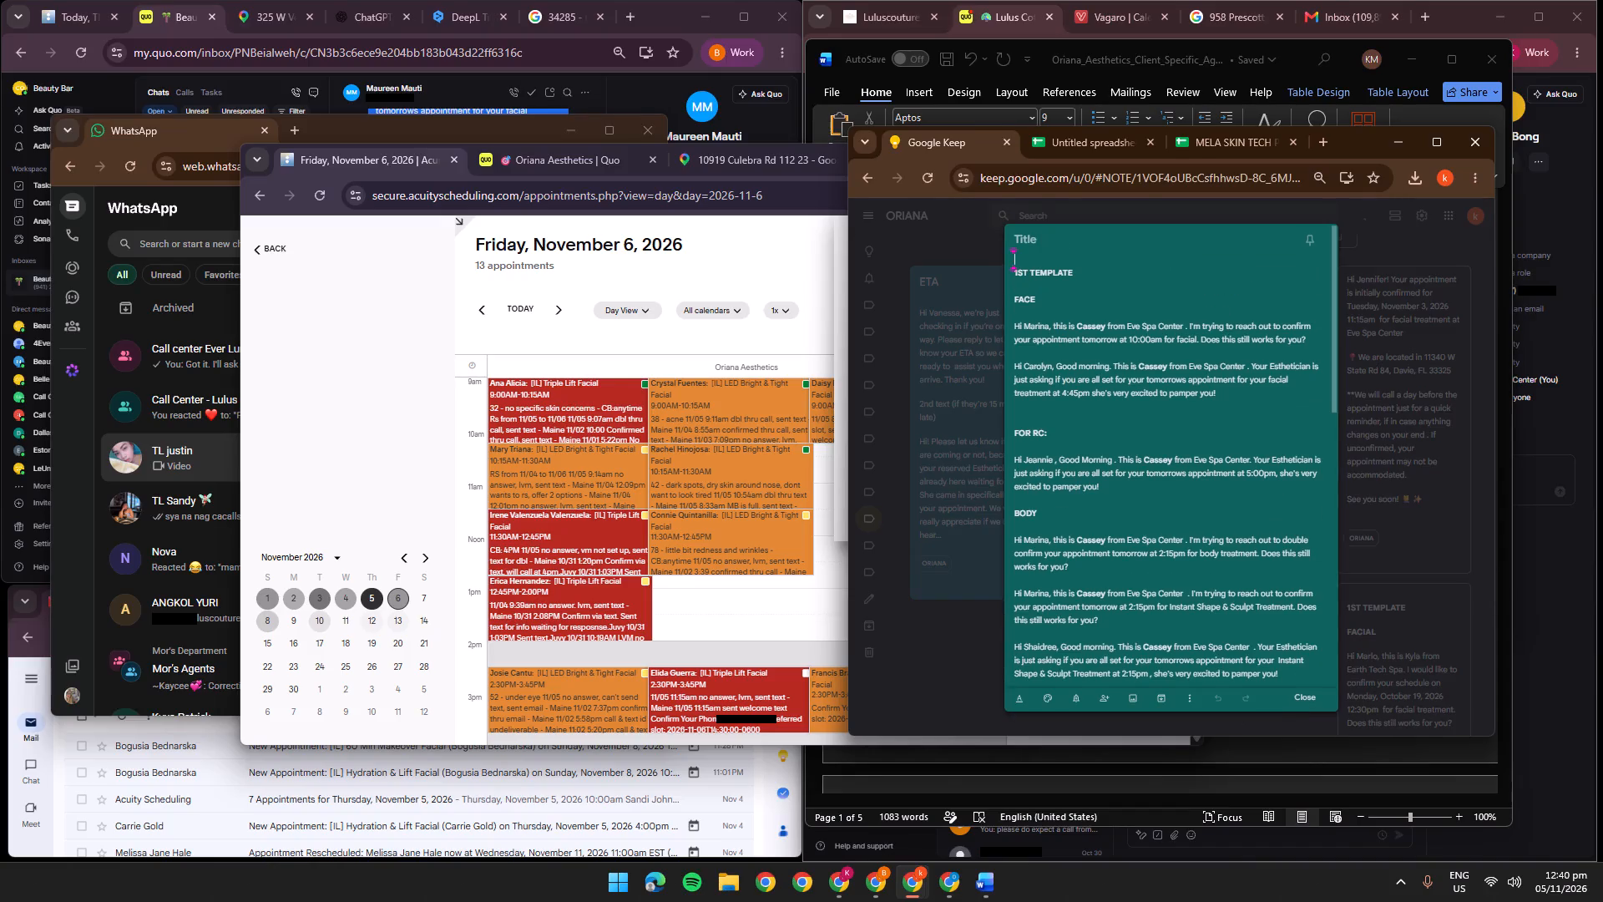
click(1160, 252)
click(1172, 240)
key(BackSpace)
key(BackSpace)
key(BackSpace)
key(ctrl+a)
key(ctrl+BackSpace)
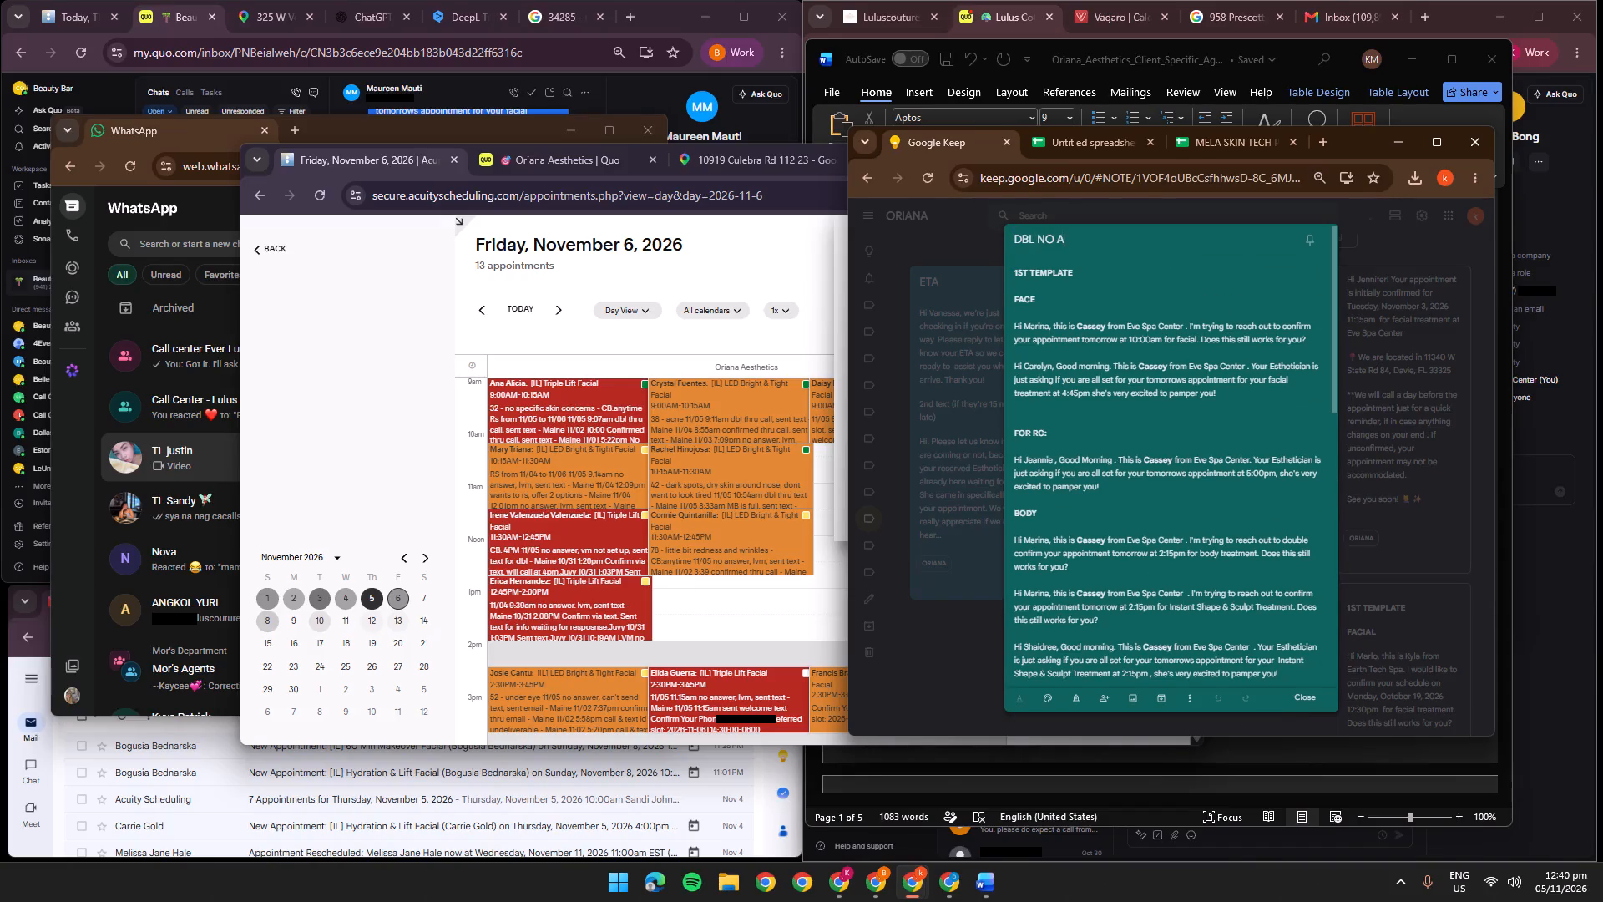
key(Tab)
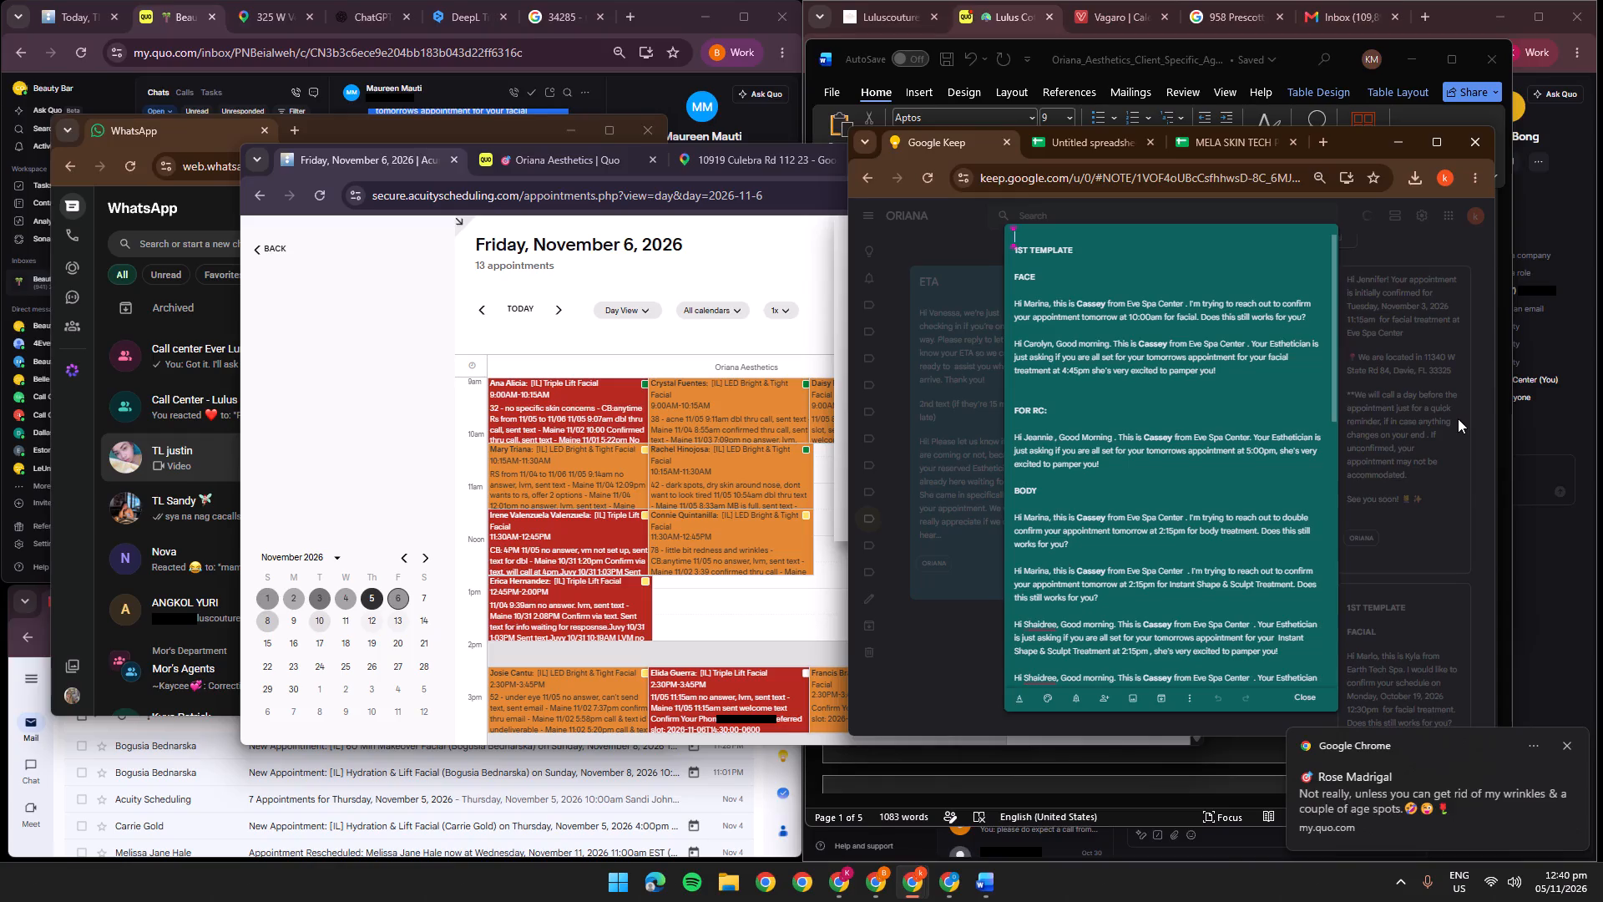
Close ORIANA's DBL NO ANSWER note.
click(1458, 421)
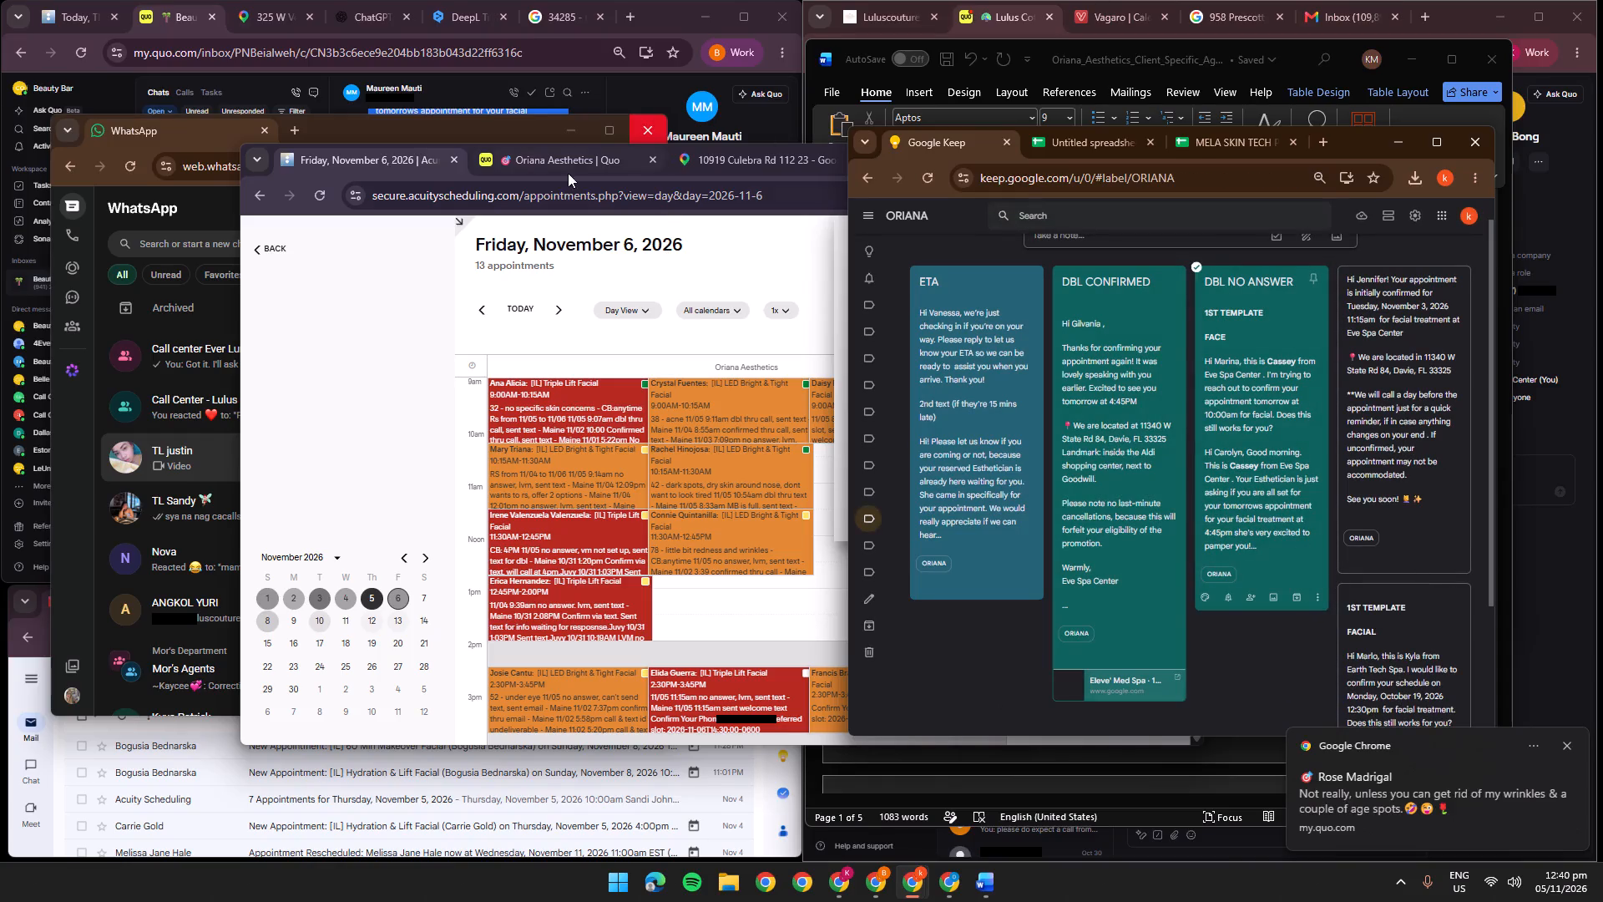
Switch to the Oriana Aesthetics Quo inbox, open the unread client conversation and read the exchange about age and skin concerns.
click(569, 151)
click(475, 301)
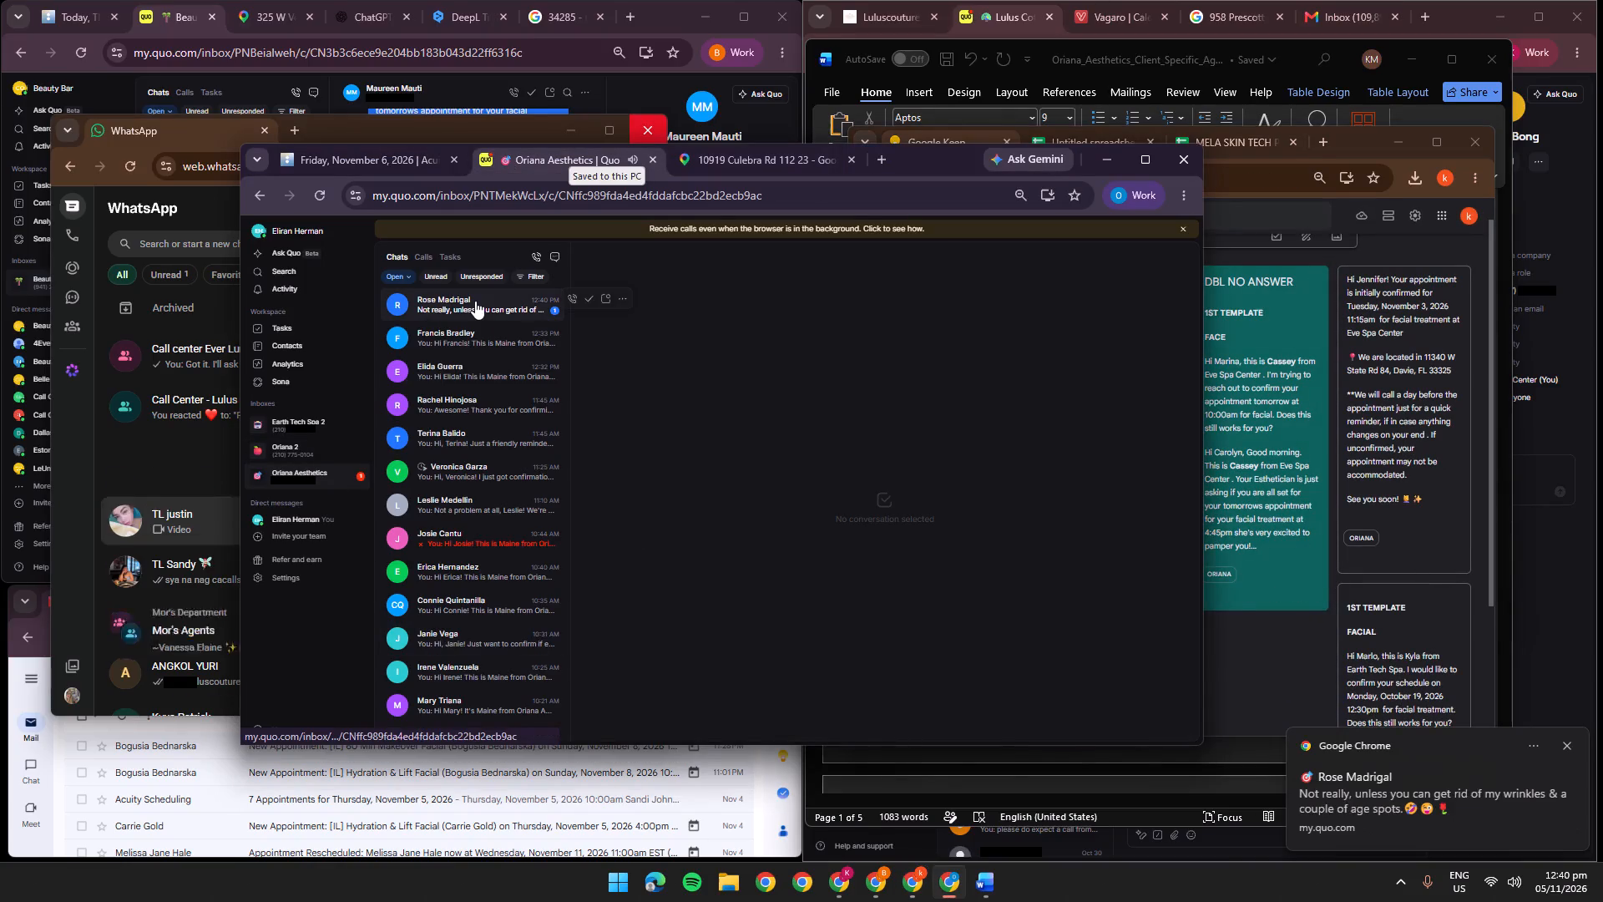
scroll(806, 600, down, 16)
click(857, 550)
click(910, 569)
click(908, 609)
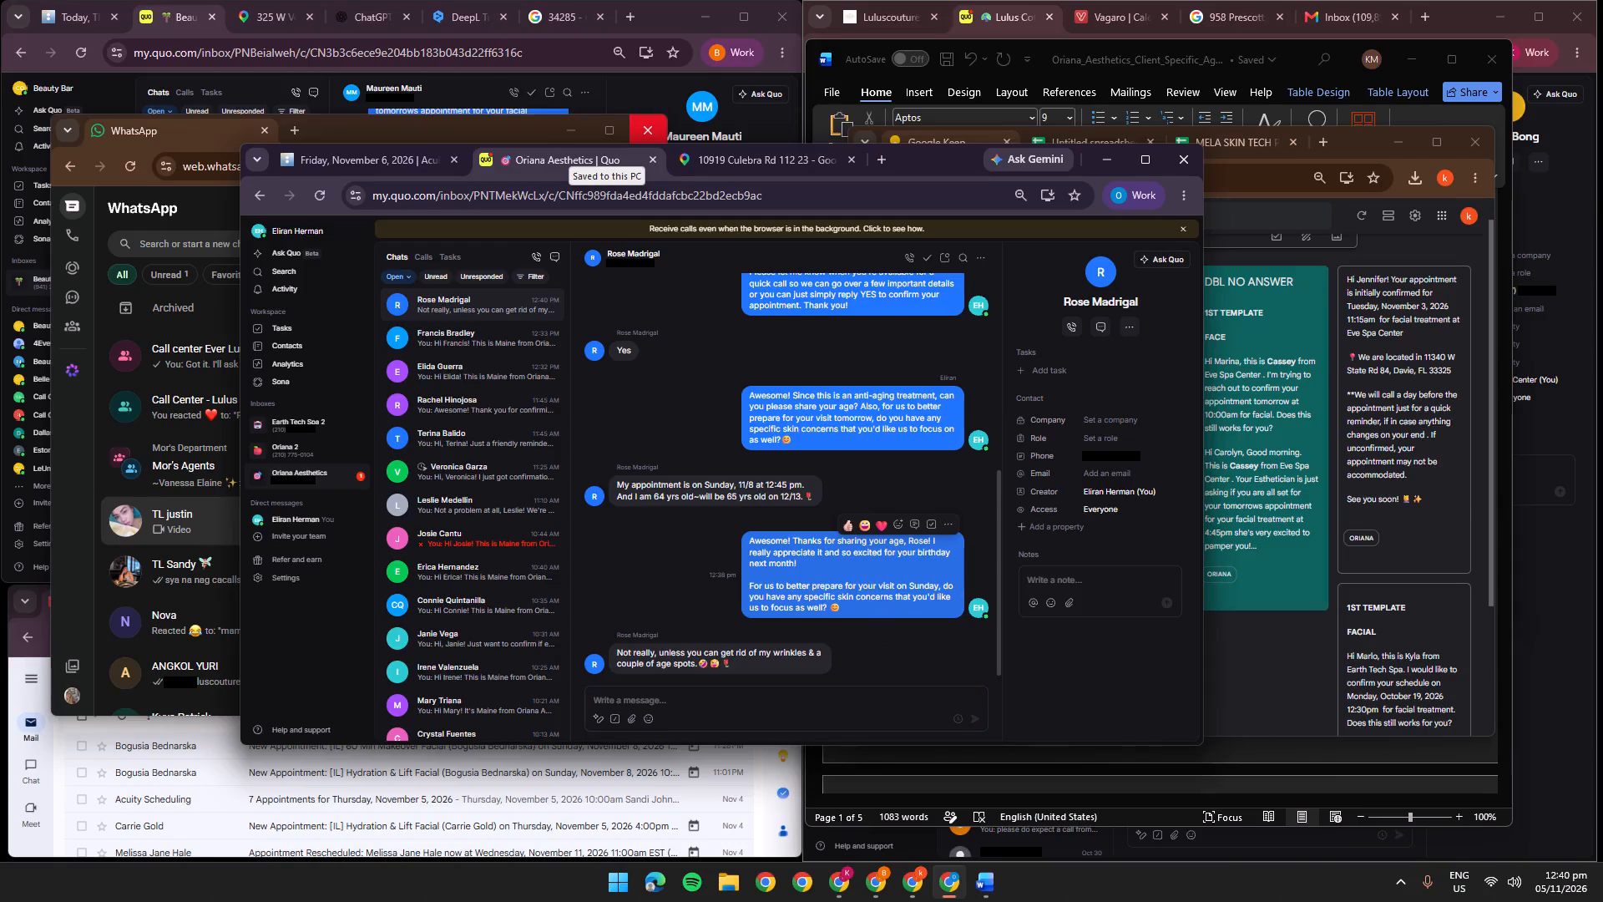
drag(786, 590, 862, 592)
click(891, 605)
click(923, 606)
click(837, 679)
click(787, 704)
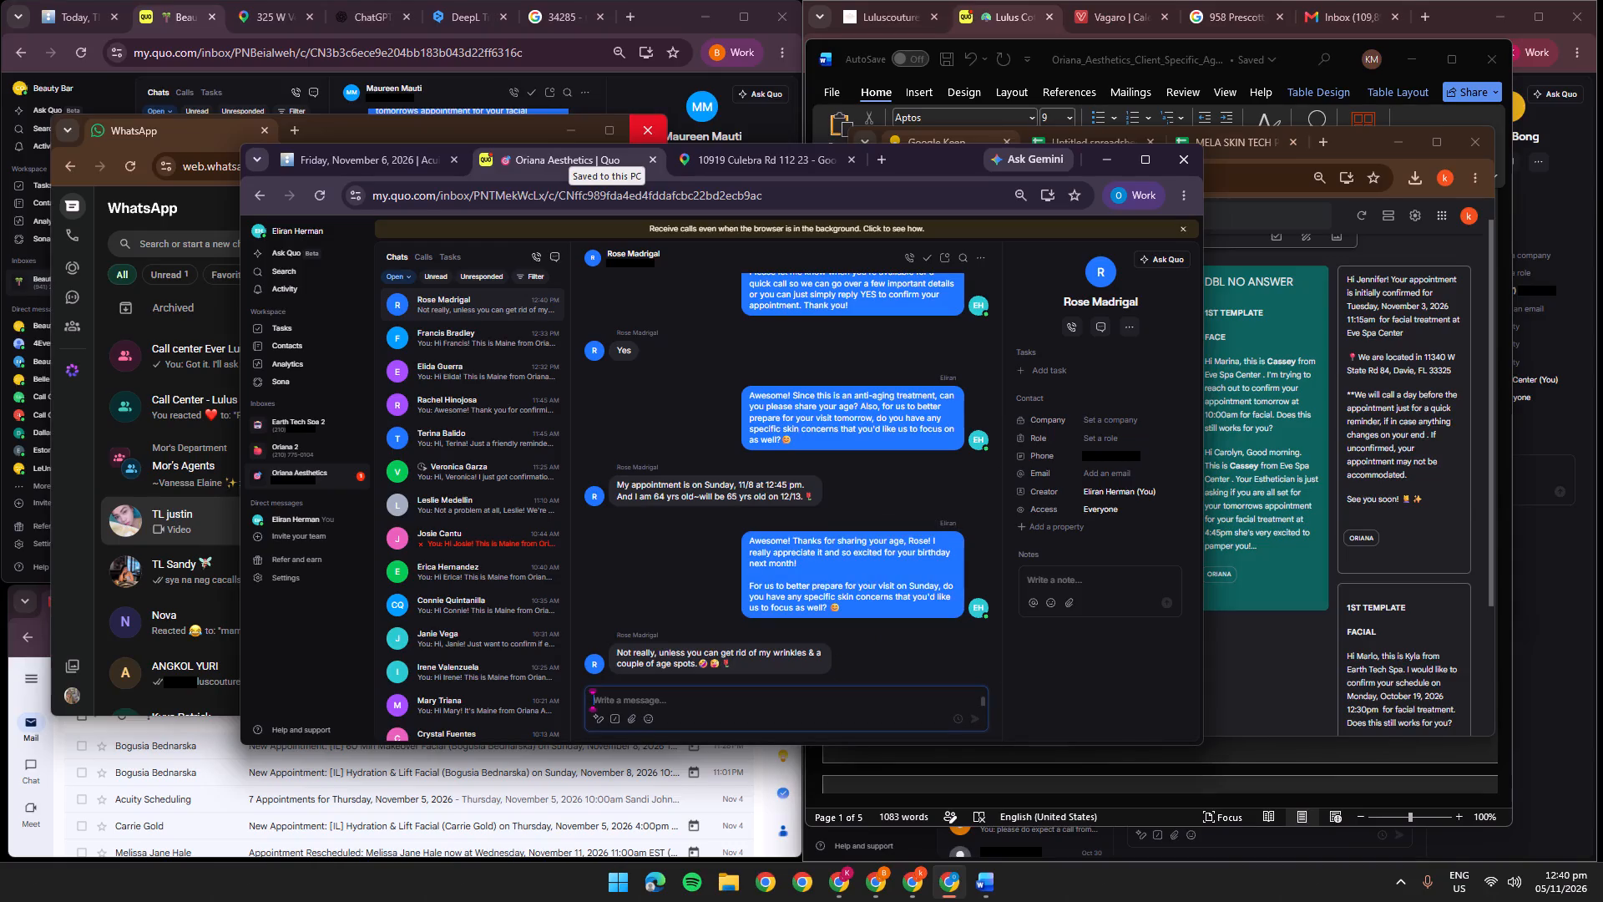
Return to Google Keep and look through the notes labelled ELEVE for further message templates.
key(alt+Tab)
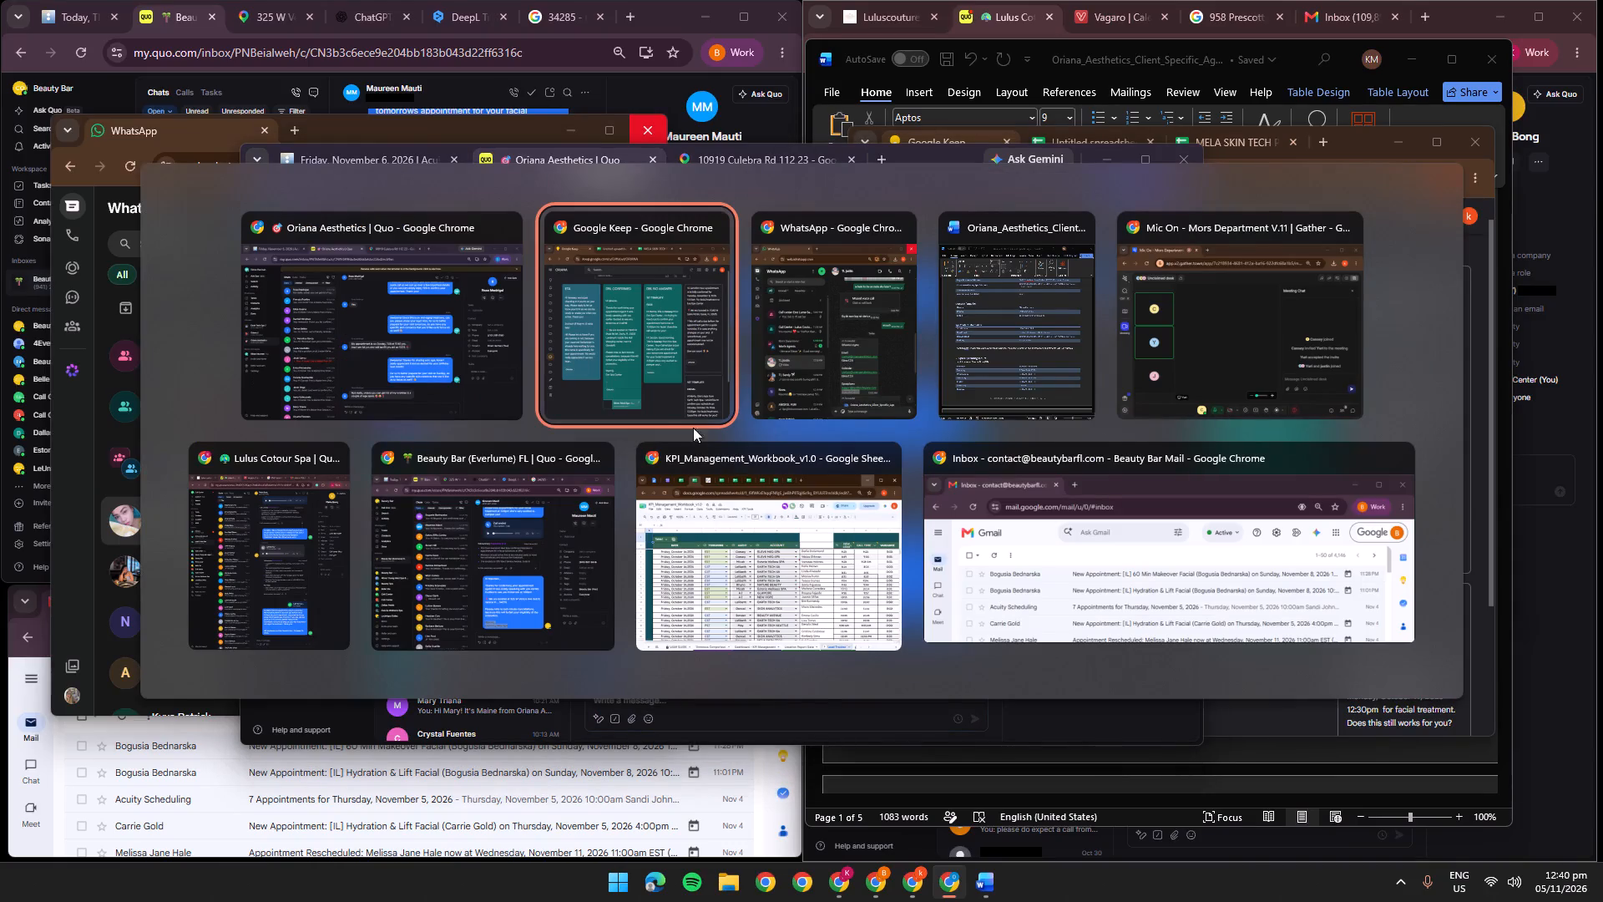
alt+click(649, 342)
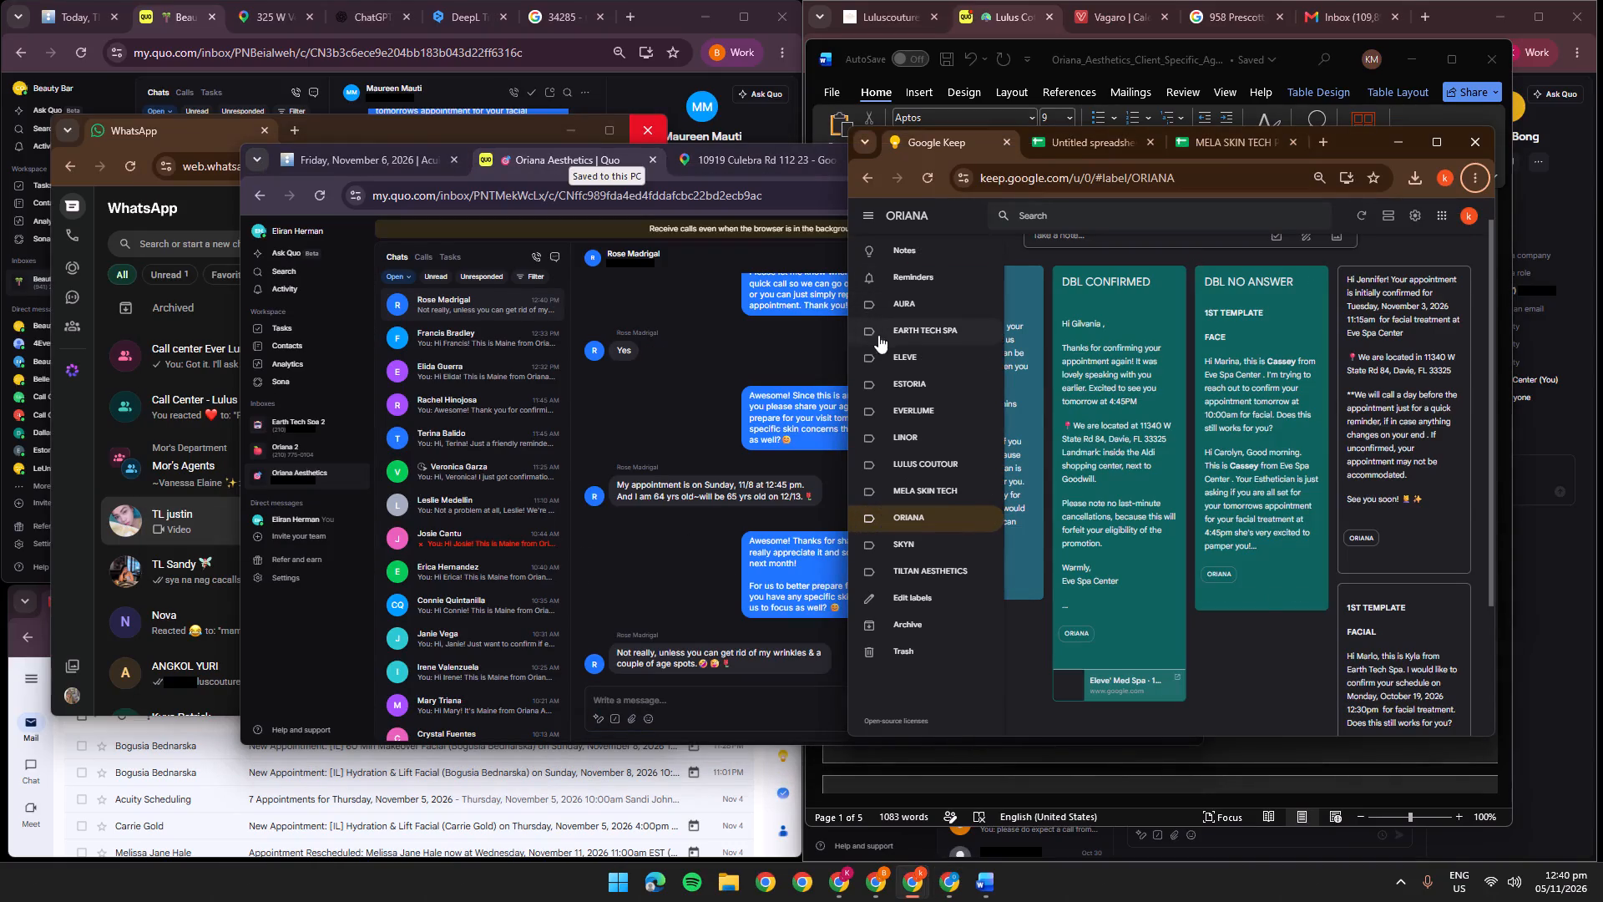
click(903, 366)
scroll(1361, 552, down, 5)
scroll(1234, 390, down, 4)
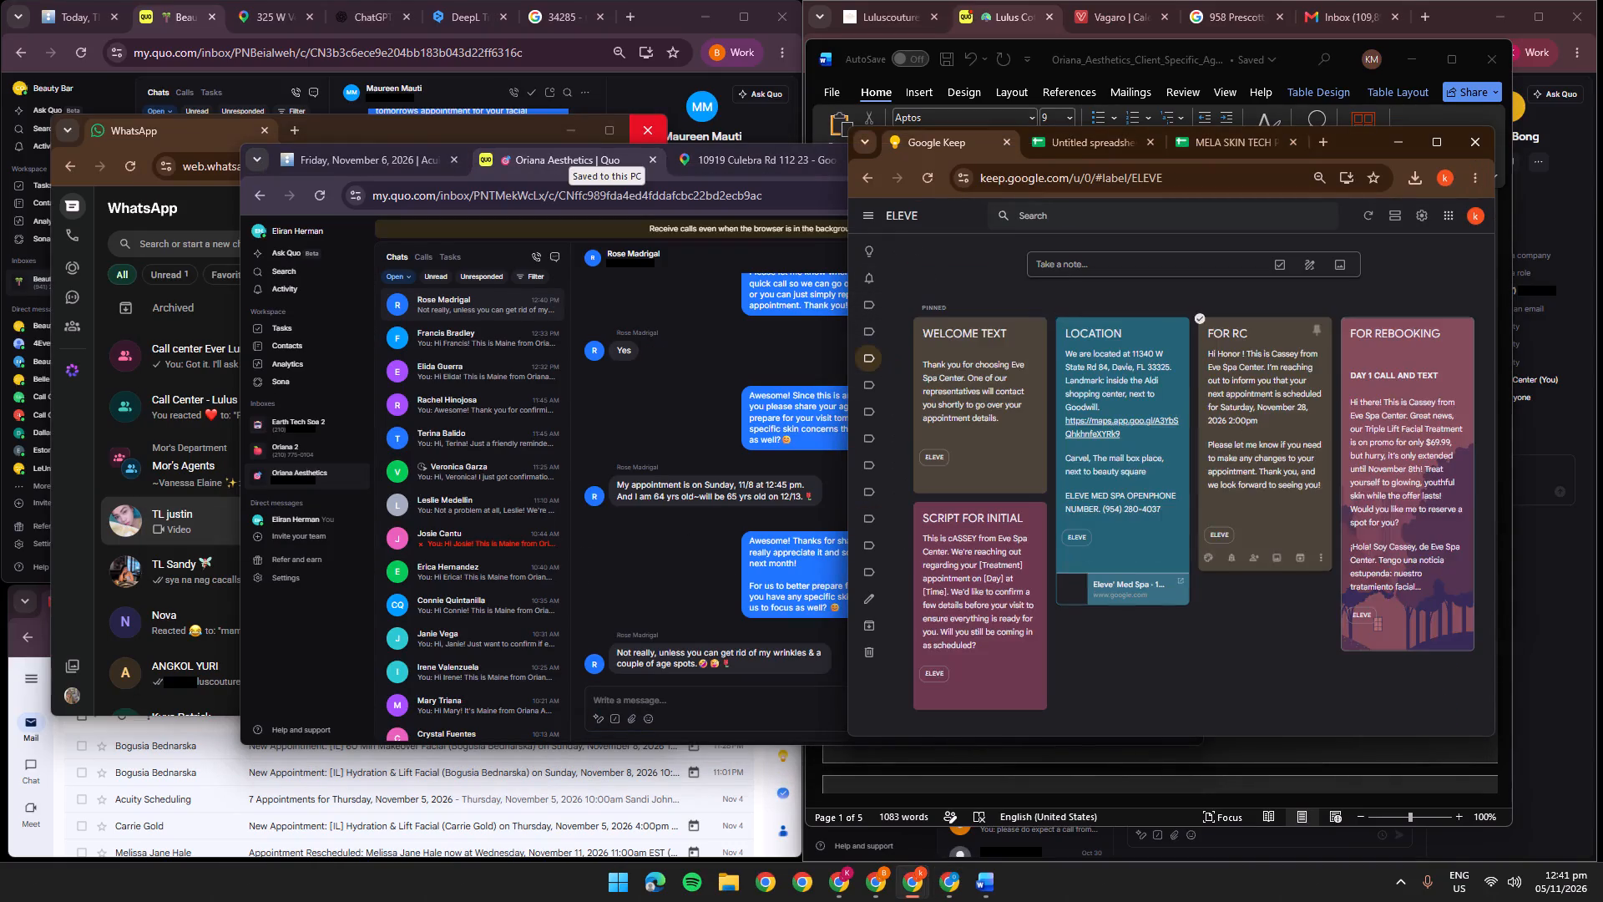
scroll(1237, 396, down, 1)
scroll(1011, 577, down, 6)
scroll(1186, 578, down, 5)
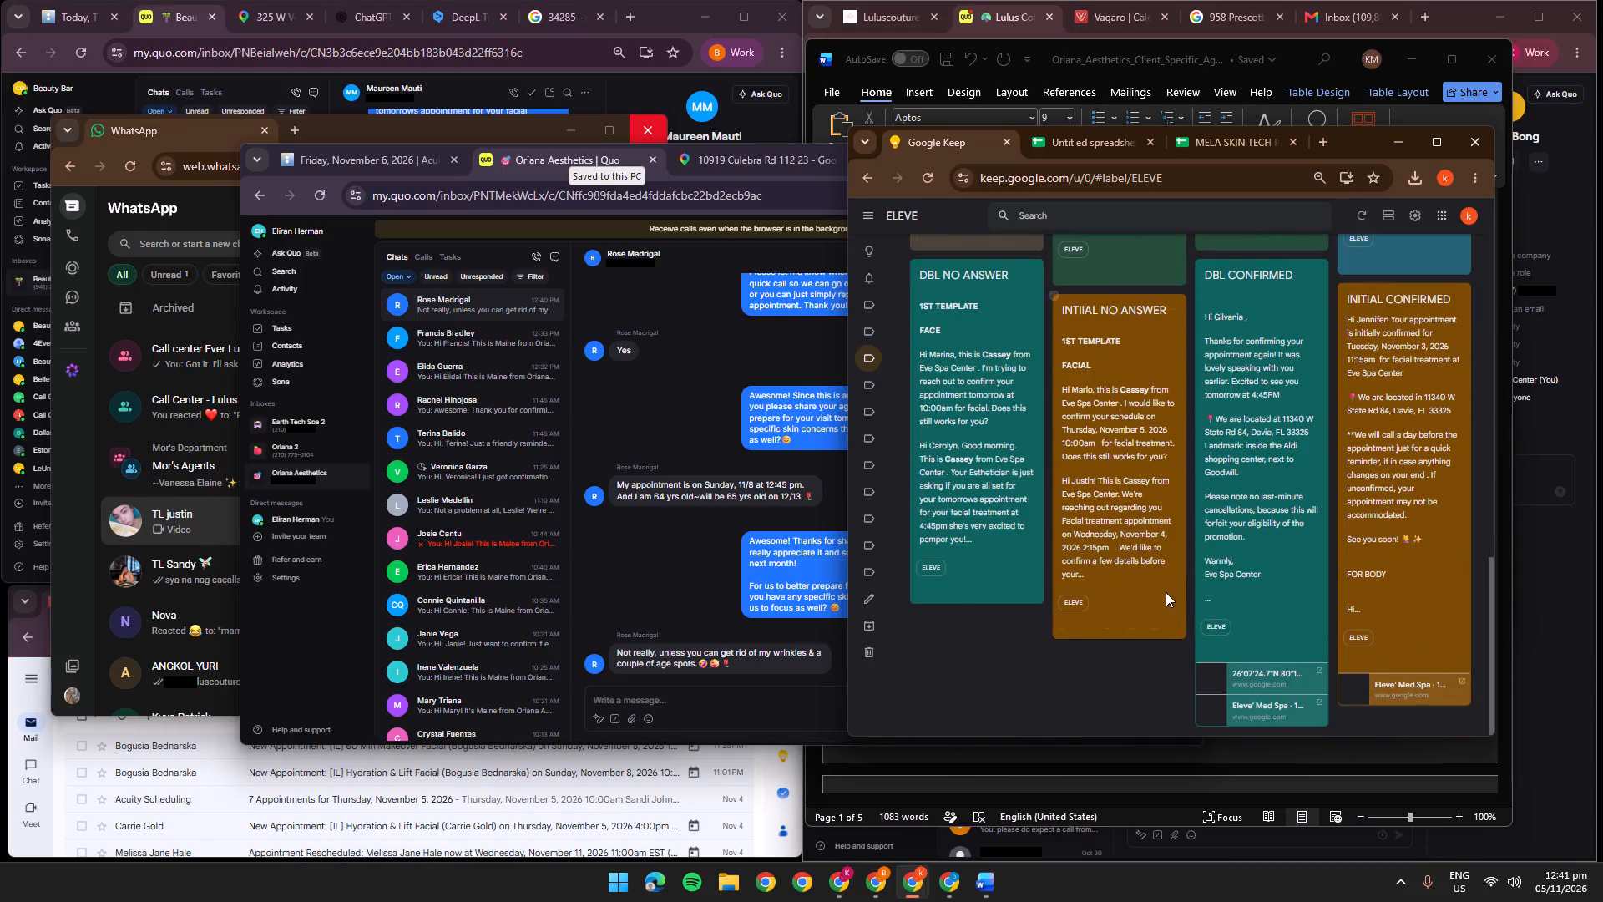
scroll(1164, 593, down, 4)
click(1420, 395)
click(1411, 564)
scroll(1334, 627, down, 2)
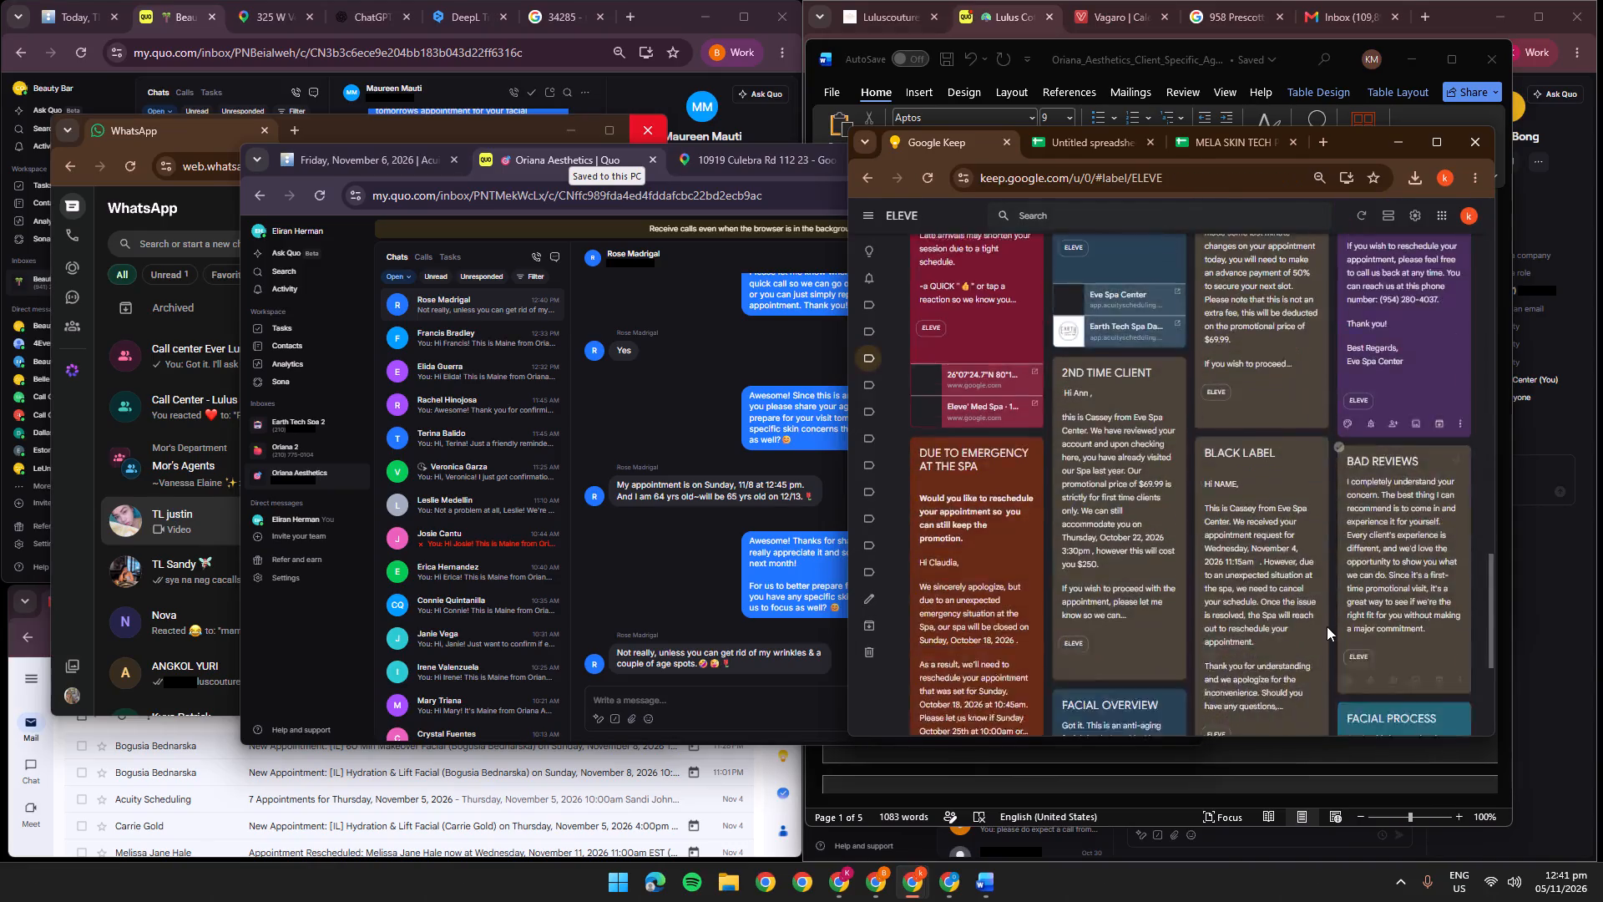
scroll(1327, 626, down, 2)
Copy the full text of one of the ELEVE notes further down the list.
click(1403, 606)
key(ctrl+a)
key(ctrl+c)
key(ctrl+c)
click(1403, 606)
Copy the full face and body text of the ELEVE note SAME DAY DBL and close the note.
scroll(1067, 651, up, 6)
scroll(1351, 519, up, 1)
scroll(1348, 550, down, 1)
scroll(1348, 550, up, 2)
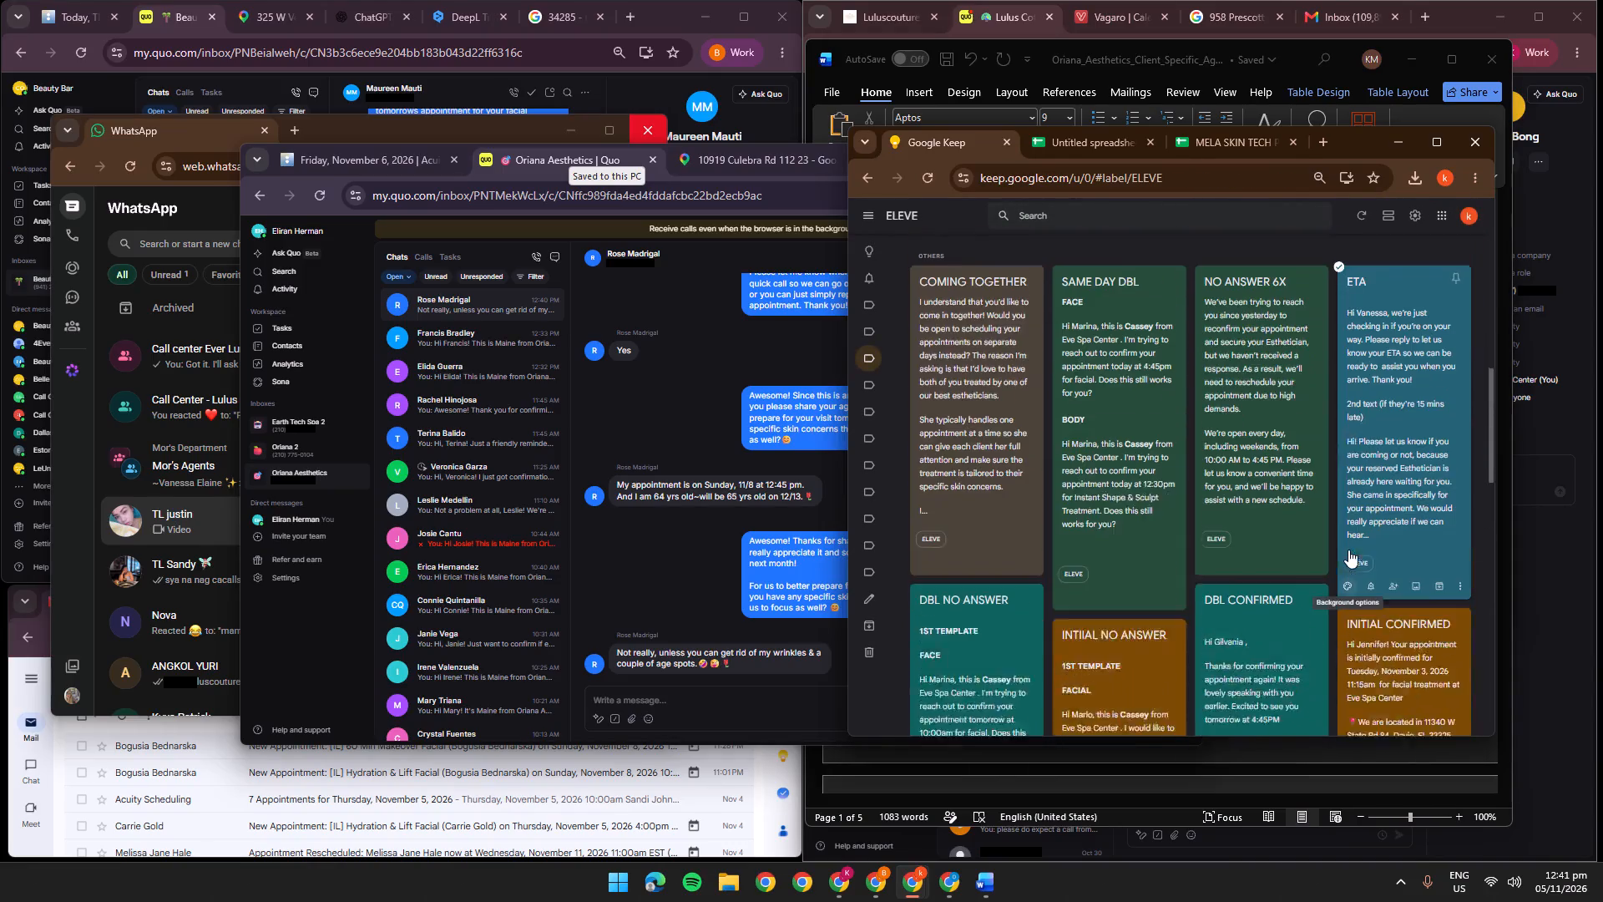
scroll(1348, 550, down, 3)
scroll(1348, 550, up, 3)
click(1122, 527)
key(ctrl+a)
key(ctrl+c)
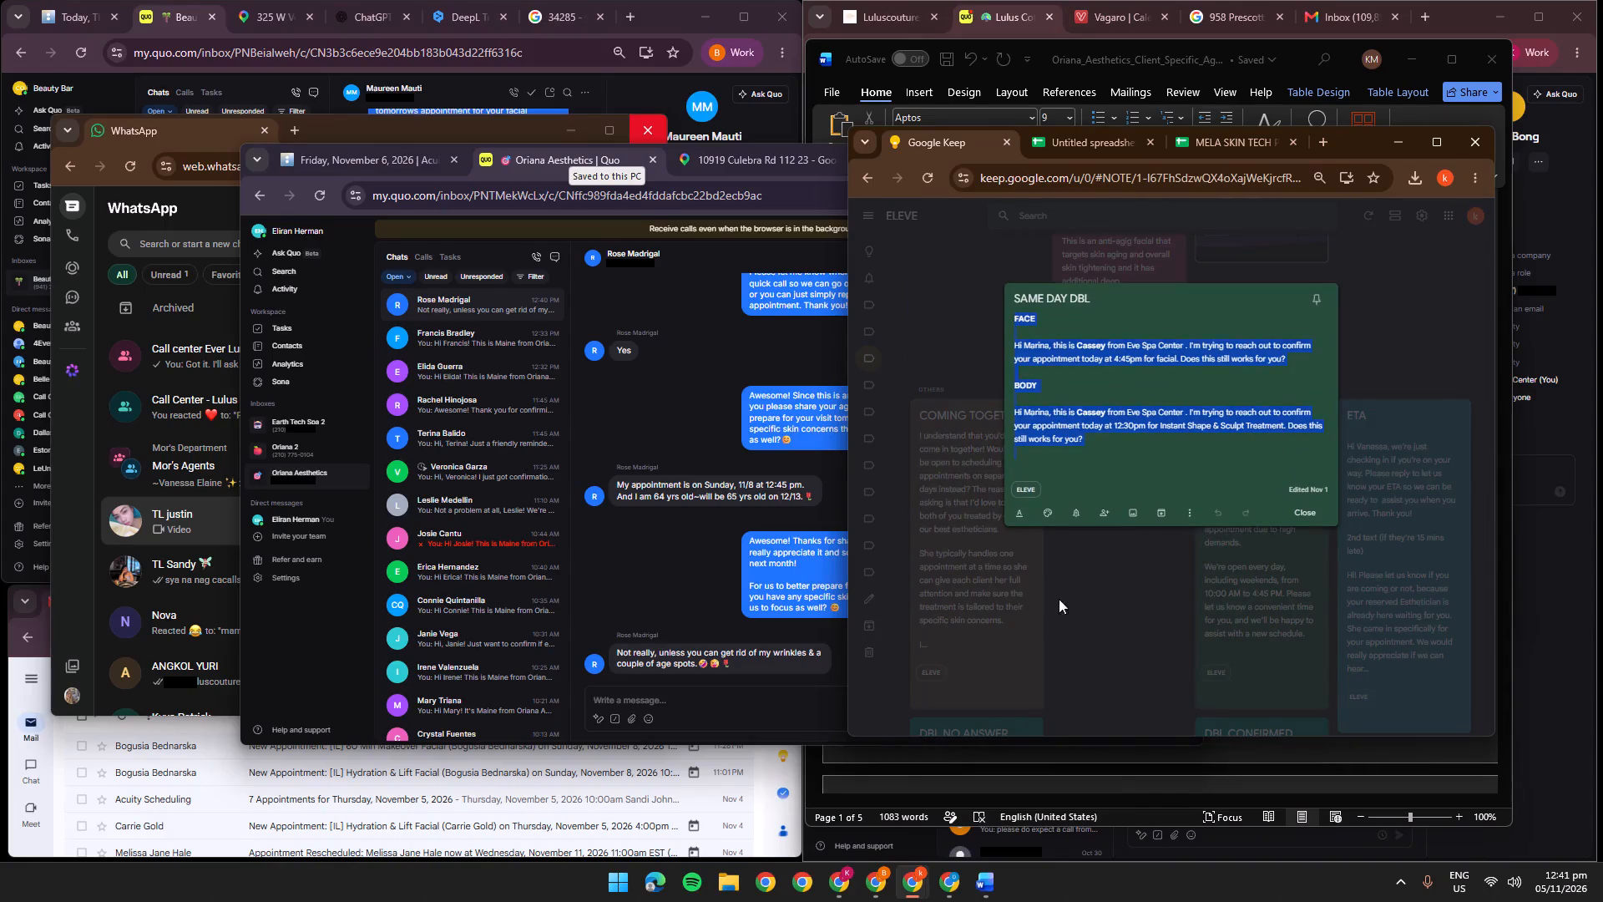
click(1022, 661)
Minimise Google Keep and examine the operating hours and treatment information in the Oriana Aesthetics Word document.
click(1412, 142)
scroll(1390, 479, down, 1)
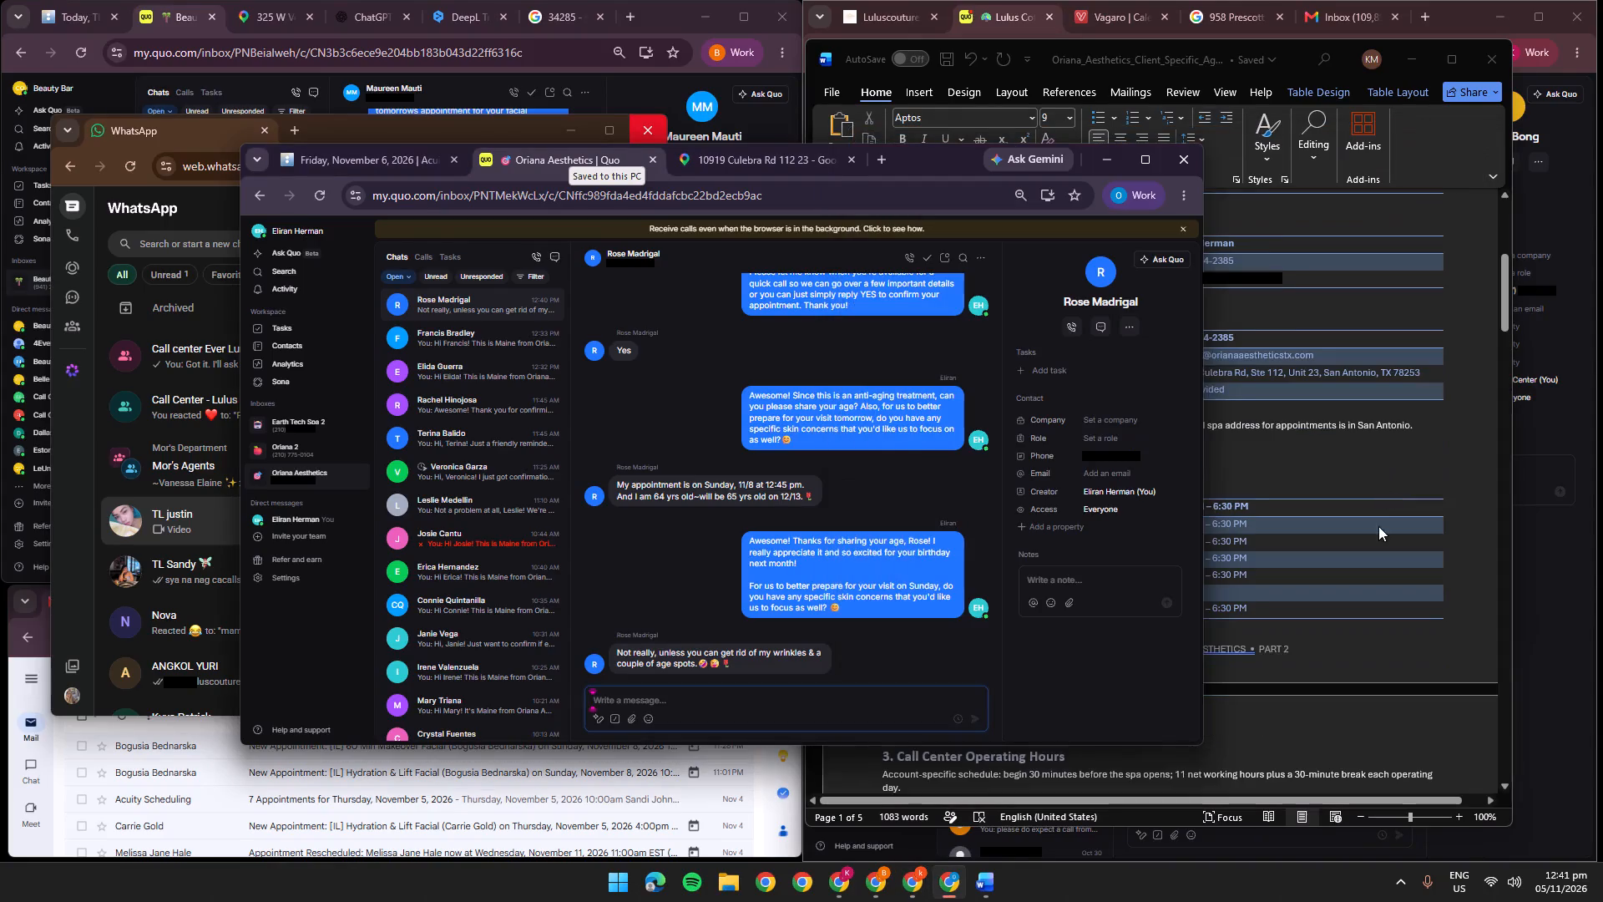
click(1378, 526)
scroll(1295, 574, down, 8)
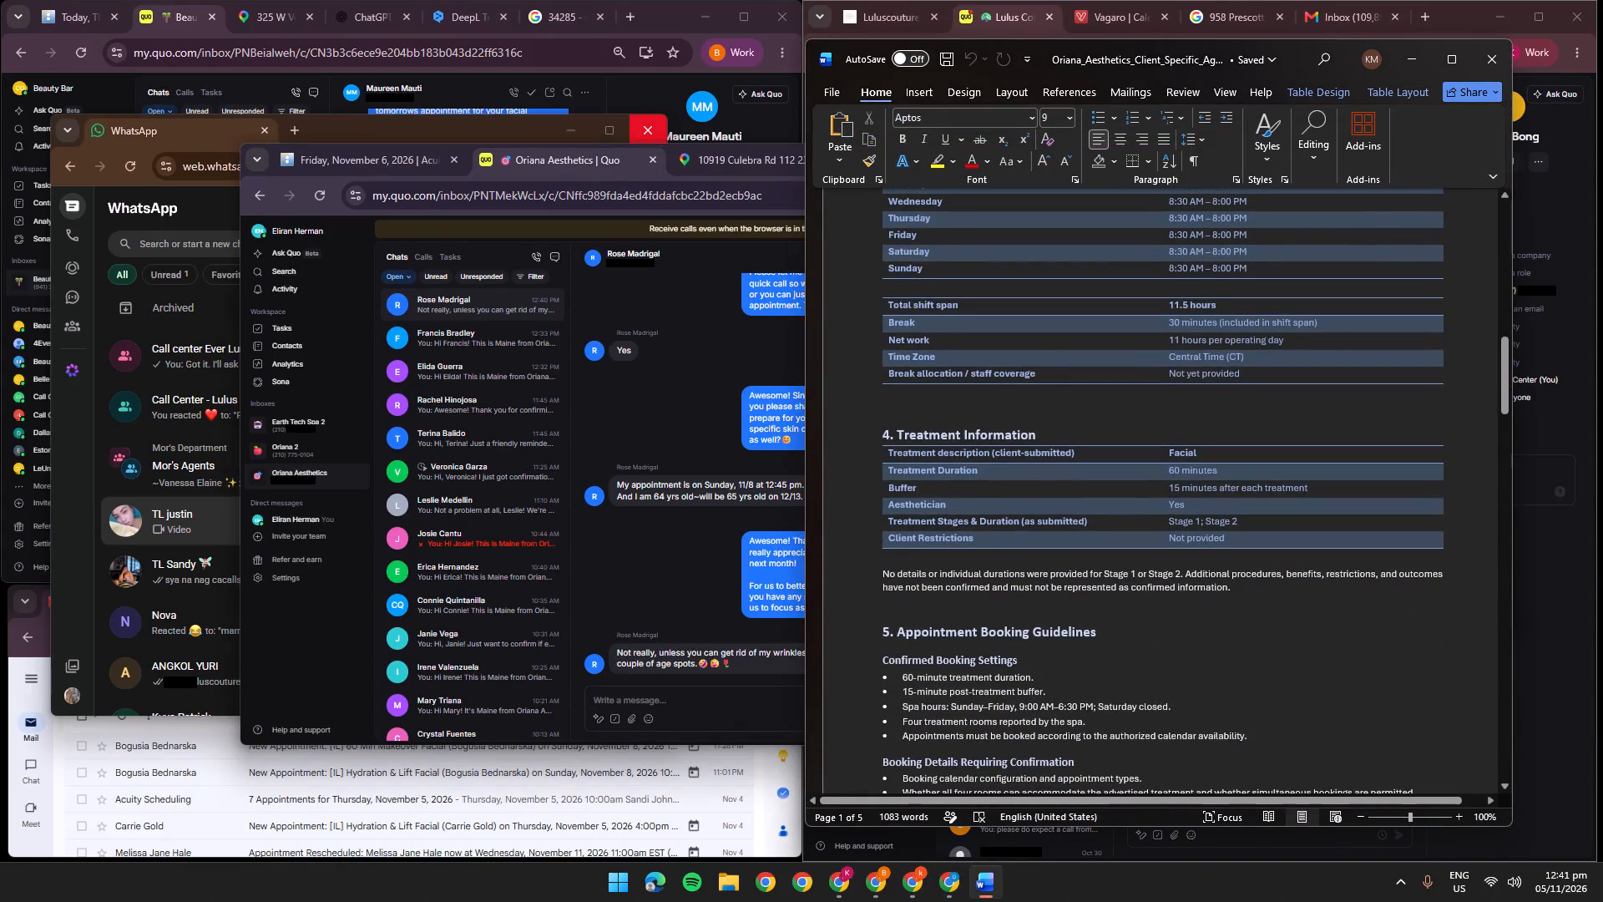
scroll(998, 616, down, 1)
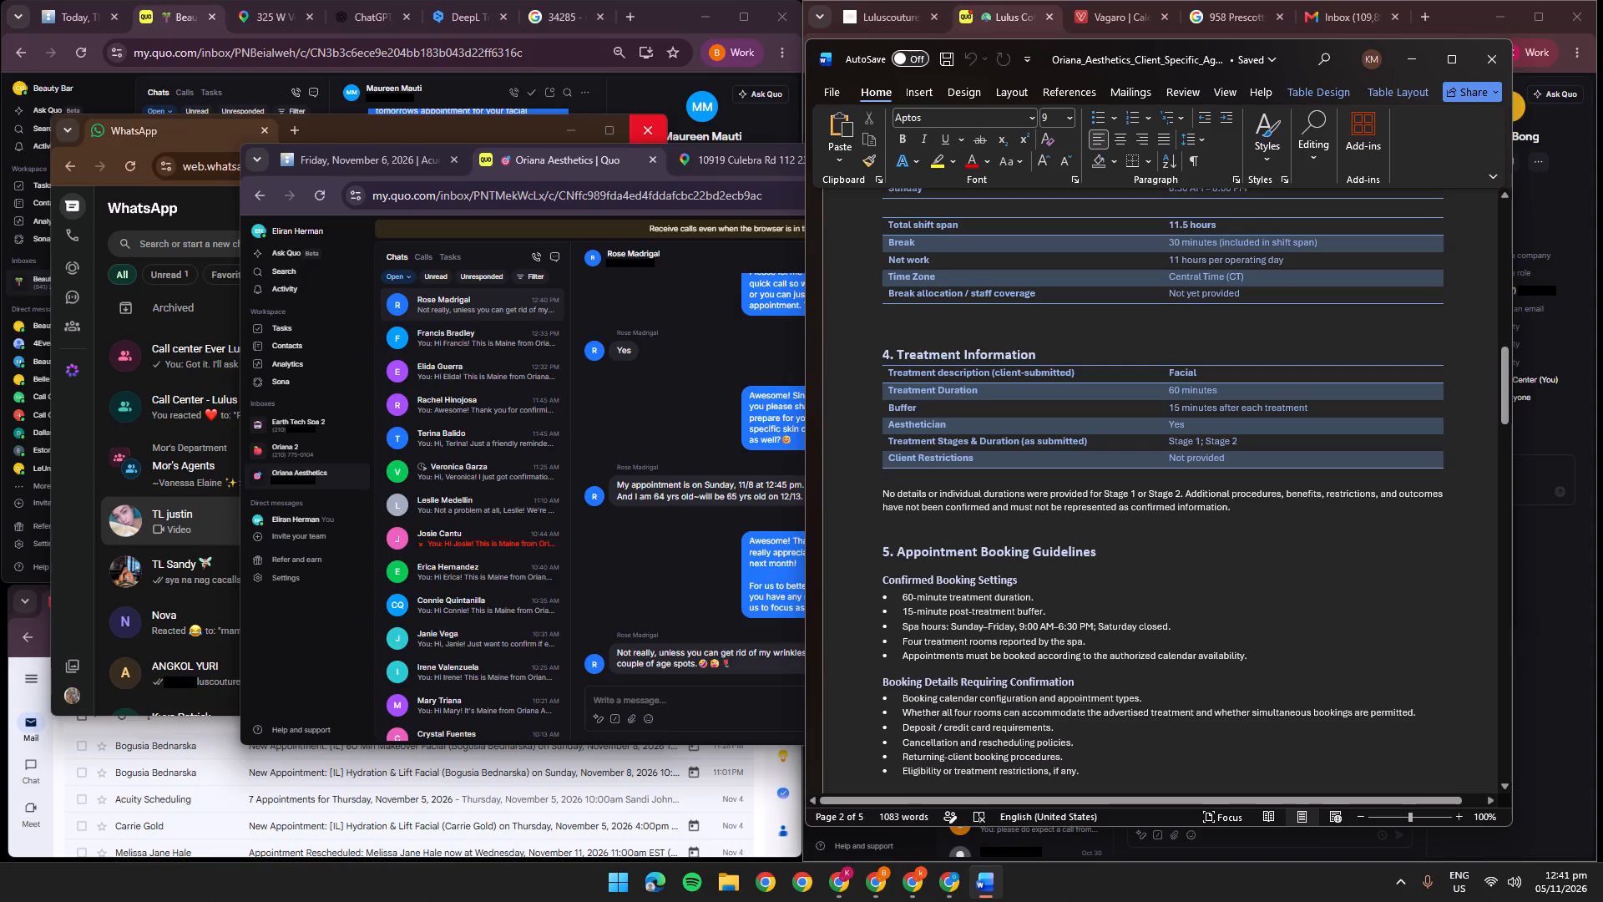
scroll(1186, 580, down, 1)
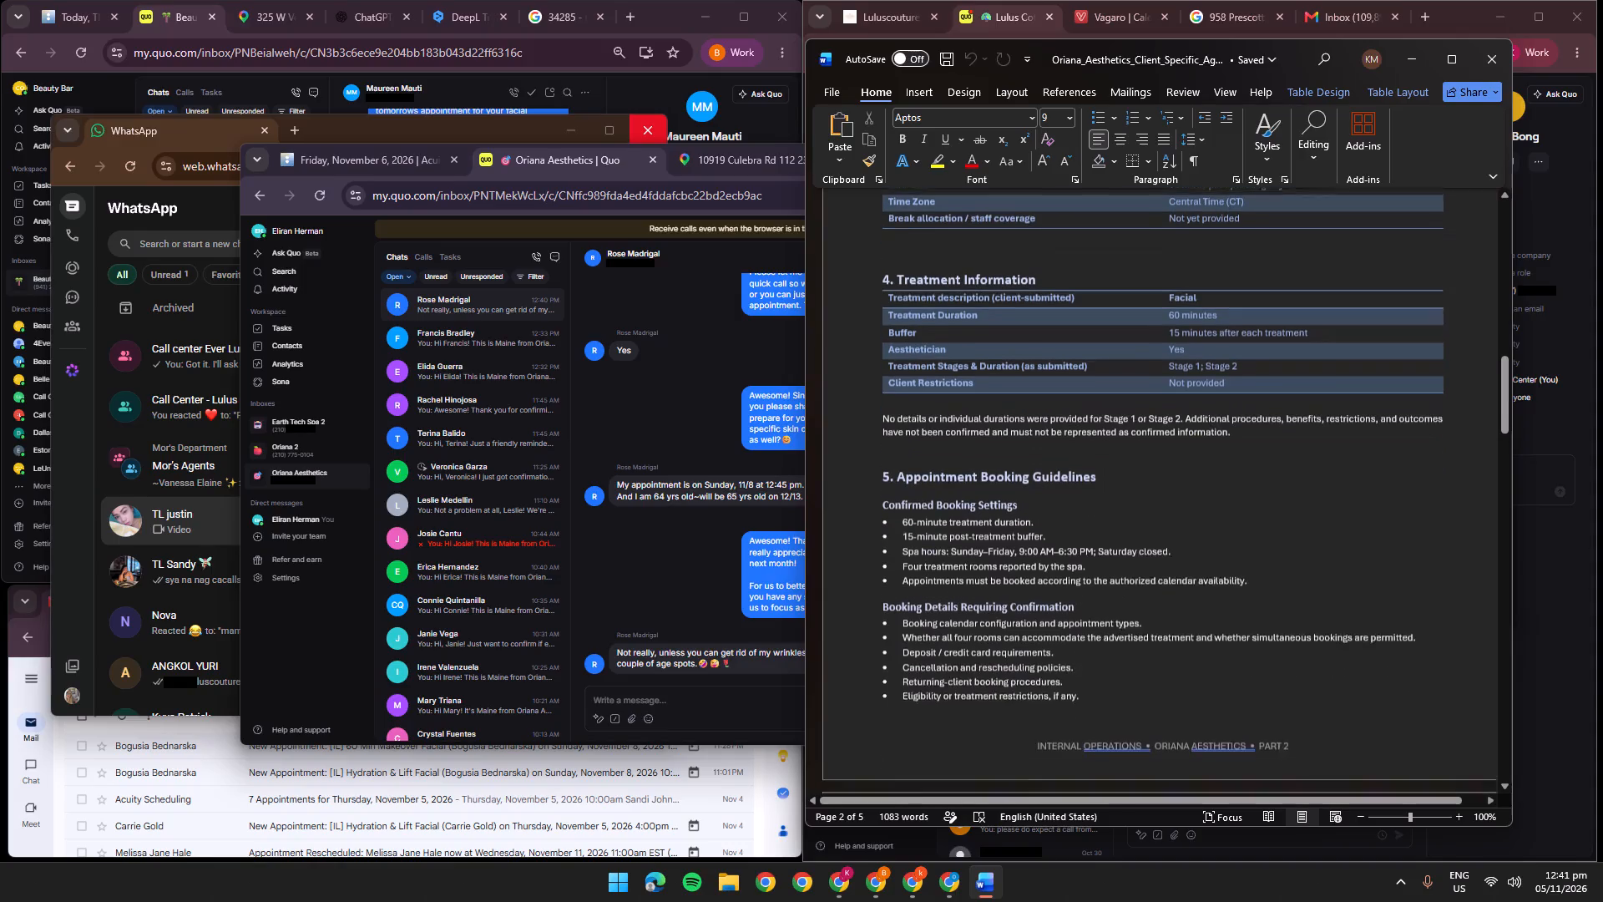
scroll(943, 530, down, 1)
scroll(973, 463, up, 1)
scroll(988, 496, down, 2)
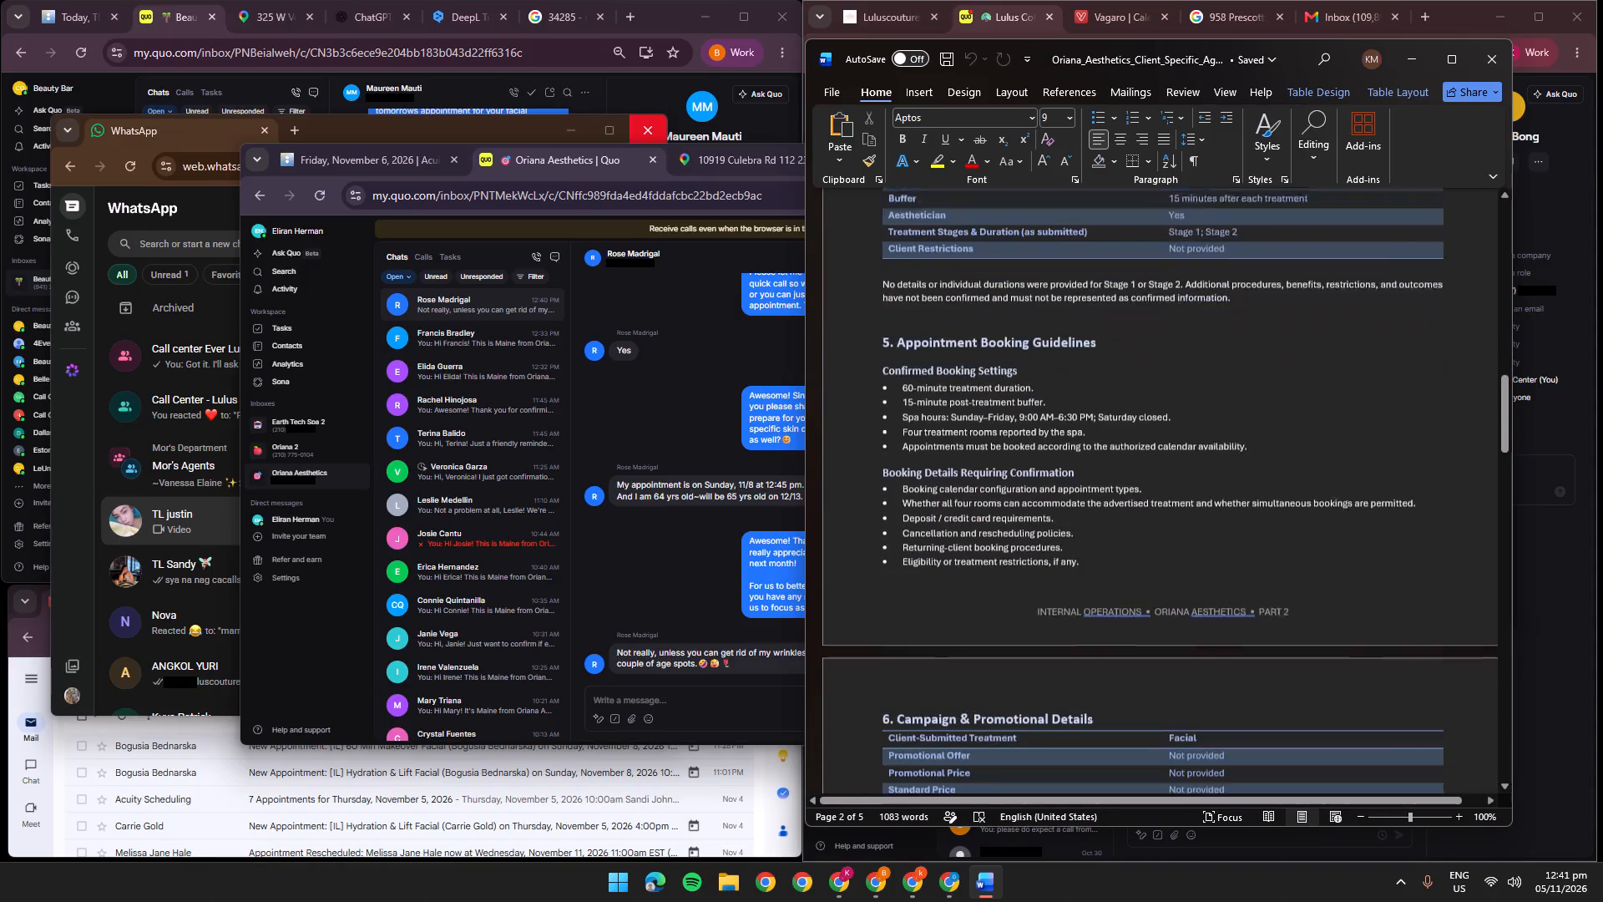
drag(1135, 256, 1223, 256)
click(1246, 279)
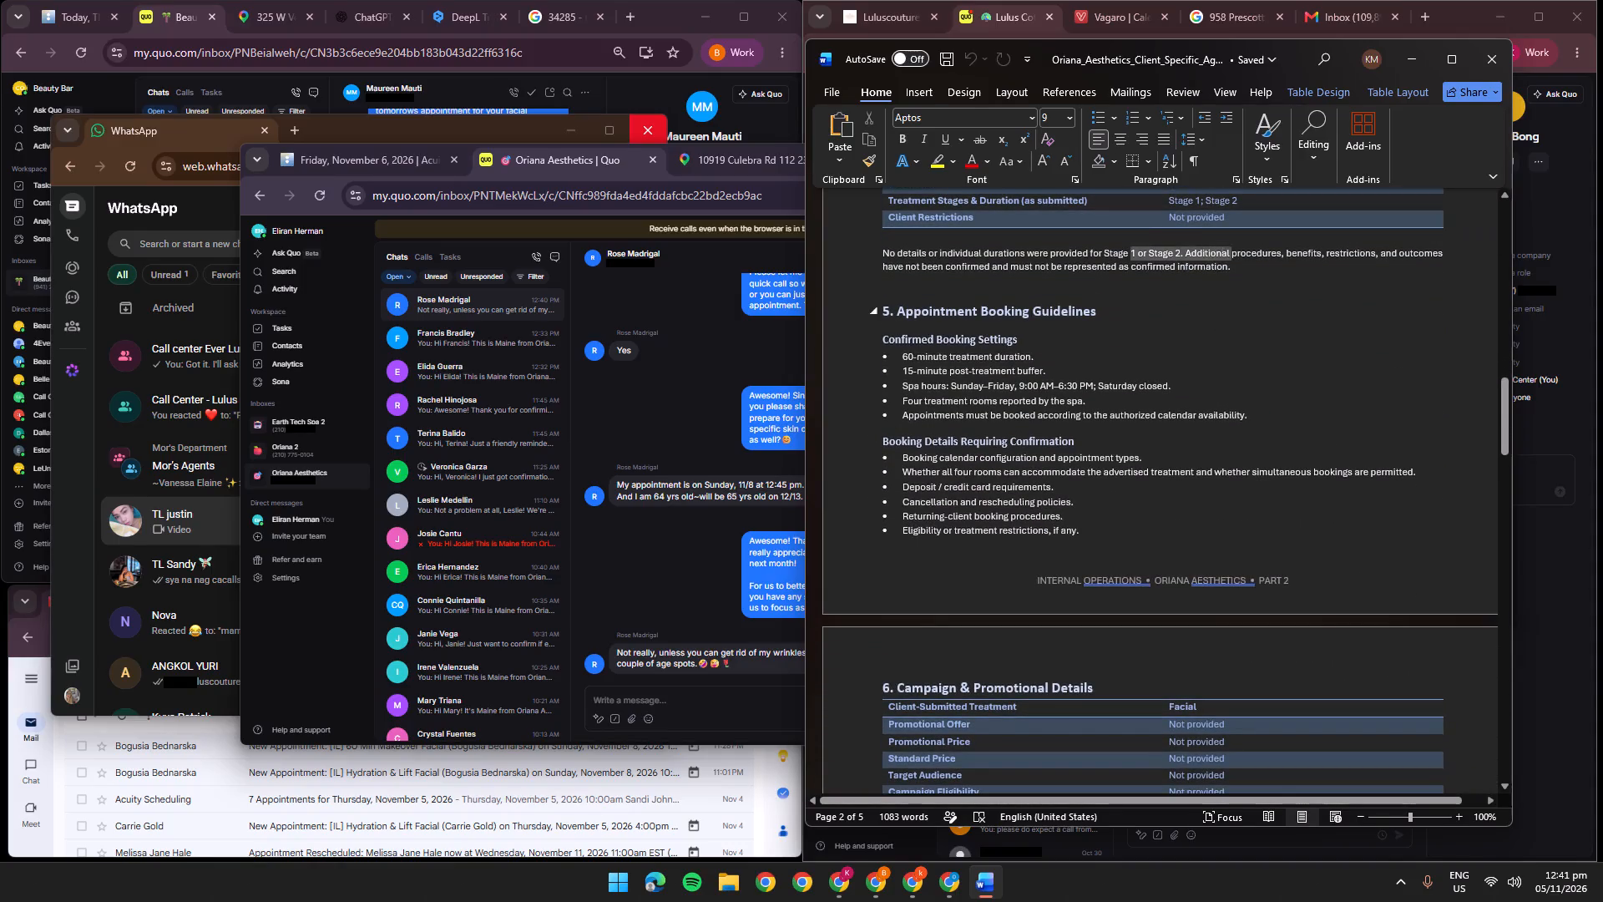
drag(1260, 261, 1328, 258)
click(1327, 282)
Read through the Confirmed Booking Settings in section 5, Appointment Booking Guidelines, highlighting the lines while reading.
drag(908, 369, 994, 378)
click(980, 404)
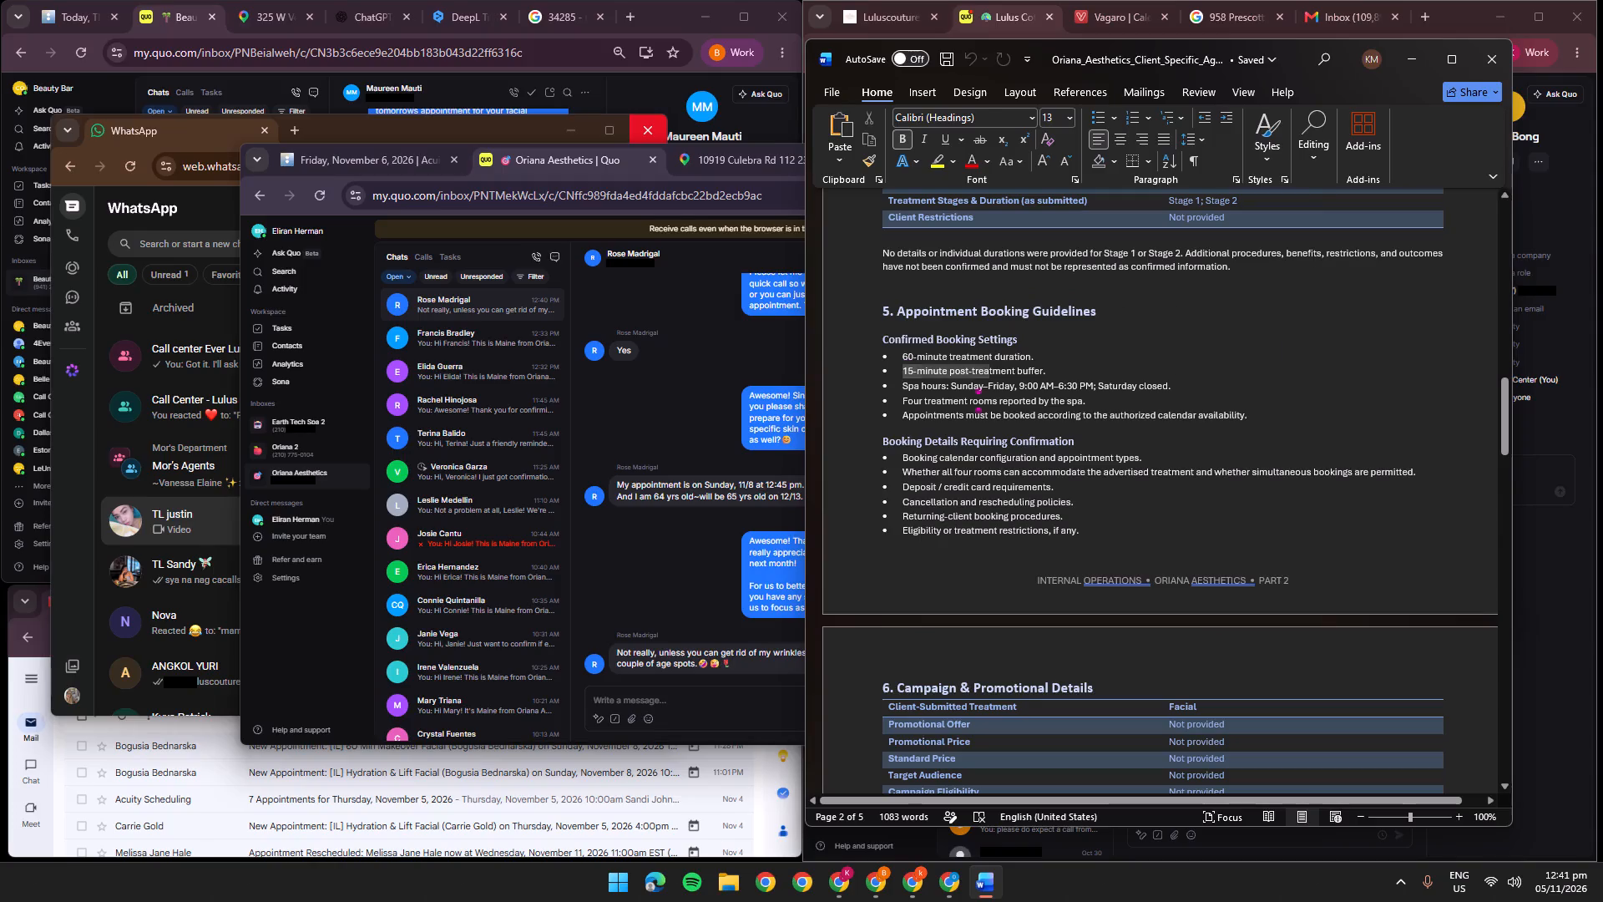
drag(986, 398, 1126, 389)
click(1140, 400)
drag(905, 398, 1091, 403)
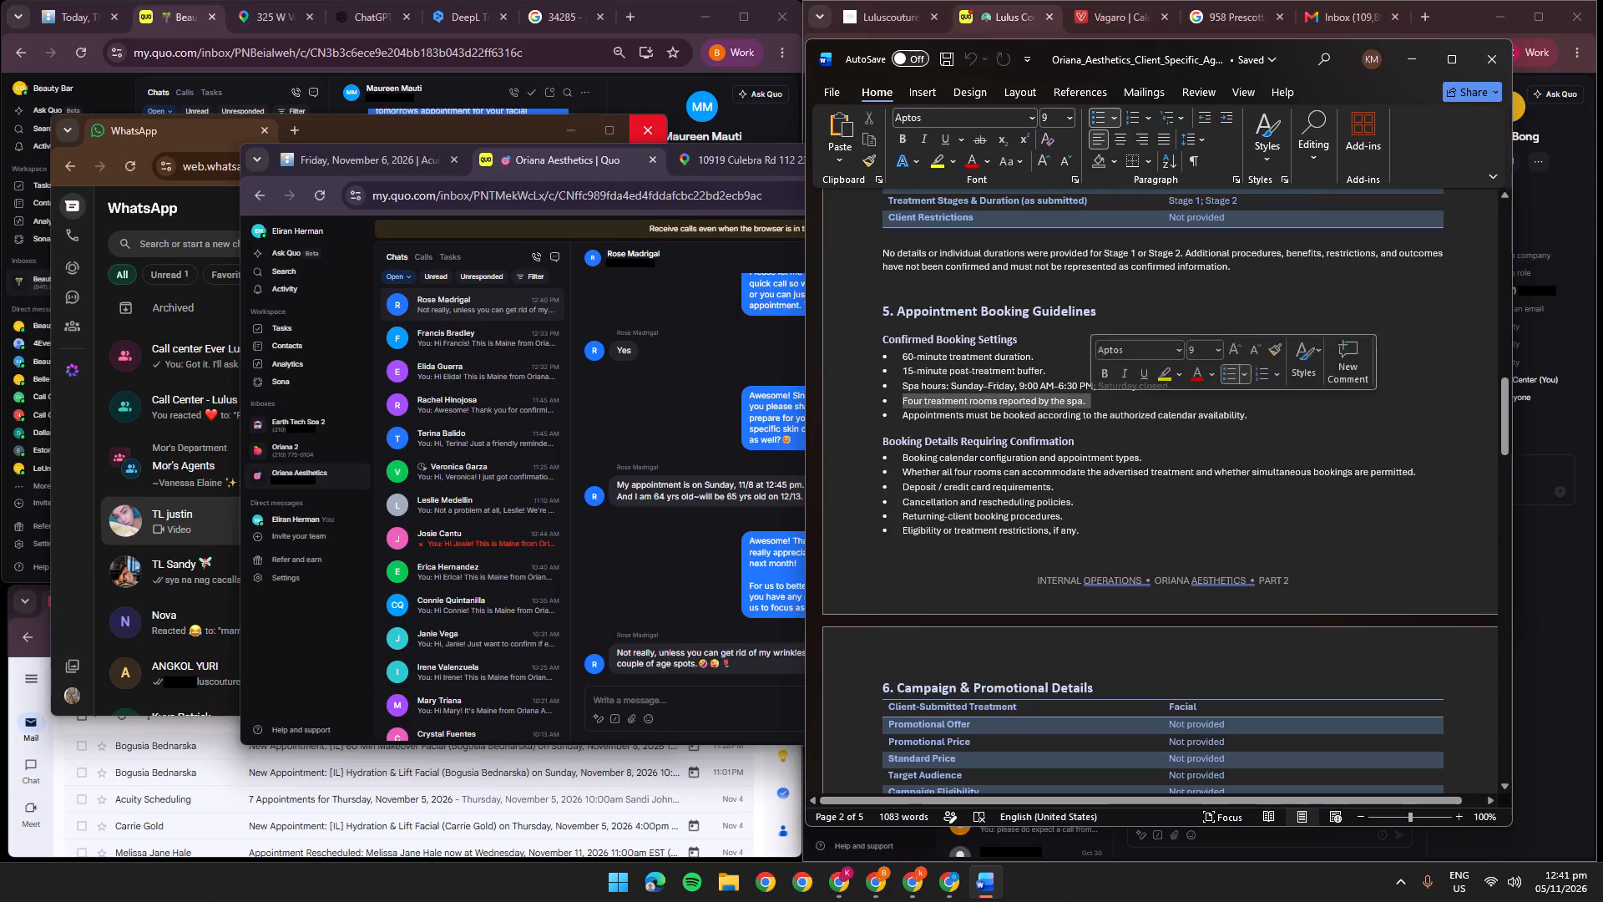
click(1086, 433)
drag(904, 416, 1253, 420)
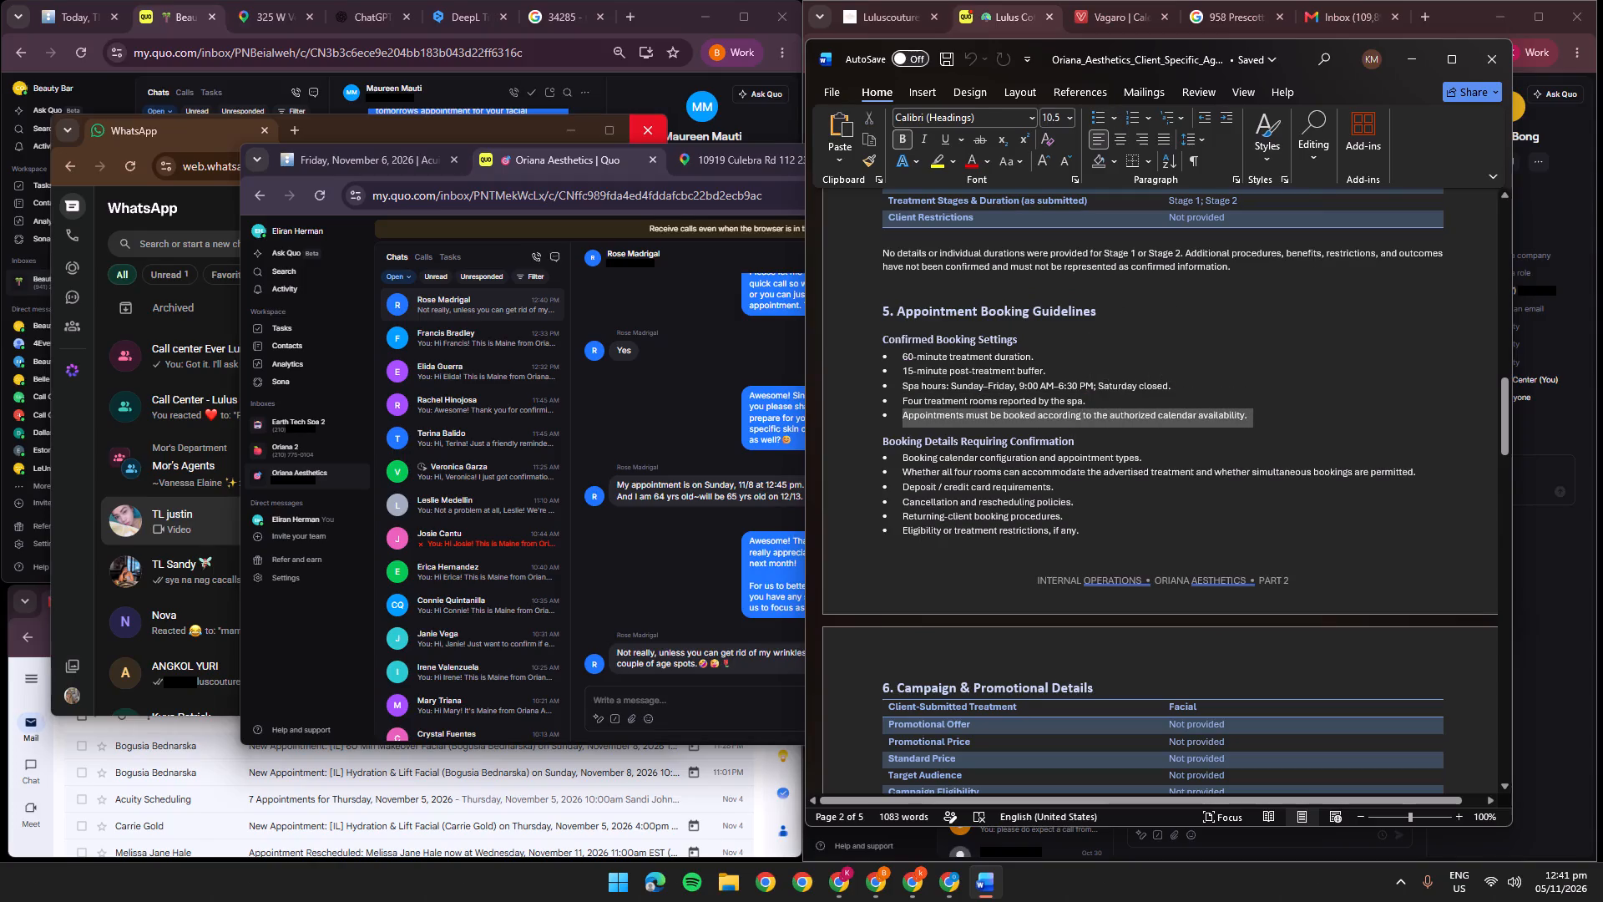
drag(1253, 420, 1250, 421)
scroll(1191, 533, down, 1)
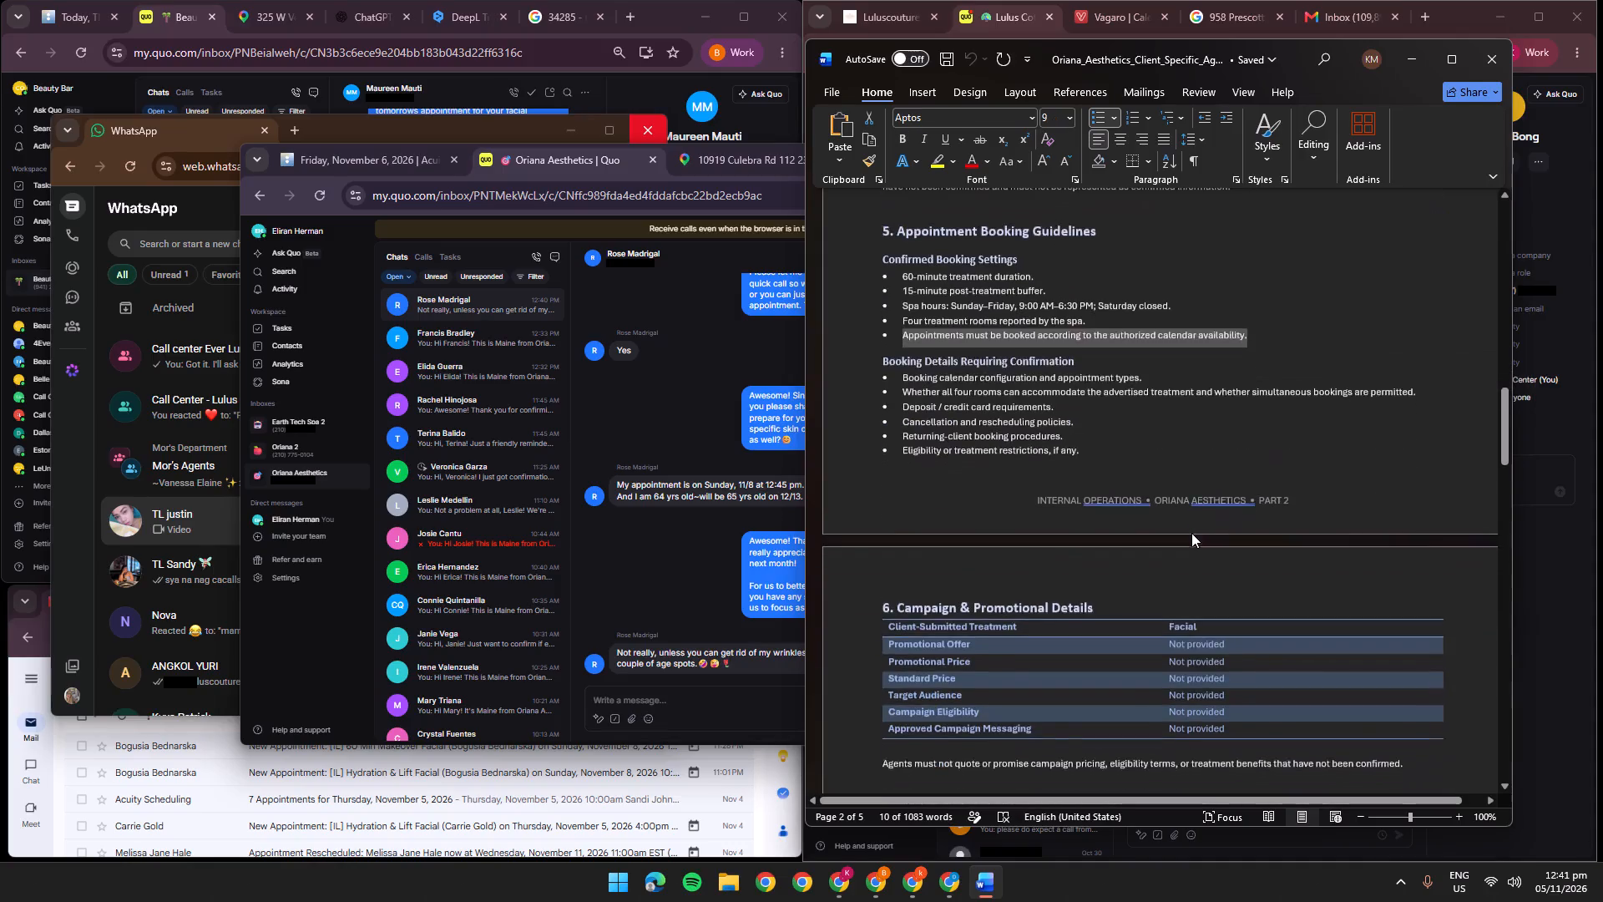
Read through the Booking Details Requiring Confirmation in section 5, highlighting the deposit, credit card, cancellation and rescheduling lines while reading.
scroll(1191, 533, up, 1)
drag(904, 457, 1179, 469)
click(1227, 490)
drag(1090, 496, 938, 490)
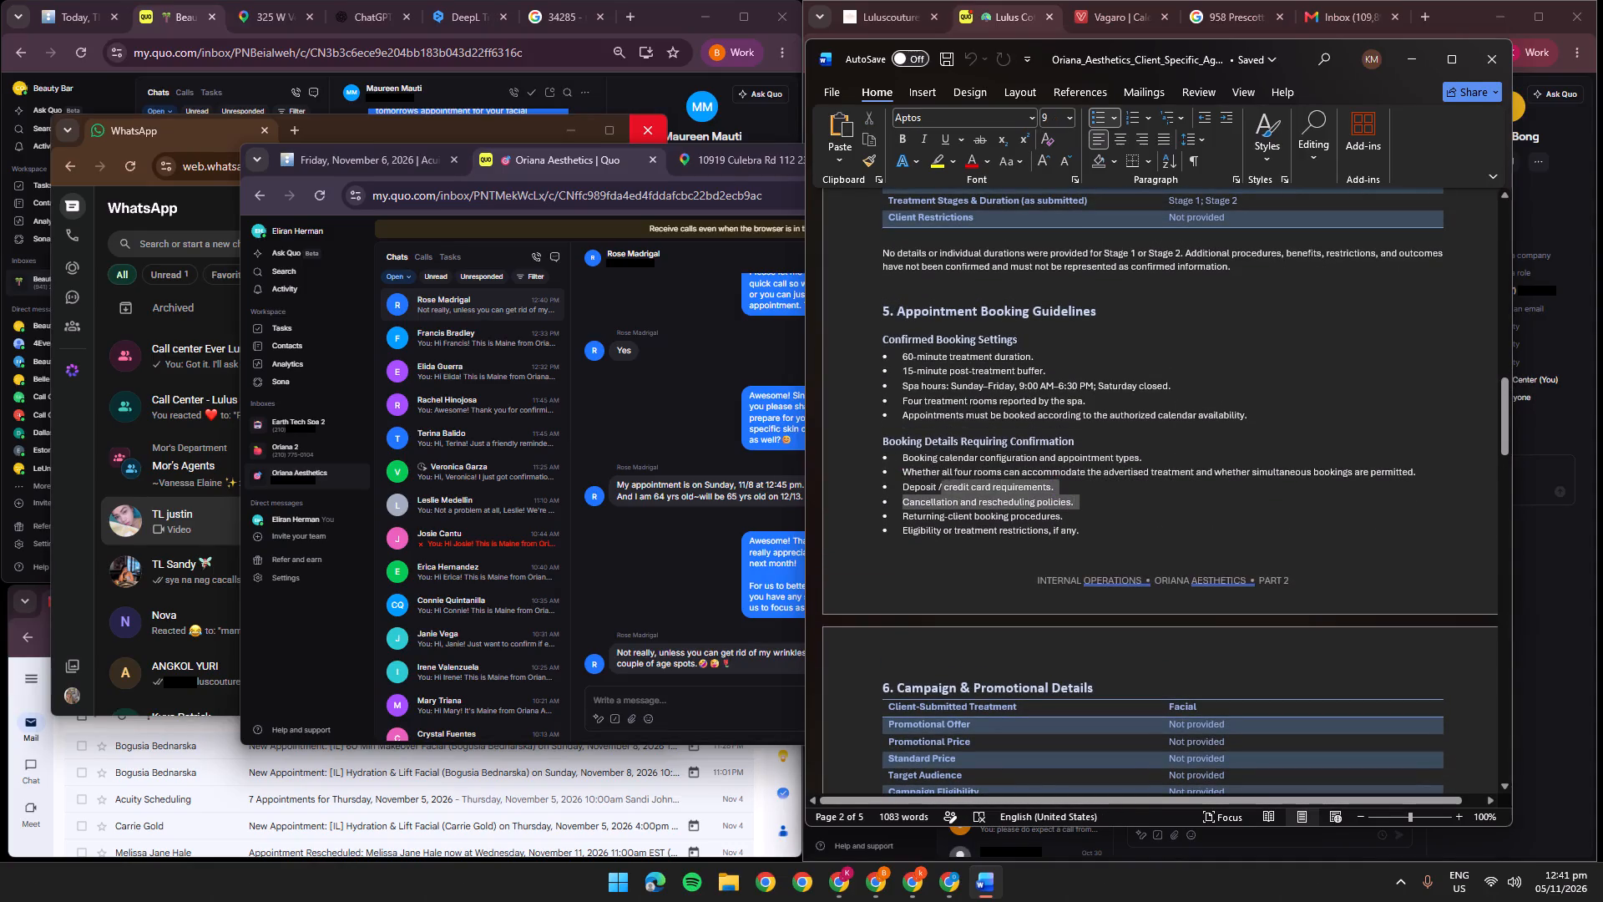
drag(938, 490, 926, 490)
click(907, 486)
drag(907, 486, 1065, 488)
click(1082, 495)
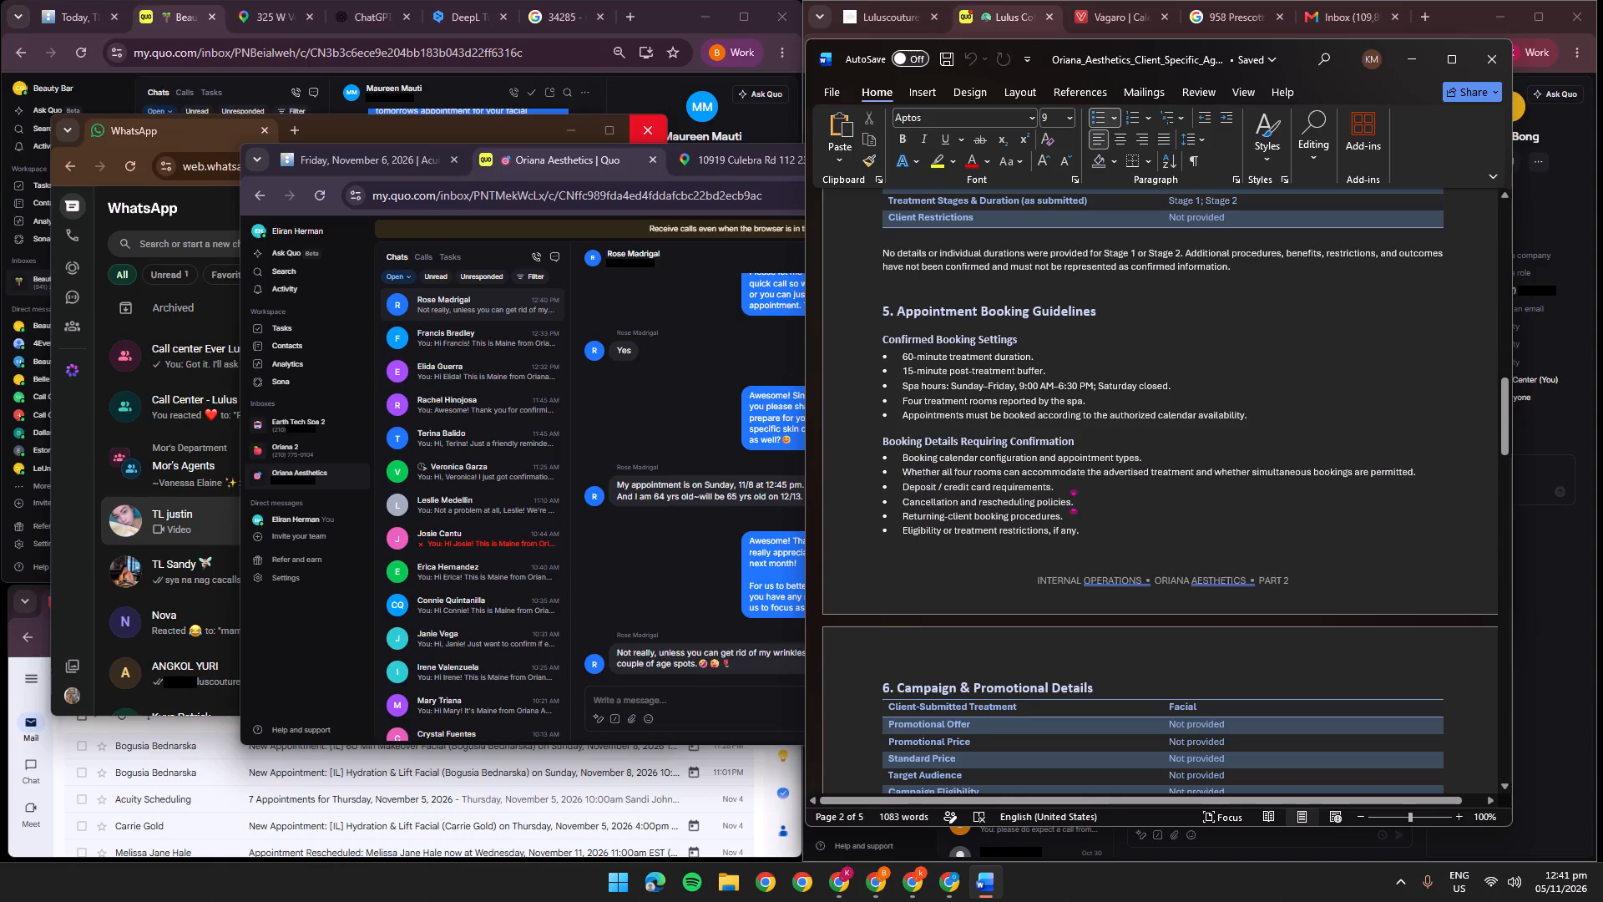
drag(905, 463, 953, 458)
click(953, 482)
Switch from the Word document to the Oriana Aesthetics inbox in Quo.
key(alt+Tab)
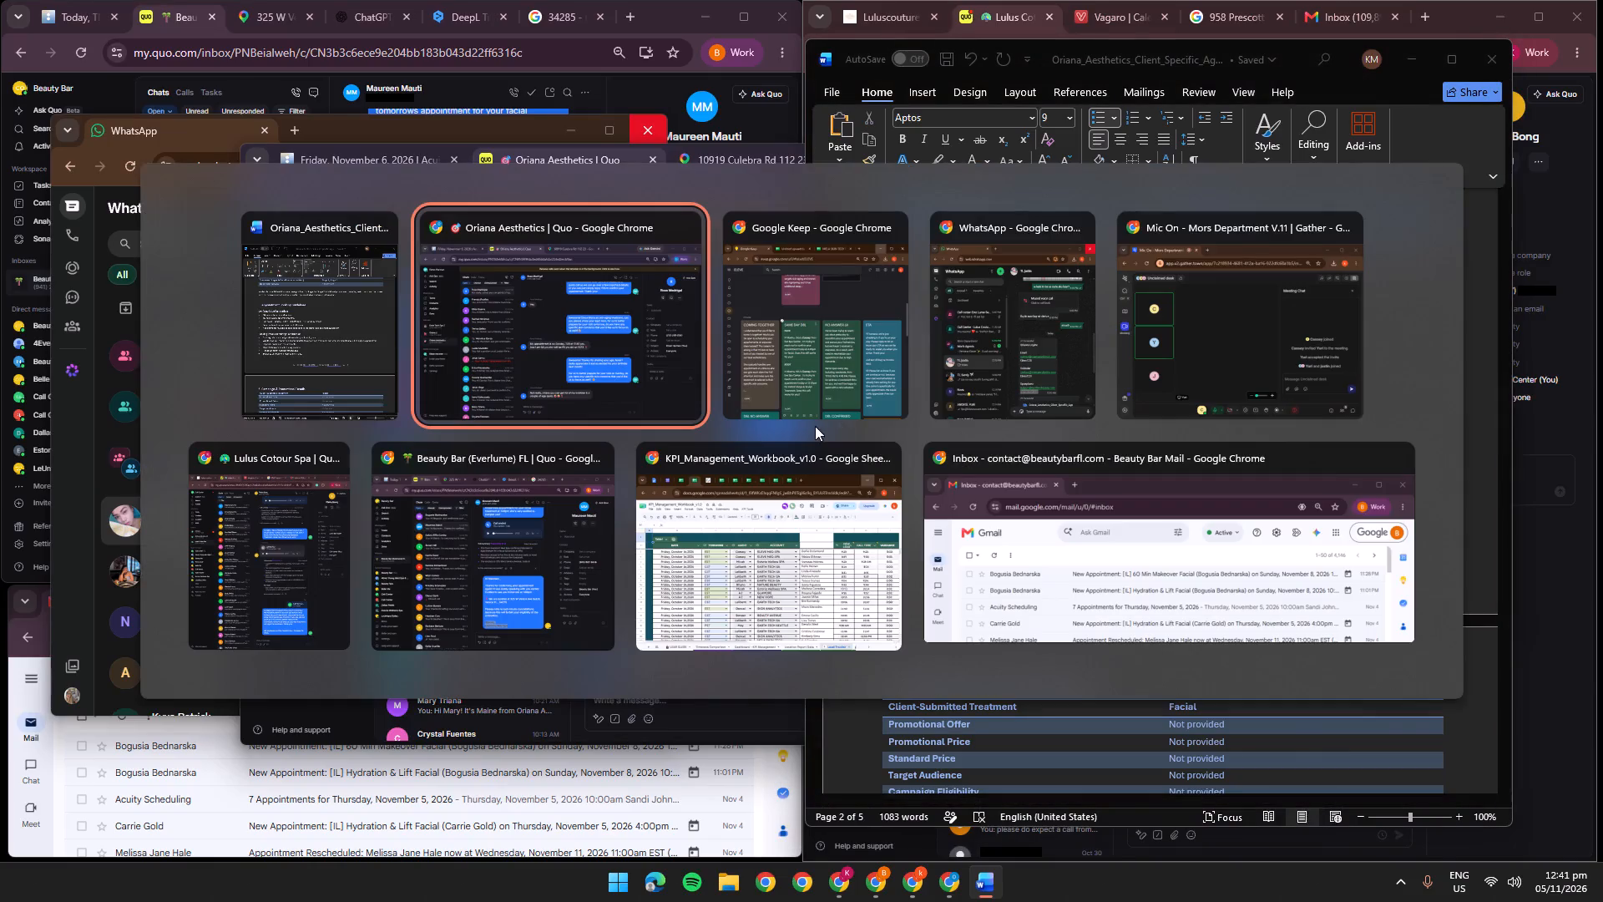
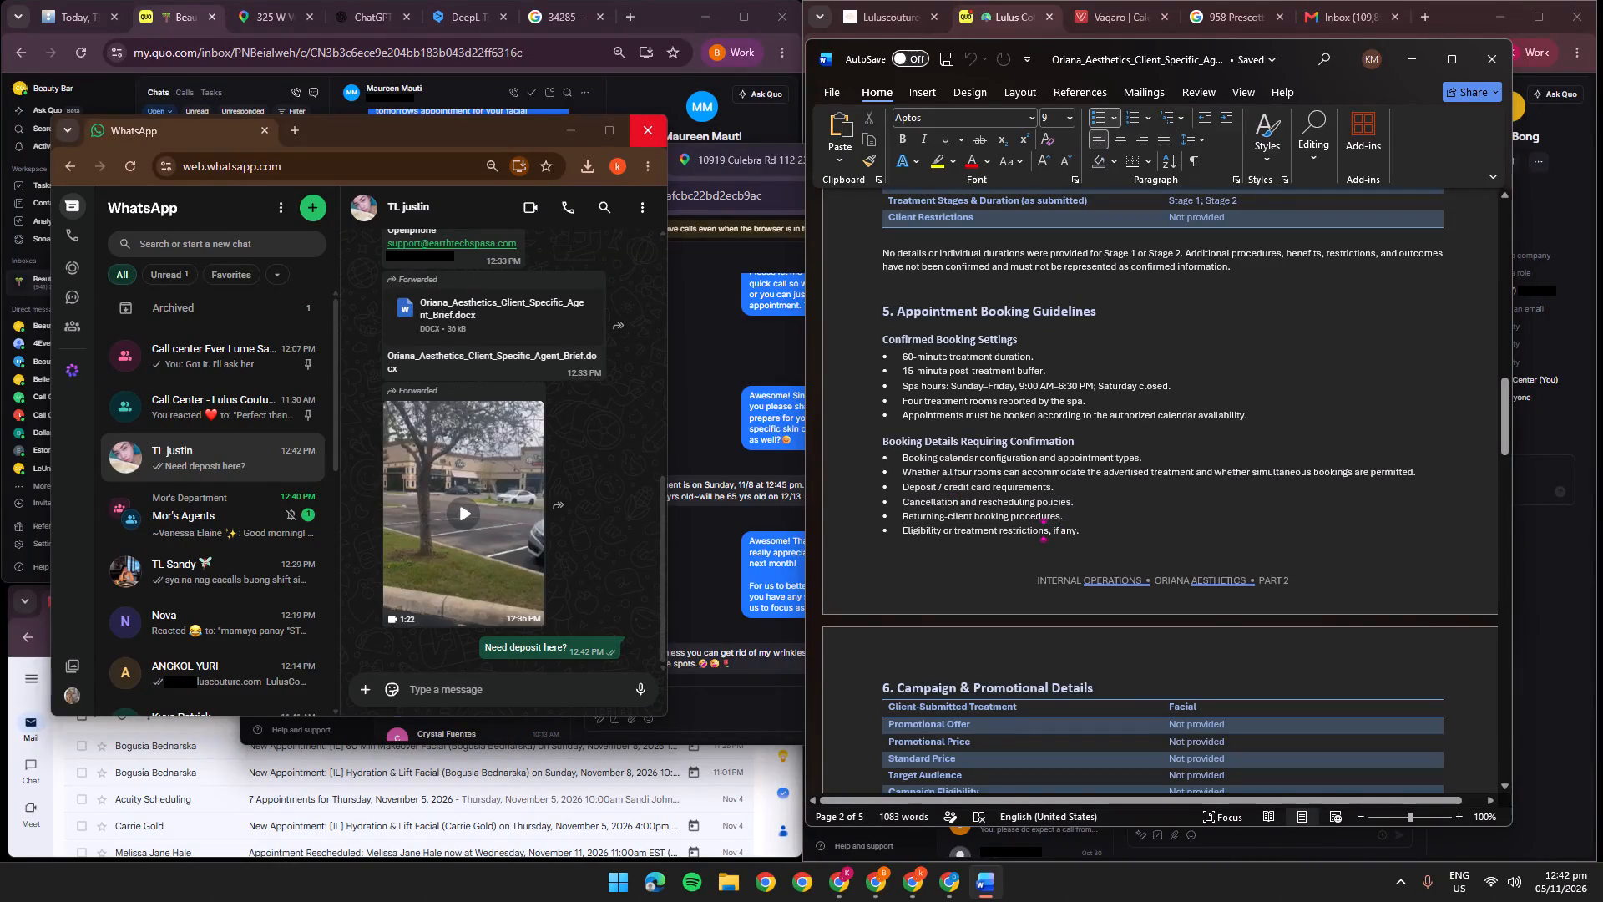
Read the Booking Details Requiring Confirmation in section 5 and the Campaign & Promotional Details table in section 6.
drag(918, 520, 1059, 528)
double_click(1087, 540)
click(1097, 534)
scroll(1096, 622, down, 1)
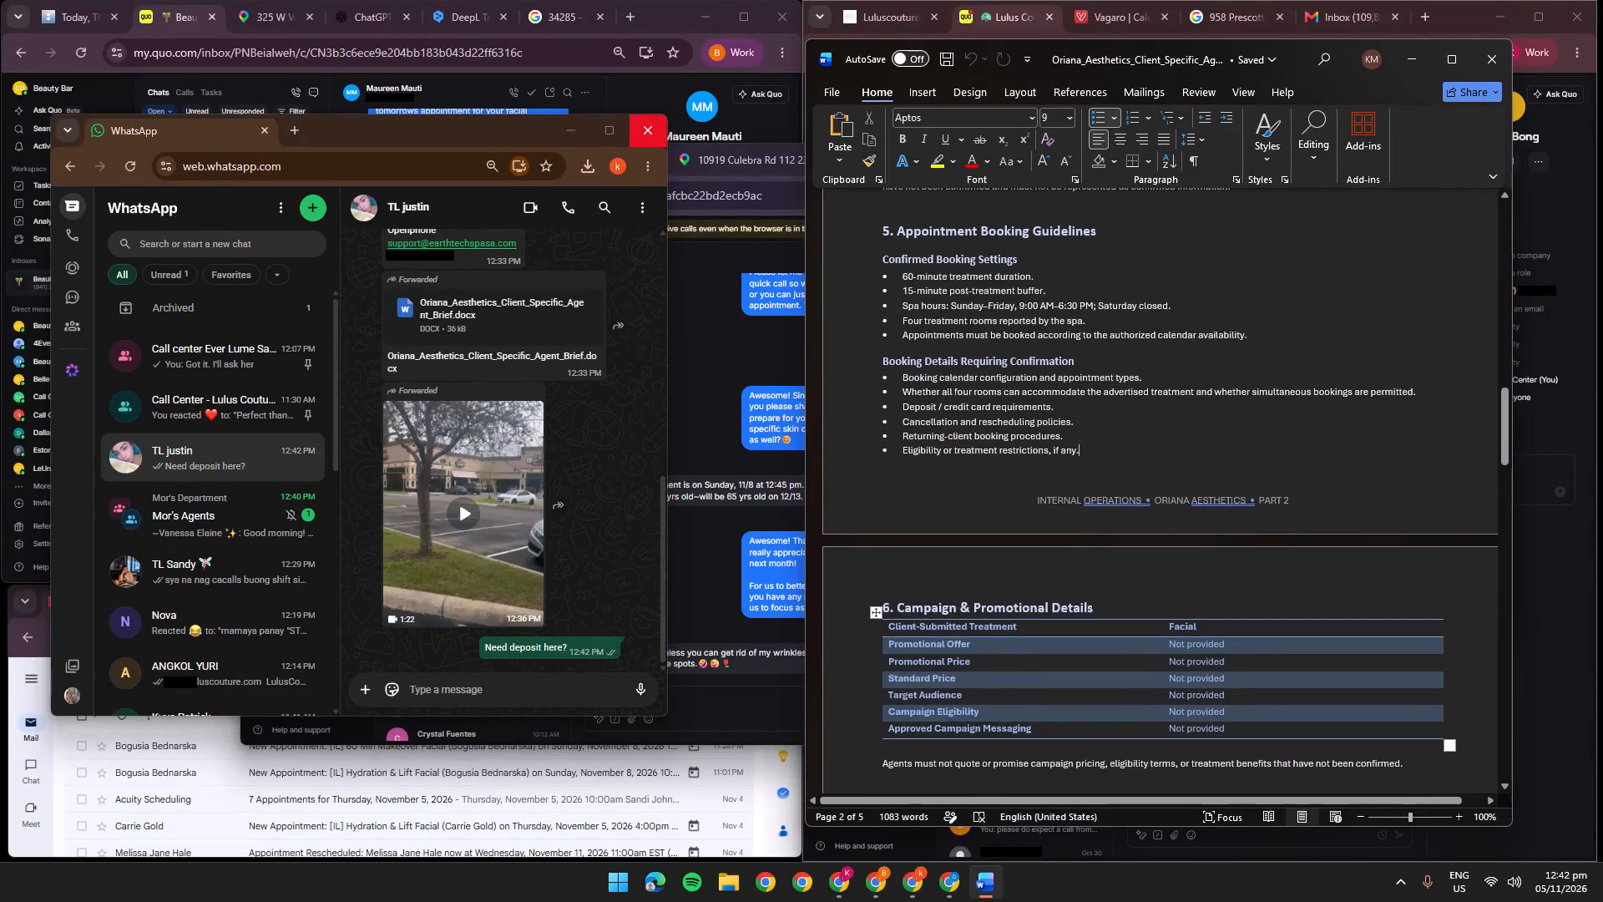
click(1290, 671)
click(1118, 648)
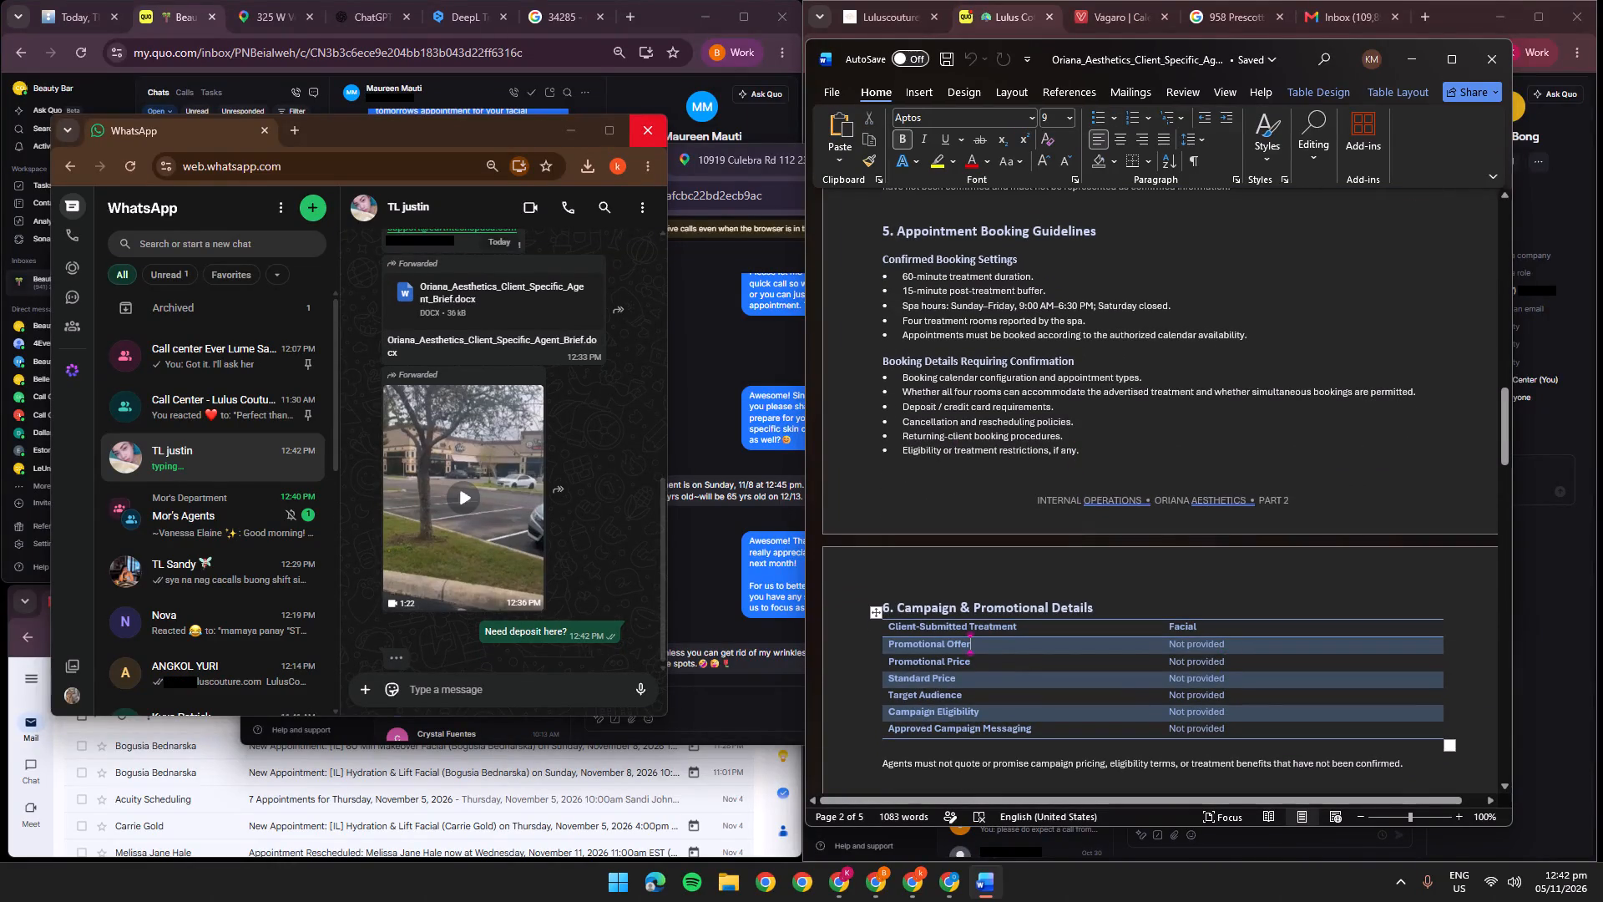
click(1109, 671)
click(1103, 688)
click(1098, 708)
click(1093, 741)
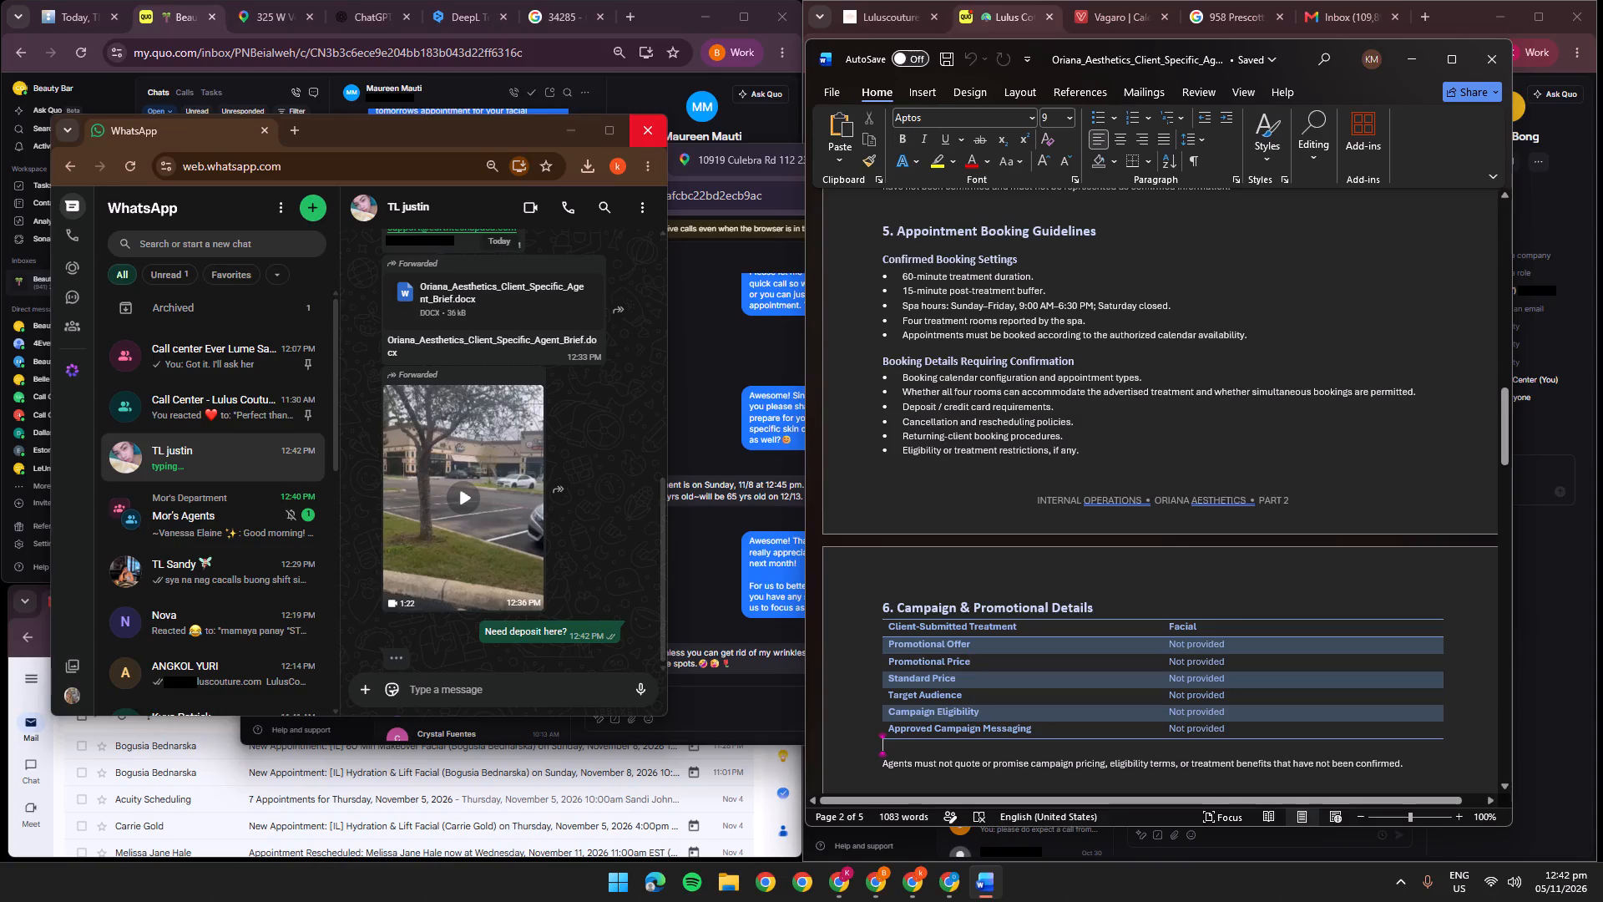
click(1043, 712)
click(1070, 673)
click(1100, 641)
Go back through the guidelines document to re-examine Call Center Operating Hours in section 3 and Treatment Information in section 4.
scroll(1102, 639, up, 2)
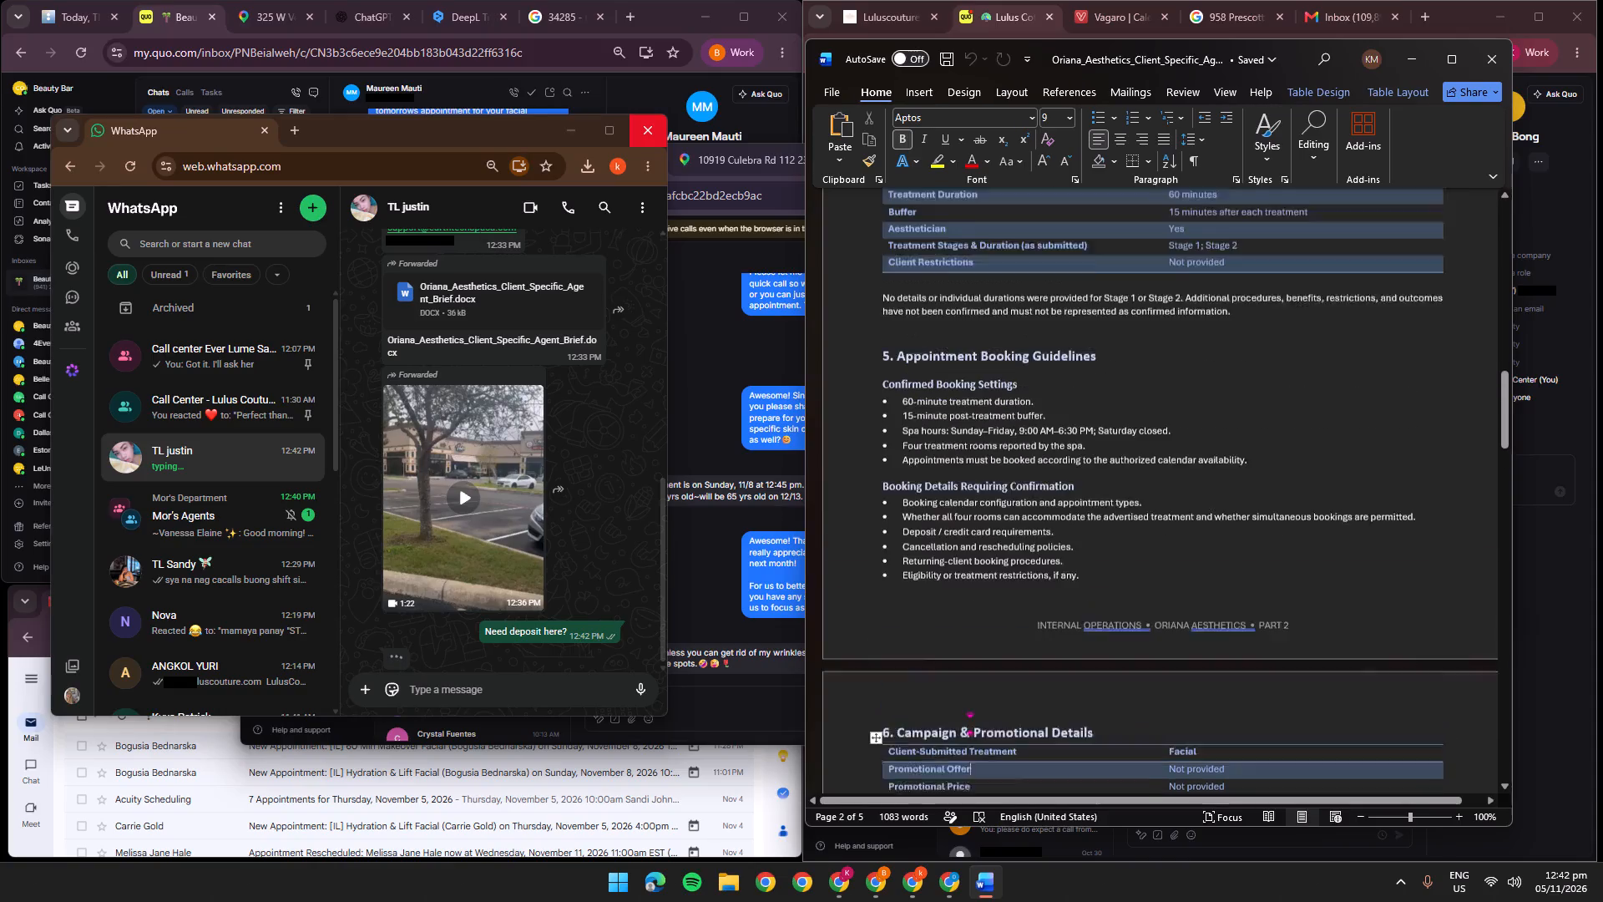
scroll(1105, 618, up, 4)
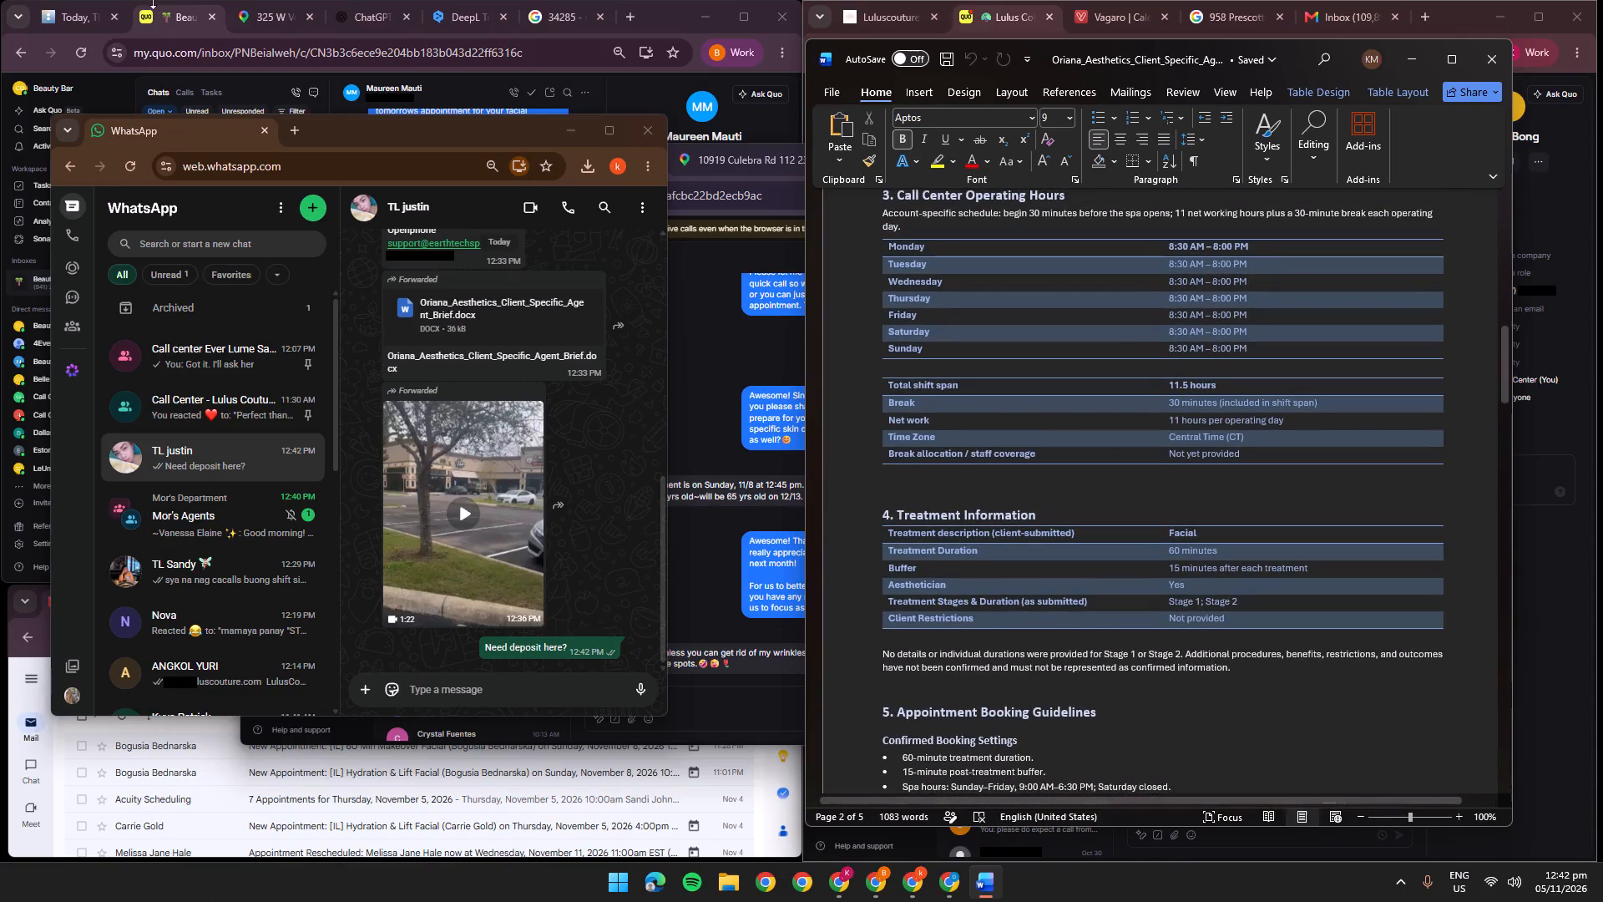
scroll(1079, 536, up, 1)
scroll(1091, 608, down, 1)
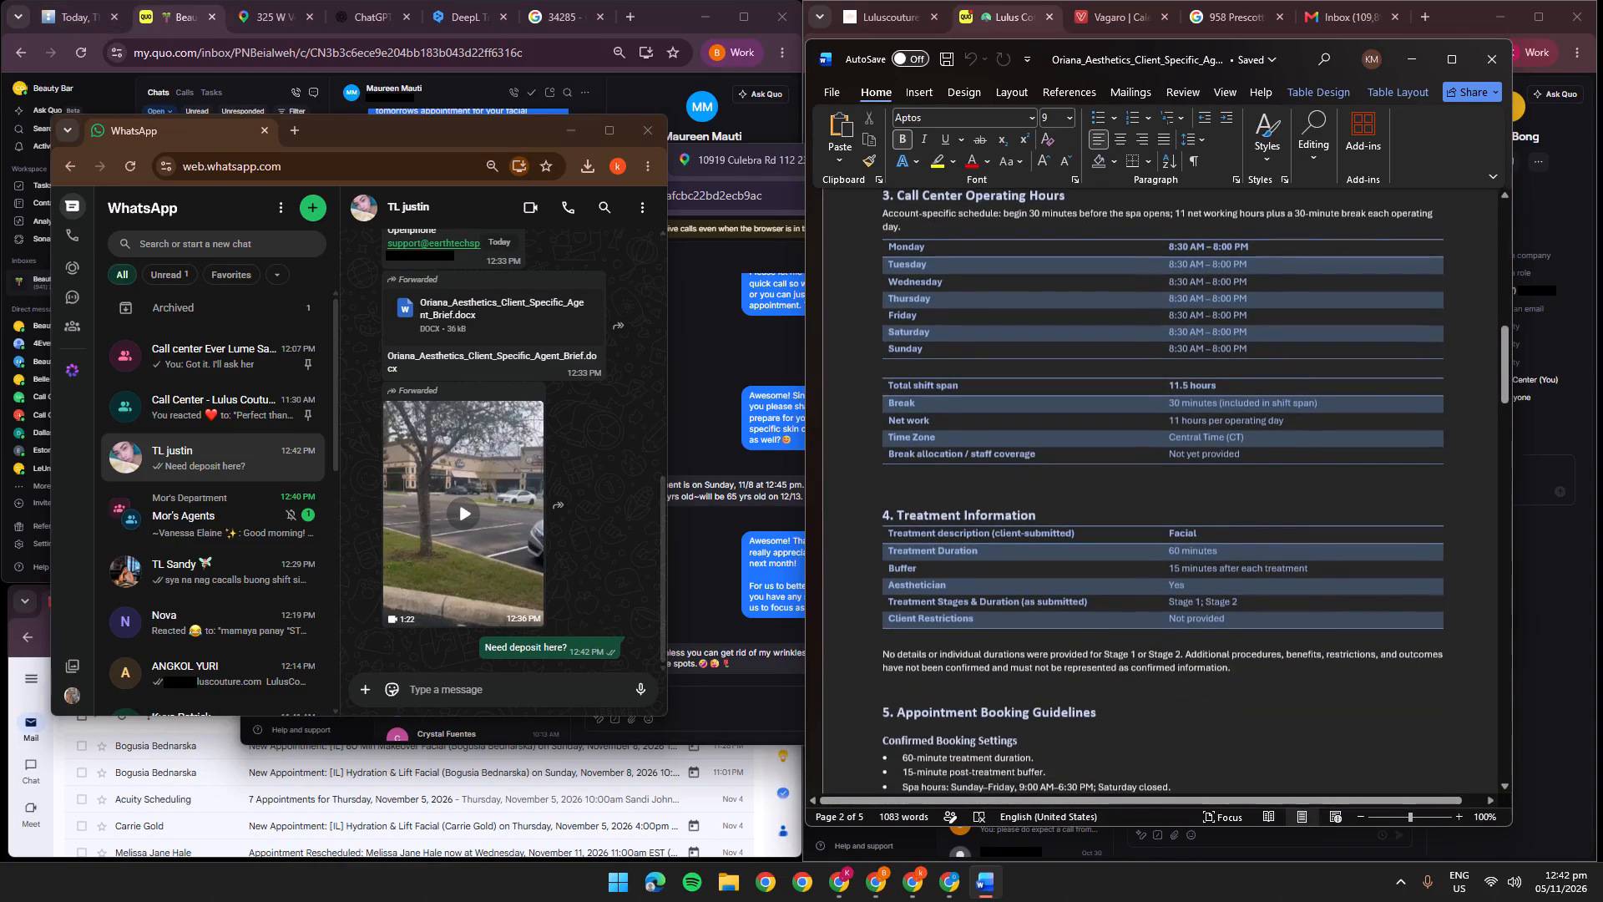
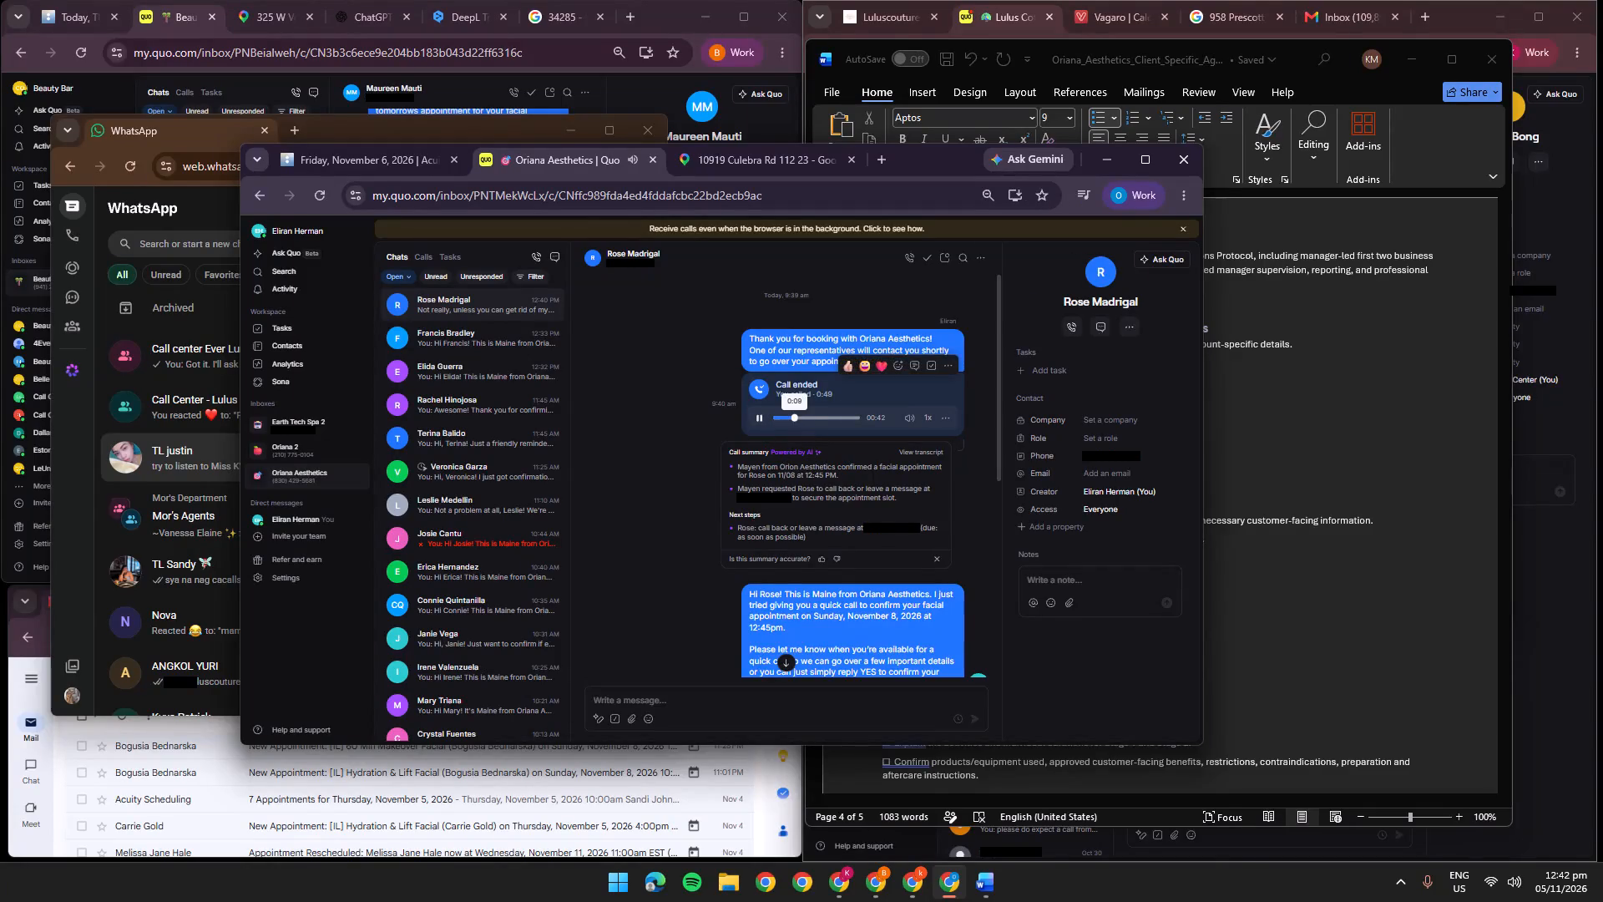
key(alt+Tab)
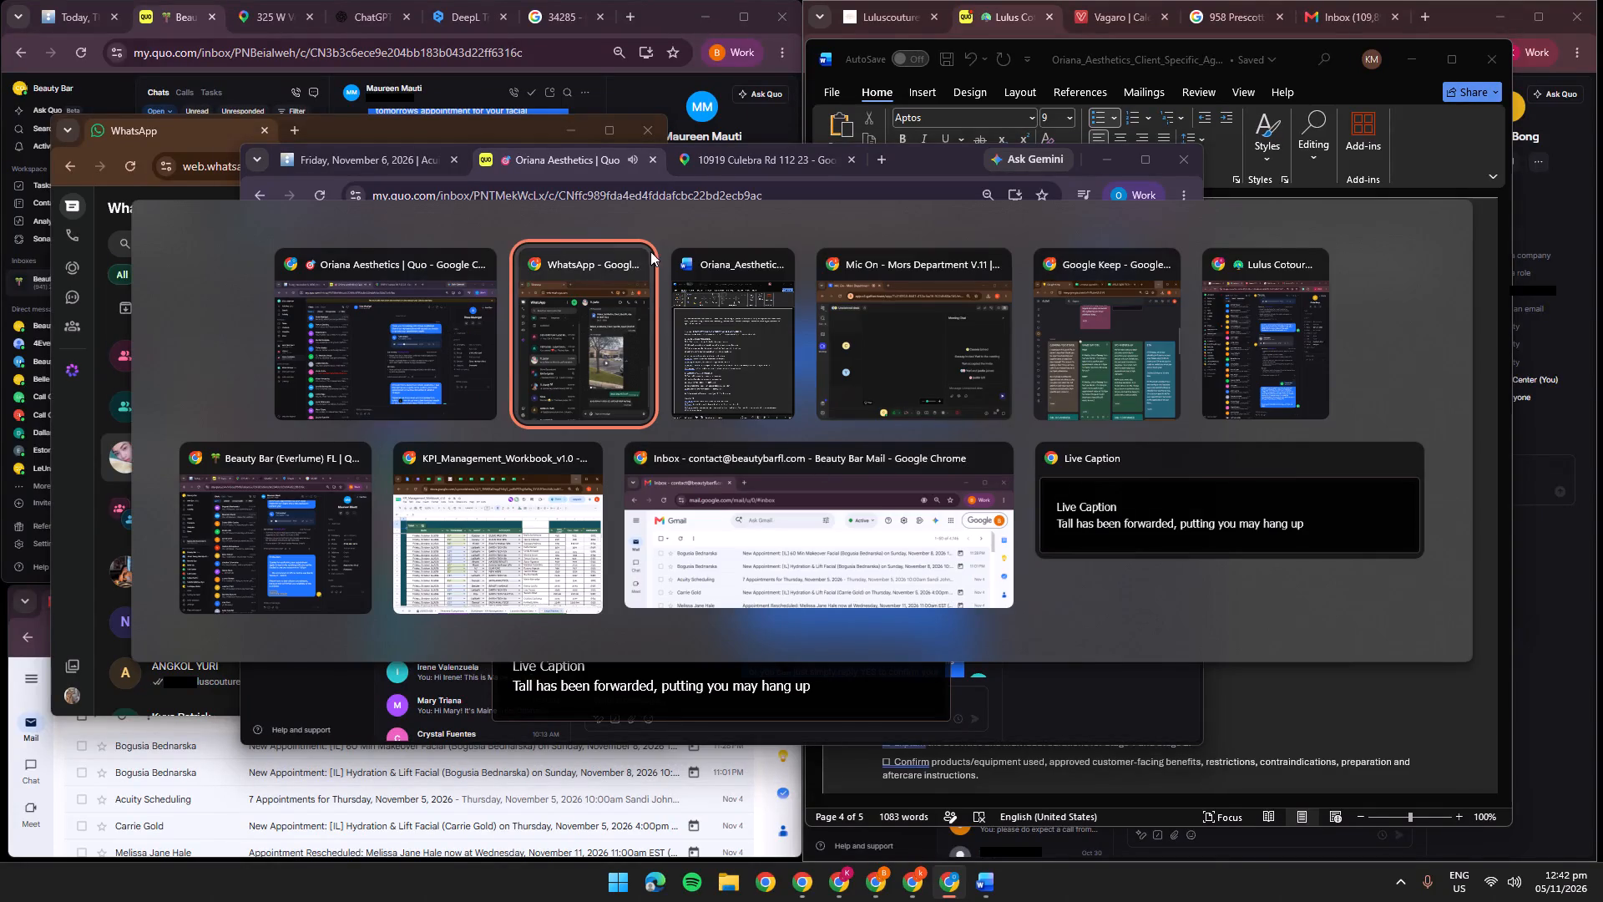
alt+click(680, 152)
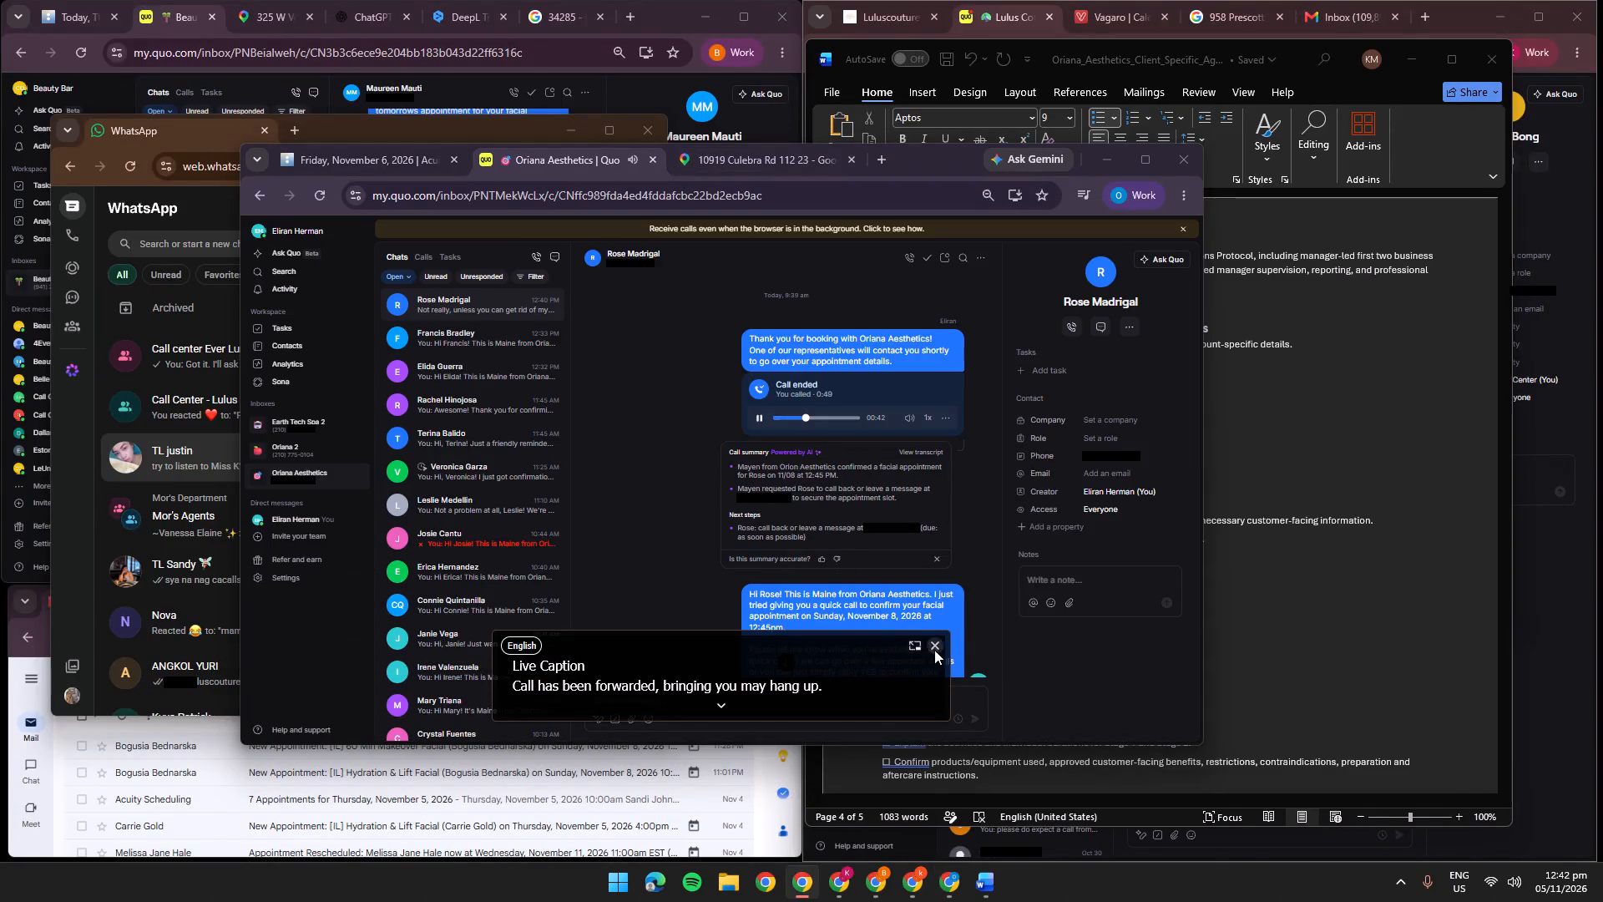
Dismiss the live caption, then check Terina's and Veronica's Oriana conversations, including Veronica's scheduled reminder message.
click(934, 650)
click(511, 450)
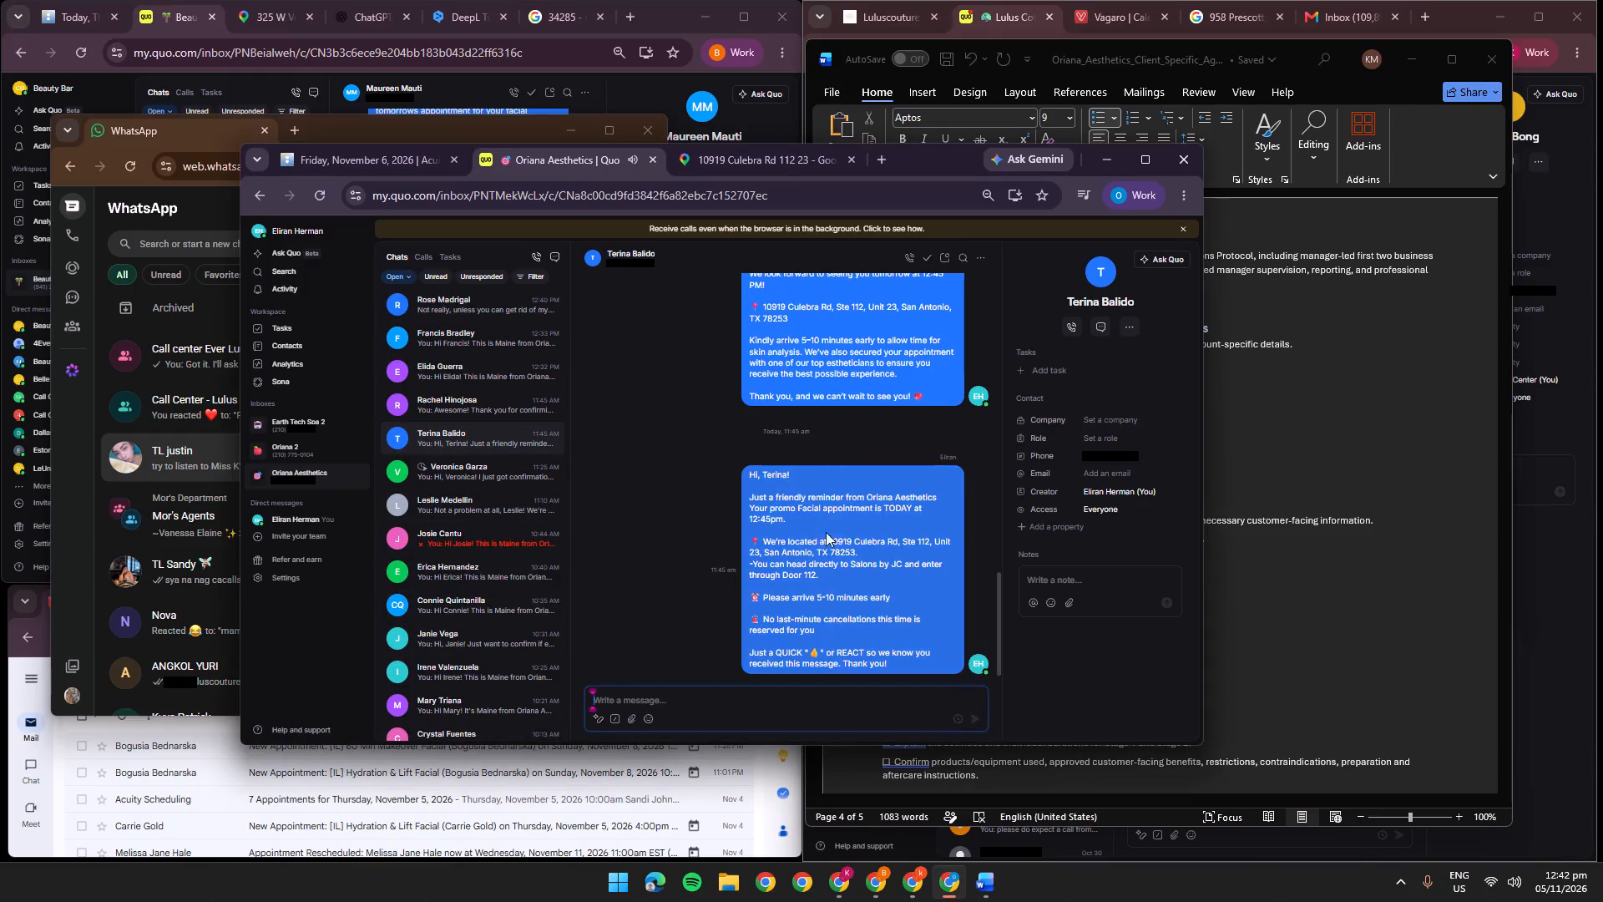
click(492, 470)
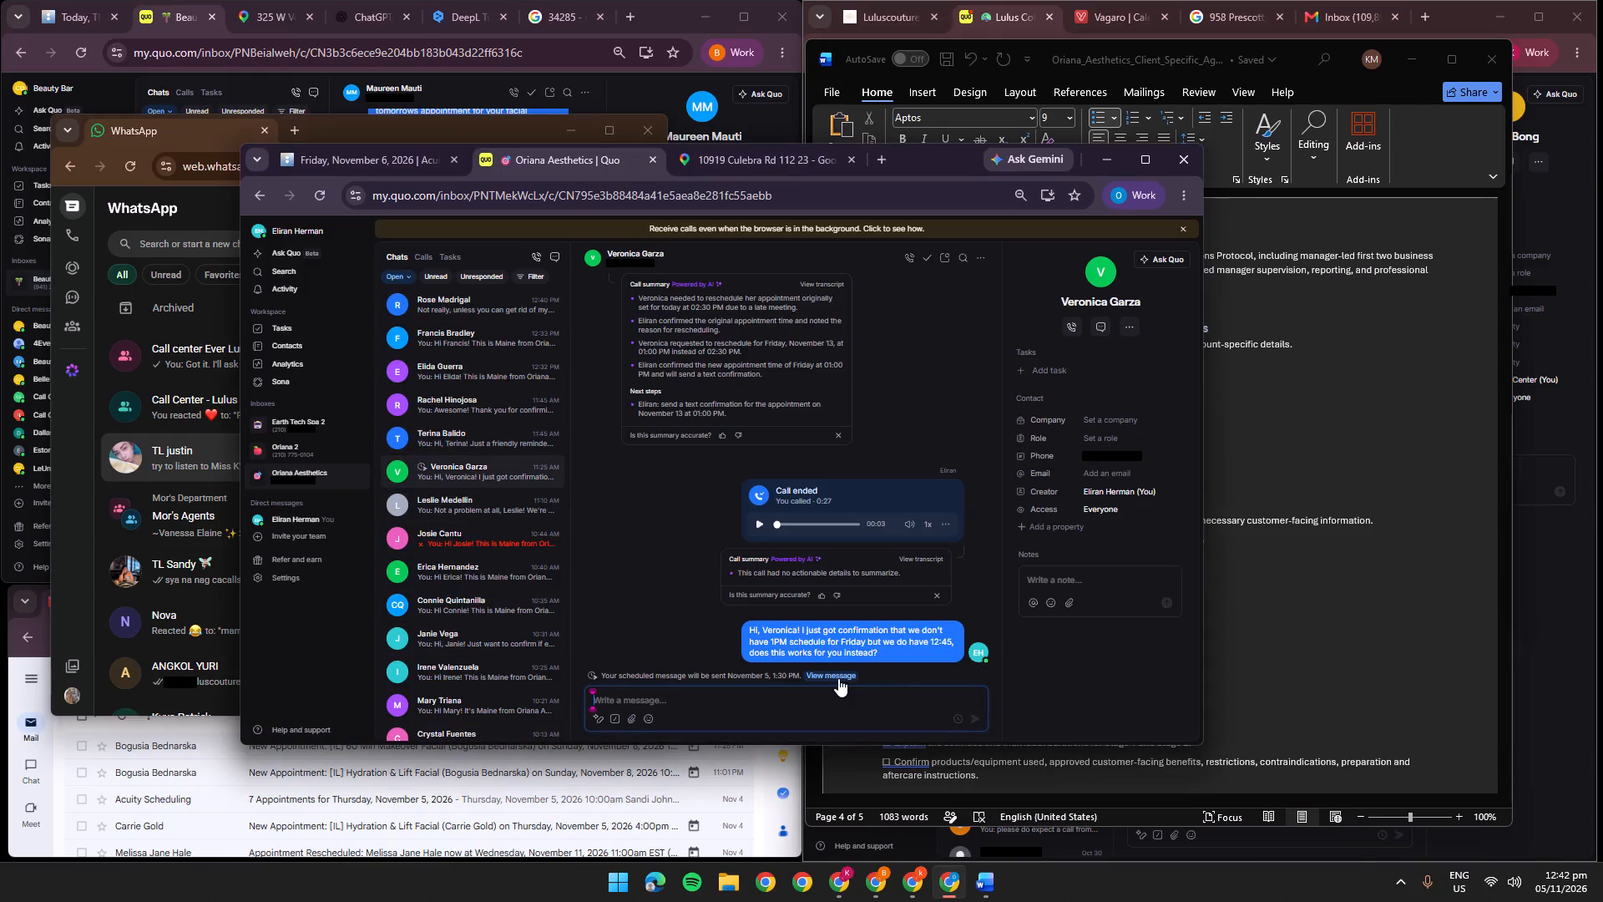
scroll(957, 656, up, 2)
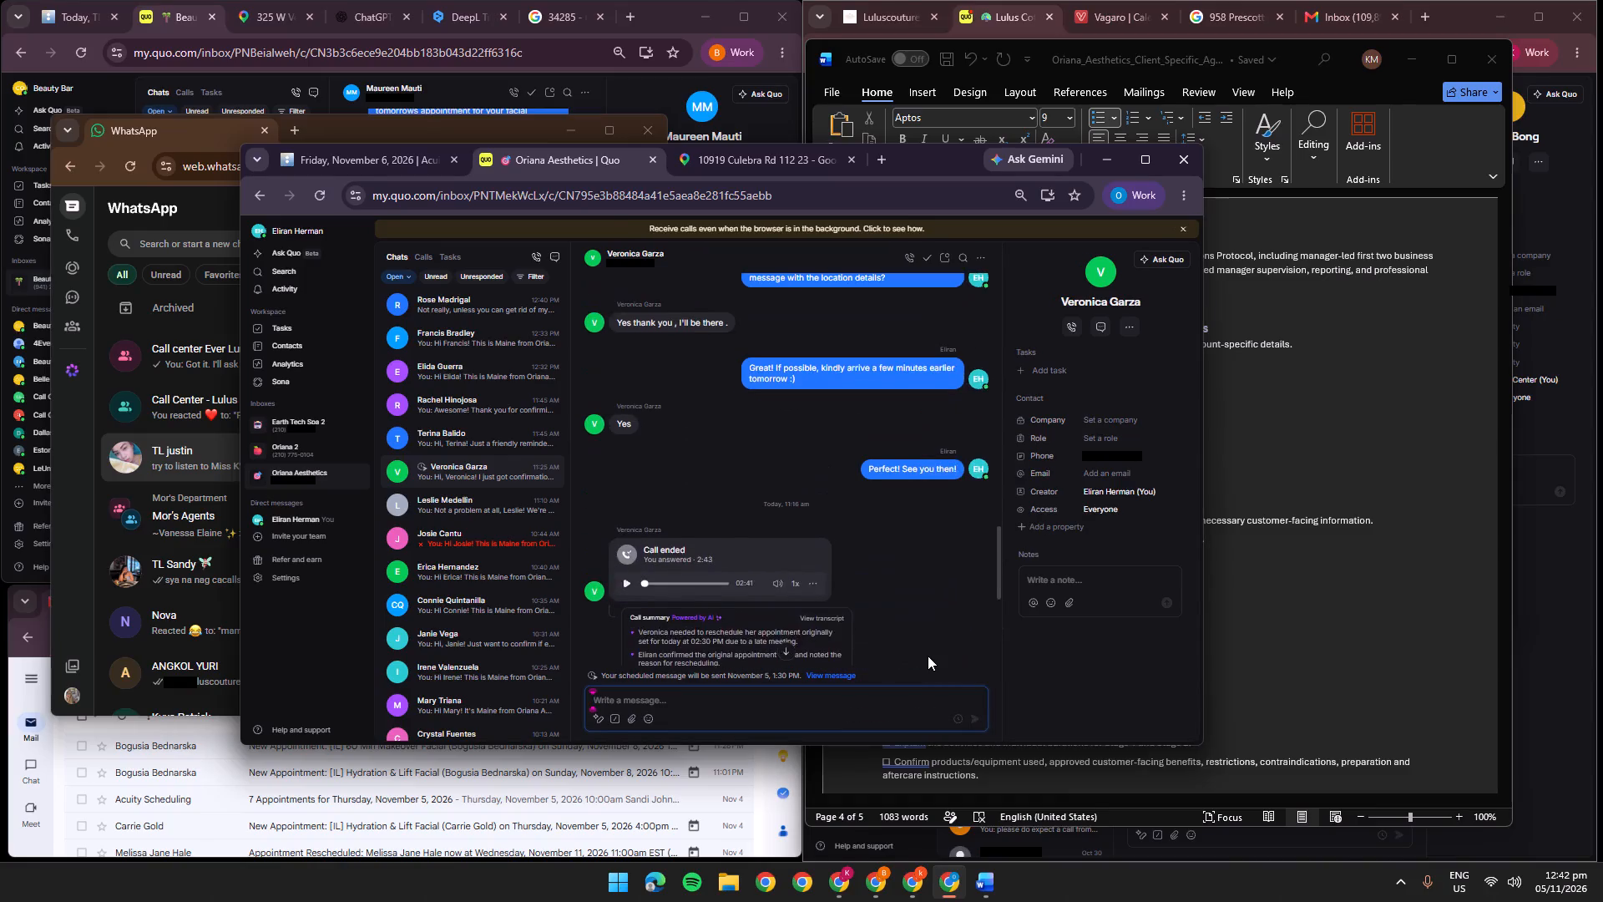
scroll(928, 656, down, 3)
click(827, 677)
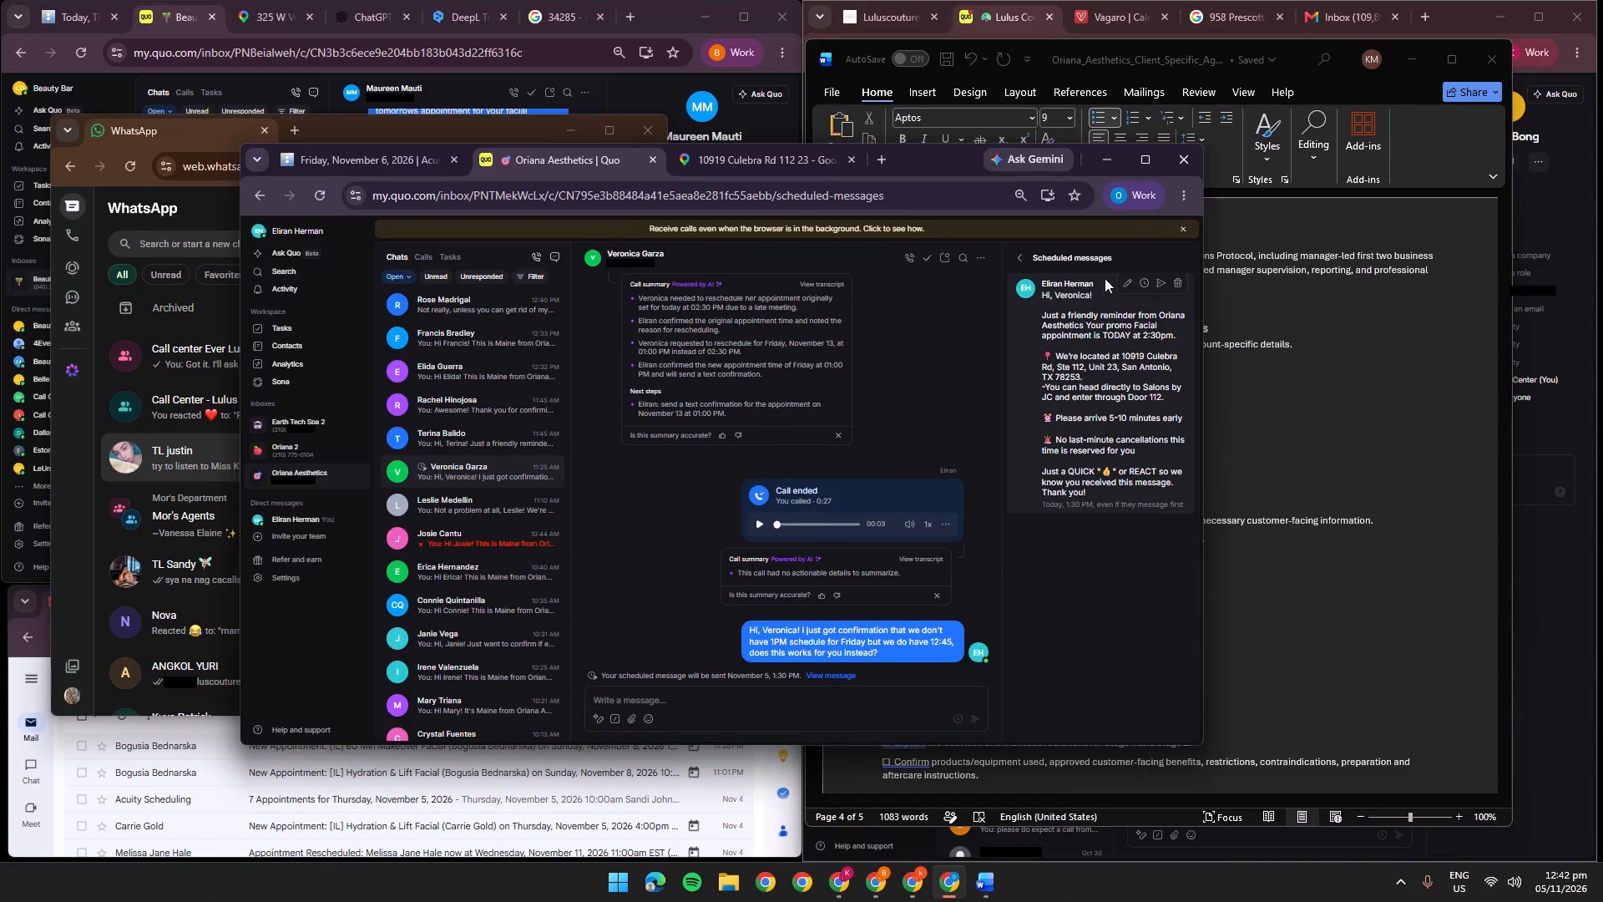
click(943, 393)
Look through Veronica's earlier messages and call summaries, sampling the recording of her 4:28 answered call.
scroll(886, 491, up, 7)
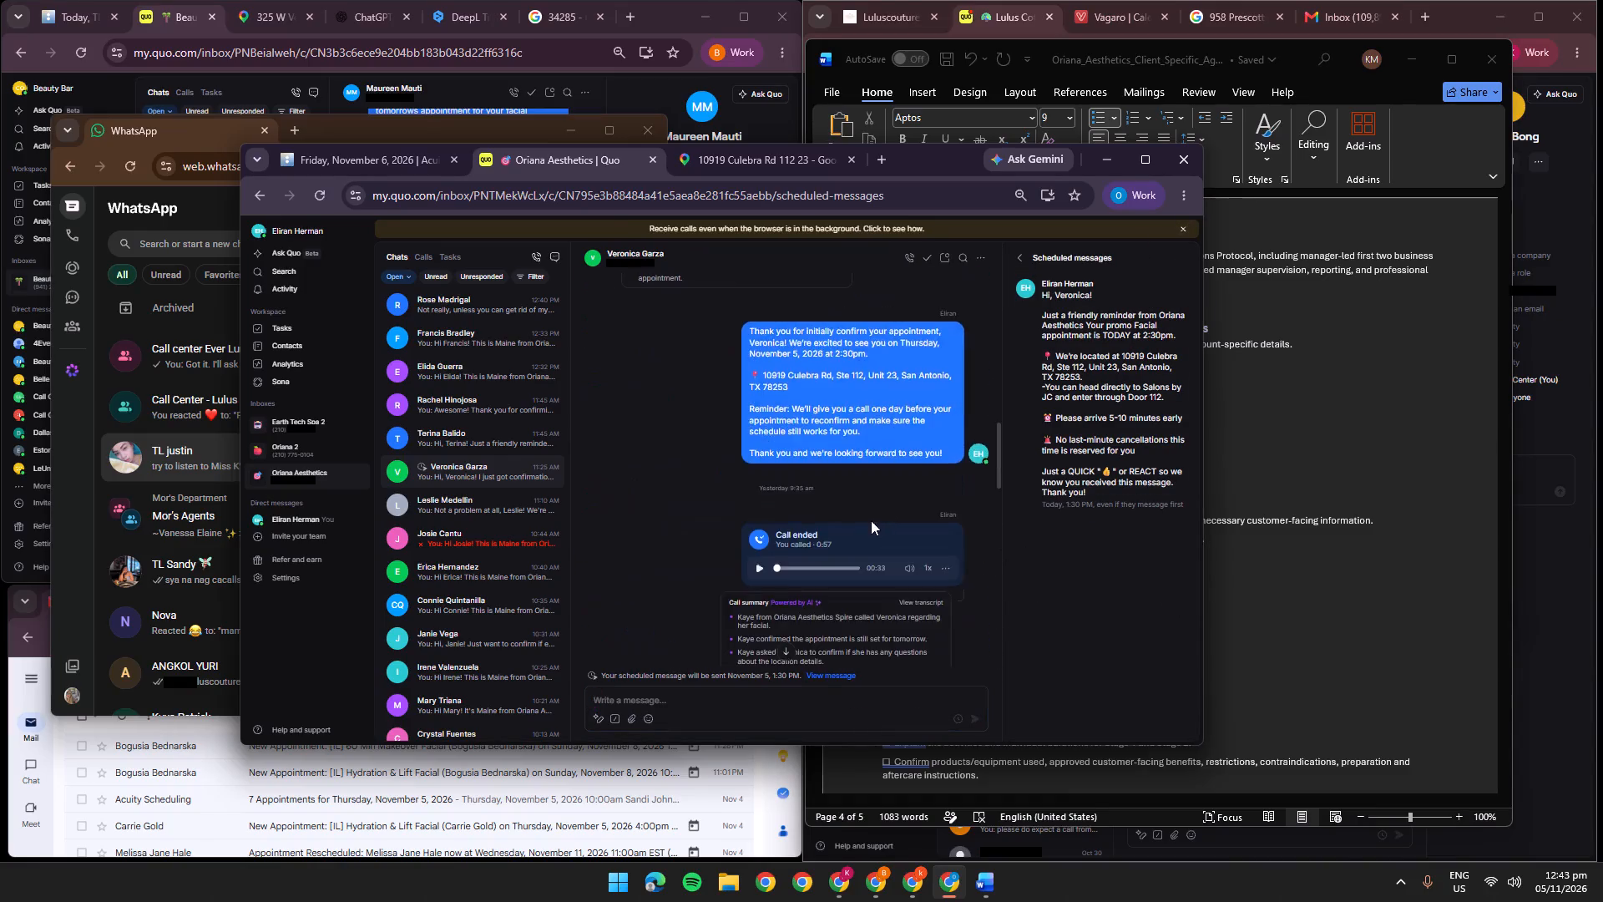
scroll(871, 520, up, 1)
click(610, 411)
click(624, 420)
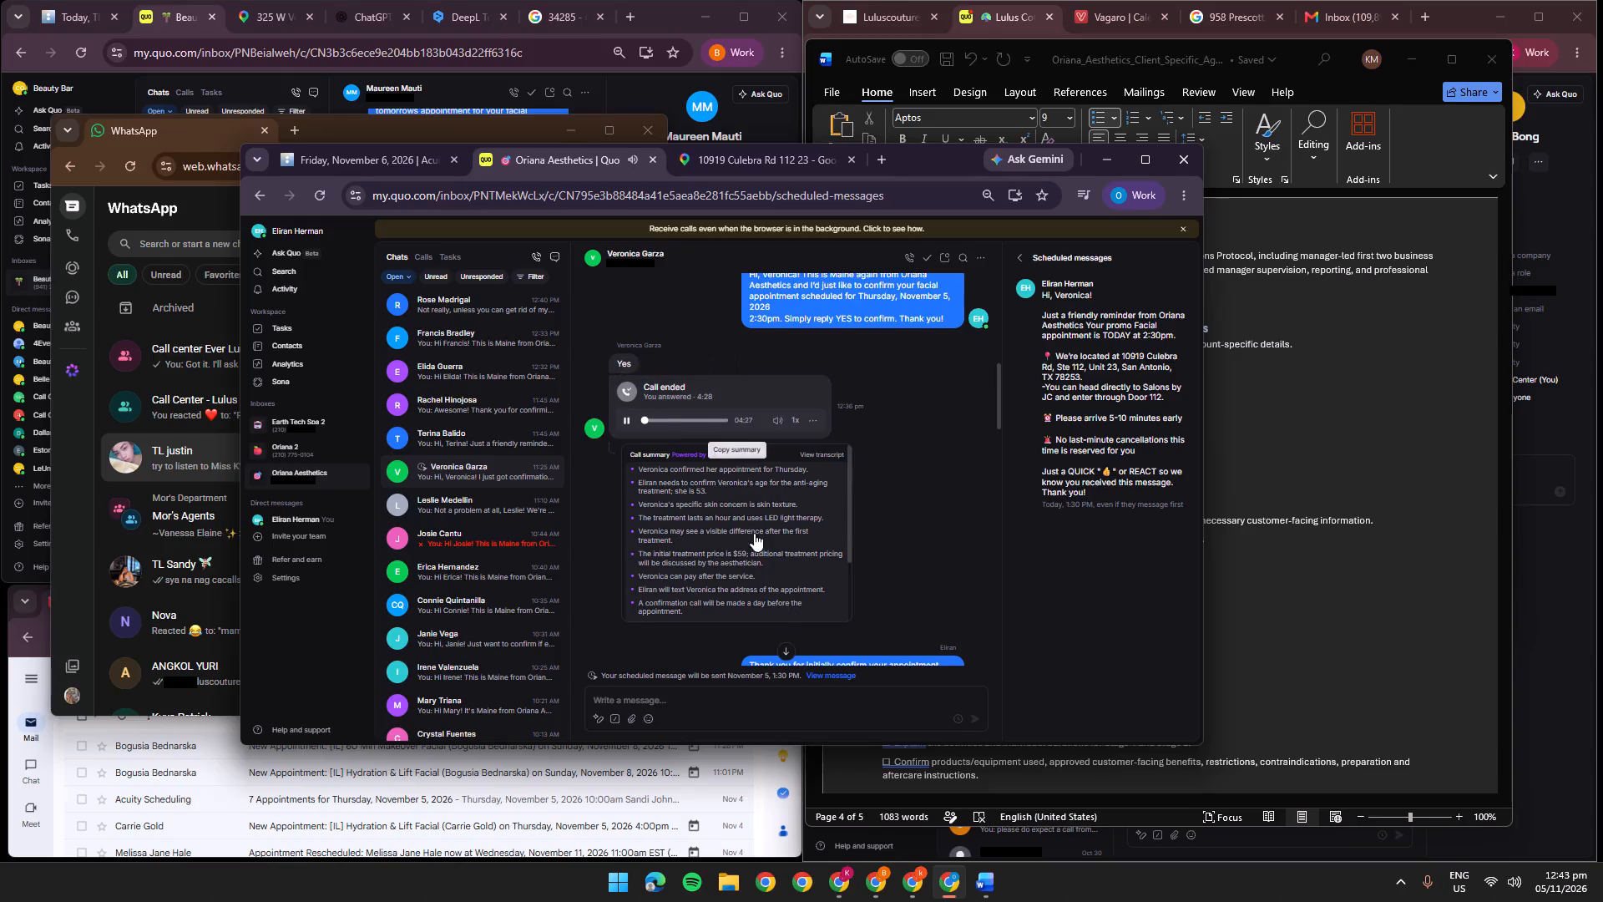
click(663, 418)
scroll(878, 530, up, 4)
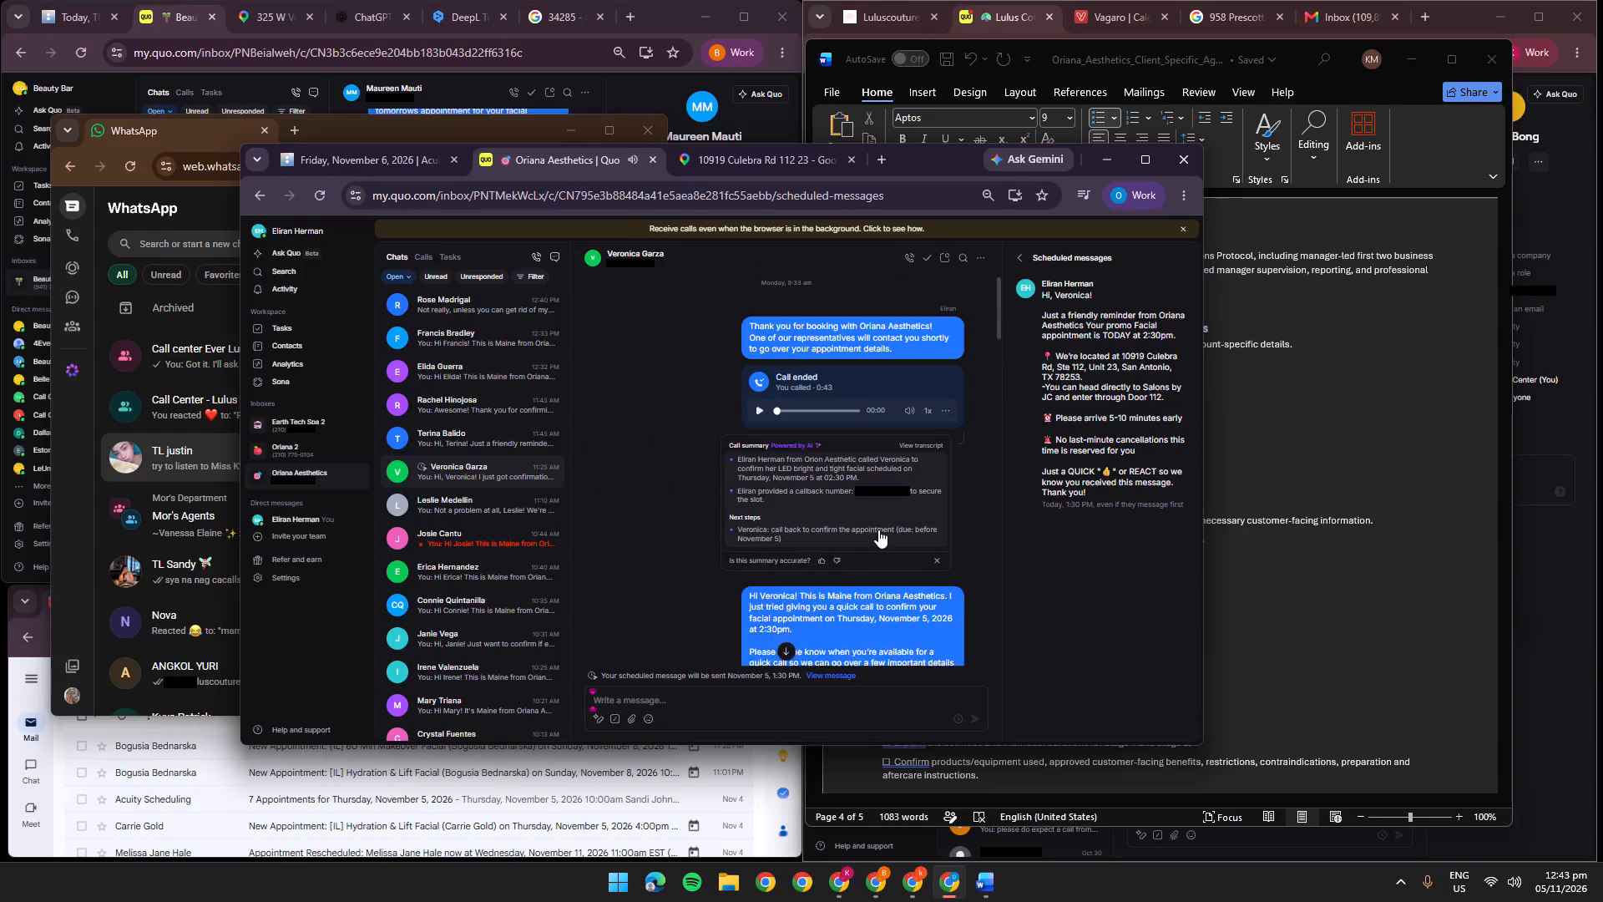
scroll(474, 499, down, 2)
In the Acuity calendar for November 5, label Lucia's cancelled 2:00 PM LED Bright & Tight appointment No Answer (6x).
click(402, 168)
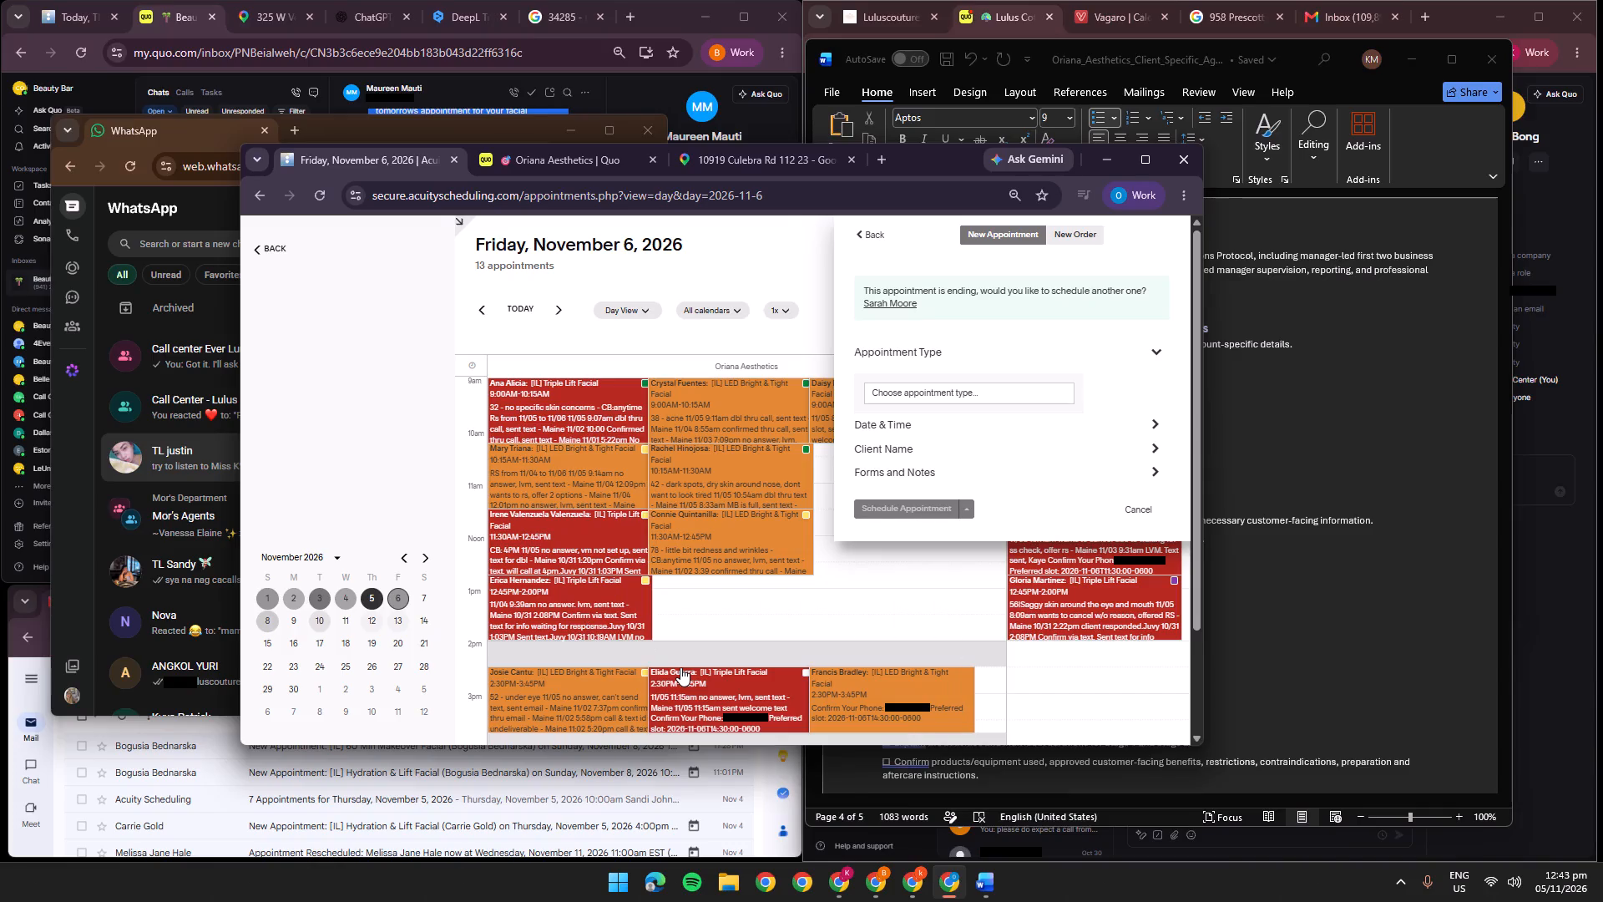
click(489, 308)
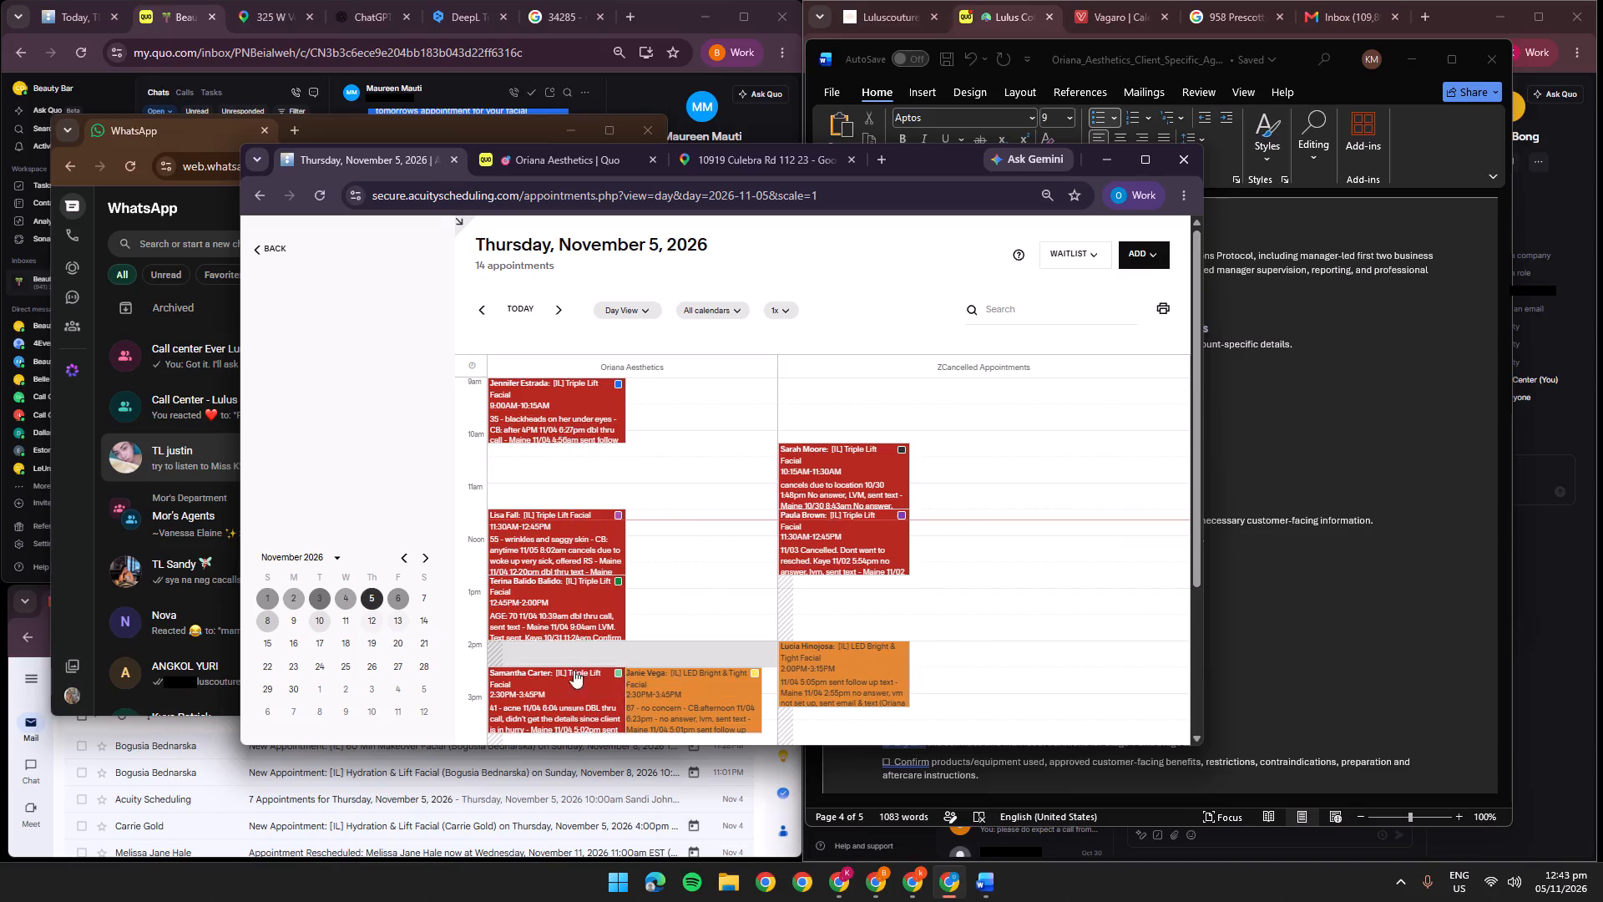
click(846, 648)
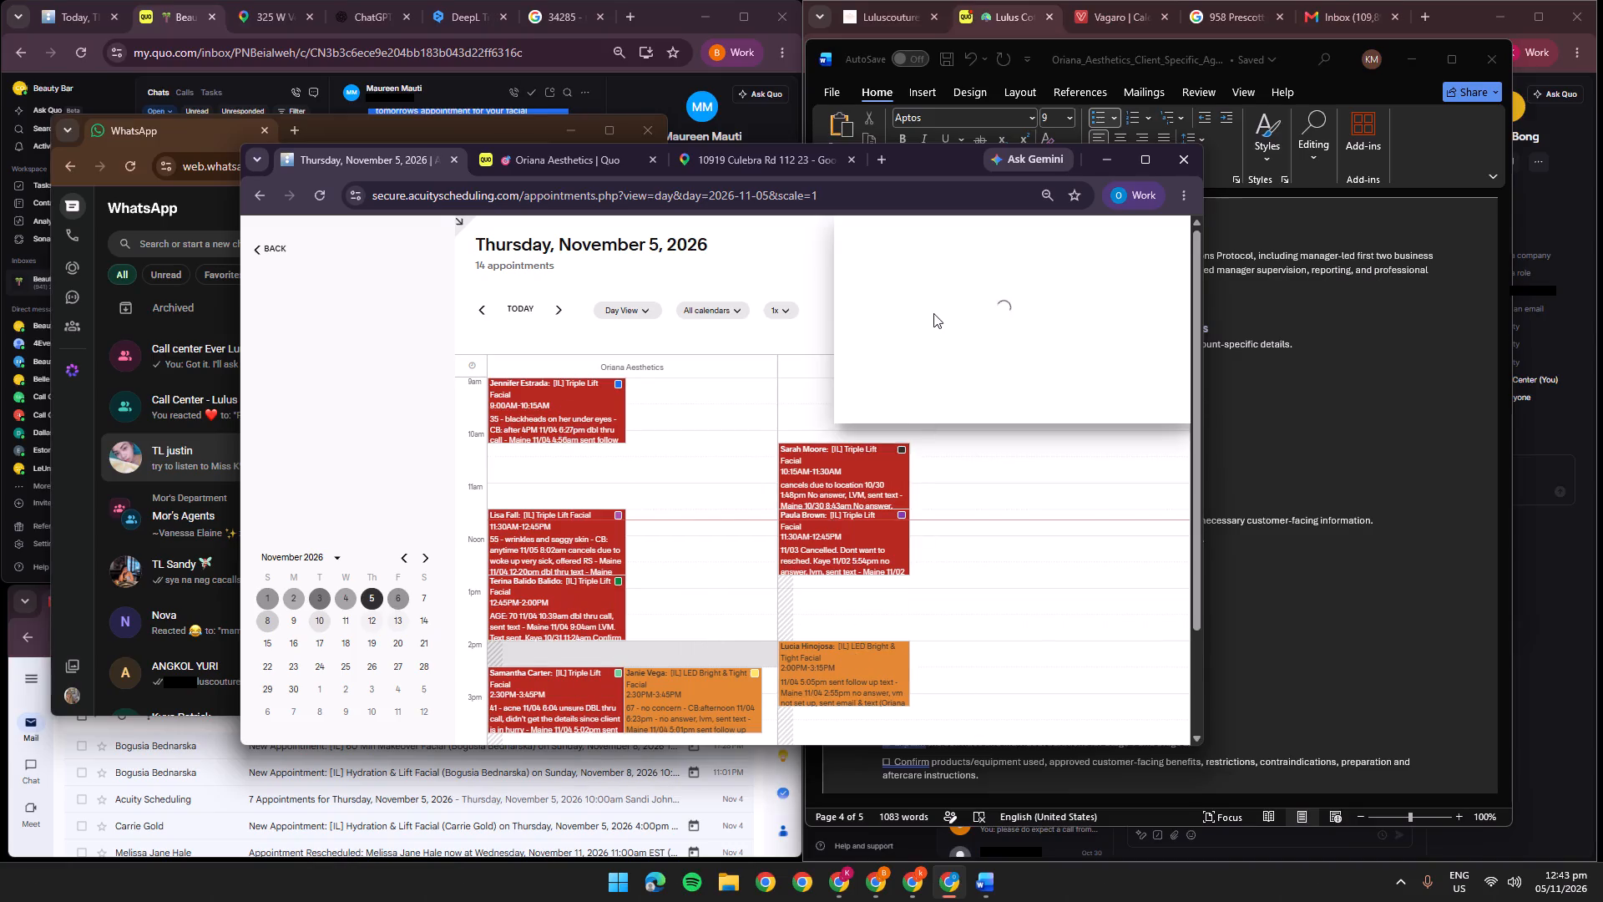
click(901, 352)
click(882, 393)
scroll(905, 474, down, 2)
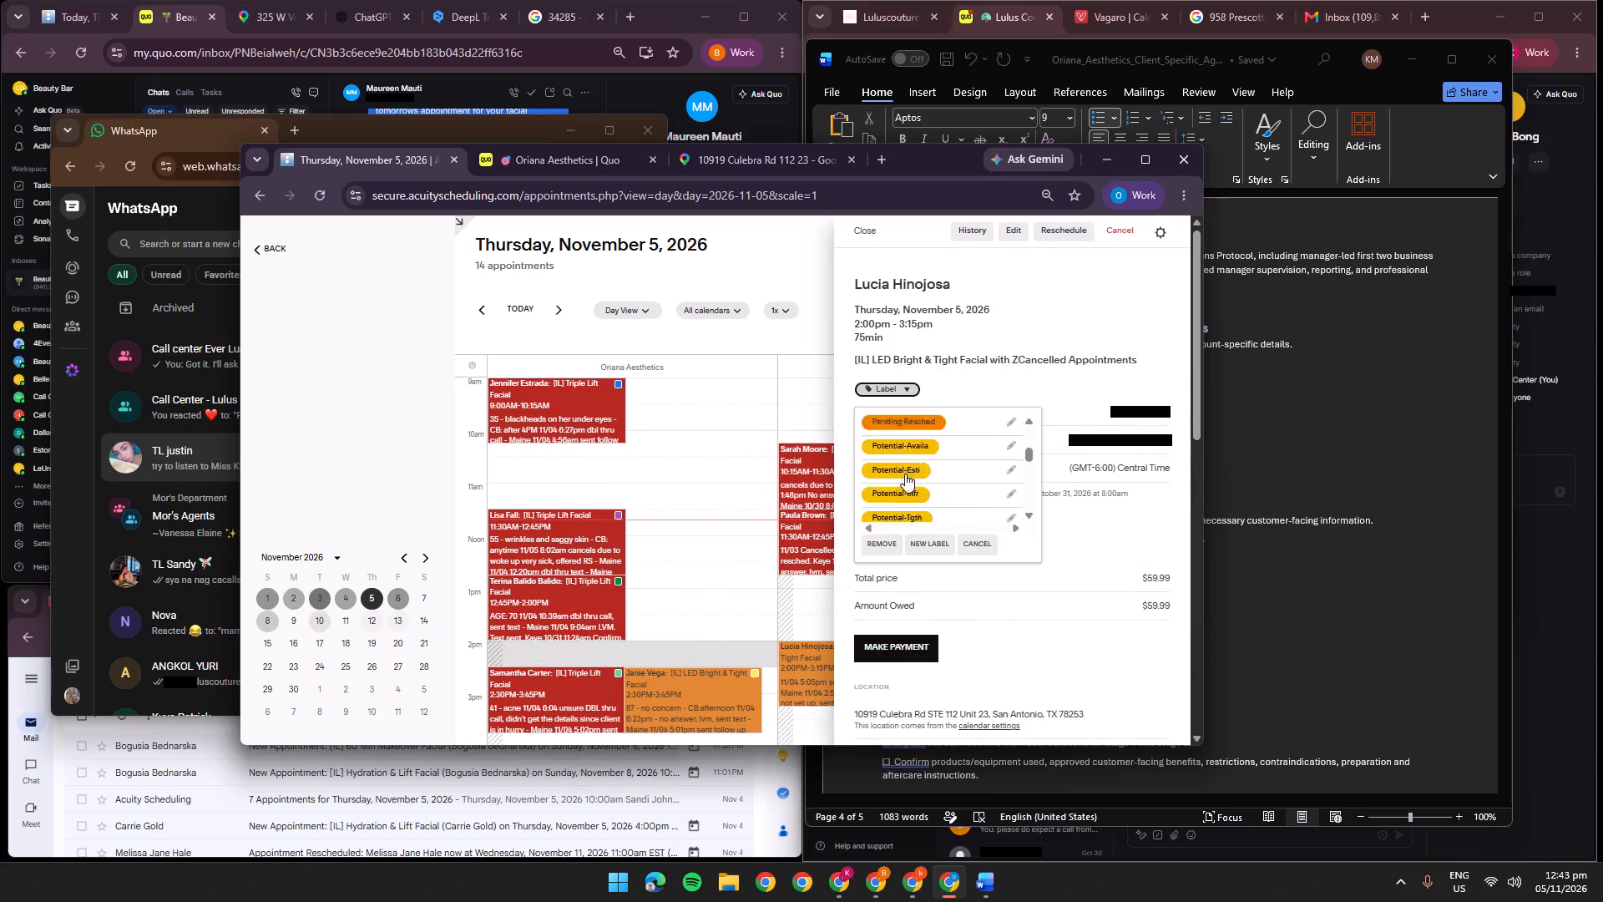
scroll(905, 474, up, 1)
scroll(956, 492, down, 5)
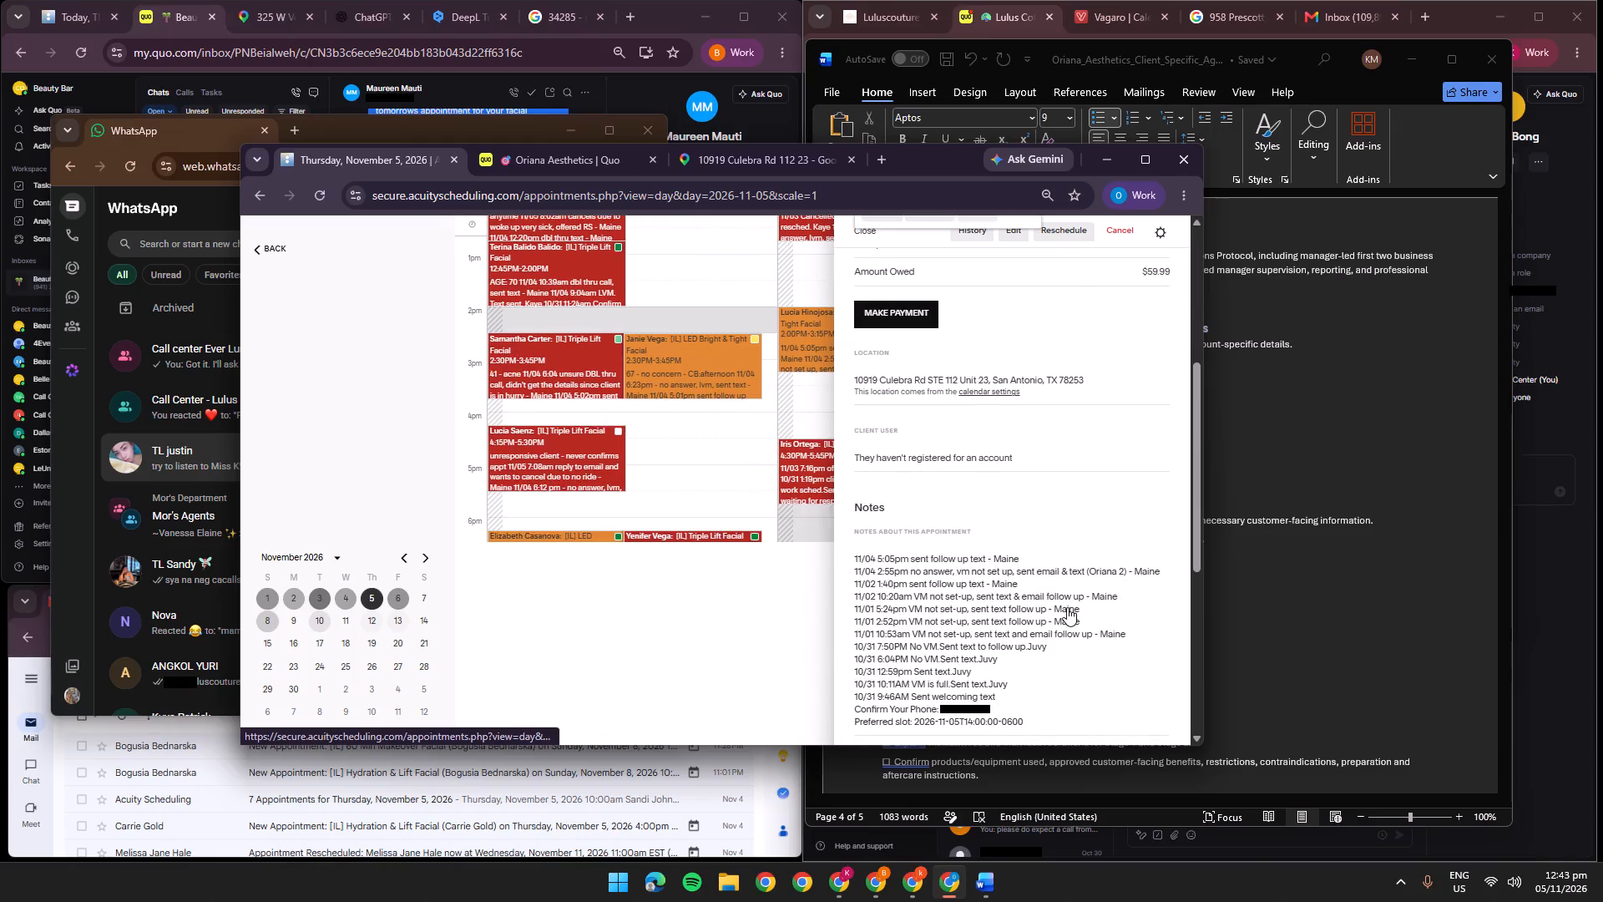
scroll(1067, 607, up, 2)
scroll(924, 445, up, 3)
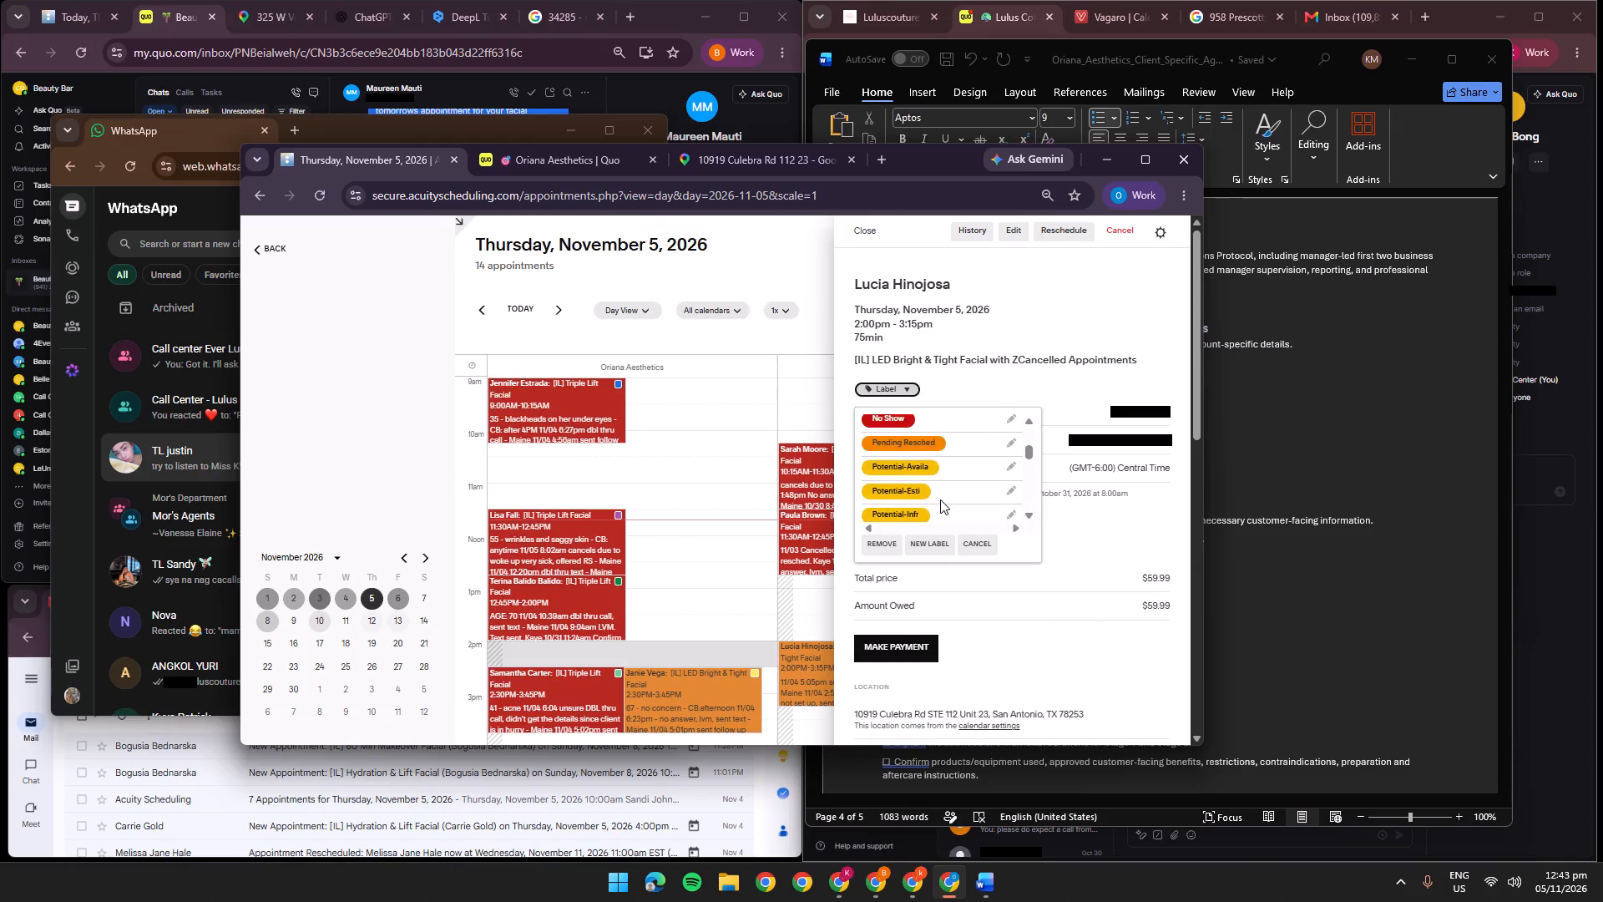
scroll(938, 469, up, 3)
scroll(926, 507, down, 1)
click(926, 447)
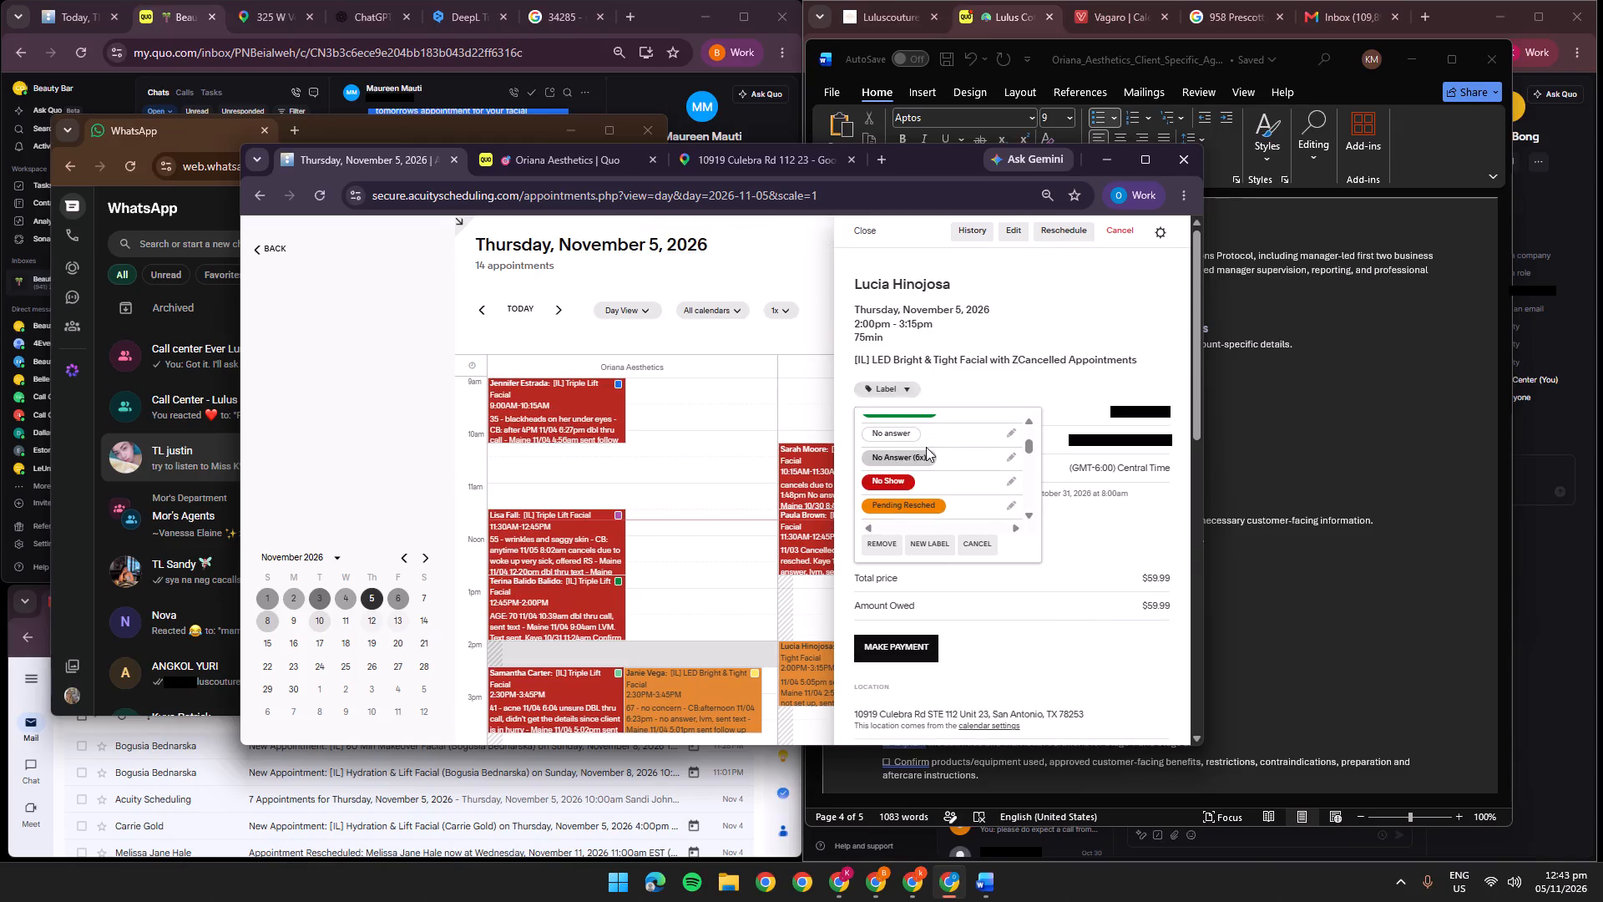
click(923, 452)
click(862, 224)
Go to the November 4 schedule and copy the phone number from Bonnie's 9:00 AM appointment.
click(698, 710)
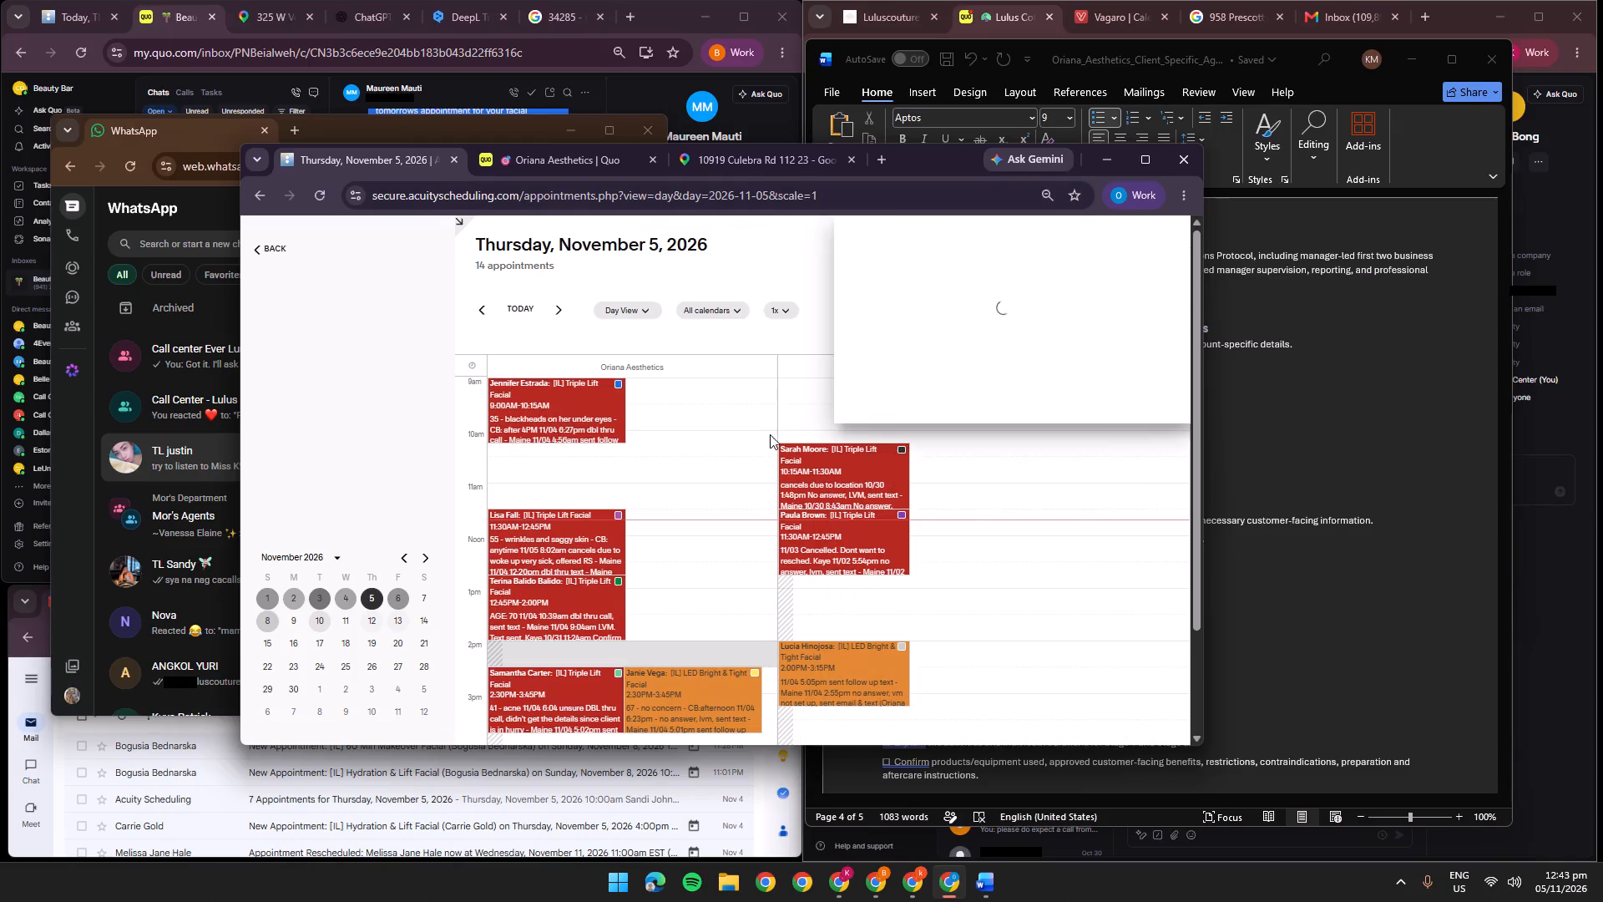
click(497, 305)
click(474, 309)
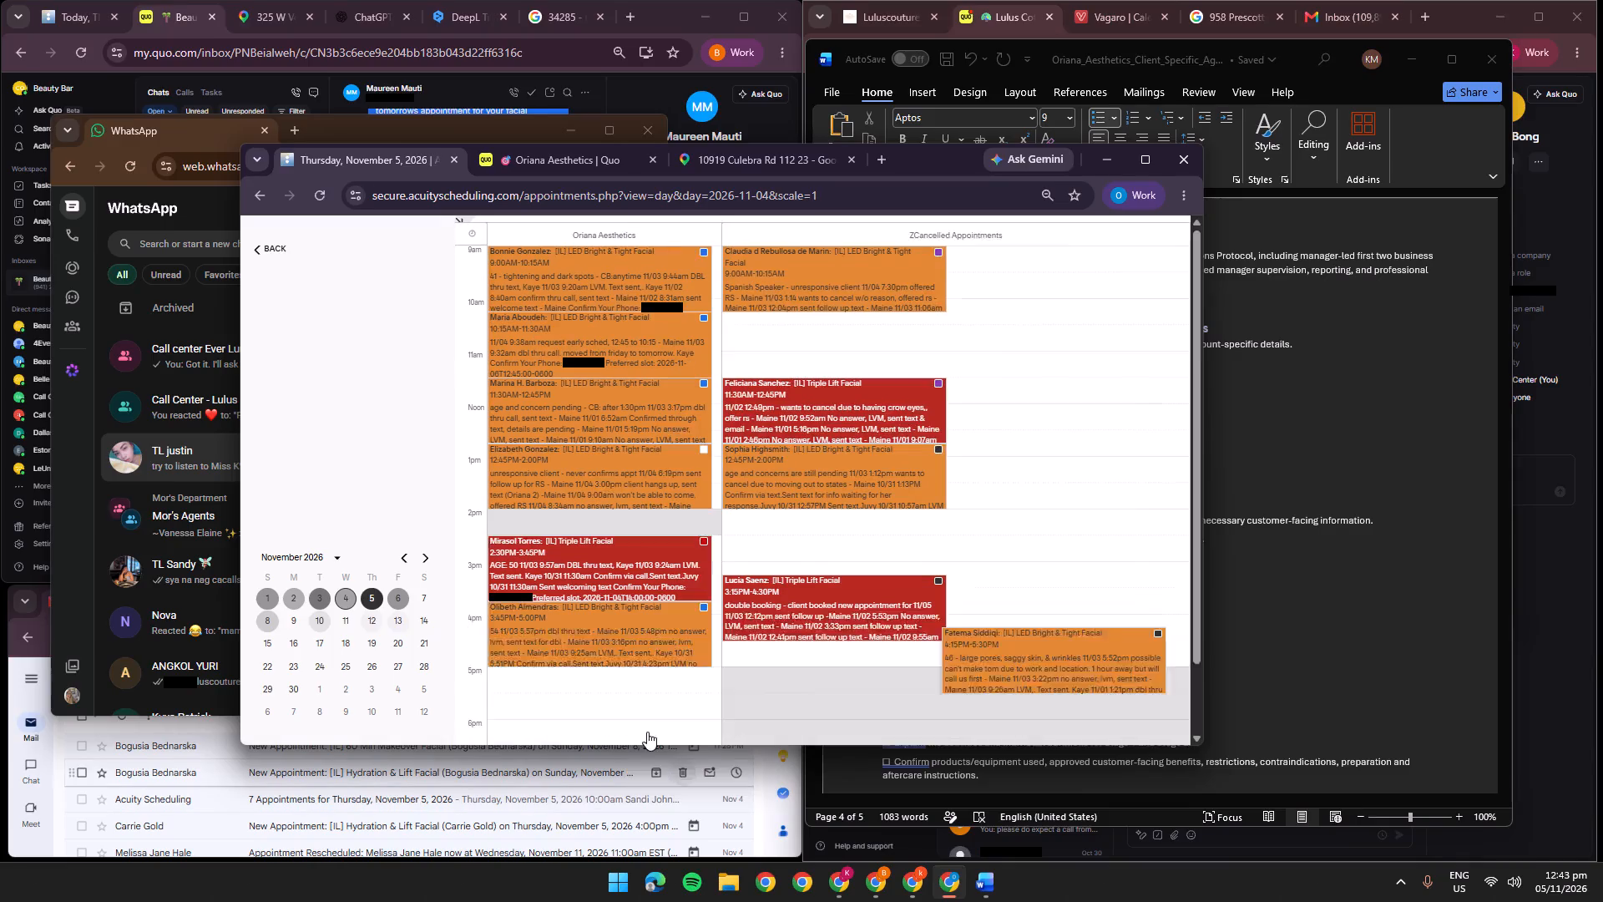
click(623, 418)
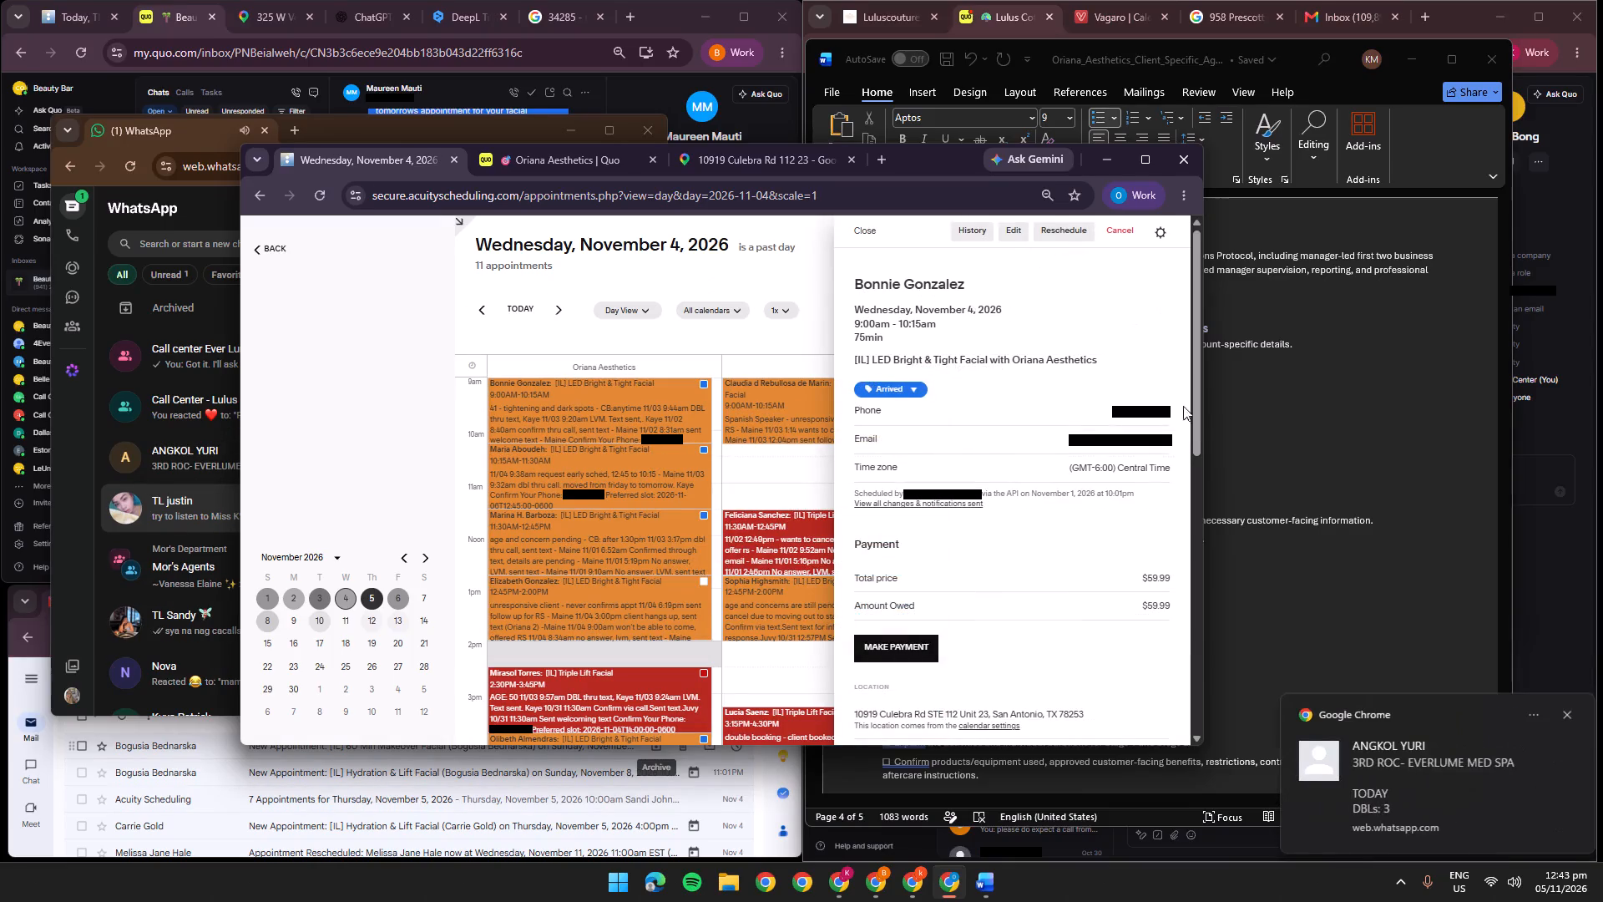
drag(1186, 411, 1089, 392)
key(ctrl+c)
key(ctrl+c)
In the Oriana Aesthetics inbox in Quo, open Bonnie's conversation using the copied phone number, stripped of its field label.
click(542, 157)
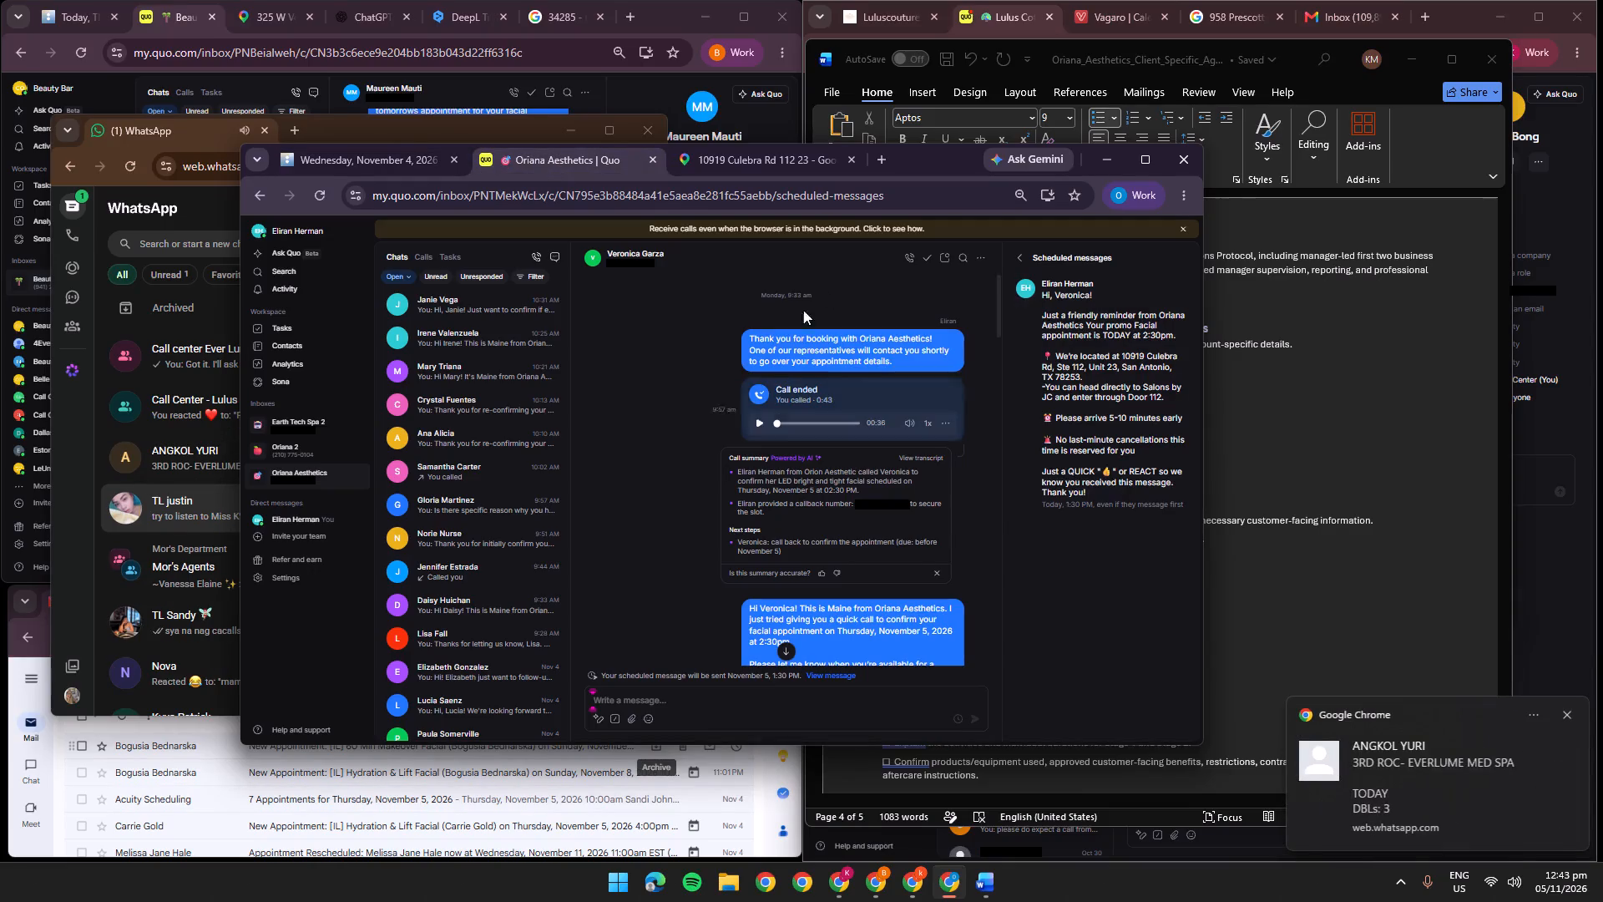
click(559, 259)
key(ctrl+v)
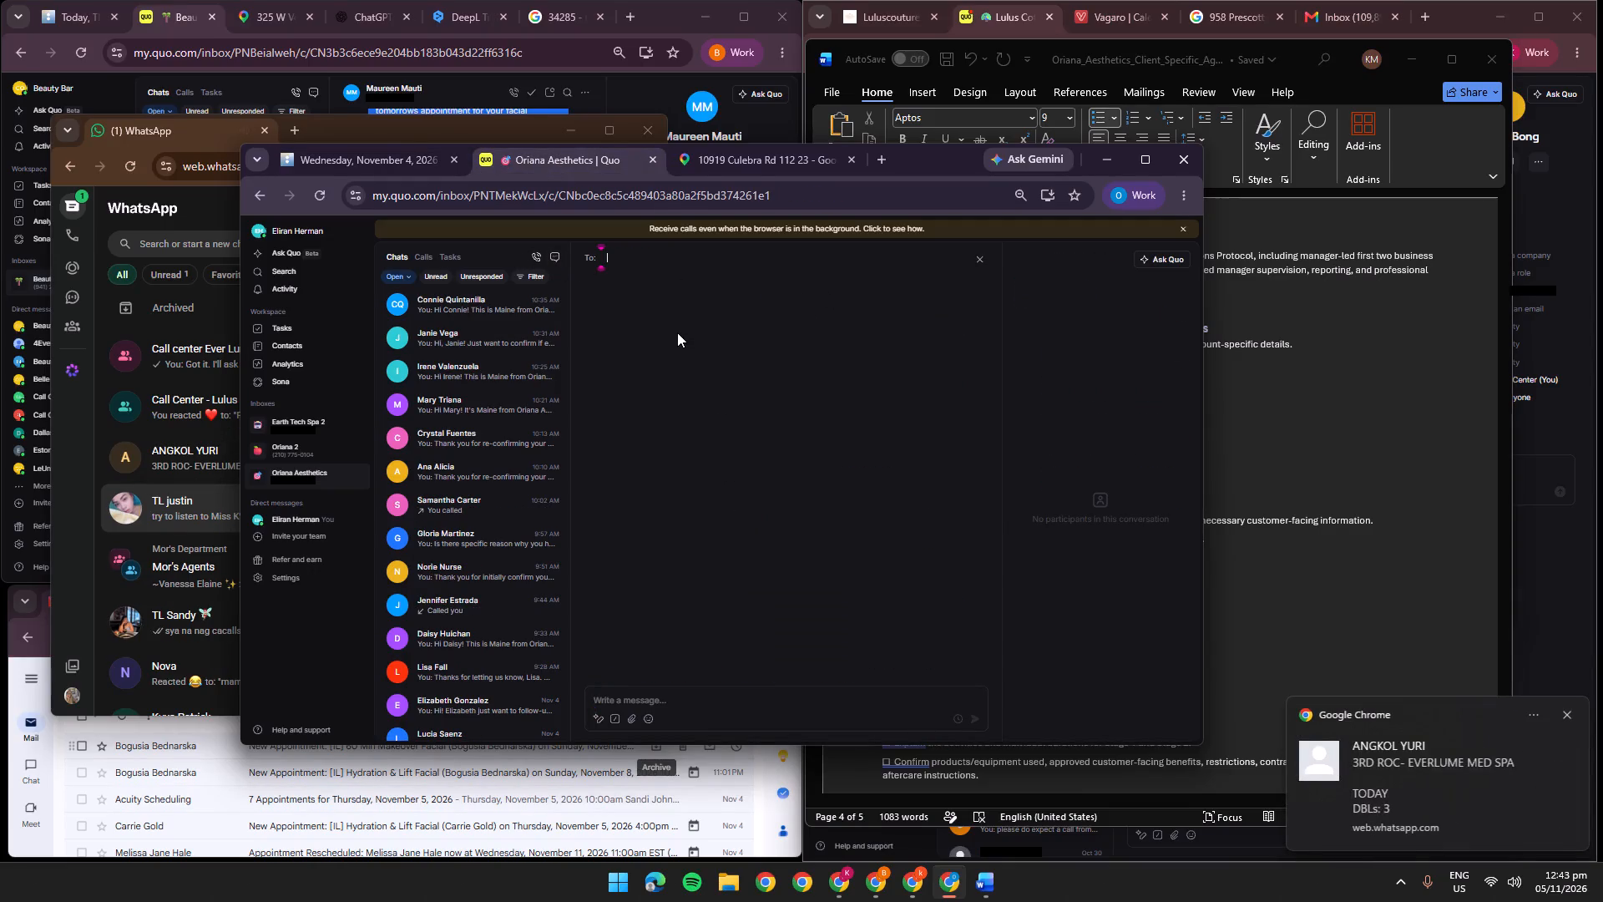
key(ctrl+v)
key(Left)
key(Left)
key(Left)
key(Left)
key(Left)
key(Left)
key(Left)
key(Left)
key(Left)
key(Left)
key(Left)
key(Left)
key(Left)
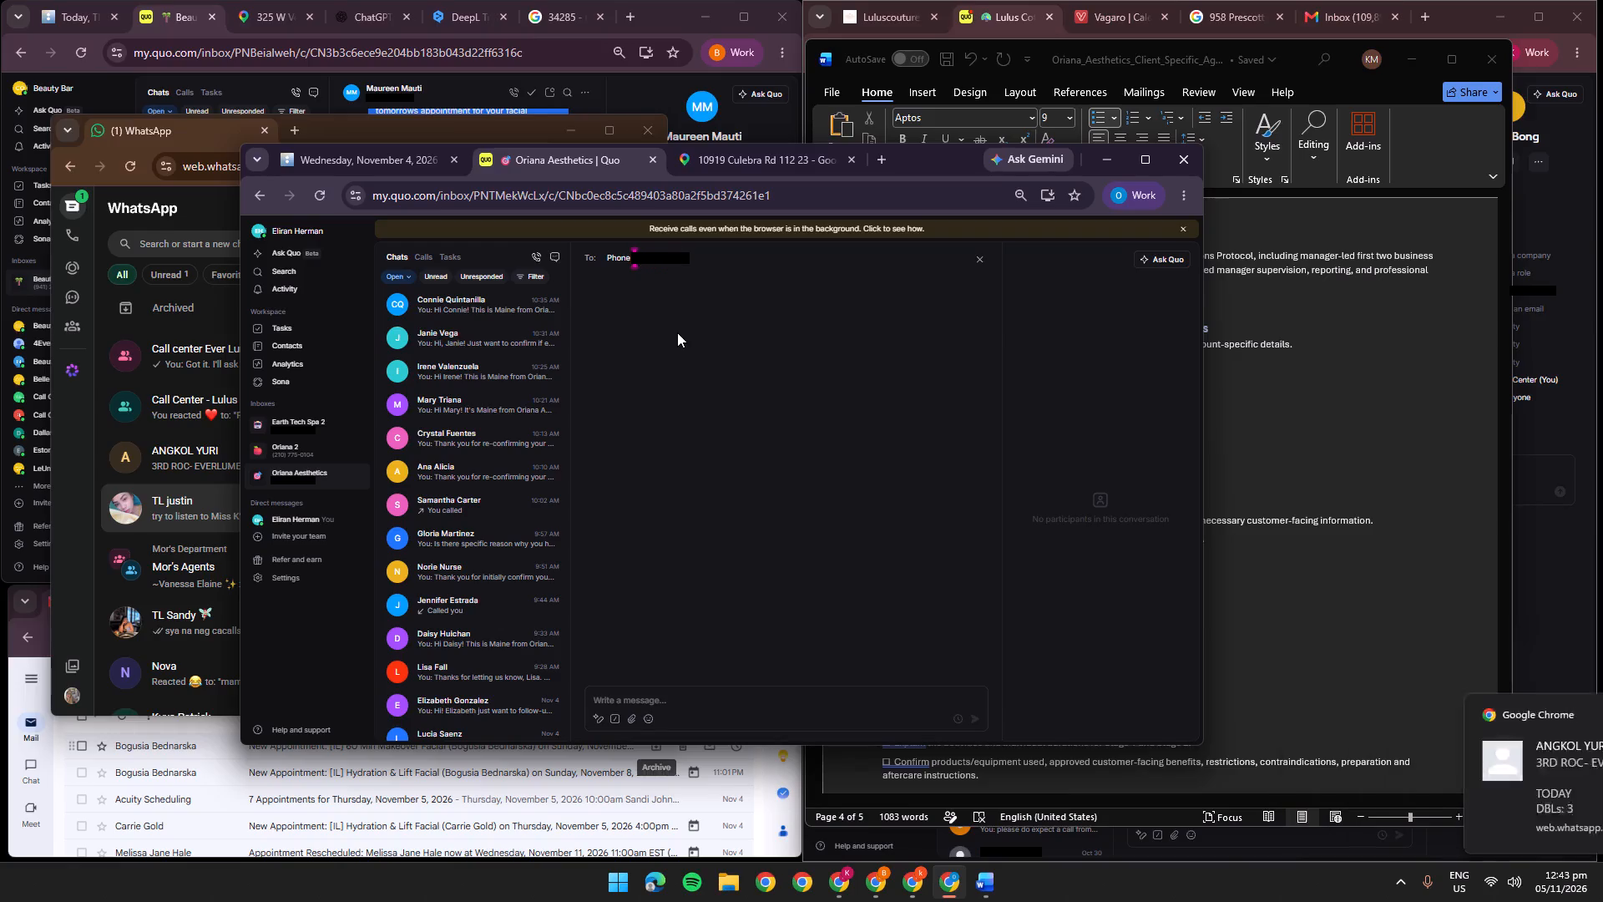
key(Left)
key(BackSpace)
key(BackSpace)
key(BackSpace)
key(BackSpace)
key(BackSpace)
key(BackSpace)
key(BackSpace)
key(BackSpace)
key(BackSpace)
key(BackSpace)
key(BackSpace)
key(Return)
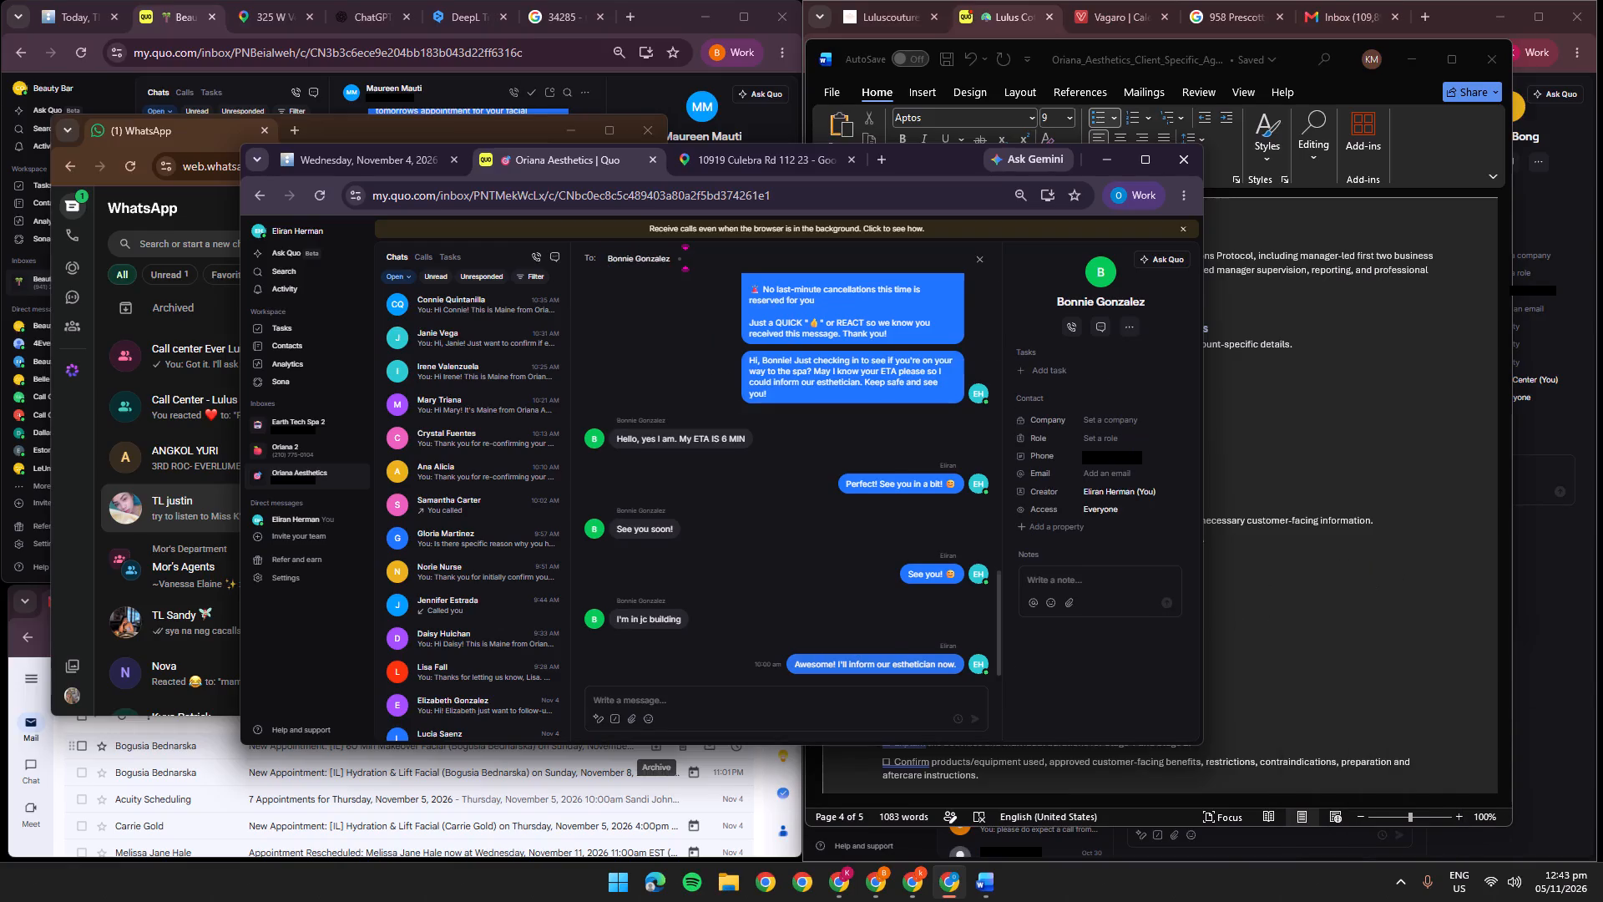
Review Bonnie's conversation and sample the recording of the 1:02 reconfirmation call along with its summary.
scroll(815, 525, up, 3)
scroll(834, 613, up, 3)
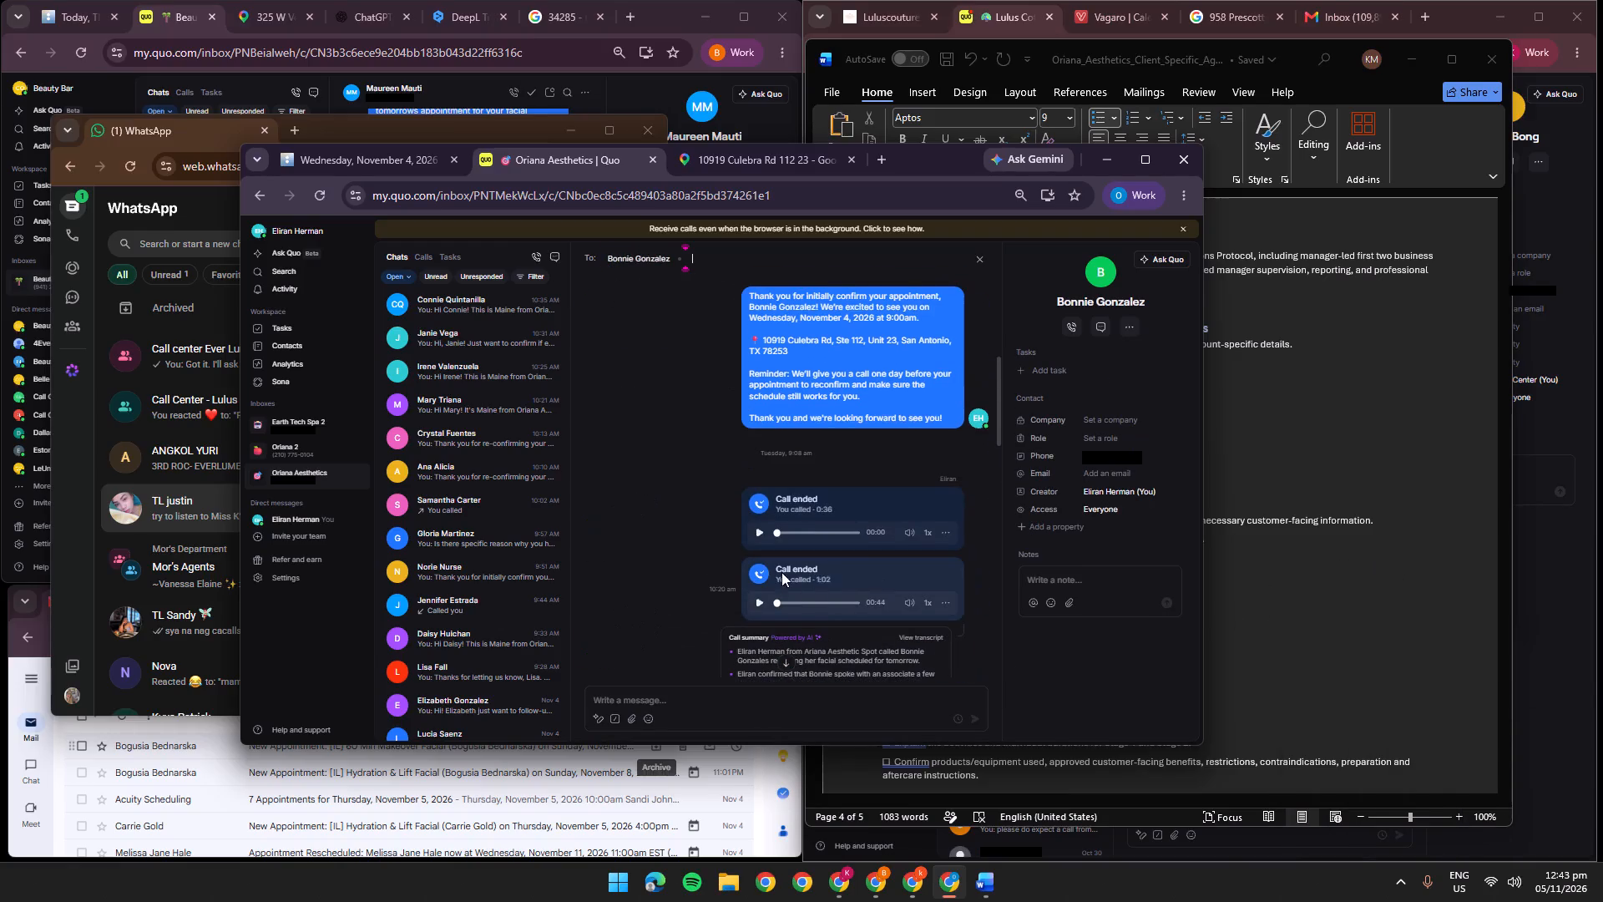
click(758, 591)
click(753, 608)
scroll(956, 556, down, 2)
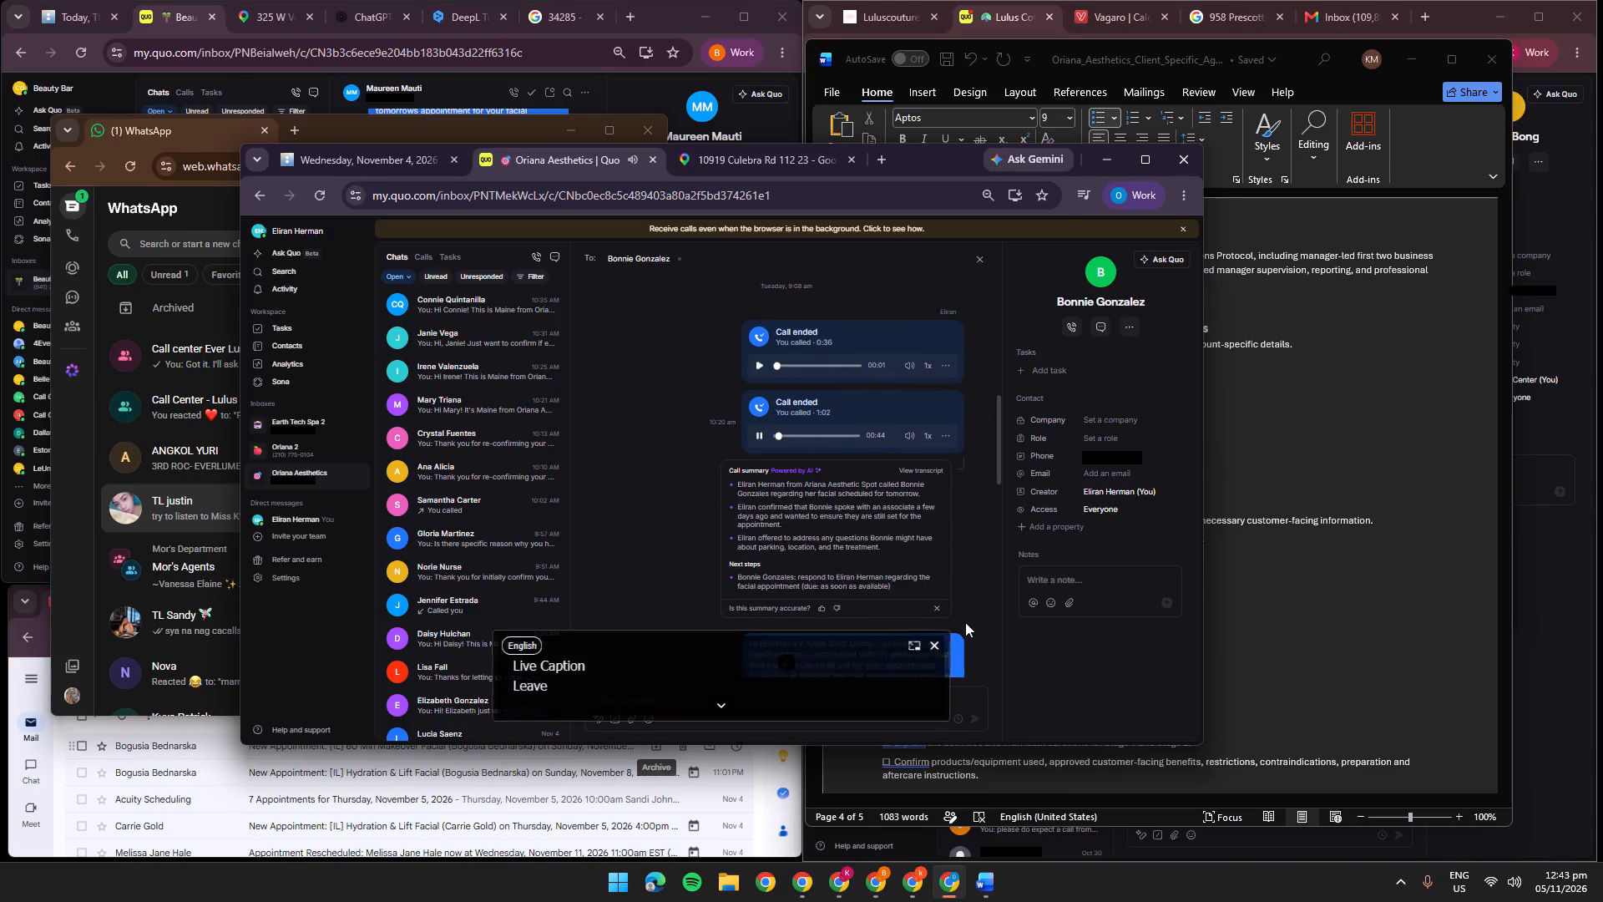
click(796, 434)
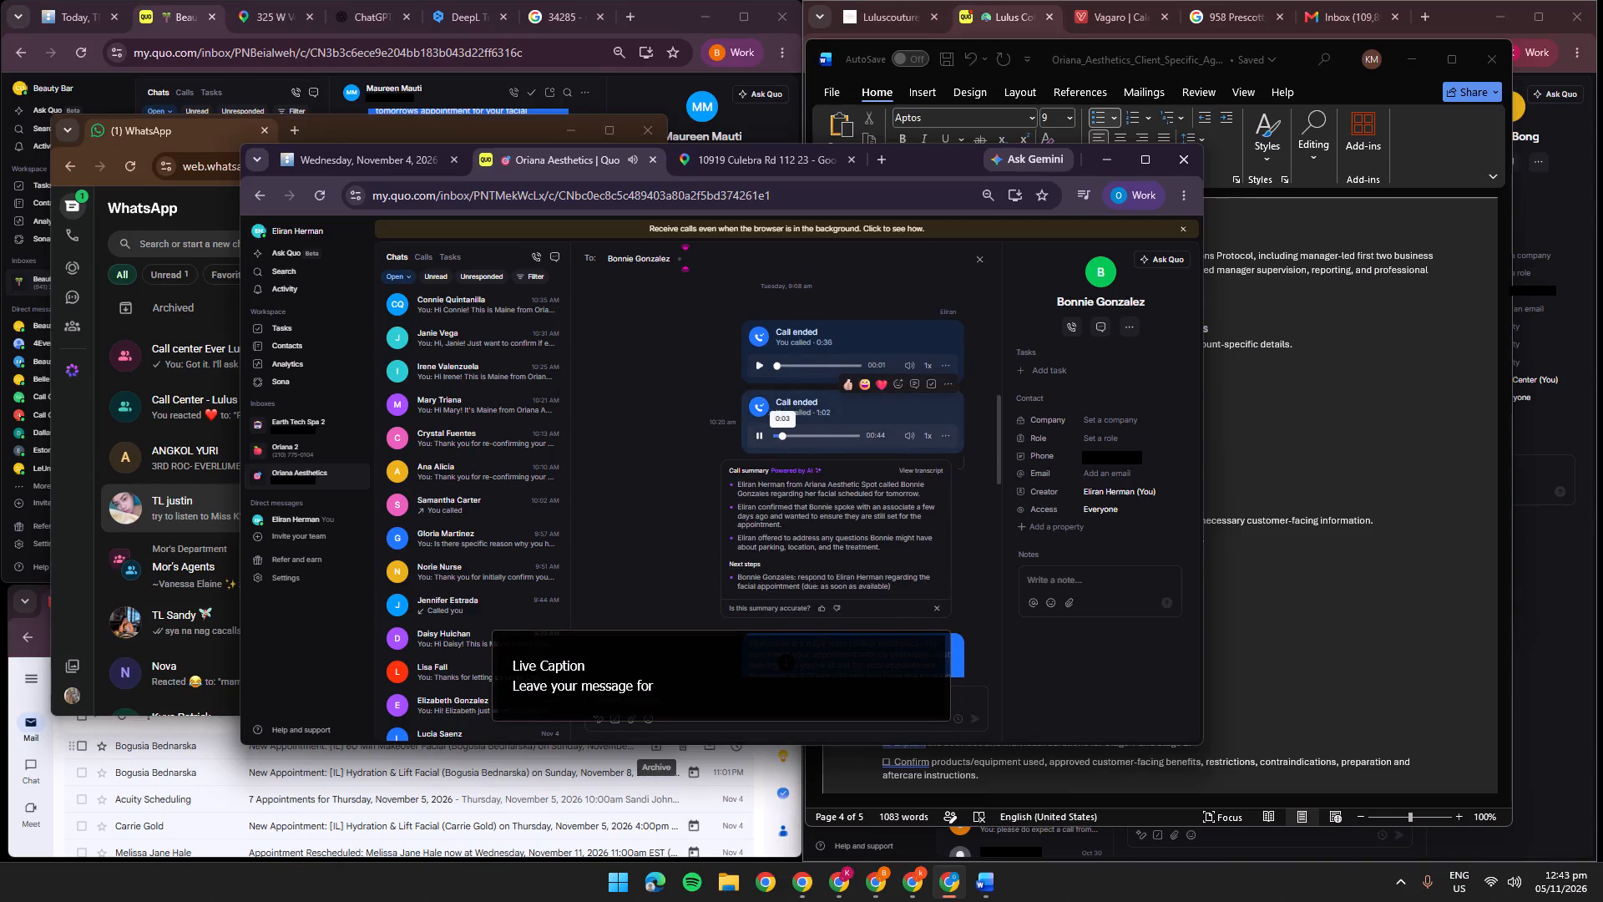
click(815, 438)
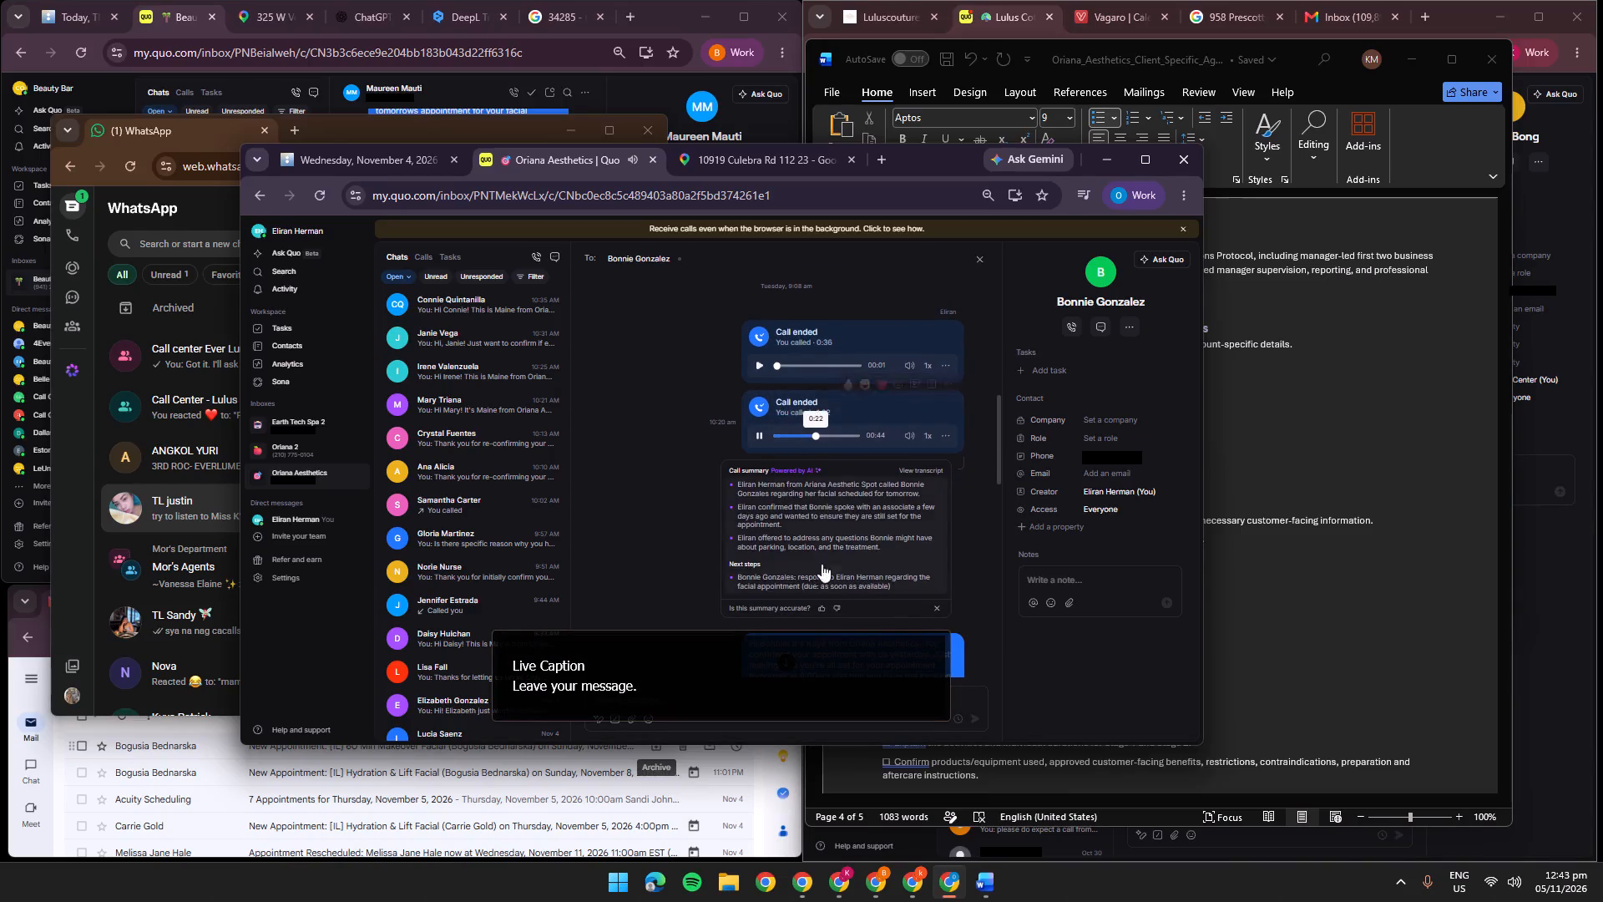
Sample the recording of Bonnie's first 2:49 confirmation call and stop the playback of both calls.
scroll(674, 552, up, 3)
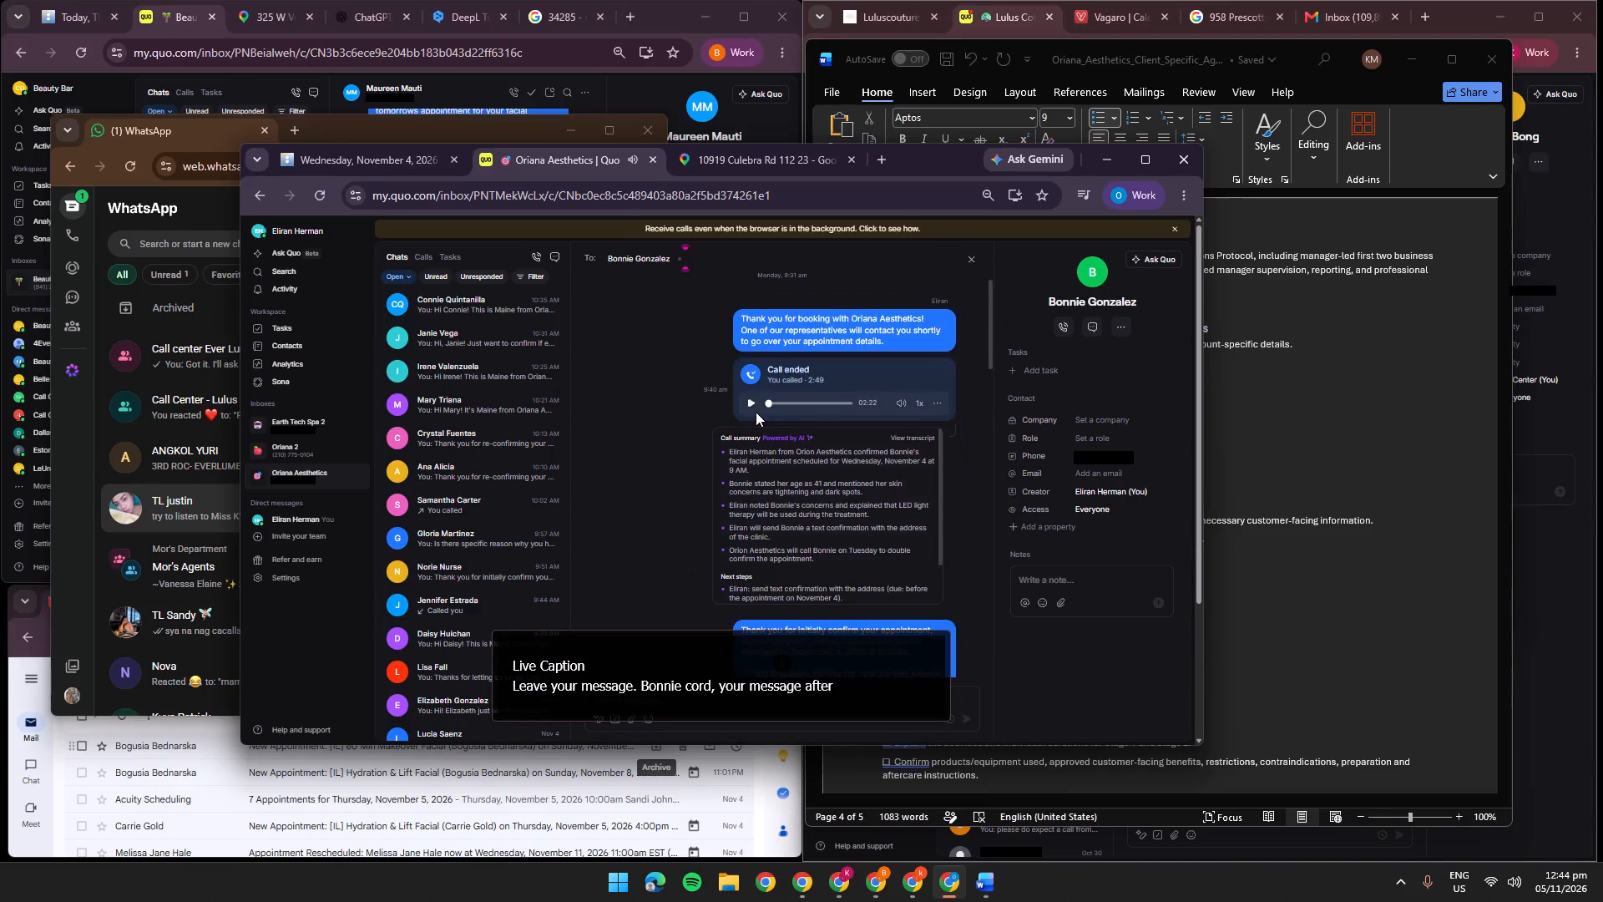
click(751, 412)
click(753, 400)
scroll(710, 579, down, 2)
scroll(762, 494, down, 2)
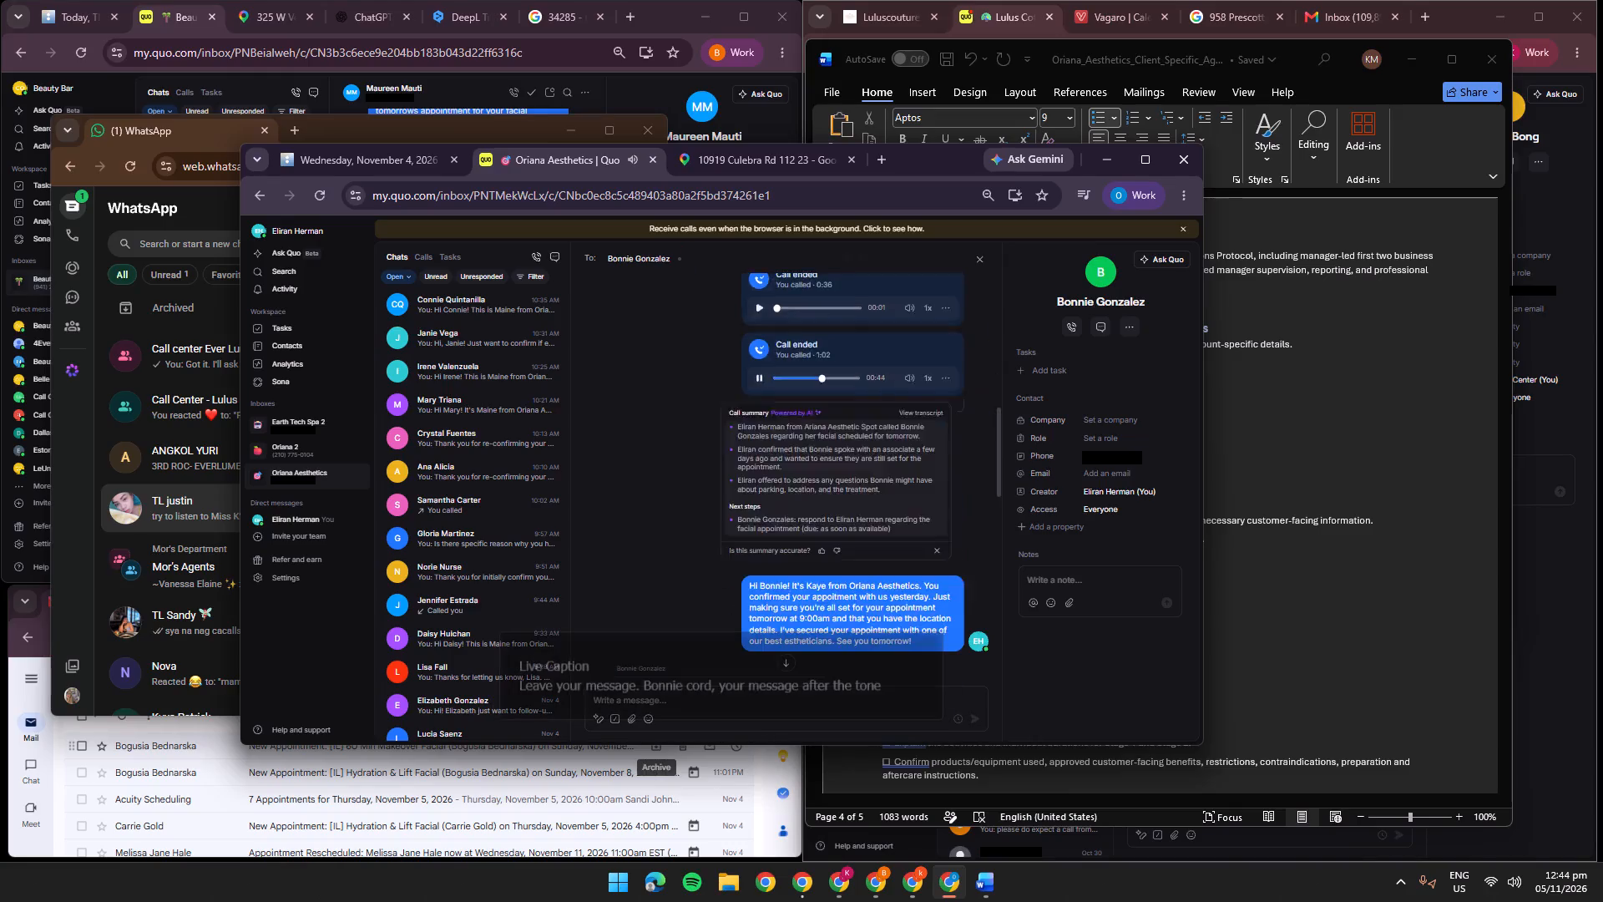
scroll(761, 397, up, 1)
click(763, 432)
scroll(681, 504, up, 6)
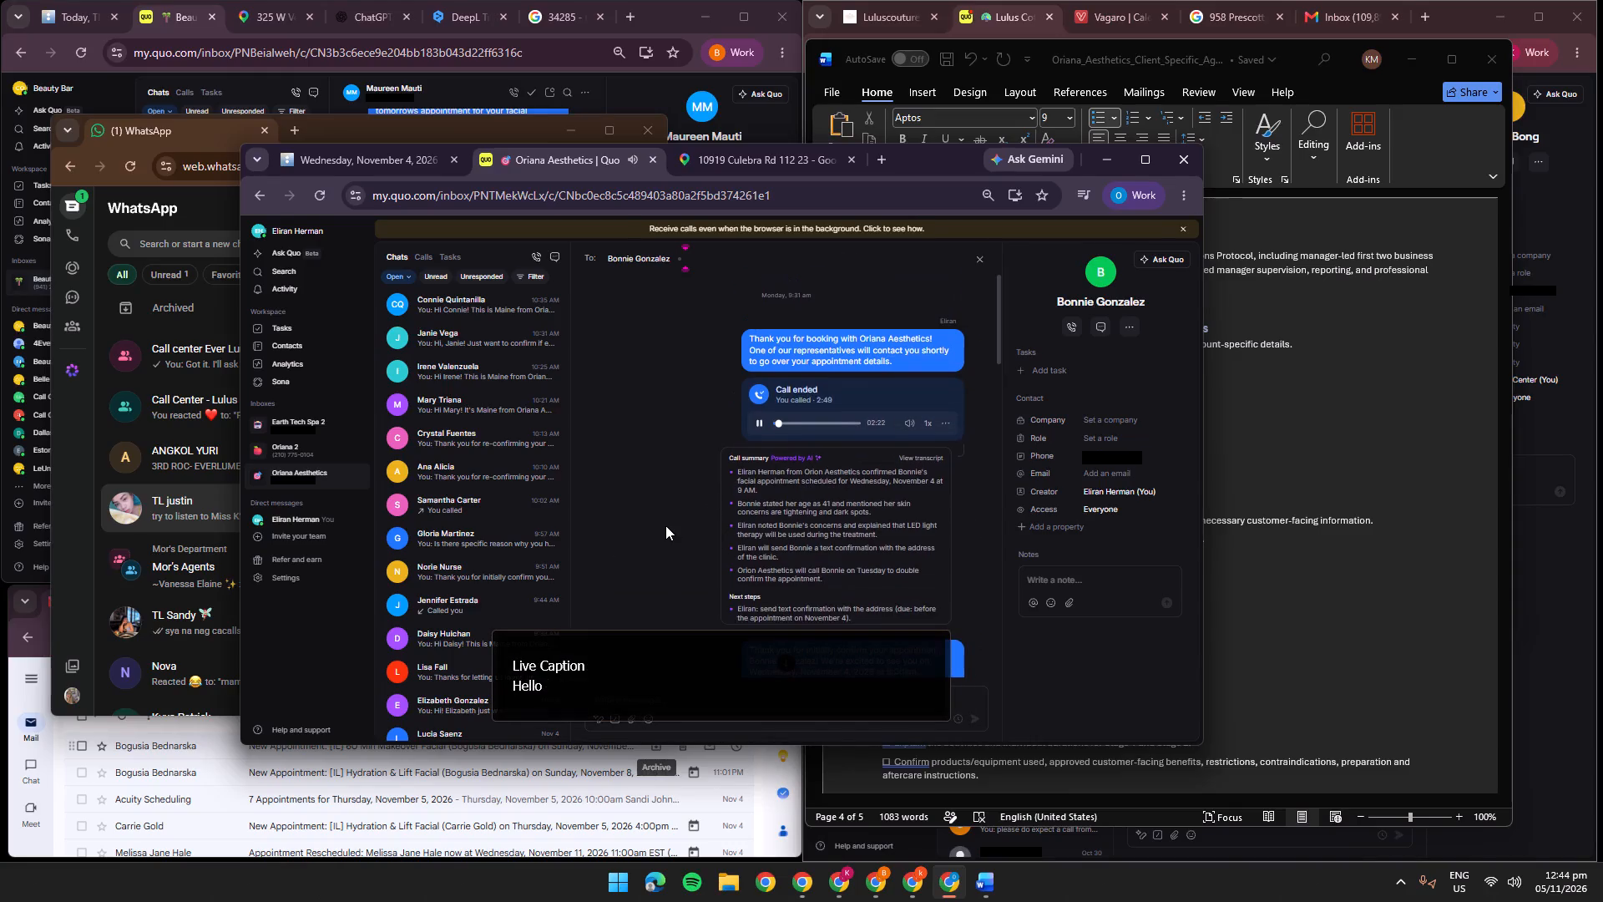
click(764, 419)
Back in the November 4 schedule, close Bonnie's appointment and read the notes on Maria's 10:15 AM appointment.
click(397, 164)
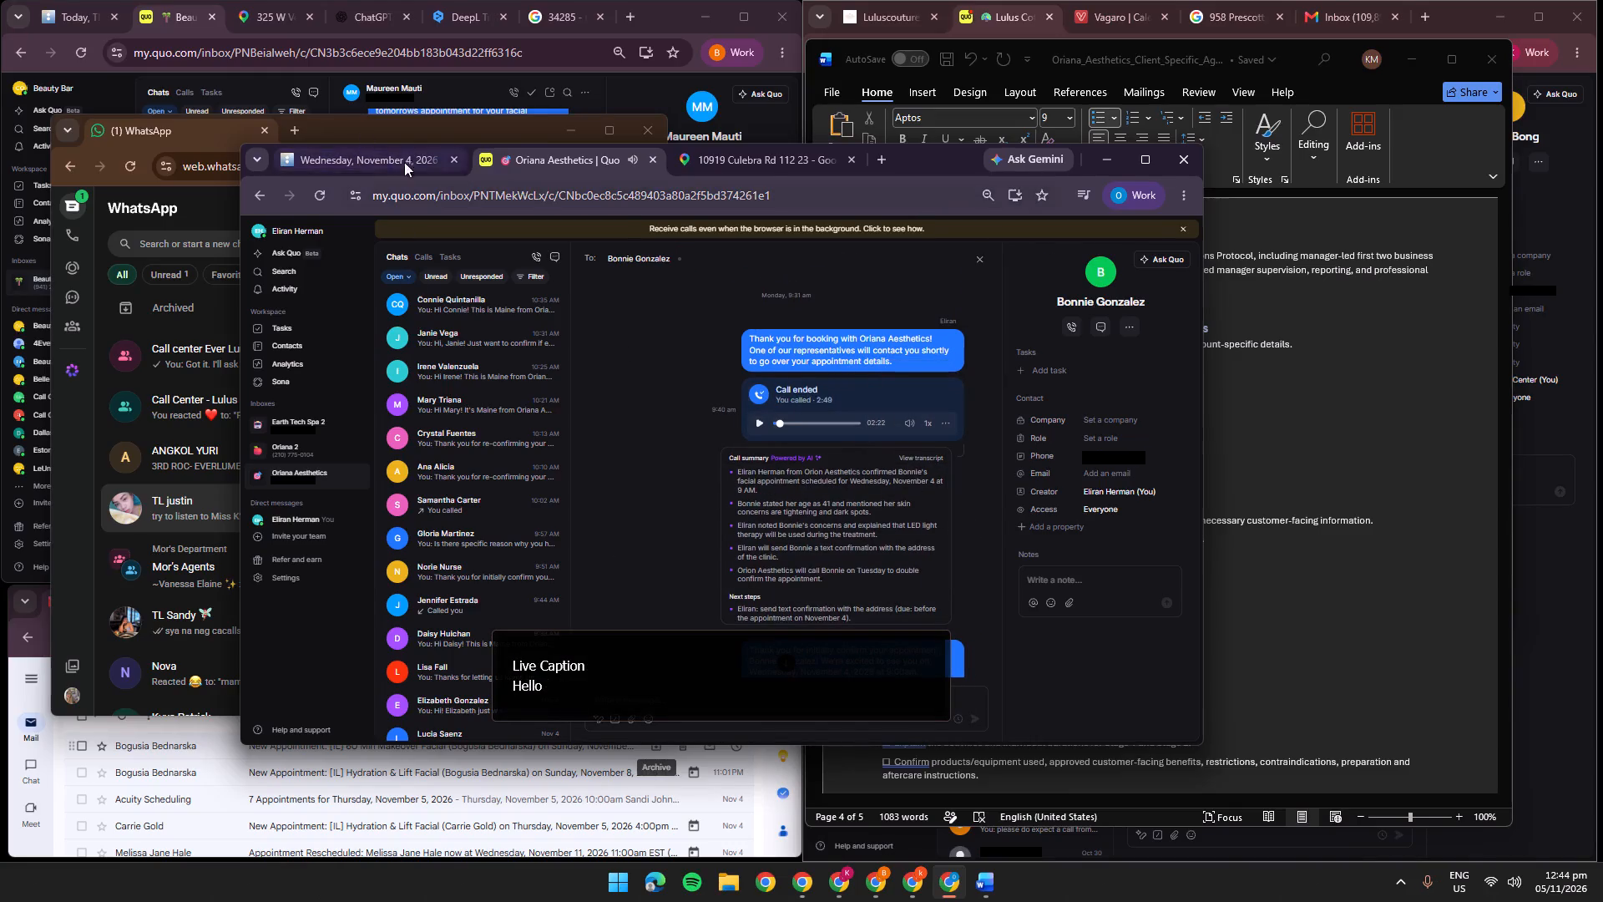
scroll(908, 379, down, 1)
scroll(908, 430, up, 1)
click(862, 228)
click(654, 469)
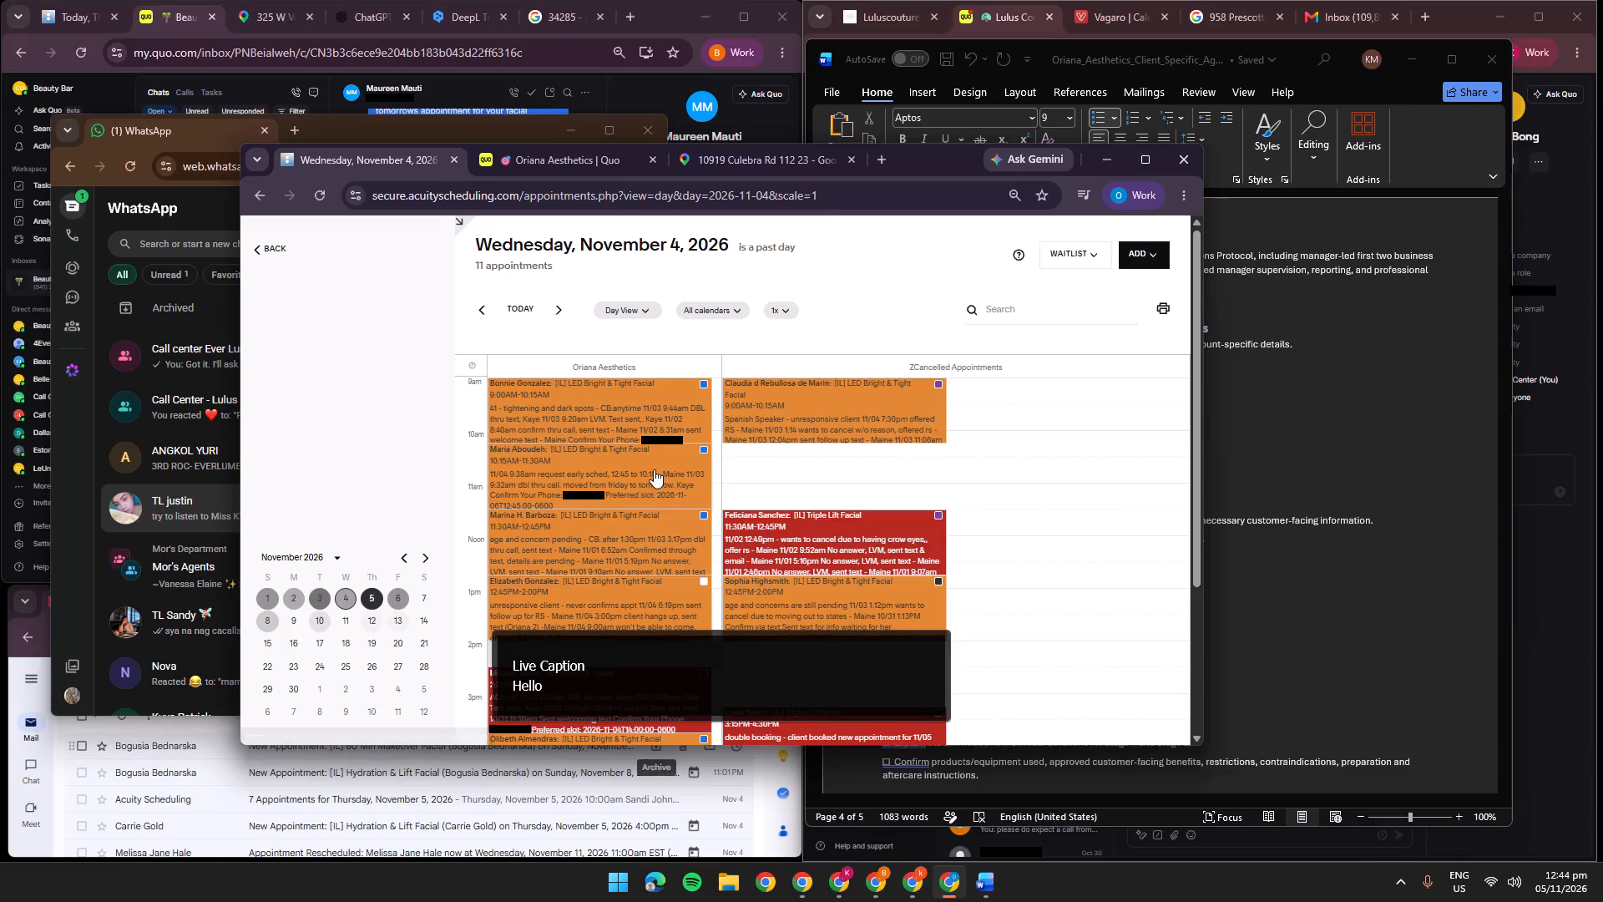
click(935, 648)
scroll(1065, 572, down, 2)
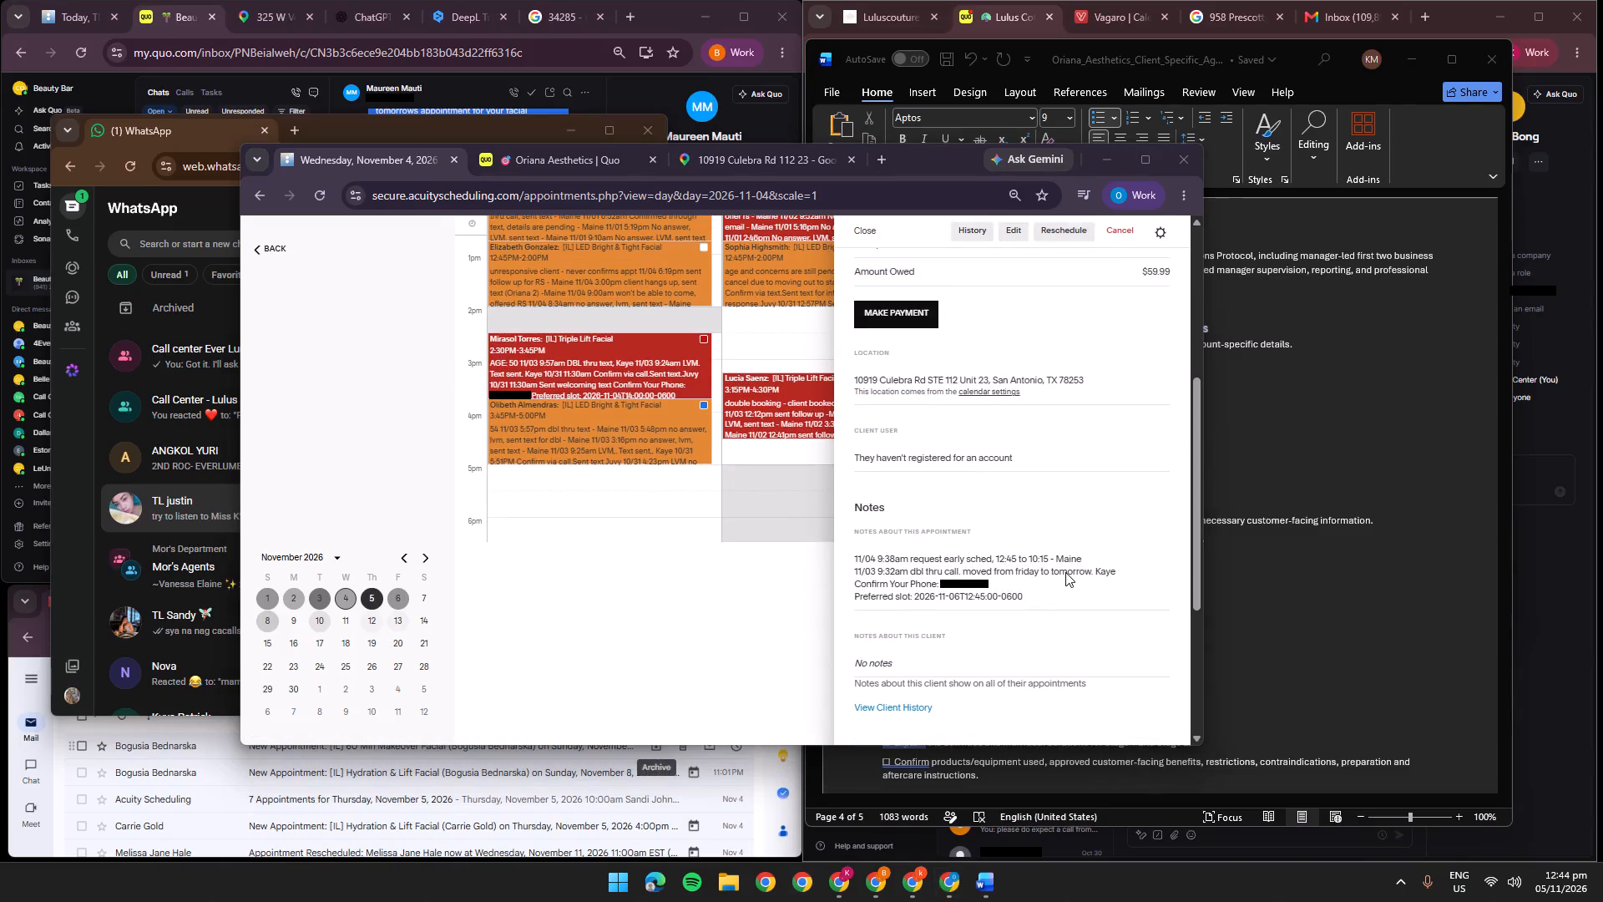
scroll(1061, 592, up, 3)
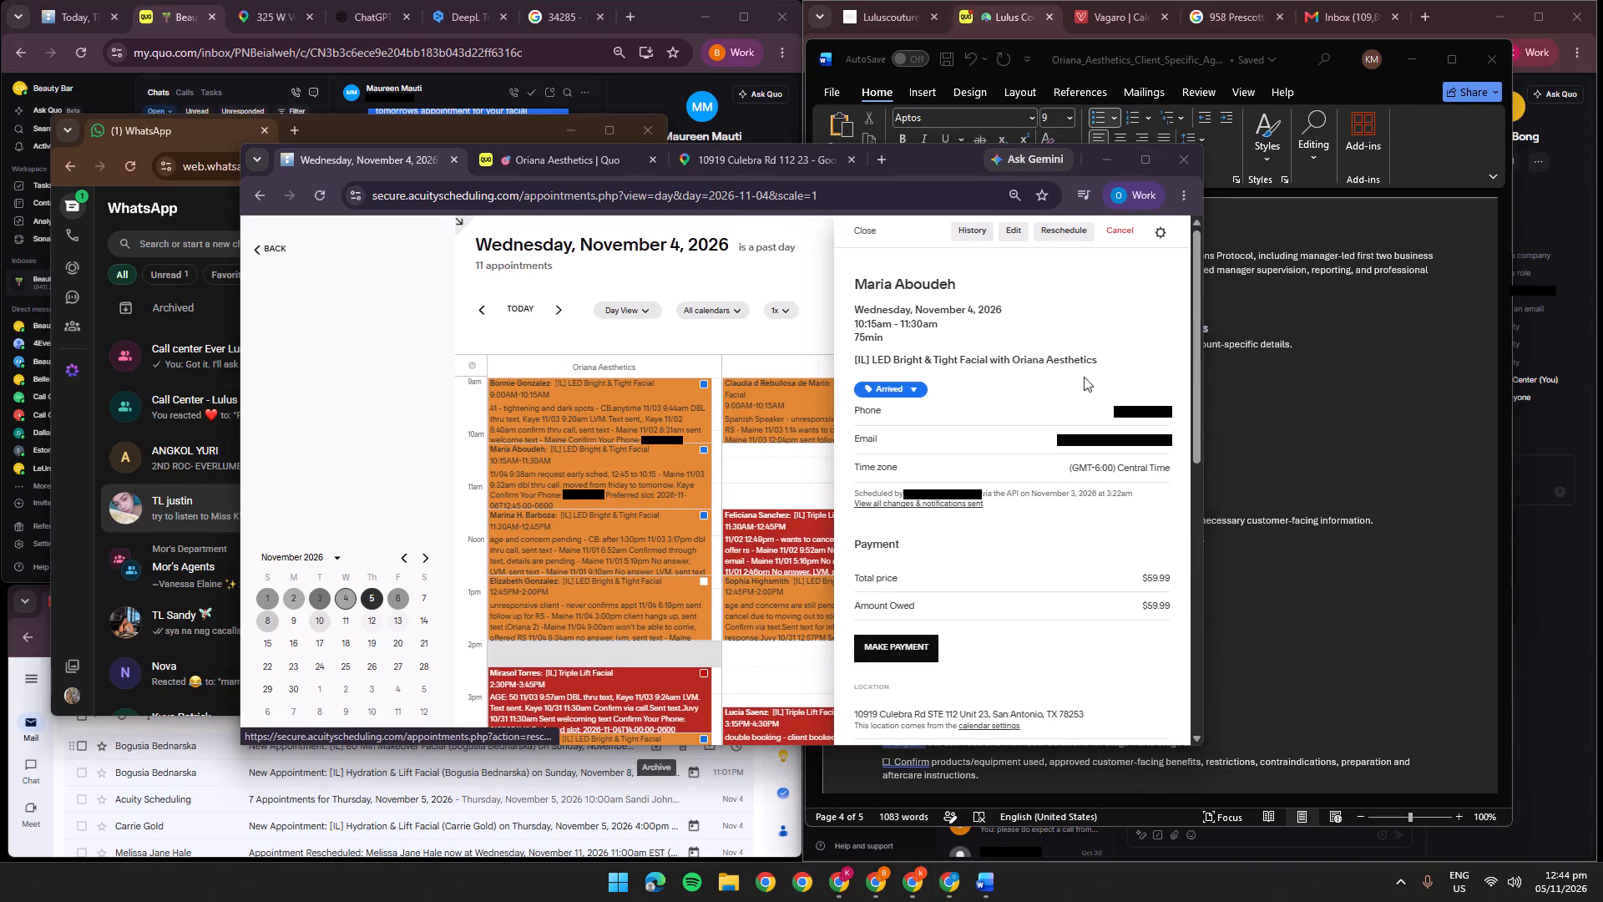
Copy the phone number from Maria's appointment and use it to open her conversation in Quo.
drag(1181, 416, 1085, 410)
key(ctrl+c)
key(ctrl+c)
click(502, 149)
click(620, 260)
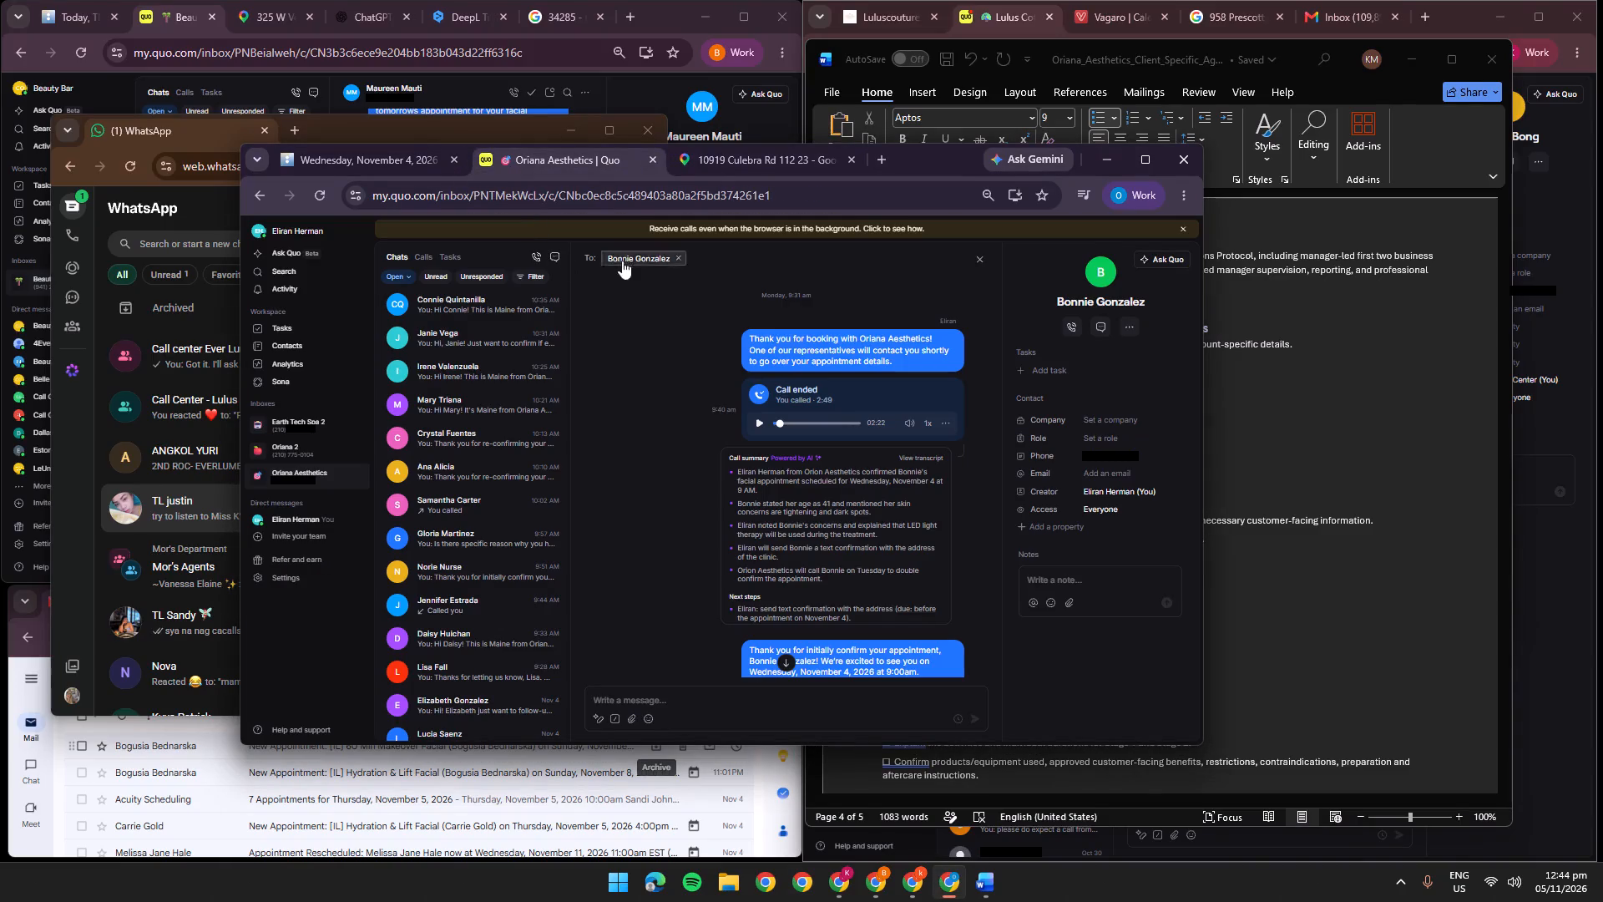
key(ctrl+v)
click(686, 425)
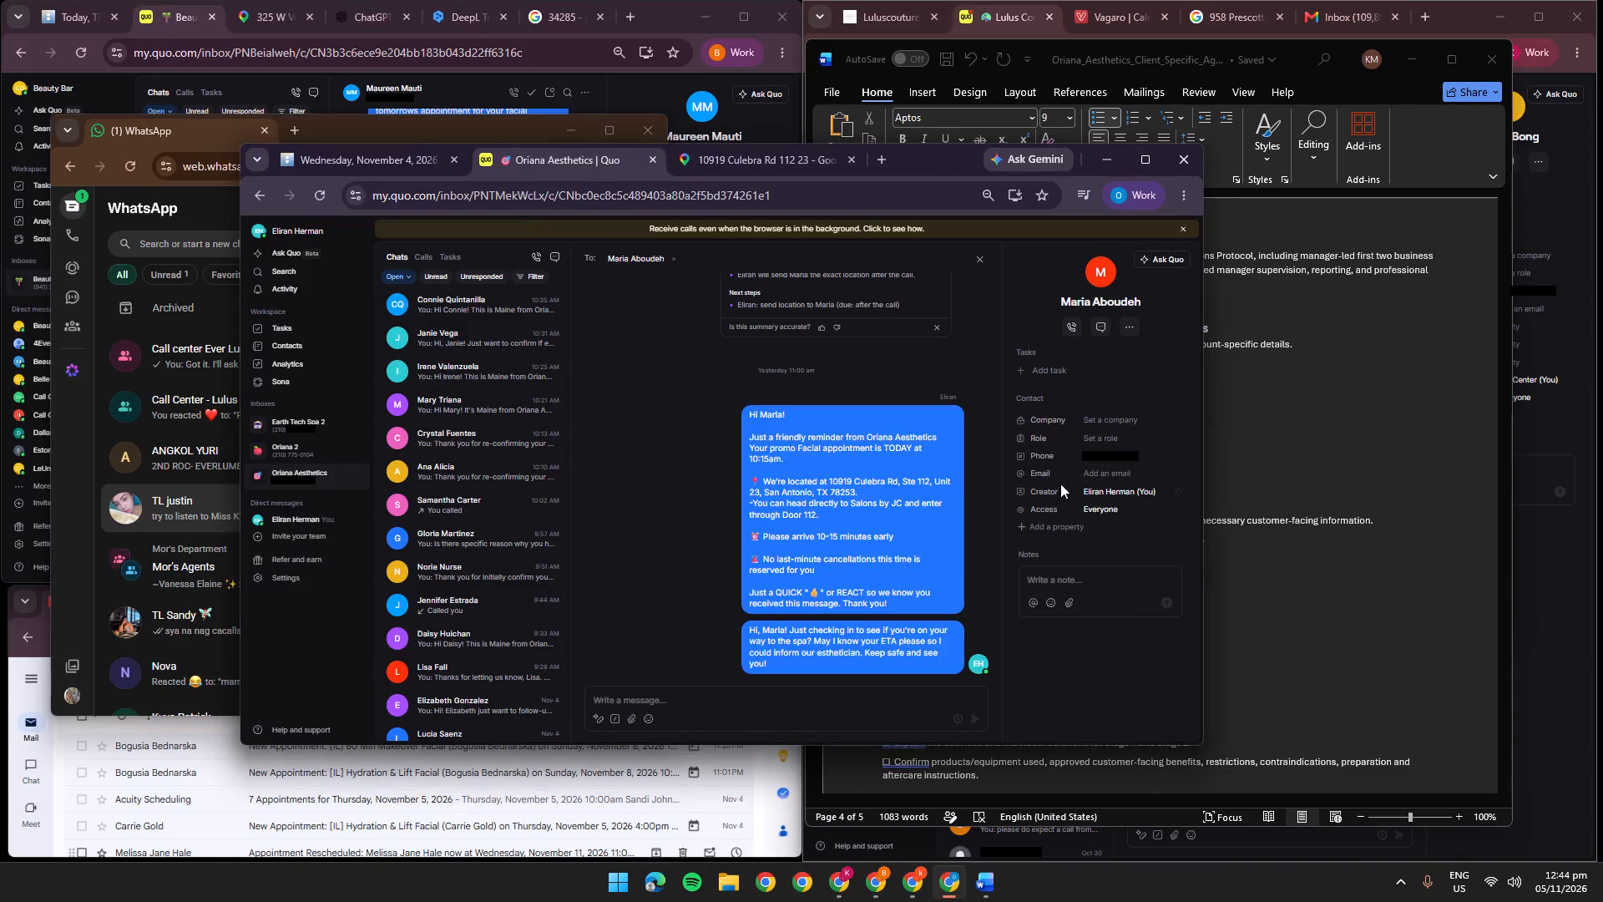
Play the recording of Maria's 3:20 call in her conversation and open the call's transcript.
scroll(878, 600, up, 2)
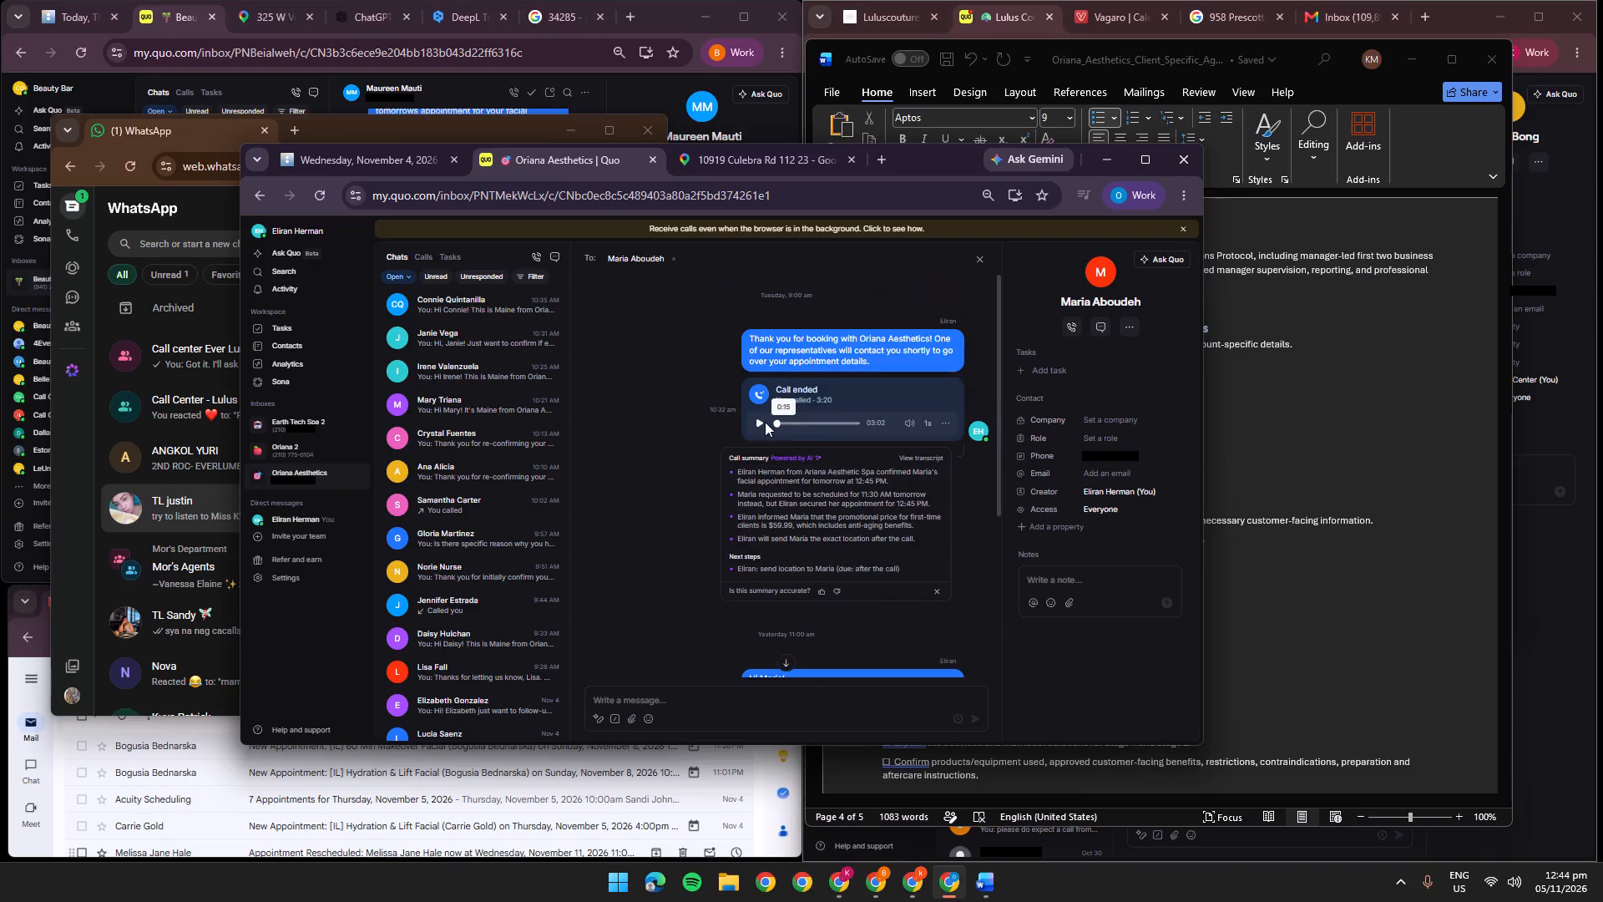
click(748, 422)
click(756, 420)
scroll(975, 499, up, 2)
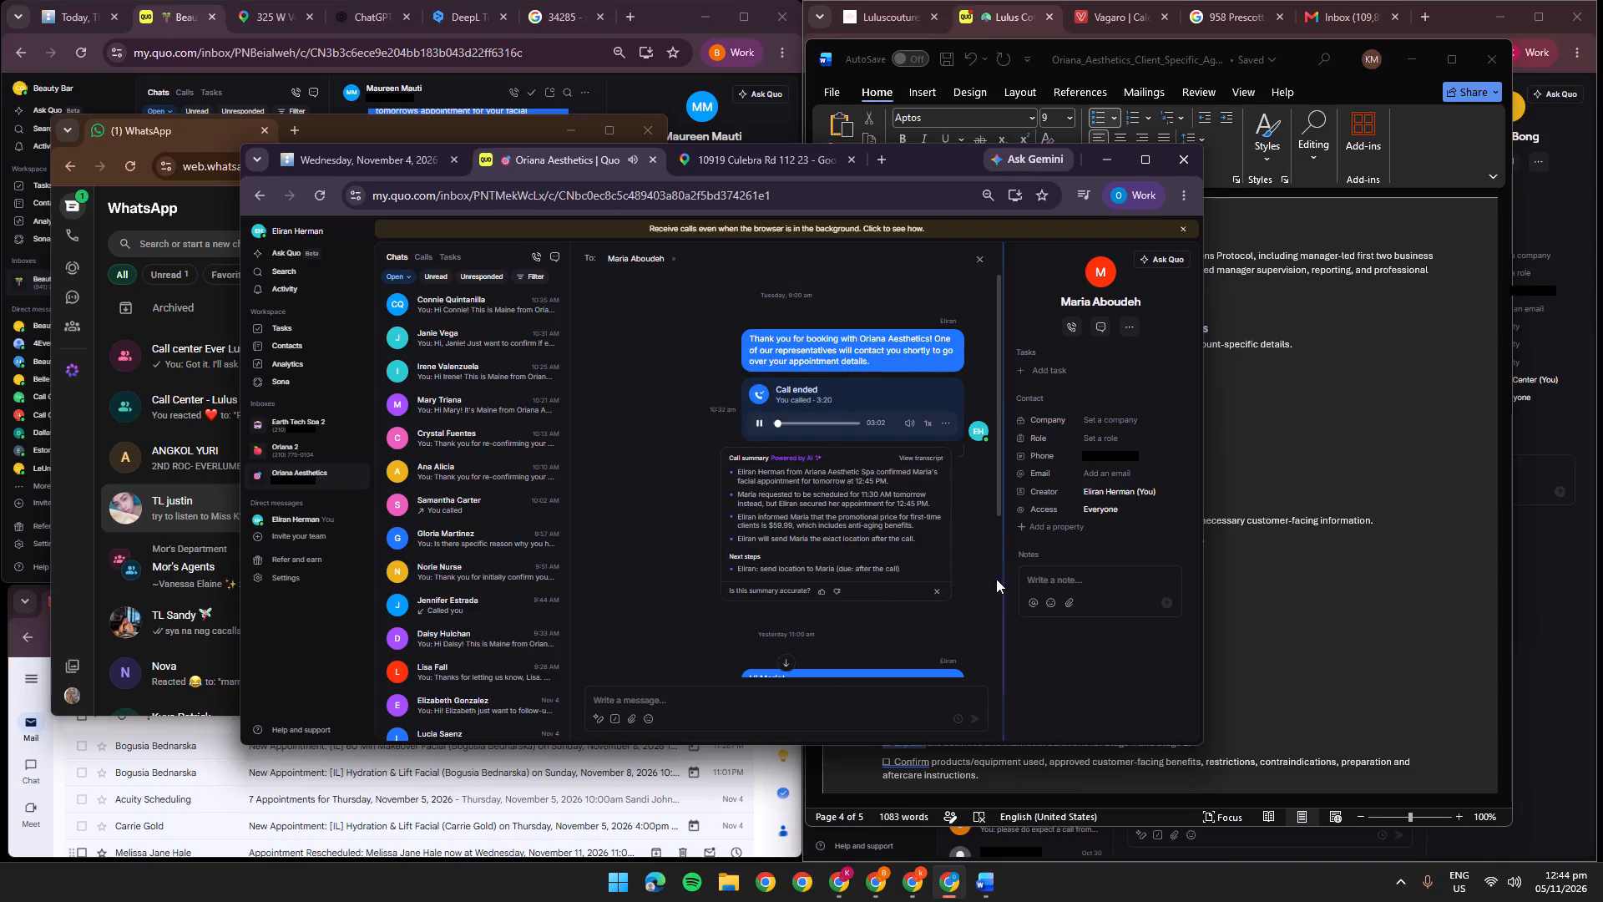
click(925, 459)
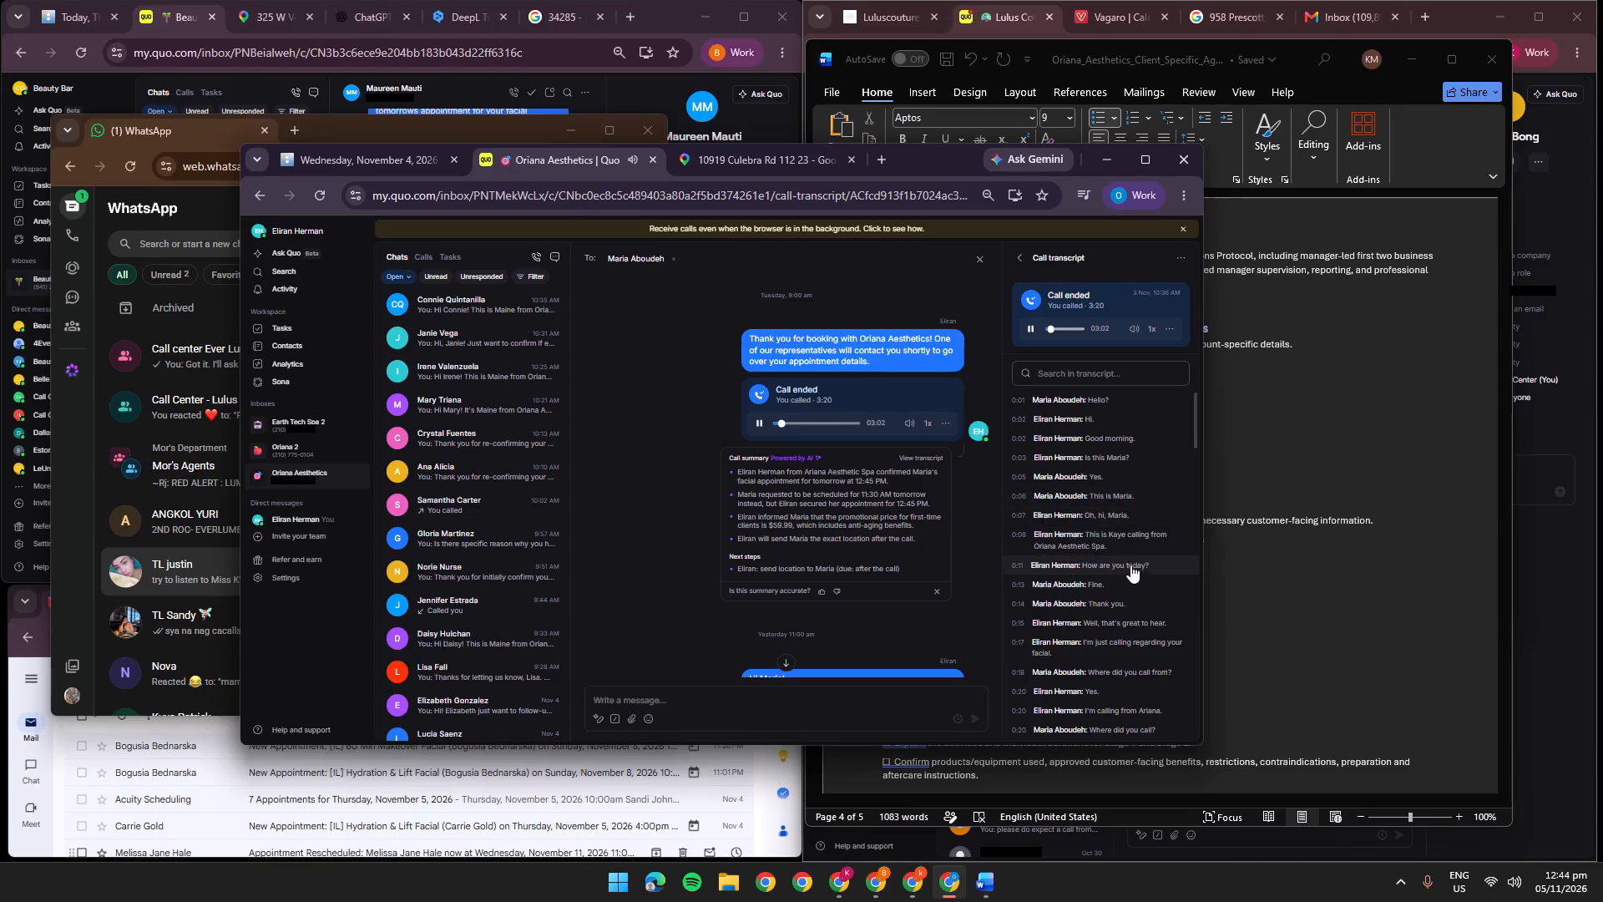
Read the transcript of Maria's call through to the end and close it.
scroll(1130, 573, down, 1)
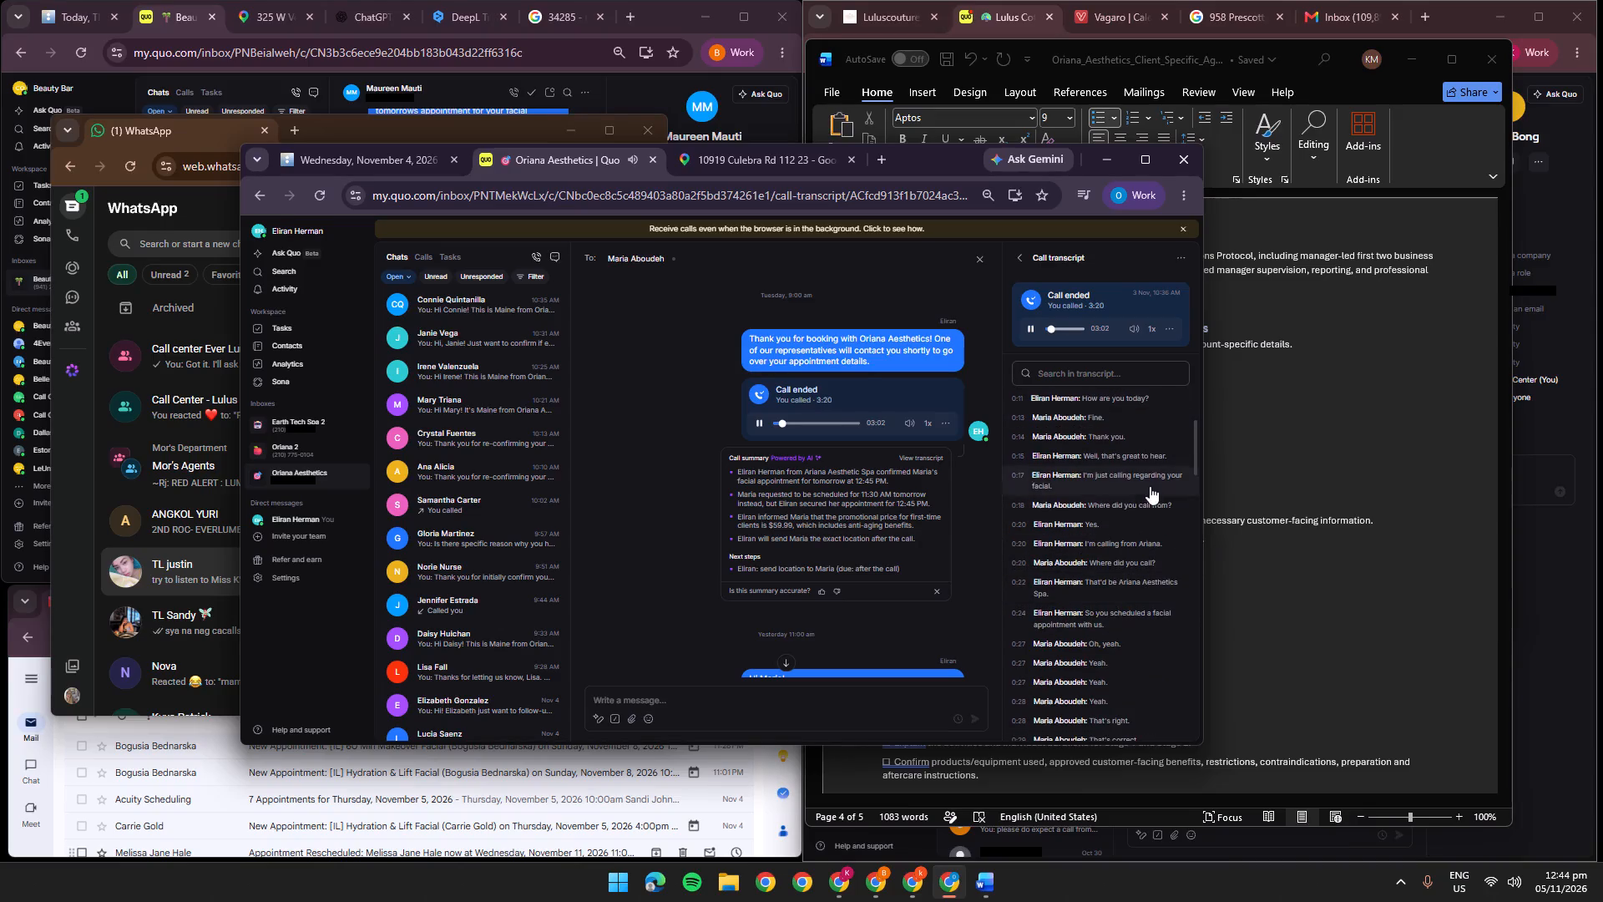
scroll(1155, 559, down, 2)
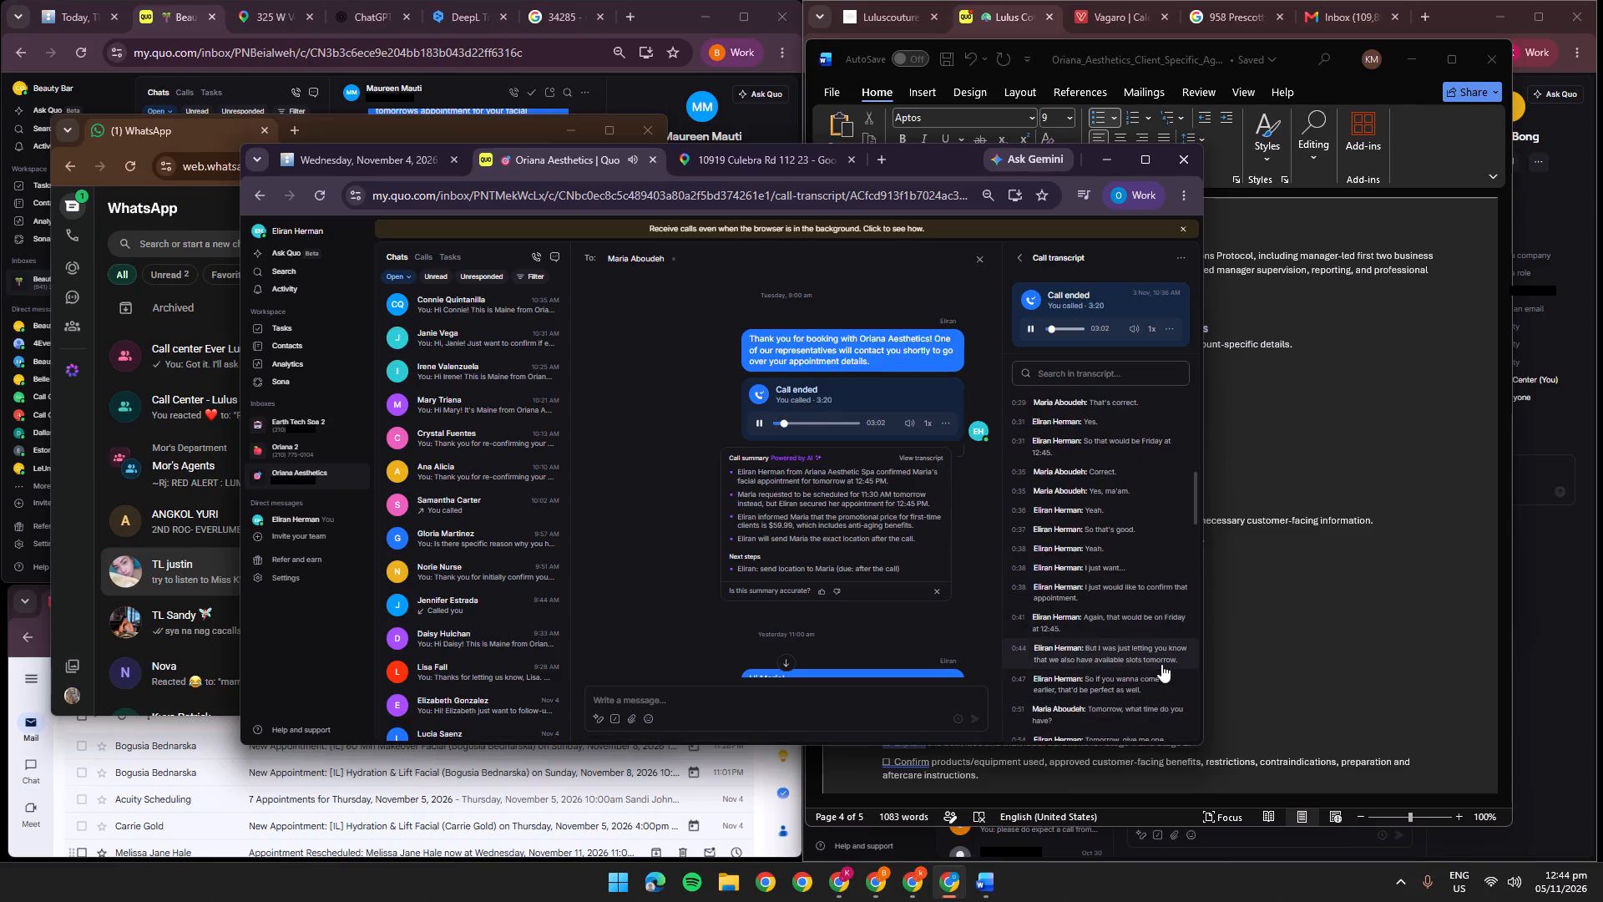
scroll(1161, 664, down, 2)
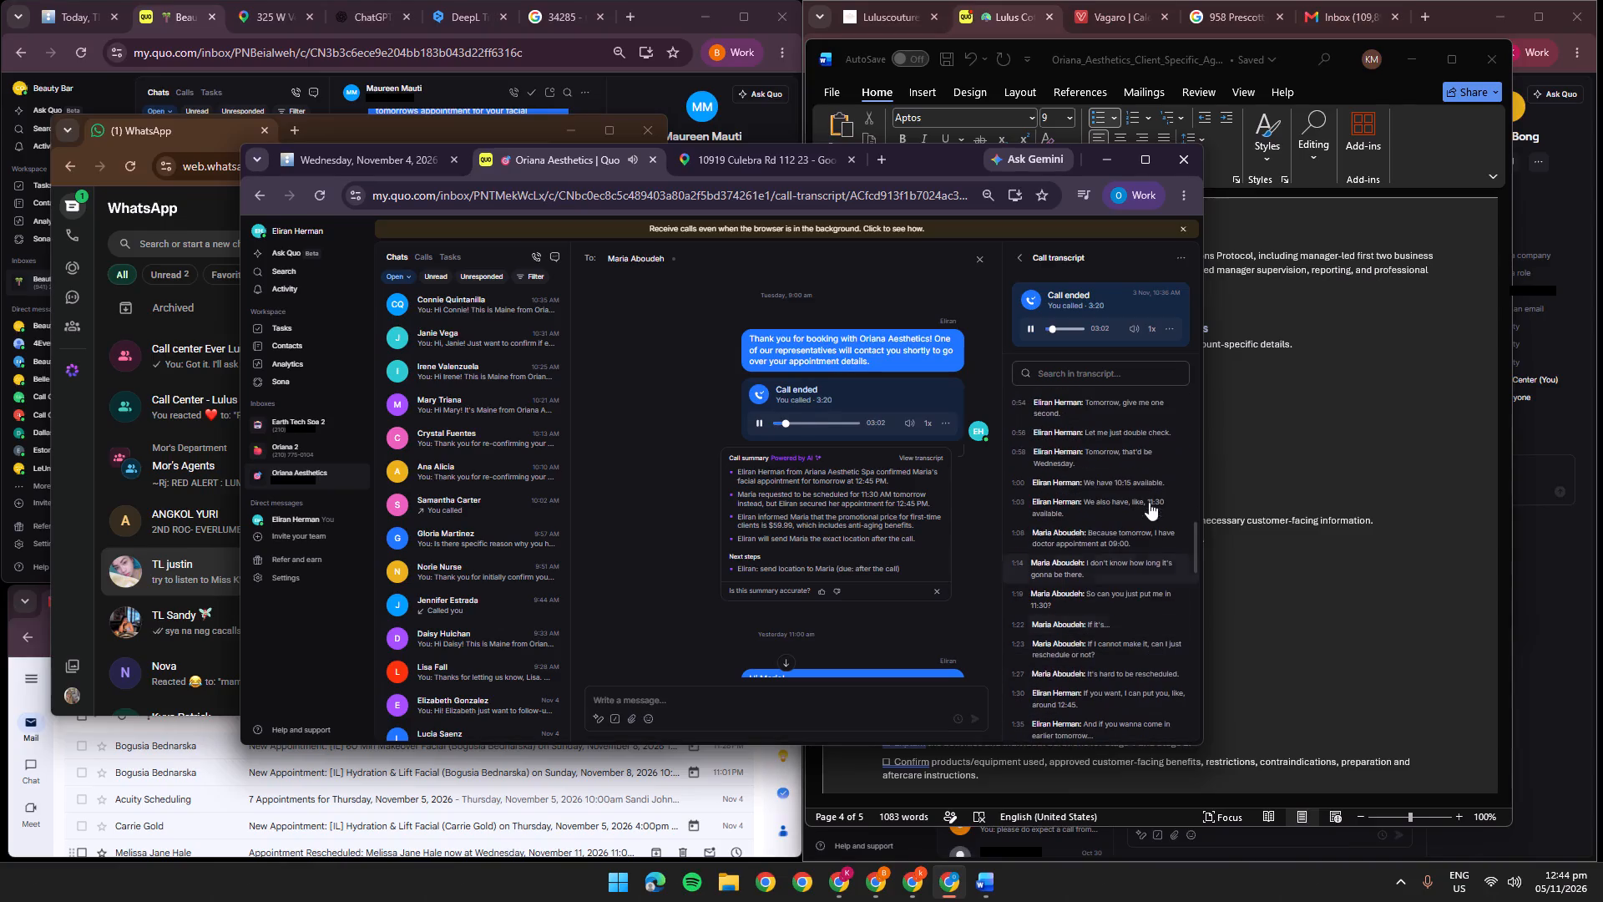
scroll(1152, 644, down, 2)
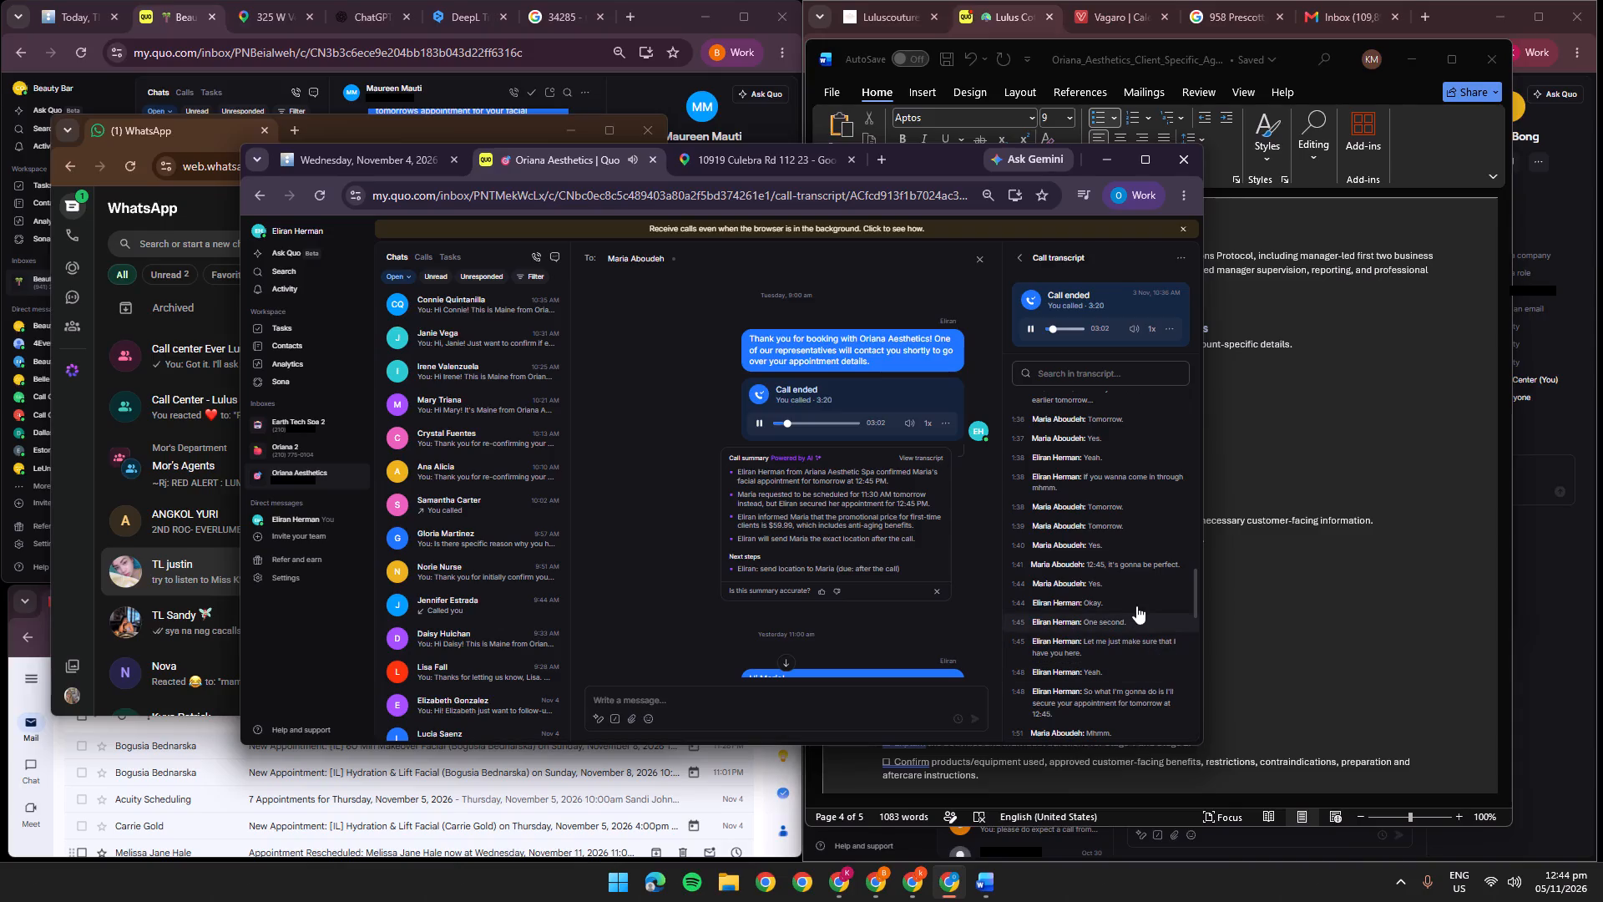
scroll(1140, 664, down, 1)
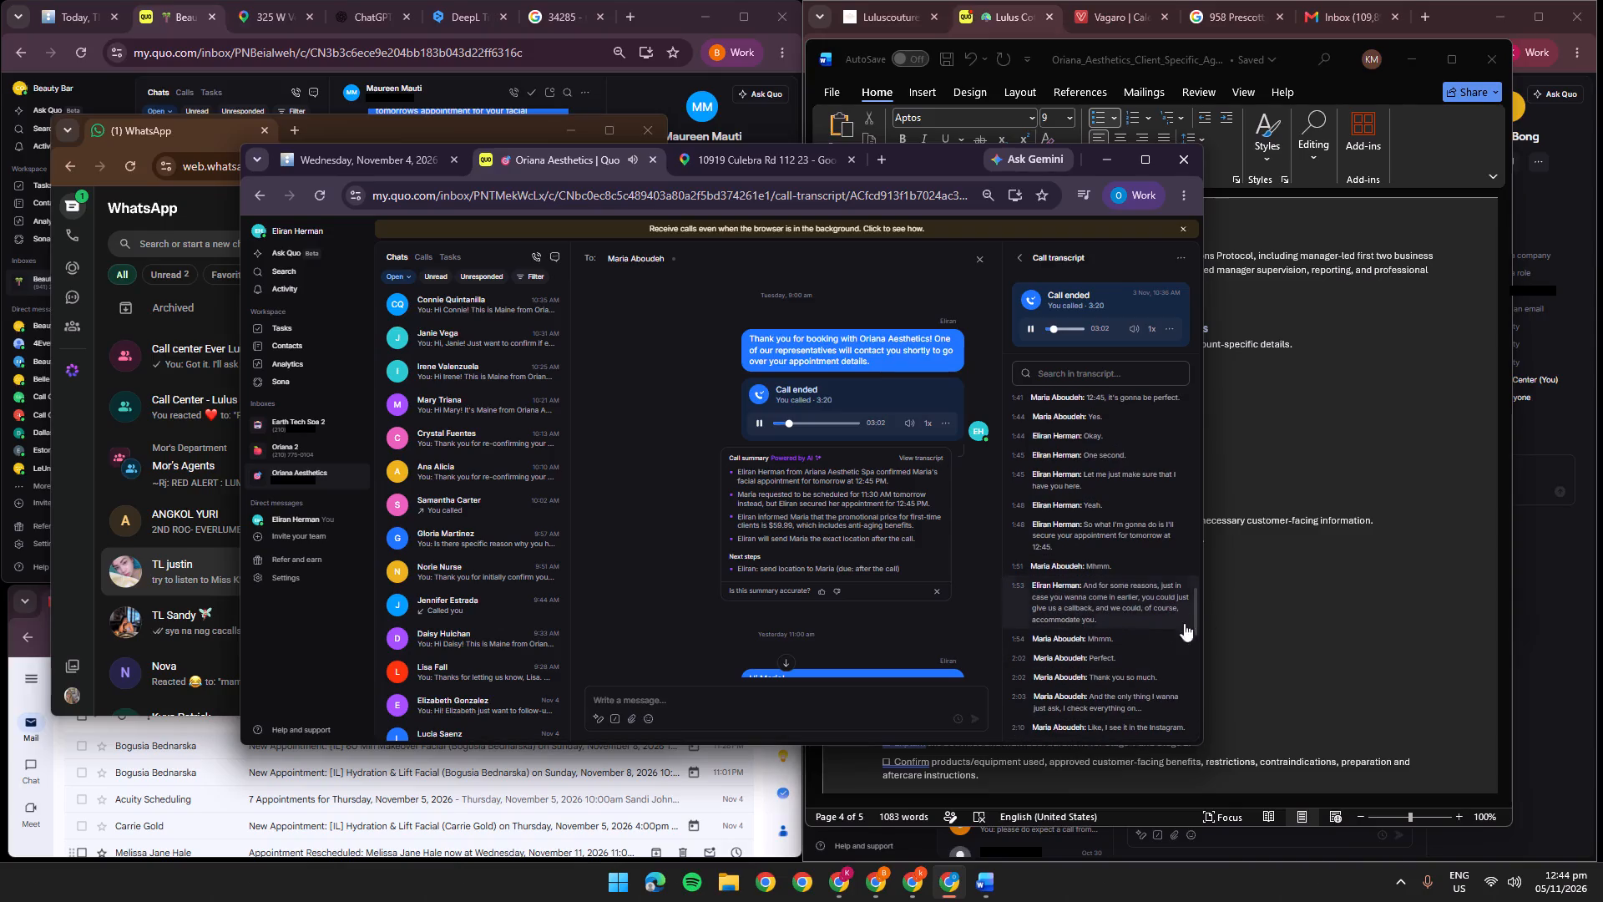
scroll(1161, 630, down, 1)
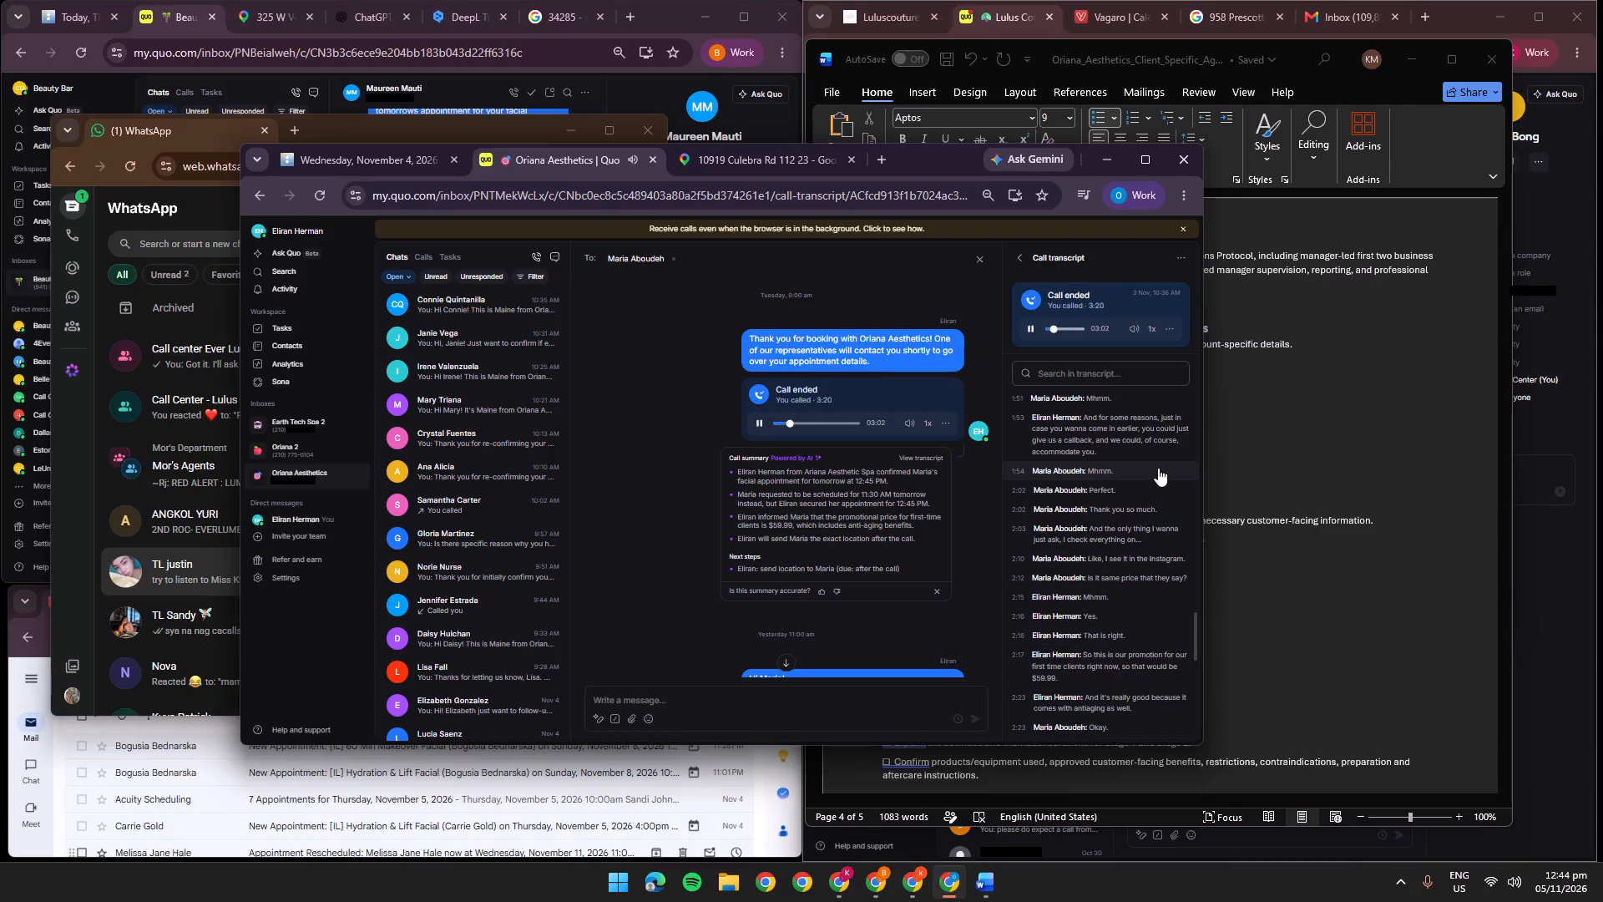
scroll(1163, 553, down, 2)
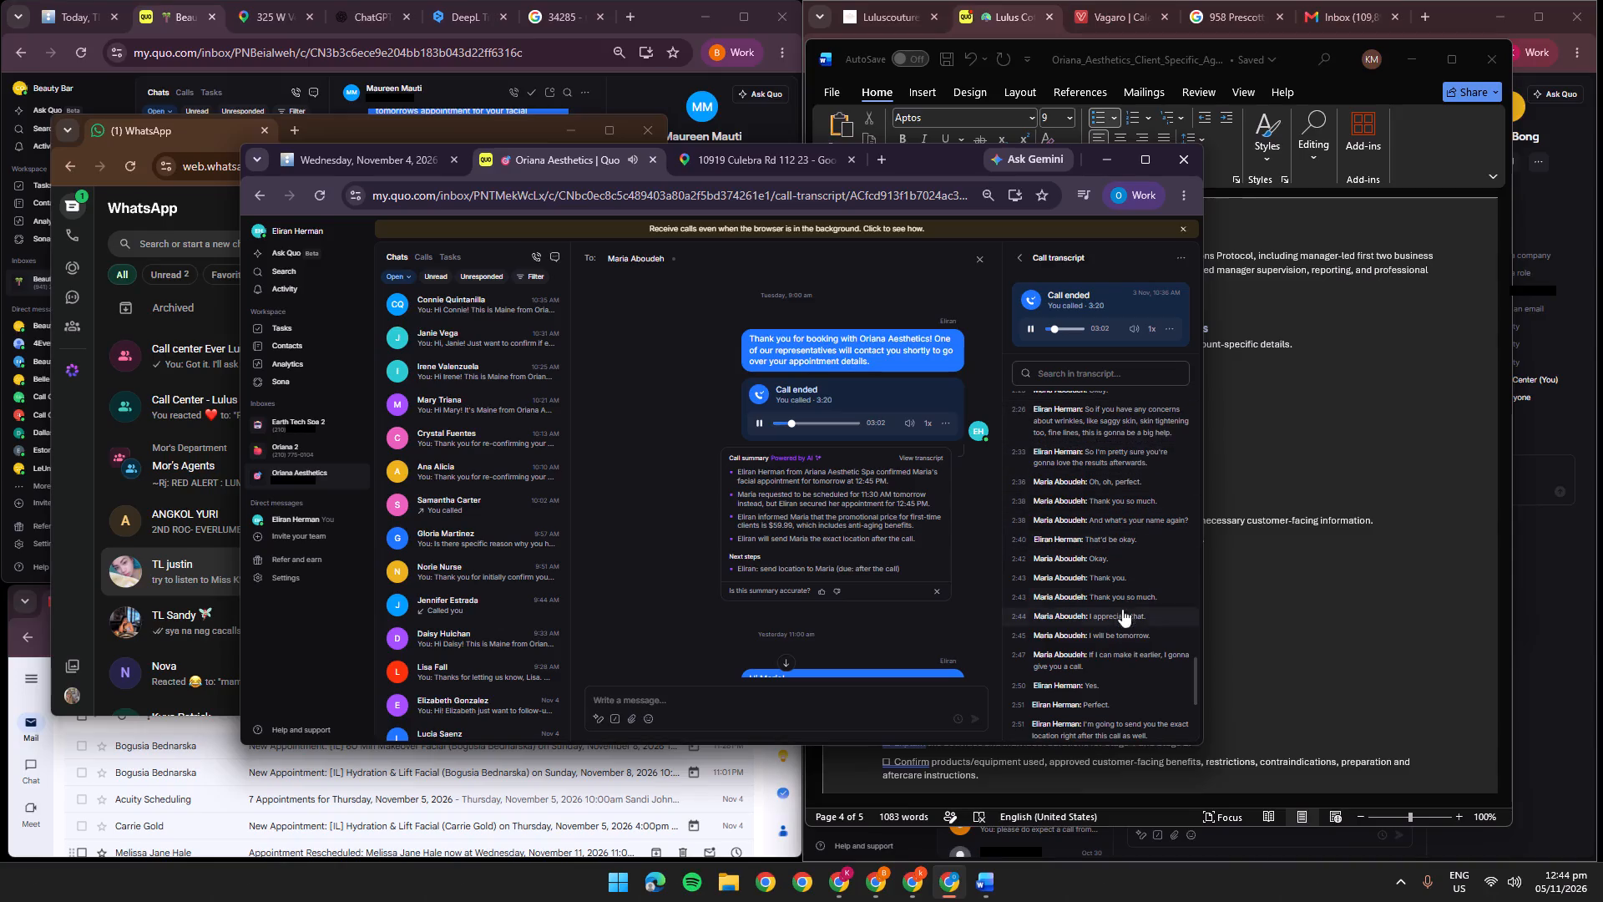
scroll(1118, 659, down, 1)
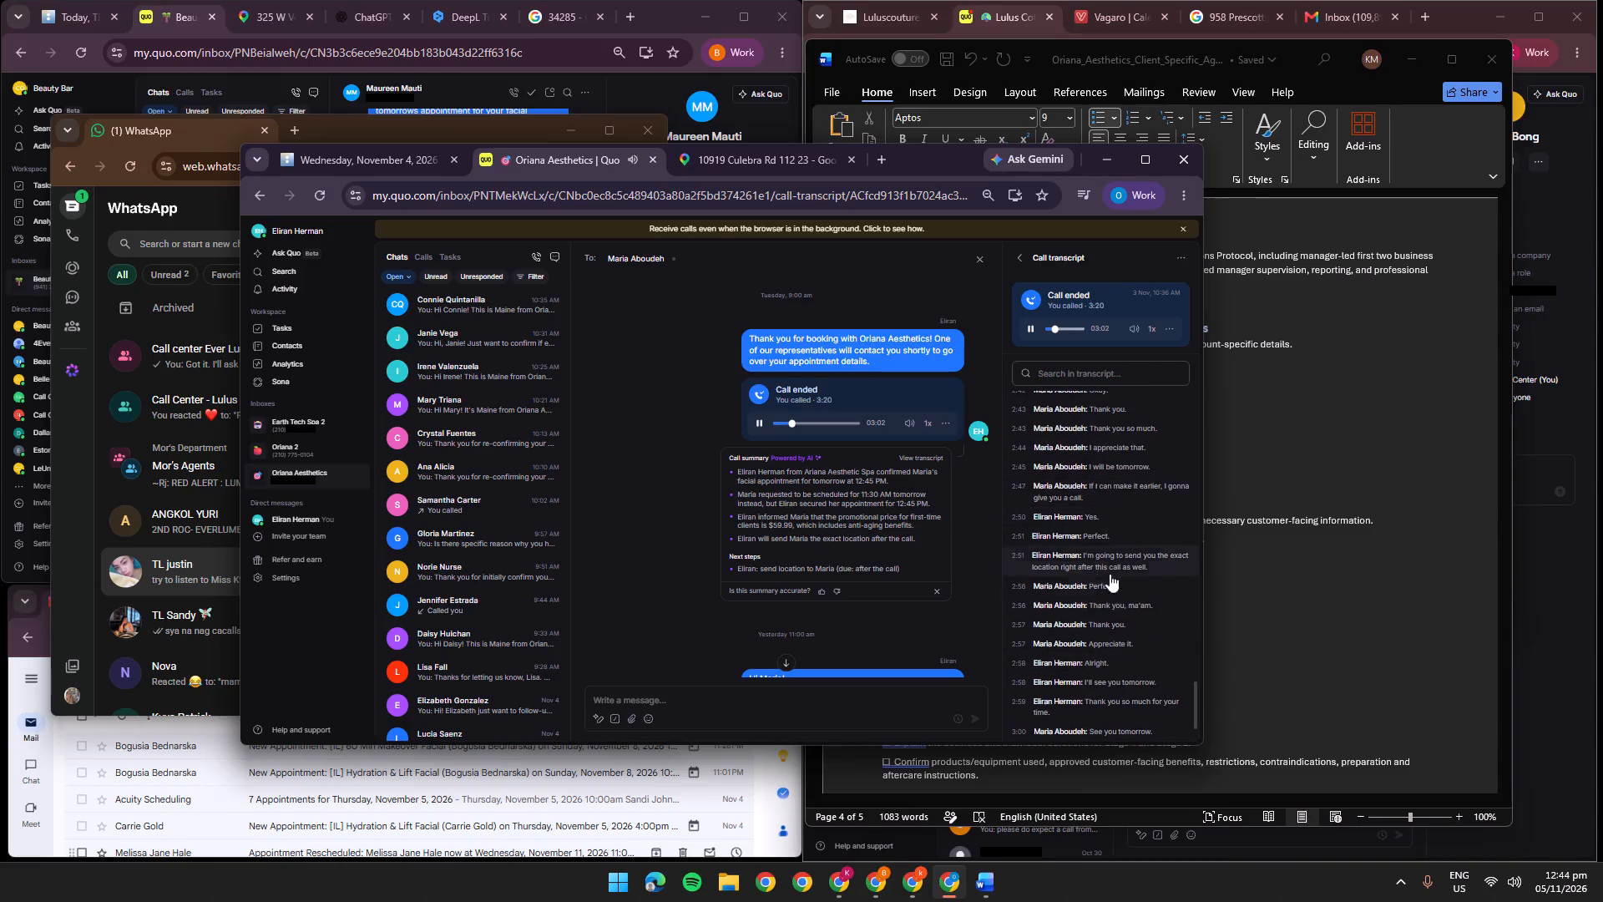
scroll(1120, 579, down, 1)
scroll(1145, 681, down, 3)
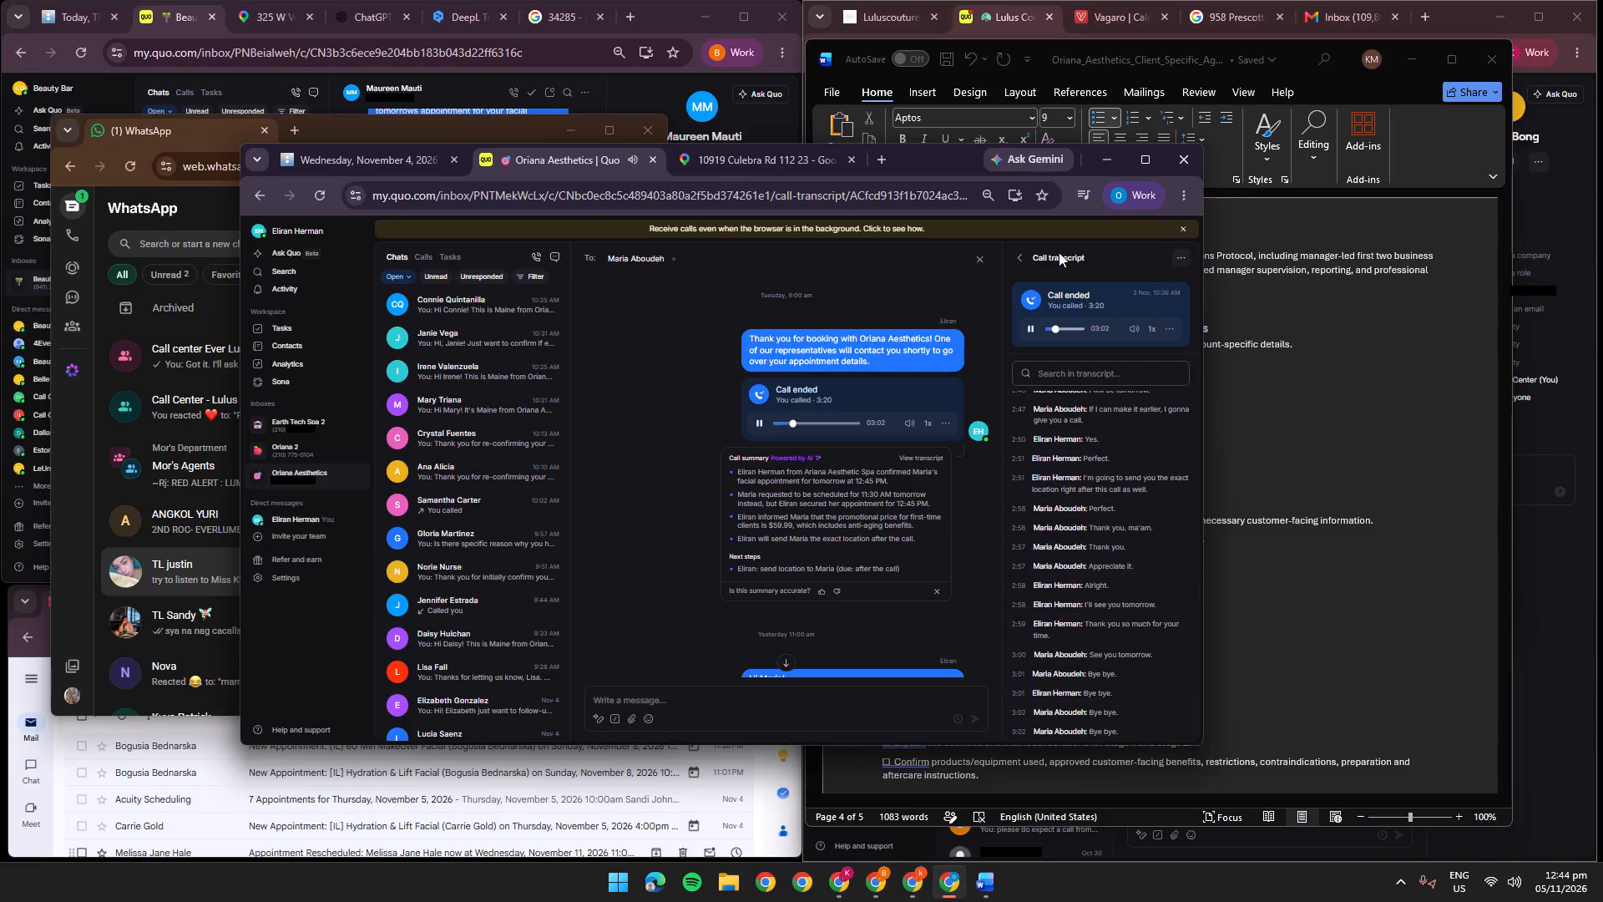
click(1015, 255)
In the Oriana Aesthetics Word document, review the section 10 checks on systems access and account-specific treatment clarifications.
click(1394, 503)
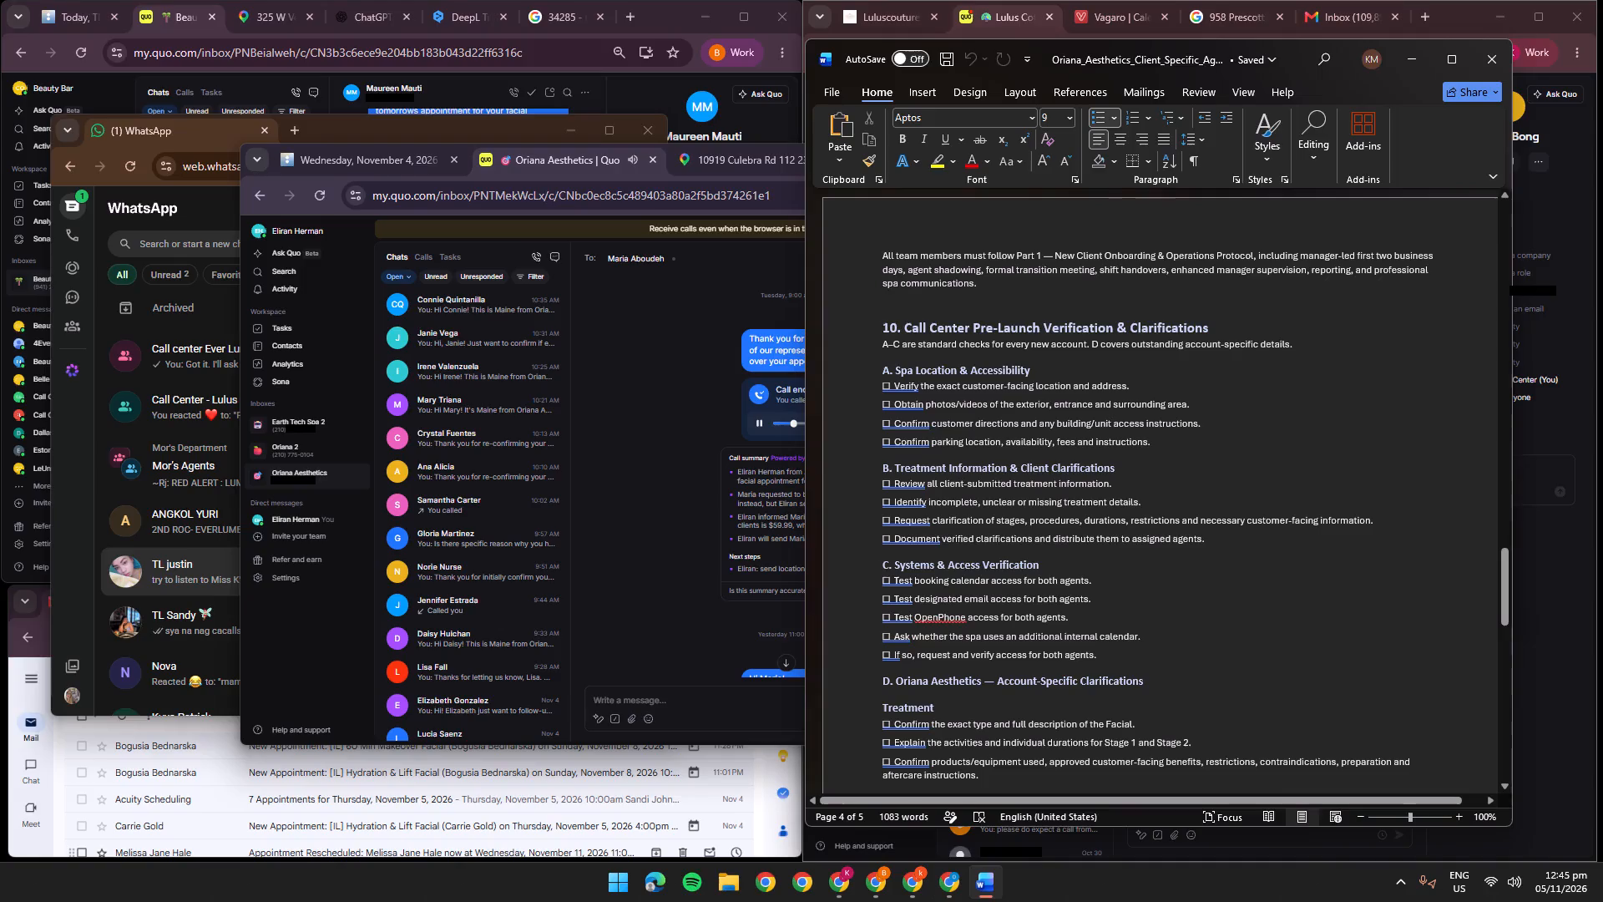
drag(923, 575, 1005, 581)
click(1021, 595)
click(1065, 584)
click(1124, 598)
click(1110, 616)
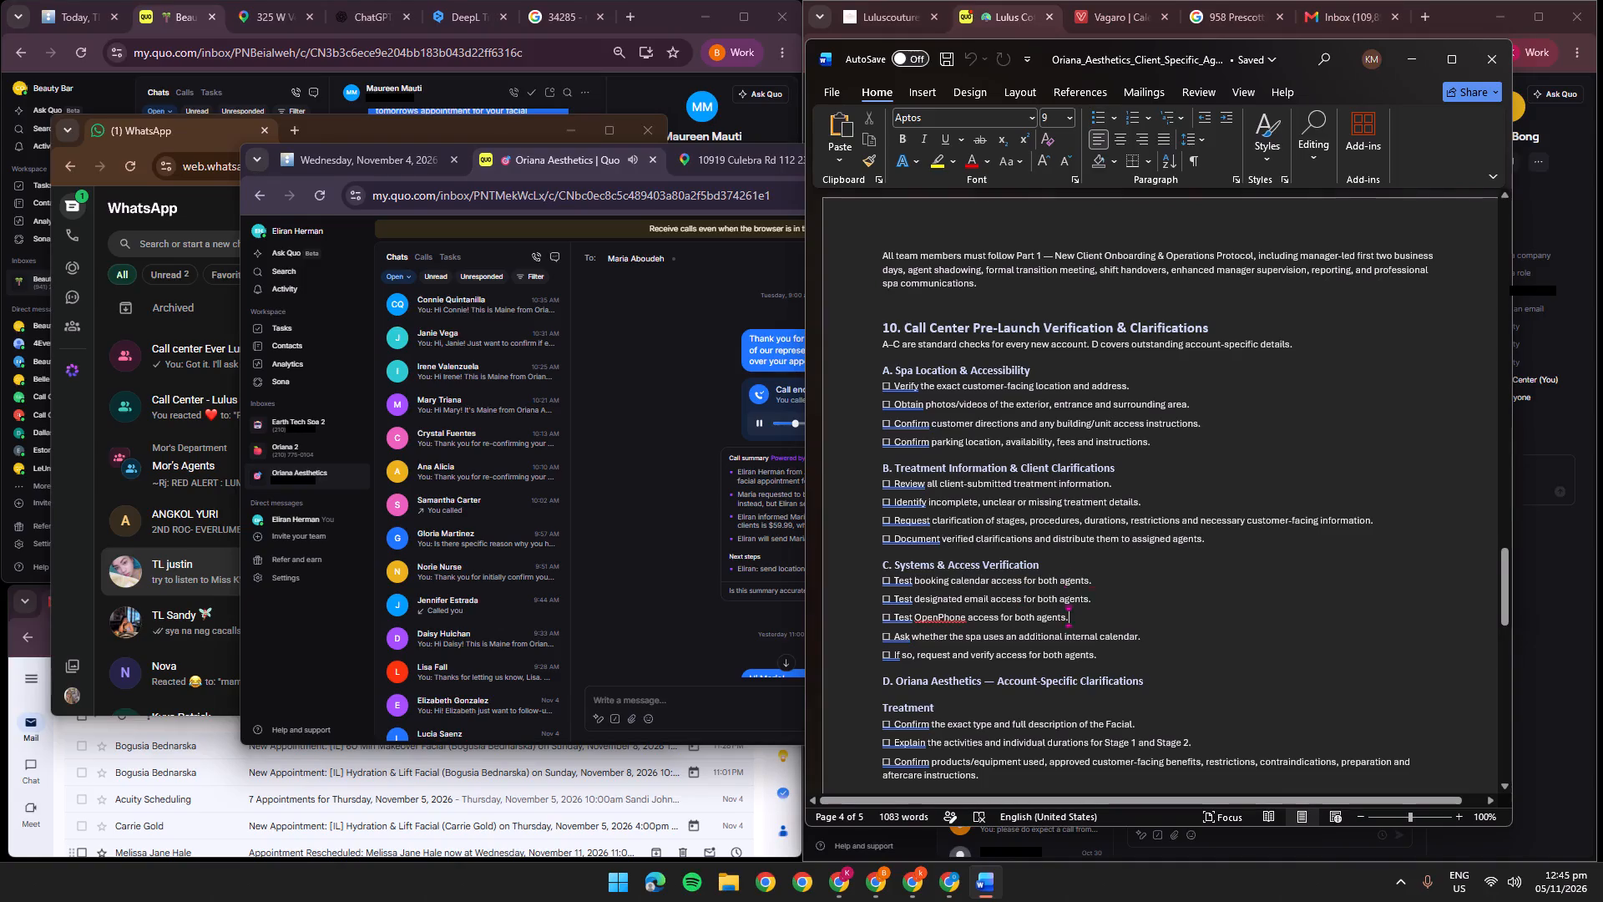
scroll(1111, 616, down, 2)
drag(951, 563, 1118, 587)
click(1131, 612)
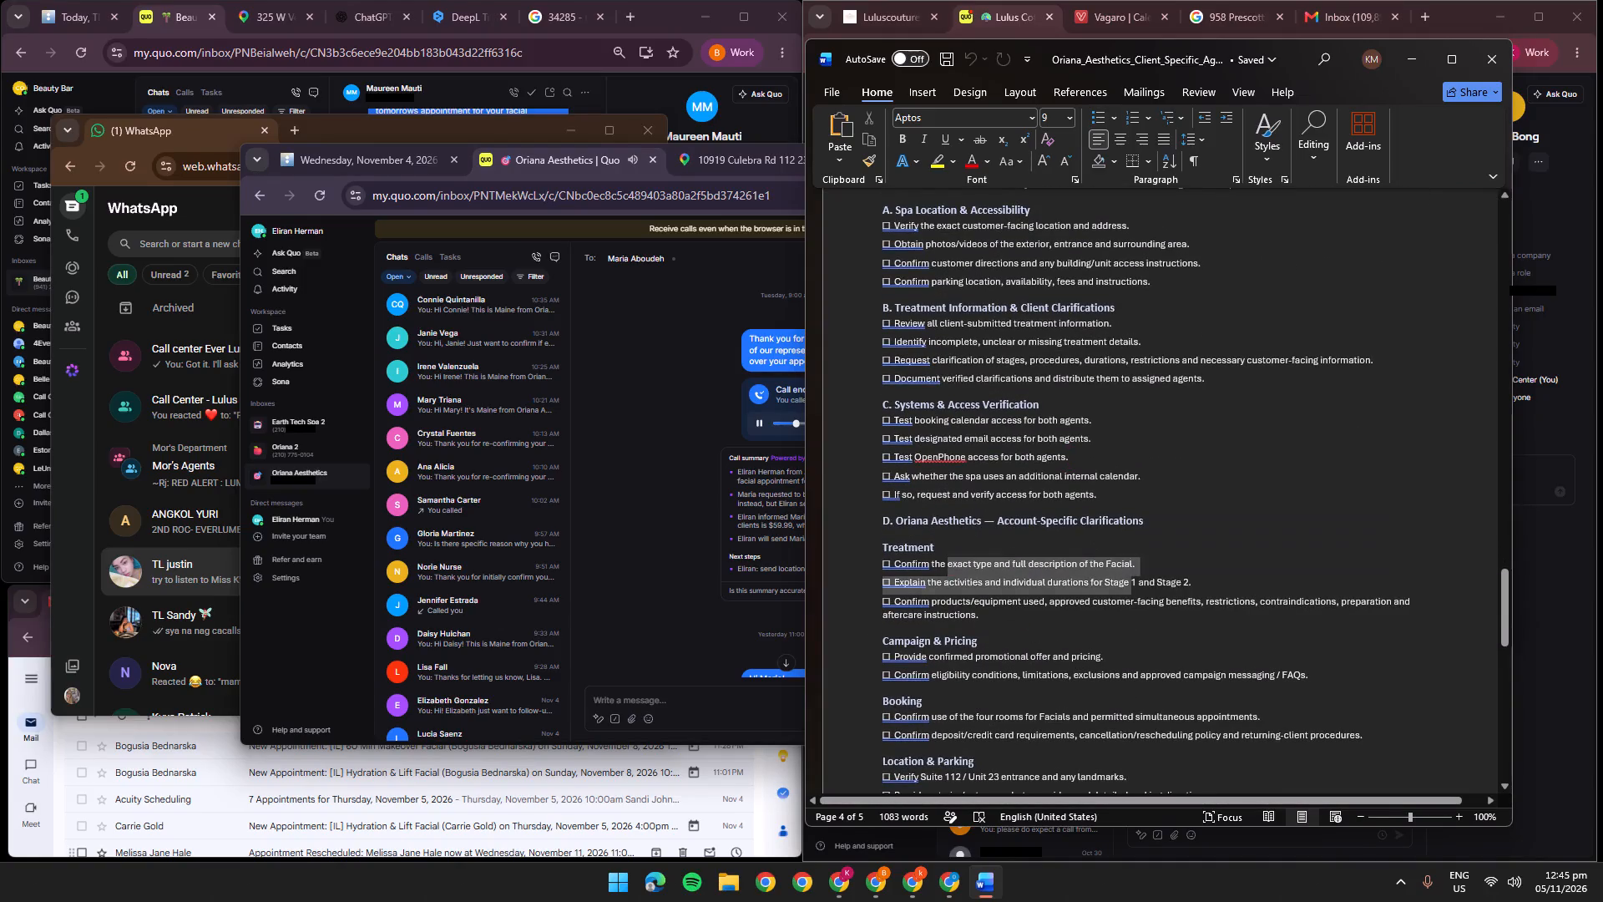
click(1096, 647)
drag(953, 590, 1043, 586)
click(1064, 607)
drag(1062, 586, 1173, 580)
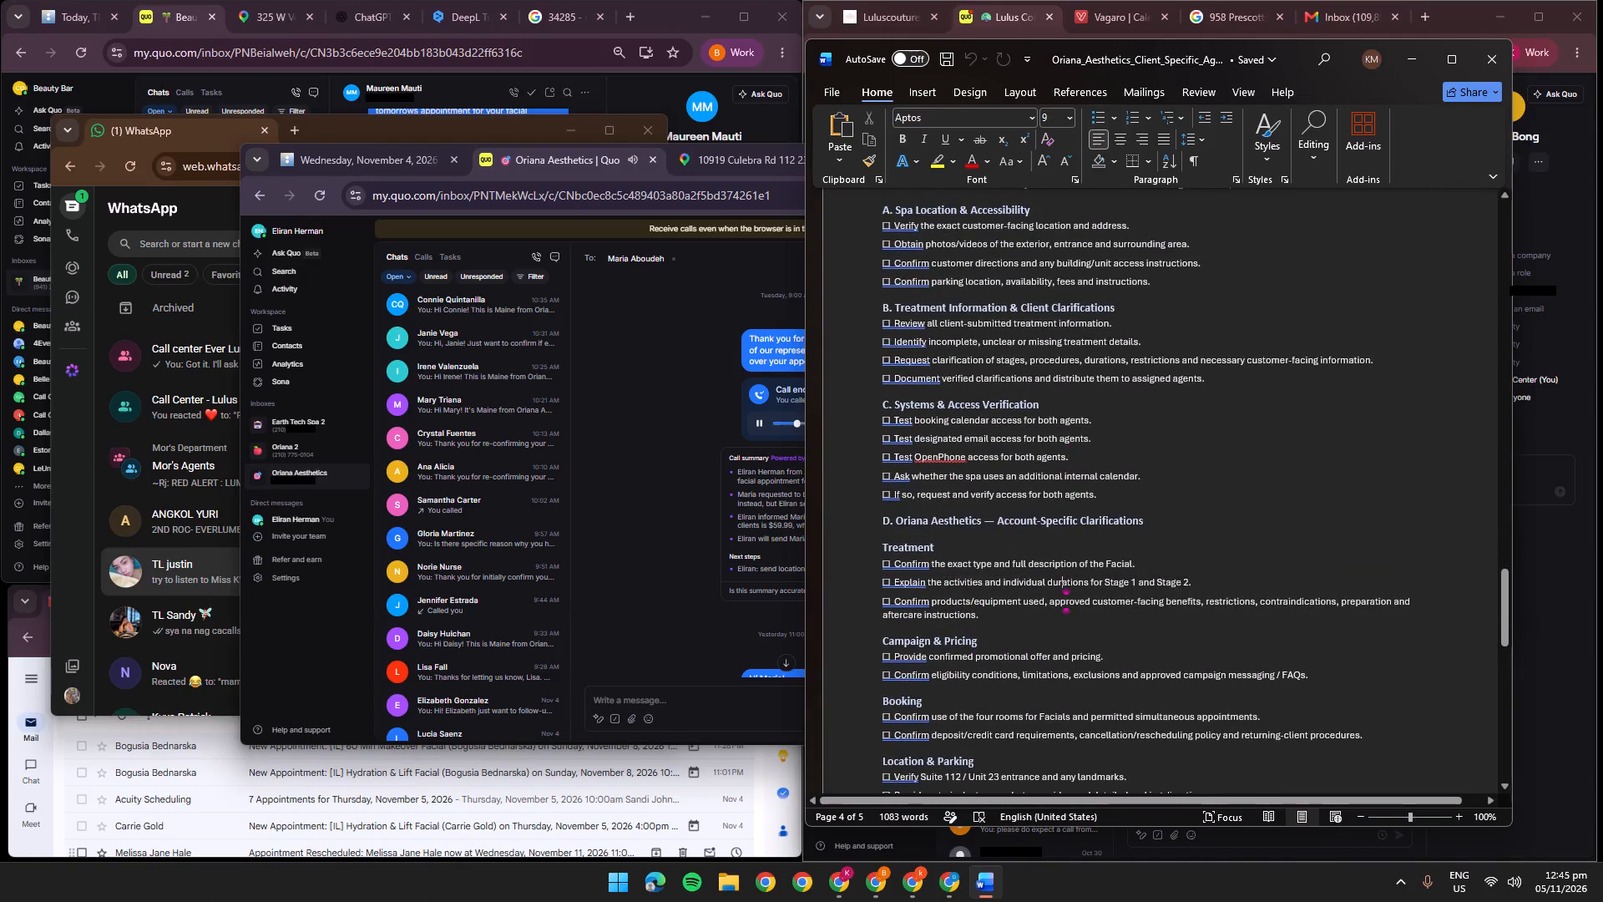
click(1227, 596)
Review the document's business profile, spa contact information and spa operating hours.
scroll(1221, 555, up, 14)
scroll(1171, 621, up, 18)
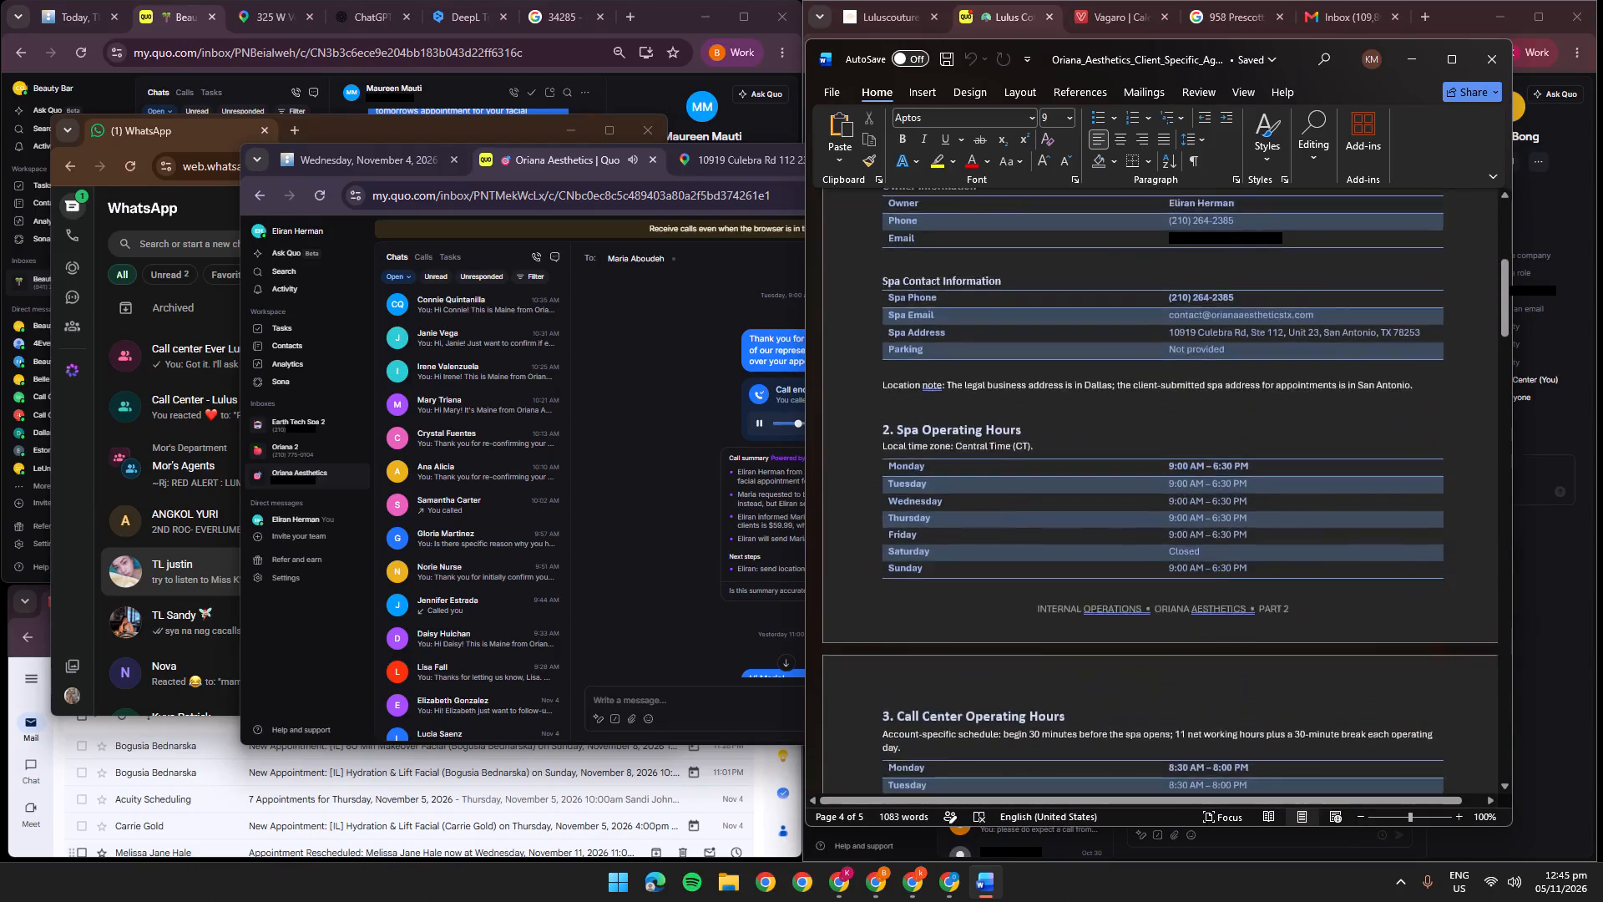
scroll(1171, 621, up, 8)
scroll(1171, 621, down, 7)
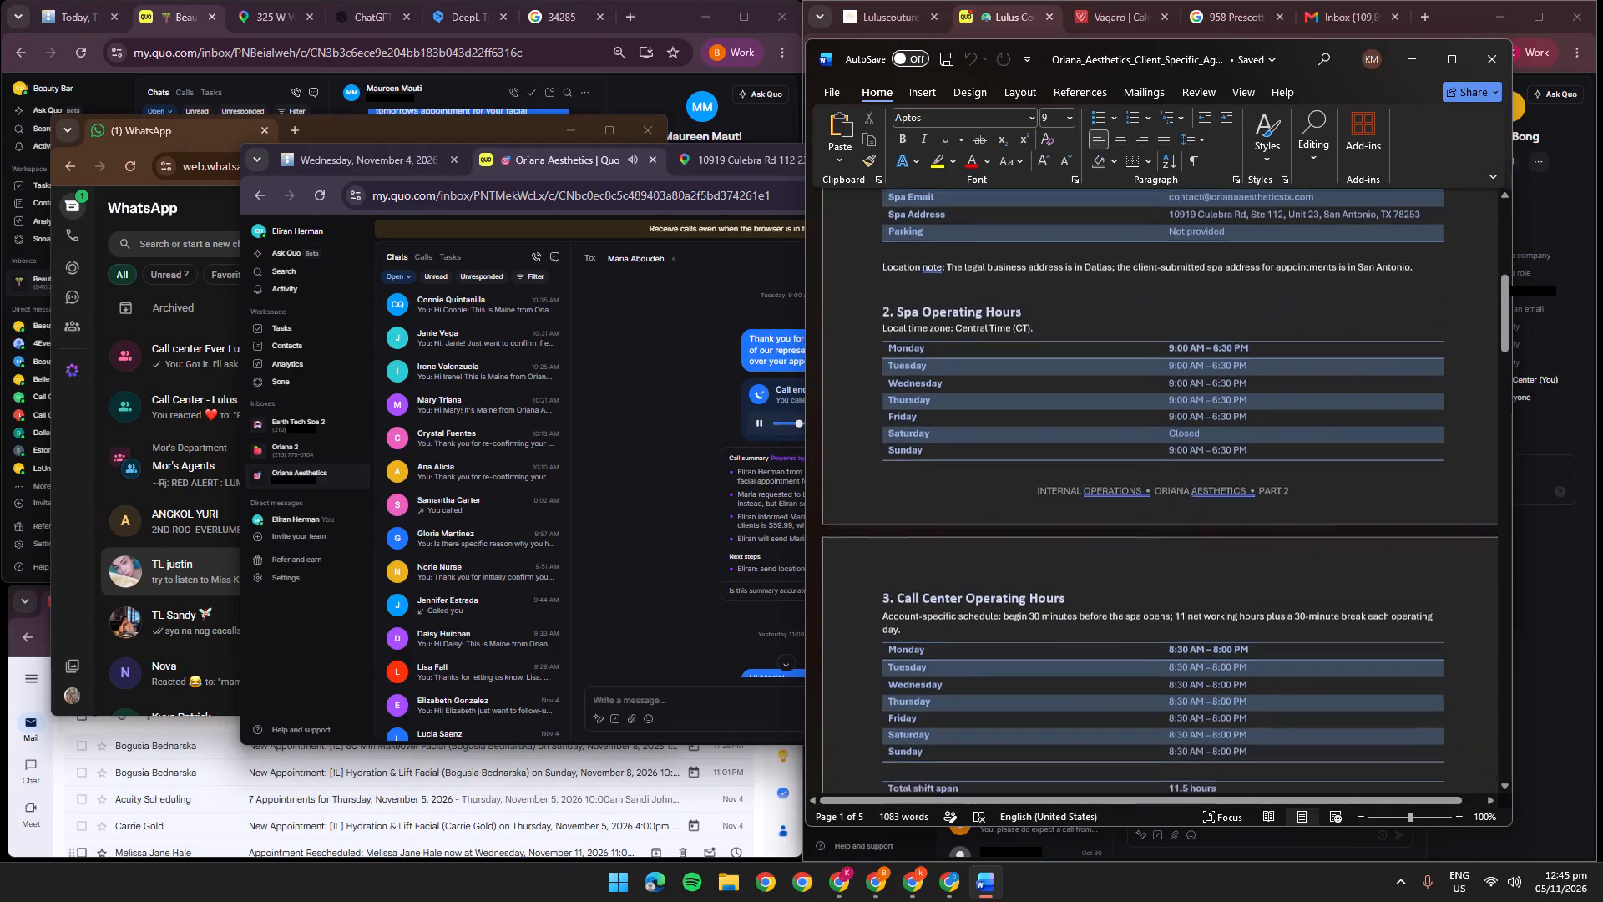
scroll(1071, 558, up, 2)
scroll(1130, 611, up, 1)
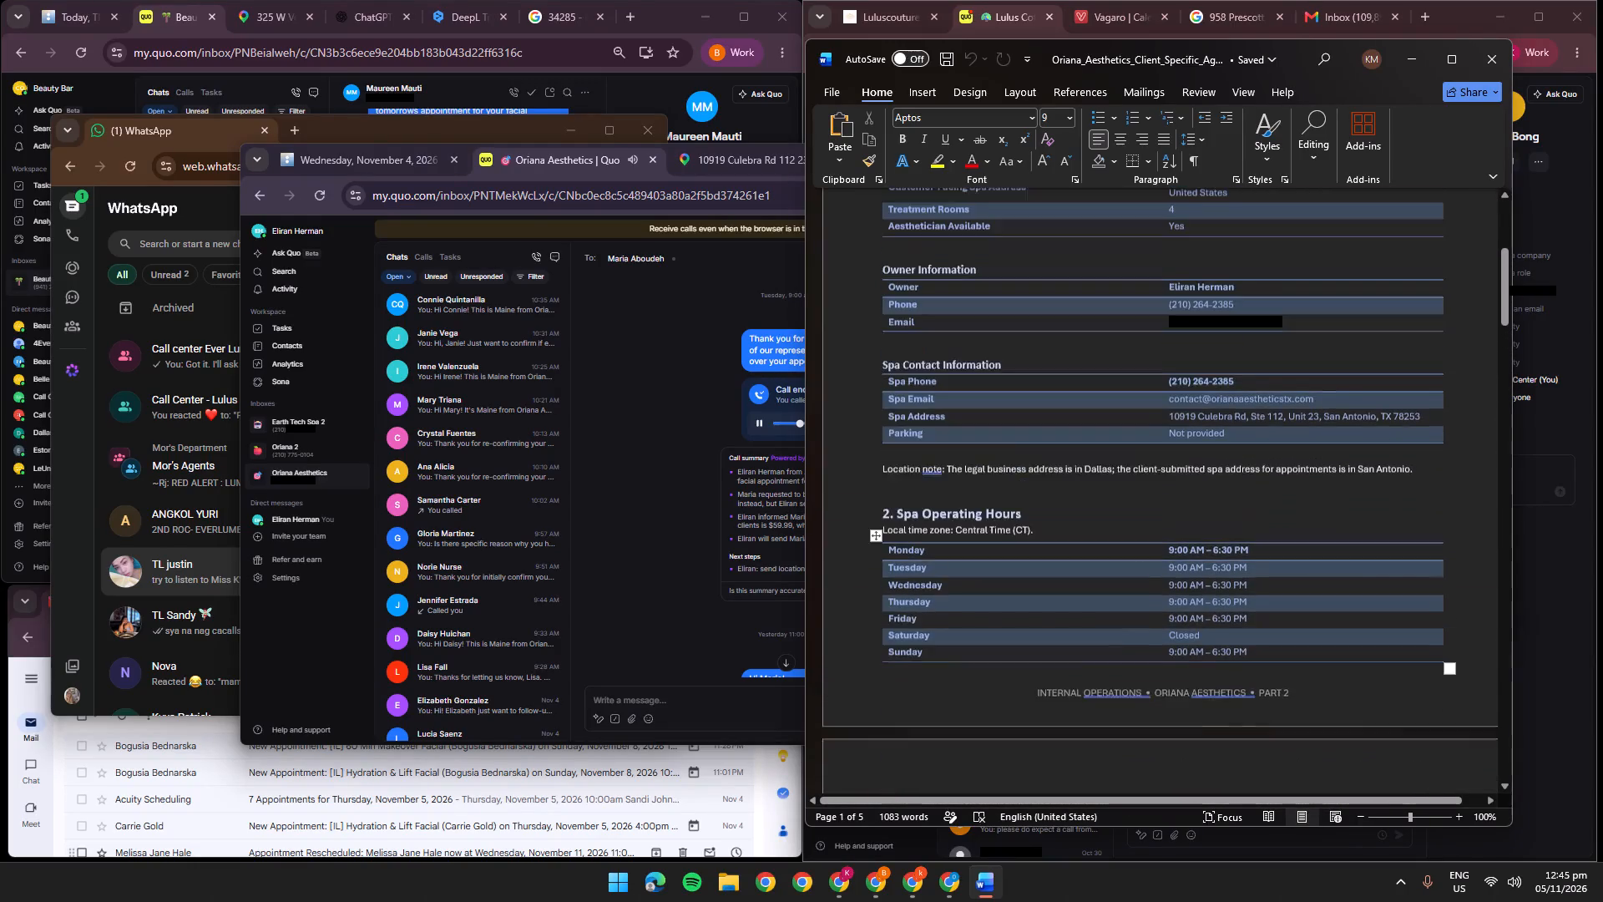
scroll(1134, 675, up, 3)
scroll(1134, 675, down, 4)
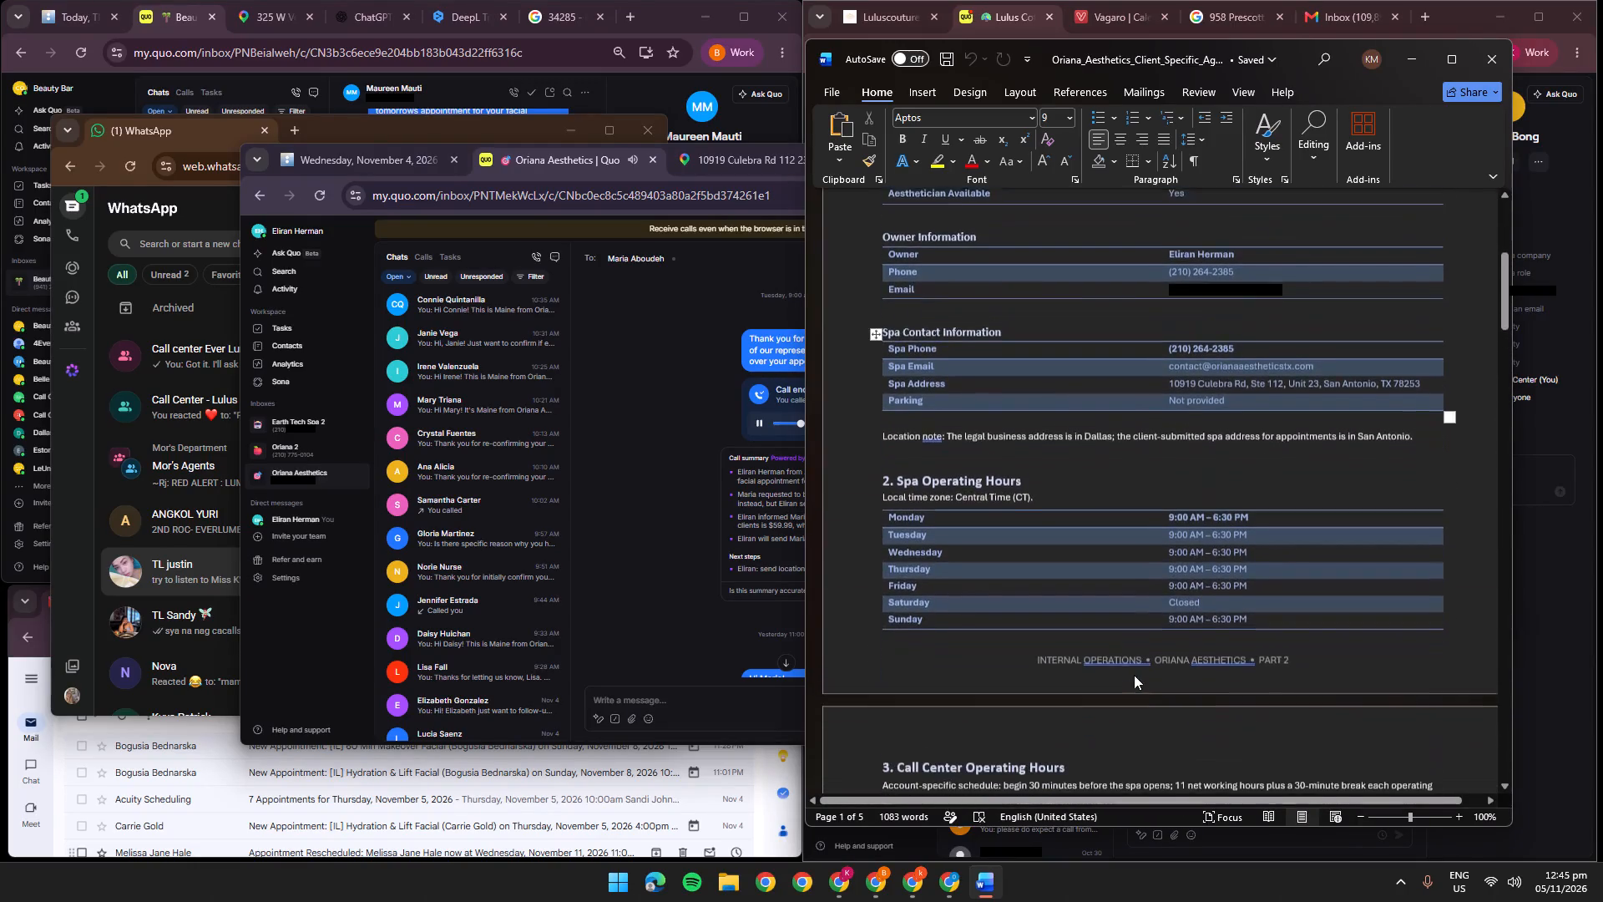
scroll(1134, 675, down, 5)
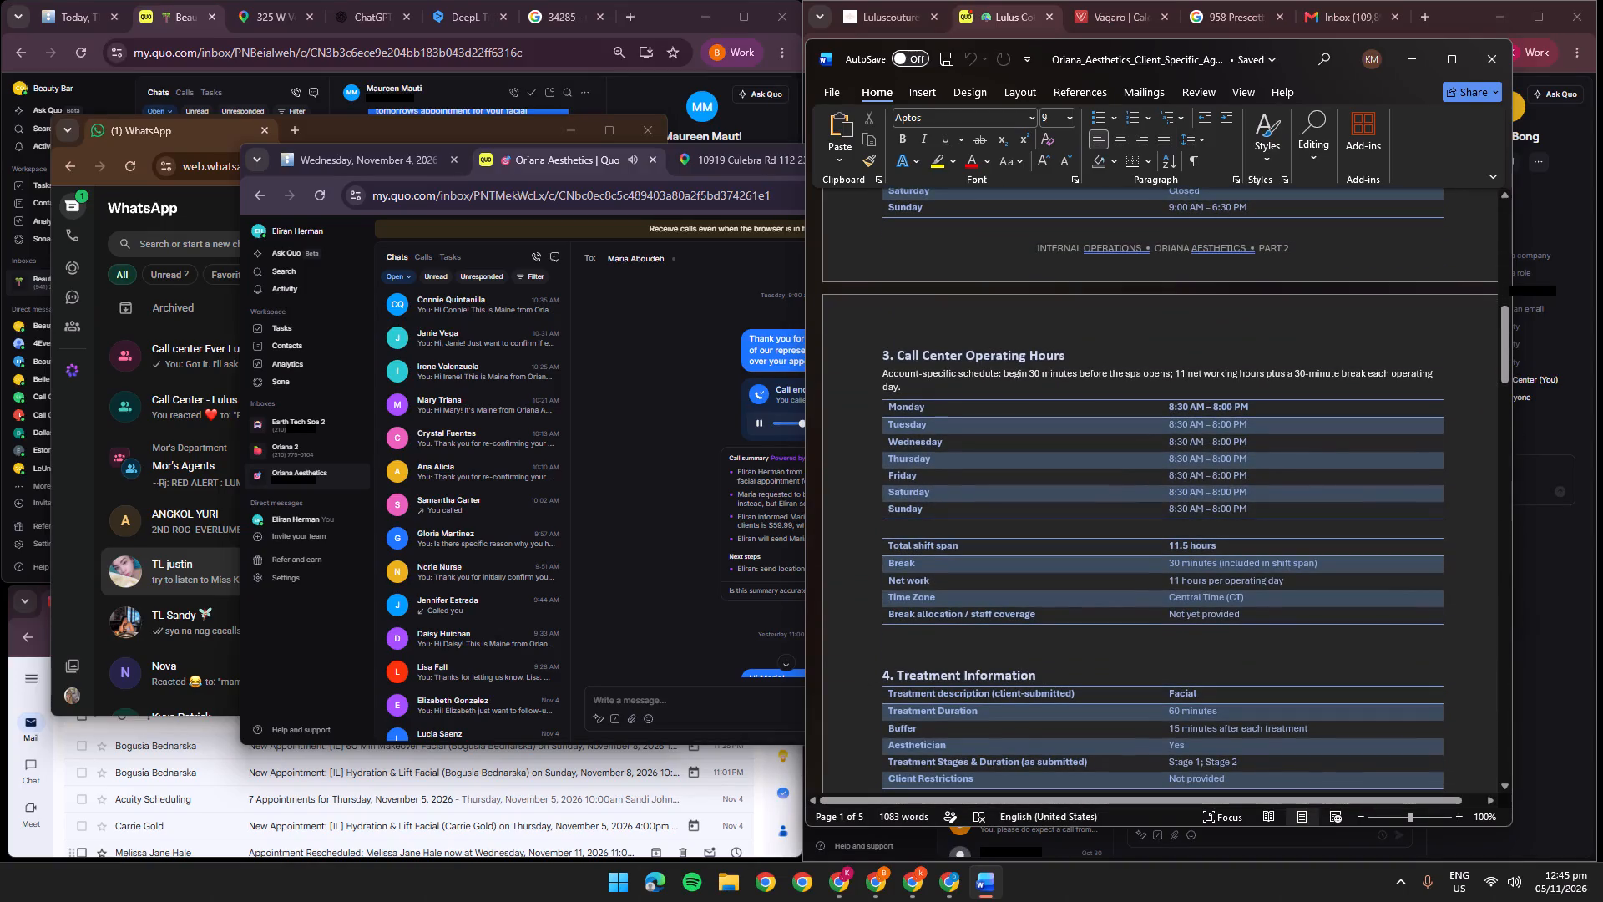
Examine the call center shift and break details and the Treatment Information table, including the treatment stages.
click(1297, 568)
click(1191, 581)
click(1256, 575)
click(1338, 589)
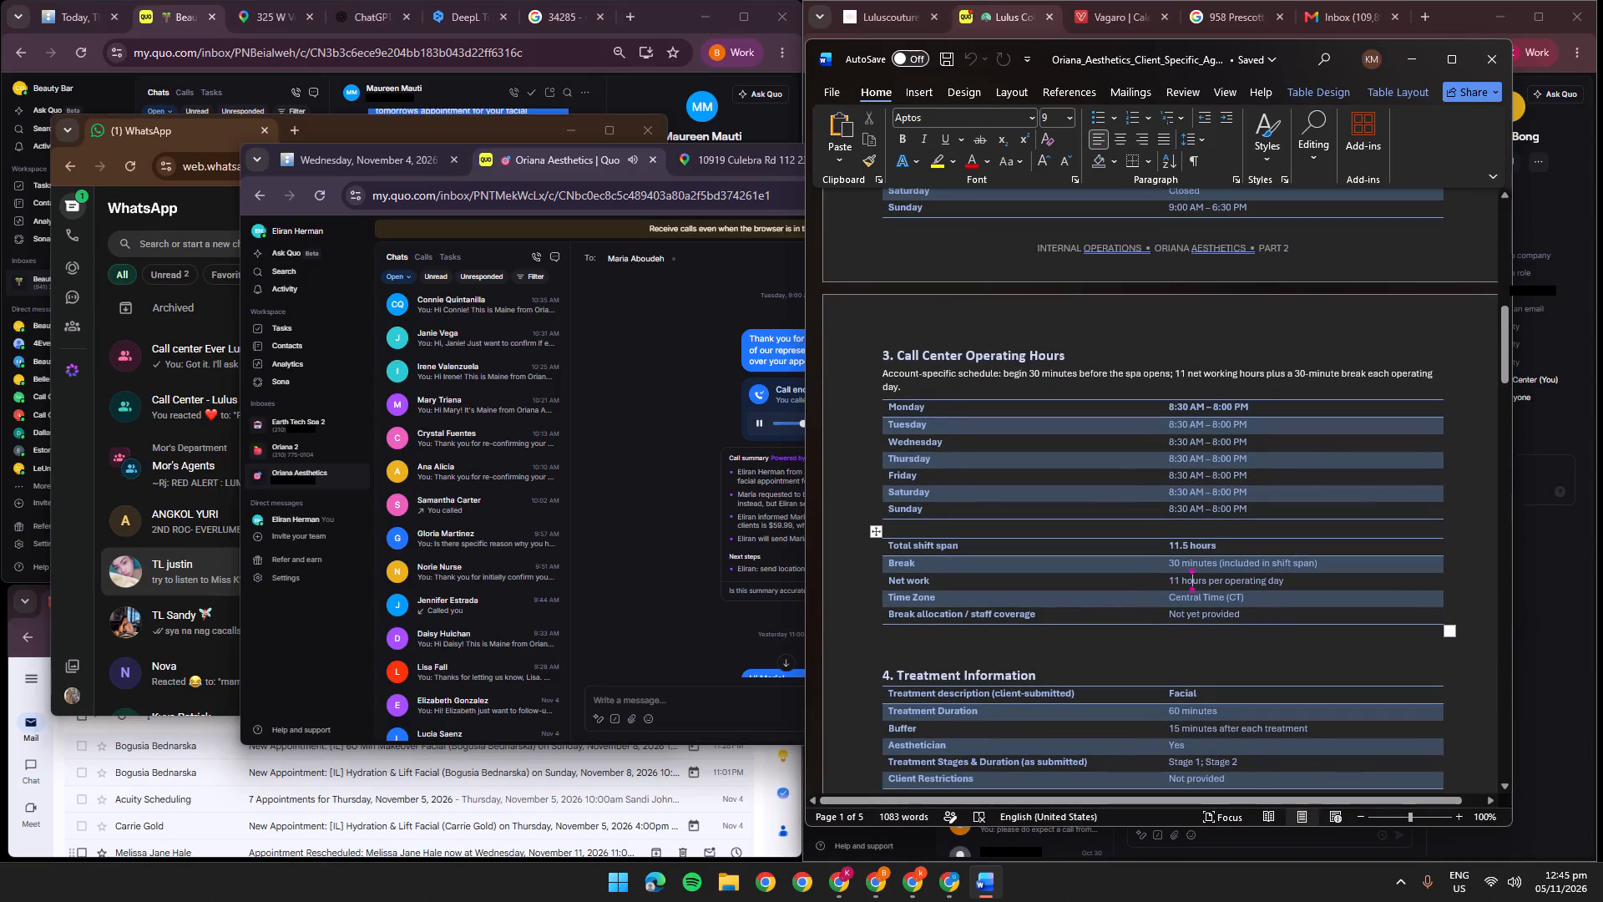
click(1292, 612)
scroll(1292, 634, down, 1)
click(1267, 624)
click(1255, 641)
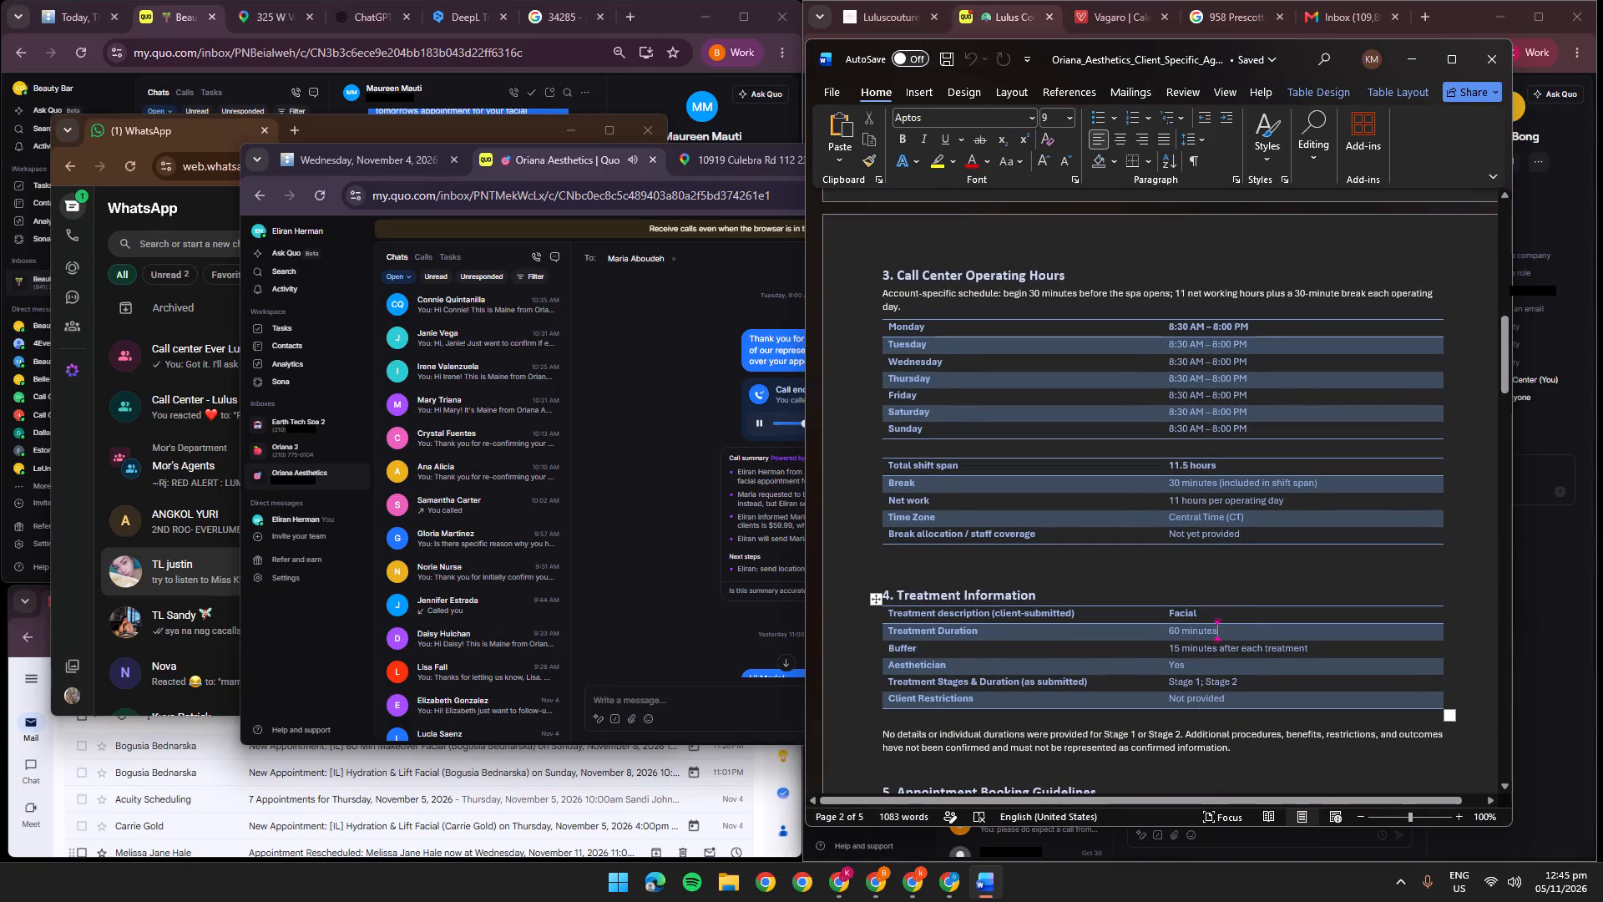
click(1255, 657)
click(1252, 693)
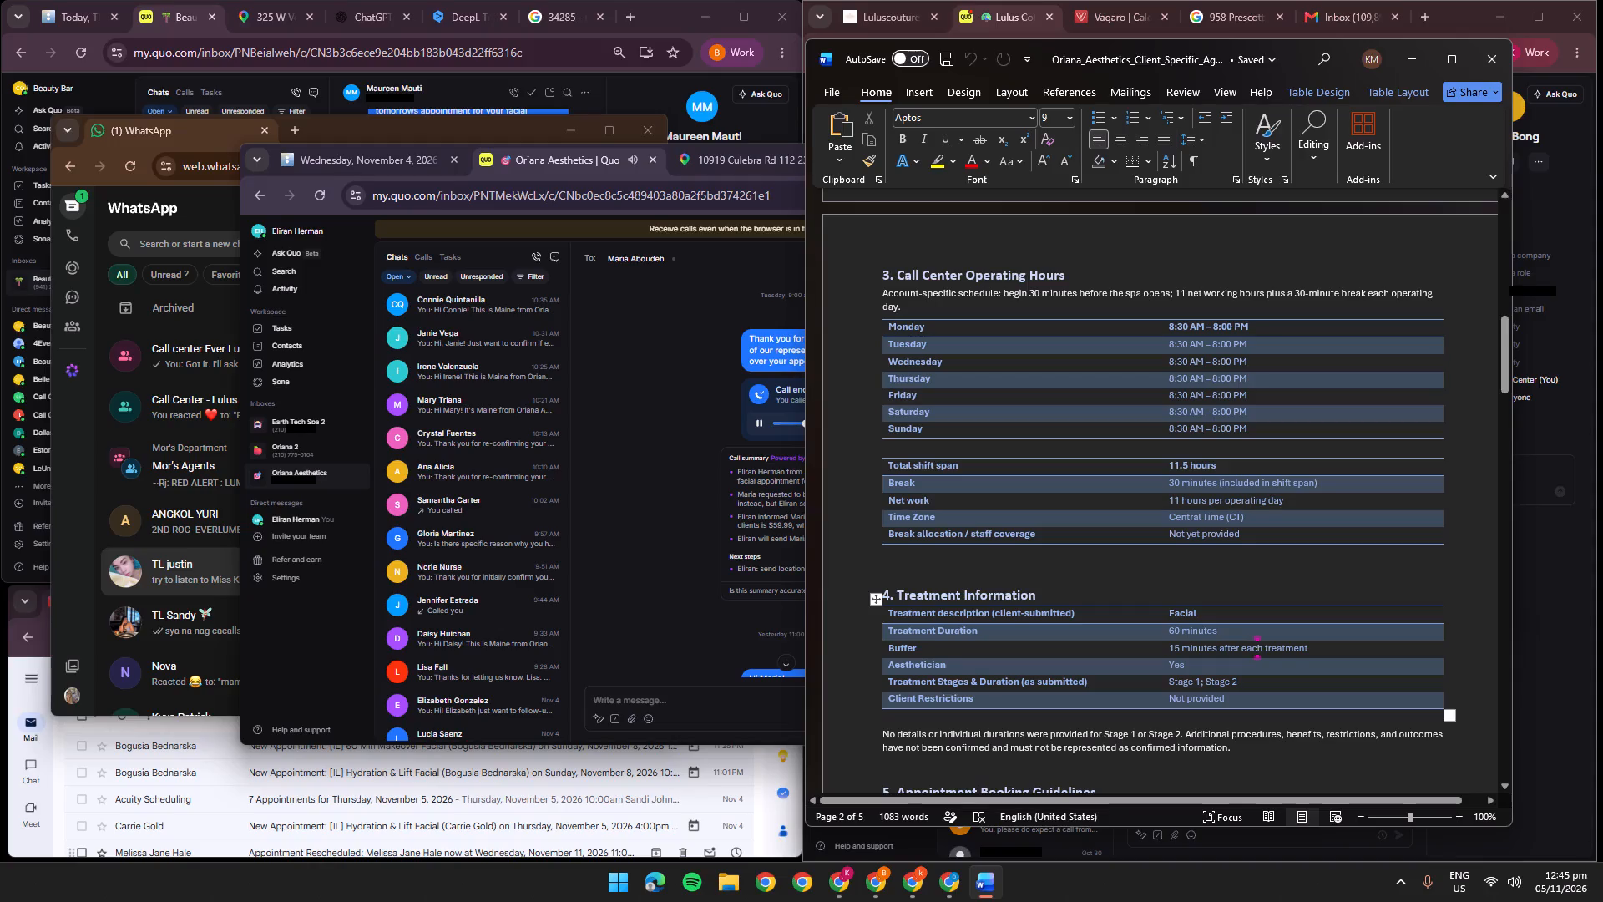
click(1009, 685)
click(1074, 688)
drag(1165, 689, 1257, 683)
click(1343, 684)
Read the note under Treatment Information about Stage 1 and Stage 2 details and unconfirmed procedures.
scroll(1045, 719, down, 1)
drag(895, 649, 1002, 656)
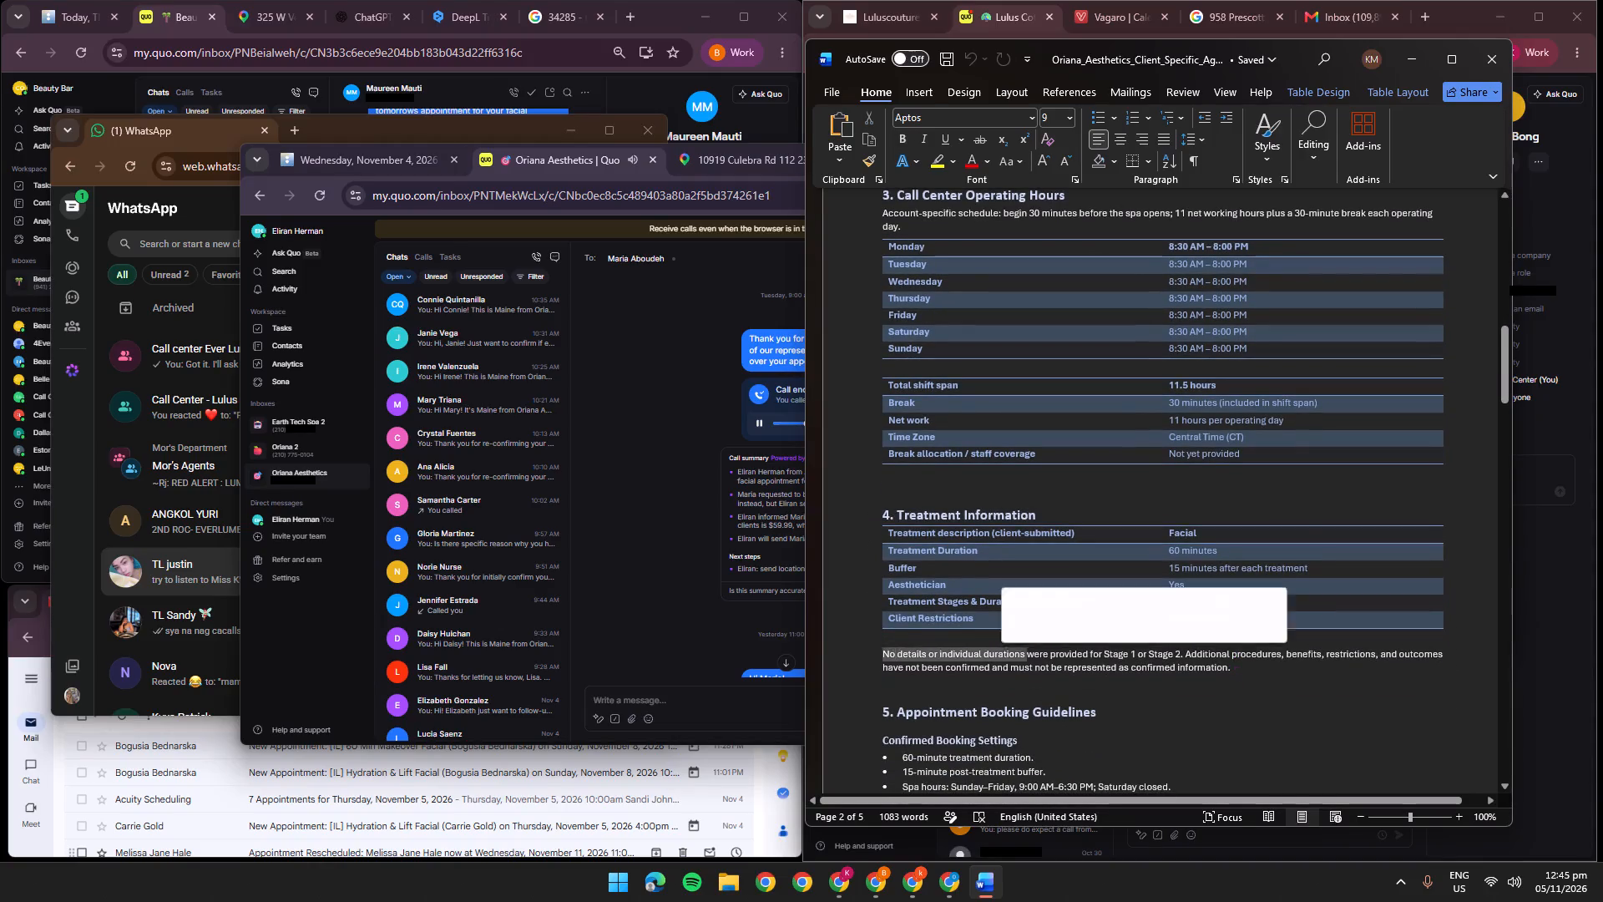
click(1014, 669)
drag(1023, 656, 1120, 659)
click(1130, 683)
drag(1048, 657, 1130, 652)
click(1148, 684)
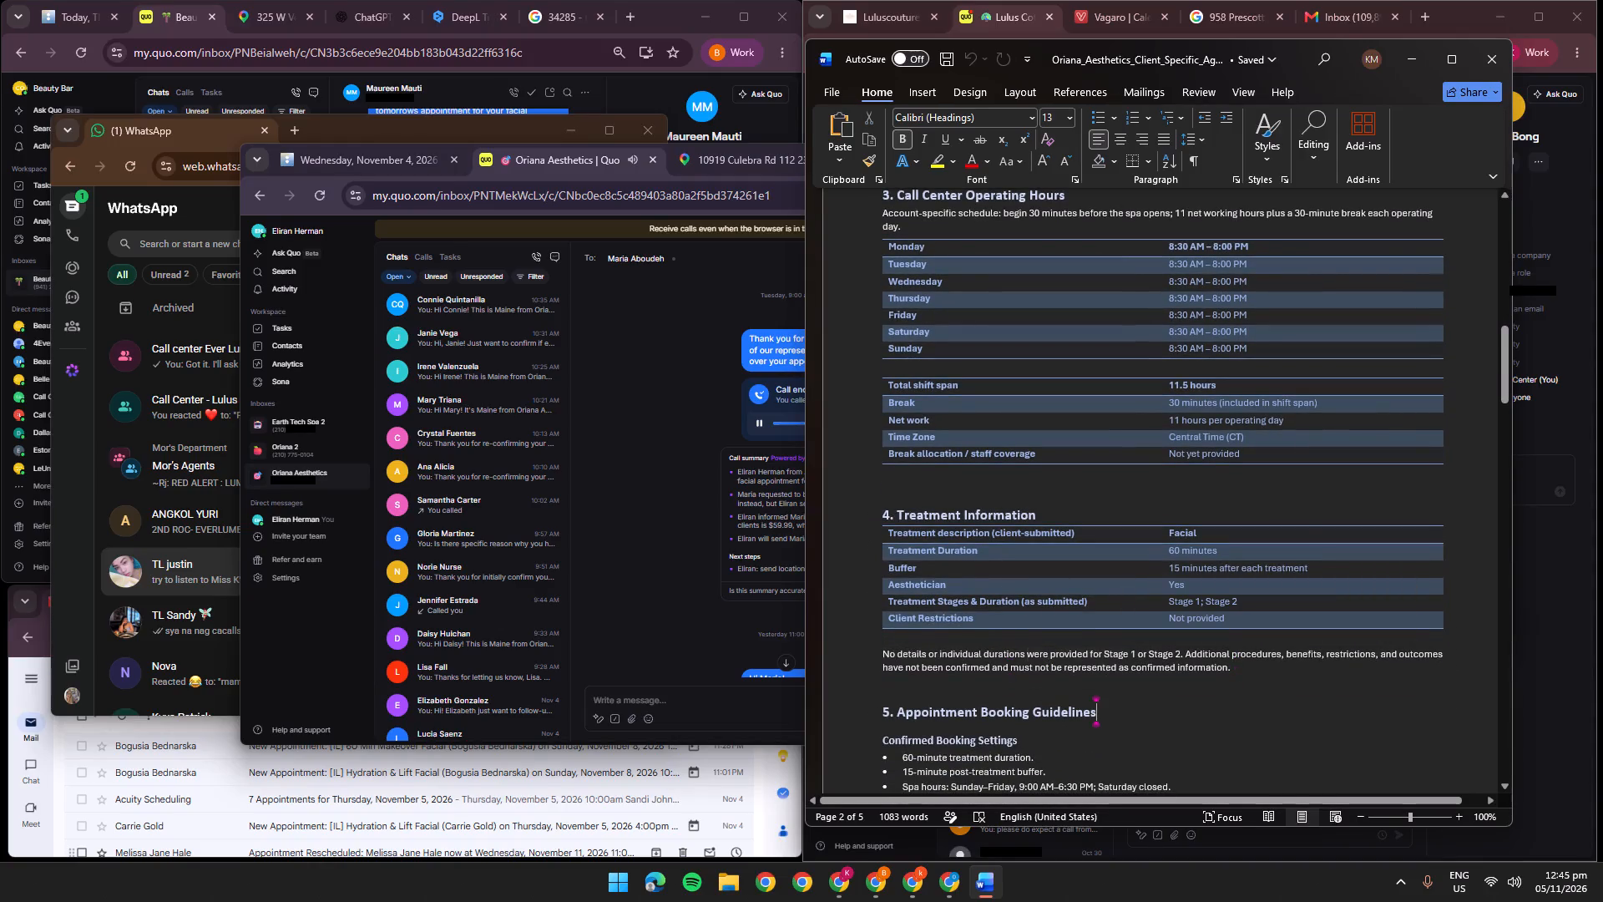
drag(1154, 658, 1237, 666)
click(1246, 682)
drag(1191, 653, 1261, 653)
click(1275, 676)
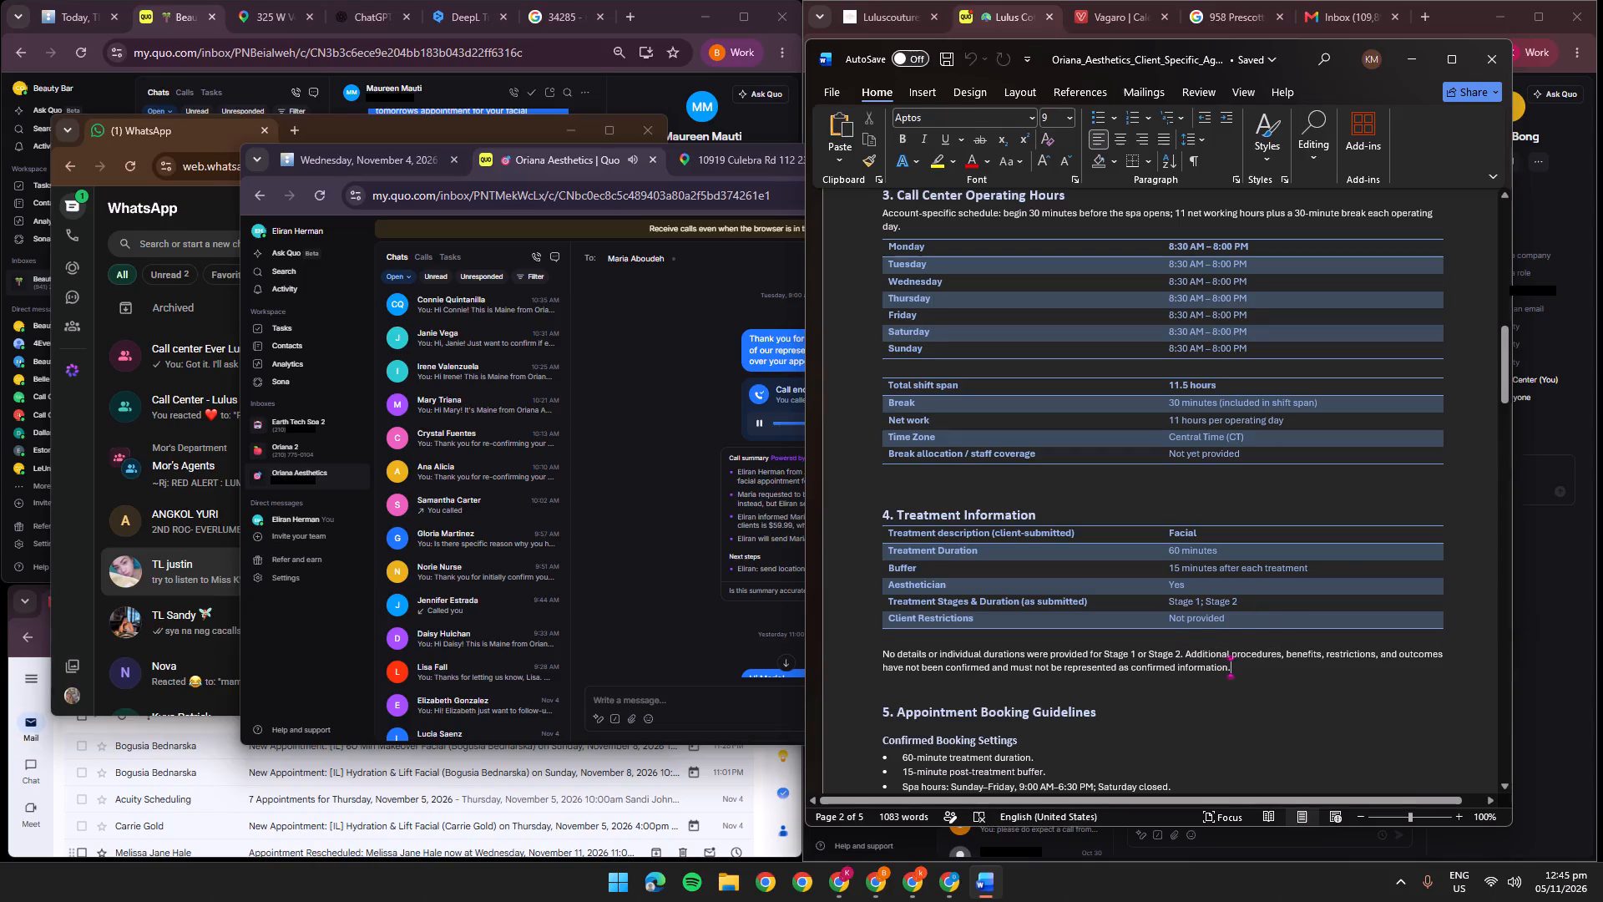
drag(1295, 660, 1384, 665)
click(1392, 677)
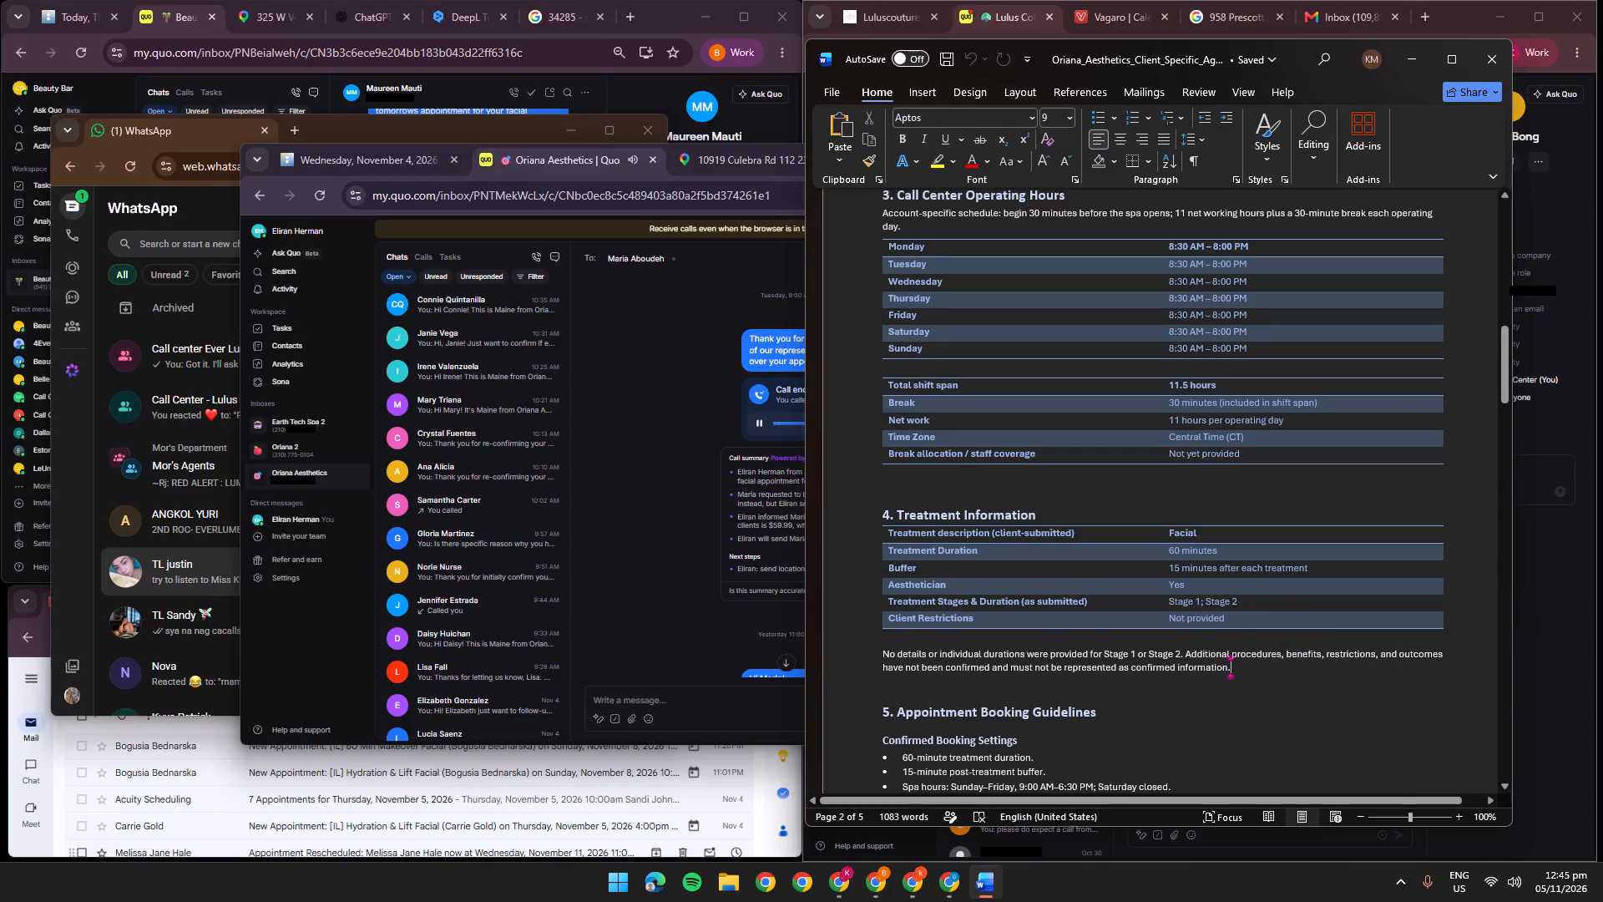
Recheck the document from the Business Profile section through to the Appointment Booking Guidelines.
scroll(1135, 675, down, 1)
scroll(1132, 676, up, 3)
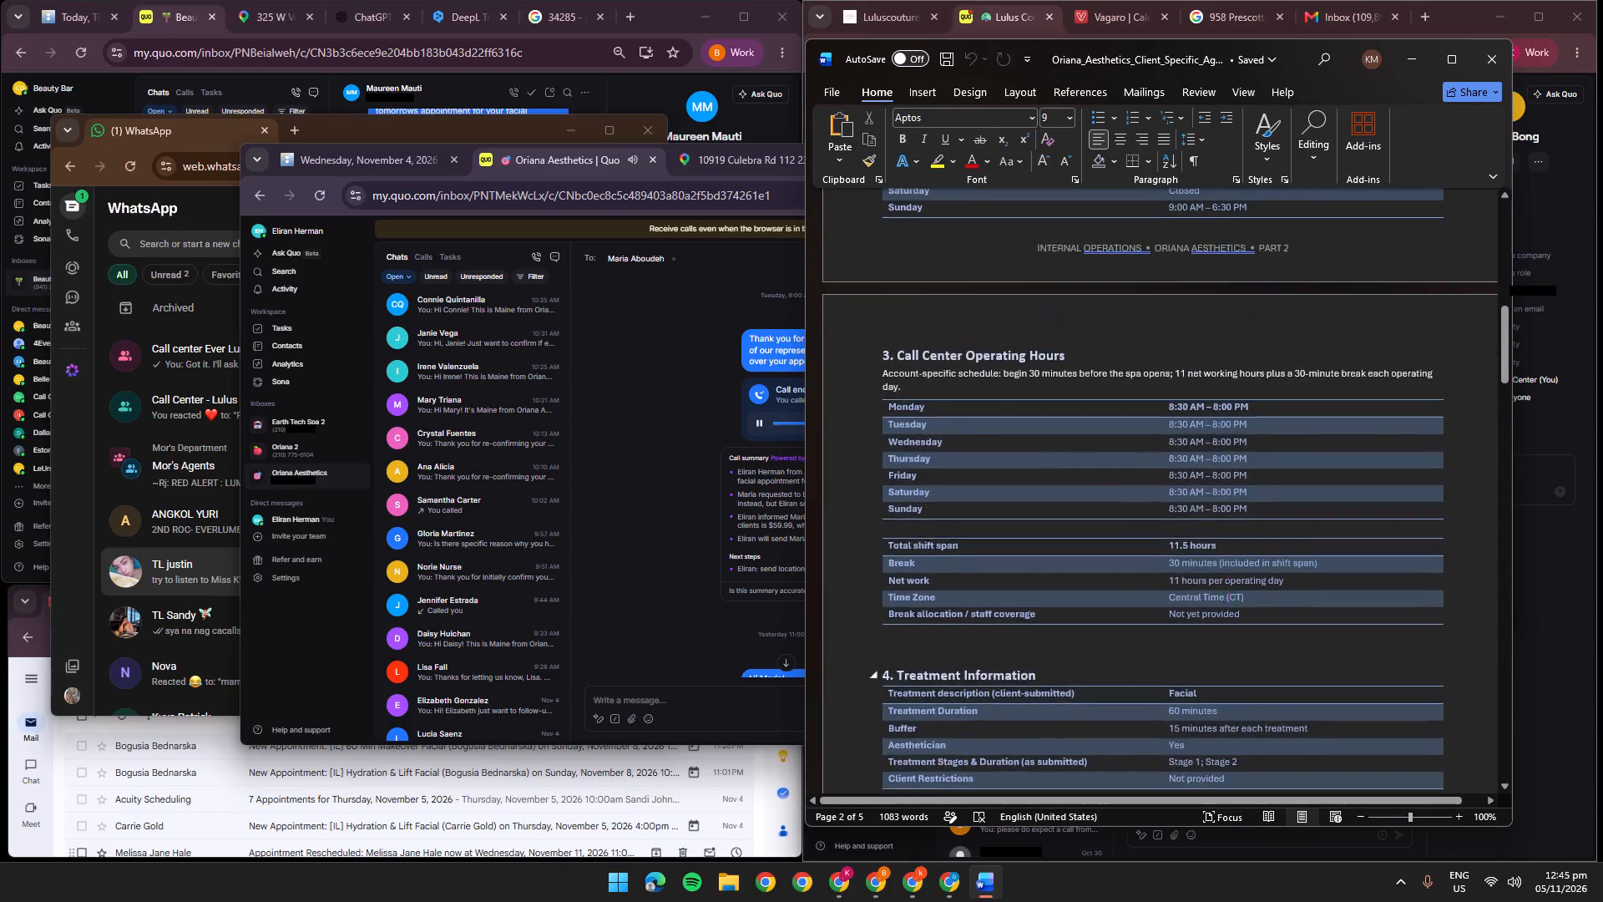
scroll(1132, 676, up, 8)
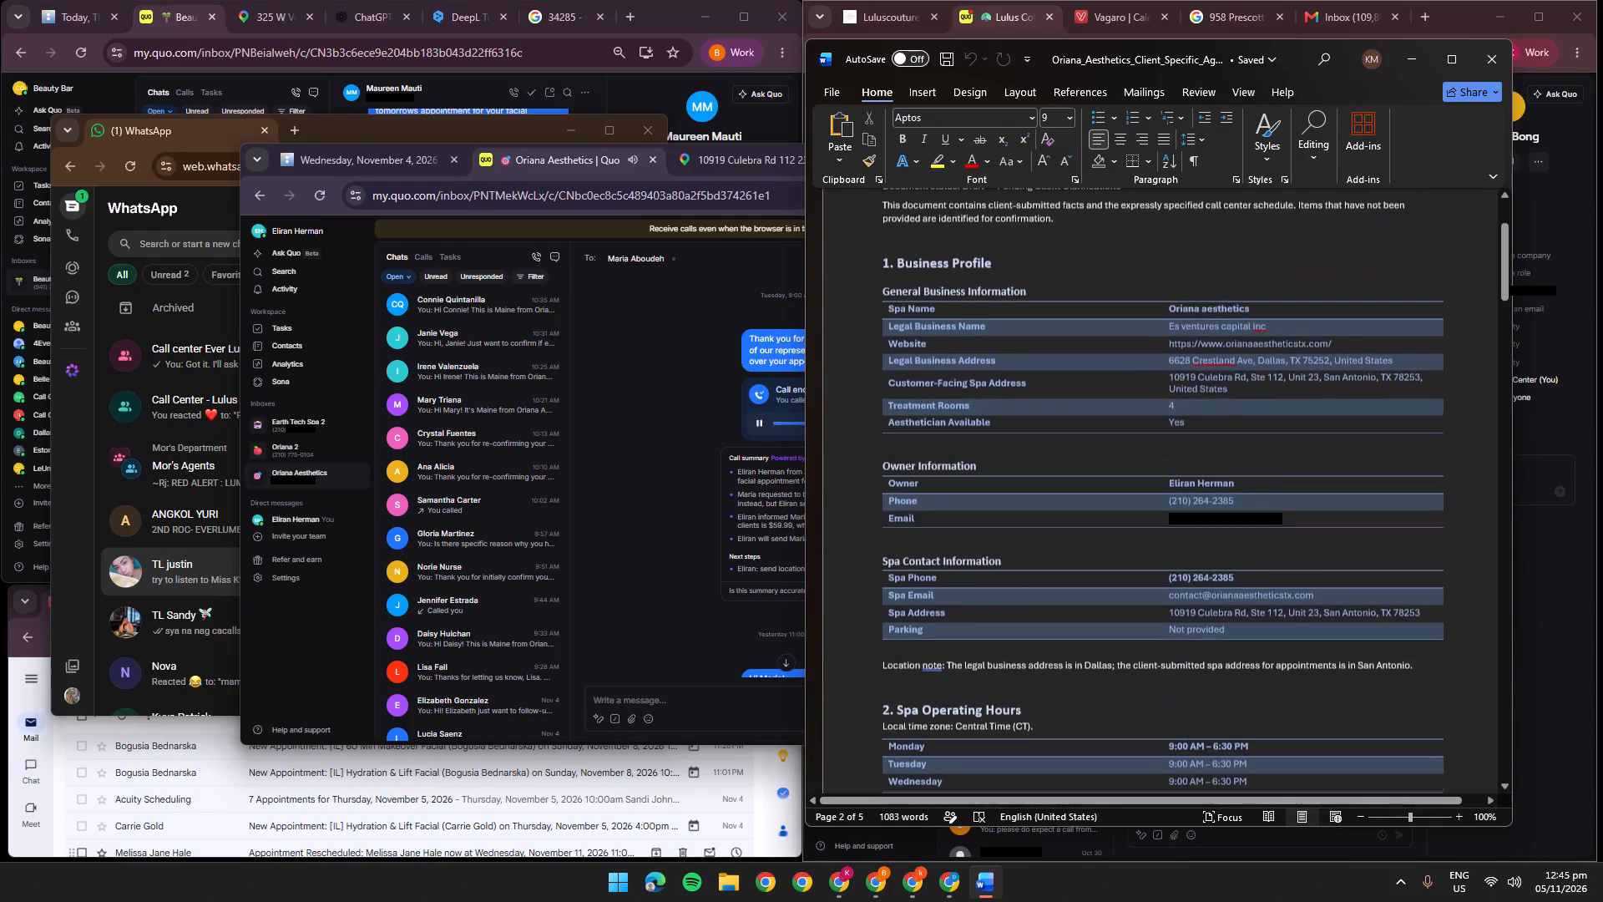
scroll(1132, 676, down, 8)
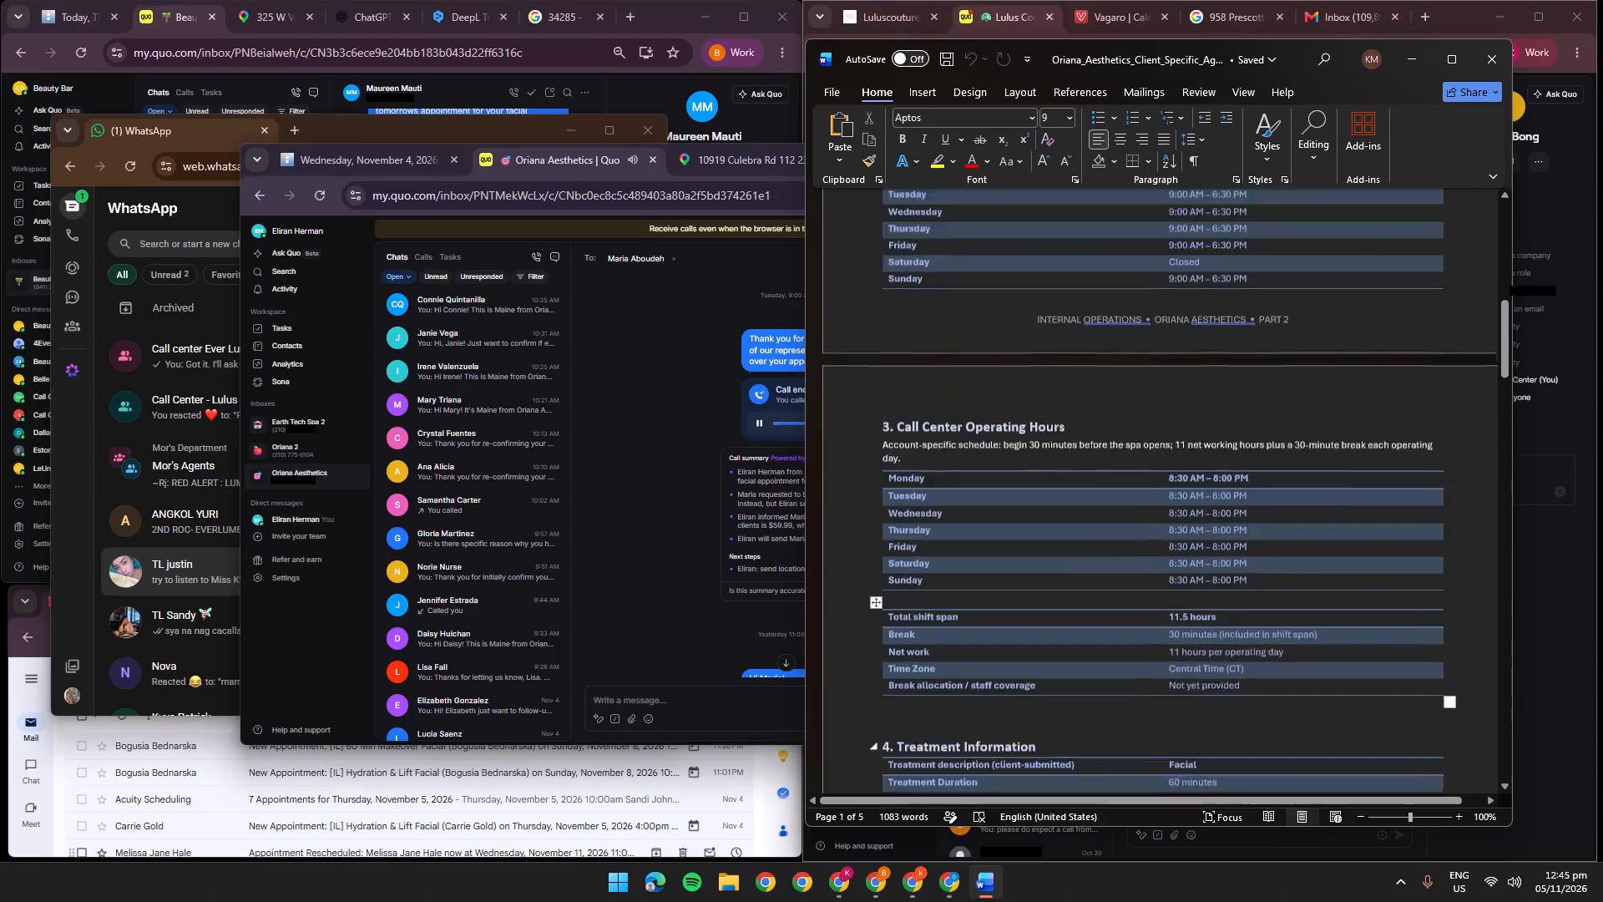
scroll(1132, 676, down, 6)
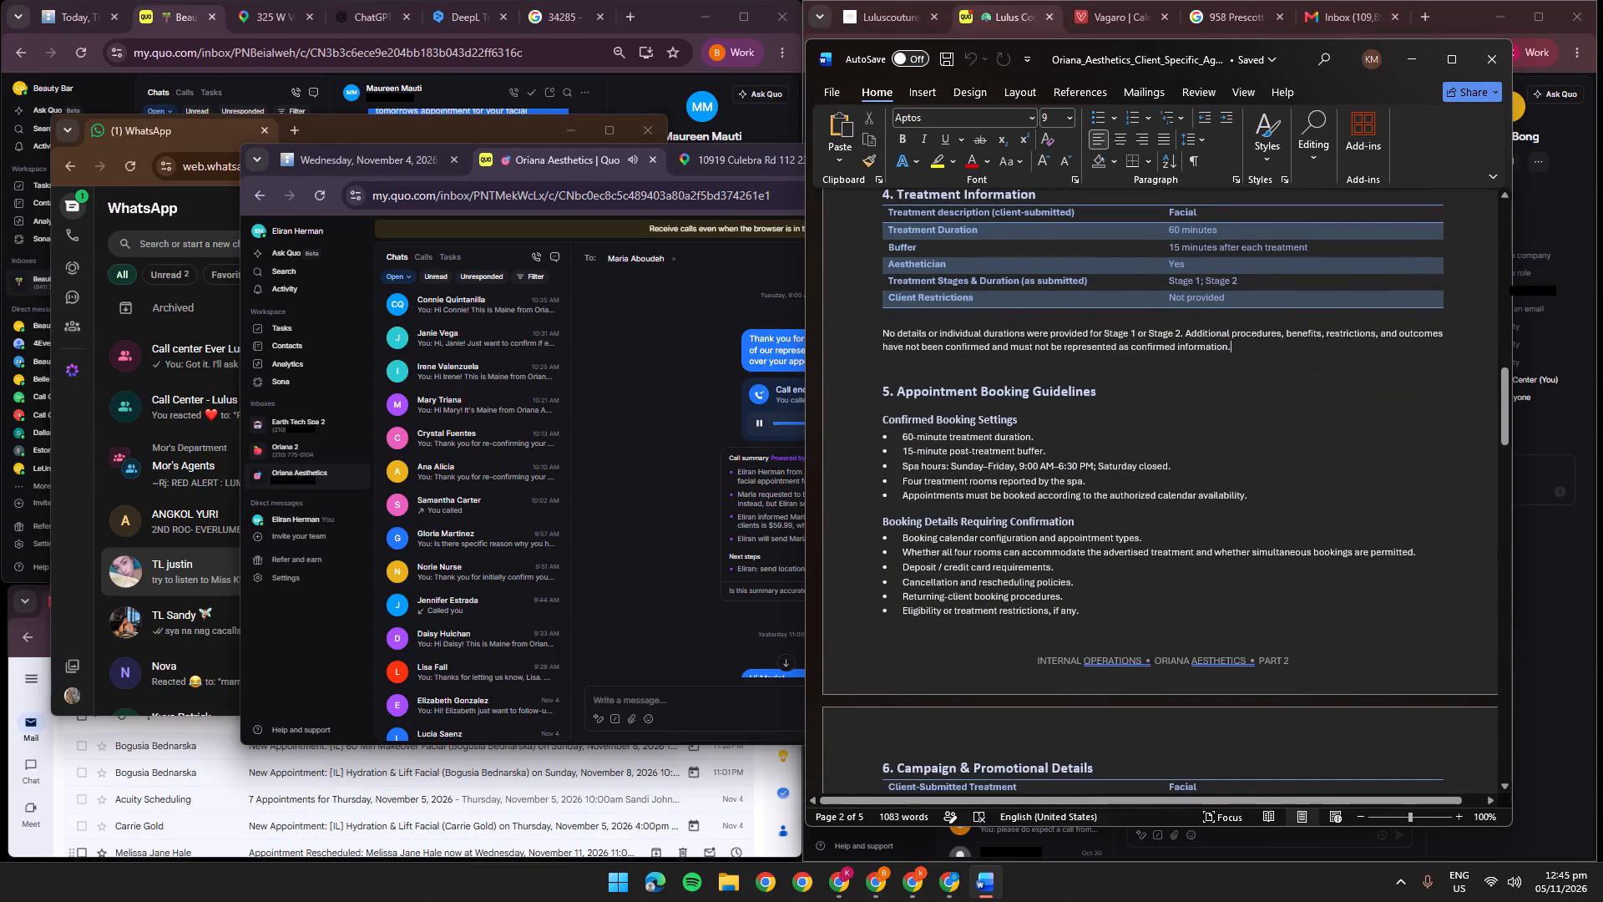
Review the document's Appointment Booking Guidelines, Campaign & Promotional Details, and Client Communication & FAQs sections.
drag(915, 544, 1027, 565)
click(1026, 578)
drag(897, 541, 1051, 575)
click(1054, 615)
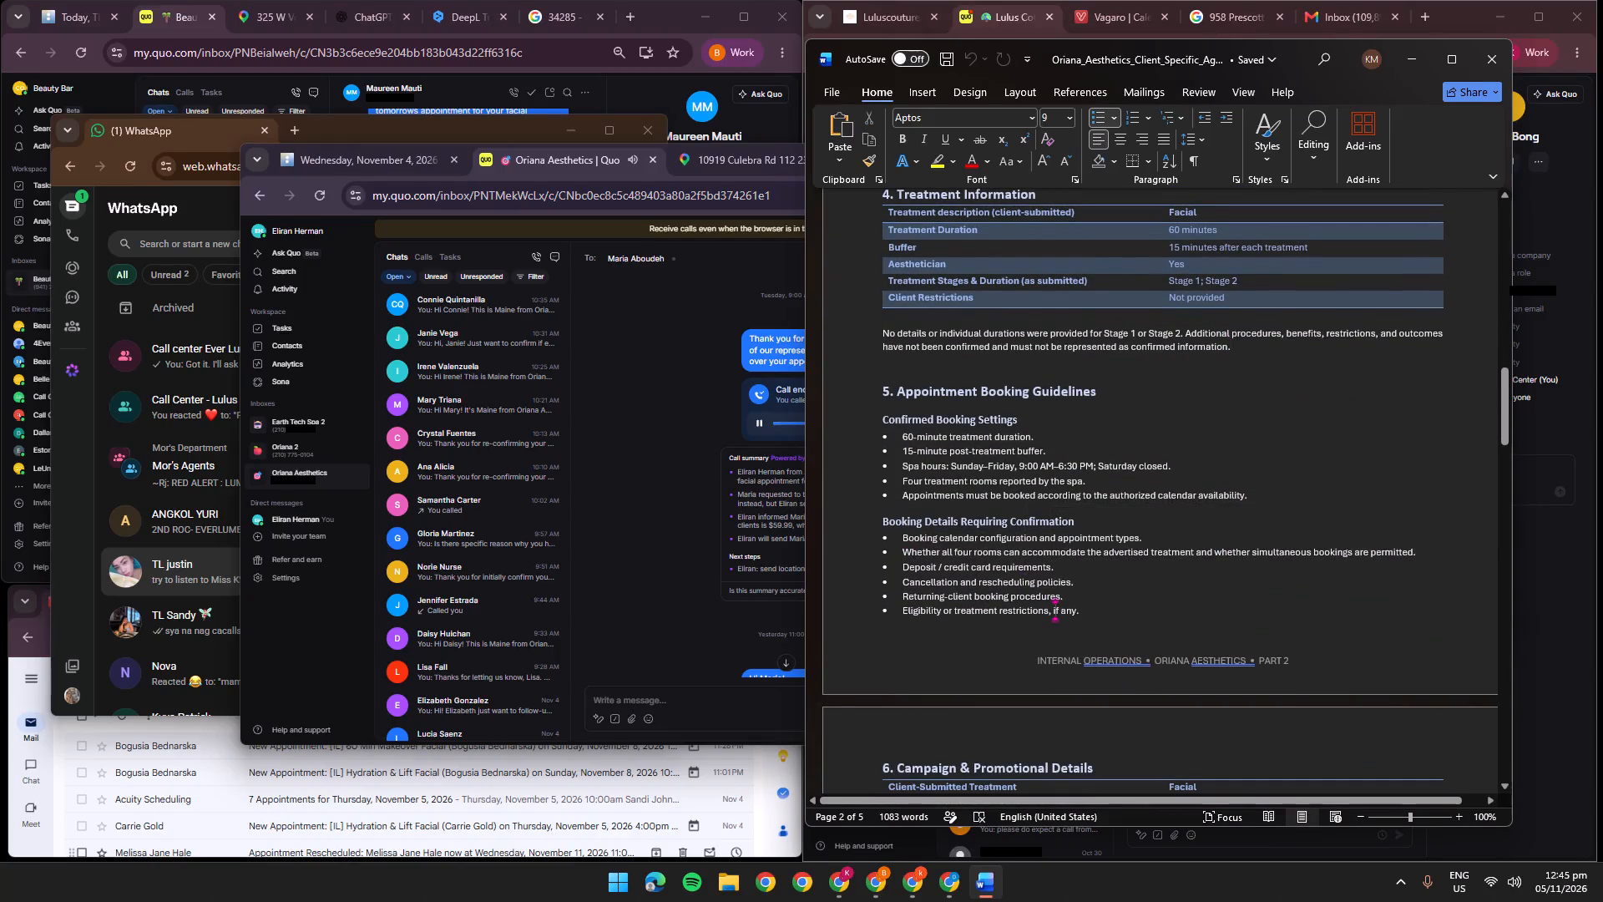
drag(908, 429, 1057, 478)
scroll(1224, 538, down, 4)
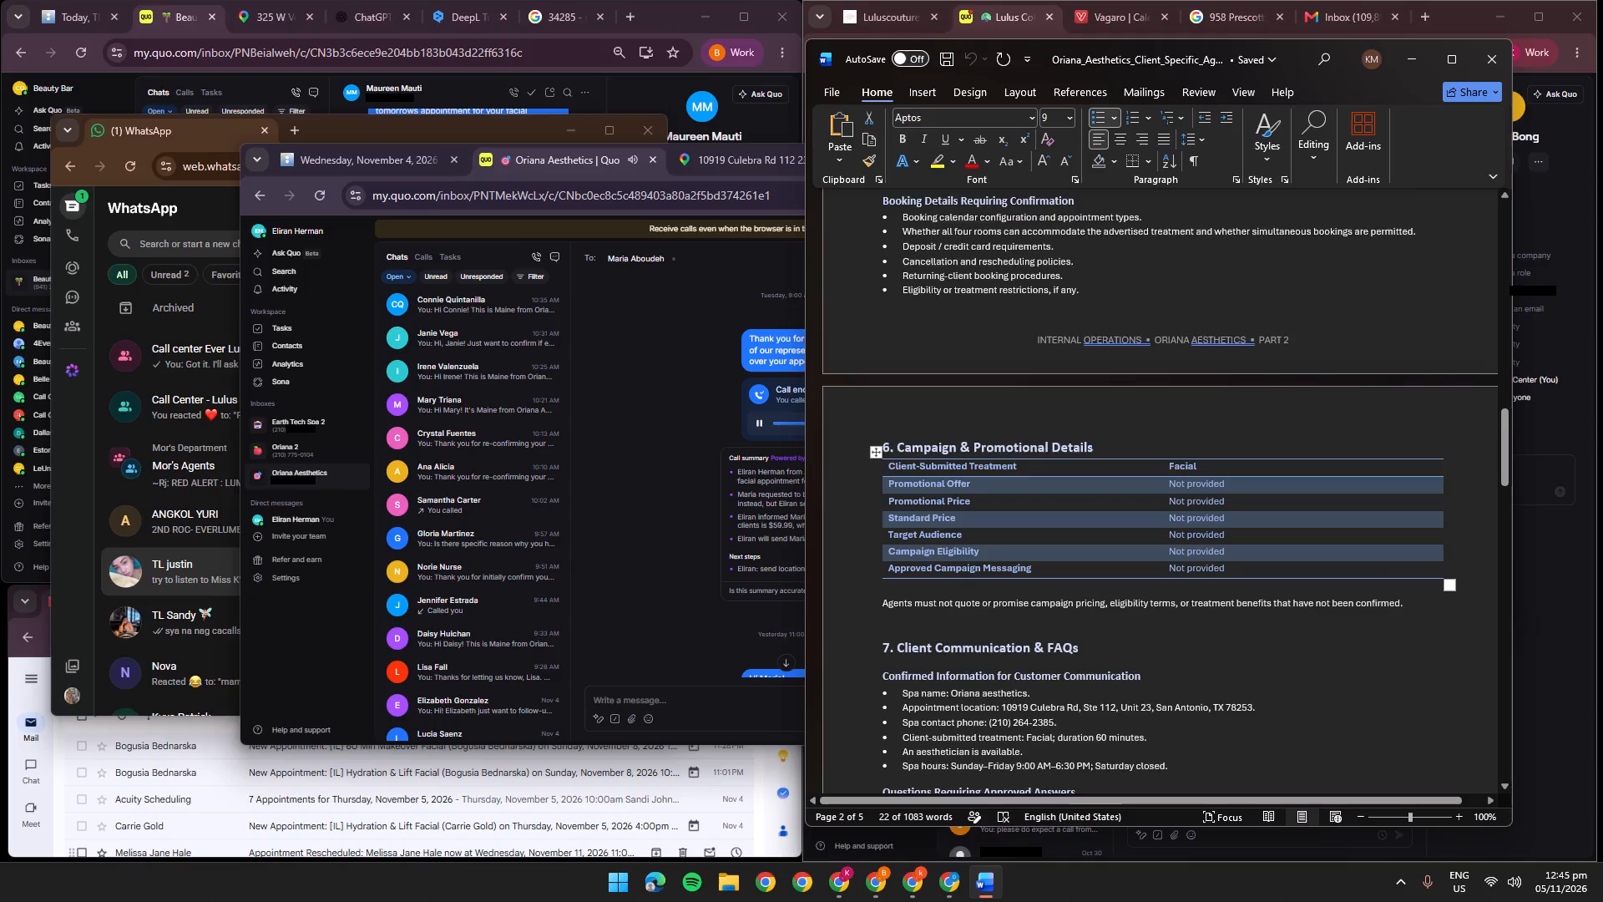
scroll(1189, 589, down, 2)
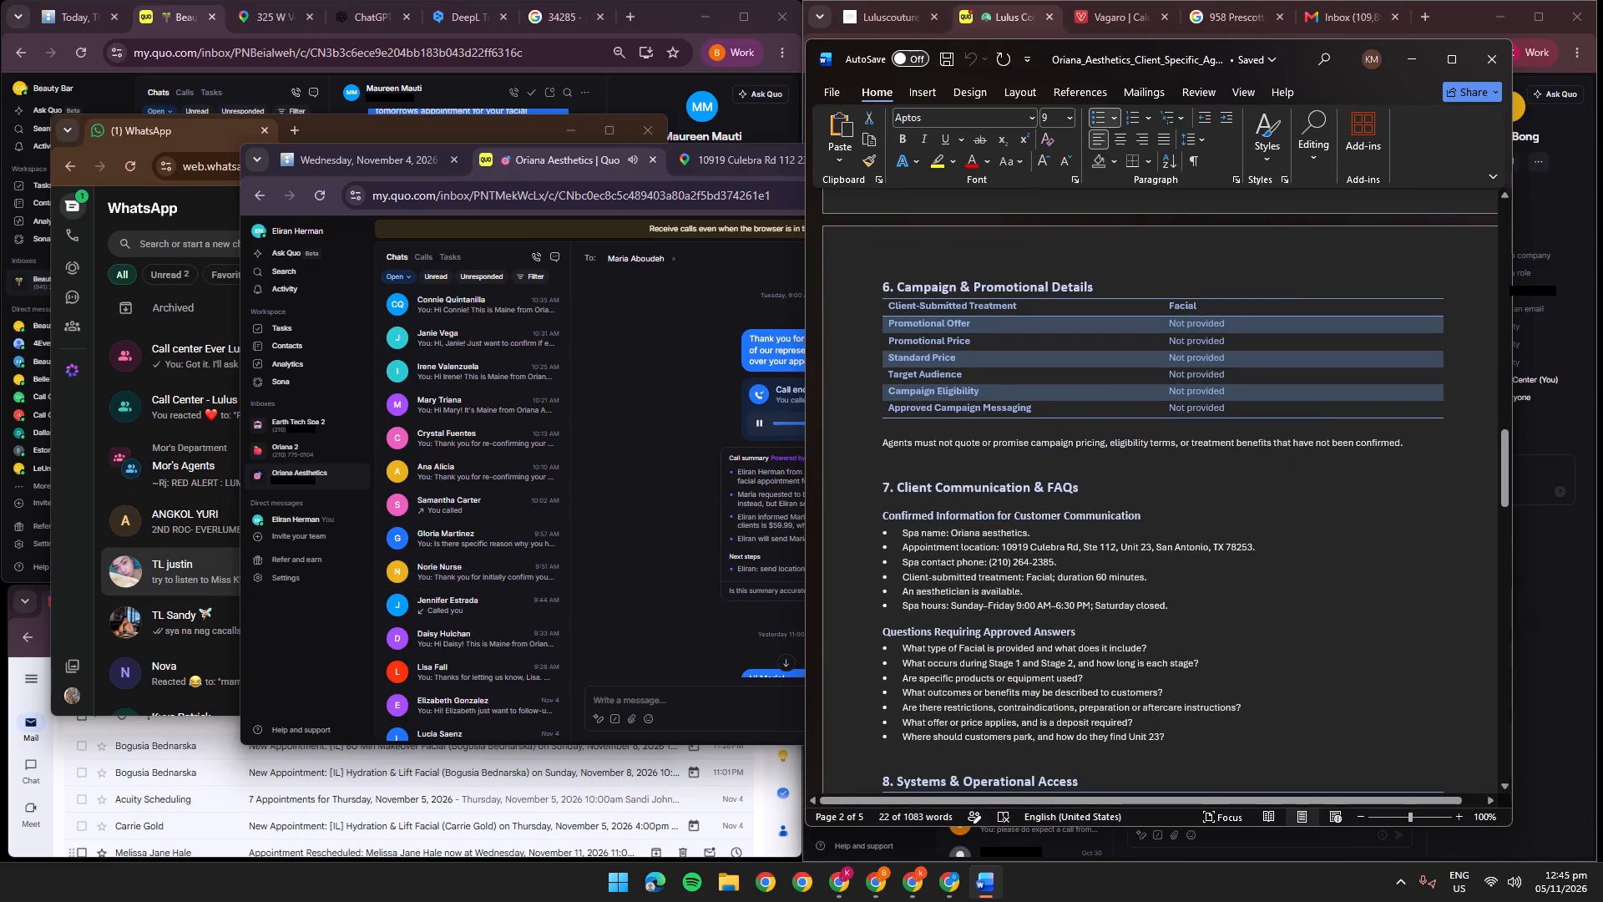
drag(1062, 570, 1004, 568)
click(1059, 631)
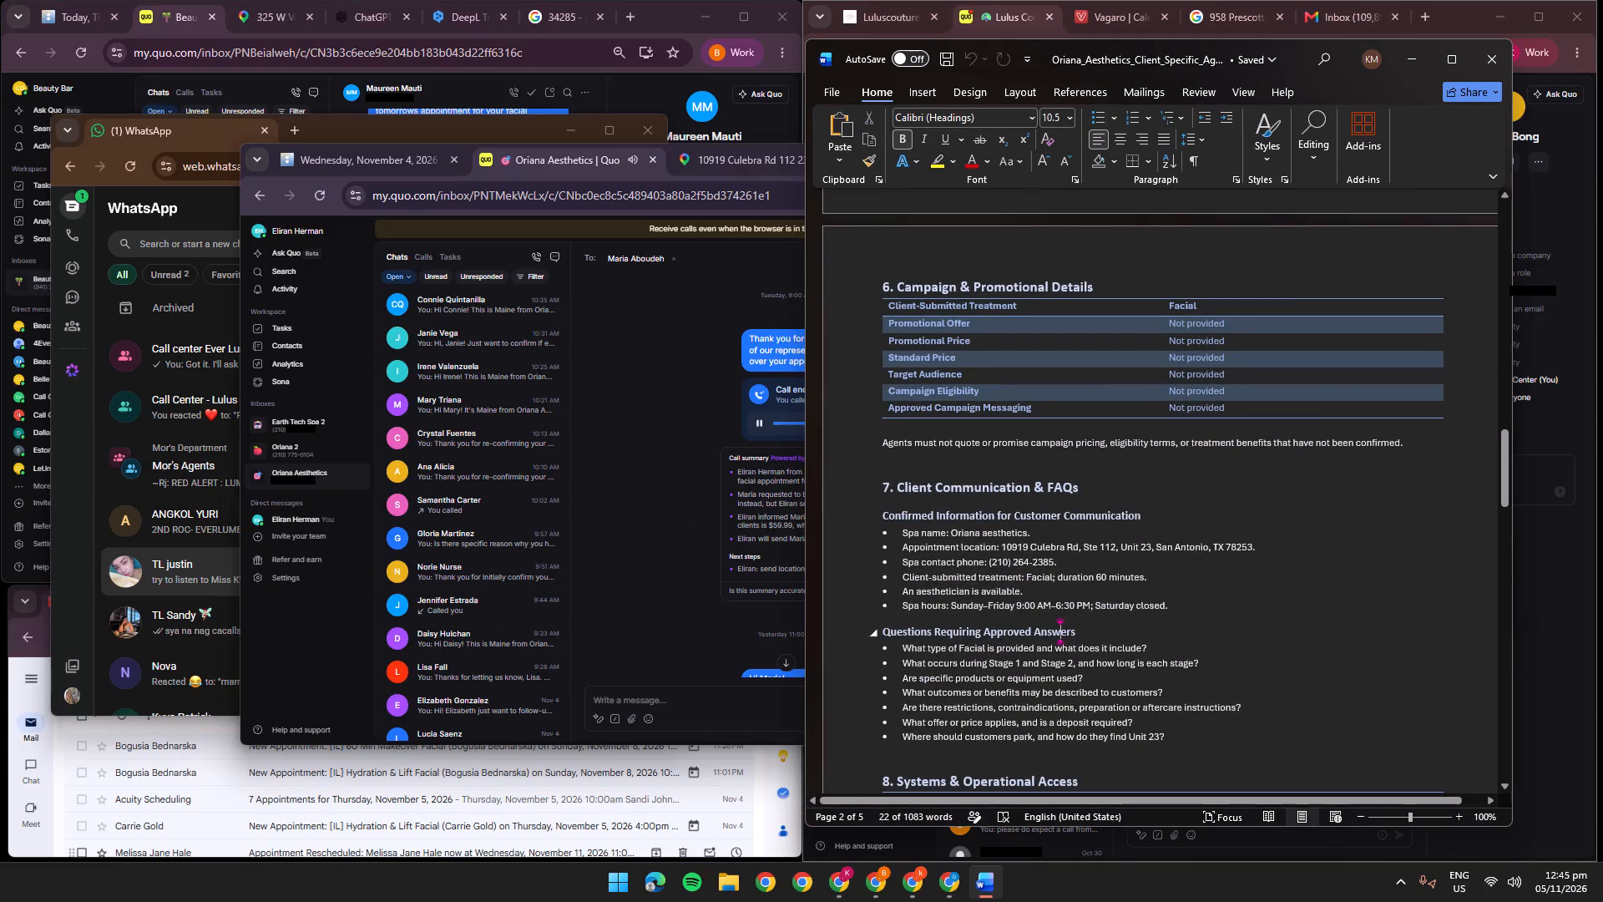
Switch to Google Keep and copy the full text of the Initial No Answer note under the ELEVE label.
key(alt+Tab)
alt+click(1233, 344)
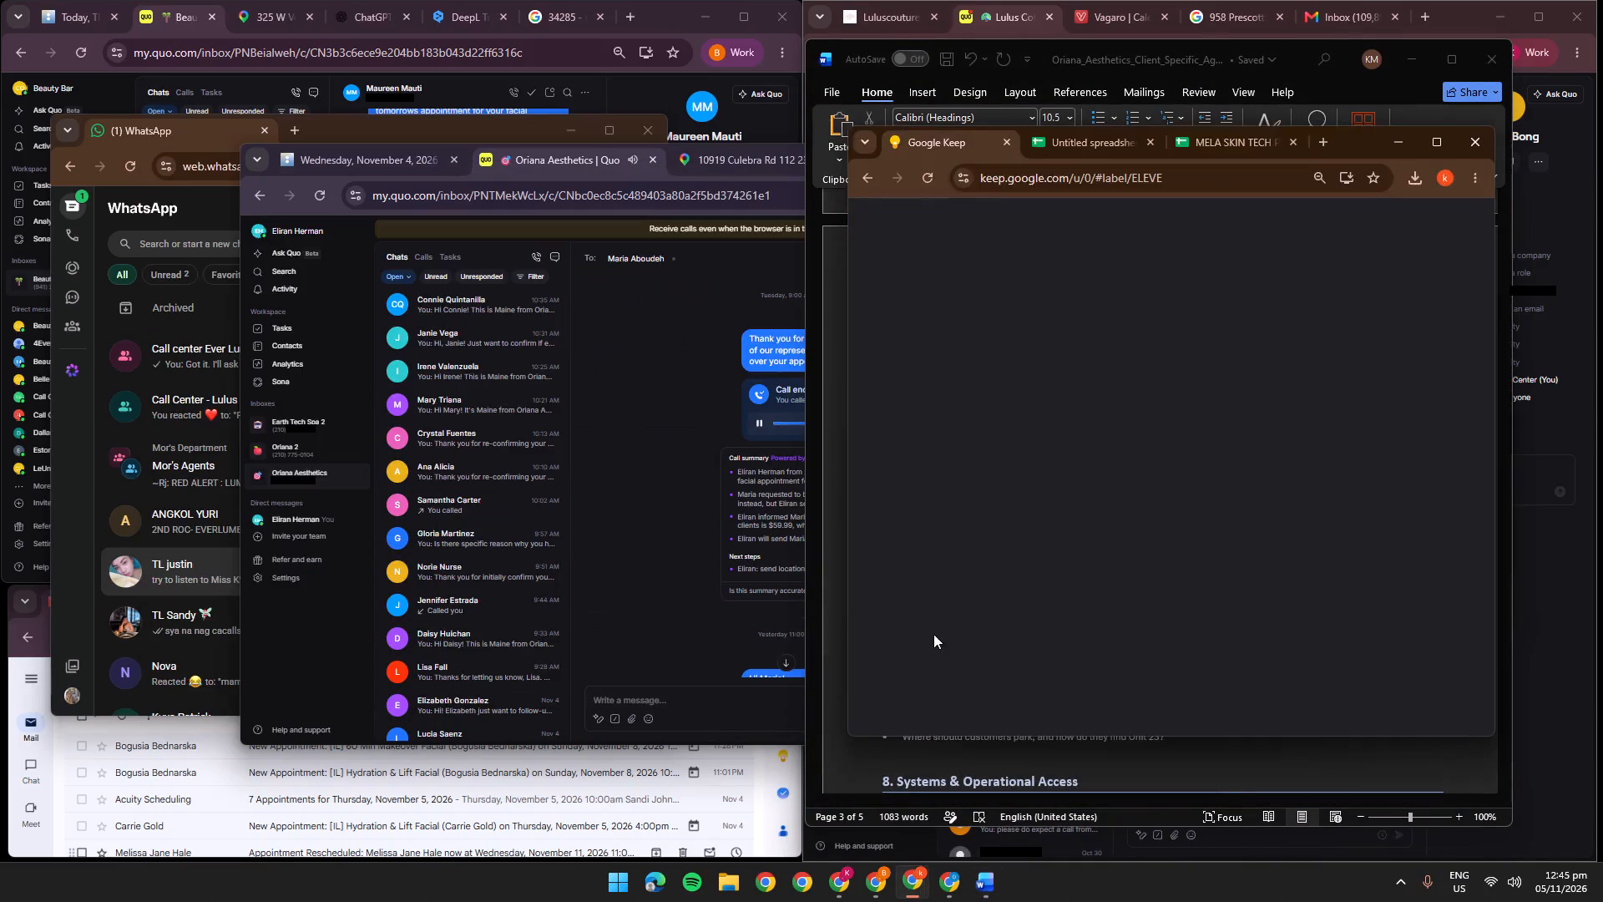
scroll(1181, 558, up, 2)
scroll(1181, 562, down, 3)
click(1123, 579)
click(1351, 565)
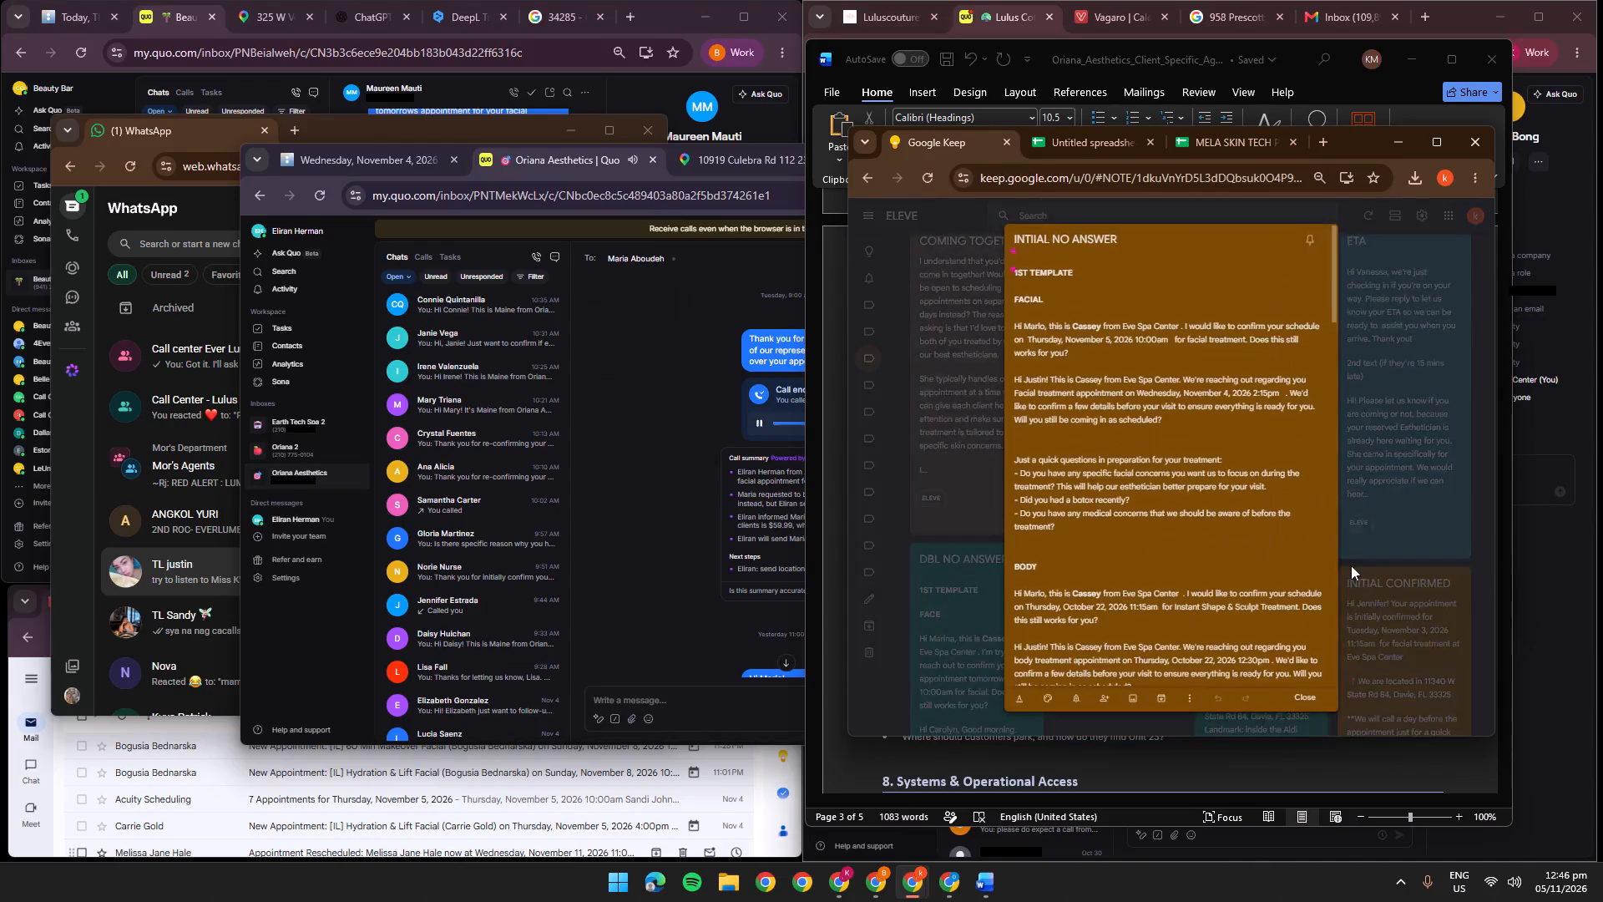
click(1129, 281)
key(ctrl+a)
key(ctrl+c)
click(1201, 651)
Open the ORIANA label's notes and color the untitled initial confirmation note orange.
scroll(1136, 564, up, 1)
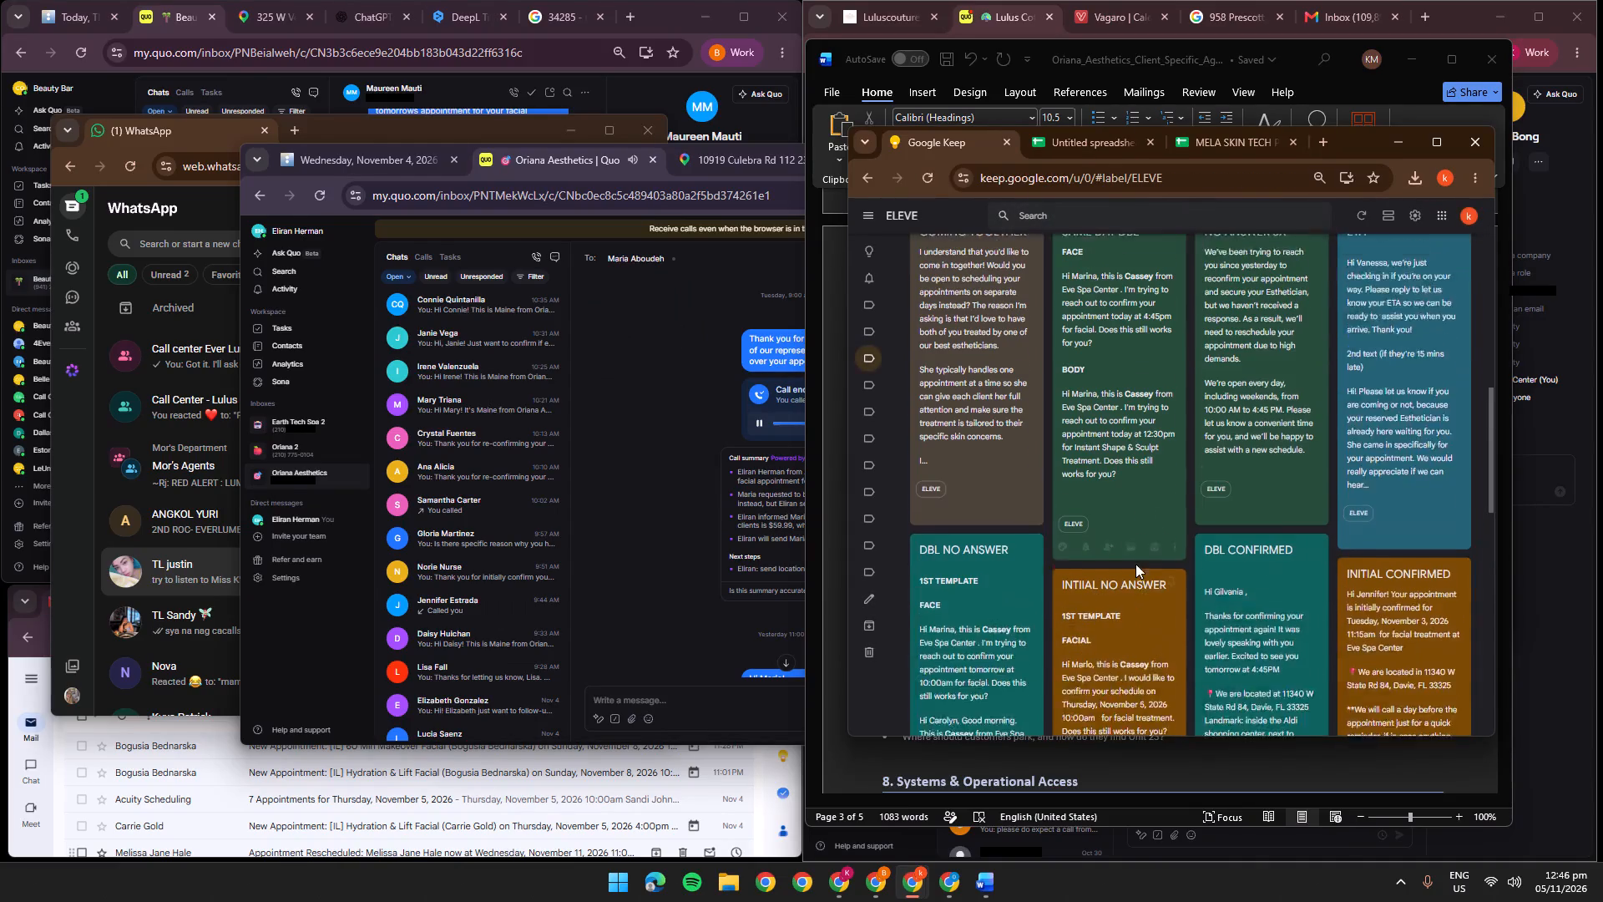
click(908, 515)
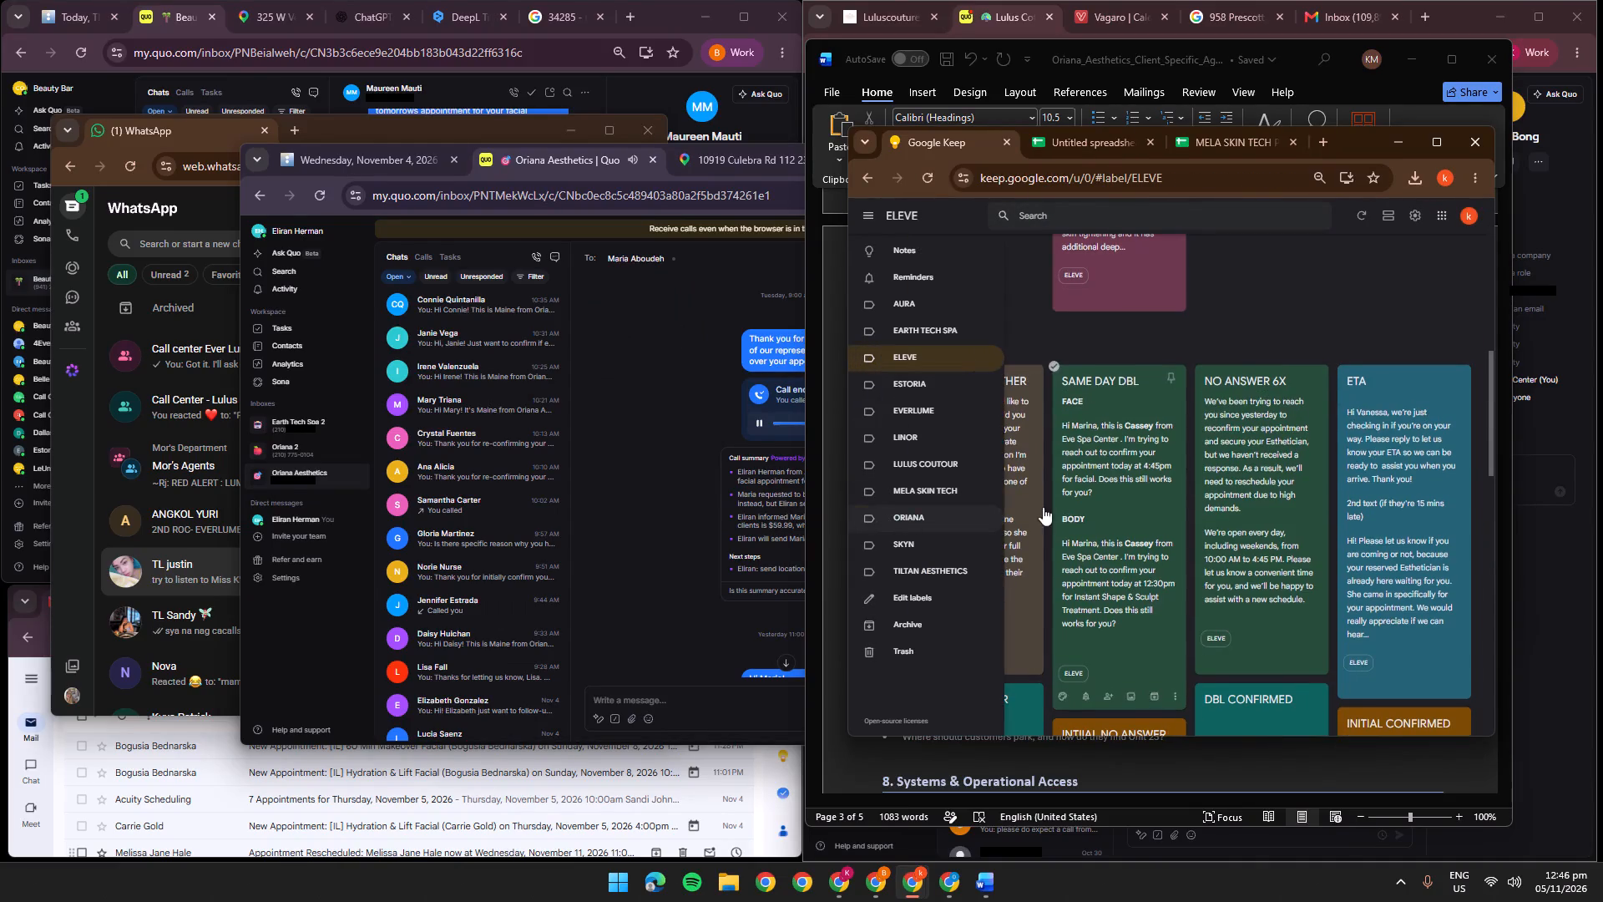
scroll(1160, 586, up, 4)
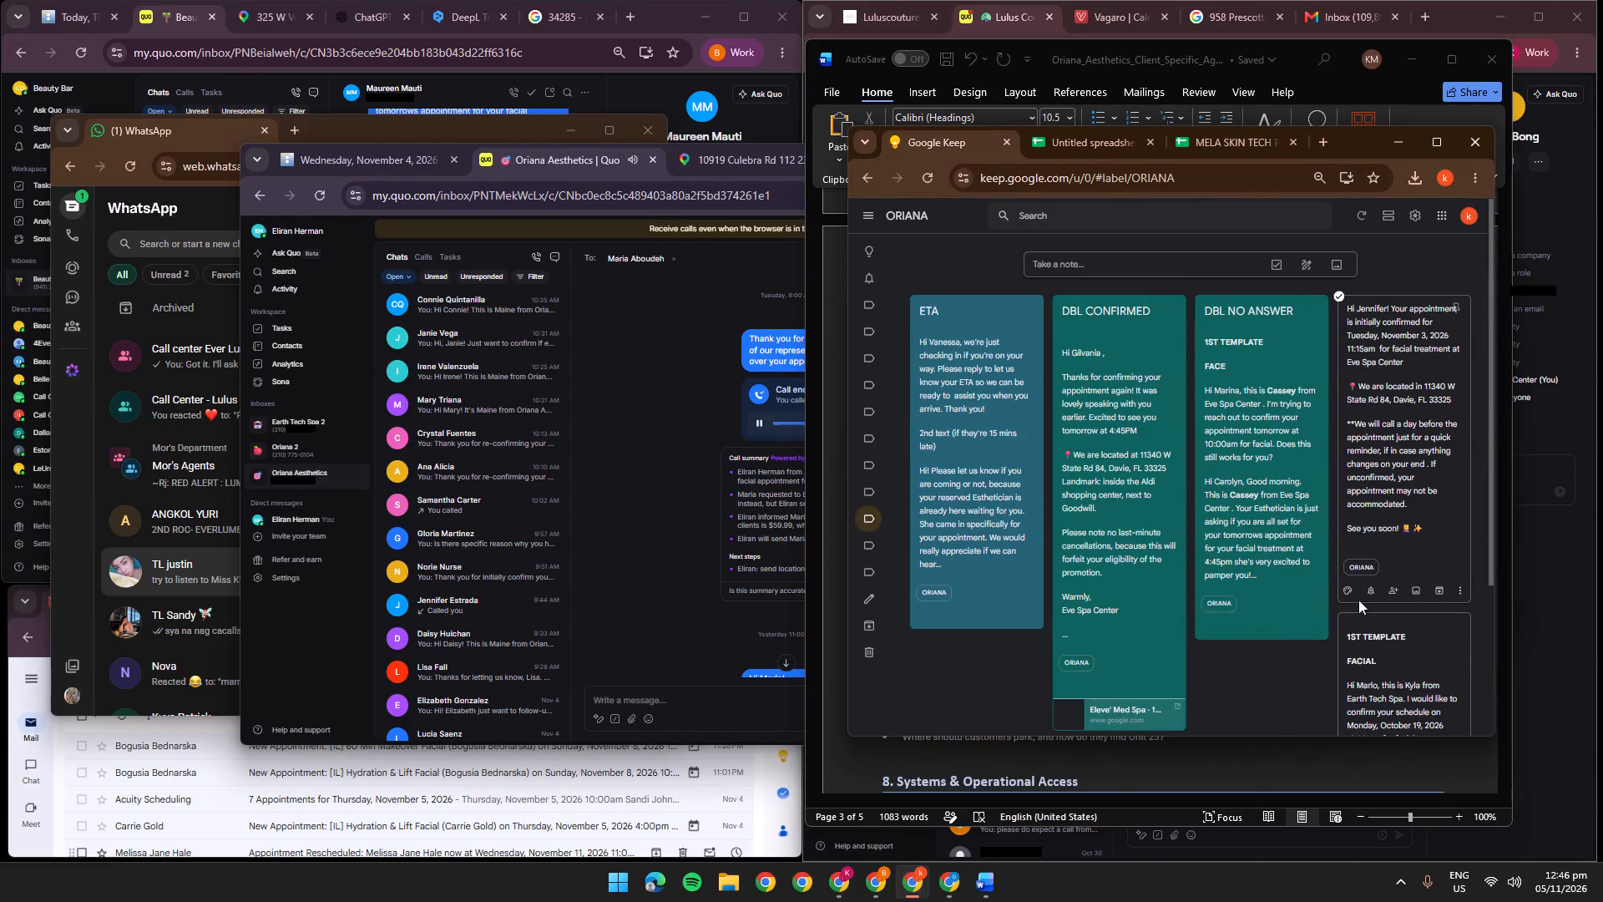
click(1351, 595)
click(1312, 625)
click(1312, 612)
scroll(1370, 400, up, 2)
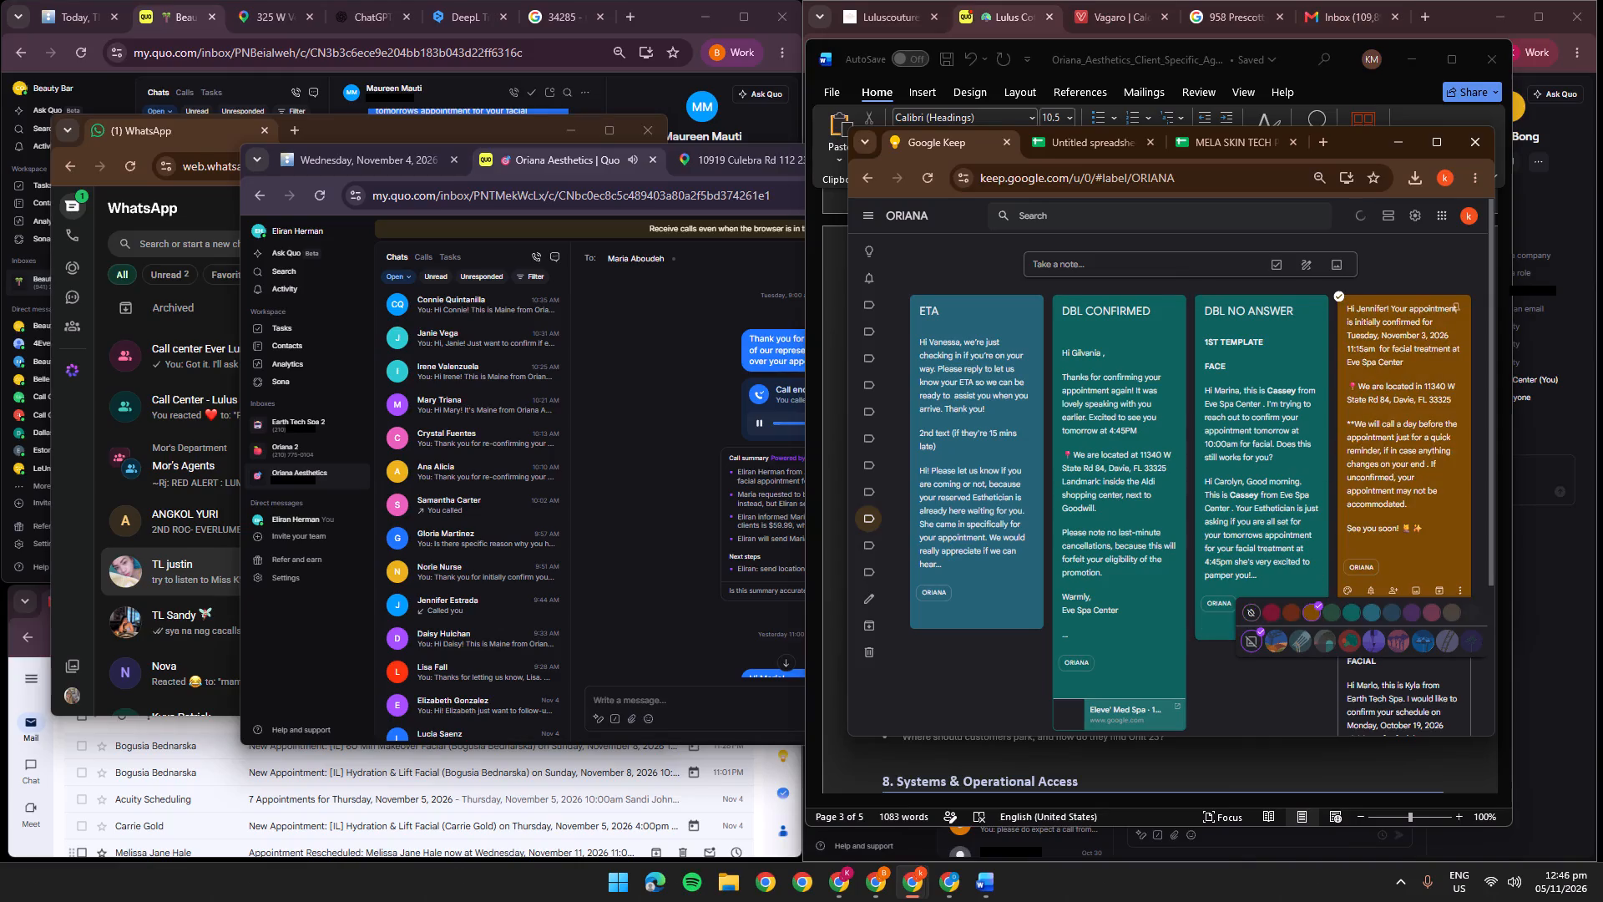
Title the orange confirmation note INITIAL CONFIRMED.
click(1384, 398)
click(1128, 302)
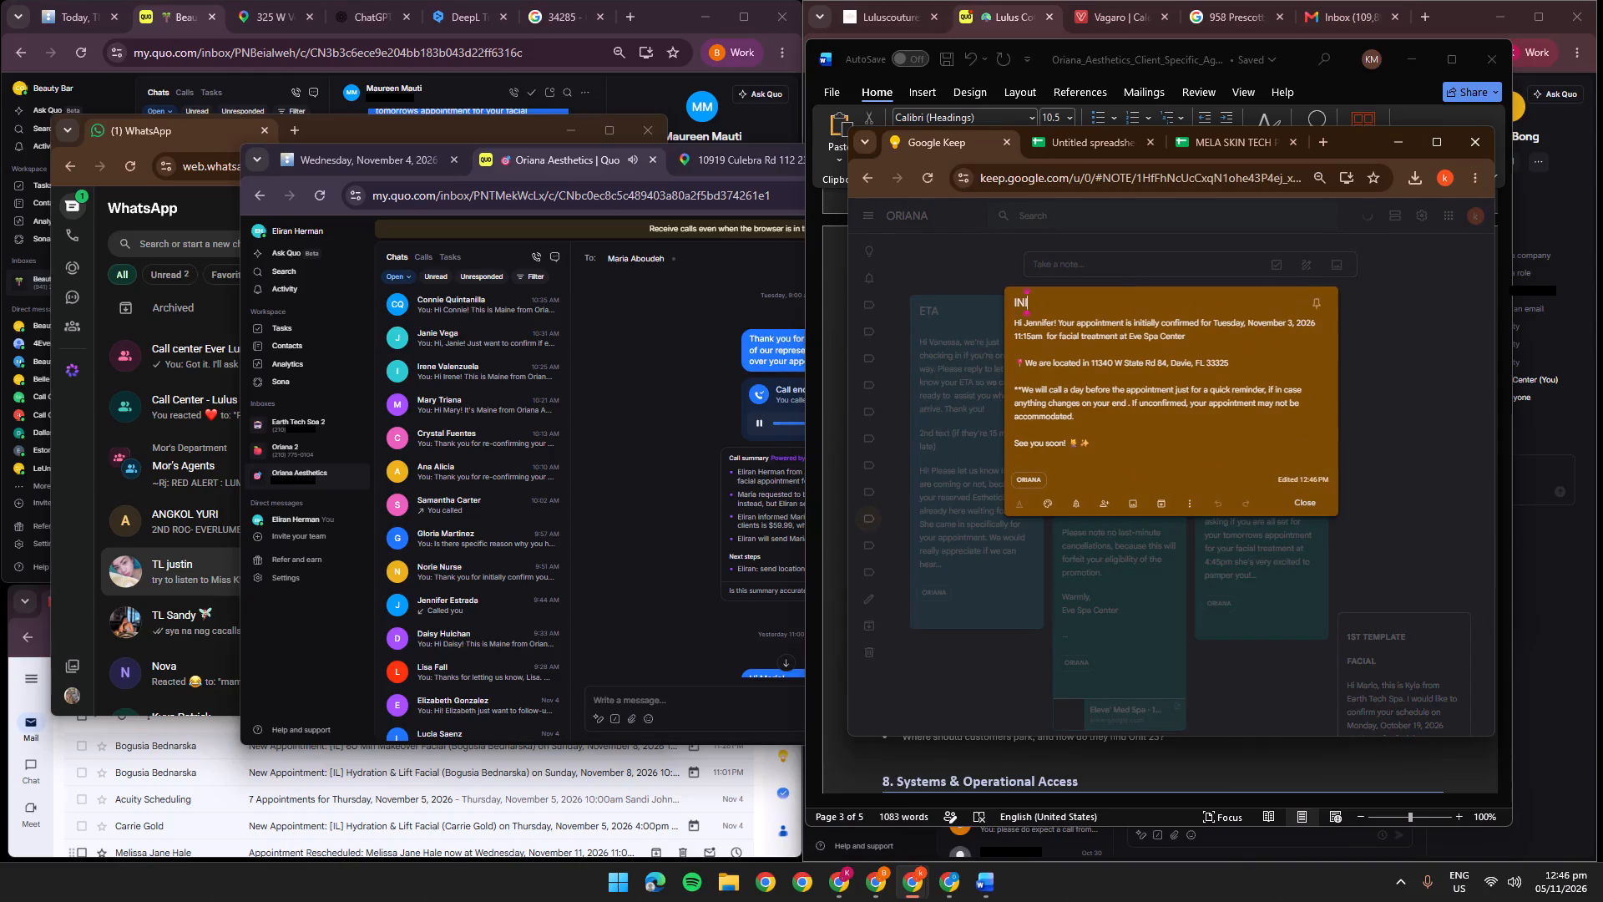
key(BackSpace)
key(BackSpace)
key(BackSpace)
key(BackSpace)
key(BackSpace)
text(FNIRME)
key(BackSpace)
key(BackSpace)
key(BackSpace)
key(BackSpace)
key(BackSpace)
key(BackSpace)
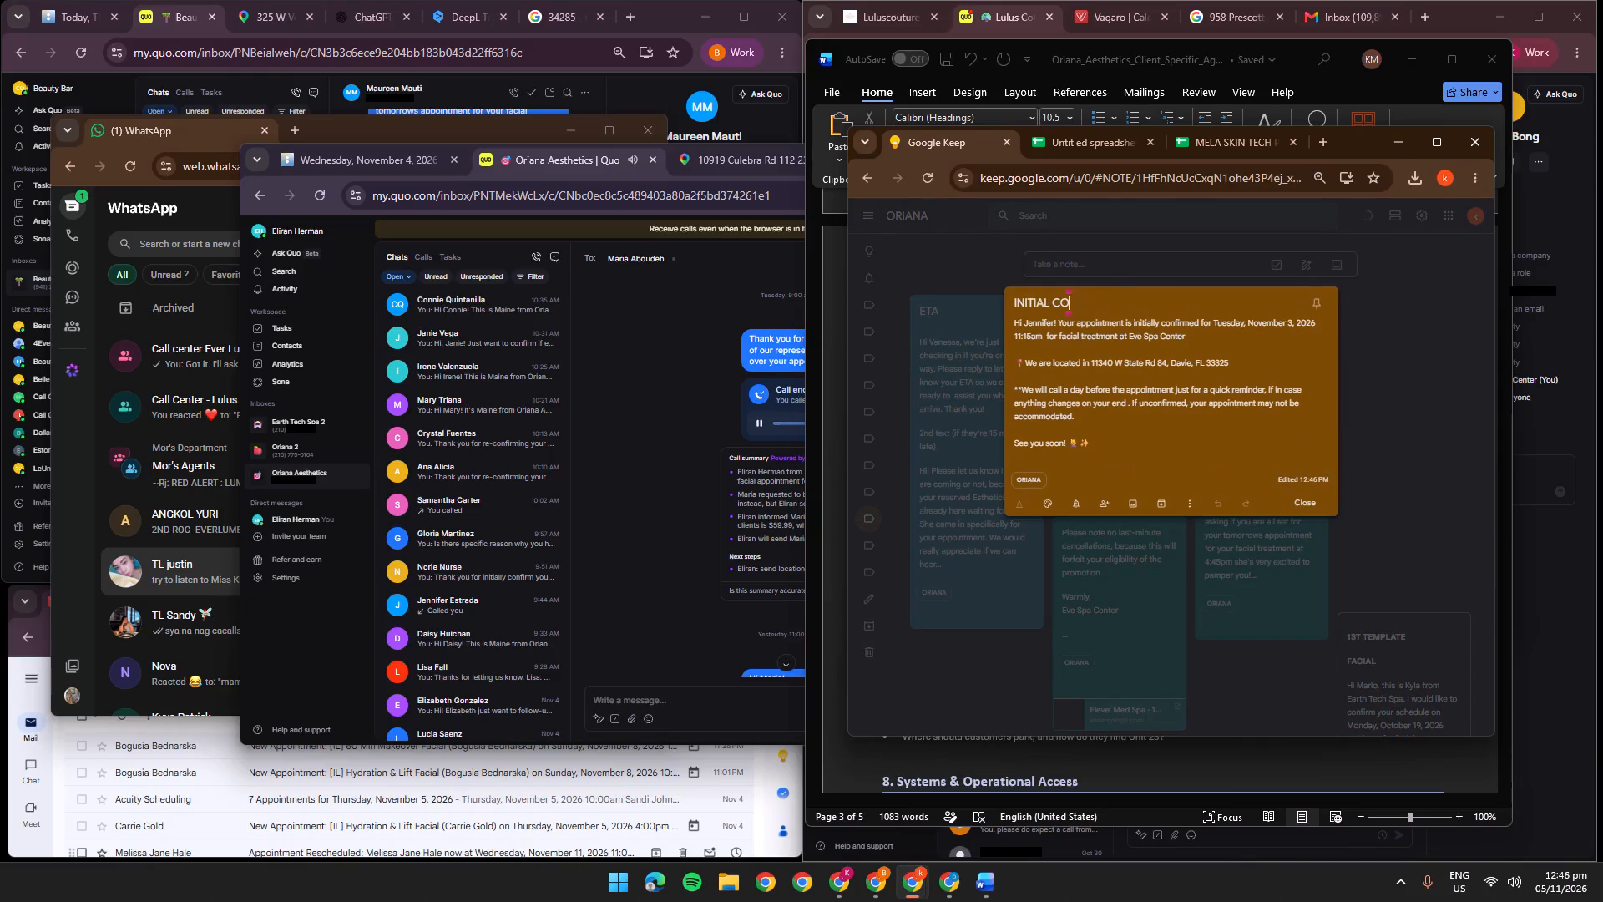
text(NFIRMED)
key(Tab)
Replace Eve Spa Center with "Oriana Aesthetics." in the Initial Confirmed message and copy the new spa name.
click(1143, 339)
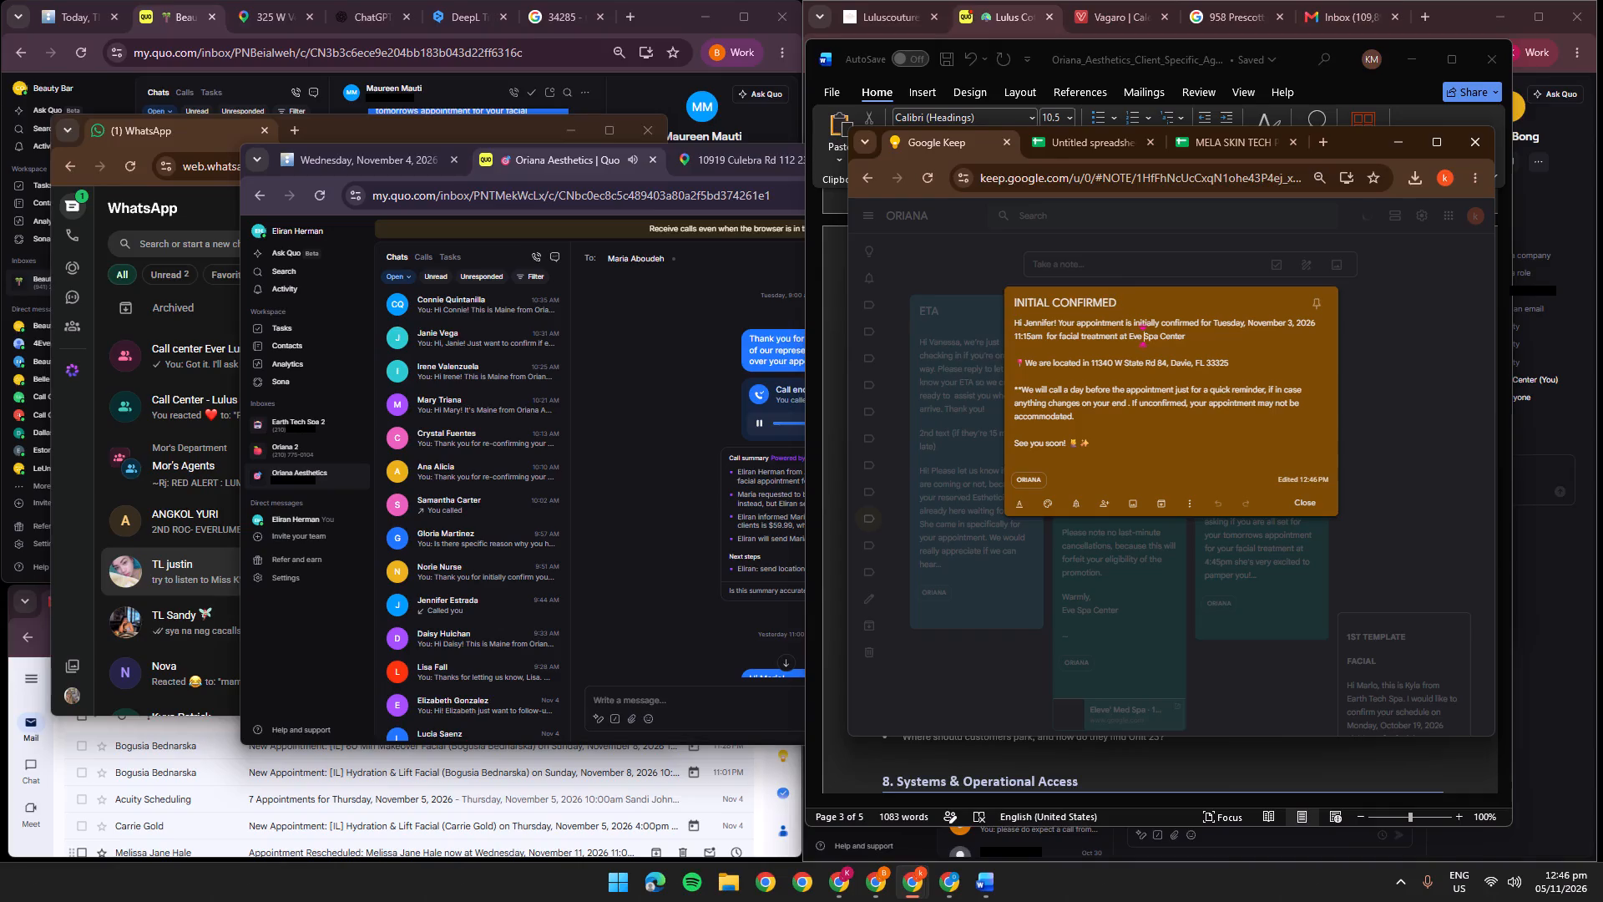
click(1200, 338)
drag(1133, 341, 1198, 339)
key(BackSpace)
key(BackSpace)
key(o)
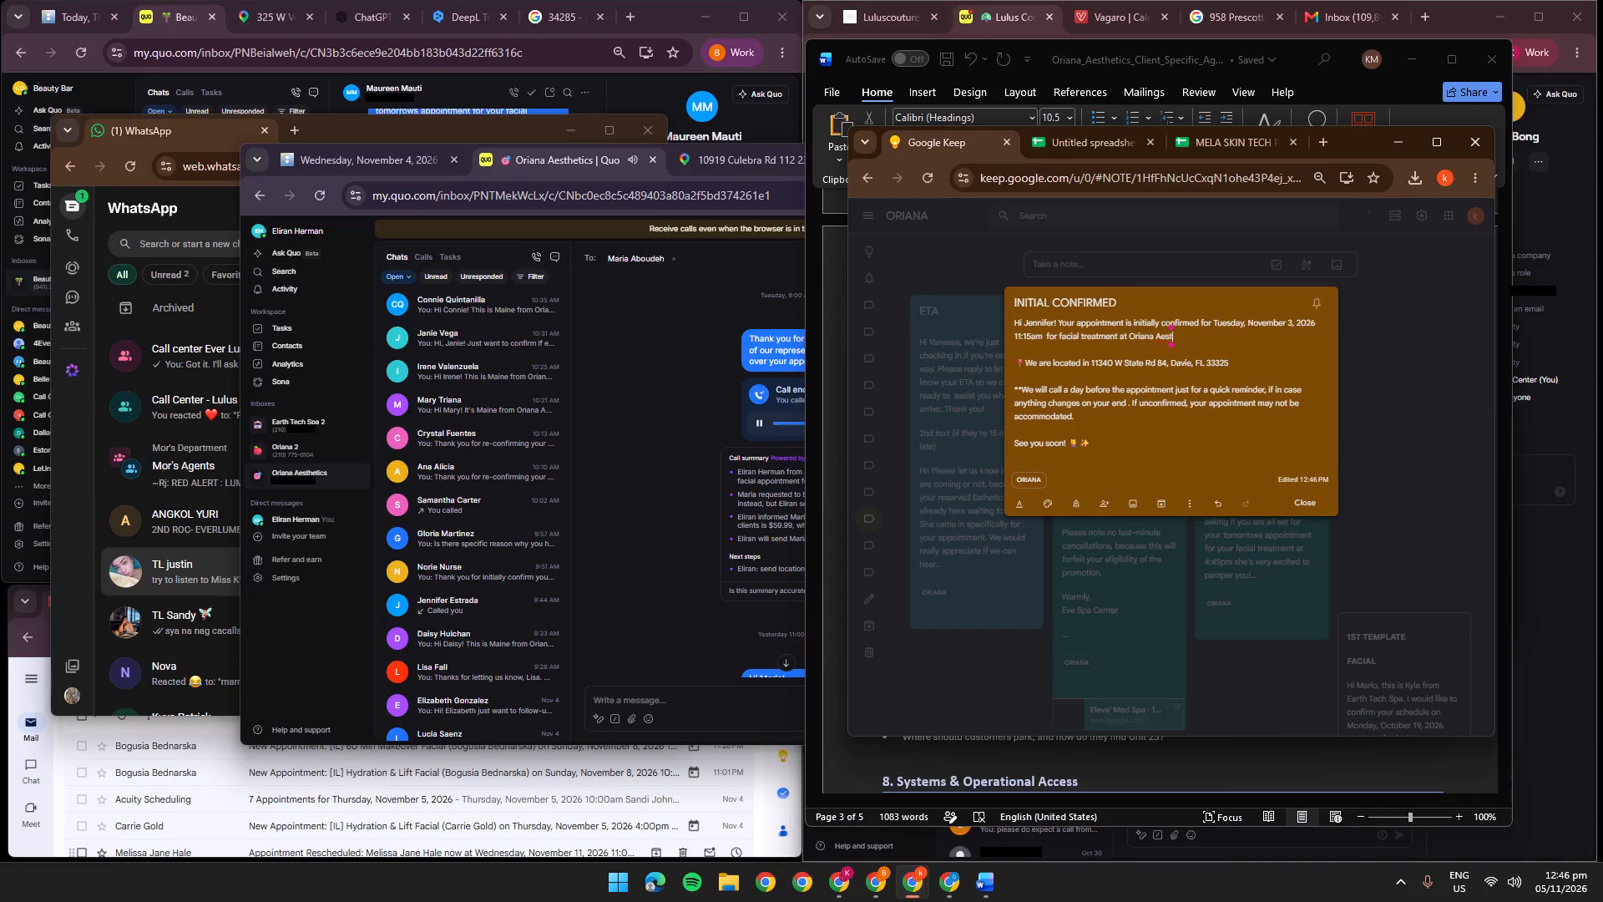
key(ctrl+a)
click(1198, 339)
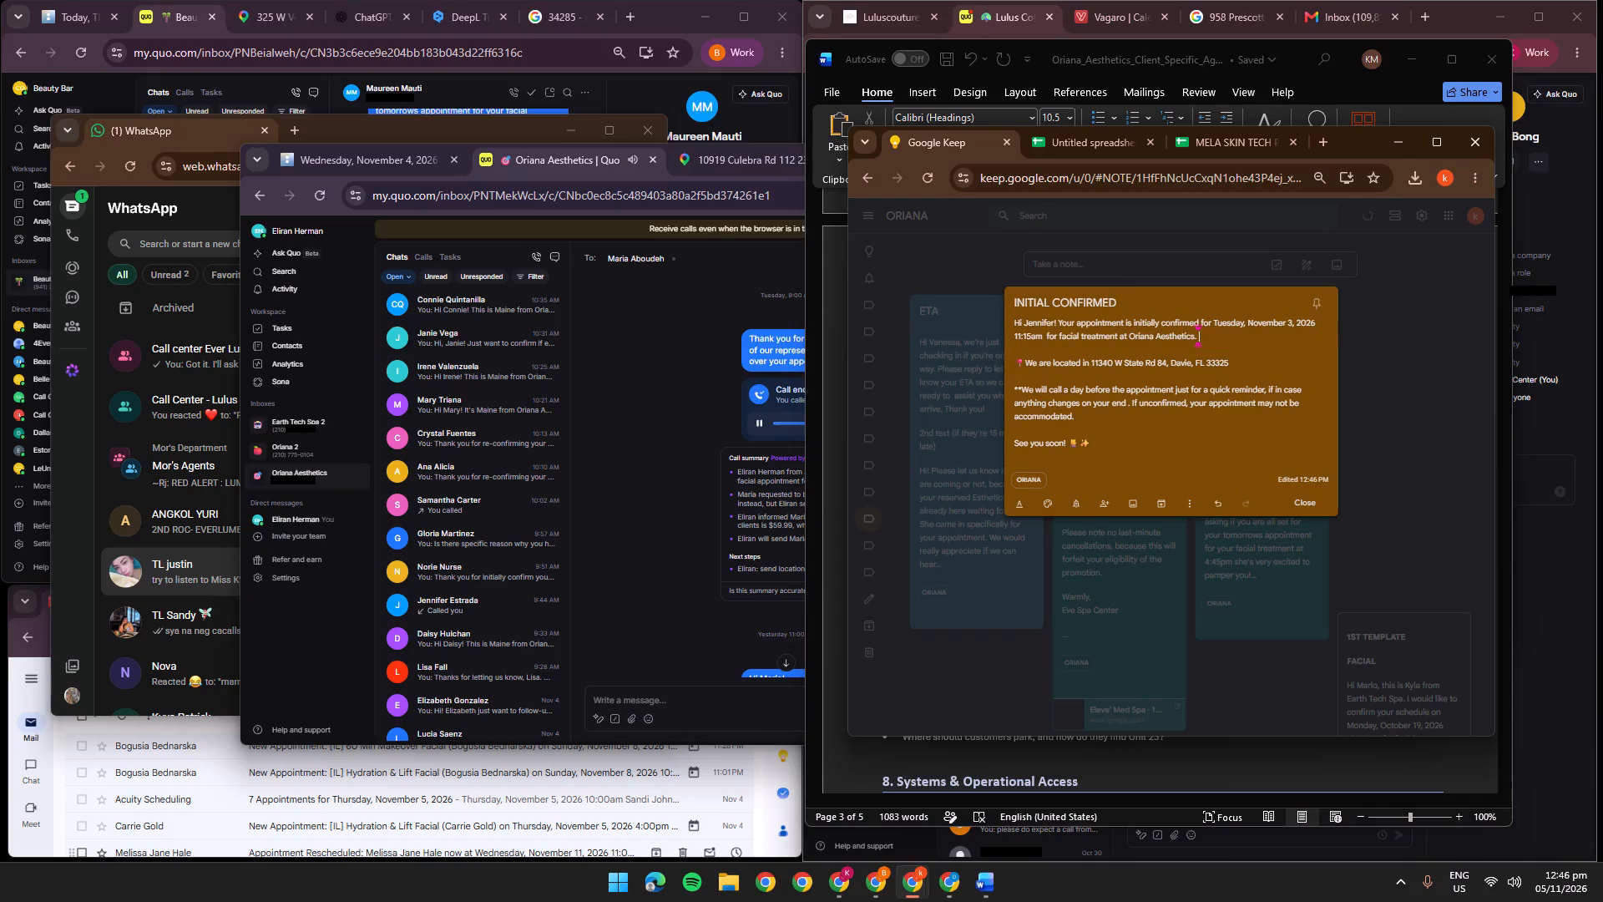
drag(1127, 339, 1141, 337)
click(1141, 339)
click(1130, 336)
drag(1130, 336, 1197, 336)
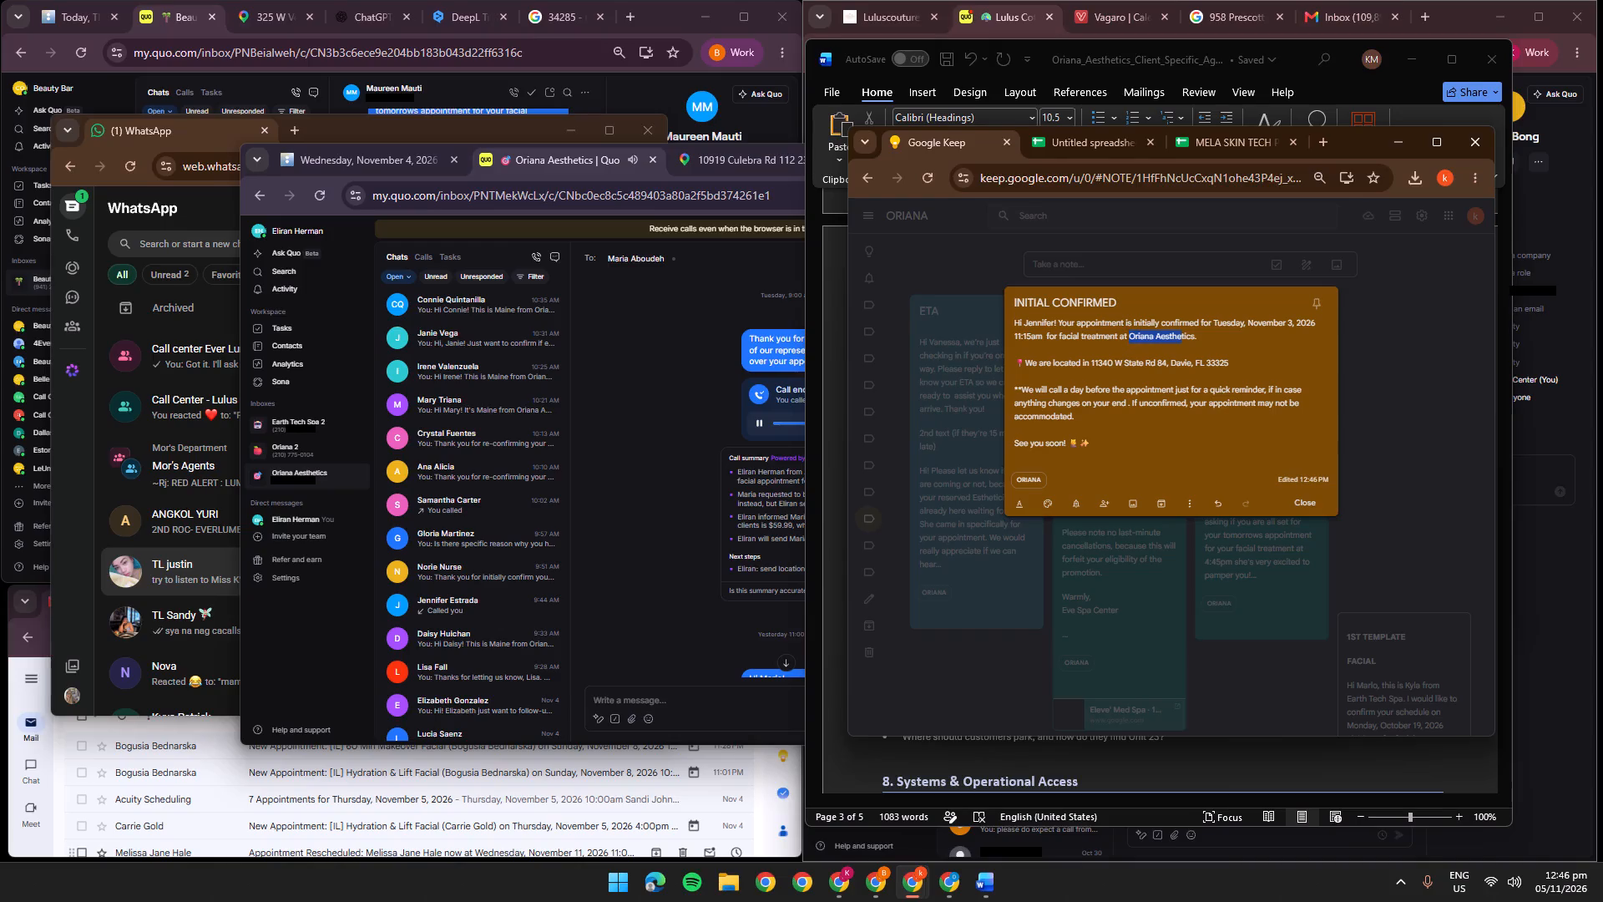
drag(1197, 336, 1223, 336)
key(ctrl+c)
key(ctrl+c)
Replace the Davie address in the Initial Confirmed note with Oriana's San Antonio address from clipboard history, keeping it on the "We are located in" line.
drag(1090, 365, 1264, 366)
key(space)
key(super+v)
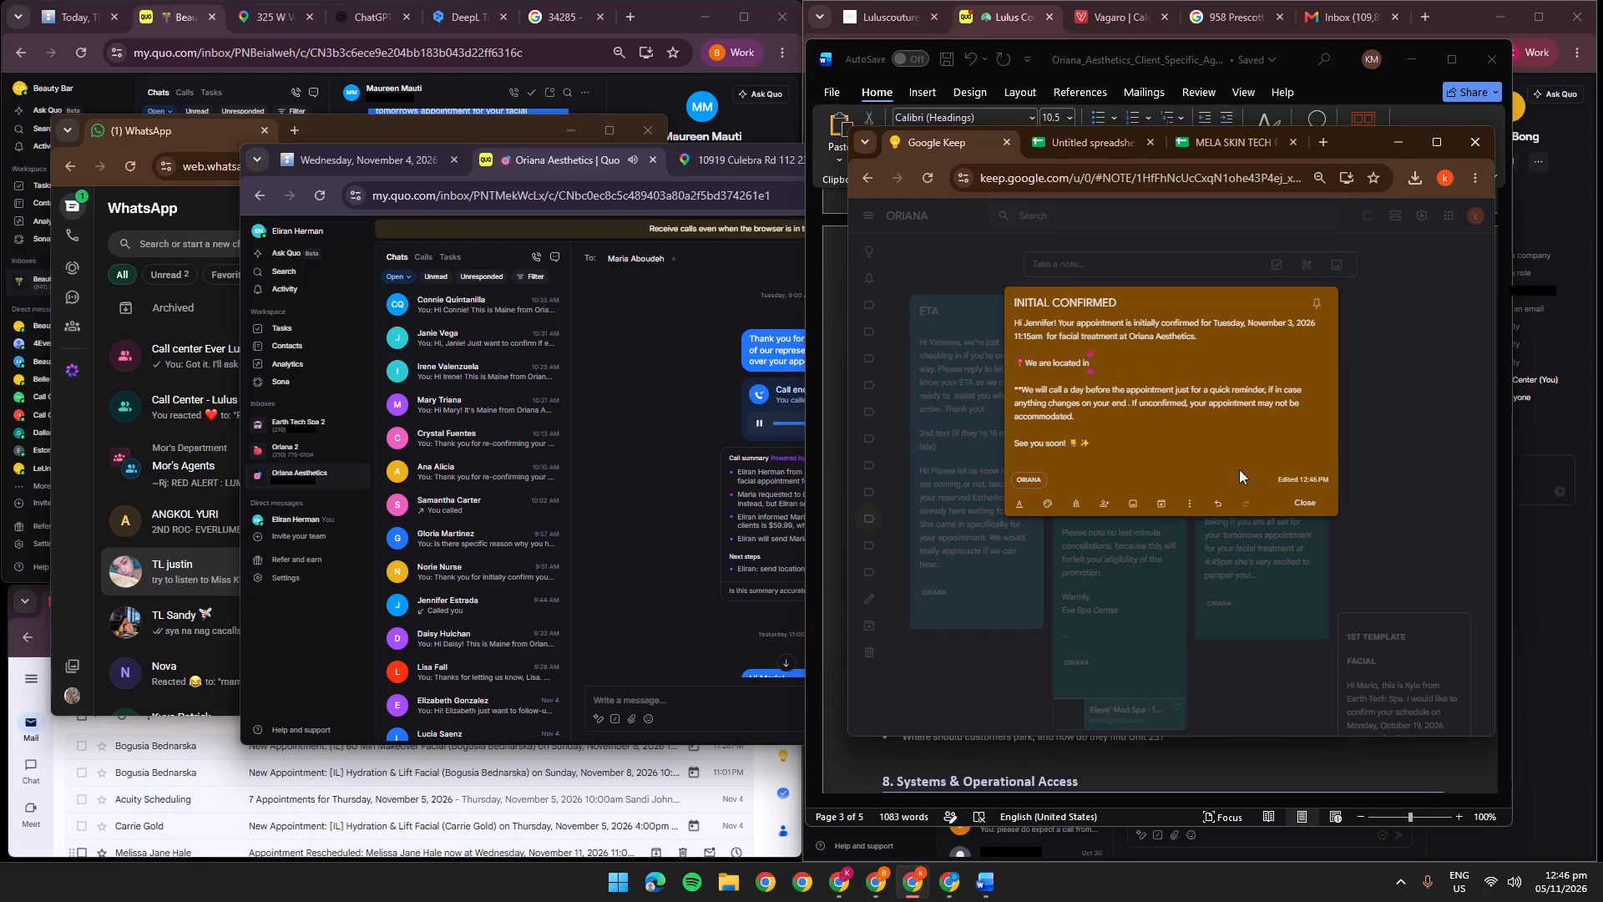
scroll(1205, 590, down, 11)
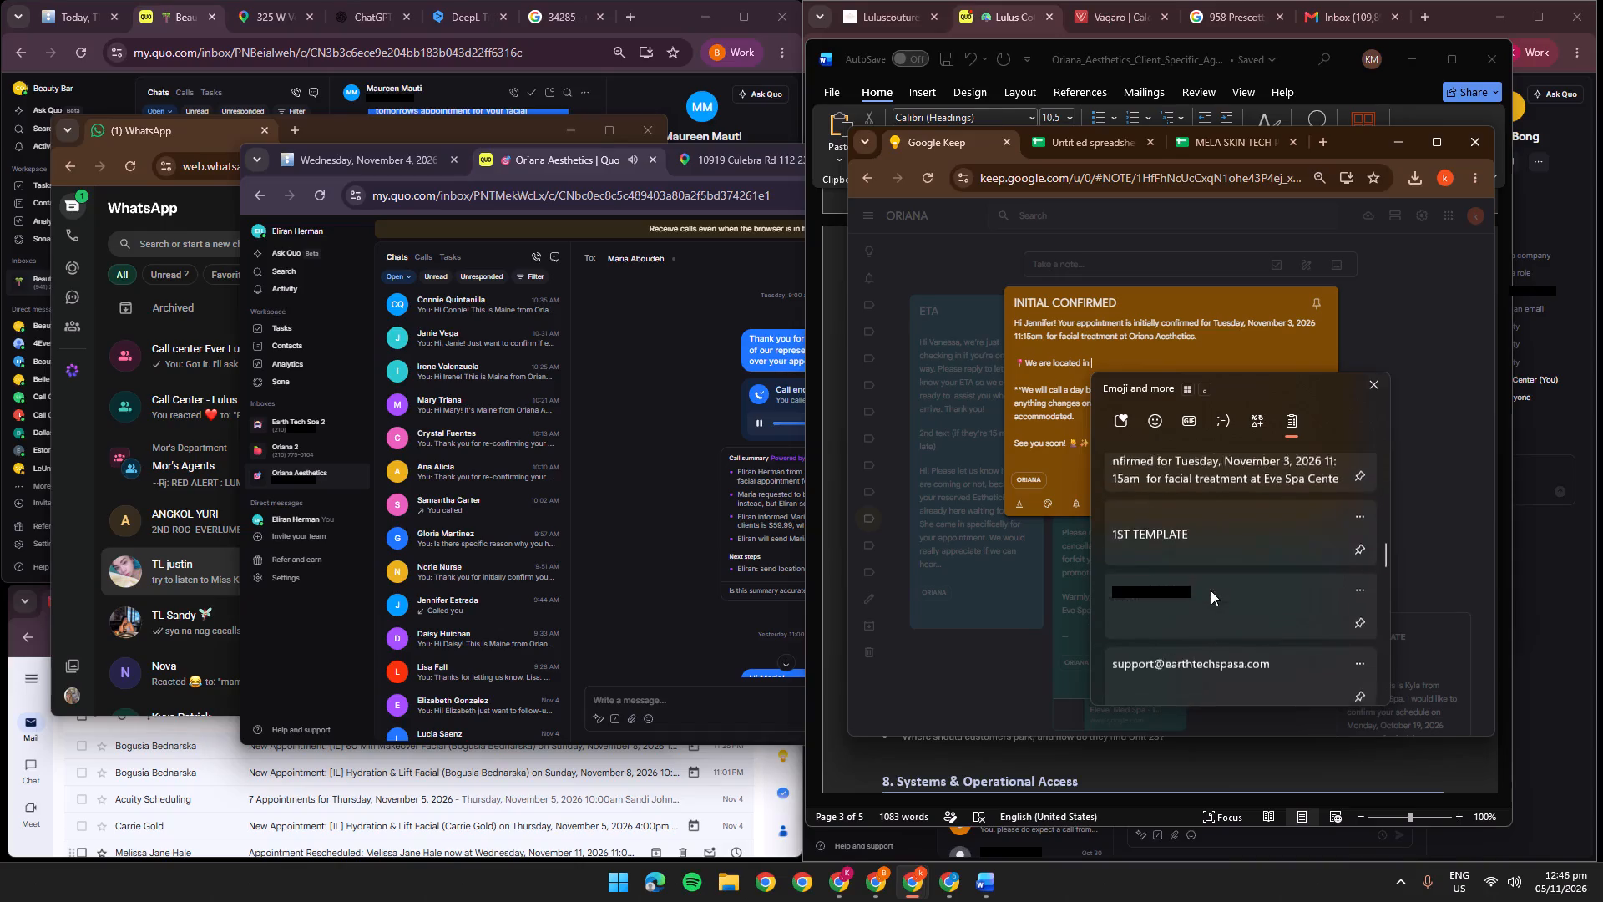
scroll(1211, 590, down, 2)
click(1311, 541)
key(ctrl+v)
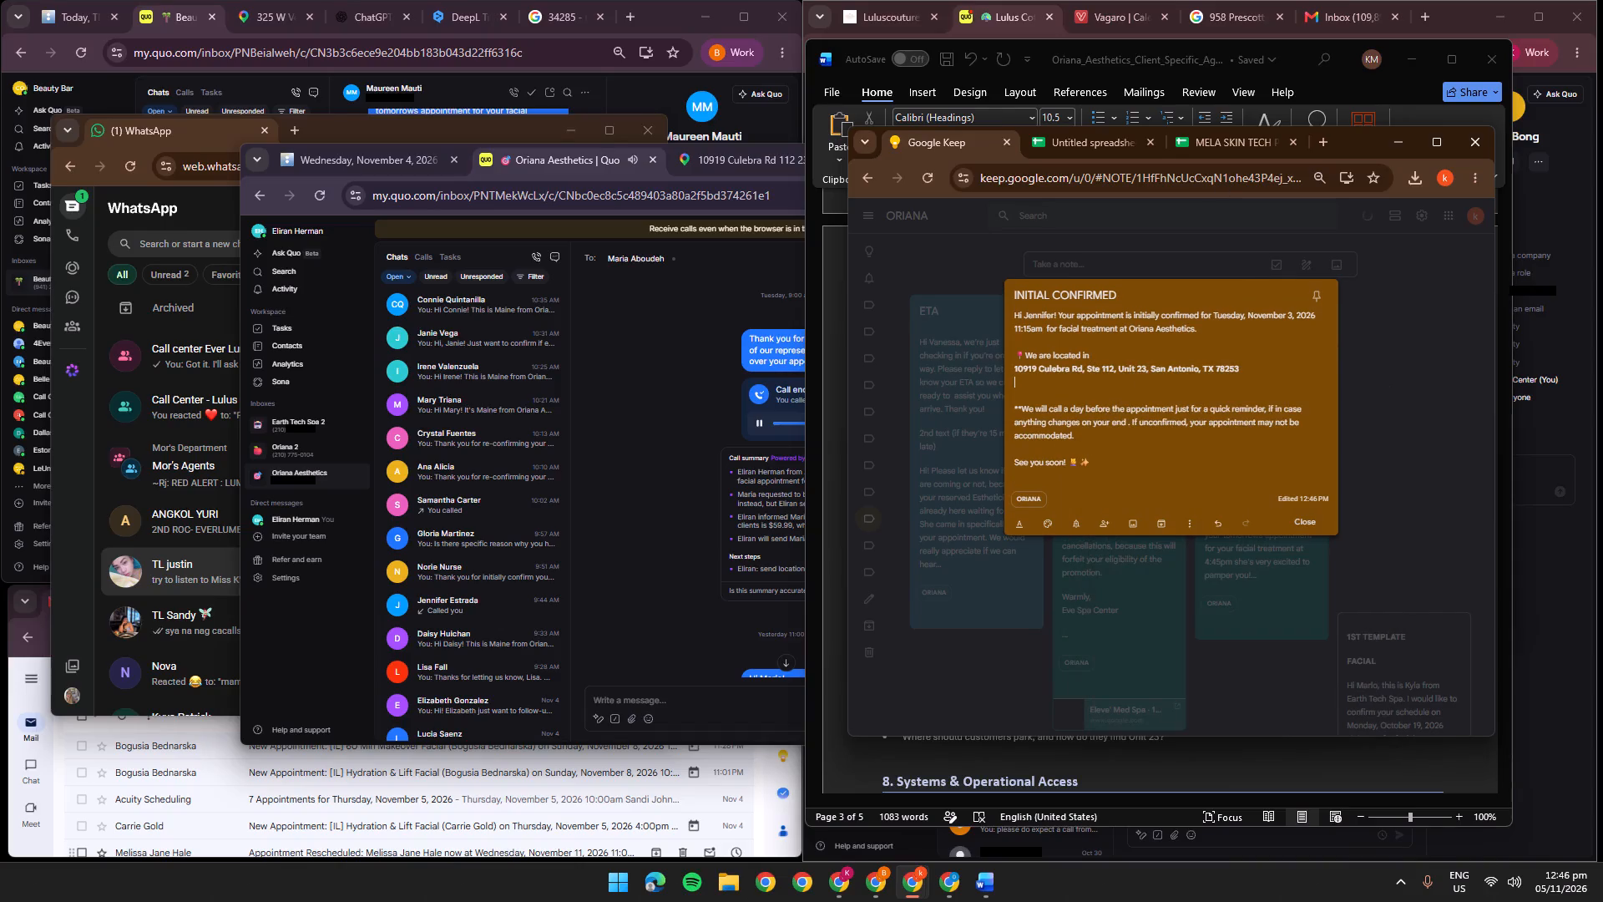
click(1008, 374)
key(BackSpace)
key(Delete)
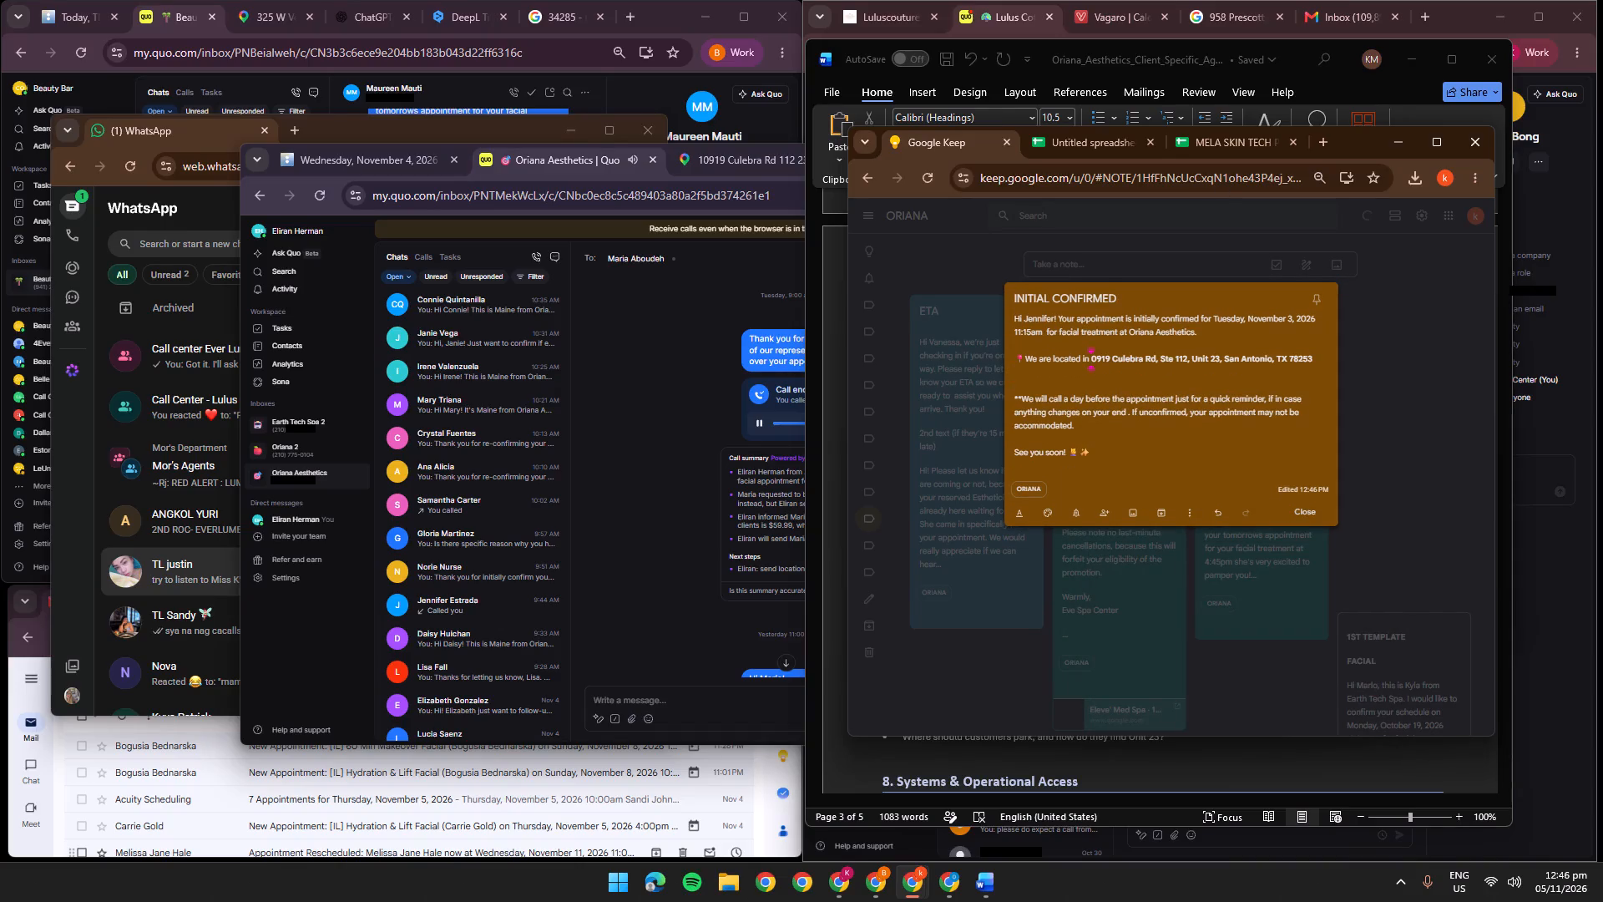
key(ctrl+z)
Copy the "We are located in" sentence from Initial Confirmed and paste it over the location and landmark text in the DBL CONFIRMED note's first message.
drag(1022, 361, 1169, 365)
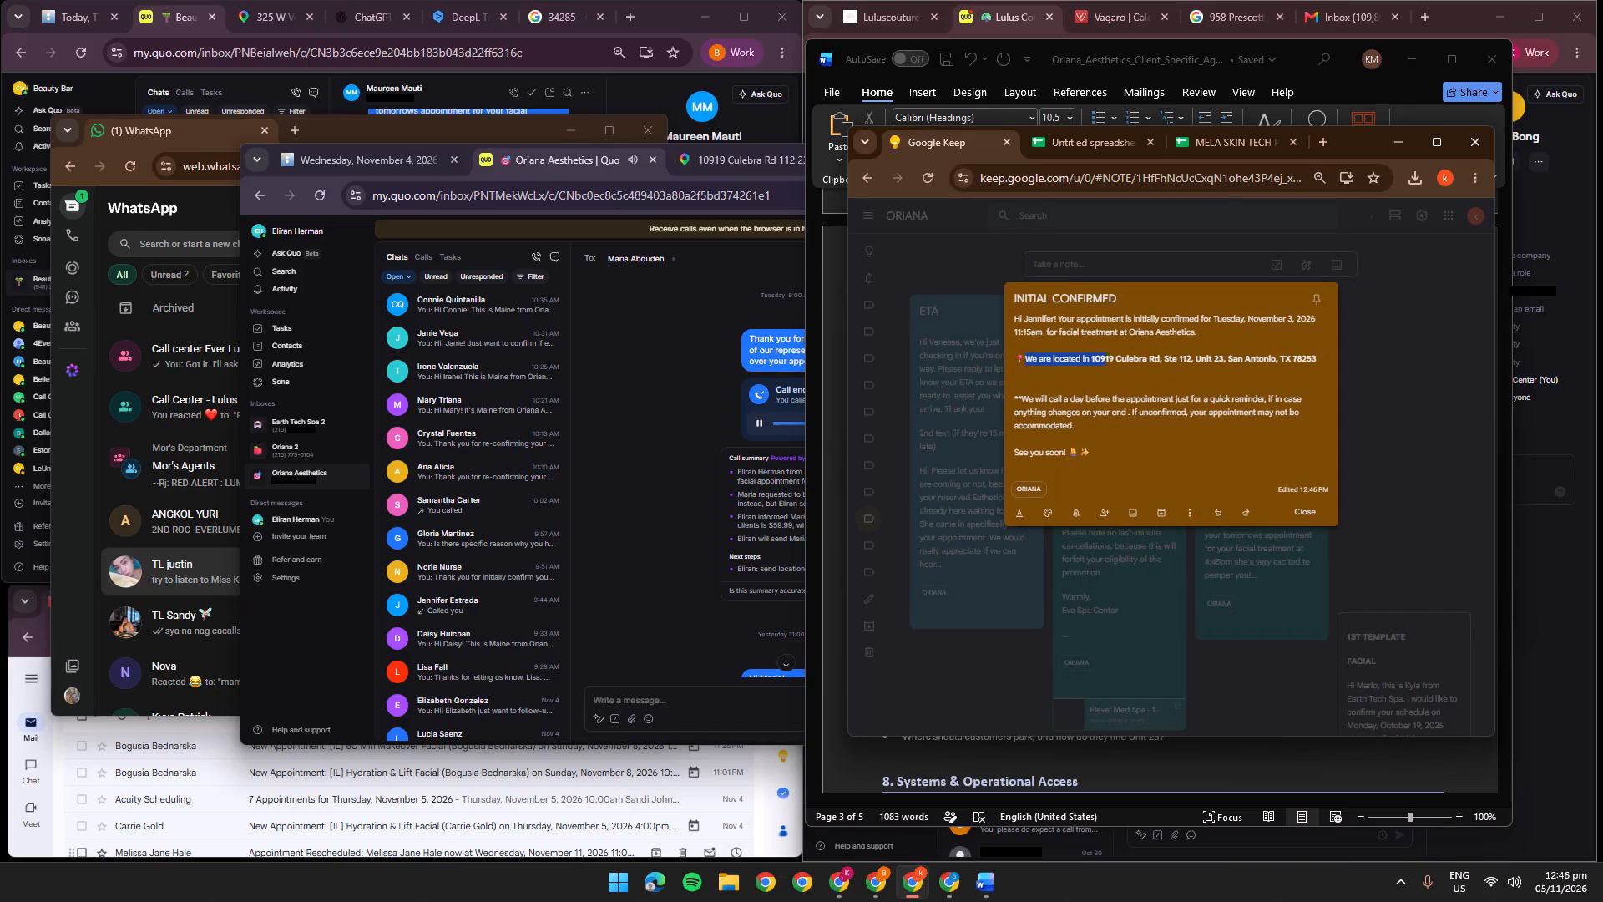
drag(1169, 365, 1323, 365)
key(ctrl+c)
key(ctrl+c)
click(1427, 505)
click(1272, 423)
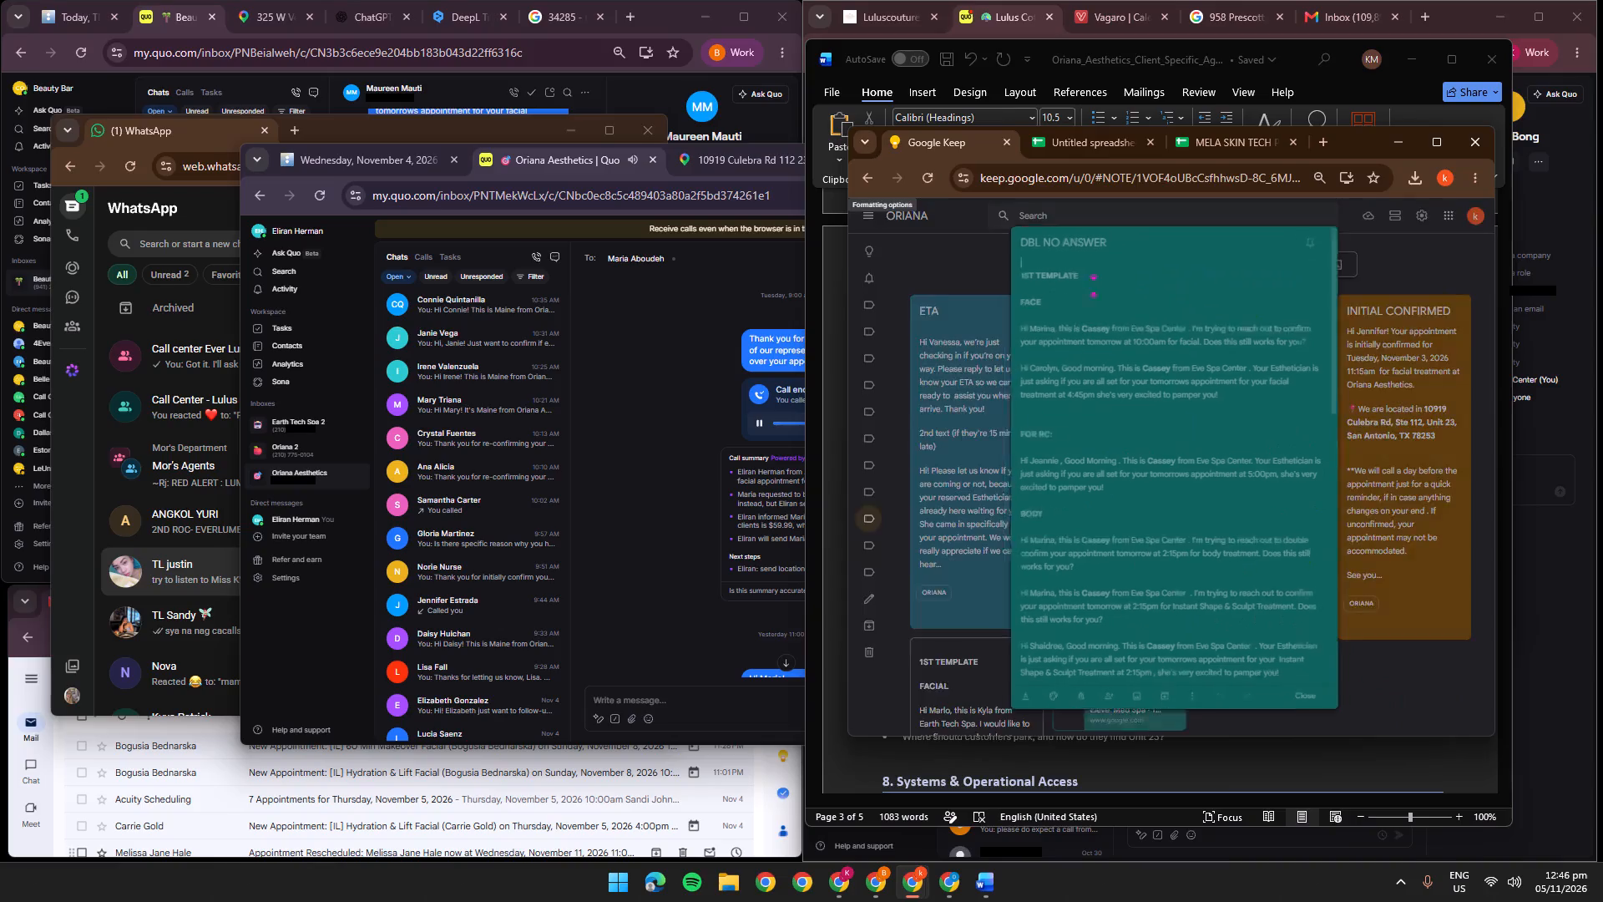
click(1468, 556)
click(1073, 479)
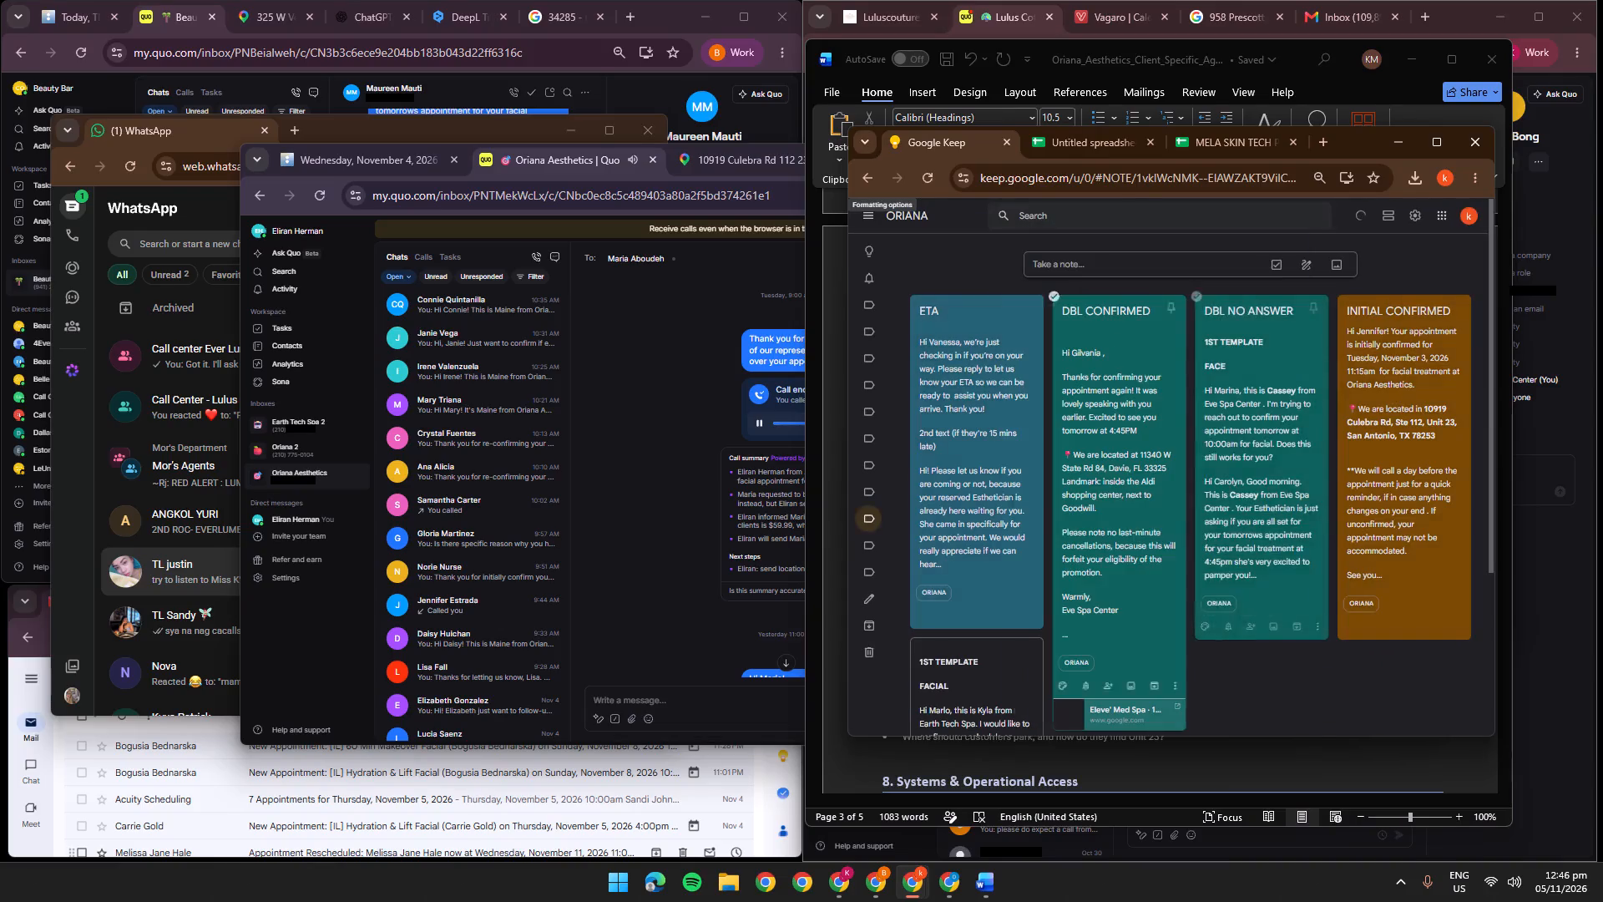
drag(1024, 354, 1254, 362)
key(ctrl+v)
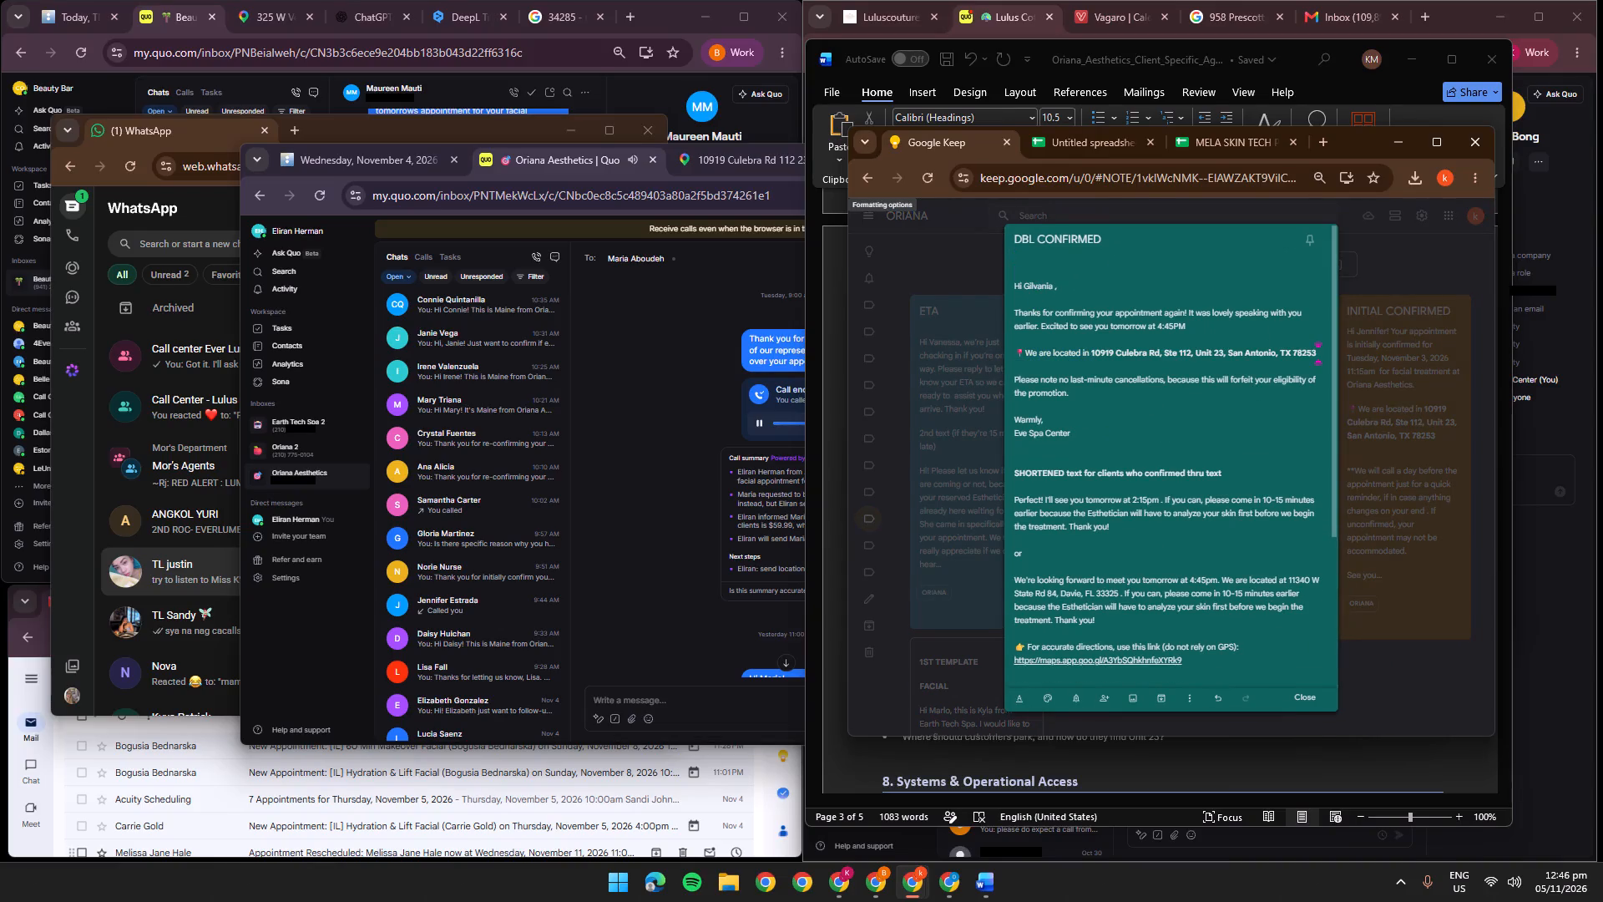
Change the sign-off below "Warmly," in the DBL CONFIRMED note to Oriana Aesthetics.
drag(1014, 429, 1093, 431)
key(BackSpace)
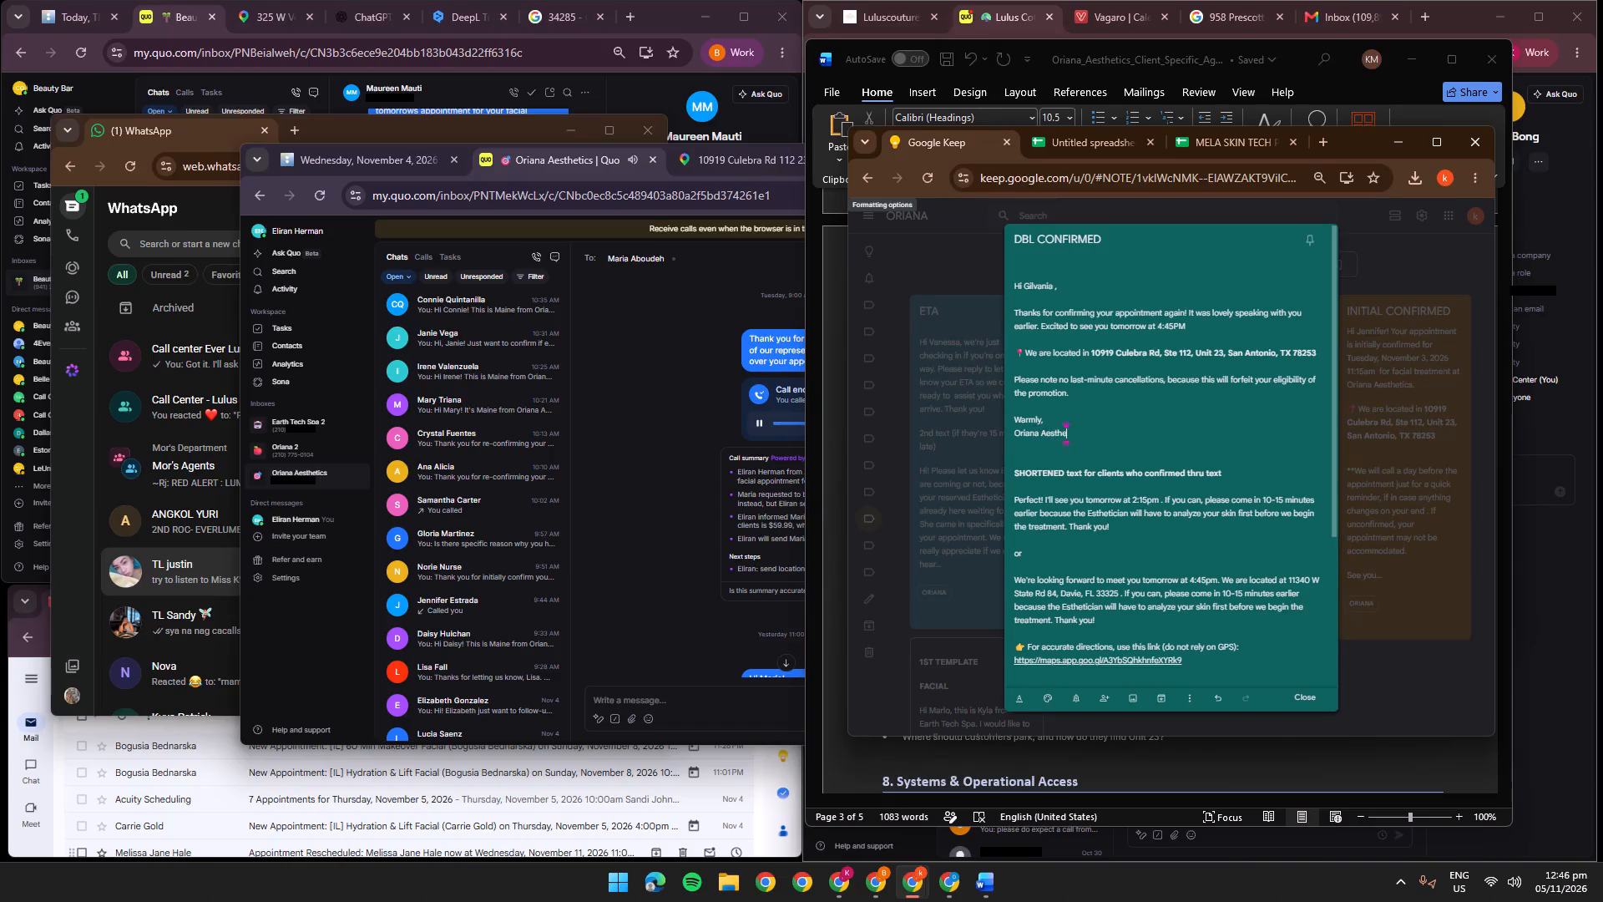
Copy the San Antonio location sentence and paste it over the Davie location in the shortened 4:45pm message of the DBL CONFIRMED note.
scroll(1093, 431, down, 1)
click(1042, 347)
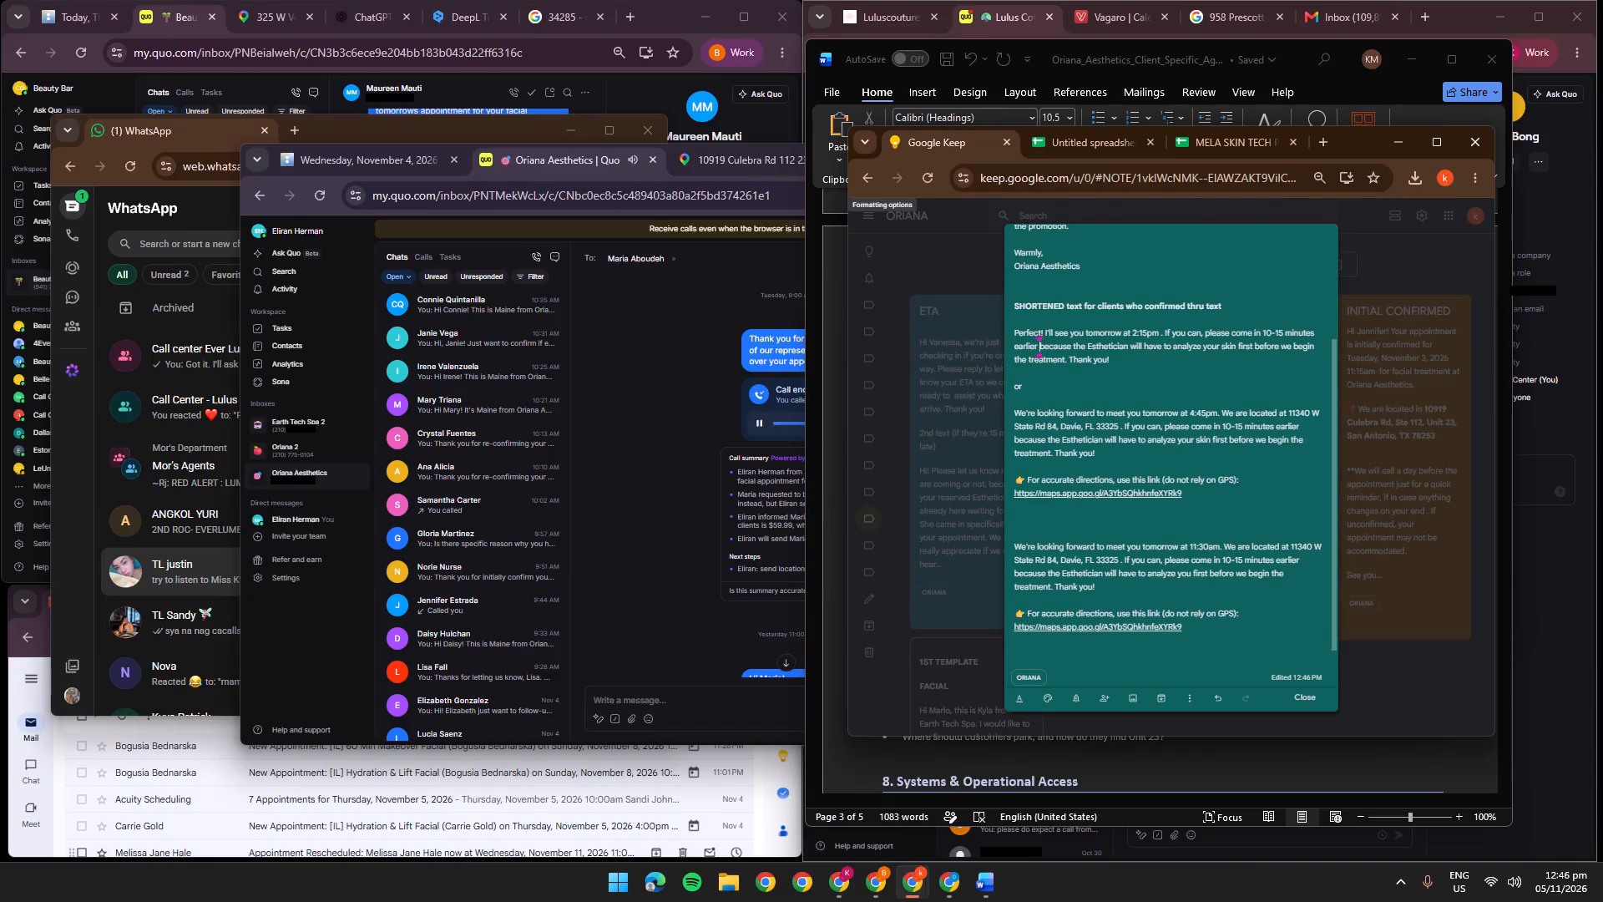
click(1159, 341)
click(1167, 455)
scroll(1115, 433, up, 2)
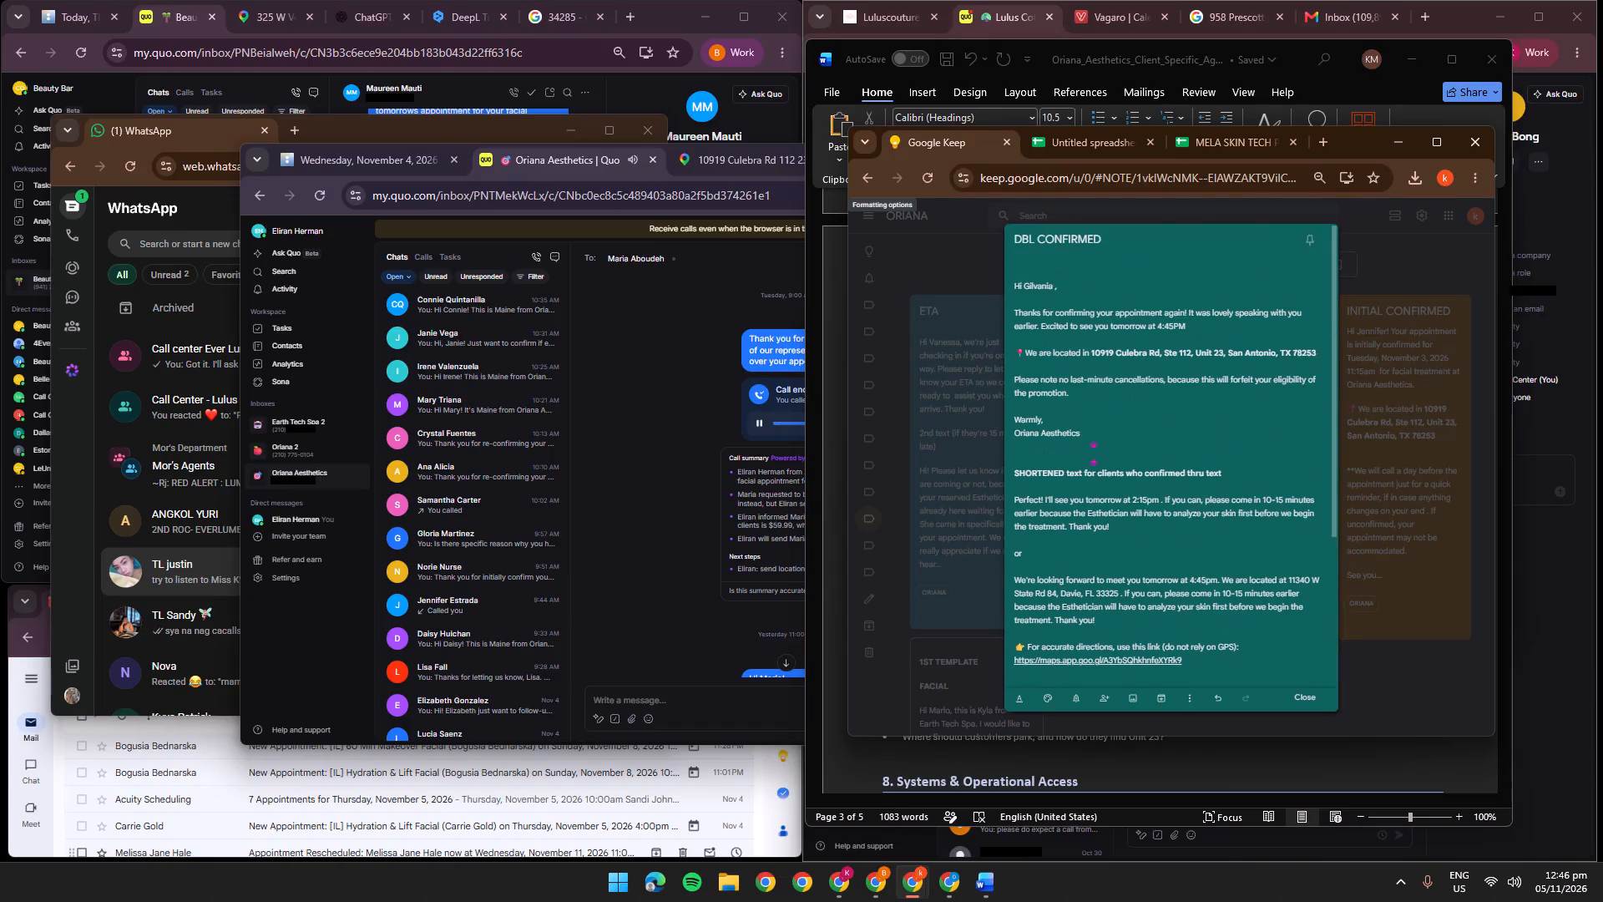
drag(1027, 354, 1322, 352)
key(ctrl+c)
key(ctrl+c)
scroll(1236, 542, down, 1)
click(1258, 412)
drag(1224, 410, 1121, 423)
key(ctrl+v)
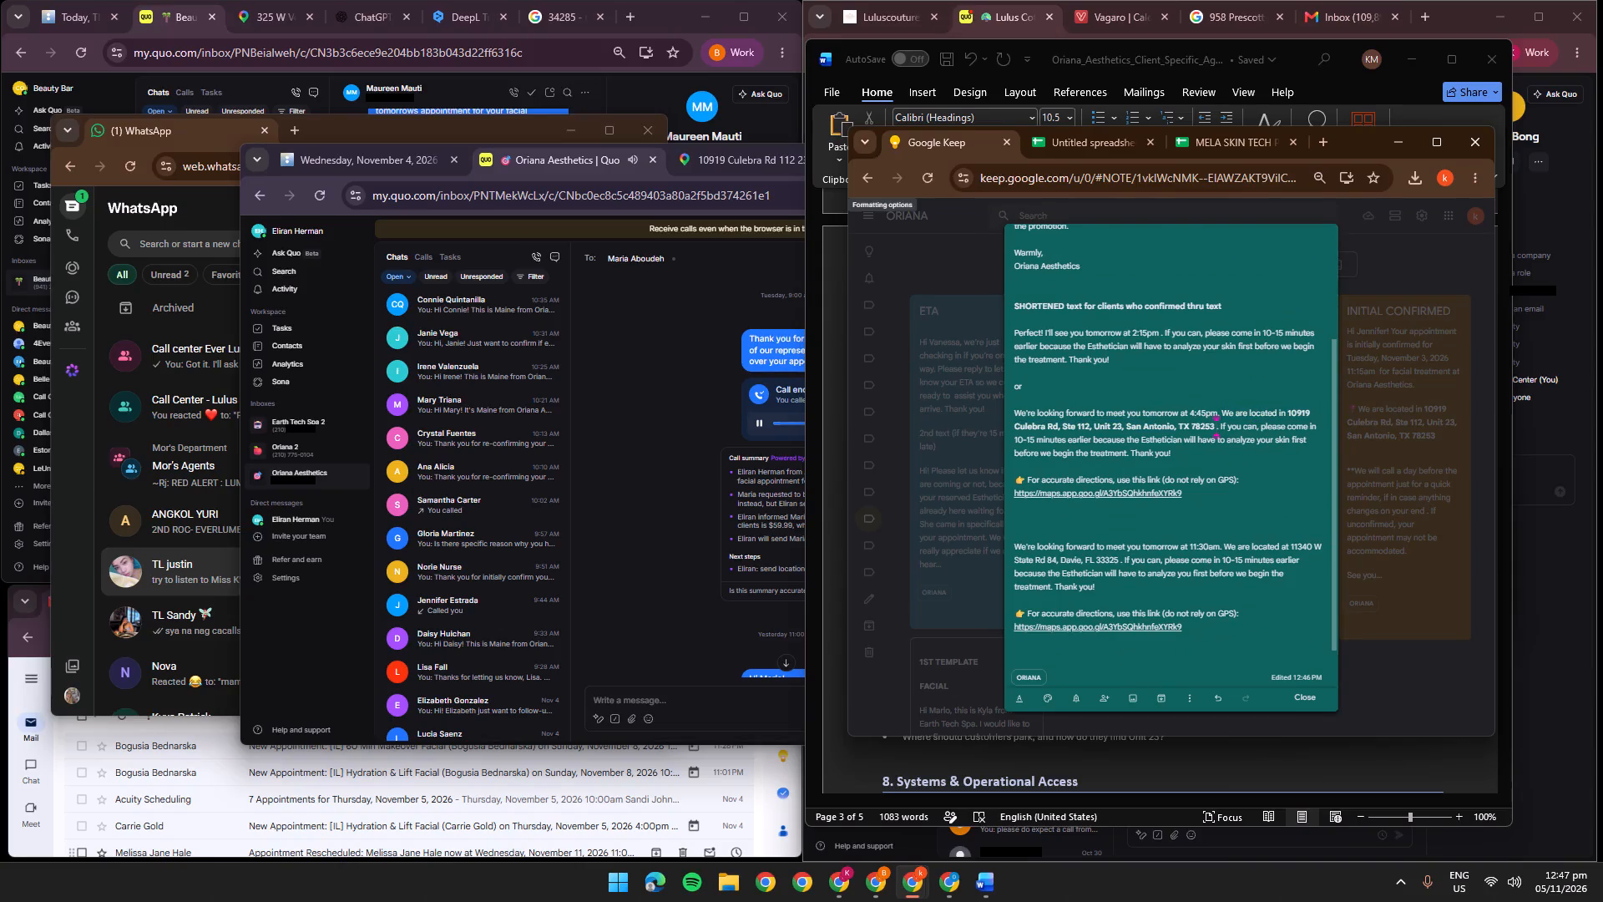
Replace the Davie location in the 11:30am message of the DBL CONFIRMED note with the copied San Antonio location sentence.
drag(1222, 547, 1230, 547)
click(1220, 565)
drag(1226, 545, 1122, 564)
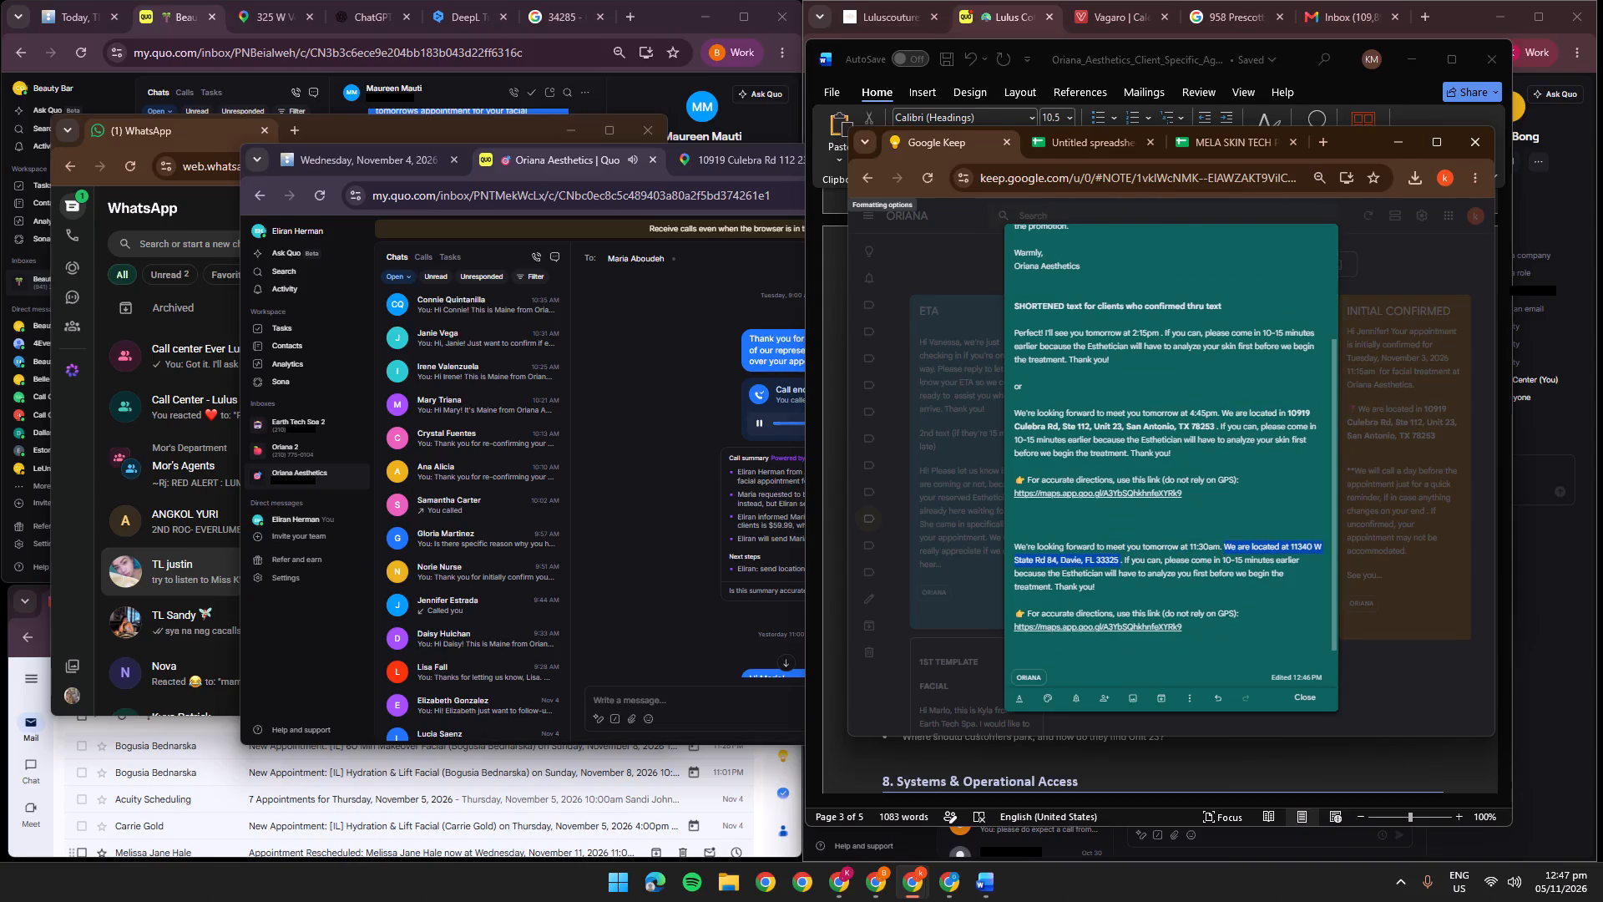
drag(1122, 564, 1119, 564)
key(ctrl+v)
click(1241, 616)
scroll(1225, 519, up, 2)
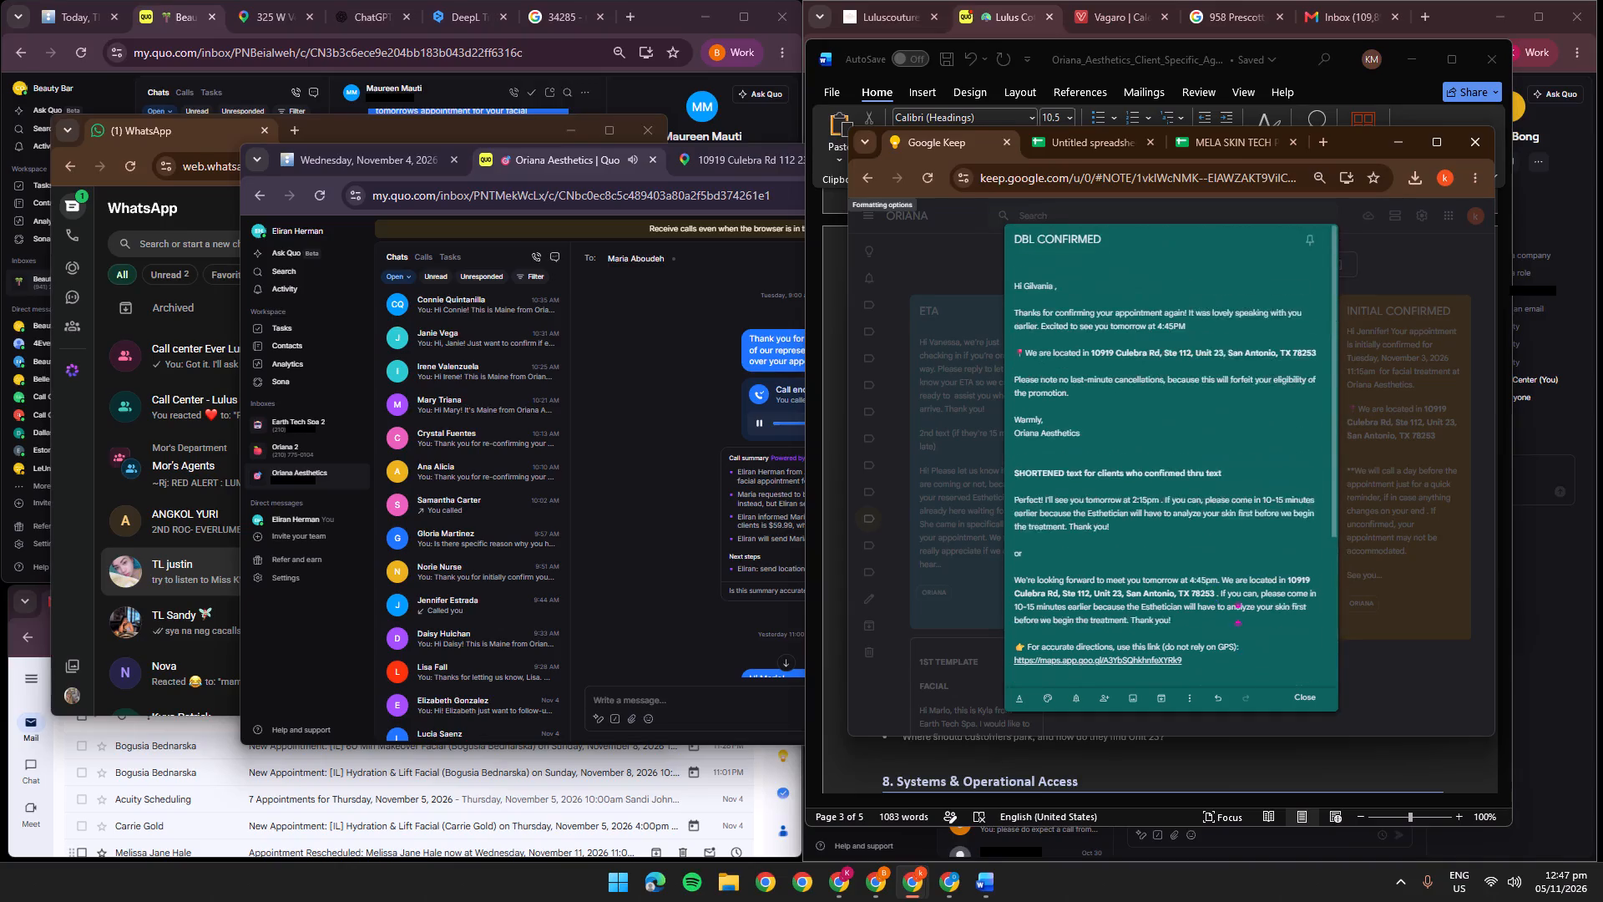
Delete the map links below both "For accurate directions" lines in the DBL CONFIRMED note's shortened messages, recheck the note and close it.
scroll(1220, 541, down, 3)
drag(1202, 441, 983, 447)
key(BackSpace)
drag(1216, 584, 1067, 575)
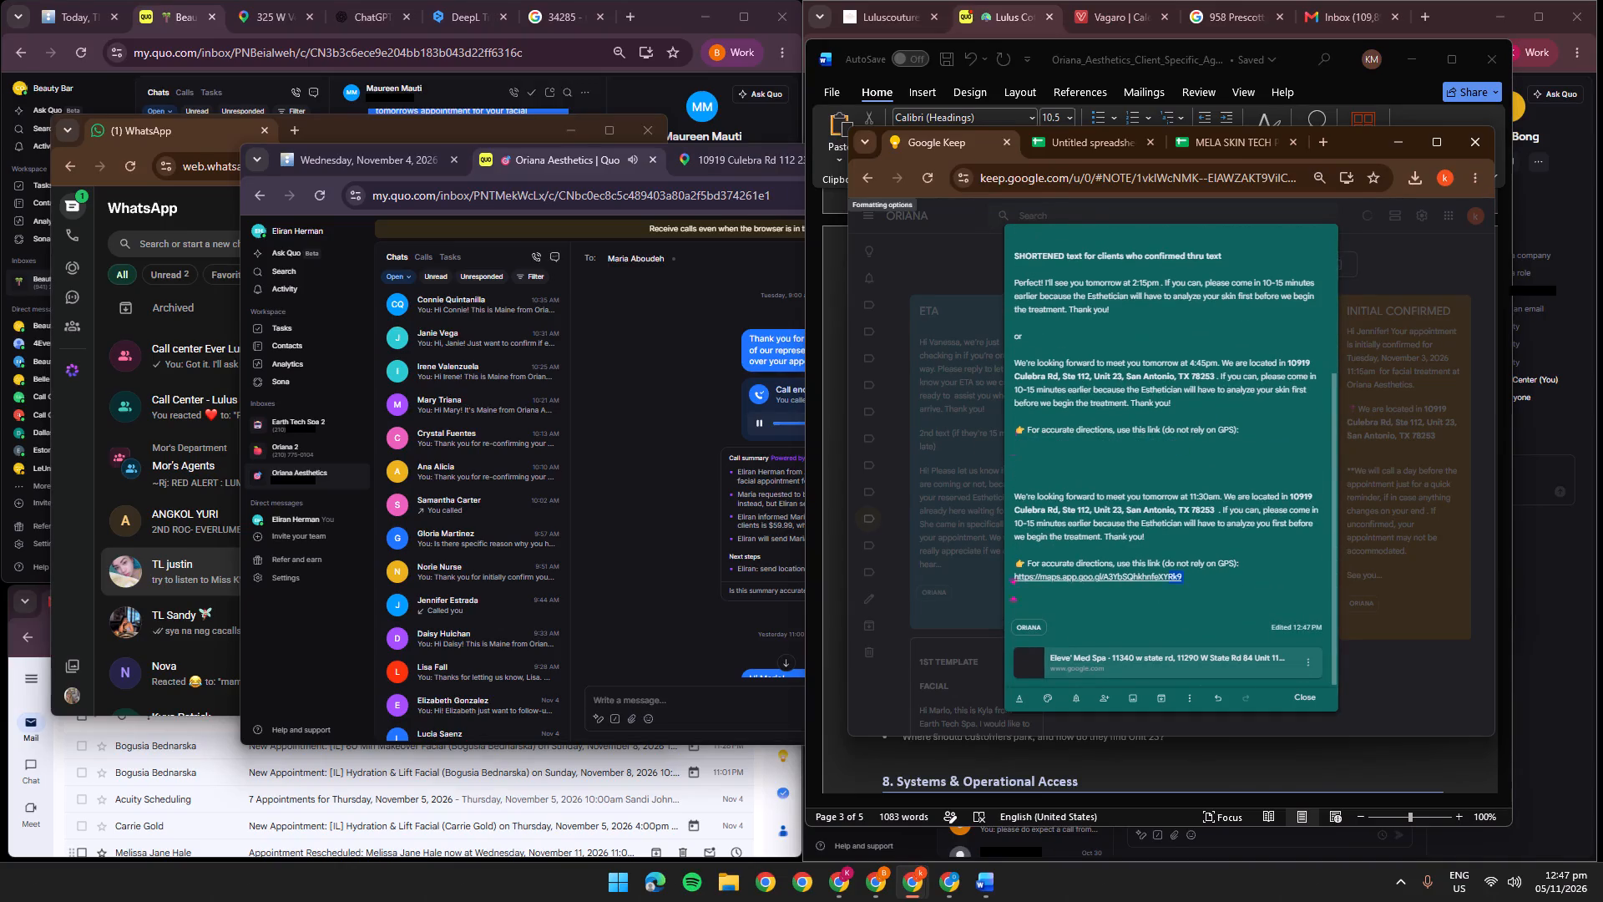
drag(1067, 575, 972, 578)
key(BackSpace)
click(1405, 486)
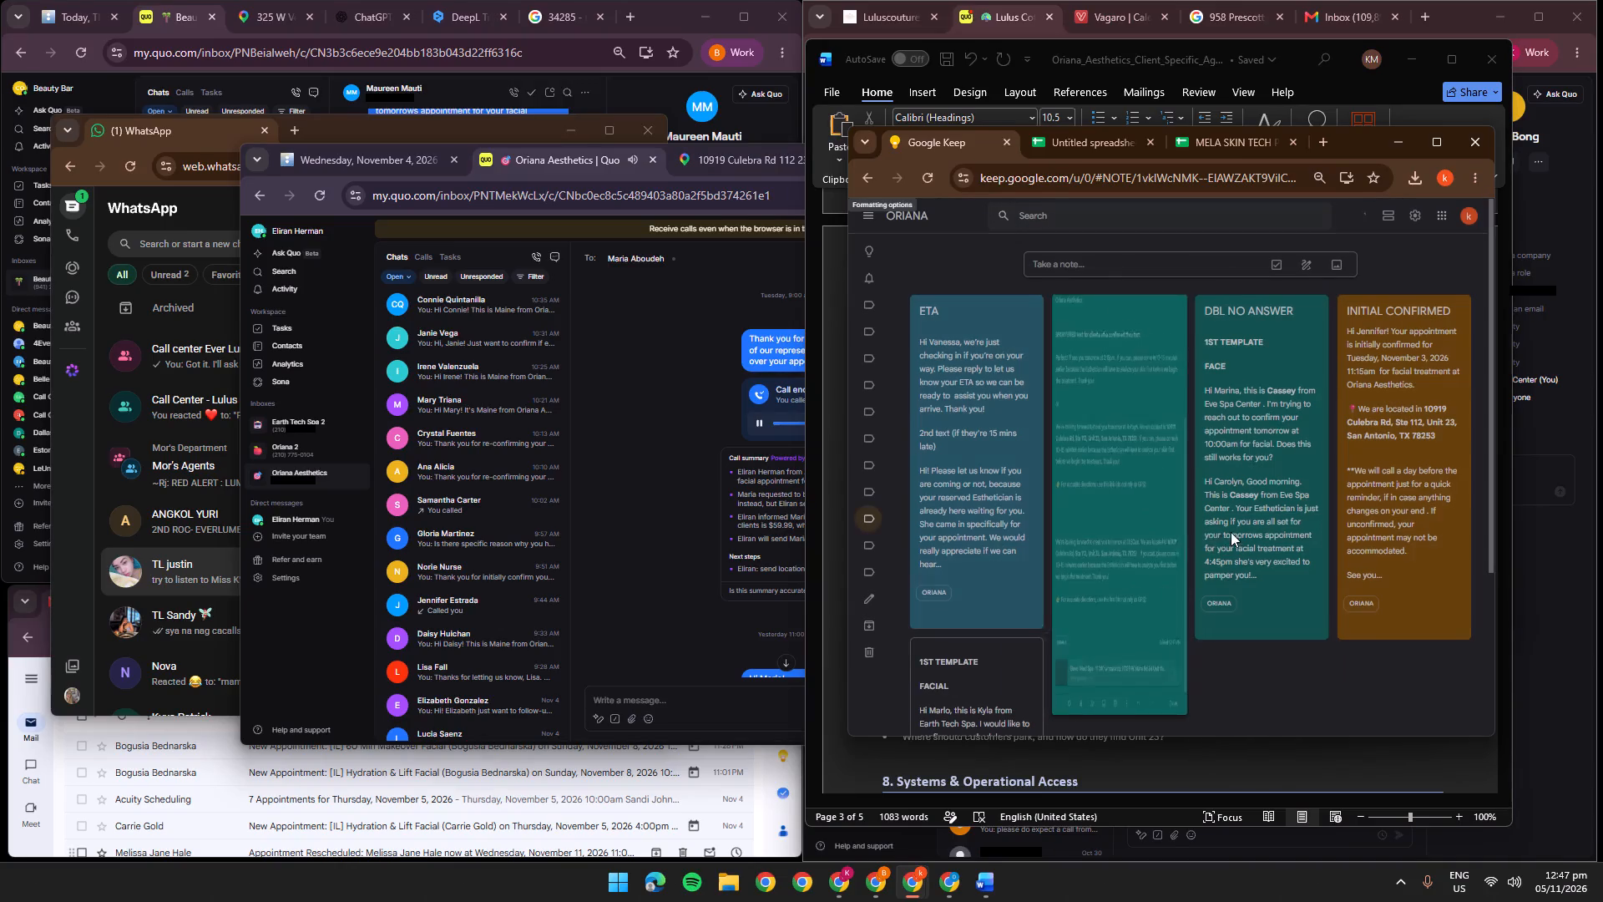
scroll(1167, 547, up, 1)
click(1150, 548)
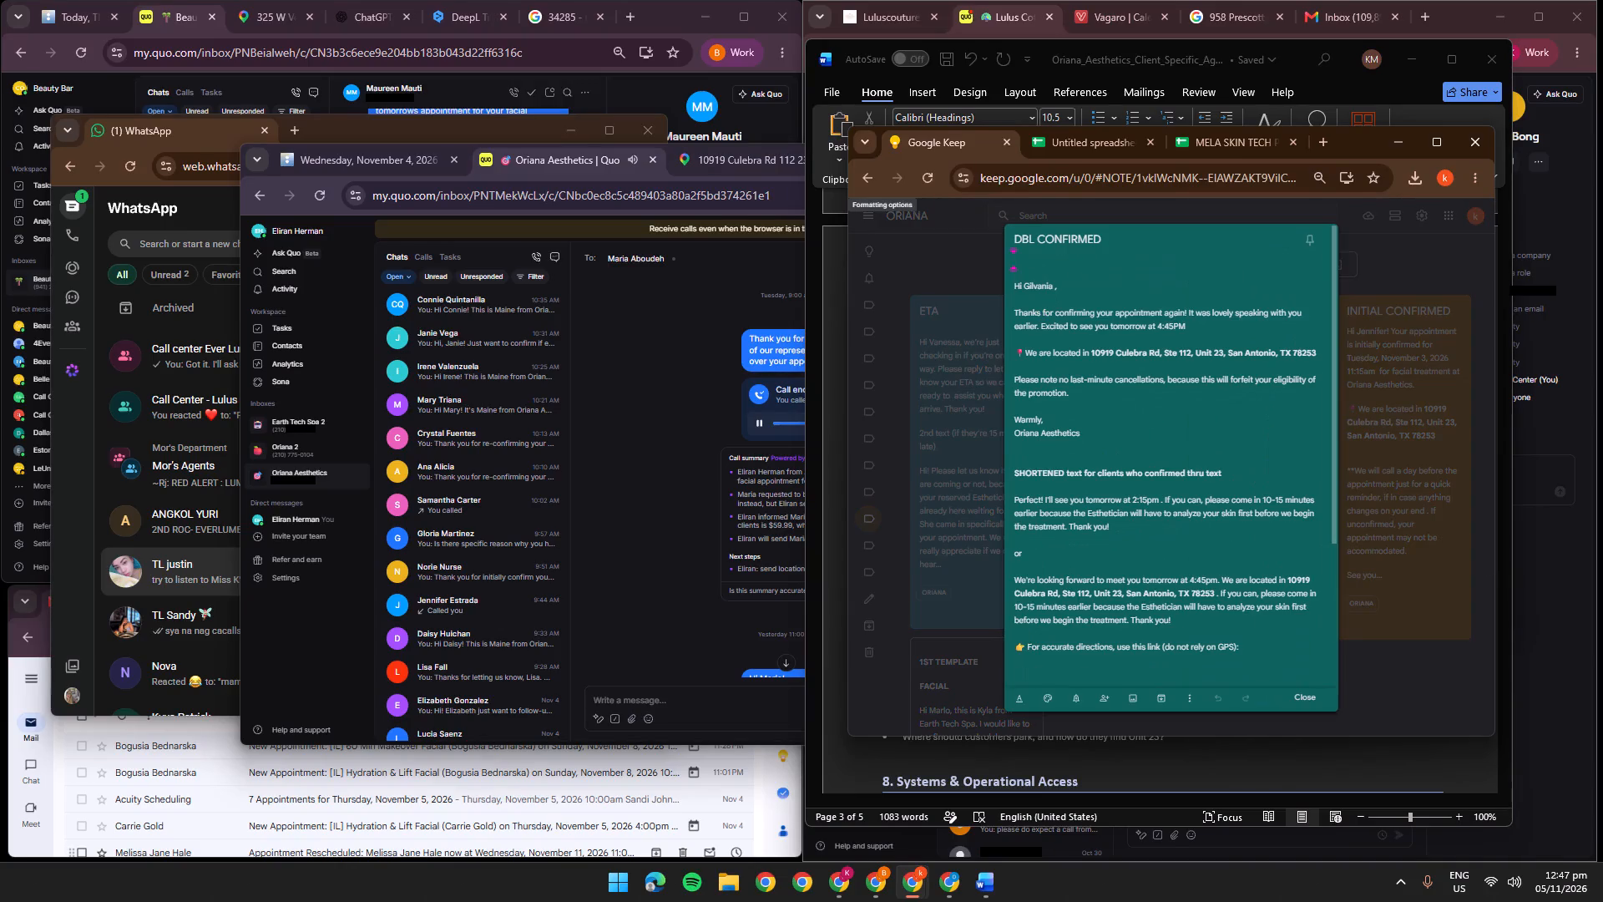
click(1404, 574)
Open the DBL NO ANSWER note.
click(1263, 483)
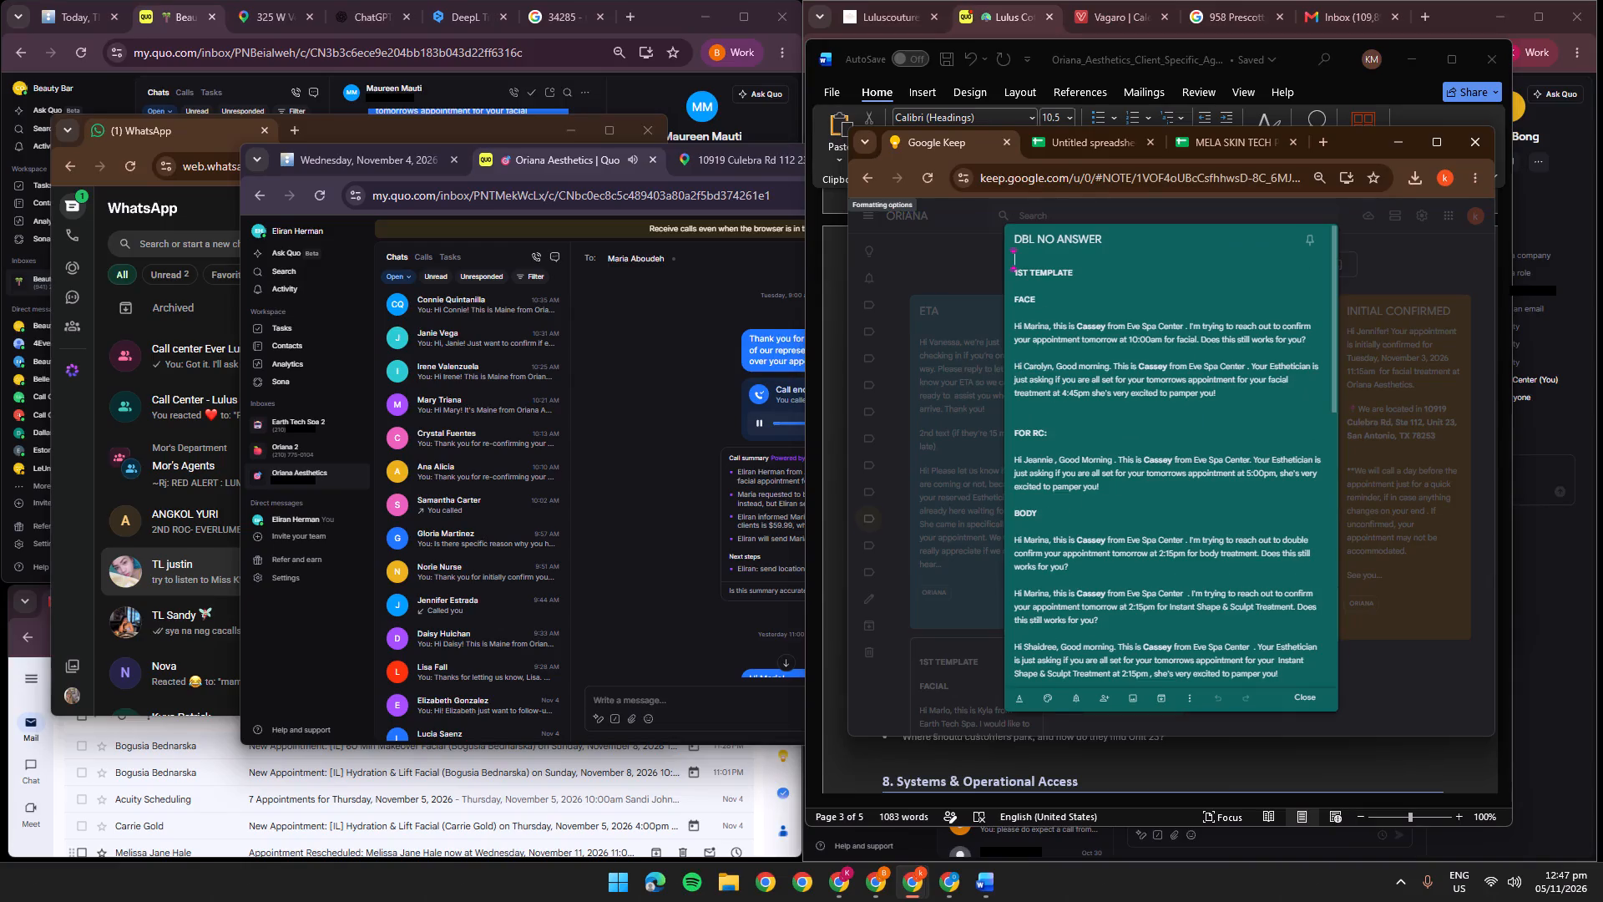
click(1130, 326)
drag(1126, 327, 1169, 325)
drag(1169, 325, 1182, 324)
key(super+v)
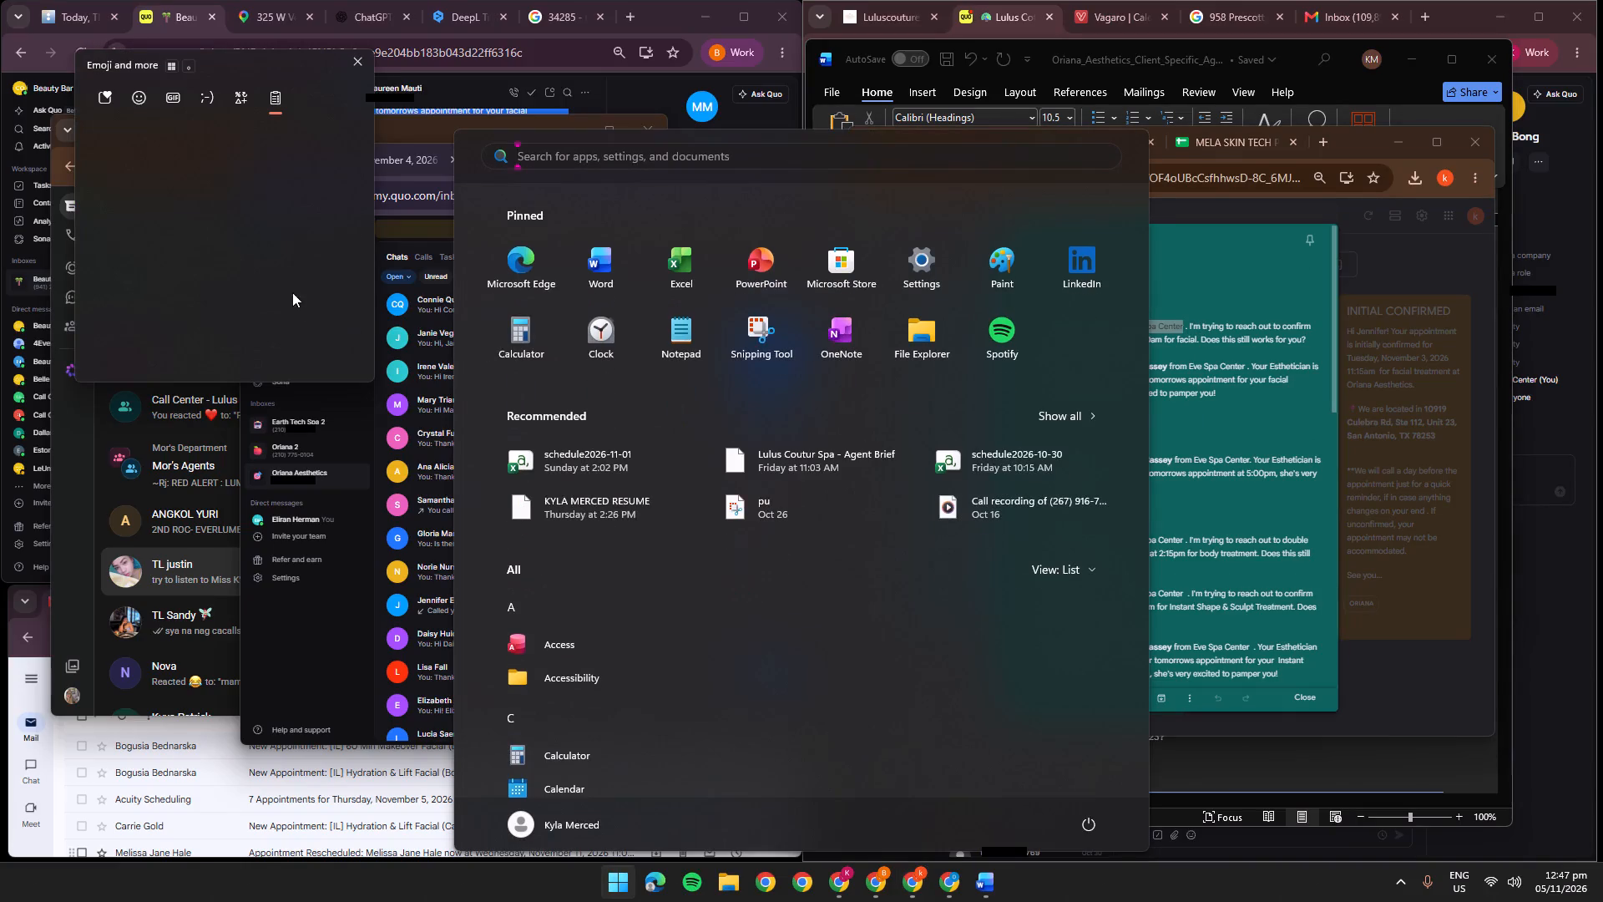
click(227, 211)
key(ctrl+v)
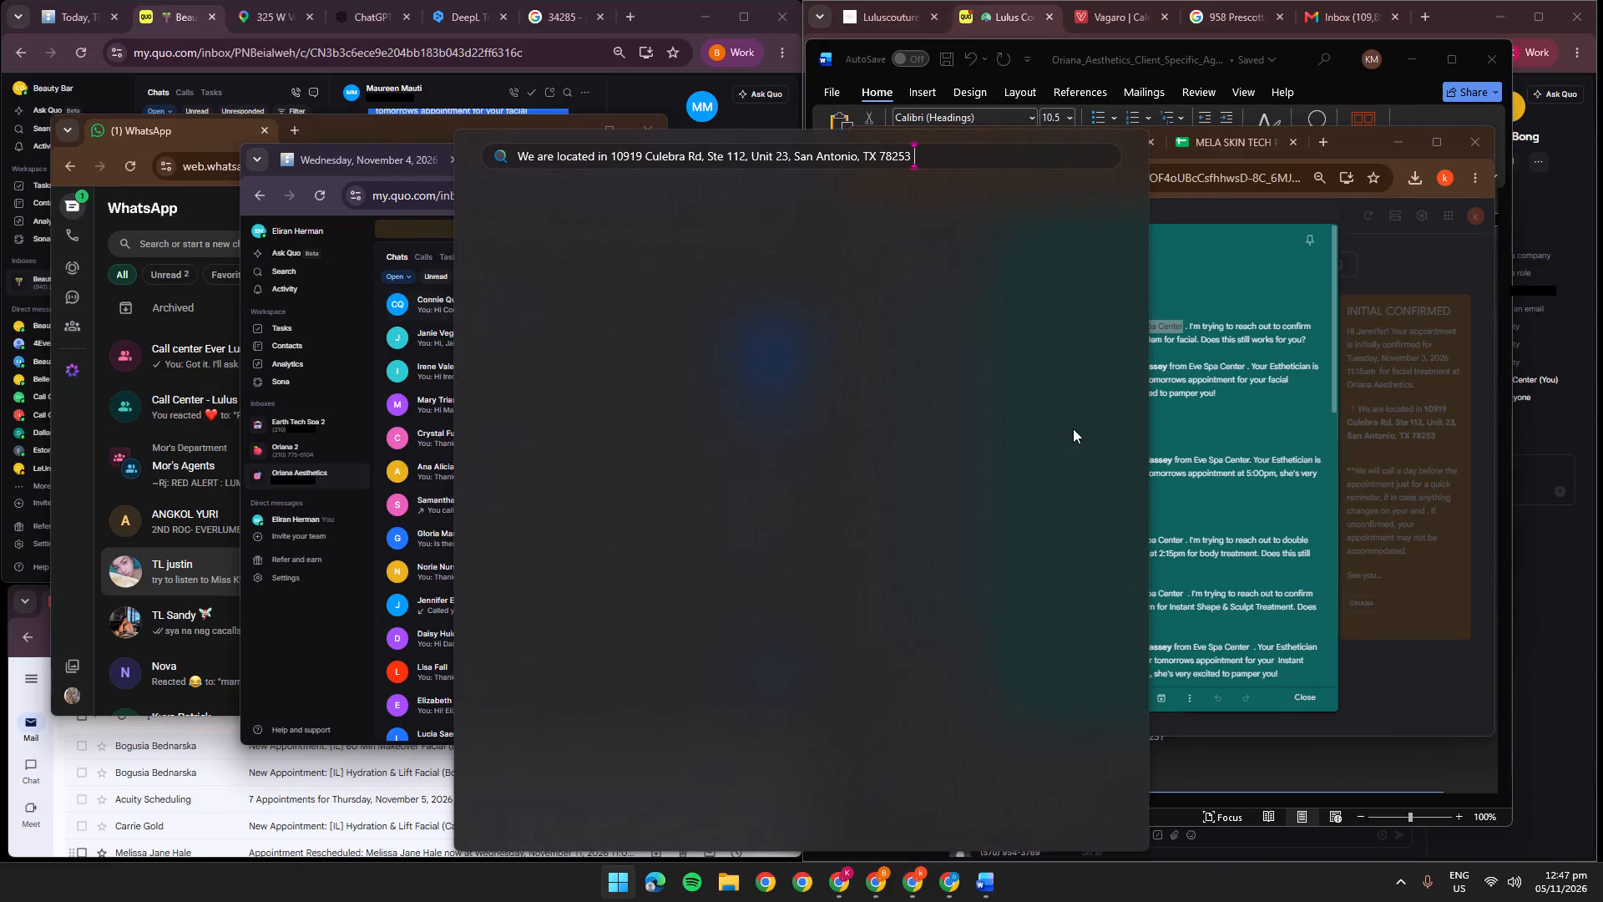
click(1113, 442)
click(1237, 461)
Replace "Eve Spa Center" in the first FACE message of the DBL NO ANSWER note with "Oriana Aesthetics." from the clipboard history.
click(1171, 317)
drag(1183, 328, 1162, 328)
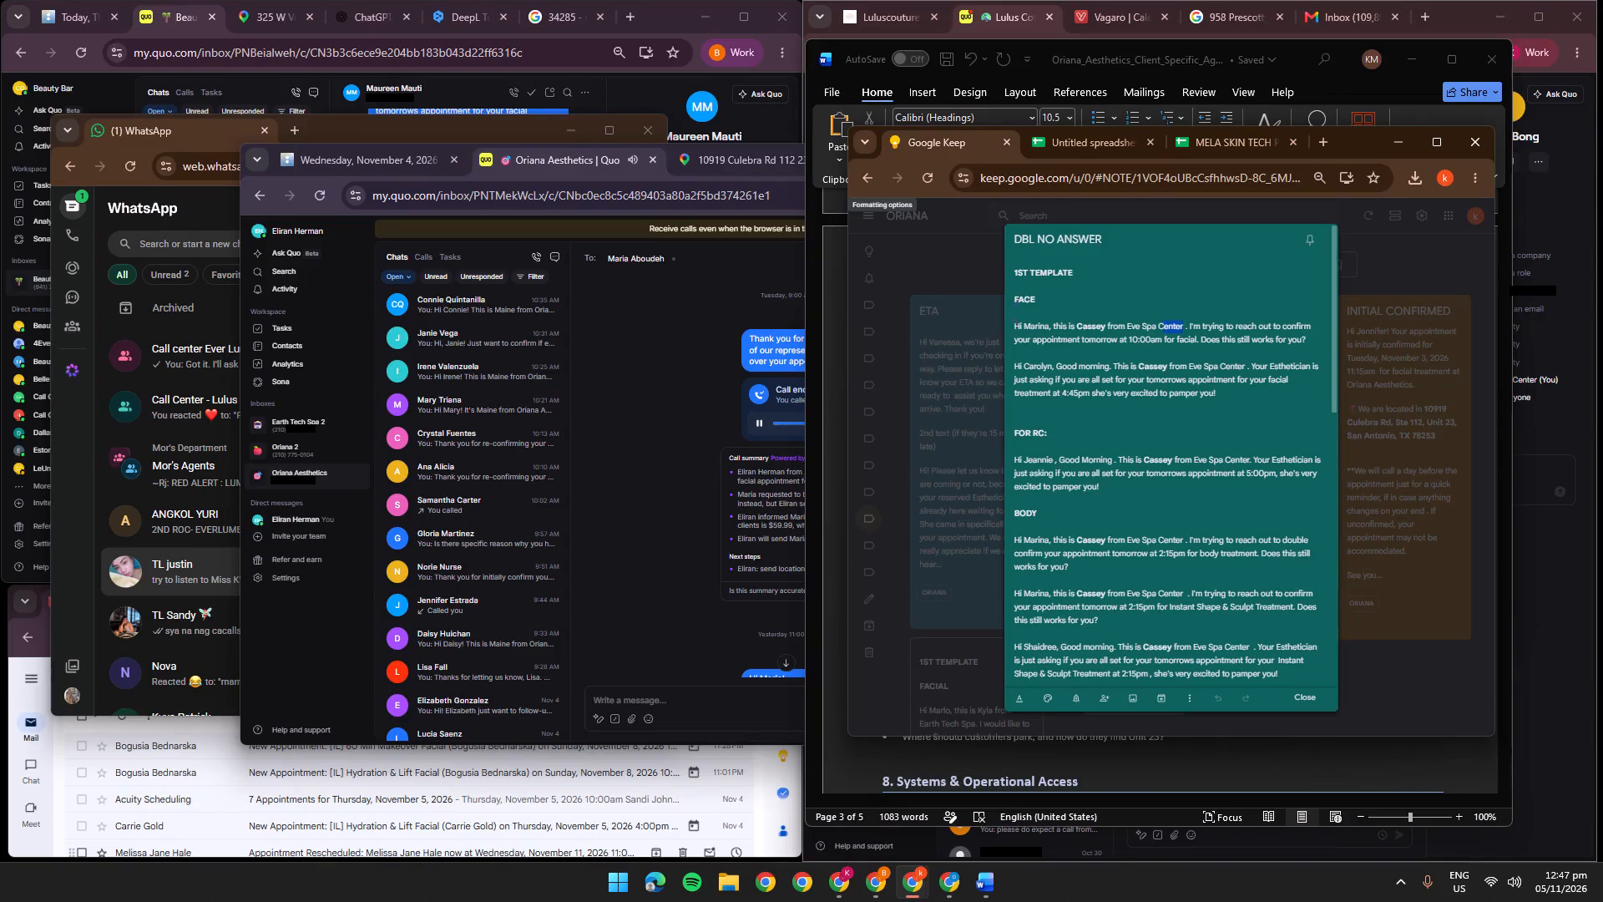
drag(1162, 328, 1128, 330)
key(super+v)
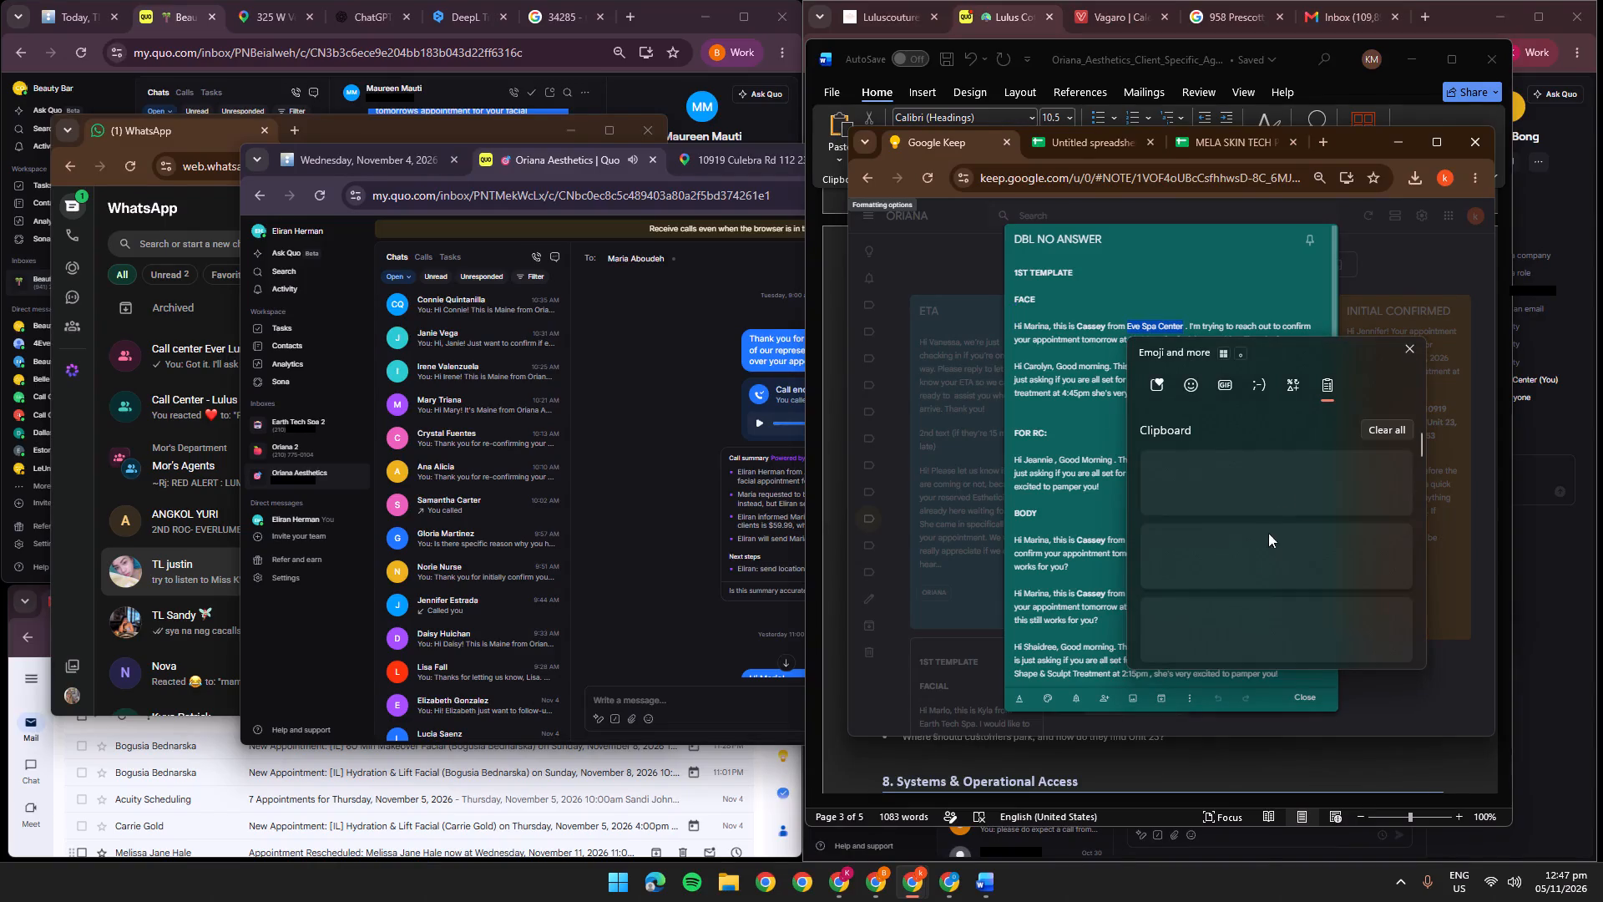
scroll(1284, 521, down, 2)
scroll(1286, 542, up, 2)
click(1310, 533)
key(ctrl+v)
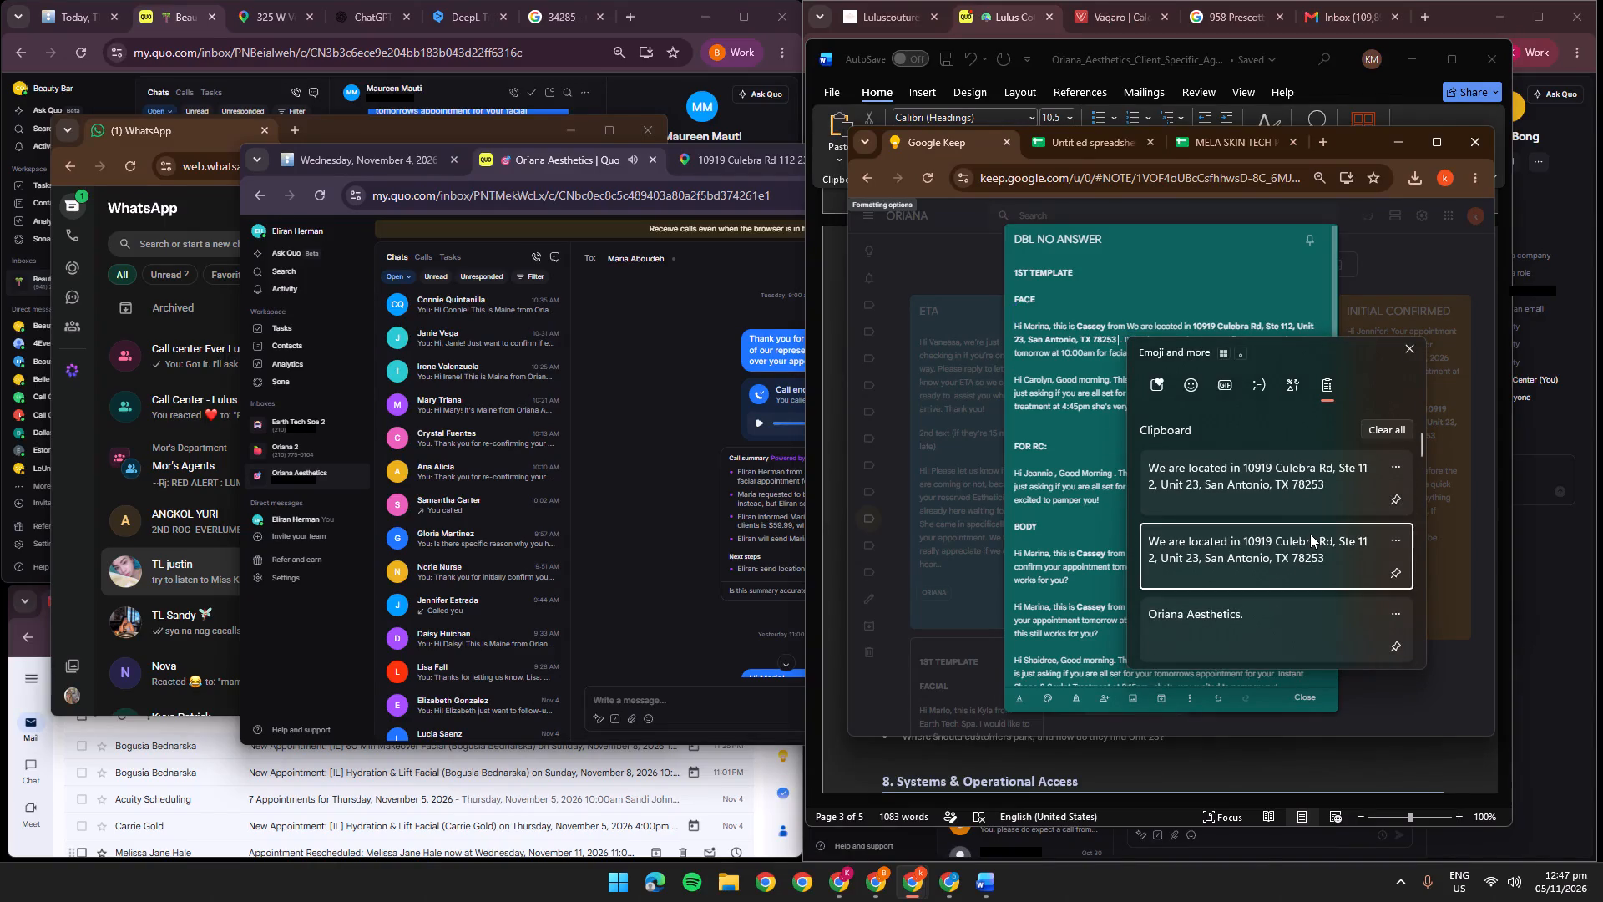
key(ctrl+z)
key(super+v)
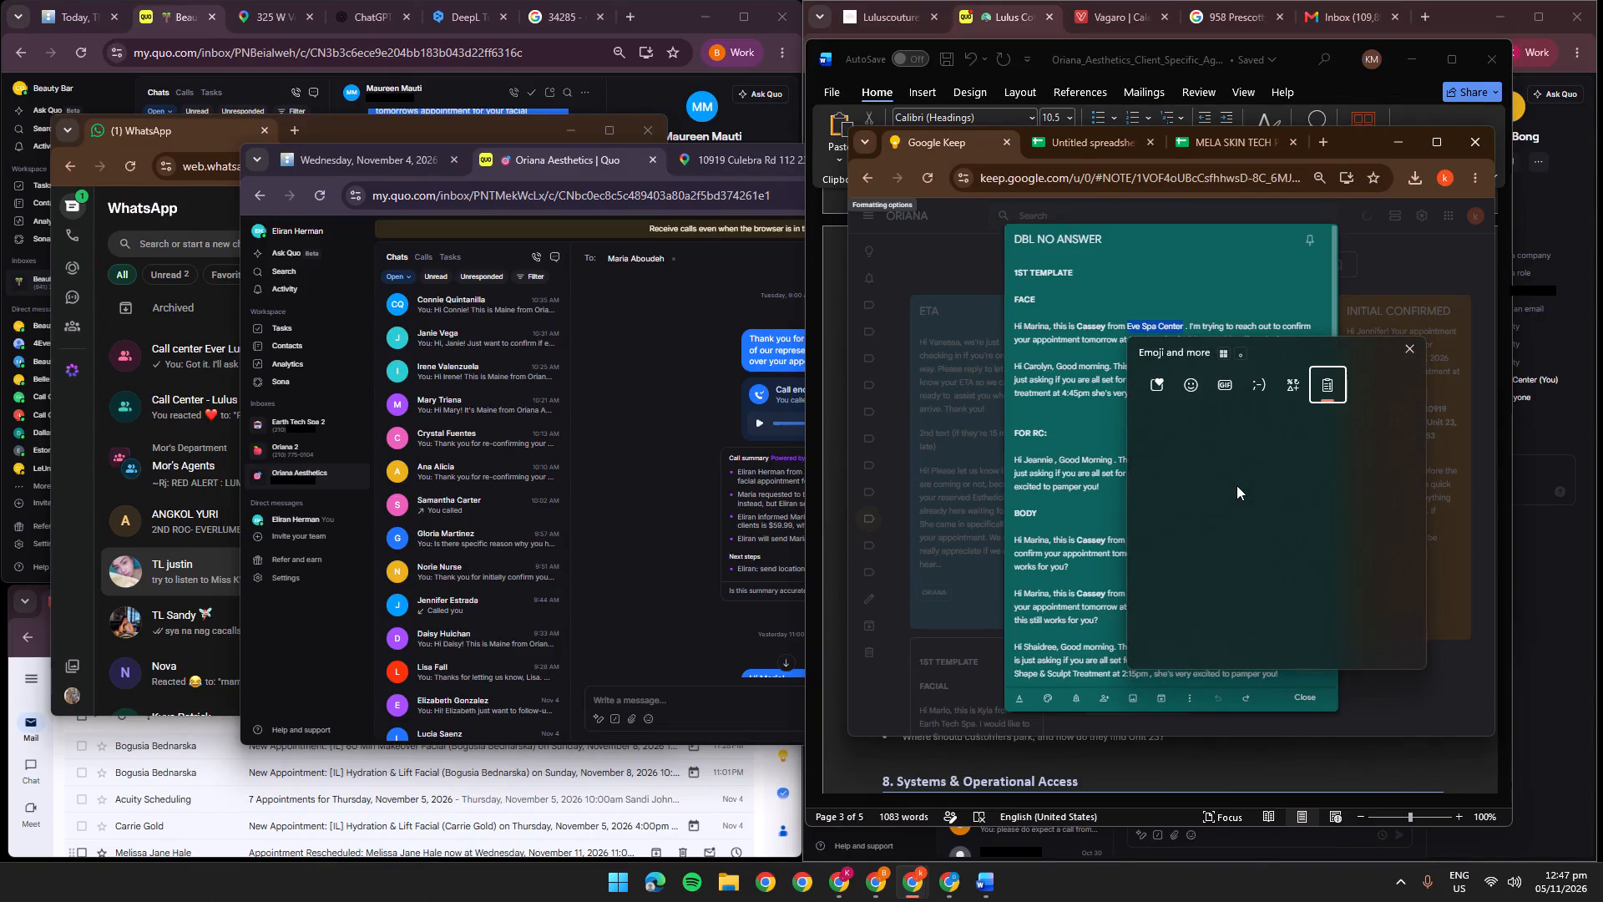
click(1231, 609)
key(ctrl+v)
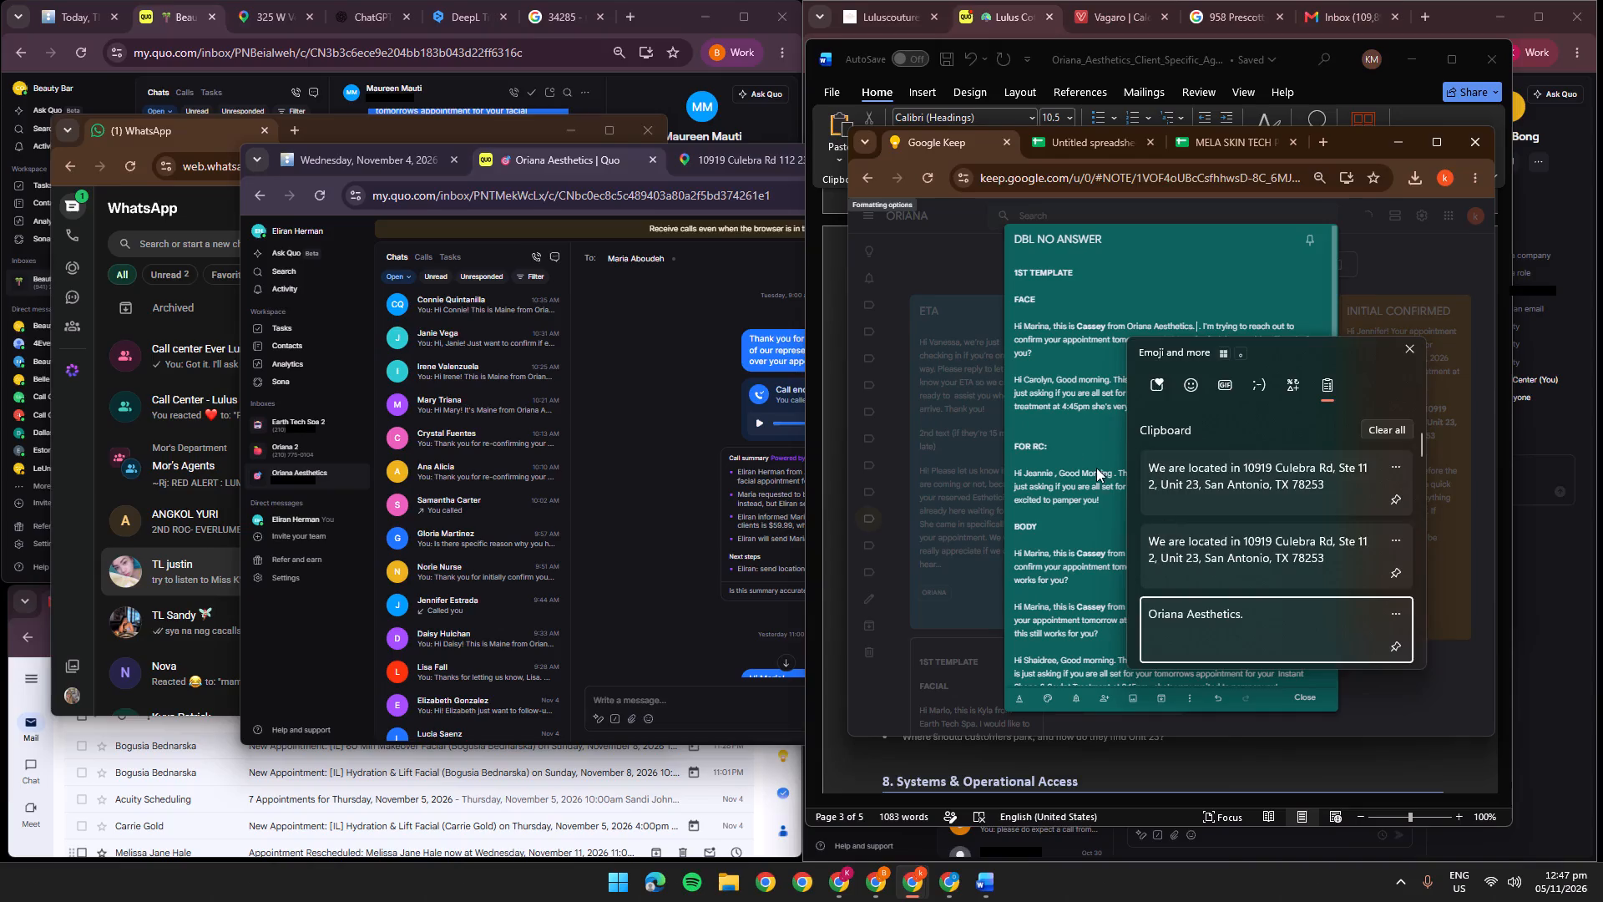
click(1026, 430)
Copy "Oriana Aesthetics." from the first FACE message and paste it over "Eve Spa Center" in the second FACE and the FOR RC messages.
drag(1129, 321, 1175, 322)
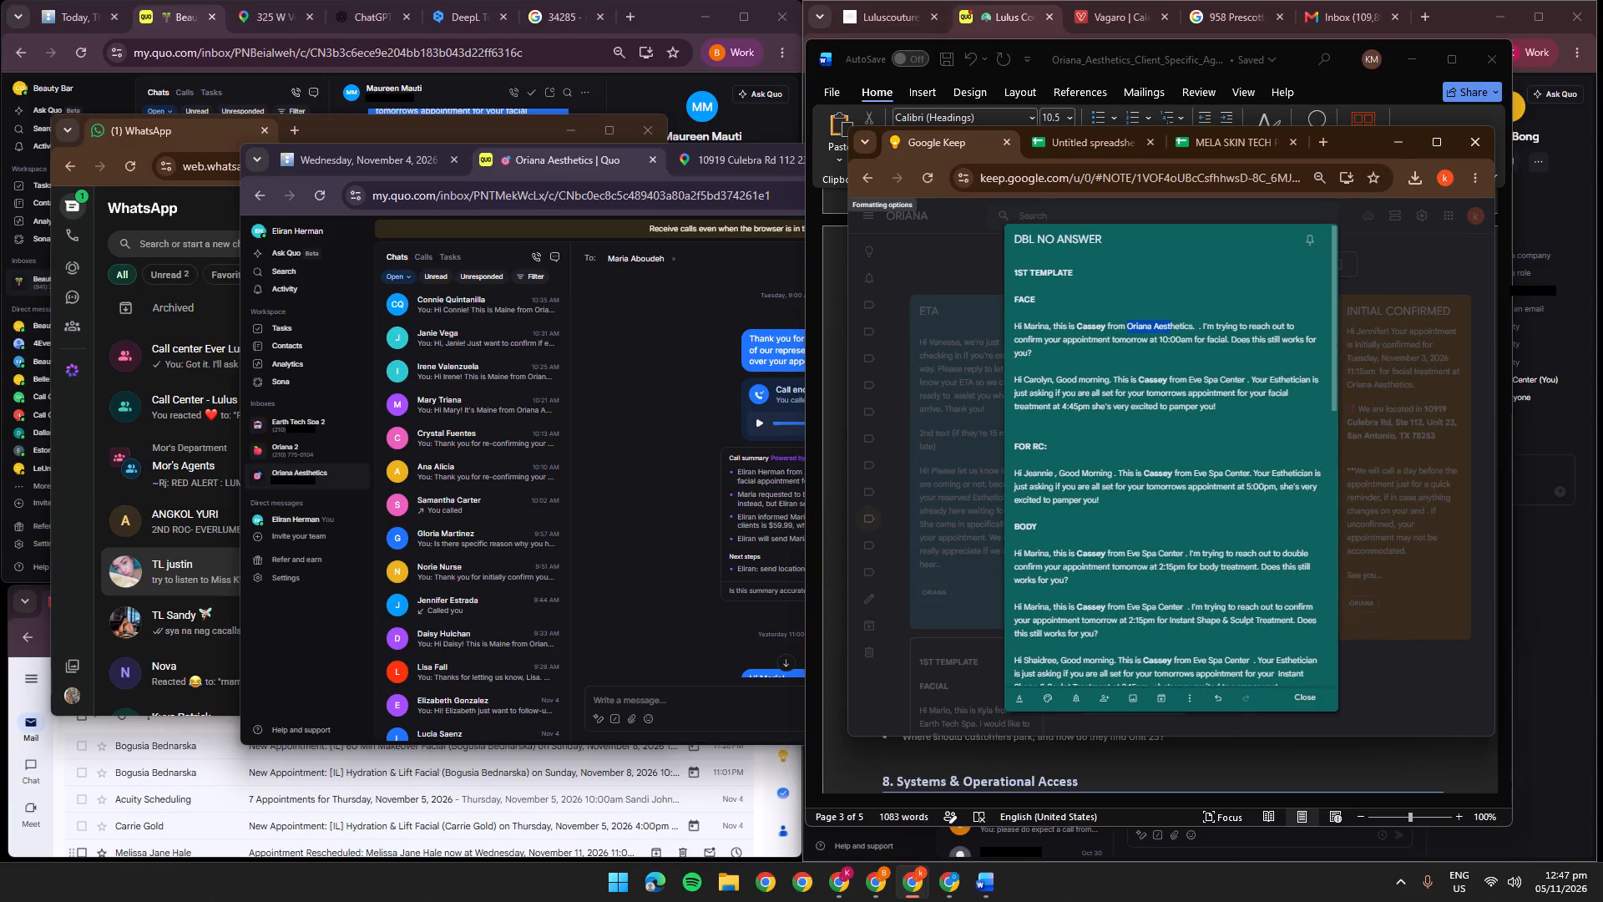
drag(1175, 322, 1194, 323)
key(ctrl+c)
key(ctrl+c)
key(ctrl+c)
click(1166, 385)
drag(1191, 382, 1245, 386)
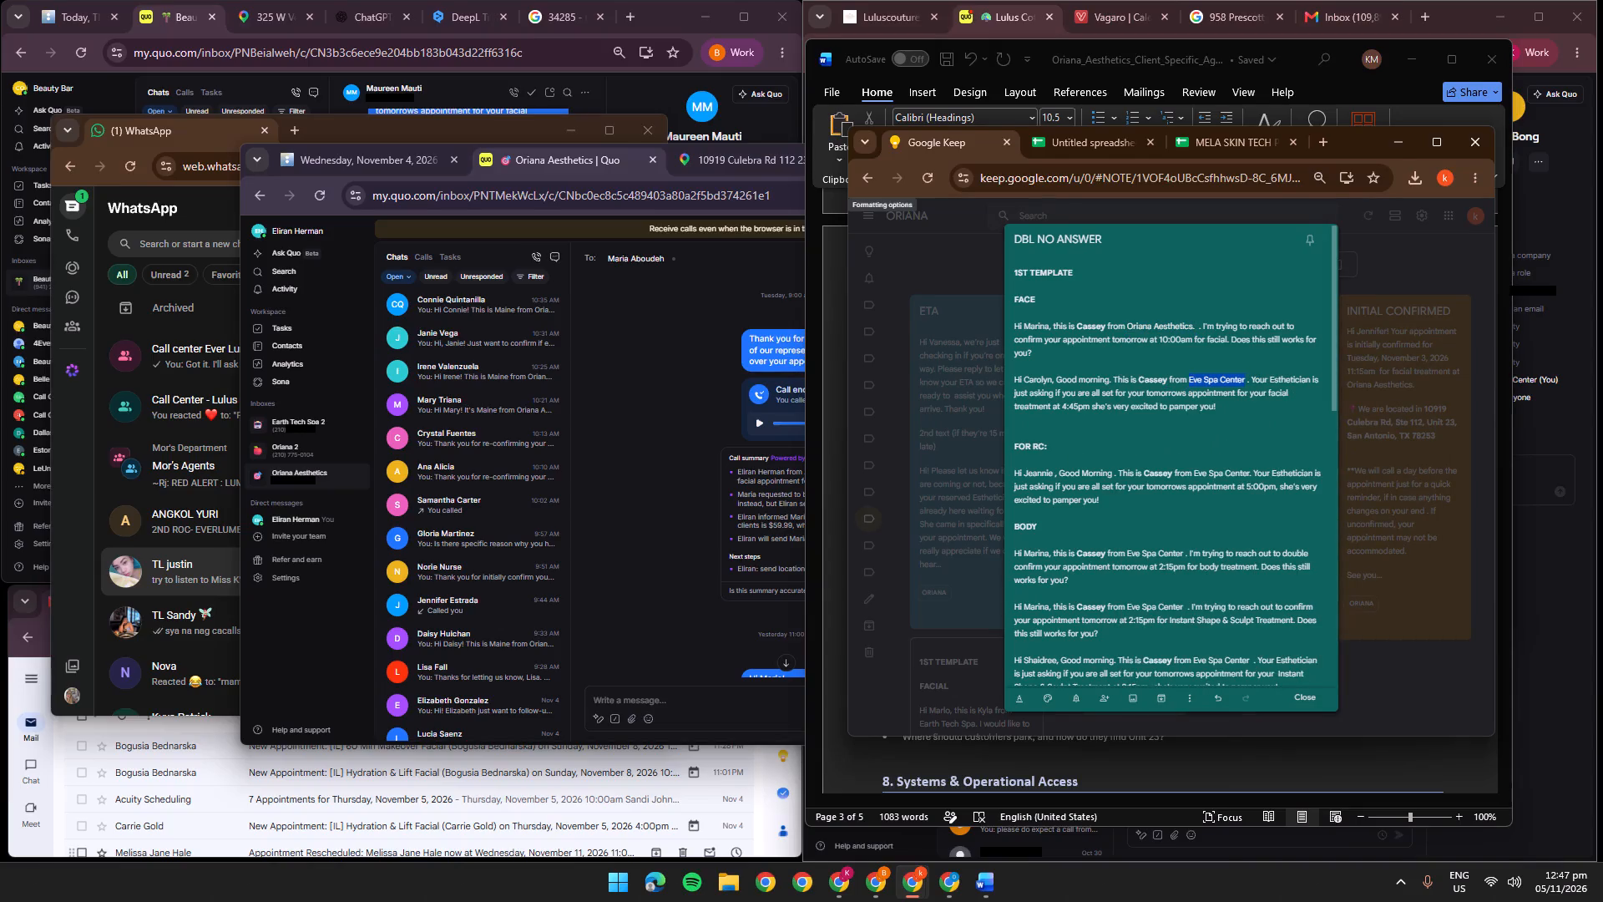
drag(1245, 386, 1247, 383)
key(ctrl+v)
scroll(1212, 499, down, 1)
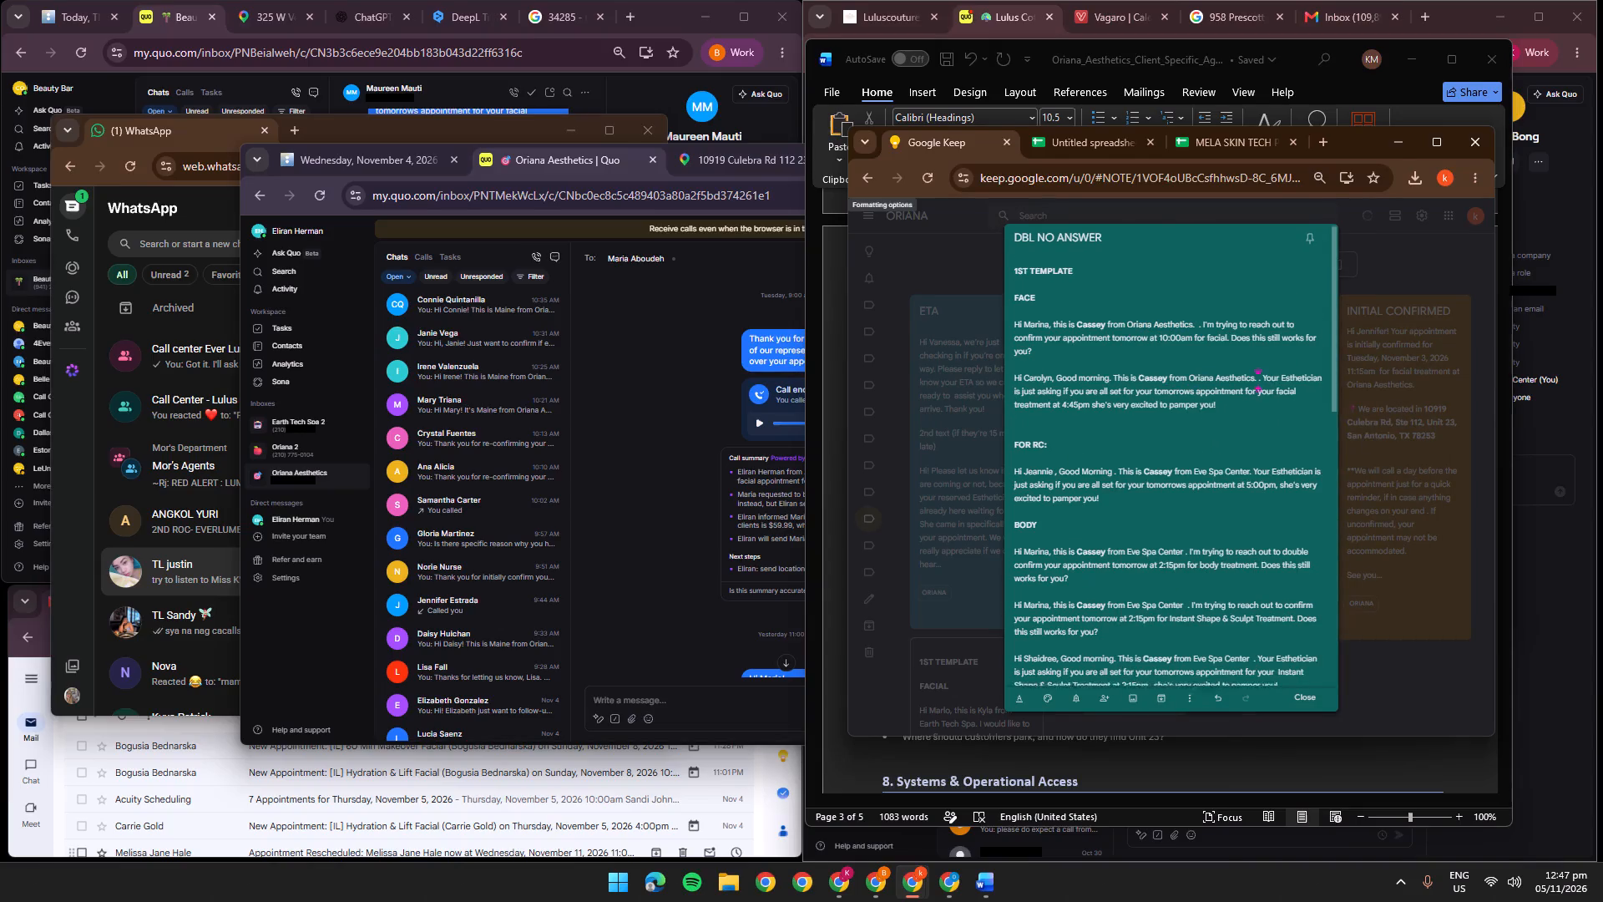
drag(1194, 307, 1248, 305)
key(ctrl+v)
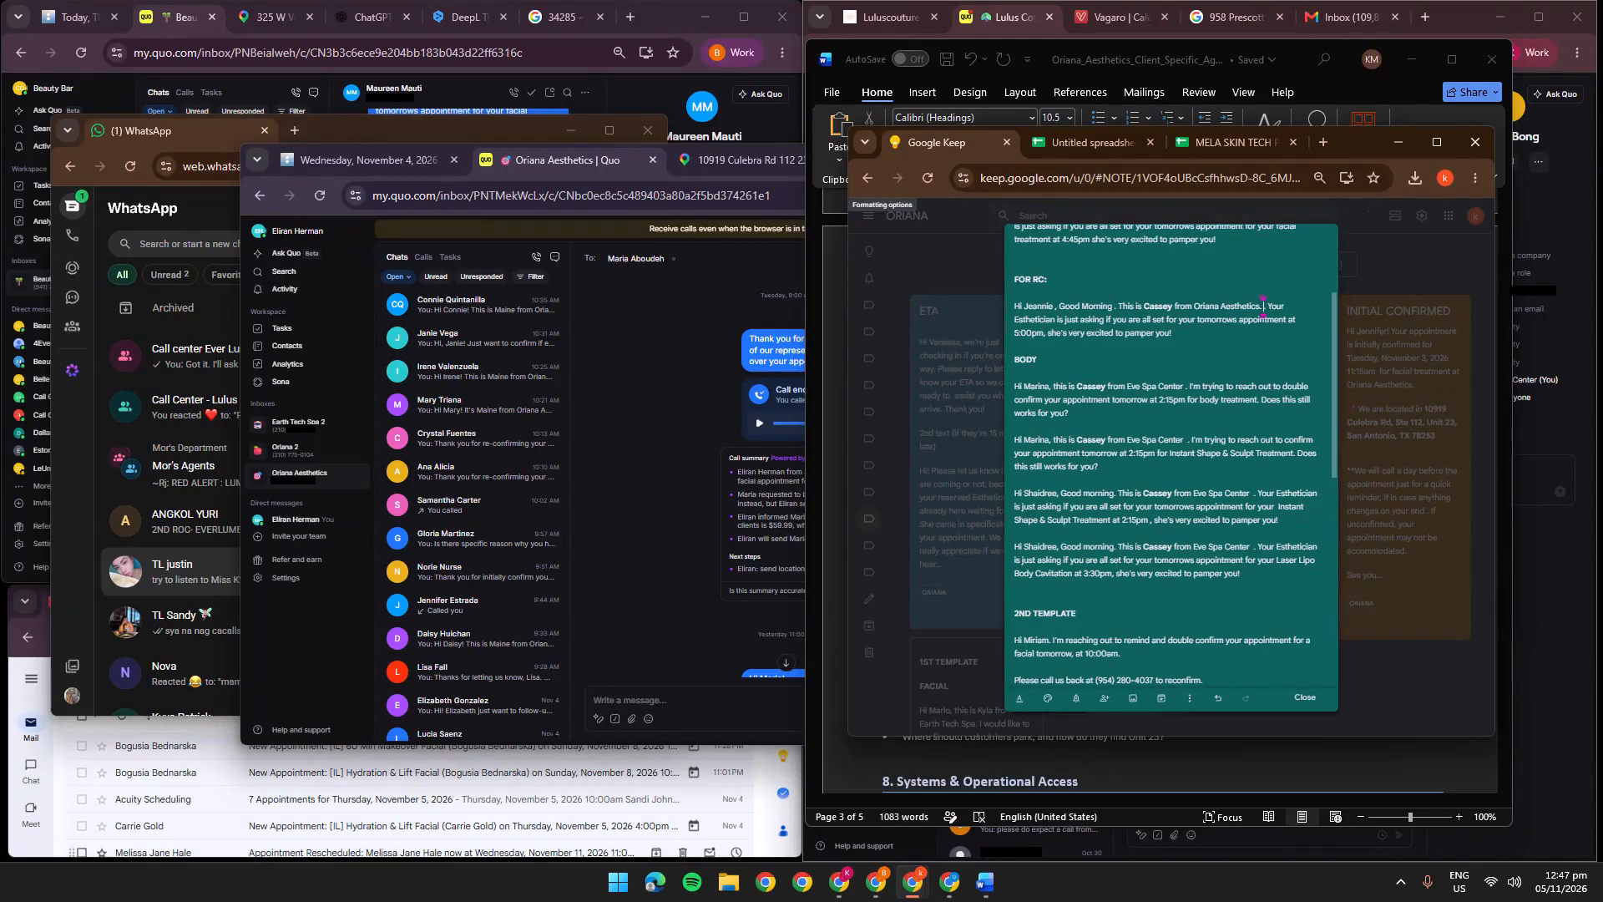
Replace "Eve Spa Center" with the copied "Oriana Aesthetics." in all four messages under BODY in the DBL NO ANSWER note.
drag(1130, 384, 1183, 386)
key(BackSpace)
key(BackSpace)
key(ctrl+v)
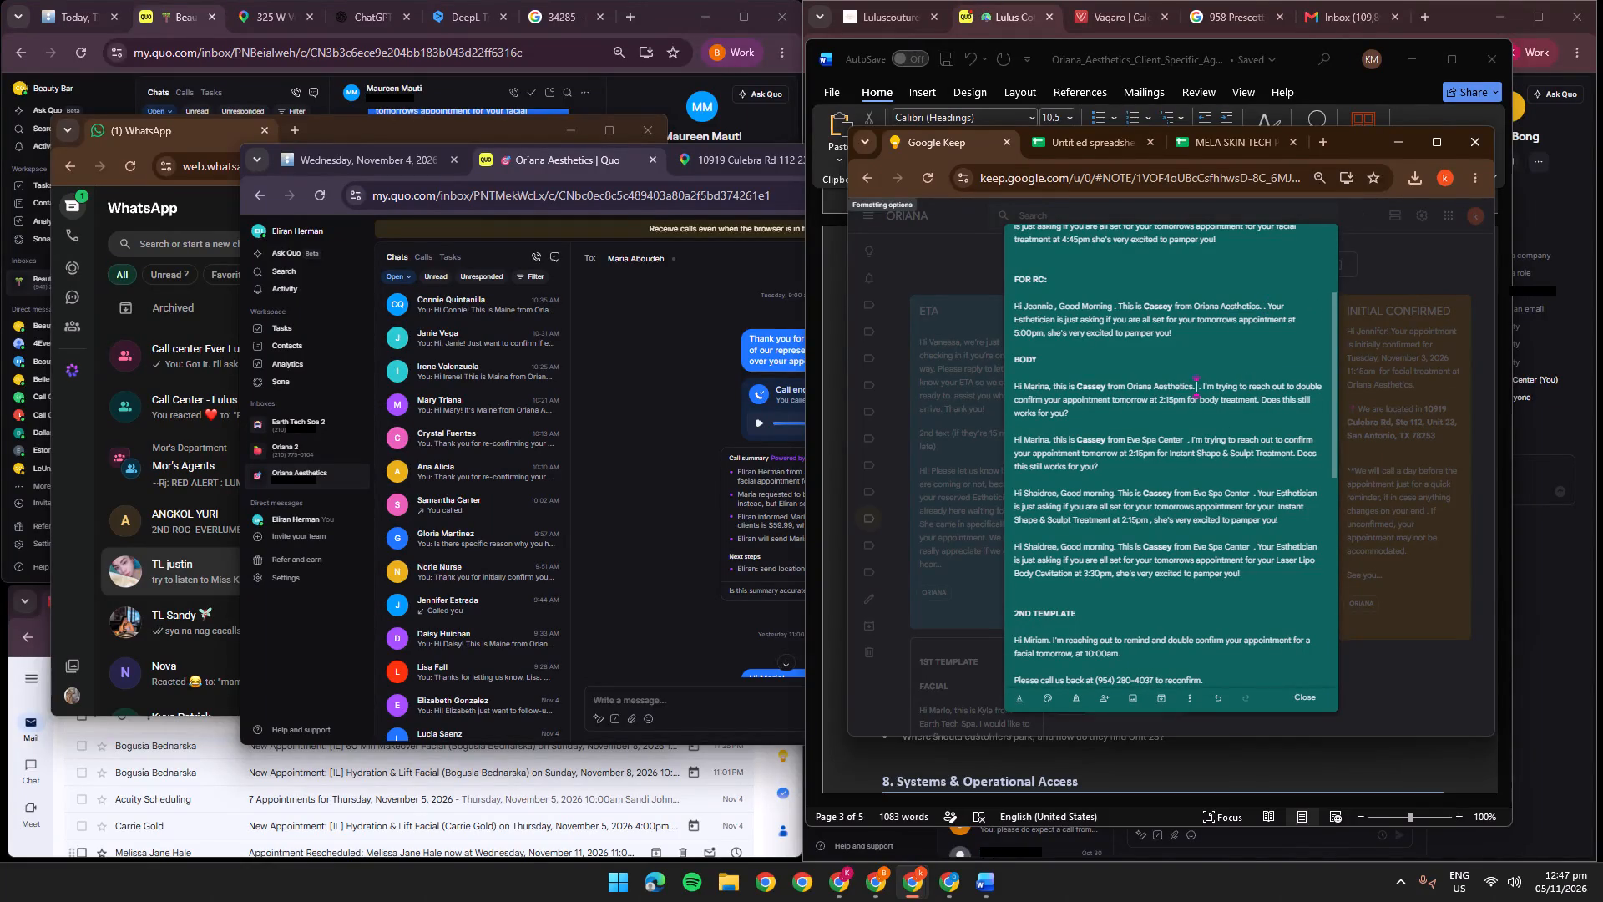
click(1123, 445)
click(1130, 443)
drag(1126, 443, 1186, 443)
drag(1186, 443, 1186, 443)
key(ctrl+v)
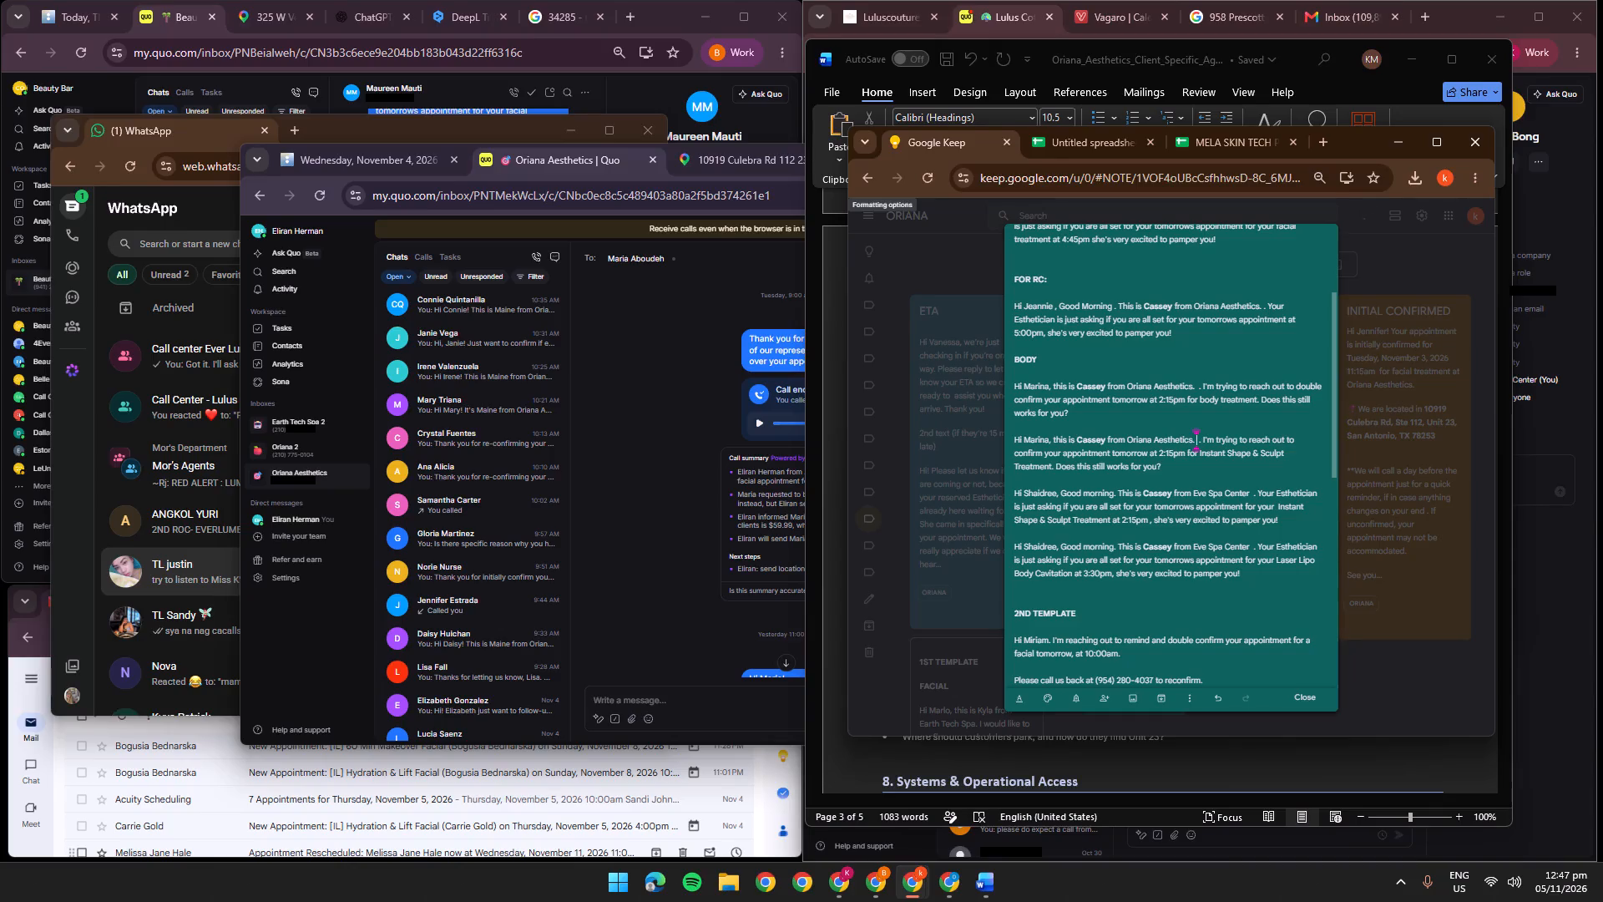
drag(1194, 489, 1254, 494)
key(ctrl+v)
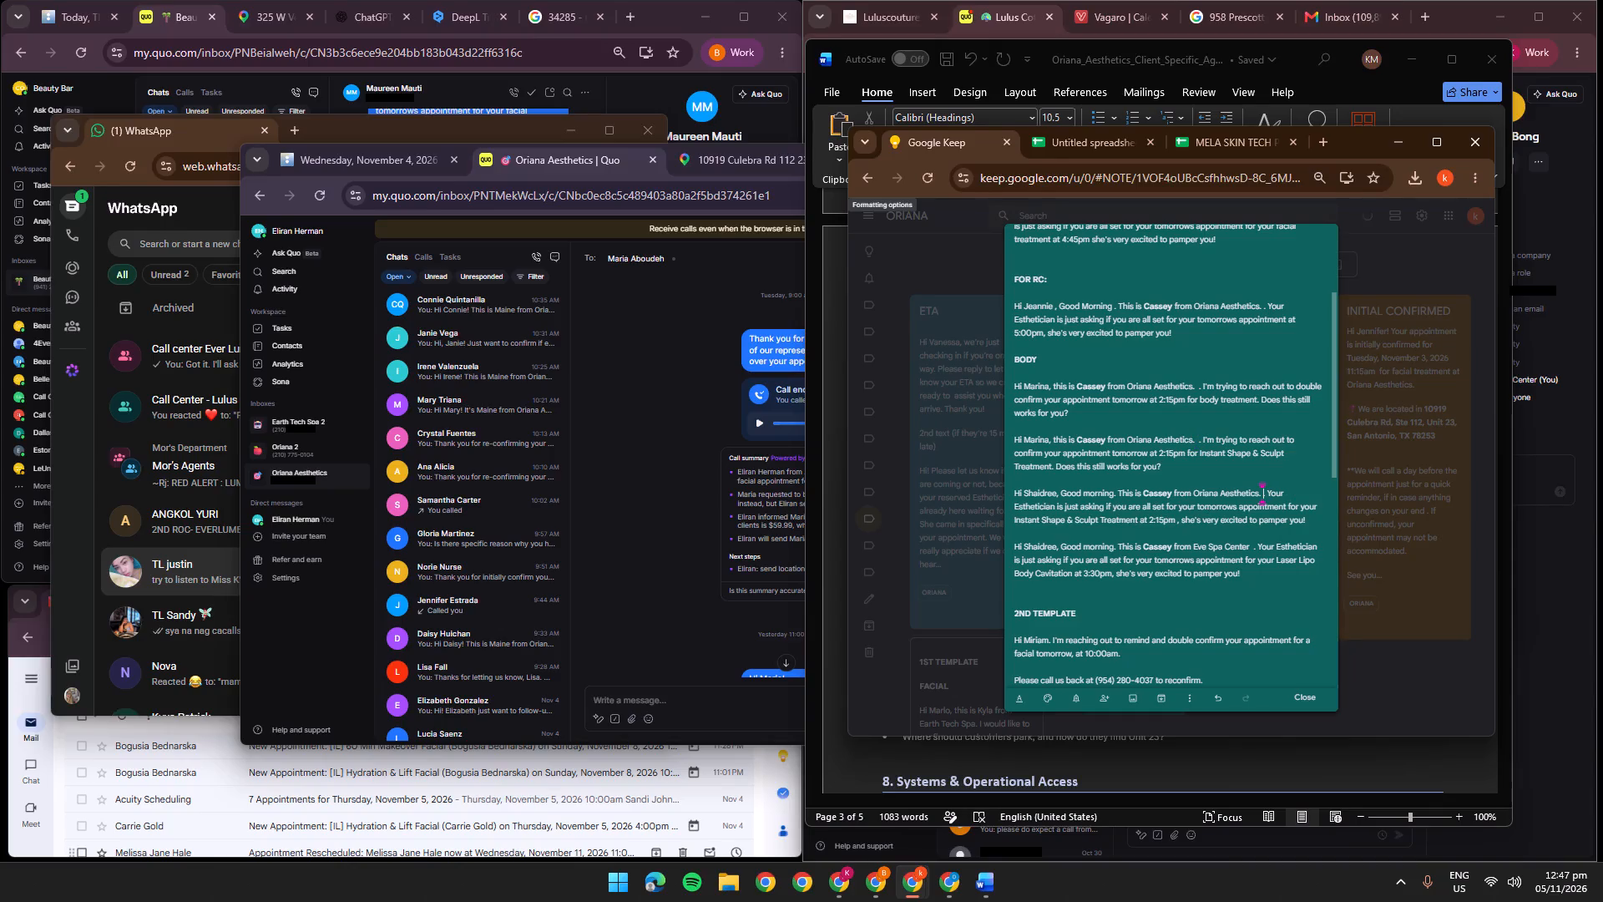
drag(1193, 545, 1249, 545)
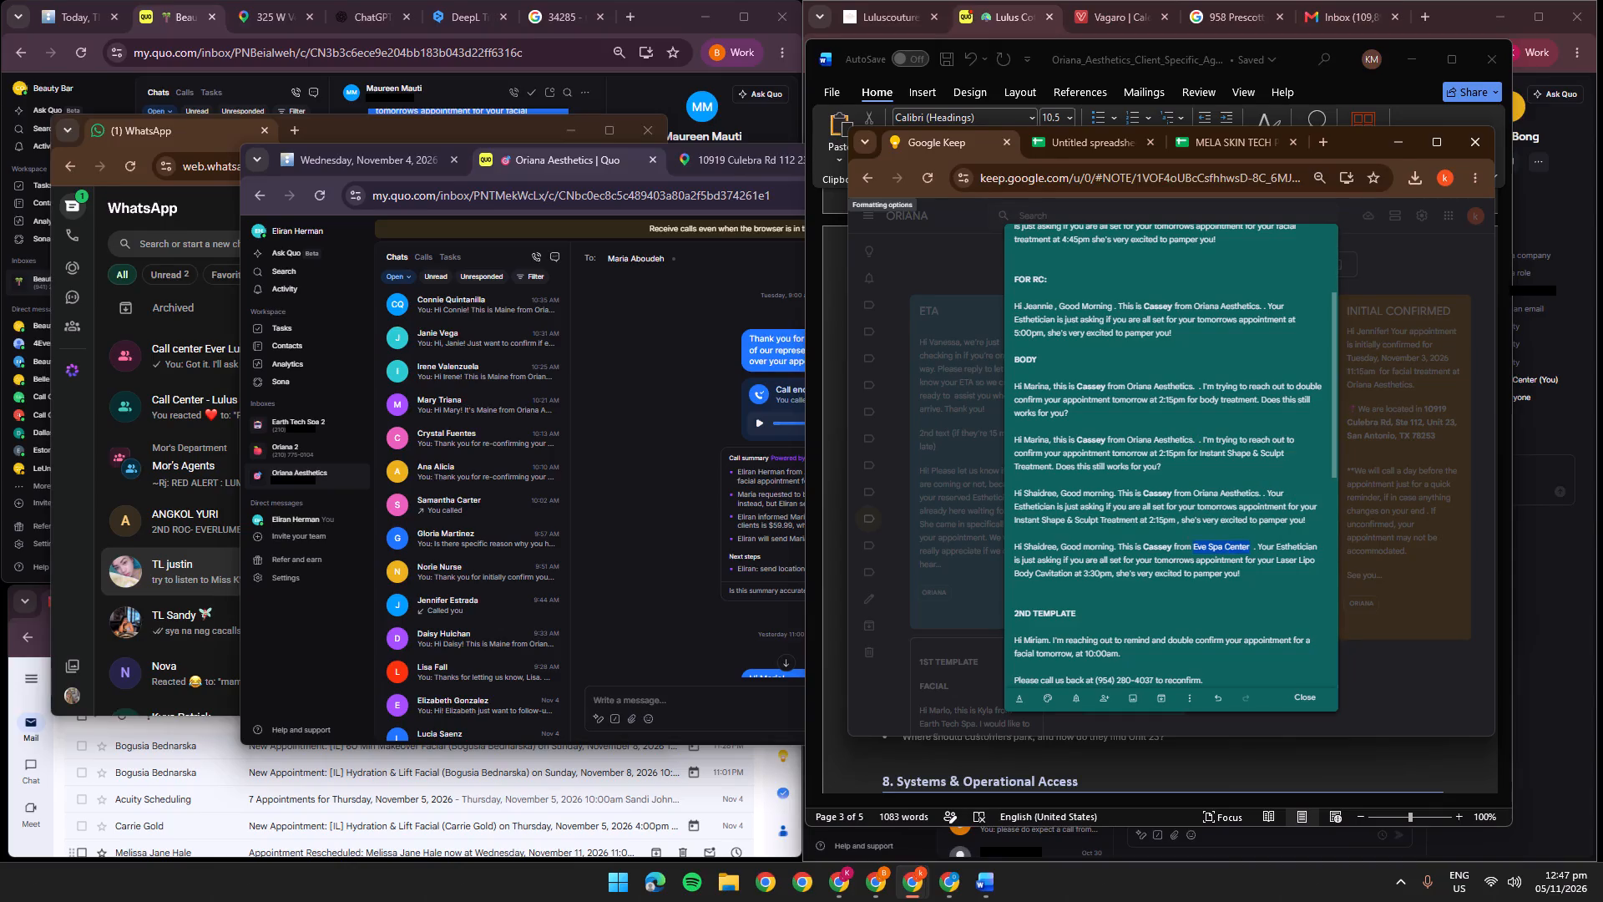
drag(1249, 545, 1252, 545)
key(ctrl+v)
Check the 2ND TEMPLATE and 3rd Template messages of the DBL NO ANSWER note for remaining details of the old spa.
scroll(1235, 585, down, 1)
scroll(1121, 530, down, 1)
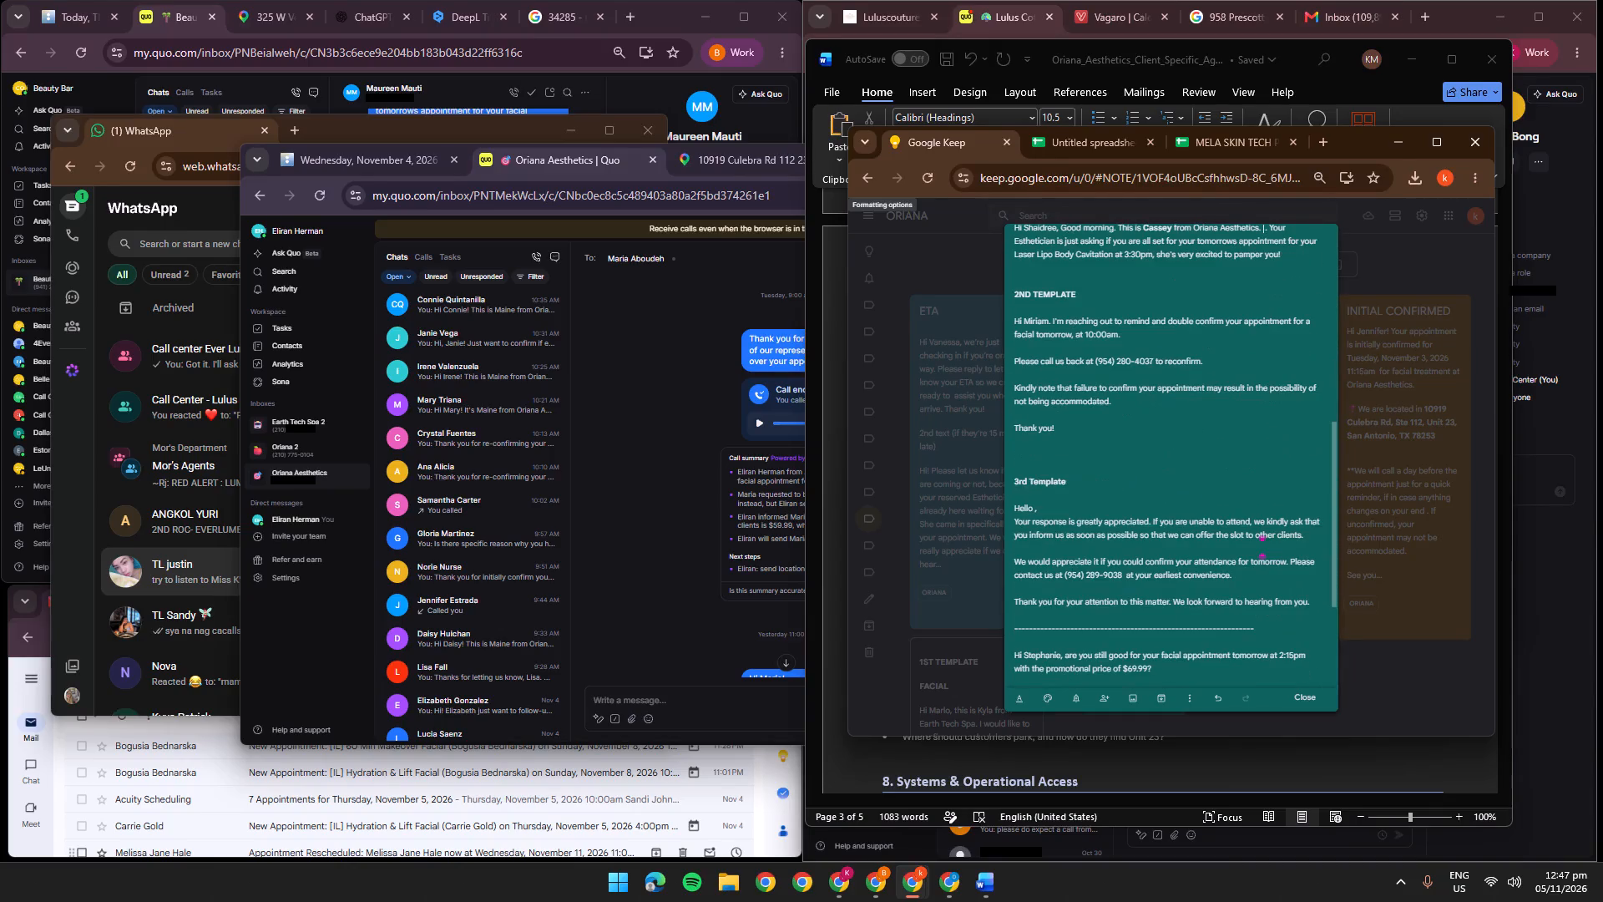
scroll(1234, 523, up, 1)
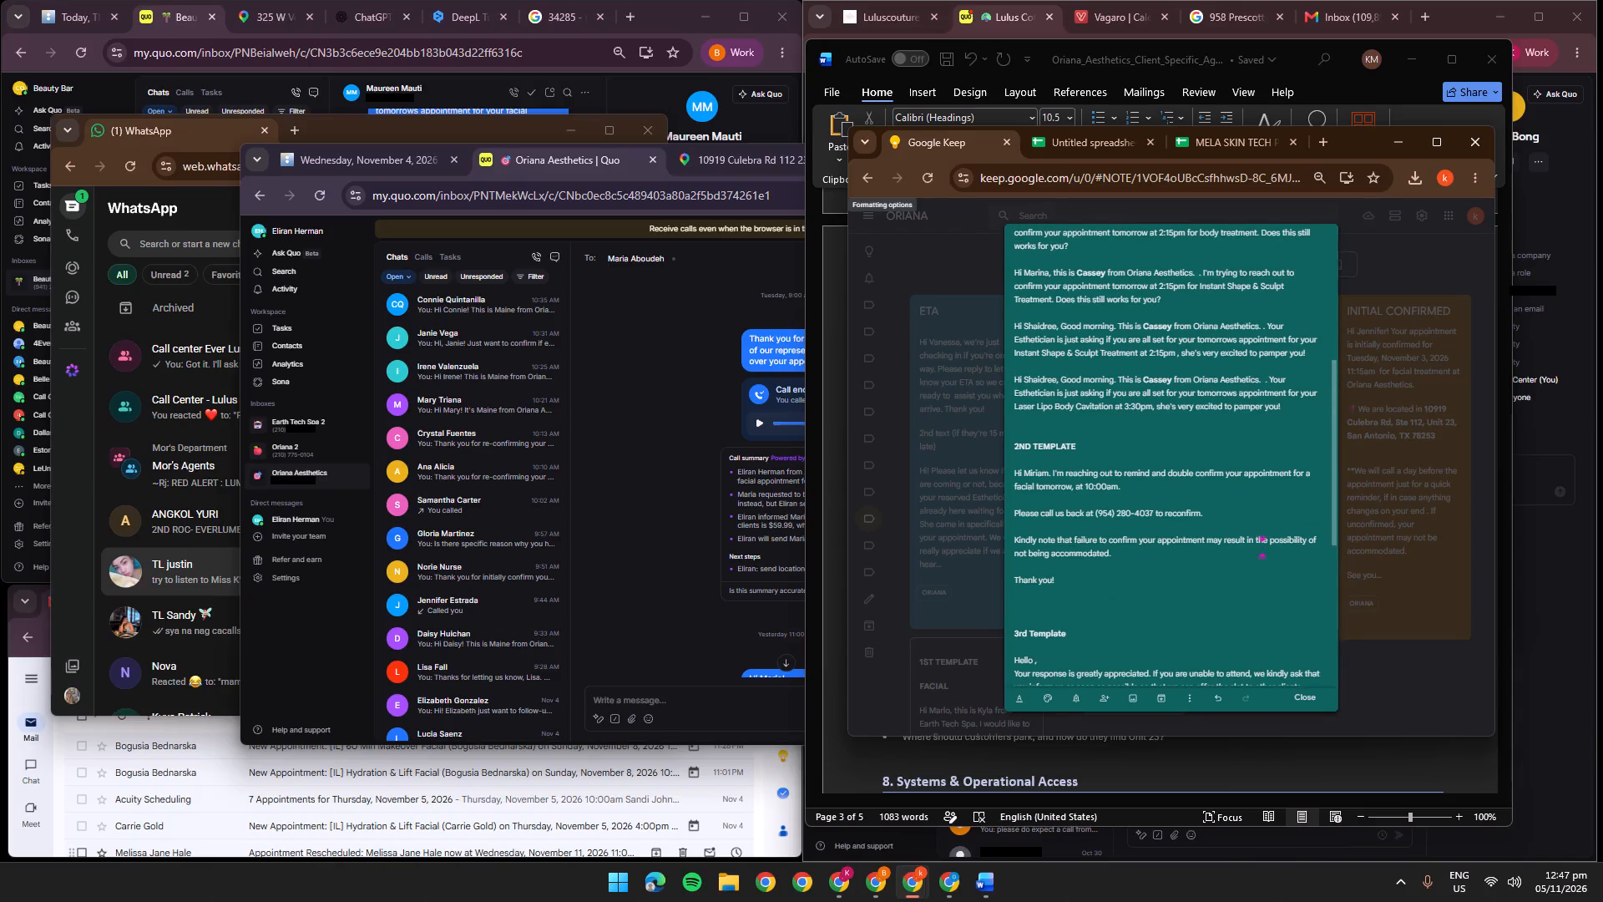
scroll(1202, 623, down, 1)
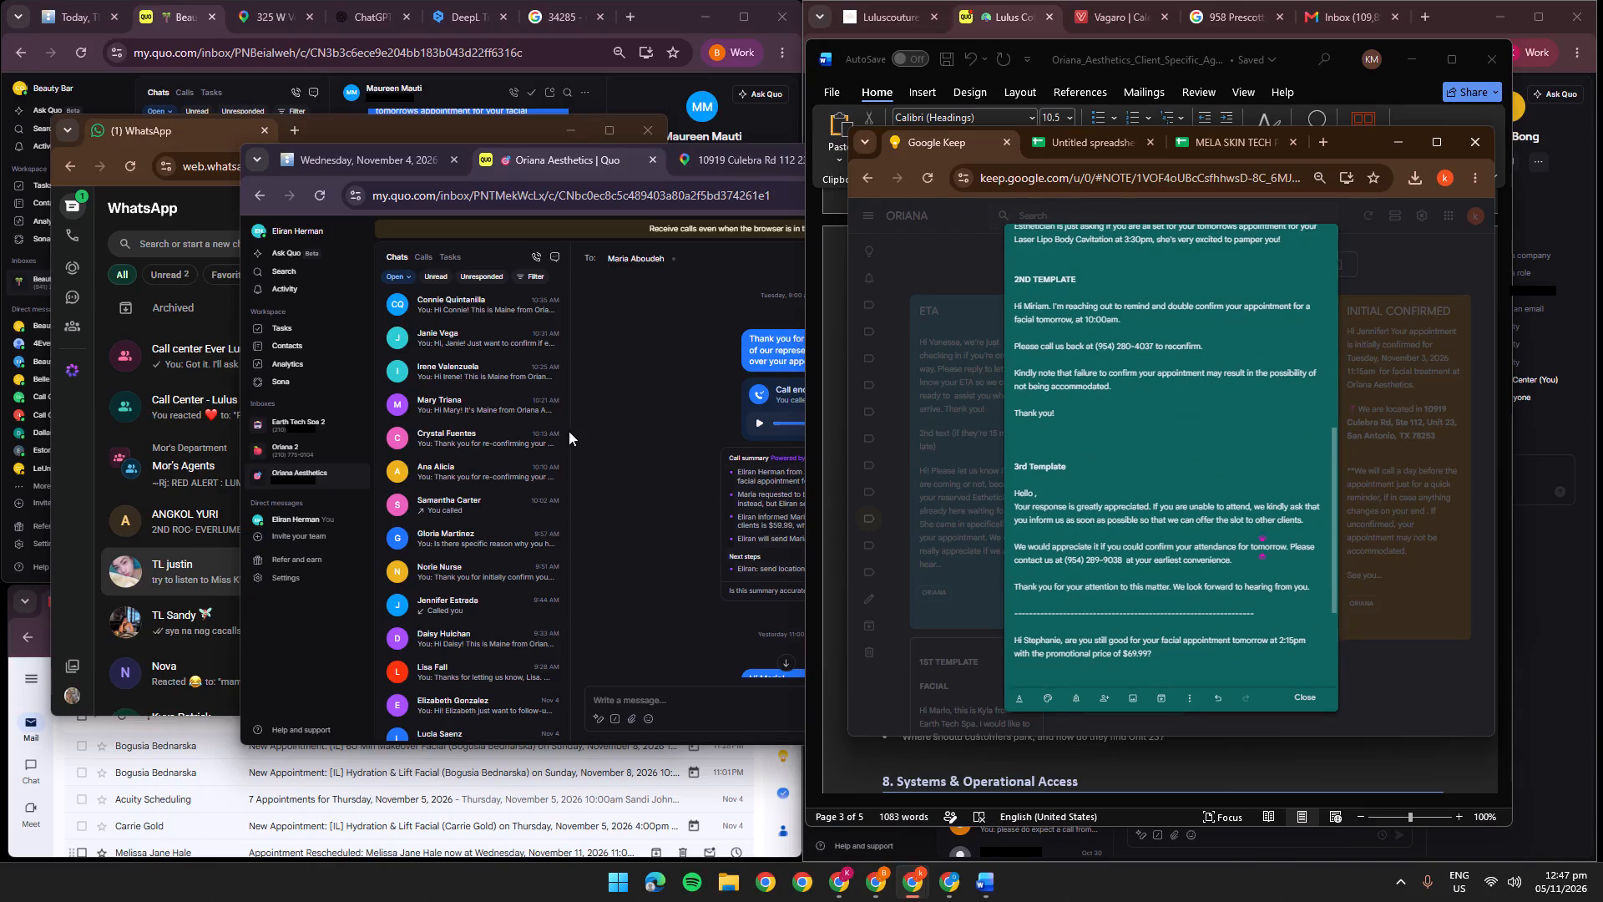
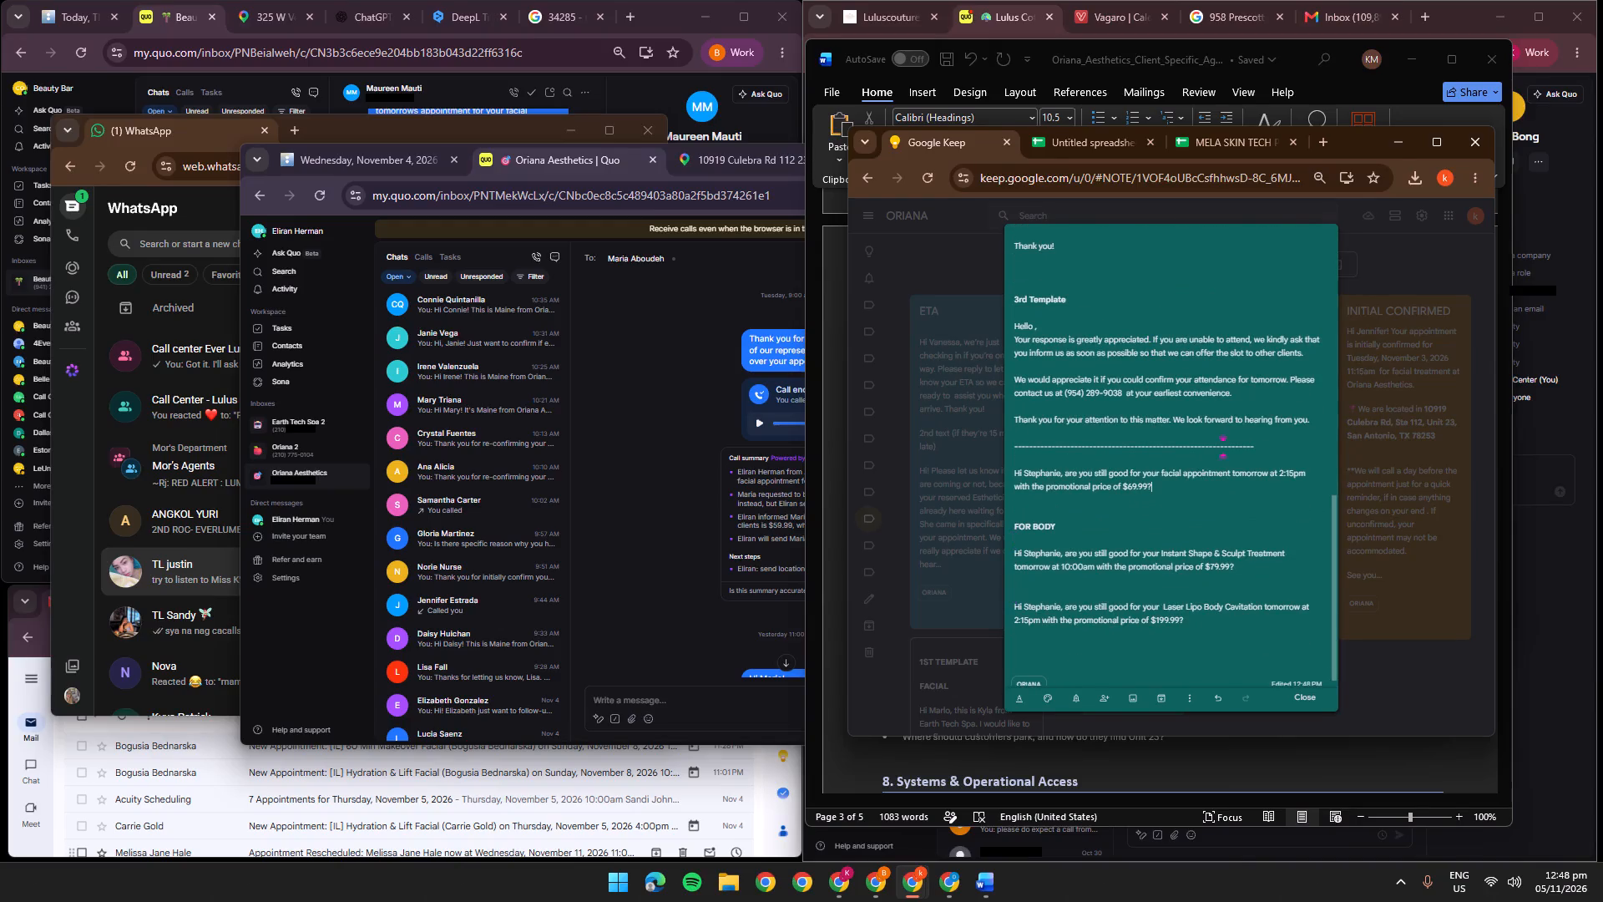
Review the DBL NO ANSWER note from its beginning, close it, and check the INITIAL CONFIRMED note.
click(1231, 517)
scroll(1190, 588, up, 6)
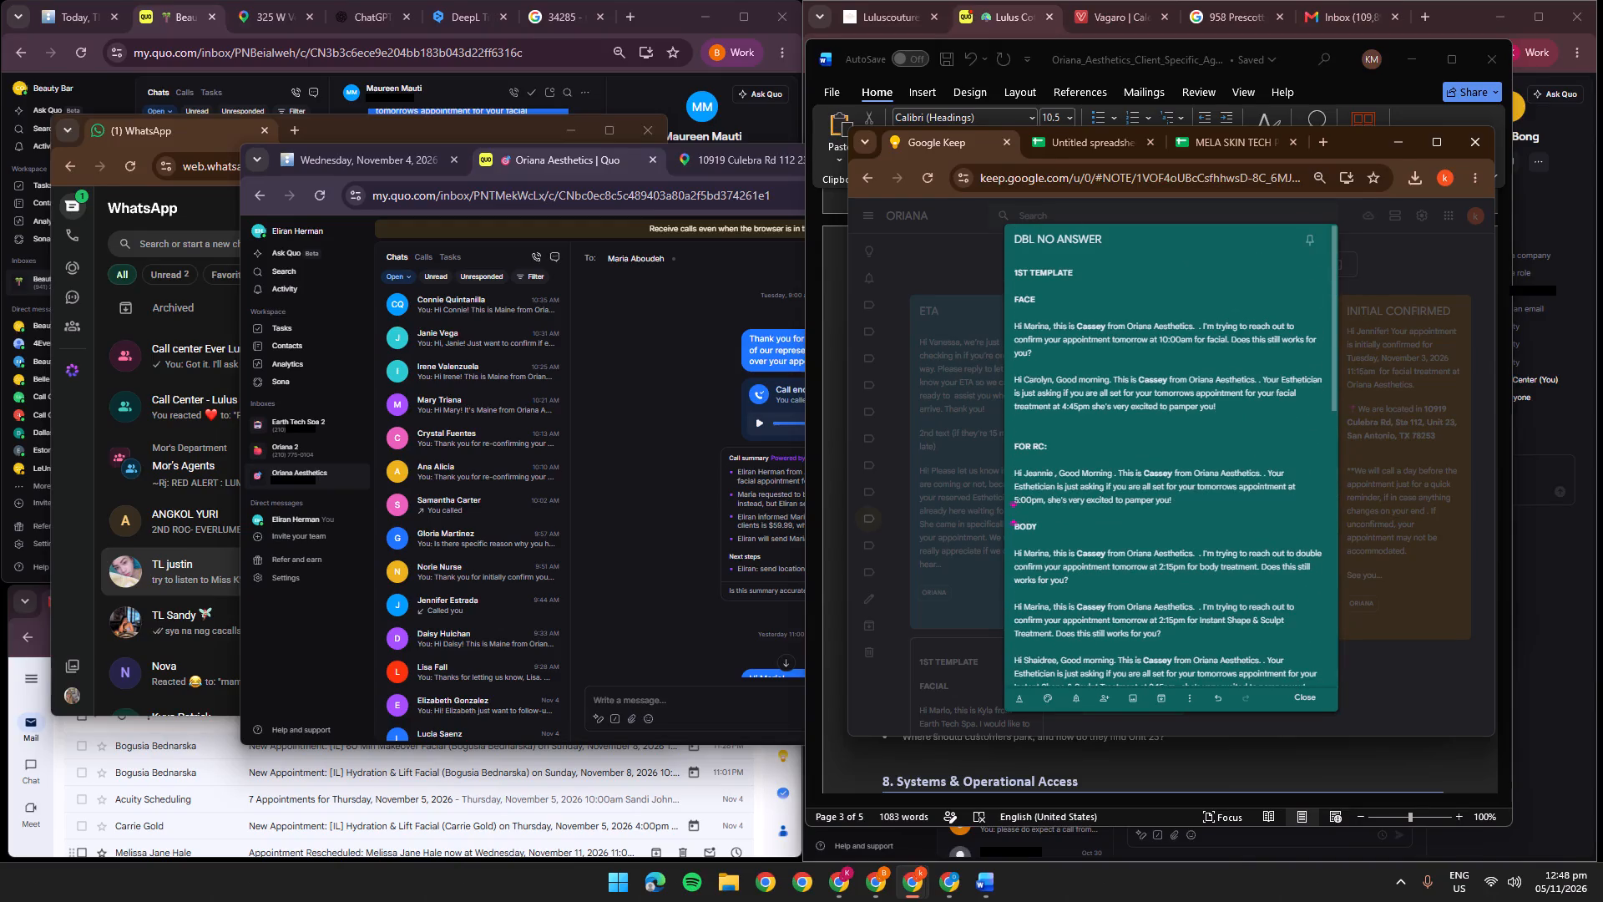
click(1103, 361)
click(1164, 427)
click(1174, 582)
click(1464, 579)
click(1398, 392)
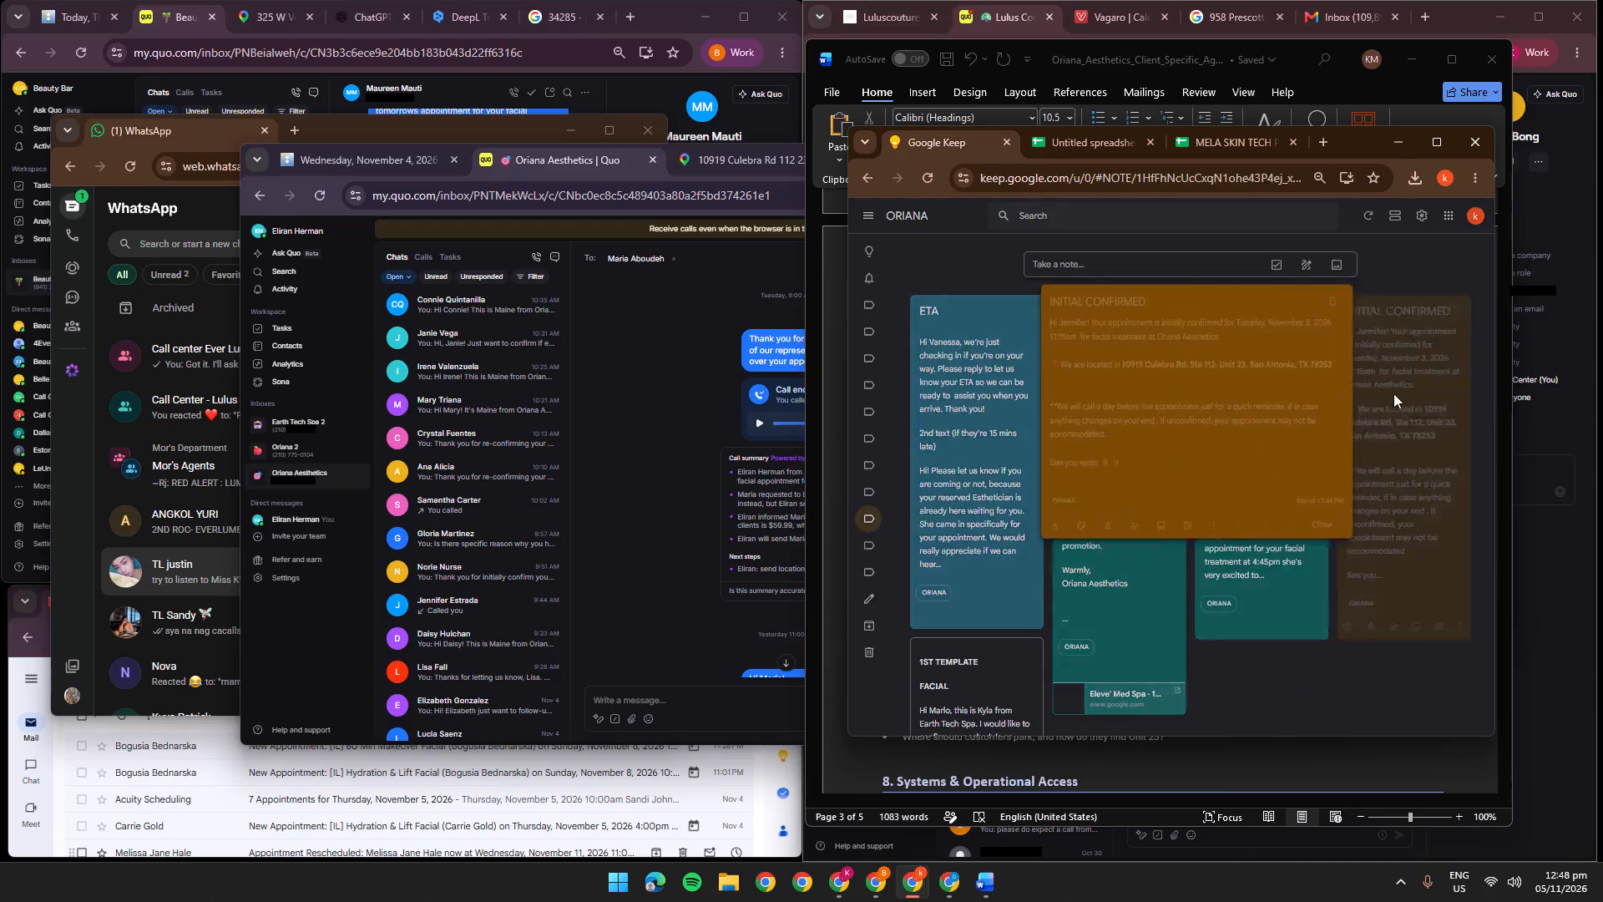
click(1373, 484)
click(1373, 690)
Open the untitled 1ST TEMPLATE note and color it orange to match the INITIAL CONFIRMED note.
scroll(1169, 600, down, 1)
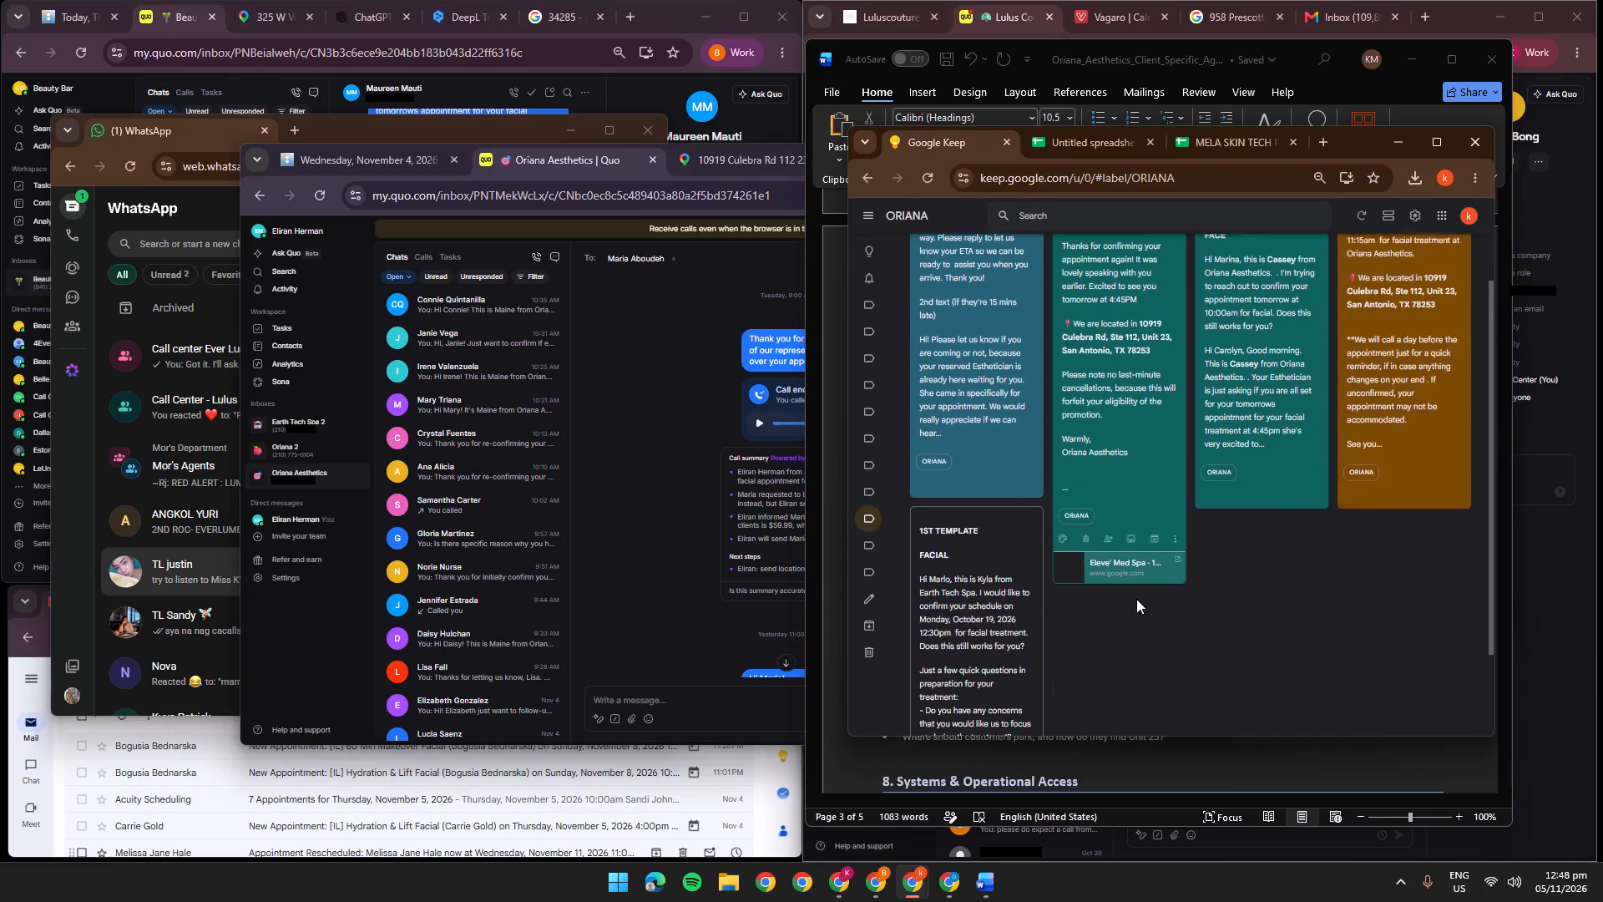
click(981, 543)
double_click(1056, 705)
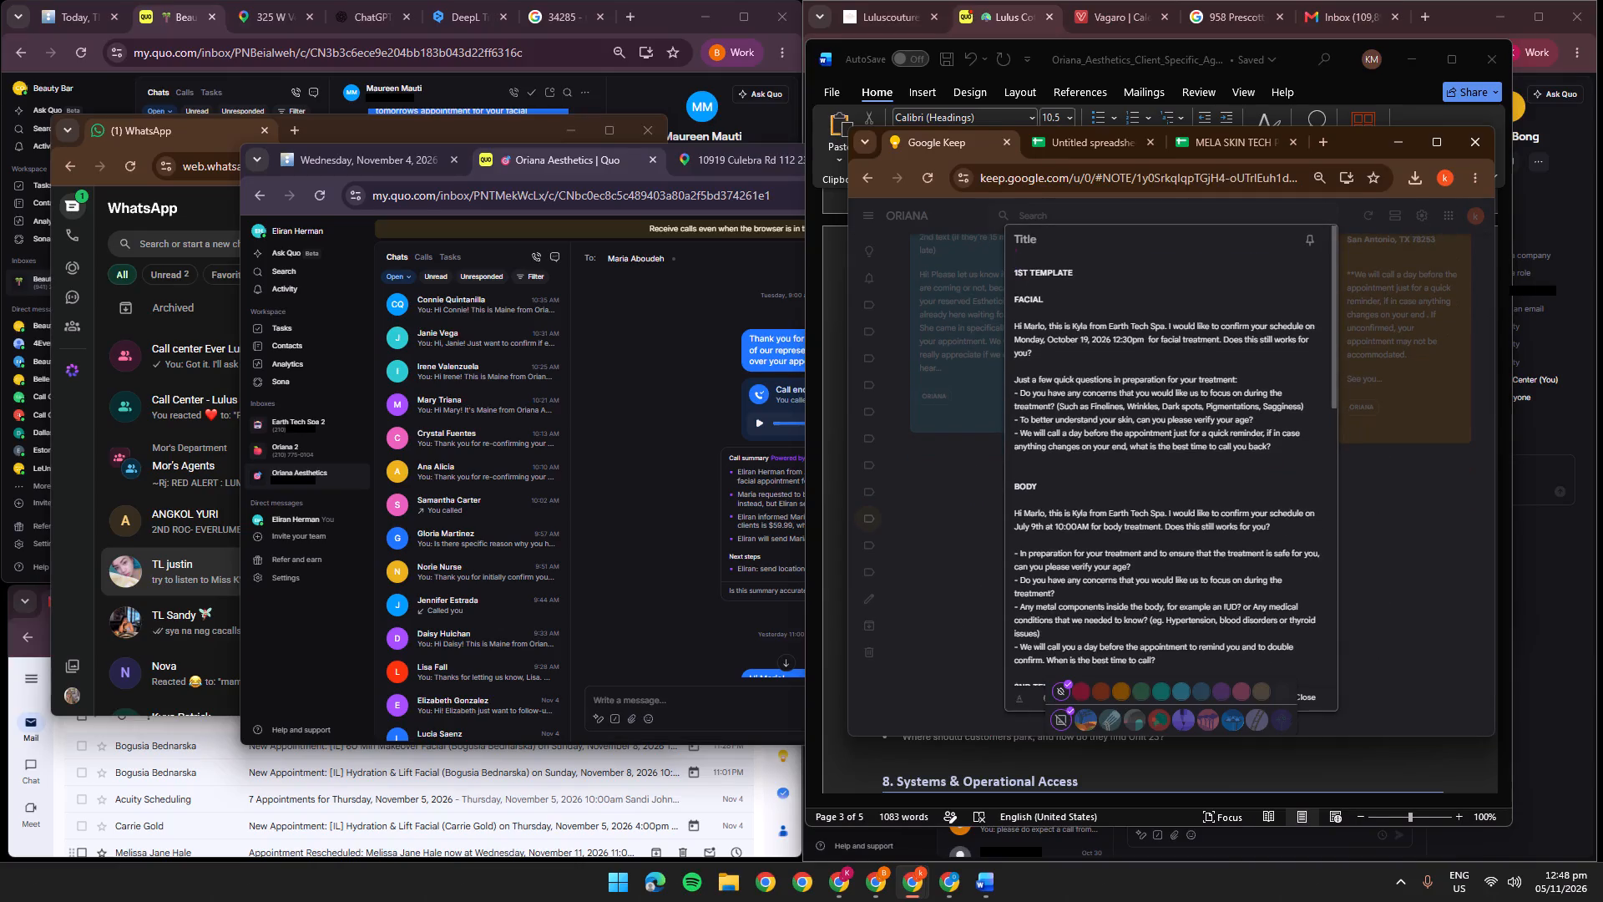
click(1117, 695)
Title the orange 1ST TEMPLATE note "INITIAL NO ANSWER".
click(1126, 238)
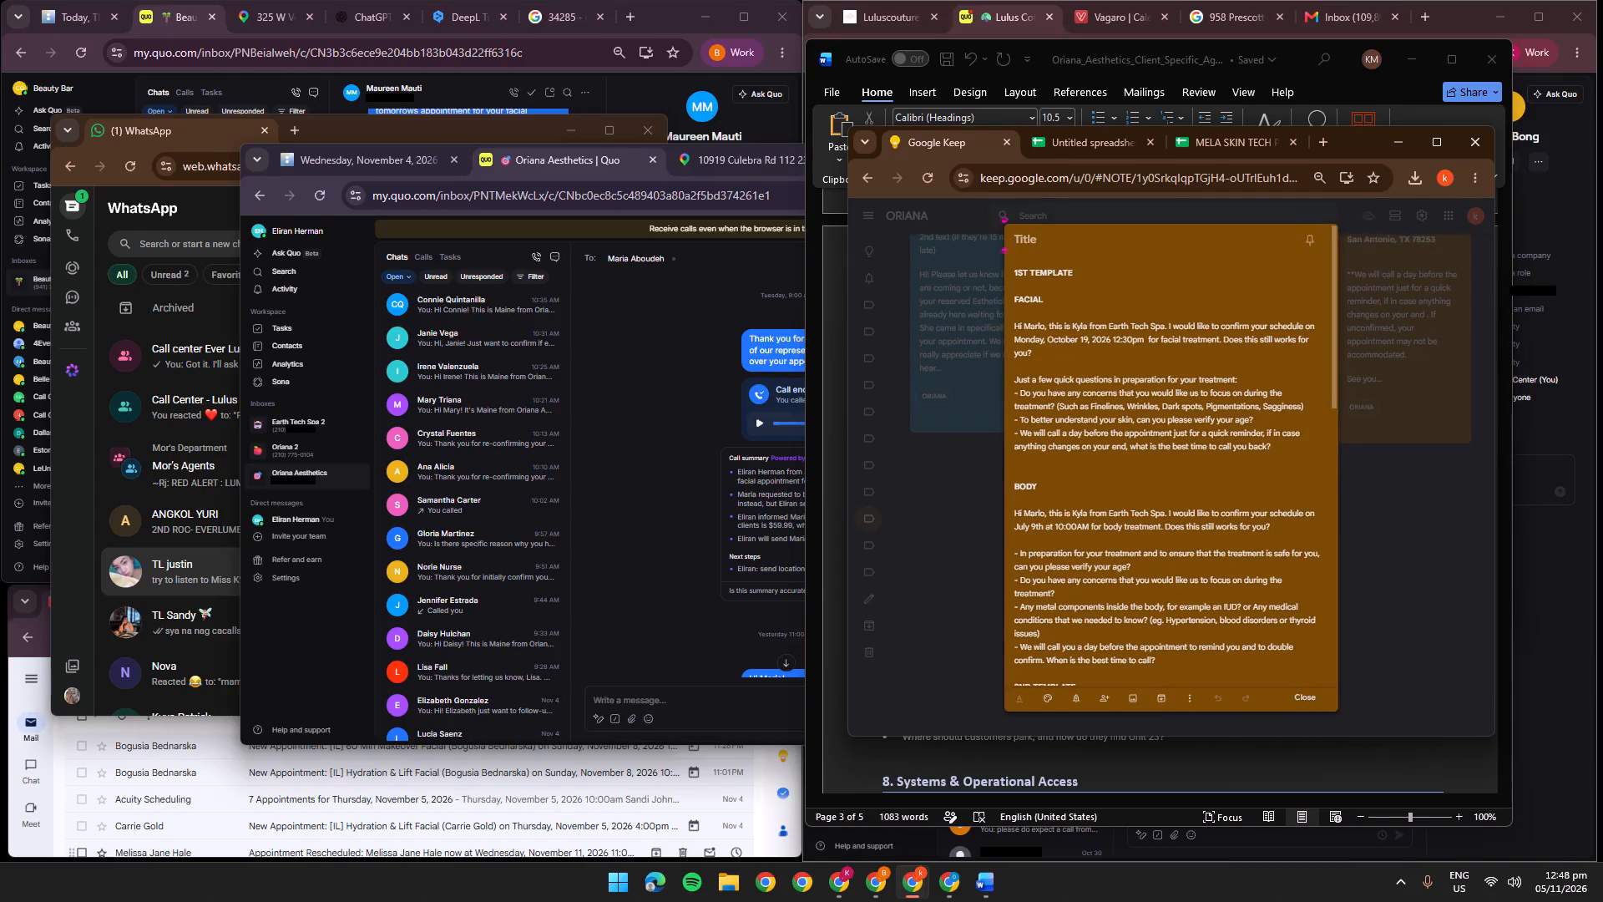
key(BackSpace)
key(BackSpace)
key(n)
key(BackSpace)
text(INITIAL NO ANSWER)
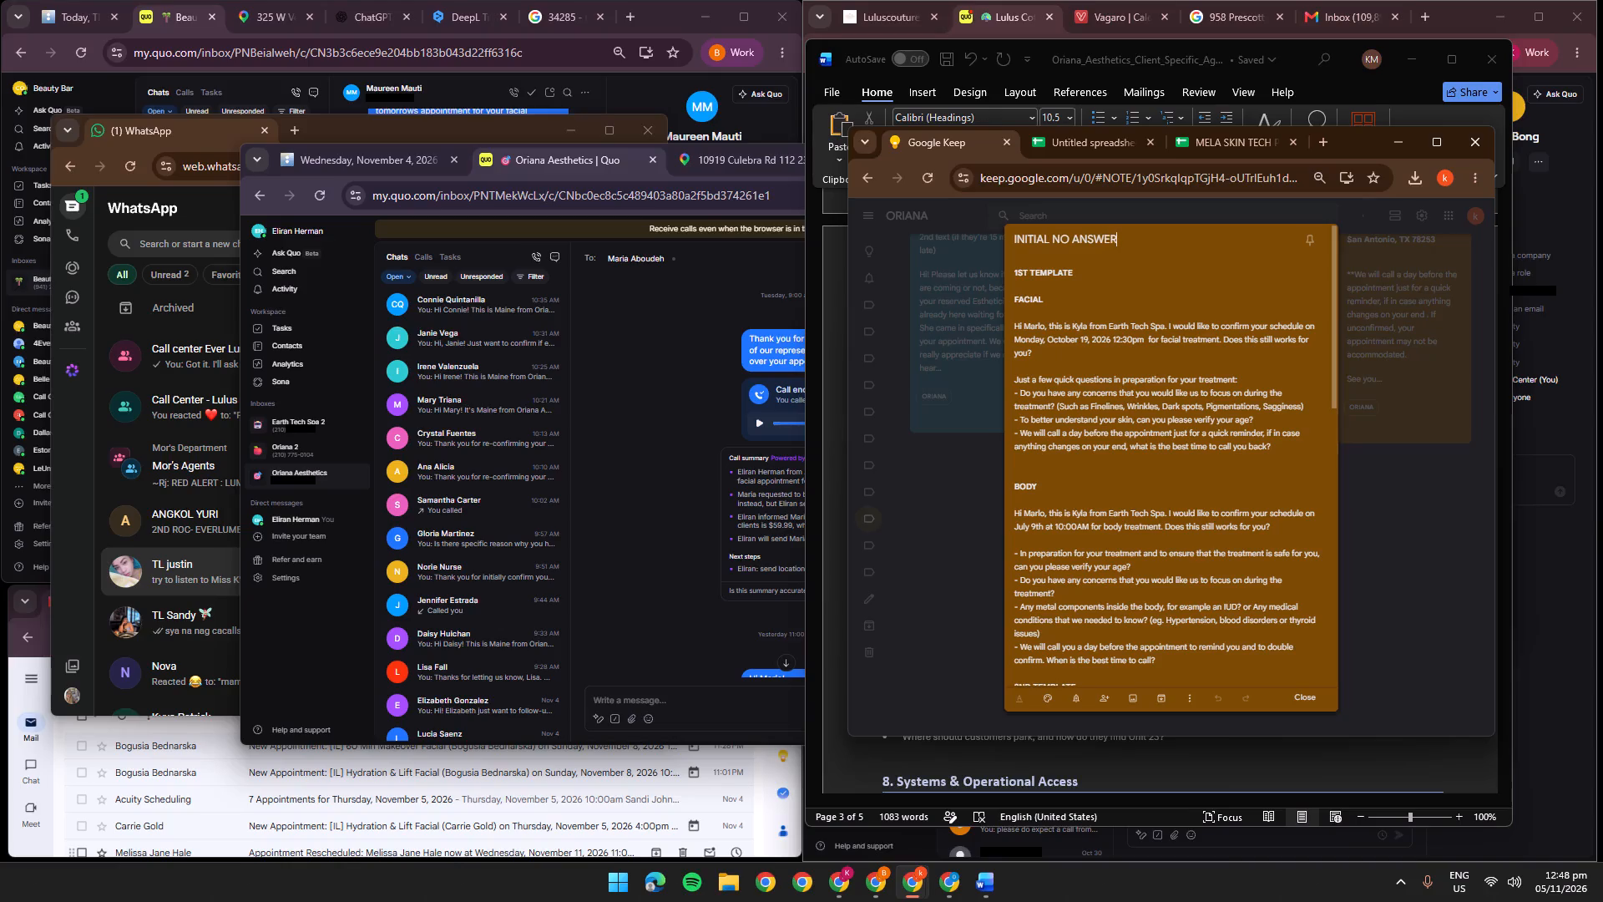
Replace "Earth Tech Spa" in the FACIAL message of the 1ST TEMPLATE with "Oriana Aesthetics." from the clipboard history.
click(1048, 389)
click(1130, 357)
click(1048, 346)
drag(1110, 327, 1164, 325)
key(super+v)
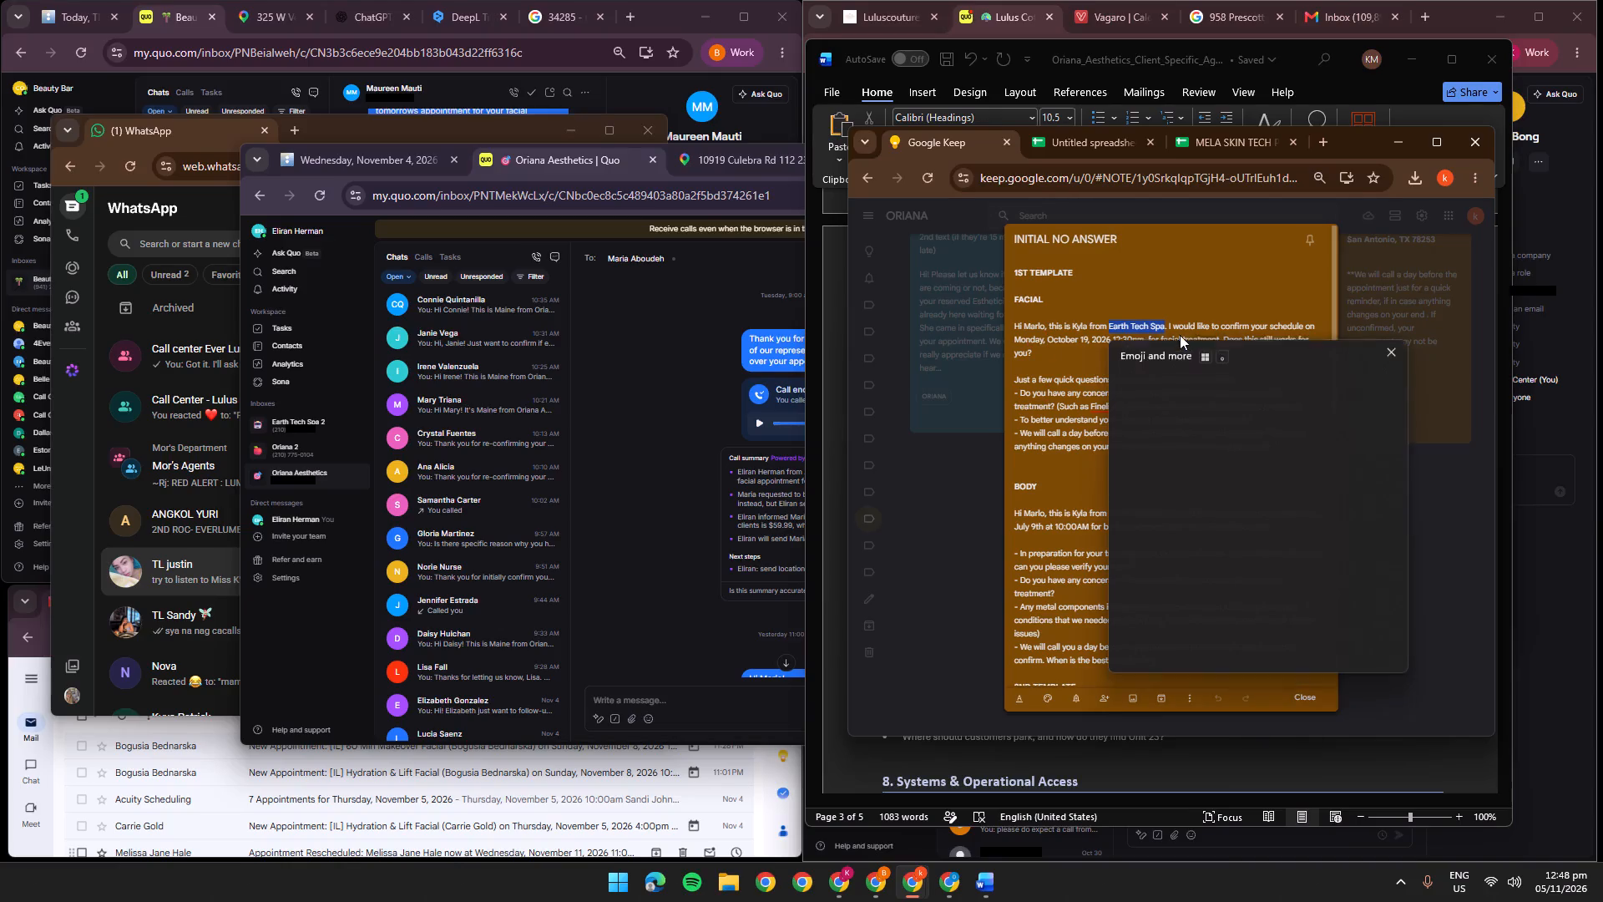
click(1280, 489)
key(ctrl+v)
Paste "Oriana Aesthetics." over the Earth Tech name in the first 2ND TEMPLATE message and over its "Earth Tech Spa Dallas" sign-off.
click(1047, 514)
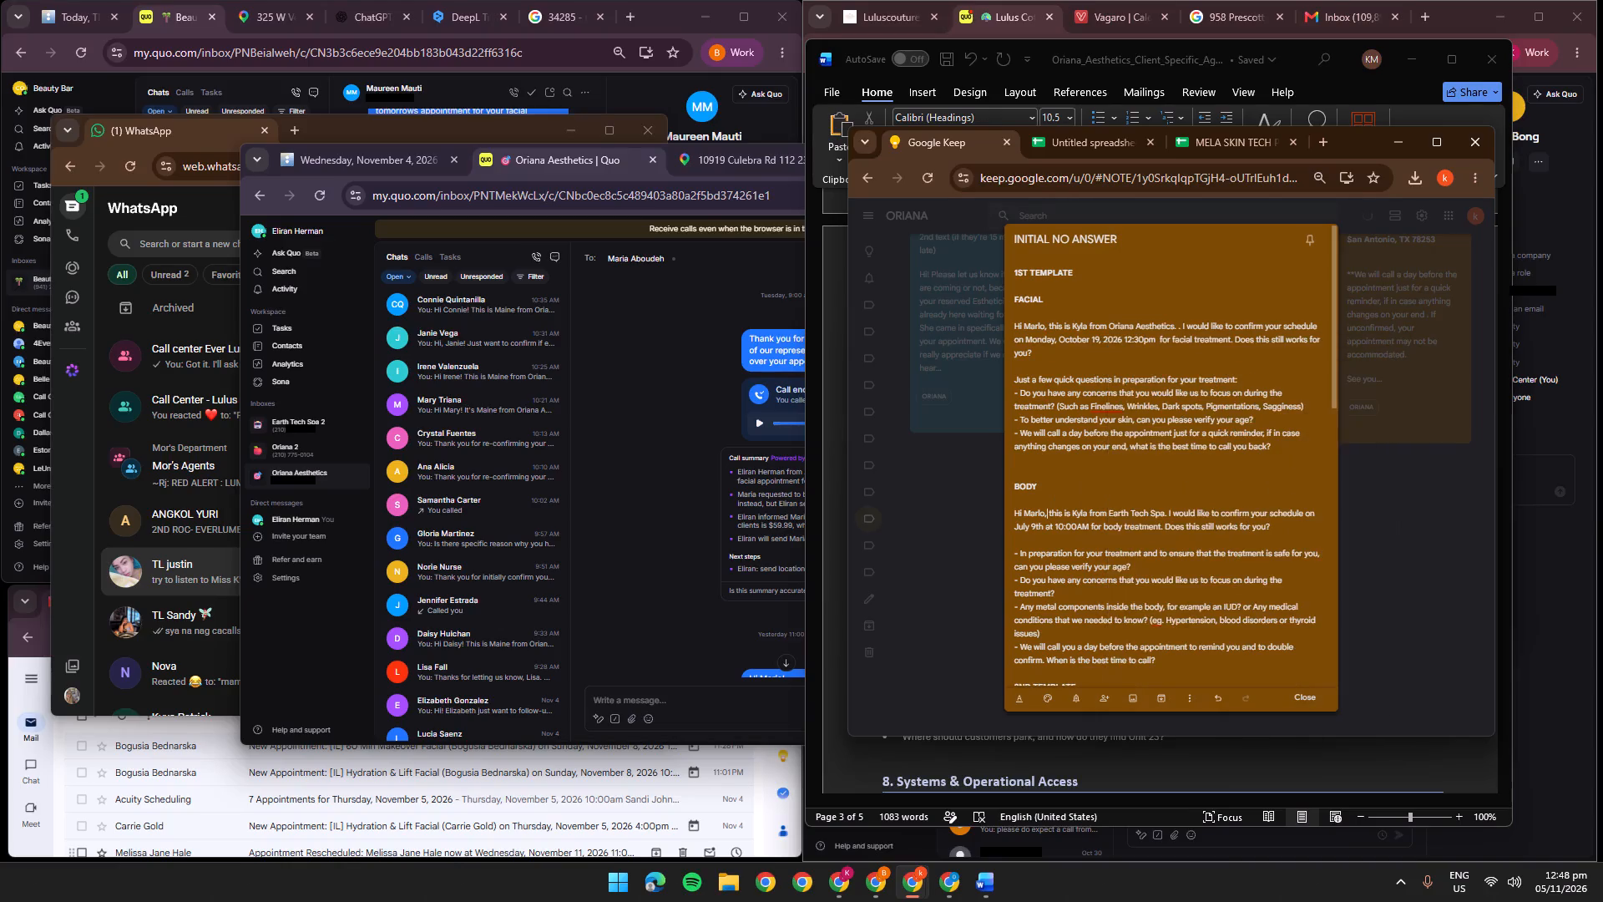
scroll(1105, 495, down, 2)
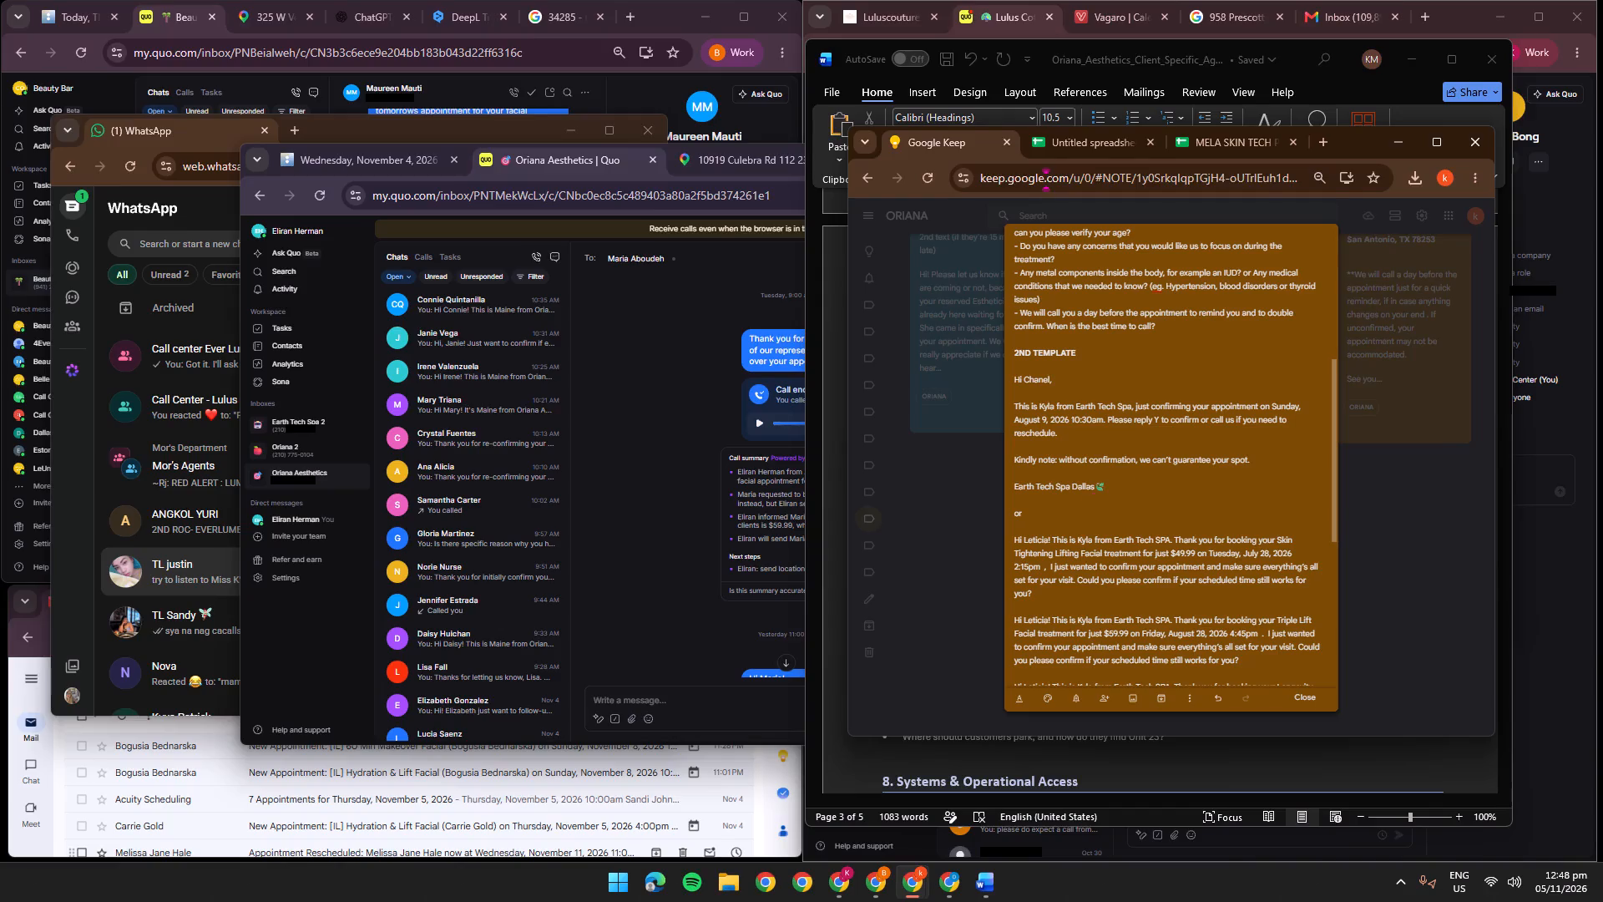
drag(1097, 486, 1012, 494)
key(ctrl+v)
click(1126, 416)
drag(1075, 405, 1098, 405)
drag(1098, 405, 1130, 406)
key(space)
key(ctrl+v)
In the Skin Tightening Lifting Facial message under 2ND TEMPLATE, replace "Earth Tech SPA" with "Oriana Aesthetics." and "Kyla" with "Cassey".
scroll(1191, 480, down, 1)
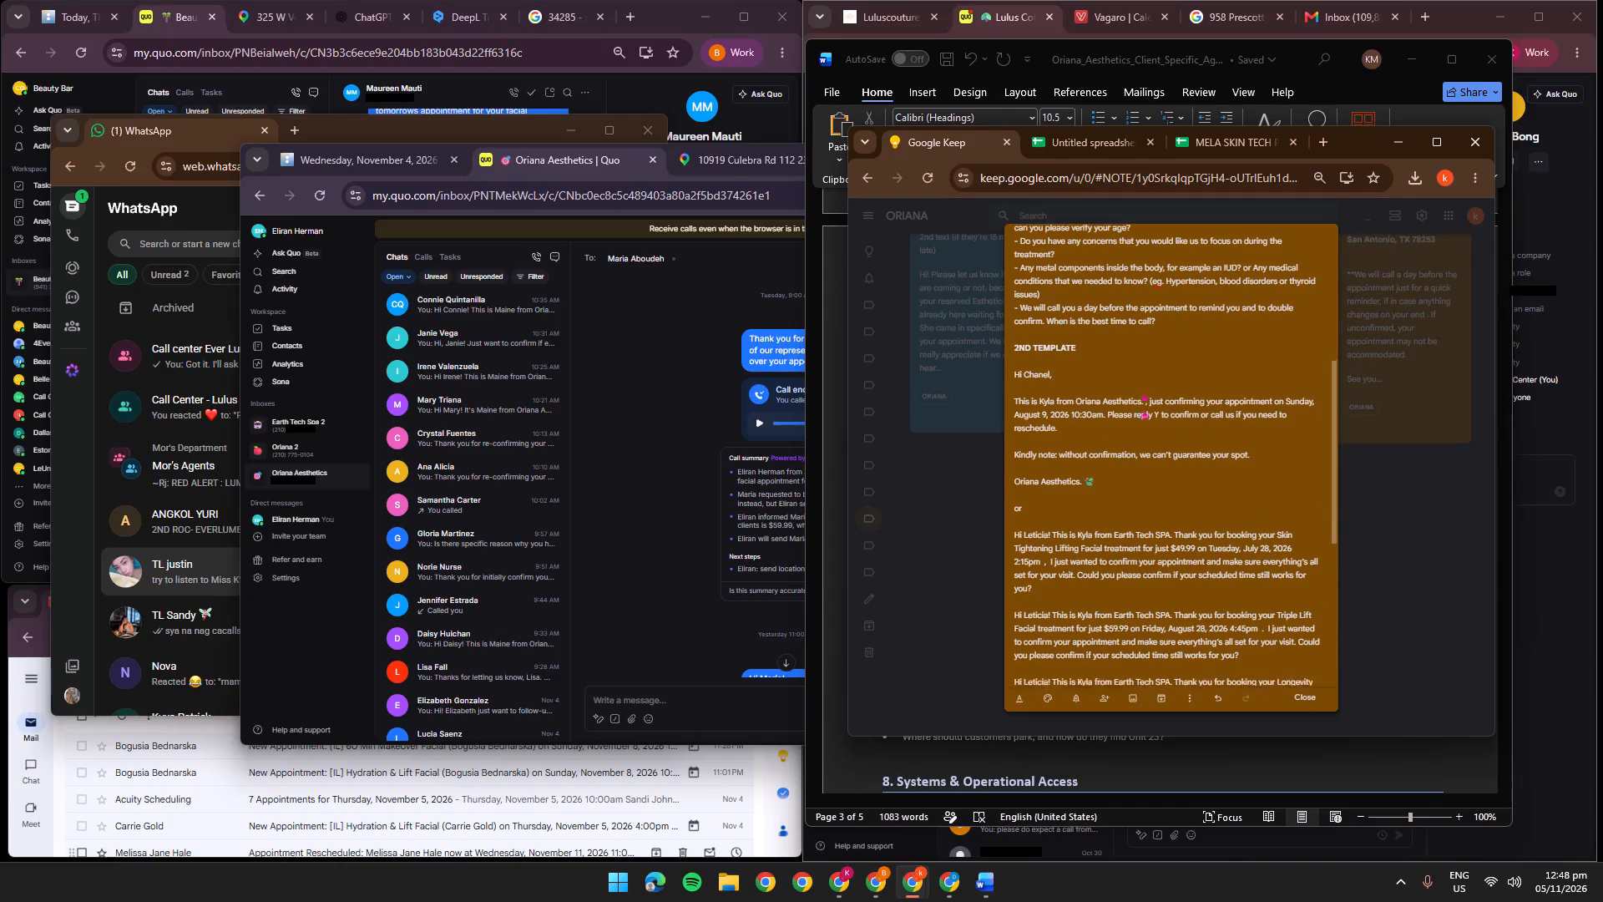
scroll(1191, 480, down, 1)
scroll(1191, 480, up, 1)
click(1168, 362)
click(1185, 393)
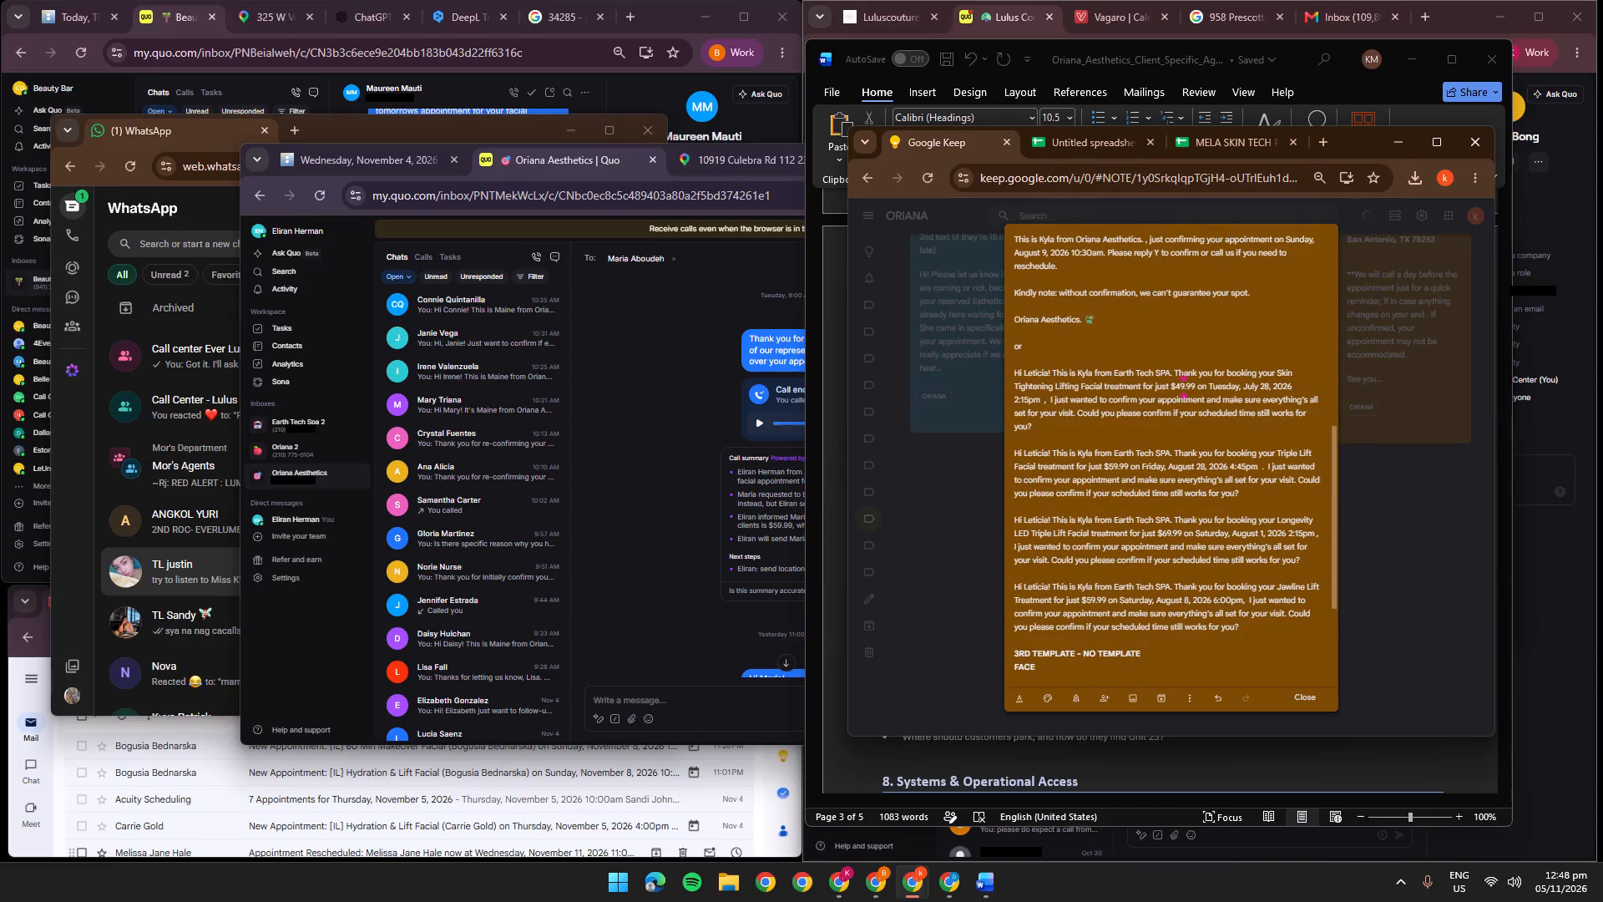
double_click(1116, 370)
key(BackSpace)
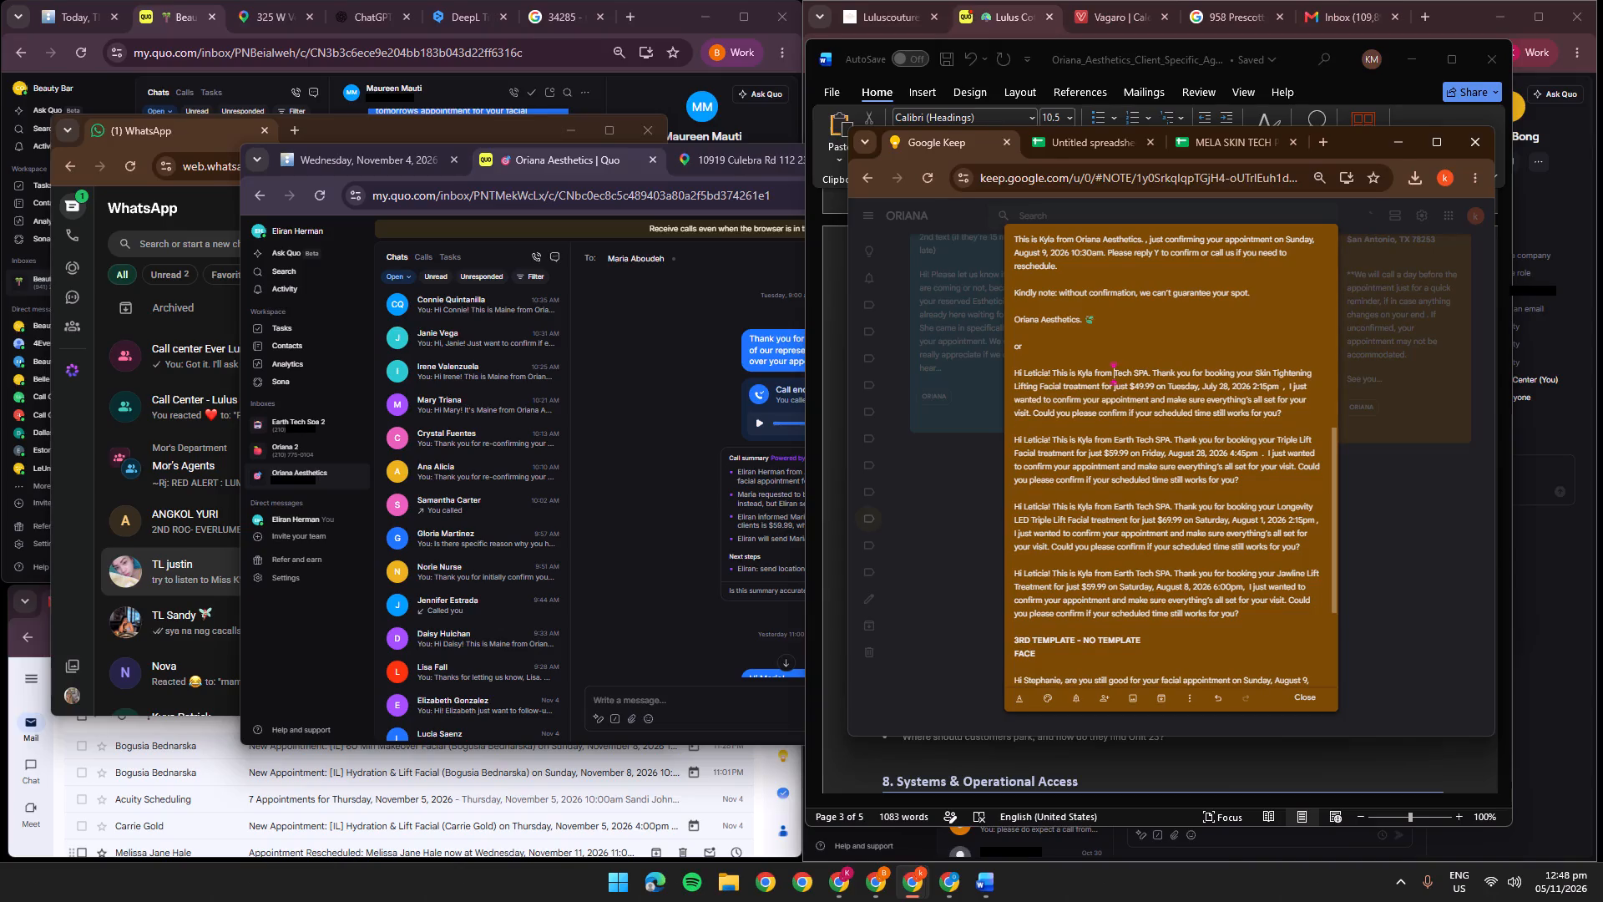
click(1132, 378)
double_click(1141, 372)
key(BackSpace)
double_click(1124, 377)
key(BackSpace)
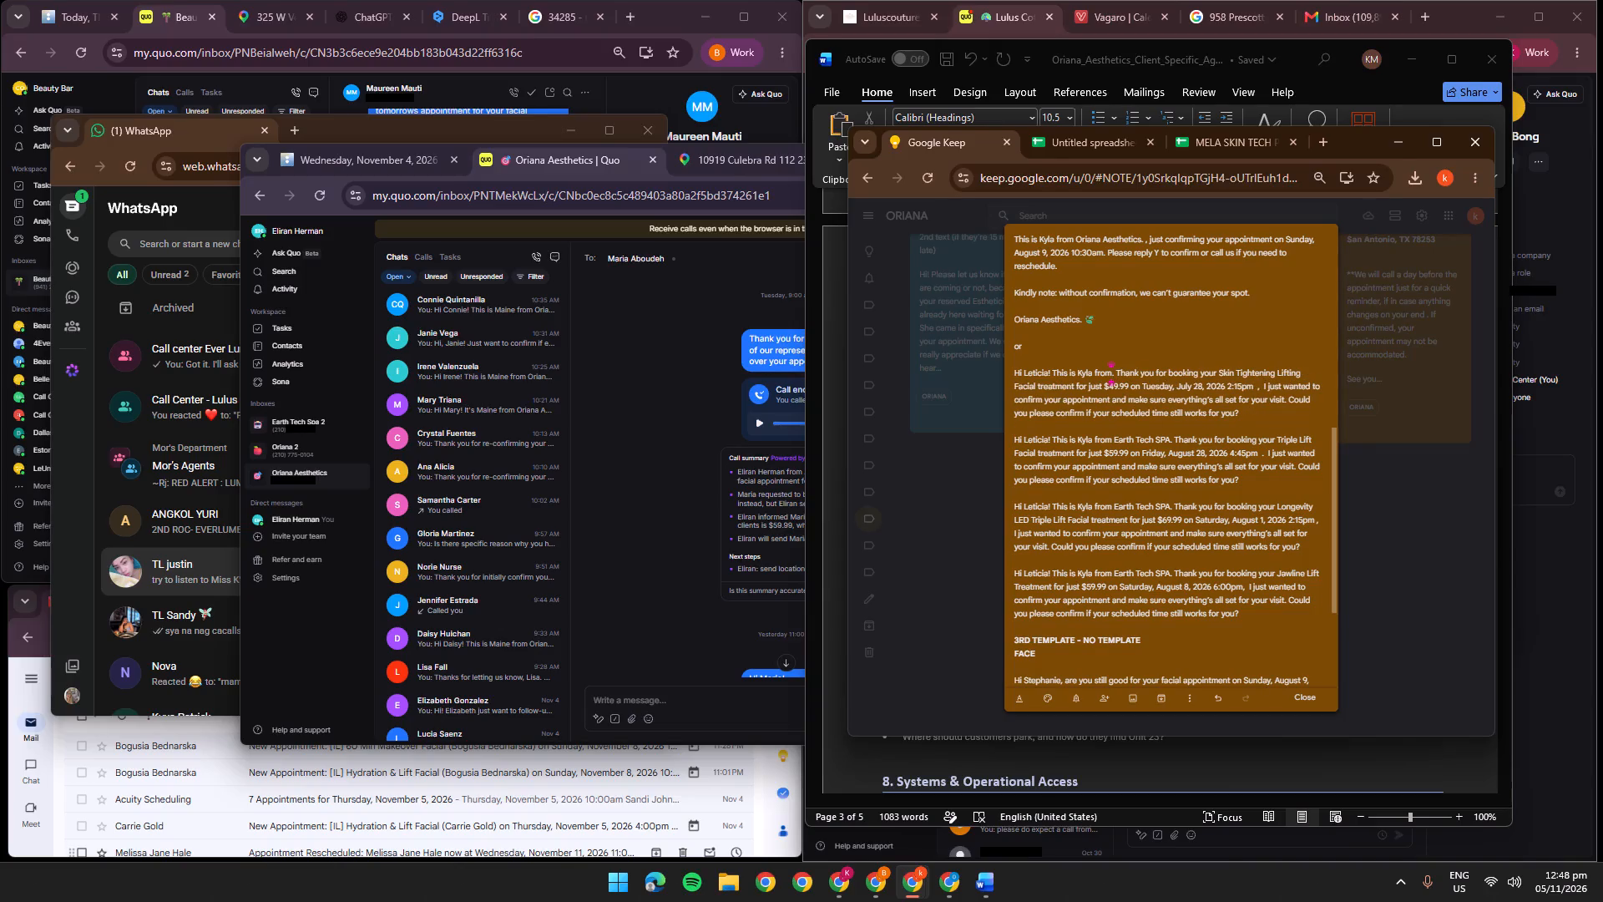
key(ctrl+v)
key(ctrl+c)
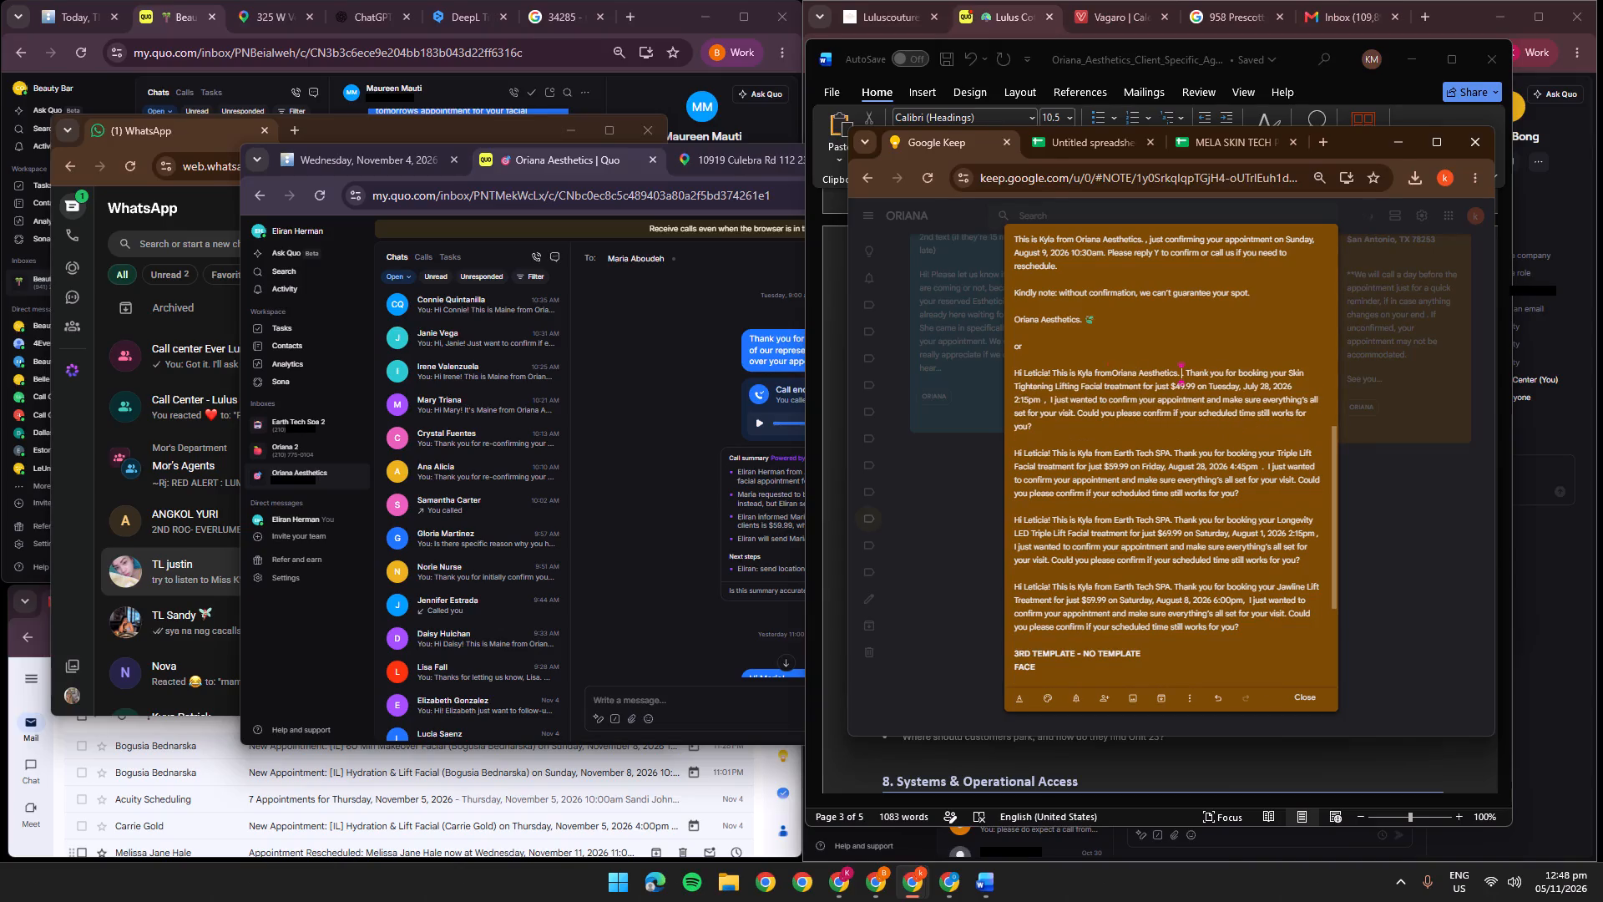
click(1112, 372)
key(space)
double_click(1091, 373)
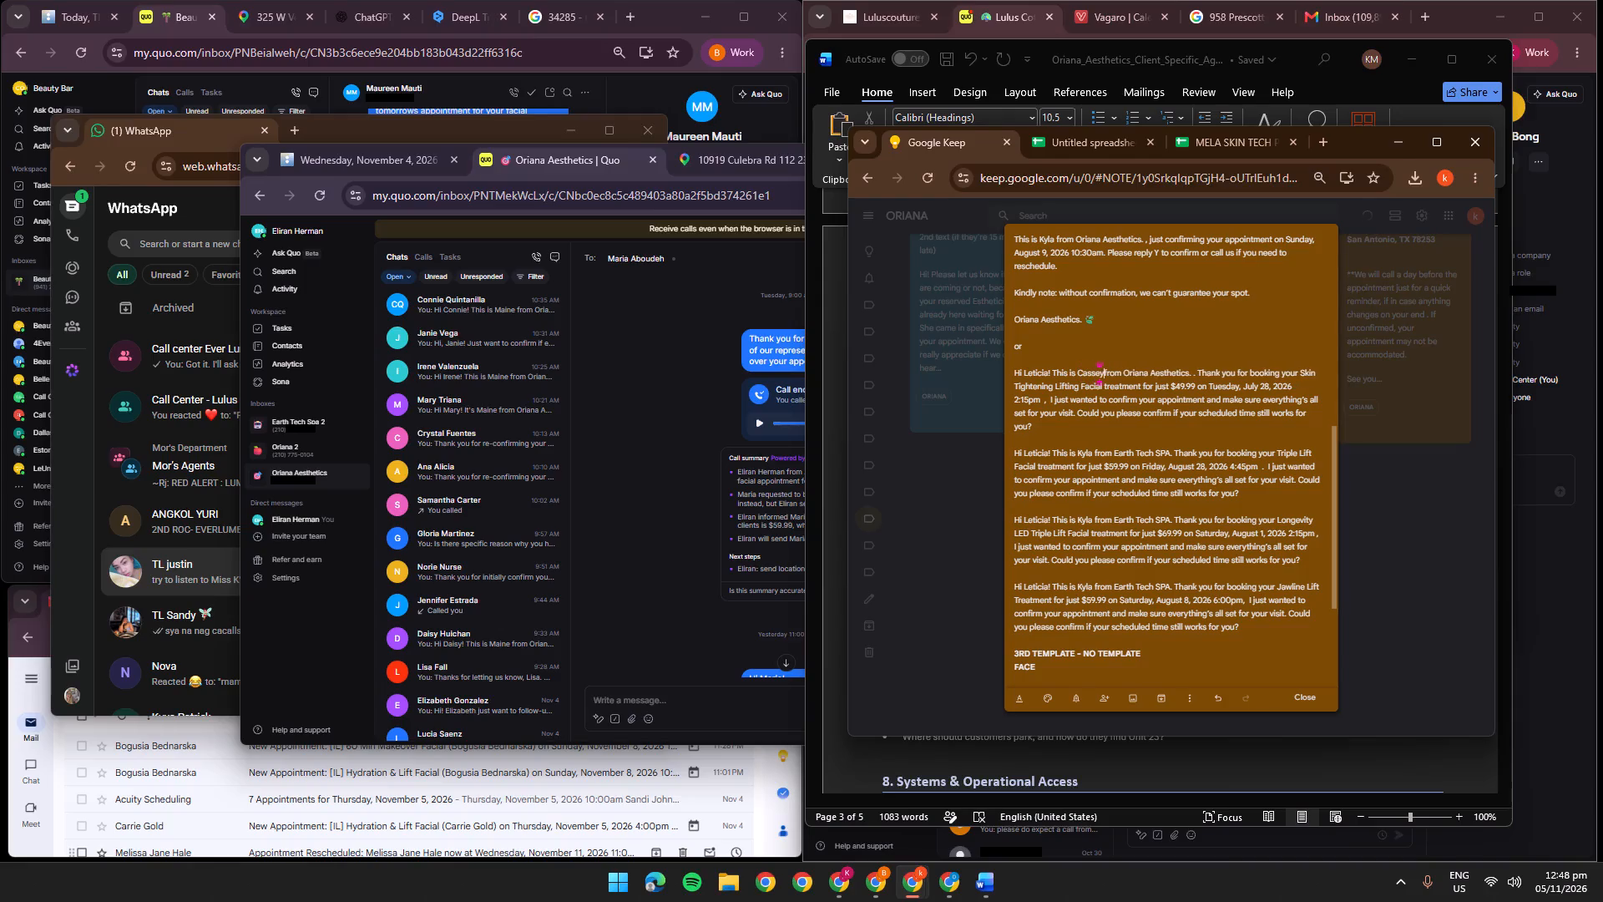
Copy the edited Skin Tightening message, delete the Triple Lift, Longevity LED and Jawline Lift messages below it, and close the note.
drag(1013, 374, 1058, 436)
key(c)
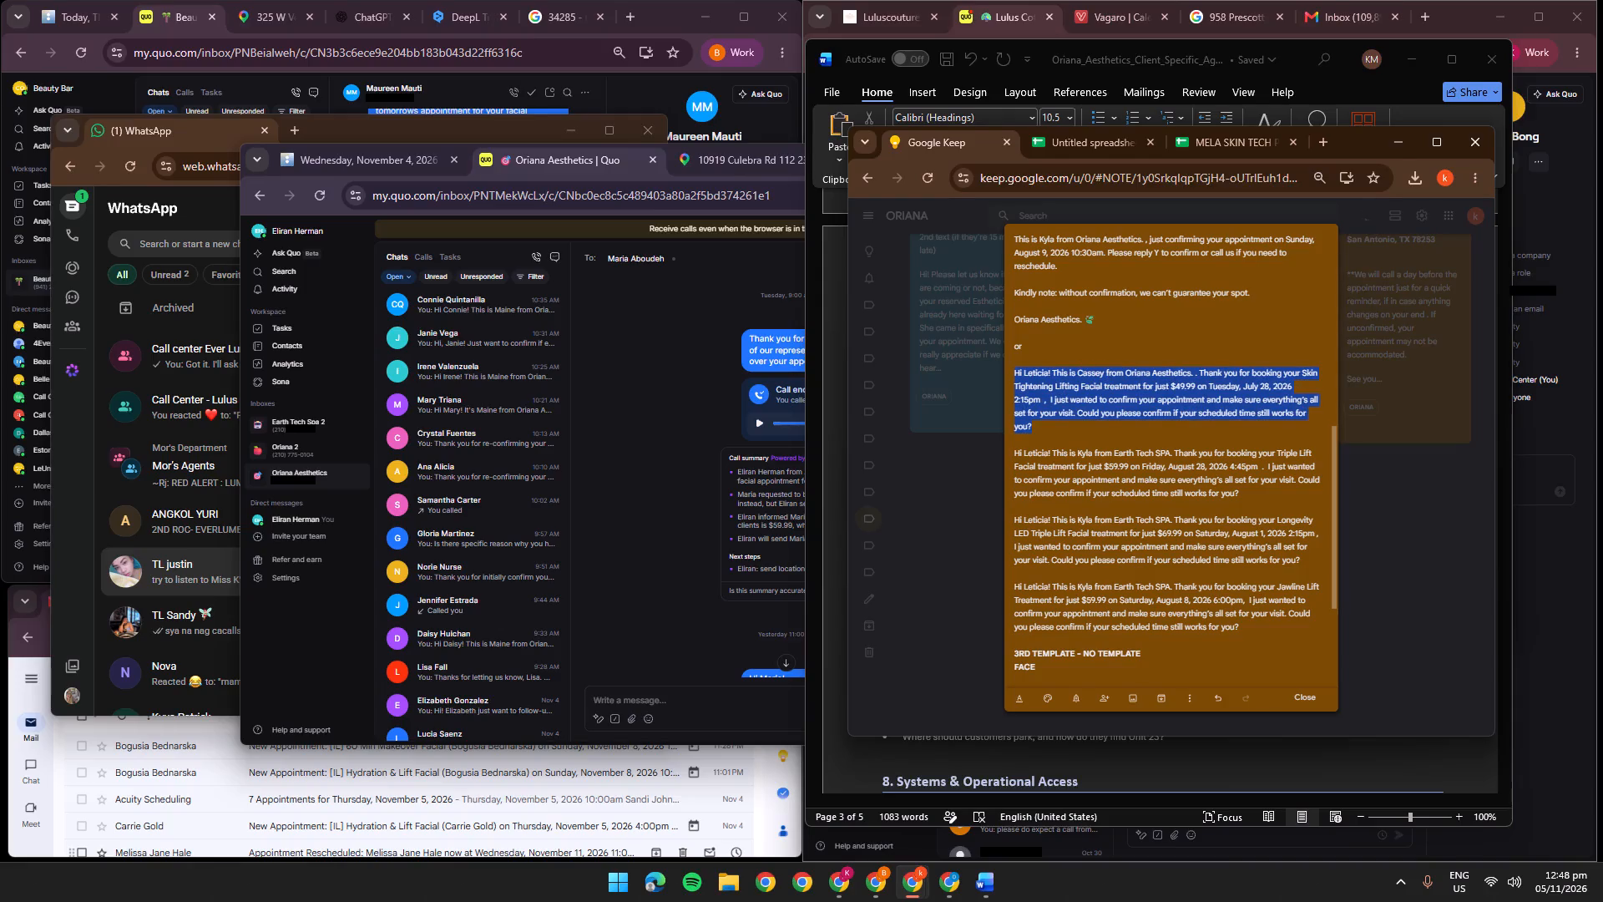
drag(1015, 452, 1312, 646)
key(BackSpace)
scroll(1159, 531, down, 1)
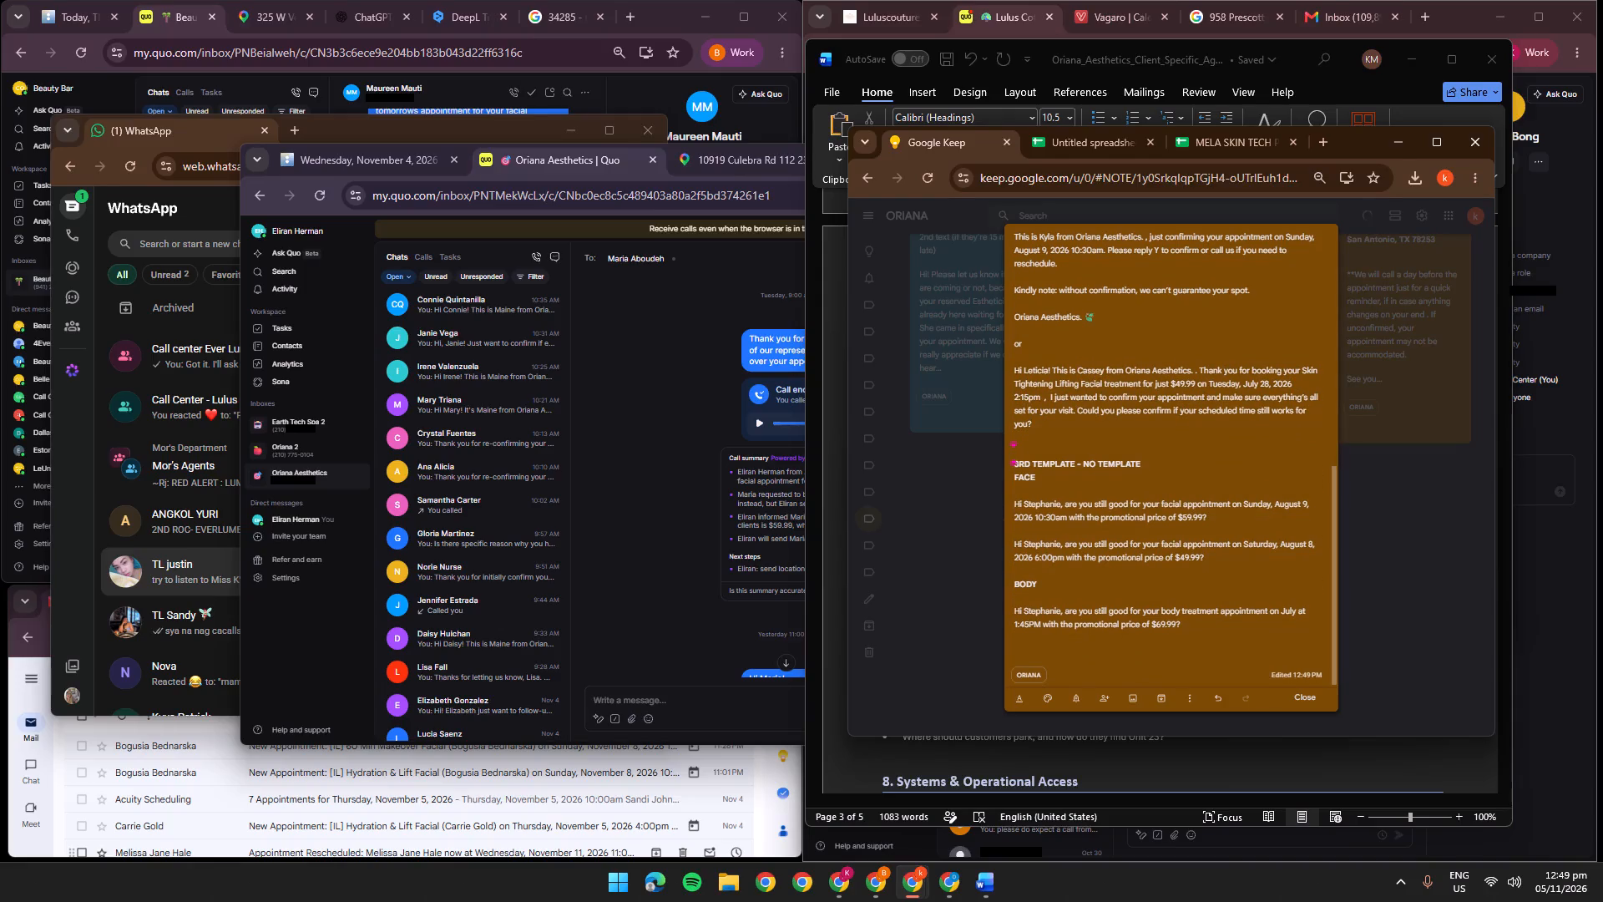
click(1181, 563)
click(1181, 621)
click(1378, 553)
Create a new note containing the same-day FACE and BODY confirmation messages from the clipboard history.
scroll(1183, 607, up, 3)
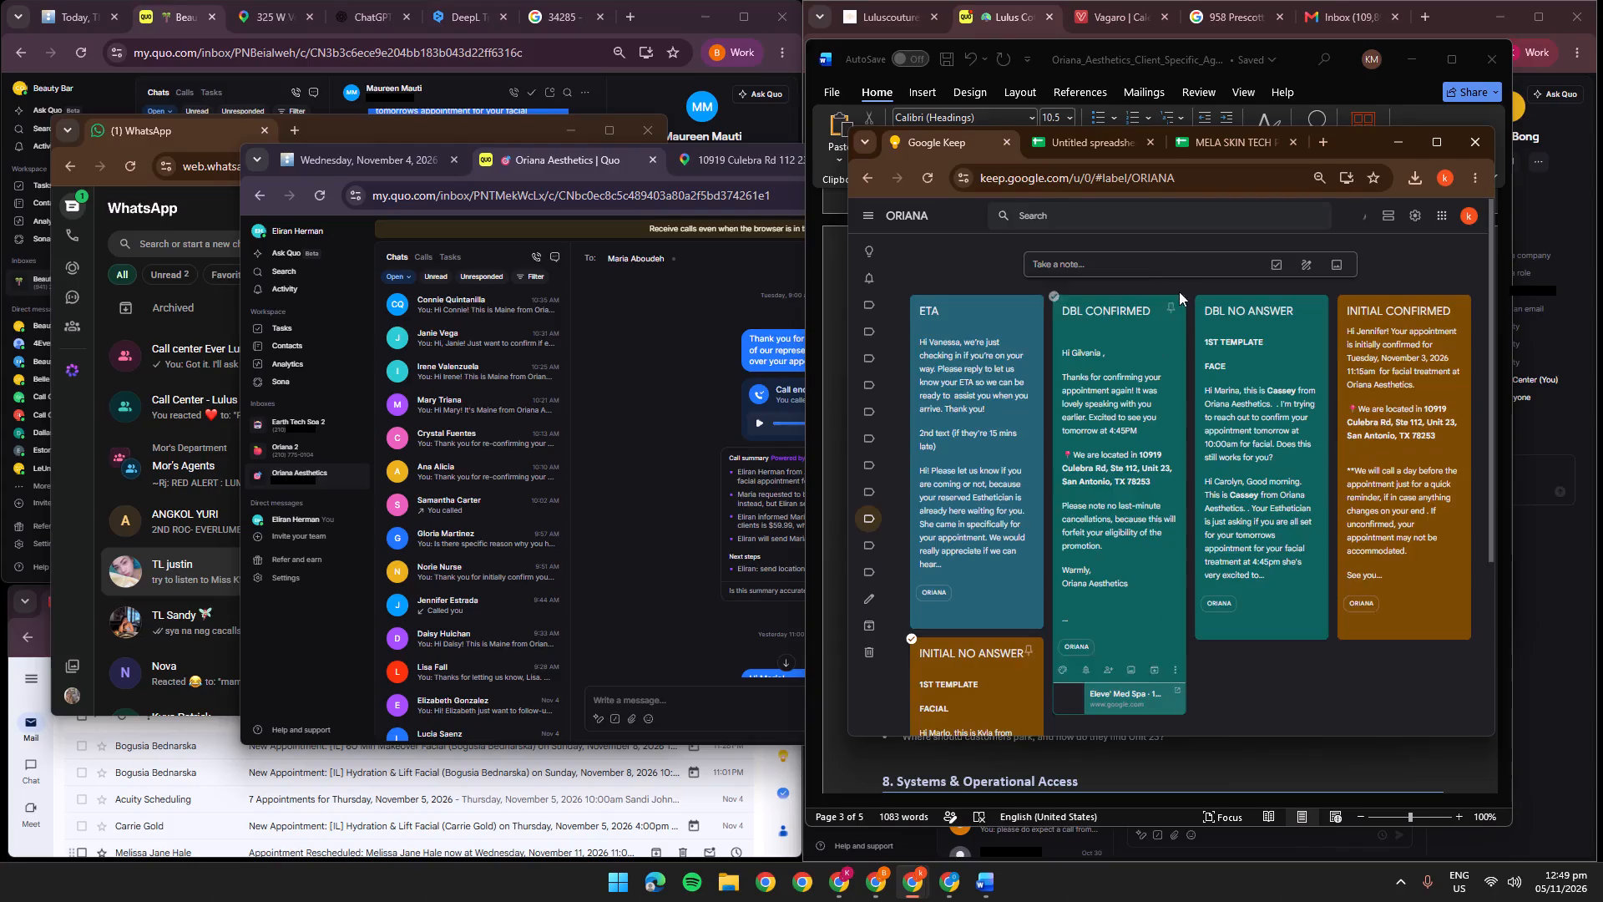
click(1198, 267)
key(super+v)
scroll(1191, 463, down, 3)
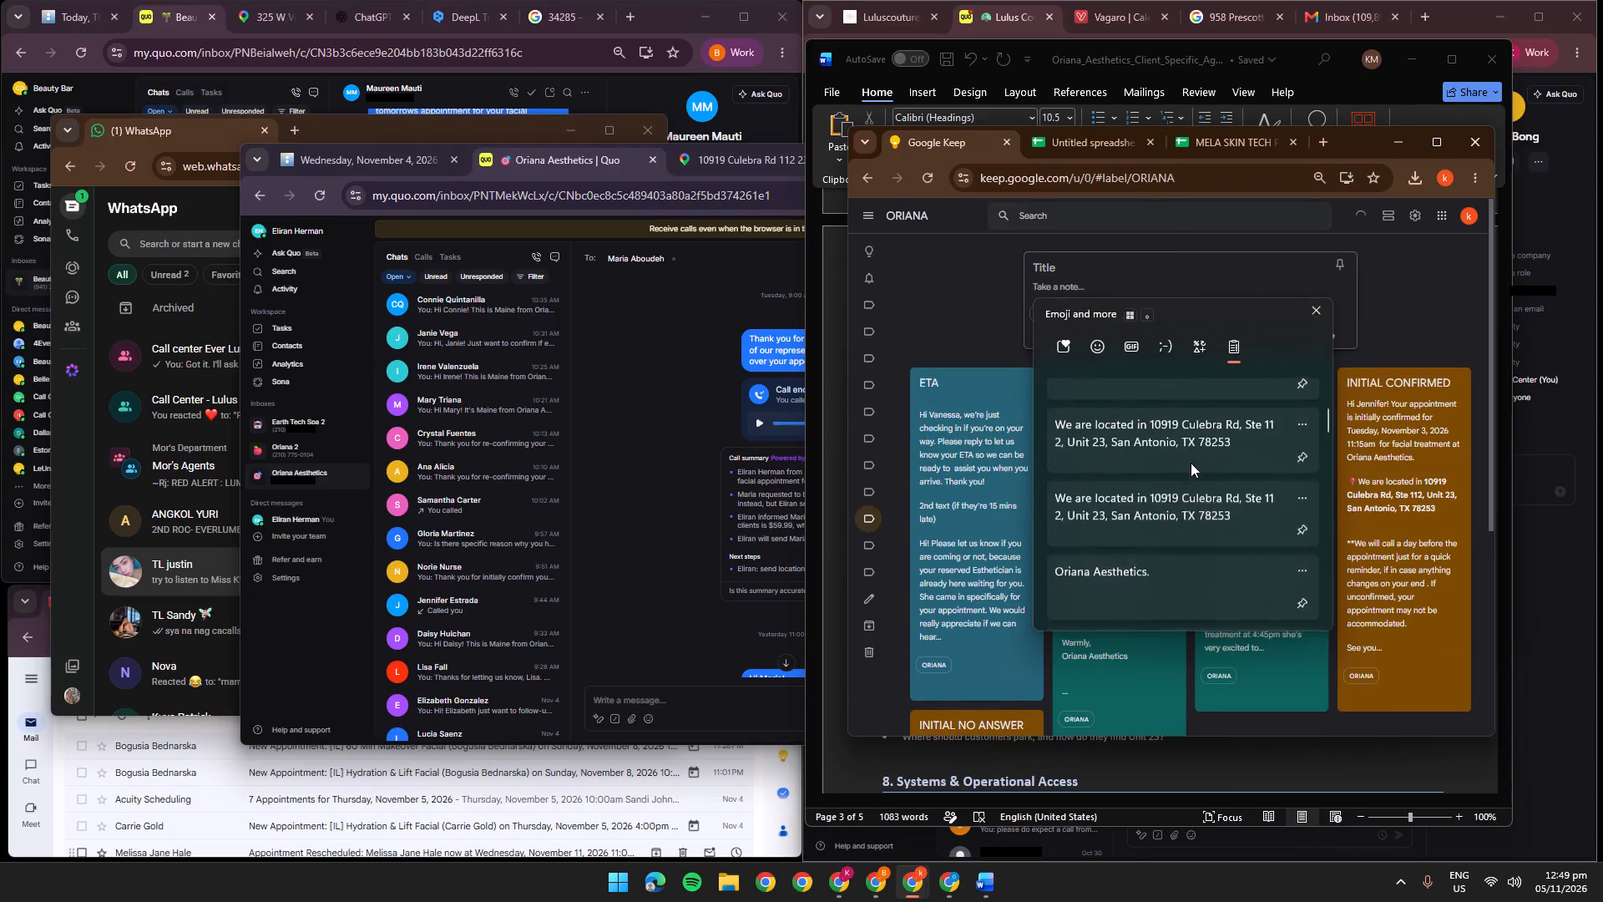
scroll(1191, 467, down, 2)
click(1235, 426)
key(ctrl+v)
Title the new note "SAME DAY DBL" and color it green.
click(1141, 262)
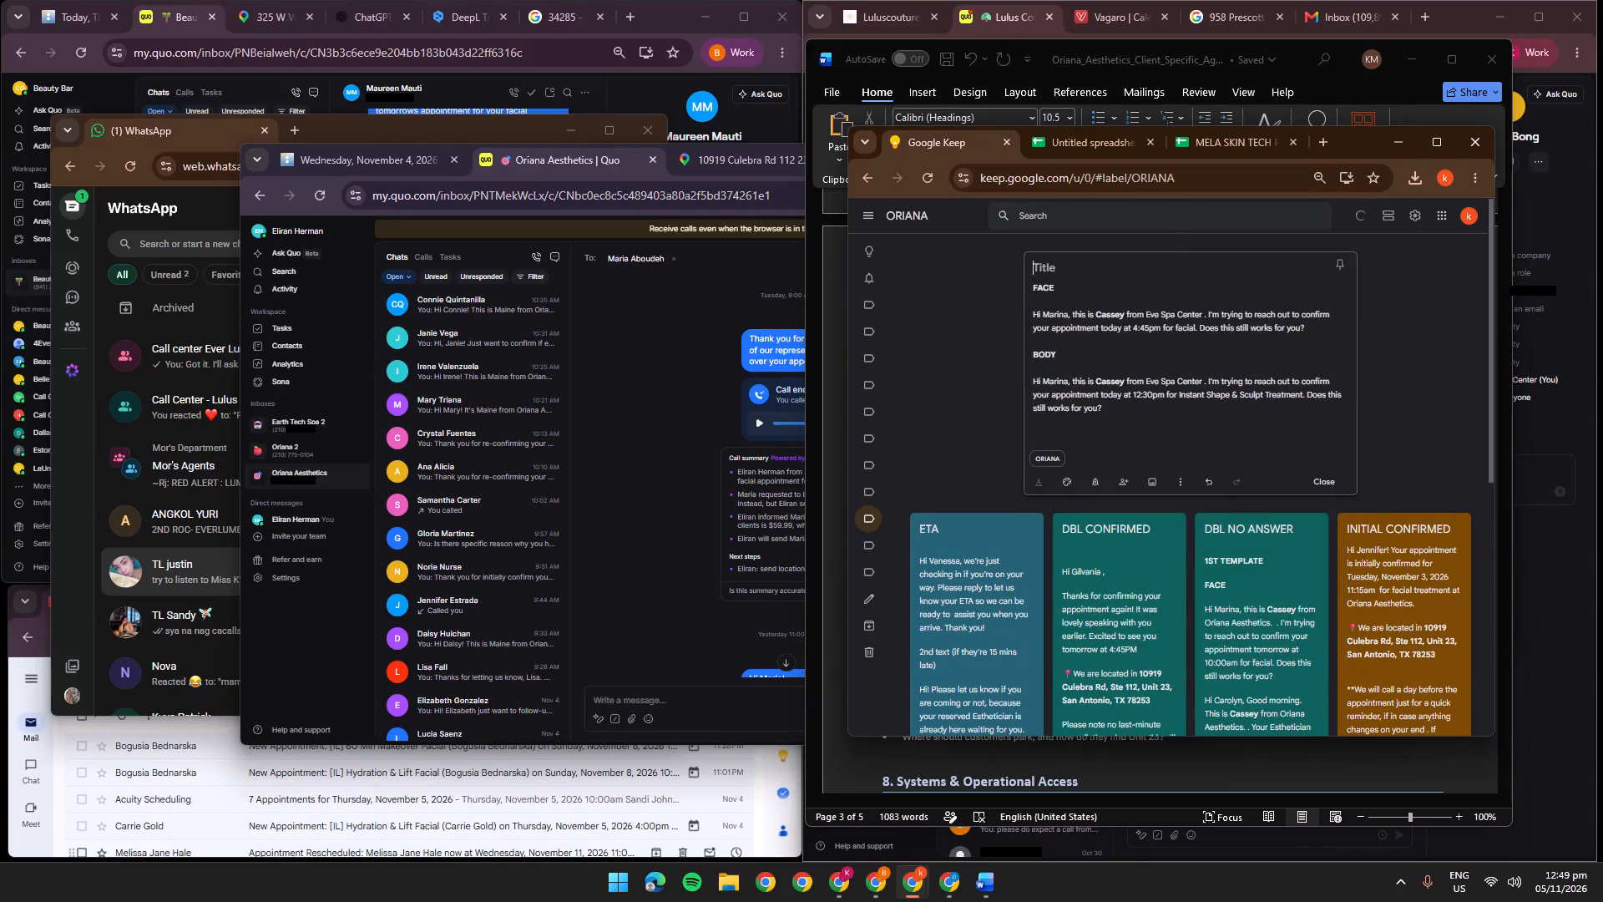
text(sam)
key(BackSpace)
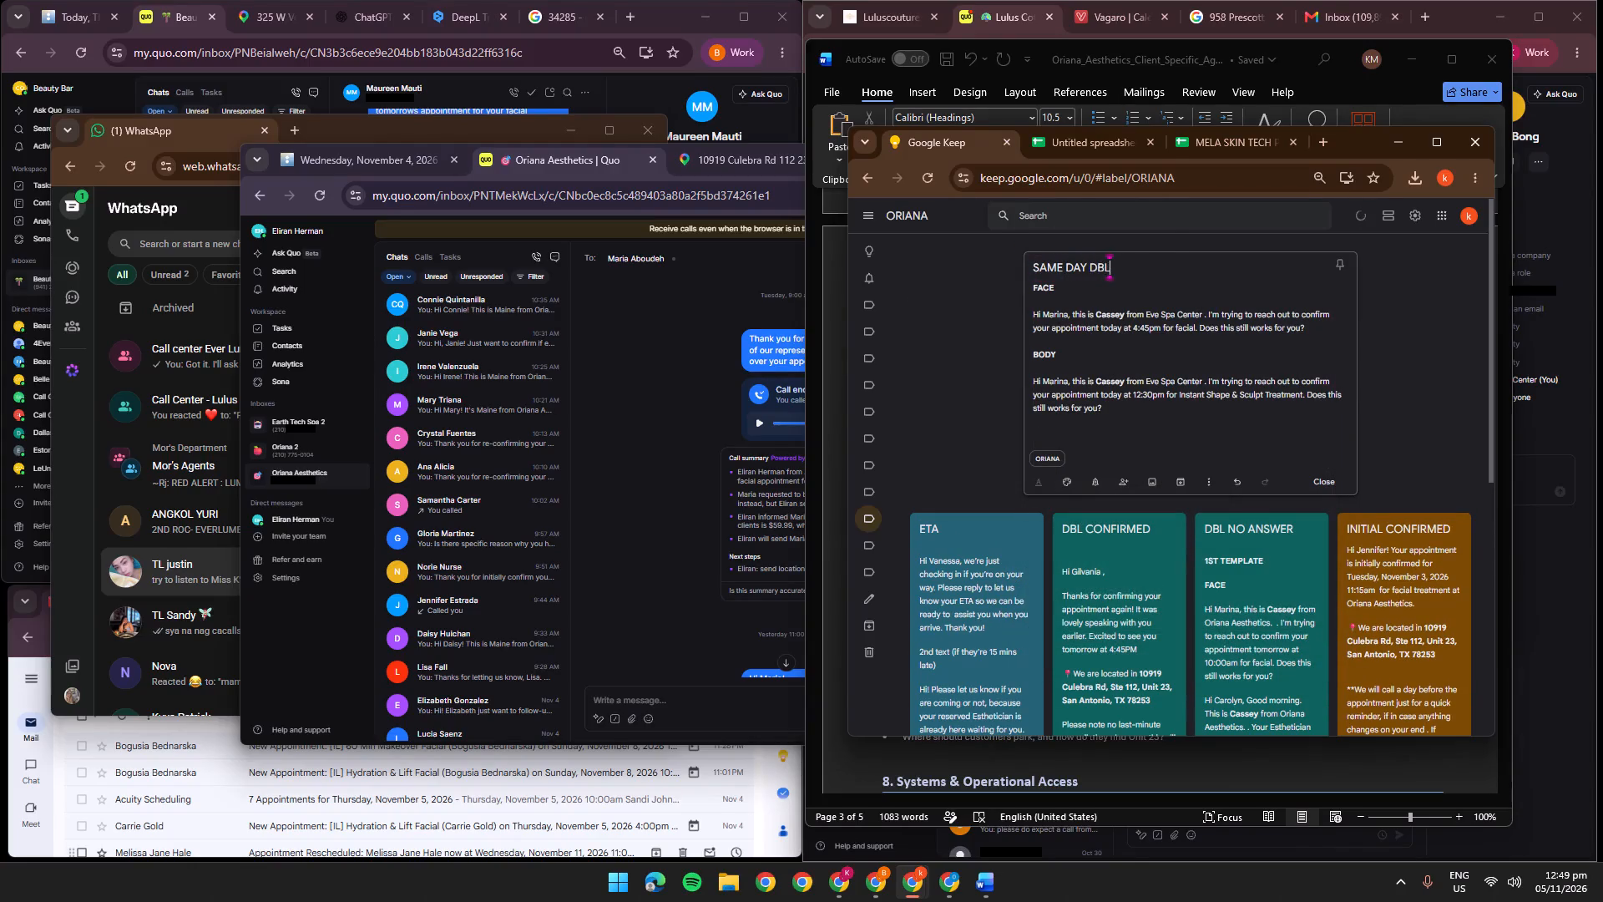
click(1063, 483)
click(1173, 504)
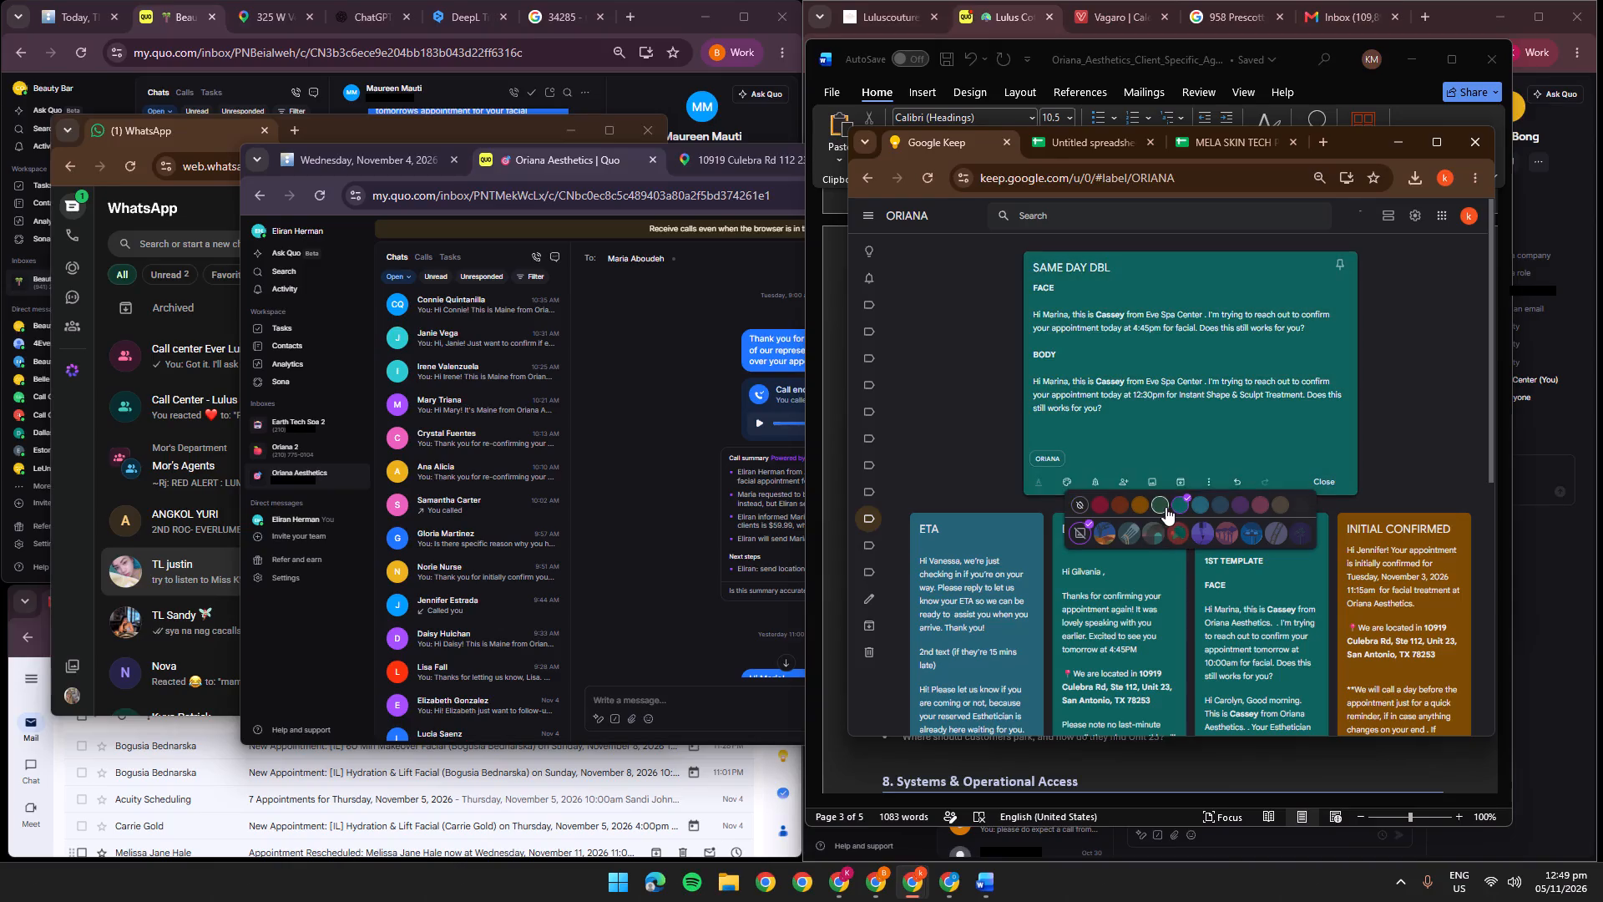
click(1166, 507)
Replace "Eve Spa Center" in the FACE message of the SAME DAY DBL note with "Oriana Aesthetics", removing the extra punctuation.
click(1117, 321)
click(1150, 314)
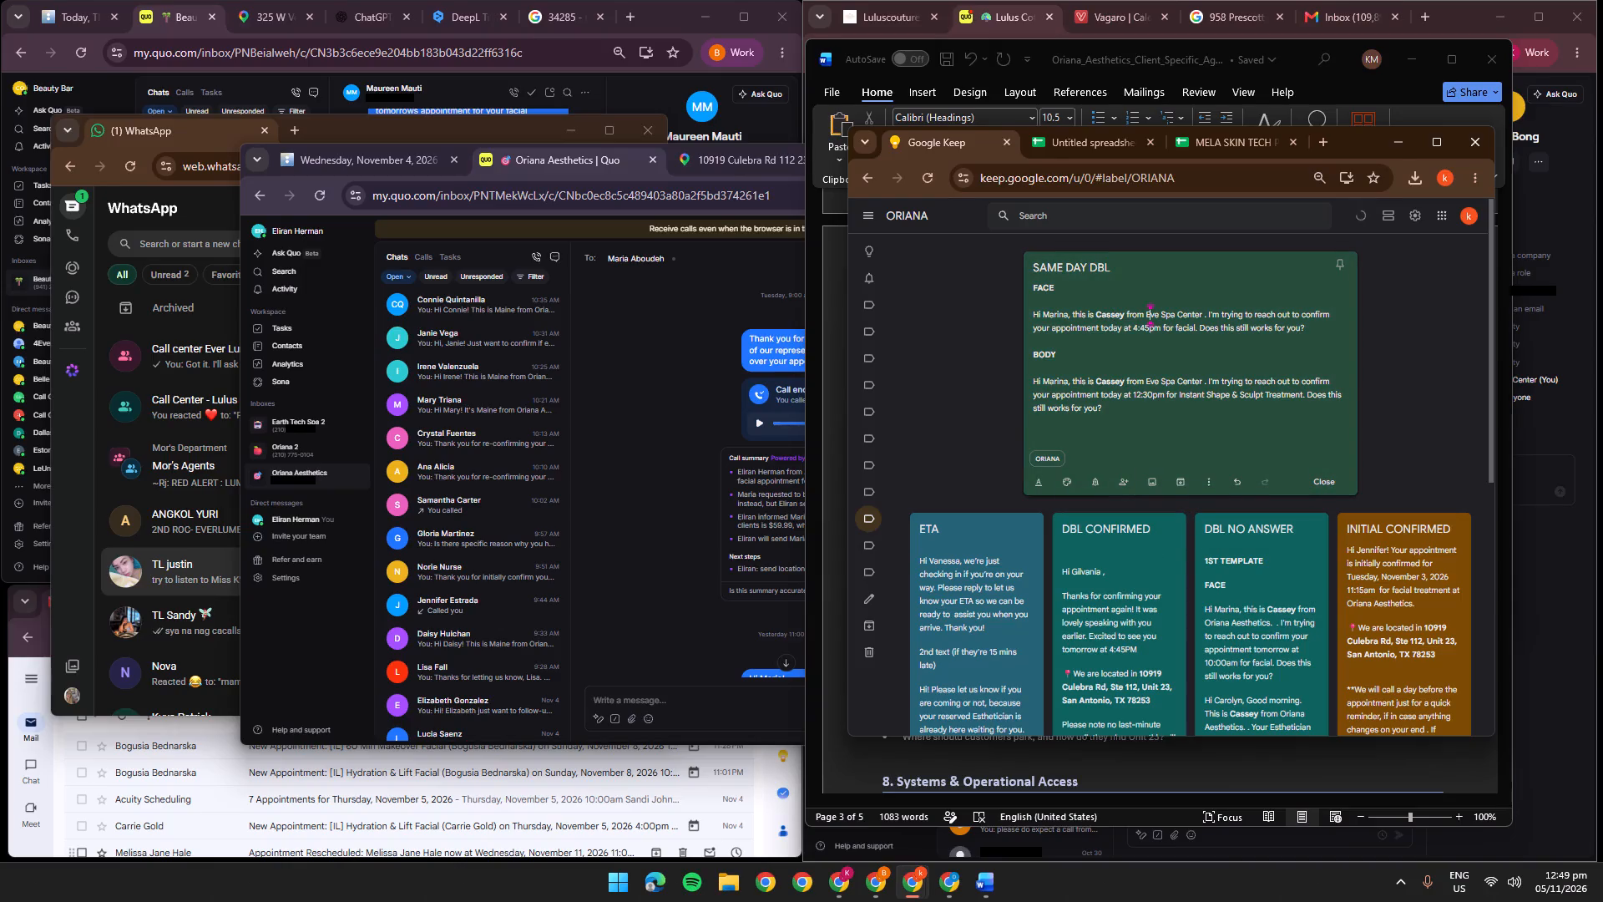
drag(1145, 315, 1201, 312)
key(super+v)
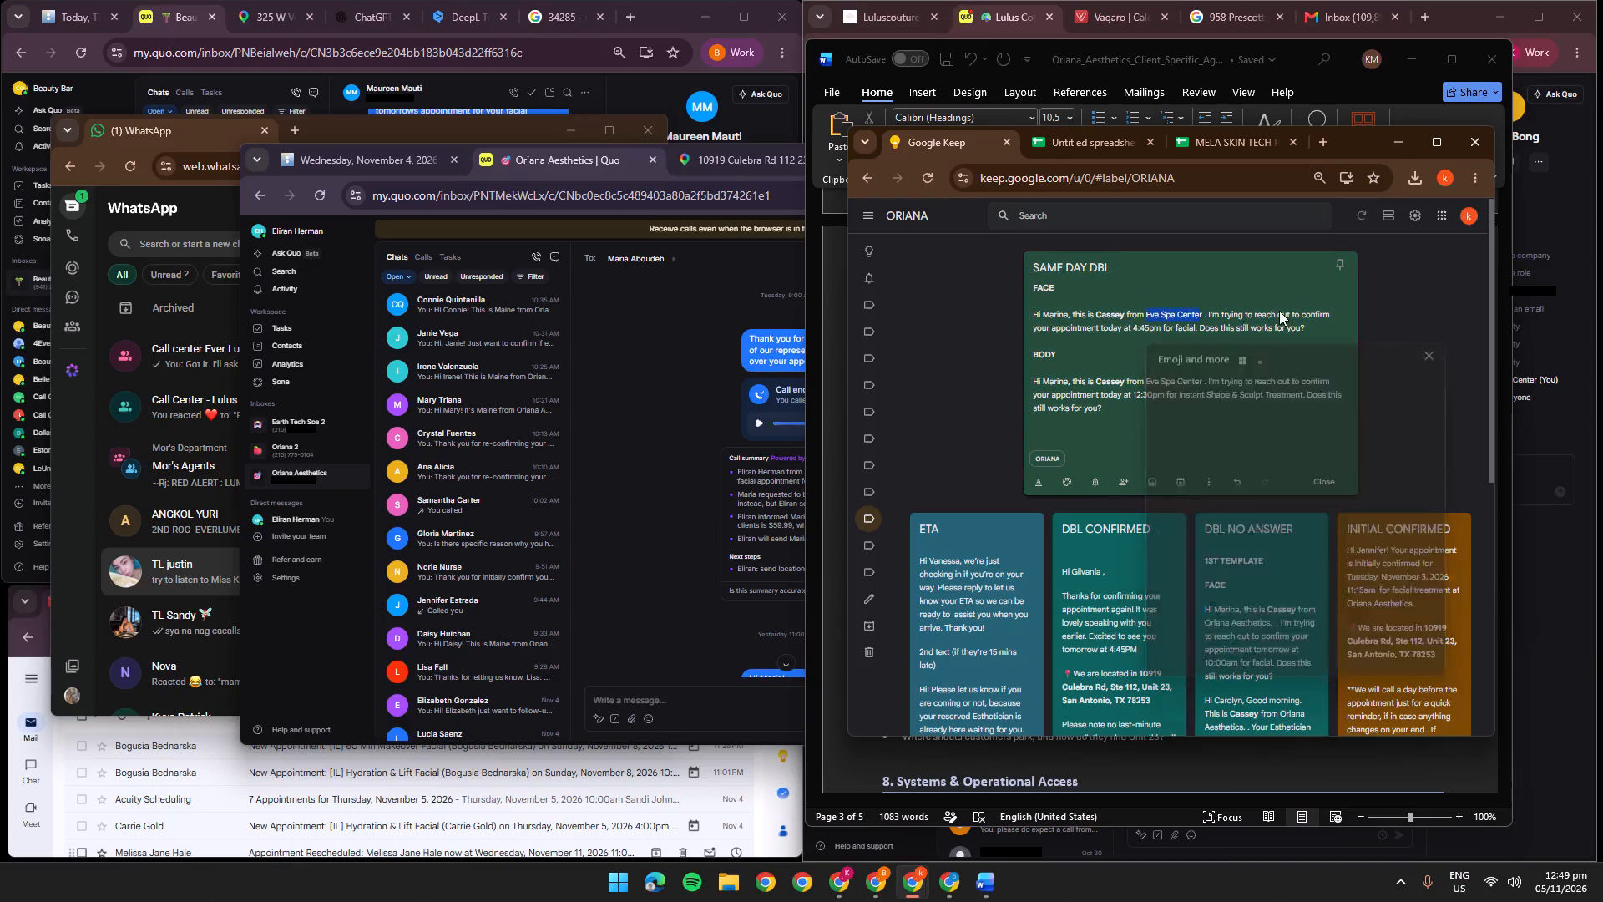
click(1260, 539)
key(ctrl+v)
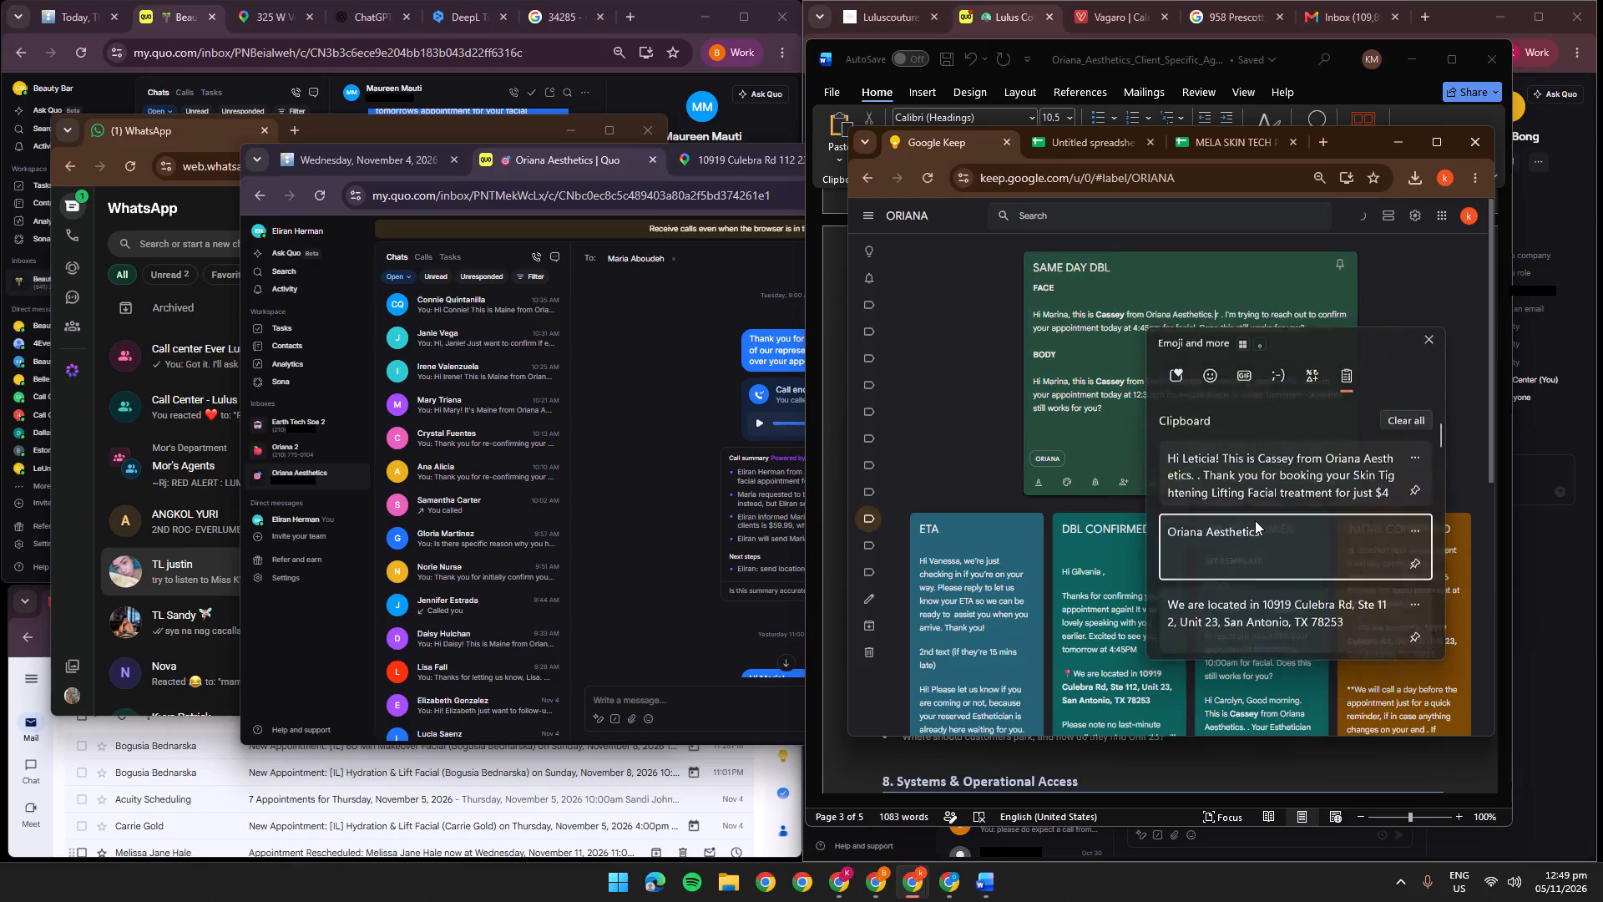
key(Right)
key(BackSpace)
key(BackSpace)
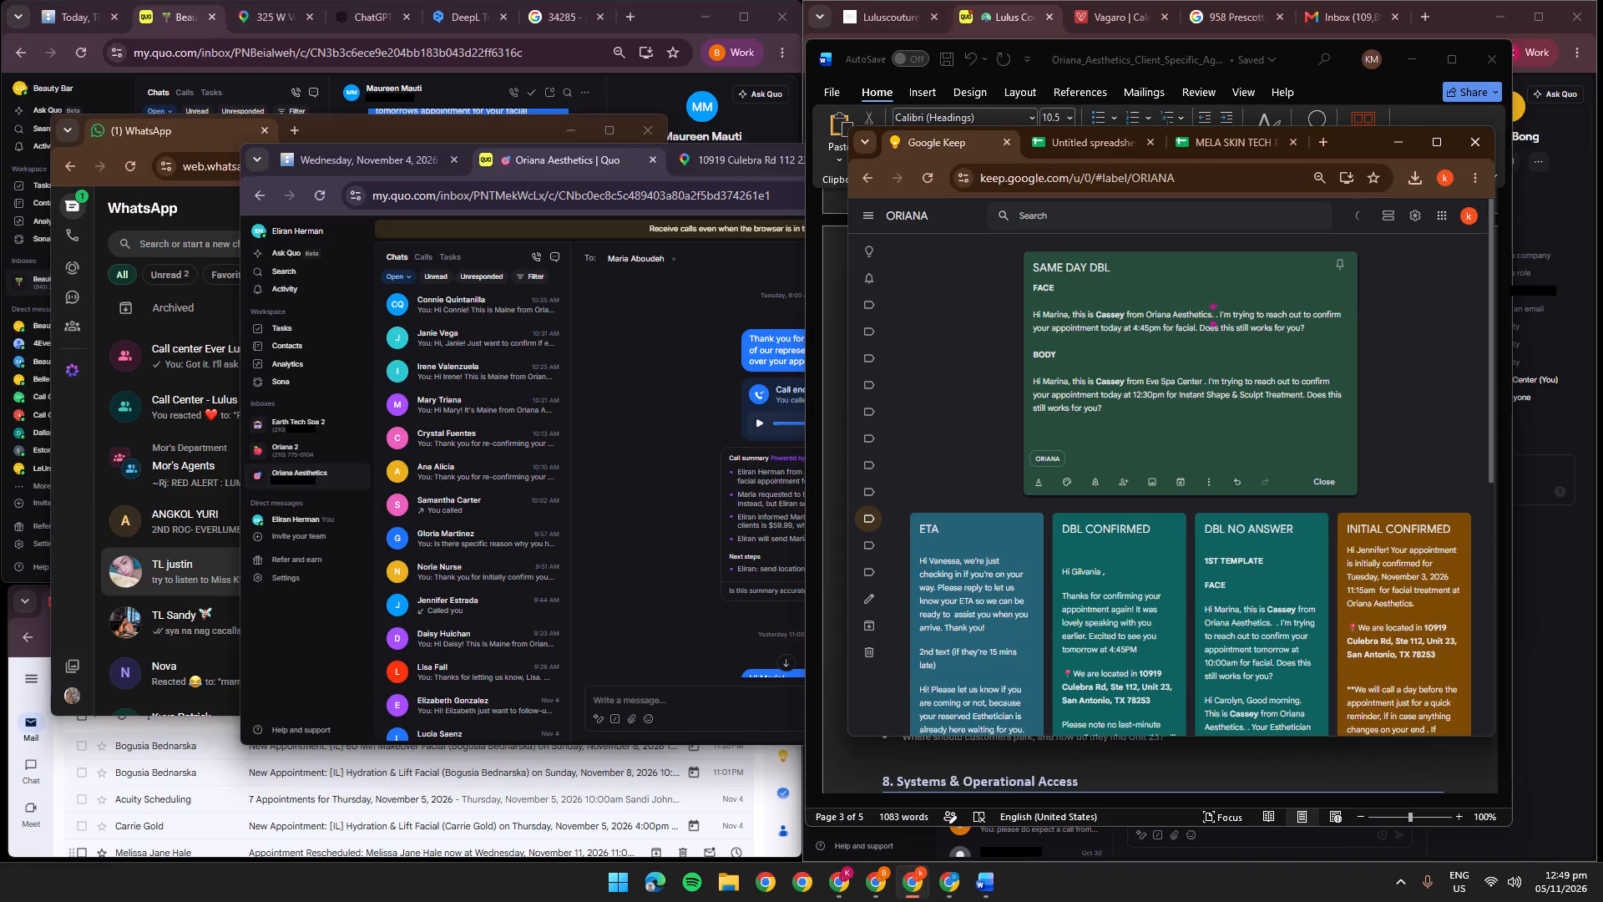
key(BackSpace)
Delete the BODY heading and its message from the SAME DAY DBL note and close the note.
click(1140, 355)
click(1166, 414)
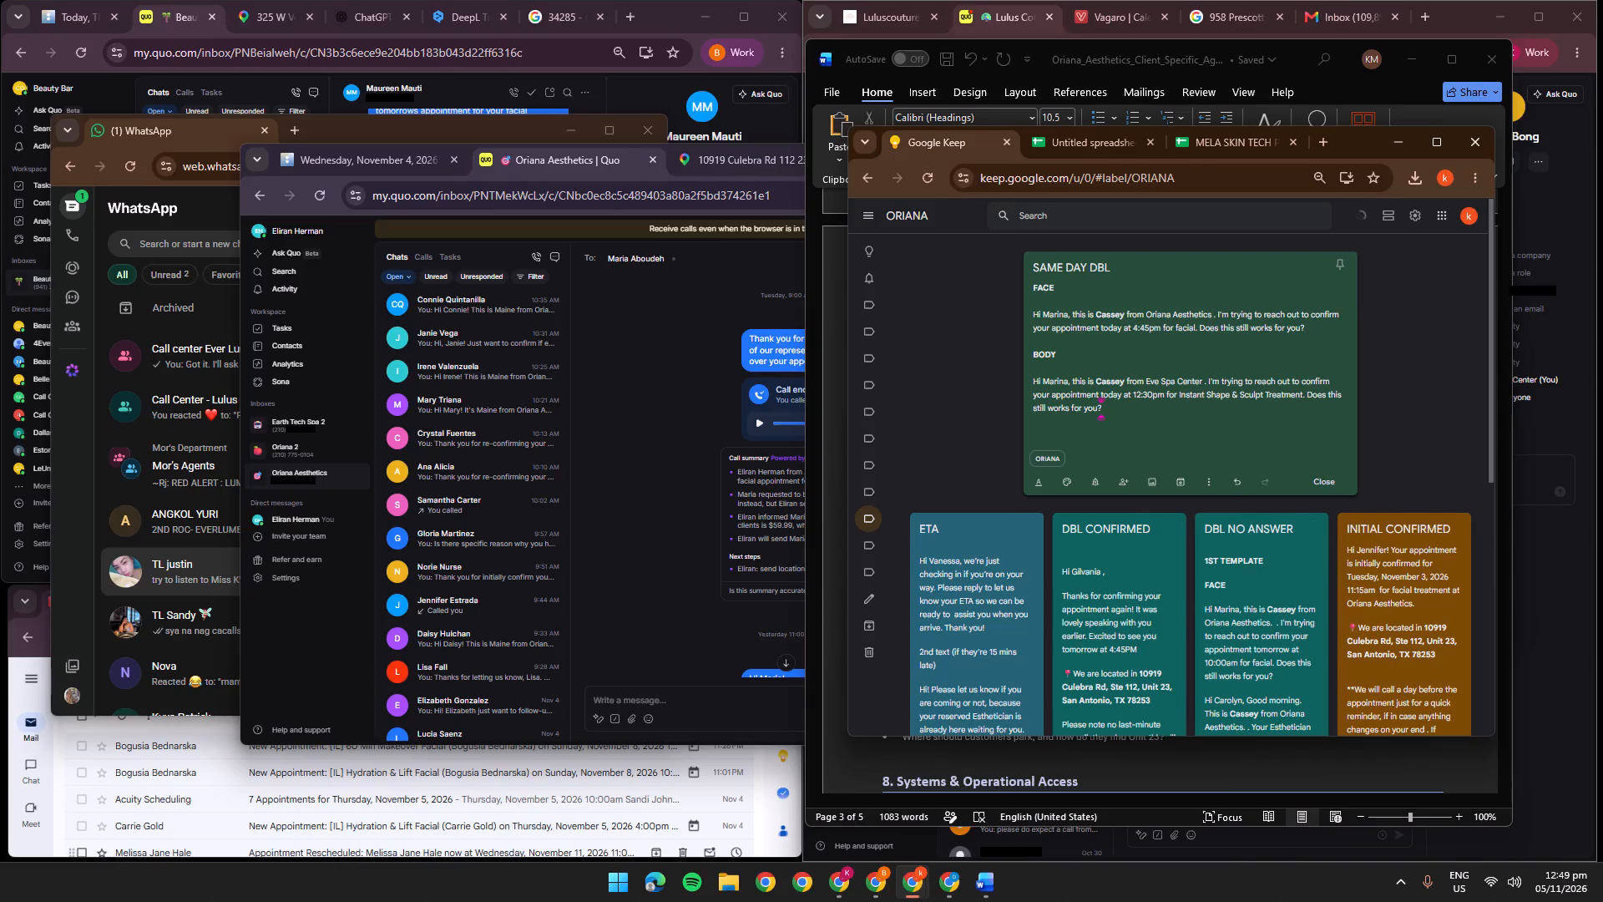
drag(1022, 349, 1171, 418)
click(961, 450)
click(959, 474)
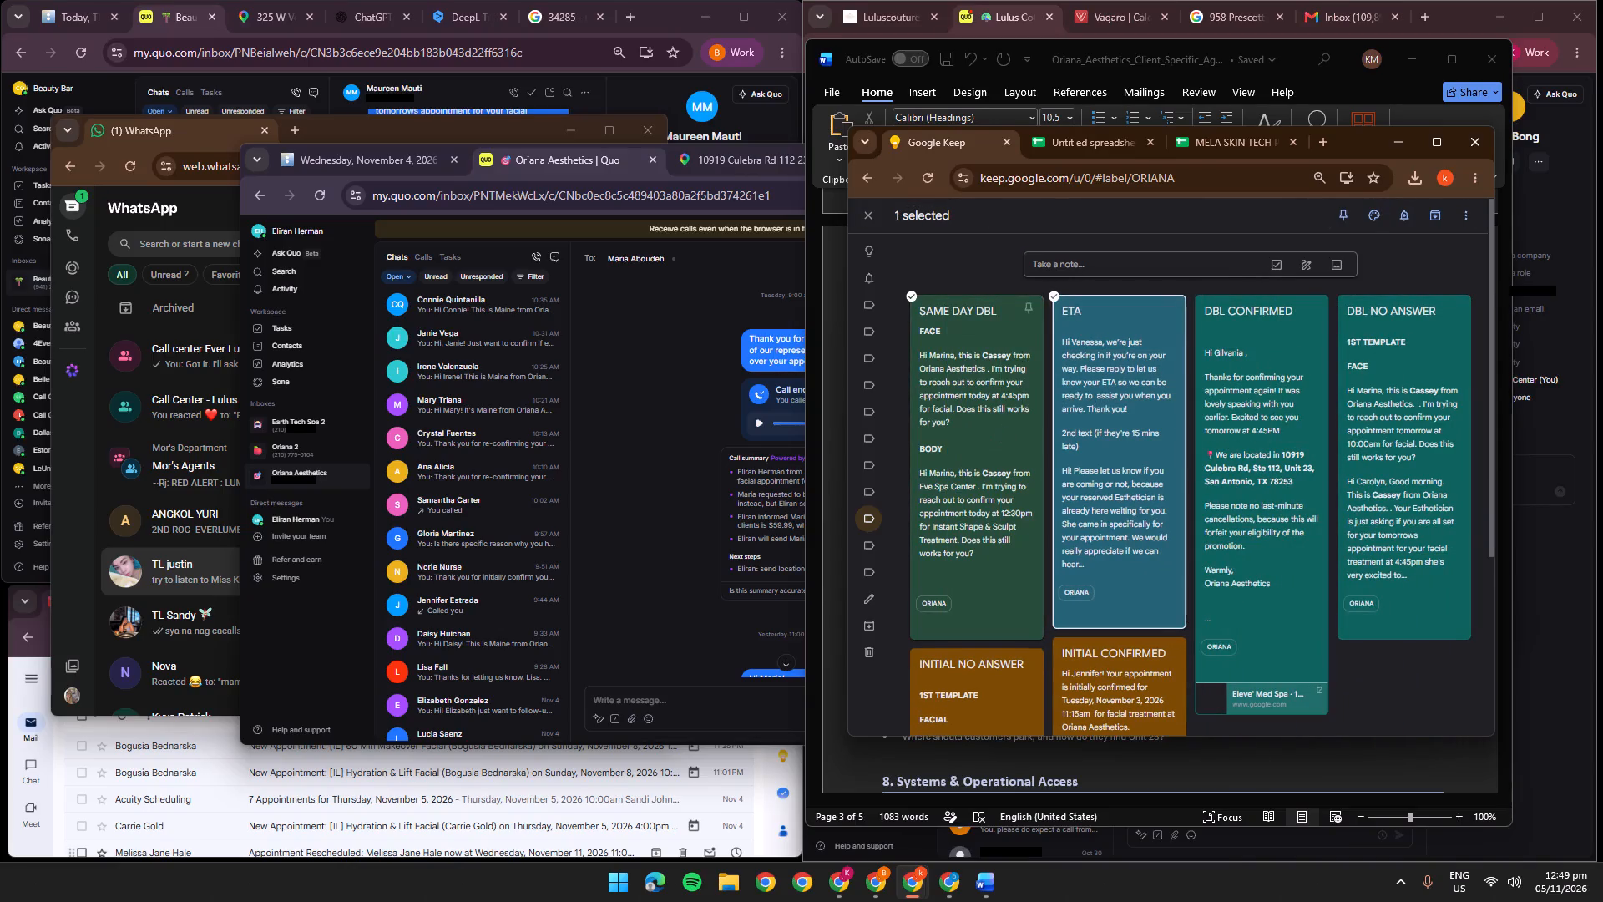
click(855, 204)
click(952, 490)
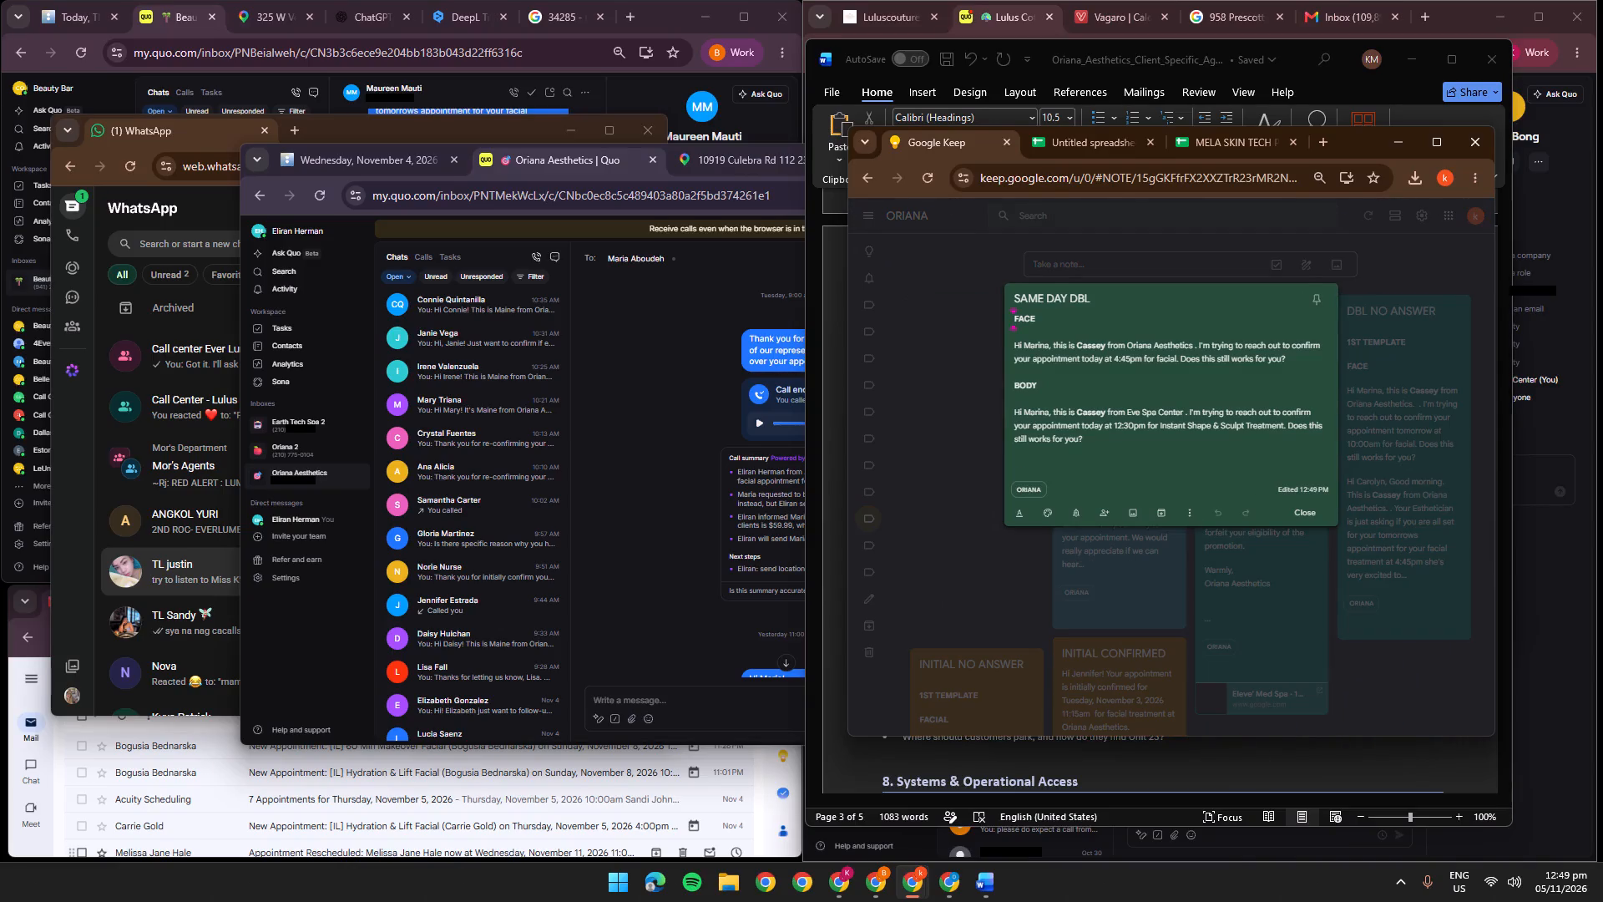
drag(1013, 380, 1176, 451)
key(BackSpace)
click(1362, 634)
Create a new note from the clipboard-history entry beginning "Got it. This is an anti-aging facial that helps with skin aging".
click(1179, 261)
key(super+v)
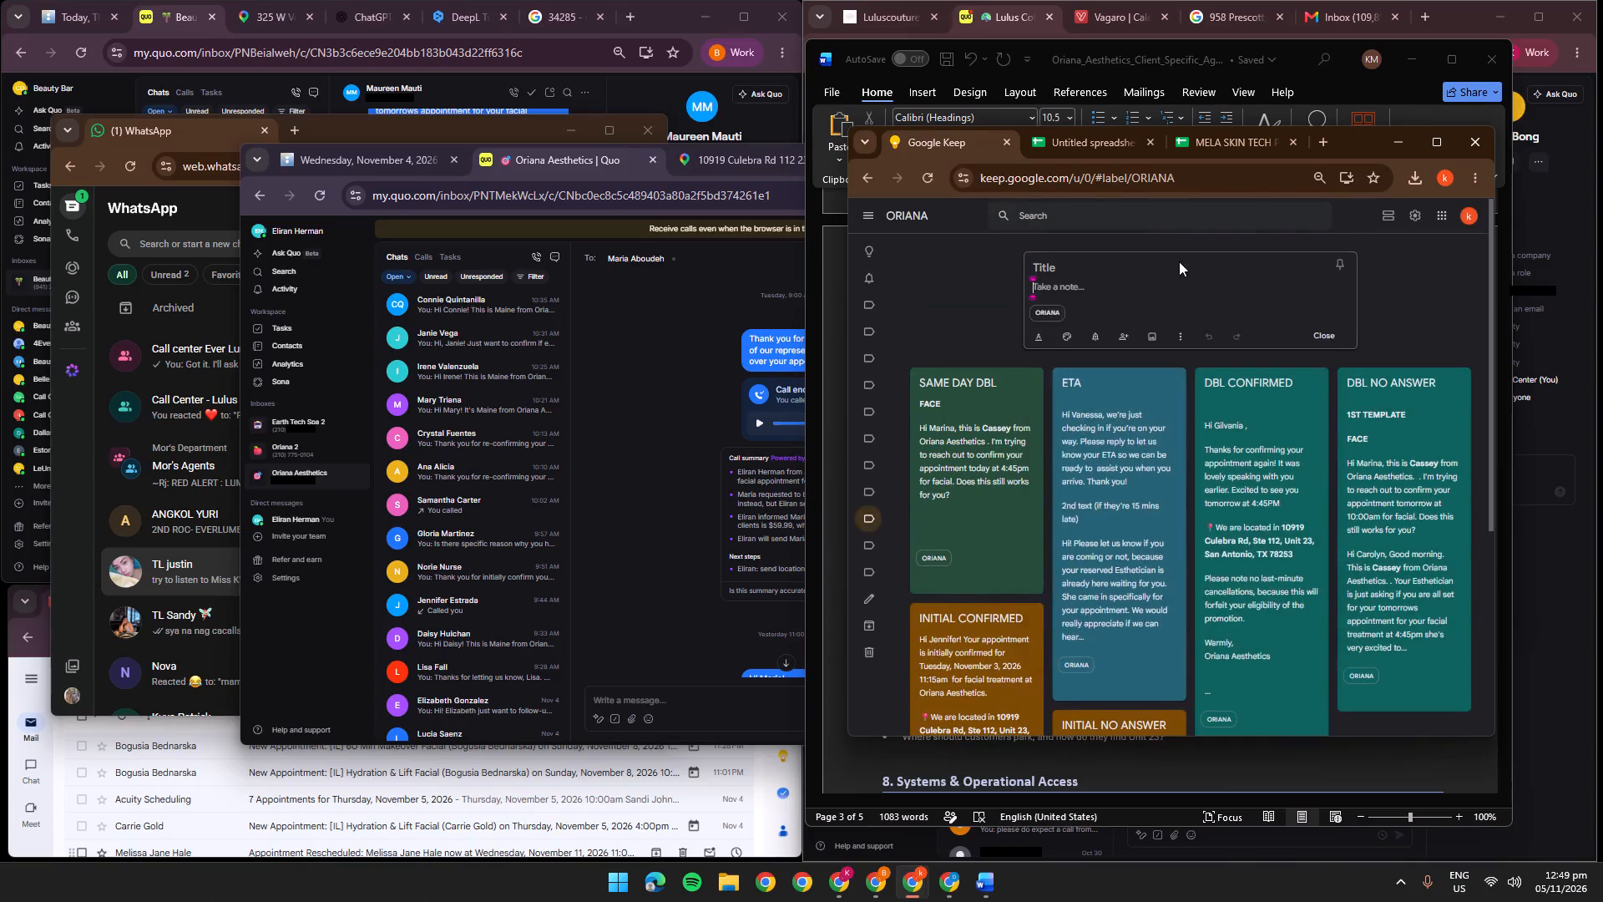
scroll(1171, 508, down, 10)
scroll(1171, 508, up, 2)
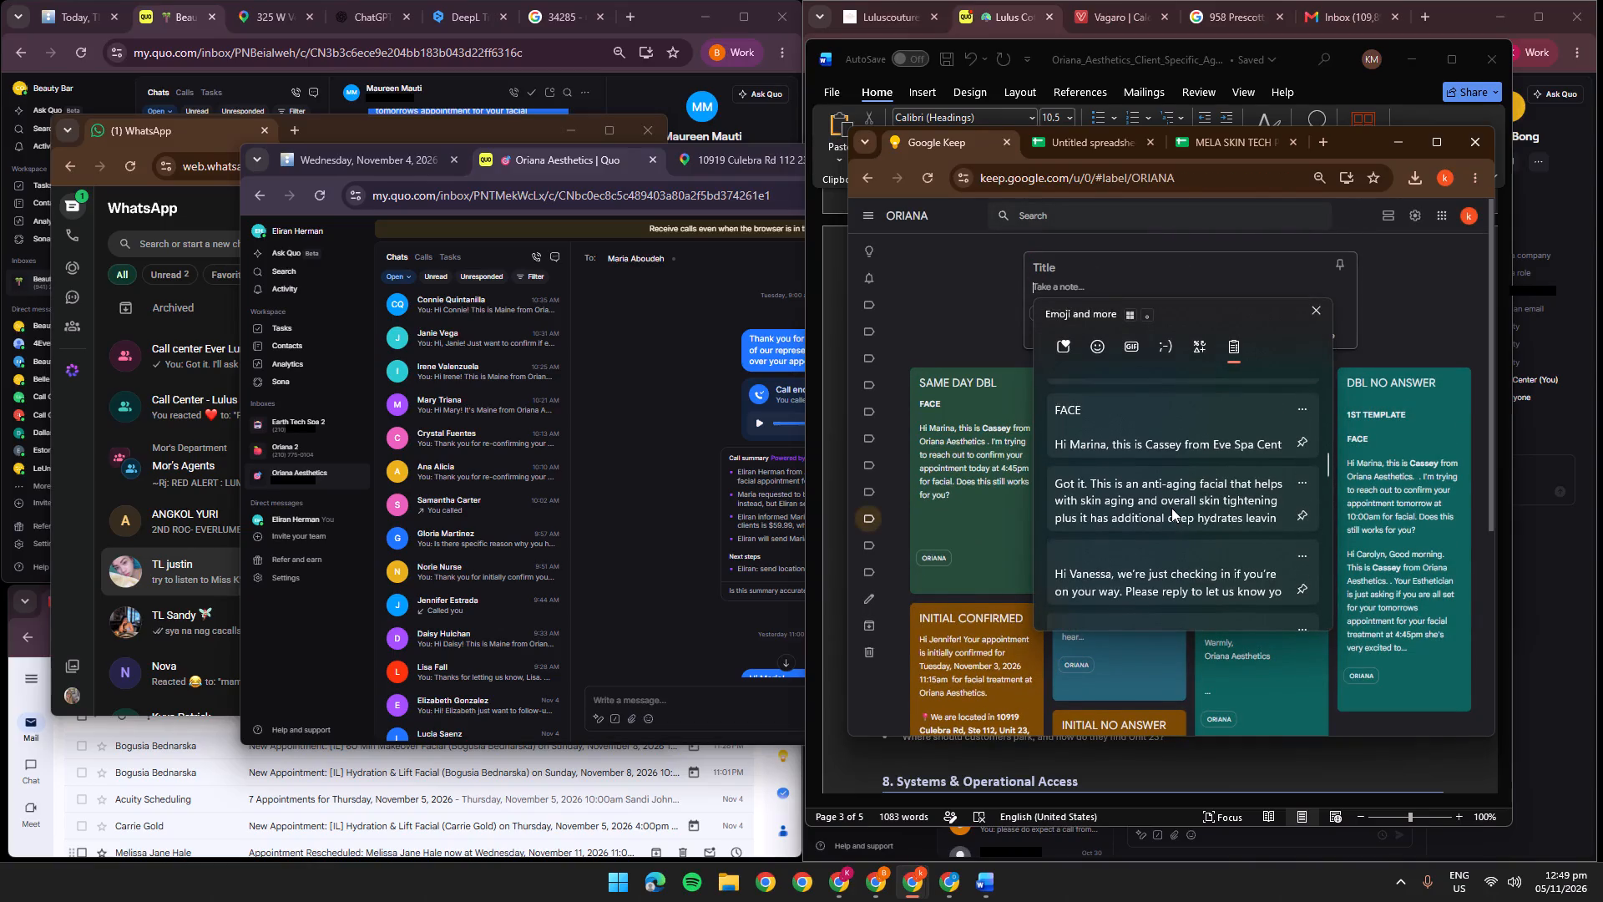
scroll(1171, 508, up, 2)
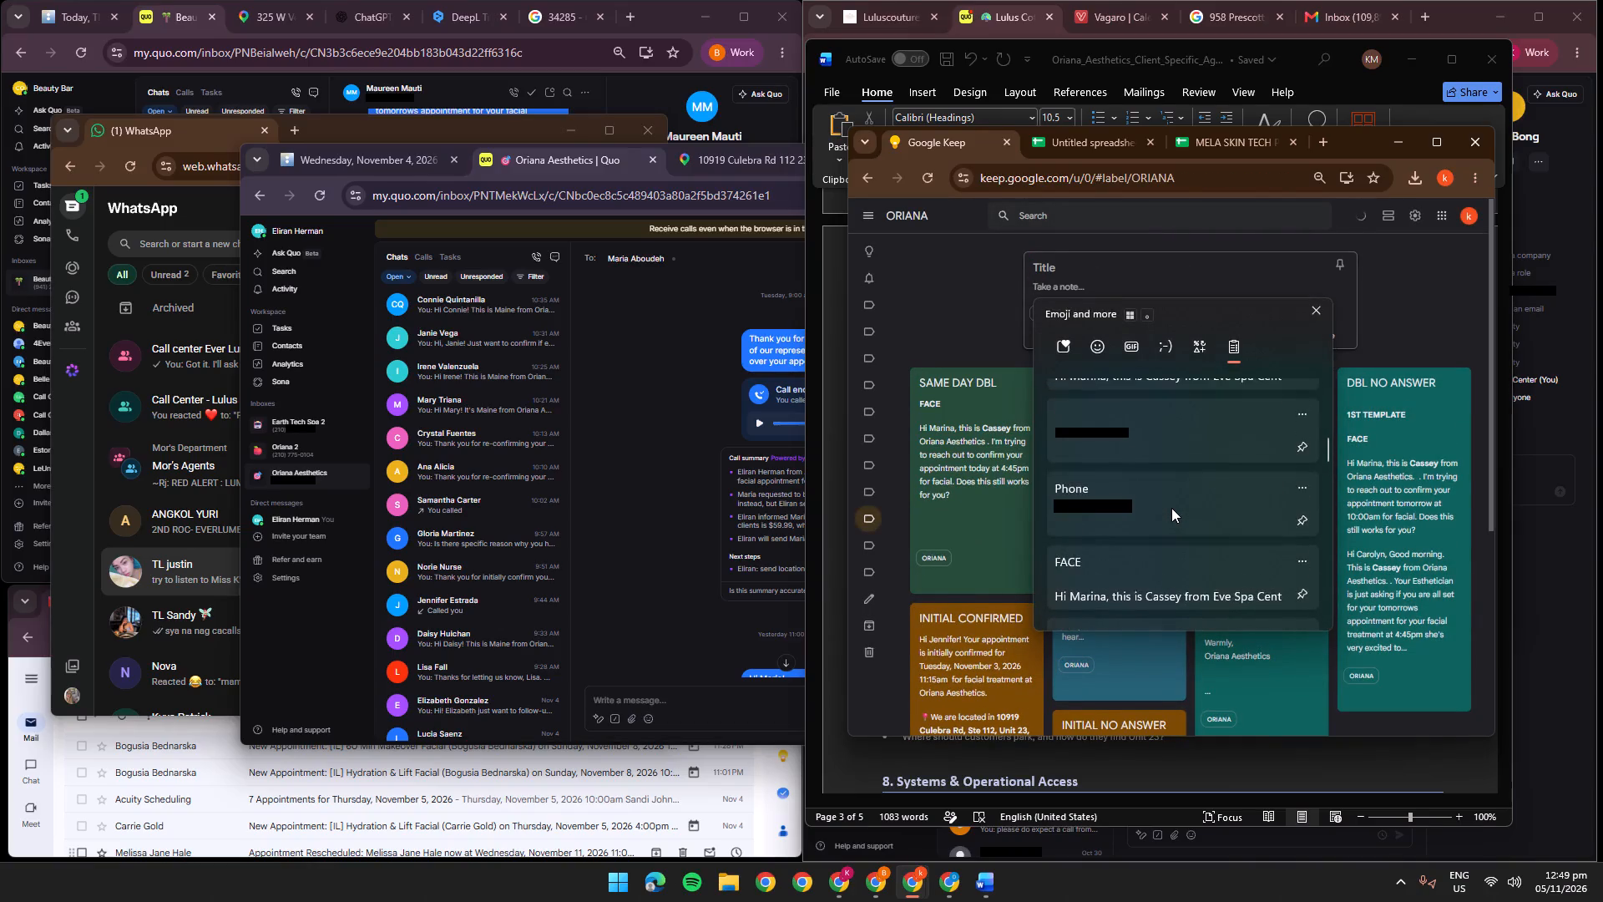
scroll(1171, 508, down, 3)
scroll(1171, 508, up, 3)
scroll(1148, 632, down, 2)
click(1128, 578)
key(ctrl+v)
Title the new note "FACIAL OVERVIEW", color it purple and close it.
click(1115, 276)
click(1128, 266)
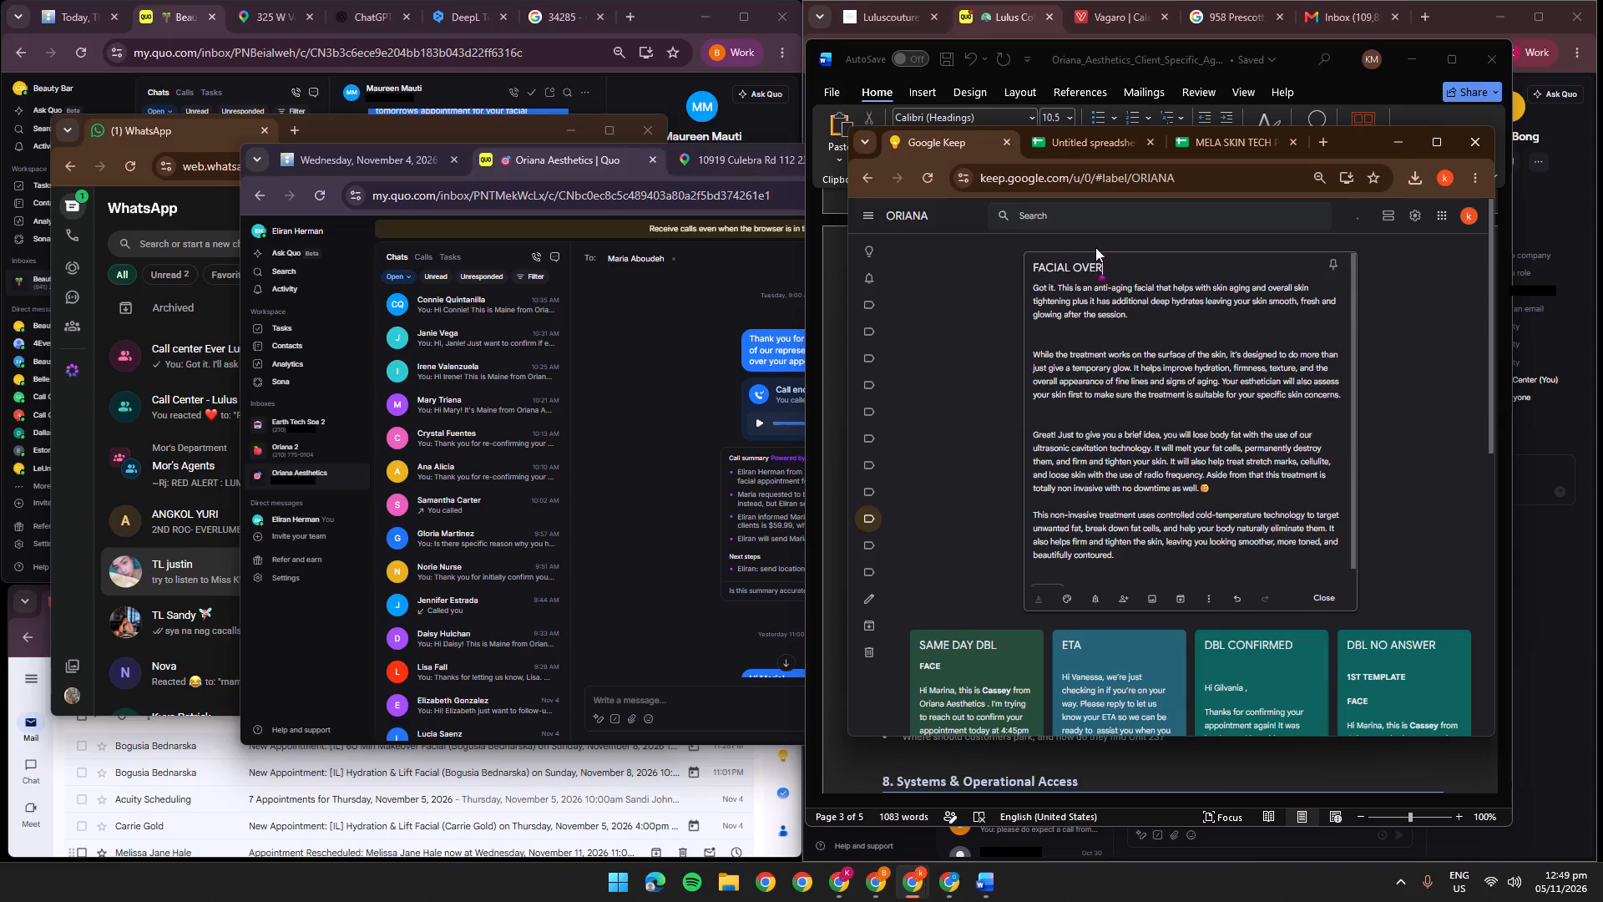
key(BackSpace)
text(VEW)
key(BackSpace)
key(BackSpace)
text(IEW)
click(1062, 607)
click(1241, 617)
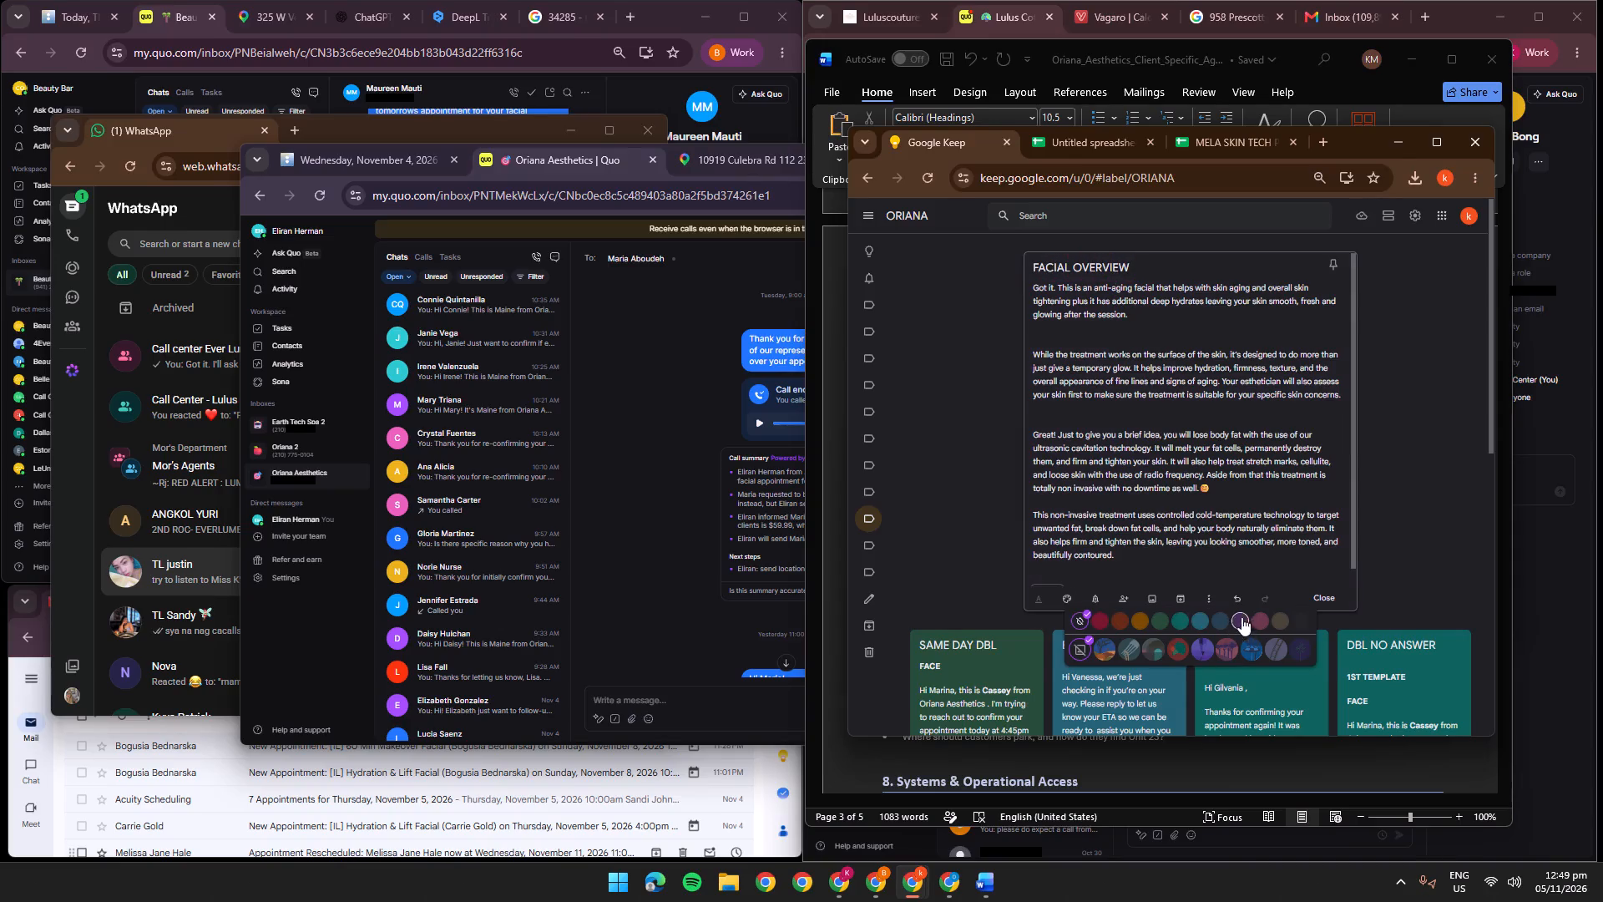
click(1402, 547)
Switch to the Oriana Aesthetics inbox in Quo and review the client conversation about anti-aging treatment, wrinkles and age spots.
click(642, 426)
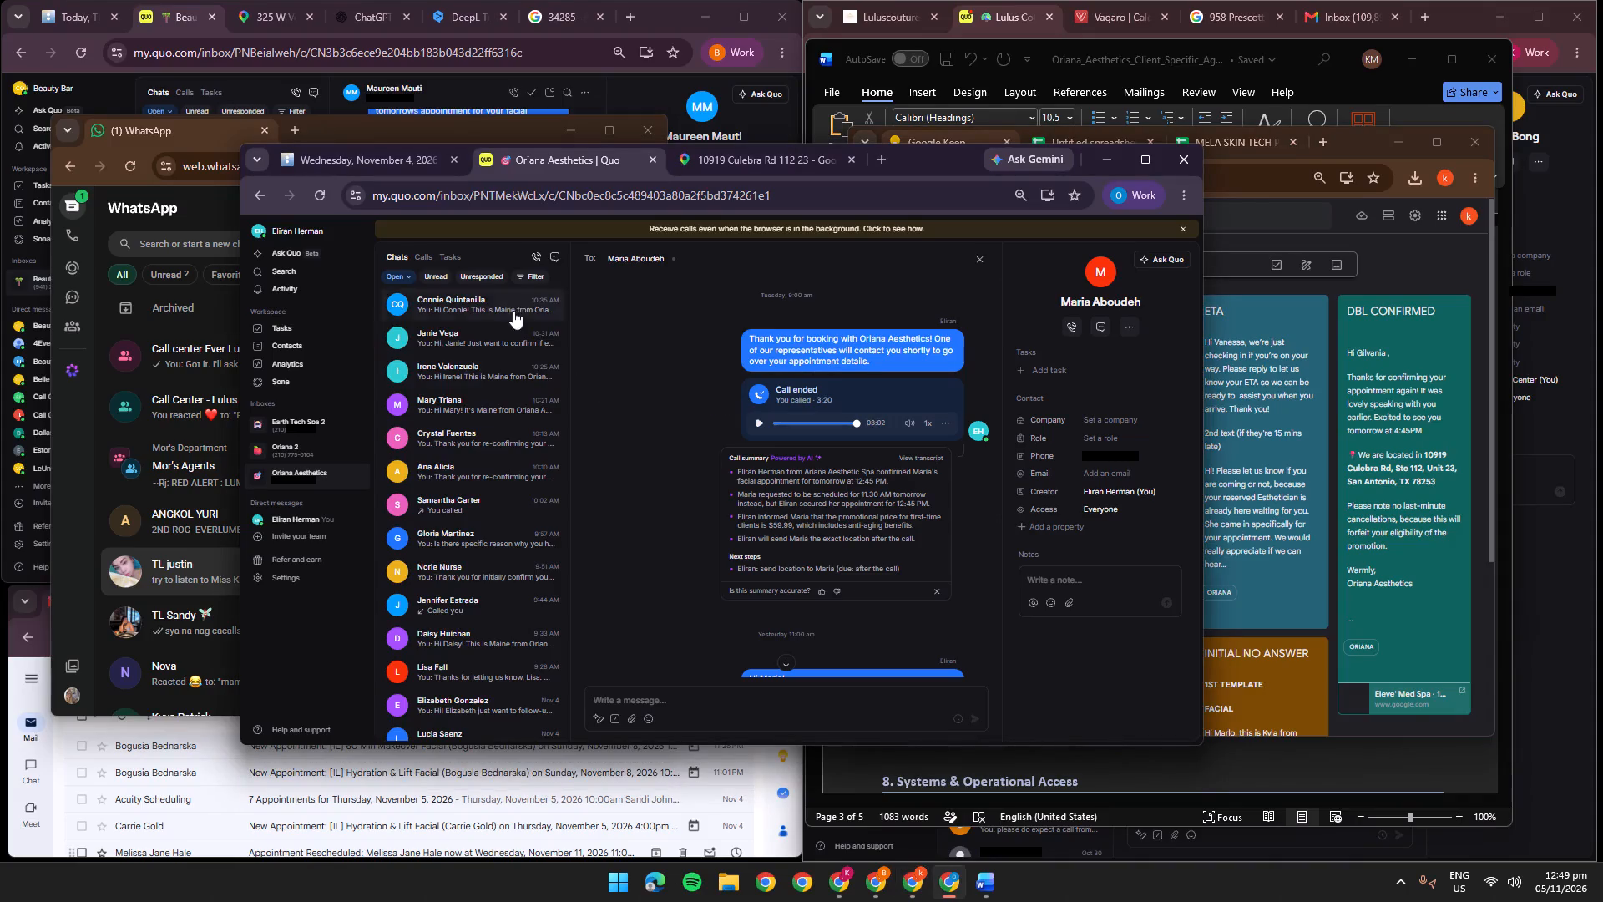
scroll(486, 360, up, 4)
scroll(480, 443, up, 3)
click(514, 335)
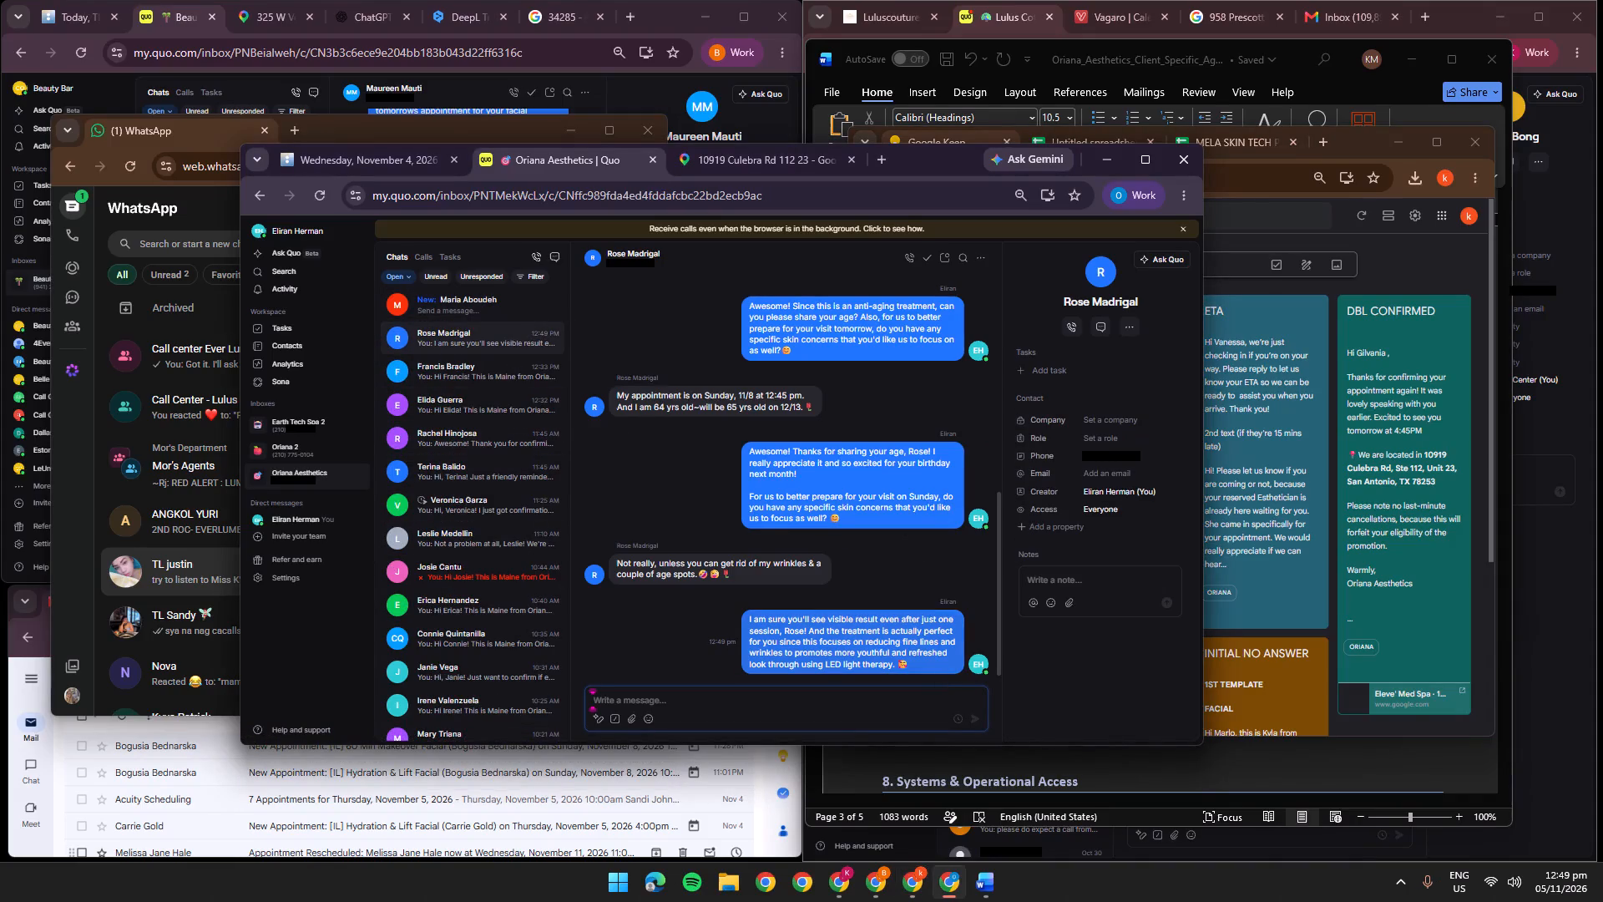
drag(890, 616, 918, 625)
click(918, 636)
drag(789, 626, 869, 637)
click(872, 654)
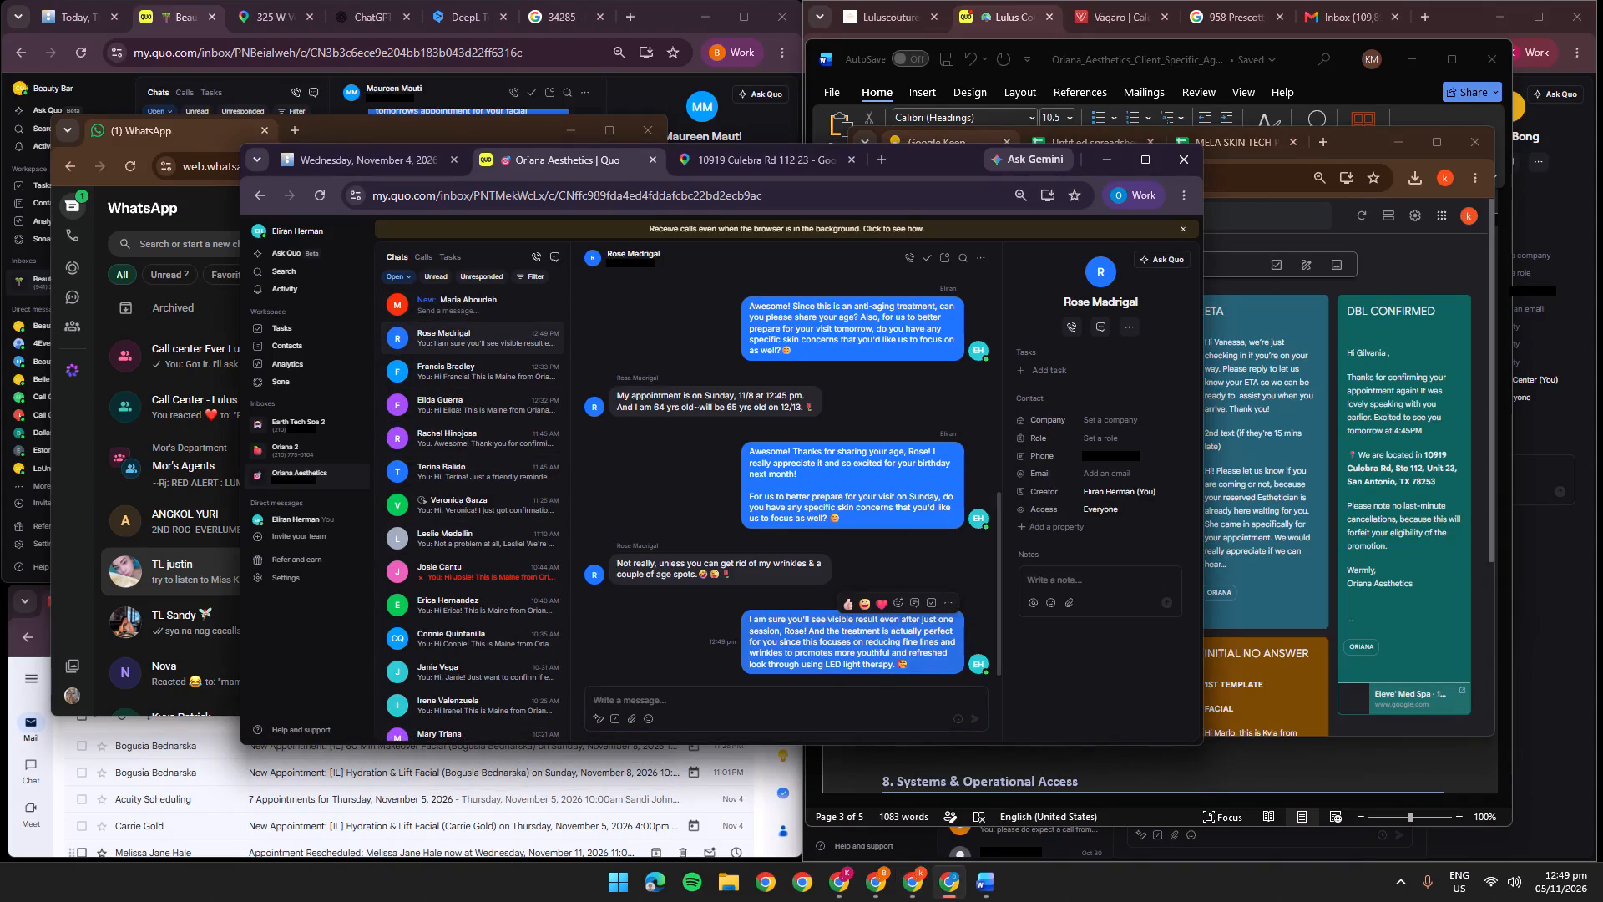
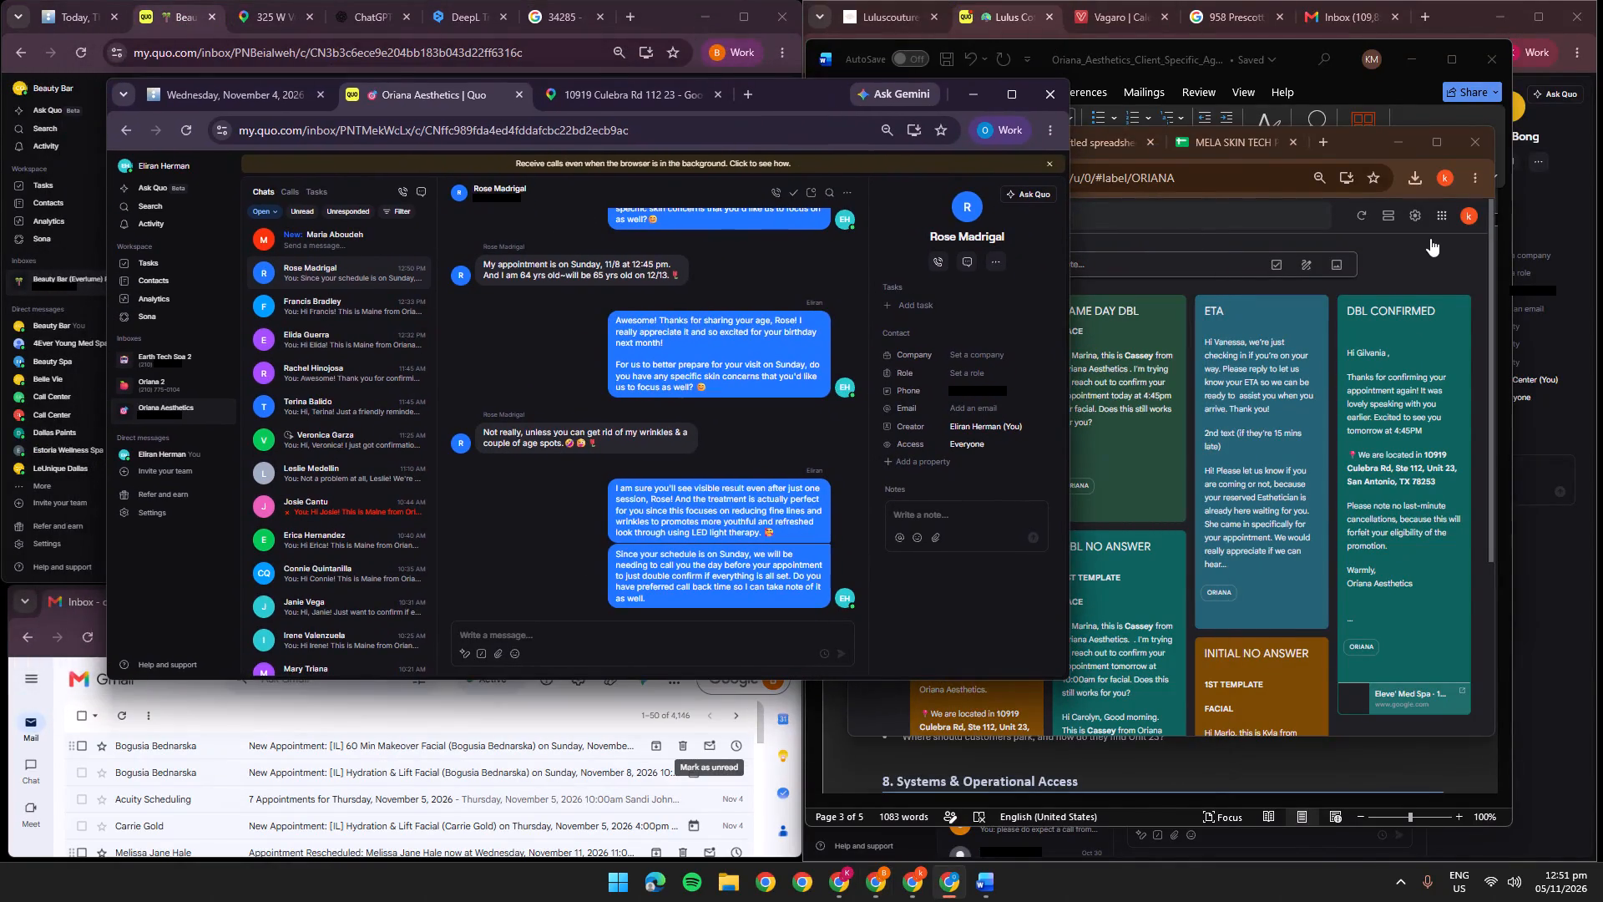
Review the Oriana Aesthetics client document in Word from the communication and FAQ section through account staffing, and close the document.
alt+click(1402, 136)
alt+scroll(1322, 461, down, 1)
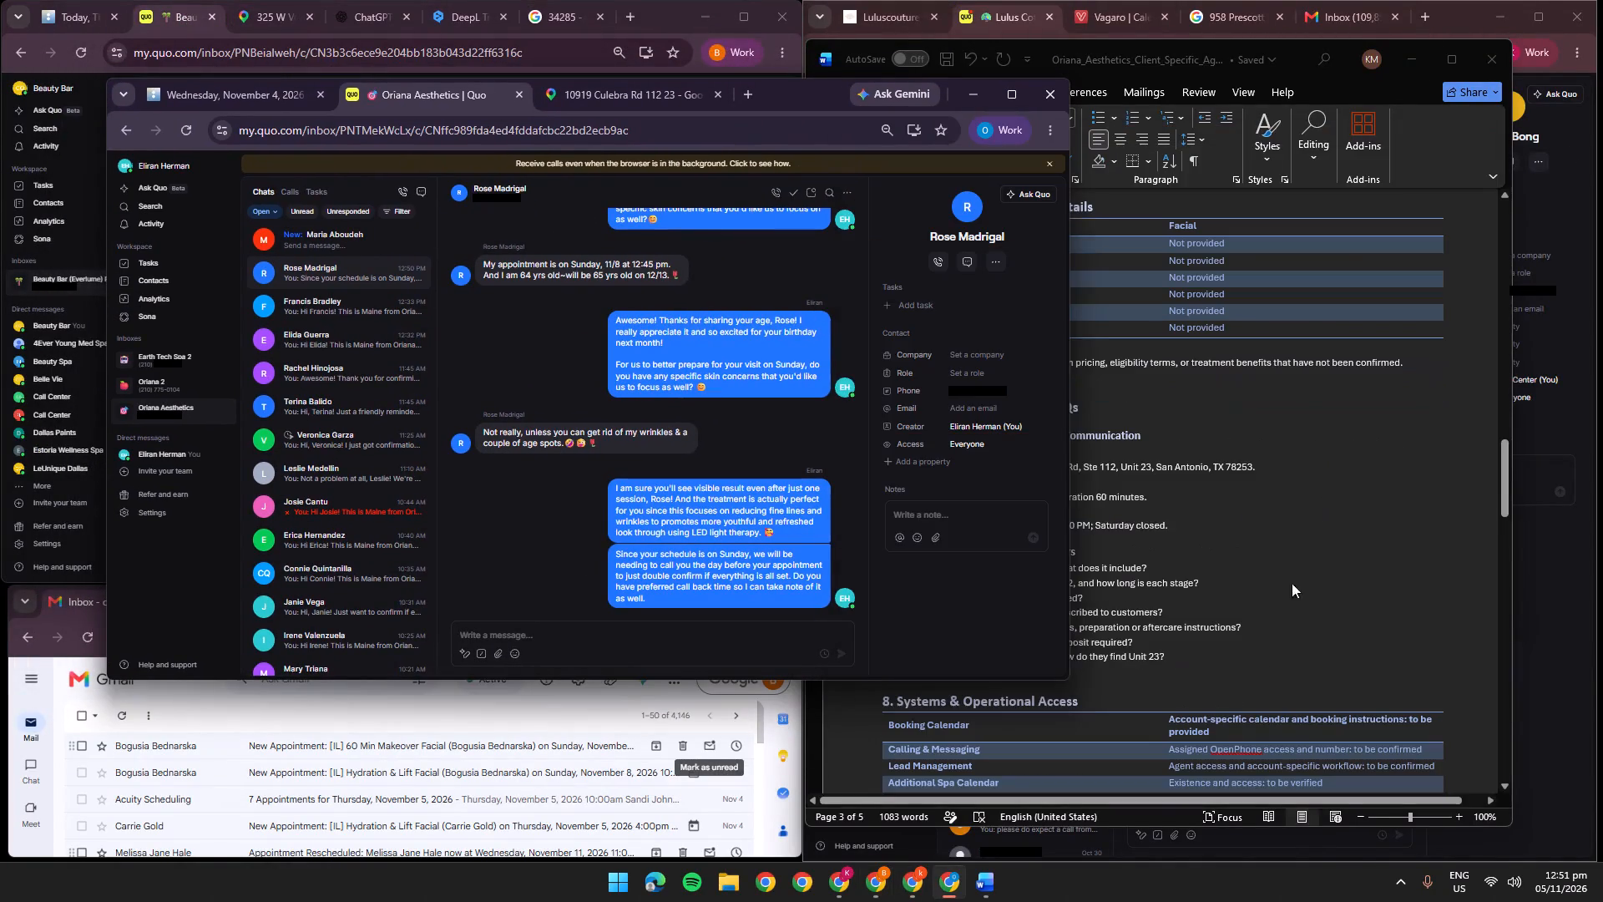
alt+click(1258, 657)
alt+scroll(1206, 623, down, 1)
alt+click(953, 530)
alt+click(1031, 507)
alt+click(1123, 529)
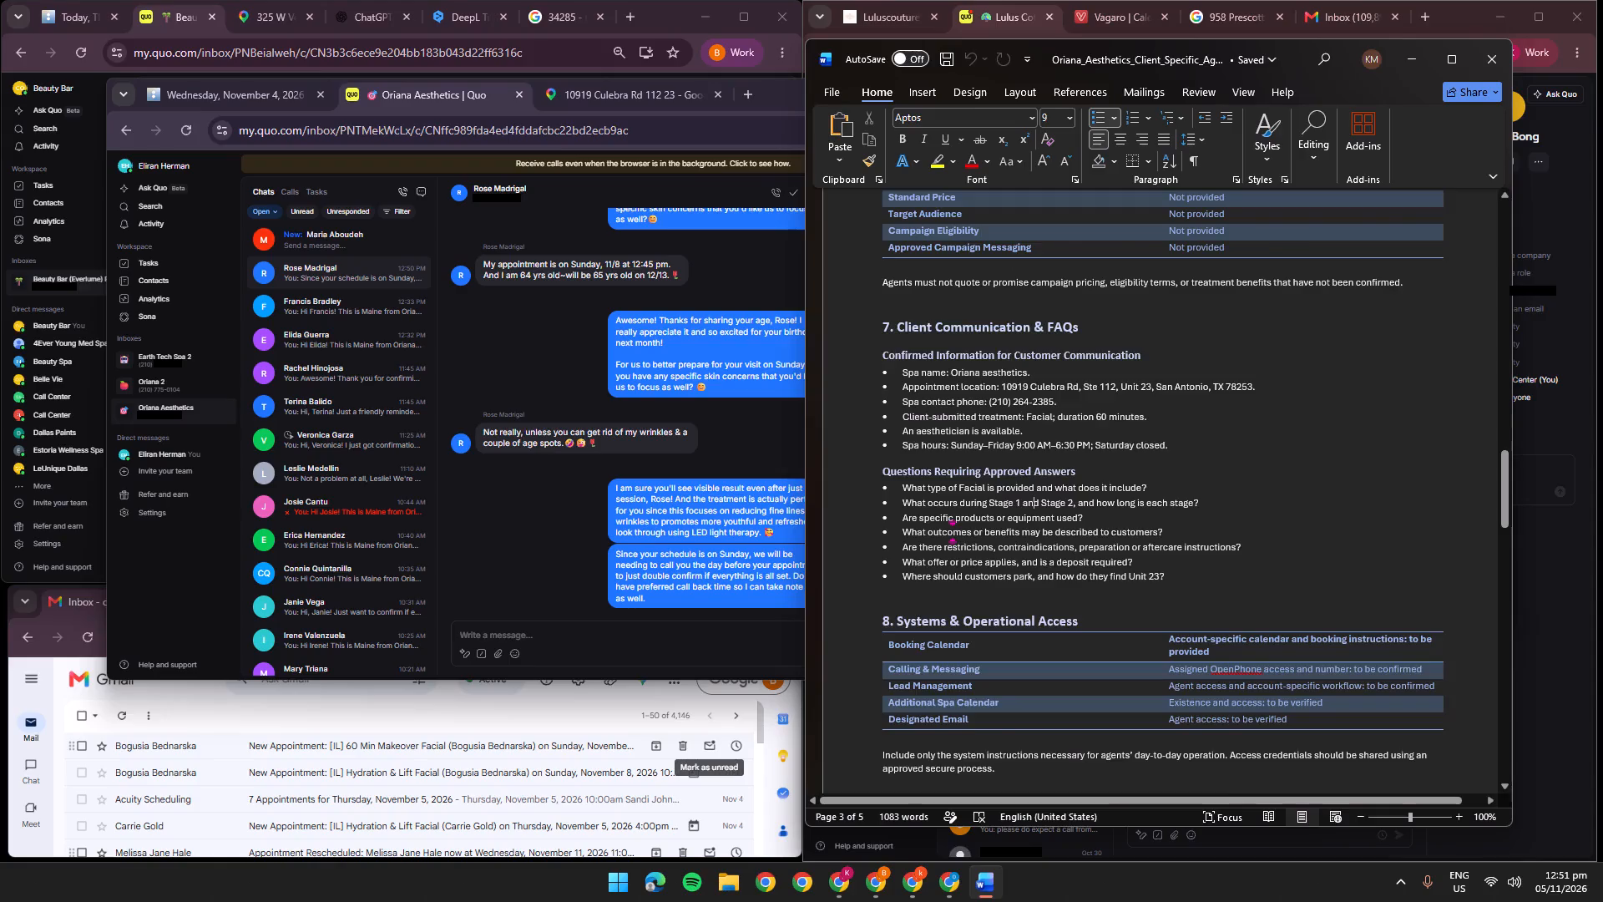
alt+click(1135, 604)
alt+scroll(1180, 616, down, 14)
alt+scroll(1180, 616, up, 14)
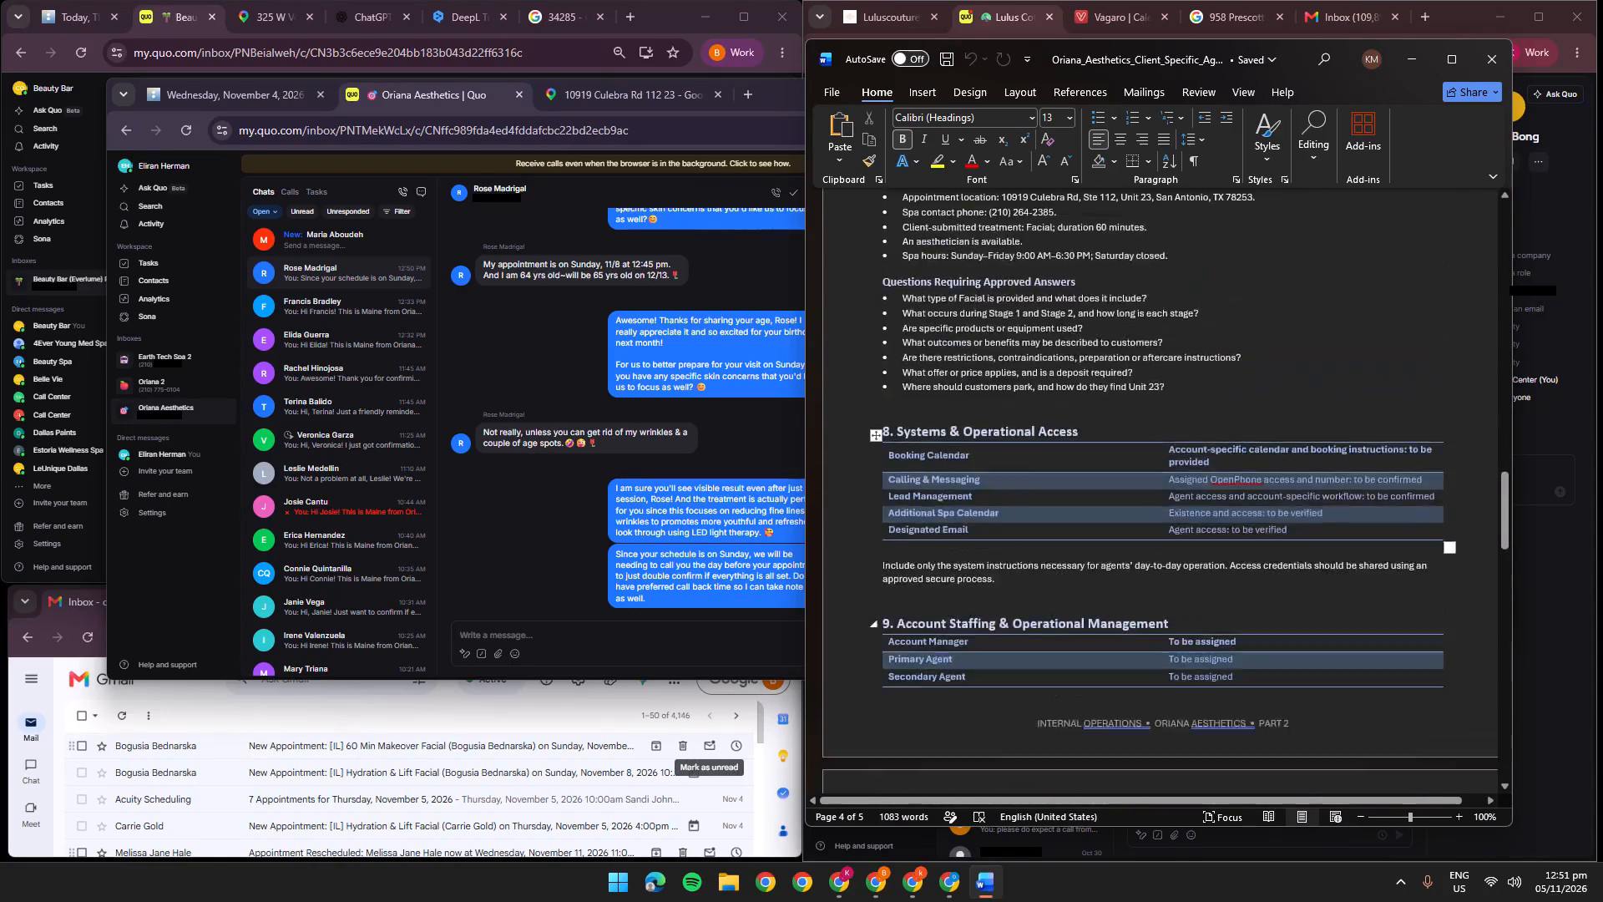
alt+scroll(1179, 659, up, 7)
alt+click(1486, 58)
Mute the microphone in the Gather meeting and minimize the meeting window.
alt+click(1241, 377)
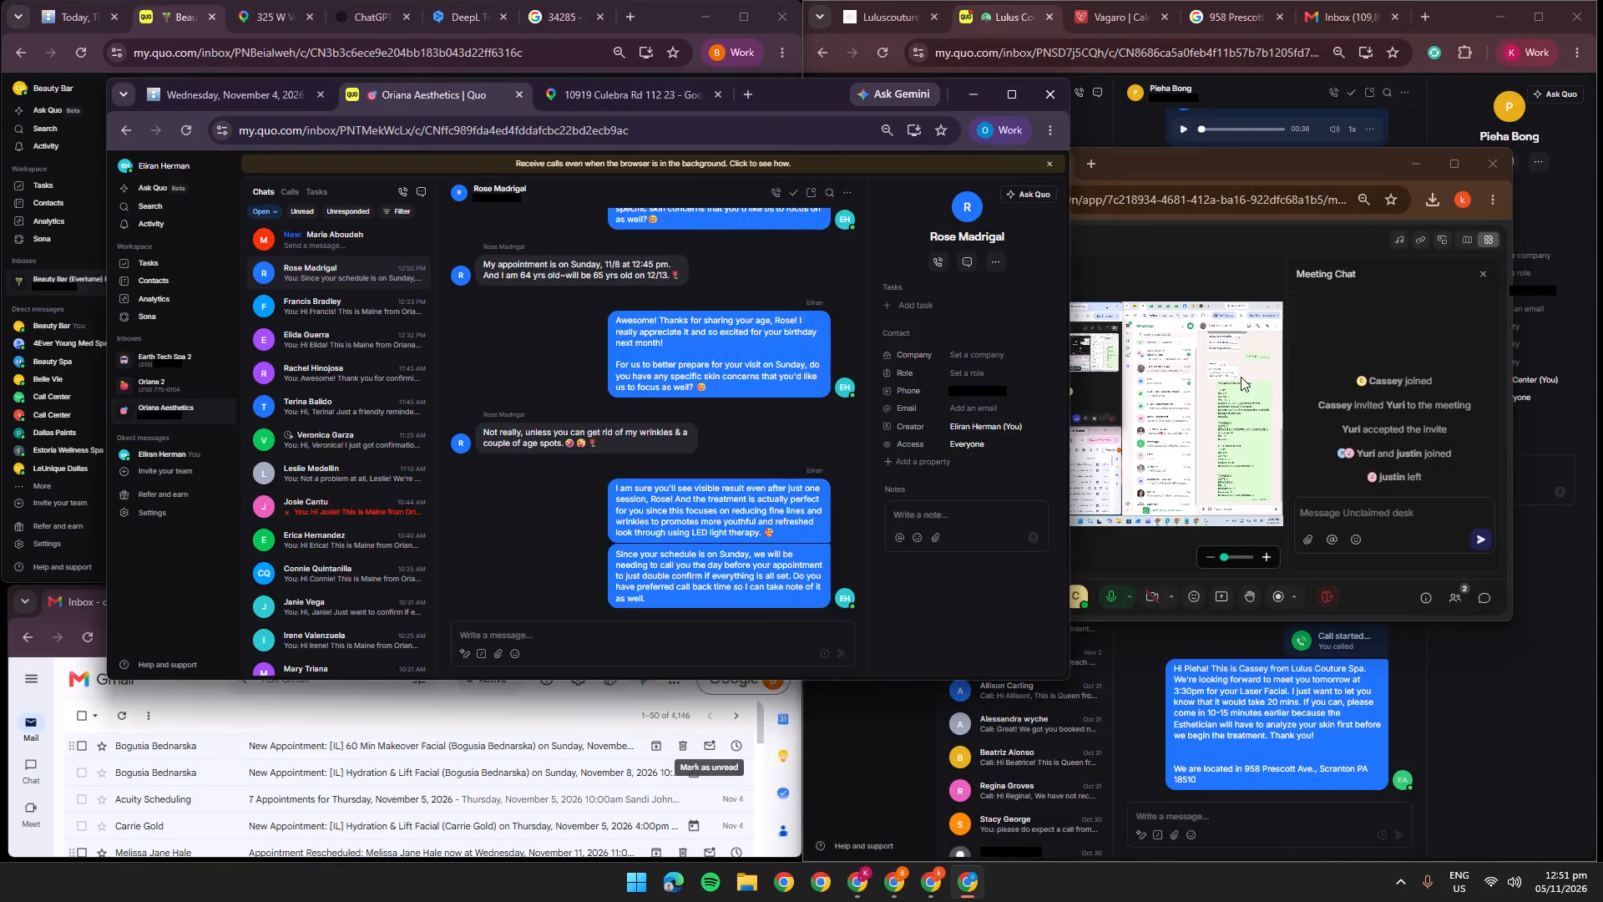
alt+click(1115, 598)
alt+click(1396, 170)
alt+click(1423, 161)
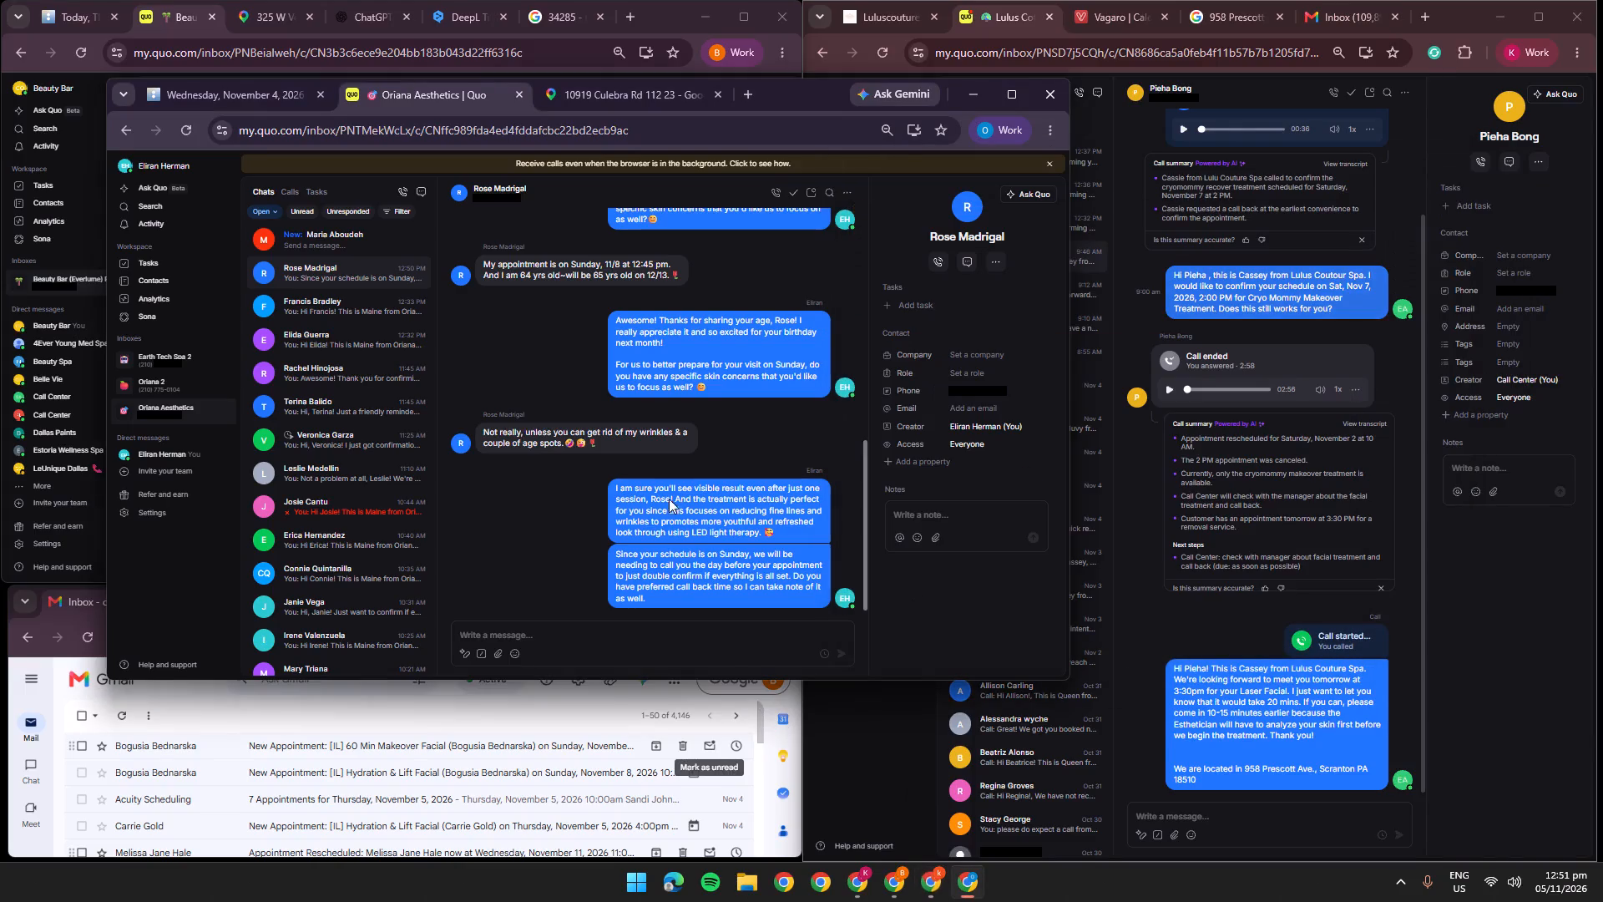
Switch to Google Keep, compare the ORIANA notes with the ELEVE label's notes, and return to the ORIANA label.
alt+click(669, 499)
alt+scroll(539, 421, up, 3)
alt+click(242, 94)
key(alt+Tab)
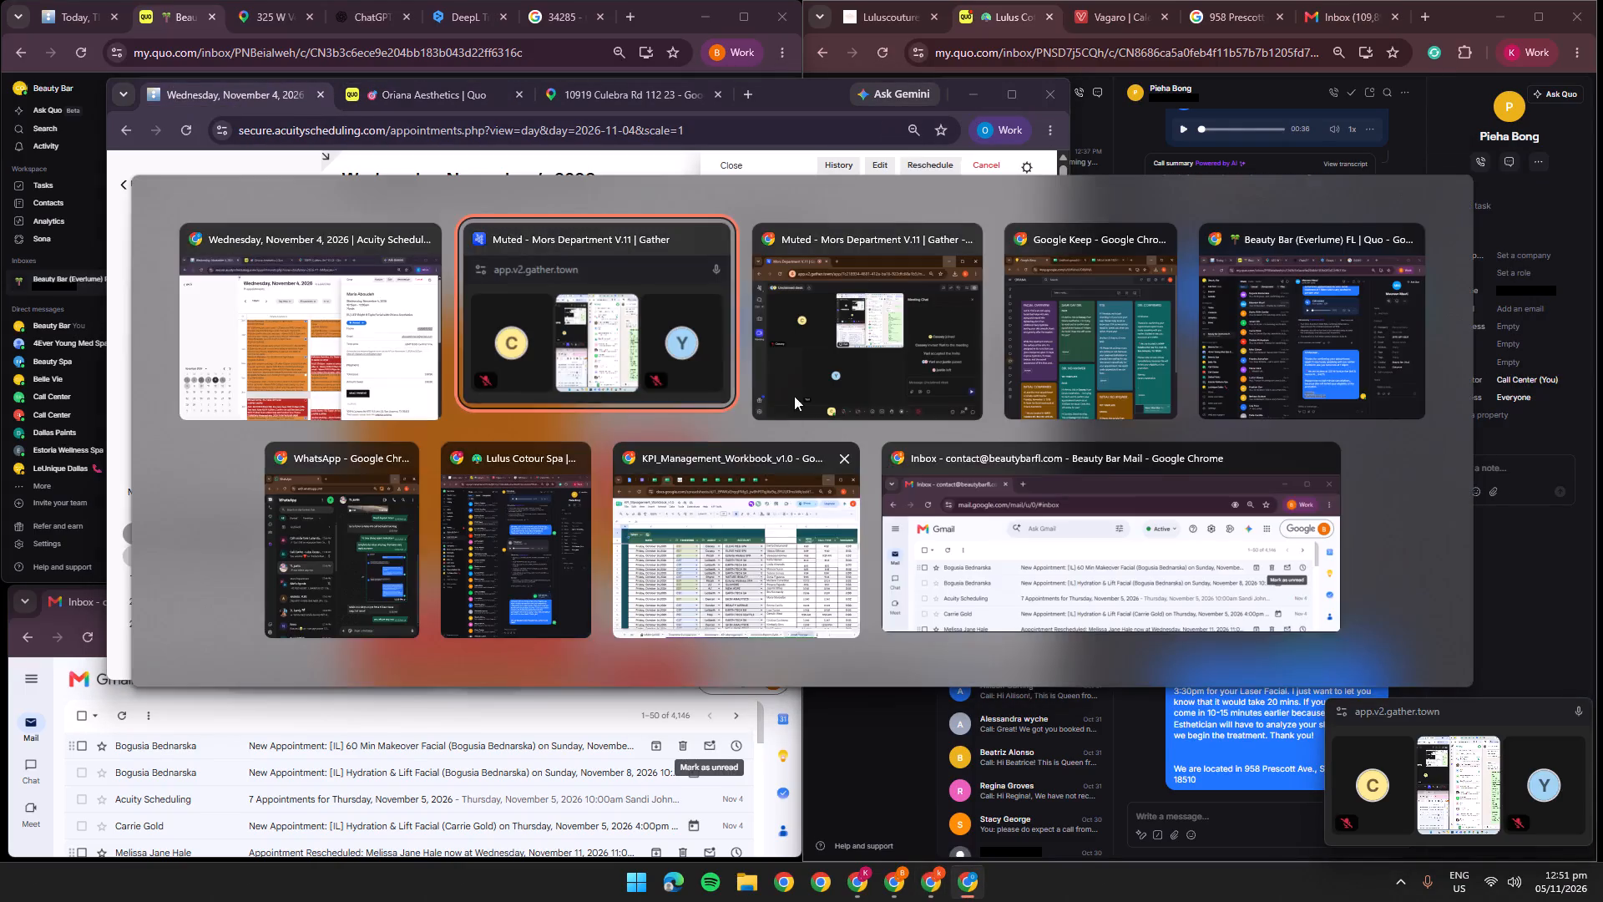
alt+click(1067, 354)
scroll(1159, 486, down, 6)
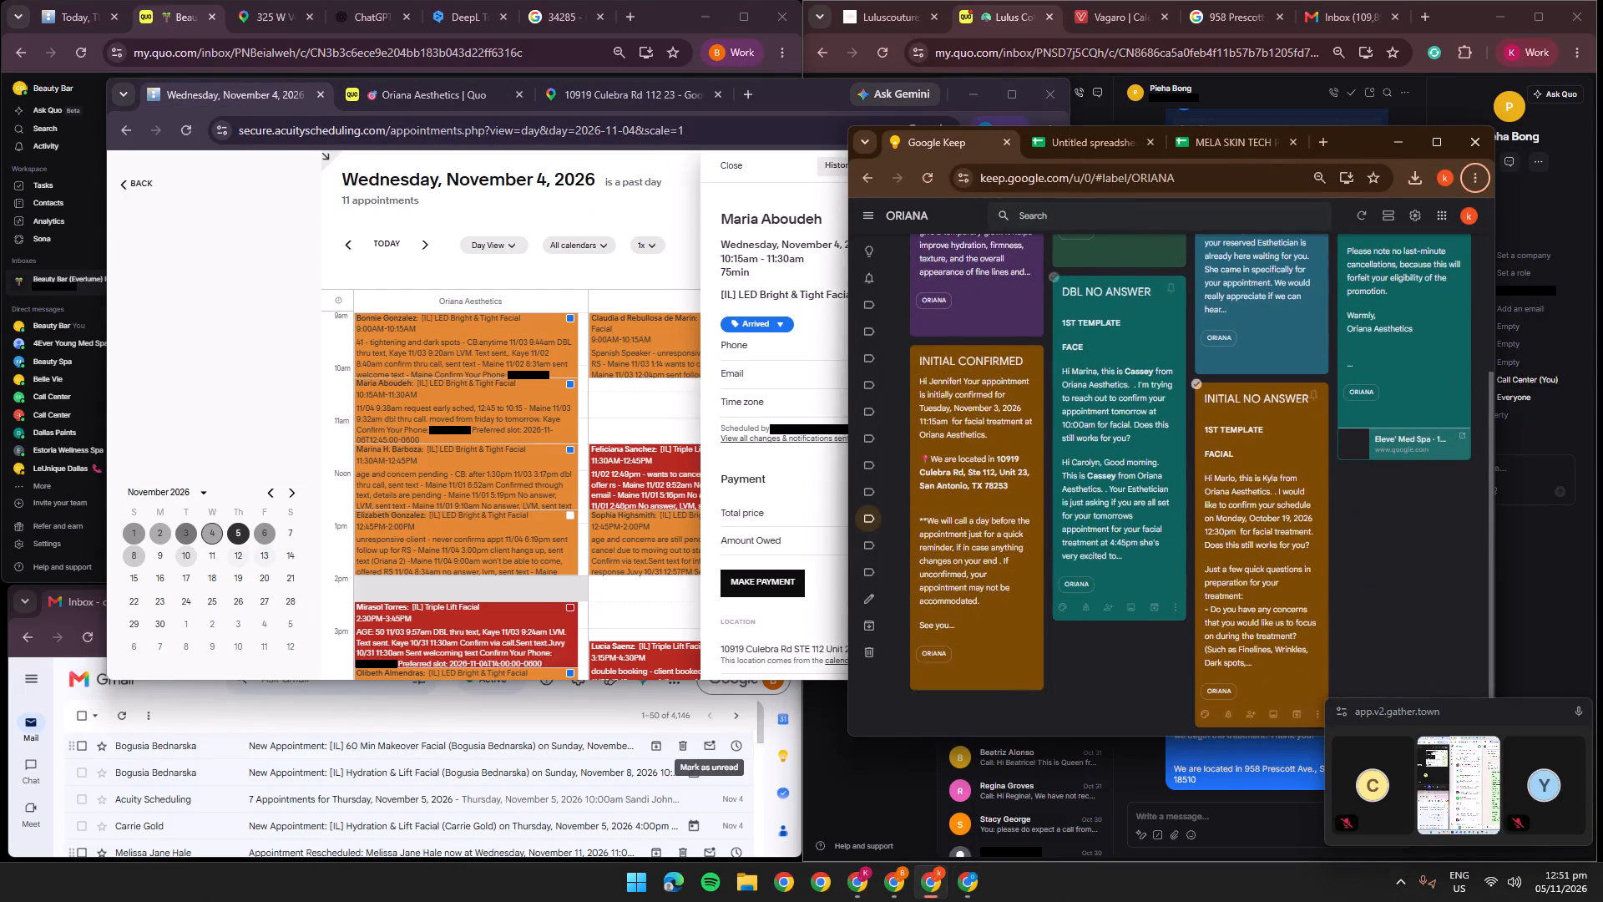
scroll(1178, 631, up, 6)
click(868, 367)
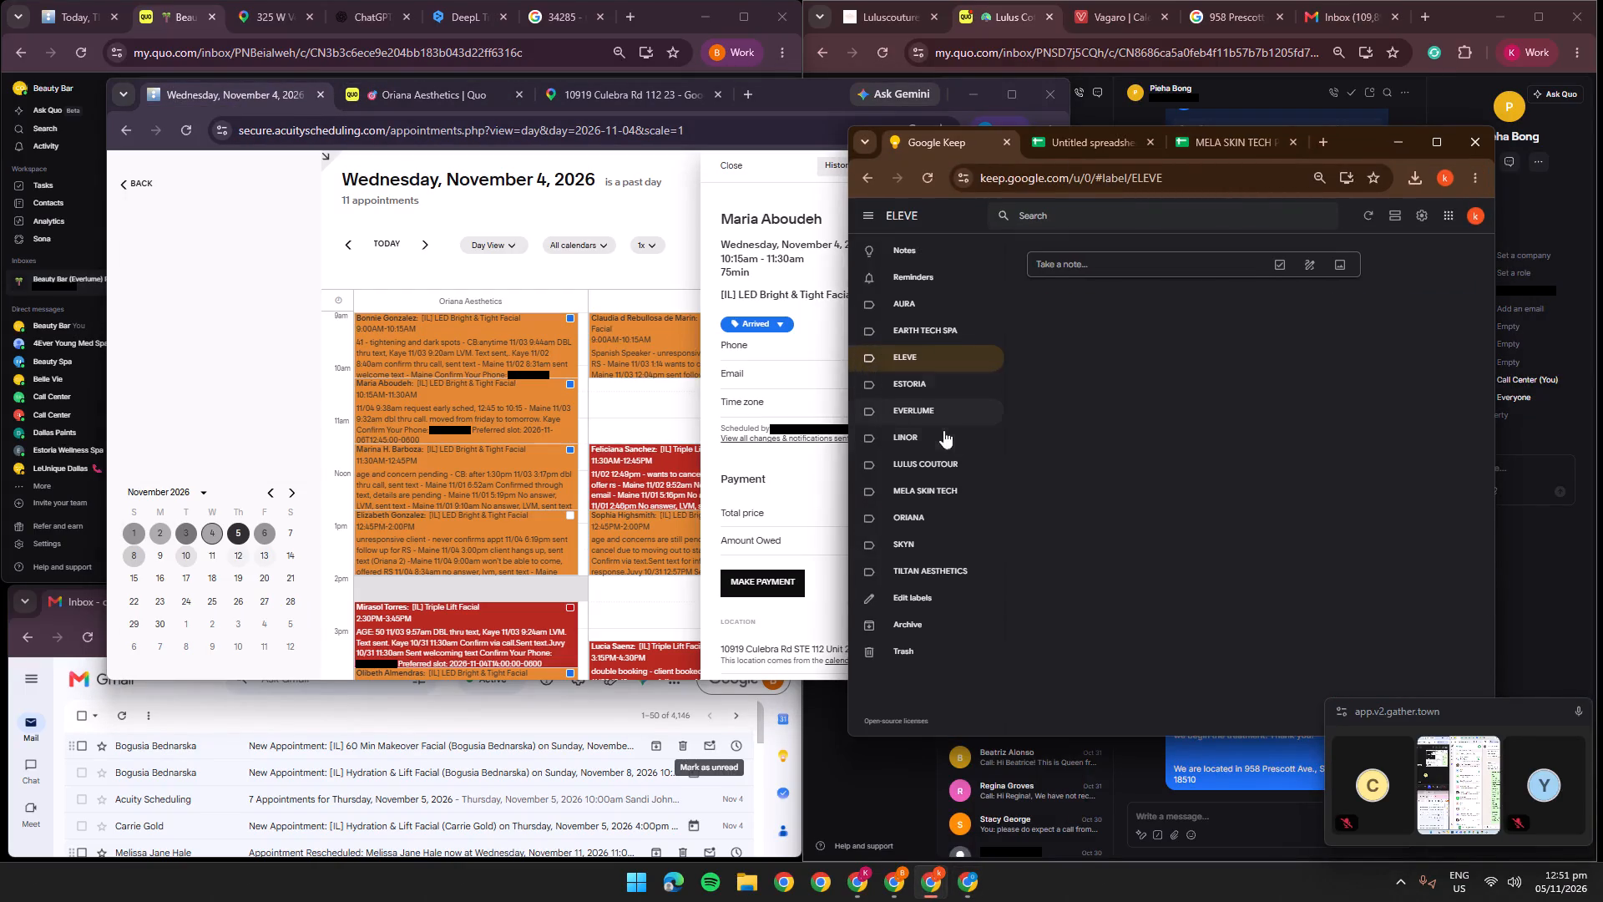
scroll(1253, 494, down, 2)
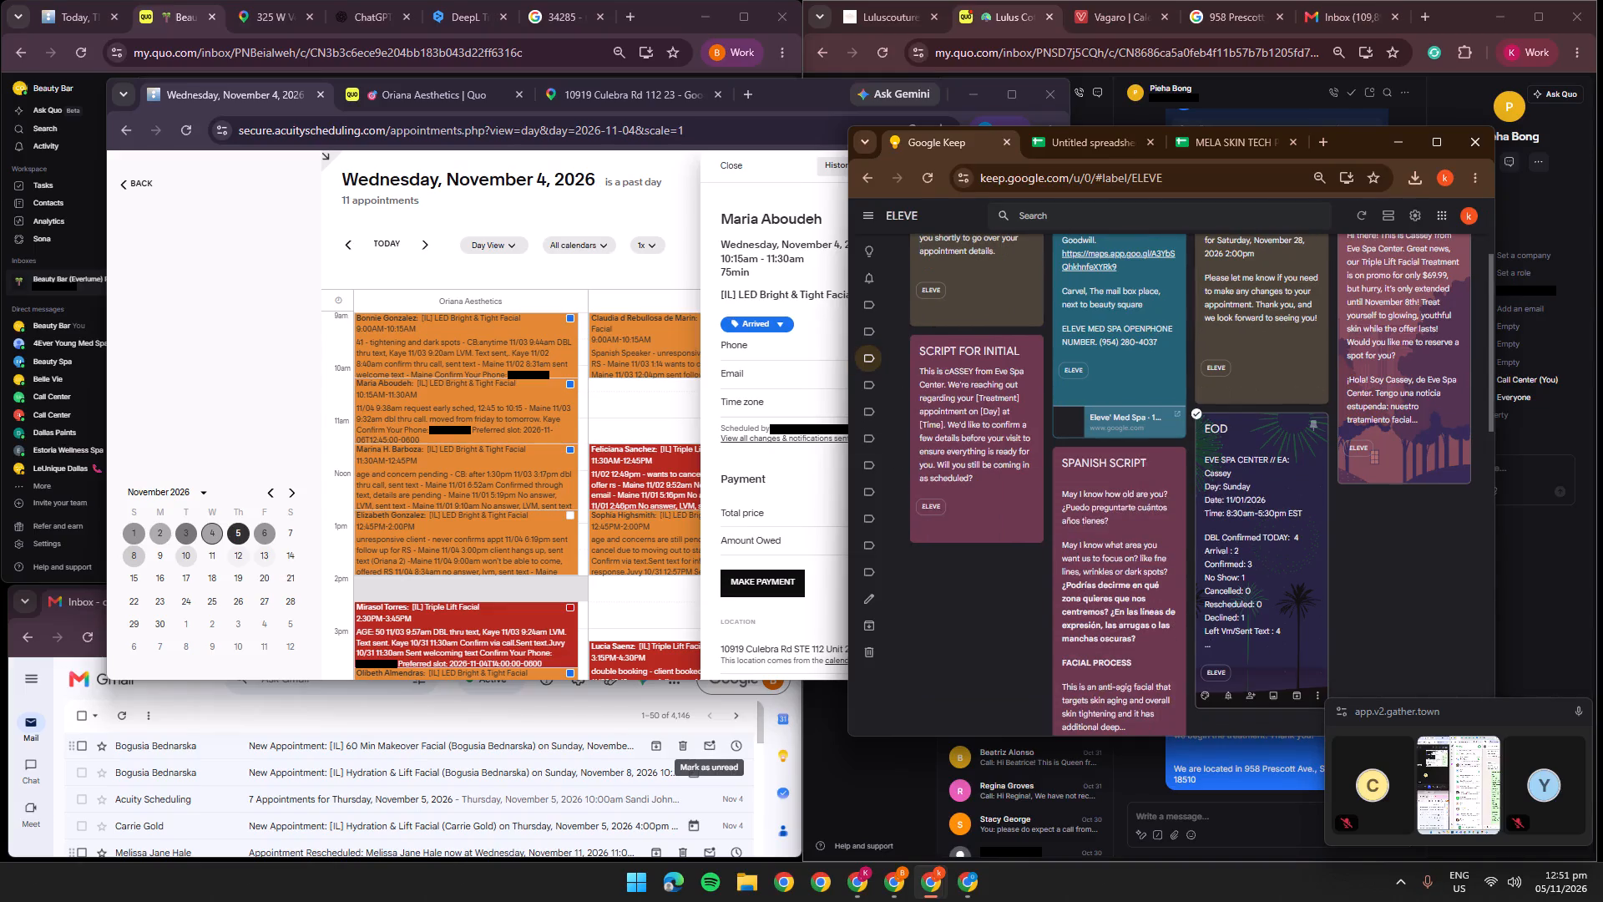
scroll(1253, 494, down, 6)
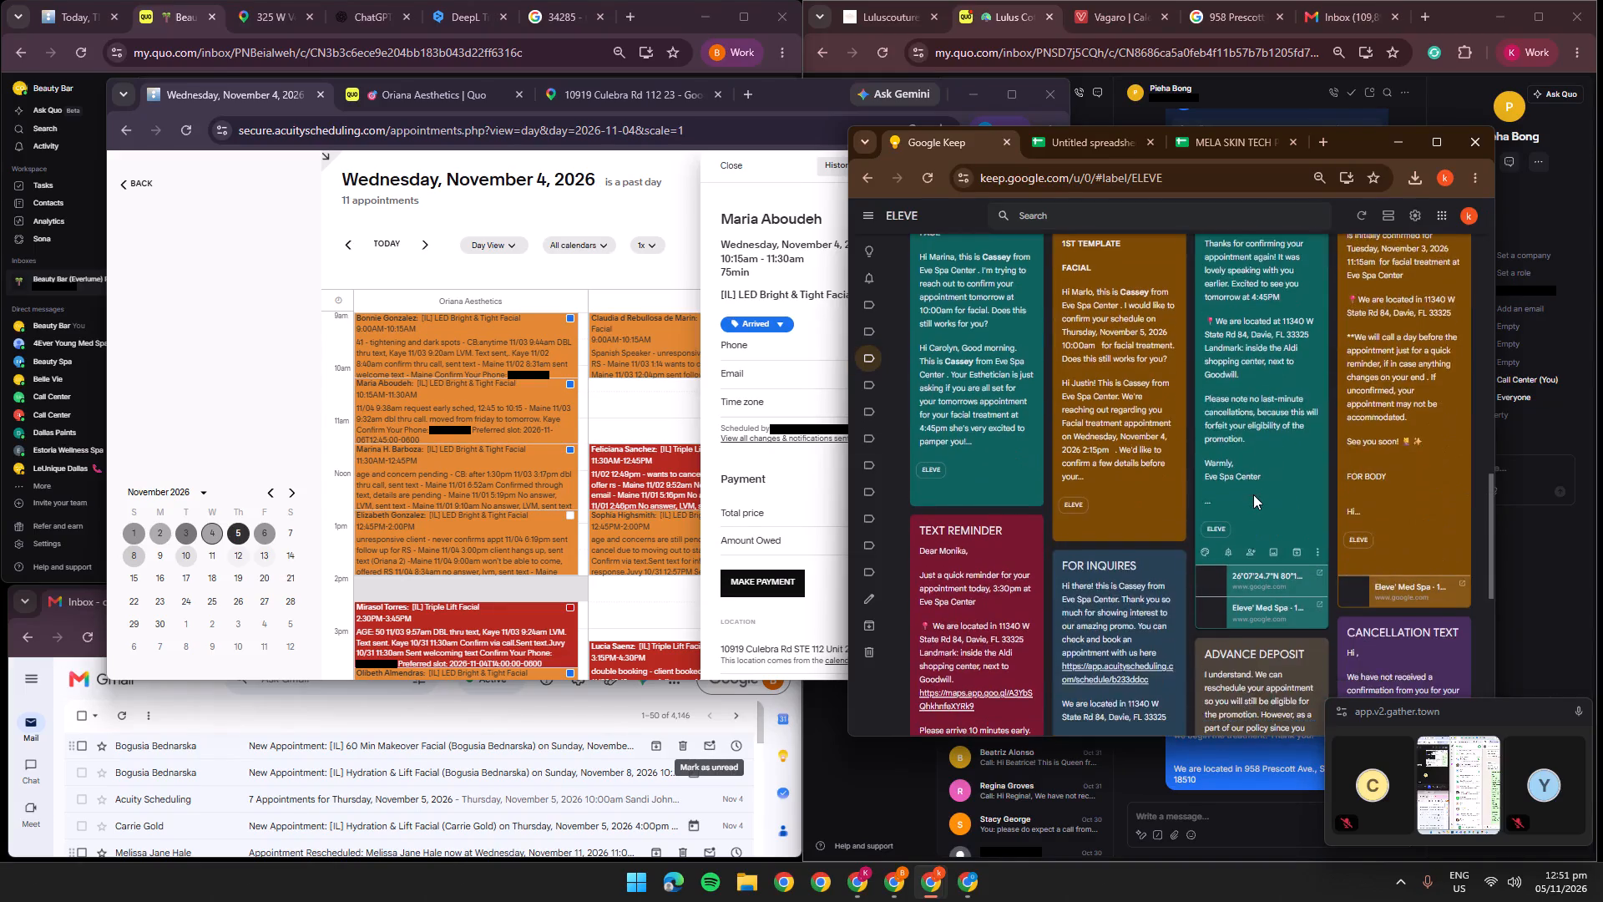
scroll(1253, 494, down, 2)
scroll(1253, 494, up, 2)
scroll(1253, 494, down, 2)
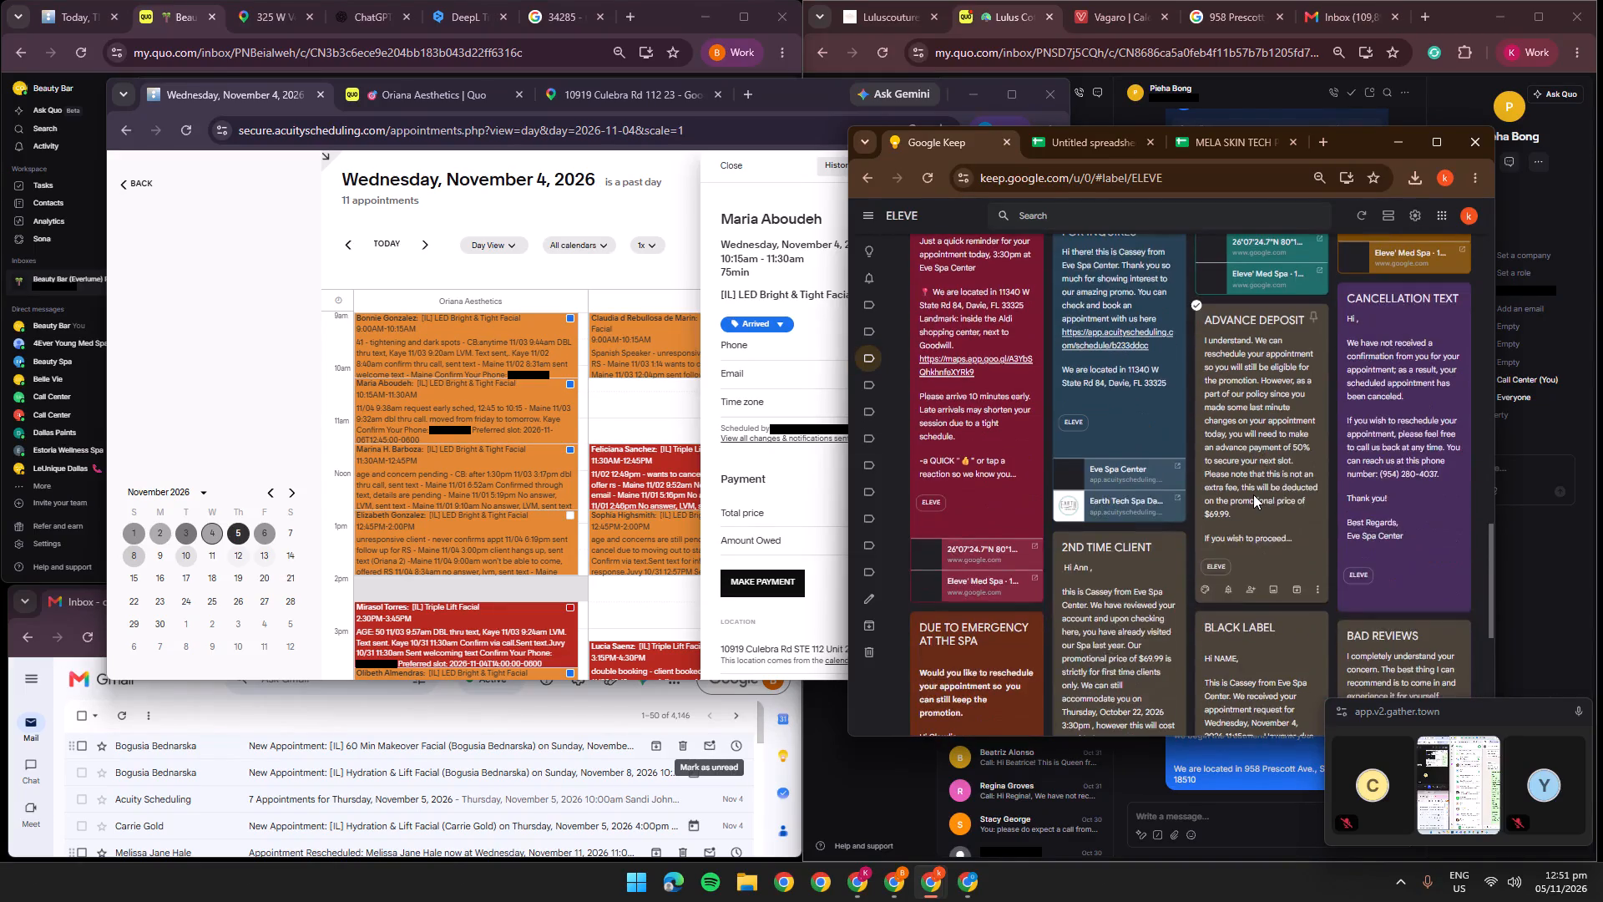
scroll(1253, 494, down, 3)
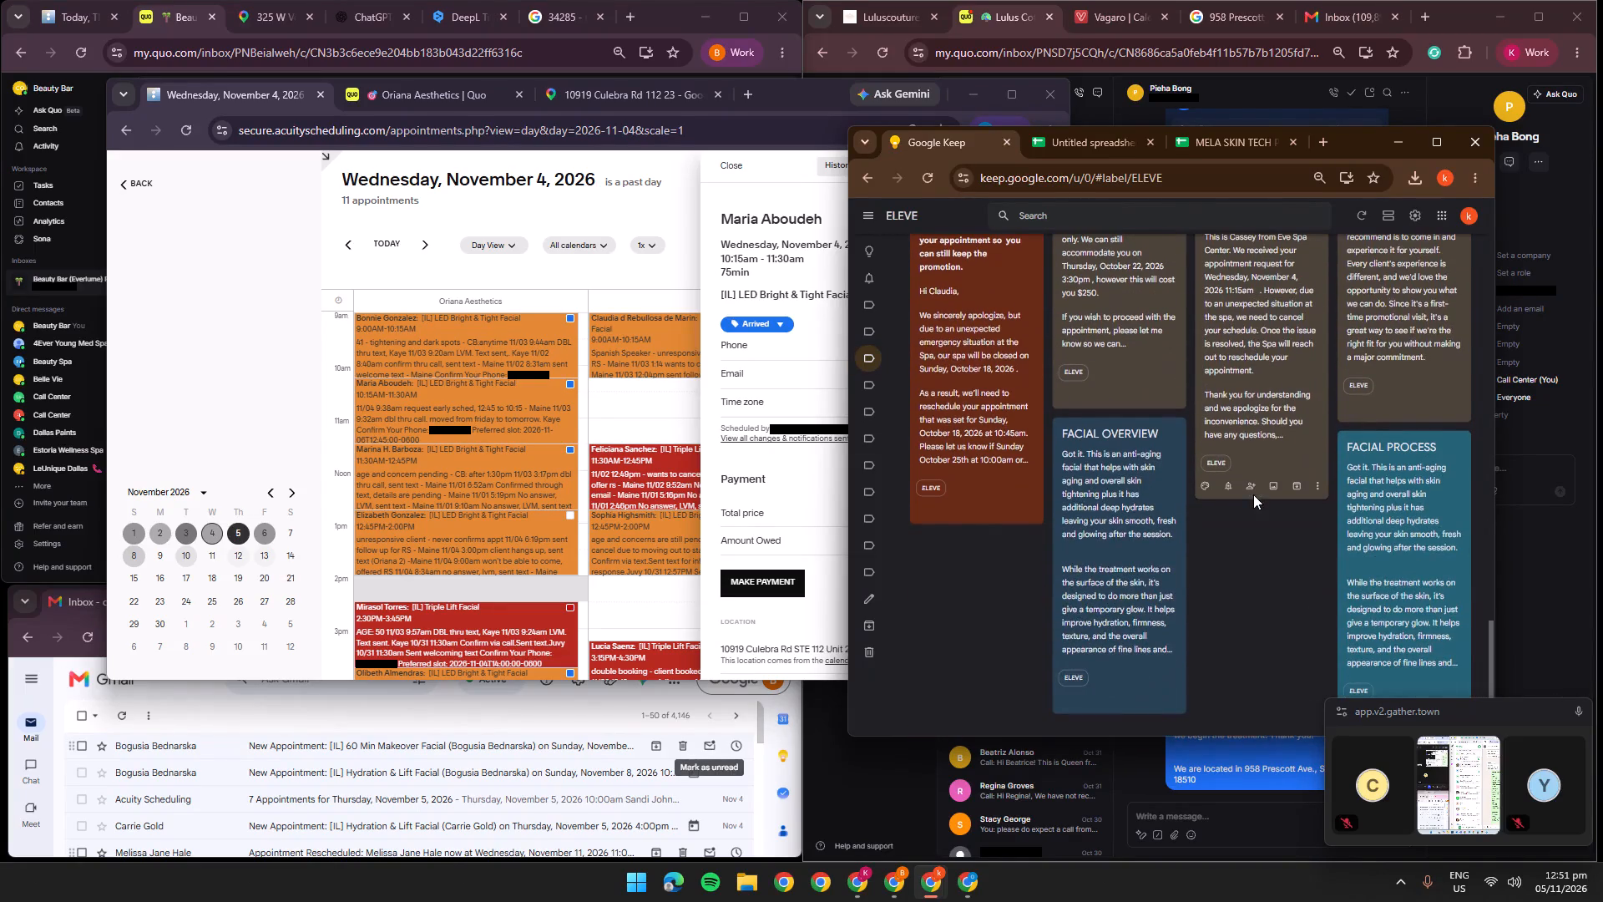
scroll(1234, 534, up, 8)
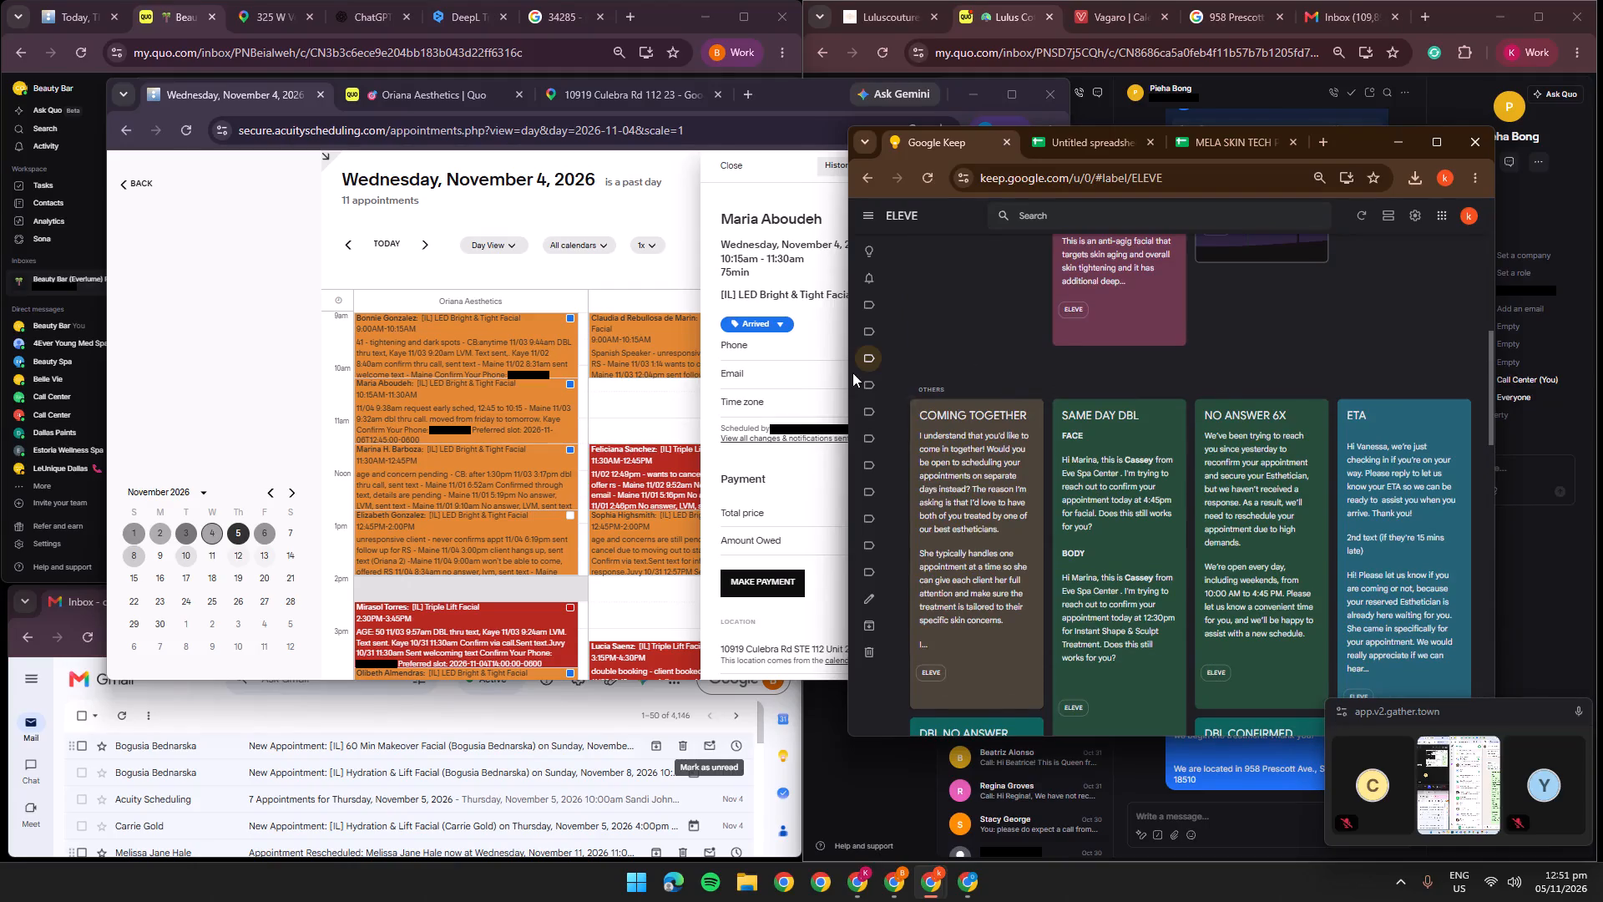
click(896, 519)
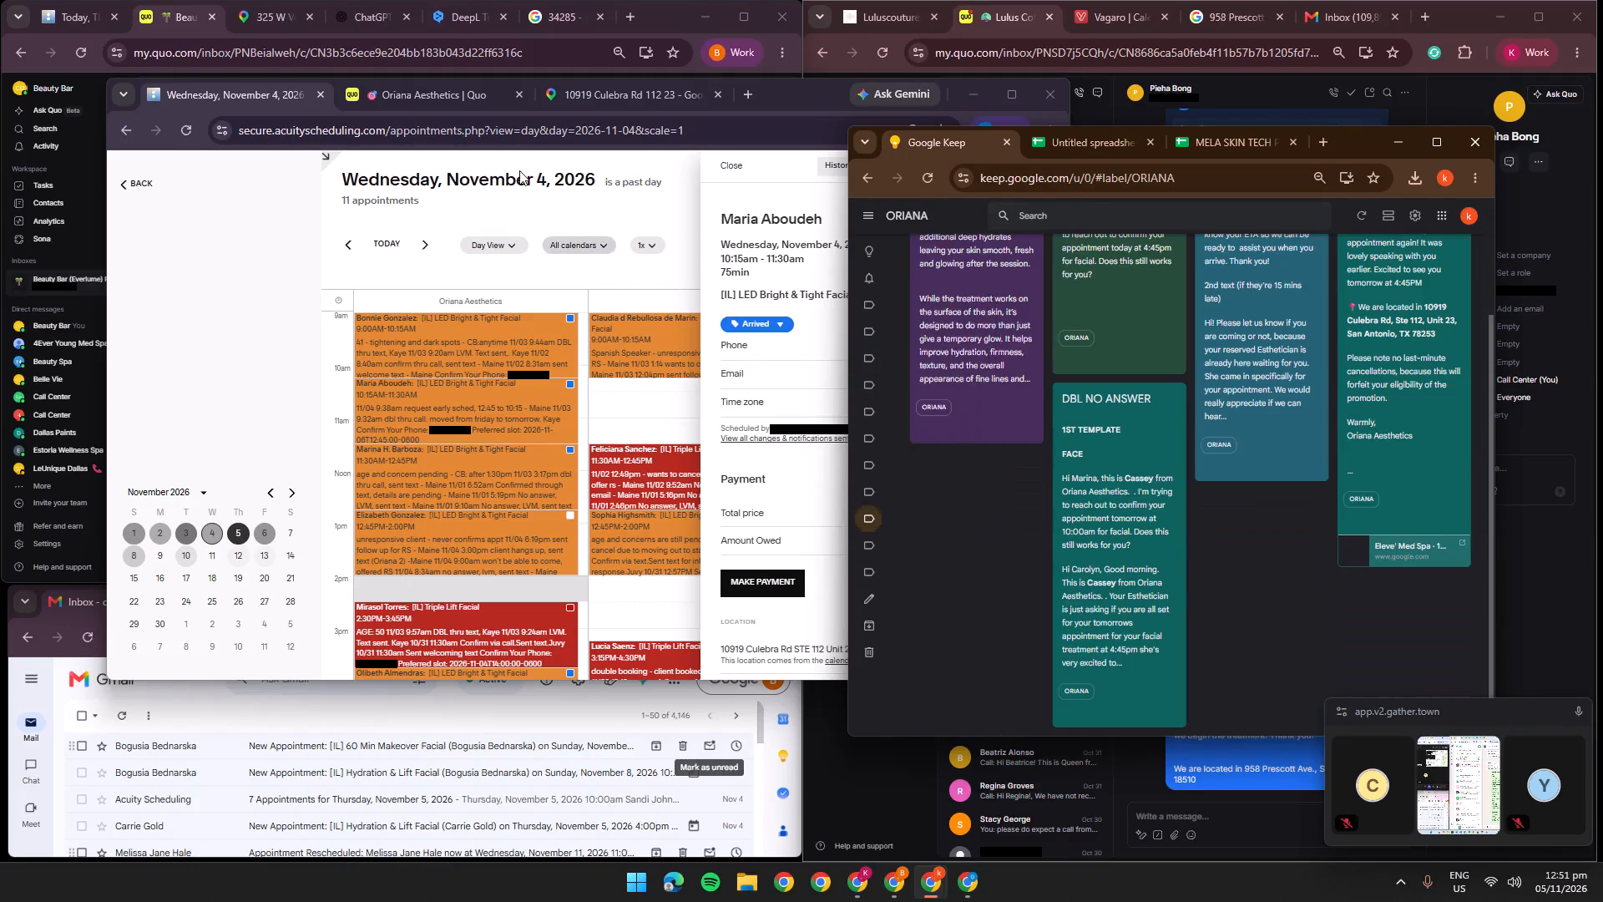
Switch to Oriana's Acuity Scheduling calendar and examine the details and notes of several facial appointments on Thursday, November 5.
click(533, 191)
click(391, 247)
scroll(751, 385, down, 4)
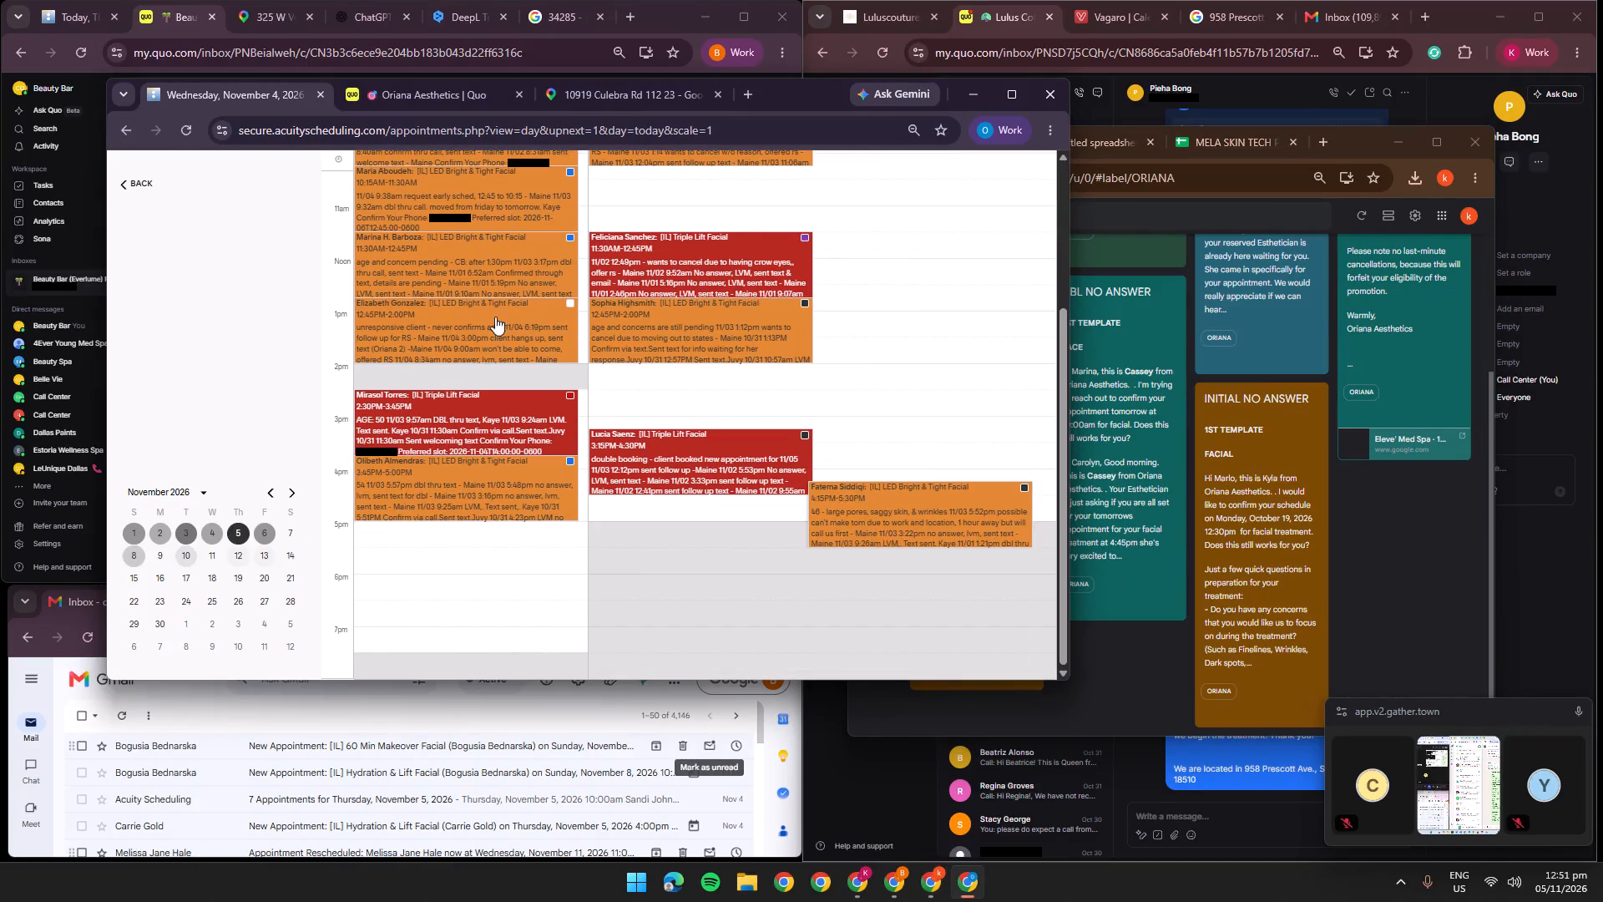
scroll(586, 531, down, 2)
scroll(565, 599, up, 2)
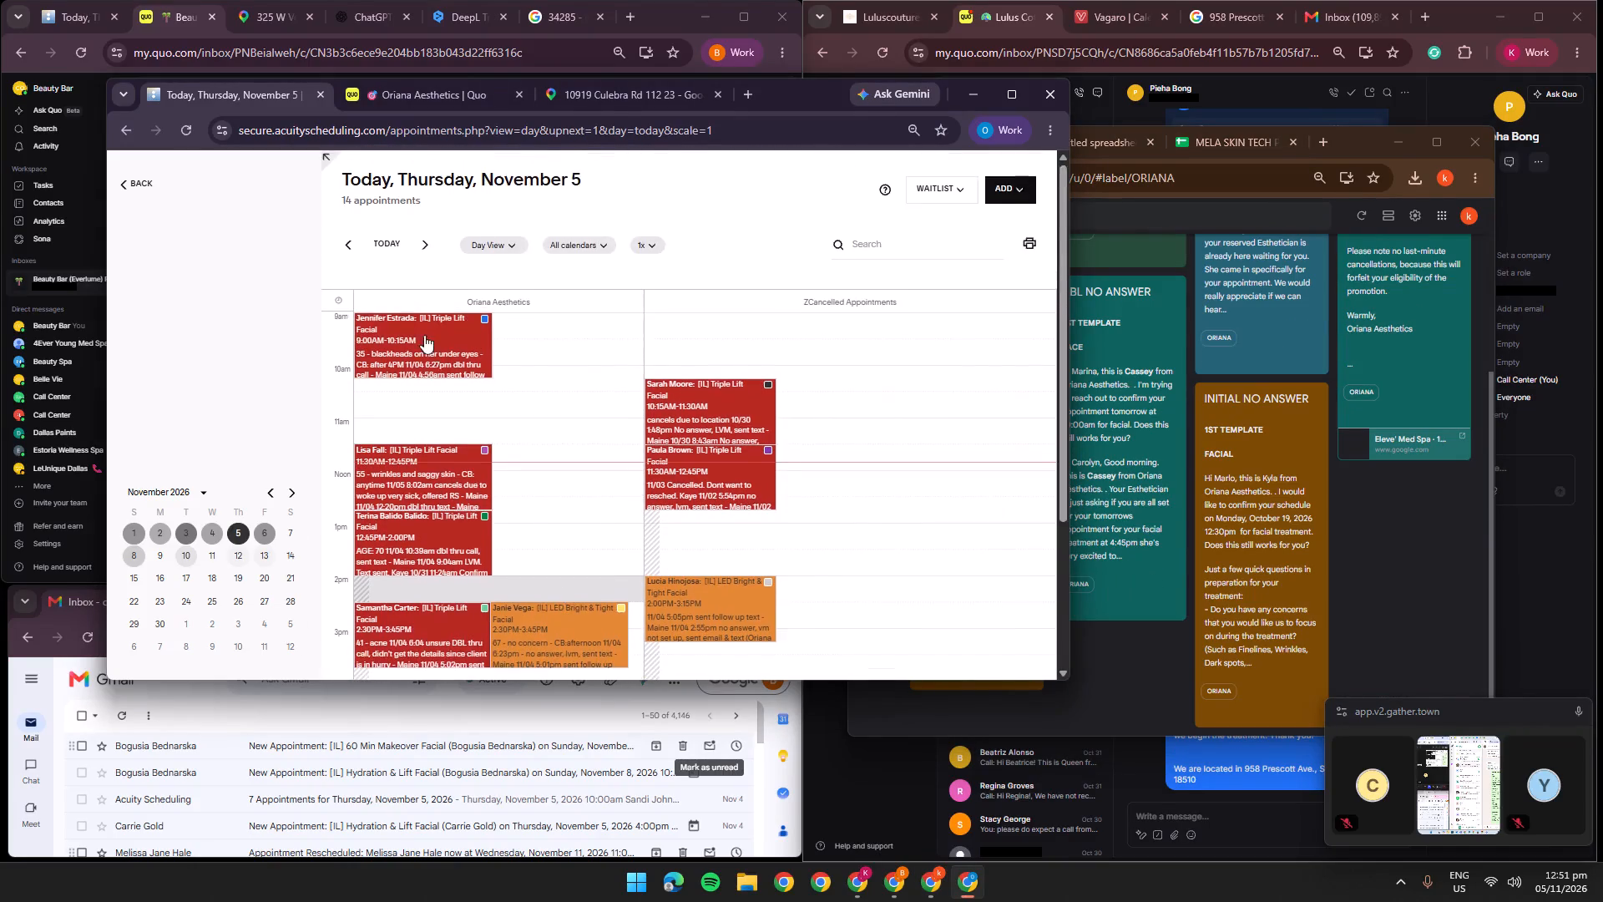
scroll(424, 335, down, 2)
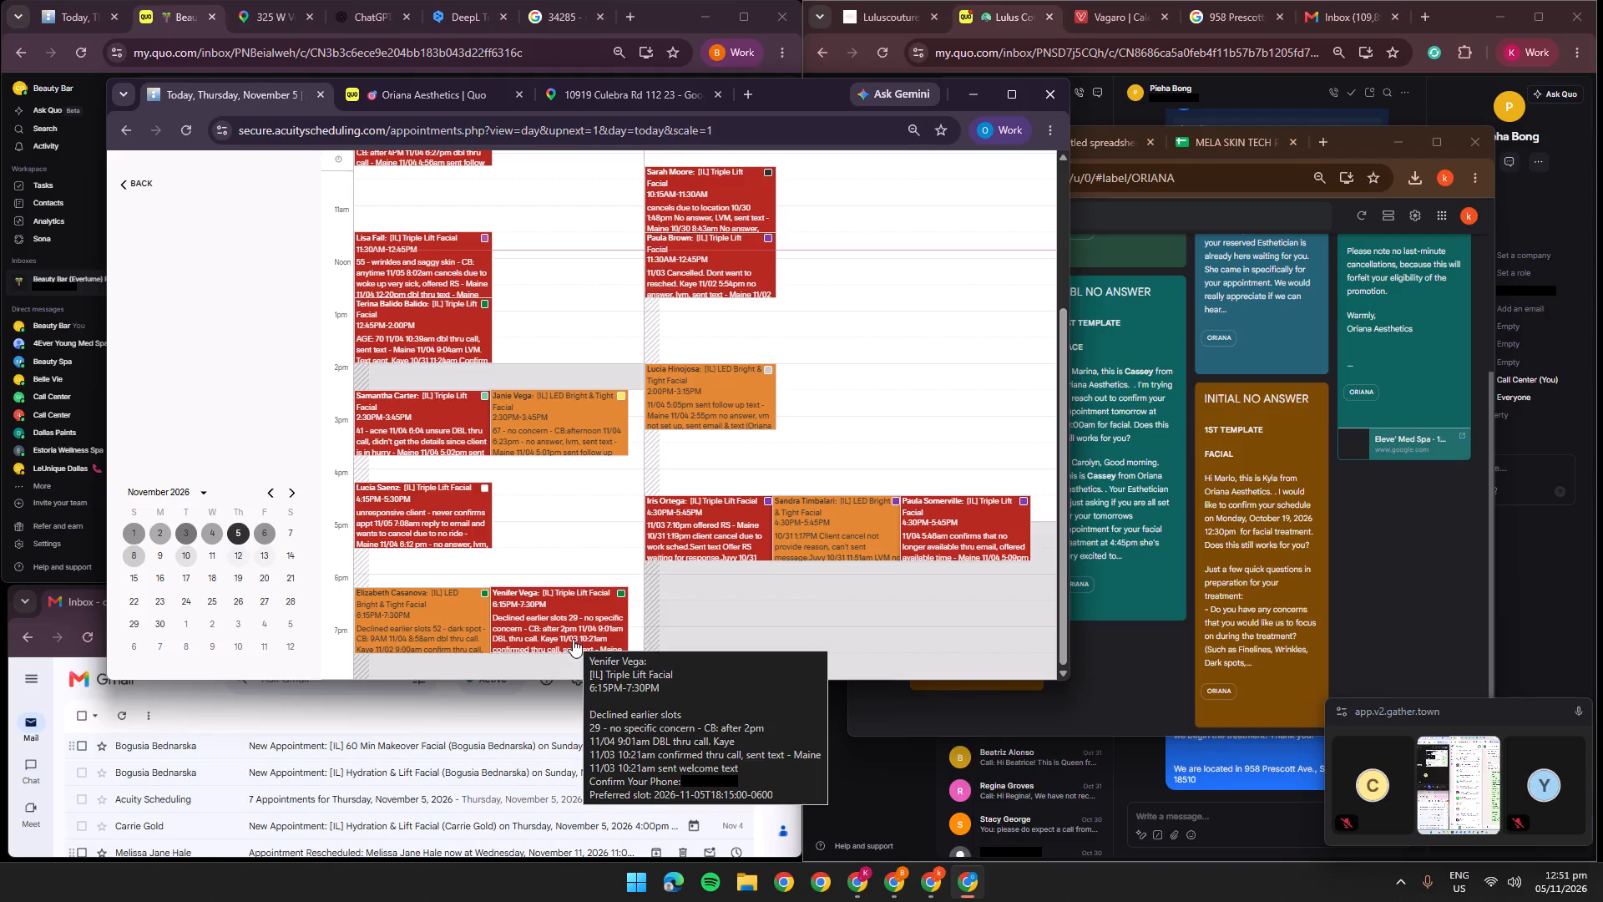
click(549, 604)
scroll(872, 352, down, 2)
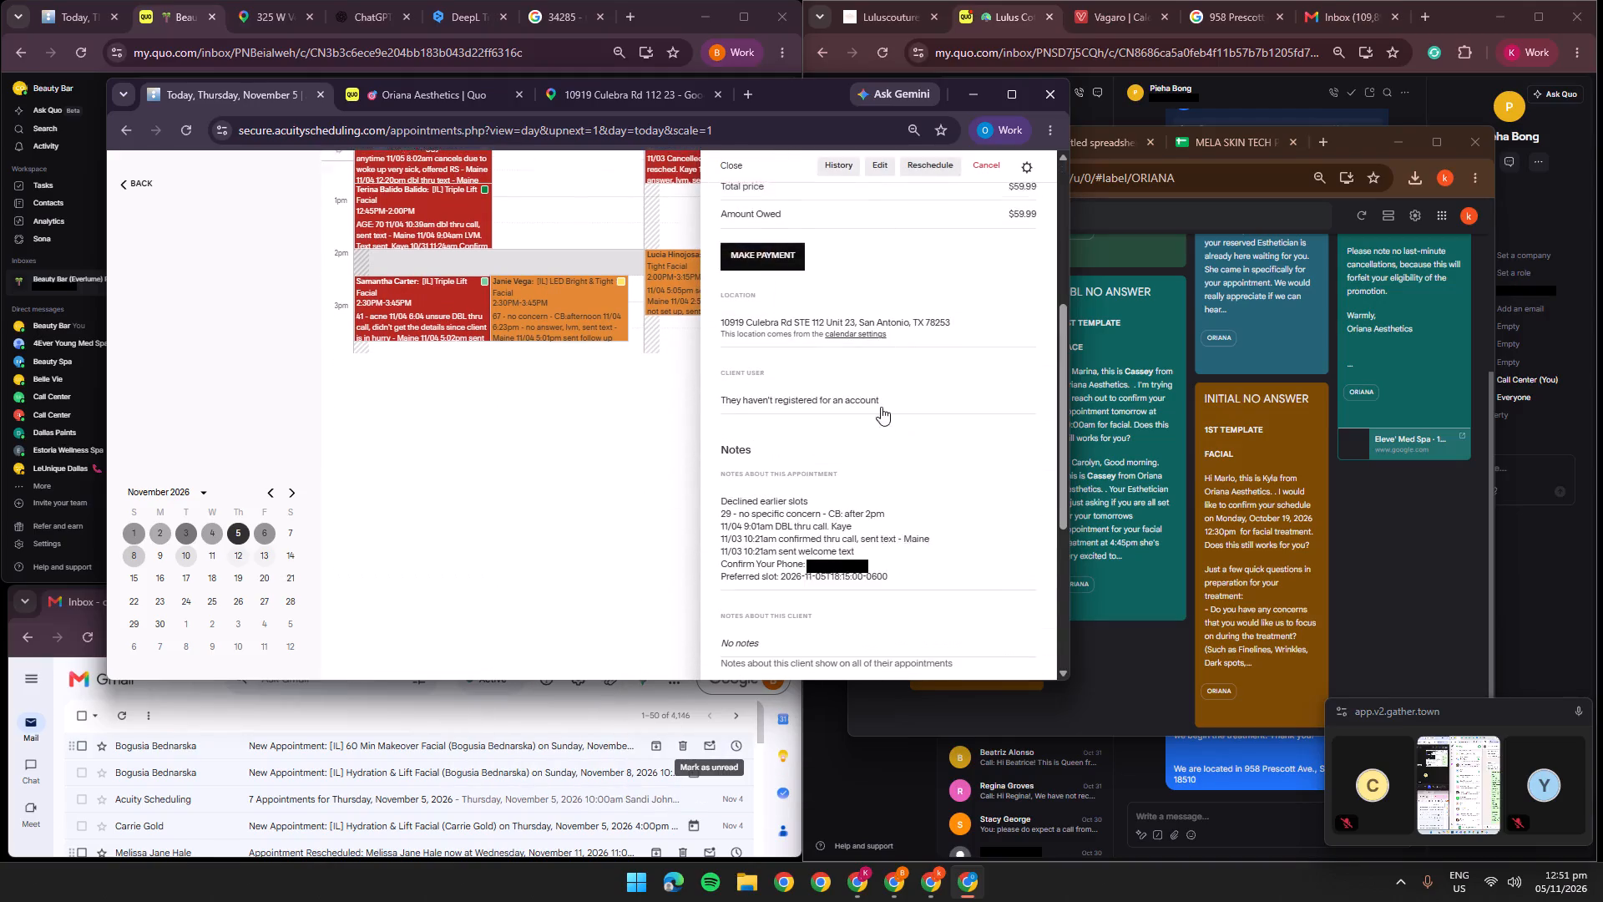
scroll(853, 560, up, 1)
click(417, 441)
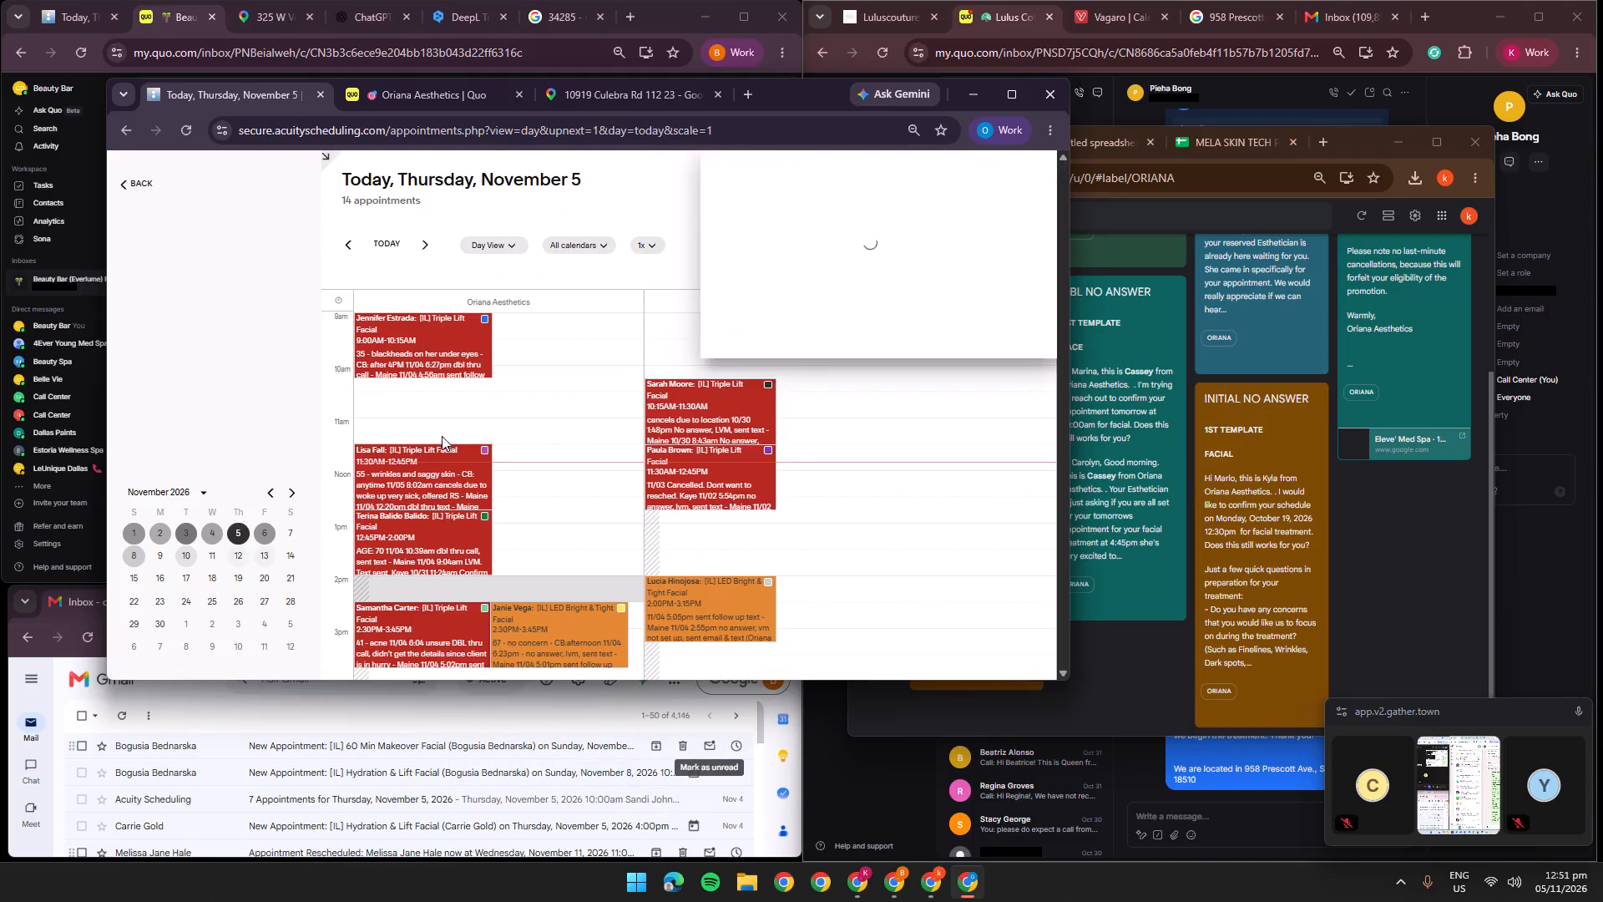
scroll(967, 439, down, 3)
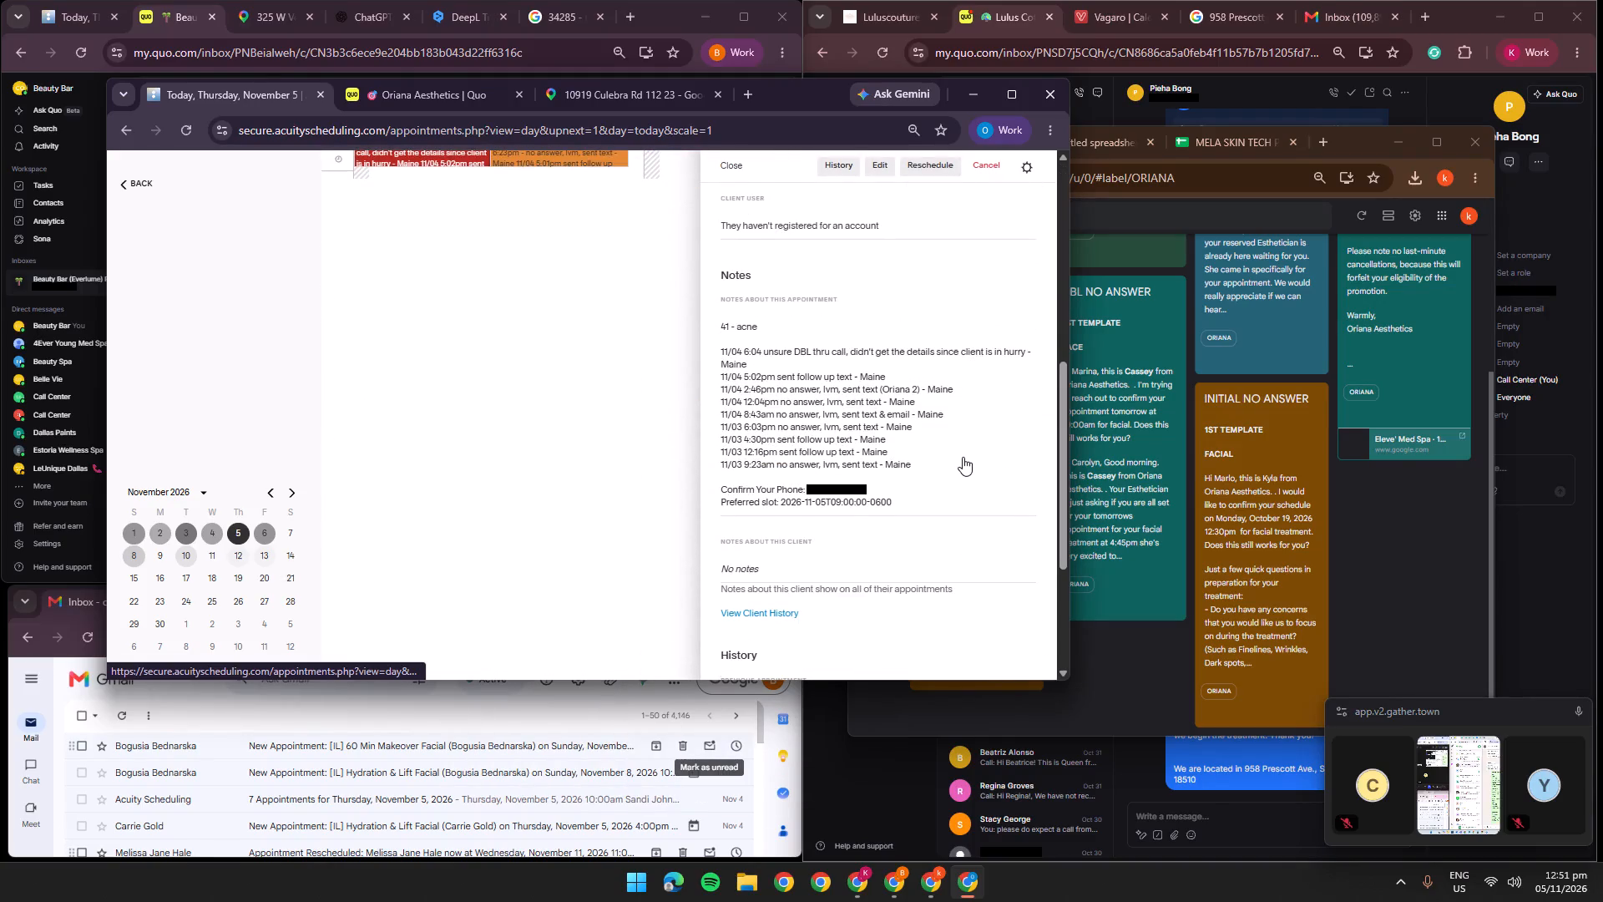
scroll(920, 450, up, 4)
click(425, 512)
scroll(967, 303, down, 3)
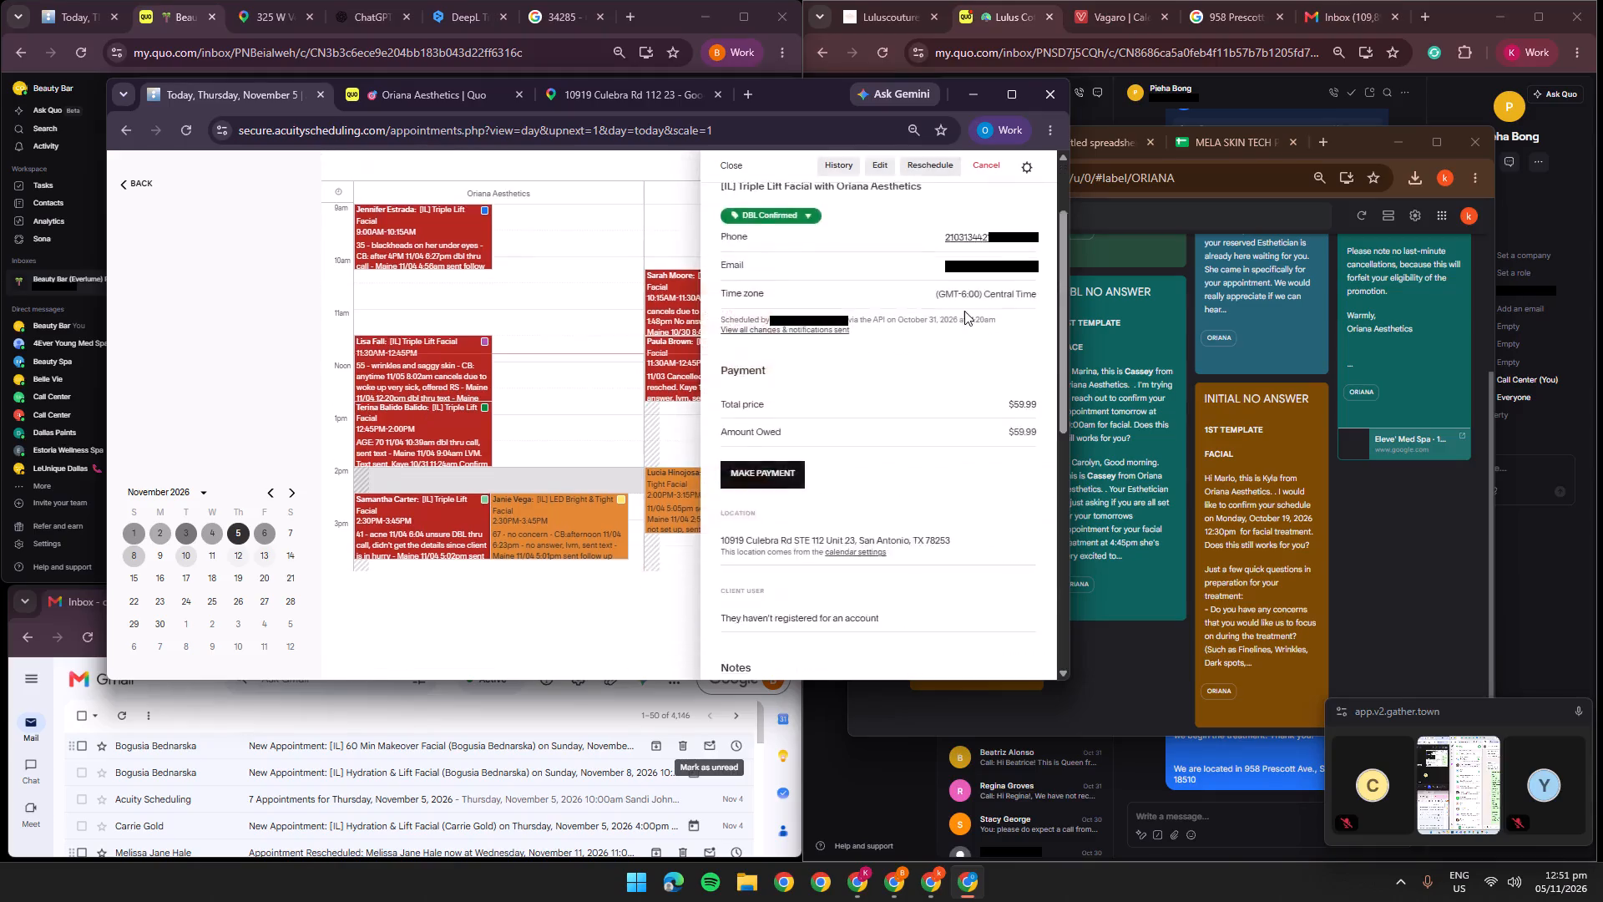
scroll(899, 392, up, 4)
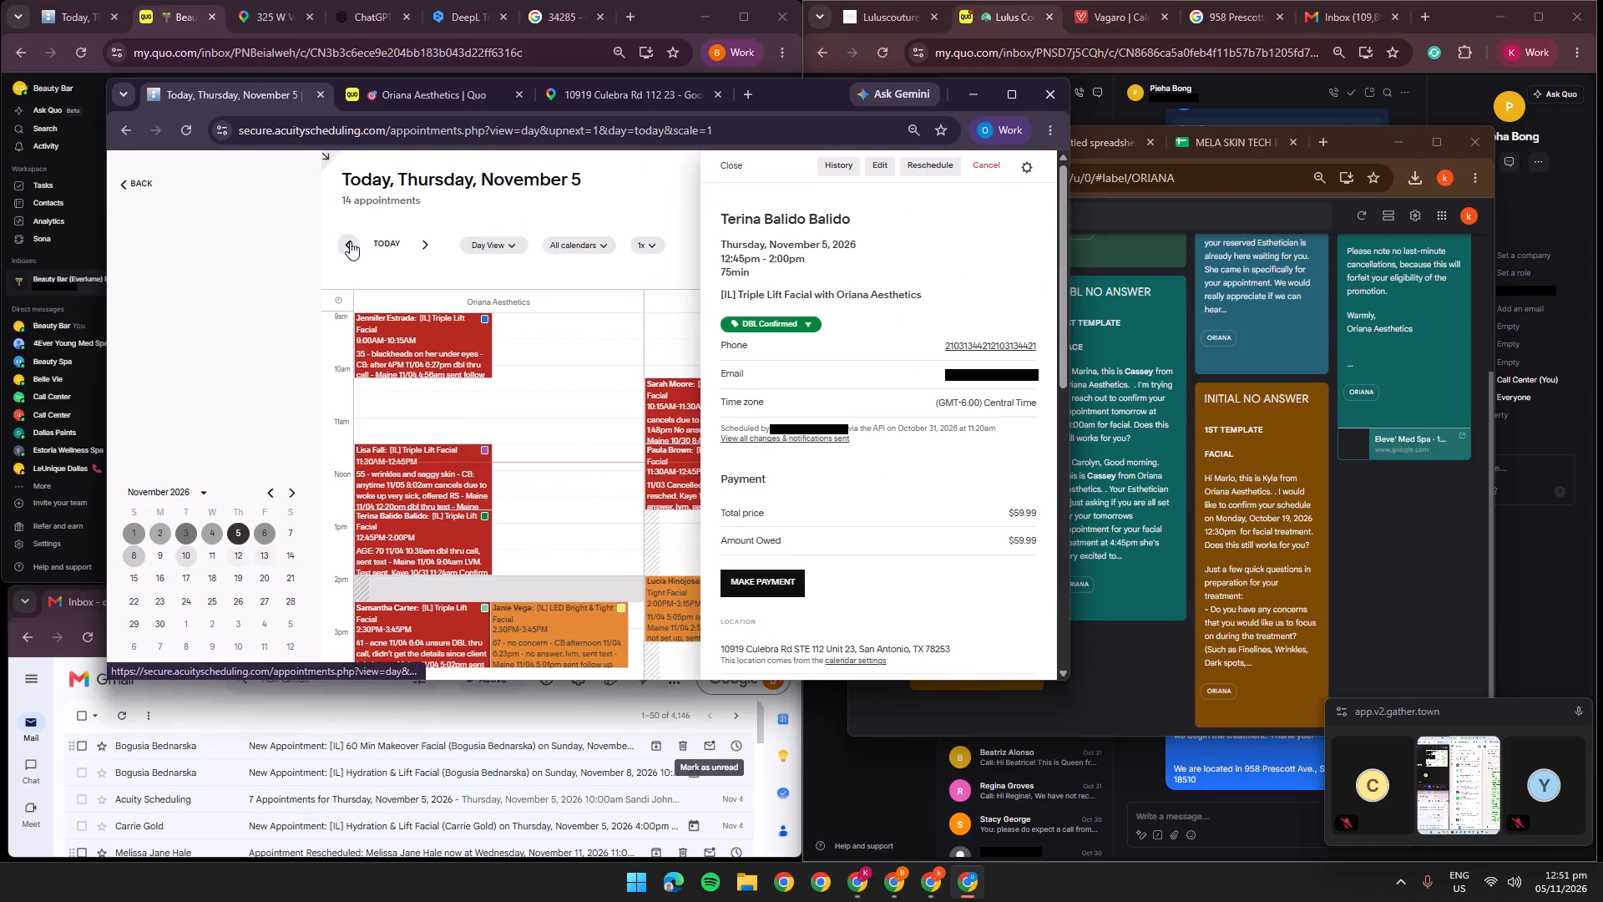
Open Sunday, November 1 in the calendar and examine the details and notes of that day's facial appointments.
click(350, 241)
click(119, 530)
click(137, 535)
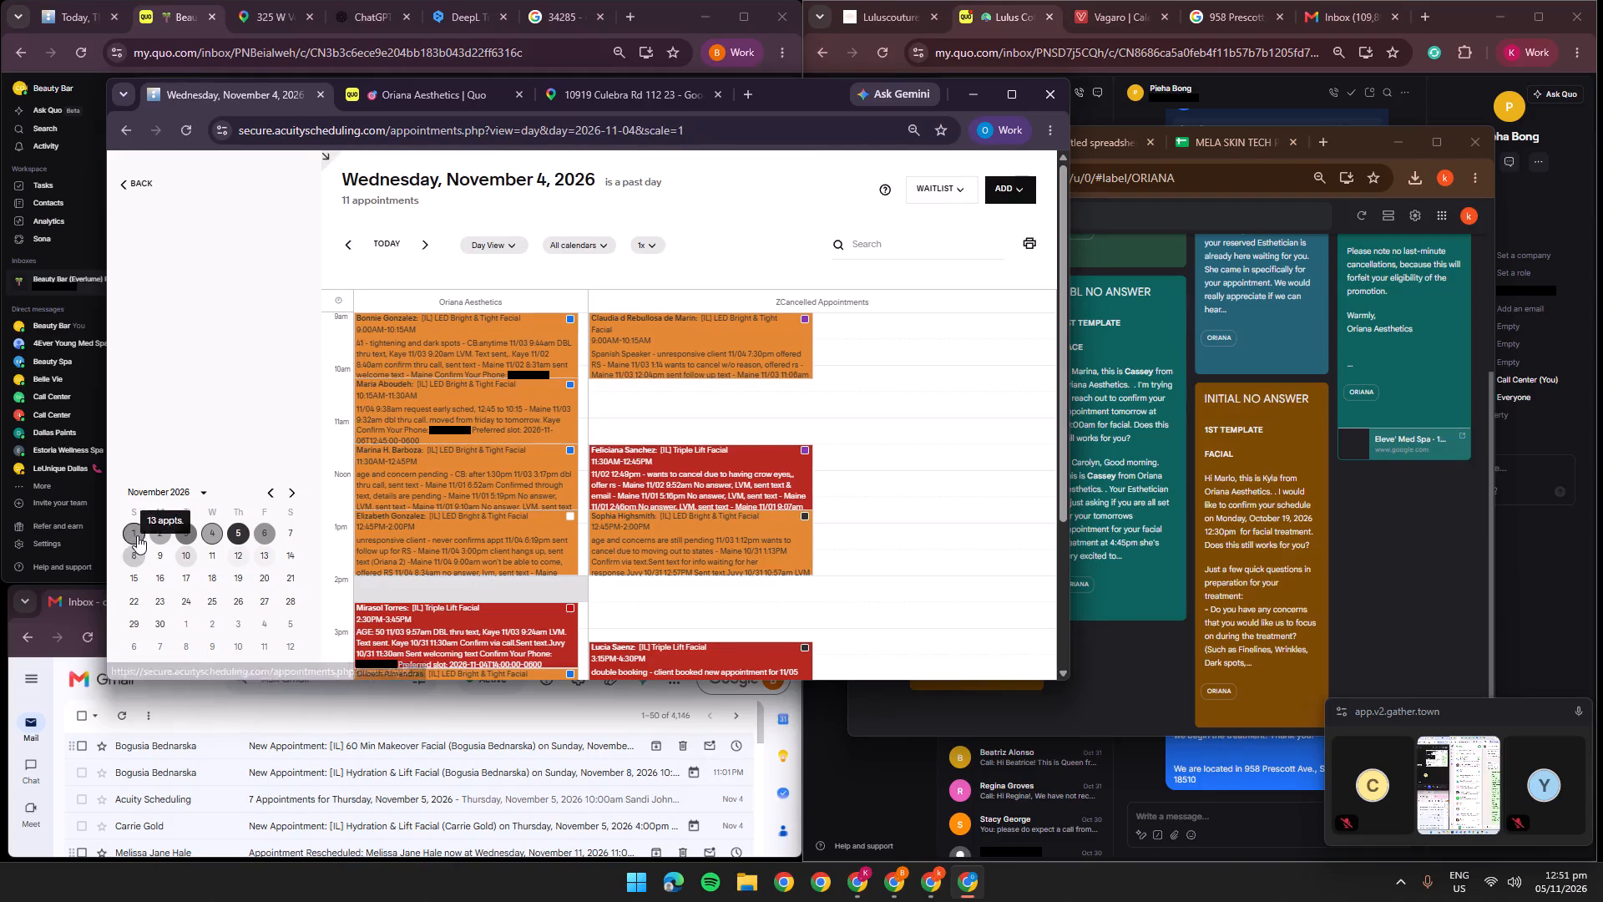
scroll(692, 361, down, 2)
scroll(672, 415, up, 1)
click(583, 562)
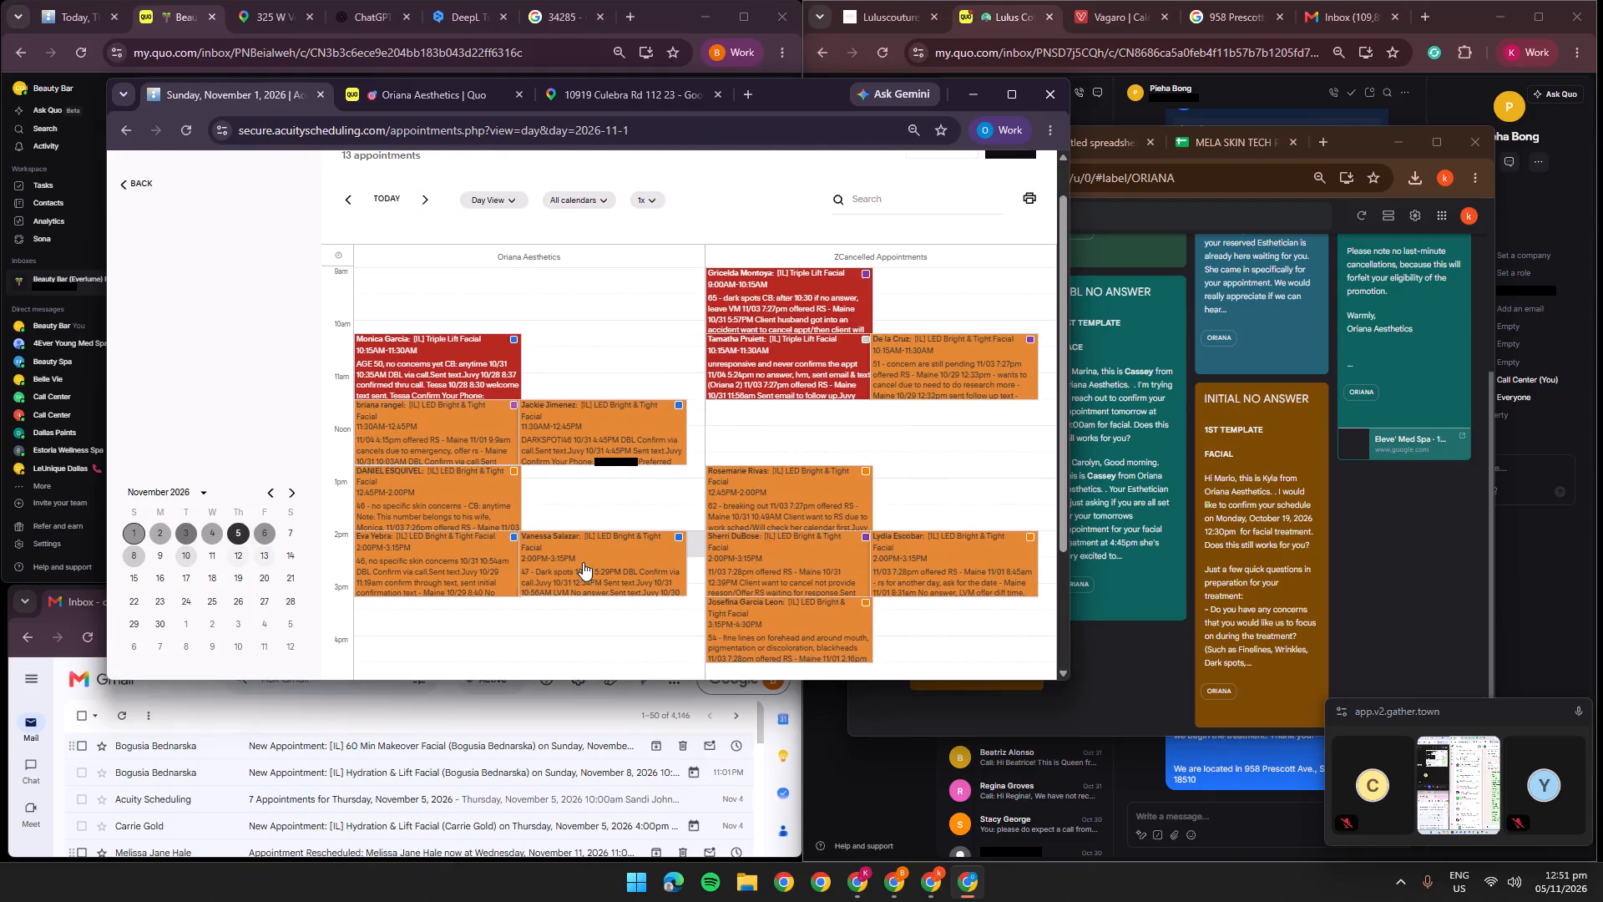
scroll(921, 403, down, 4)
scroll(921, 403, up, 5)
click(482, 603)
scroll(871, 367, down, 3)
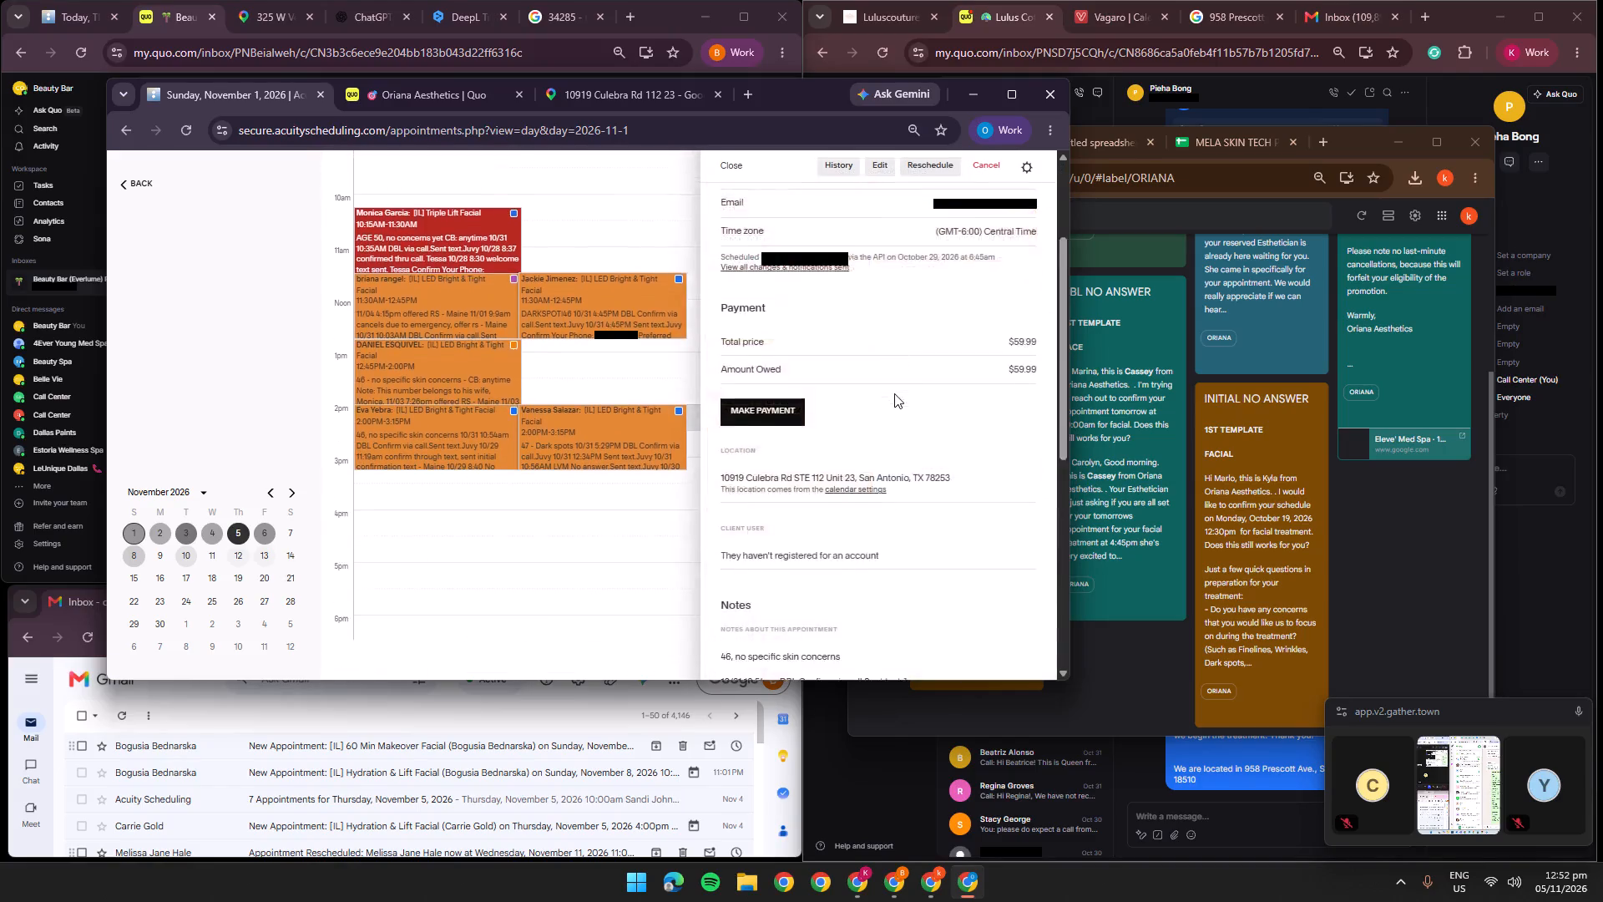
scroll(894, 393, down, 1)
scroll(840, 513, up, 3)
click(601, 468)
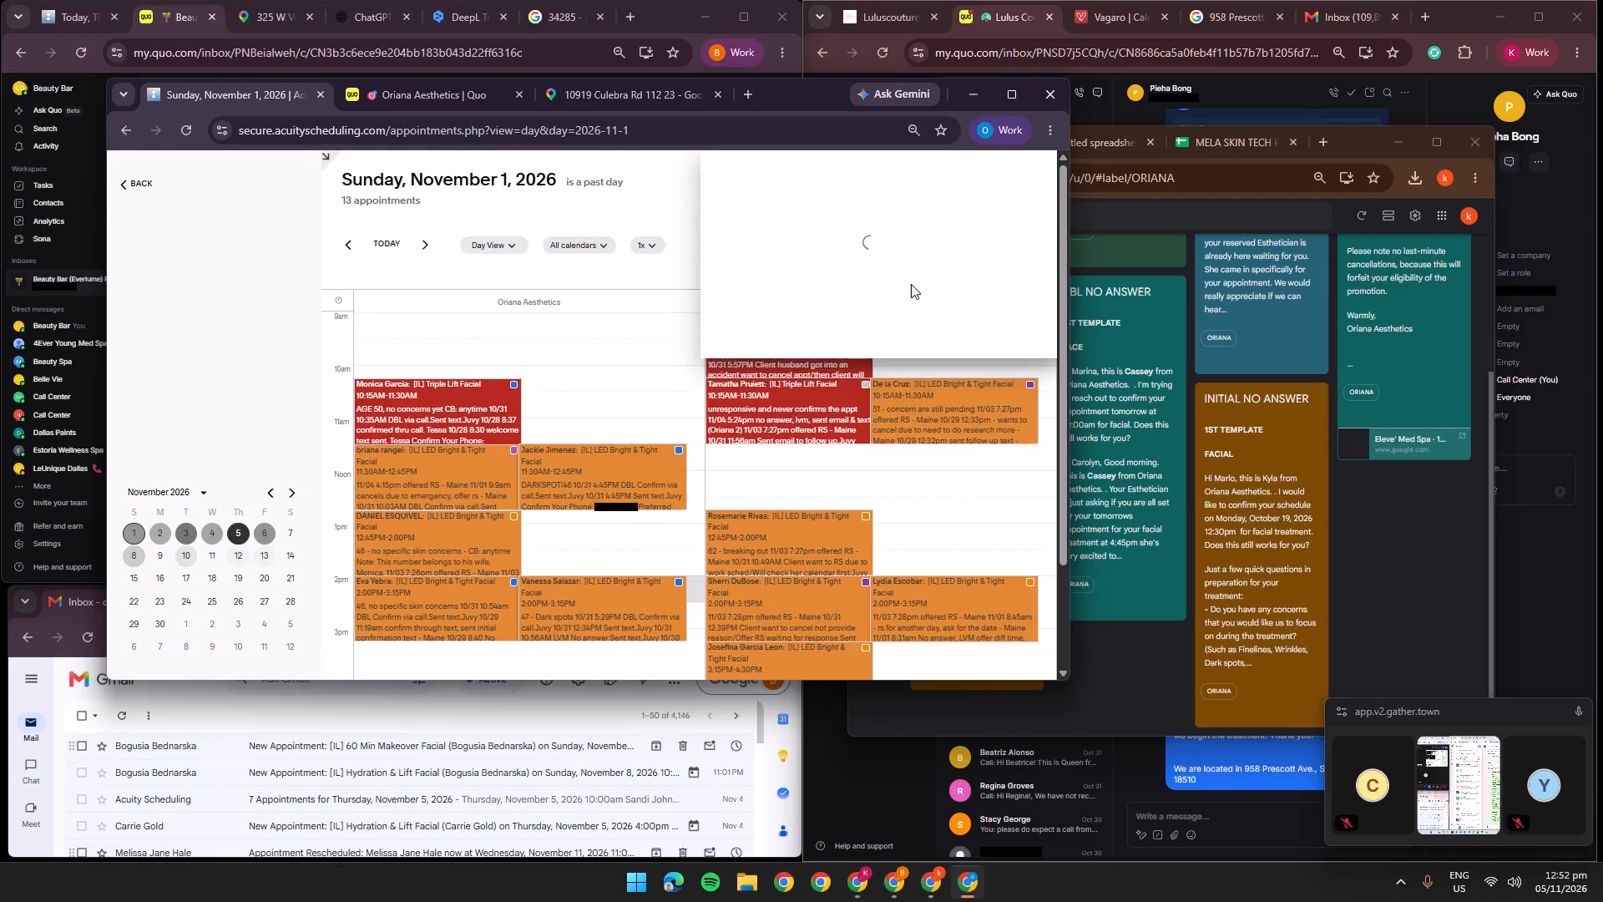
scroll(928, 341, down, 2)
scroll(925, 363, up, 2)
click(435, 509)
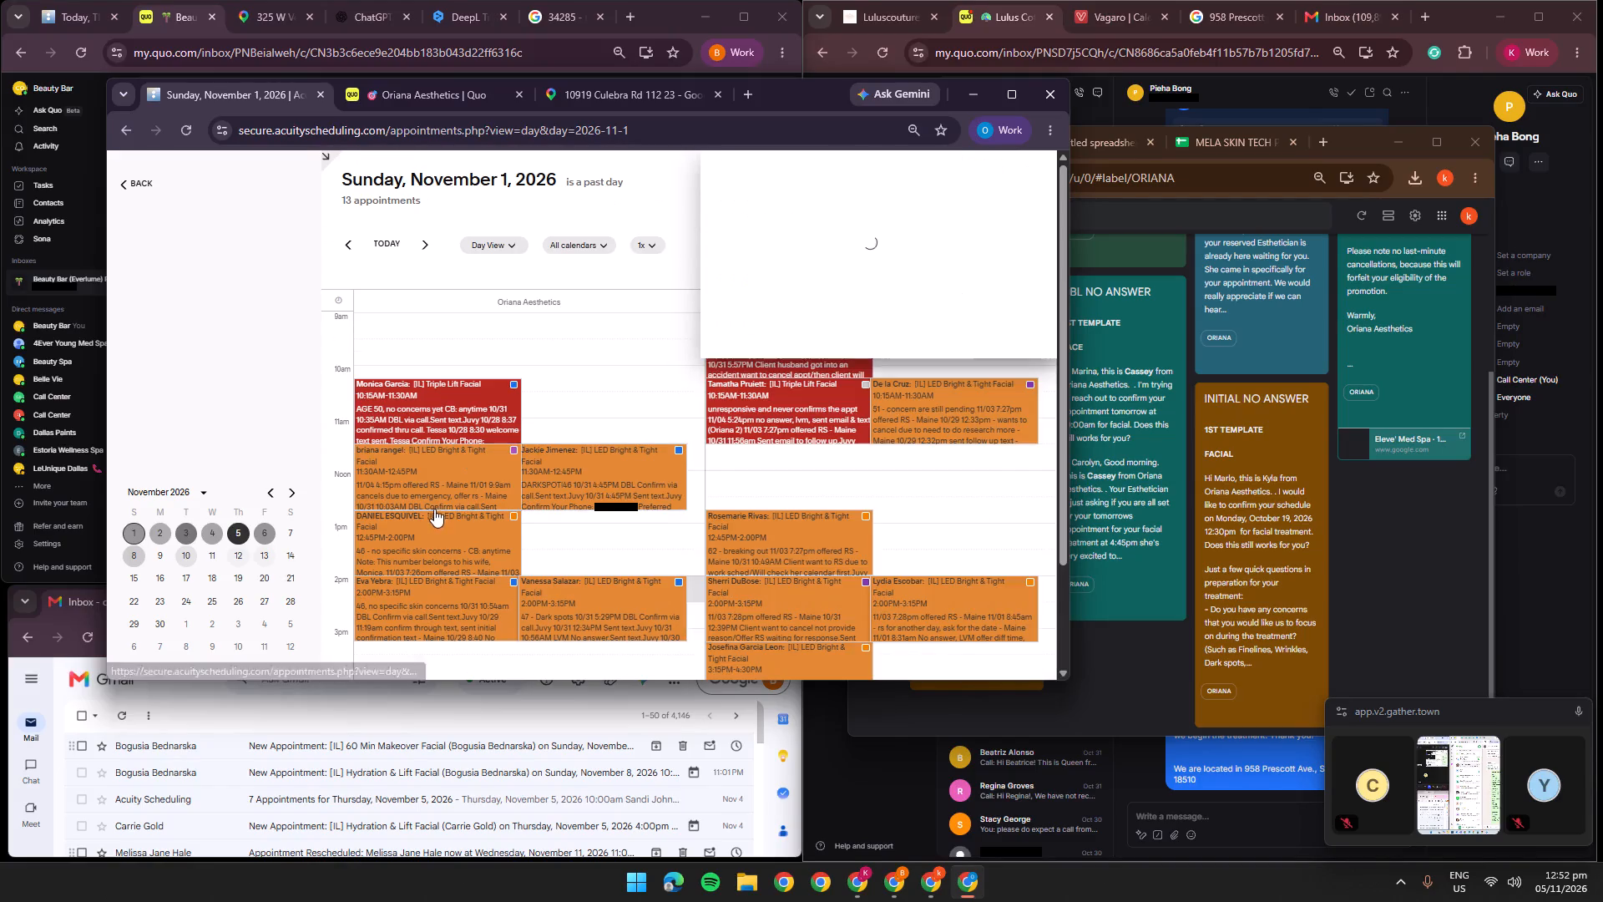
scroll(887, 479, down, 2)
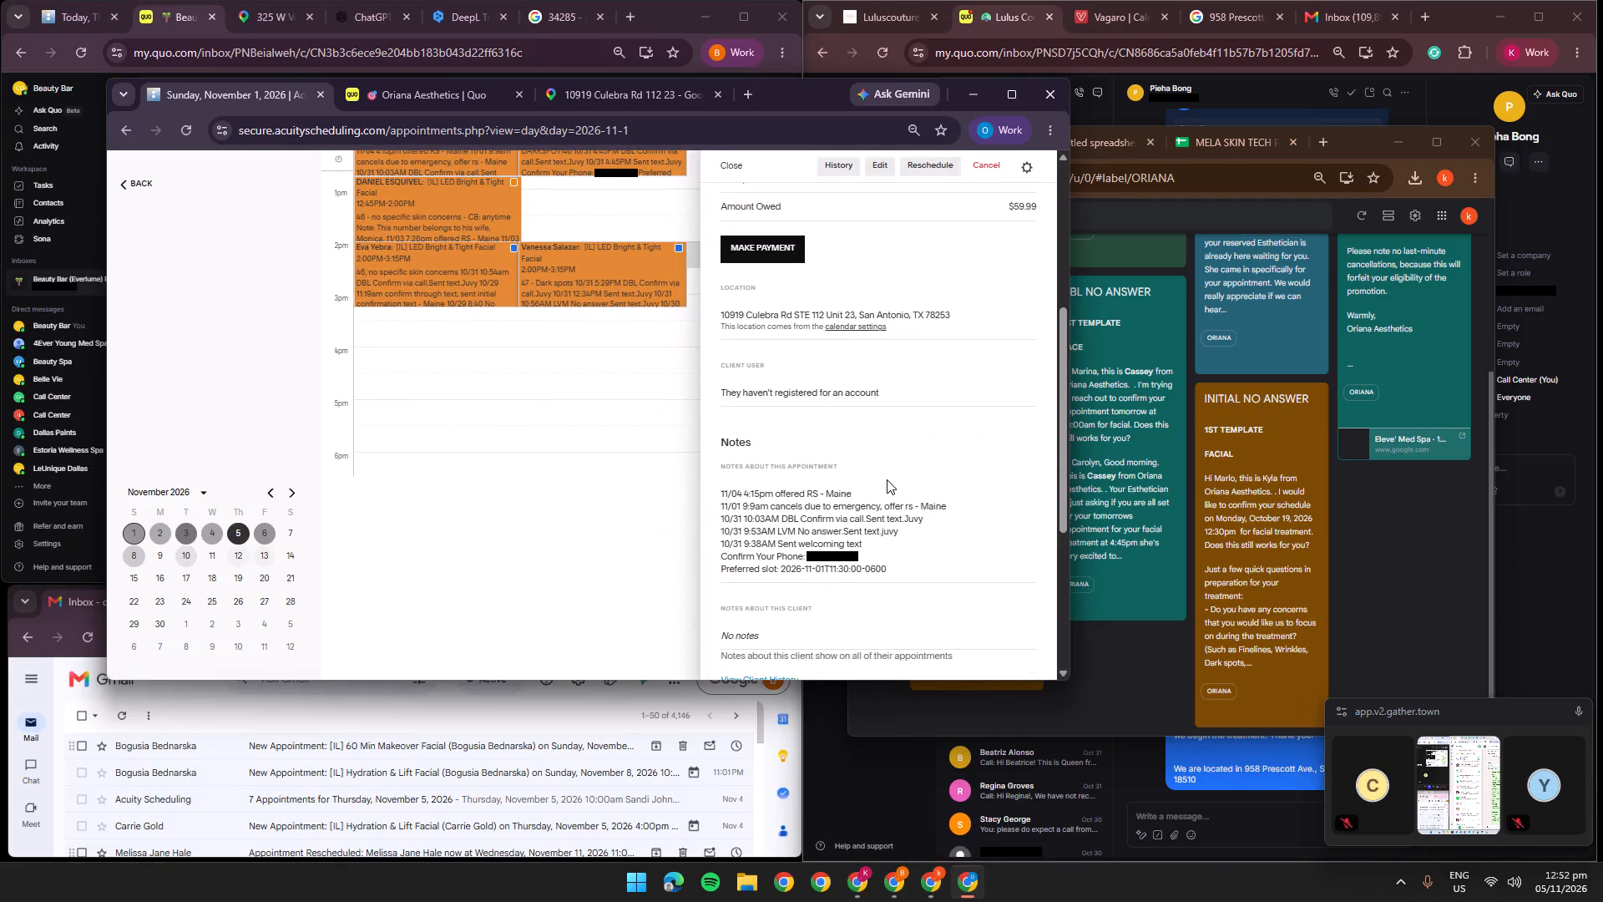
scroll(887, 479, up, 3)
click(440, 400)
scroll(907, 350, down, 2)
scroll(906, 390, up, 4)
Step back through October 31, 30 and 29 in the calendar to check for Oriana appointments.
click(353, 248)
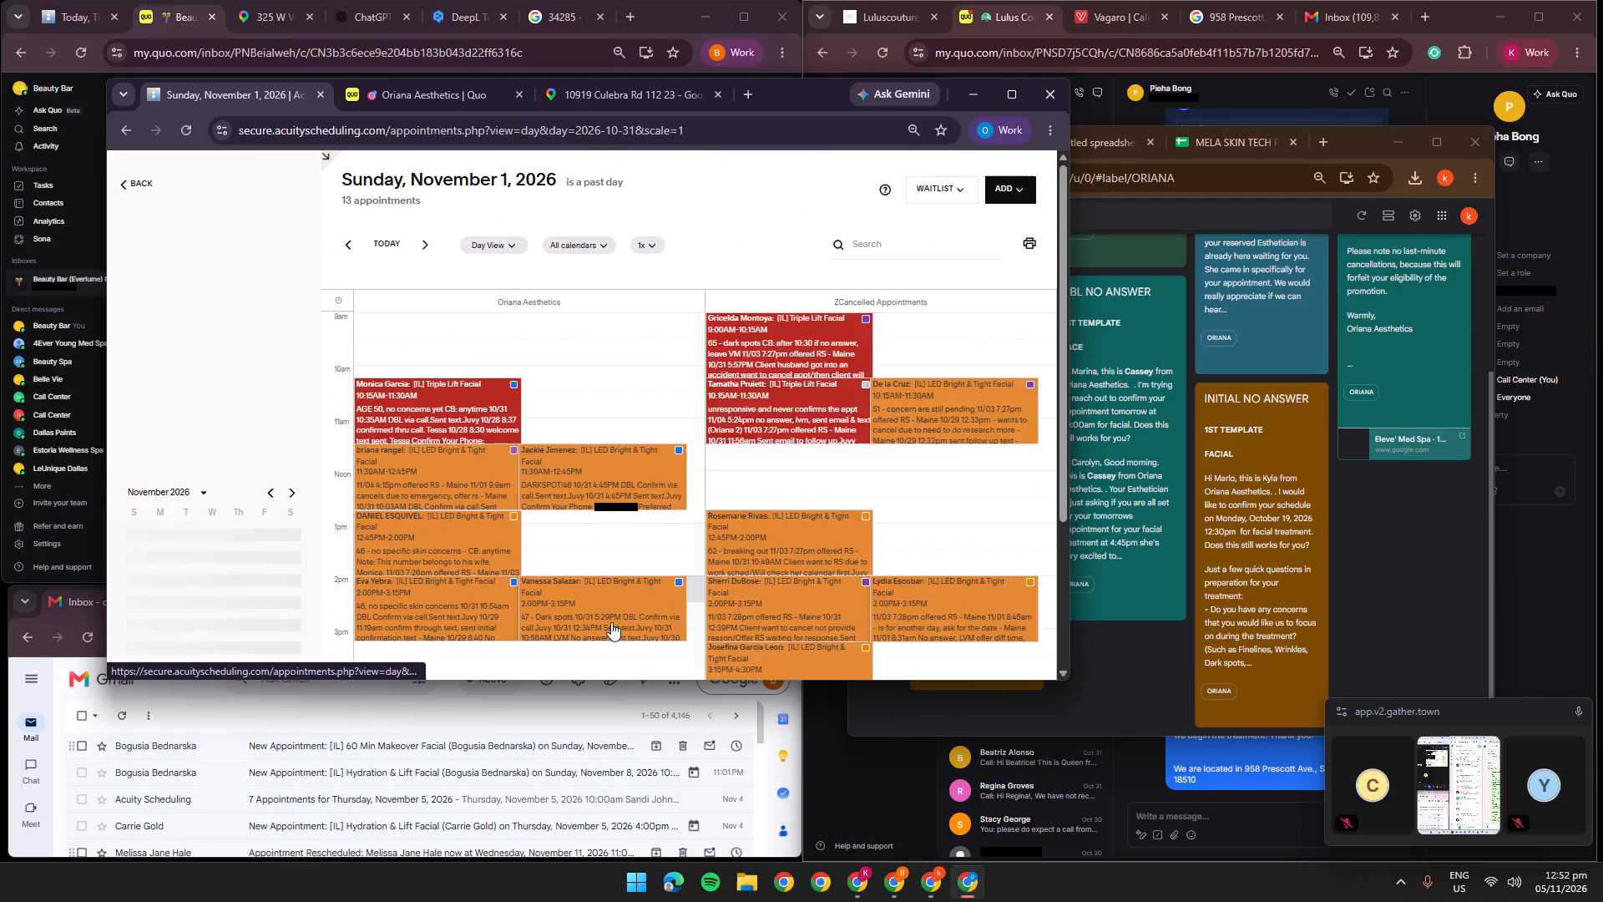
click(362, 249)
click(349, 251)
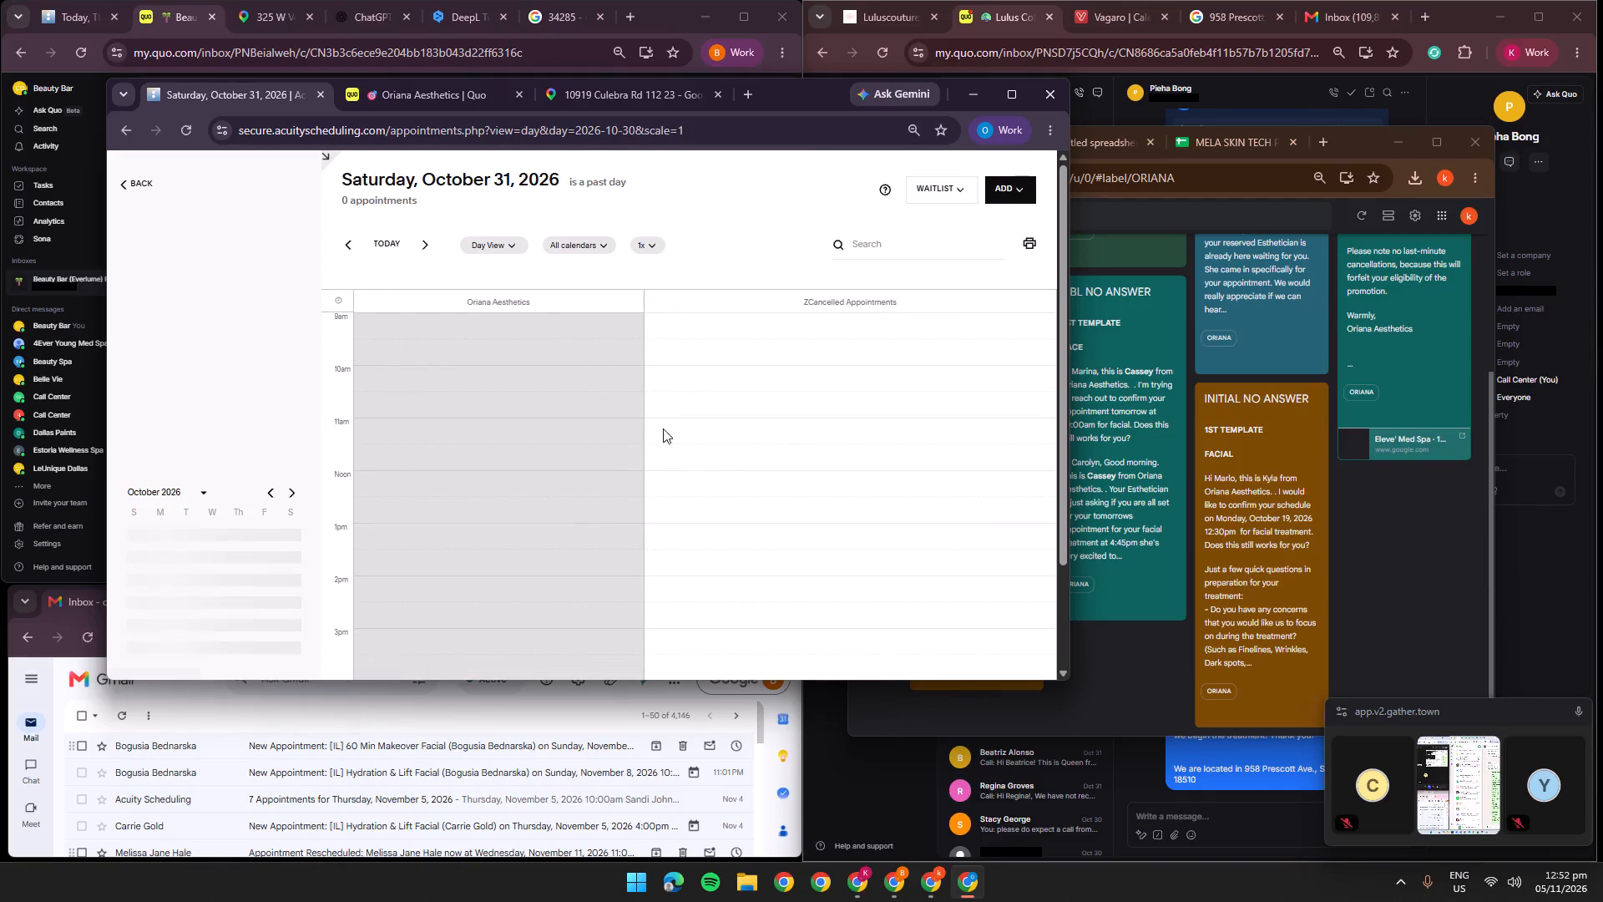
ctrl+scroll(790, 375, down, 2)
ctrl+scroll(584, 392, up, 1)
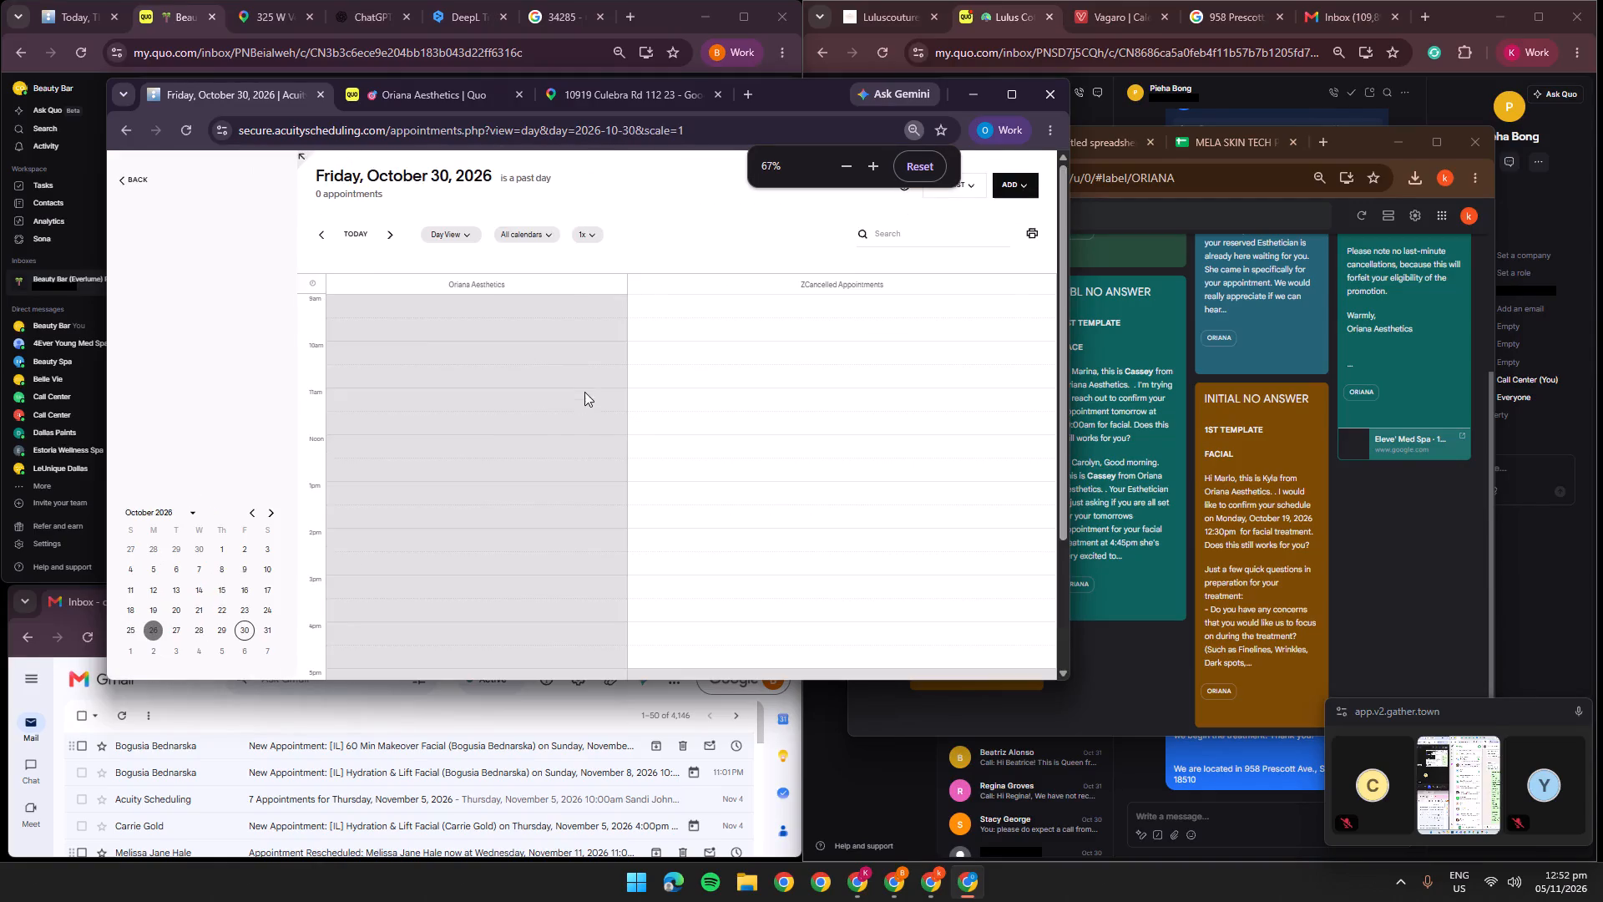
click(323, 233)
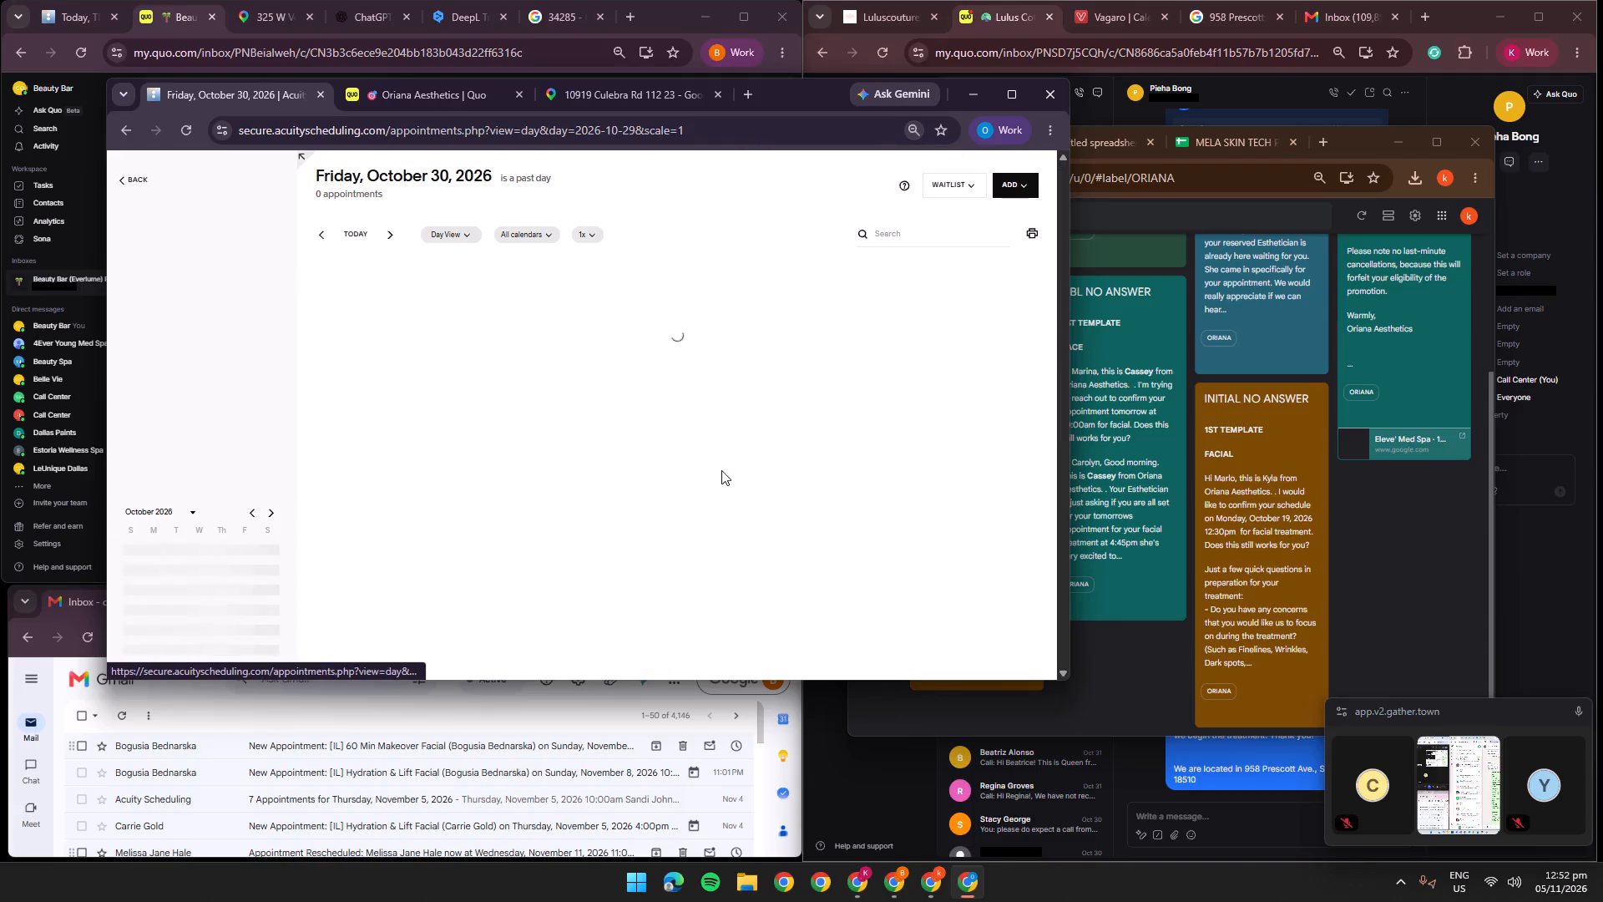
Return the calendar to November 2026 and review the appointments and notes on Sunday, November 8.
click(280, 519)
click(274, 504)
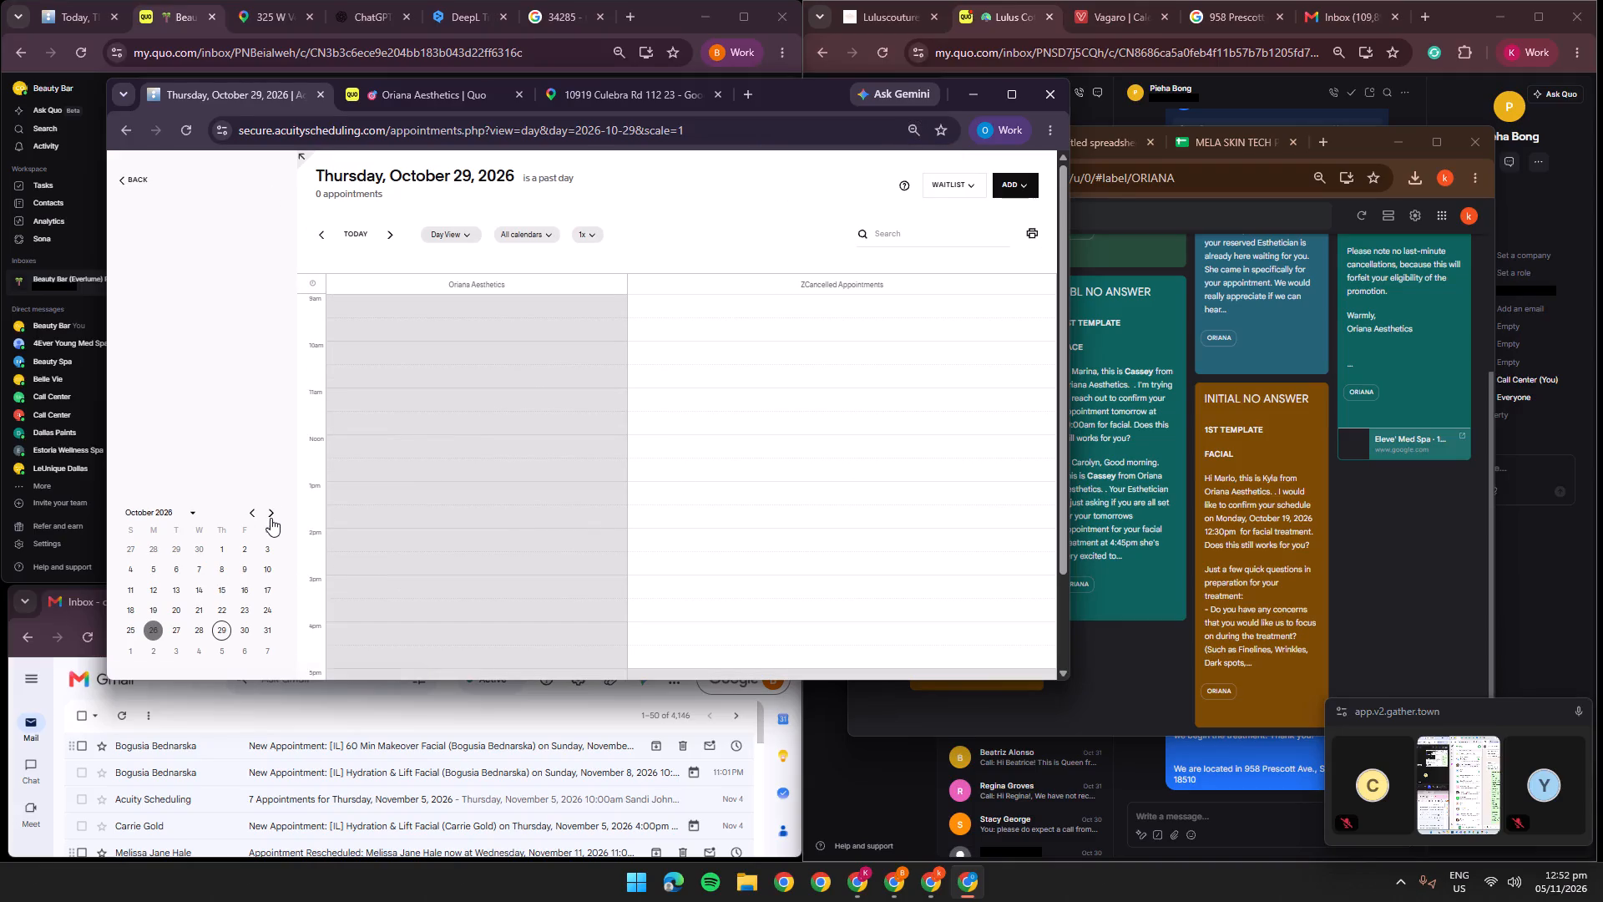
click(271, 518)
click(219, 553)
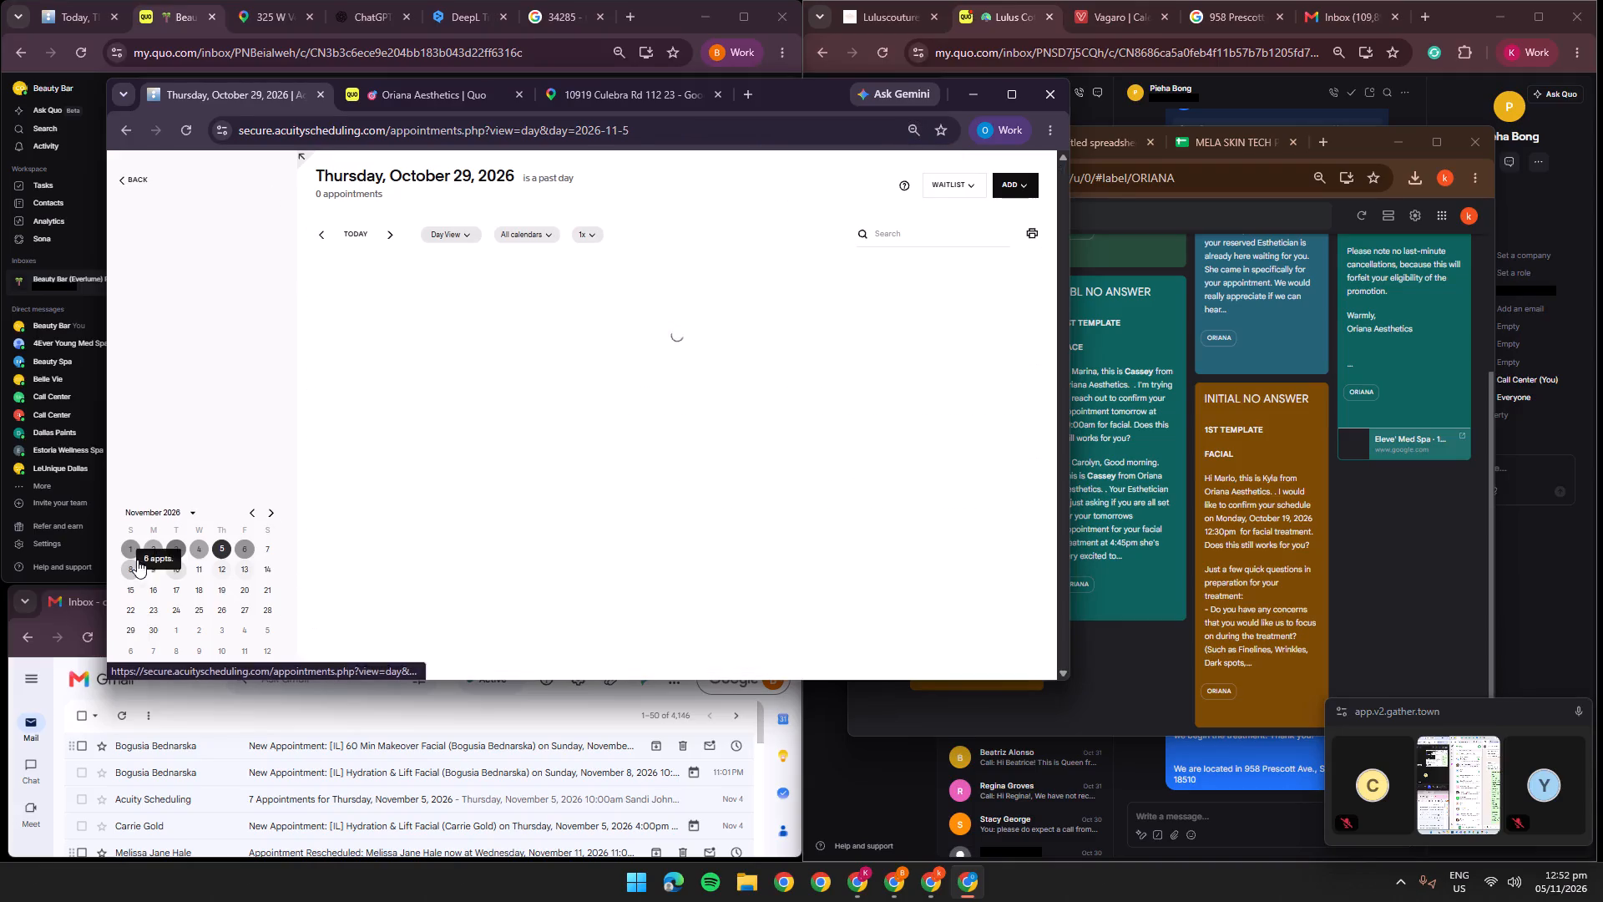
scroll(533, 439, down, 1)
click(132, 571)
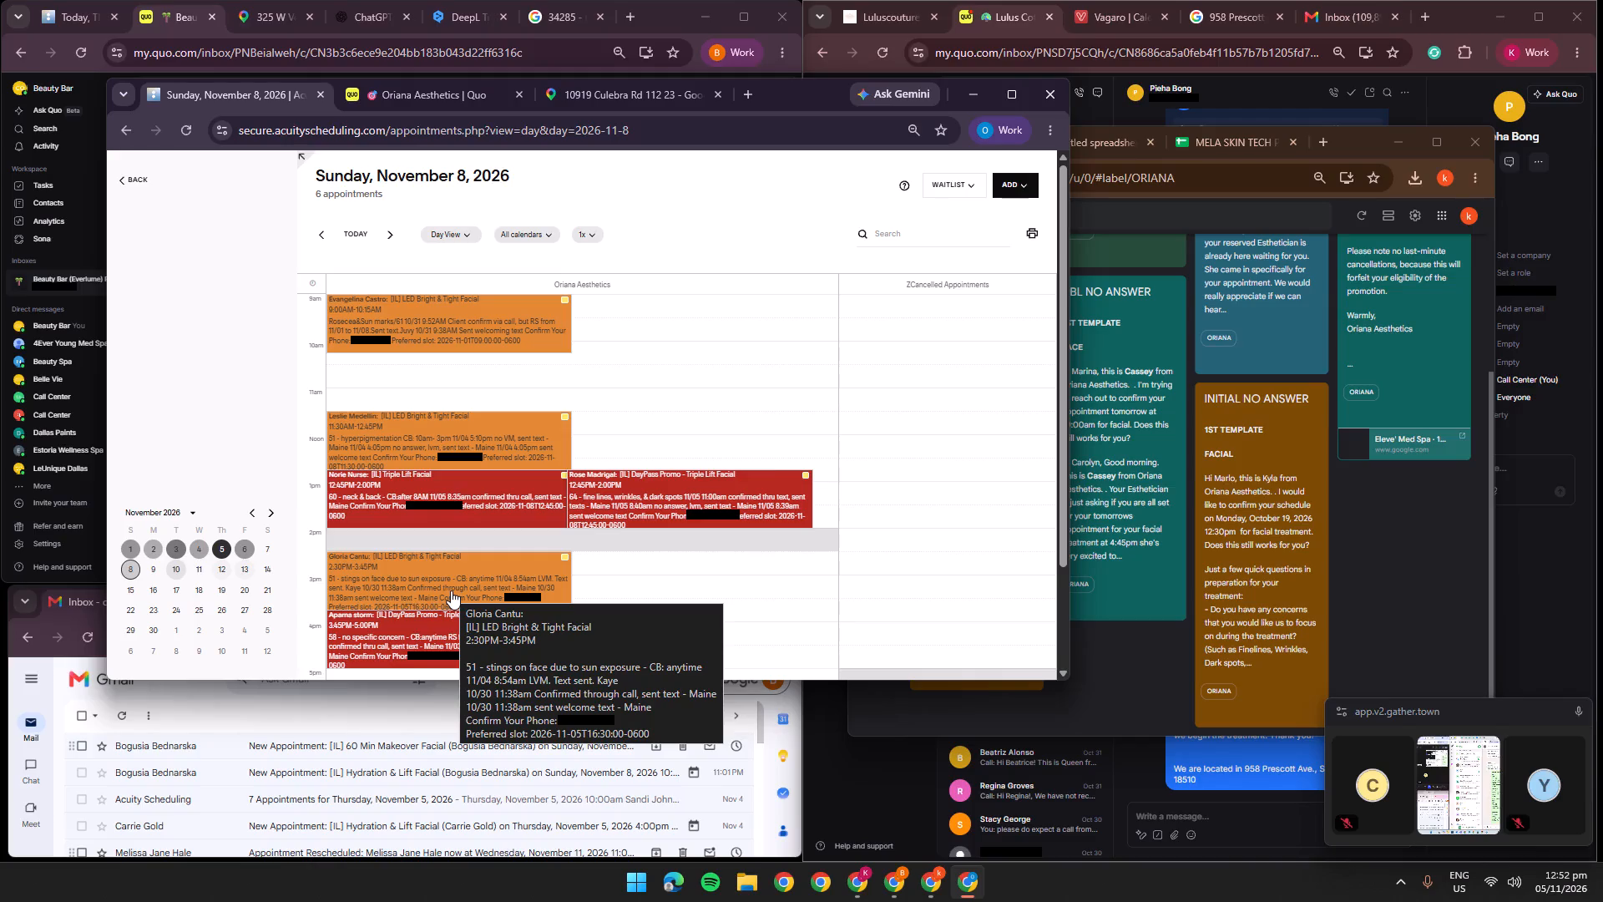
scroll(458, 613, down, 2)
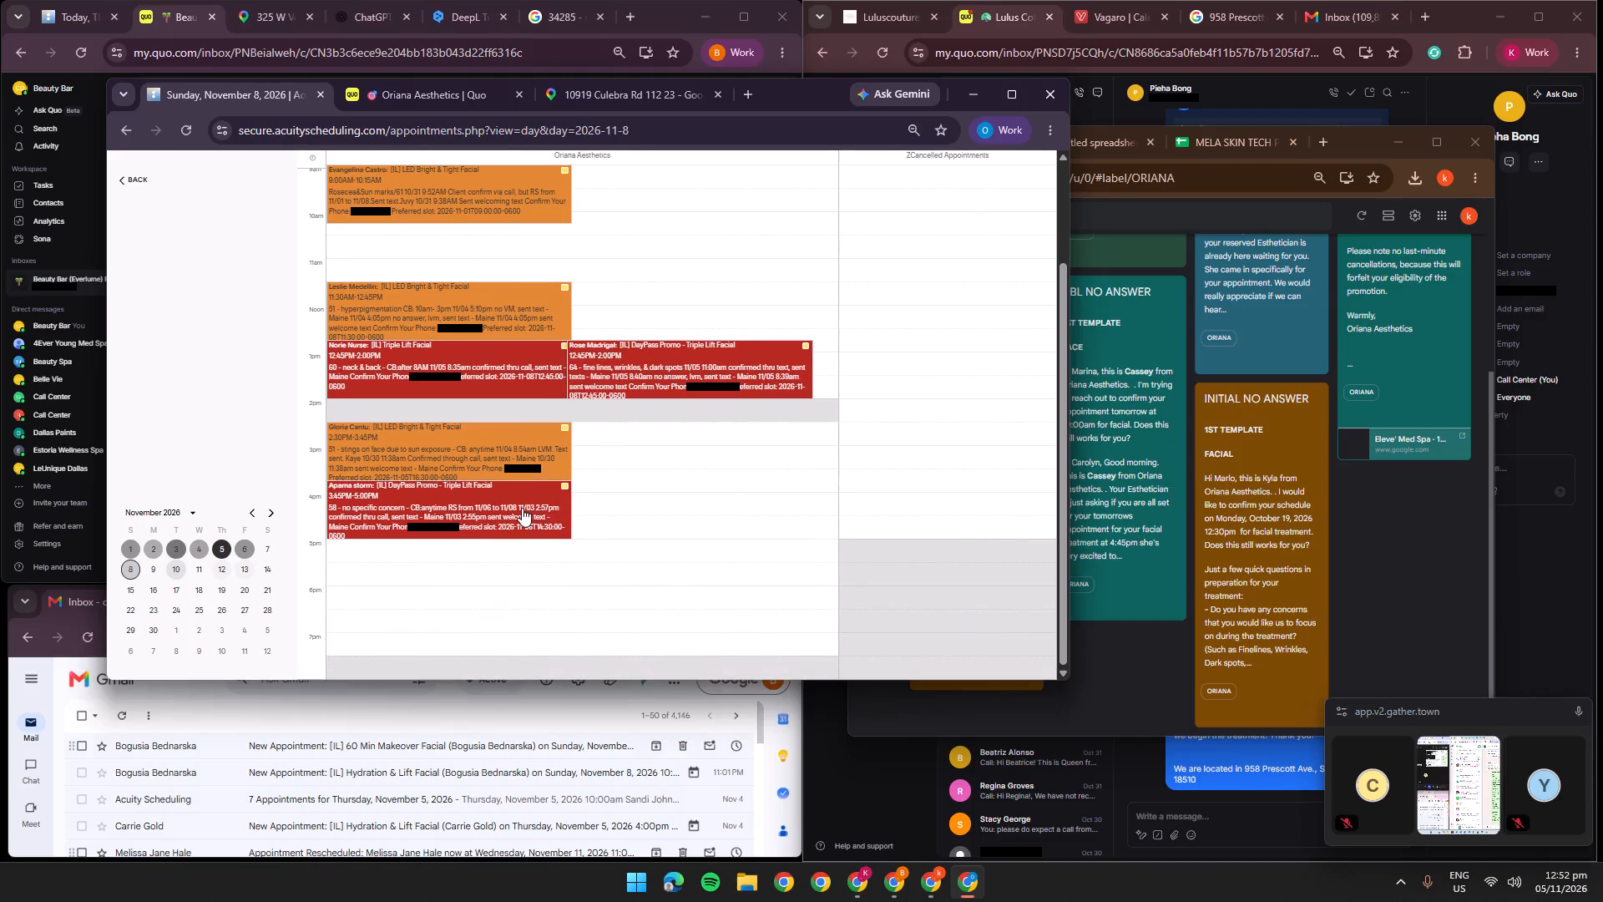
Switch from the appointment calendar to another open window.
key(alt+Tab)
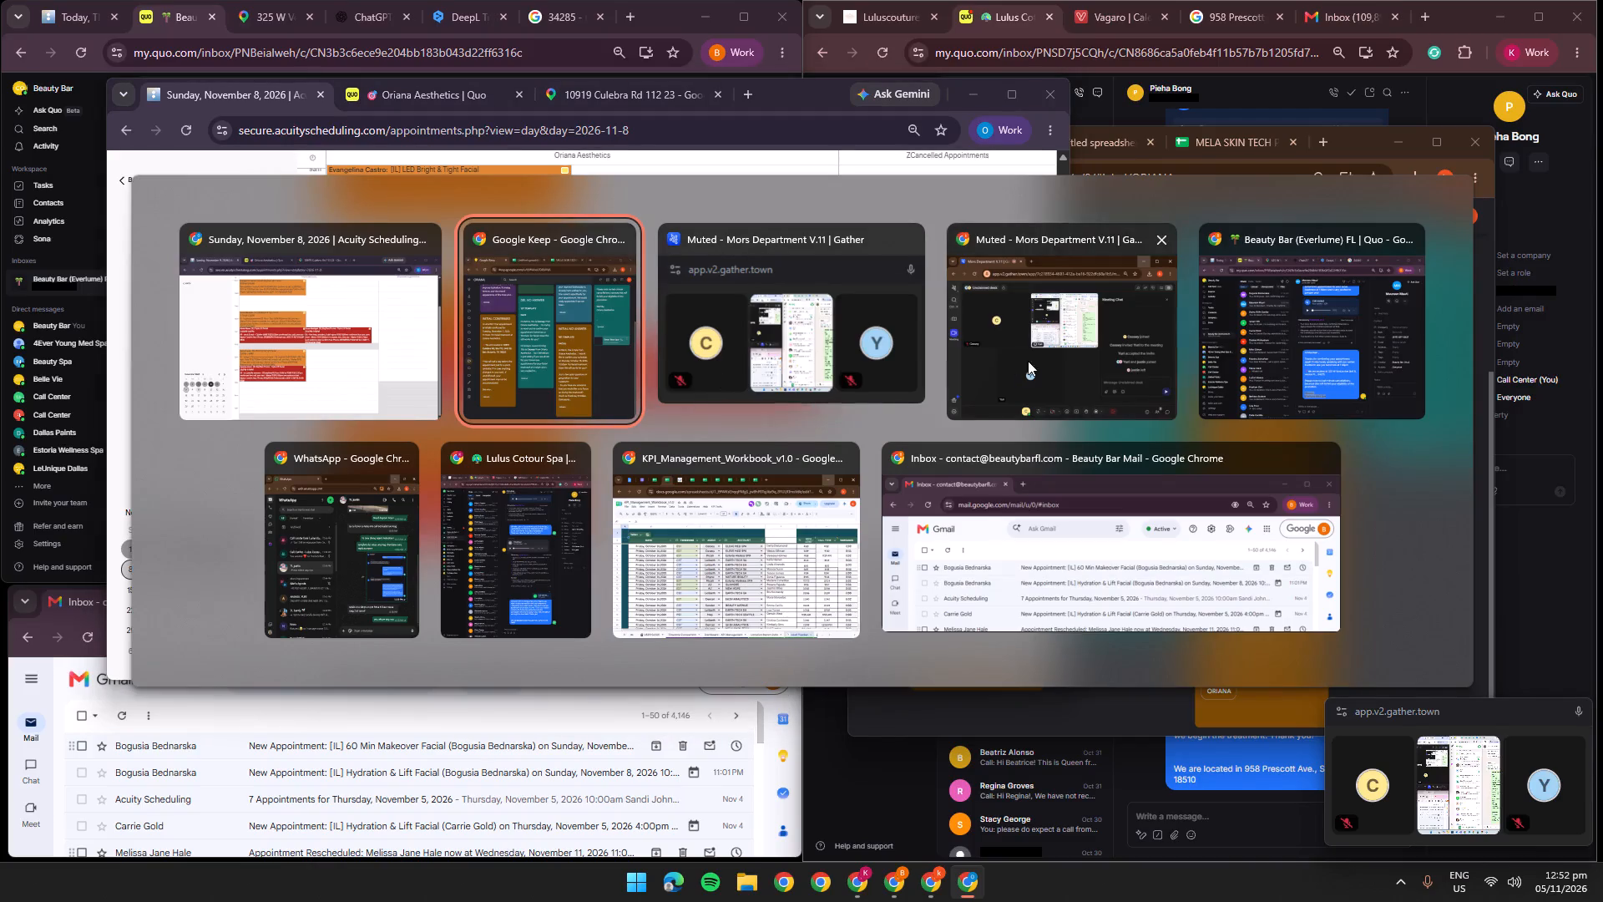
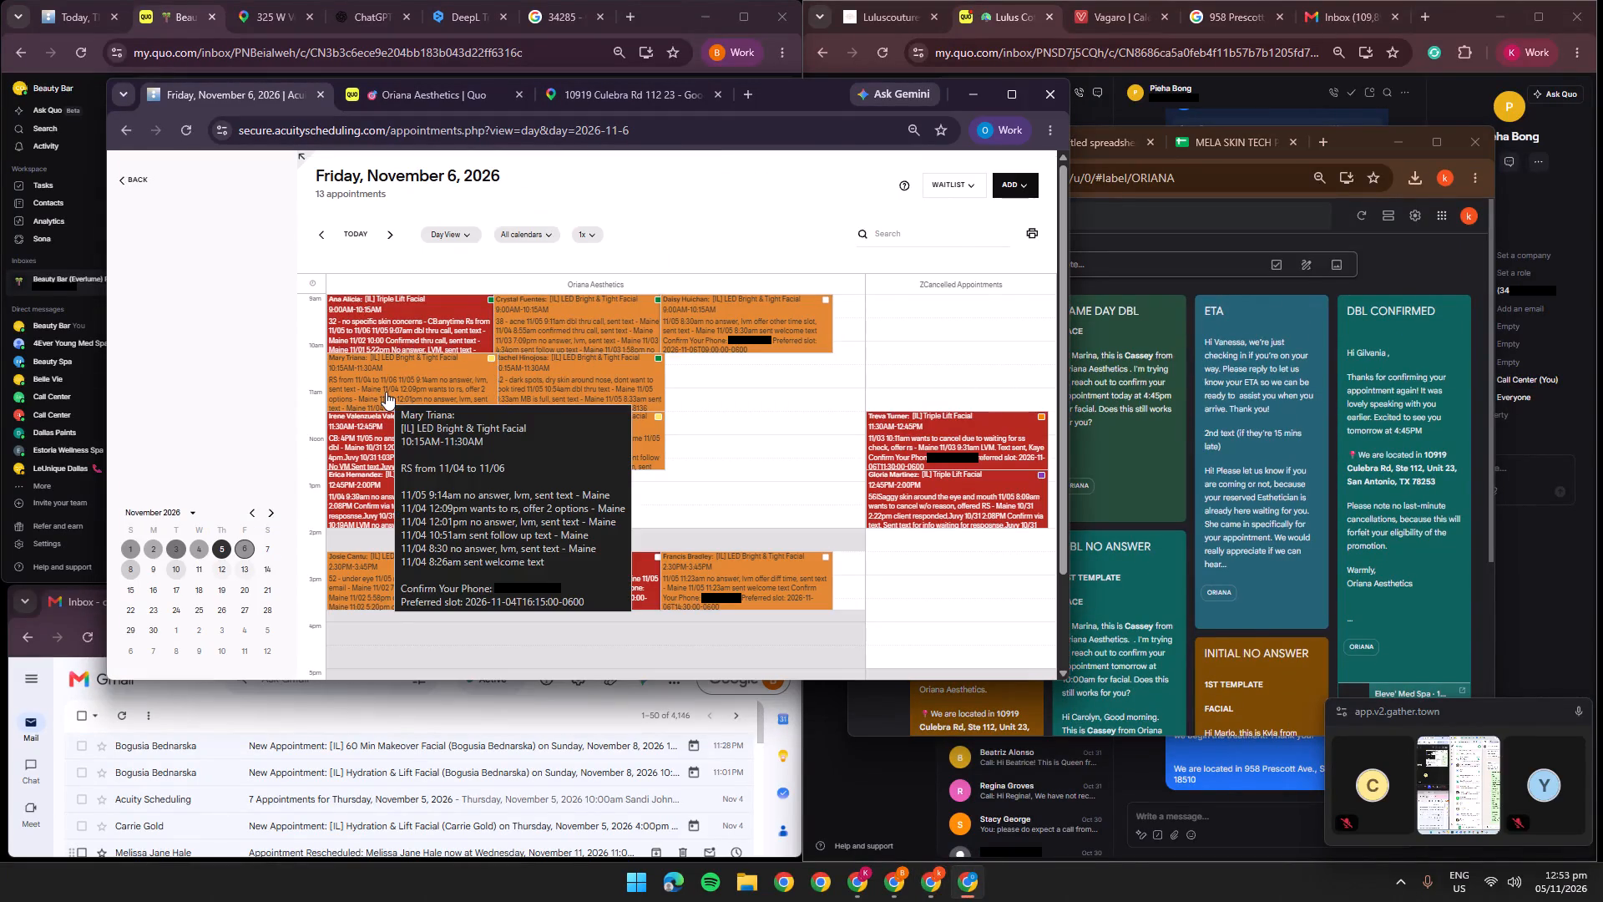
alt+click(386, 392)
alt+drag(1042, 331, 941, 326)
key(ctrl+c)
key(ctrl+c)
click(391, 97)
click(416, 197)
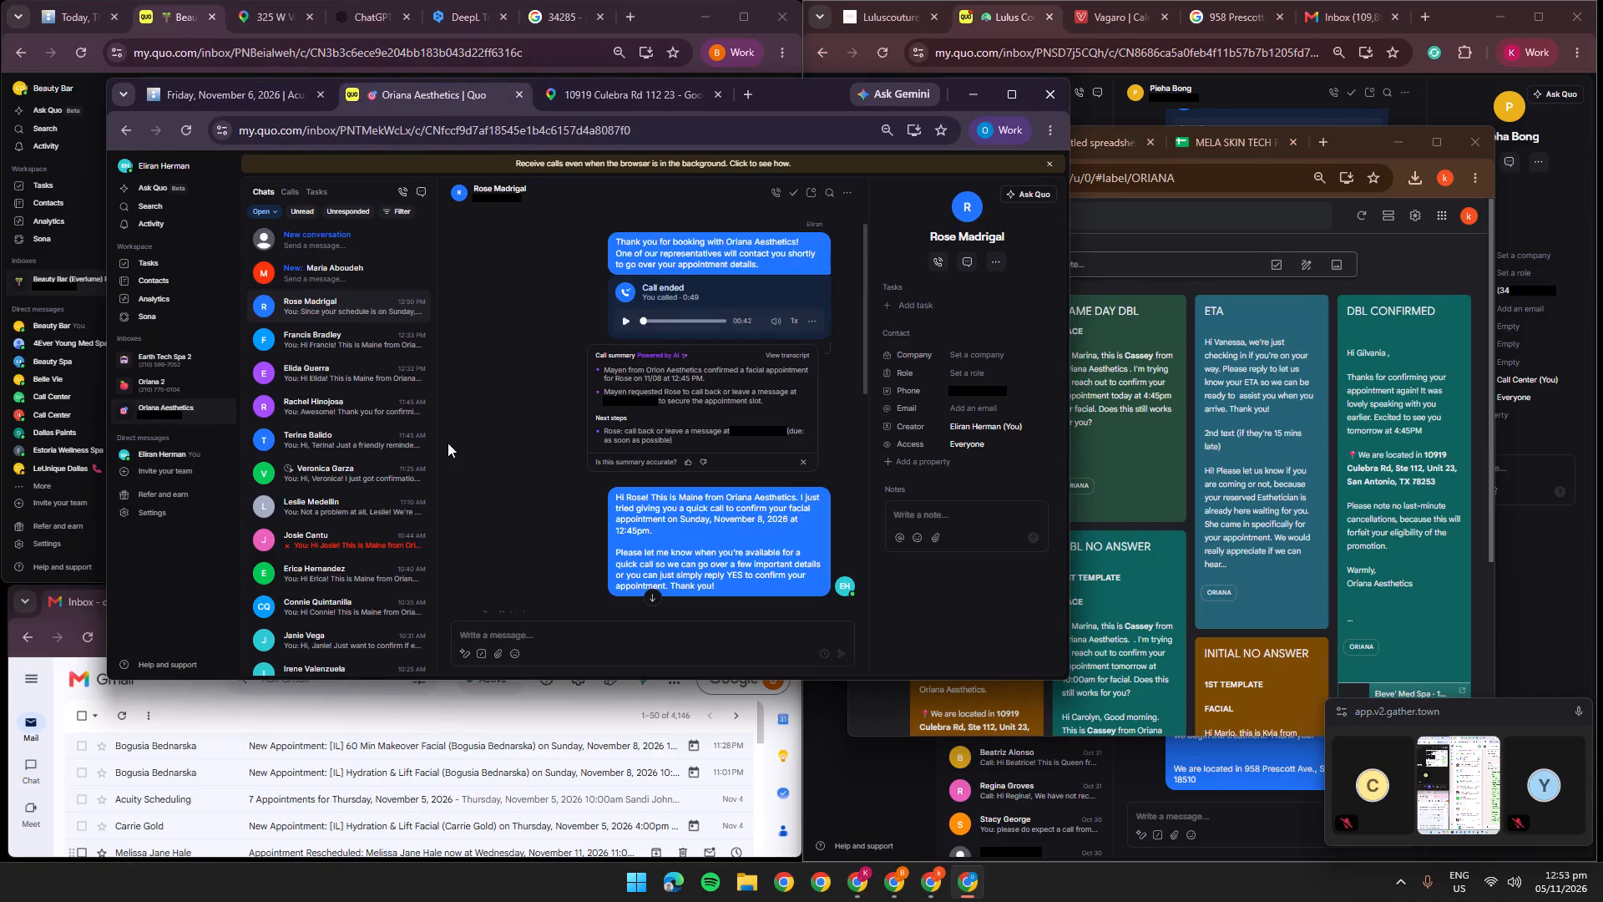
key(ctrl+v)
click(627, 346)
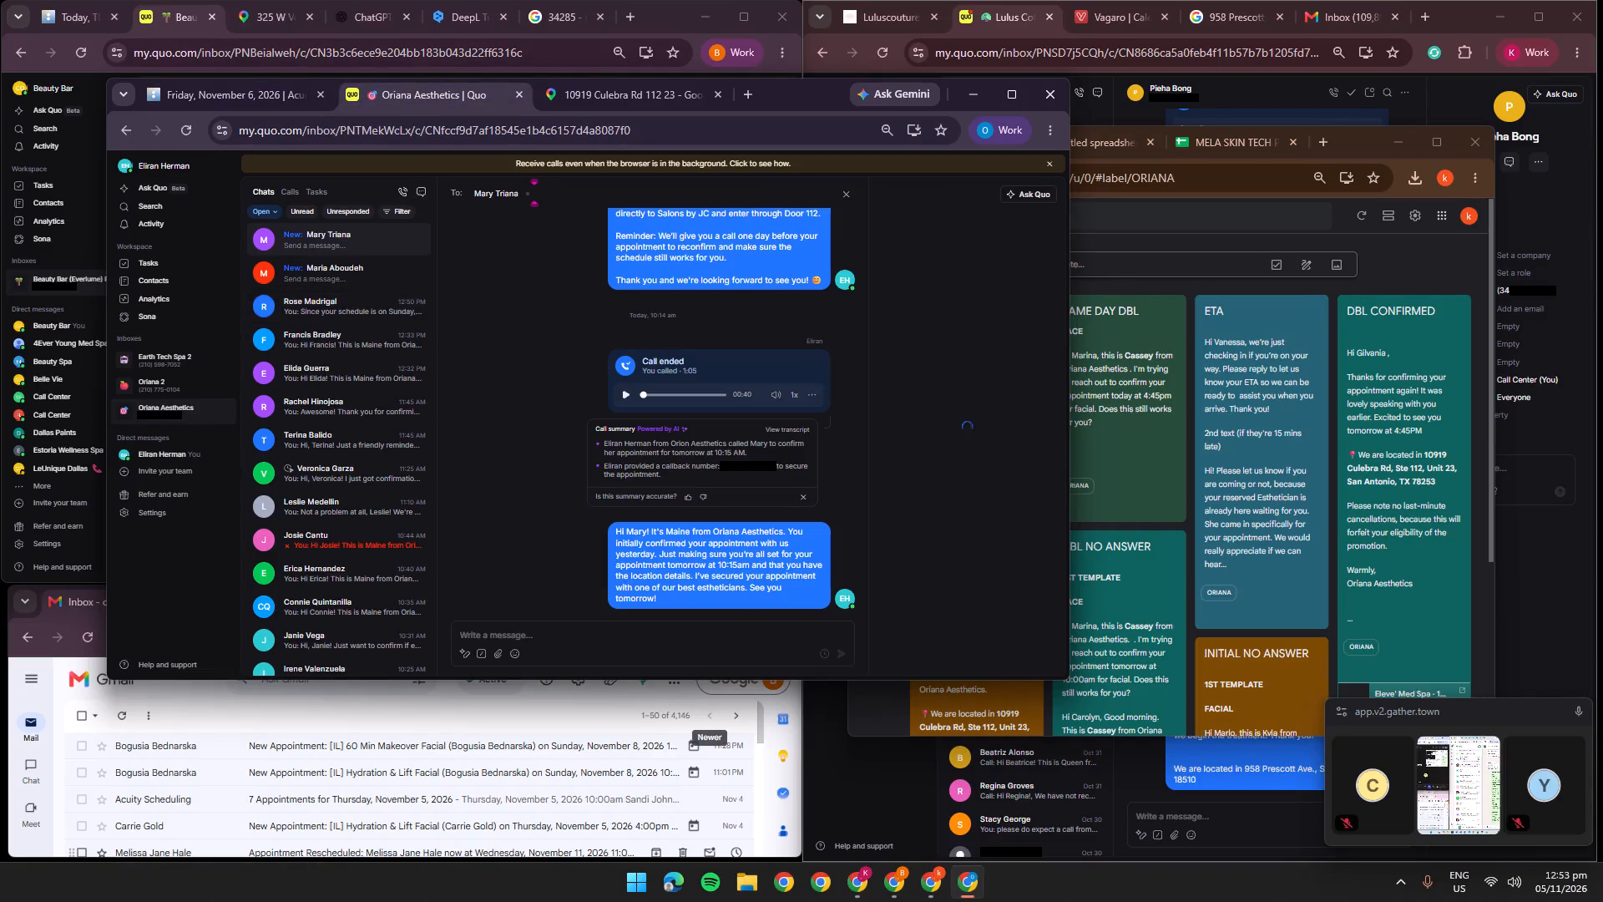
Examine the day-before confirmation text and earlier messages in Mary's conversation, then return to the November 6 appointment calendar.
drag(674, 550, 736, 549)
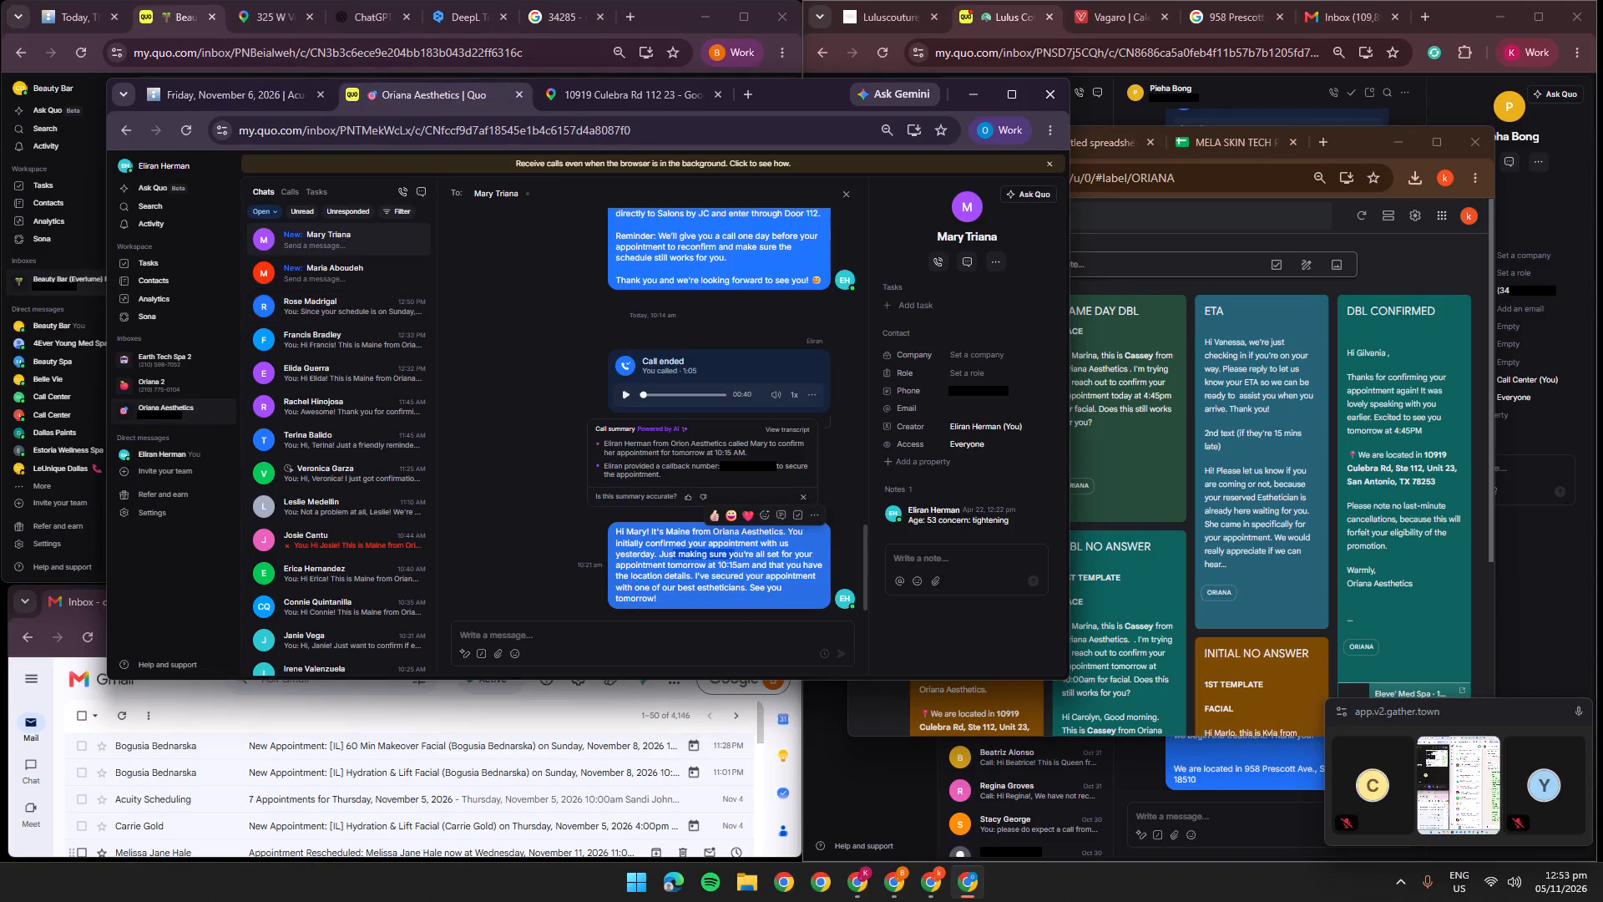
click(733, 570)
drag(669, 565, 721, 565)
click(744, 585)
drag(747, 556, 793, 558)
click(797, 572)
drag(673, 563, 746, 569)
click(756, 578)
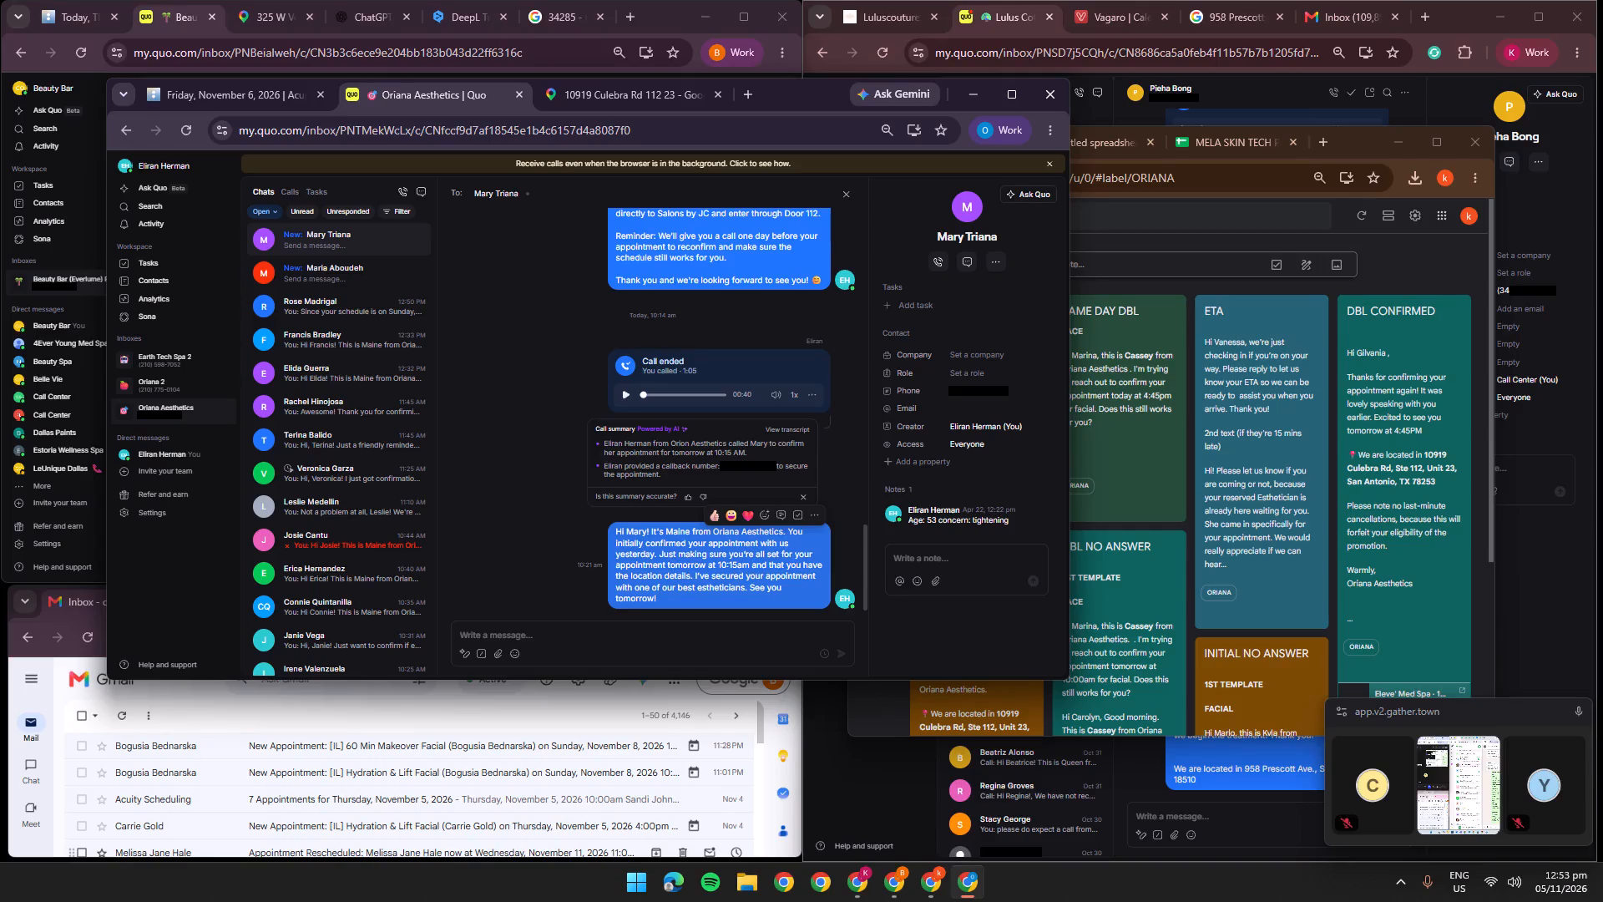
drag(773, 567, 805, 567)
click(796, 585)
drag(649, 580, 735, 579)
click(748, 584)
drag(740, 581, 814, 572)
click(792, 604)
scroll(741, 572, up, 3)
scroll(602, 528, up, 4)
scroll(602, 528, down, 2)
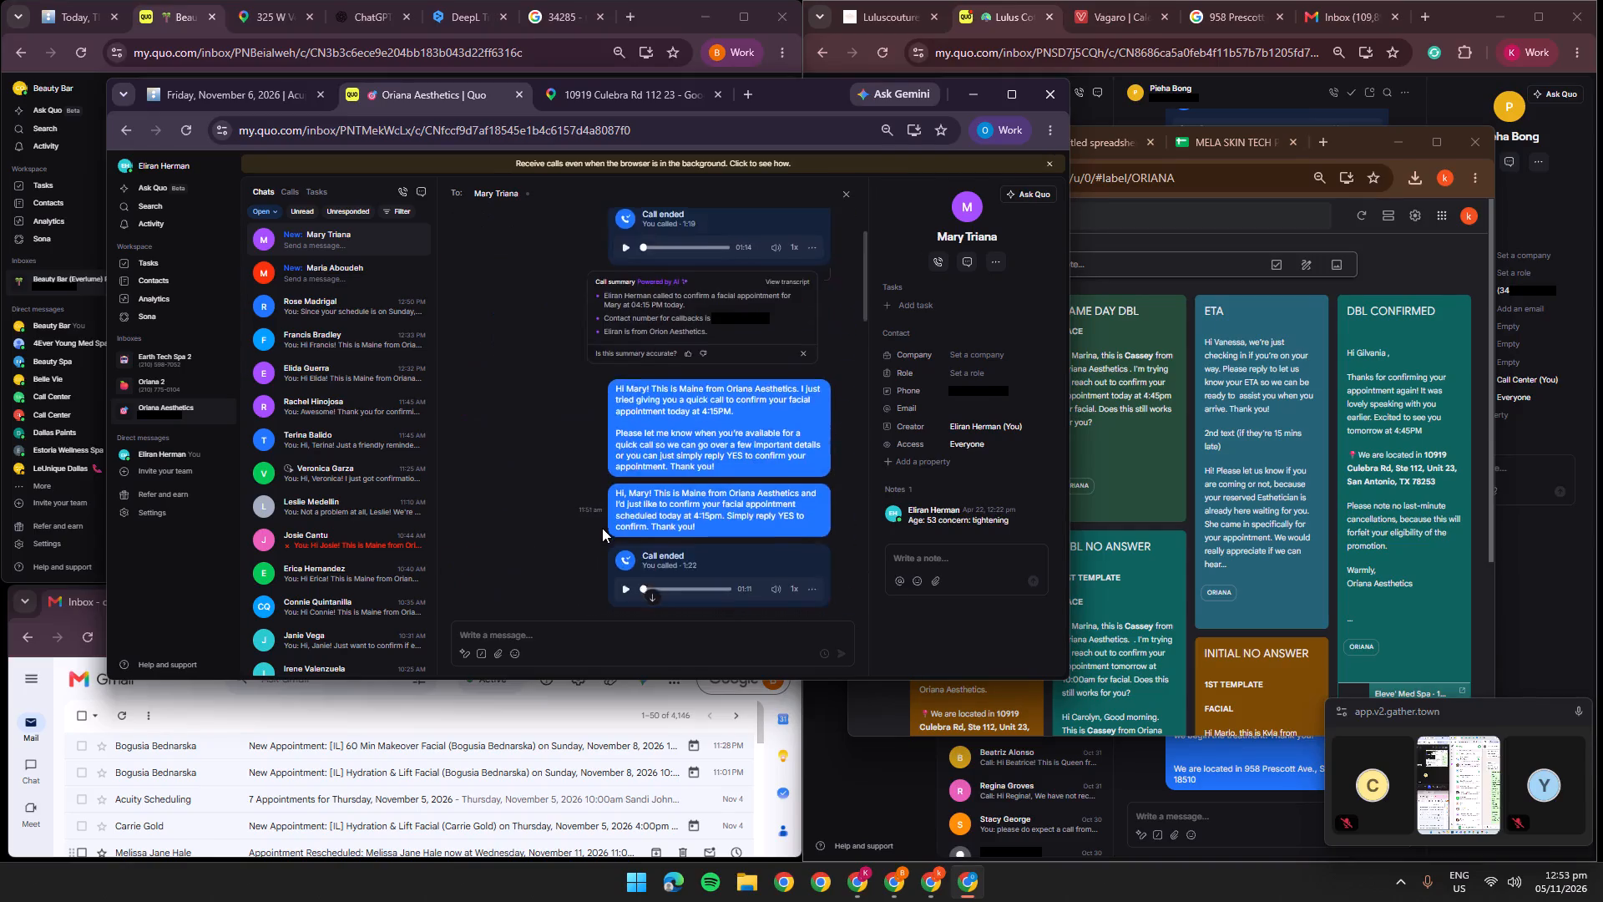
scroll(602, 528, down, 11)
click(191, 86)
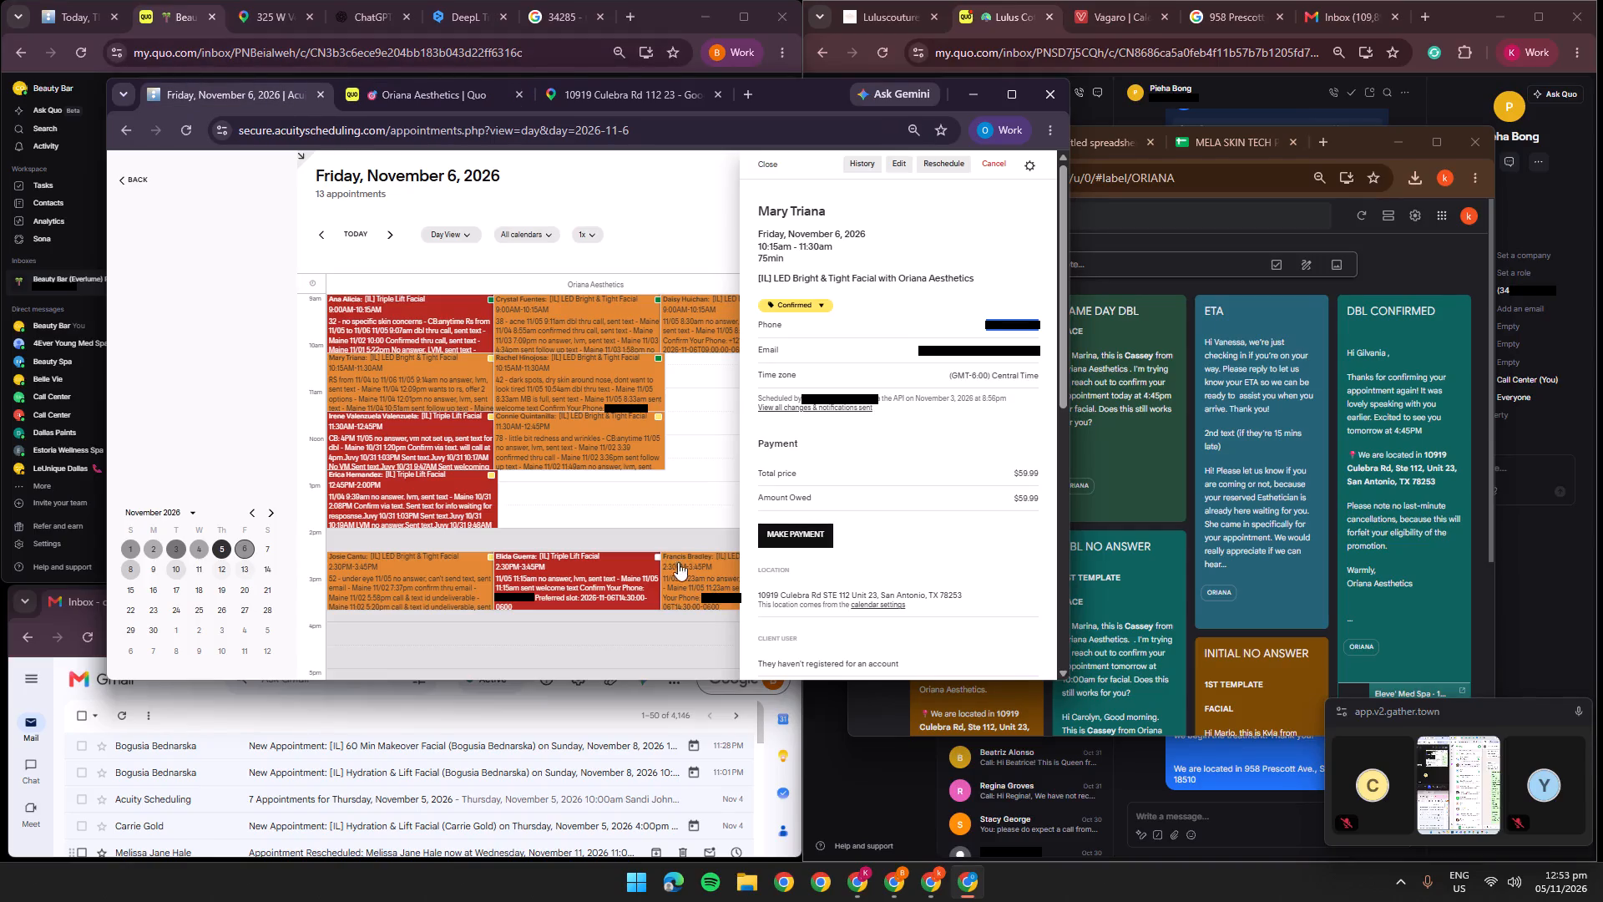
Move the Gather call window lower, bring the Lulus Cotour Spa inbox forward, and unmute the call microphone.
drag(1496, 701, 1482, 772)
click(1552, 682)
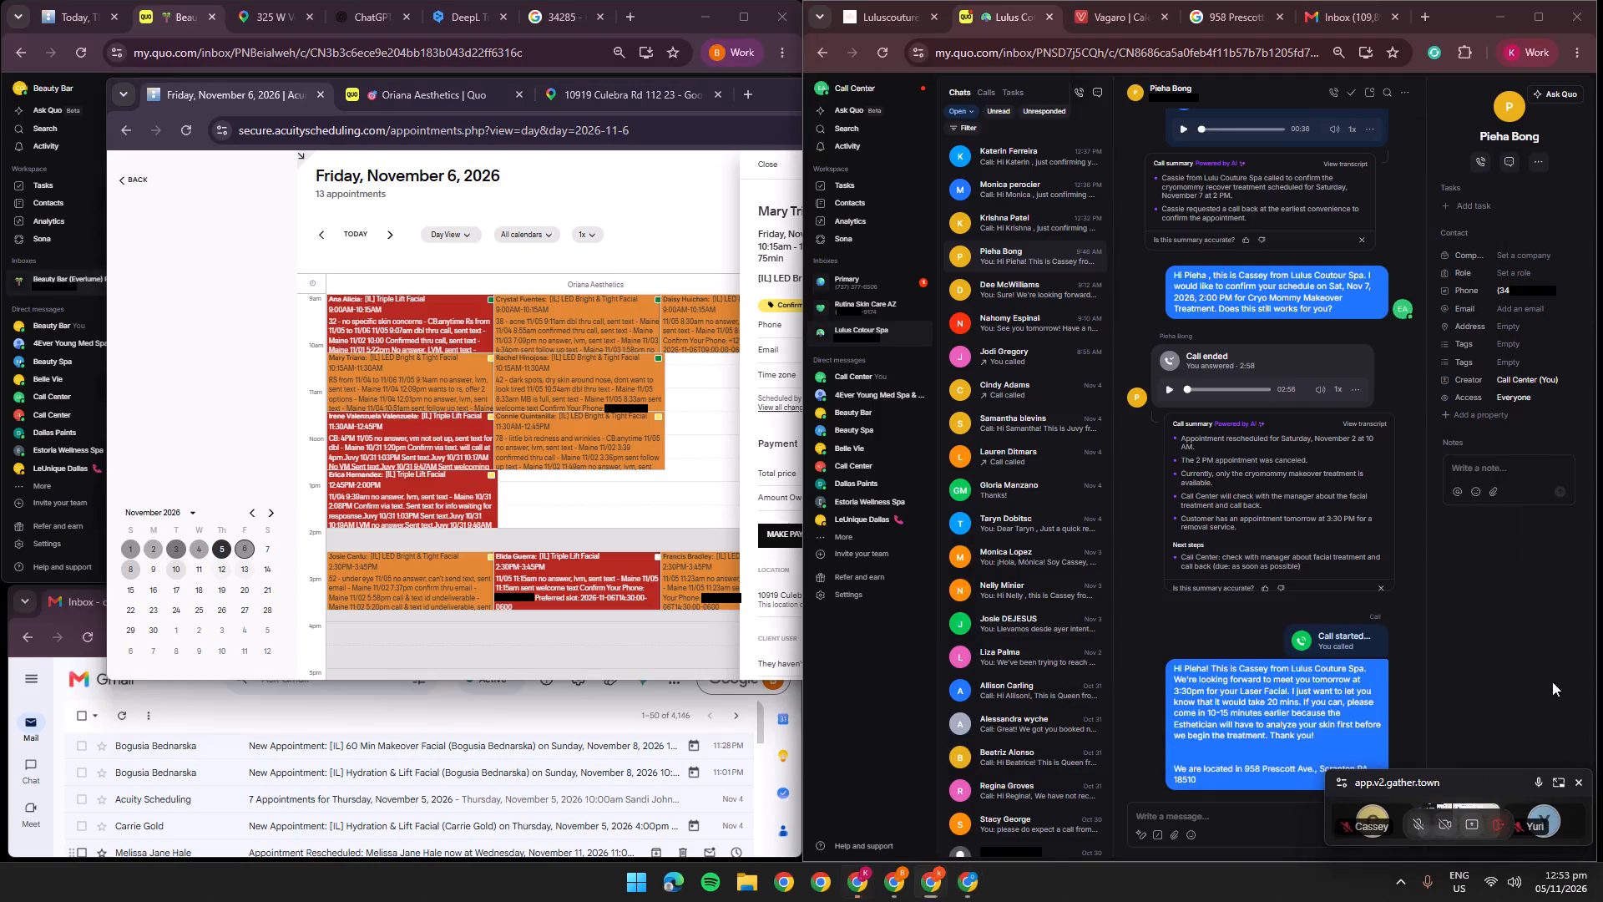
click(1420, 827)
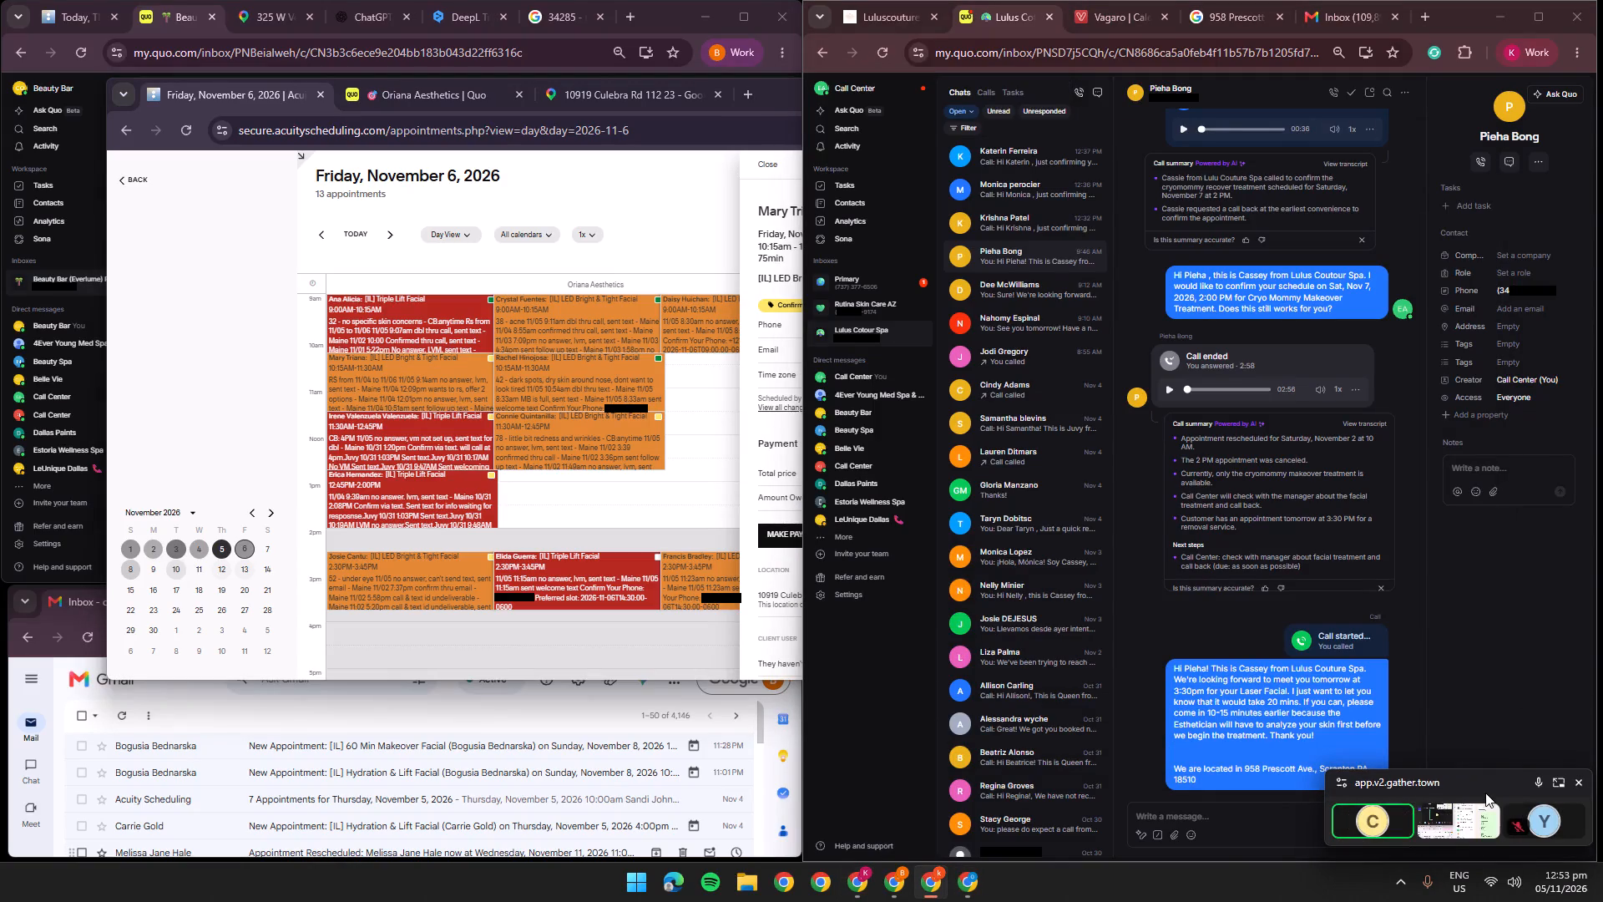
Check the Vagaro and Luluscouture GoHighLevel calendar pages, then return to the Lulus Cotour Spa inbox in Quo.
click(1095, 16)
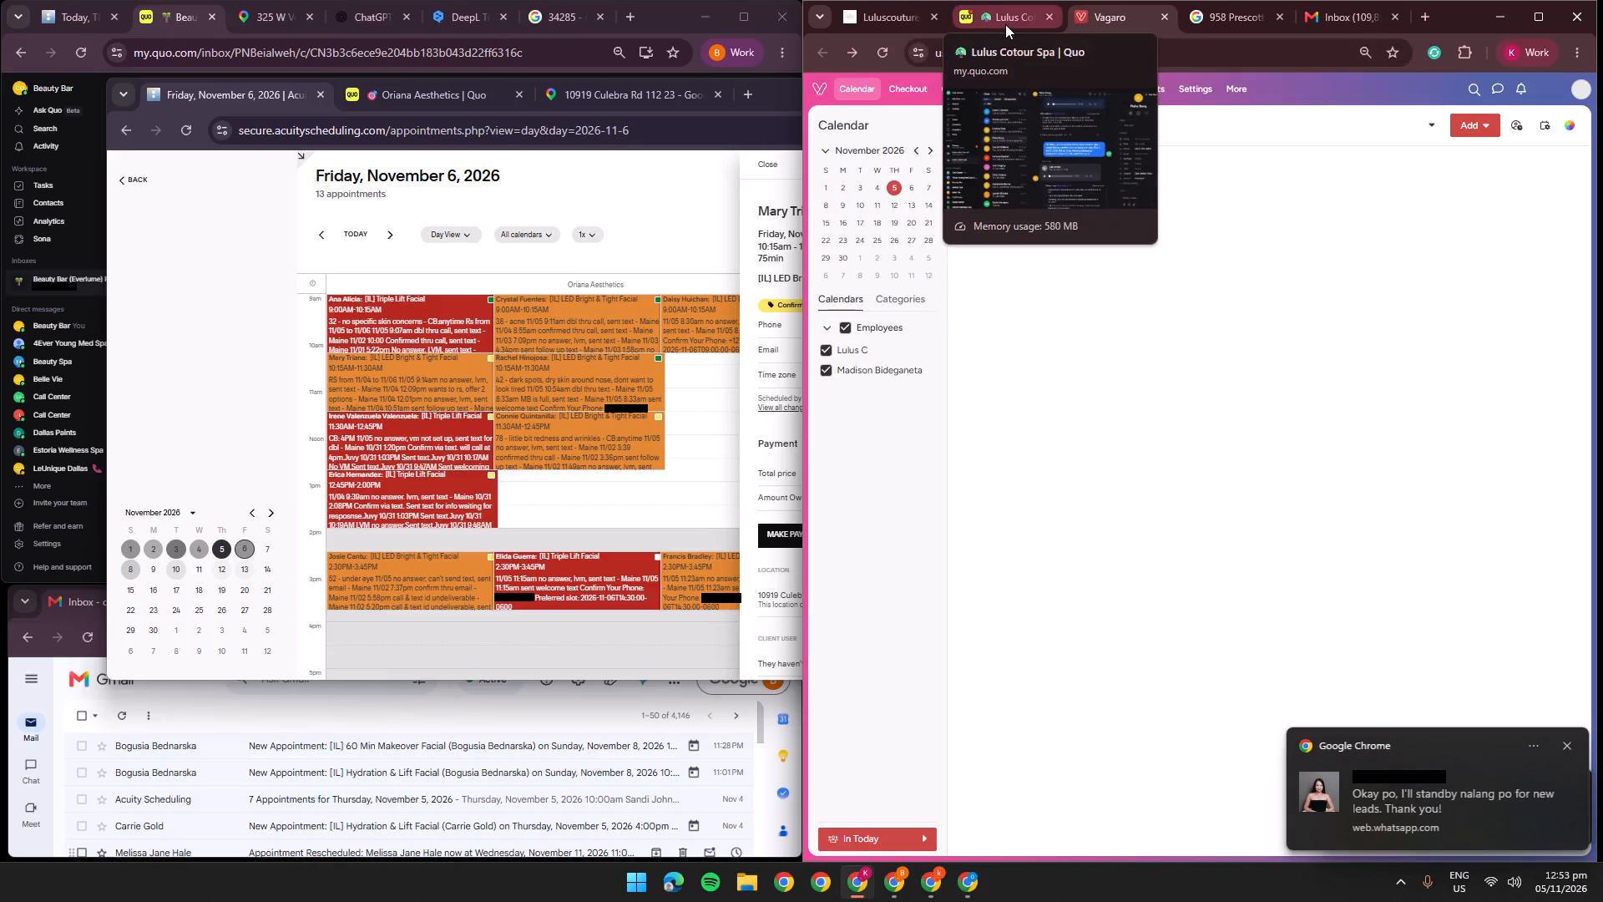
click(1005, 24)
click(895, 19)
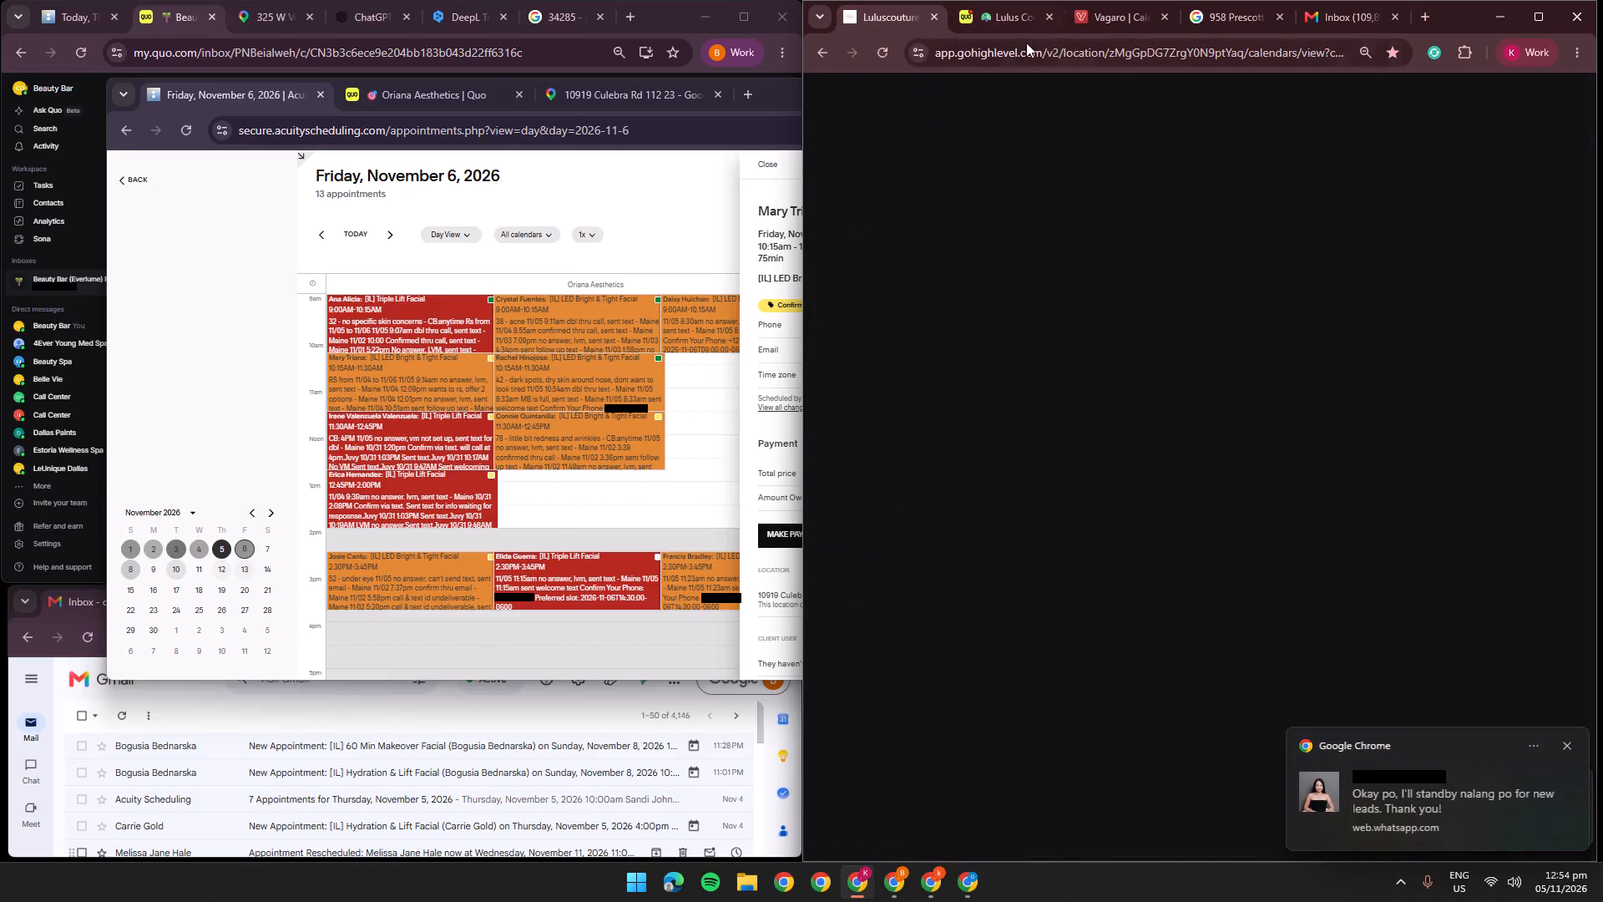
click(999, 22)
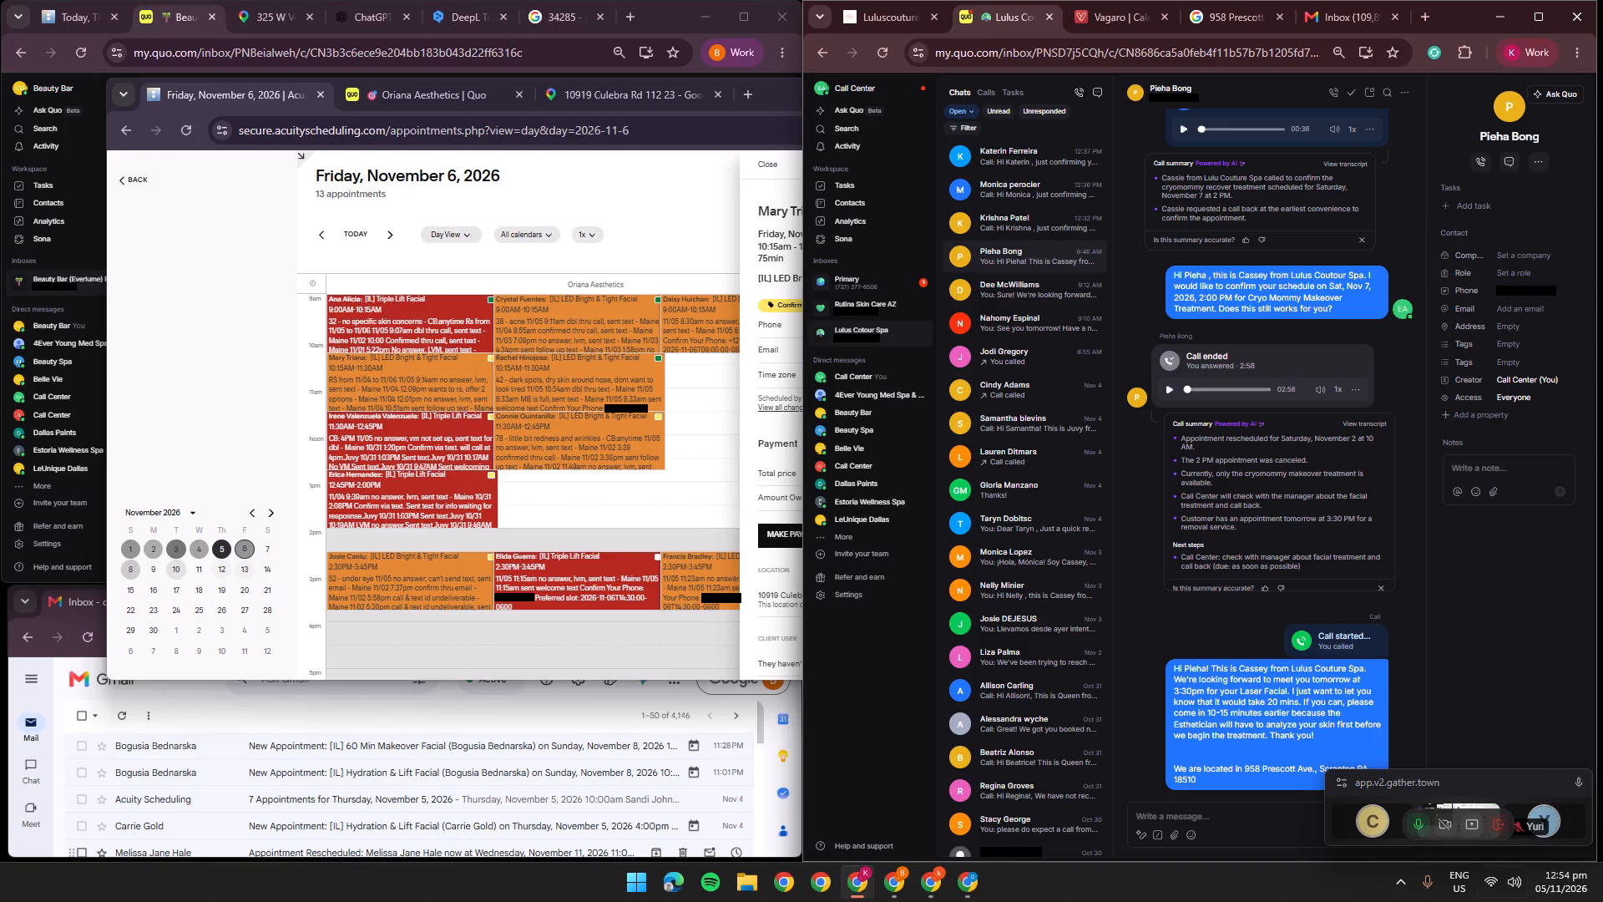
Mute the microphone in the Gather call.
click(1418, 818)
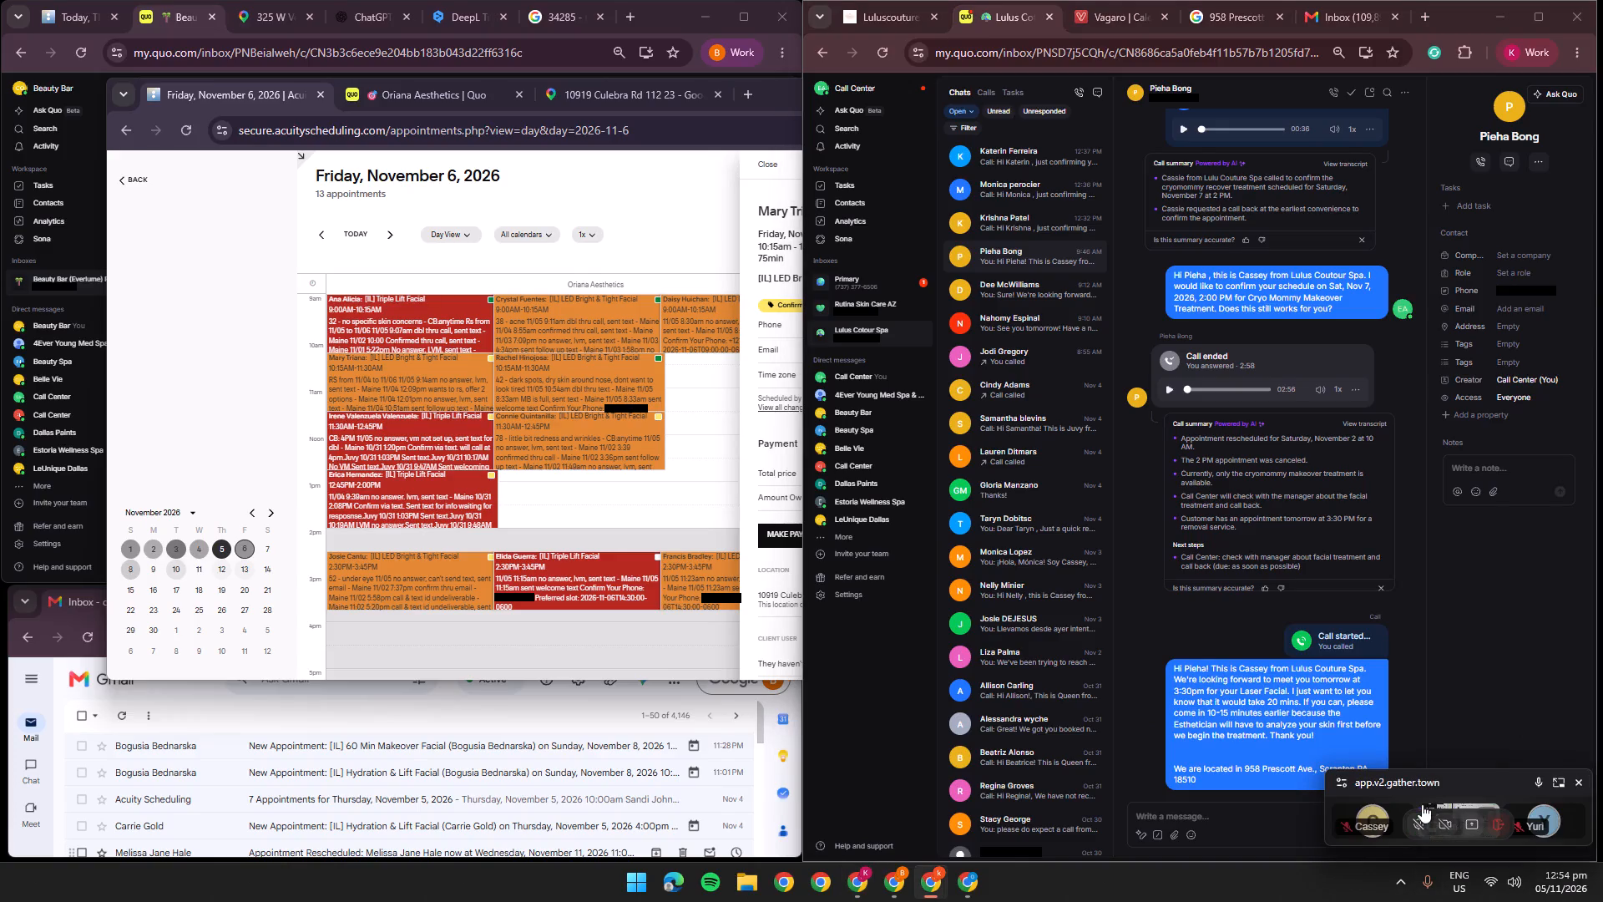
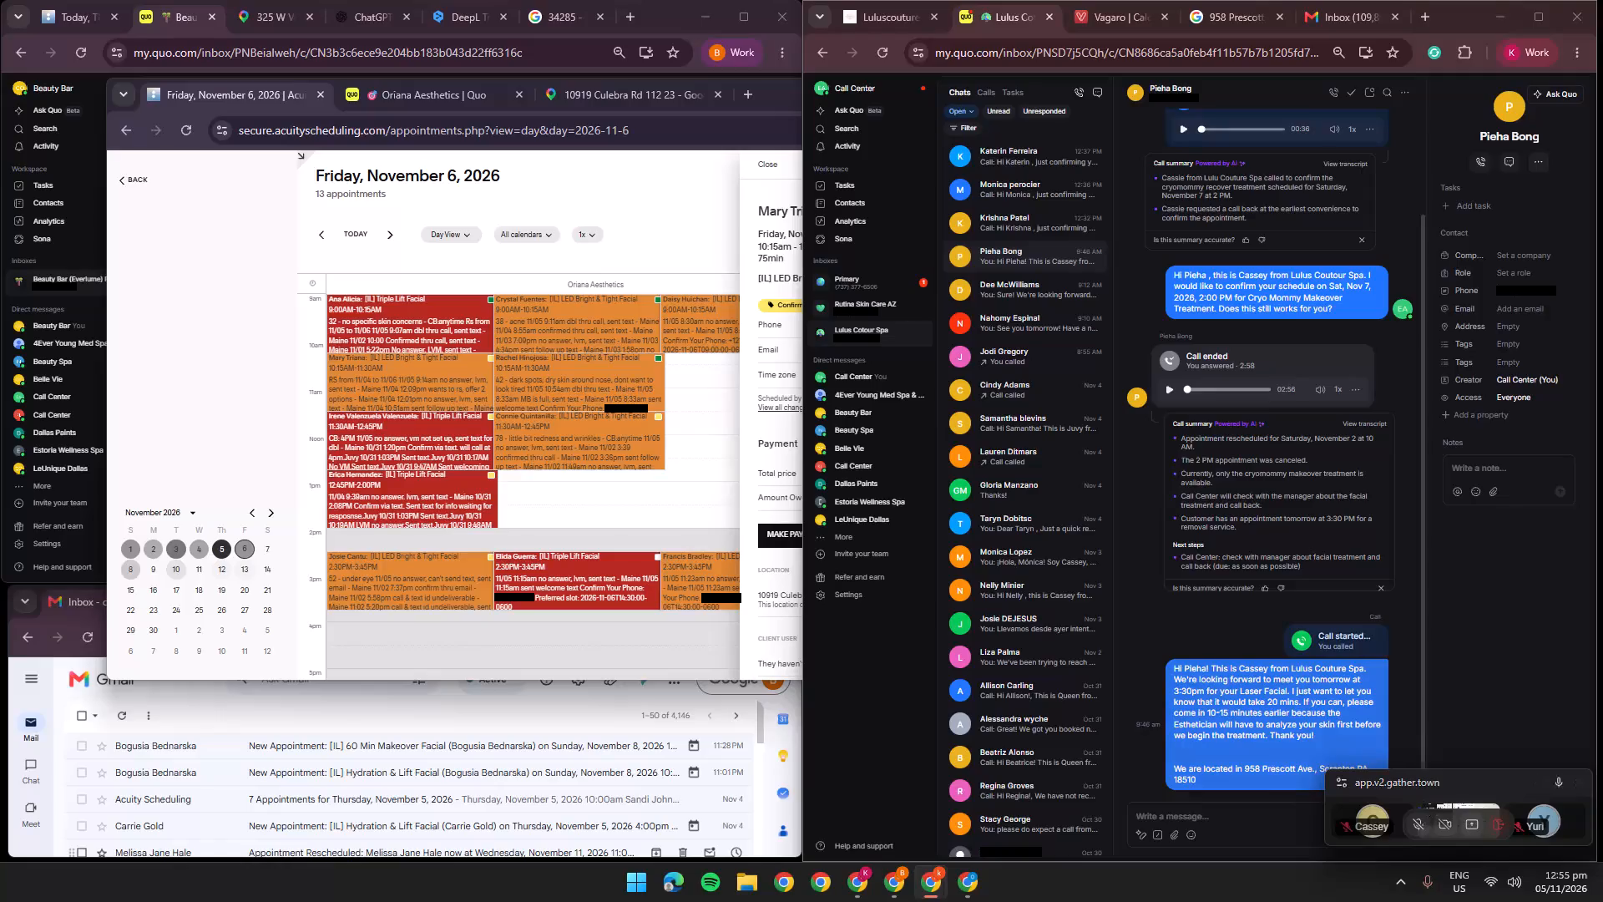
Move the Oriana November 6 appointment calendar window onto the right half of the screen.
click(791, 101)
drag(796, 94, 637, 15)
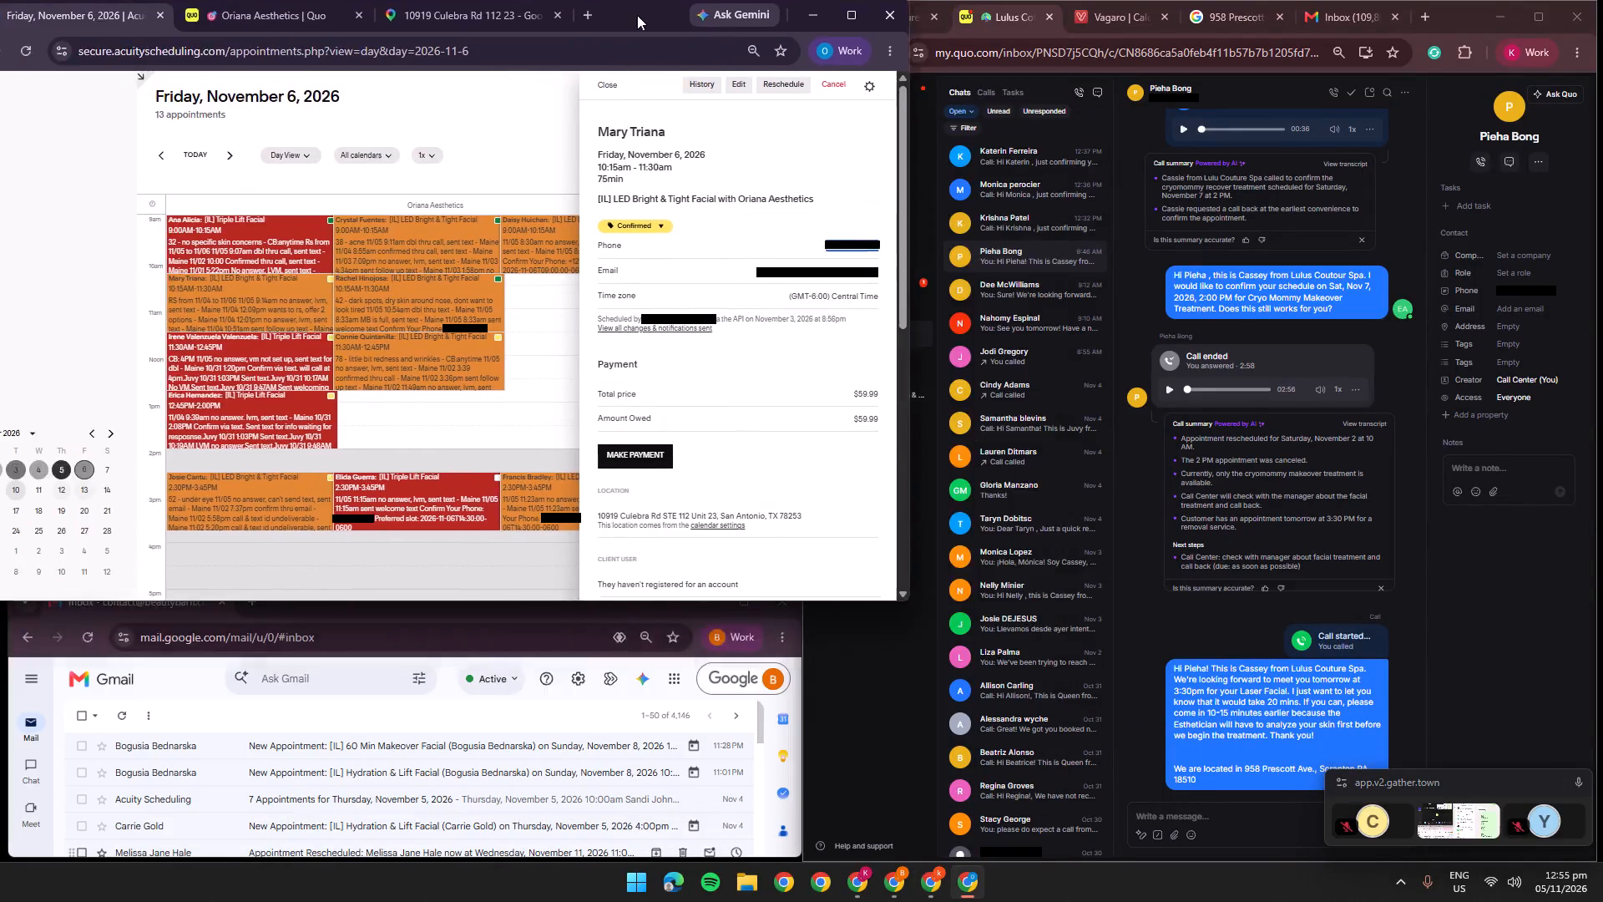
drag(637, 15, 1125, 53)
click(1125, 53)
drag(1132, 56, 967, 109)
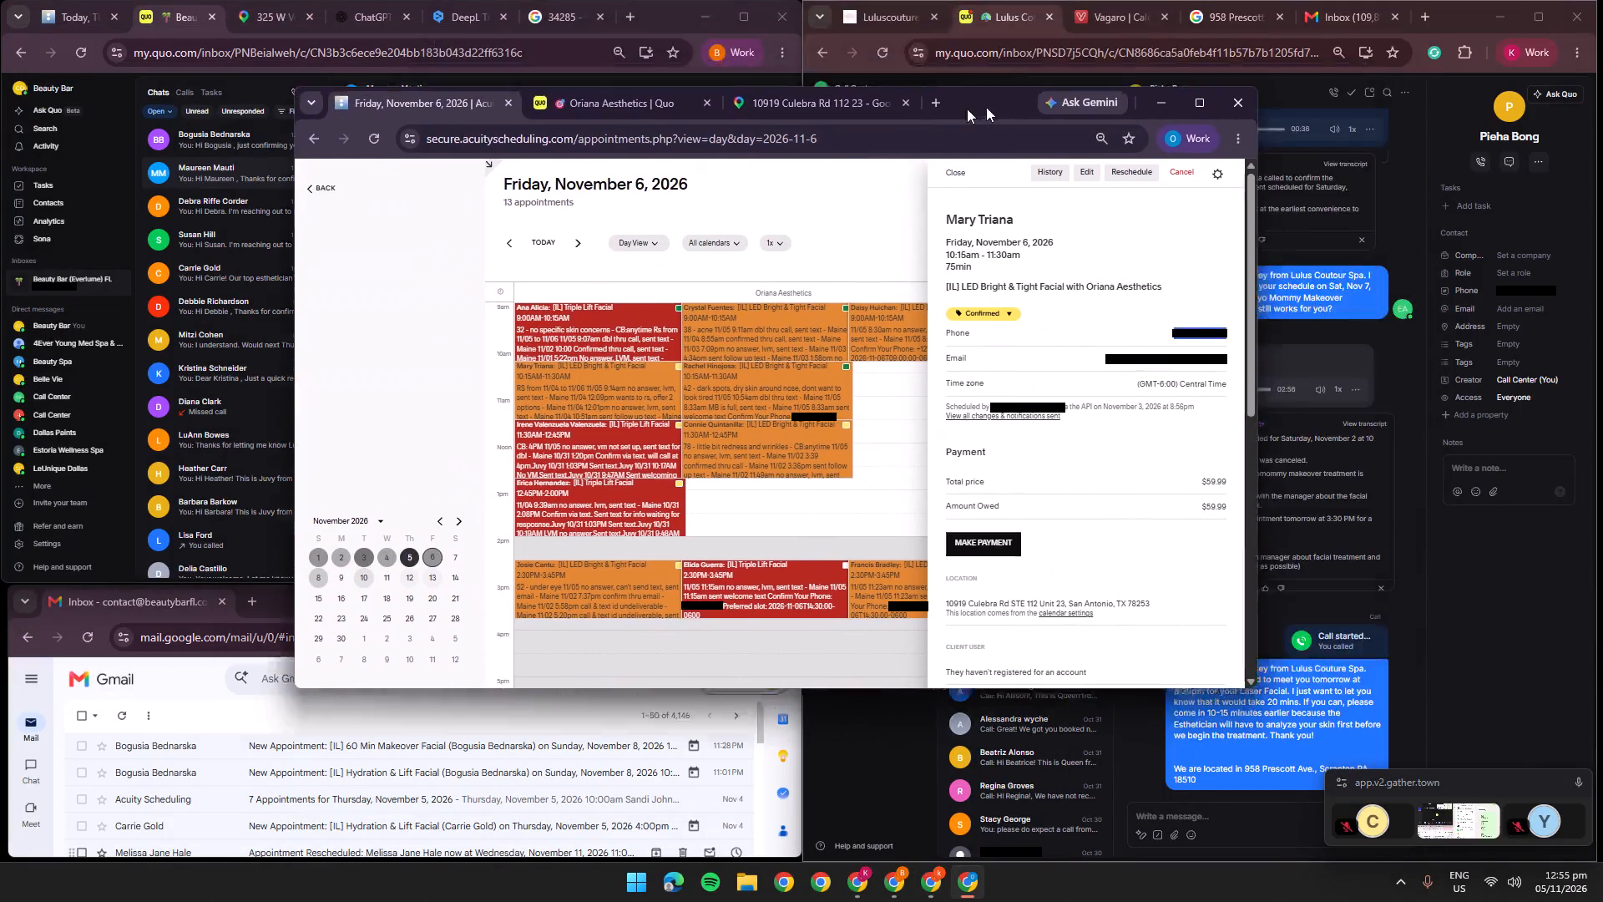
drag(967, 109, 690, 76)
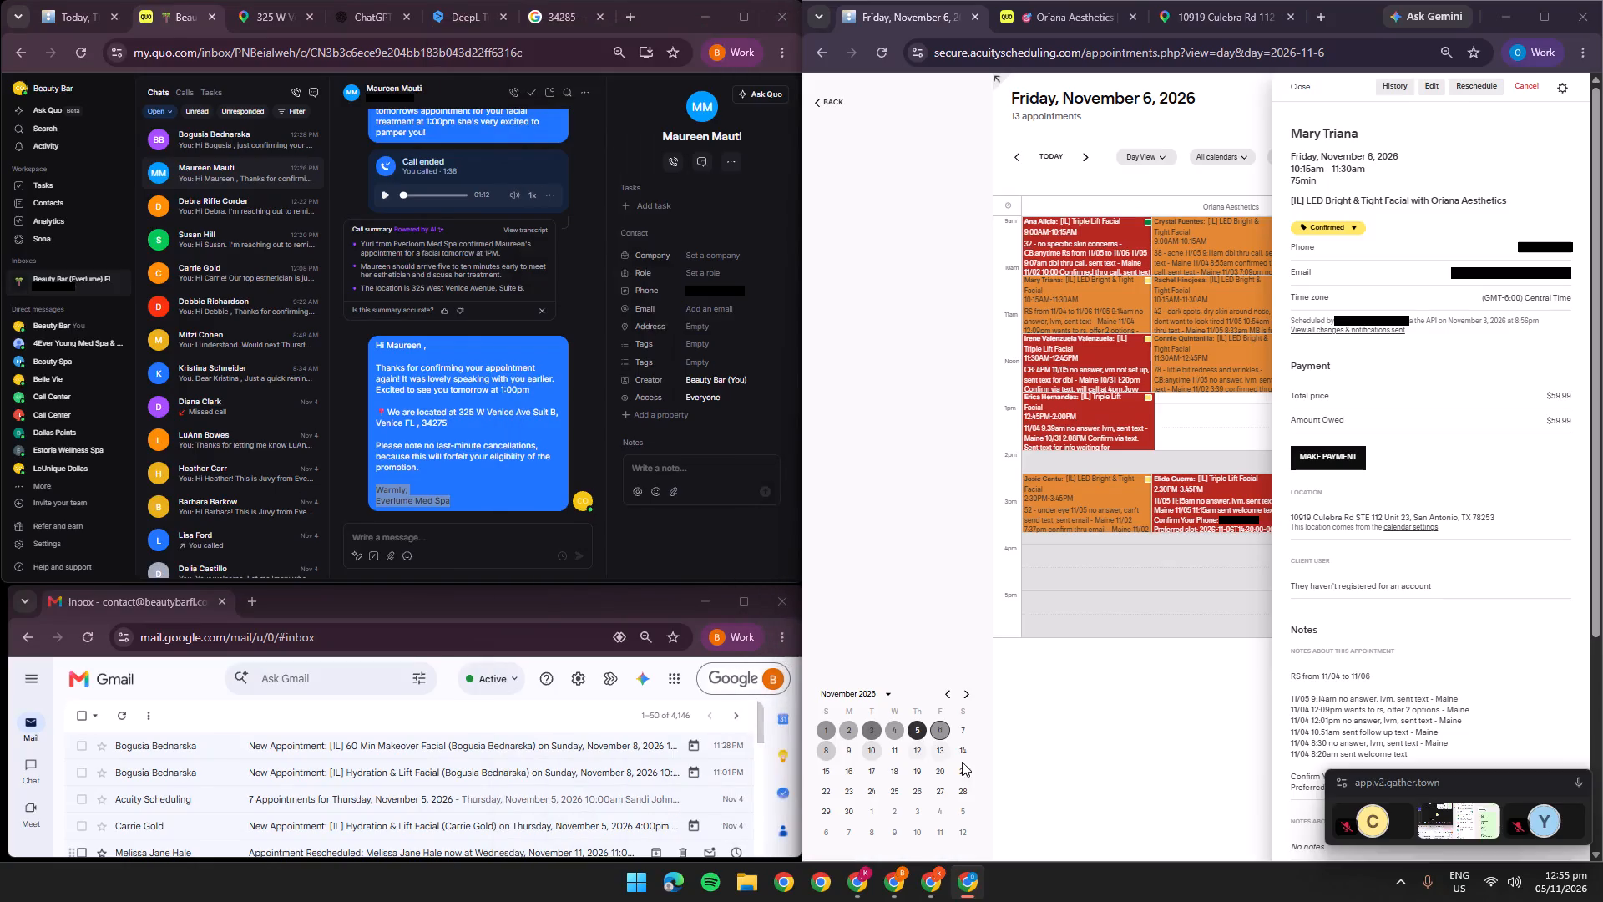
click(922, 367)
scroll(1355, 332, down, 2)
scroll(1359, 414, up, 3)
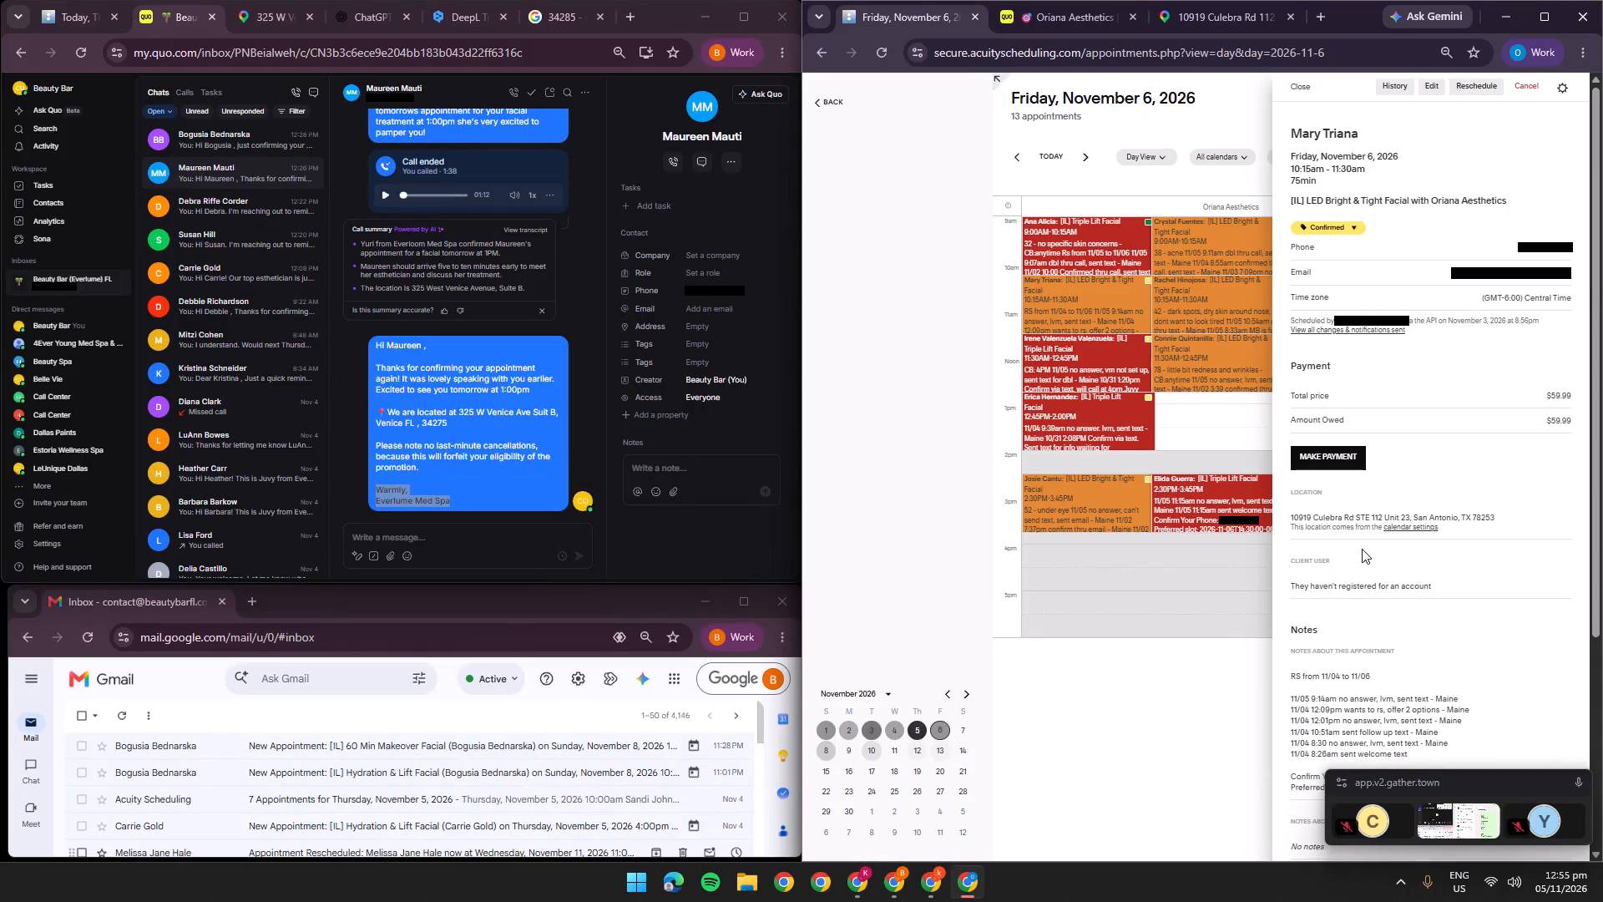
Show today's appointments in the Beauty Bar window and move the Oriana November 6 calendar window to the left half of the screen.
click(72, 18)
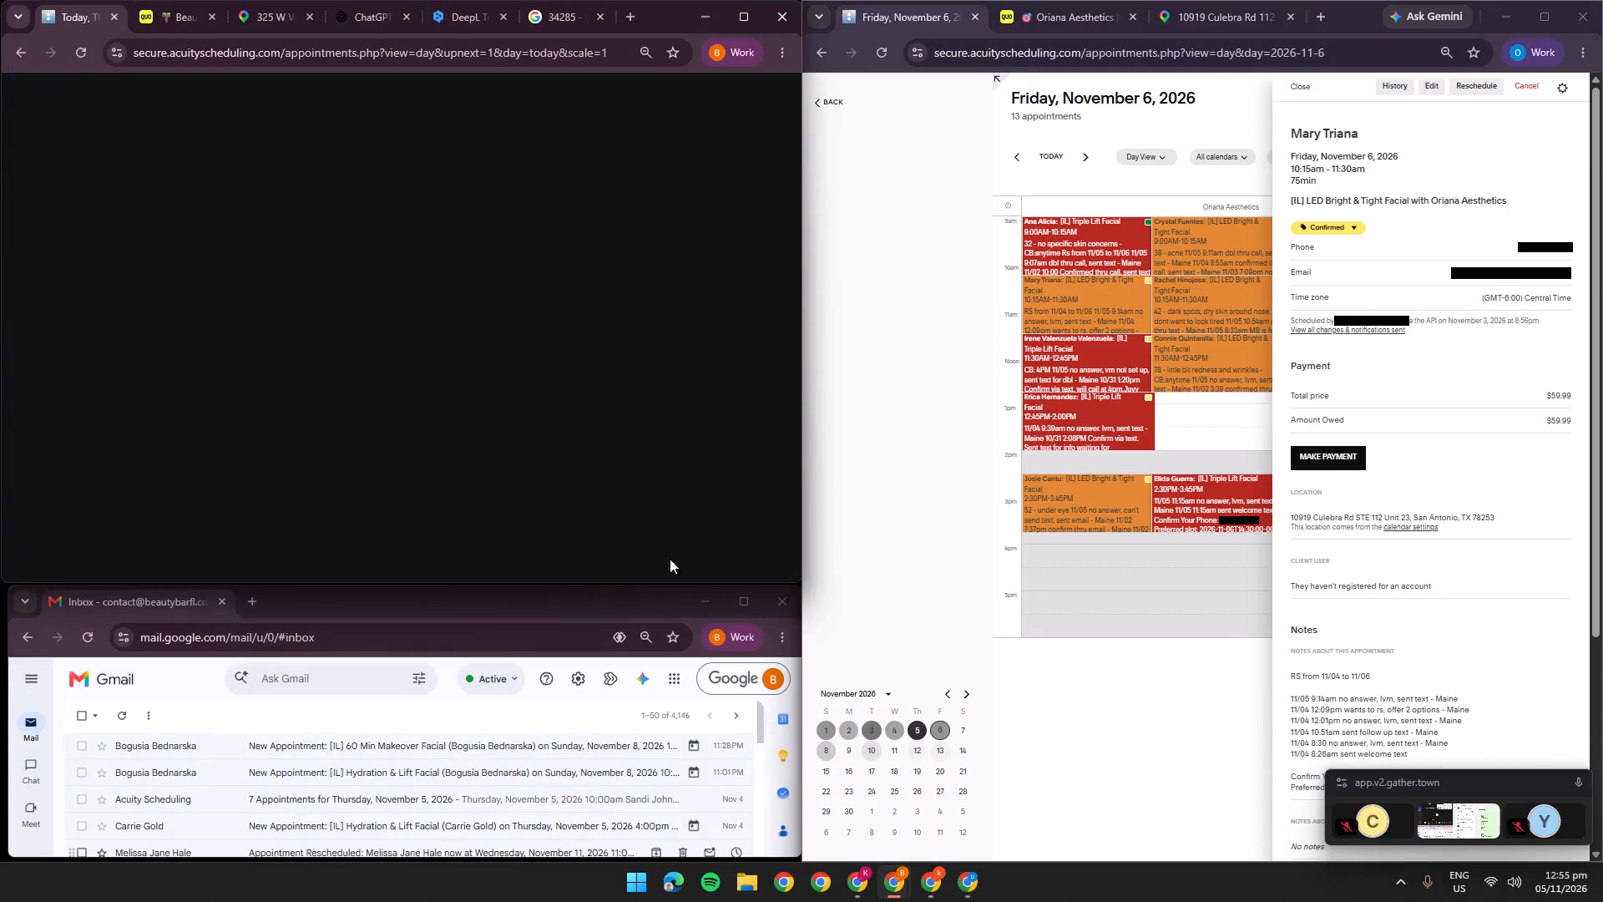
scroll(750, 572, up, 3)
drag(1356, 20, 844, 125)
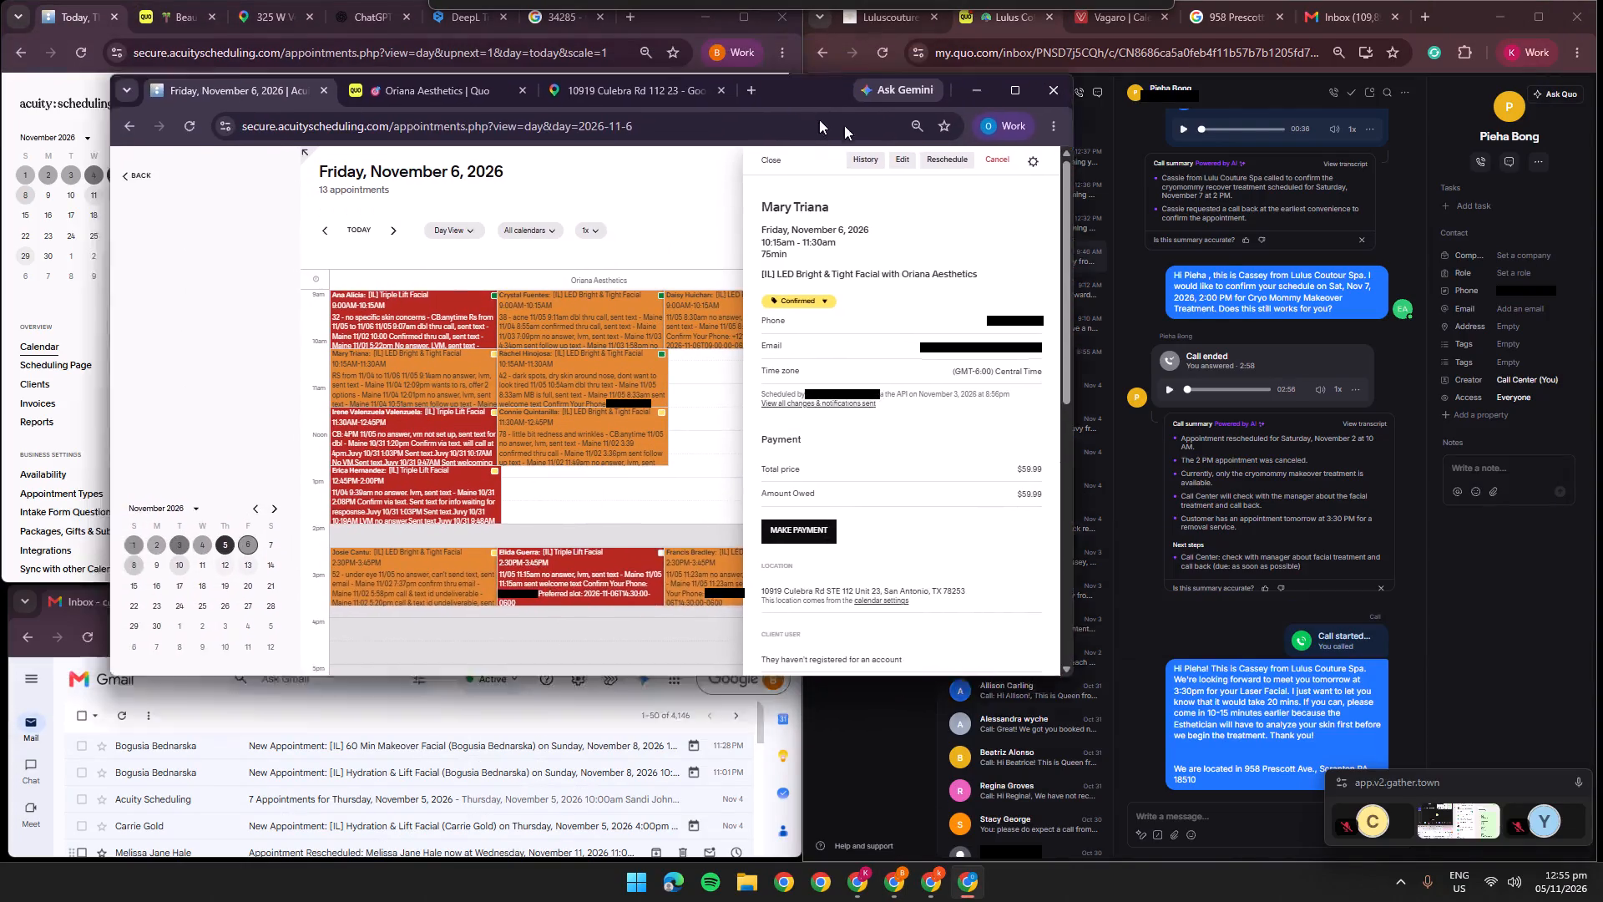
drag(844, 125, 964, 174)
scroll(847, 510, down, 1)
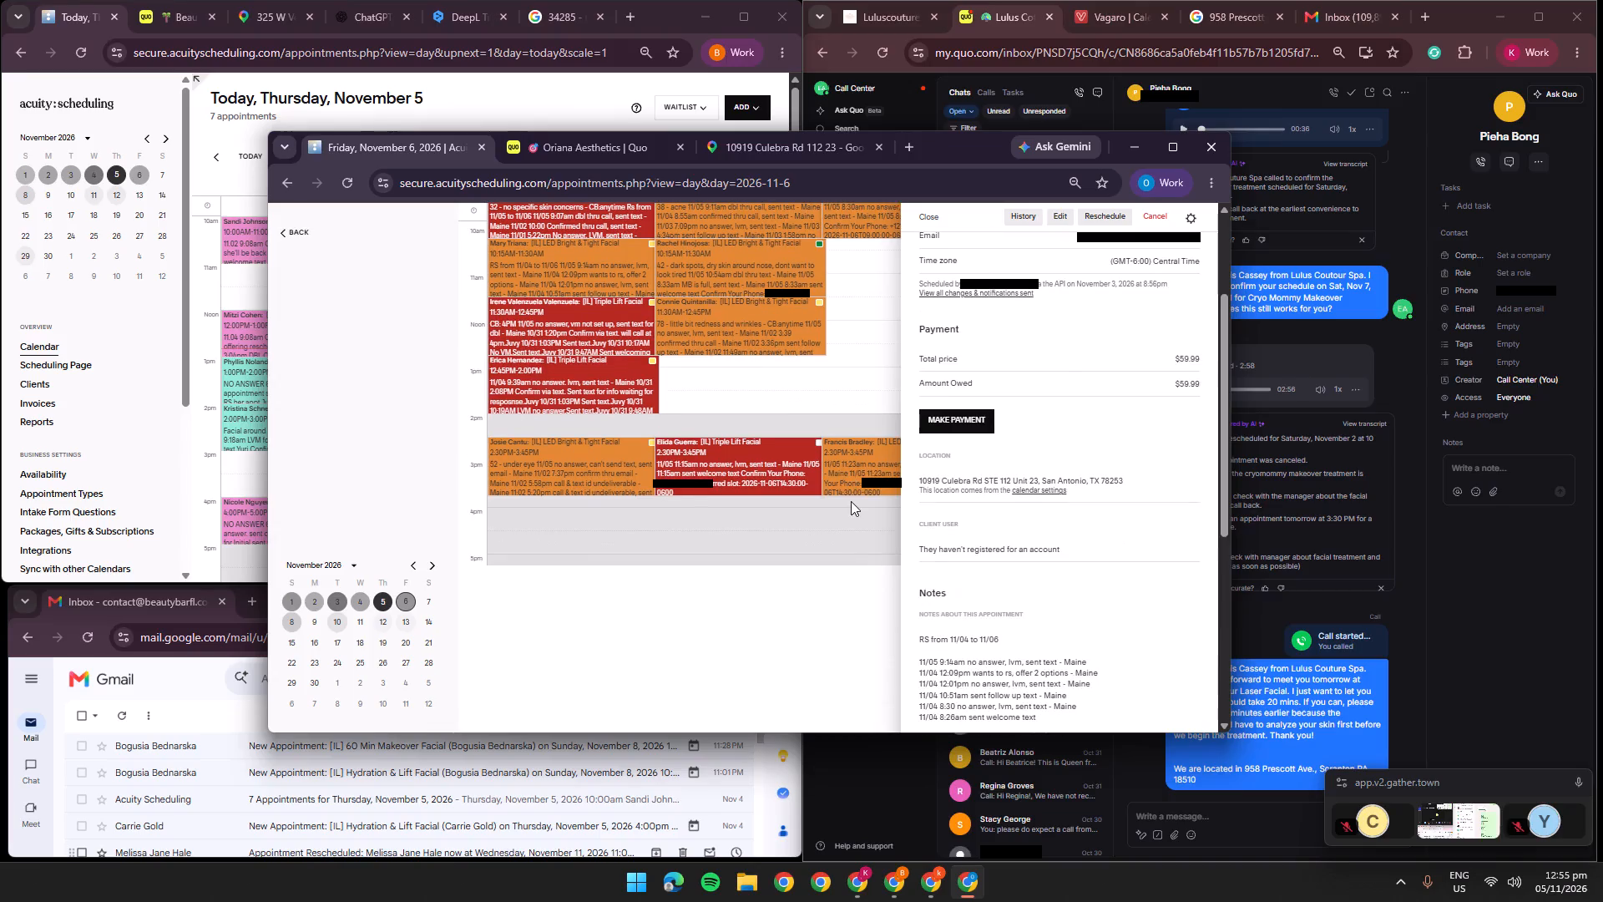
drag(995, 149, 727, 68)
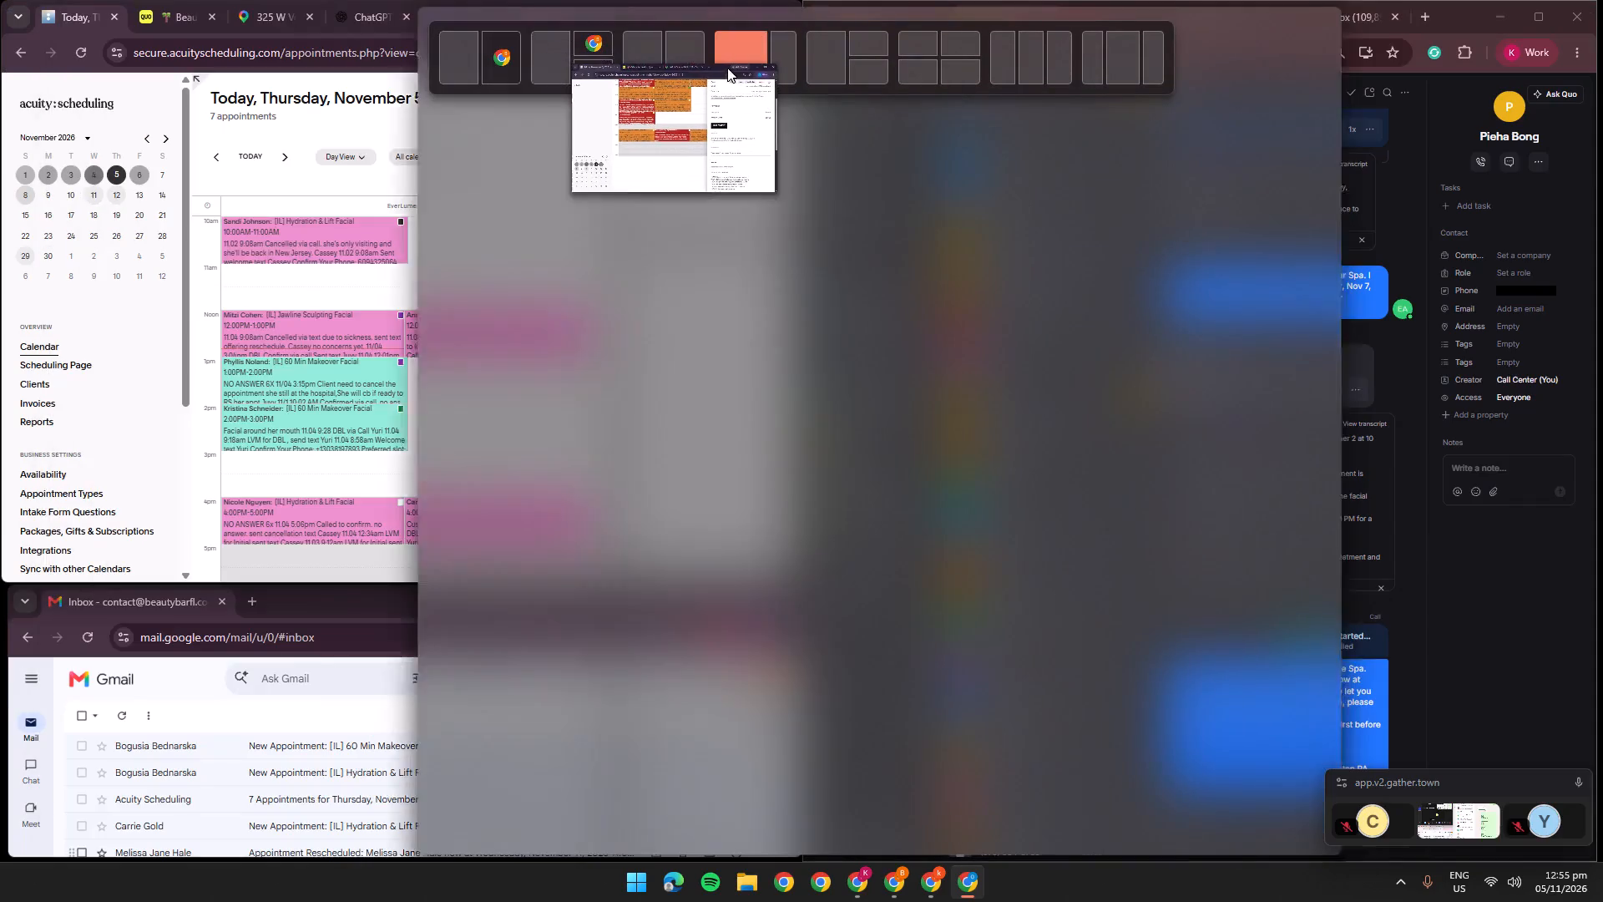
drag(727, 68, 645, 74)
scroll(545, 621, up, 7)
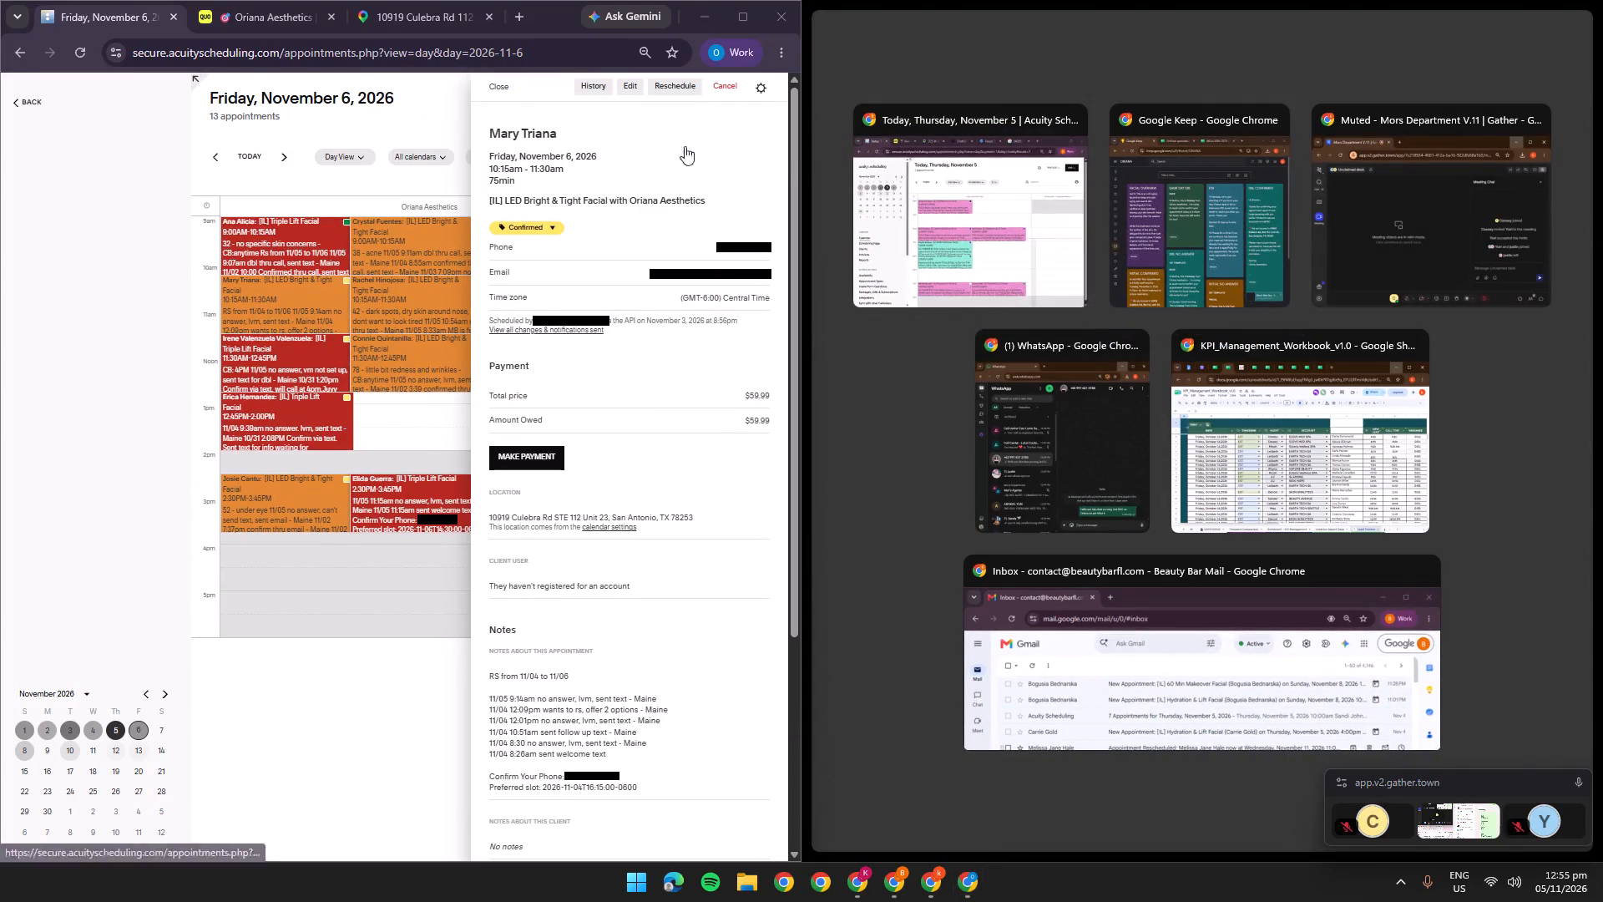
Separate the Oriana Aesthetics Quo inbox into its own window and place it beside the November 6 calendar.
drag(261, 21, 967, 200)
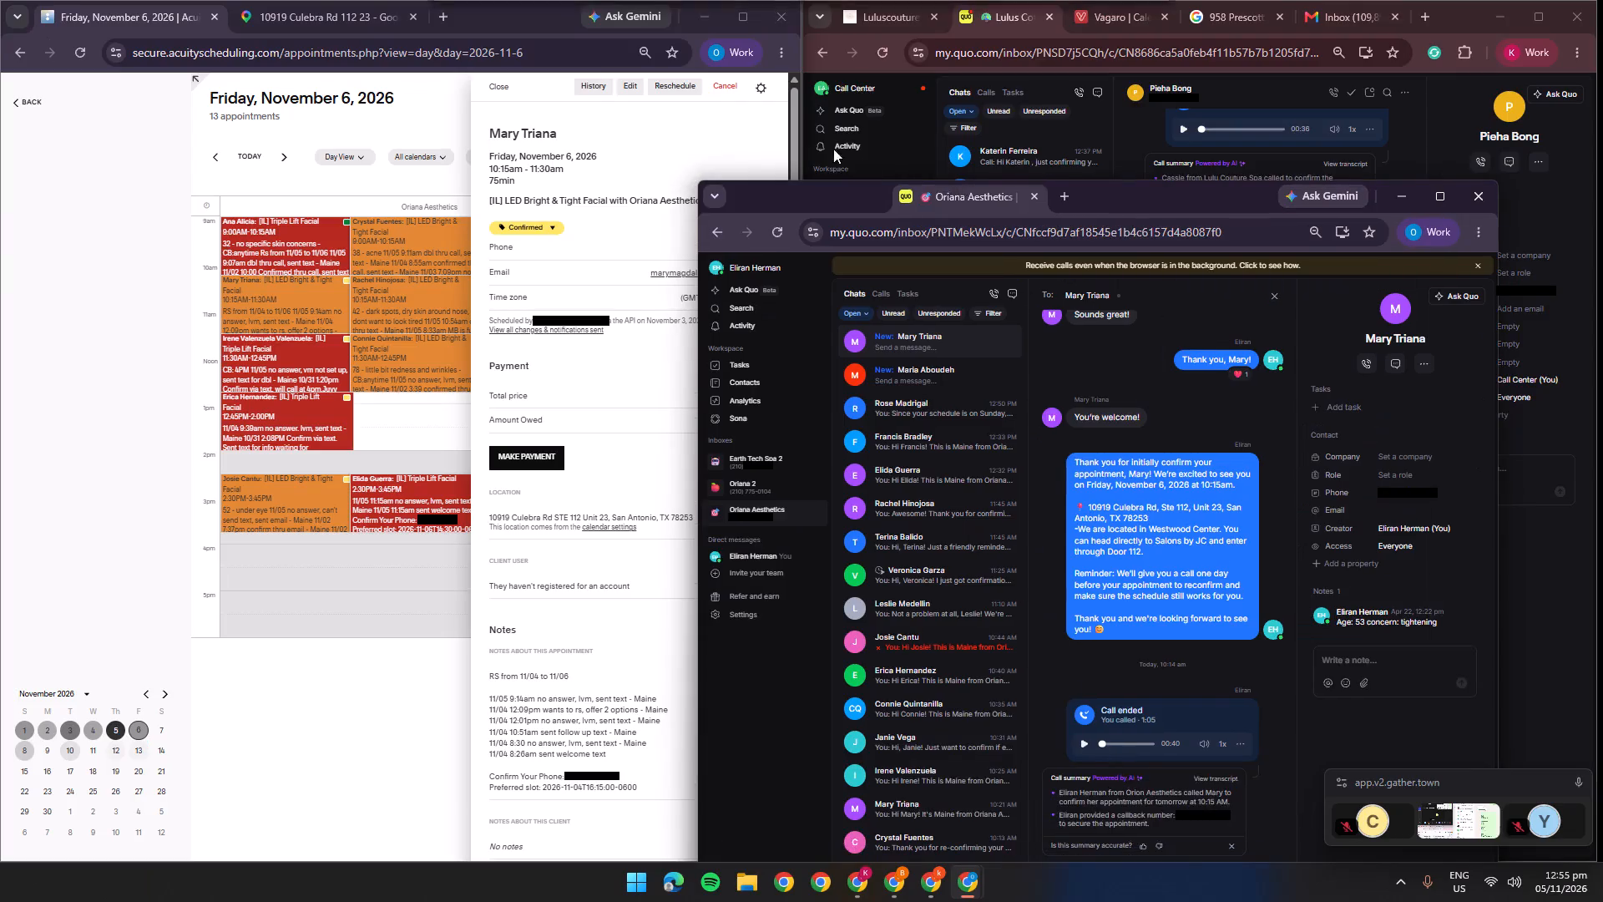
drag(1074, 196, 764, 13)
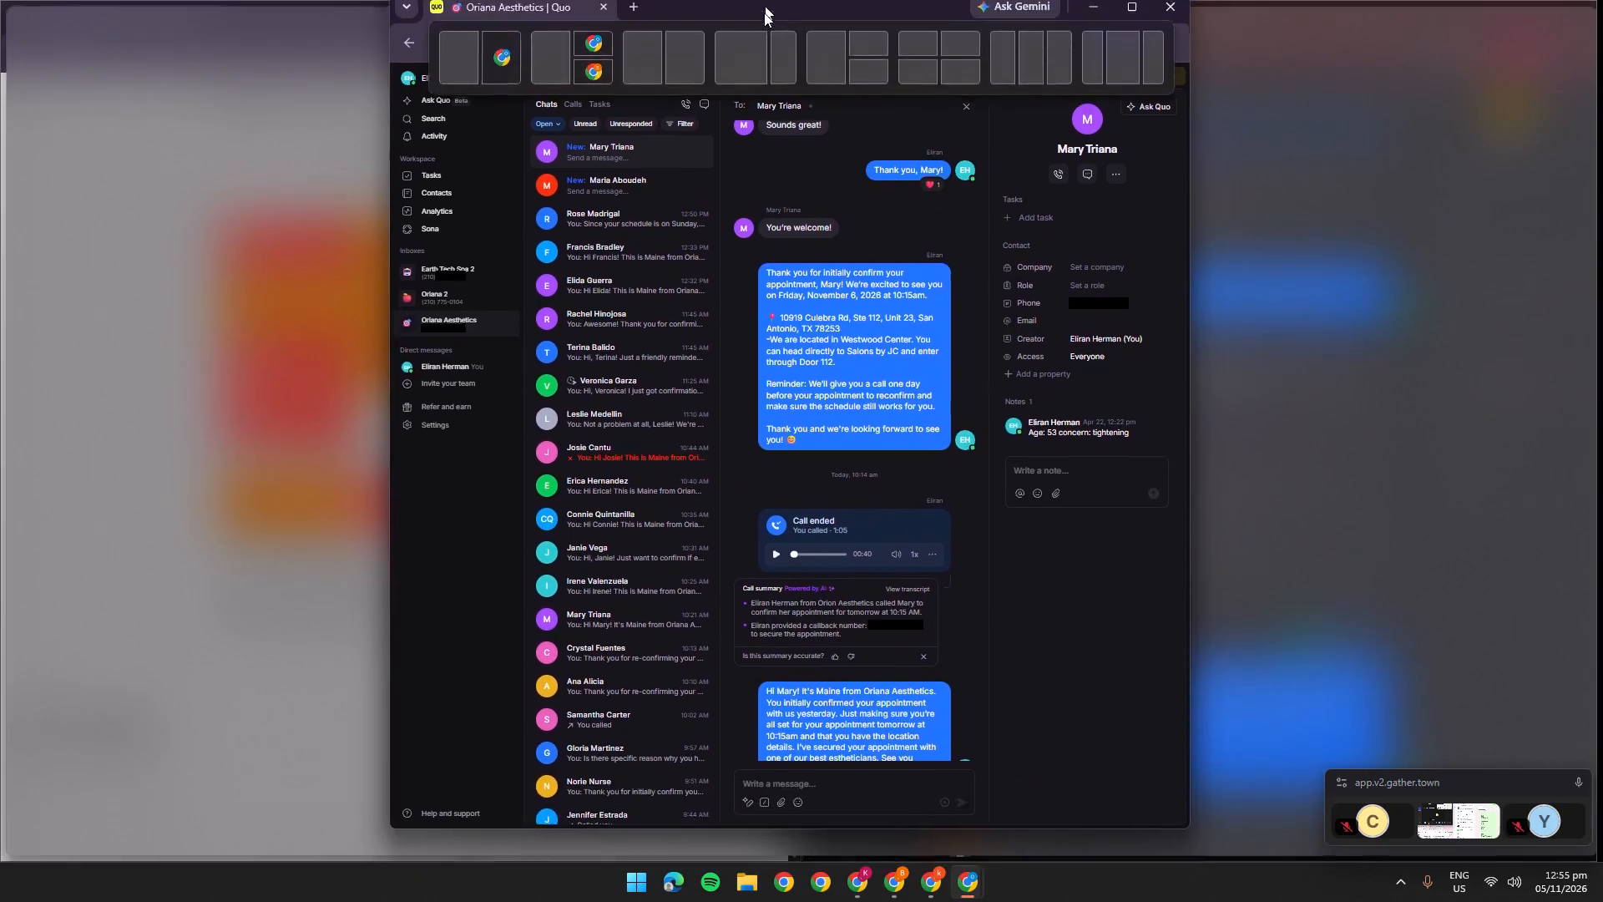
drag(764, 13, 696, 76)
click(1328, 446)
Close the floating Gather call window so the Oriana calendar and inbox stay side by side.
key(alt+Tab)
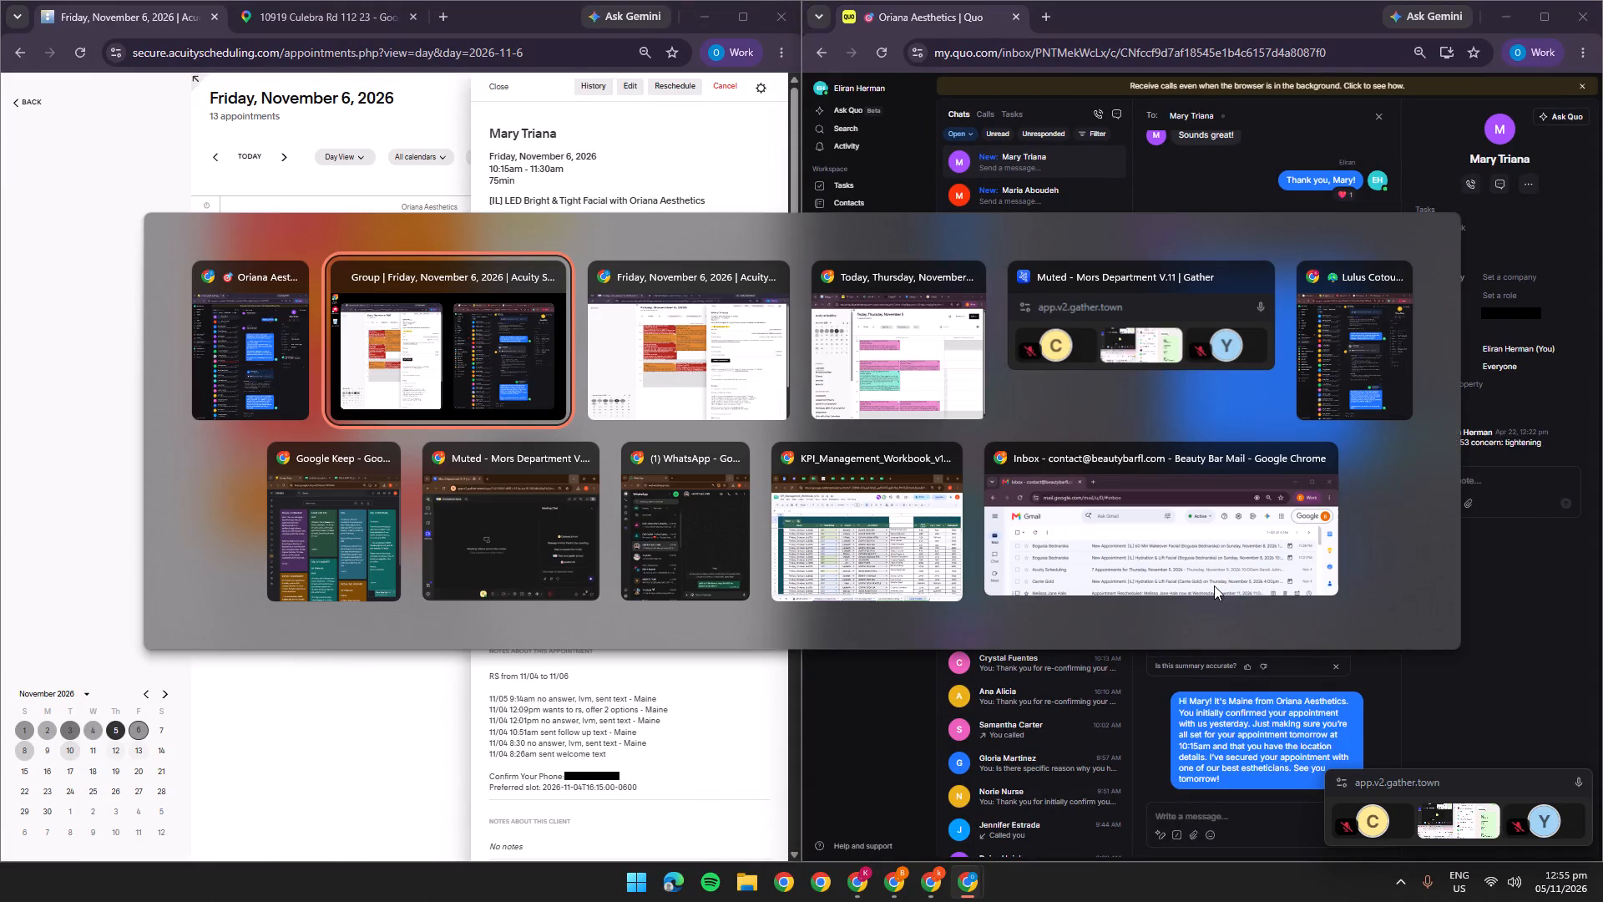
alt+click(1544, 616)
click(1581, 777)
click(1442, 663)
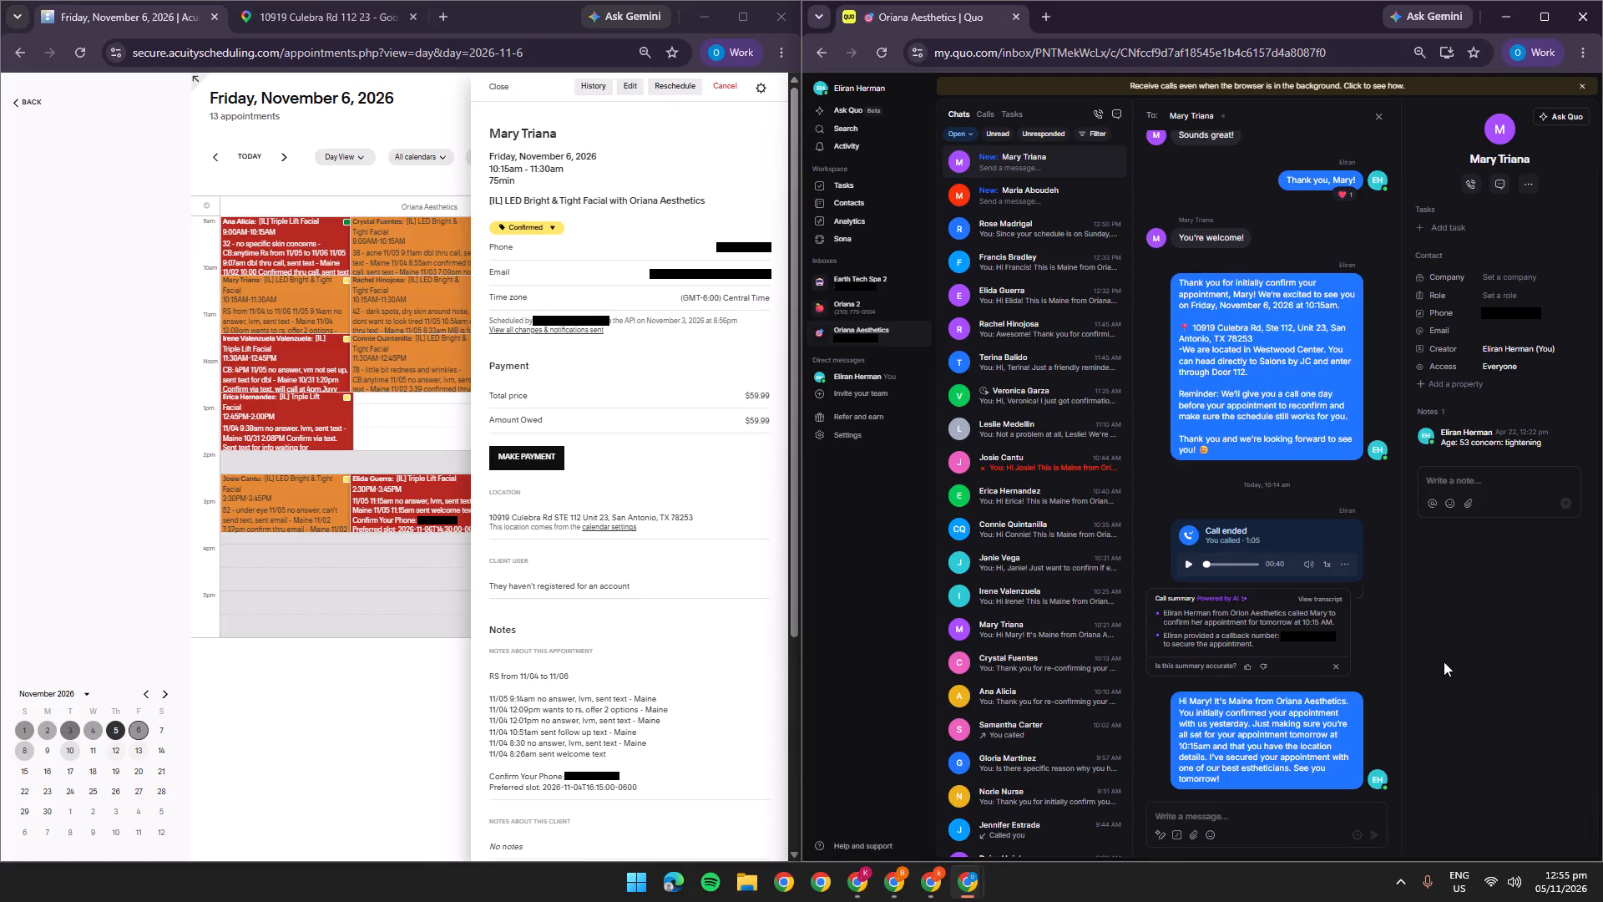
Check Quo's instructions for receiving calls in the background, then dismiss them.
click(1590, 86)
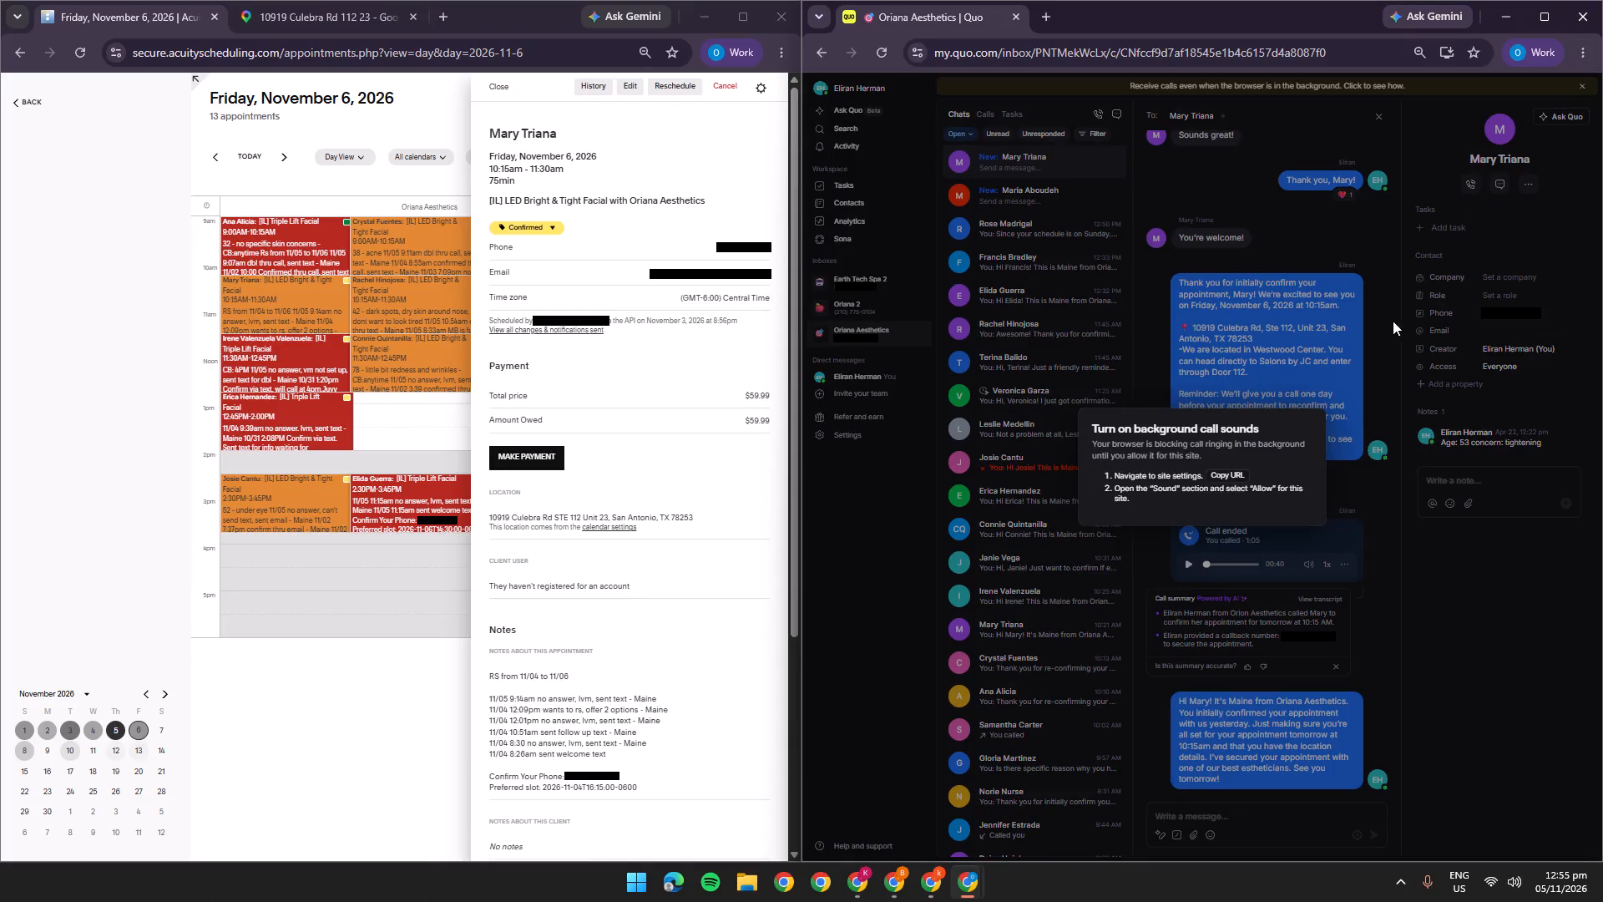
click(1314, 261)
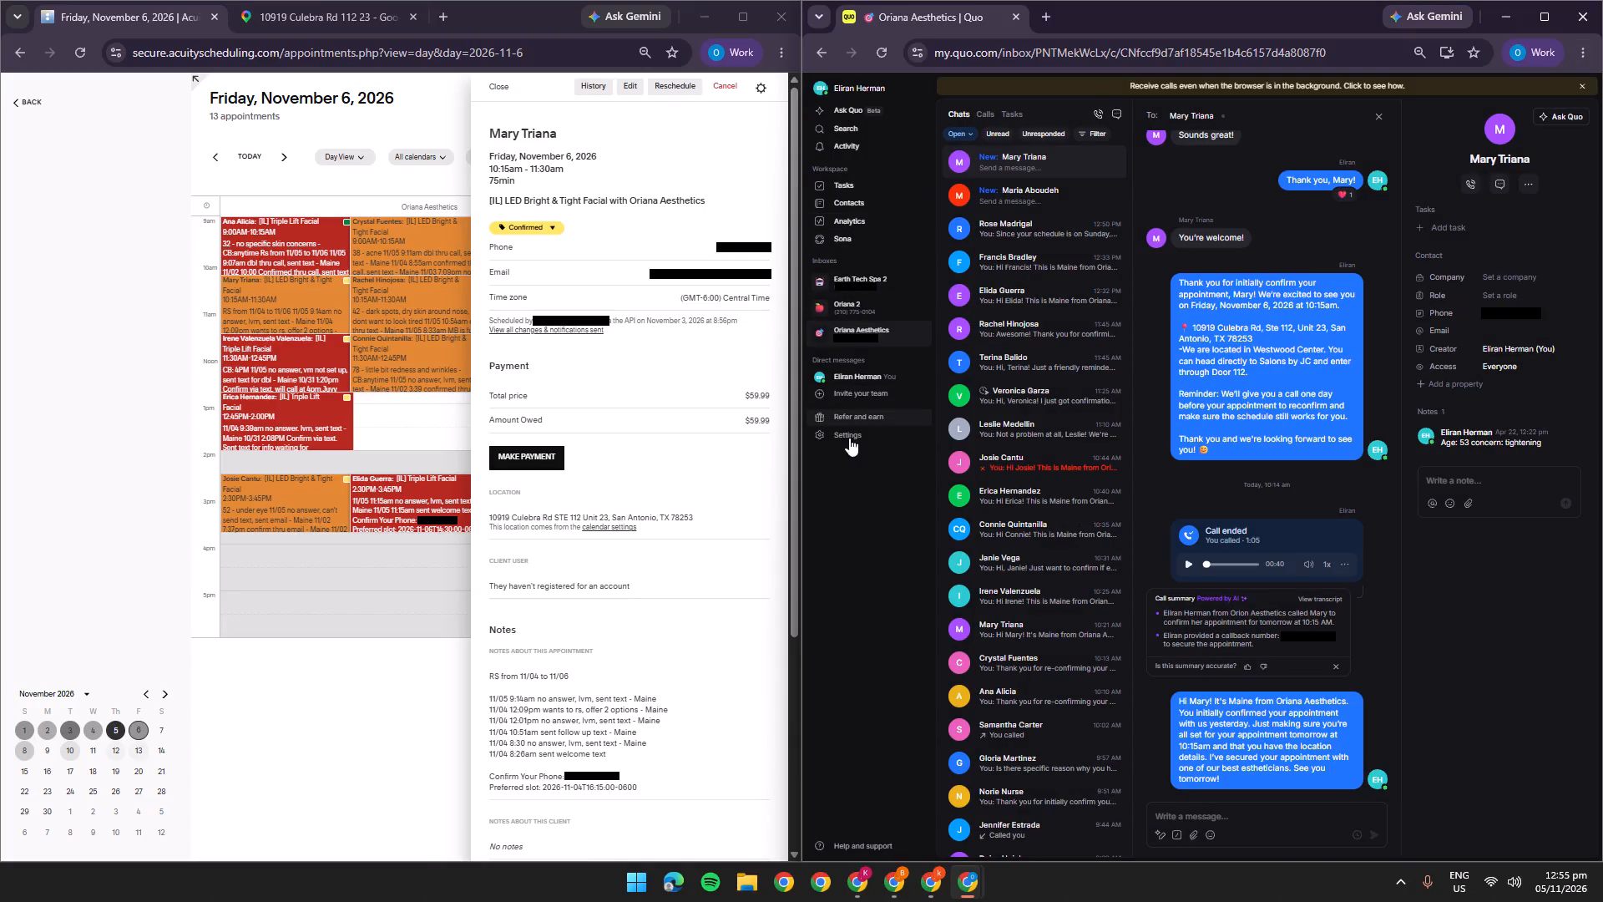
Allow Quo microphone access this time, choosing CrystalSound HD Microphone for input and Default - Speakers (Jabra EVOLVE 20) for the speaker.
click(856, 435)
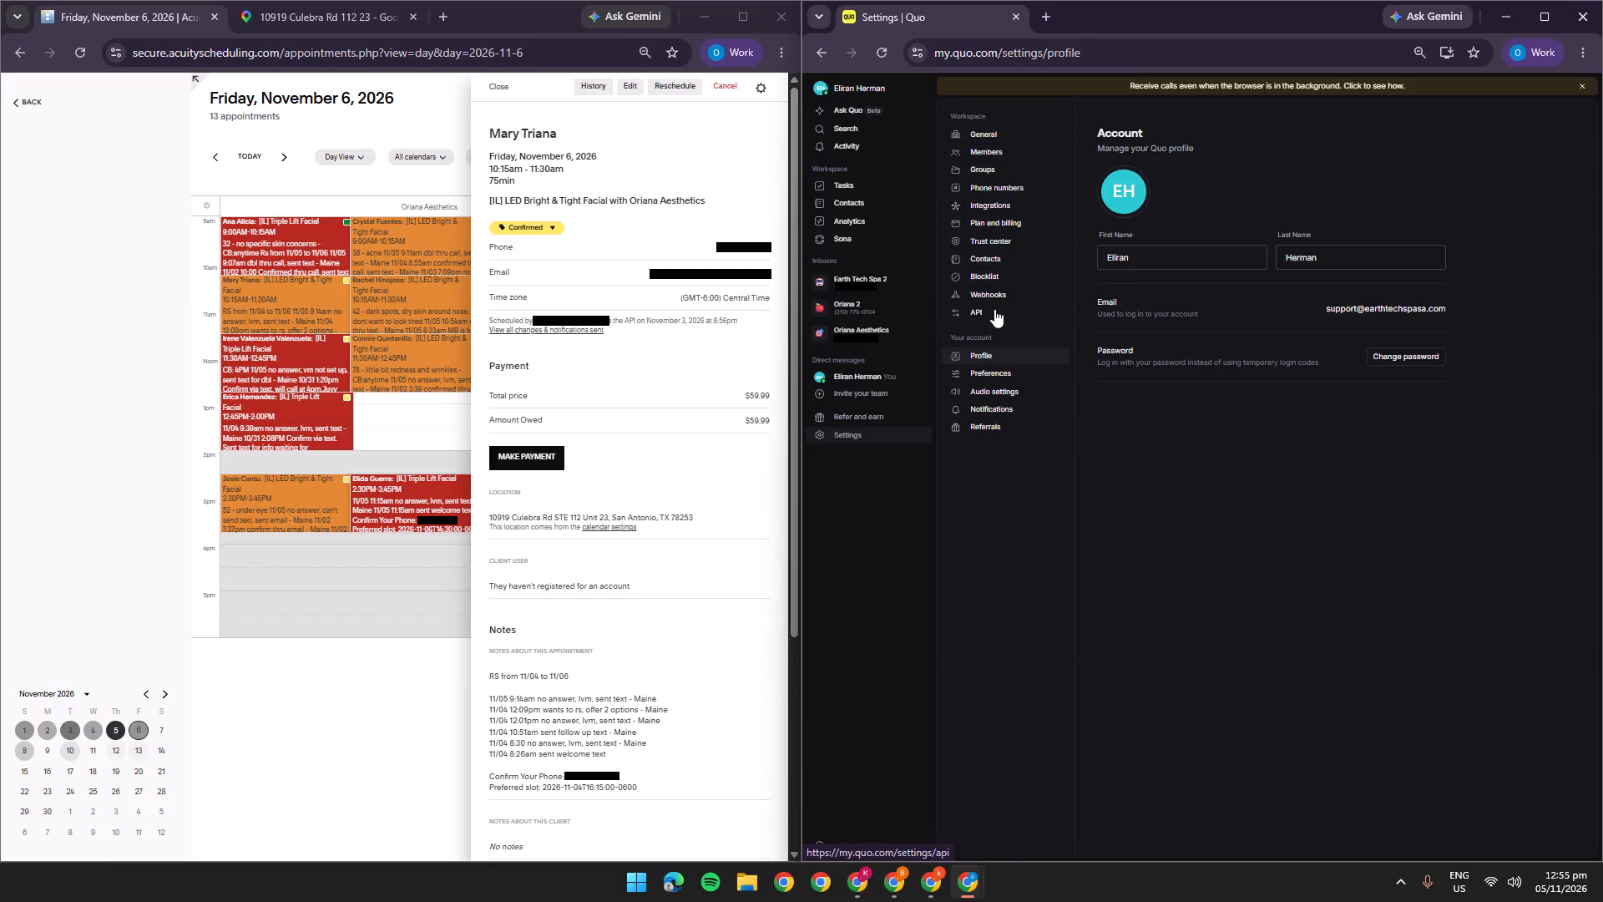
scroll(831, 383, up, 2)
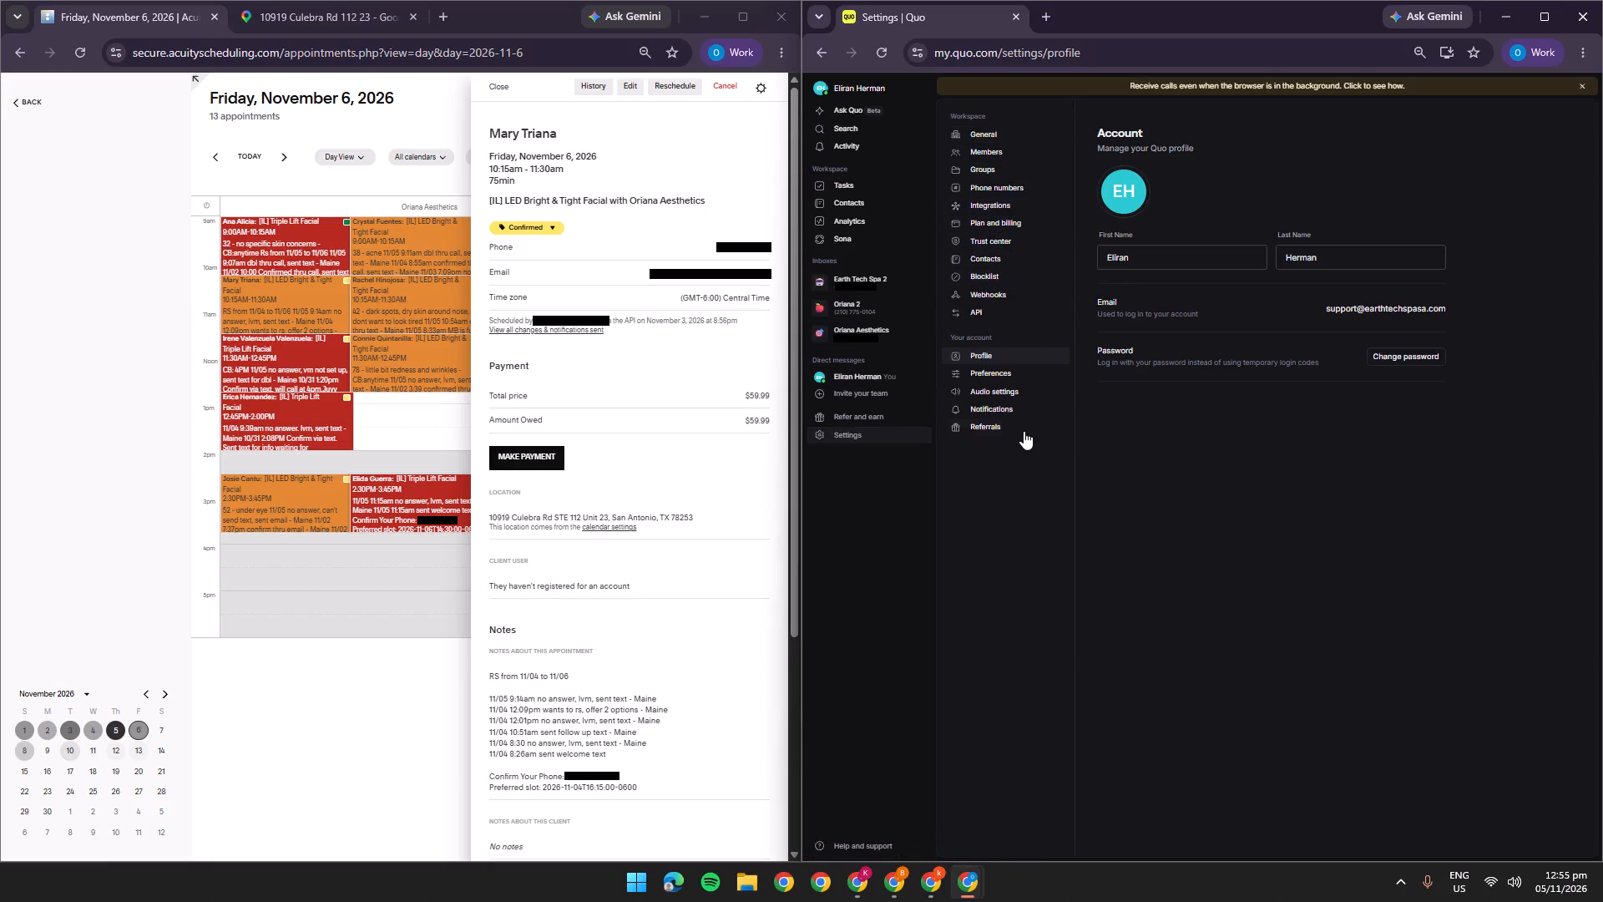
click(1028, 389)
click(1263, 191)
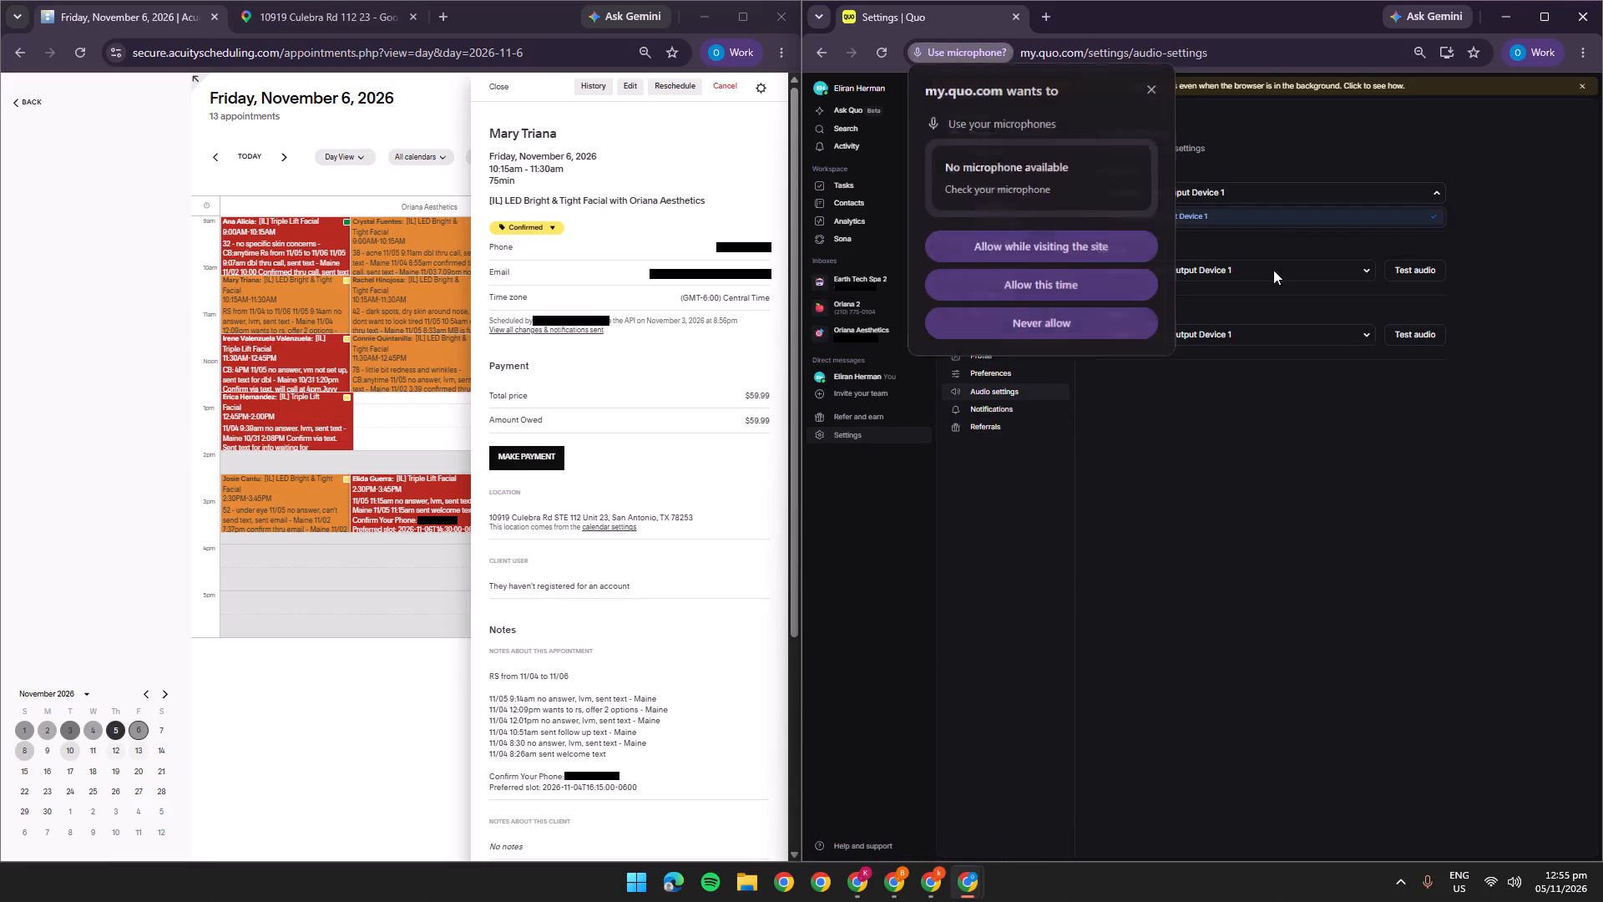
click(1070, 274)
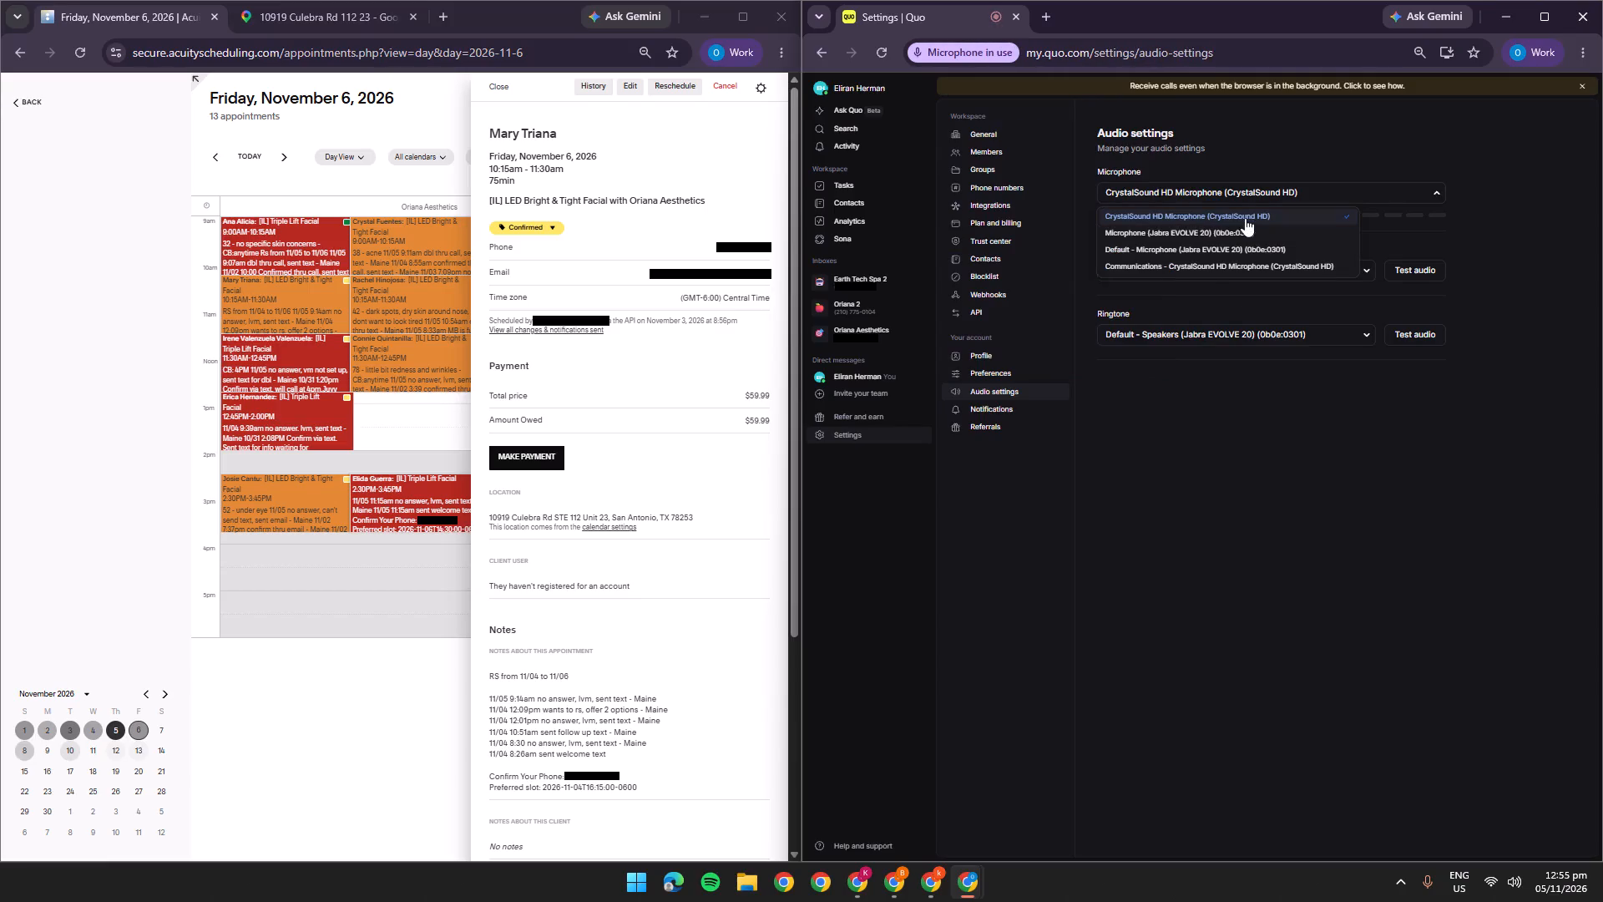
click(1246, 218)
click(1306, 266)
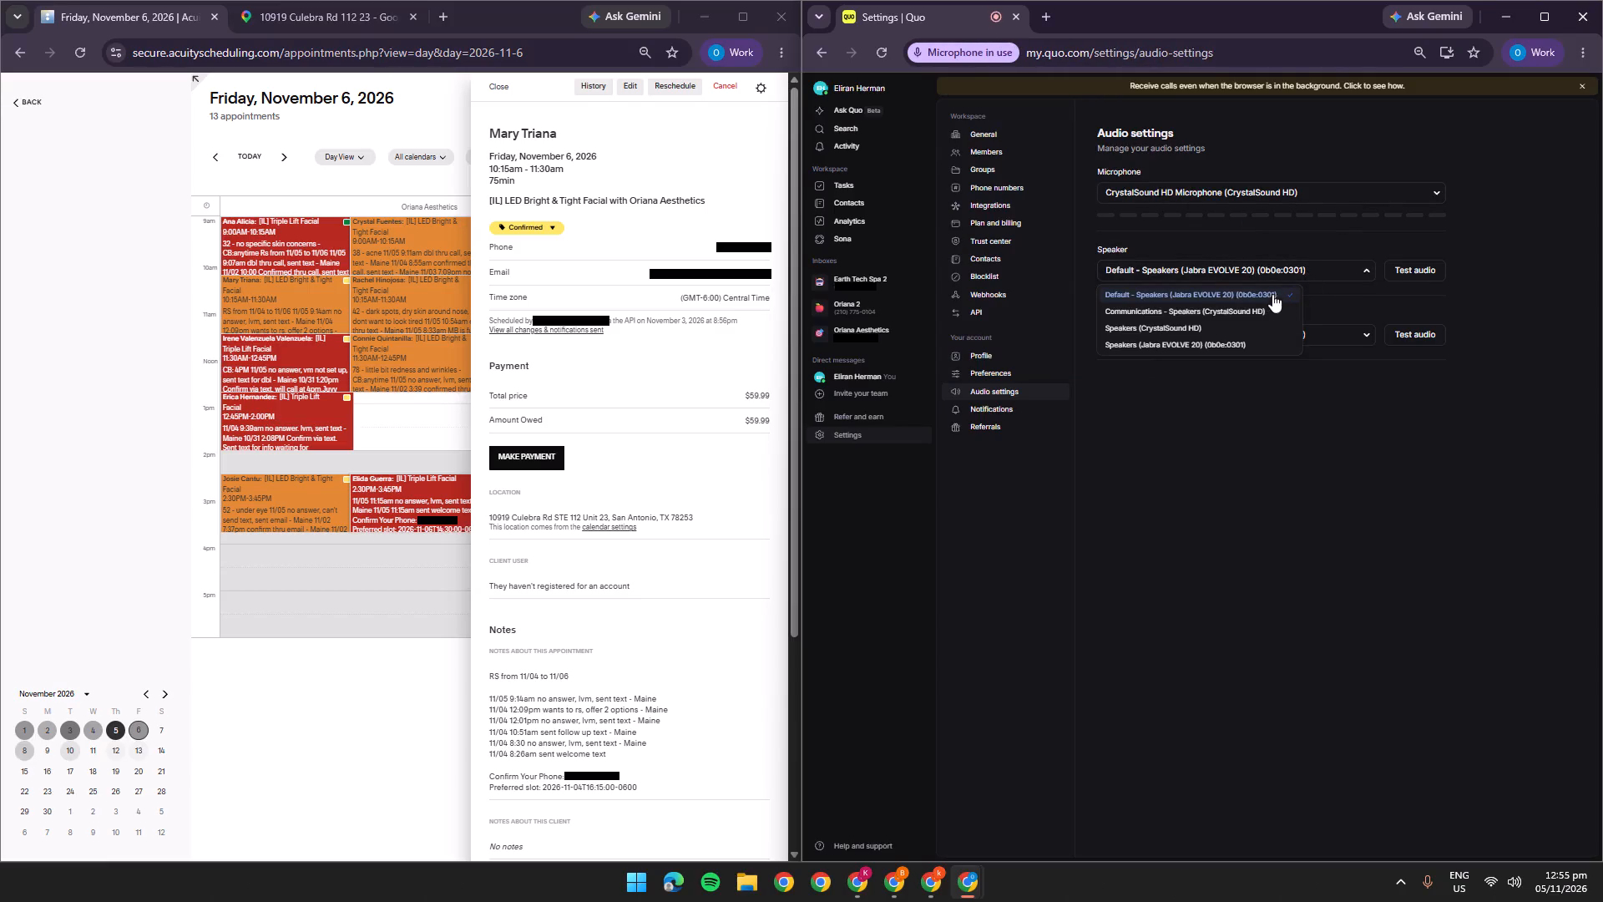
click(1274, 287)
click(1348, 433)
Look through the conversation lists of the Oriana Aesthetics and Oriana 2 inboxes, ending in Oriana Aesthetics.
click(857, 332)
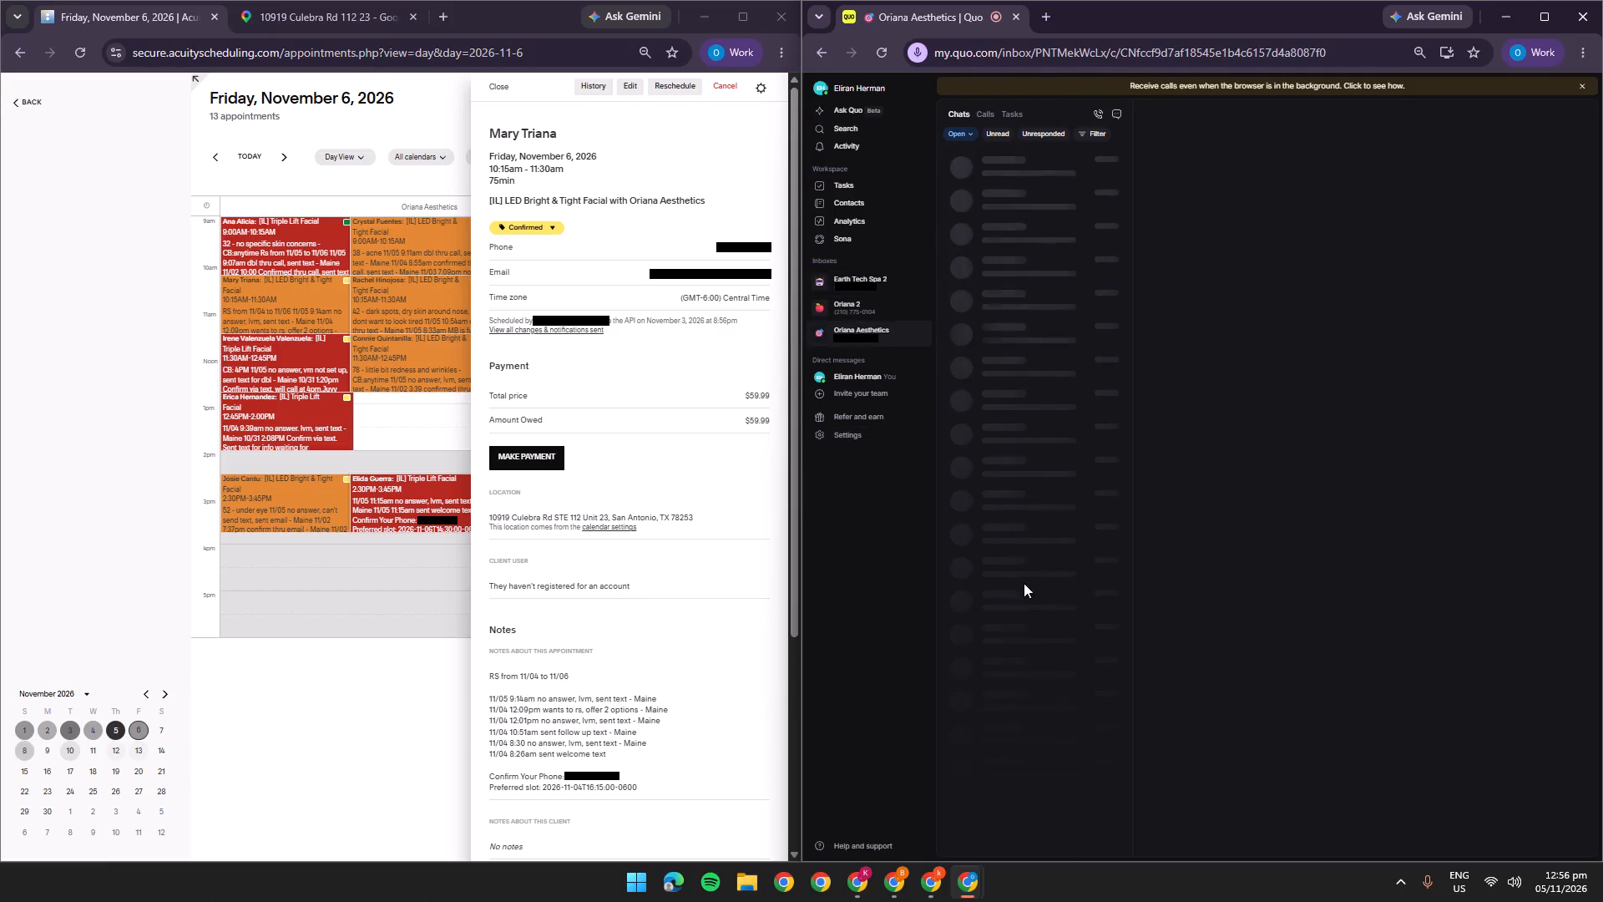
scroll(1078, 386, up, 2)
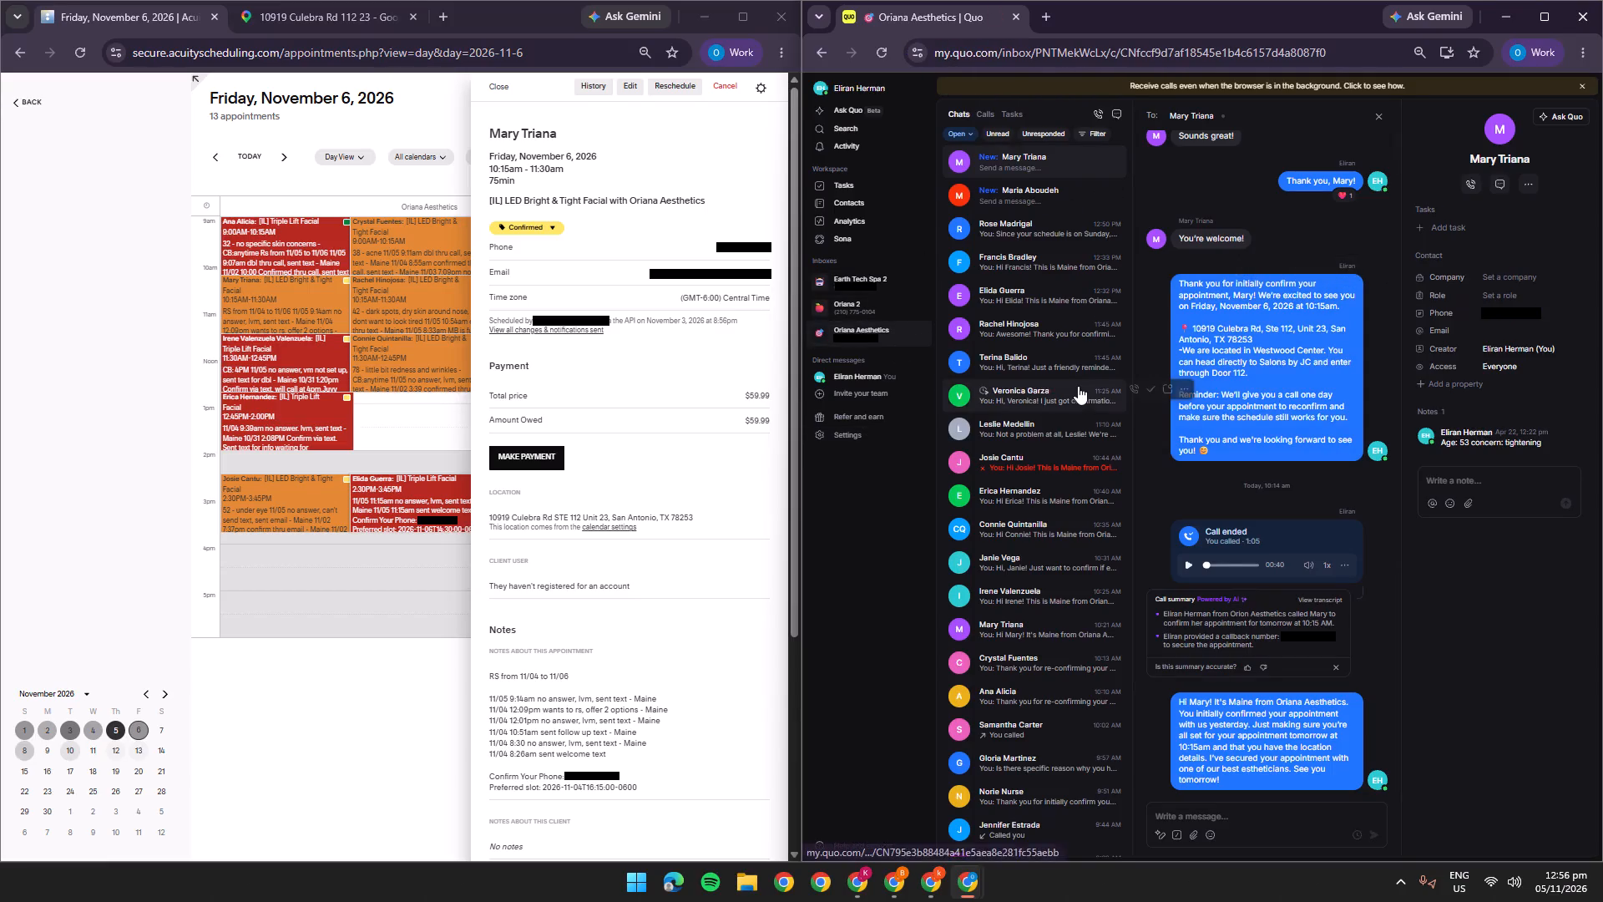
scroll(1078, 386, down, 3)
scroll(1078, 386, up, 6)
click(873, 307)
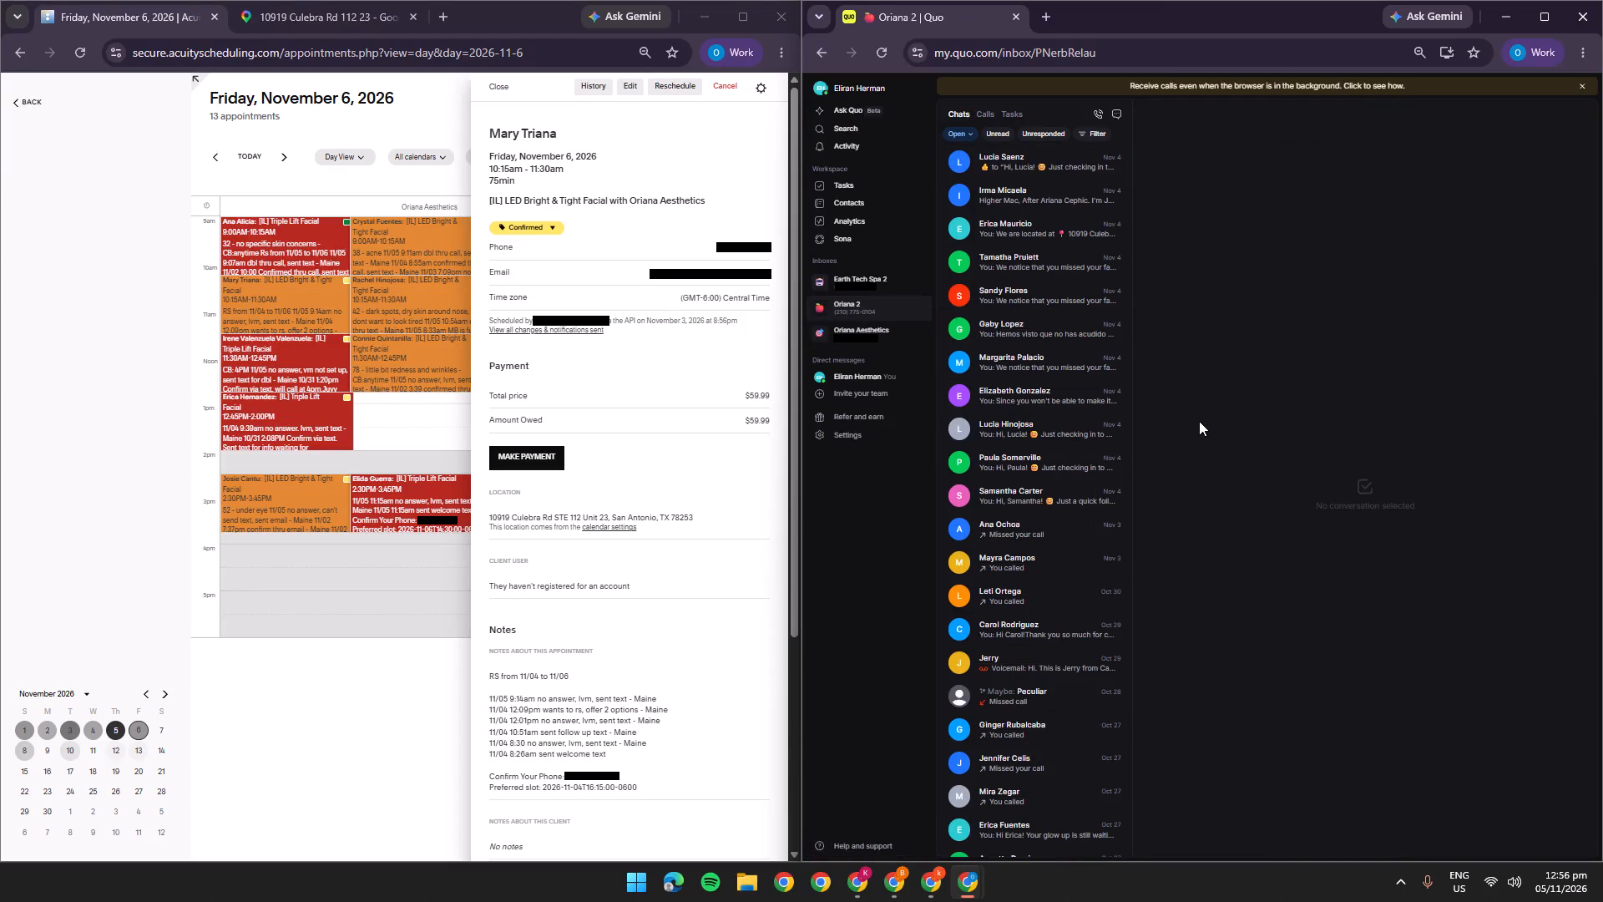
click(850, 337)
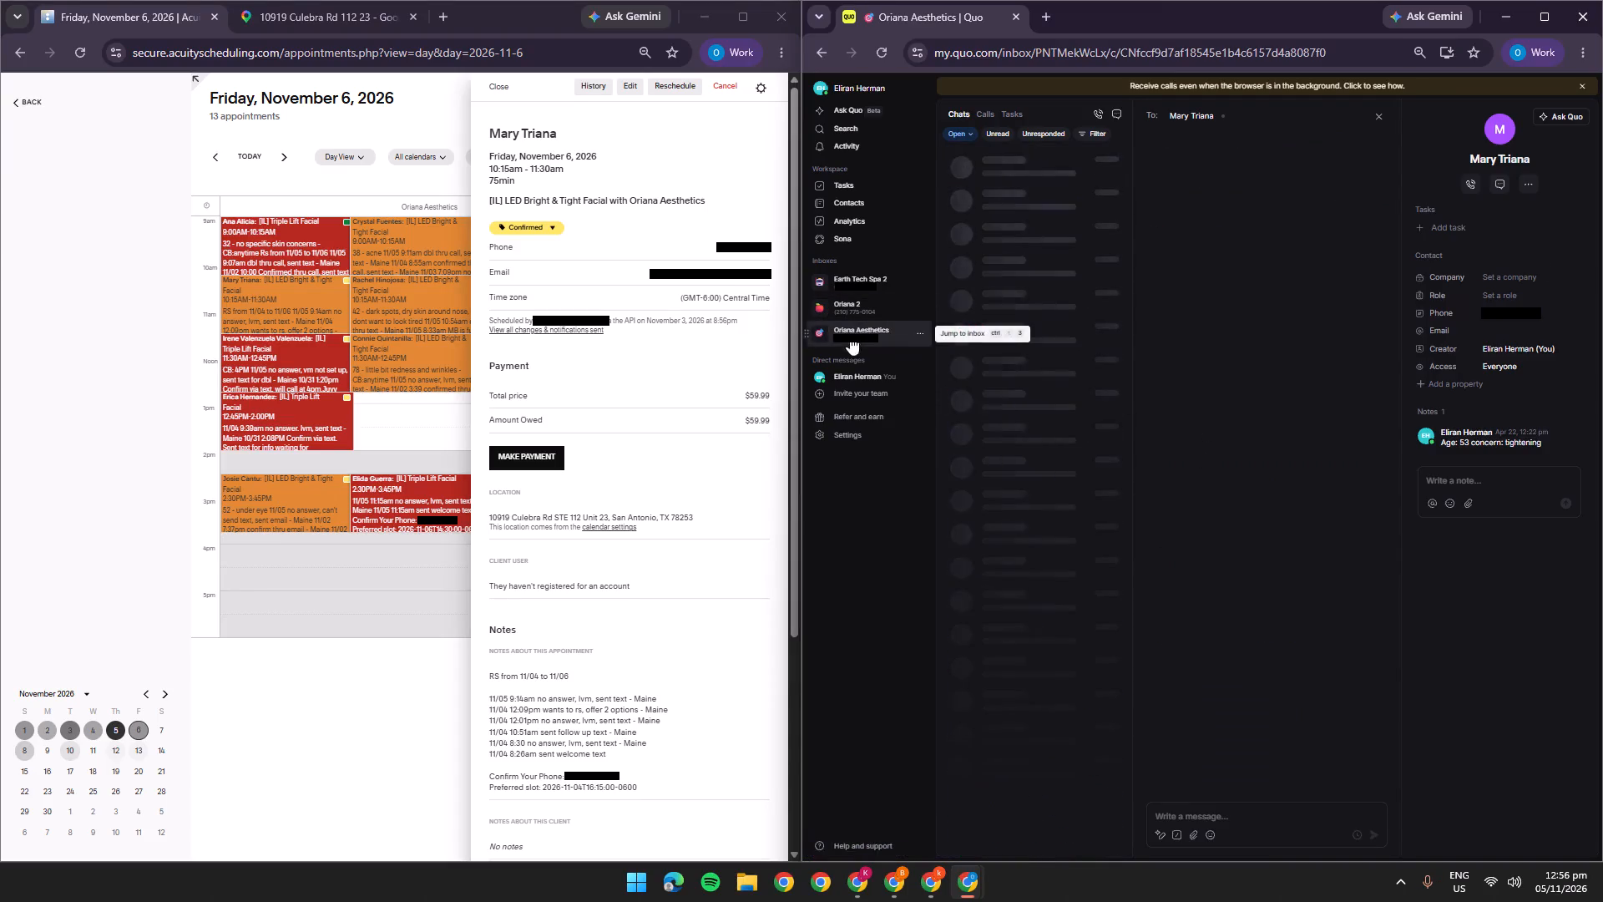
scroll(1343, 500, down, 3)
scroll(1019, 556, up, 3)
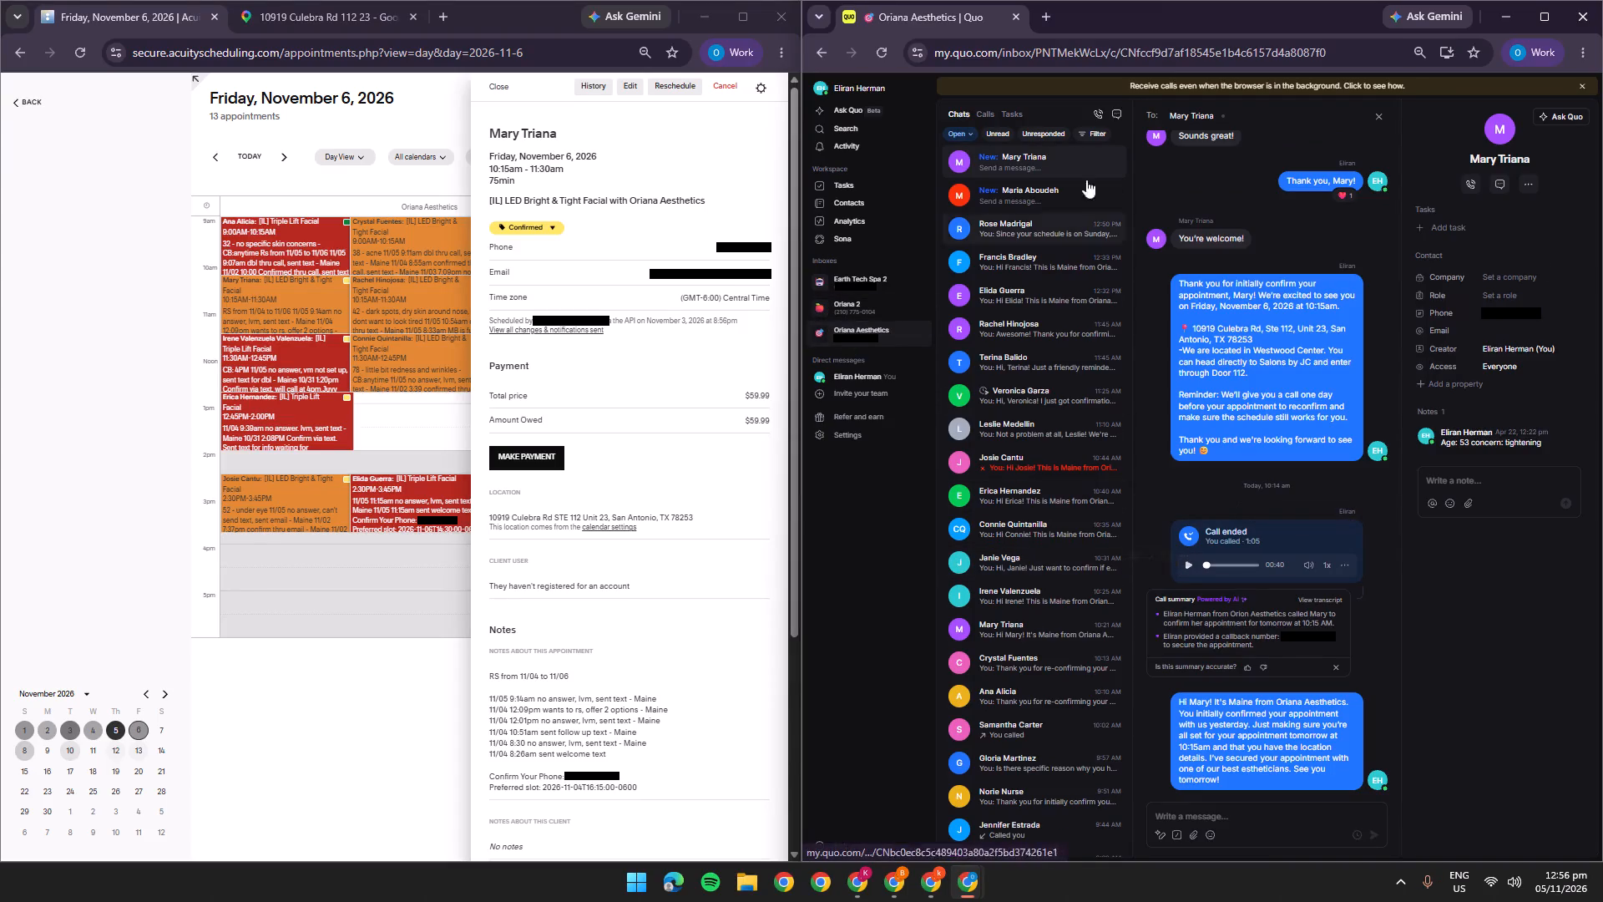
Close Mary's open draft, copy the phone number from her November 6 appointment, and use it to reopen her conversation.
double_click(1385, 124)
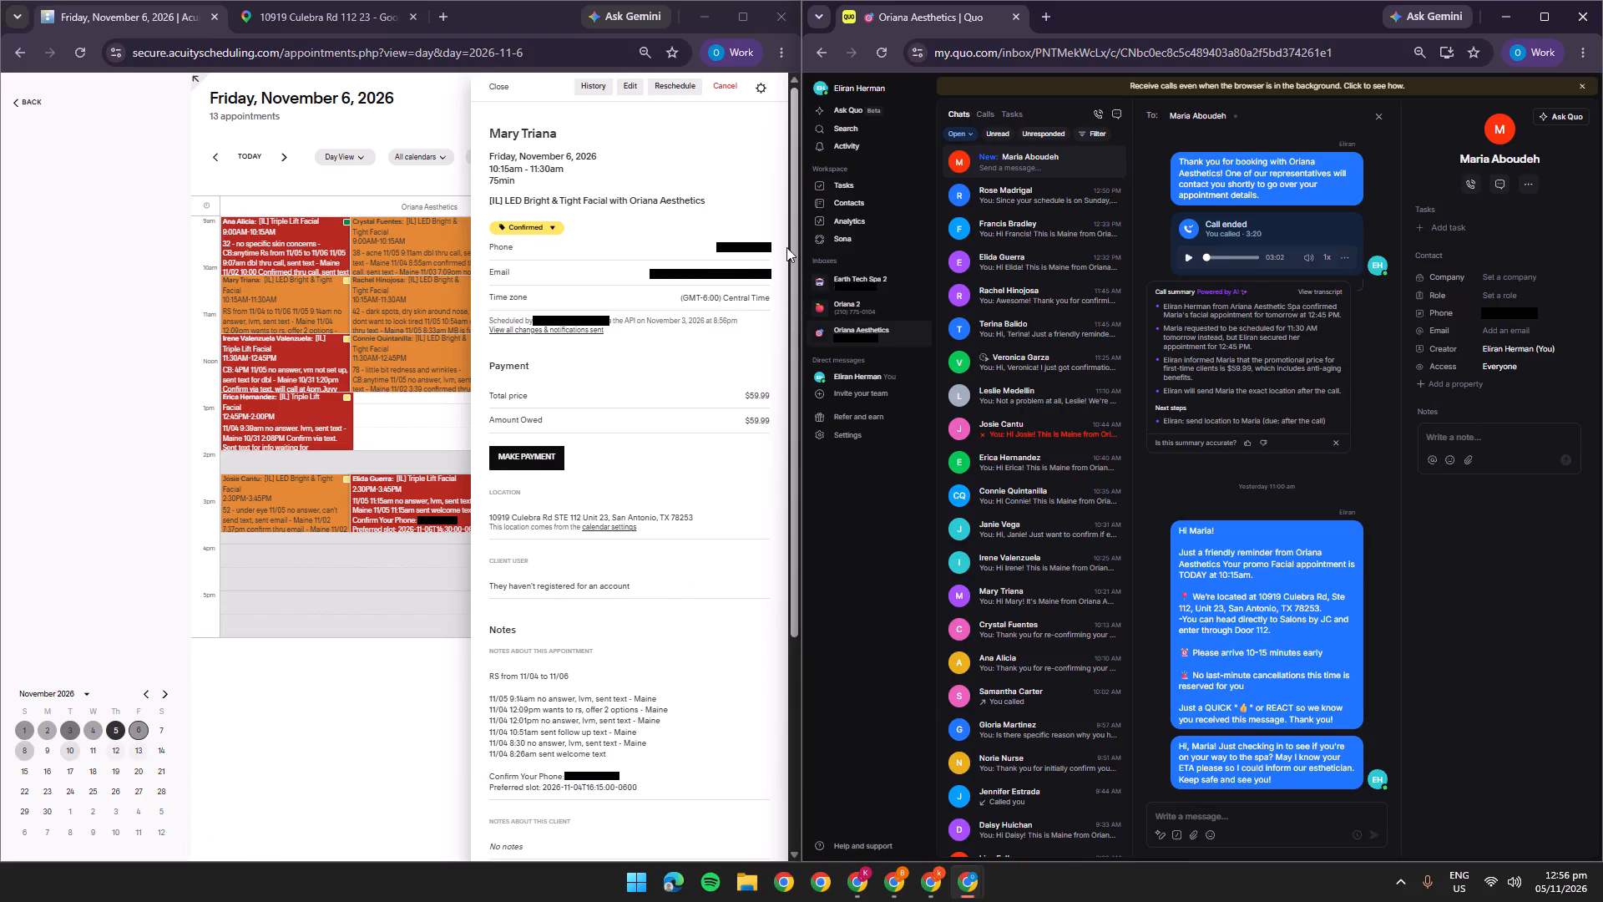
drag(775, 251, 688, 250)
key(ctrl+c)
key(ctrl+c)
click(1210, 109)
key(ctrl+v)
click(1306, 170)
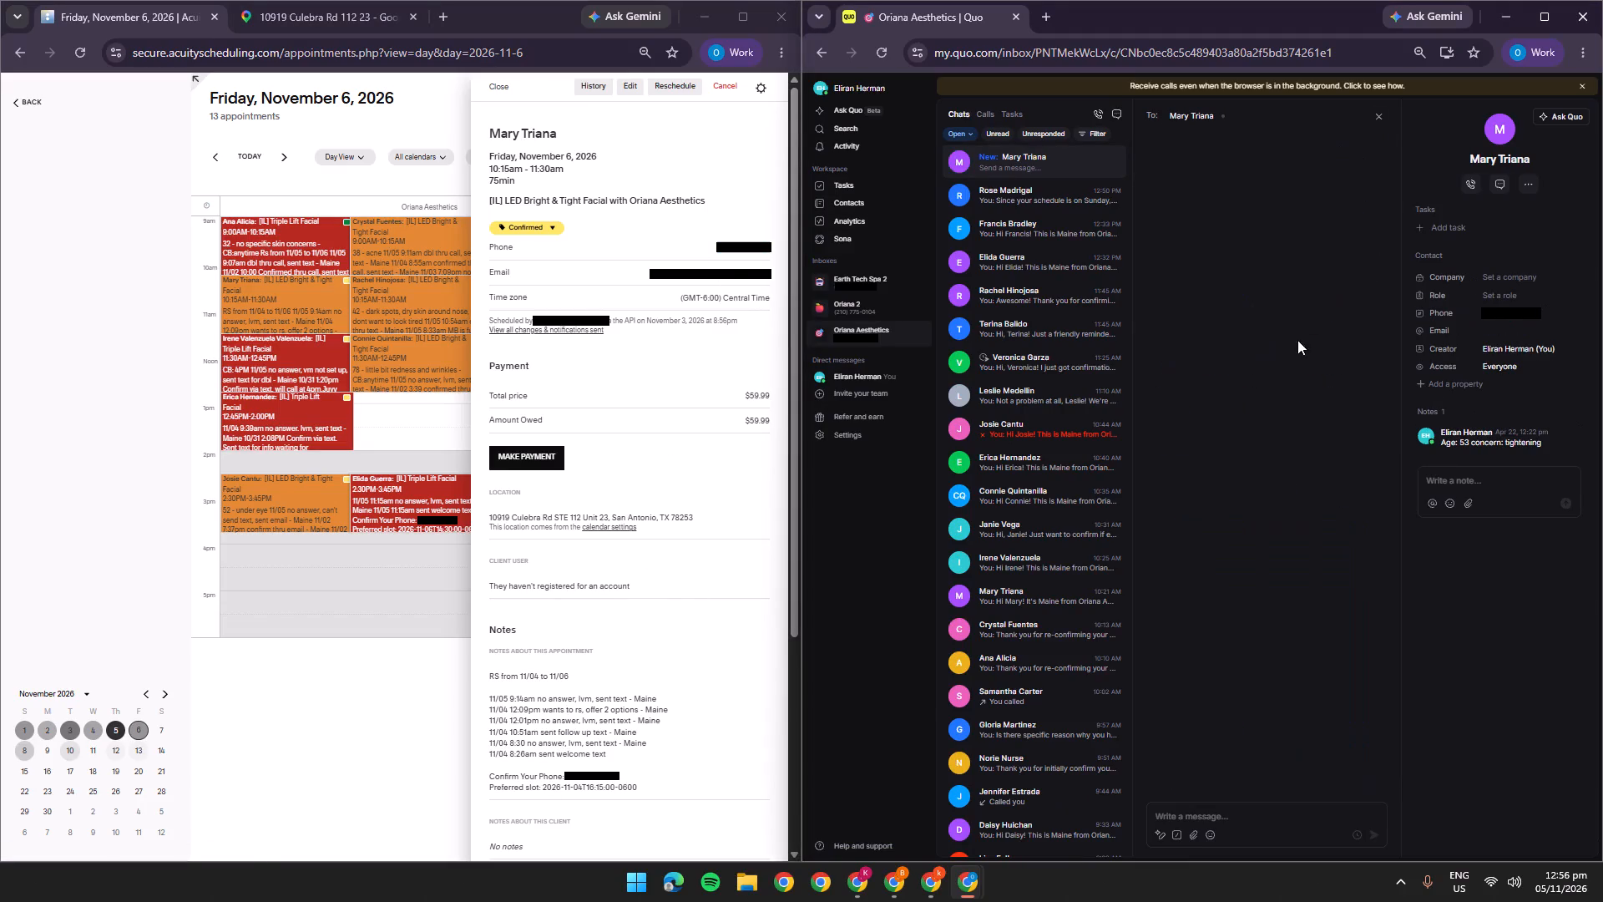
Examine the rescheduling exchange in Mary's conversation, including the message moving her appointment to Friday at 10:15 AM.
scroll(1295, 674, up, 2)
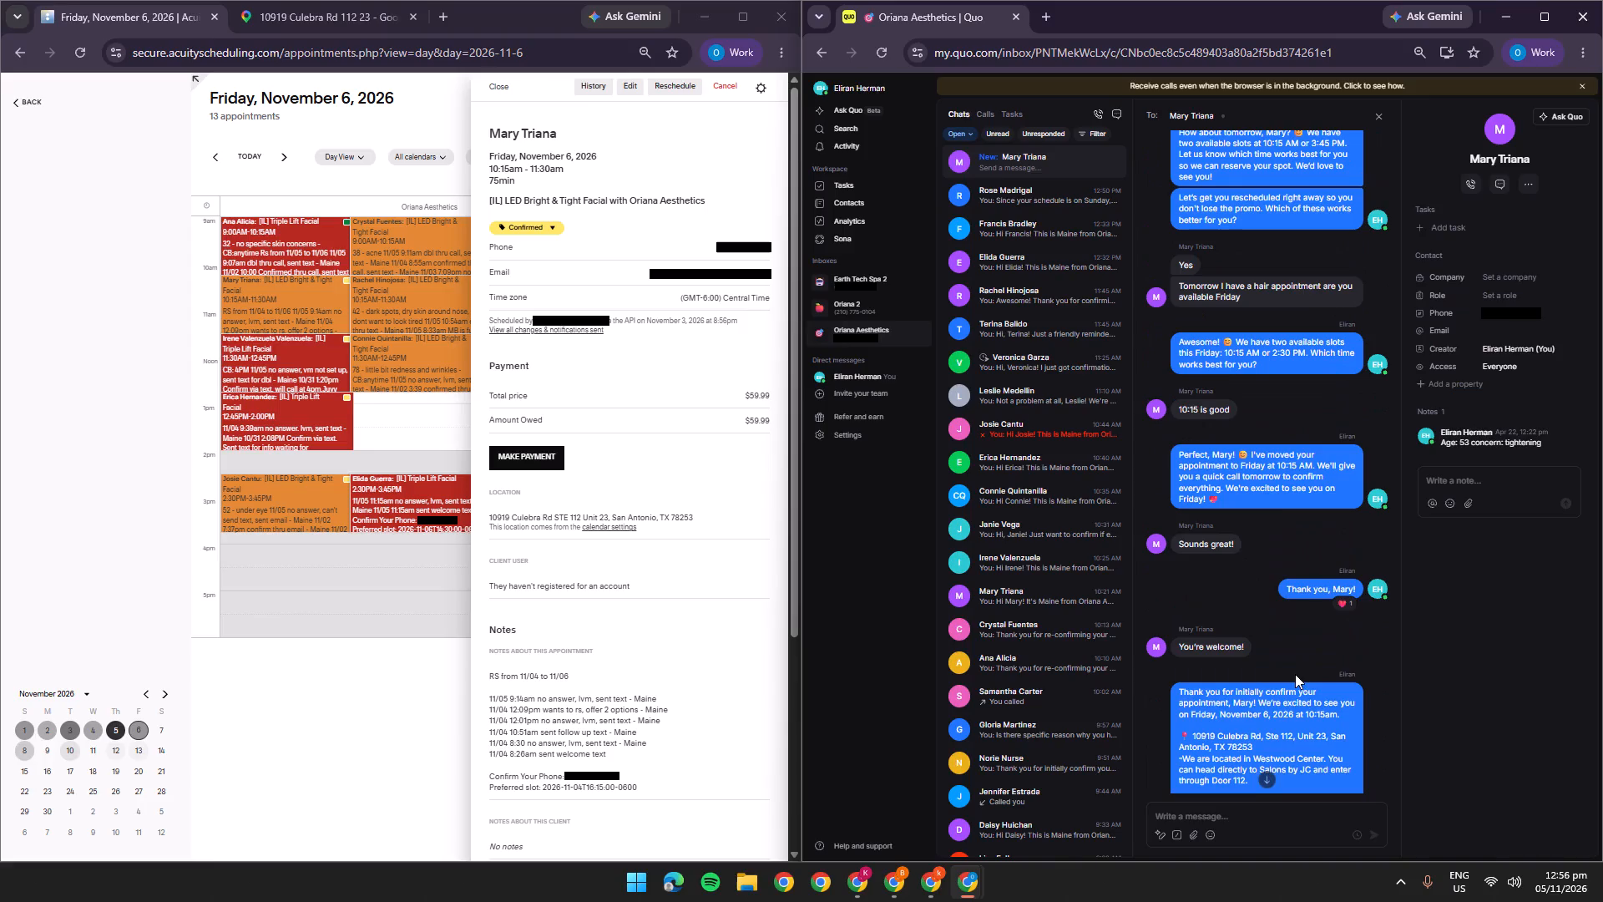
drag(1239, 468, 1317, 466)
click(1319, 487)
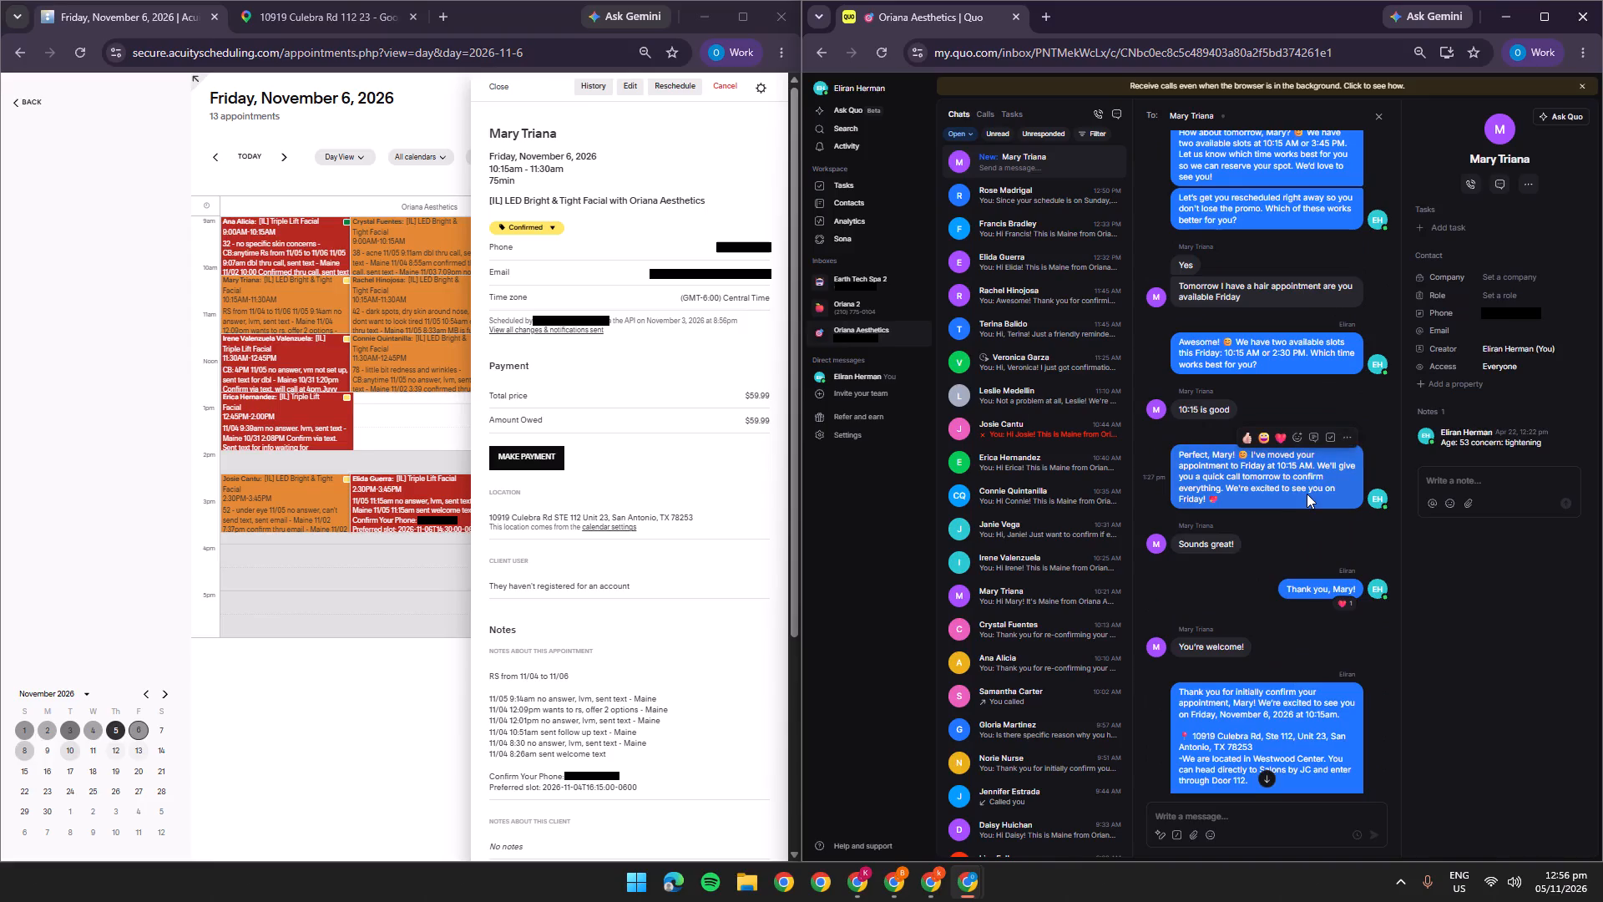
drag(1289, 469, 1339, 482)
click(1342, 490)
drag(1315, 486, 1276, 512)
click(1279, 527)
click(1283, 558)
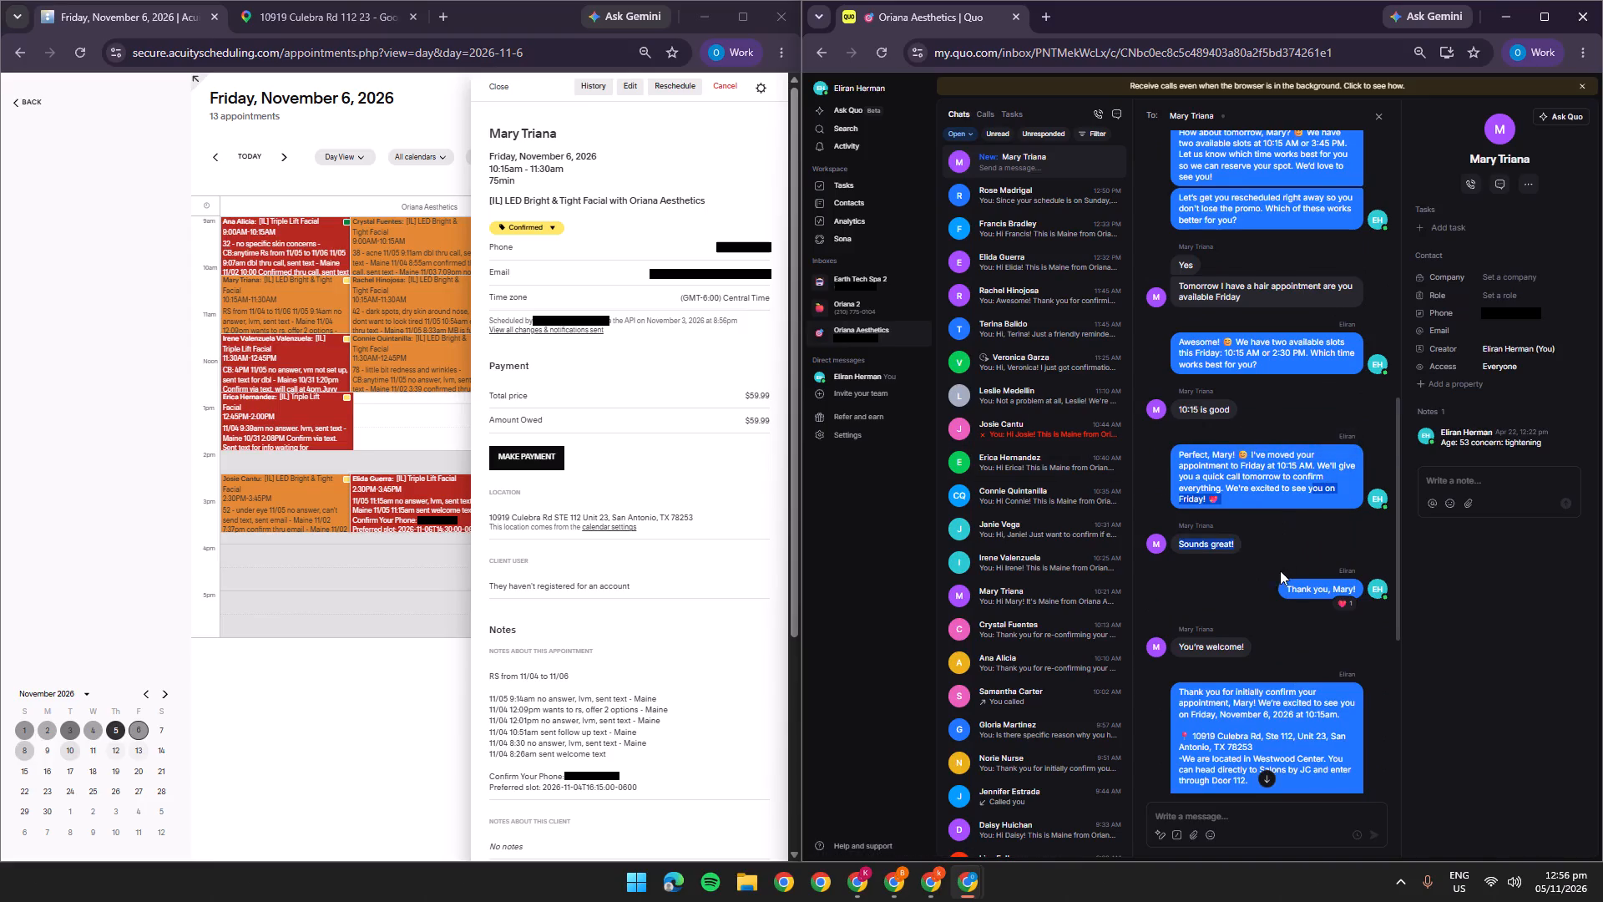
scroll(1268, 600, down, 1)
scroll(1268, 600, up, 2)
click(395, 132)
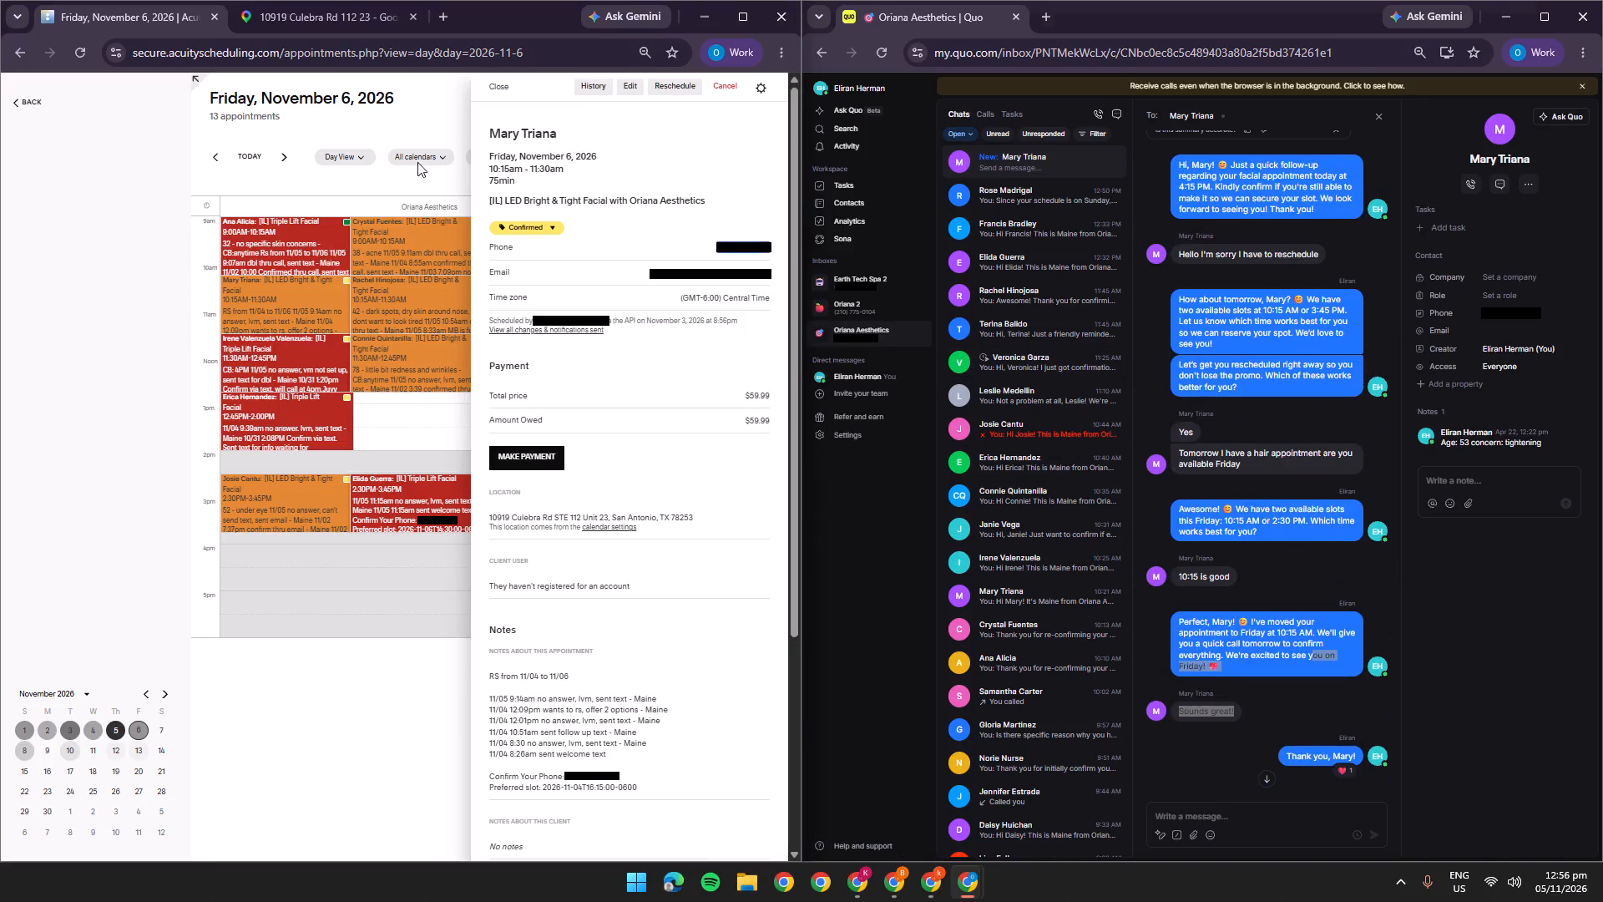
click(310, 368)
scroll(665, 458, down, 1)
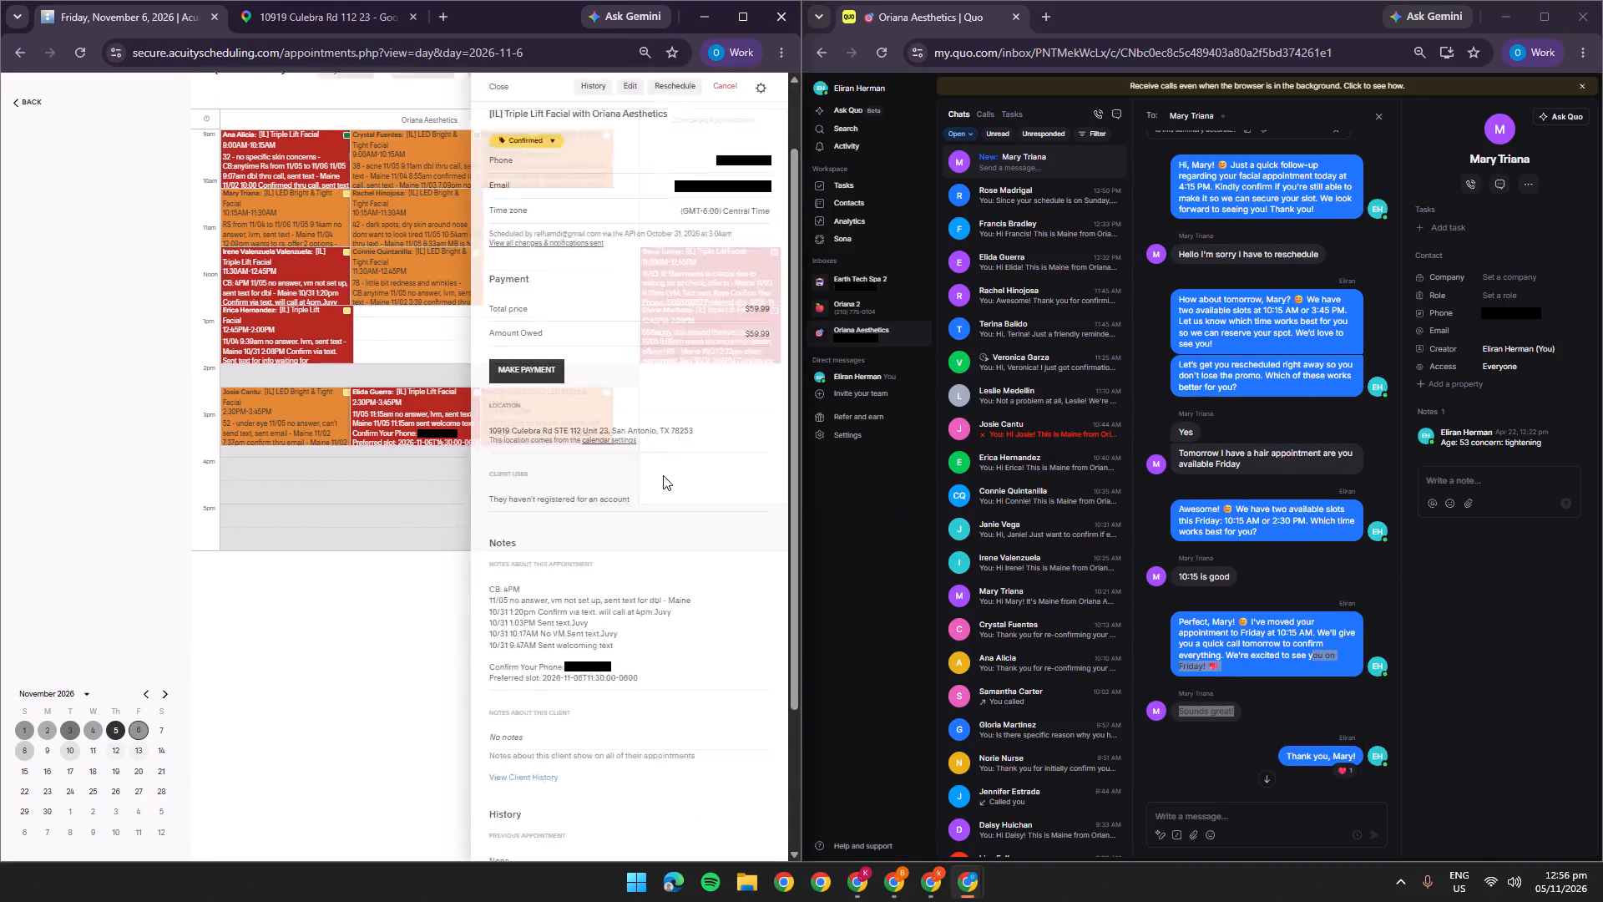
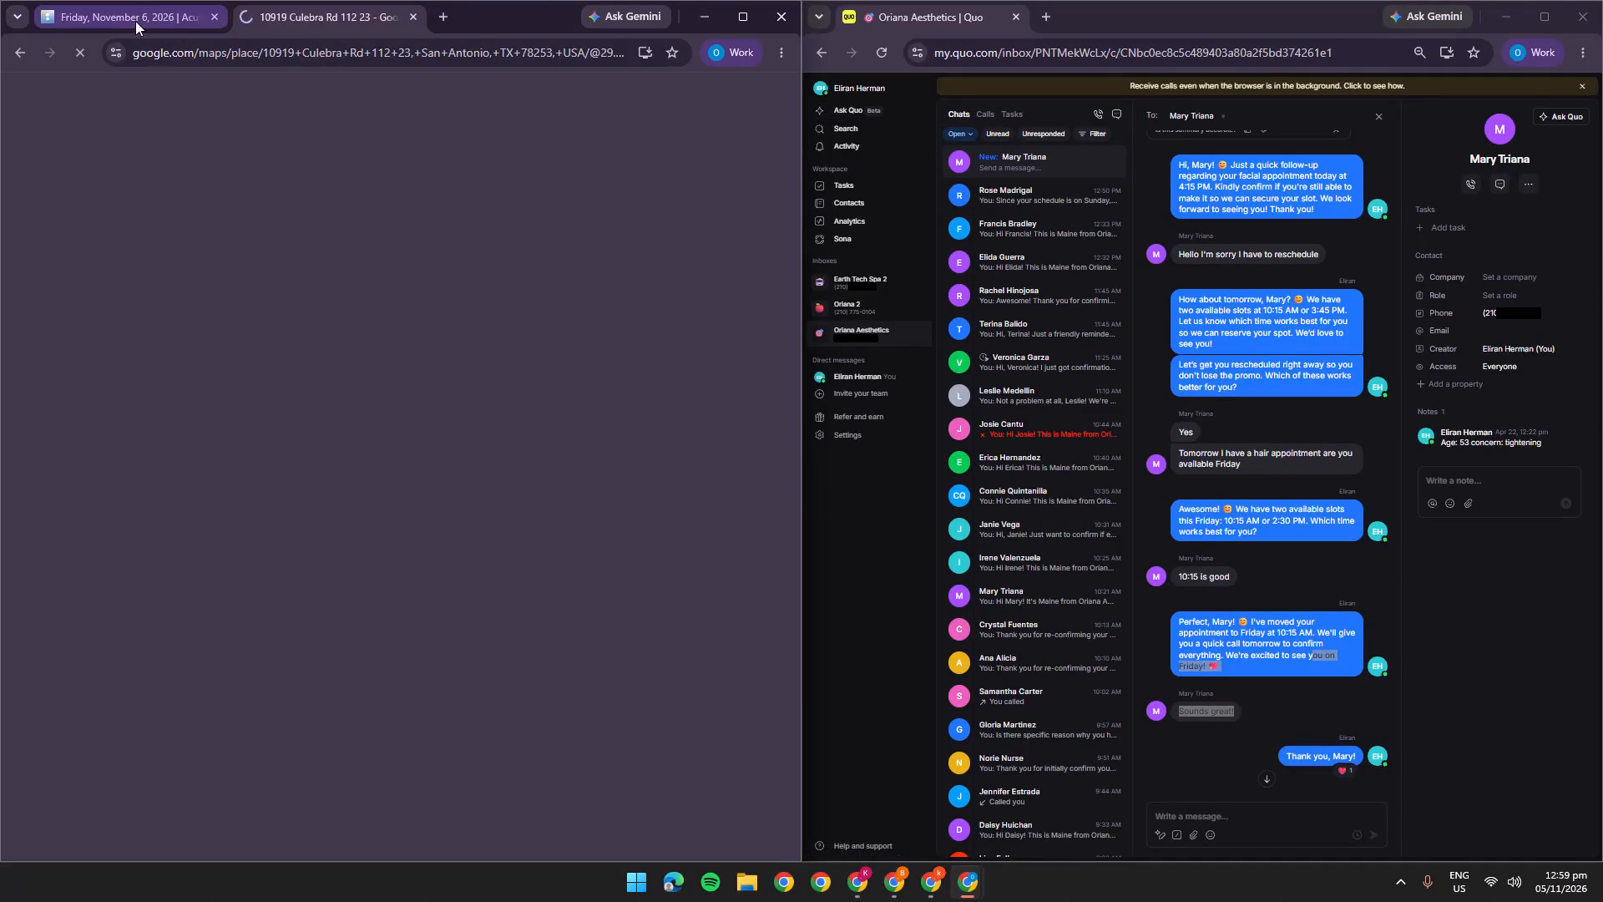
Switch the message recipient from Mary to Daisy using the copied phone number from her November 6, 9:00 AM facial appointment.
click(1215, 114)
key(ctrl+v)
click(1310, 329)
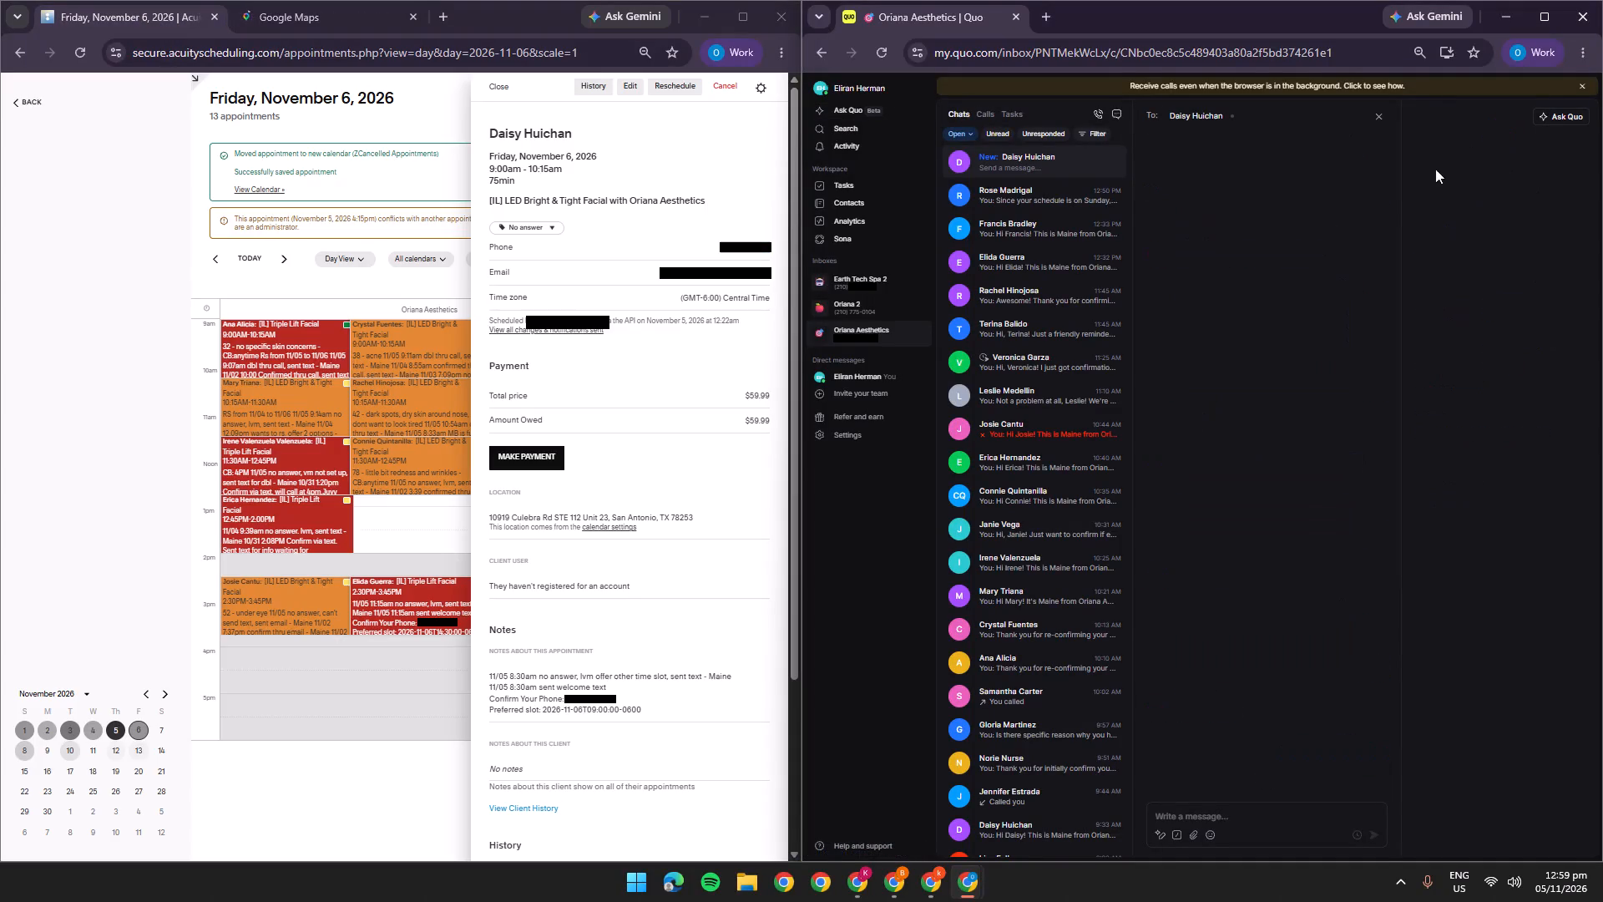
Move the Quo messaging tab into the browser window that holds the appointment calendar and Google Maps.
drag(932, 33, 275, 24)
click(903, 22)
Examine Daisy's conversation, including the call summary and the text about her 9:00 AM slot and alternative times.
click(469, 663)
scroll(271, 477, up, 1)
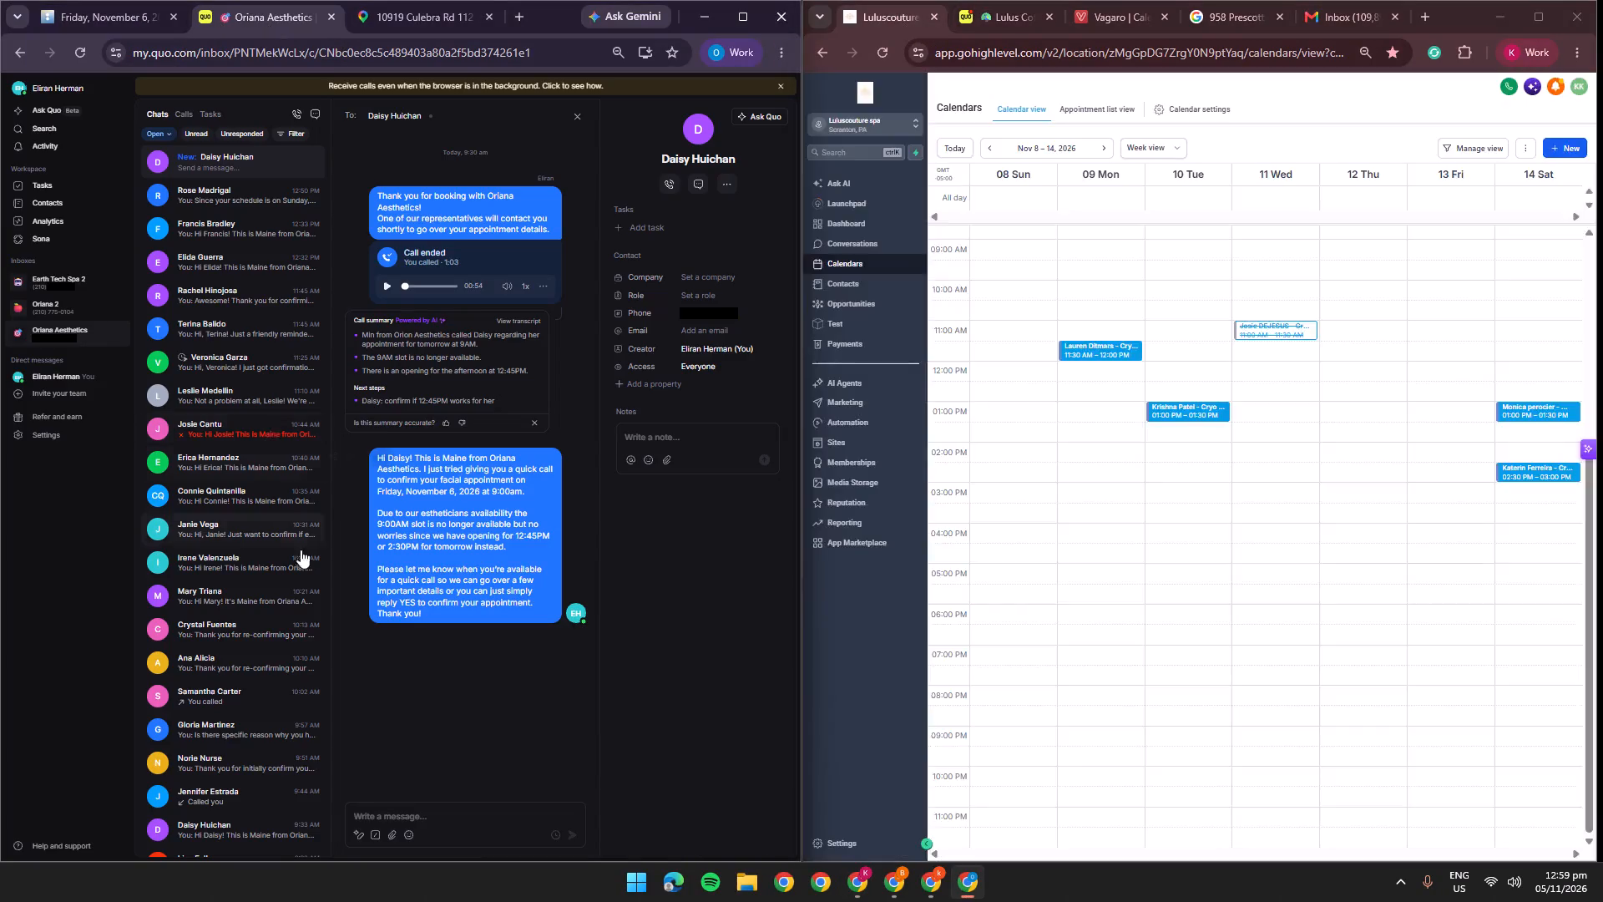
drag(426, 497, 497, 557)
drag(450, 522, 564, 536)
click(565, 545)
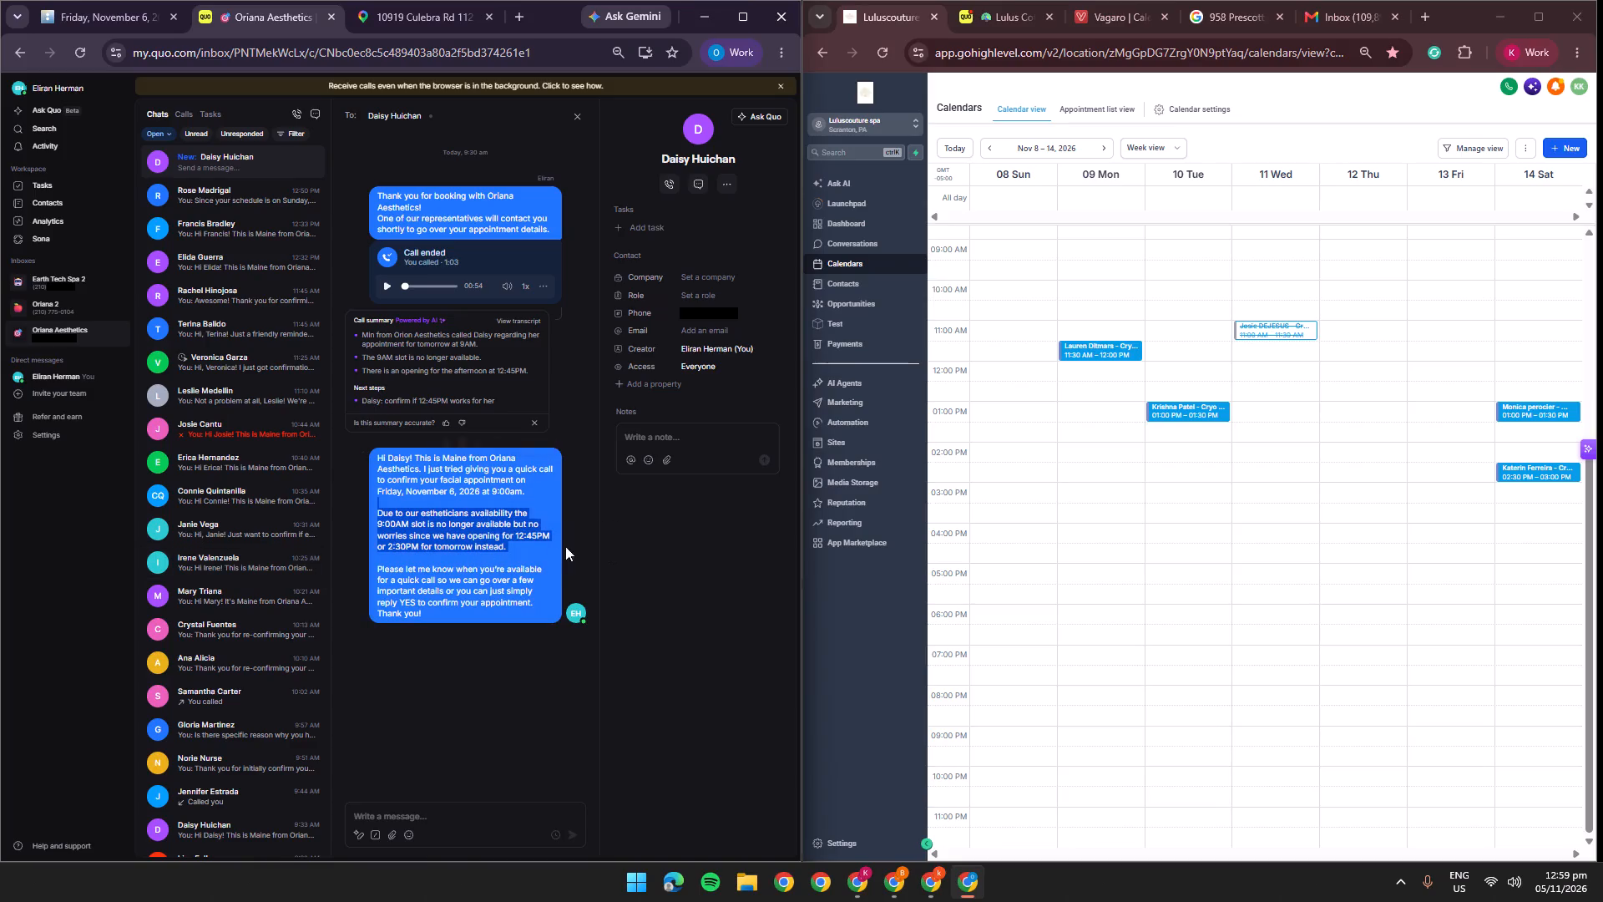
click(550, 550)
click(533, 554)
scroll(529, 554, up, 2)
scroll(529, 554, down, 2)
Close Daisy's appointment details in the November 6 calendar and dismiss the moved-appointment and scheduling-conflict notices.
click(121, 18)
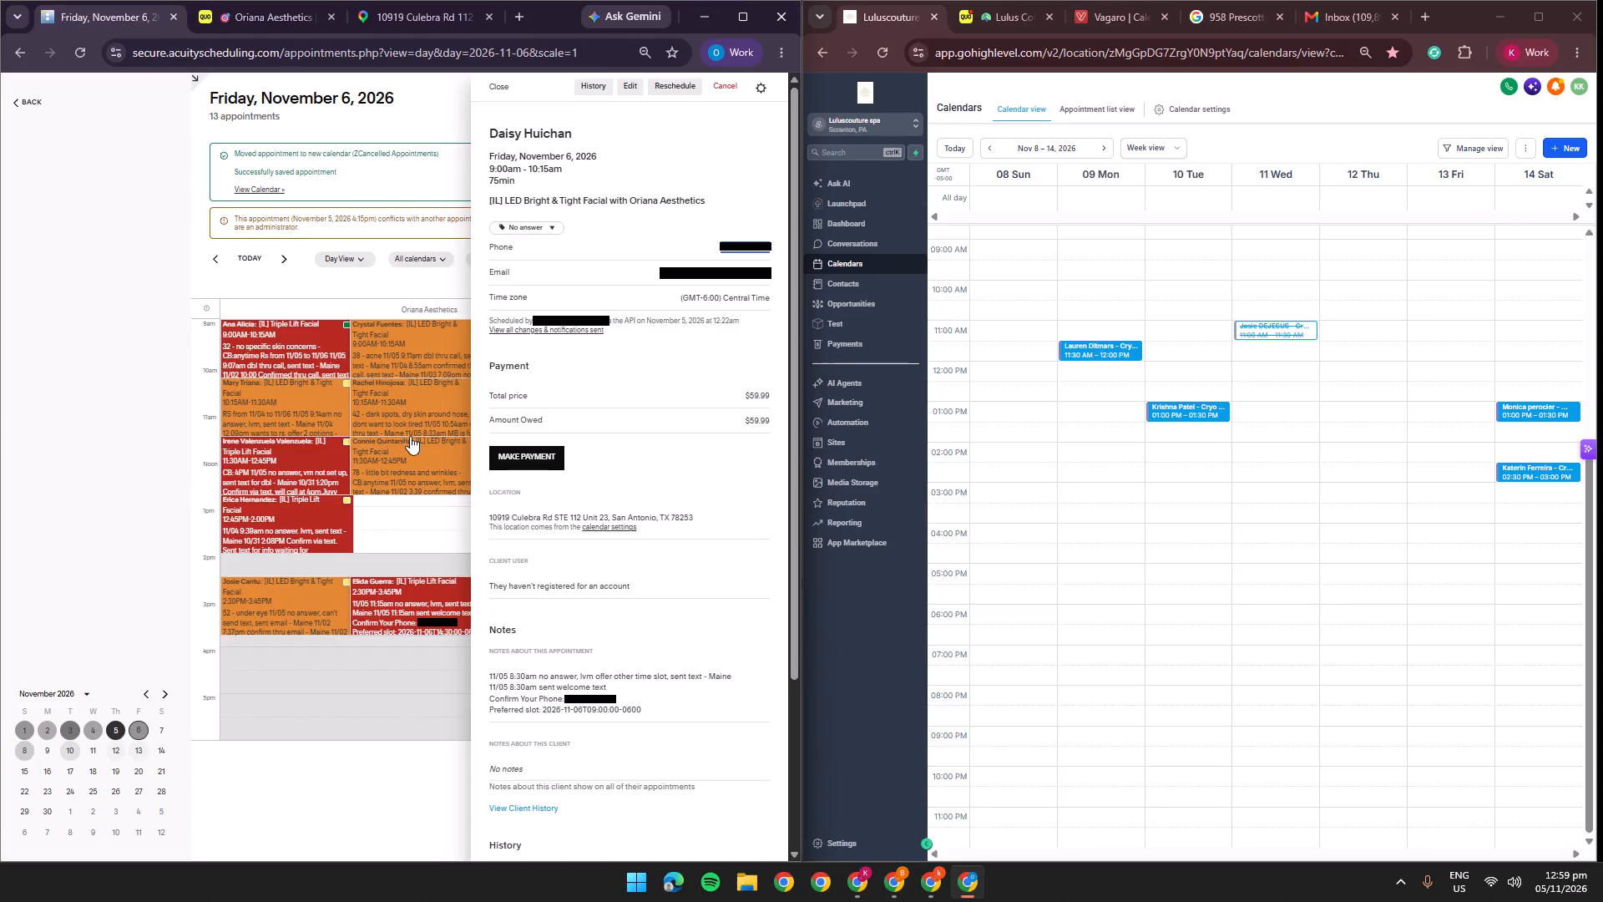
click(385, 175)
click(741, 174)
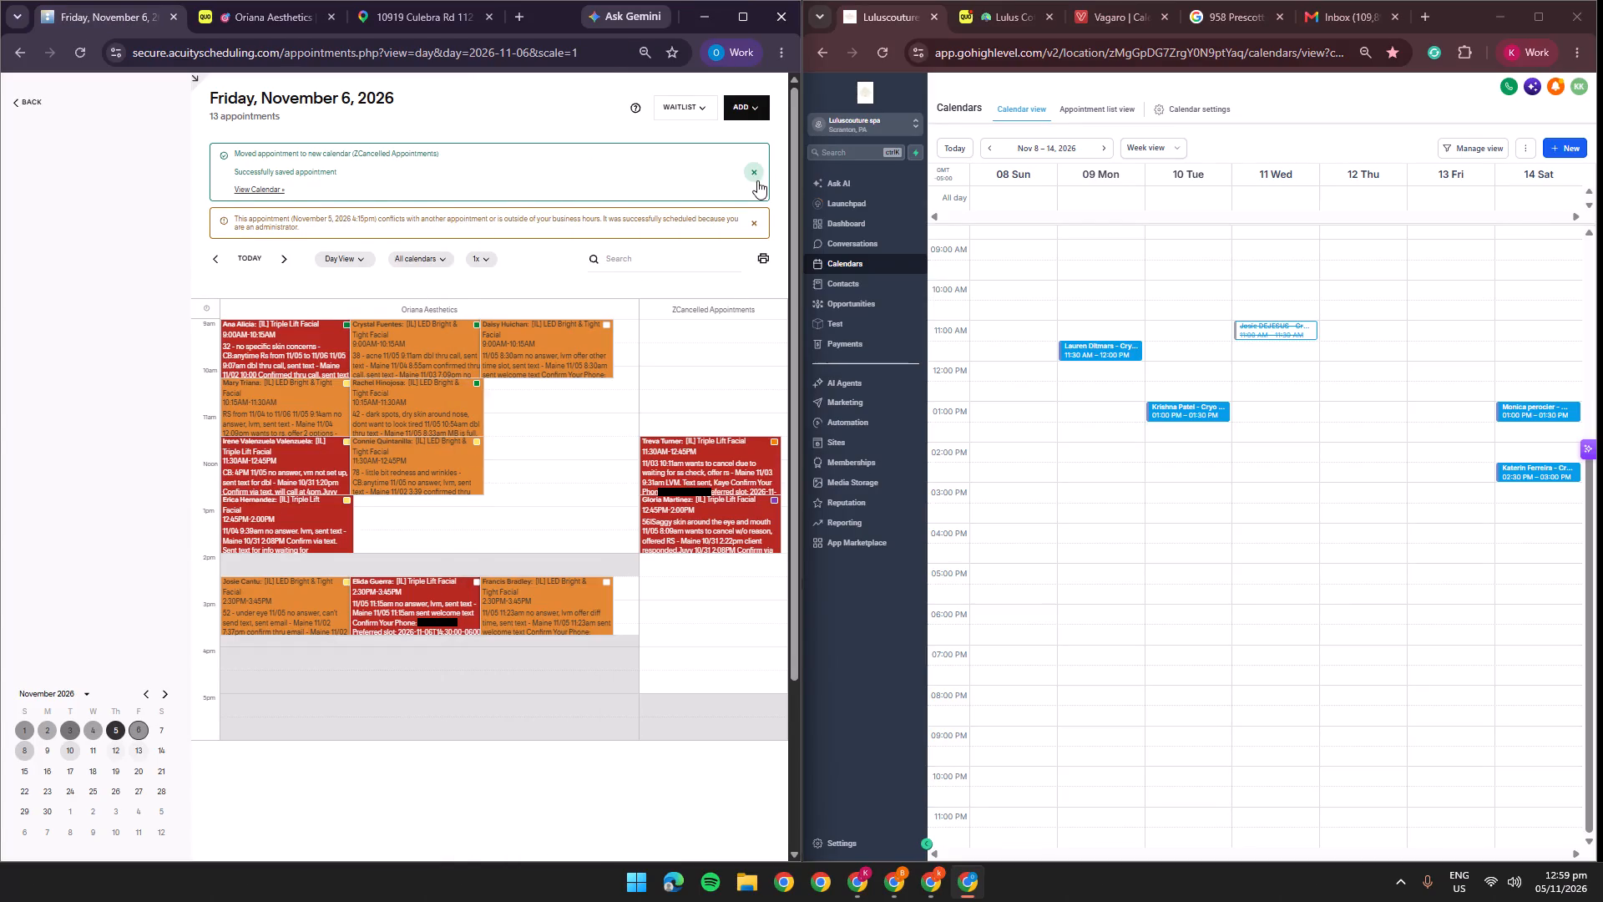
click(754, 177)
click(752, 199)
click(746, 157)
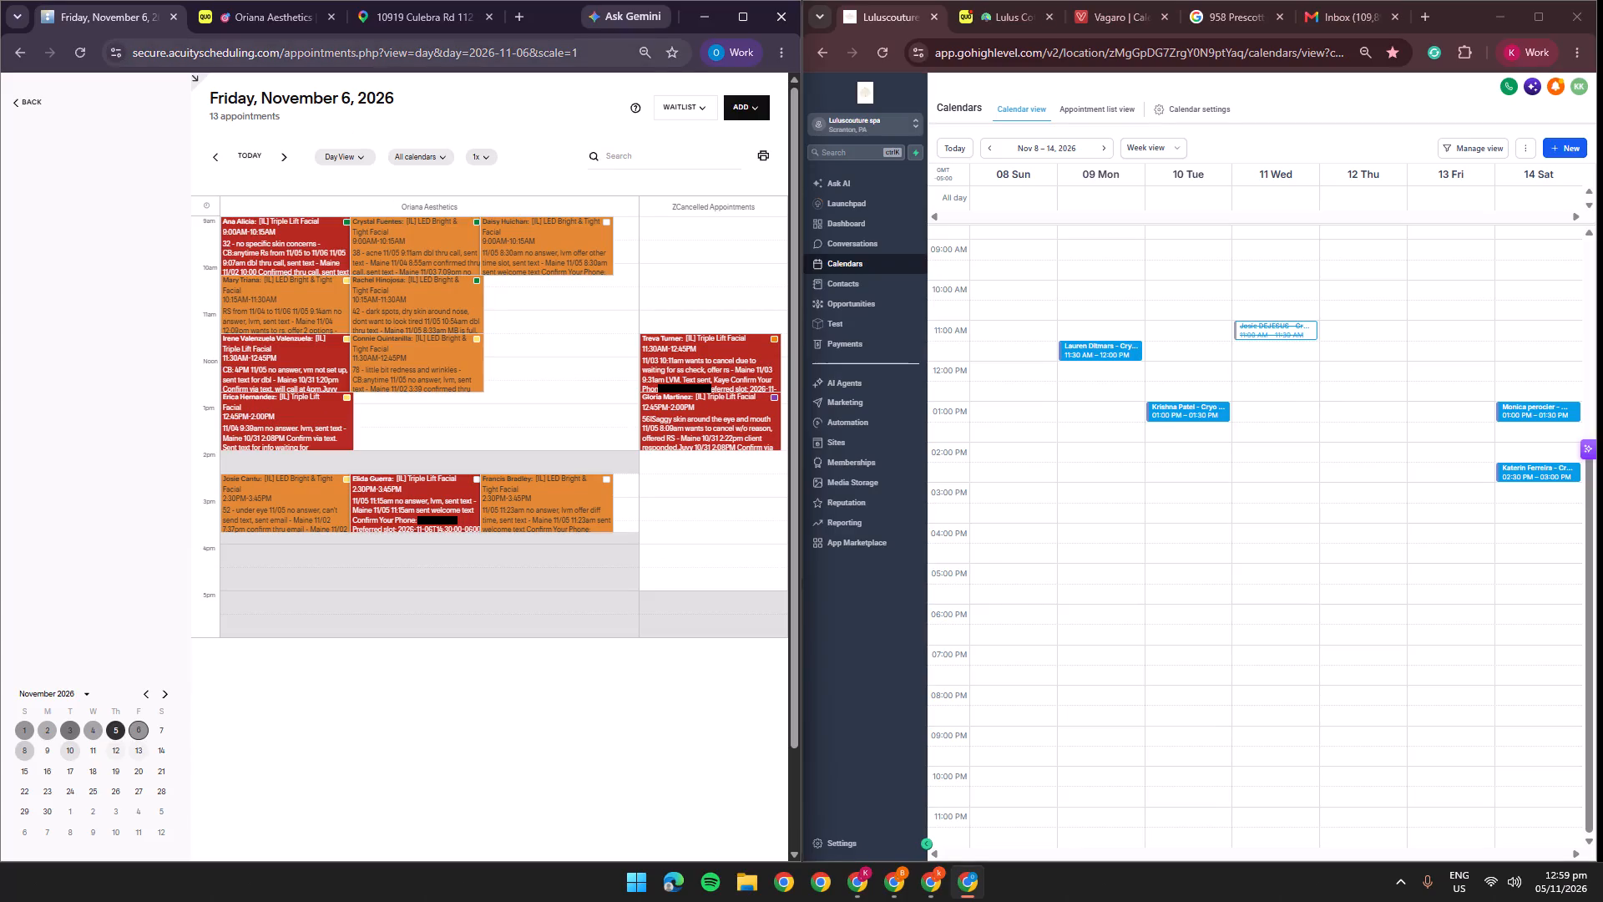
click(595, 493)
drag(778, 246, 695, 239)
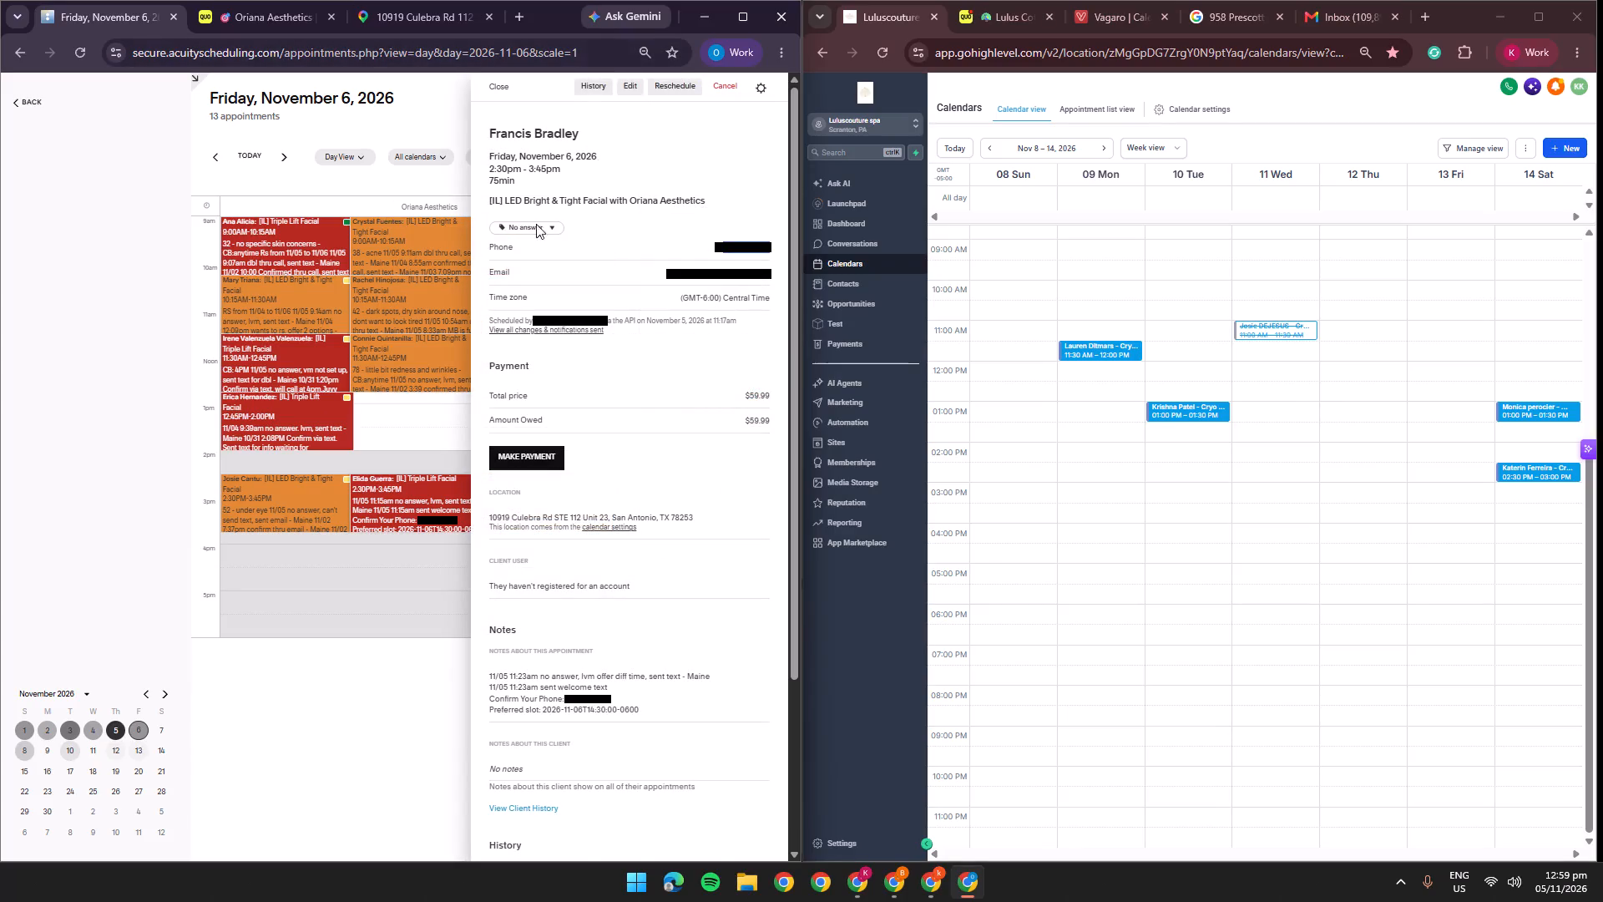
key(ctrl+c)
key(ctrl+c)
click(257, 23)
click(392, 112)
key(ctrl+v)
click(578, 144)
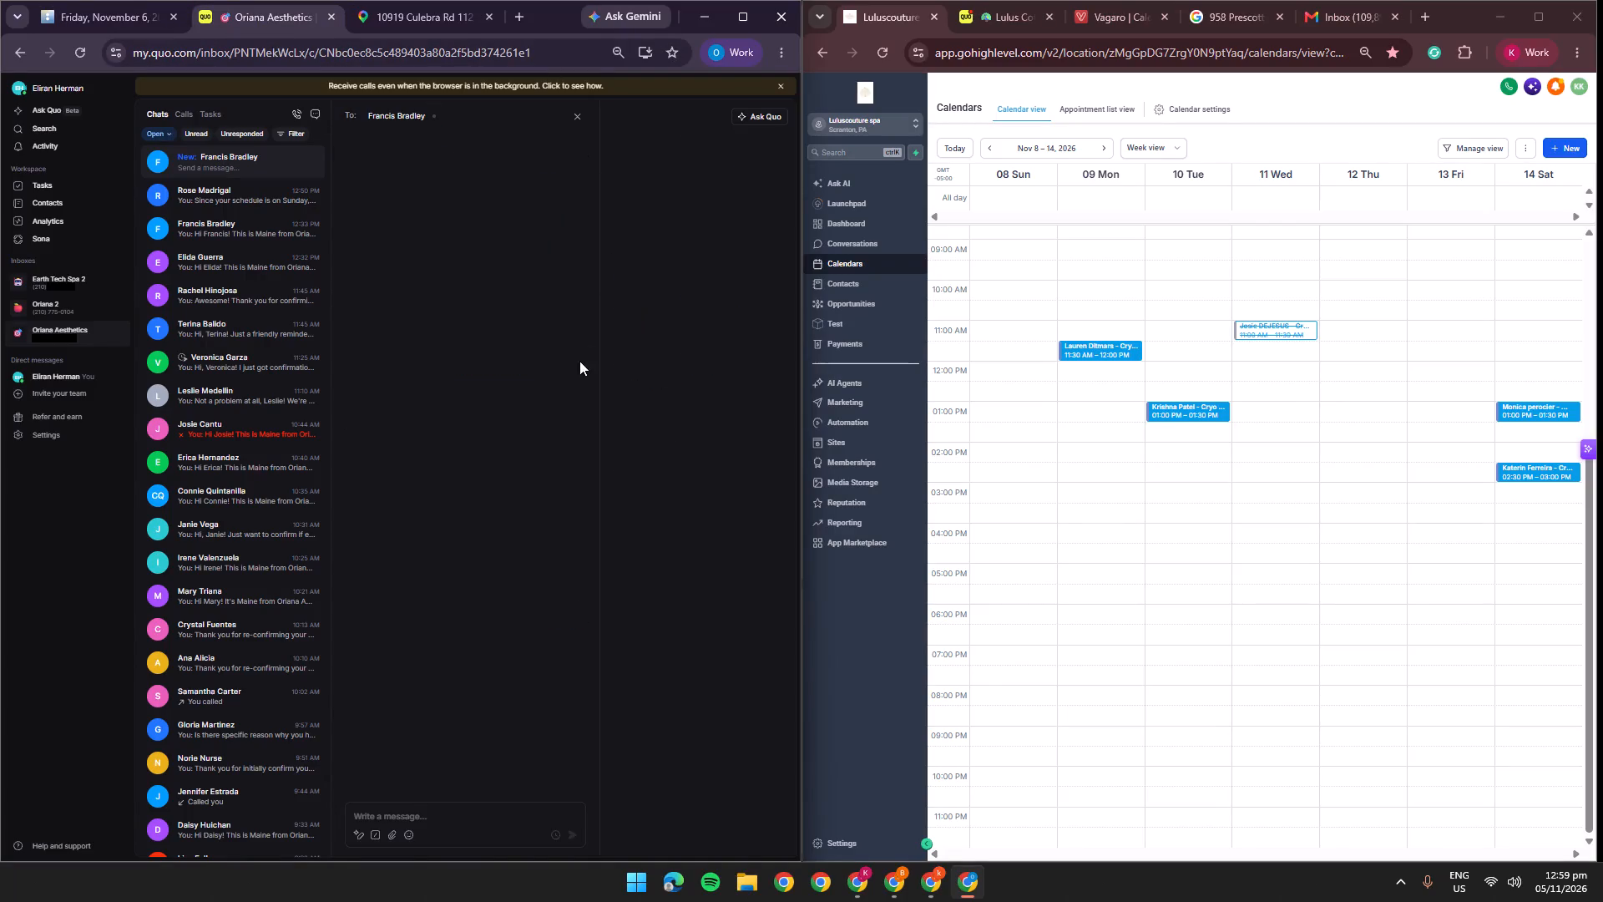
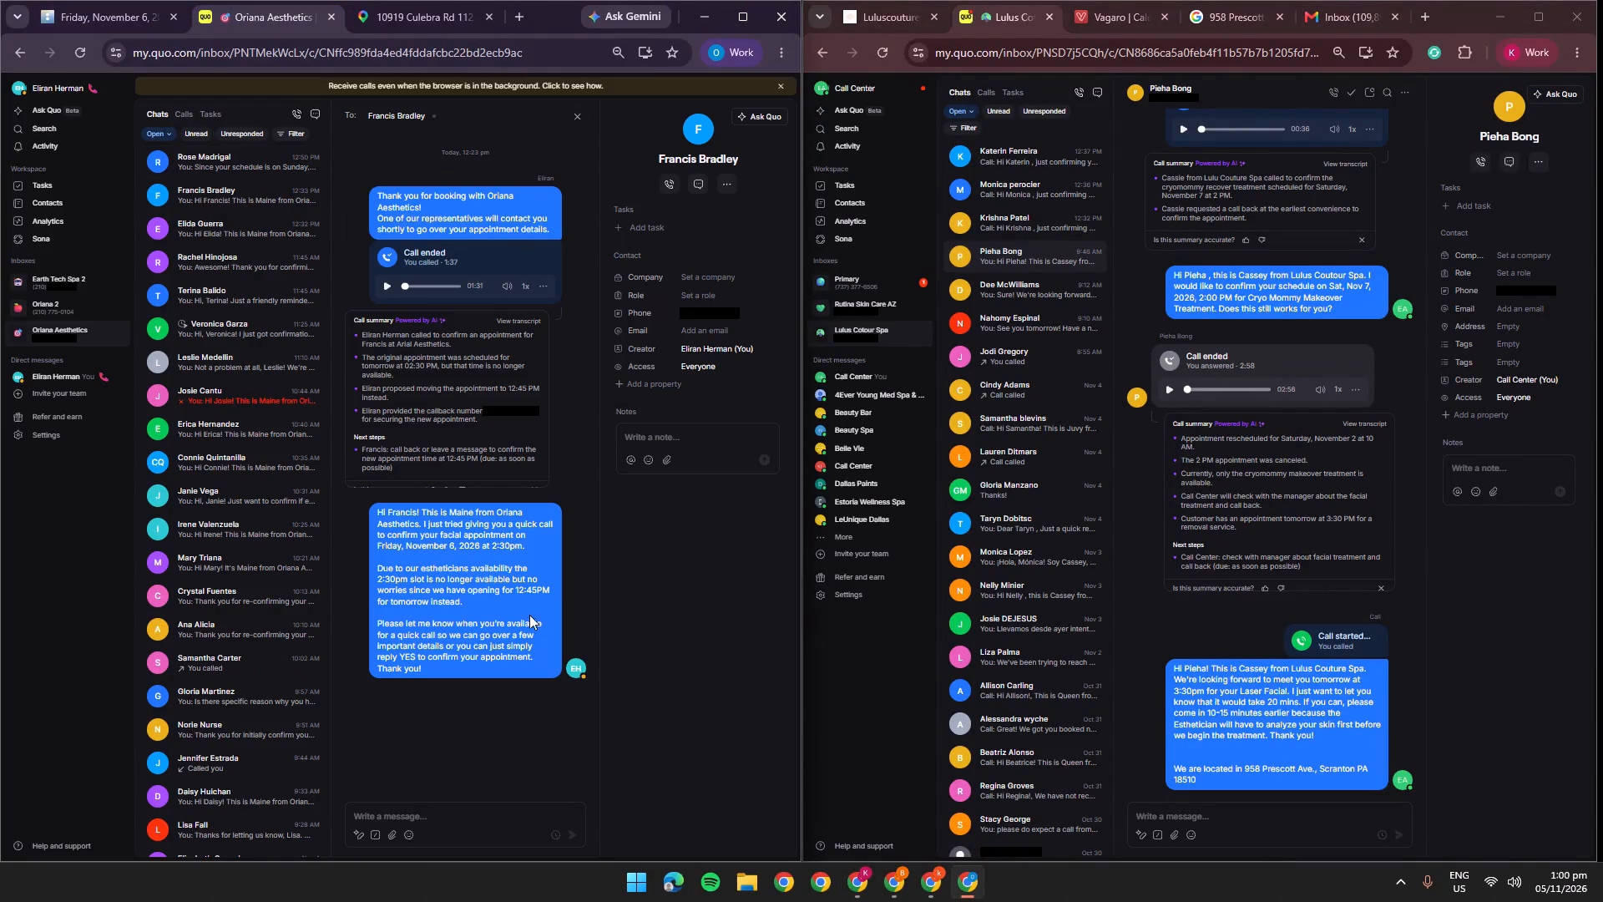
Check the Oriana Aesthetics day schedules for November 8, 9 and 10, 2026 in the appointment calendar.
ctrl+click(47, 16)
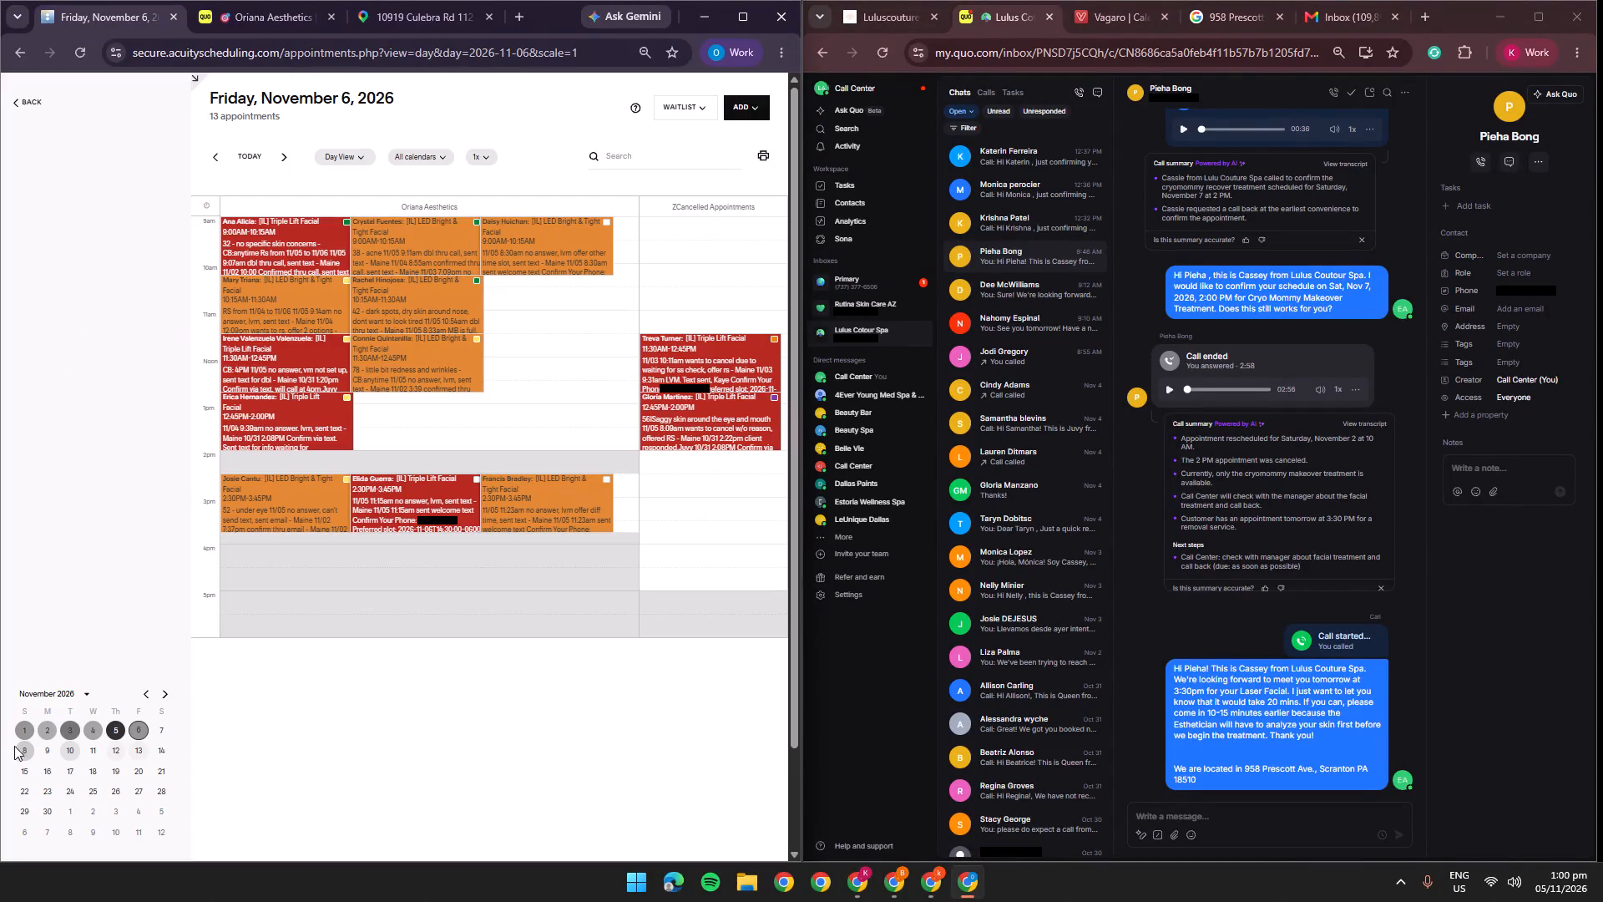
ctrl+click(28, 757)
ctrl+scroll(304, 592, down, 1)
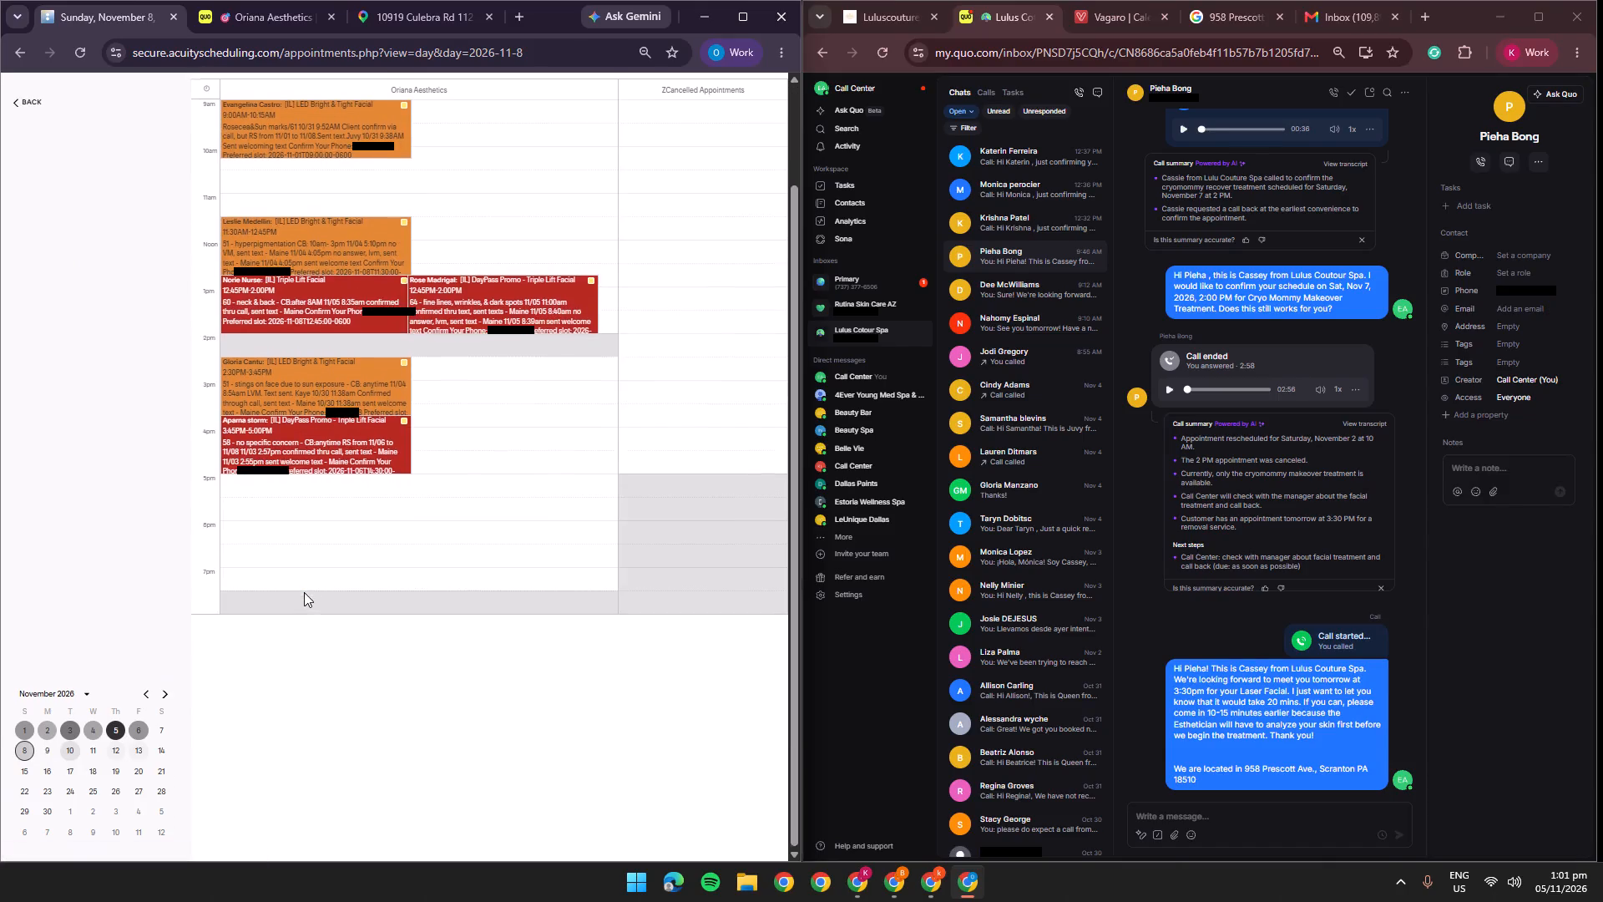
ctrl+scroll(304, 592, up, 1)
ctrl+click(48, 755)
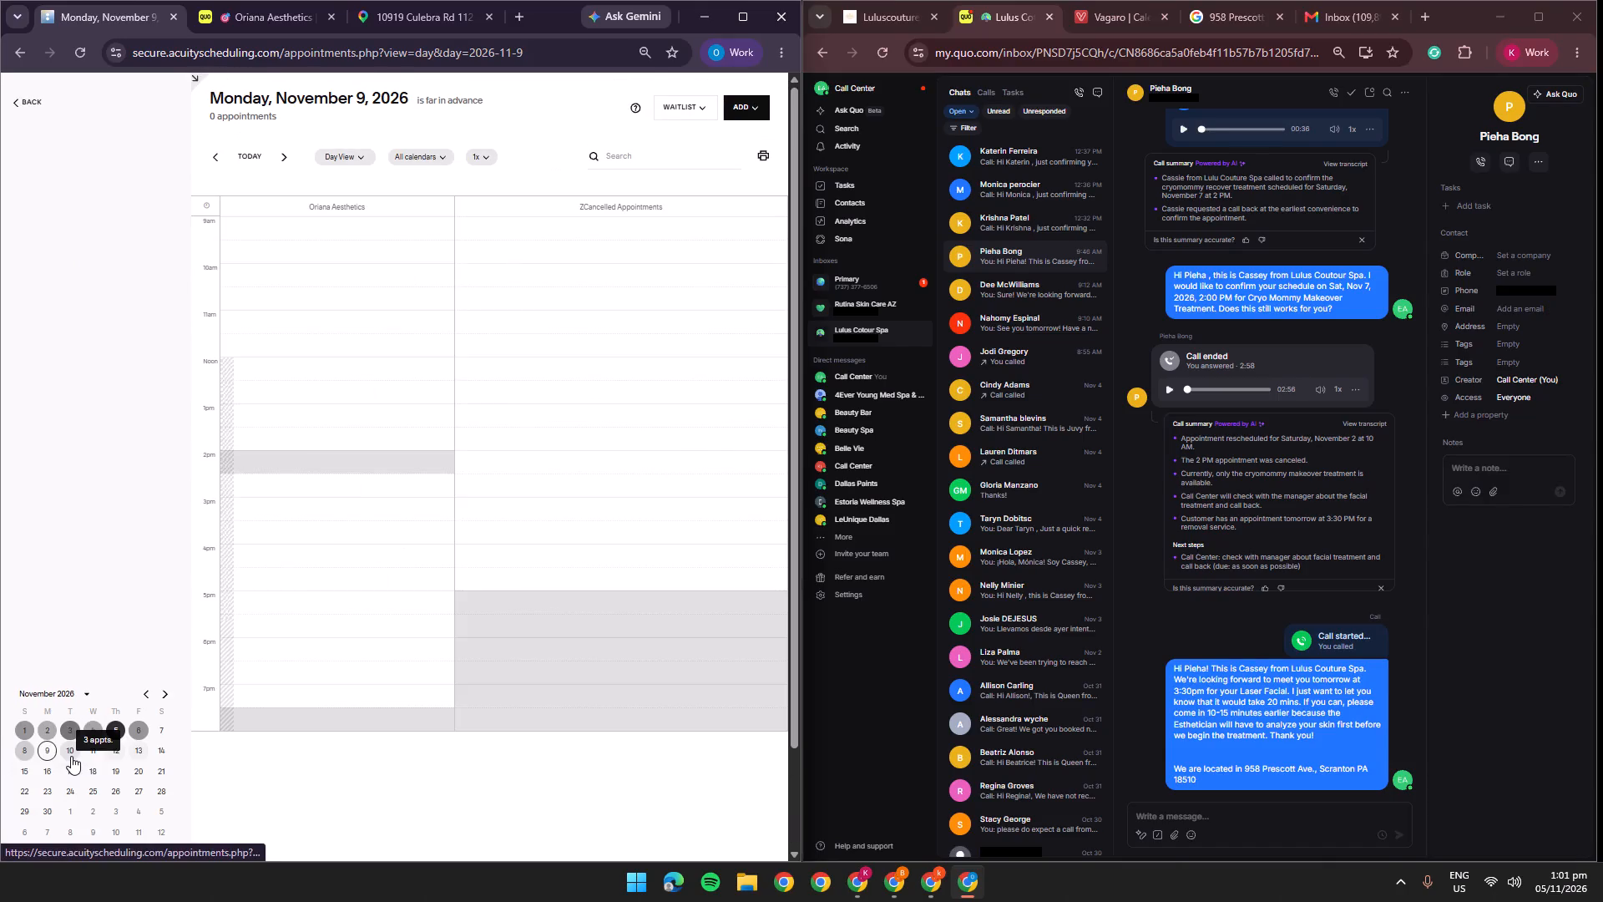
ctrl+click(71, 756)
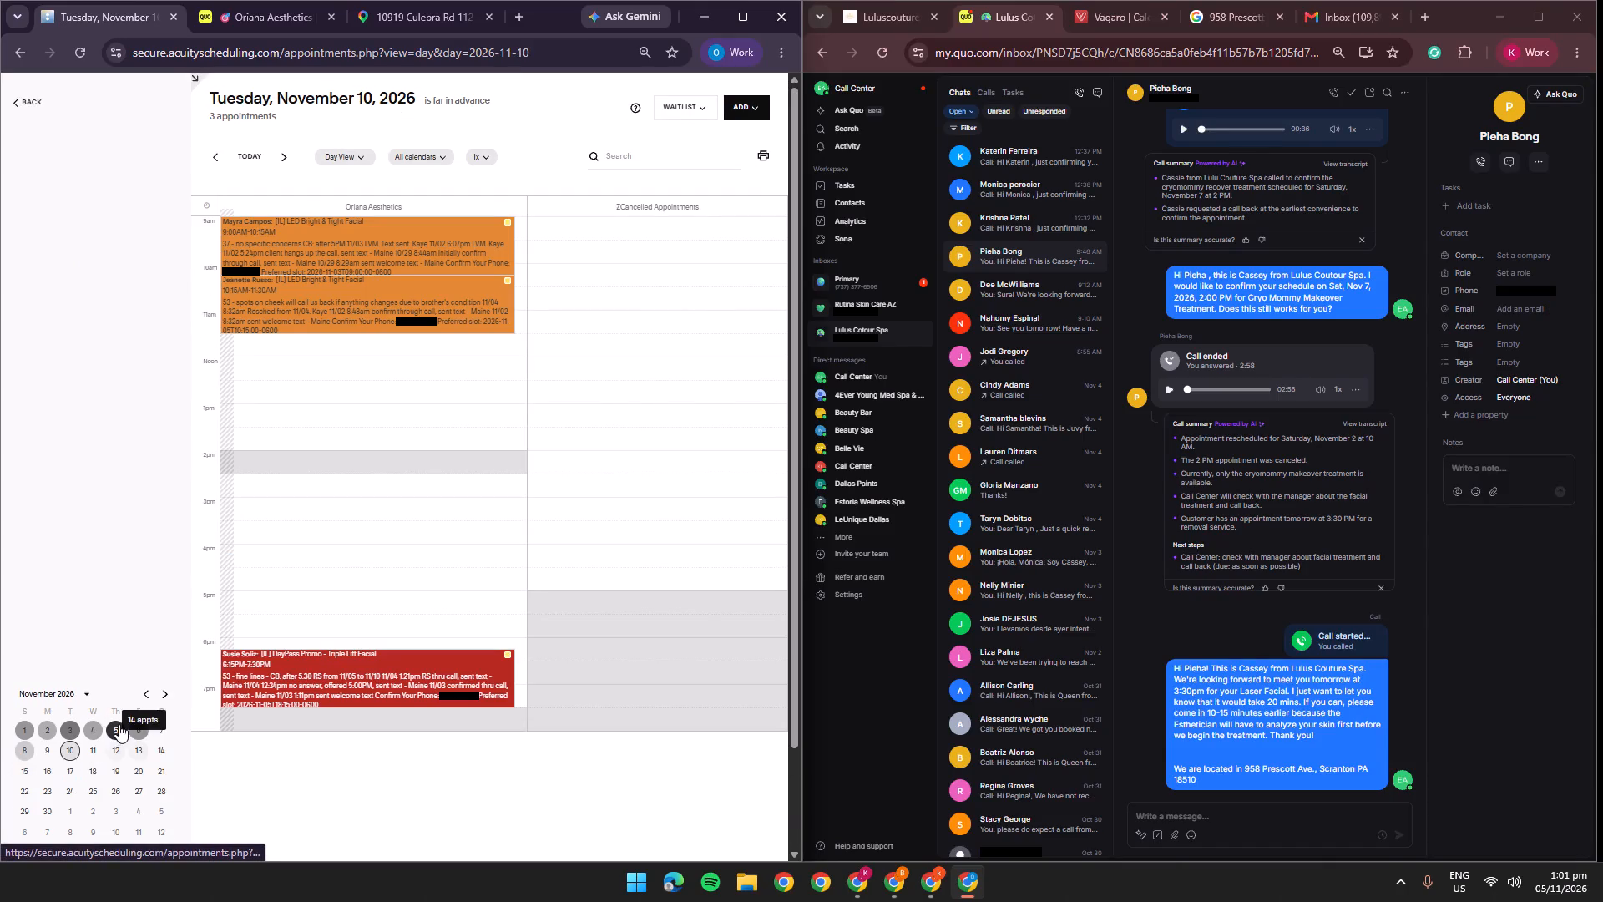
Copy the phone number from Janie's November 5, 2:30 PM facial appointment and start a new conversation in the Lulus Colour Spa inbox.
ctrl+click(119, 724)
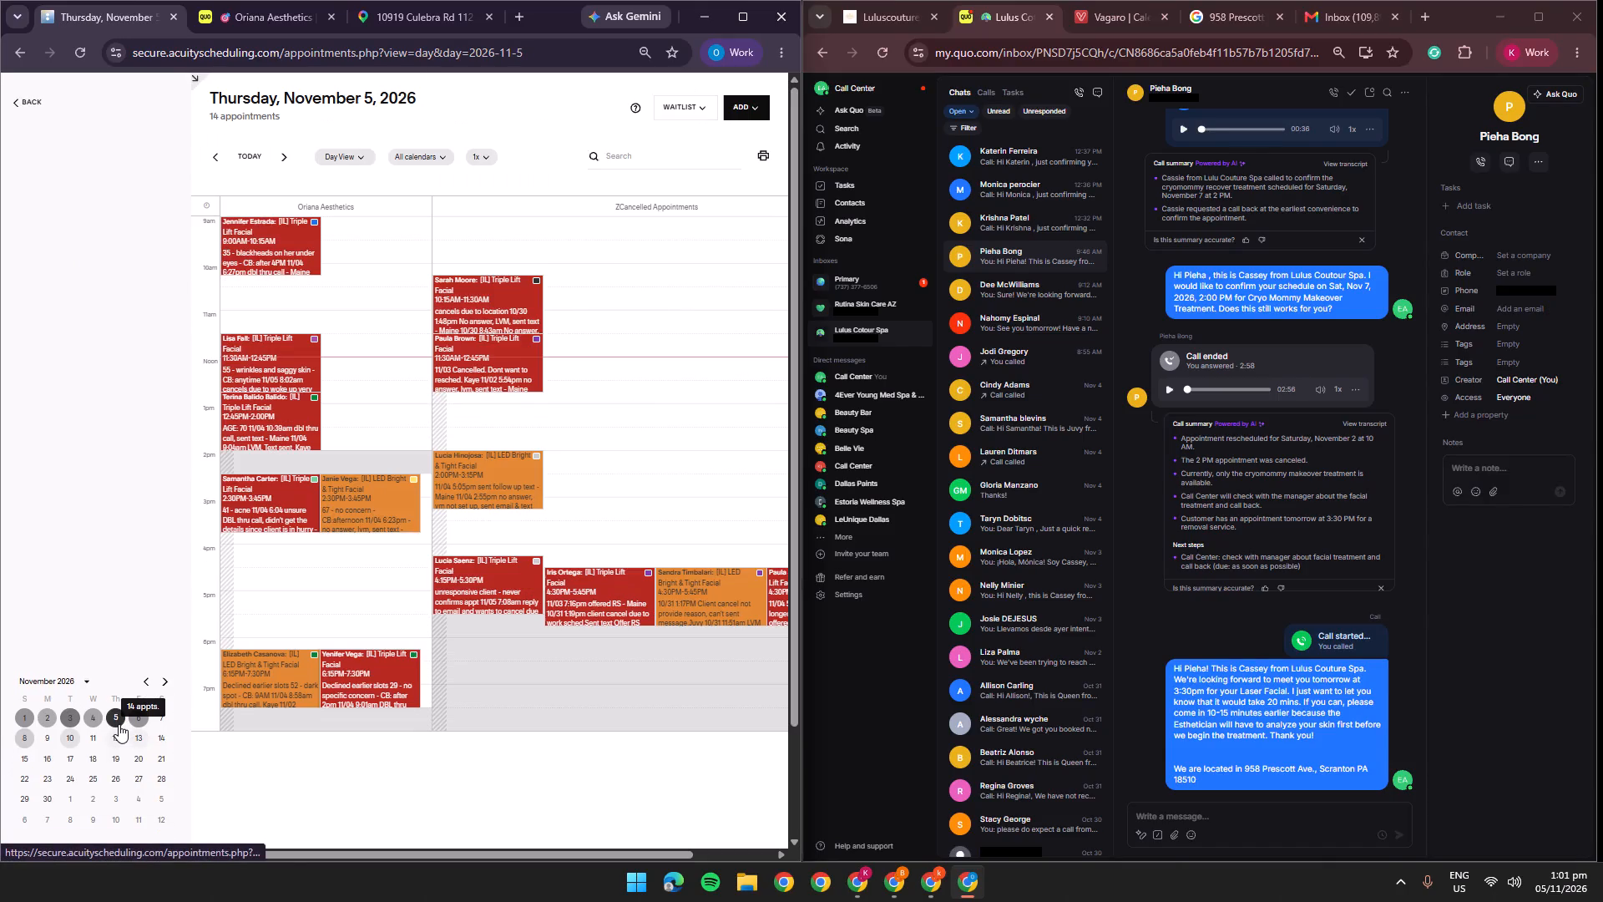
ctrl+click(372, 482)
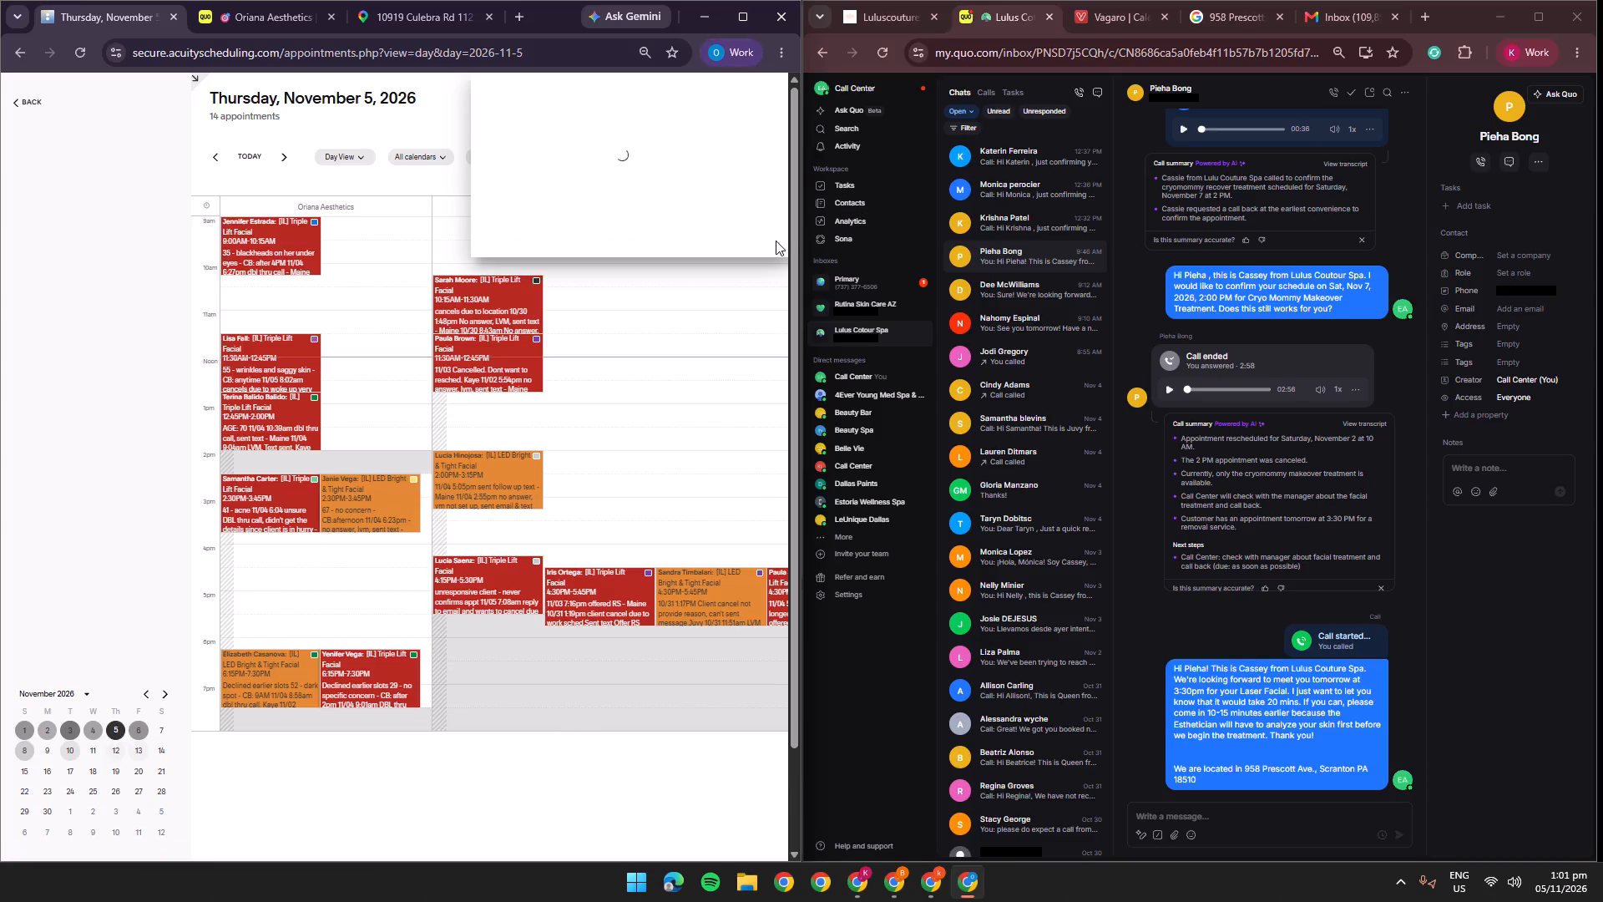
ctrl+drag(779, 247, 675, 246)
key(ctrl+c)
key(ctrl+c)
click(1102, 94)
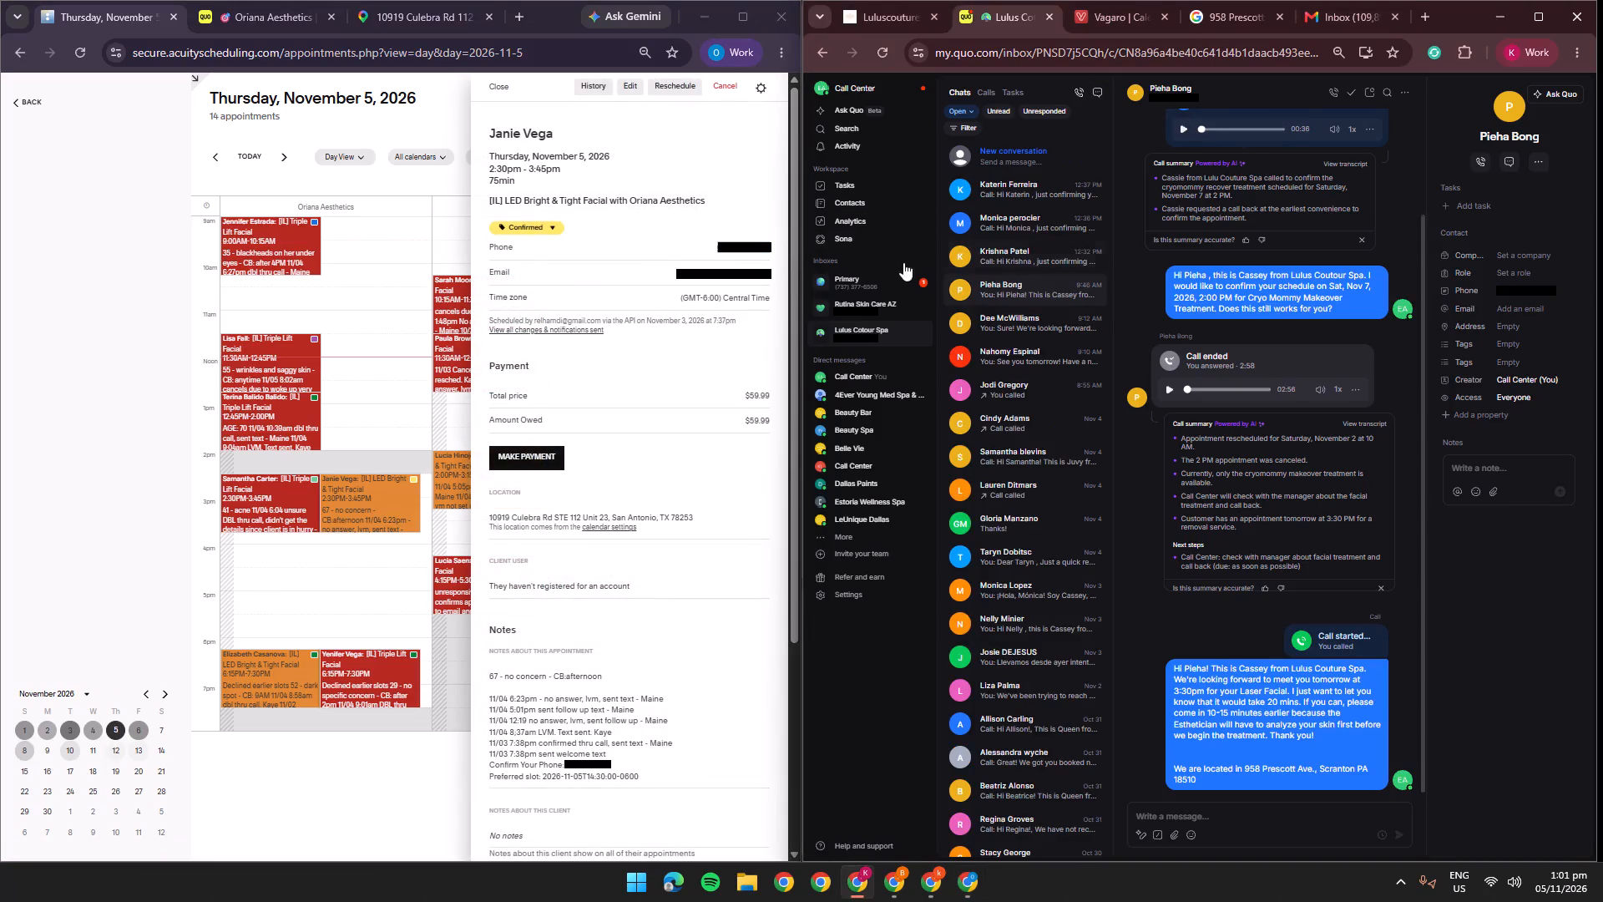
Start a new conversation in the Oriana Aesthetics Quo inbox with Janie, using her copied phone number.
click(220, 20)
click(315, 109)
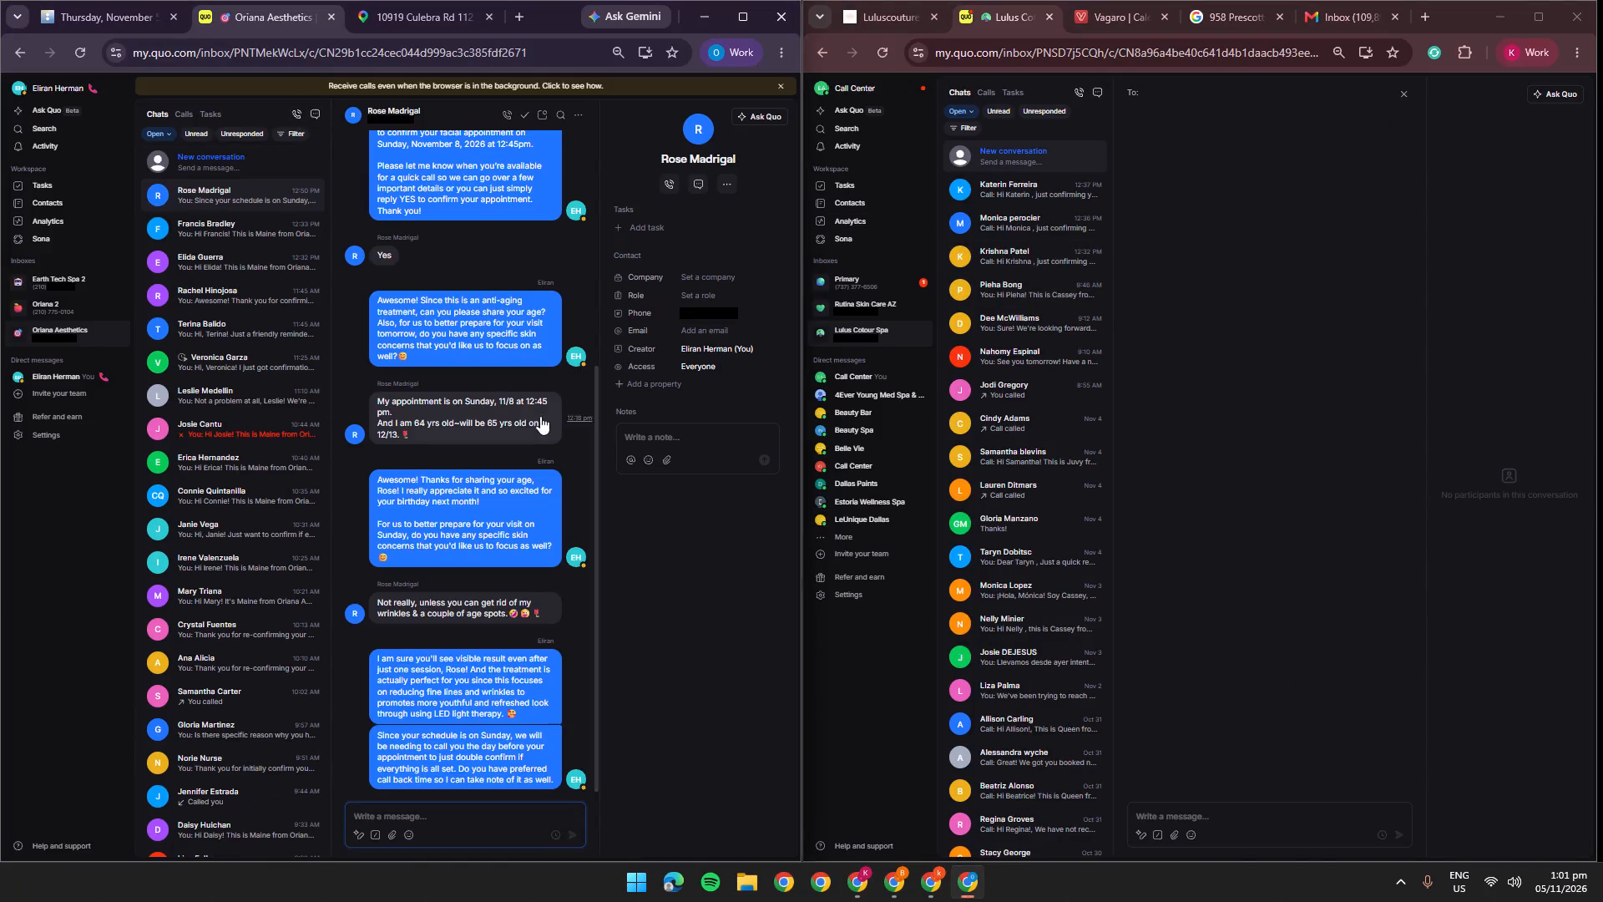
key(ctrl+v)
click(494, 414)
drag(266, 22, 964, 199)
drag(1028, 195, 891, 14)
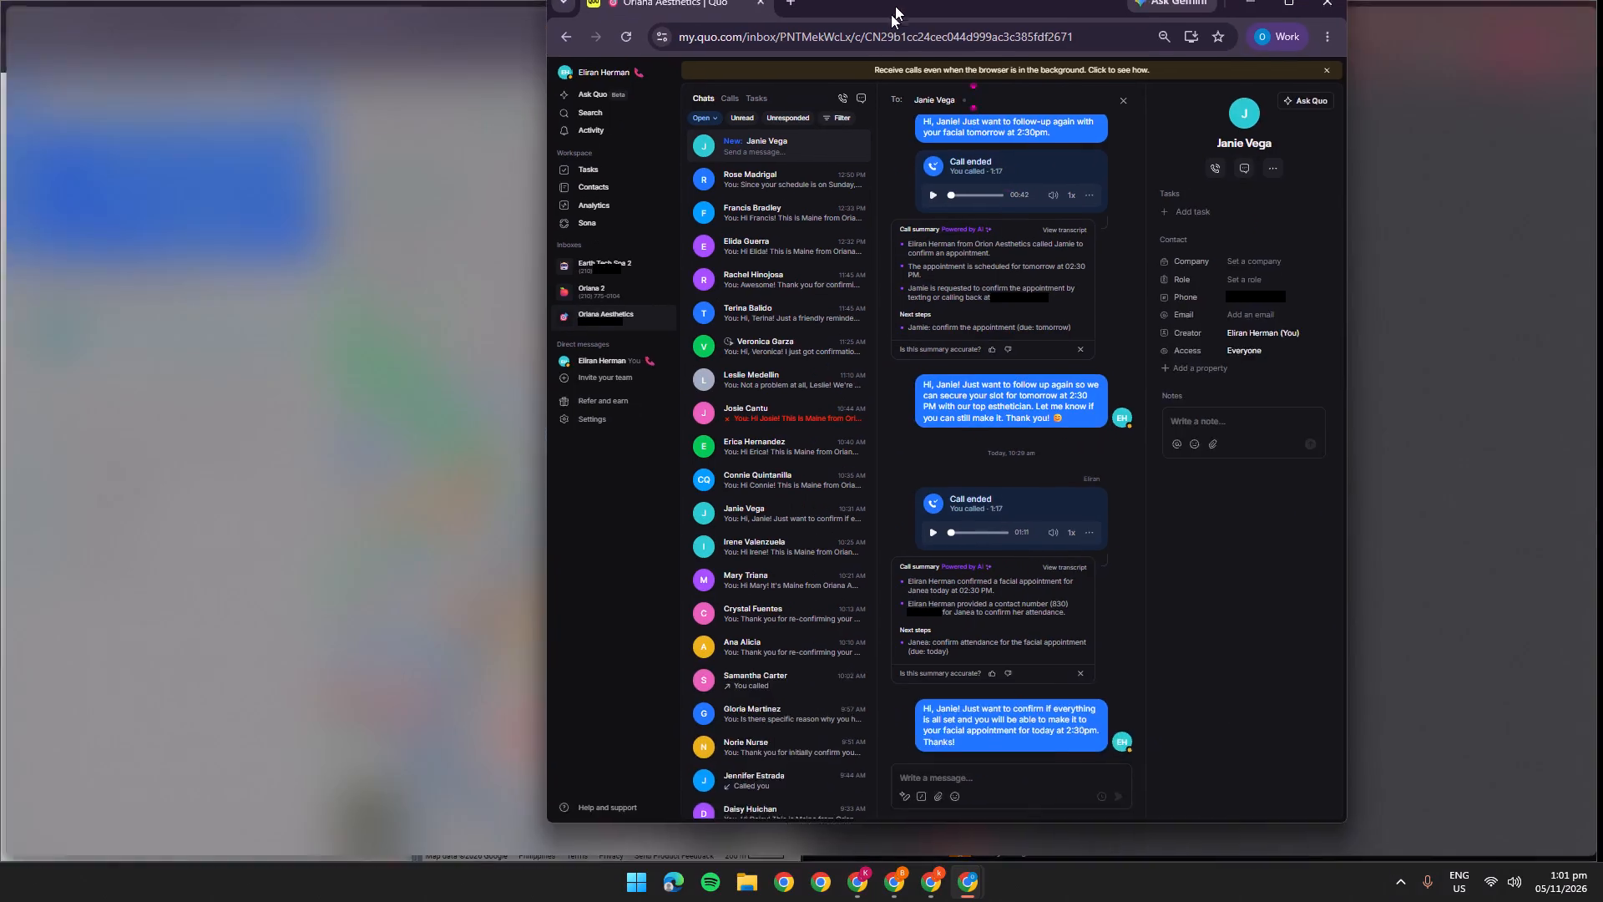
drag(891, 14, 689, 79)
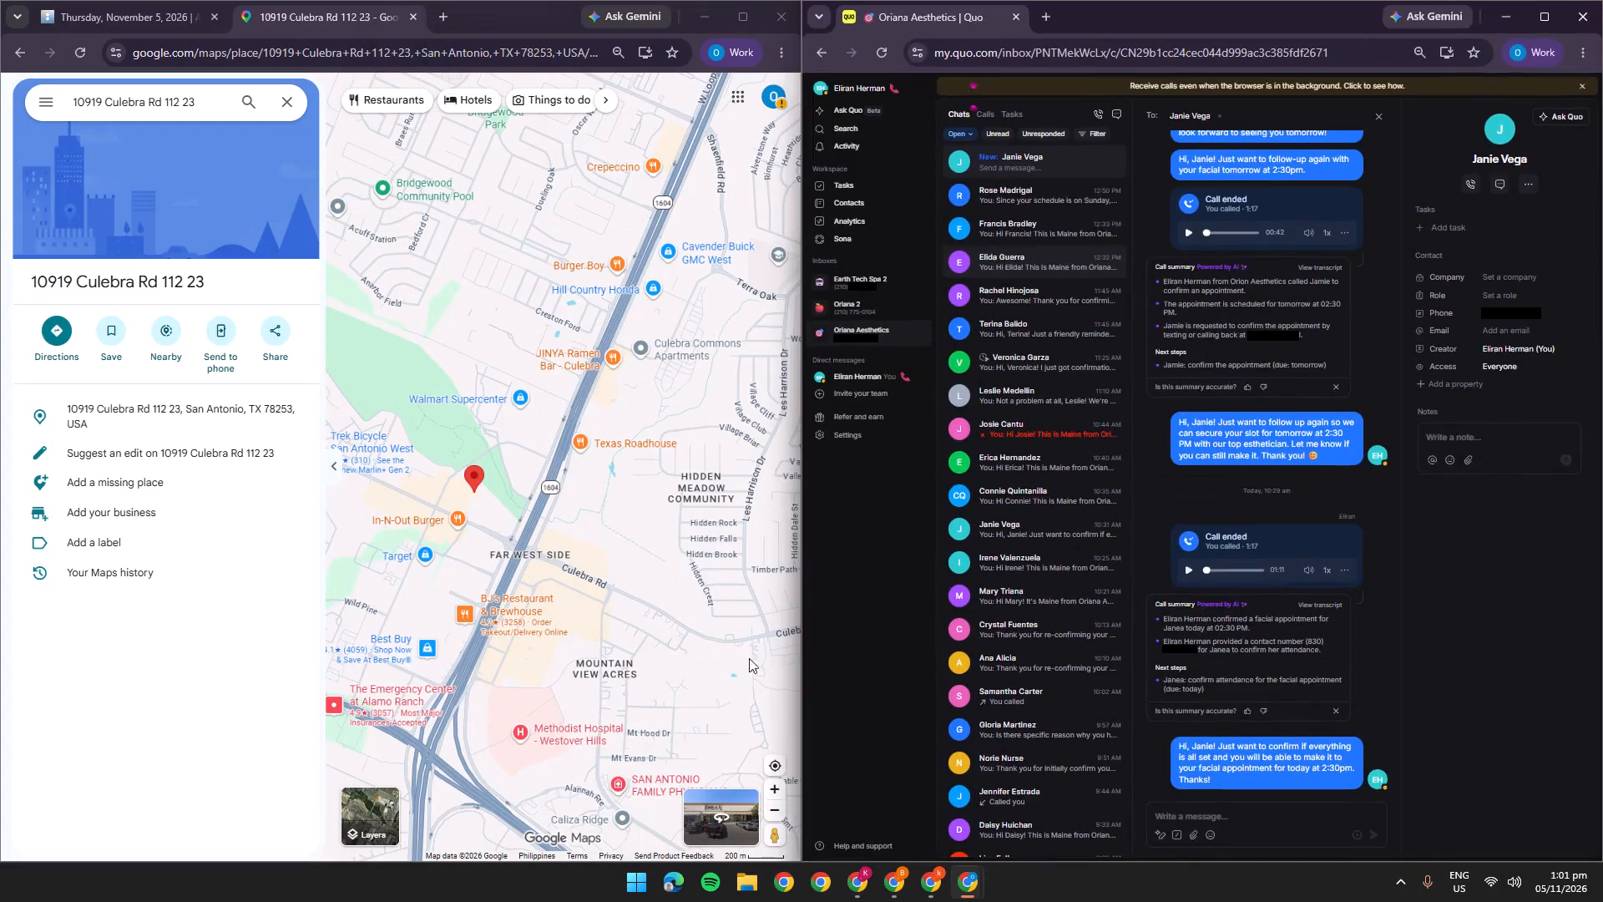
click(113, 17)
click(1310, 818)
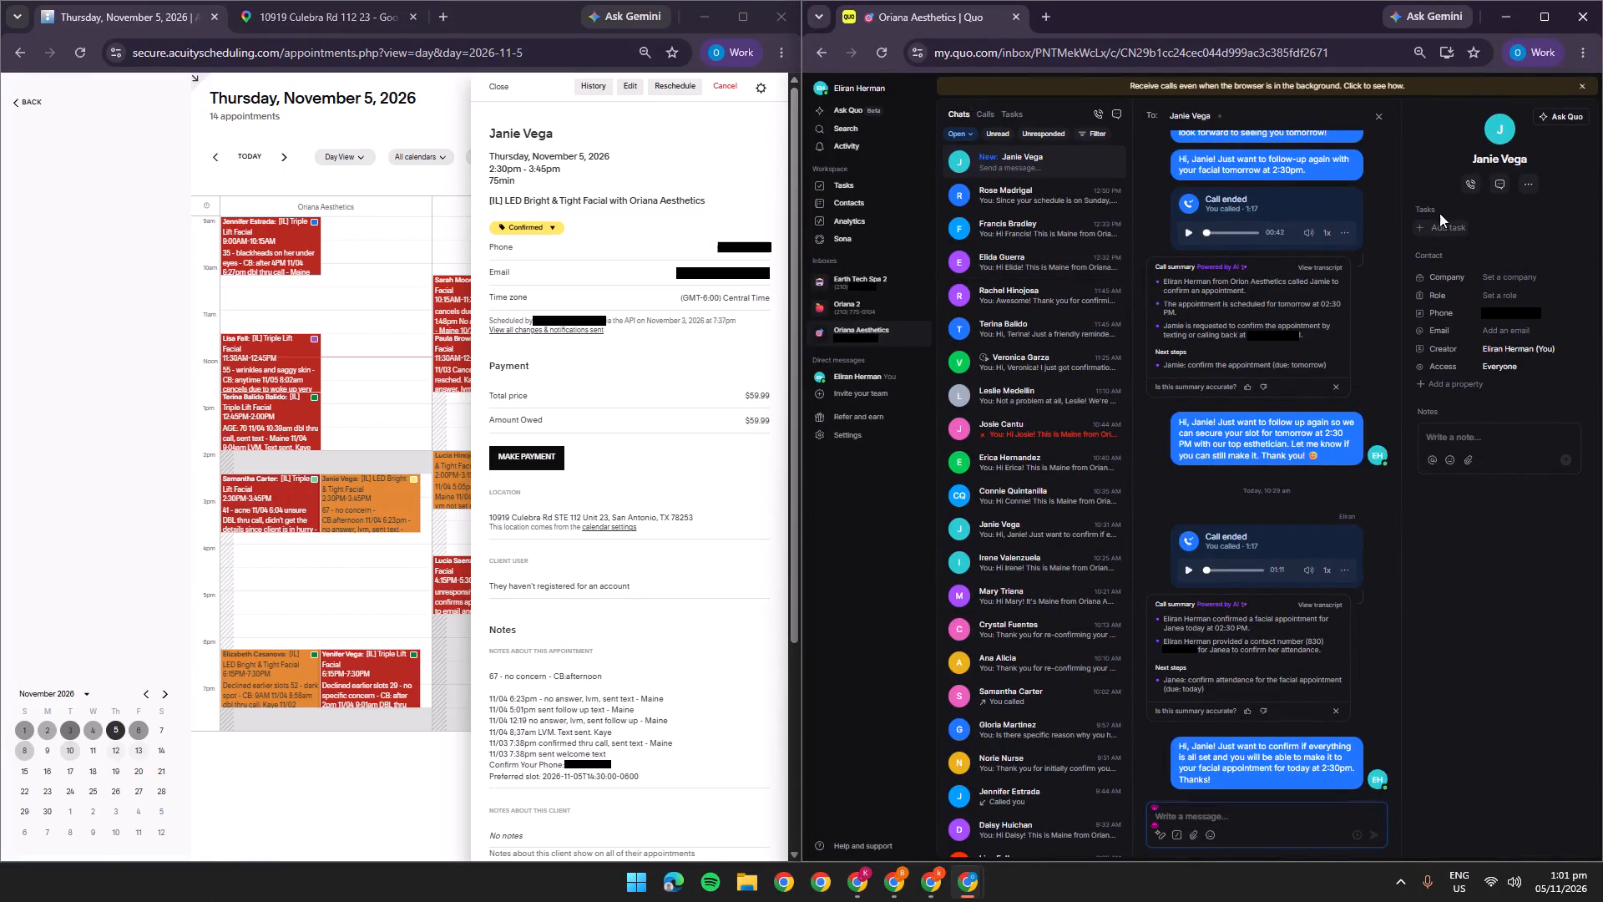
click(1469, 187)
click(1485, 548)
Begin a message to Janie reading "Hi Janie! This is Cassey from Oriana Aesthetics, Just checking".
click(1272, 832)
key(BackSpace)
key(BackSpace)
key(BackSpace)
key(BackSpace)
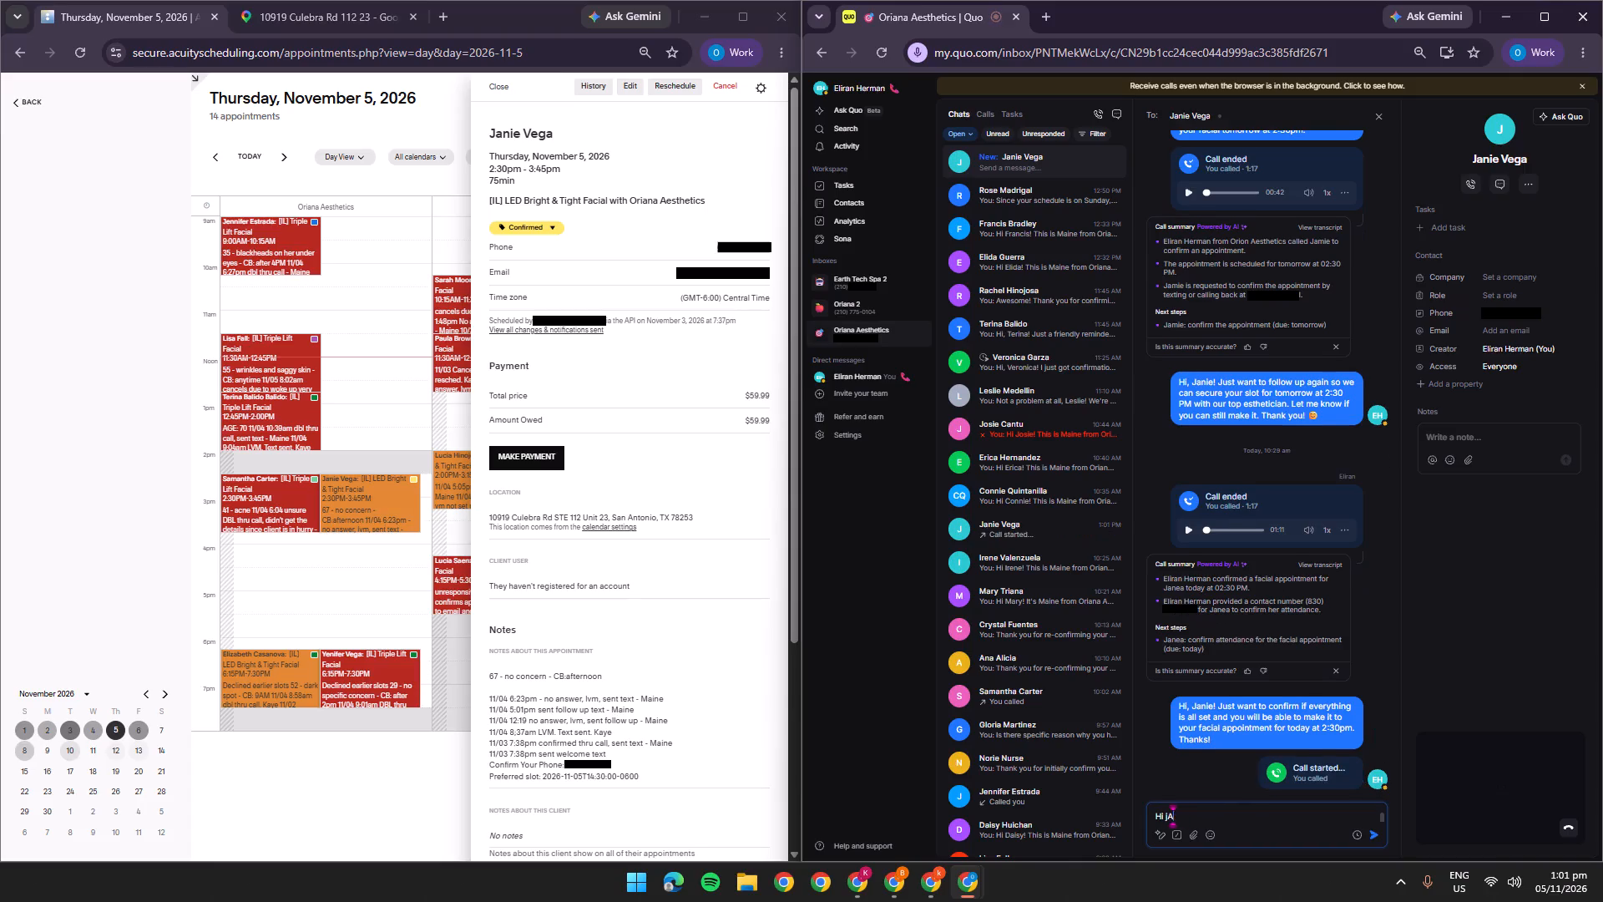
key(BackSpace)
key(BackSpace)
key(BackSpace)
key(BackSpace)
key(BackSpace)
key(BackSpace)
key(BackSpace)
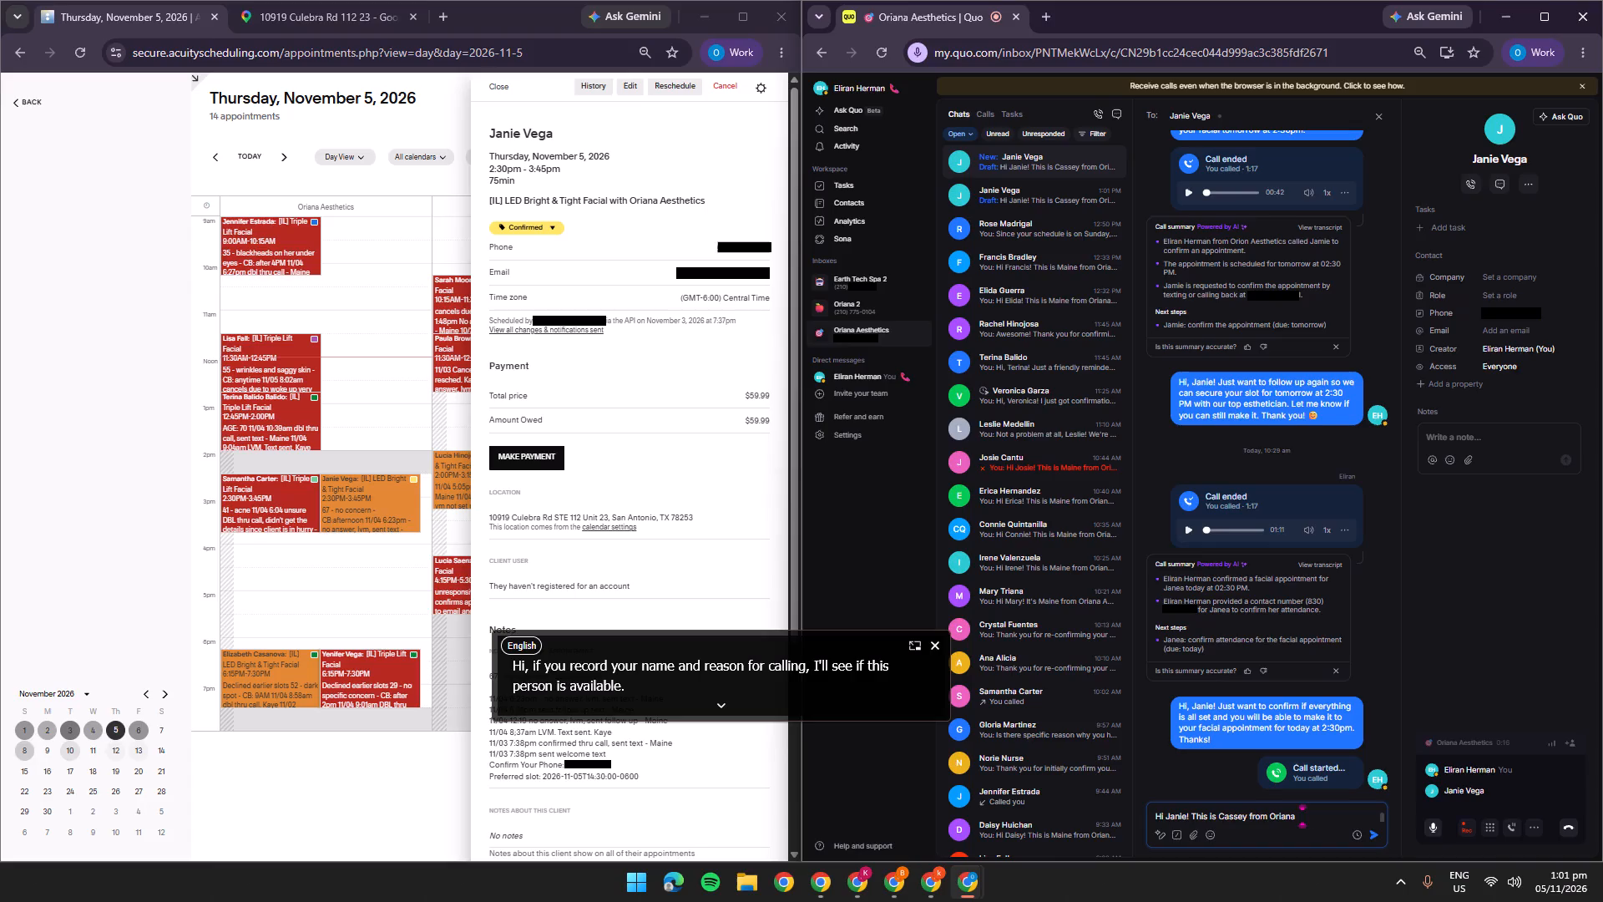
key(BackSpace)
key(BackSpace)
key(space)
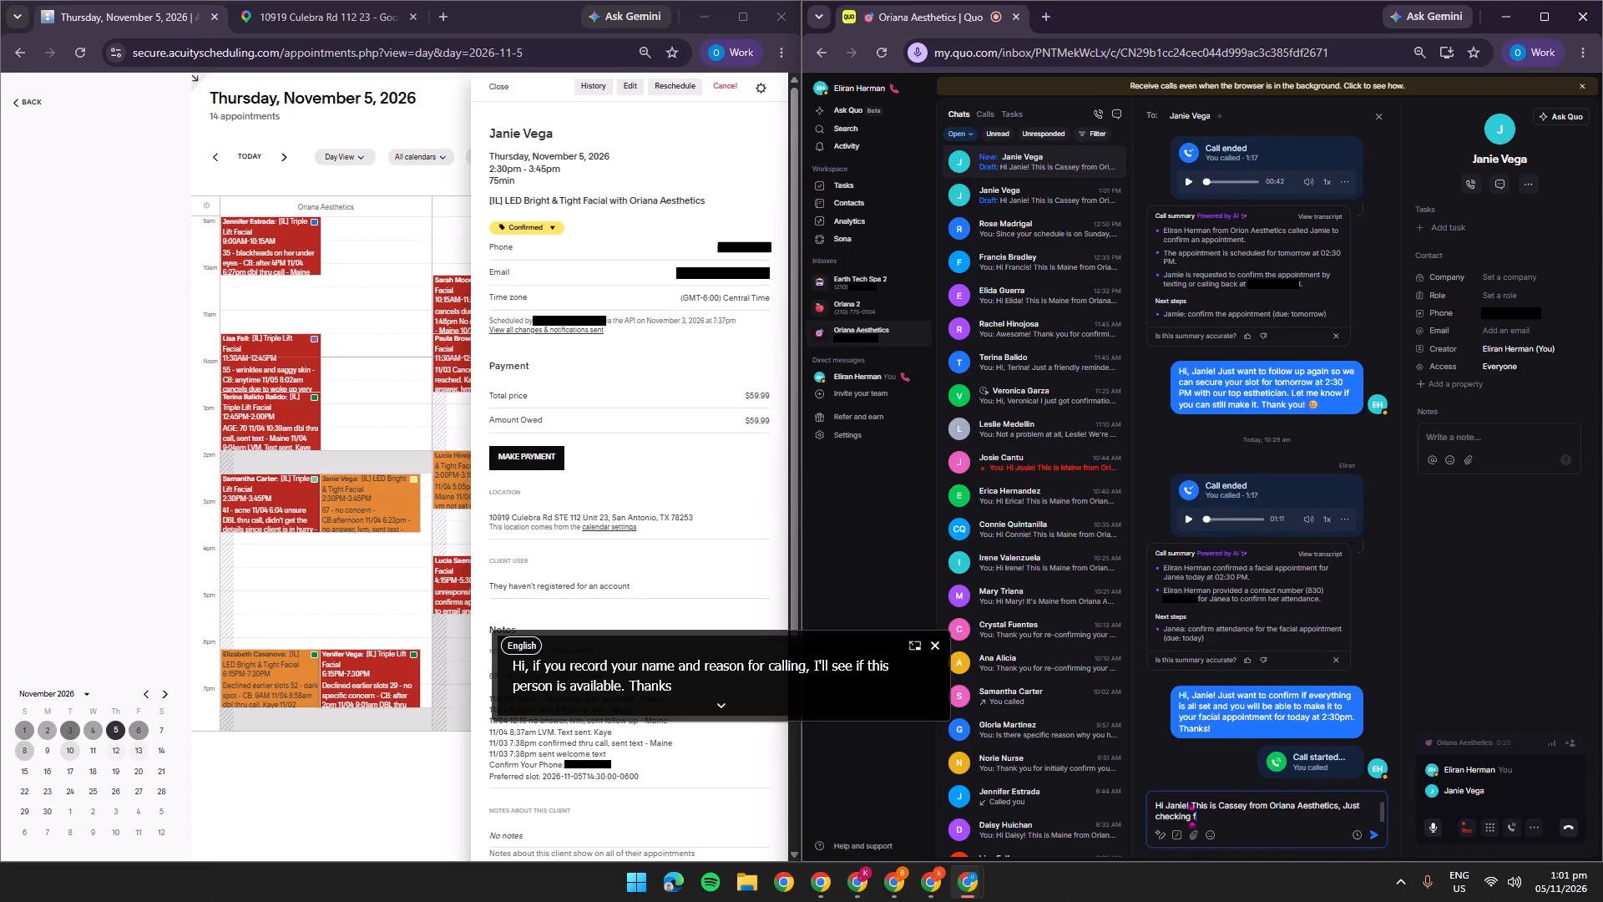
Continue Janie's message with "if you're still coming for your LED Bright", dismissing the chat notification that covers the draft.
key(BackSpace)
key(BackSpace)
key(BackSpace)
key(BackSpace)
key(BackSpace)
key(BackSpace)
text(if you're still coming for yo)
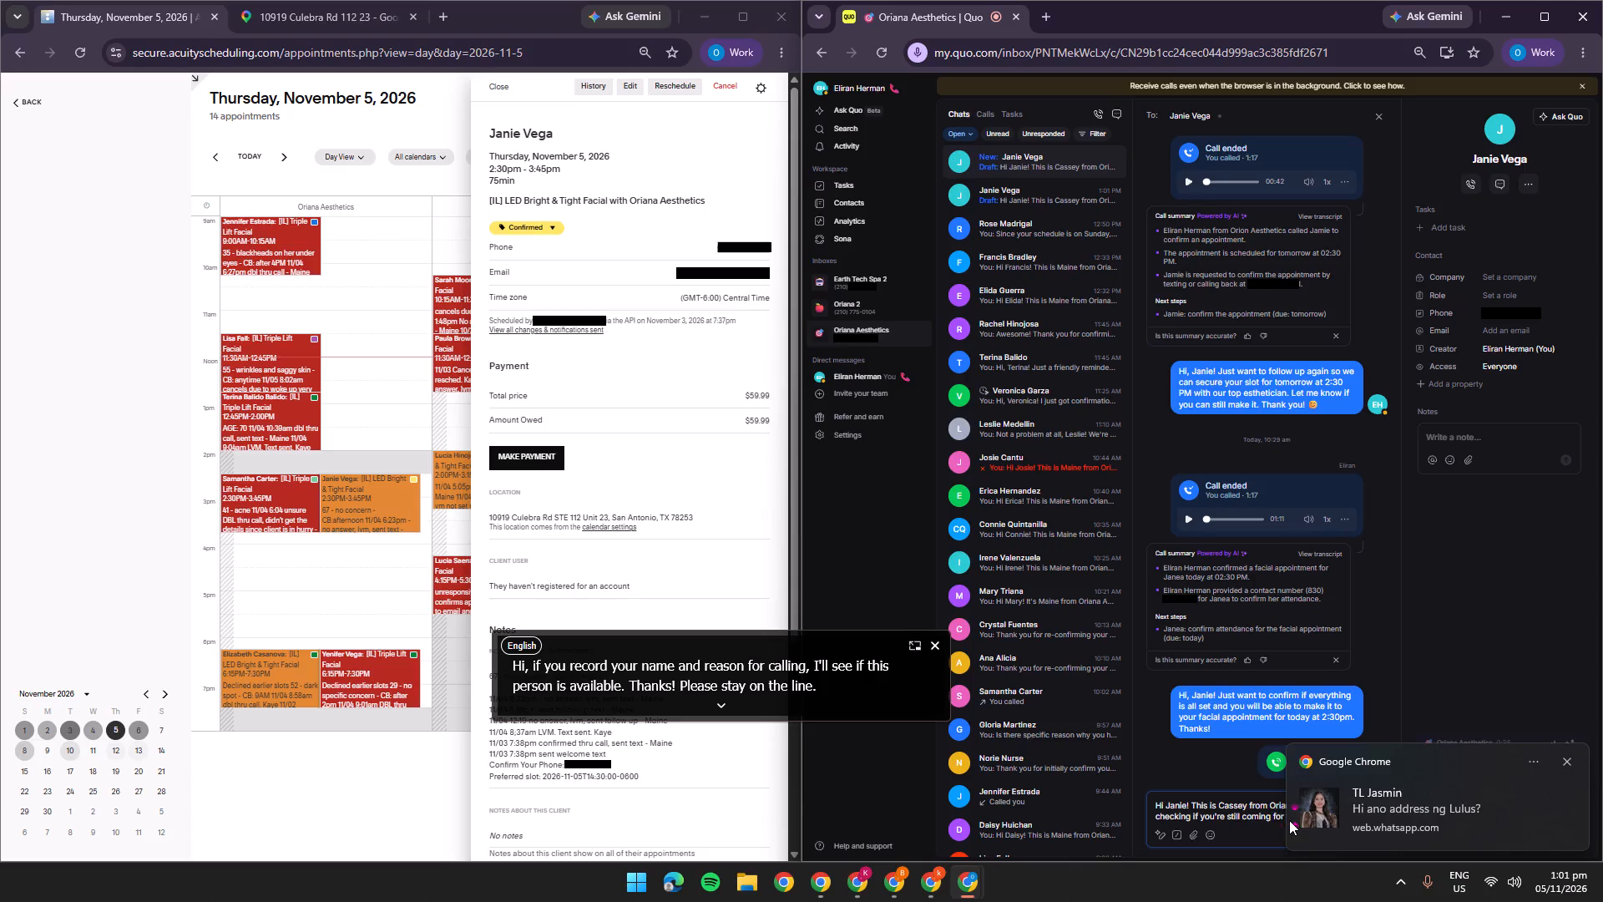
click(1564, 762)
double_click(1319, 819)
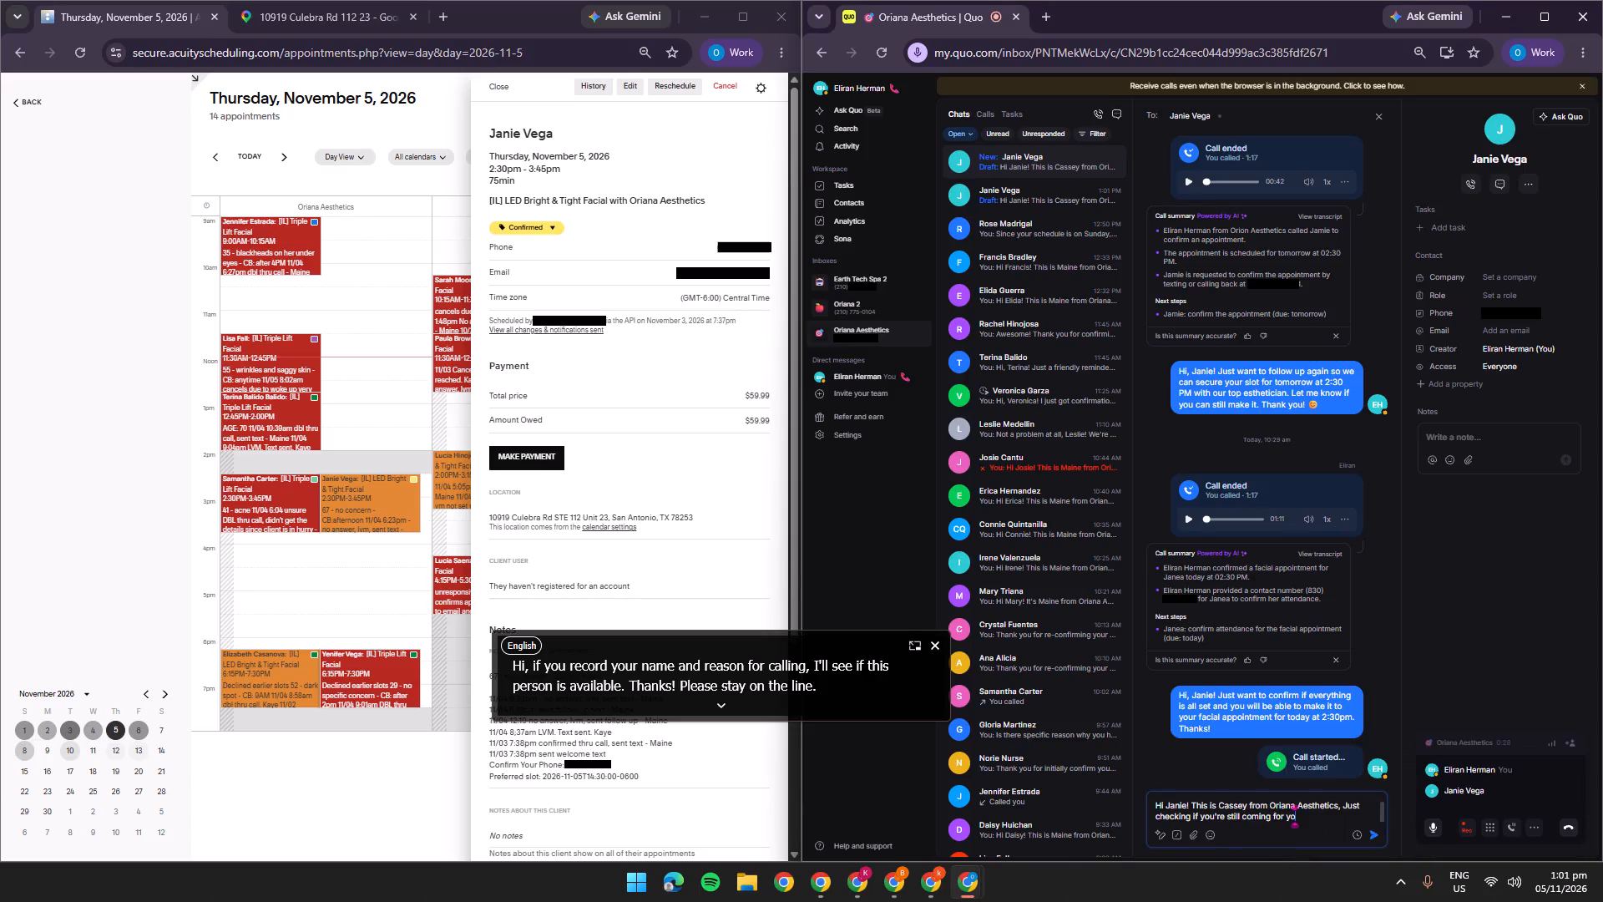
text(ur)
key(space)
key(BackSpace)
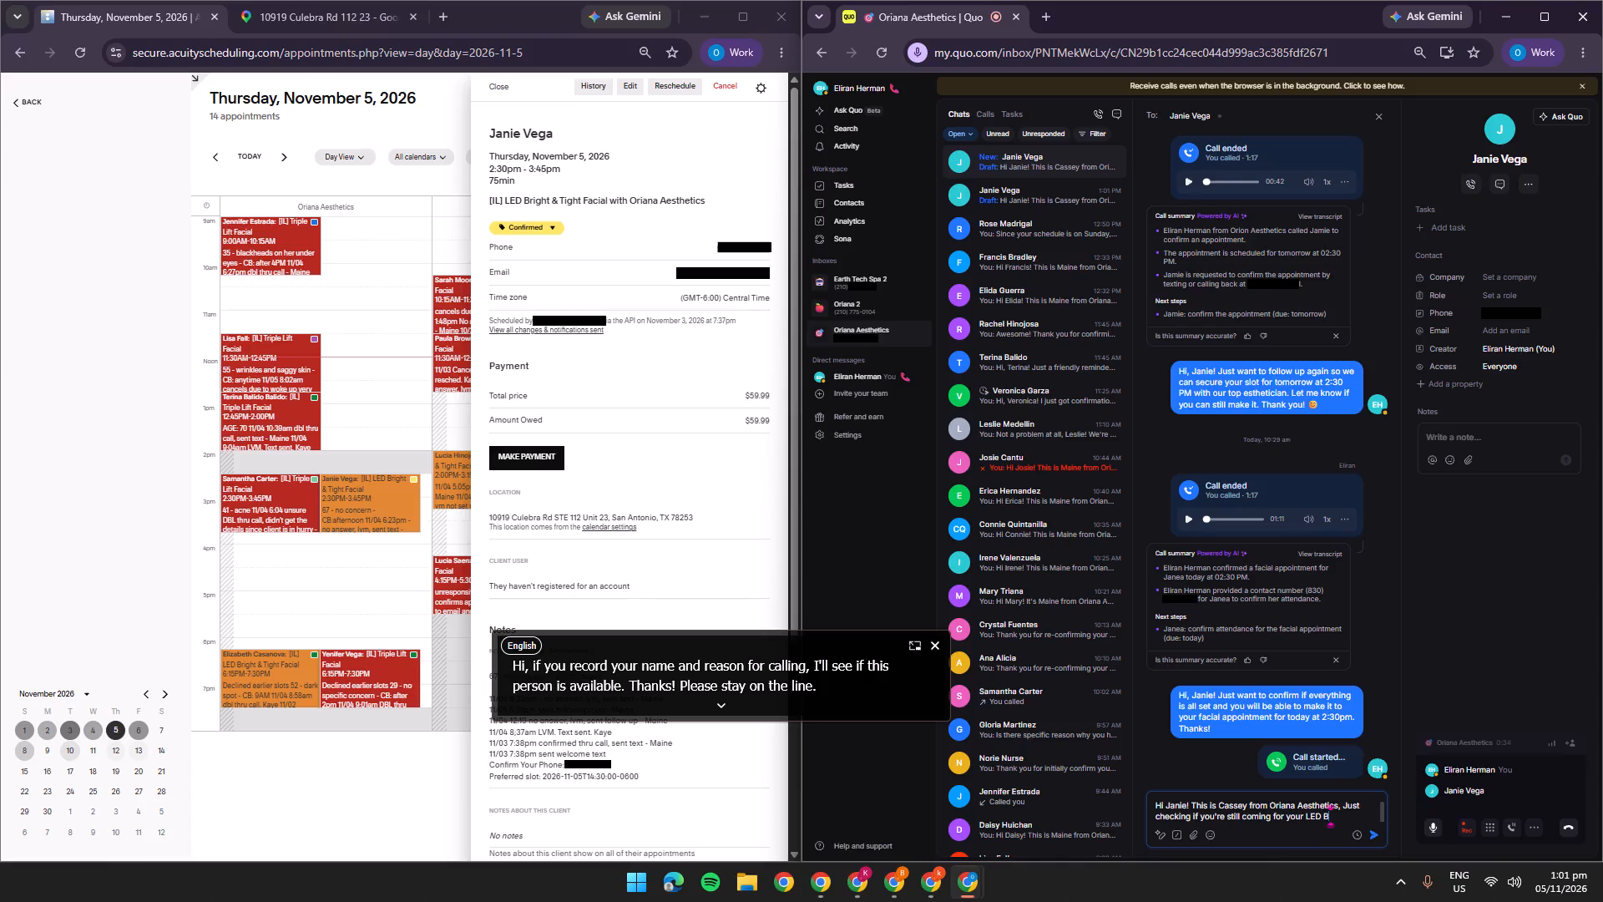
text(ight)
key(space)
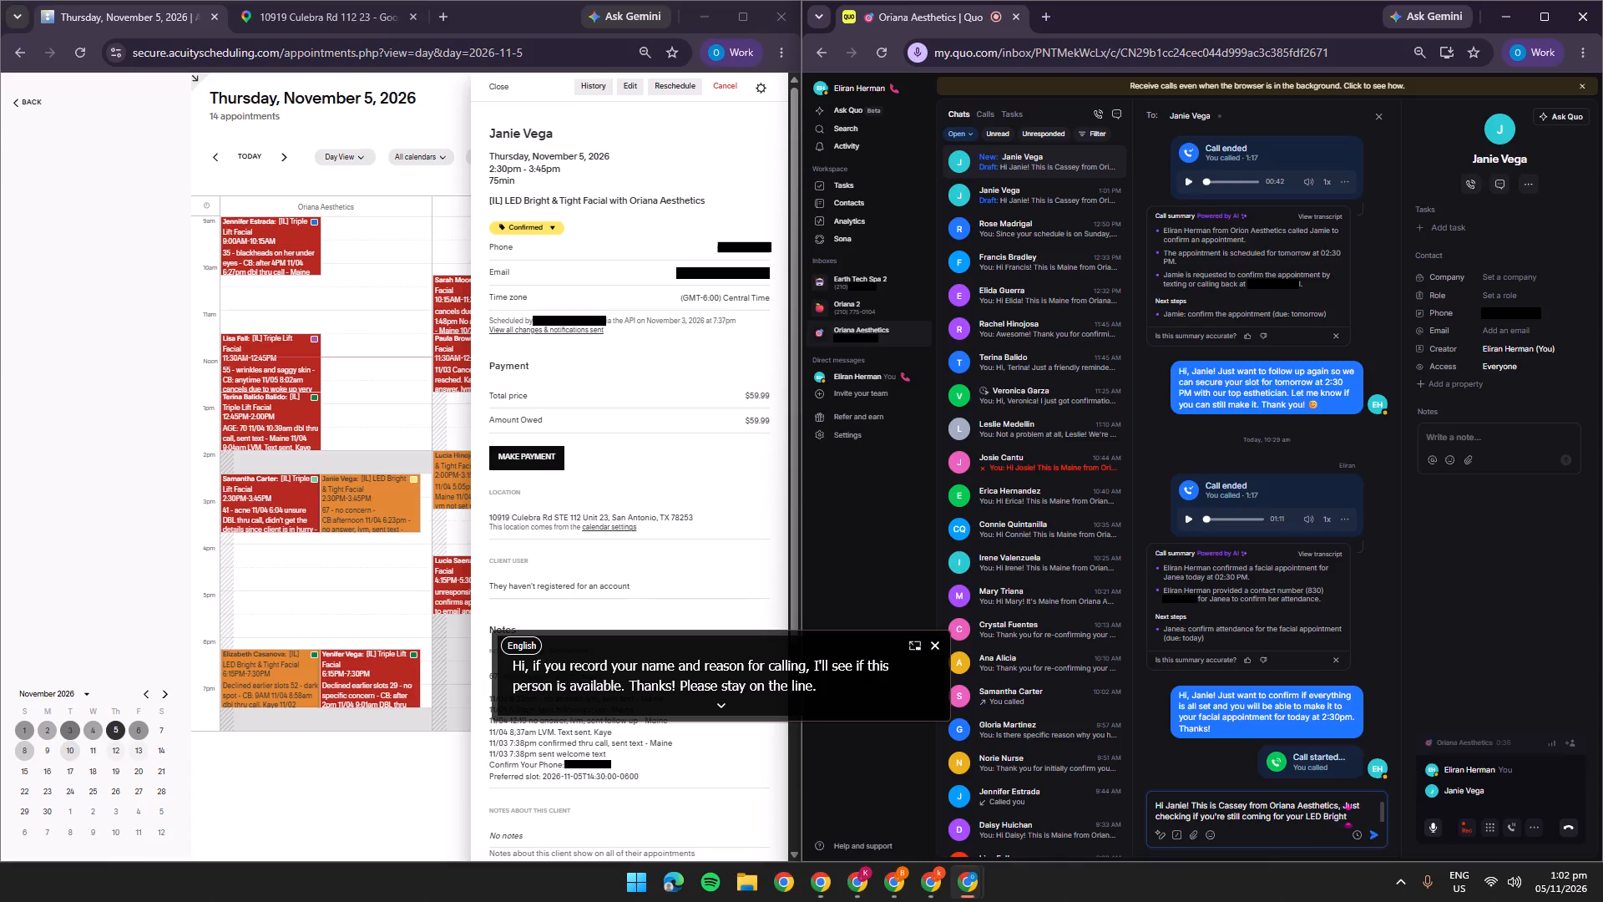
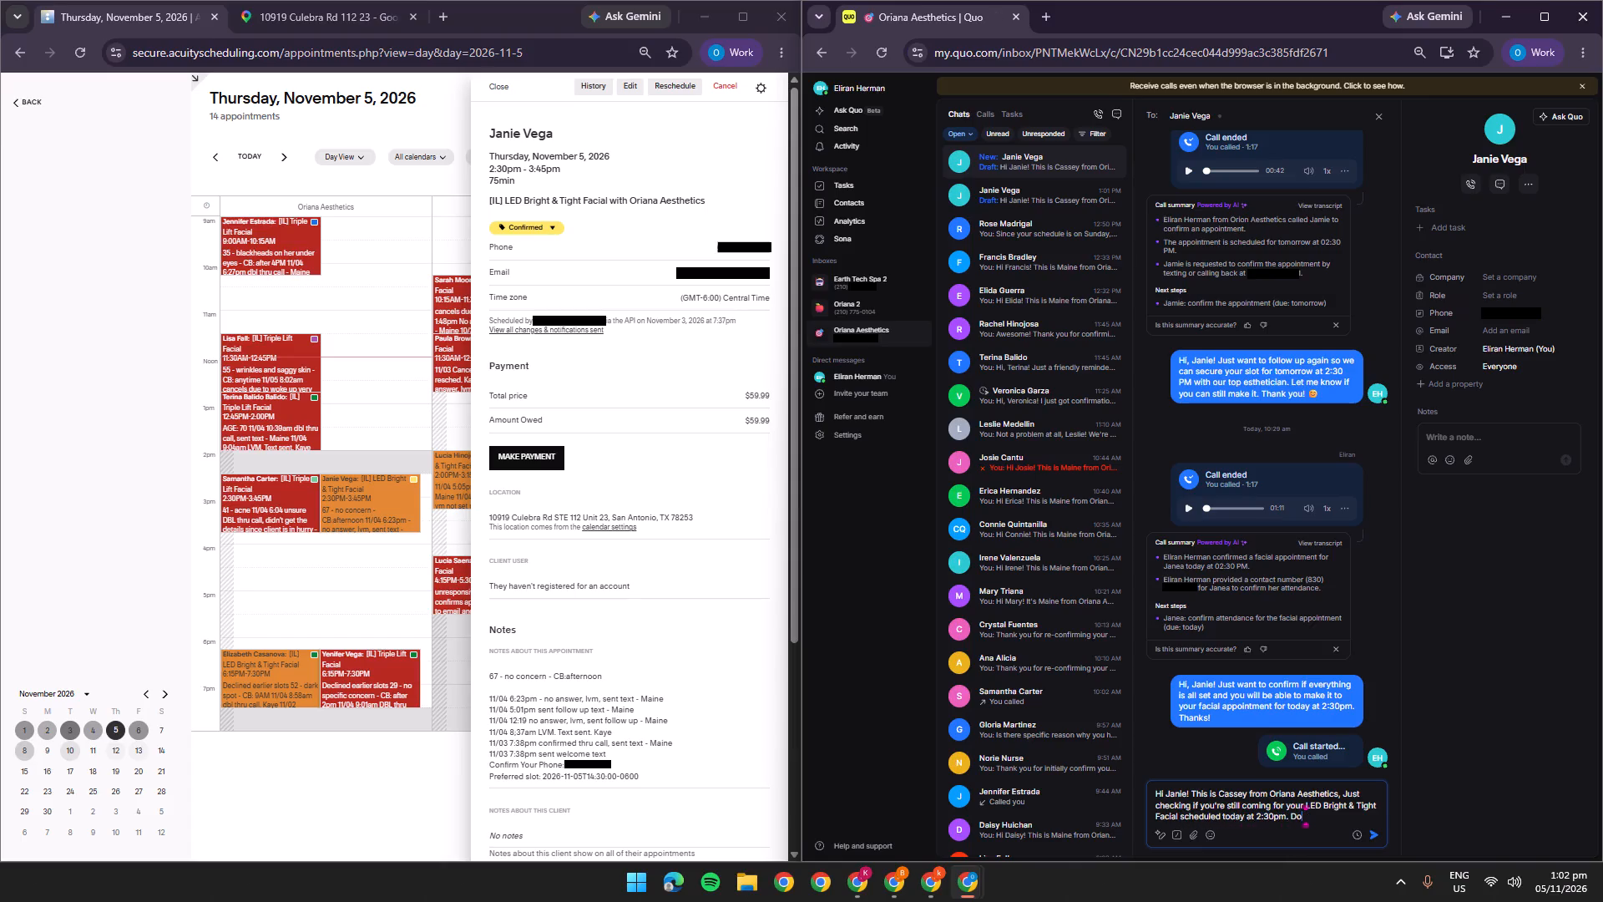
Finish Janie's message with "Does it still works for you?" and send it.
text(s is)
key(BackSpace)
text(t still works for you?)
key(Return)
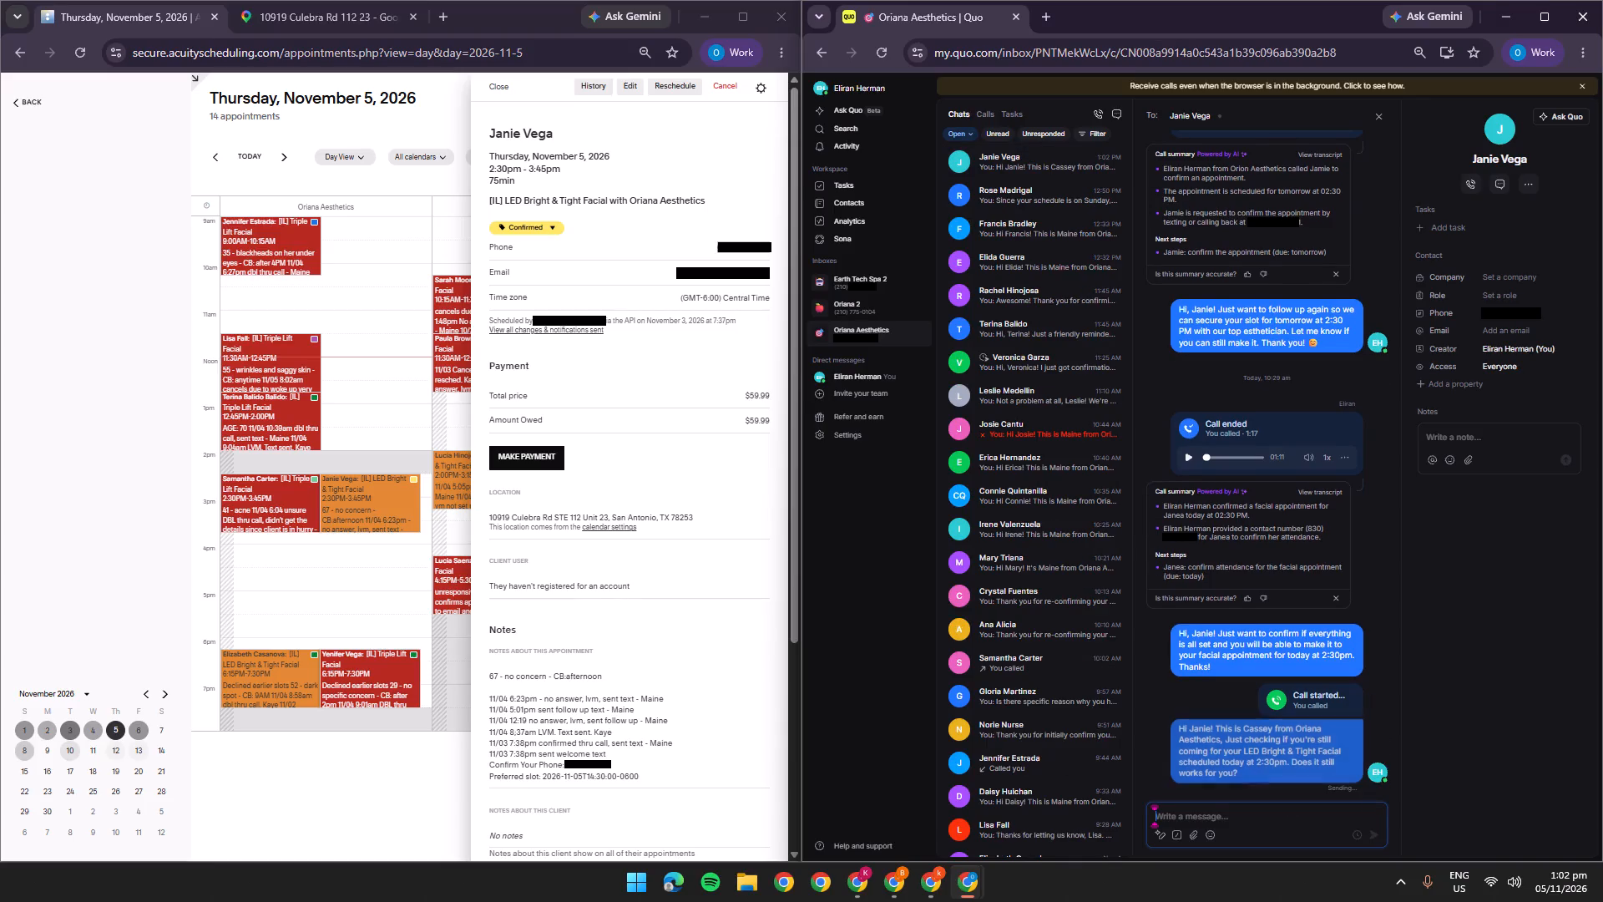
Add the note "11/05 12:02pm LVM to confirm. Sent text Casey" above the earlier call notes on Janie's appointment, save it and close the details.
click(630, 717)
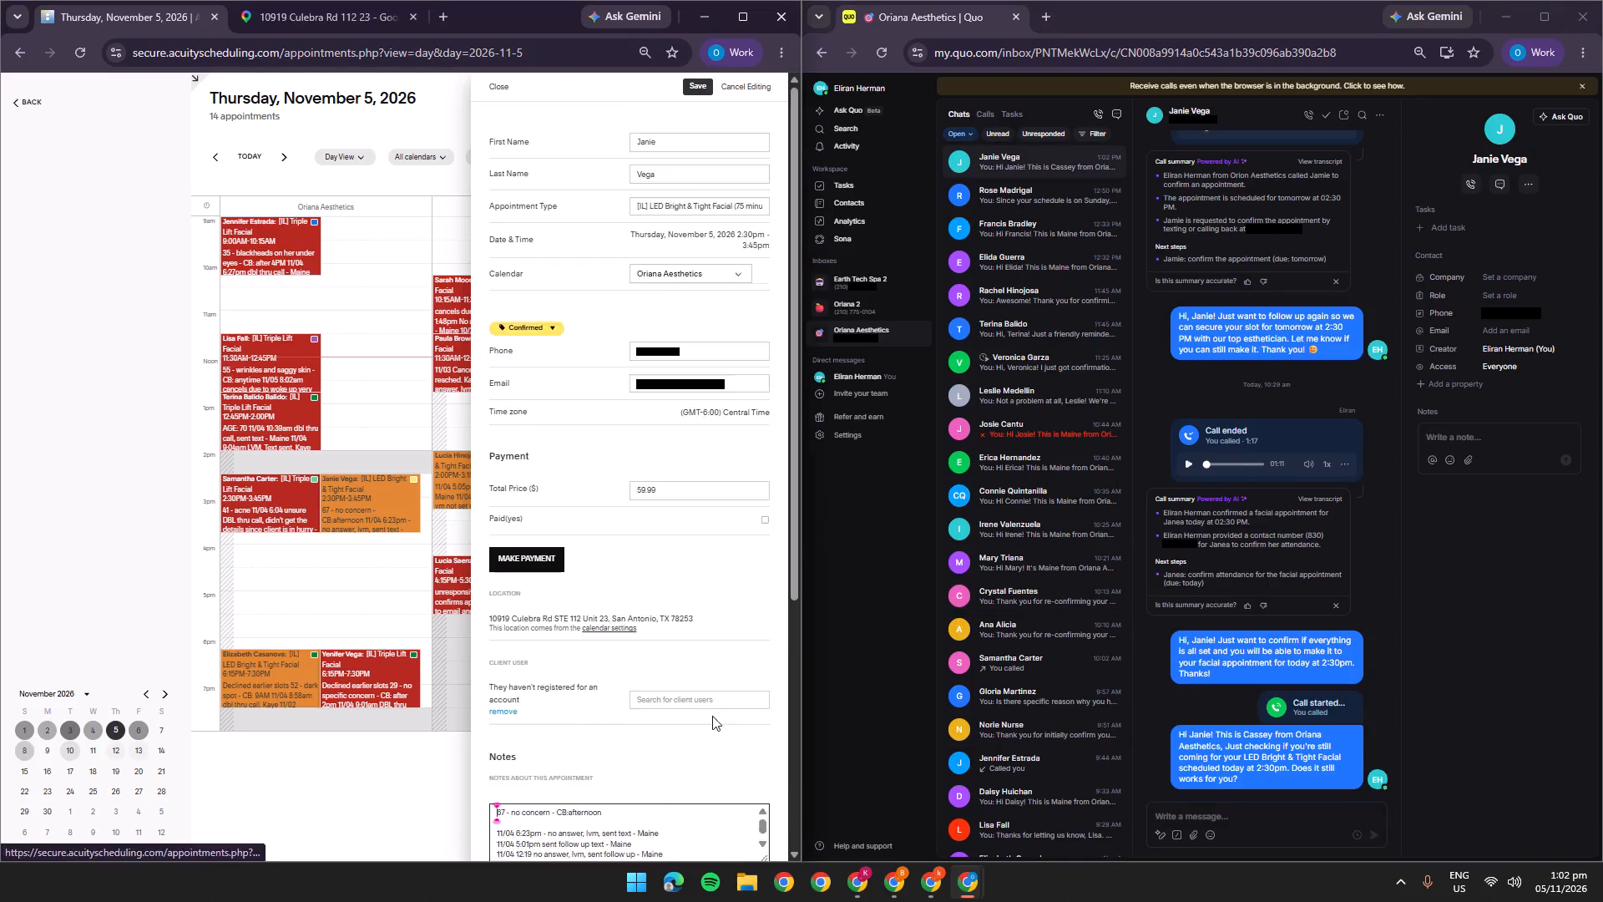
scroll(712, 702, down, 2)
click(660, 484)
click(651, 490)
key(Return)
text(11/04)
key(space)
key(BackSpace)
key(BackSpace)
text(5 1:)
key(BackSpace)
text(2:02pm)
key(space)
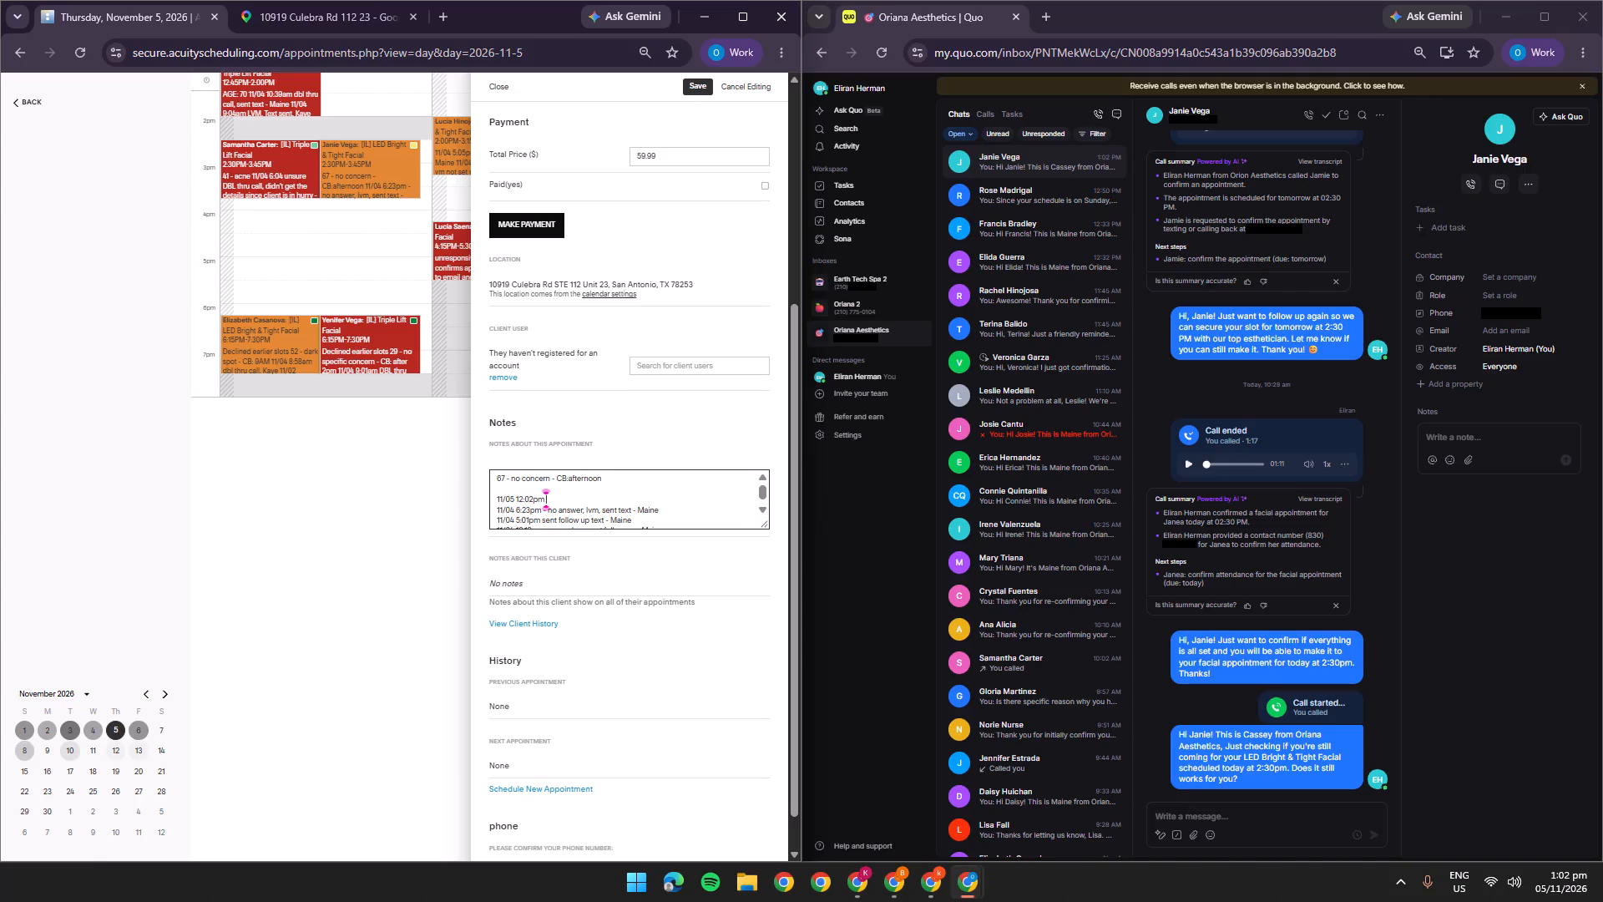
key(BackSpace)
key(BackSpace)
key(BackSpace)
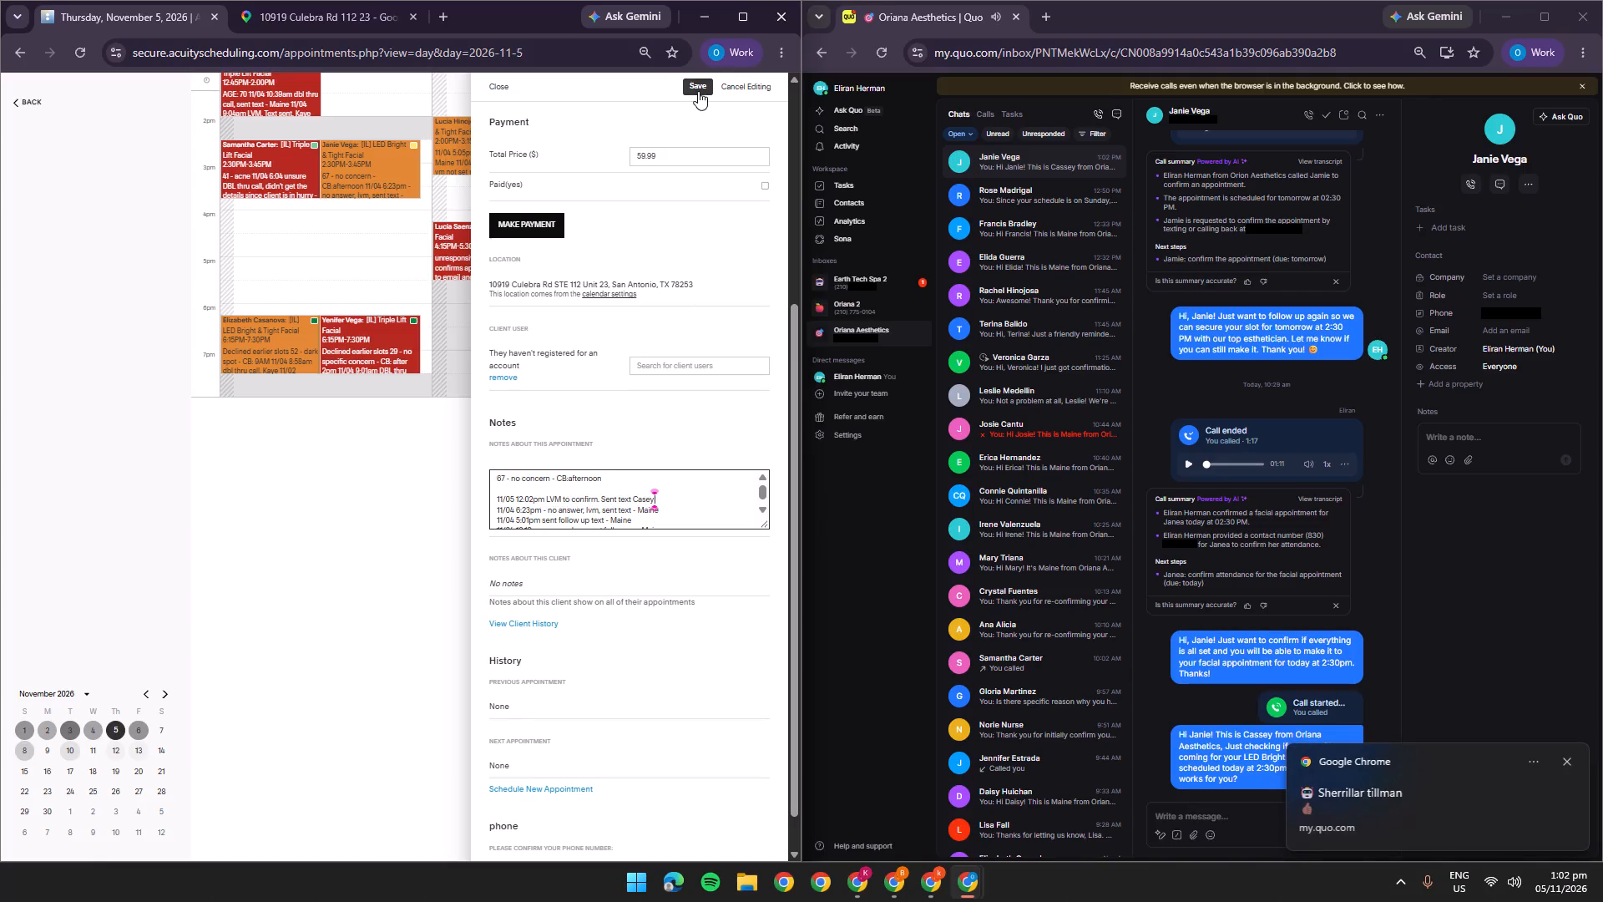
click(698, 91)
click(1278, 423)
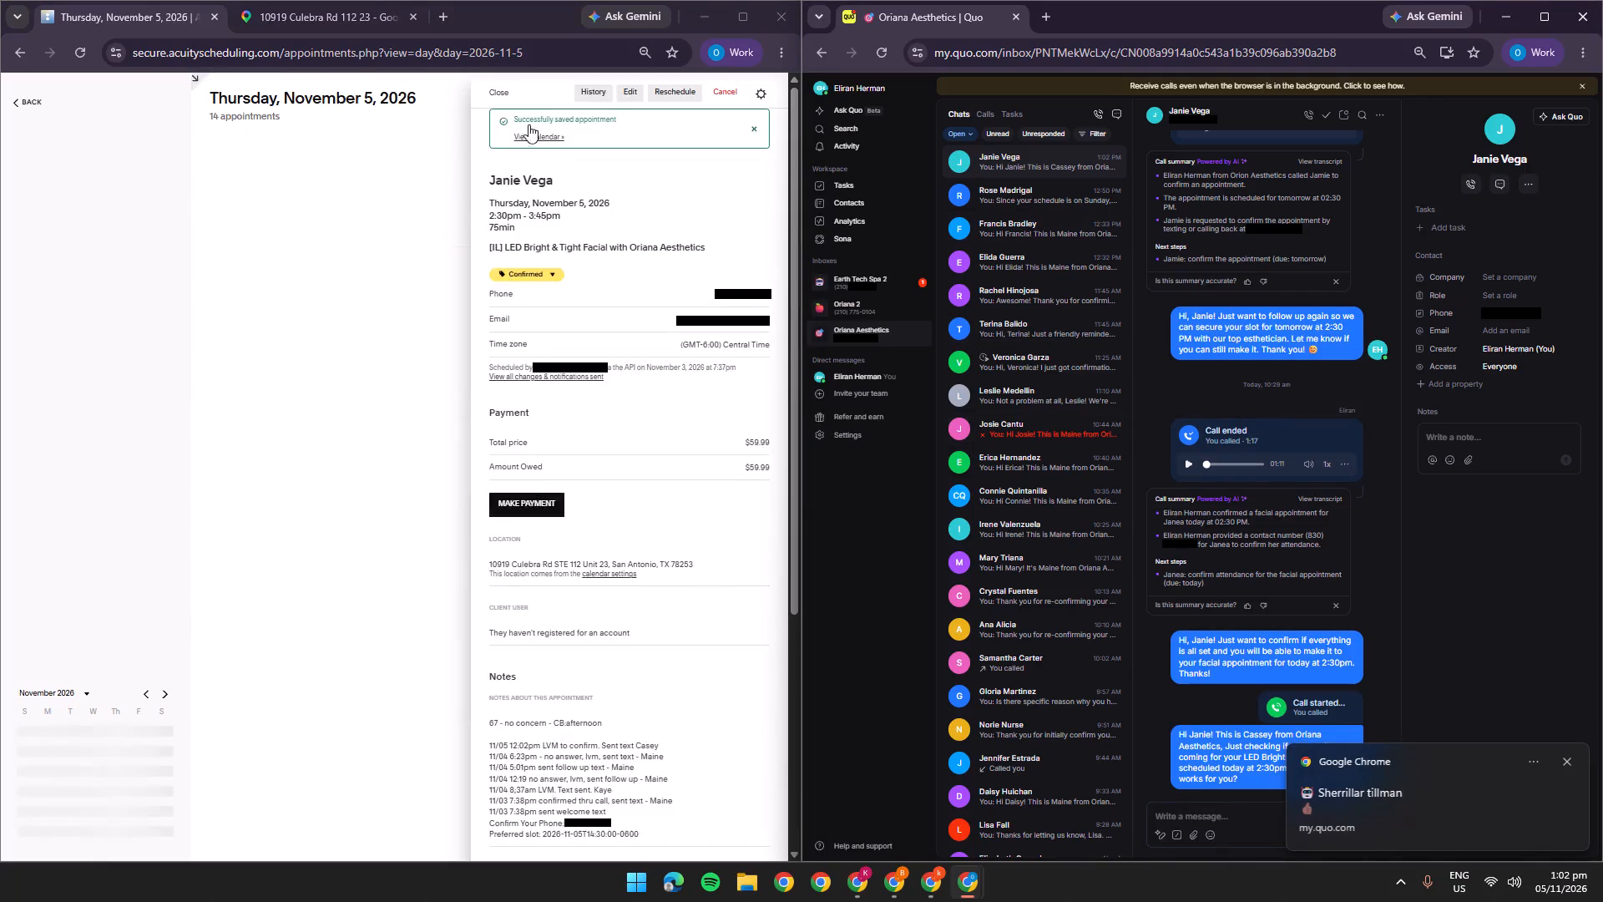
click(514, 92)
Switch to the Luluscouture spa calendar and review the November 14 and November 10 1:00 PM Cryo Mommy Makeover appointment details.
key(alt+Tab)
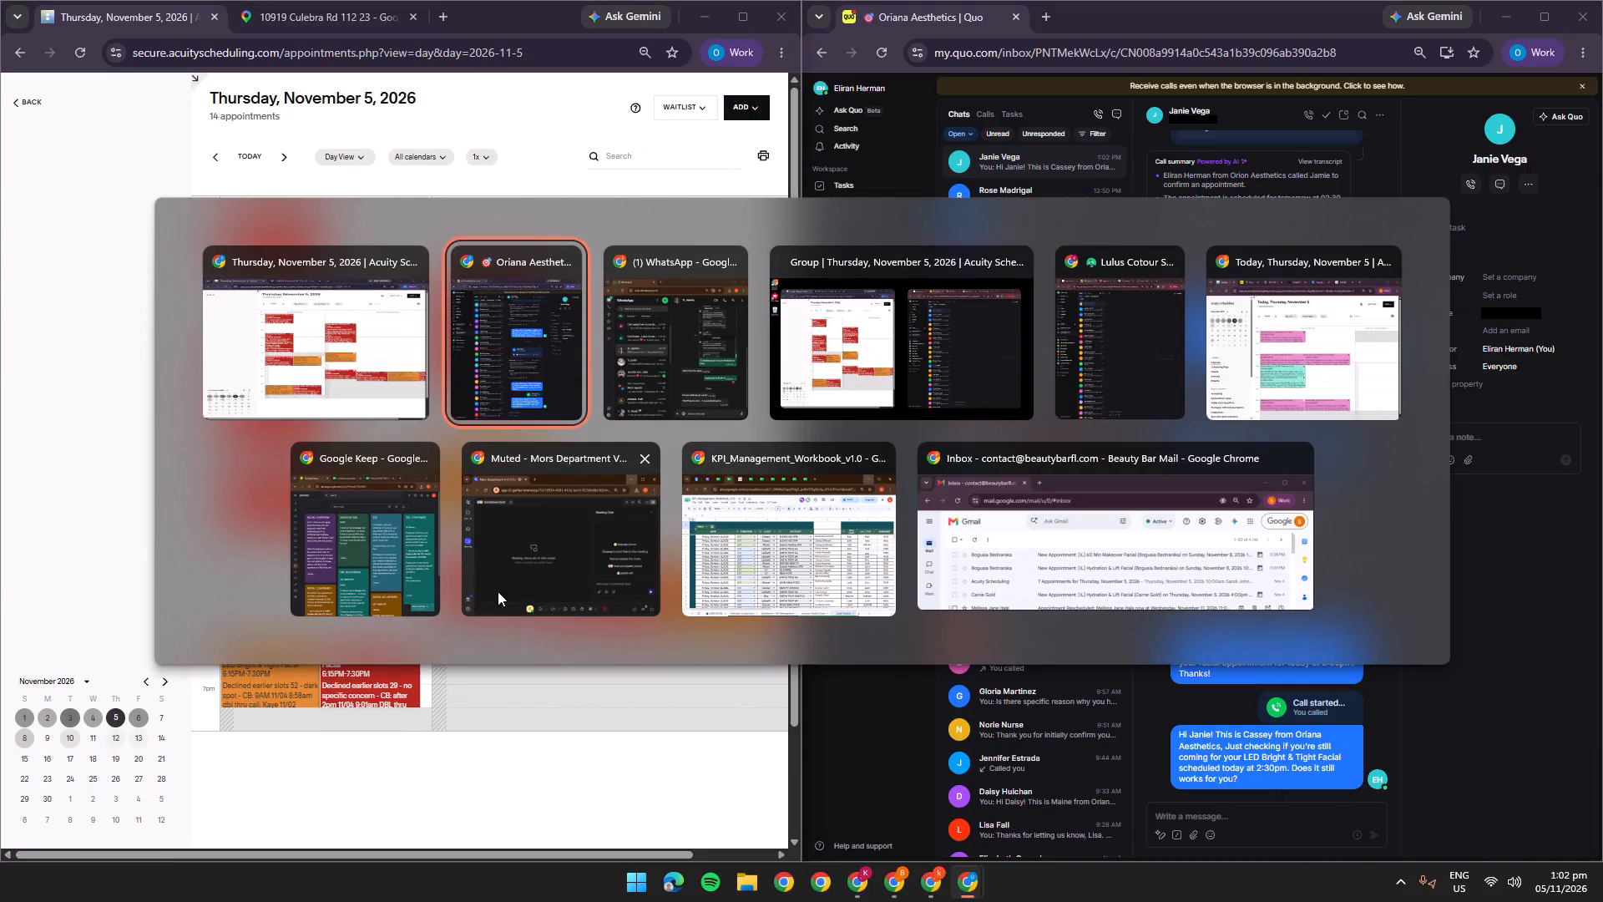
alt+click(1123, 367)
click(867, 8)
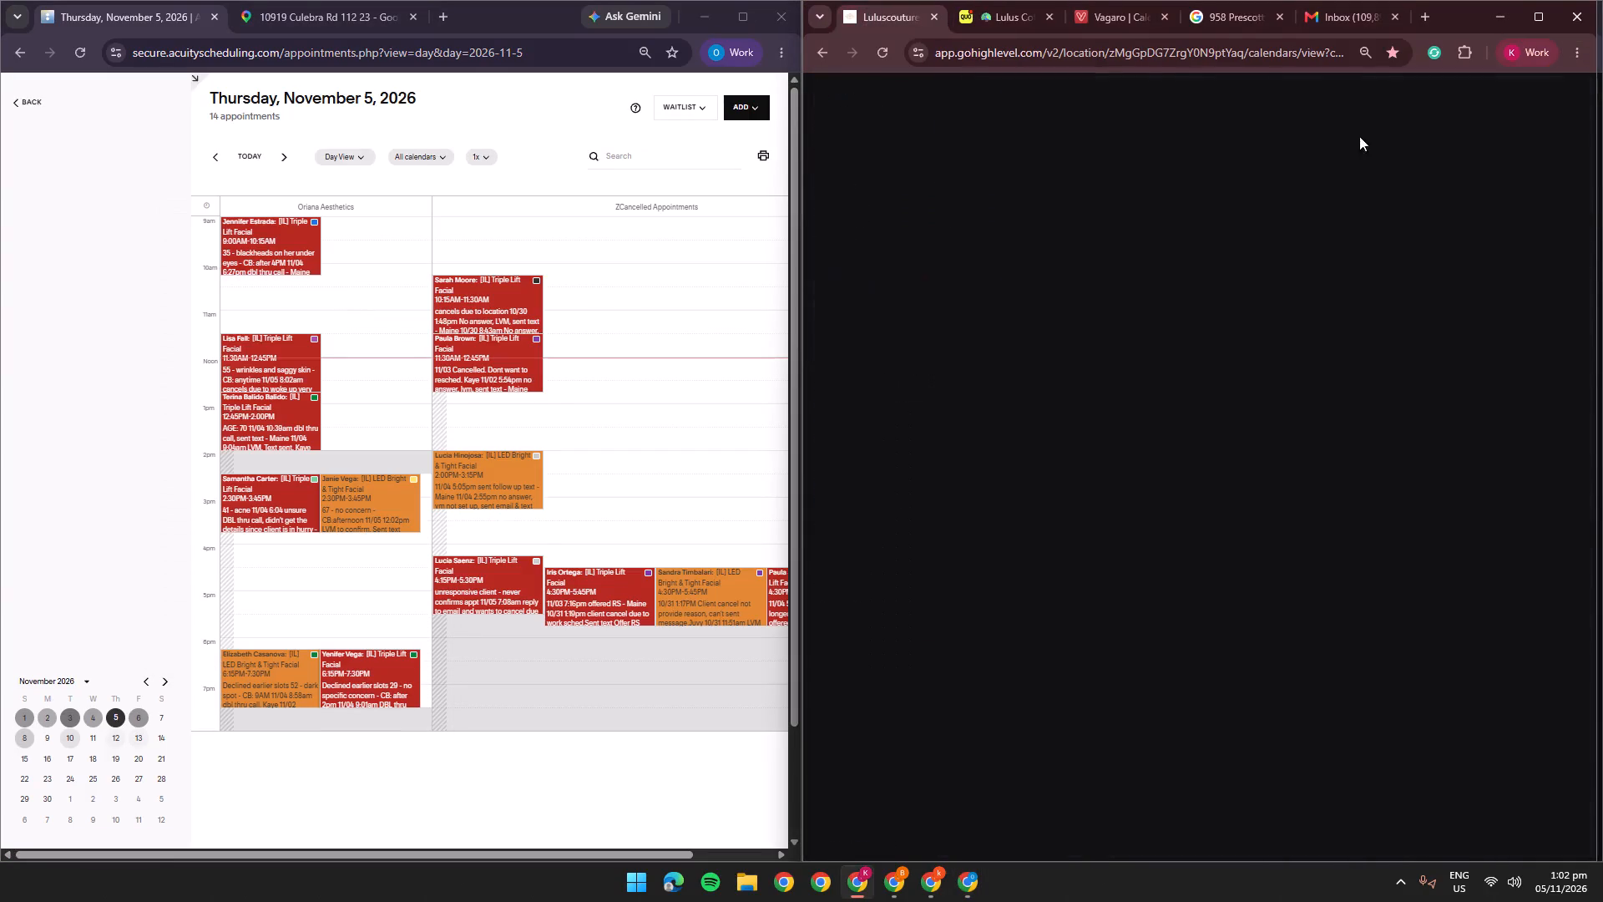
click(1557, 417)
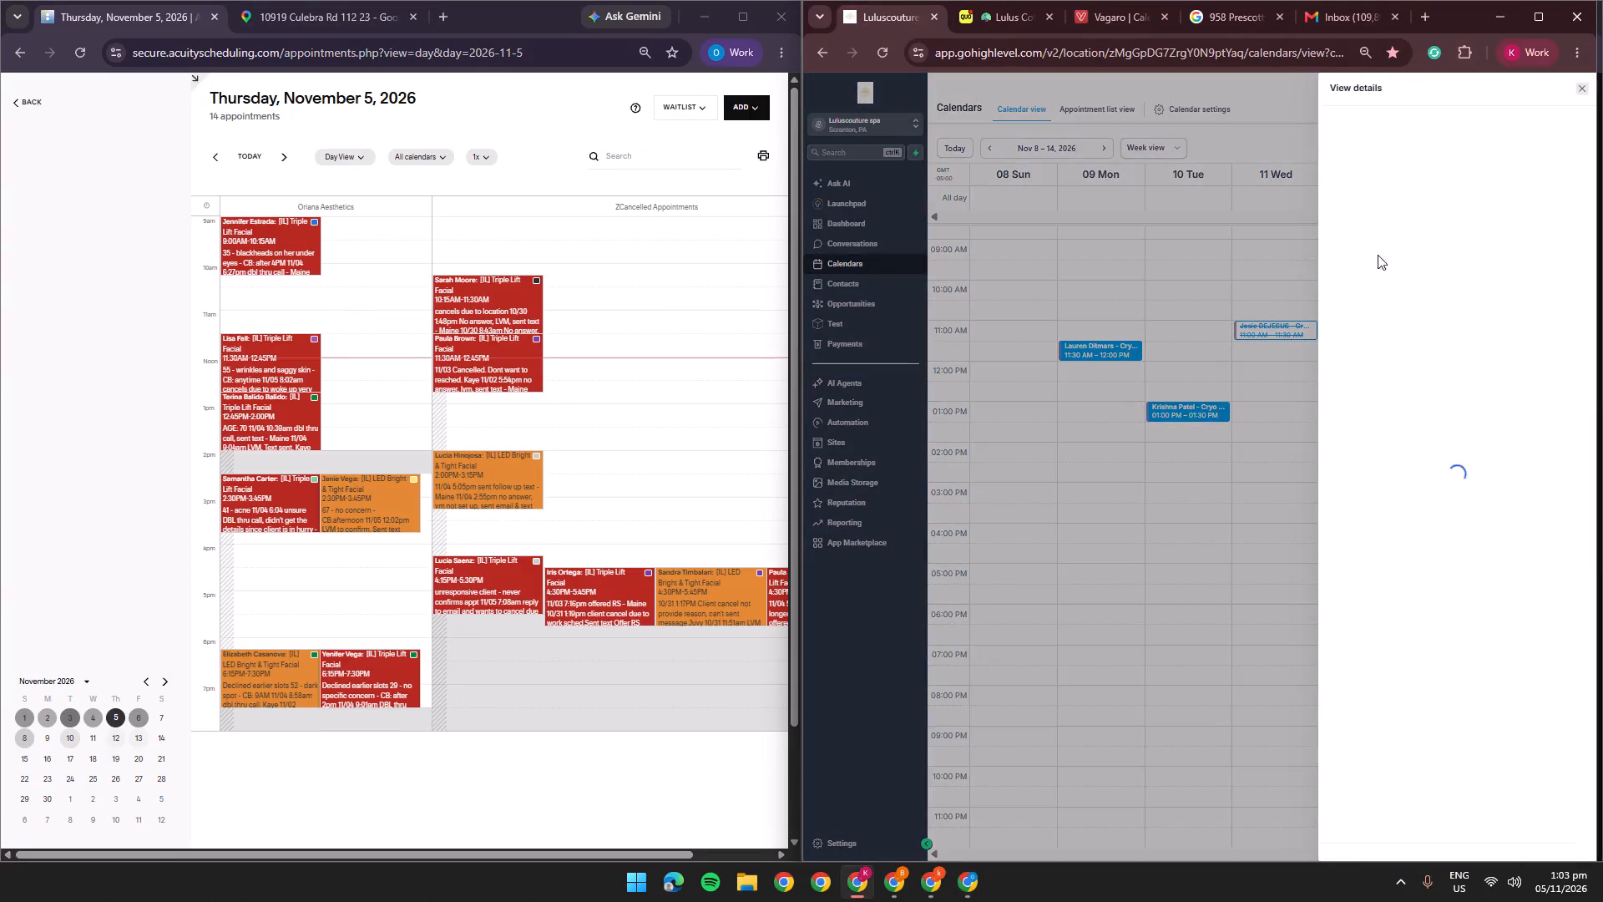
drag(1476, 303, 1457, 300)
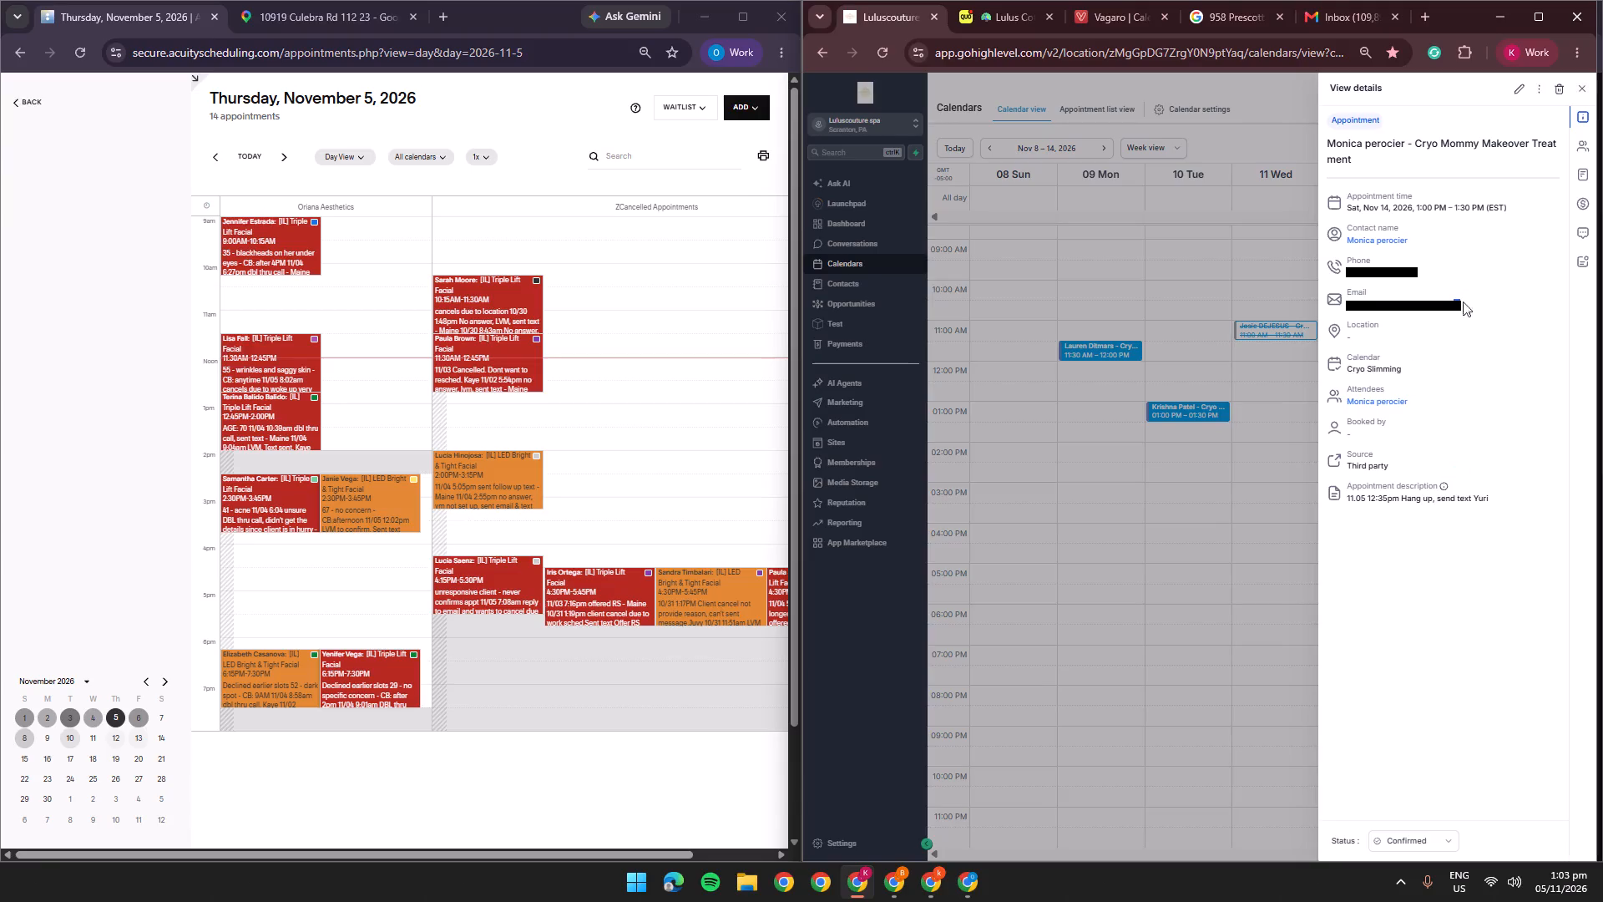
click(1246, 609)
click(1182, 411)
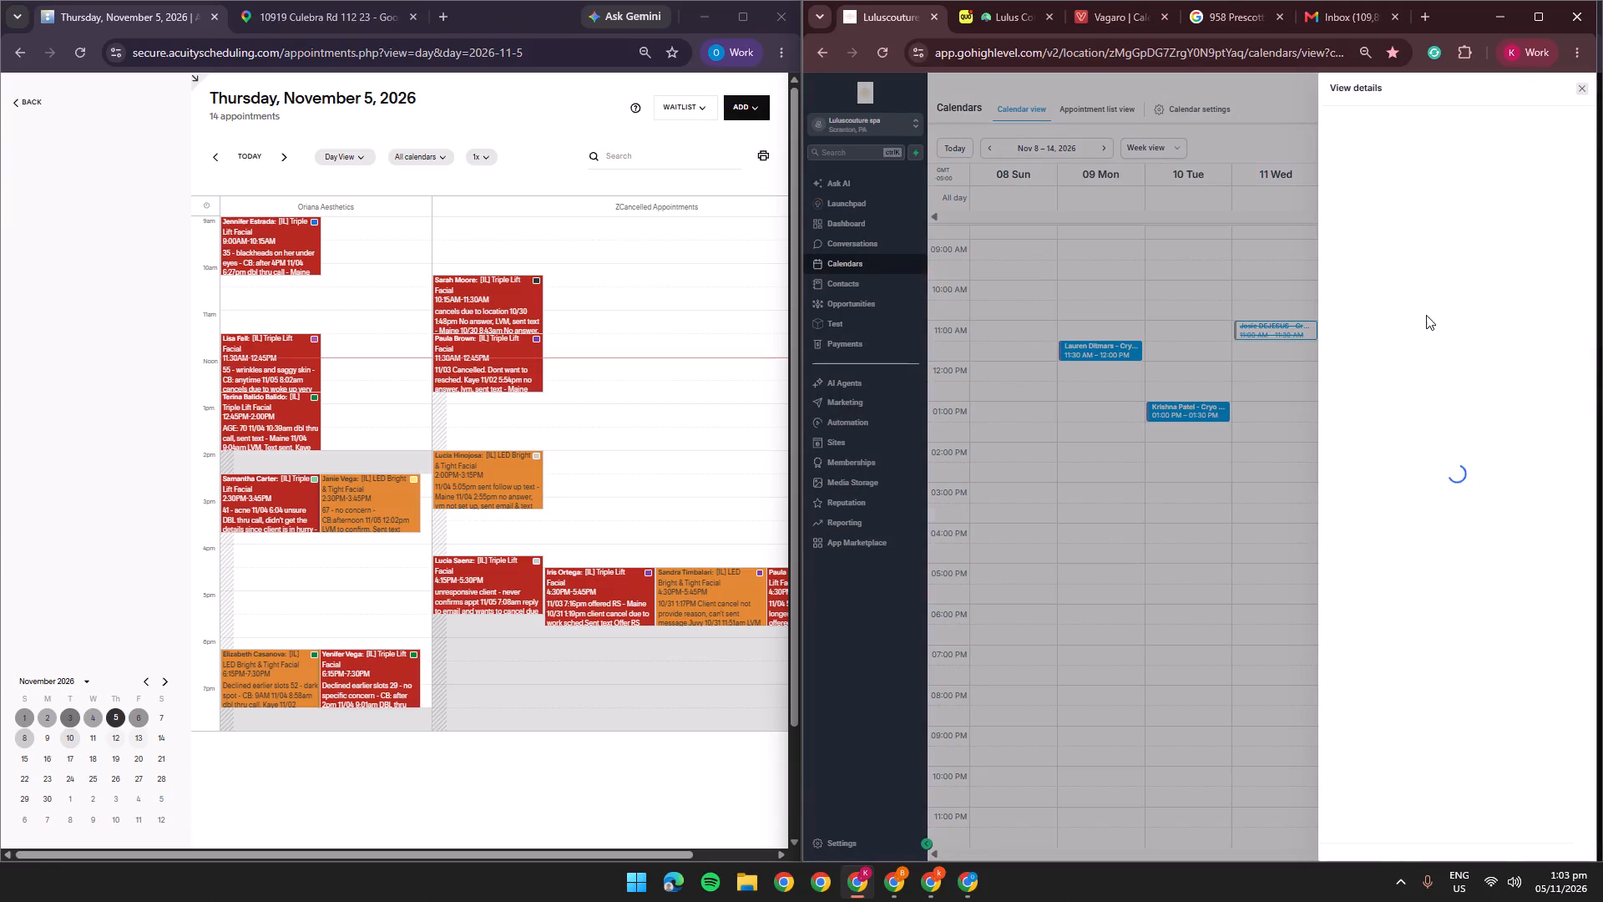
click(1417, 338)
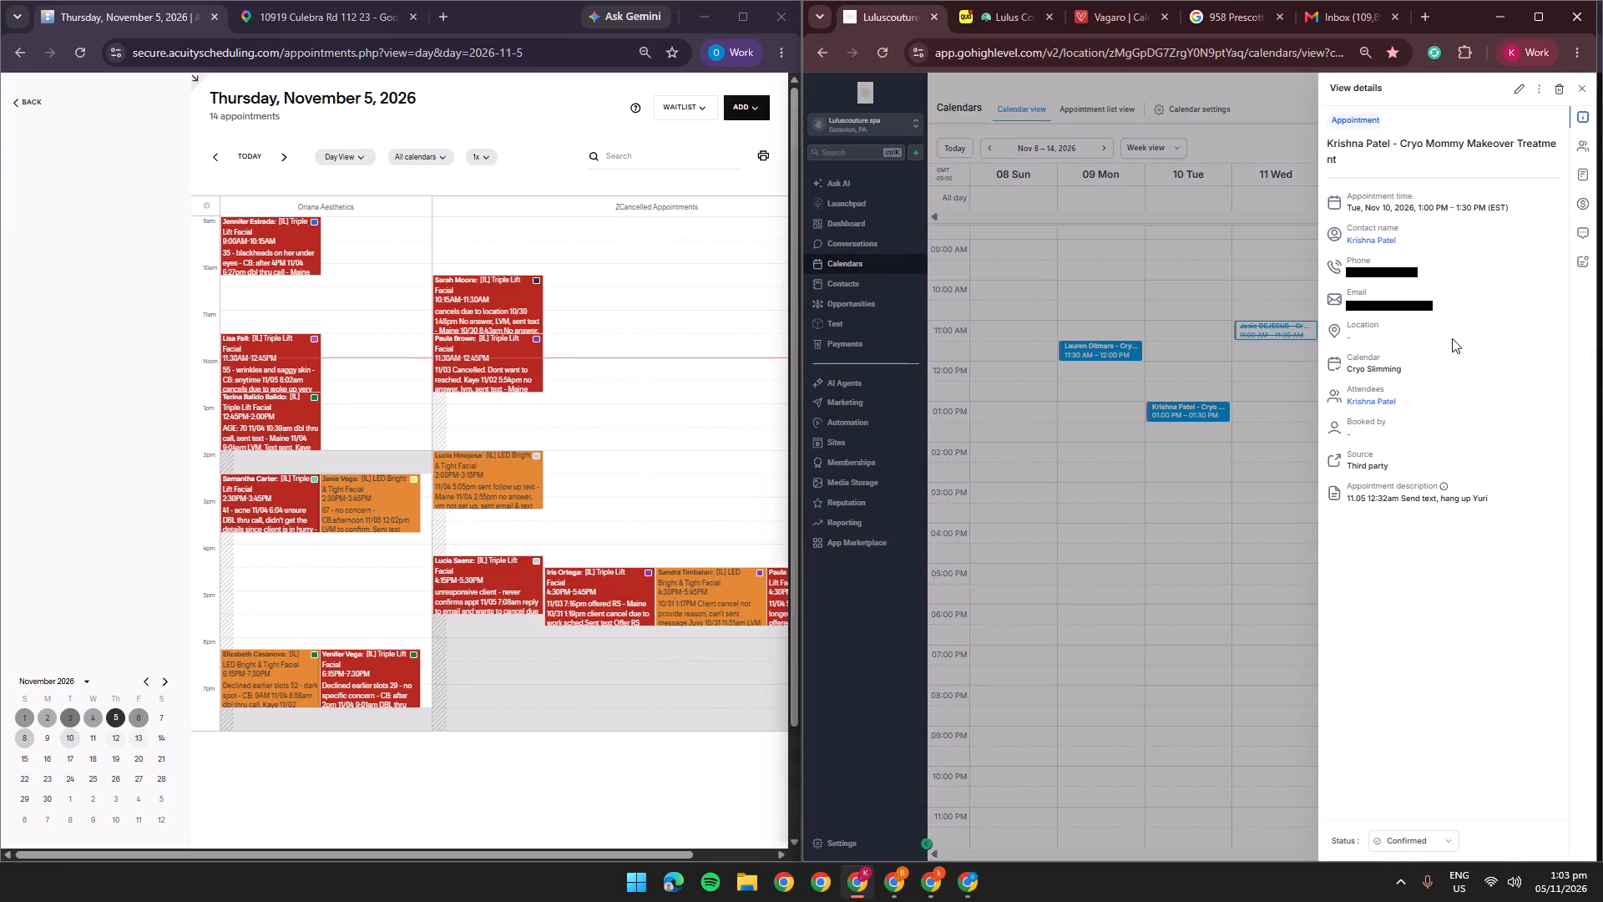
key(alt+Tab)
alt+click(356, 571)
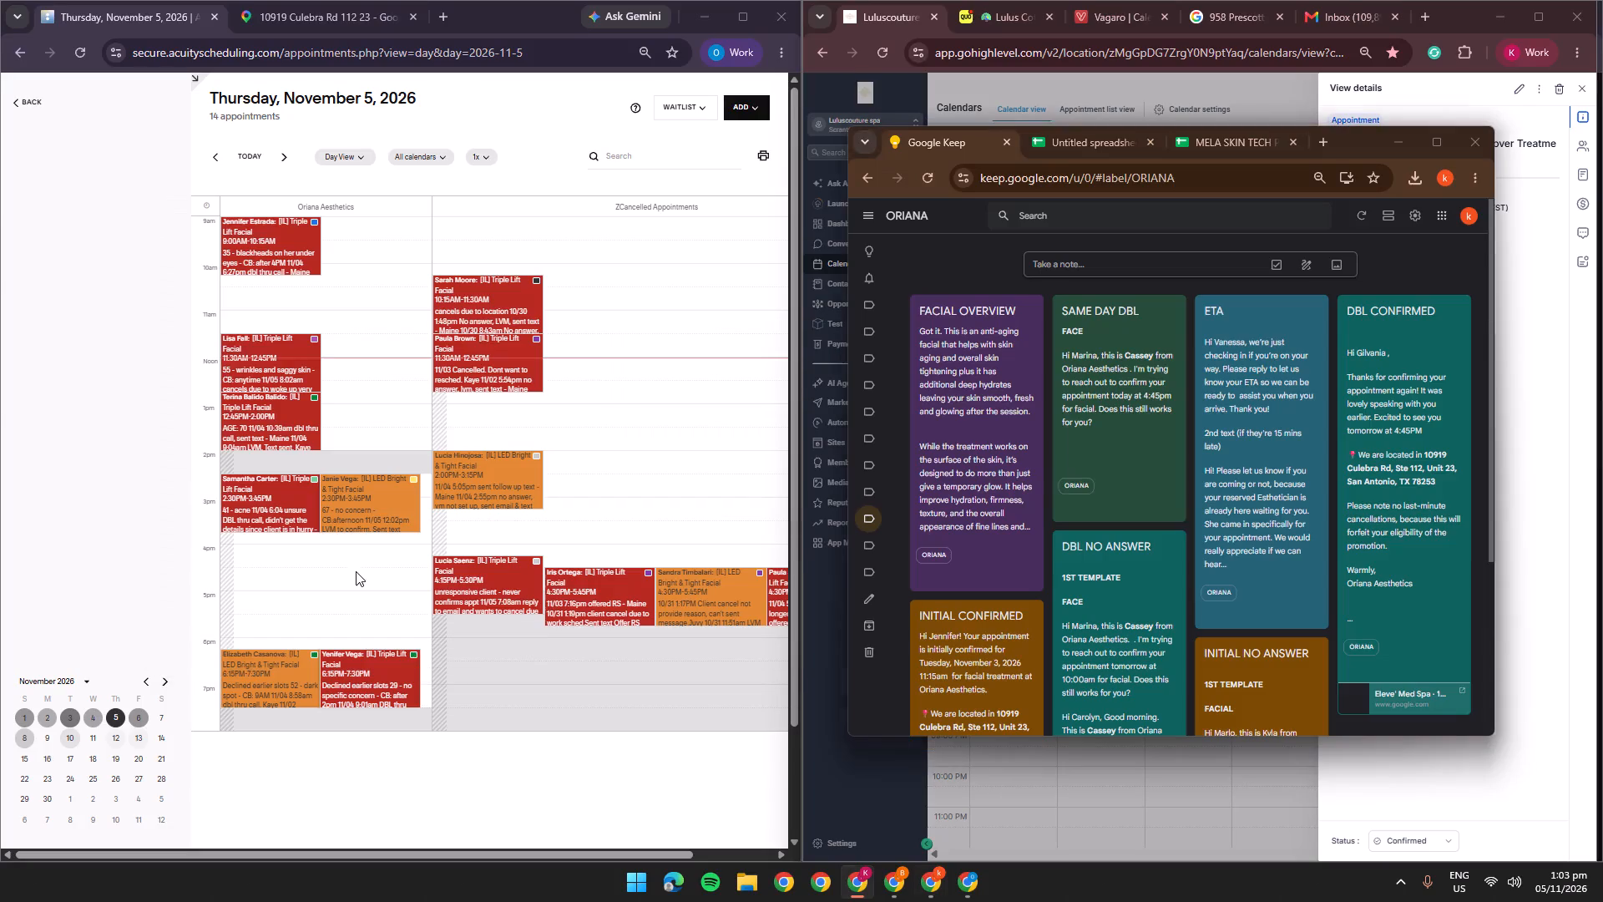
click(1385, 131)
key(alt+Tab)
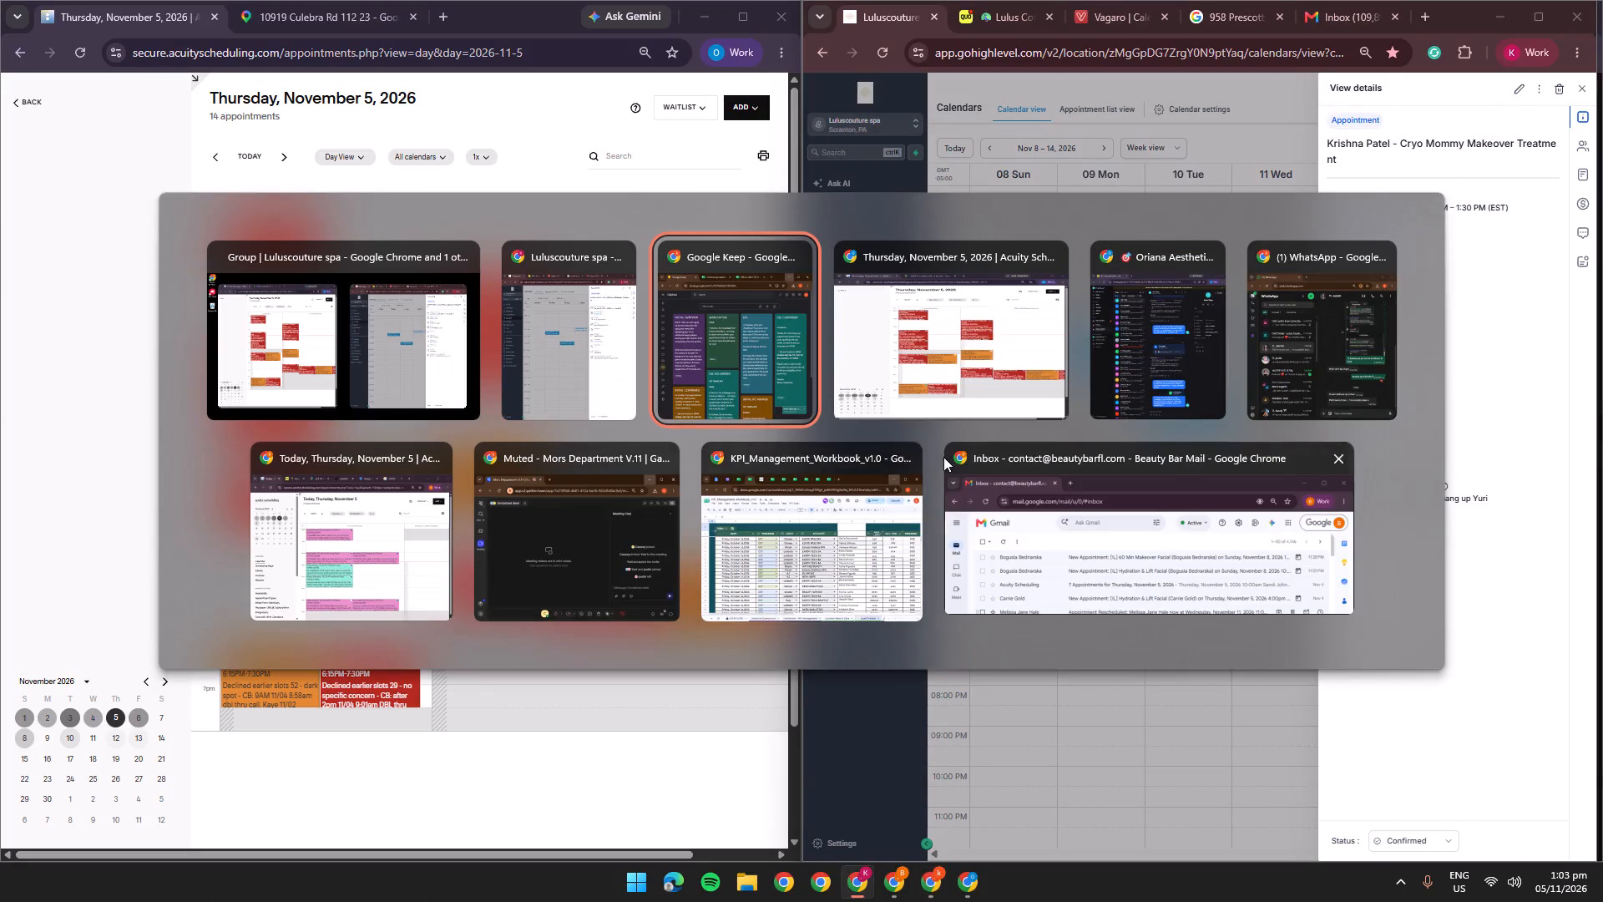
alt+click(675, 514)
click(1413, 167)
Copy the "We are located in" line from the INITIAL CONFIRMED template in the LULUS COUTURE SPA SOP spreadsheet, and put the spreadsheet window away.
key(alt+Tab)
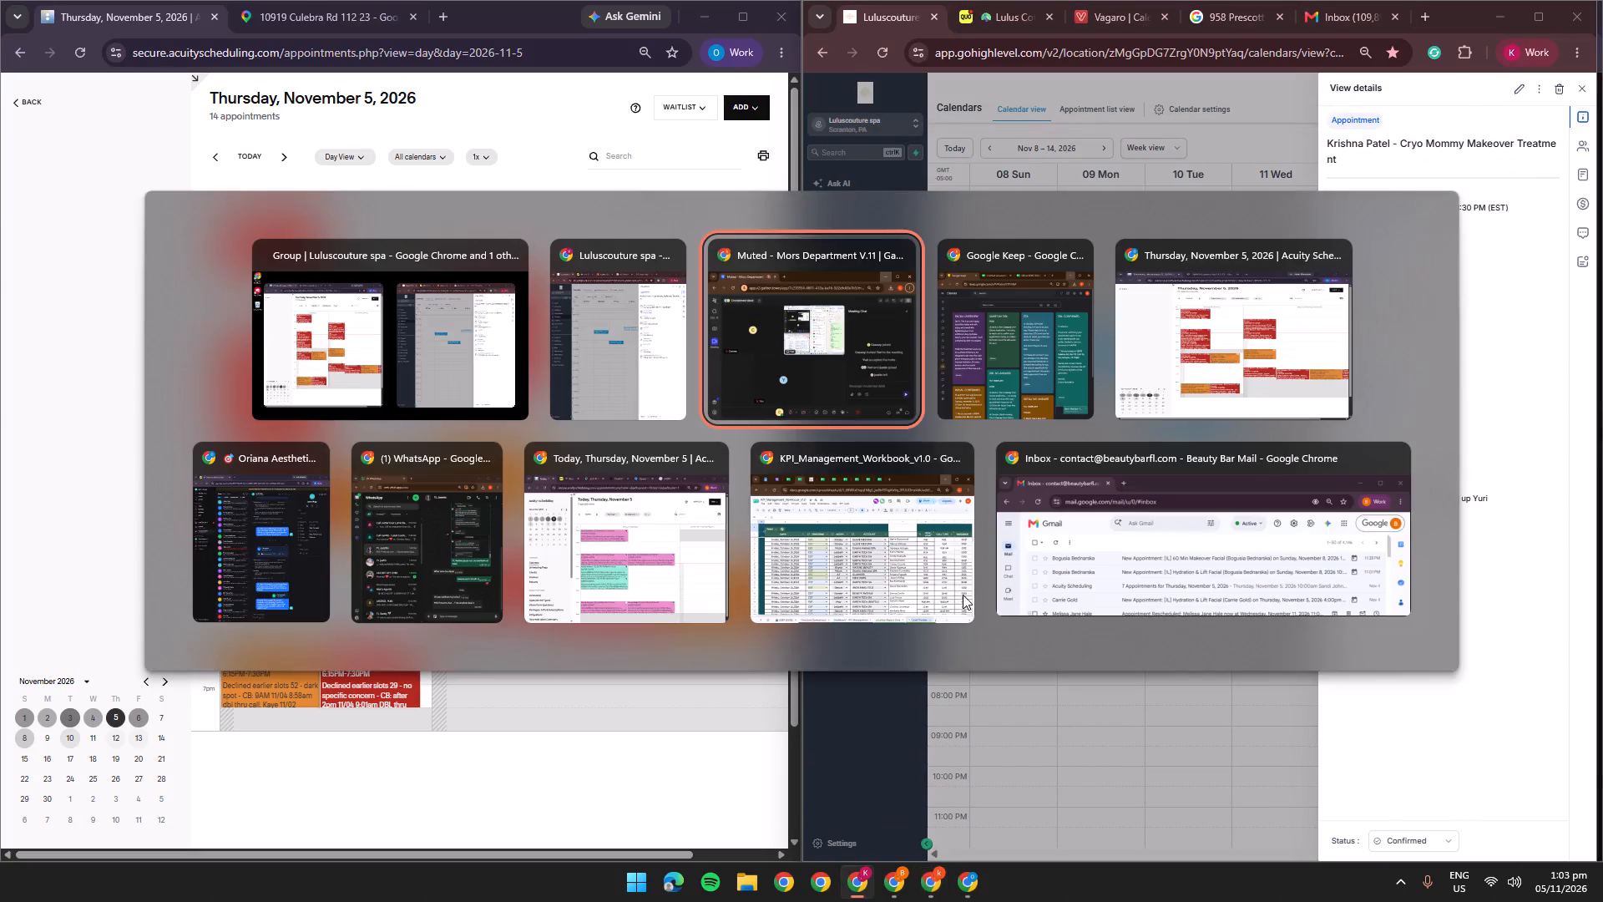
alt+click(867, 545)
click(1238, 164)
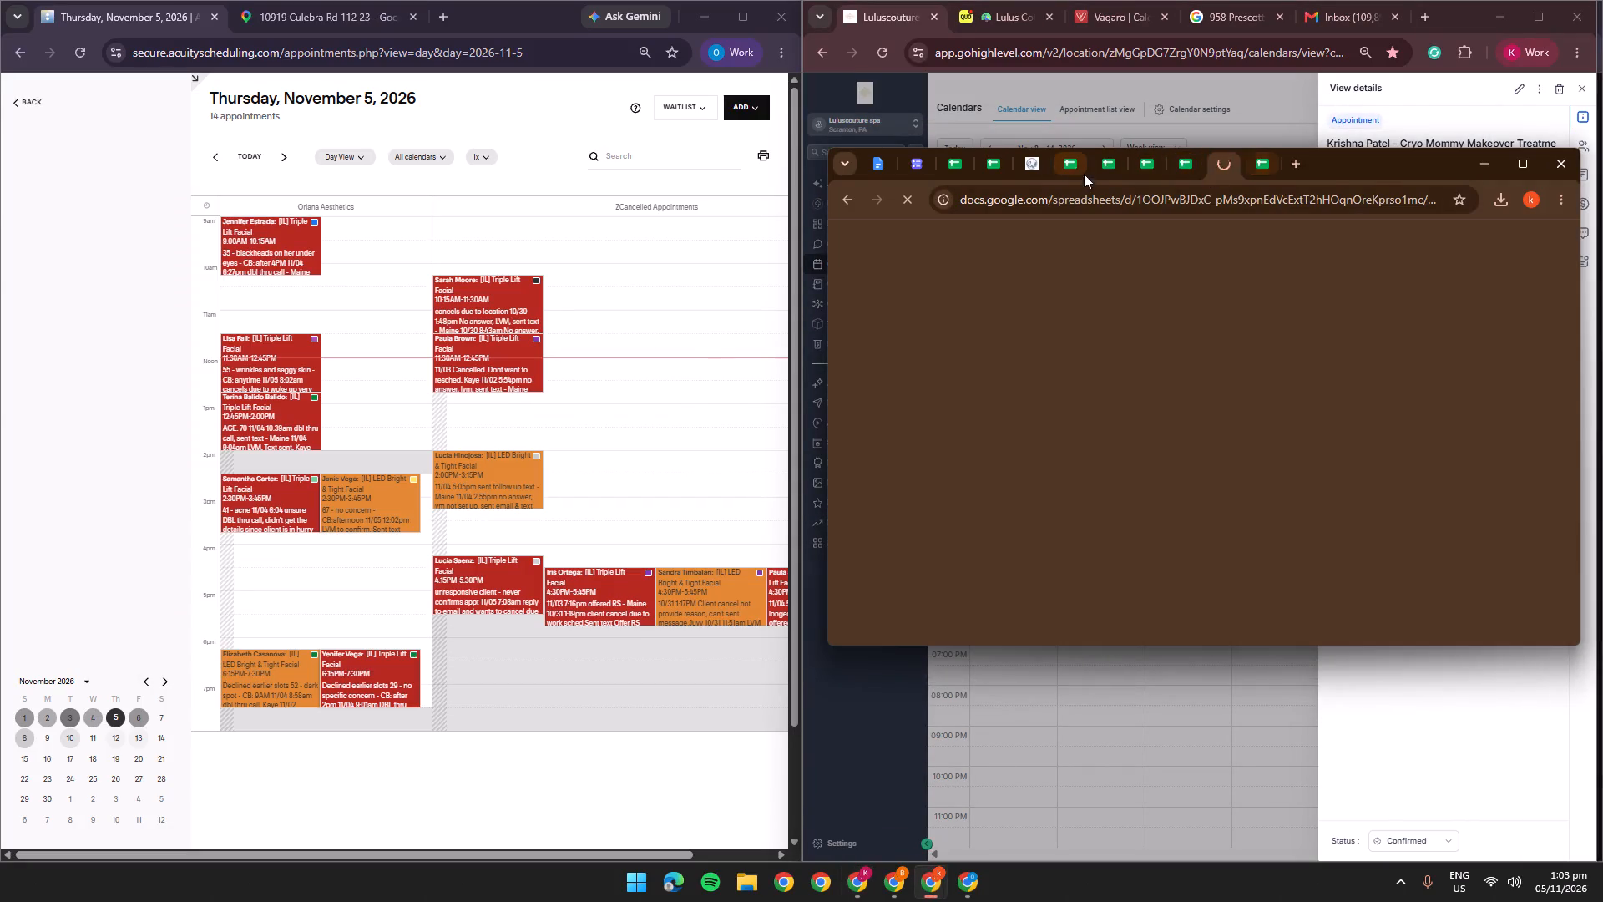
click(1071, 169)
click(1115, 169)
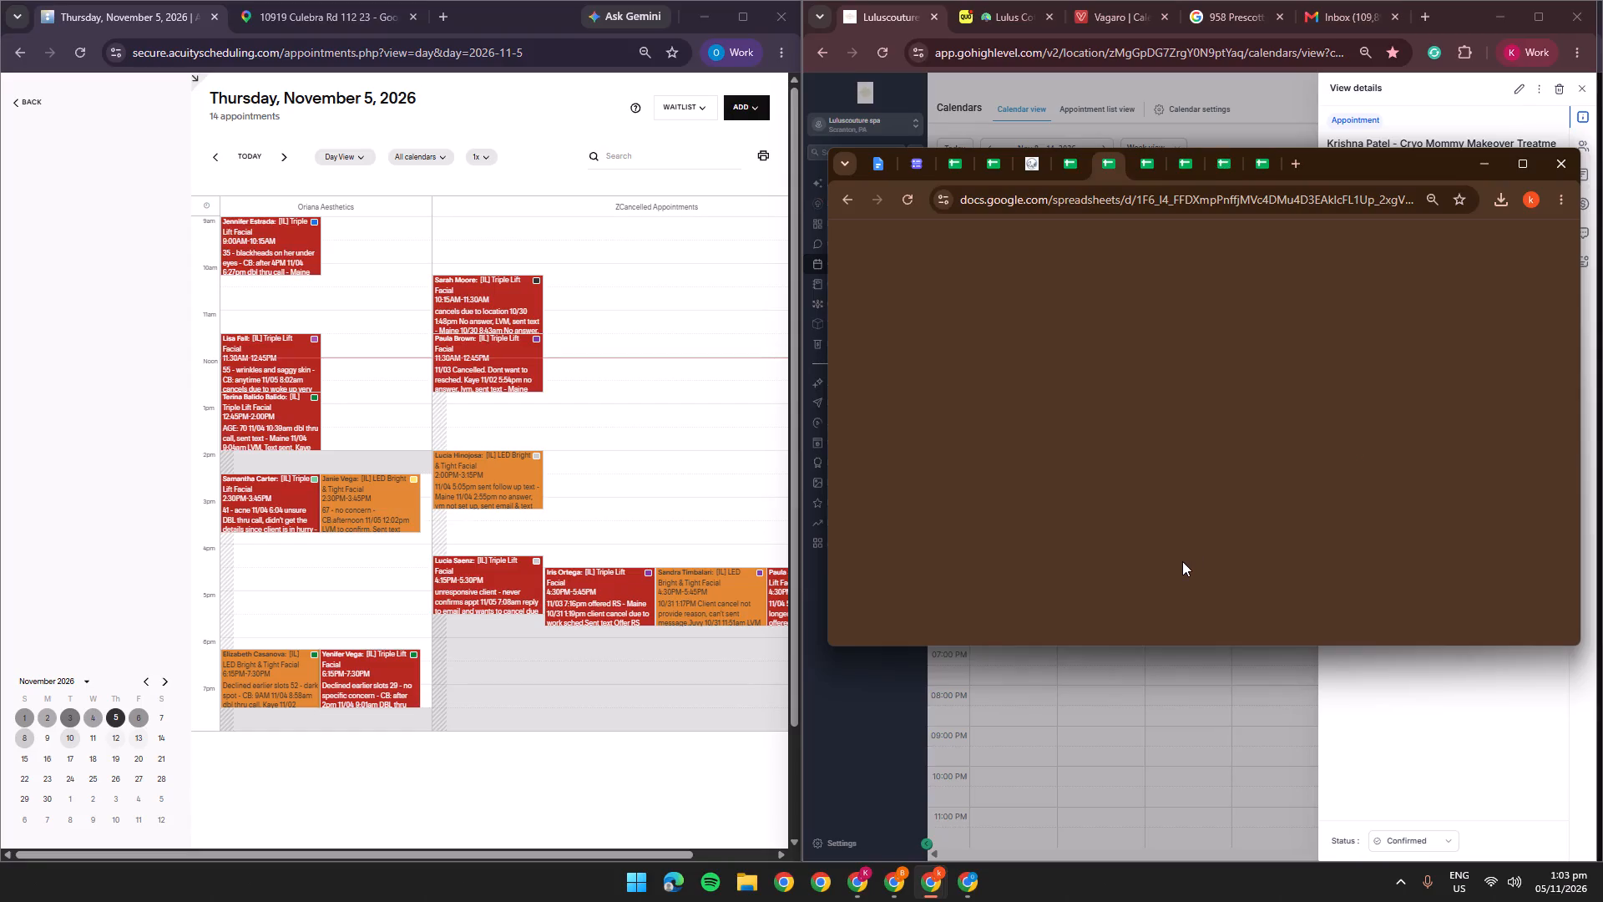
scroll(1093, 537, down, 2)
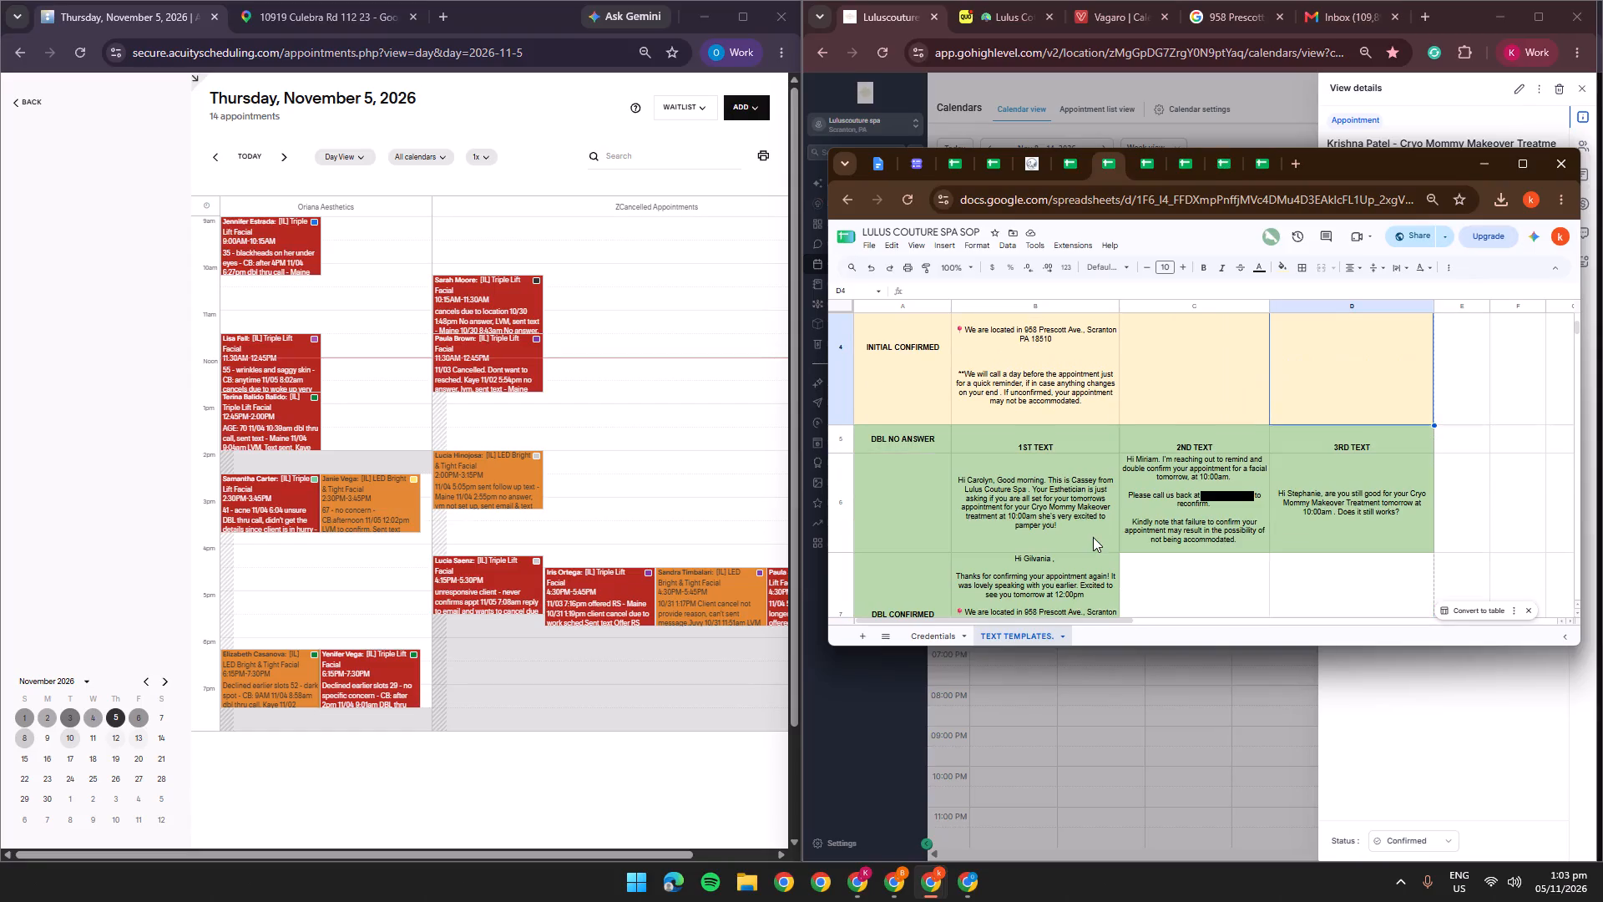
double_click(1031, 374)
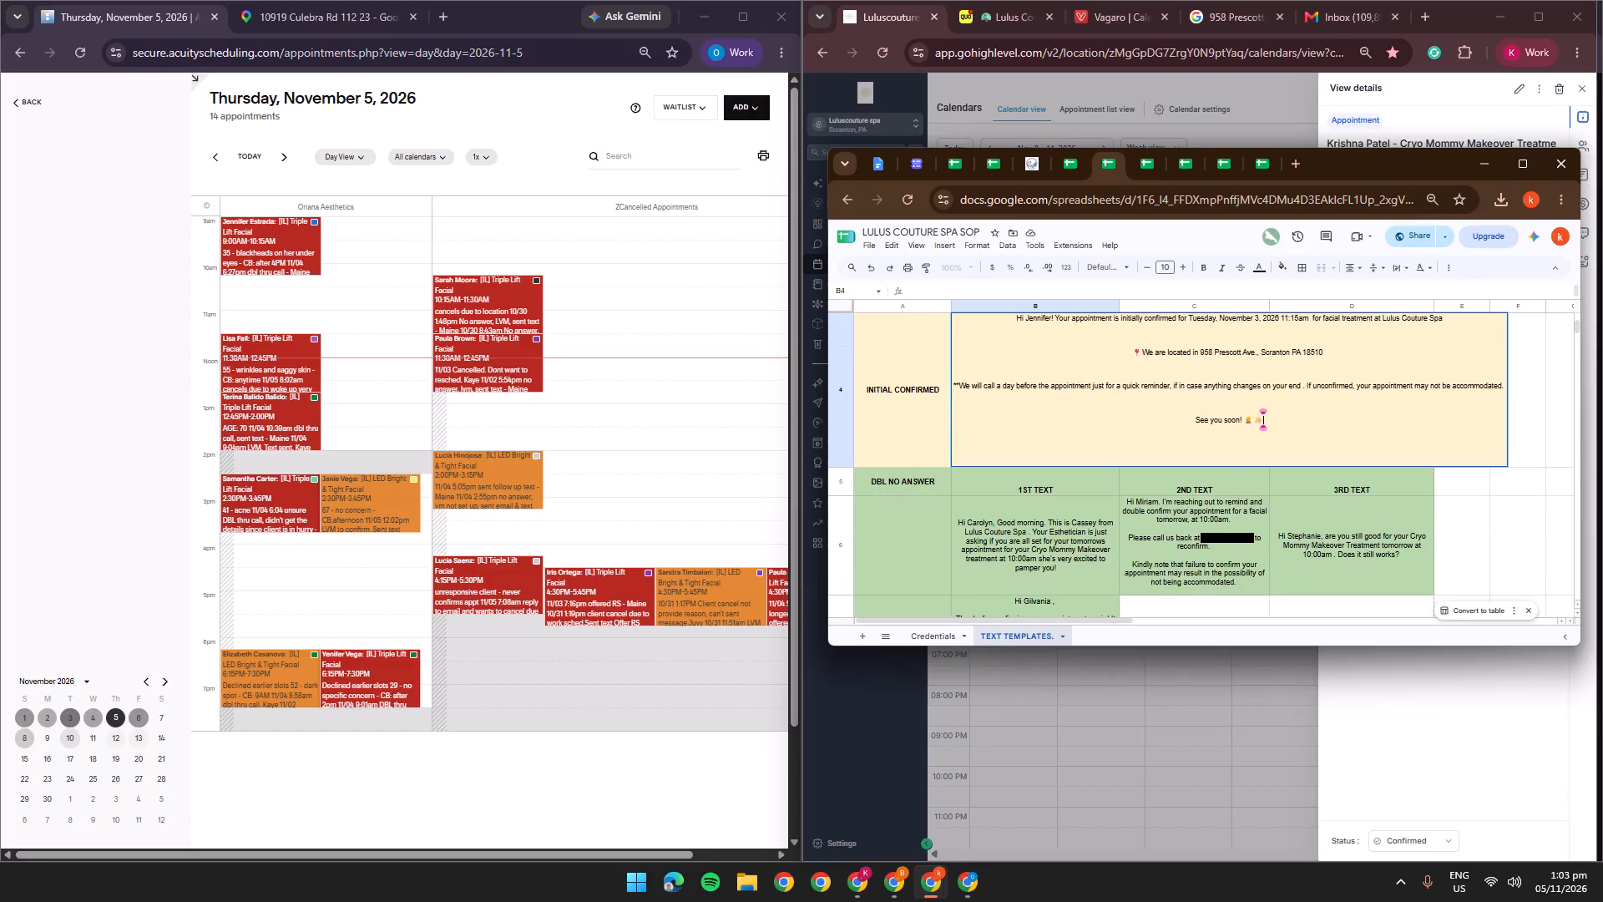
click(1173, 355)
drag(1140, 352, 1347, 352)
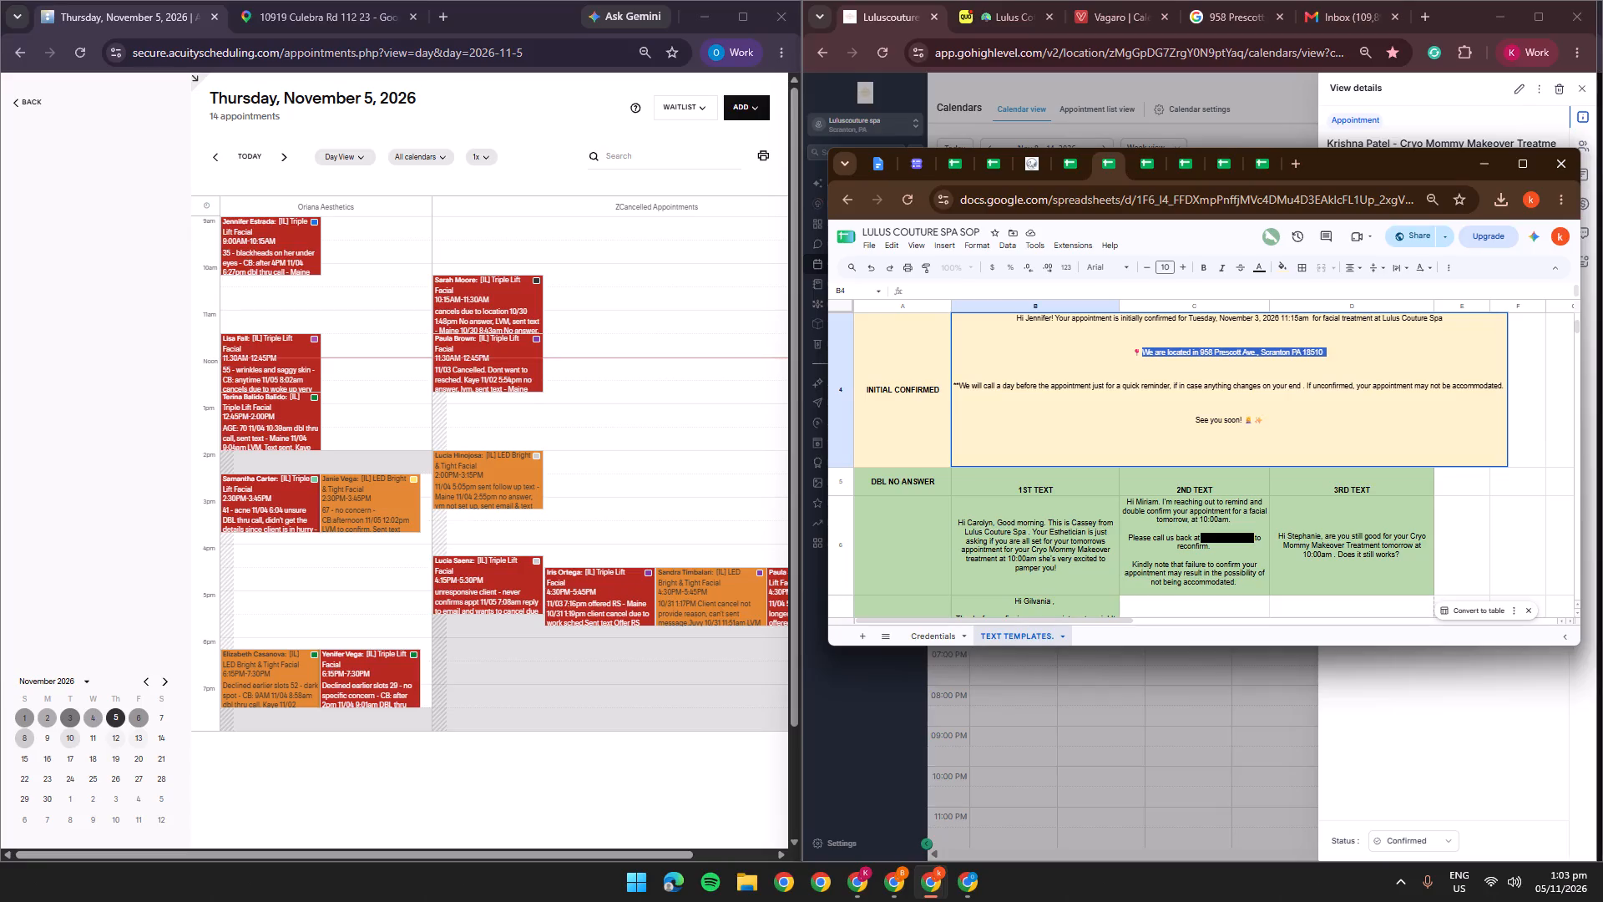
key(ctrl+c)
key(ctrl+c)
key(ctrl+c)
click(1003, 166)
click(1495, 160)
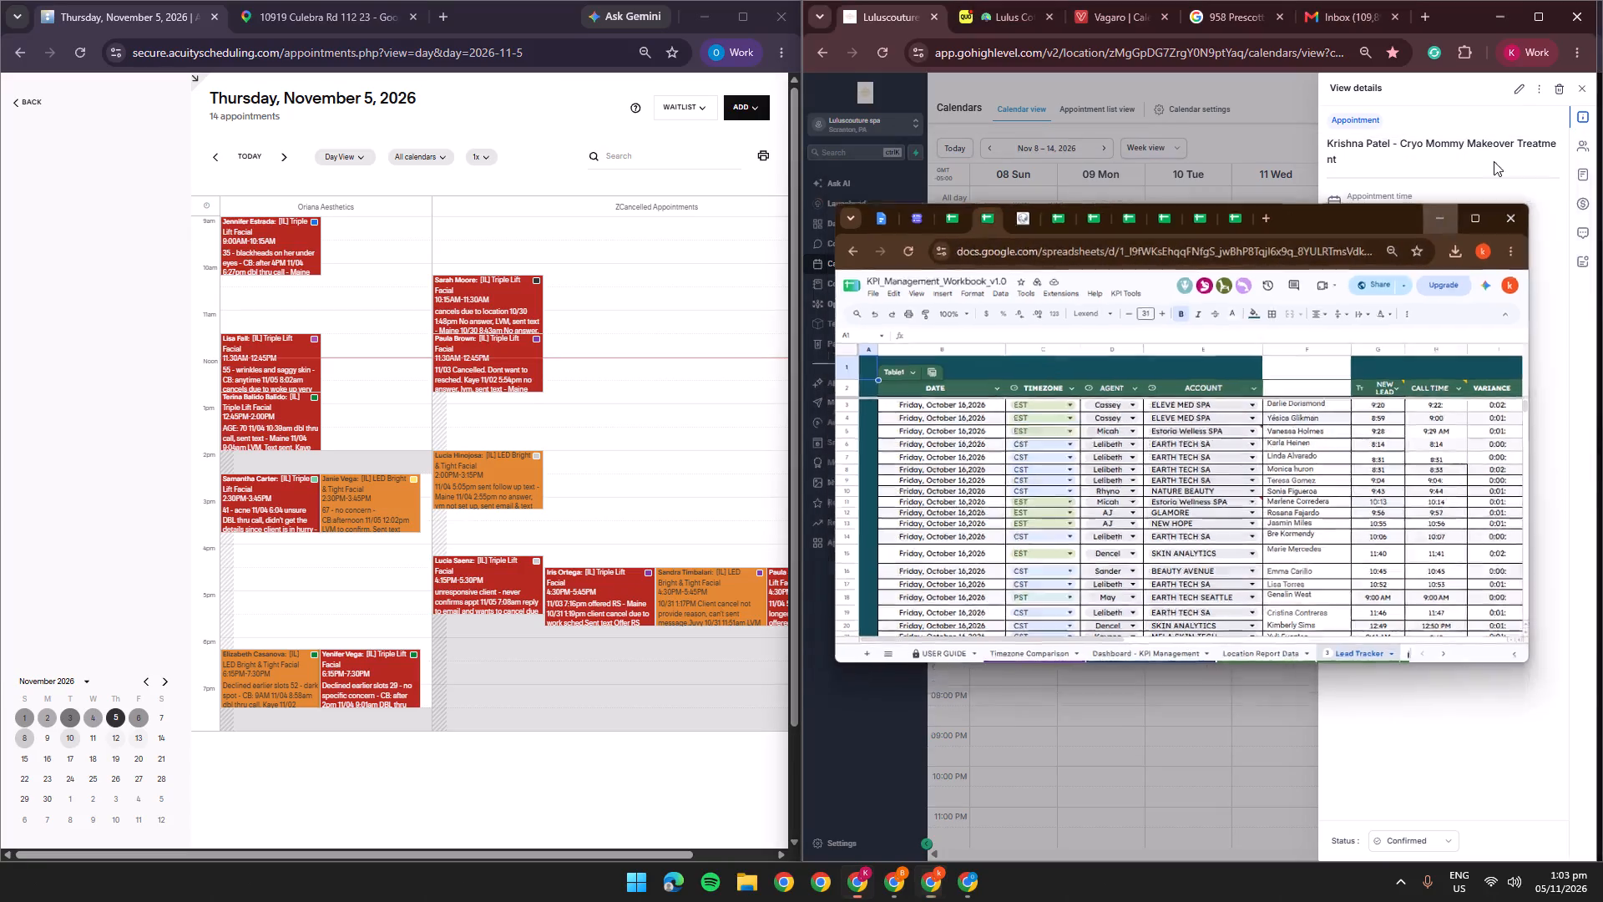
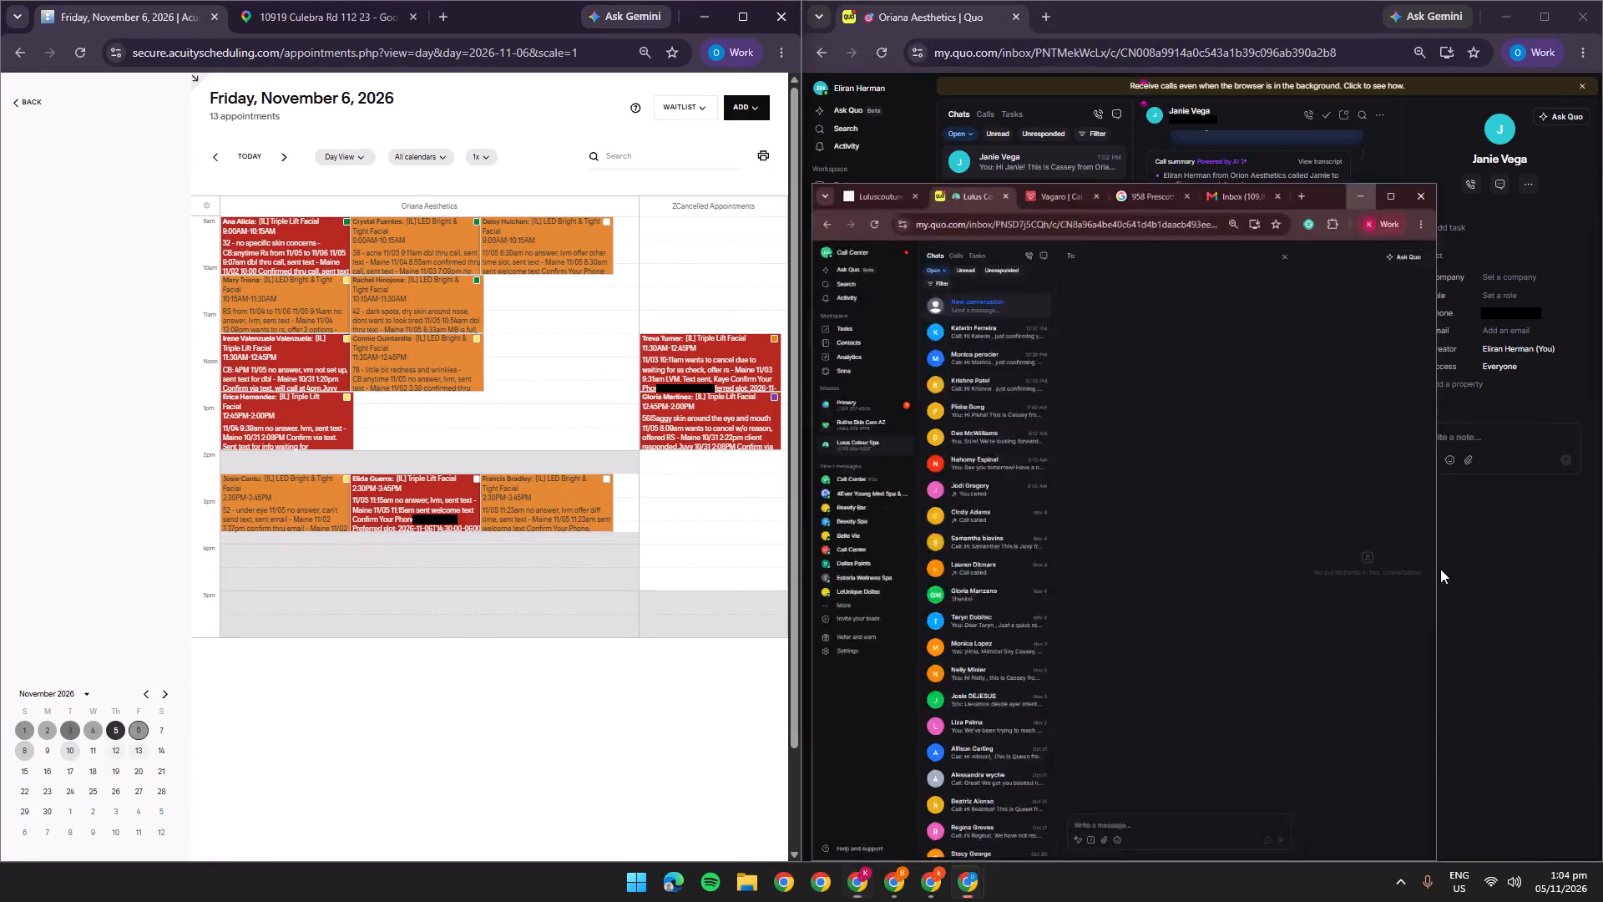
Reply to Janie's cancellation text with "I understand. Would you mind me asking the reason for the cancellation? Just for documentation" and send it.
alt+scroll(1252, 429, down, 3)
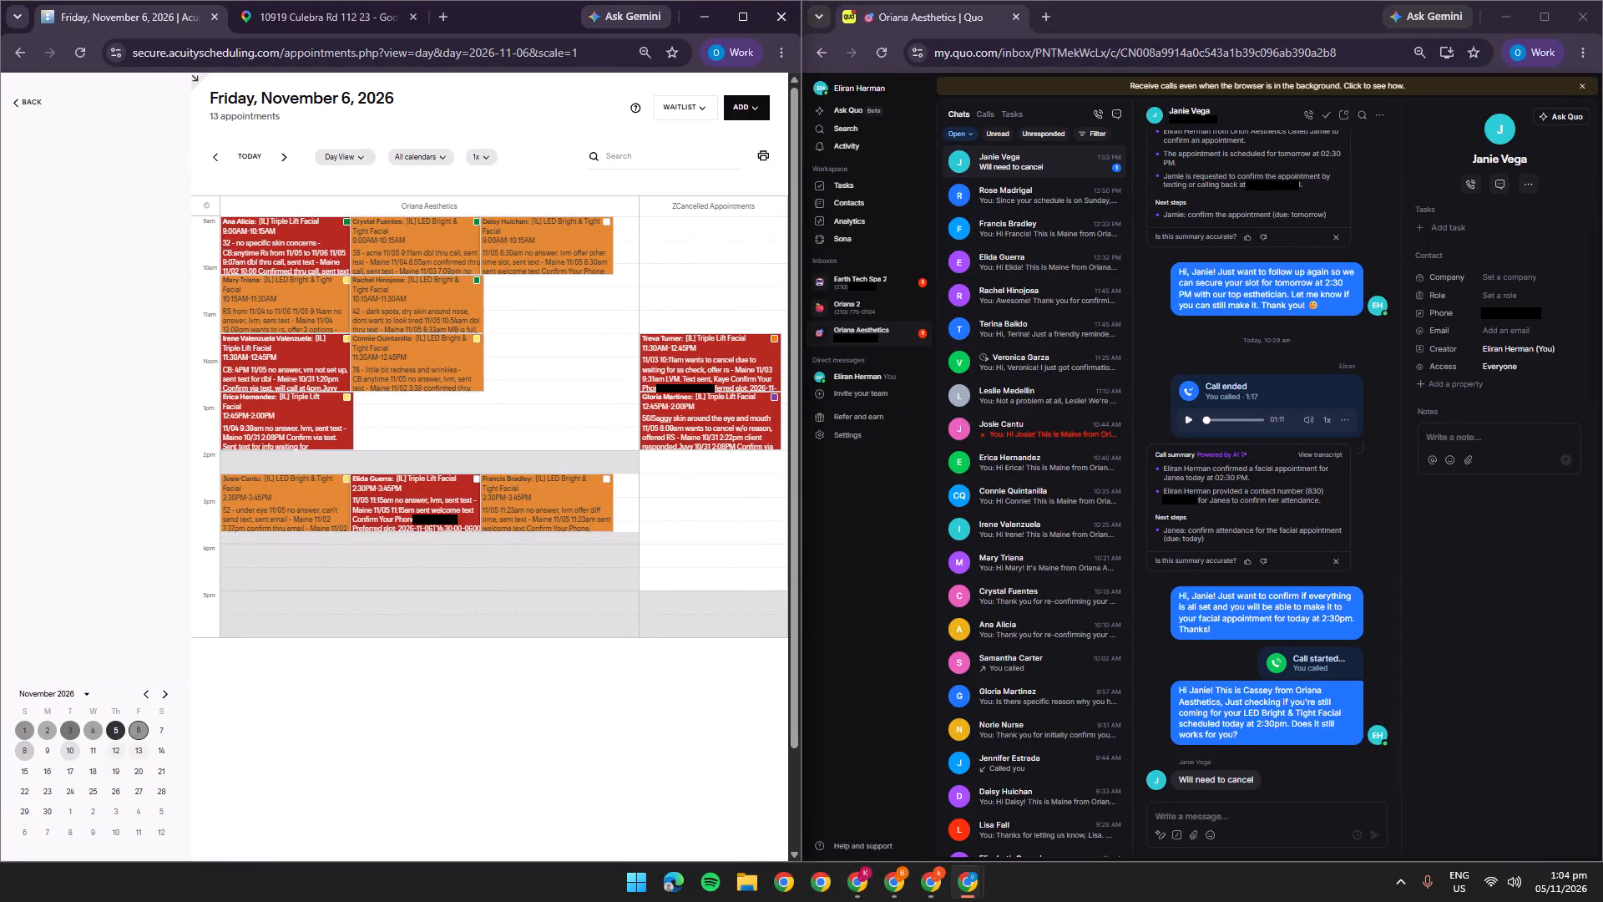
alt+click(1289, 815)
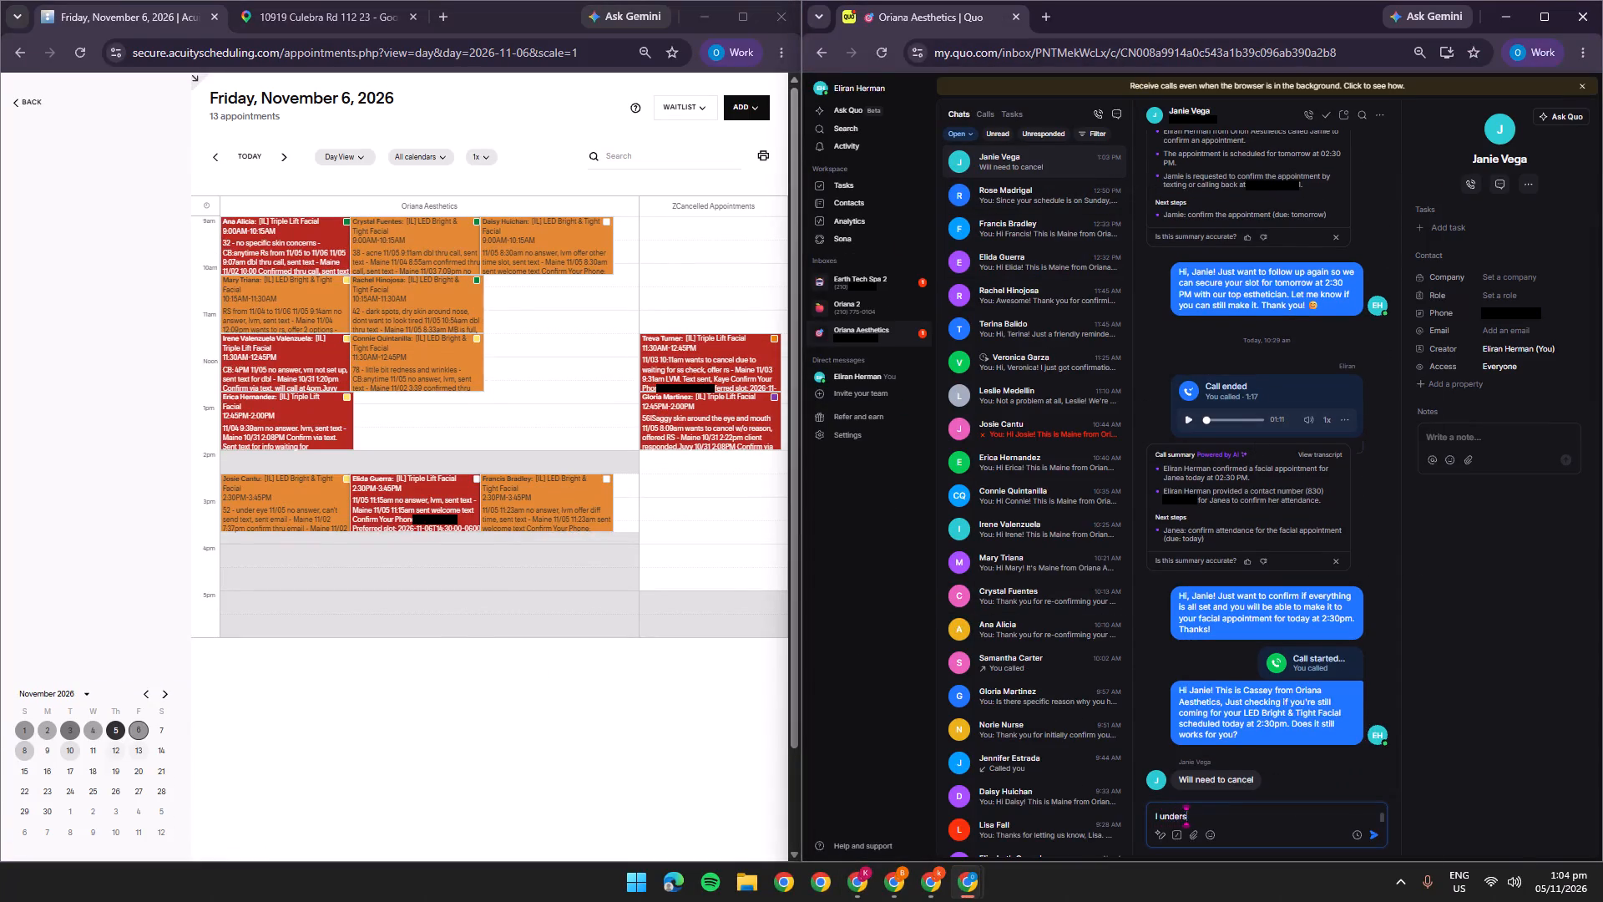
key(BackSpace)
key(BackSpace)
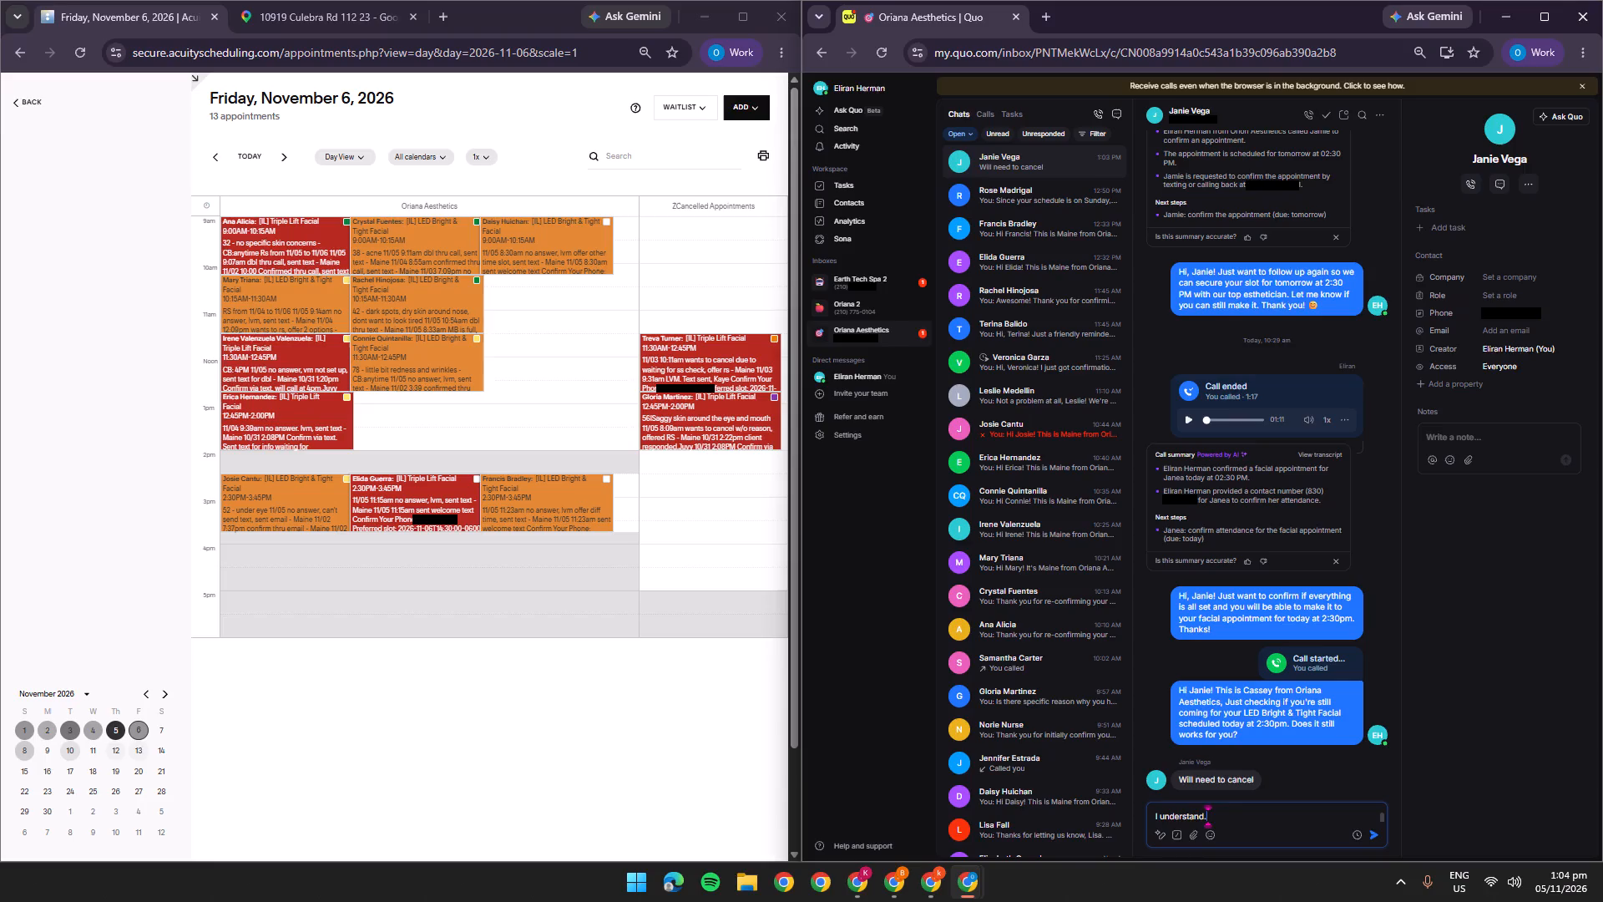
key(BackSpace)
key(BackSpace)
key(BackSpace)
key(BackSpace)
key(BackSpace)
key(BackSpace)
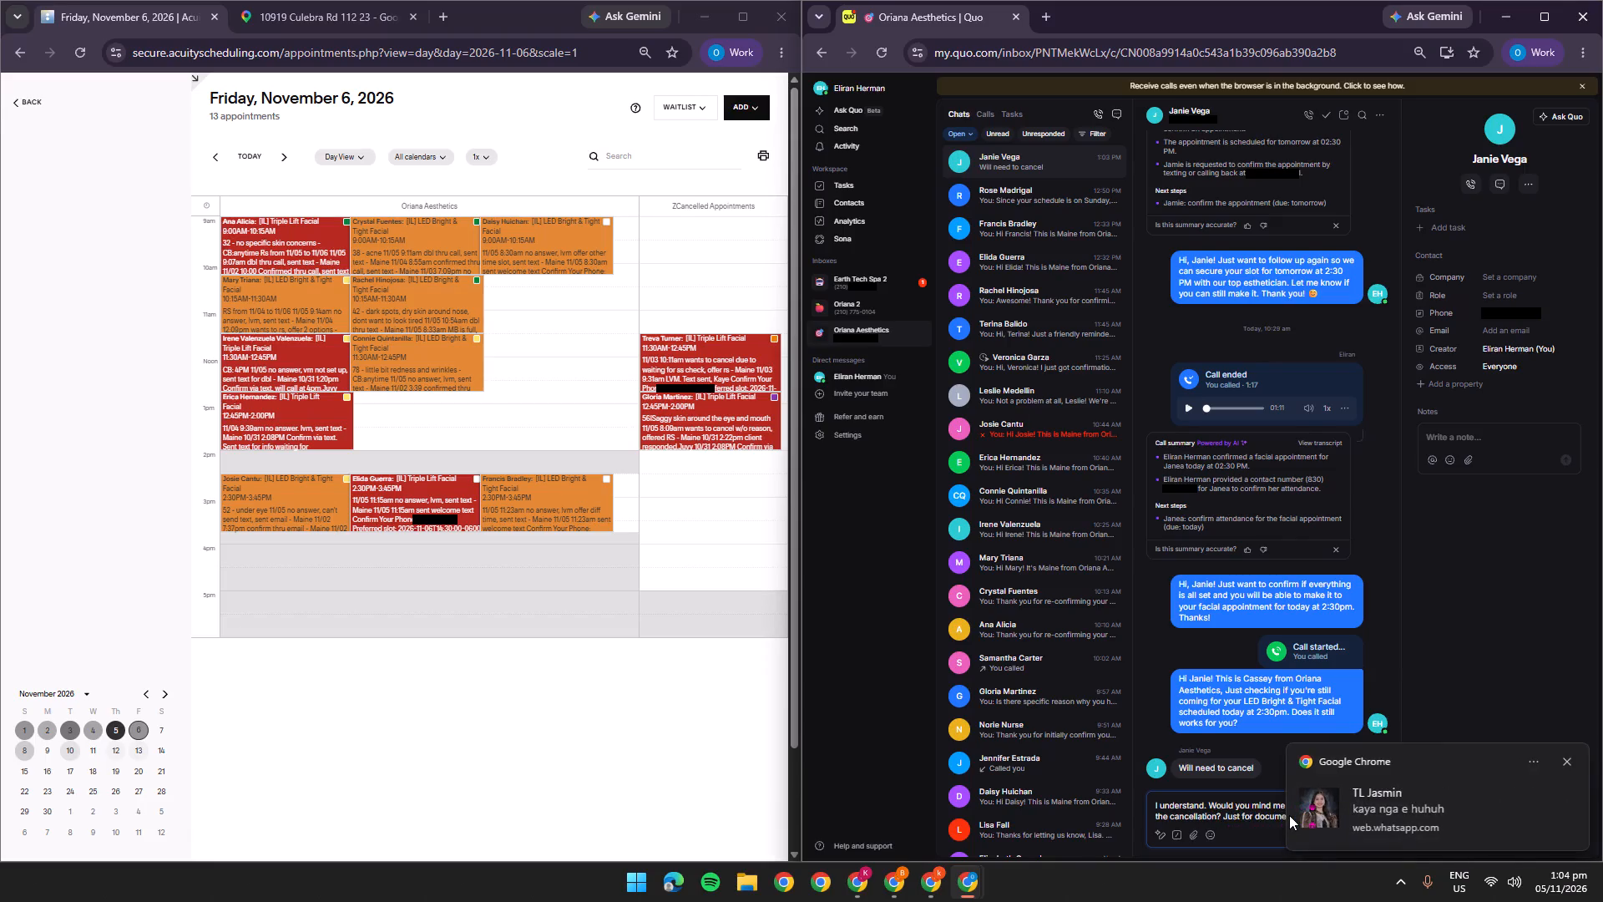
key(Return)
click(1562, 762)
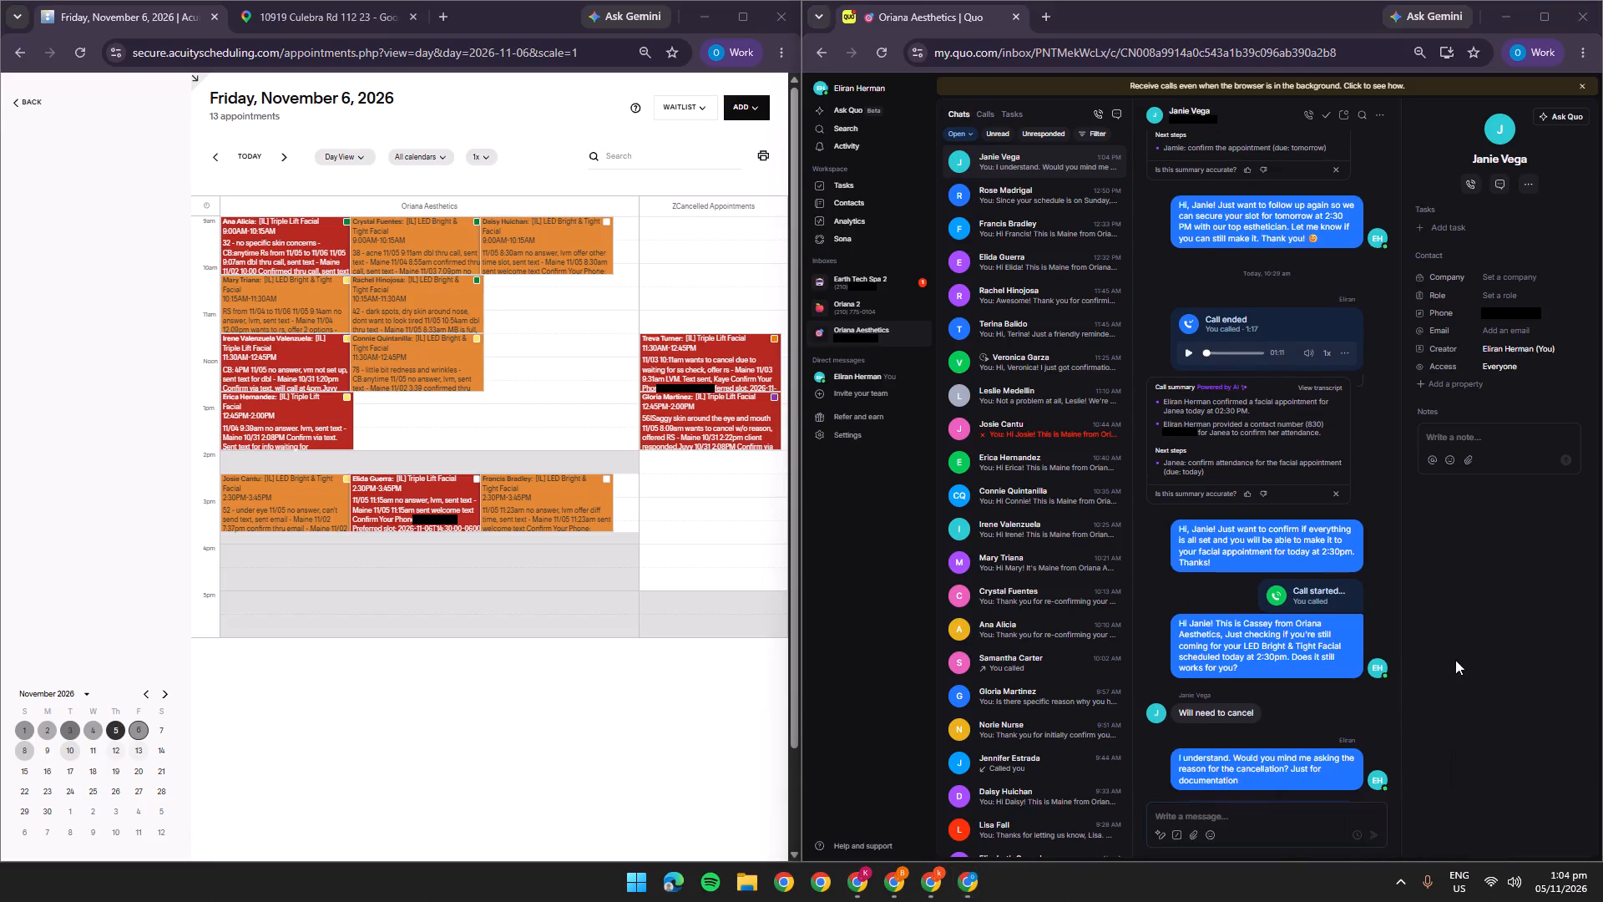
click(1455, 658)
Open Janie's November 5 2:30 PM appointment in the Oriana Aesthetics calendar and set its label to CXL-Client.
scroll(1054, 428, up, 2)
scroll(1051, 438, down, 2)
scroll(1051, 438, up, 7)
click(214, 158)
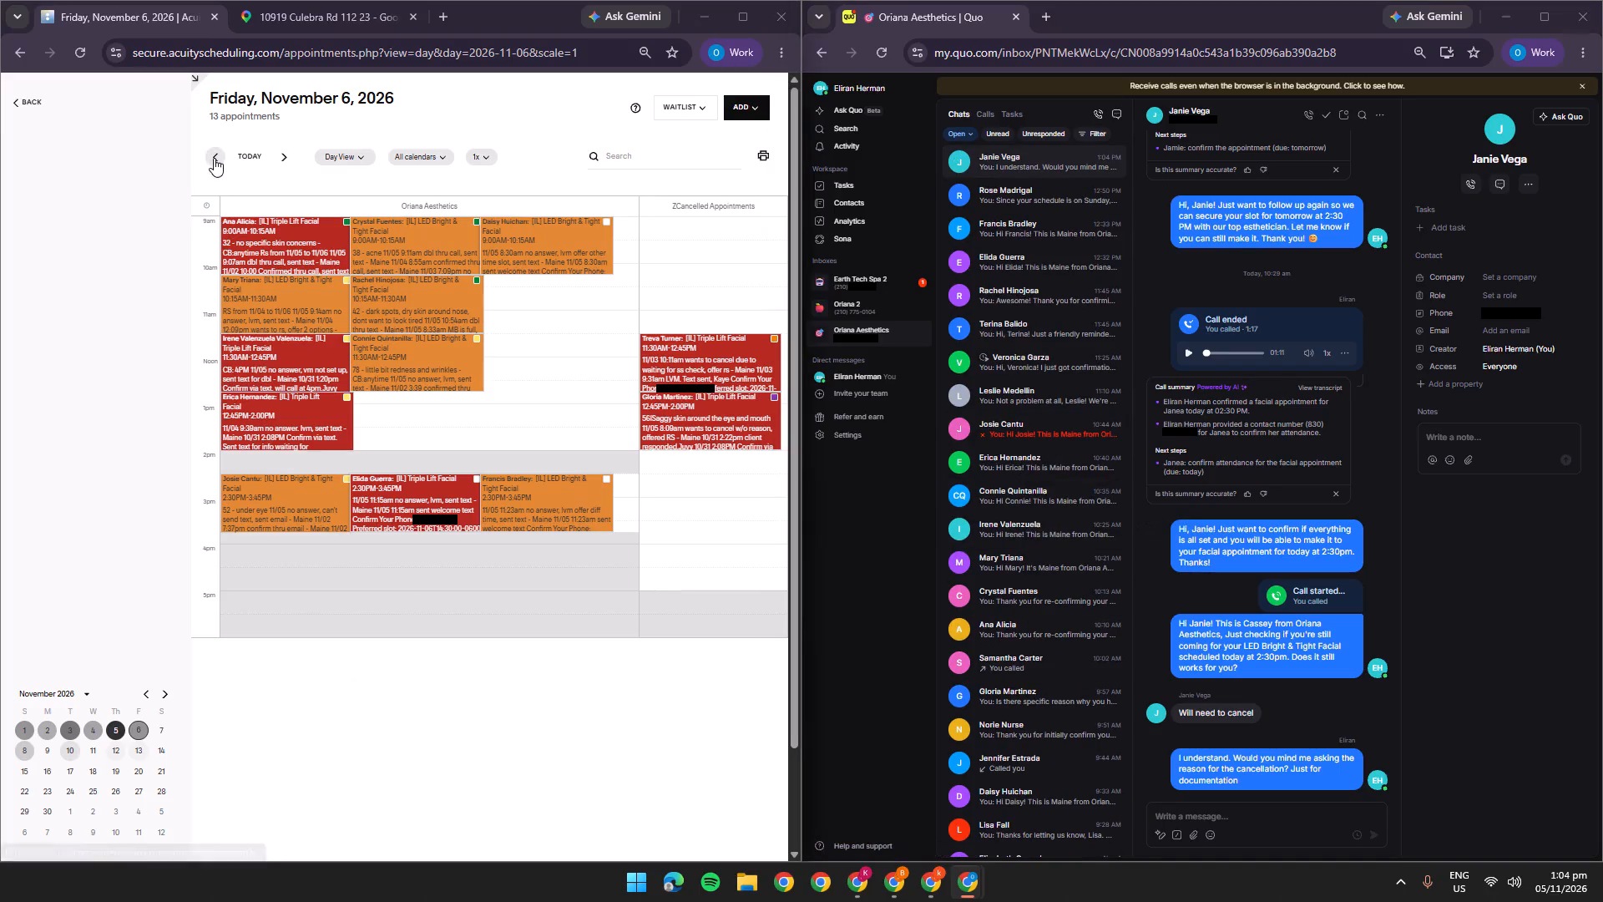
click(387, 513)
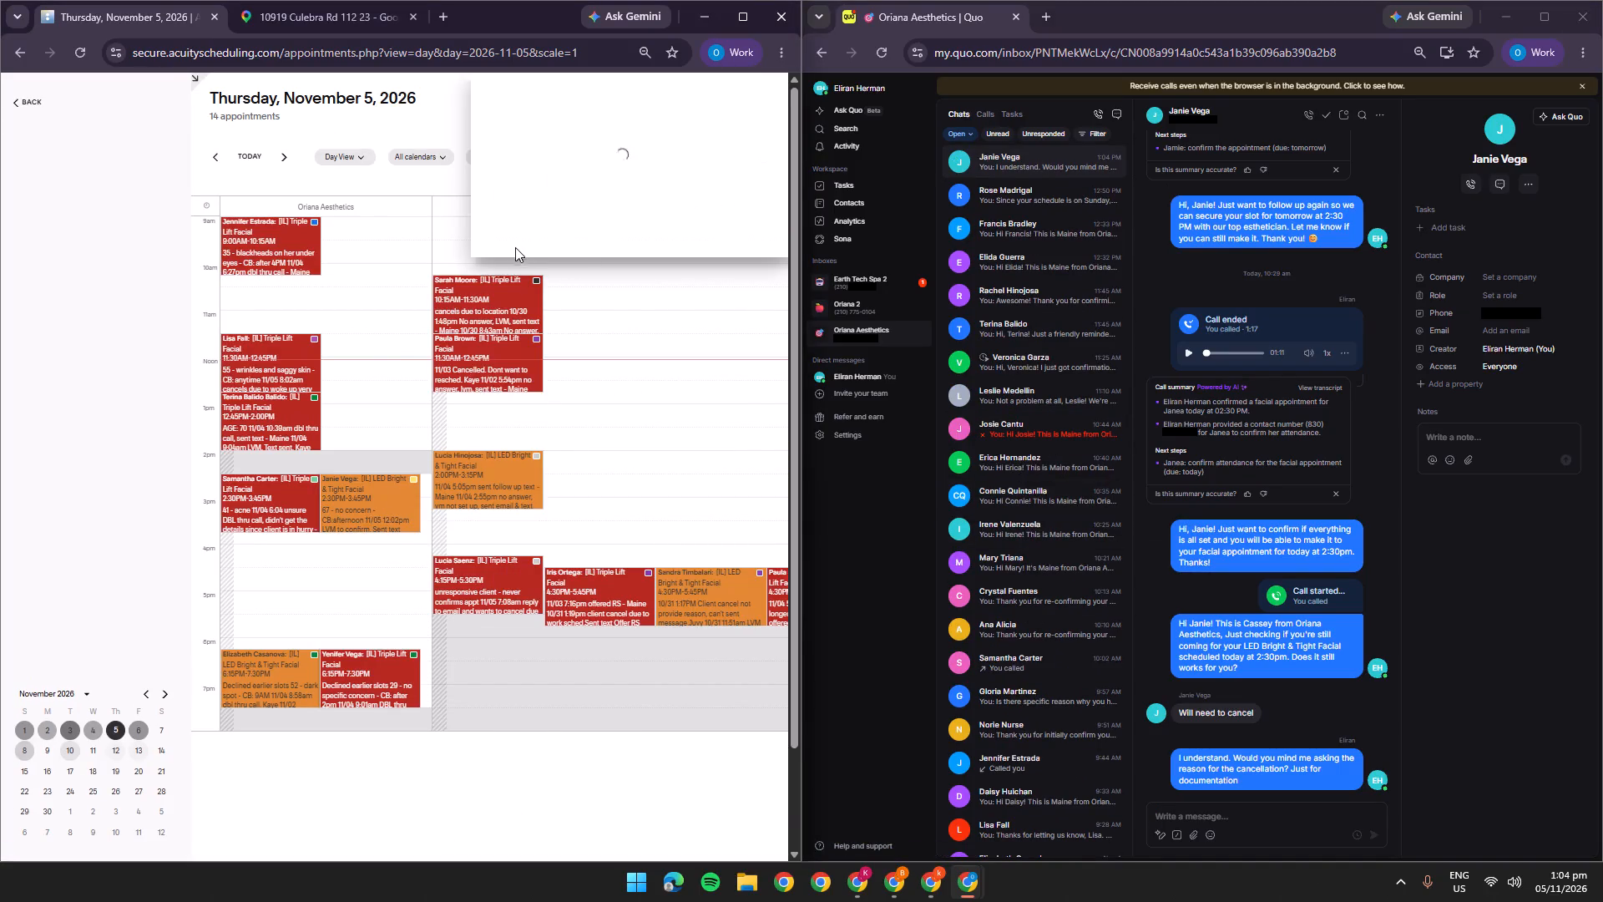
click(527, 225)
click(542, 296)
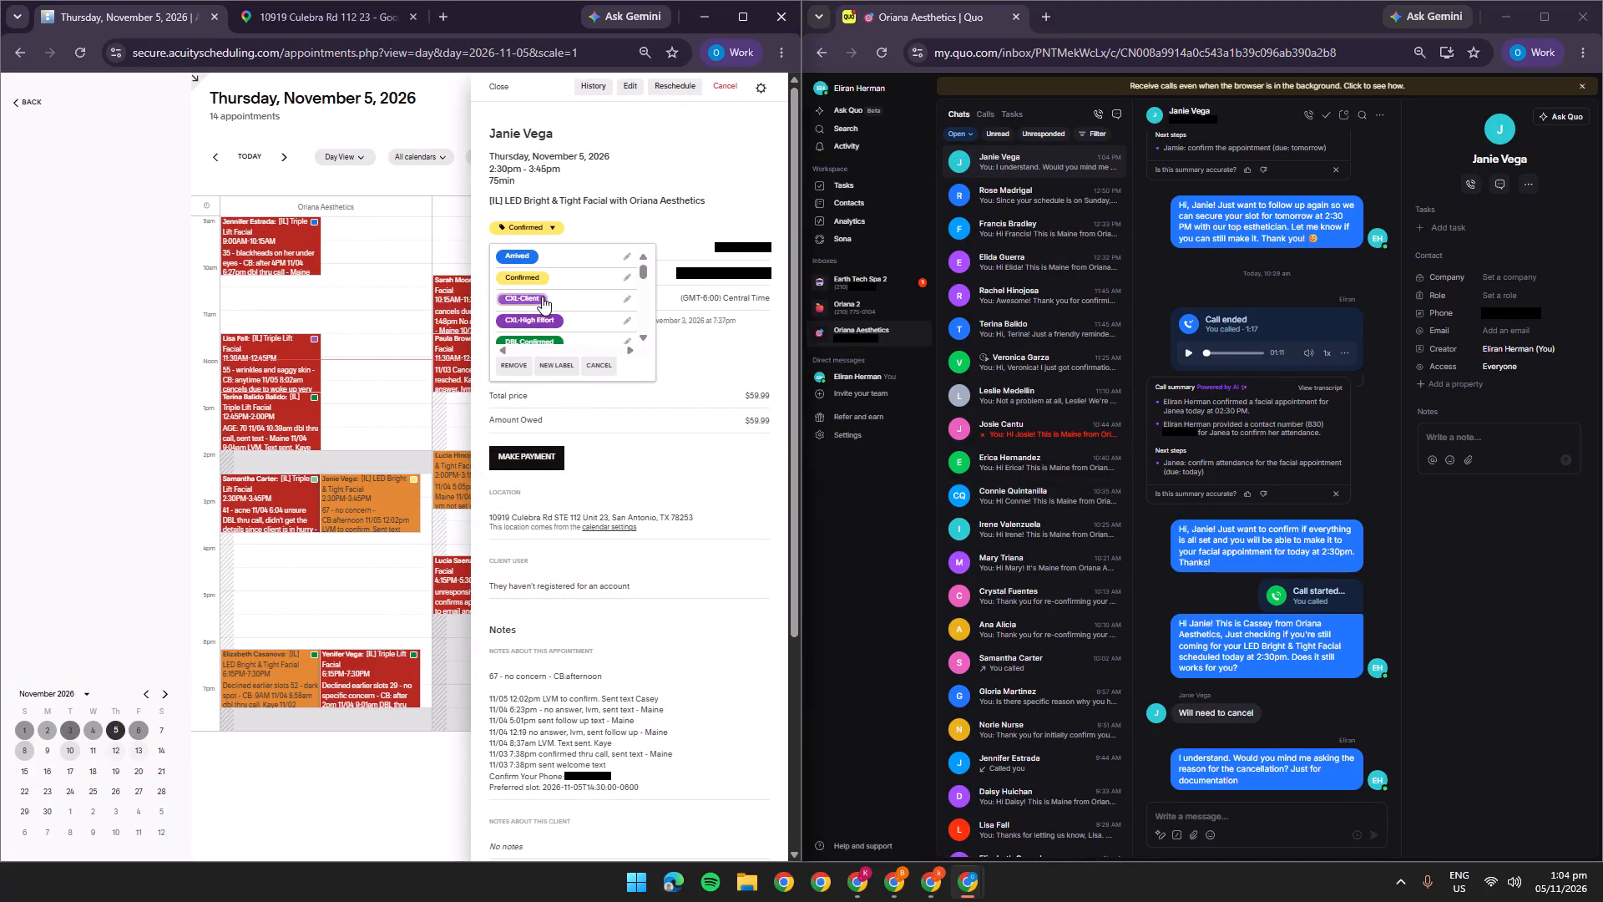
Open Janie's appointment notes for editing at the line above the "11/05 12:02pm" entry.
click(603, 695)
key(Down)
key(Down)
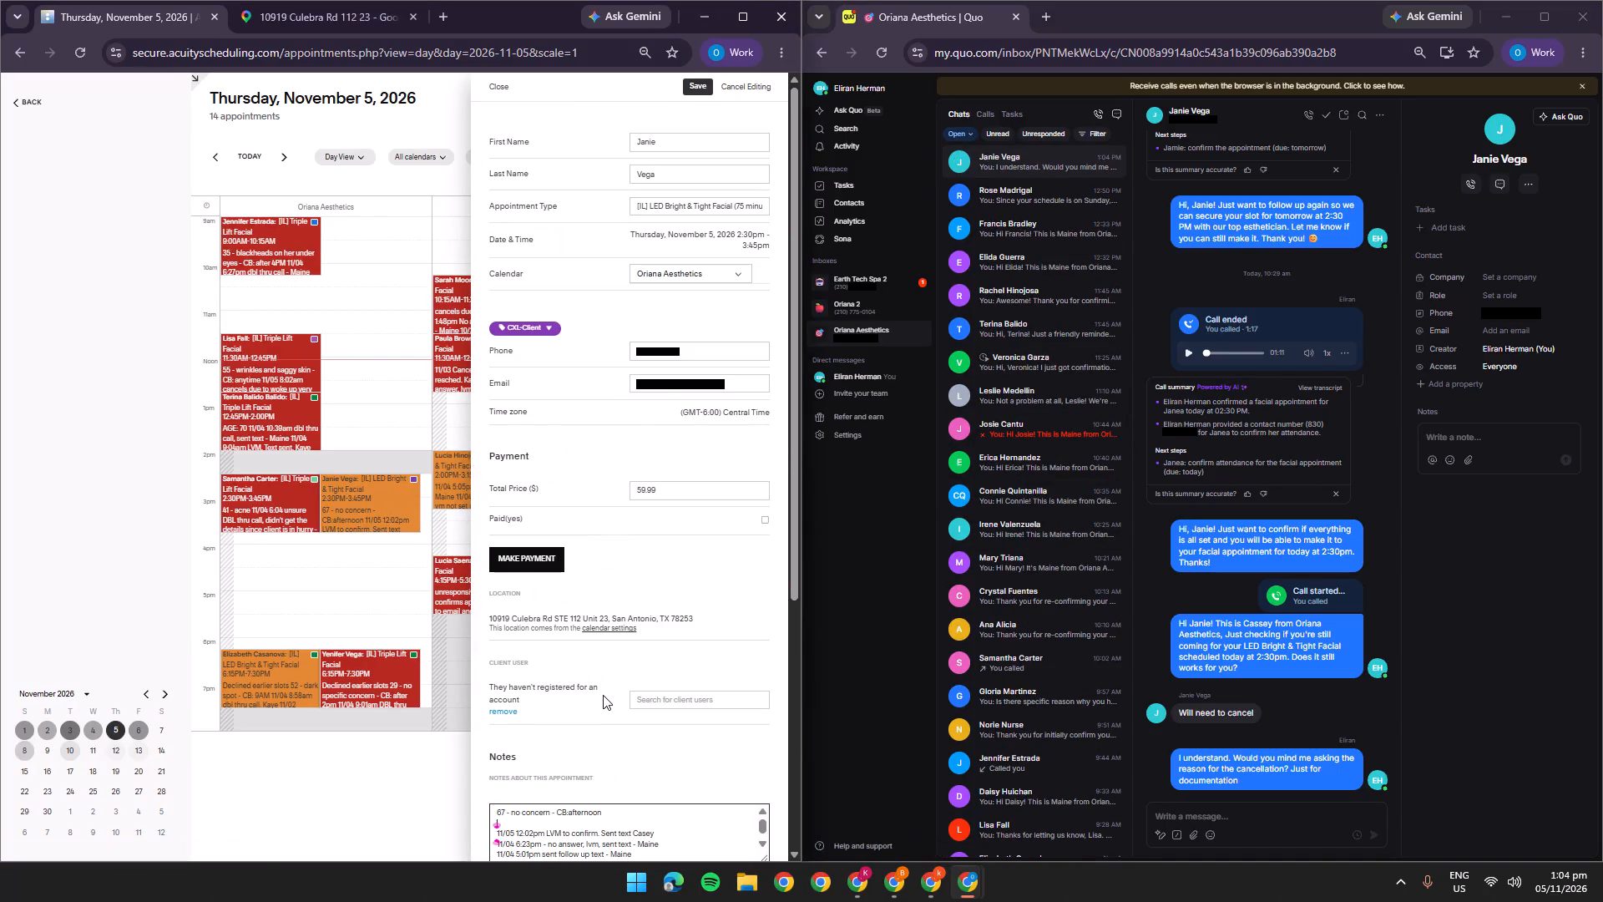
Add the line "11.05 12:04pm Cancelled via text: no reason provided. Cassey" above the 12:02pm entry in Janie's appointment notes.
key(Up)
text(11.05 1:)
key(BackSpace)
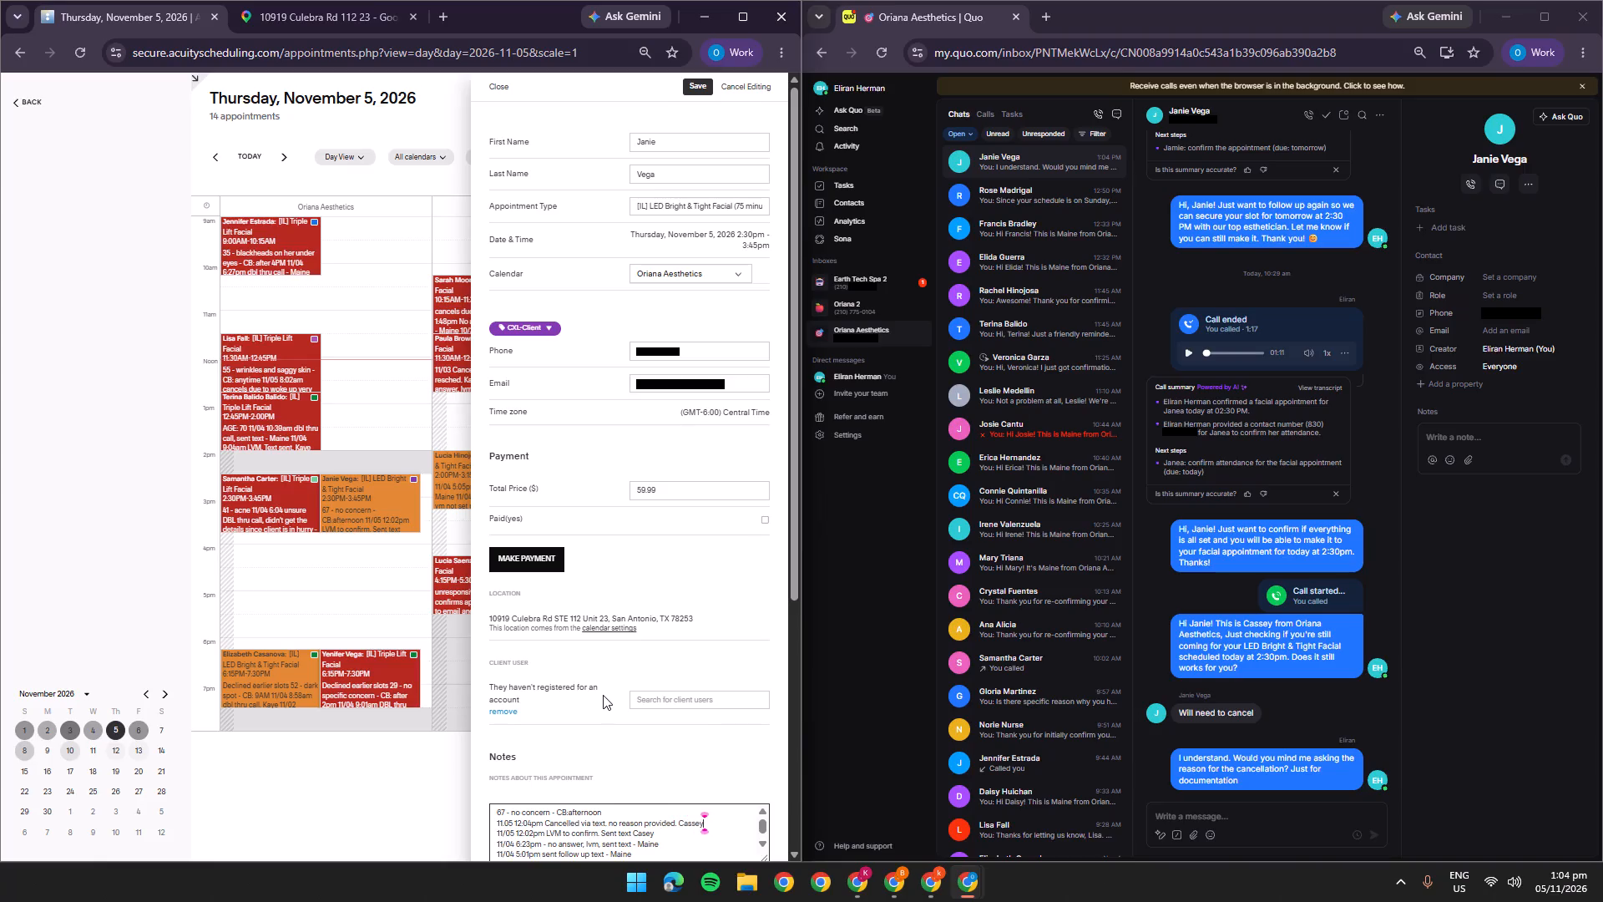
Move Janie's appointment to the ZCancelled Appointments calendar and save the appointment changes.
drag(691, 282, 705, 272)
click(705, 272)
click(700, 281)
click(677, 304)
click(691, 81)
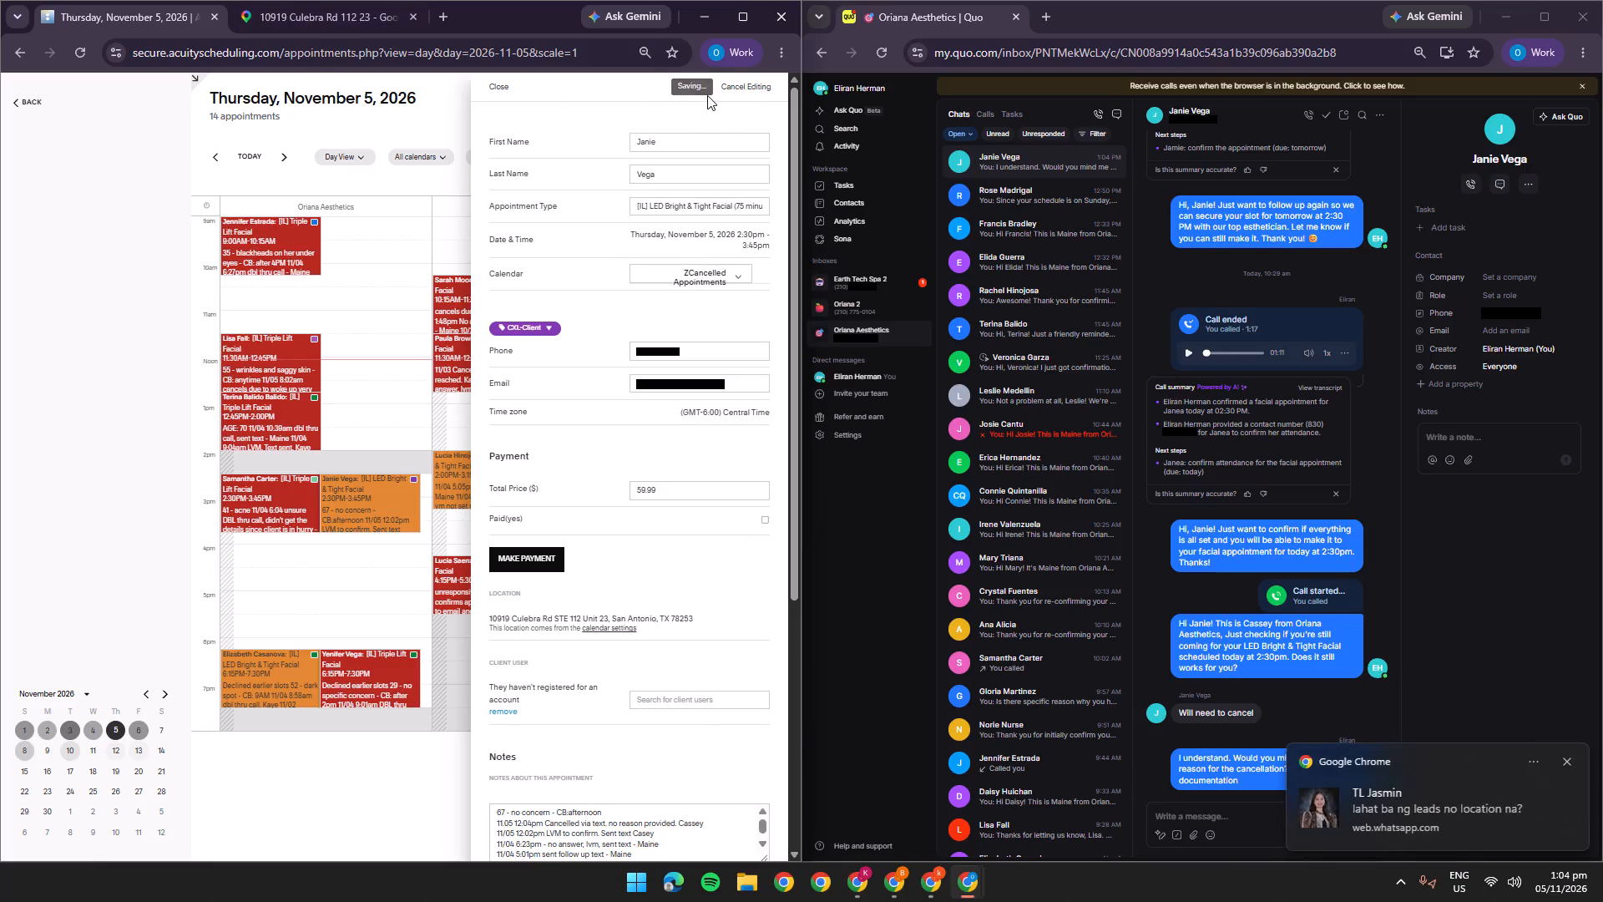
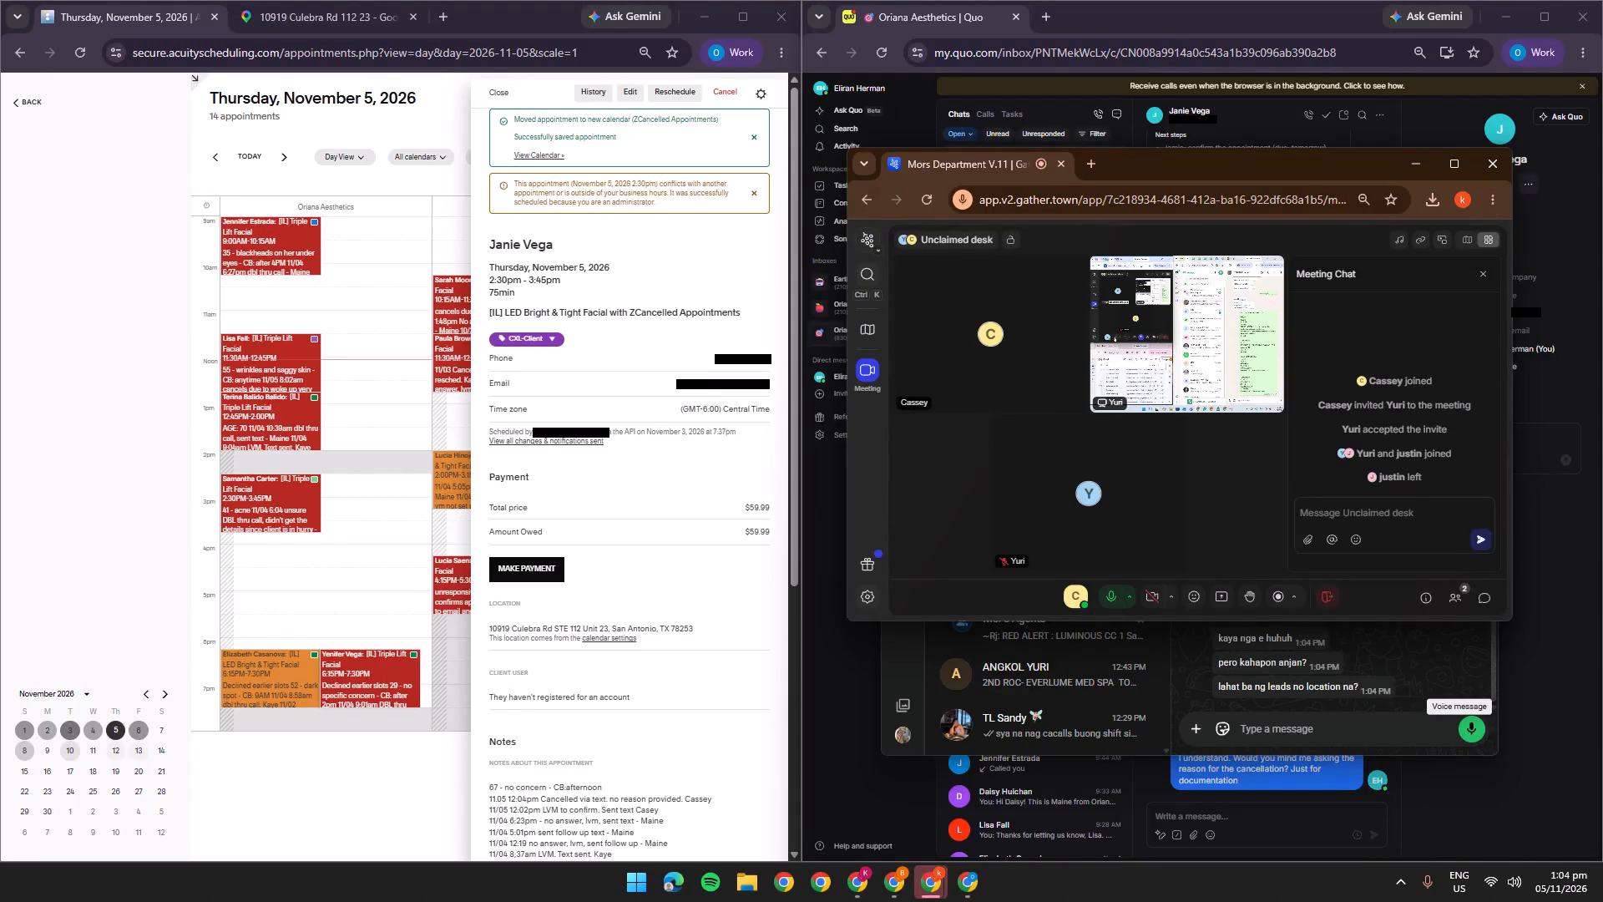
Move the Gather meeting window off the WhatsApp chat and place it over the lower part of the appointment calendar window.
alt+drag(1332, 165, 691, 224)
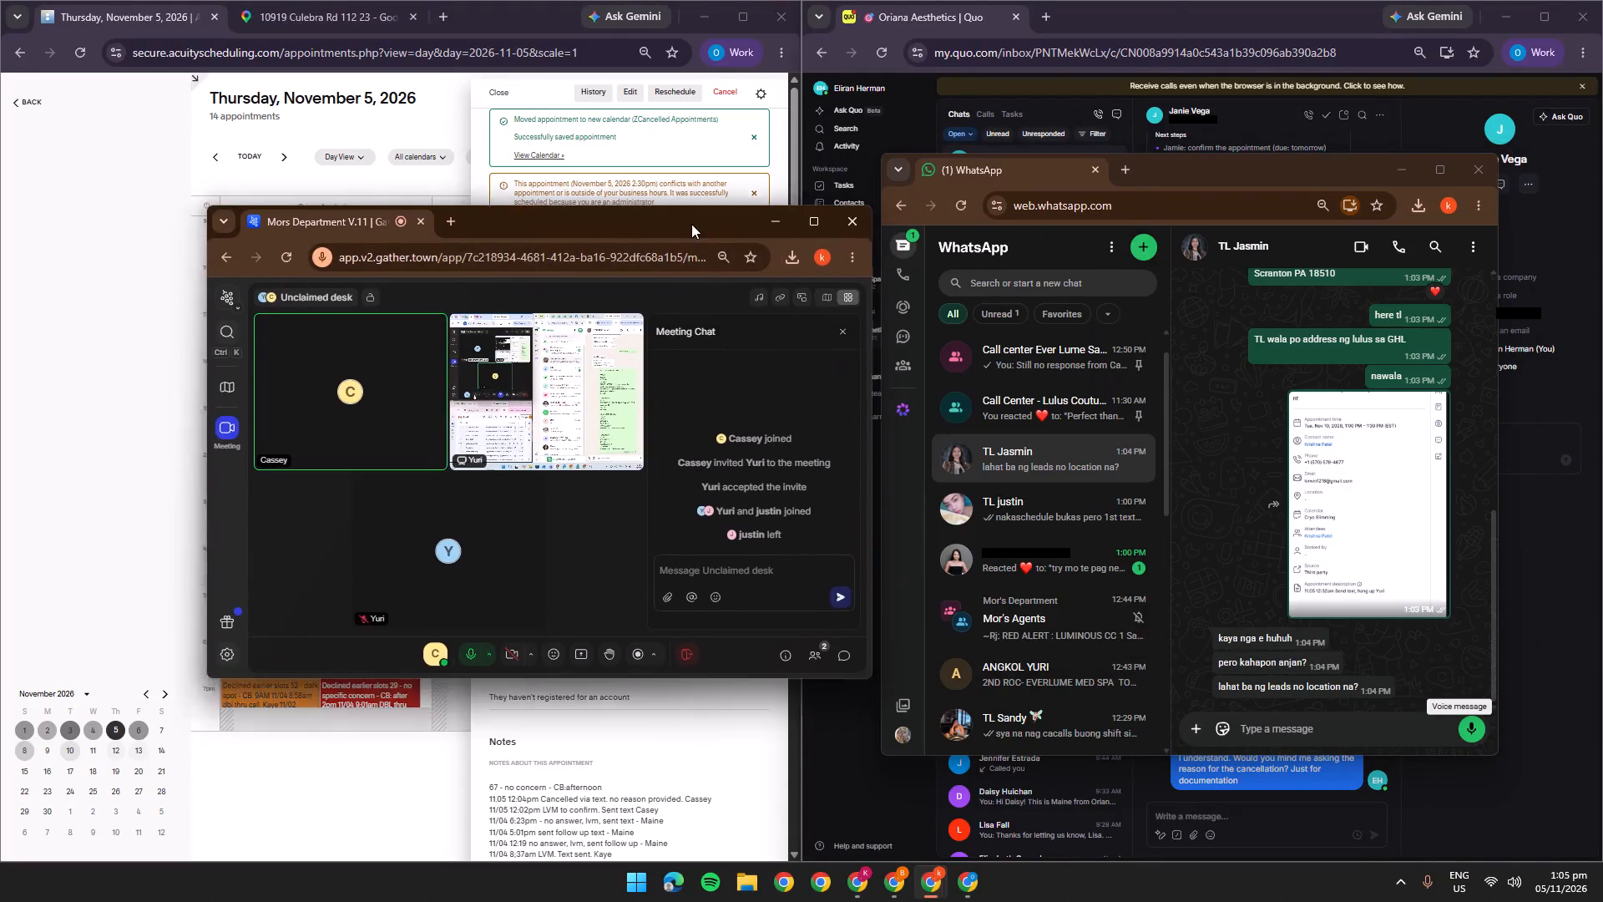
alt+drag(691, 224, 594, 300)
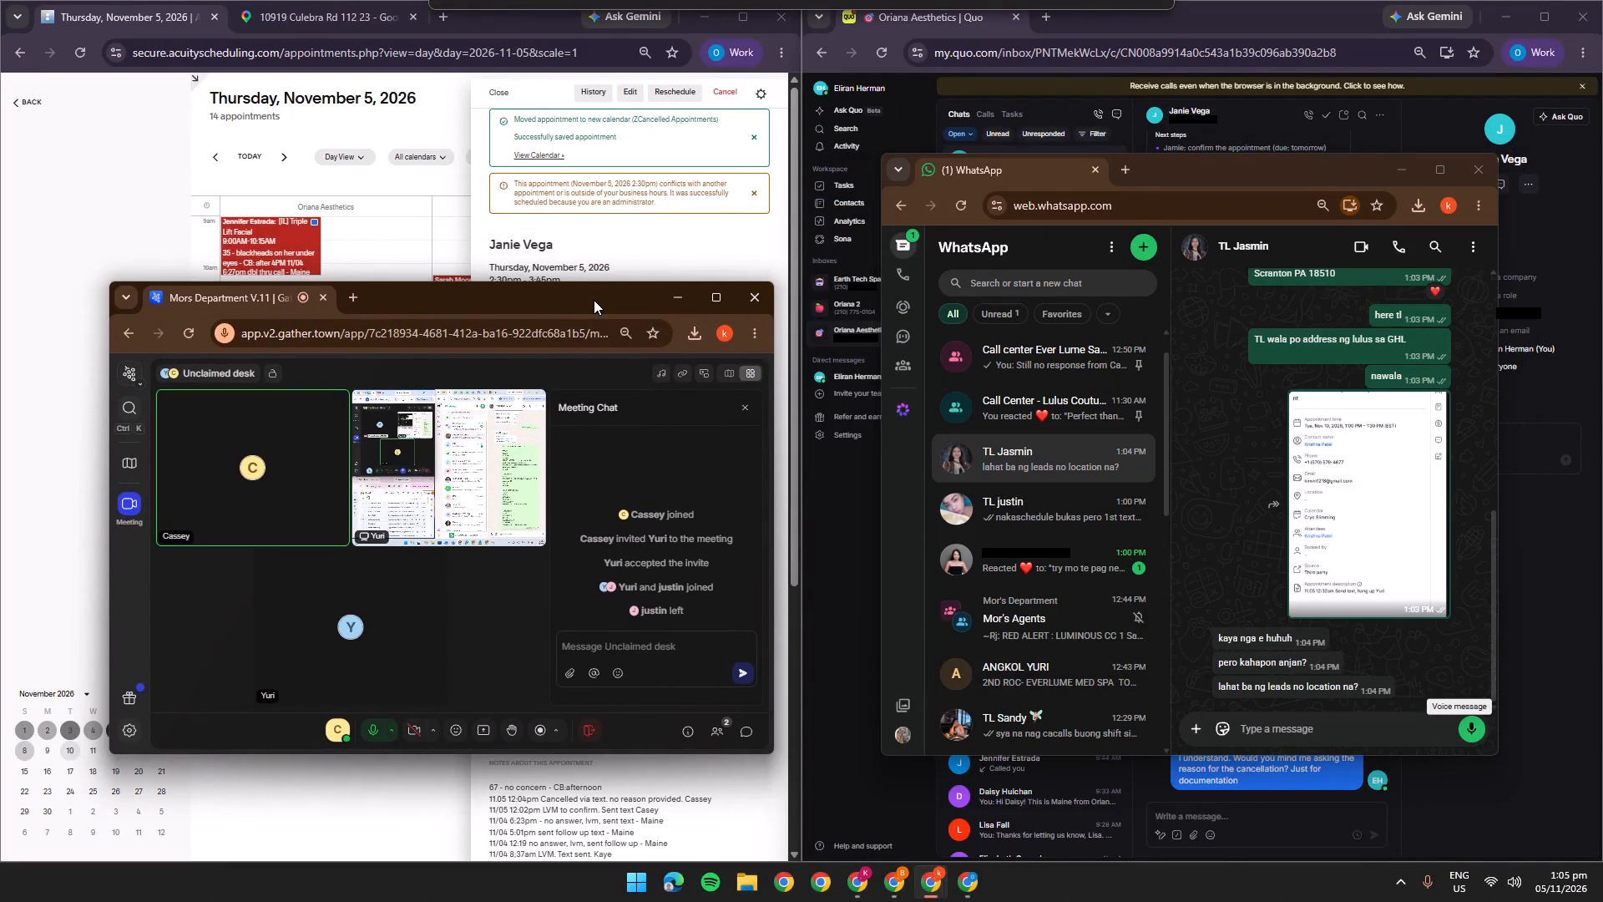
alt+drag(594, 300, 597, 291)
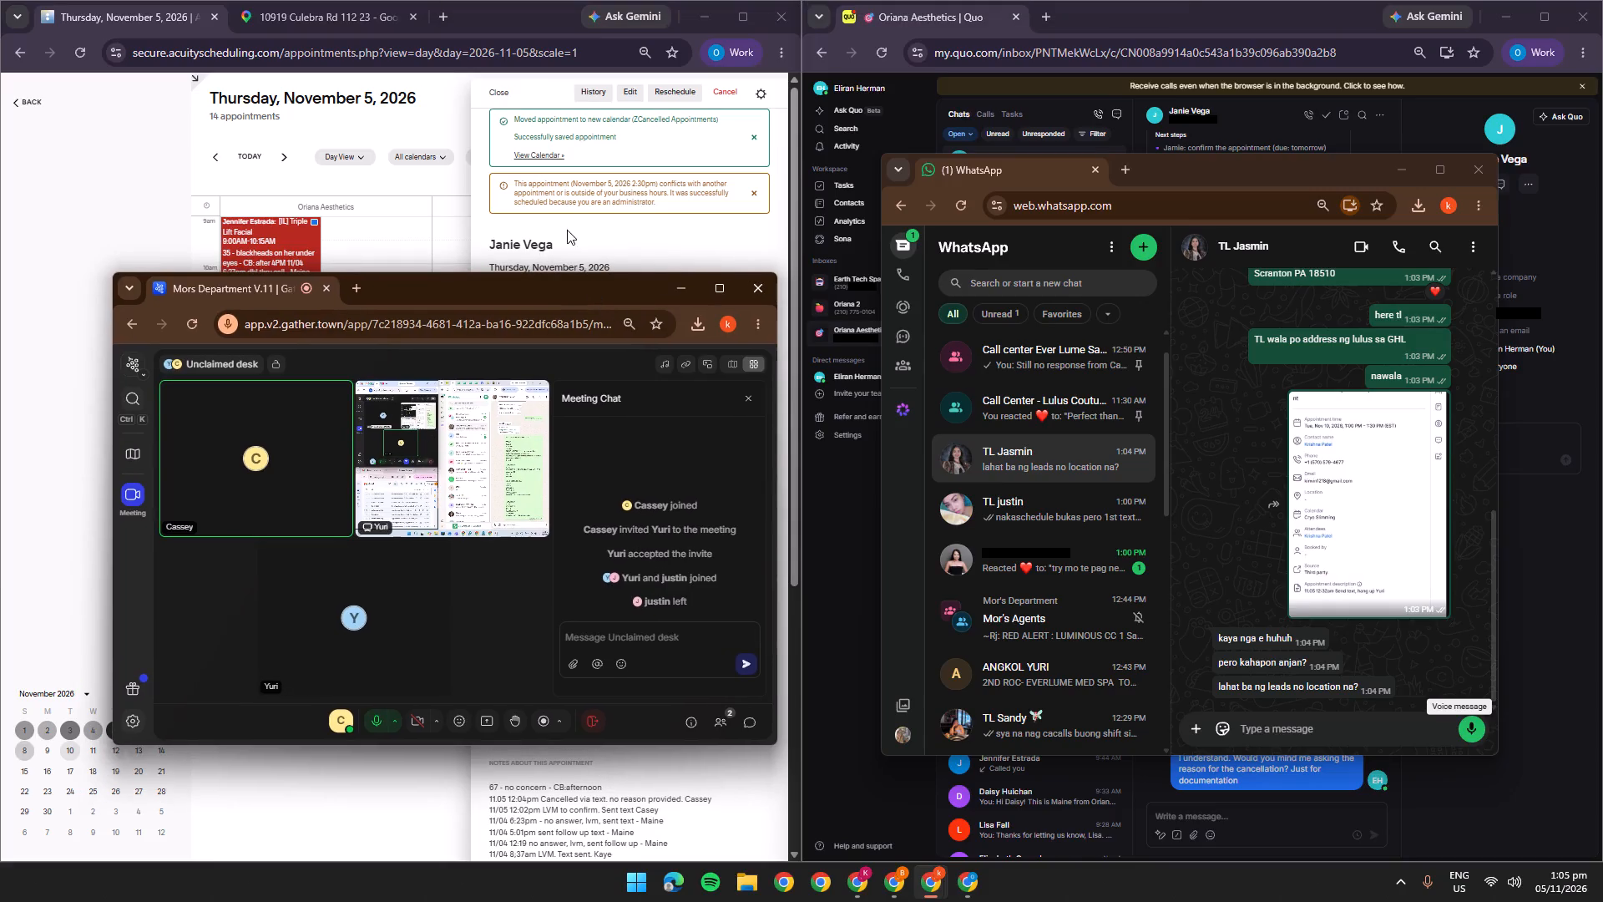
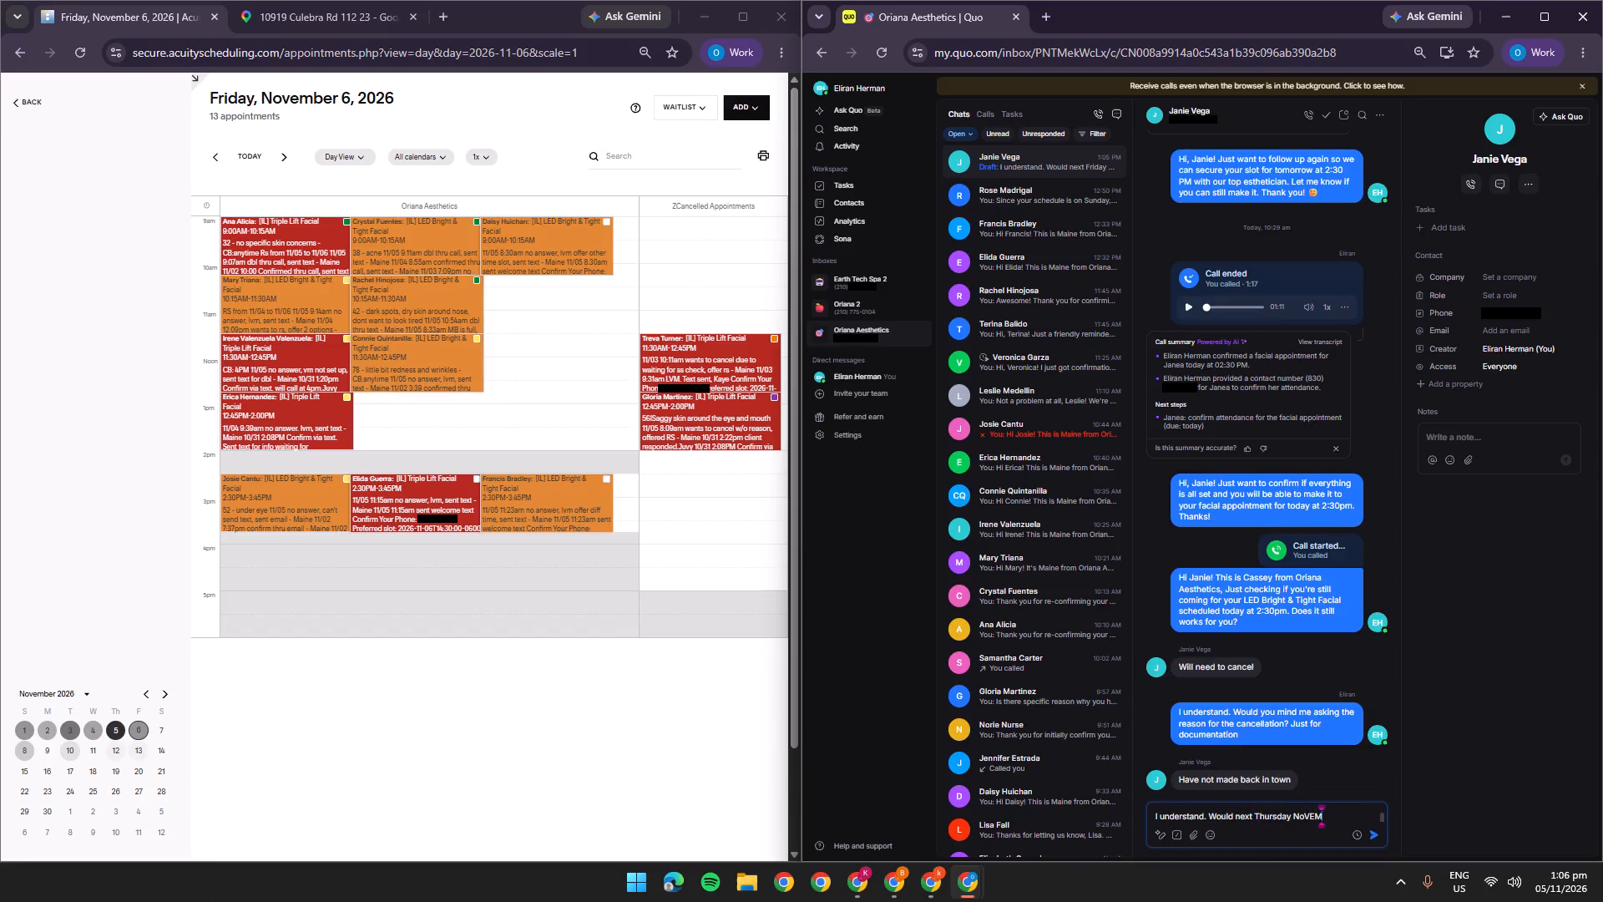
key(BackSpace)
key(BackSpace)
key(BackSpace)
key(BackSpace)
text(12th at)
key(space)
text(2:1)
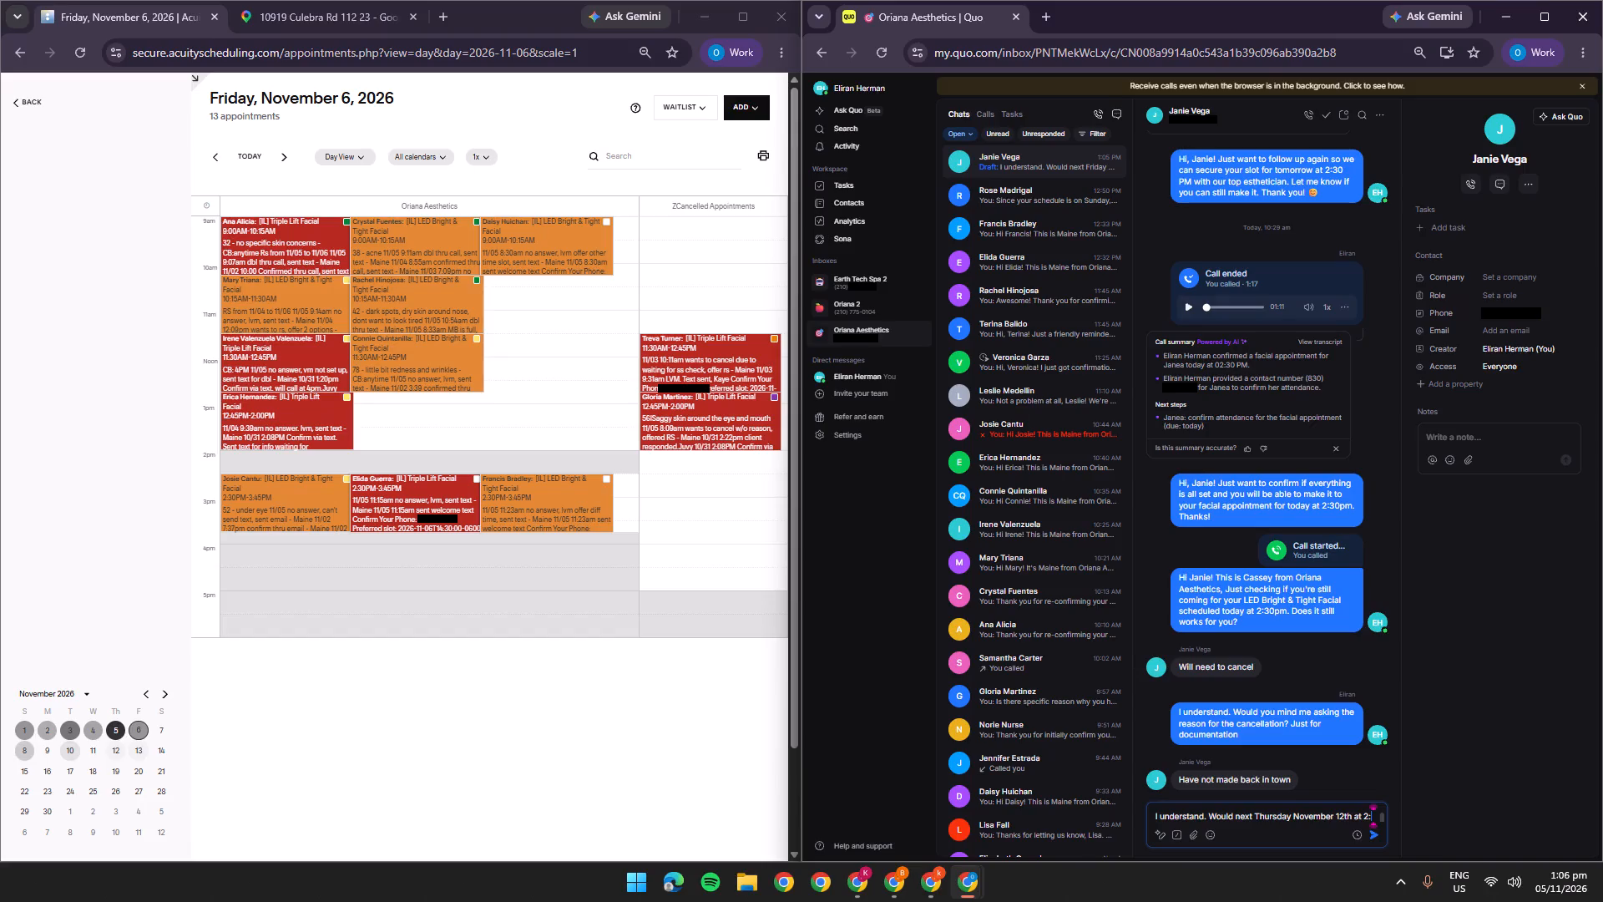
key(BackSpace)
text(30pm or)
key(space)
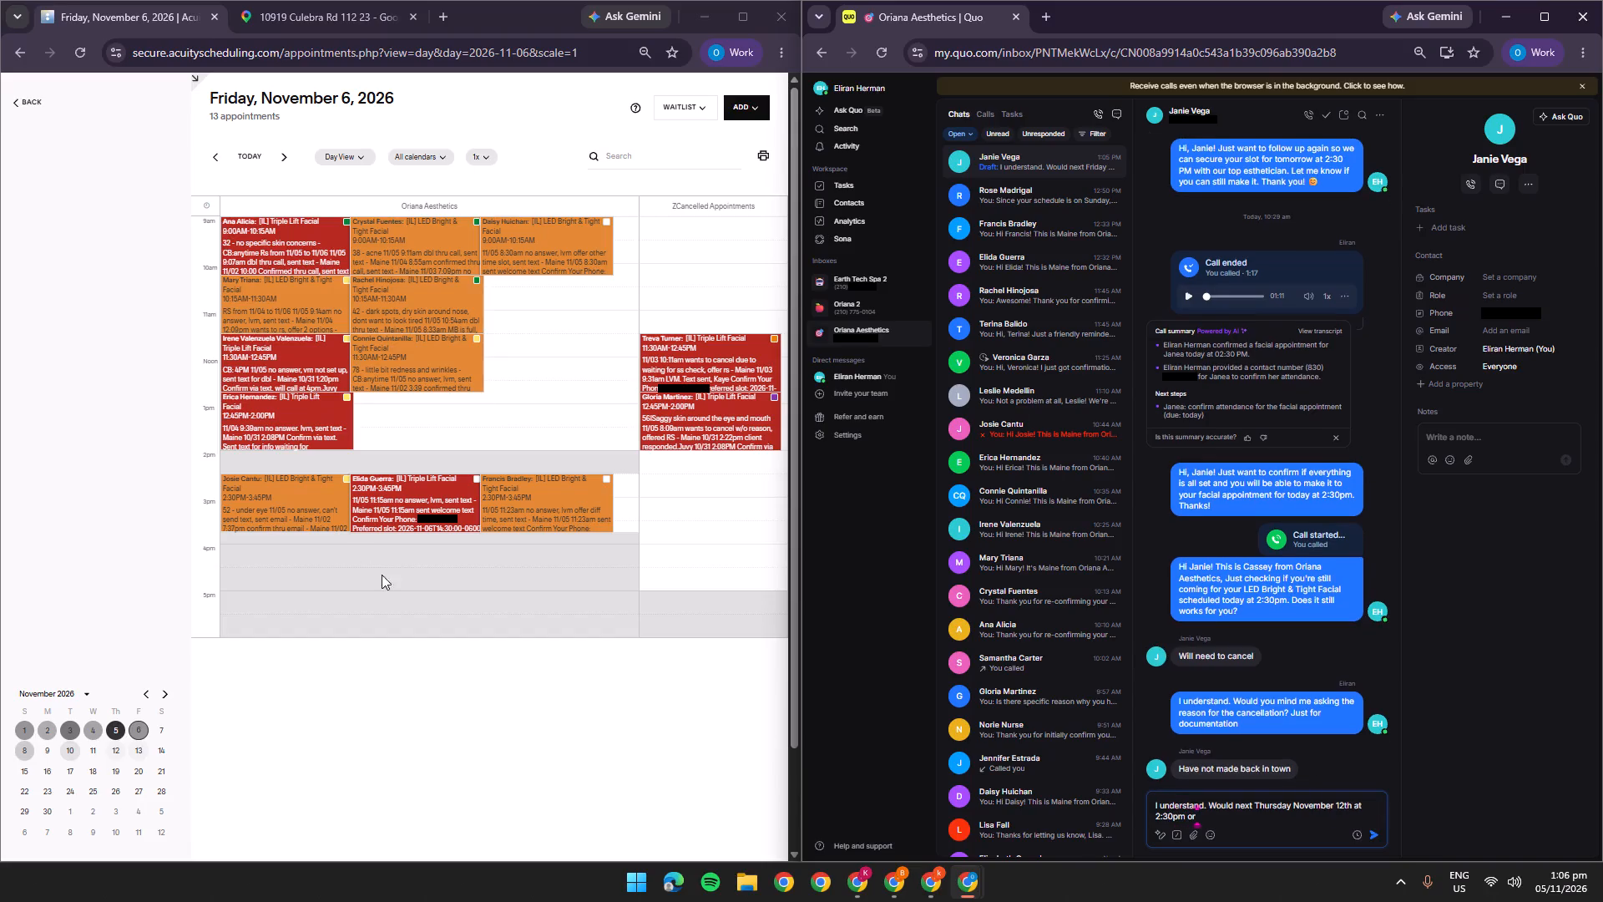
Go back to the Thursday, November 5, 2026 day schedule in the appointment calendar.
click(216, 149)
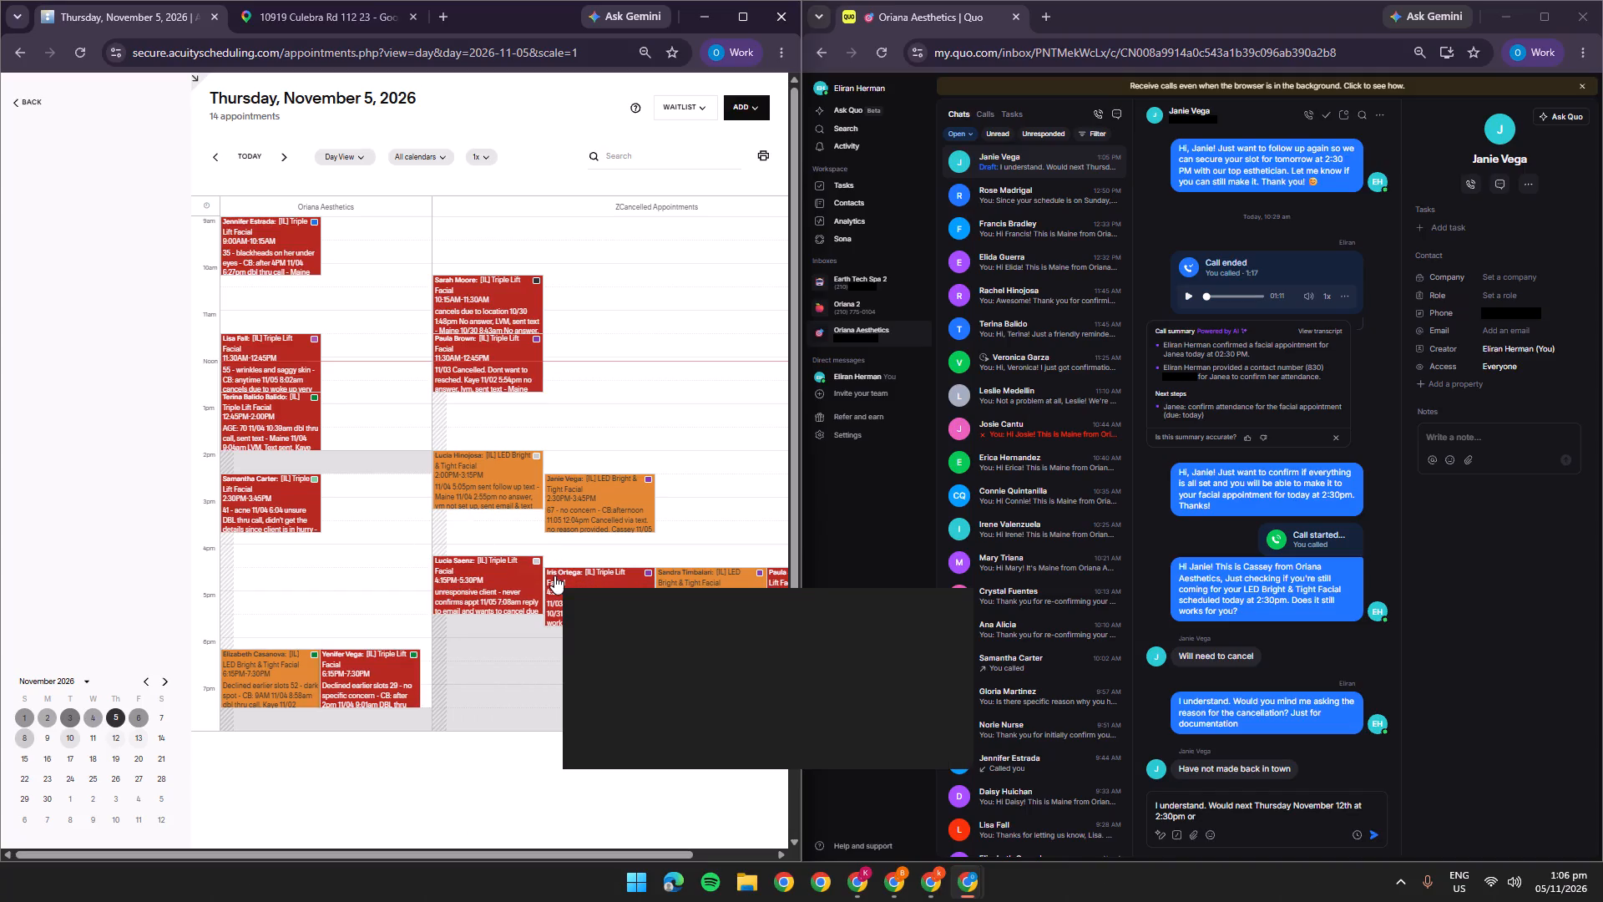
Complete the rescheduling reply to Janie with "4:30pm works for you? Just so you can still keep the promotion" and send it.
click(1267, 805)
click(1245, 825)
click(1256, 816)
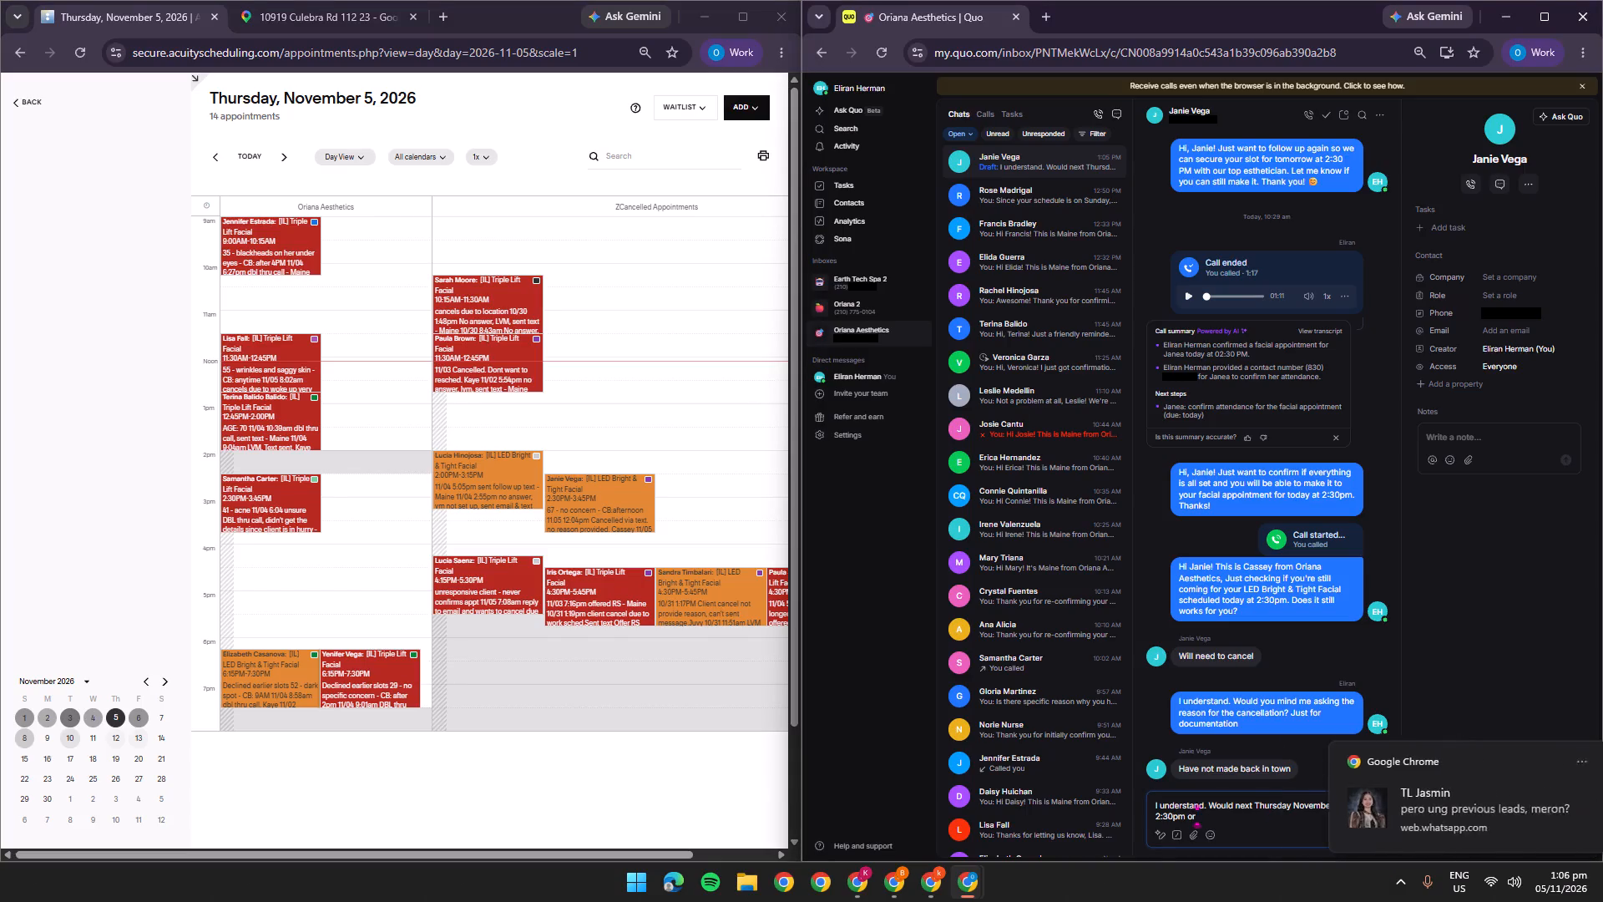
text(4:30pm works for you)
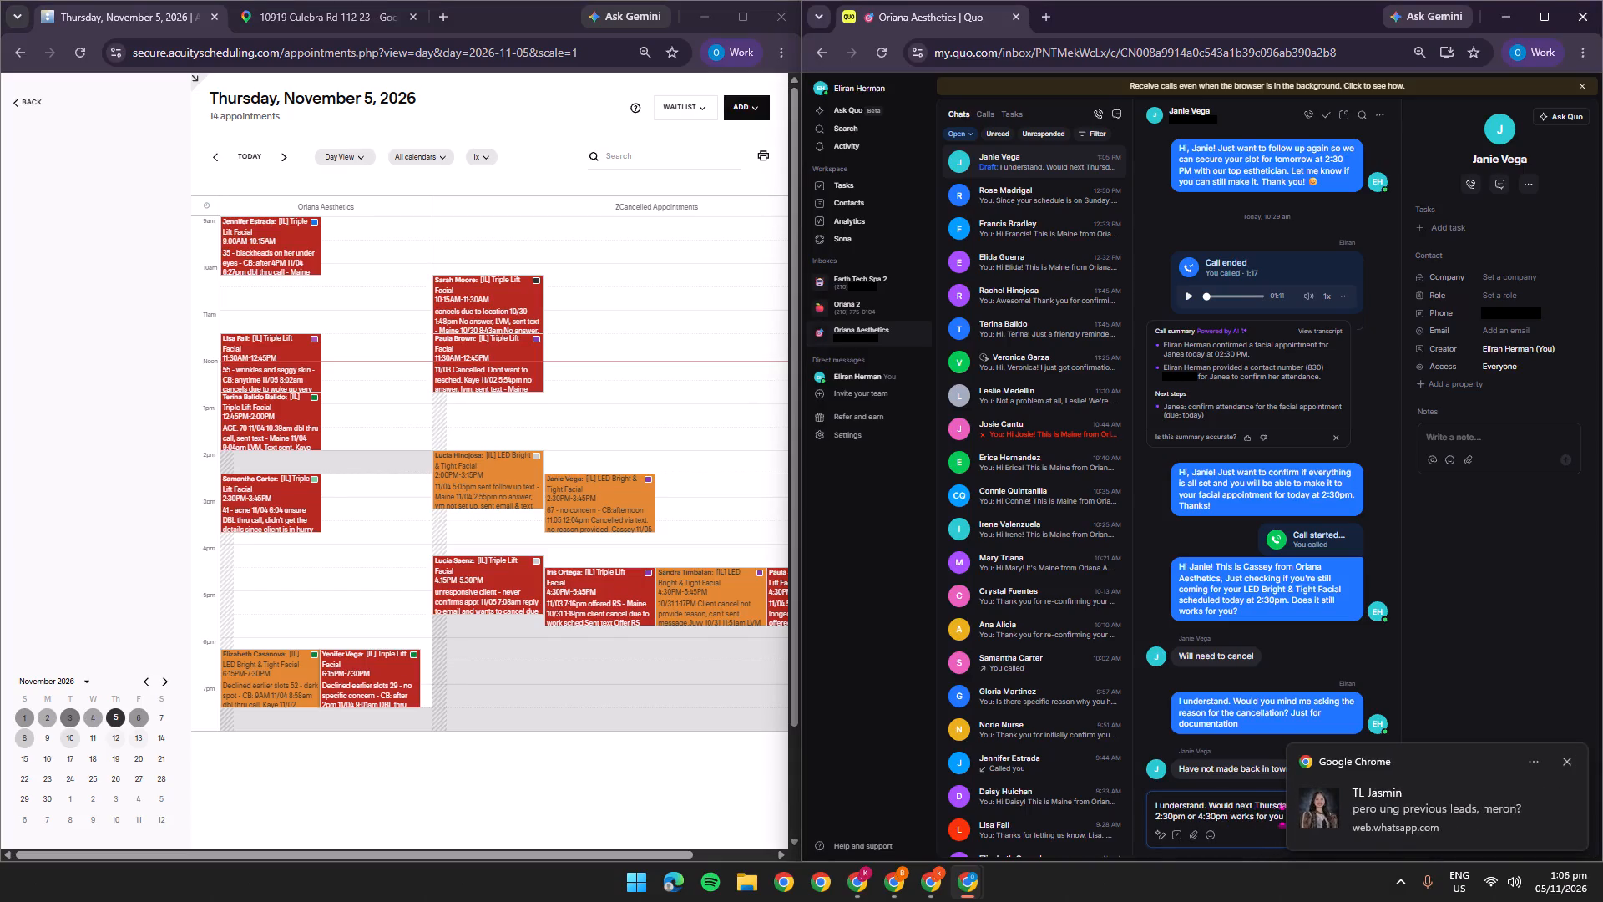
text(?)
key(space)
key(BackSpace)
key(BackSpace)
key(BackSpace)
key(BackSpace)
key(BackSpace)
key(BackSpace)
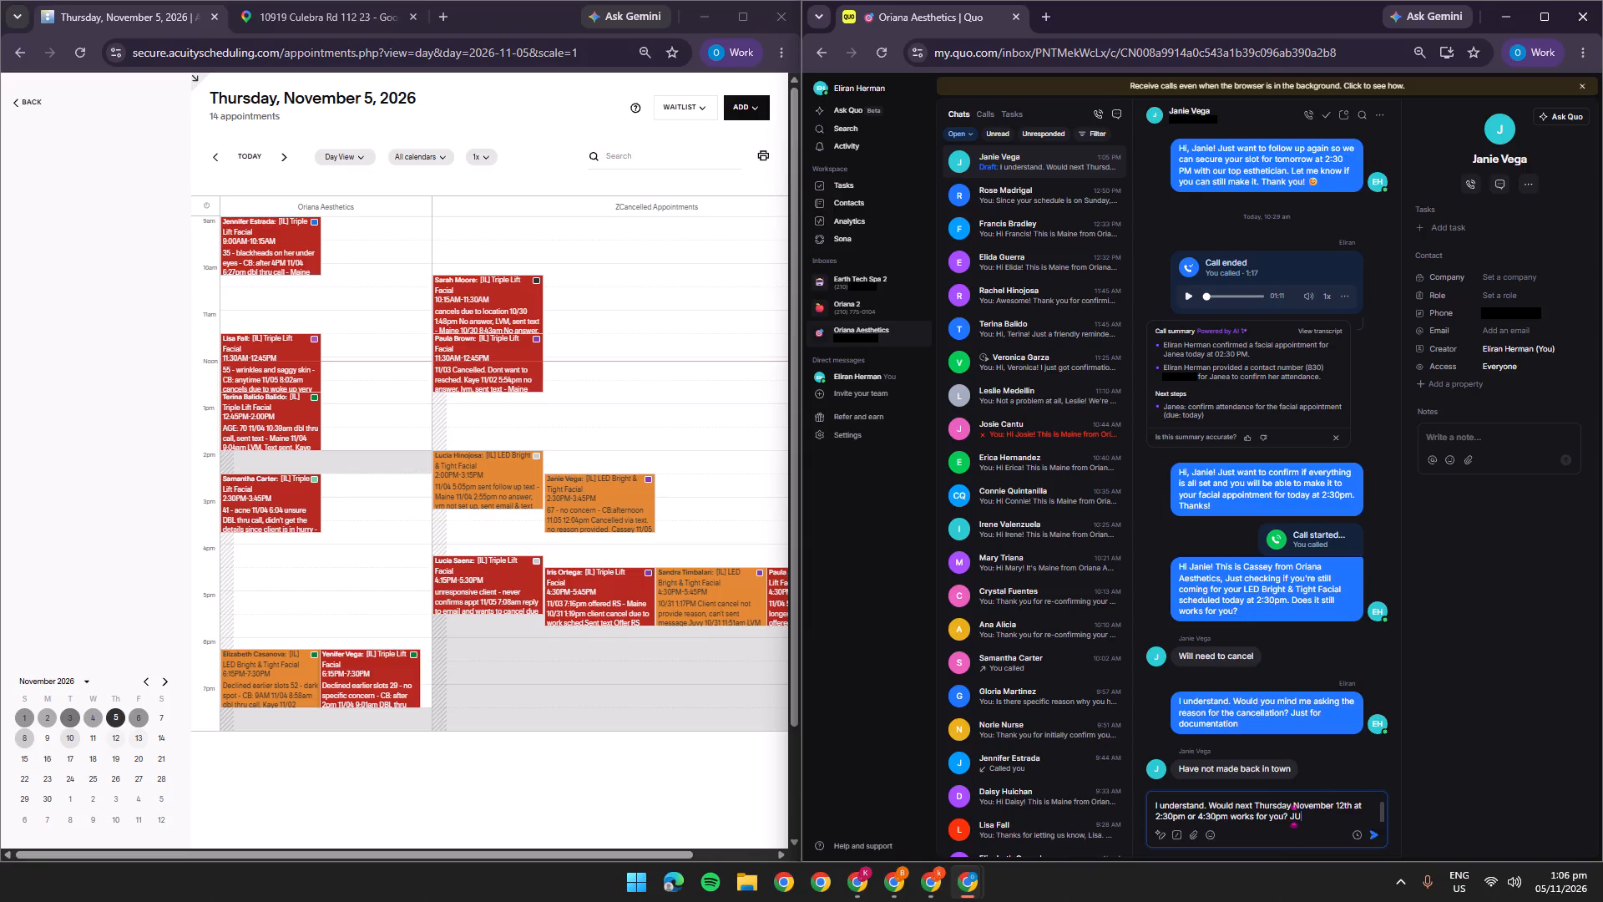
text(ust so you can still keep the promotion)
key(Return)
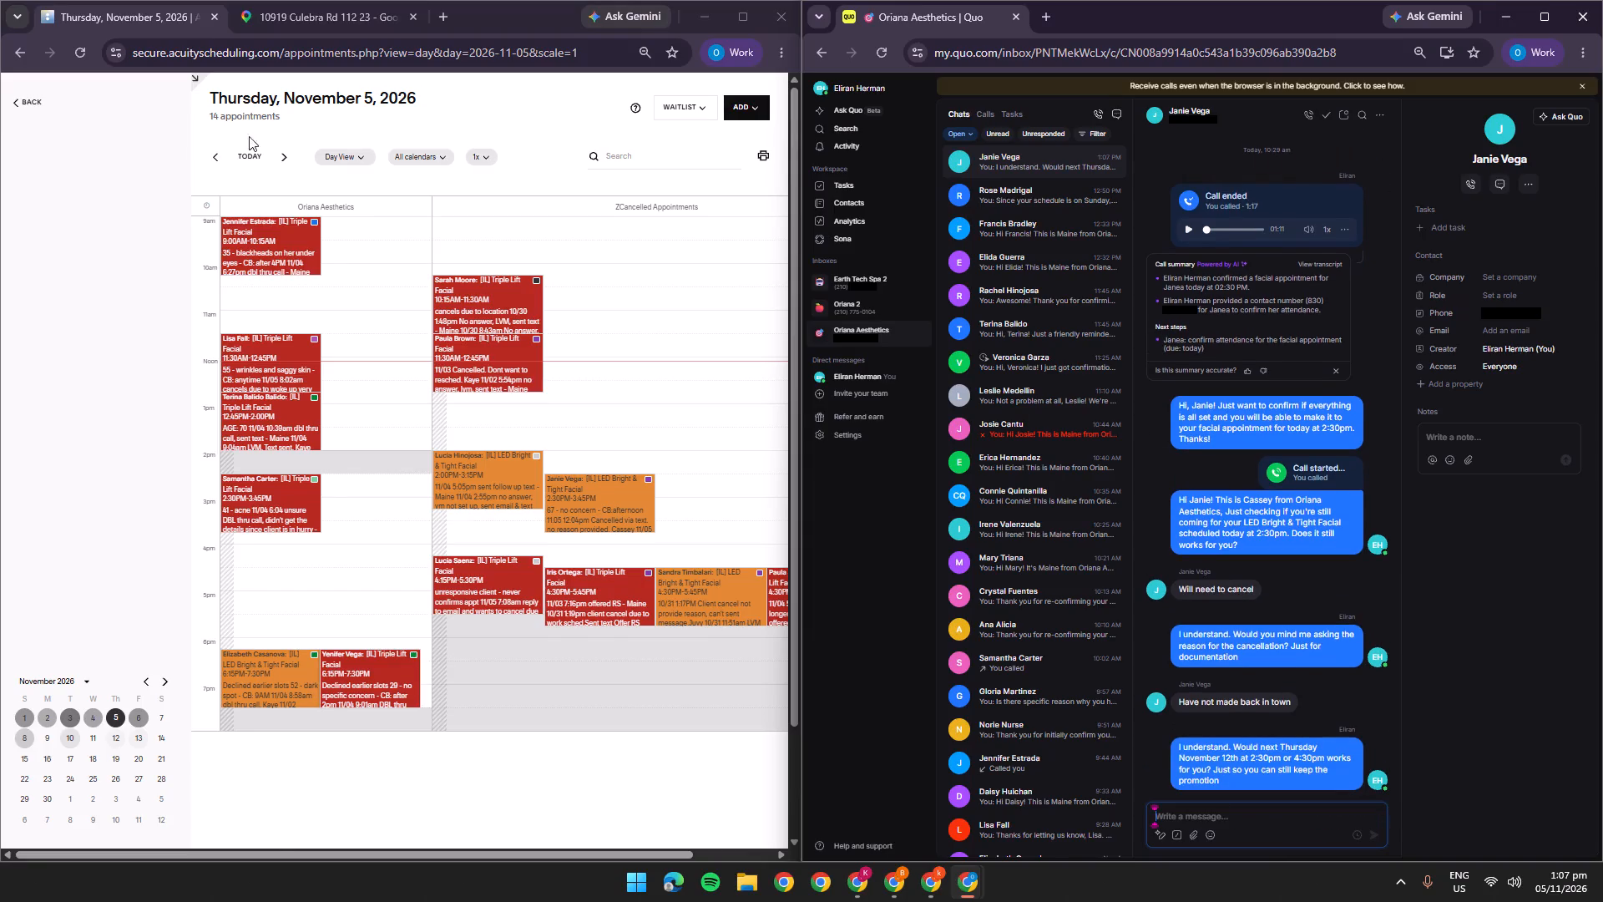
Move the Oriana Aesthetics appointment calendar to Friday, November 6, 2026.
click(278, 157)
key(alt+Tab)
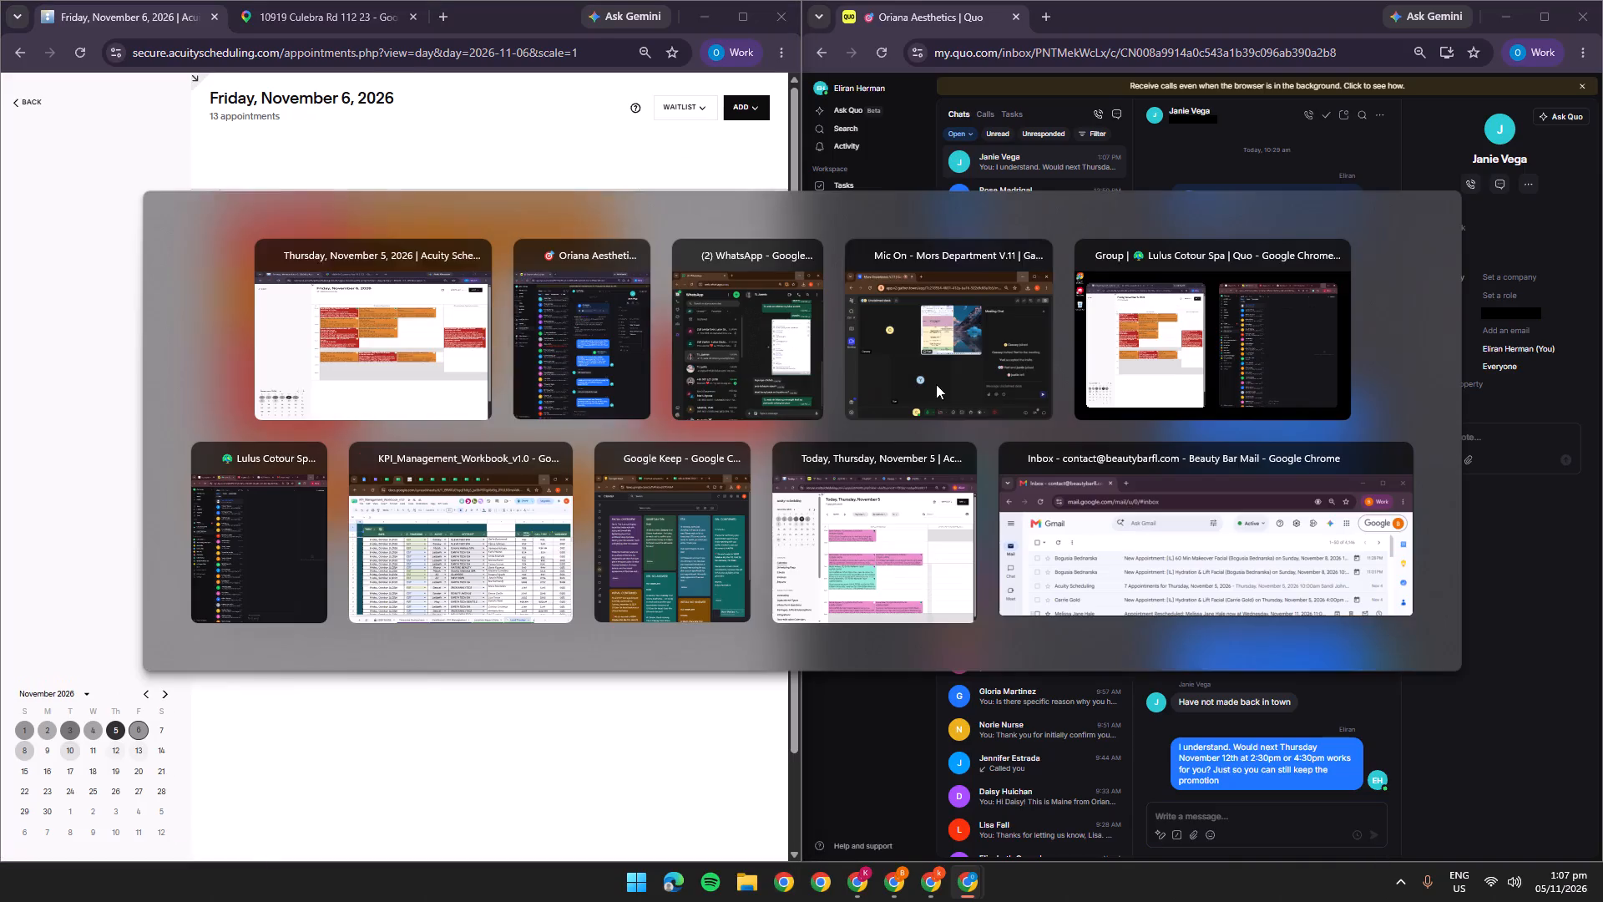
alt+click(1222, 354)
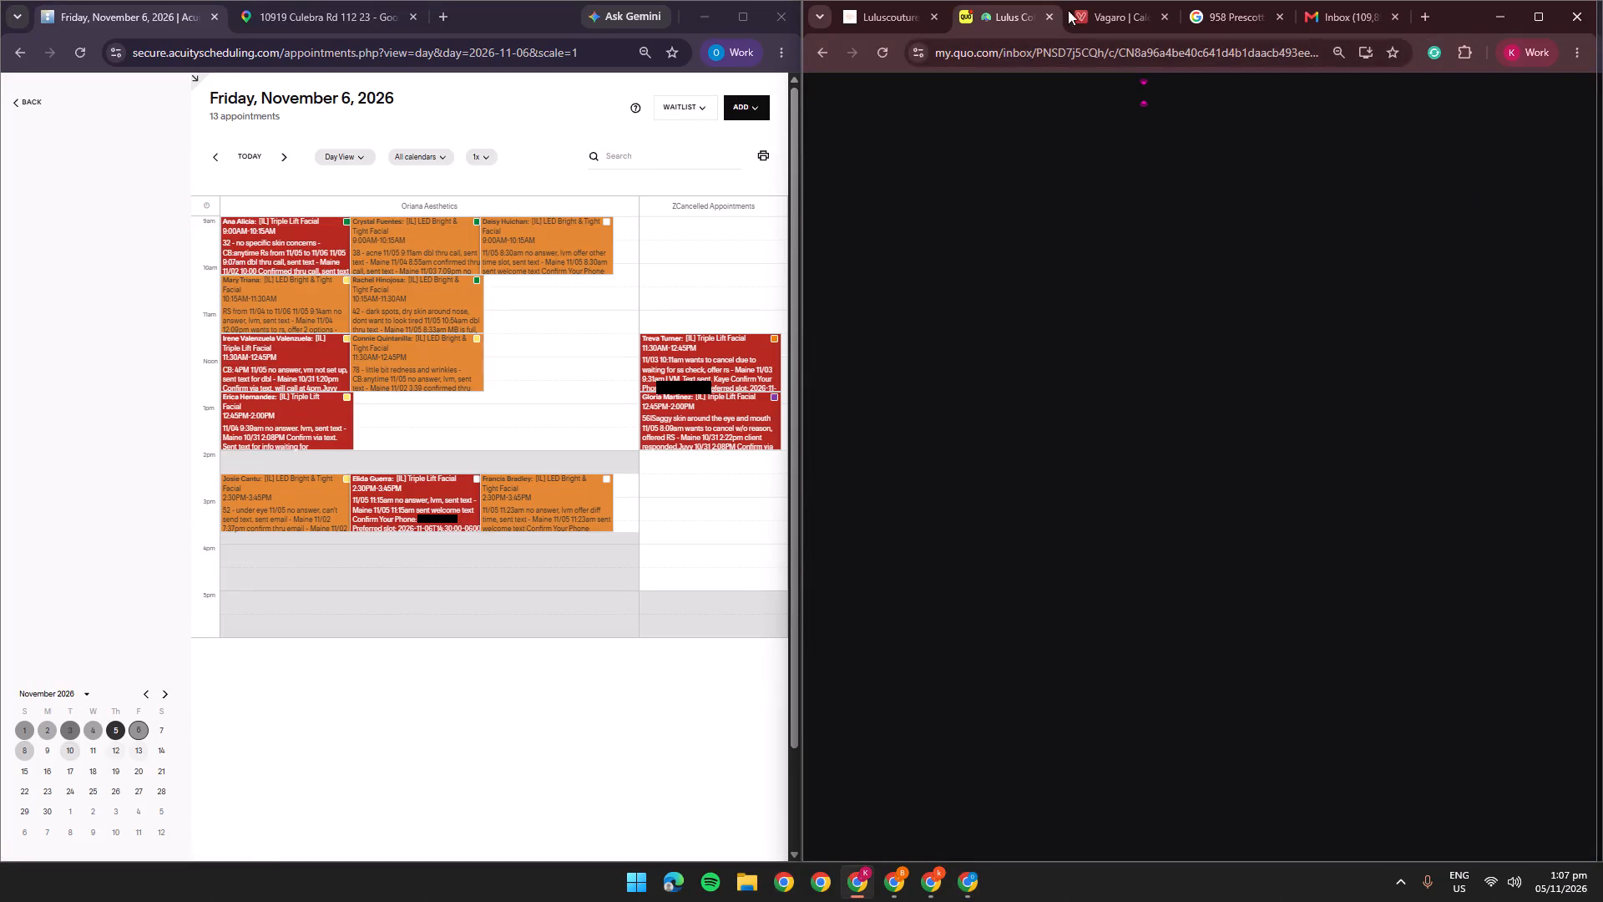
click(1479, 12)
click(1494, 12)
Switch to the Gather meeting and mute the microphone, leaving the meeting window minimized.
key(alt+Tab)
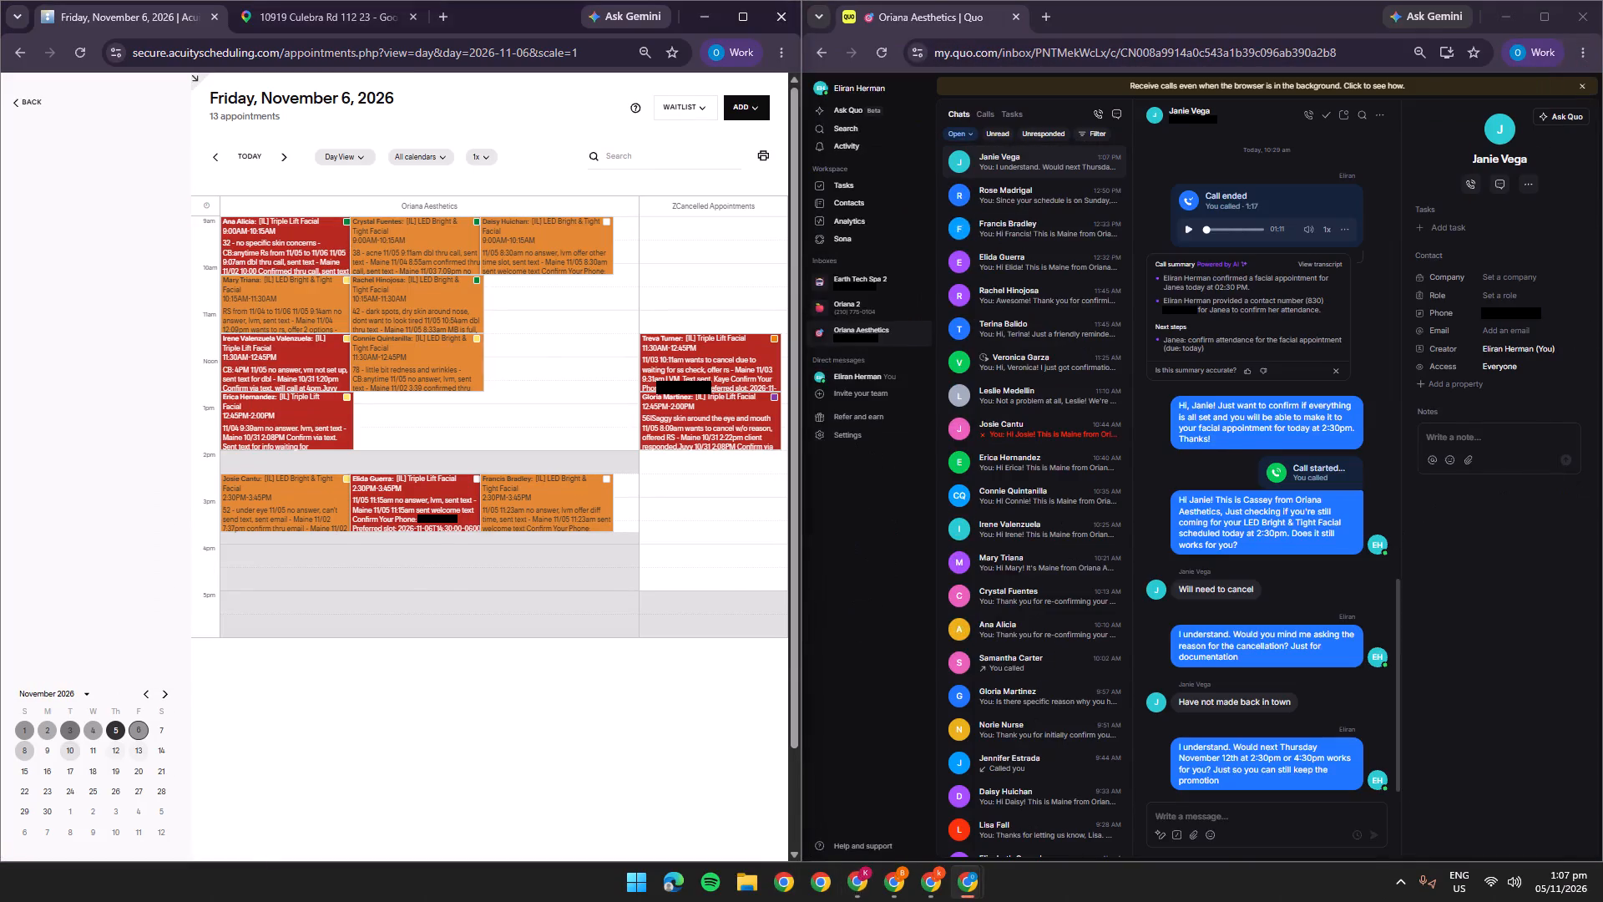
alt+click(1308, 361)
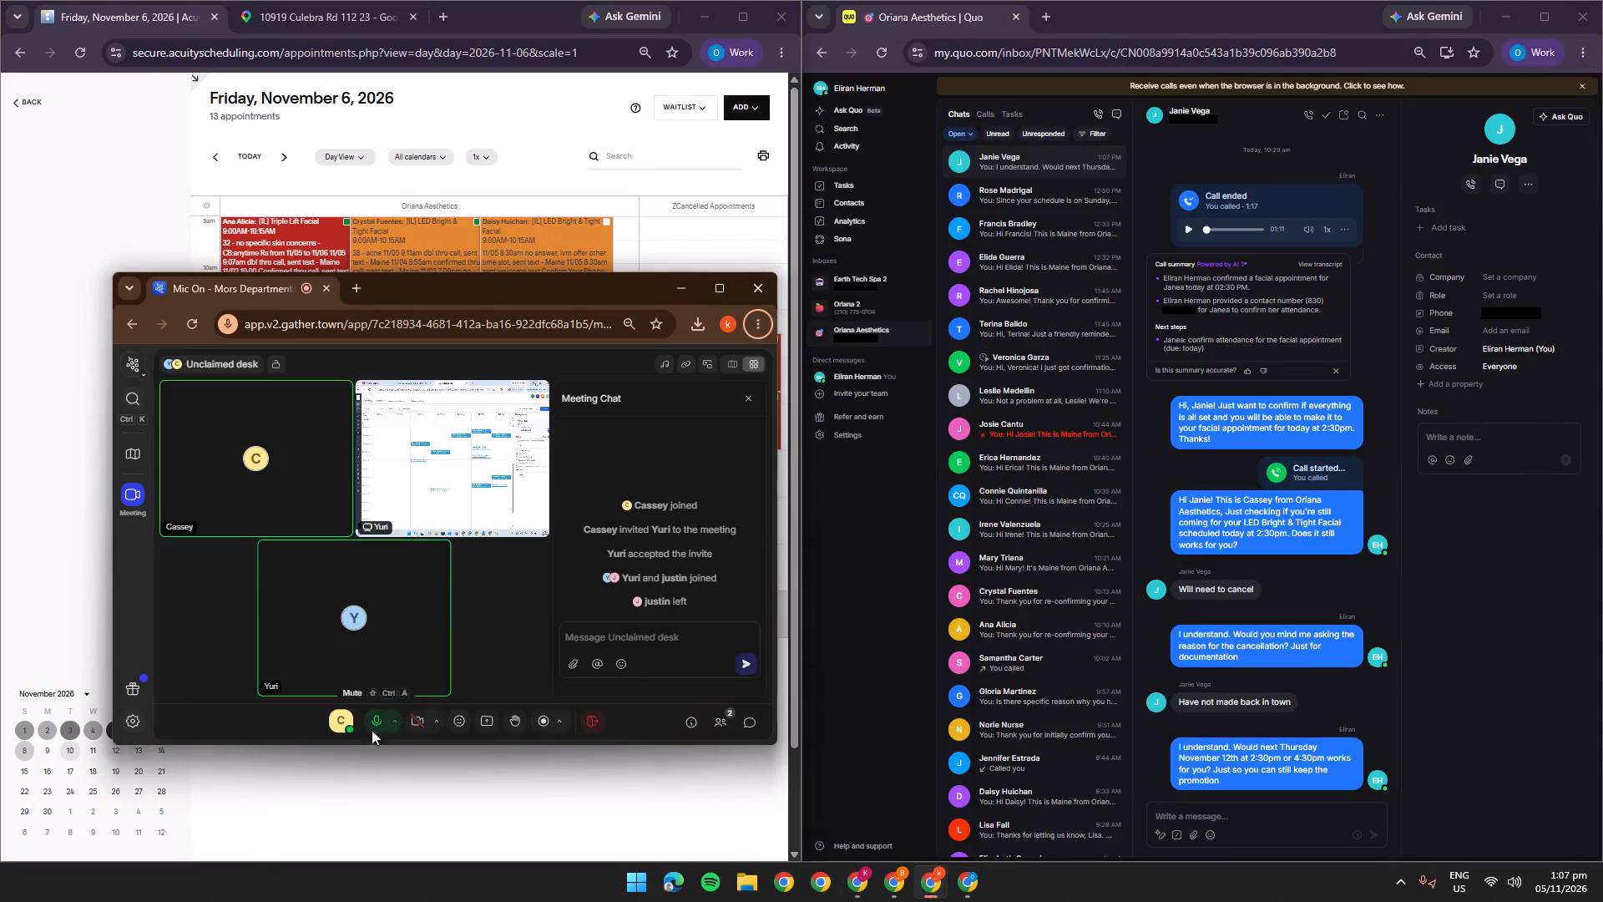
click(373, 719)
click(676, 275)
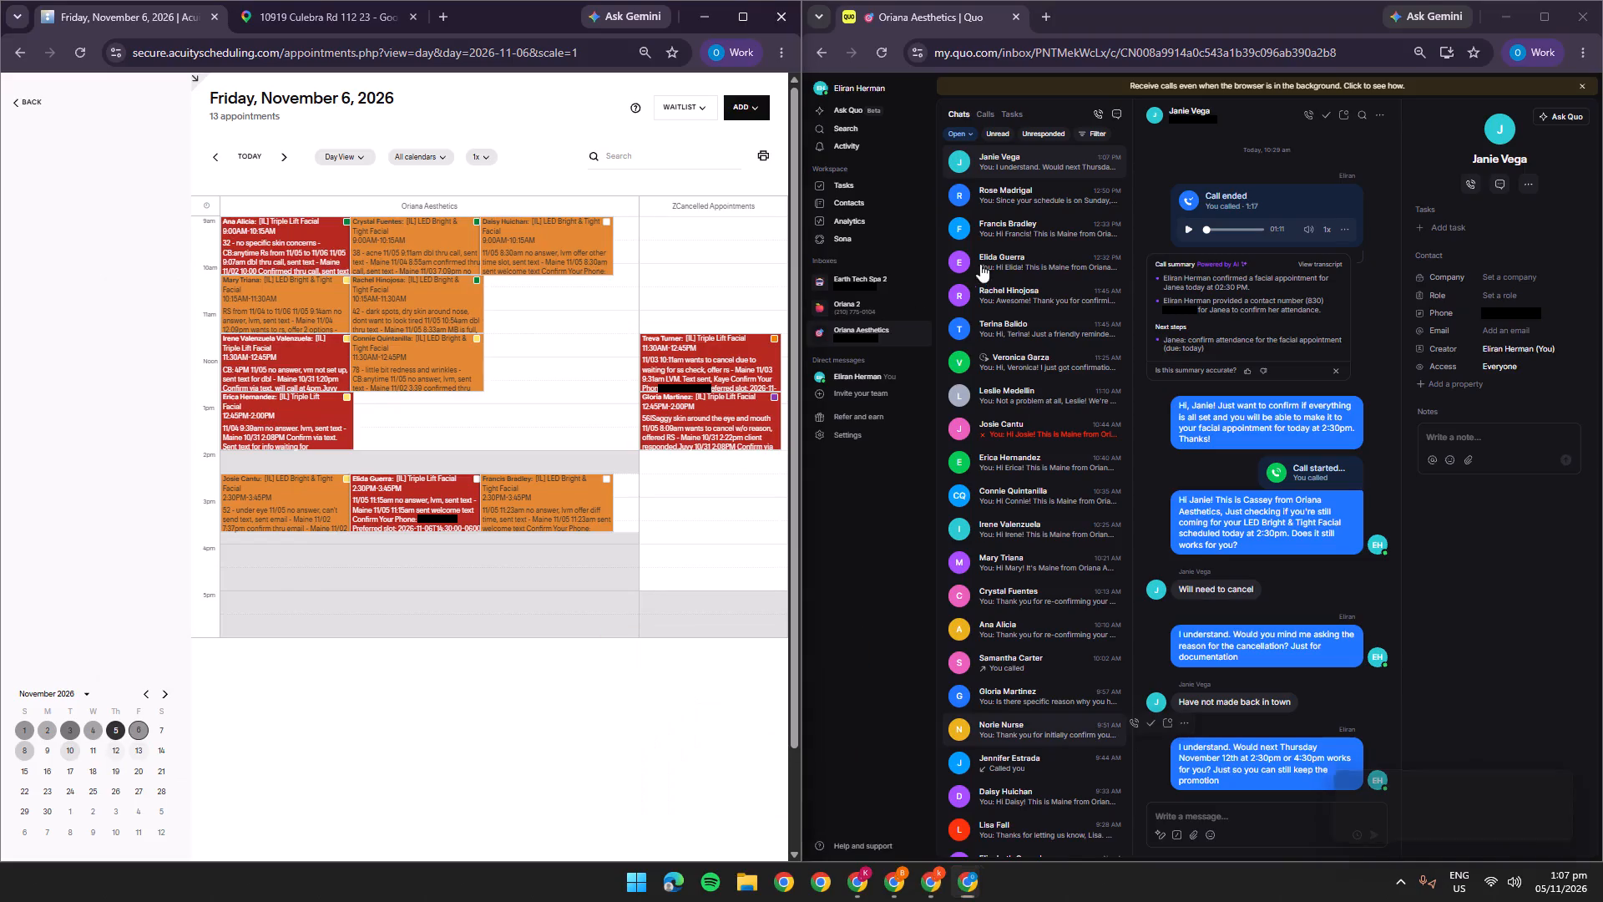
Copy the phone number from Daisy's November 6 9:00 AM appointment, start a new Quo conversation with it, and call Daisy from Oriana Aesthetics.
click(544, 234)
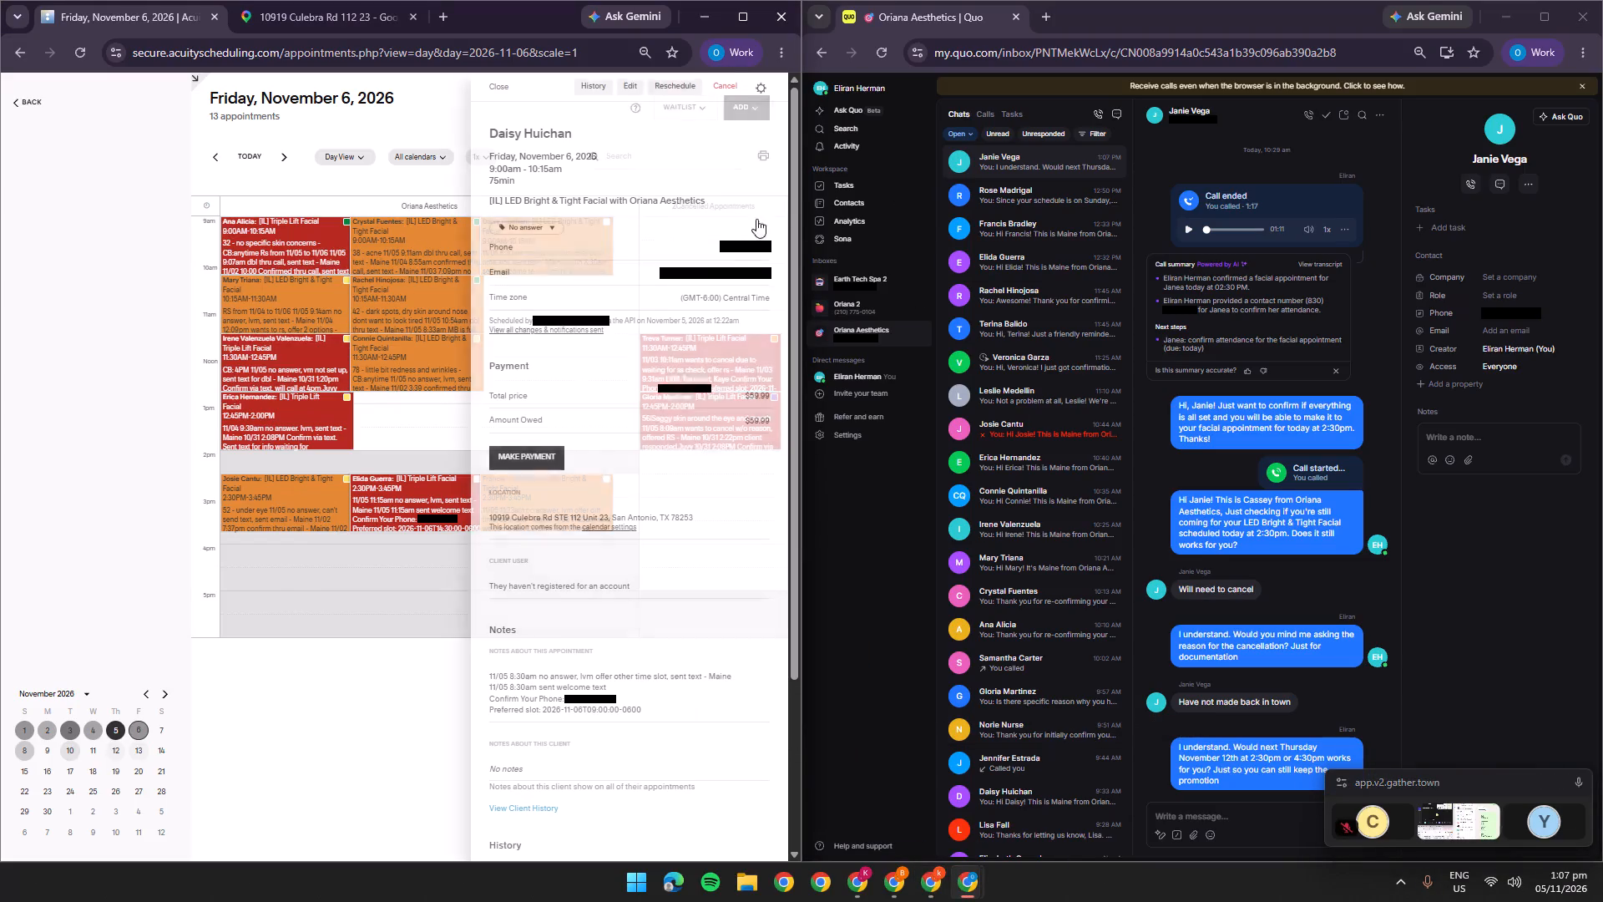
drag(776, 254, 679, 249)
key(ctrl+c)
key(ctrl+c)
click(1110, 109)
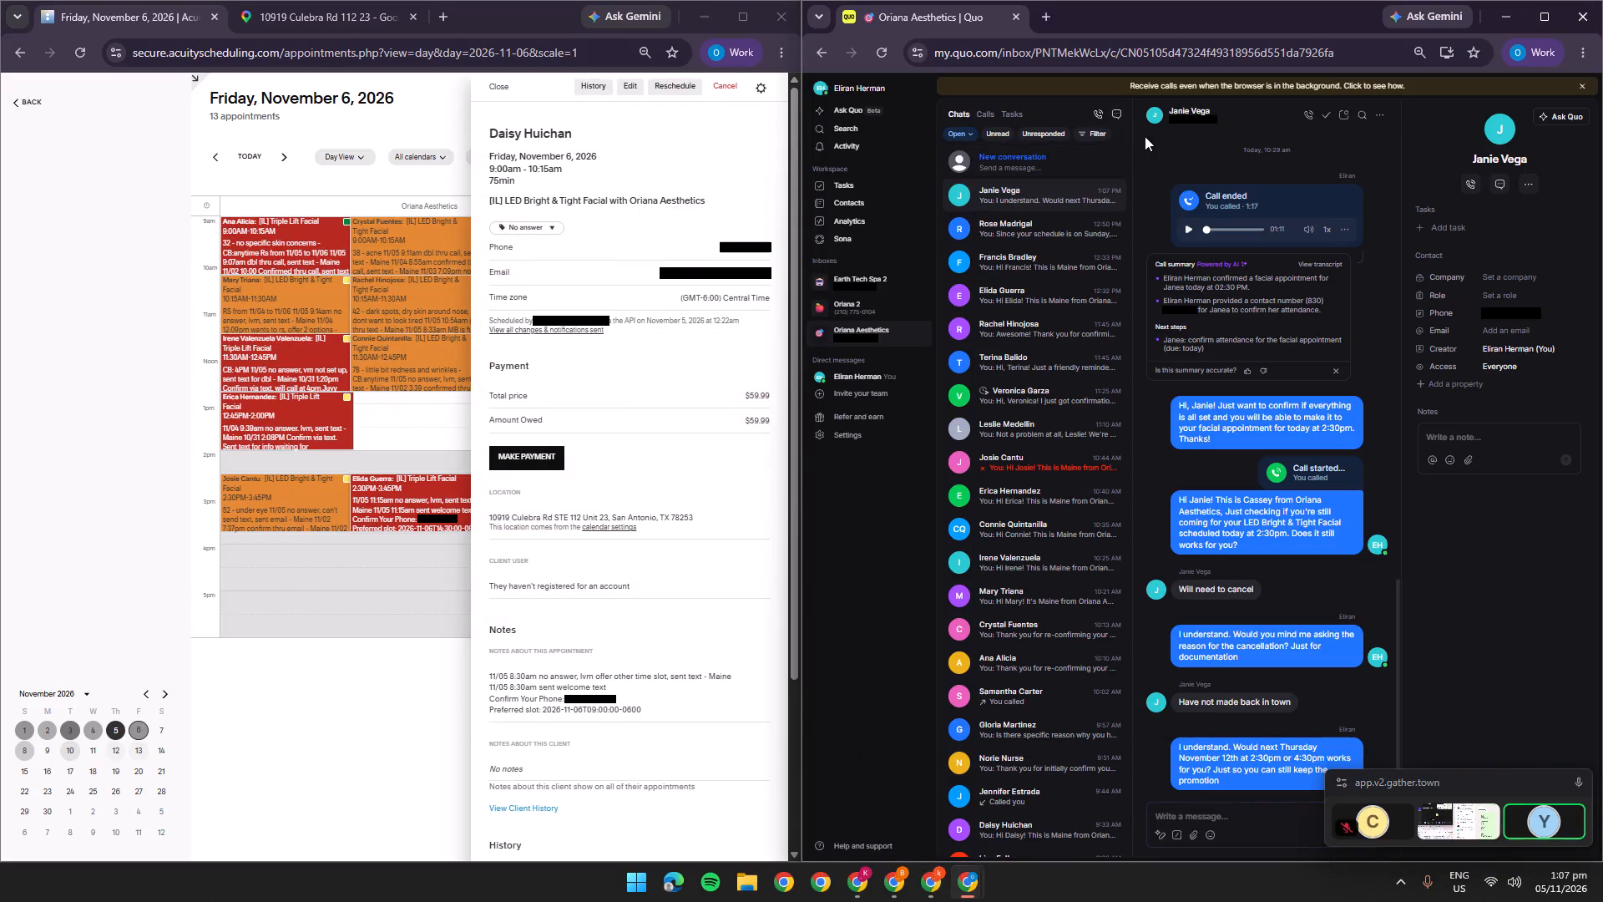
click(1093, 159)
click(1215, 121)
key(ctrl+v)
click(1332, 319)
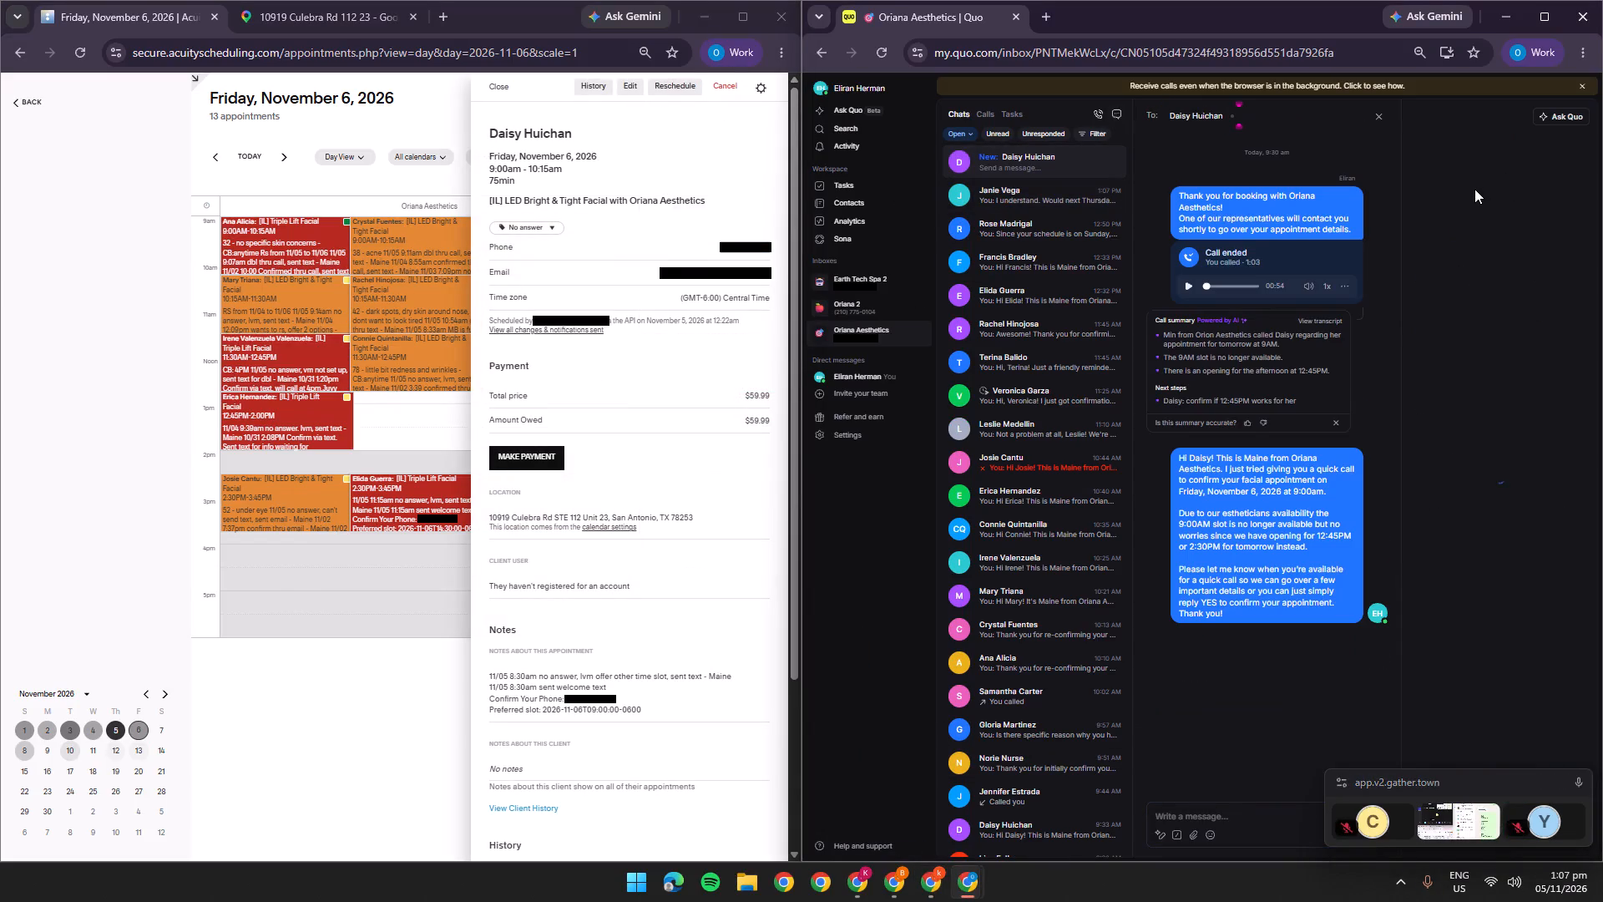
click(1468, 176)
click(1492, 479)
Open the DBL NO ANSWER note in Google Keep and change the time in the first FACE template to 9:00am.
key(alt+Tab)
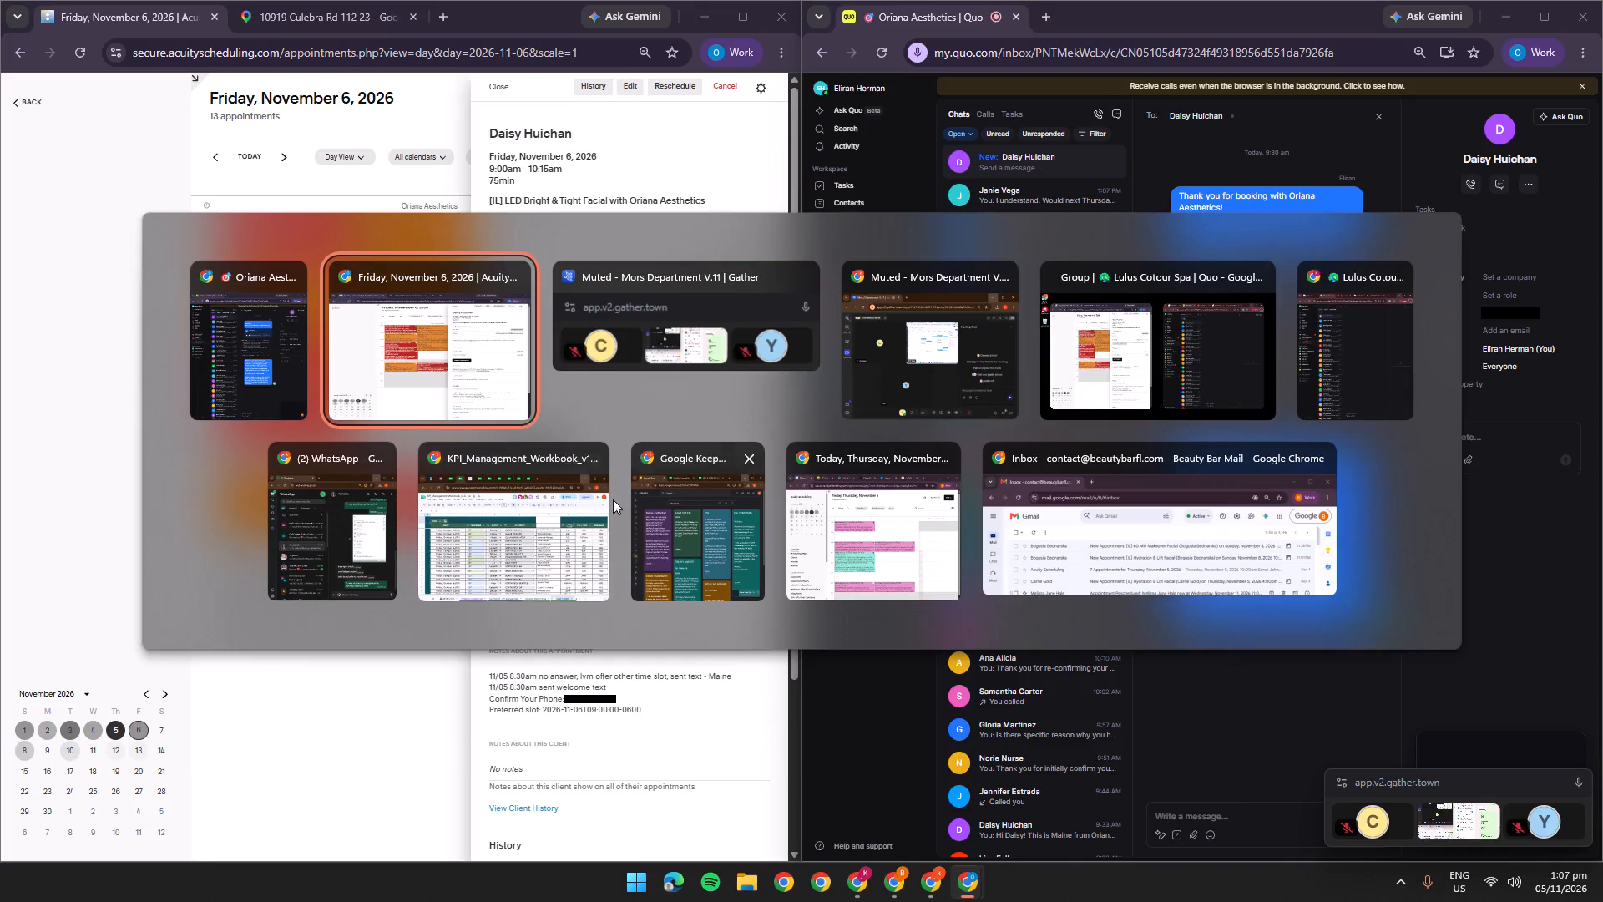
alt+click(674, 560)
drag(1378, 139, 578, 127)
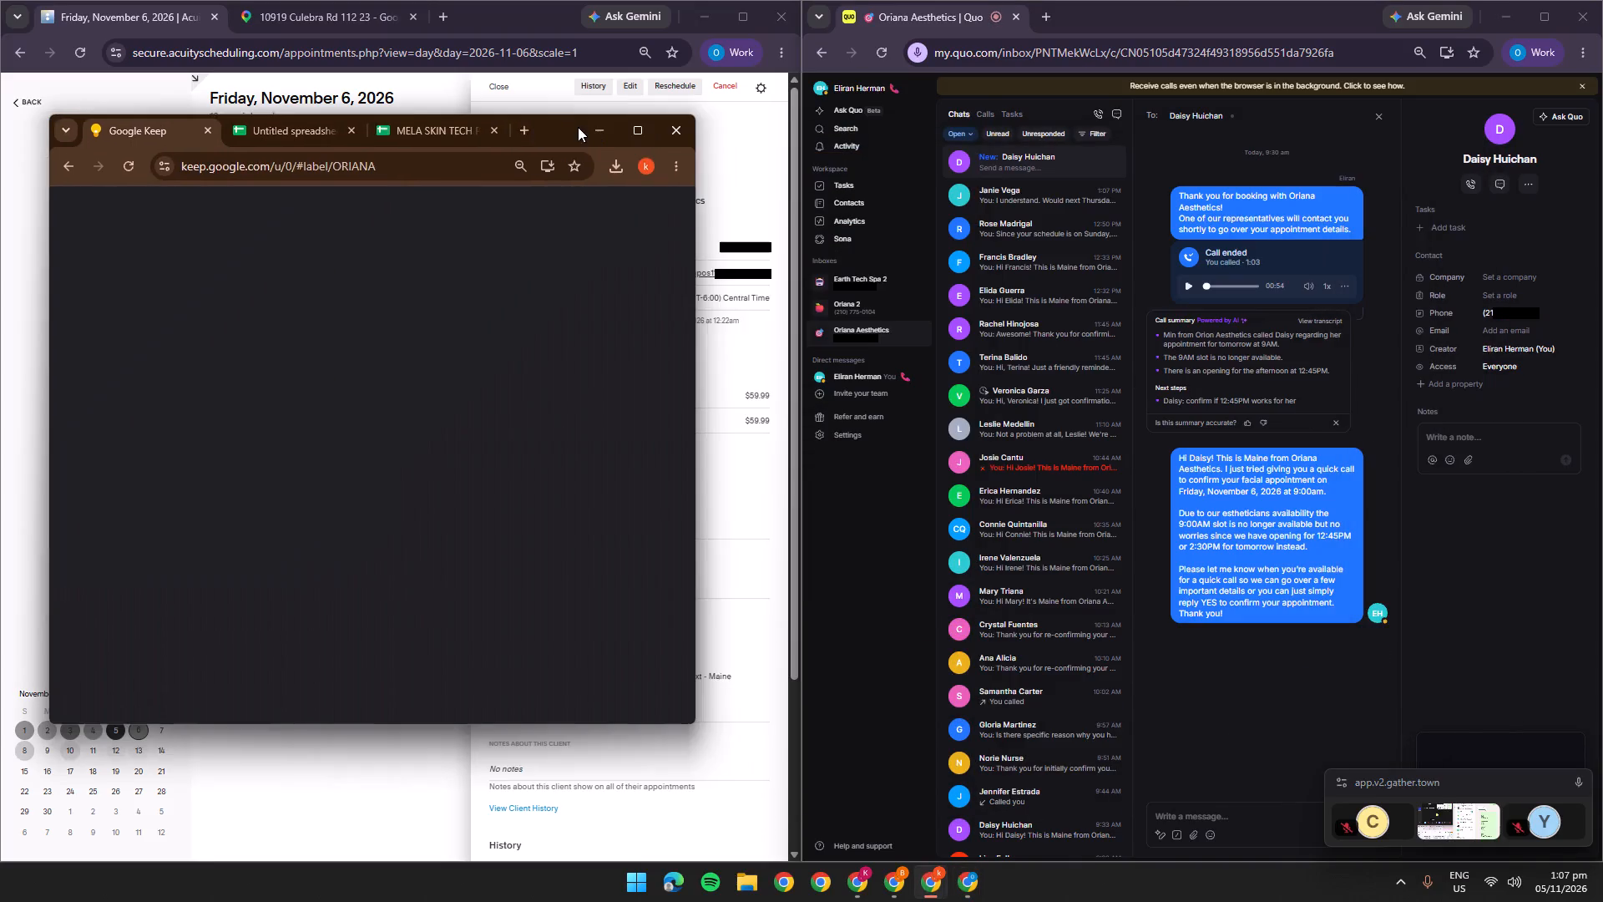
drag(578, 127, 688, 154)
click(446, 663)
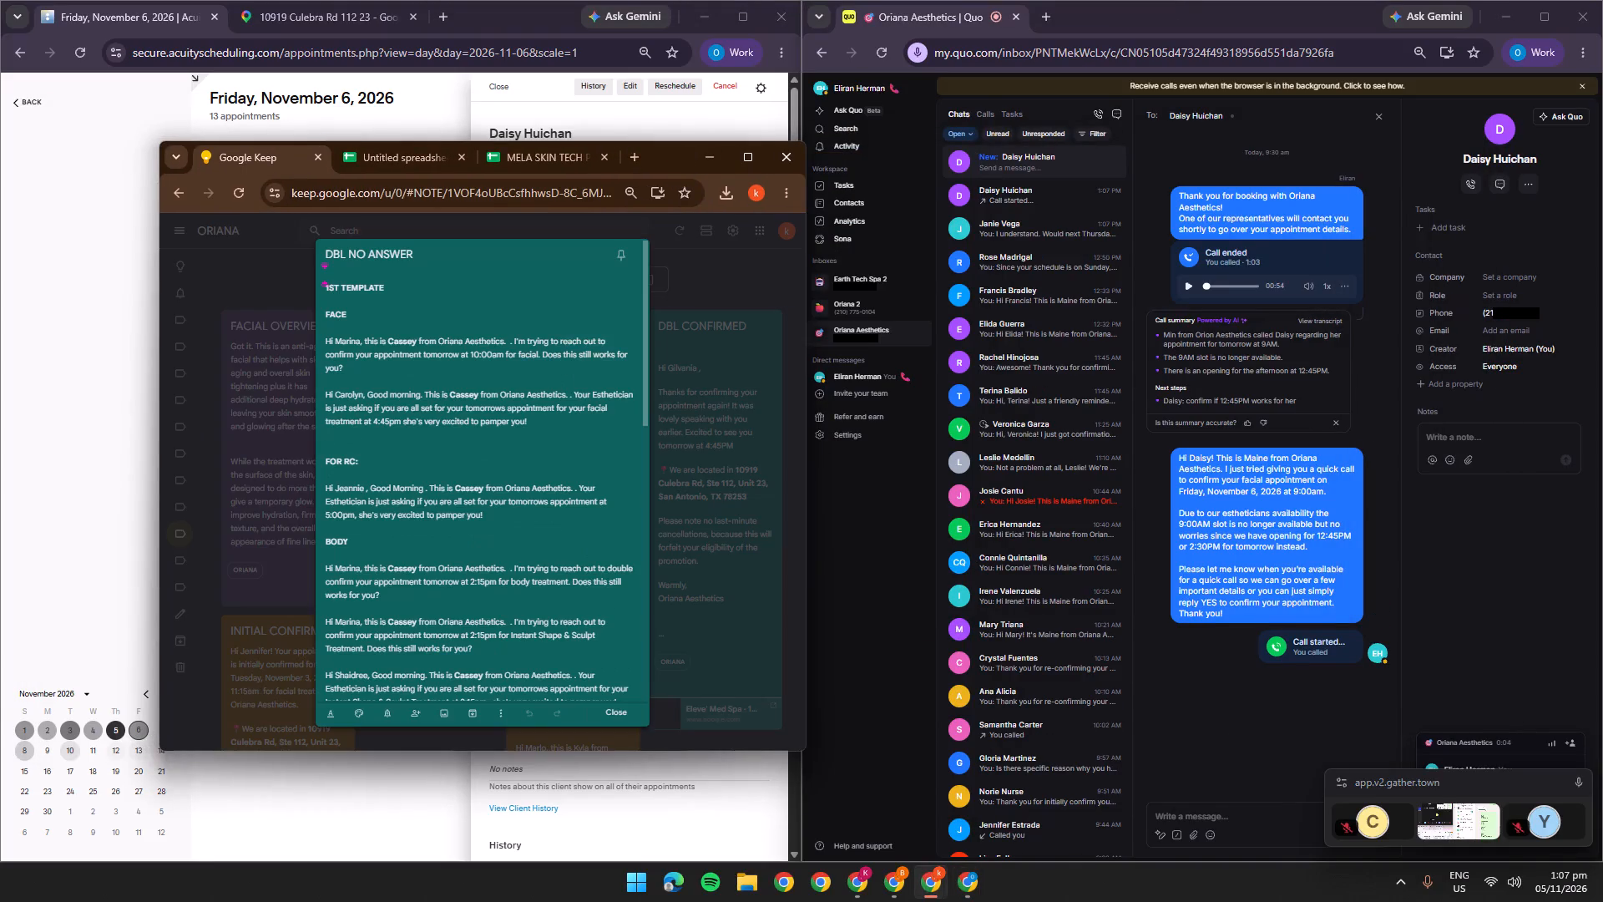
click(432, 378)
click(523, 409)
click(458, 342)
click(517, 345)
double_click(474, 352)
click(496, 342)
click(517, 408)
drag(541, 507, 541, 514)
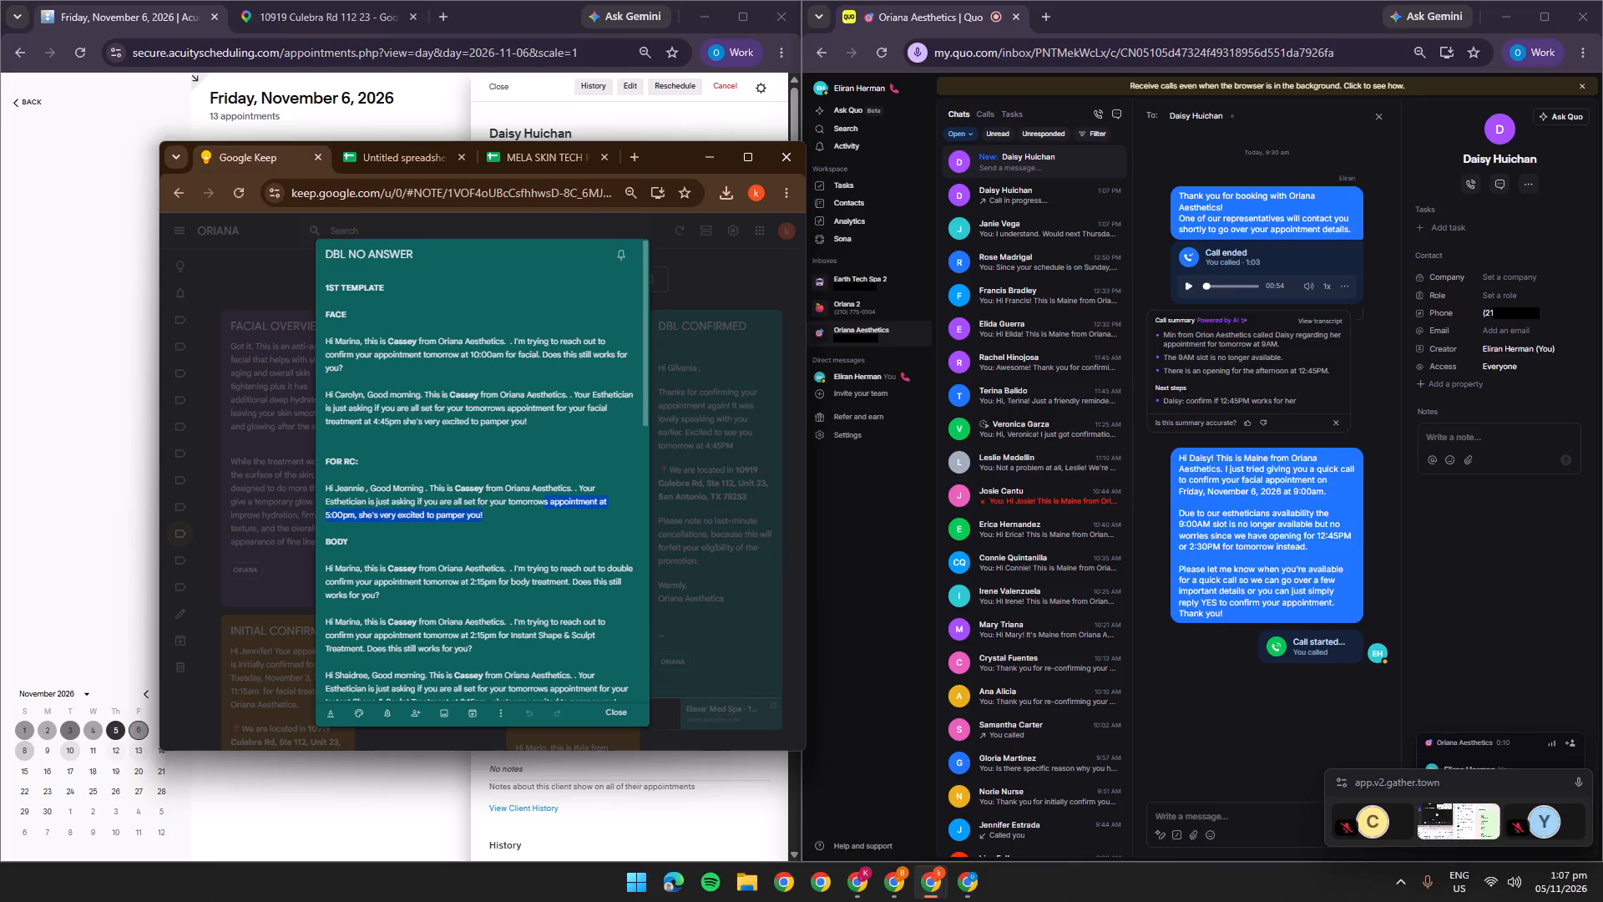
click(454, 542)
click(502, 409)
double_click(476, 360)
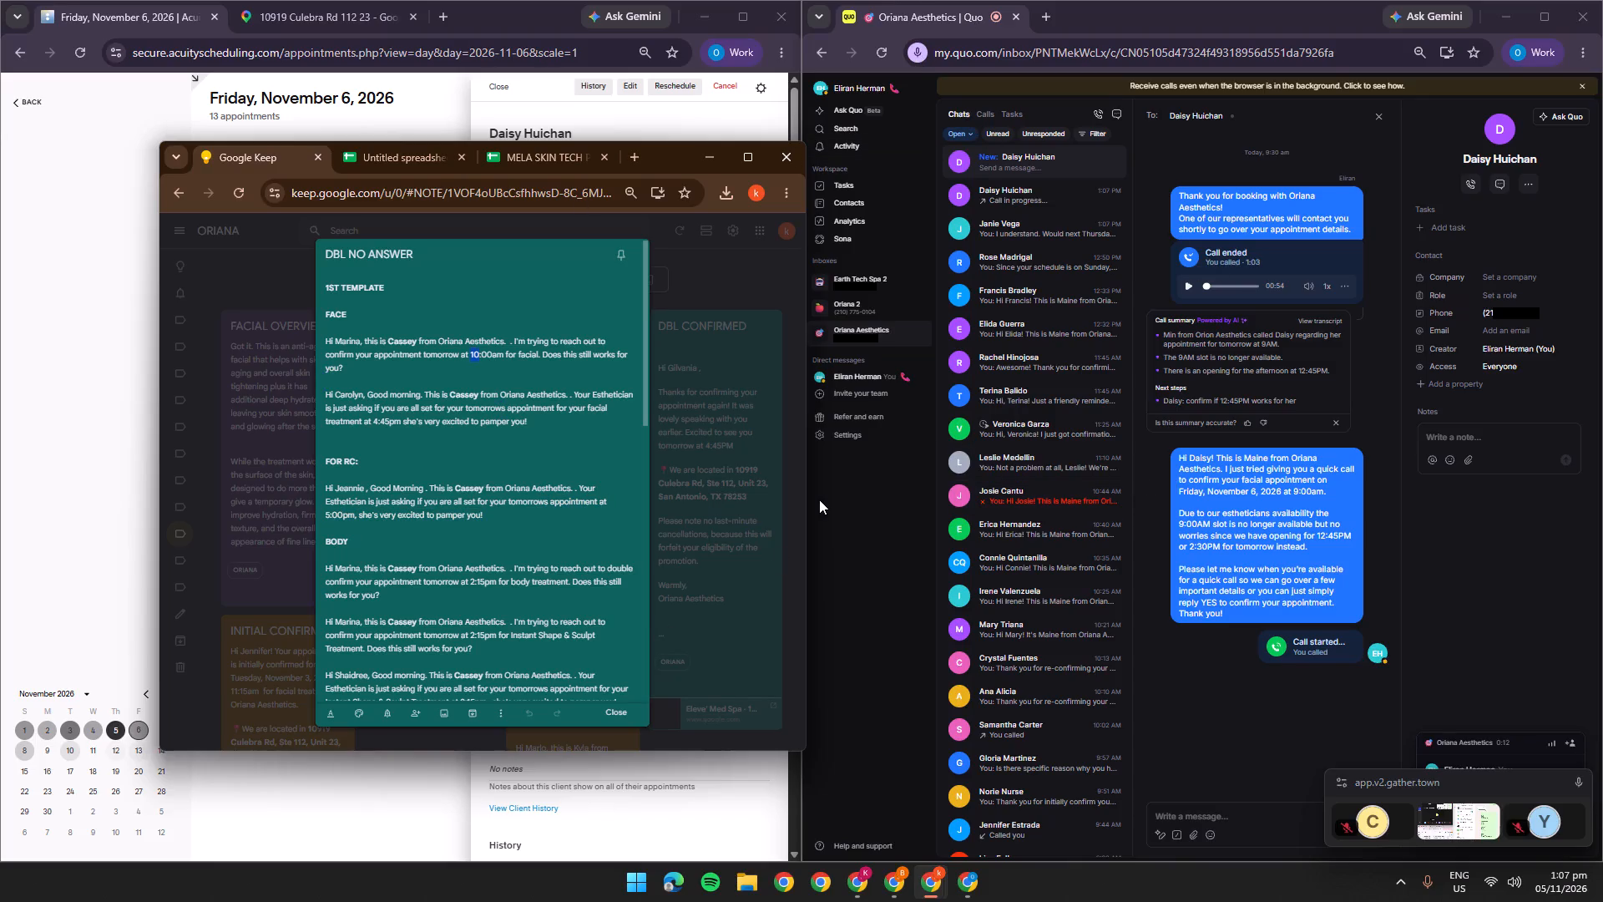
key(9)
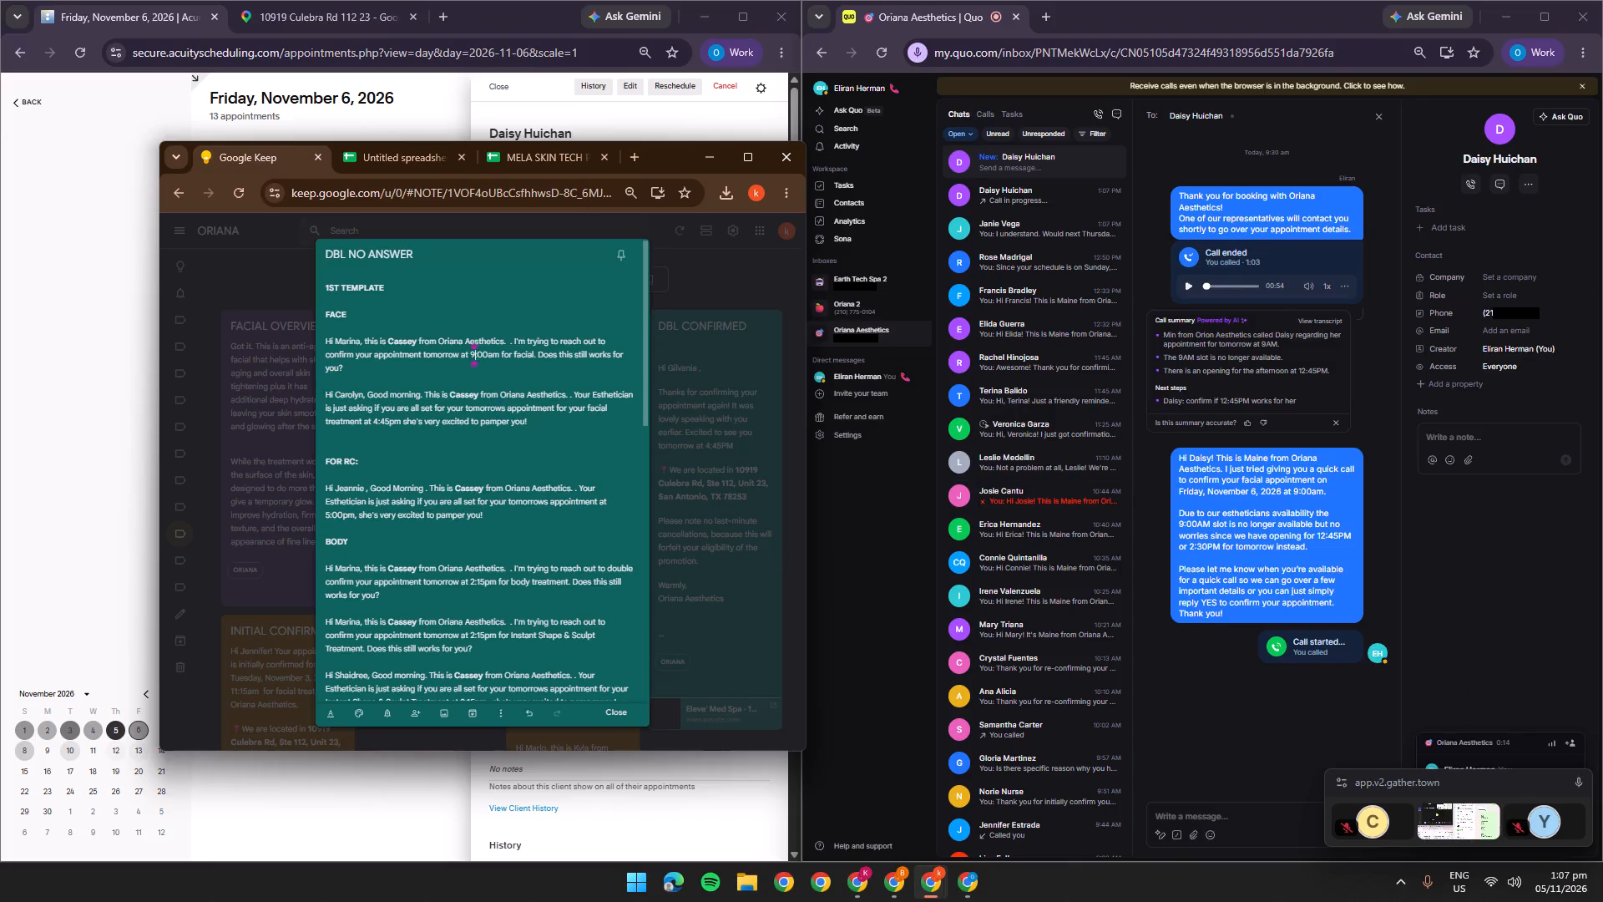
End the current call to Daisy in Quo and call her a second time.
click(1582, 780)
click(1572, 823)
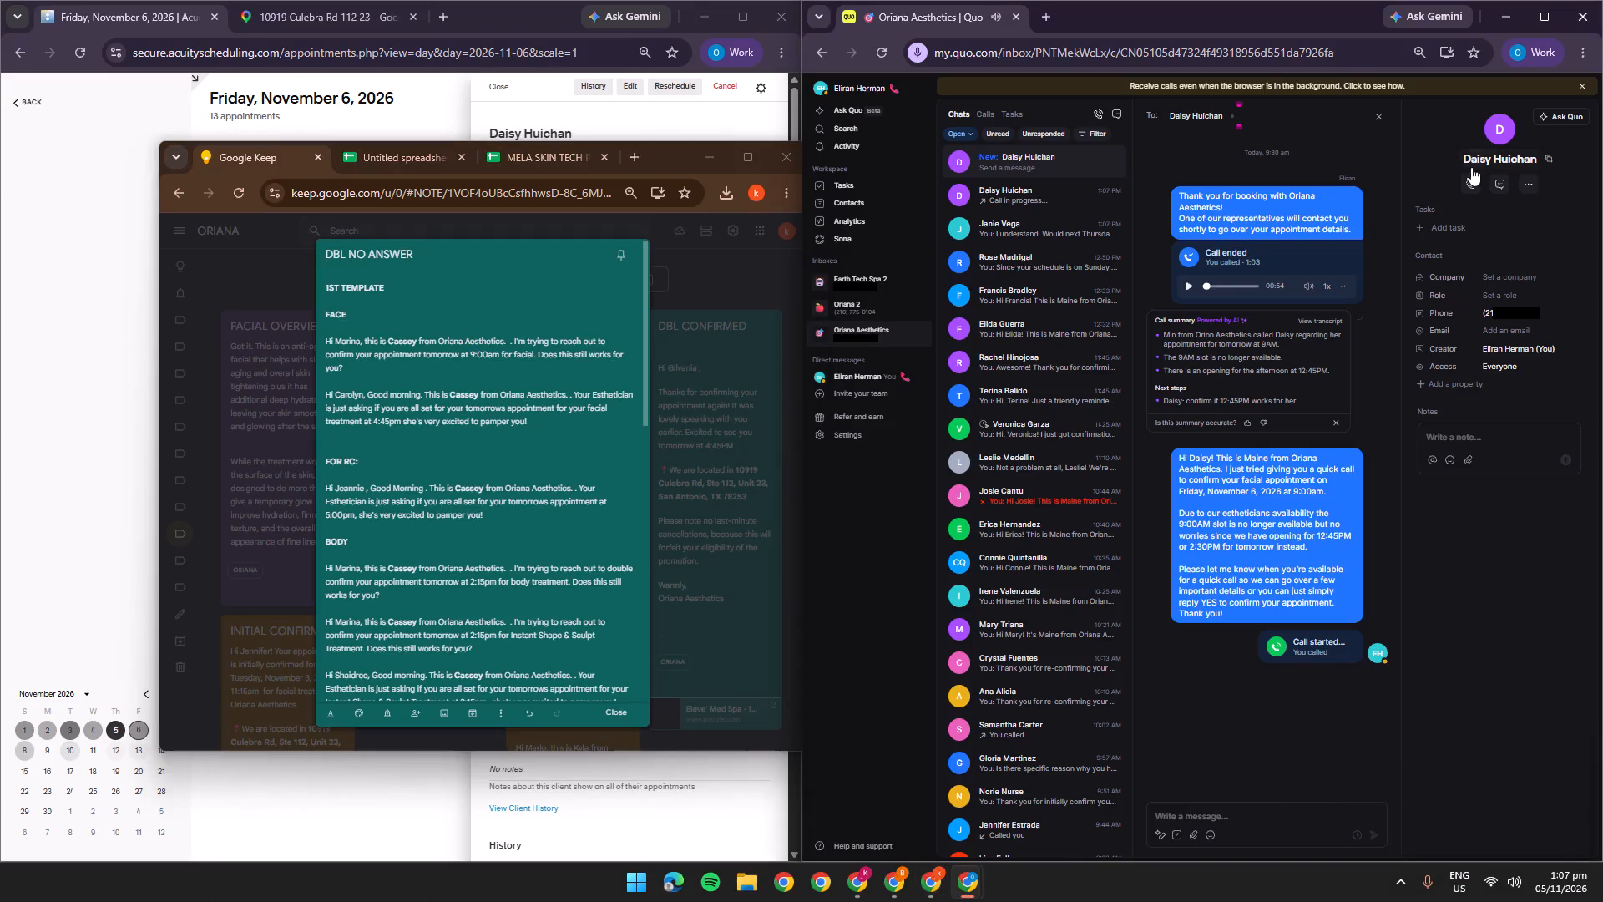
click(1472, 186)
click(1481, 659)
Remove the stray extra period after "Oriana Aesthetics" in the first FACE template of the Google Keep note.
click(488, 350)
click(505, 341)
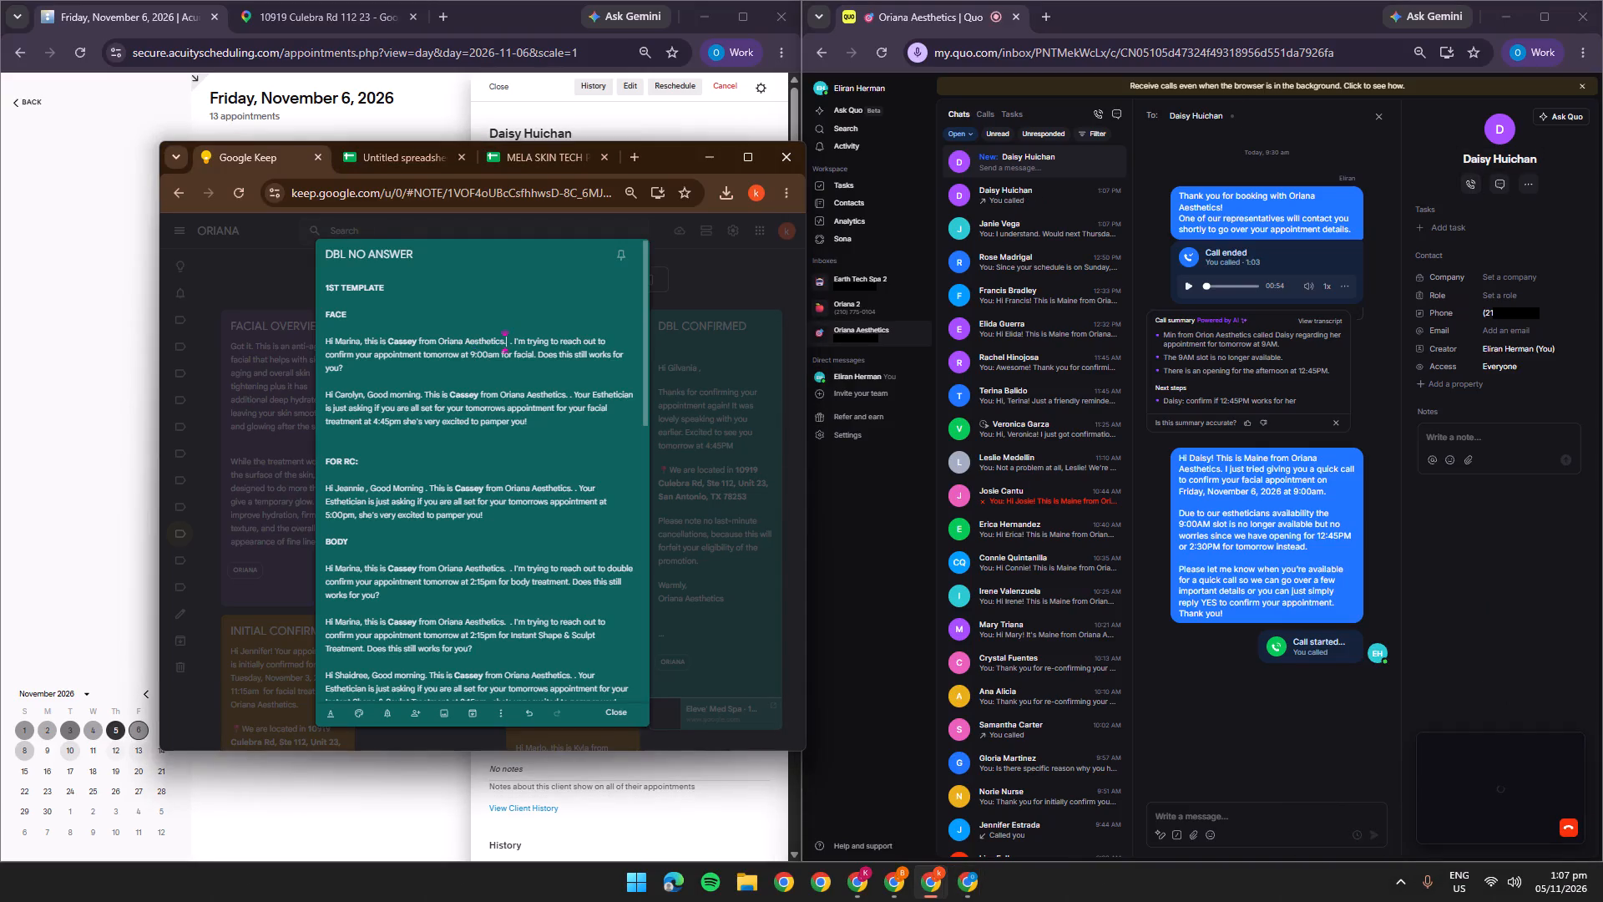
double_click(513, 343)
key(BackSpace)
key(BackSpace)
key(BackSpace)
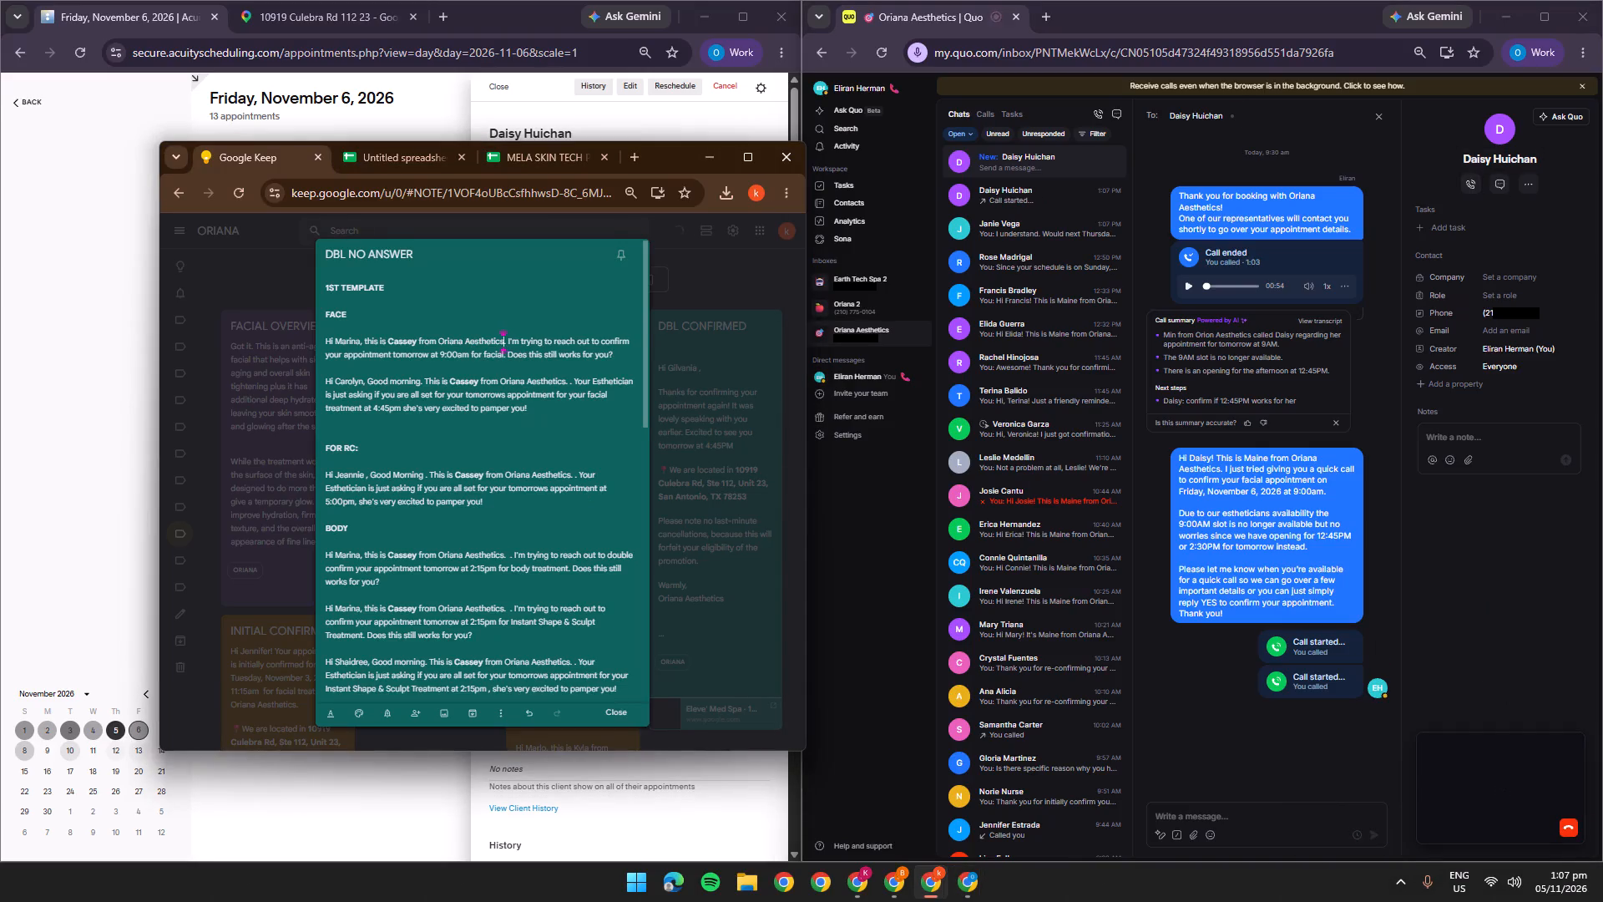
Copy the 9:00am FACE template text into the message draft of Daisy's Quo conversation.
drag(628, 360, 312, 340)
key(ctrl+c)
key(ctrl+c)
key(ctrl+c)
click(1194, 806)
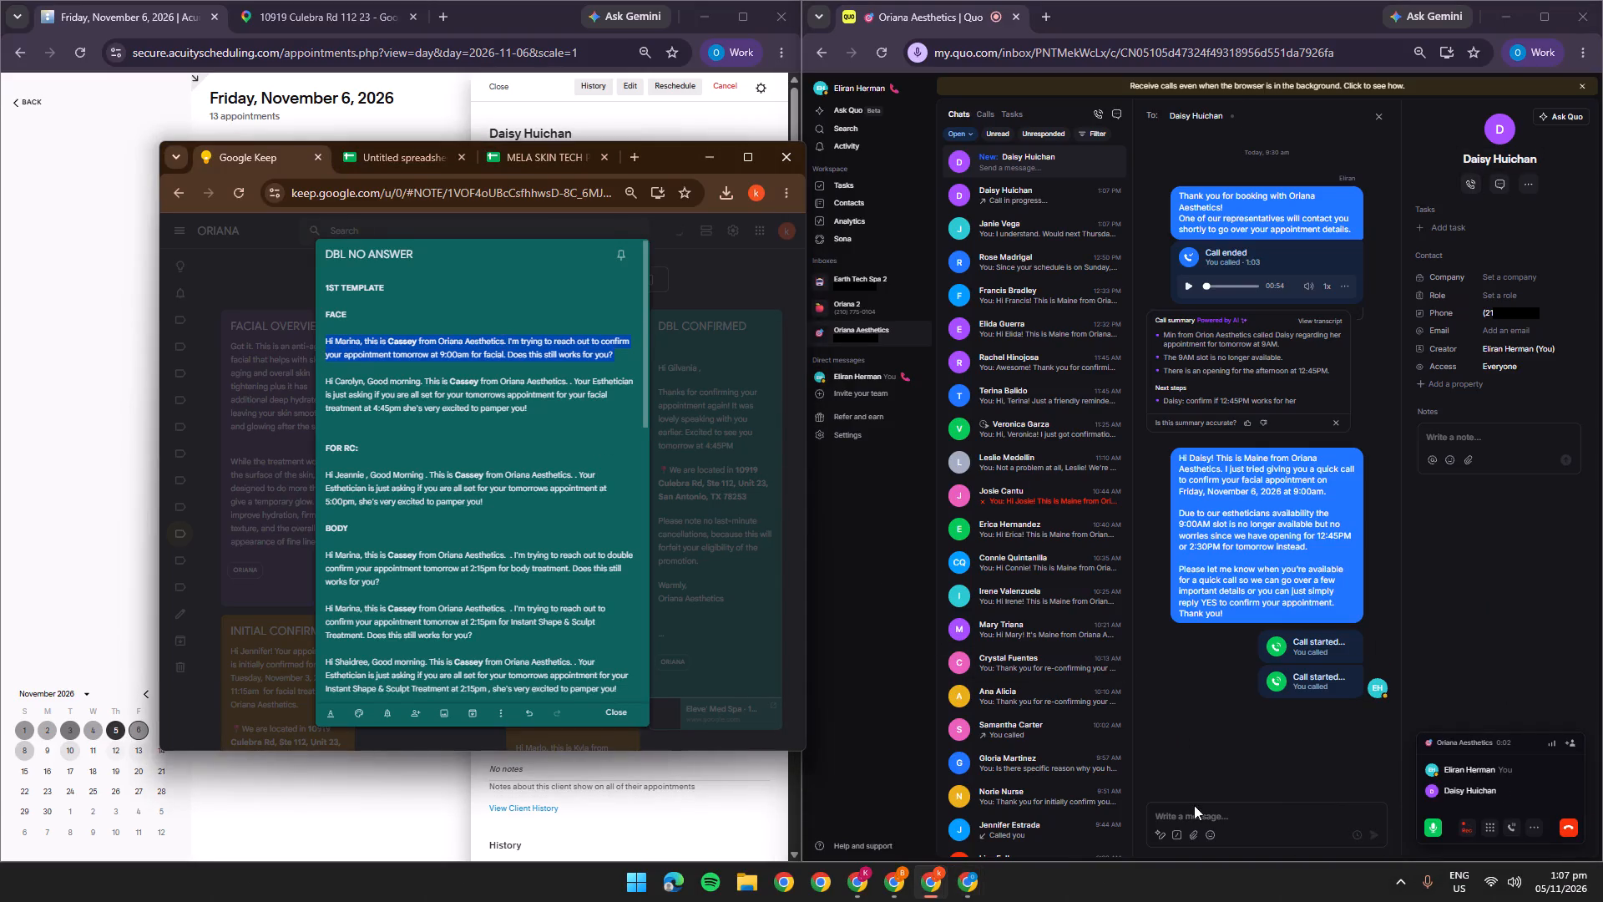
click(1210, 823)
key(ctrl+v)
Replace the template name Marina in the message draft with Daisy, copied from the contact's first name.
click(1503, 147)
click(1508, 155)
double_click(1484, 160)
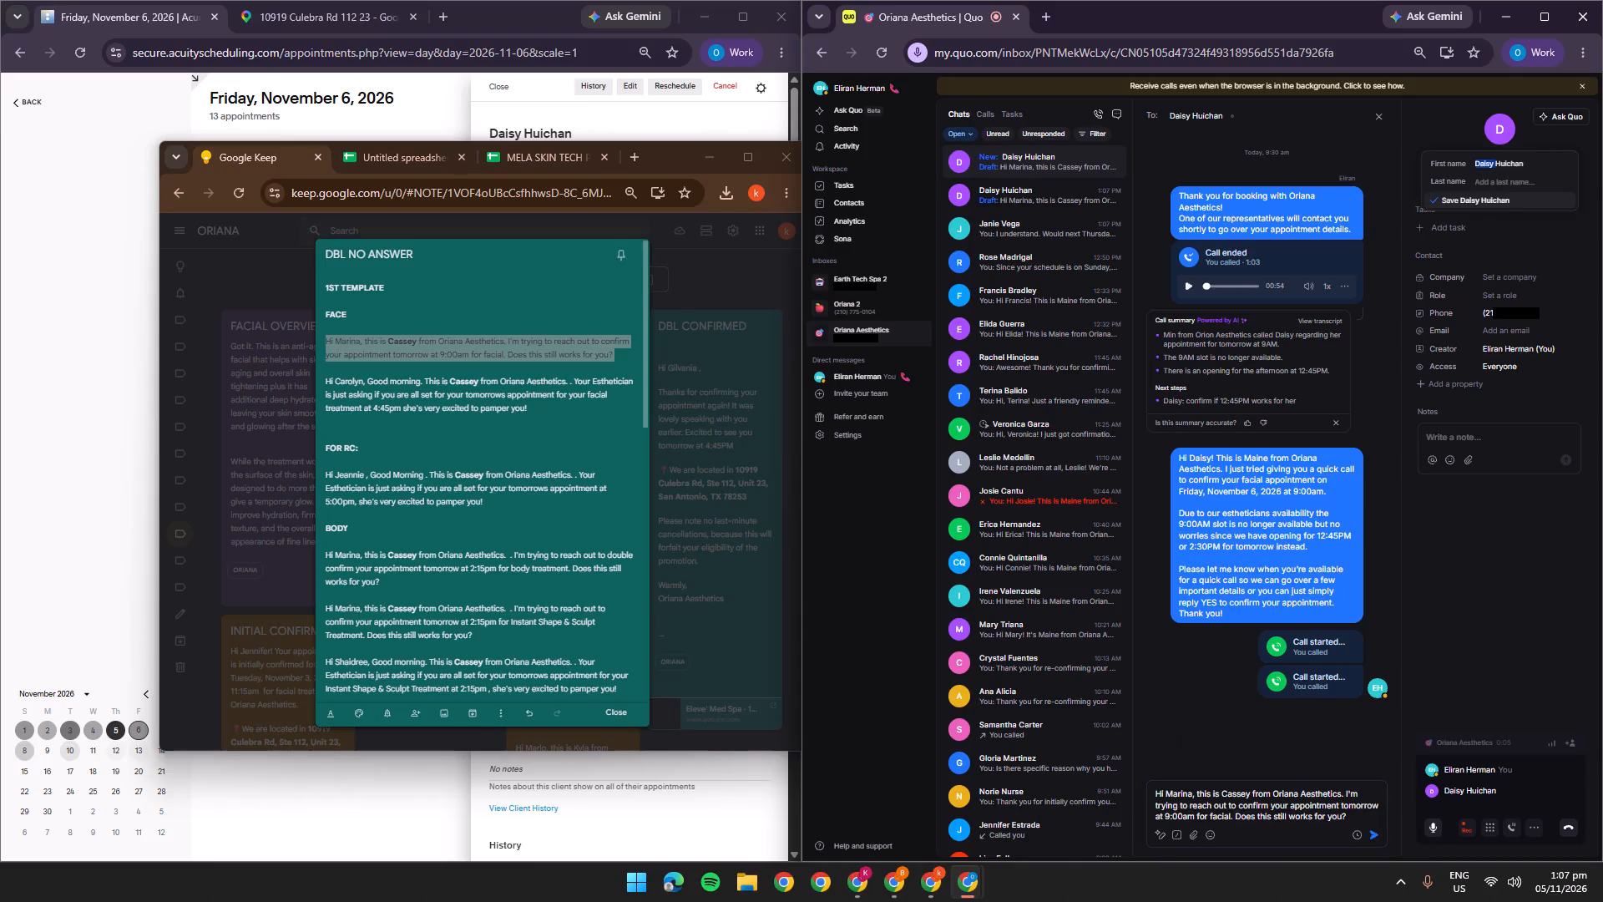
key(ctrl+c)
ctrl+drag(1531, 411, 1532, 451)
click(1176, 799)
double_click(1183, 789)
key(ctrl+v)
click(1282, 805)
click(1341, 804)
click(1327, 818)
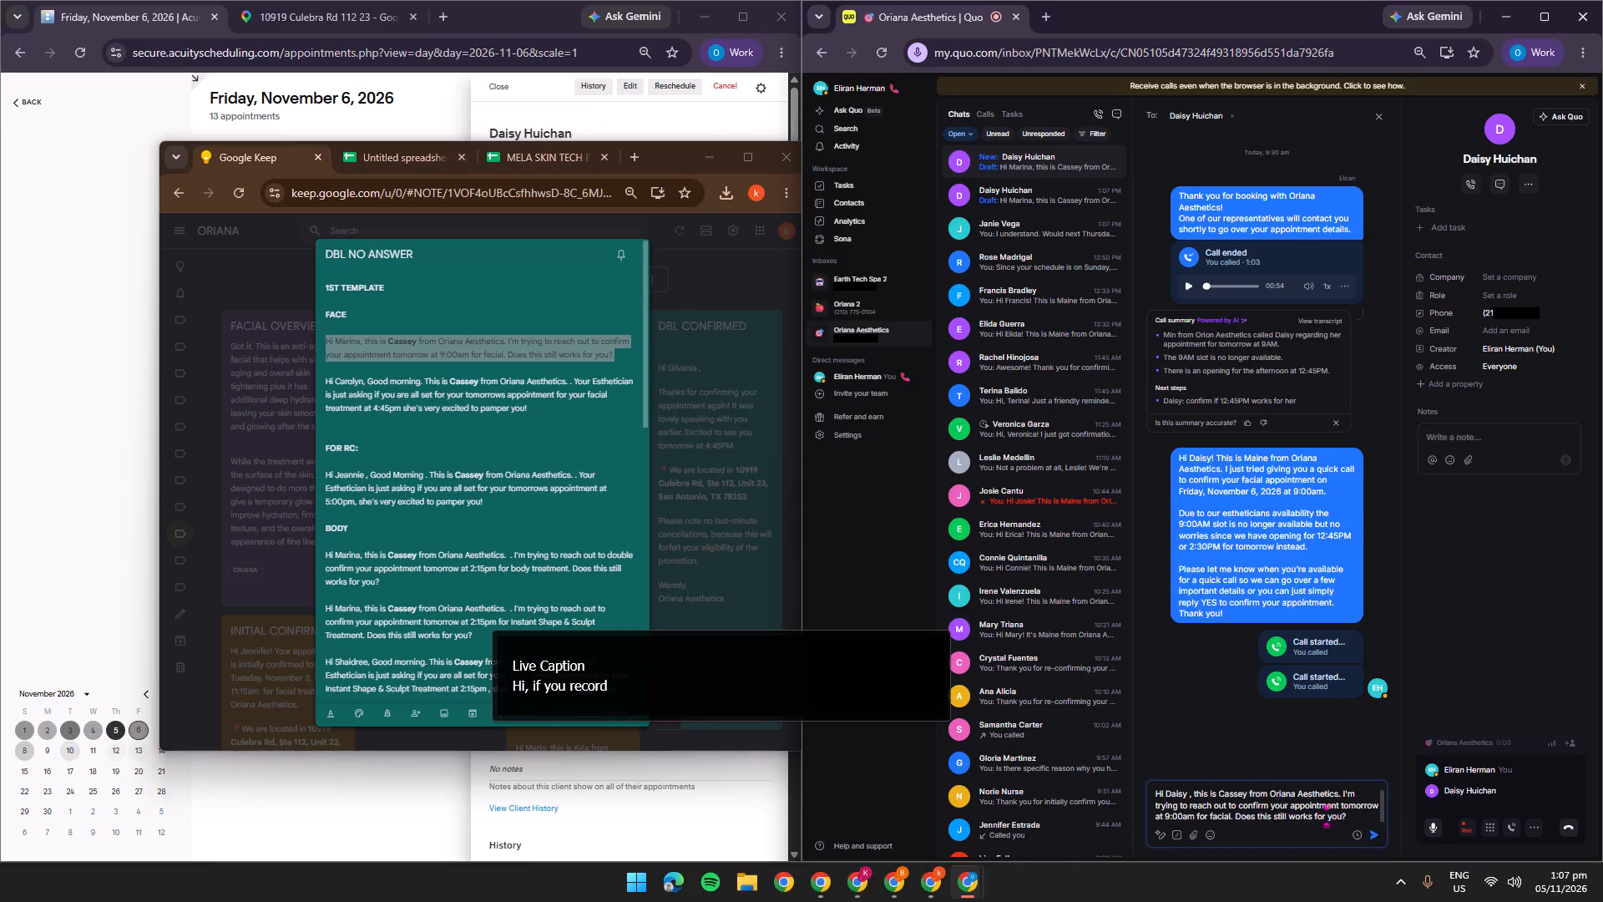
Add "11/-5 12:08pm LVM for DBL sent text Cassey" above the existing notes of Daisy's November 6 appointment and save it.
click(597, 124)
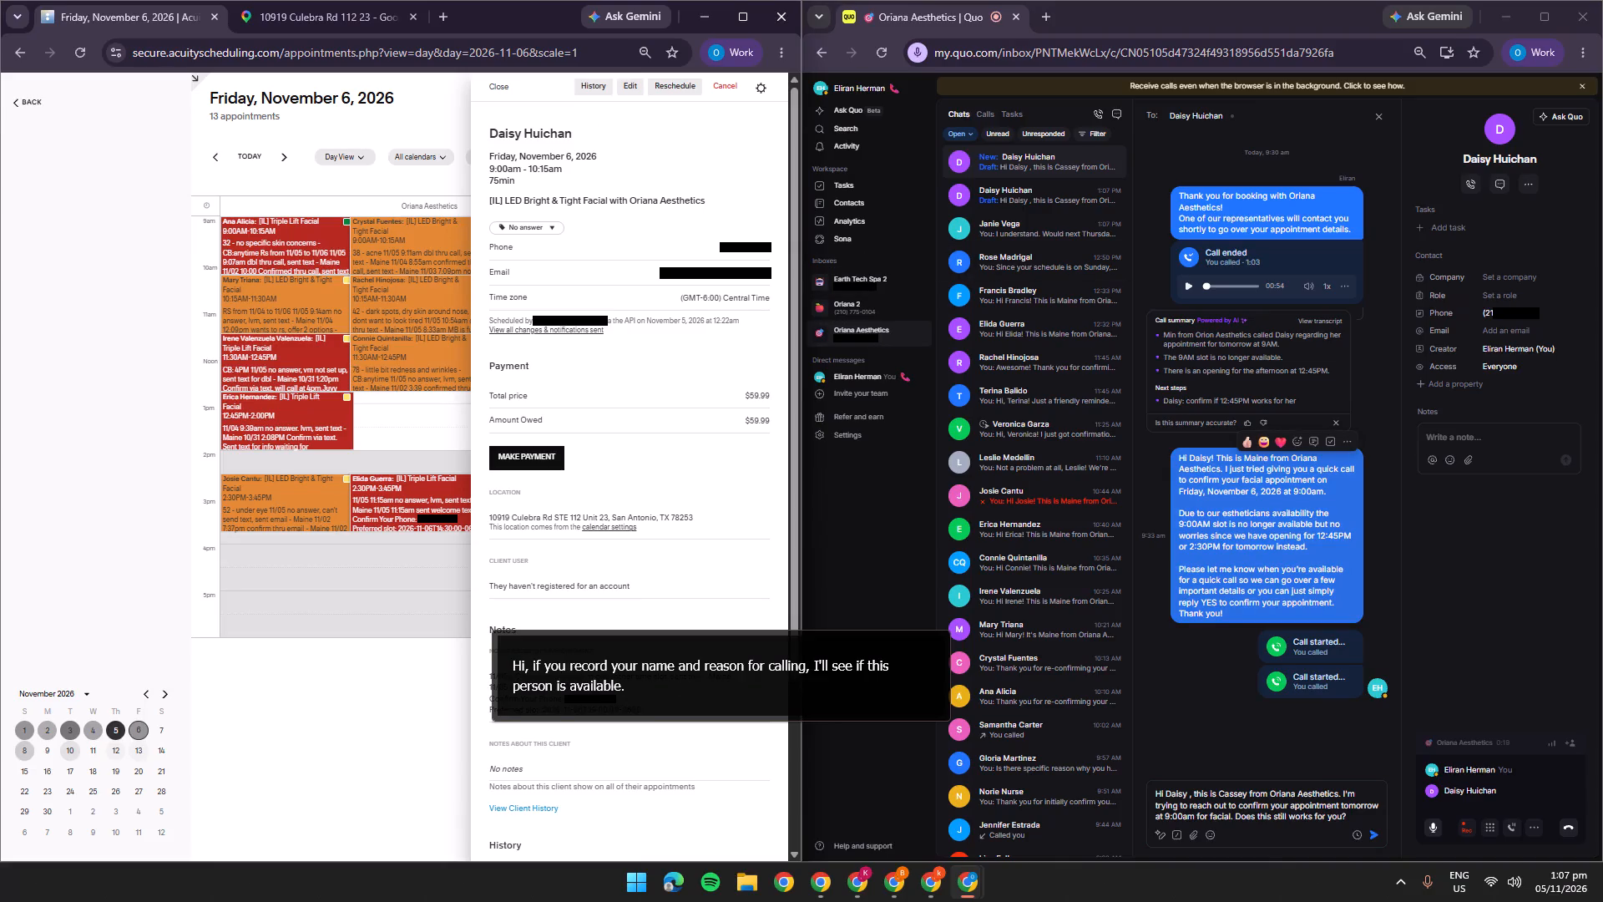
scroll(705, 753, down, 1)
drag(665, 687, 1183, 494)
click(601, 522)
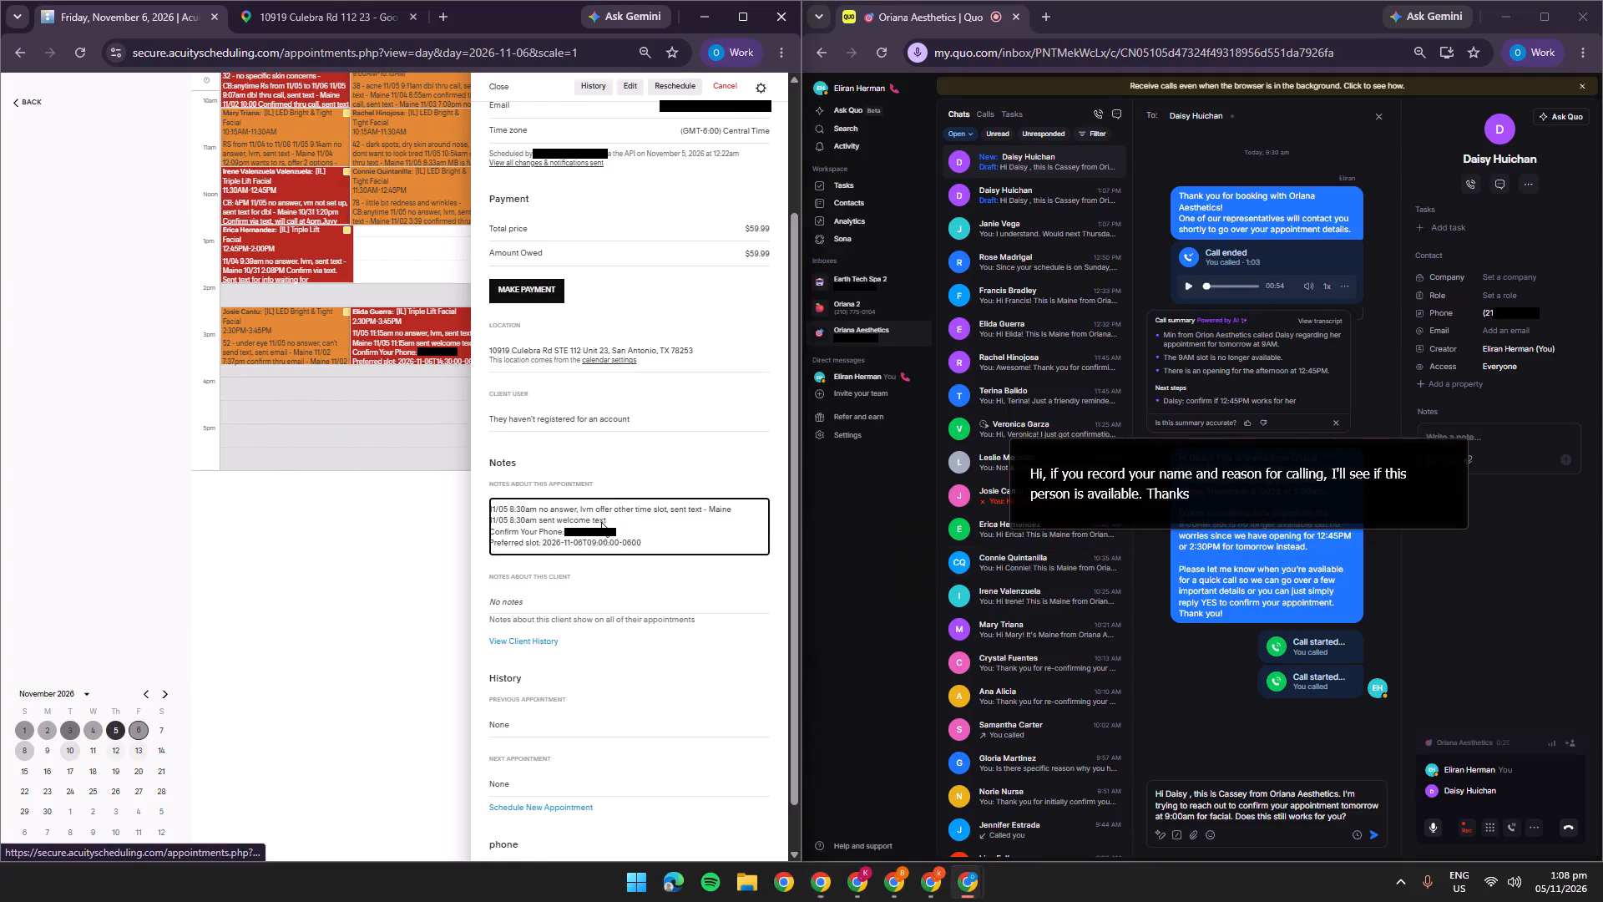
key(Return)
key(Up)
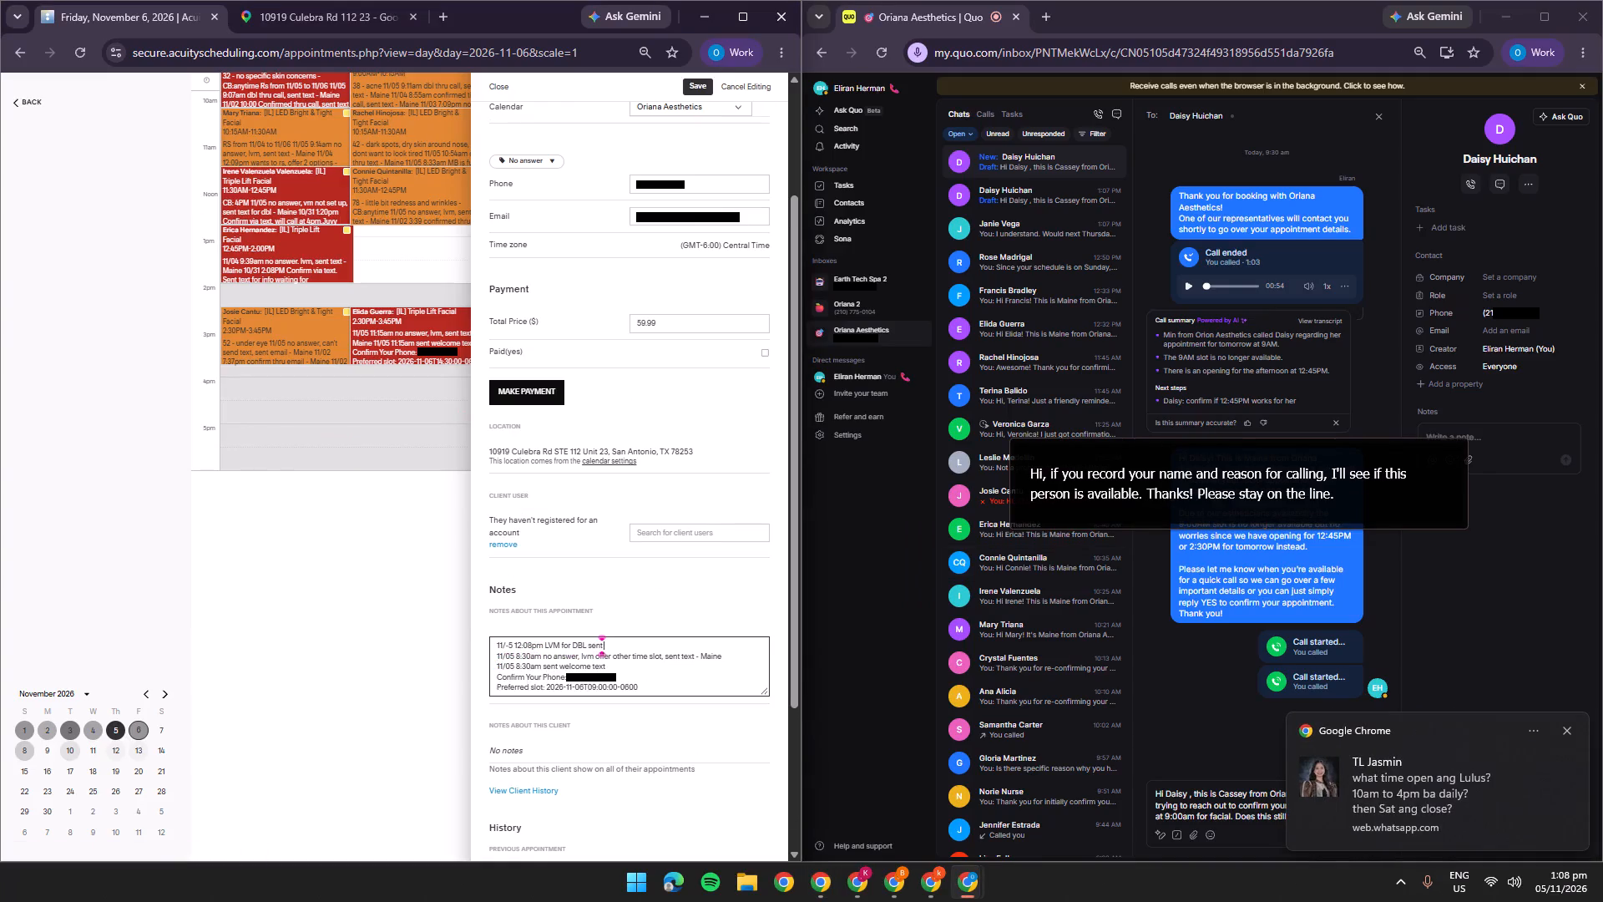
scroll(602, 522, up, 4)
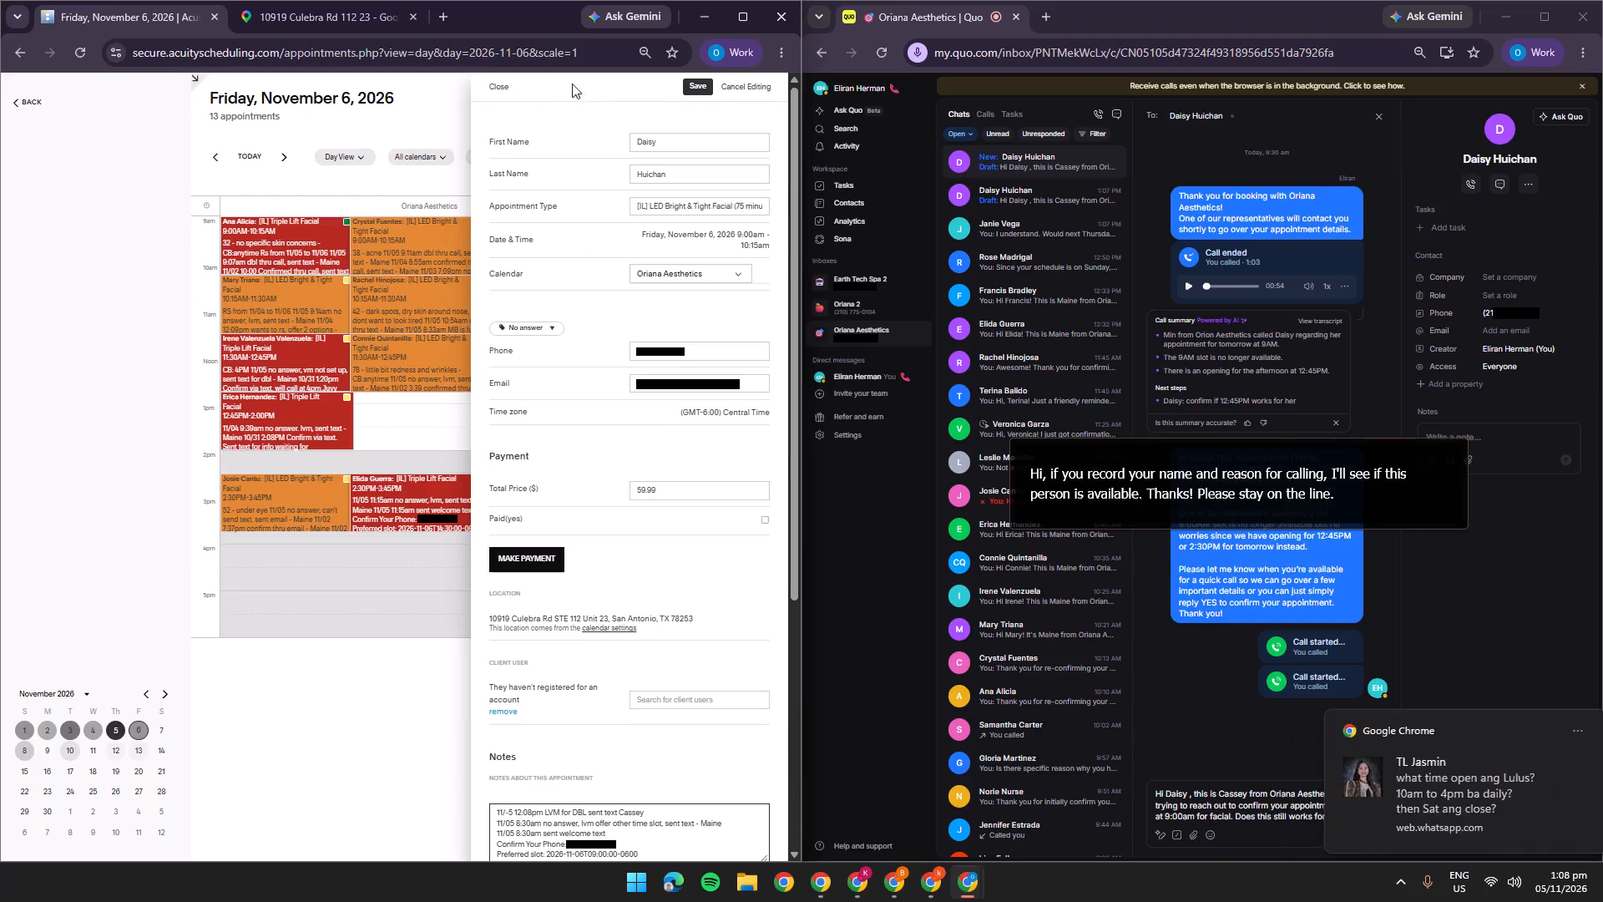
click(699, 79)
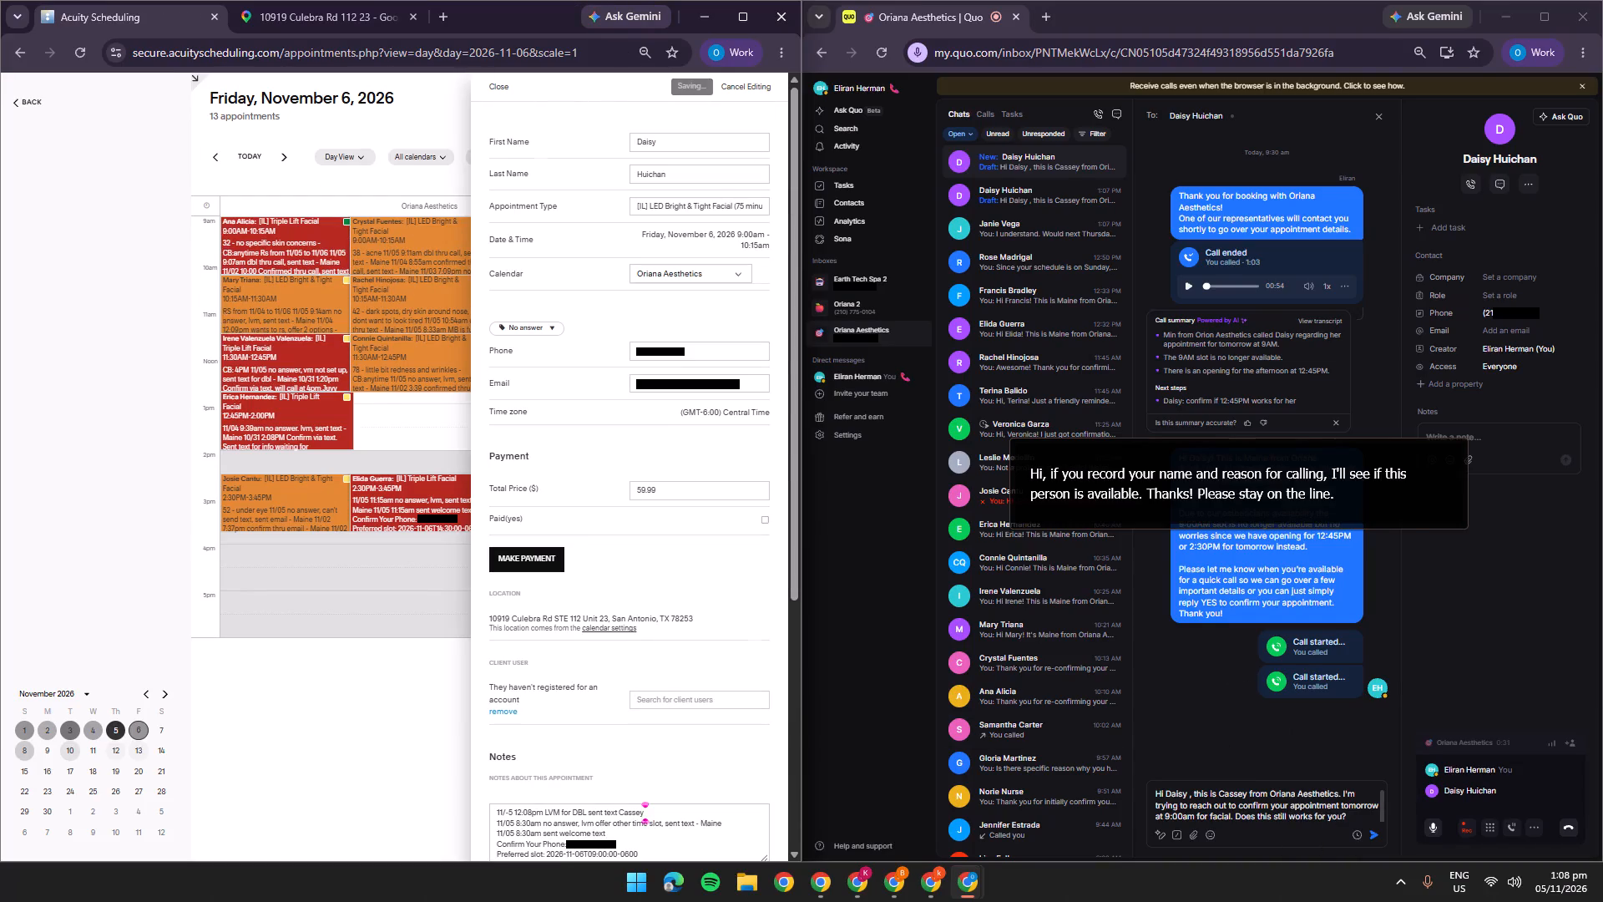
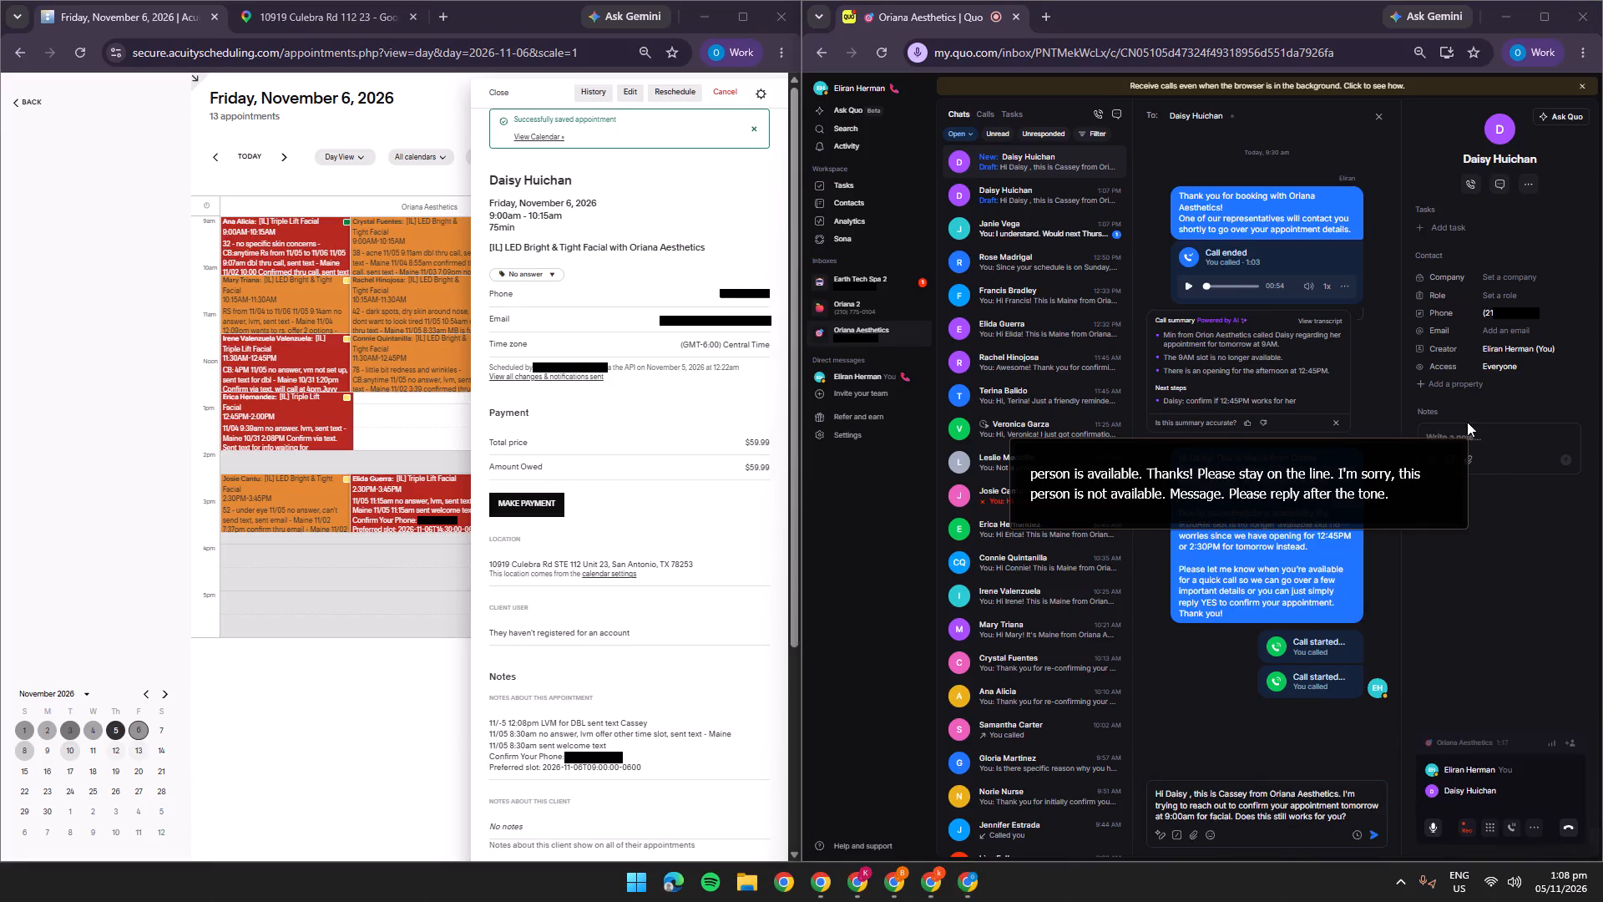
End the ongoing call to Daisy after leaving the voicemail.
alt+click(1572, 764)
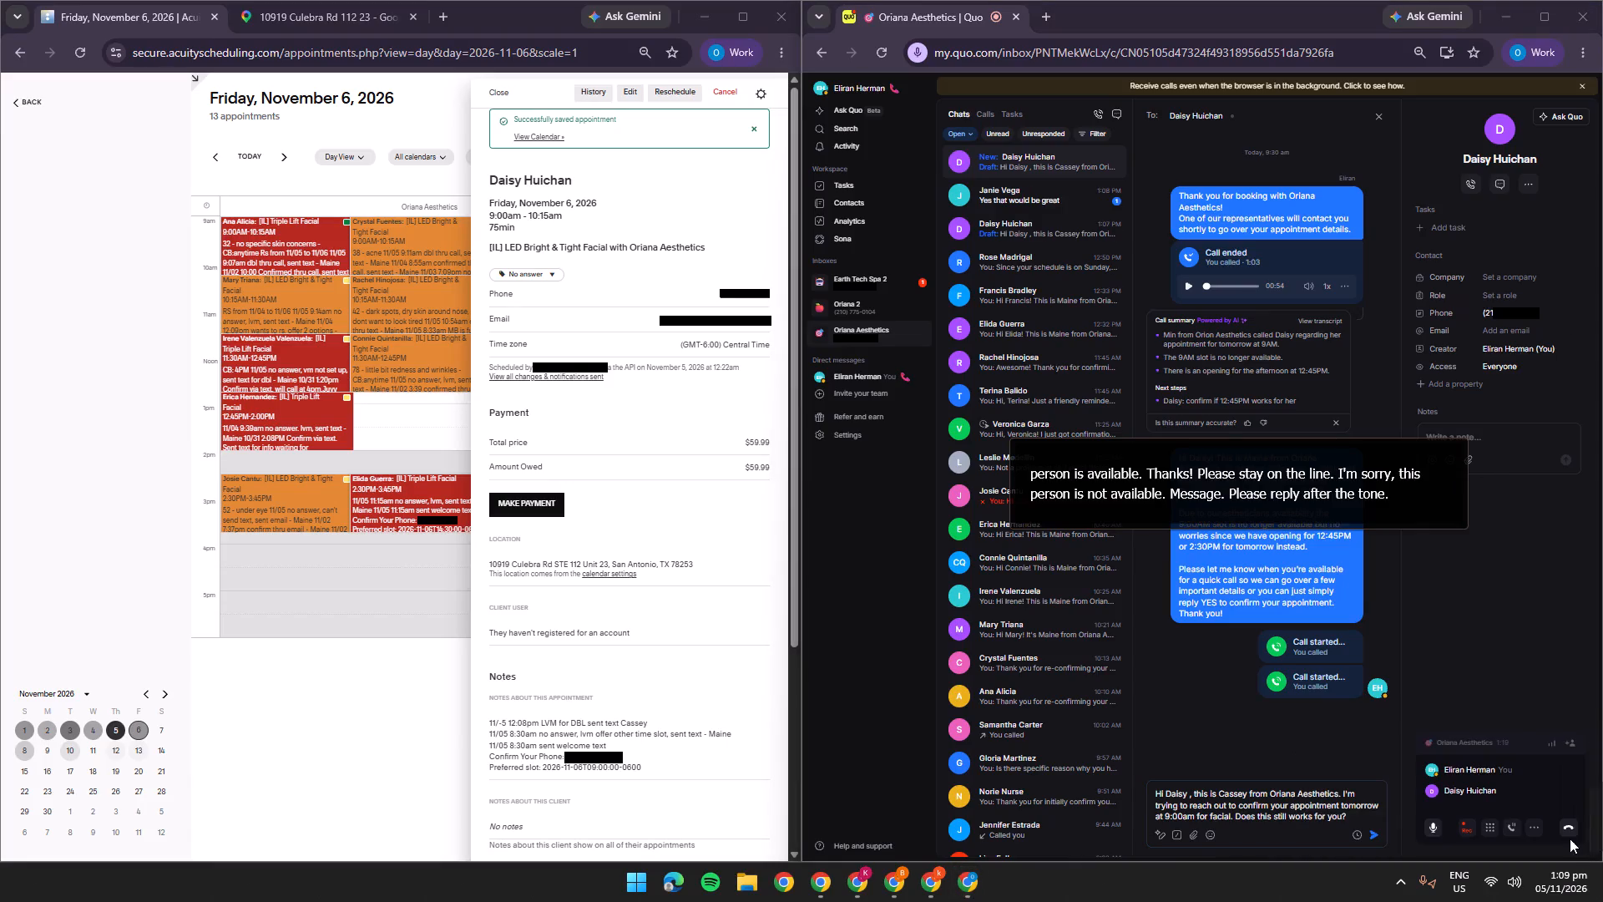
alt+click(1577, 826)
alt+click(1560, 825)
Send Daisy the drafted text asking her to confirm tomorrow's 9:00am facial, and return to the appointment calendar.
alt+click(1306, 818)
key(Return)
key(alt+Tab)
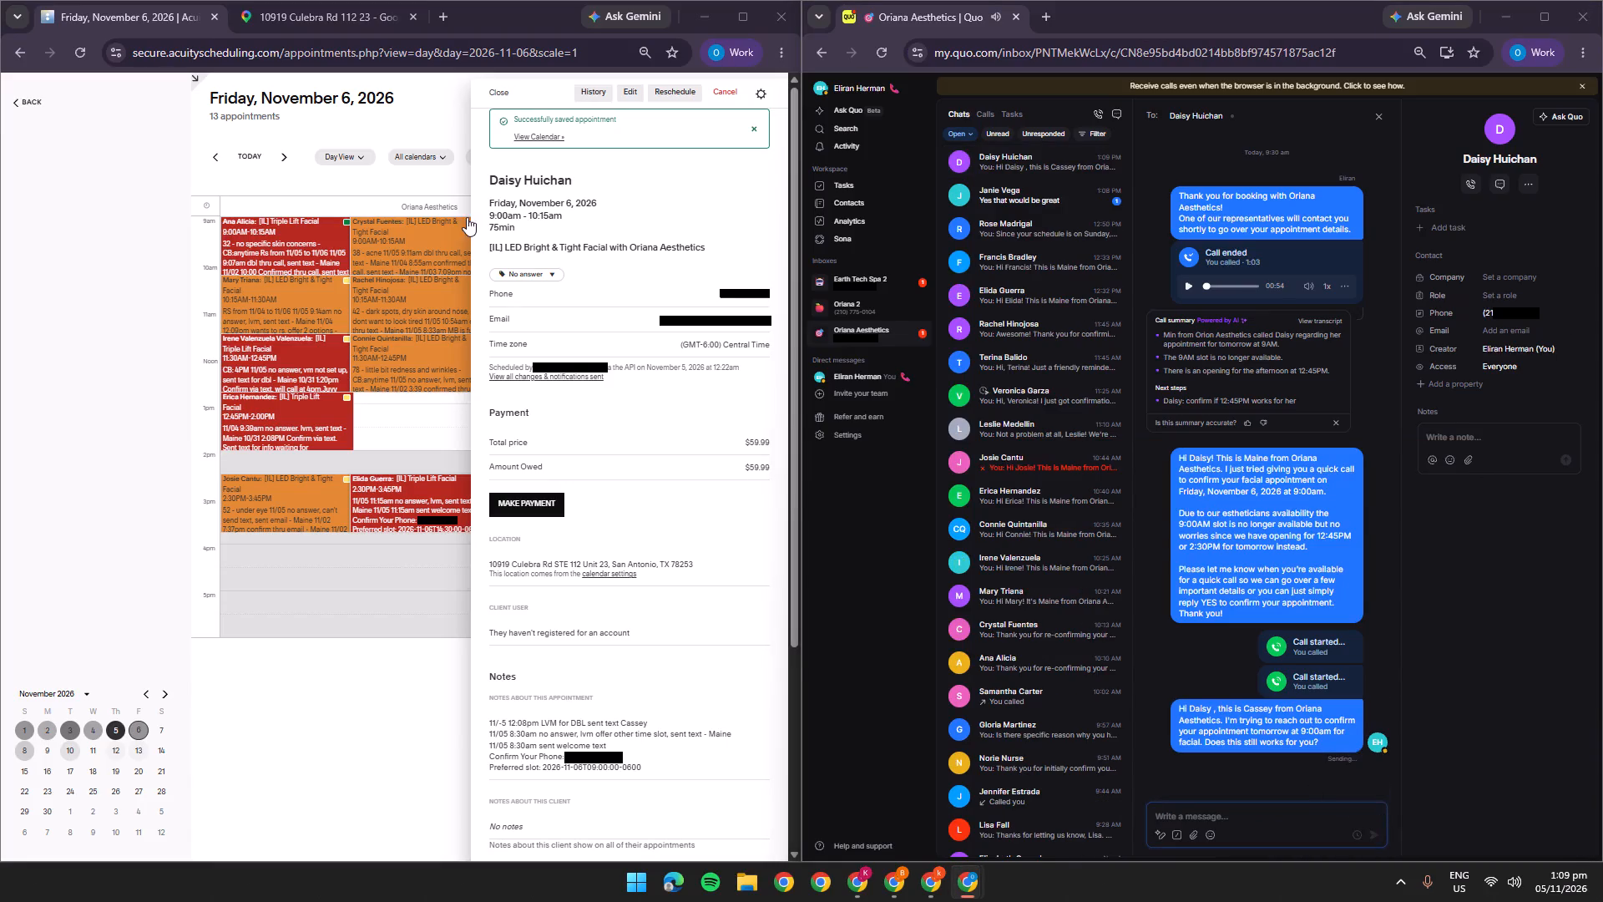
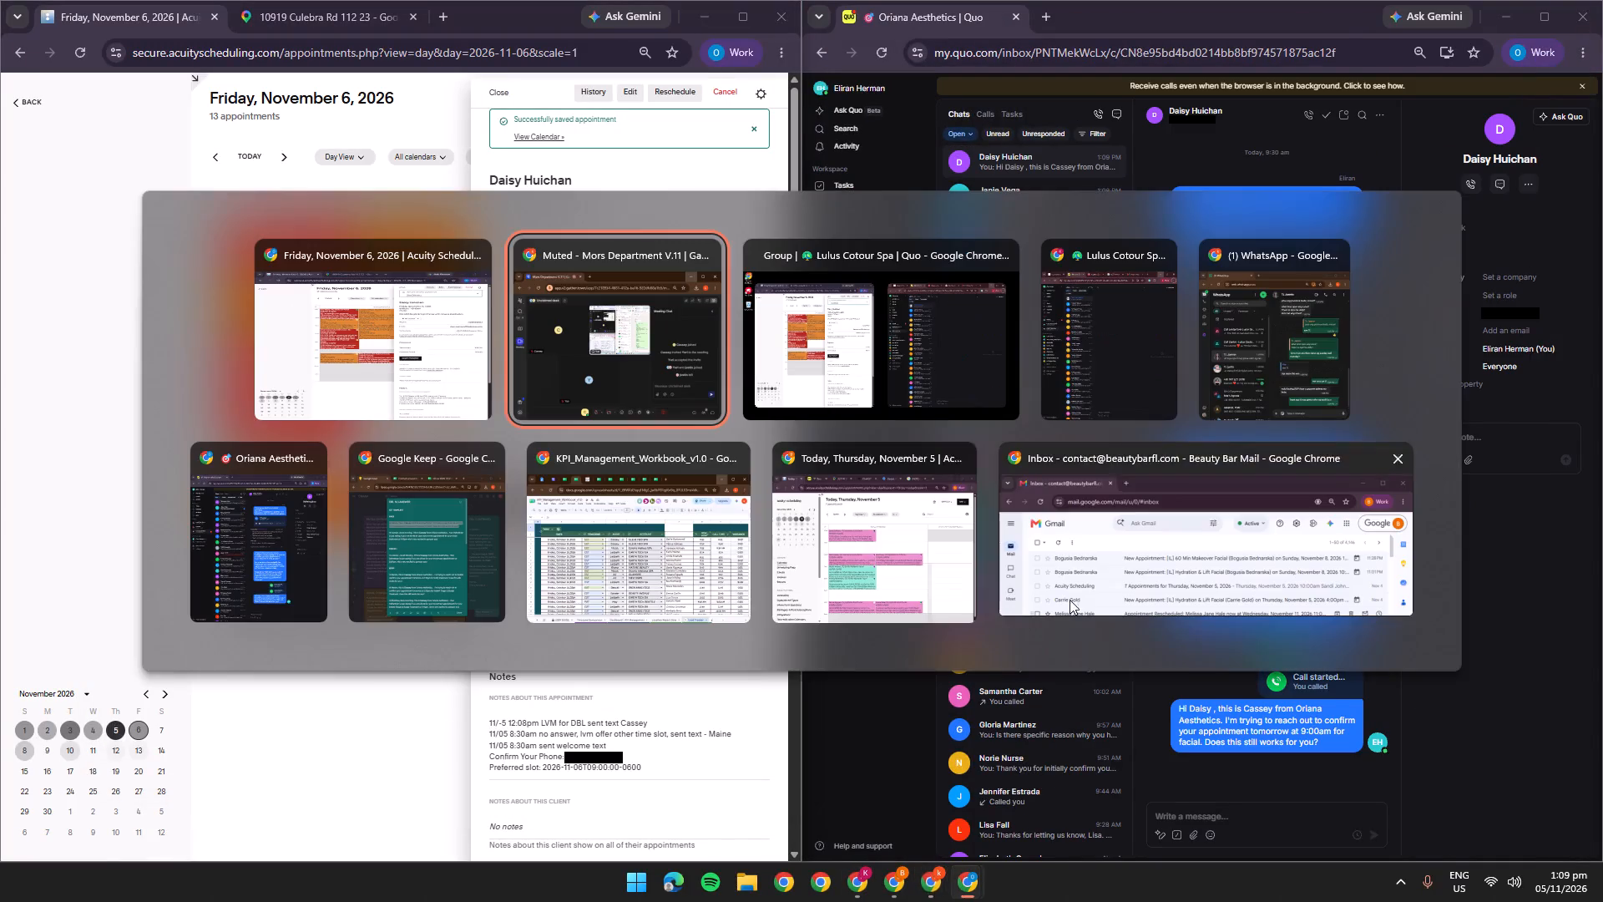
Switch to the KPI_Management_Workbook browser window and copy the link of the Google Sheets file open in its seventh tab.
alt+click(648, 575)
click(1104, 170)
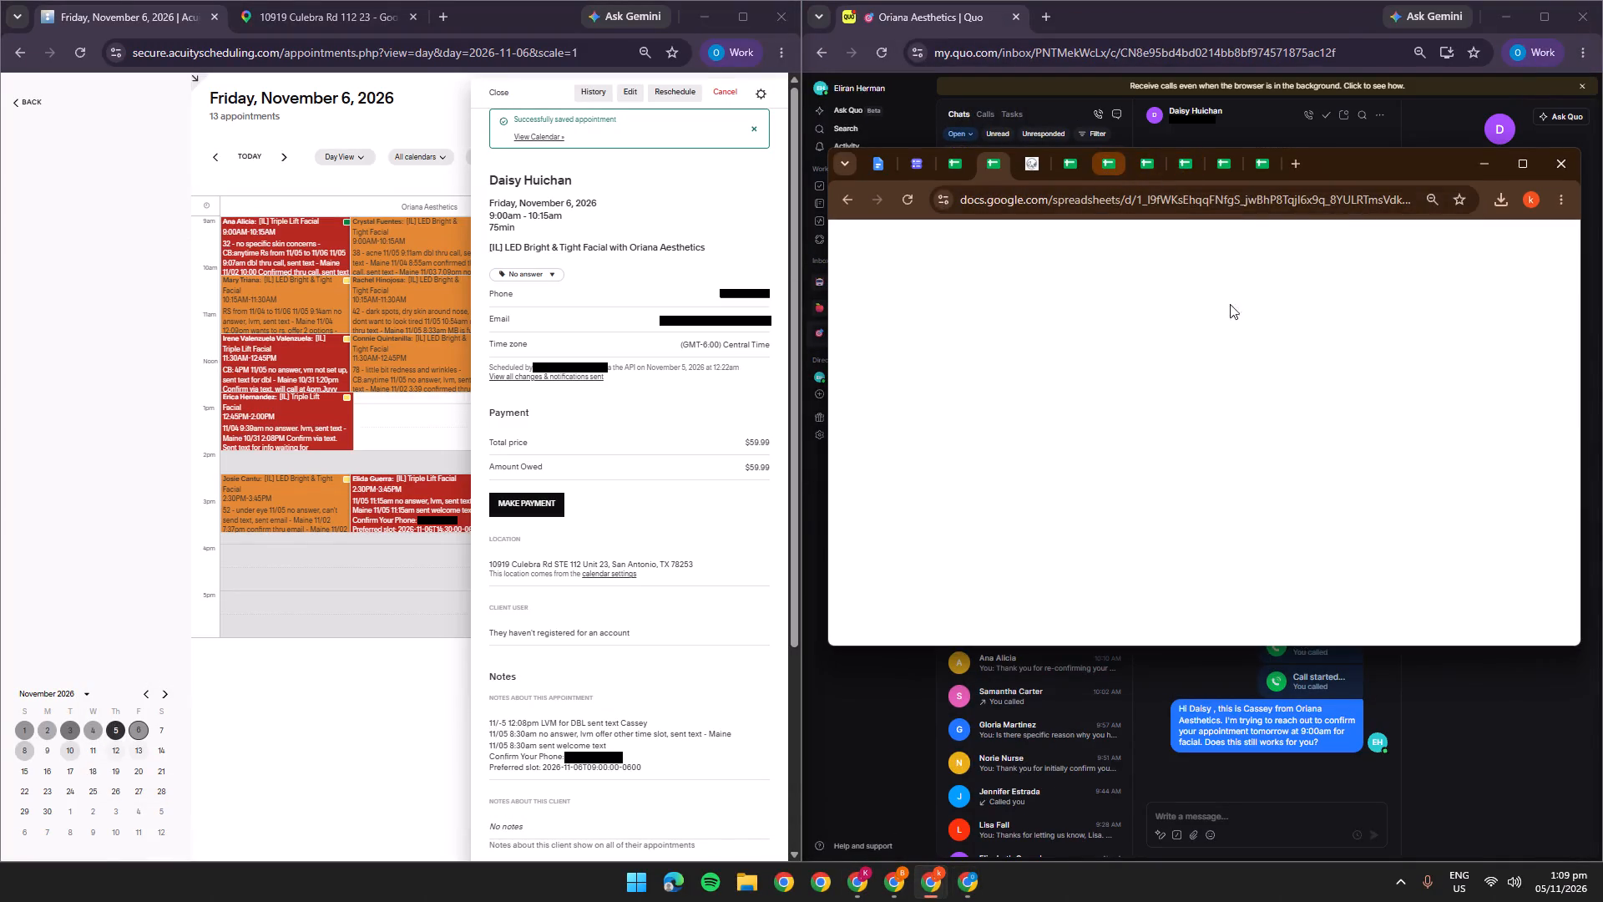
click(1185, 198)
key(ctrl+c)
key(ctrl+c)
key(ctrl+c)
key(ctrl+c)
key(ctrl+c)
key(ctrl+c)
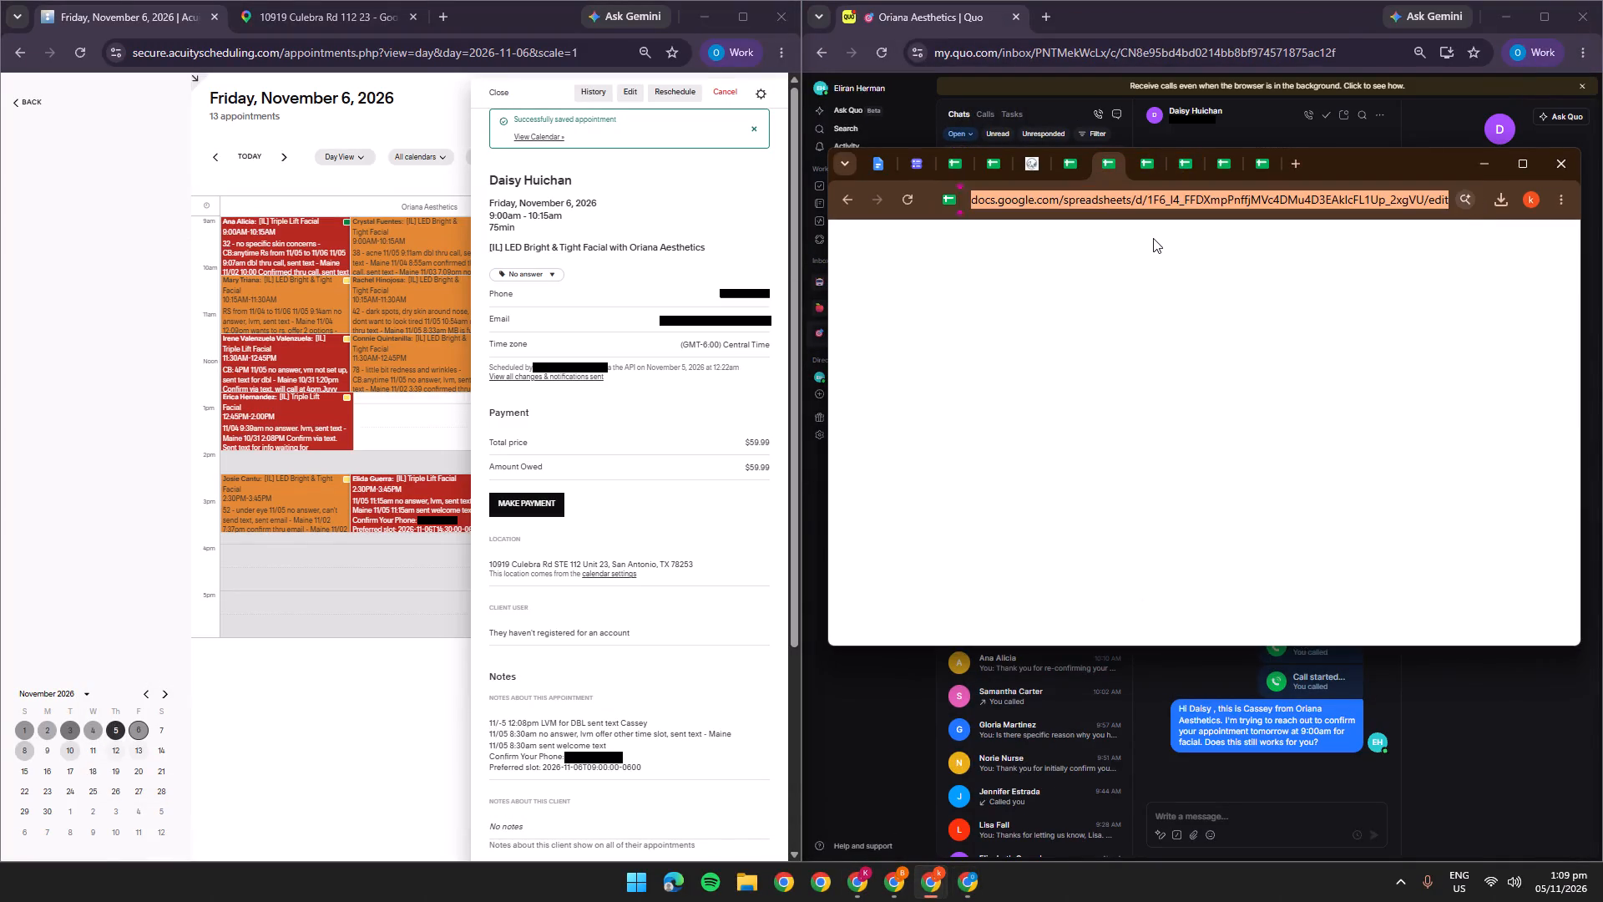
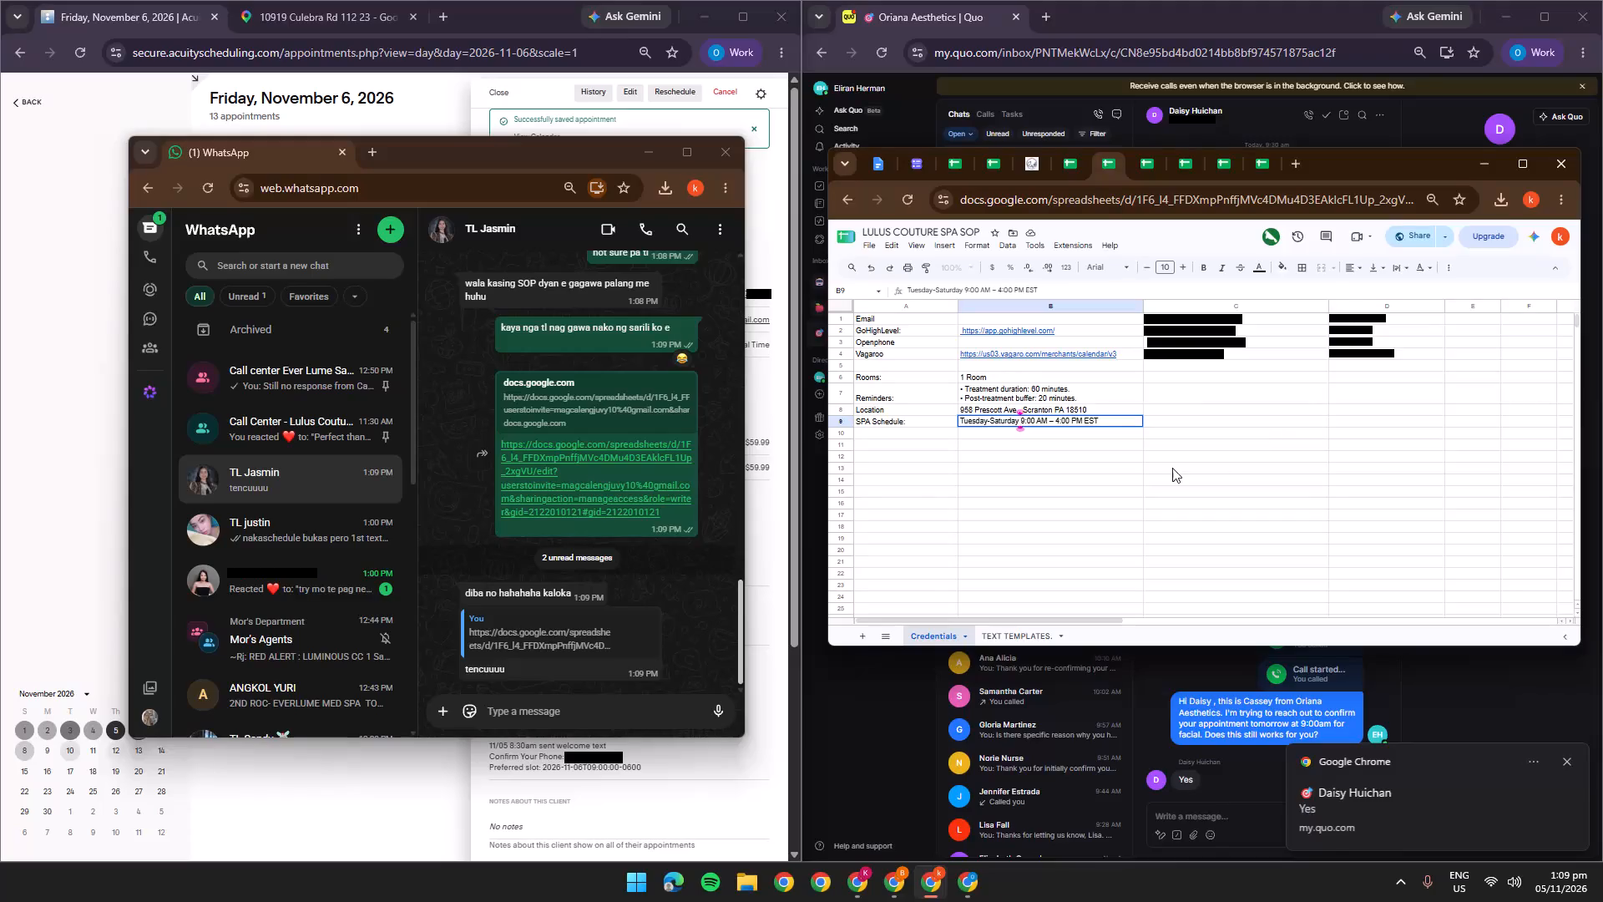
Return to Daisy's Quo conversation and begin a reply to her "Yes" with "Great!" in the message draft.
alt+click(1114, 499)
alt+click(1232, 794)
alt+click(1230, 820)
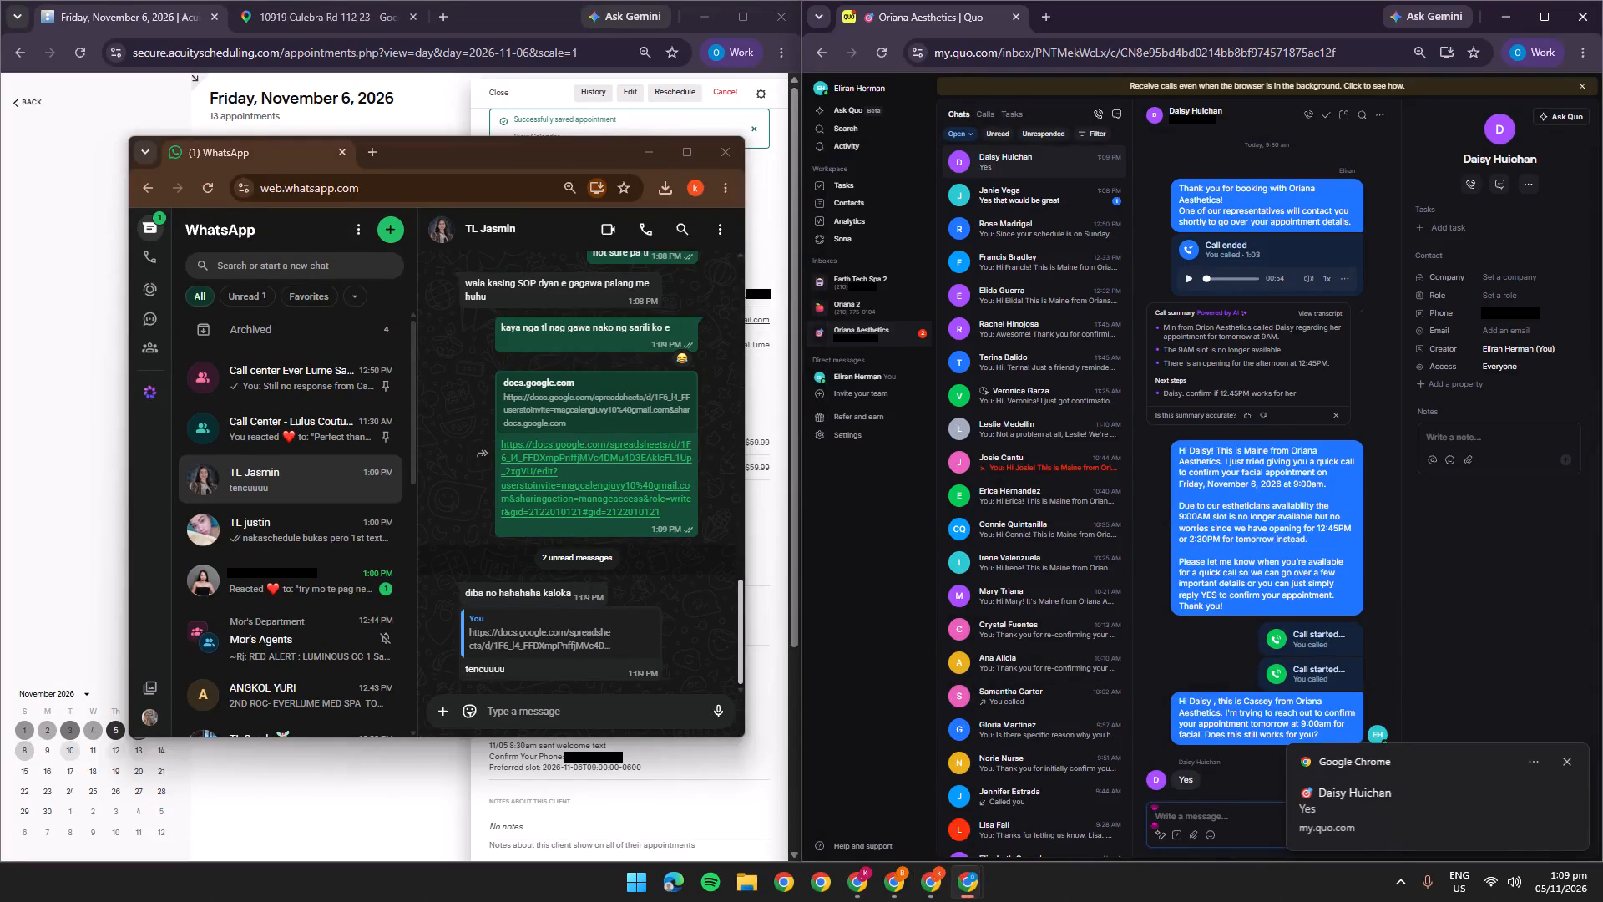
key(alt+Tab)
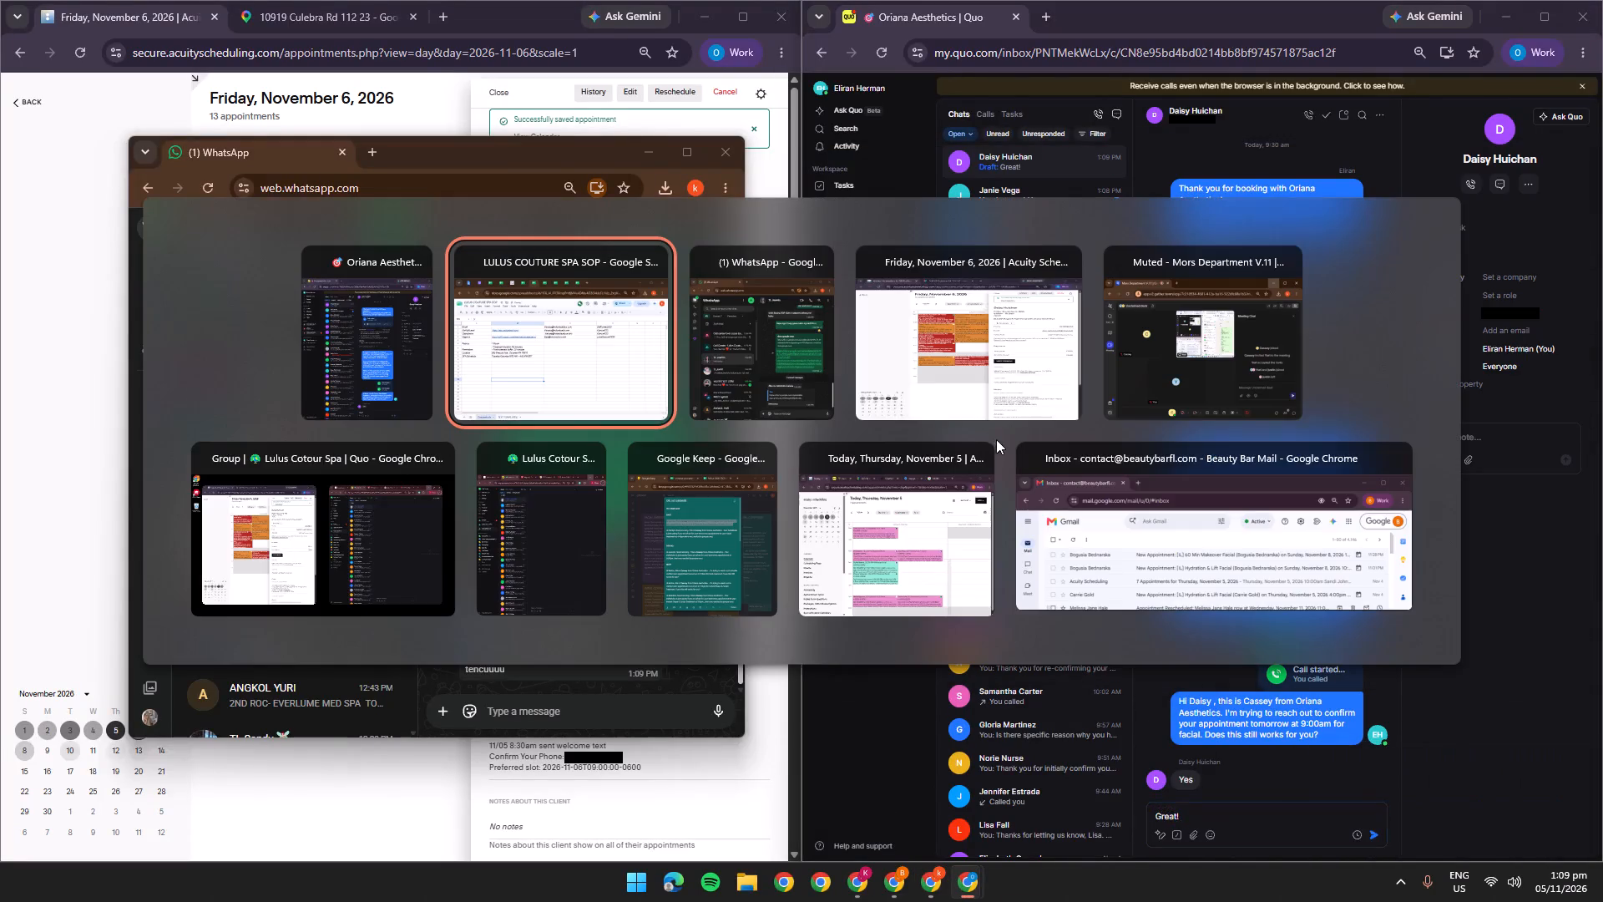
Add the facial treatment concerns question from the INITIAL NO ANSWER Google Keep note to Daisy's "Great!" message draft in Quo and send it.
alt+click(710, 558)
click(694, 642)
scroll(382, 485, down, 2)
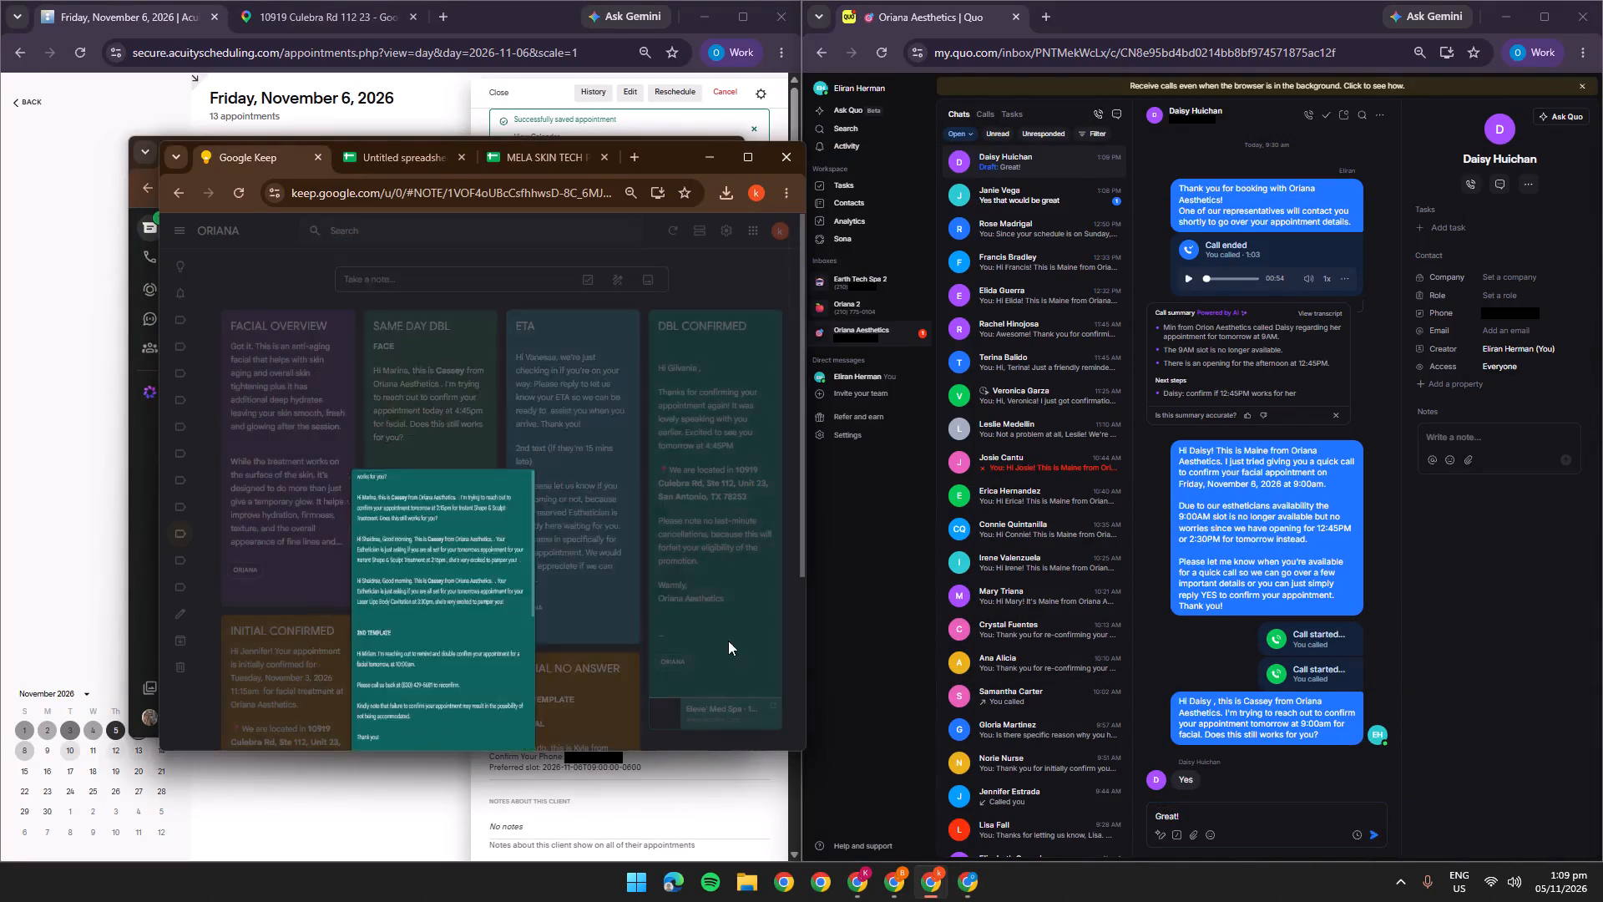
scroll(540, 541, down, 1)
click(609, 584)
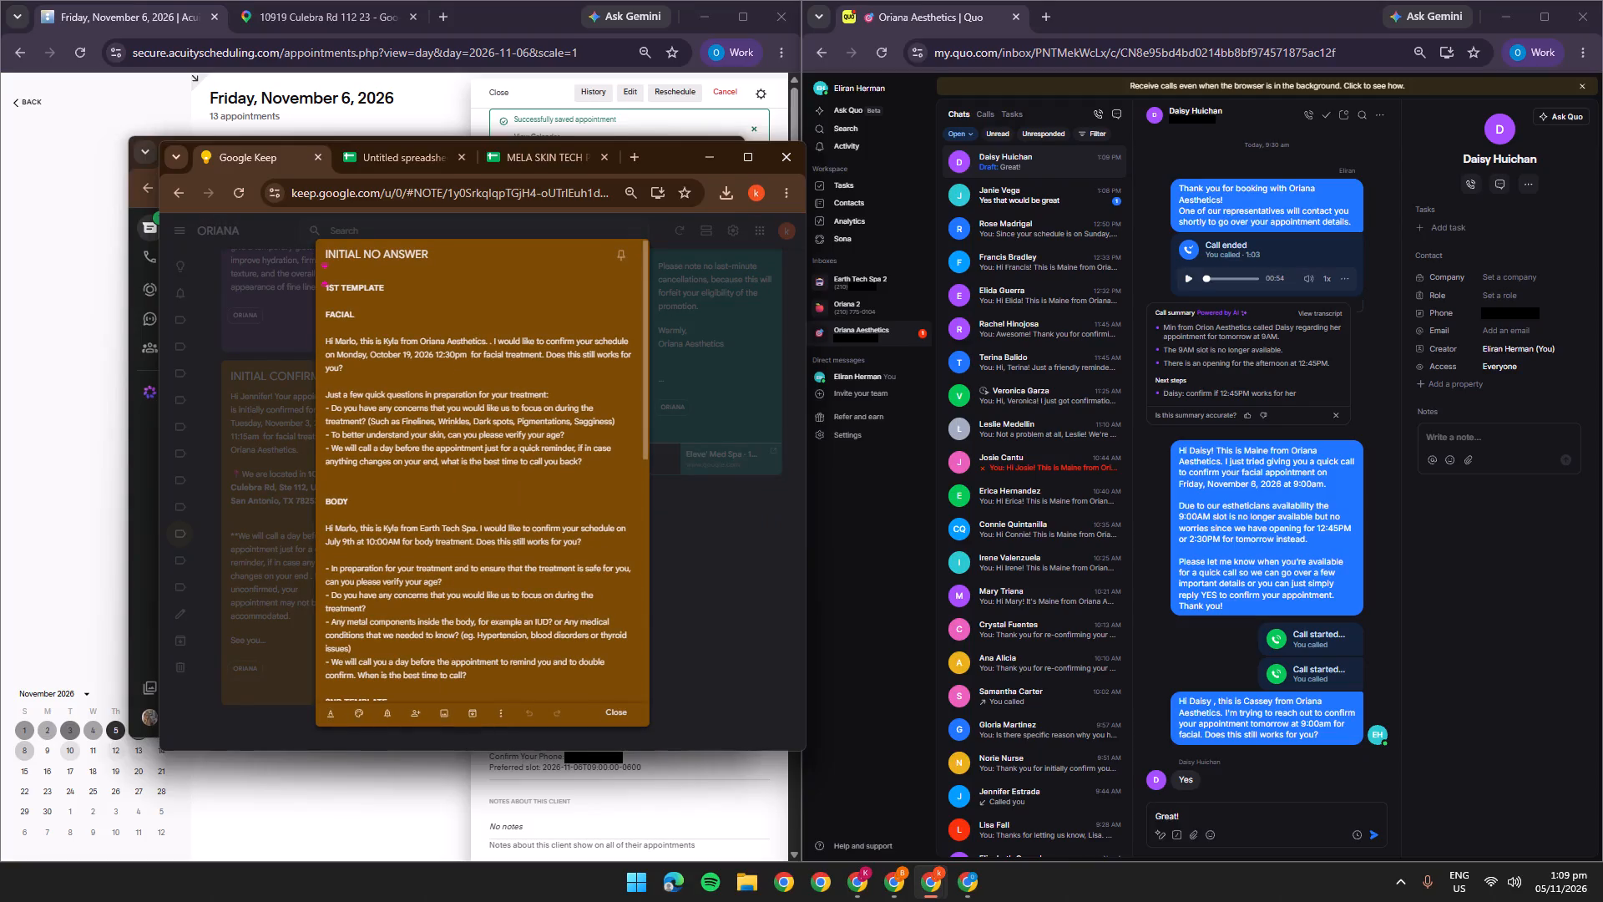
drag(322, 392, 623, 420)
key(ctrl+c)
key(ctrl+c)
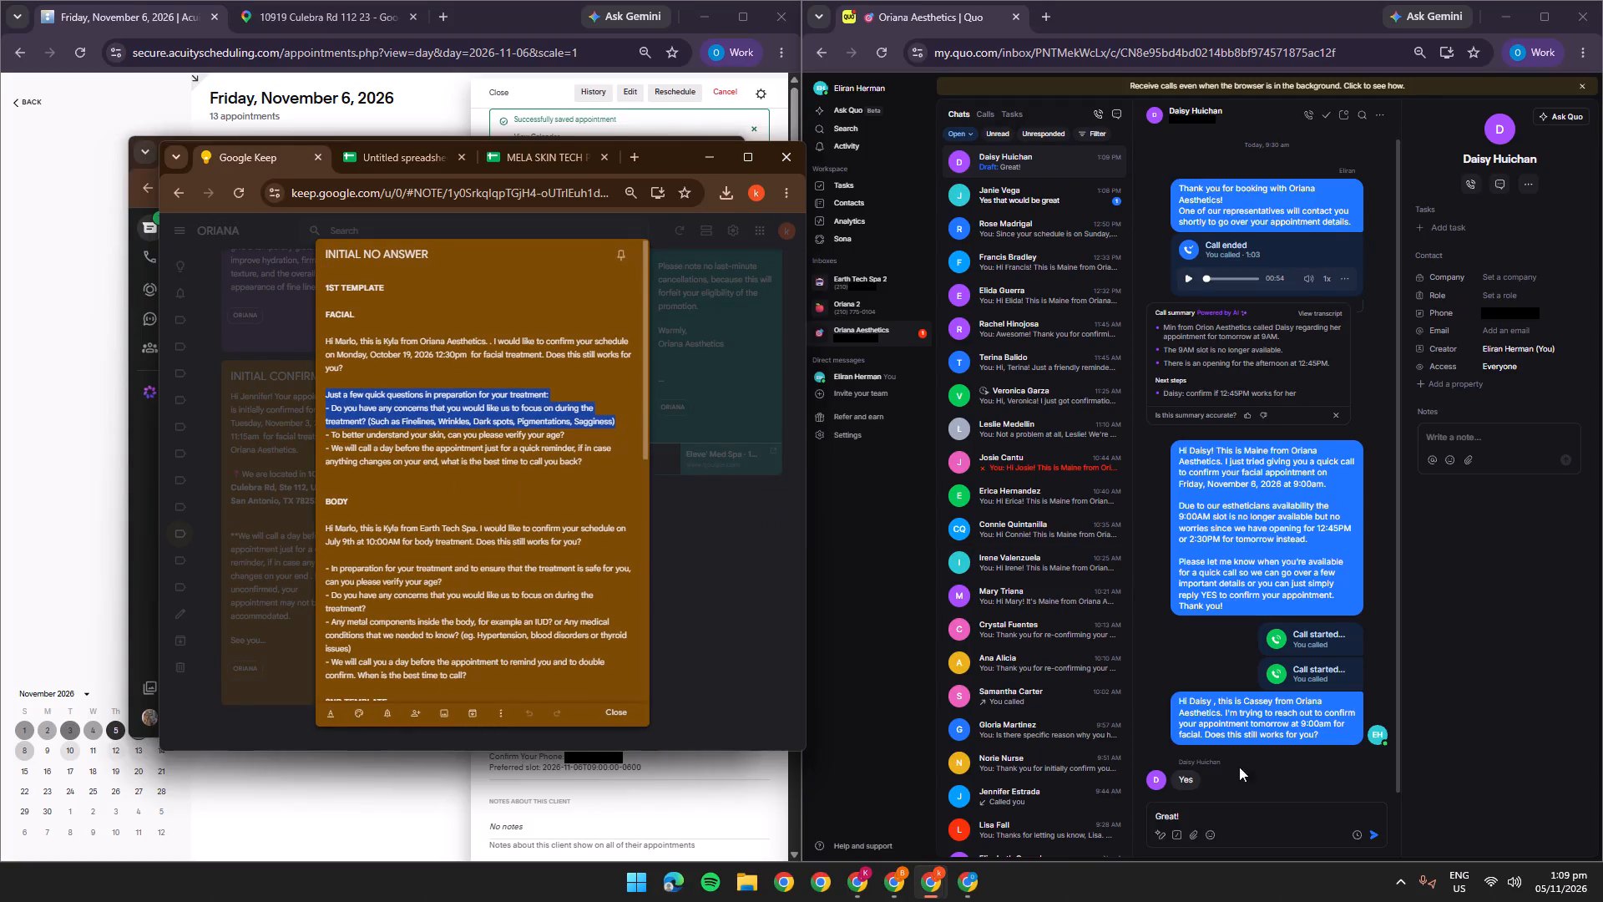
key(ctrl+c)
ctrl+click(1280, 818)
key(ctrl+v)
key(Return)
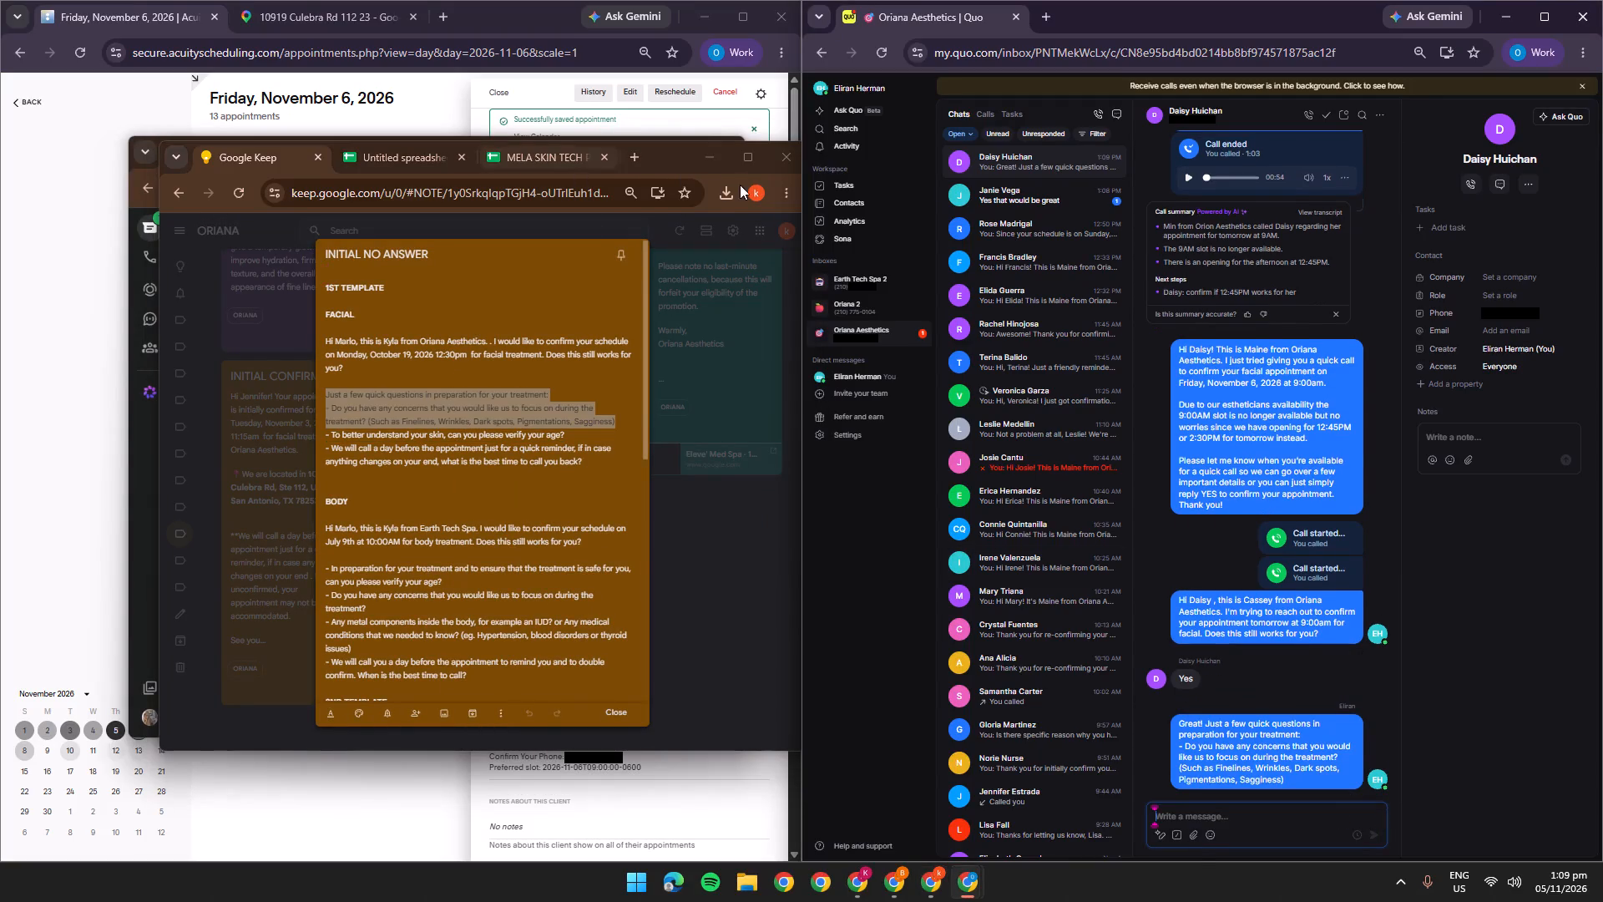
click(708, 161)
Reply to Janie in Quo, promising a reminder call a day before and confirming next Thursday November 12th at 2:30pm.
click(1024, 200)
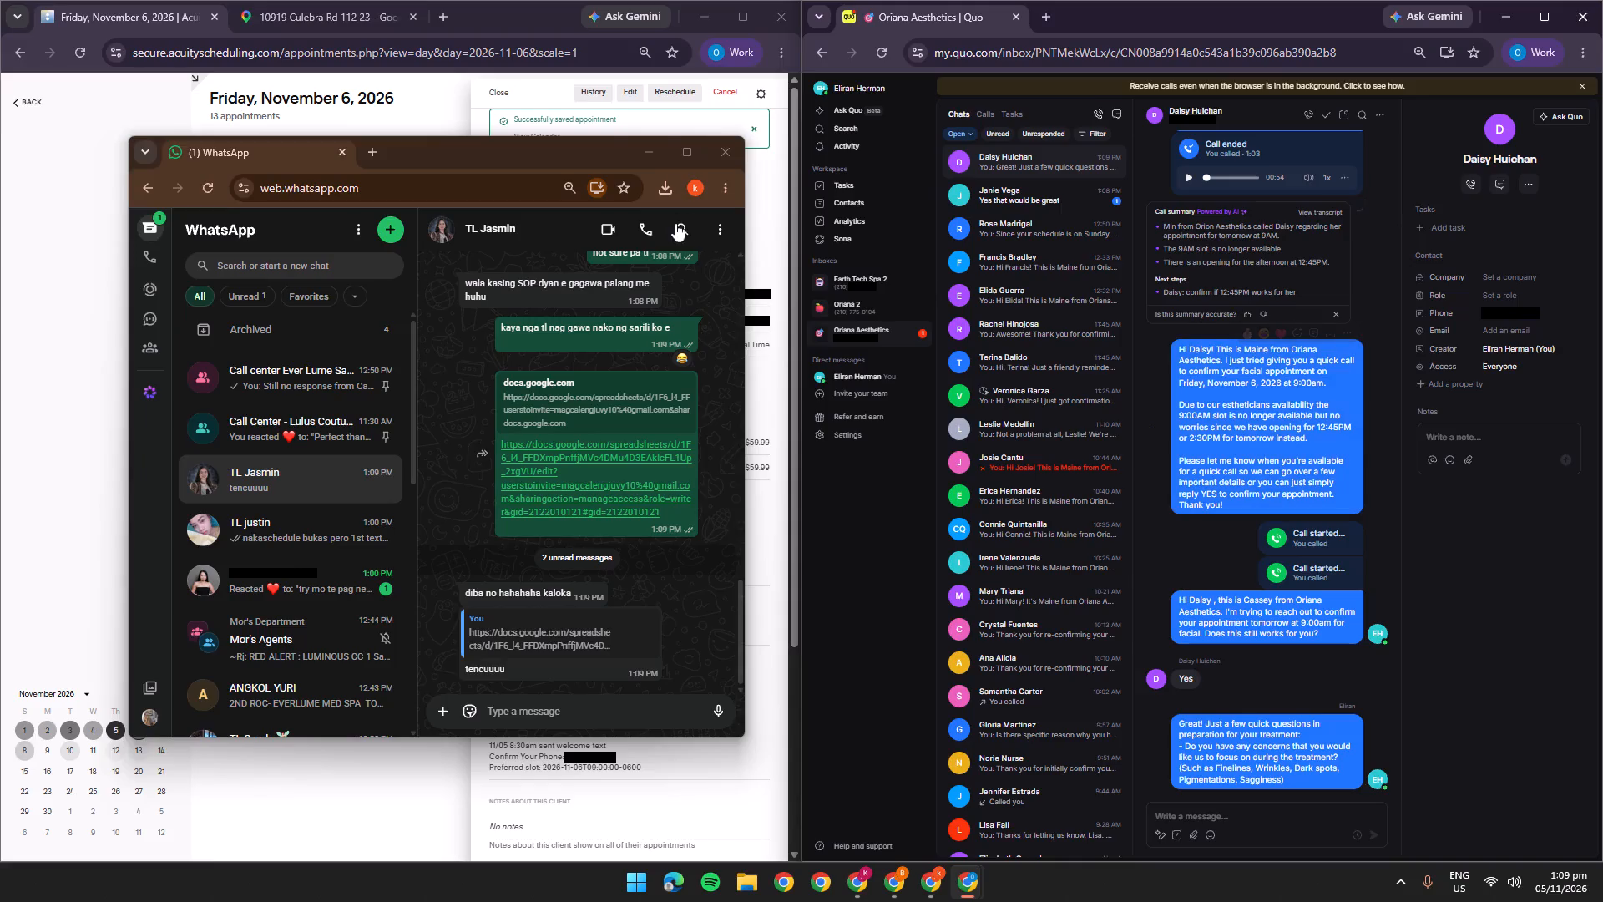
click(596, 119)
click(1293, 814)
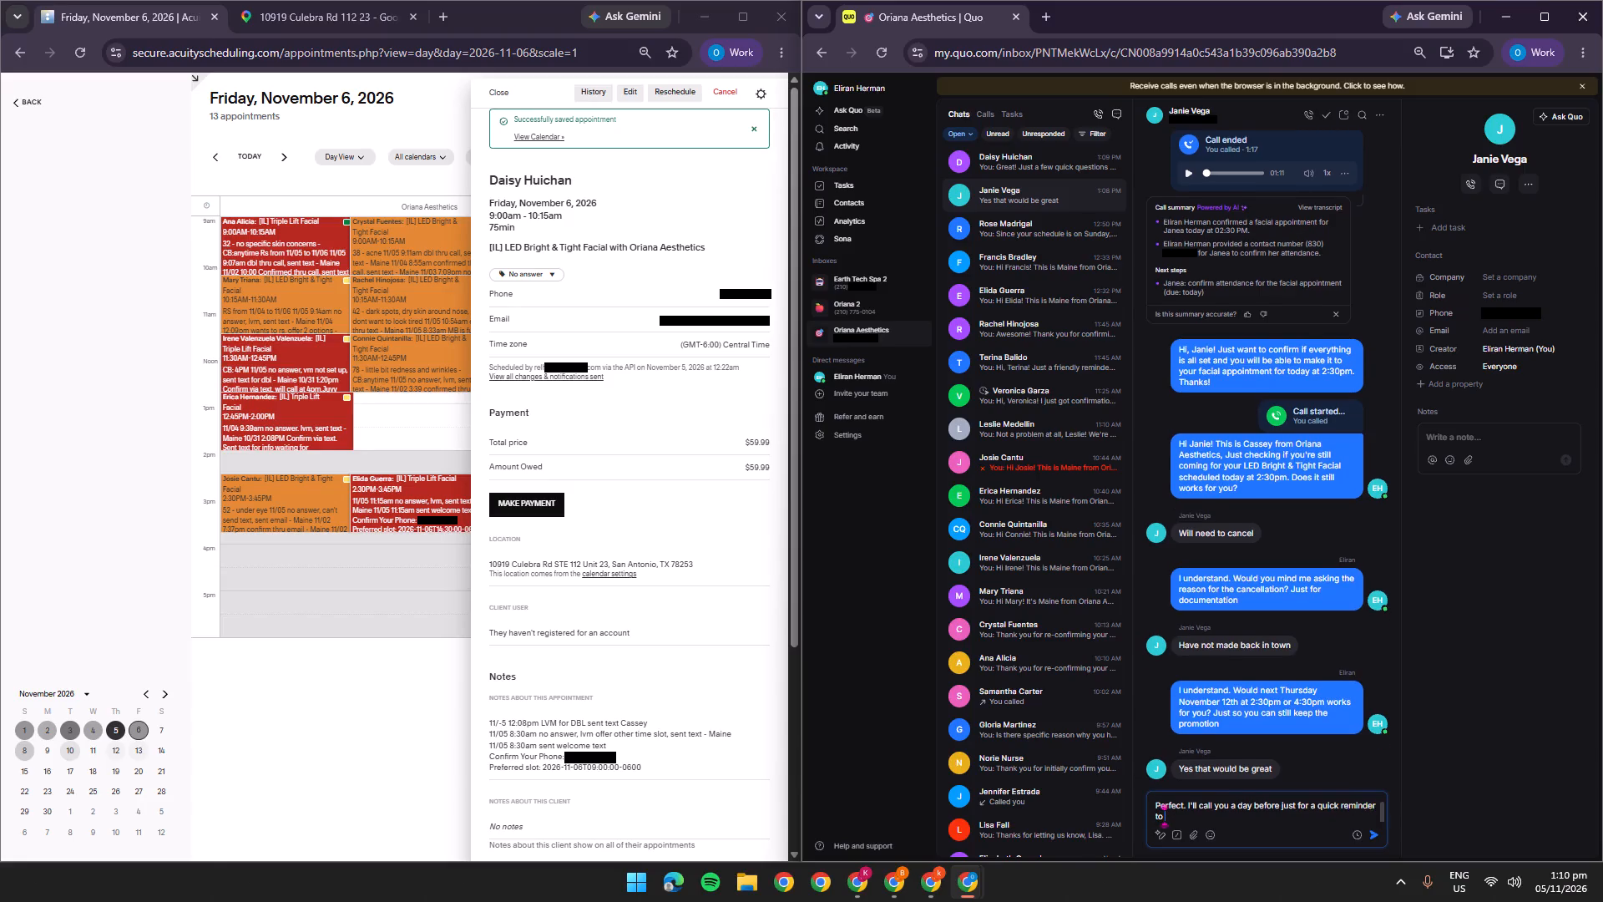
key(BackSpace)
key(BackSpace)
text(heck if incase anything changes on your ne)
key(BackSpace)
key(BackSpace)
text(ne)
key(BackSpace)
key(BackSpace)
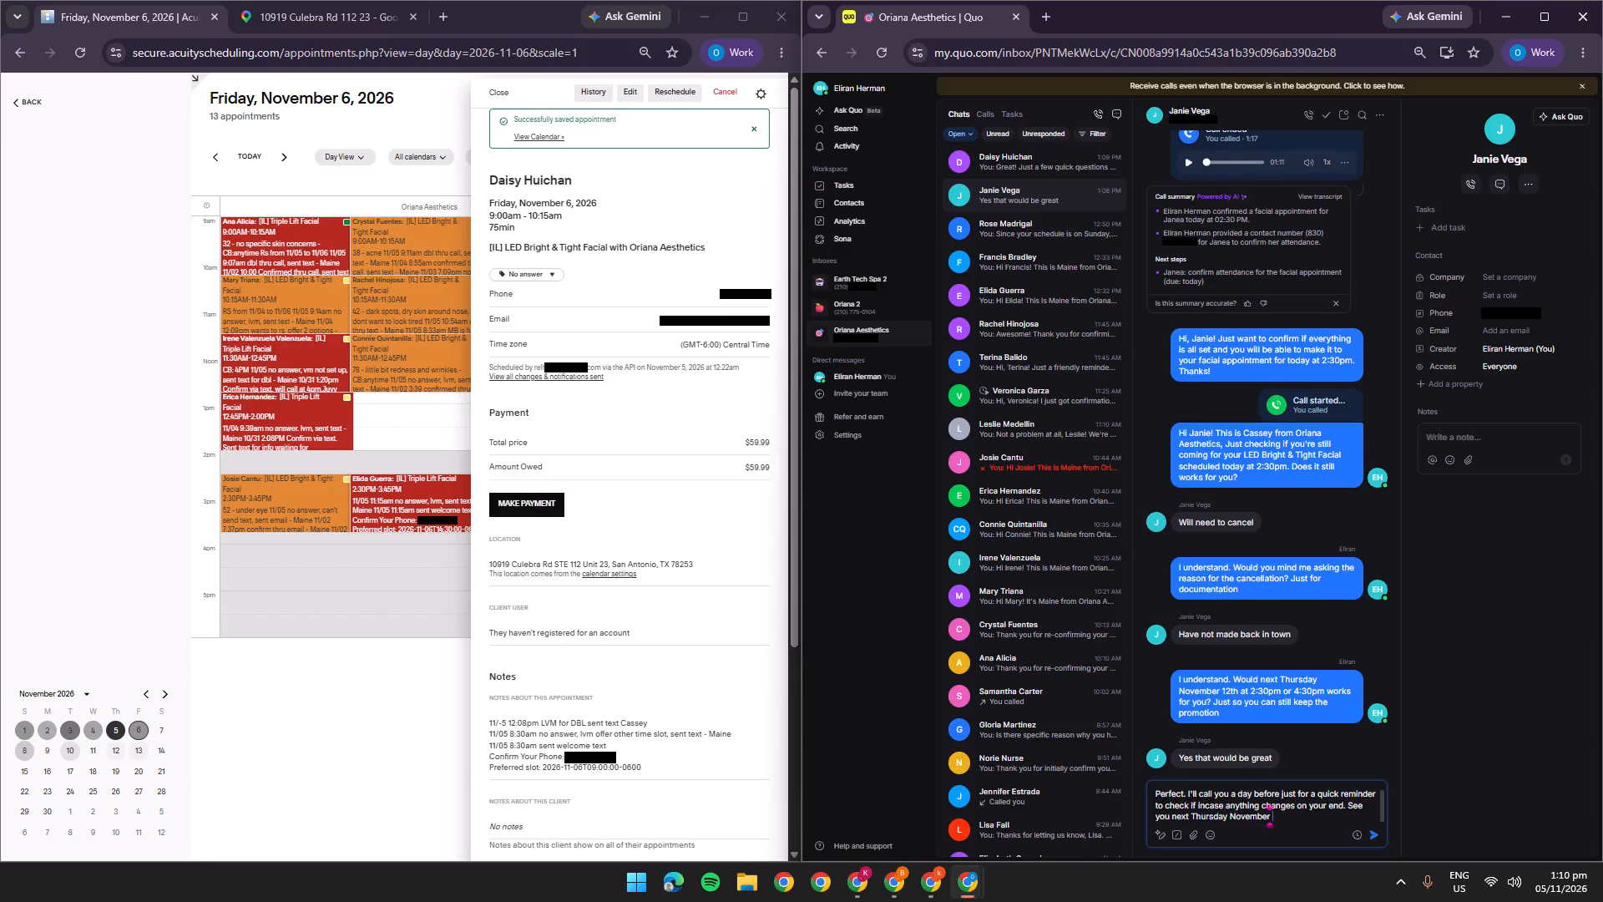
key(BackSpace)
key(BackSpace)
text(:30pm.)
key(space)
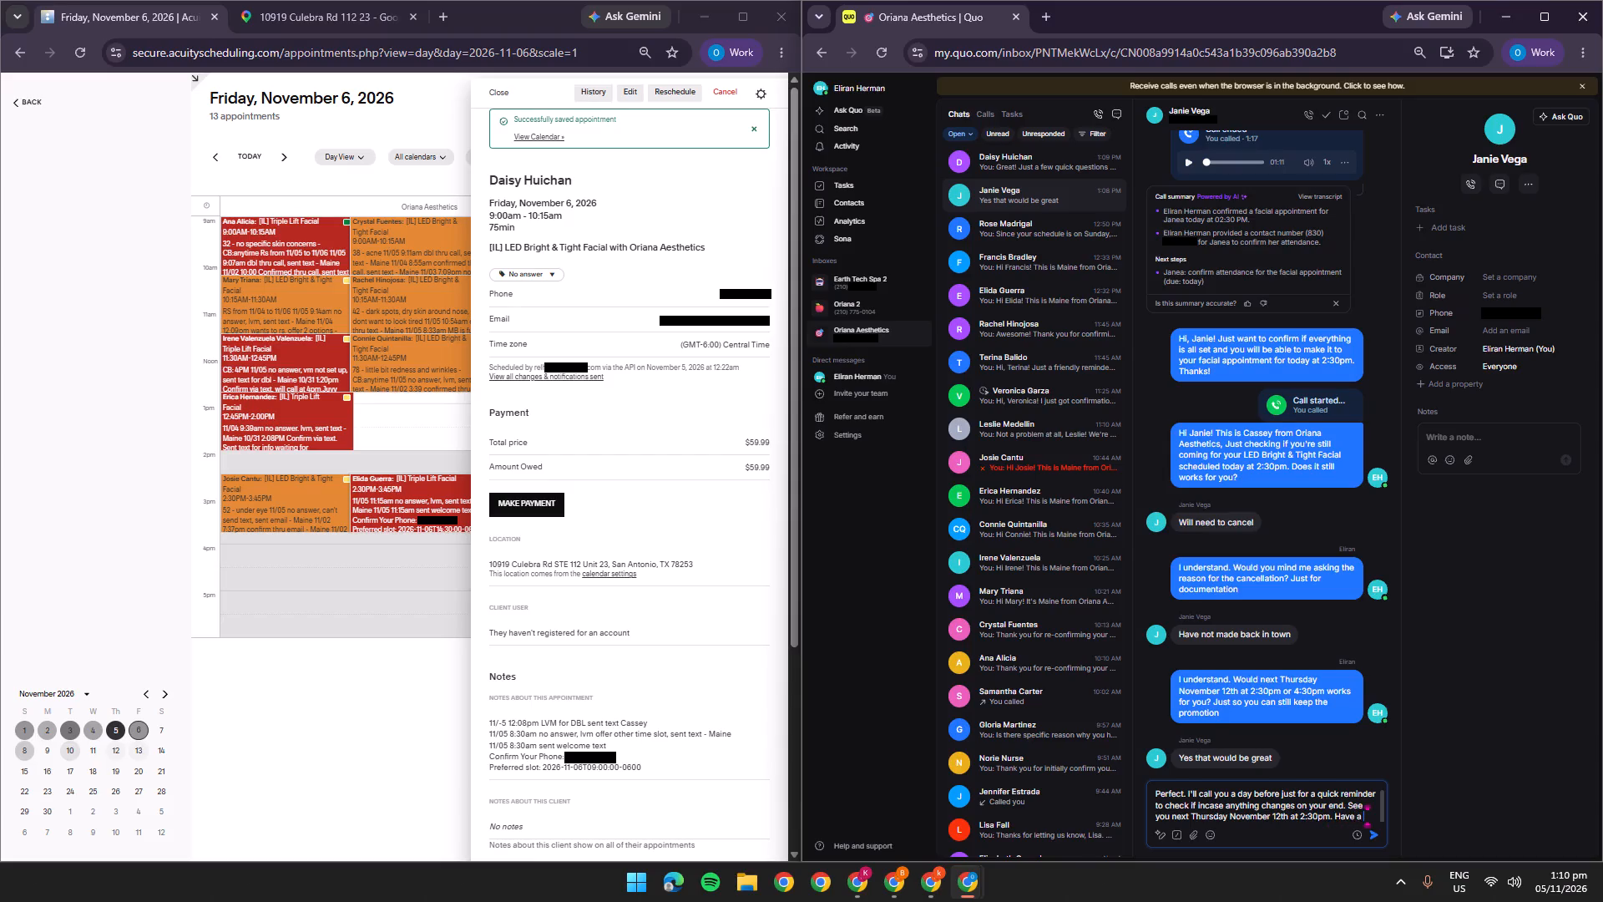
key(Return)
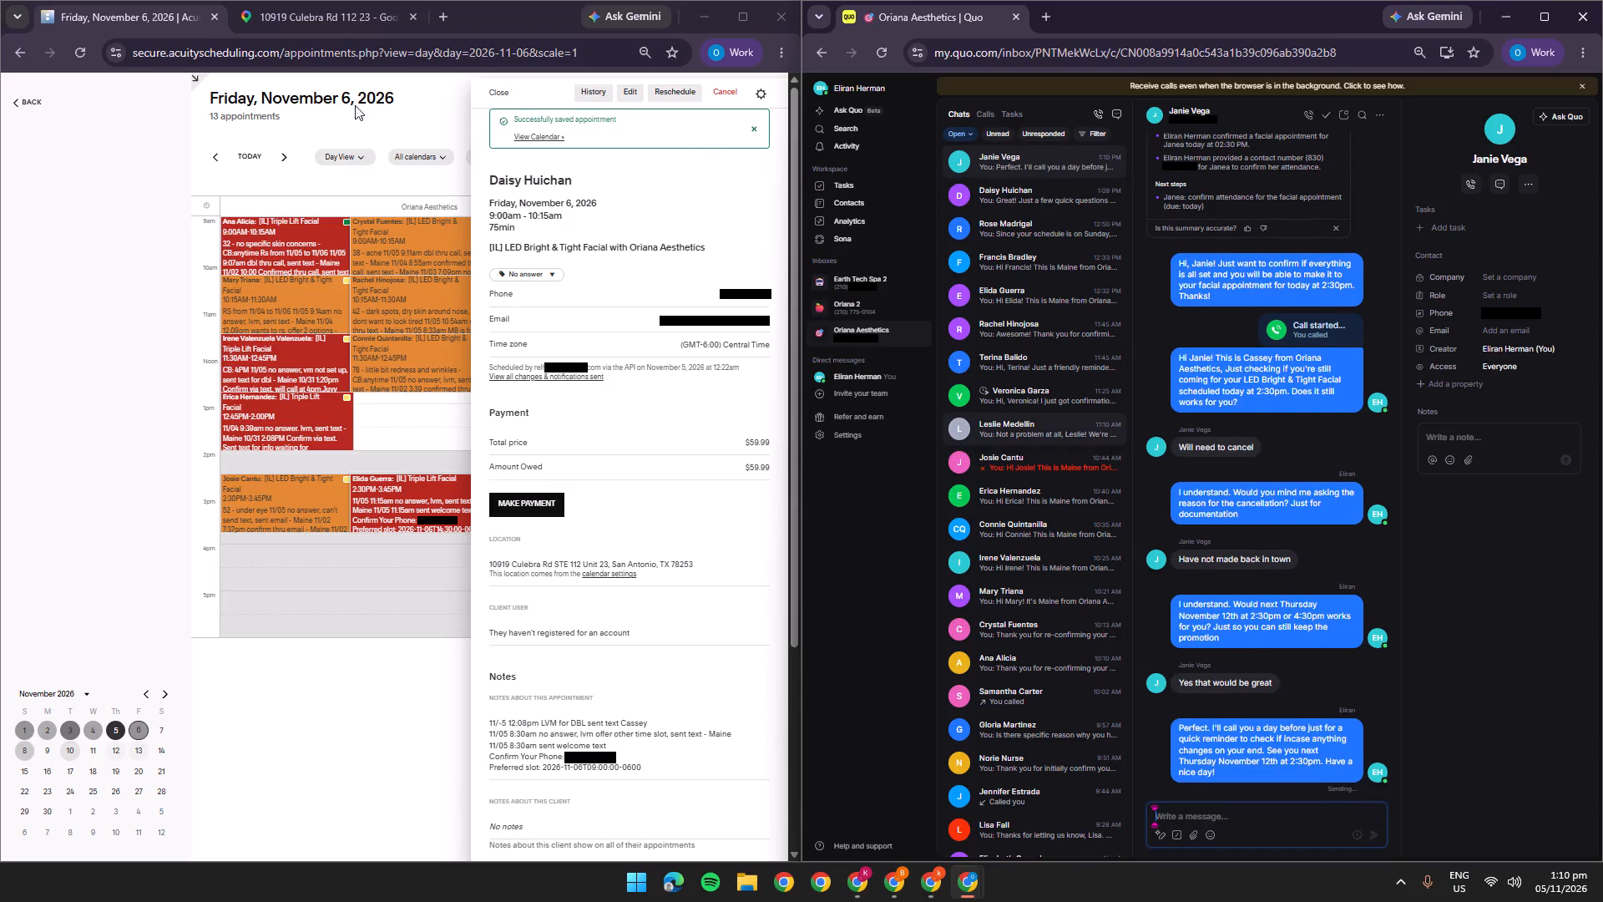
Reschedule Janie's cancelled November 5 facial appointment in Acuity to November 12, 2026 at 2:30pm.
click(210, 158)
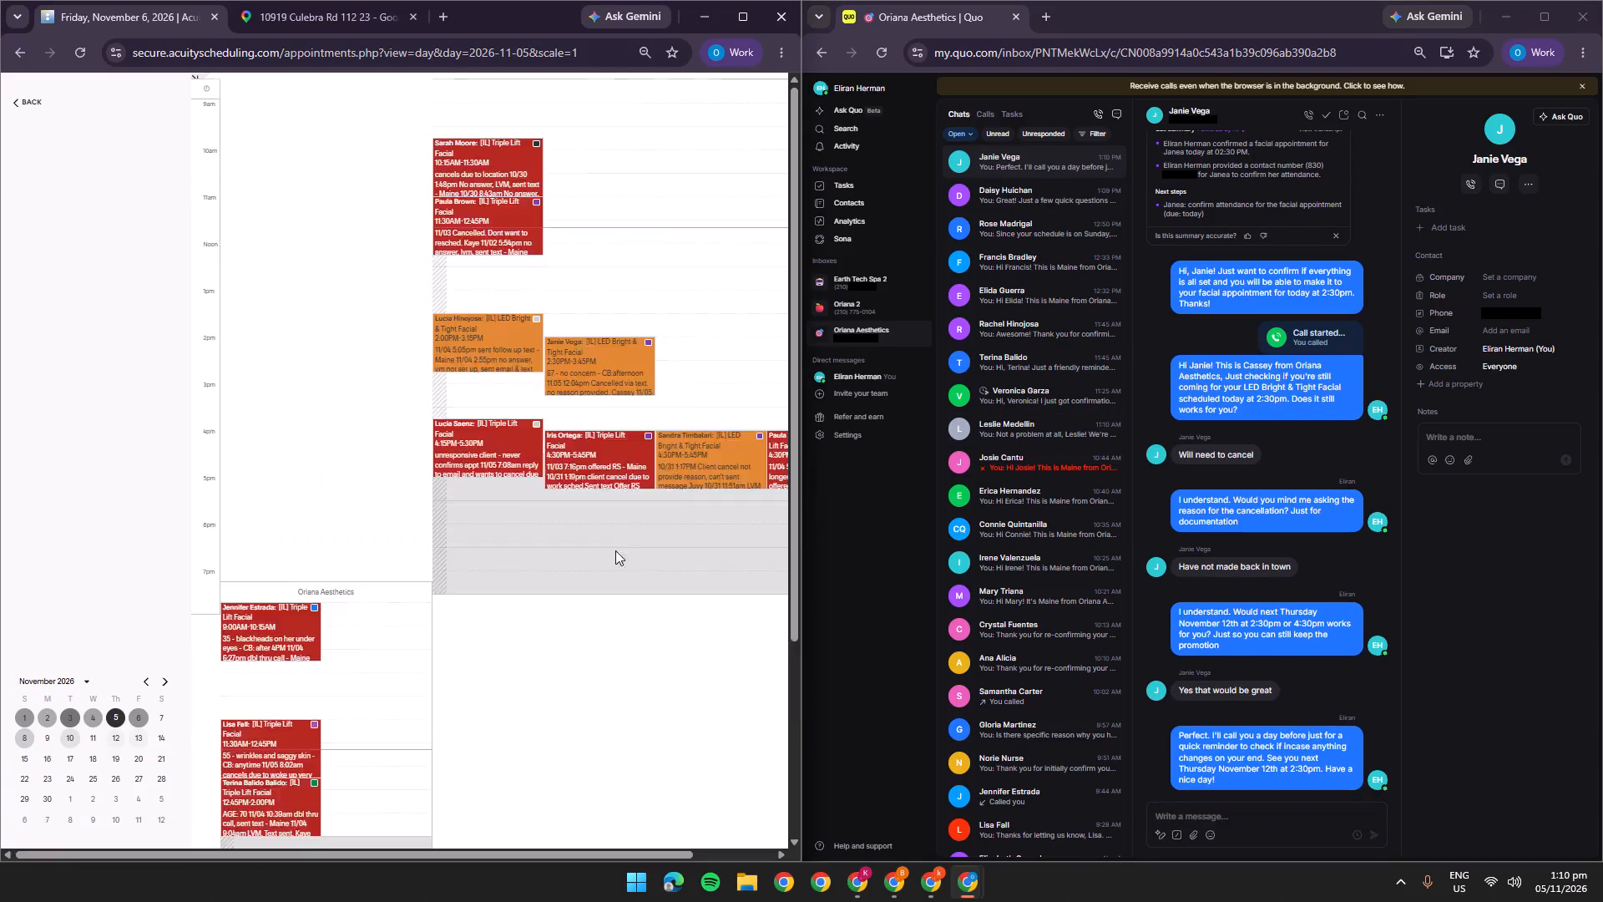
drag(433, 851, 414, 864)
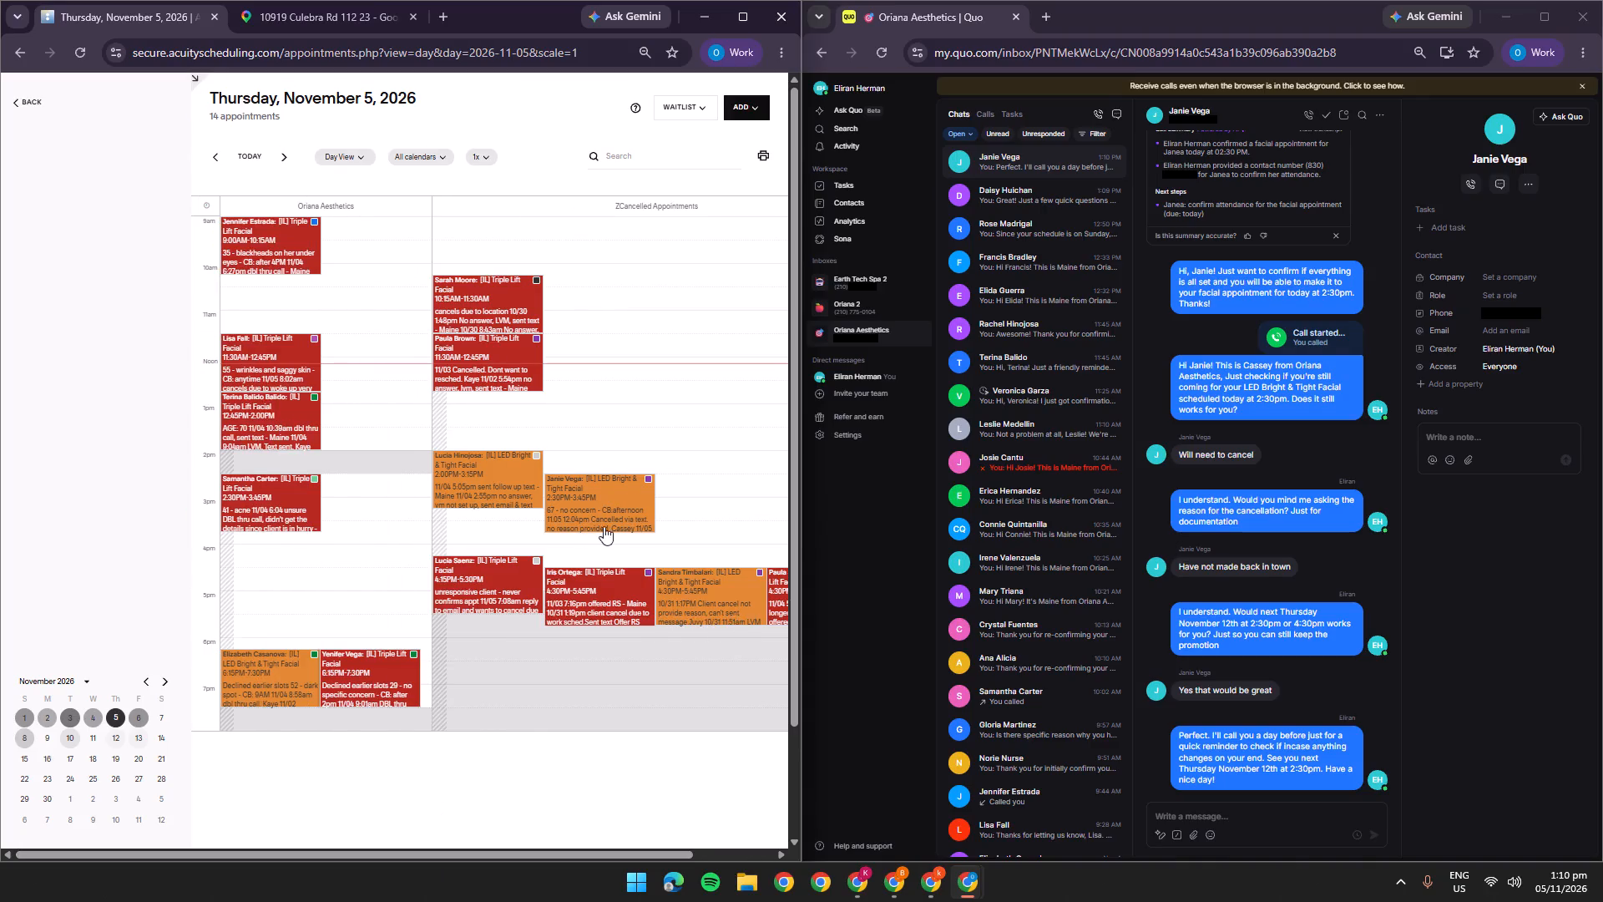
click(606, 505)
click(660, 90)
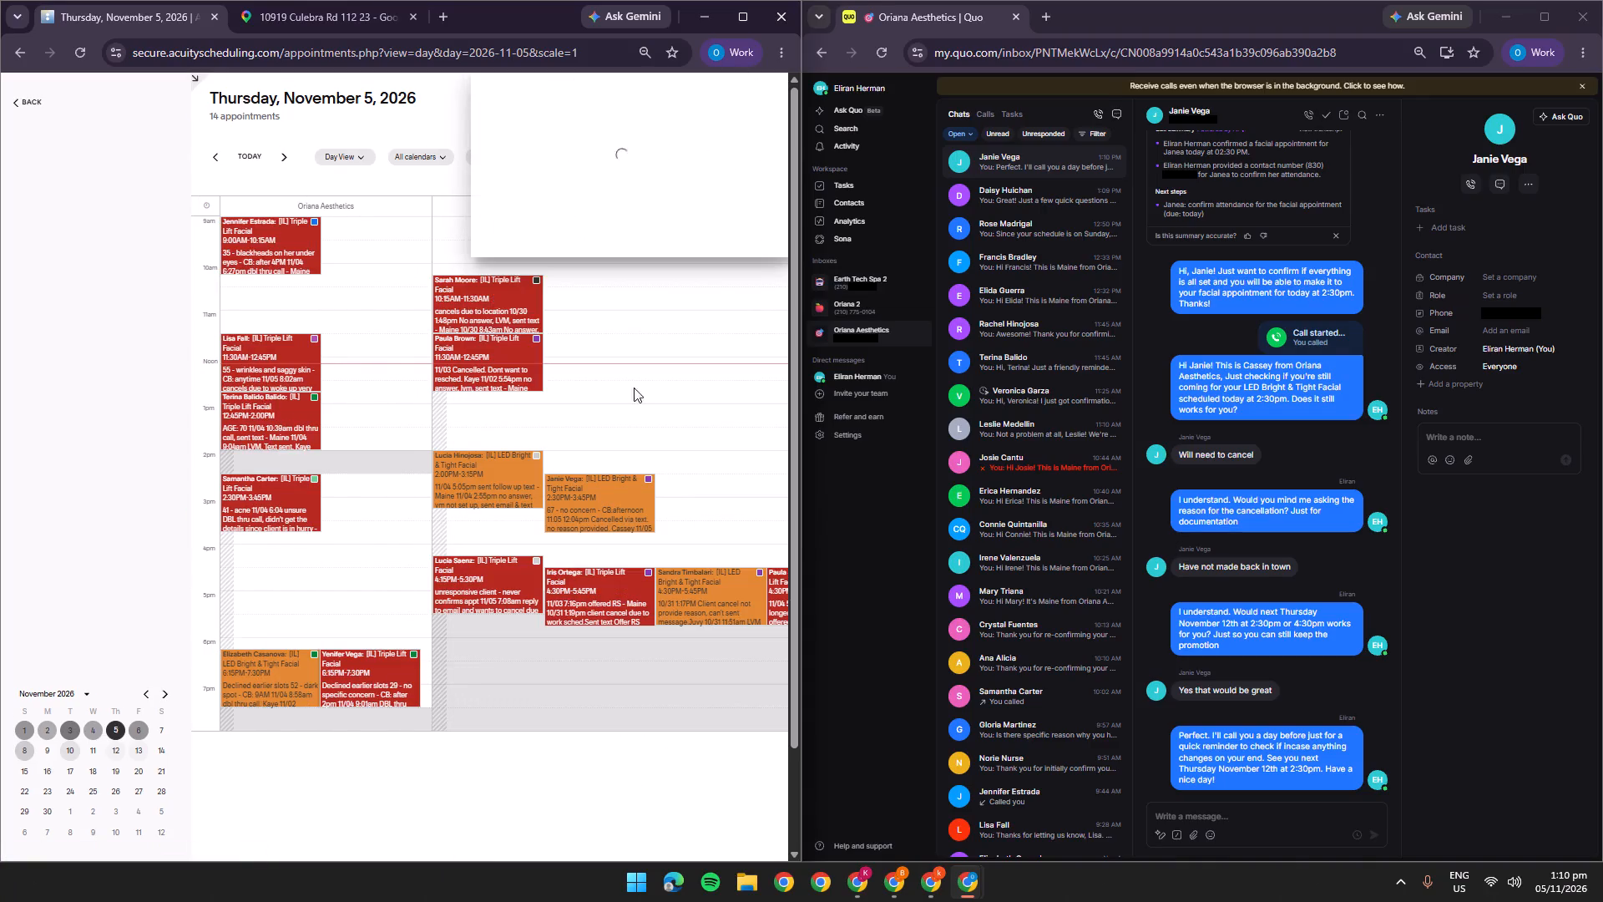
click(584, 263)
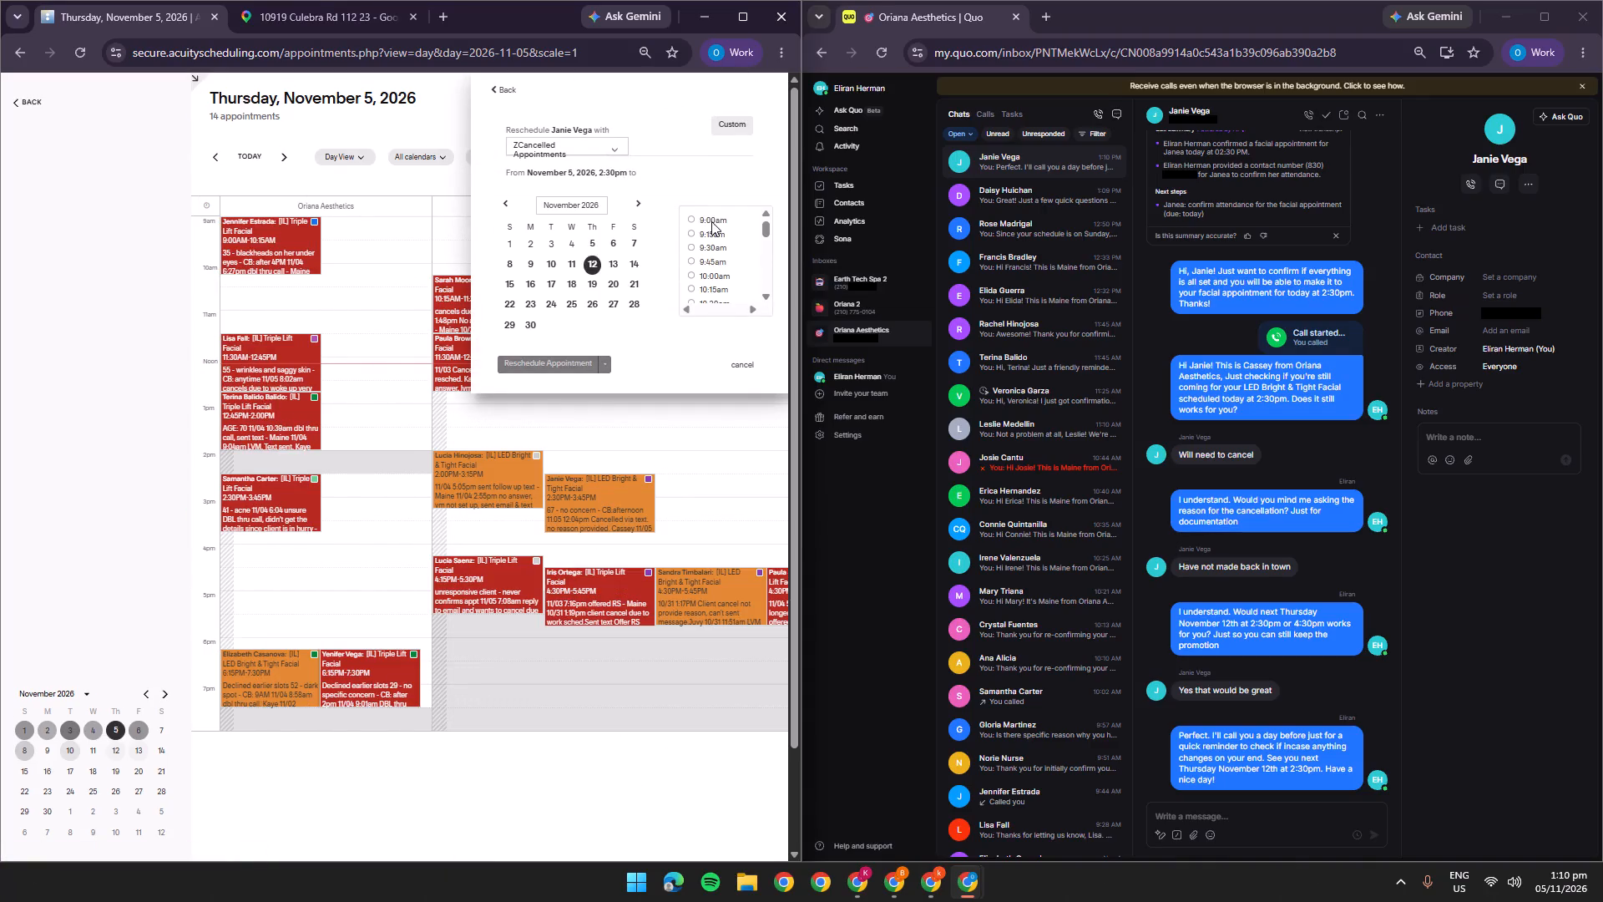
scroll(711, 276, down, 2)
click(710, 261)
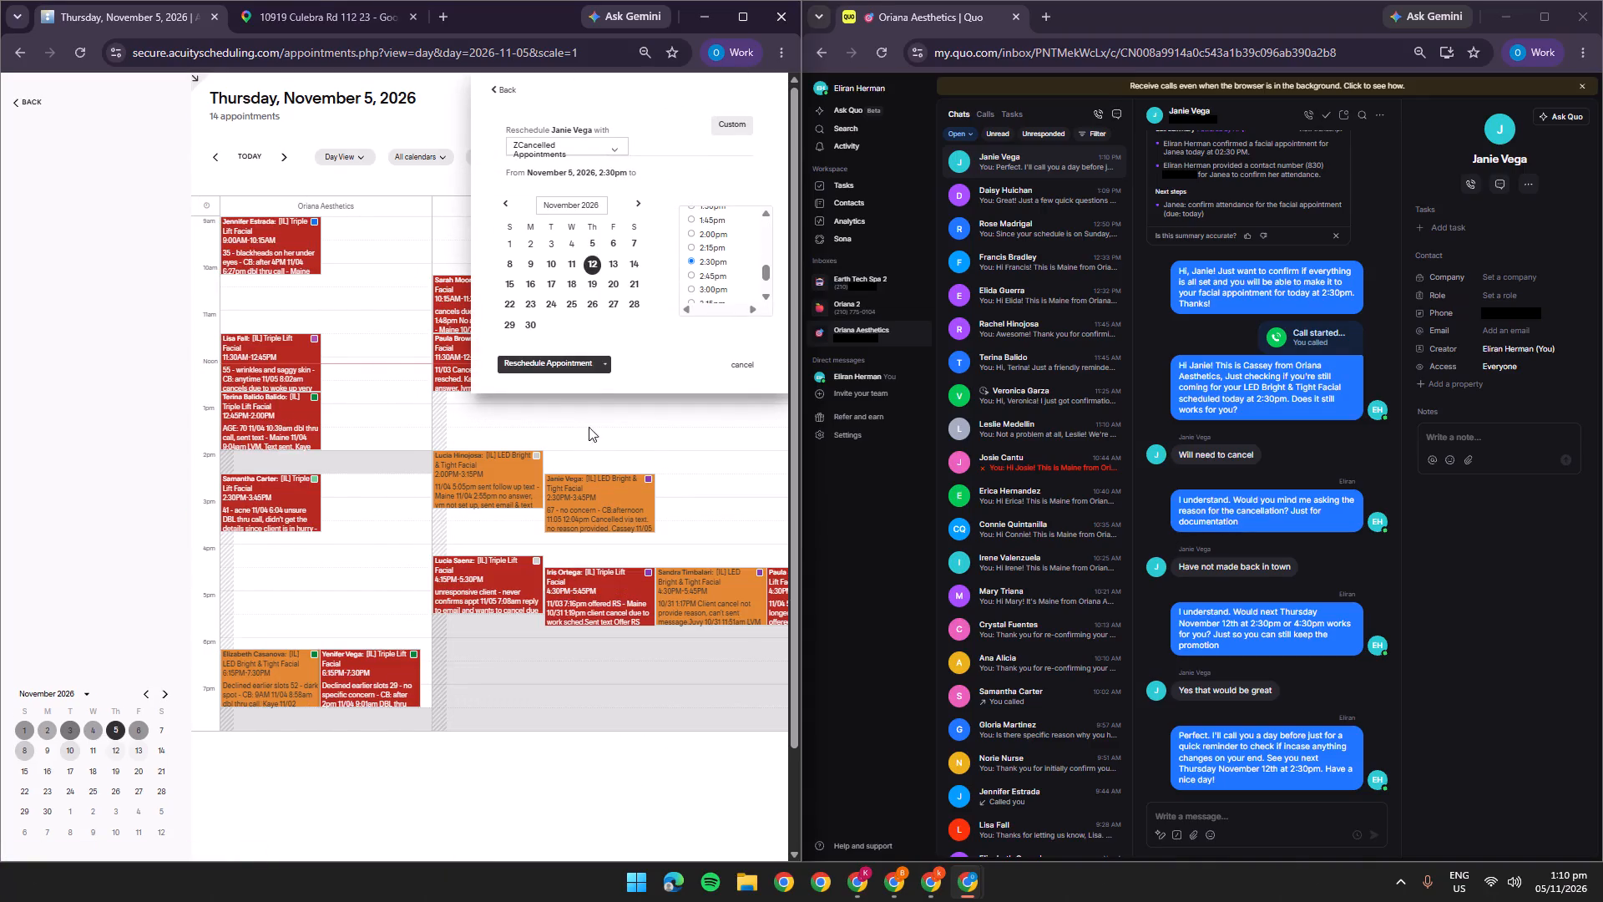
click(521, 361)
scroll(554, 472, up, 5)
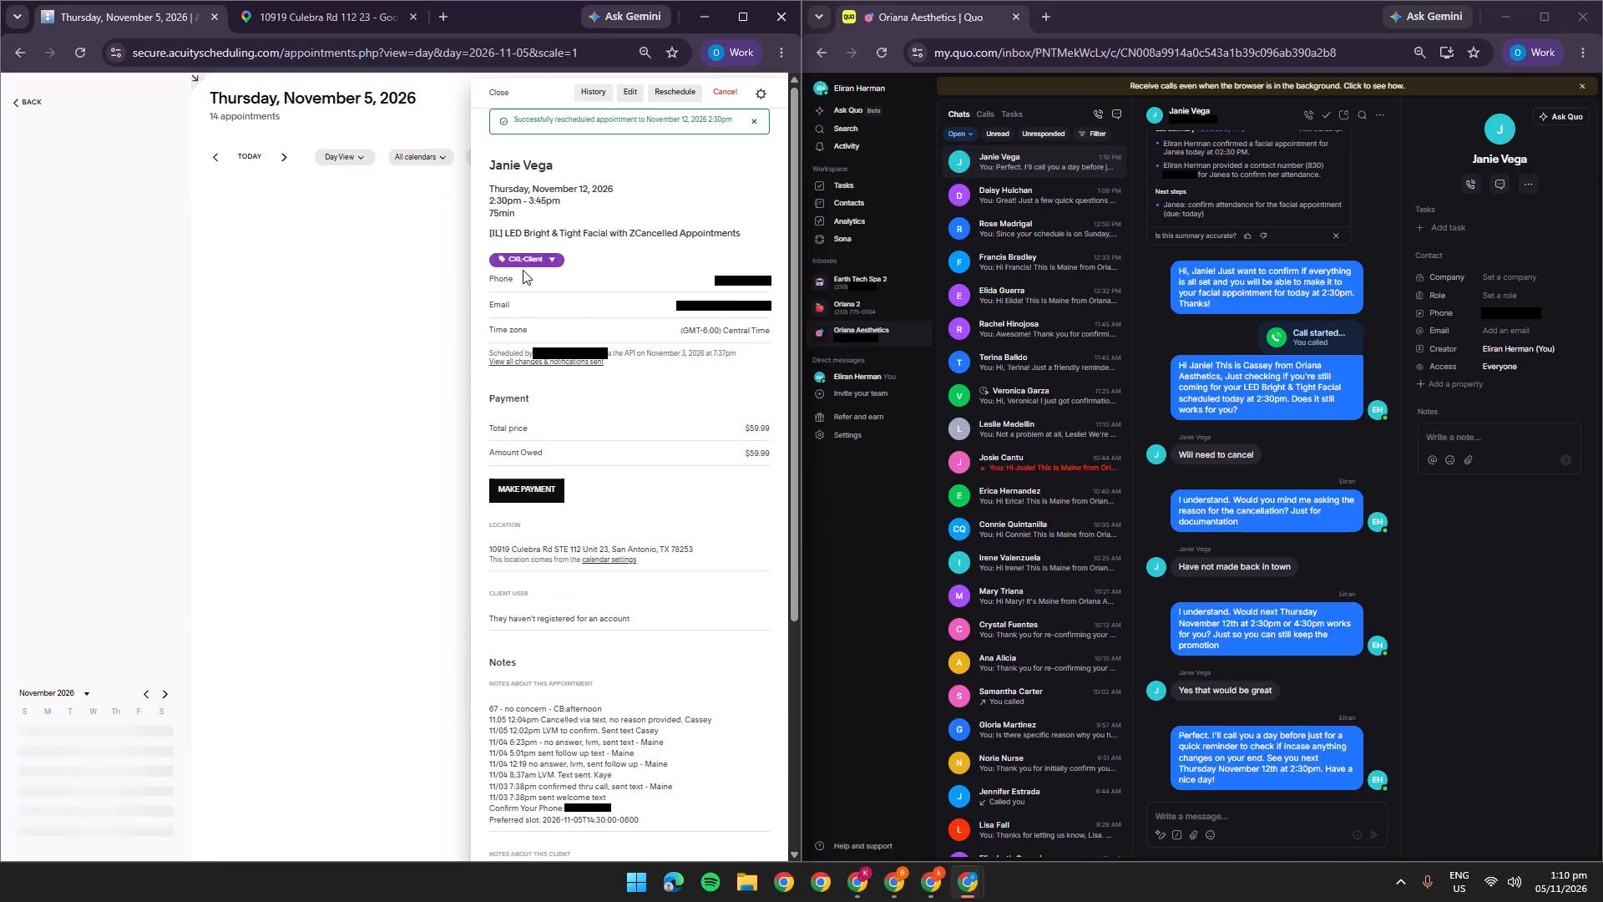
Change the label of Janie's rescheduled appointment to Confirmed.
click(523, 270)
click(544, 261)
click(530, 304)
Open the notes of Janie's rescheduled appointment for editing and insert a new line below "67 - no concern - CB:afternoon".
click(641, 733)
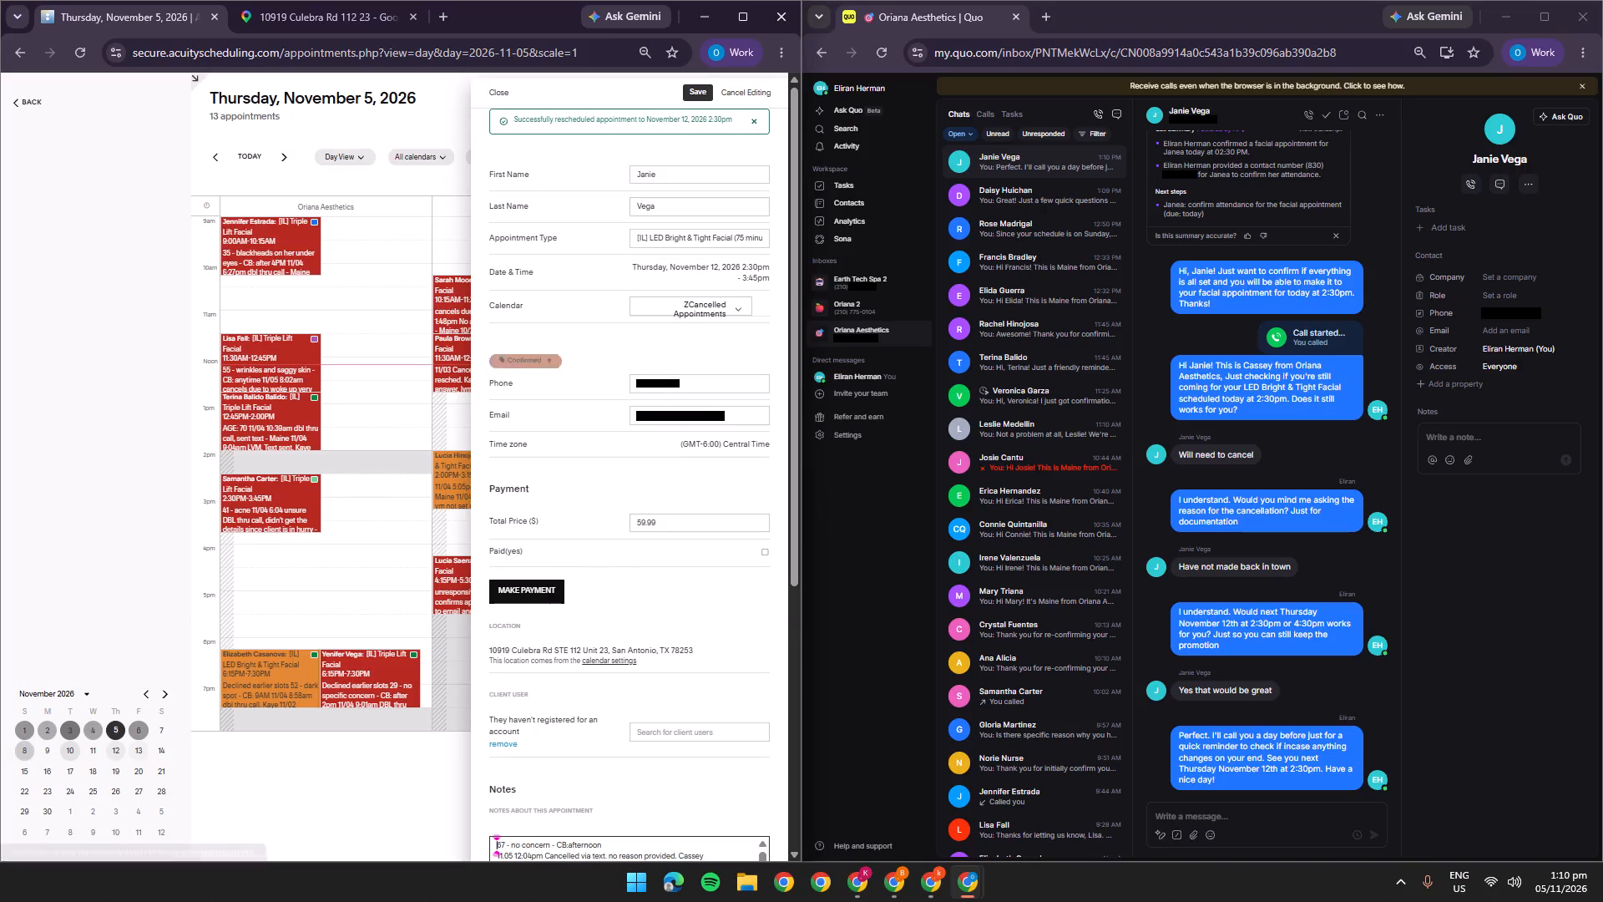
key(Down)
key(Return)
key(Up)
key(Return)
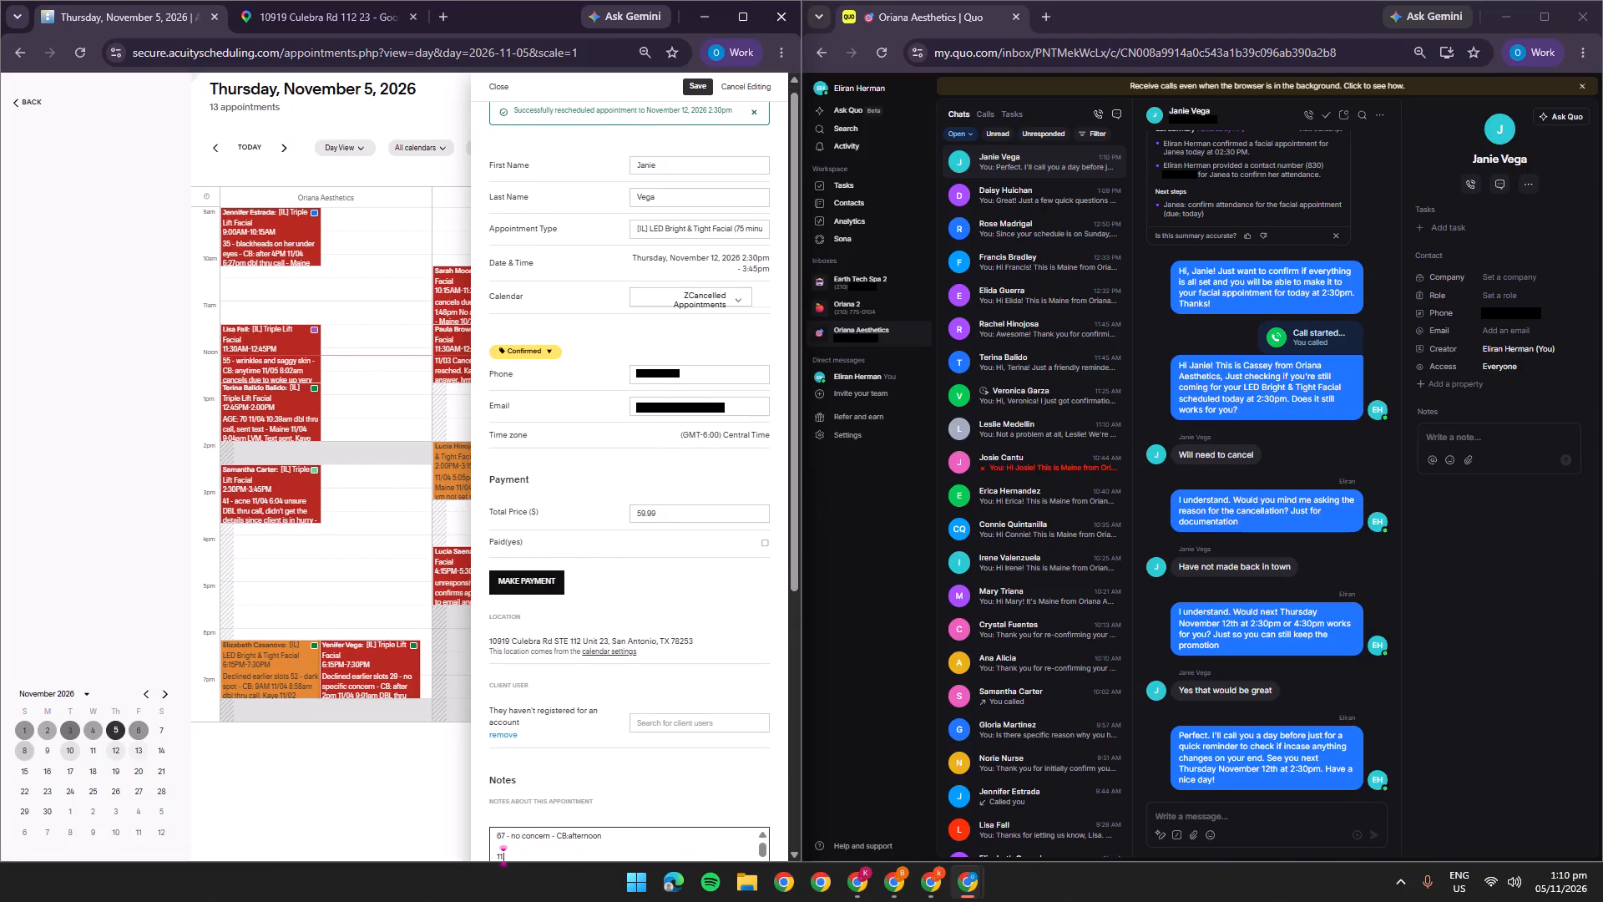
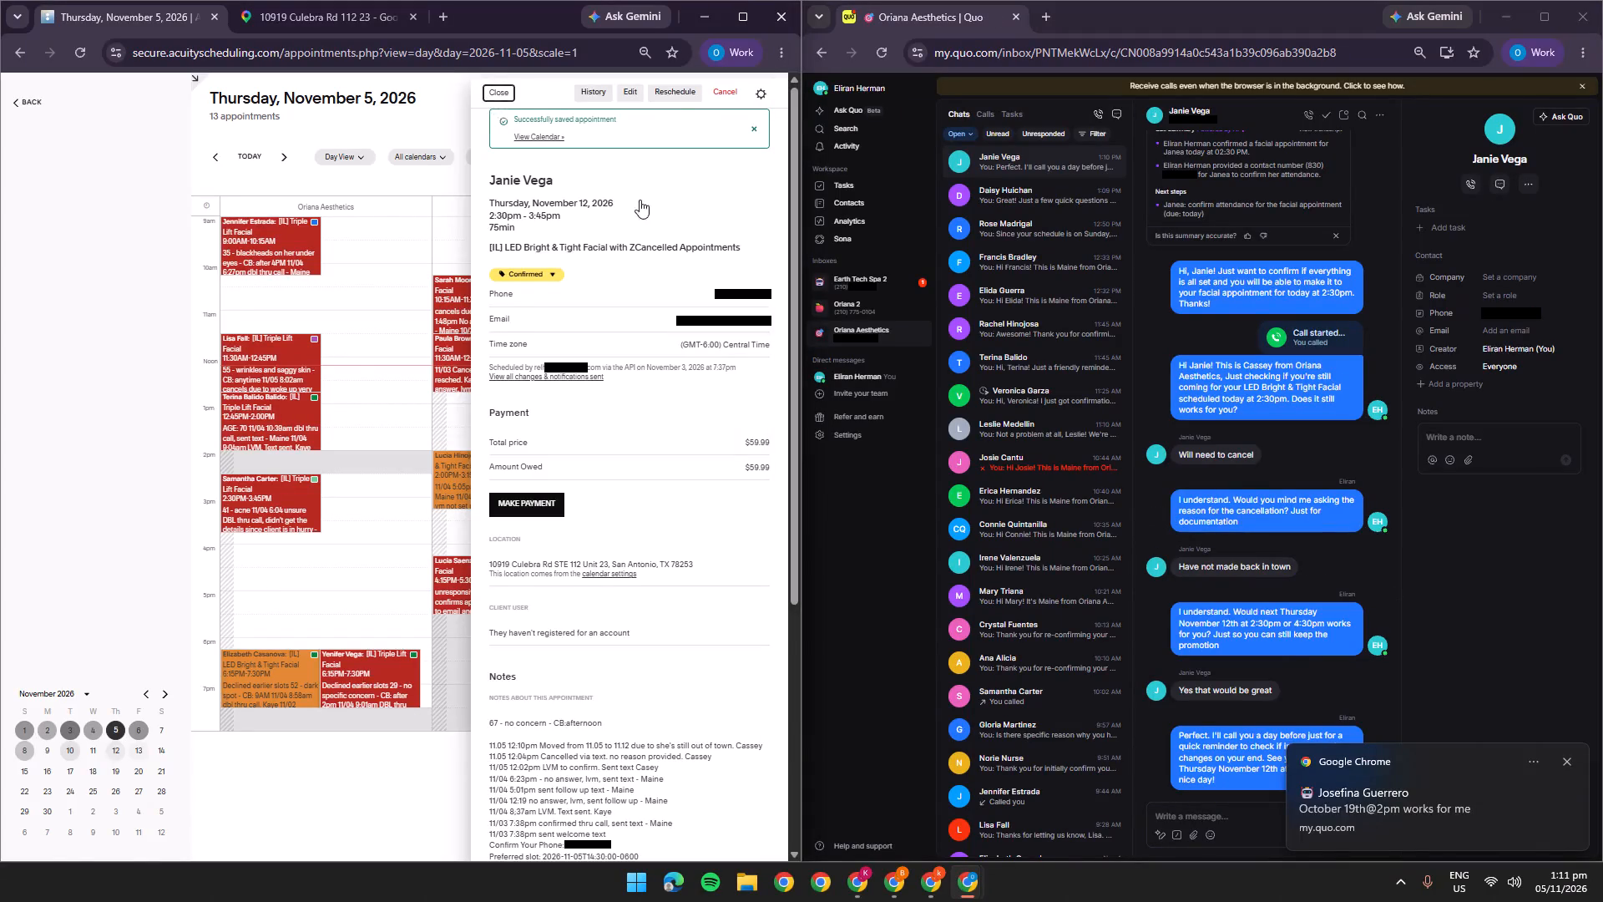
Close Janie's appointment details and show the Acuity day schedule for Friday, November 6, 2026.
alt+drag(414, 852, 235, 858)
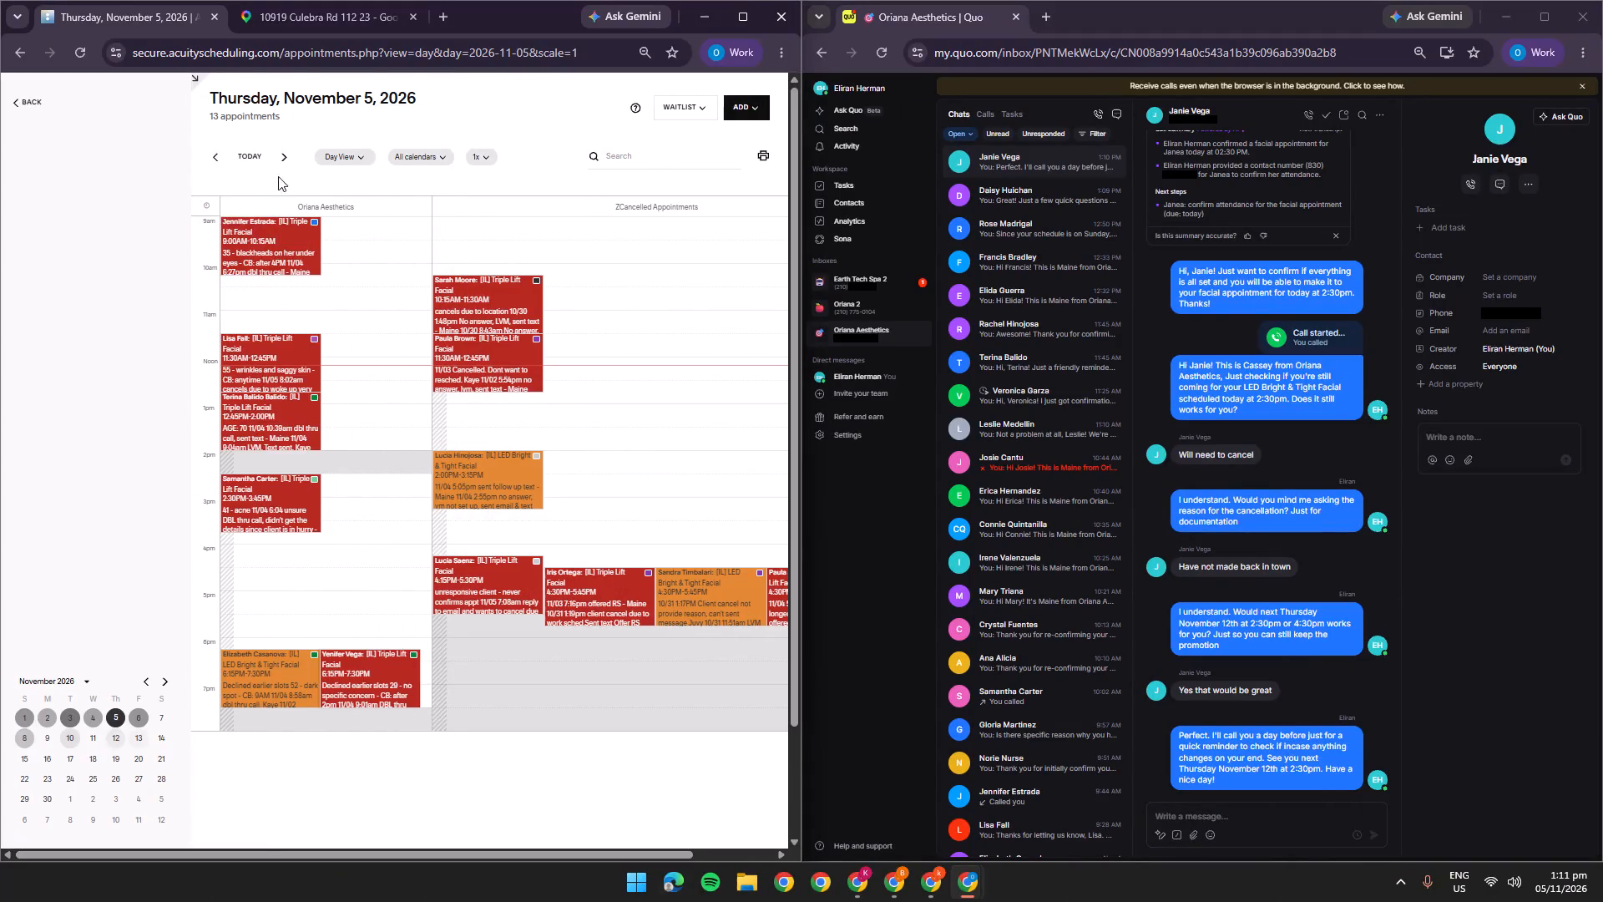
alt+click(285, 162)
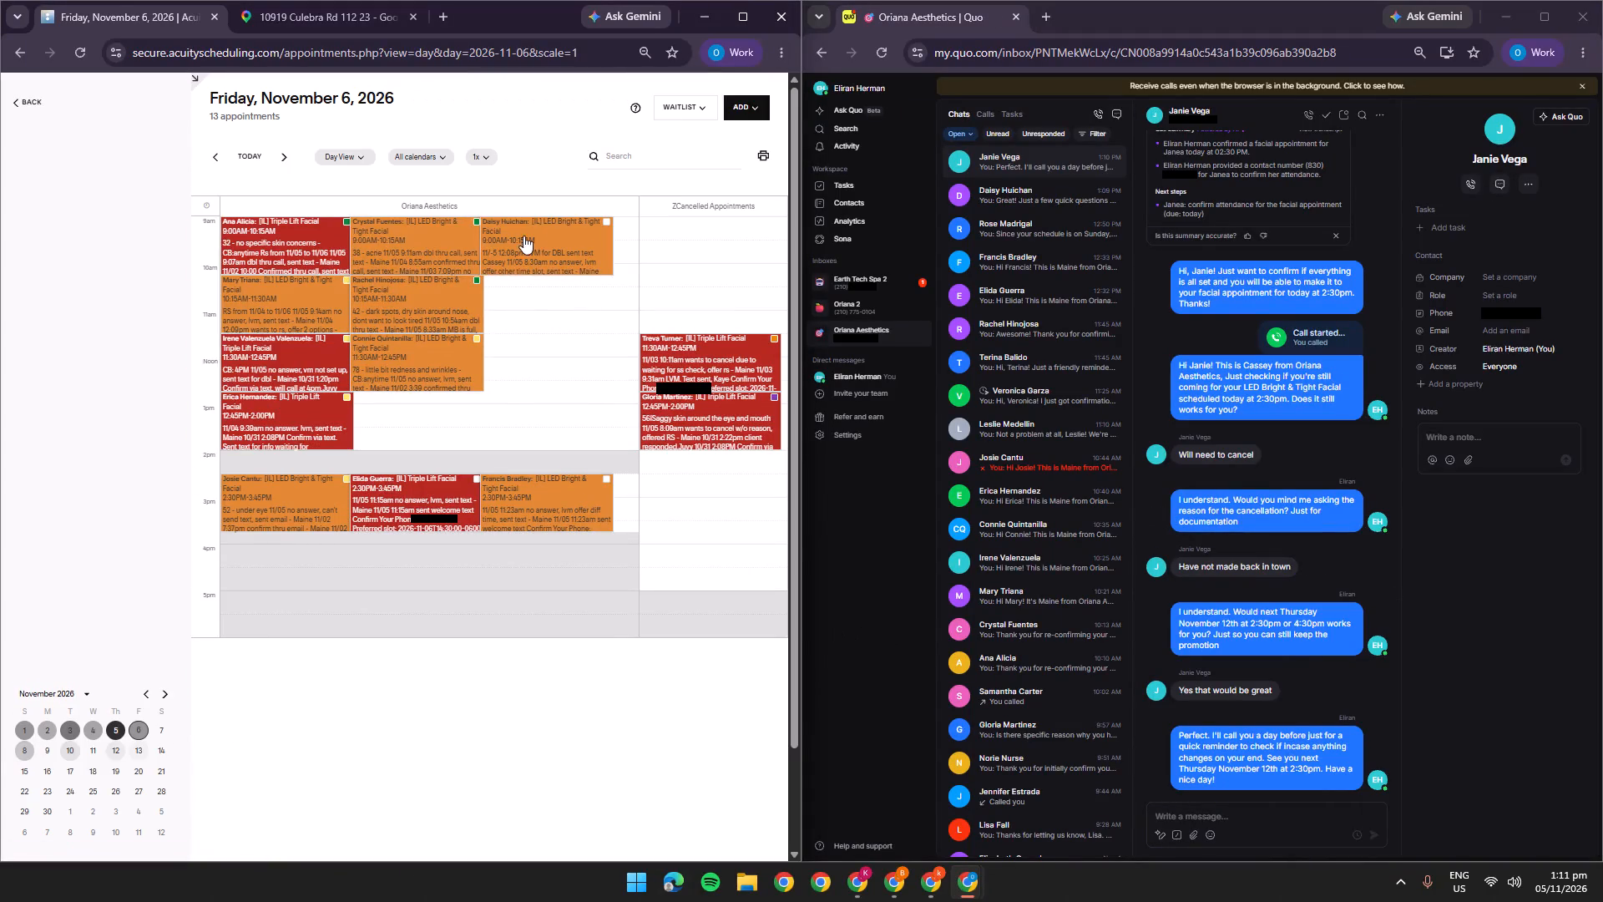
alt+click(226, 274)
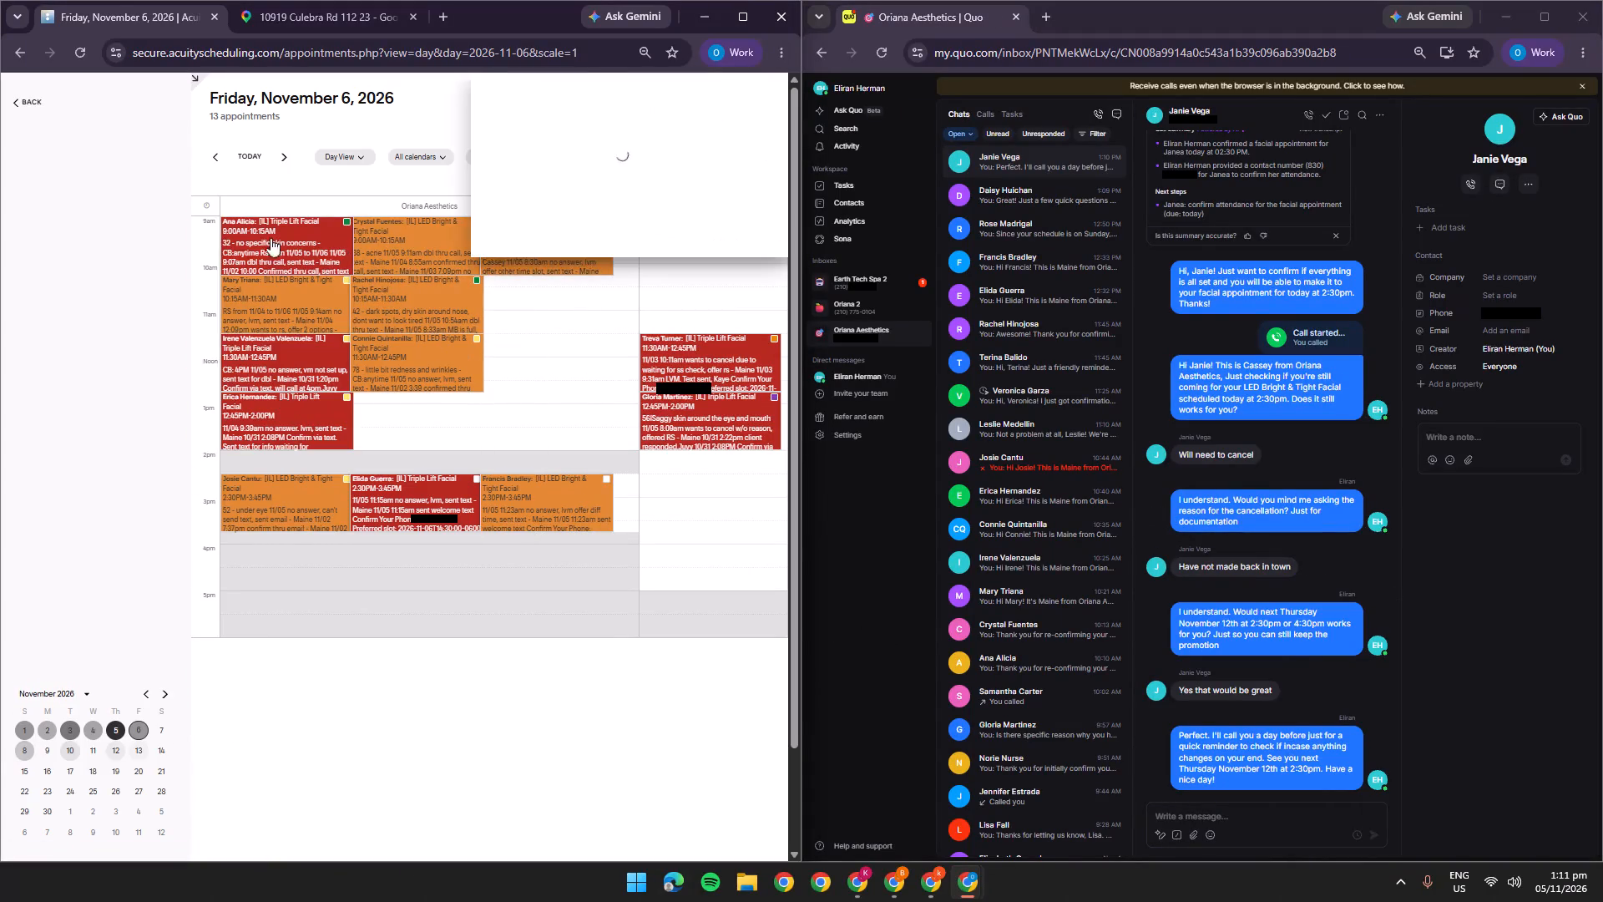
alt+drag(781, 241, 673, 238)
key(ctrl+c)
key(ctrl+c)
Copy the phone number from Mary's 10:15am November 6 appointment, find her in a new Quo conversation, and call her.
click(237, 320)
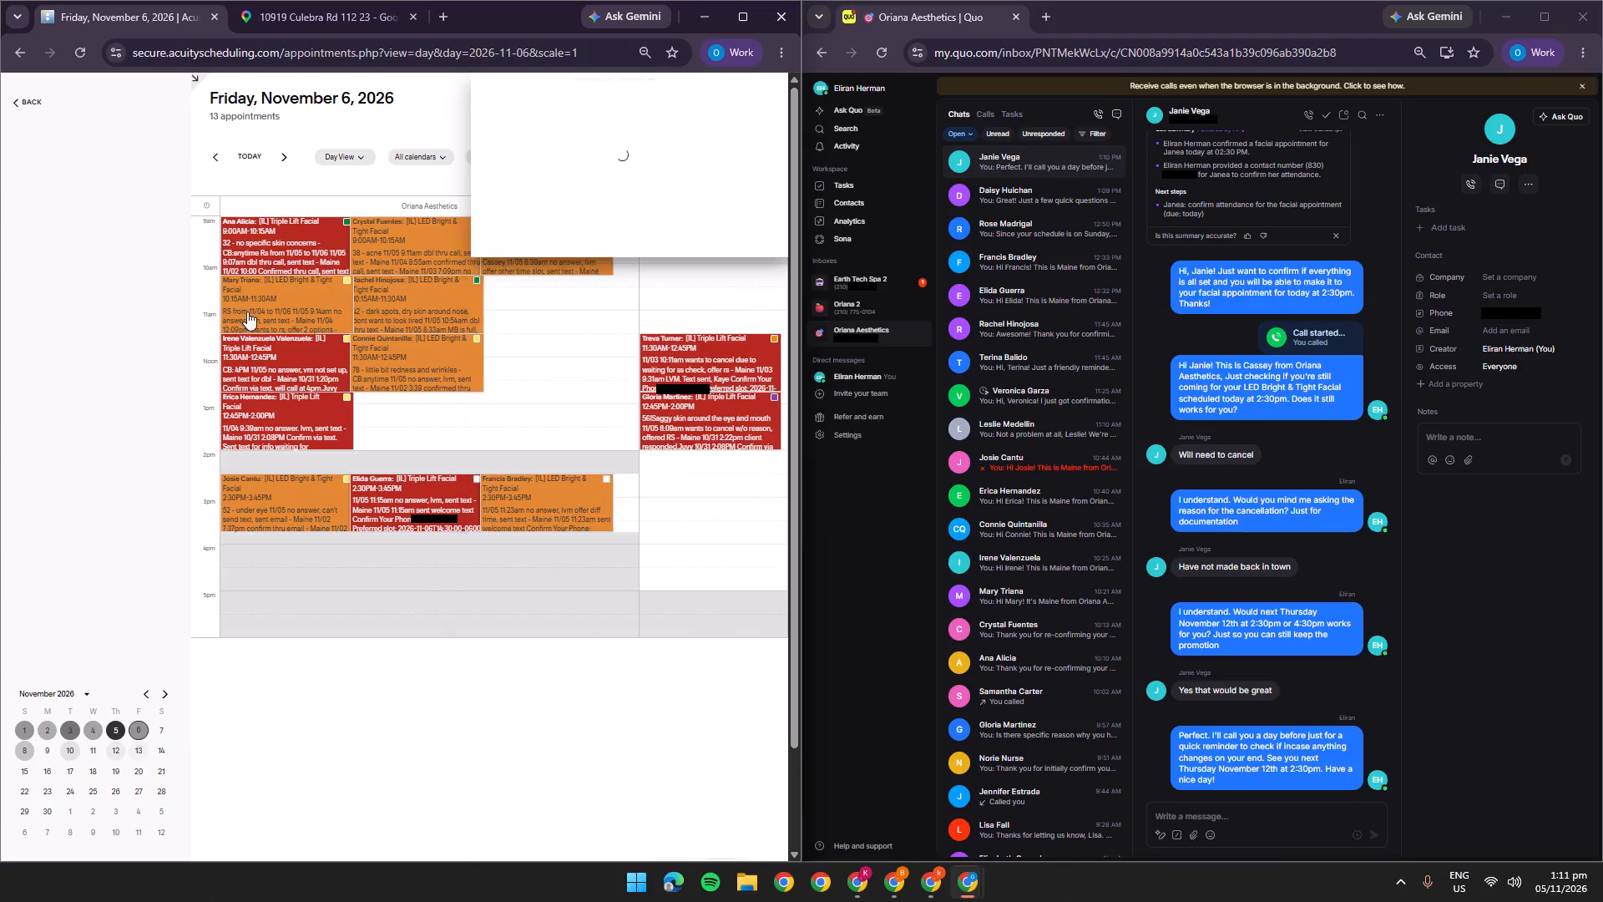
drag(780, 246, 694, 247)
key(ctrl+c)
key(ctrl+c)
click(1121, 108)
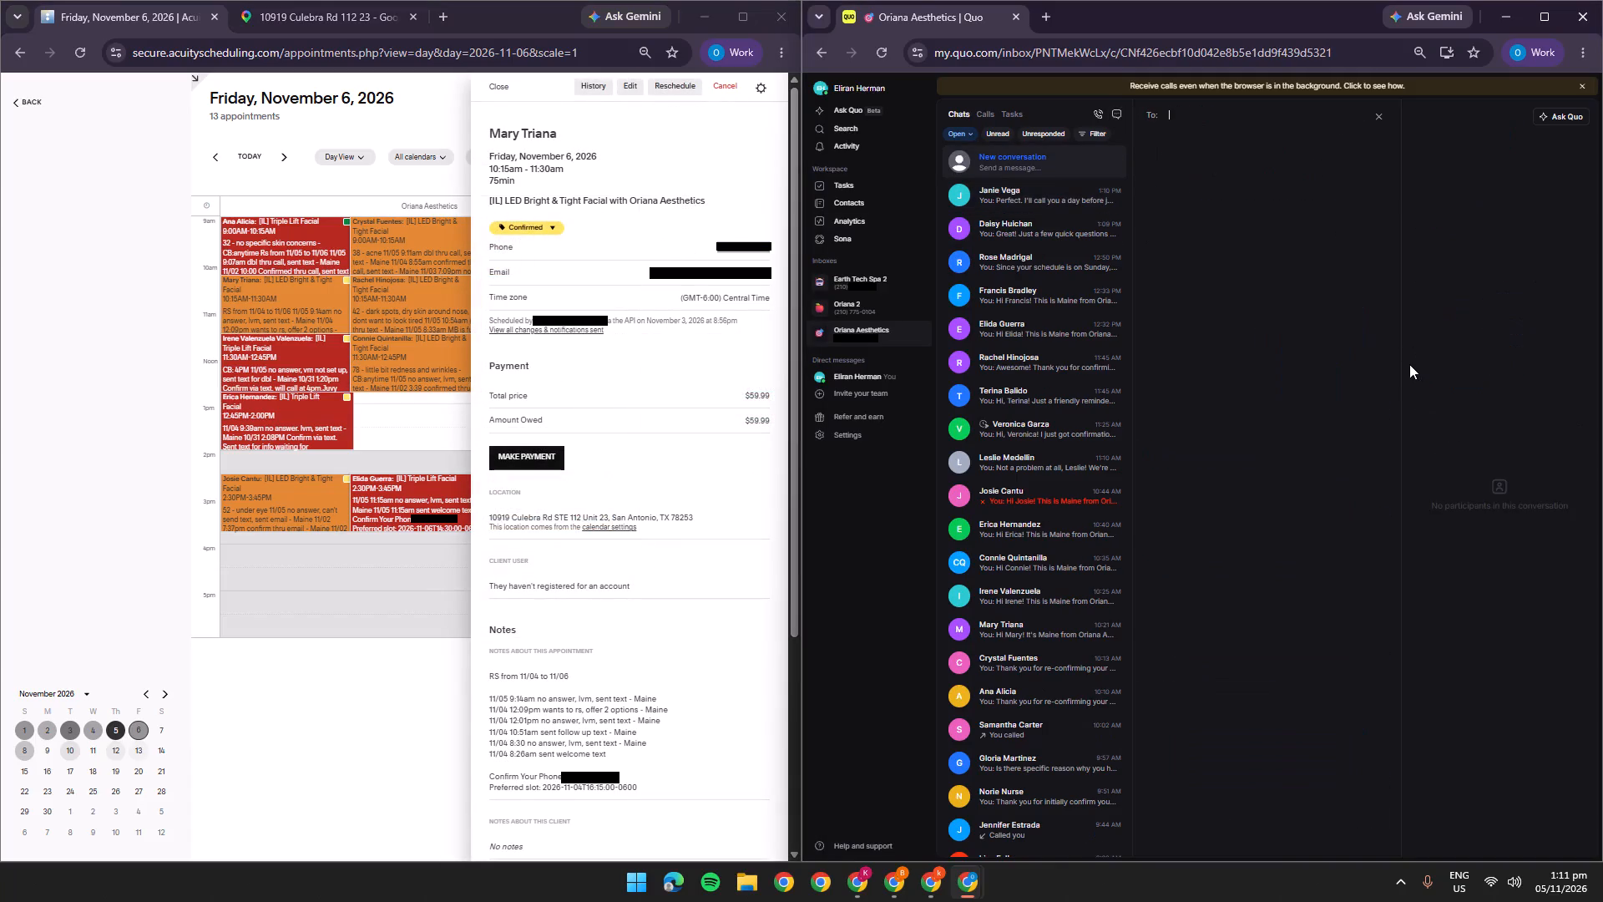
key(ctrl+v)
click(1294, 353)
click(1324, 554)
click(1473, 184)
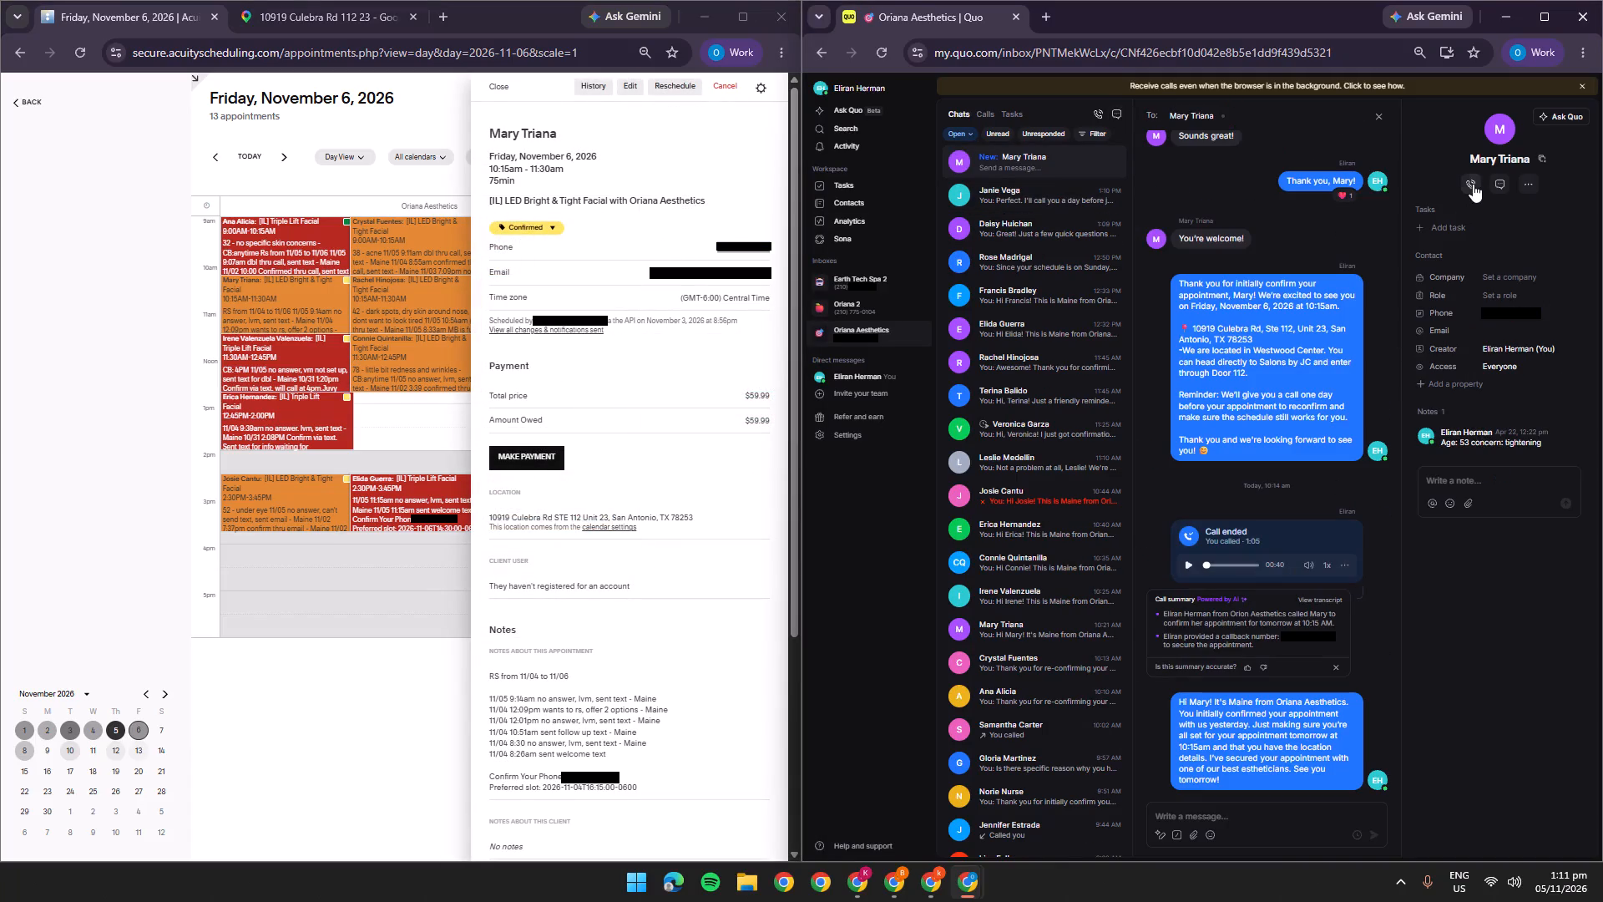
click(1511, 638)
click(1301, 753)
In Google Keep's DBL NO ANSWER note, set the appointment time in the Carolyn face template to 10:15am.
key(alt+Tab)
alt+click(868, 318)
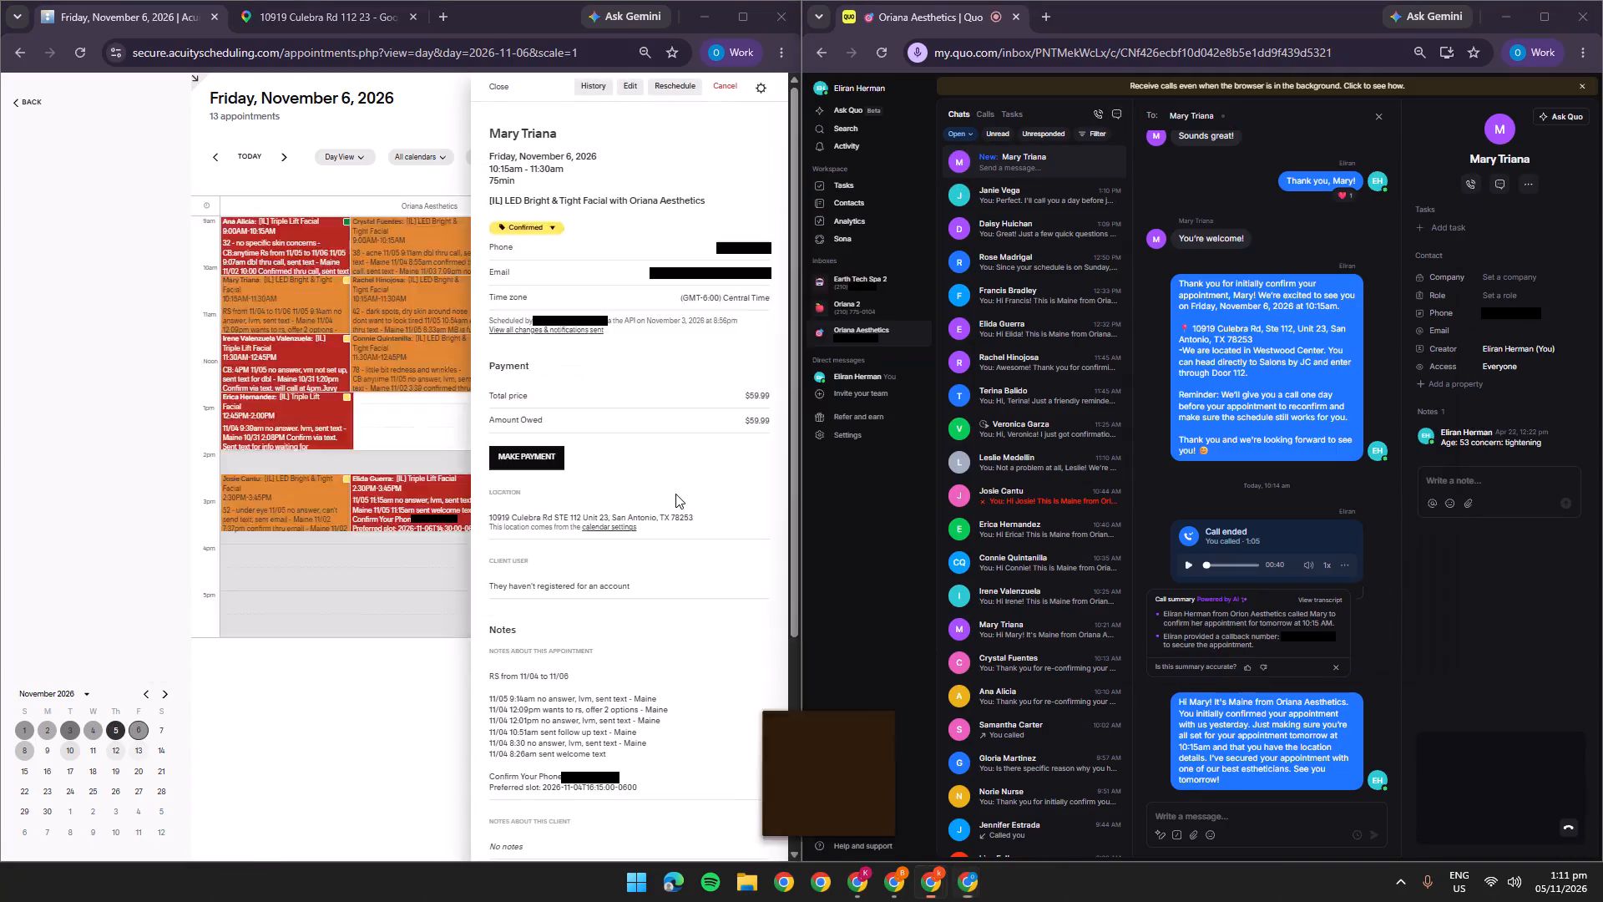
click(441, 443)
click(749, 484)
scroll(719, 587, up, 3)
click(435, 634)
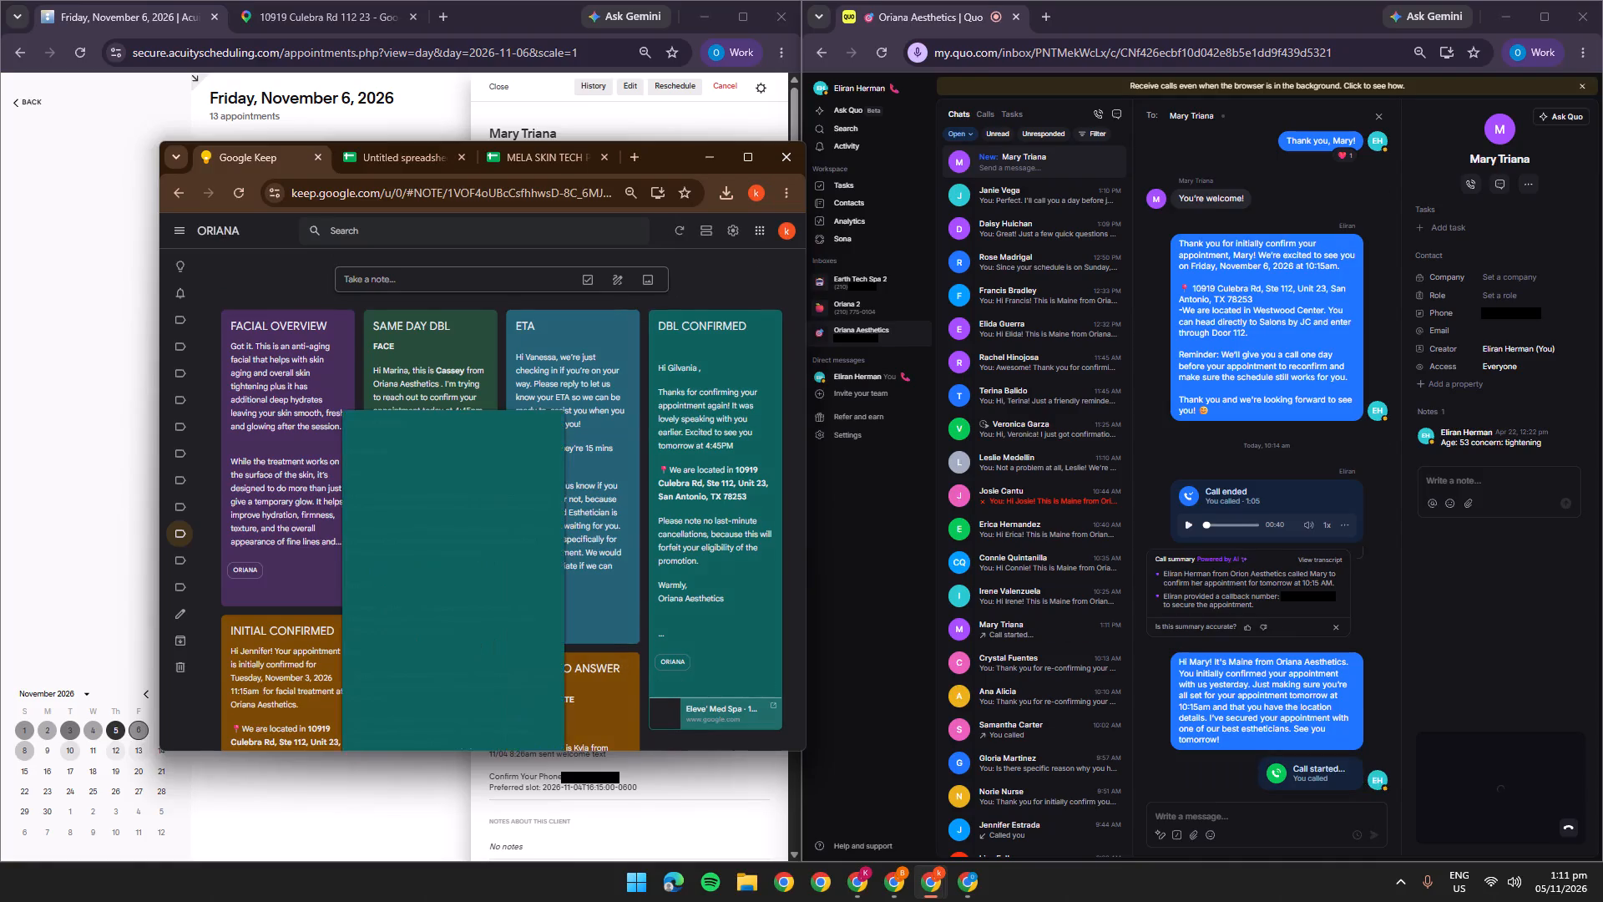
click(420, 382)
click(415, 473)
click(375, 405)
key(Right)
key(BackSpace)
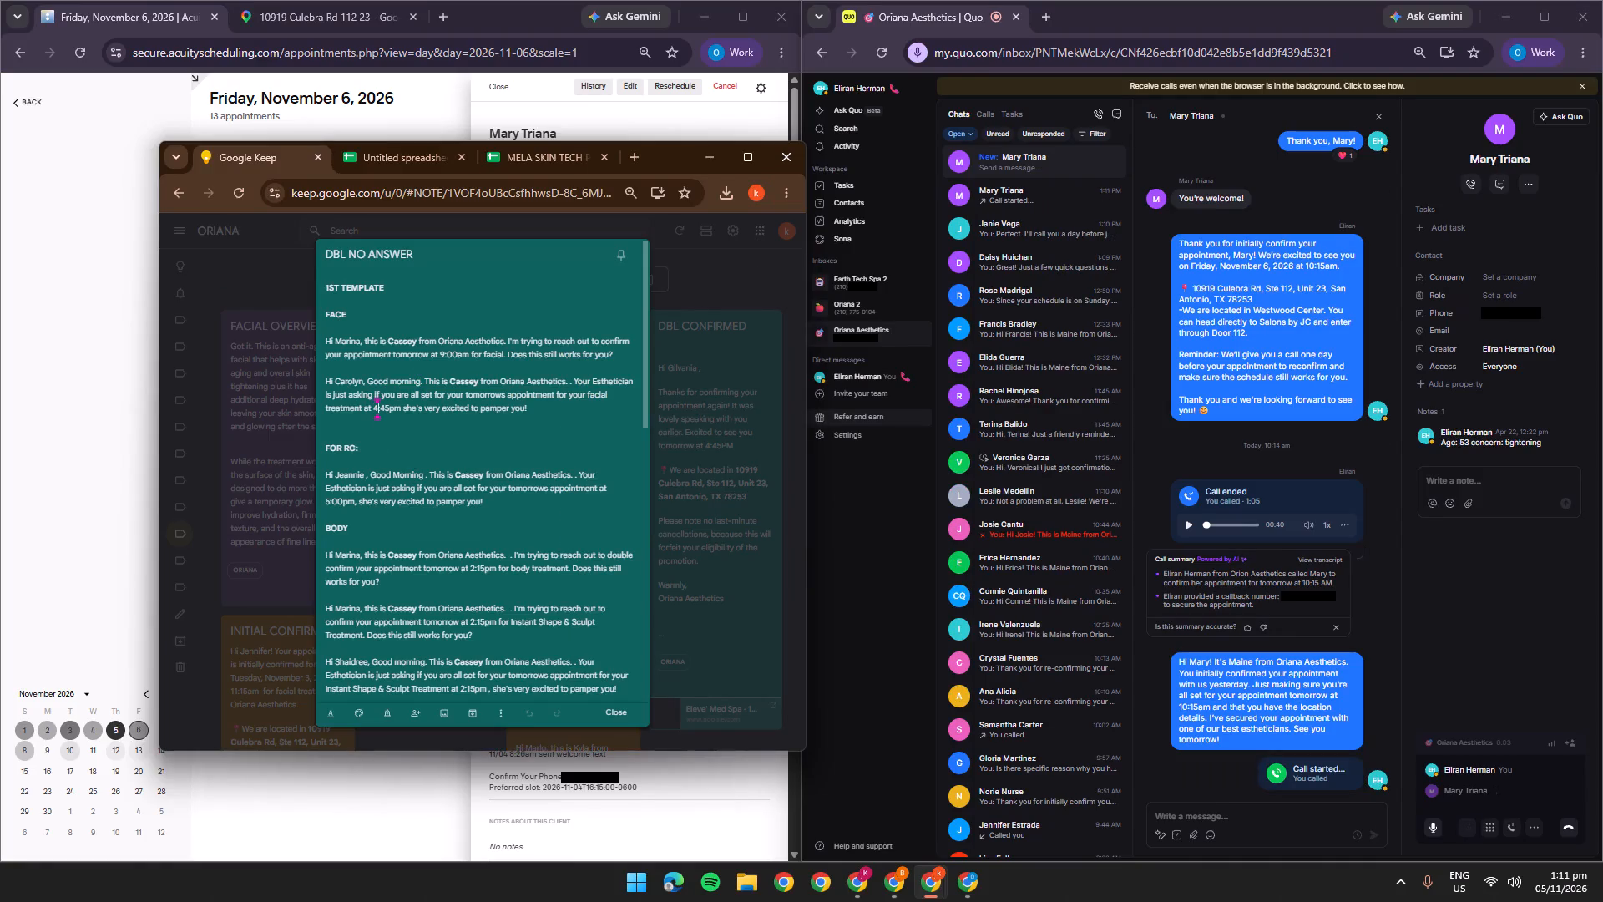
text(10)
key(Right)
key(Right)
key(BackSpace)
key(1)
key(Right)
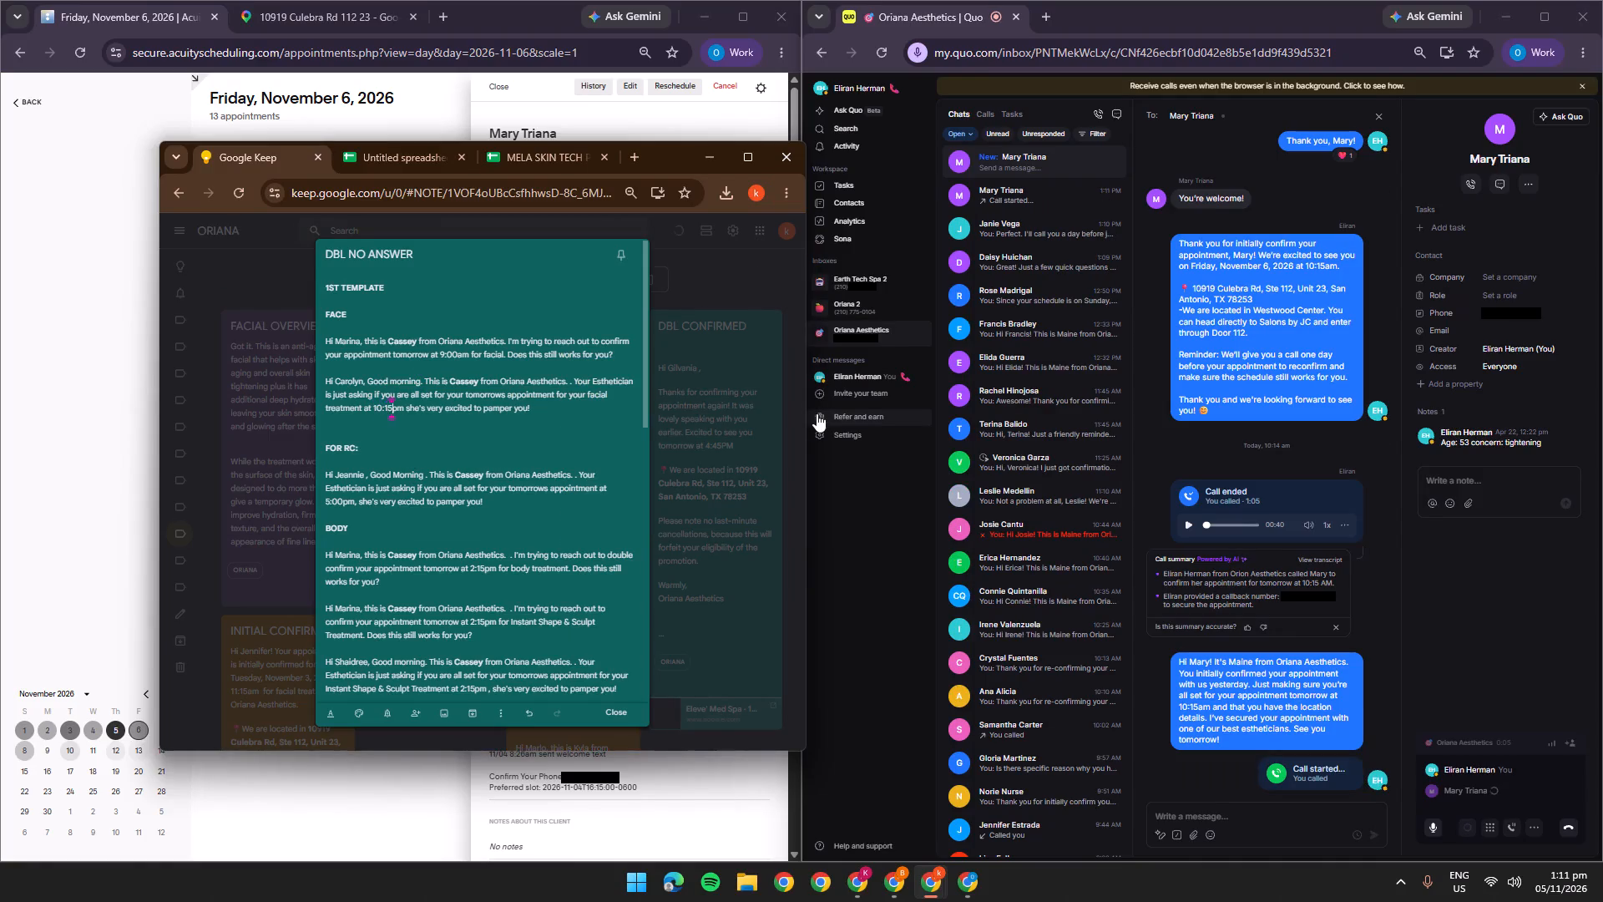
key(Right)
key(BackSpace)
key(a)
Copy the Carolyn face template into the message draft for Mary in Quo.
drag(569, 419, 312, 378)
key(ctrl+c)
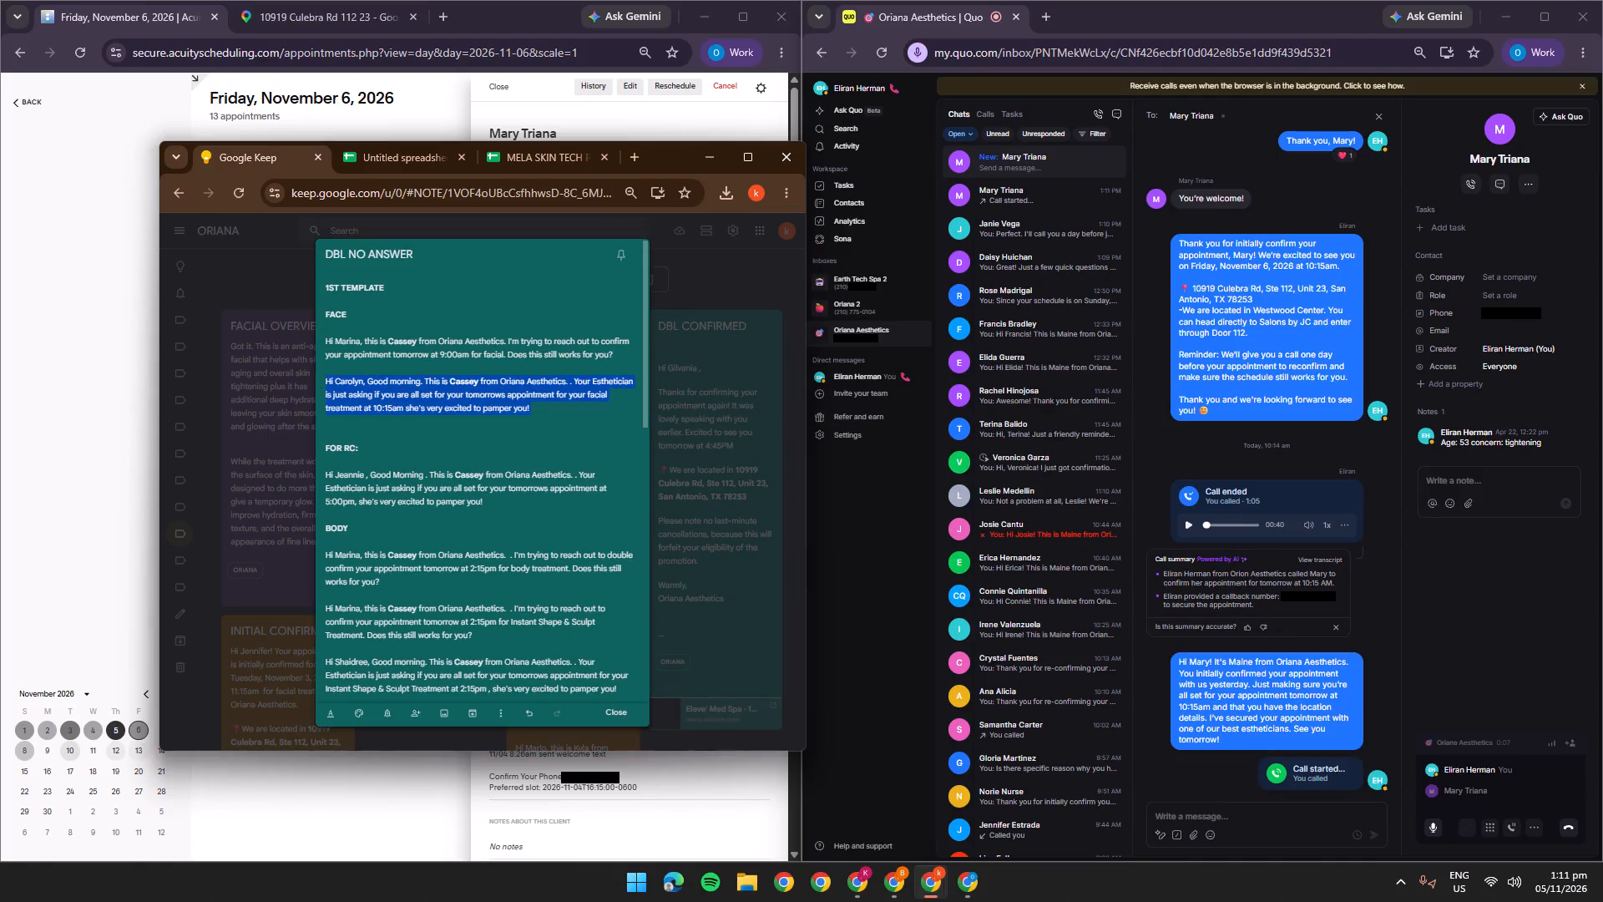
key(ctrl+c)
ctrl+click(1365, 803)
ctrl+click(1317, 806)
key(ctrl+v)
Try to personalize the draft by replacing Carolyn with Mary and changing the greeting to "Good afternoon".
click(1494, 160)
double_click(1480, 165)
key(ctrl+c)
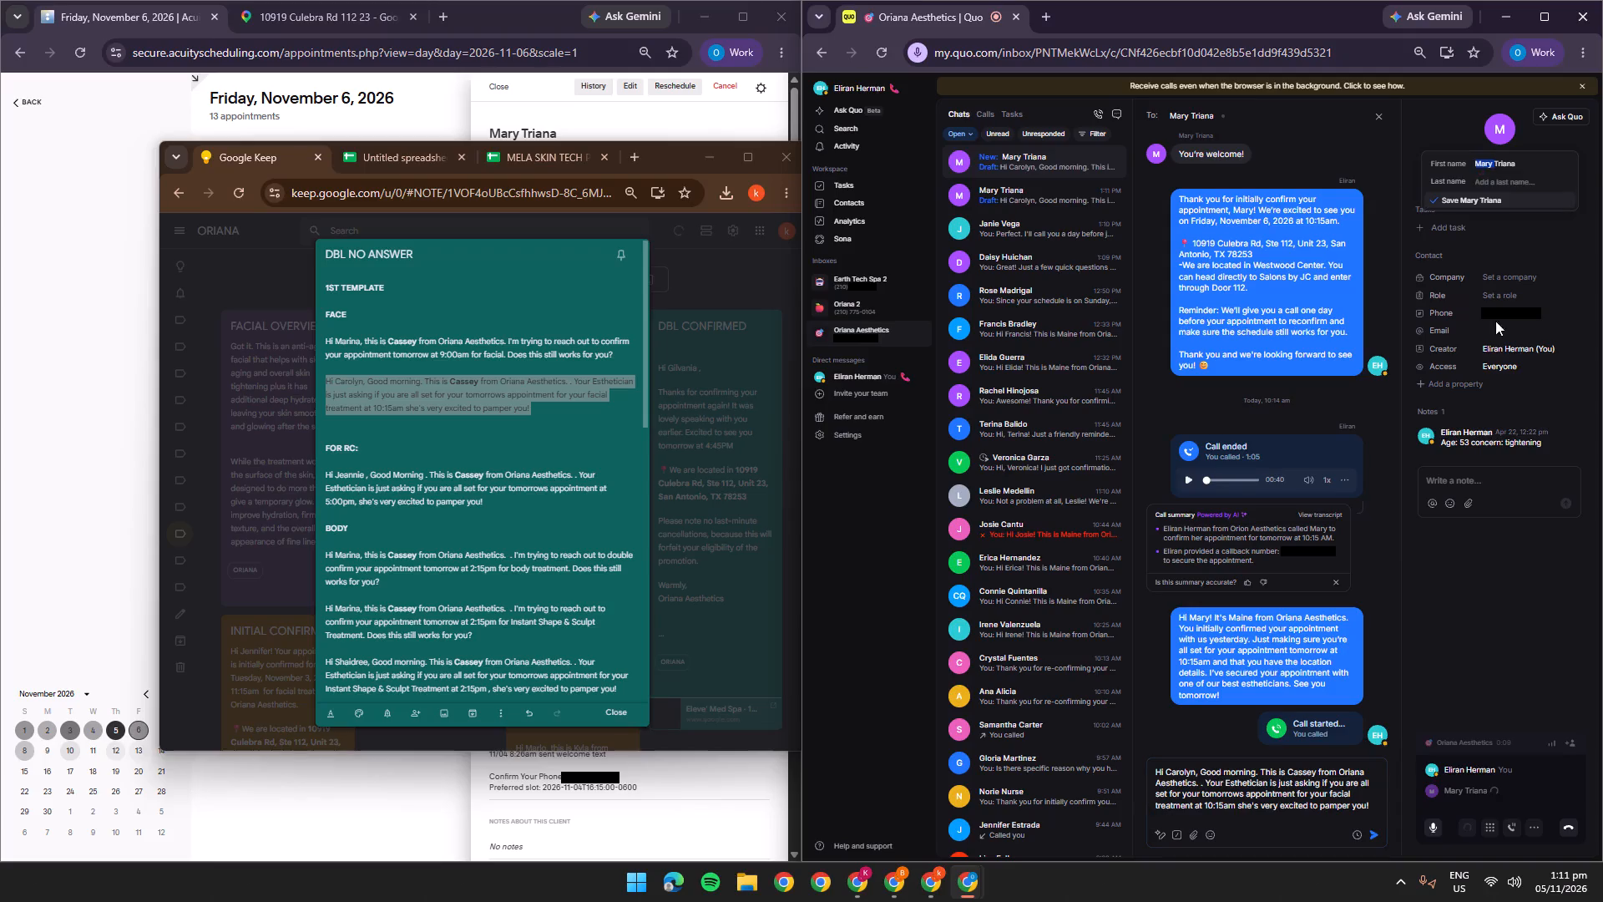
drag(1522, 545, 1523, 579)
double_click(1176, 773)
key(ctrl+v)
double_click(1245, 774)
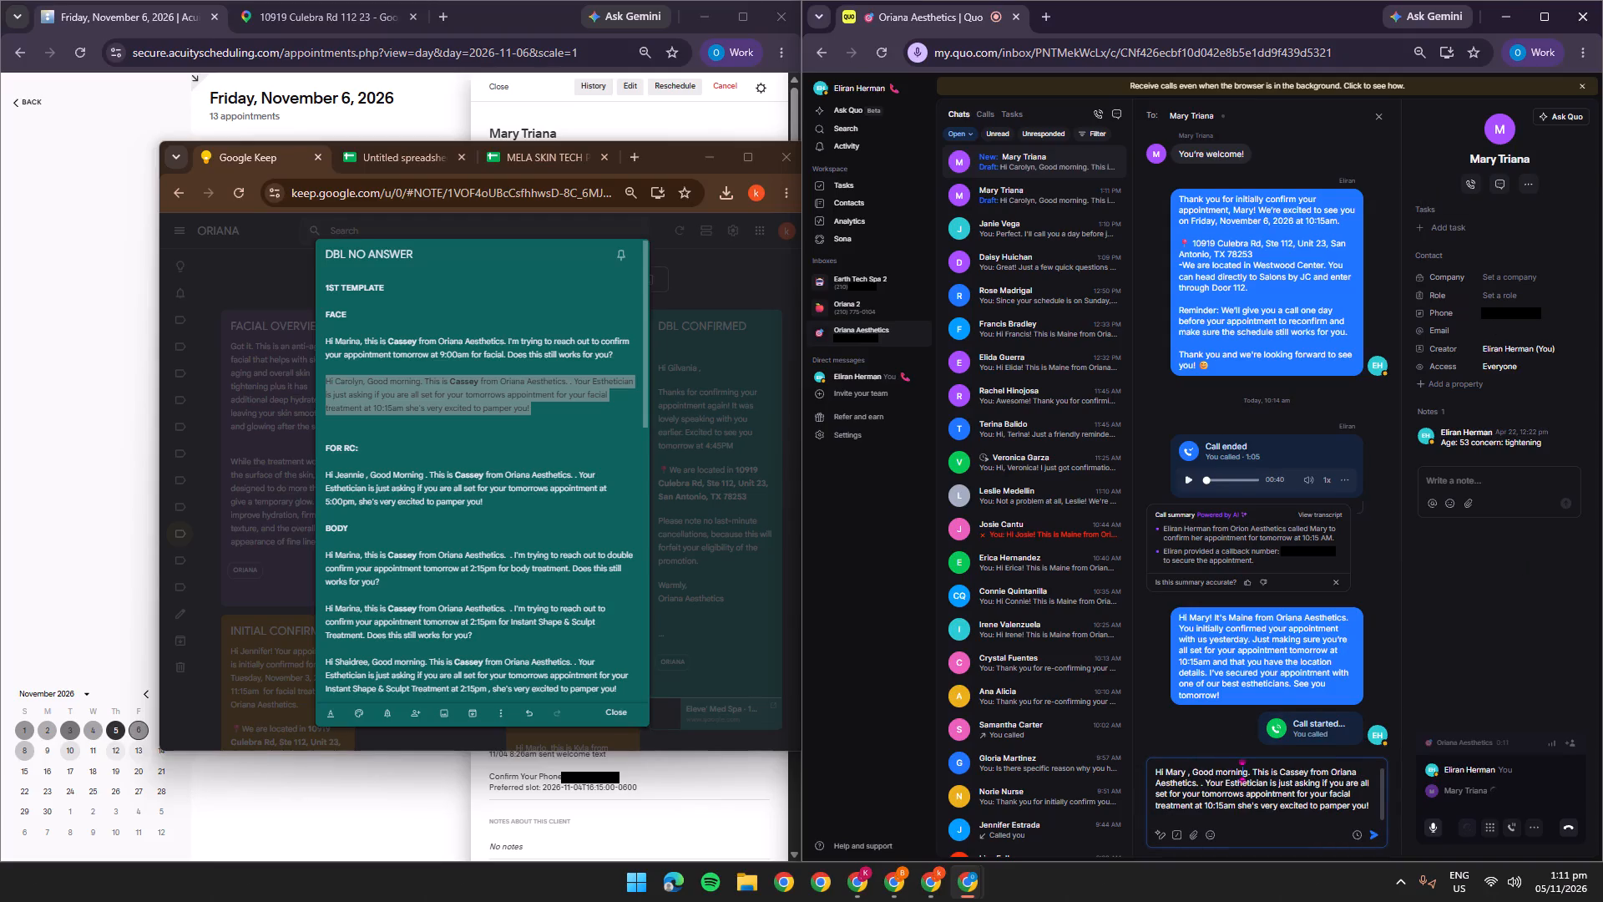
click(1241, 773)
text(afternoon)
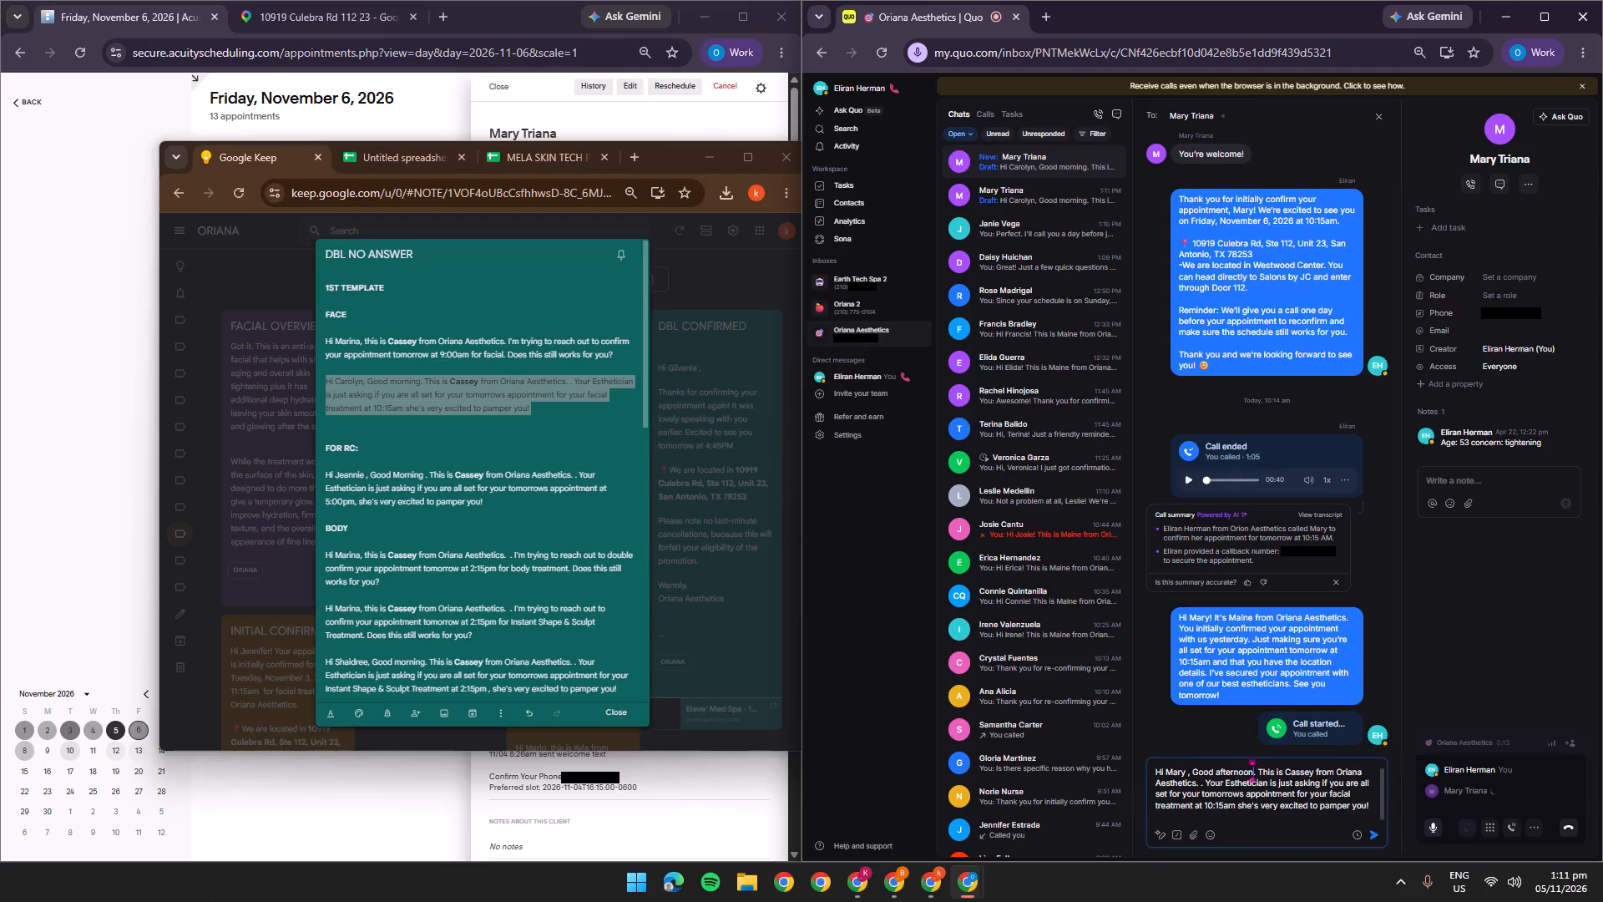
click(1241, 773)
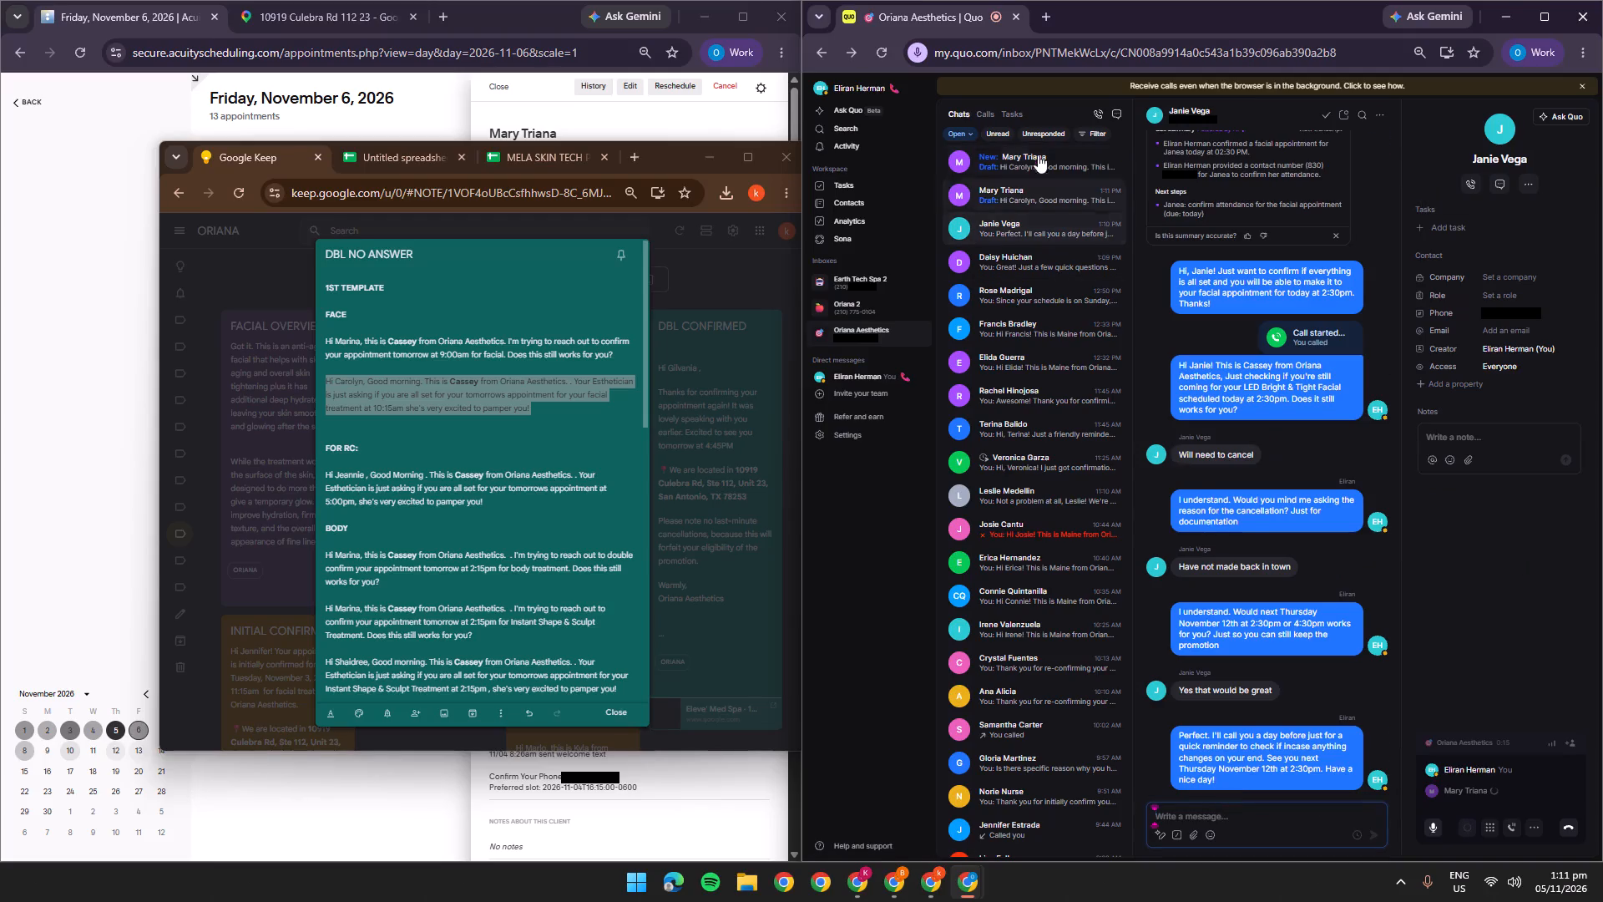
Reopen Mary's draft and change its greeting to "Good Afternoon".
click(1042, 150)
click(1256, 800)
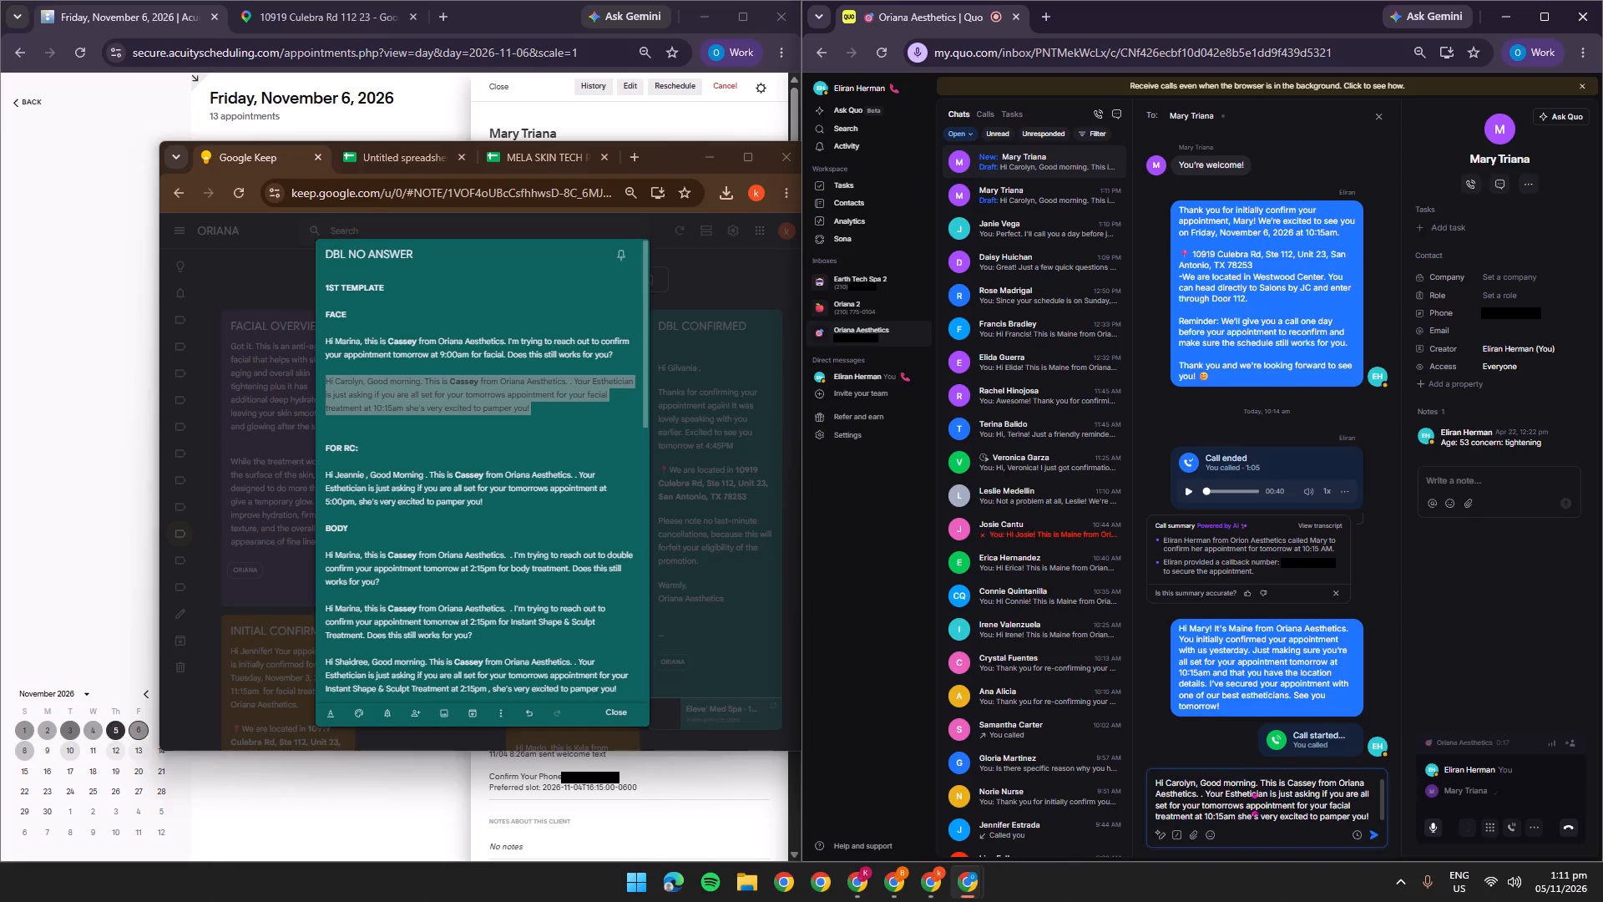
click(1240, 788)
double_click(1240, 783)
key(BackSpace)
key(BackSpace)
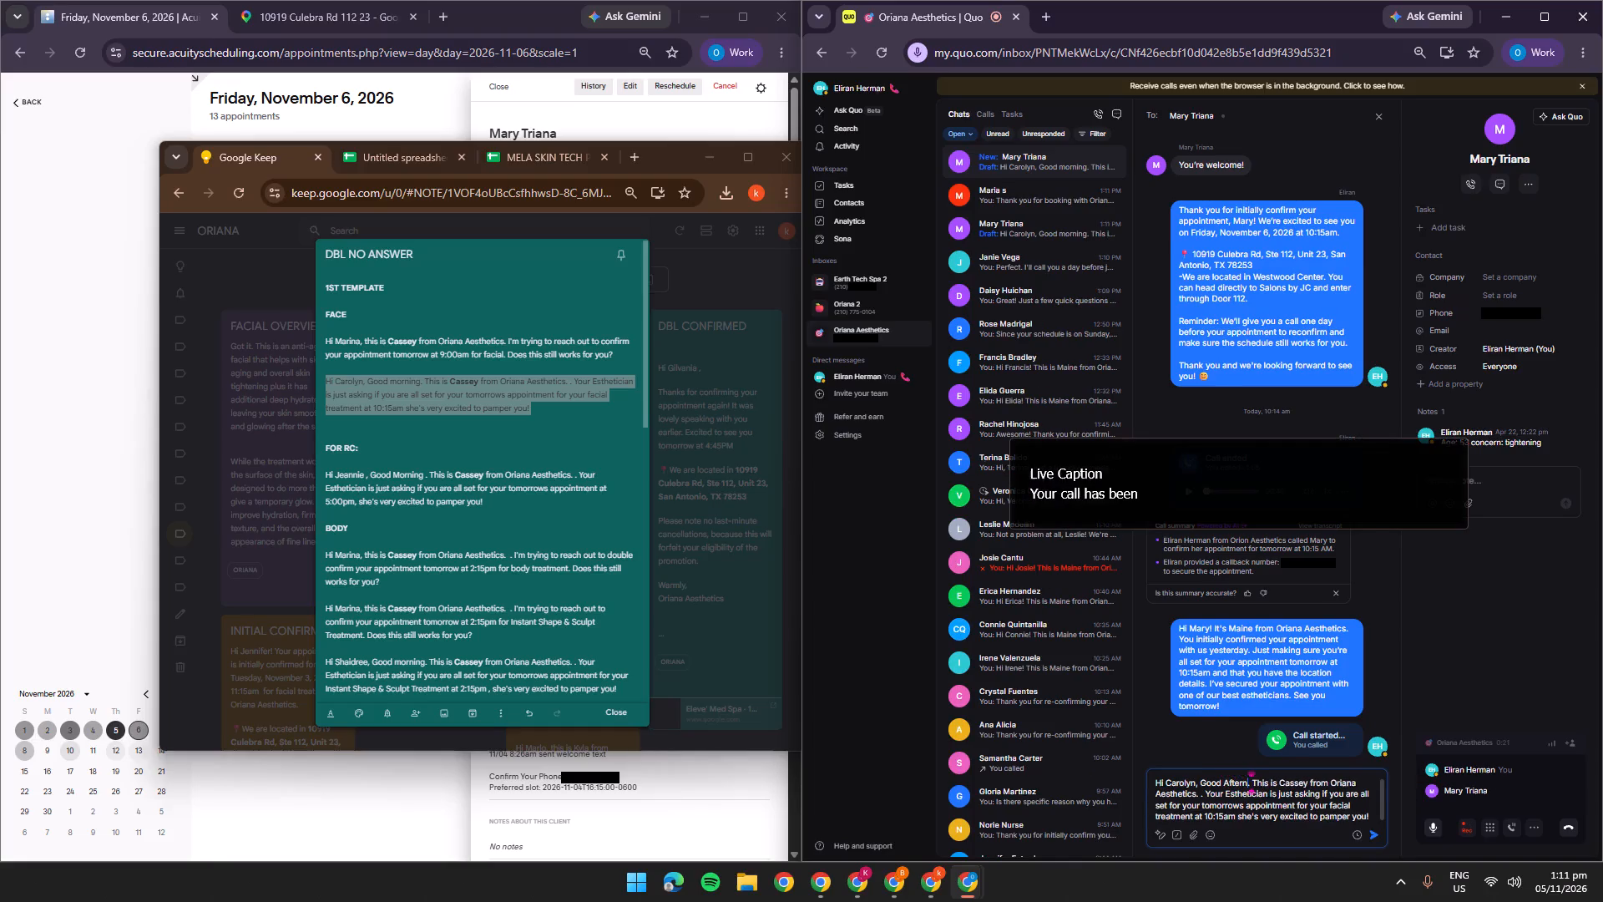
Replace Carolyn with Mary in the draft and remove the extra period after "Oriana Aesthetics".
click(1484, 168)
click(1482, 155)
double_click(1483, 163)
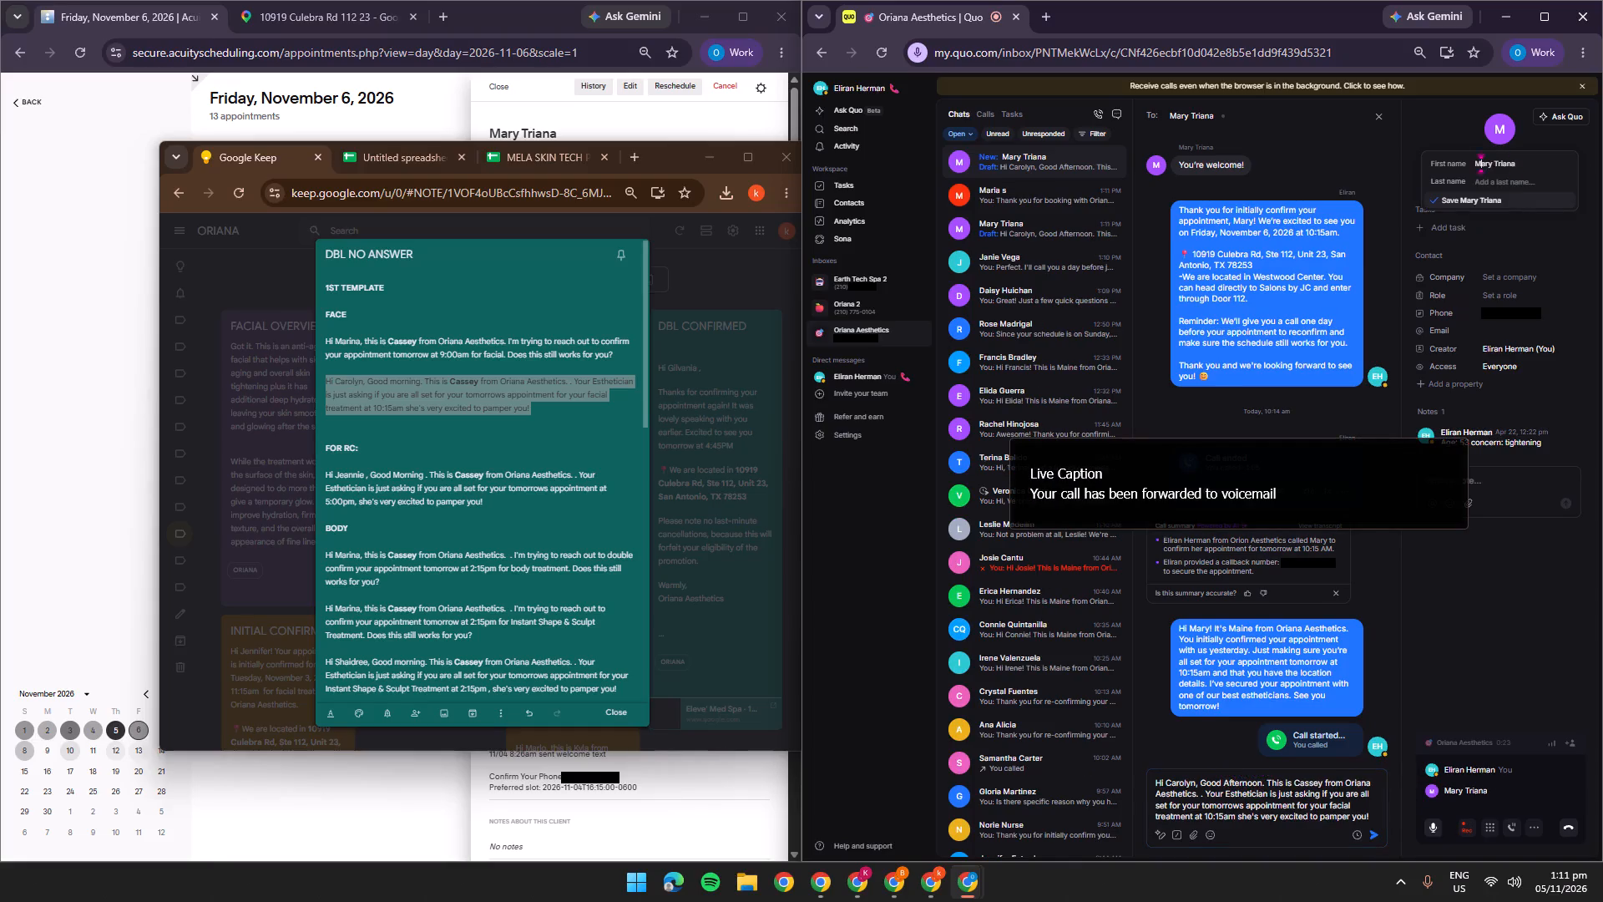
key(ctrl+c)
drag(1555, 656, 1546, 699)
click(1210, 800)
double_click(1183, 783)
key(ctrl+v)
click(1281, 800)
click(1312, 810)
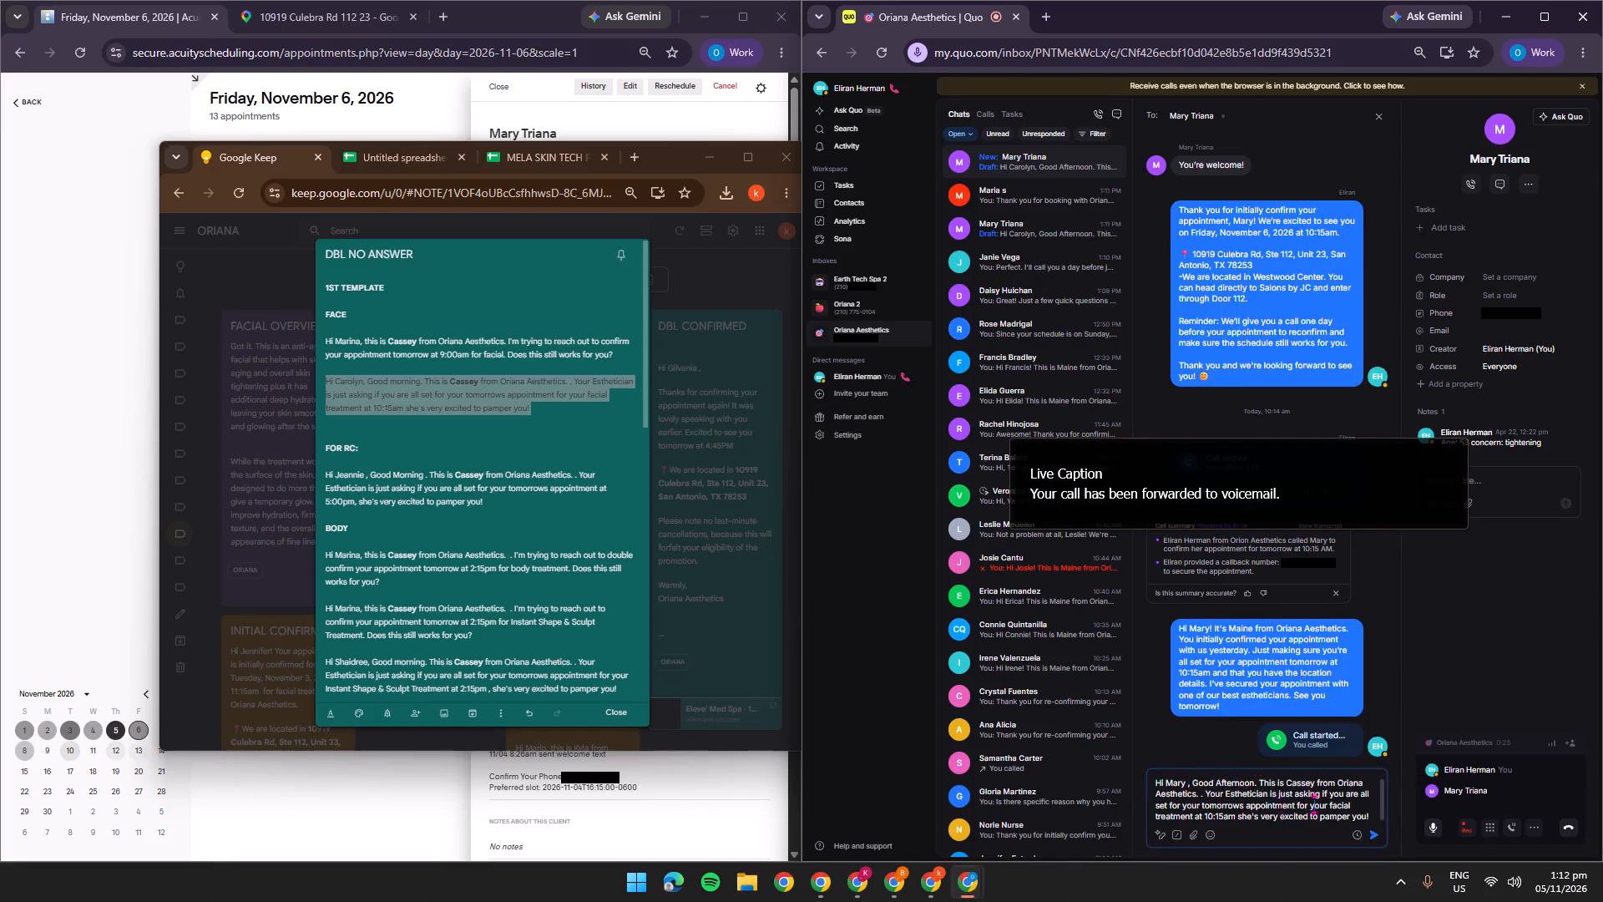
click(1201, 795)
key(BackSpace)
key(BackSpace)
click(1318, 793)
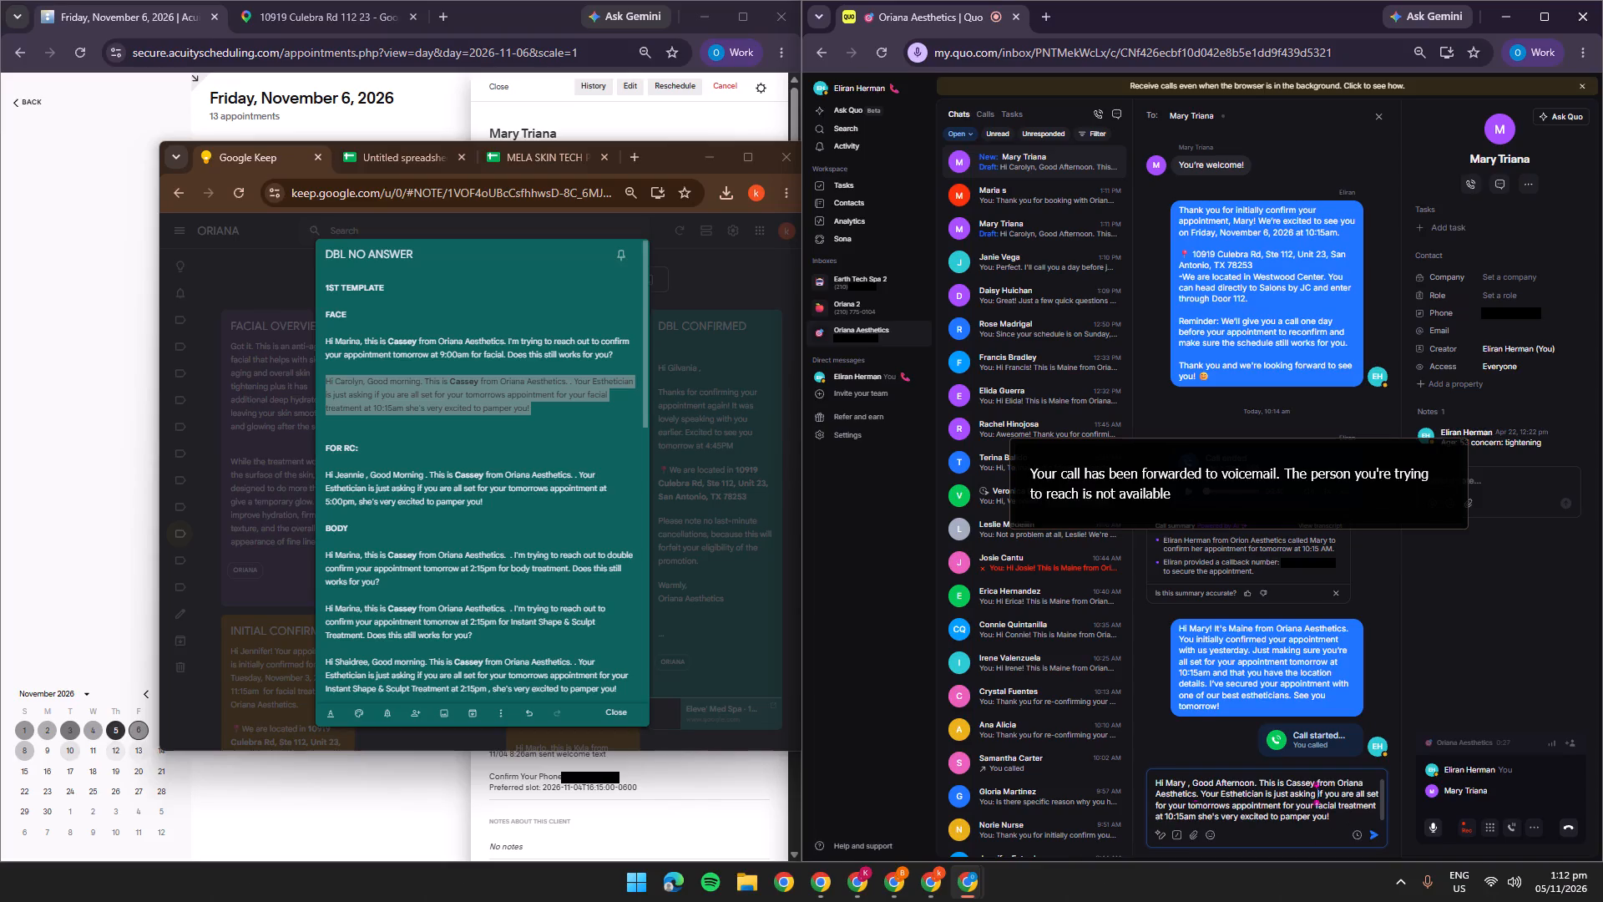
click(1332, 802)
click(1368, 795)
click(1294, 826)
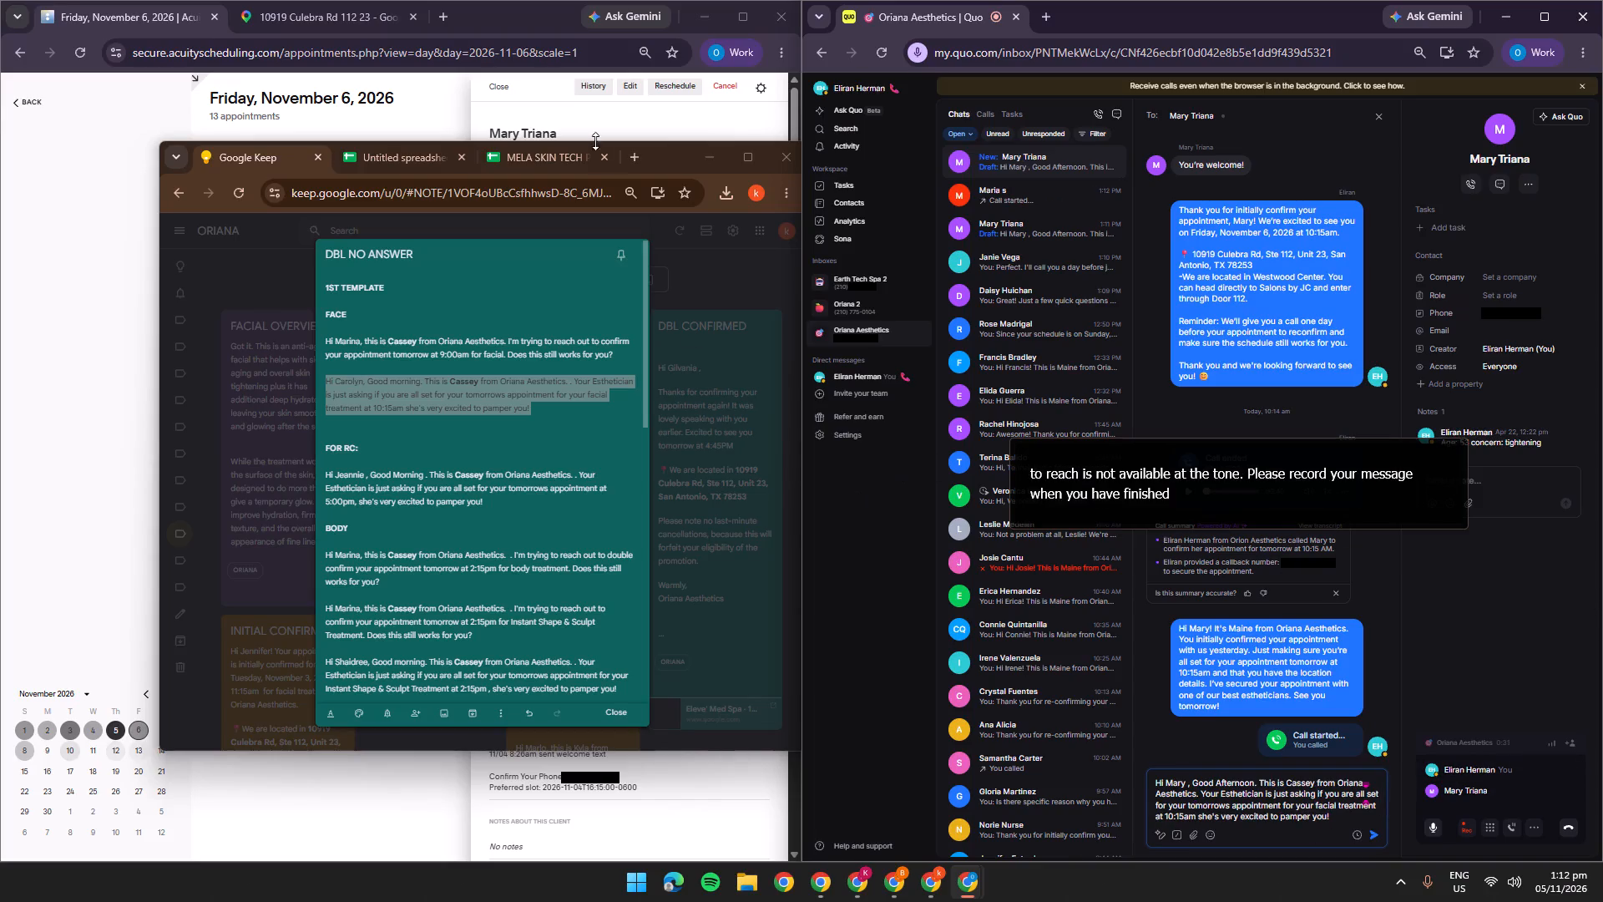
Return to Mary's appointment details in Acuity and end the call to her in Quo.
click(562, 111)
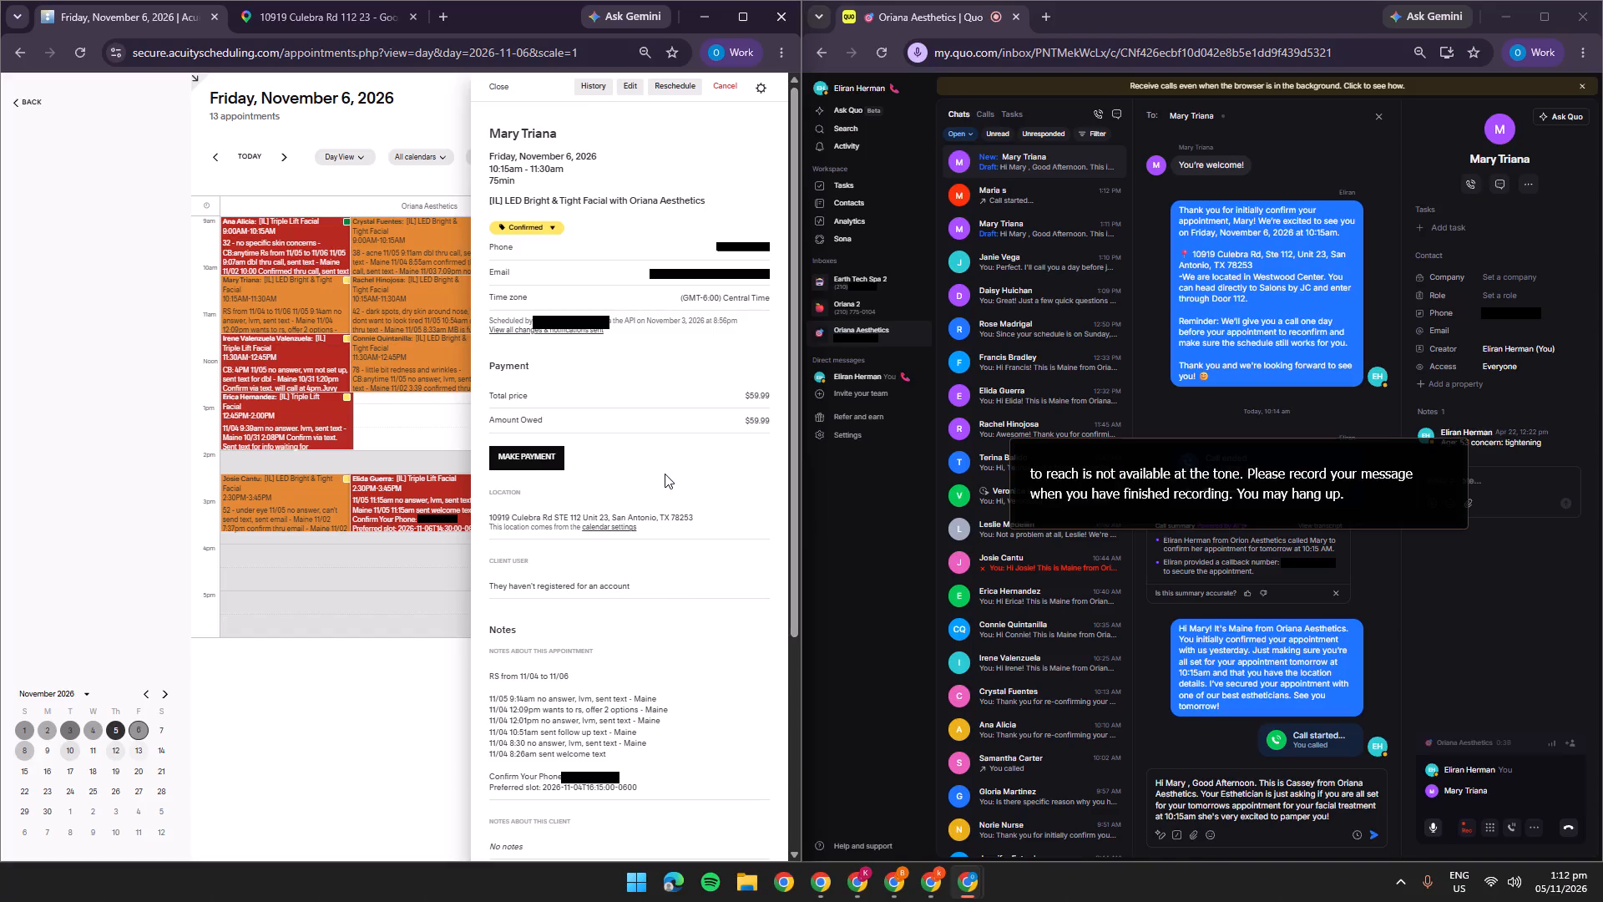
scroll(715, 710, down, 1)
scroll(715, 710, up, 1)
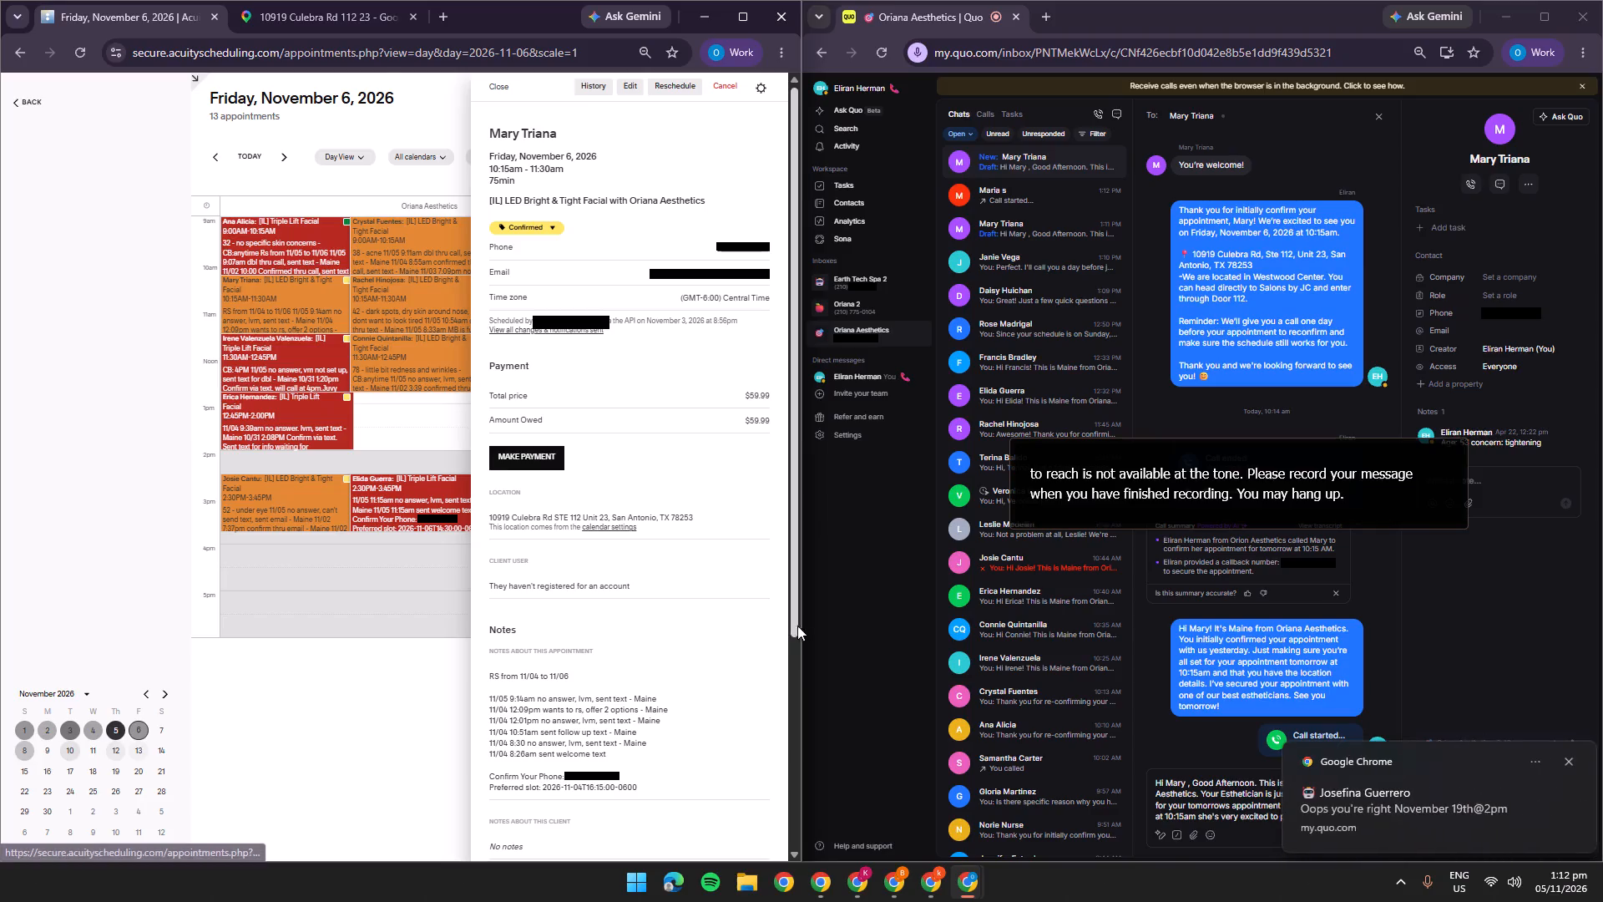
drag(794, 625, 796, 601)
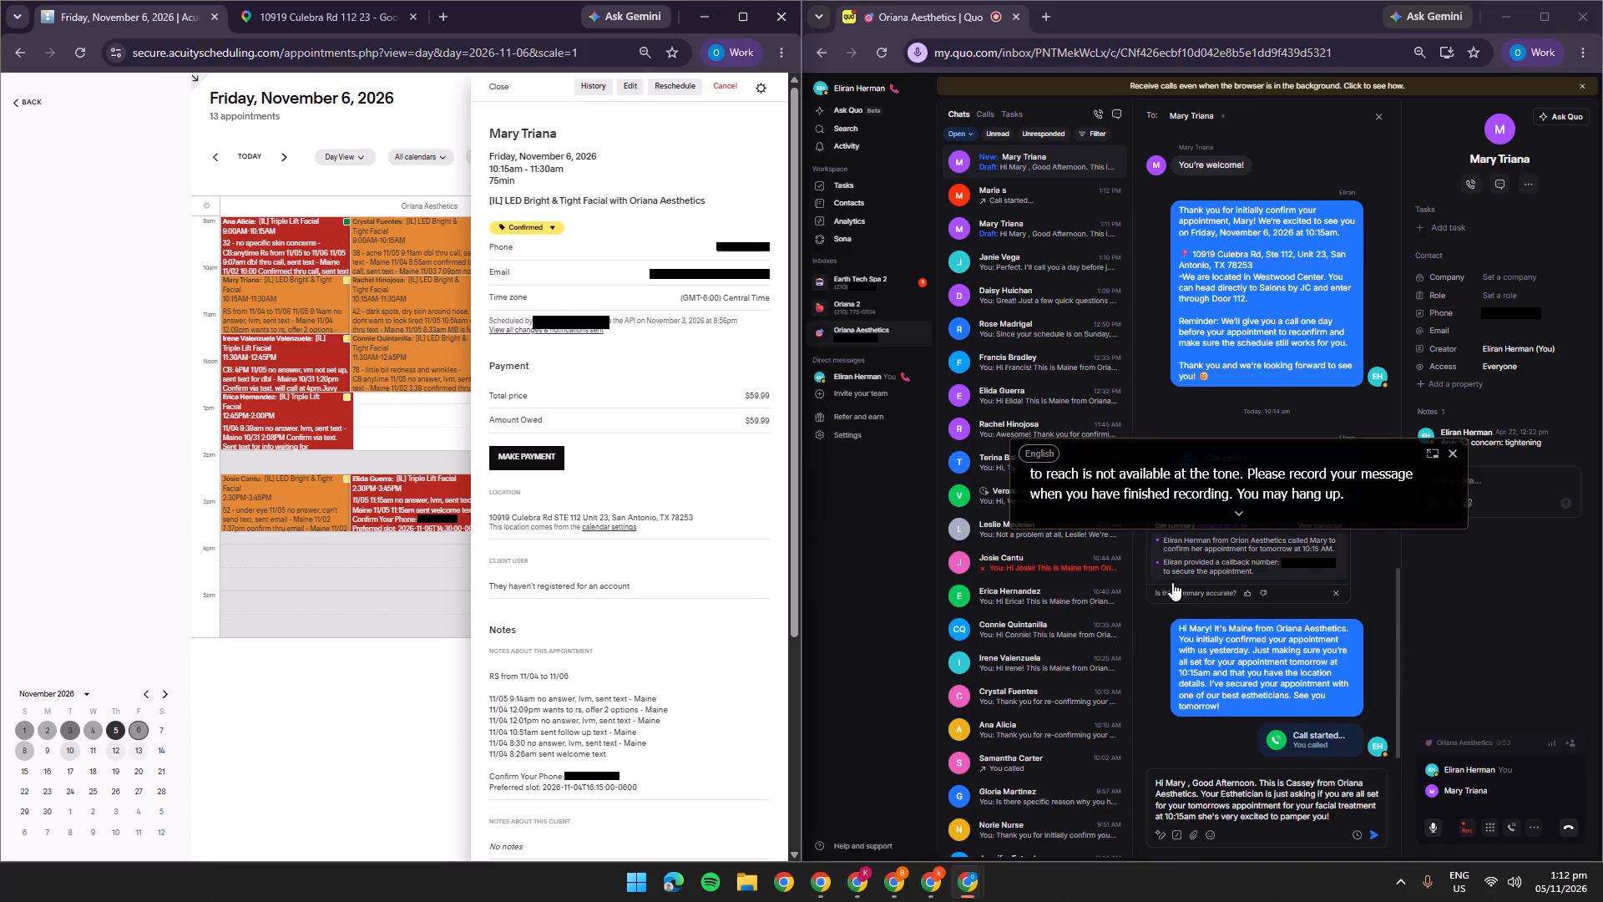
click(1569, 823)
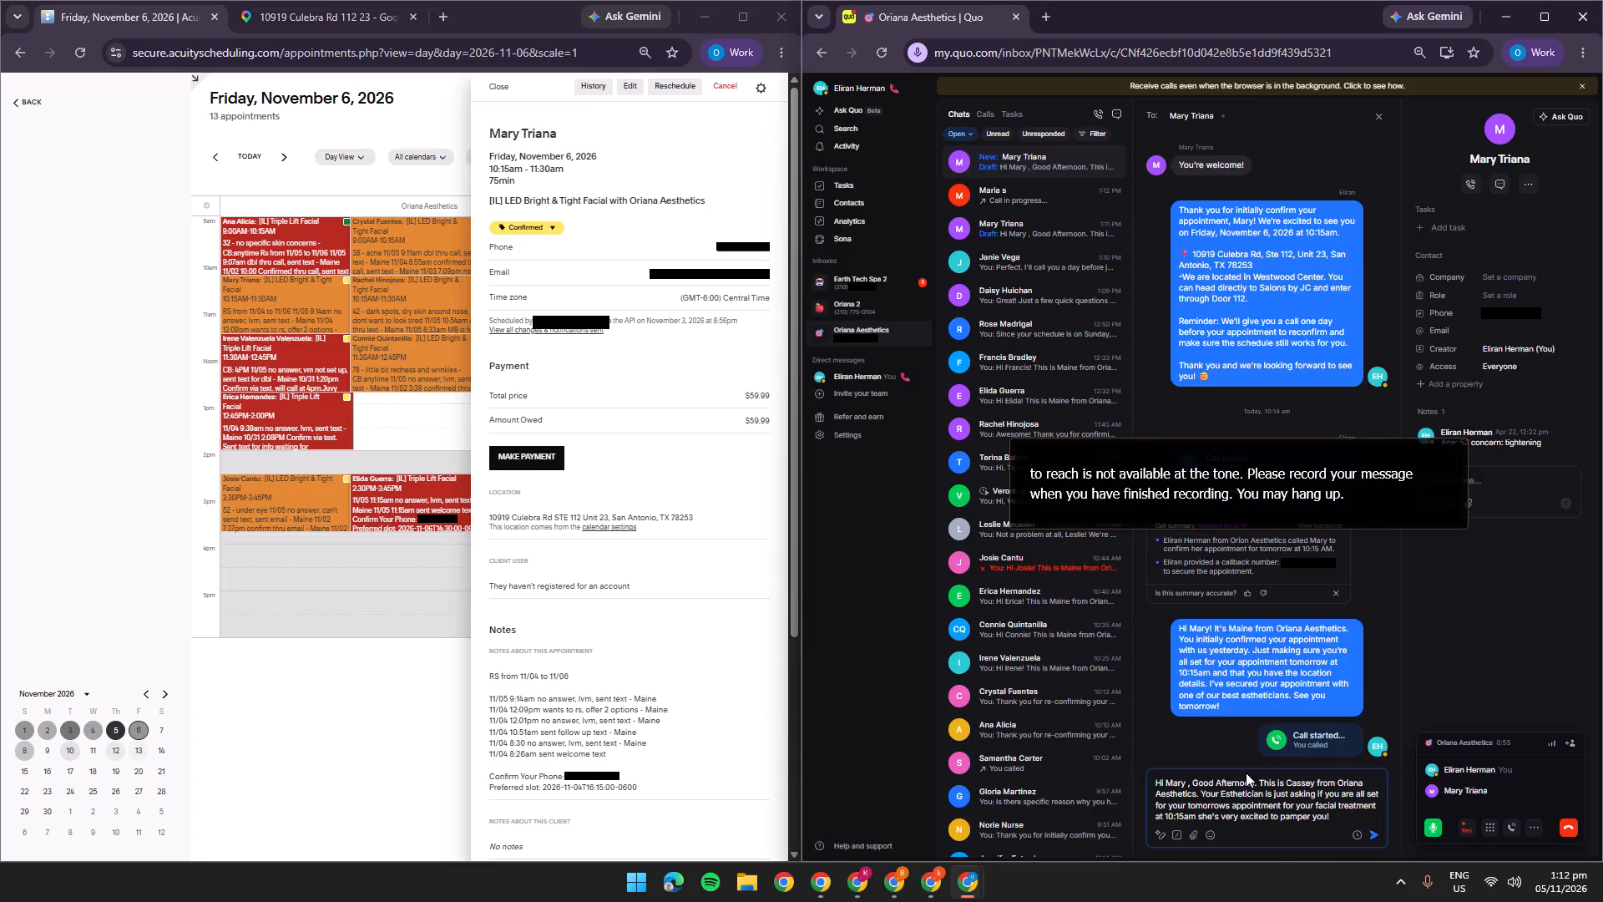
Send Mary the drafted message asking if she is all set for tomorrow's 10:15am facial treatment.
click(1246, 773)
click(1252, 810)
key(Return)
Add "11.05 12:12pm LVM for DBL sent text Cassey" to Mary's appointment notes, save, and close the appointment.
click(646, 689)
key(Down)
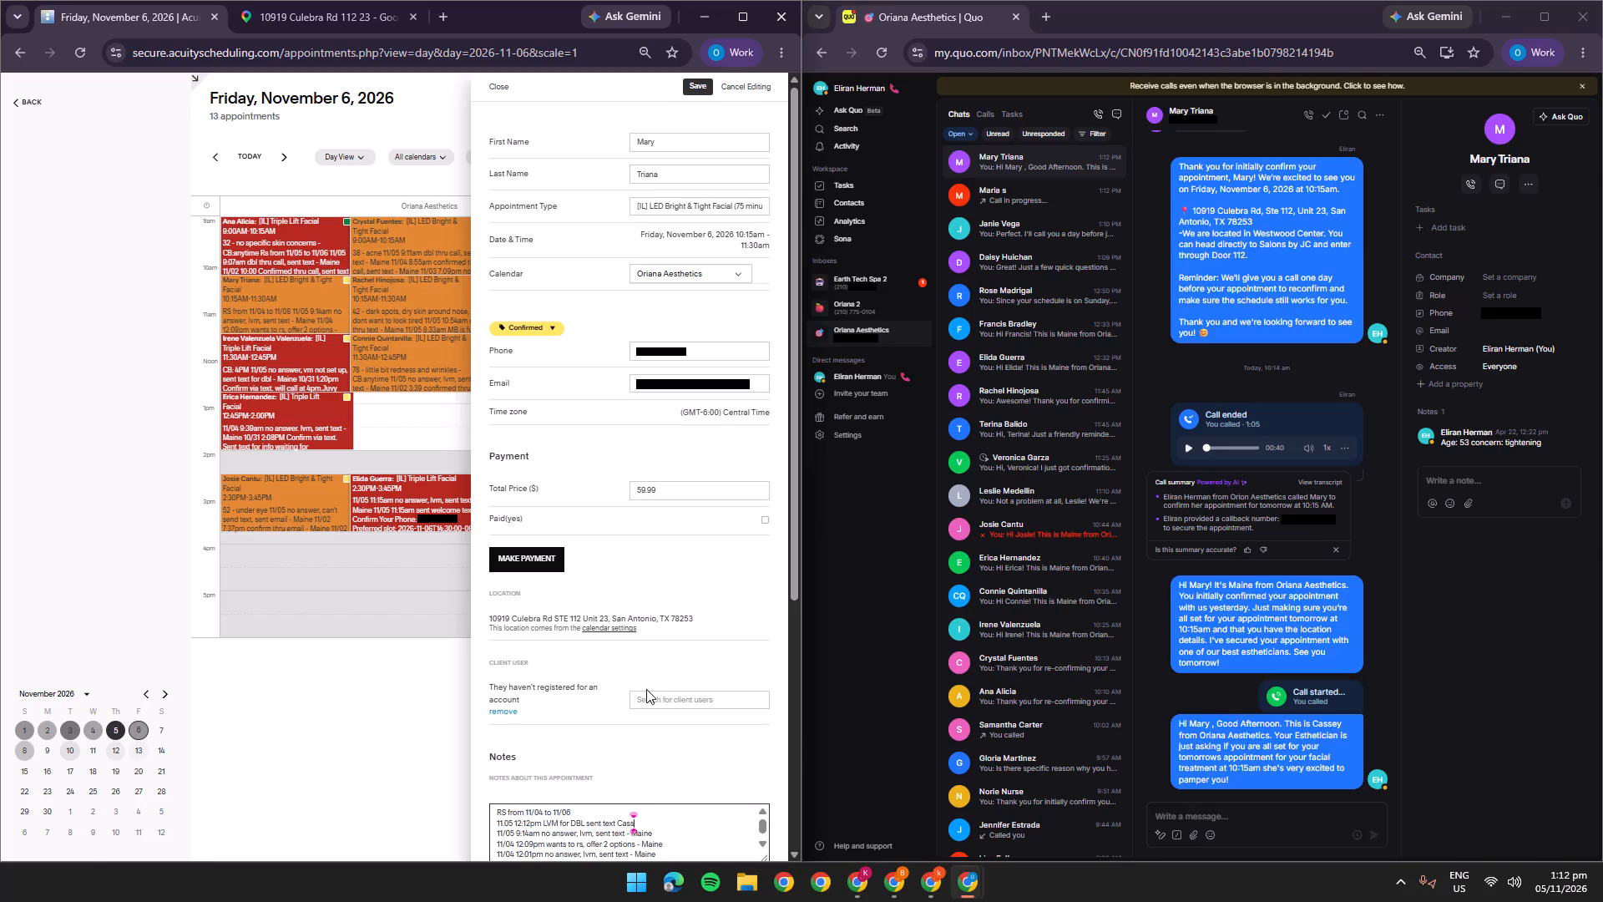
click(704, 83)
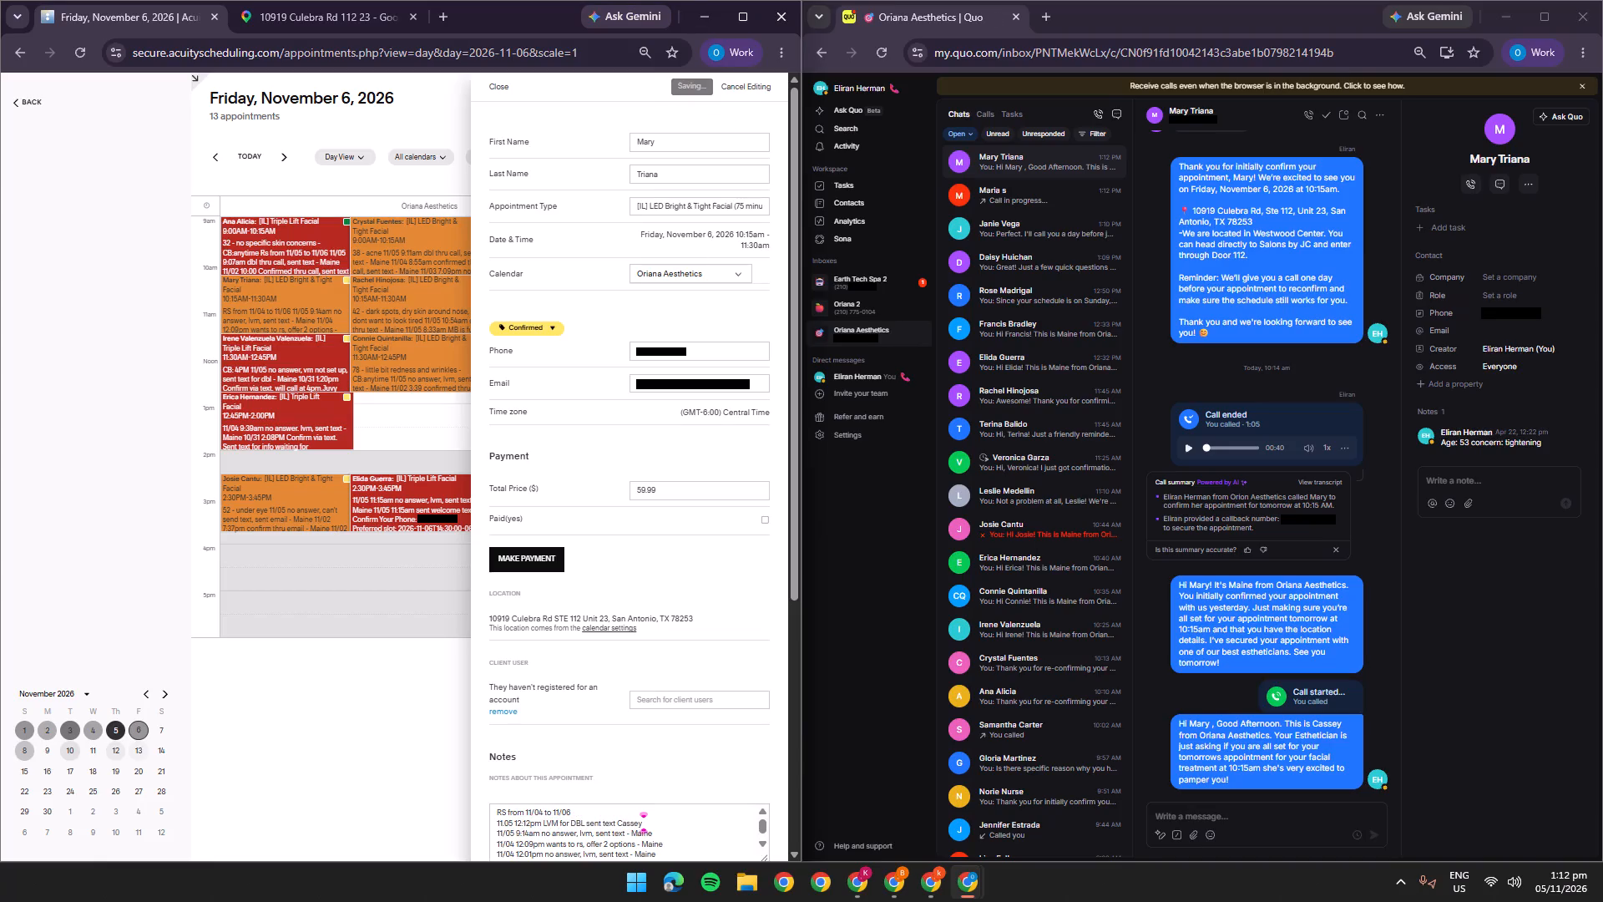
click(500, 89)
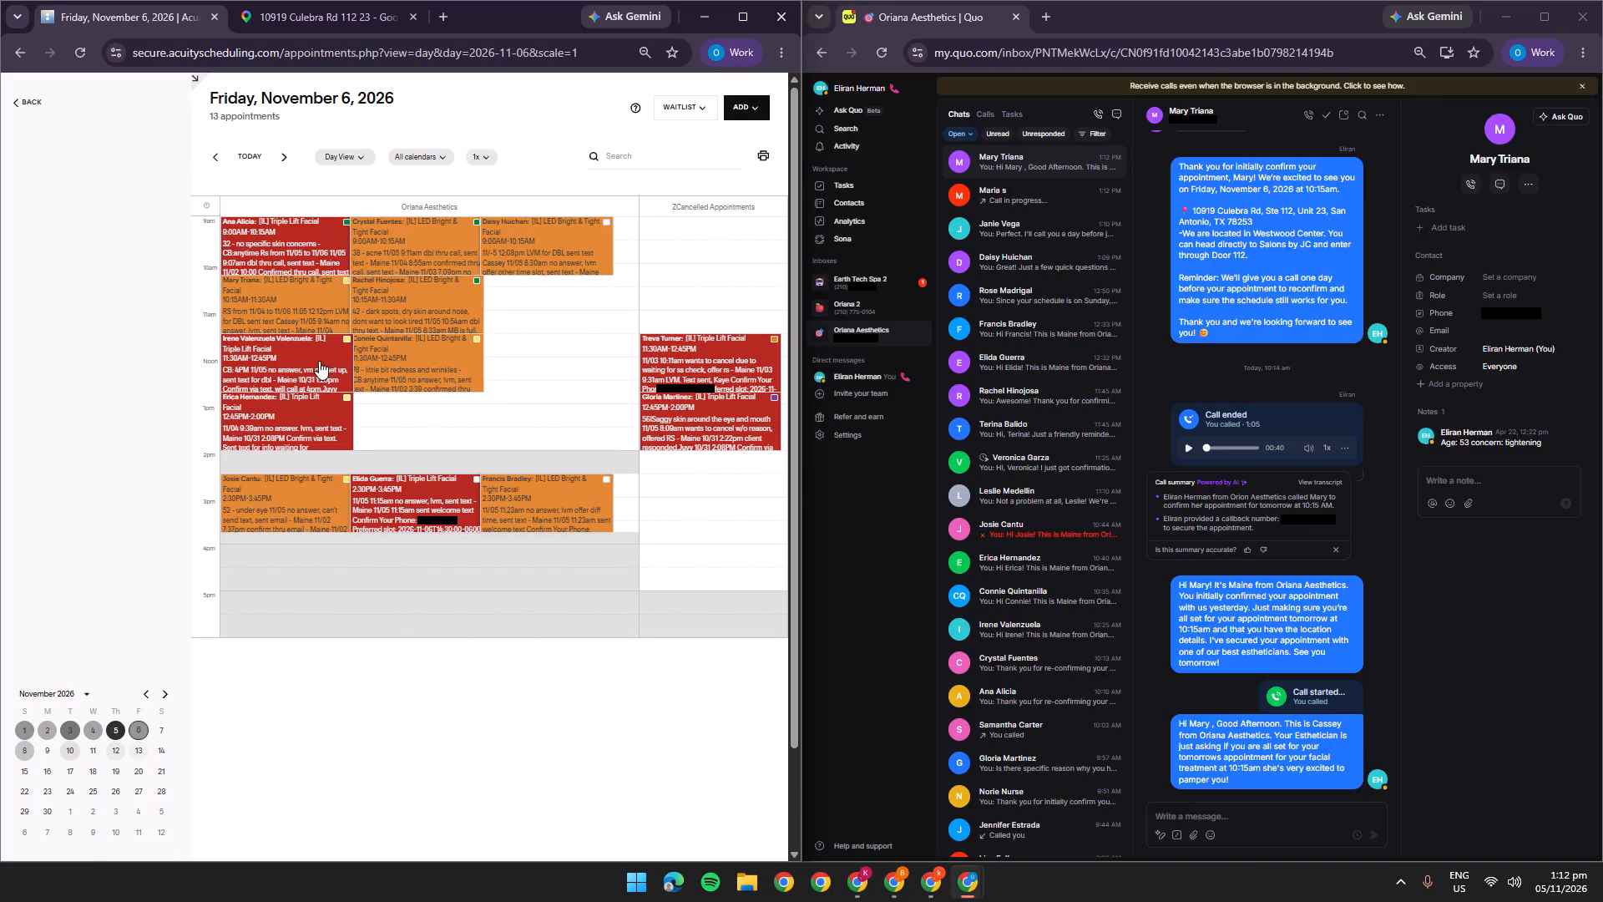
Copy the phone number from Irene's 11:30am November 6 appointment, find her in a new Quo conversation, and call her.
click(318, 347)
drag(776, 242, 660, 236)
key(ctrl+c)
key(ctrl+c)
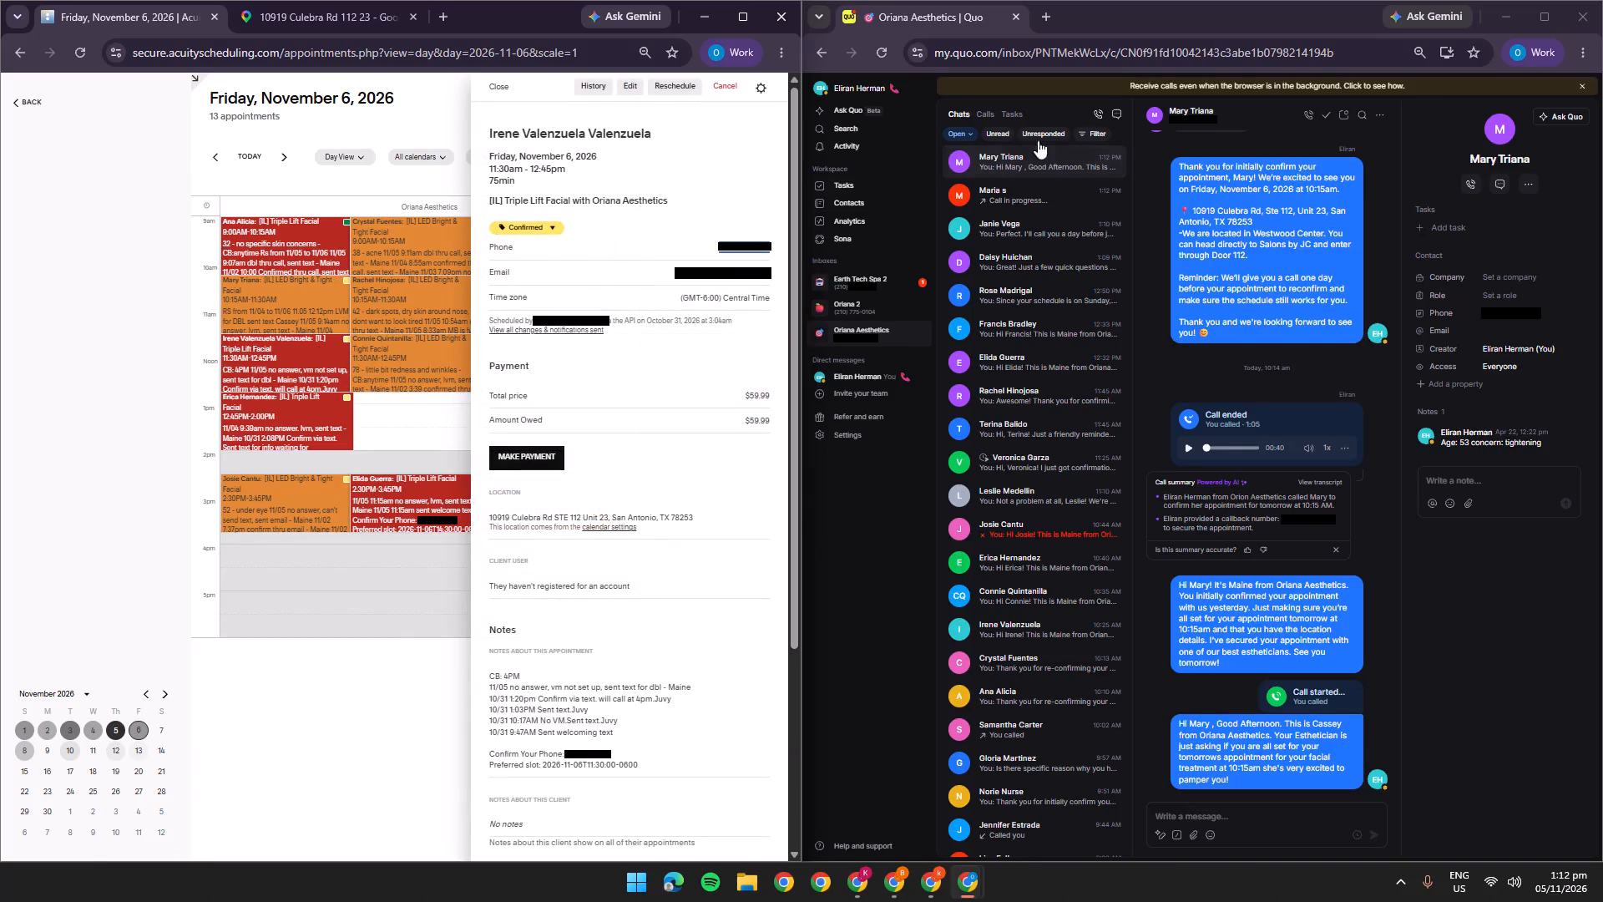
click(1111, 114)
key(ctrl+v)
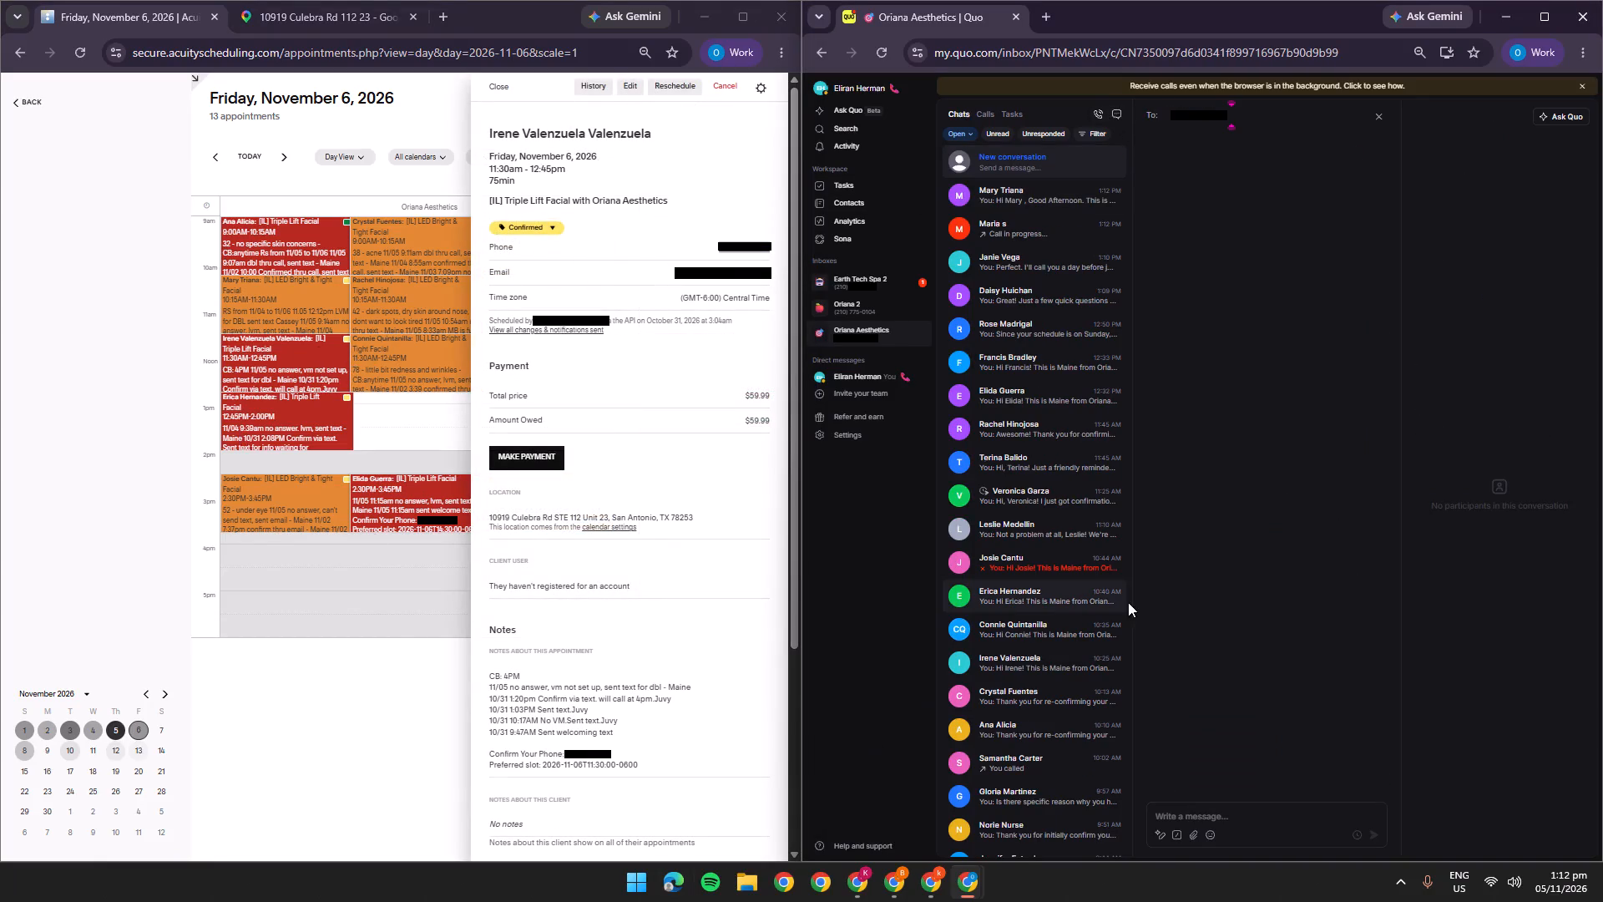
click(1355, 488)
click(1477, 179)
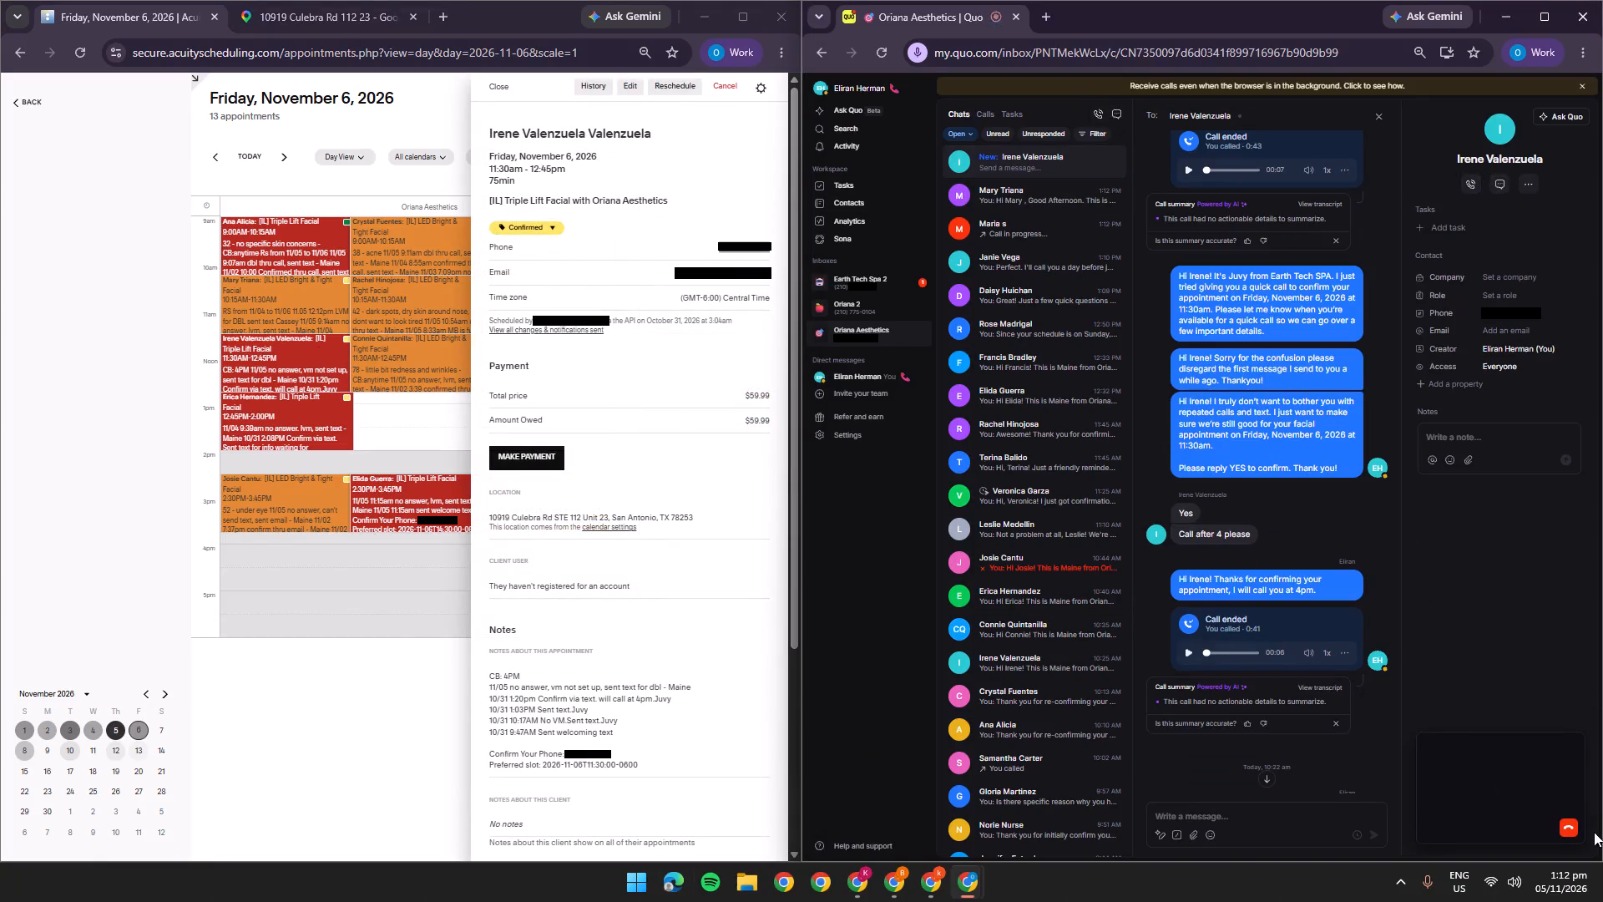
scroll(1217, 662, down, 17)
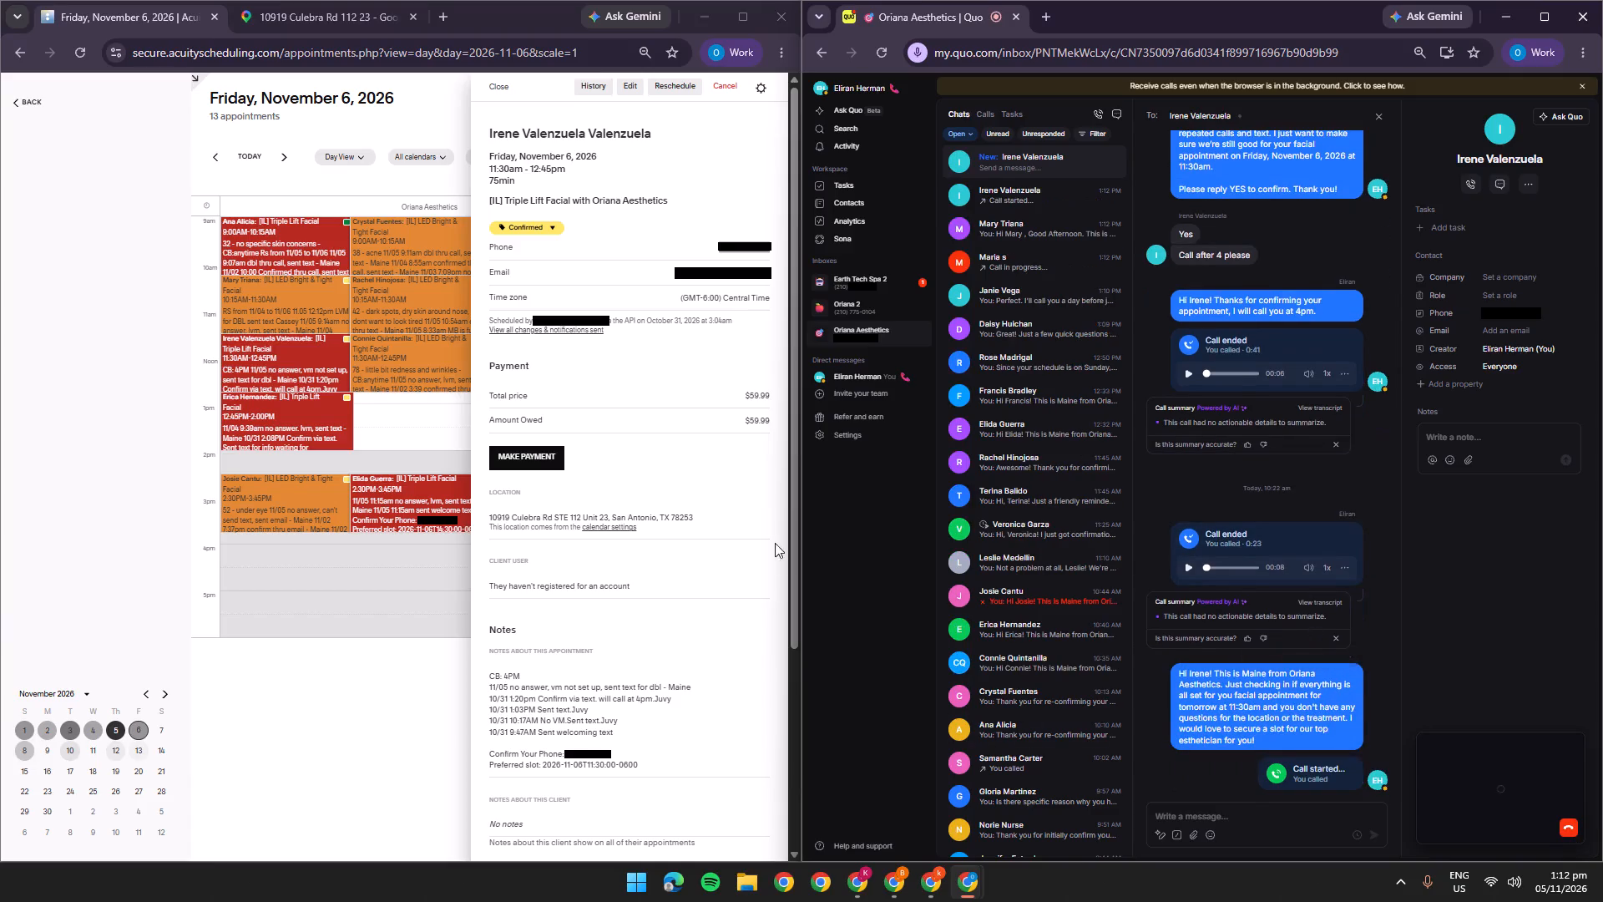
In Google Keep's DBL NO ANSWER note, set the appointment time in the Carolyn face template to 11:30am.
key(alt+Tab)
alt+click(681, 328)
click(432, 429)
click(488, 413)
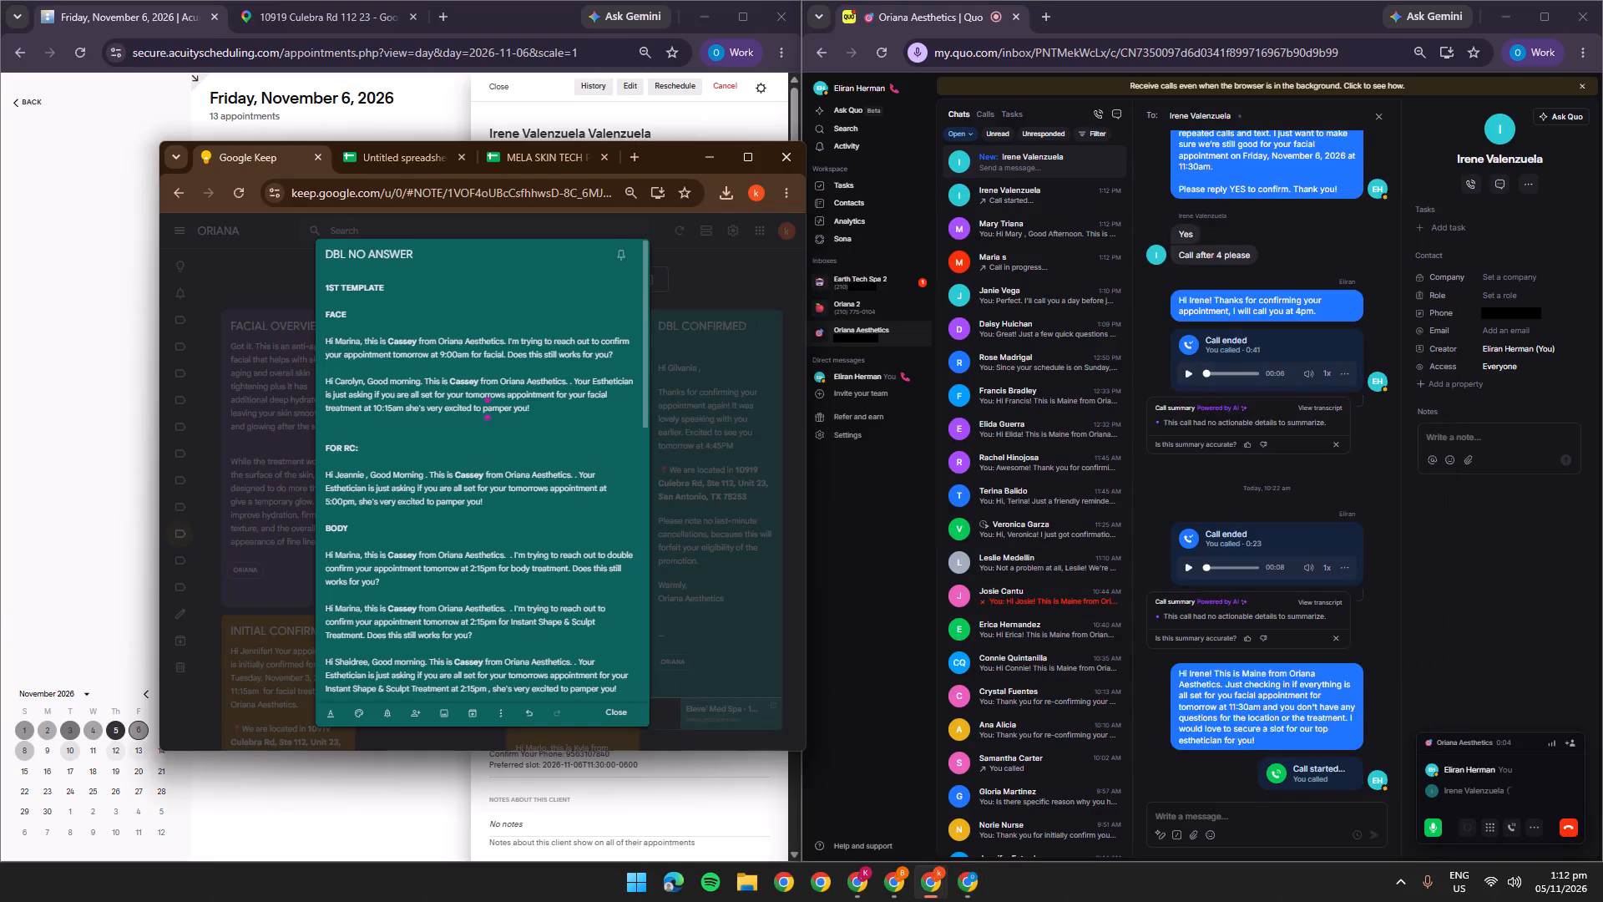
triple_click(372, 409)
click(376, 409)
text(11)
double_click(393, 407)
text(30am)
key(space)
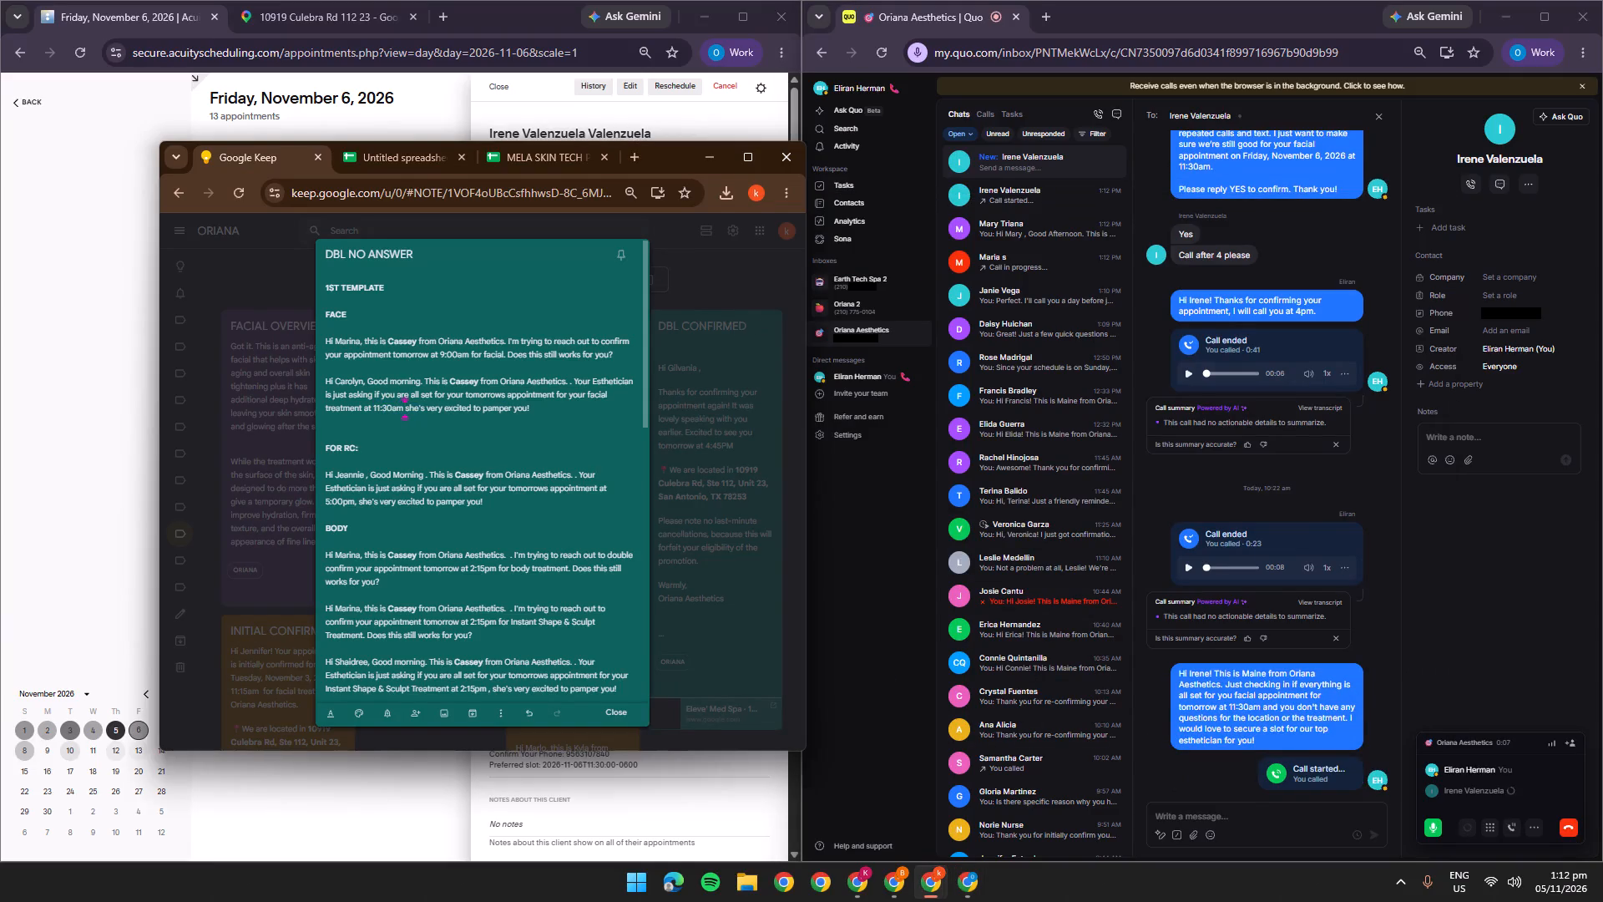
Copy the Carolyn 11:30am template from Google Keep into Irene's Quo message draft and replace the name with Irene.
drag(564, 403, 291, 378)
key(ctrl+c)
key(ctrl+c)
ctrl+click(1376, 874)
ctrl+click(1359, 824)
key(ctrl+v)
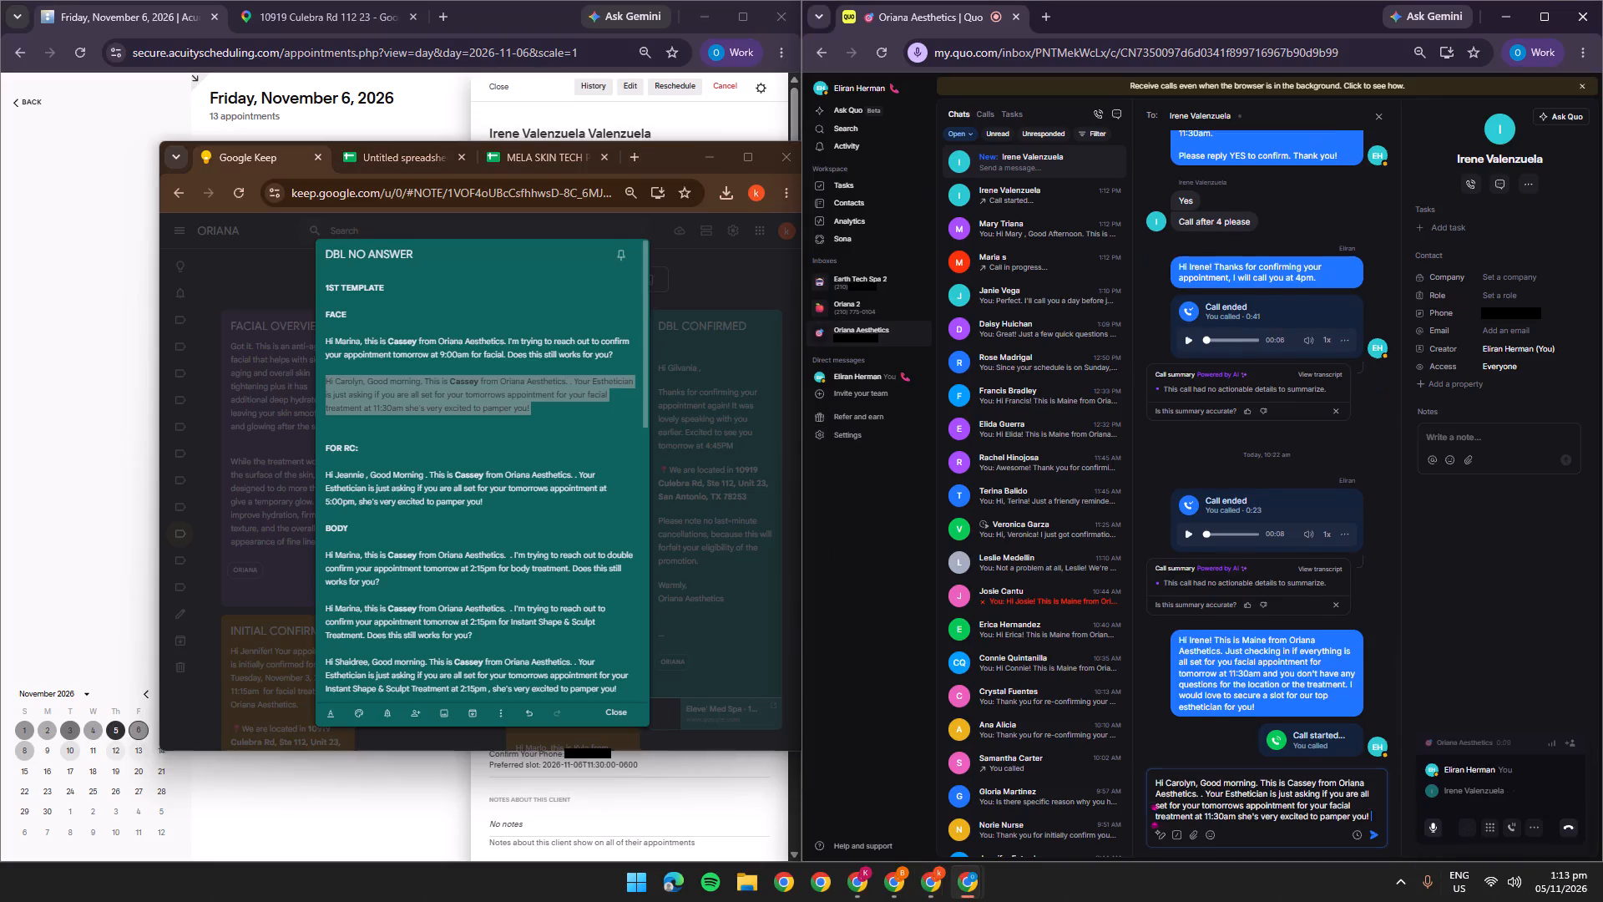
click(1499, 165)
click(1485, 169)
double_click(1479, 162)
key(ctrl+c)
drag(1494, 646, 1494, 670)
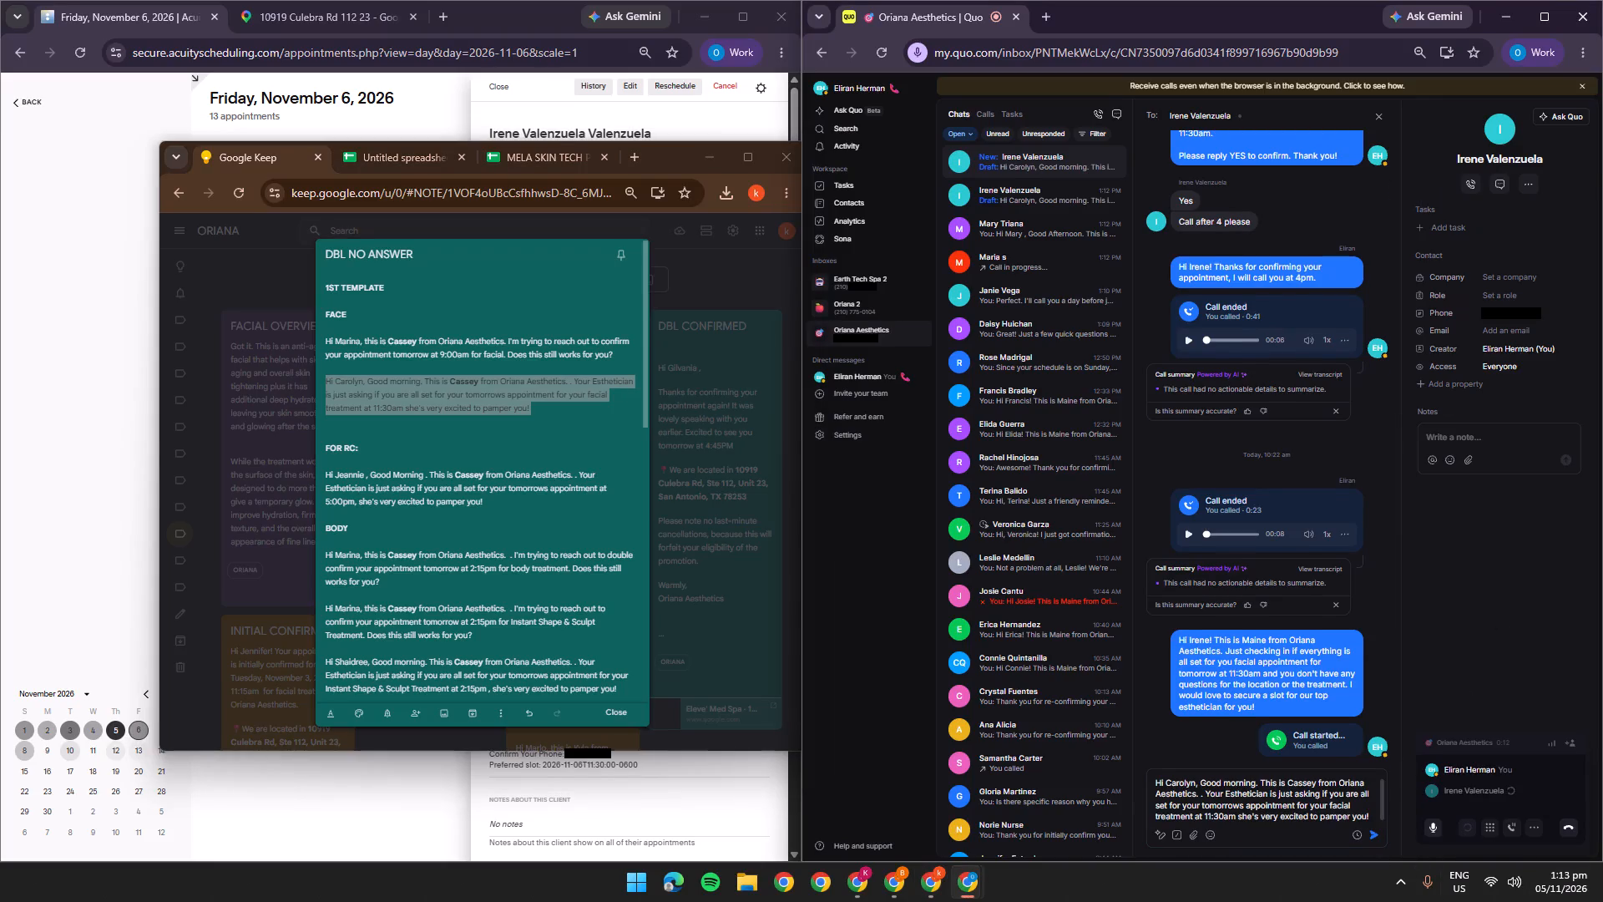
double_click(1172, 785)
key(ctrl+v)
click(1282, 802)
Start a new line reading "11.05 12:13pm LV" below "CB: 4PM" in Irene's appointment notes.
click(569, 112)
scroll(602, 325, down, 3)
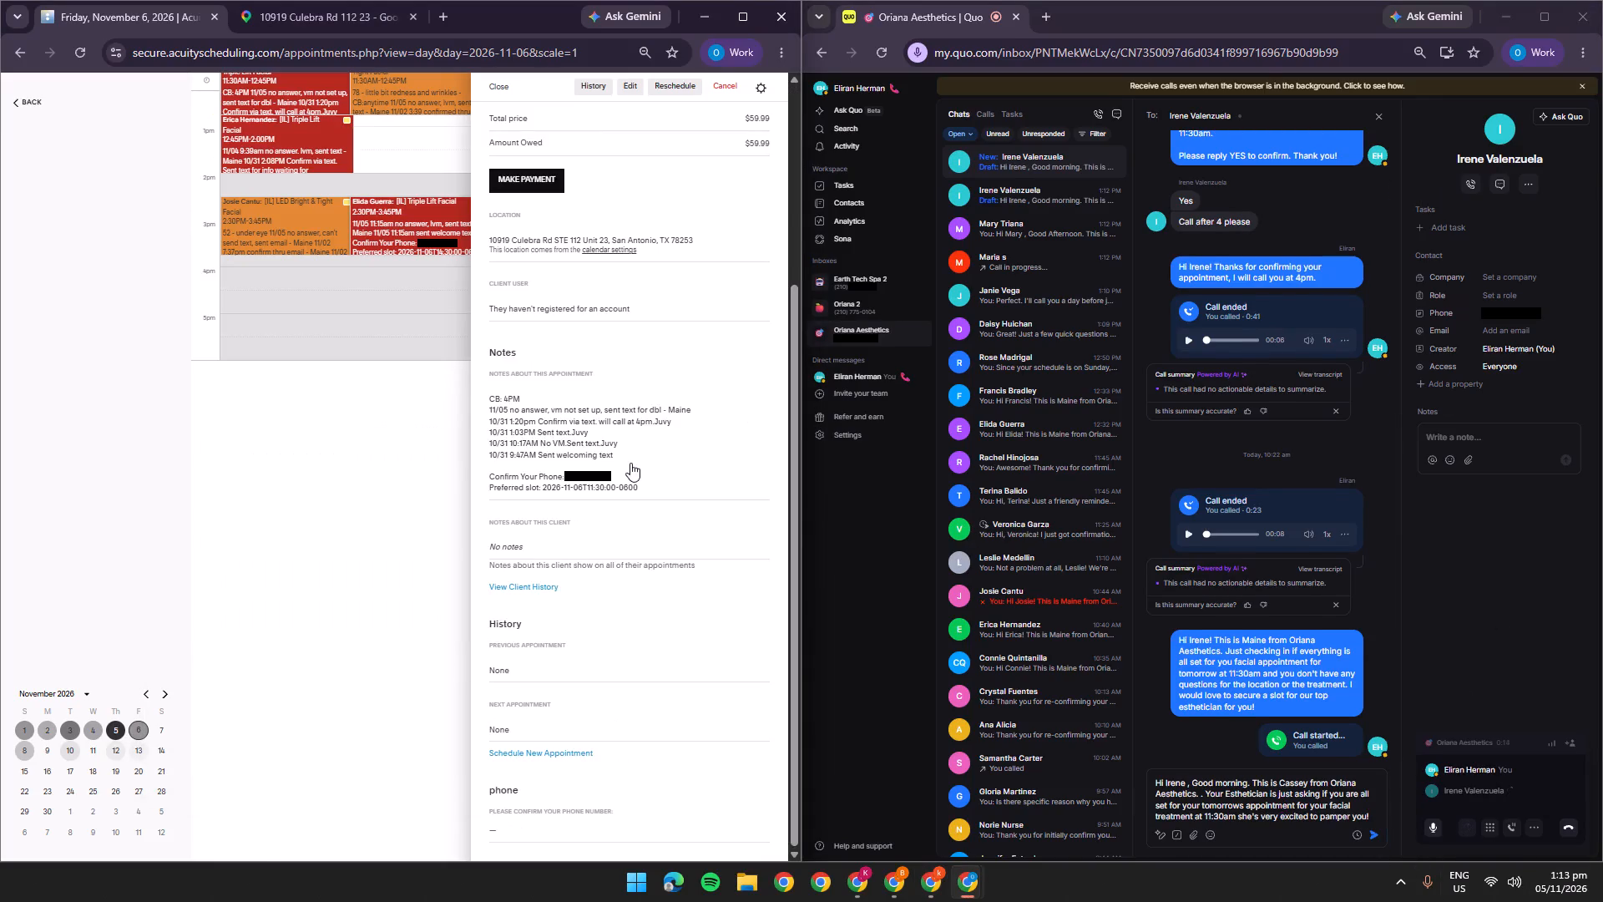
click(678, 408)
key(Down)
key(Return)
key(Up)
key(Return)
text(11.05 1:12)
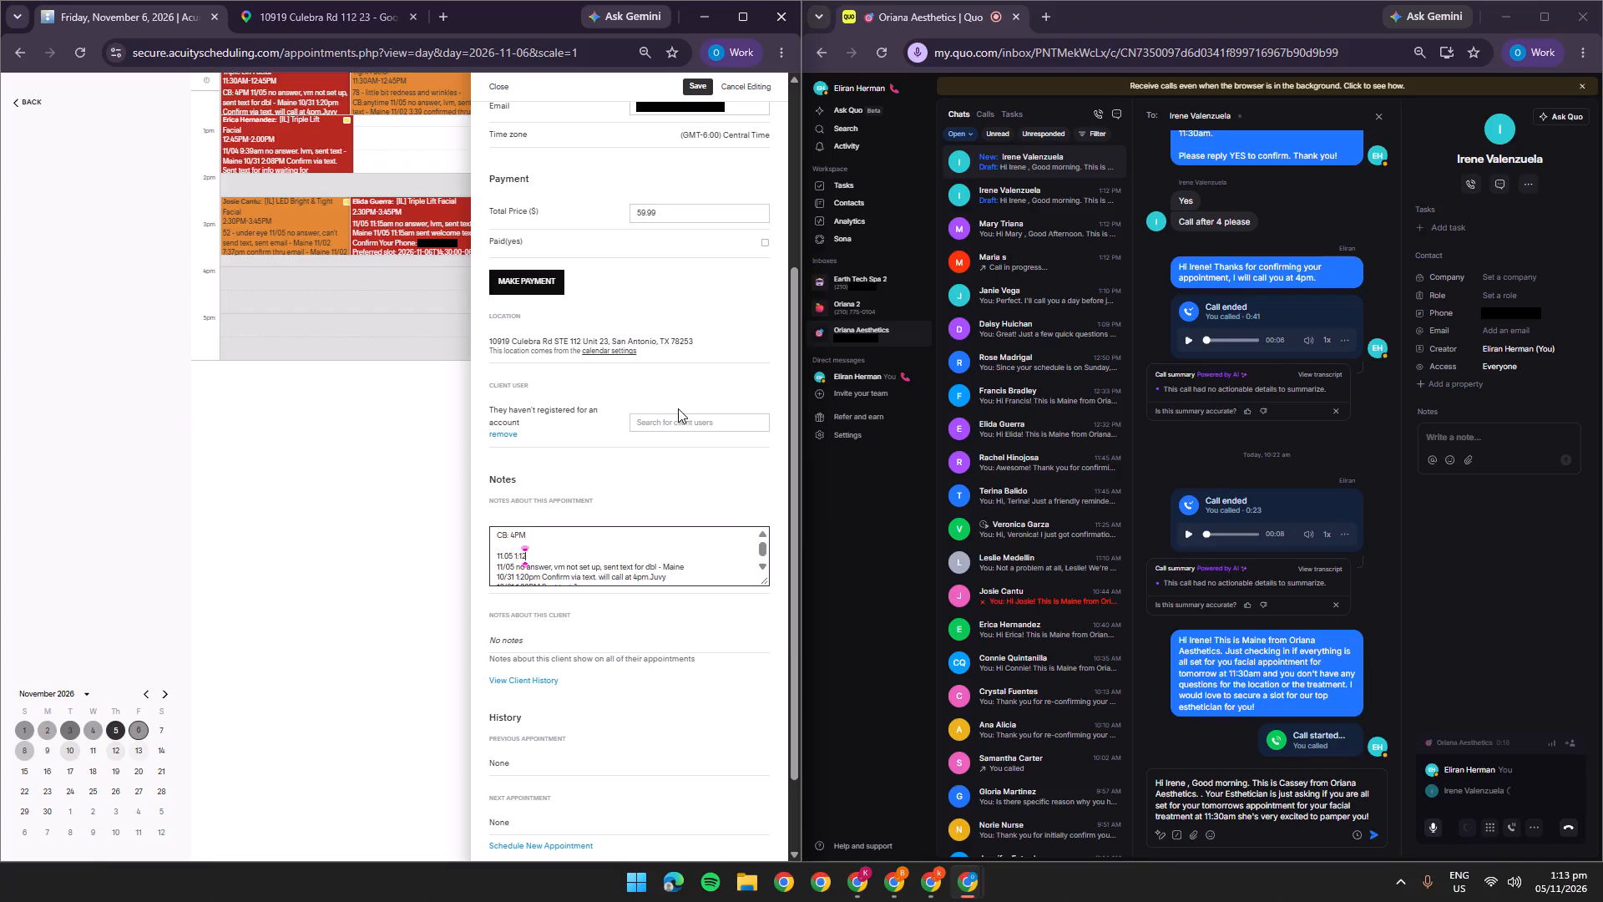
key(BackSpace)
key(BackSpace)
key(BackSpace)
text(2:12)
key(BackSpace)
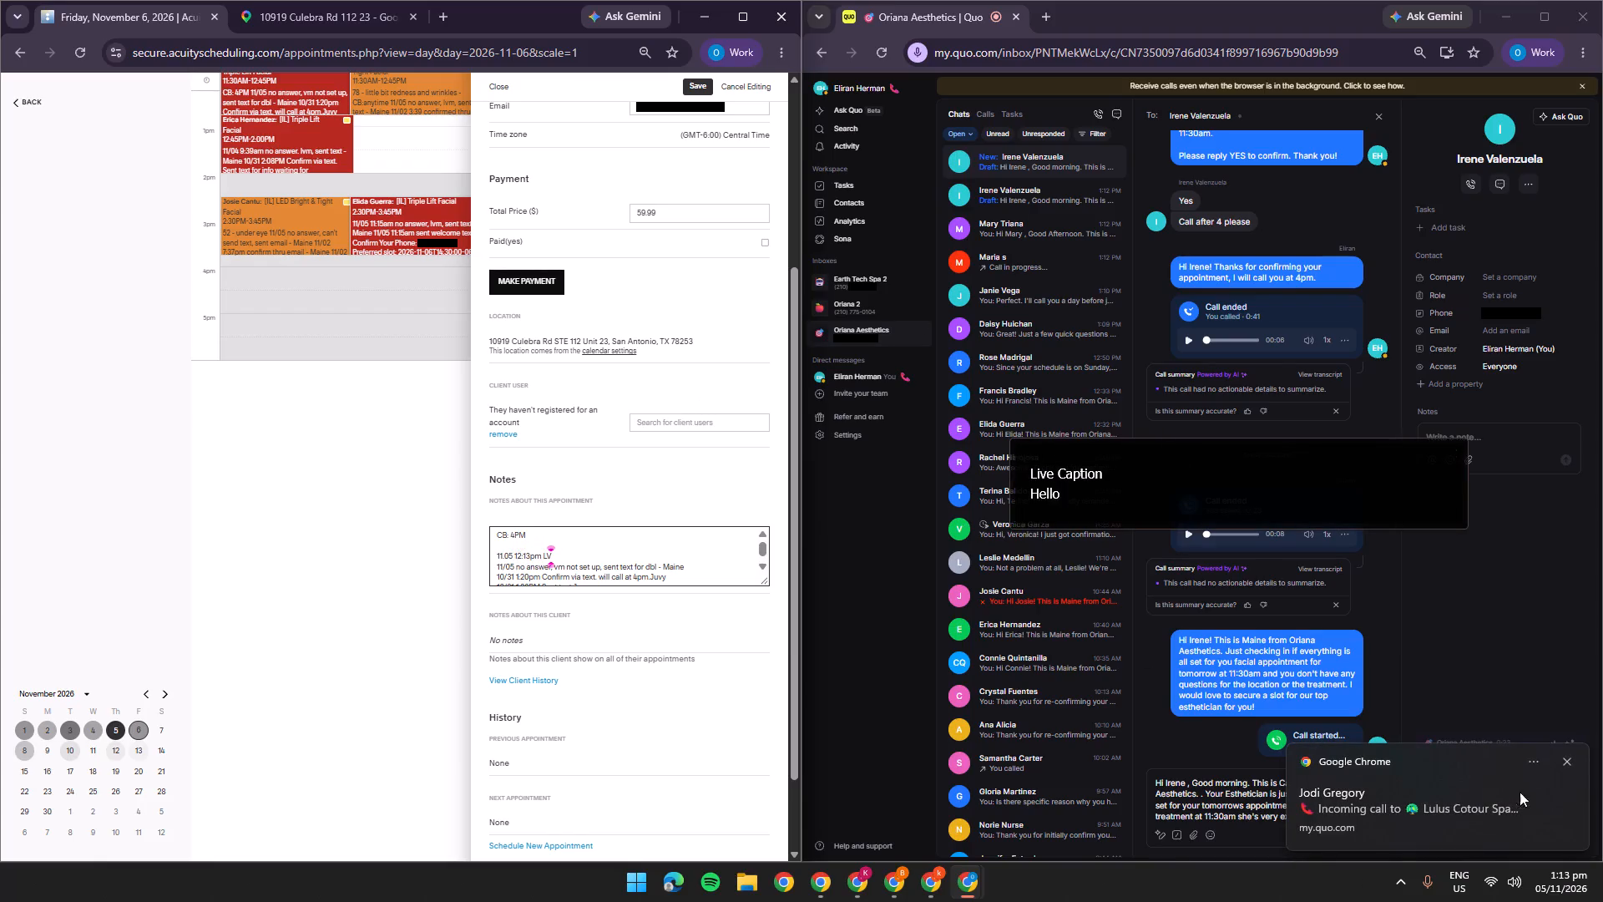
Dismiss the incoming call notification and move the active call controls clear of Irene's message draft.
click(1565, 760)
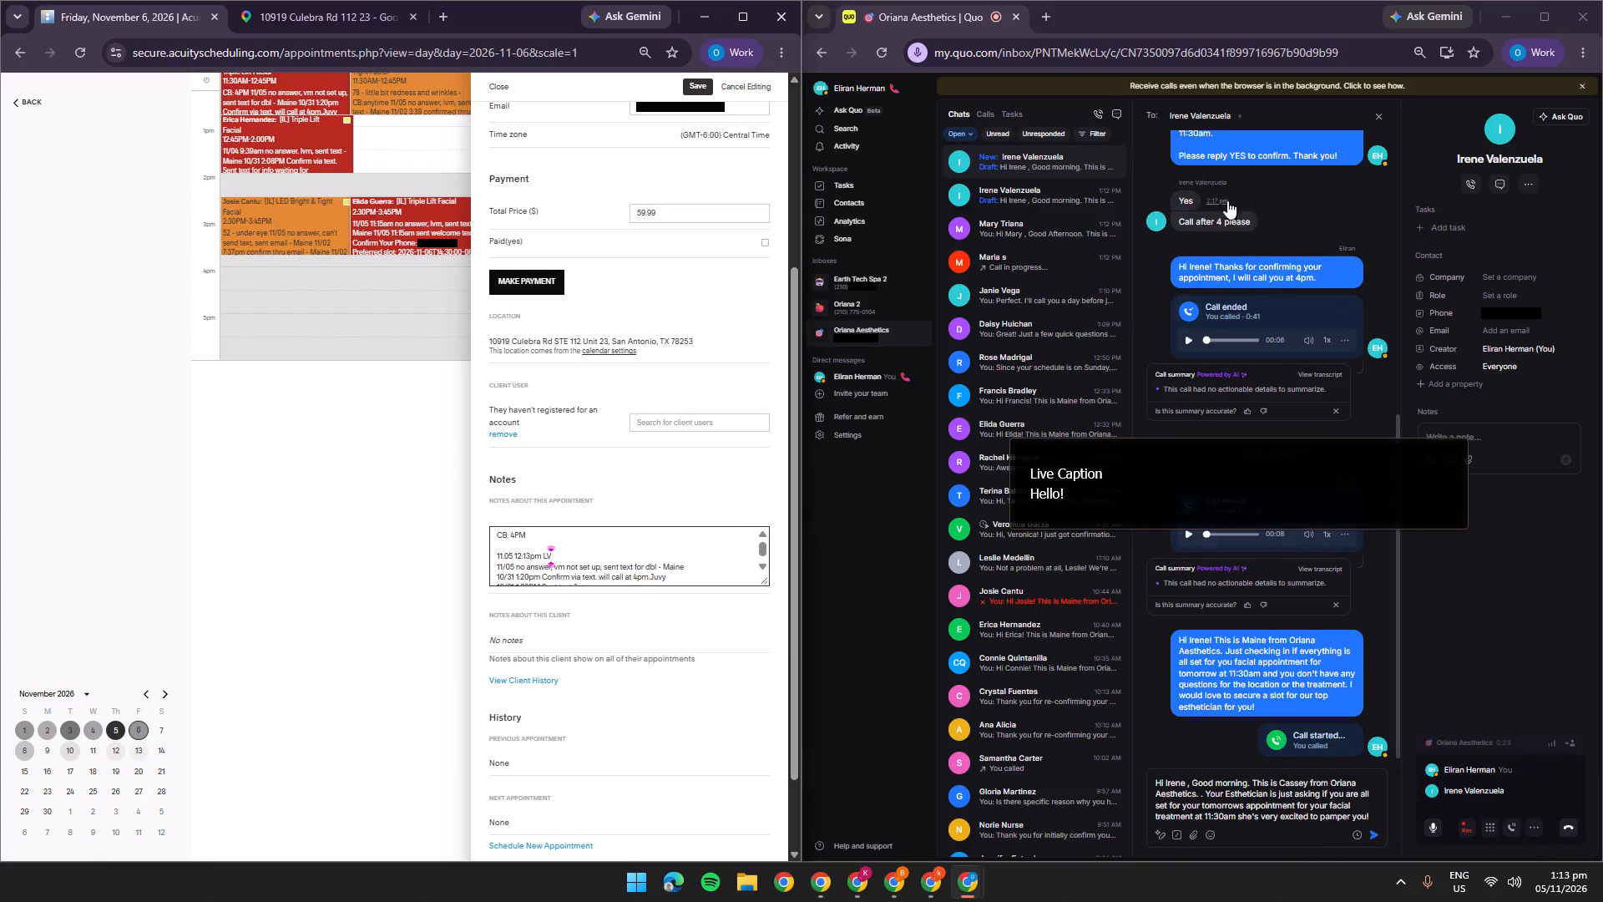
key(alt+Tab)
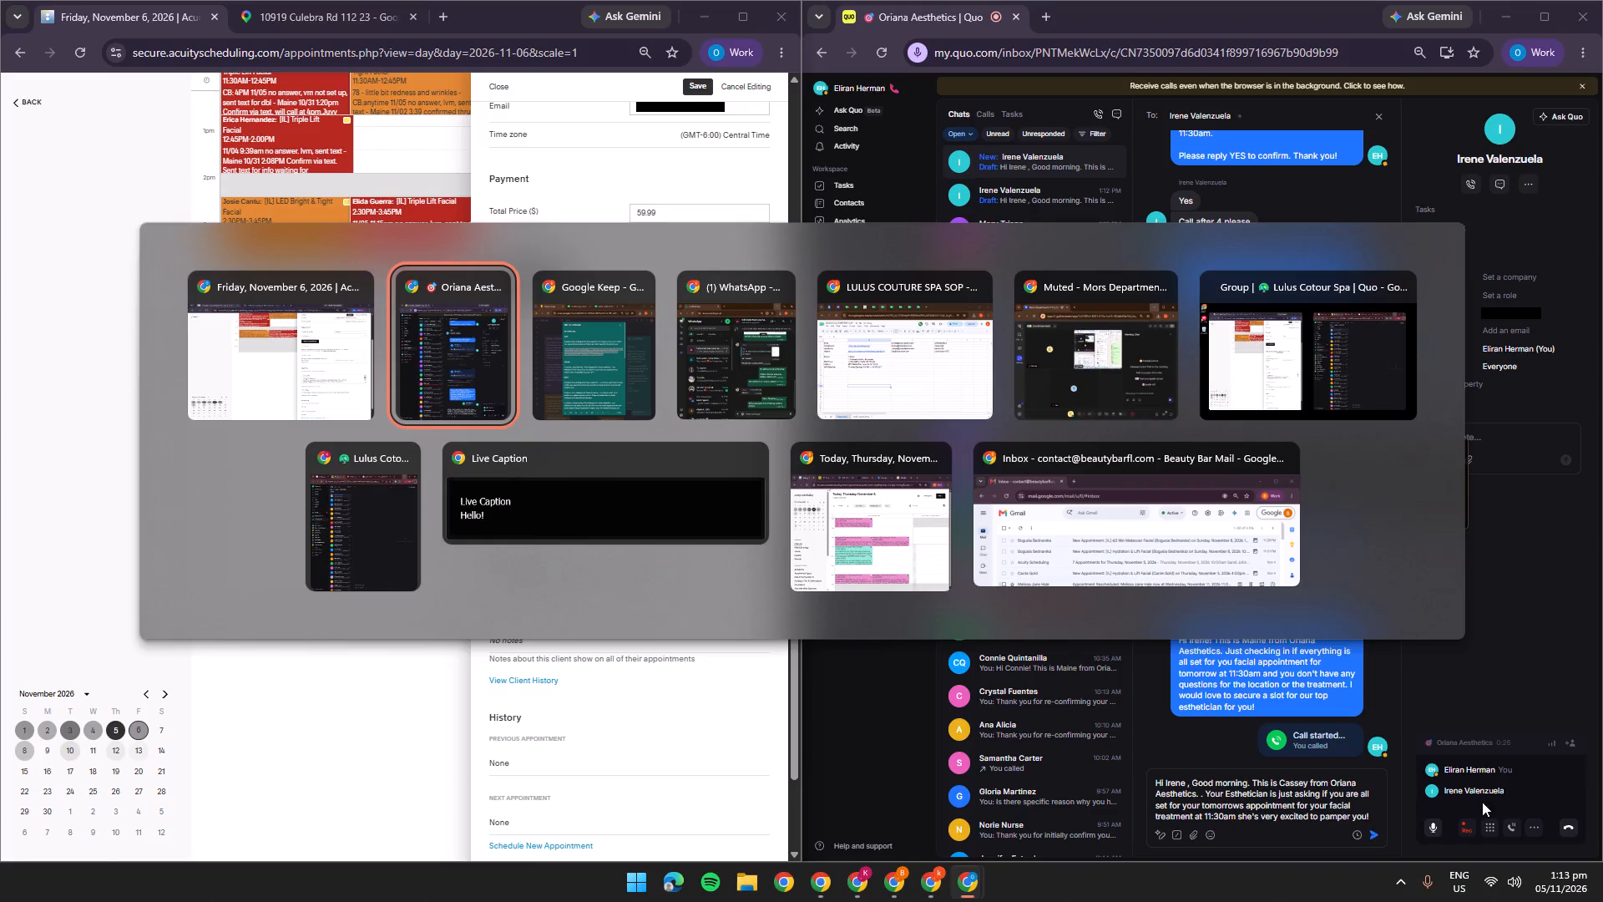
alt+click(1499, 741)
drag(1506, 742, 1512, 545)
Check the Lulus Couture Spa inbox in Quo, and return to the ongoing call with Irene.
key(alt+Tab)
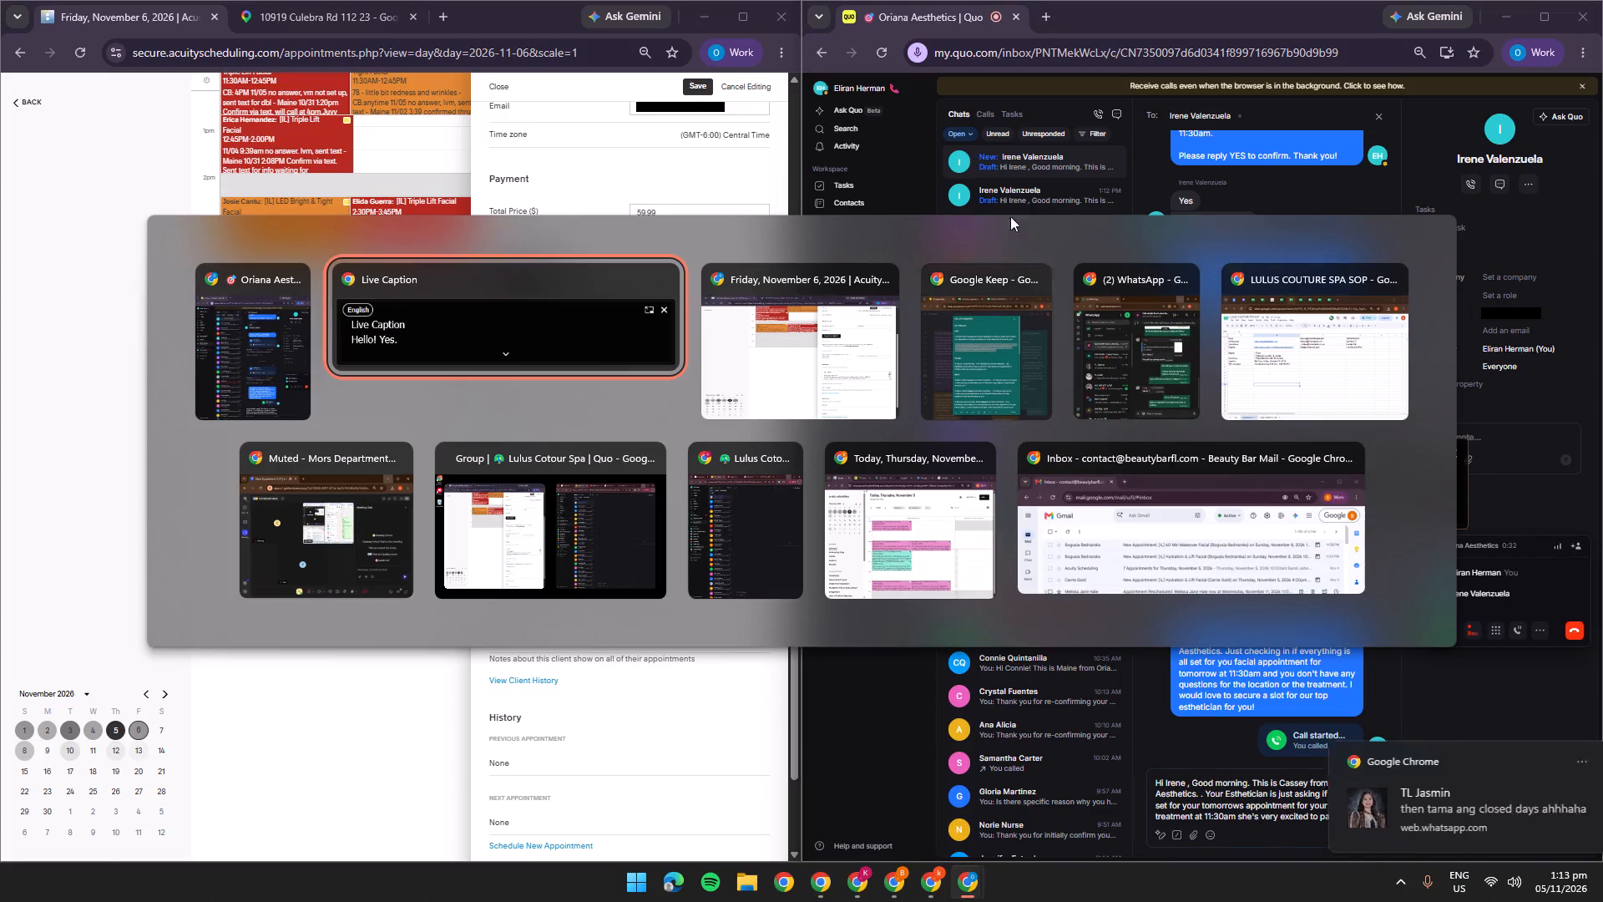
alt+click(1211, 167)
key(alt+Tab)
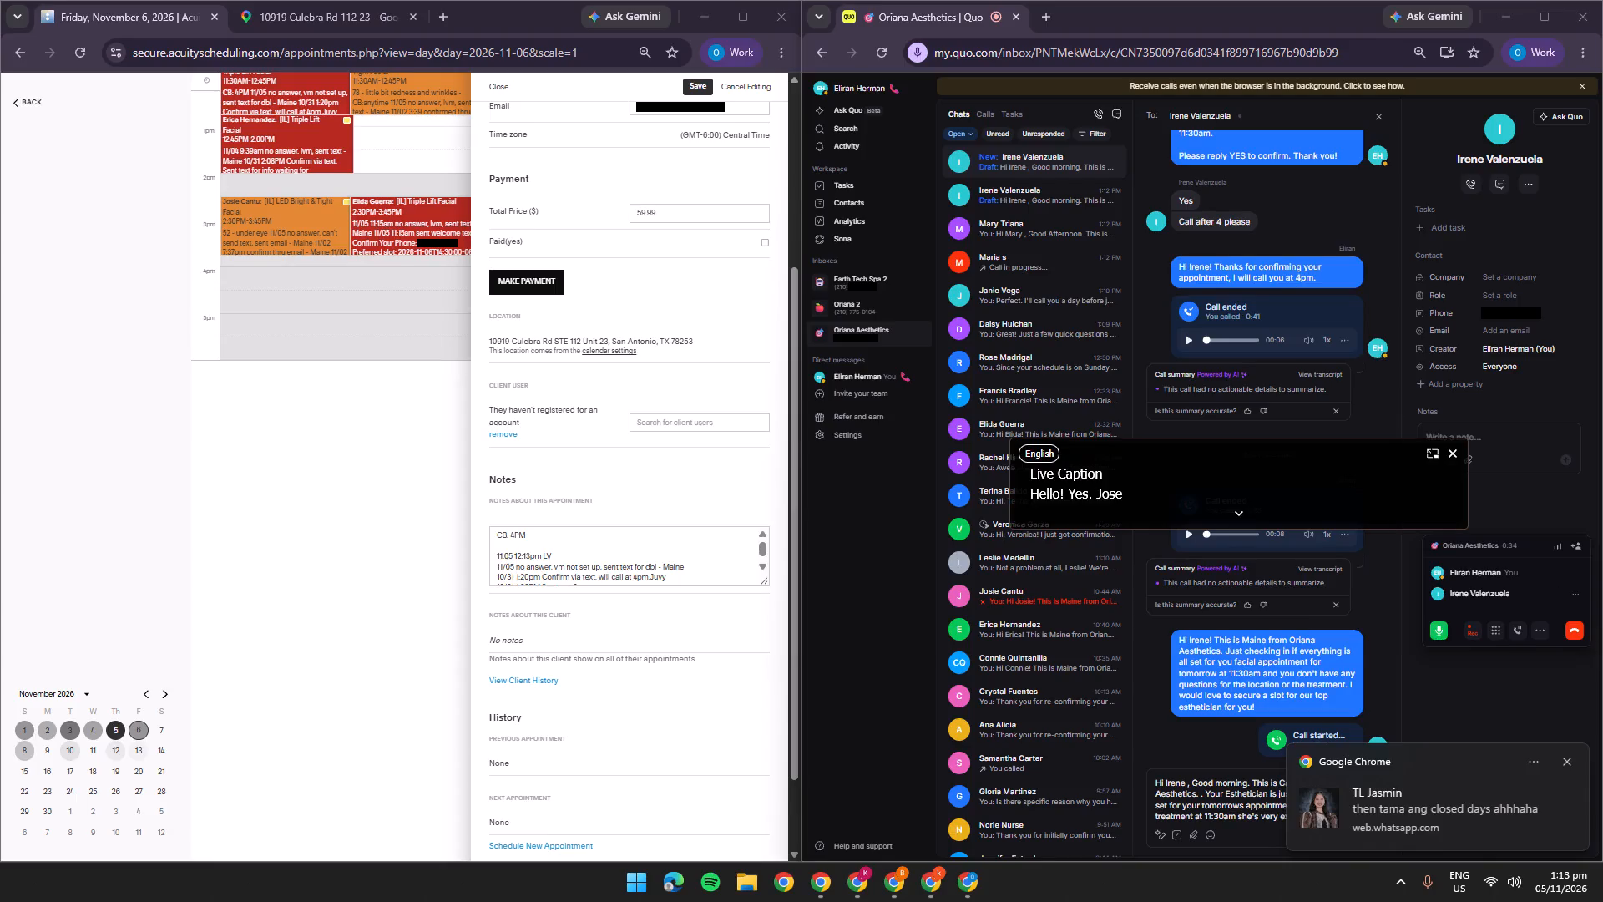
alt+click(796, 514)
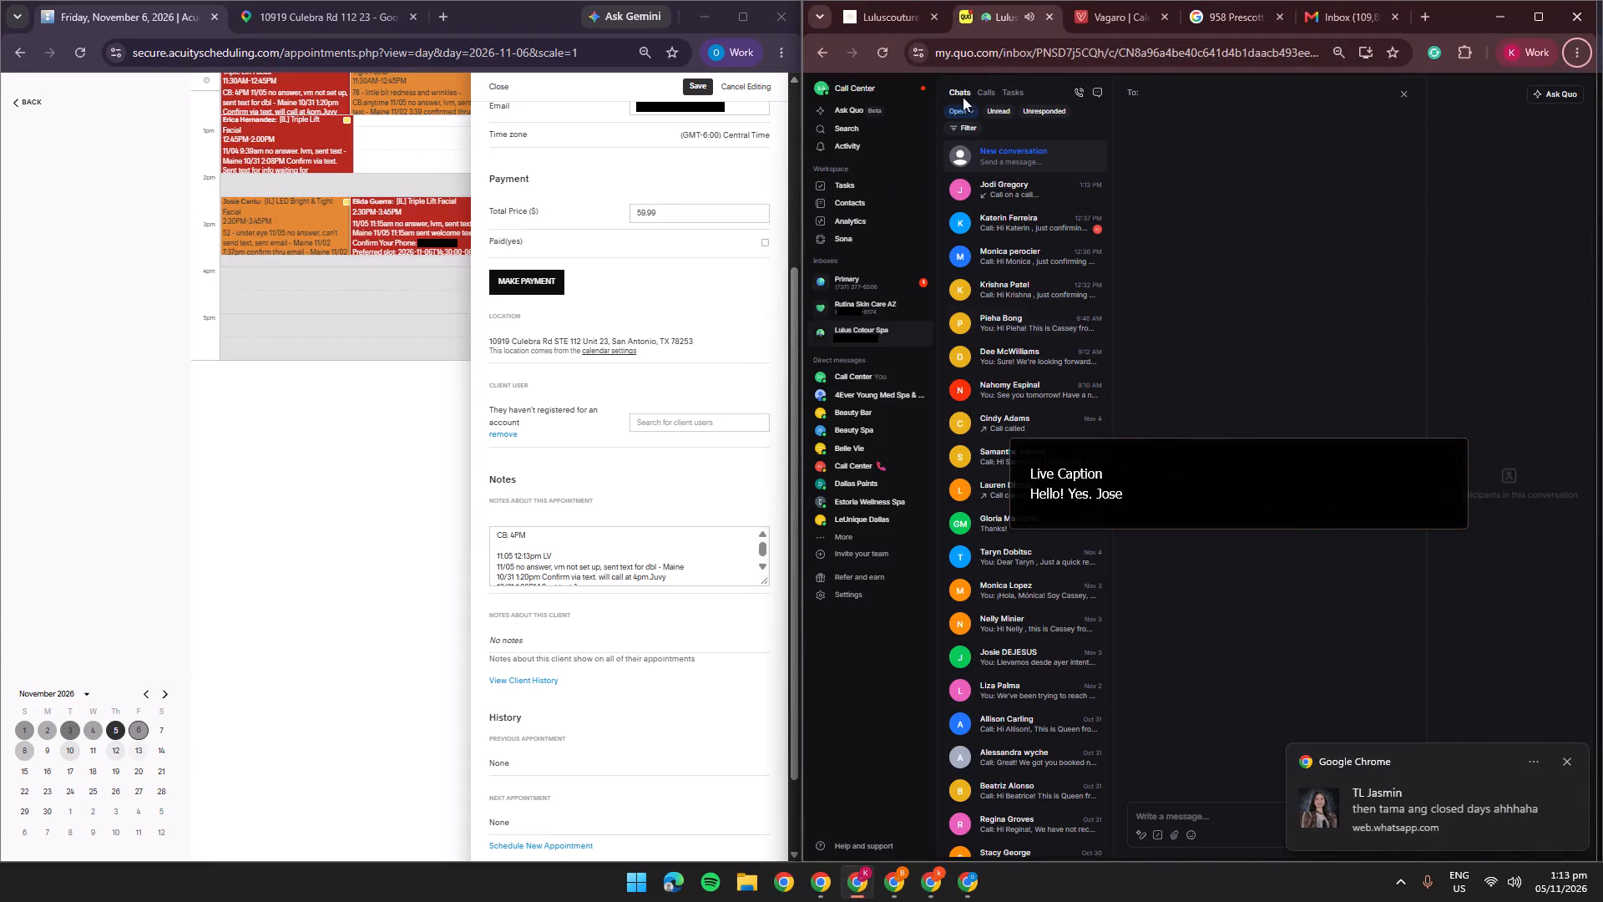
click(1494, 10)
click(1440, 621)
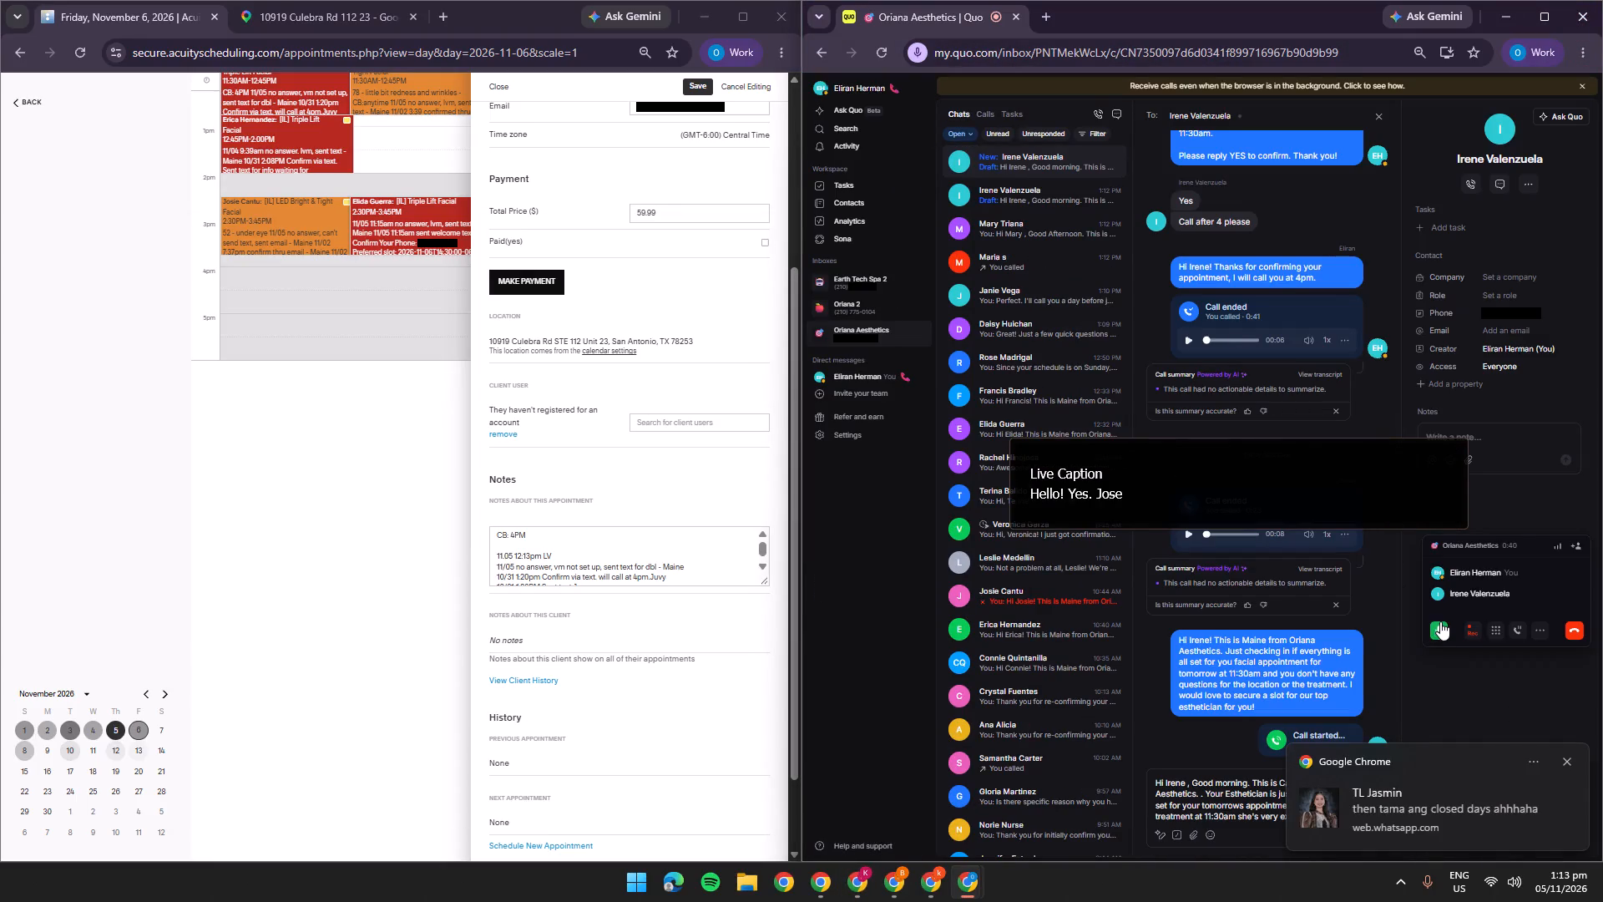
click(1439, 626)
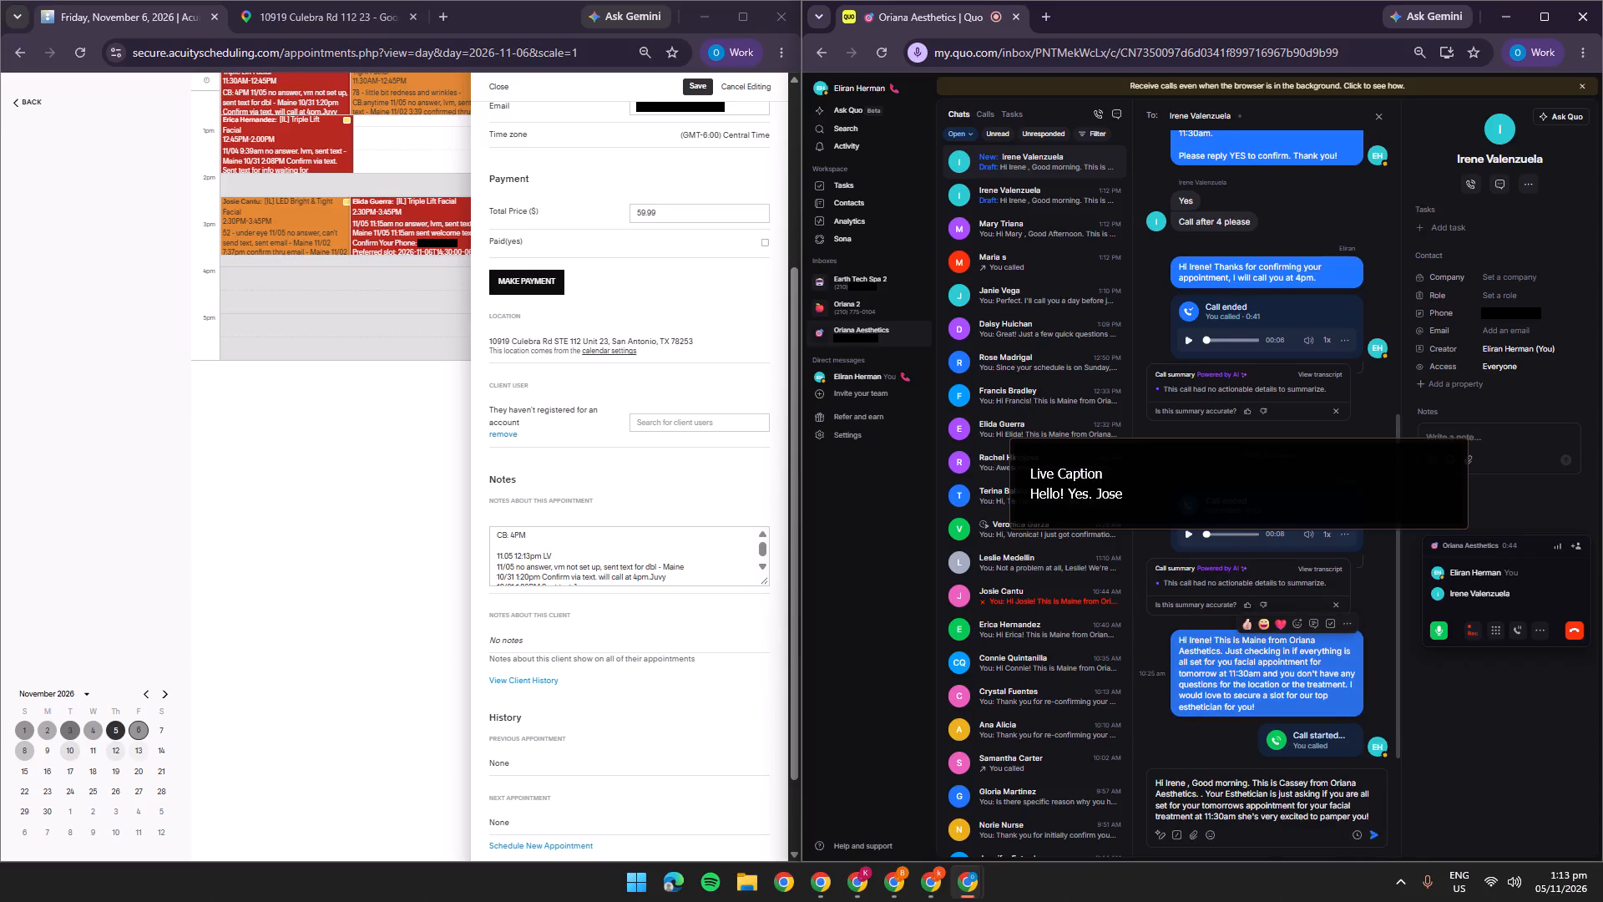
Review the spa location and appointment notes in Irene's booking while on the call with her.
click(1267, 788)
scroll(502, 651, up, 3)
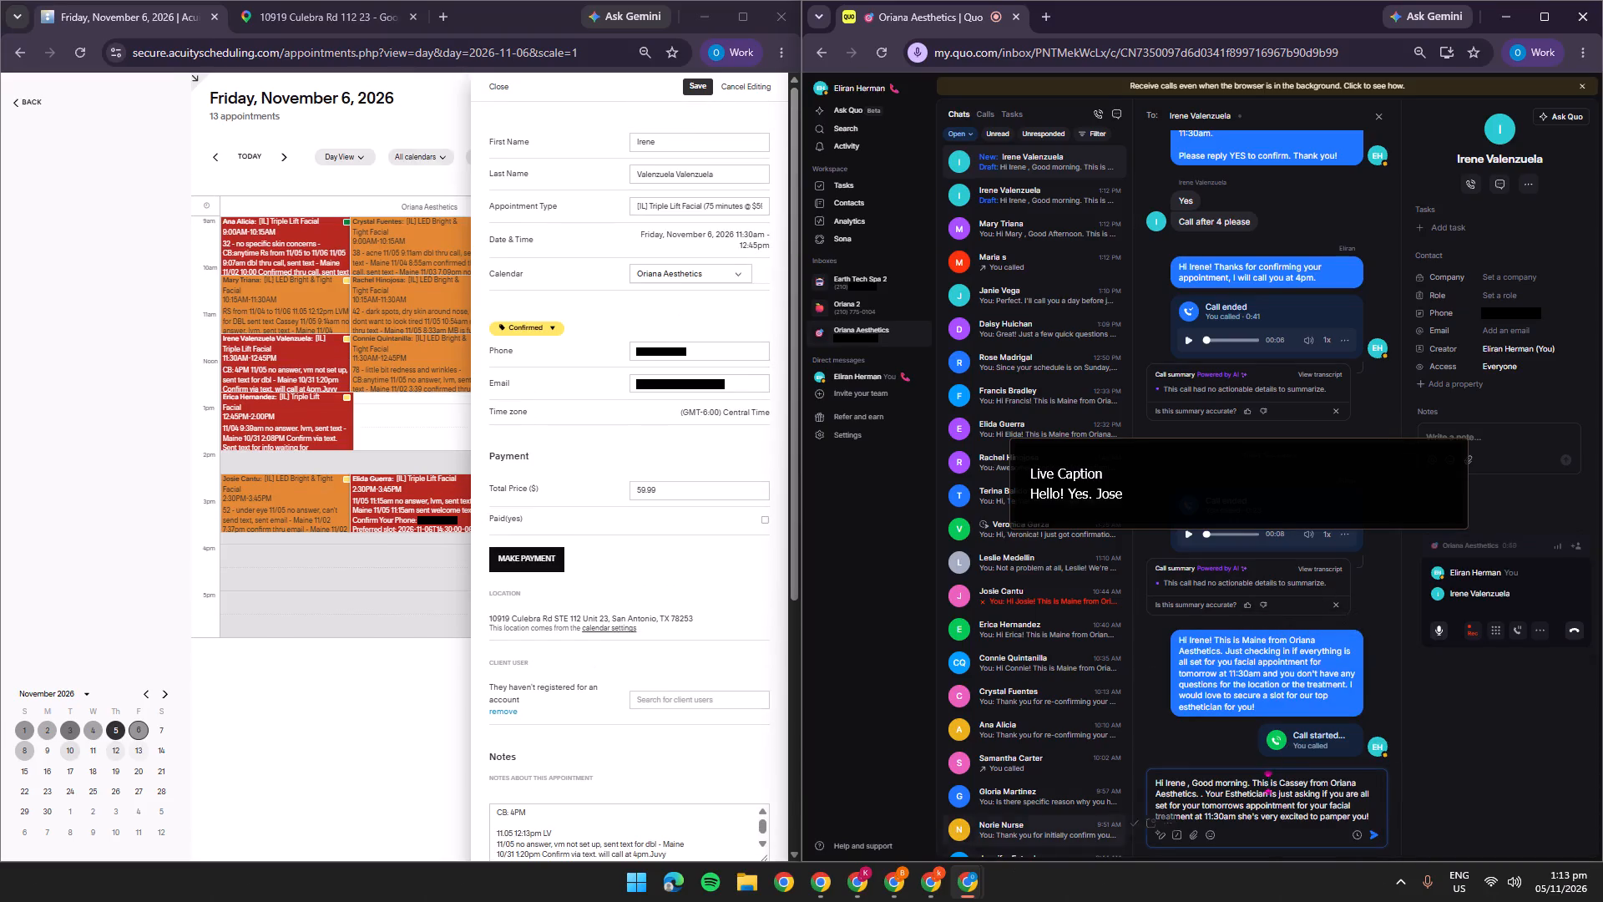
click(1272, 818)
key(ctrl+a)
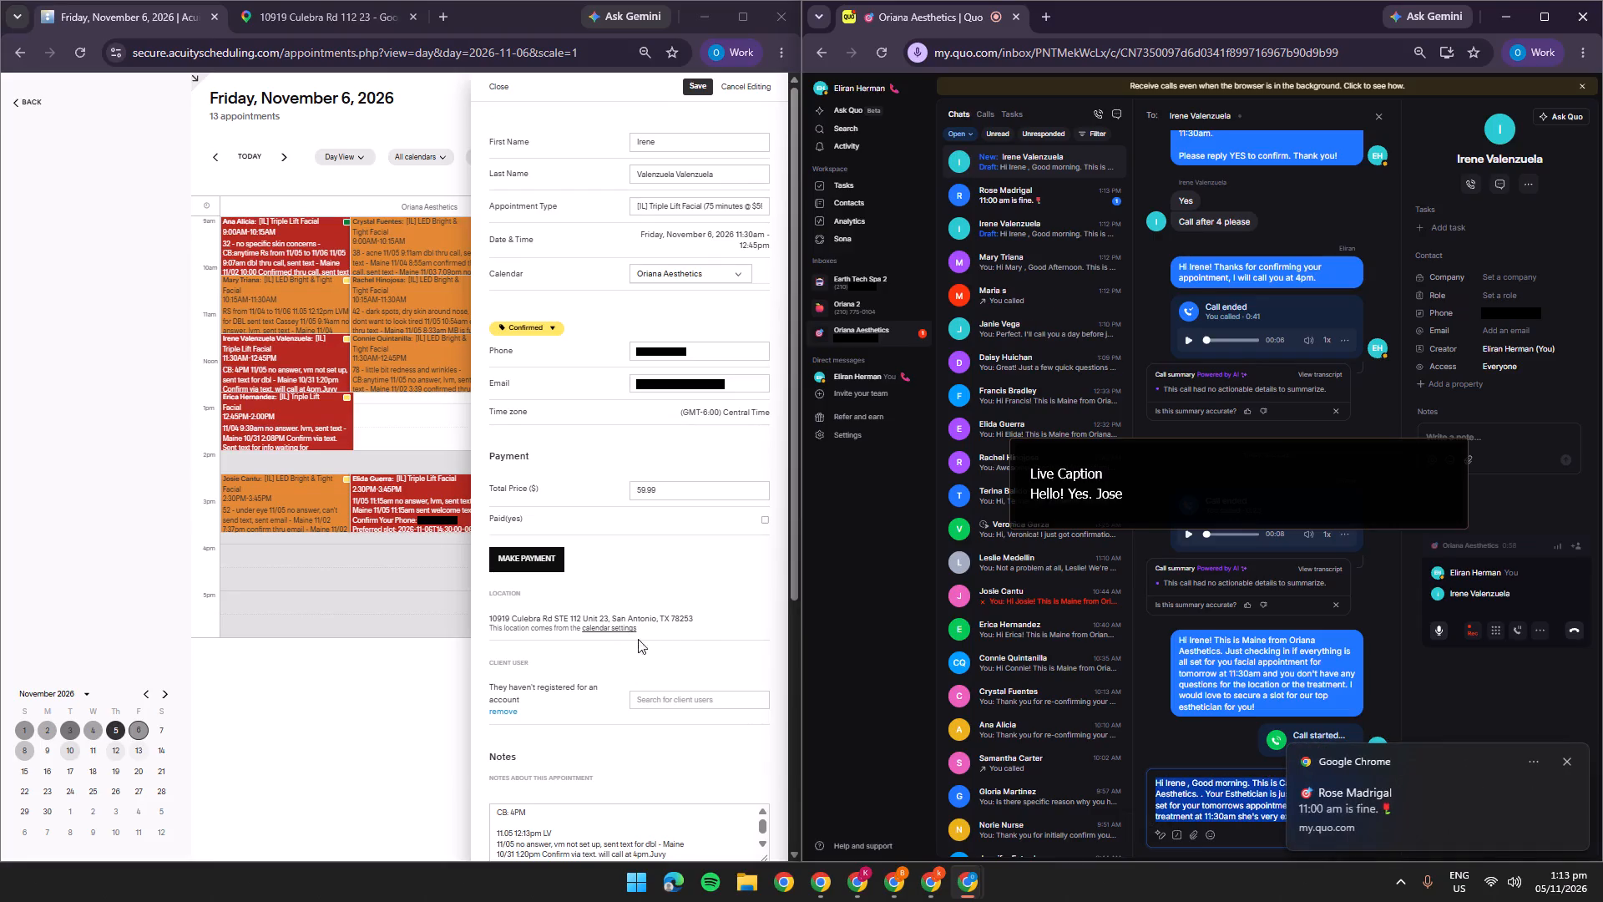
drag(716, 615, 488, 612)
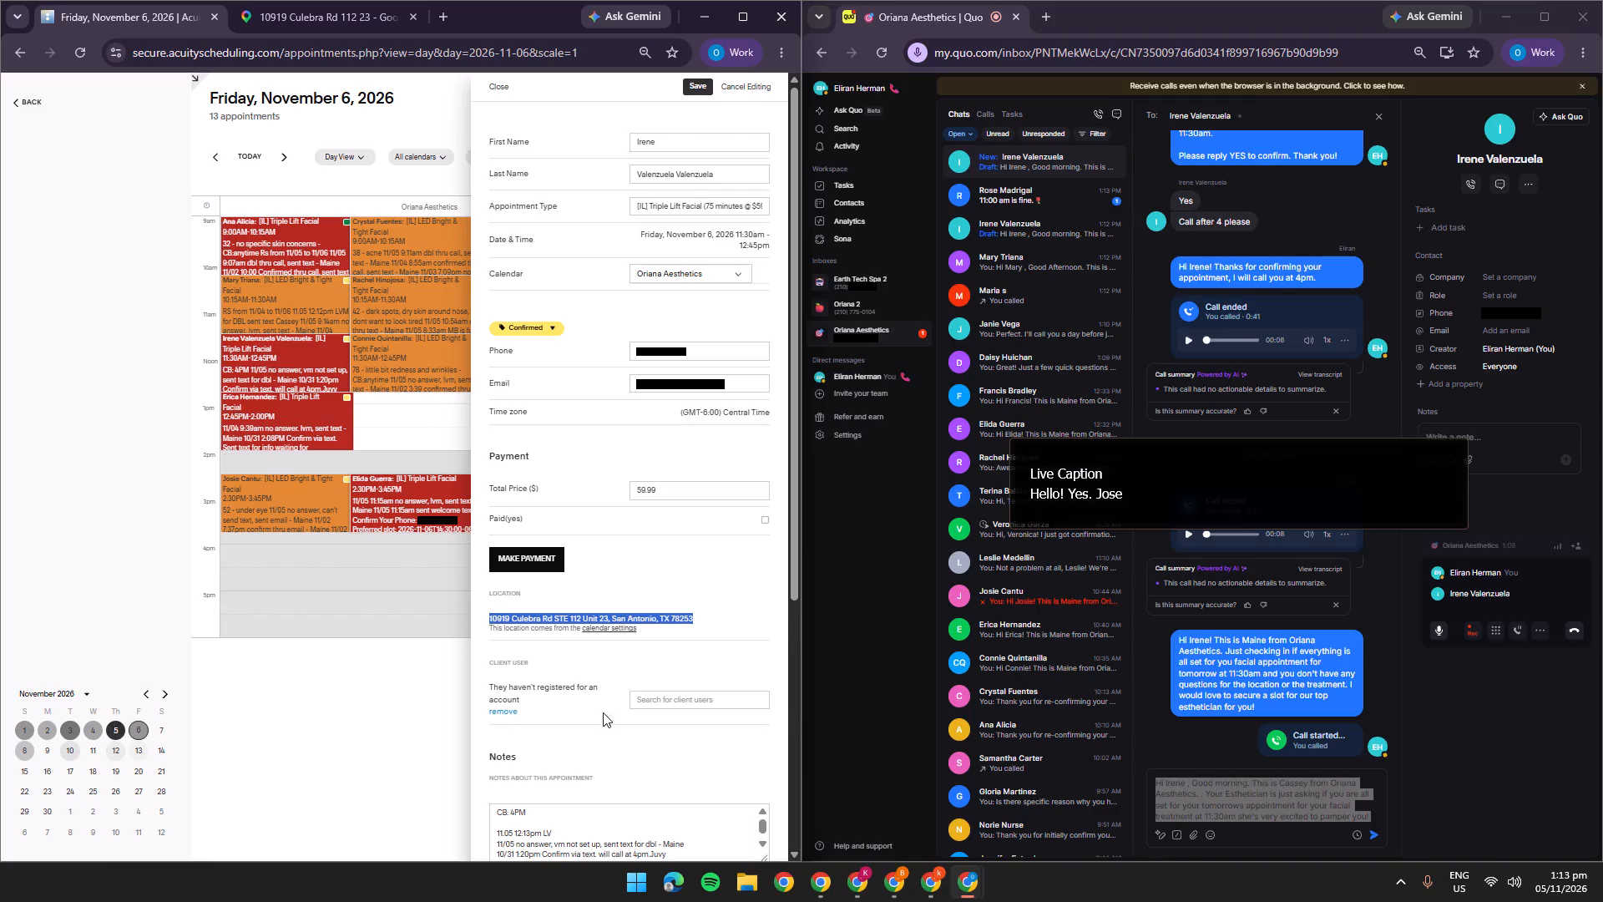
scroll(630, 766, down, 1)
scroll(671, 682, down, 1)
scroll(671, 682, up, 1)
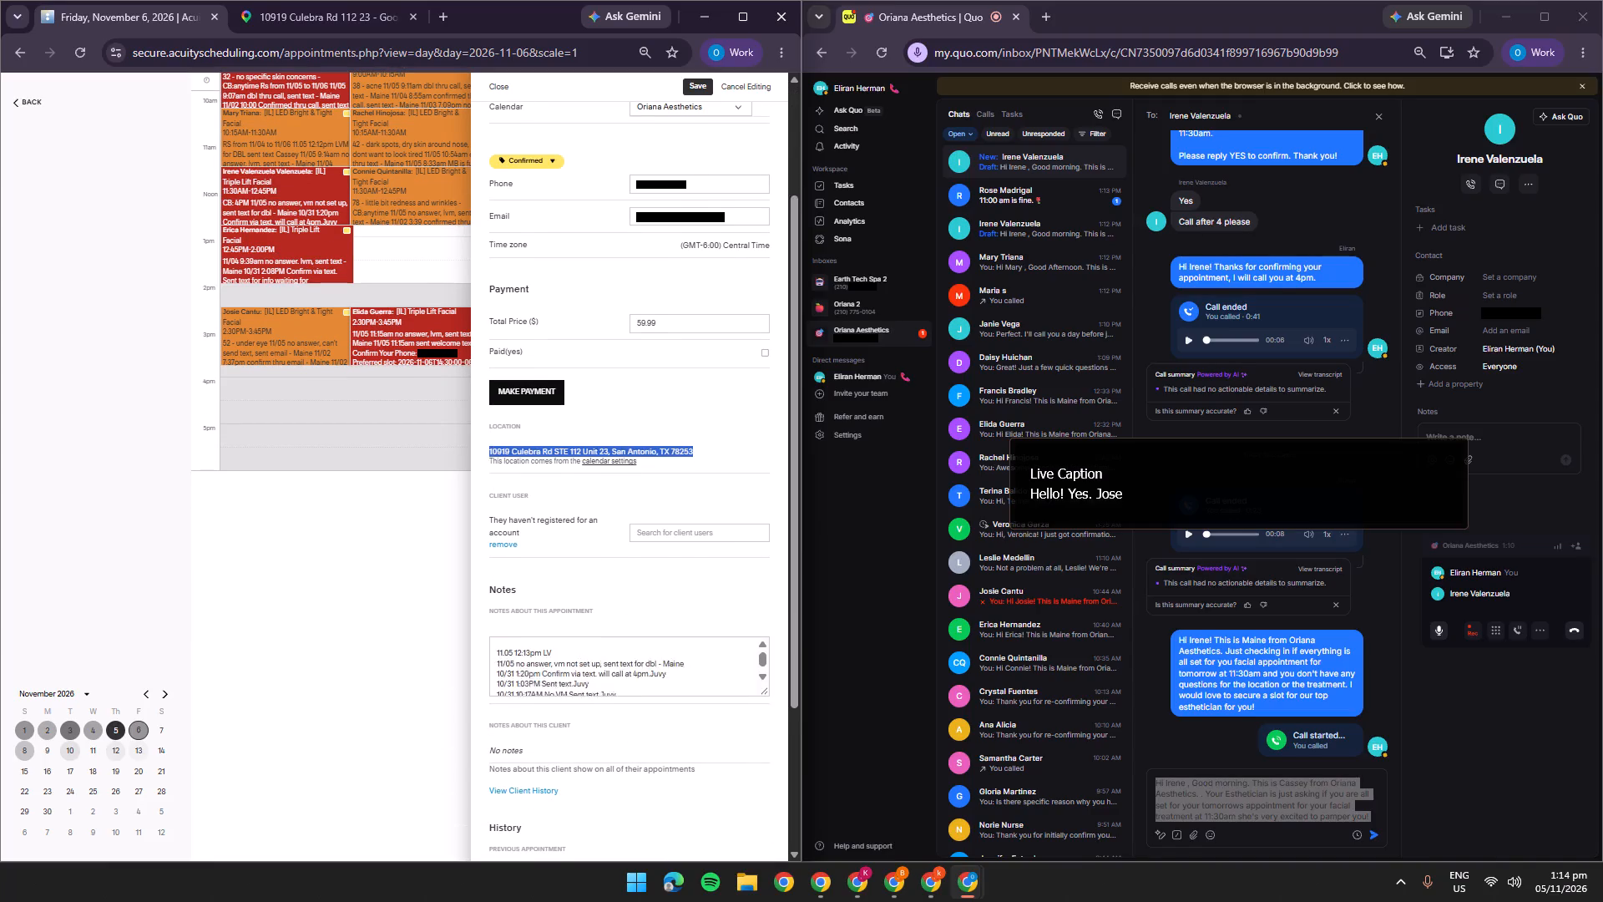
drag(536, 686, 687, 657)
click(671, 675)
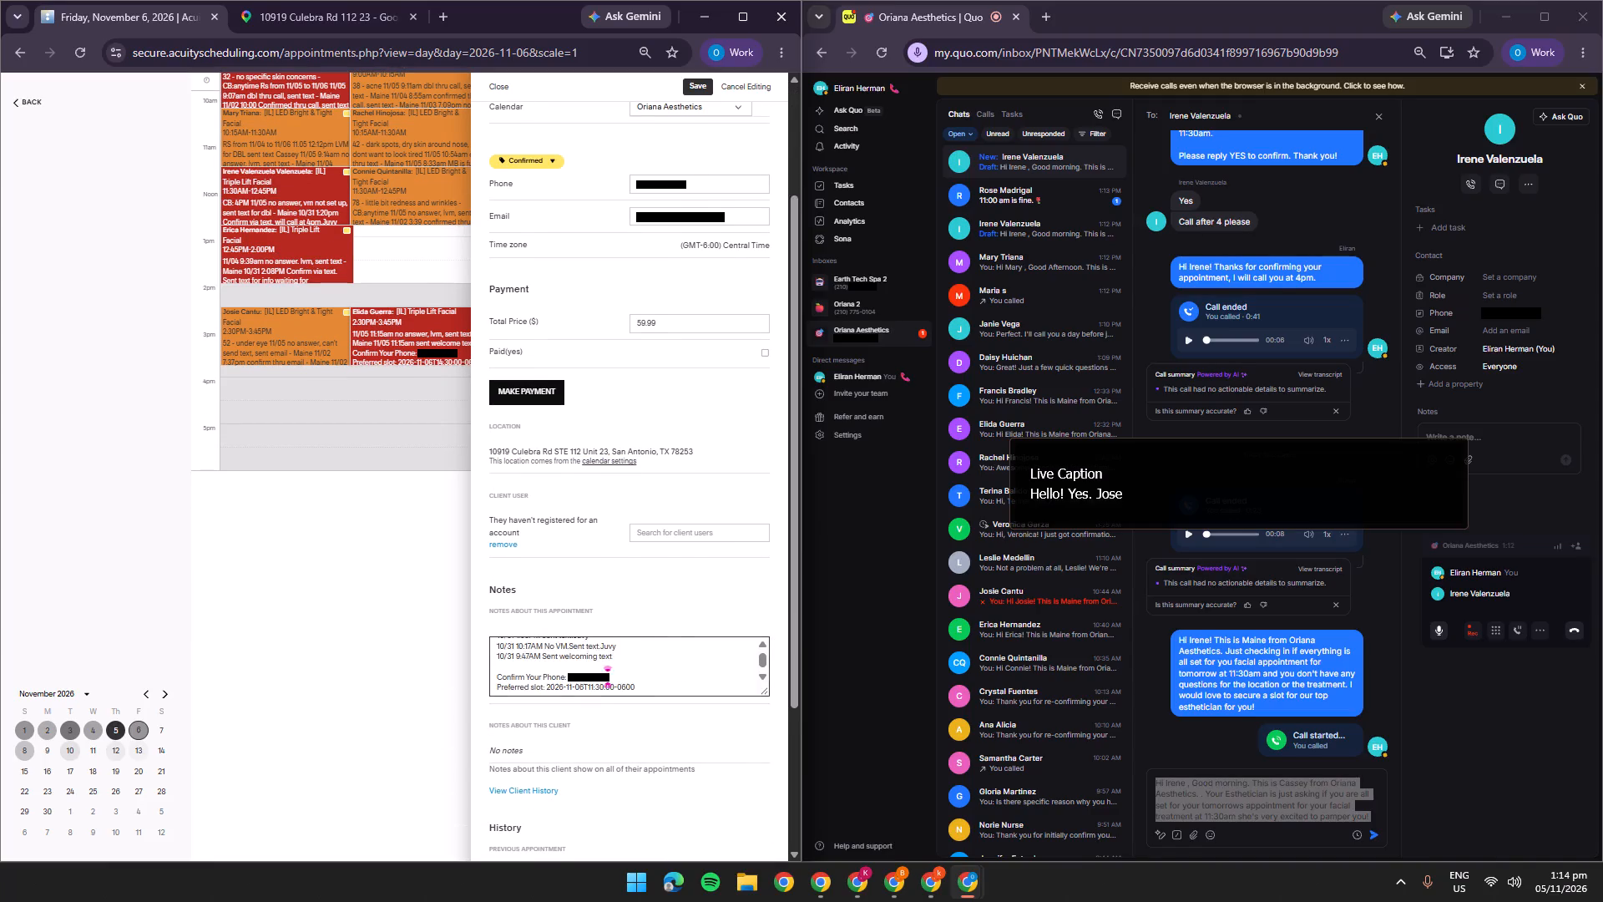
scroll(668, 681, up, 1)
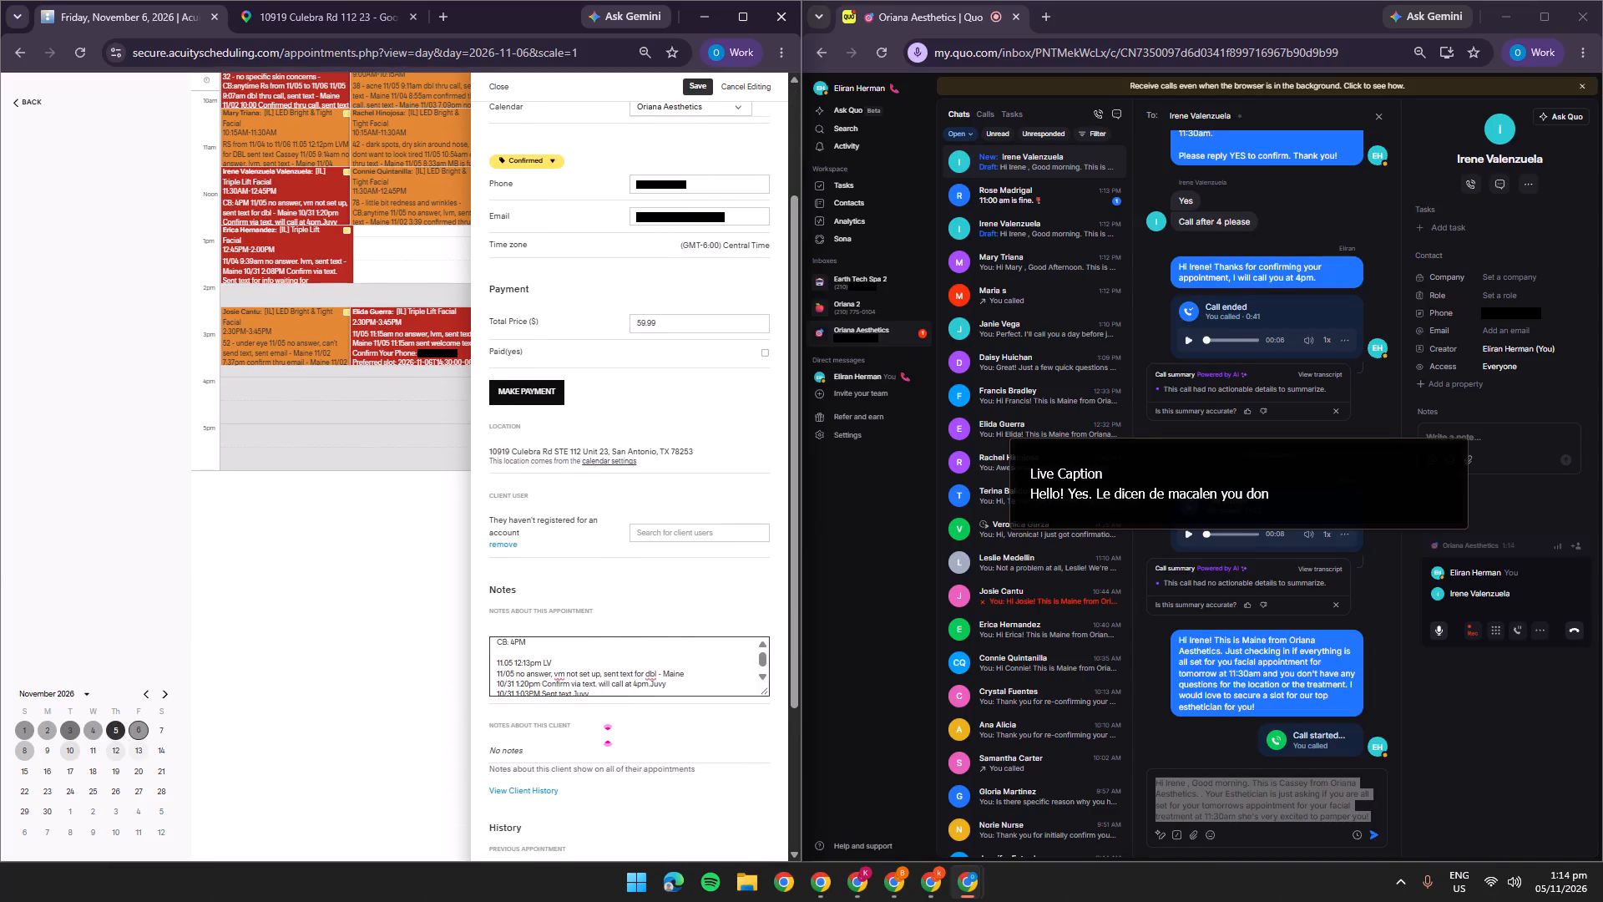
scroll(659, 566, up, 1)
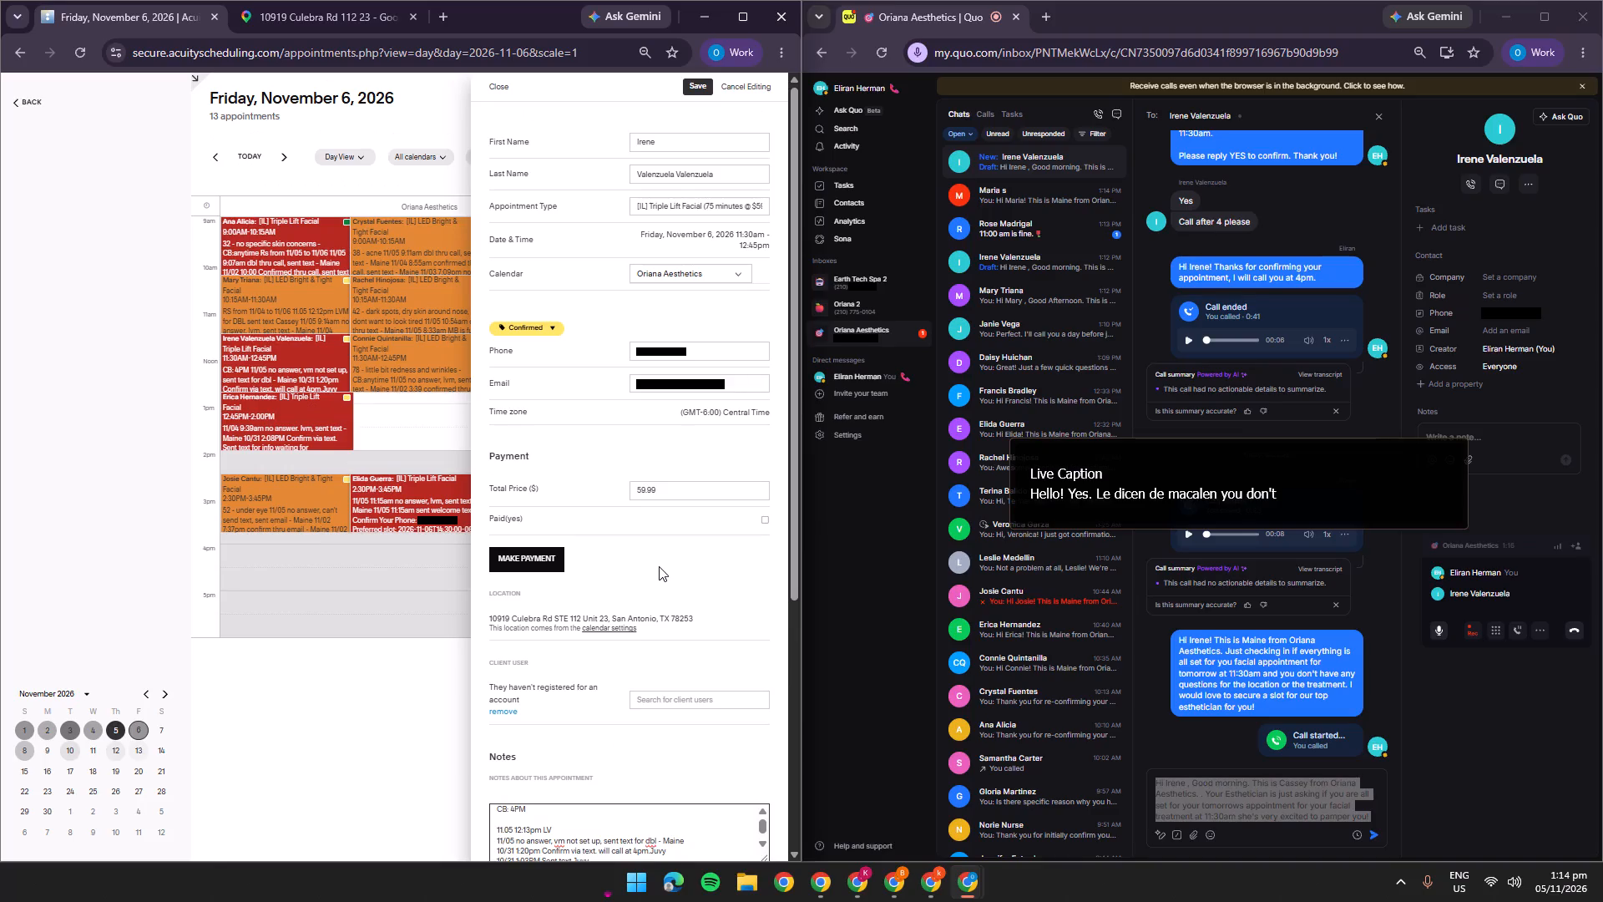
Switch to Google Keep, close the DBL NO ANSWER note, and view the Oriana message templates.
key(alt+Tab)
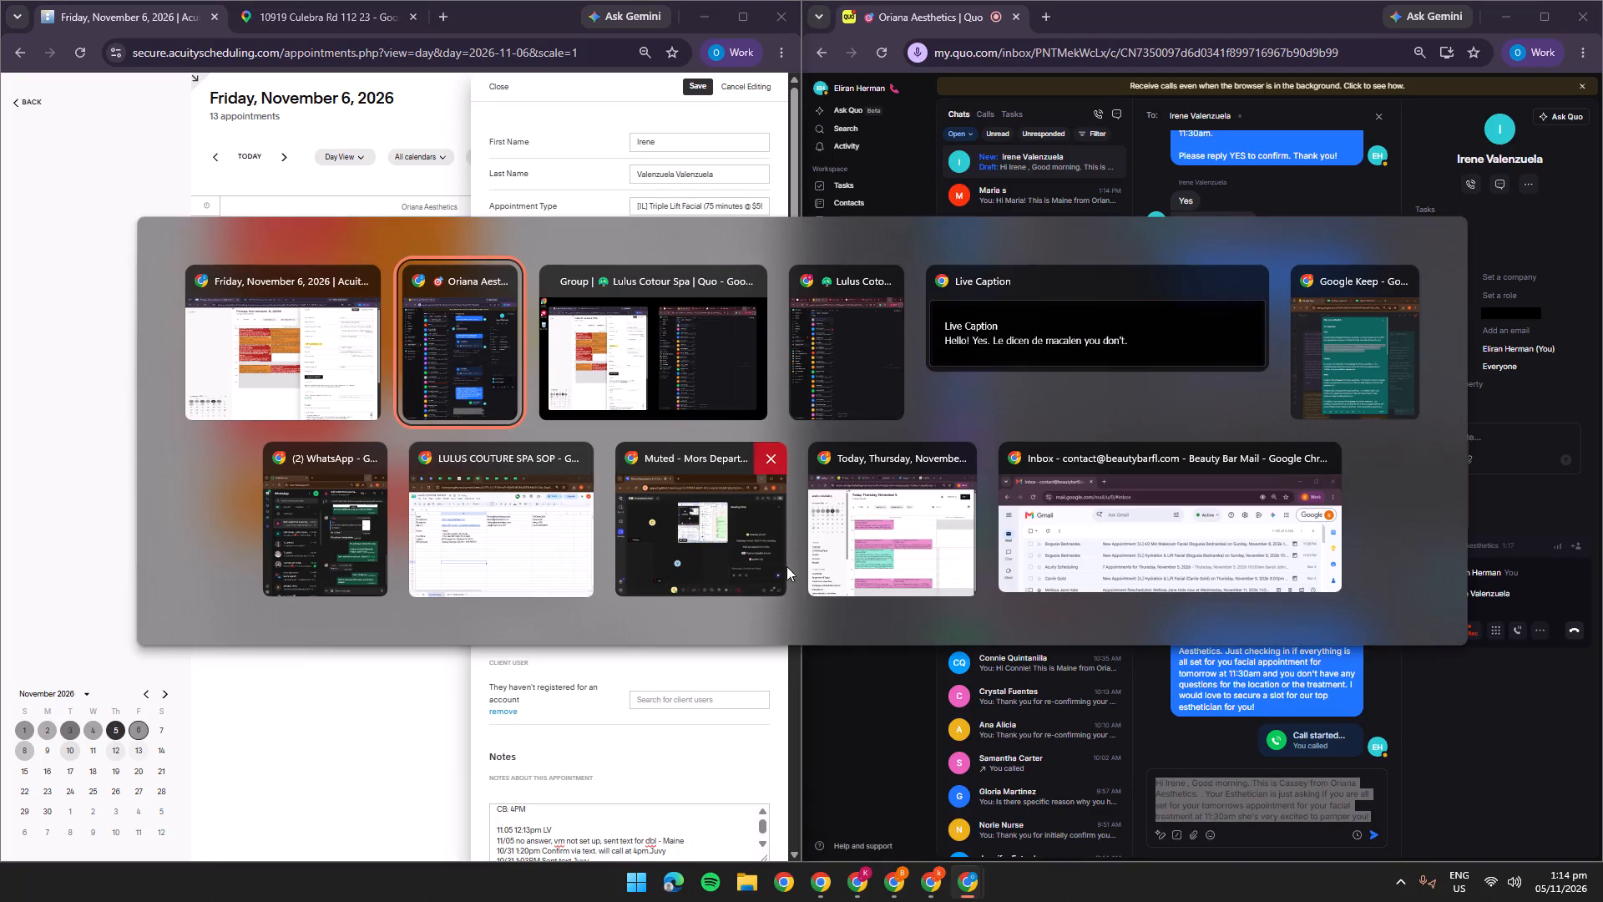
alt+click(1268, 333)
key(alt+Tab)
alt+click(1351, 367)
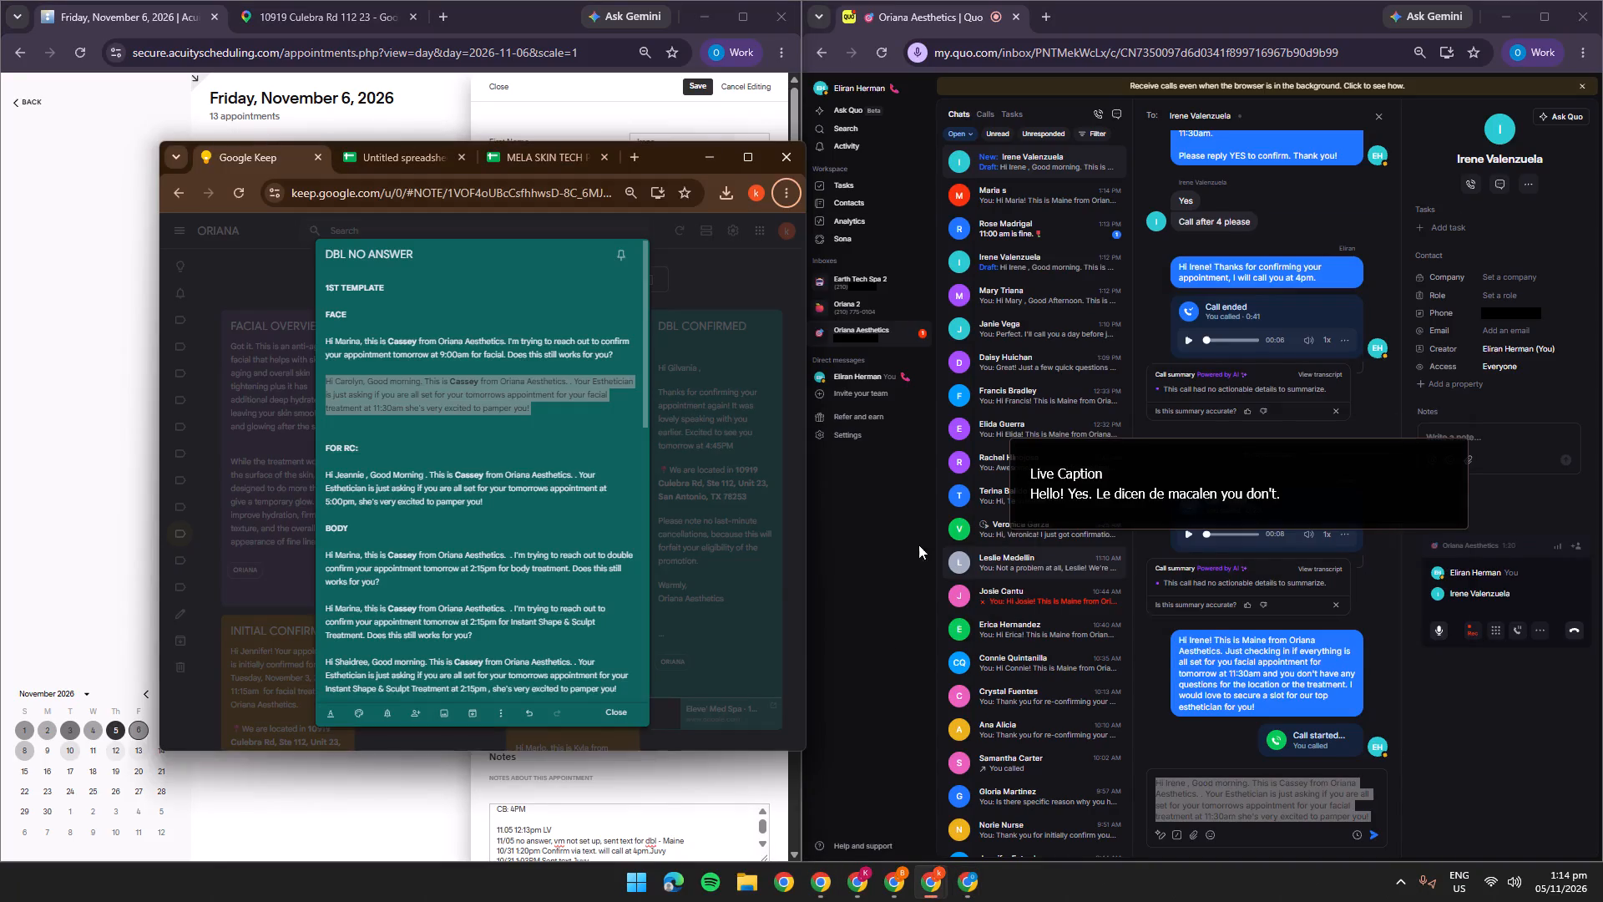
click(773, 575)
scroll(689, 641, up, 3)
drag(663, 165, 566, 205)
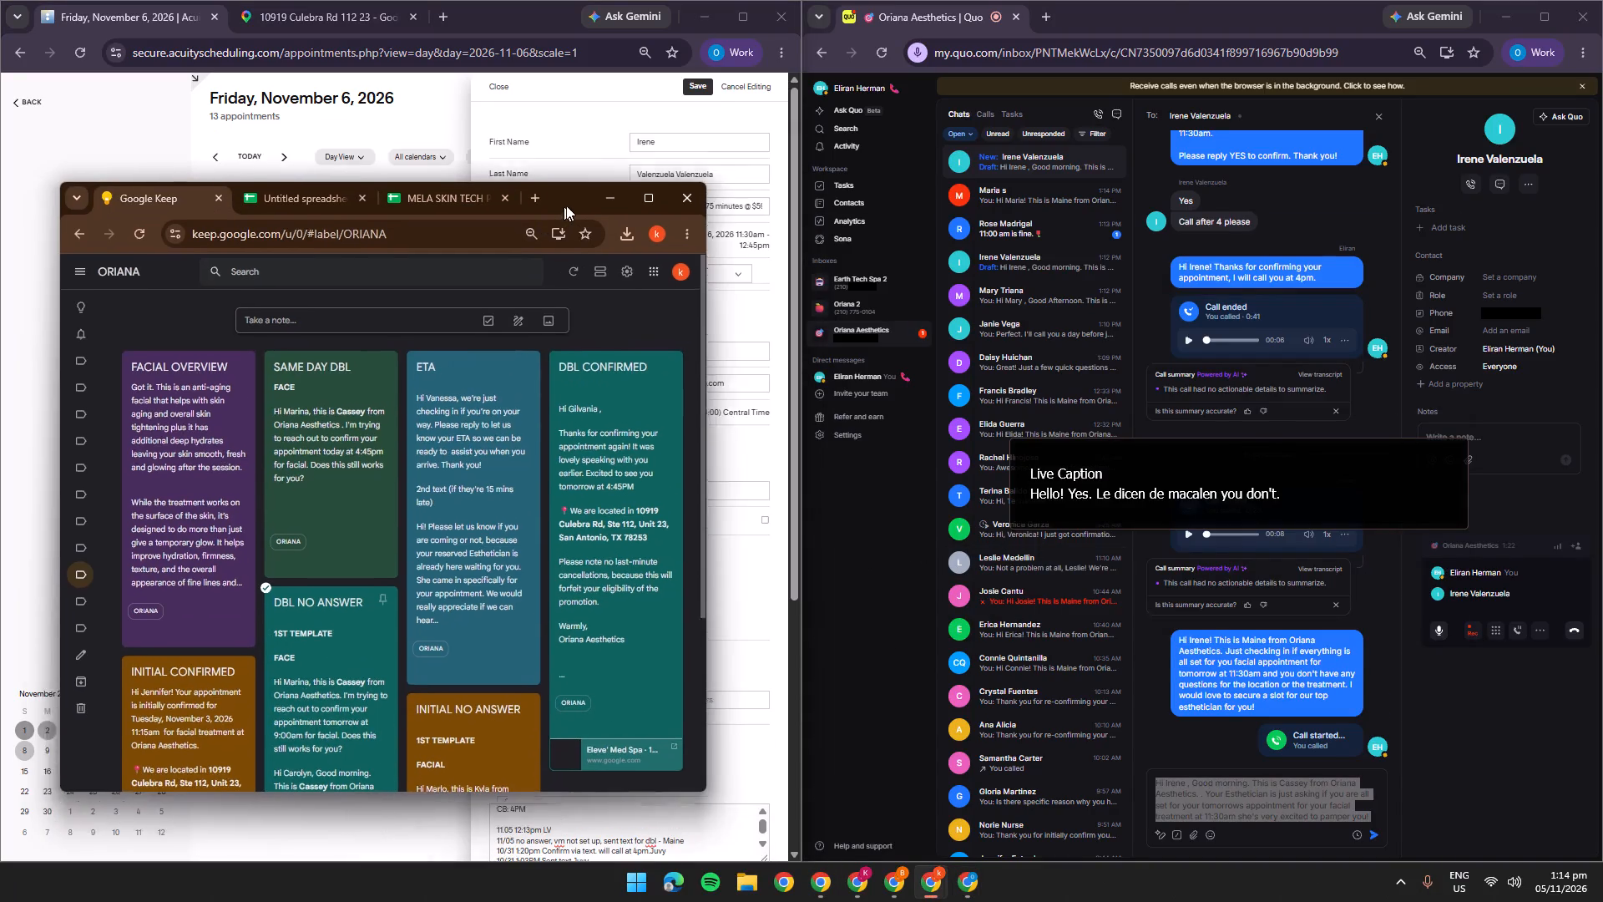
drag(566, 205, 624, 173)
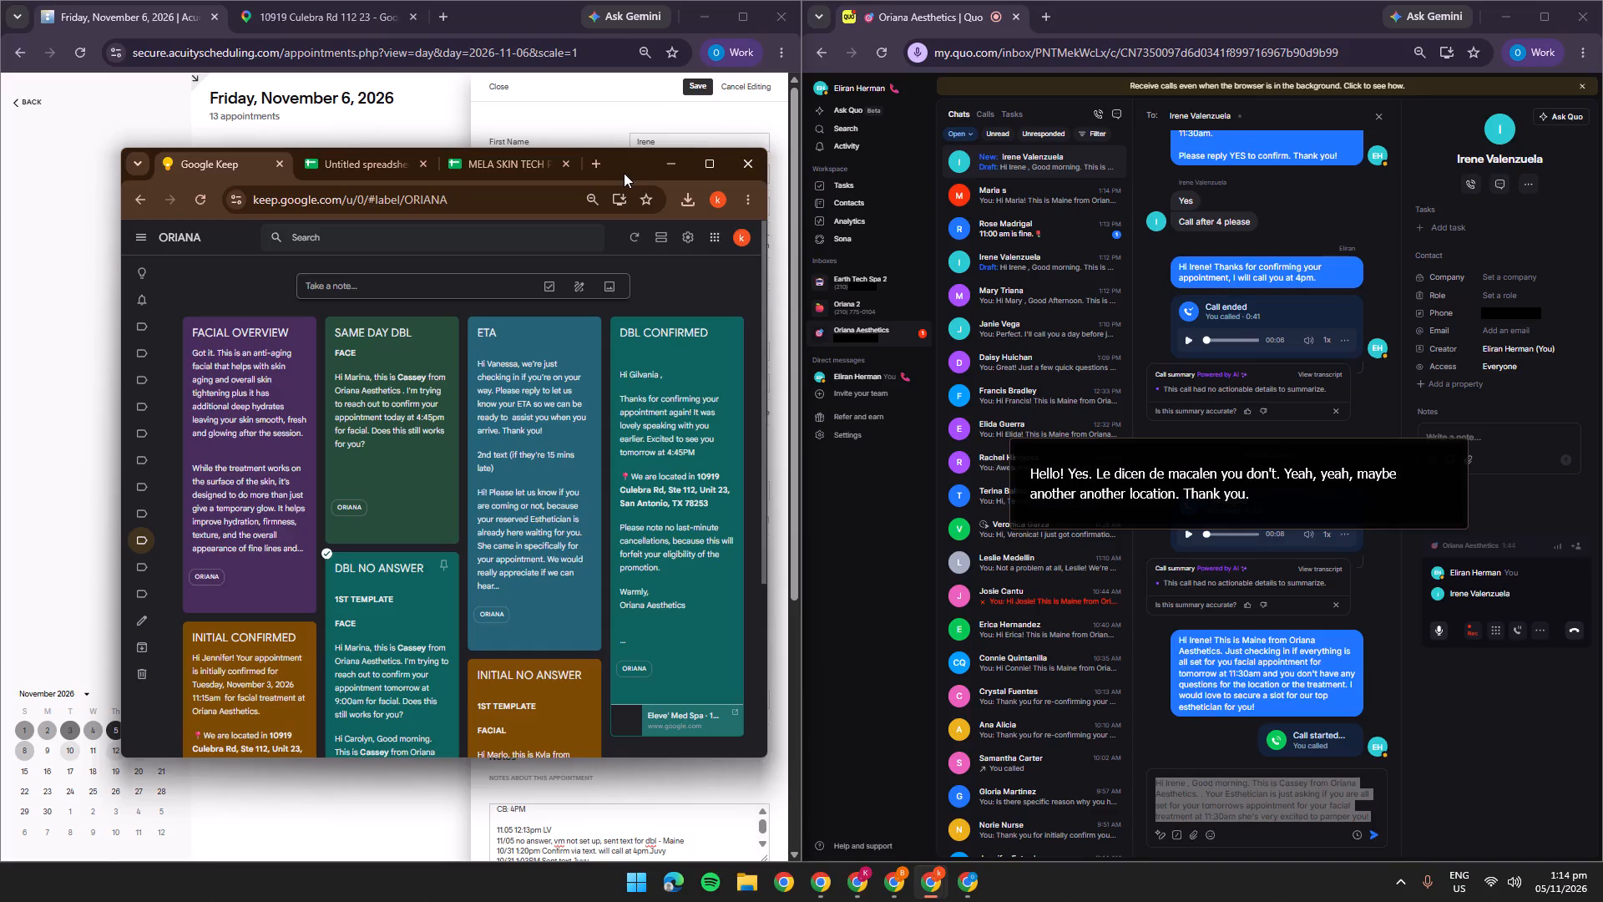
Delete the drafted message to Irene and end the call with her.
click(1232, 809)
click(1267, 803)
key(ctrl+a)
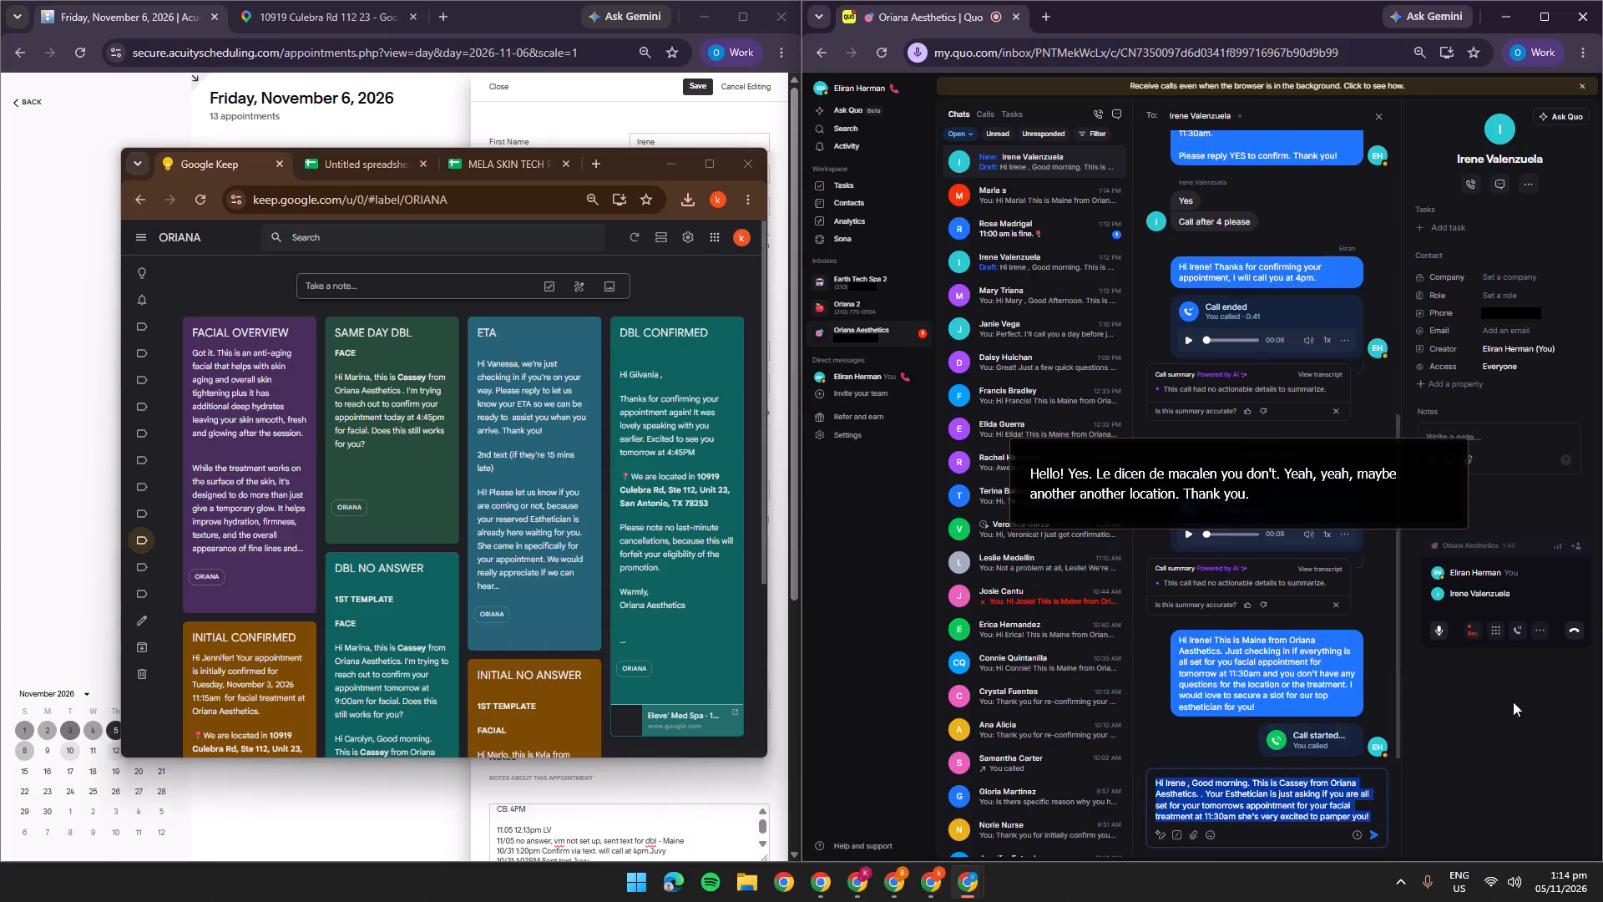
key(BackSpace)
click(1578, 628)
drag(1530, 751, 1521, 753)
Look through the available labels for Irene's 11:30am appointment, including the Restrict ones.
click(544, 103)
click(519, 342)
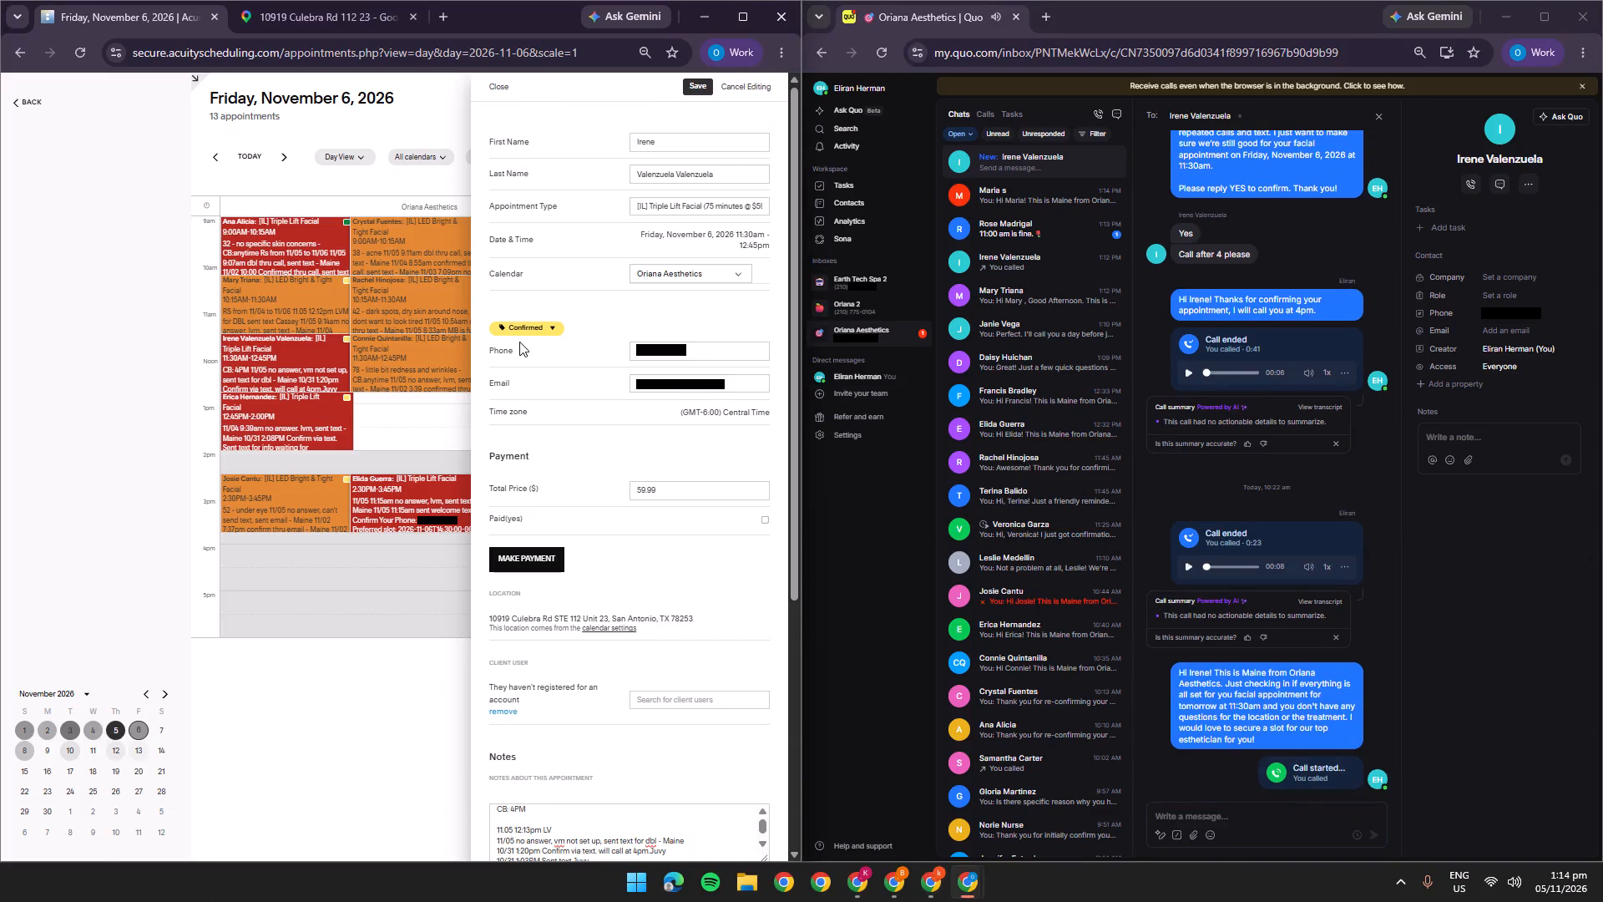
click(545, 319)
click(555, 338)
click(561, 325)
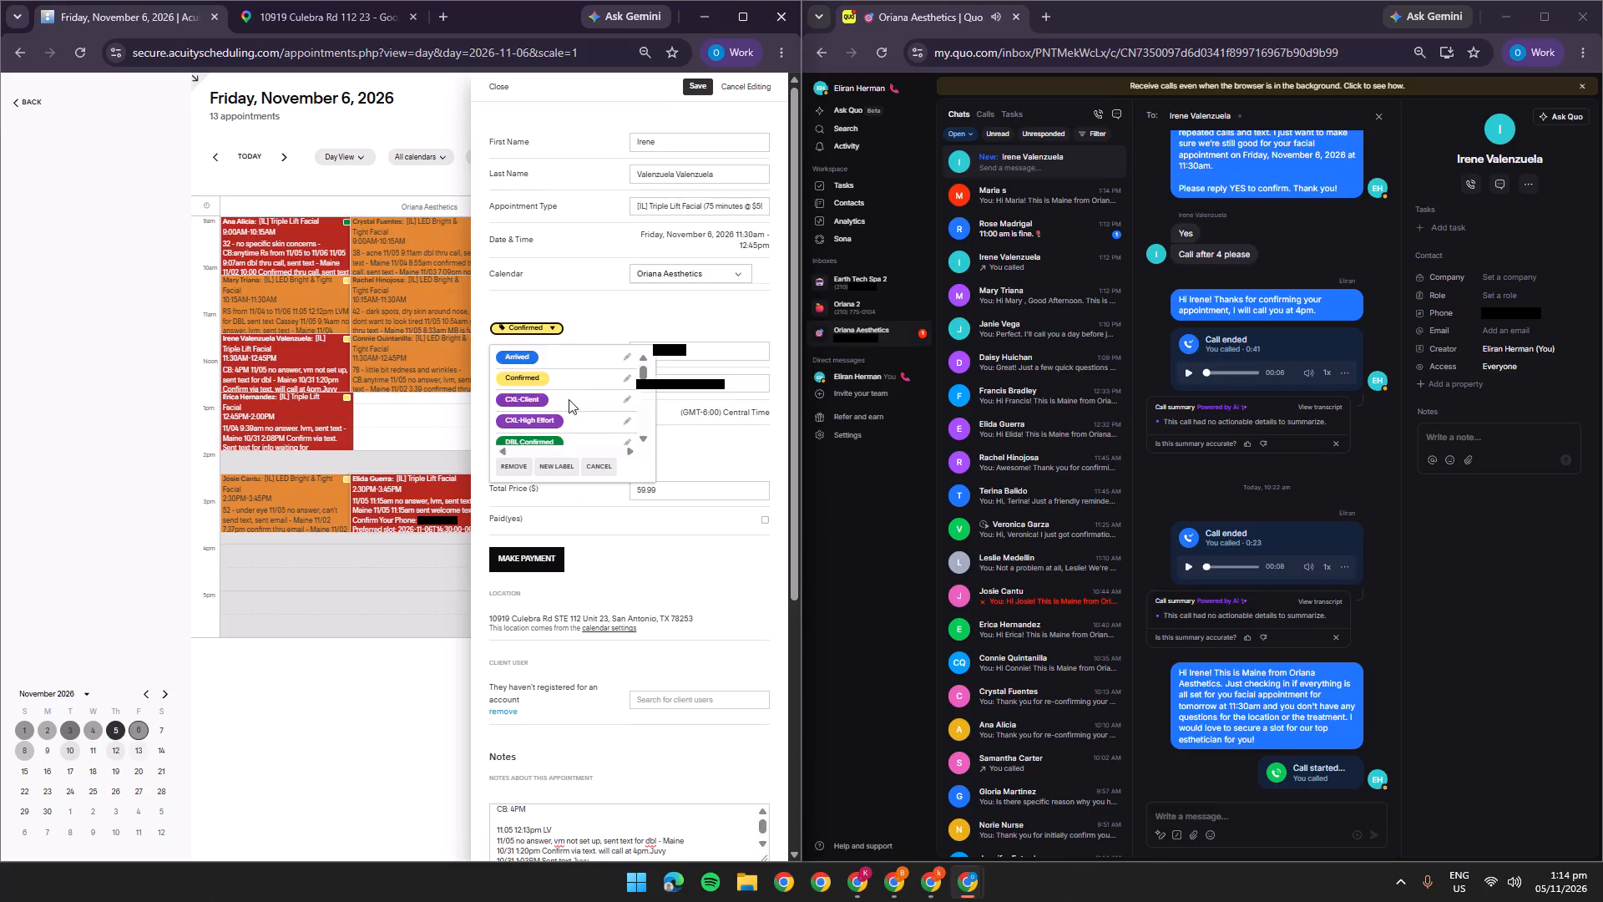
scroll(564, 390, down, 5)
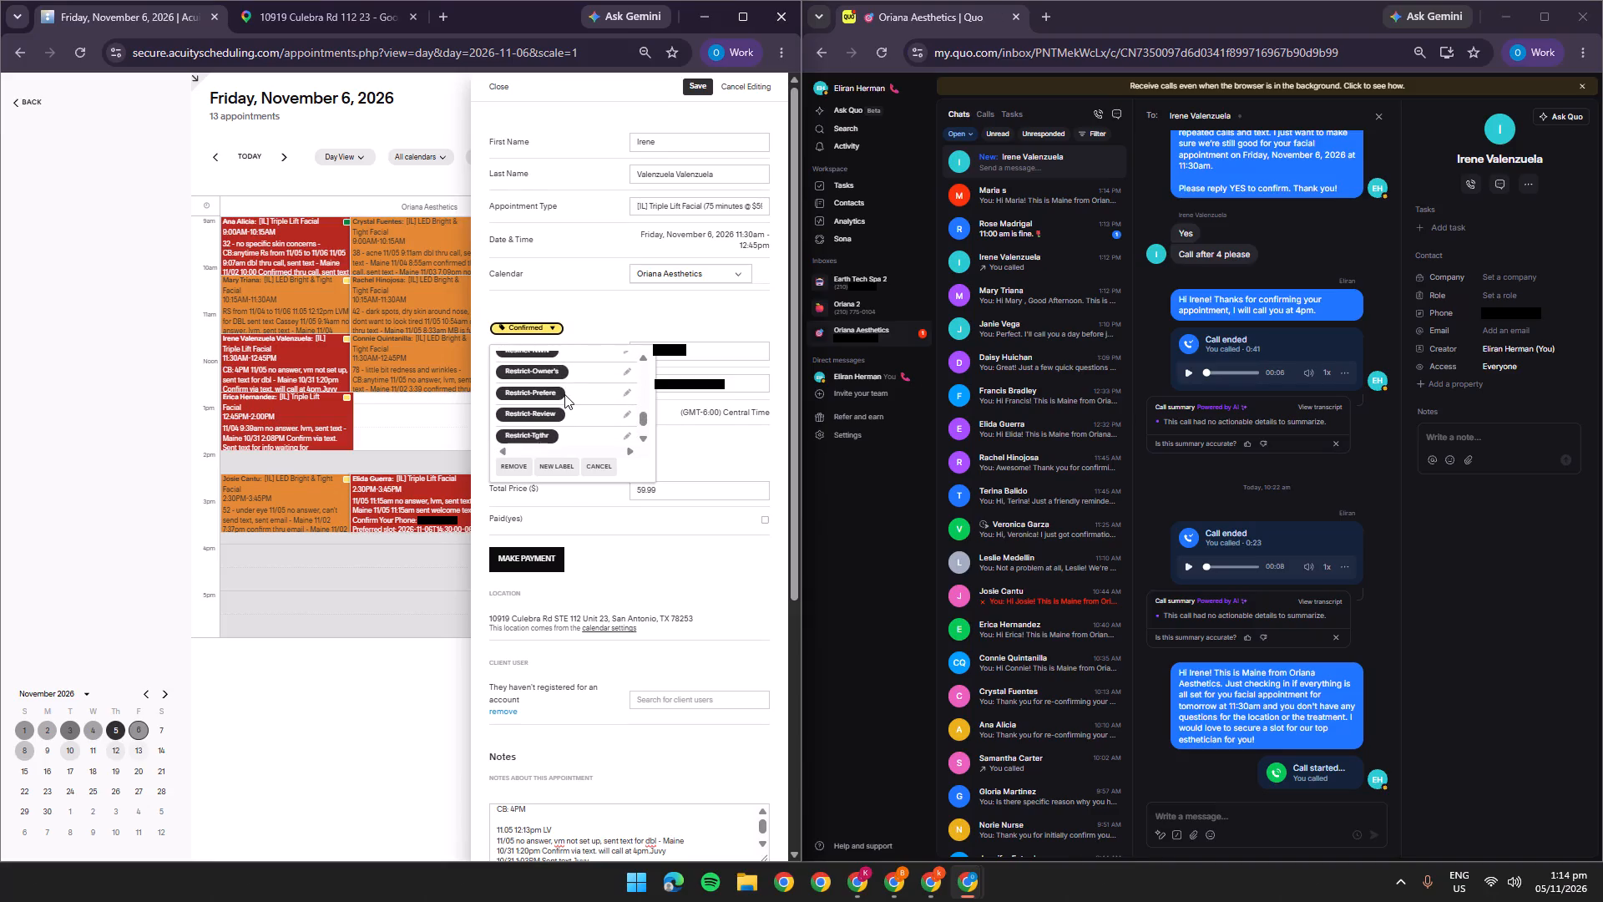
scroll(564, 394, down, 1)
scroll(564, 408, up, 1)
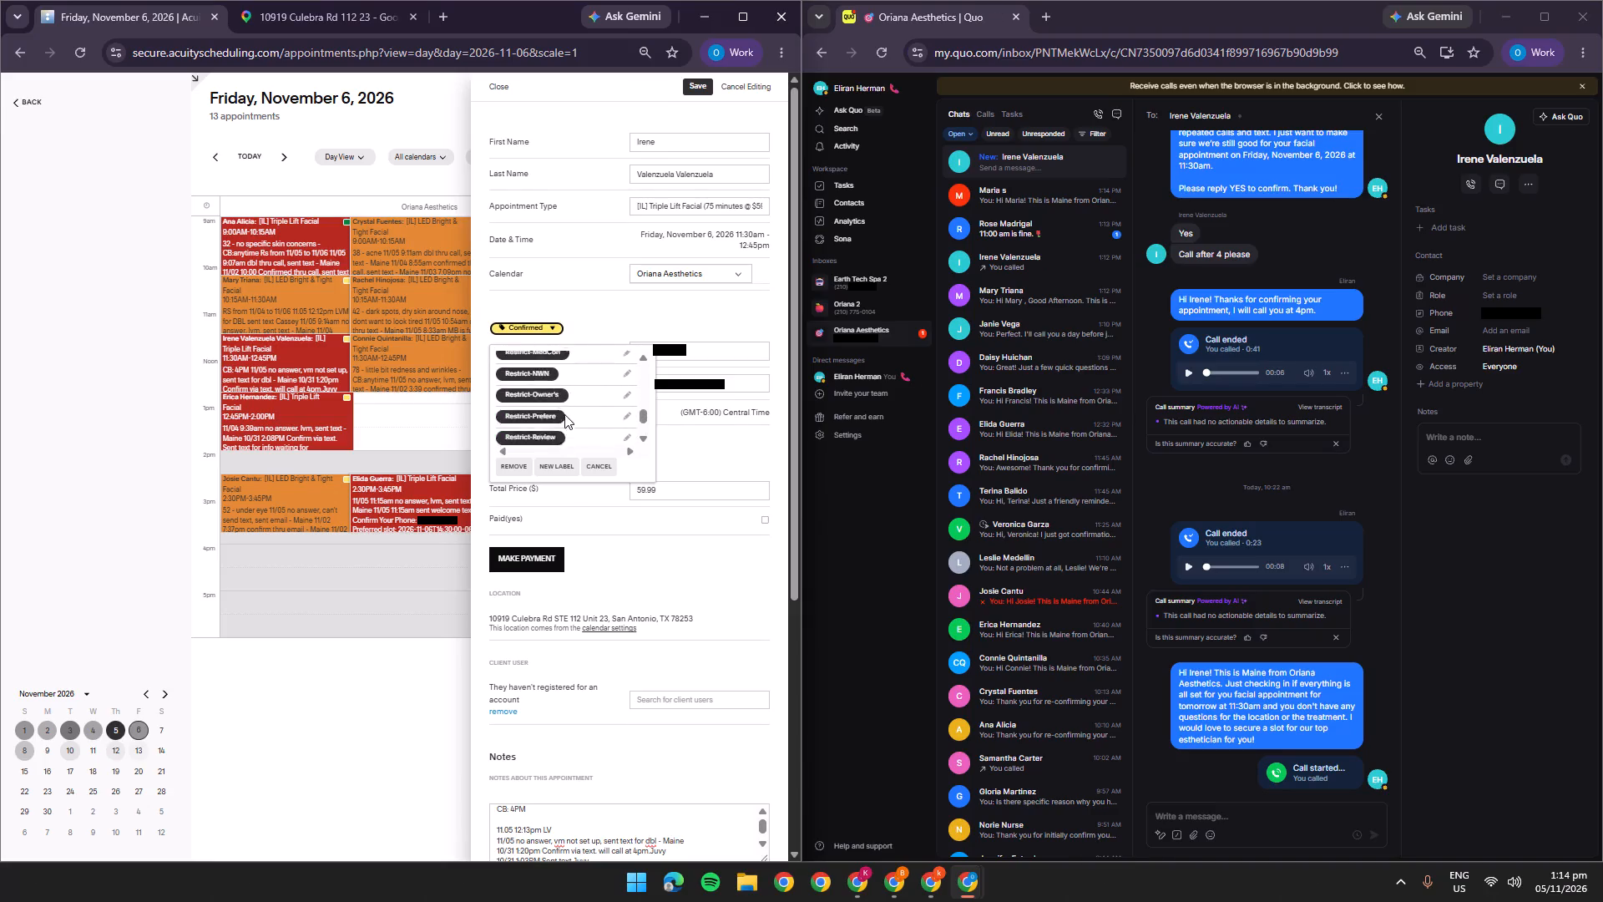
scroll(564, 423, up, 2)
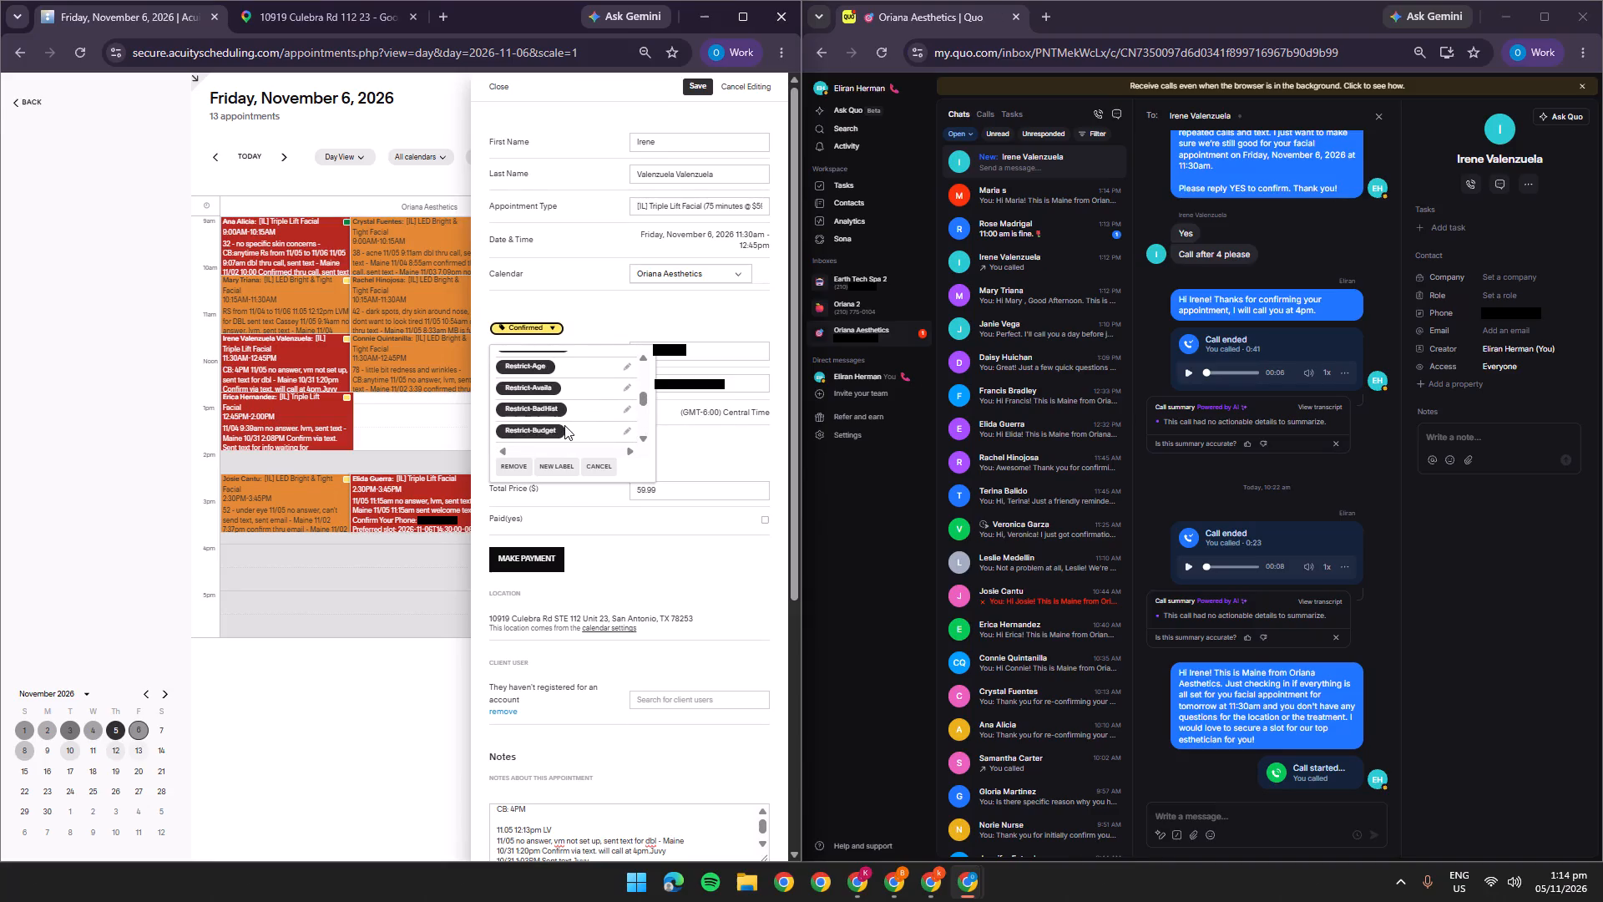
scroll(564, 425, up, 1)
click(338, 28)
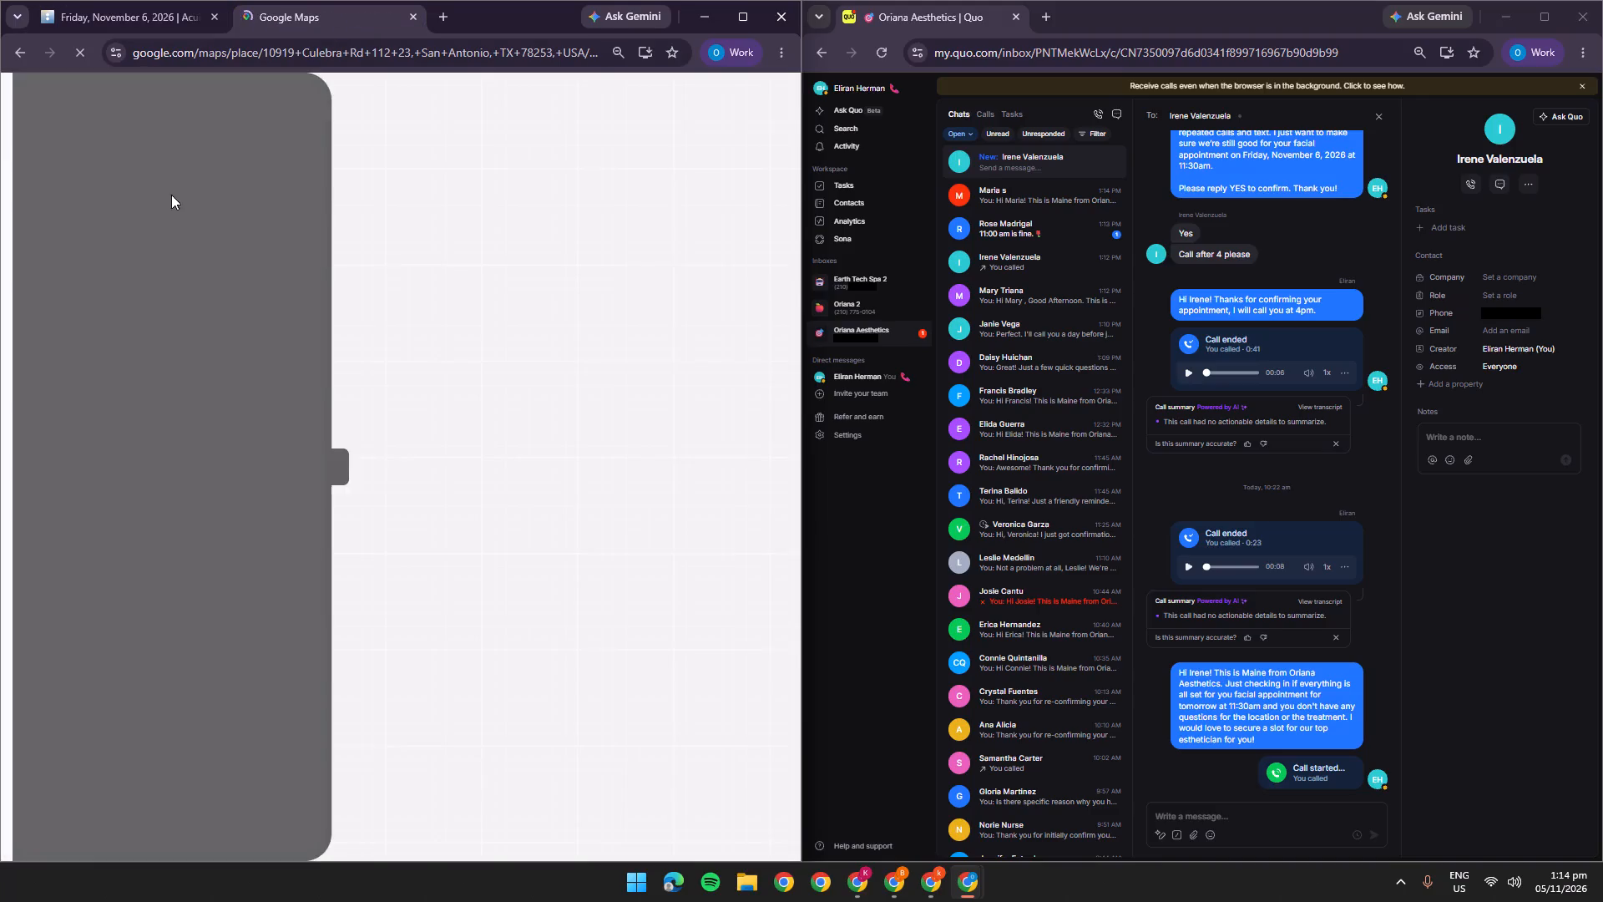
click(66, 326)
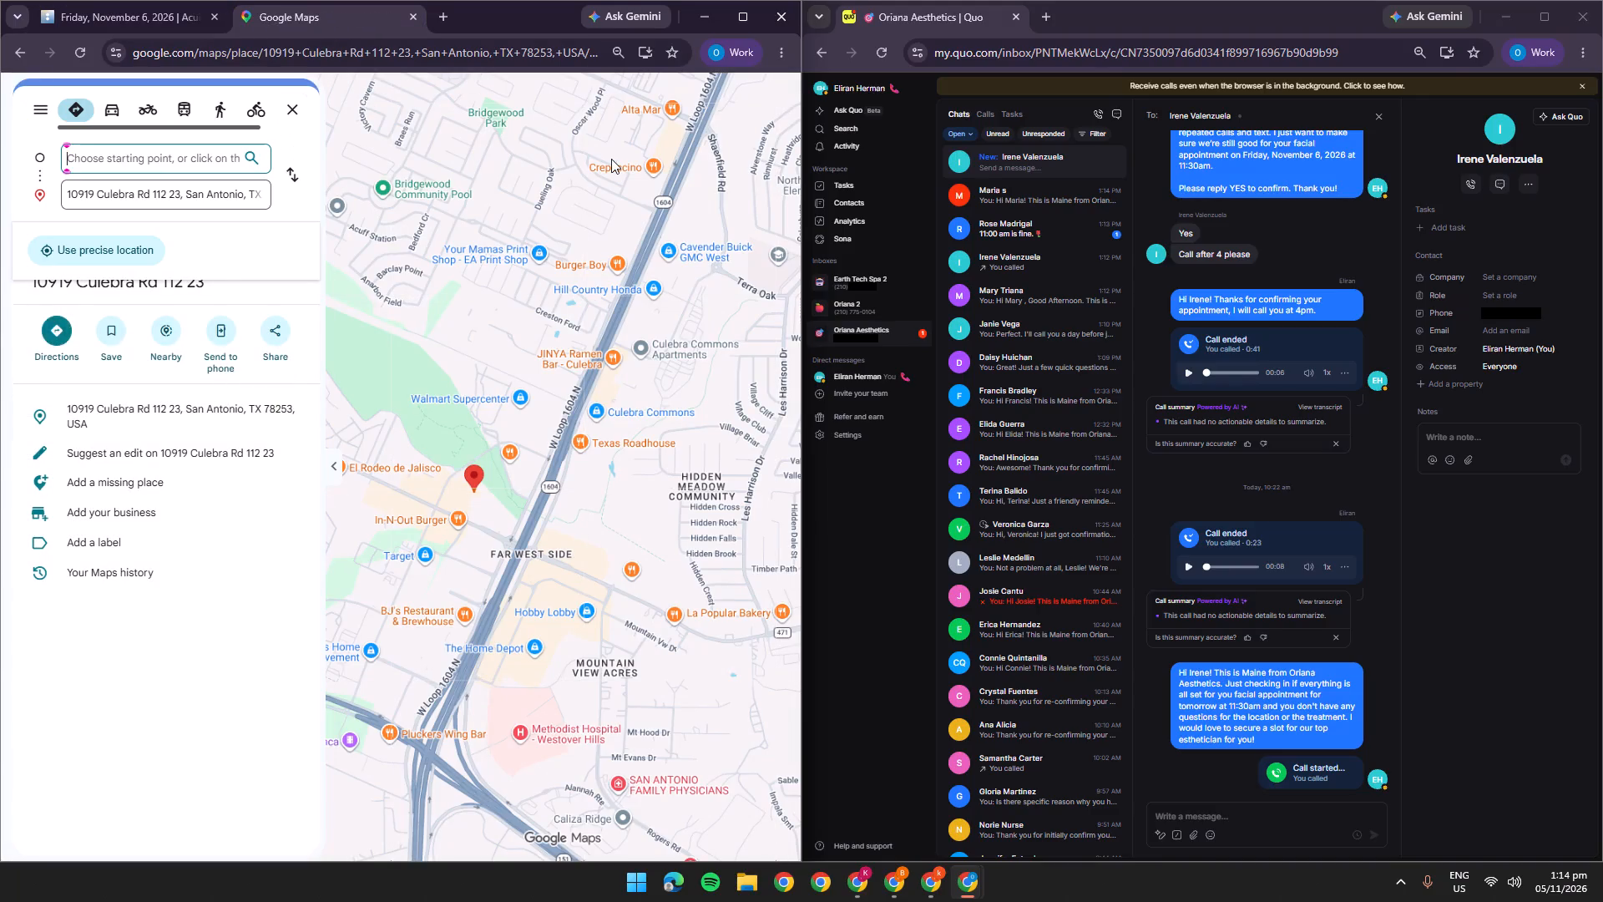
text(MACALEN)
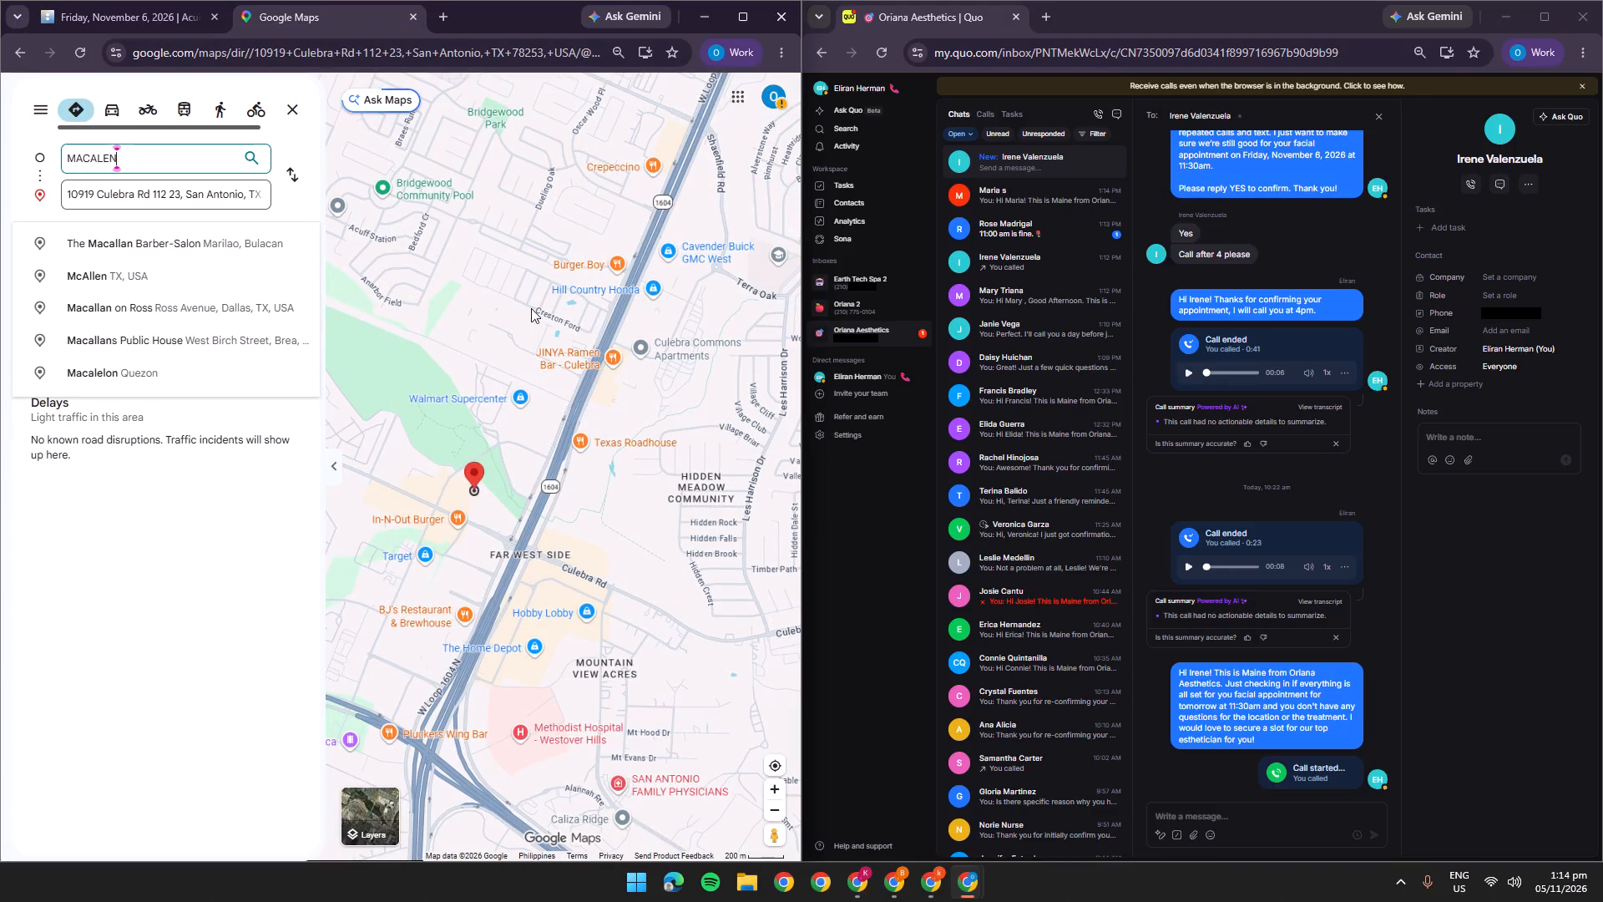
click(91, 272)
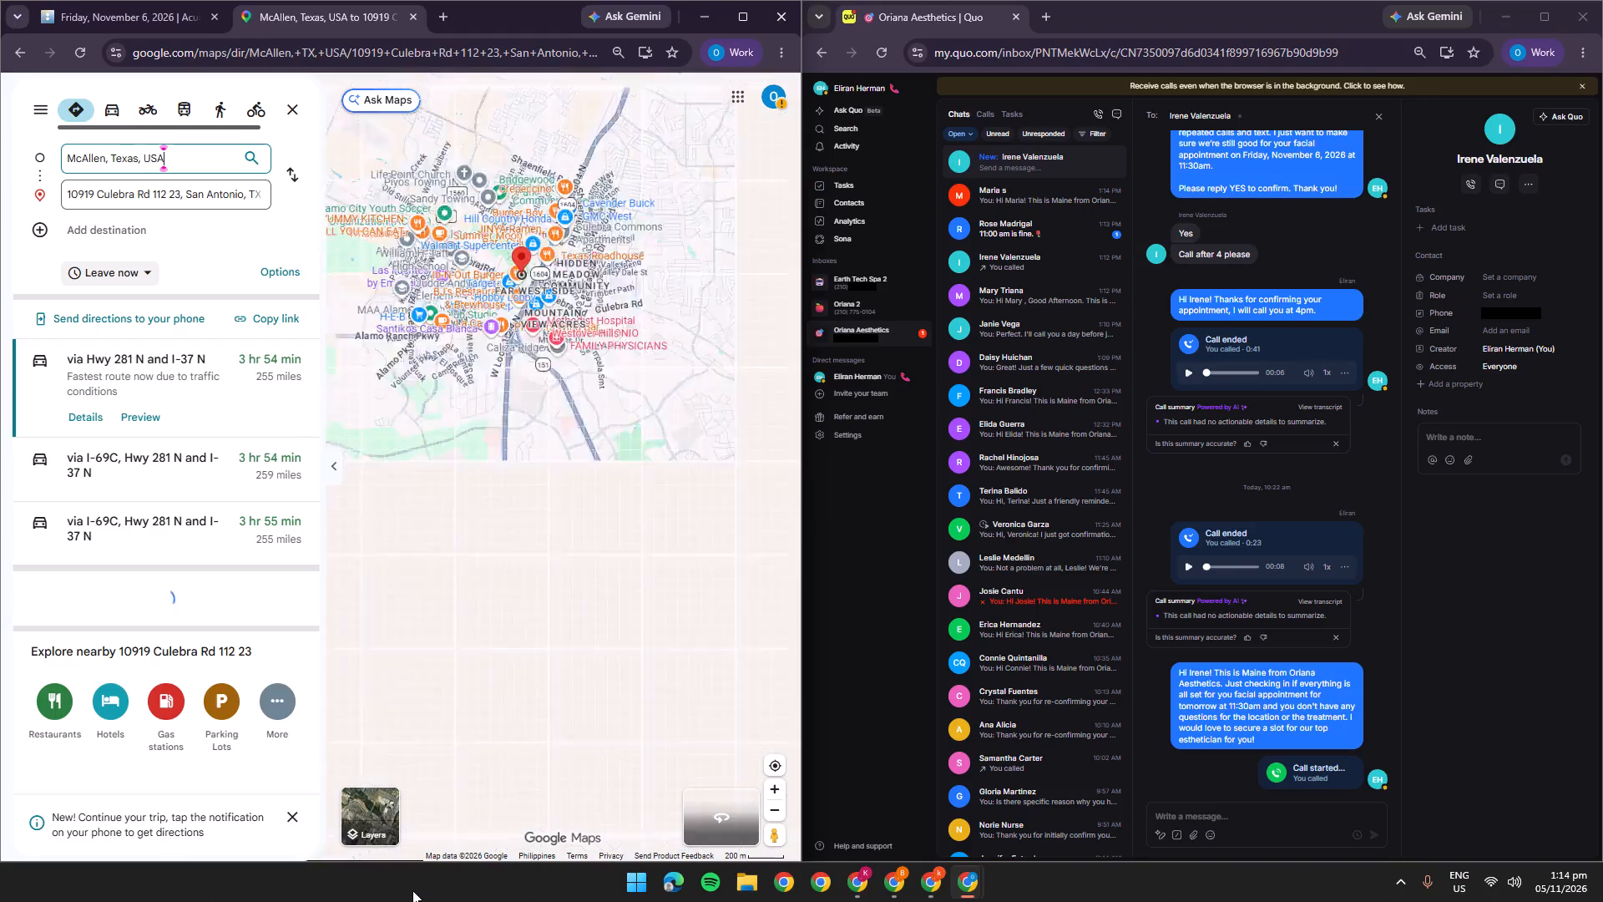
click(291, 109)
click(149, 24)
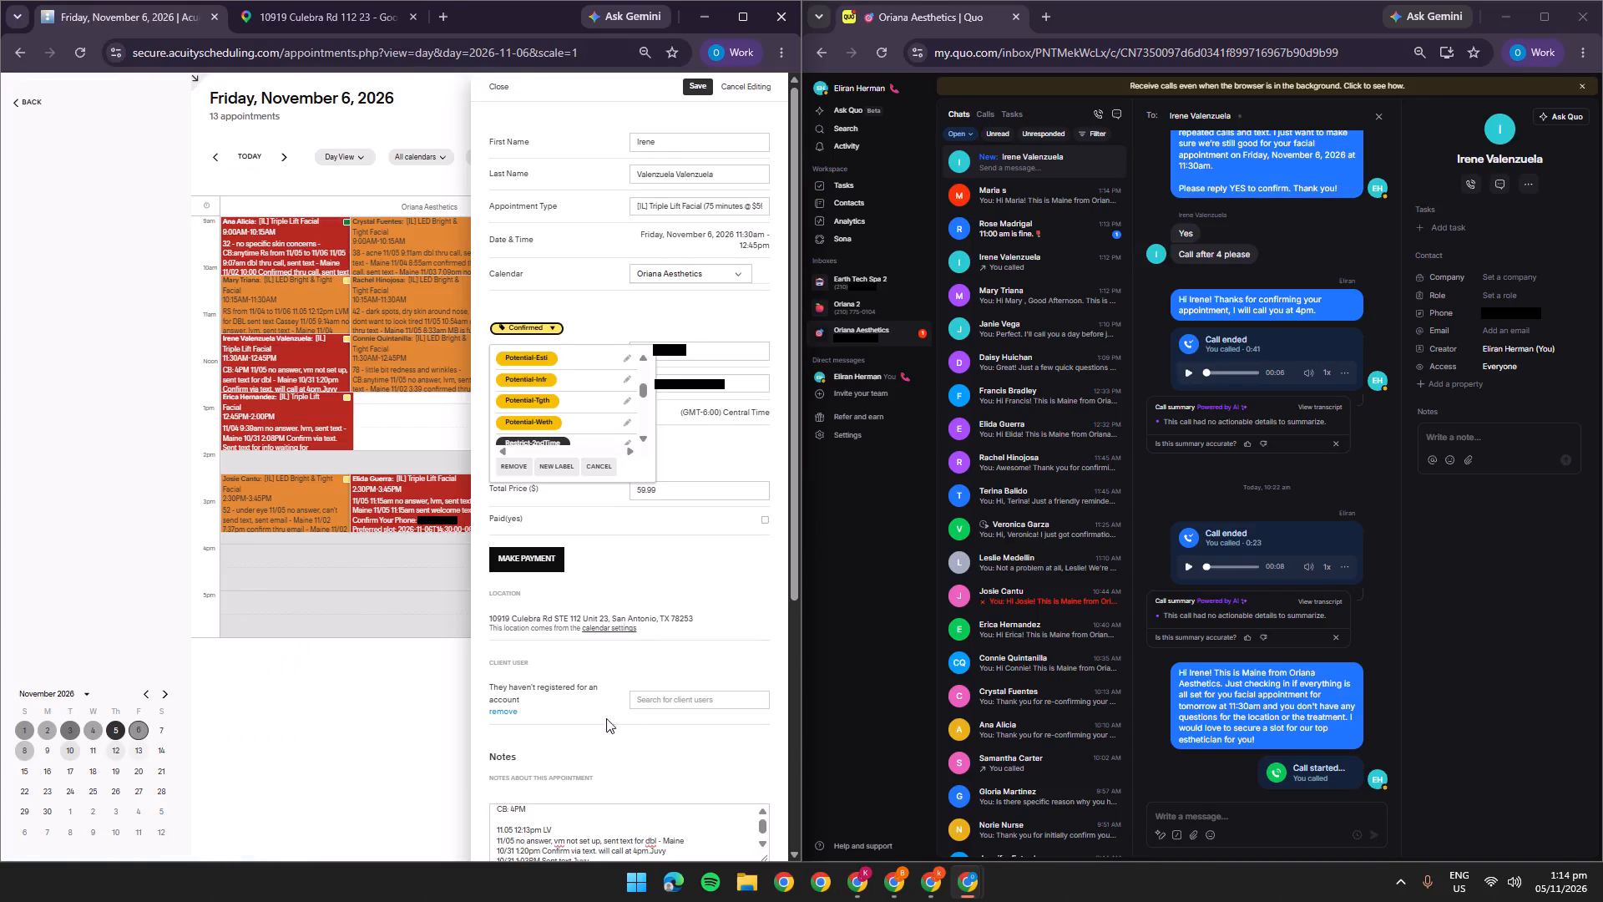
Change the label on Irene's 11:30am appointment to Restrict-Loc.
scroll(540, 375, down, 2)
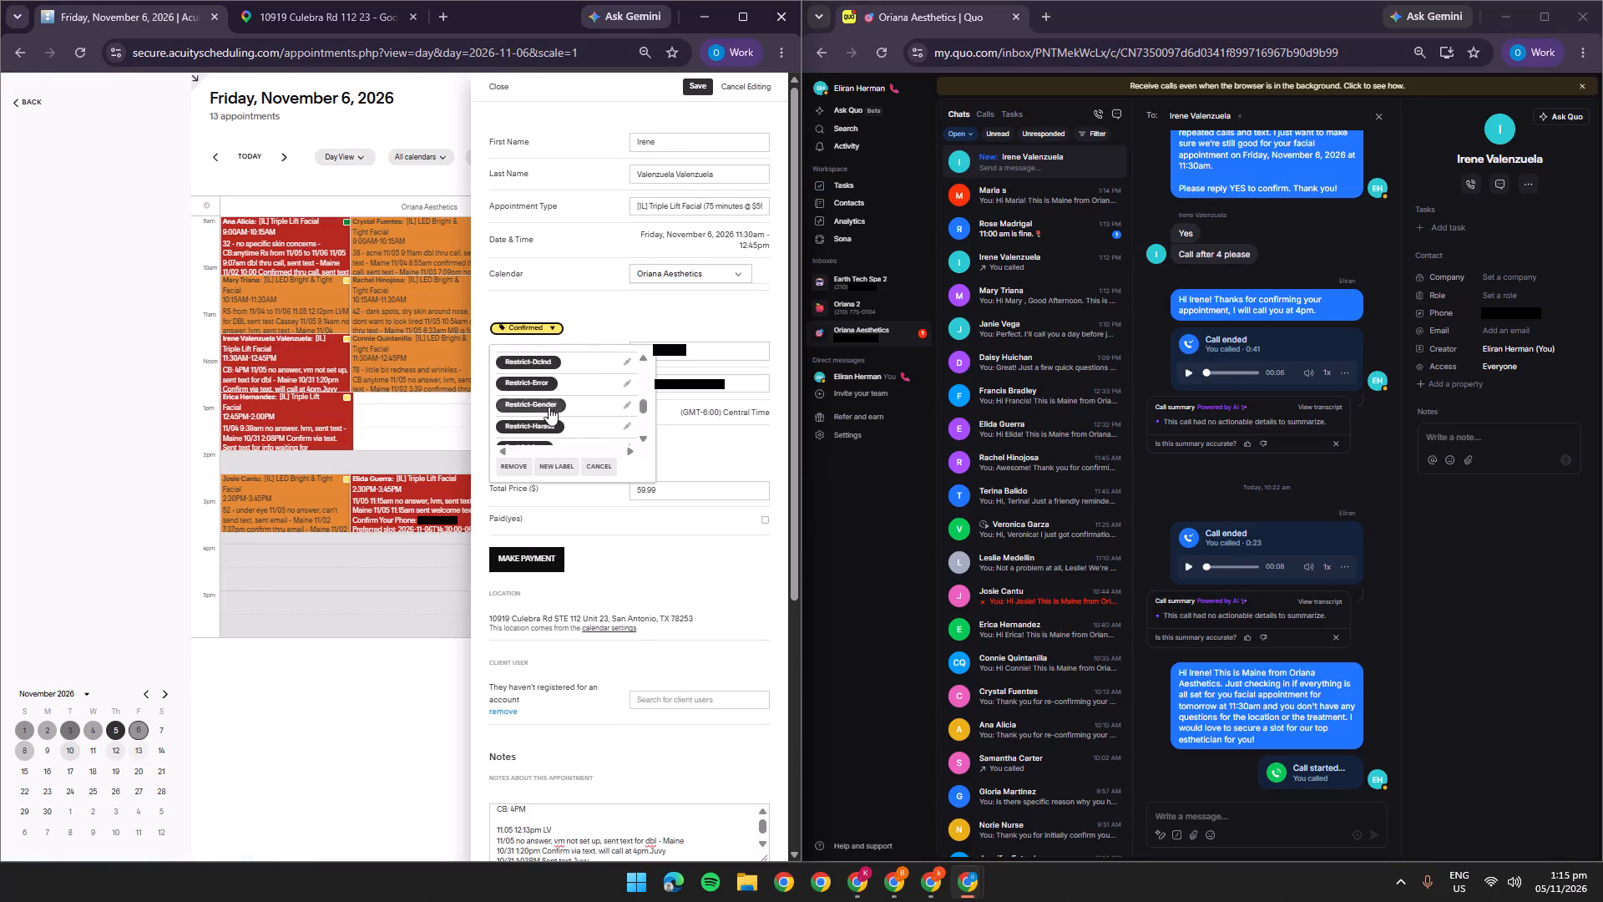
scroll(548, 407, down, 1)
click(539, 354)
In Irene's appointment notes, replace "LV" in the 11.05 12:13pm entry with "Cancelled via call due to location too far. She lives in".
scroll(678, 715, down, 2)
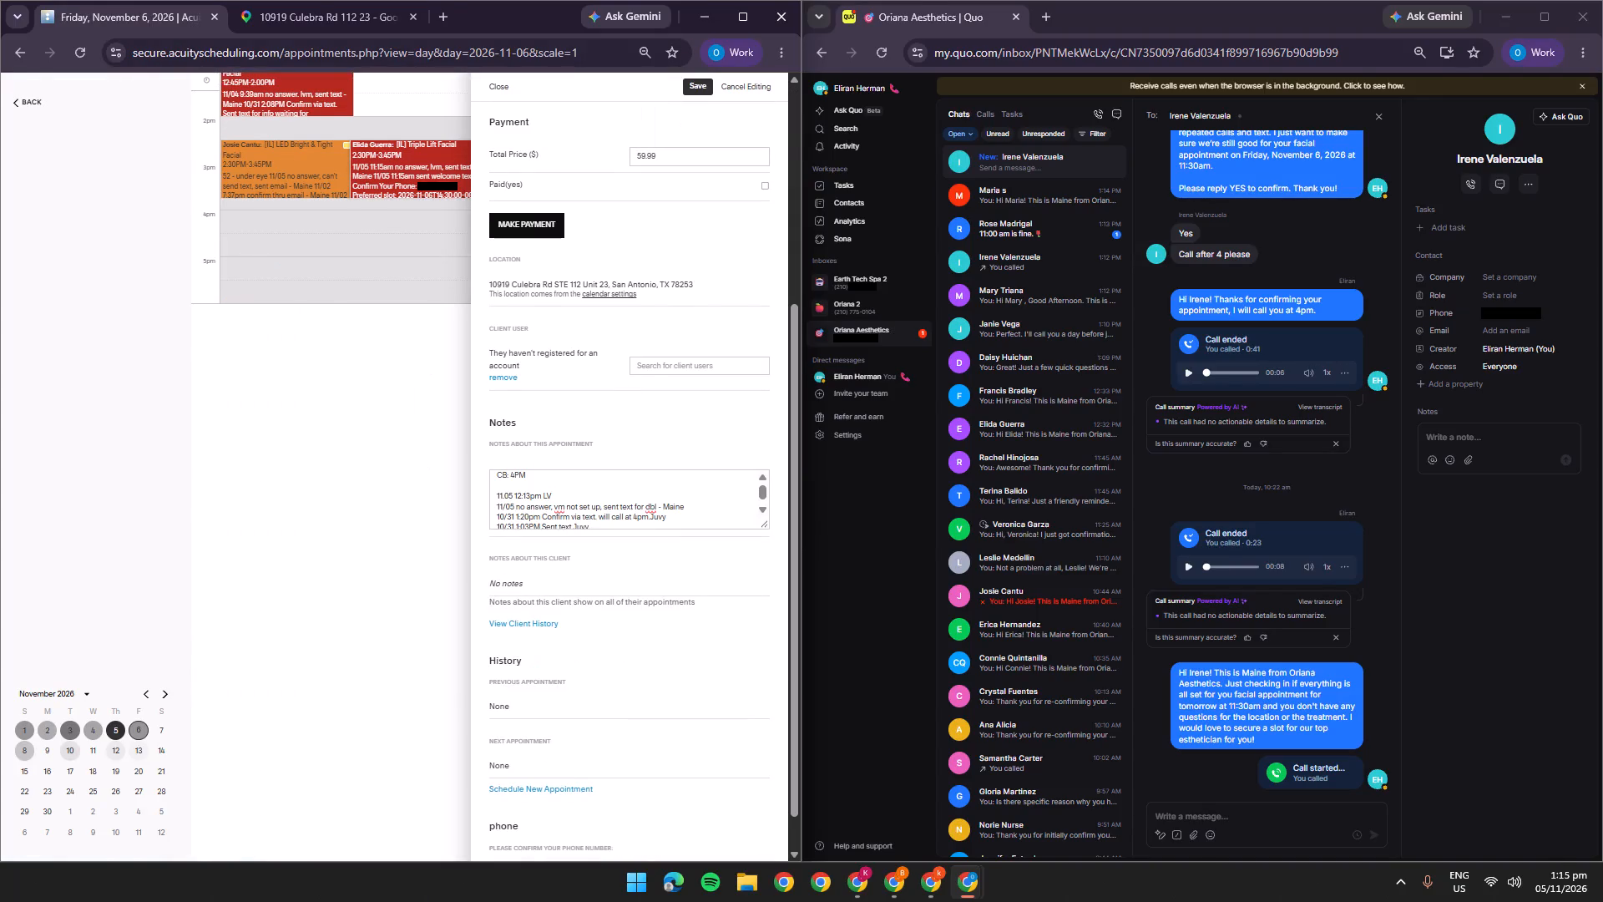
click(598, 479)
click(596, 484)
click(581, 489)
click(533, 484)
click(528, 498)
click(551, 485)
click(559, 485)
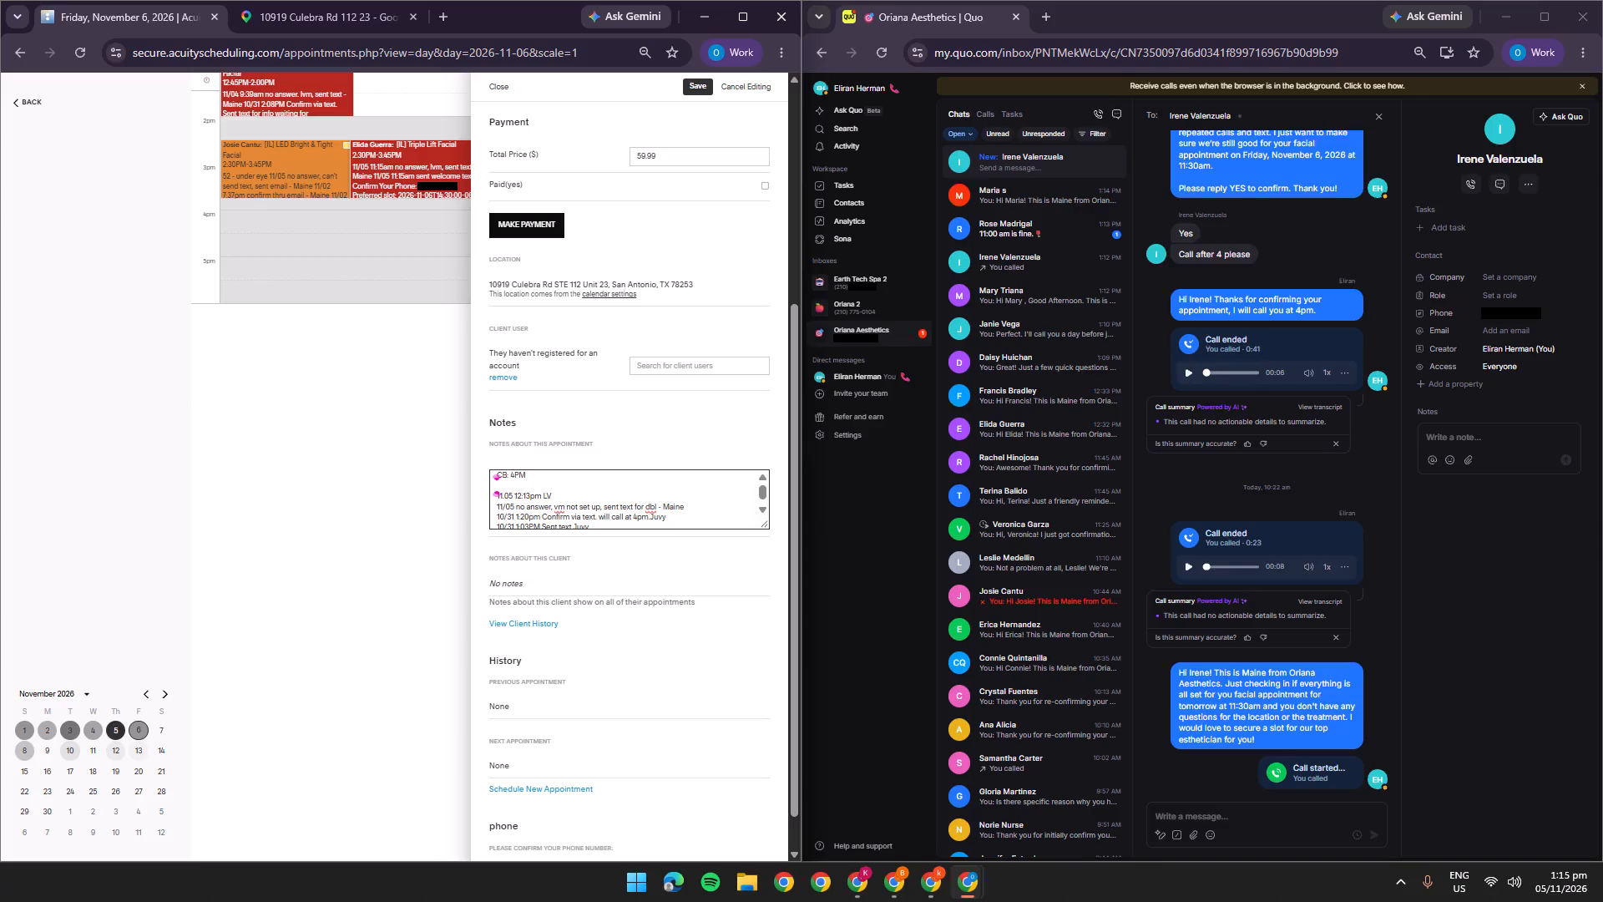
drag(504, 486, 504, 495)
click(554, 538)
click(549, 494)
click(564, 493)
key(BackSpace)
key(BackSpace)
key(BackSpace)
key(BackSpace)
key(BackSpace)
key(BackSpace)
key(BackSpace)
key(BackSpace)
key(BackSpace)
key(BackSpace)
text(via call due to)
key(space)
text(location too fda)
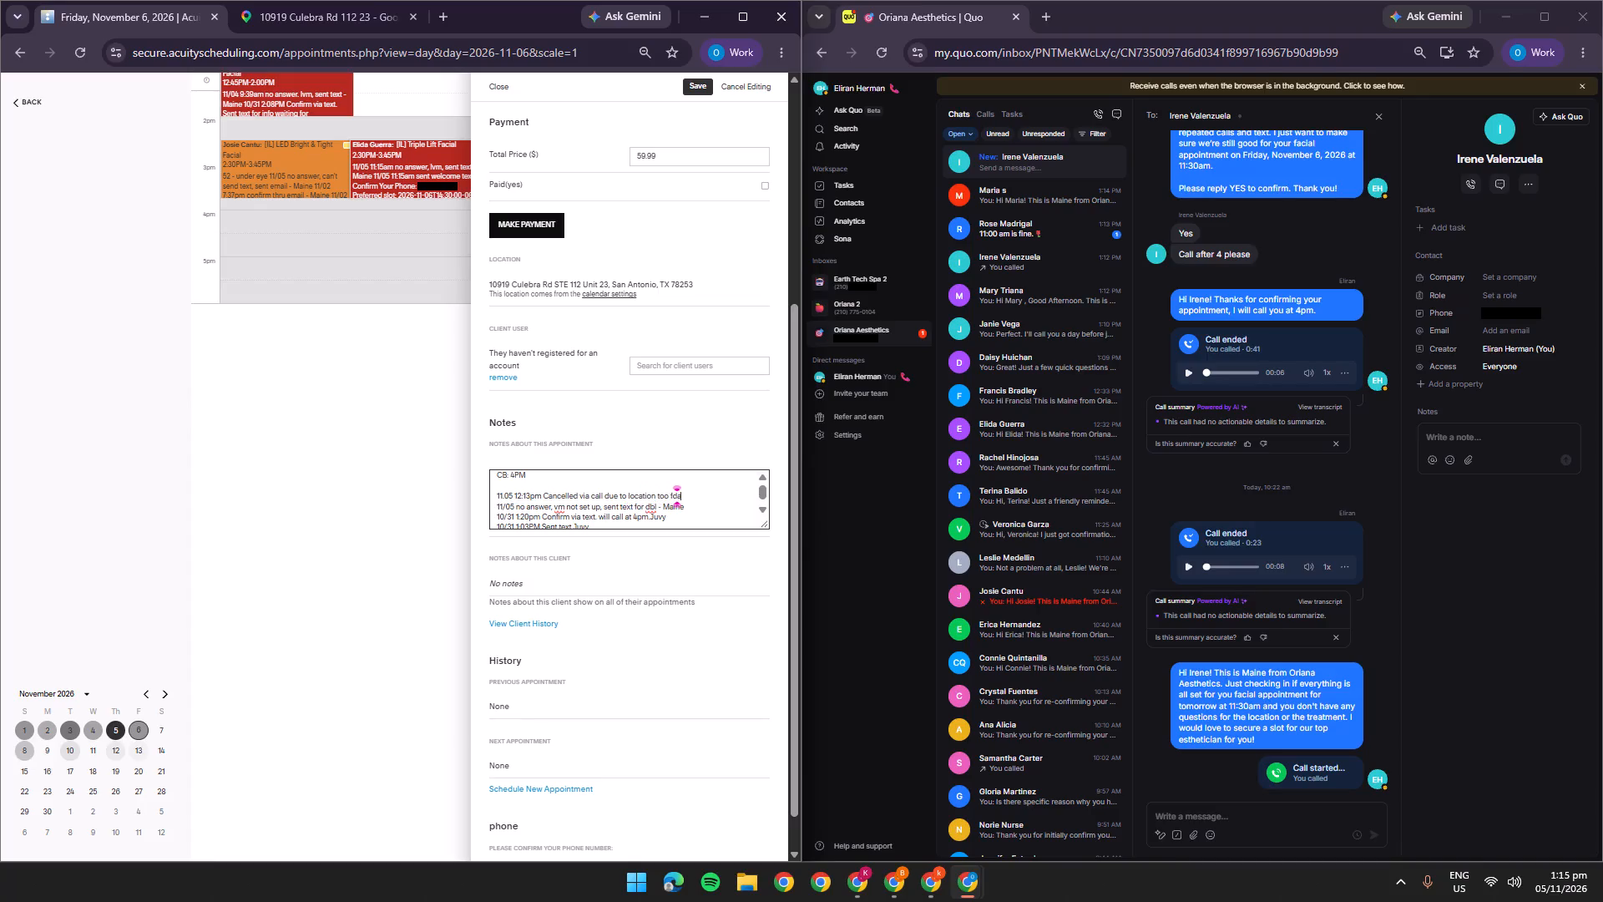
key(BackSpace)
key(BackSpace)
key(BackSpace)
key(BackSpace)
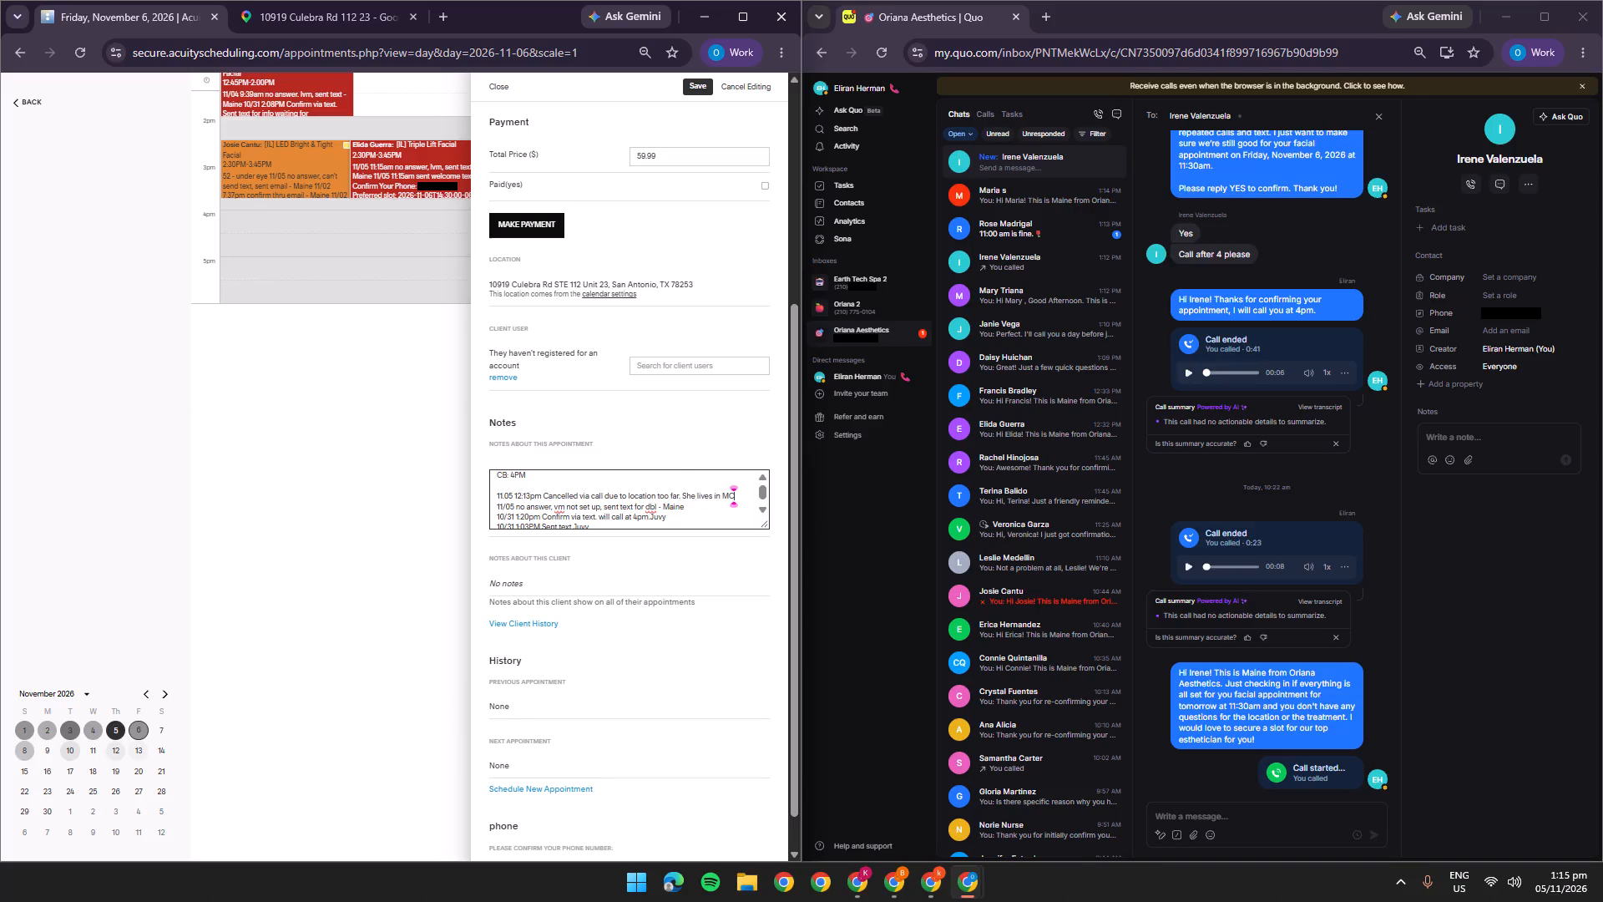
Look up the spelling of McAllen as a starting point in Google Maps and return to Irene's appointment.
click(307, 11)
click(35, 327)
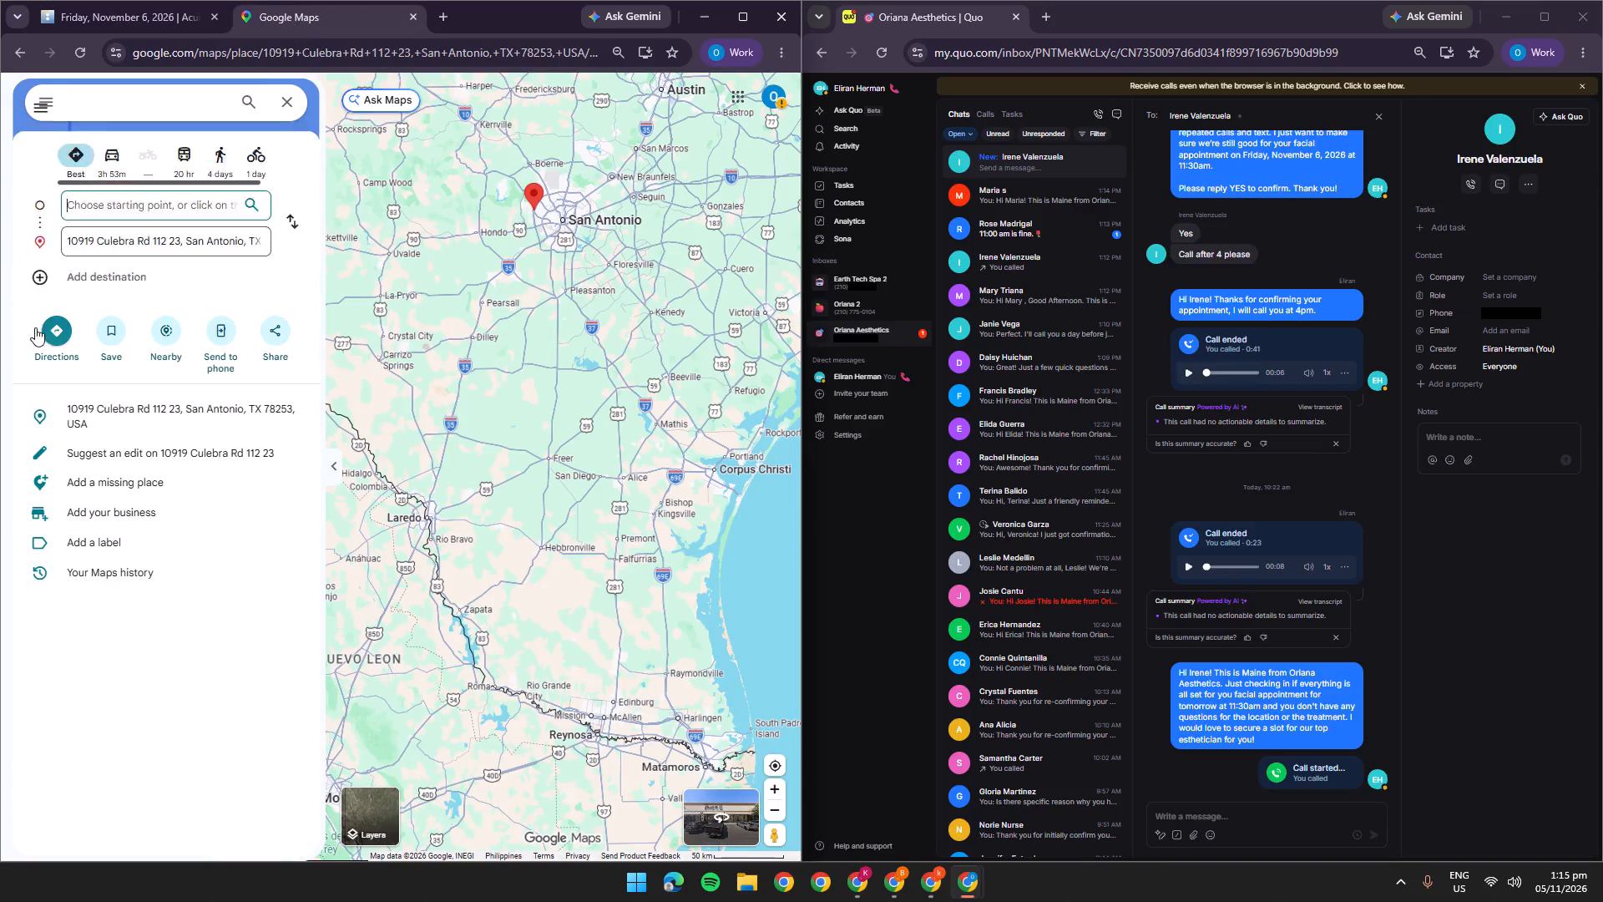
text(macalen)
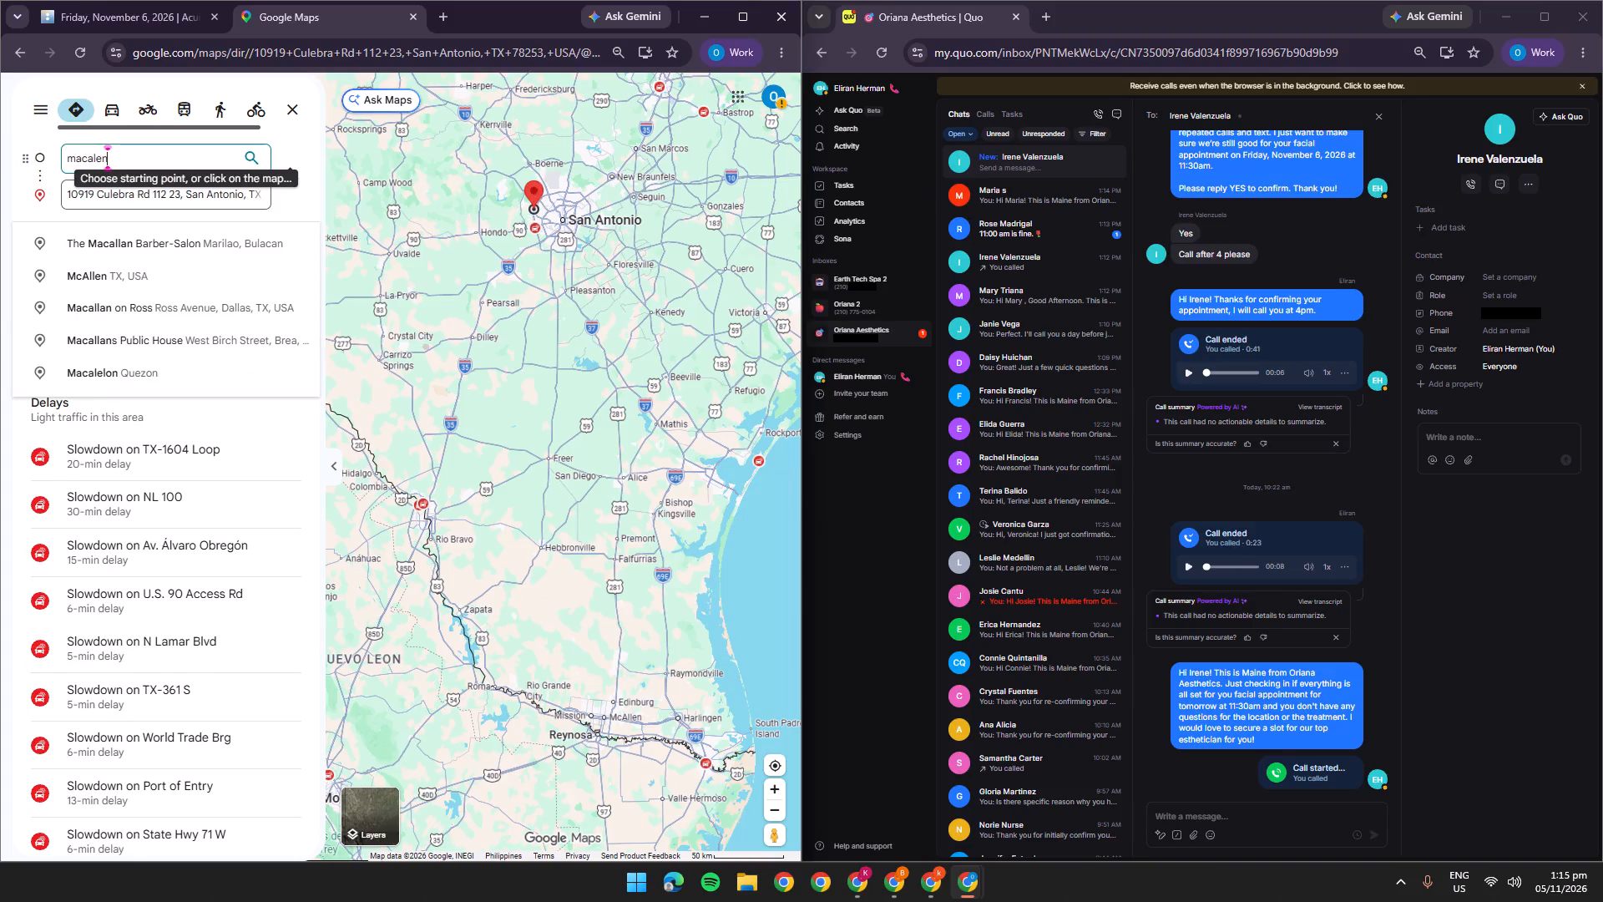
click(110, 13)
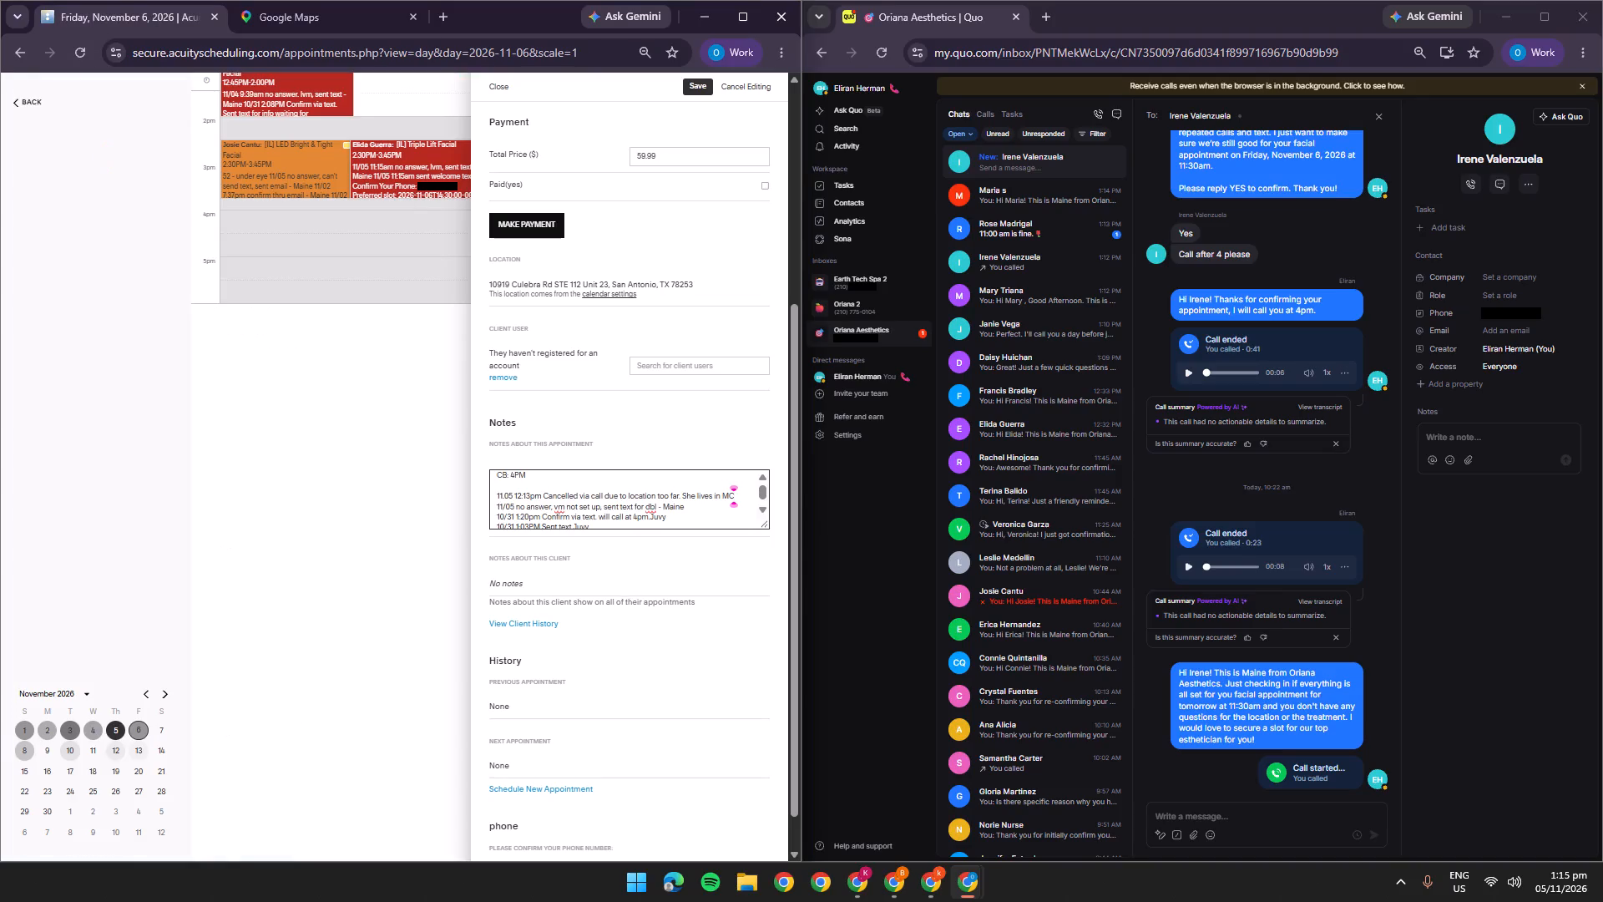
key(BackSpace)
key(BackSpace)
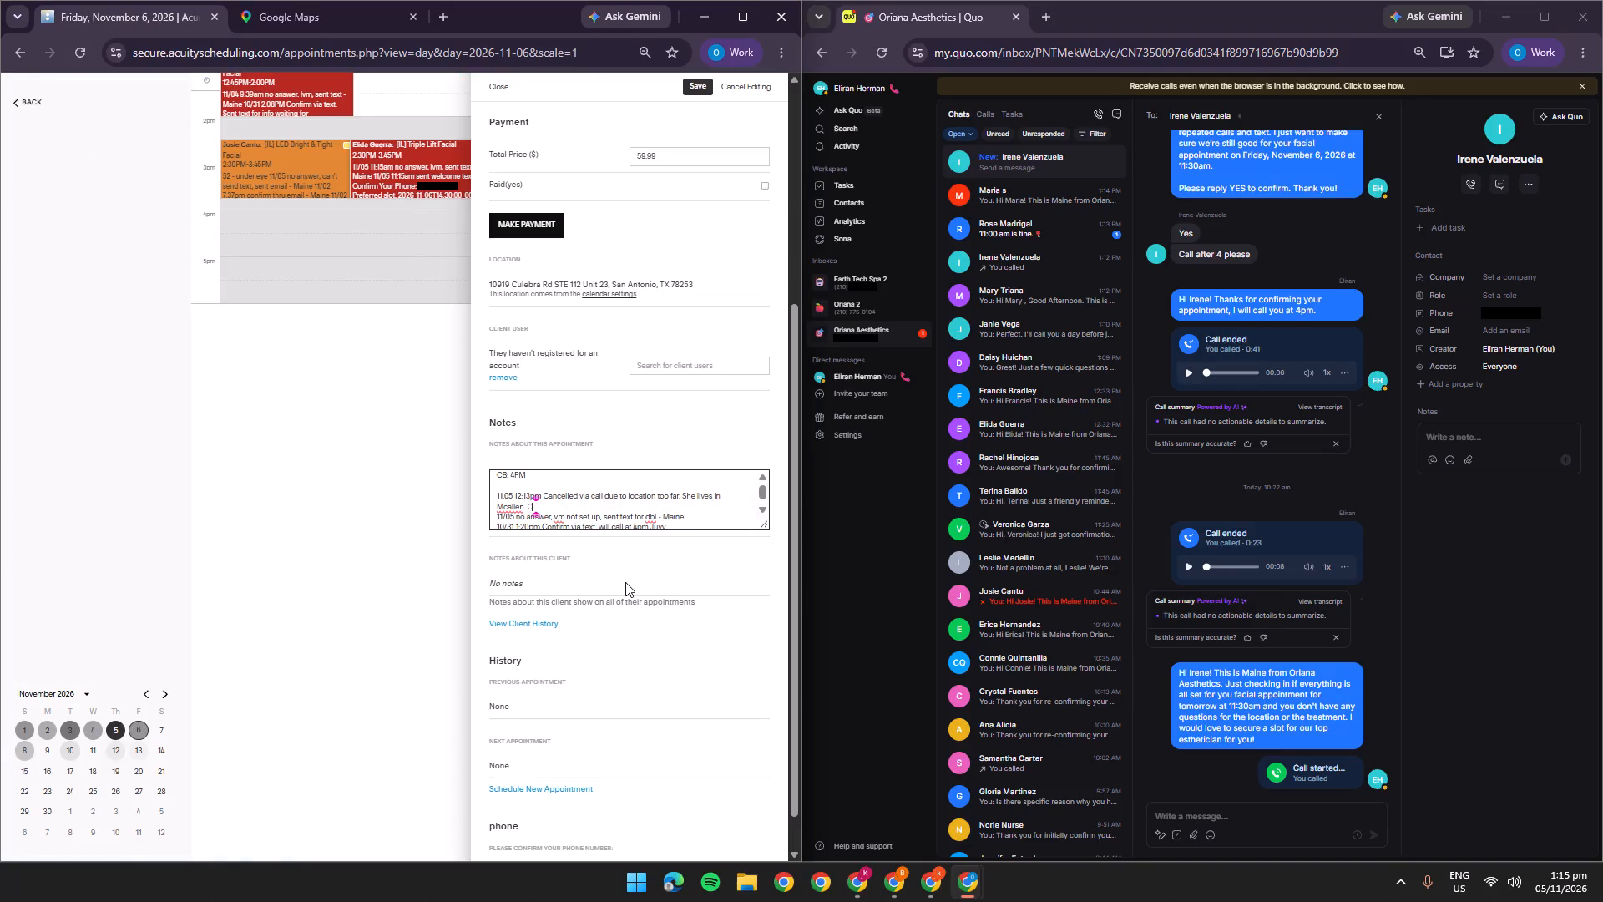
scroll(621, 390, up, 3)
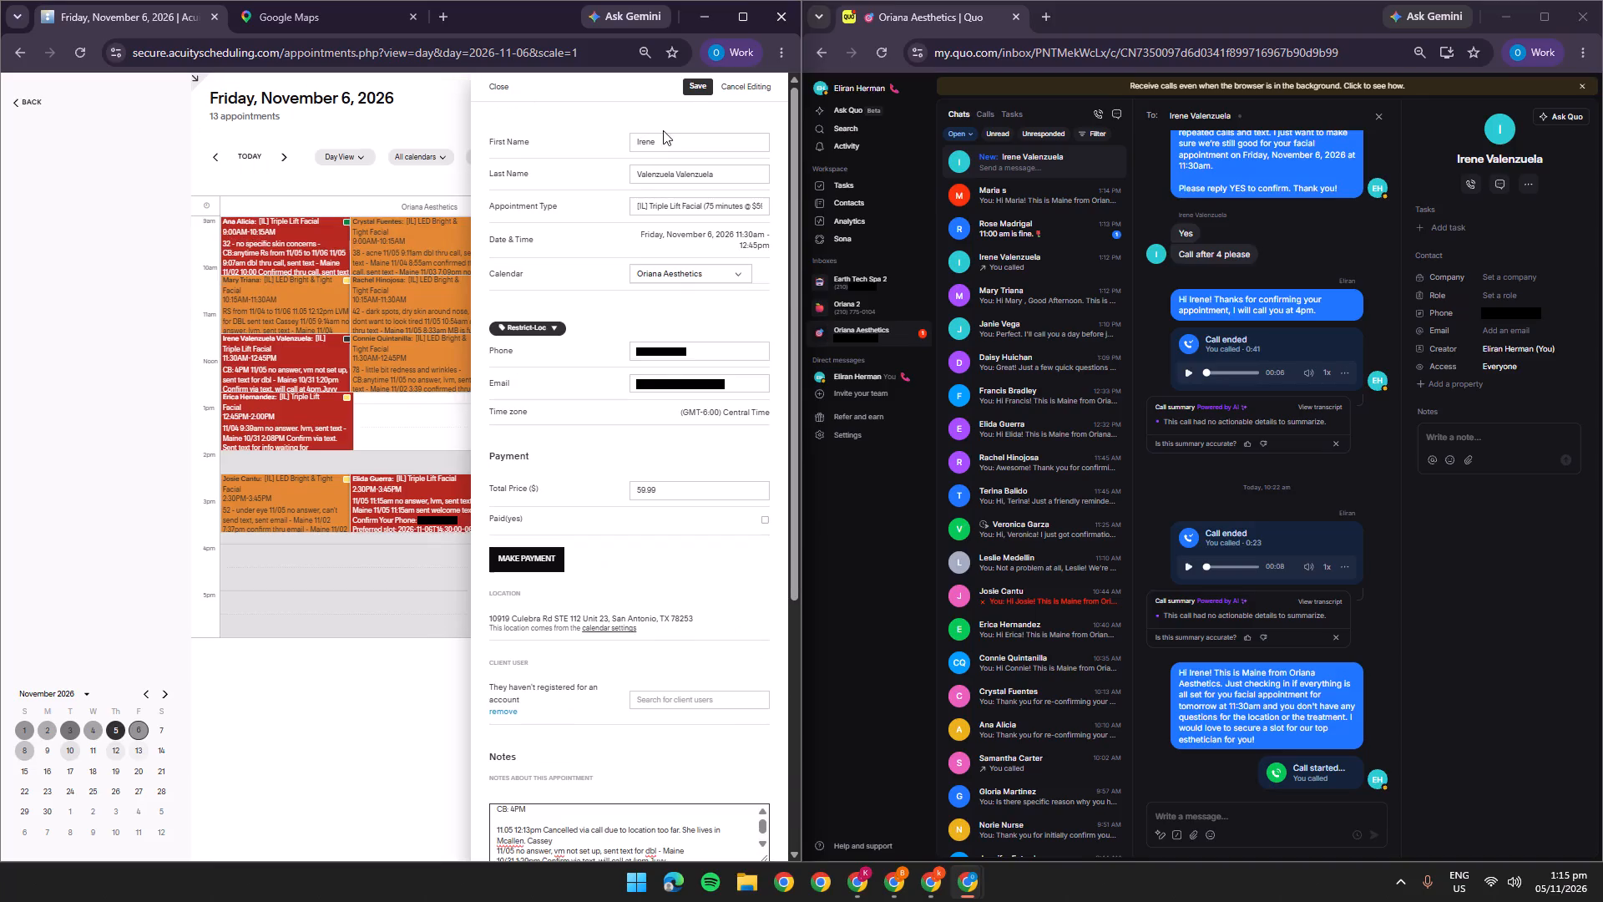
click(705, 88)
scroll(646, 367, up, 3)
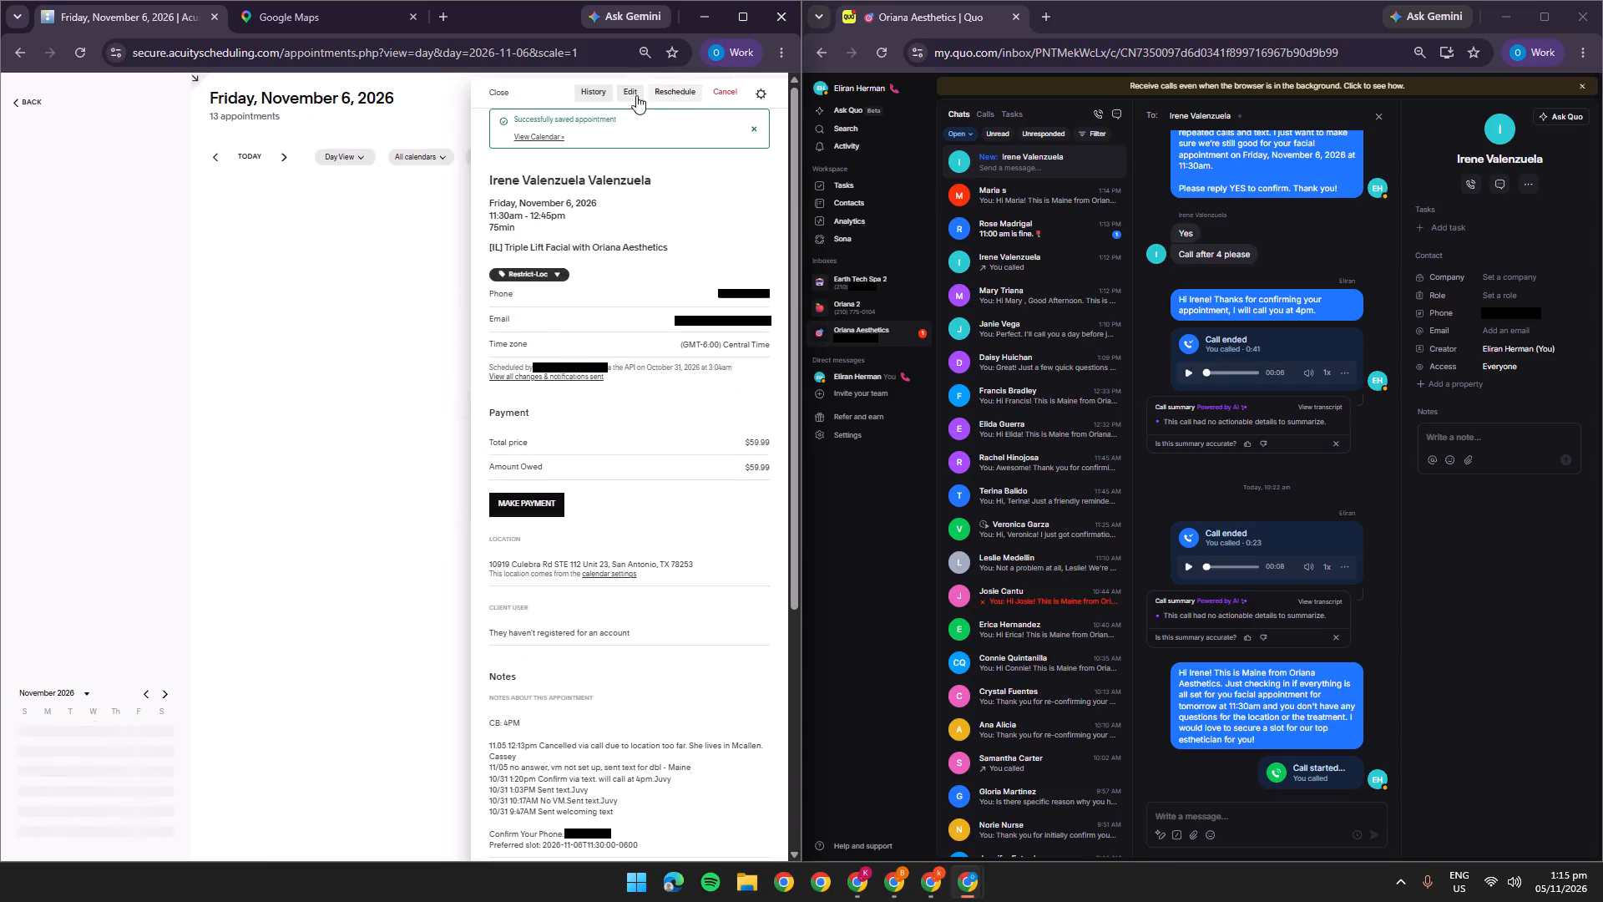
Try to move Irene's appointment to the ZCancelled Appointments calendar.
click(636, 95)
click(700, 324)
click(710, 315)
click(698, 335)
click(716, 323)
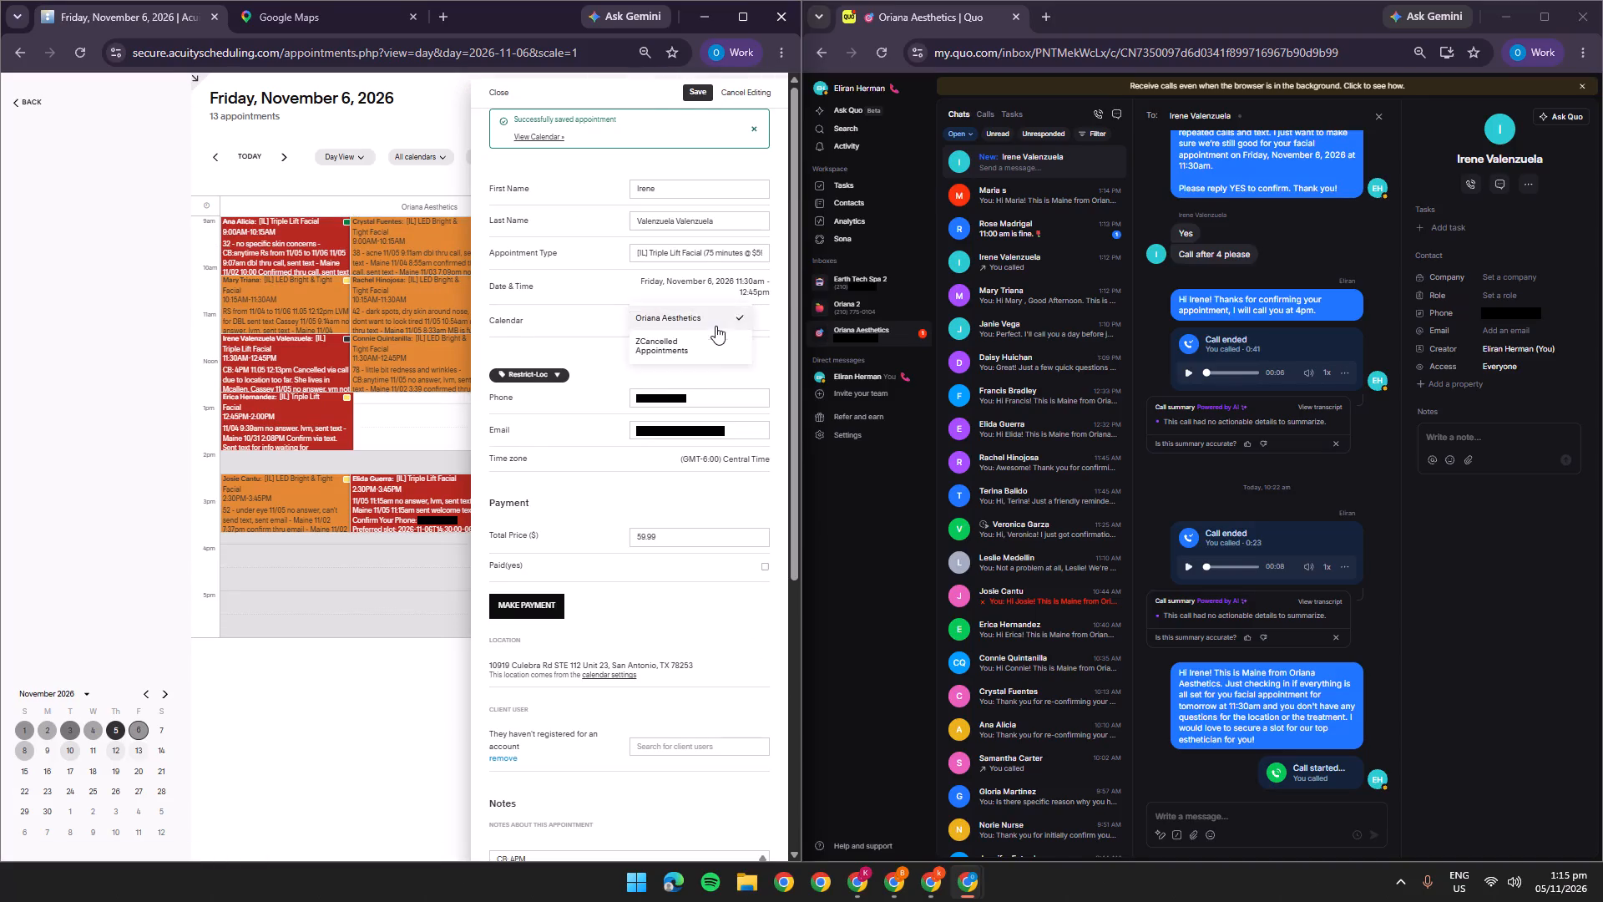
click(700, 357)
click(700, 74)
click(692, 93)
Reopen Irene's 11:30am appointment, set its calendar to ZCancelled Appointments, save it and close the details.
click(306, 355)
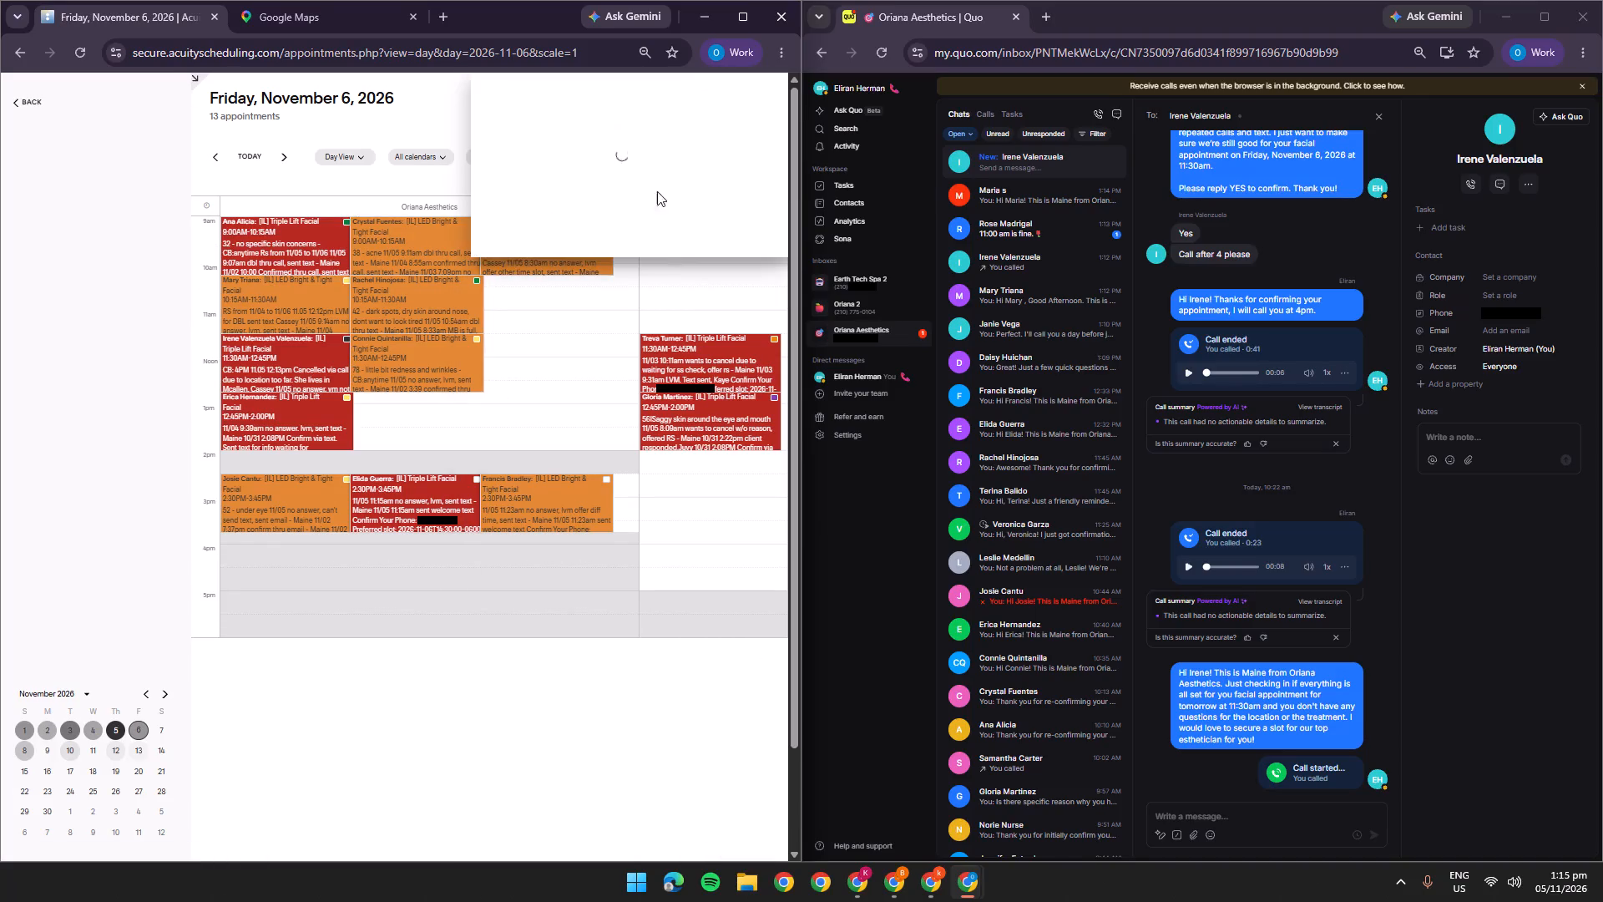
click(645, 84)
click(632, 85)
click(711, 286)
click(712, 279)
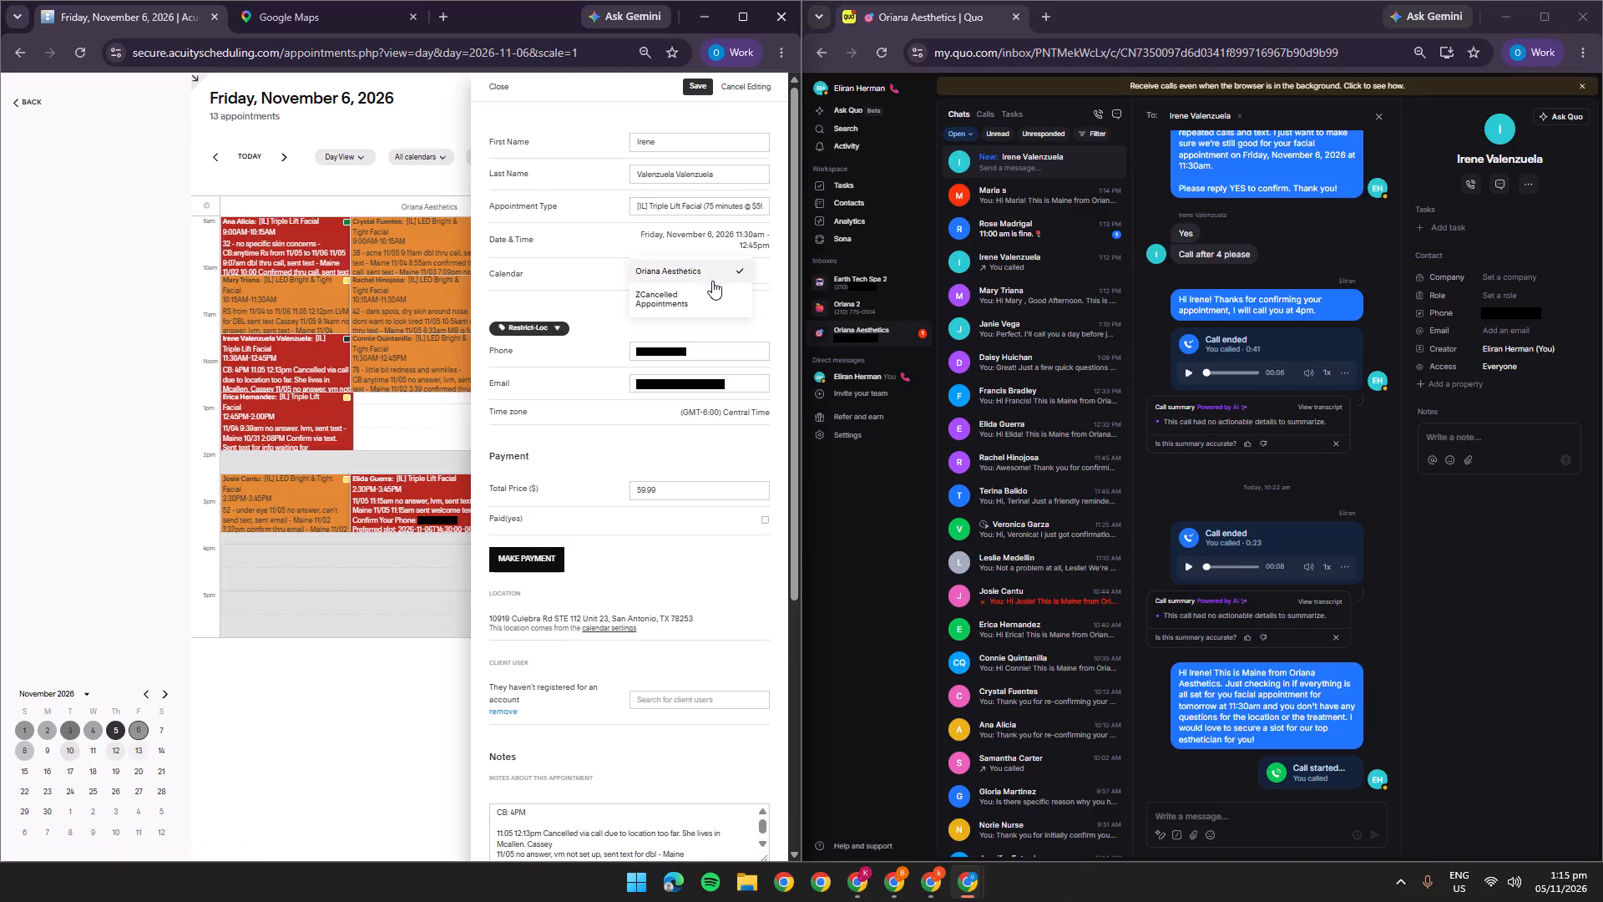
click(704, 312)
click(692, 91)
click(493, 86)
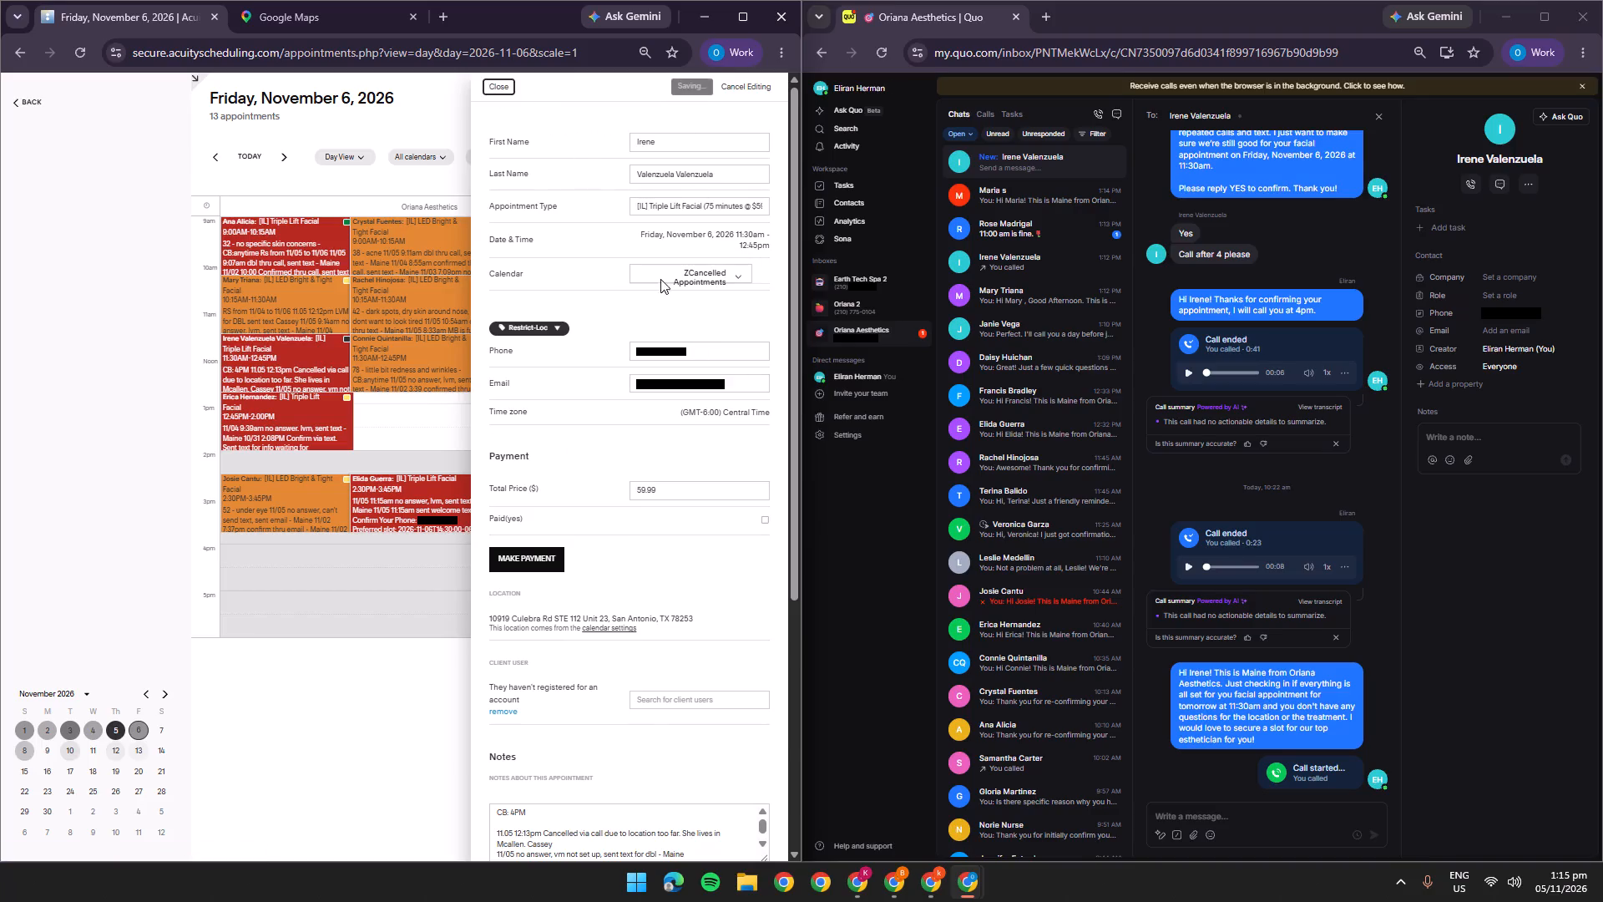
Open Rose's conversation in Quo and read the messages about her Sunday appointment and preferred callback time.
click(1052, 228)
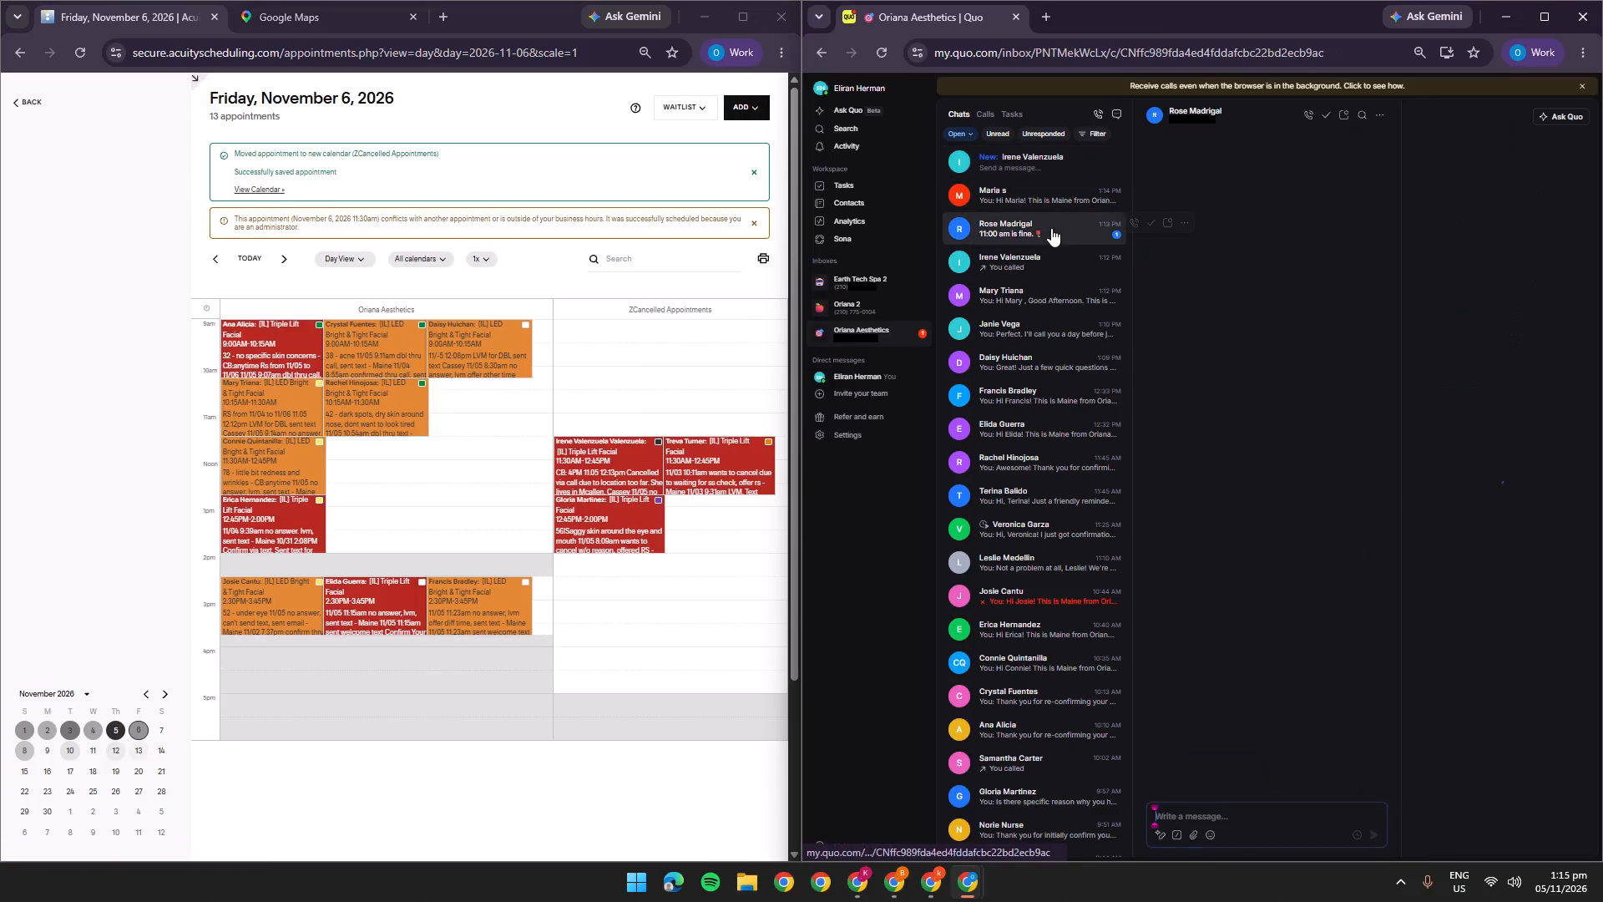
click(1240, 787)
click(1272, 811)
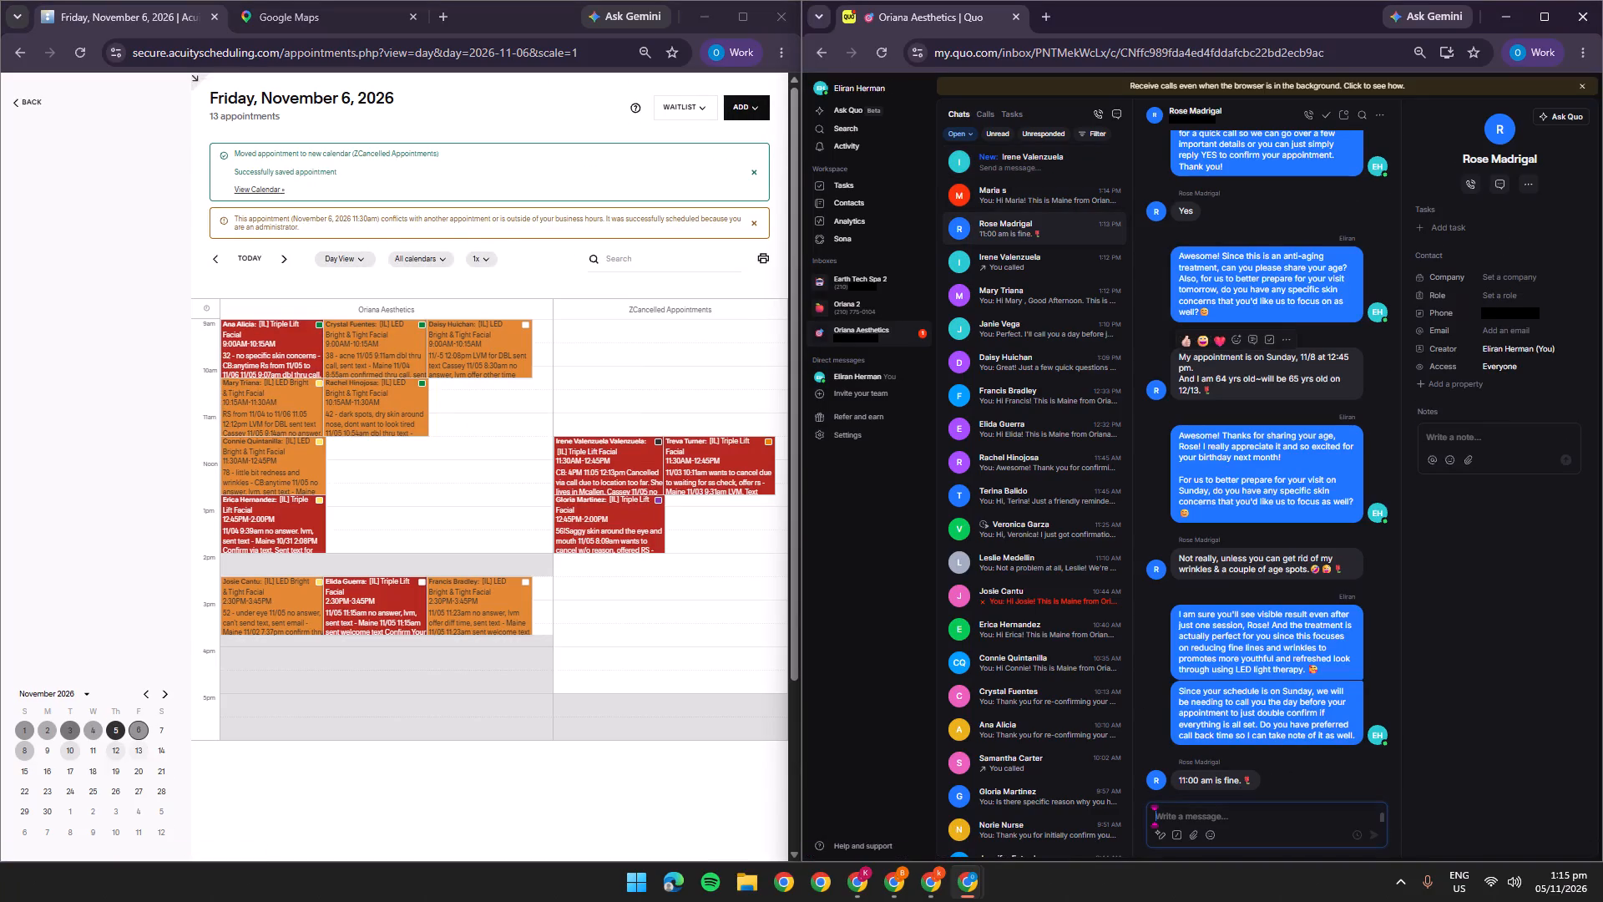
drag(1241, 737, 1294, 731)
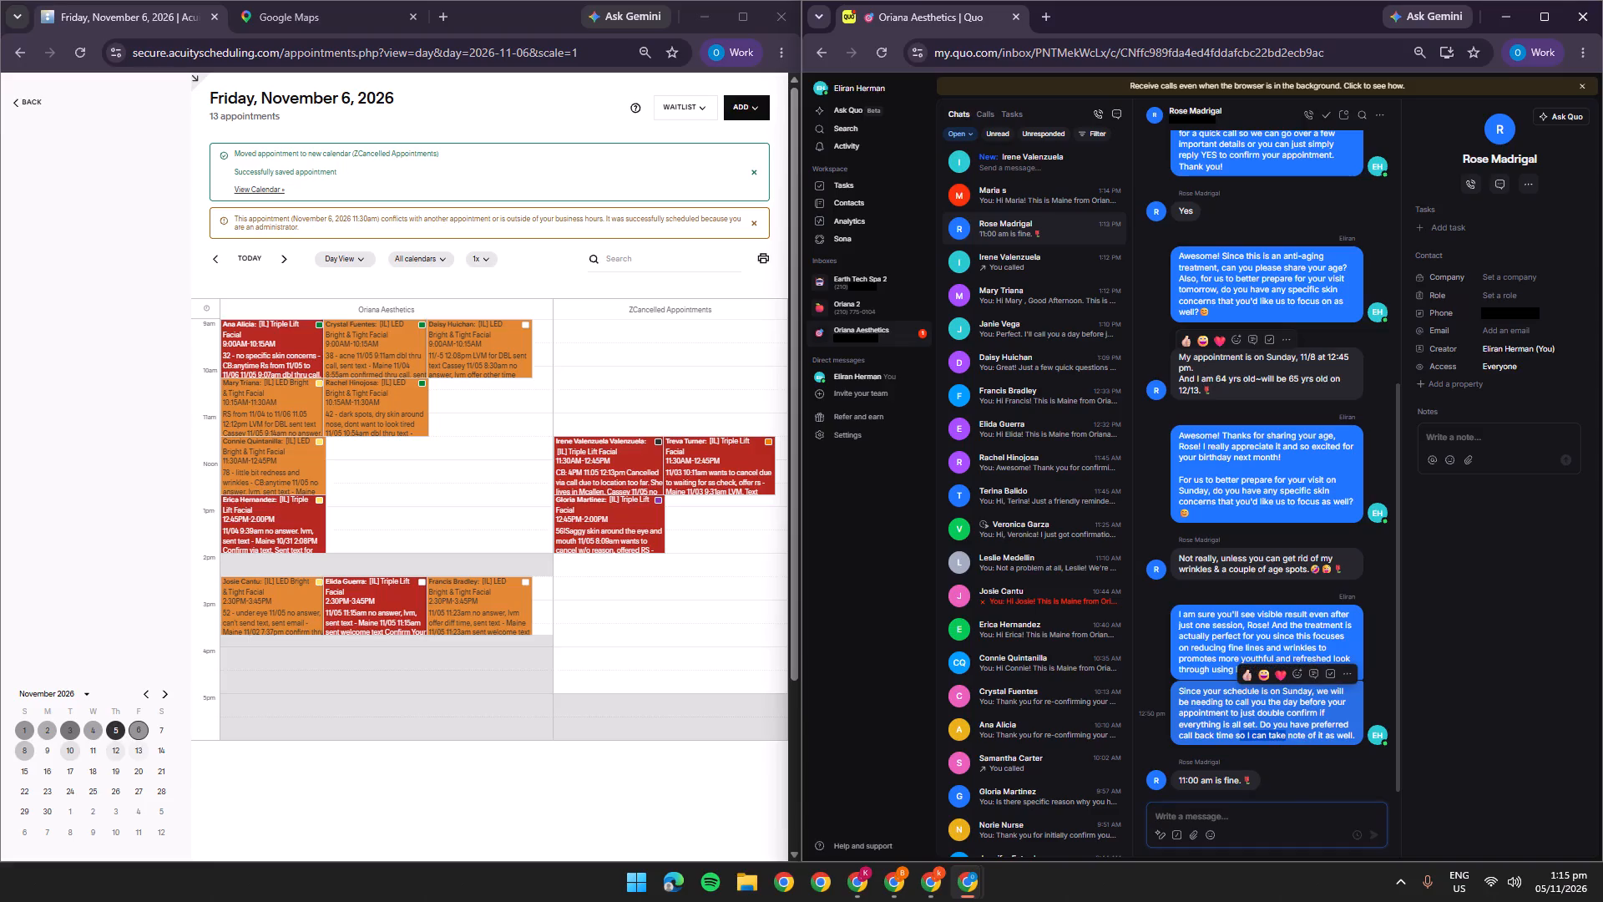
drag(1294, 731, 1295, 731)
click(1300, 739)
drag(1269, 701, 1327, 702)
click(1329, 712)
click(1287, 726)
drag(1267, 709, 1332, 714)
click(1327, 727)
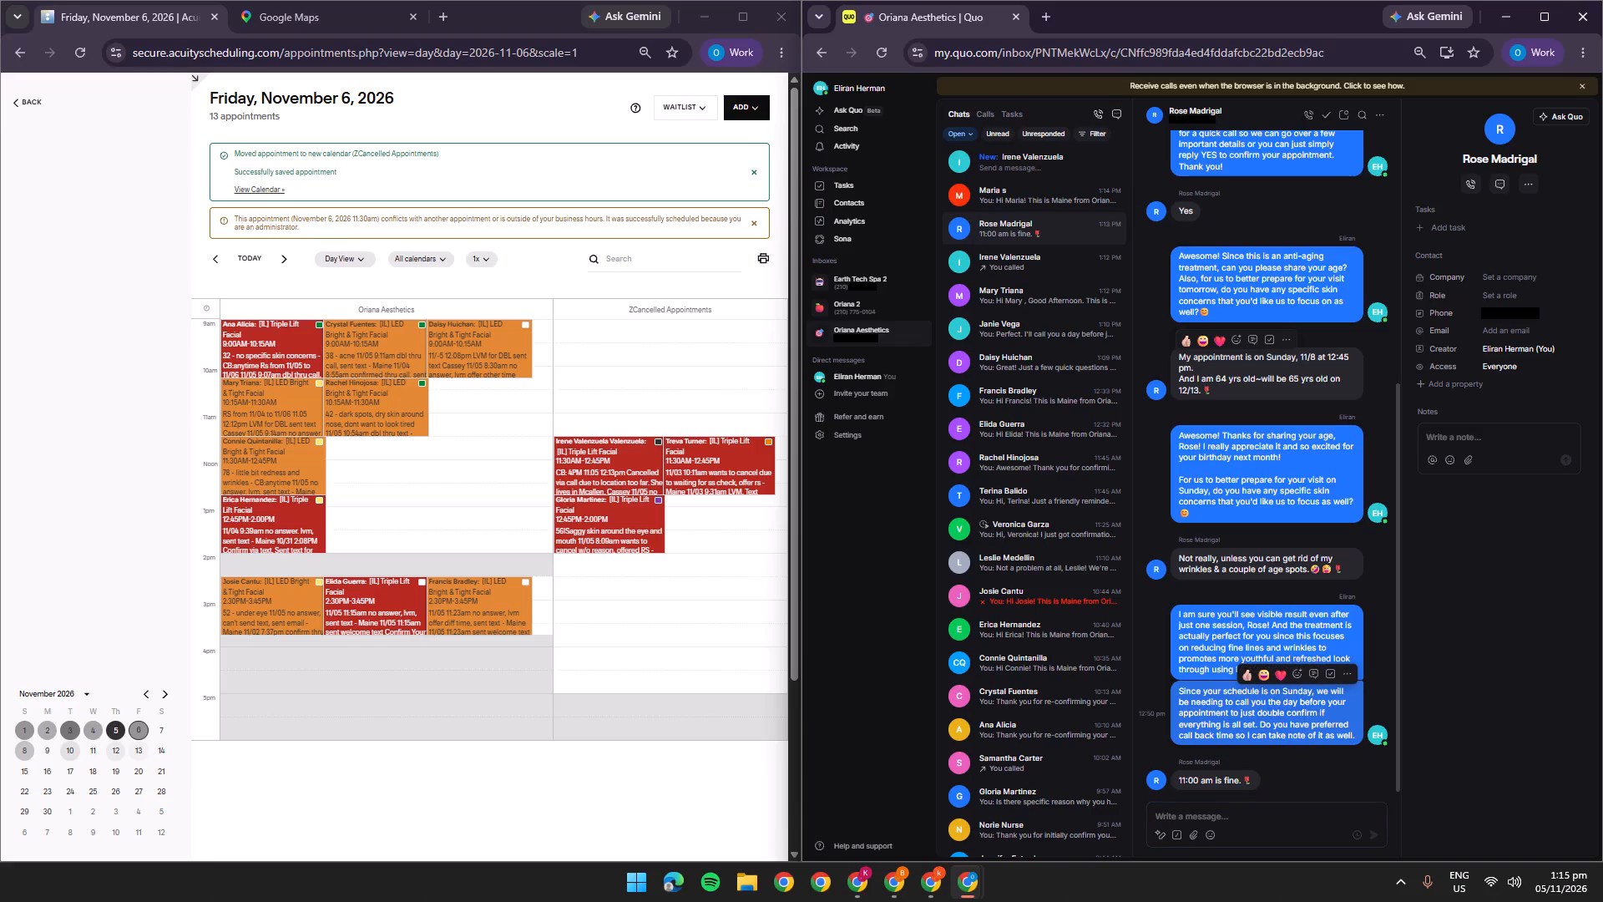
drag(1217, 705, 1307, 708)
click(1316, 738)
drag(1208, 711, 1290, 718)
click(1292, 740)
click(1302, 763)
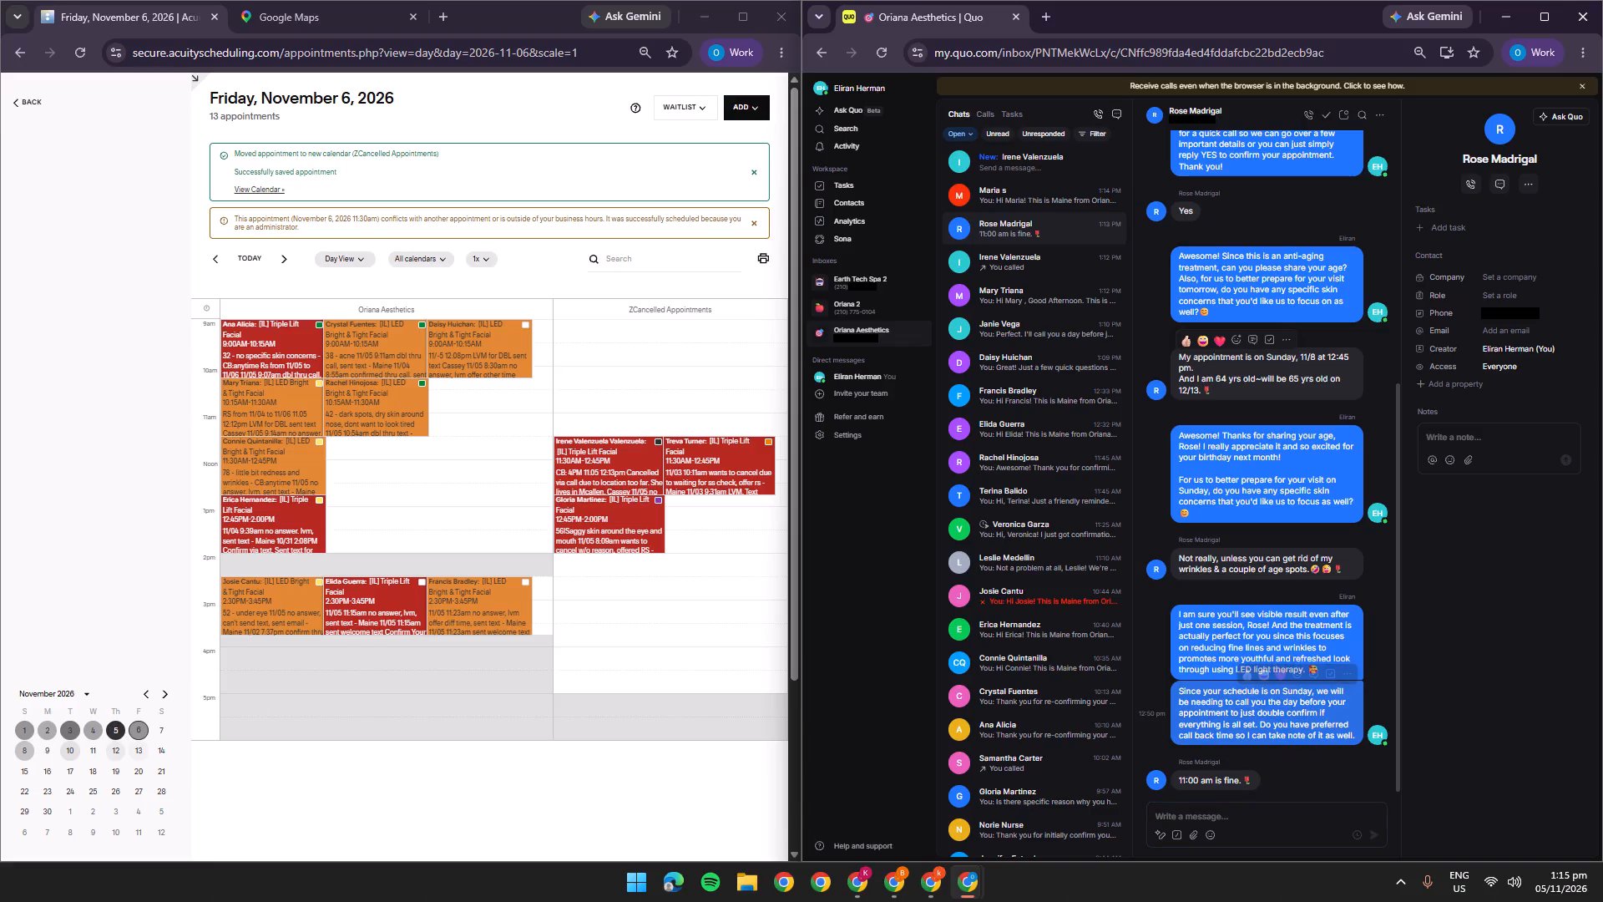
Reply to Rose with "Got it. See you then. Have a nice day!".
click(1275, 827)
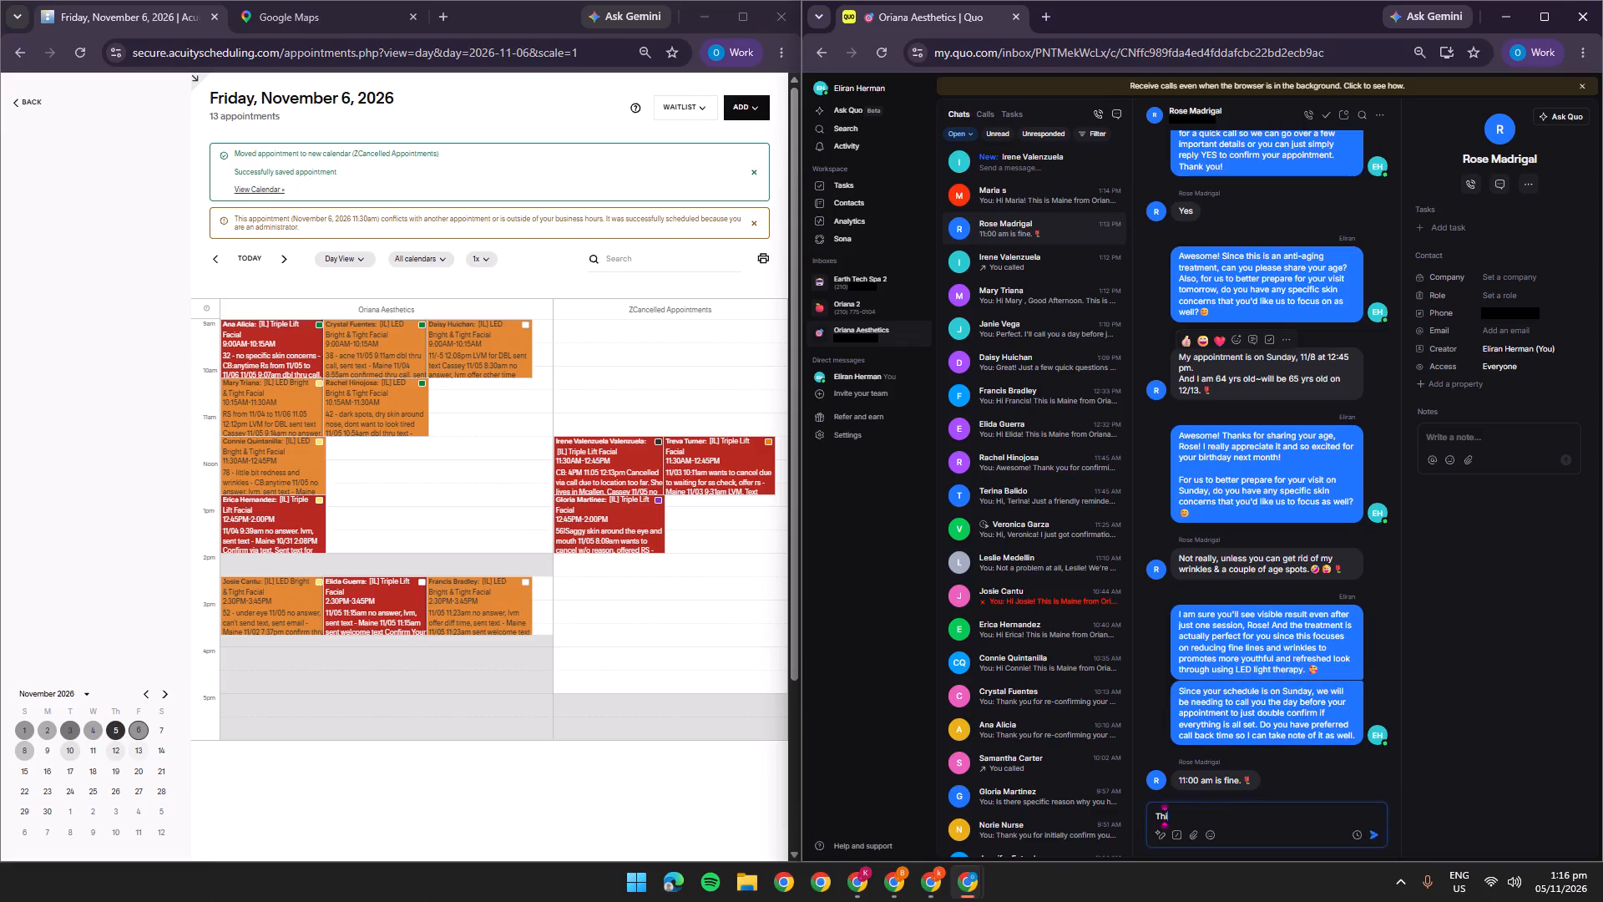
key(ctrl+a)
key(ctrl+BackSpace)
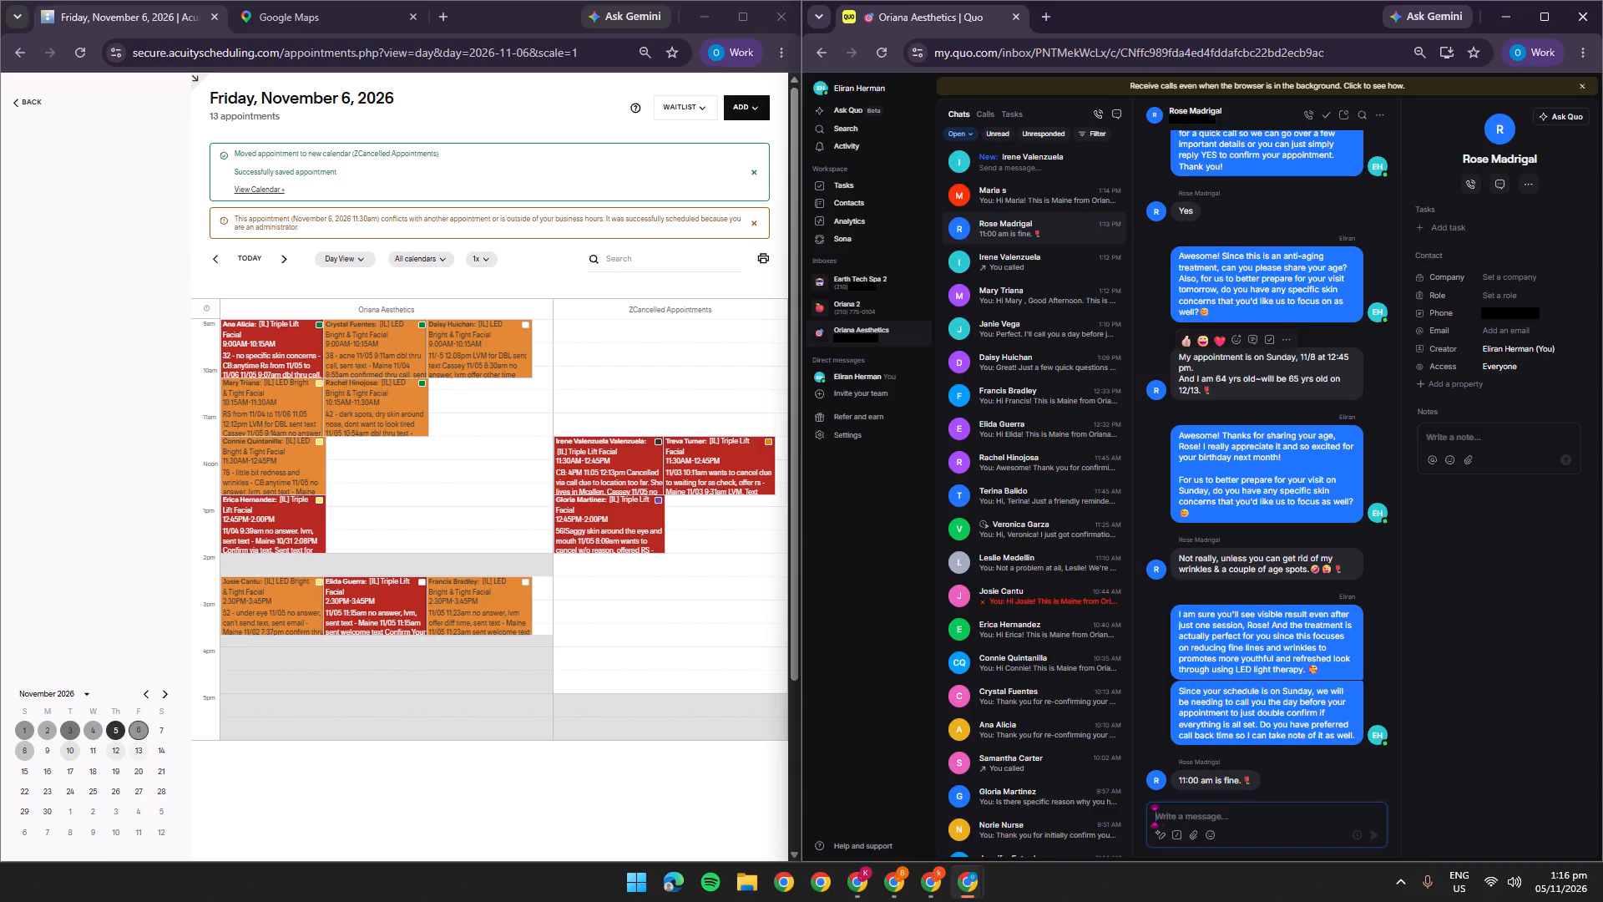
key(BackSpace)
key(BackSpace)
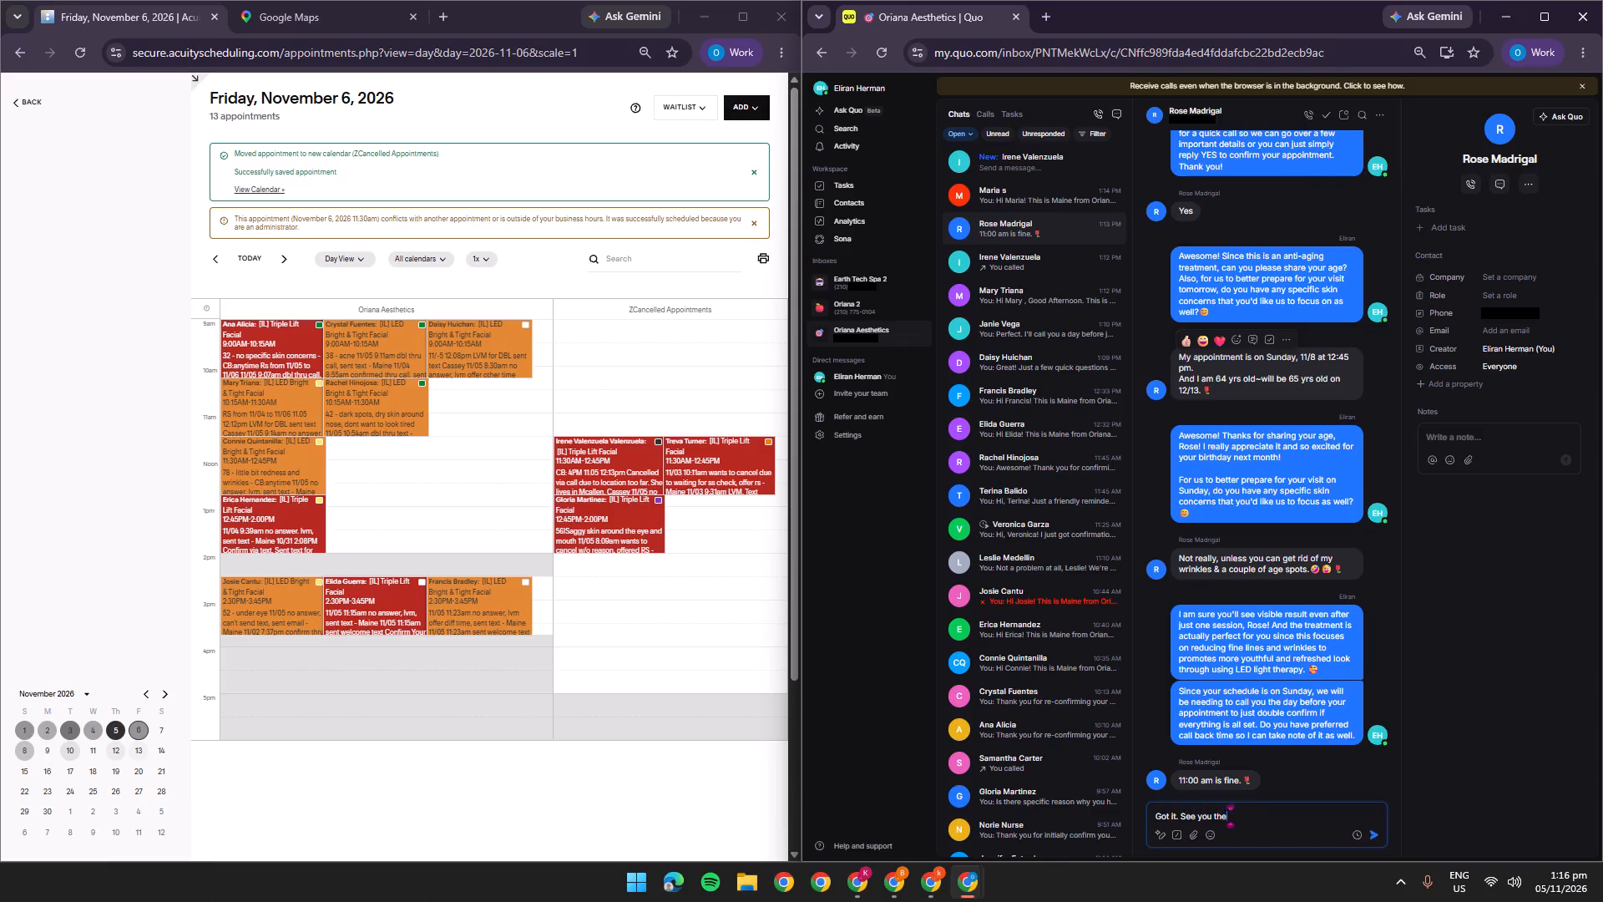
key(space)
text(a nmice)
key(BackSpace)
key(BackSpace)
key(BackSpace)
key(BackSpace)
text(ice day!)
key(Return)
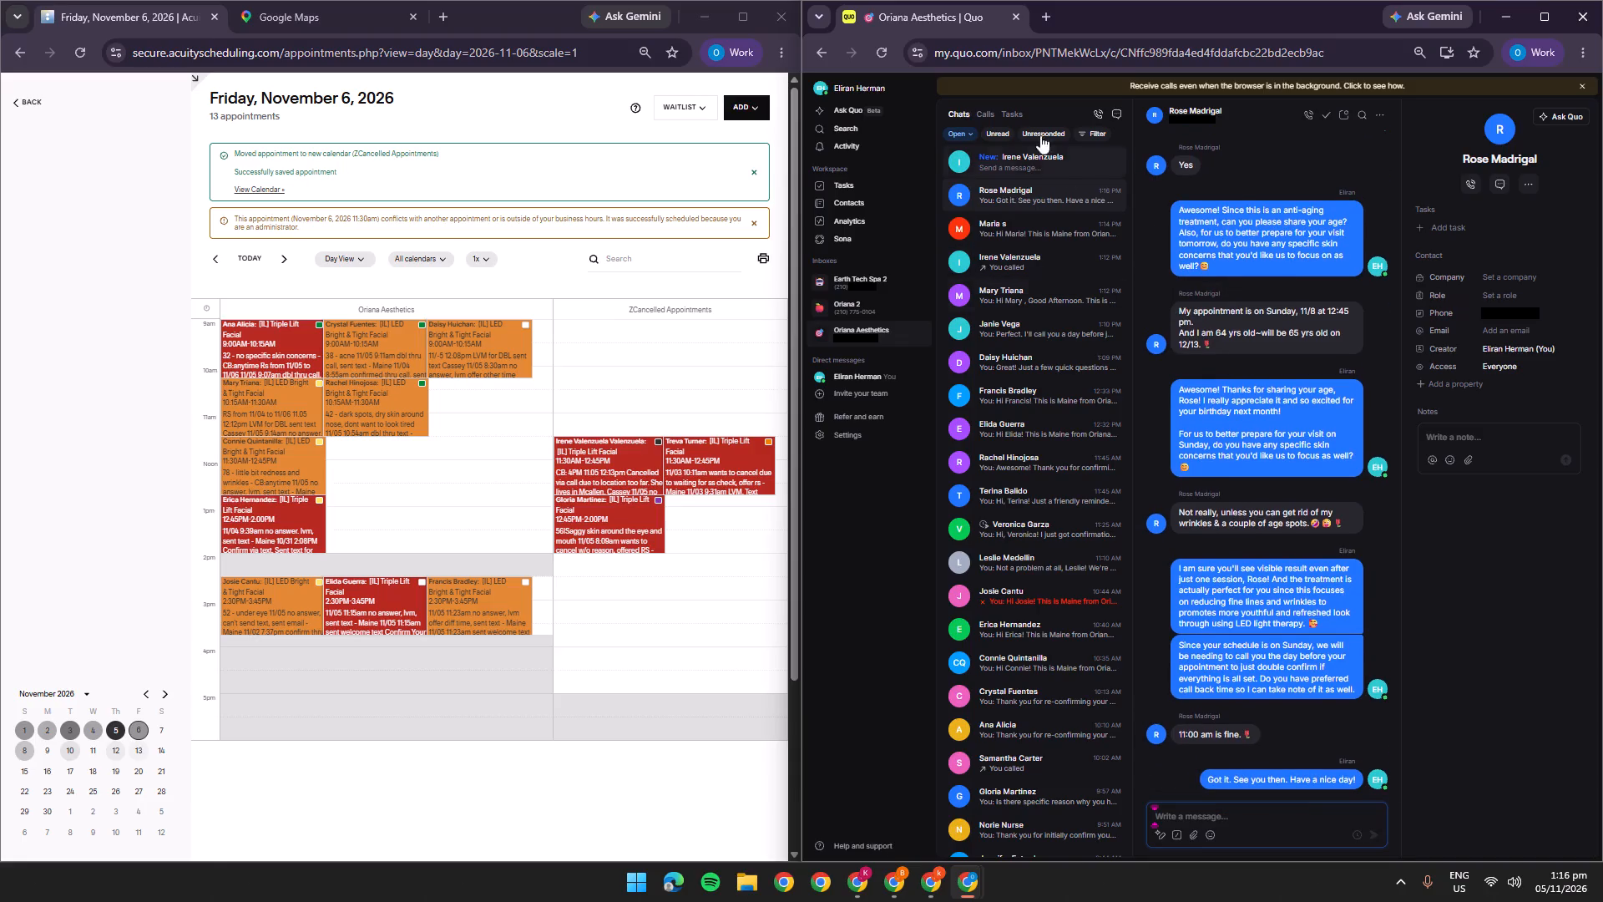
Dismiss the saved-appointment and scheduling-conflict notices above the November 6 calendar.
double_click(750, 170)
click(752, 160)
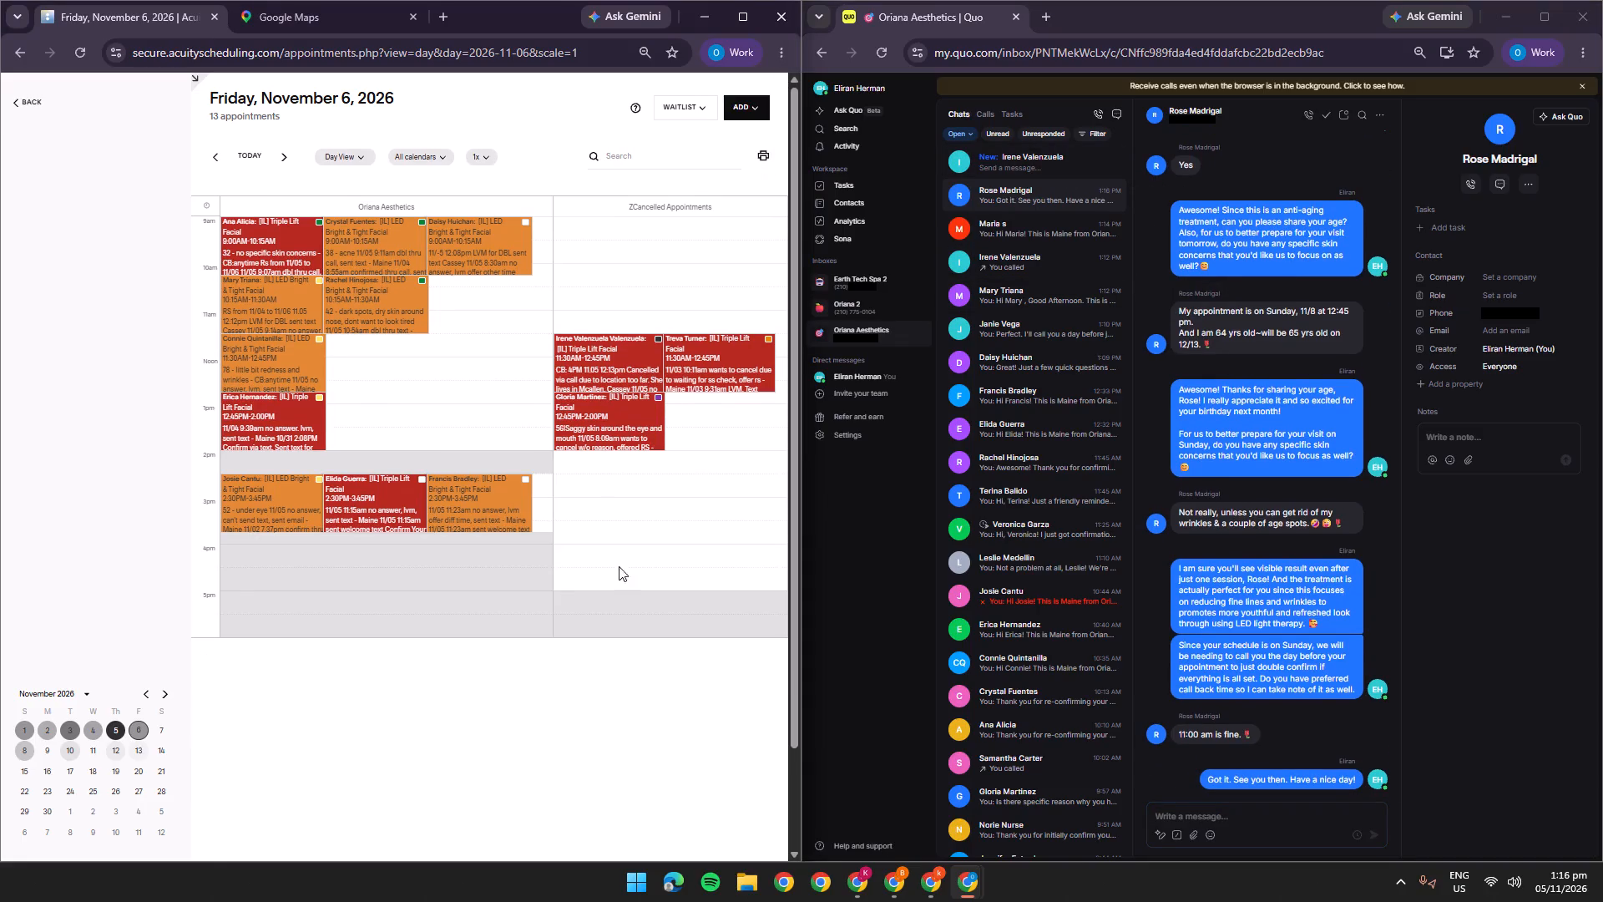
Copy the phone number from Connie's 11:30am appointment and open a new Quo conversation with her.
click(291, 352)
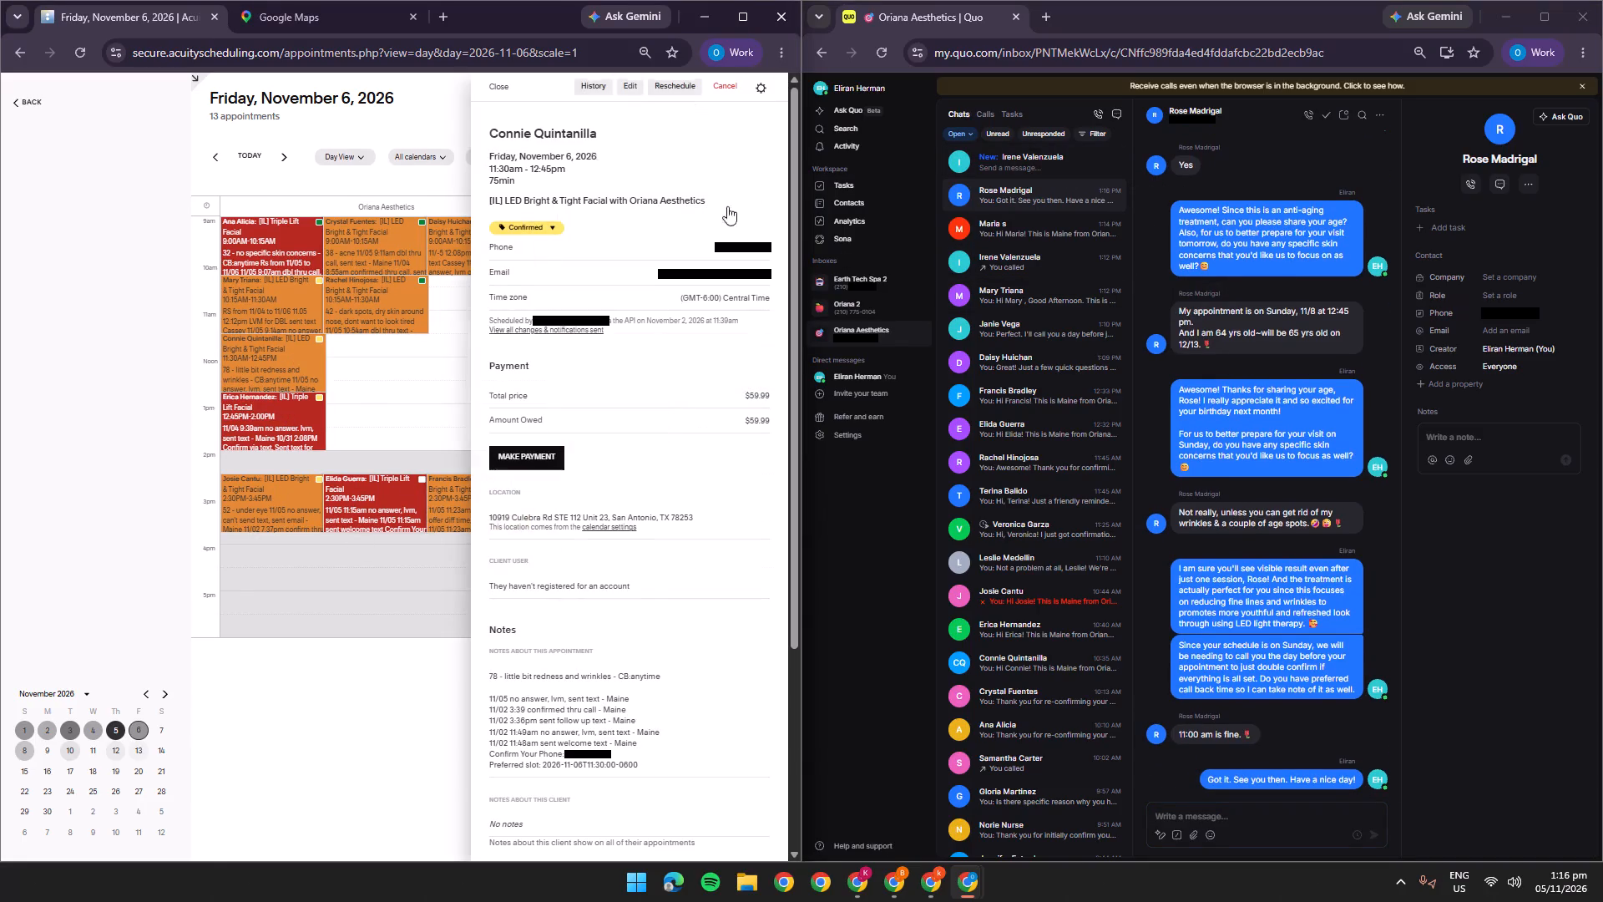
drag(788, 230, 754, 238)
drag(784, 234, 696, 222)
key(ctrl+c)
key(ctrl+c)
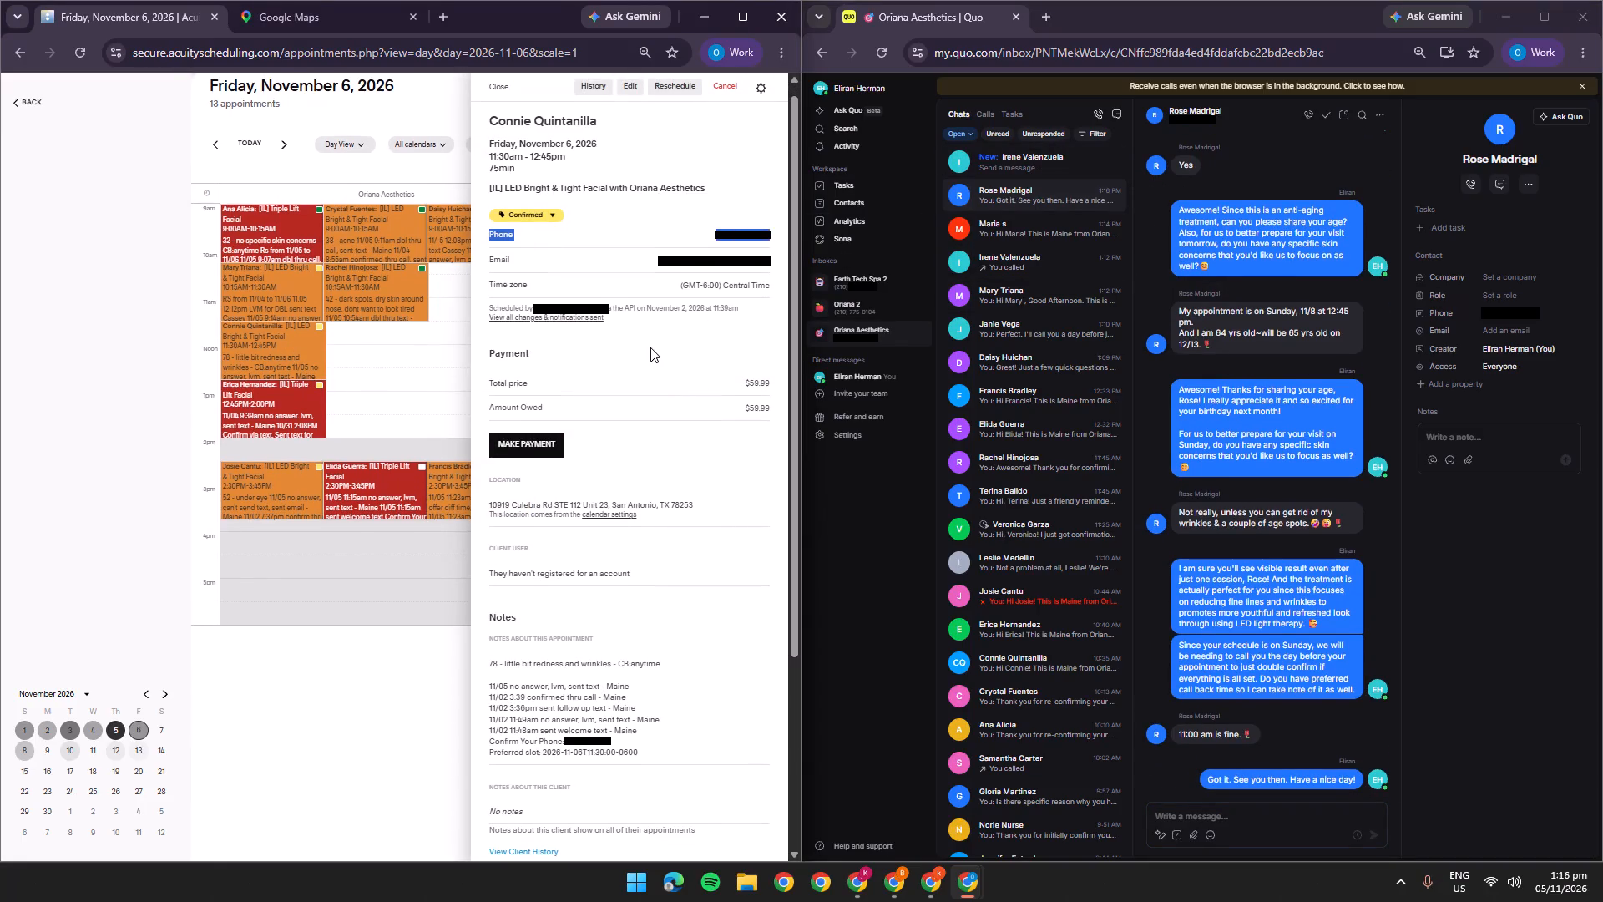
click(650, 347)
drag(773, 228, 708, 236)
key(ctrl+c)
key(ctrl+c)
click(1113, 111)
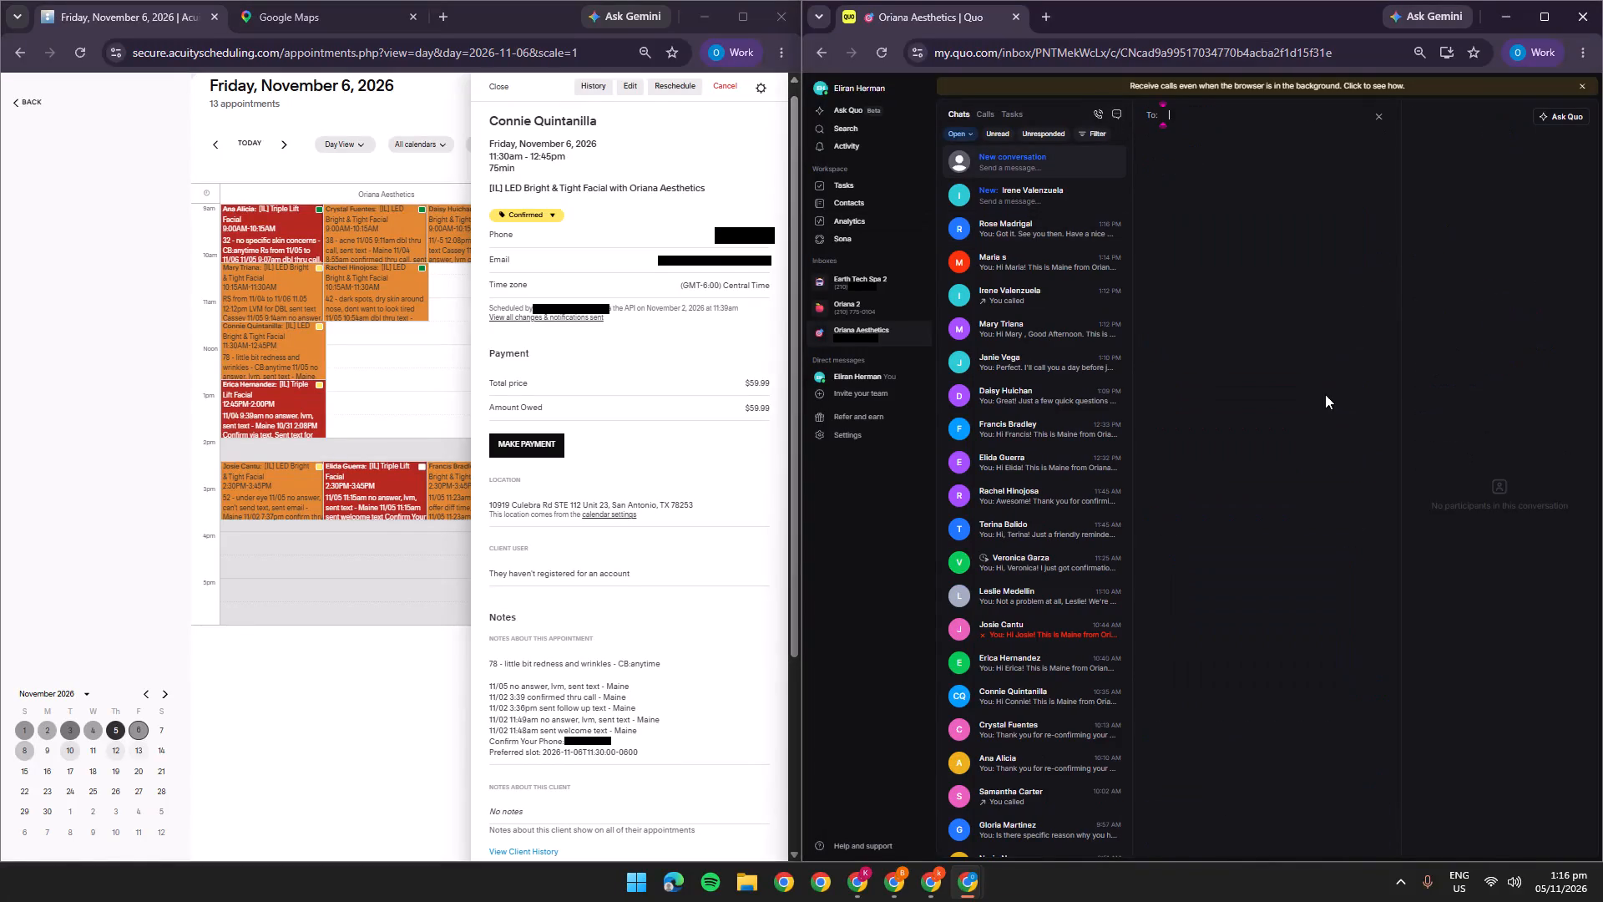
key(ctrl+v)
click(1295, 358)
Switch to the Gather meeting window and unmute the microphone.
key(alt+Tab)
key(alt+Tab)
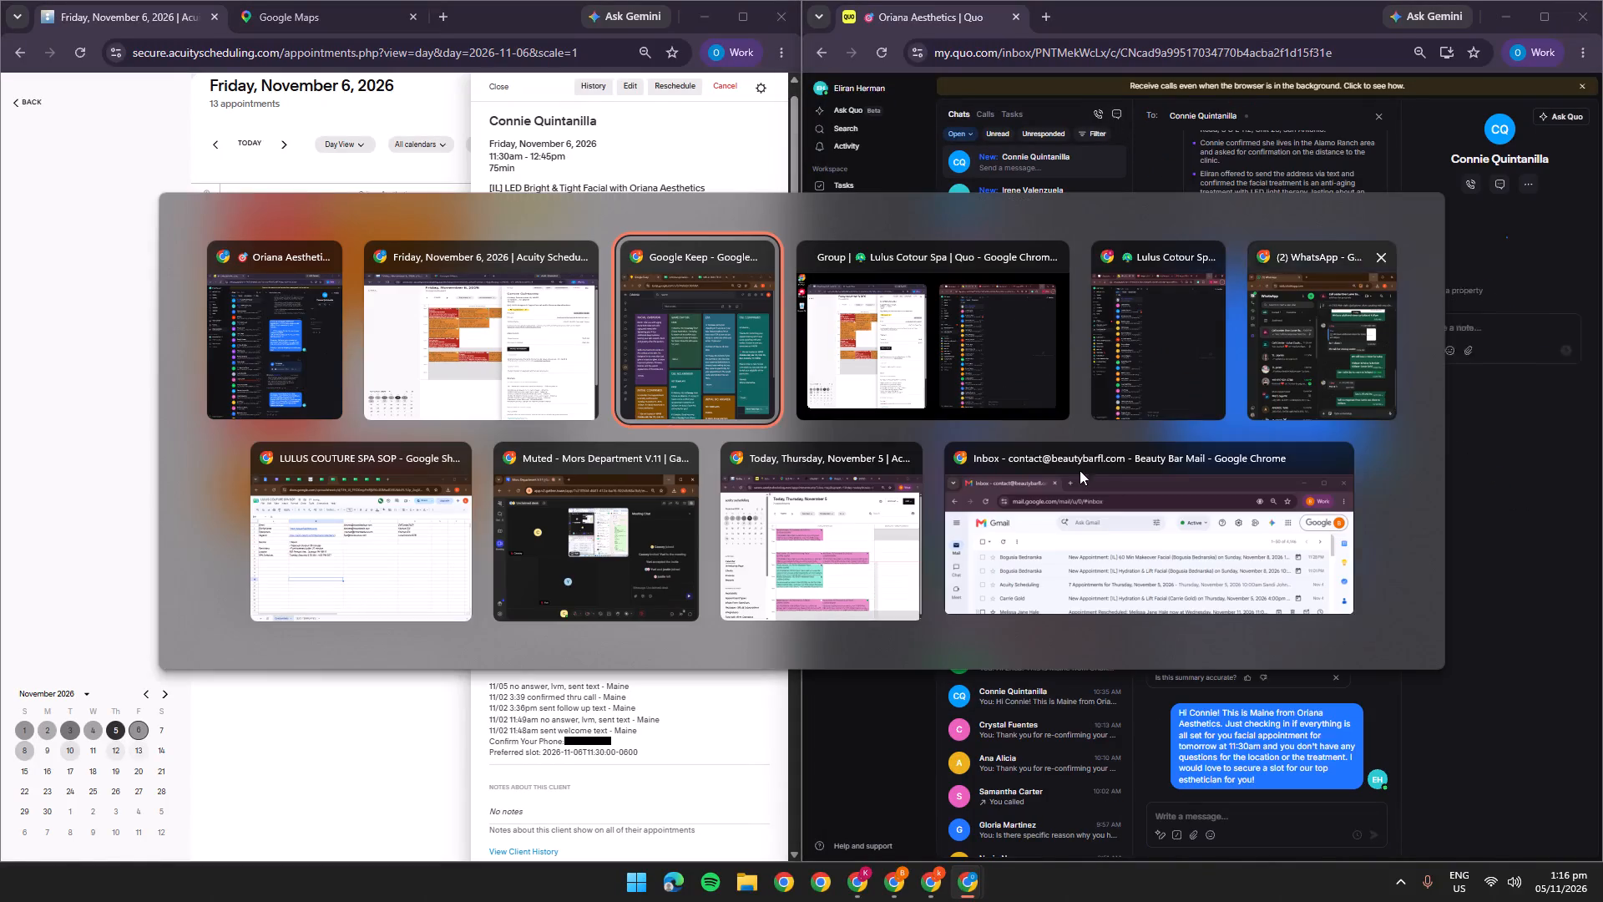
alt+click(612, 567)
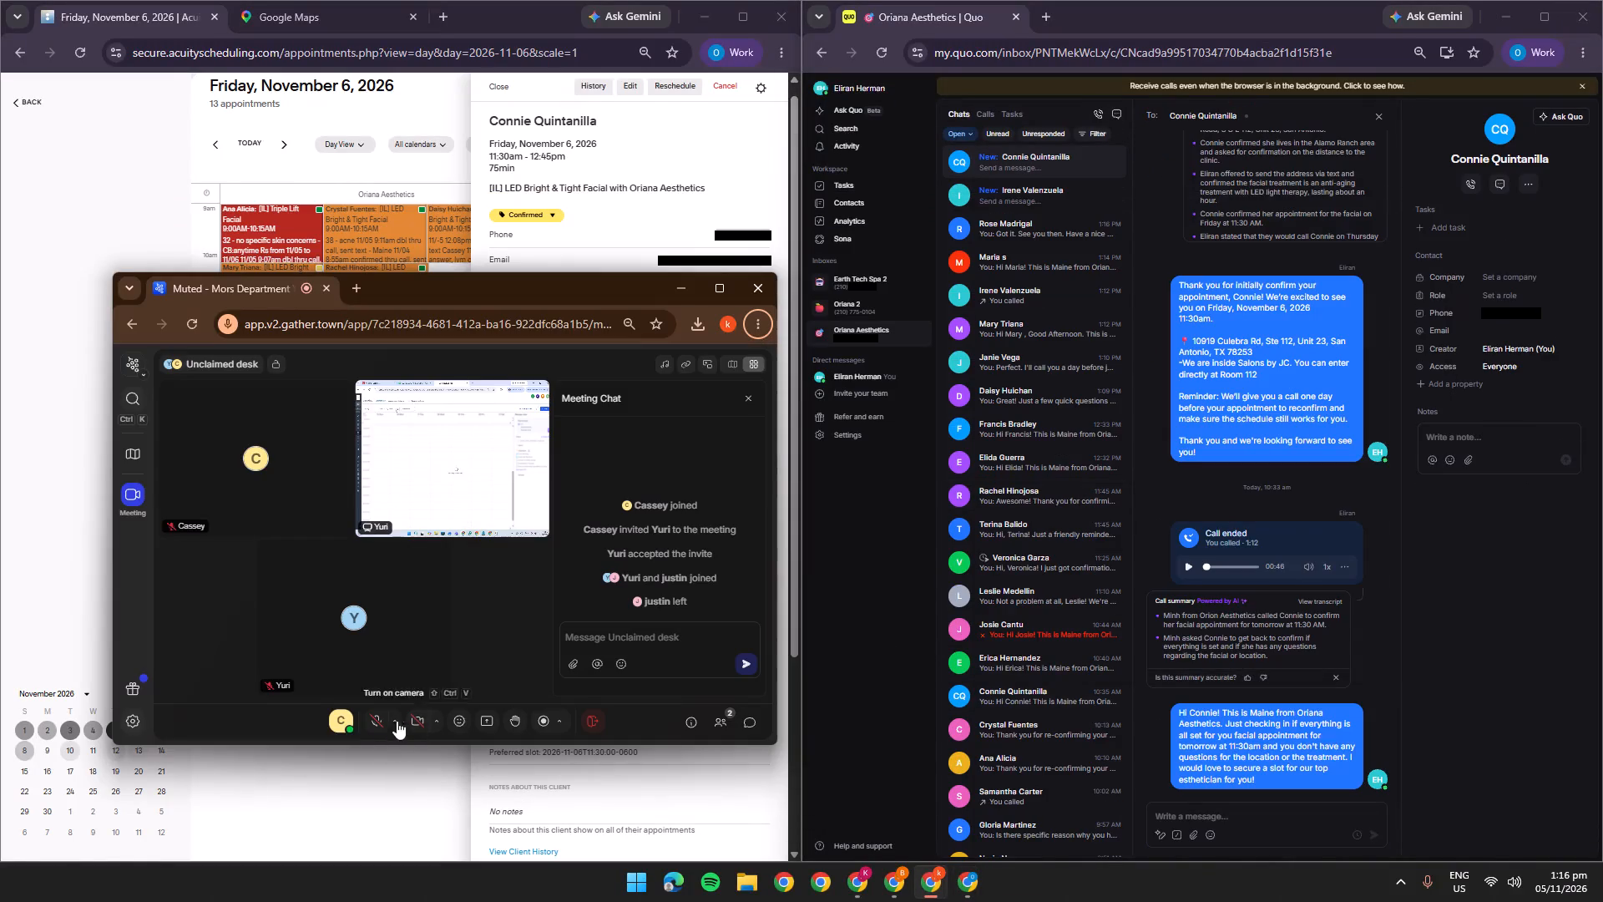
click(380, 720)
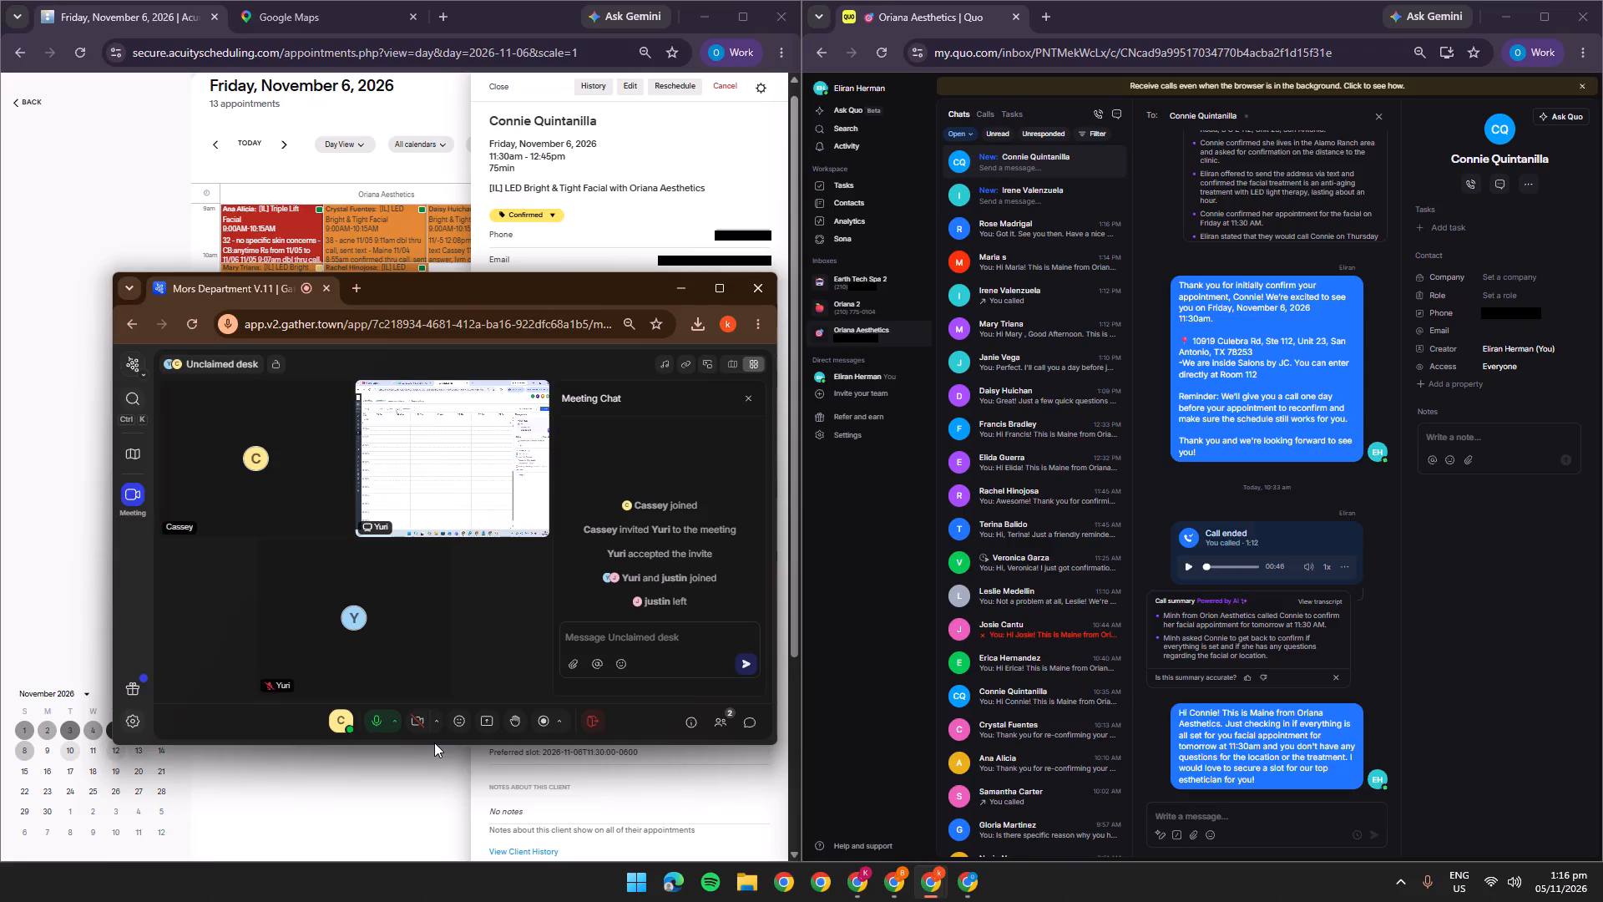
Minimize the Gather meeting window with the microphone left on, and move its floating mini view lower over the Quo window.
click(377, 716)
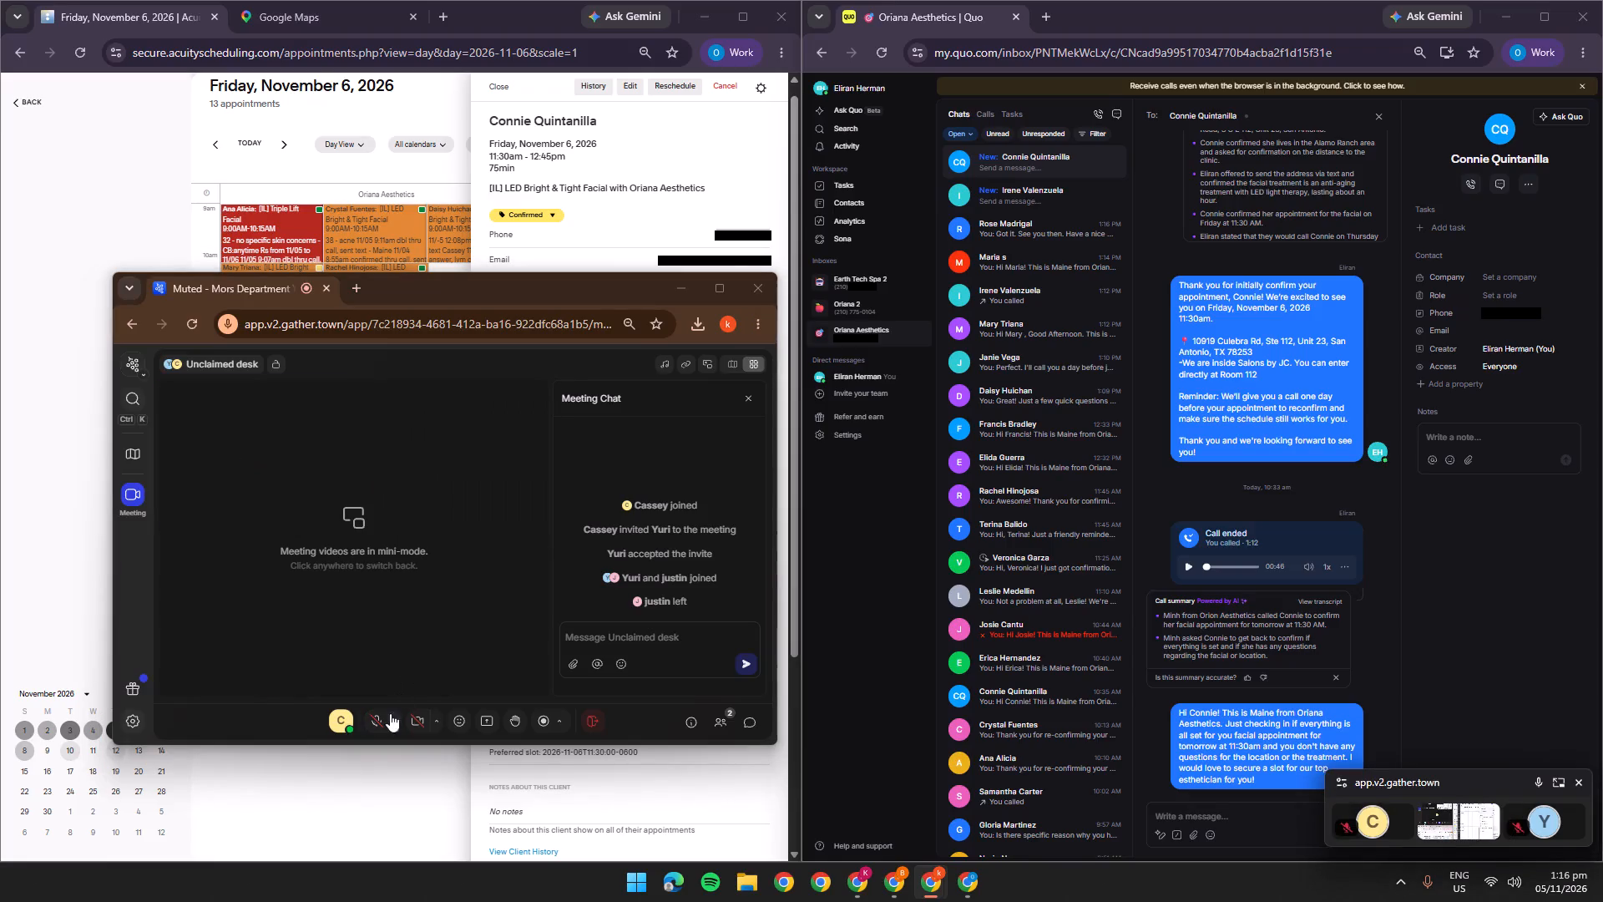
click(367, 726)
click(1556, 781)
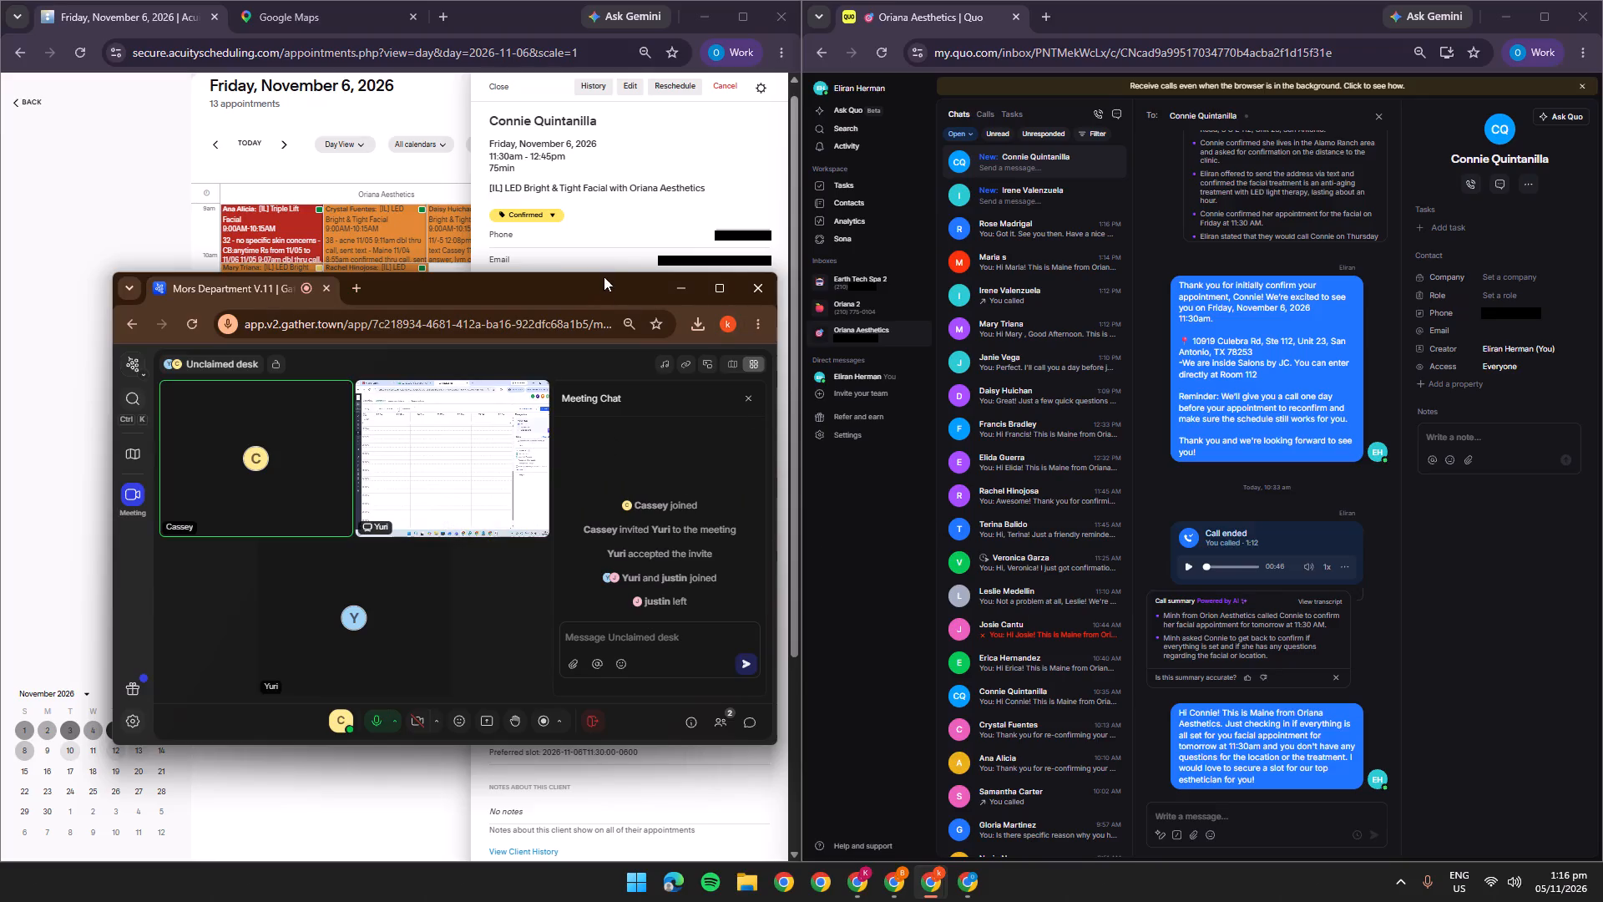
drag(612, 272, 639, 213)
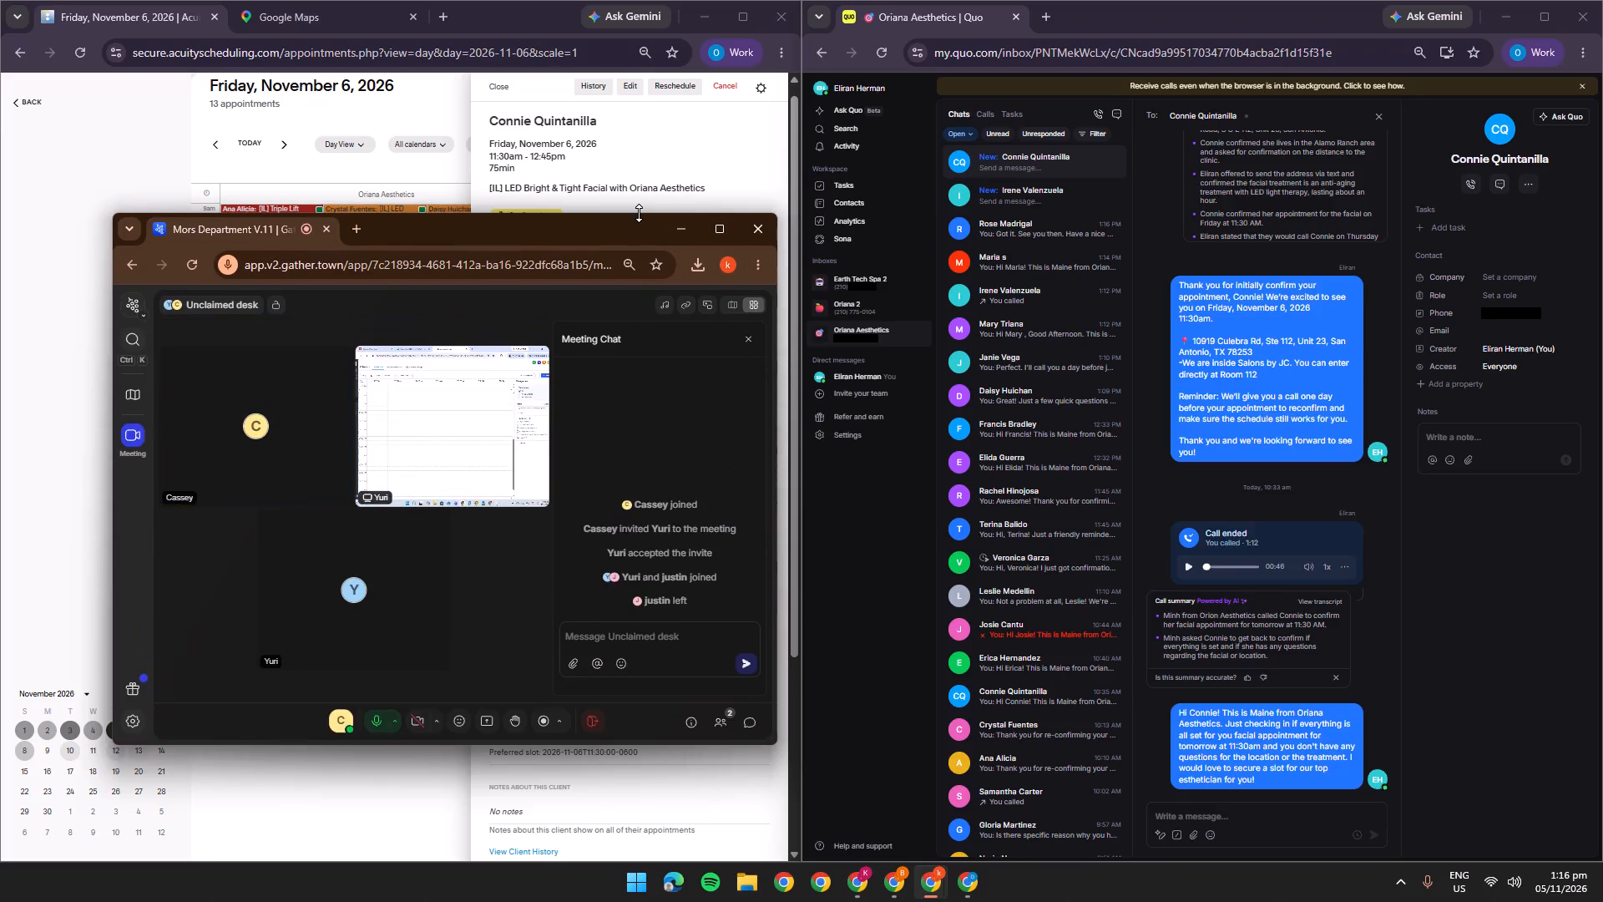
drag(639, 213, 632, 305)
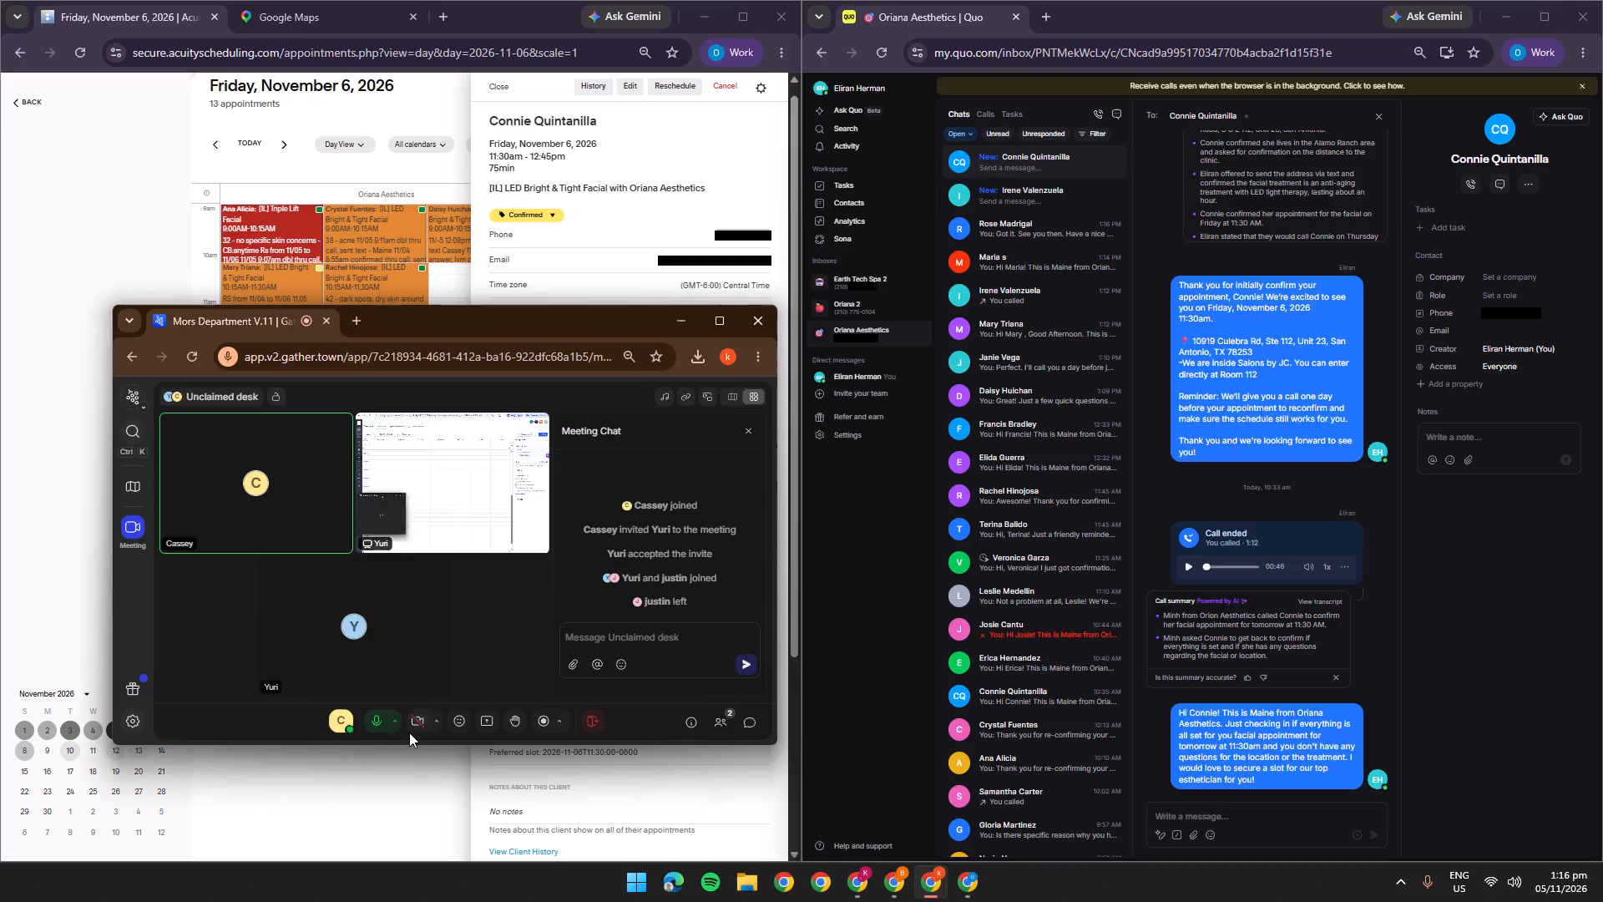
click(376, 719)
click(679, 318)
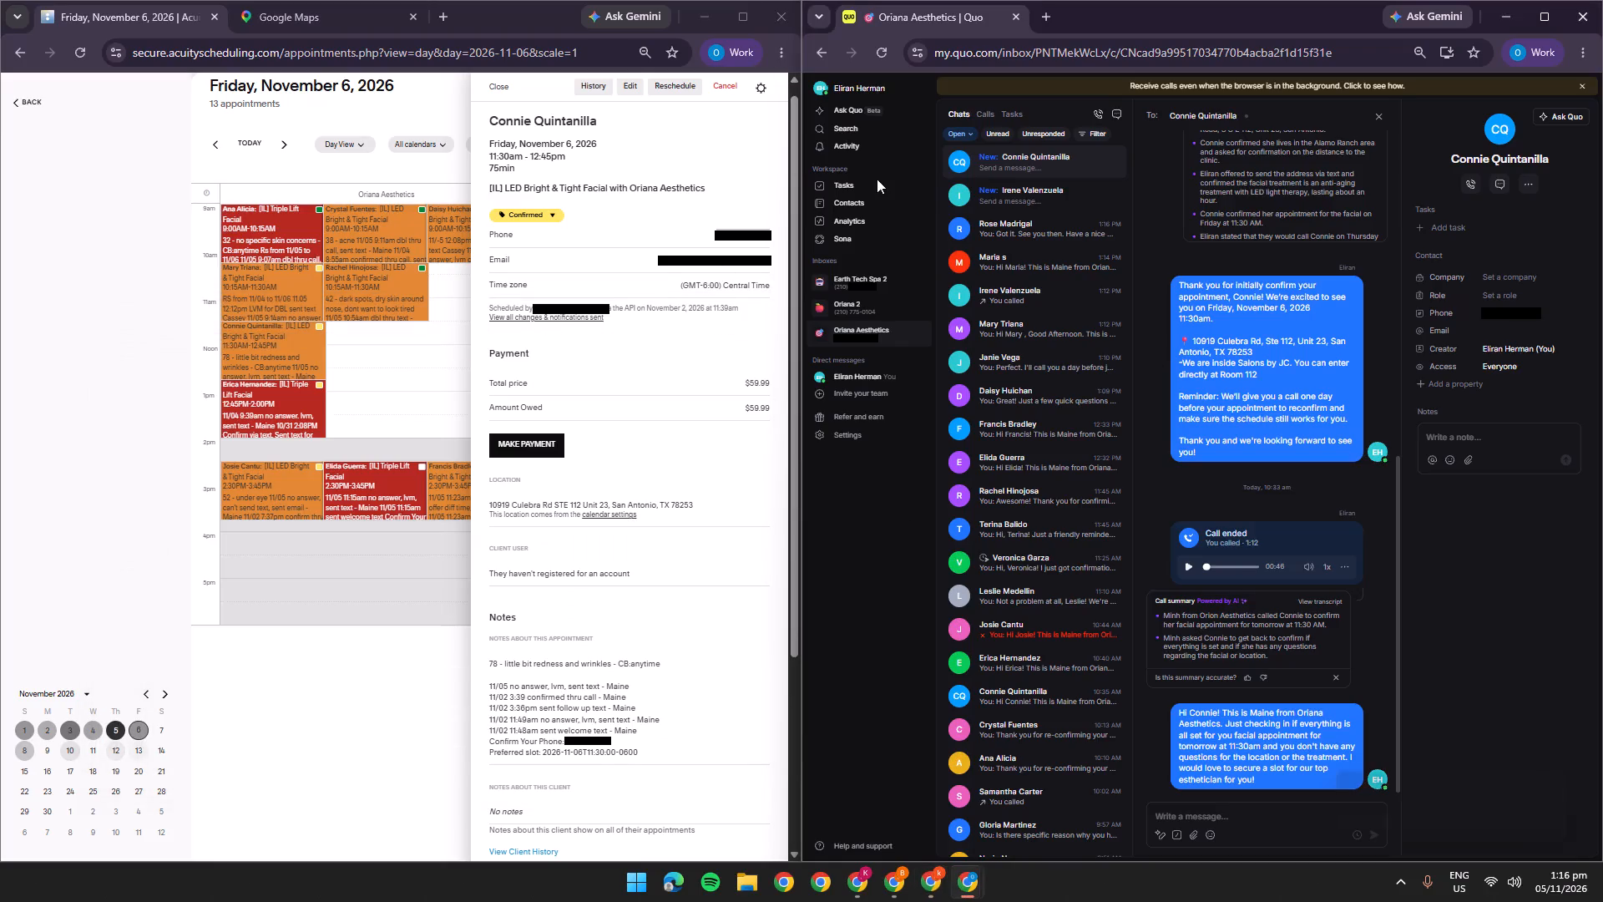
scroll(1240, 379, down, 2)
click(1418, 832)
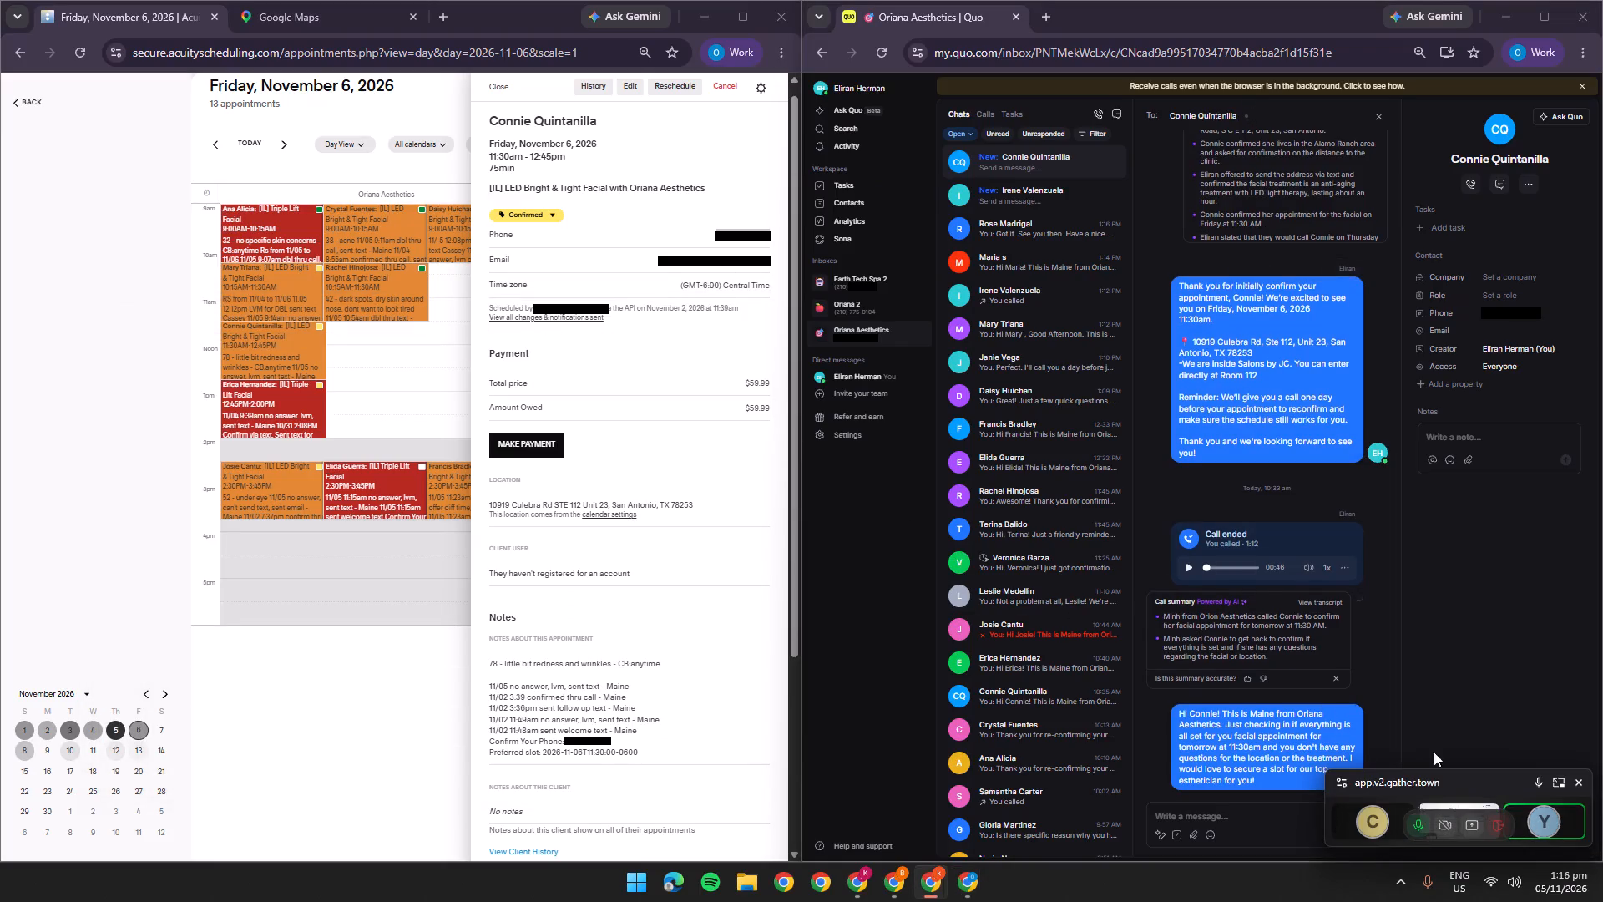
click(1464, 677)
drag(1439, 778, 1441, 814)
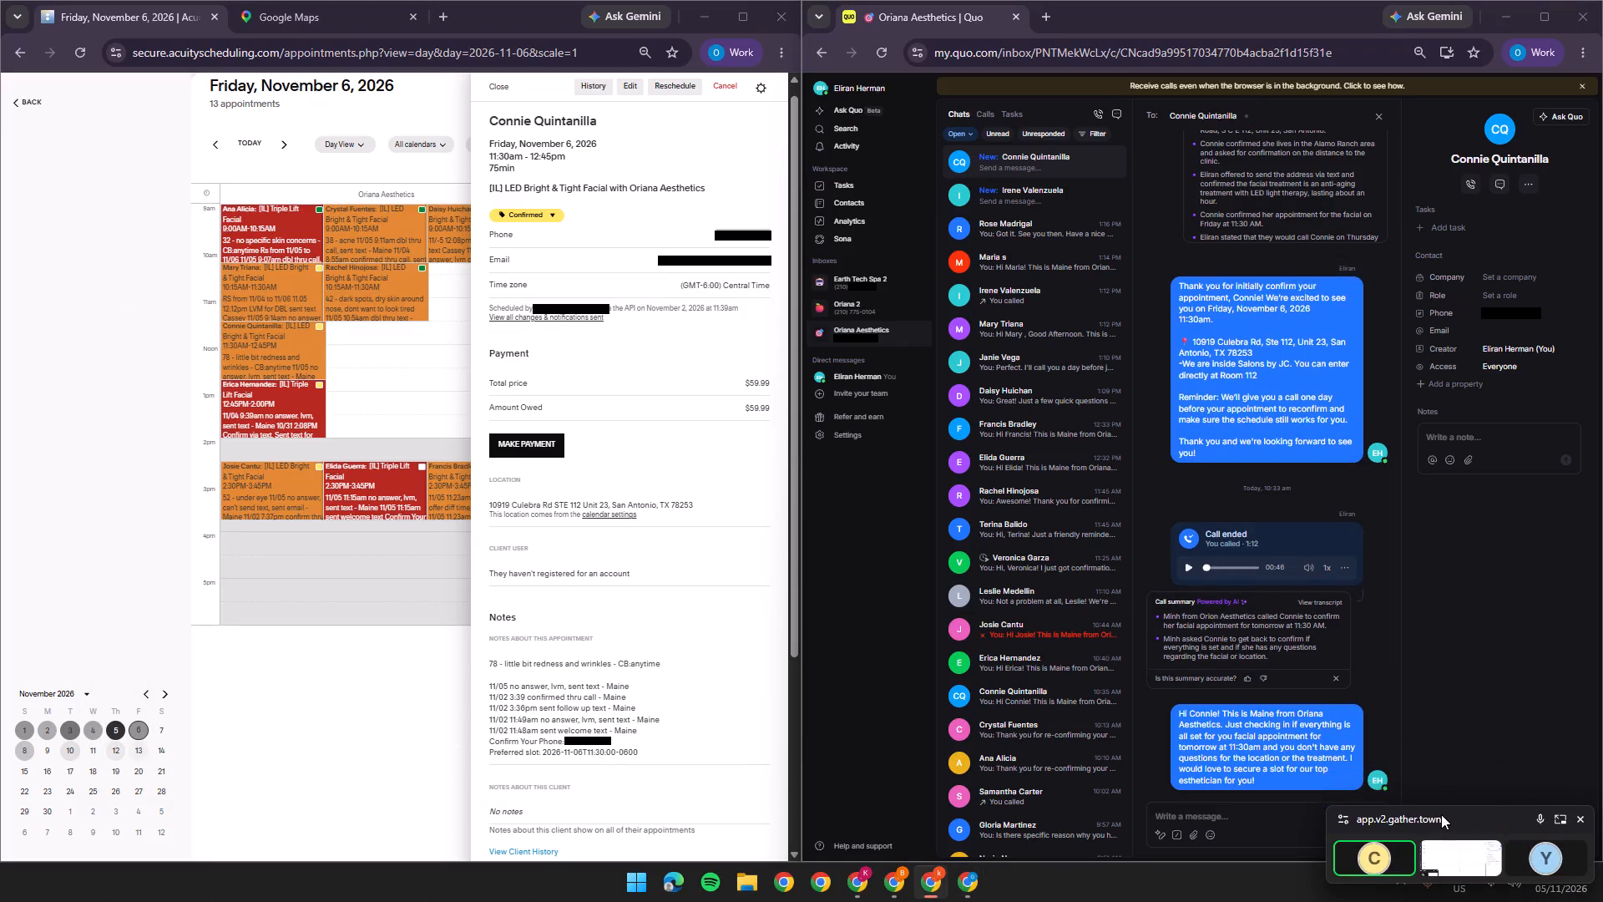
Call Connie from her Quo conversation and mute the Gather microphone.
scroll(1293, 640, down, 4)
click(1473, 185)
drag(1503, 572, 1505, 588)
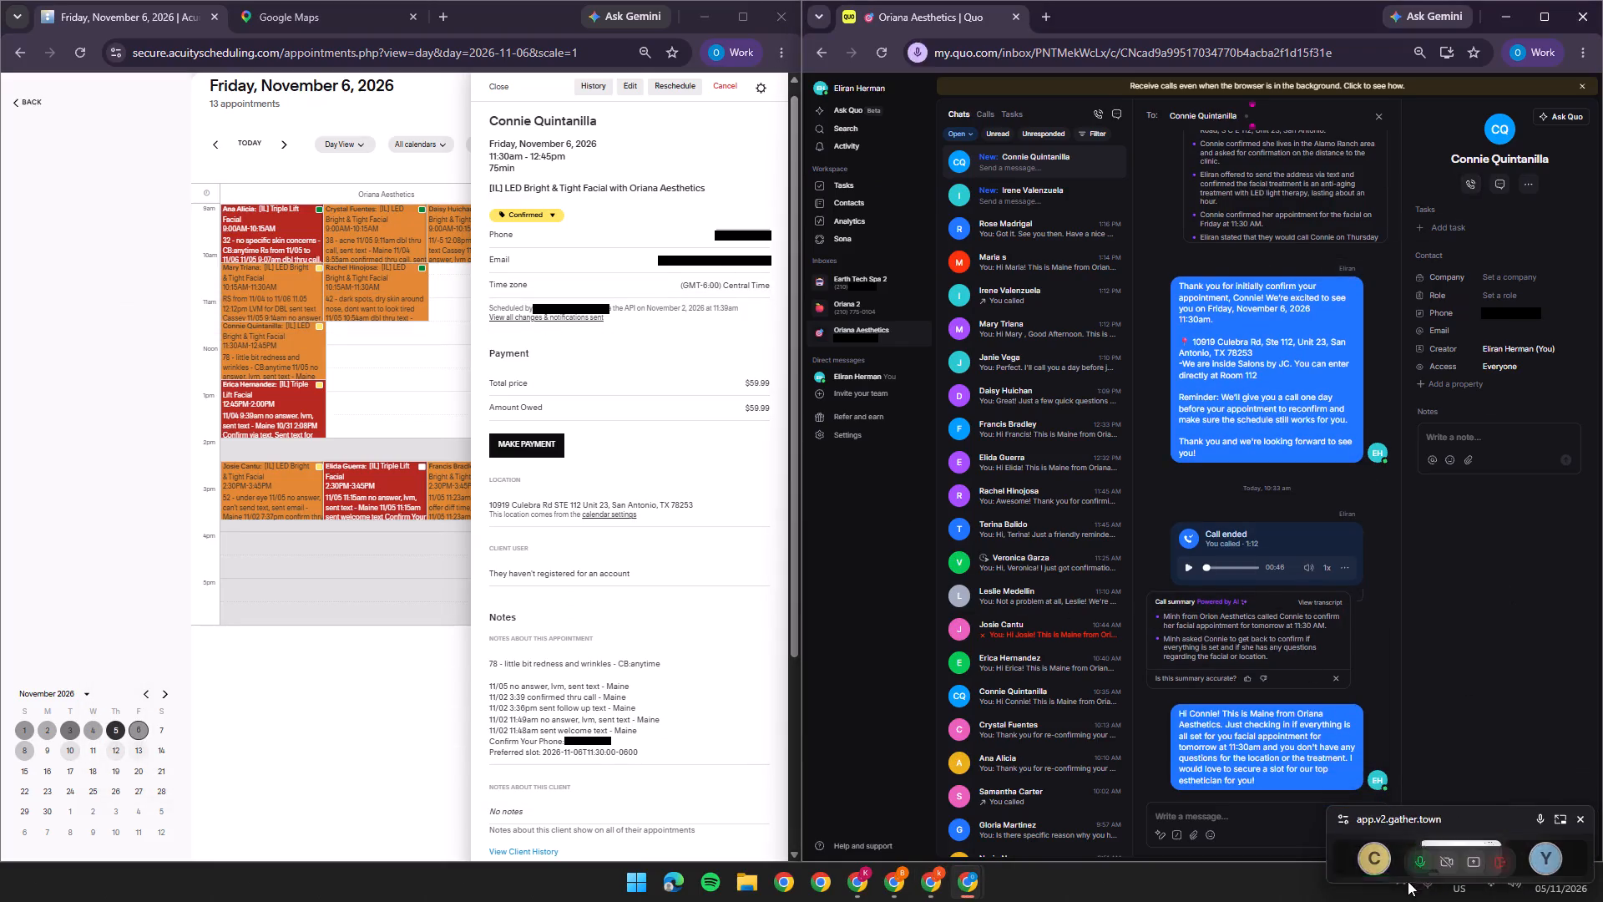
click(1417, 860)
click(1498, 793)
Copy the Carolyn face message from the DBL NO ANSWER note in Google Keep into Connie's Quo message draft.
key(alt+Tab)
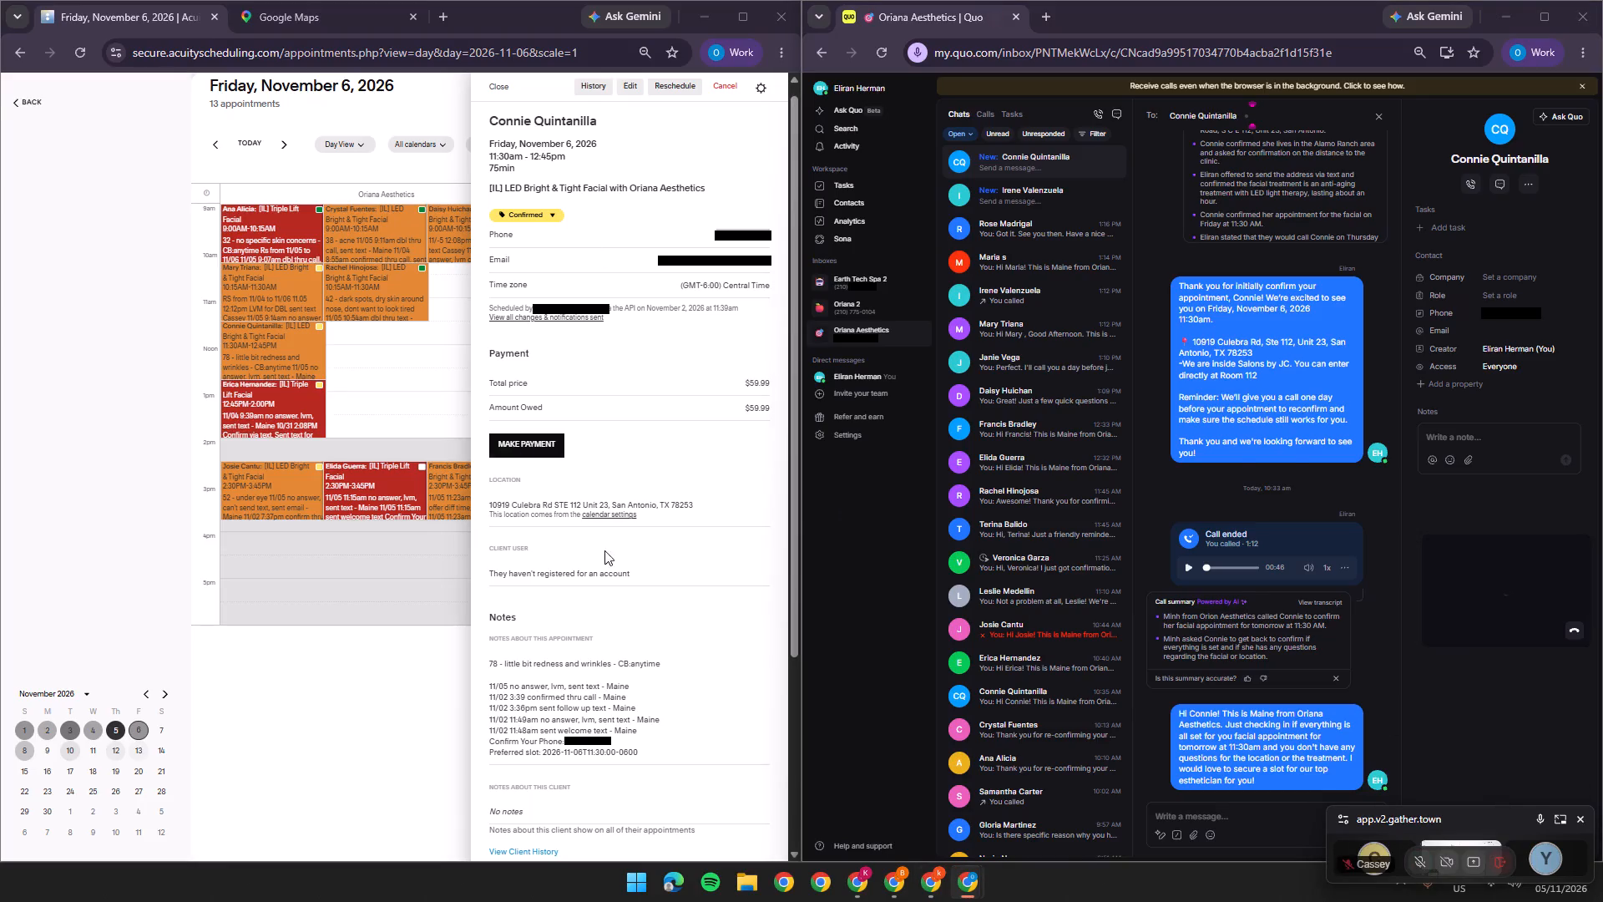
alt+click(1163, 352)
click(398, 627)
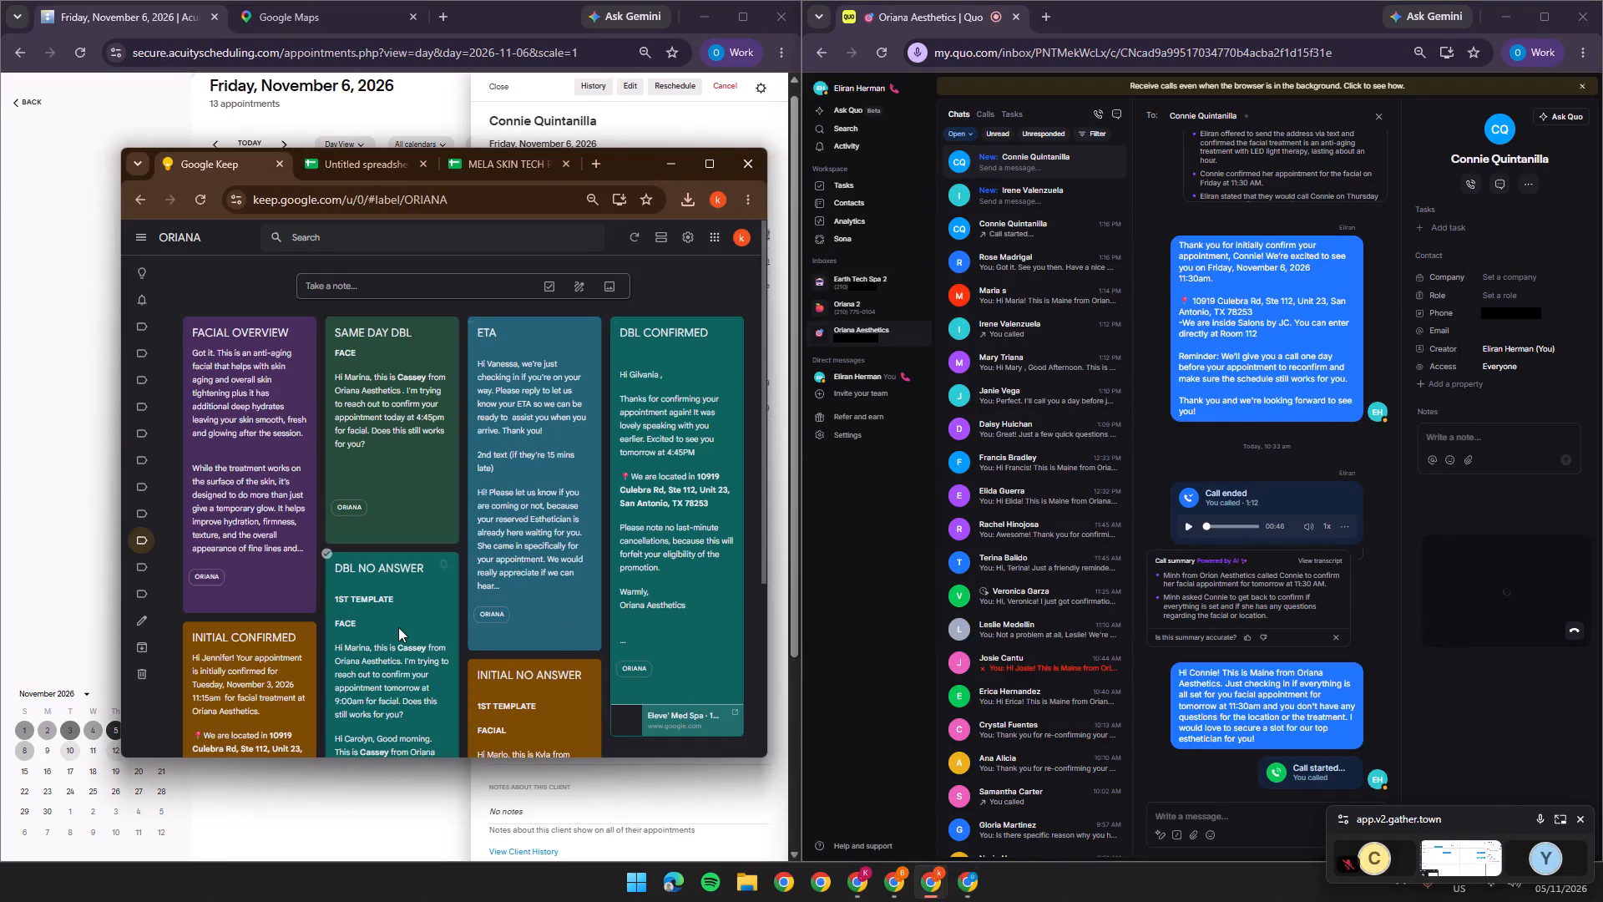
drag(498, 415, 255, 382)
key(ctrl+c)
key(ctrl+c)
ctrl+click(1226, 839)
key(ctrl+v)
Replace the name Carolyn in the message draft with Connie.
click(1499, 151)
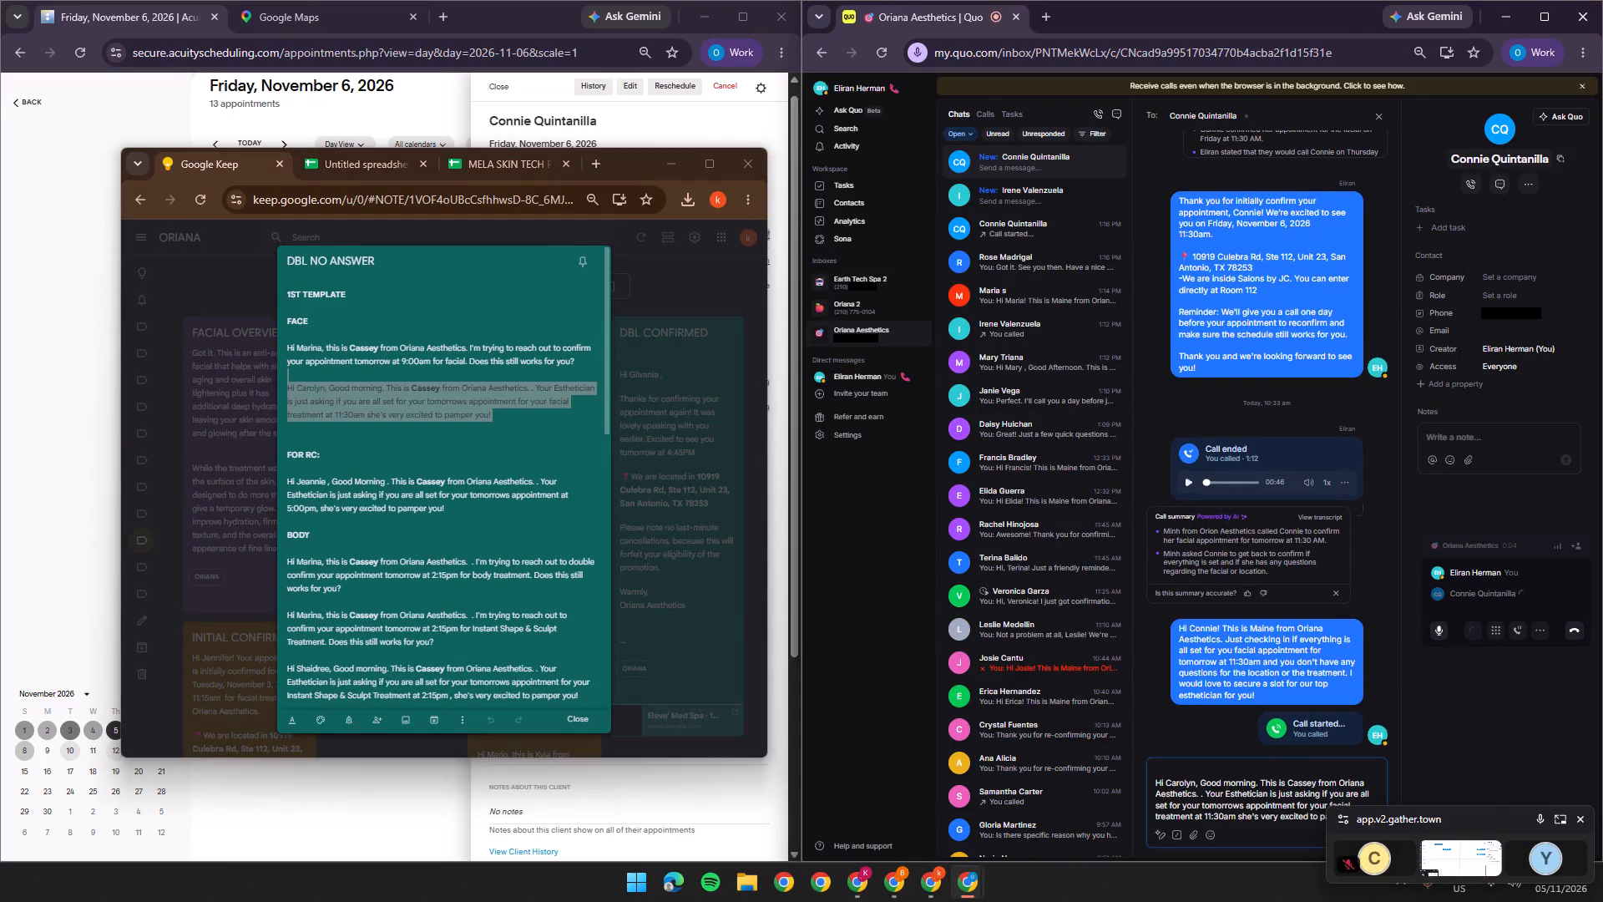
double_click(1479, 160)
key(ctrl+c)
click(1213, 761)
double_click(1178, 783)
key(ctrl+v)
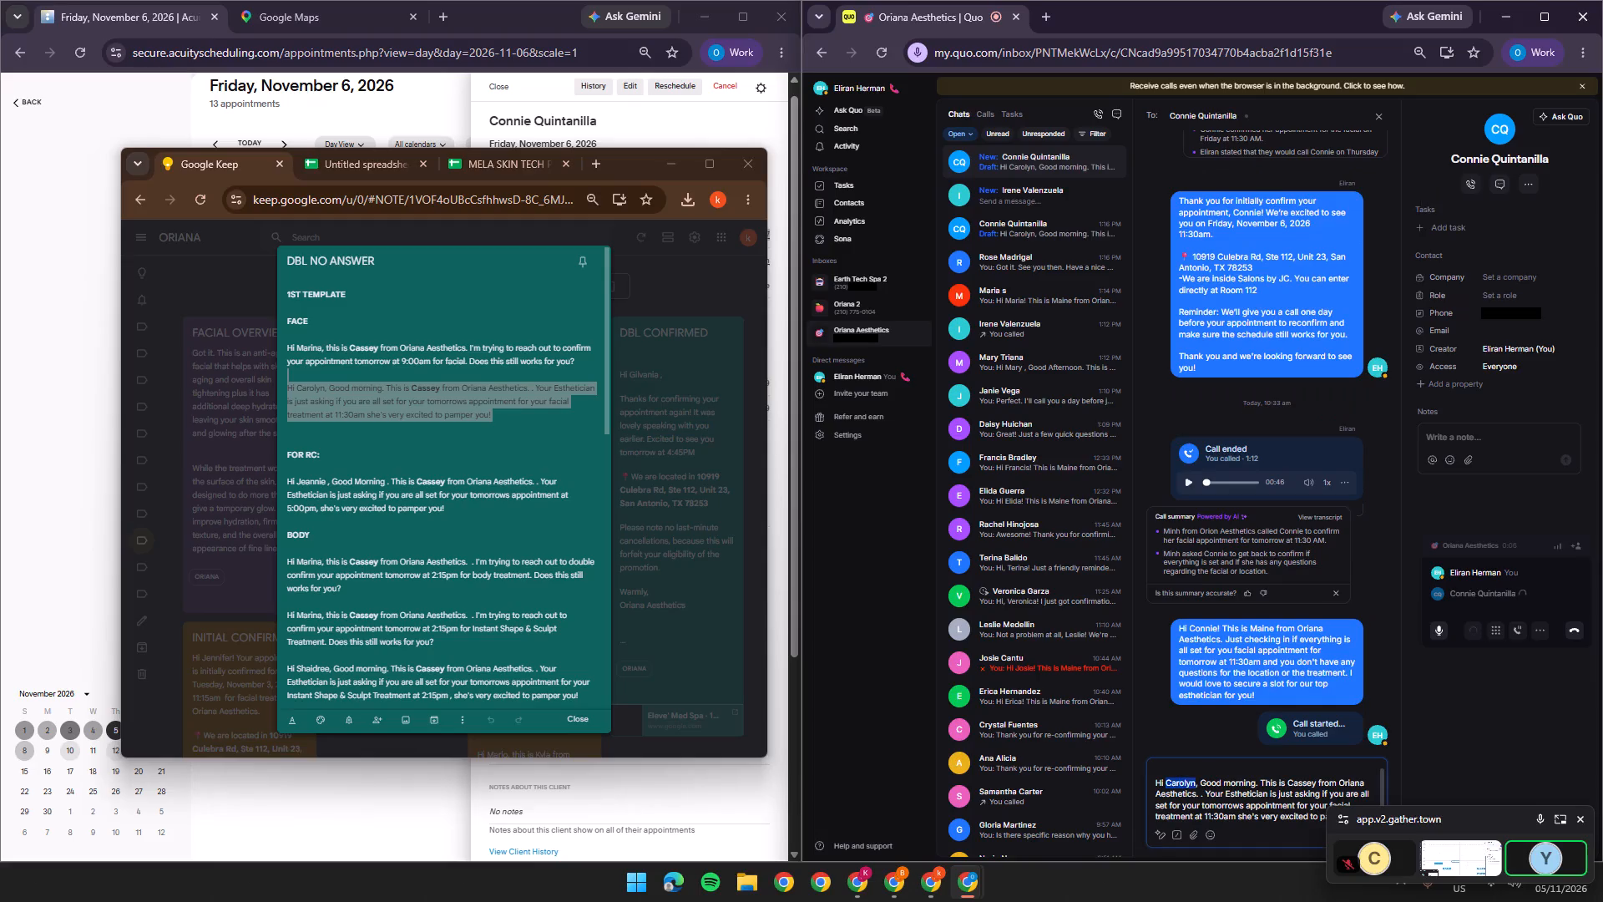
click(1244, 779)
double_click(1206, 783)
key(ctrl+v)
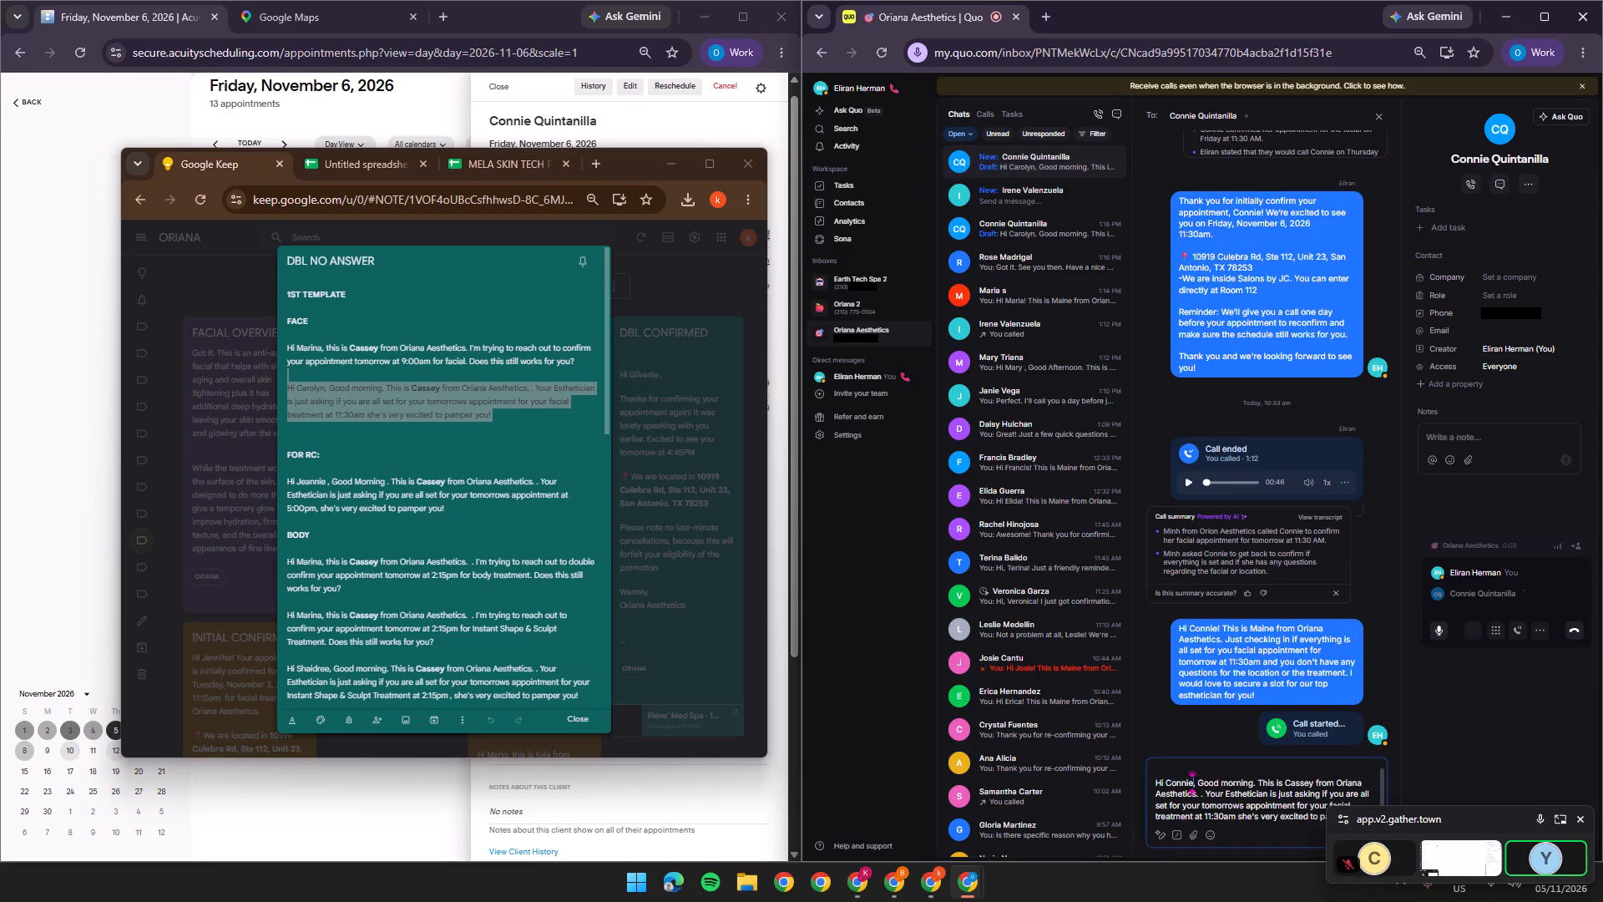
Unmute the Gather microphone and mute the ongoing Quo call to Connie.
click(1419, 860)
click(1443, 627)
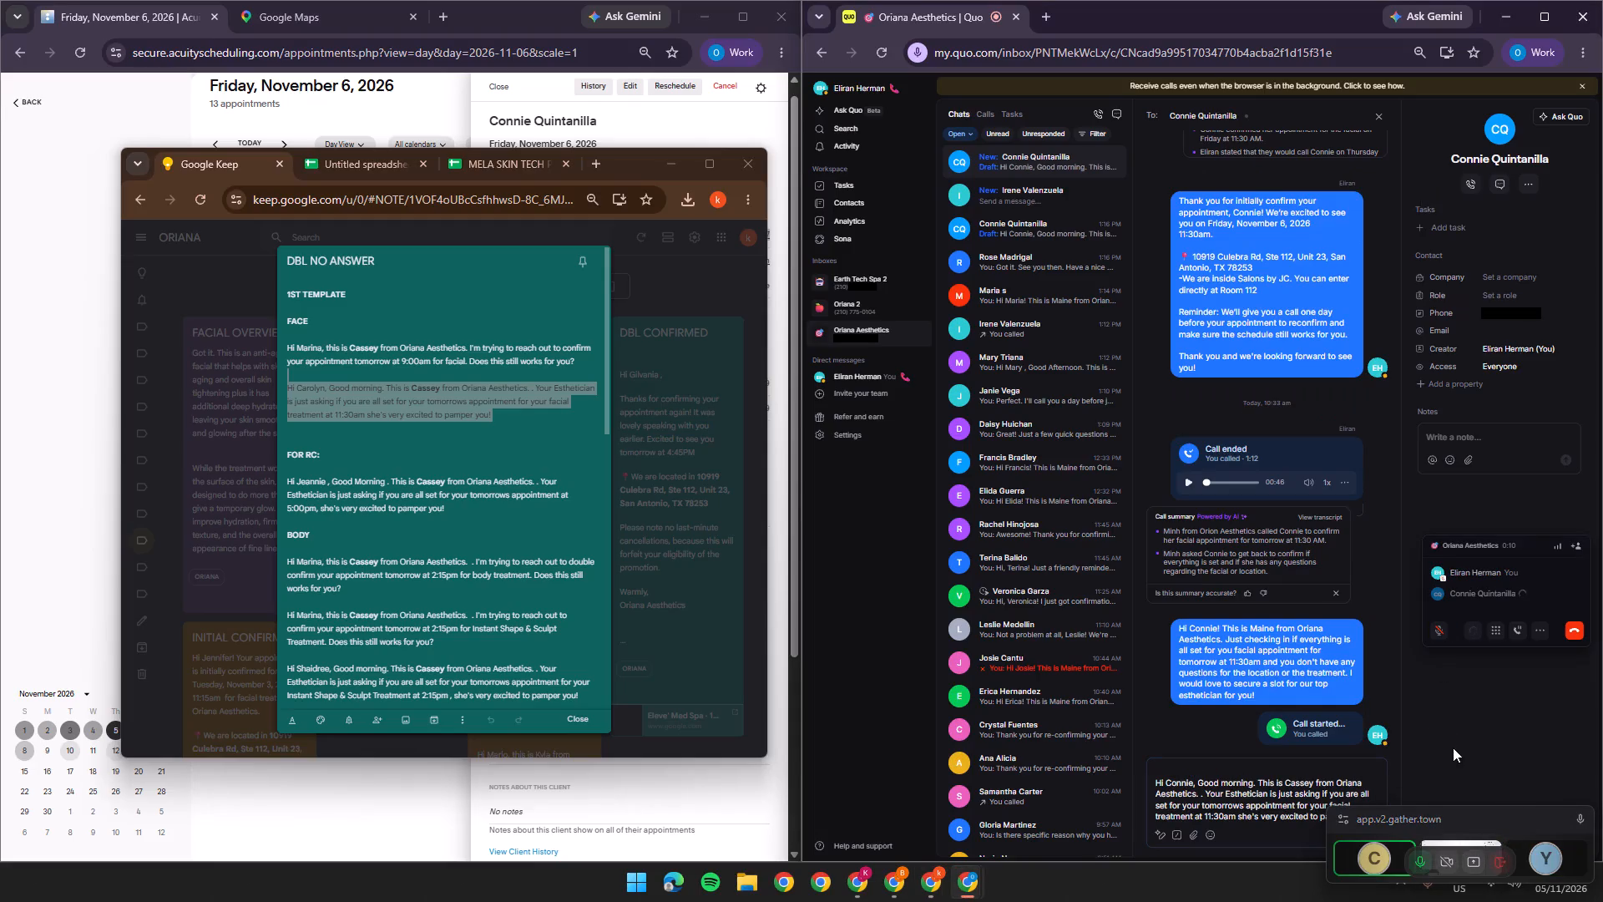
Change the greeting in Connie's draft to "Good afternoon".
double_click(1241, 778)
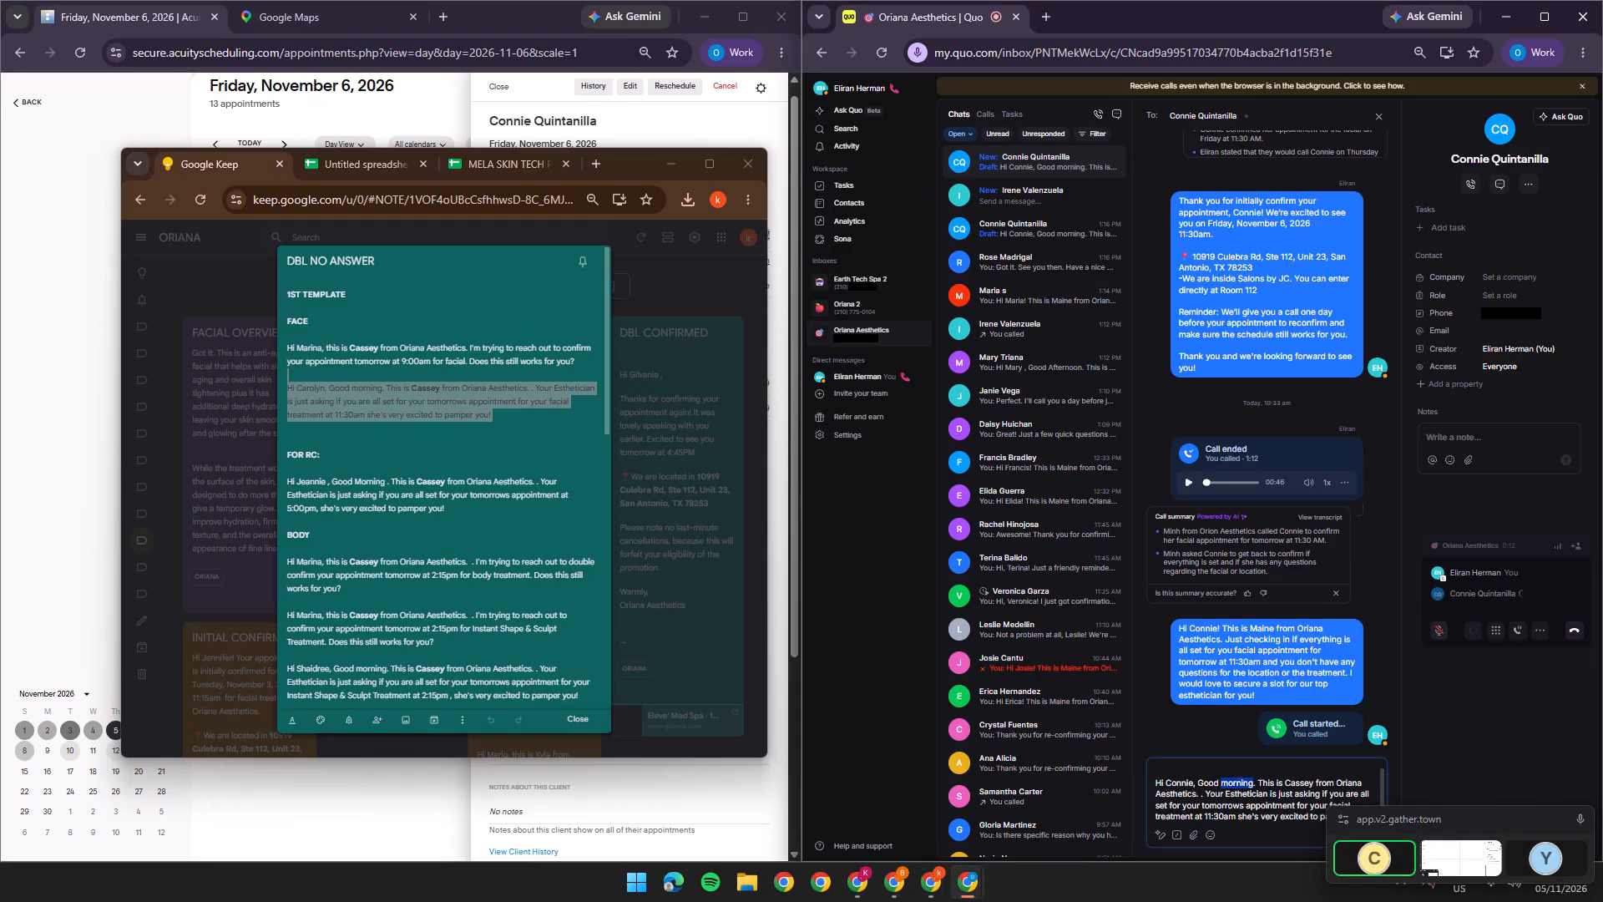
text(afternoon)
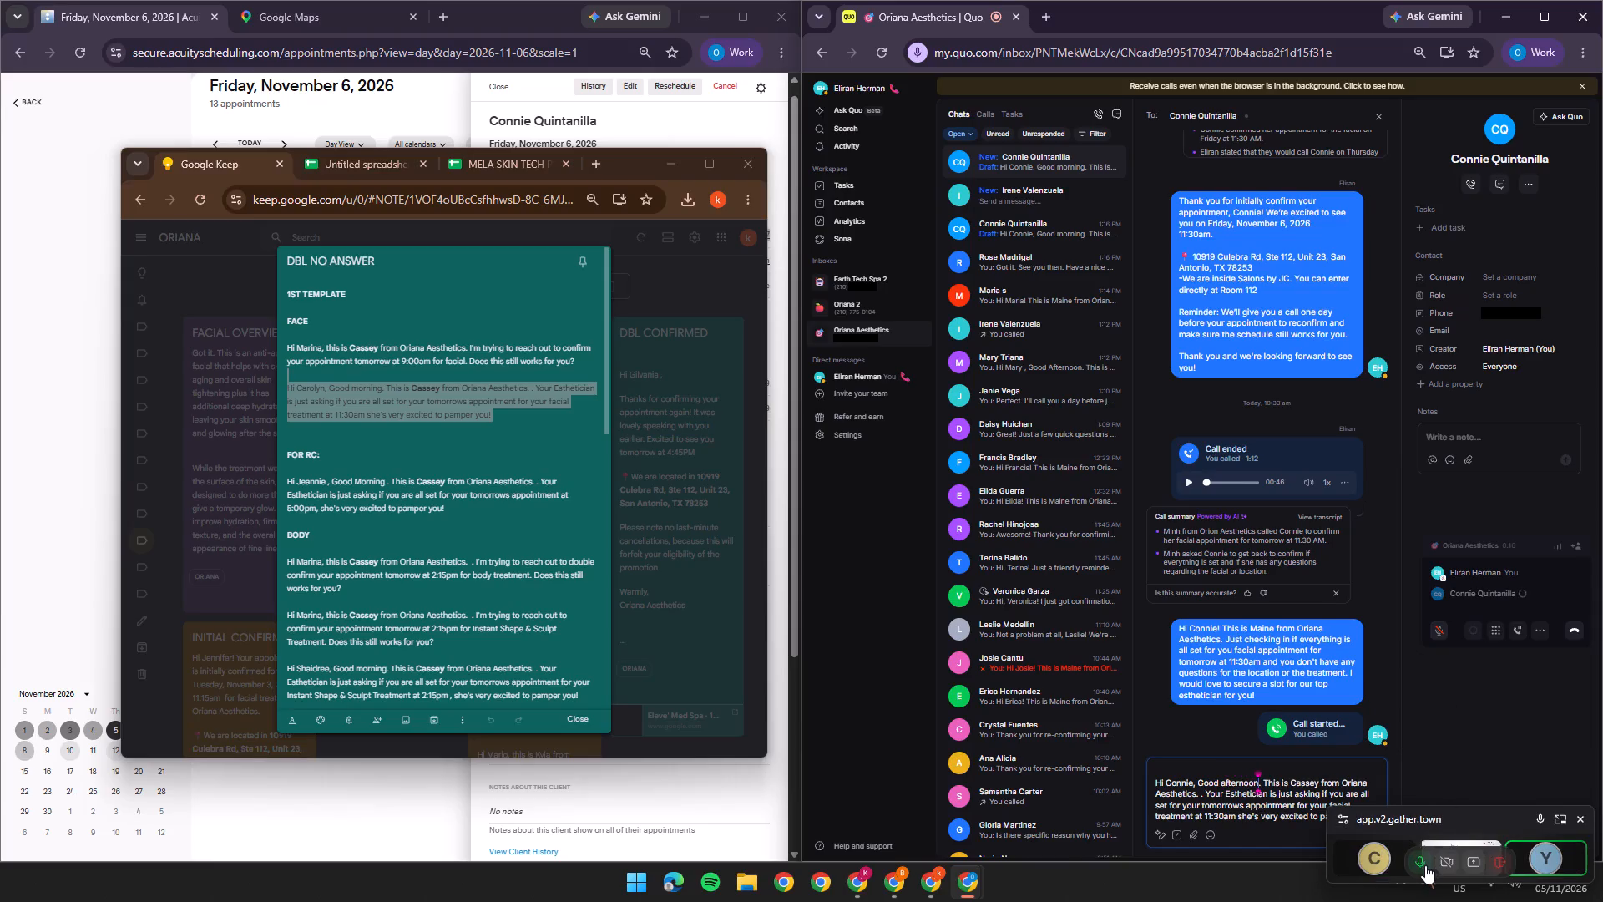
Mute the Gather microphone, move the Quo call window clear of the draft, and close the floating meeting view.
click(1425, 865)
click(1531, 715)
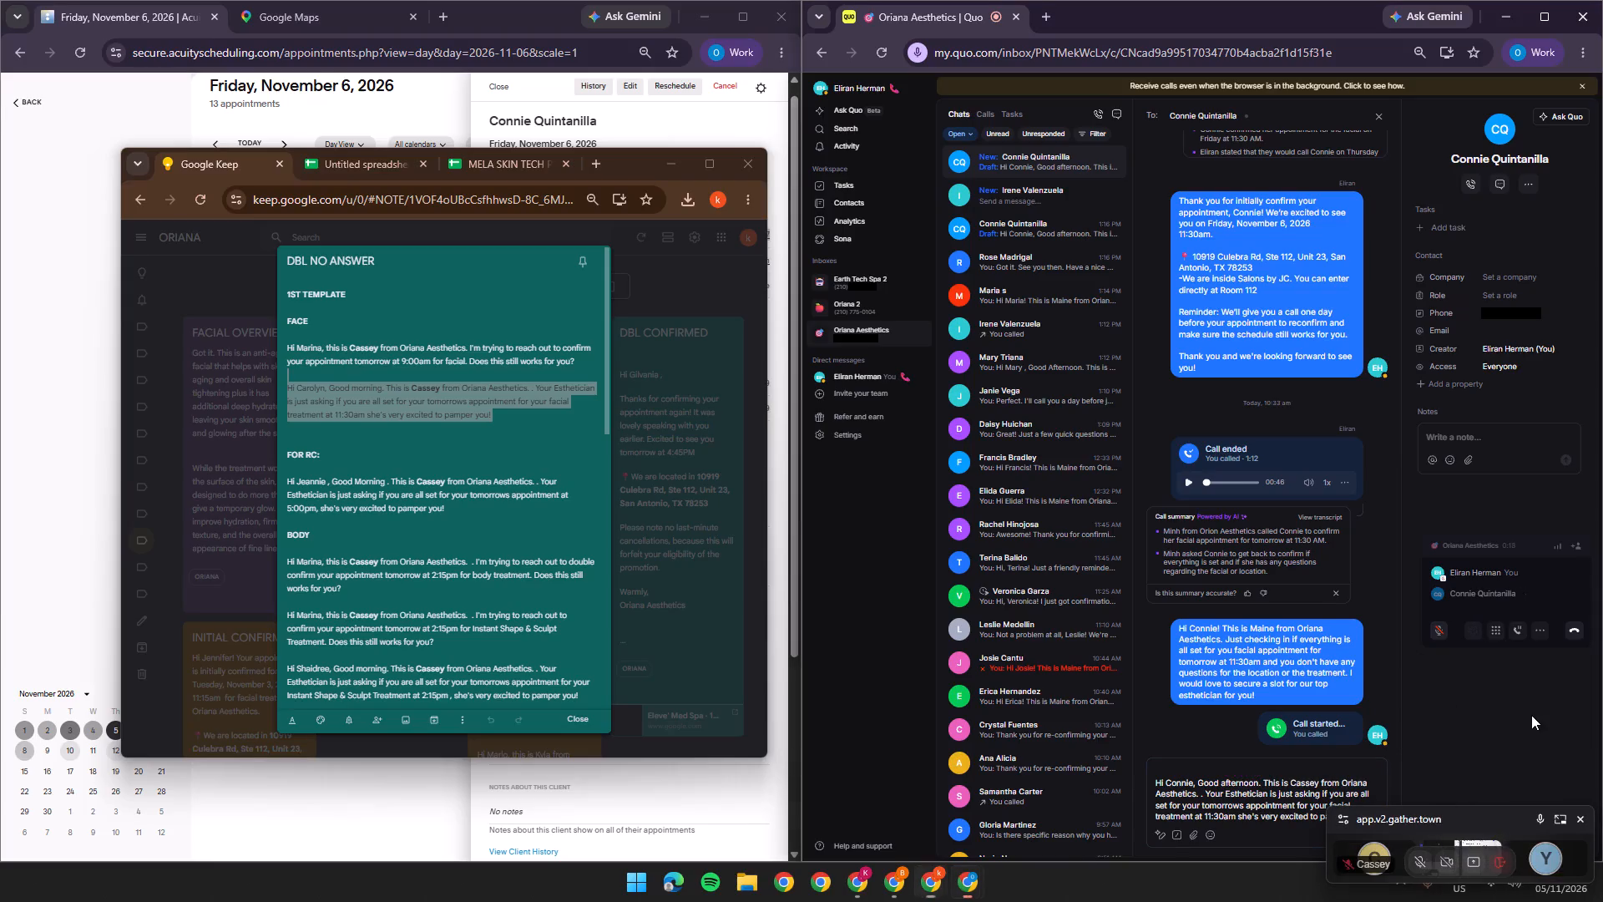
drag(1503, 547, 1504, 266)
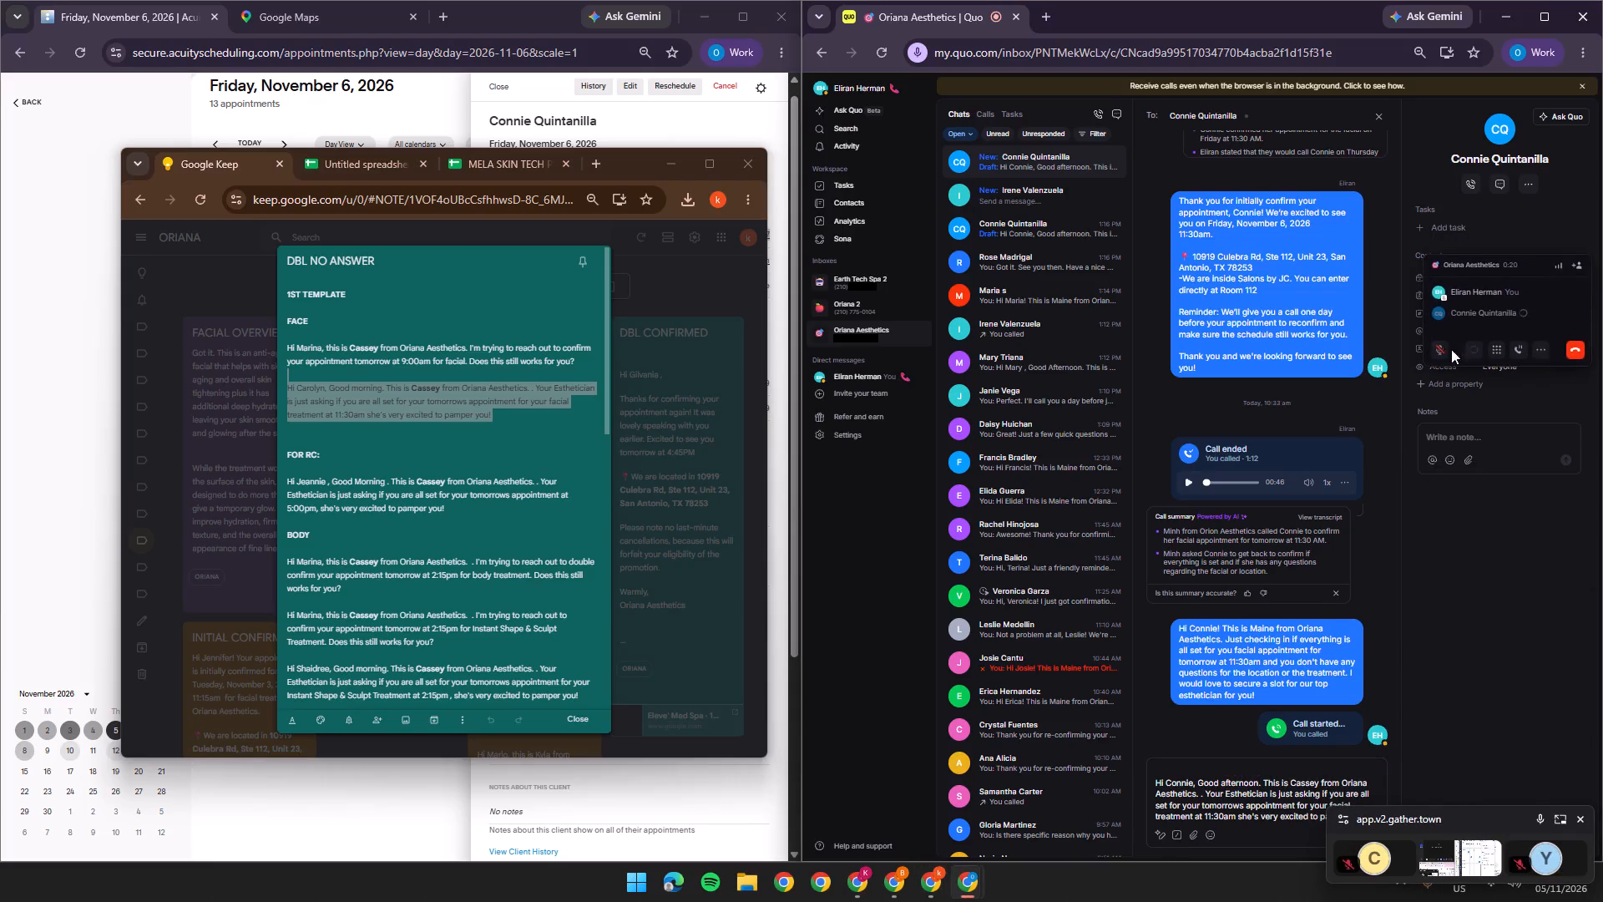
click(1469, 703)
click(1577, 810)
click(1504, 665)
click(1207, 800)
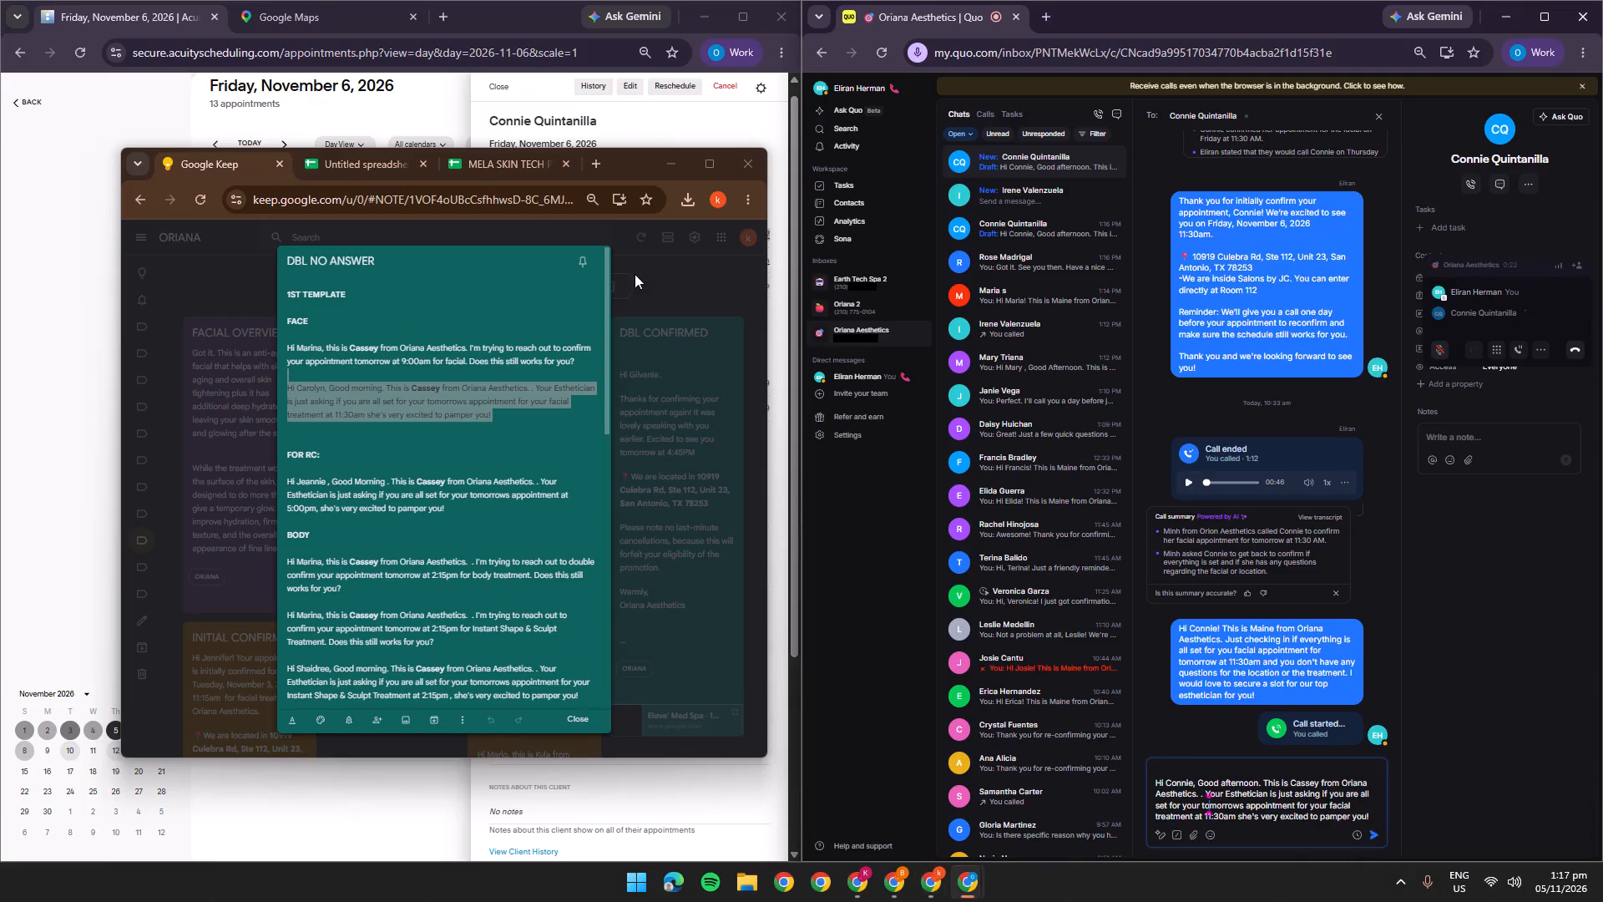
Add a November 5 entry "12:17pm LVM for DBL sent text Cassey" to Connie's appointment notes and save the appointment.
click(574, 131)
click(588, 812)
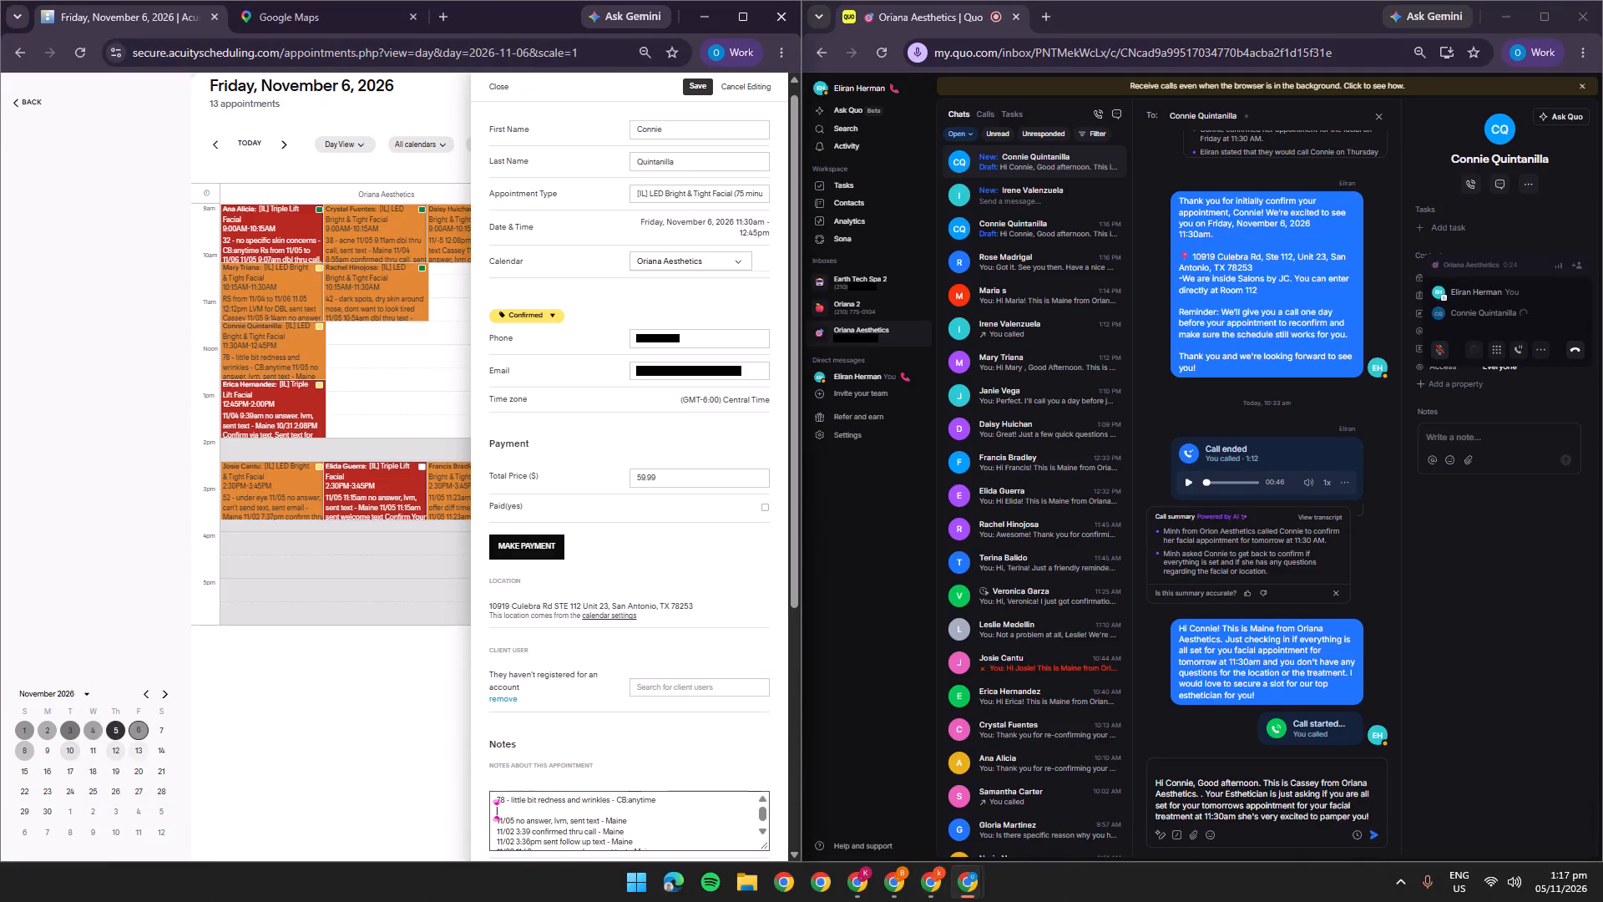
key(Return)
text(11.,056)
key(space)
key(BackSpace)
key(BackSpace)
key(BackSpace)
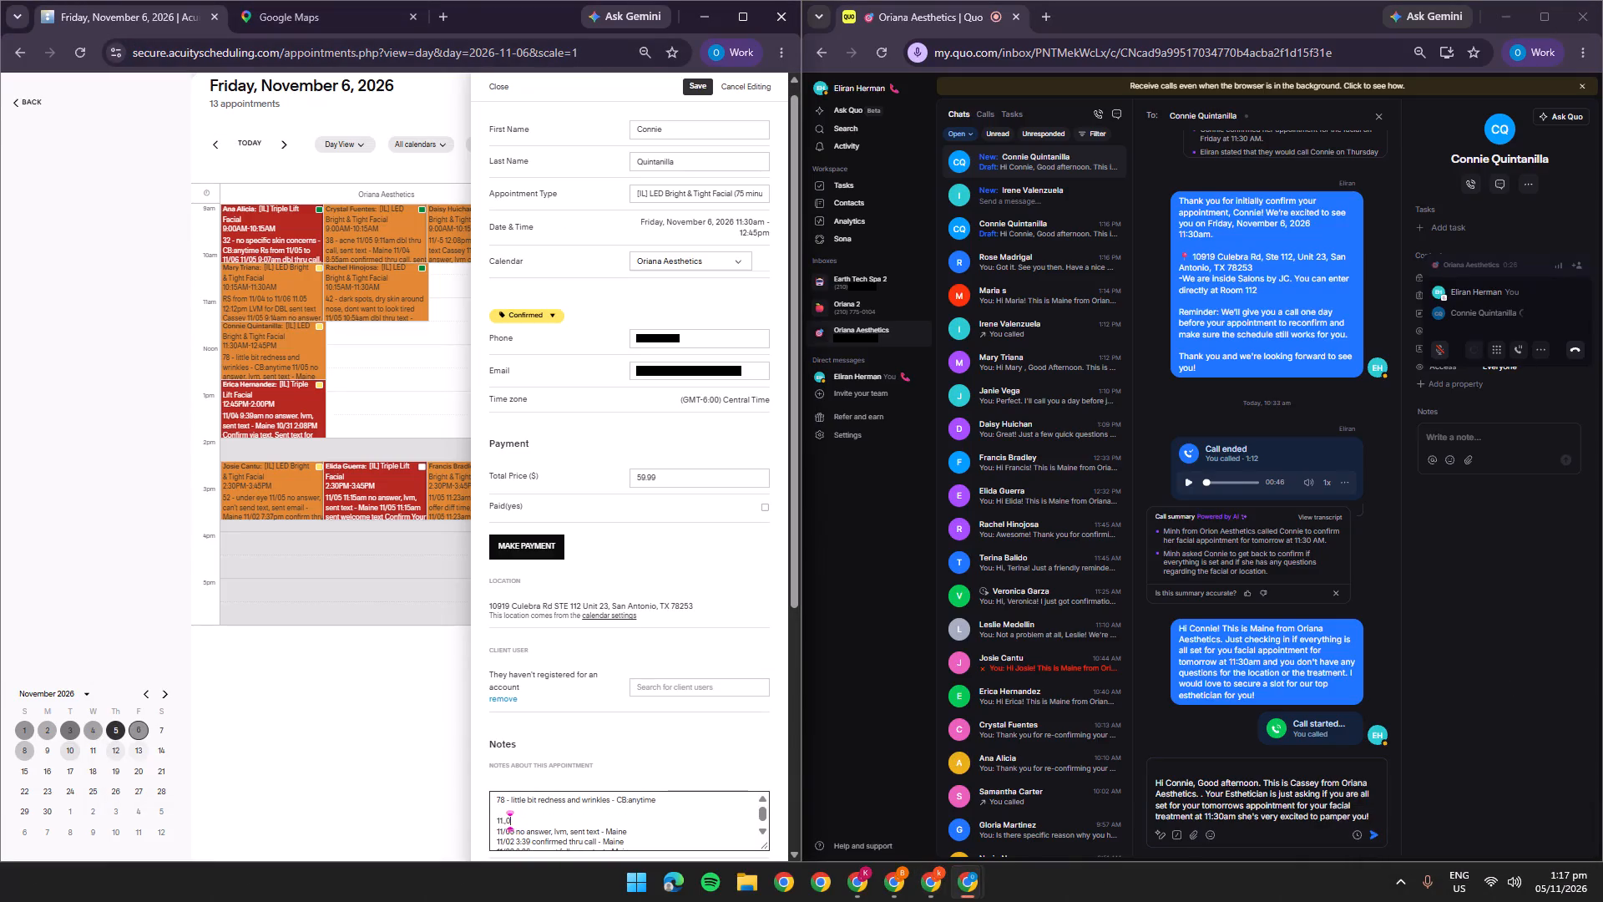
text(55)
key(BackSpace)
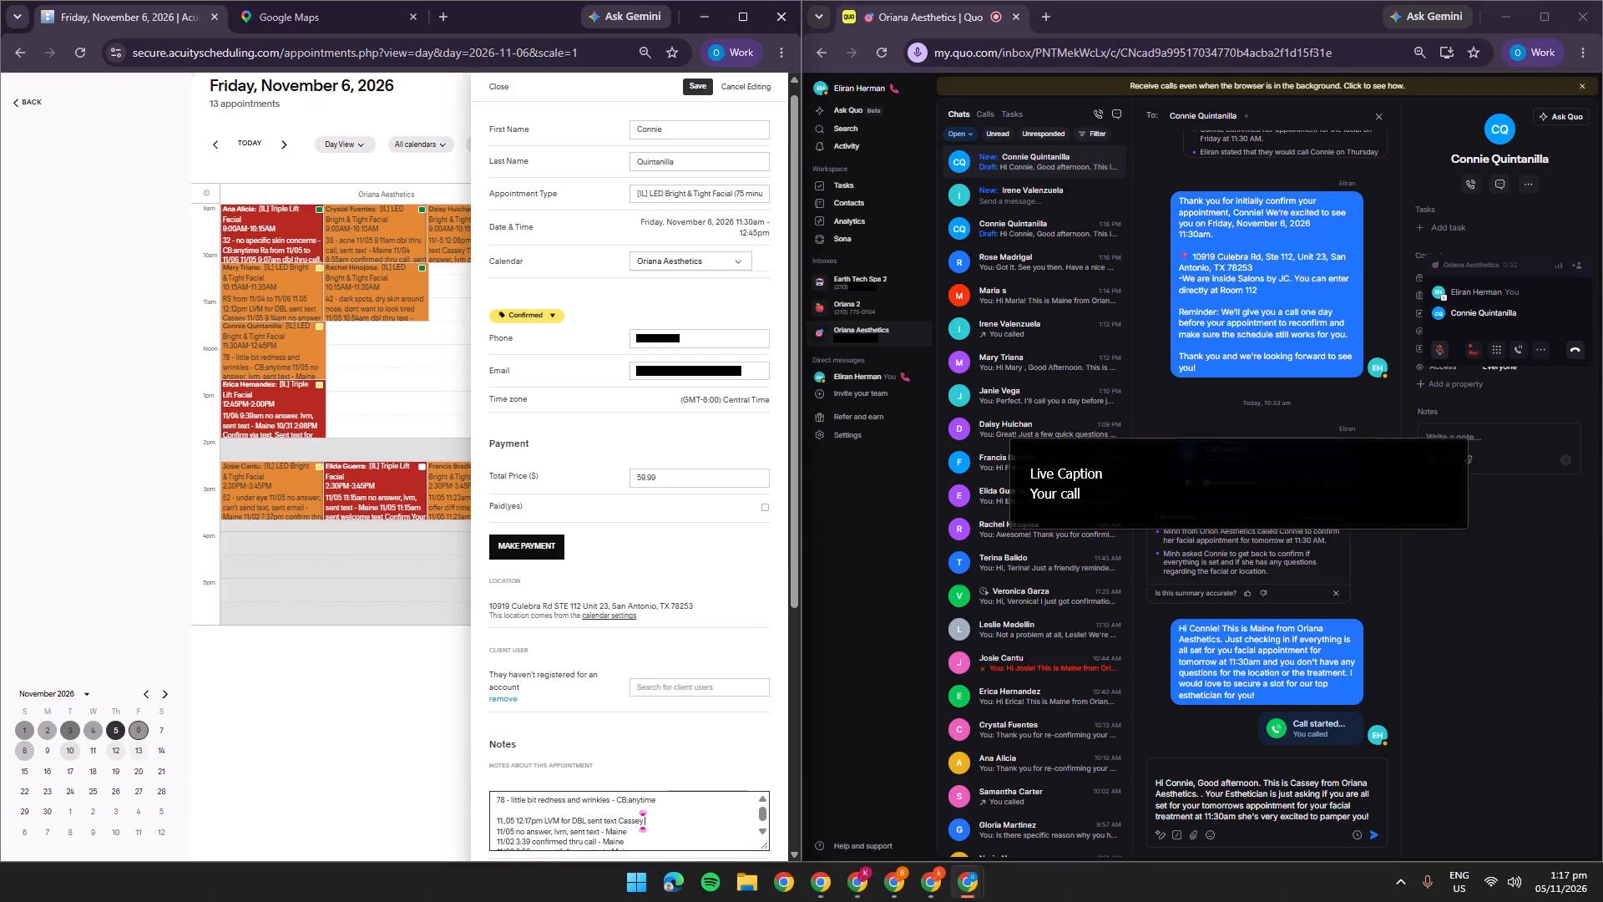
click(692, 88)
scroll(619, 473, up, 4)
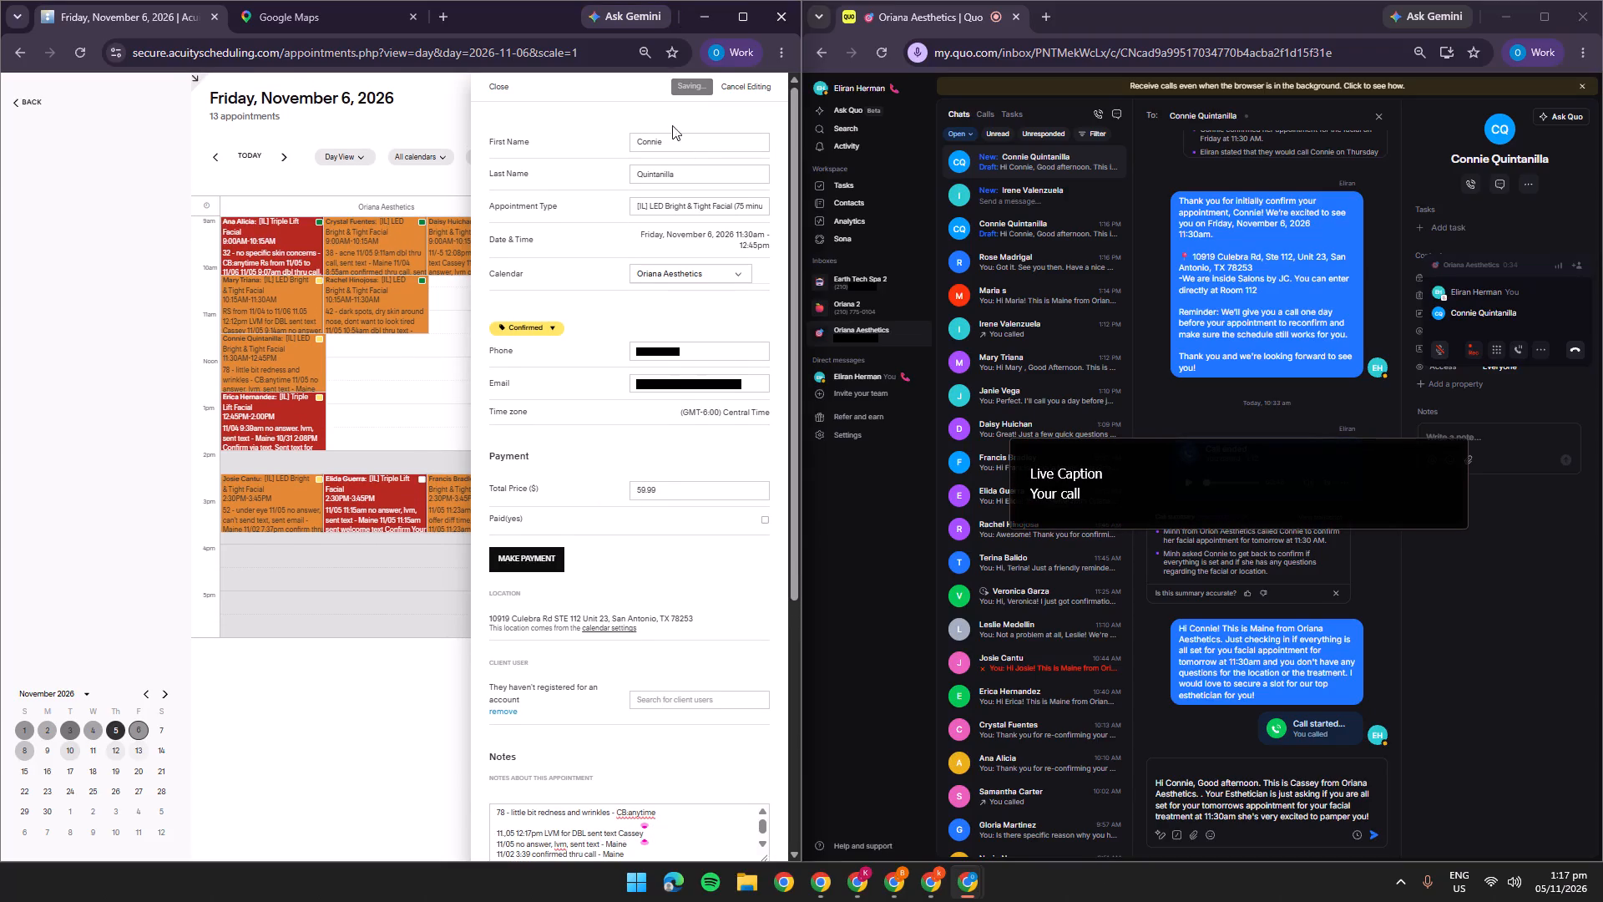
Unmute the Quo call to leave Connie a voicemail, moving the Live Caption box aside, and end the call.
click(1439, 347)
click(1534, 581)
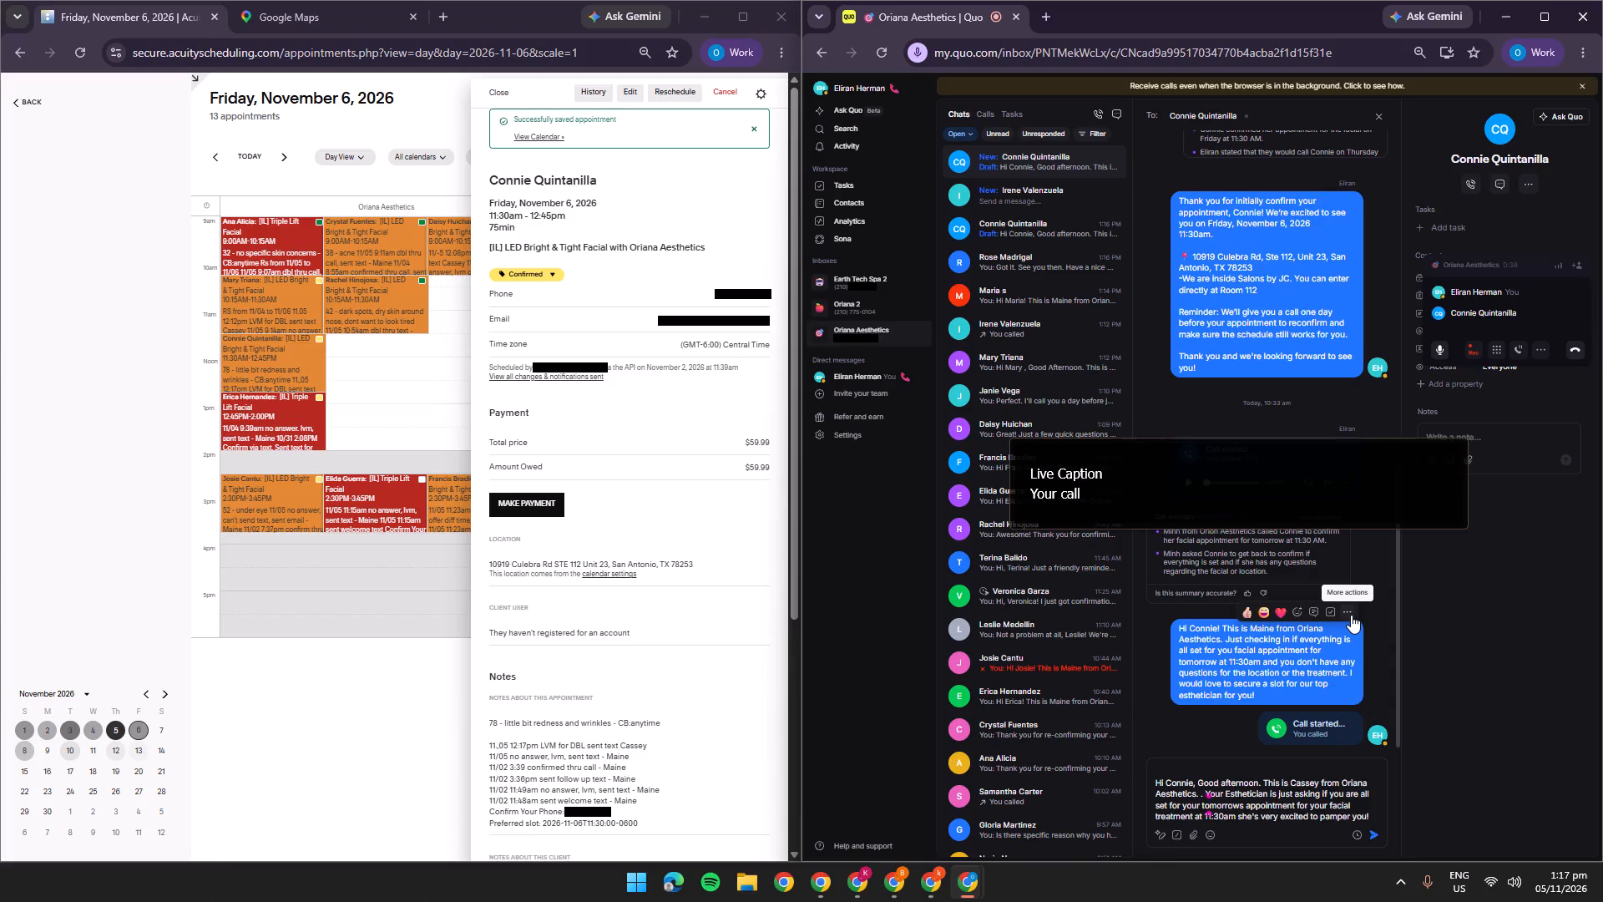
drag(1276, 474, 1262, 517)
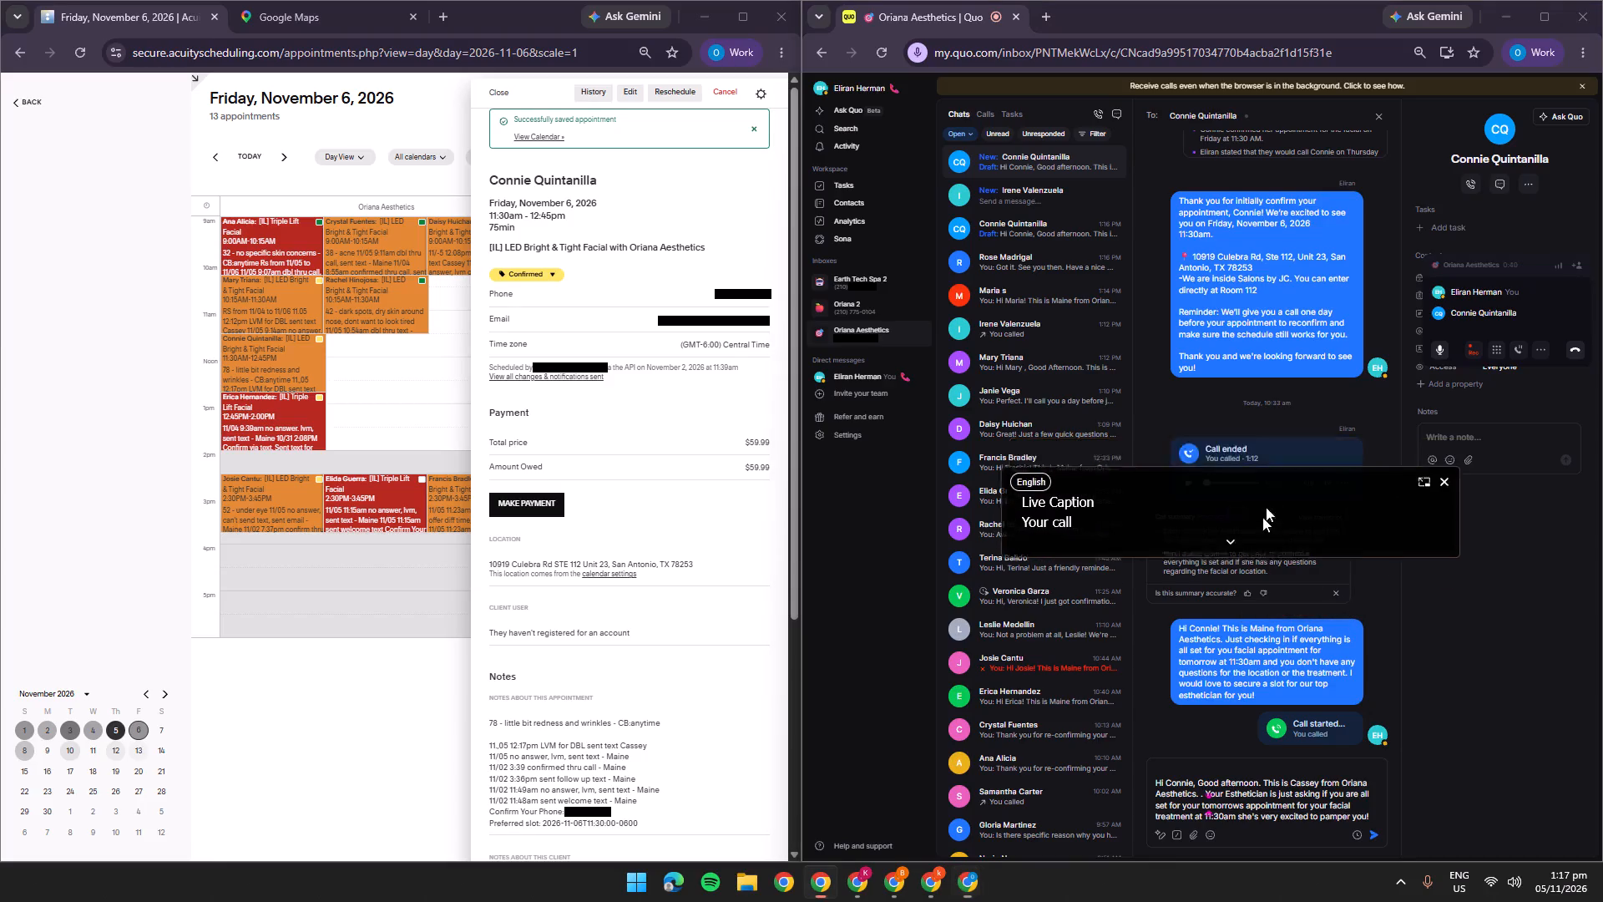
drag(1262, 517, 1240, 410)
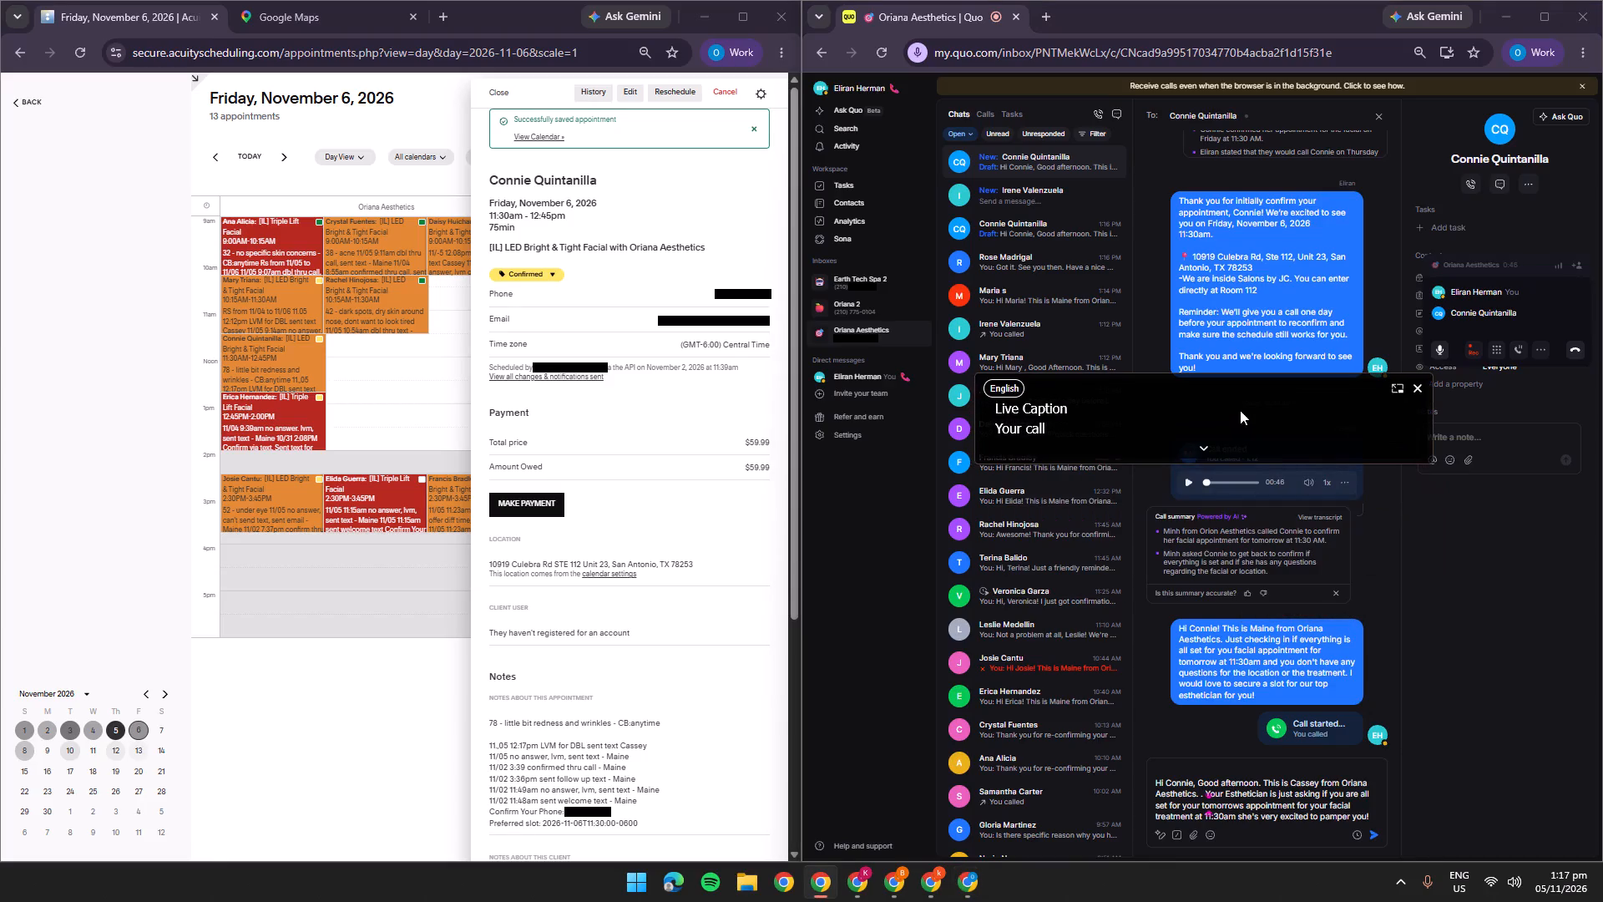
drag(1240, 410, 1243, 451)
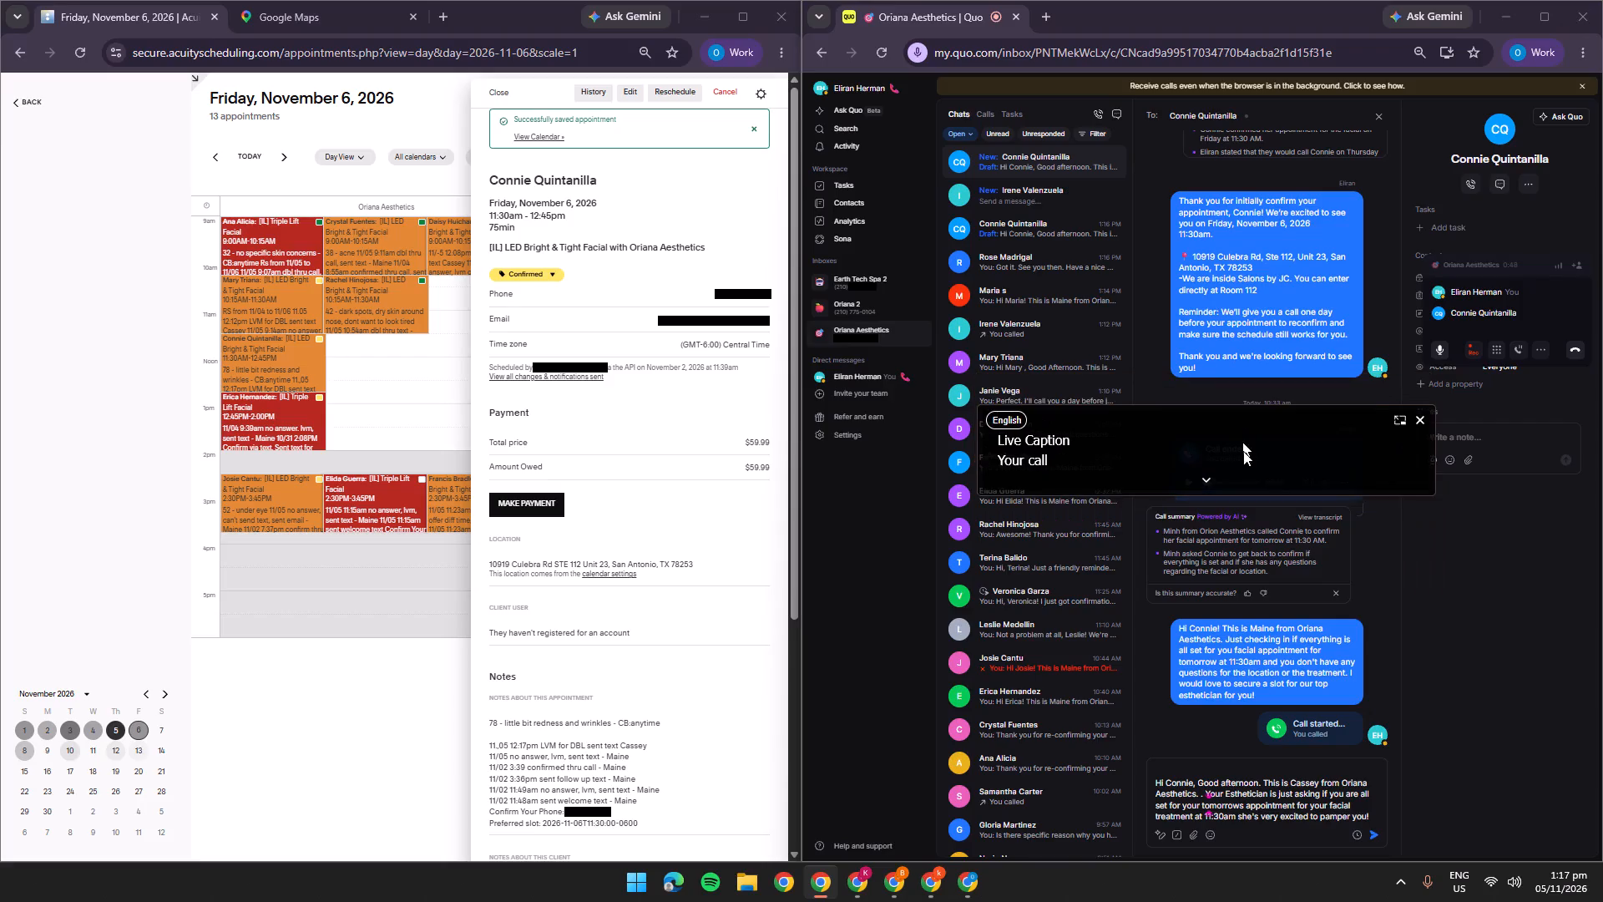
drag(1243, 451, 1237, 421)
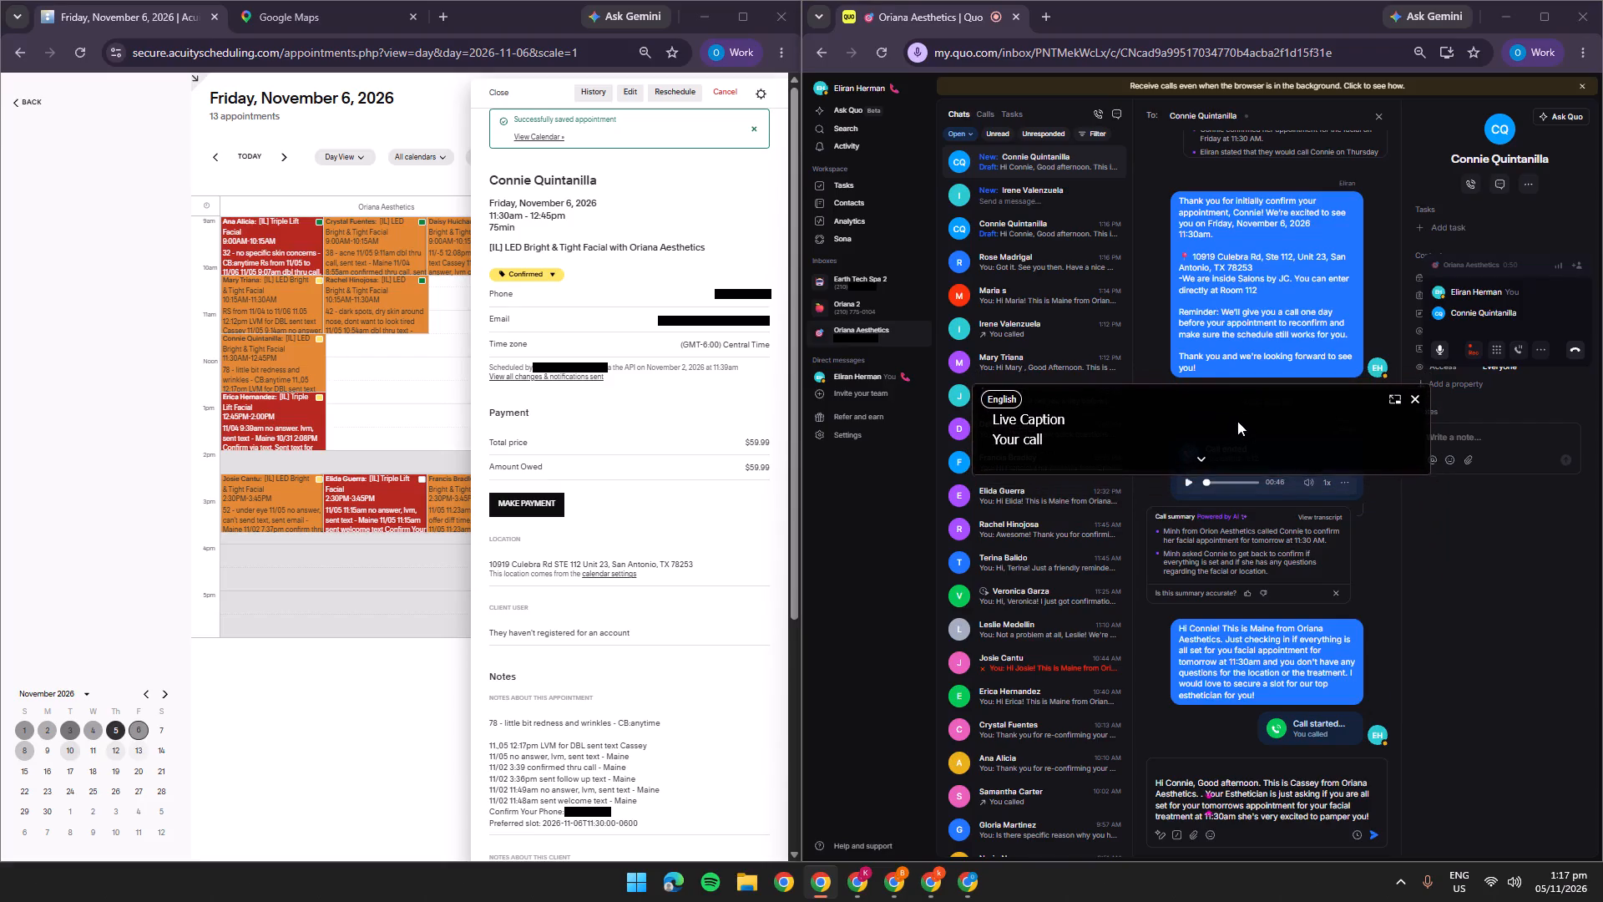
drag(1237, 421, 1244, 418)
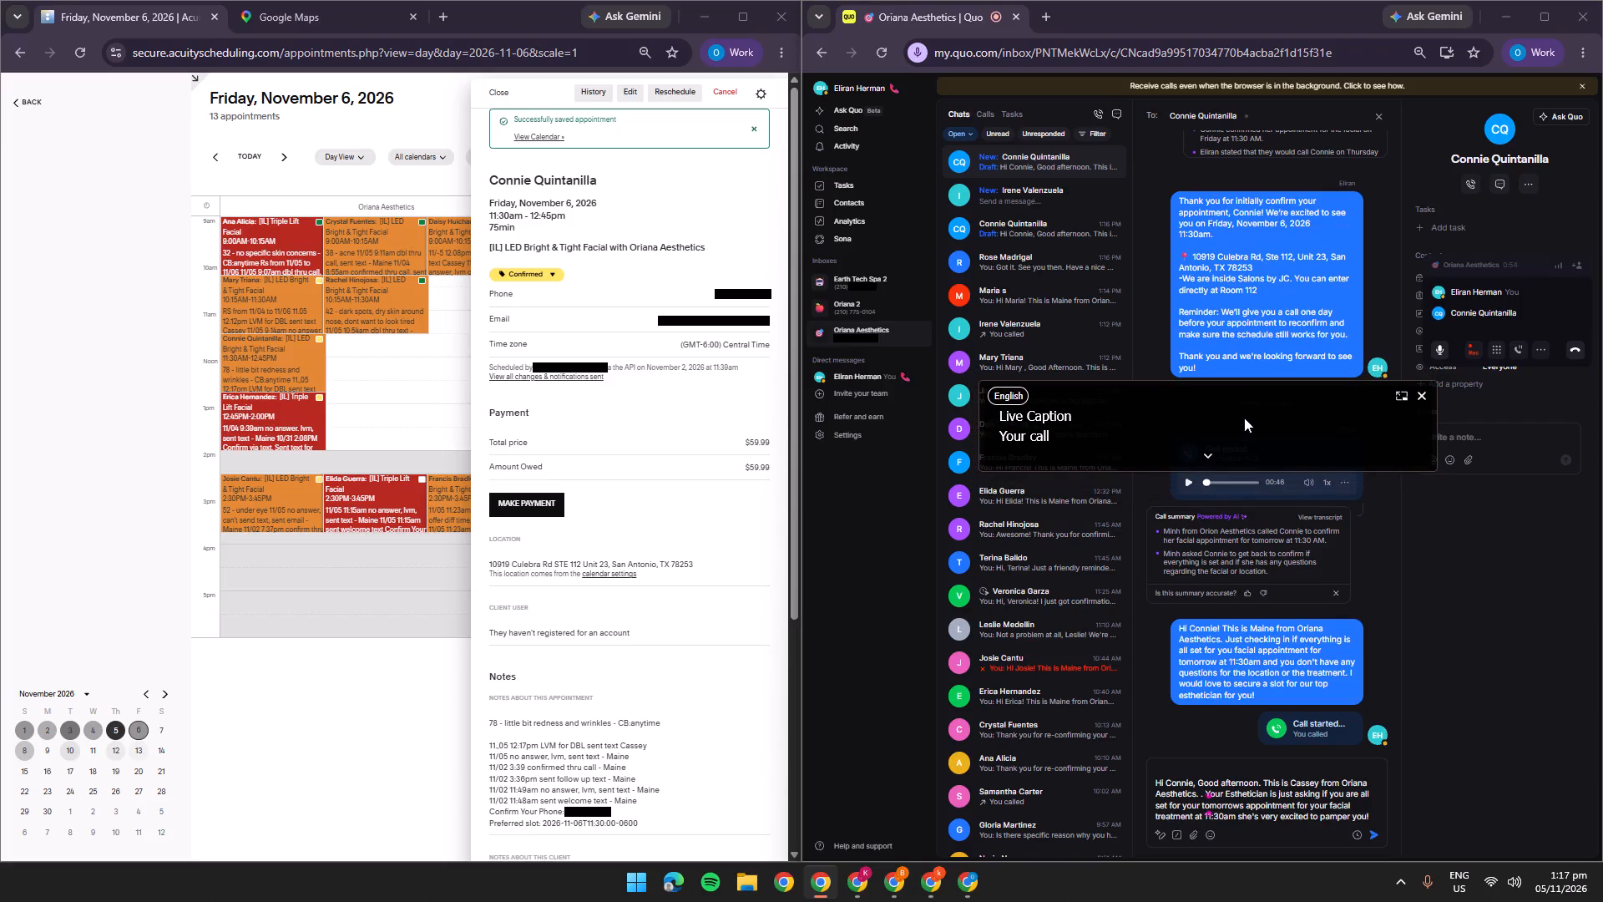
click(1570, 352)
click(1525, 678)
Send Connie the drafted text asking if she is all set for tomorrow's 11:30am facial treatment.
click(1271, 816)
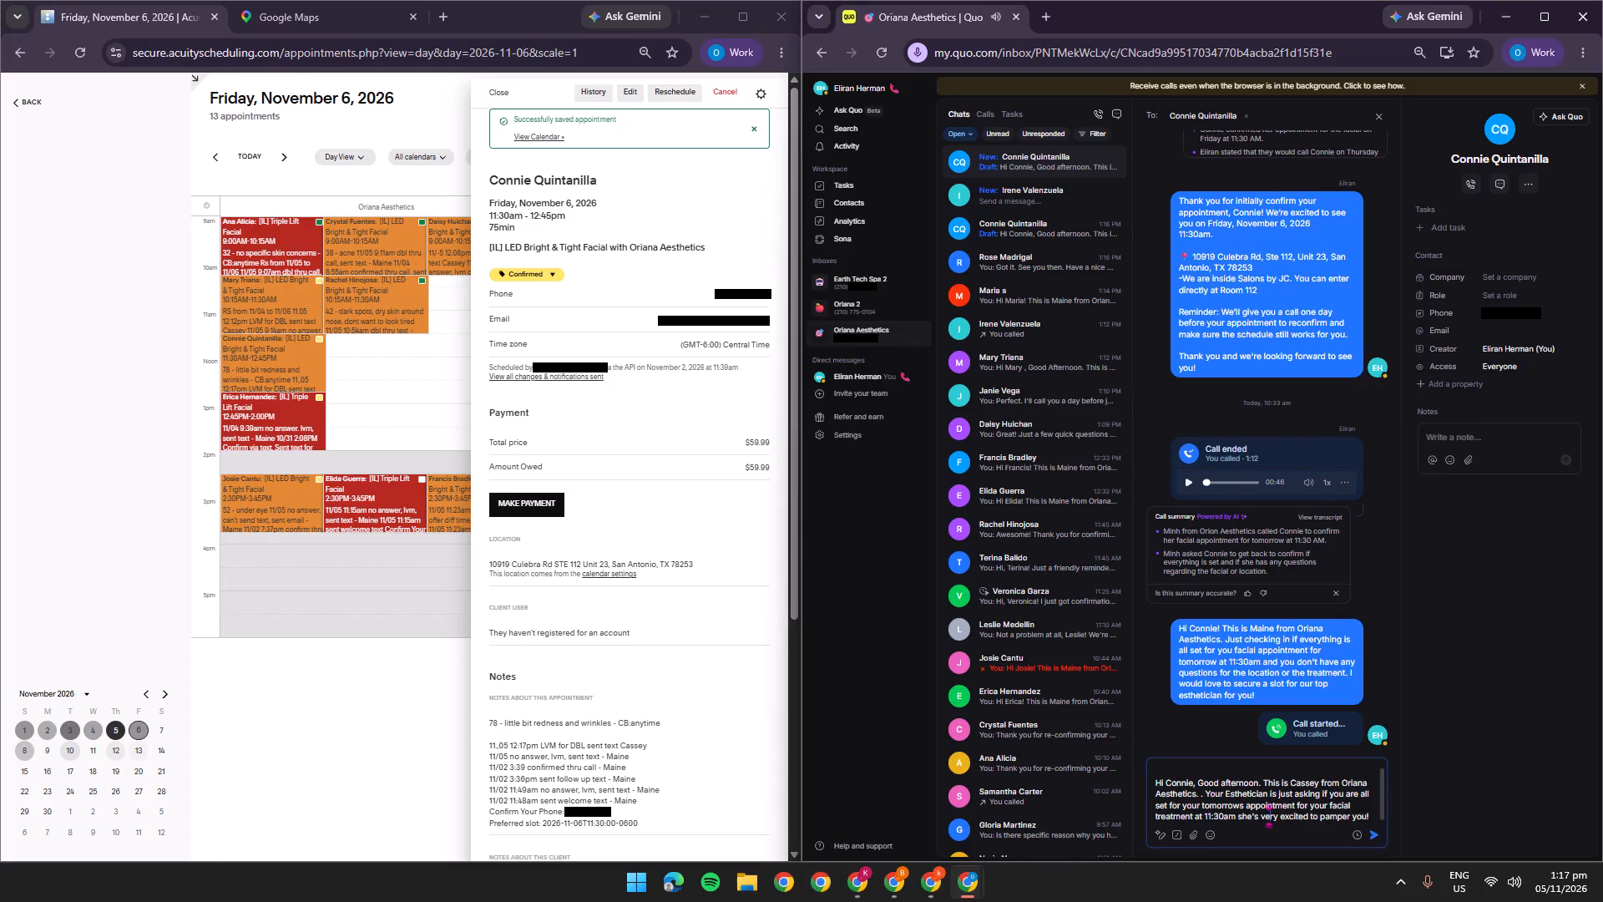
key(Return)
Copy the phone number from Erica's 12:45pm appointment and open a new Quo conversation with her.
click(505, 96)
click(291, 405)
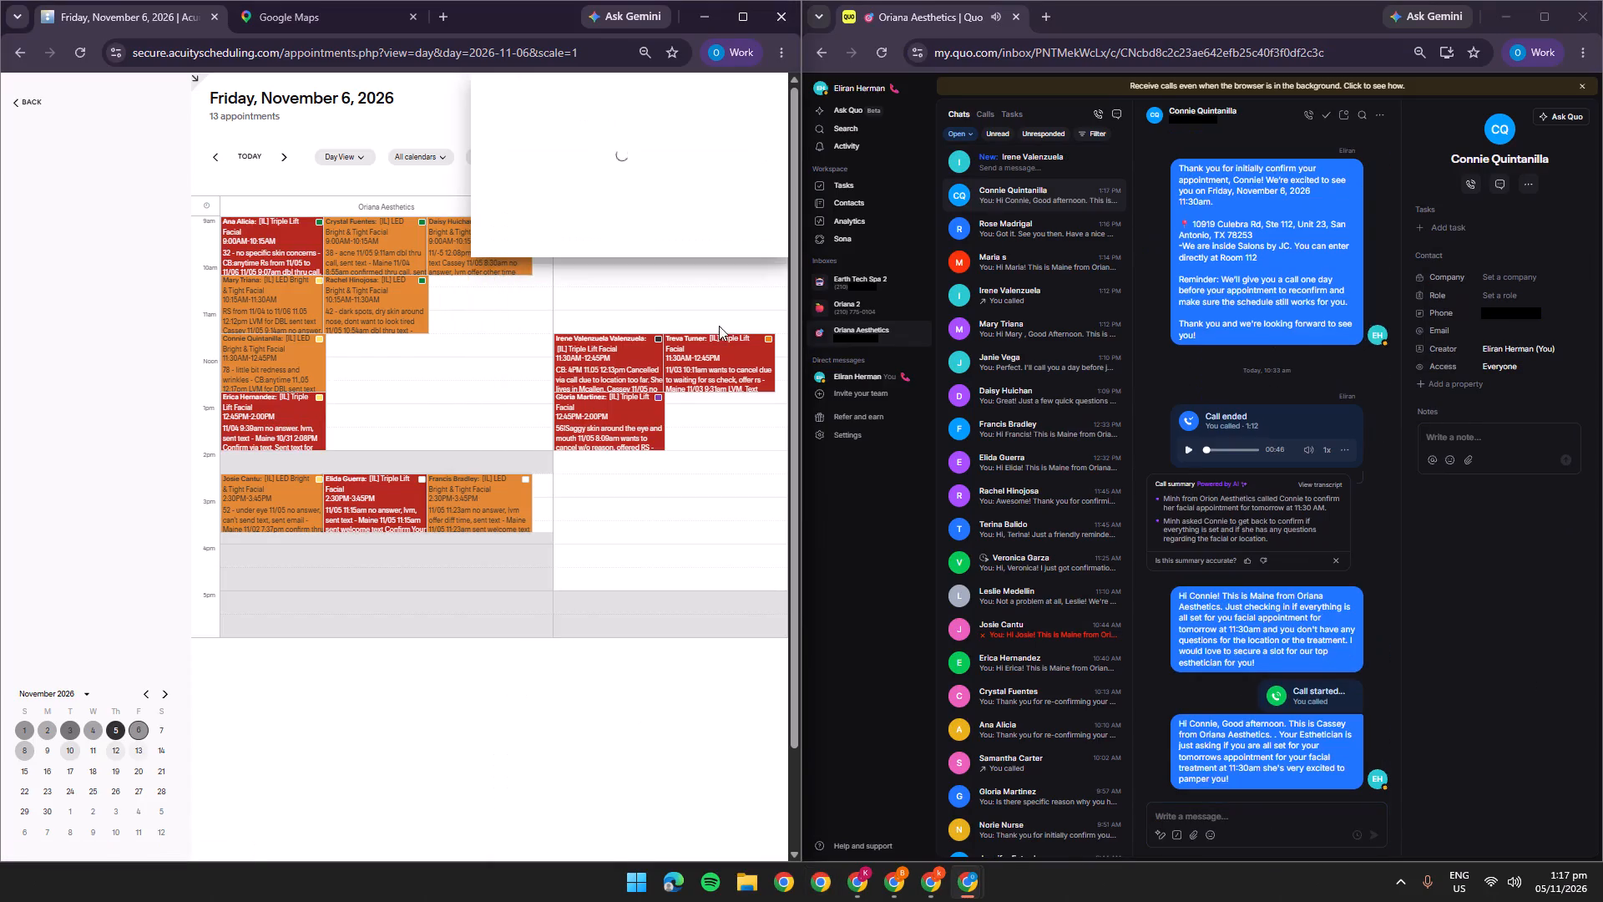
drag(781, 255, 683, 250)
key(ctrl+c)
key(ctrl+c)
click(1108, 106)
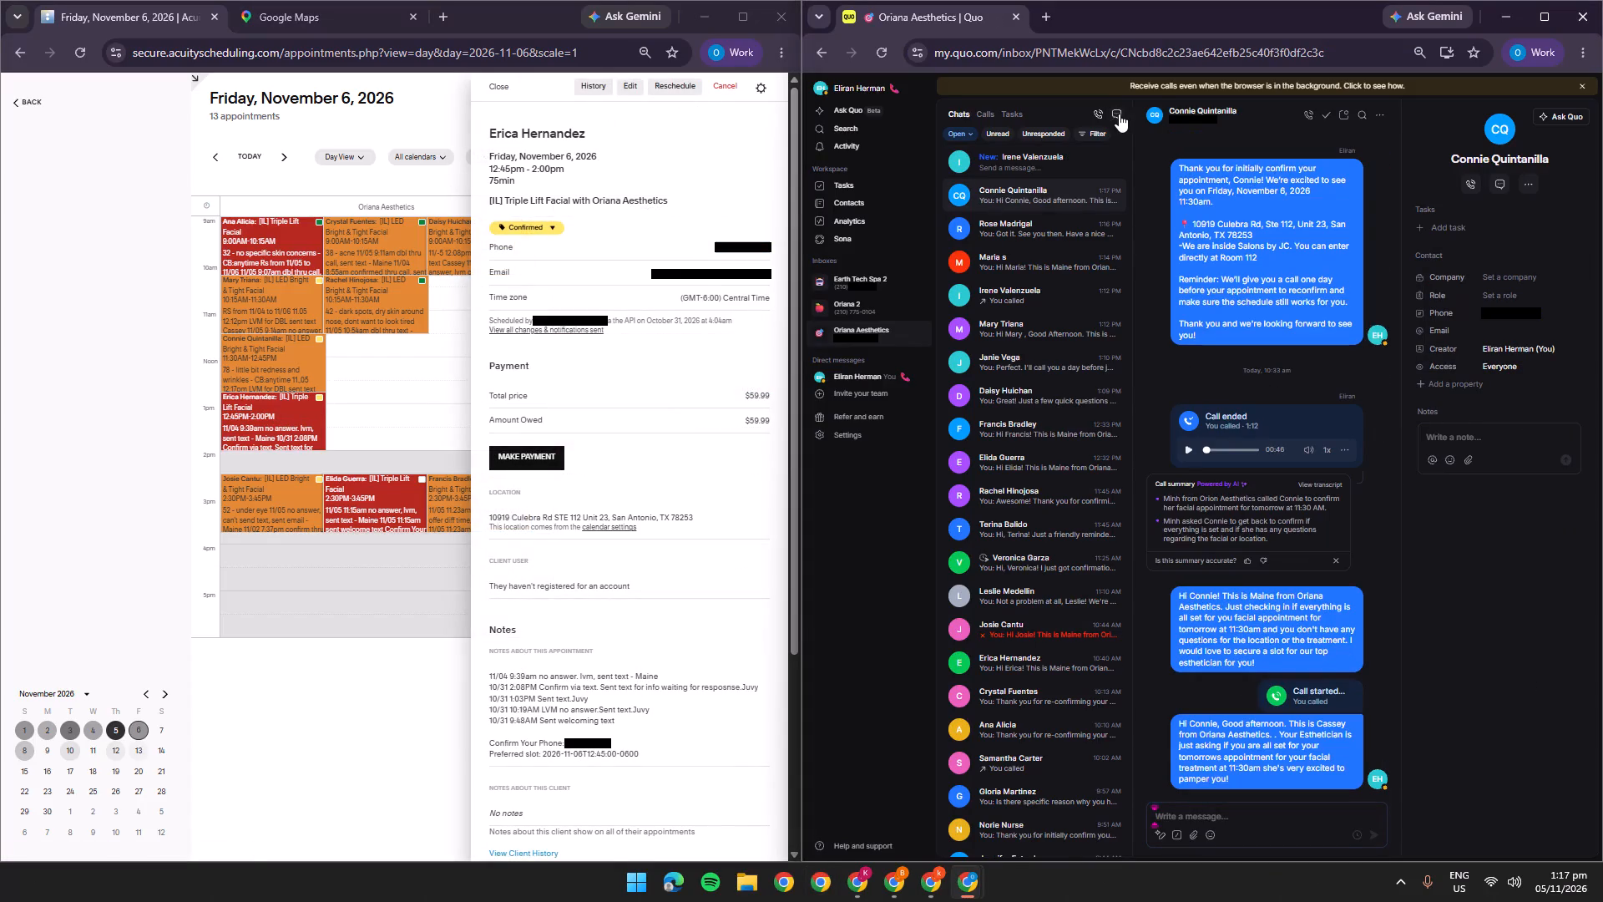
click(1119, 114)
key(ctrl+v)
click(1289, 343)
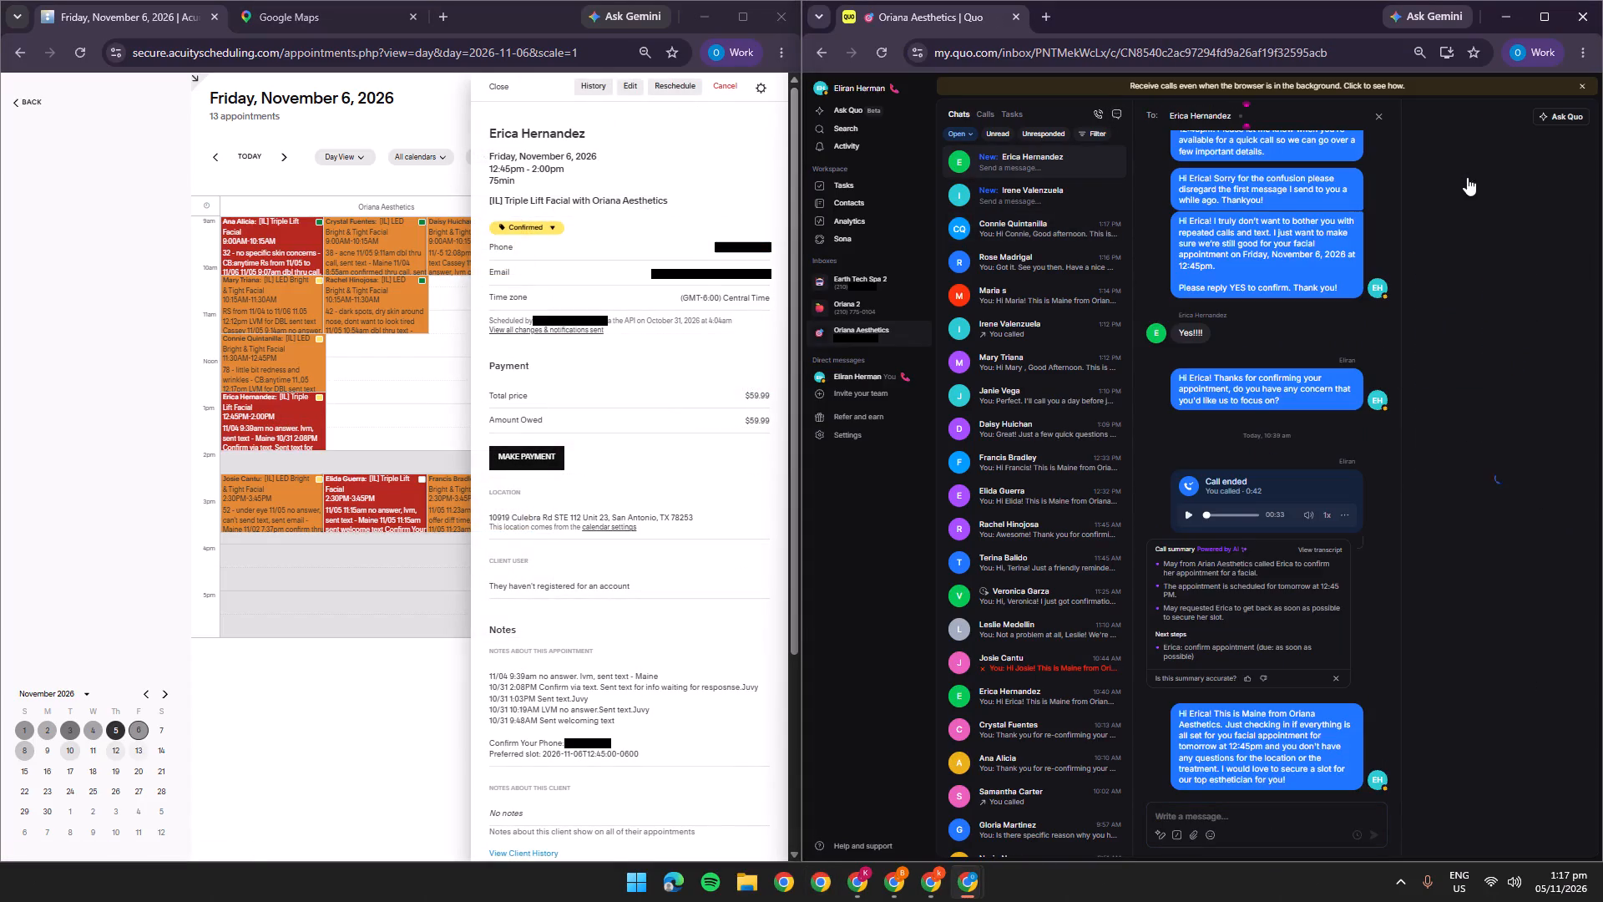
Call Erica from her Quo conversation.
click(1468, 178)
drag(1506, 646, 1506, 655)
Set the time in the DBL NO ANSWER face template in Google Keep to 12:45pm.
key(alt+Tab)
alt+click(745, 340)
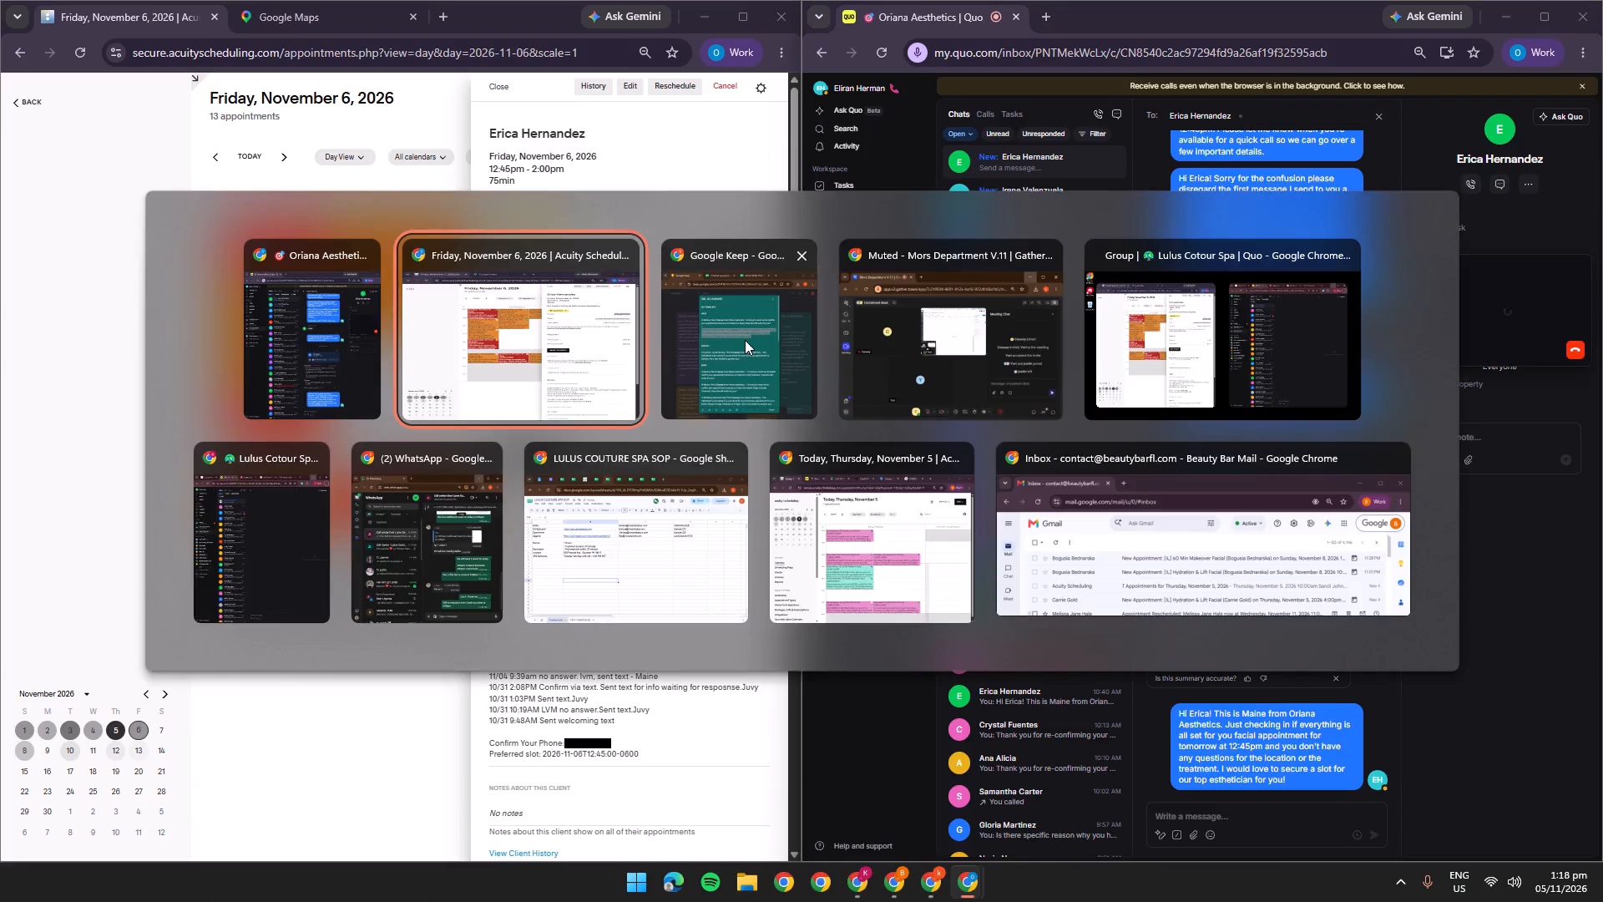
click(434, 424)
double_click(340, 410)
key(1)
key(2)
double_click(356, 418)
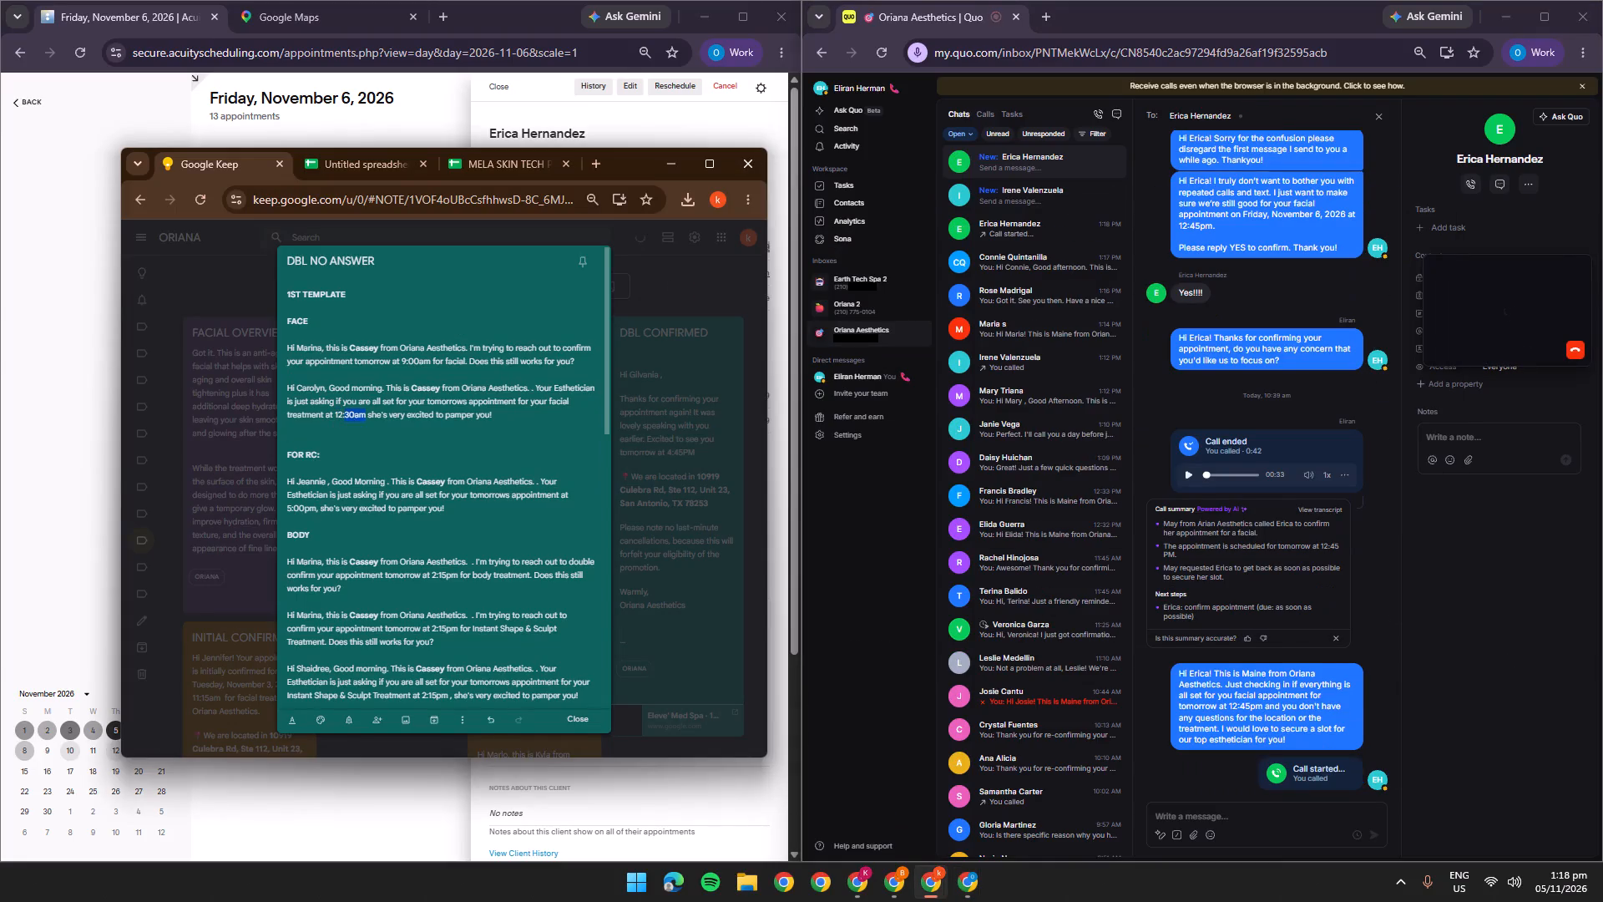
text(45pm)
key(space)
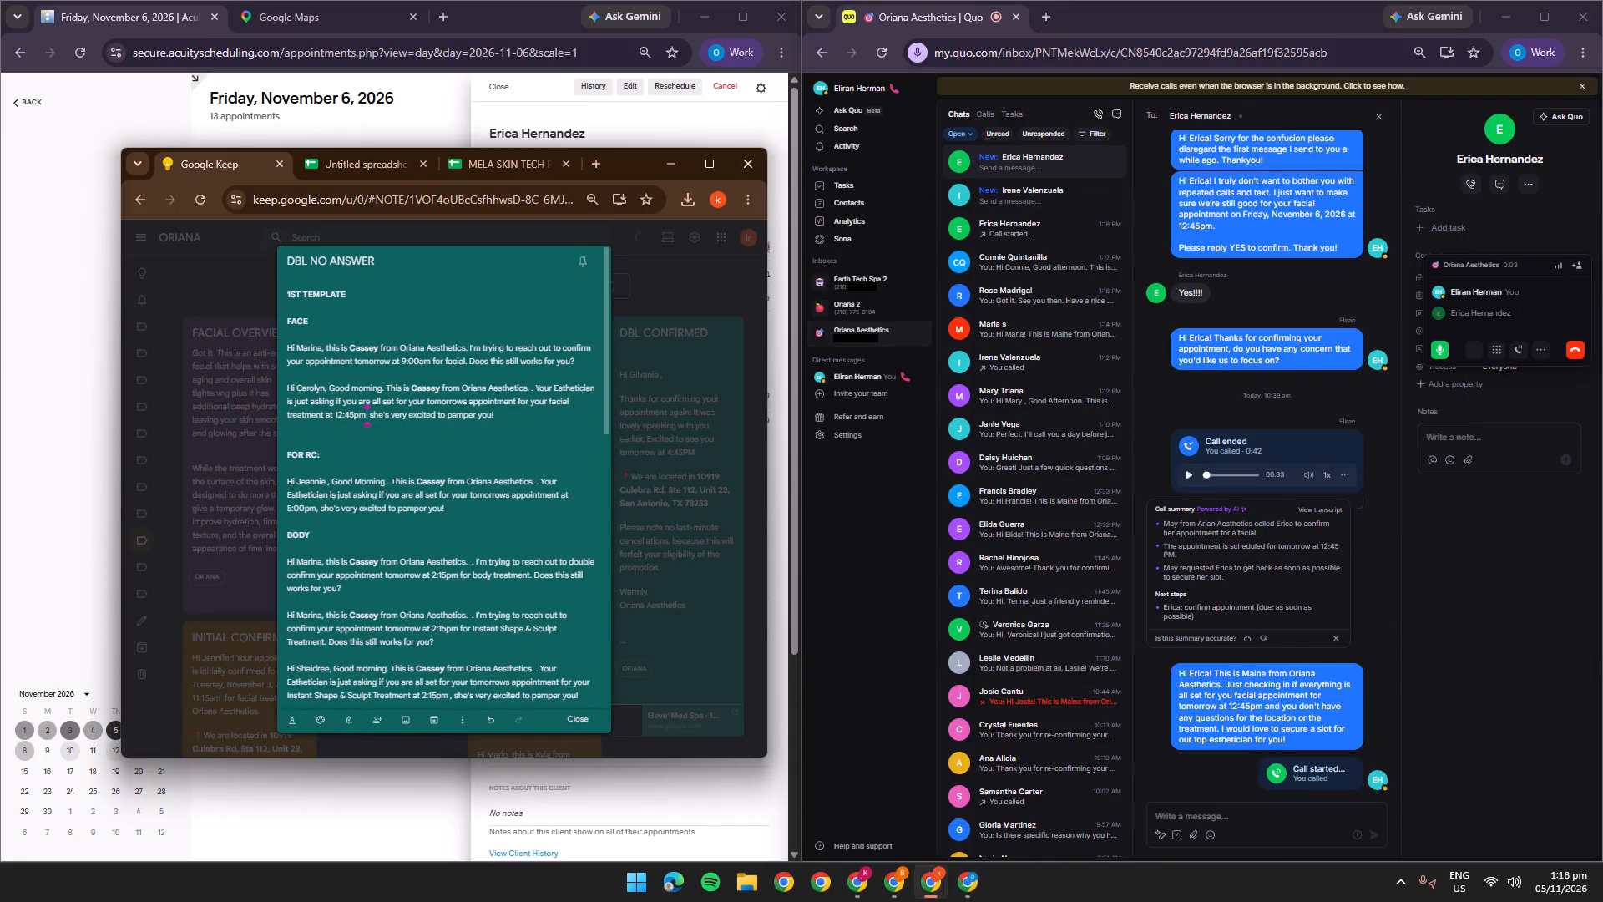
Draft a text to Erica in Quo from the 12:45pm template, replacing Carolyn with Erica and "morning" with "afternoon".
drag(556, 411, 271, 392)
key(ctrl+c)
key(ctrl+c)
ctrl+click(1268, 812)
key(ctrl+v)
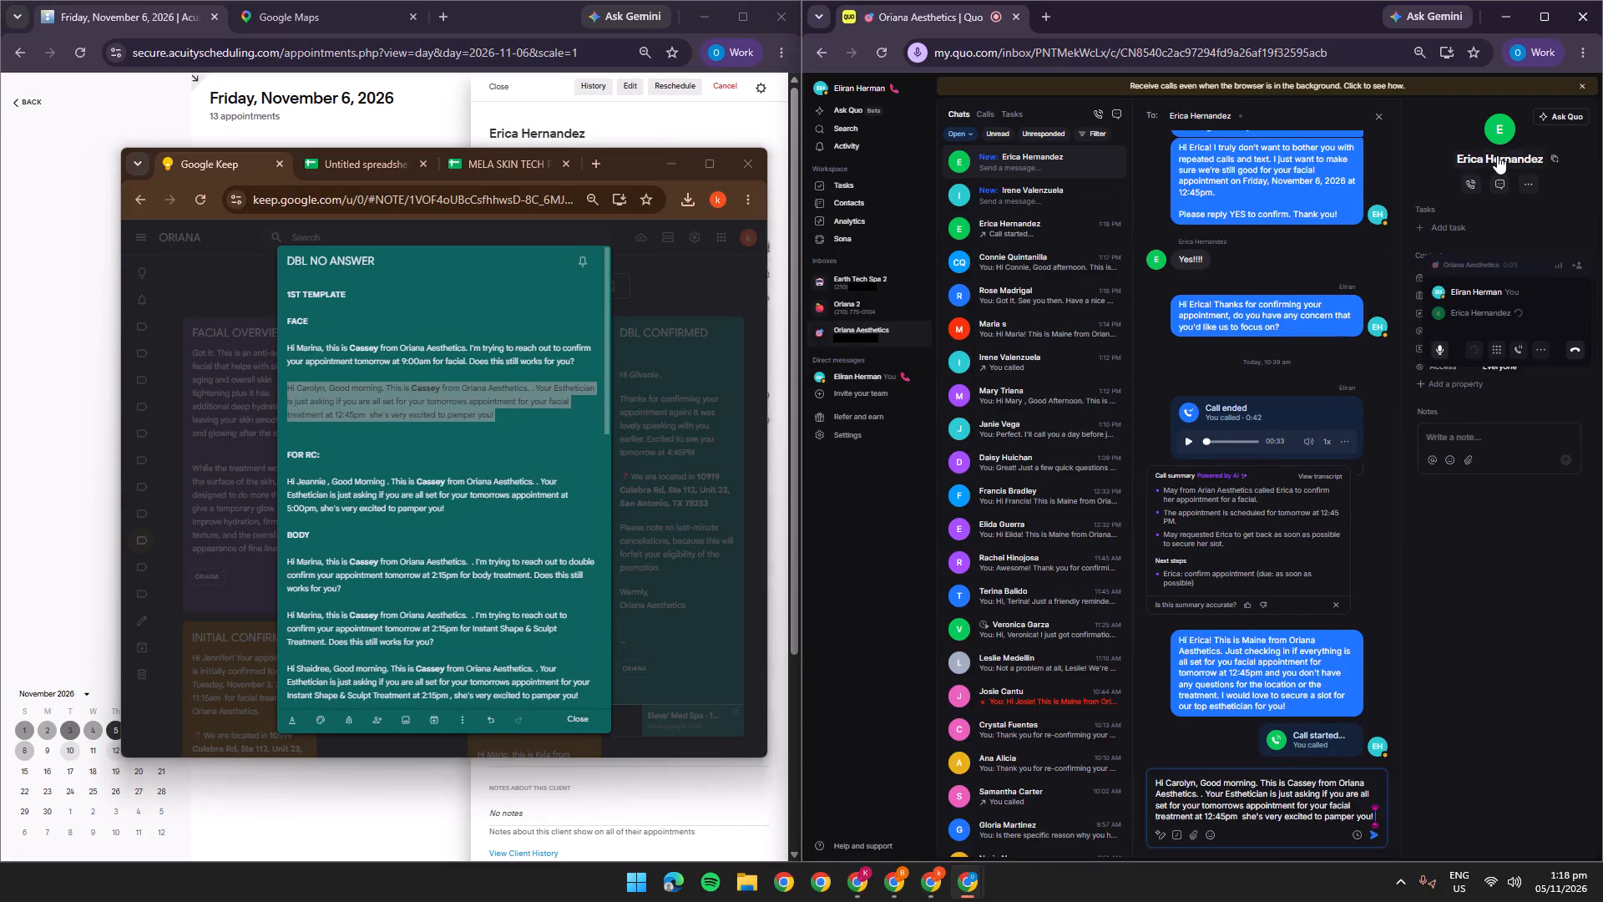
click(1497, 155)
double_click(1474, 165)
key(ctrl+c)
ctrl+drag(1476, 519, 1475, 569)
click(1155, 777)
double_click(1168, 783)
key(ctrl+v)
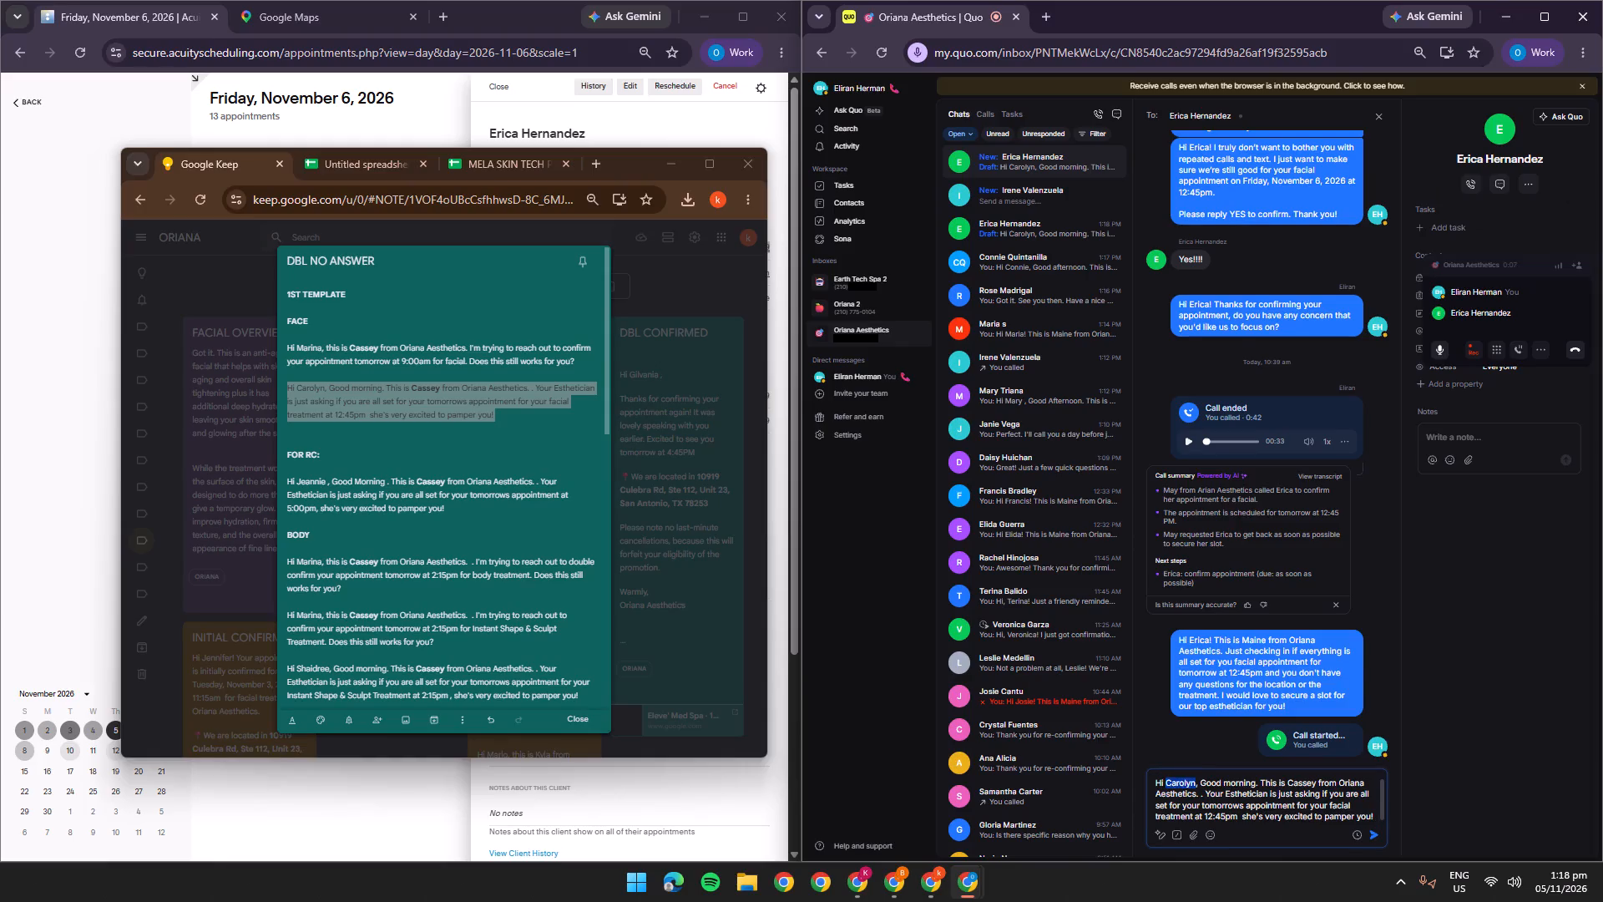
click(1237, 789)
key(alt+Tab)
alt+click(1216, 137)
click(1479, 767)
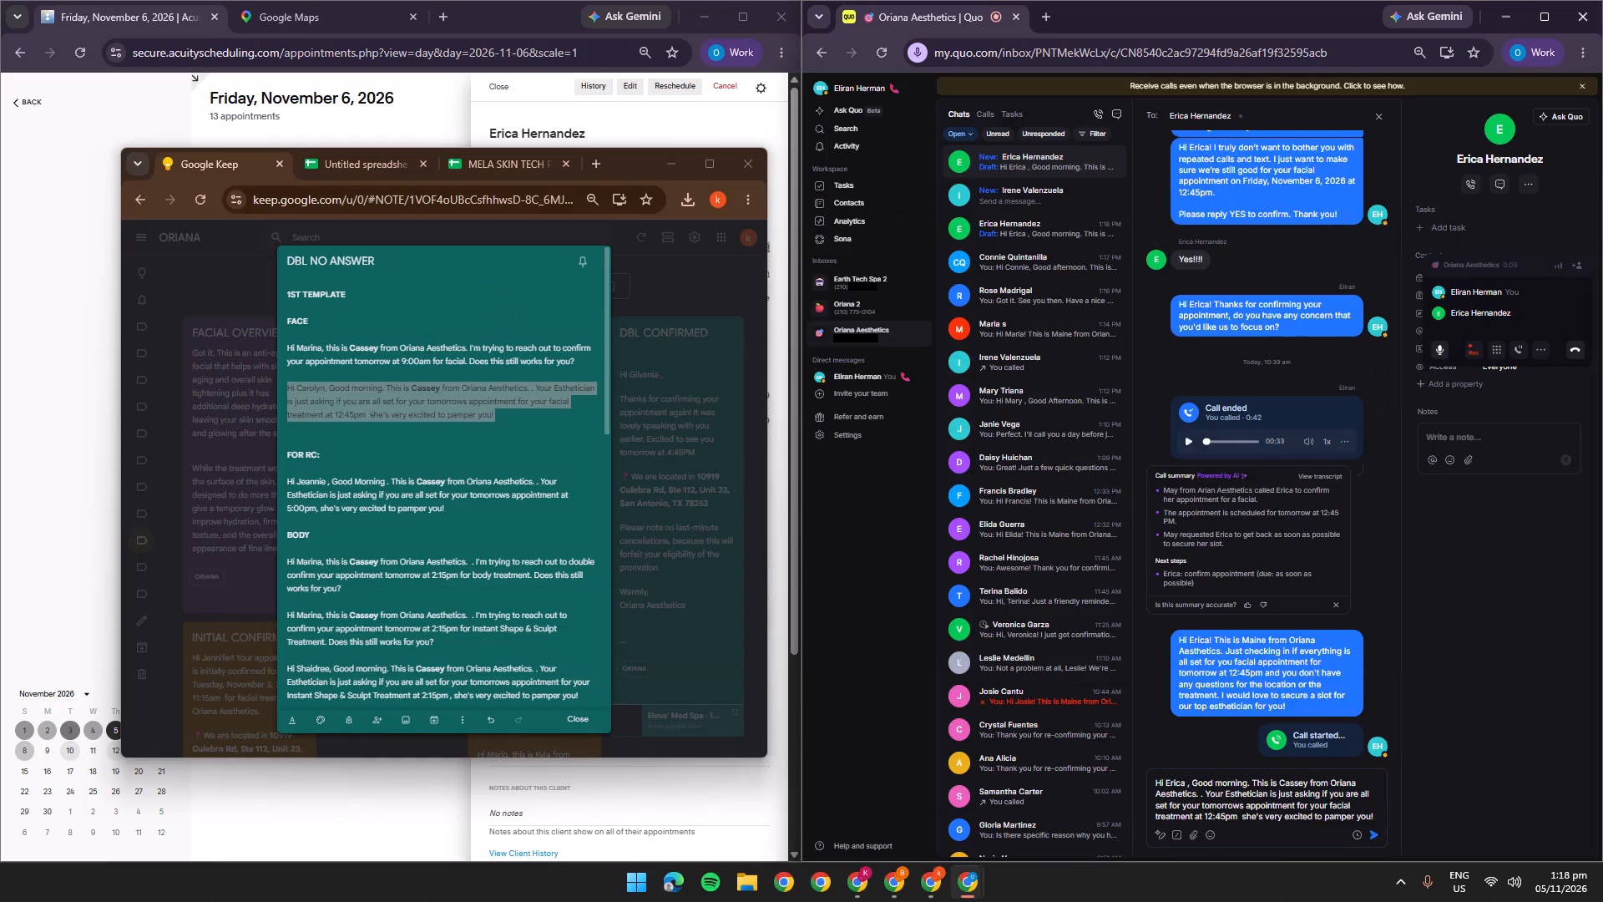
click(1269, 798)
double_click(1231, 777)
double_click(1230, 784)
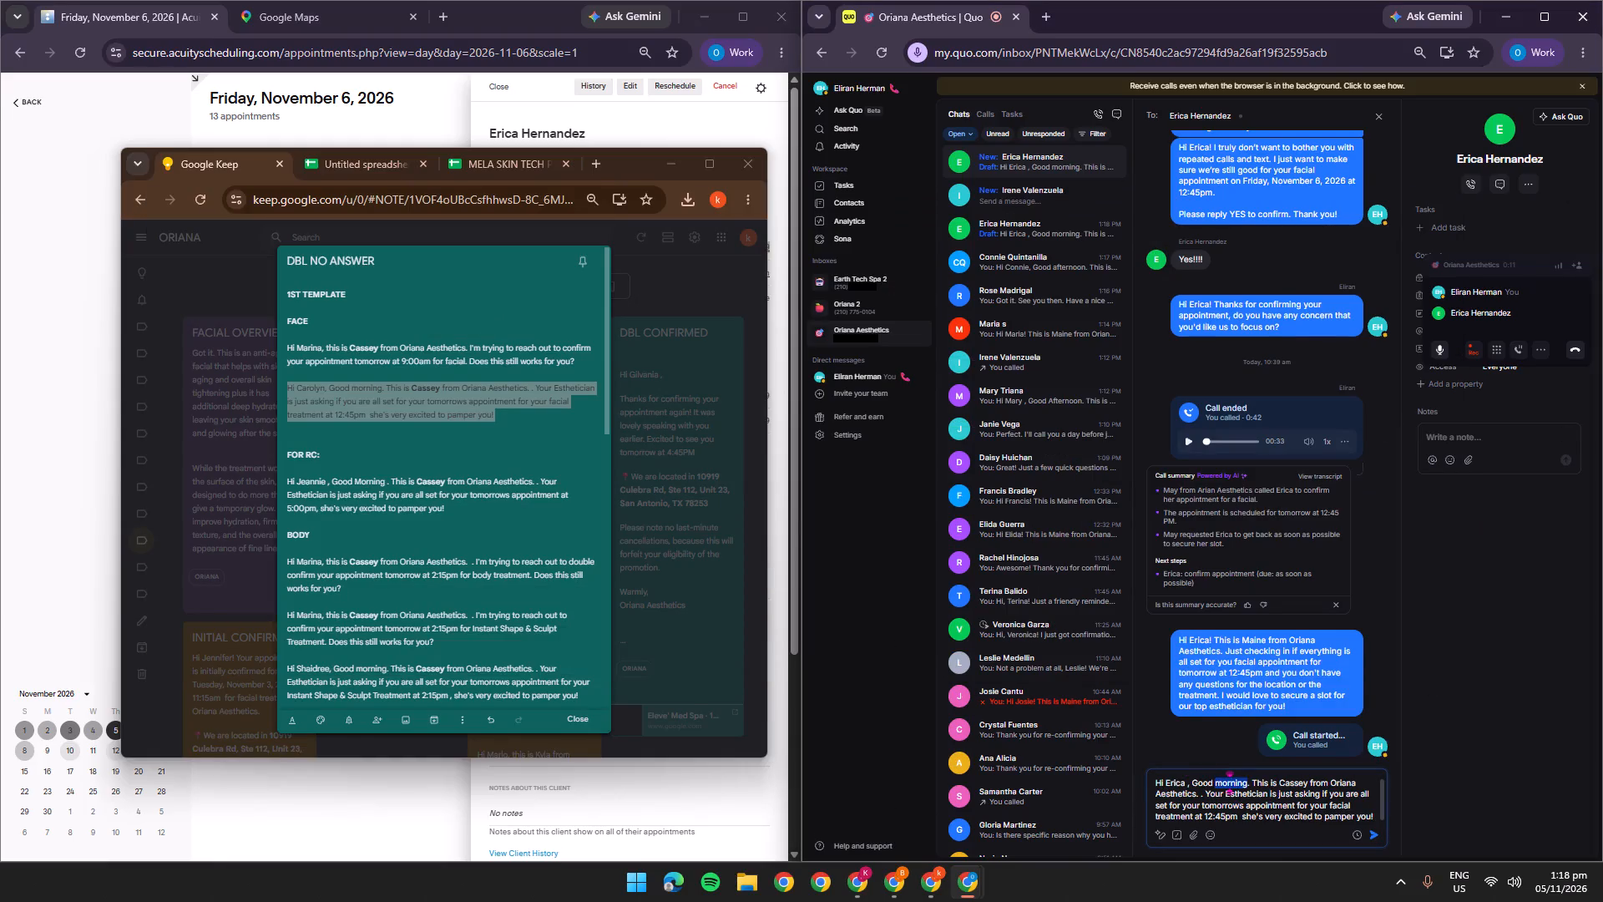
text(afternoon)
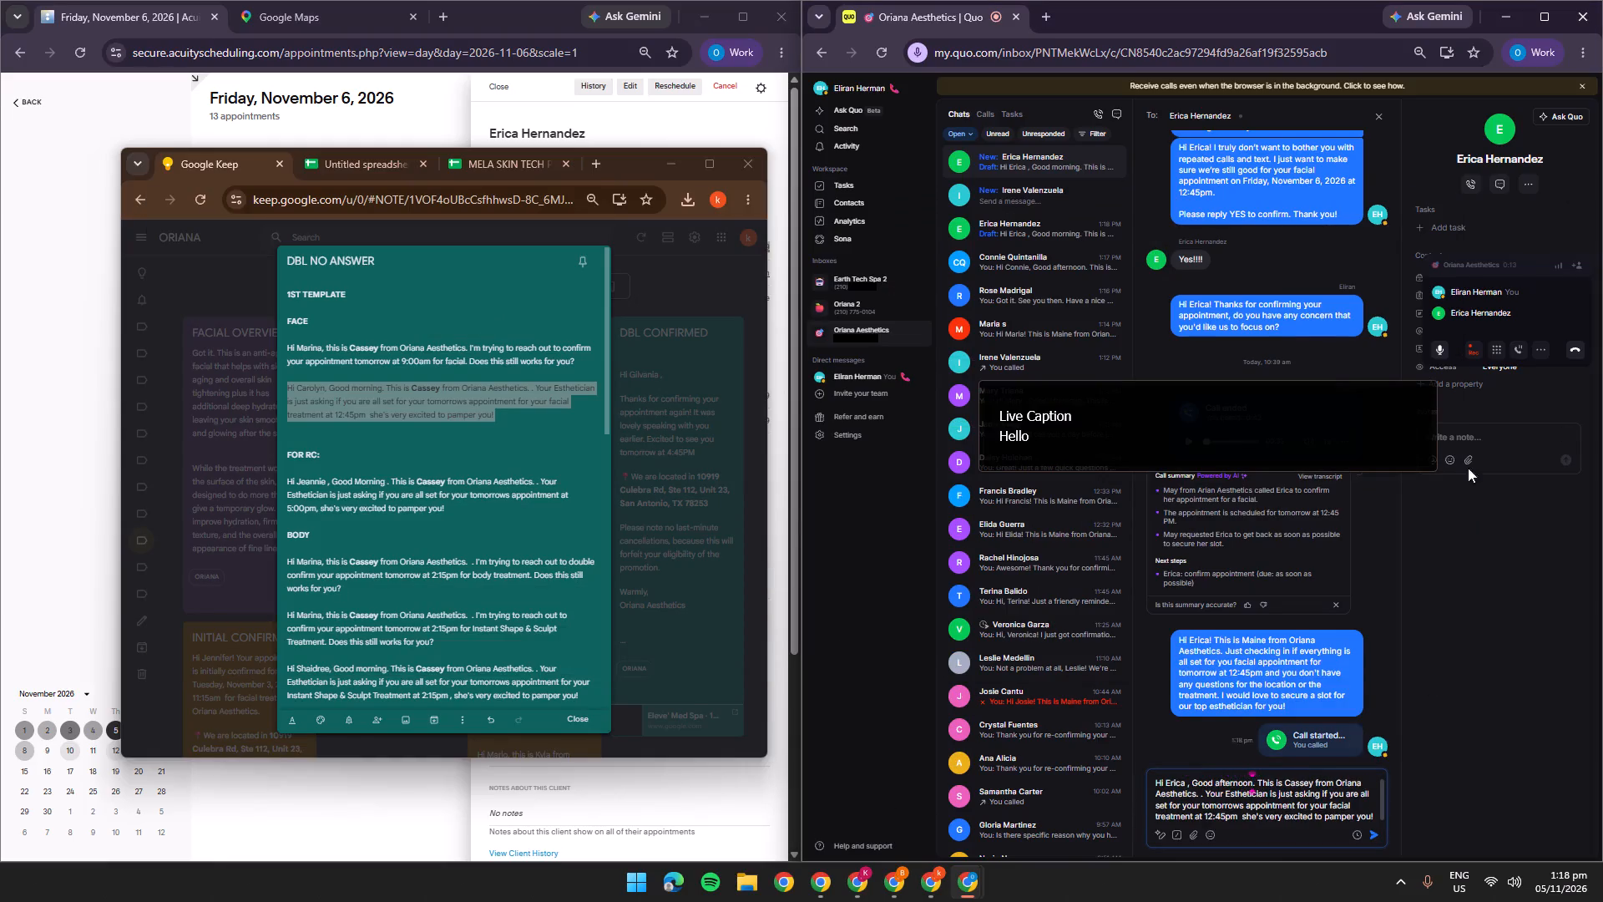
Start a new entry dated "11.05 12:18pm" at the top of Erica's appointment notes in Acuity.
click(625, 126)
scroll(658, 566, down, 2)
click(660, 453)
click(660, 470)
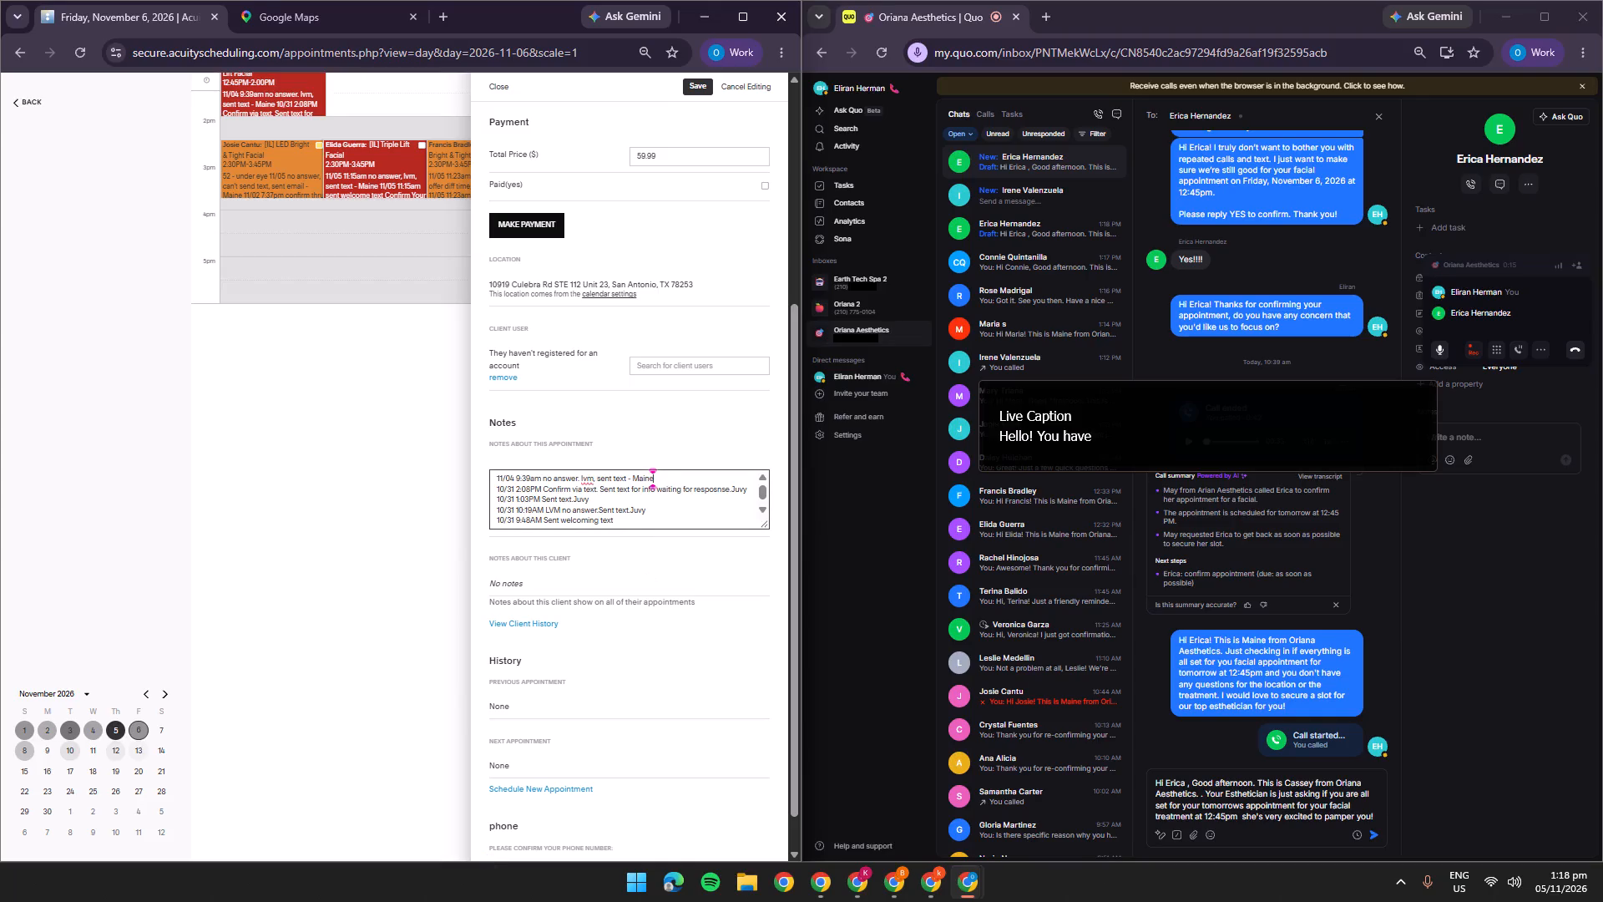
key(Up)
key(Return)
key(Up)
key(Return)
key(Up)
key(Down)
text(11.05 1:)
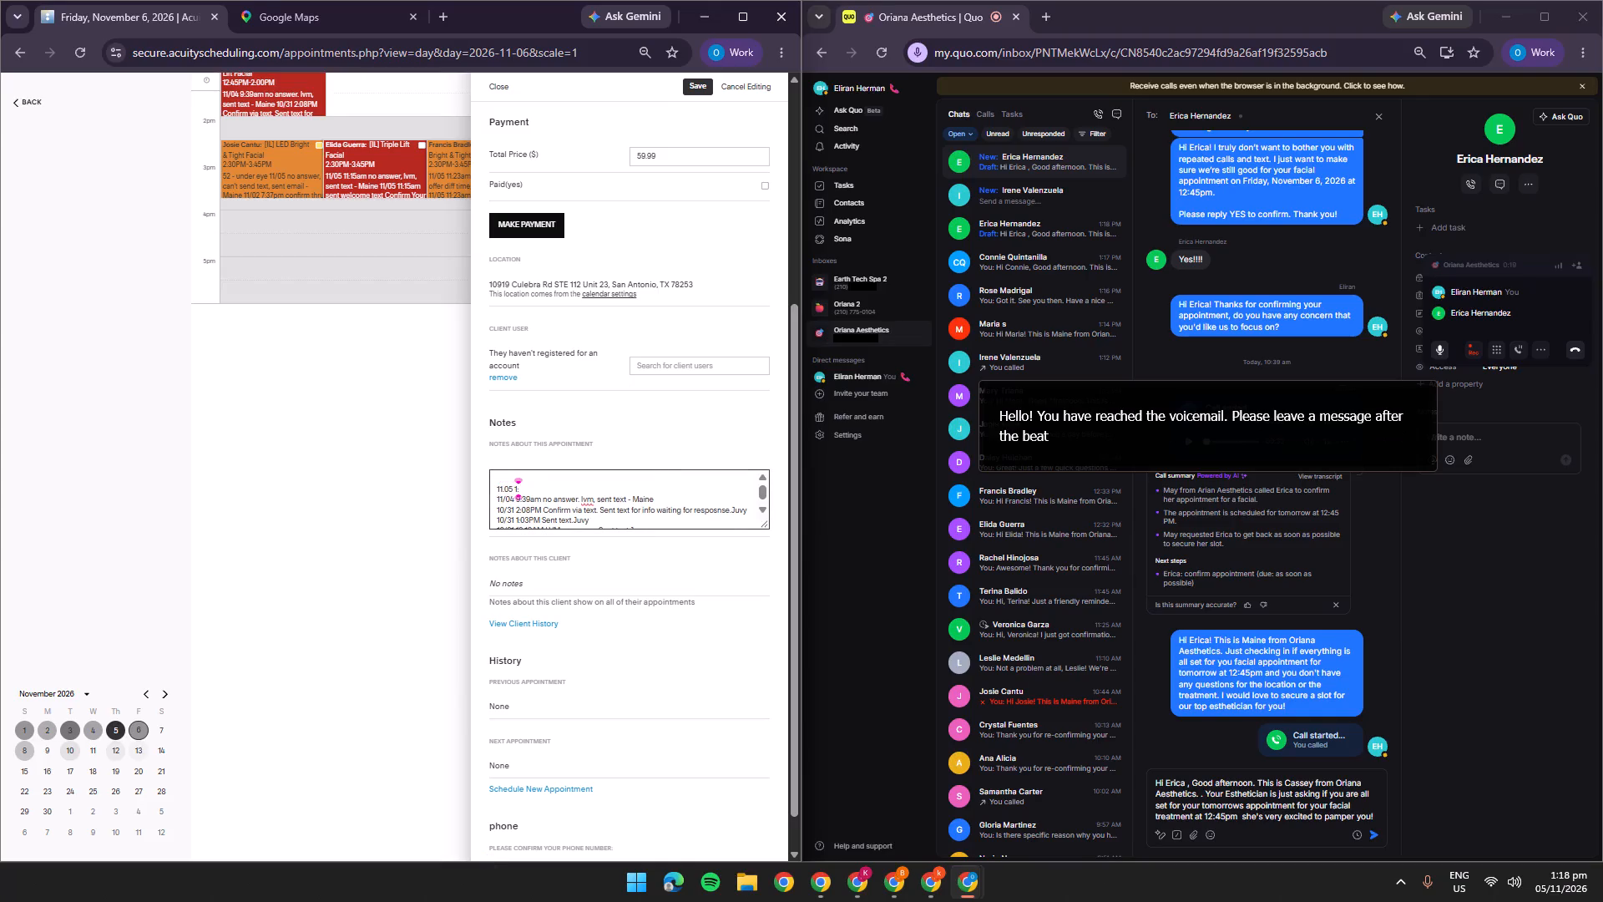
key(BackSpace)
key(2)
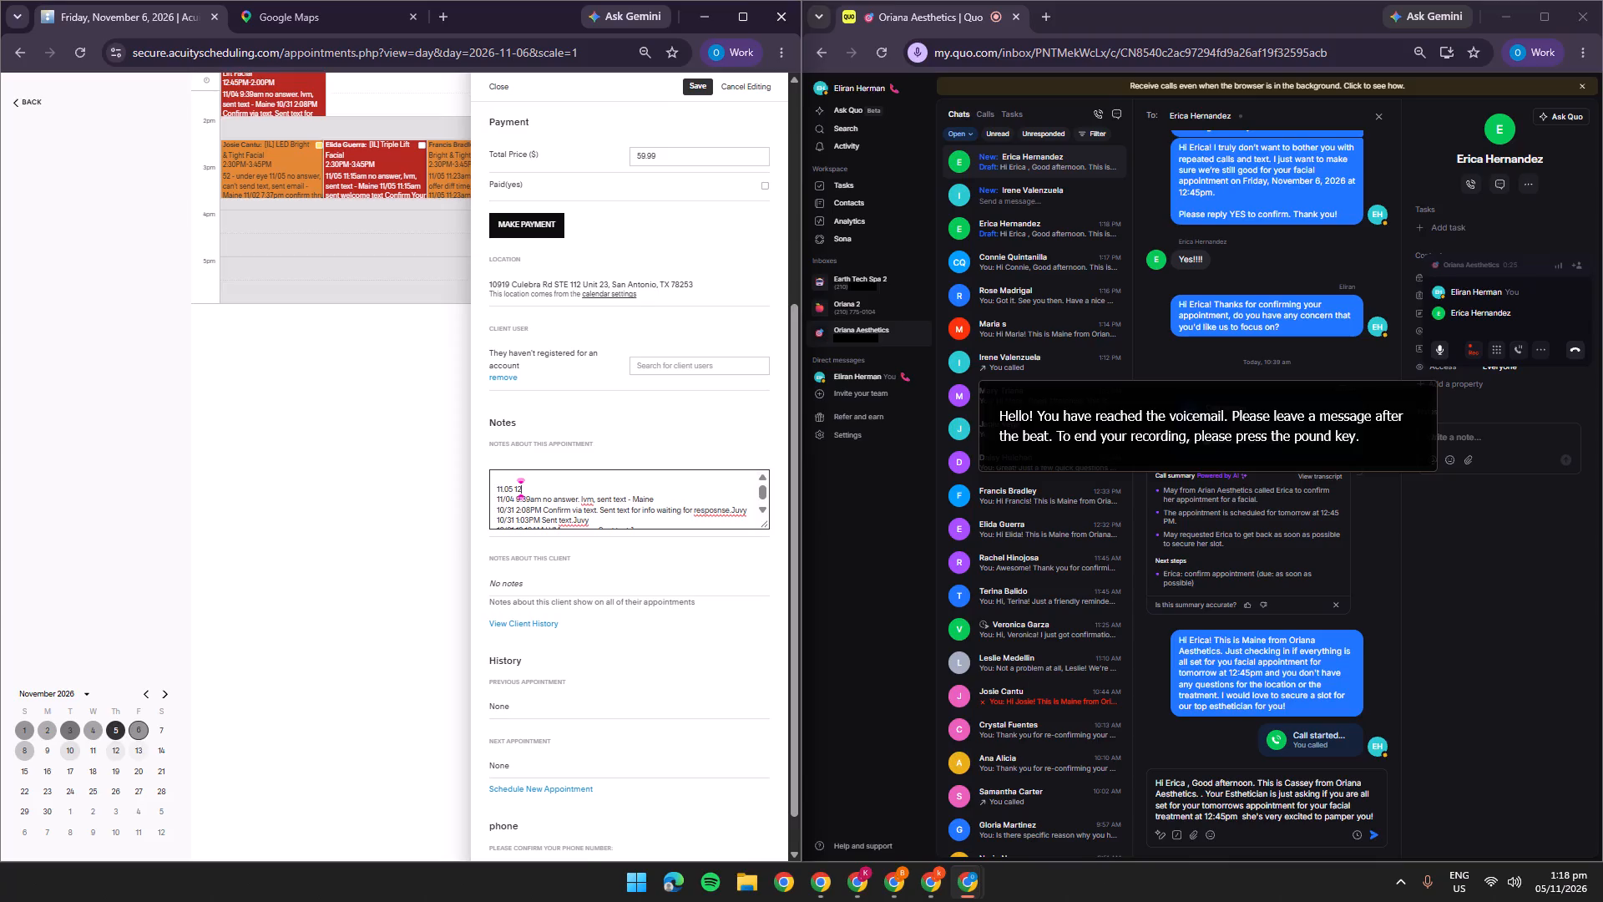
scroll(676, 428, up, 2)
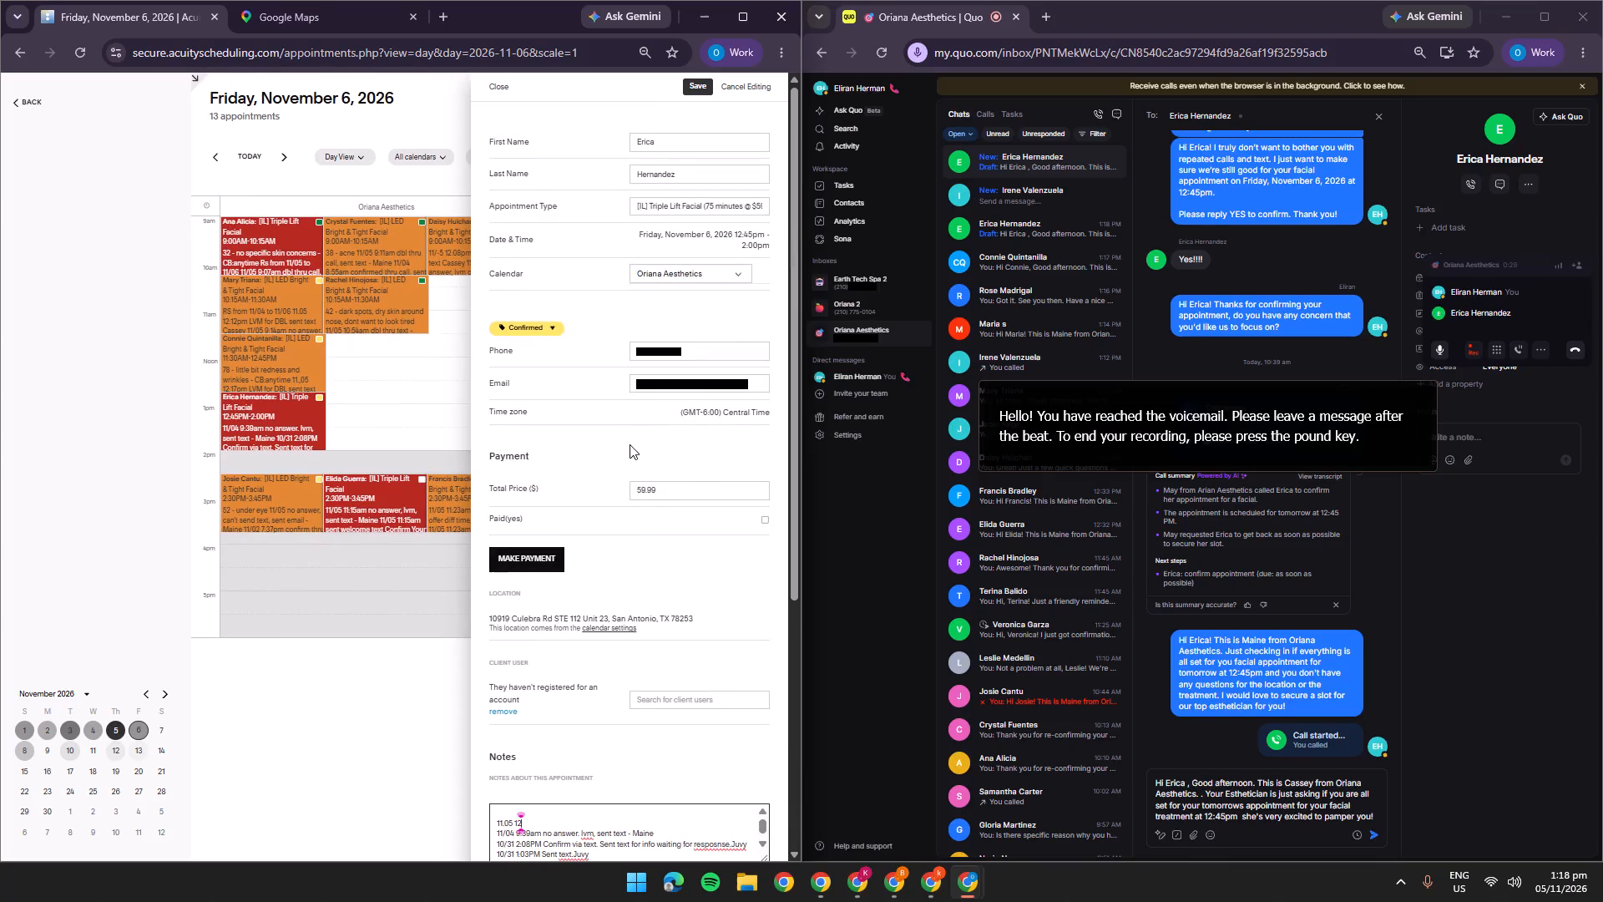
scroll(653, 453, down, 2)
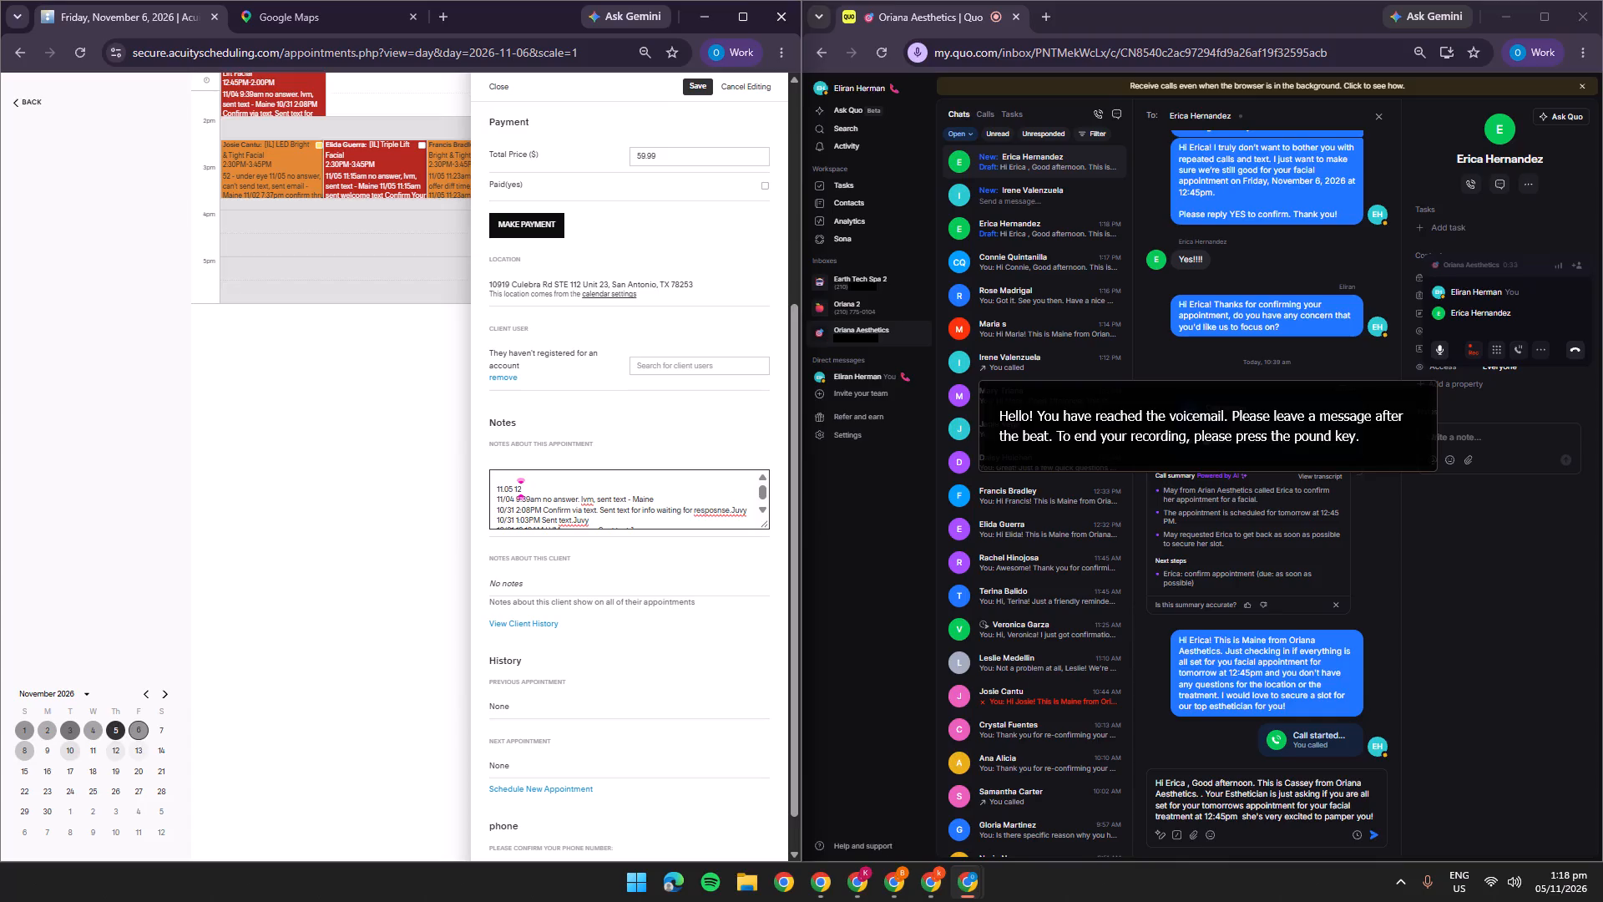
text(:18pm)
key(space)
End the call with Erica and send her the drafted text about tomorrow's 12:45pm facial treatment.
click(1576, 349)
drag(1570, 600, 1556, 627)
click(1234, 765)
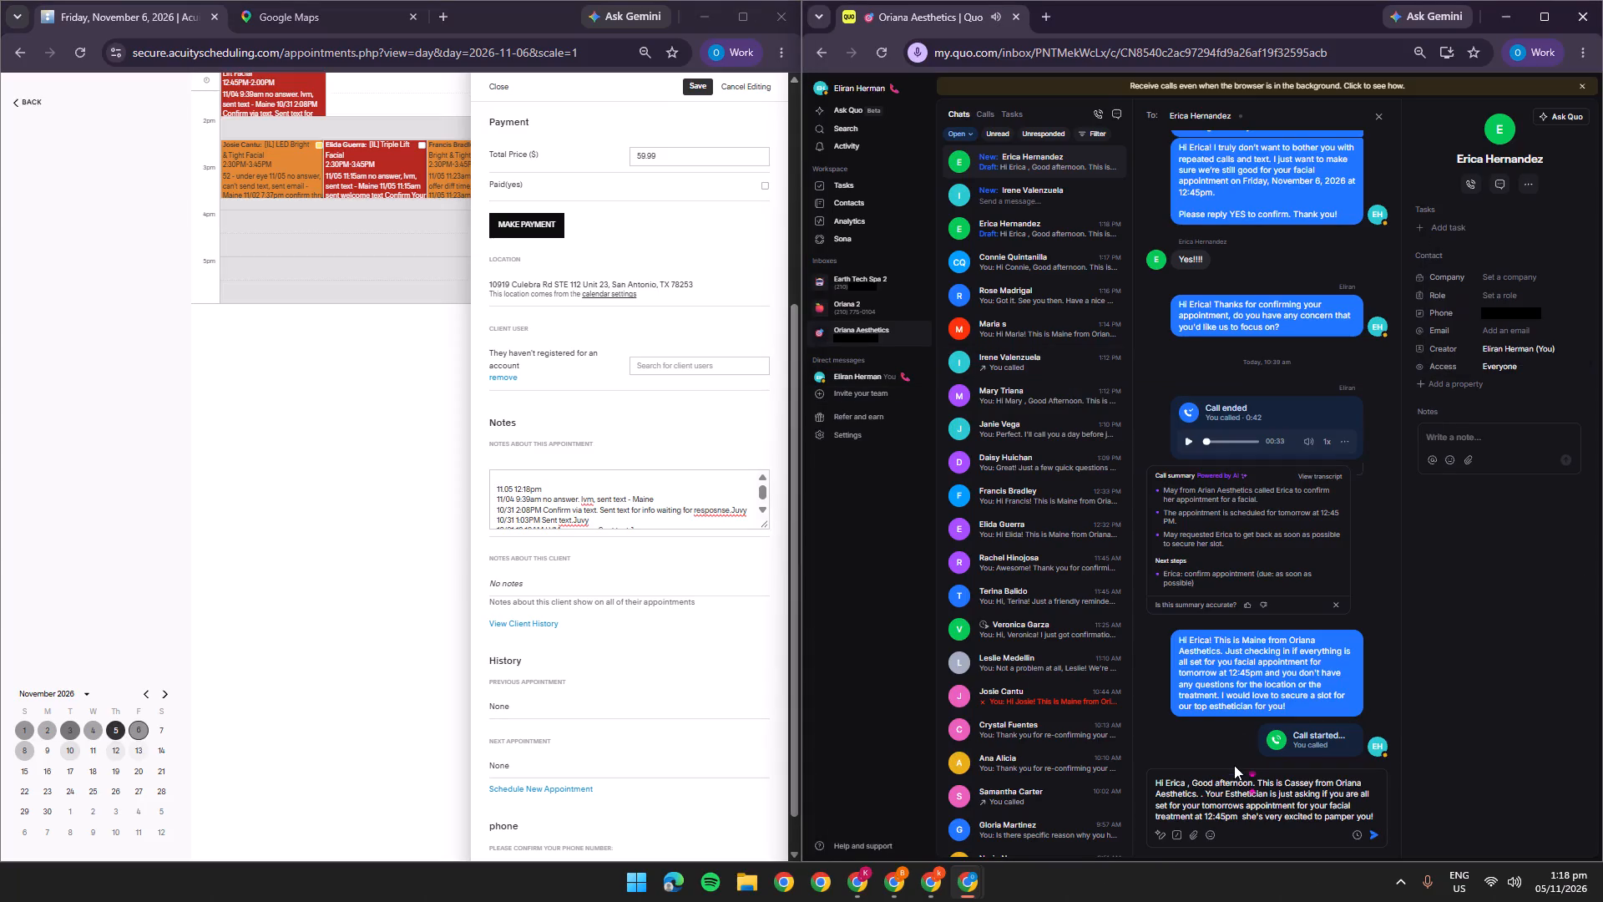
key(Return)
click(1333, 809)
click(1231, 808)
key(Return)
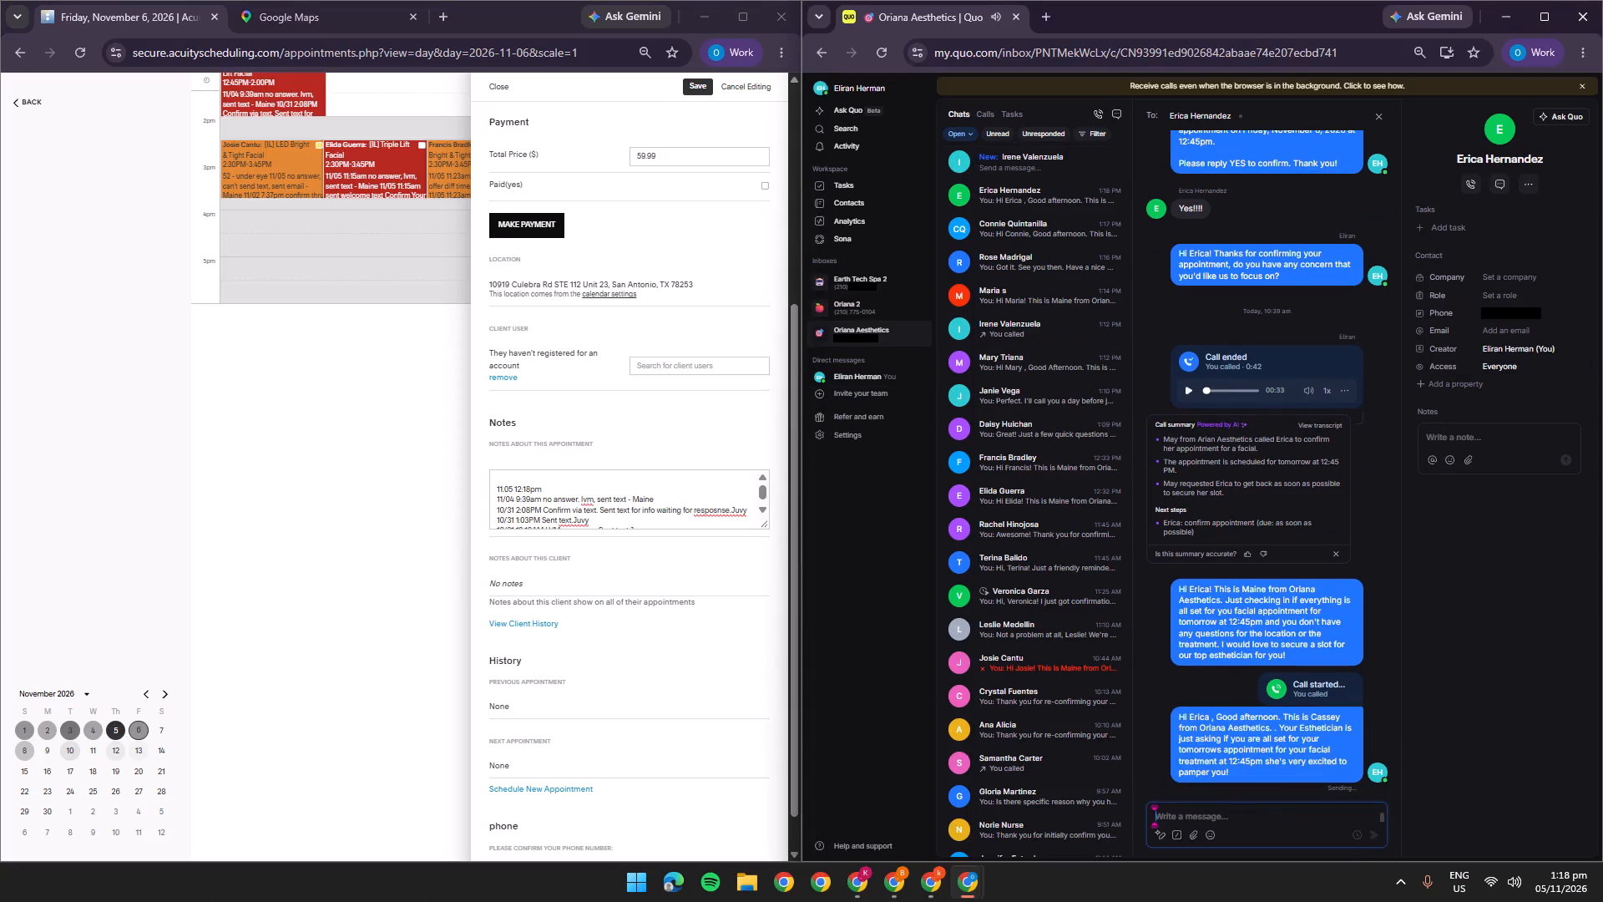
Complete Erica's new note entry with "LVM for DBL sent text Cassey", save the appointment and close it.
click(566, 495)
click(578, 485)
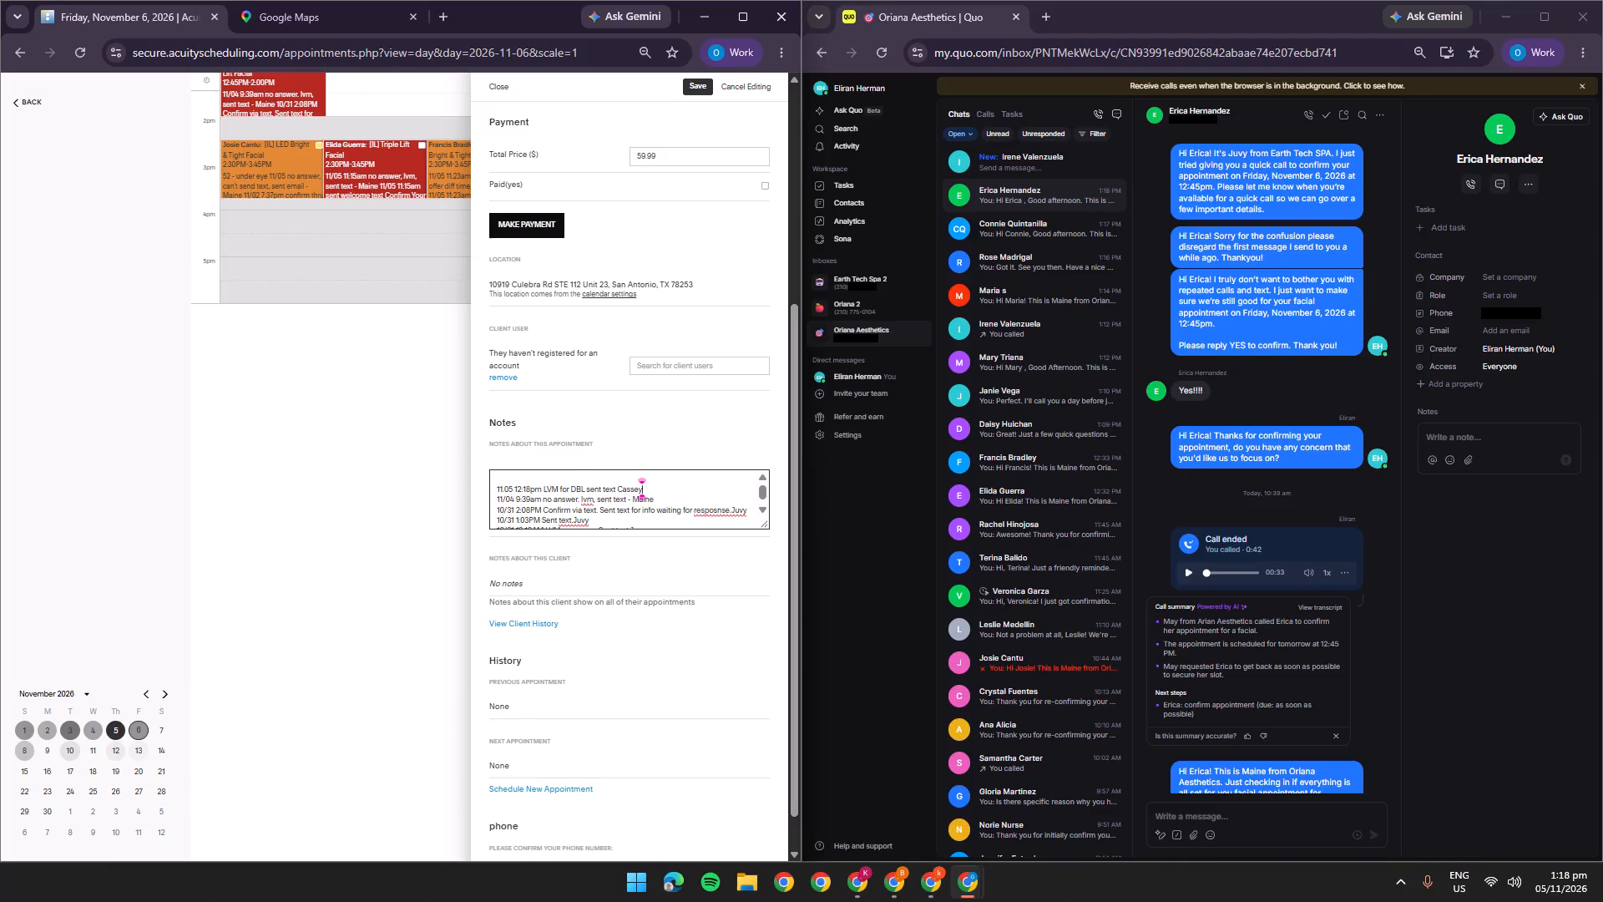
scroll(754, 454, up, 5)
click(698, 88)
scroll(678, 294, up, 5)
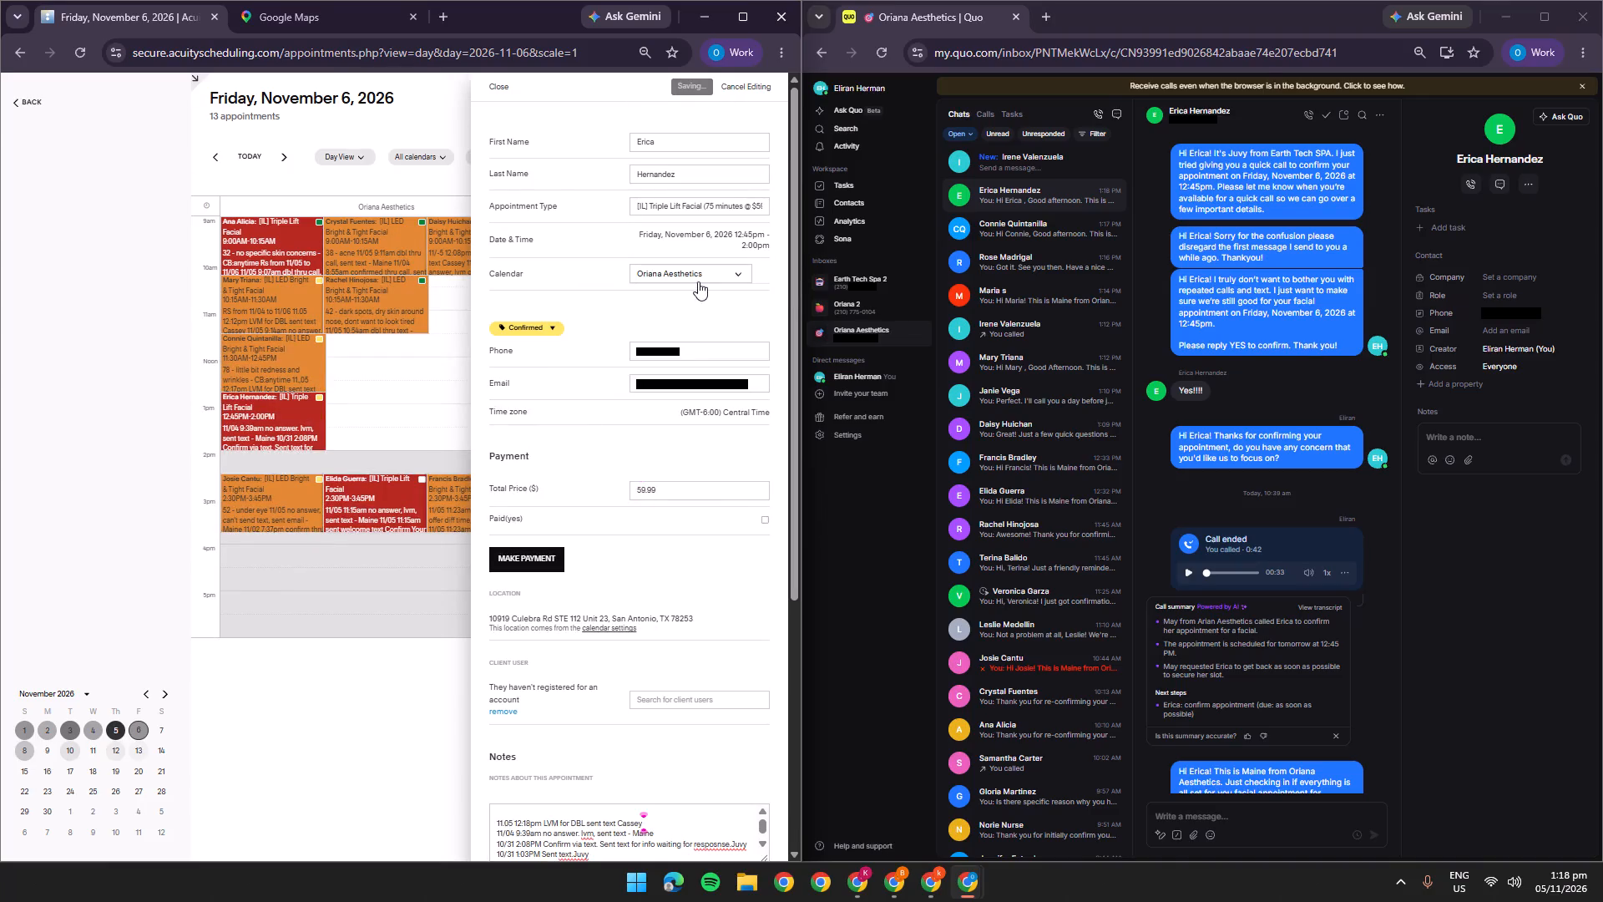
click(490, 93)
Copy the phone number from Josie's 2:30pm appointment and open a new Quo conversation with her.
click(260, 423)
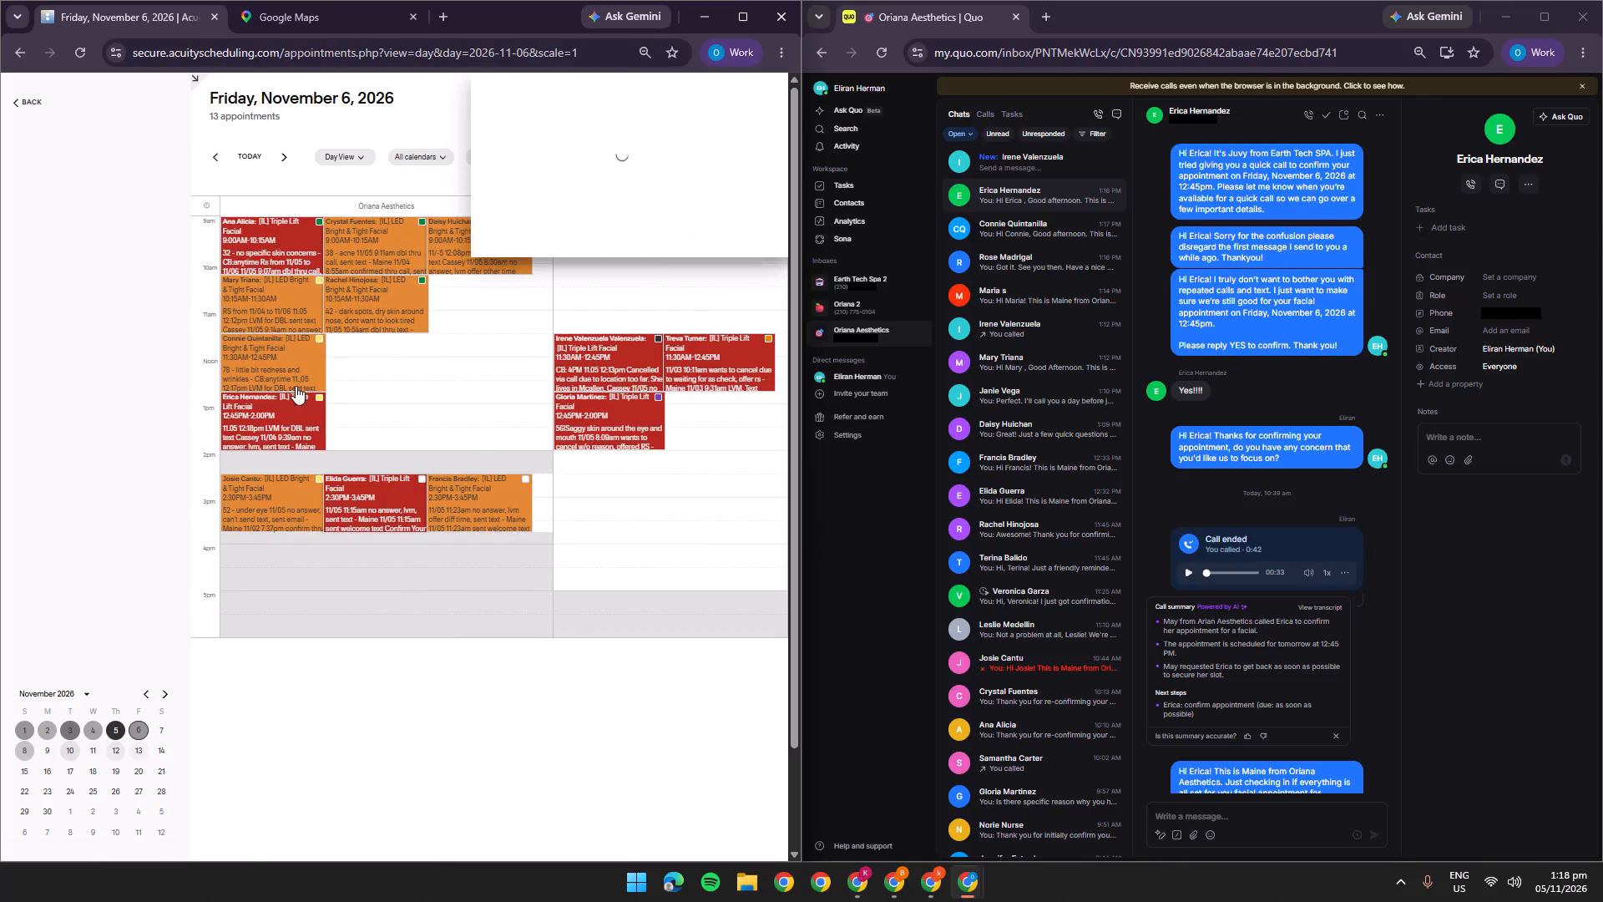
click(256, 496)
drag(778, 245, 684, 247)
key(ctrl+c)
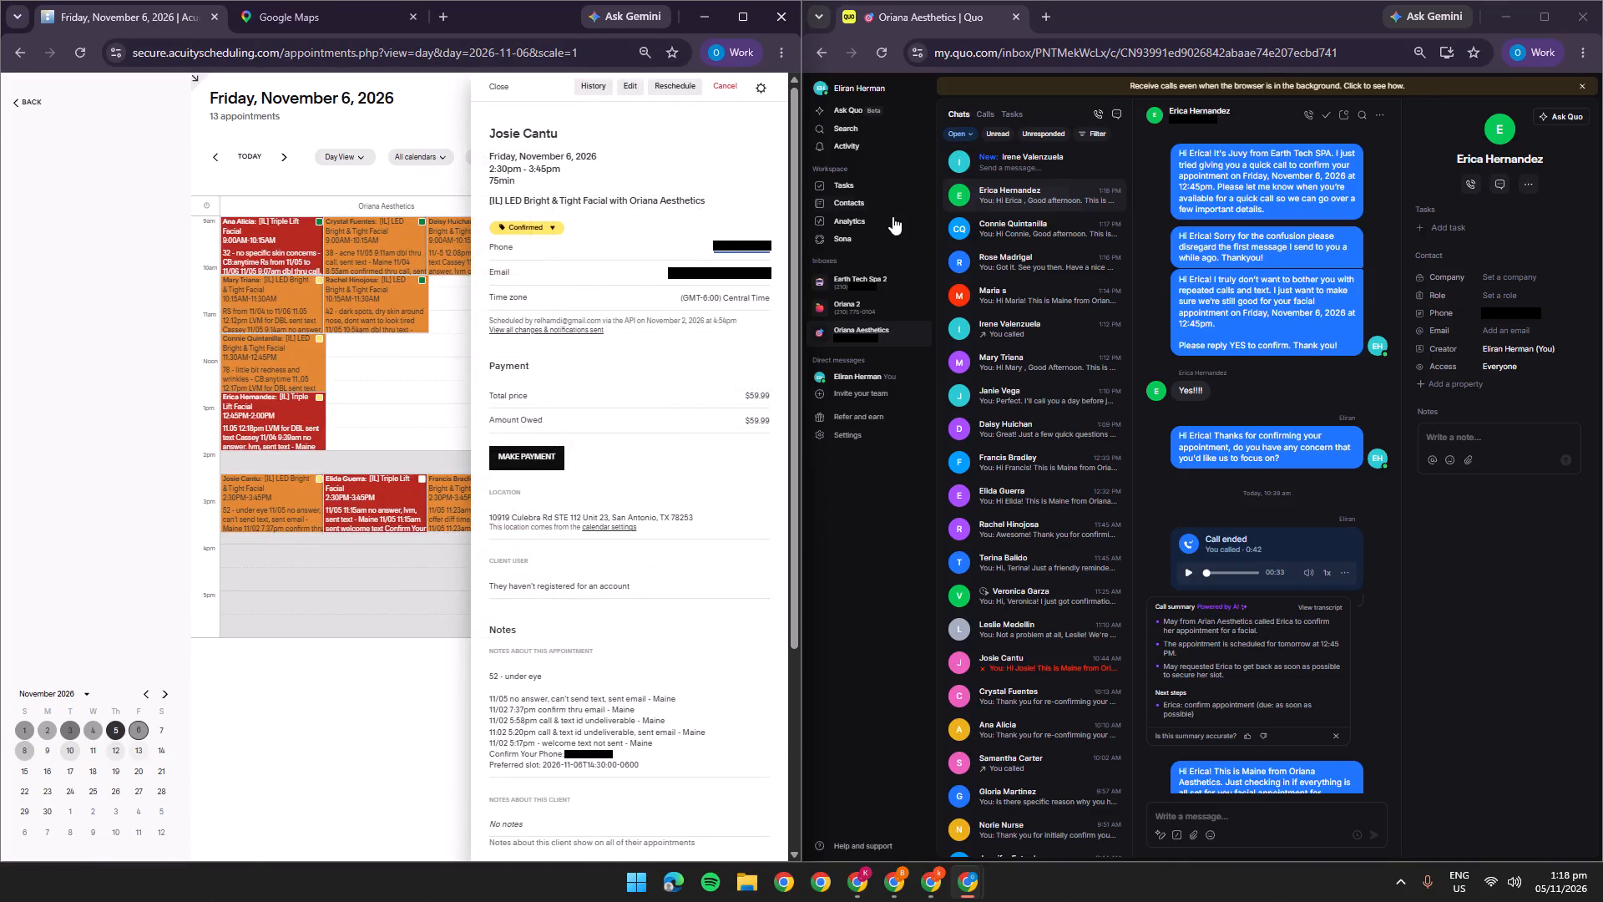
key(ctrl+c)
click(1119, 110)
key(ctrl+v)
click(1312, 284)
click(1291, 728)
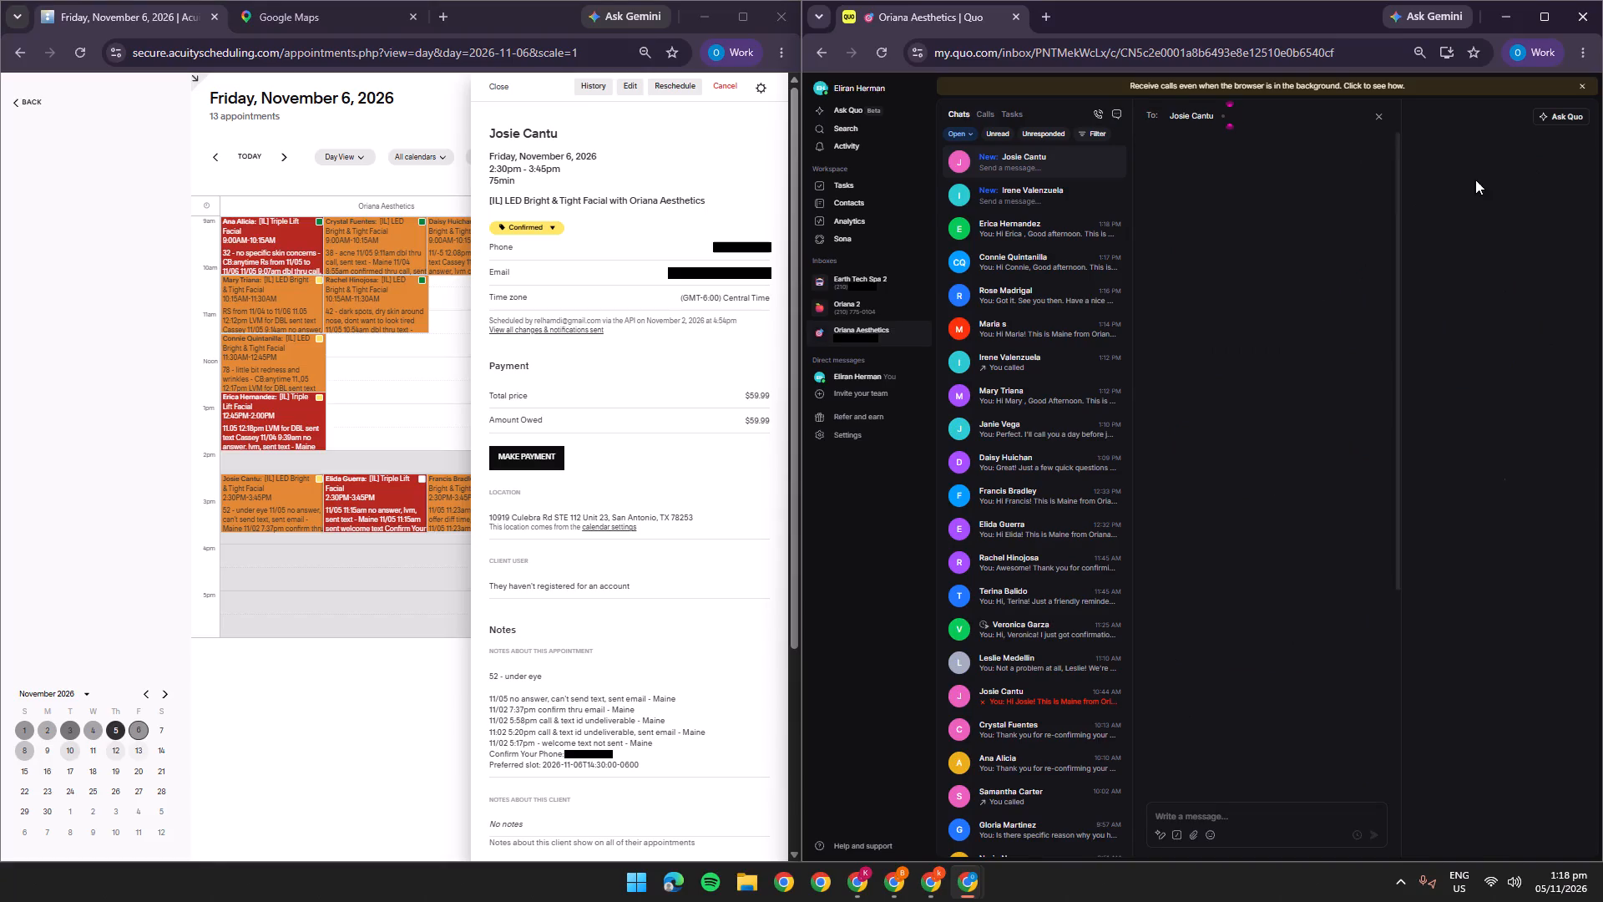
Call Josie from her Quo conversation.
click(1469, 190)
click(1510, 633)
Copy the confirmation phone number from Josie's appointment notes and open a new Quo conversation with that number.
scroll(649, 692, down, 3)
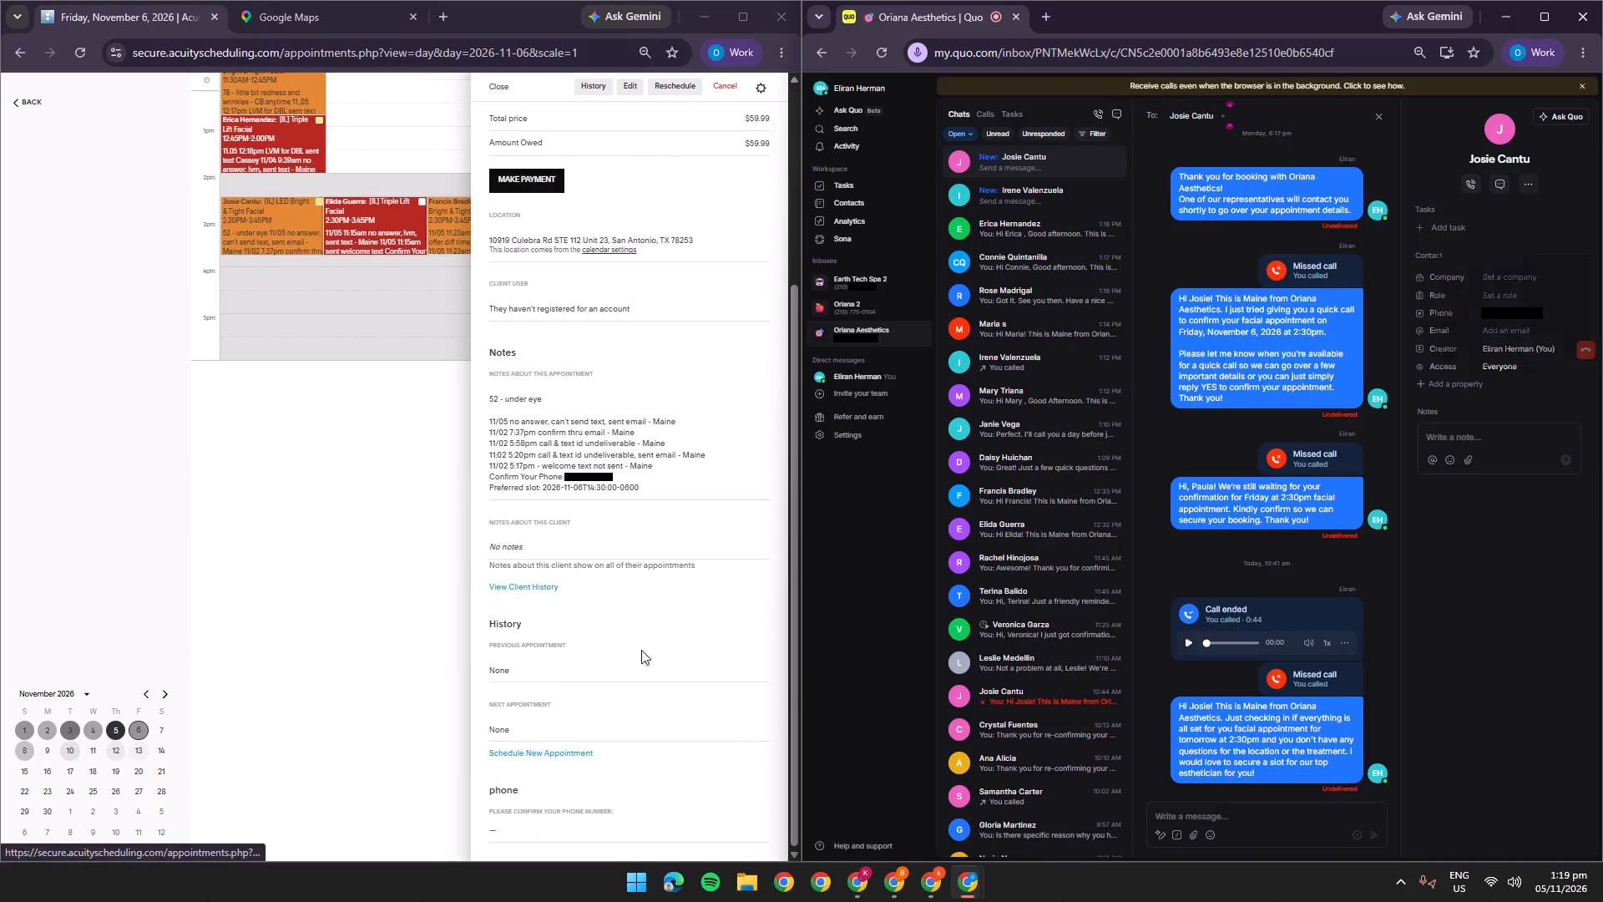
click(640, 472)
scroll(608, 504, down, 2)
double_click(603, 466)
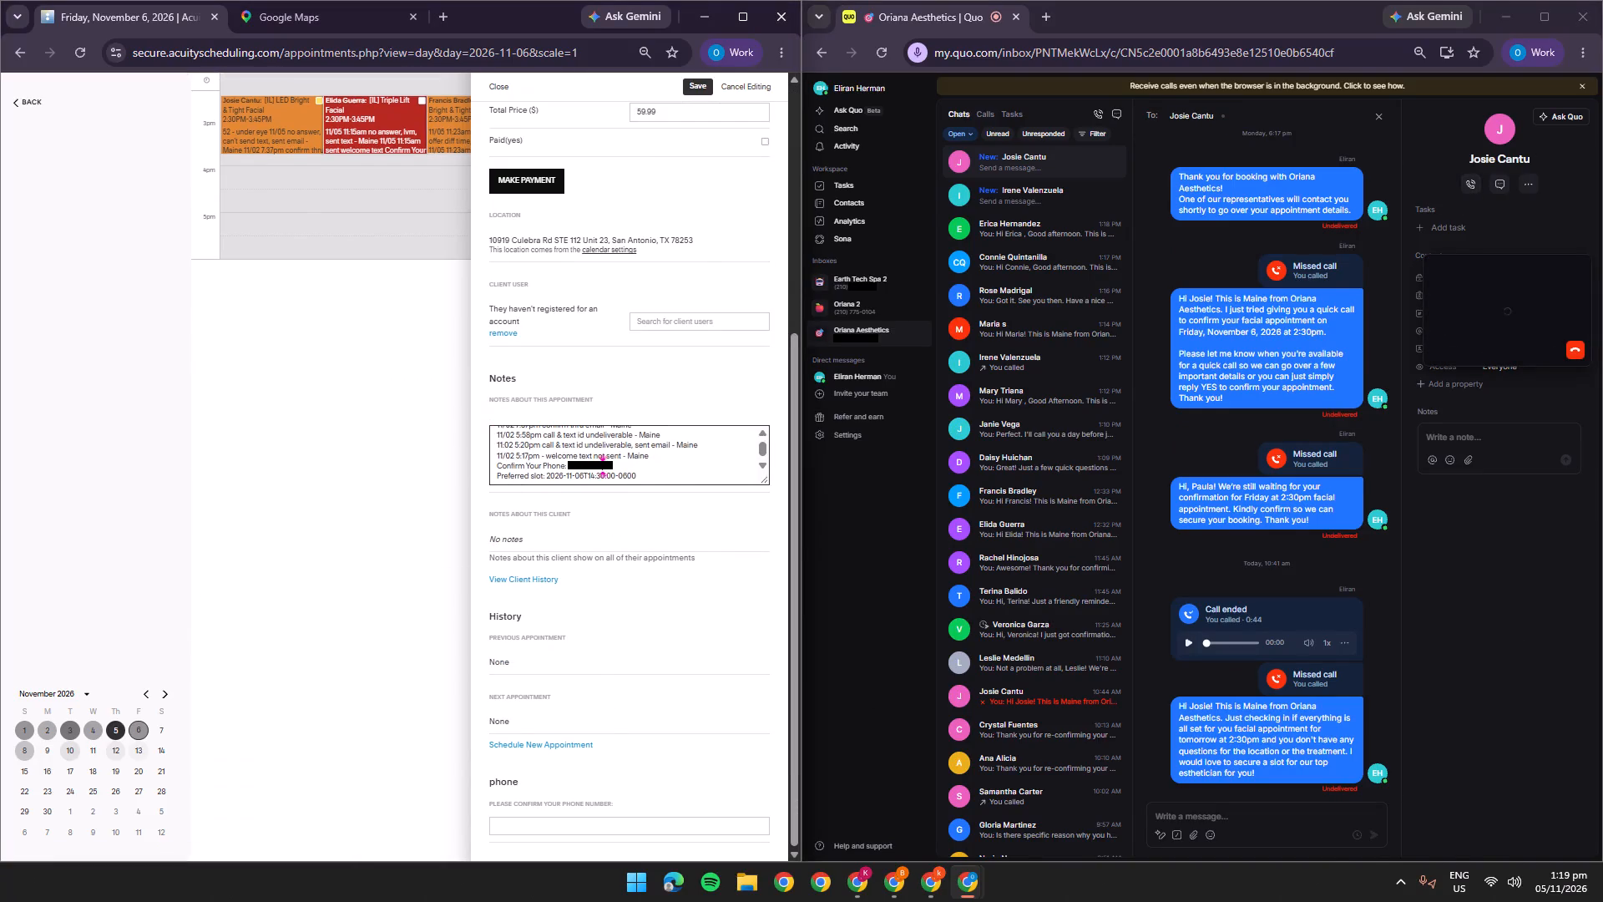
key(ctrl+c)
click(1192, 107)
key(ctrl+v)
click(1187, 325)
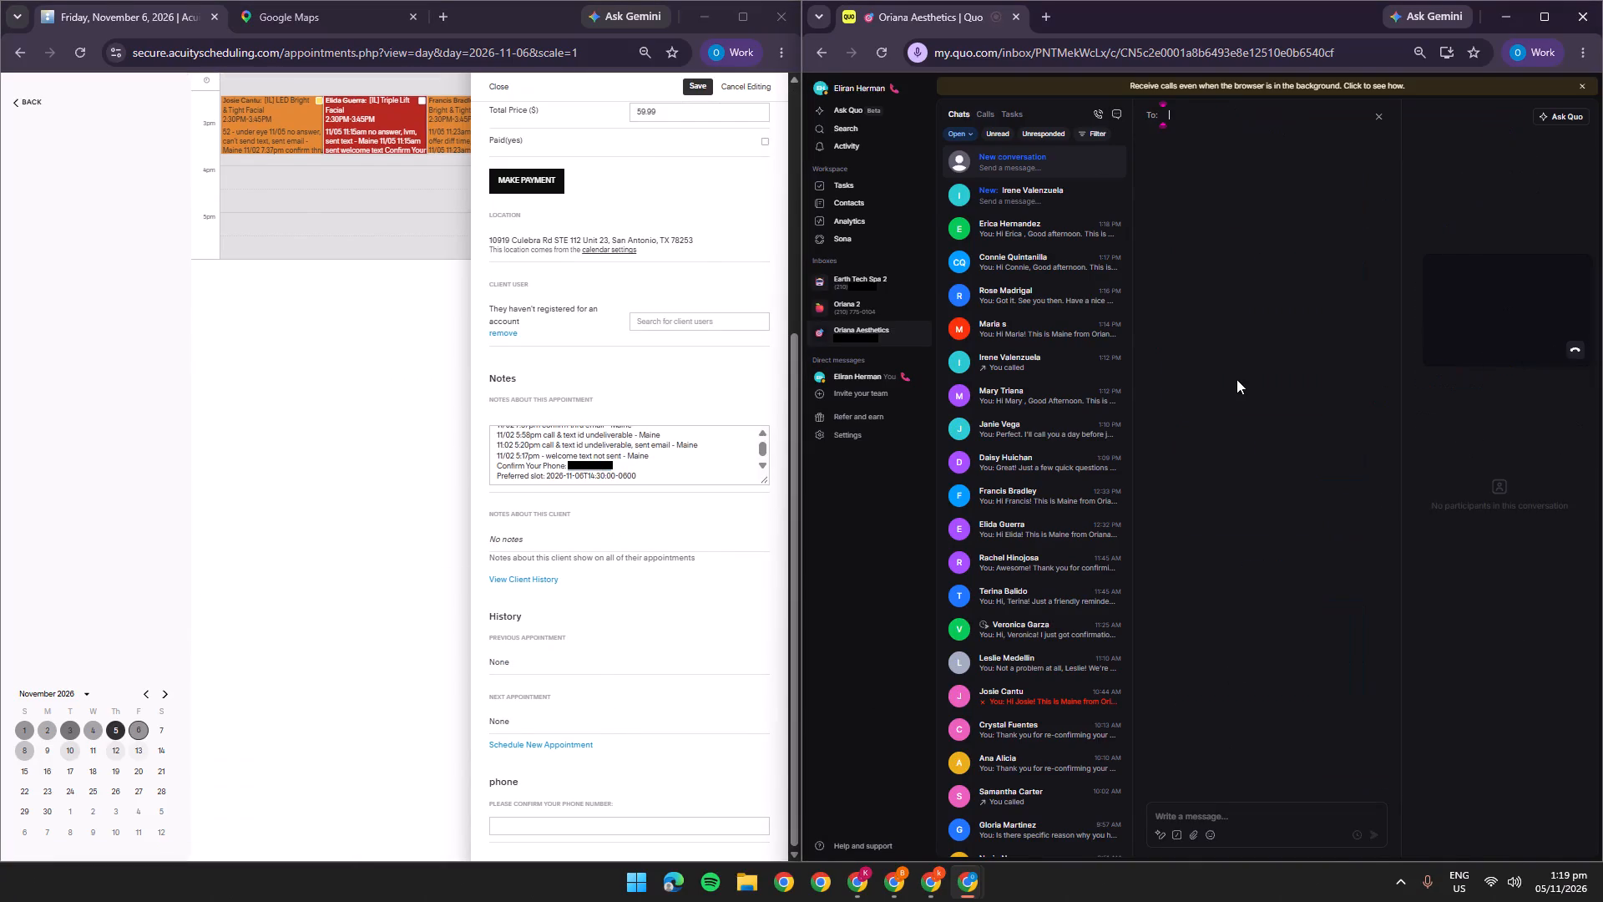
key(ctrl+v)
click(1237, 378)
scroll(703, 560, down, 3)
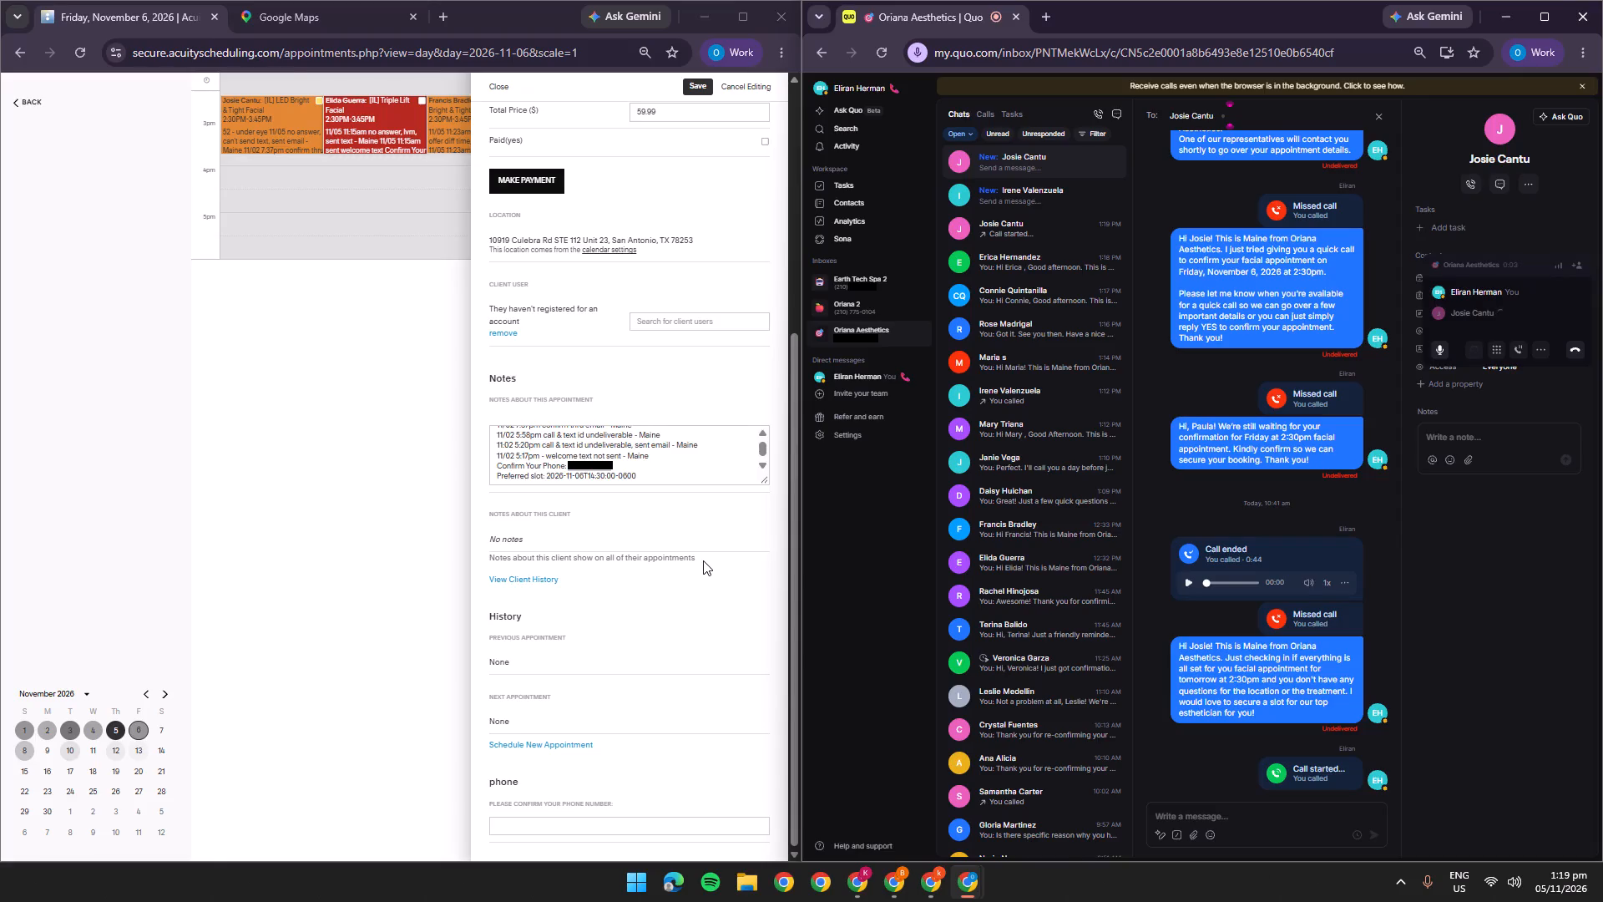
Add the entry "11.05 12:19pm Call droped. Sent text Cassey" below the under-eye line in Josie's appointment notes.
scroll(703, 560, up, 4)
scroll(604, 550, up, 2)
scroll(618, 587, down, 1)
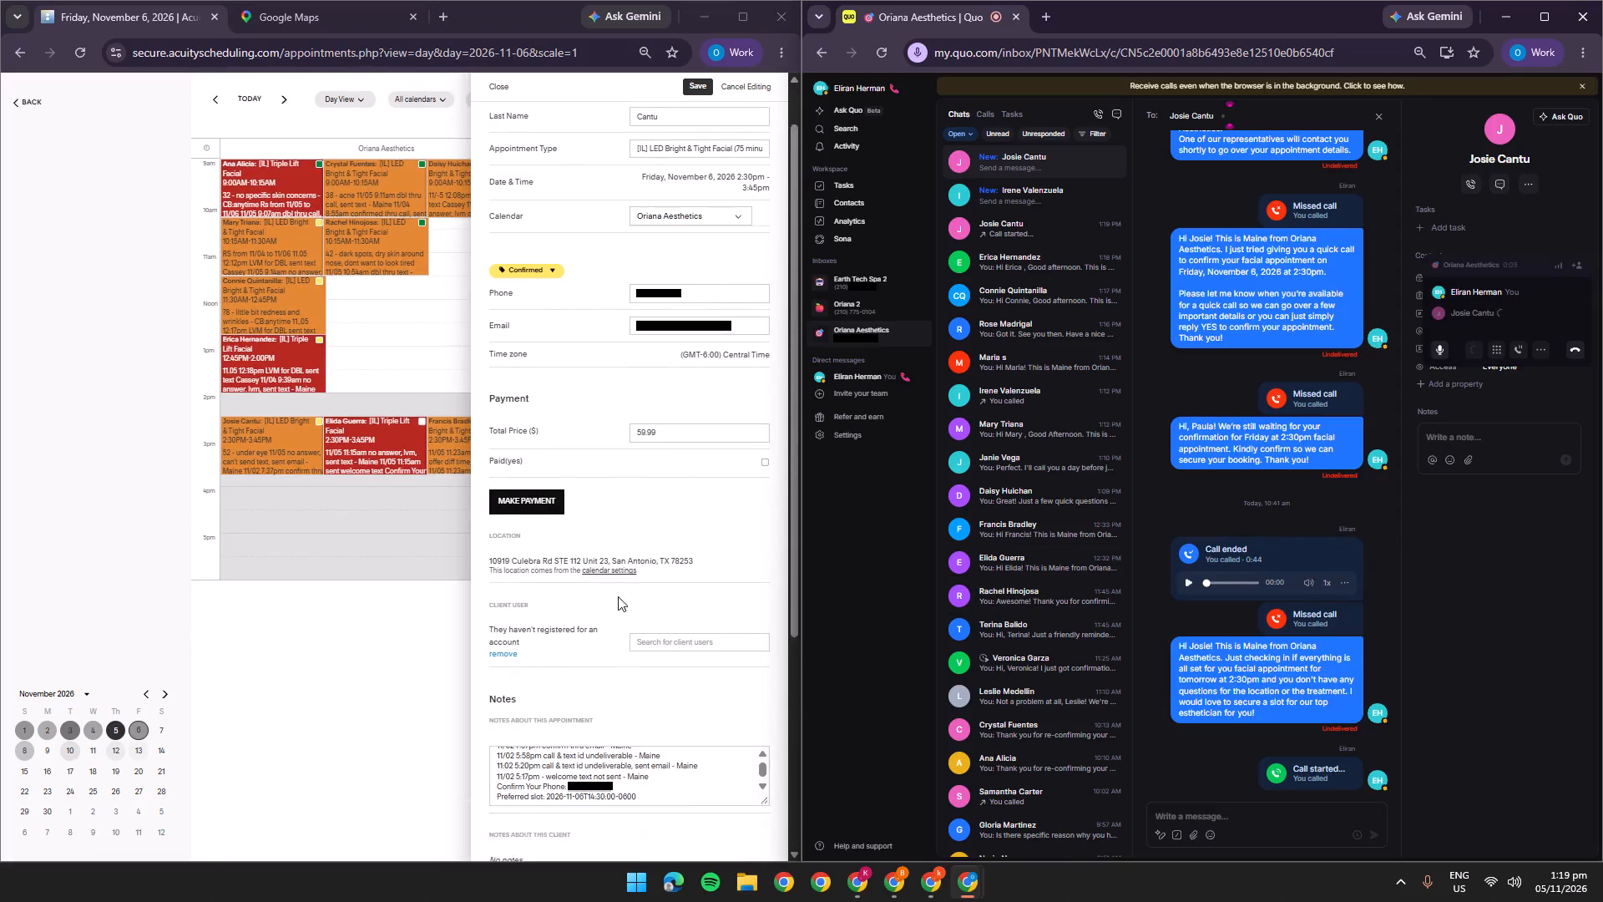
scroll(643, 672, up, 1)
click(716, 647)
click(690, 656)
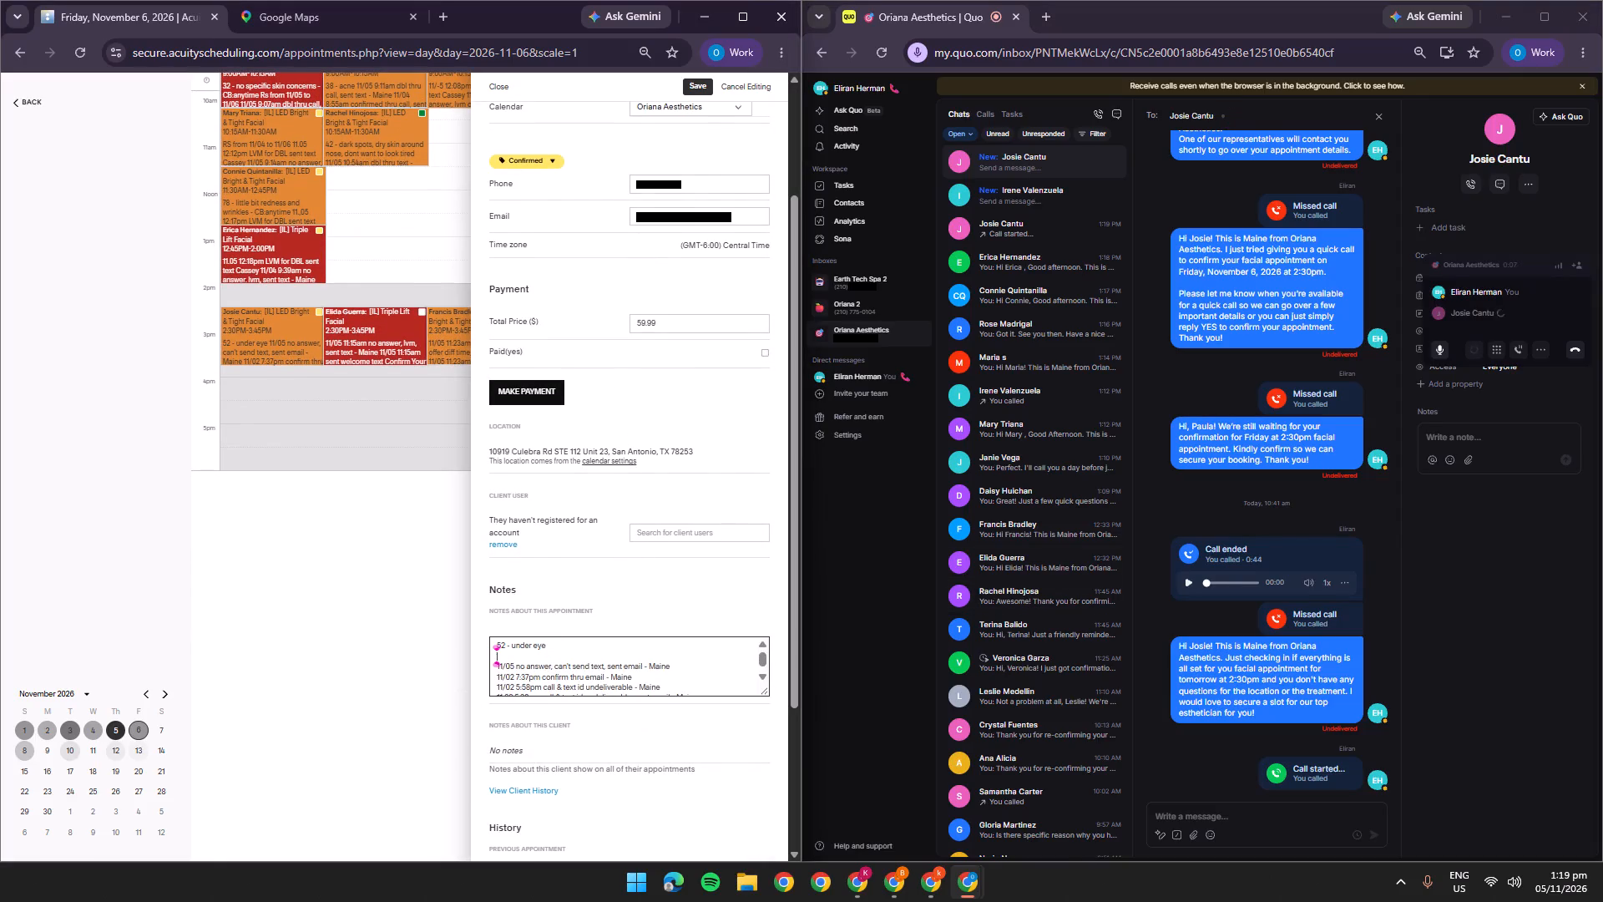
key(Return)
text(11.05)
key(space)
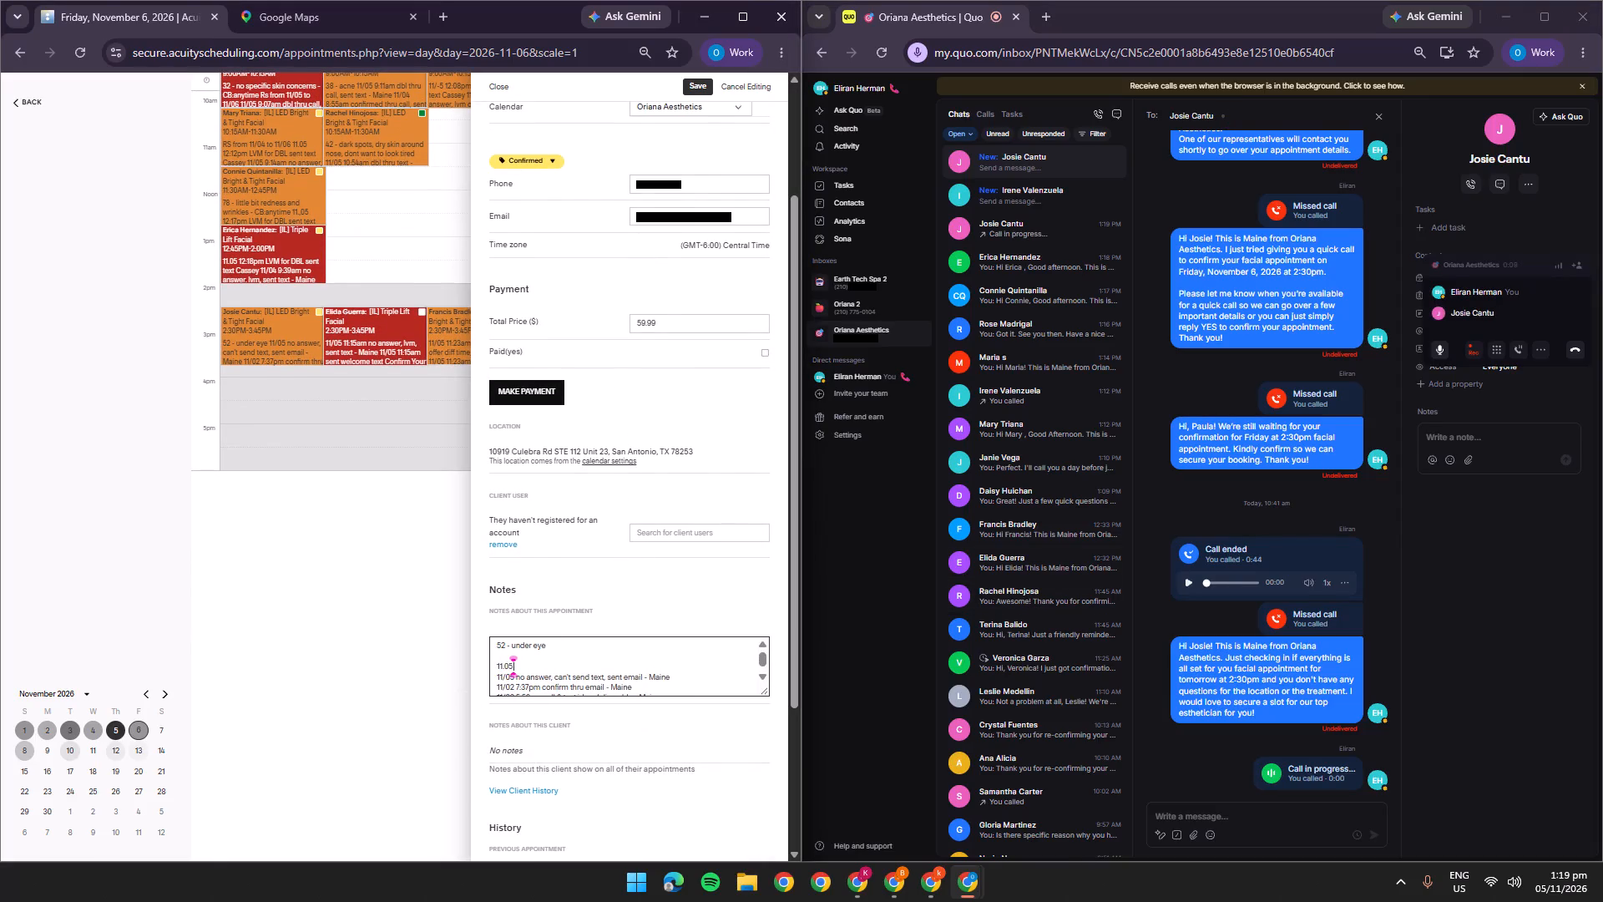
text(1:1)
key(BackSpace)
key(BackSpace)
text(2:19pm)
key(space)
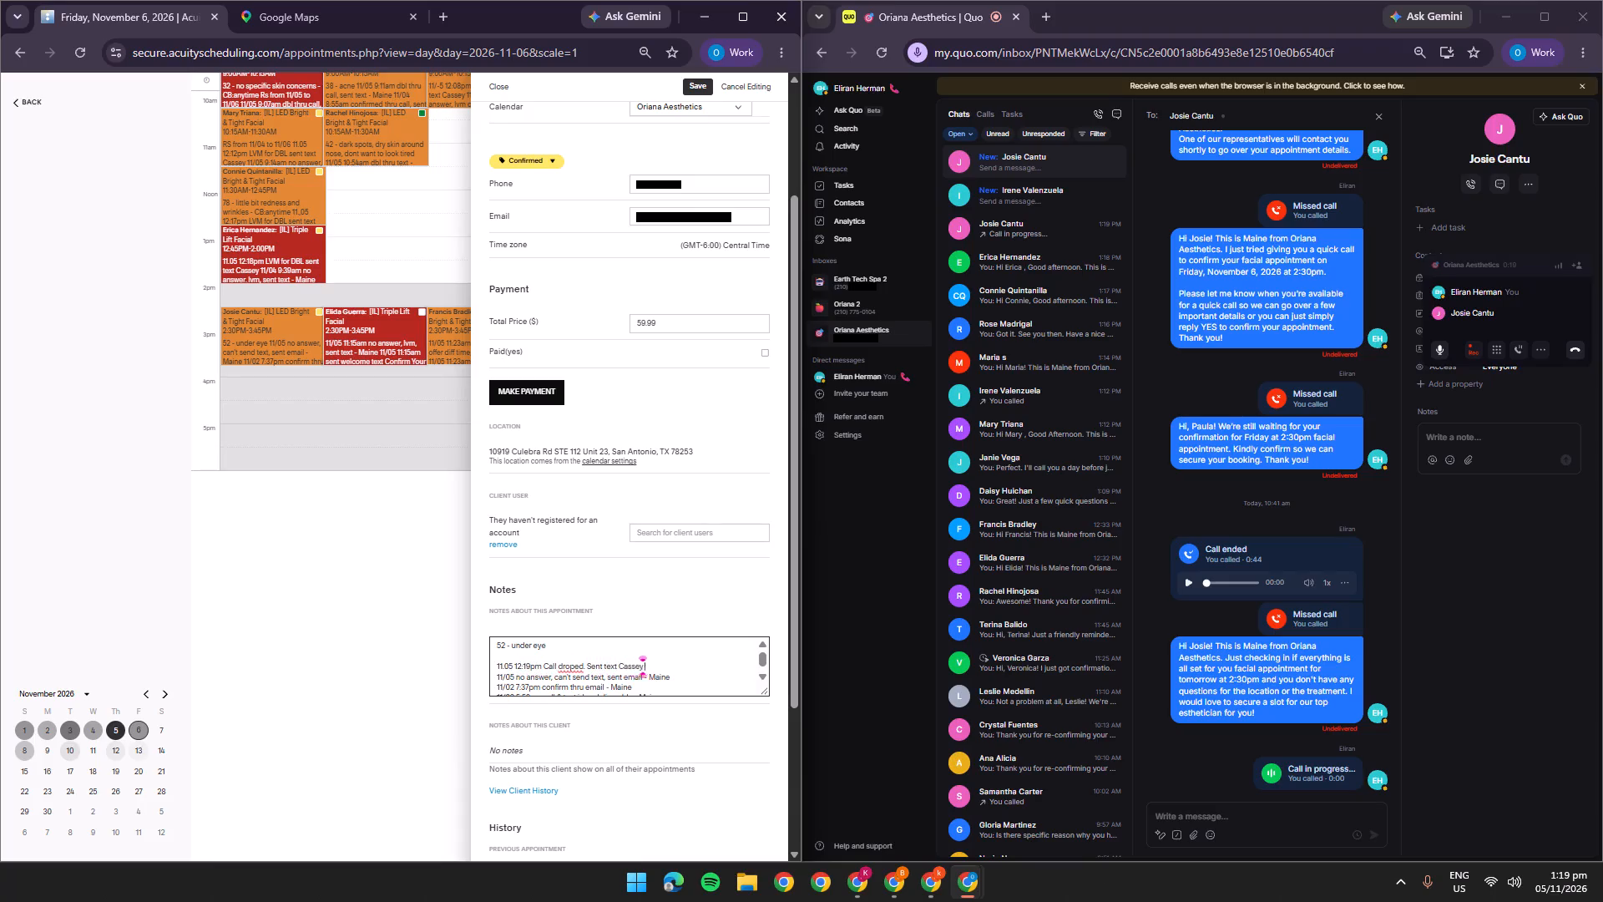
scroll(608, 685, down, 1)
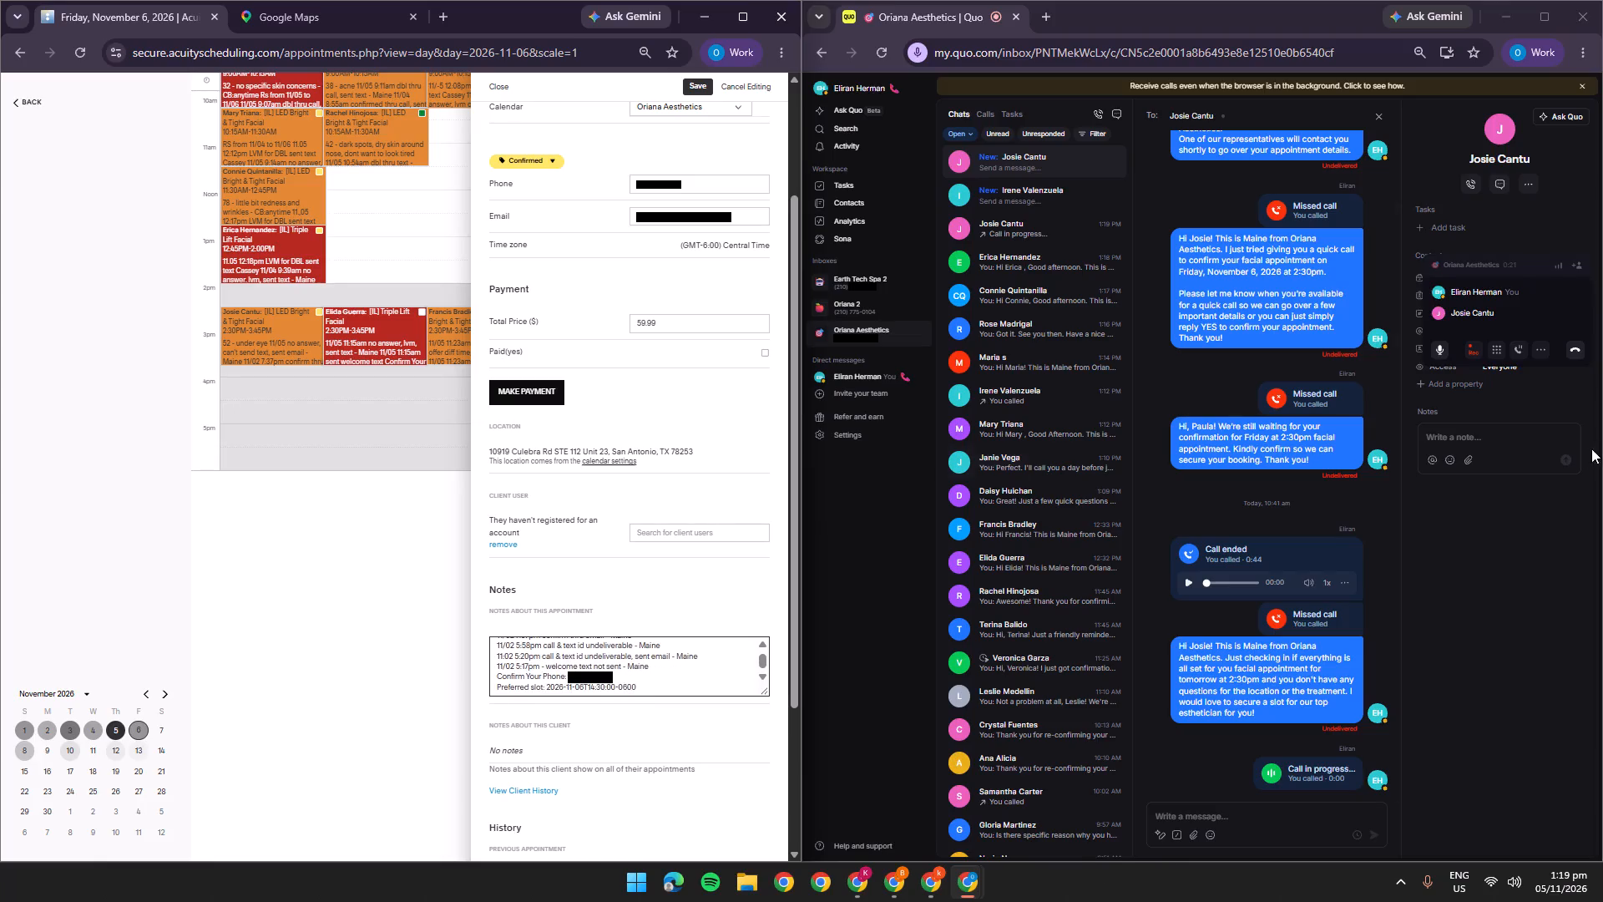
scroll(640, 663, up, 1)
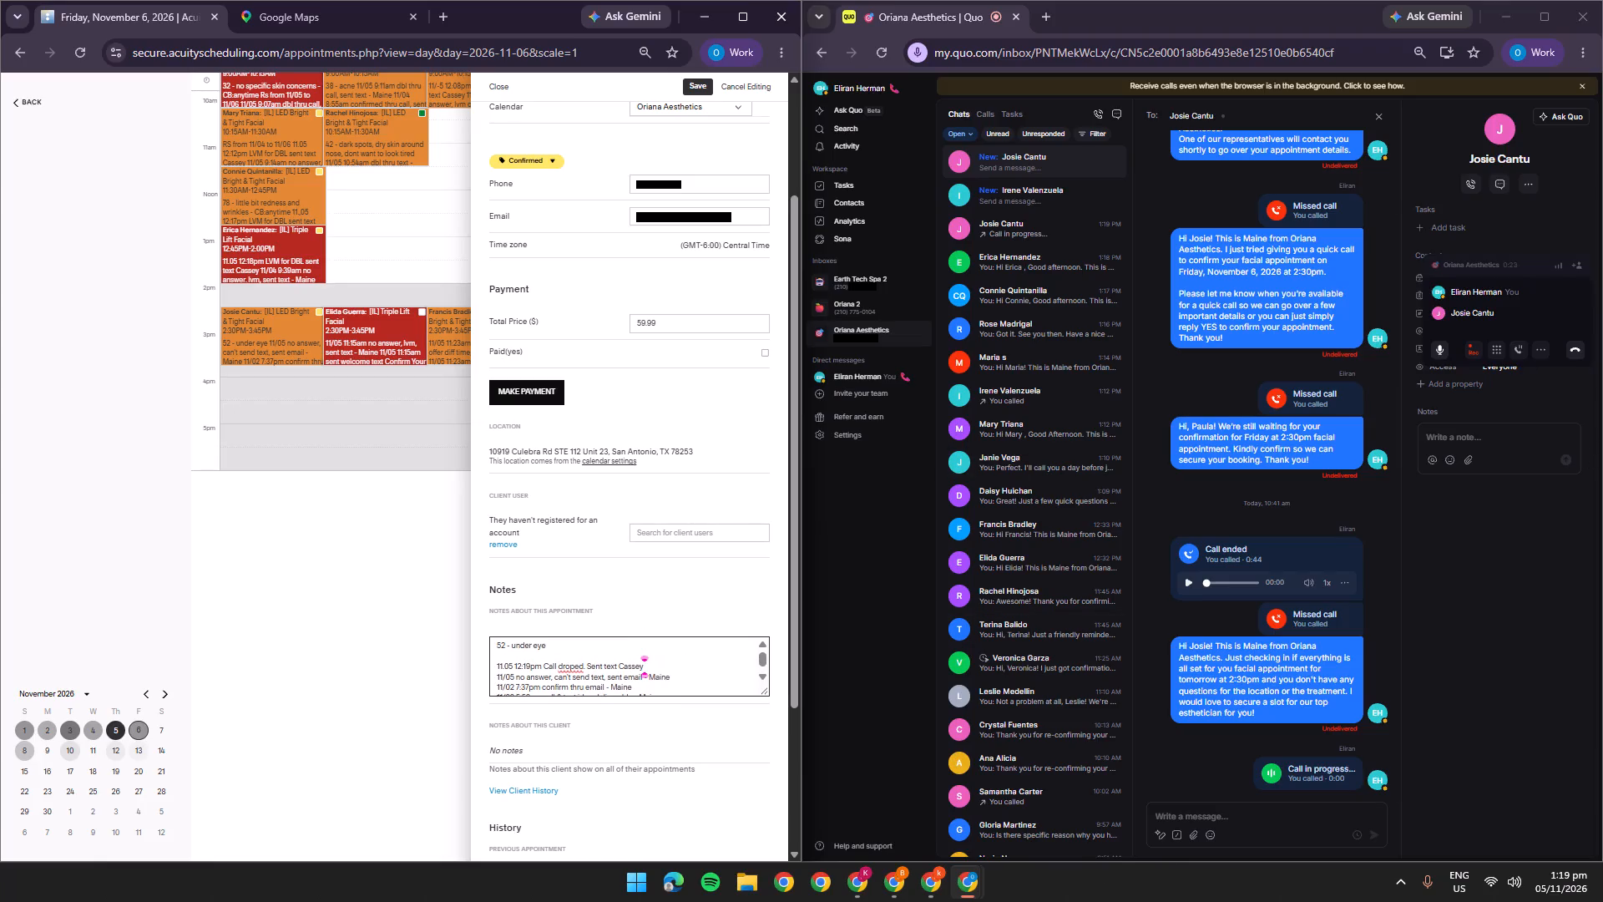
Replace "Sent text" with "text undelivered" in Josie's new note entry and save the appointment.
double_click(612, 667)
key(BackSpace)
key(BackSpace)
key(BackSpace)
key(BackSpace)
key(BackSpace)
key(BackSpace)
text(text underl)
key(BackSpace)
key(BackSpace)
text(libere)
key(BackSpace)
key(BackSpace)
key(BackSpace)
key(BackSpace)
text(vered)
key(space)
click(685, 105)
click(690, 89)
double_click(703, 79)
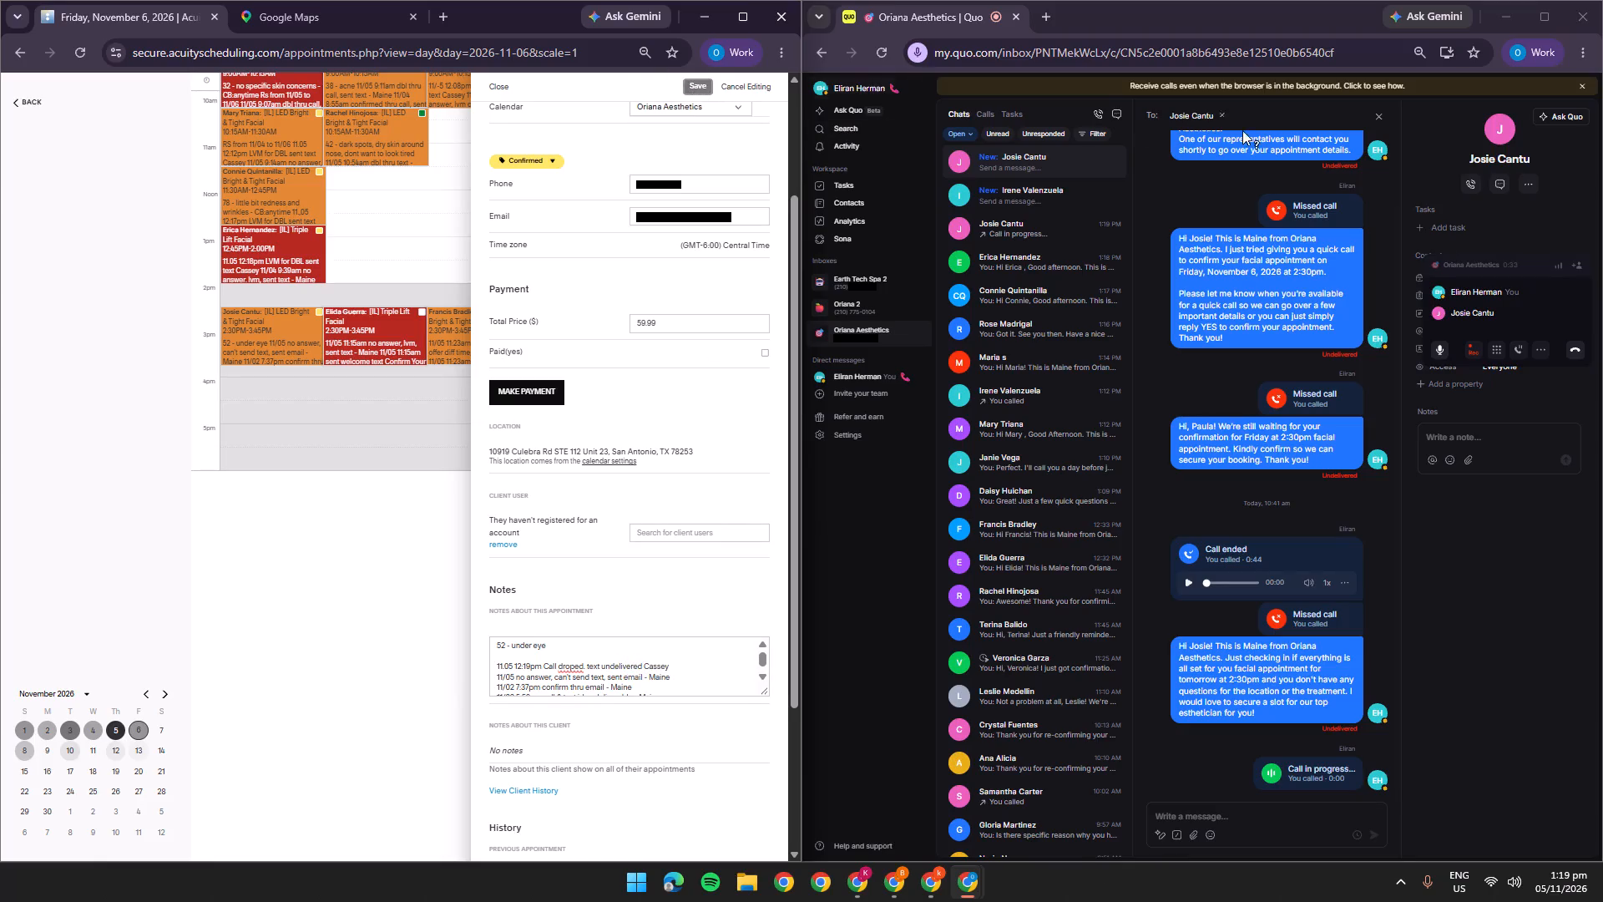
End the call with Josie.
click(1580, 344)
drag(1542, 557, 1534, 610)
Reopen Josie's 2:30 PM appointment, change "text" to "texts" in the newest note entry, save and close it.
scroll(696, 434, up, 7)
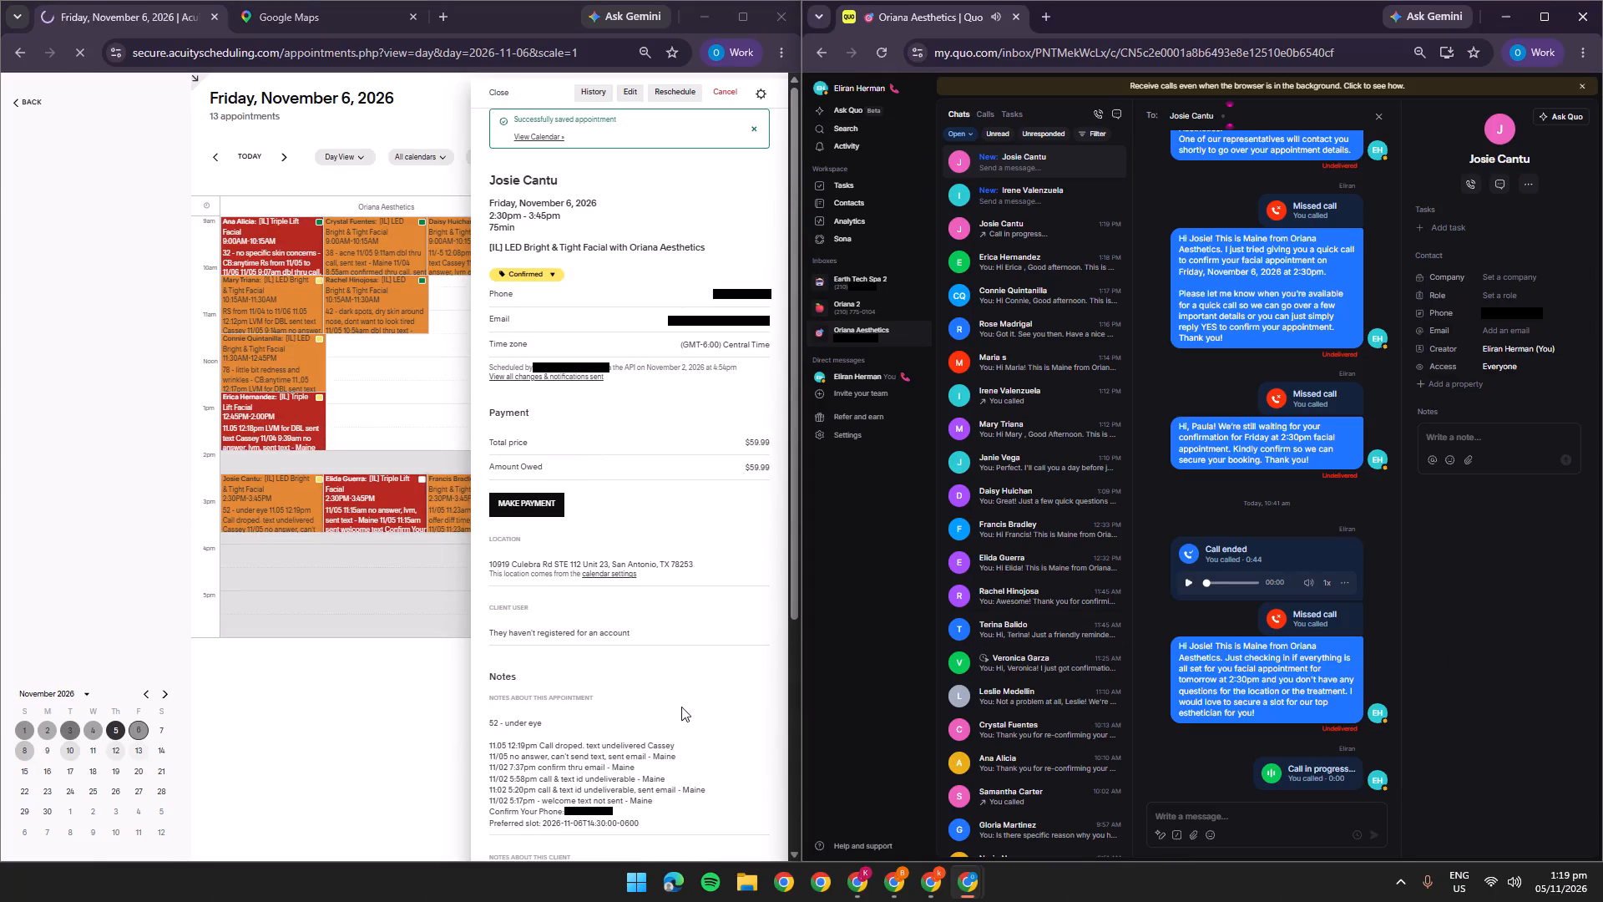
scroll(594, 437, up, 3)
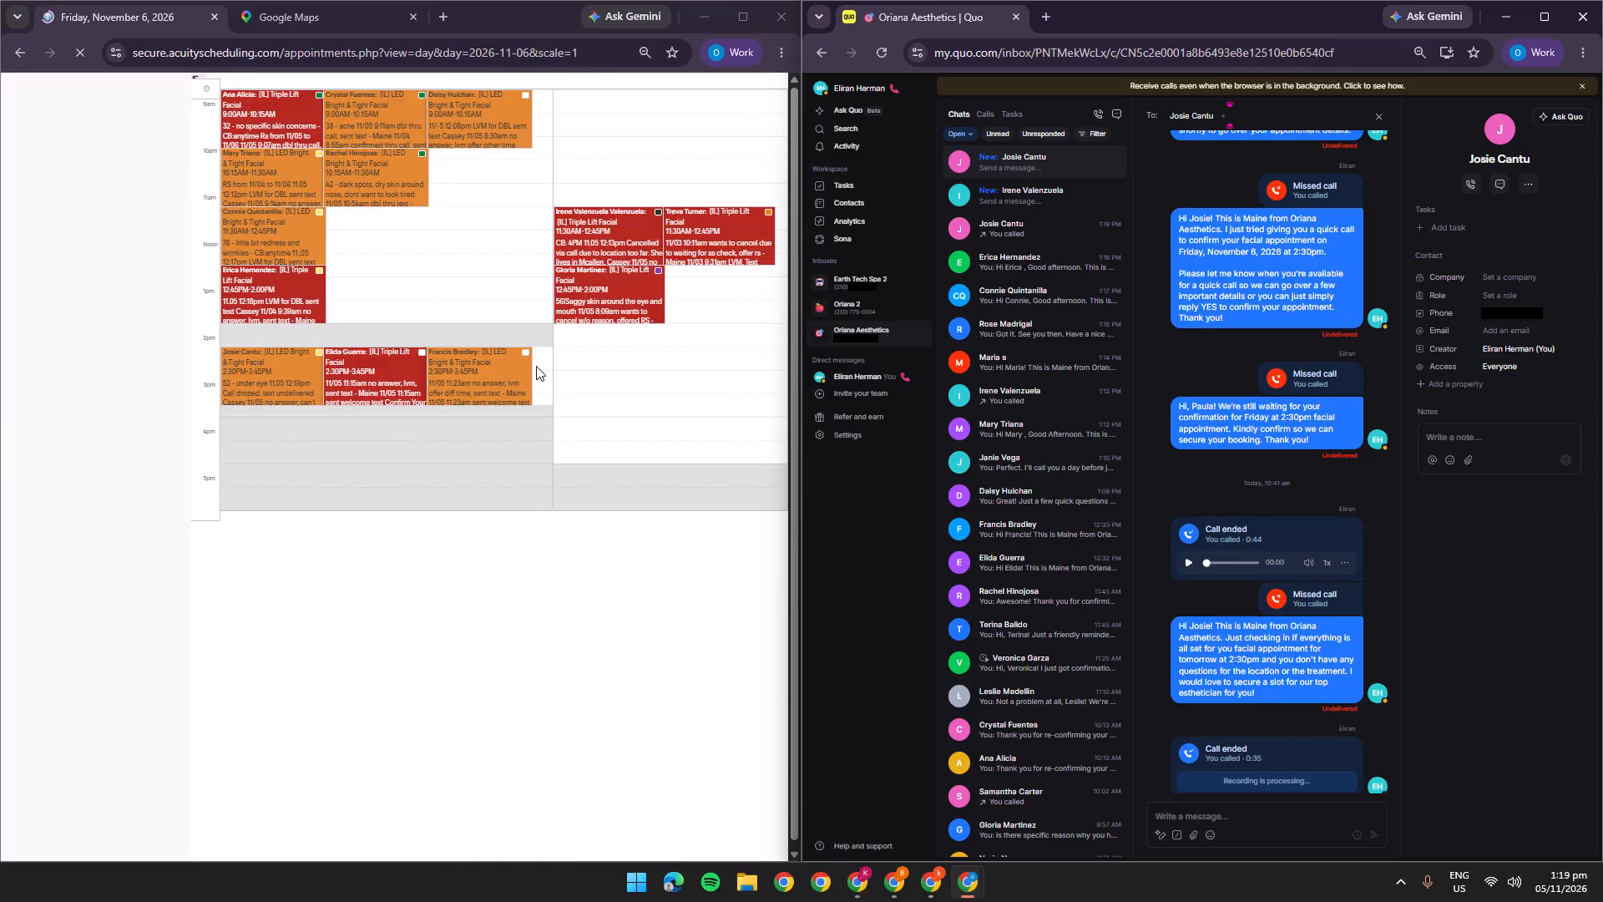
click(249, 496)
scroll(663, 323, down, 3)
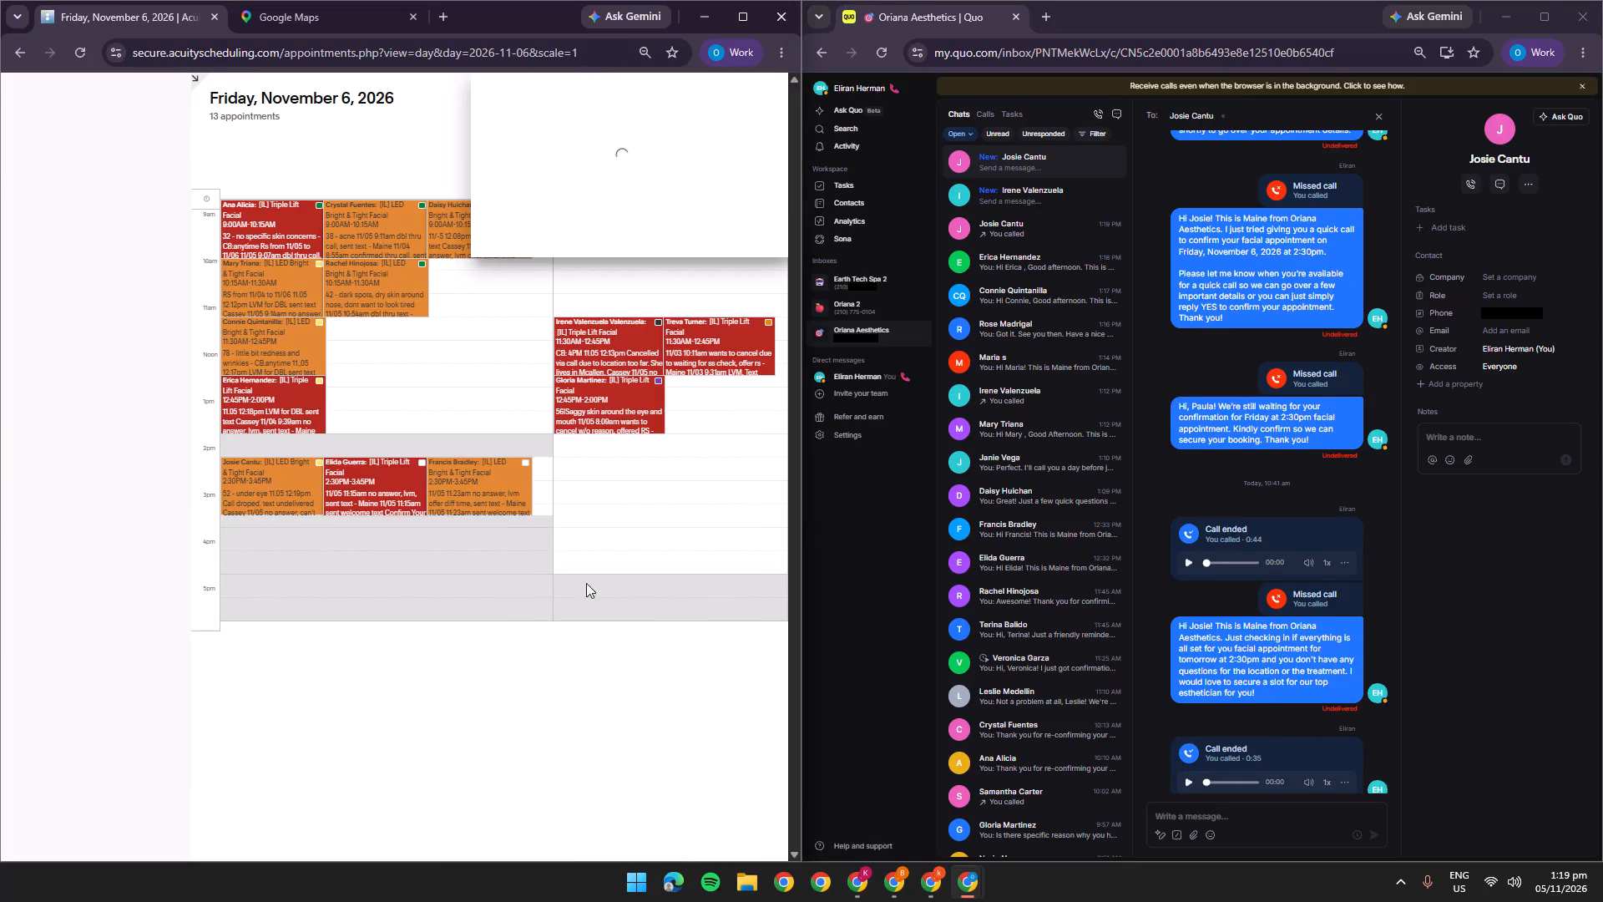
scroll(678, 320, down, 4)
scroll(521, 550, down, 4)
scroll(625, 555, down, 3)
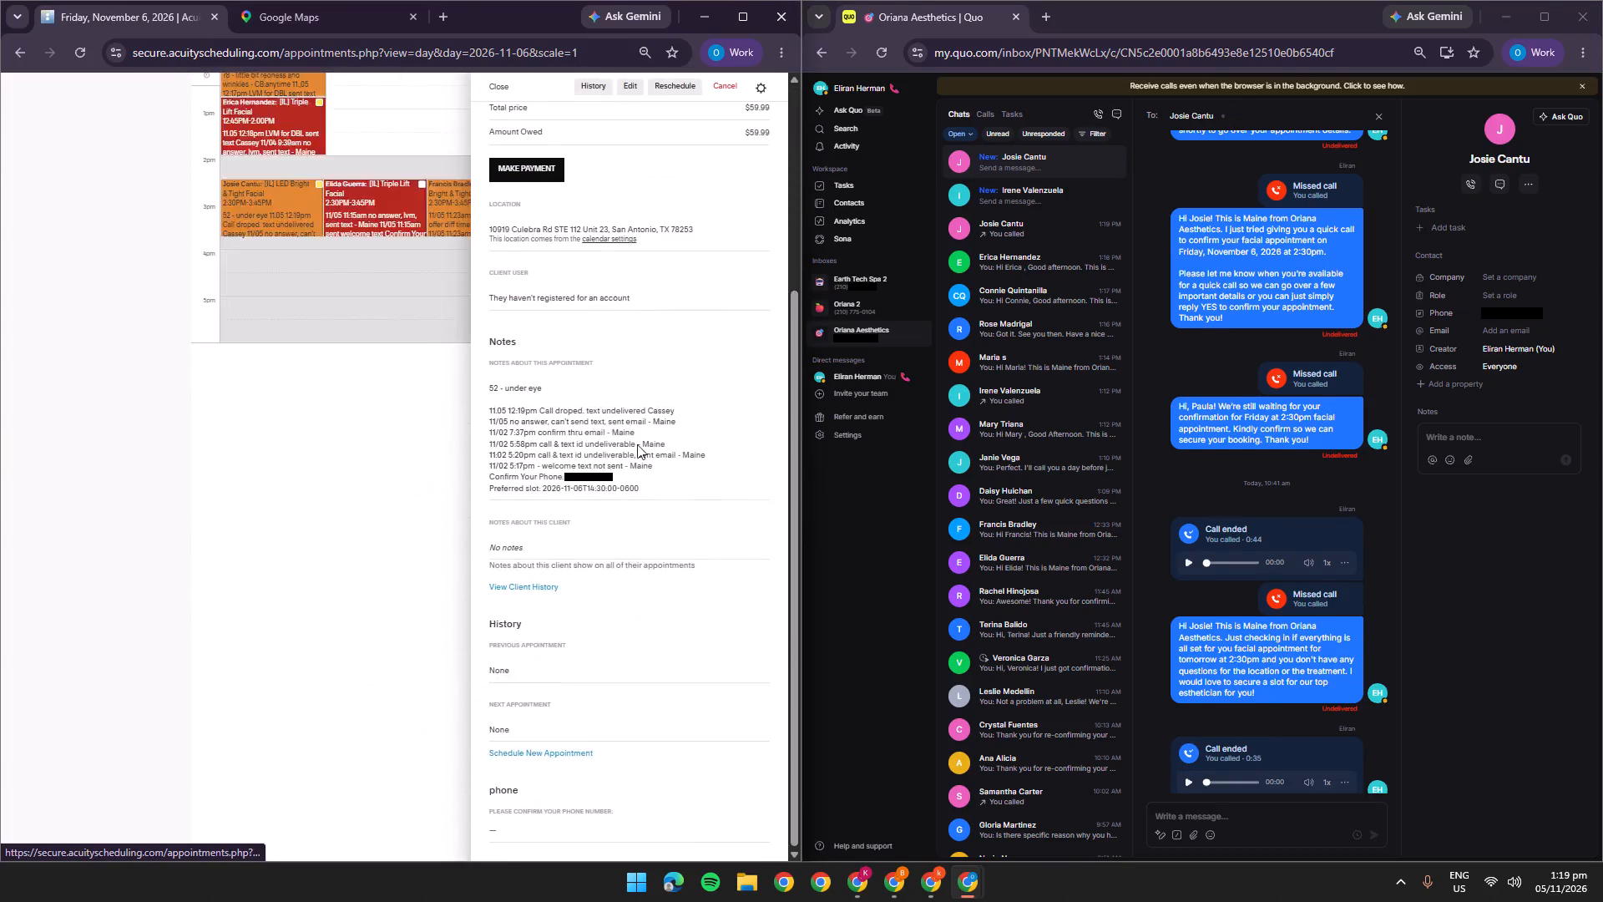
click(648, 400)
click(678, 717)
click(596, 823)
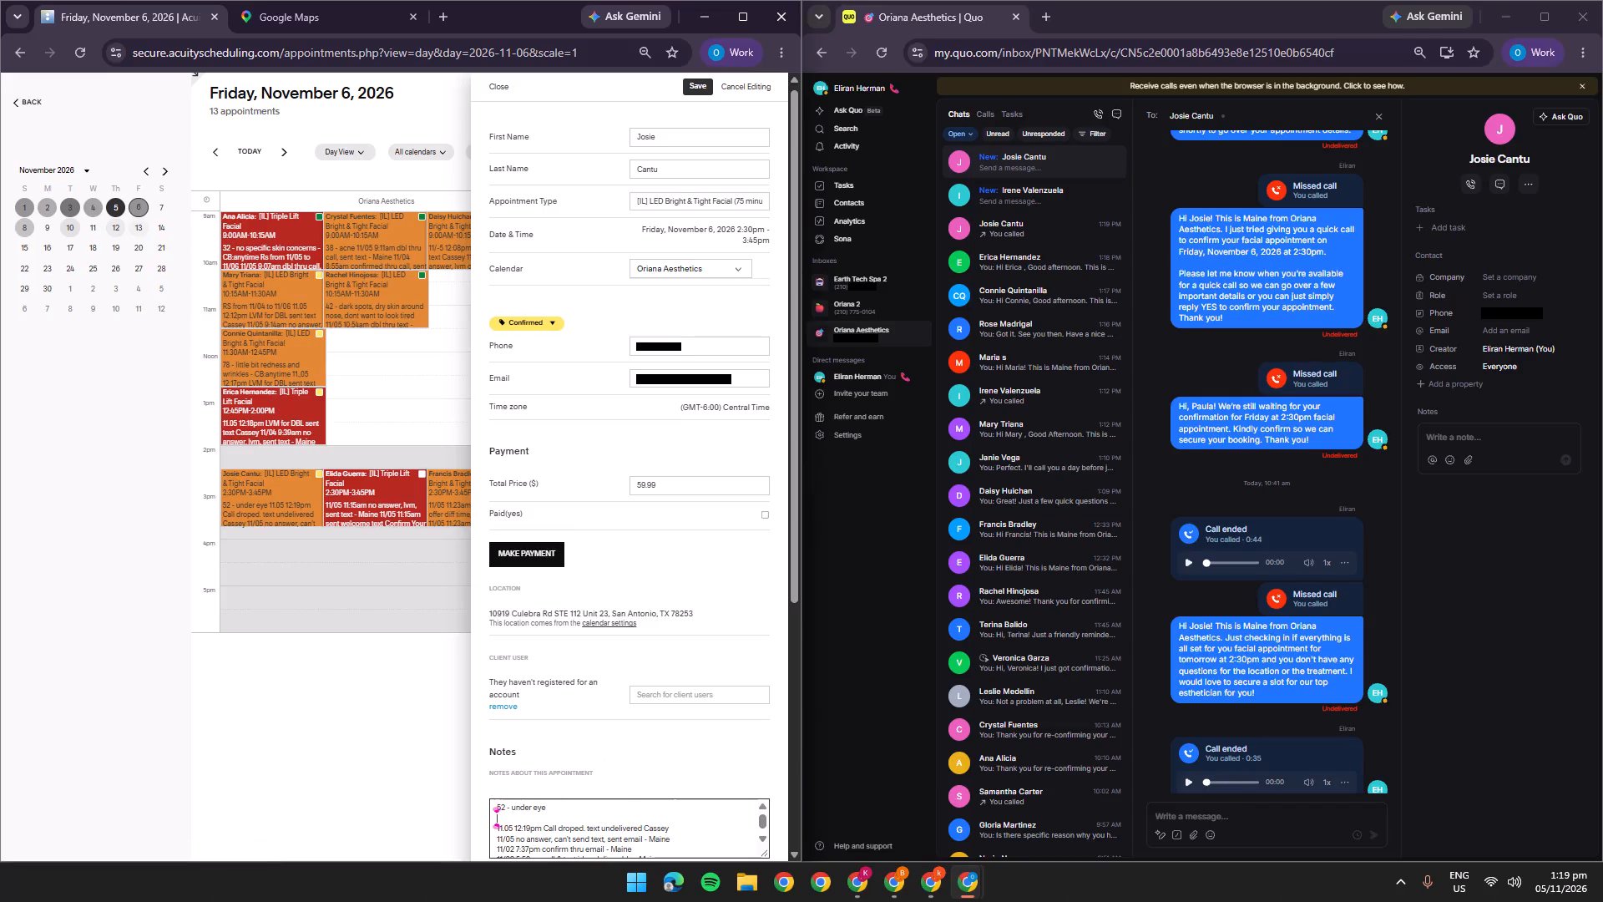
click(590, 835)
click(606, 829)
click(600, 829)
key(s)
click(700, 75)
click(697, 80)
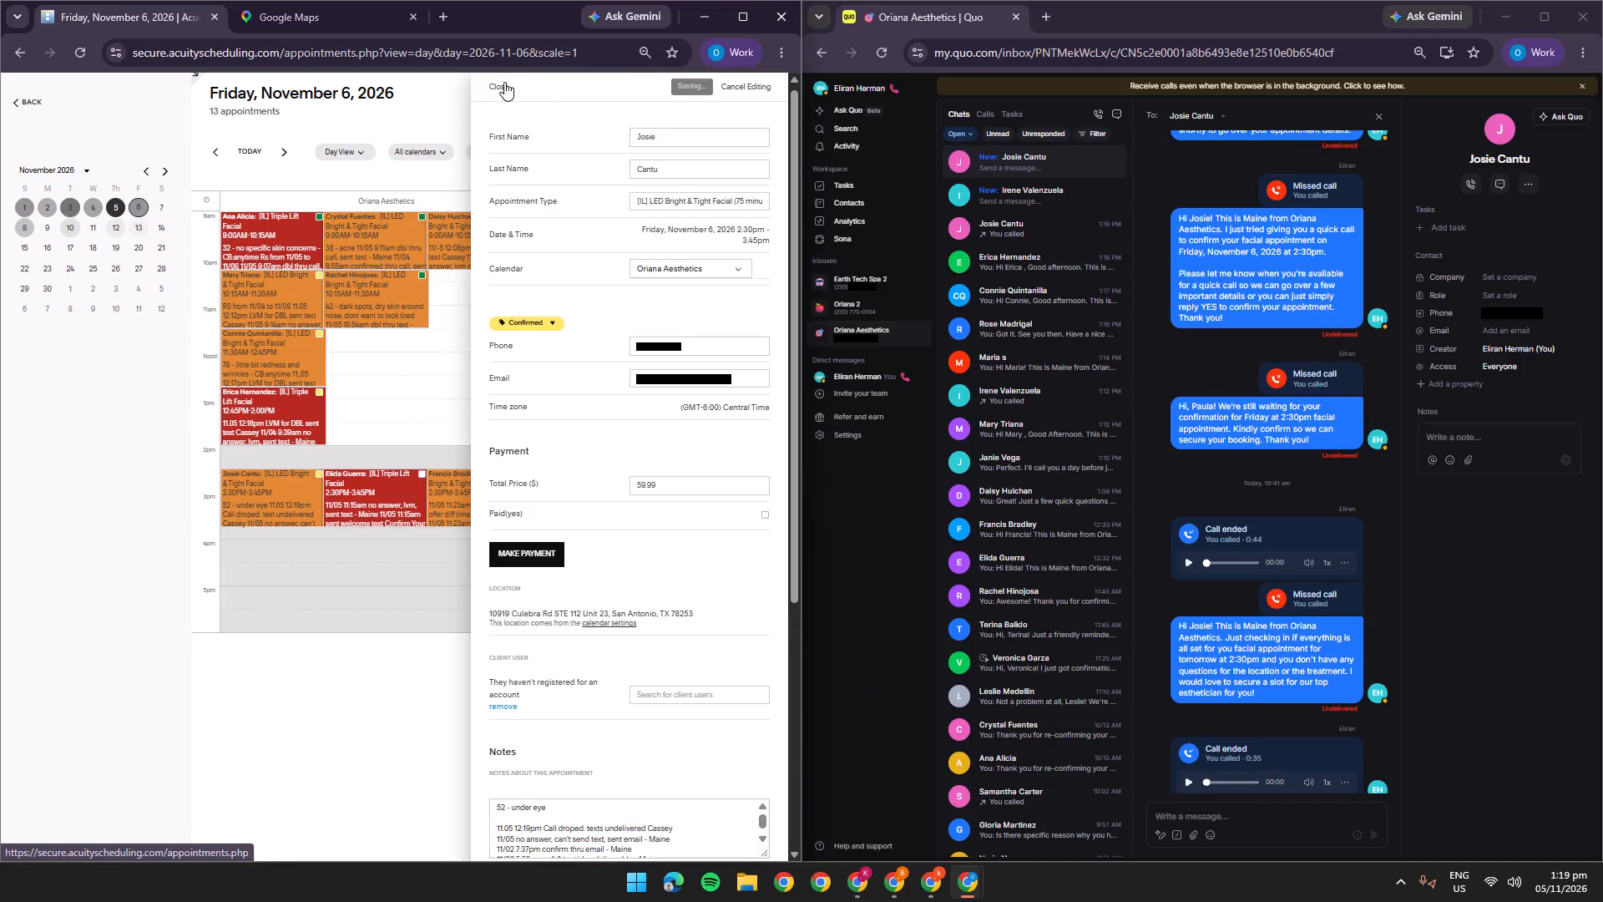
click(504, 82)
click(503, 90)
Copy the phone number from Elida's 2:30 PM appointment, open her Quo conversation with it and call her.
click(458, 506)
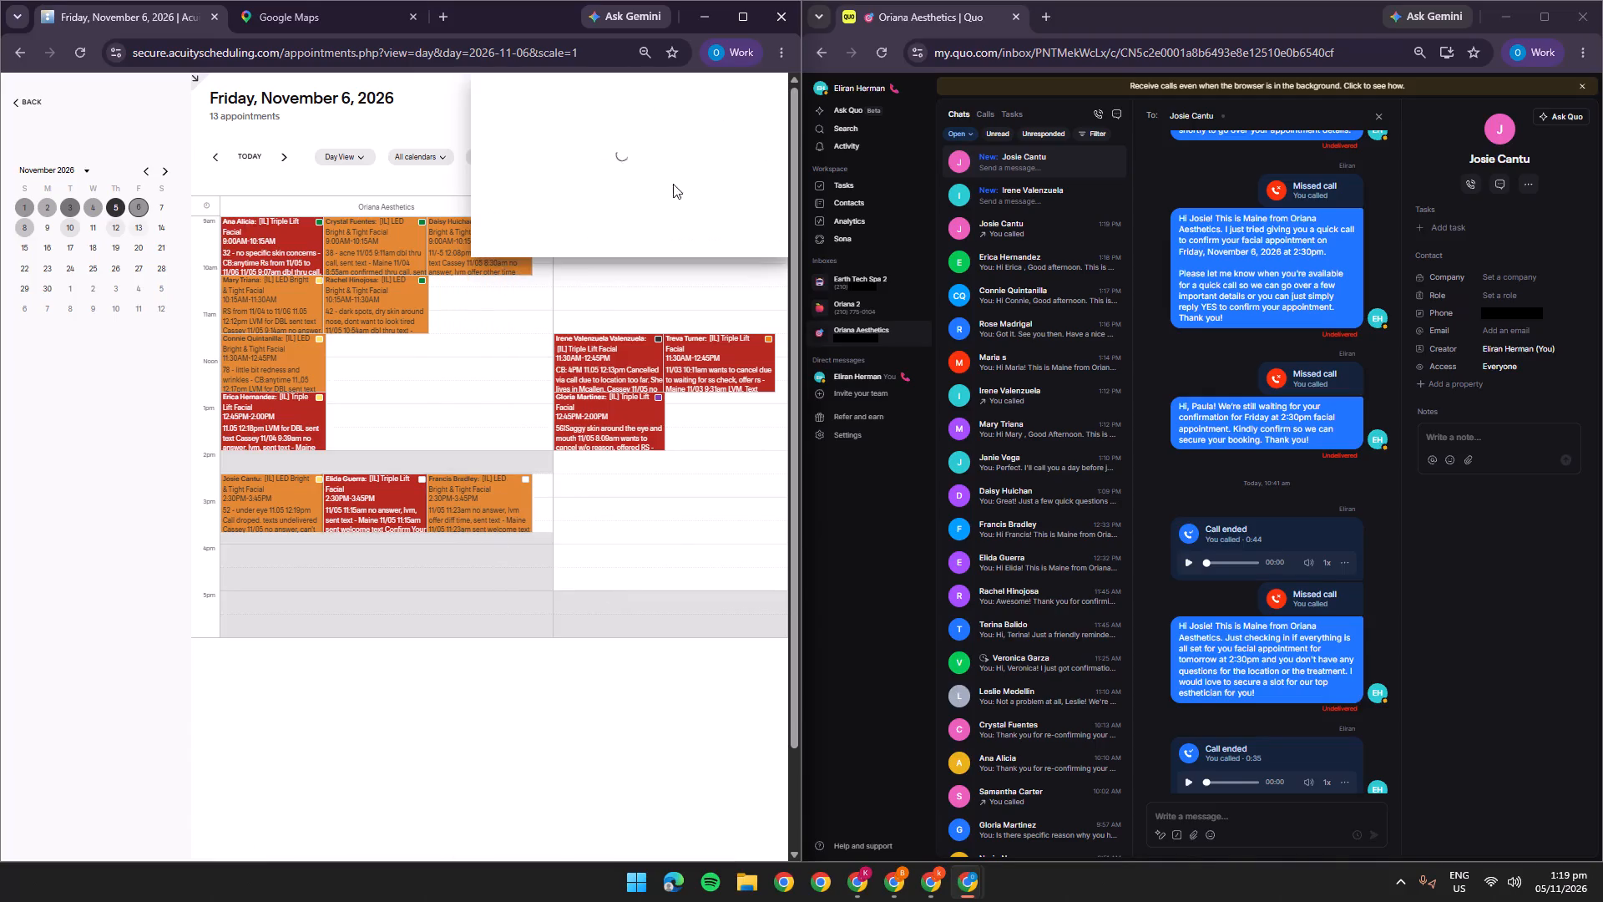
click(362, 498)
drag(773, 257, 678, 253)
key(ctrl+c)
key(ctrl+c)
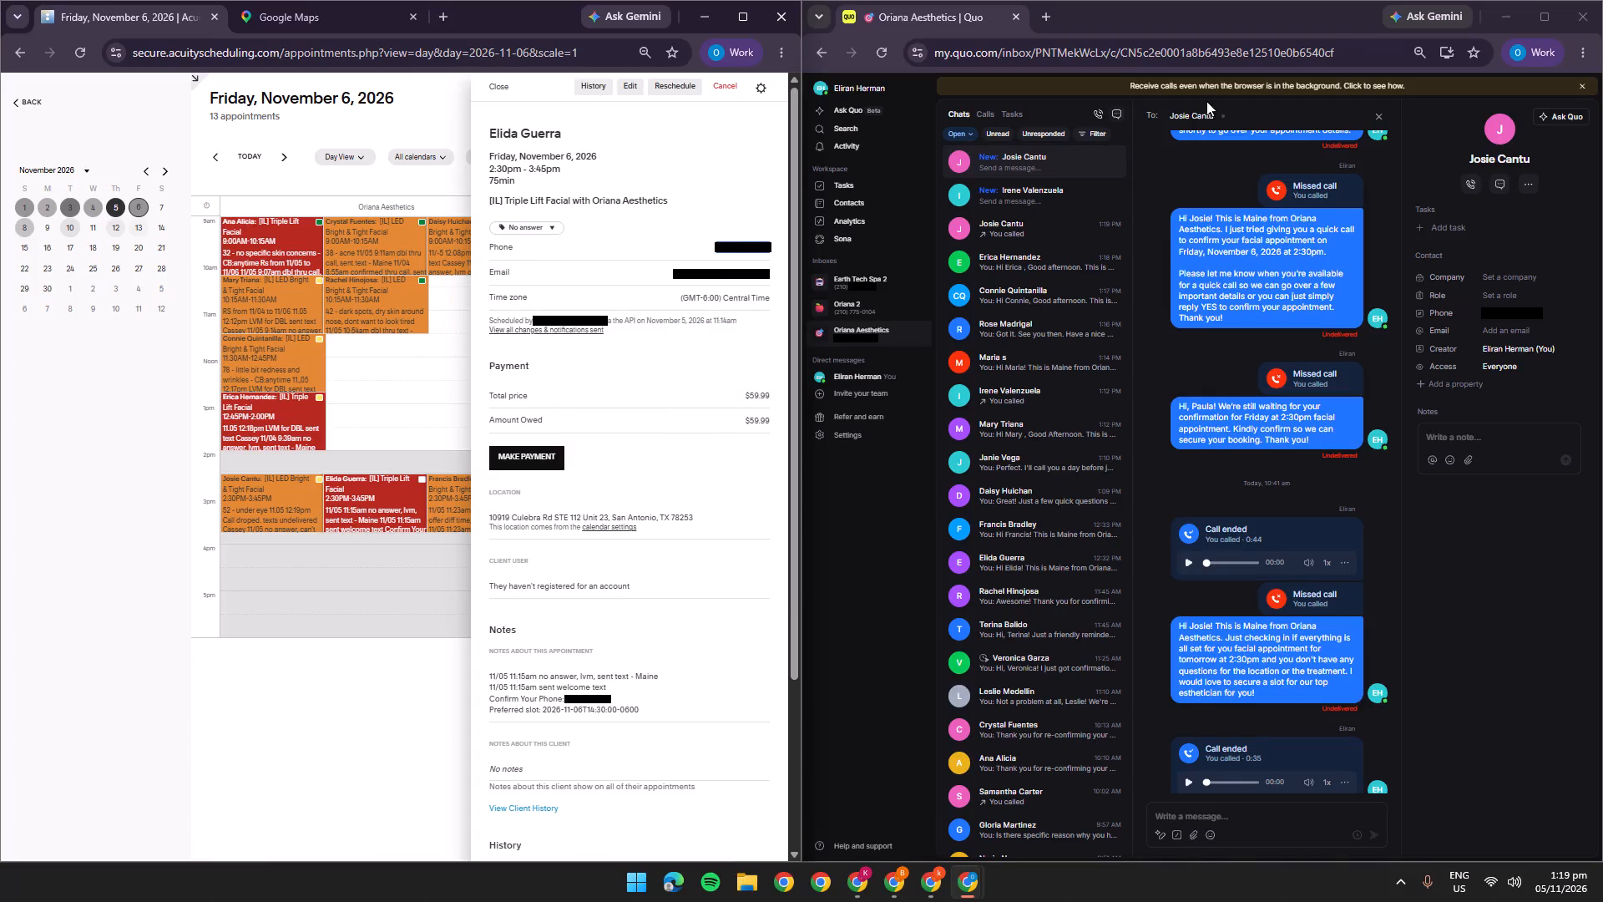
click(1216, 104)
click(1198, 114)
key(ctrl+v)
drag(1241, 375, 1240, 389)
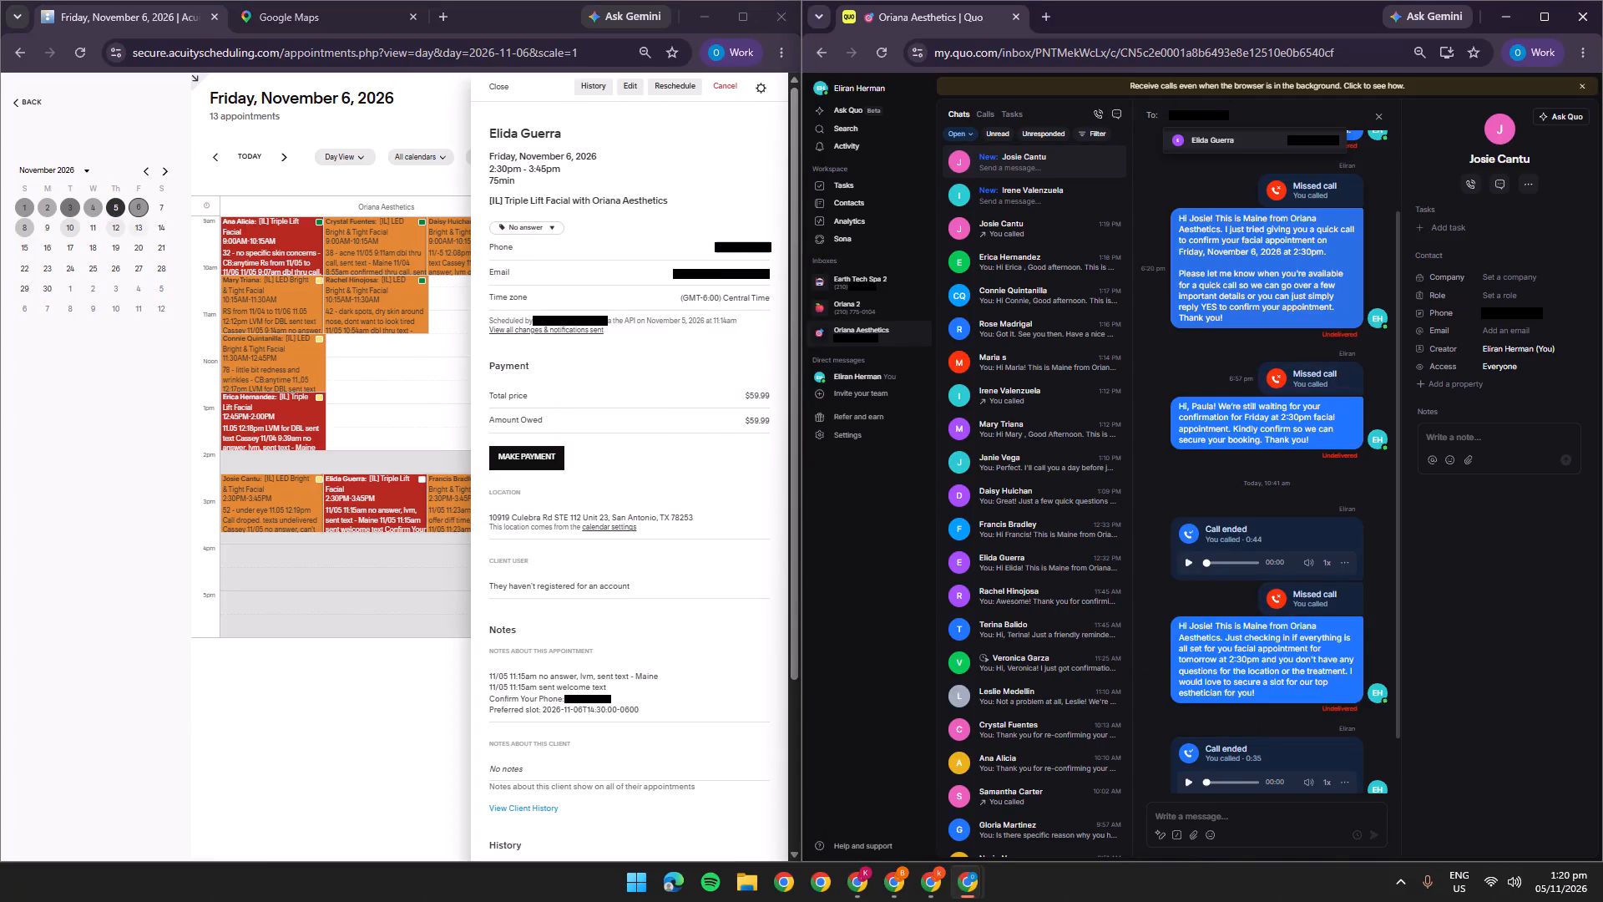
click(1238, 145)
click(1219, 255)
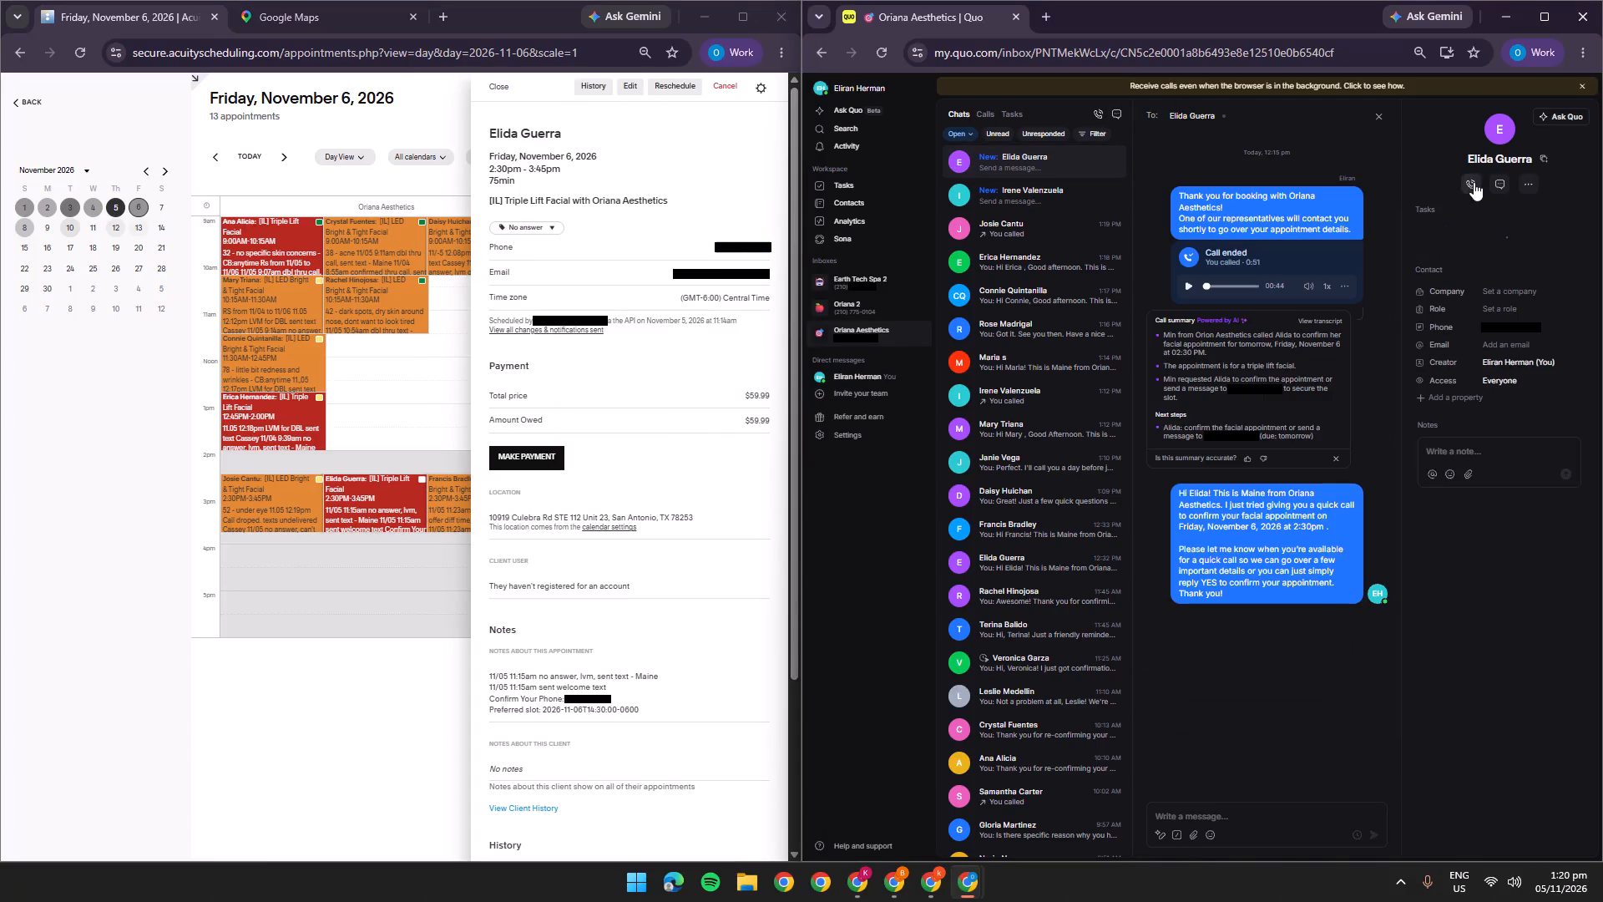
click(1474, 182)
click(1464, 641)
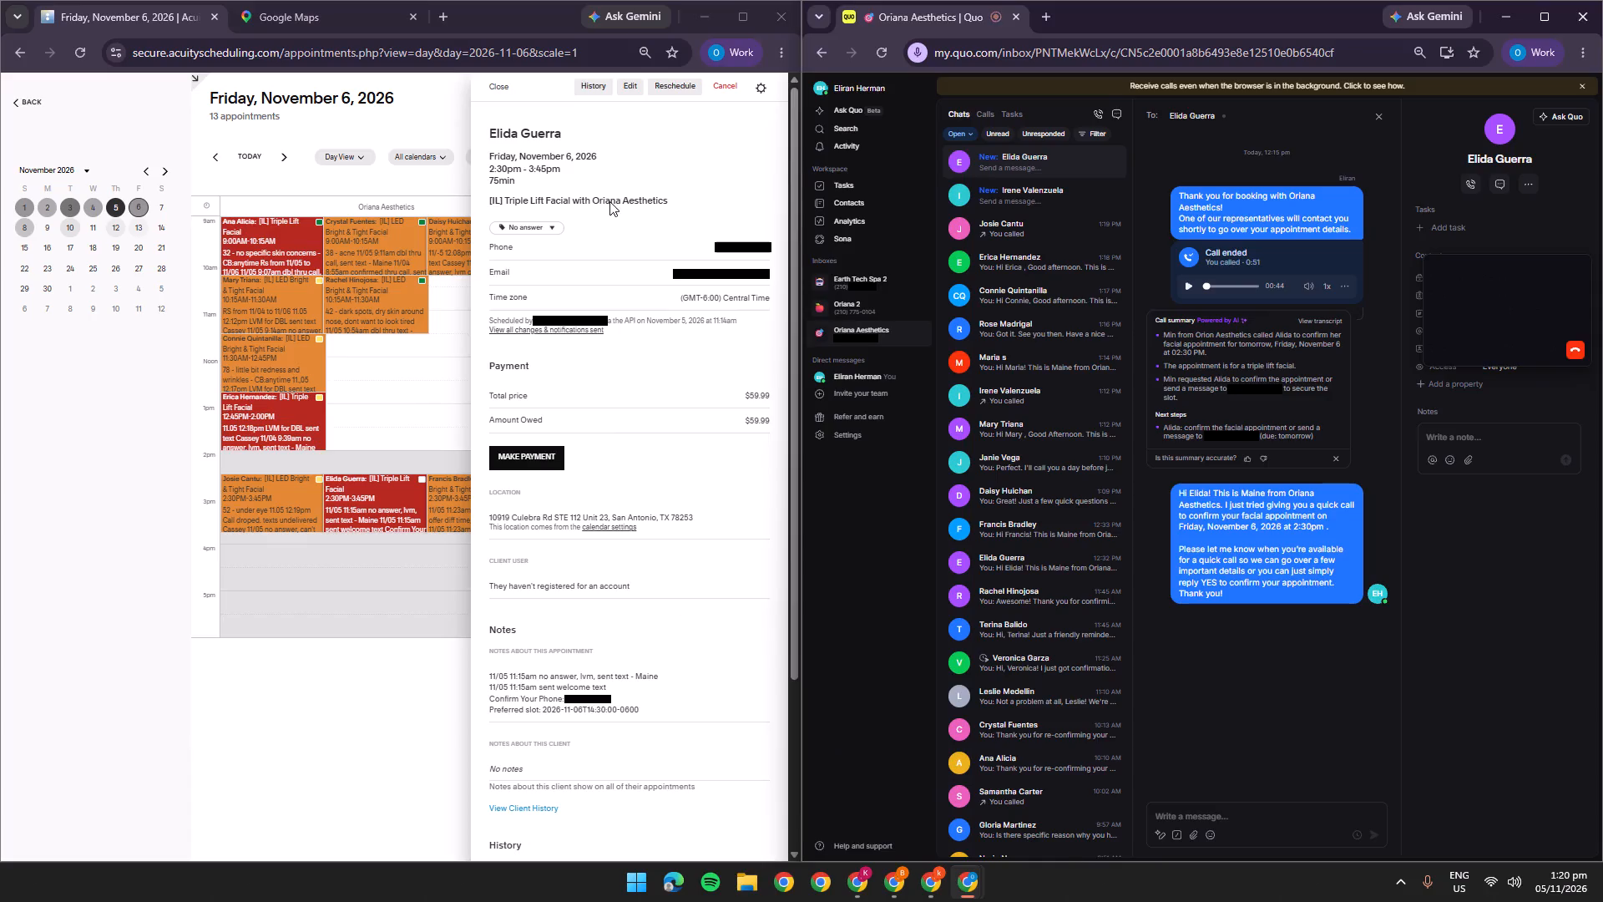
Open Elida's appointment for editing and set the first FACE template's time to 2:30pm in the Keep note DBL NO ANSWER.
alt+click(609, 200)
key(alt+Tab)
alt+click(744, 362)
click(365, 464)
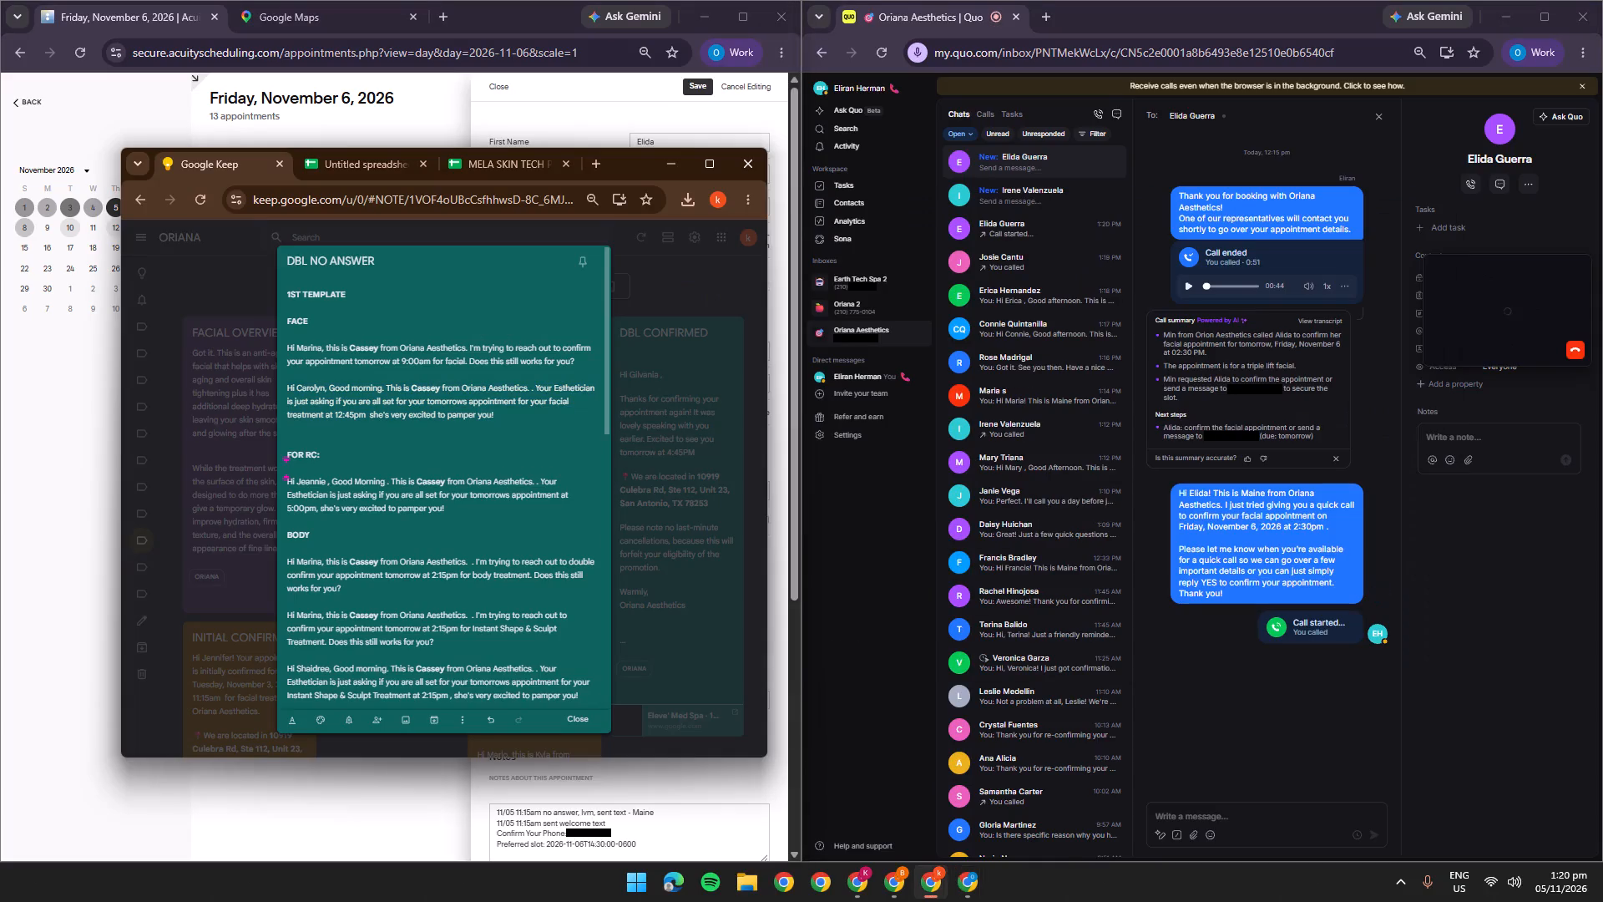
click(410, 362)
key(Left)
key(BackSpace)
key(2)
key(Right)
key(Right)
key(BackSpace)
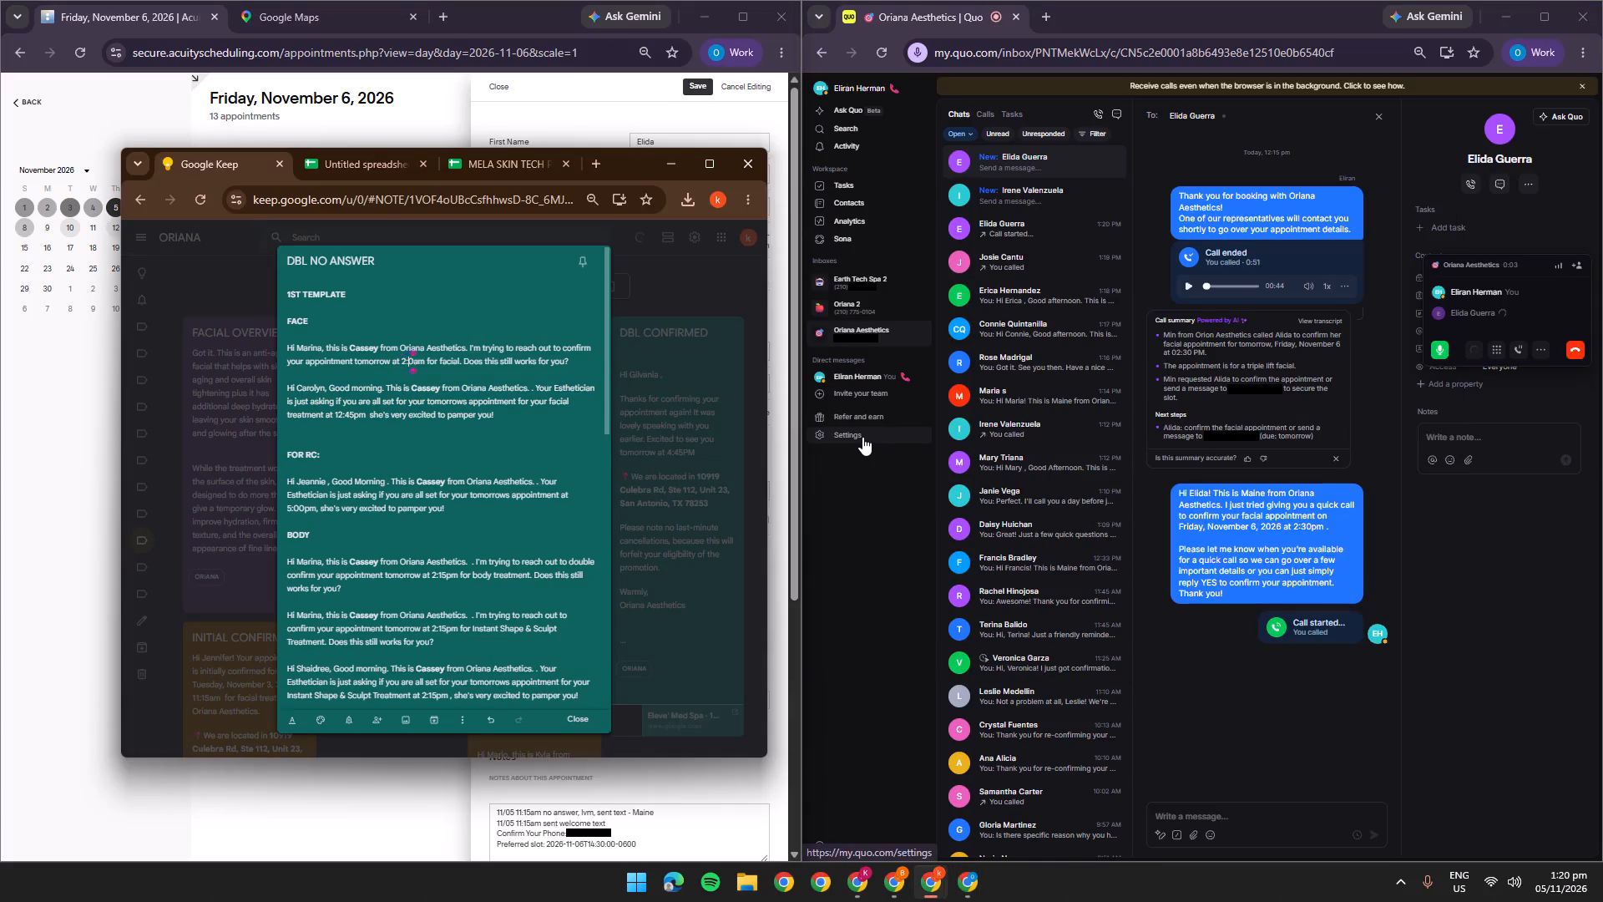
key(3)
key(Right)
key(Right)
key(BackSpace)
key(p)
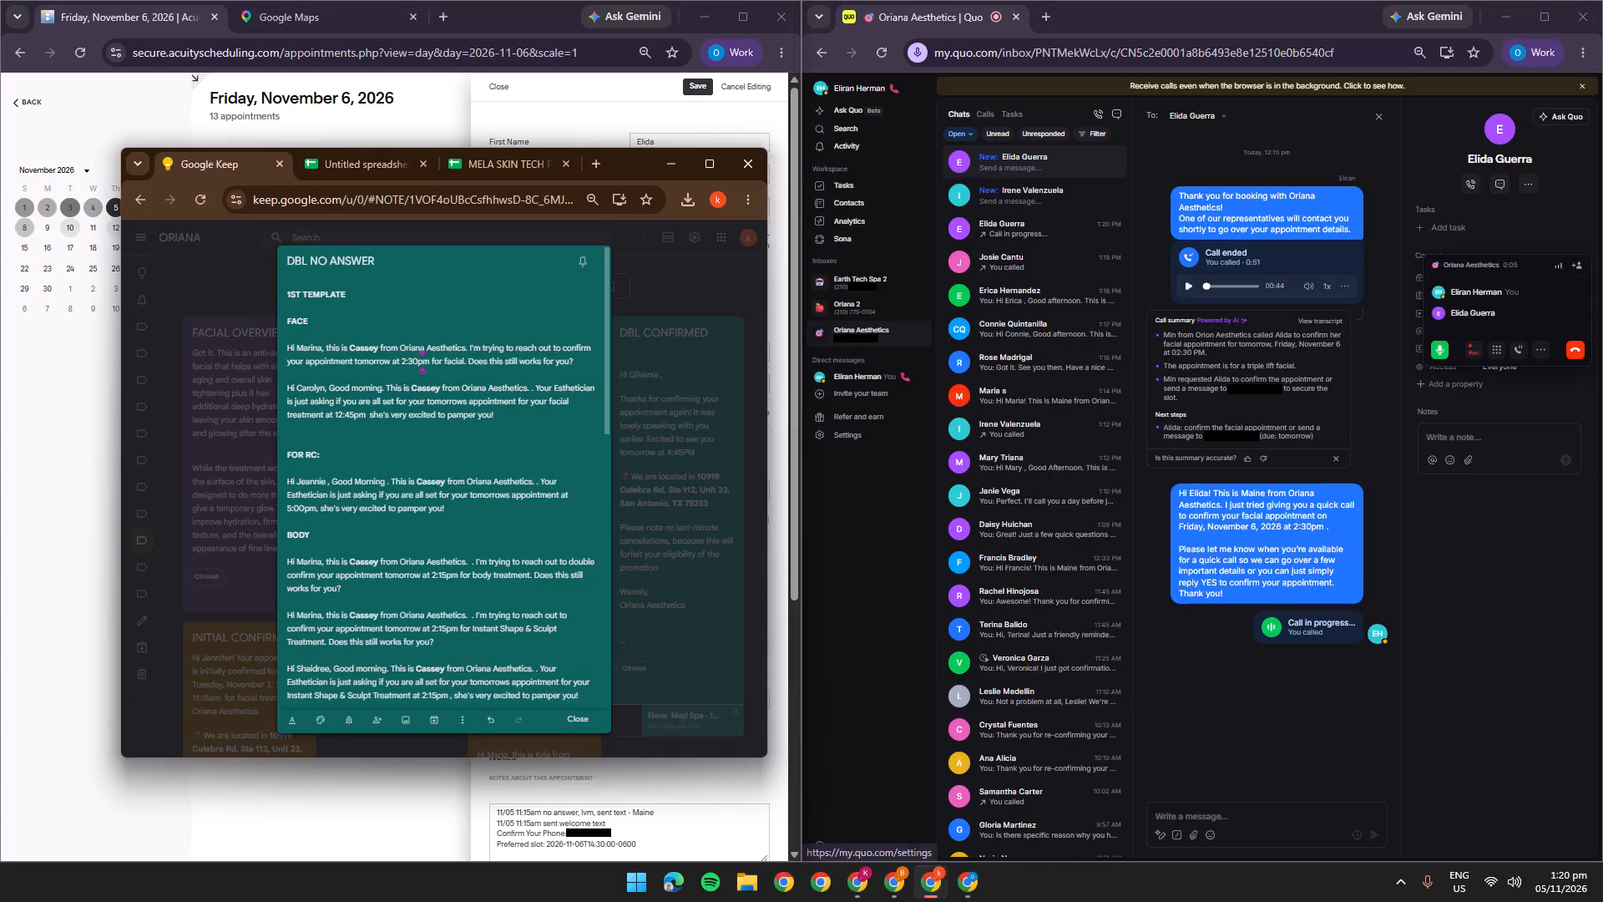
Copy the 2:30pm face template into Elida's Quo message draft and replace the name Marina with Elida.
drag(594, 368, 267, 343)
key(ctrl+c)
key(ctrl+c)
ctrl+click(1323, 824)
key(ctrl+v)
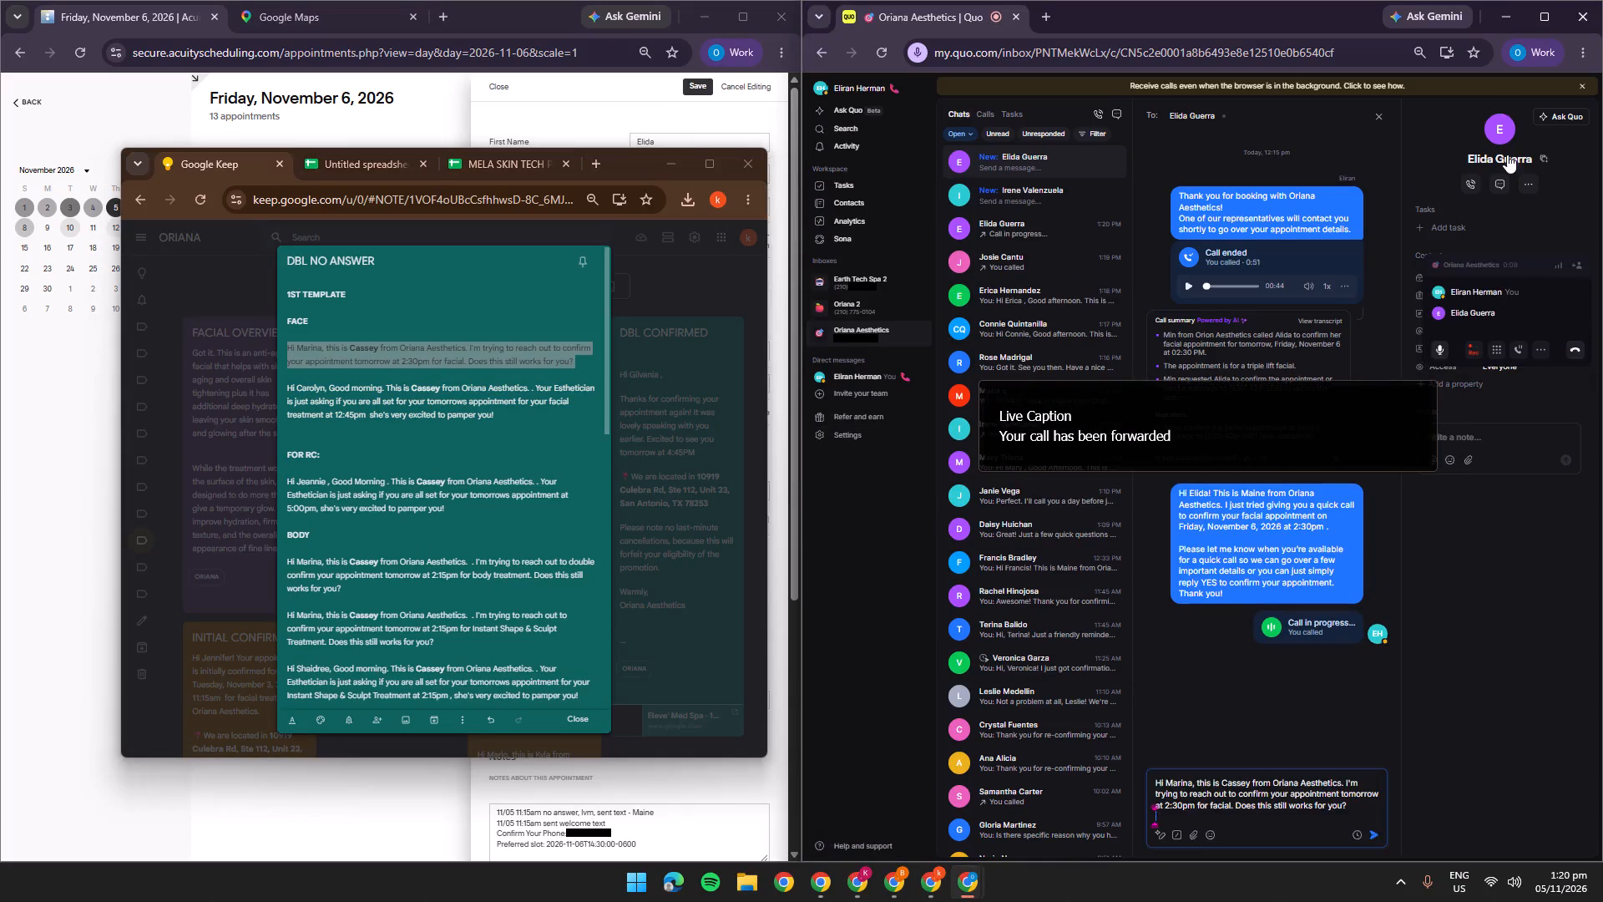
click(1507, 159)
double_click(1475, 162)
key(ctrl+c)
drag(1492, 583, 1470, 679)
double_click(1171, 787)
key(ctrl+v)
click(1241, 793)
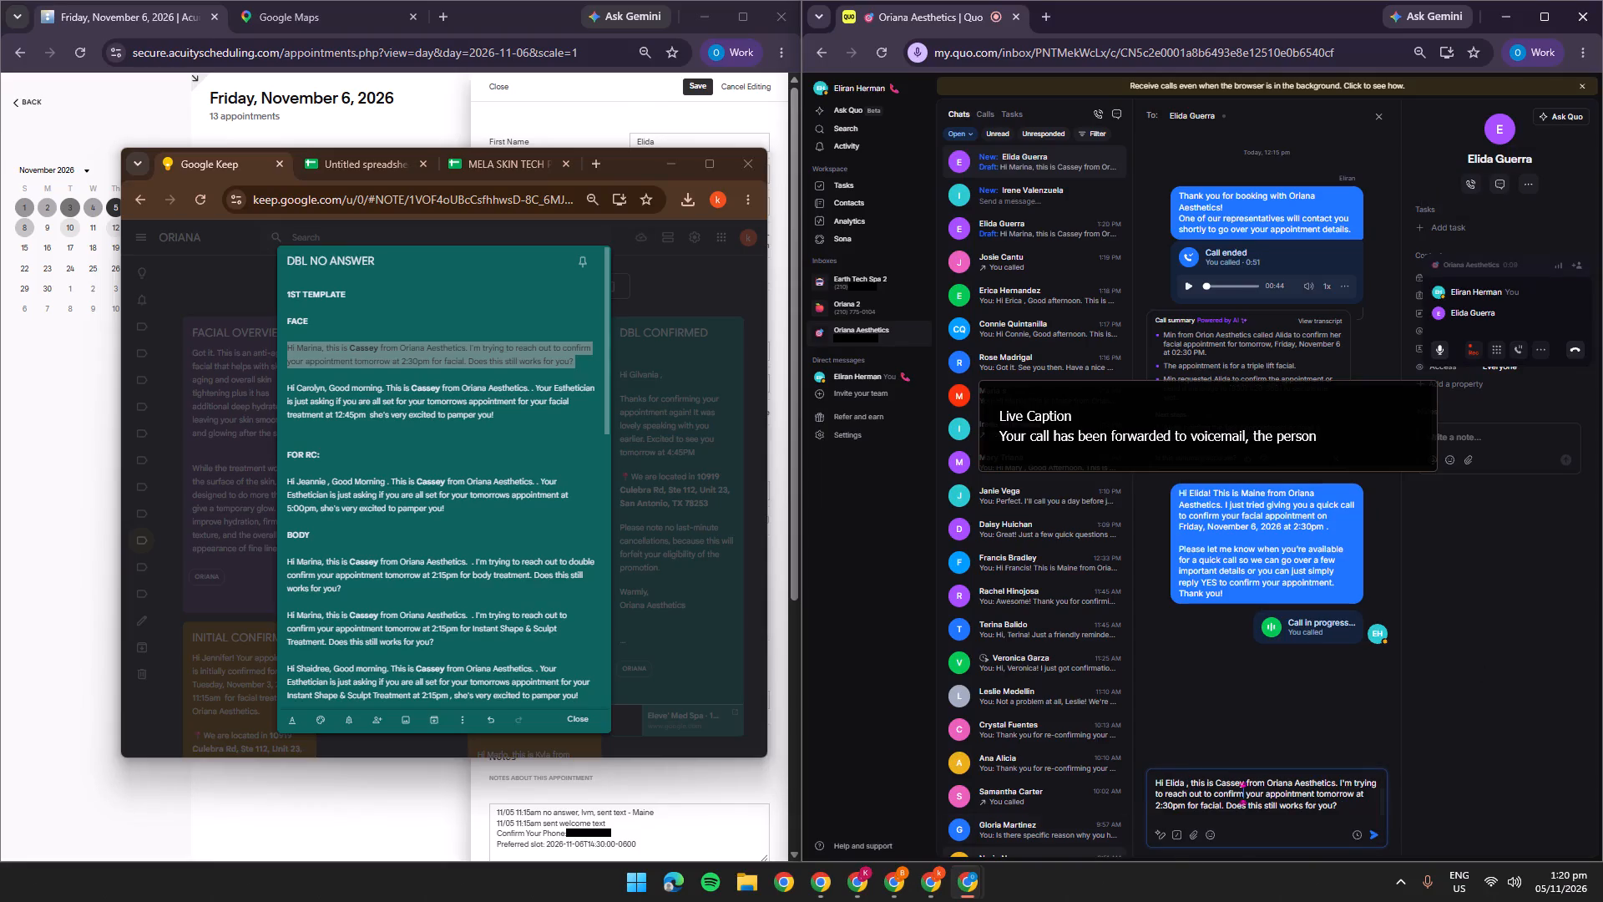
Add the entry "11.05 1:20pm LVM for DBL sent text Cassey" at the top of Elida's appointment notes.
click(622, 823)
click(491, 813)
key(Return)
key(Up)
text(11.05)
key(space)
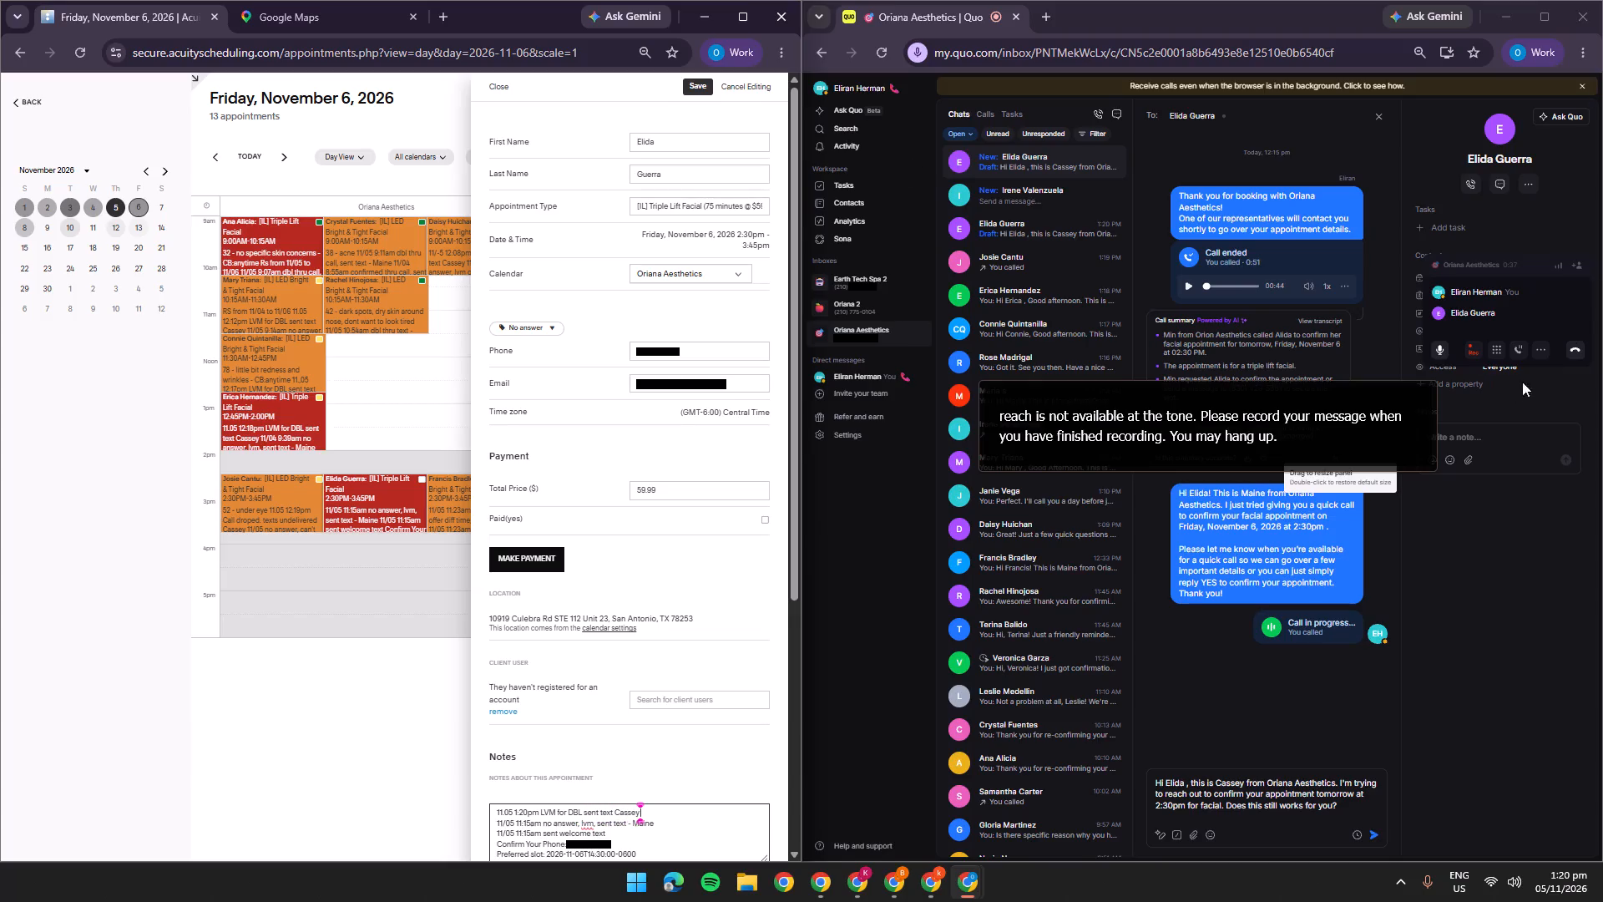
End the call with Elida and send her the drafted confirmation message.
click(1570, 344)
drag(1551, 505, 1545, 545)
click(1313, 798)
key(Return)
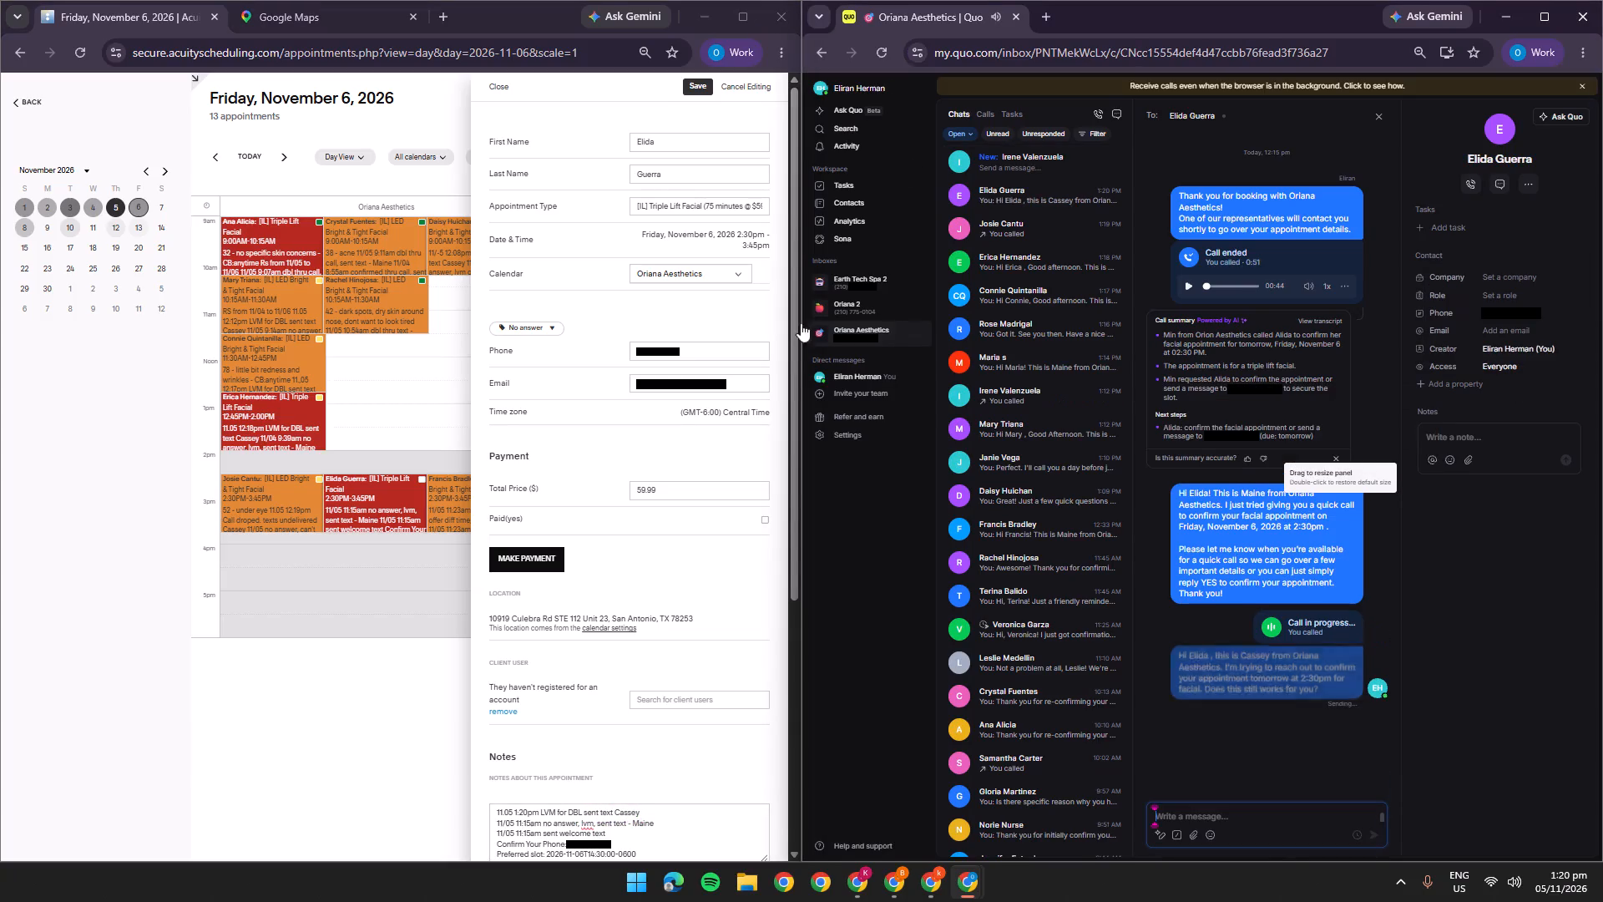
Save Elida's appointment and close it.
click(699, 88)
scroll(671, 443, up, 4)
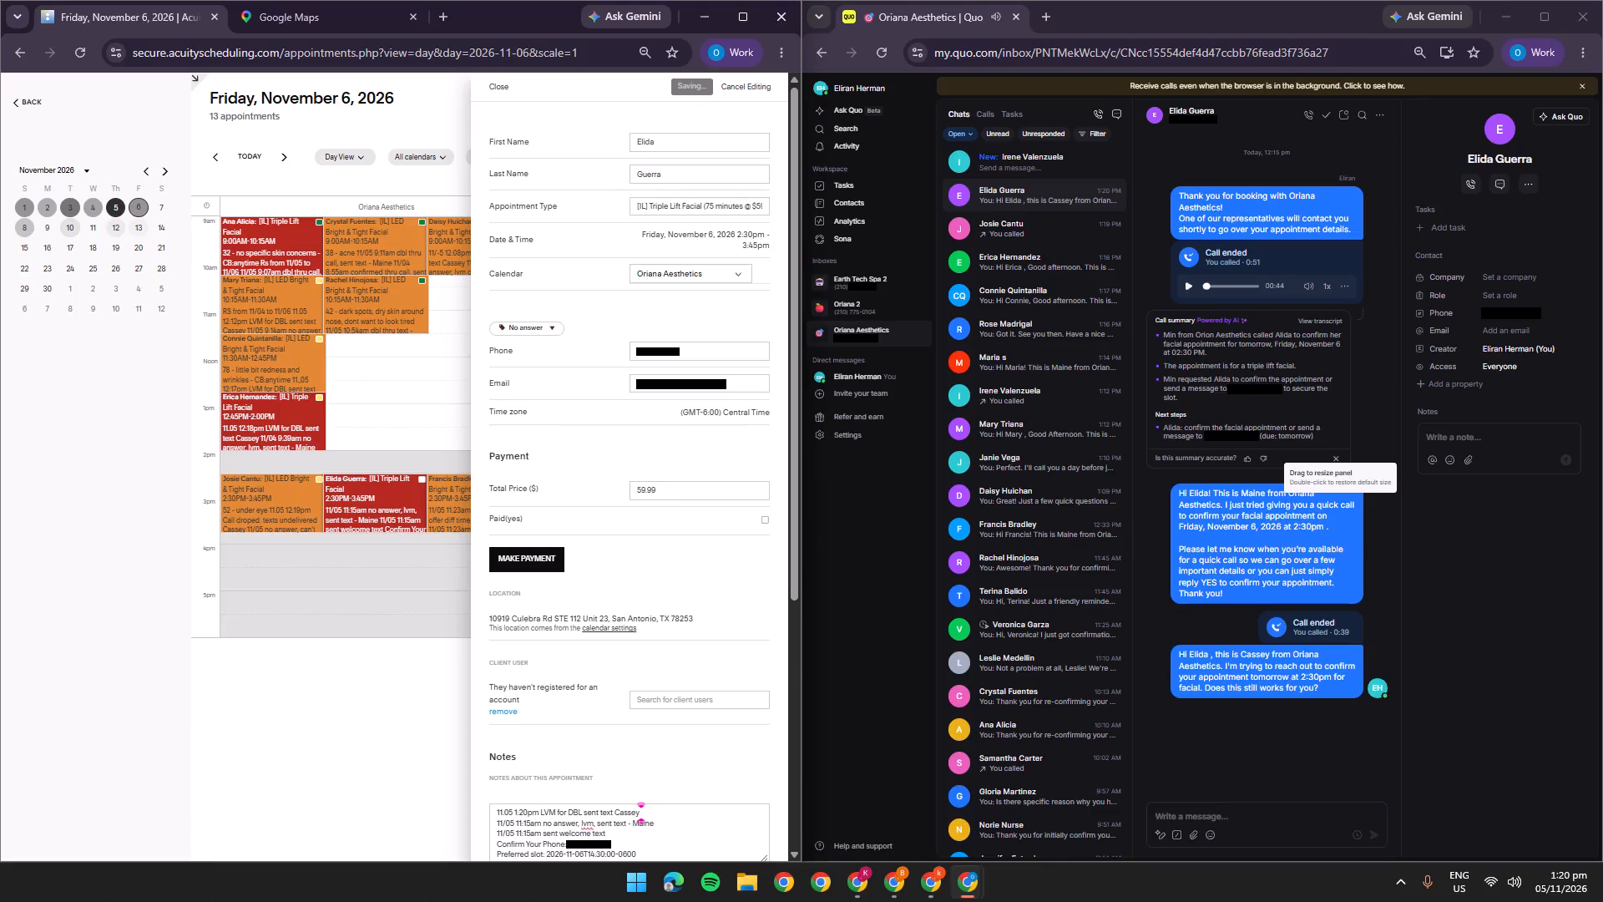
click(471, 85)
click(488, 88)
Copy the phone number from Francis's 2:30 PM appointment, open a Quo conversation with it and call Francis.
click(479, 510)
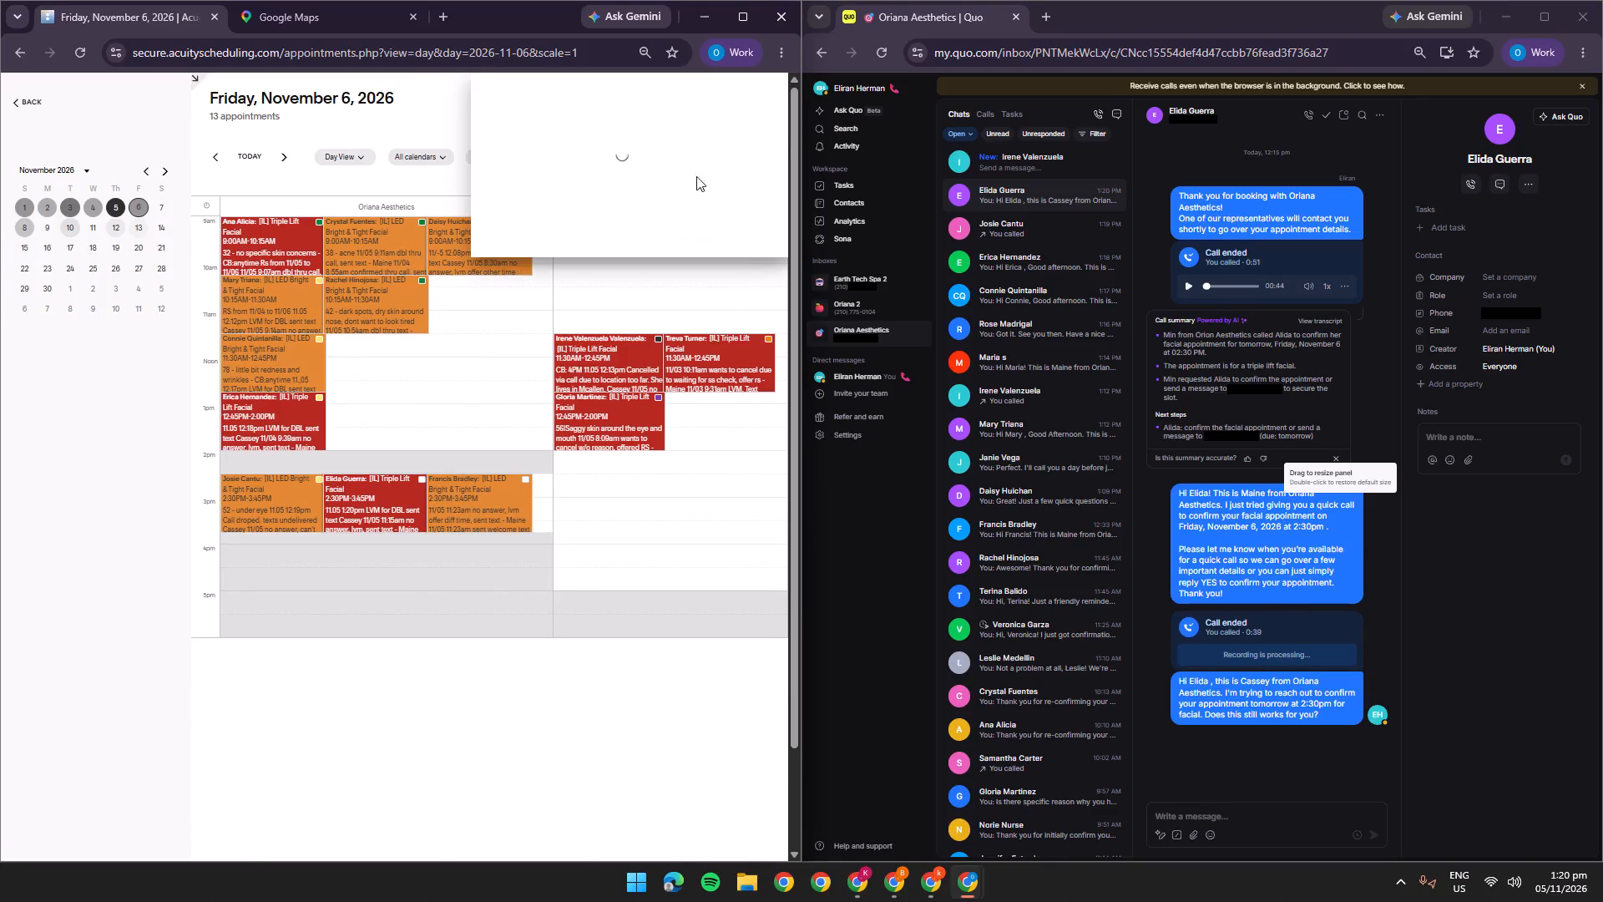
drag(773, 255, 695, 249)
key(ctrl+c)
key(ctrl+c)
click(1117, 117)
key(ctrl+v)
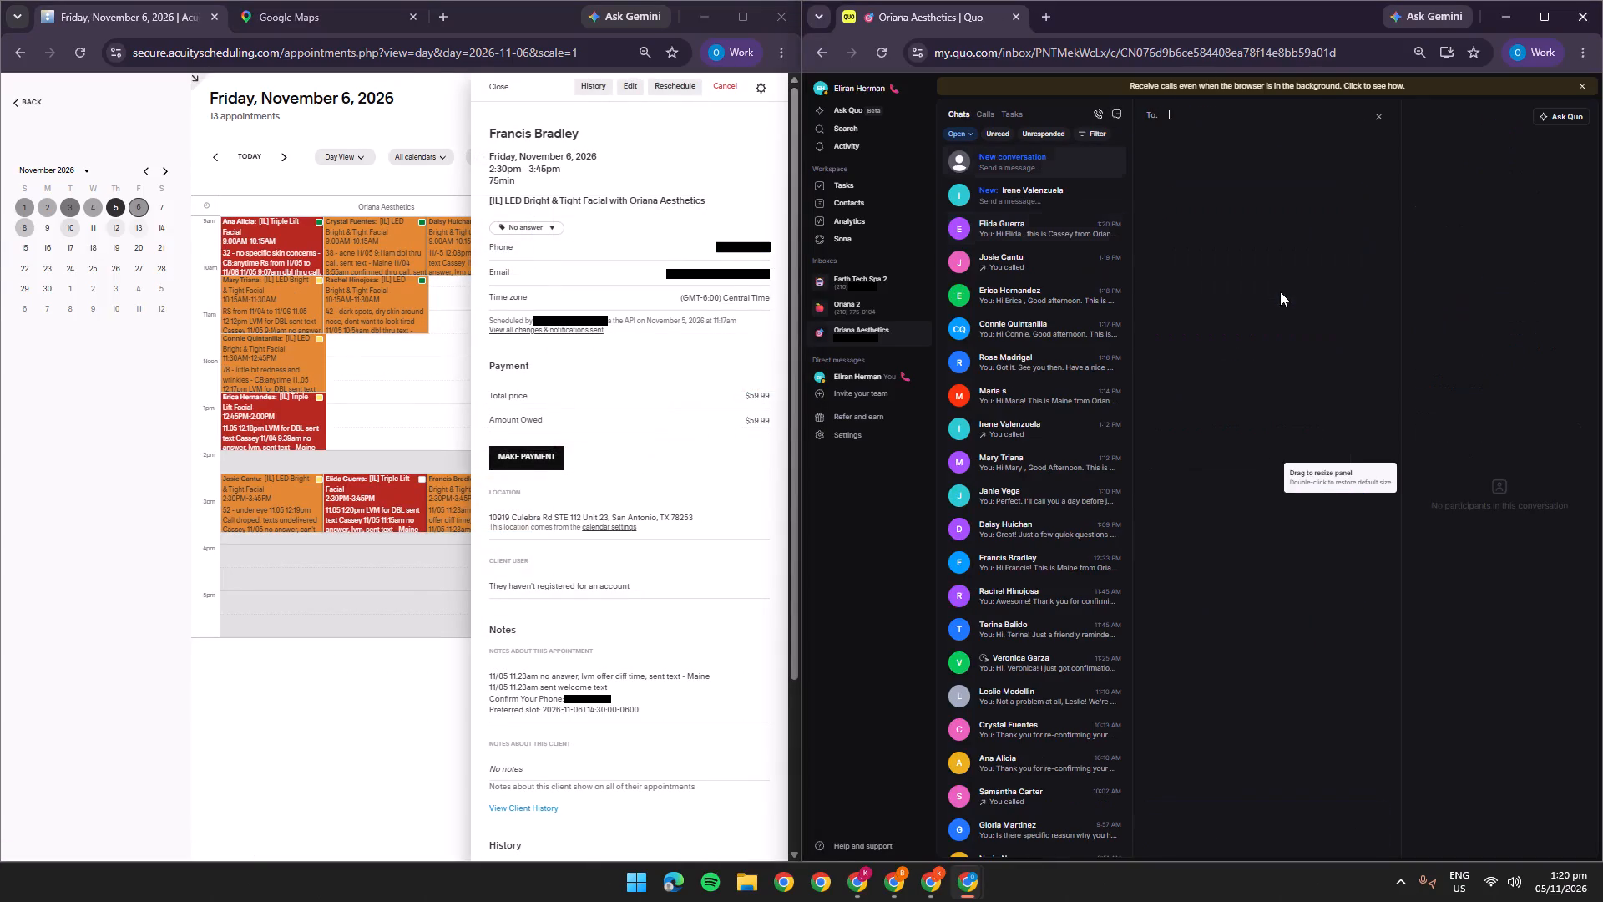
key(ctrl+v)
click(1280, 291)
click(1474, 191)
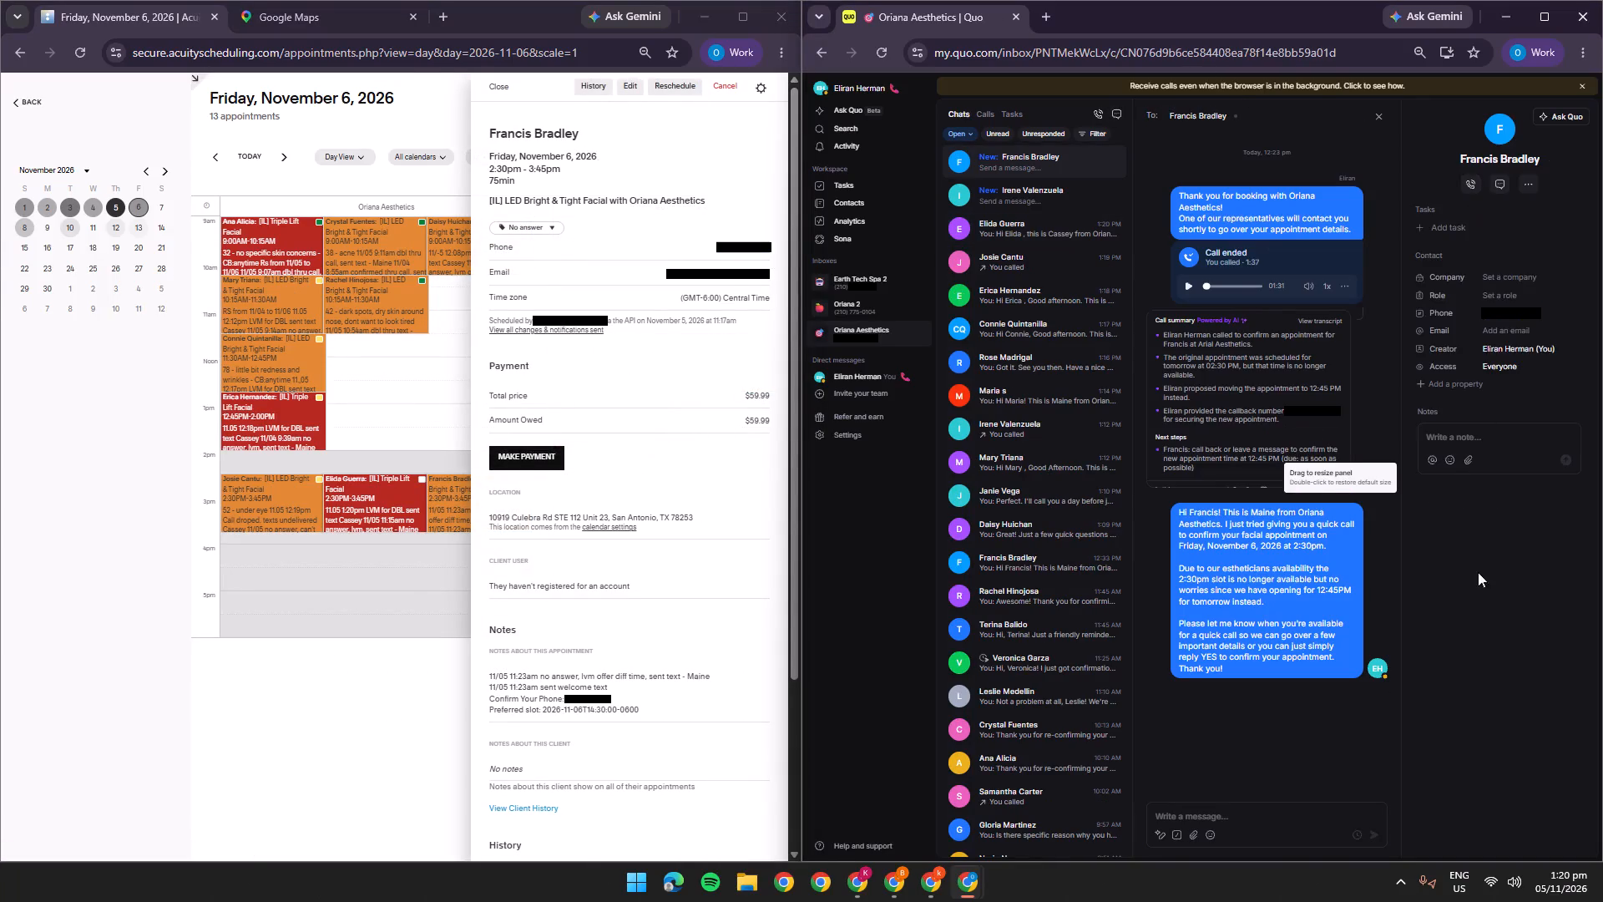
click(1472, 665)
click(1267, 671)
click(1281, 466)
scroll(1283, 626, down, 3)
Copy the 2:30pm face template from Keep into Francis's Quo message draft and replace the name Marina with Francis.
key(alt+Tab)
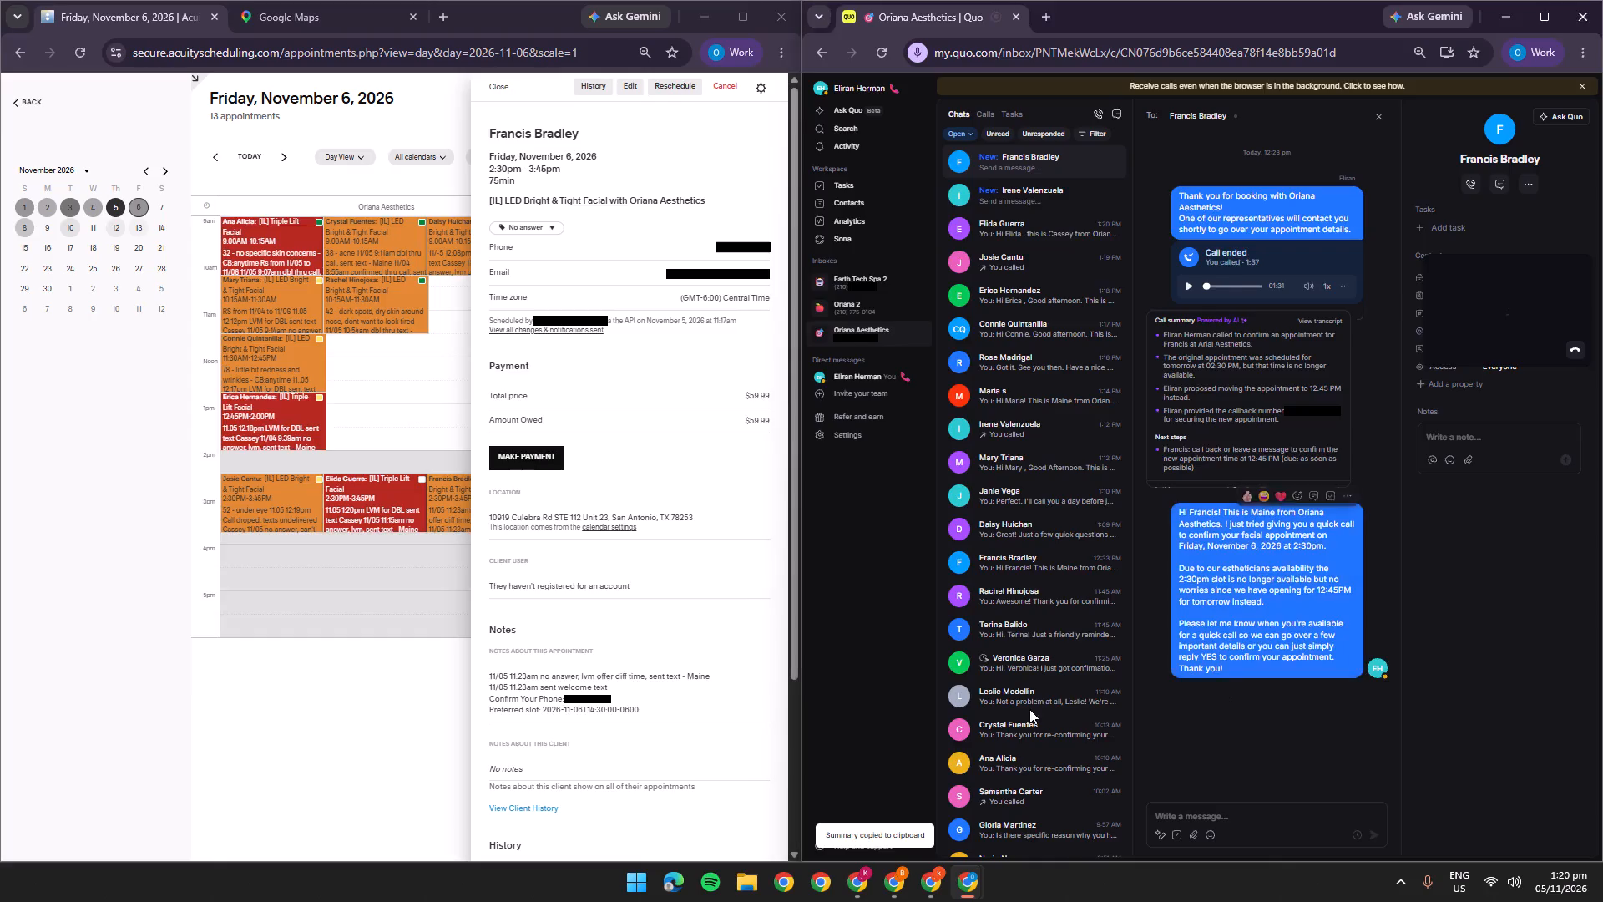
alt+click(724, 353)
click(437, 440)
drag(589, 357, 260, 337)
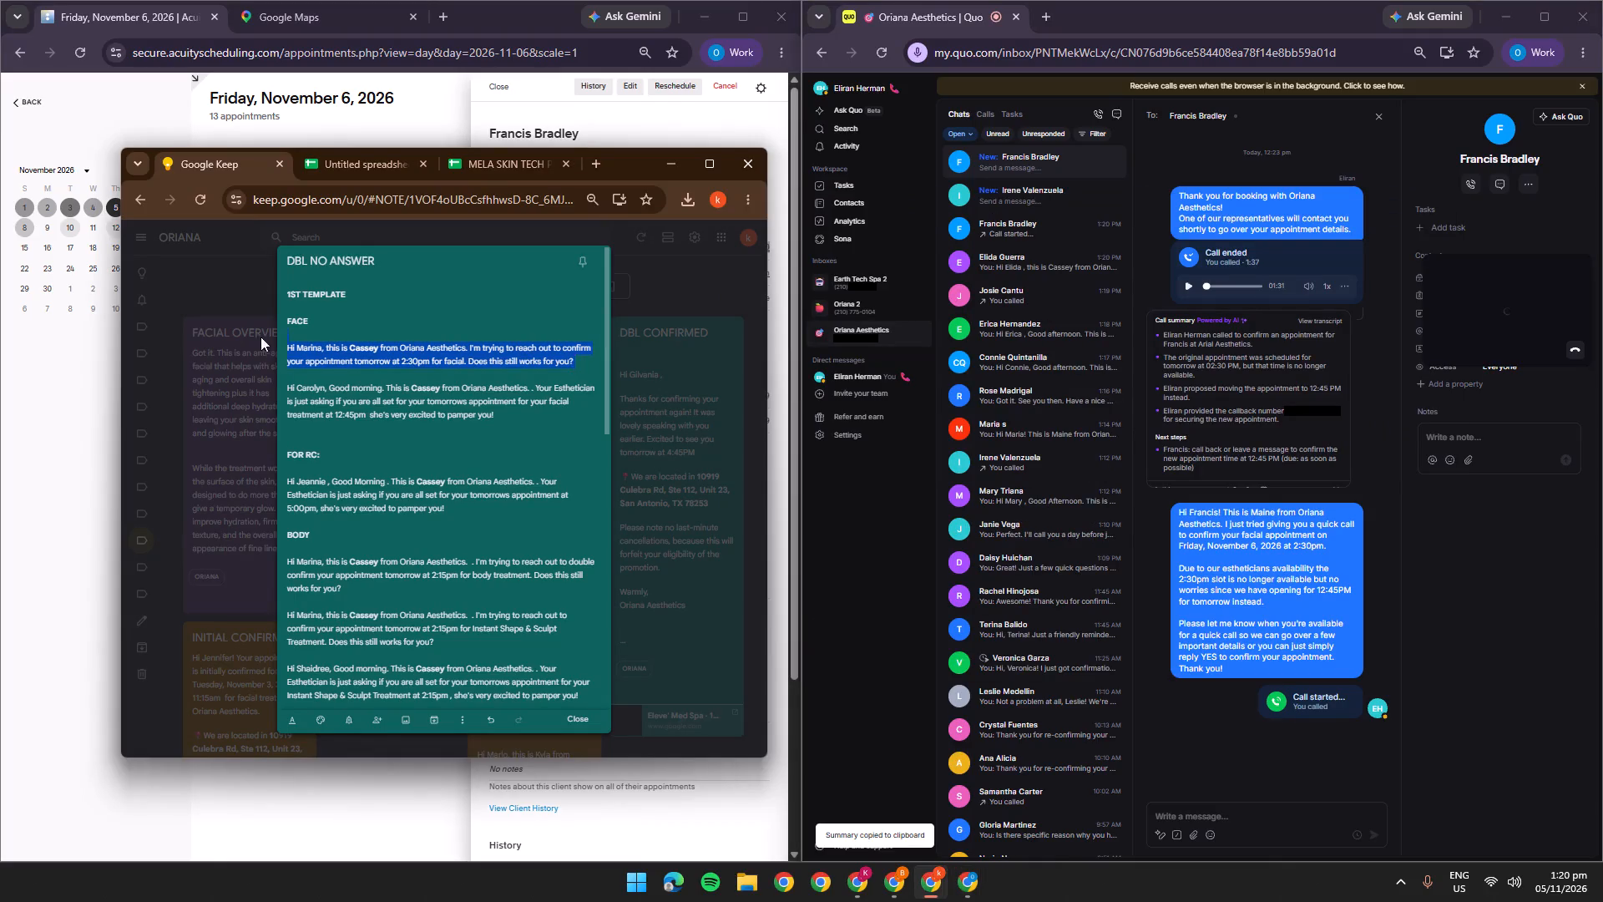
drag(260, 337, 215, 339)
key(ctrl+c)
key(ctrl+c)
ctrl+click(1267, 820)
key(ctrl+v)
click(1497, 149)
double_click(1479, 160)
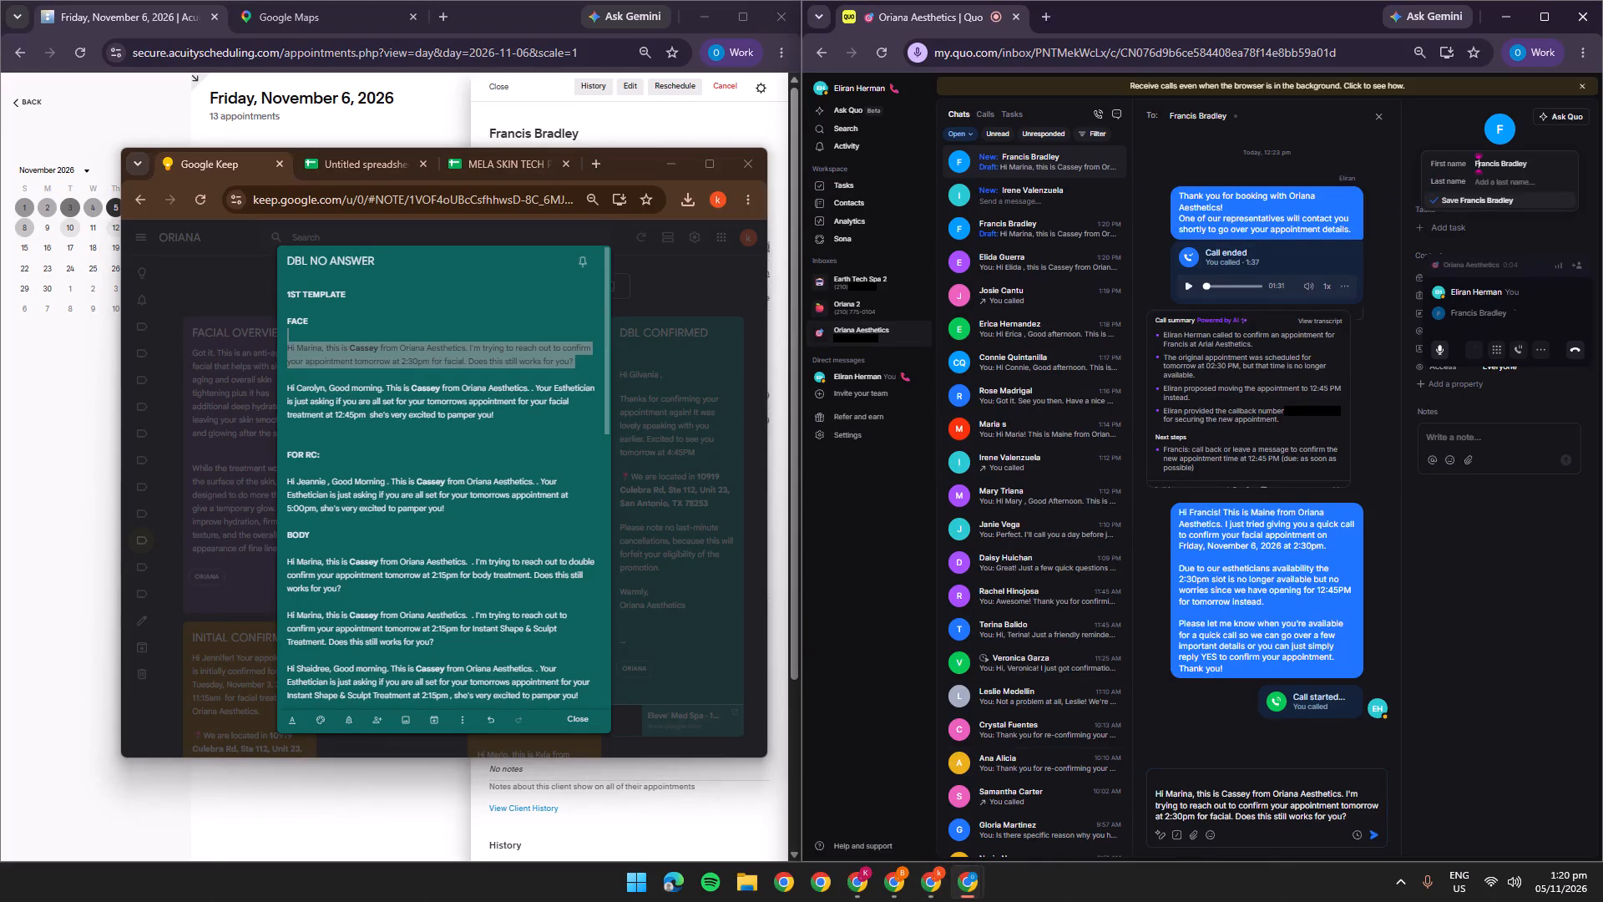
key(ctrl+c)
drag(1520, 565, 1504, 654)
double_click(1166, 799)
key(ctrl+v)
click(1199, 801)
Add "11.05 12:21pm LVM for DBL sent text Cassey" at the top of Francis's appointment notes and save the appointment.
click(569, 114)
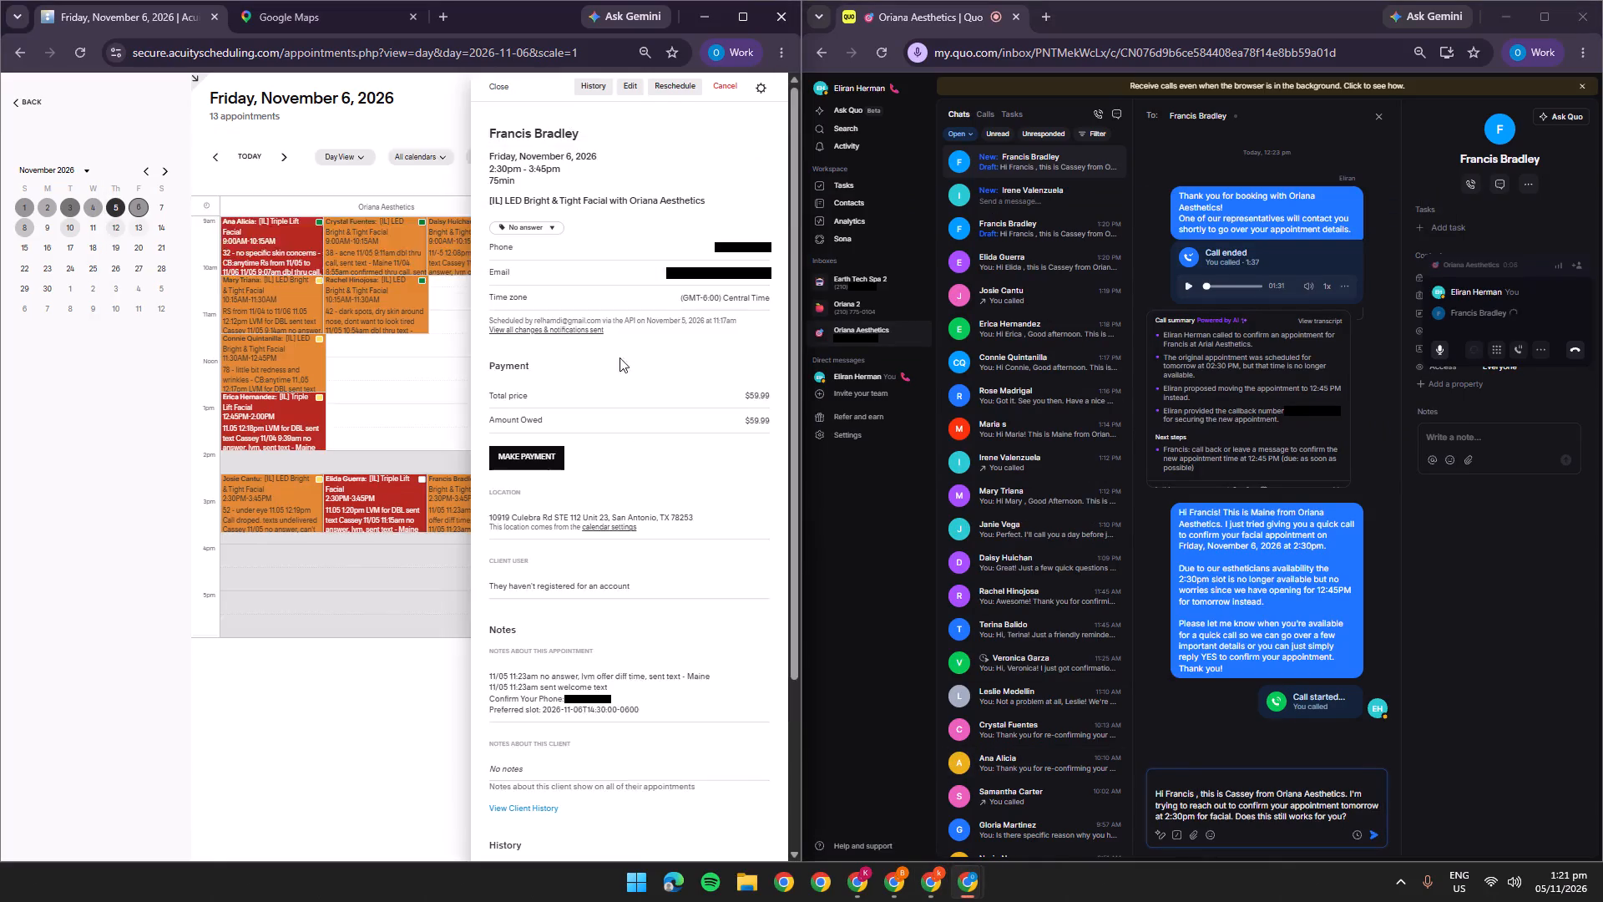
scroll(627, 456, down, 2)
click(649, 480)
key(Return)
key(Up)
text(11.05)
key(space)
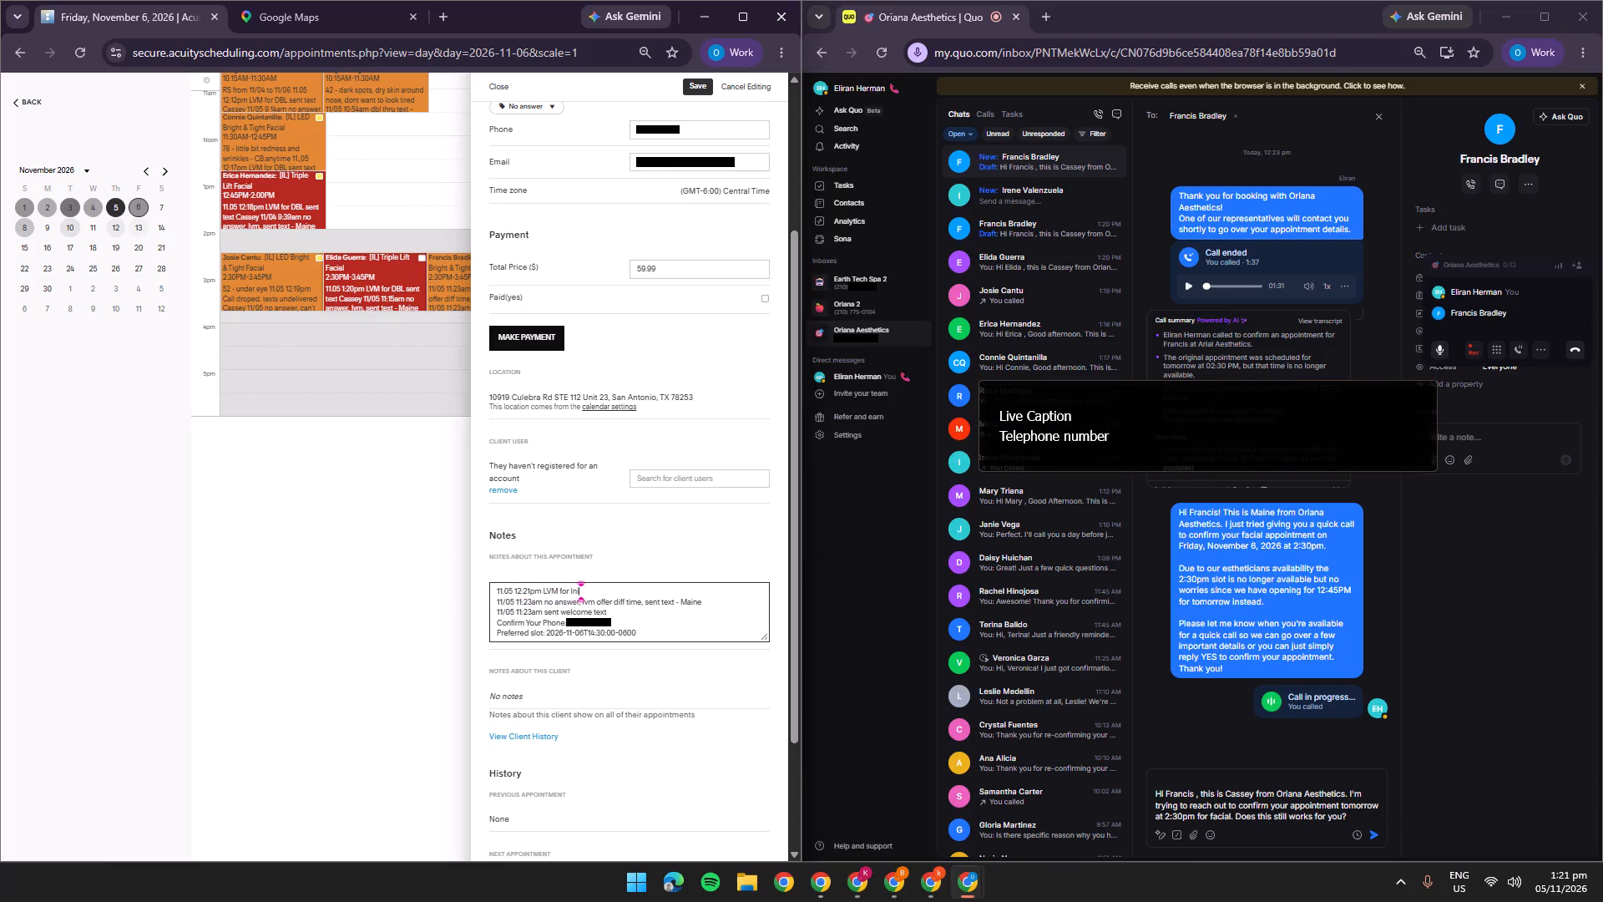
key(BackSpace)
key(BackSpace)
key(BackSpace)
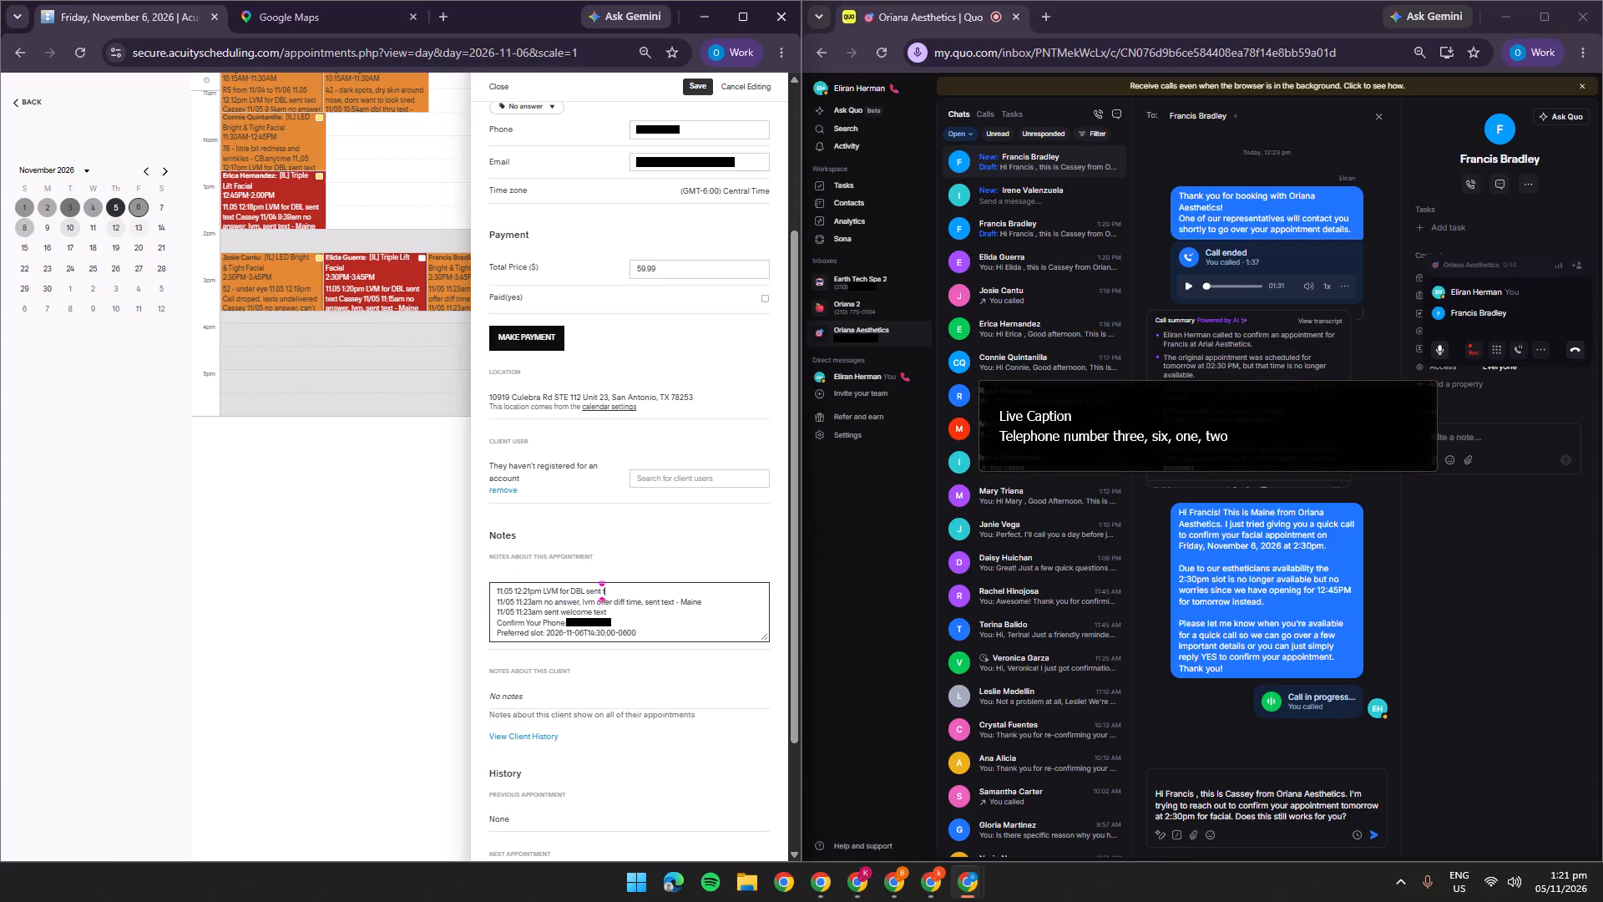
key(BackSpace)
key(BackSpace)
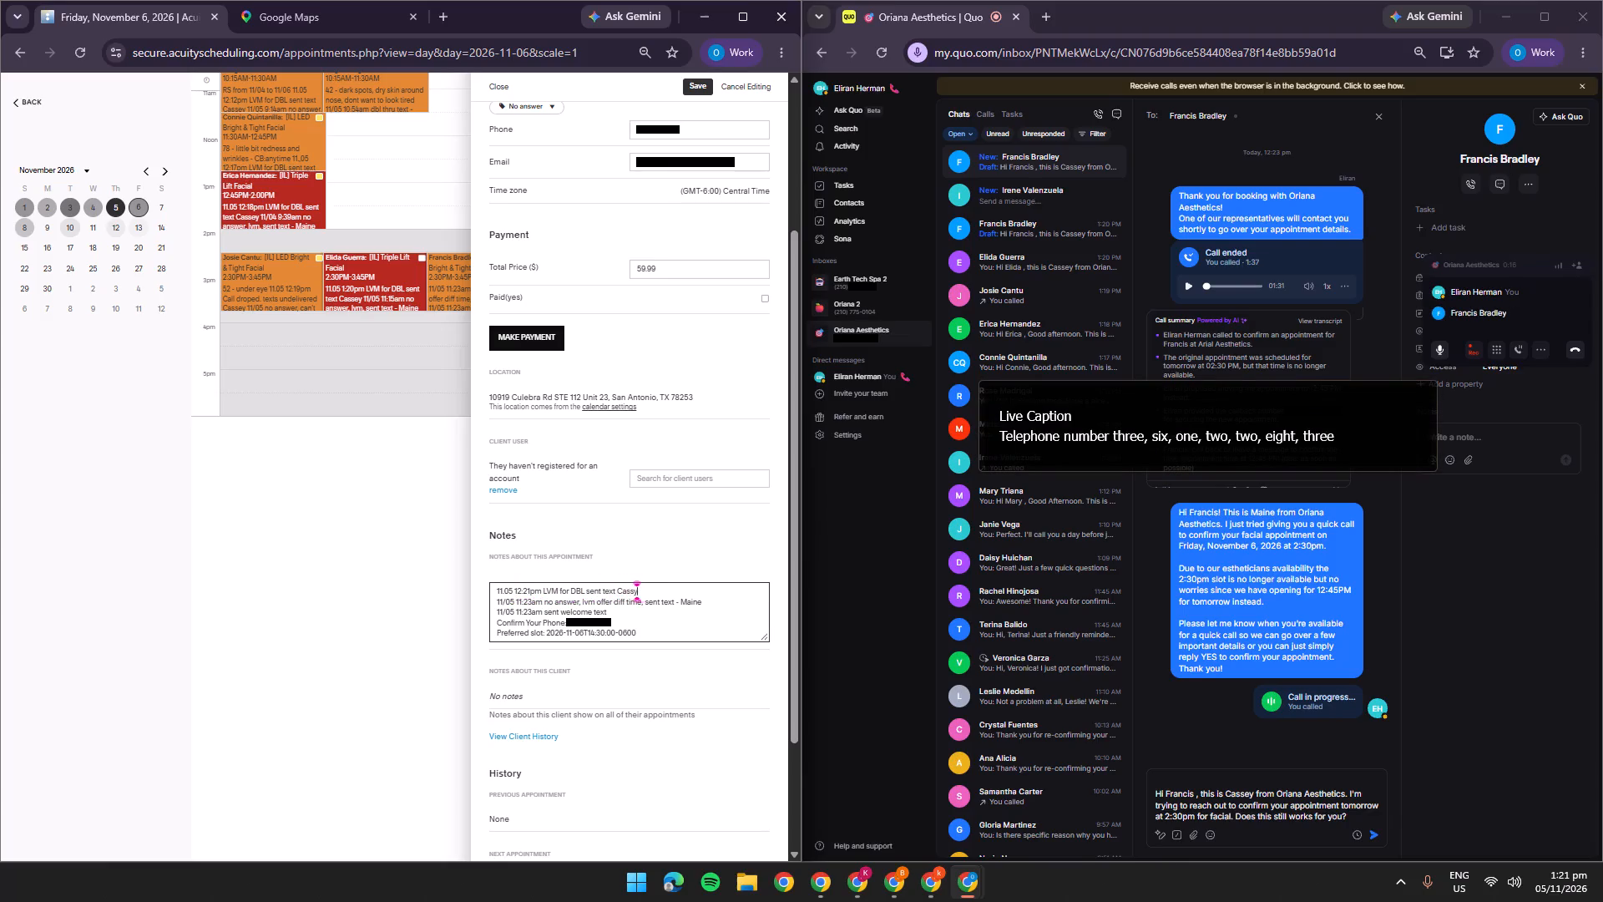
key(BackSpace)
text(ey)
key(space)
scroll(649, 480, up, 5)
click(688, 94)
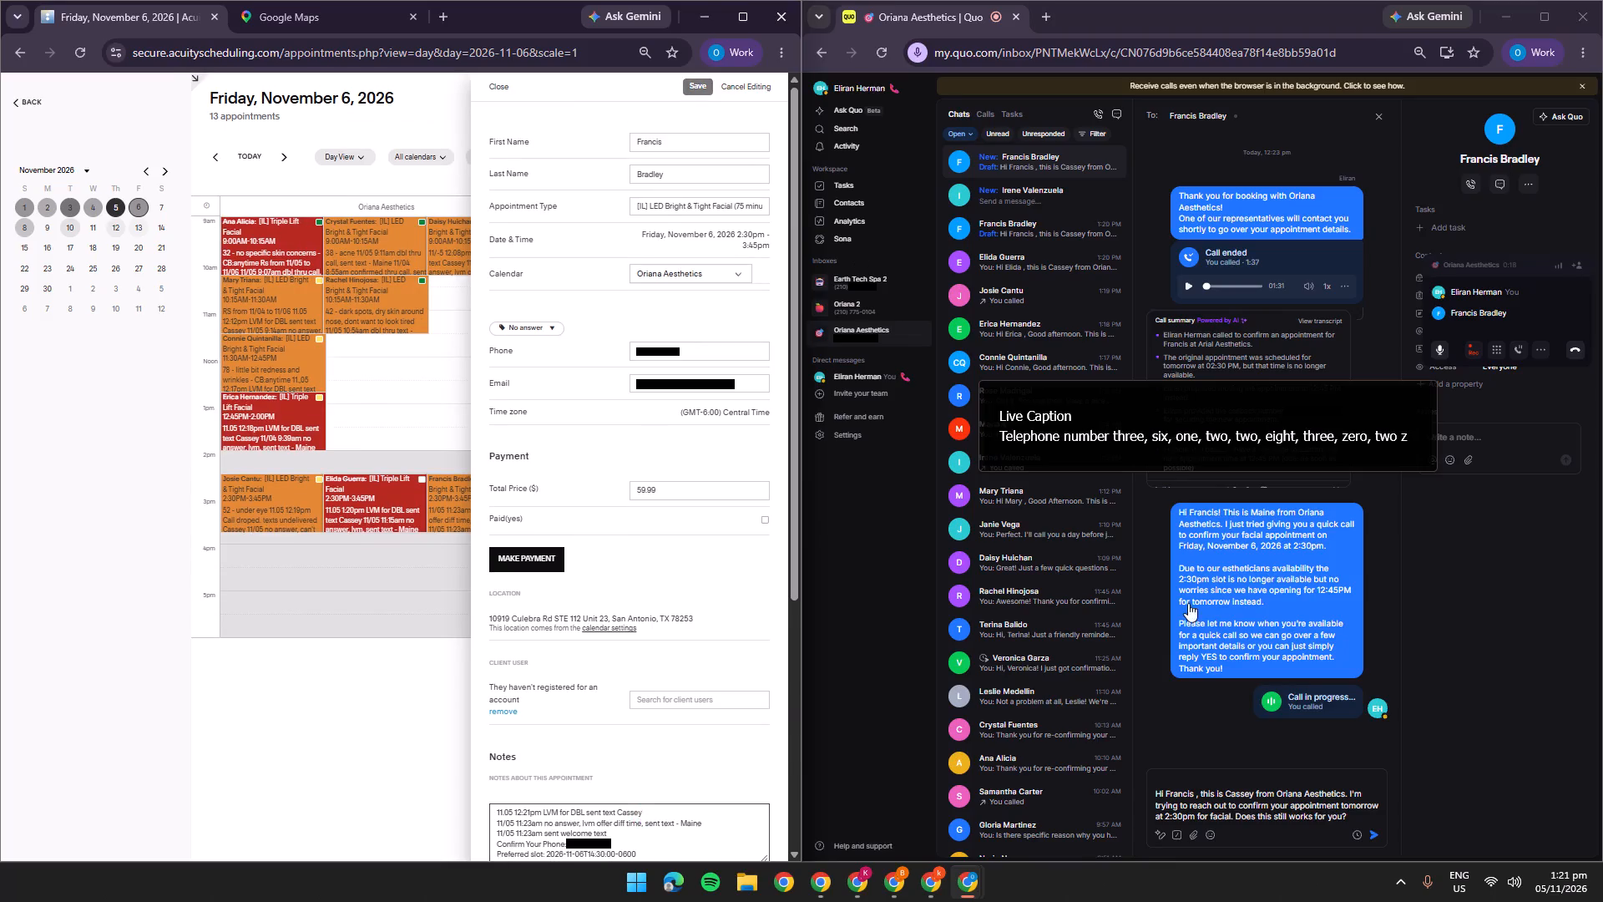
Mute the microphone on the ongoing call with Francis.
click(1221, 807)
click(1442, 346)
click(1555, 653)
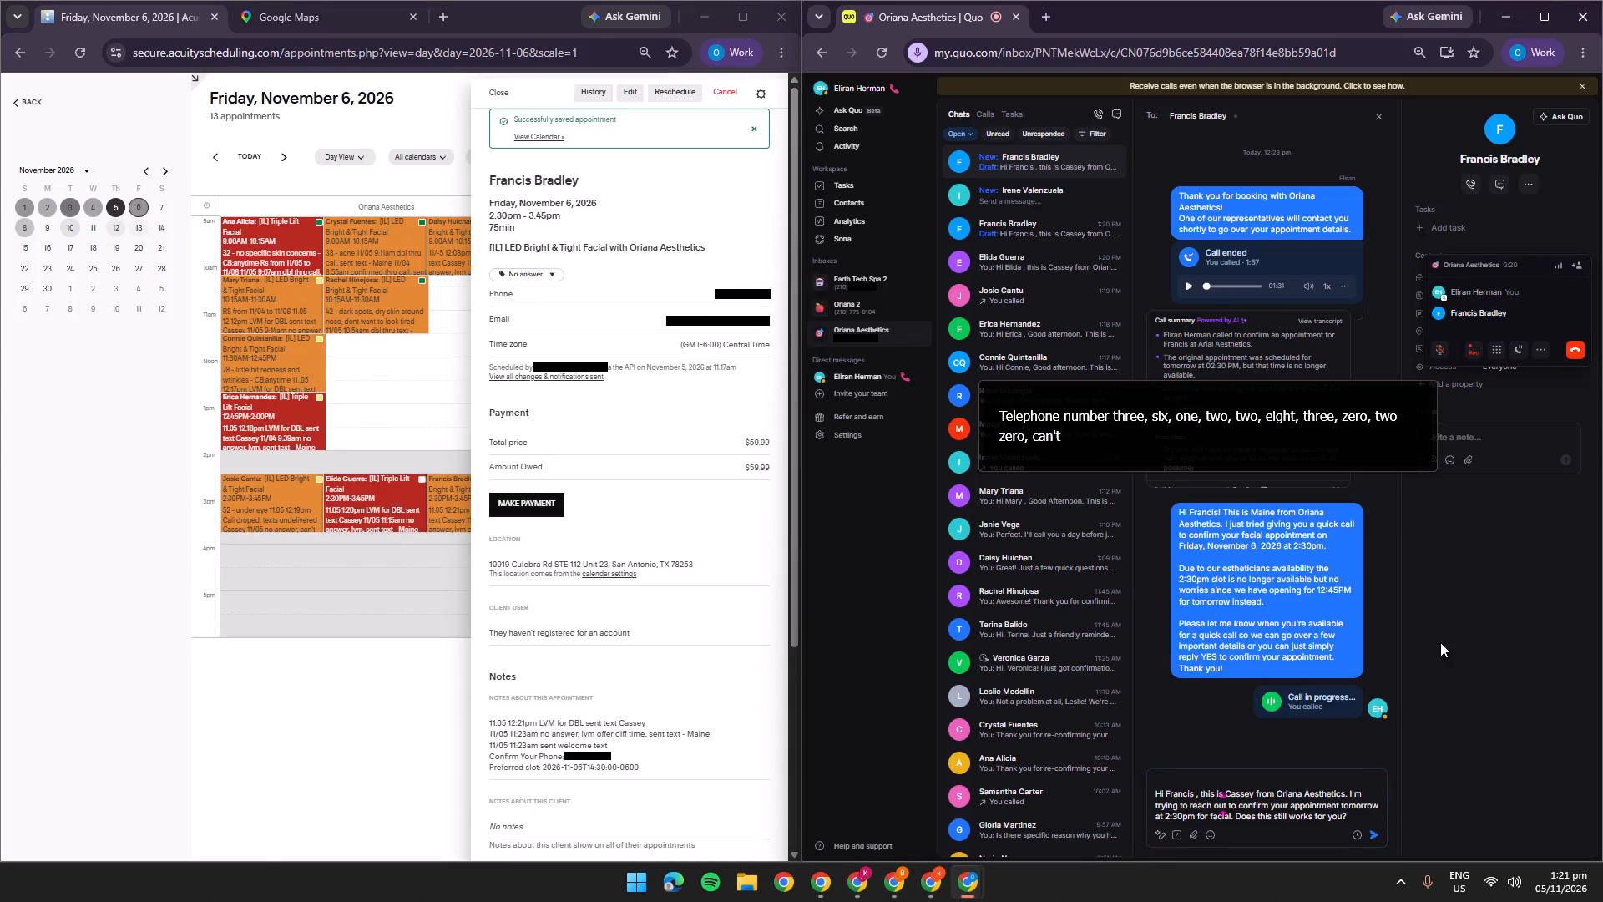
Close Francis's appointment details and return to the November 6 day calendar.
click(484, 96)
scroll(474, 676, down, 3)
scroll(474, 676, up, 4)
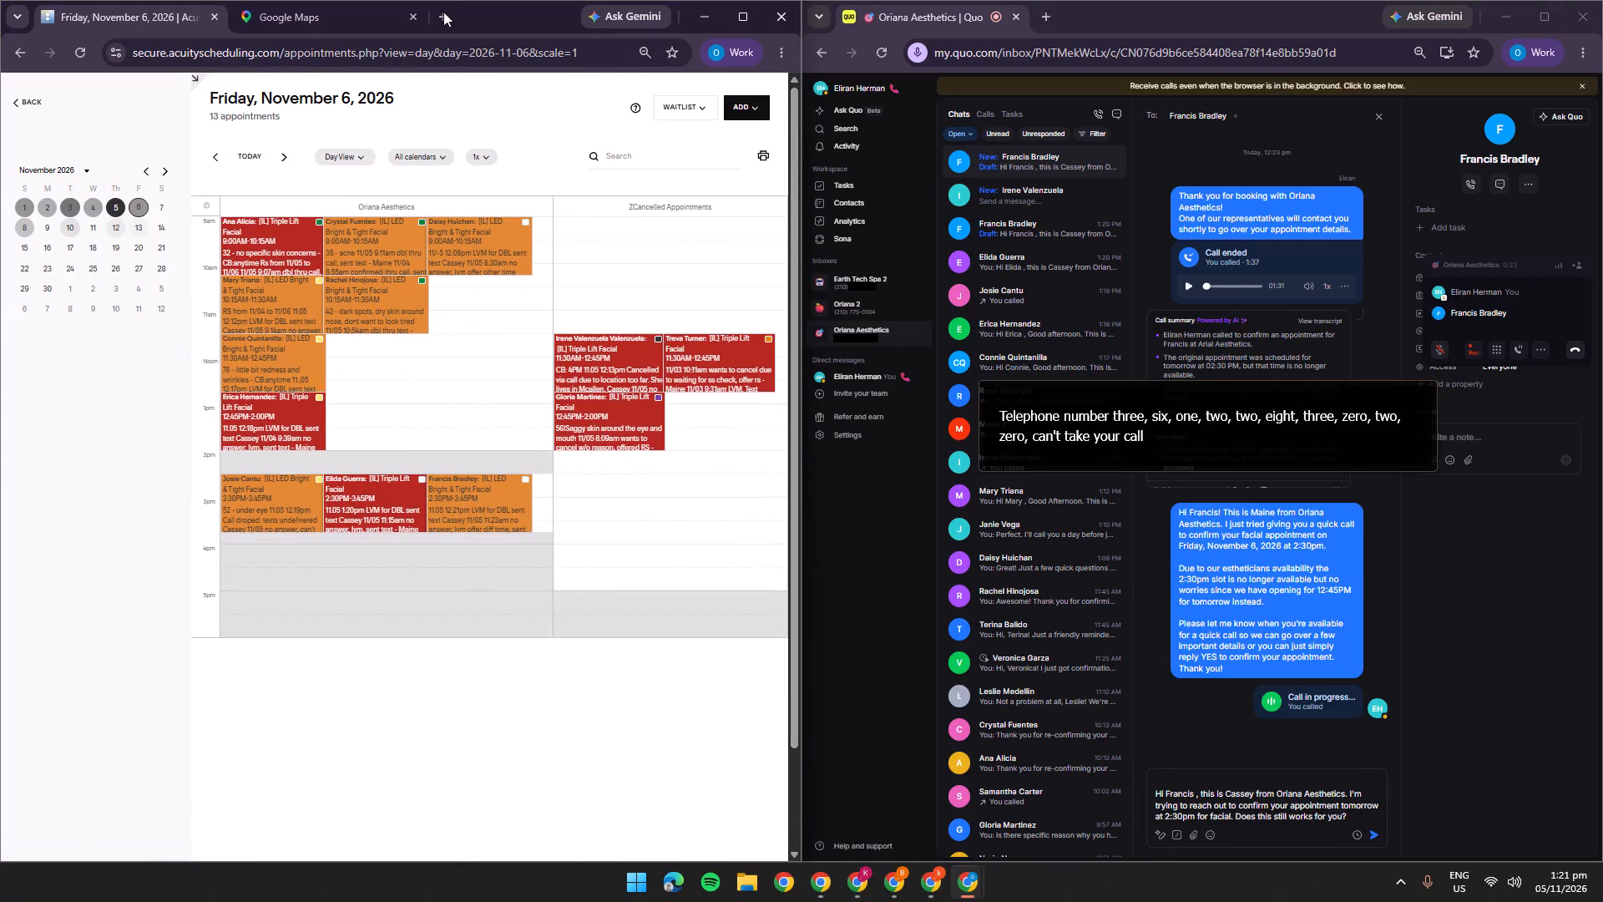
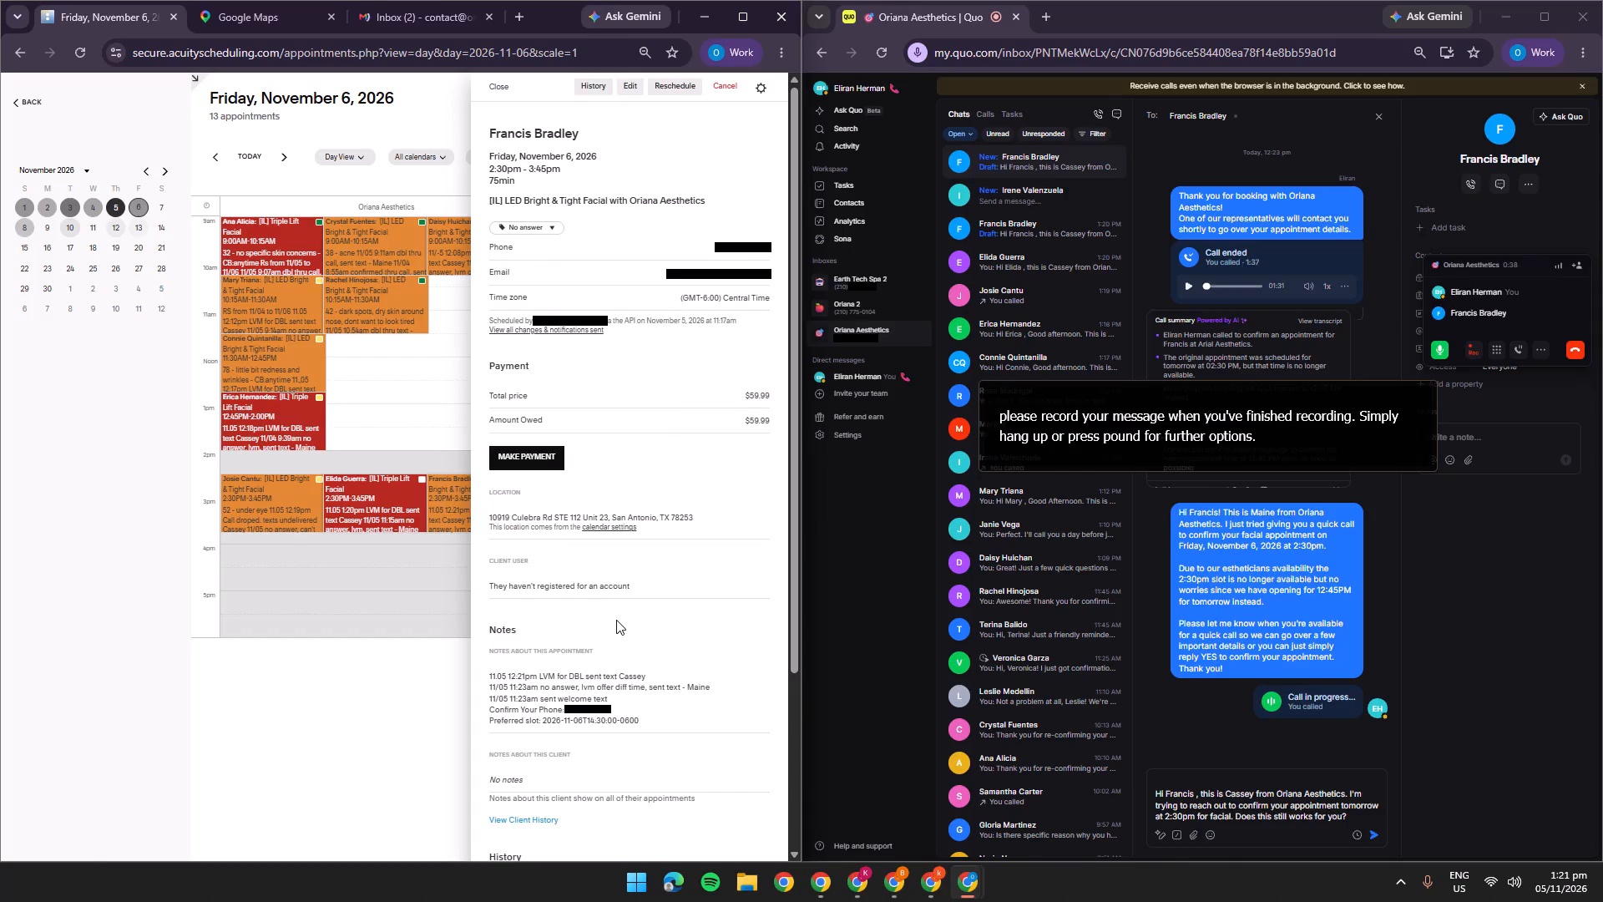
Send Francis the drafted text confirming tomorrow's 2:30pm facial appointment.
click(803, 685)
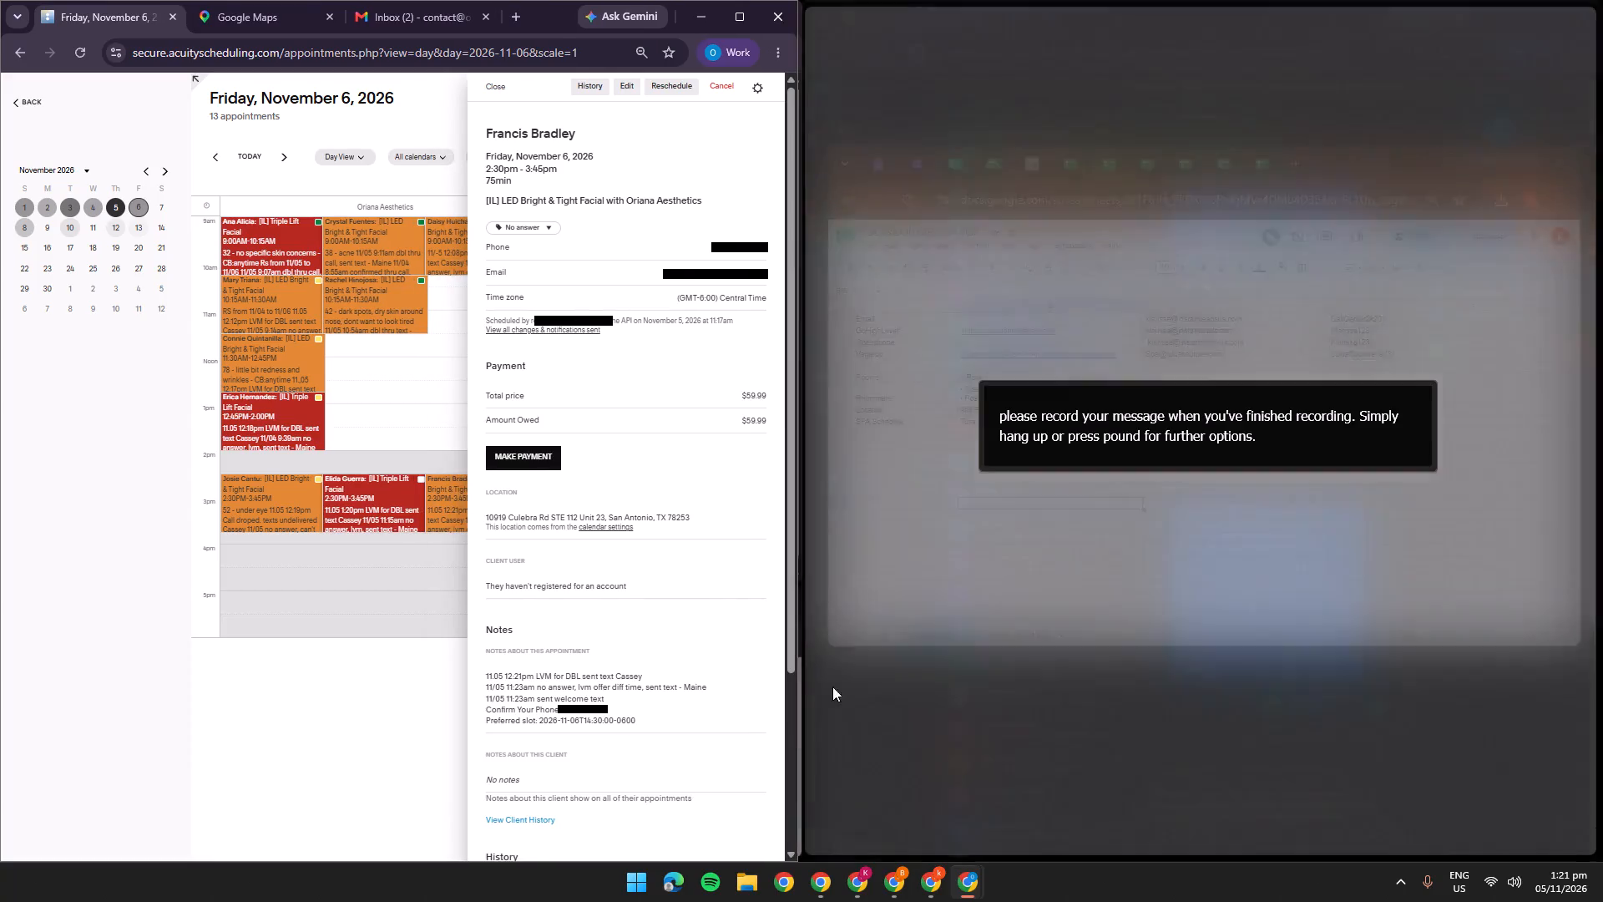
click(863, 682)
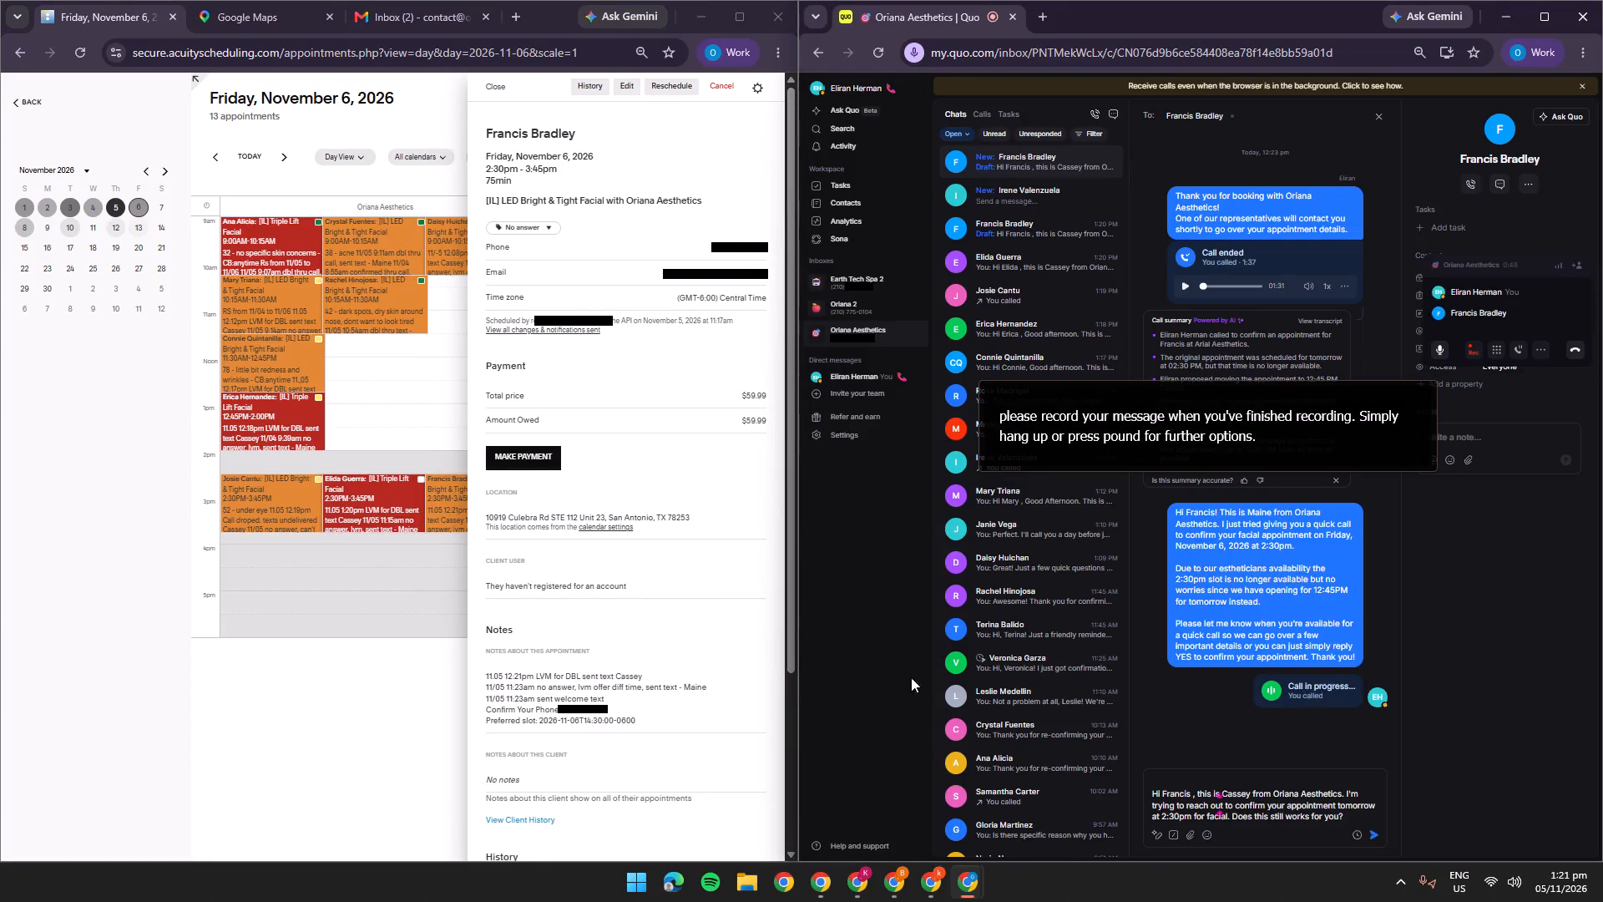
click(1278, 812)
click(1287, 807)
key(Return)
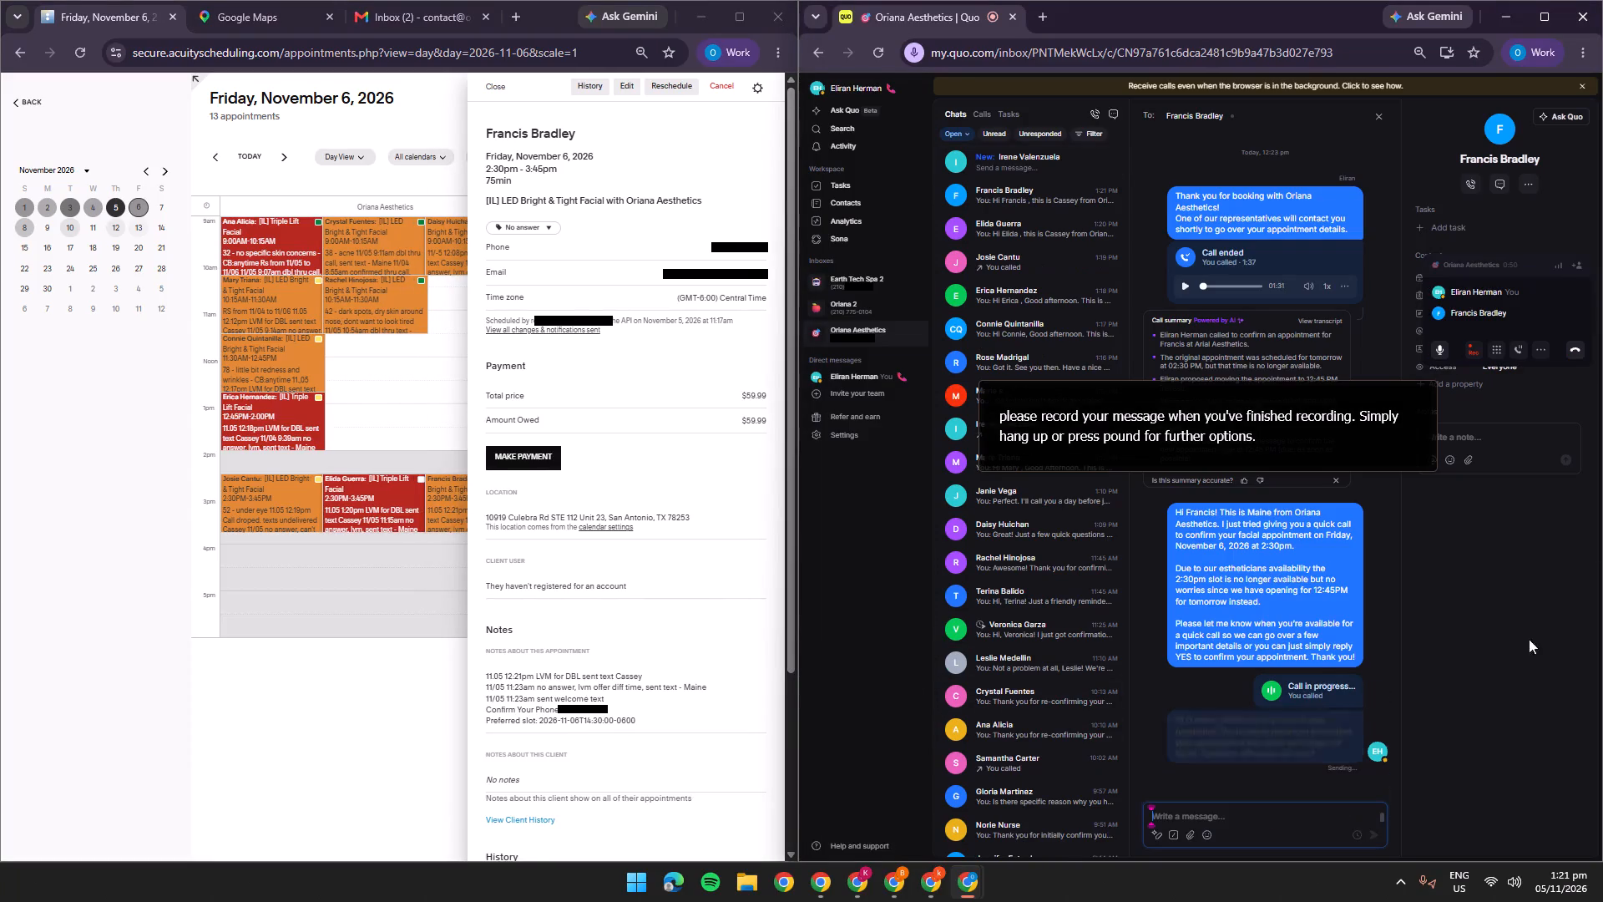
End the ongoing call with Francis.
click(1573, 356)
click(1551, 597)
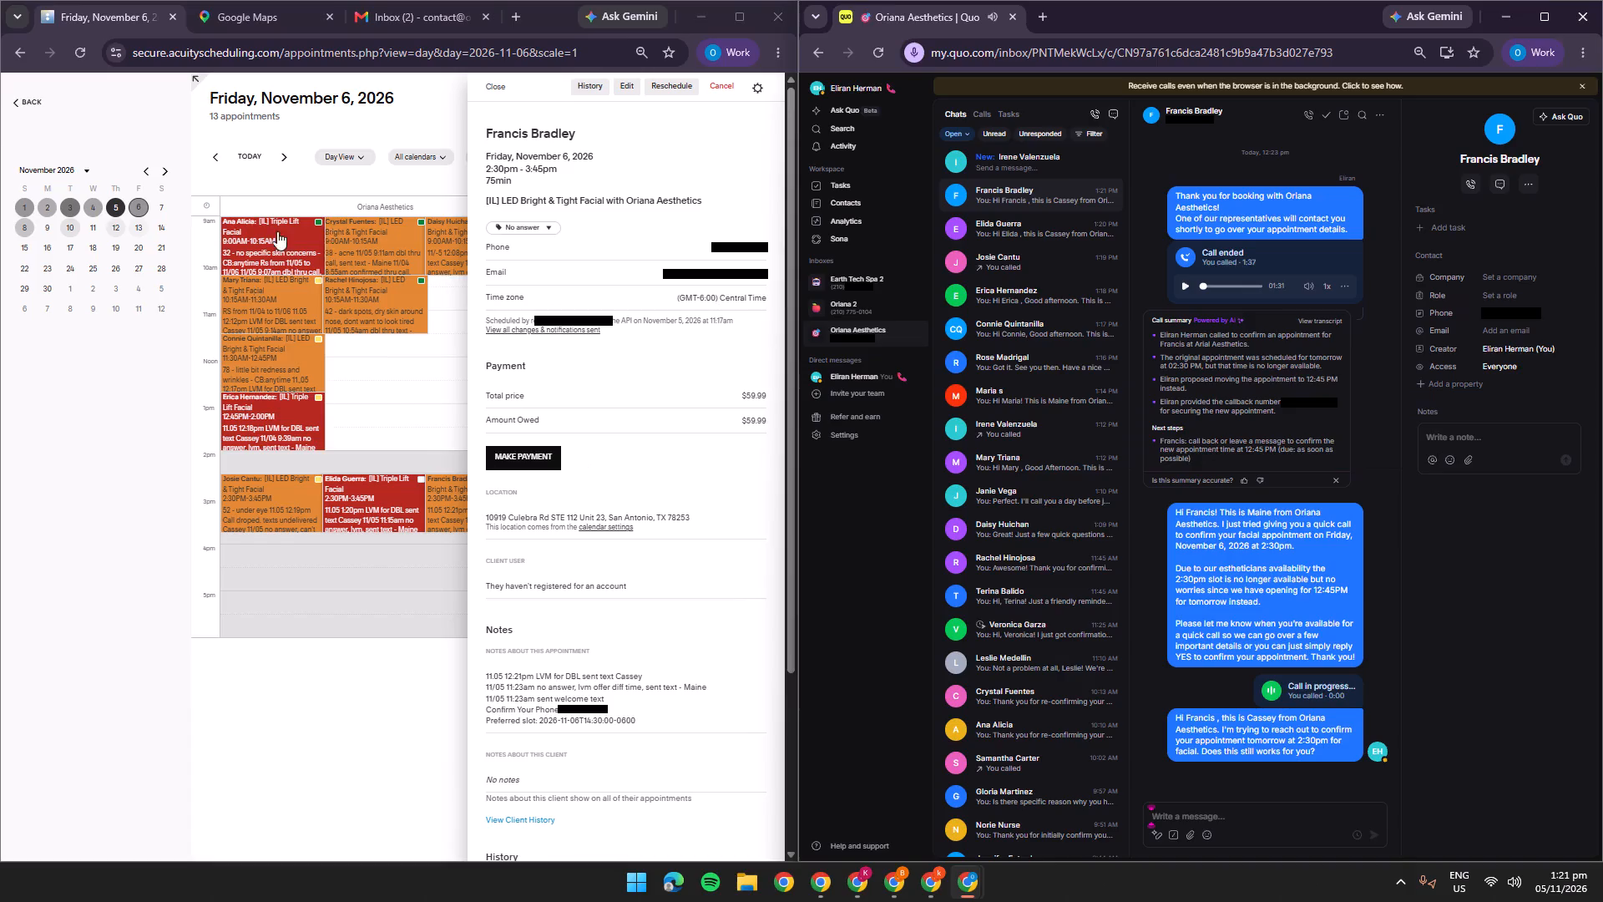
Close Francis's appointment and open Daisy's 9:00am appointment on the November 6 calendar.
click(636, 671)
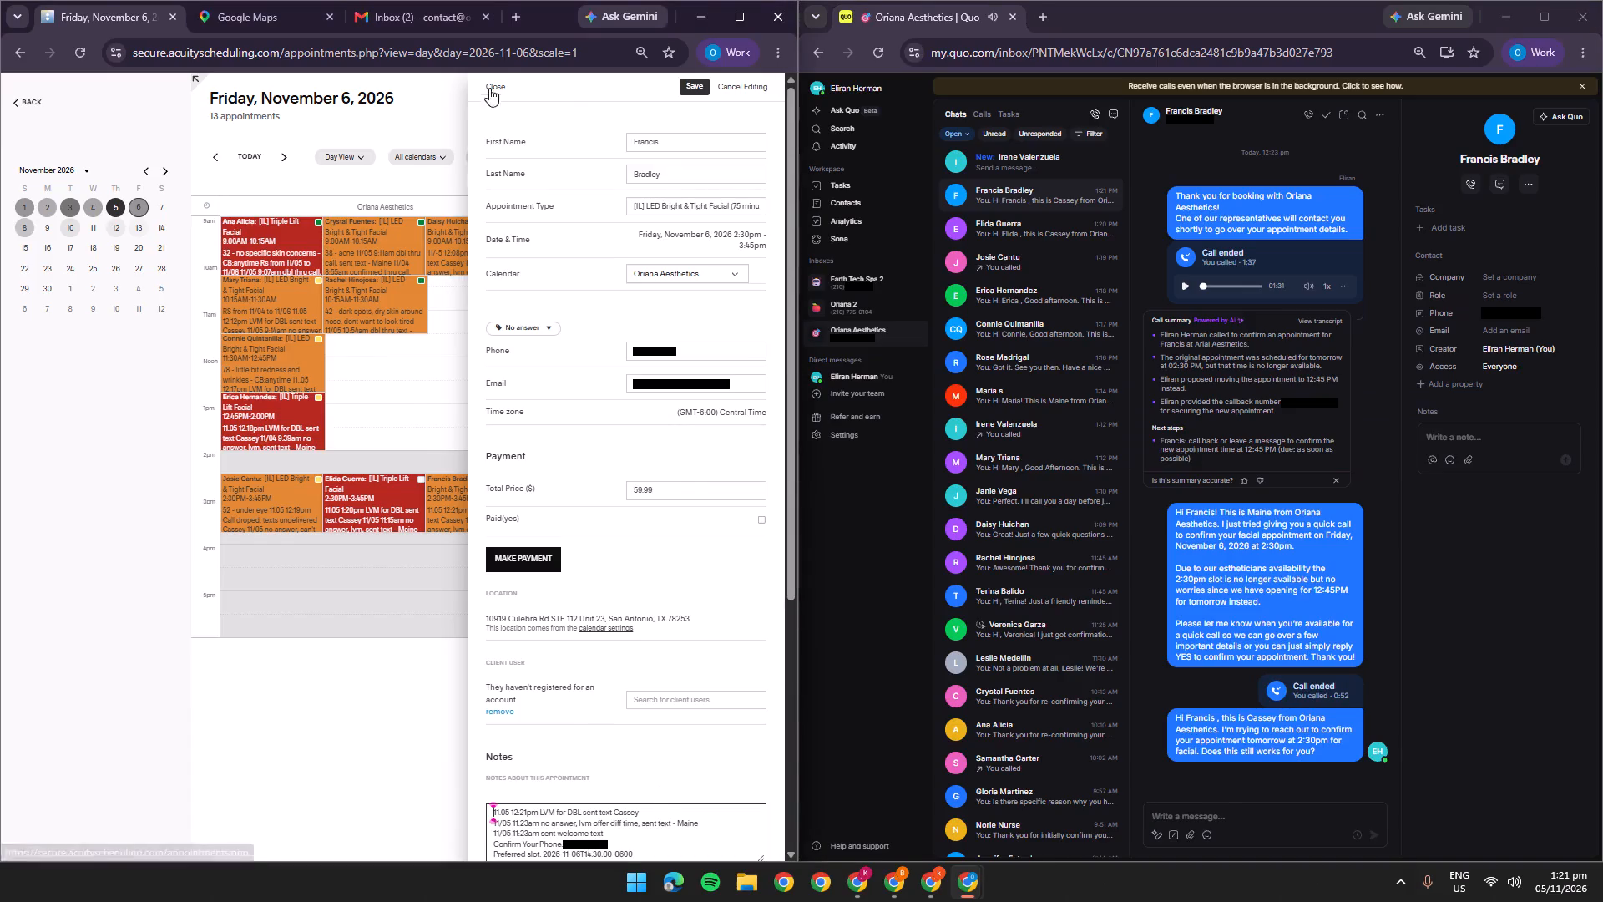
click(491, 85)
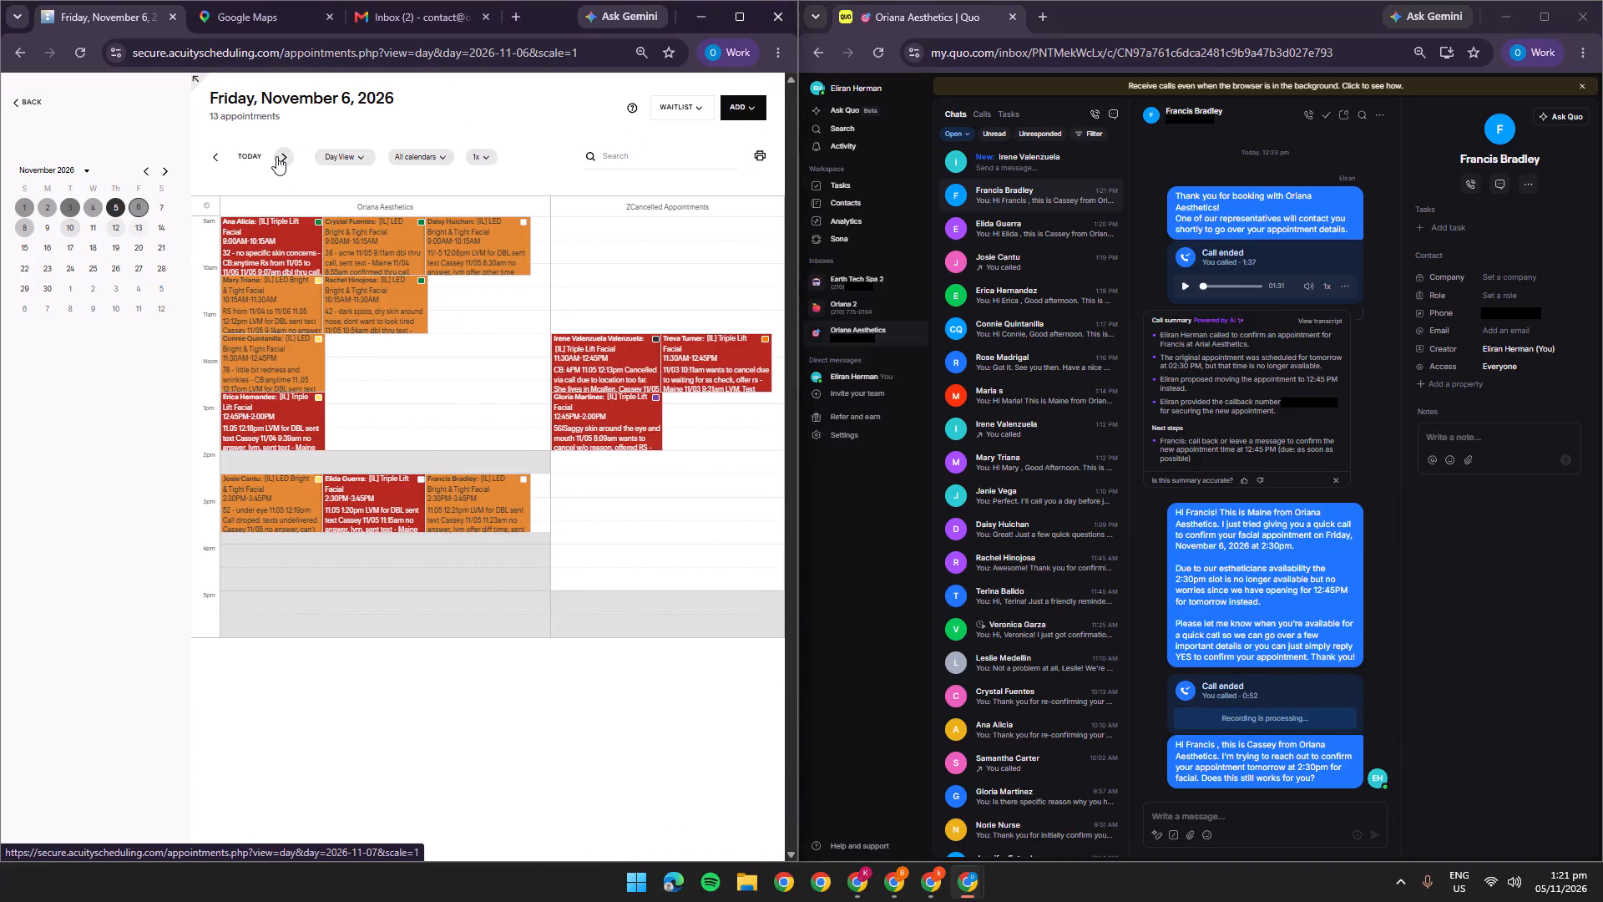
click(473, 257)
Open Erica's conversation and send the reply "Great. Do you already have our addresS?".
click(1089, 195)
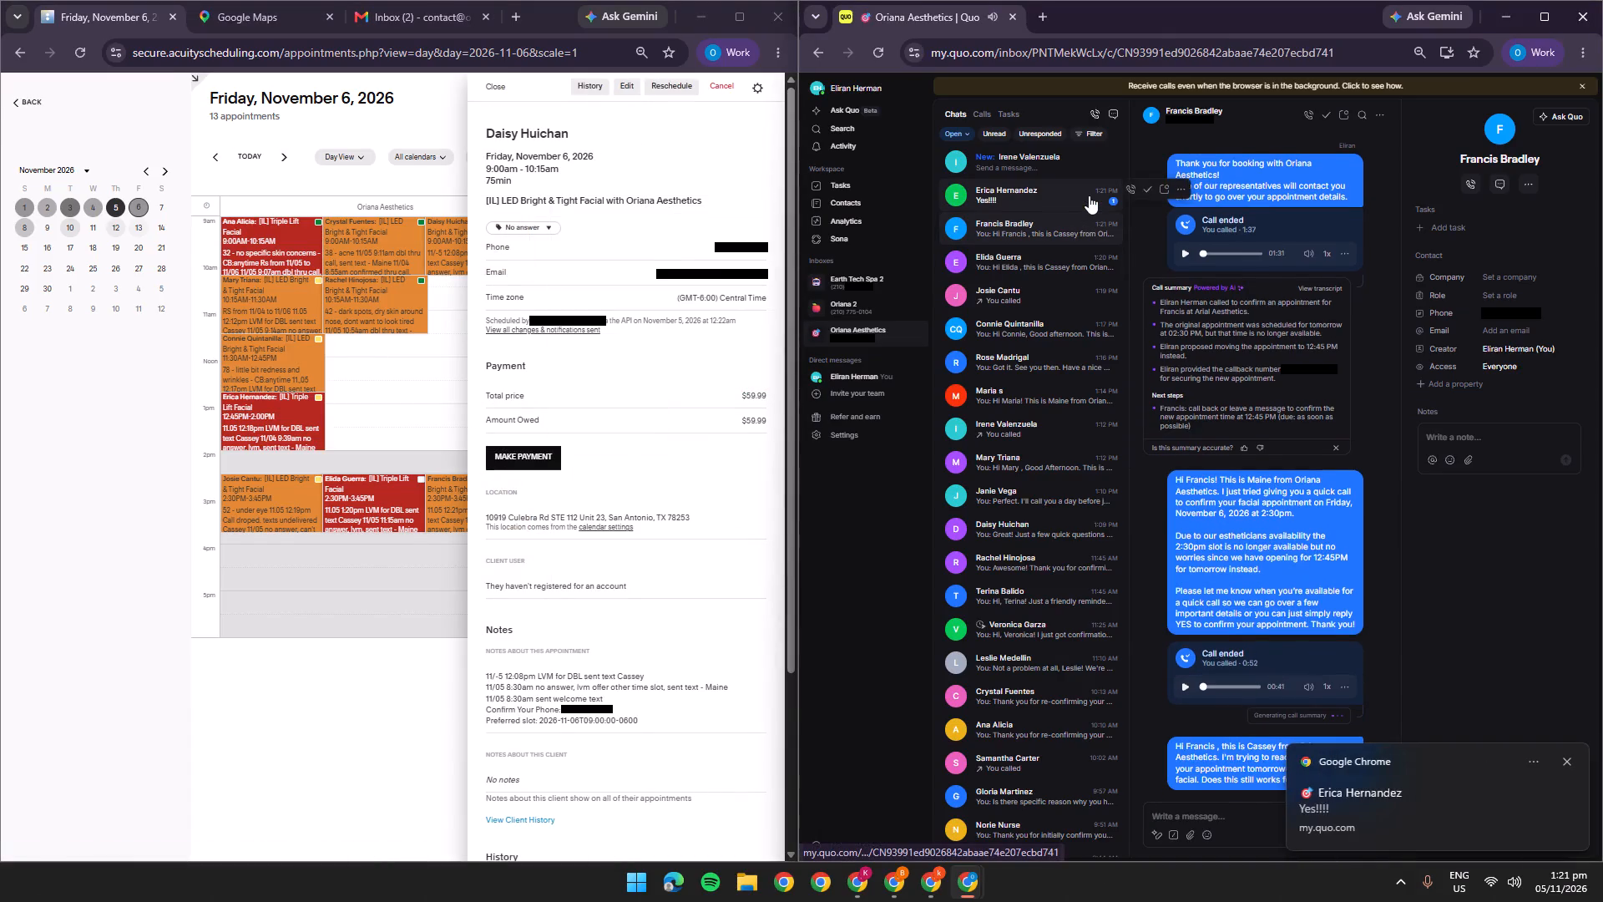
scroll(1213, 490, down, 7)
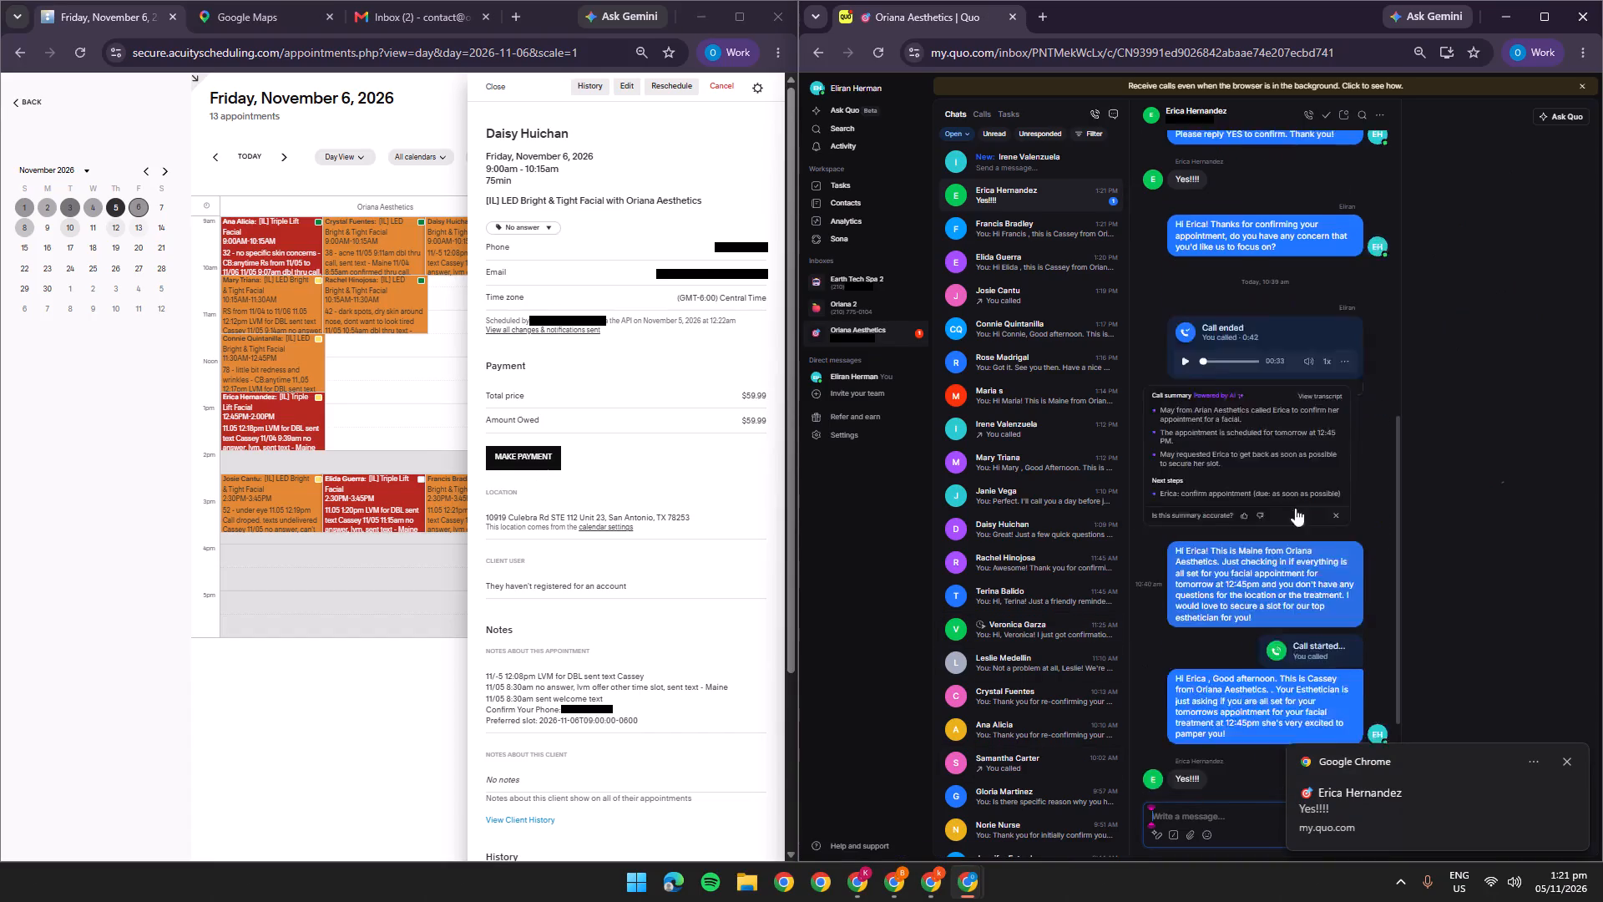
scroll(1277, 733, down, 4)
click(1244, 817)
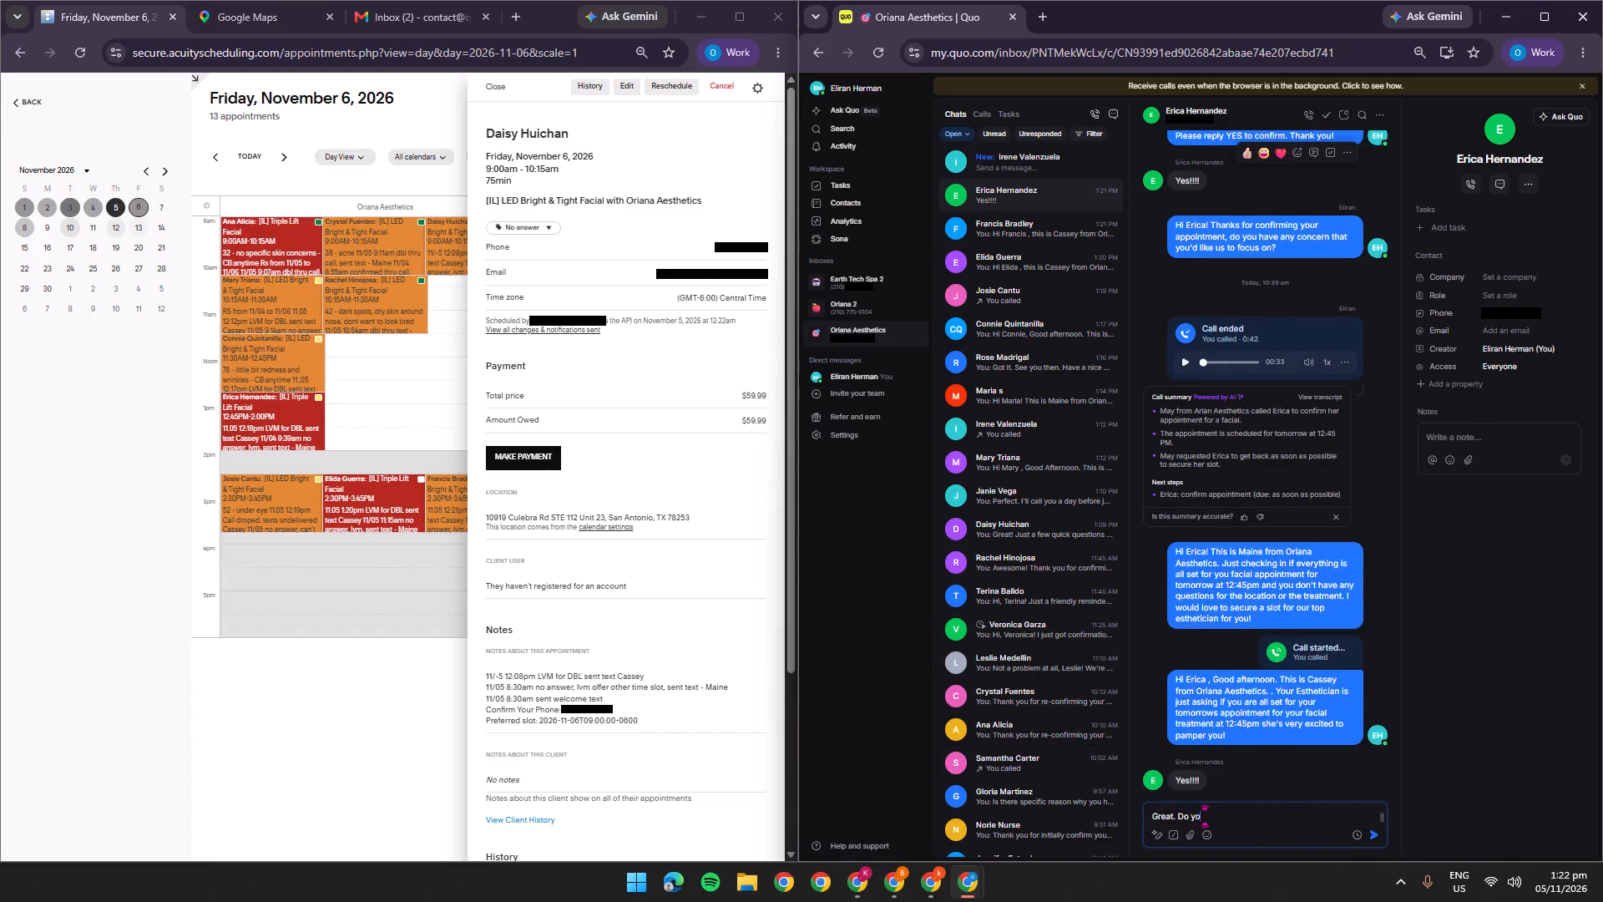
key(BackSpace)
key(BackSpace)
text(ve our addresS?)
key(Return)
Review Erica's earlier messages and check the other recent conversations, including Rose's and Daisy's, for client replies.
scroll(1168, 798, up, 3)
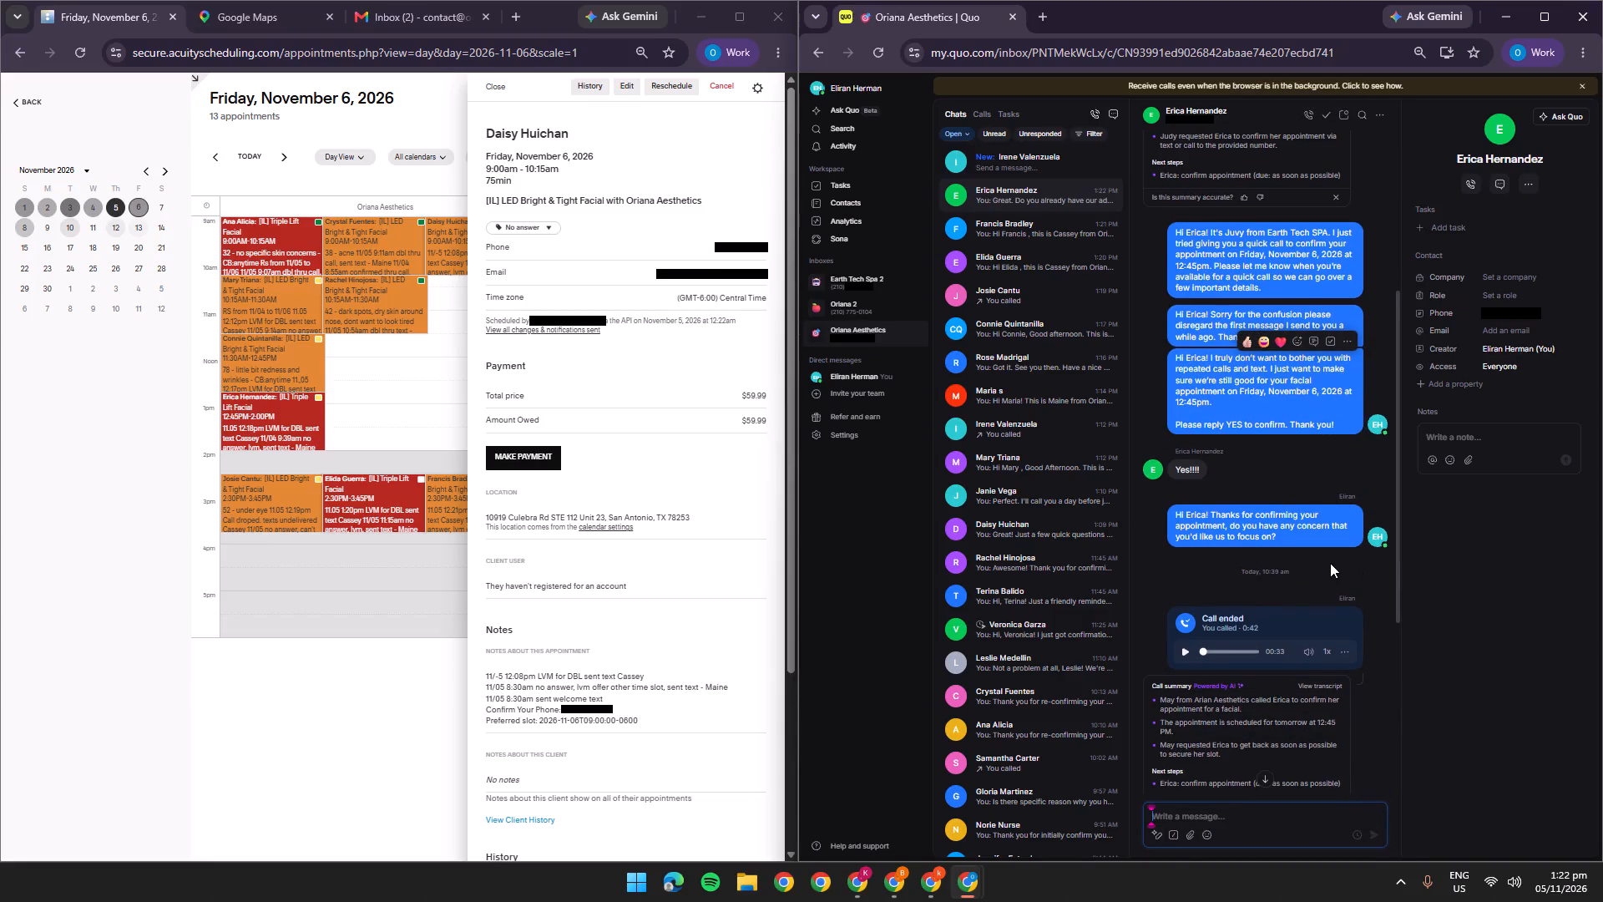
scroll(1339, 561, up, 4)
scroll(1339, 561, down, 14)
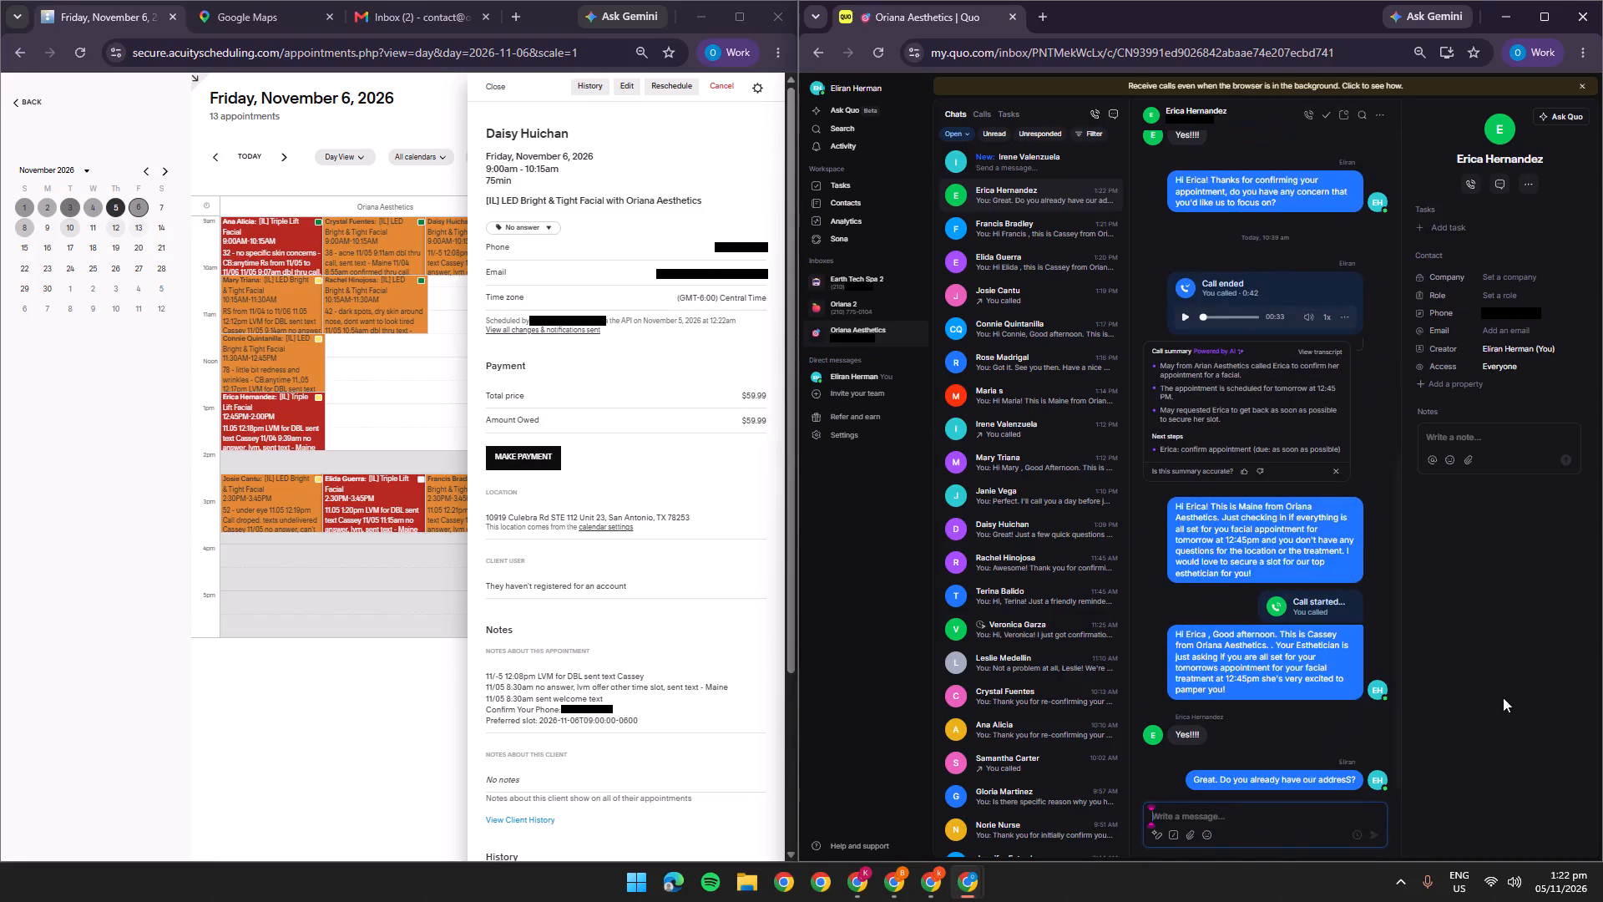
click(1511, 689)
click(1069, 165)
click(1076, 230)
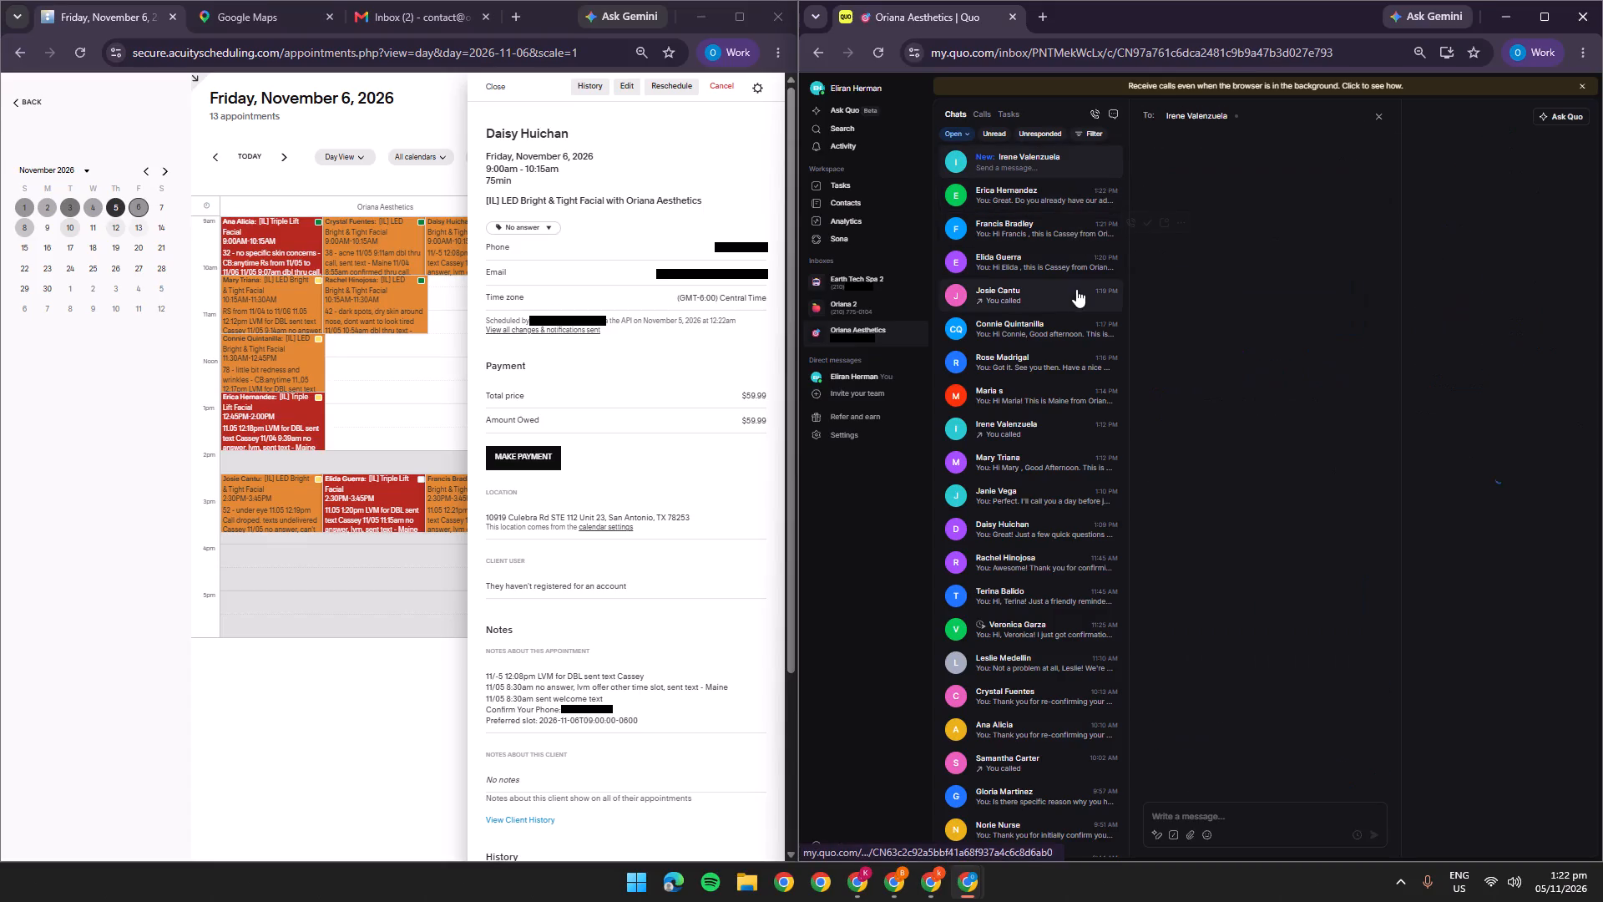
click(1063, 299)
click(1058, 350)
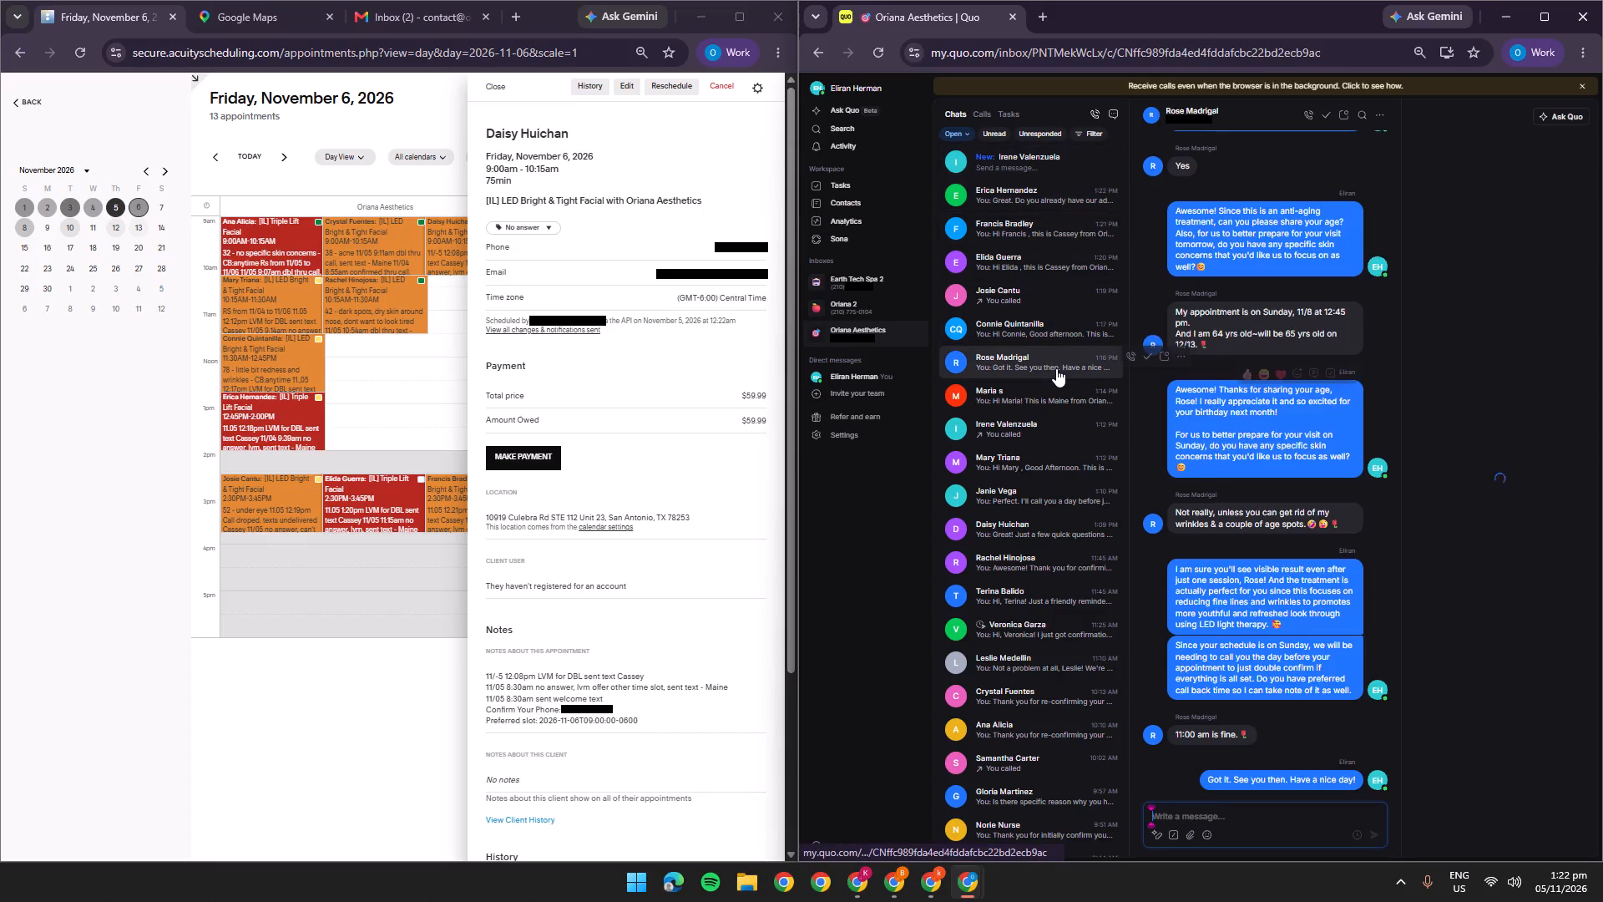
click(1055, 538)
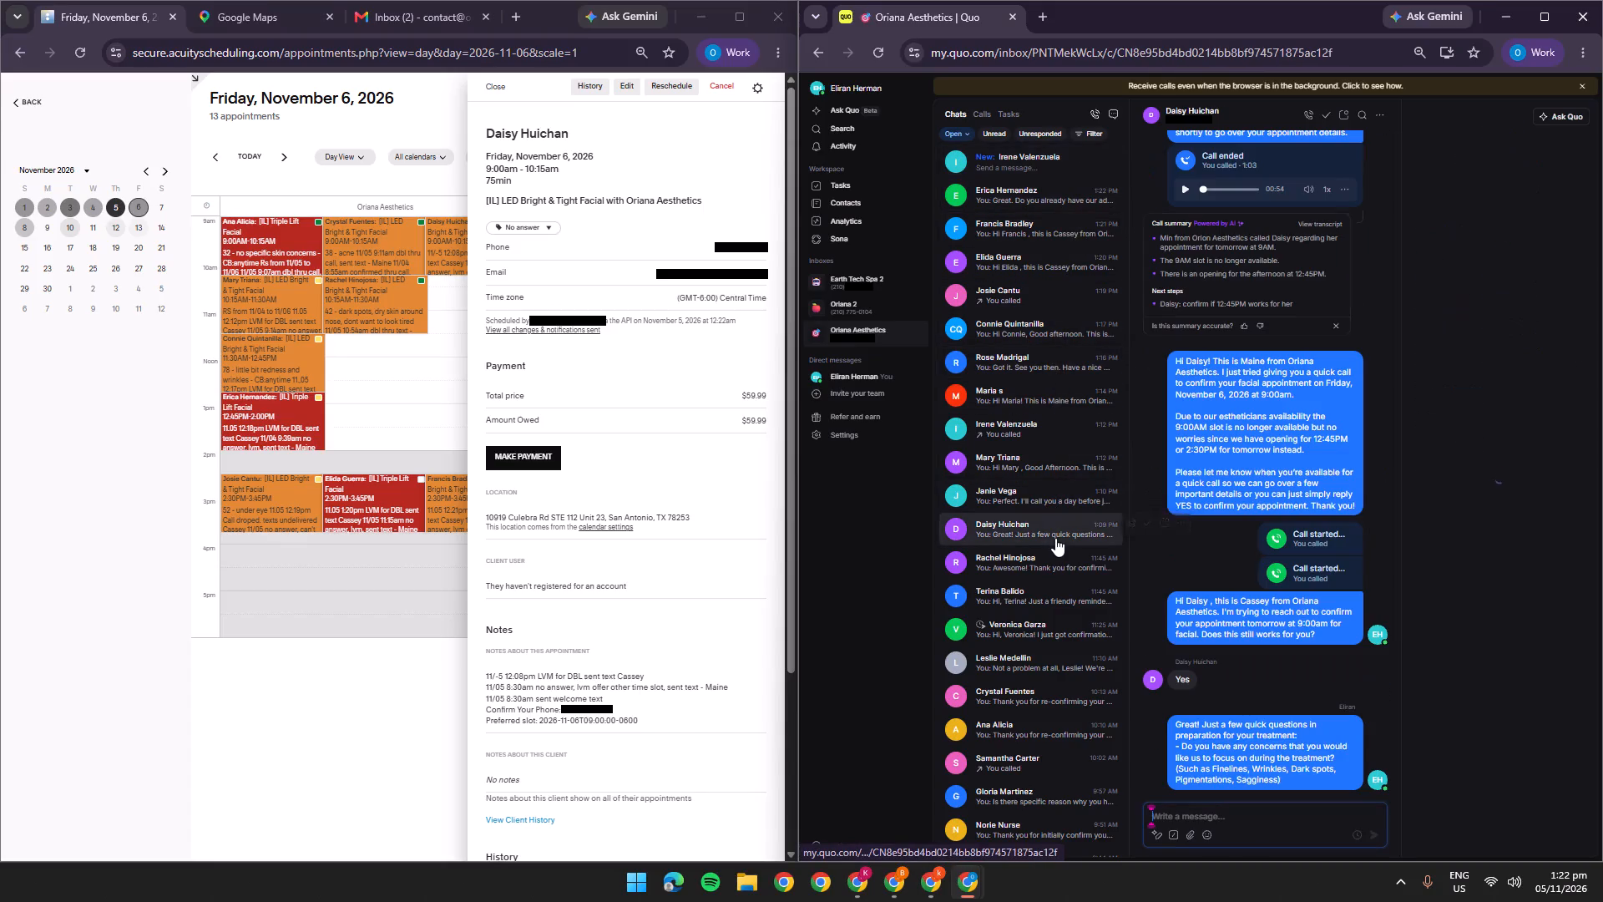
scroll(1262, 559, up, 5)
scroll(1262, 559, down, 6)
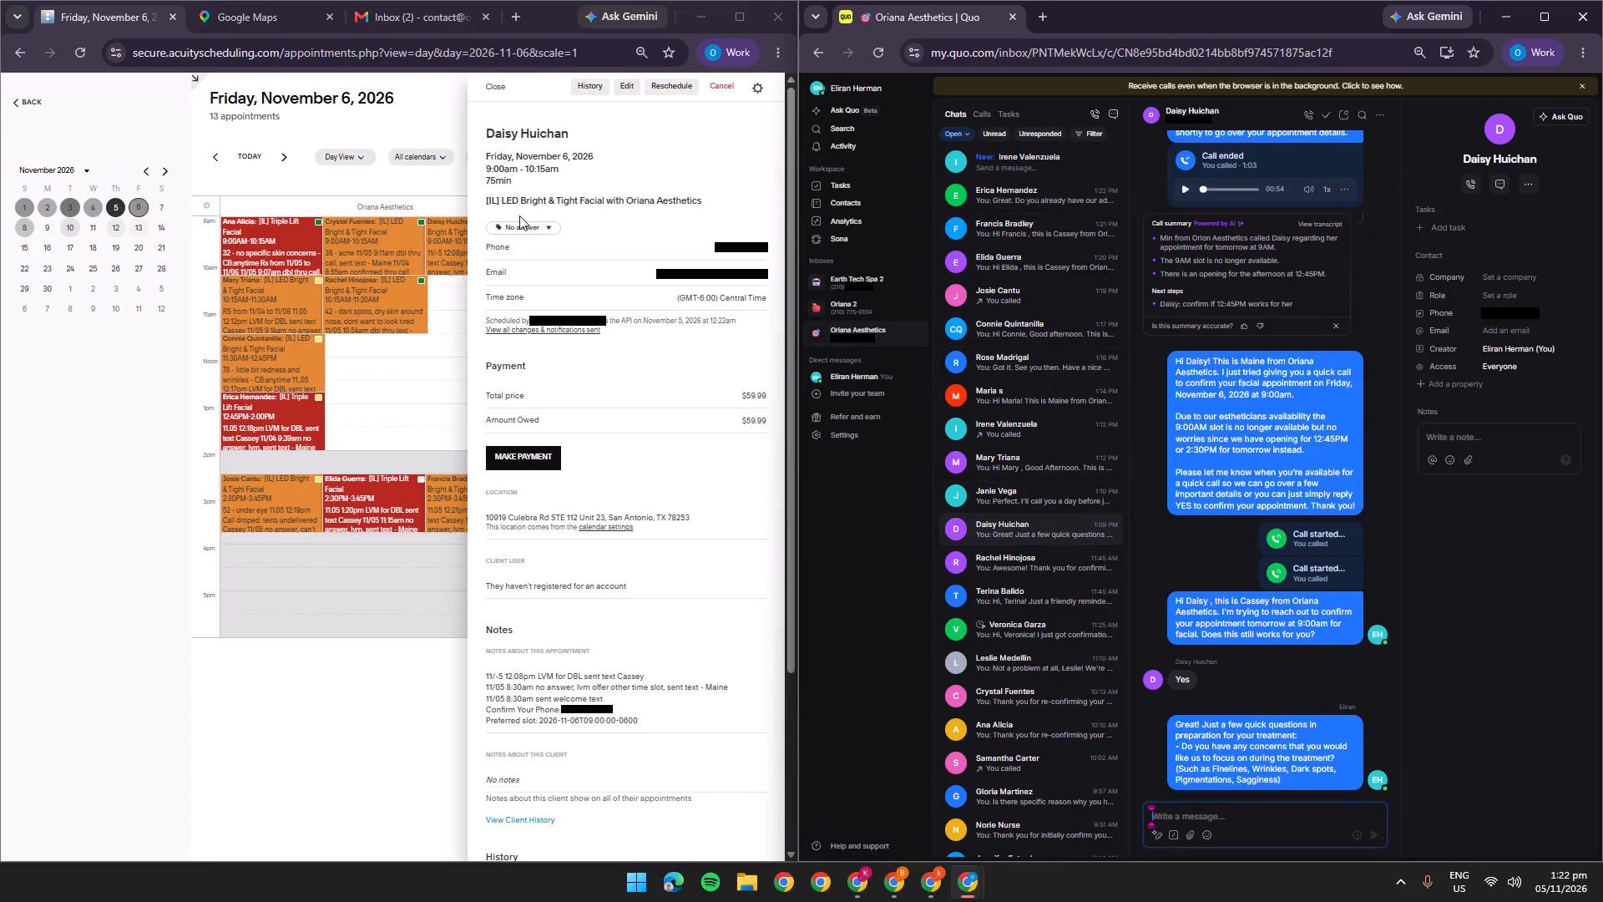
Set the label on Daisy's 9:00am appointment to Confirmed.
click(508, 218)
click(518, 228)
click(501, 282)
Add "11/05 12:09pm Confirmed via text sent text asking concerns. Cassey" at the top of Daisy's appointment notes.
click(563, 683)
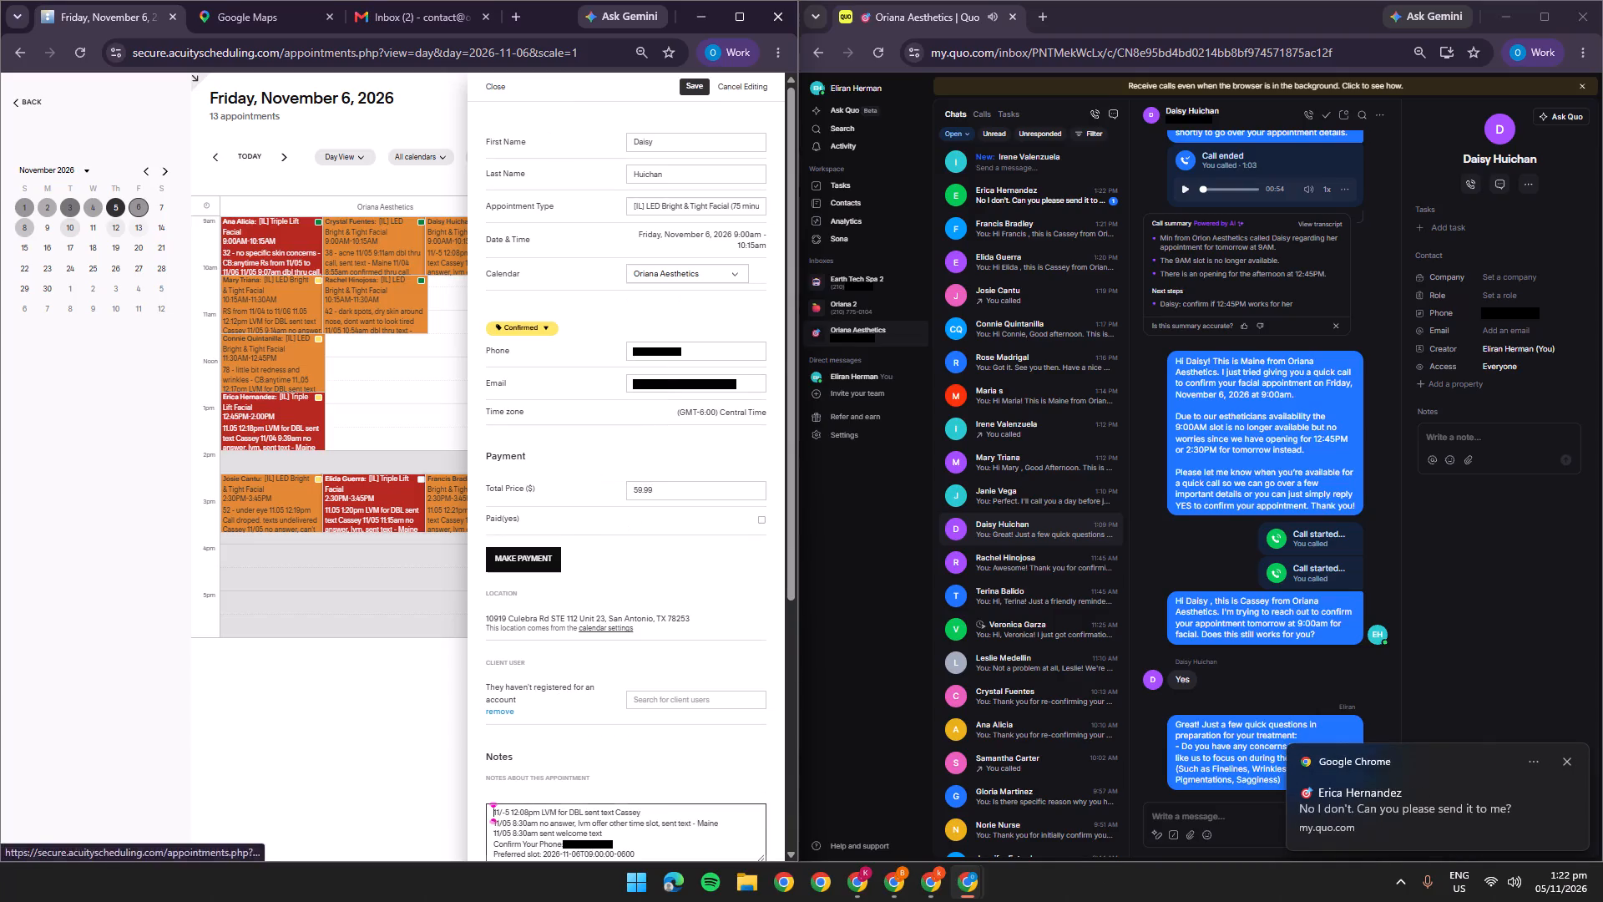
key(Return)
key(Up)
text(11/05)
key(space)
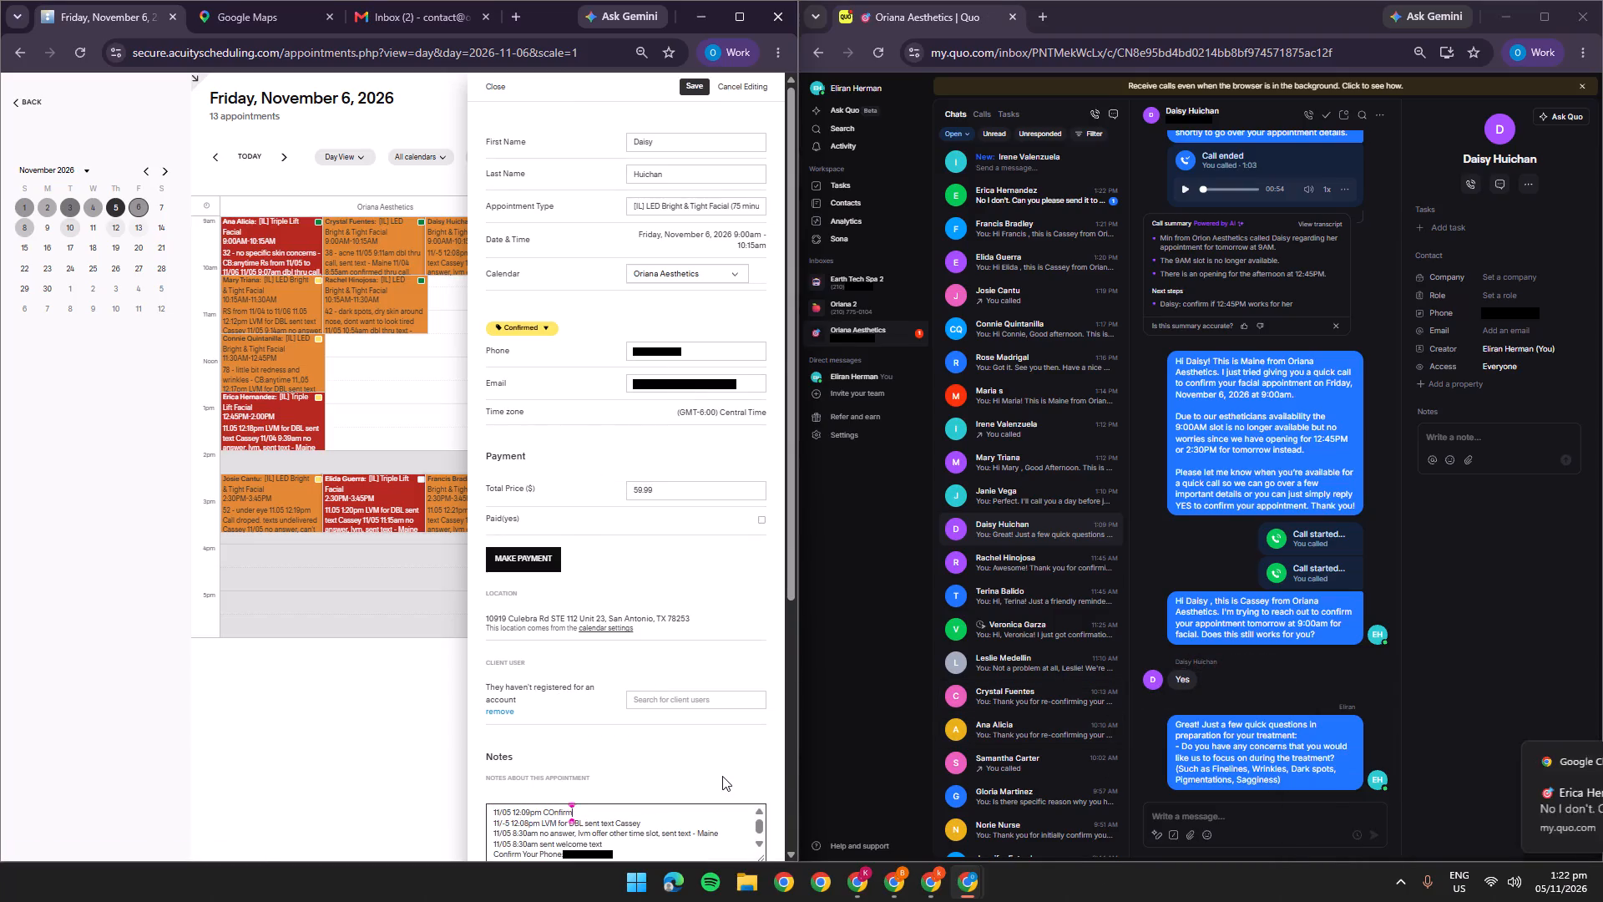
key(BackSpace)
key(BackSpace)
key(BackSpace)
key(BackSpace)
key(BackSpace)
key(BackSpace)
text(onfirmed via text sent text asking confi)
key(BackSpace)
key(BackSpace)
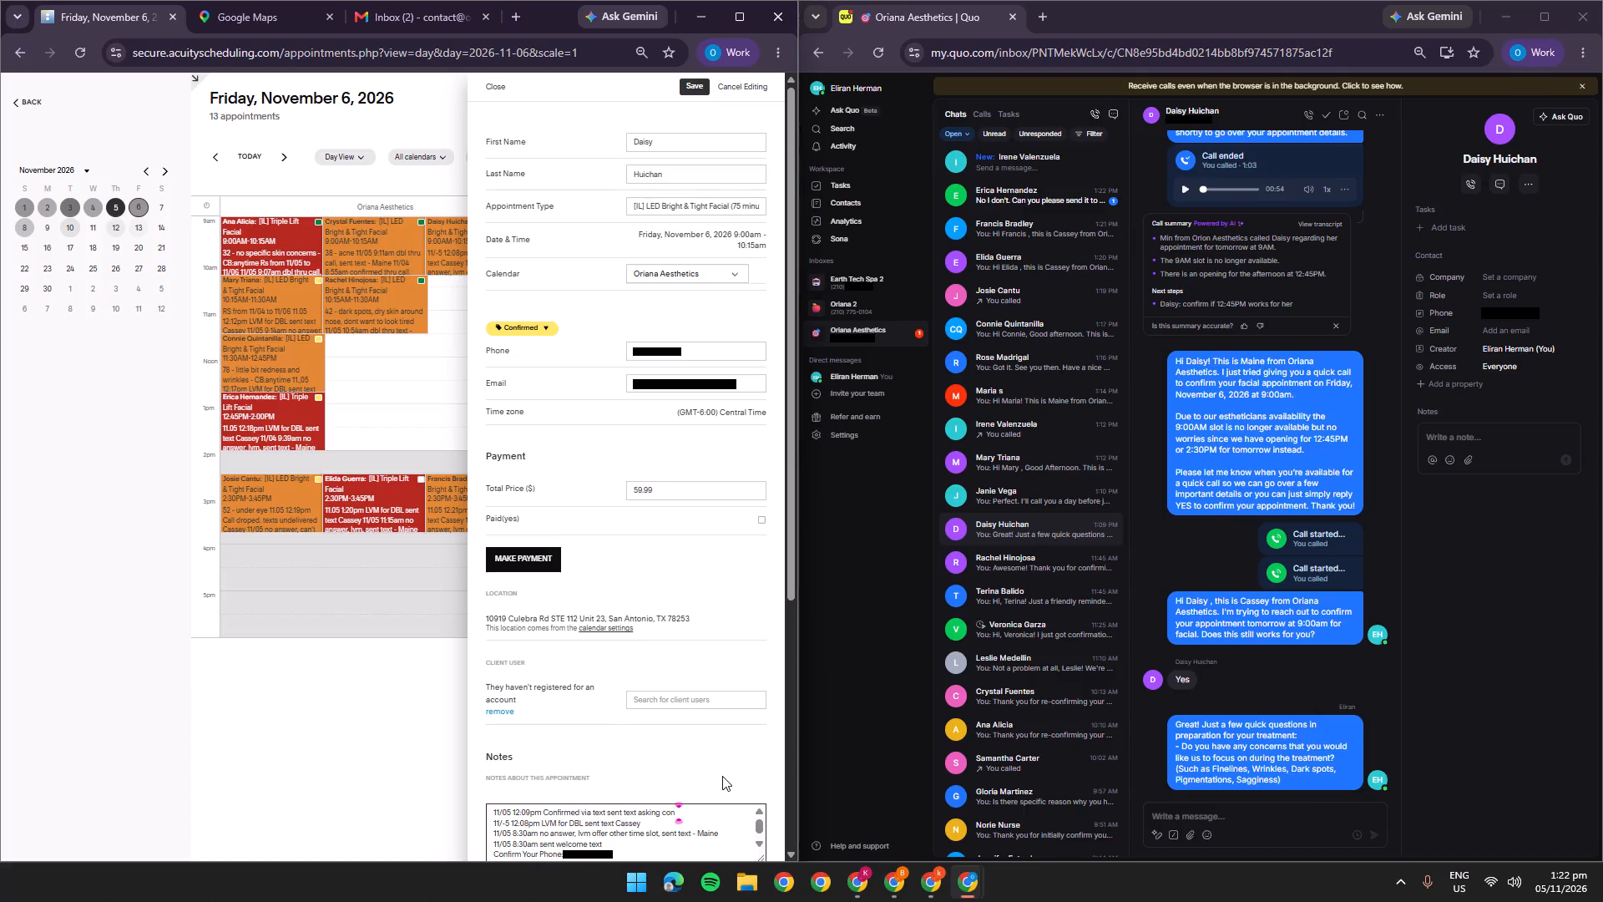
key(BackSpace)
key(BackSpace)
key(BackSpace)
key(BackSpace)
key(BackSpace)
key(BackSpace)
key(BackSpace)
key(BackSpace)
Insert "STILL NEED FURTHER INFO" above the newest entry in Daisy's notes, separated by a blank line, and save the appointment.
key(Up)
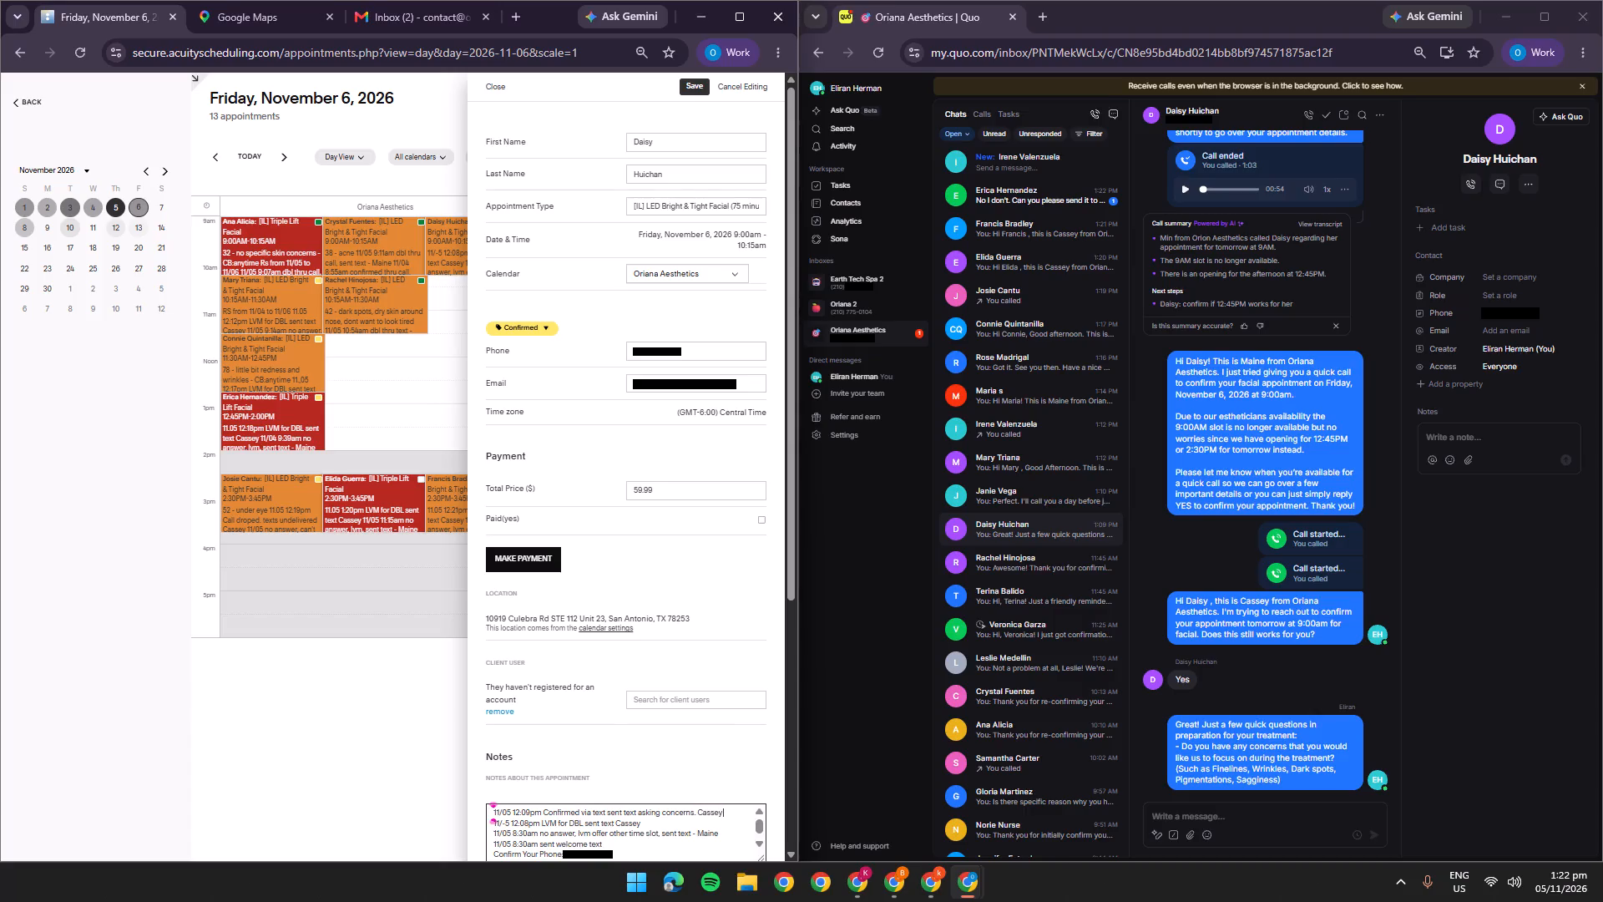
key(Return)
key(Up)
key(Return)
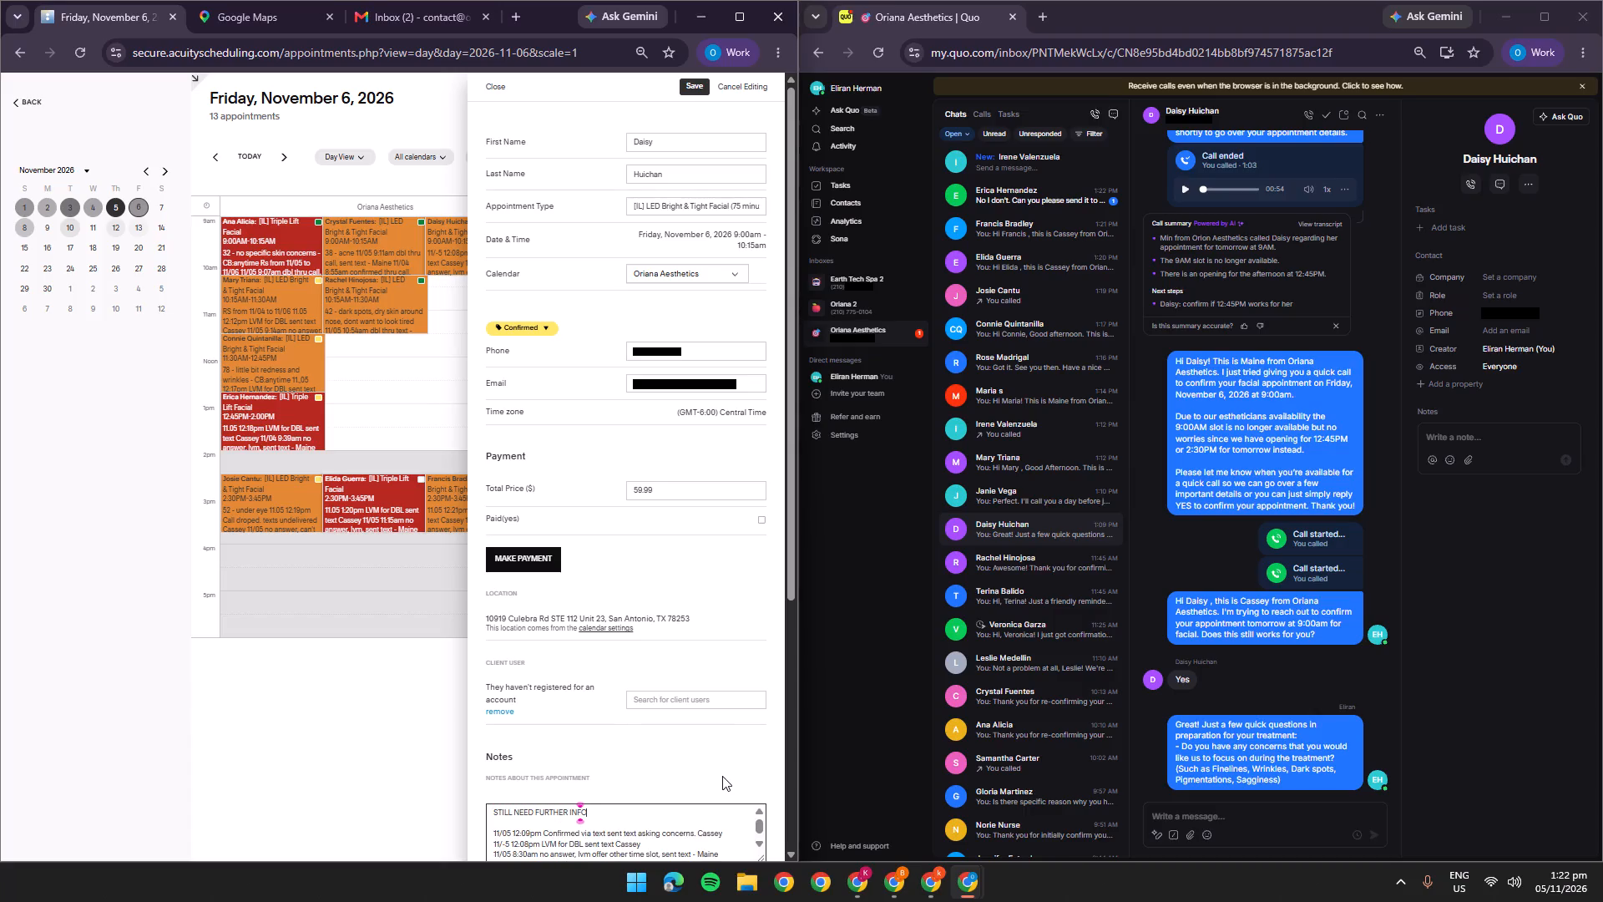
scroll(710, 710, up, 3)
click(697, 78)
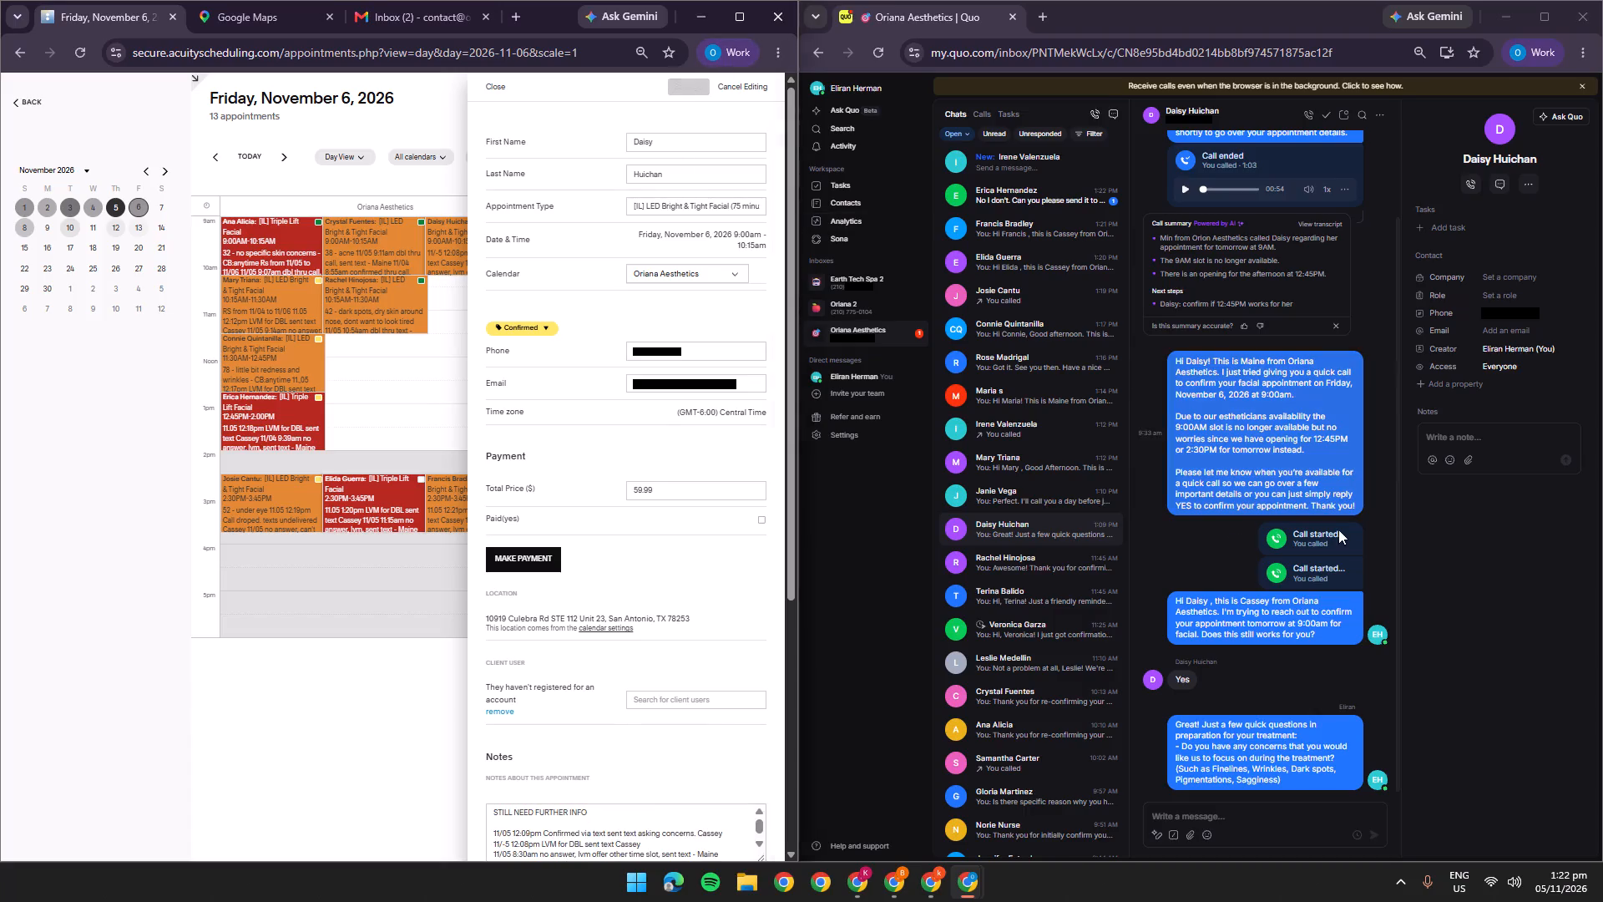
Draft a reply to Erica: "Sure! I'll send you the address shortly but just a quick question in preparation for your treatment,".
click(1338, 530)
click(1062, 196)
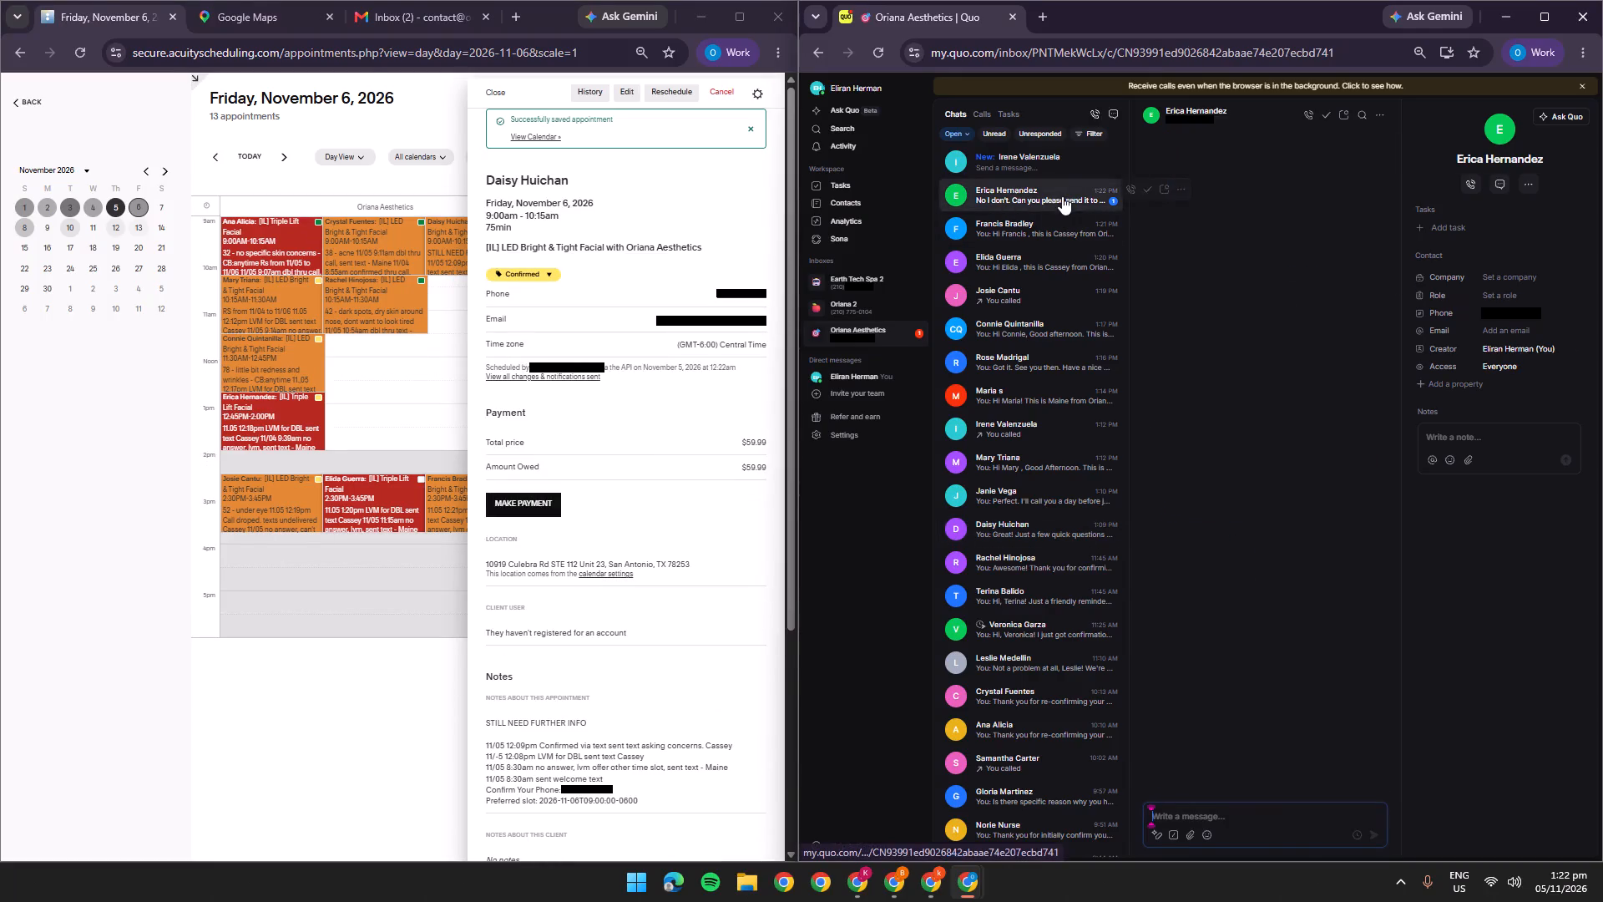
scroll(1295, 697, down, 8)
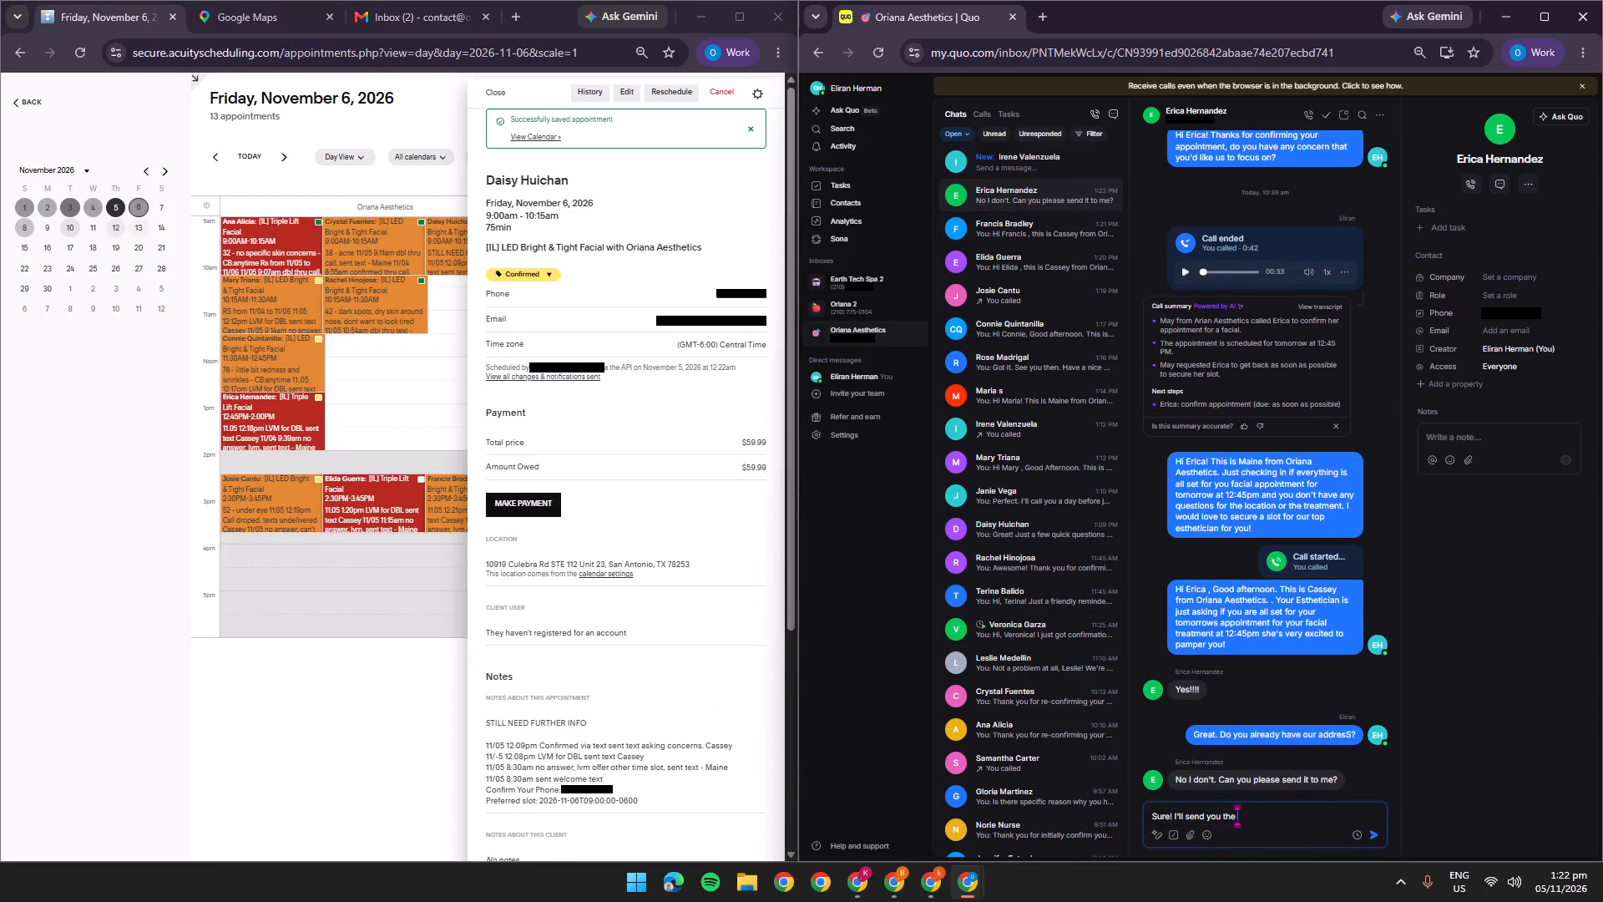
key(BackSpace)
text(address short)
text(ly,)
key(BackSpace)
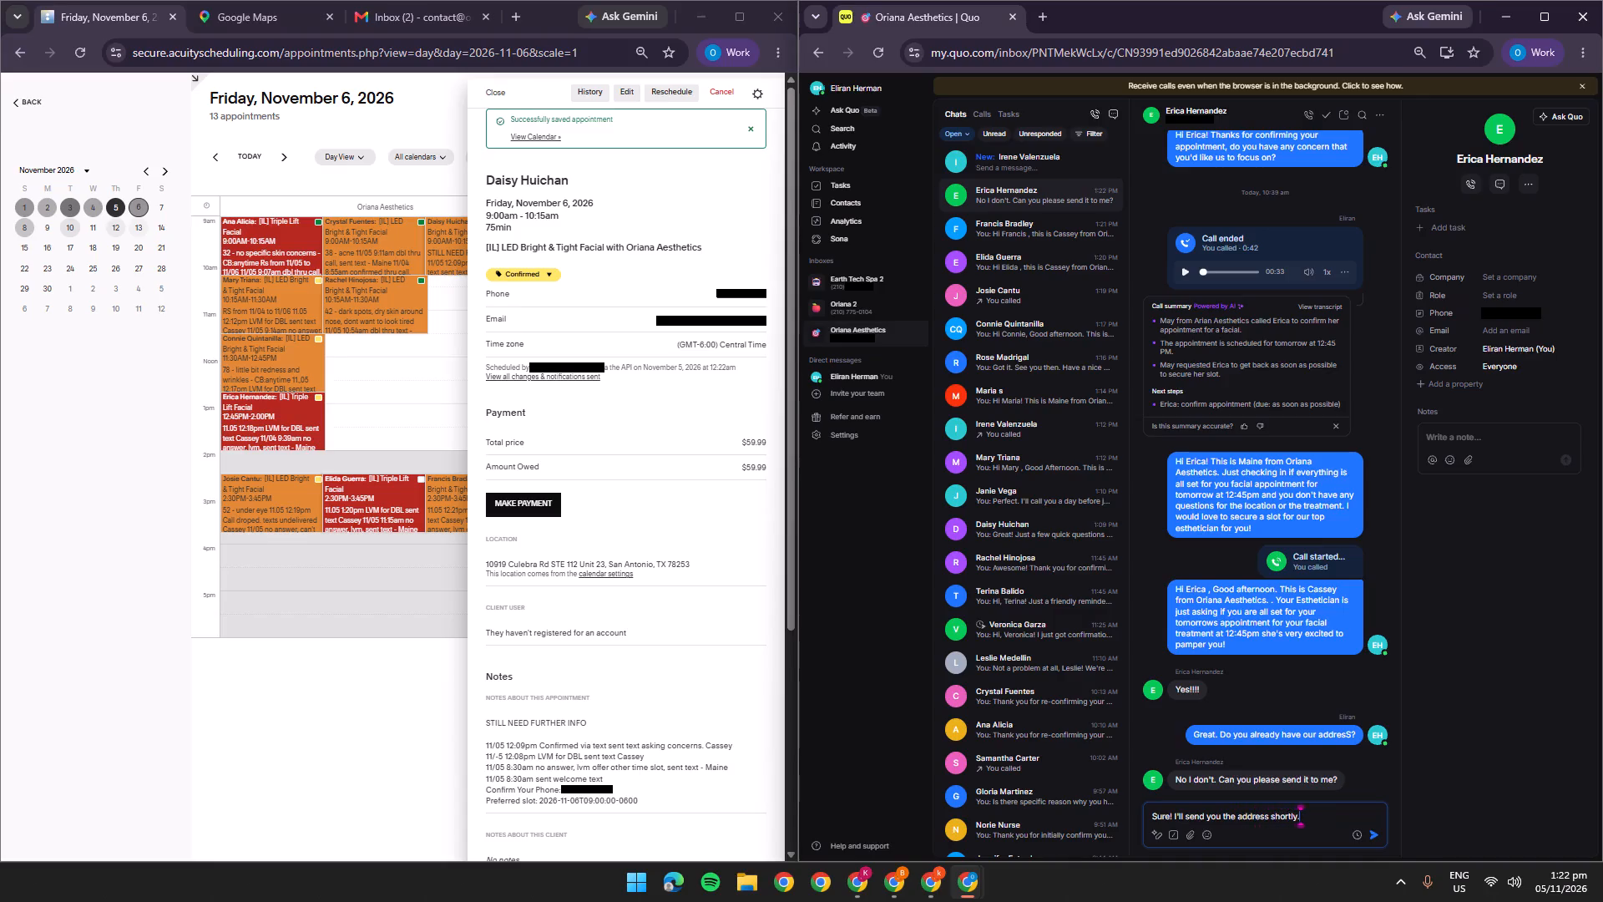
key(BackSpace)
key(BackSpace)
key(BackSpace)
key(BackSpace)
key(BackSpace)
key(space)
text(but just a quick question in preparation for your tre)
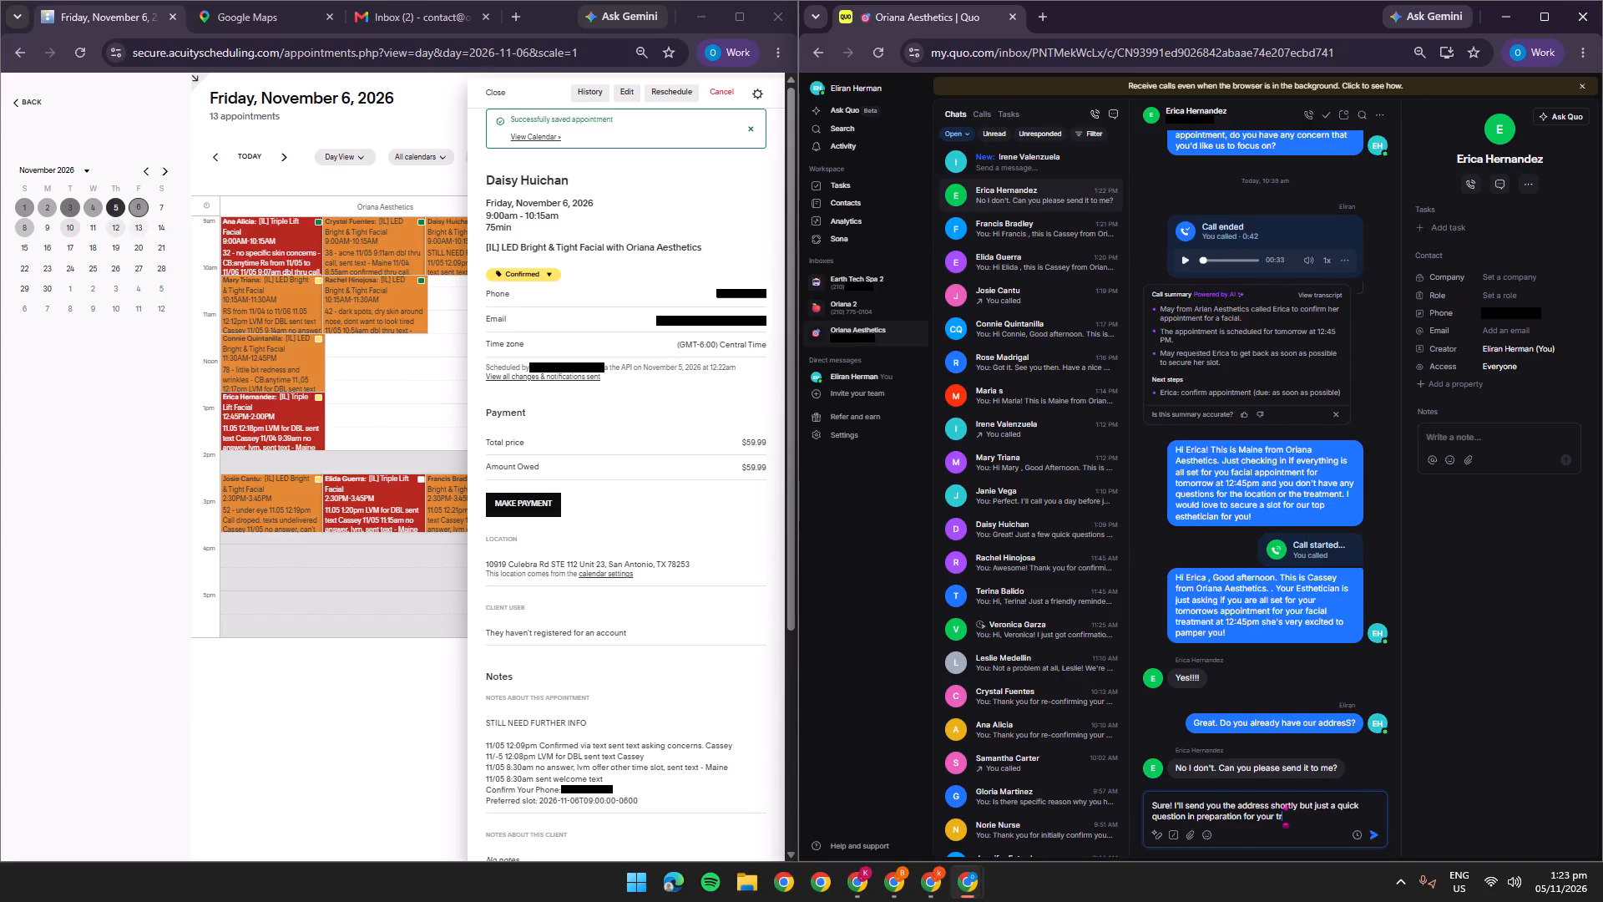
text(atment,)
Complete Erica's draft with "Is there any specific facial concerns you want the aesthetician to focus on during the treatment?".
key(space)
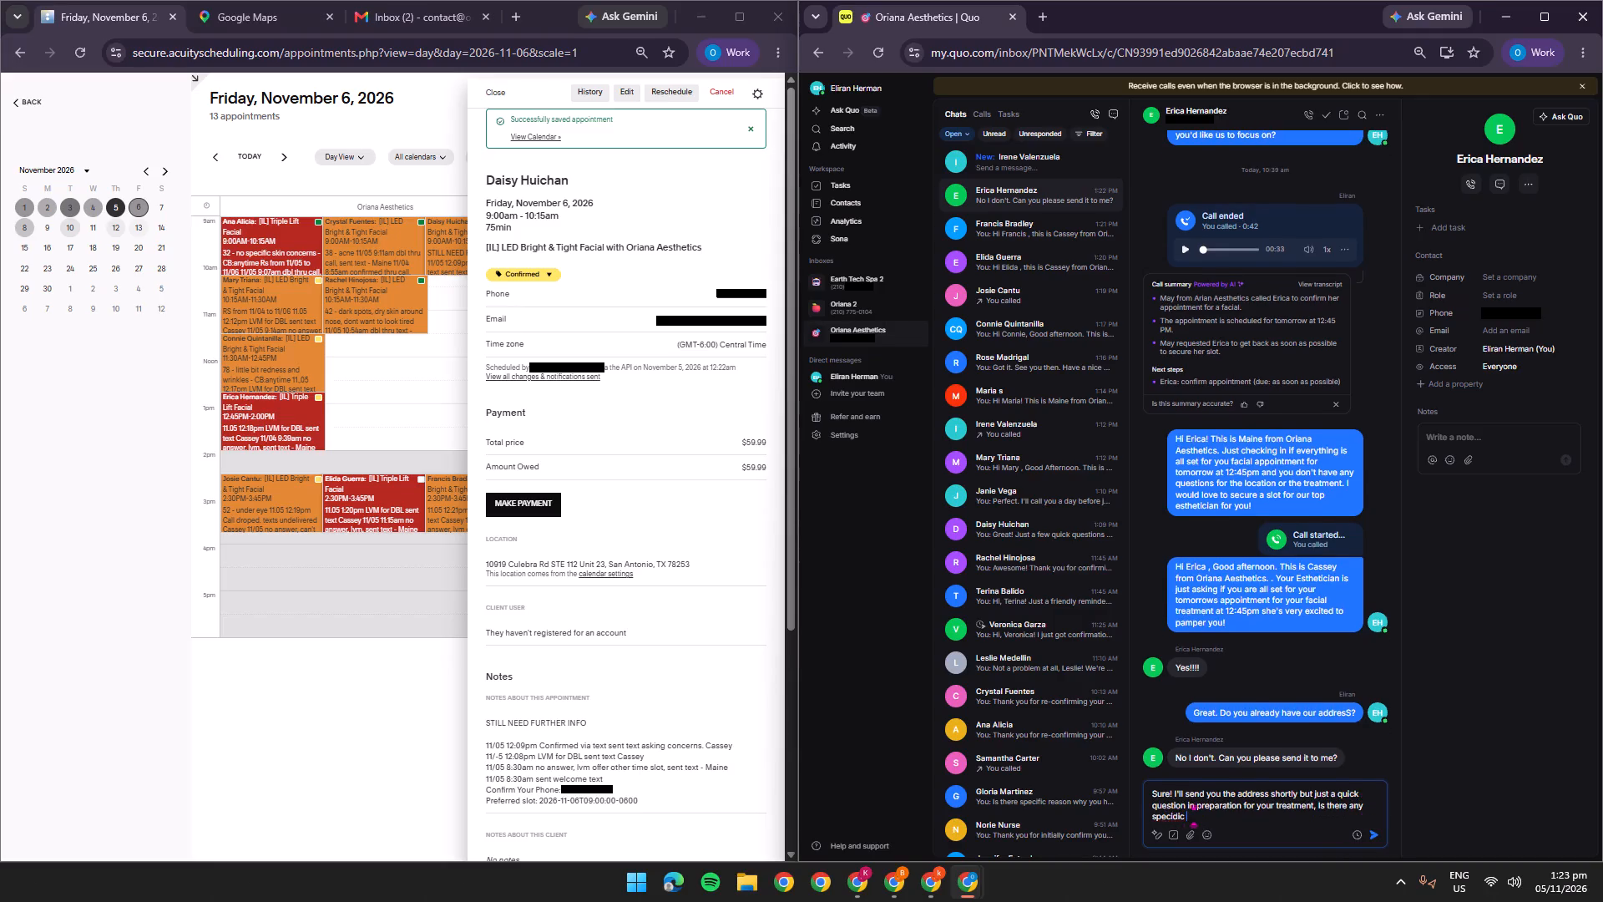
key(BackSpace)
key(BackSpace)
key(BackSpace)
key(BackSpace)
key(BackSpace)
key(BackSpace)
text(fic facial cocnerns)
key(space)
key(BackSpace)
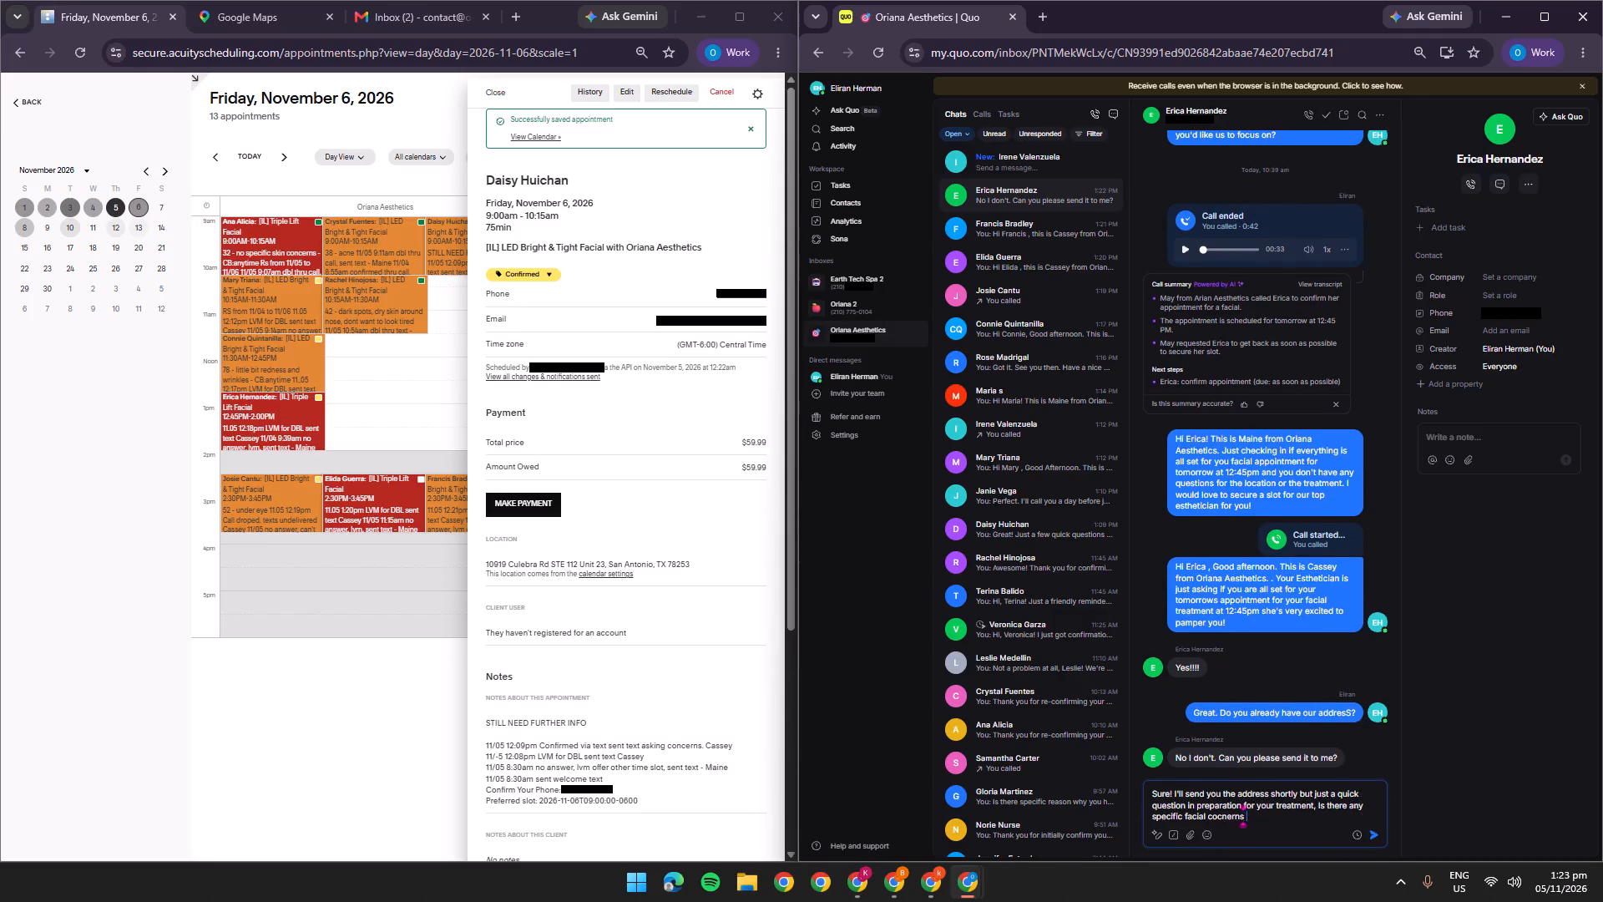
key(BackSpace)
key(BackSpace)
key(BackSpace)
key(BackSpace)
key(BackSpace)
key(BackSpace)
text(ncerns you want the a)
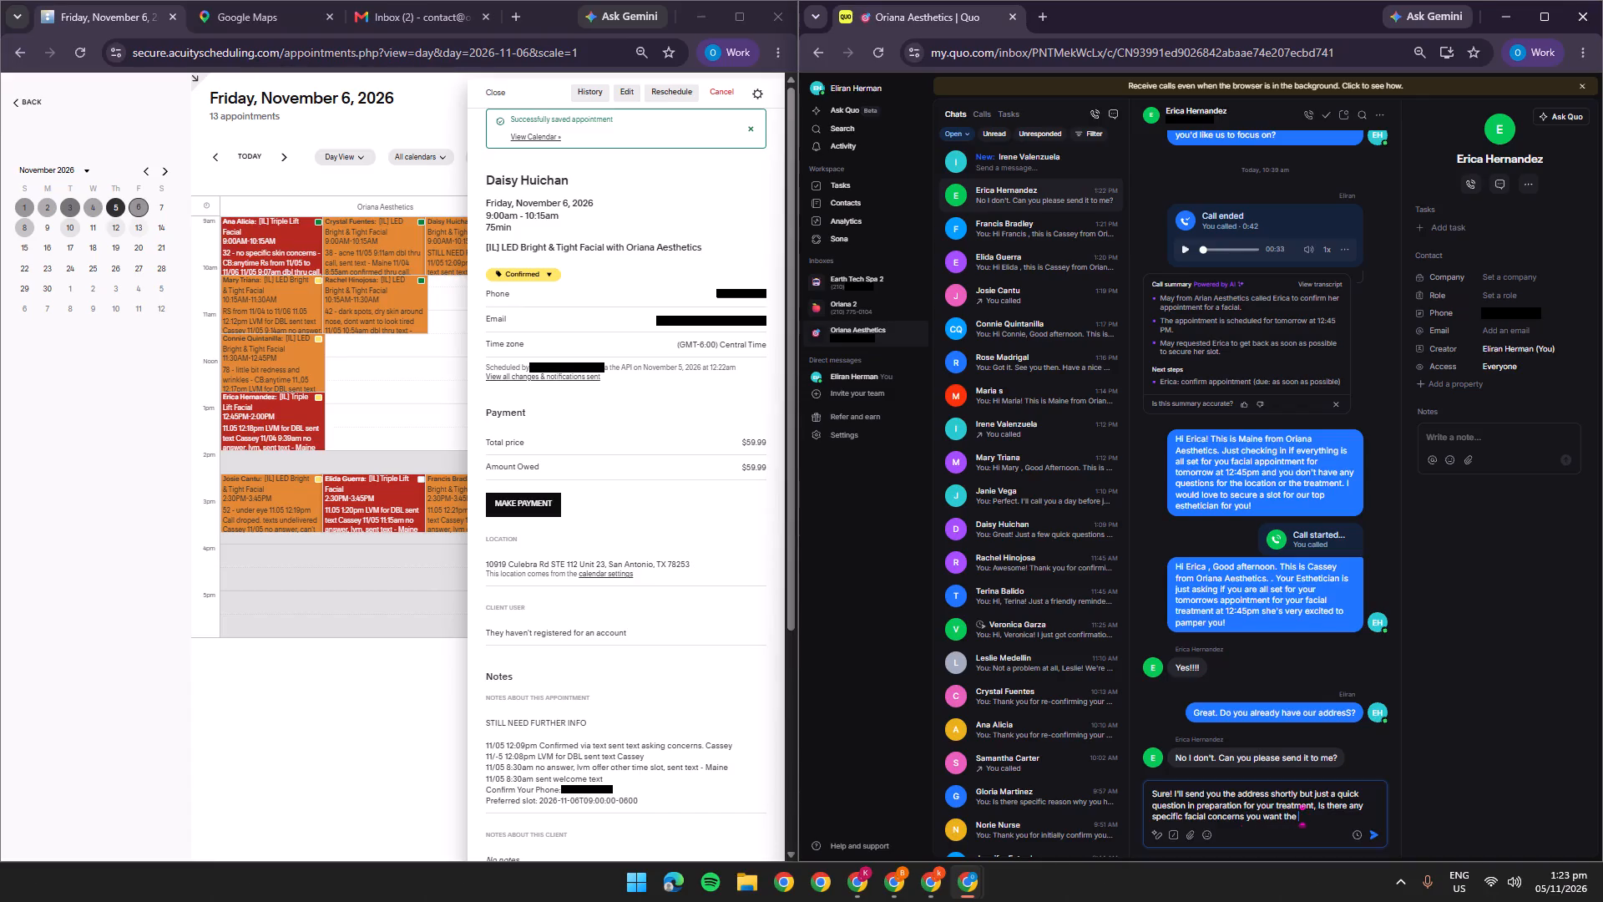
key(BackSpace)
text(aesthetician to do)
key(BackSpace)
key(BackSpace)
text(focus on dury)
key(BackSpace)
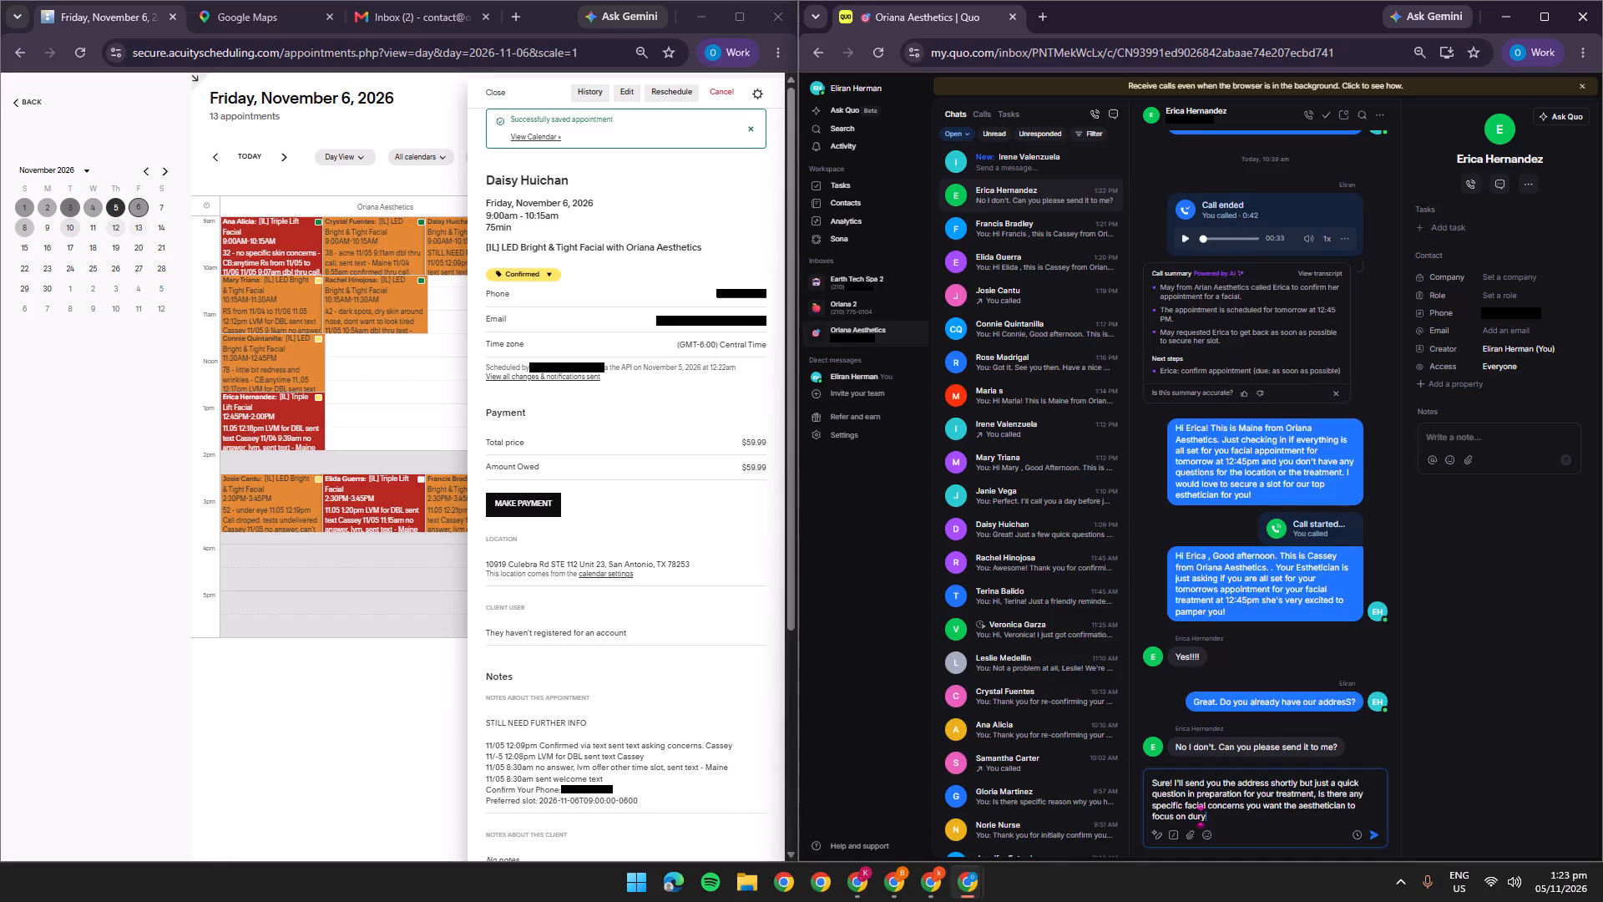
text(ing the treatment?)
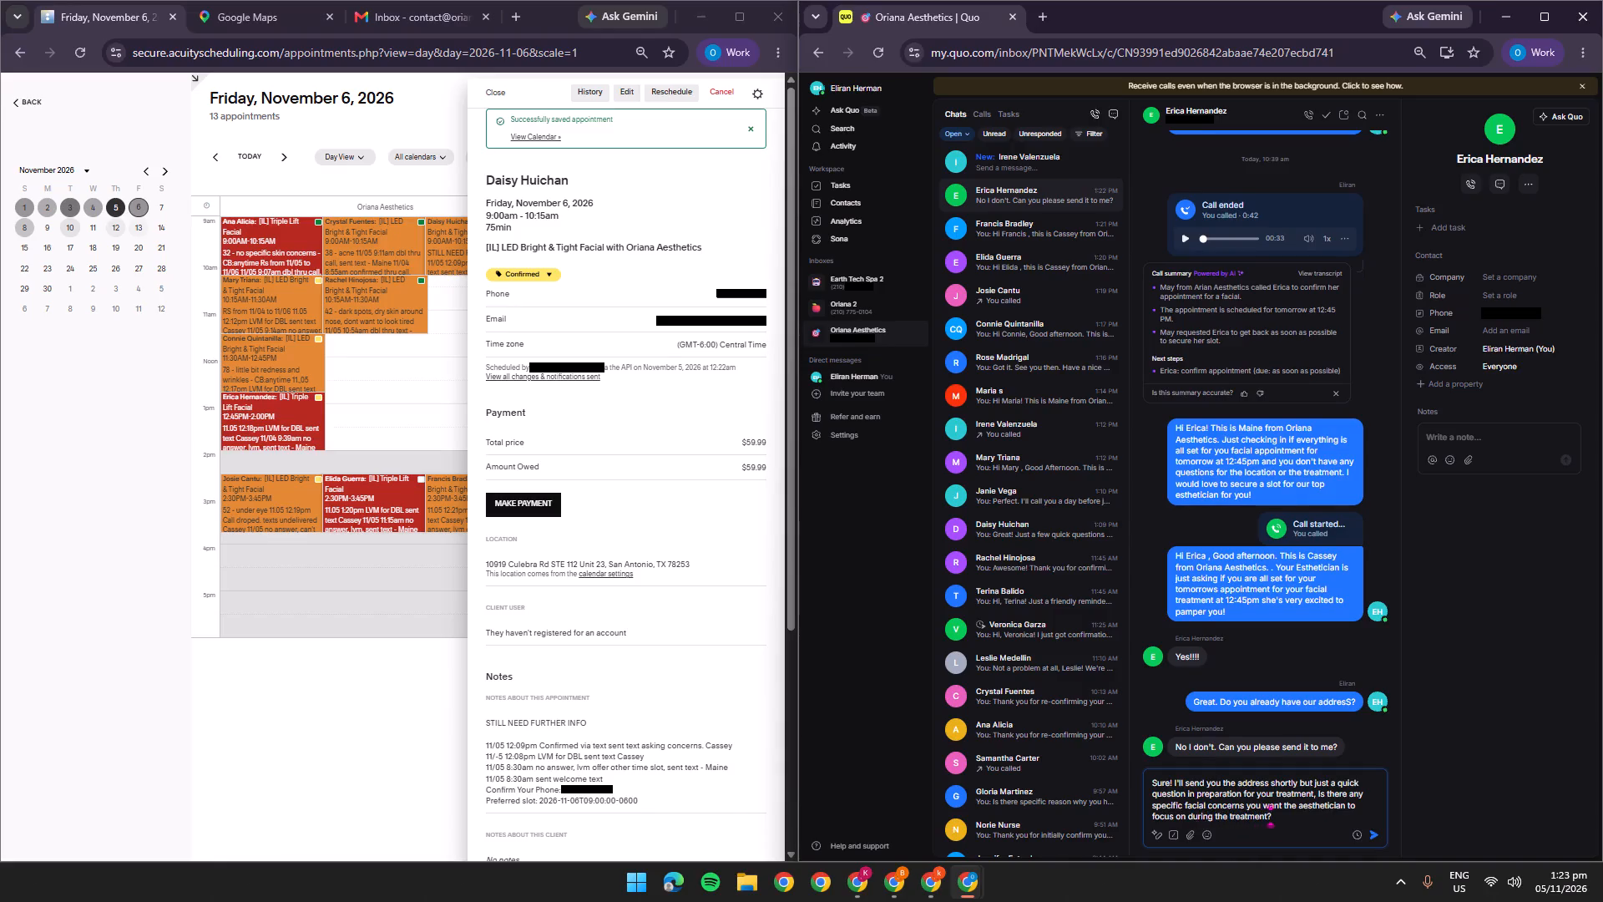
Replace "aesthetician" with "Esthetician" in Erica's draft and send the message.
double_click(1333, 800)
text(sthetician)
key(space)
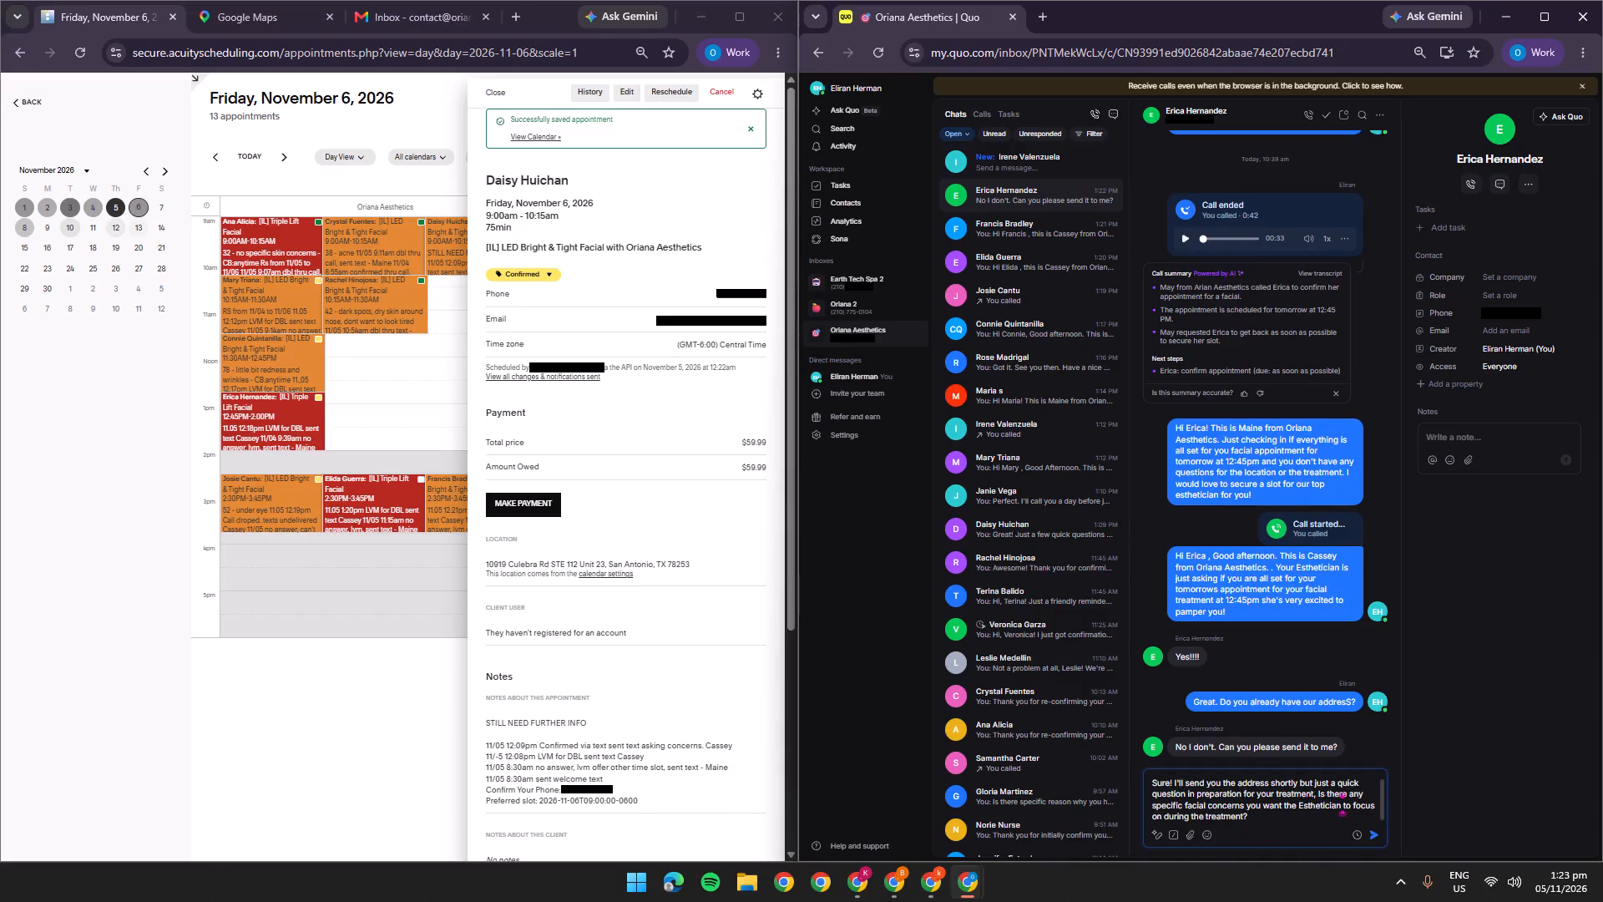
click(1291, 818)
key(Return)
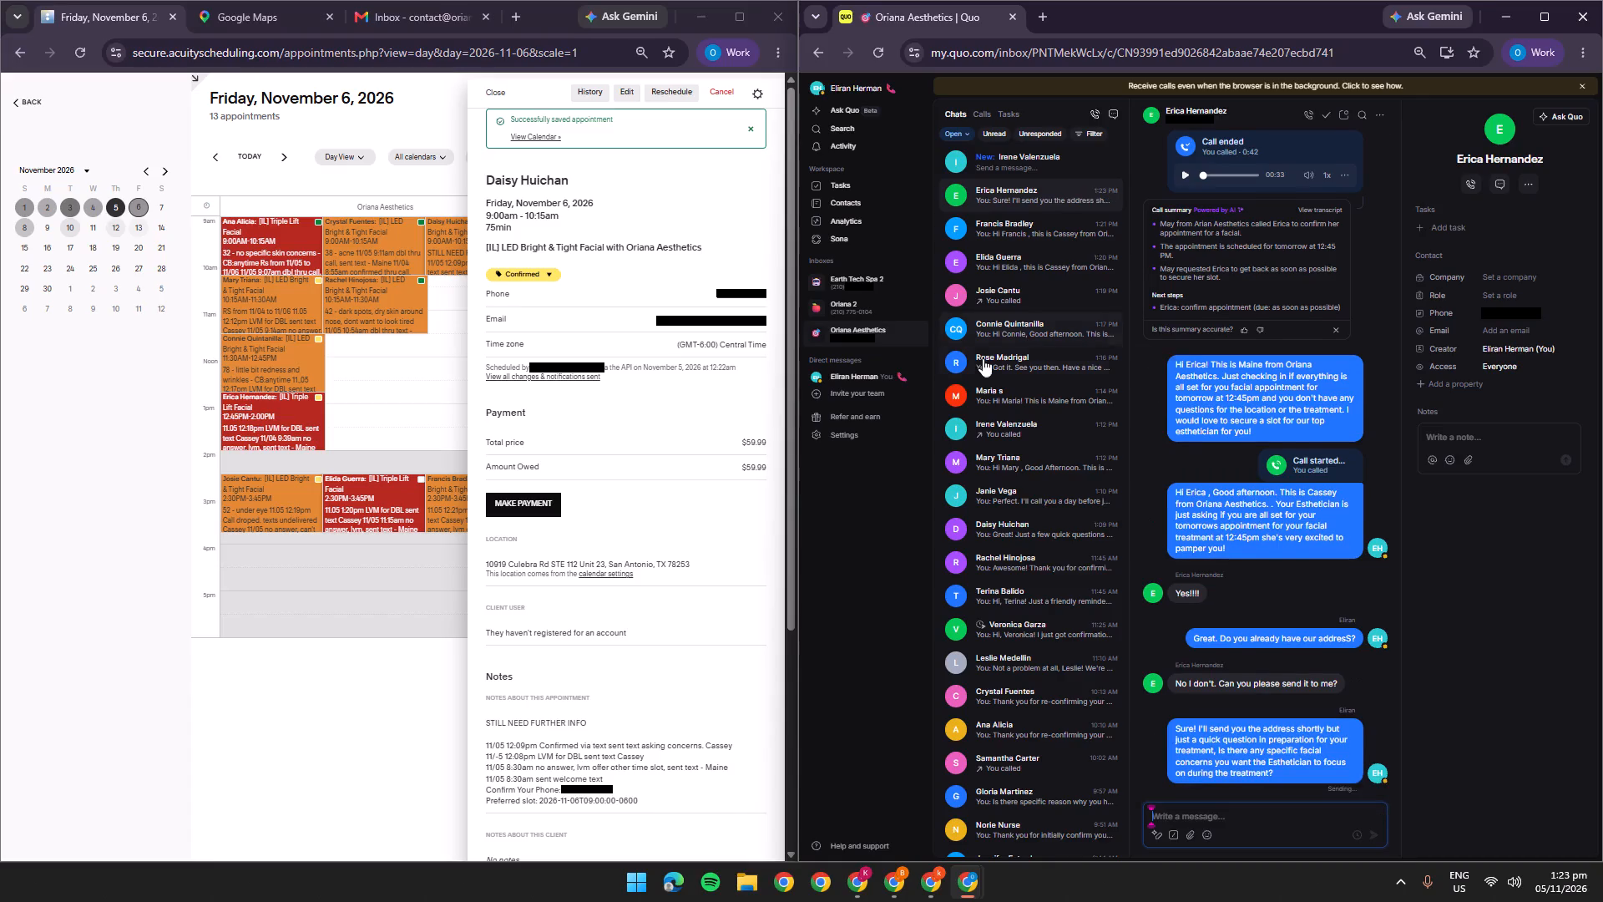
click(402, 143)
click(260, 404)
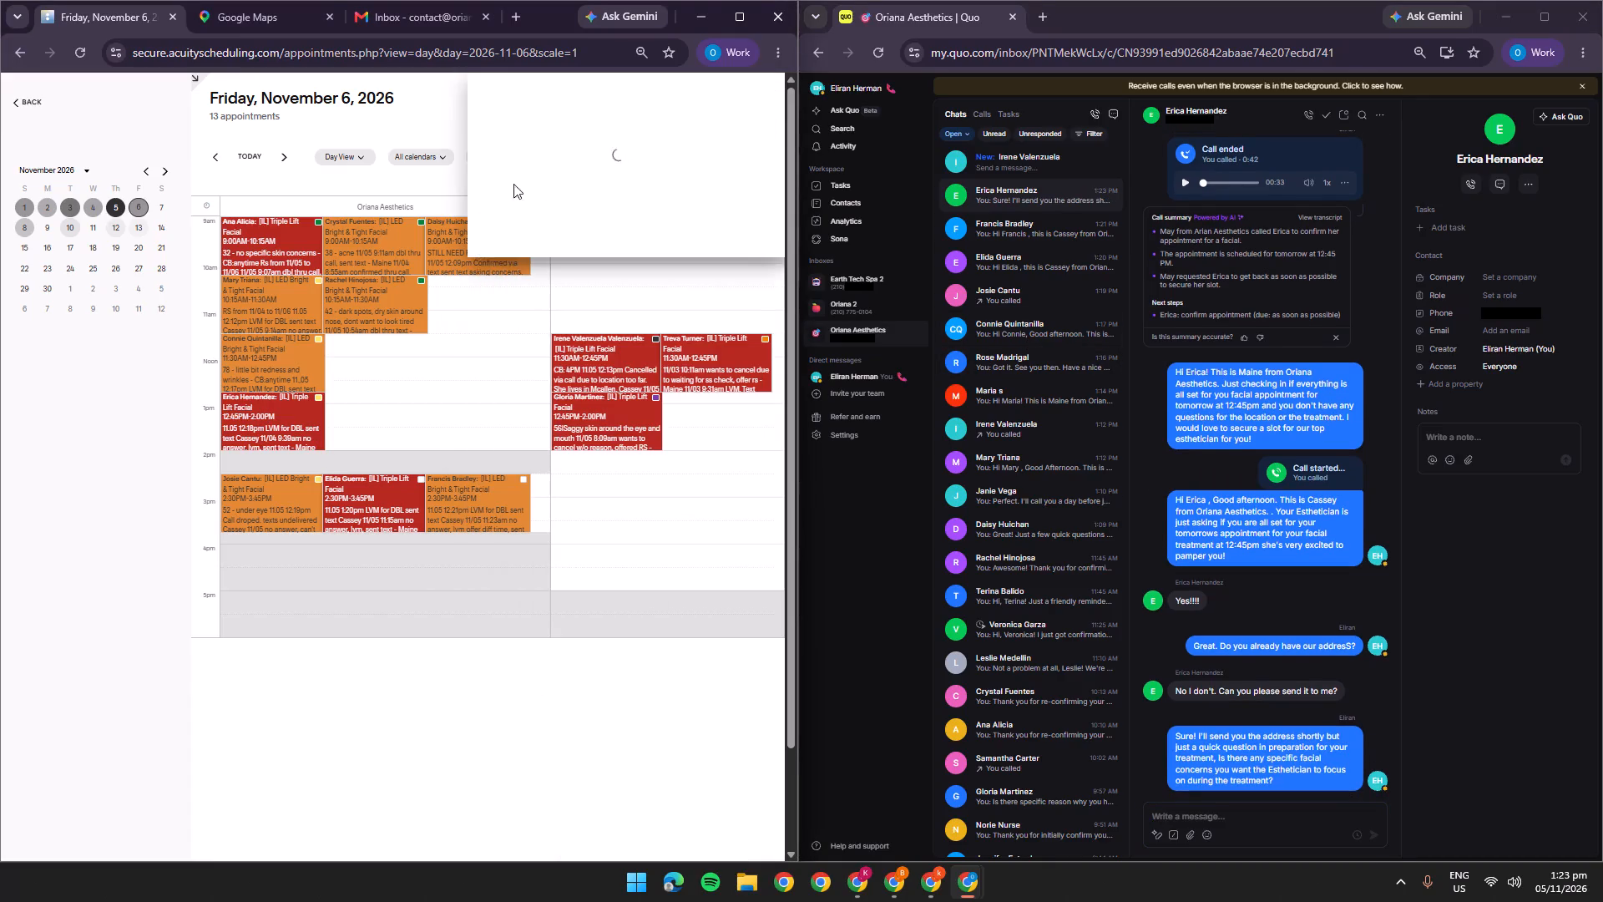
click(530, 222)
scroll(544, 307, down, 1)
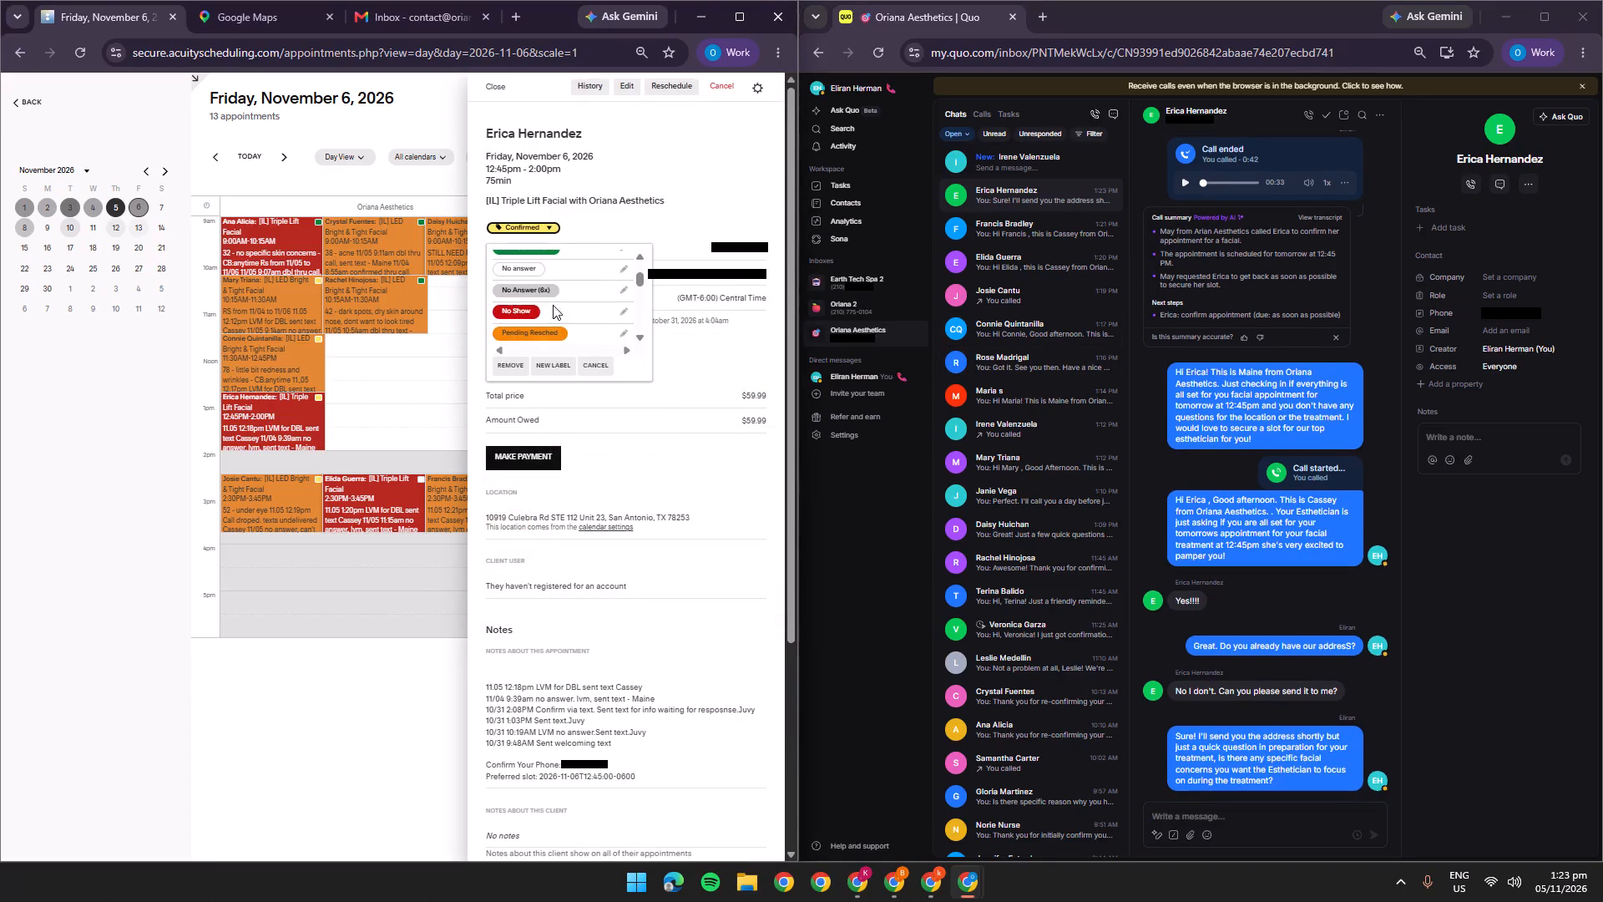
scroll(548, 296, up, 1)
click(540, 343)
Add "11.05 12.23pm DBL thru text. sent text asking concerns. Cassey" atop Erica's appointment notes and save the appointment.
click(562, 710)
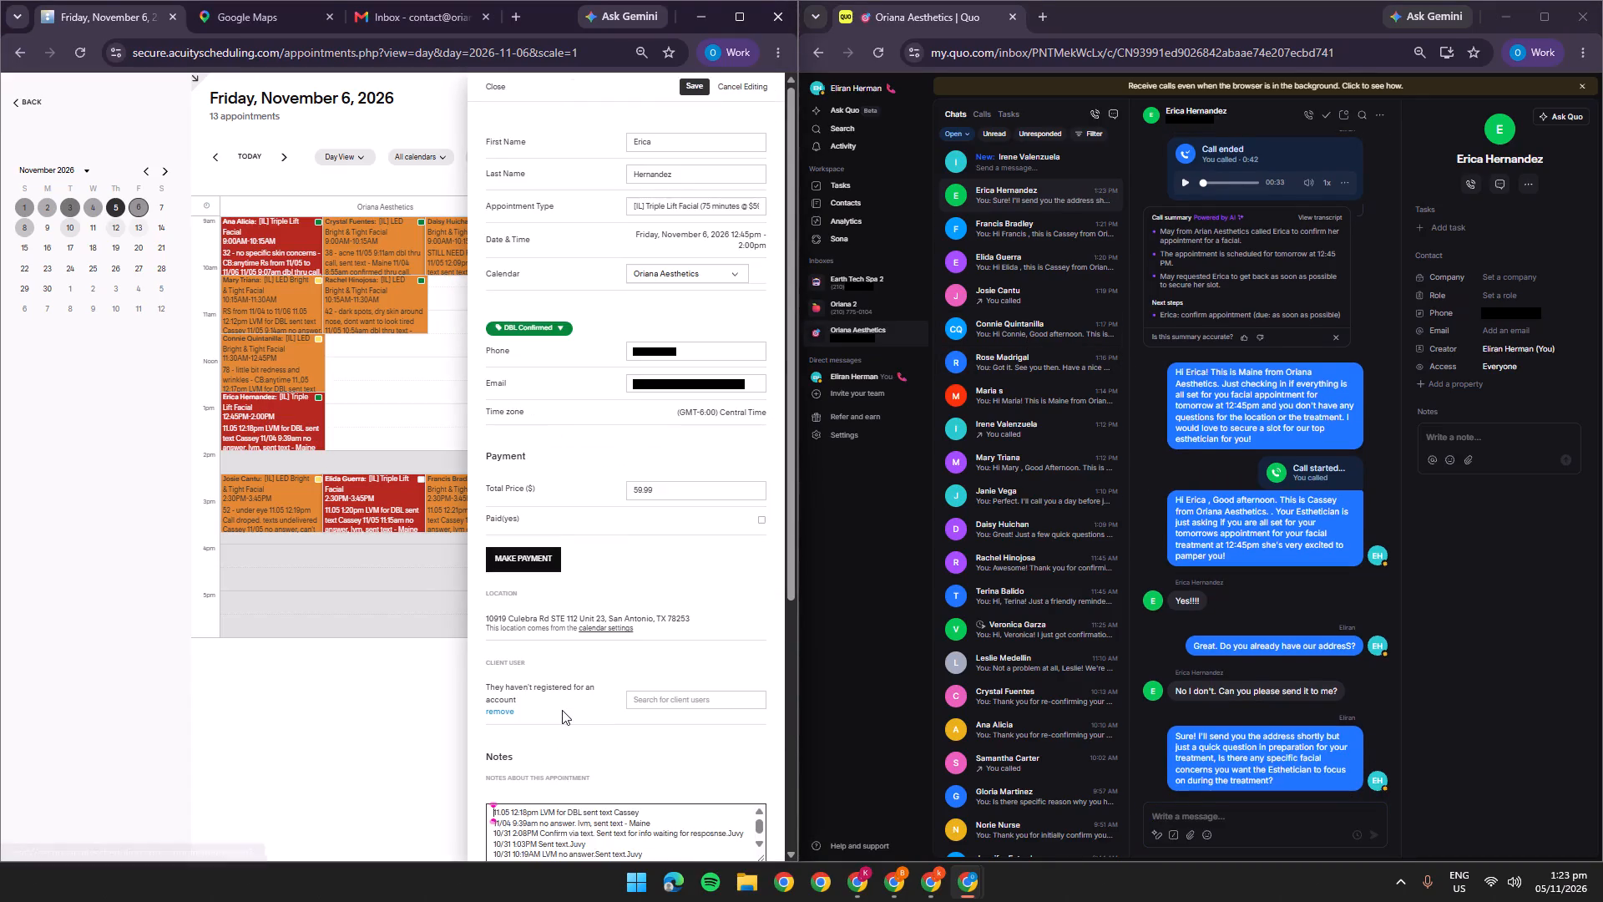
key(Return)
key(Up)
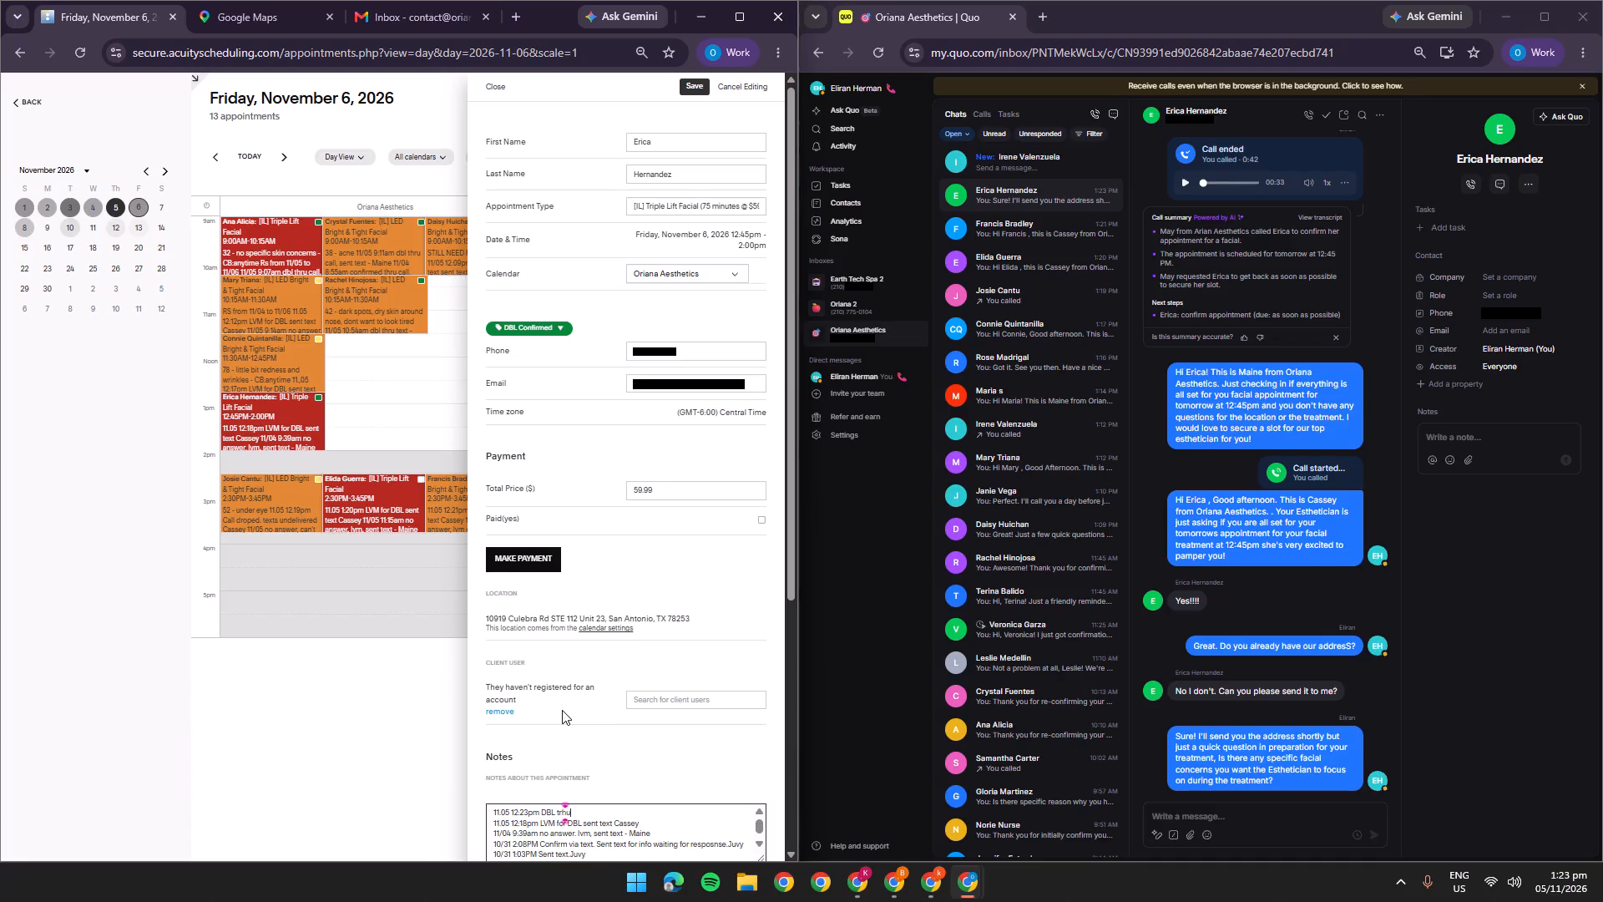
key(BackSpace)
key(BackSpace)
key(BackSpace)
key(BackSpace)
key(BackSpace)
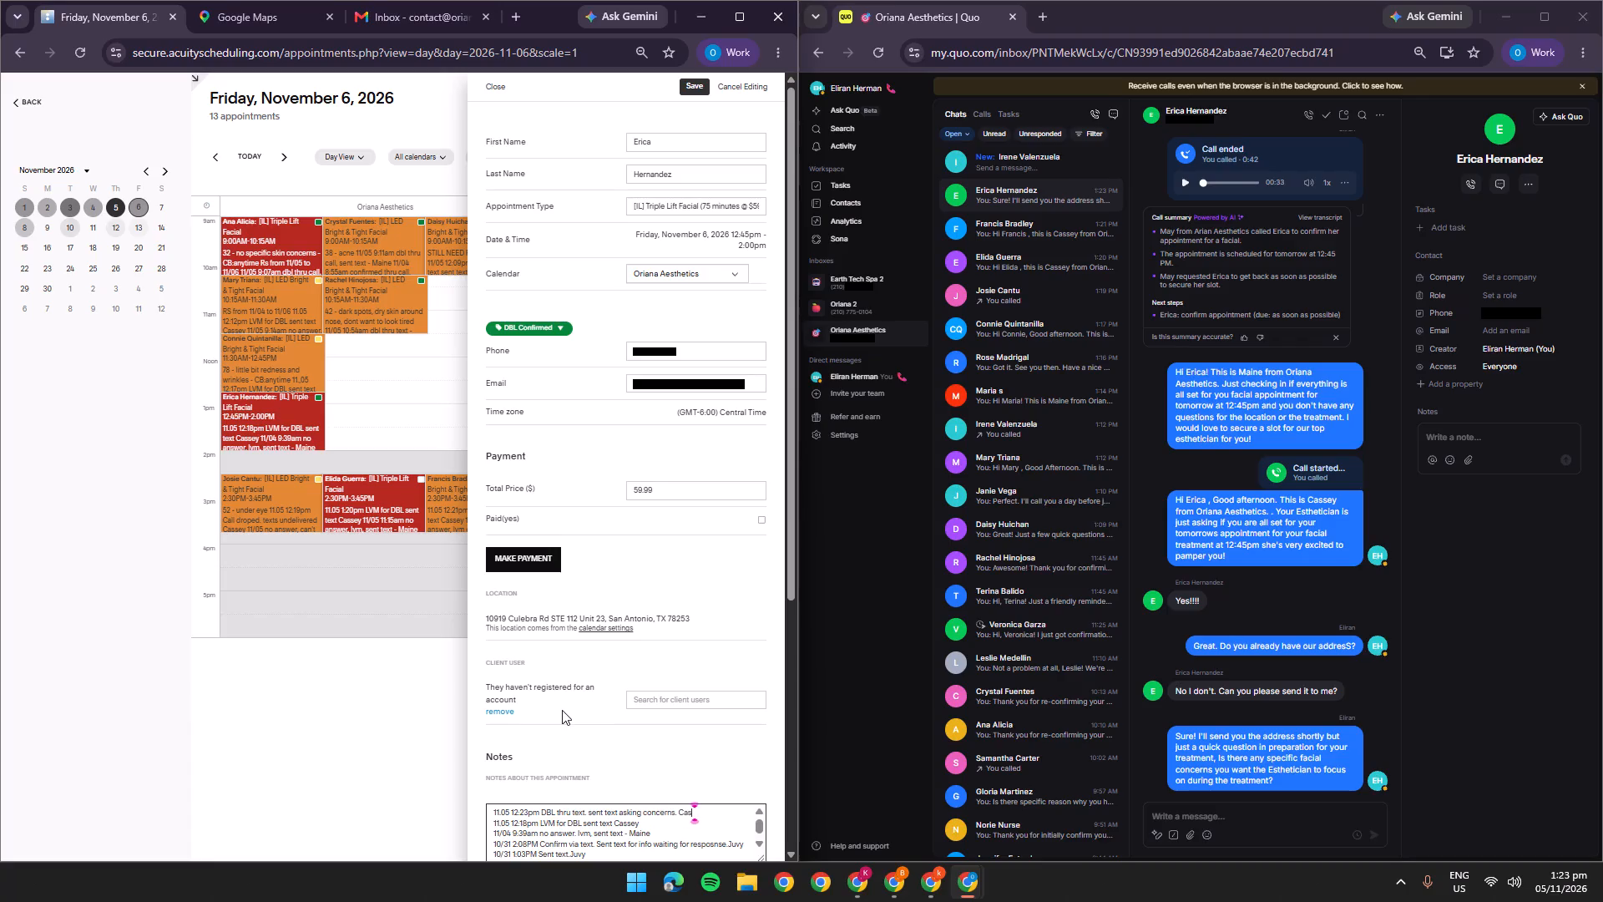
click(701, 79)
Read Erica's reply, then send her the anti-aging facial paragraph copied from the FACIAL OVERVIEW note in Google Keep.
scroll(1249, 502, up, 2)
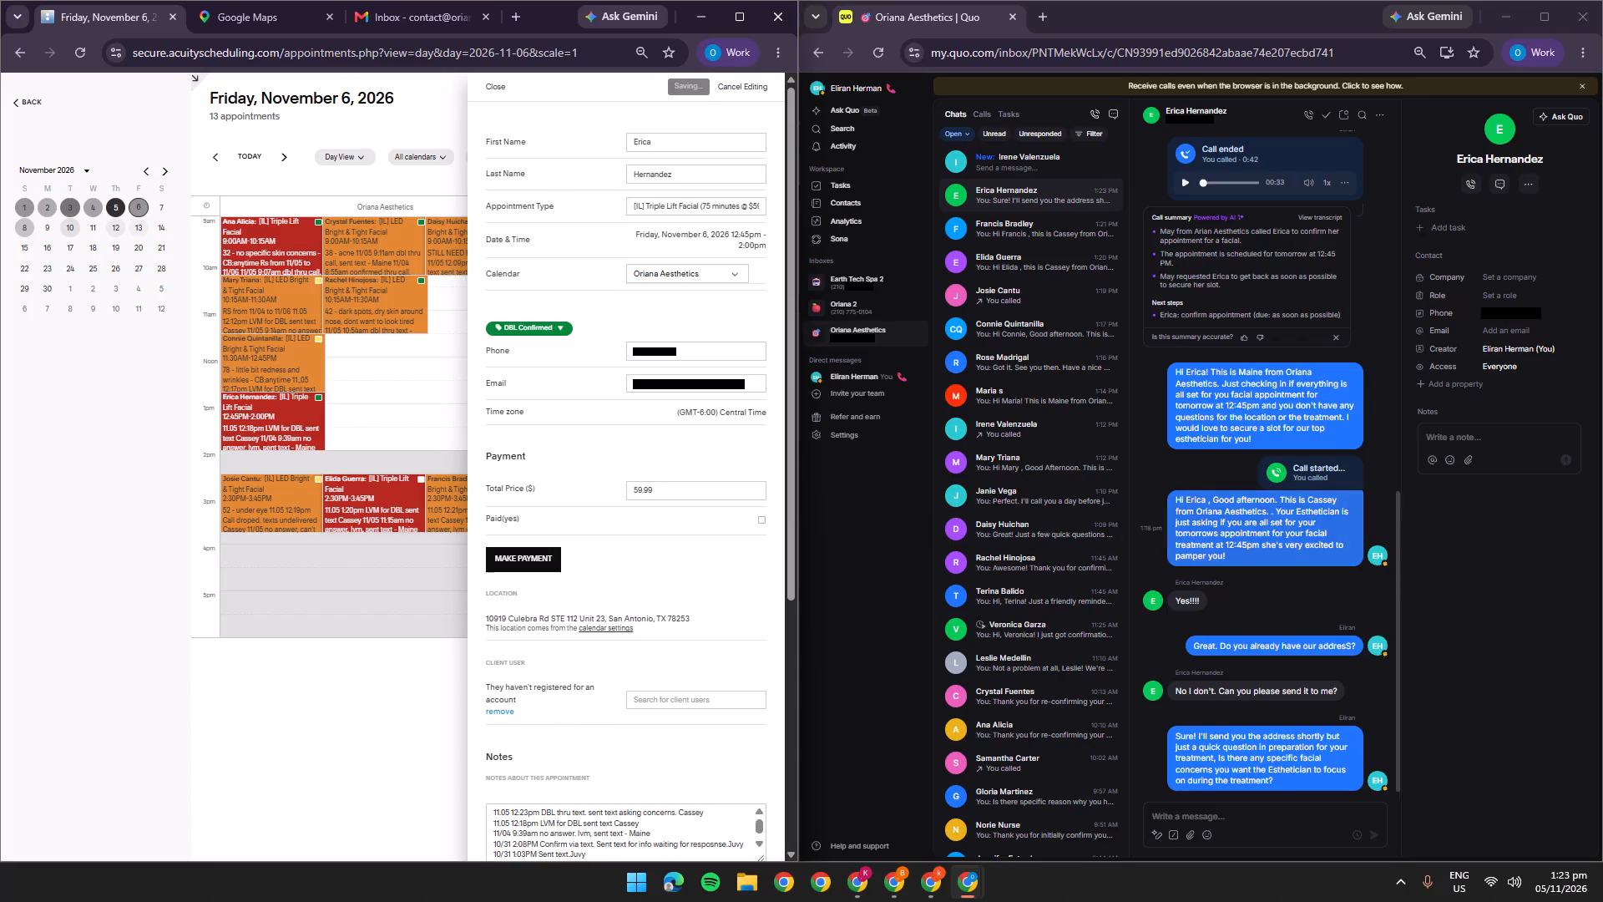
scroll(1249, 502, up, 4)
scroll(1249, 502, down, 18)
click(1424, 700)
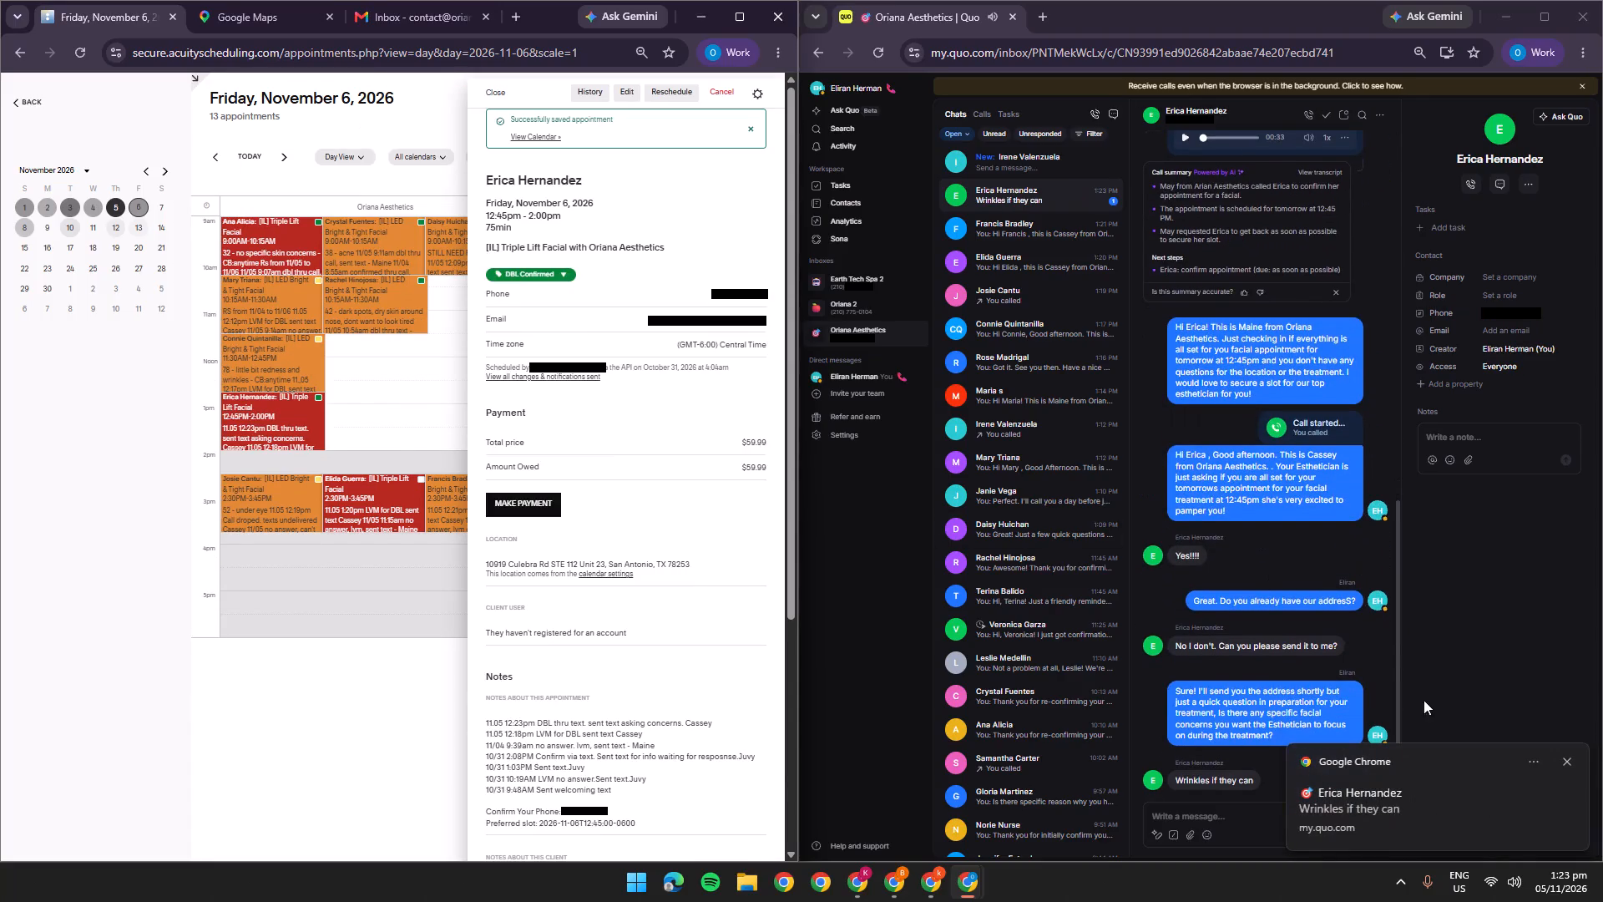
click(1565, 755)
click(1557, 653)
key(alt+Tab)
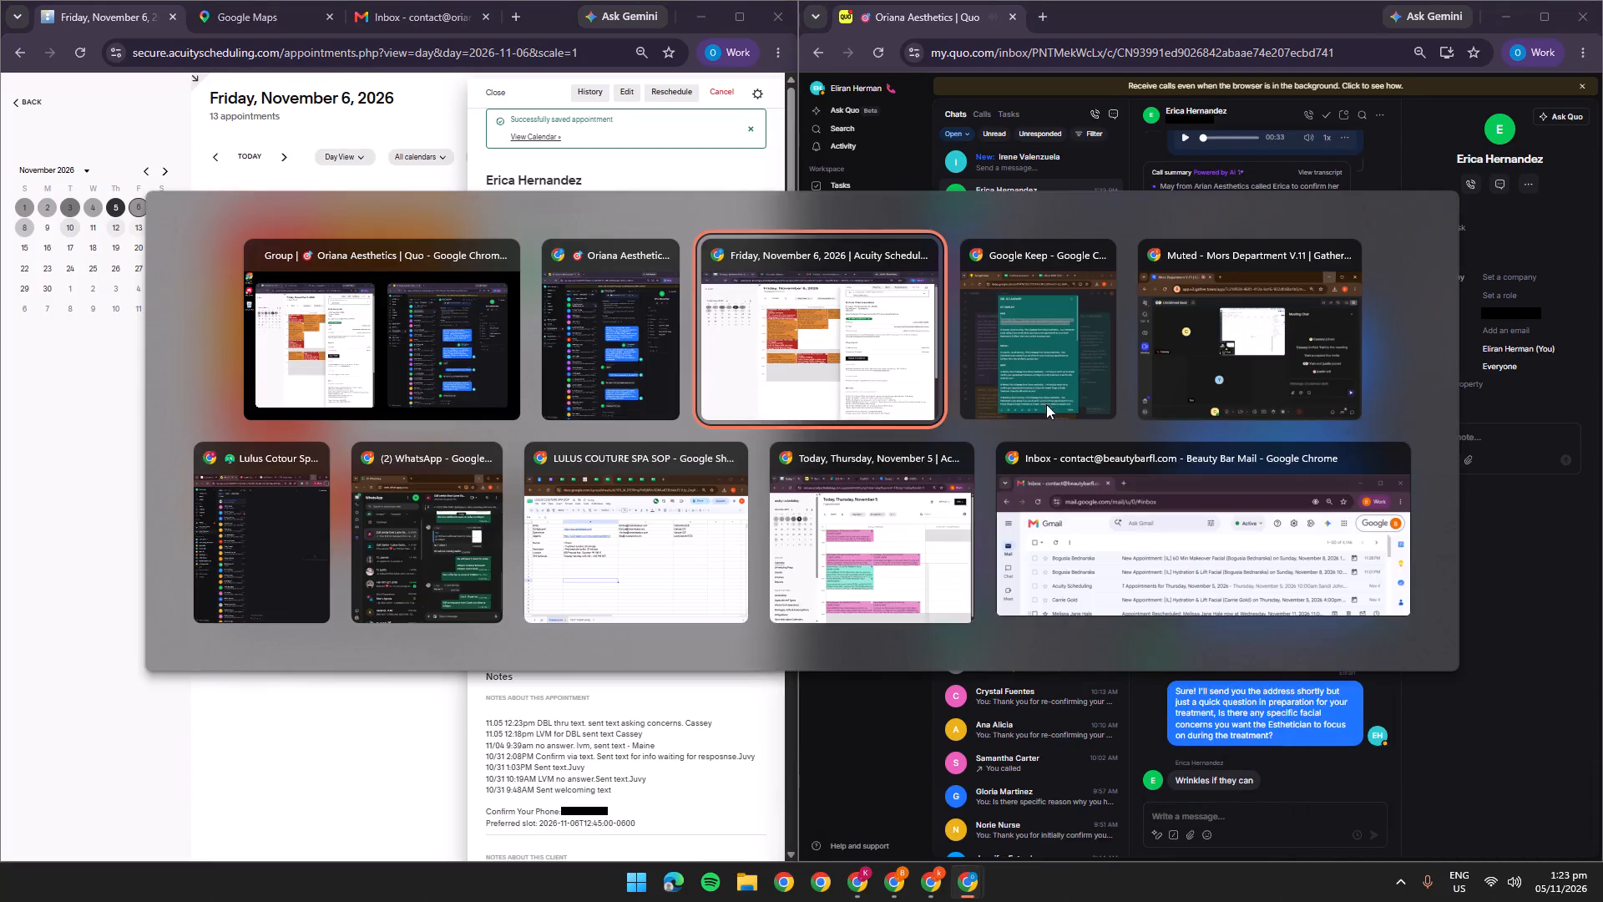
alt+click(1086, 352)
click(719, 625)
click(247, 421)
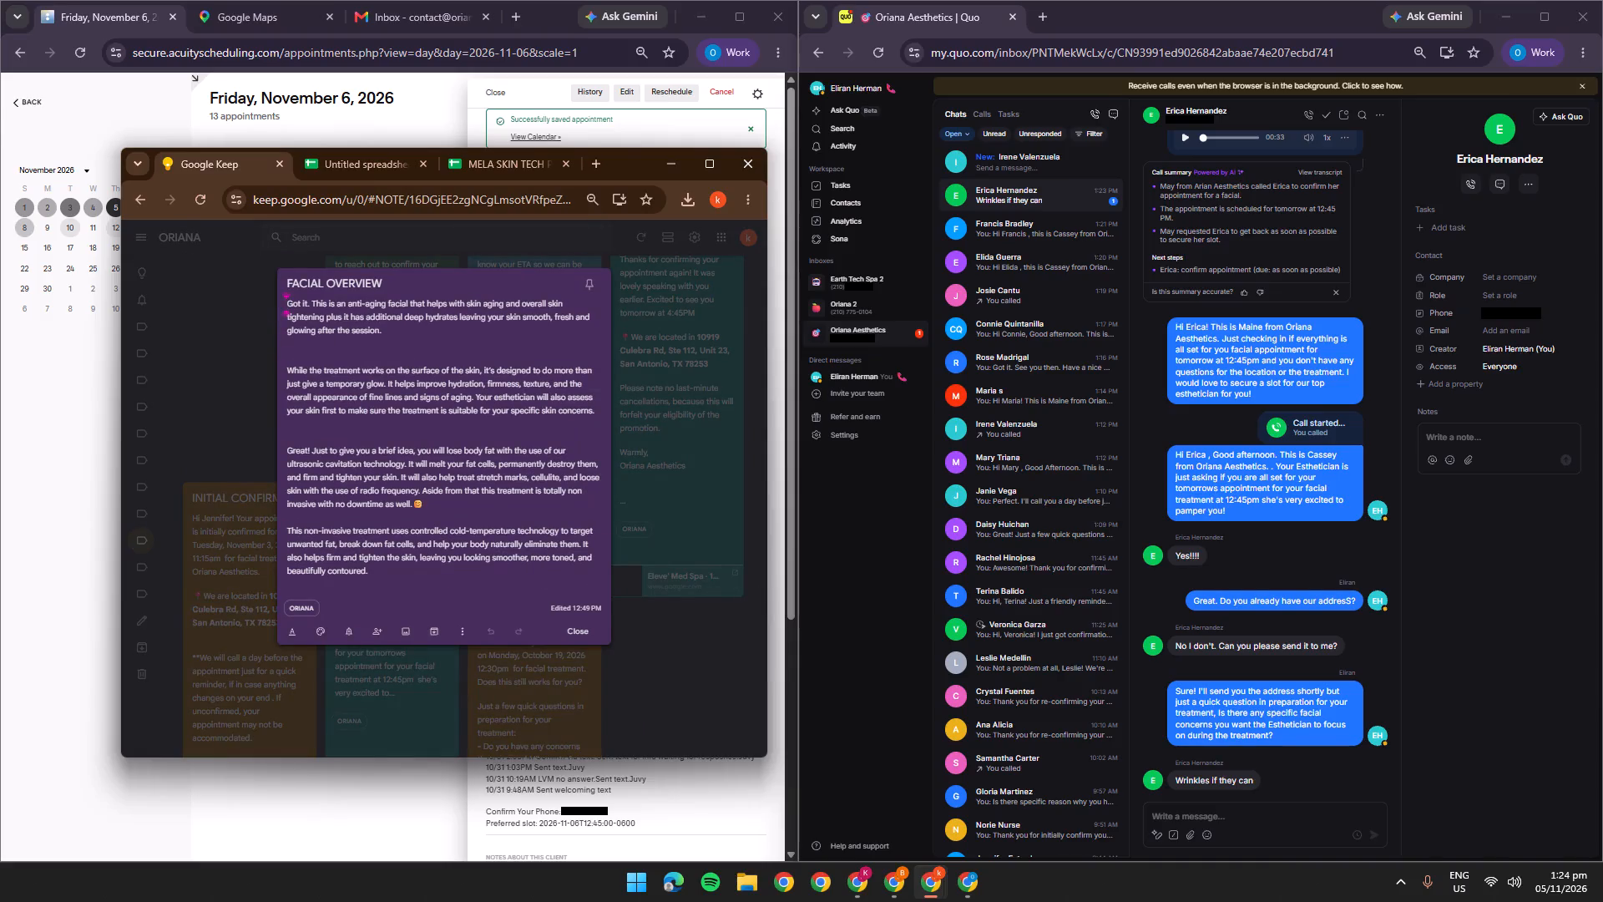
drag(288, 297, 445, 331)
key(ctrl+c)
key(ctrl+c)
ctrl+click(1255, 804)
key(ctrl+v)
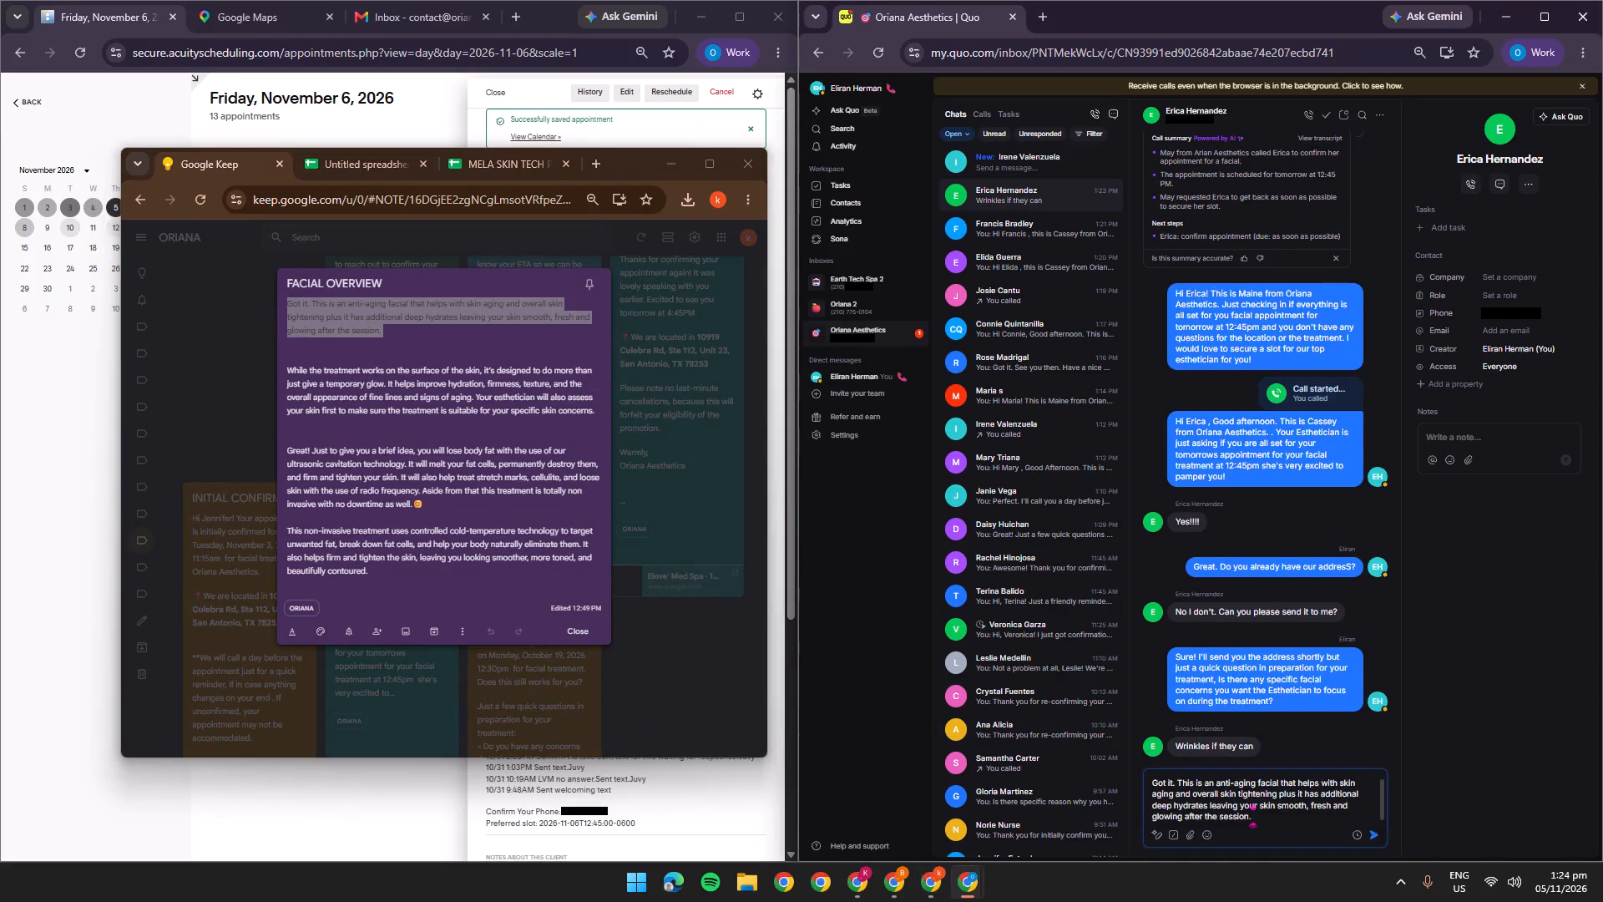
key(Return)
In Google Keep's shortened text for confirmed clients, set the hour in the first version with the address to make it 12:45pm.
click(776, 652)
key(alt+Tab)
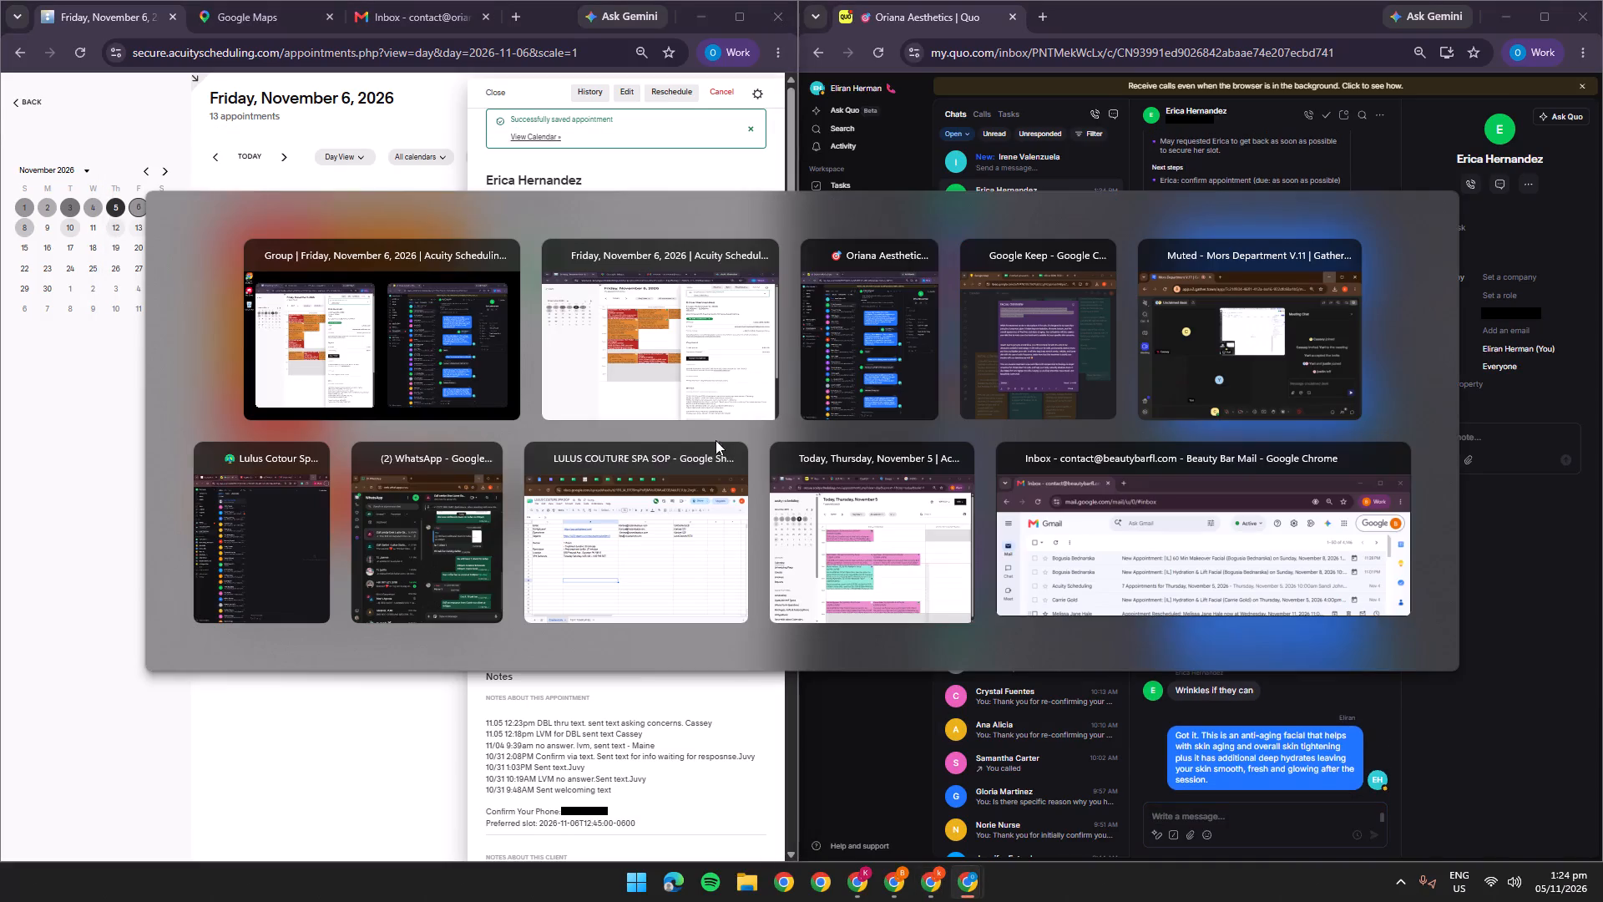
alt+click(1014, 367)
click(664, 699)
click(695, 451)
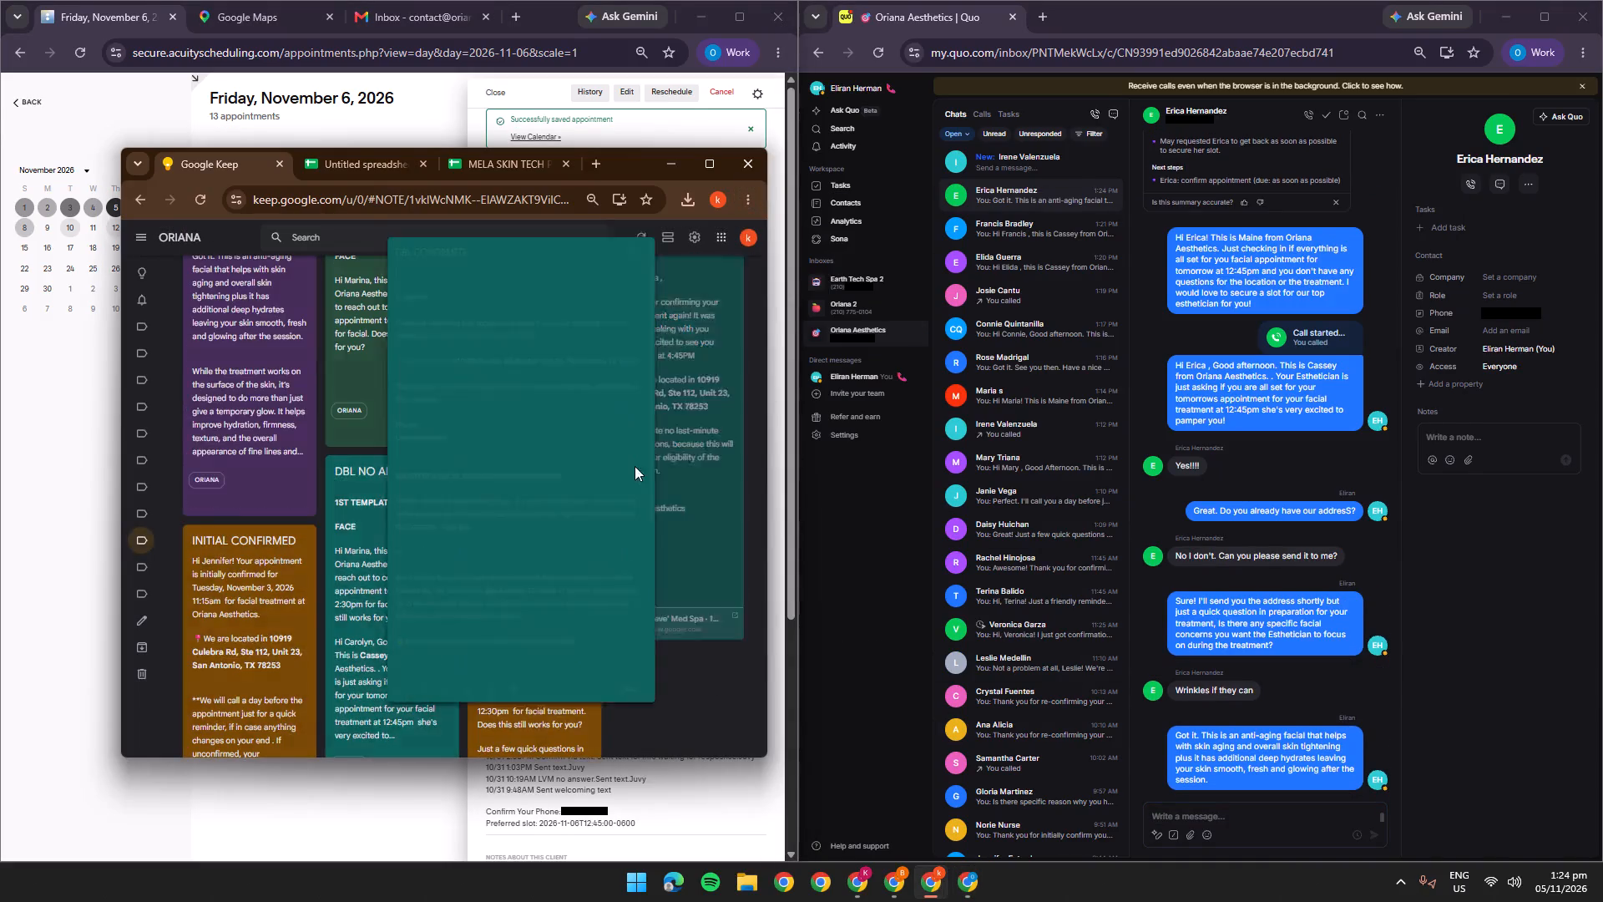
click(455, 580)
scroll(473, 570, down, 1)
click(525, 442)
click(581, 441)
click(518, 475)
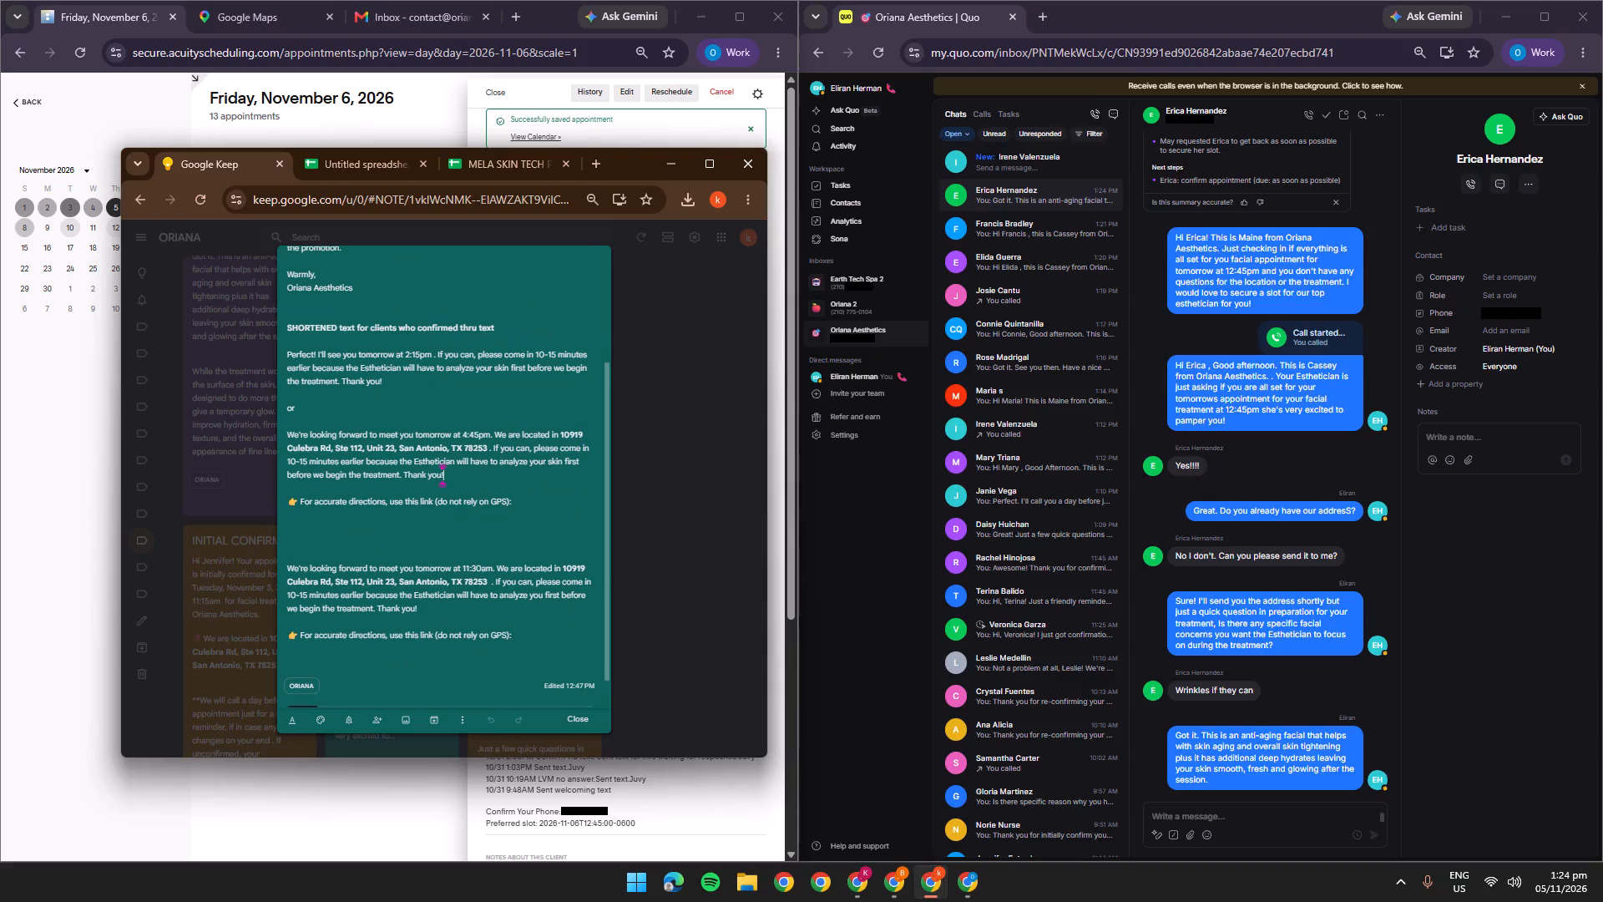
click(334, 443)
click(476, 432)
click(463, 434)
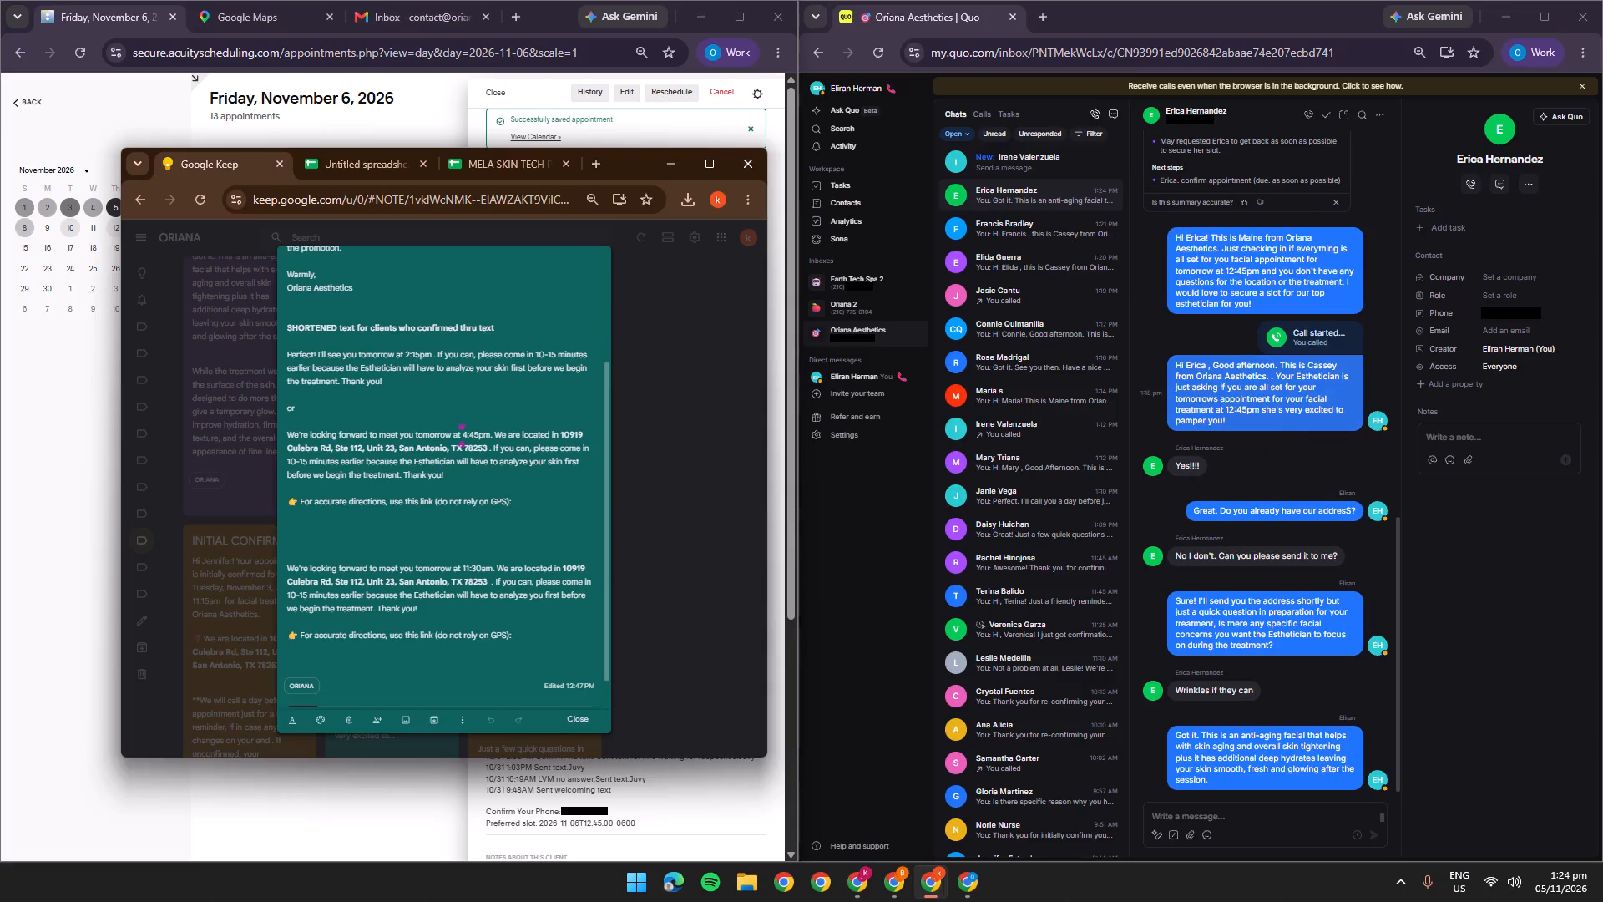
key(Right)
key(Down)
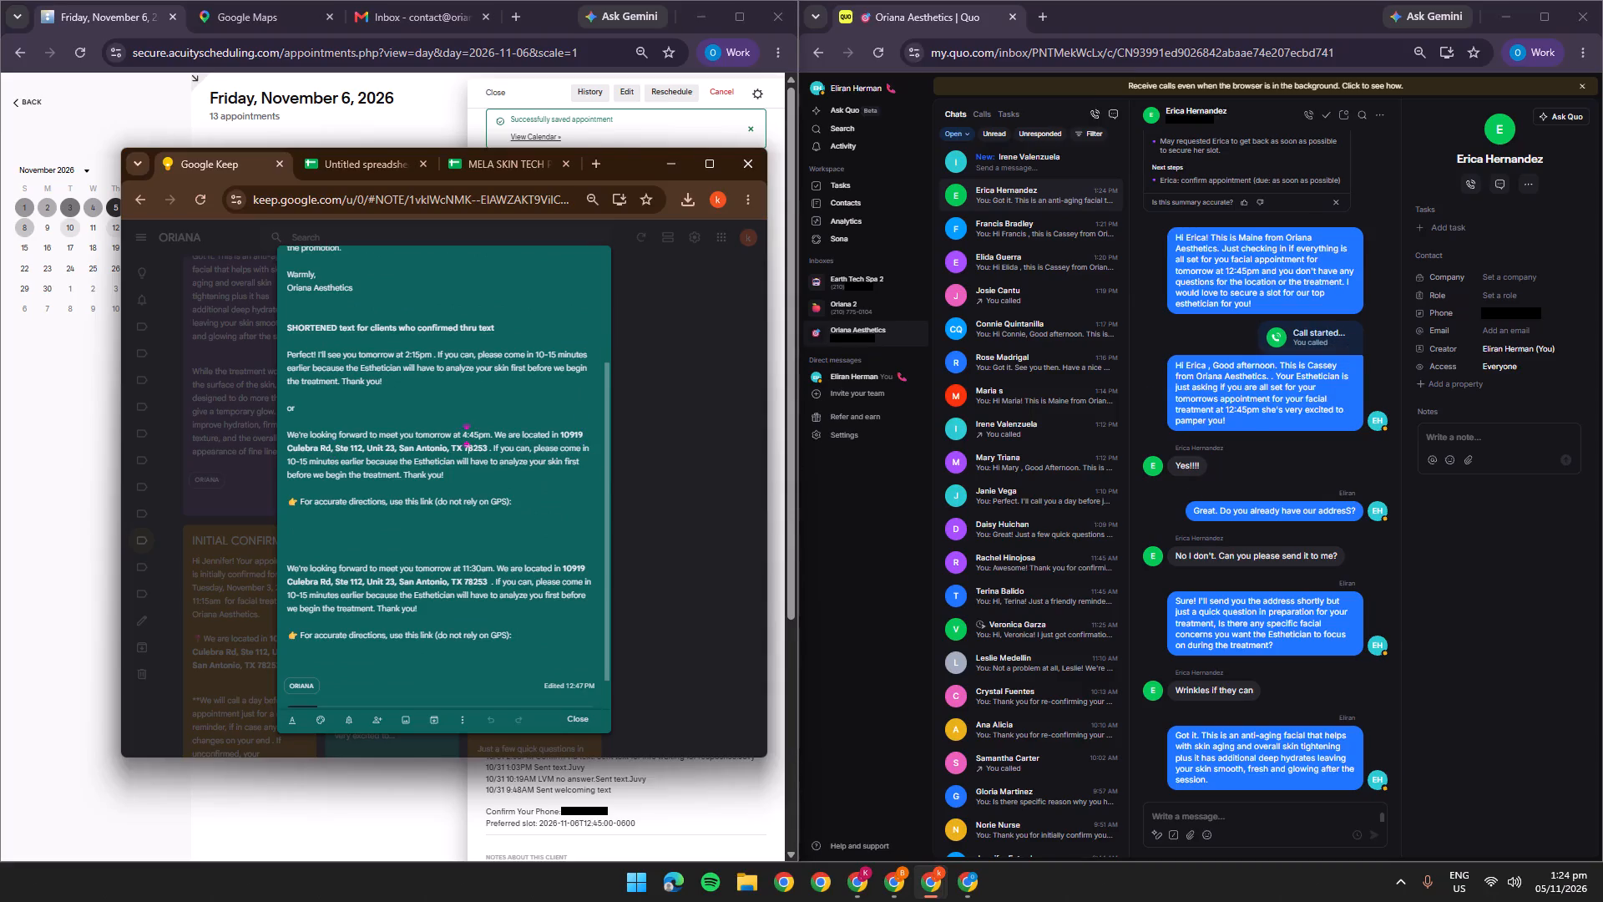
key(Up)
key(BackSpace)
text(12)
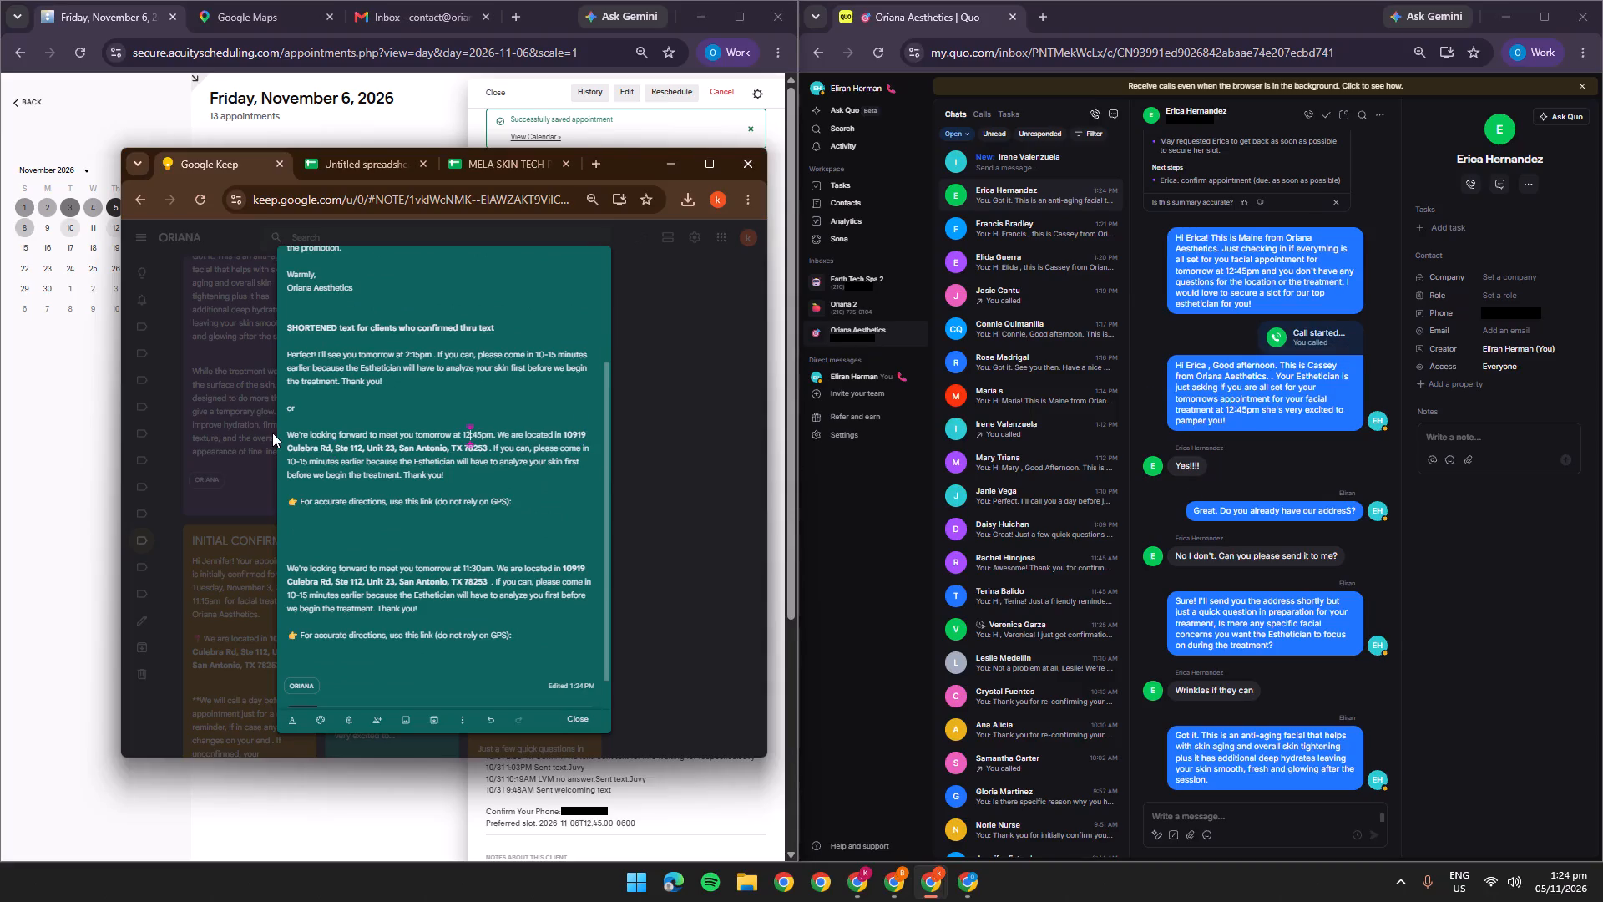
Copy the updated 12:45pm confirmation text with the spa address into Erica's message draft, leaving out the directions line.
drag(281, 433, 463, 480)
key(ctrl+c)
key(ctrl+c)
ctrl+click(1231, 808)
key(ctrl+v)
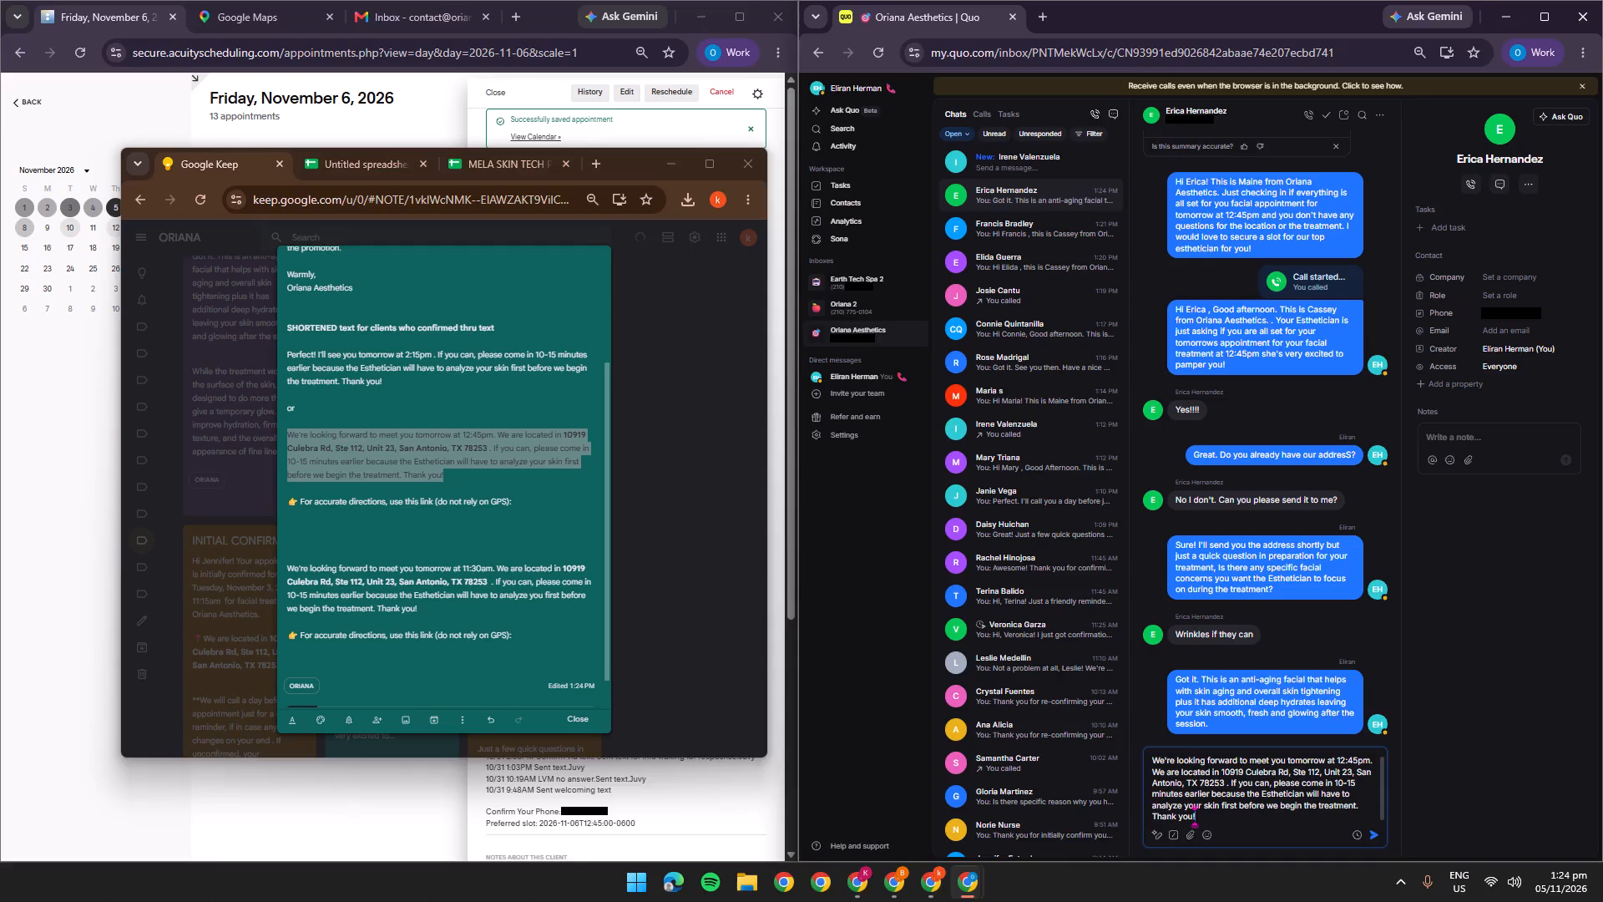
drag(1314, 758, 1353, 756)
click(1366, 767)
Check Erica's appointment details and her latest reply, then send the drafted 12:45pm confirmation with the spa address.
click(566, 109)
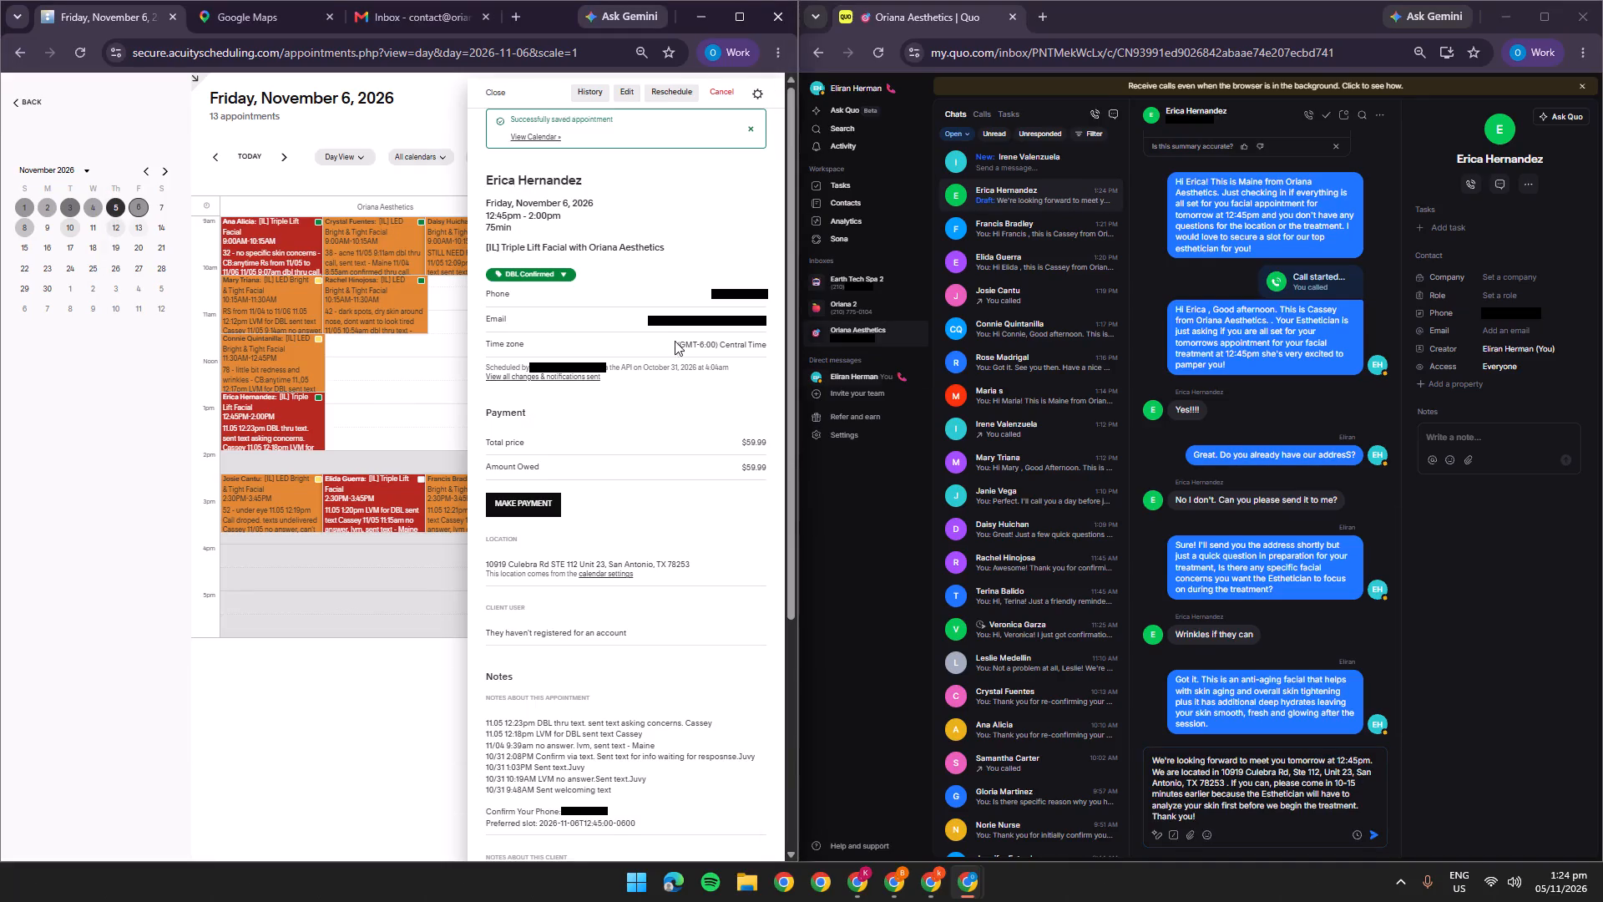
click(698, 565)
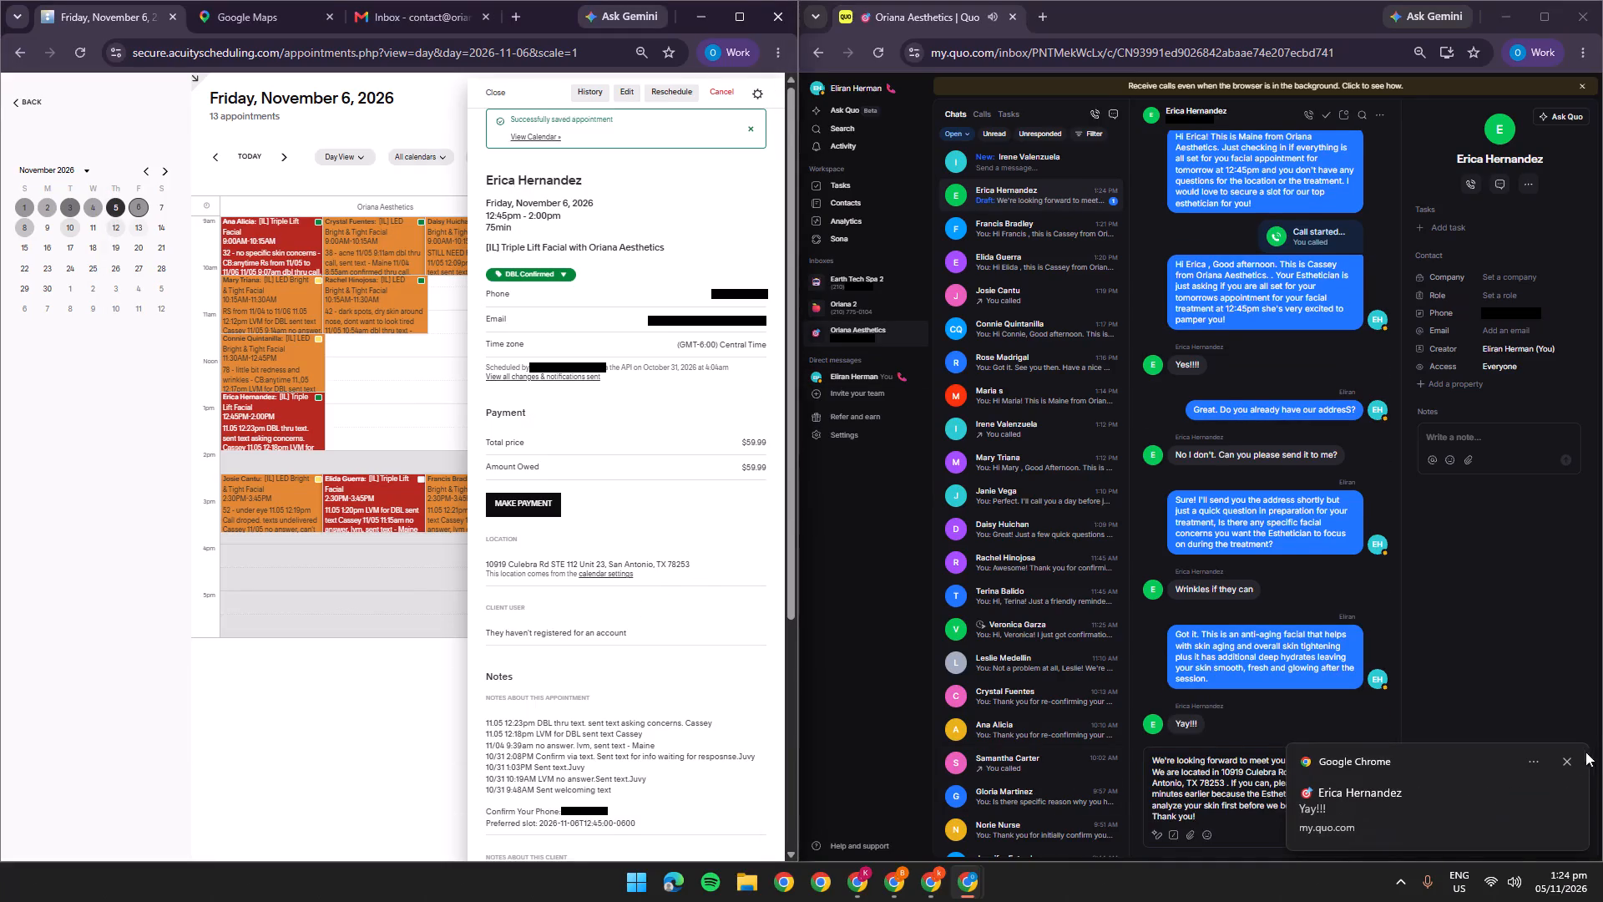
click(1570, 756)
click(1287, 779)
click(1325, 781)
click(1181, 798)
click(1232, 807)
click(1239, 814)
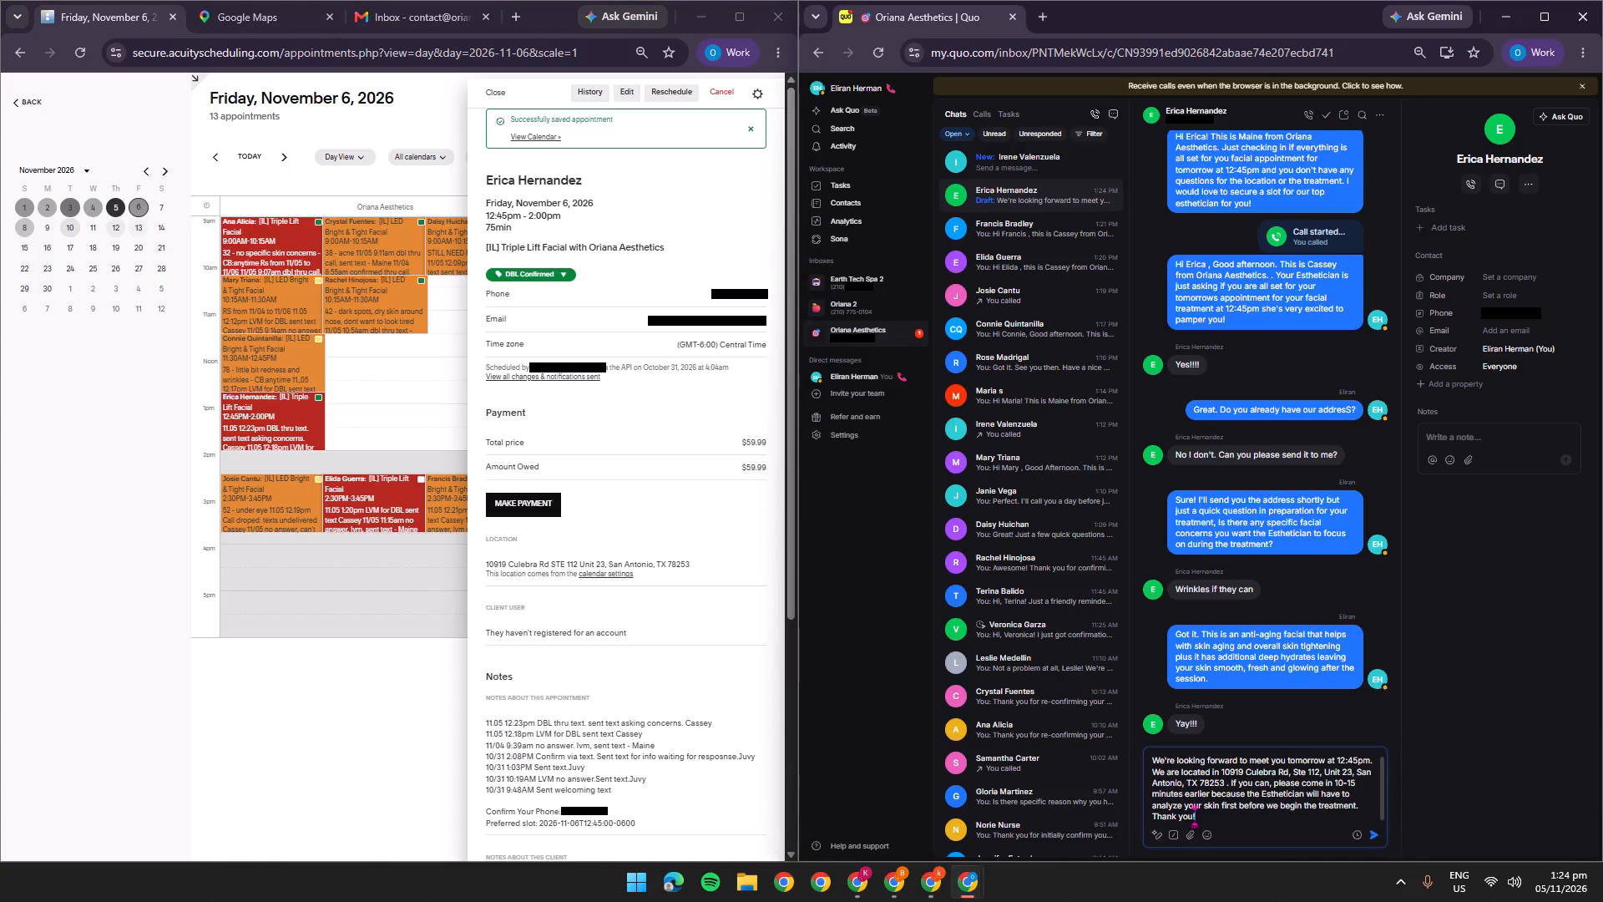
key(Return)
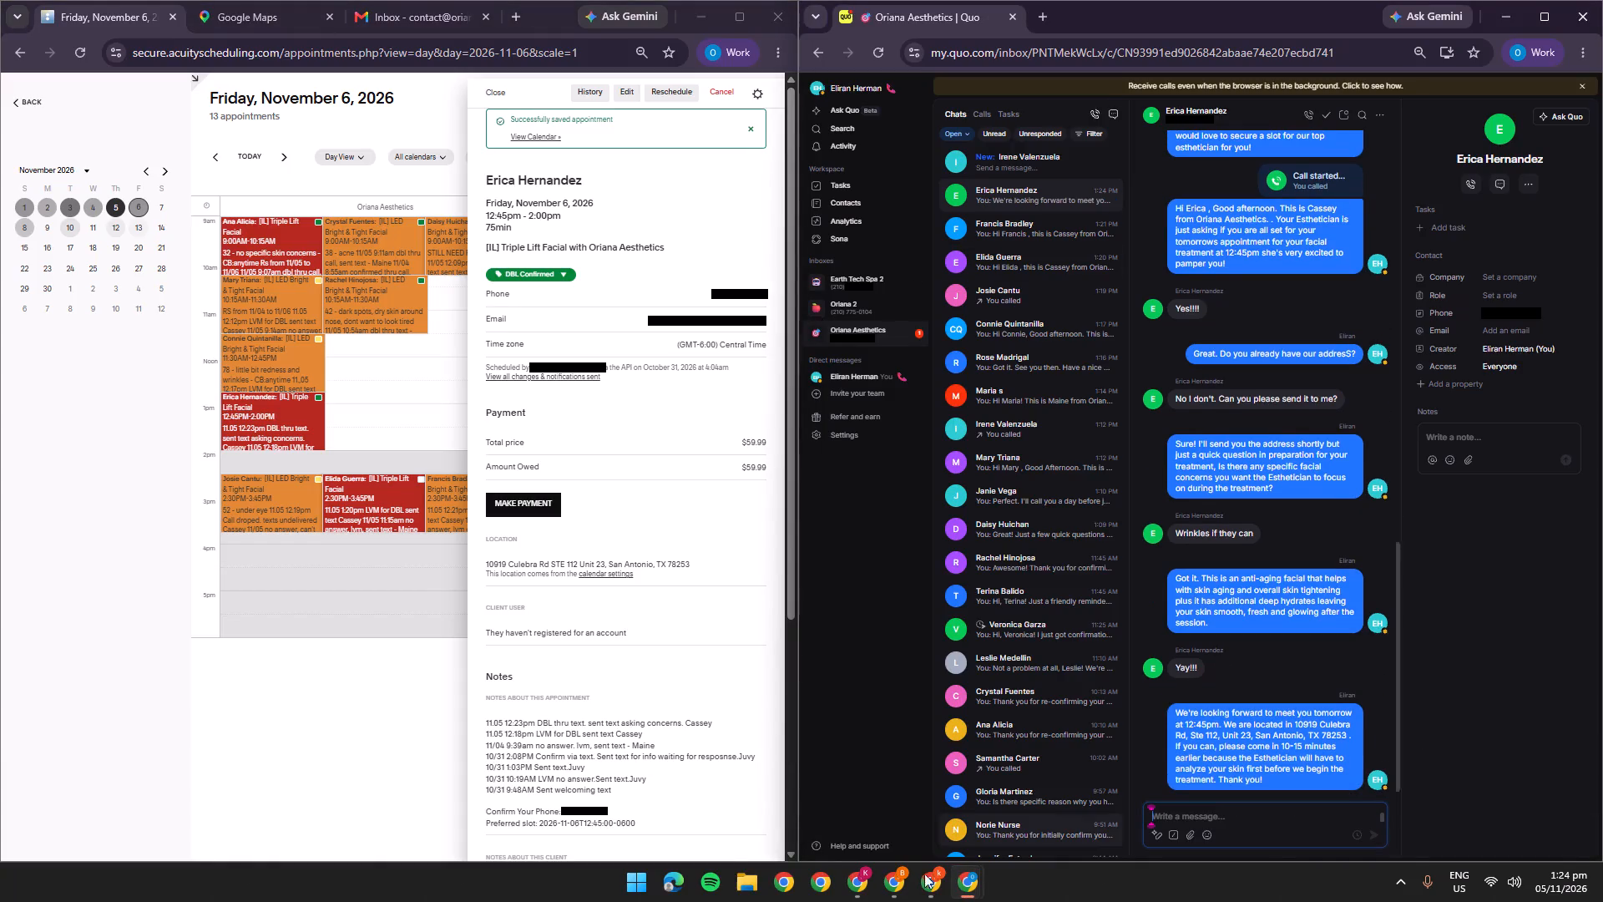
click(650, 768)
key(Return)
key(Up)
key(Return)
key(Up)
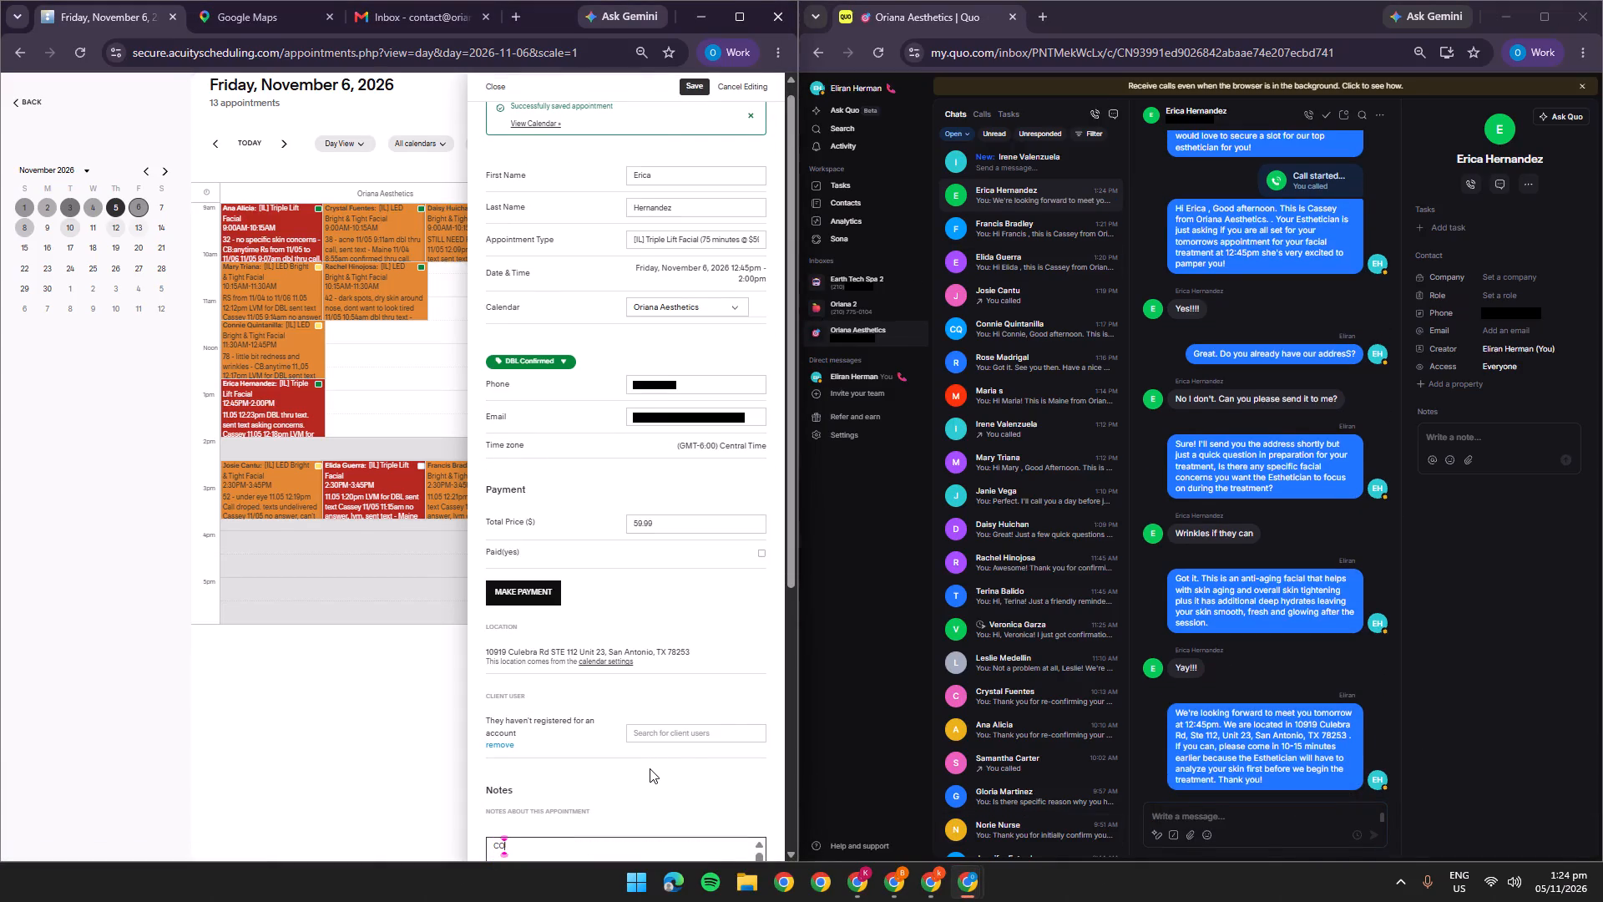
key(BackSpace)
key(BackSpace)
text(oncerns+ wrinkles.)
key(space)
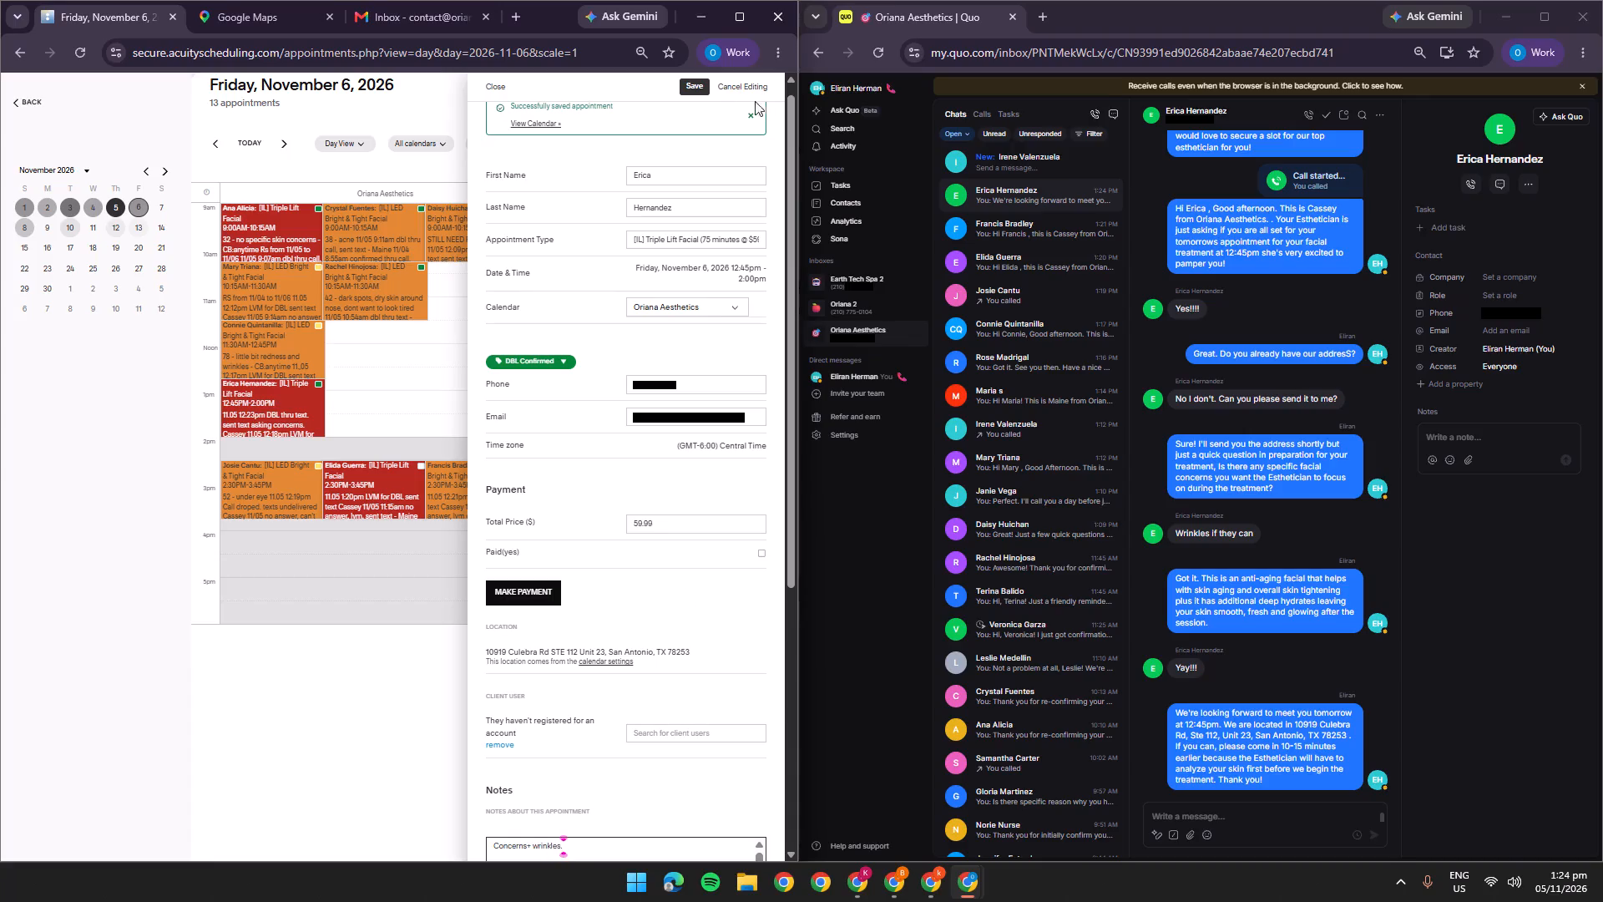
click(691, 90)
click(750, 112)
scroll(733, 325, up, 3)
key(alt+Tab)
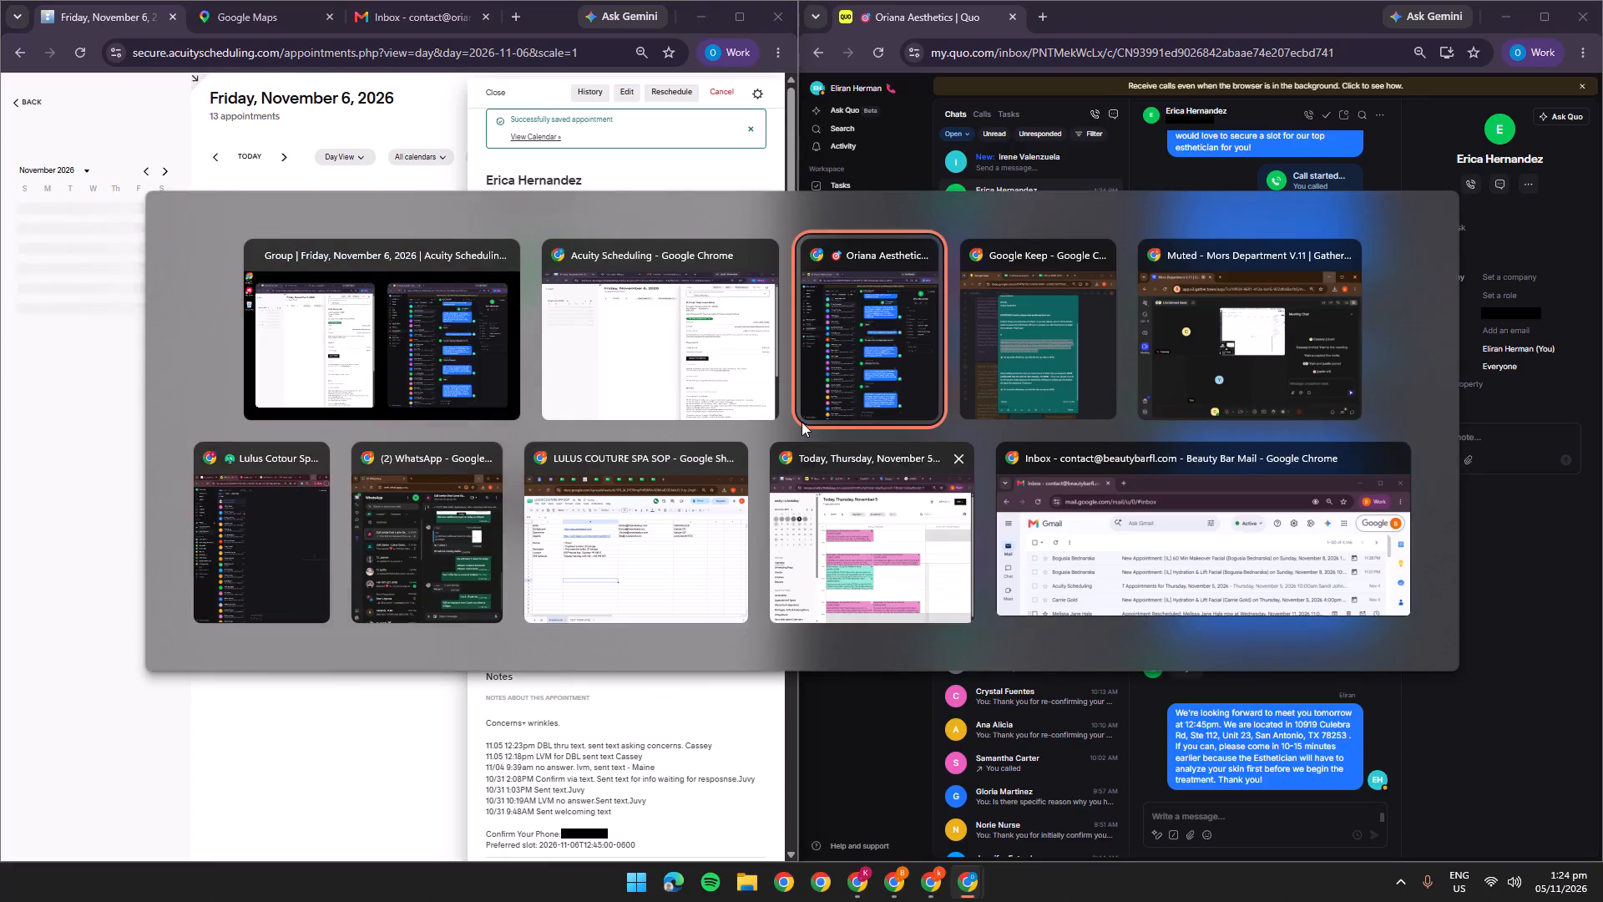
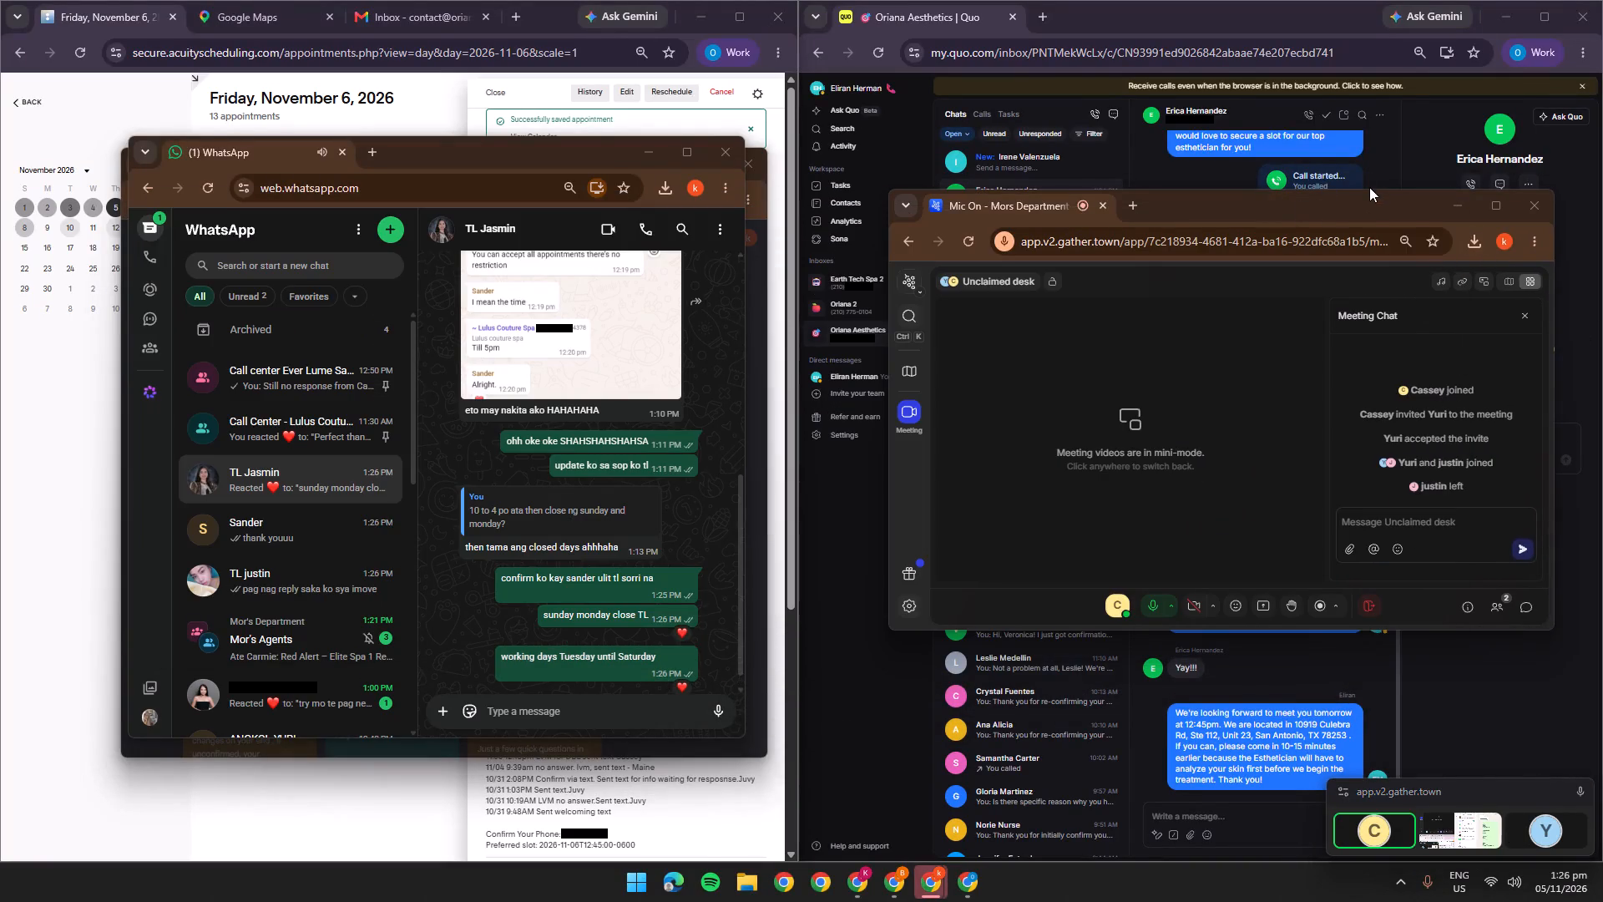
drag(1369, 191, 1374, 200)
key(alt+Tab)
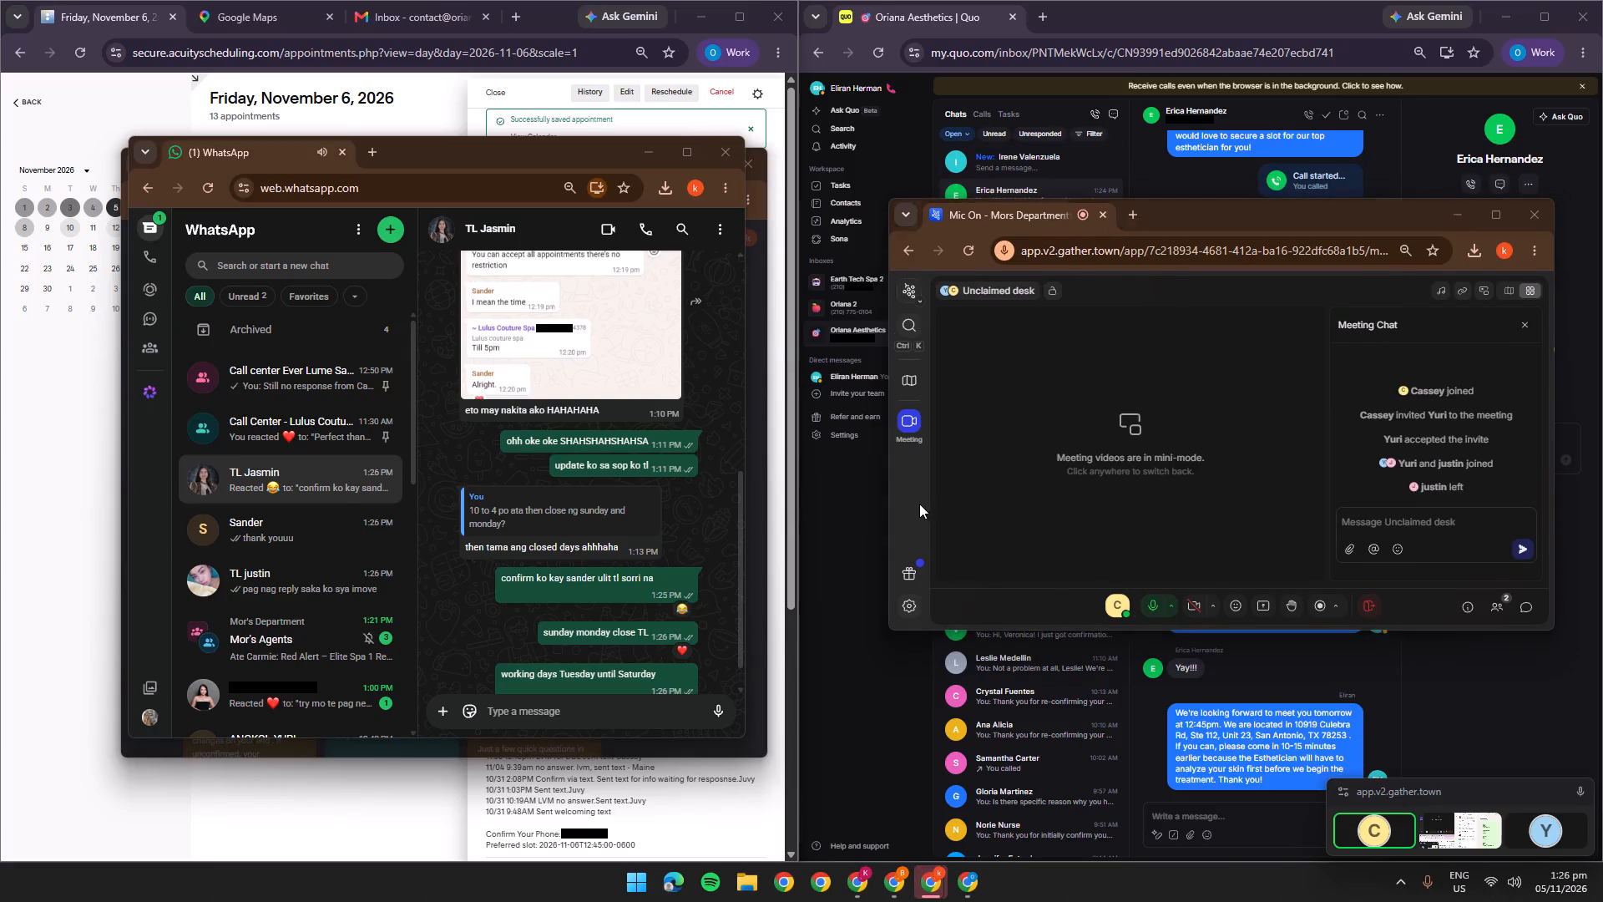
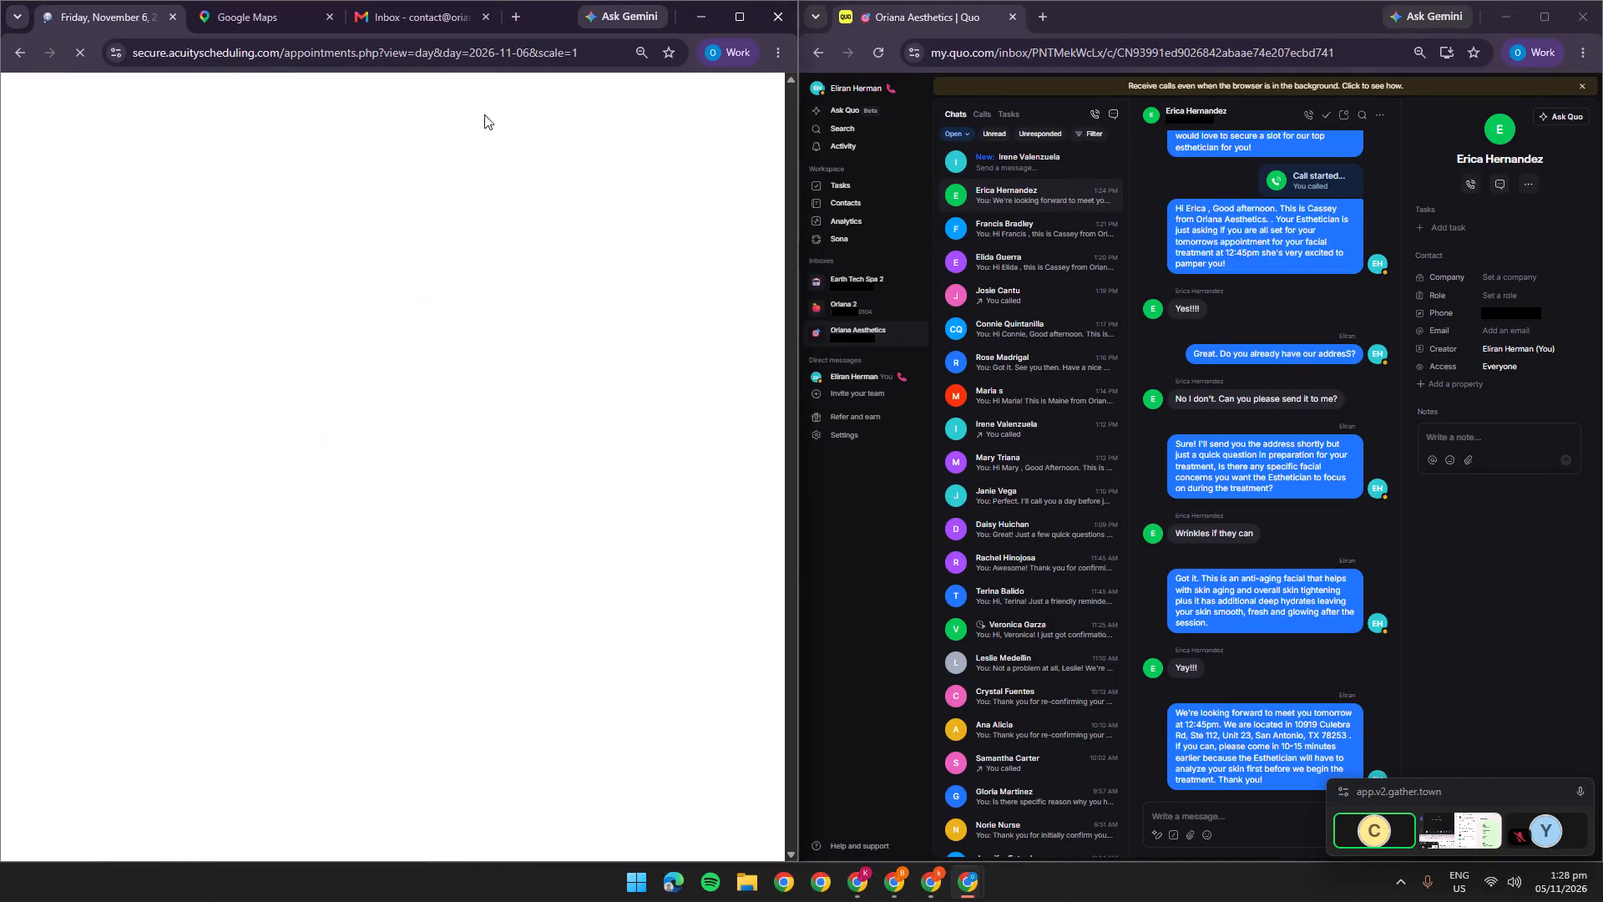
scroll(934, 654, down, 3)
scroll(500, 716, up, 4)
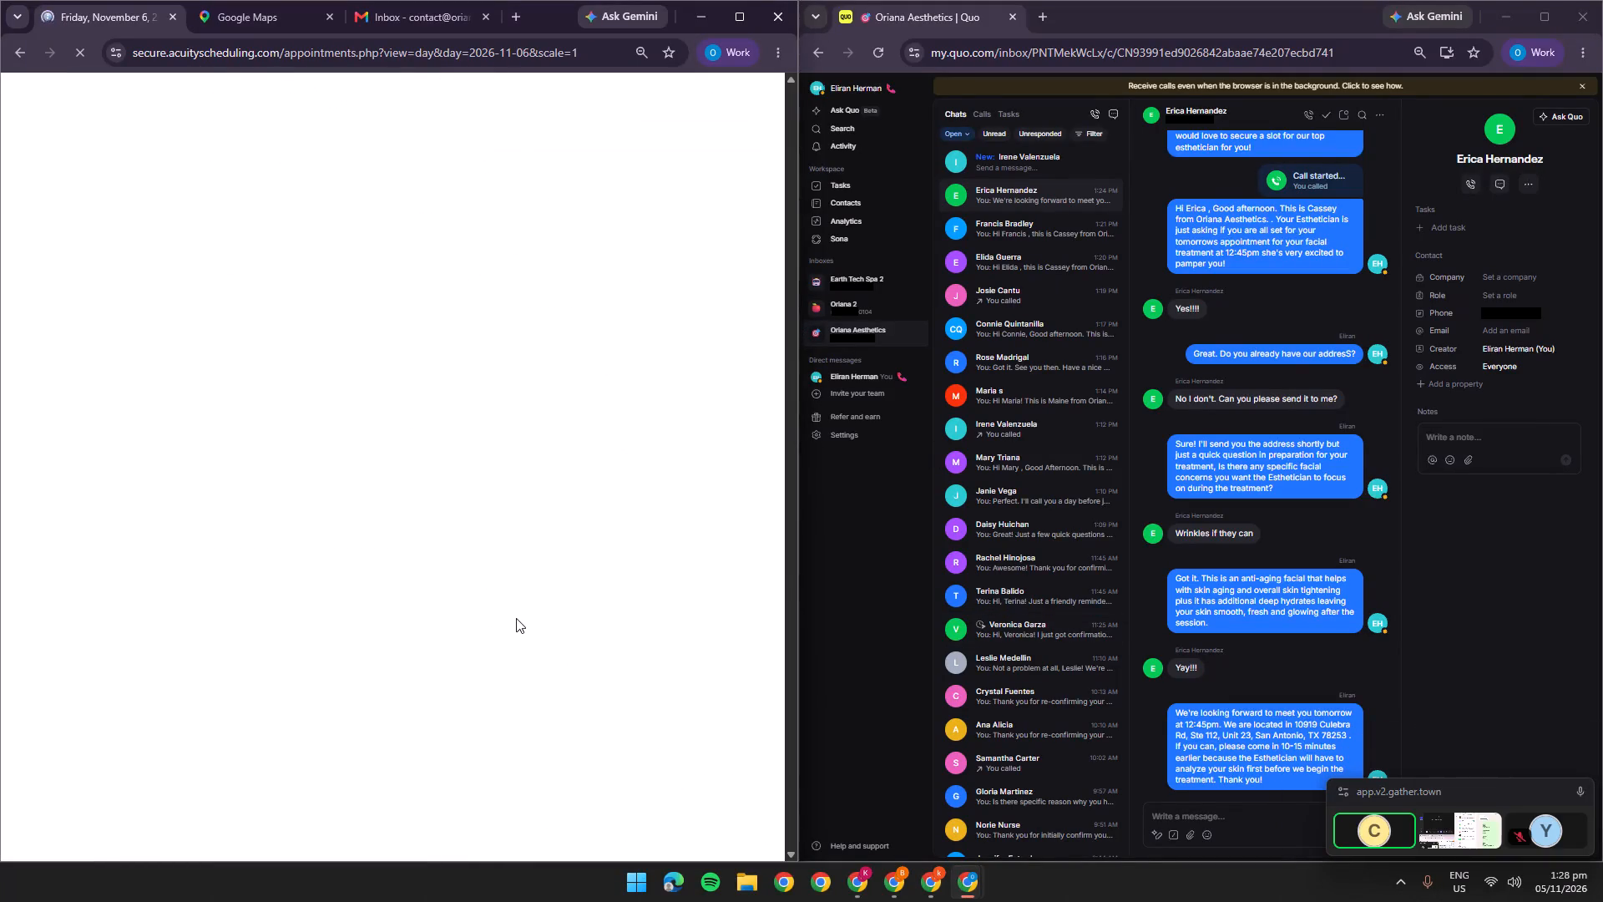
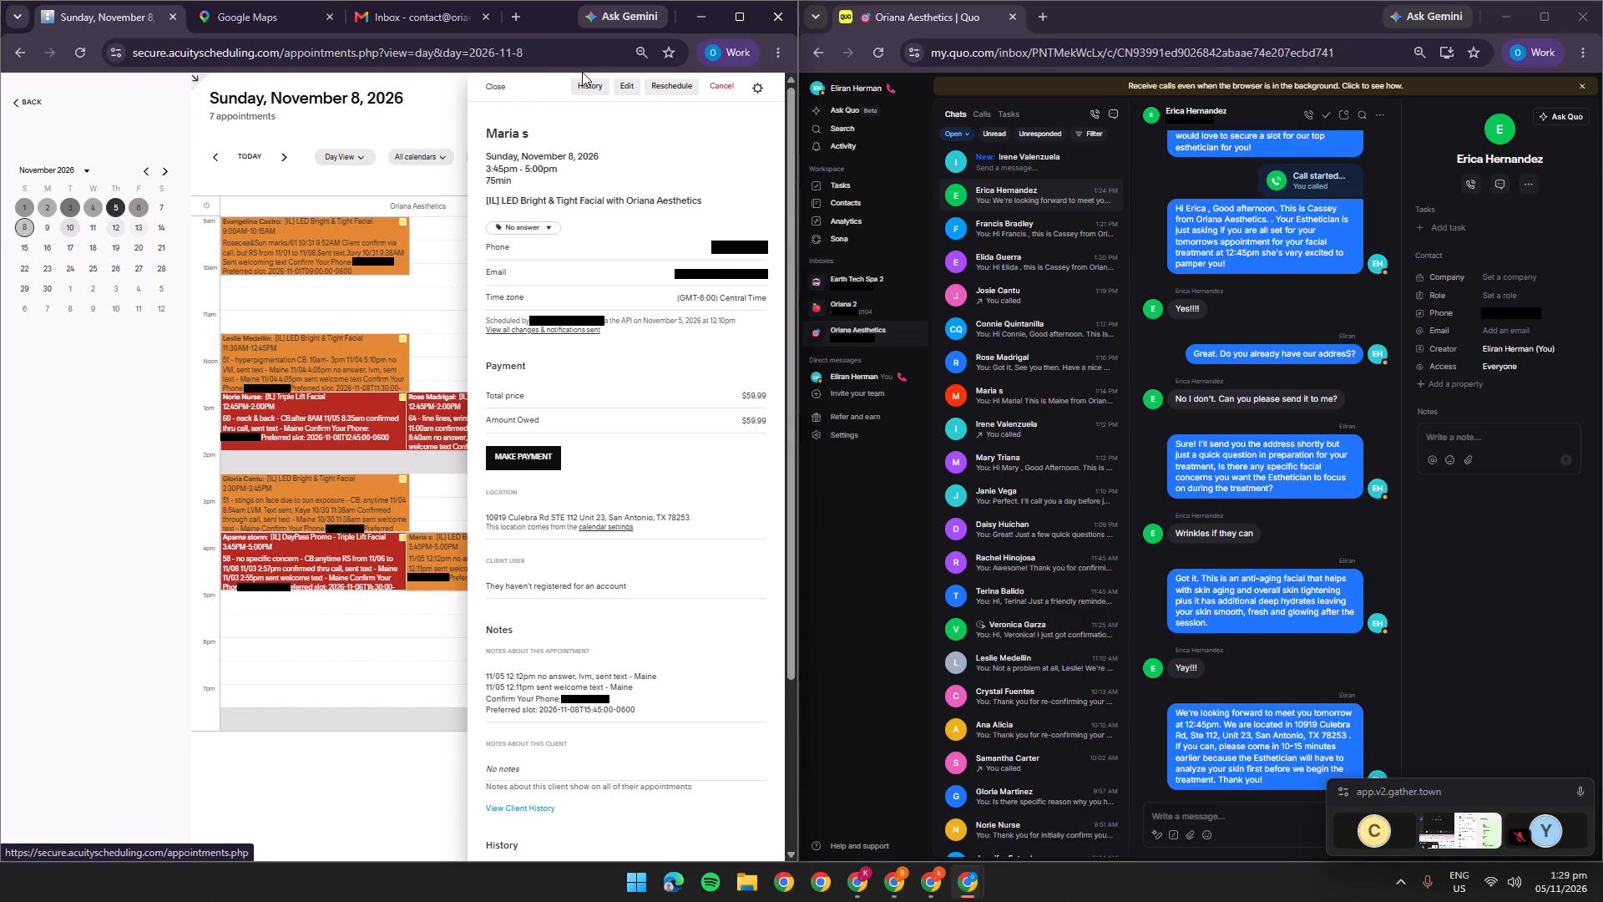
Check Maria's client record, then look through the November 9 and November 10 schedules in the Oriana Aesthetics calendar.
click(598, 90)
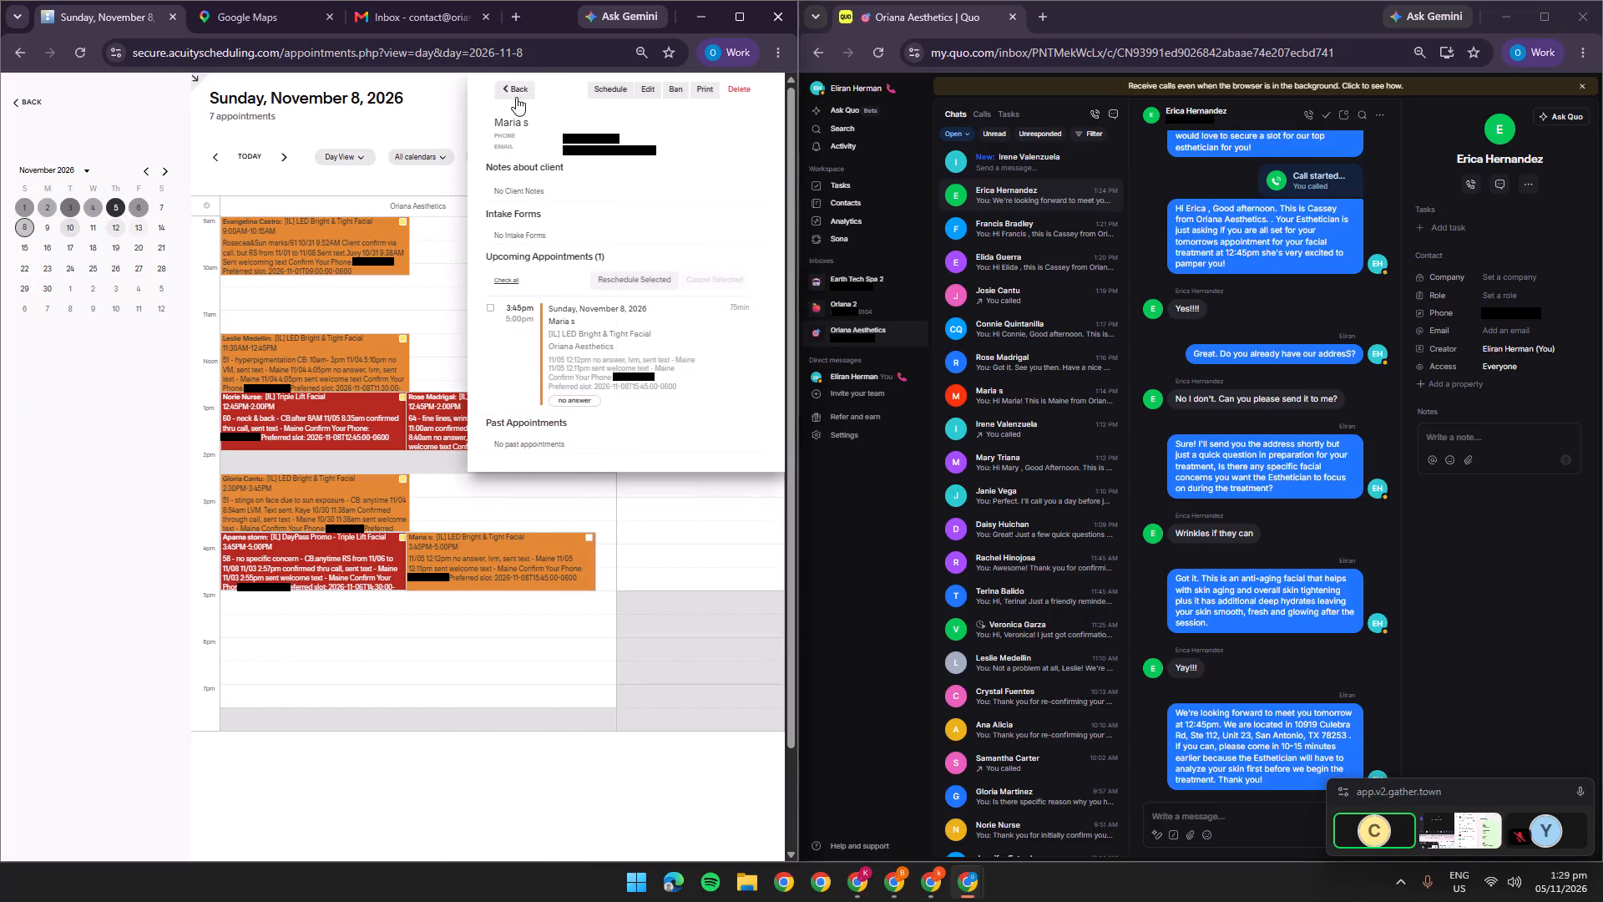
click(516, 97)
click(70, 219)
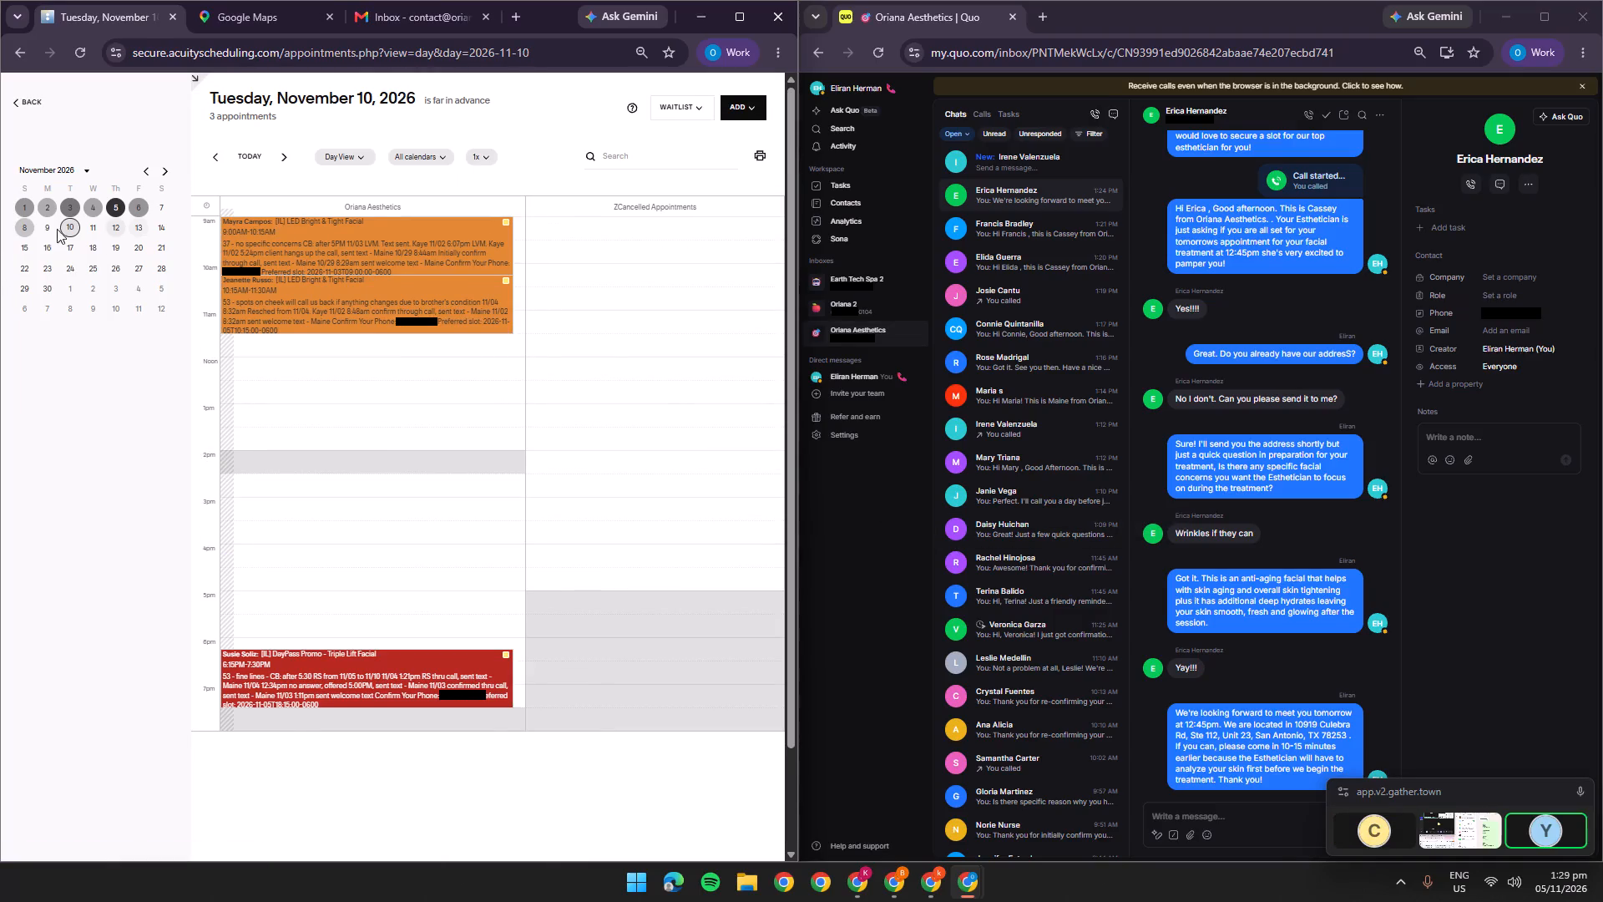
click(48, 229)
click(74, 219)
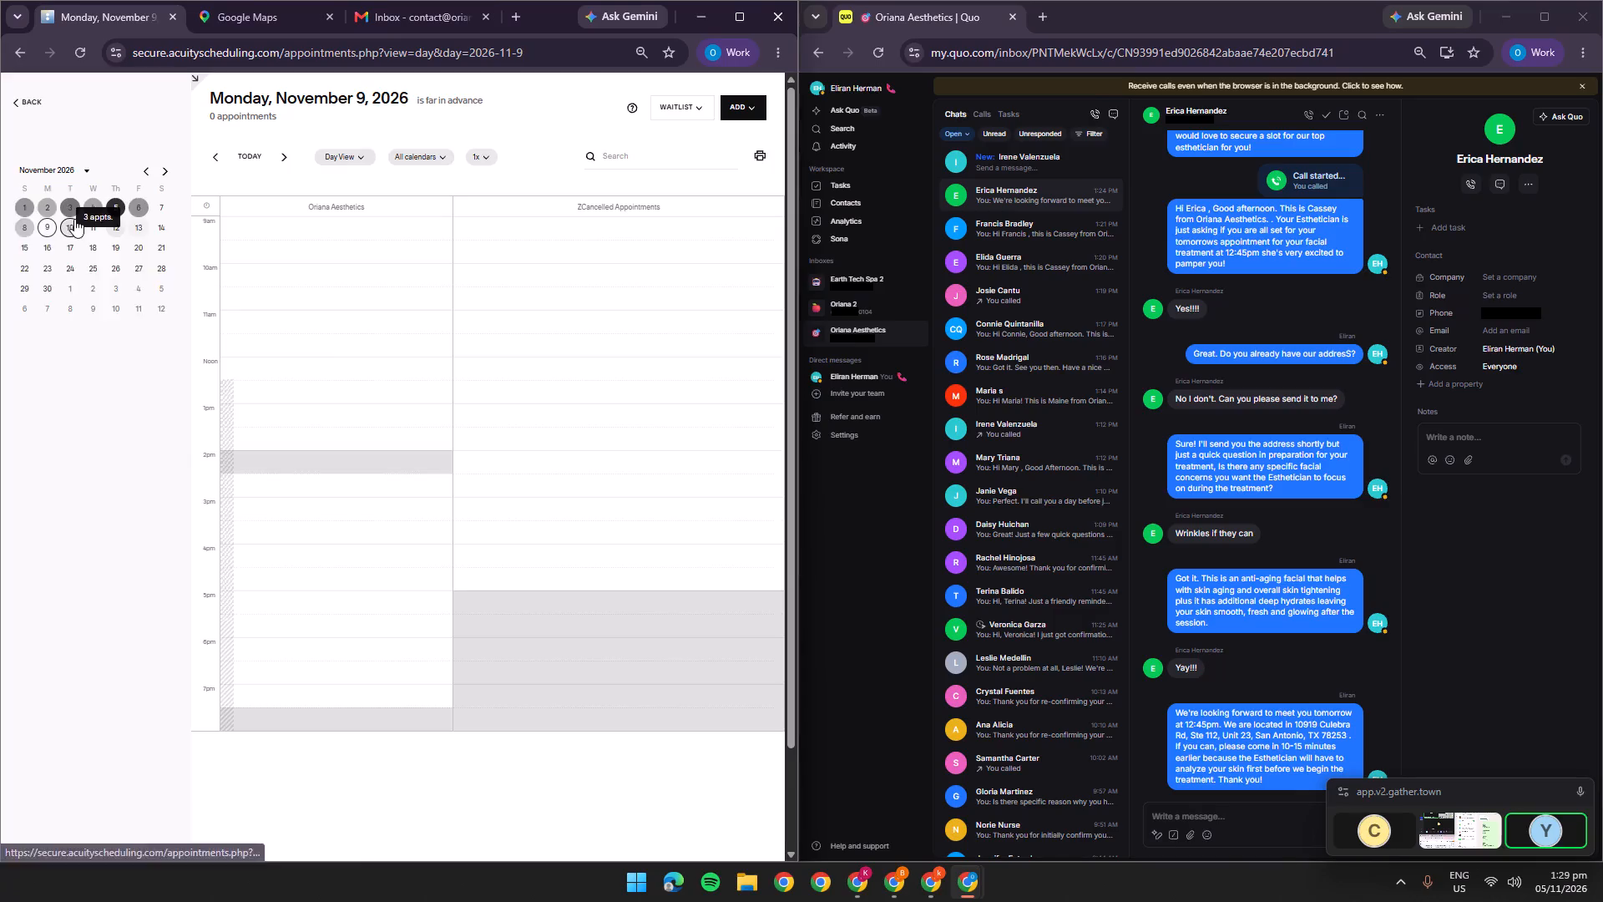
scroll(367, 357, down, 2)
scroll(367, 357, up, 2)
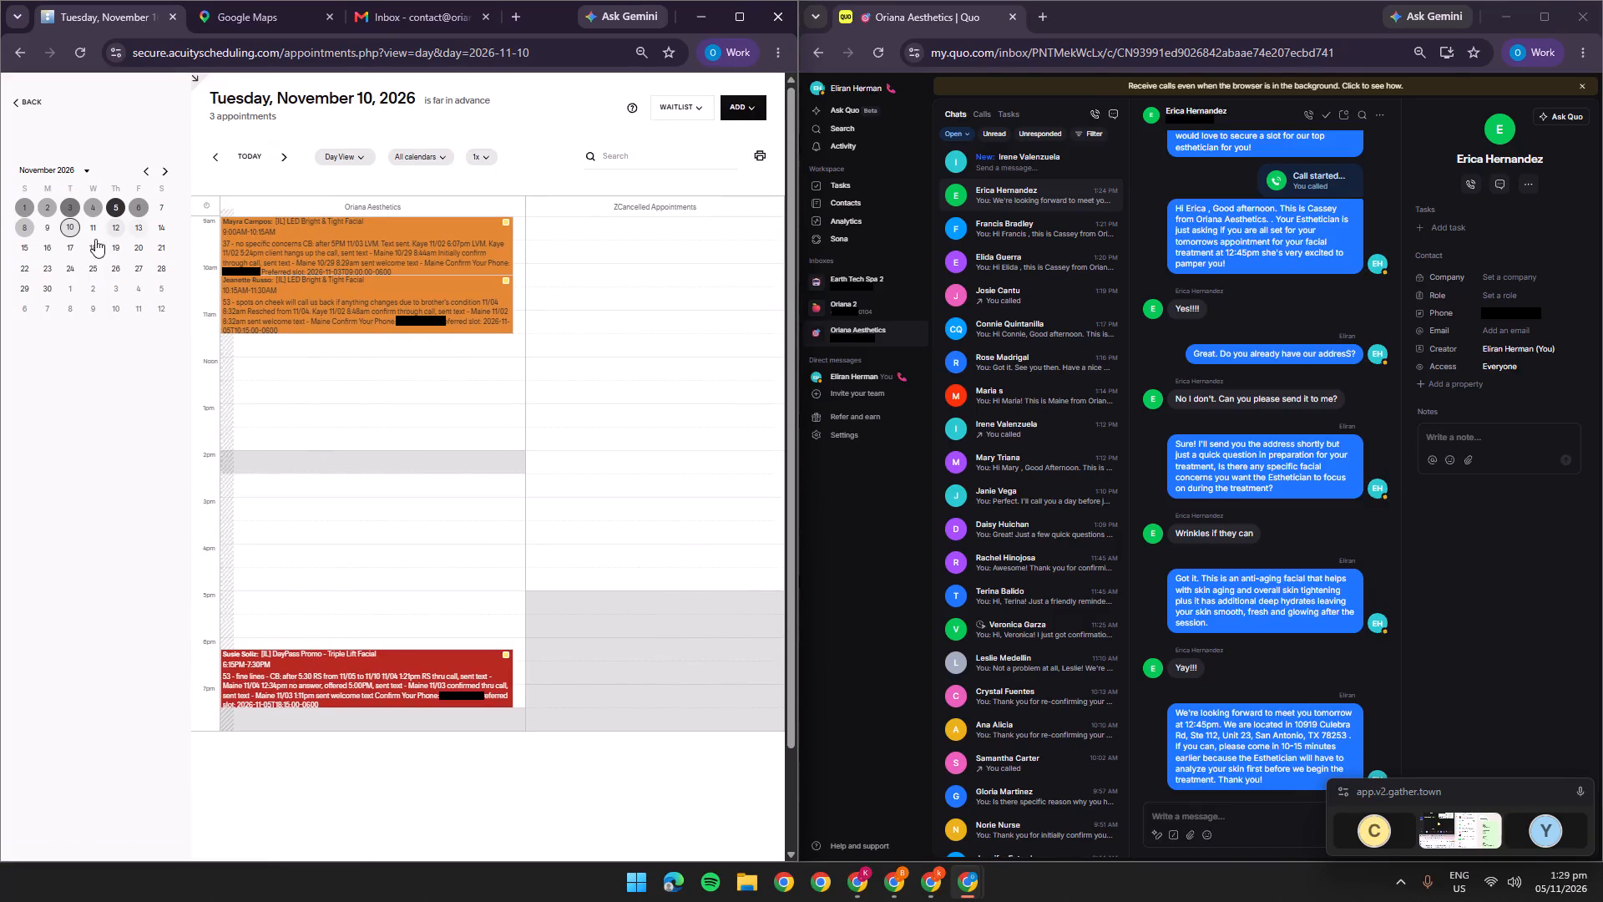
click(99, 239)
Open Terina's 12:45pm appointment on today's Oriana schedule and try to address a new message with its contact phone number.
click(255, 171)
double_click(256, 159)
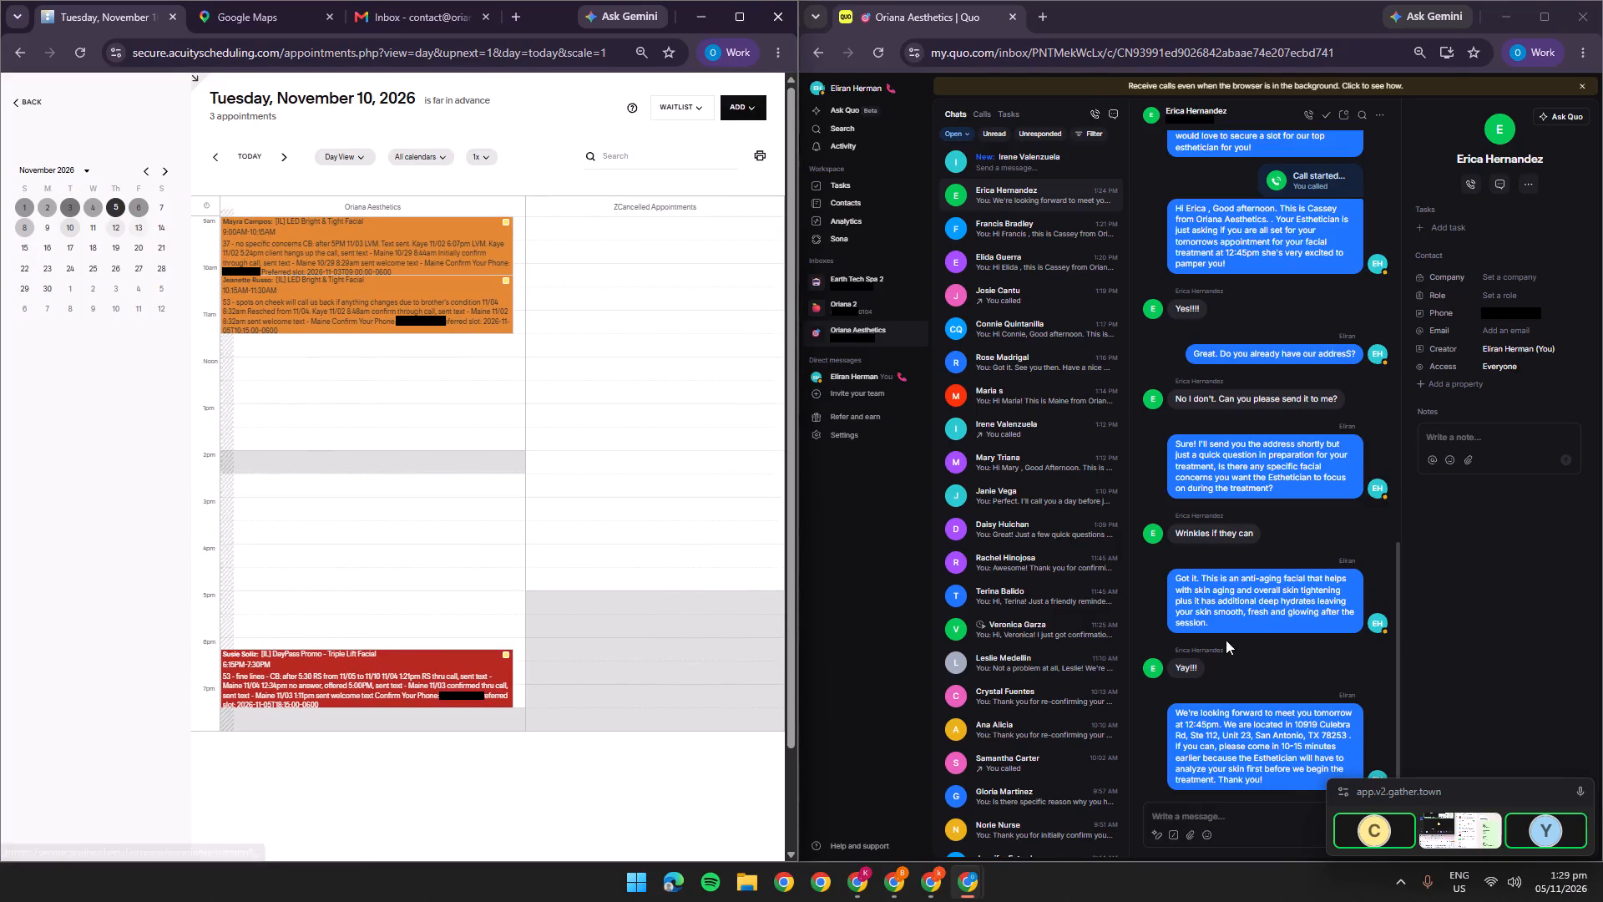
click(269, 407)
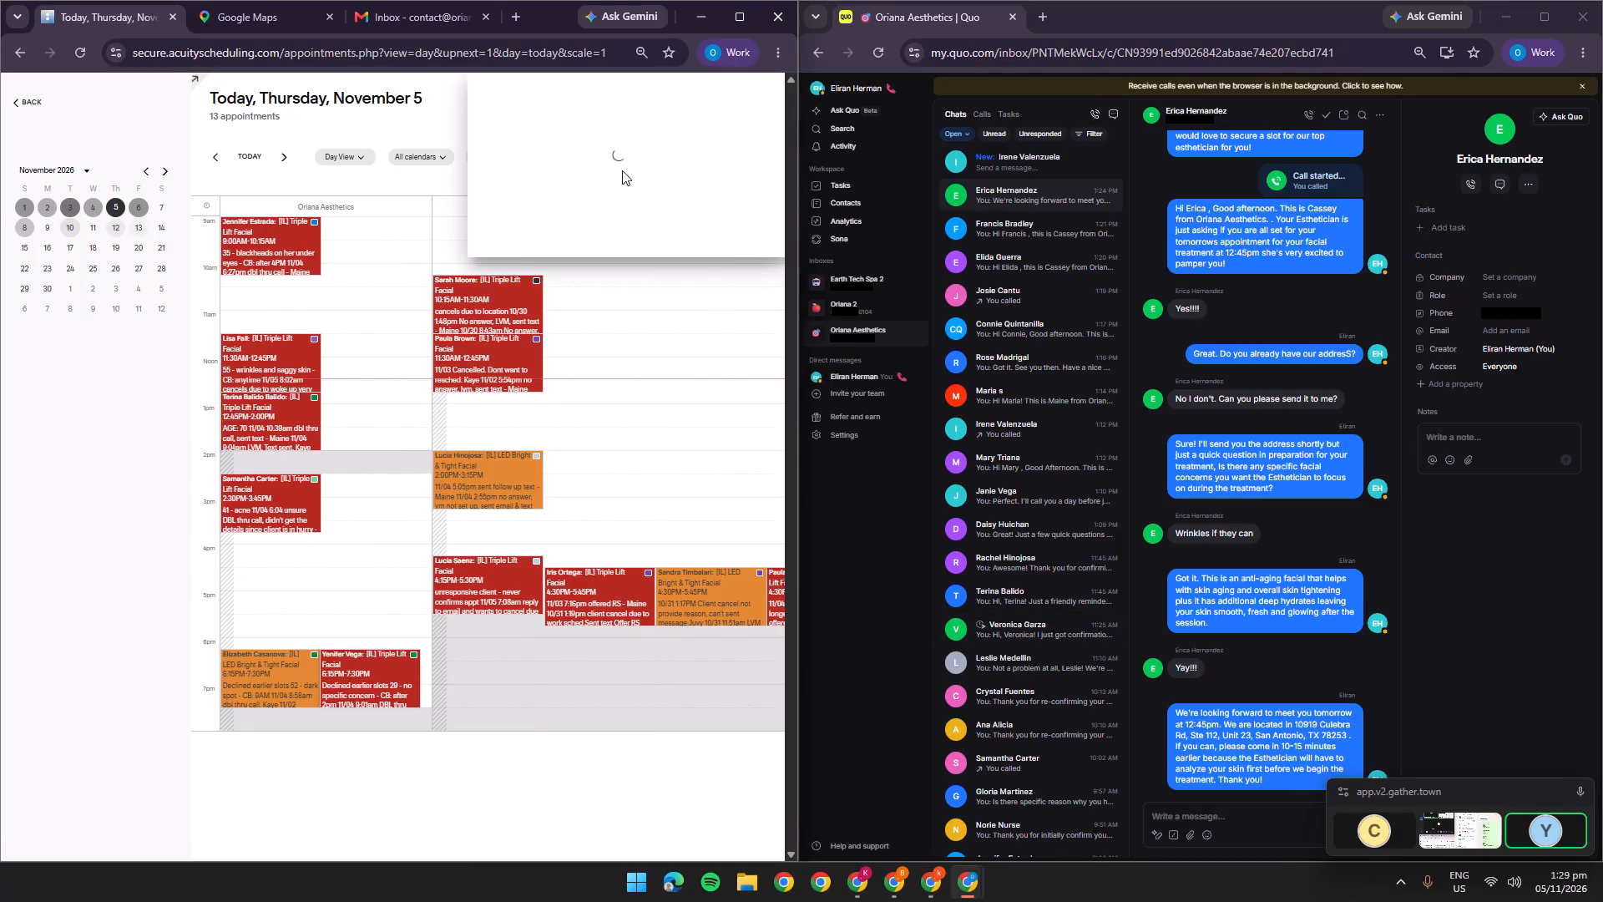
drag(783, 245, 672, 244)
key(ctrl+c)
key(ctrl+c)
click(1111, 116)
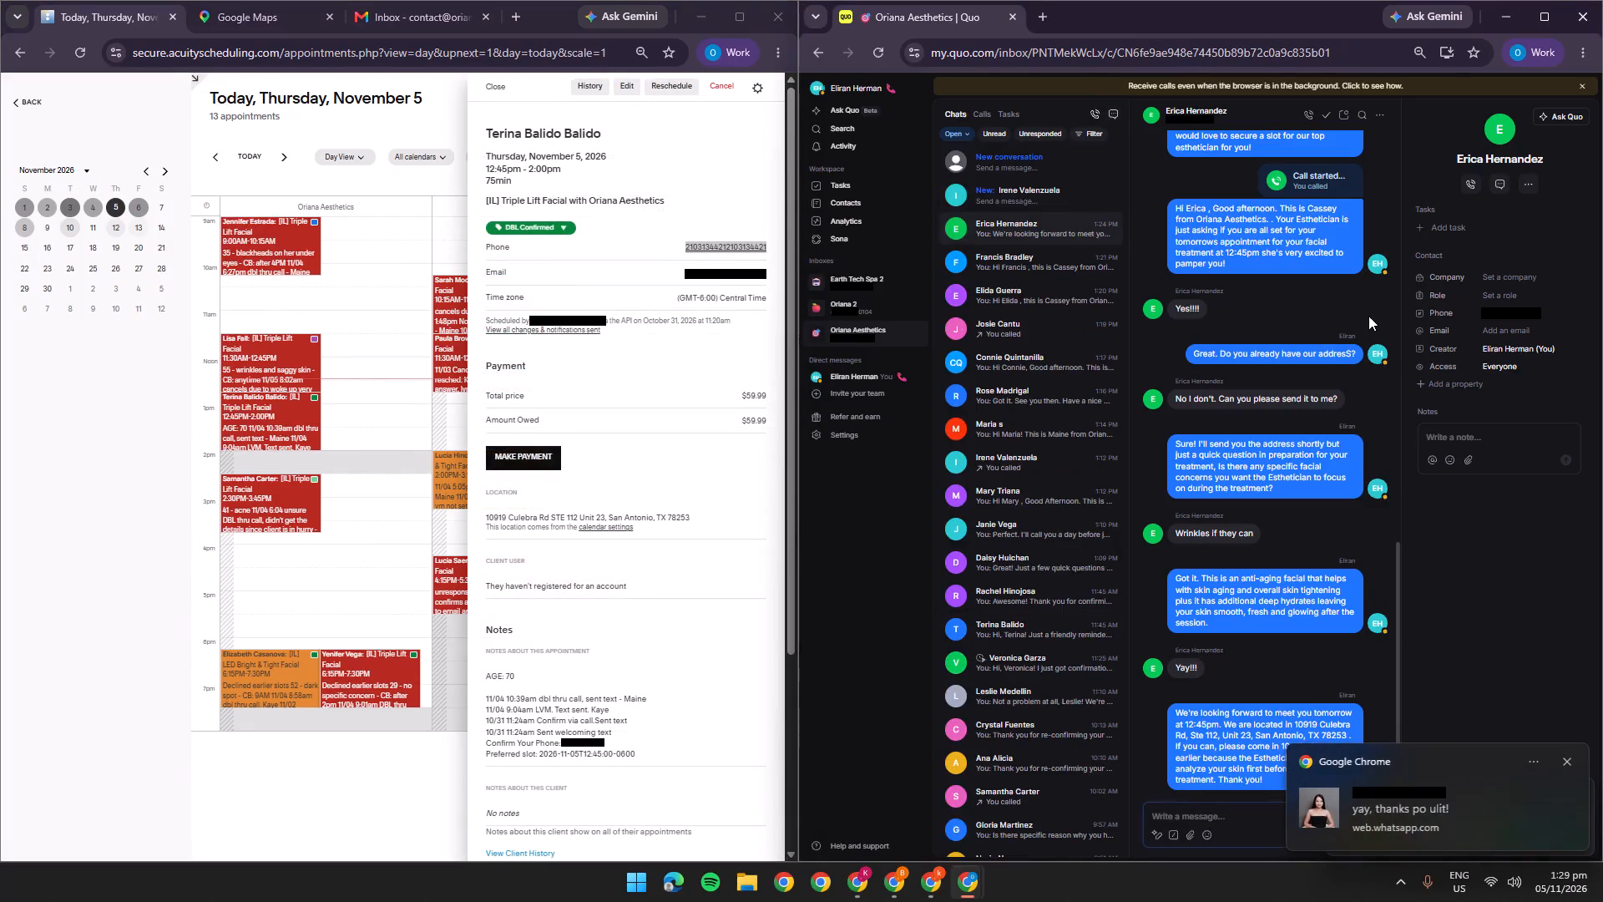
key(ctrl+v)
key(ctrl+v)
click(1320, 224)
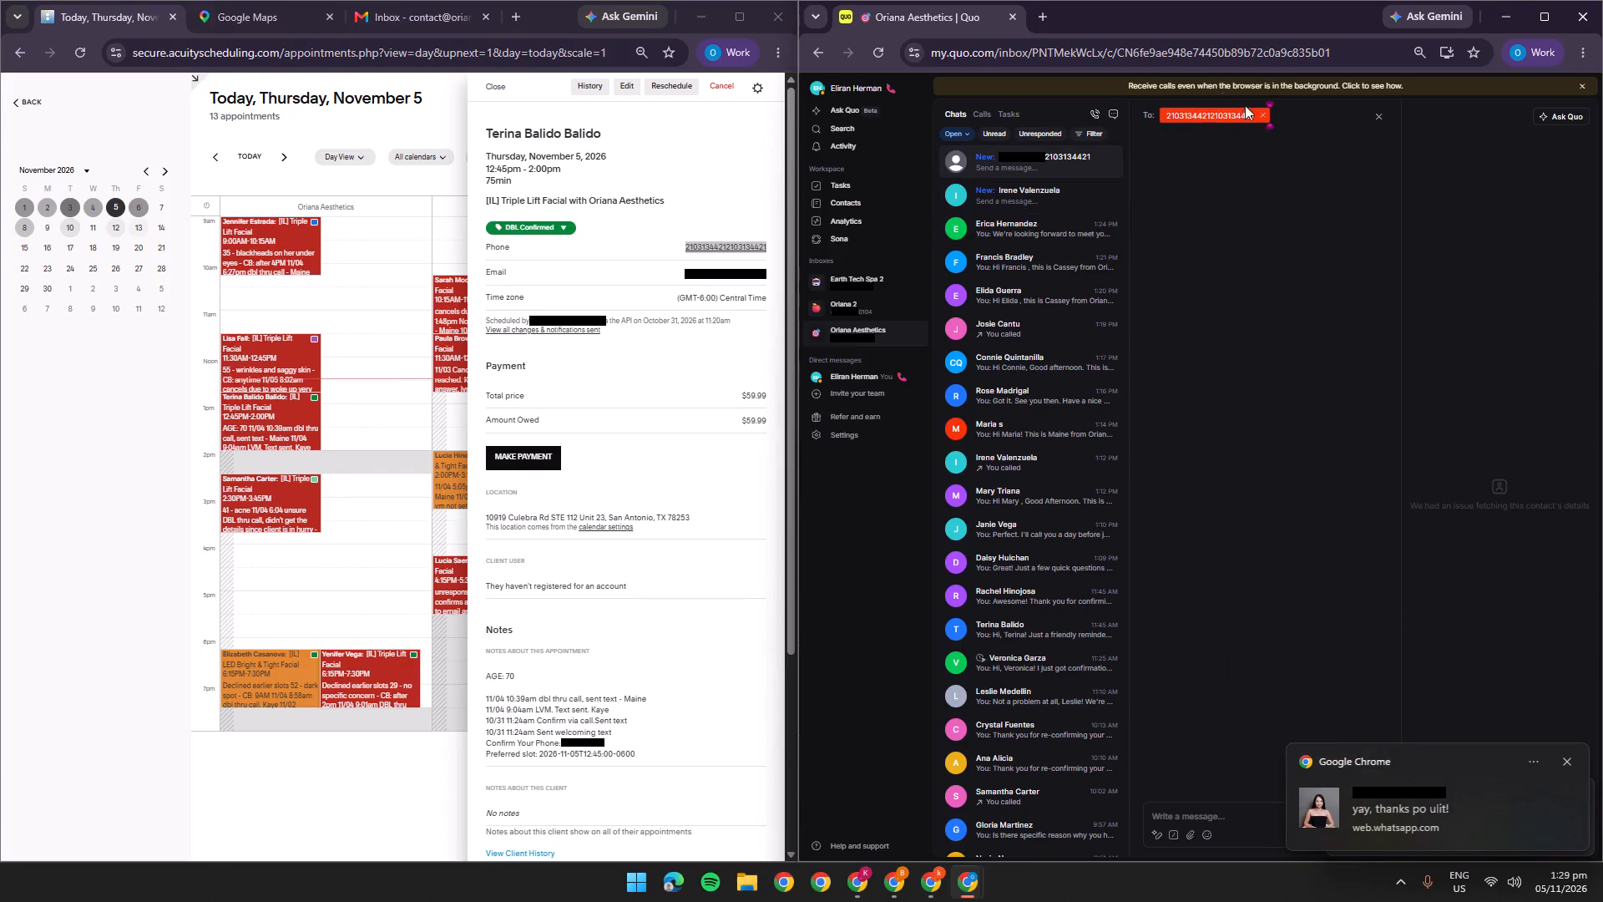
Copy Terina's confirmed phone number from the notes of her appointment.
click(1255, 109)
click(642, 722)
scroll(649, 500, down, 3)
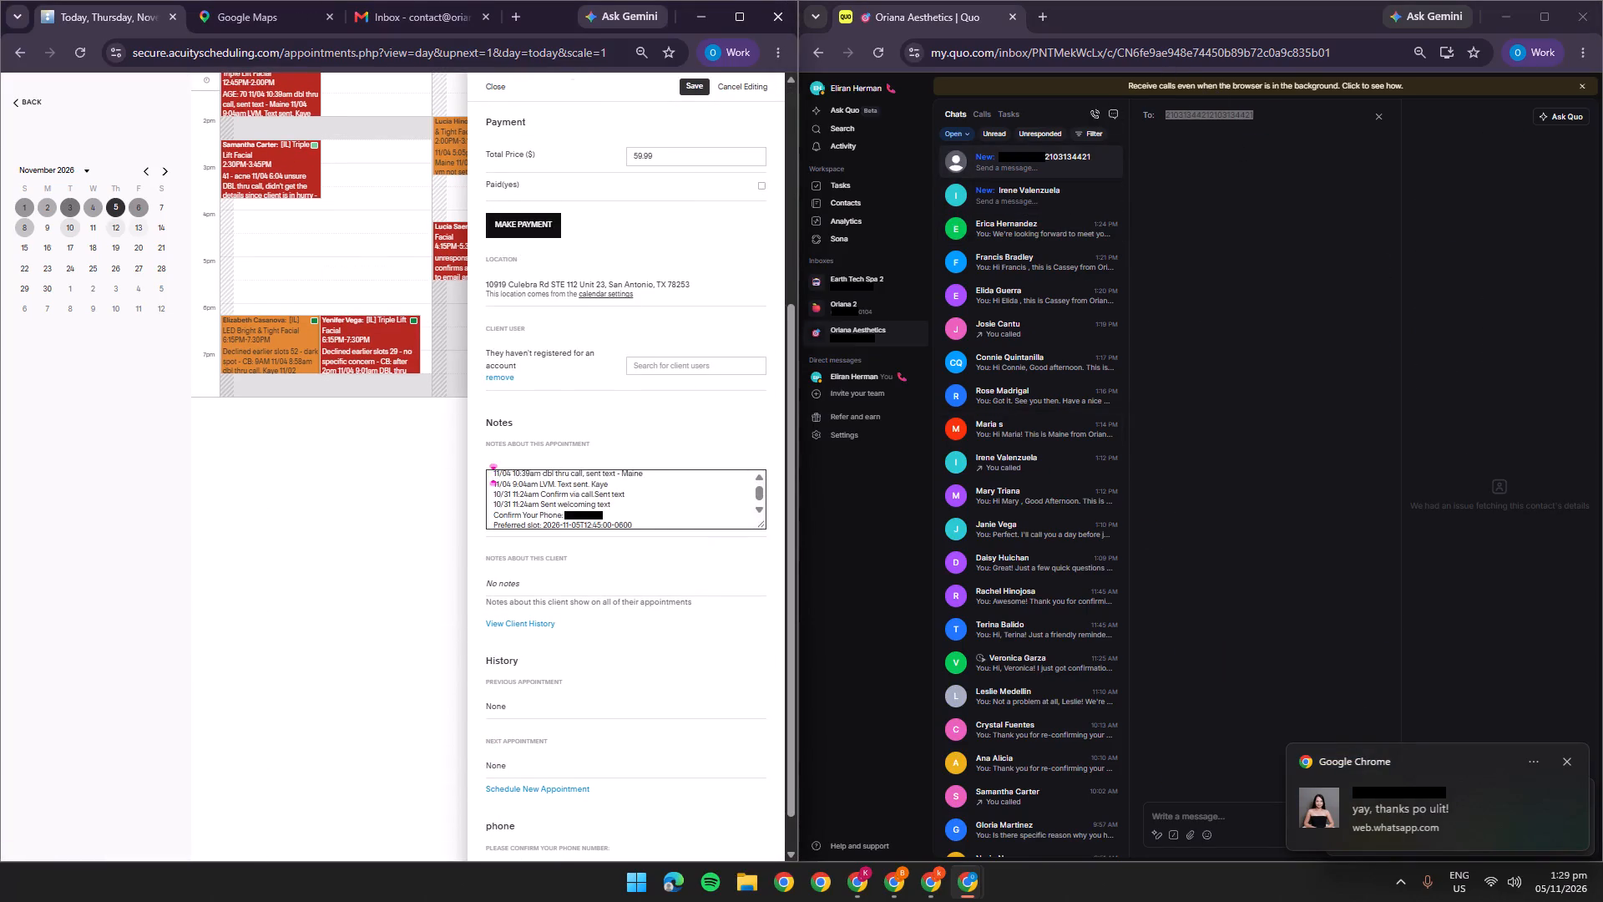
double_click(579, 512)
key(ctrl+c)
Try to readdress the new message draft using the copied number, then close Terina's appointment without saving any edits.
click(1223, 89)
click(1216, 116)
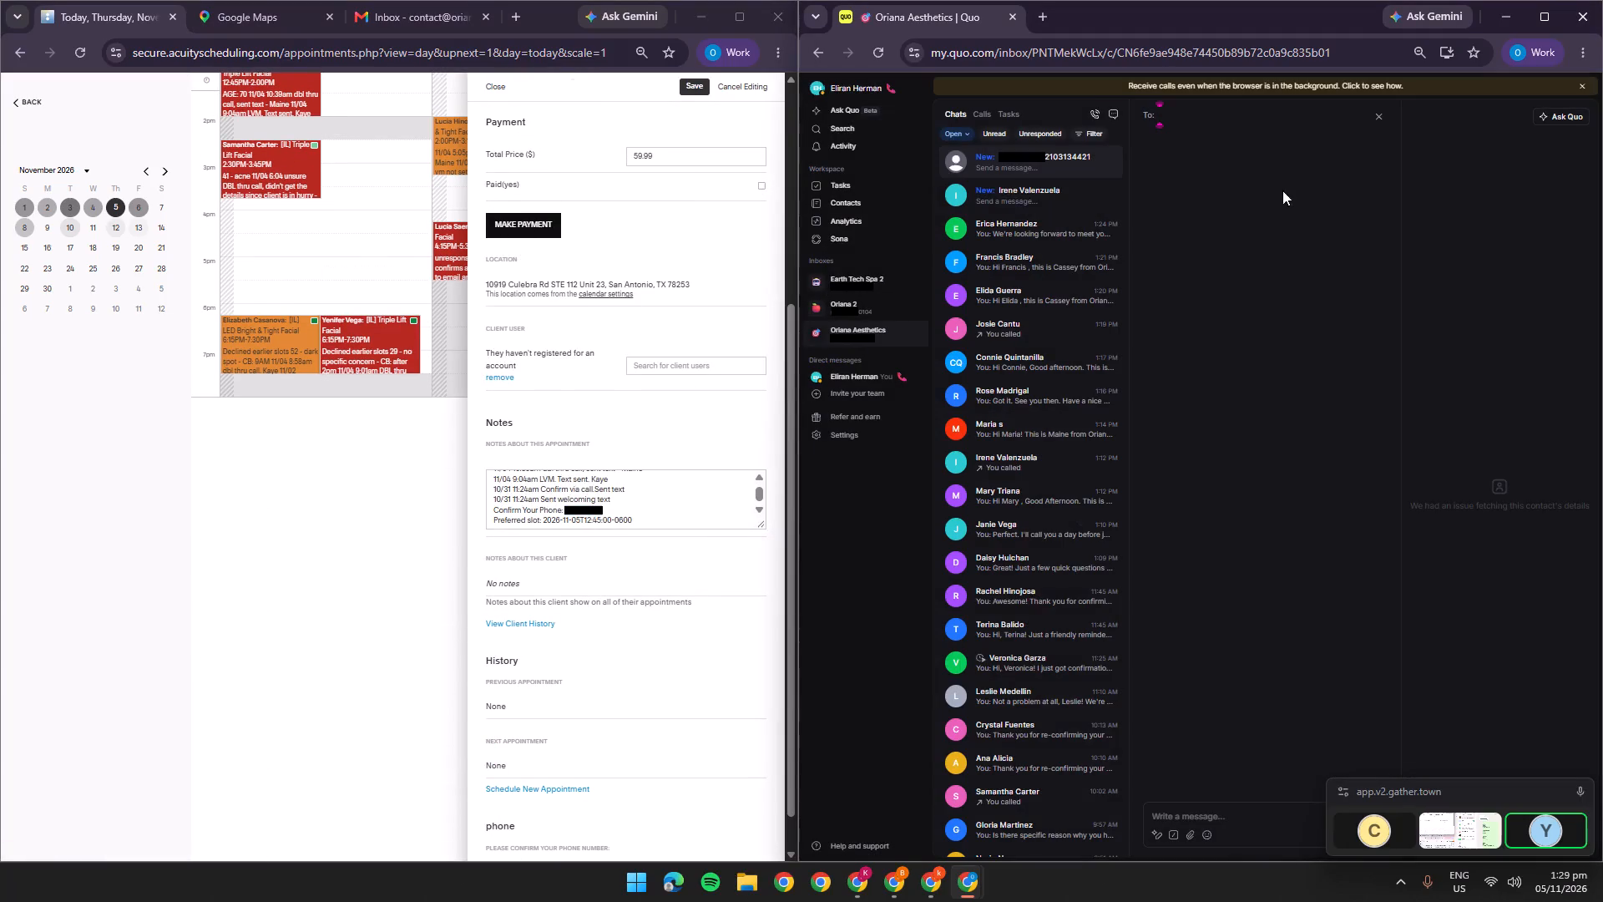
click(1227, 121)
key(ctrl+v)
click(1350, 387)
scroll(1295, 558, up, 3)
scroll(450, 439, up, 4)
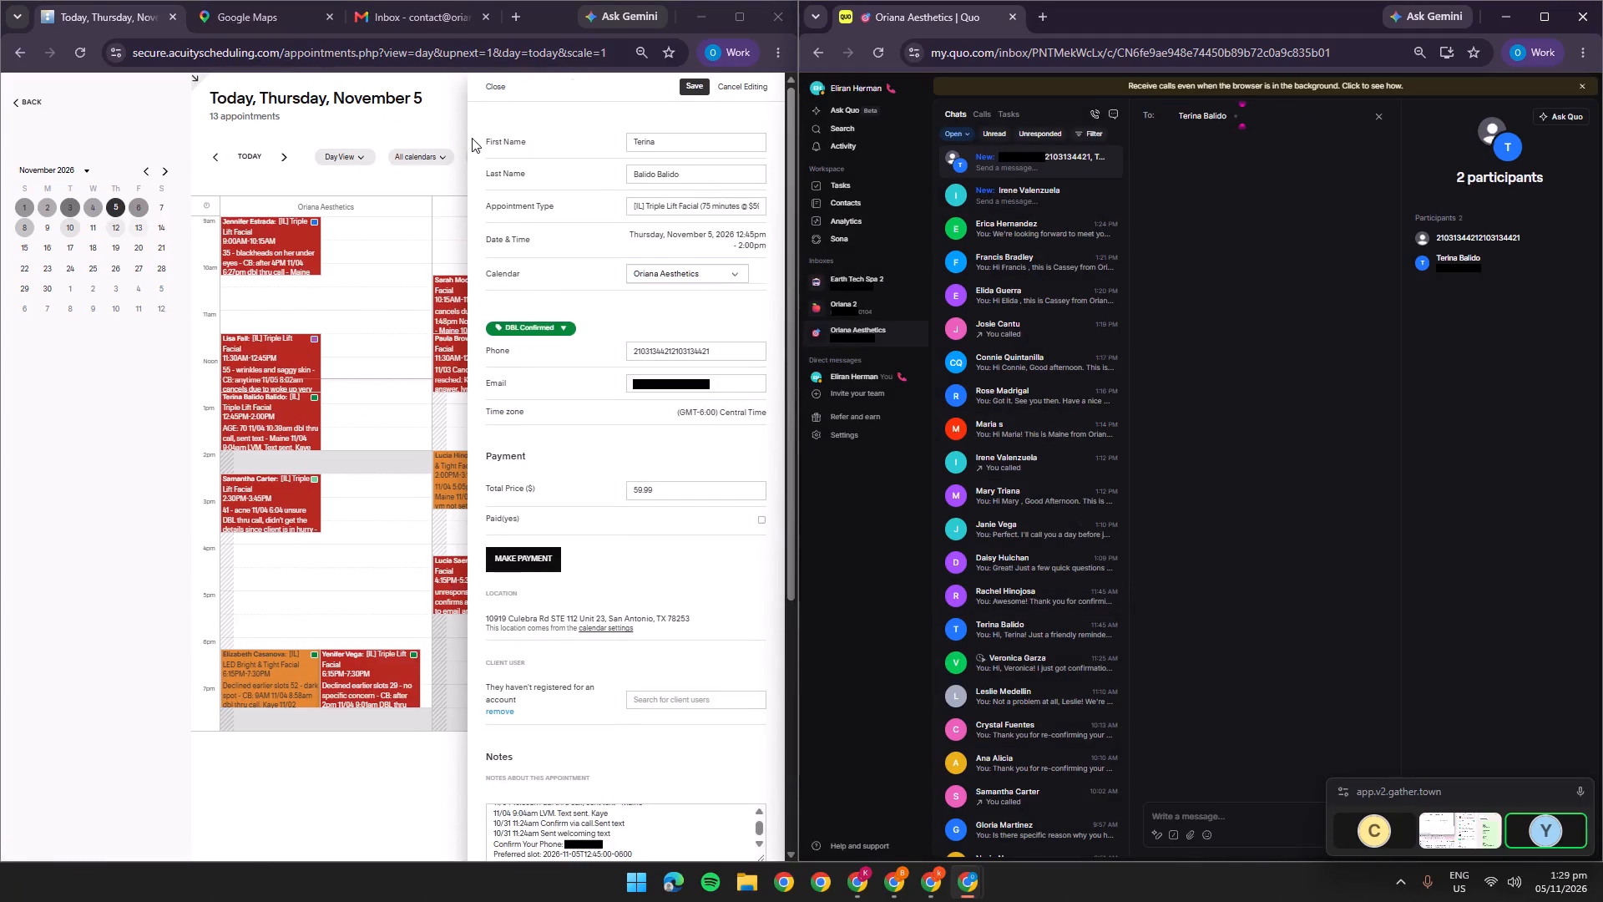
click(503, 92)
Check today's schedule in the other spa's calendar, then return to the Oriana Aesthetics calendar.
key(alt+Tab)
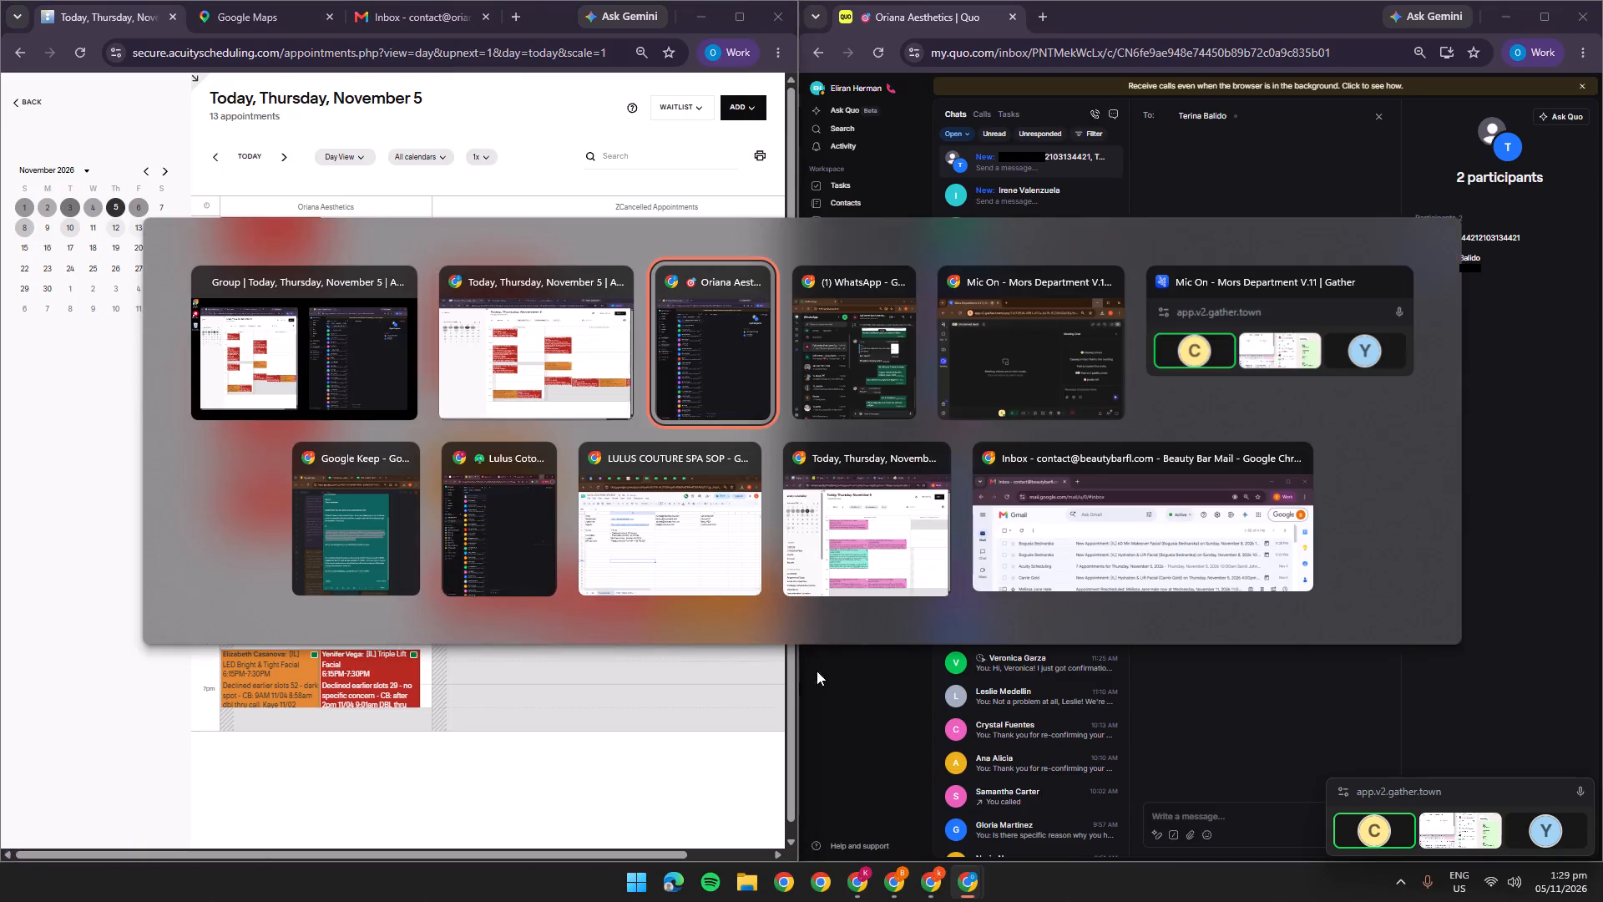
alt+click(897, 541)
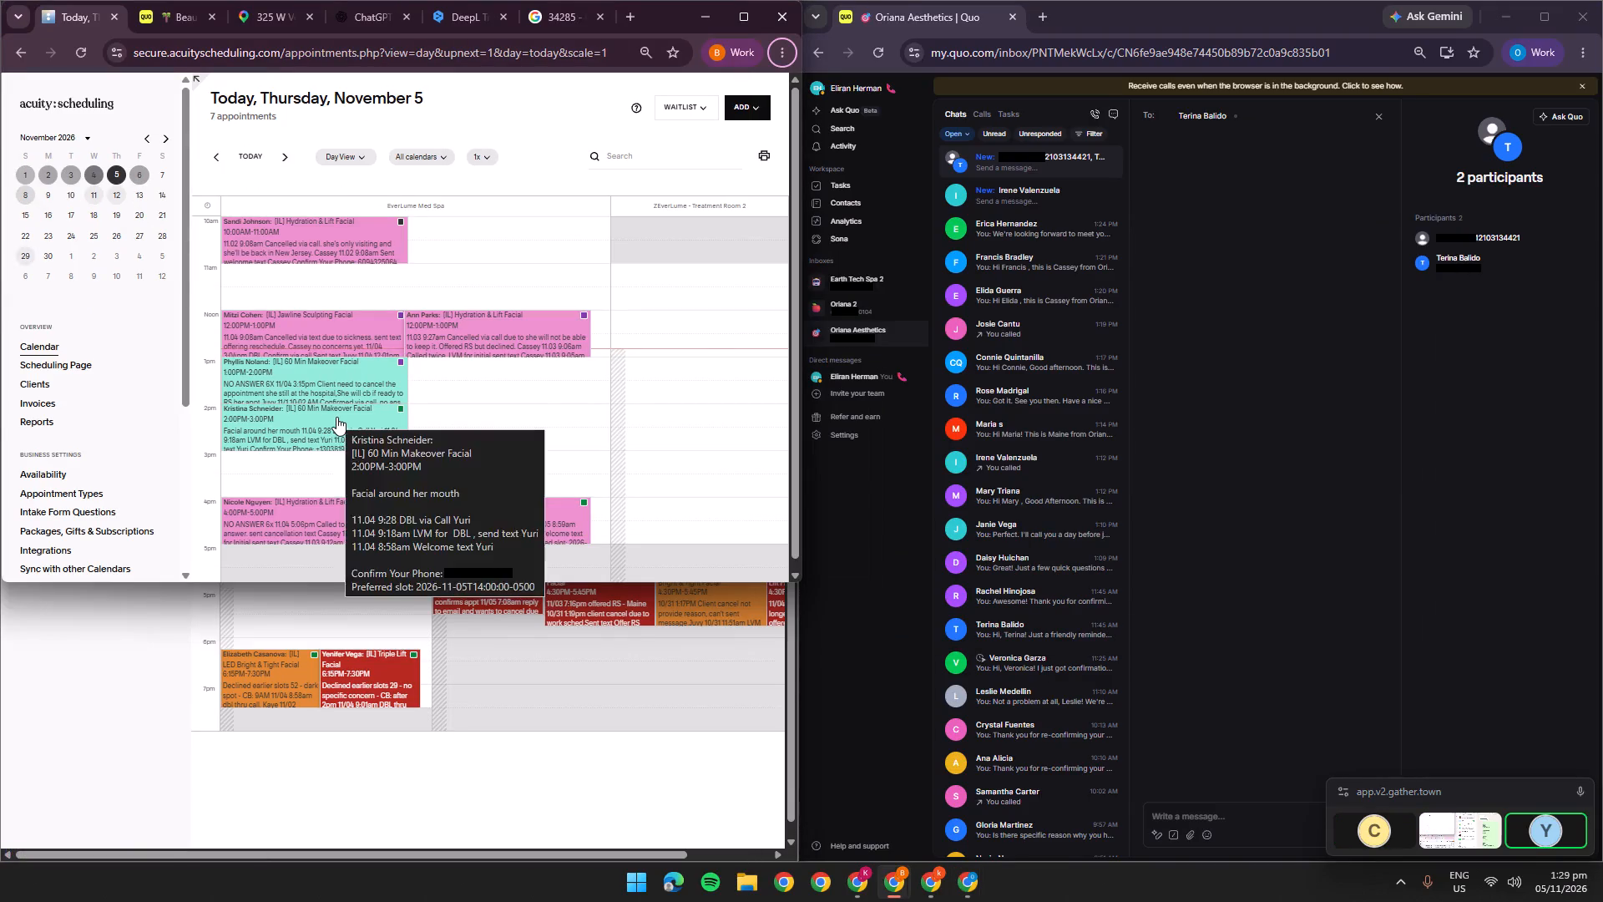
click(251, 160)
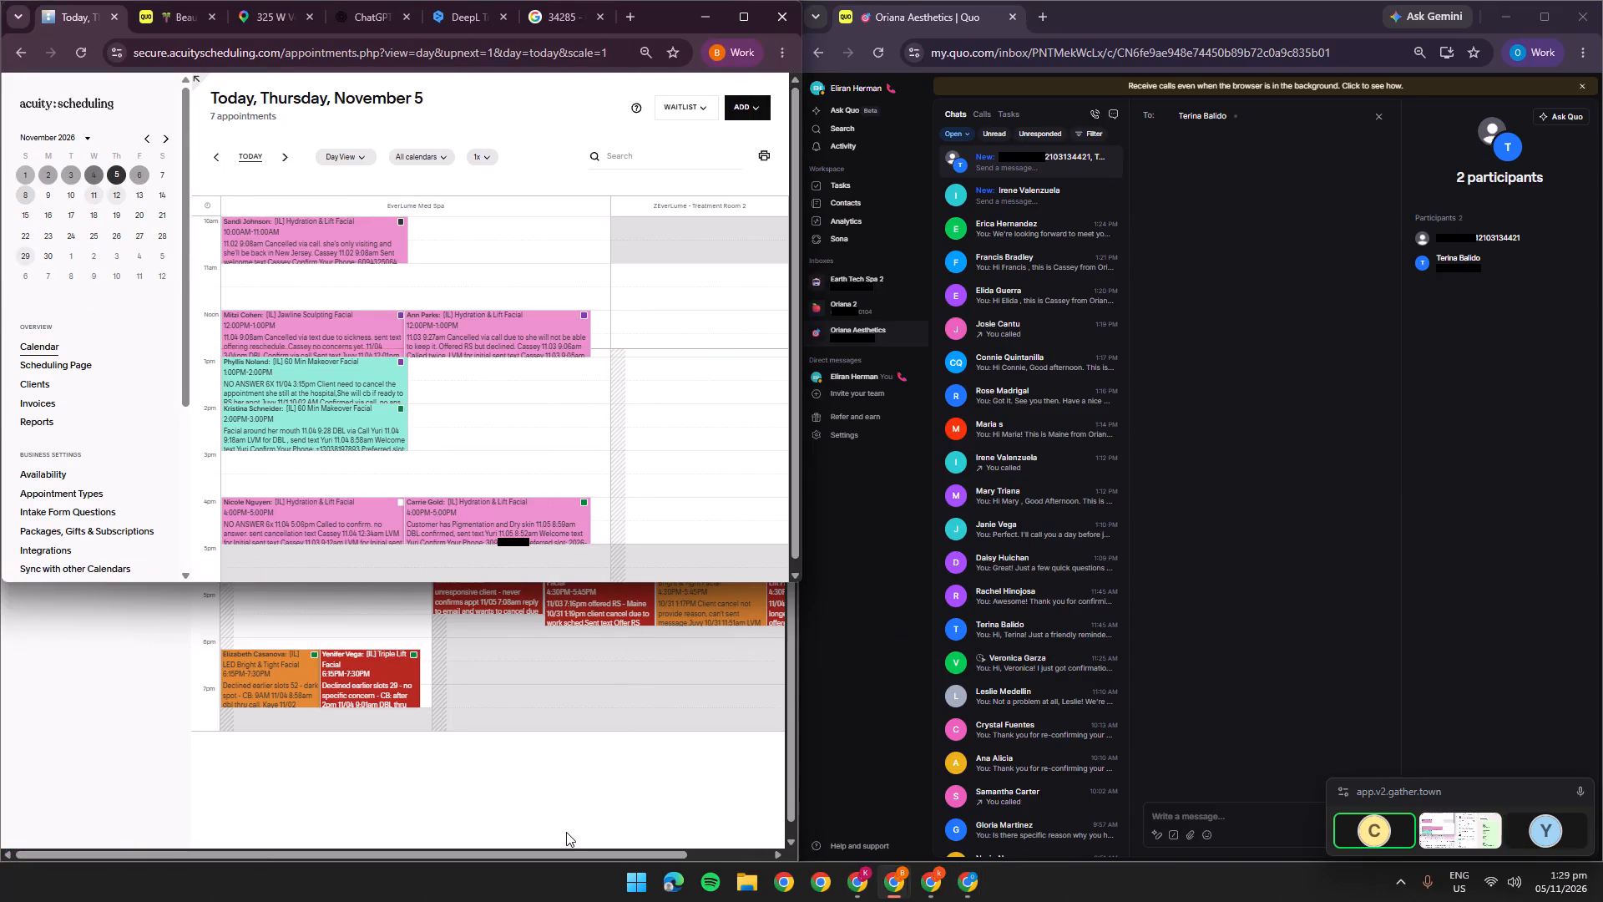
click(566, 832)
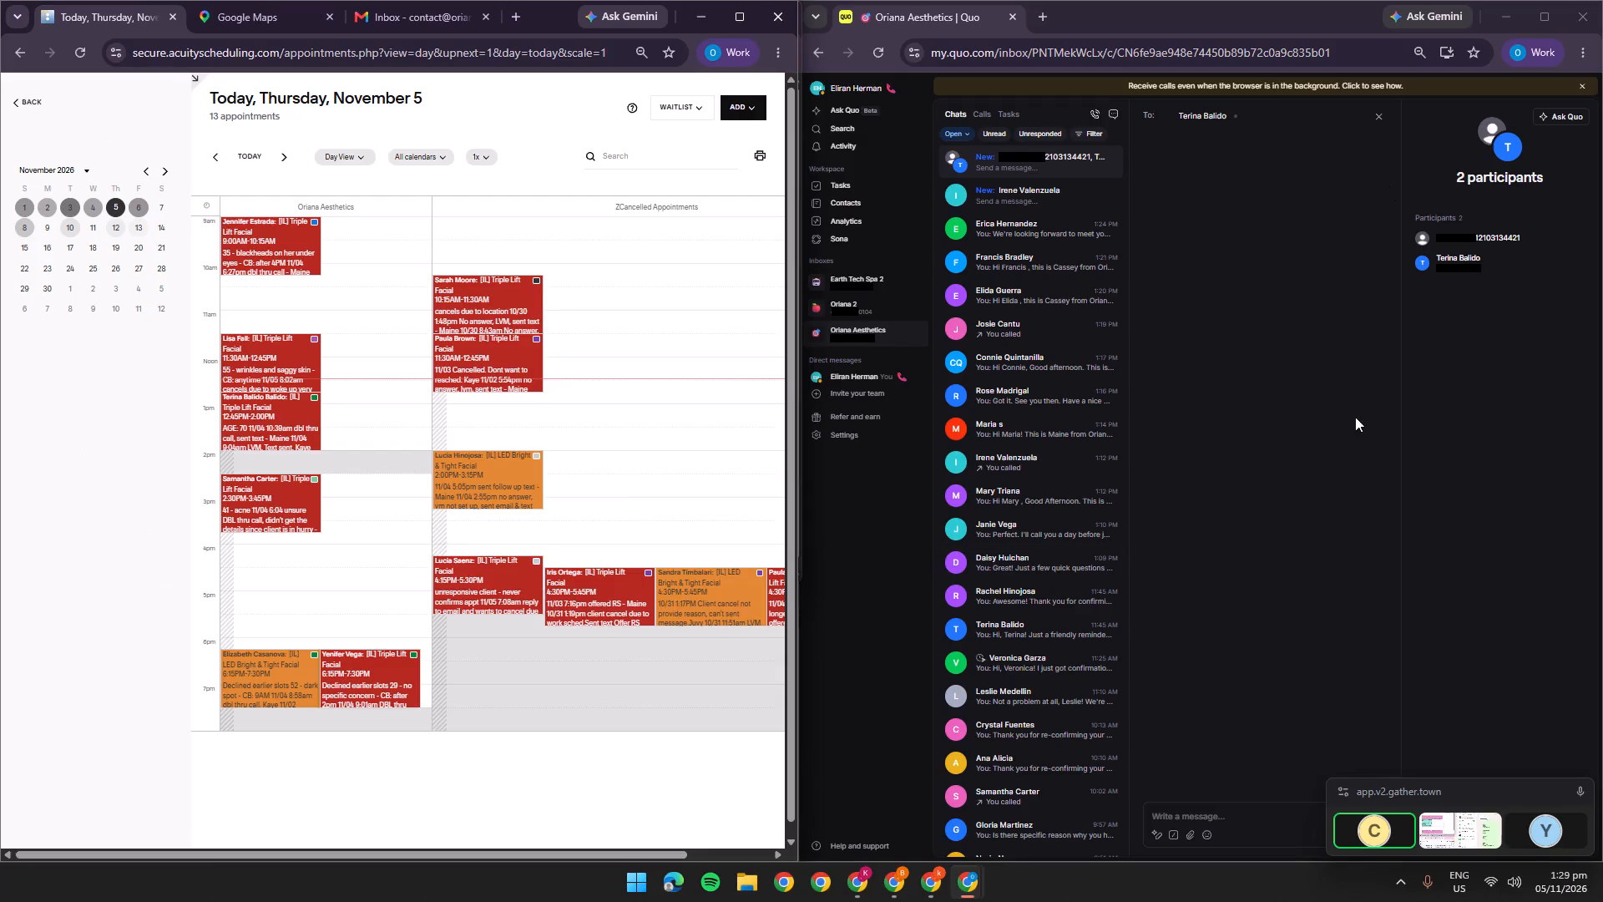
Discard the two-recipient draft, address a new message to Terina alone with the copied number, and read her conversation history.
click(1393, 437)
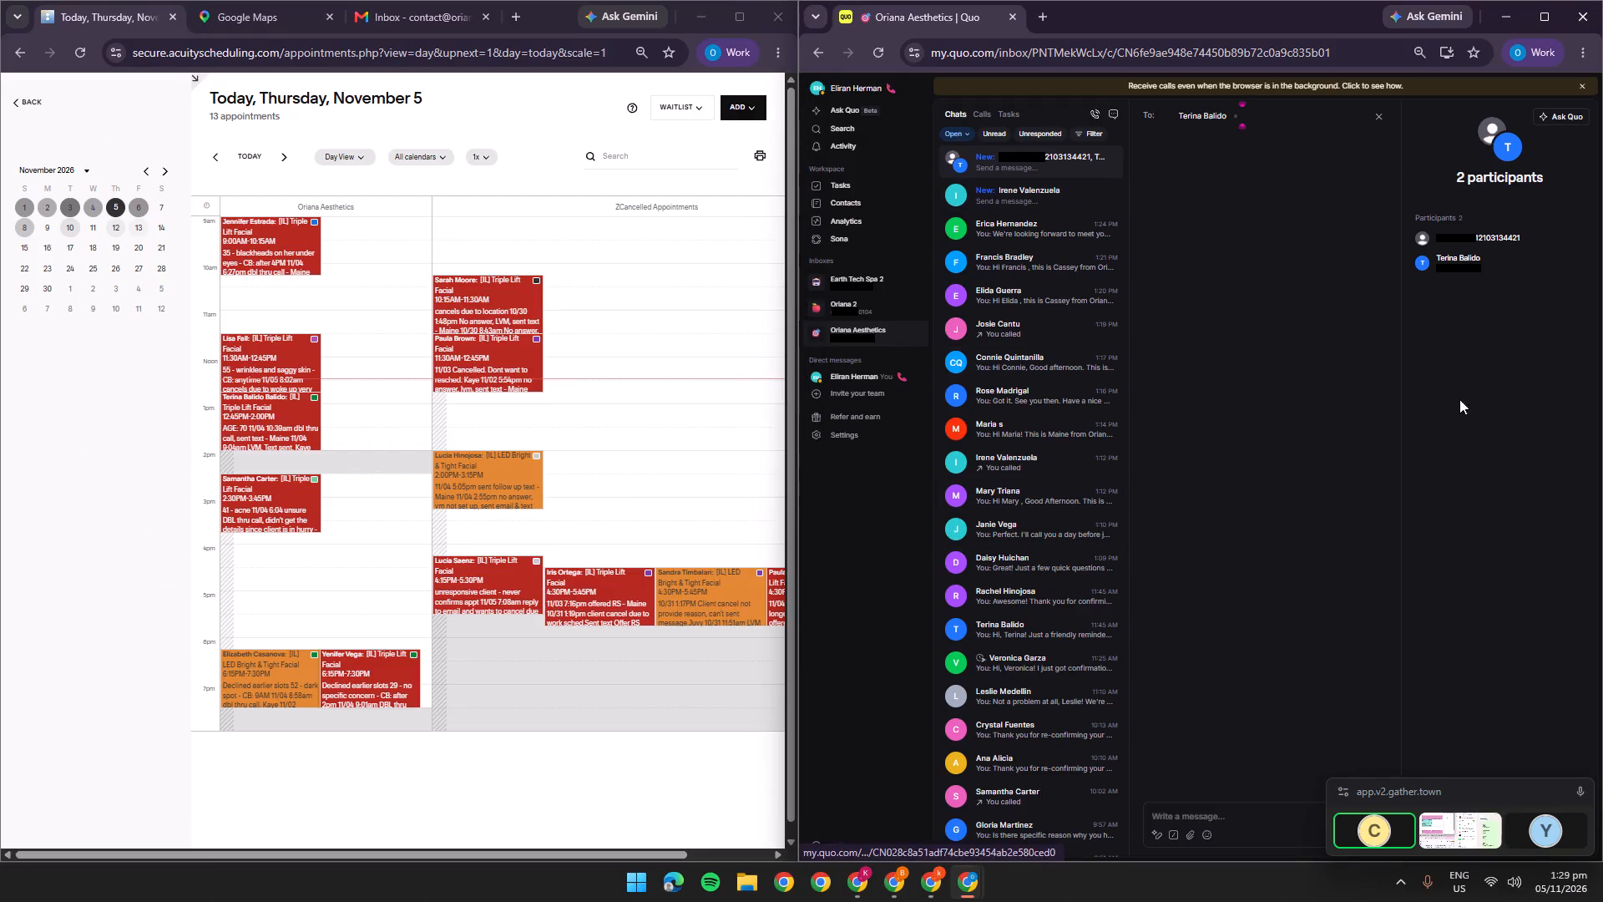
click(1381, 111)
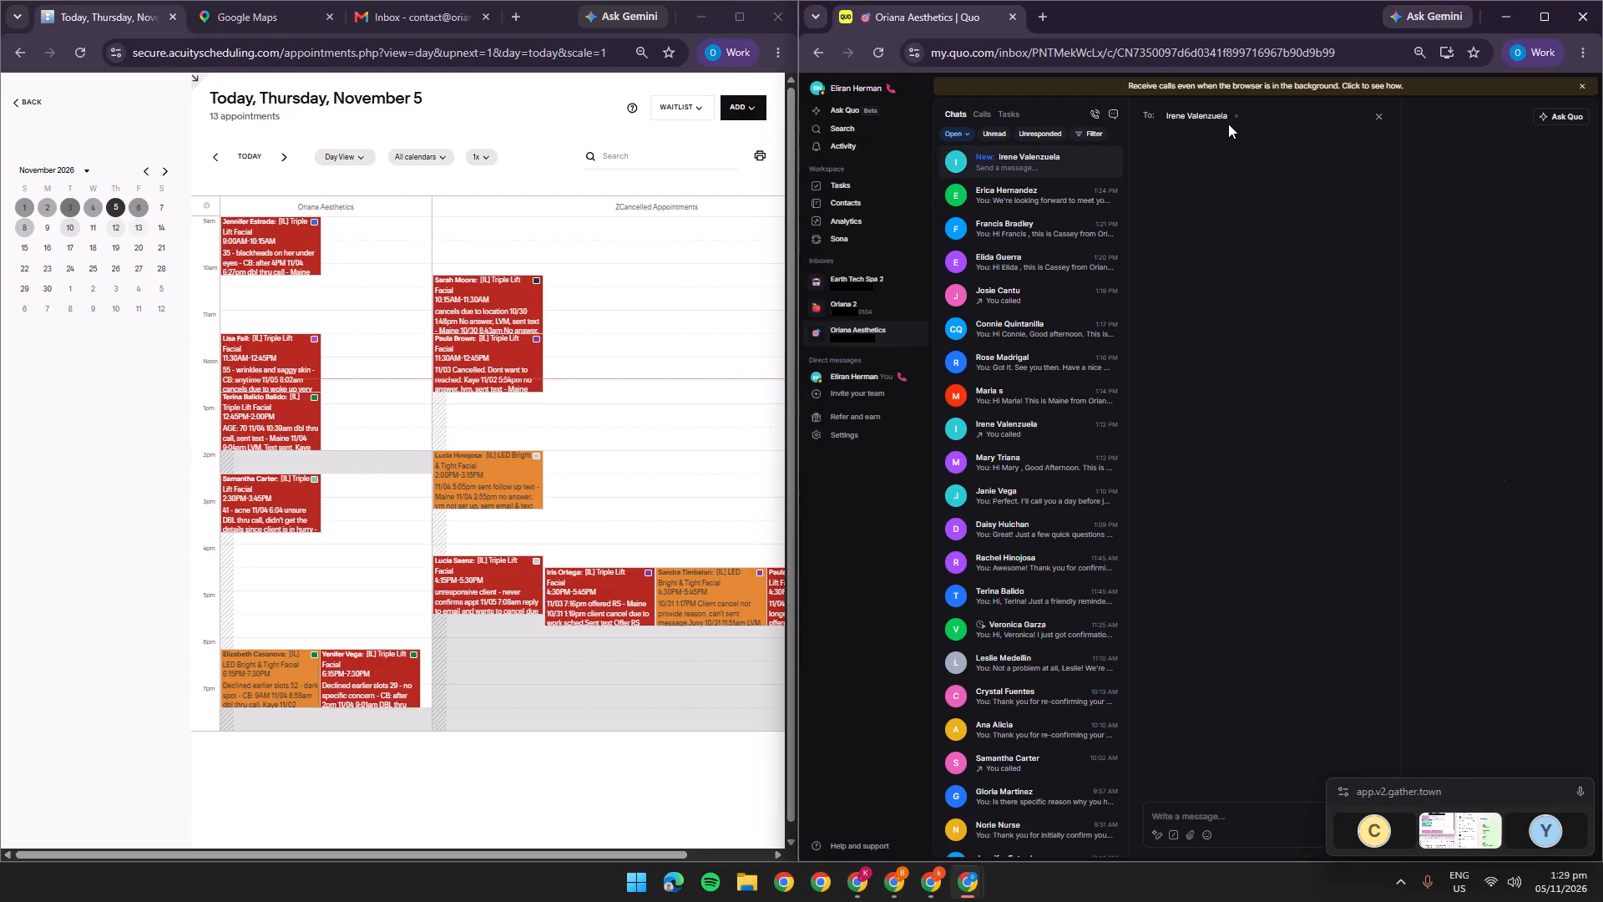
click(1228, 112)
key(ctrl+v)
click(1289, 265)
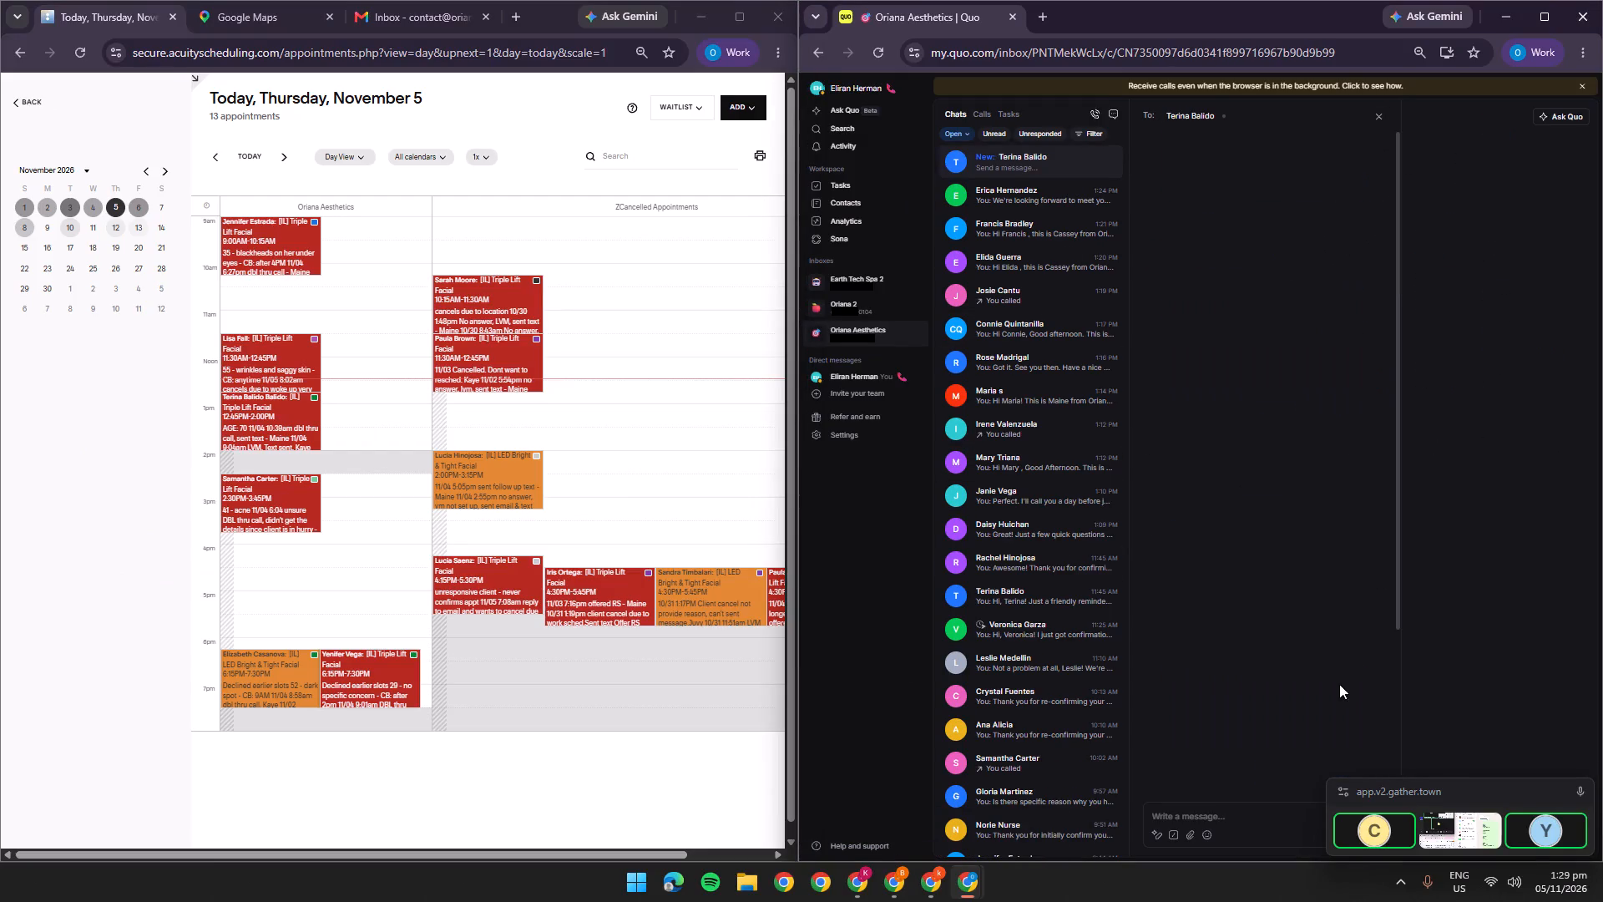
scroll(1316, 530, down, 3)
scroll(1264, 634, down, 3)
scroll(1264, 634, up, 4)
scroll(1264, 634, down, 4)
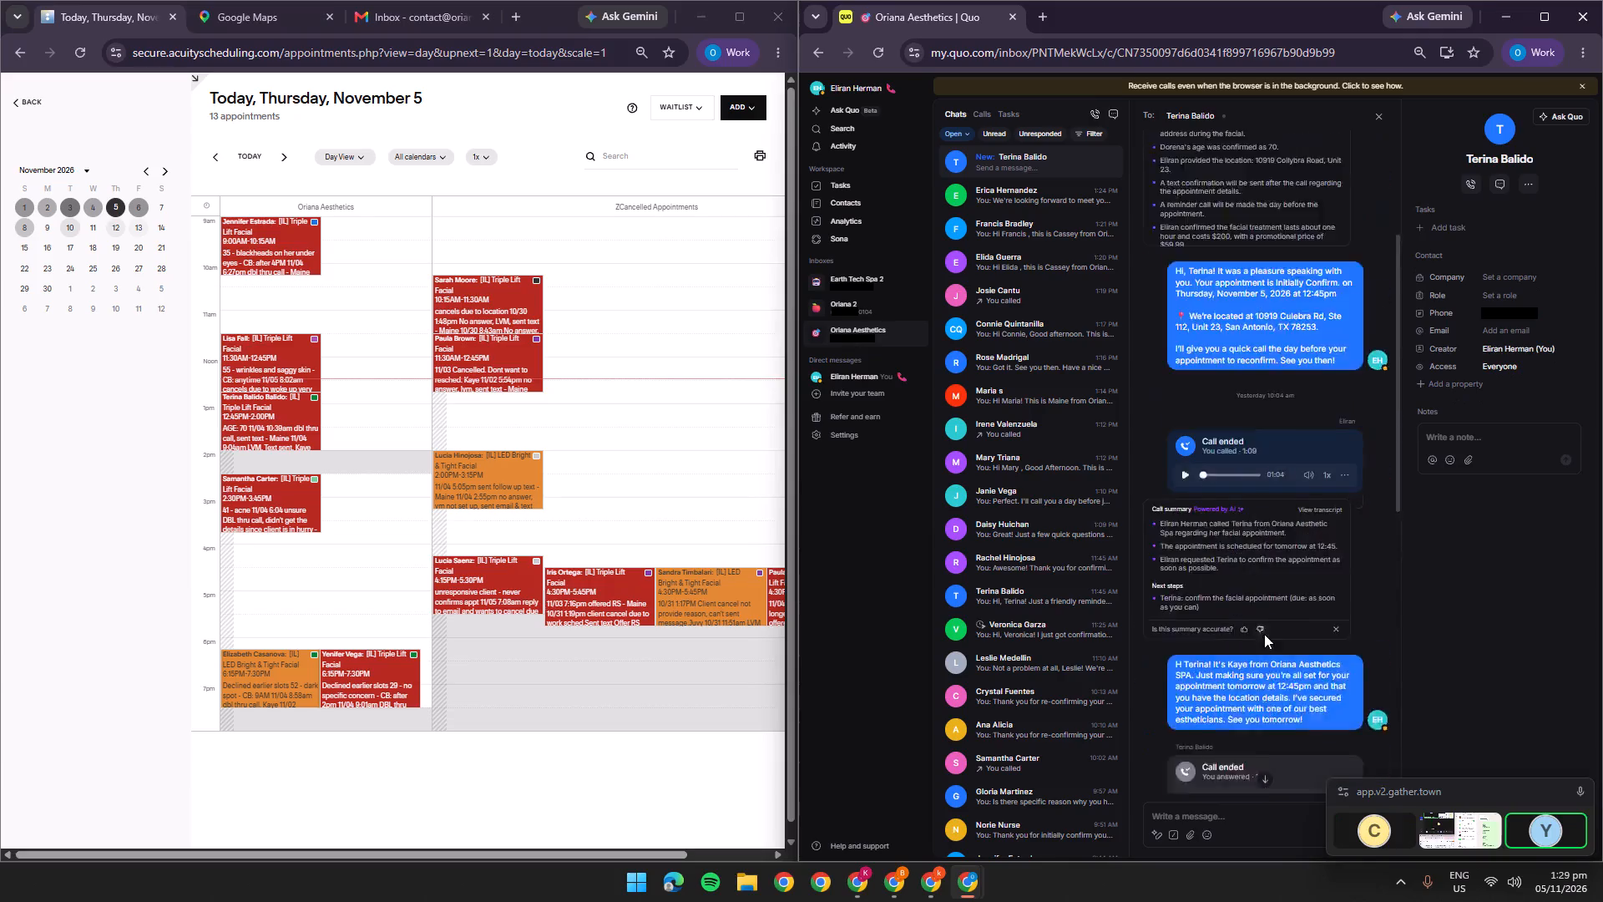
scroll(1264, 634, down, 4)
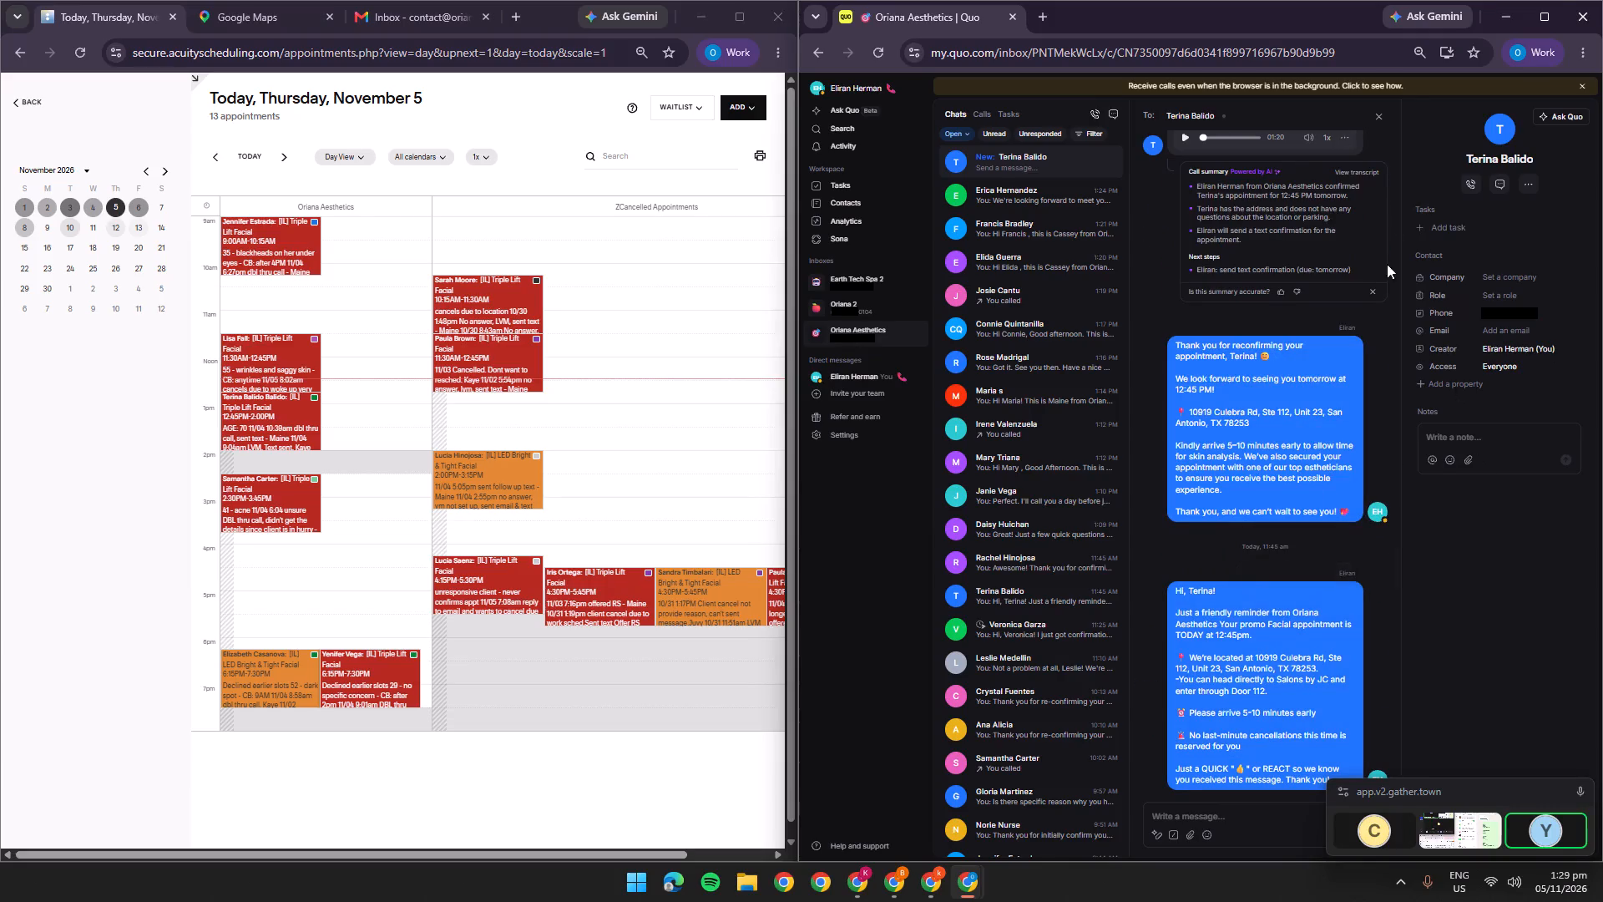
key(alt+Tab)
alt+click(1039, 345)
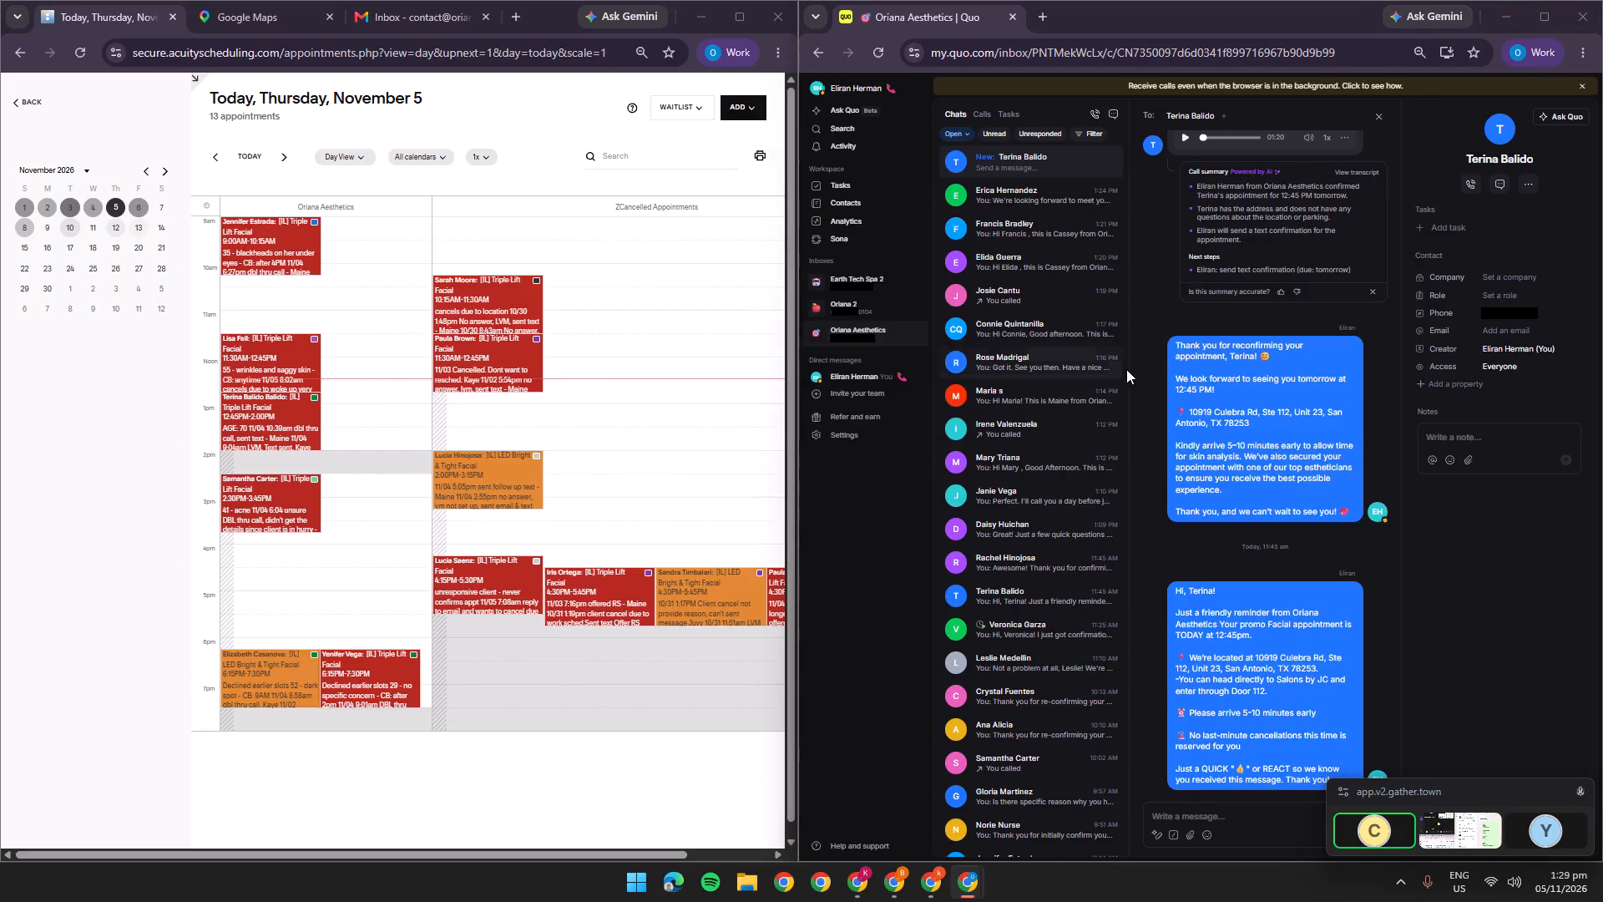
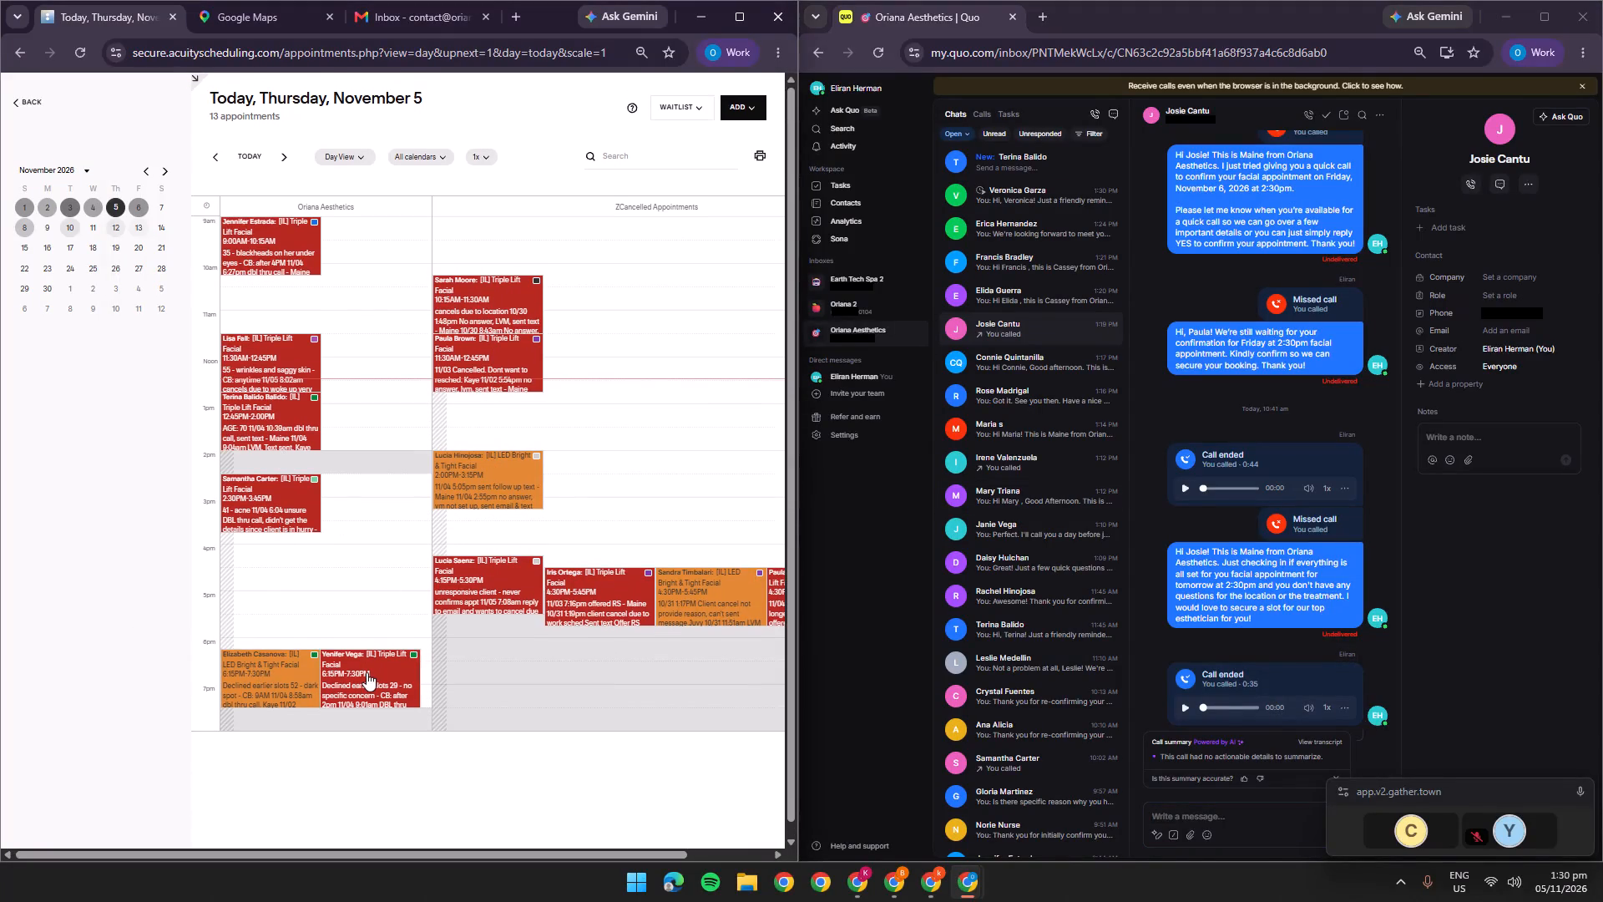
Check the Oriana Aesthetics schedule for Friday, November 6.
alt+click(278, 160)
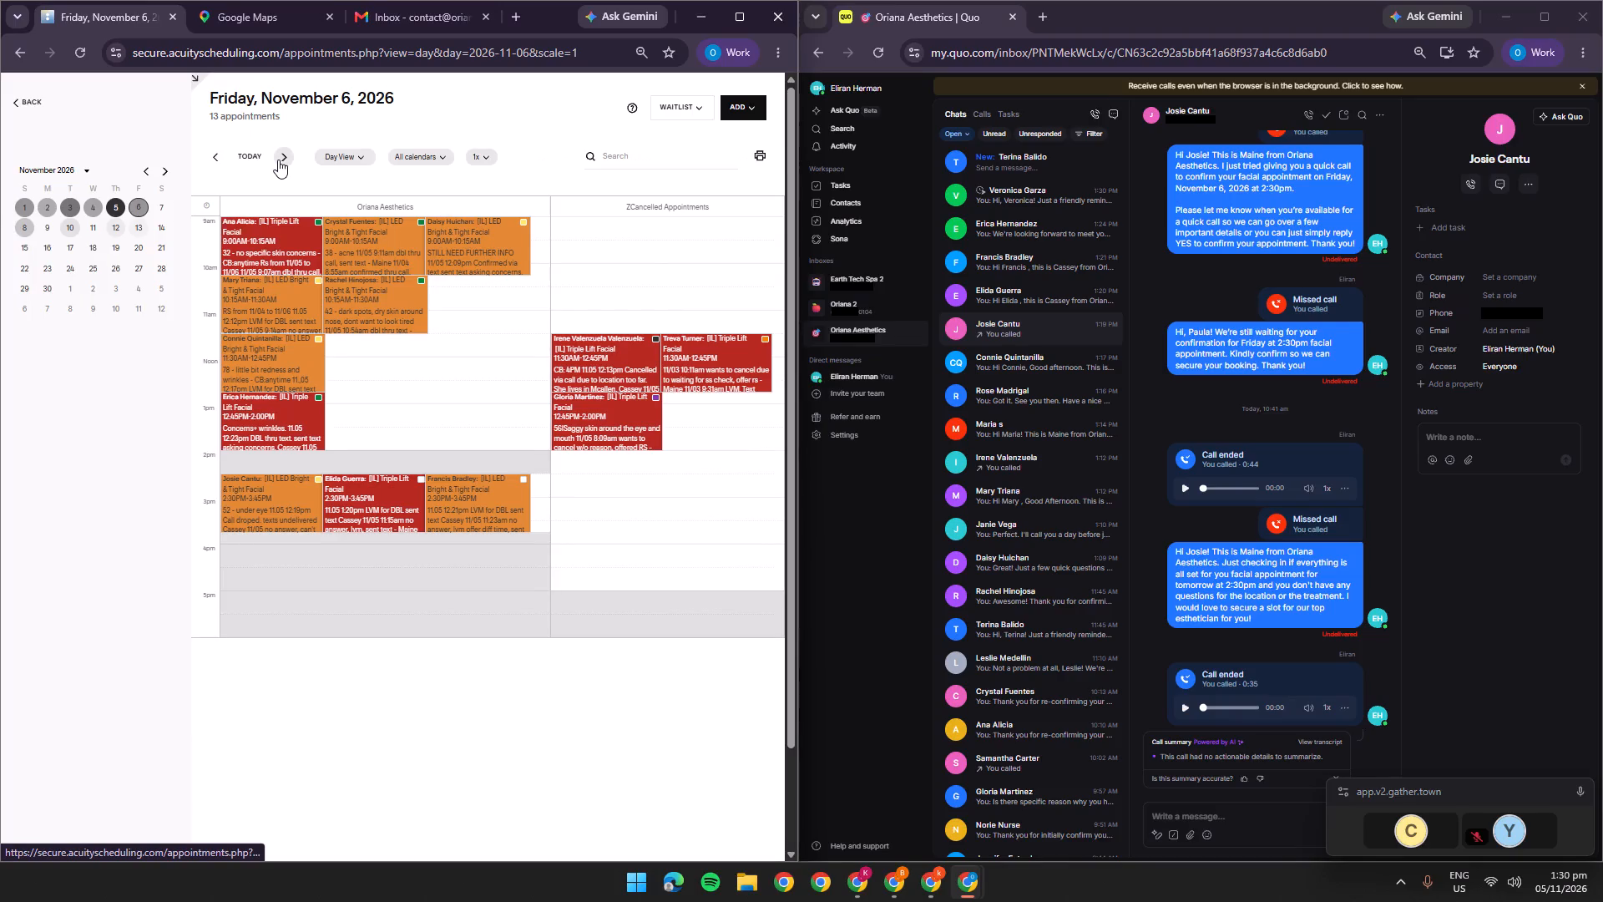
key(alt+Tab)
alt+click(717, 81)
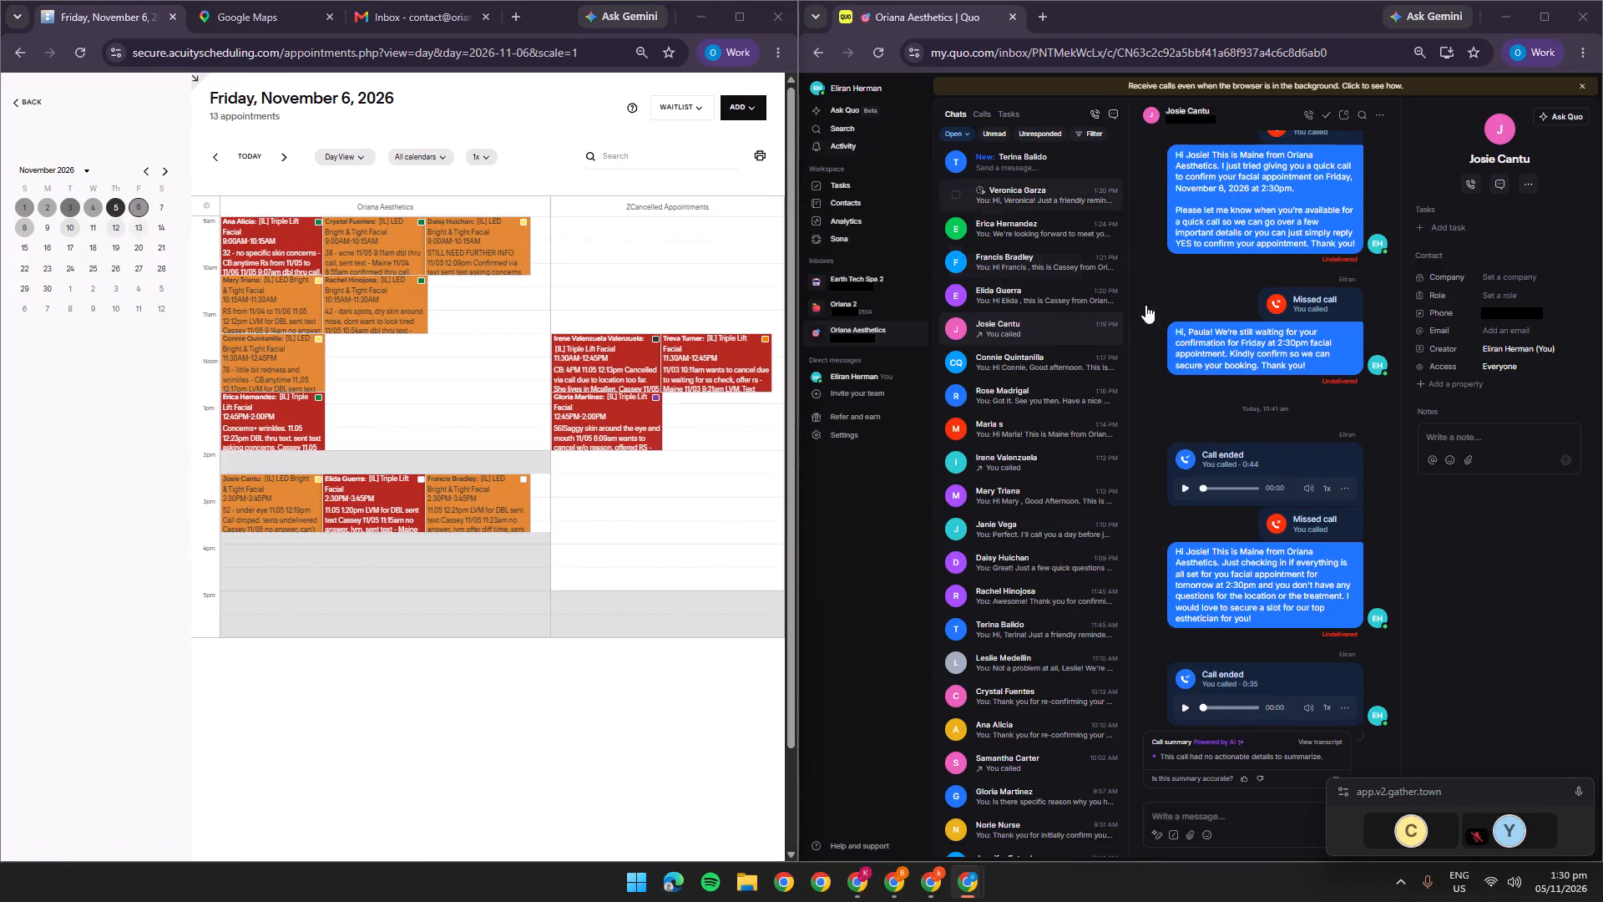
Read the latest call summaries and messages in Veronica's conversation, then return the appointment calendar to November 5.
click(1069, 188)
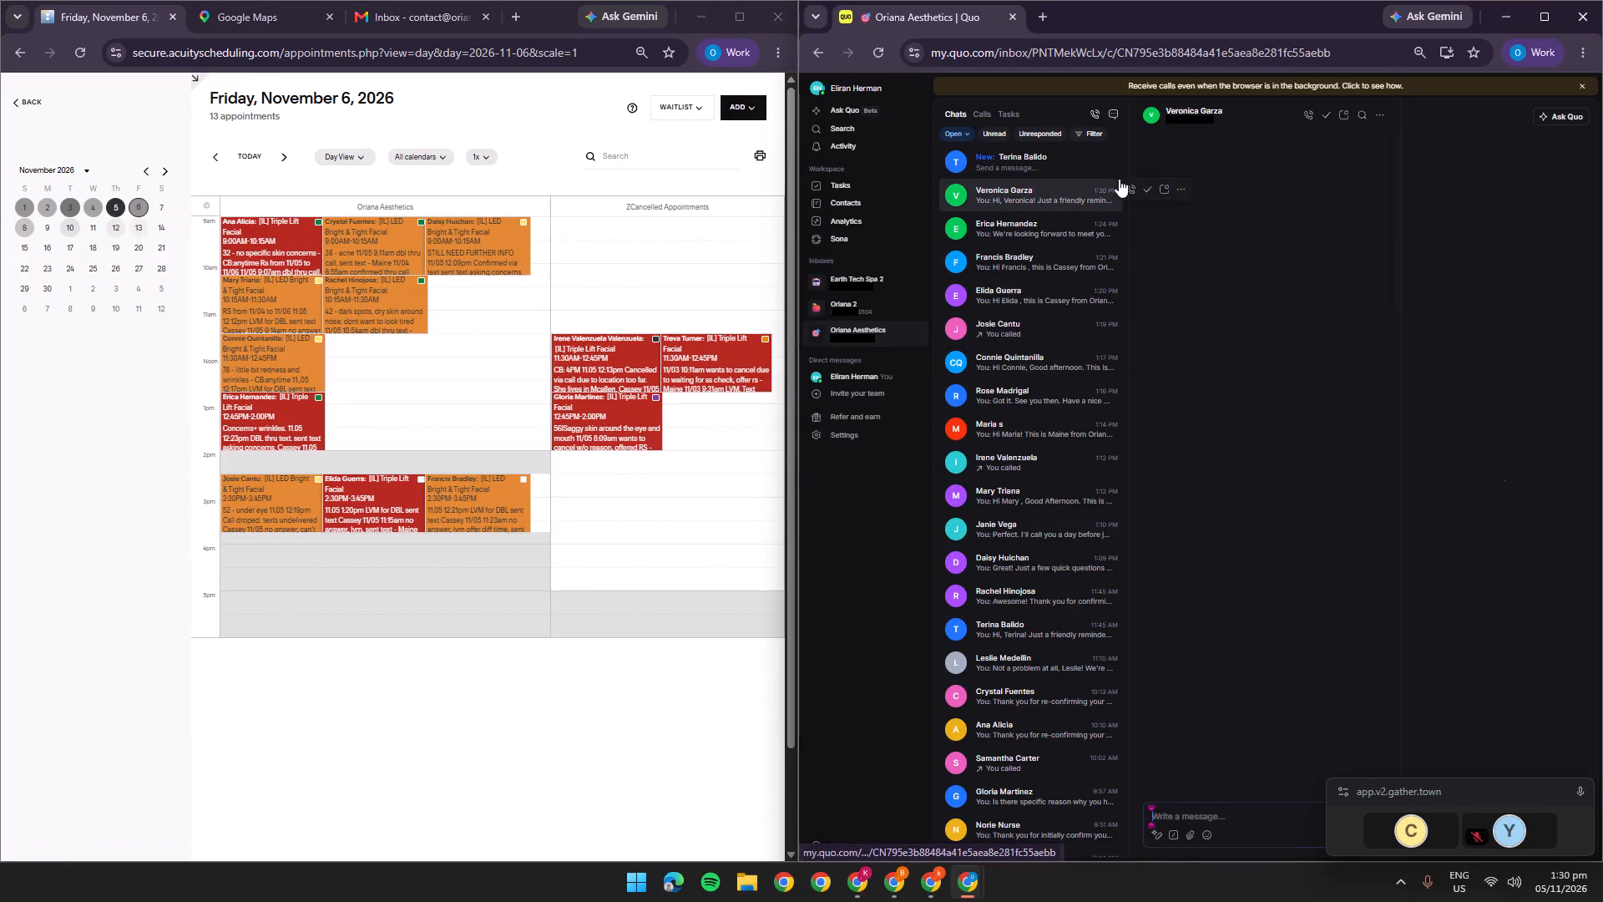
scroll(1319, 509, down, 1)
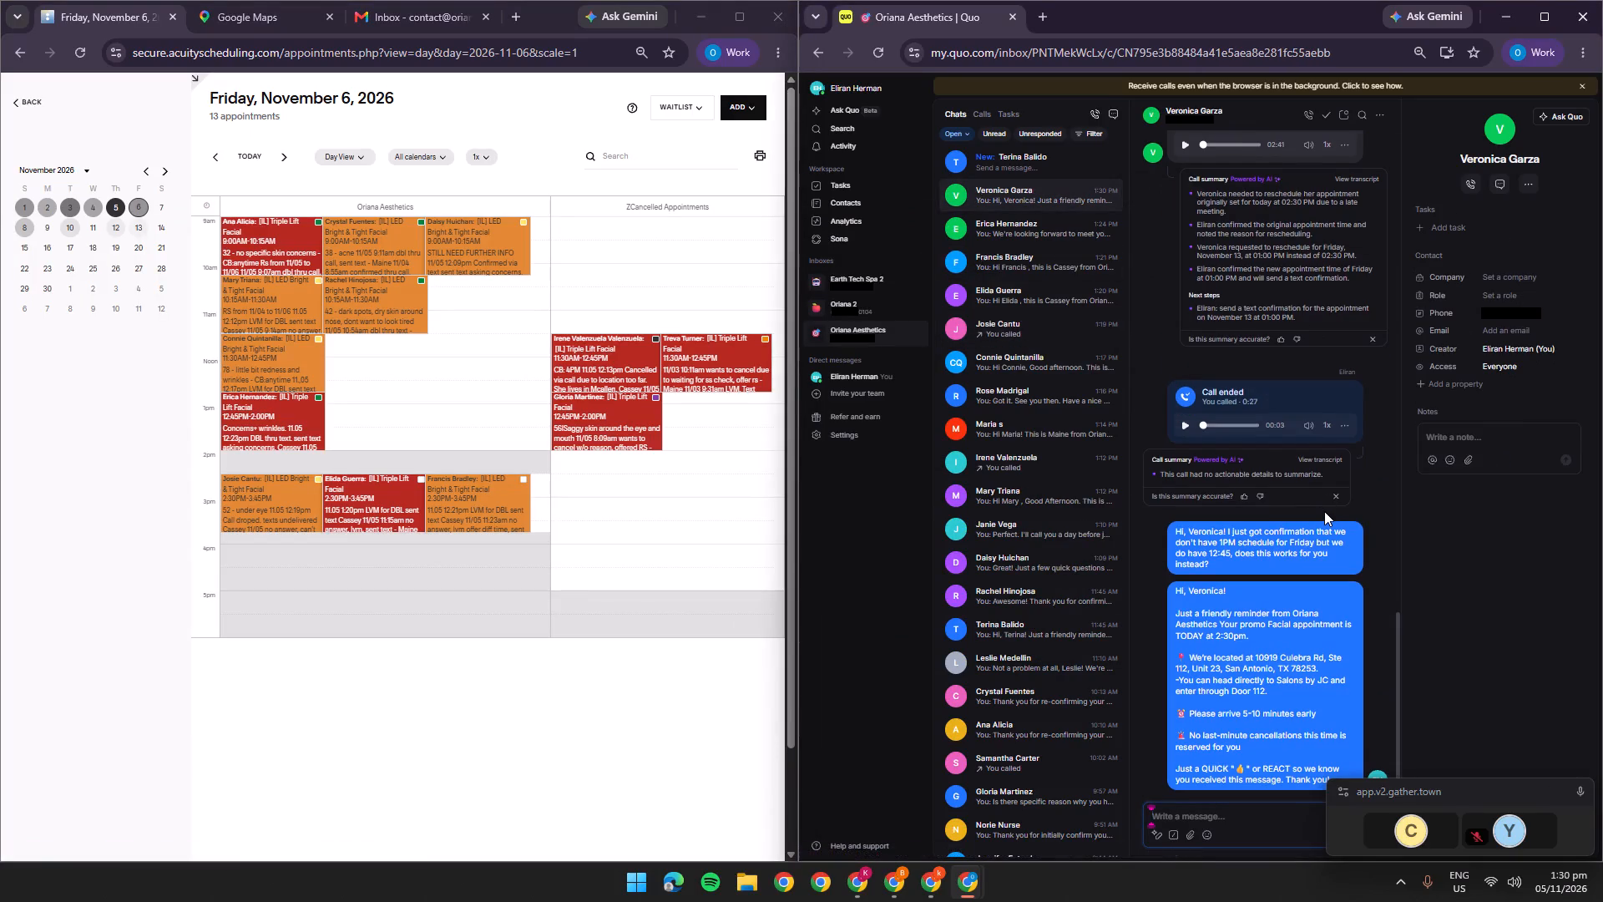
click(205, 149)
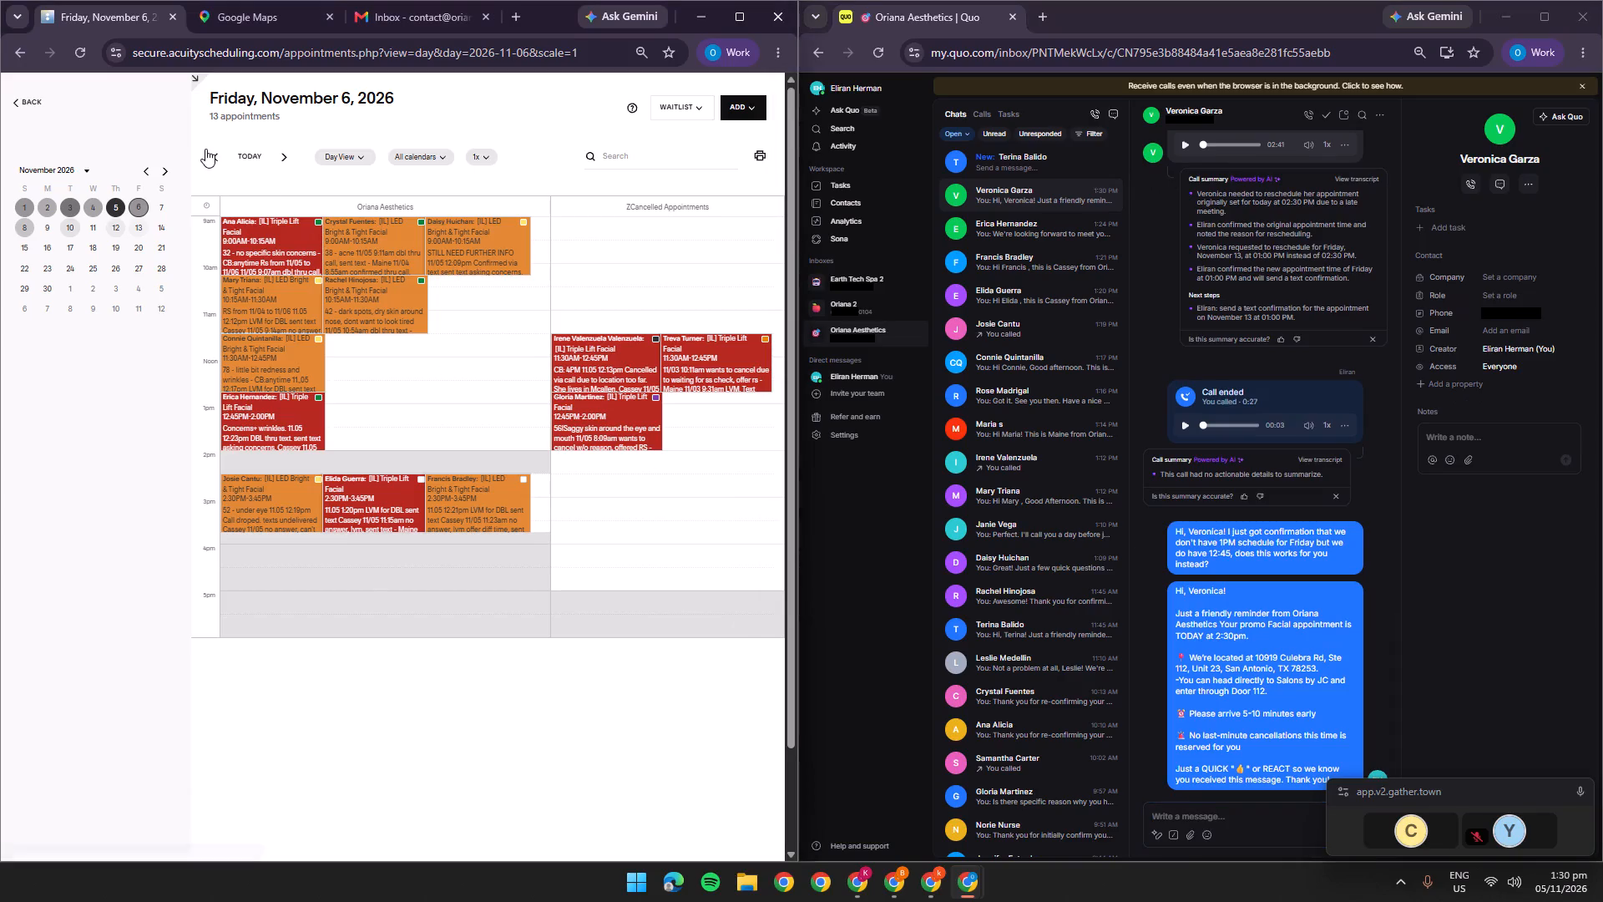
click(214, 156)
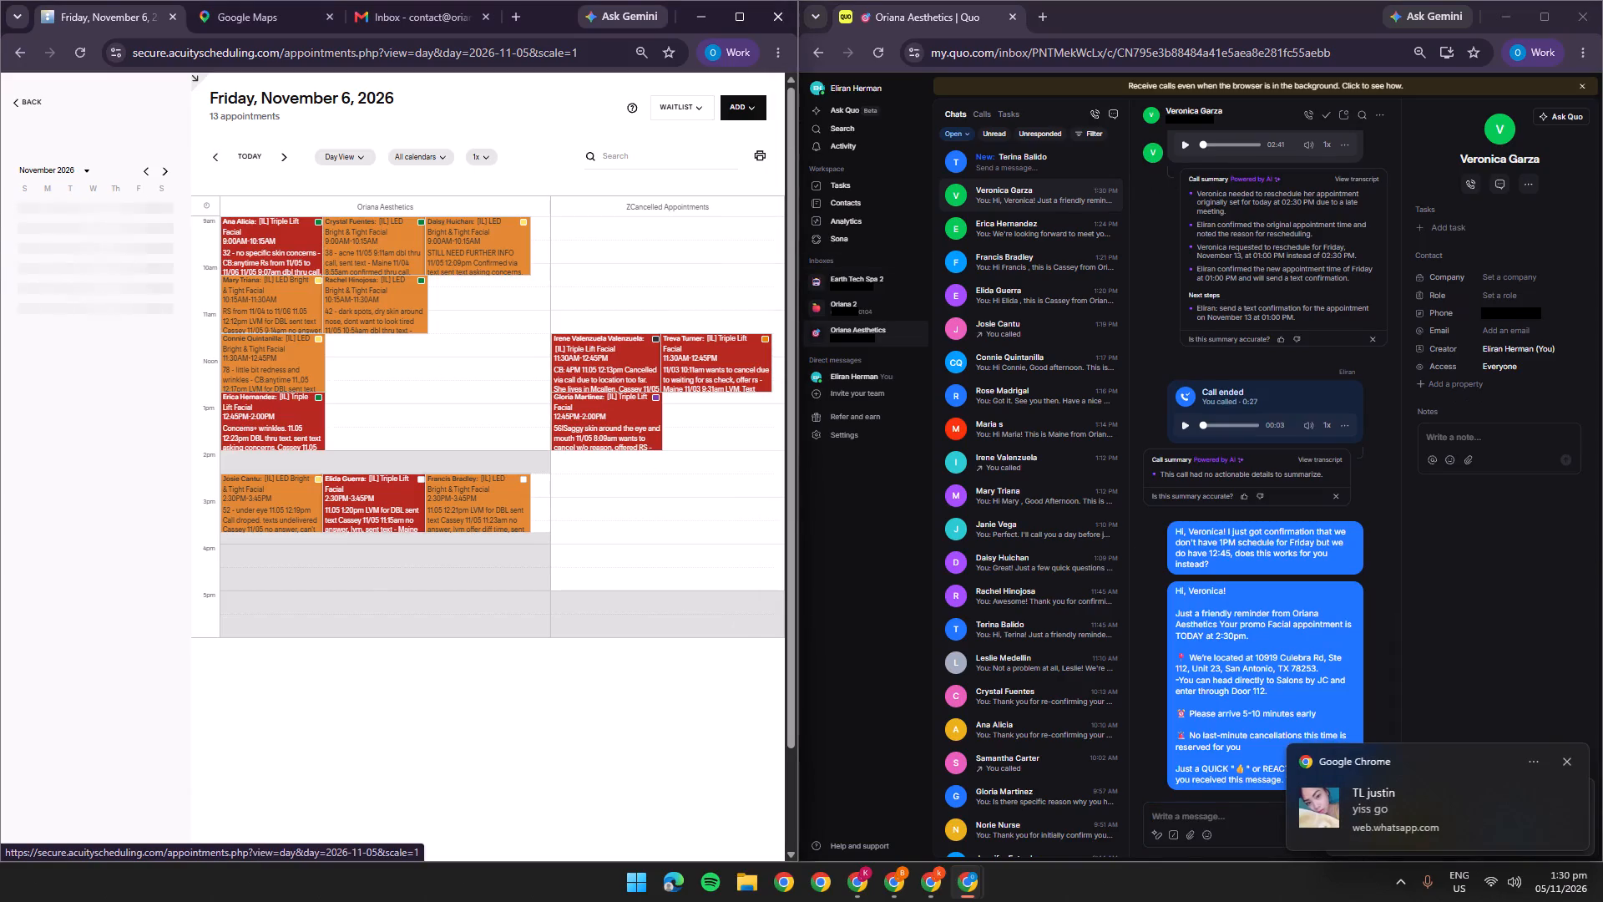
Move the Oriana Aesthetics Quo inbox into the calendar's browser window, keeping the calendar first, and show the inbox.
drag(954, 10, 260, 24)
drag(40, 28, 163, 30)
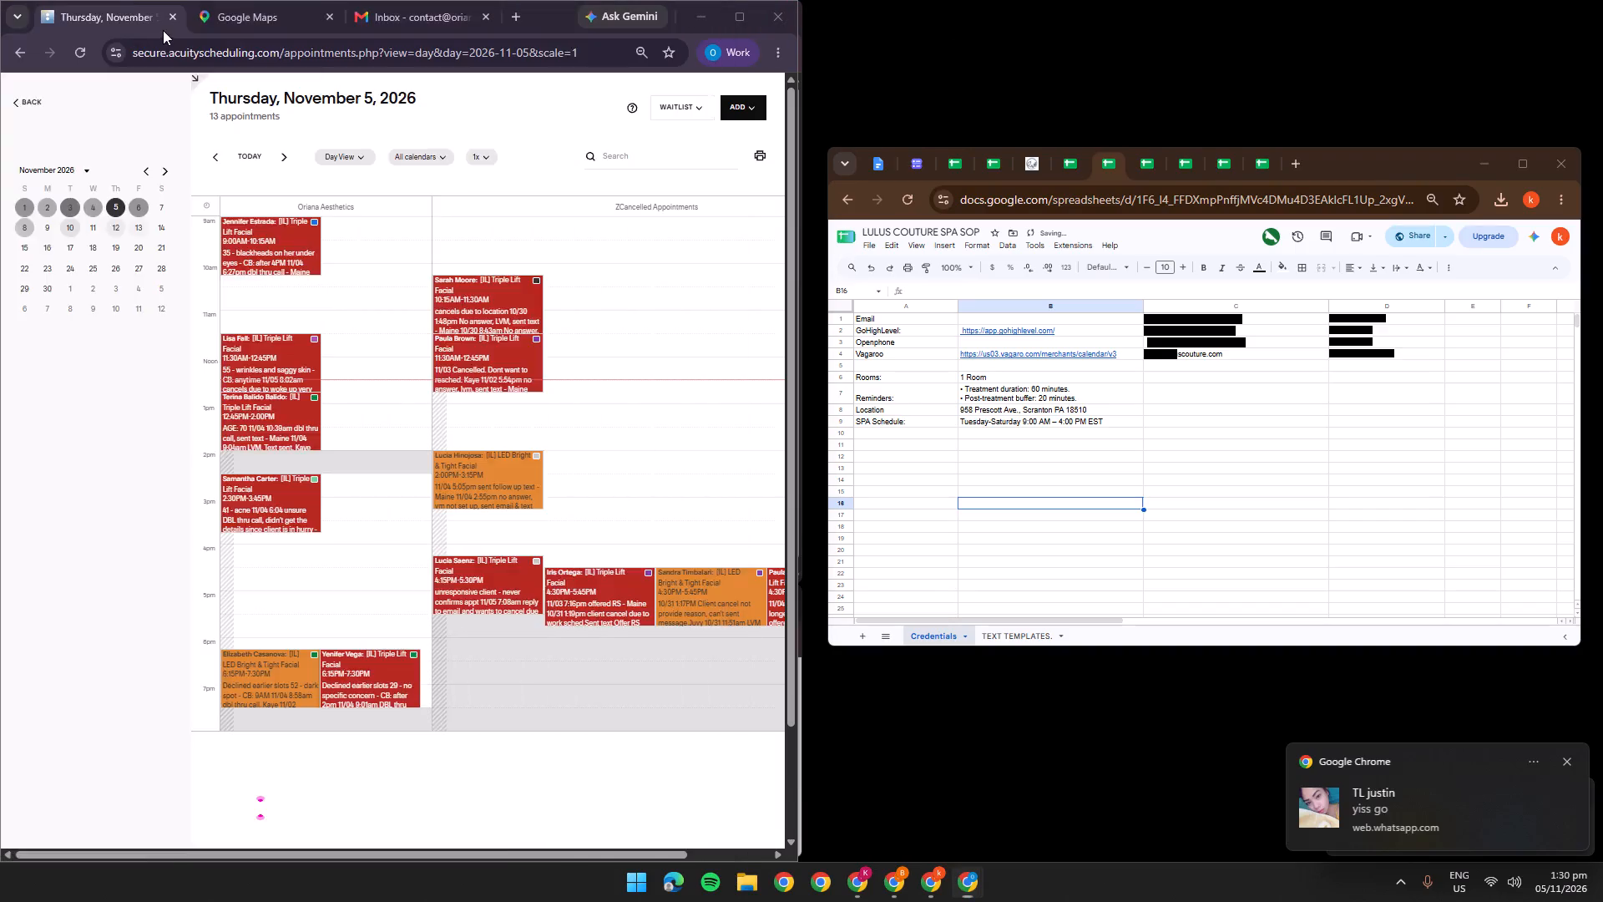
drag(163, 30, 214, 18)
click(781, 8)
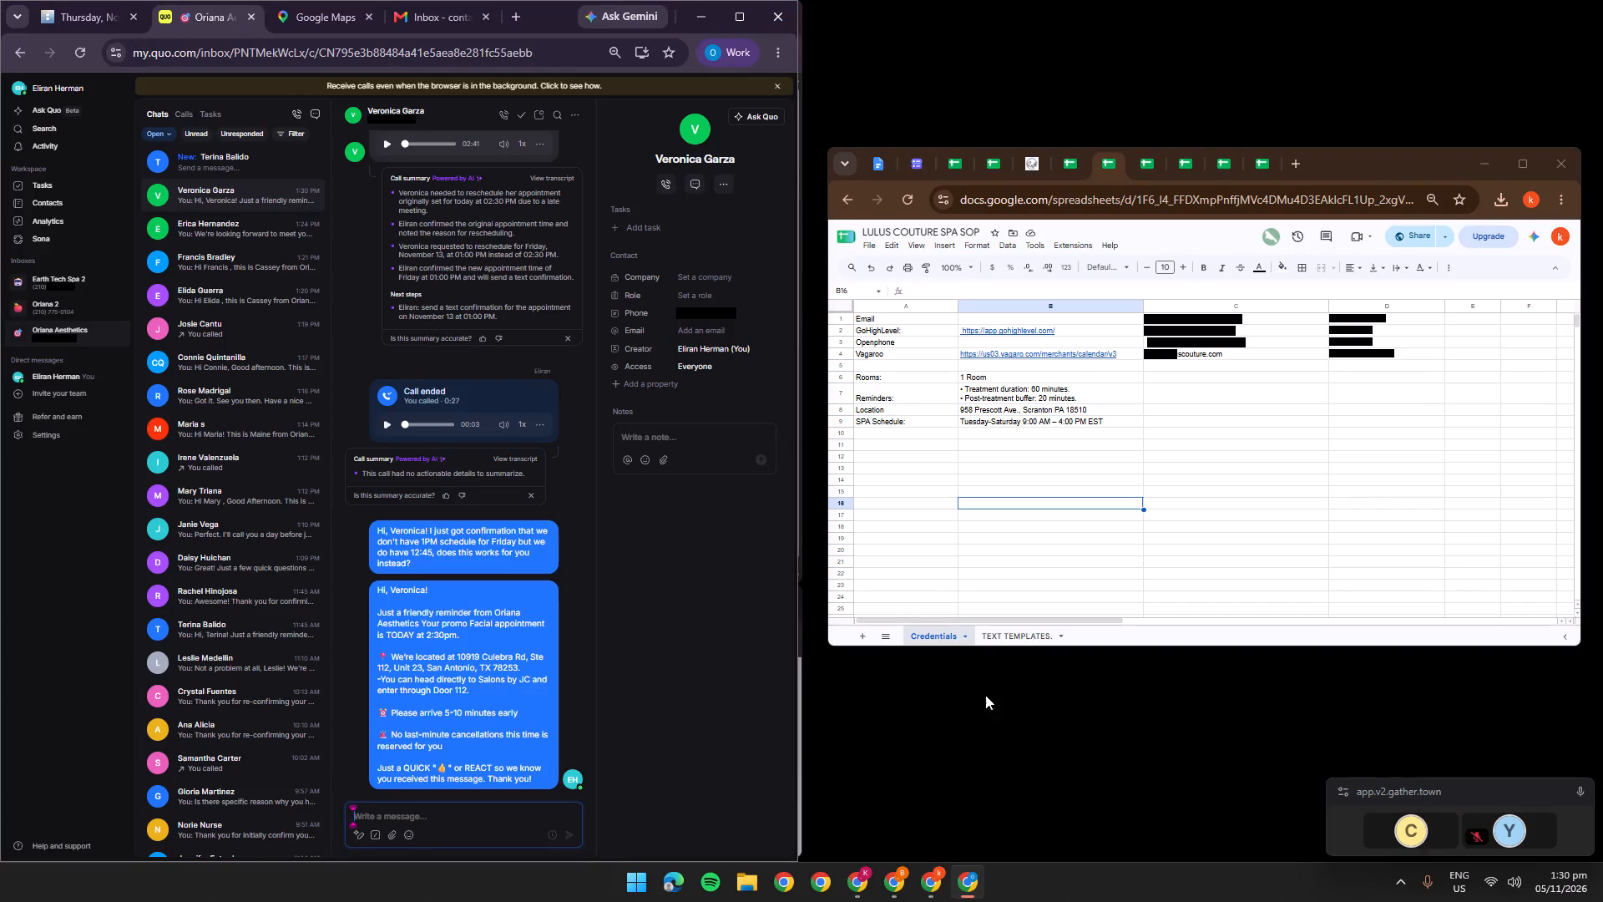
Switch to the Google Keep window with the open note of Oriana Aesthetics message templates.
key(alt+Tab)
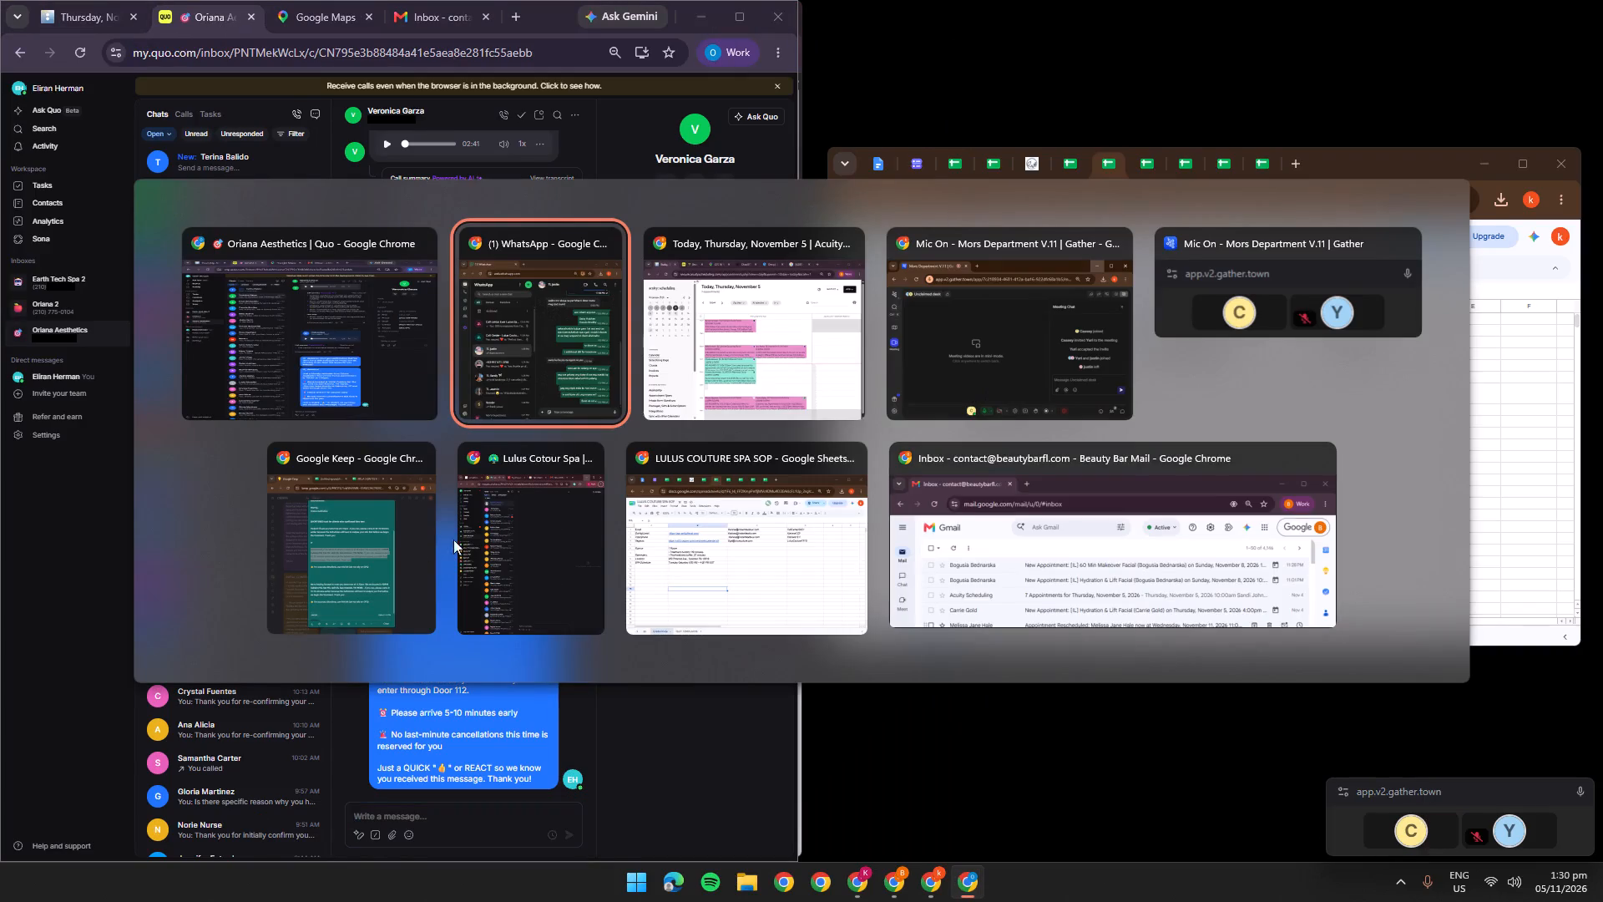
alt+click(311, 575)
key(alt+Tab)
alt+click(542, 566)
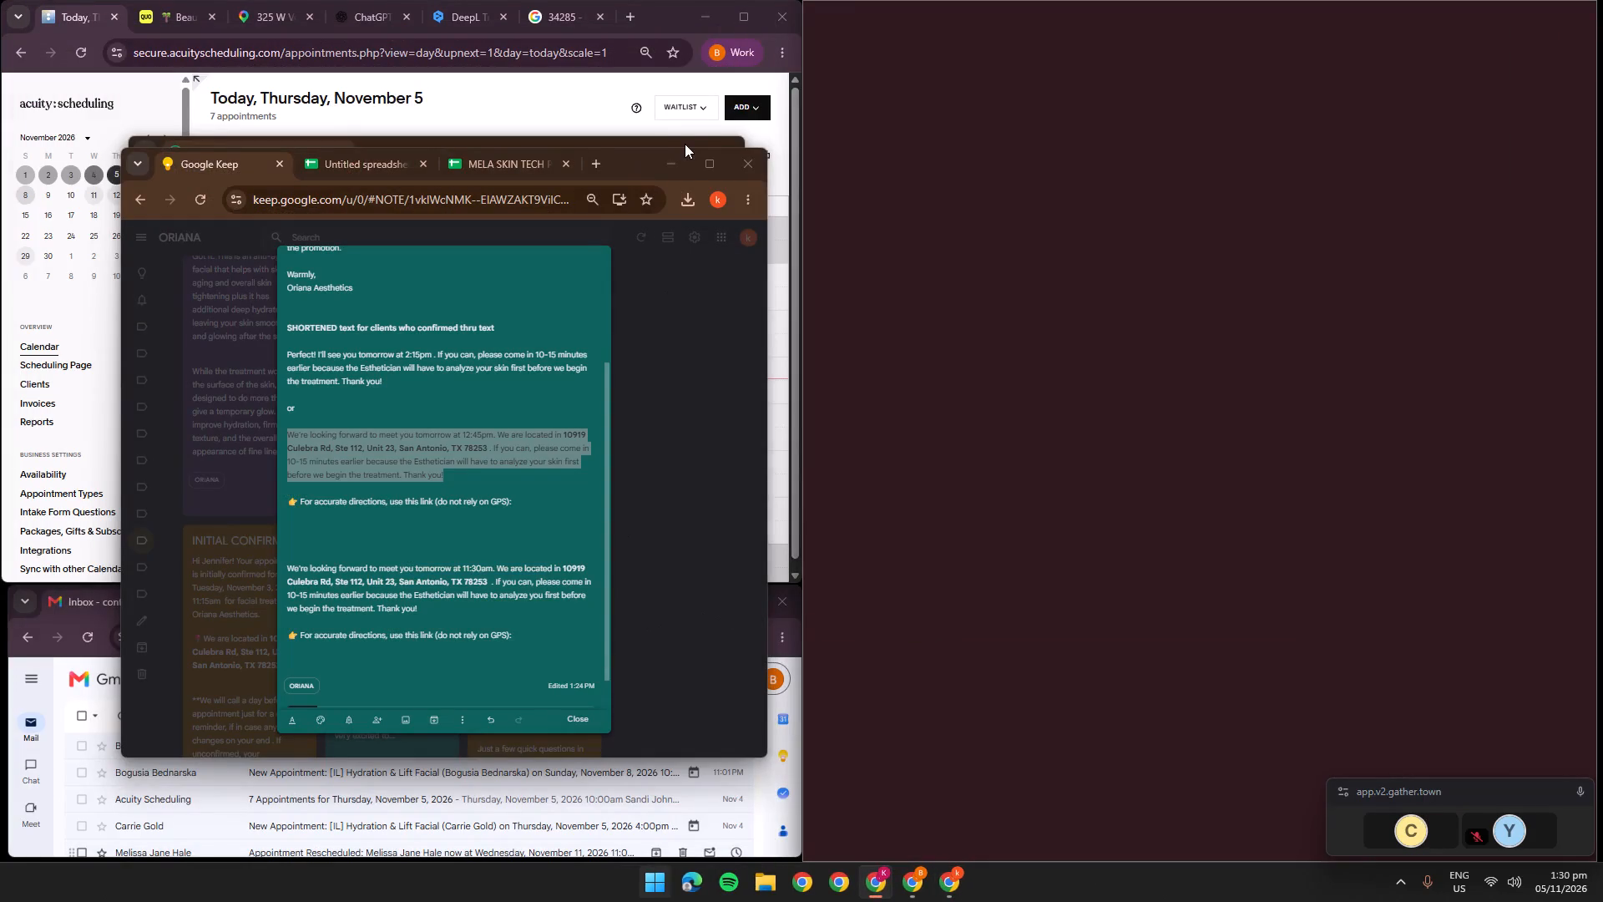
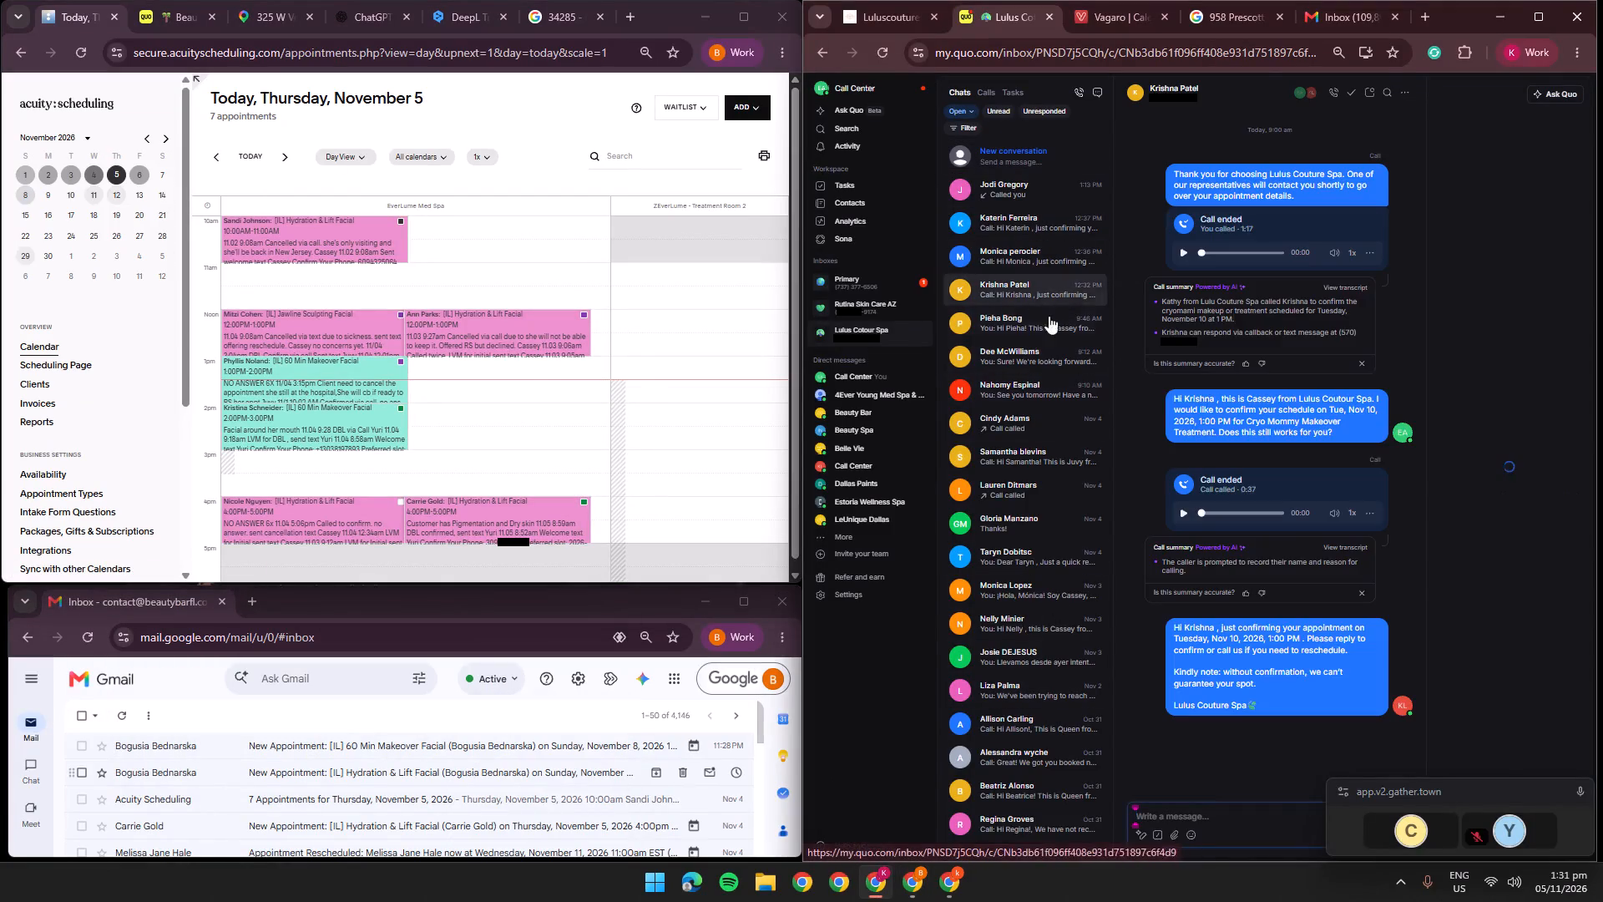
Review the latest confirmation text and call history in Krishna's Lulus Couture Spa conversation.
scroll(1283, 576, down, 2)
drag(1316, 704, 1303, 679)
click(1332, 686)
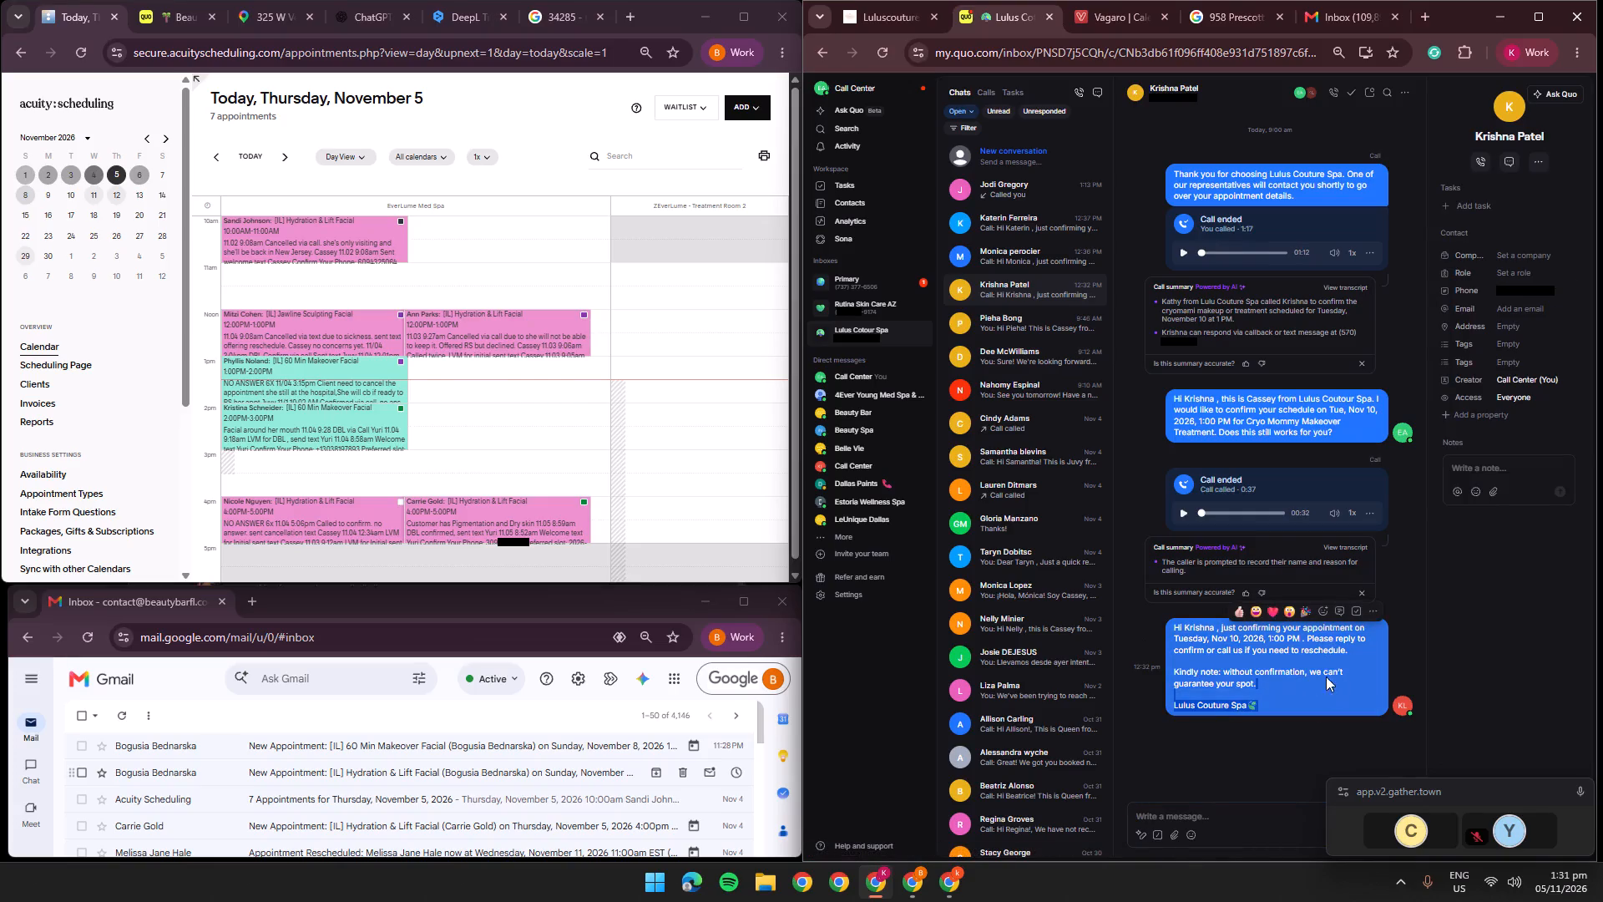
drag(1231, 645, 1336, 696)
drag(1296, 686, 1287, 688)
click(1268, 691)
click(898, 16)
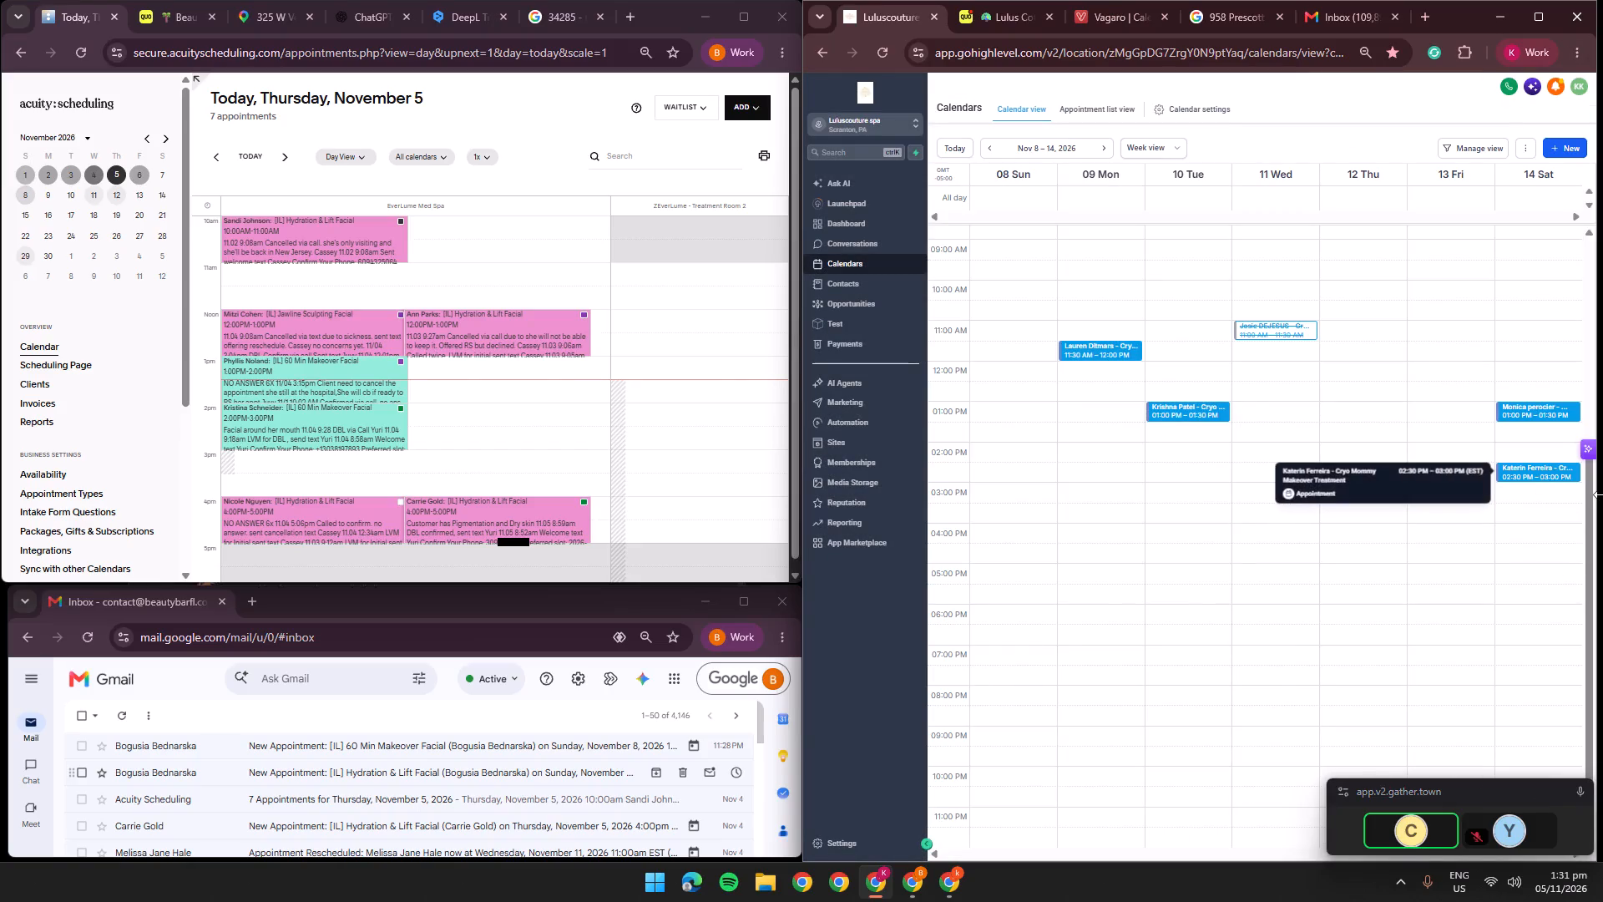
scroll(1585, 501, down, 2)
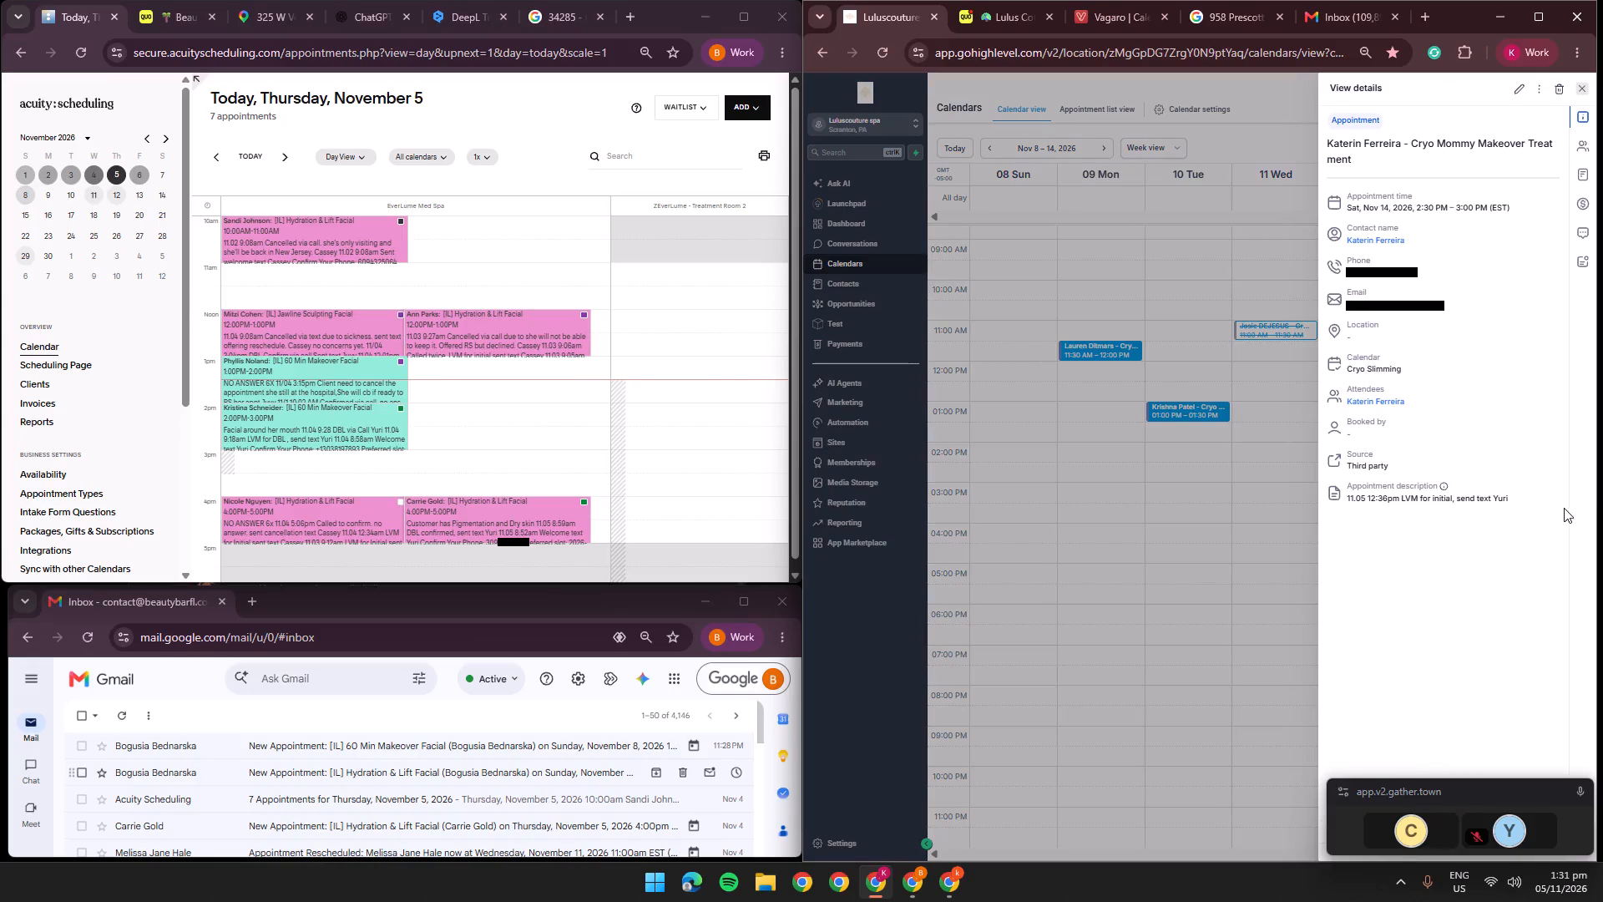
click(1073, 697)
click(989, 12)
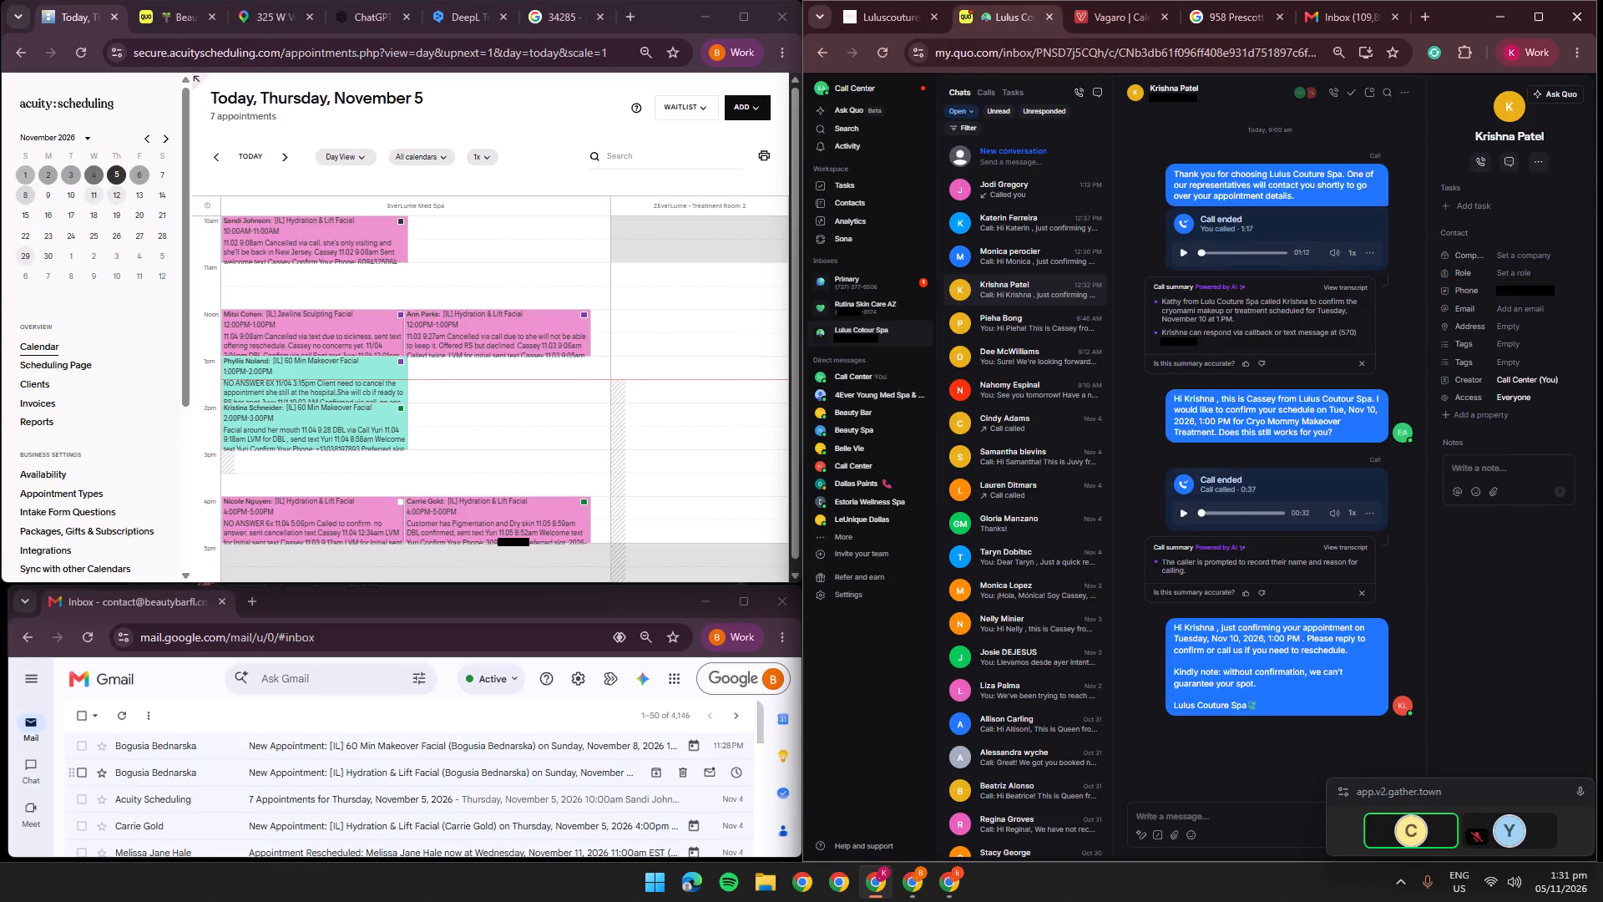
click(855, 18)
click(992, 7)
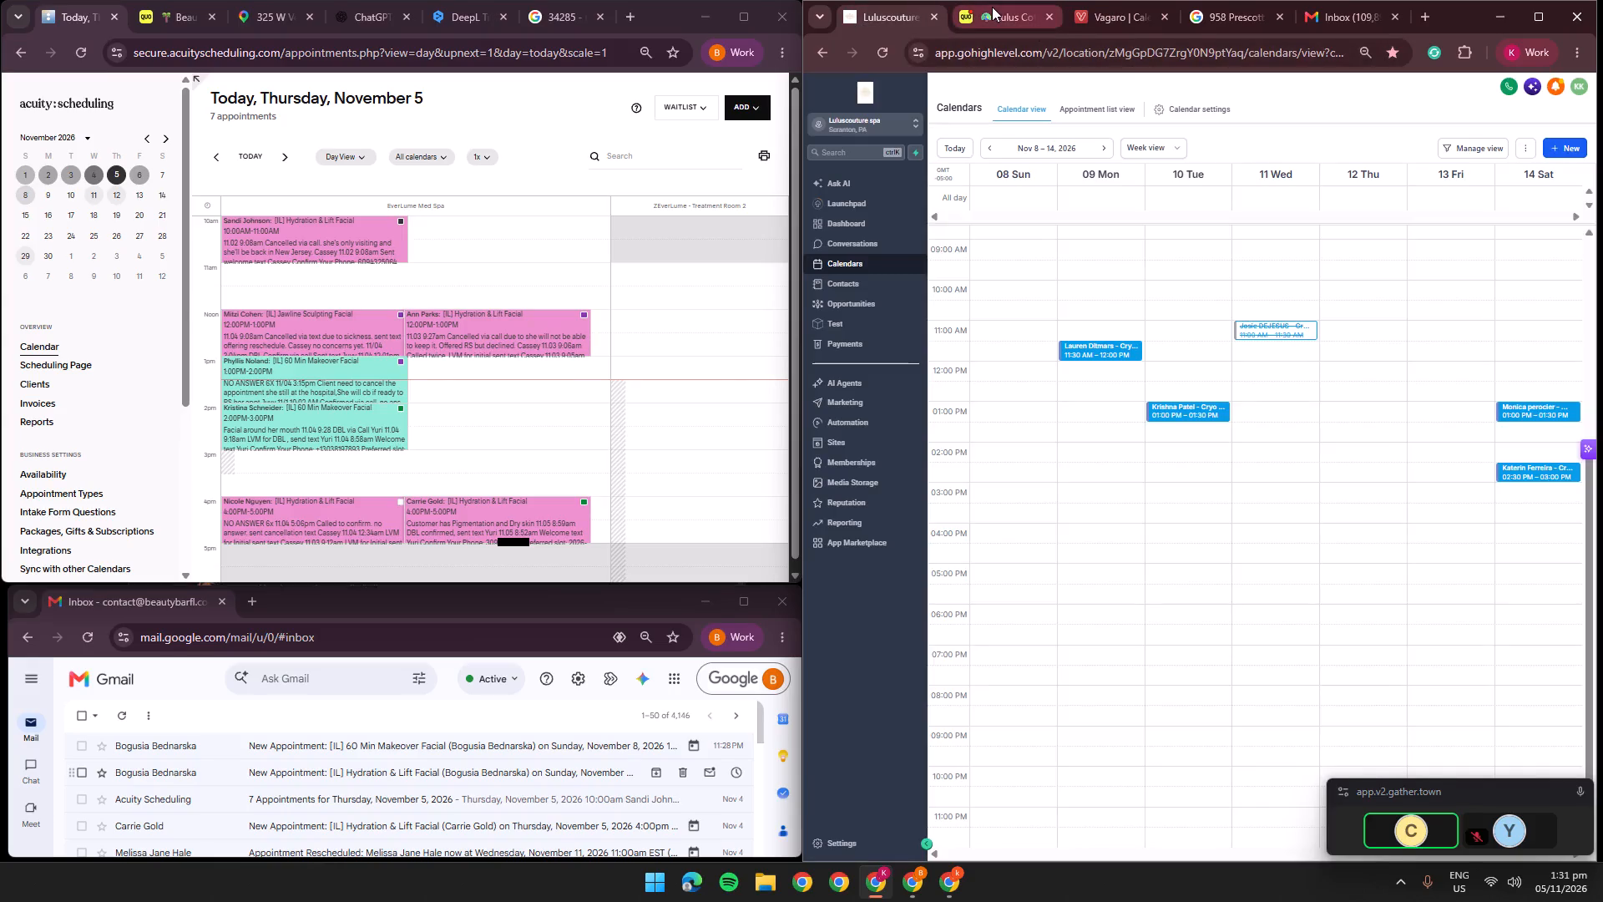
click(864, 10)
click(1189, 414)
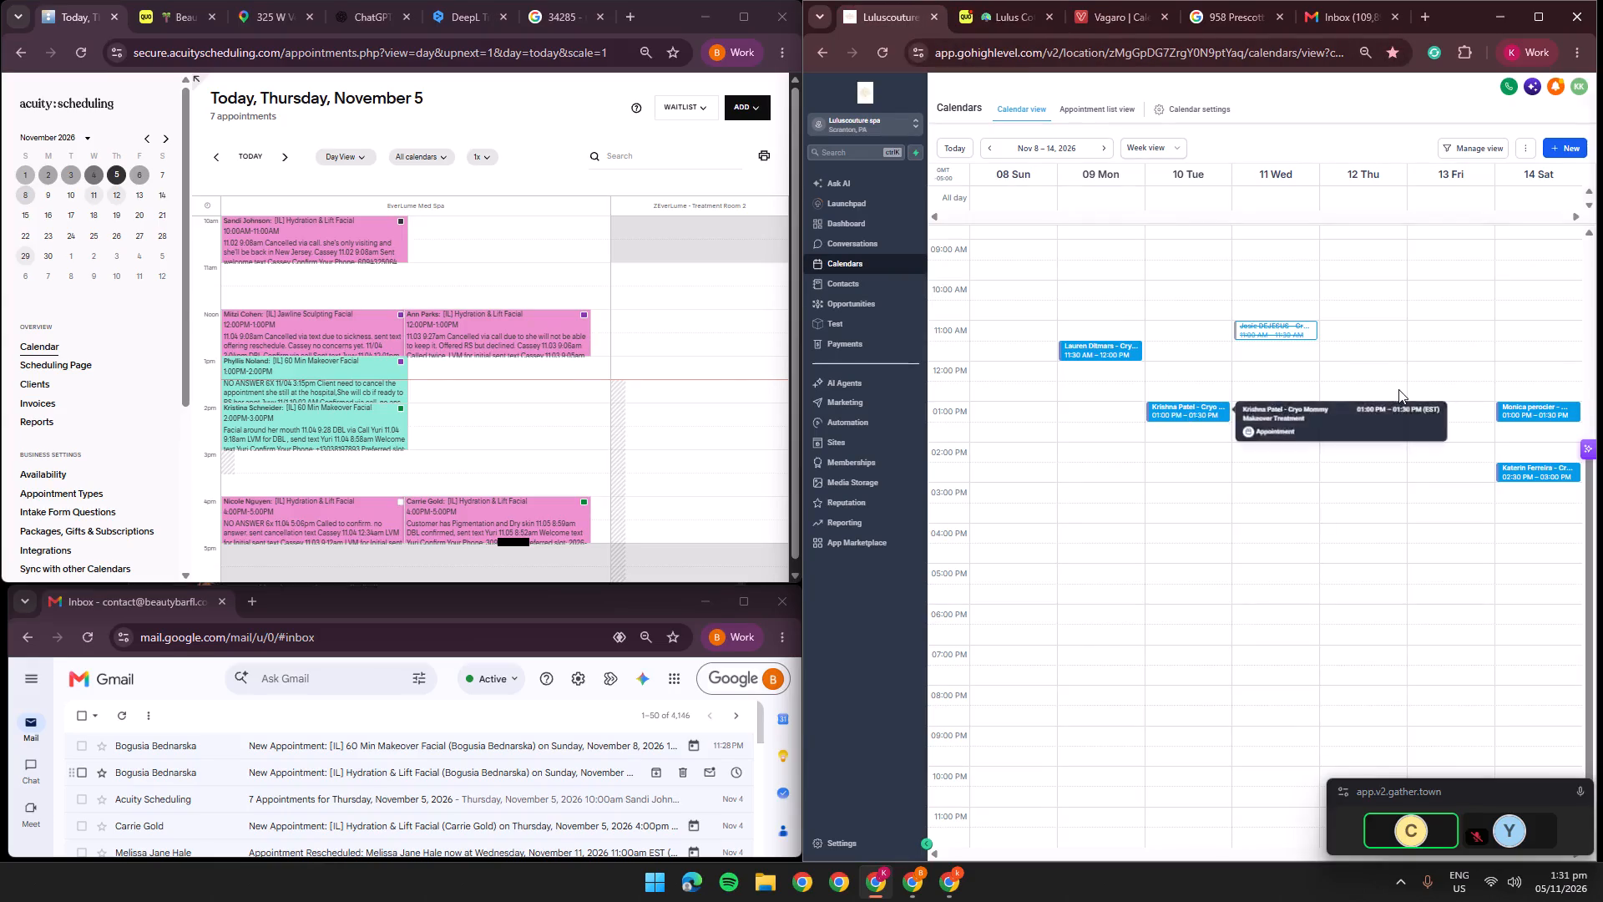
click(1459, 496)
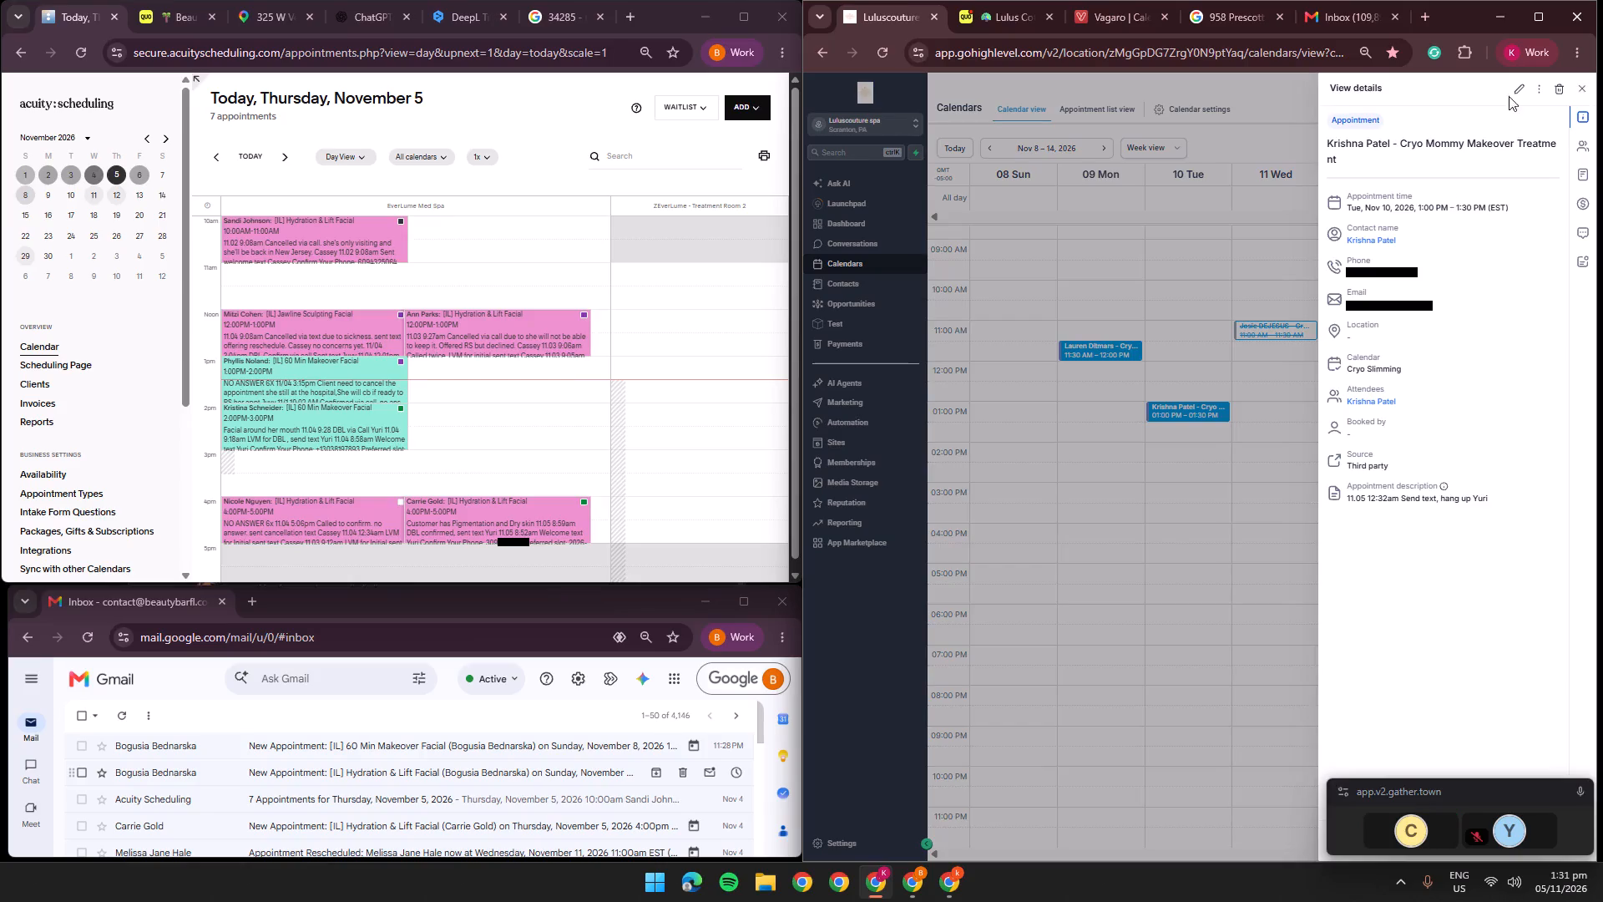
click(1517, 91)
scroll(1494, 377, down, 7)
scroll(1339, 590, down, 14)
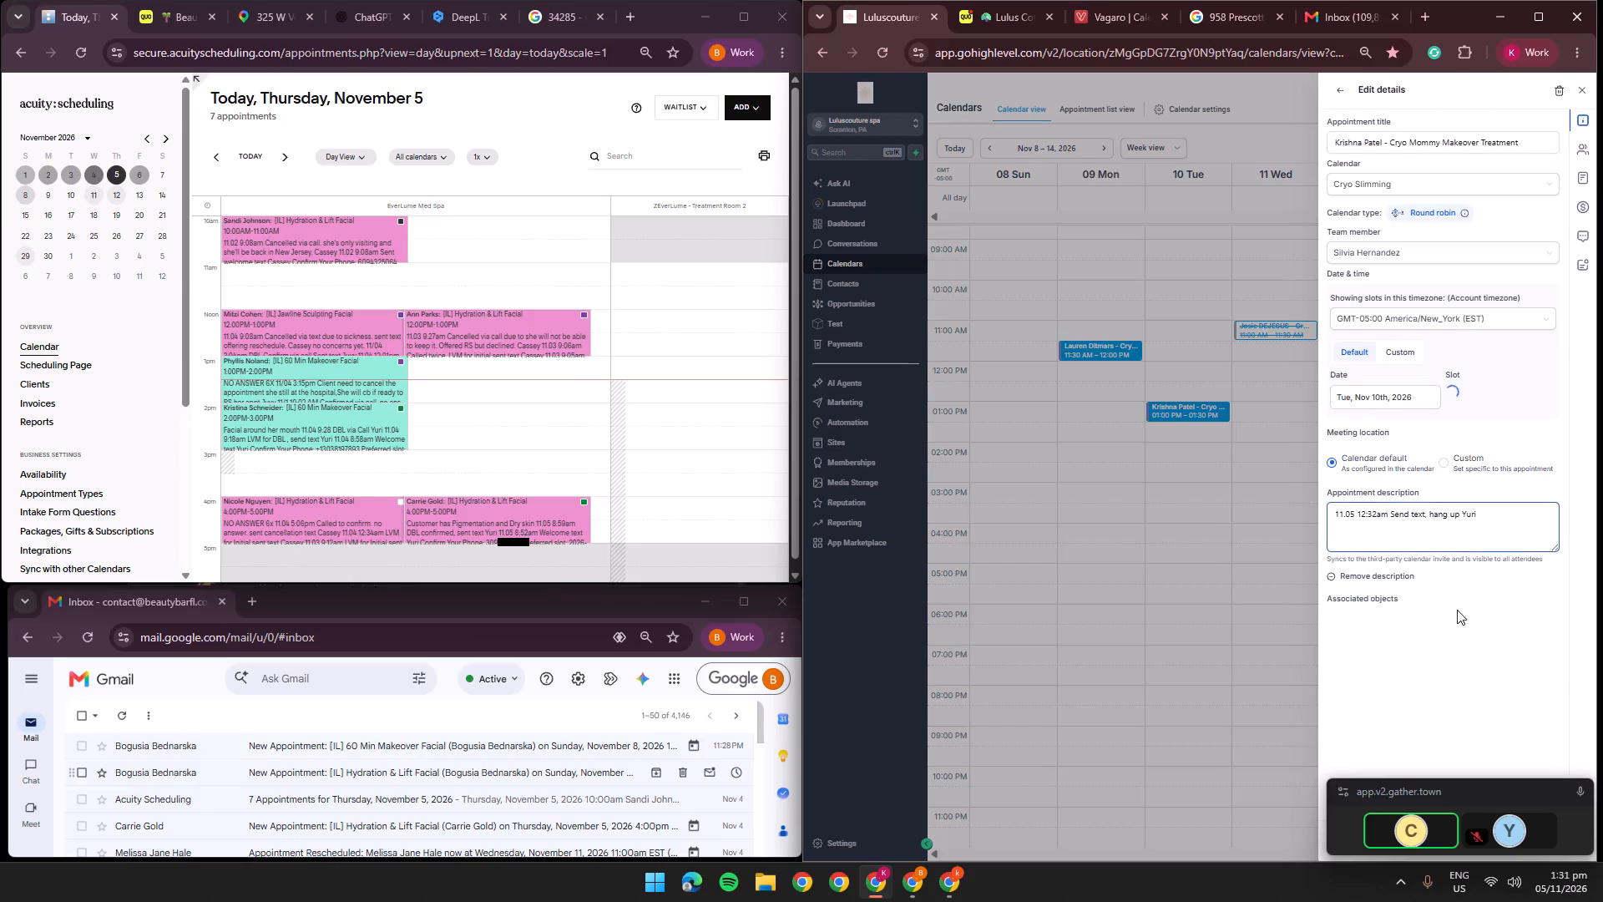
click(1530, 524)
key(Return)
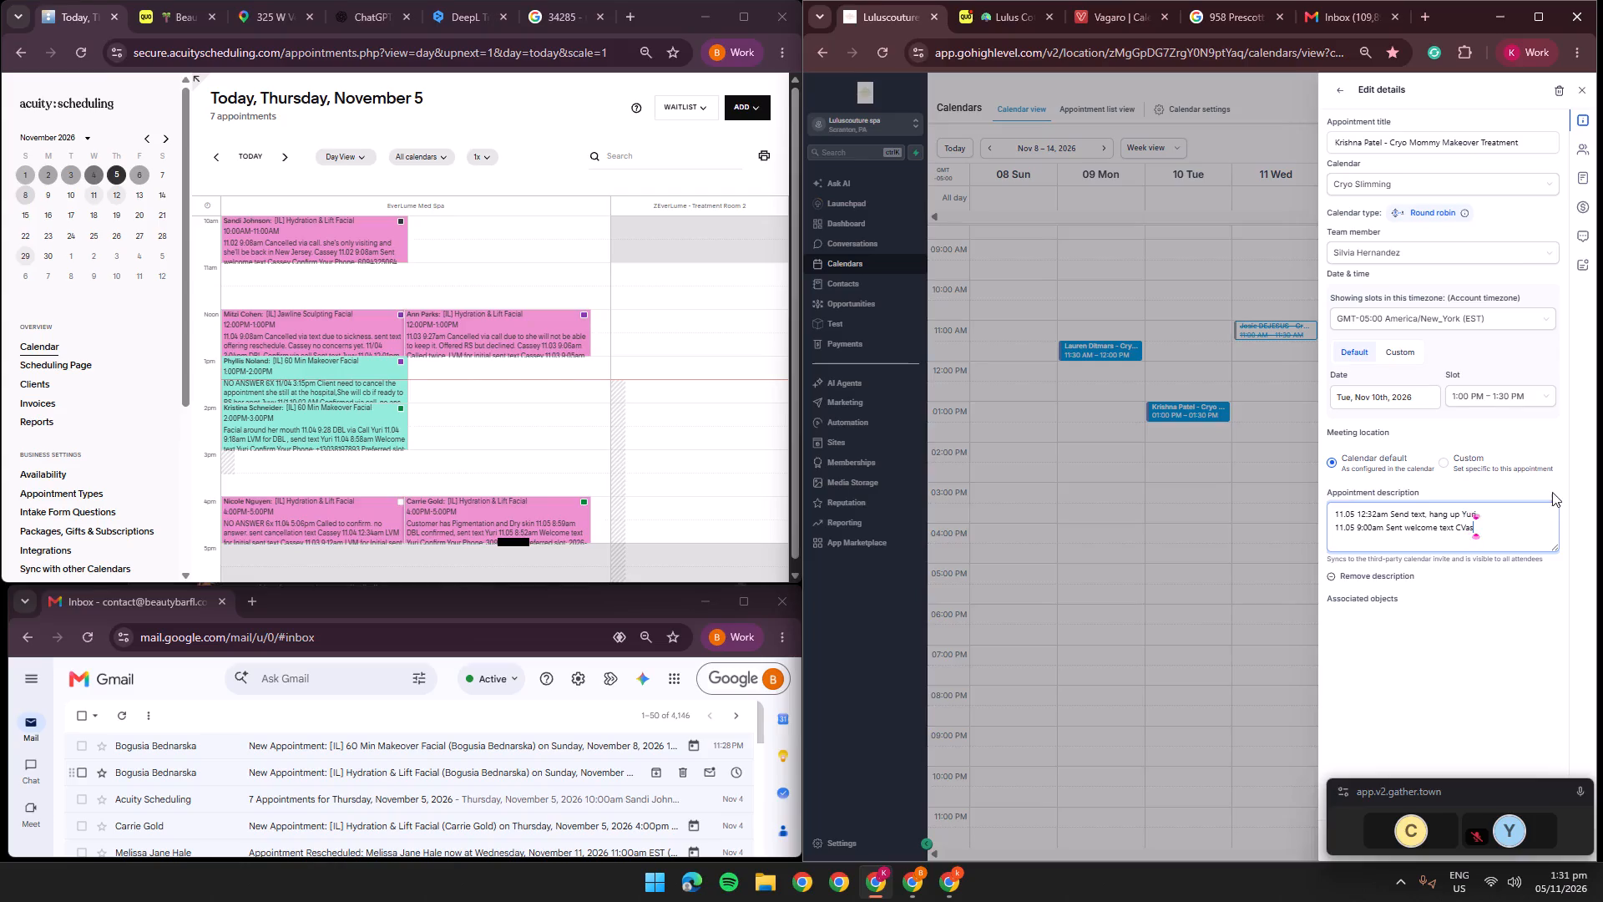
key(BackSpace)
key(BackSpace)
key(BackSpace)
text(ass)
key(BackSpace)
key(BackSpace)
key(BackSpace)
key(BackSpace)
text(assey)
key(space)
Insert the line "11.05 9:00am LVM for initial sent text Cassey" above the welcome text note in Krishna's appointment description.
key(Up)
key(Return)
text(11.04)
key(space)
key(BackSpace)
key(BackSpace)
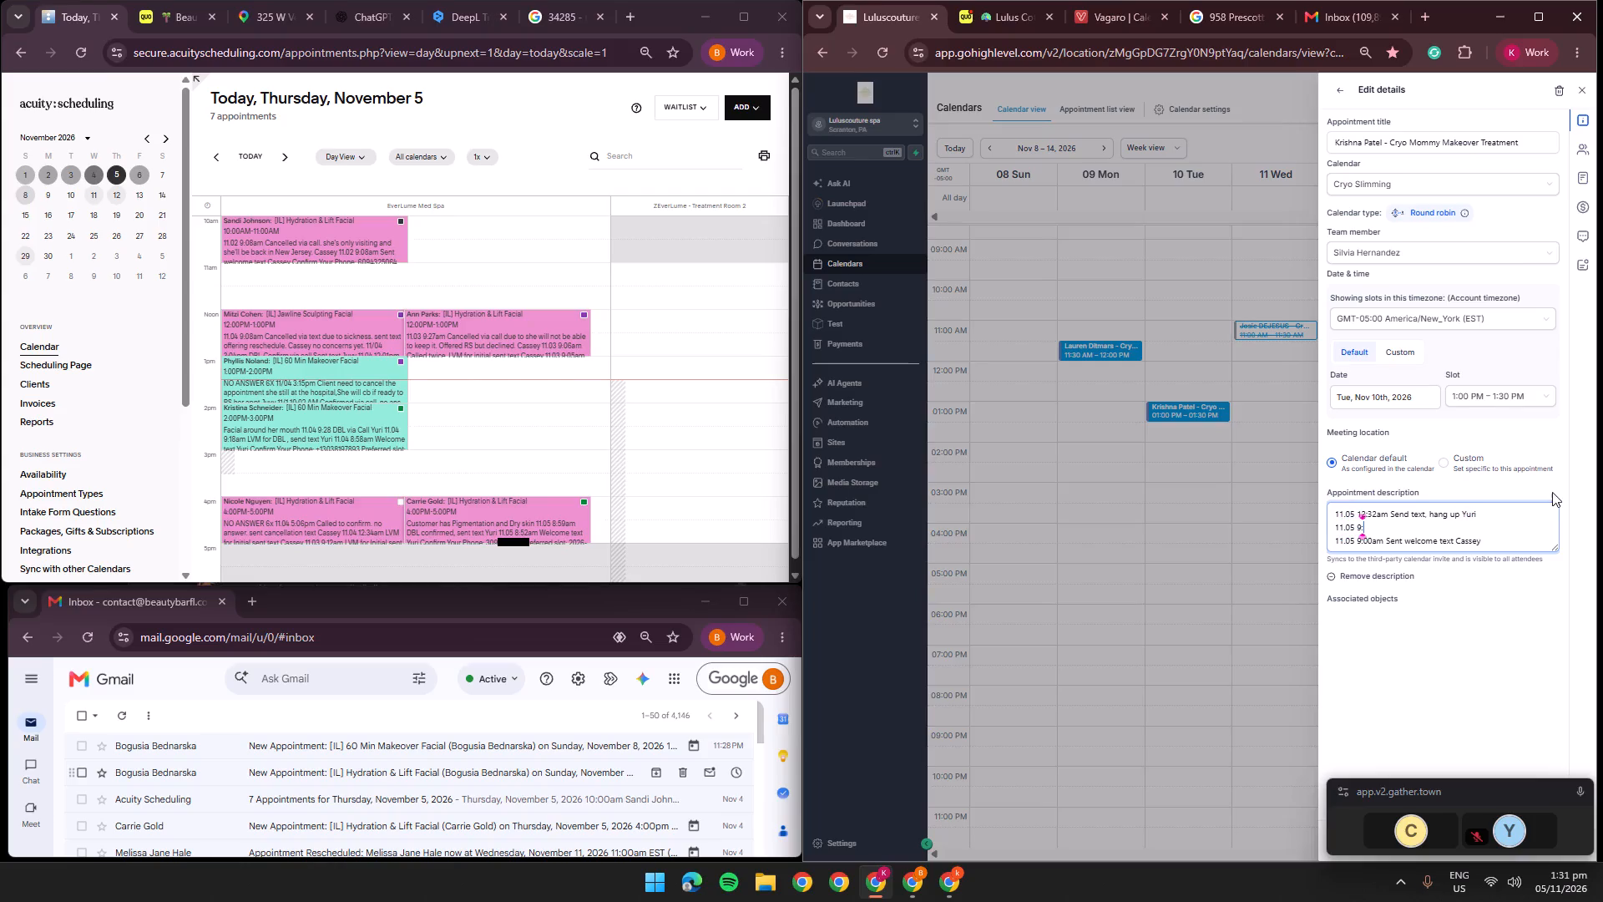
key(BackSpace)
key(BackSpace)
key(BackSpace)
key(BackSpace)
key(BackSpace)
key(BackSpace)
key(BackSpace)
key(BackSpace)
key(BackSpace)
key(BackSpace)
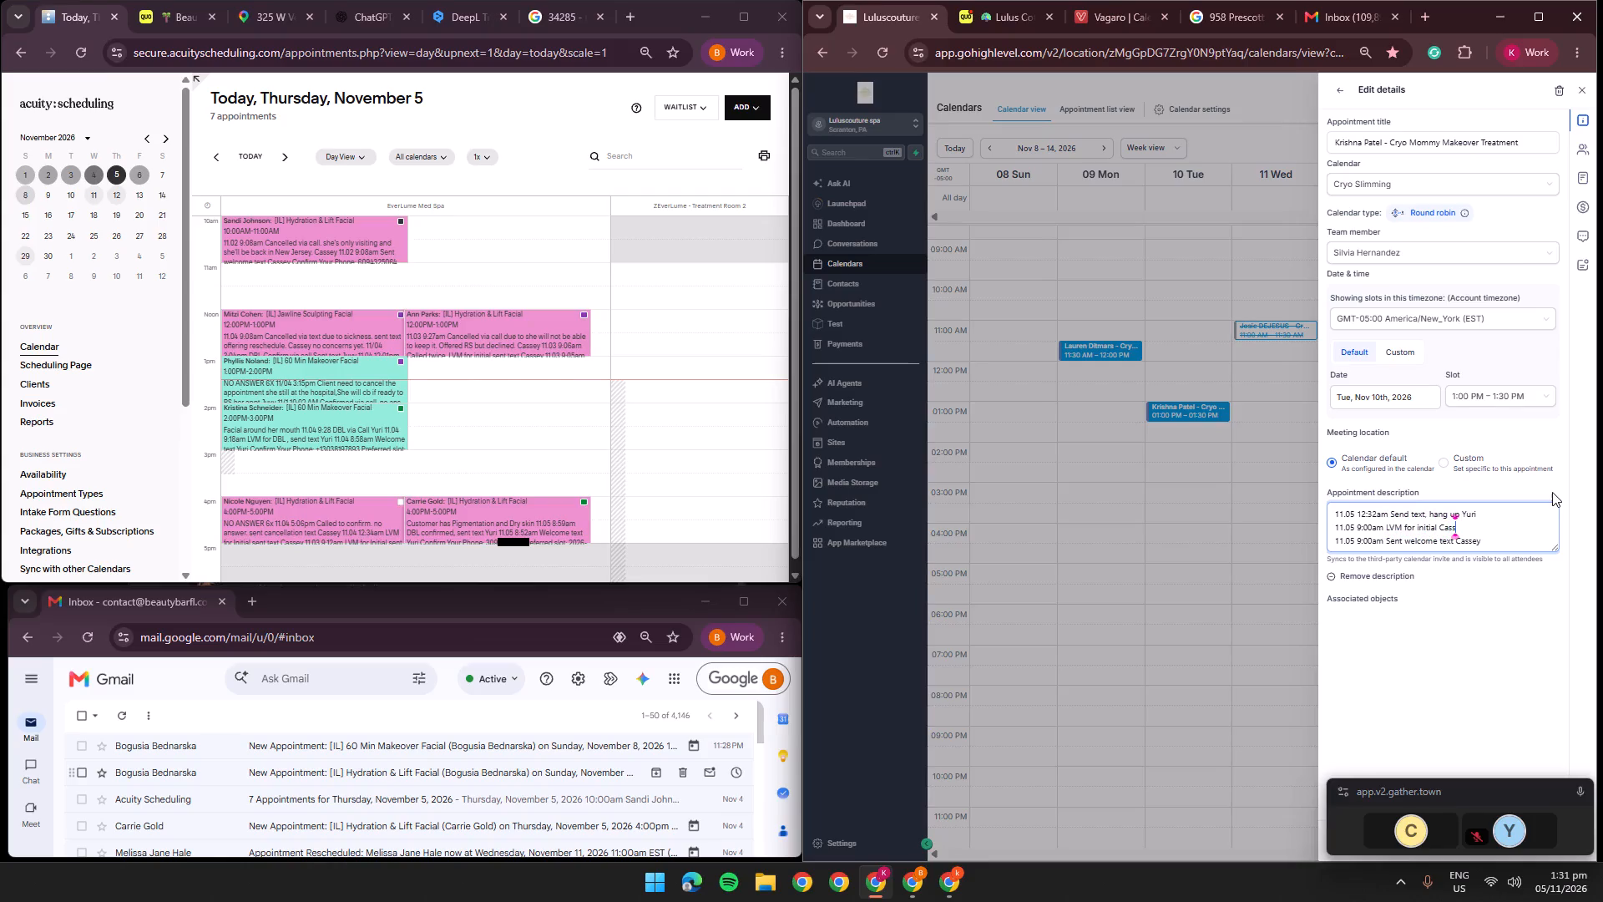
key(BackSpace)
key(BackSpace)
key(BackSpace)
key(BackSpace)
key(BackSpace)
key(BackSpace)
key(BackSpace)
Reword Yuri's 12:32am note in Krishna's description as "hang up. Send text, for initial Yuri" and save the appointment.
drag(1428, 517, 1396, 515)
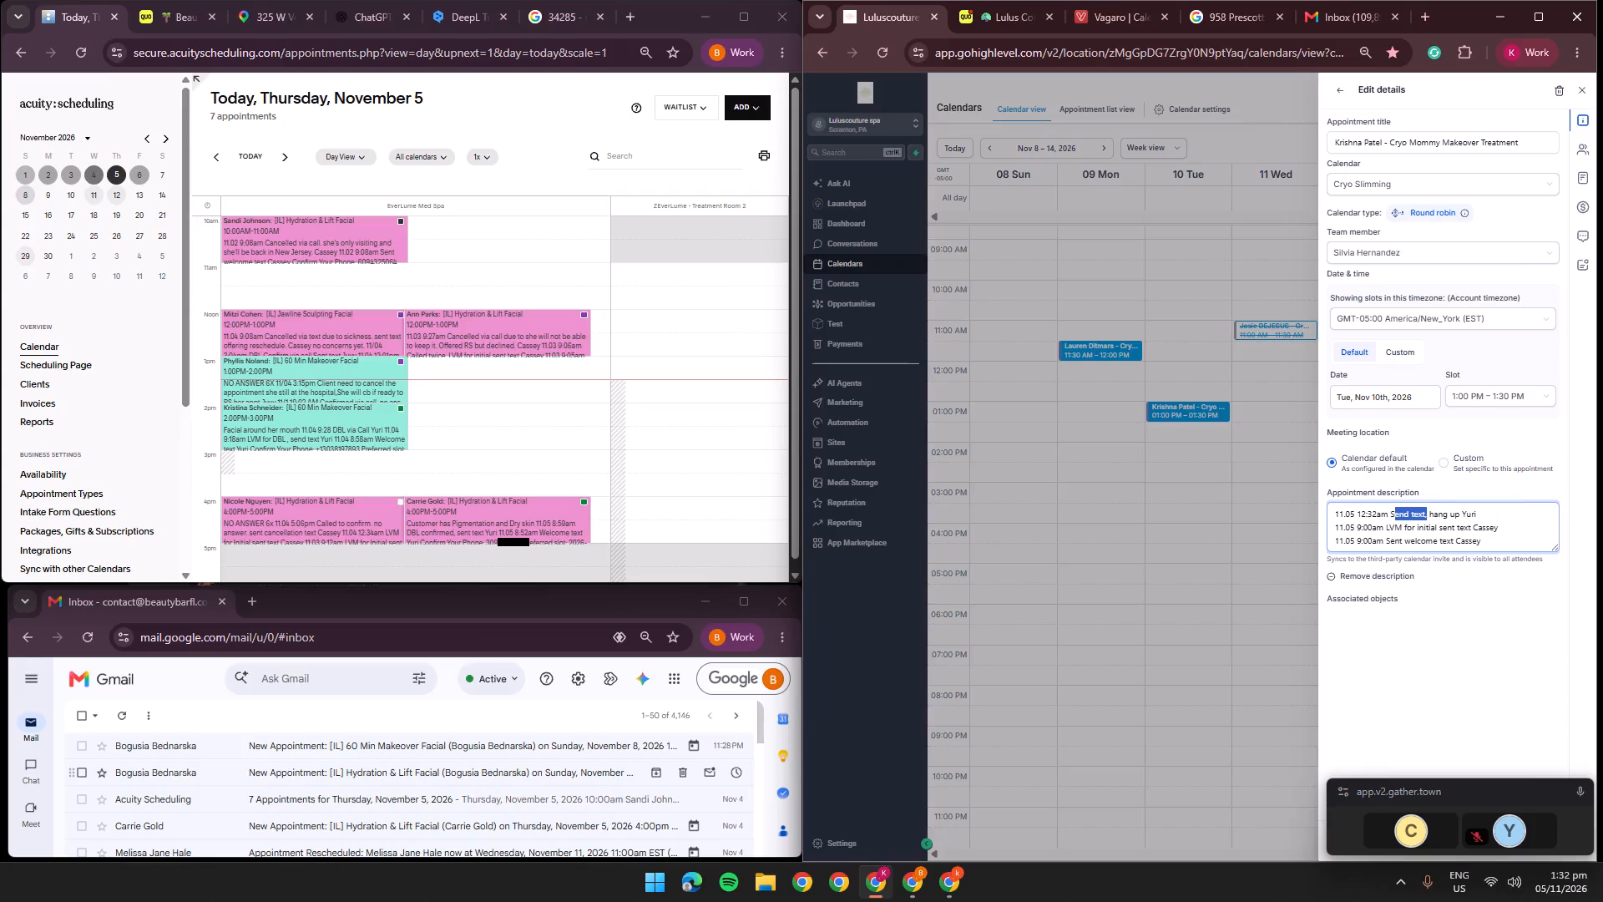
drag(1396, 515, 1391, 517)
key(ctrl+x)
double_click(1418, 512)
double_click(1431, 512)
key(BackSpace)
text(.)
key(space)
key(ctrl+v)
key(space)
text(for initial)
key(space)
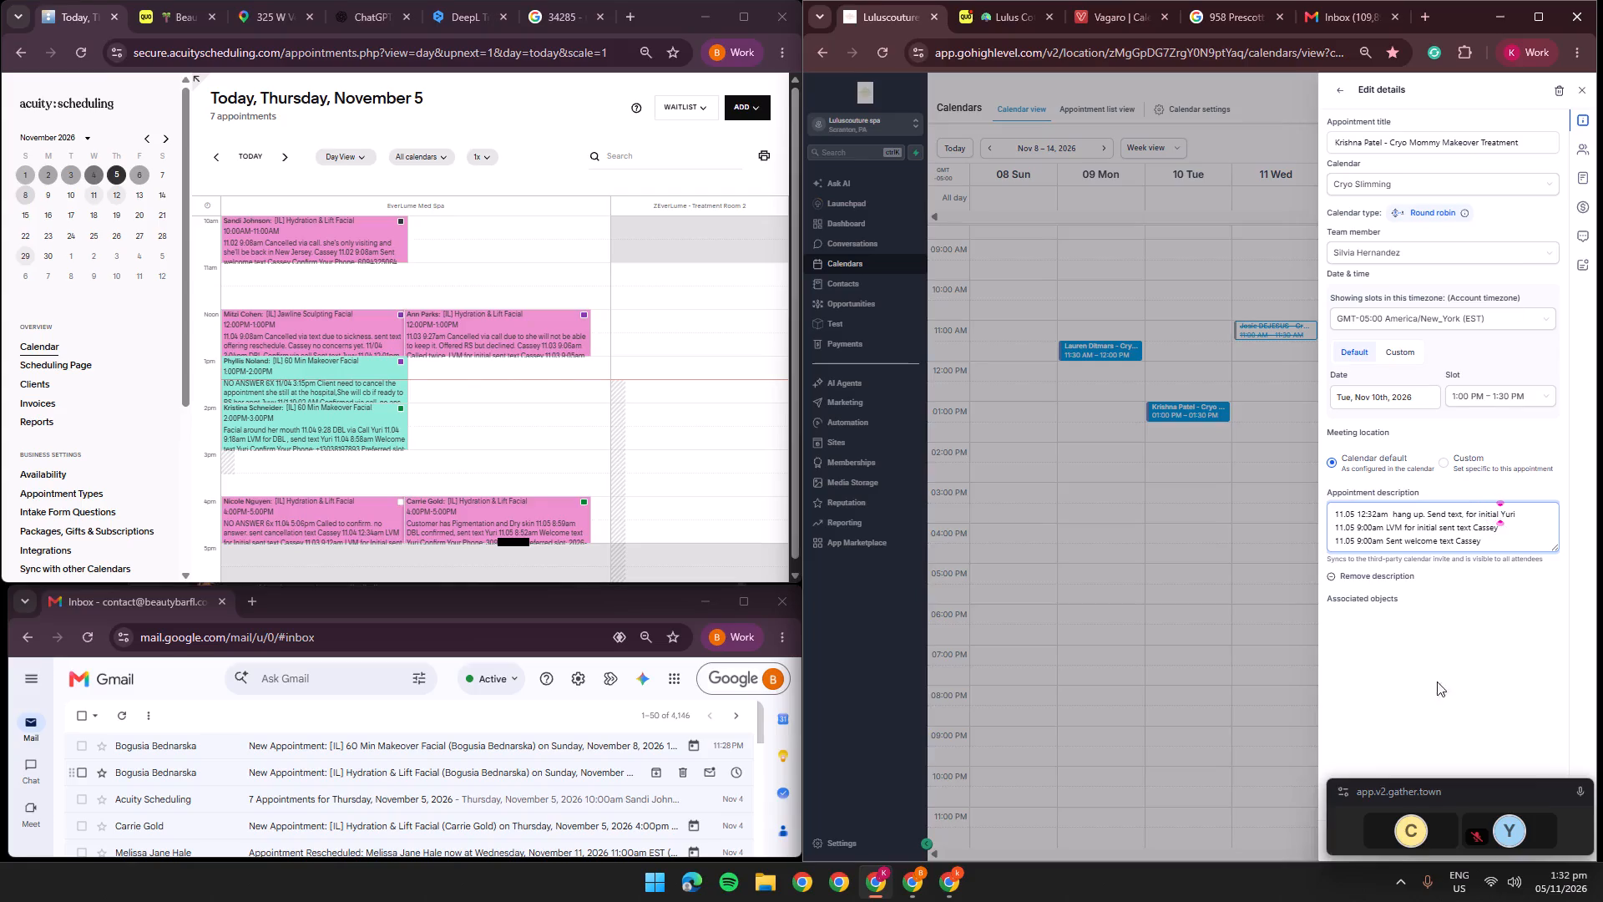
drag(1532, 783, 1217, 790)
drag(1452, 793, 1104, 789)
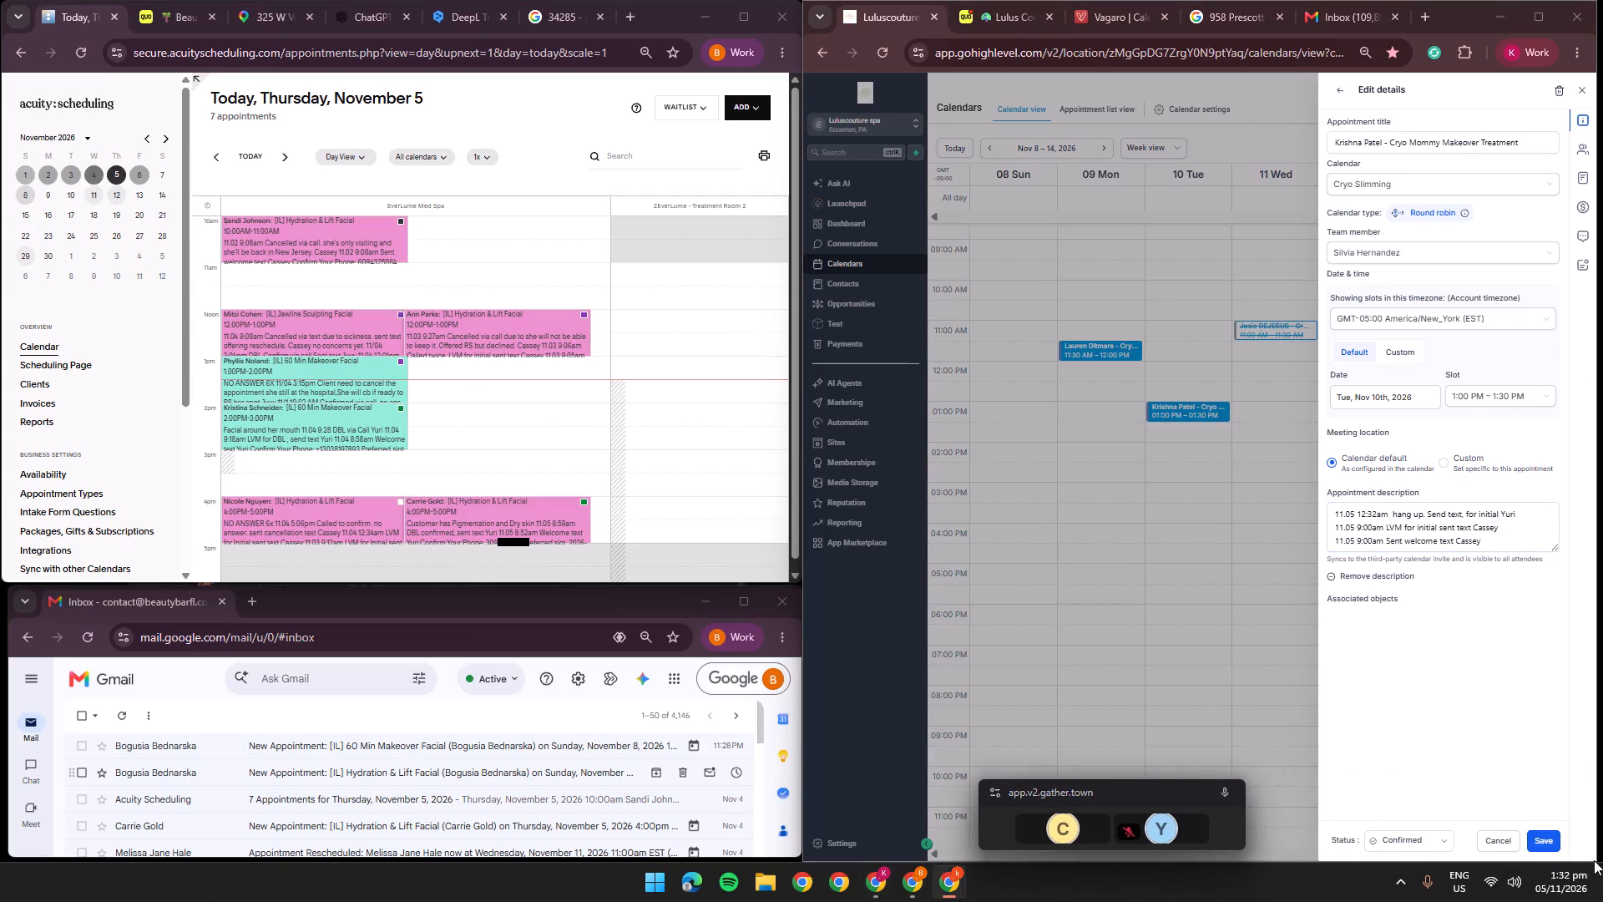
click(1547, 839)
scroll(1497, 322, up, 3)
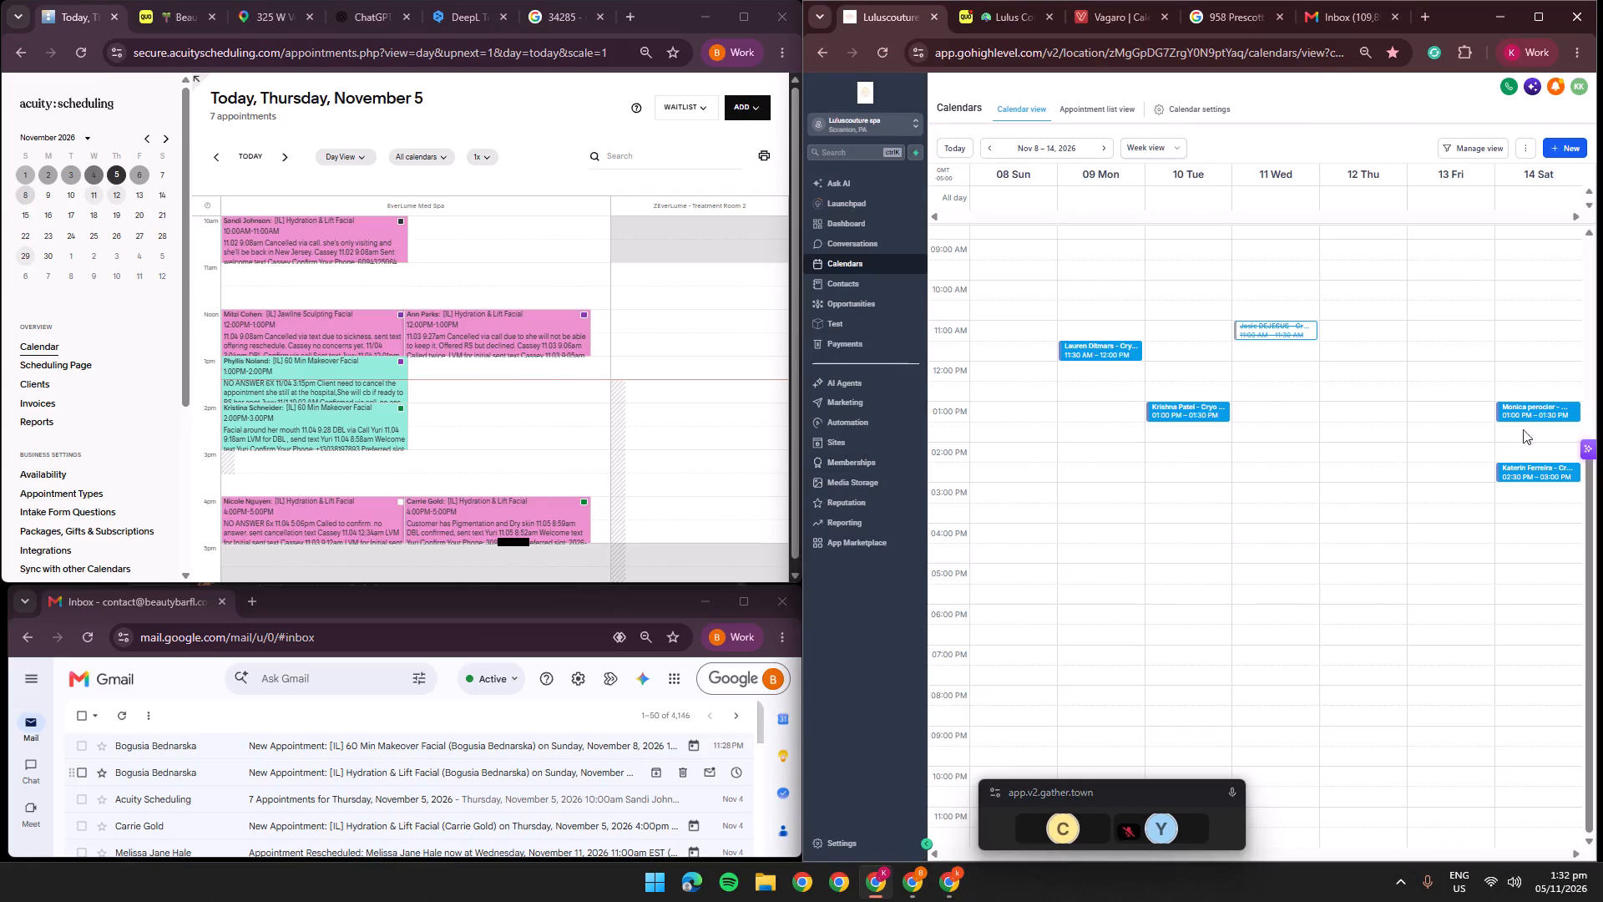
Check Monica's conversation for the contact time and add "11.05 9:03am LVM for initial sent text Cassey" to her November 14 appointment description.
click(1543, 413)
click(1027, 23)
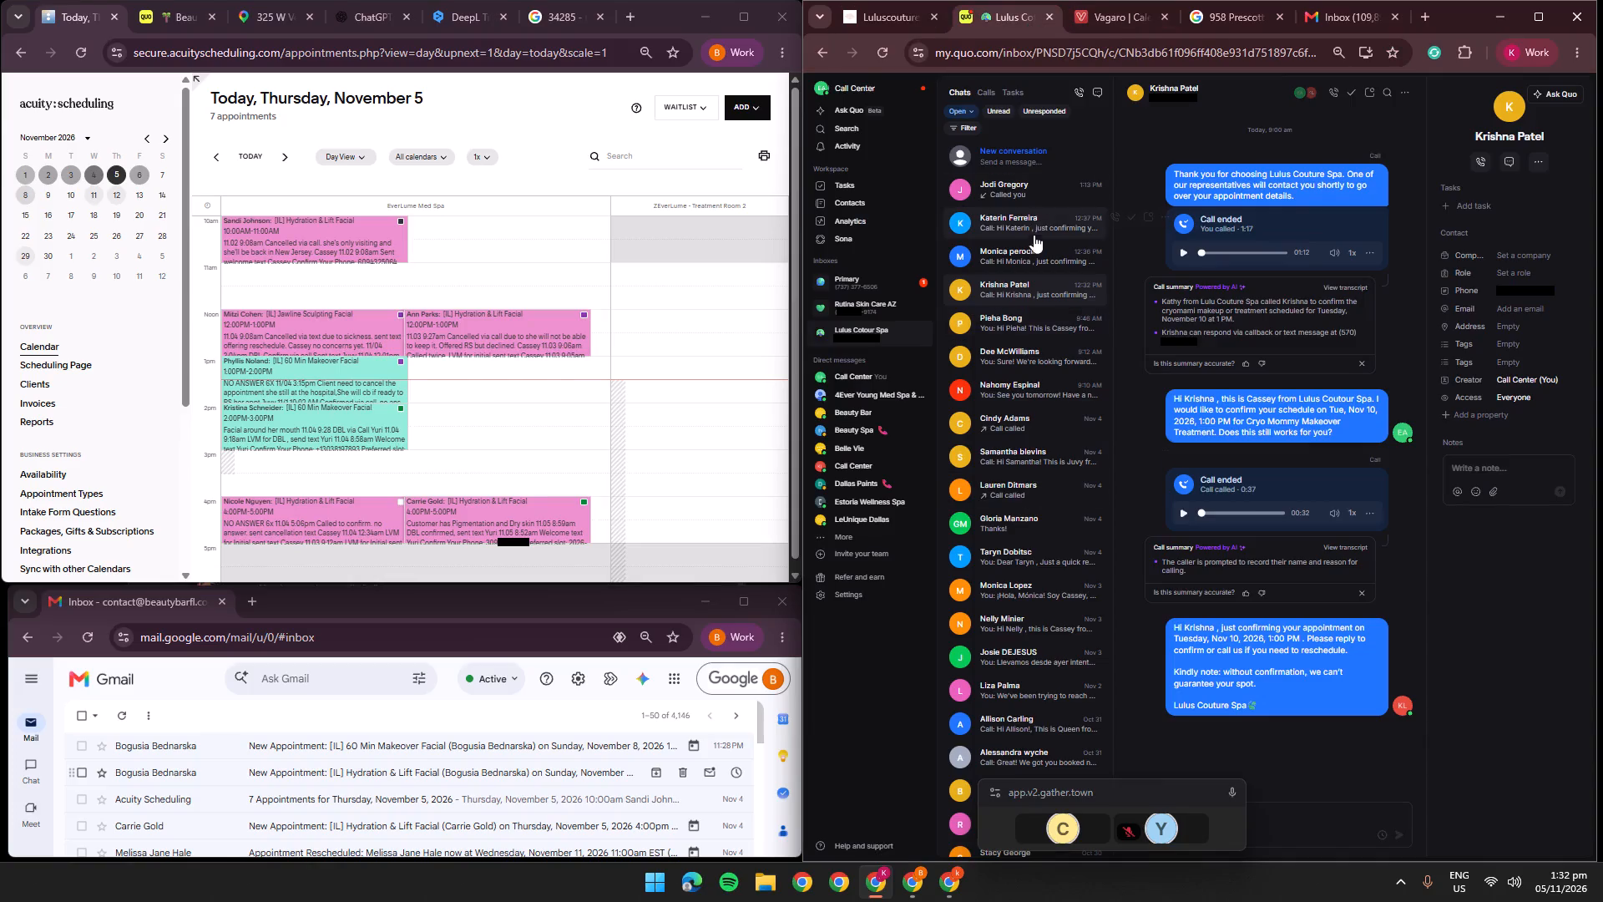
click(1033, 240)
click(1035, 257)
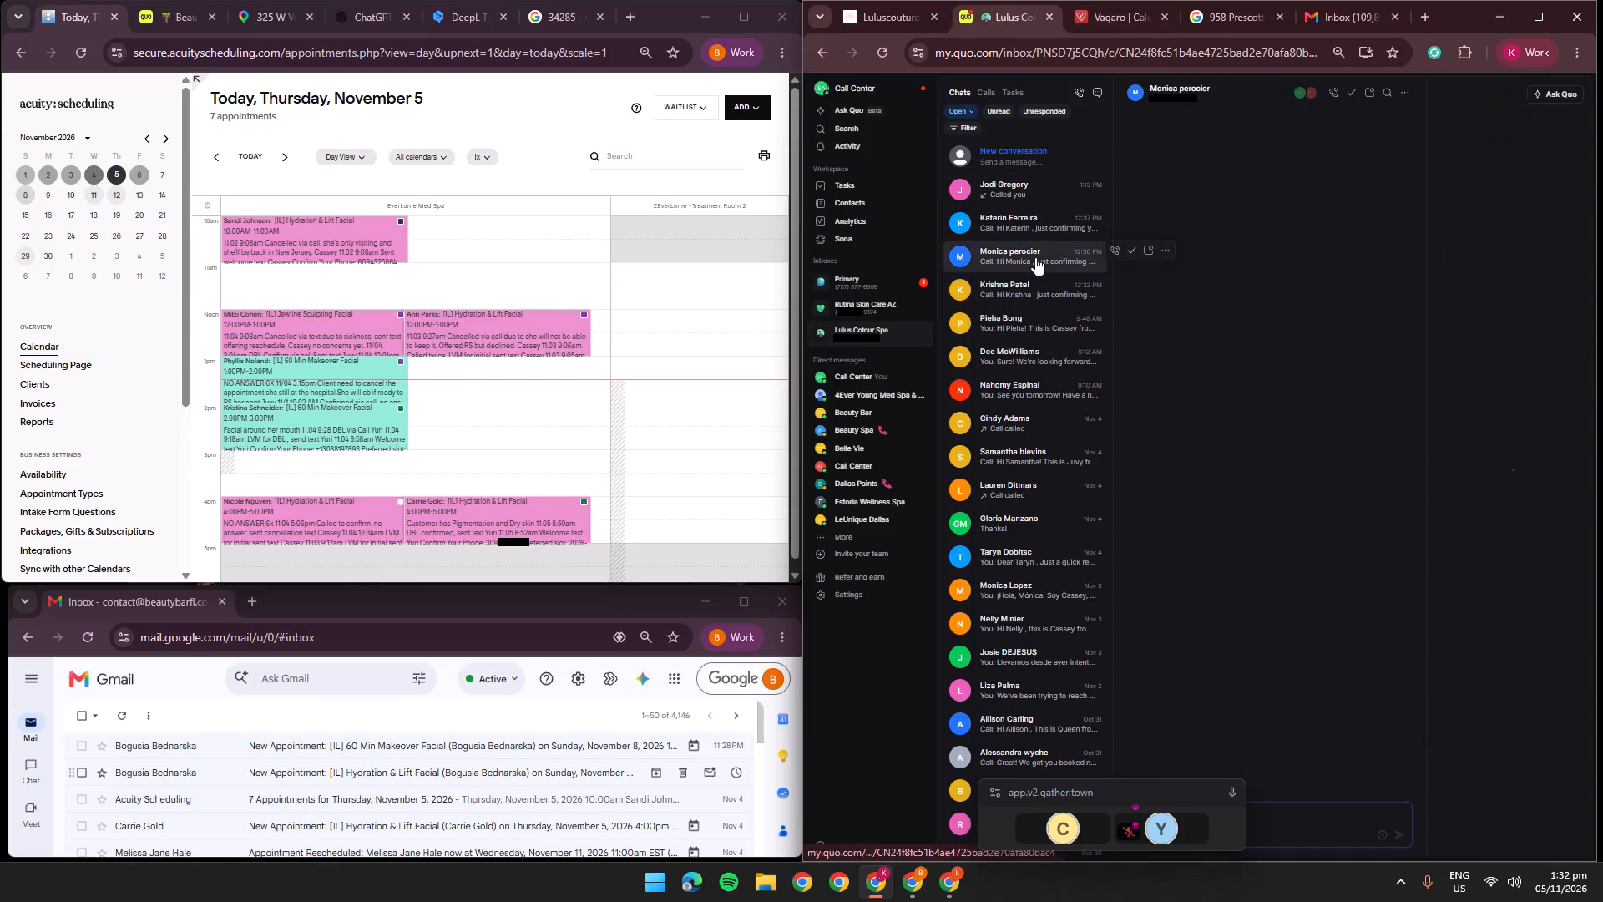
scroll(1292, 408, up, 3)
click(867, 28)
scroll(1498, 580, down, 3)
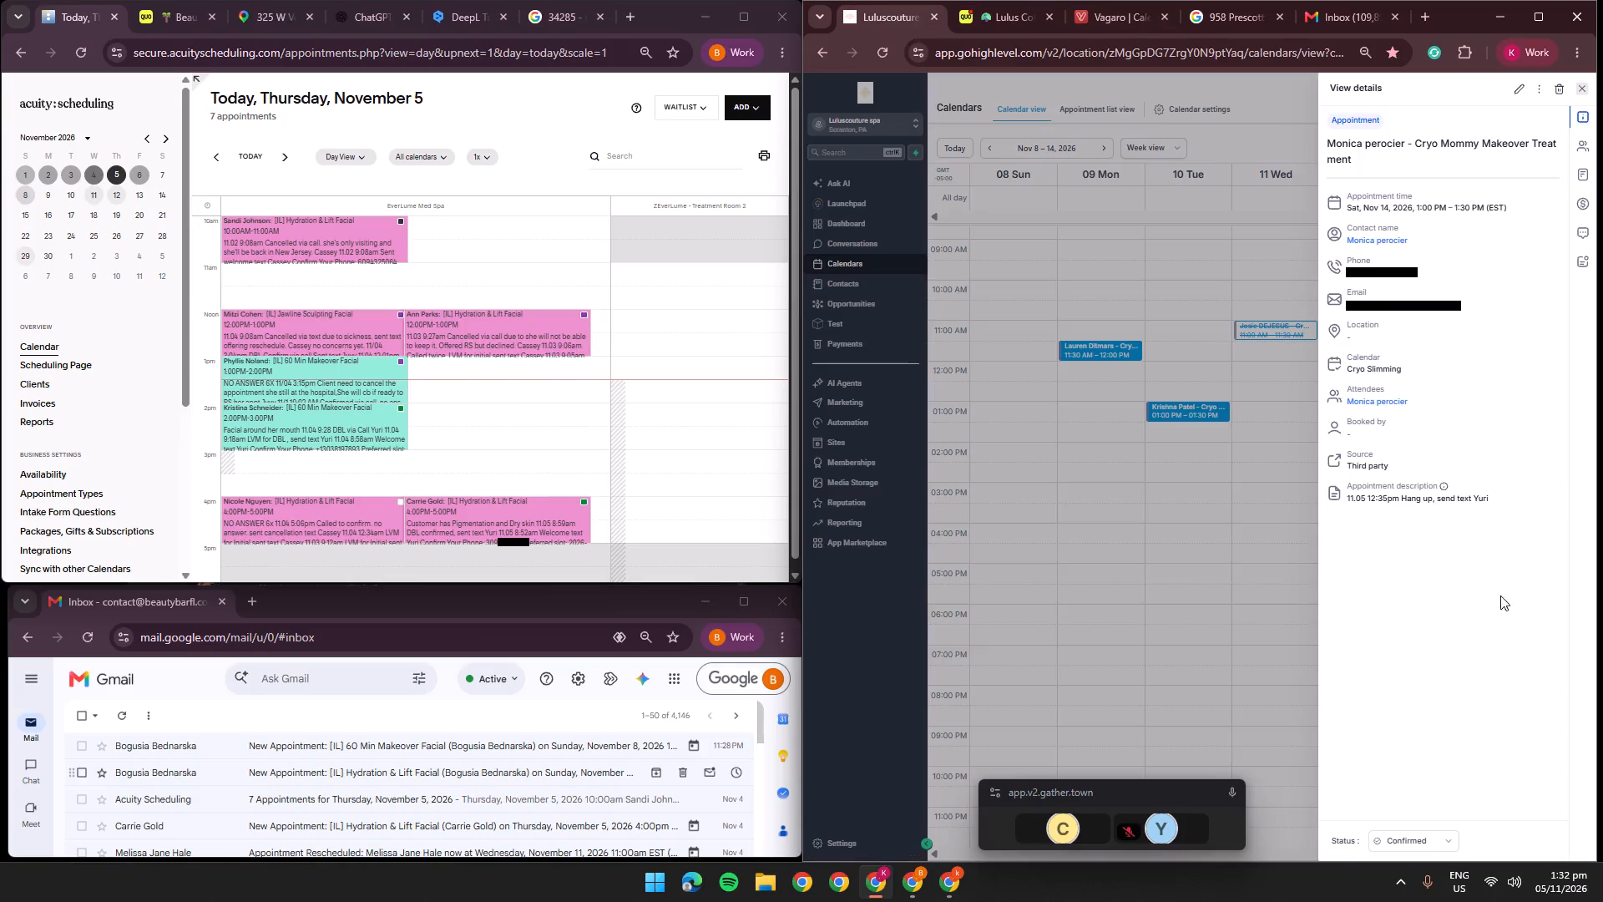
click(1521, 89)
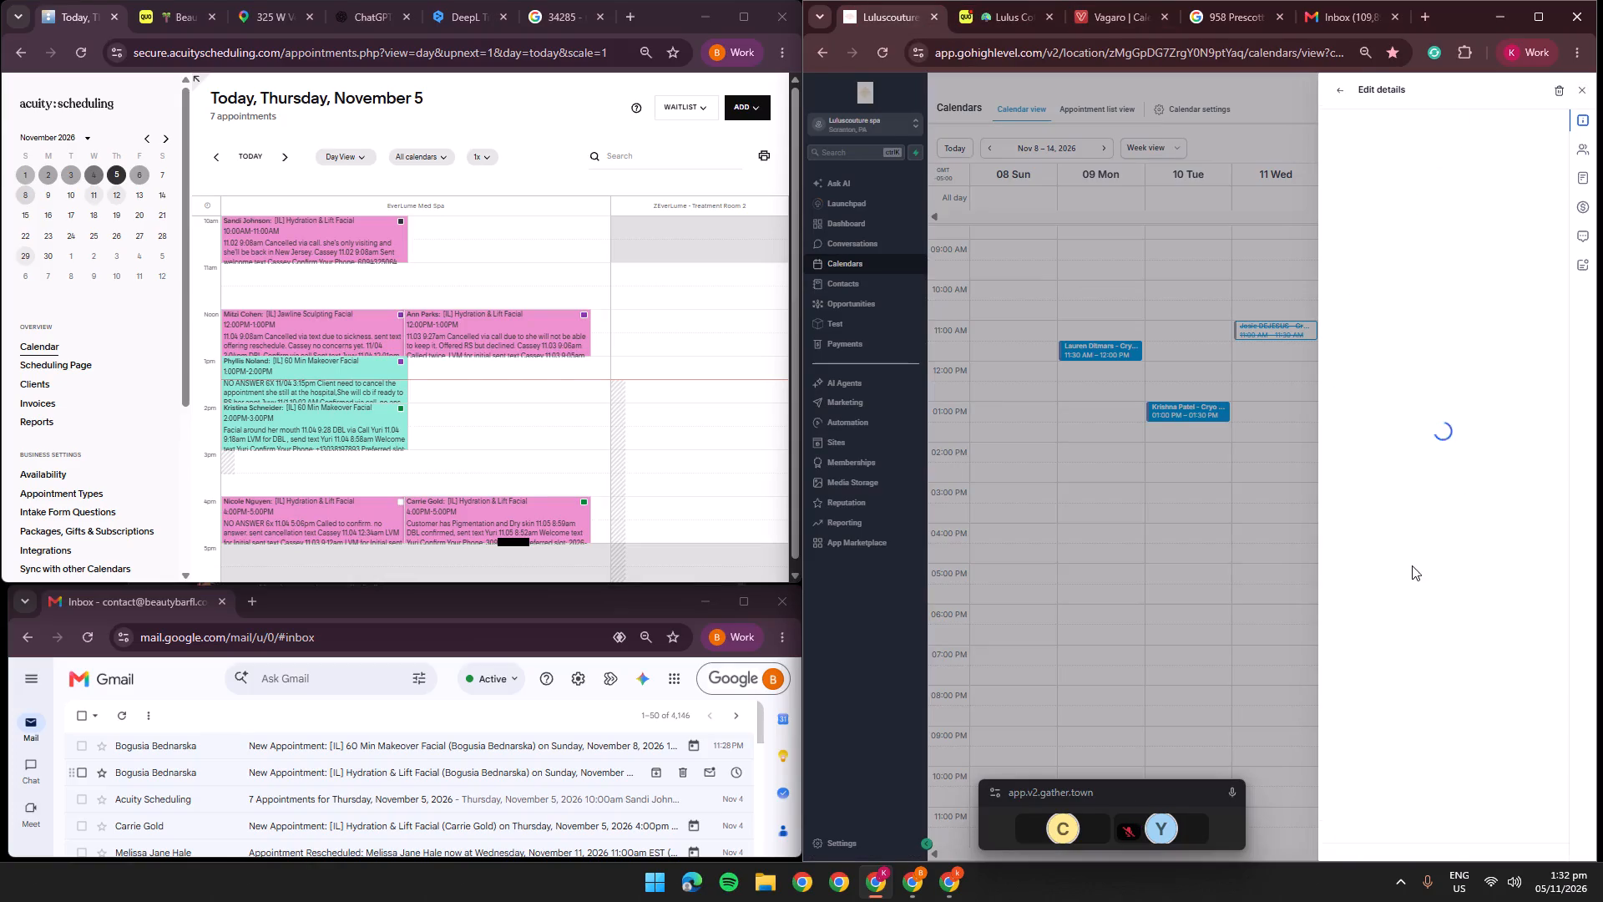
click(1511, 521)
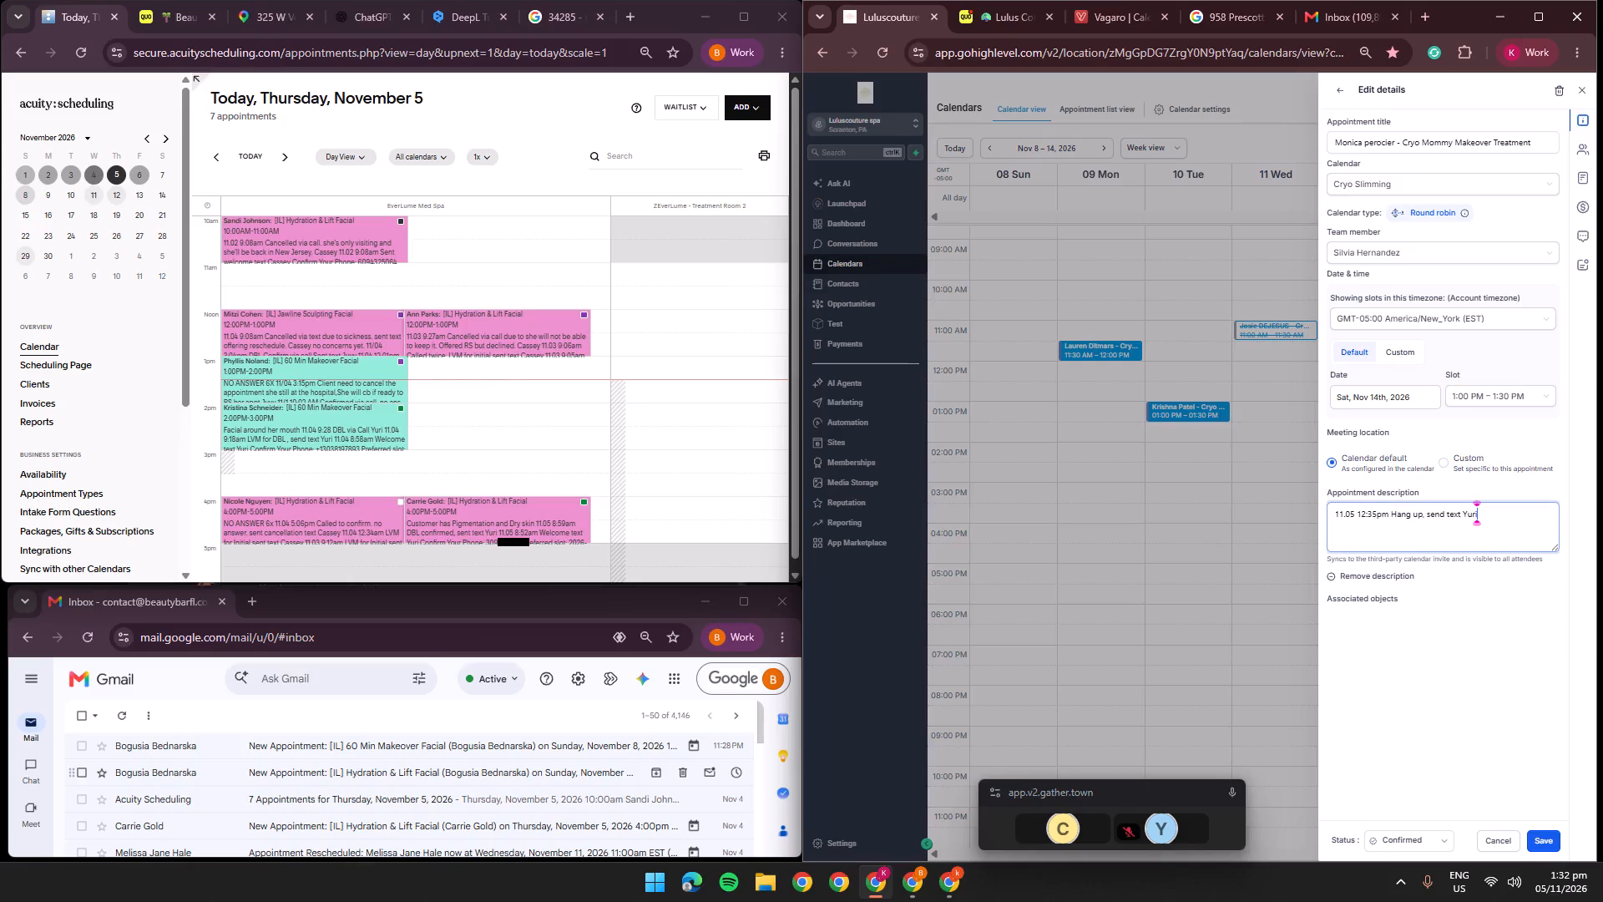
key(Return)
text(11.05 1)
click(978, 25)
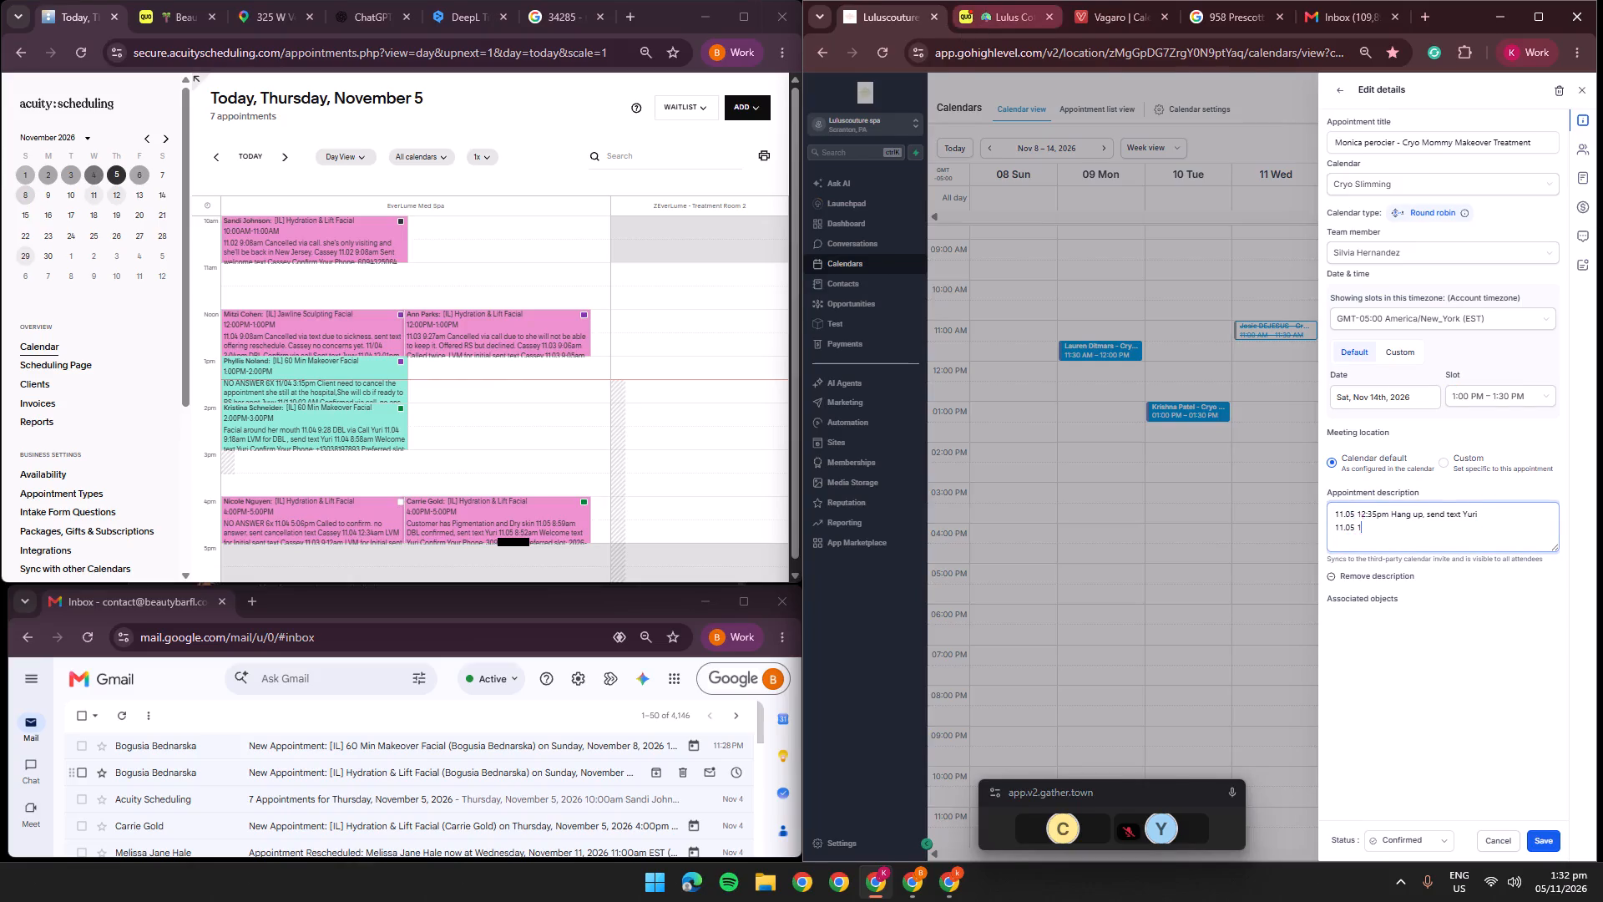
click(885, 14)
key(BackSpace)
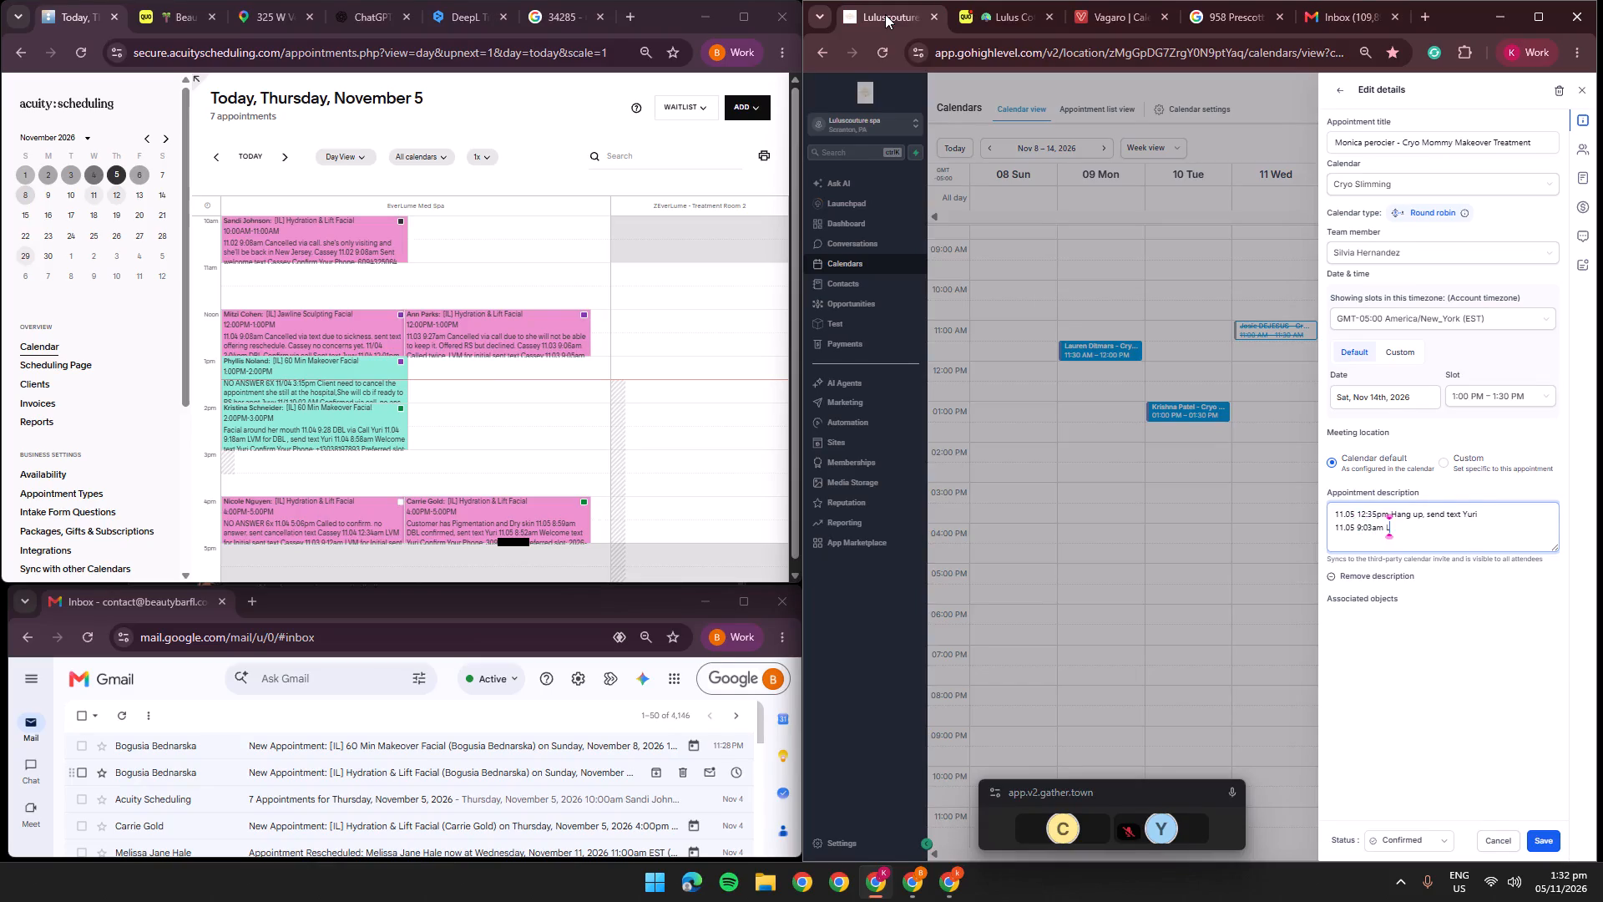
key(BackSpace)
key(BackSpace)
text(or uin)
key(BackSpace)
key(BackSpace)
key(BackSpace)
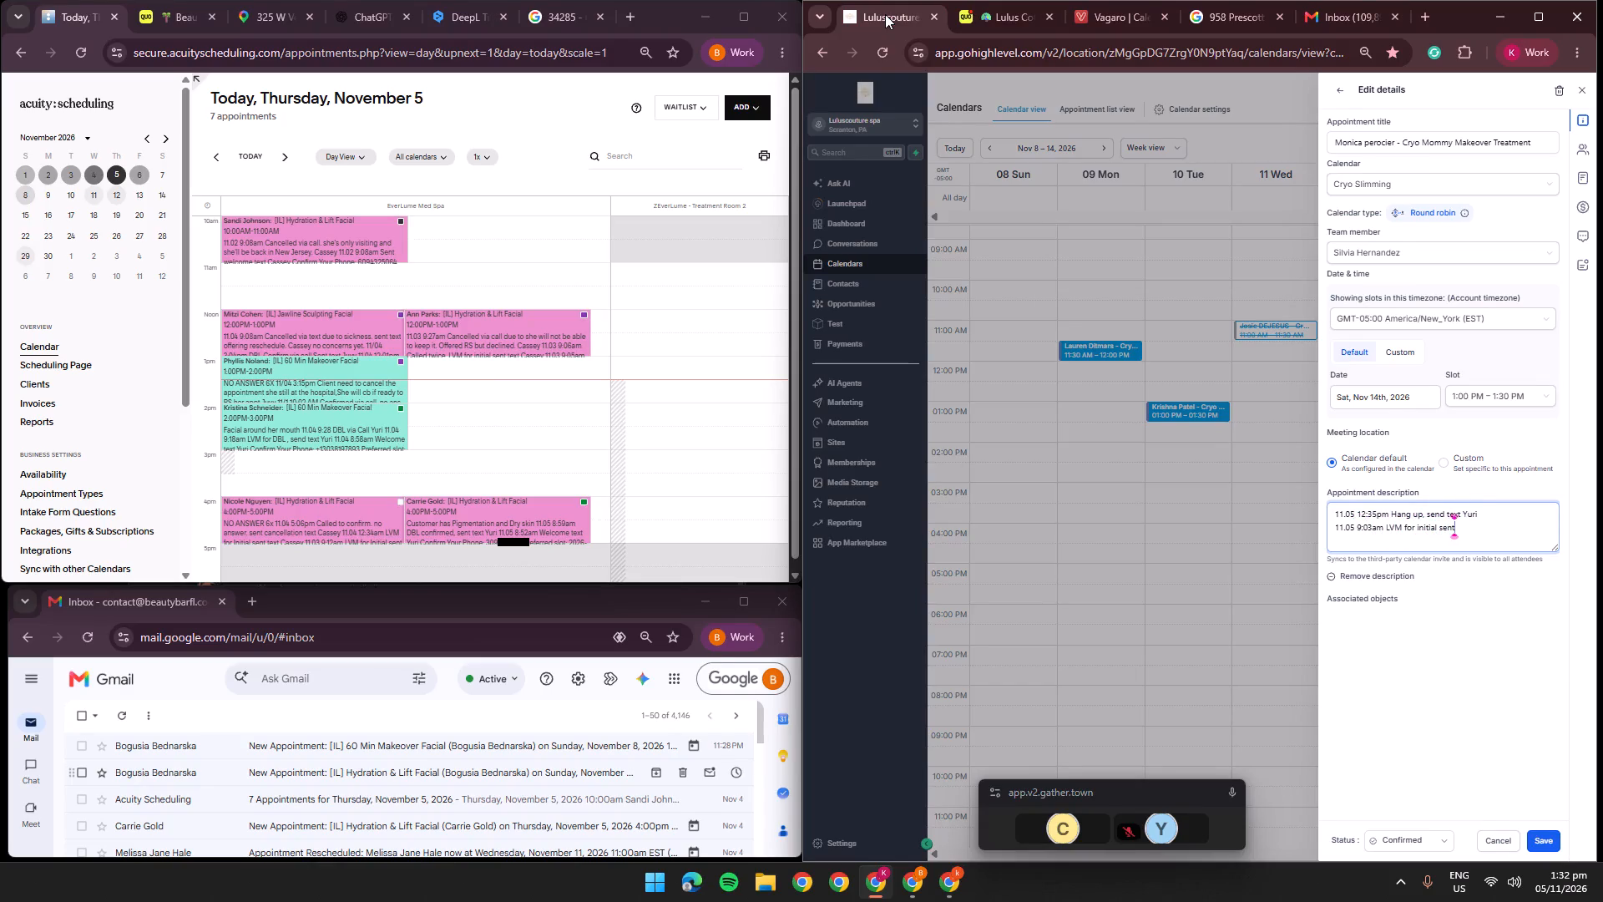
Add the line "11.05 9:03am Sent welcome text Cassey" to Monica's description, save the appointment and return to the calendar.
key(Return)
text(11.05)
key(space)
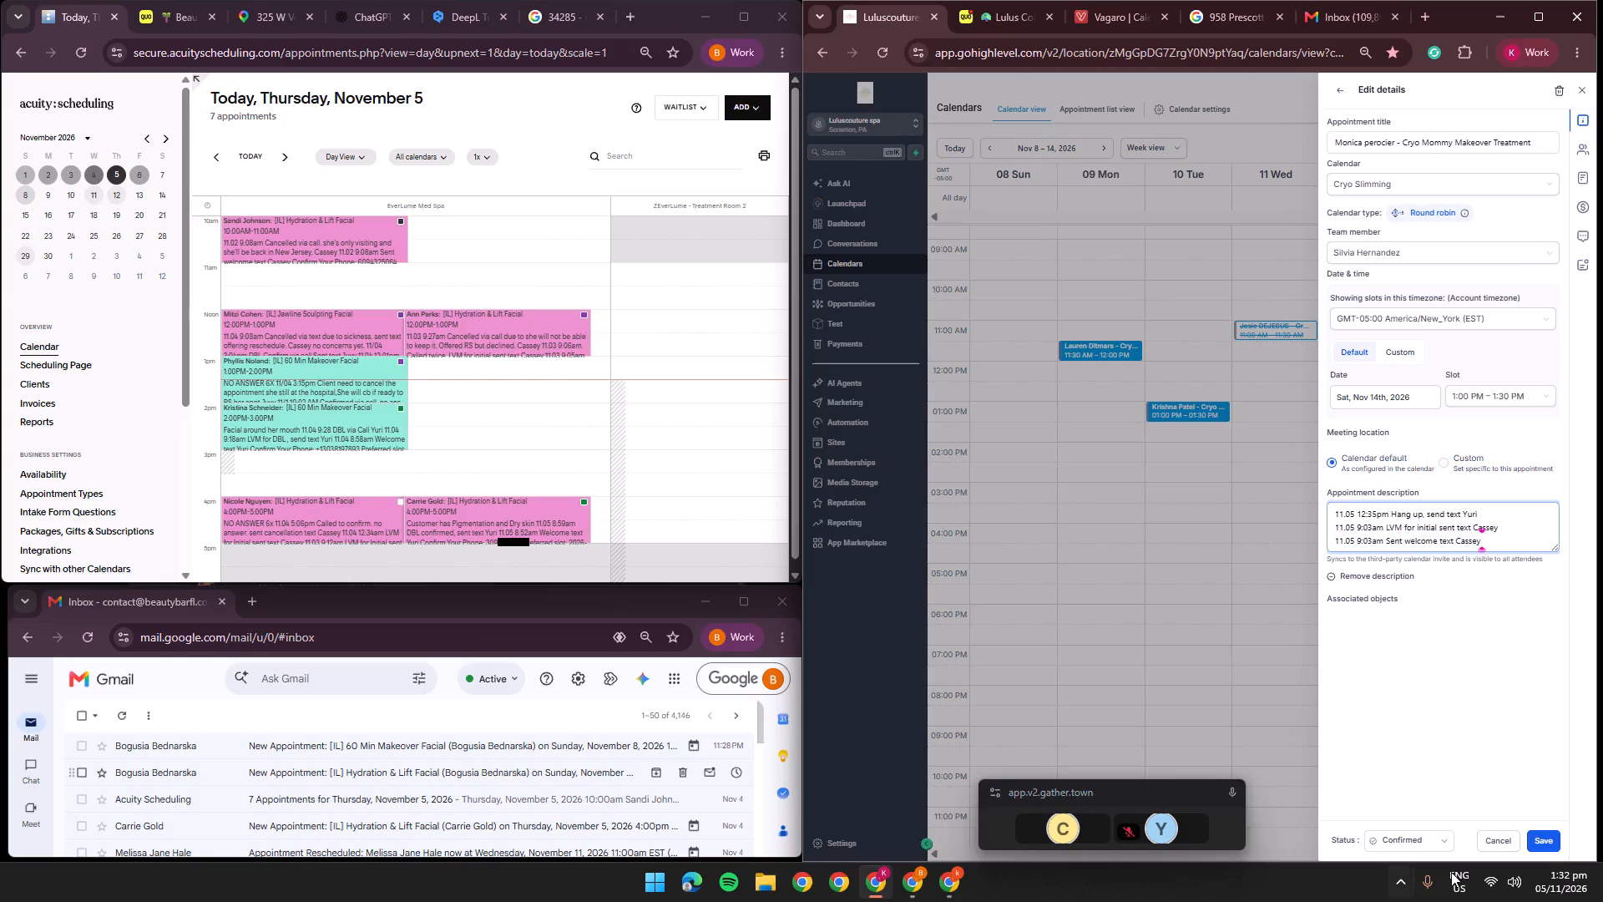
click(1541, 835)
scroll(1534, 750, up, 5)
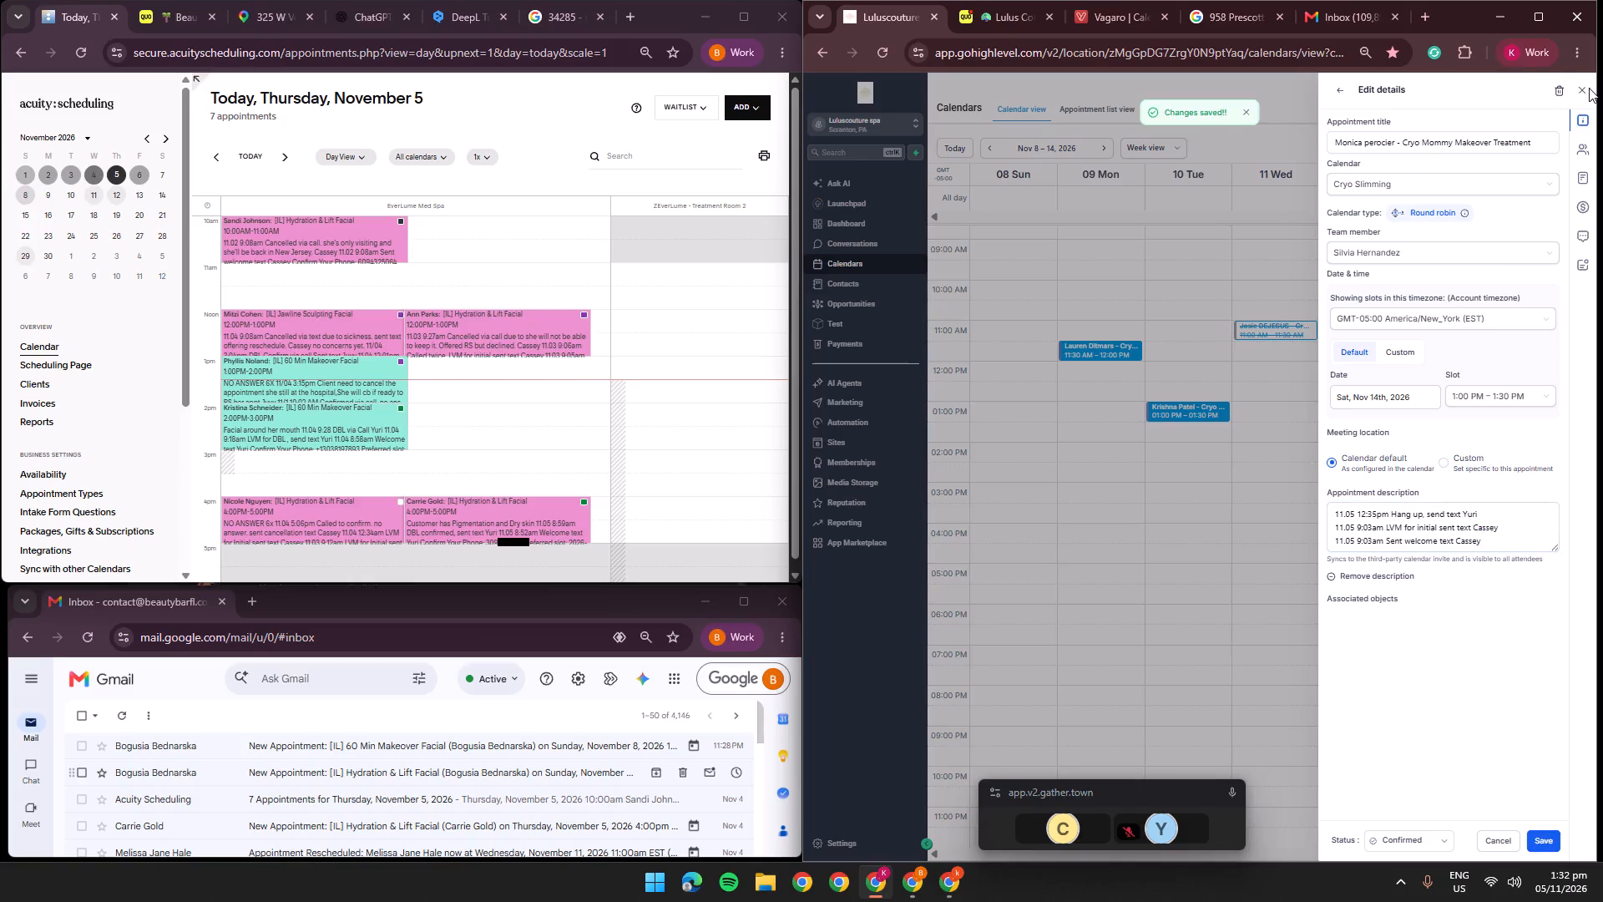
click(1557, 409)
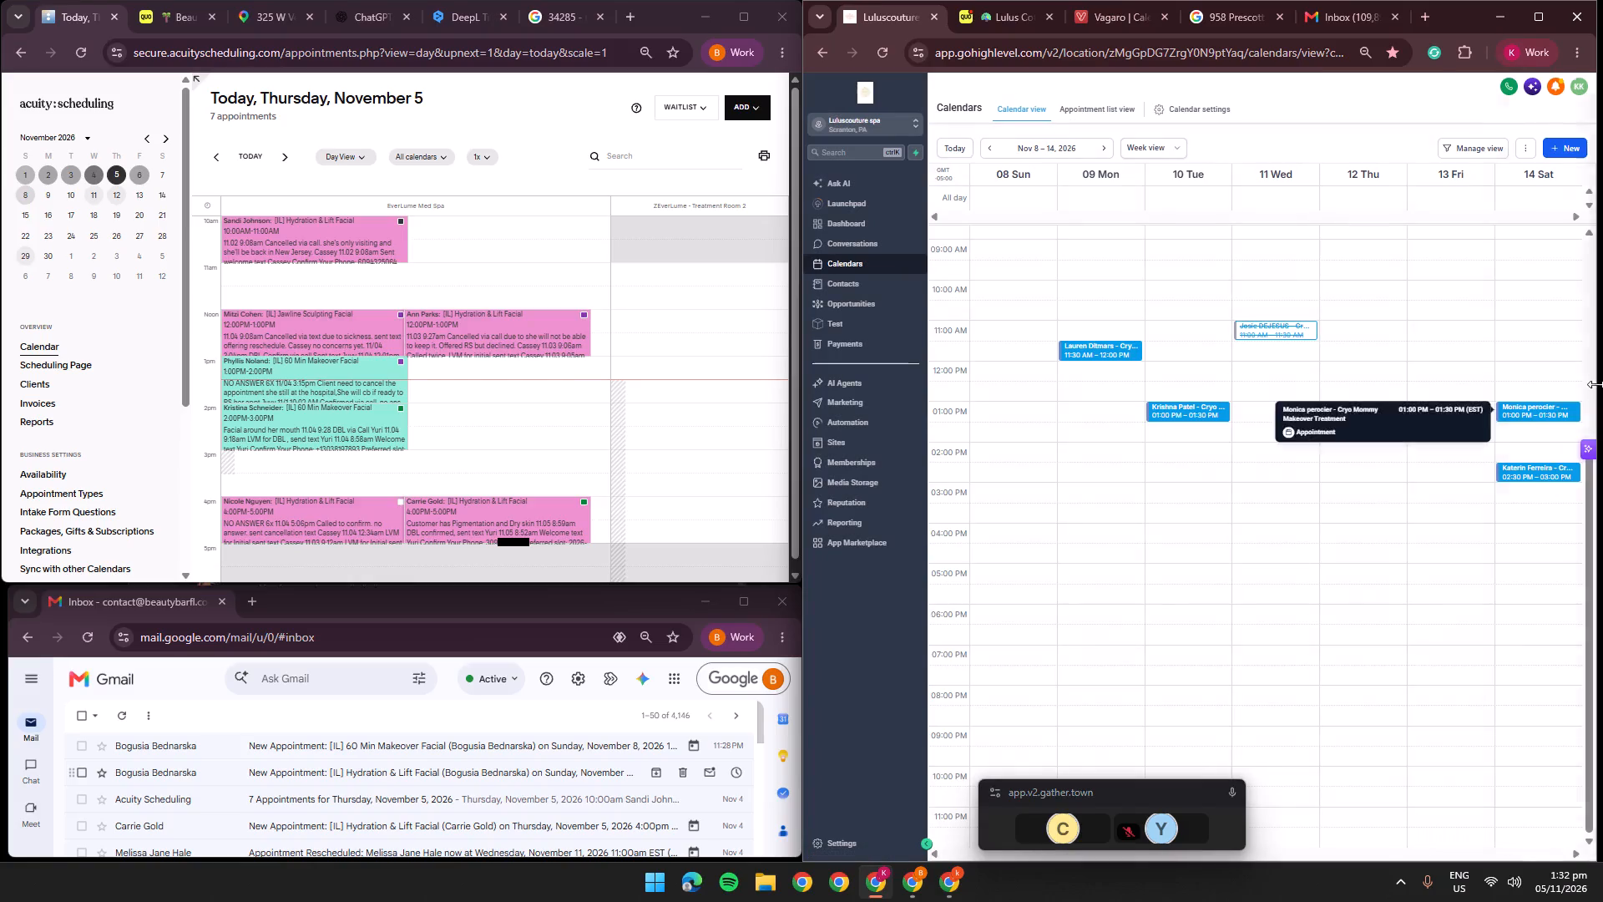
click(1223, 653)
Check Katerin's conversation for the contact time and add "11.05 9:04am LVM for initial sent text Cassey" to her November 14 appointment description.
click(1551, 482)
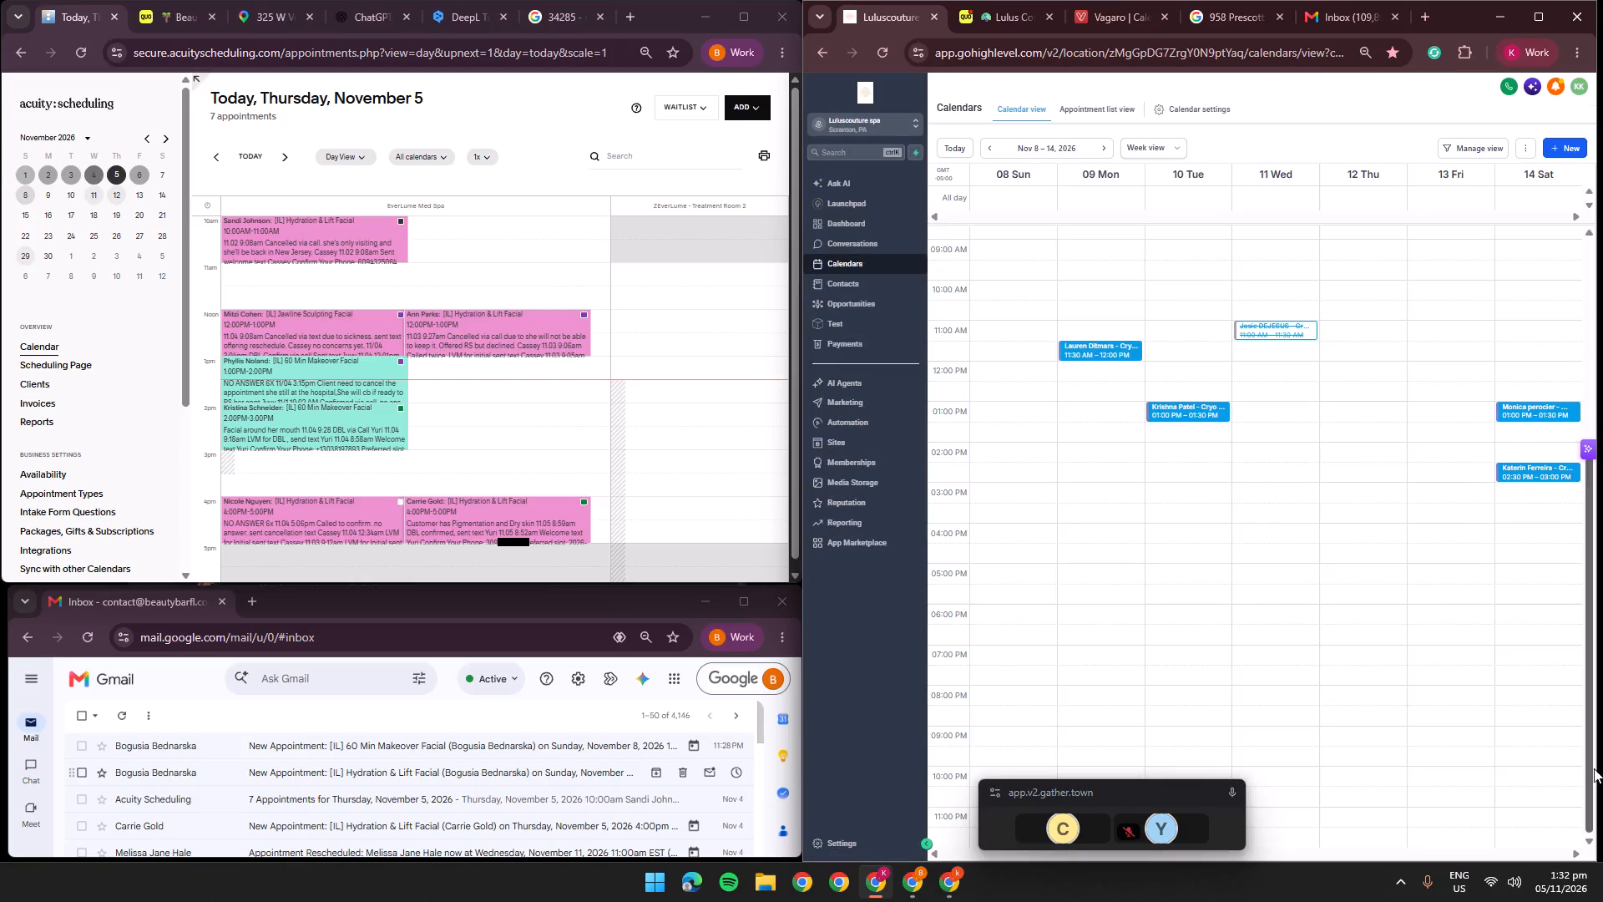
click(1003, 17)
click(1052, 214)
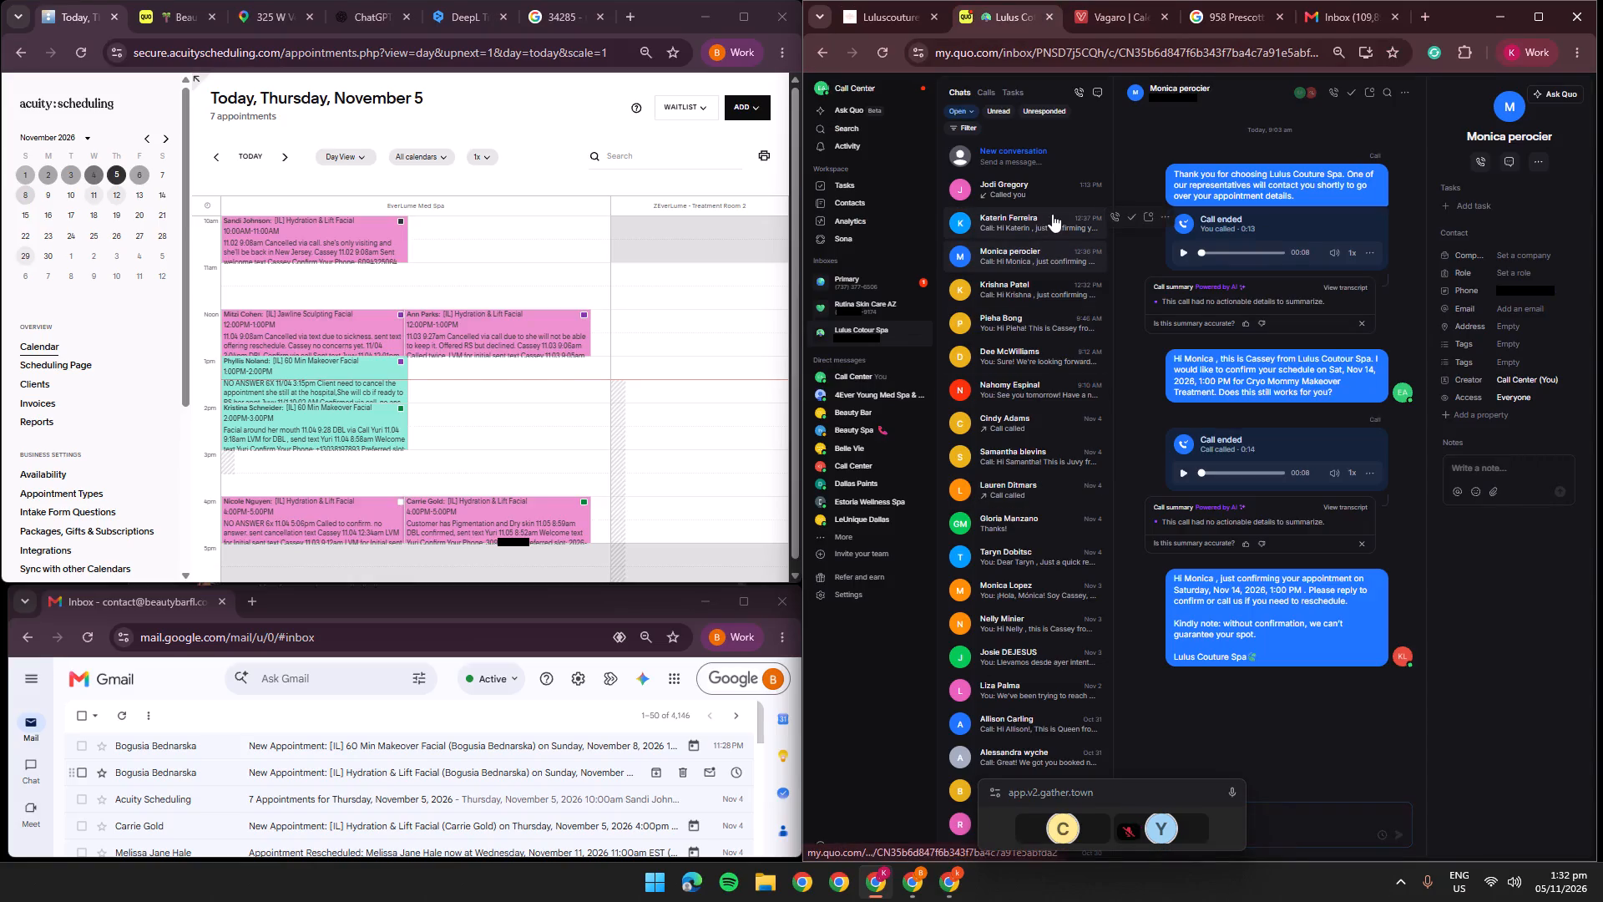
scroll(1333, 393, up, 3)
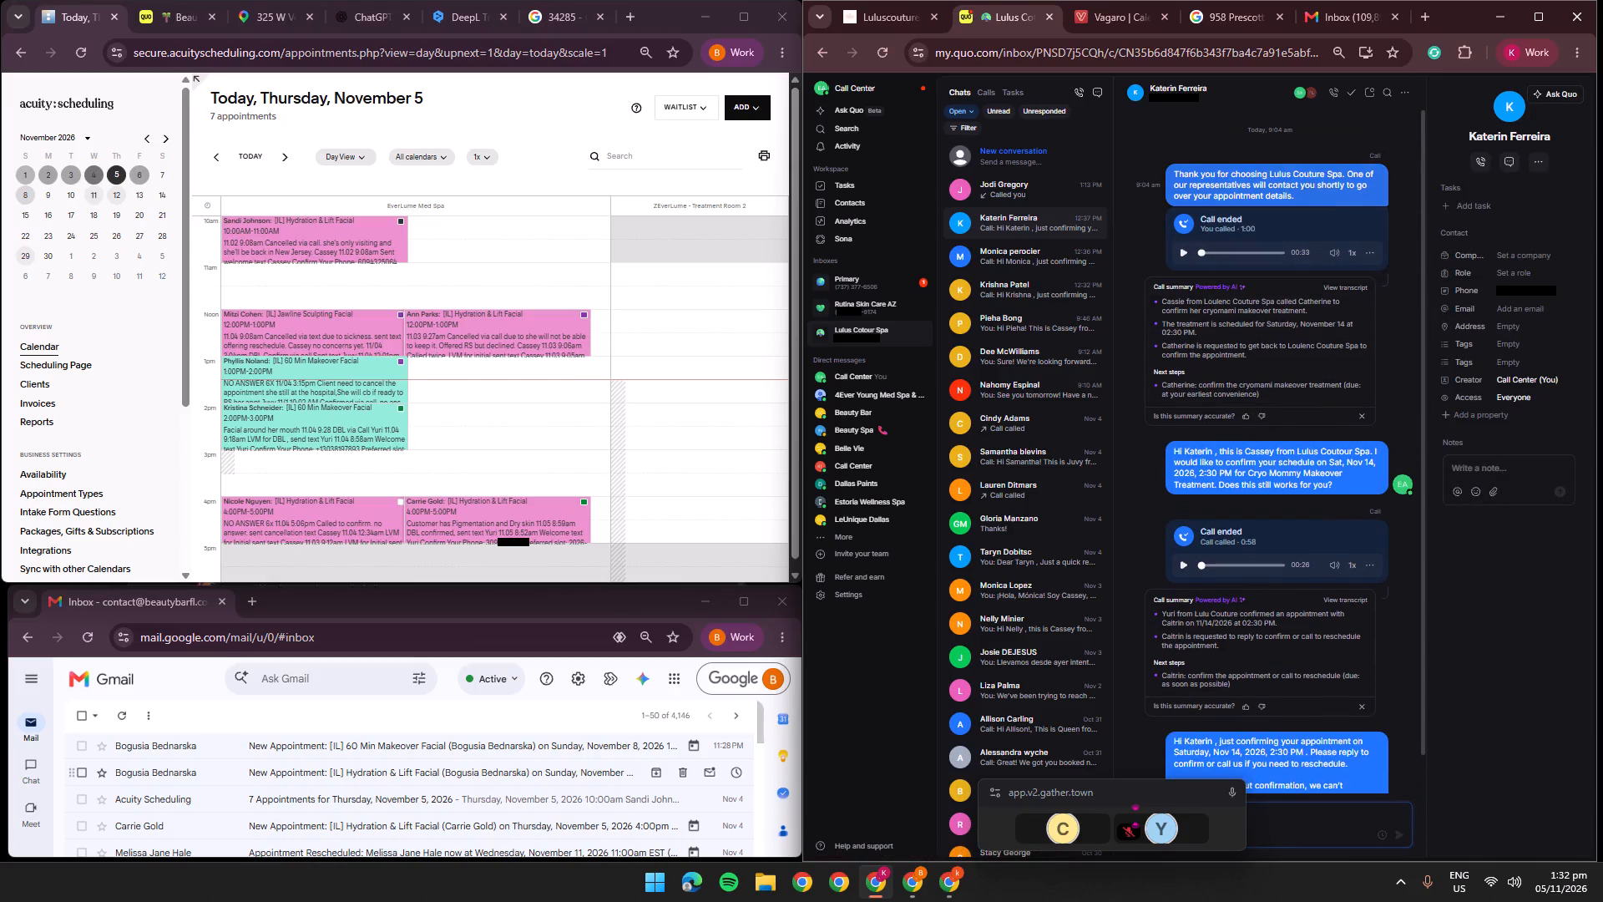
click(883, 22)
scroll(1464, 712, down, 2)
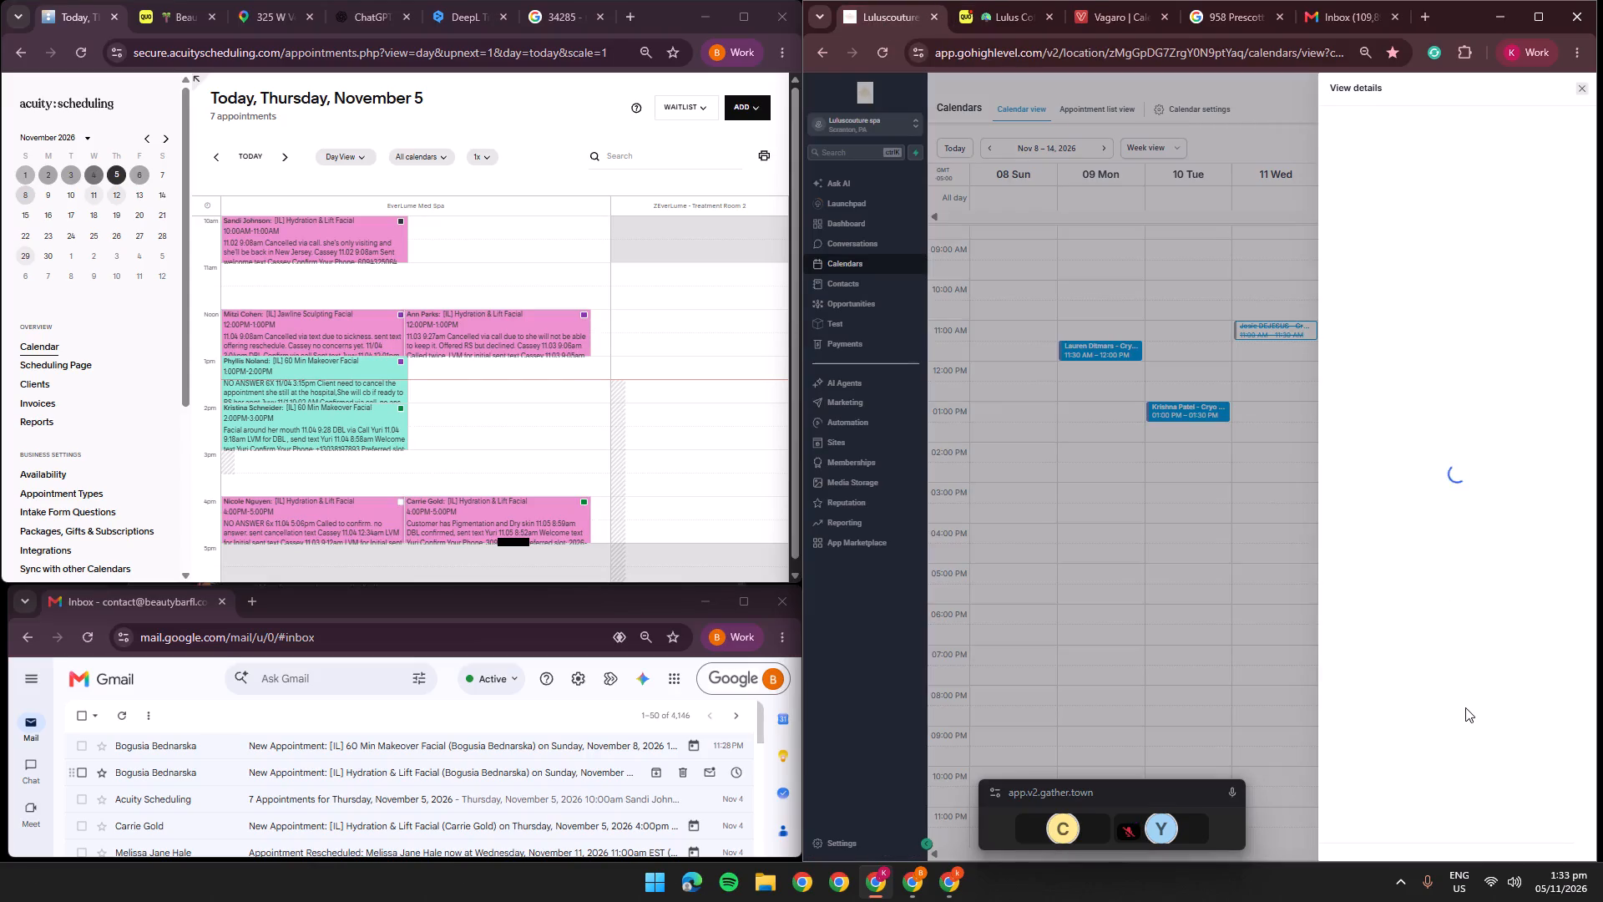
scroll(1465, 707, up, 2)
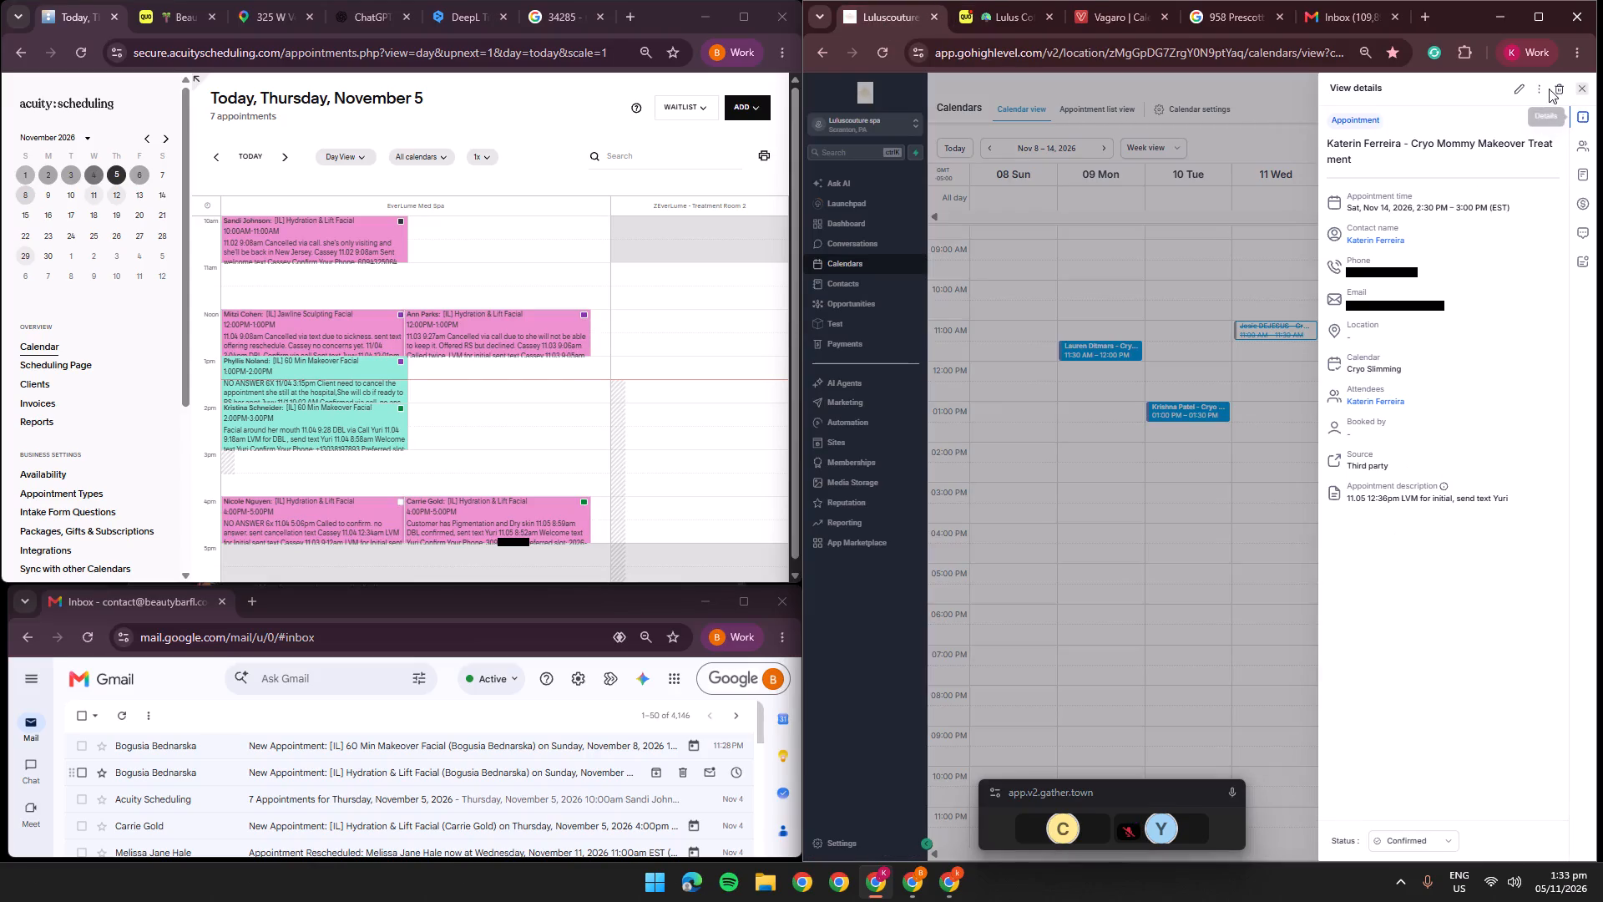
click(1522, 94)
scroll(1432, 506, down, 6)
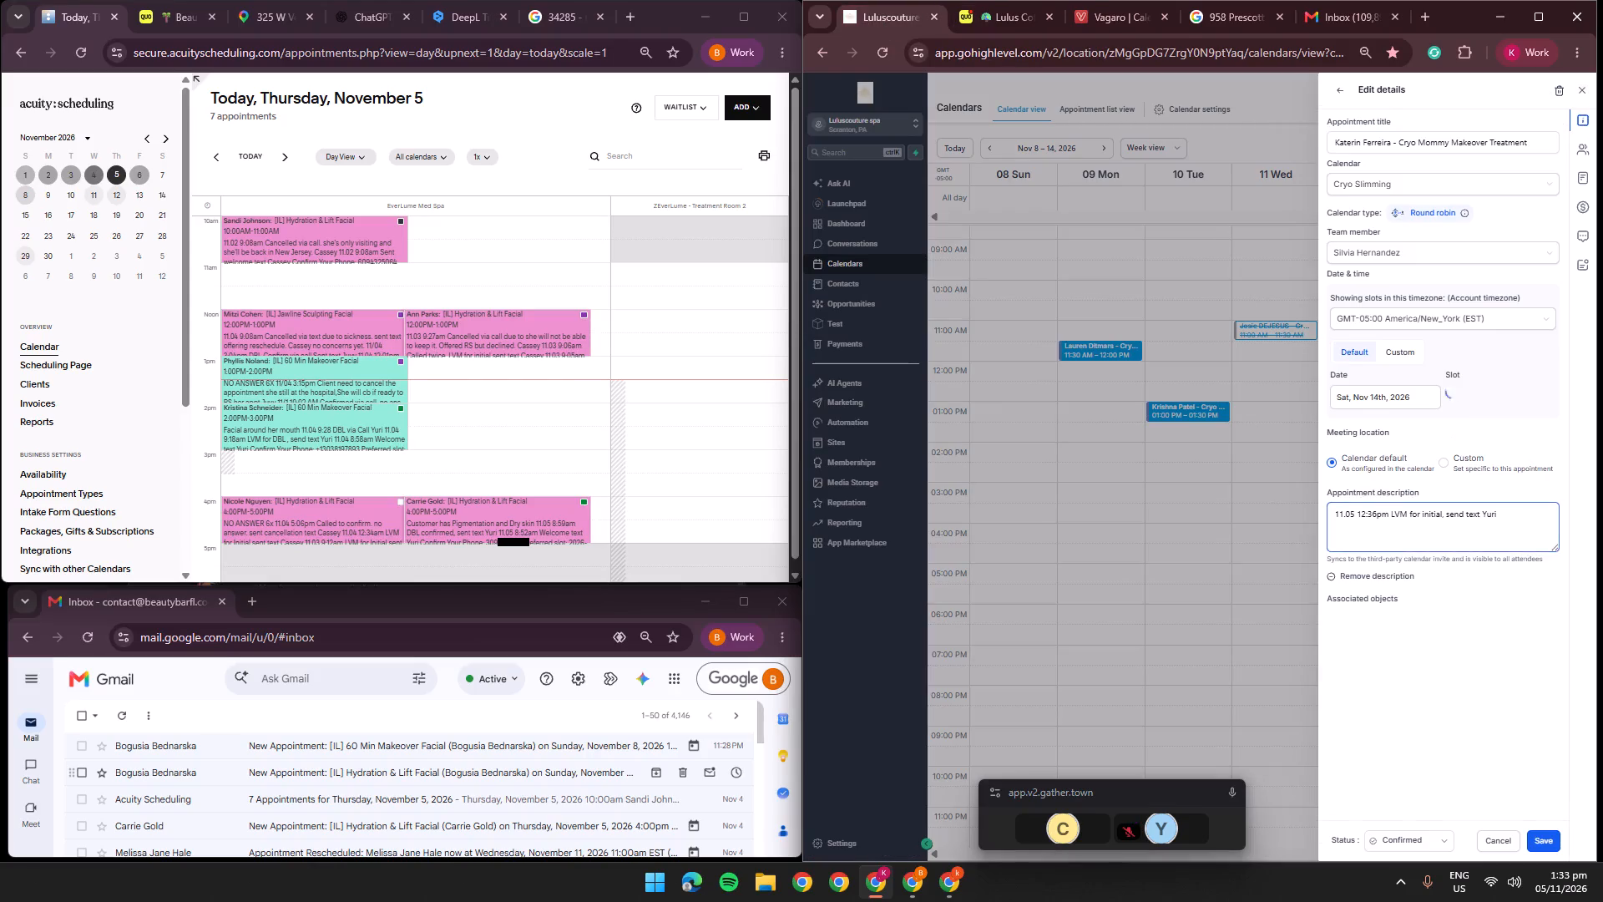
click(1518, 515)
key(Return)
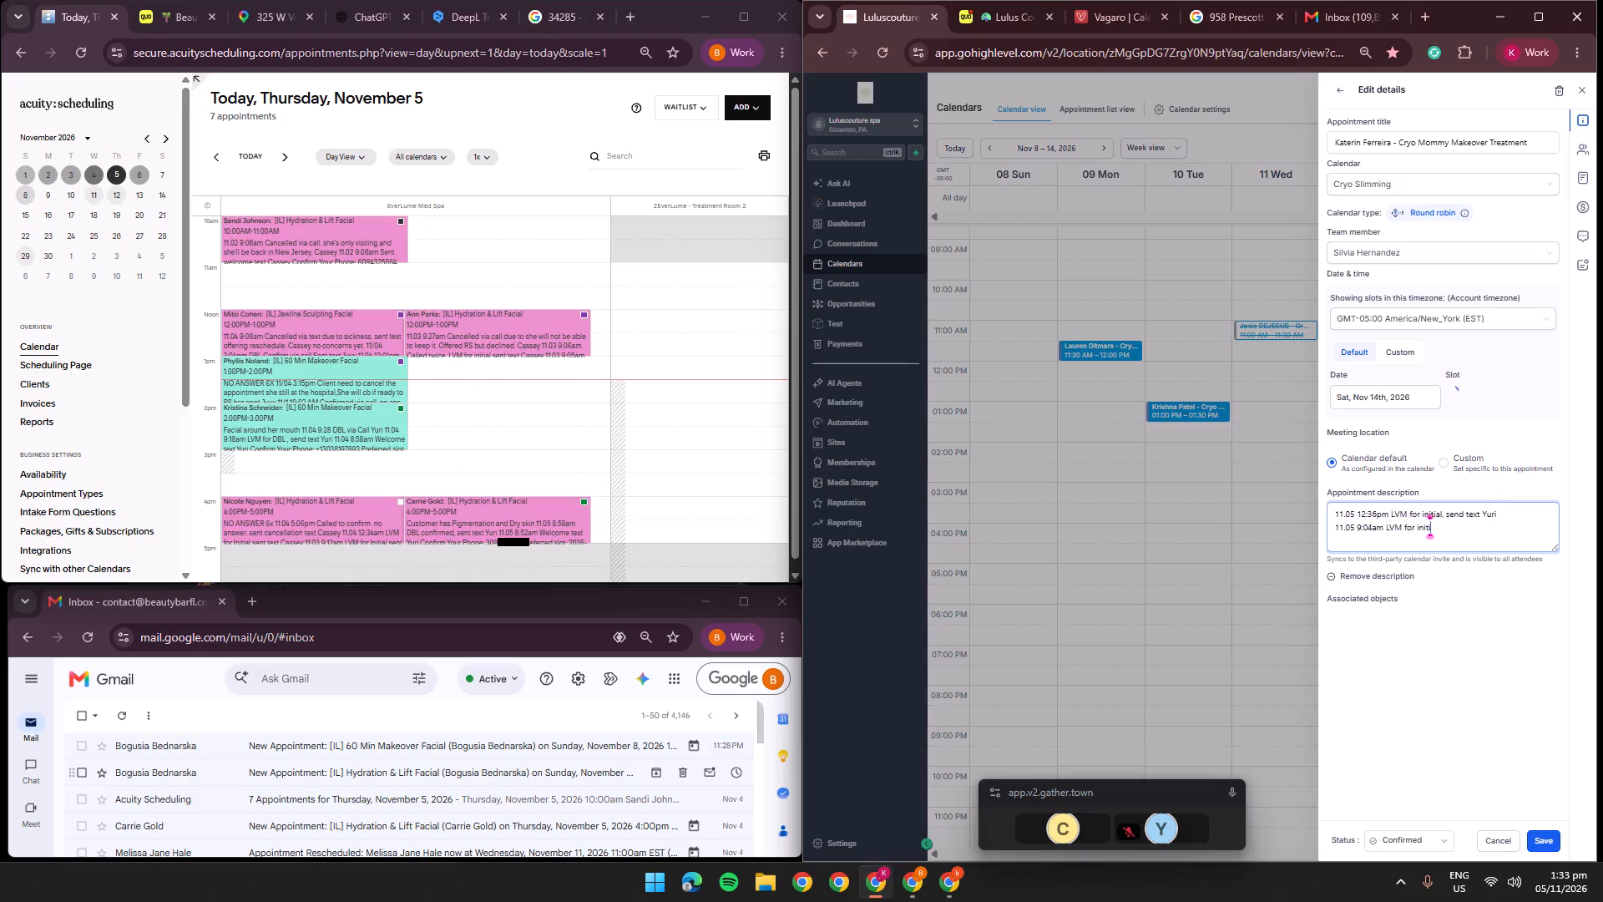
key(BackSpace)
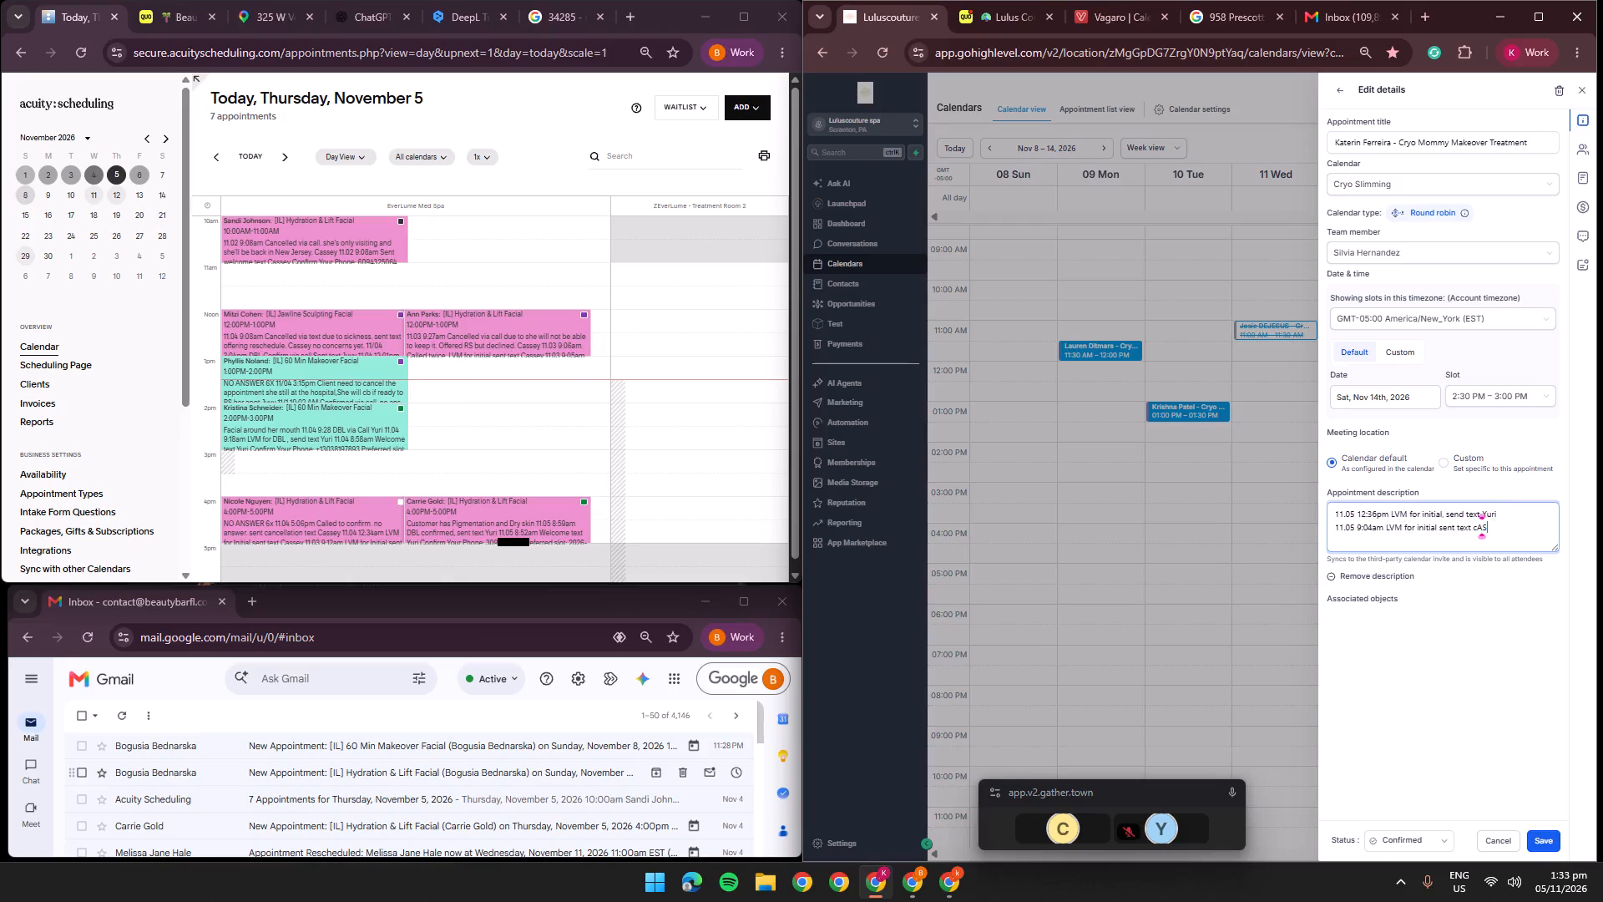
key(BackSpace)
Add the line "11.05 9:04am Sent welcome text Cassey" to Katerin's description, save the appointment and return to the calendar.
key(Return)
text(11.05)
key(space)
text(9:0)
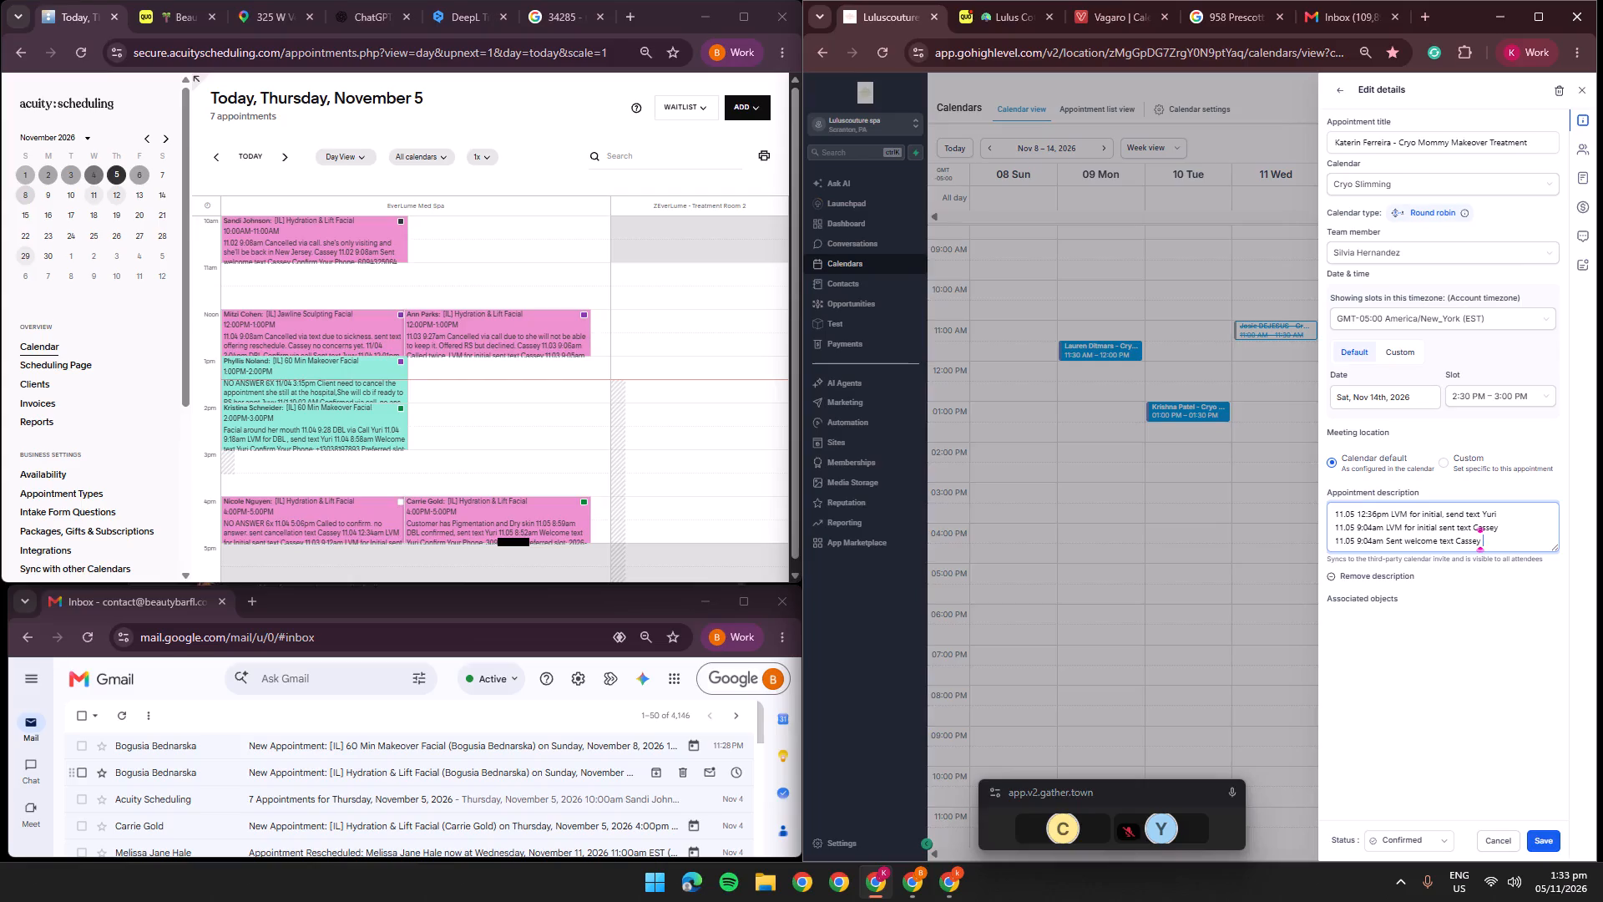
click(1555, 841)
scroll(1513, 692, up, 5)
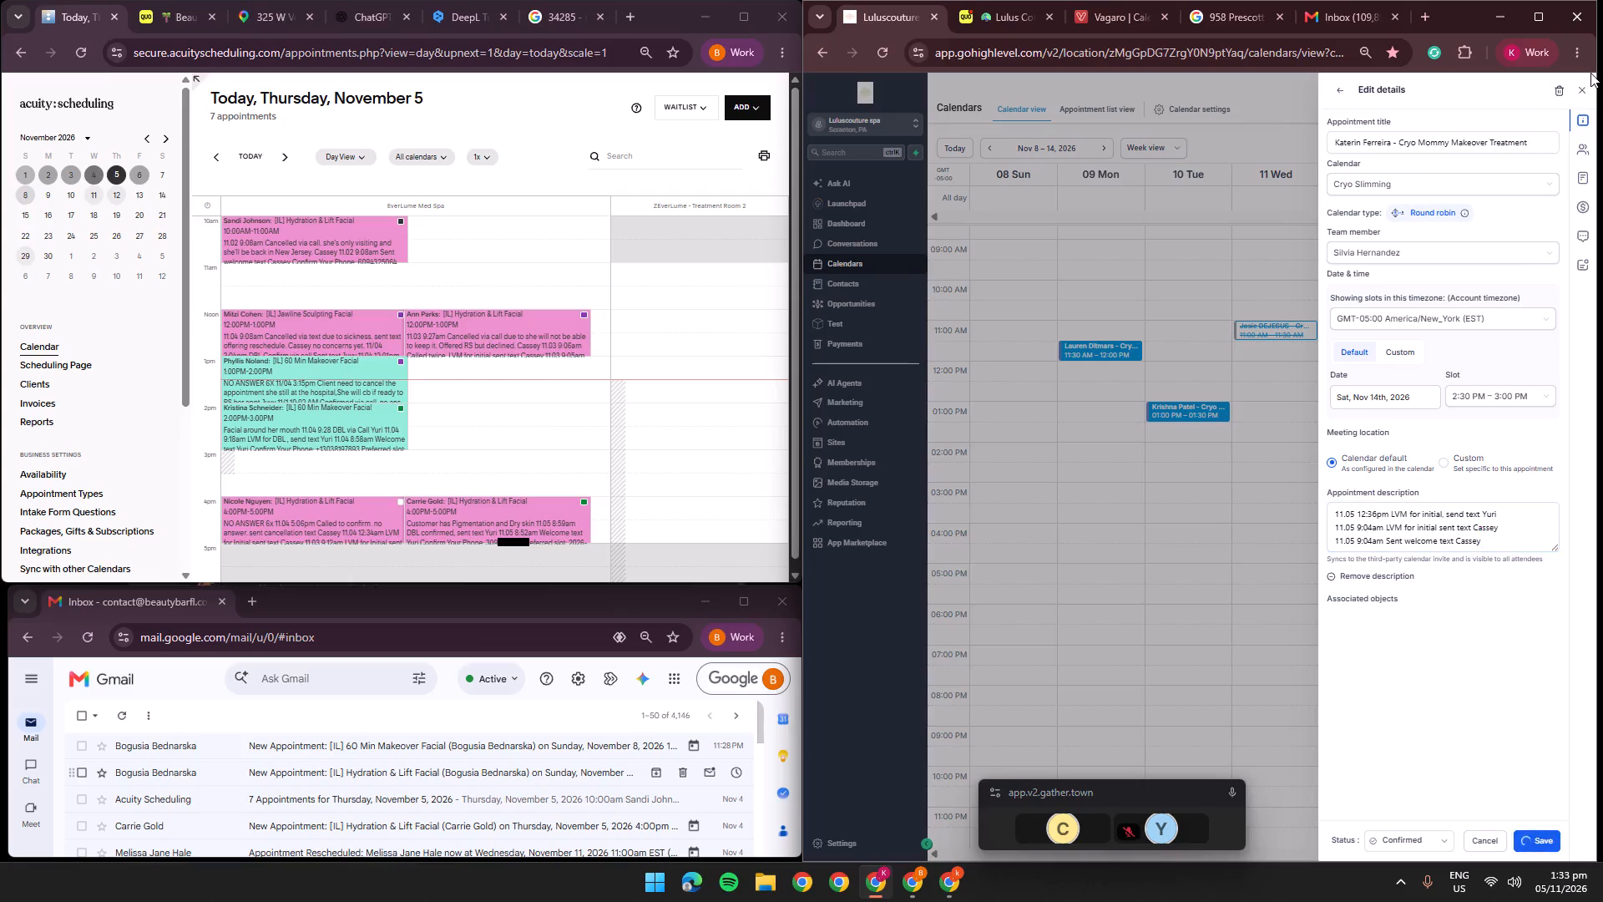
click(1583, 87)
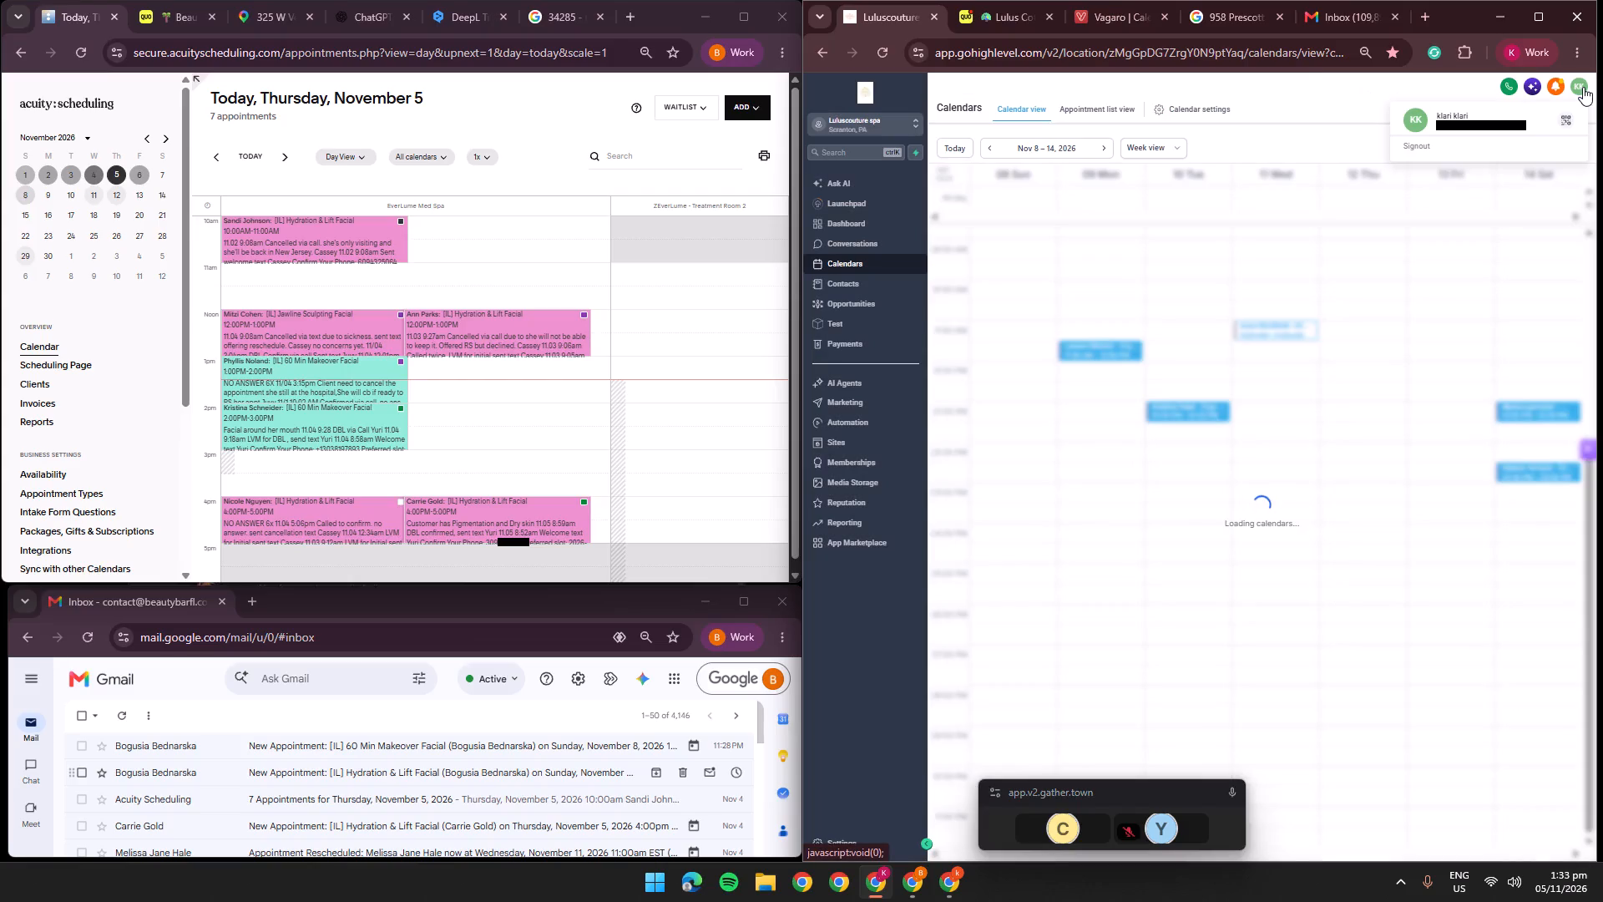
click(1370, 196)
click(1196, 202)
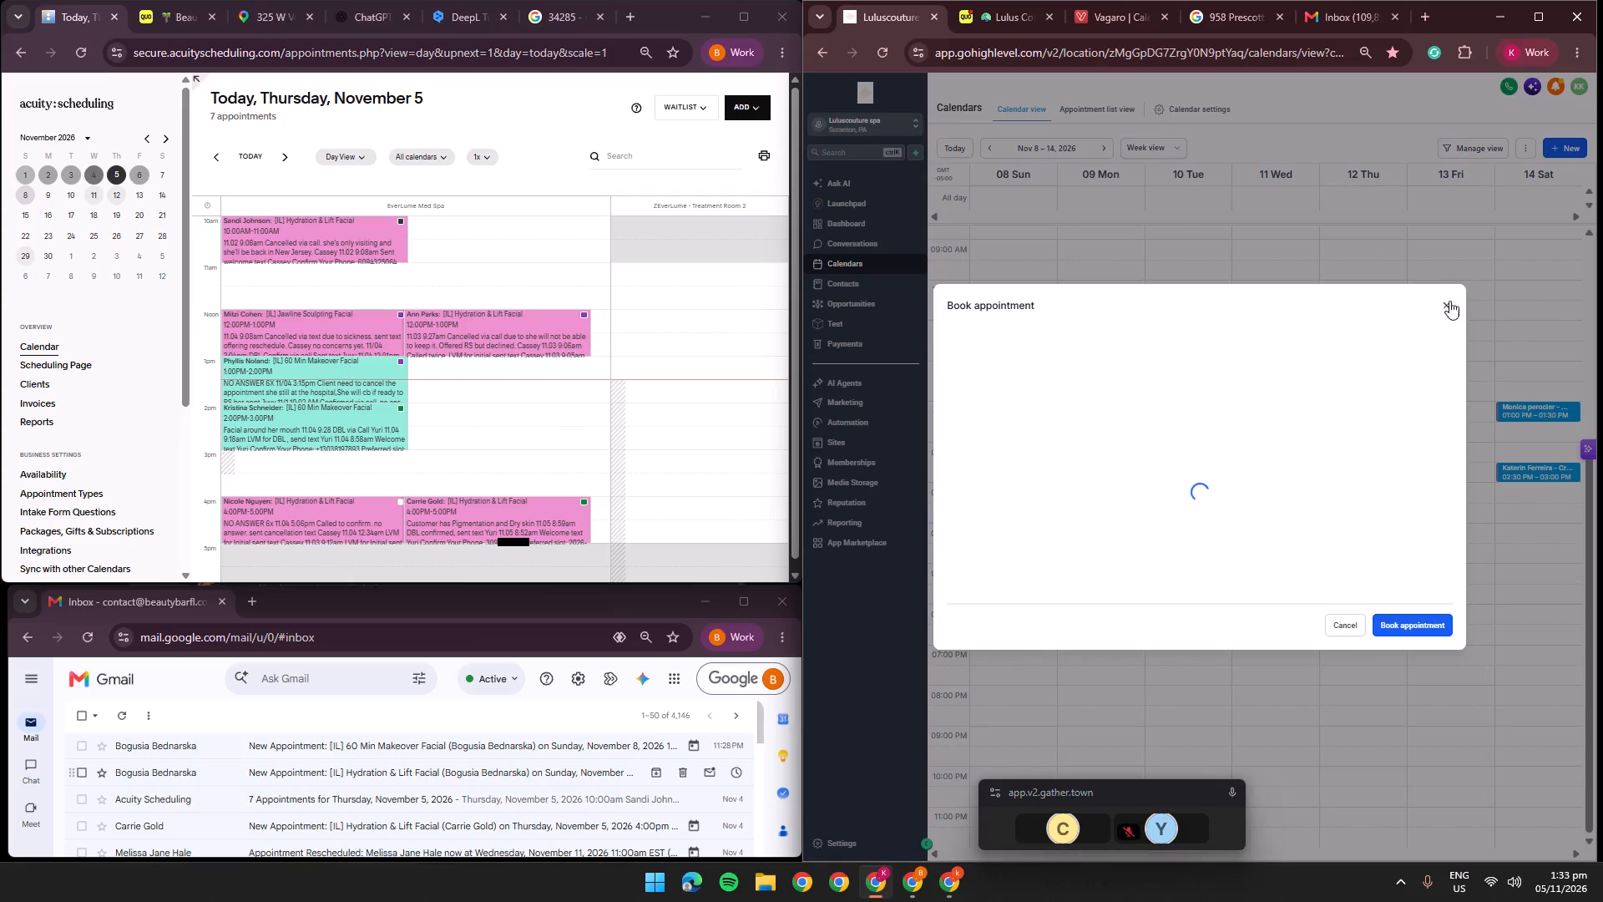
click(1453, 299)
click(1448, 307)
Look up Pieha's conversation using the phone number from her November 7 appointment and review its calls and messages for contact times.
click(997, 152)
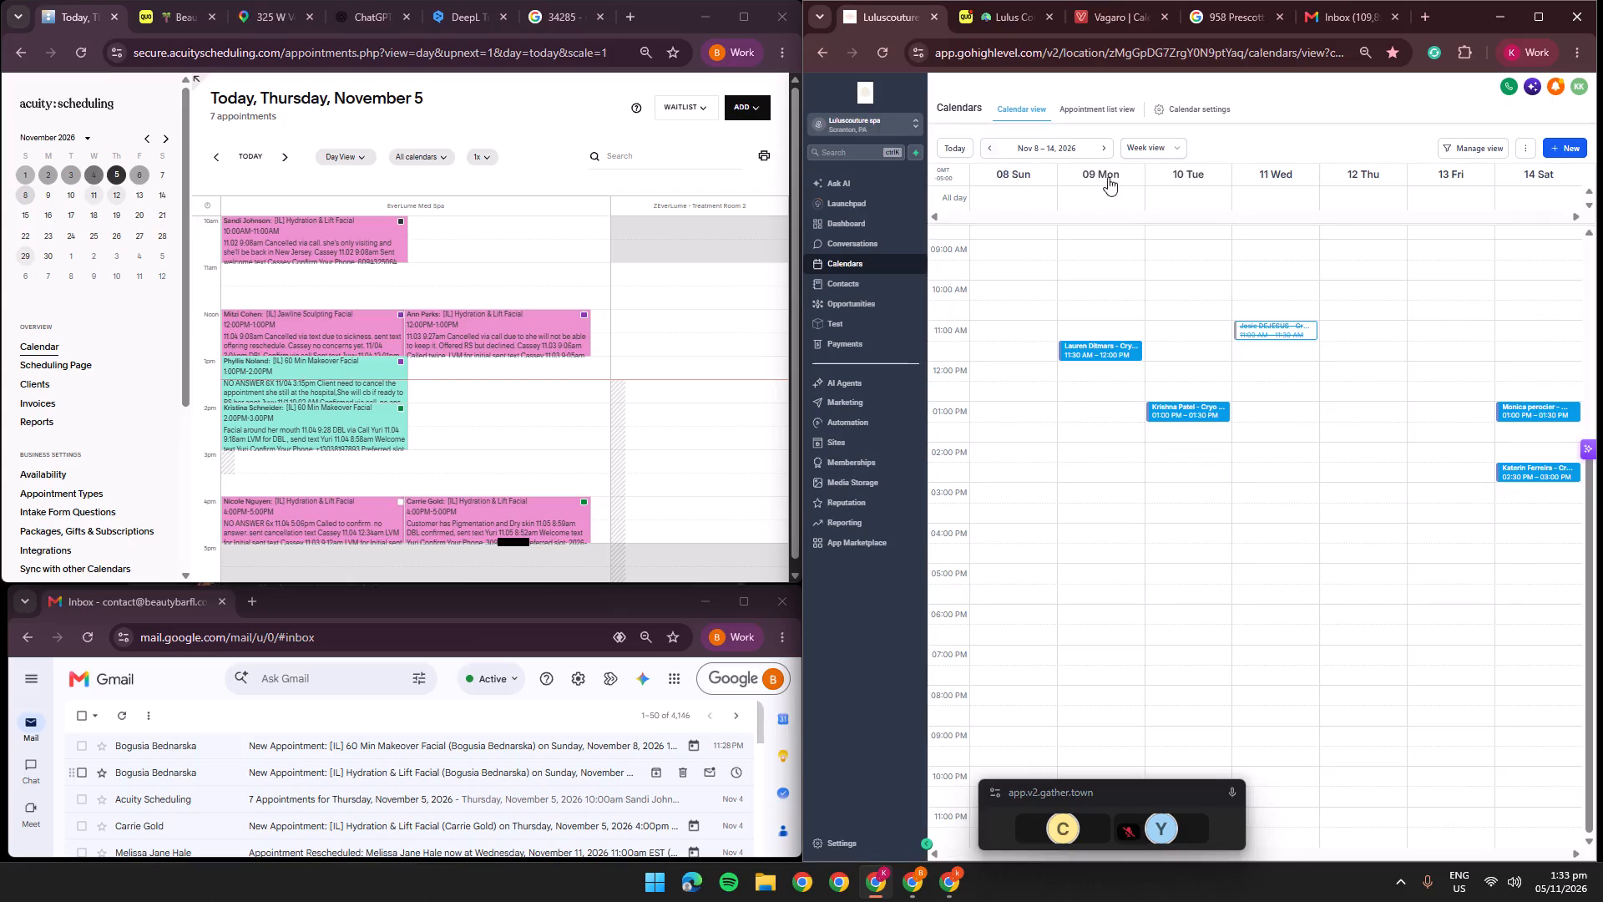
click(1555, 288)
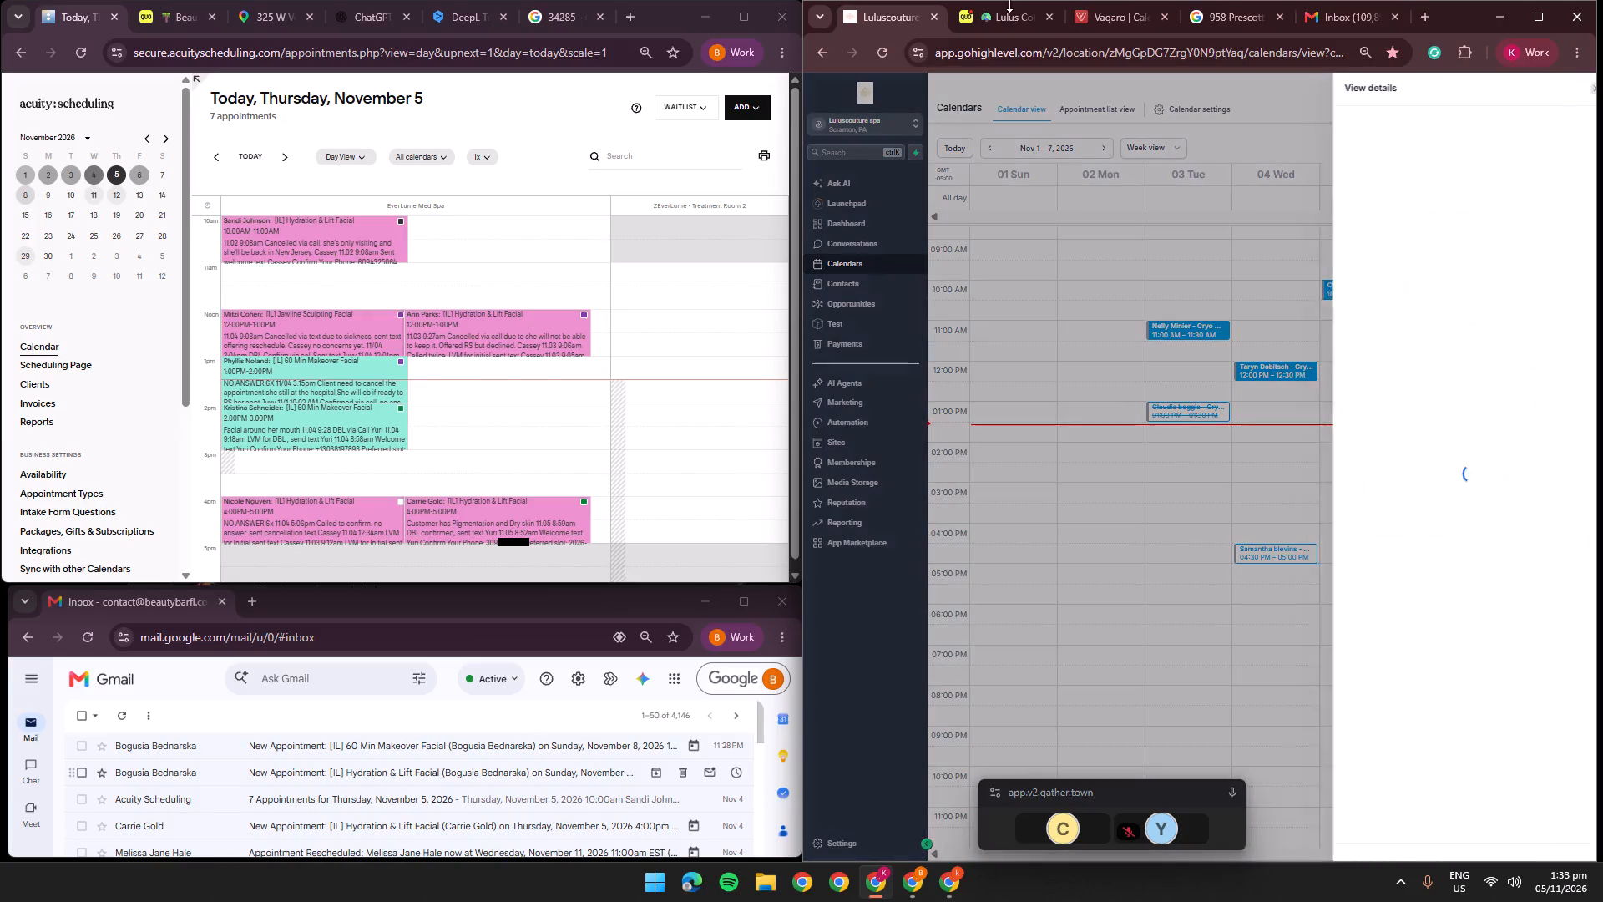
drag(1442, 261, 1358, 256)
key(ctrl+c)
key(ctrl+c)
click(982, 17)
click(1098, 95)
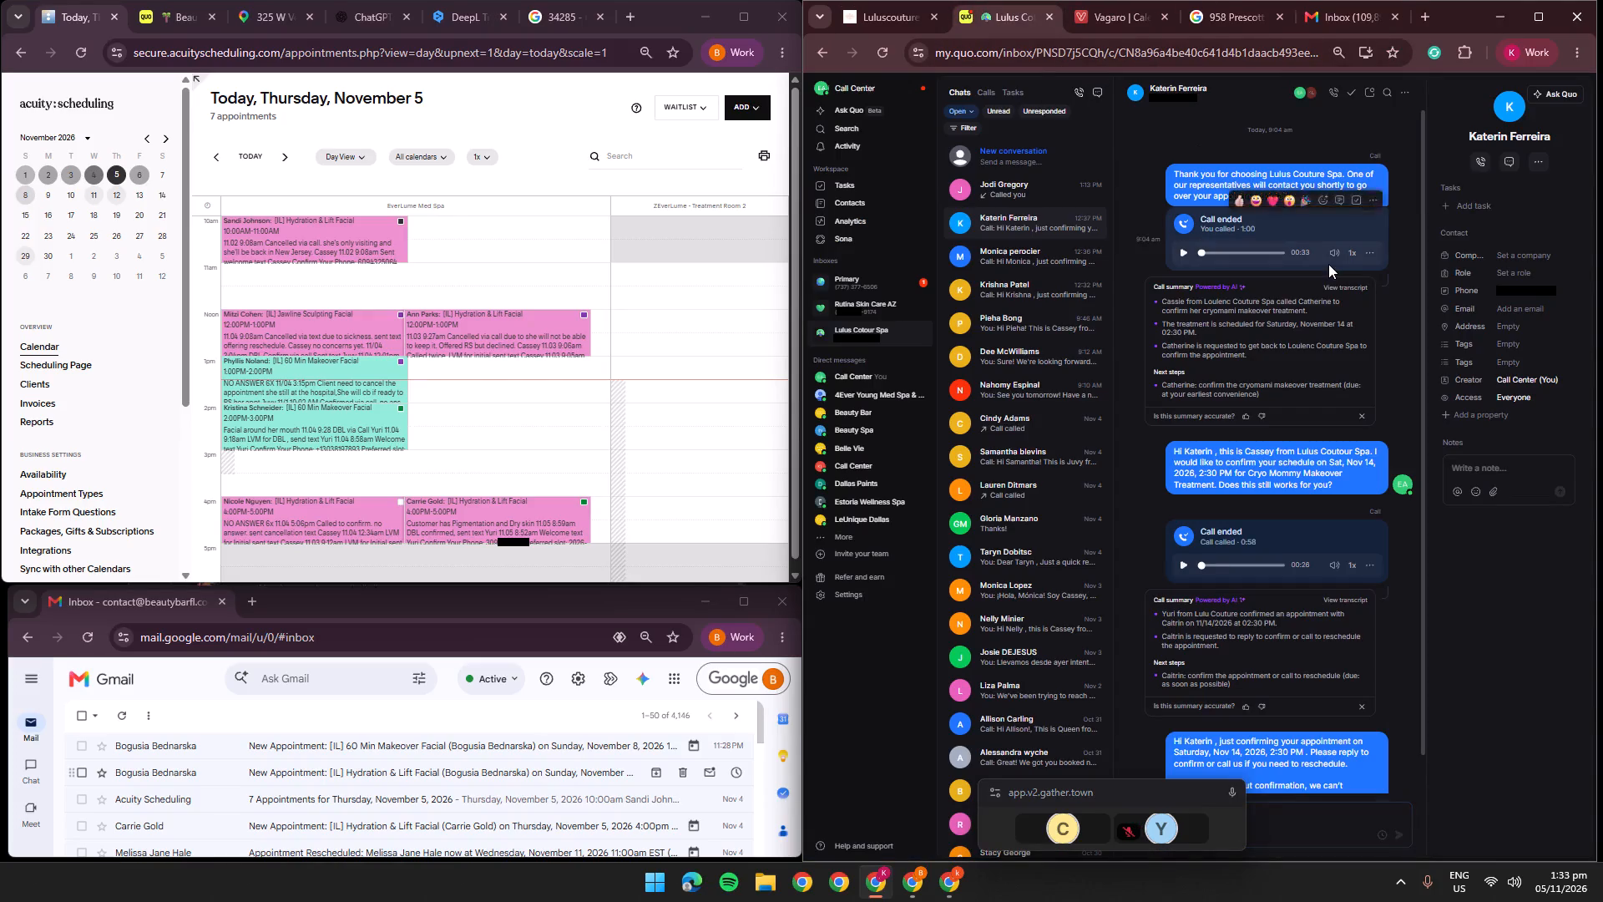
key(ctrl+v)
click(1216, 282)
scroll(1360, 600, down, 2)
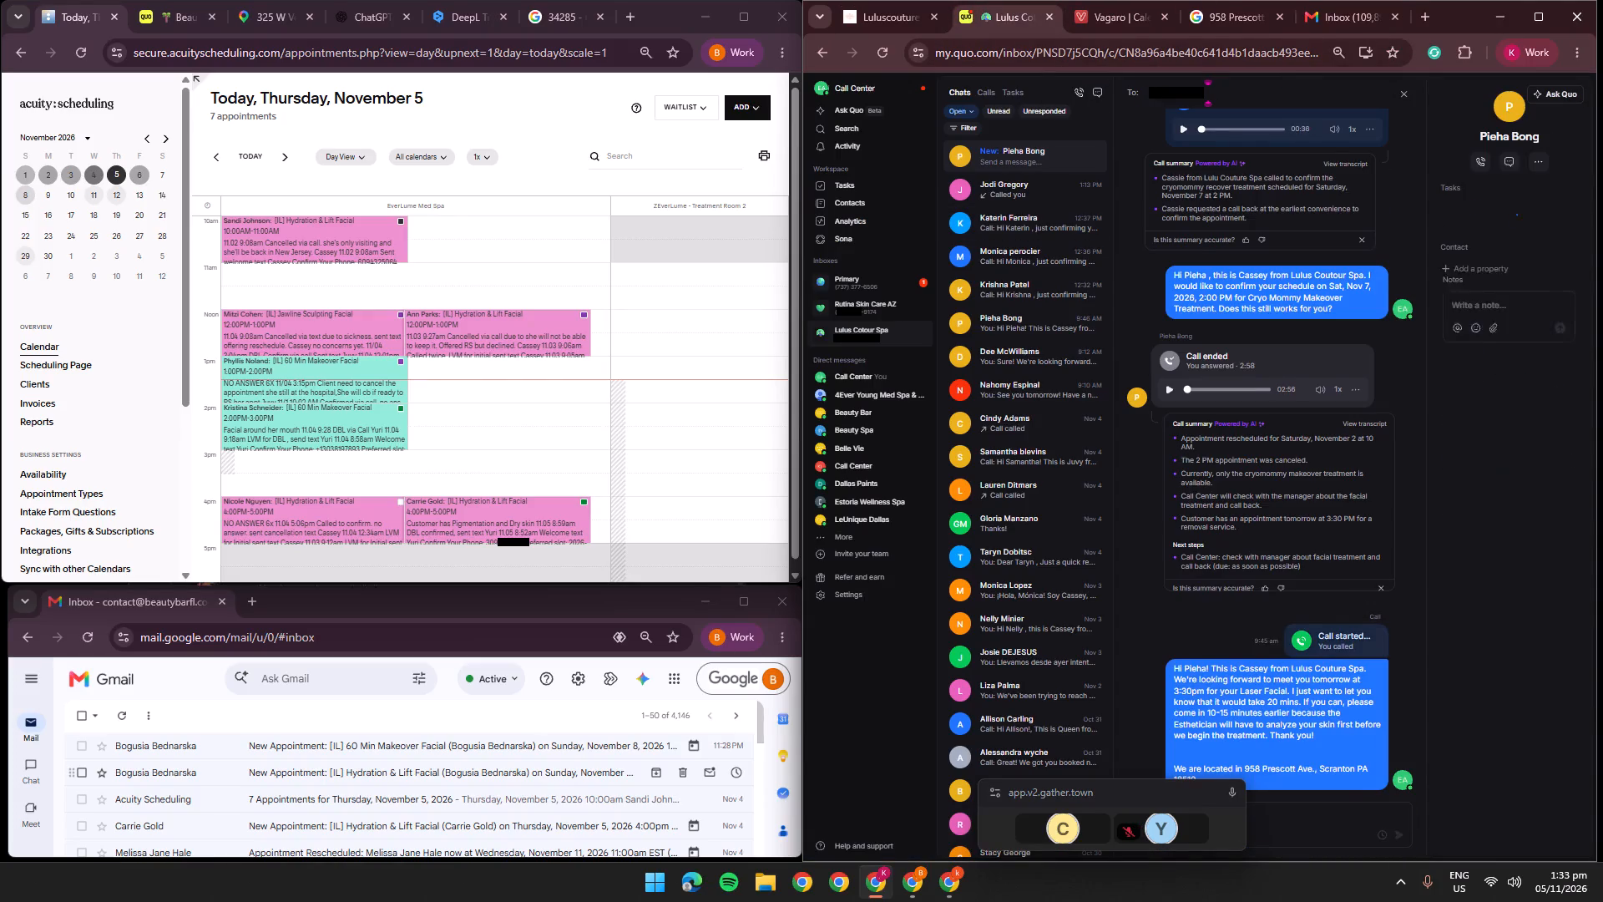
drag(1126, 793, 903, 733)
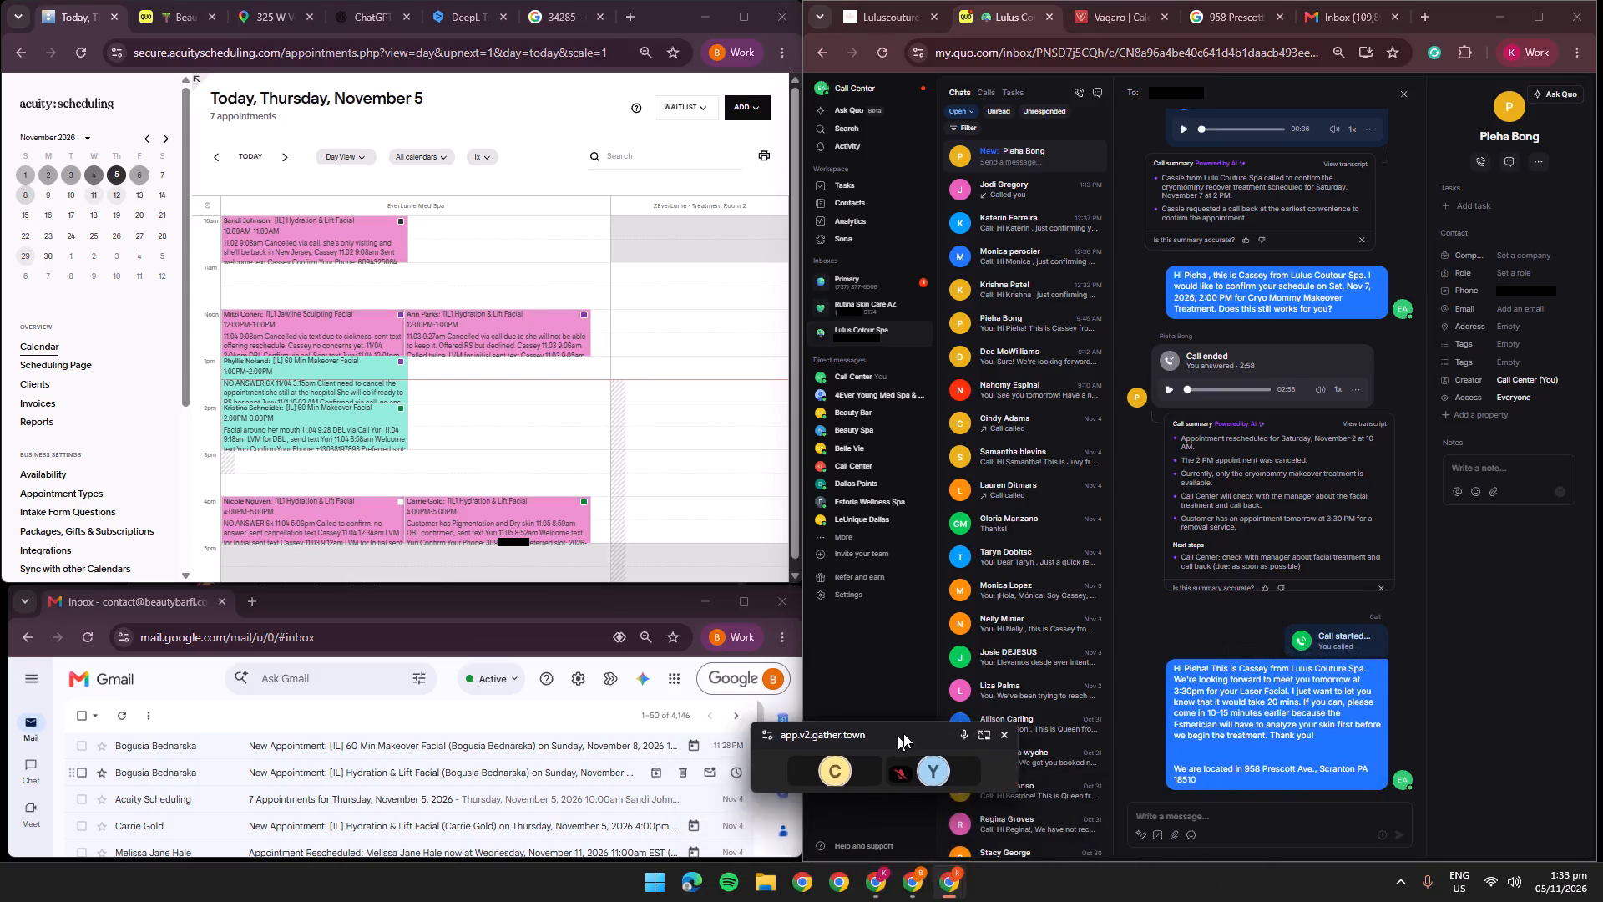
drag(903, 733, 1003, 768)
scroll(1283, 372, up, 5)
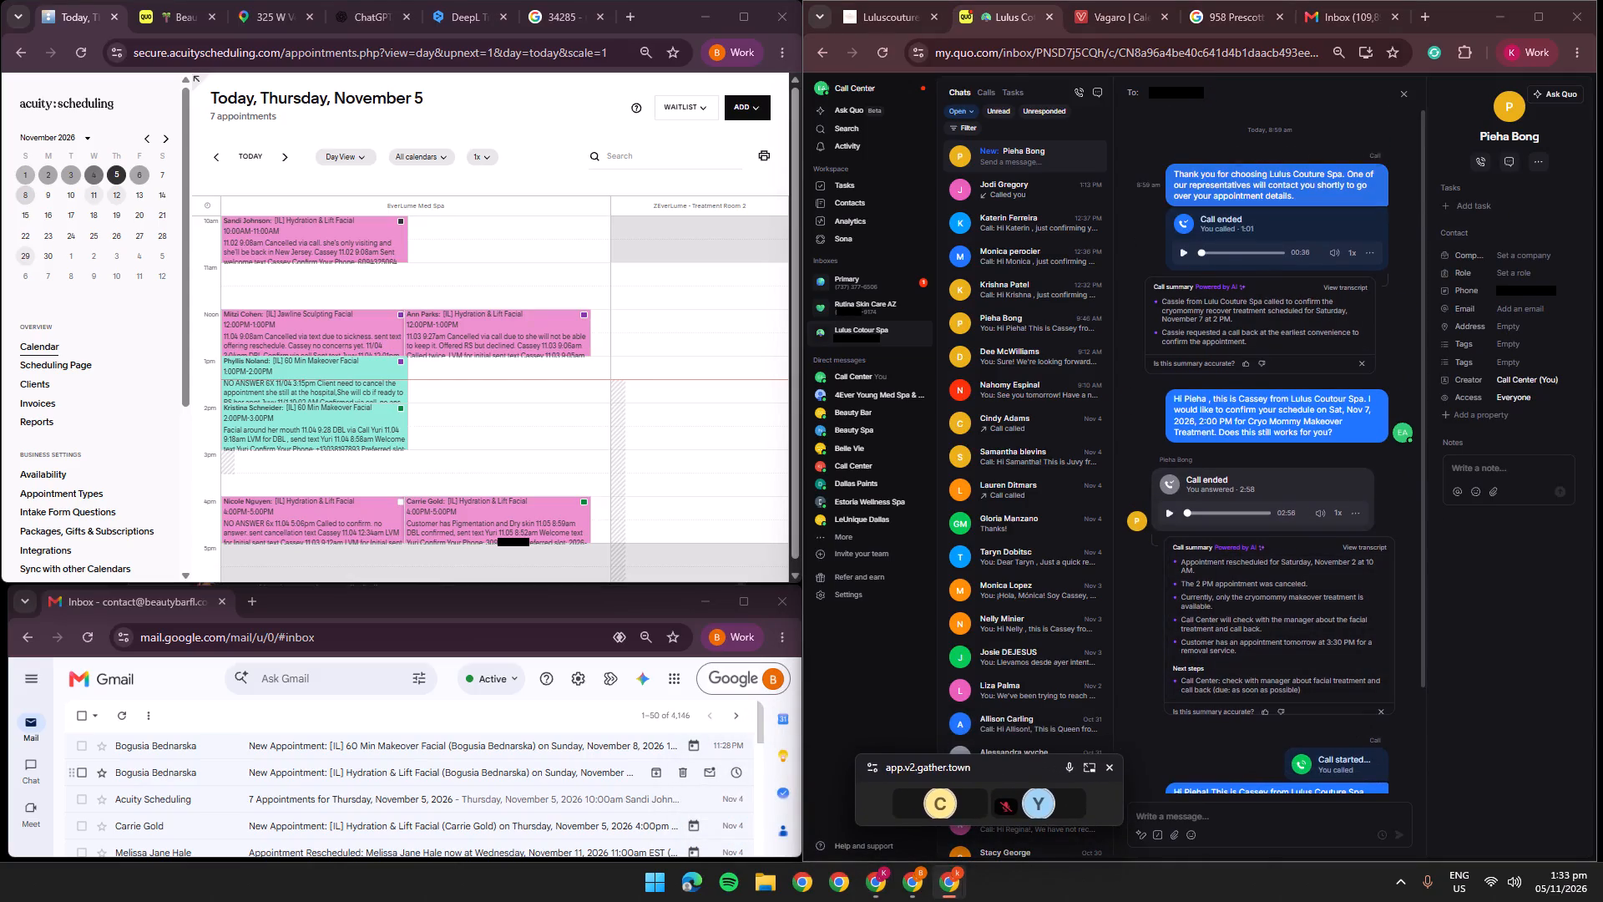
Enter "11.05 8:59am Sent welcome text Cassey" in the description of Pieha's November 7 appointment.
click(857, 0)
click(889, 23)
scroll(1529, 446, down, 2)
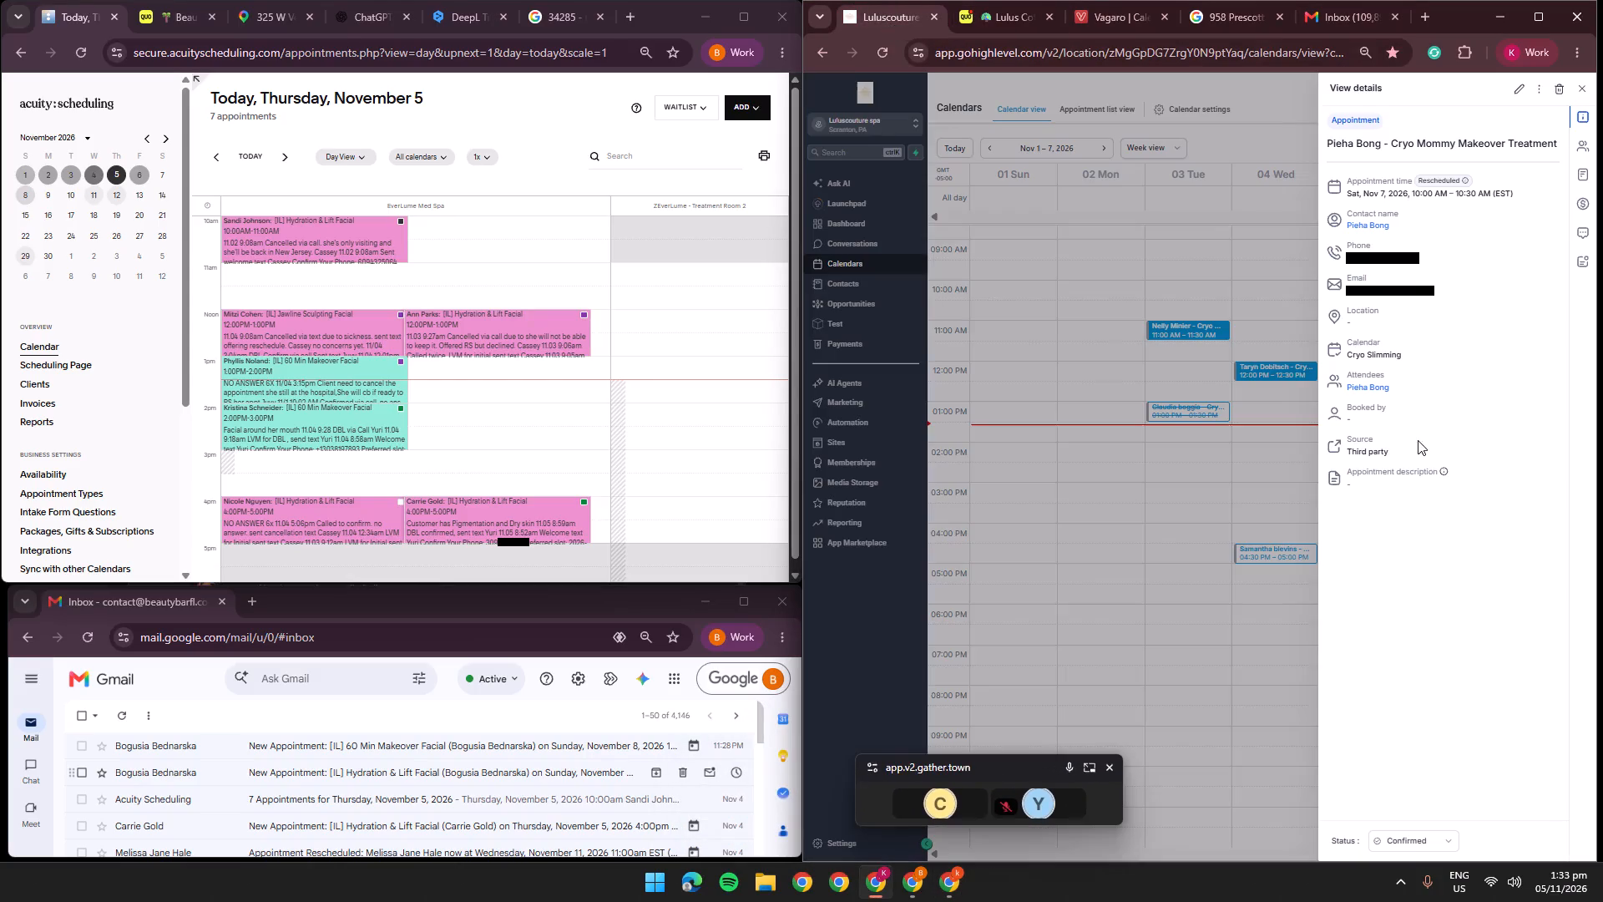
click(1515, 90)
scroll(1492, 614, down, 12)
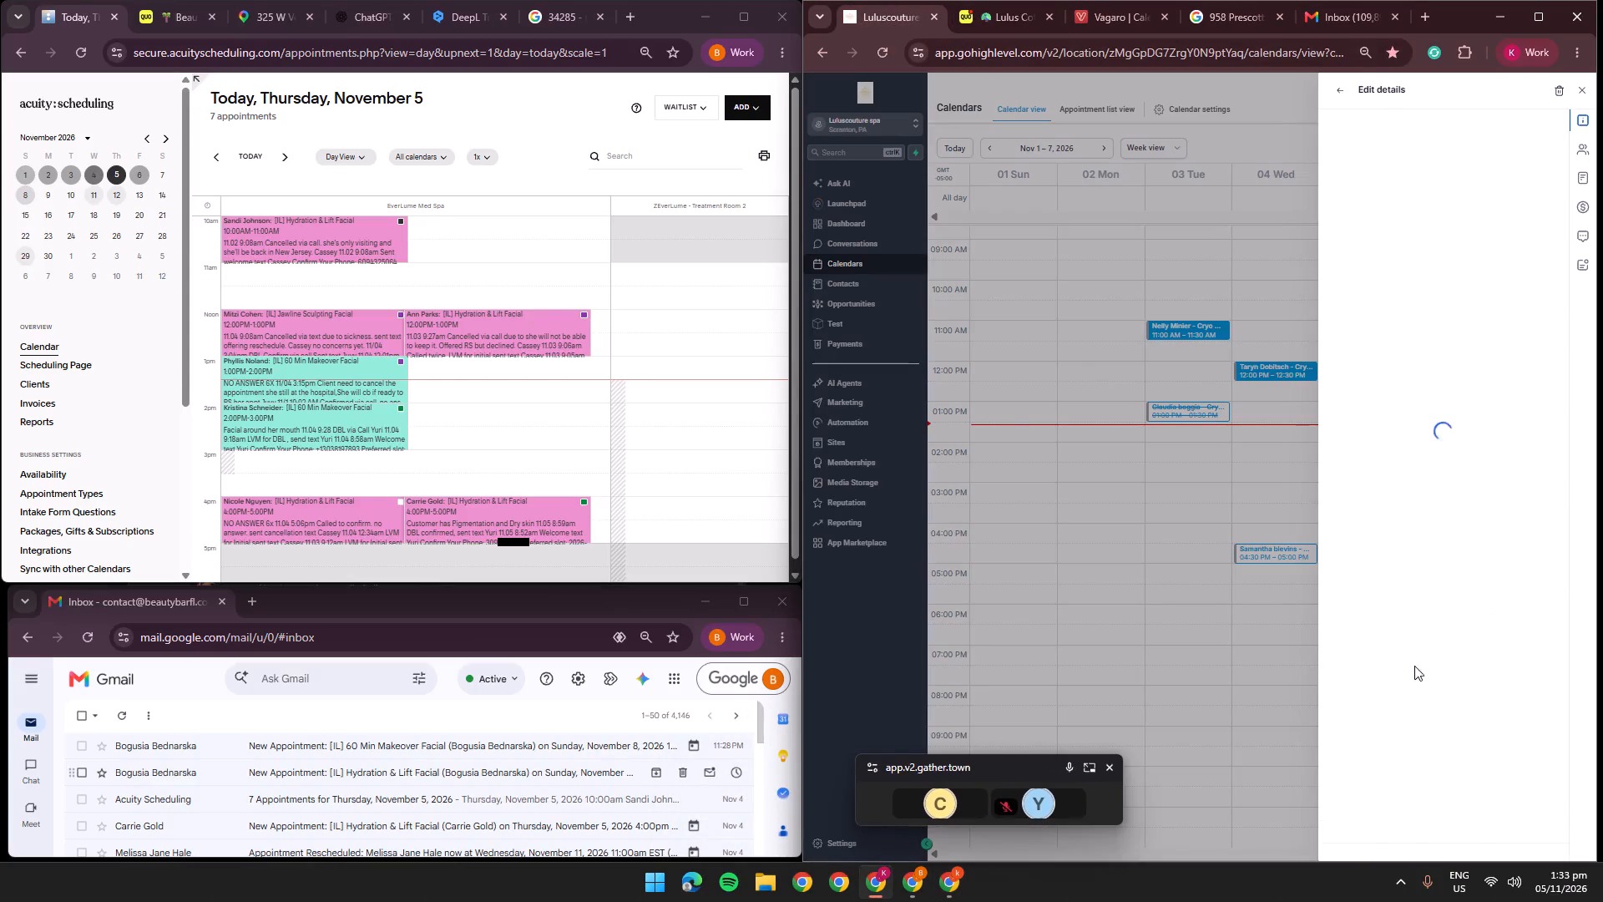
scroll(1461, 491, down, 4)
click(1388, 515)
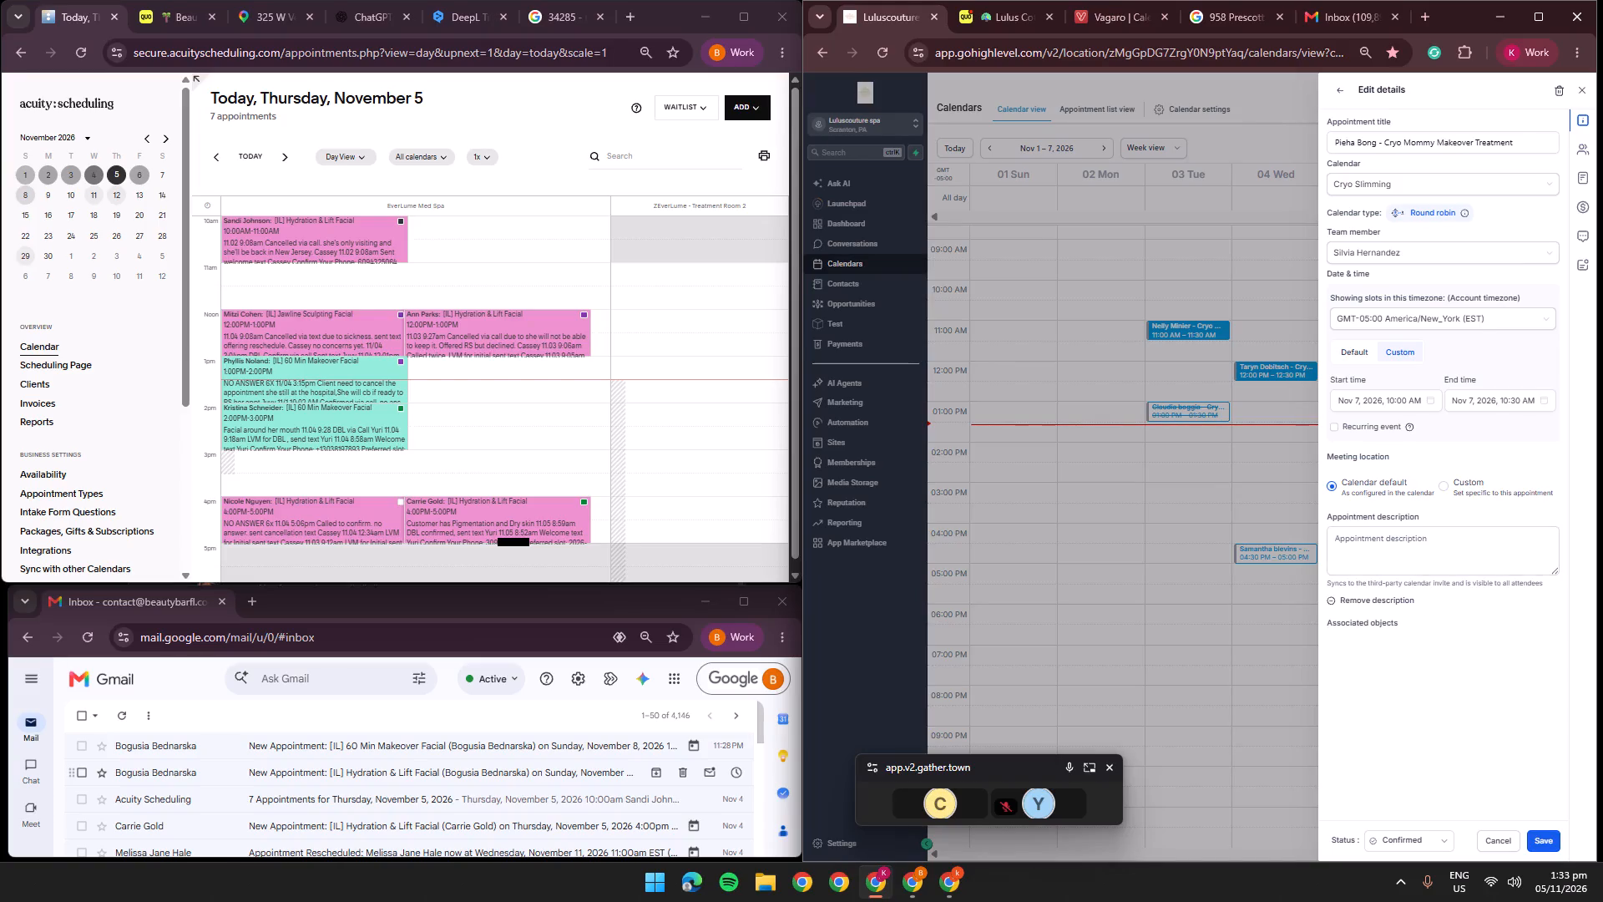
click(1437, 539)
key(9)
key(BackSpace)
key(BackSpace)
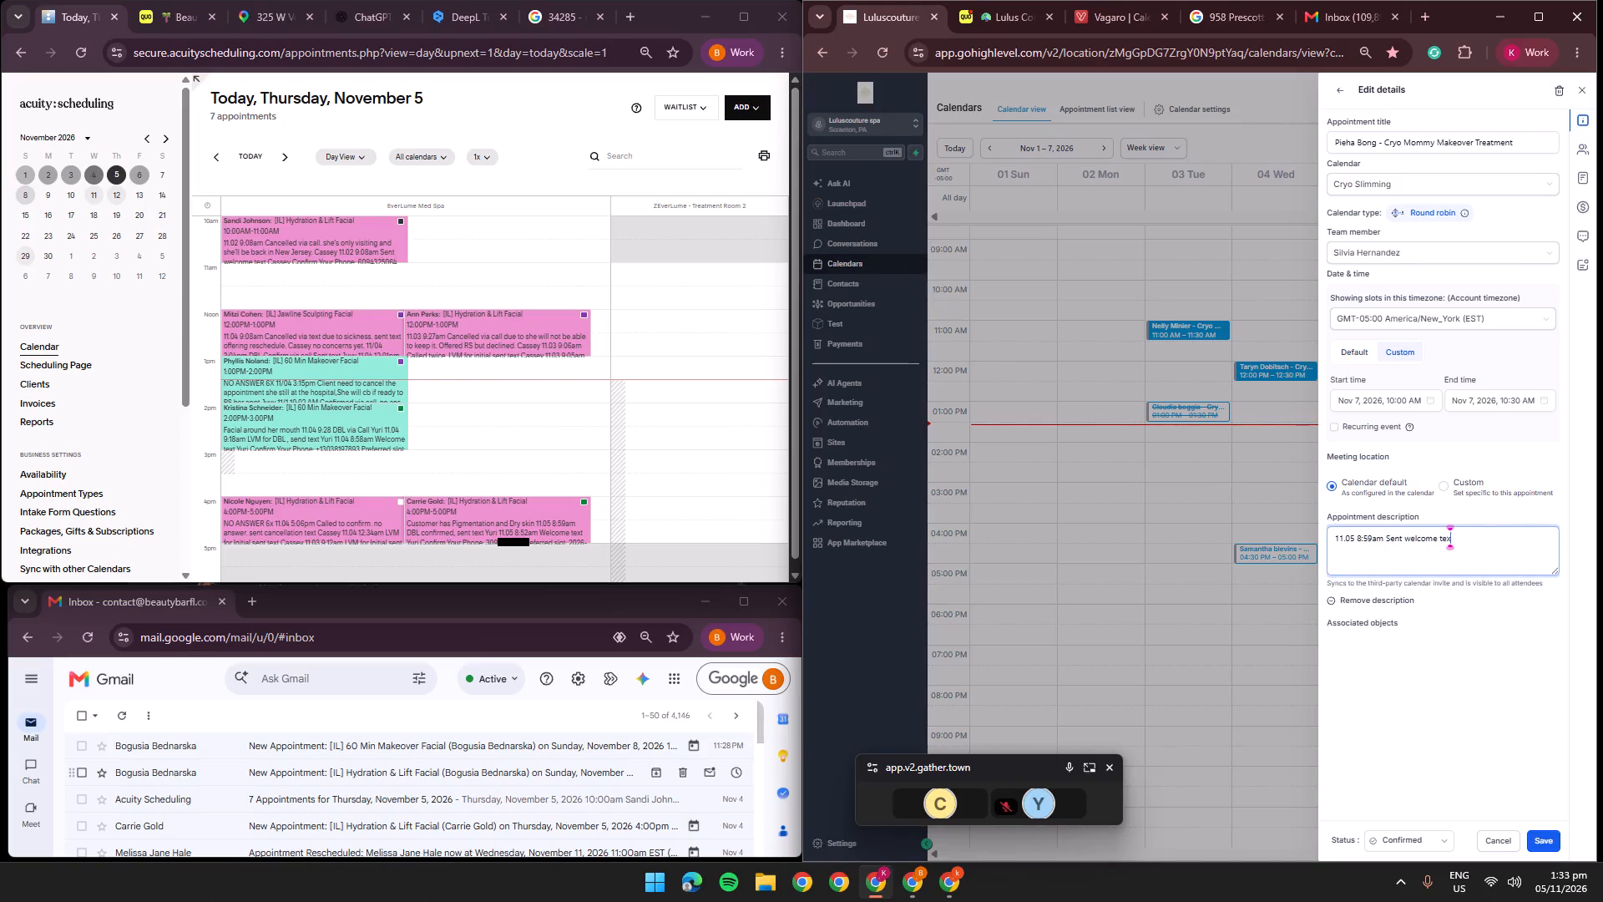
Insert the line "11.05 8:59am LVM for initial. Sent text Cassey" above Pieha's welcome text note, checking the call time in her conversation.
key(Up)
key(Return)
key(Up)
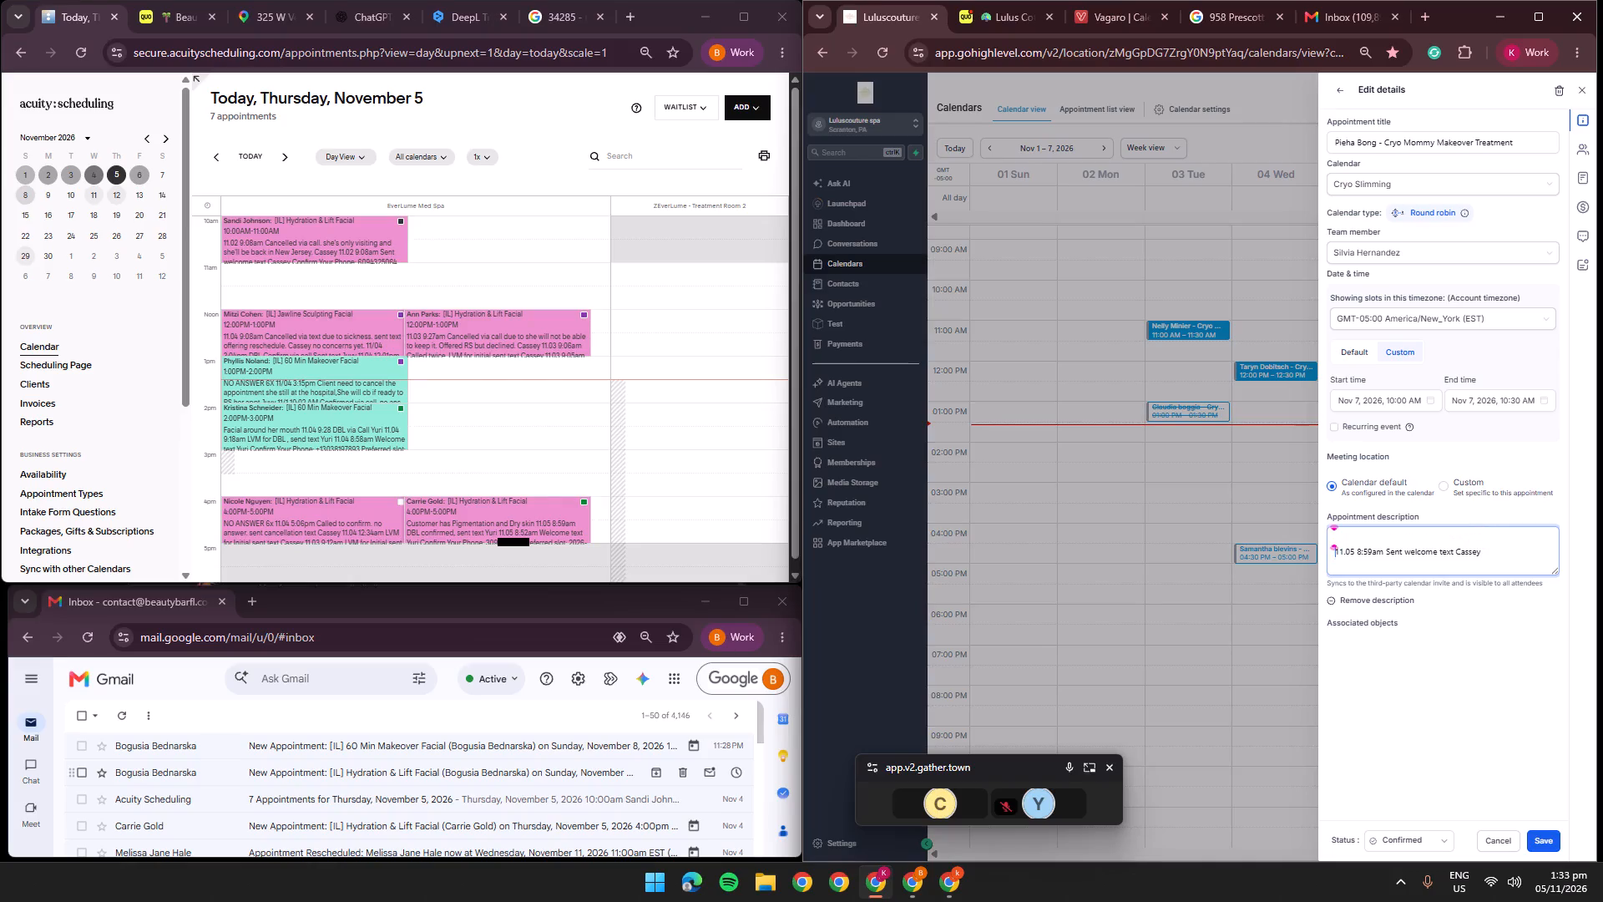
text(11.05)
key(space)
click(957, 21)
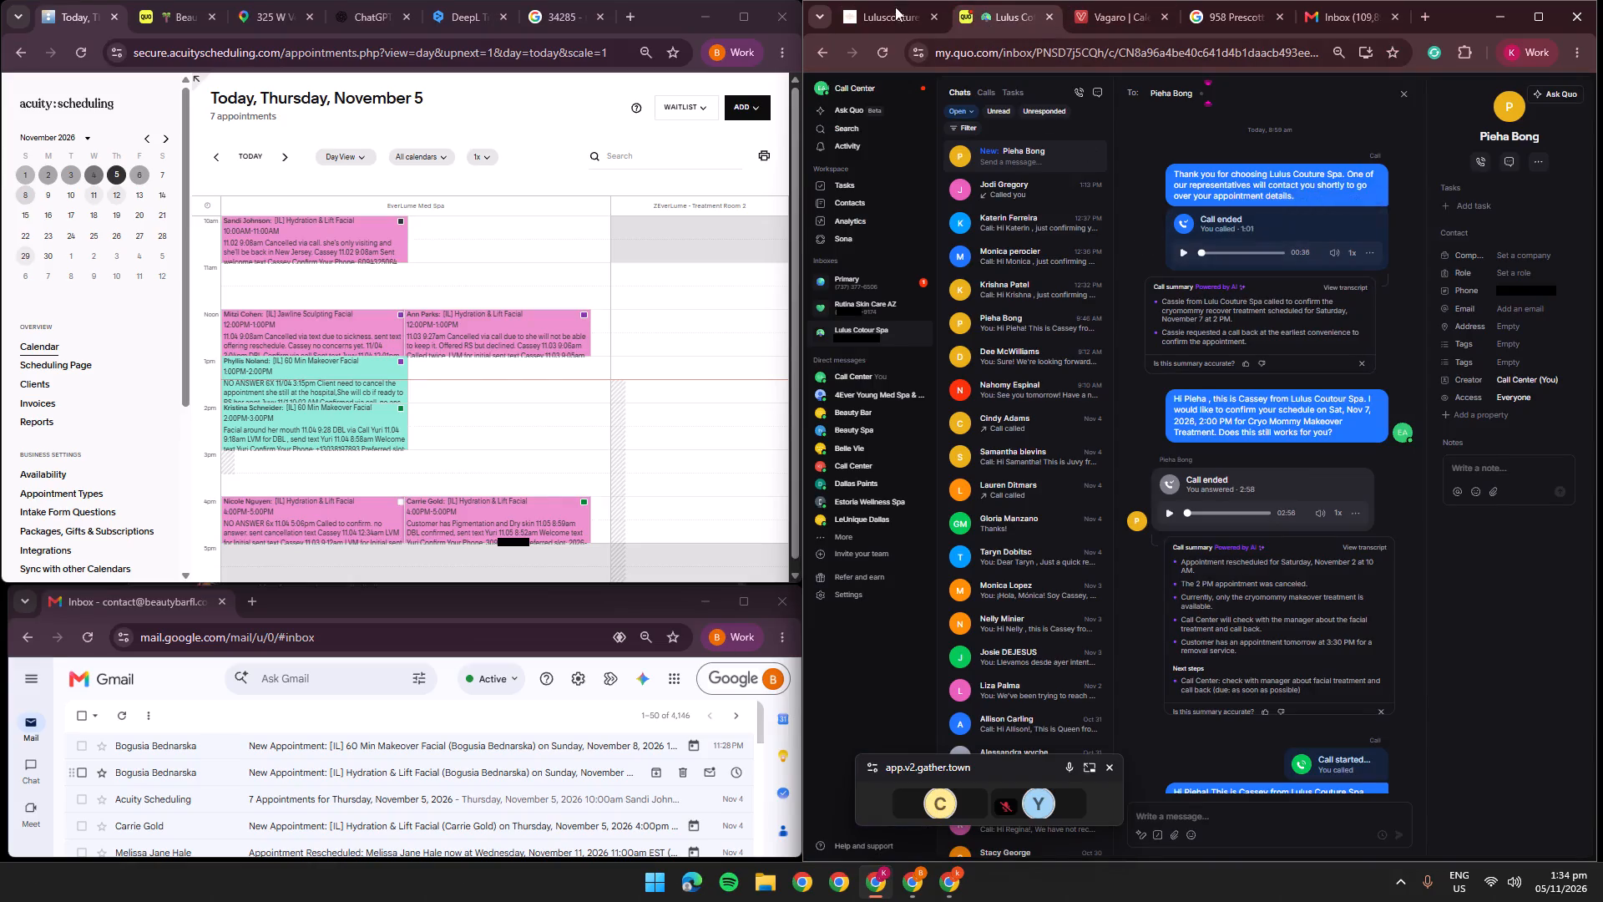
click(879, 12)
text(8:59am)
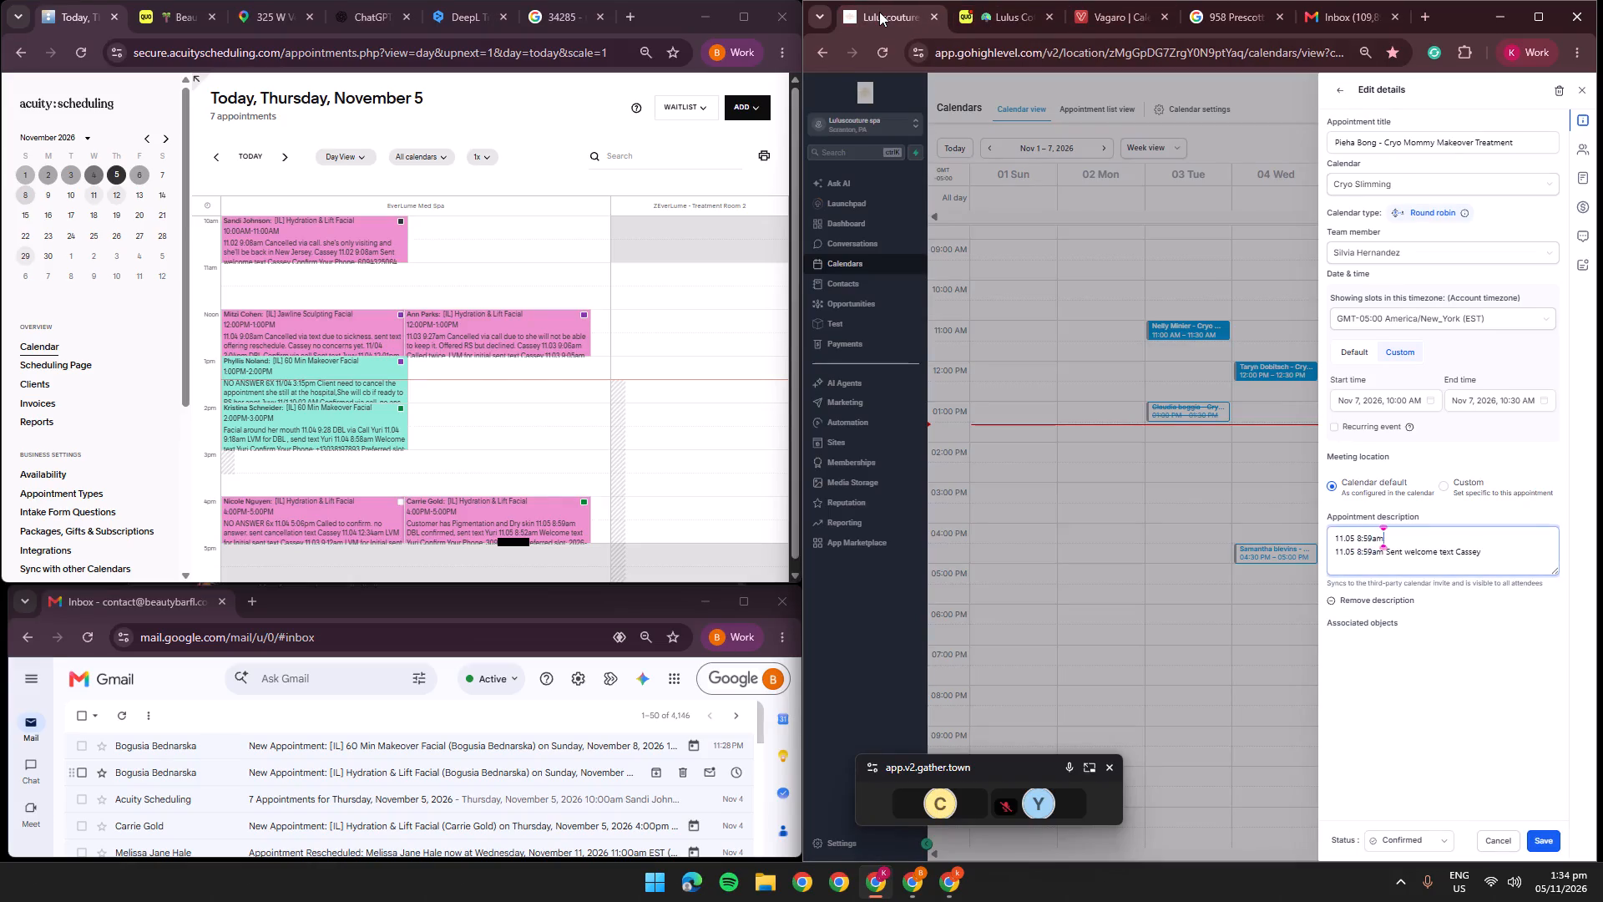
key(space)
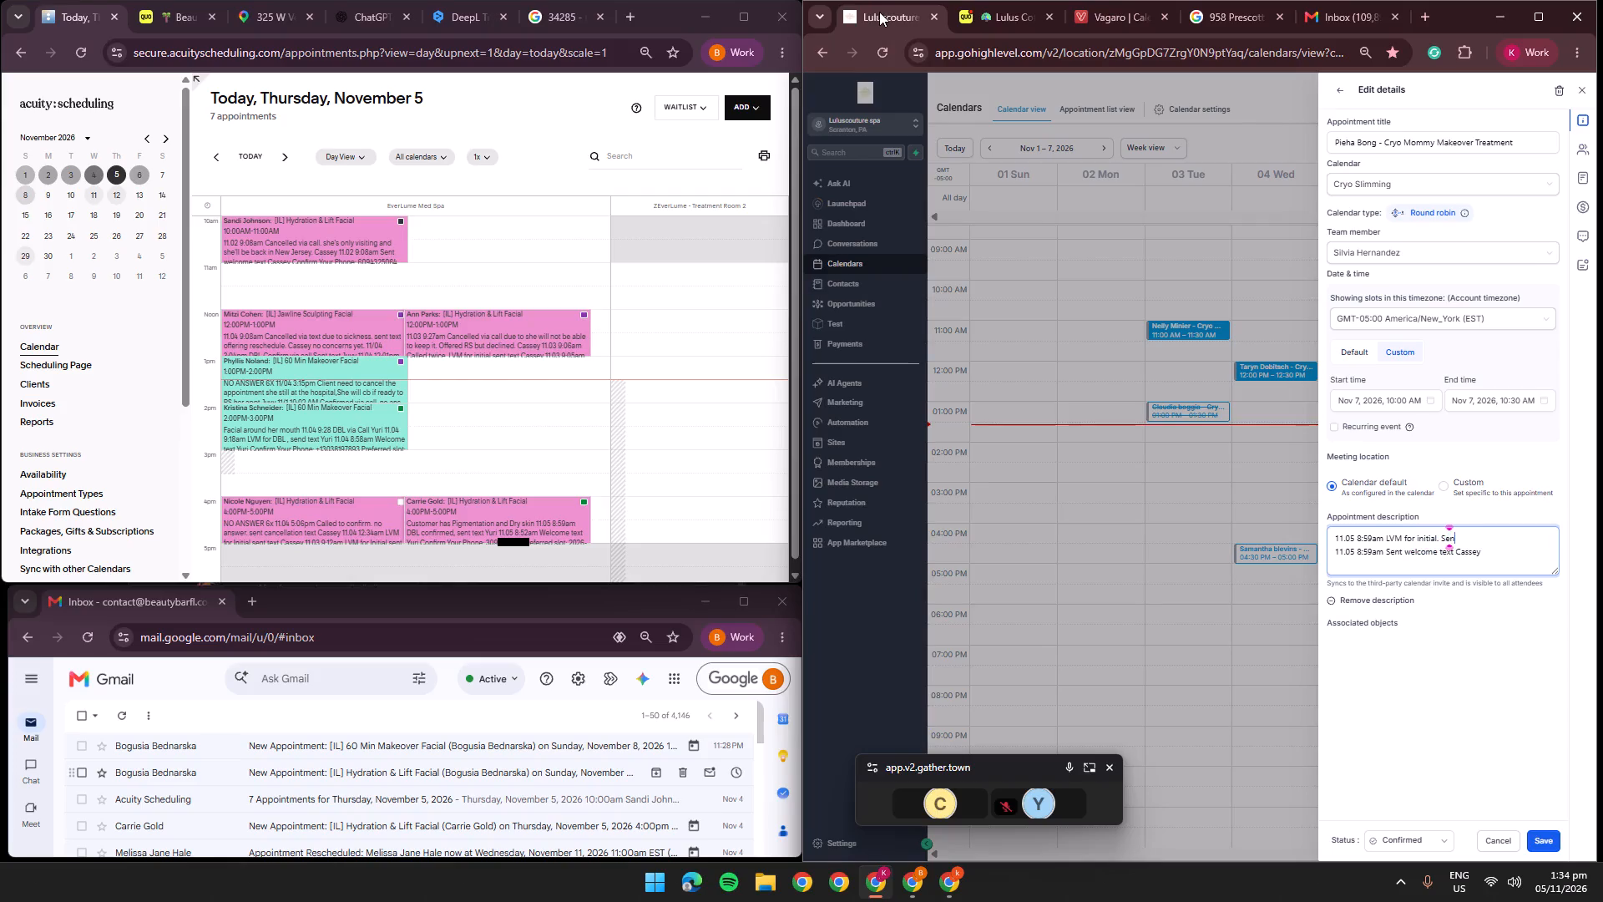
Start a new line "11.05 9:38am" at the top of Pieha's appointment description, checking the call time in her conversation.
key(Up)
key(Return)
key(Up)
text(11.05)
key(space)
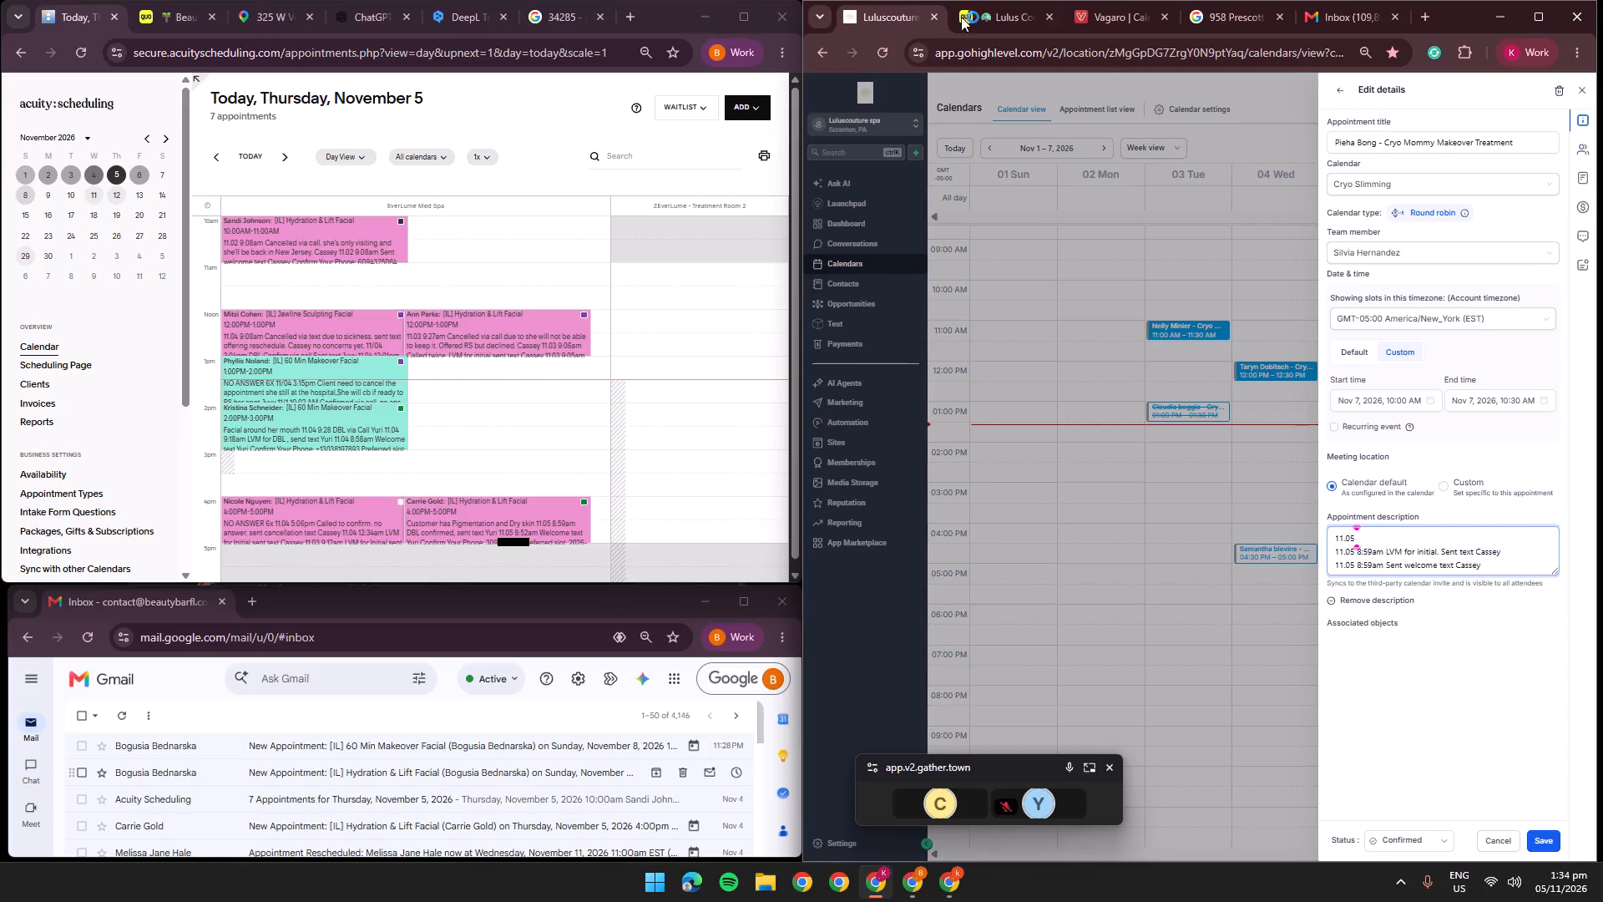
click(977, 22)
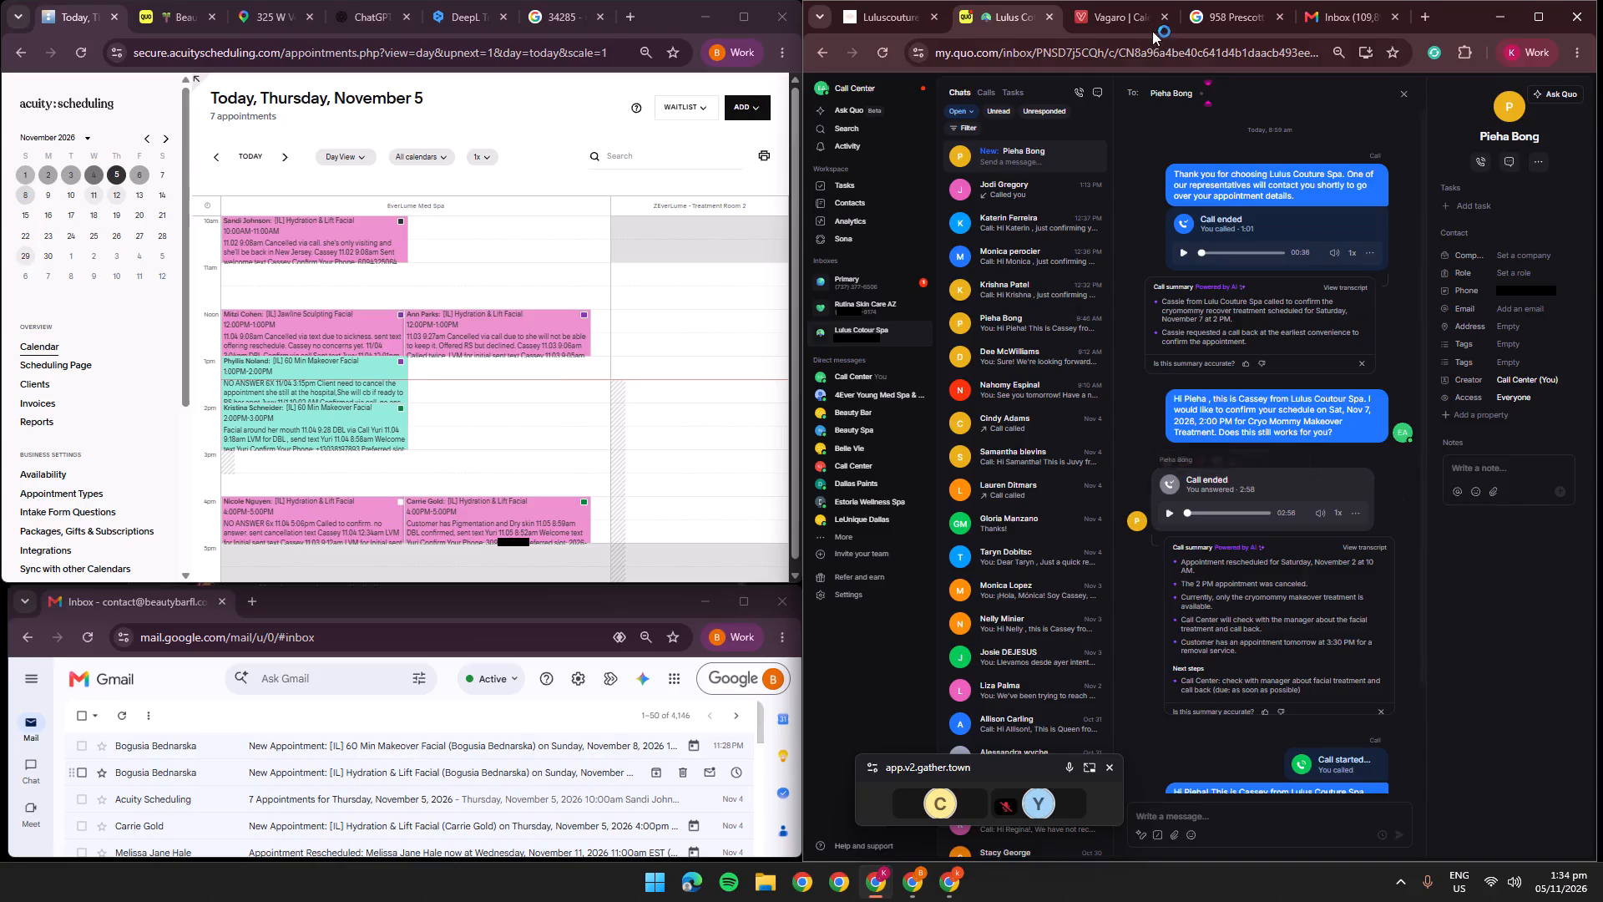
click(1095, 26)
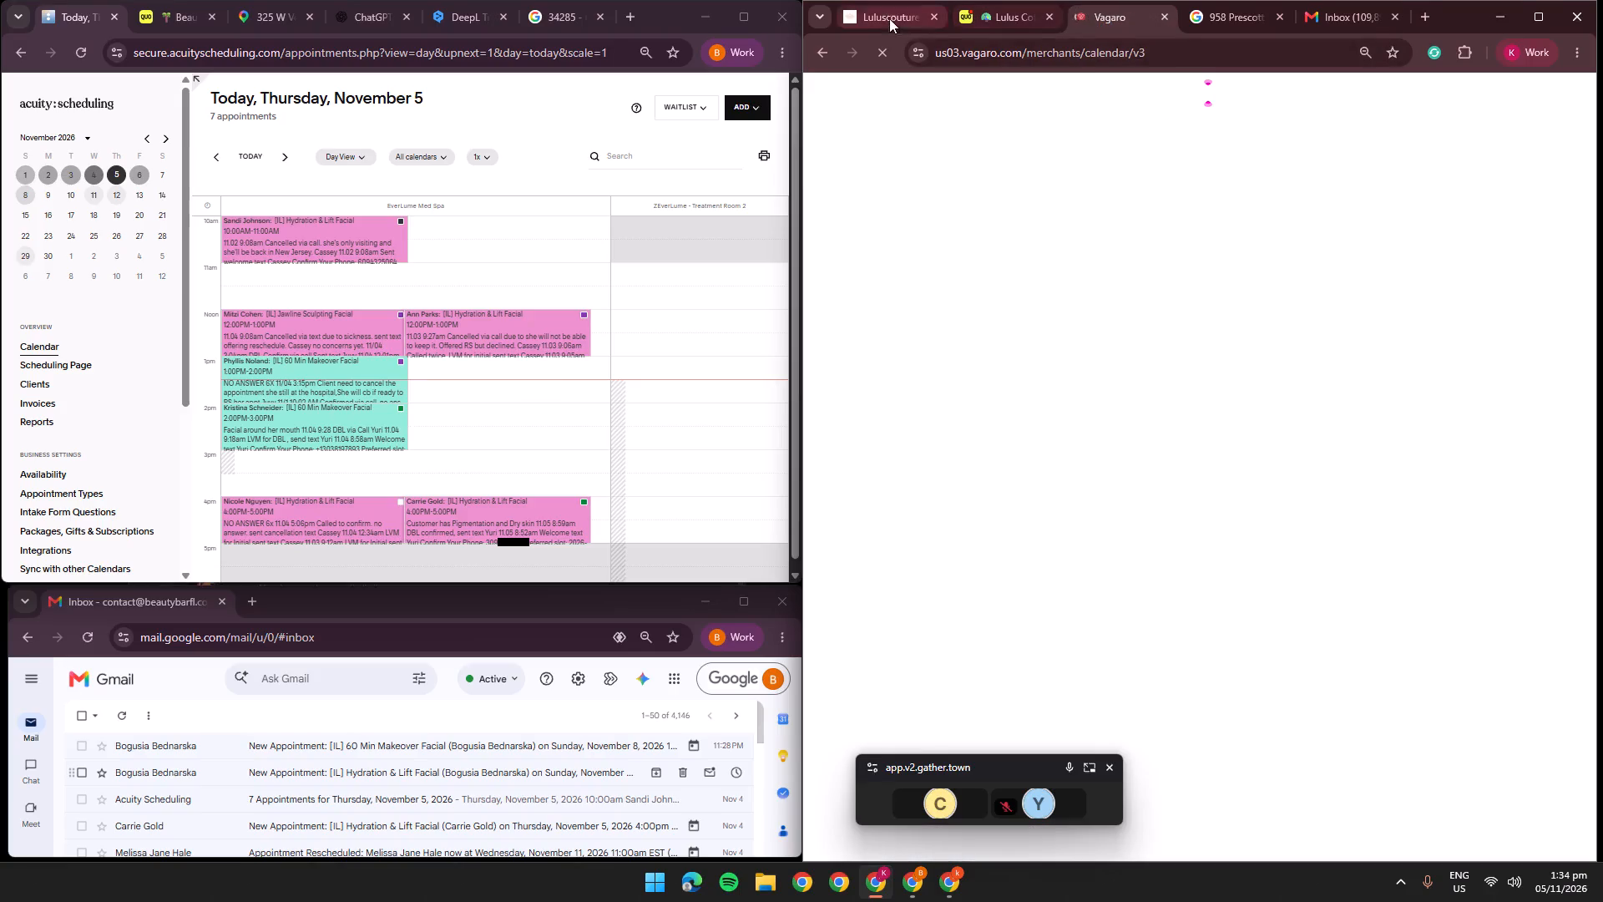
click(889, 18)
text(9:38am)
key(space)
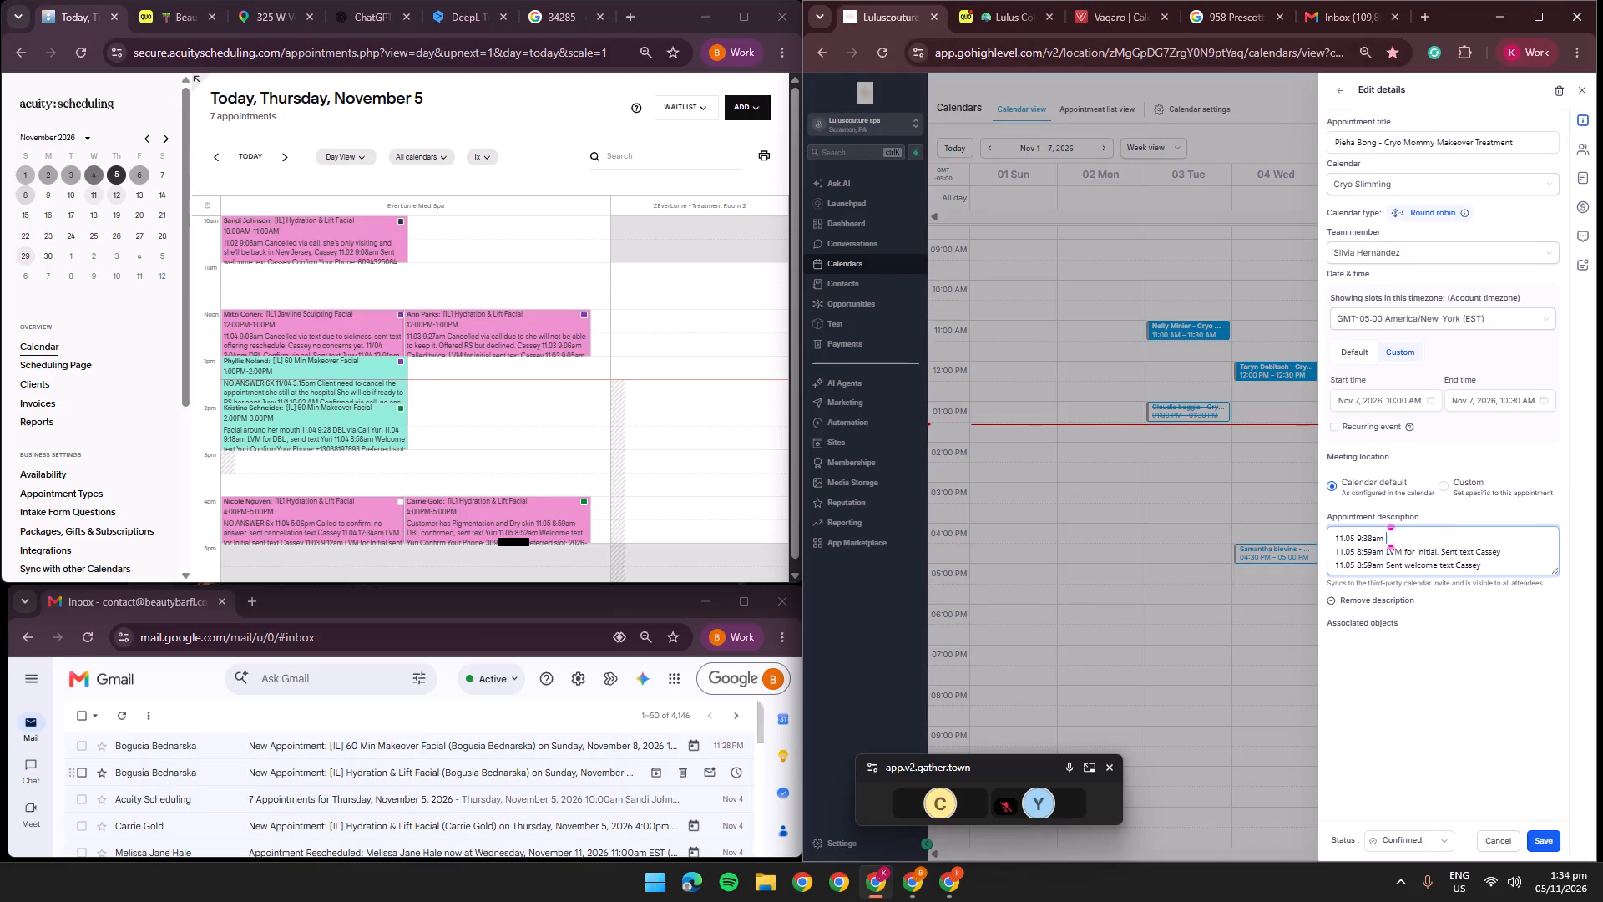
Continue the 9:38am note with "Cx called and said she also have laser appt scheduled tomorrow 11.06 at".
key(BackSpace)
text(x called and)
key(space)
text(said she also hav)
key(BackSpace)
text(ve laser appt in)
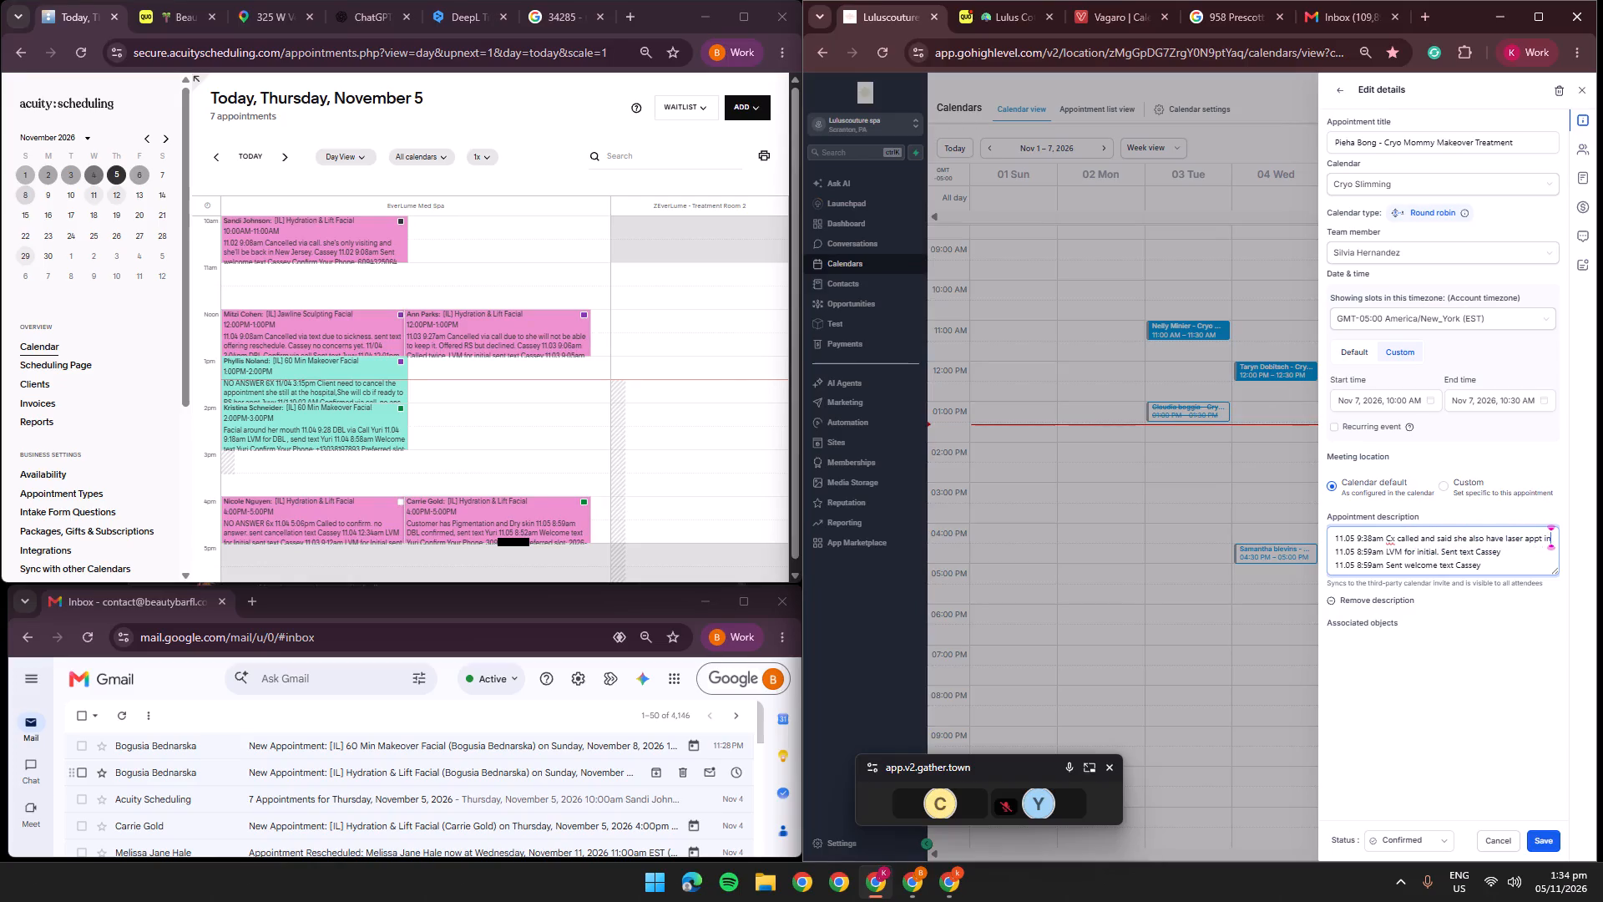
key(BackSpace)
key(BackSpace)
text(scheduled tomorrow a)
key(BackSpace)
text(11.0)
text(6 t)
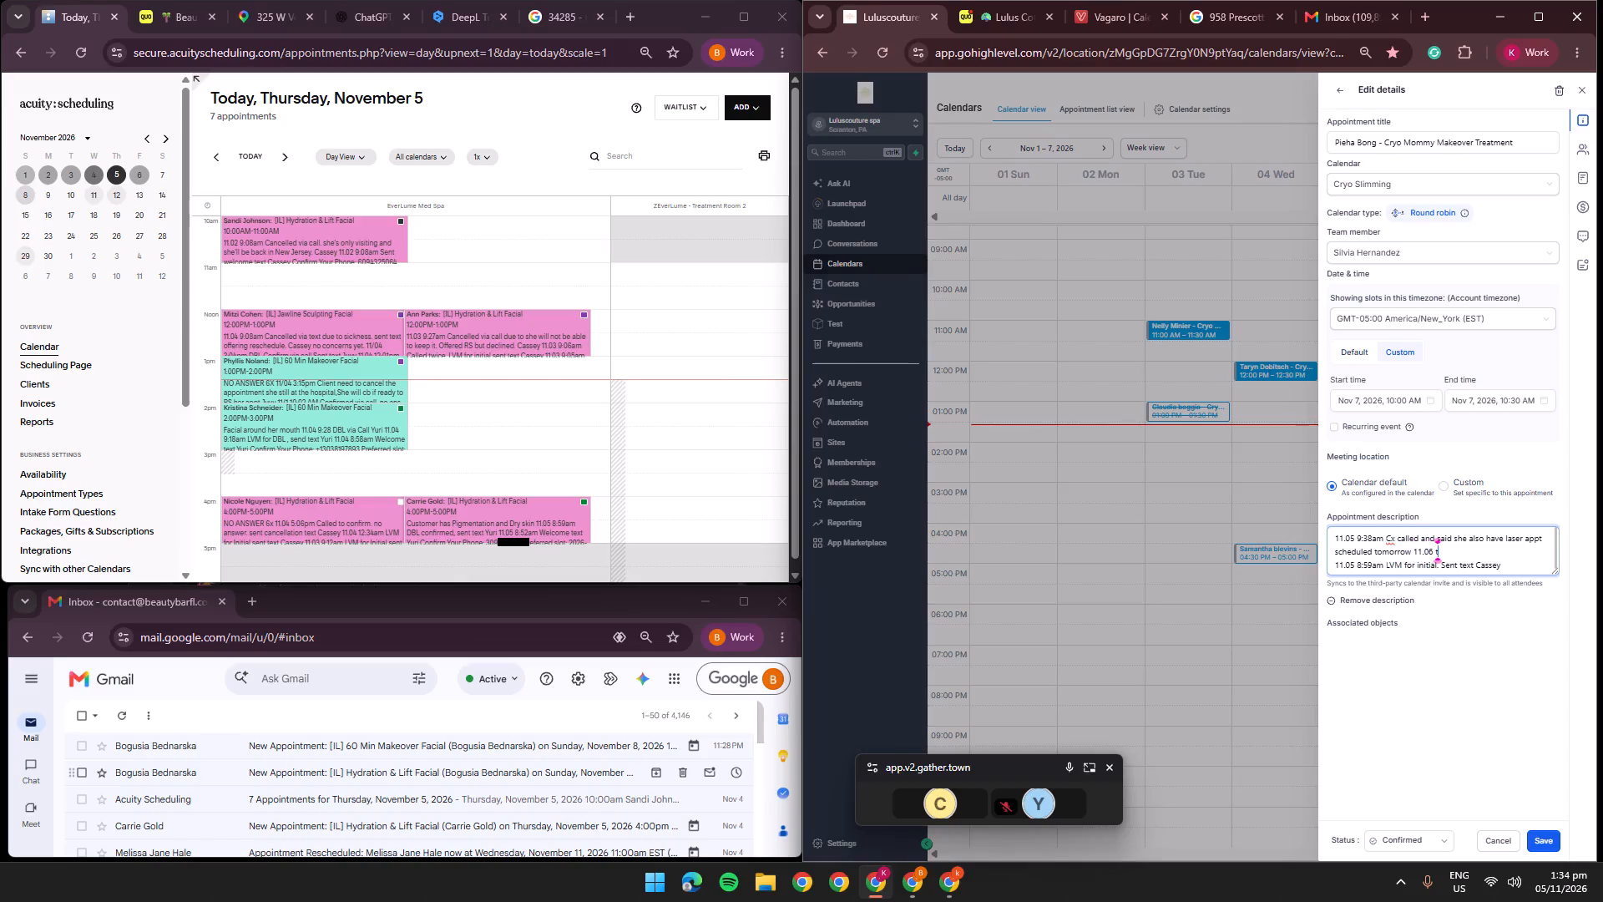
key(BackSpace)
text(at)
key(space)
Check the laser appointment time in Pieha's conversation, finish the note with "3:30pm. Cassey" and save the appointment.
click(979, 15)
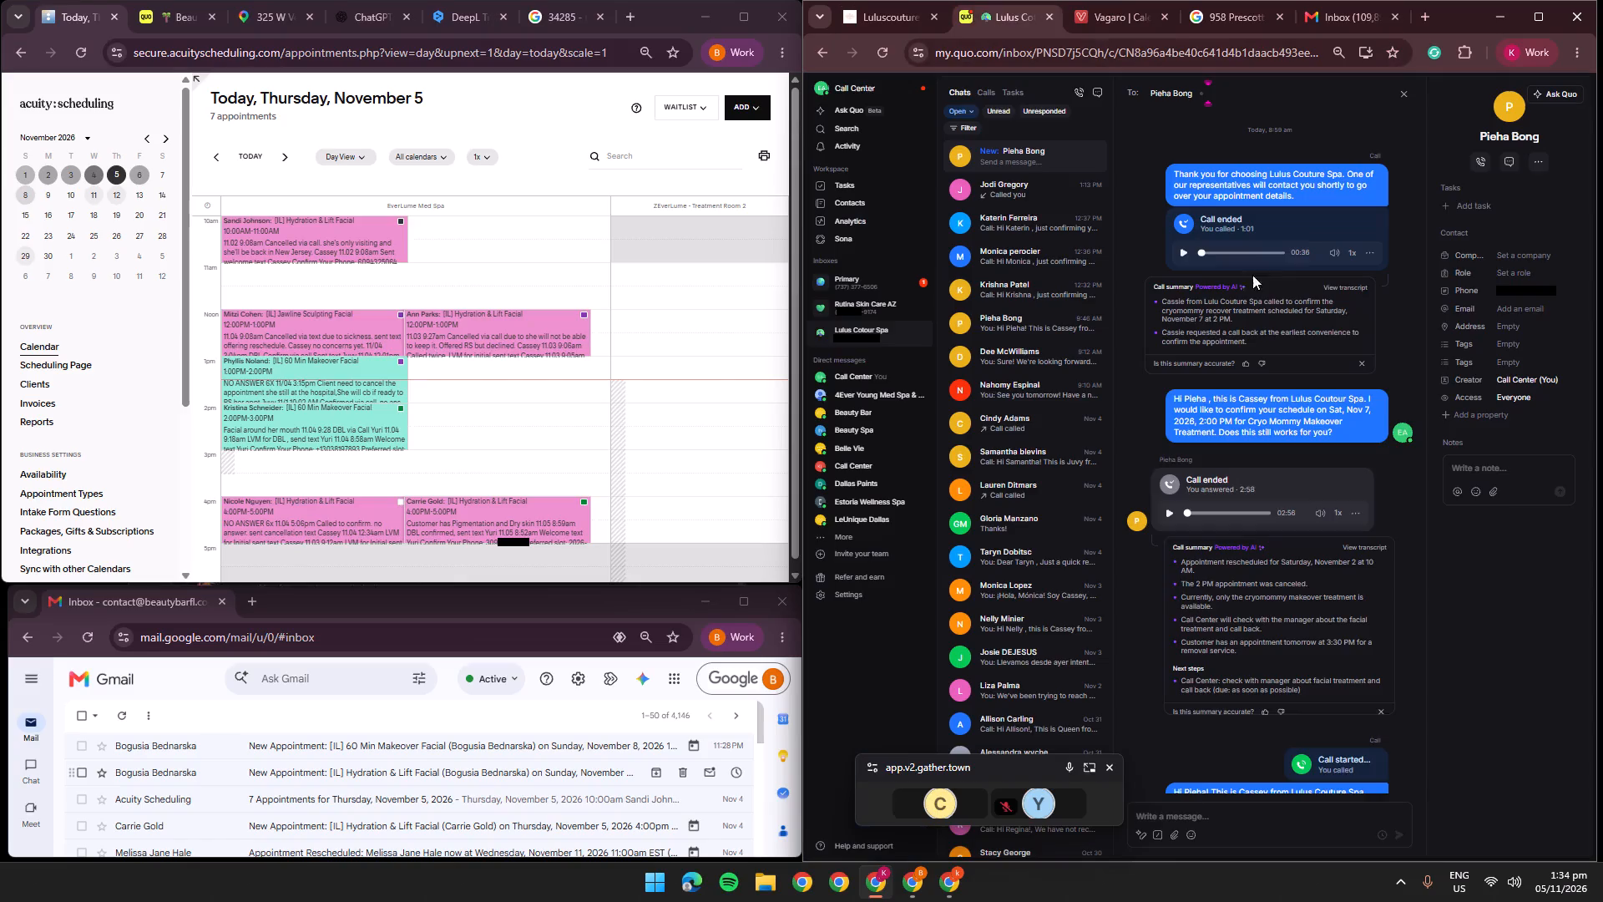
scroll(1317, 688, down, 5)
scroll(1203, 707, down, 6)
click(1318, 711)
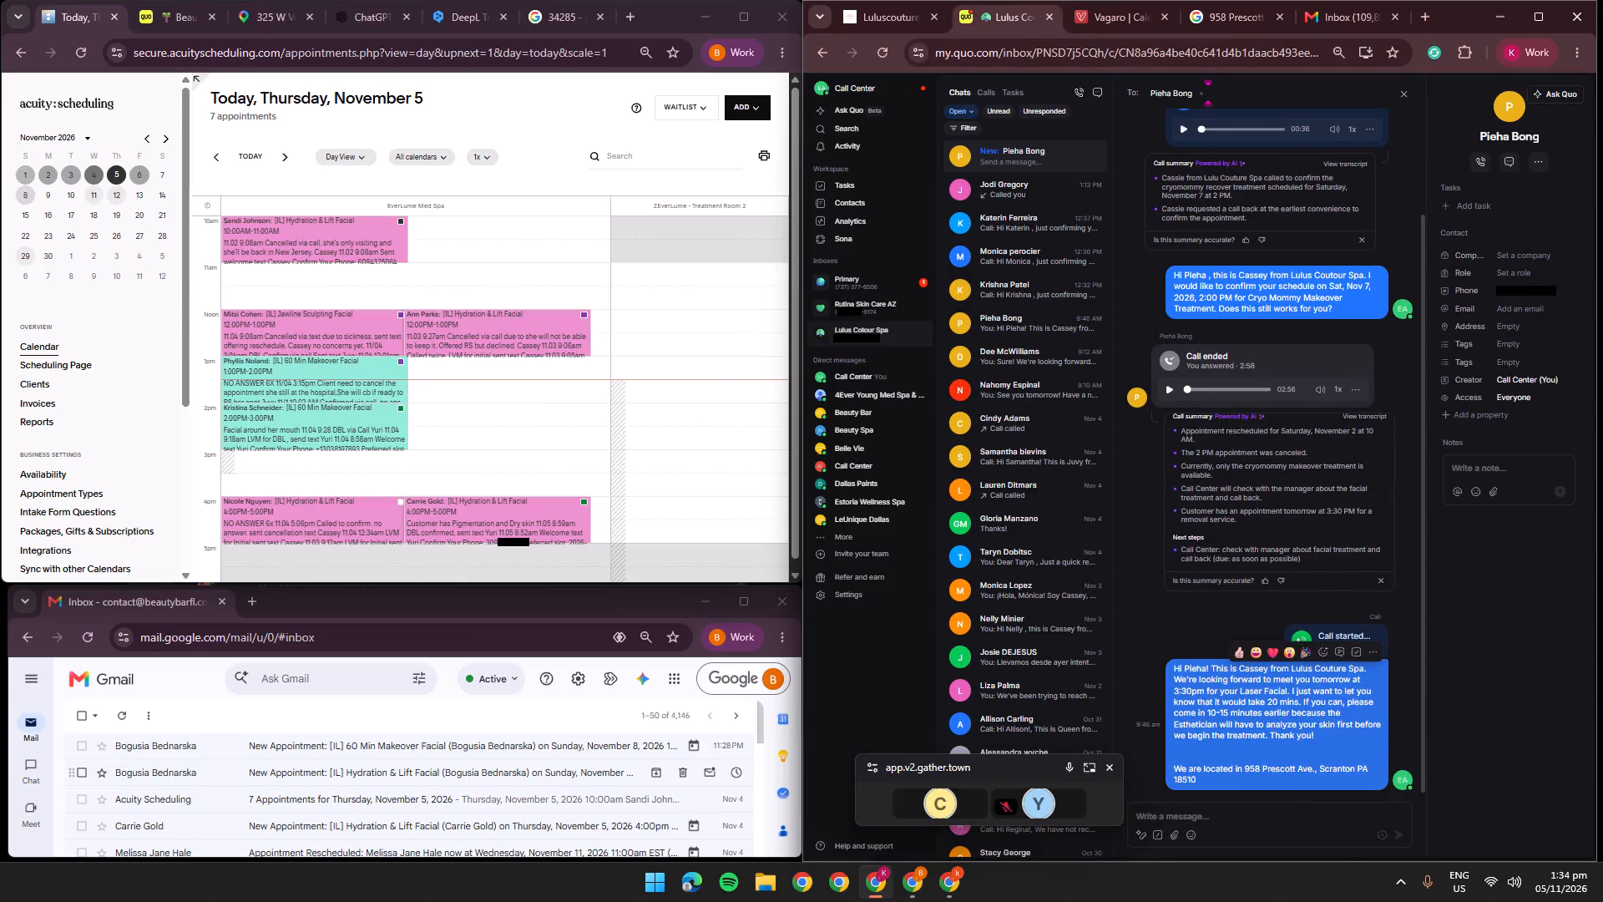
click(1231, 711)
click(884, 20)
key(3)
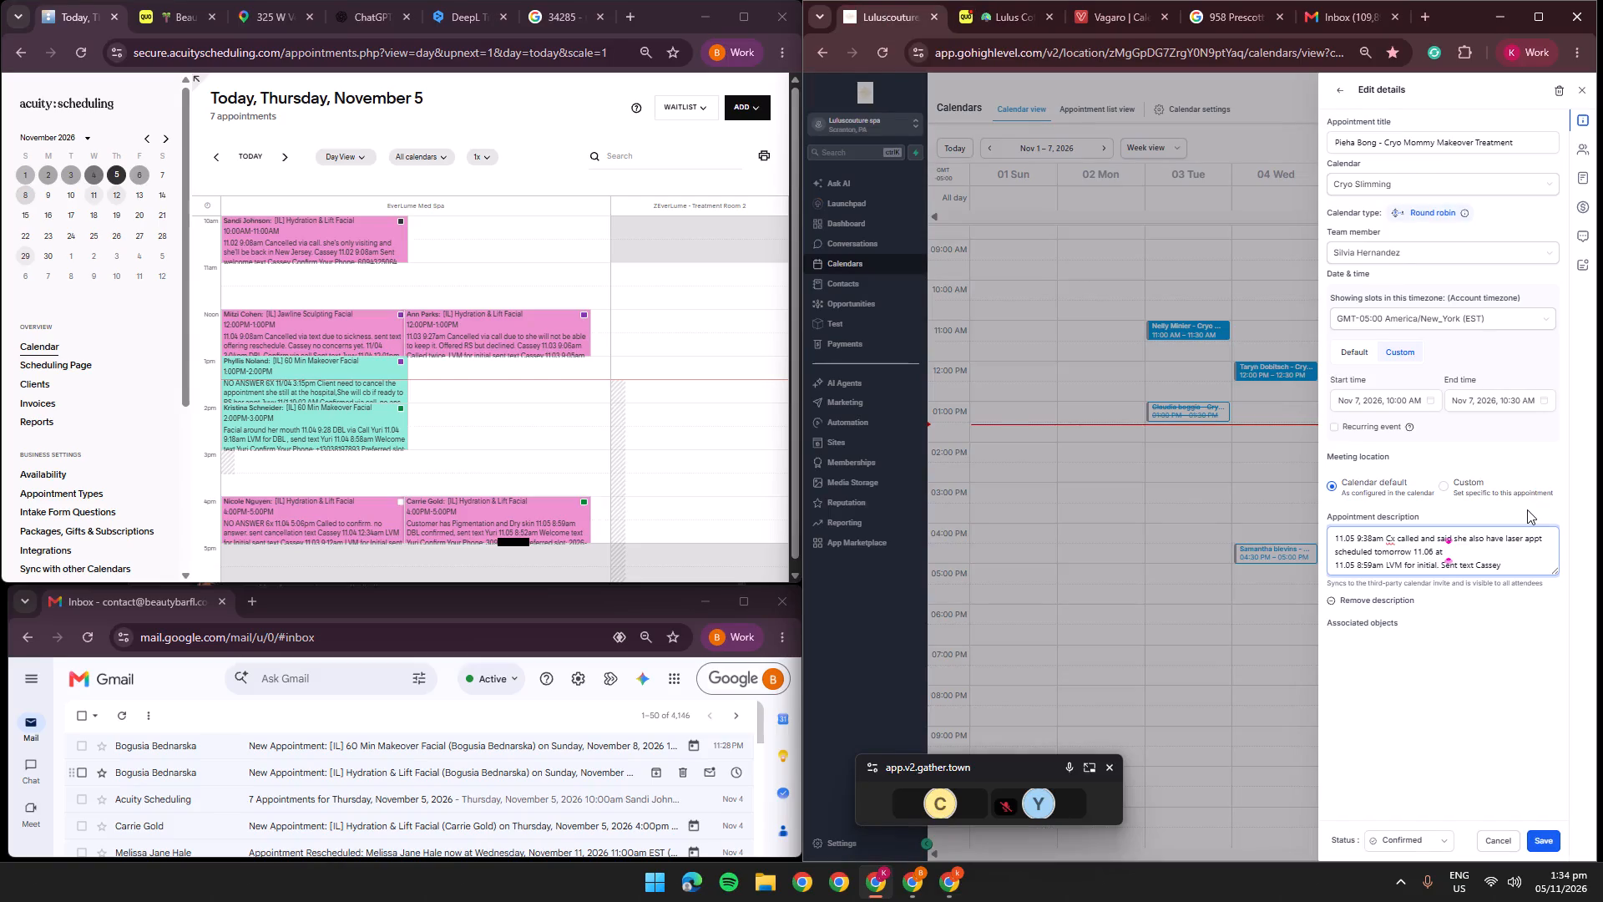
text(:30pm)
click(1549, 833)
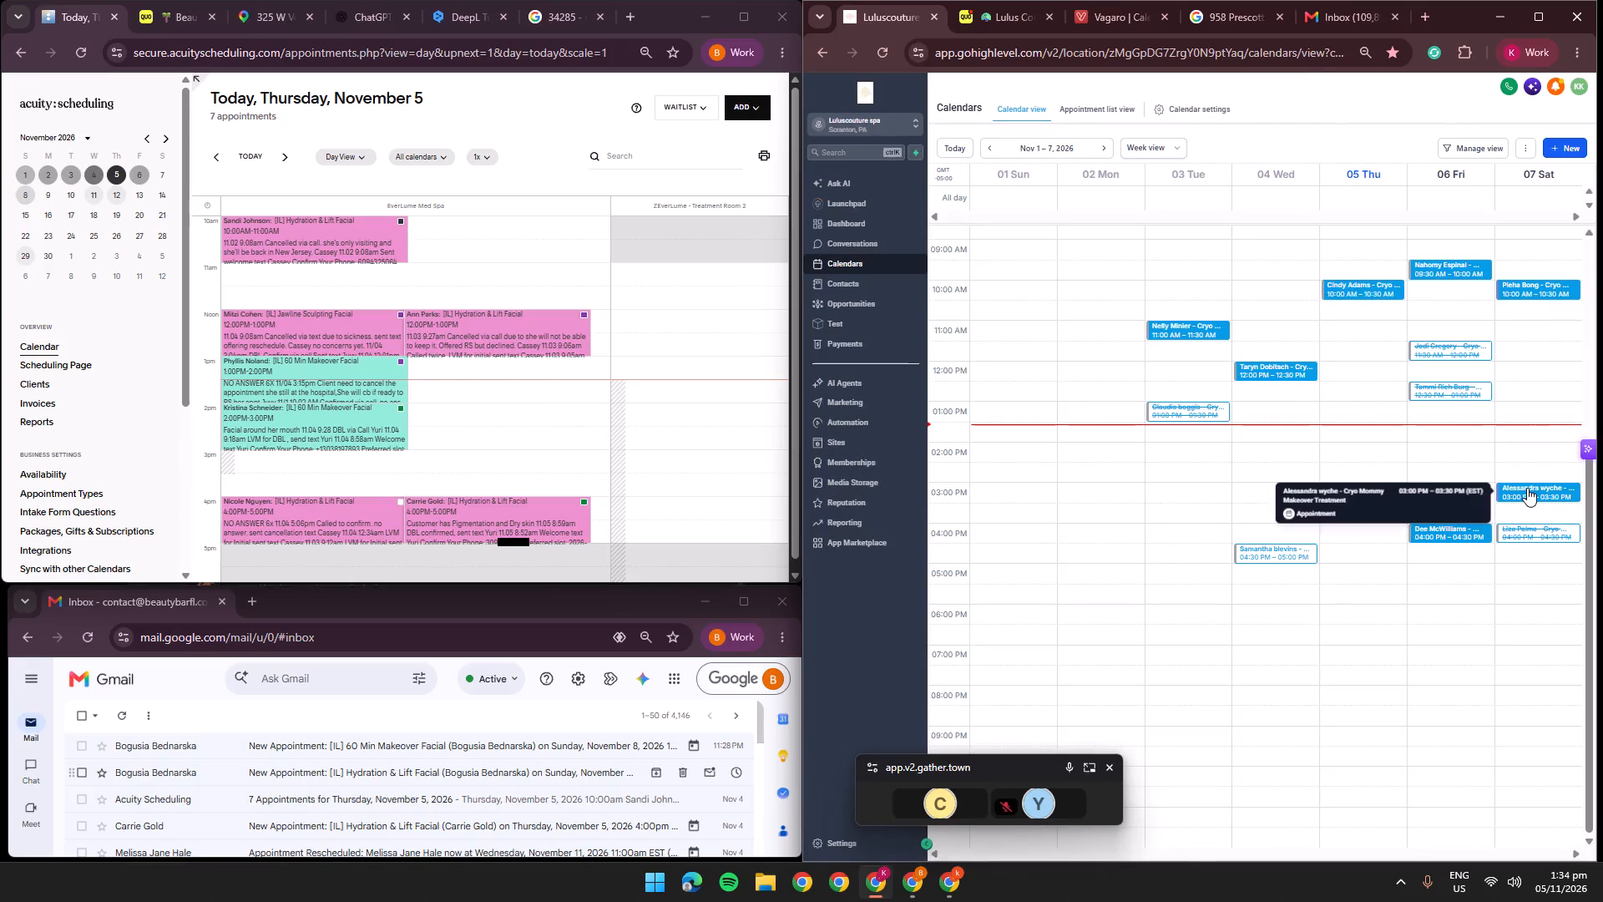
View the Lulus Couture Spa calendar for Nov 8–14, 2026, and go back to the client conversations.
click(1100, 152)
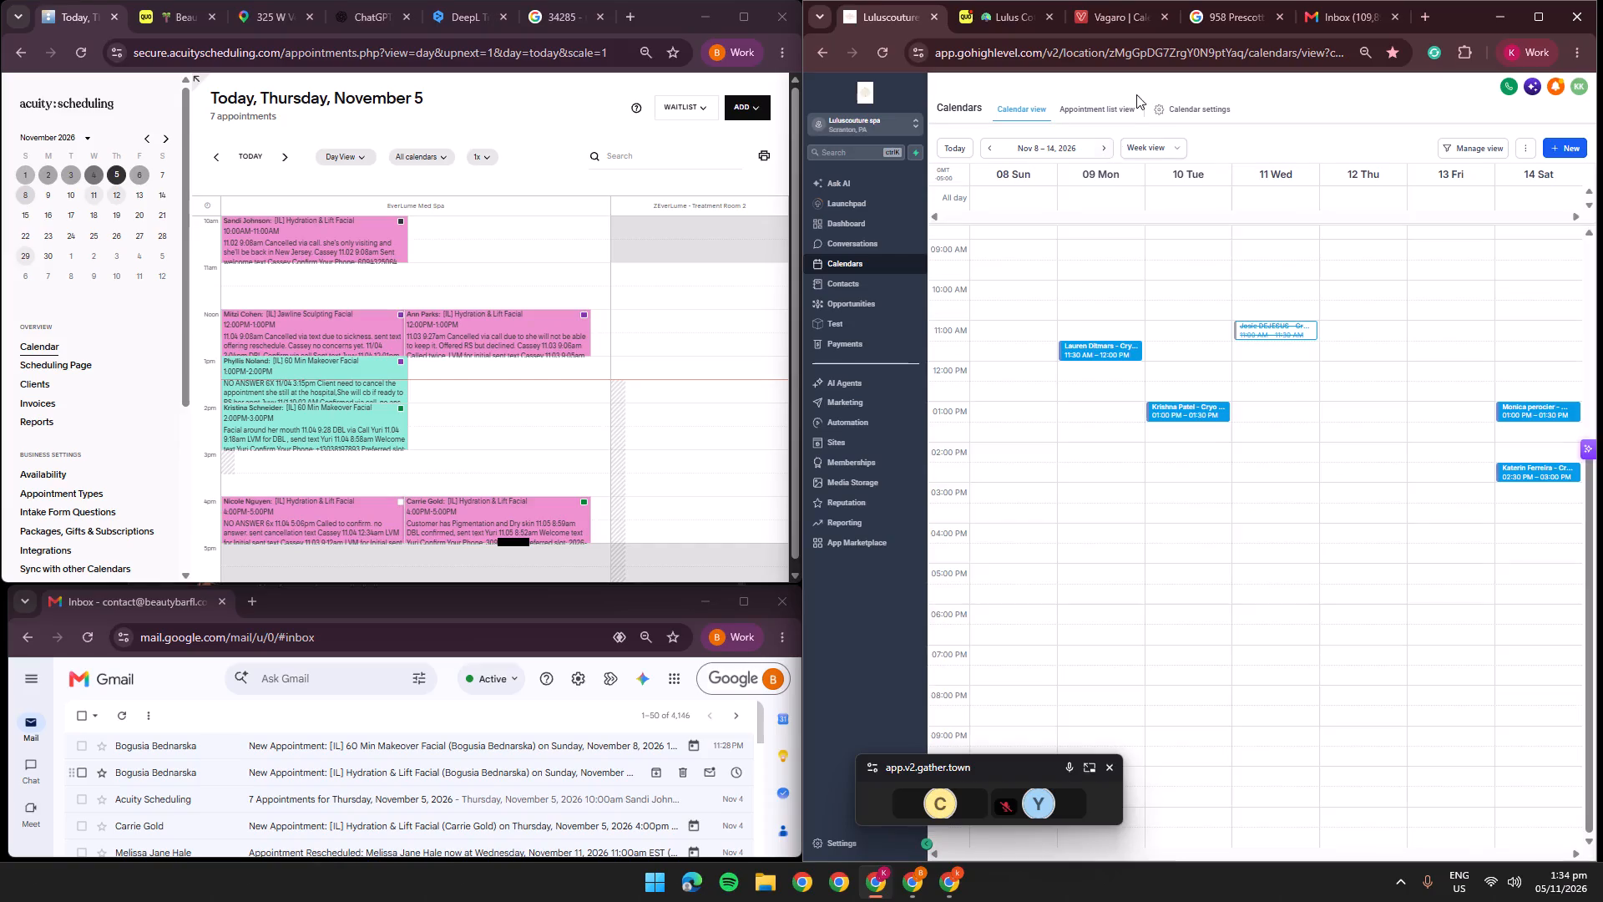
click(974, 18)
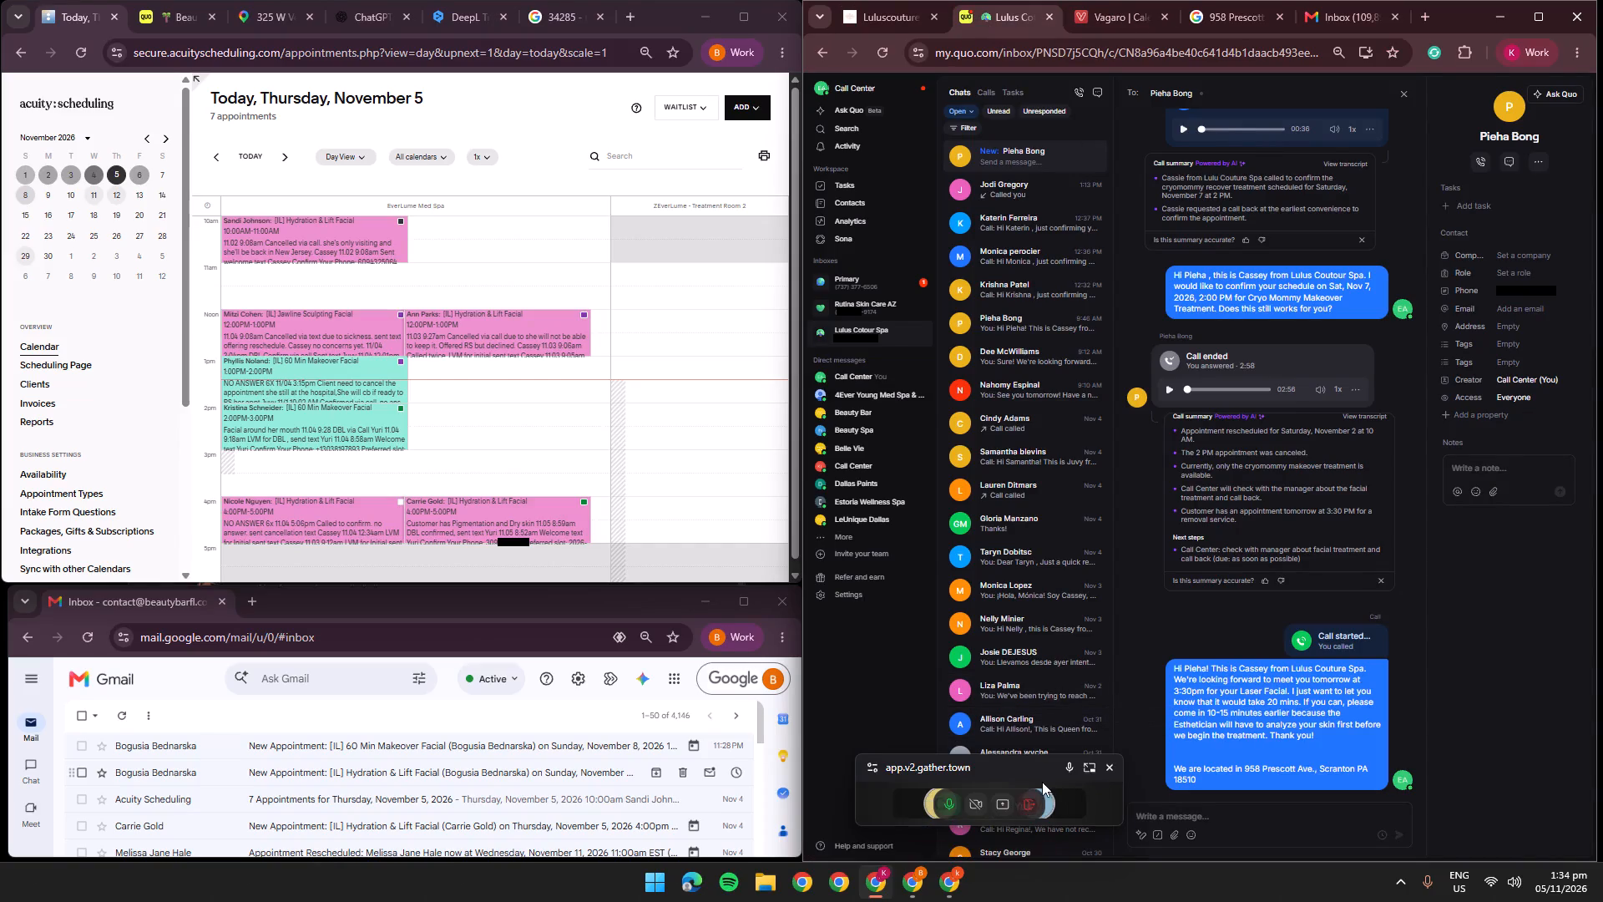
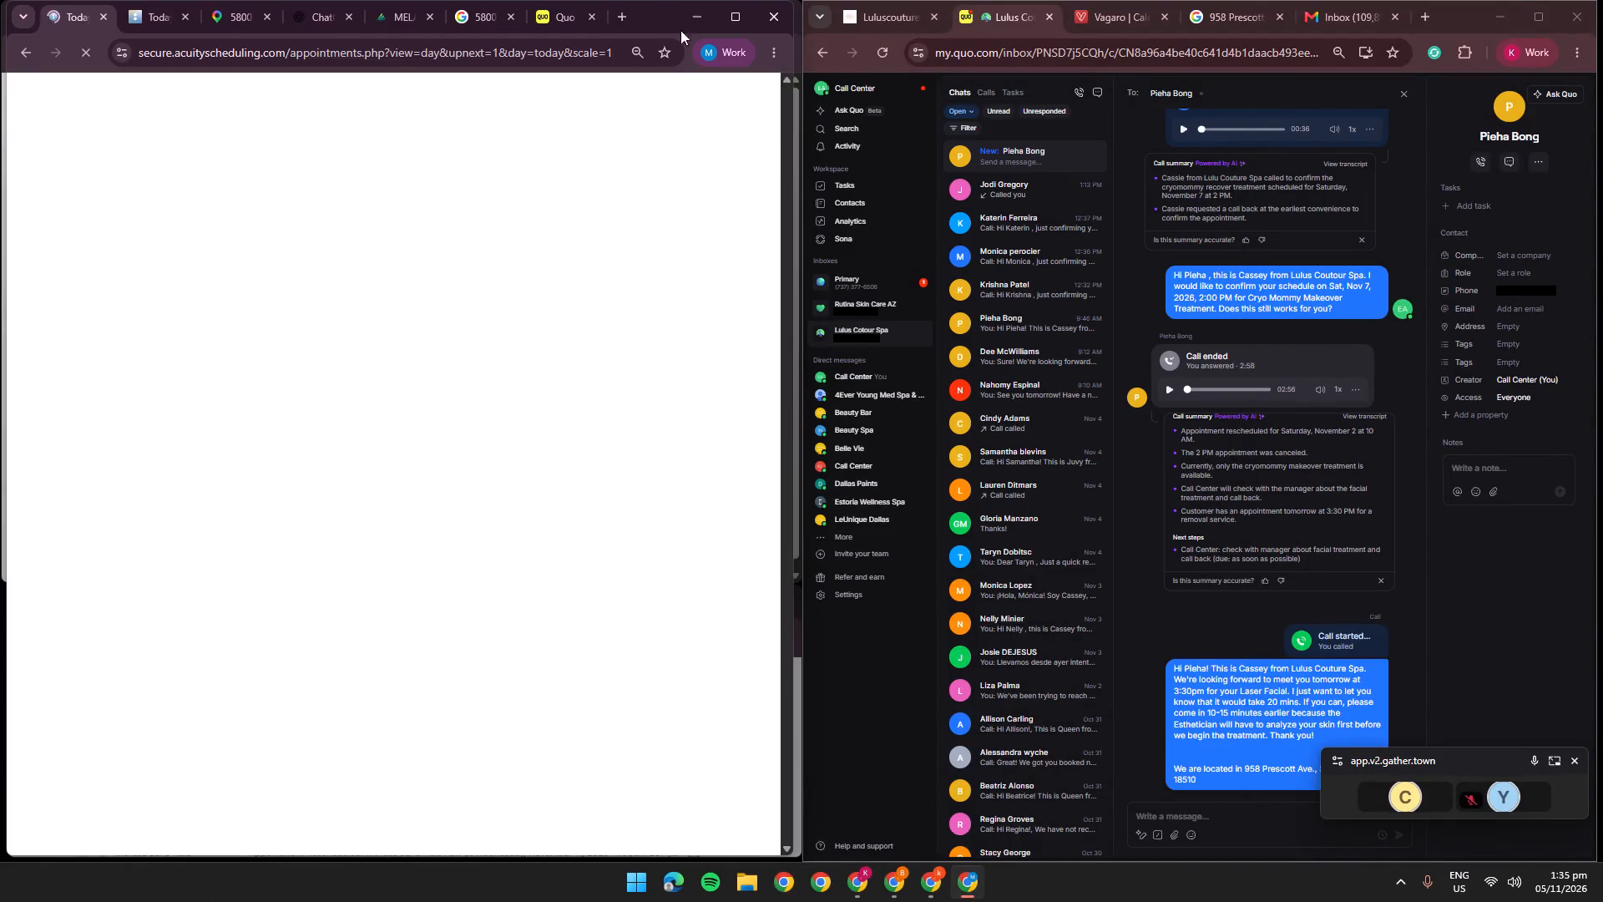
Bring up the Mela Skin-Tech calendar for November 5 and review Monica's 12:00pm appointment details and the day's schedule.
alt+drag(655, 0, 647, 161)
alt+drag(656, 180, 726, 104)
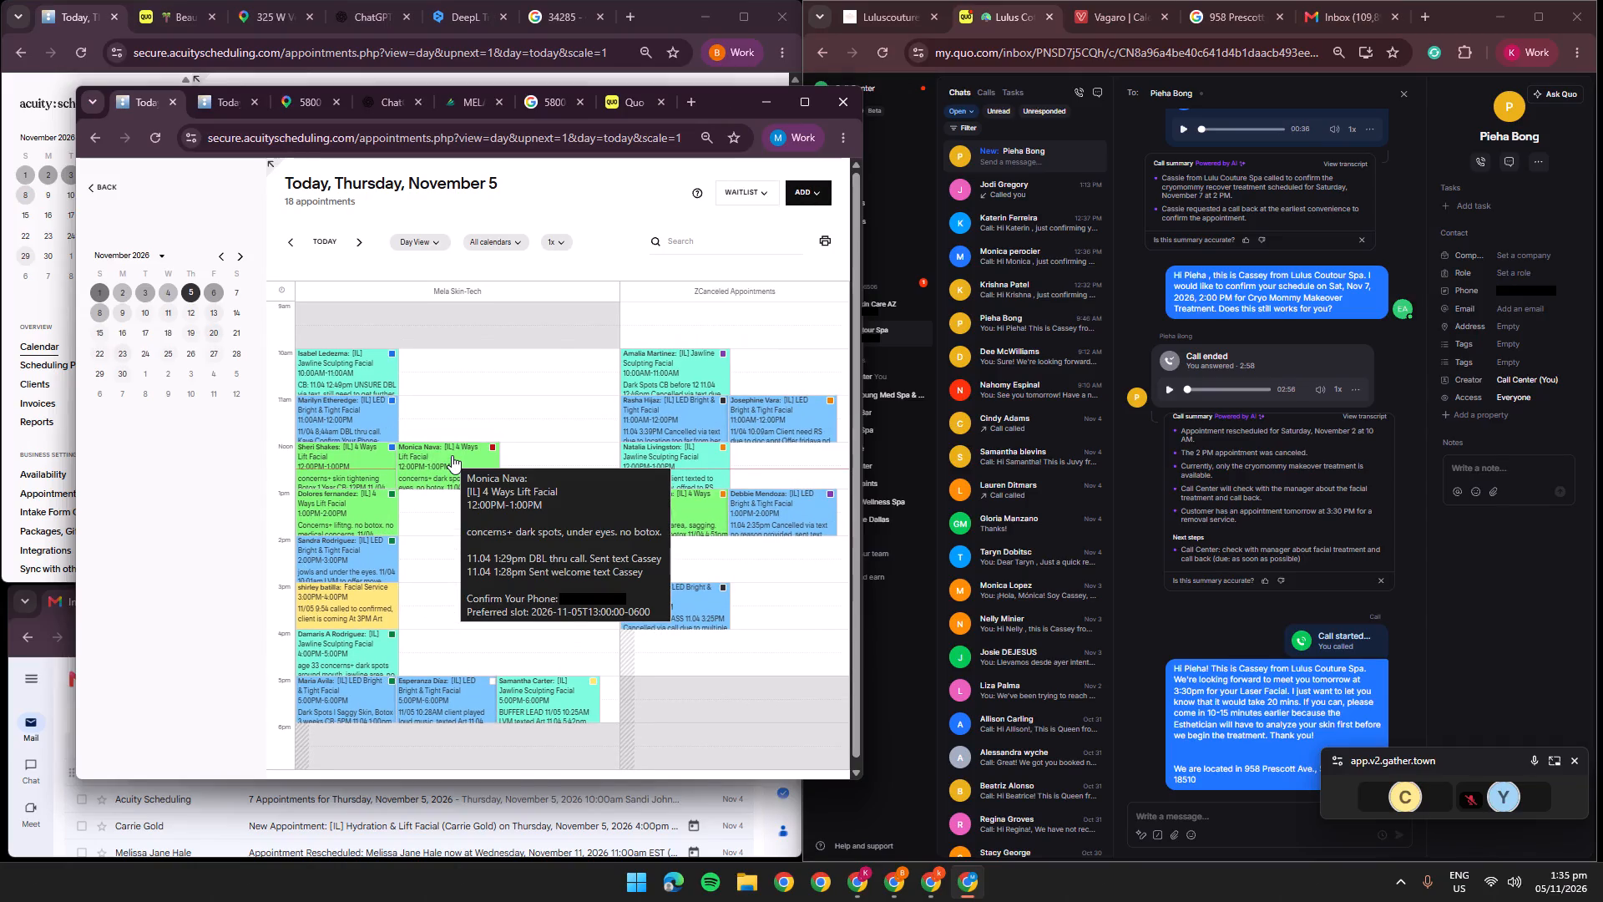
alt+click(452, 455)
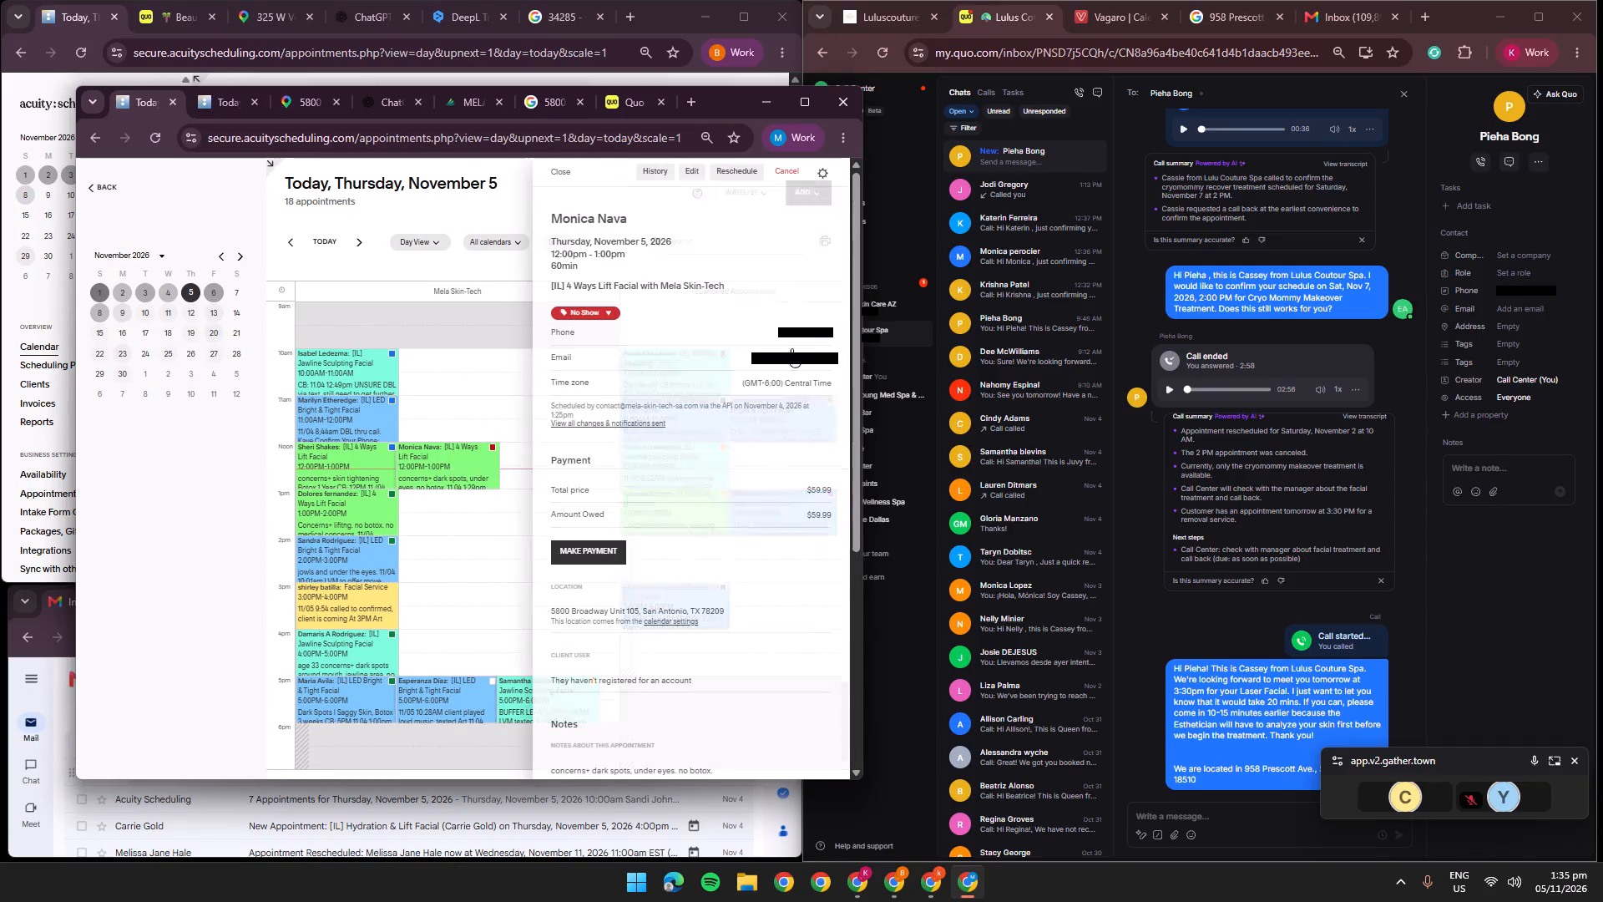
alt+drag(852, 326, 771, 329)
alt+drag(842, 337, 747, 322)
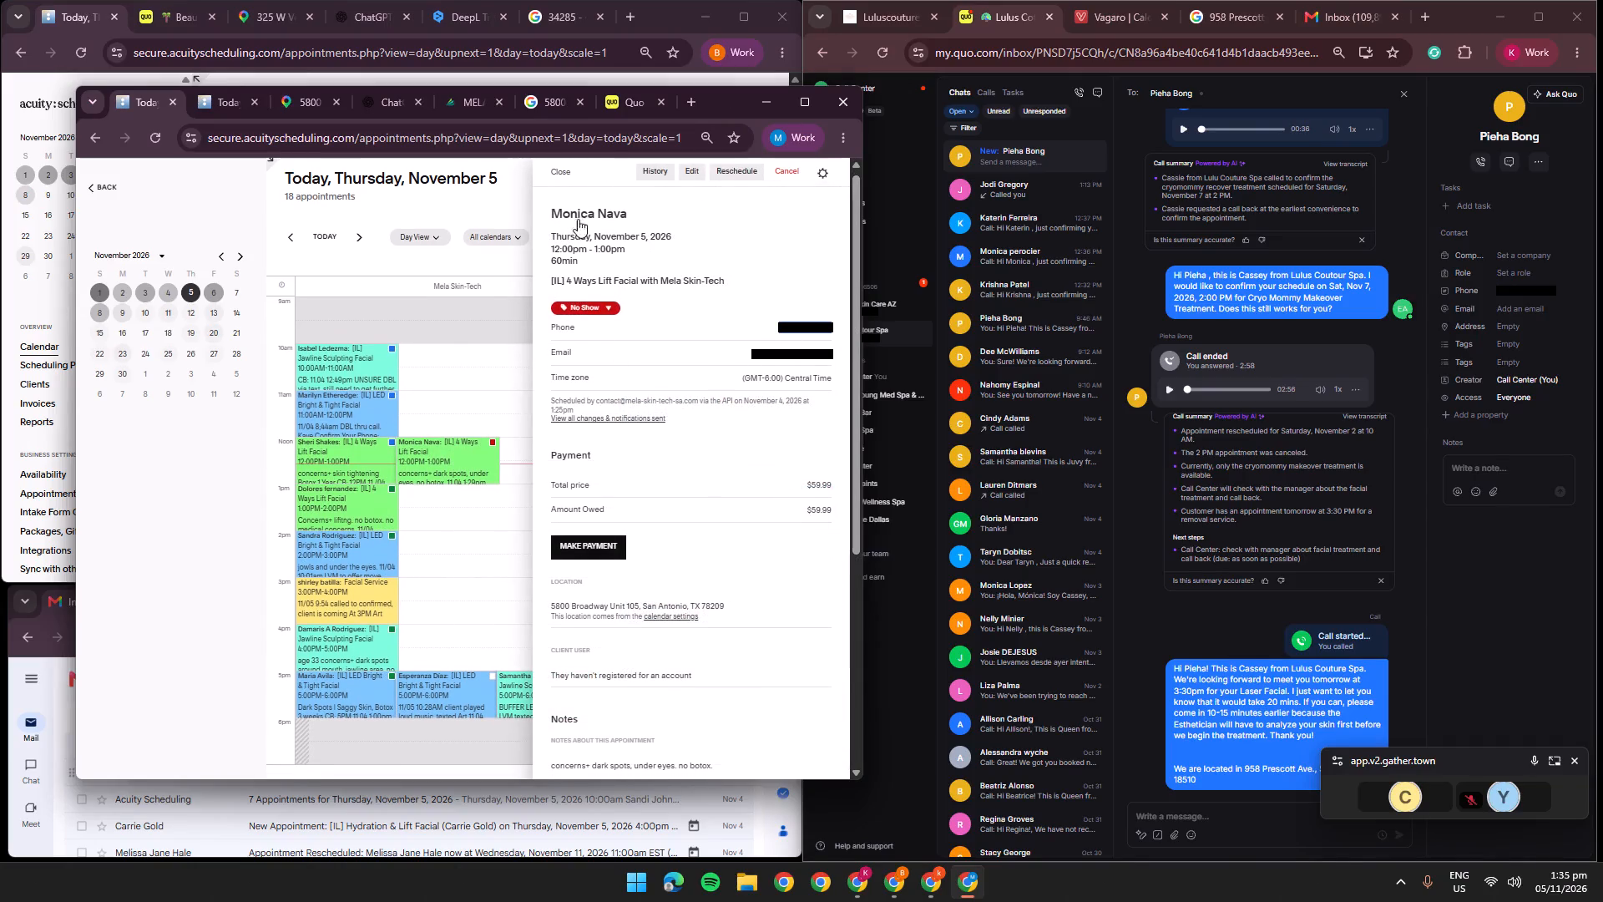
alt+scroll(700, 396, down, 2)
alt+scroll(726, 536, up, 3)
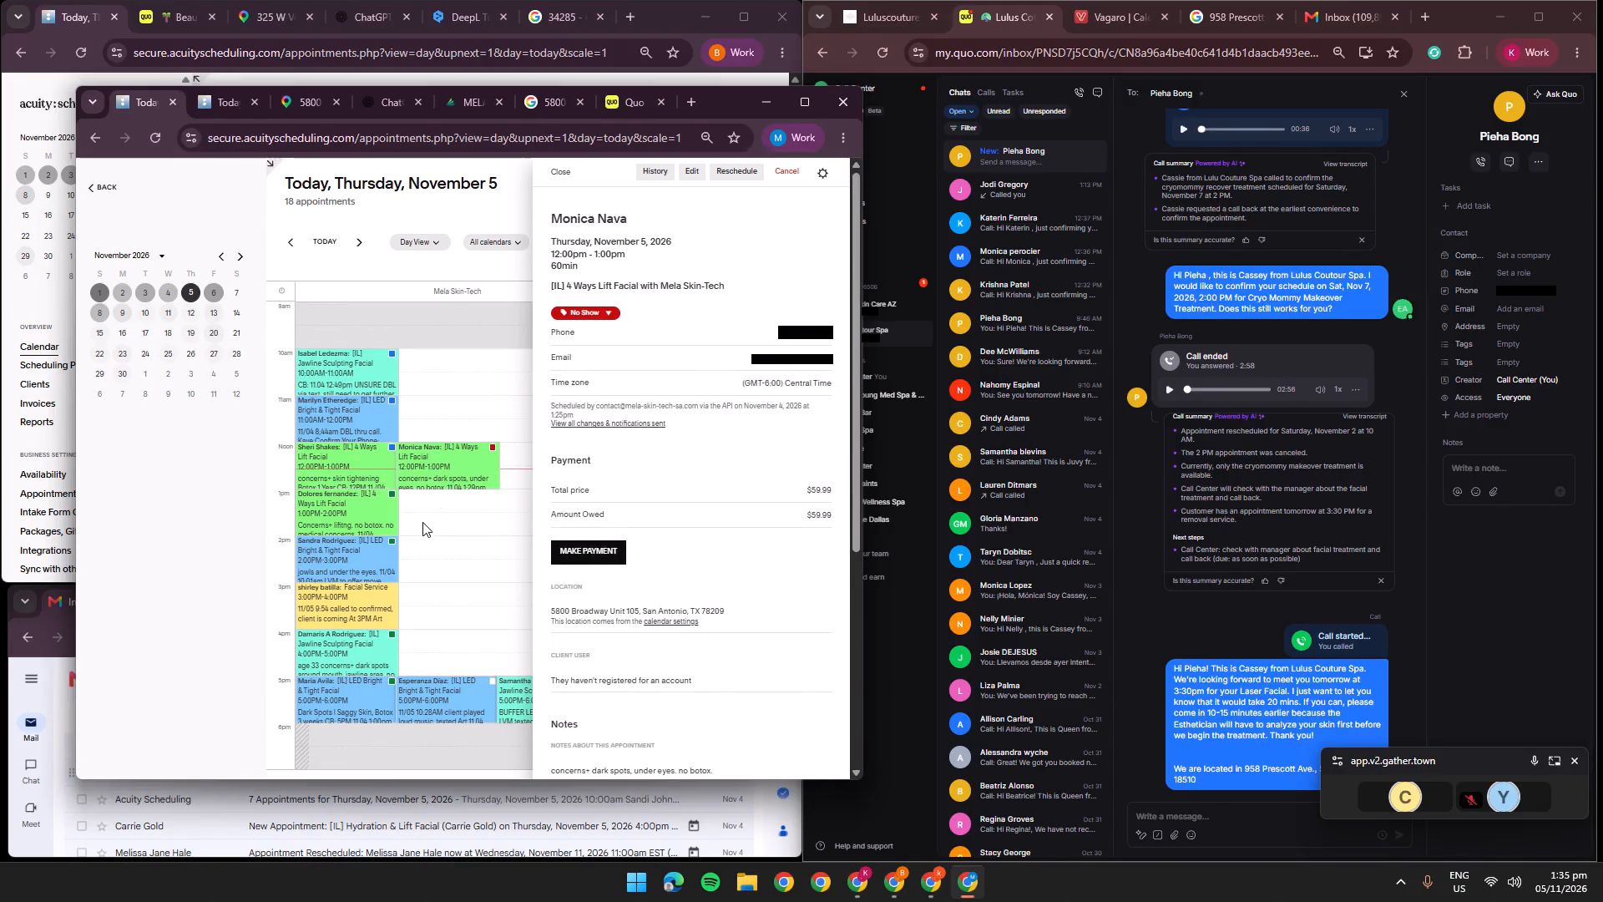
alt+click(568, 172)
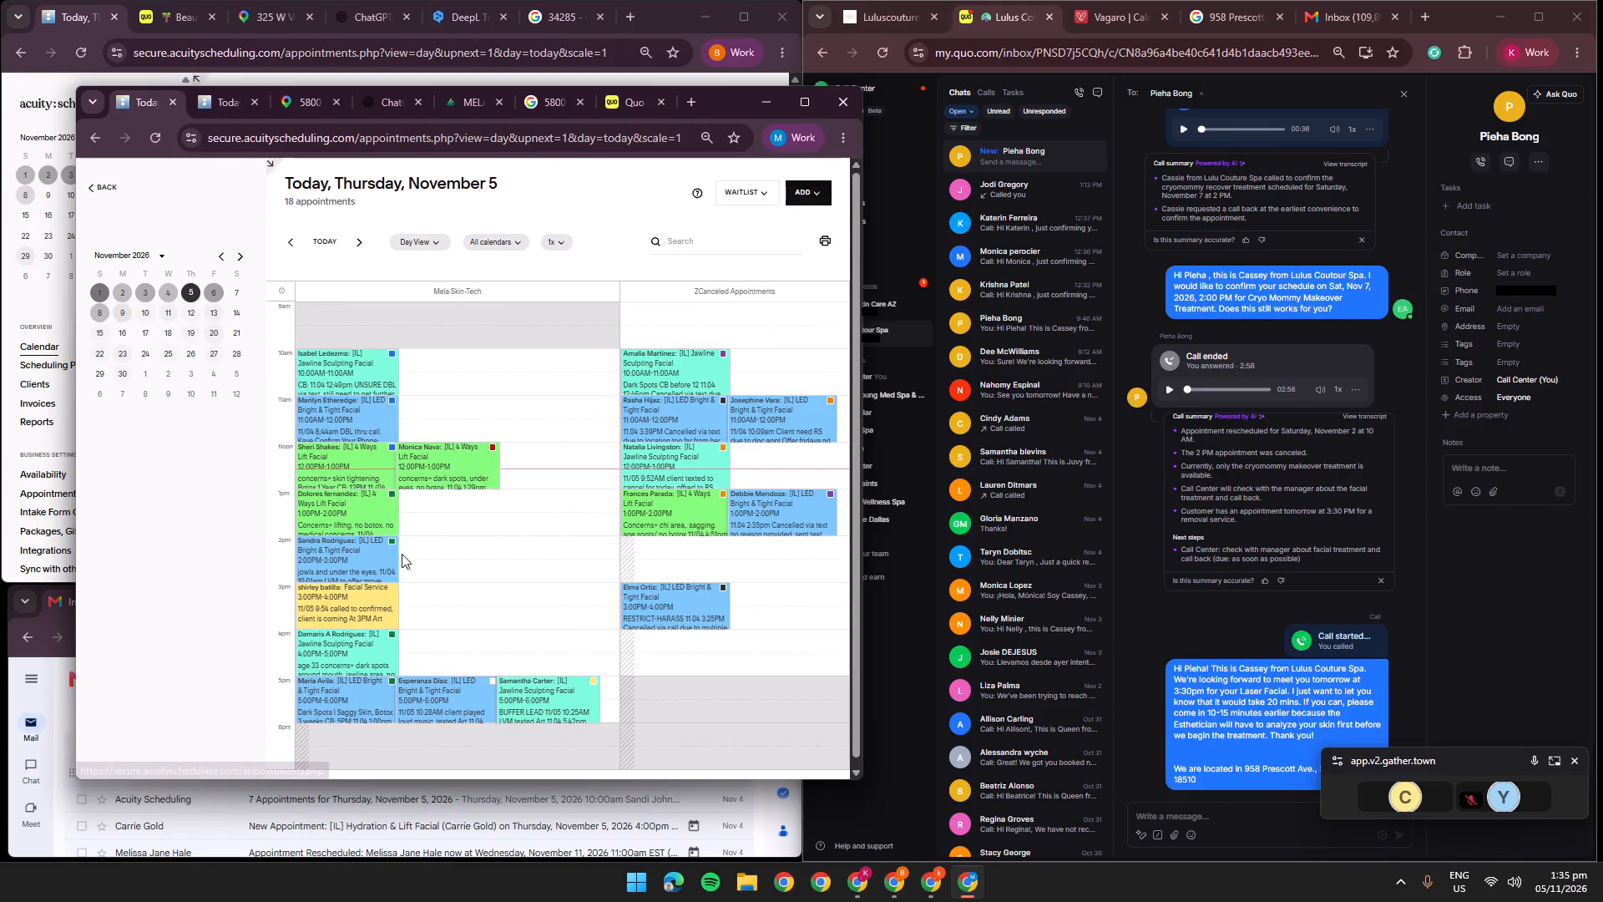
alt+scroll(395, 520, down, 1)
alt+scroll(395, 520, up, 1)
Insert "moved from 1pm to 12pm" after "DBL thru call." in Monica's 11.04 1:29pm appointment note and save the appointment.
alt+click(454, 455)
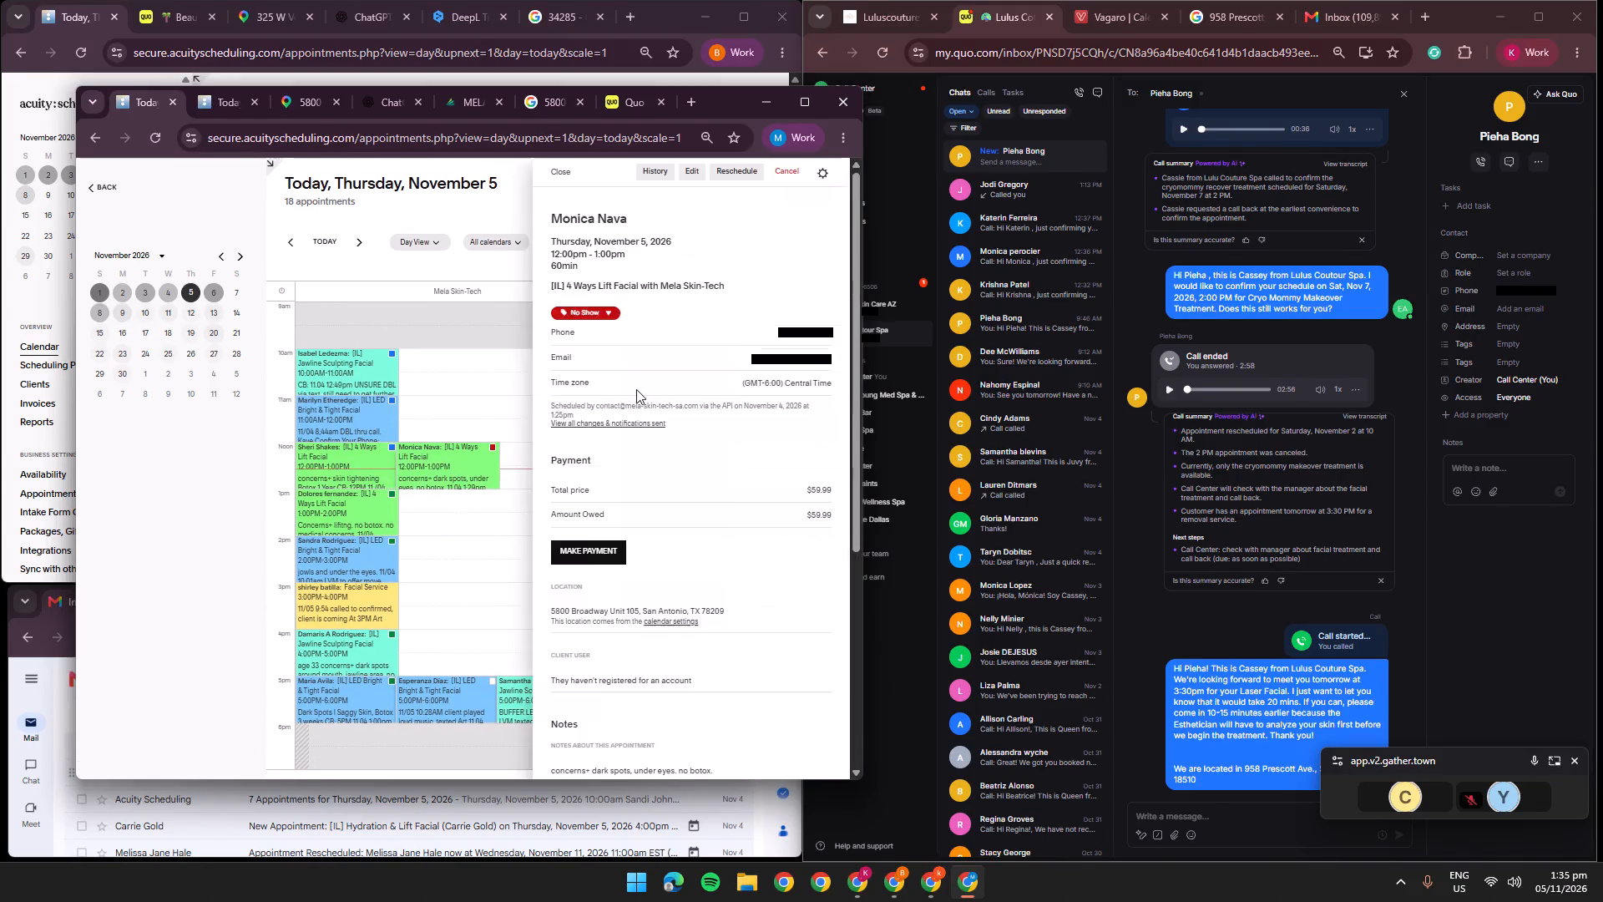
alt+scroll(636, 389, down, 2)
alt+click(694, 456)
alt+click(647, 590)
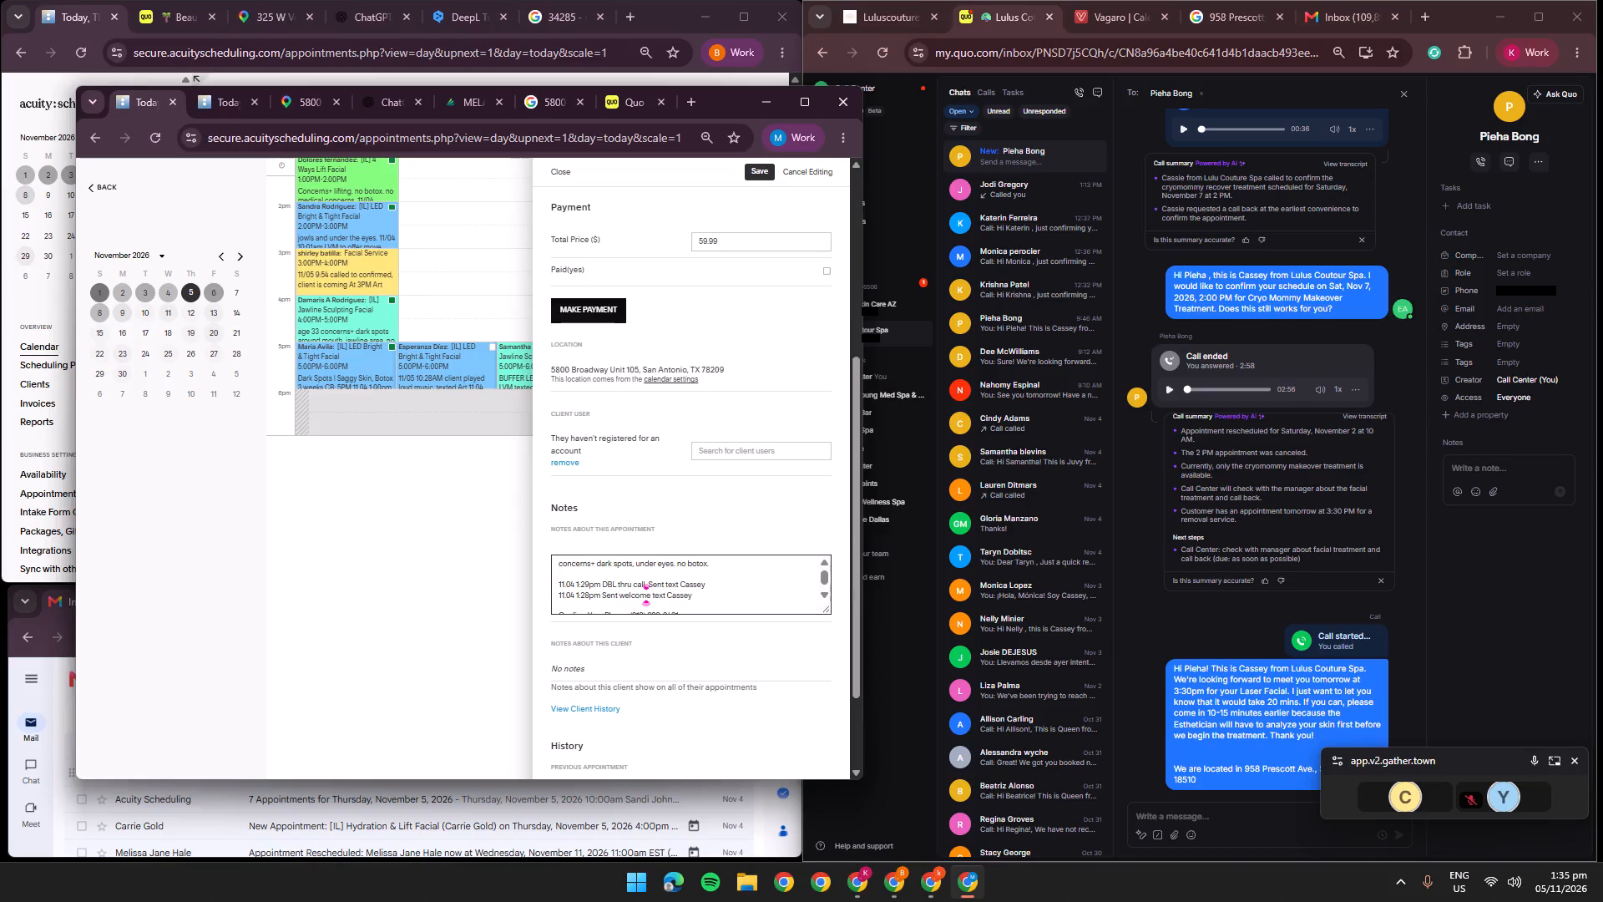
alt+click(650, 582)
text(moved from 1pm to 12pm)
key(space)
click(767, 179)
scroll(718, 322, up, 4)
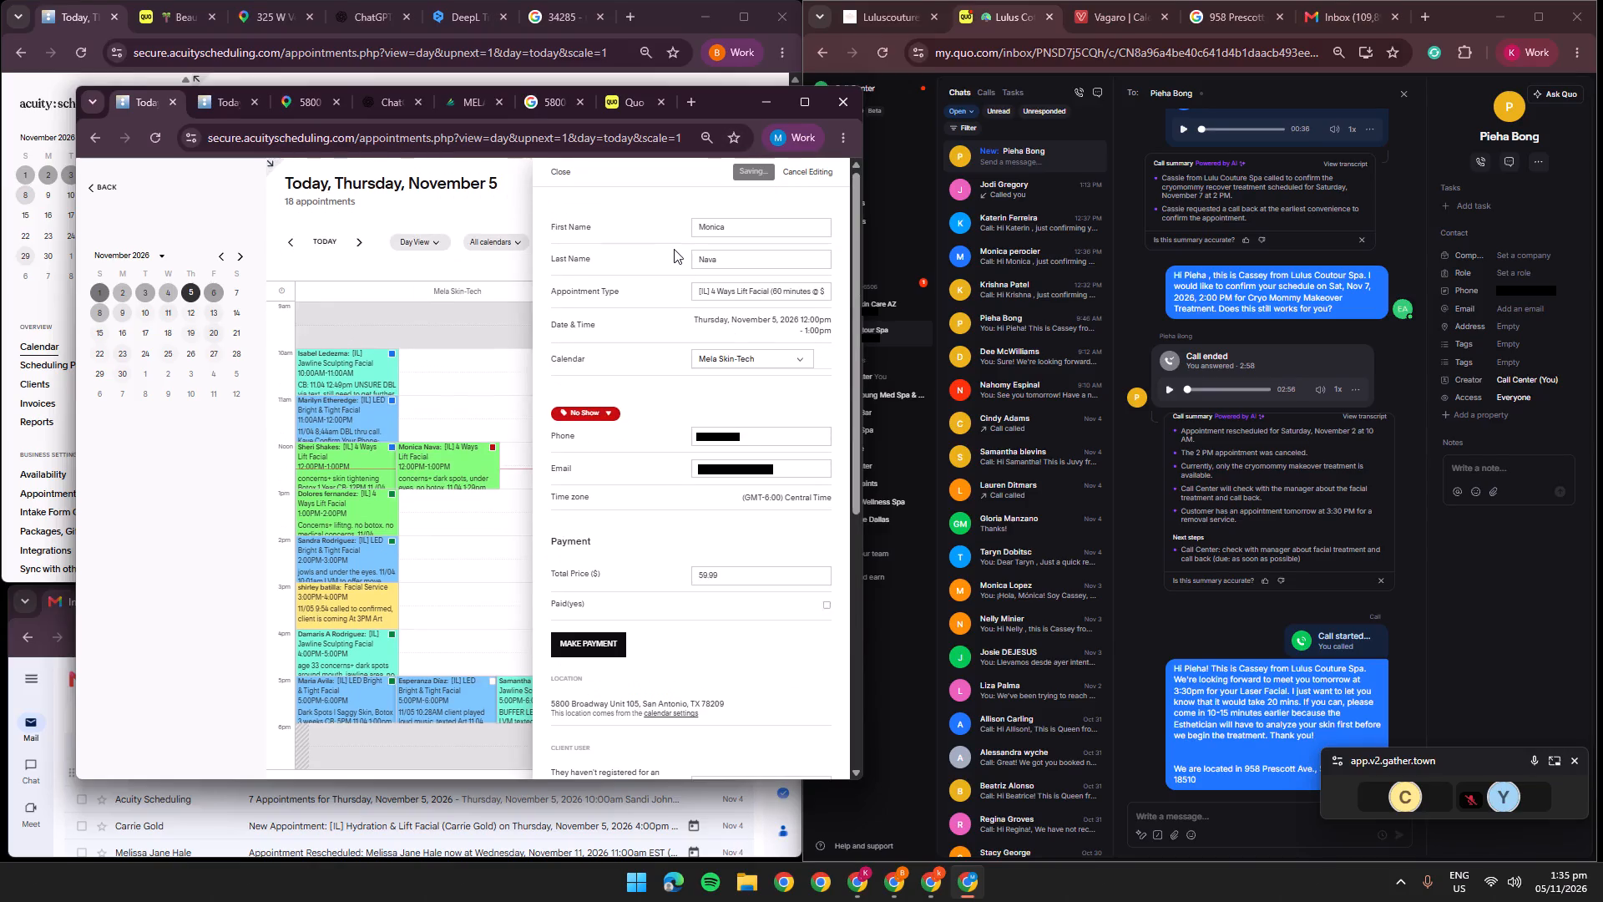
click(634, 107)
click(149, 99)
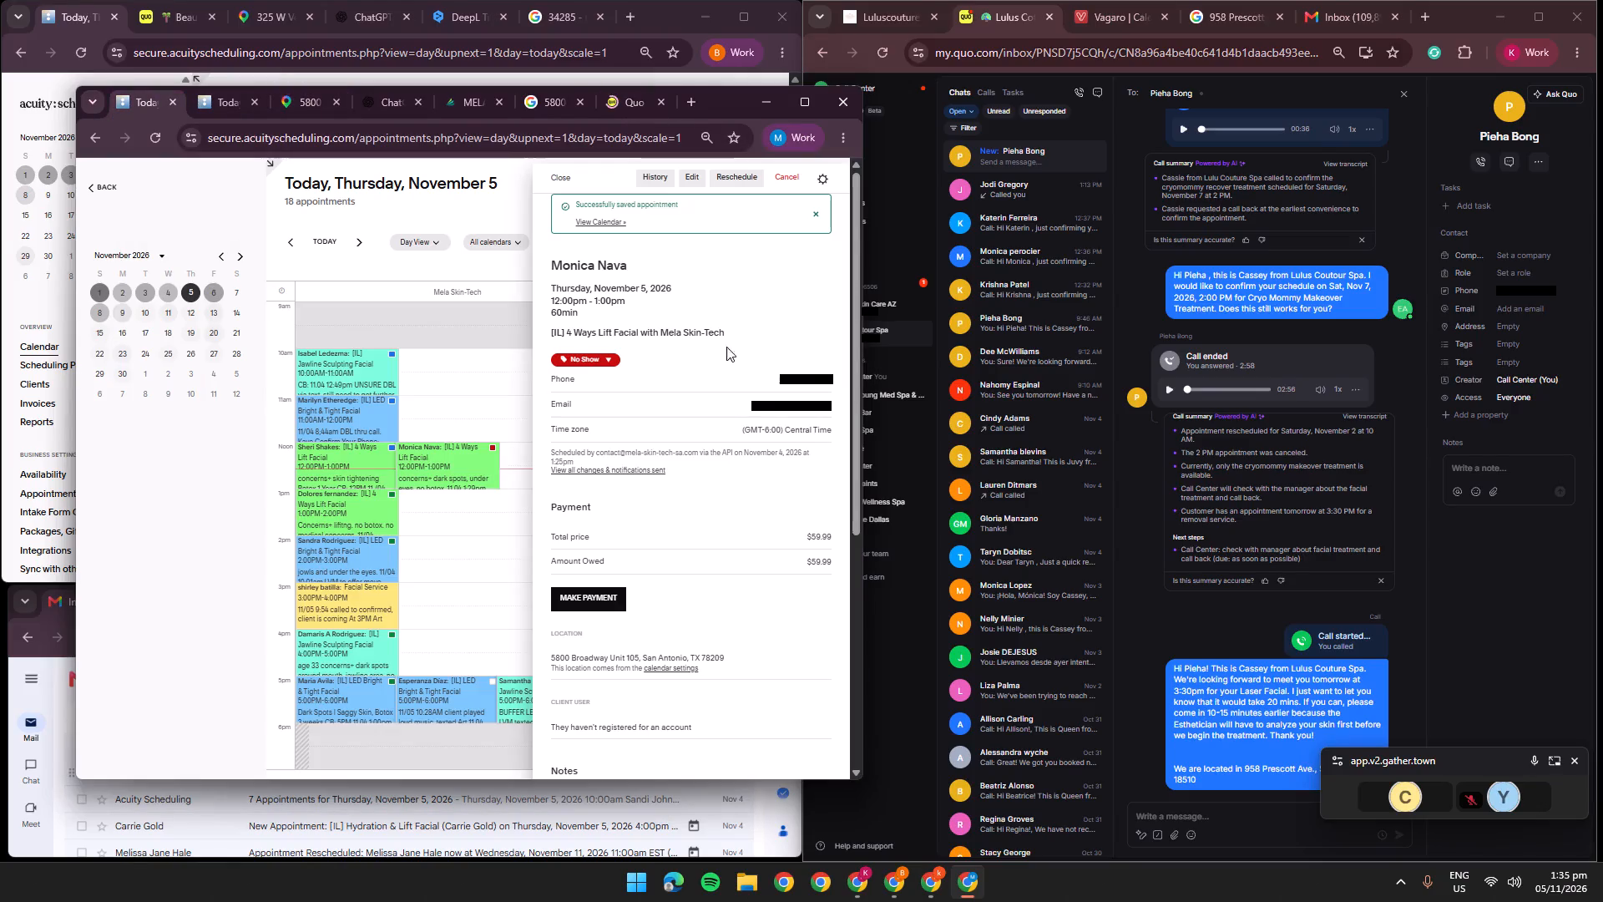
drag(837, 389, 740, 378)
key(ctrl+c)
key(ctrl+c)
click(612, 109)
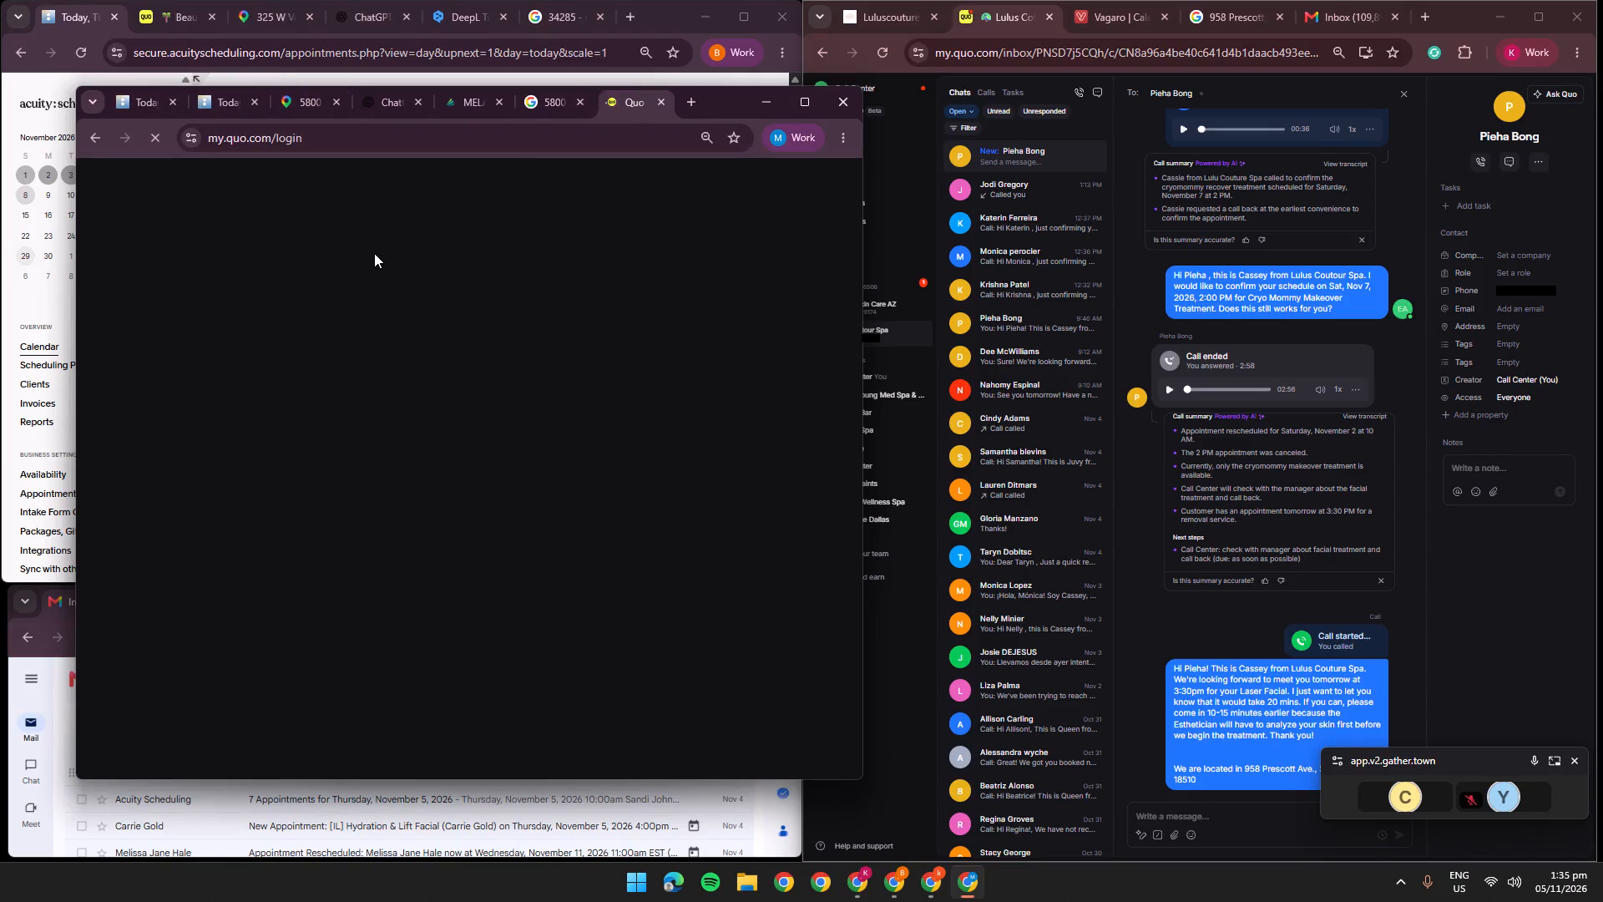
click(513, 486)
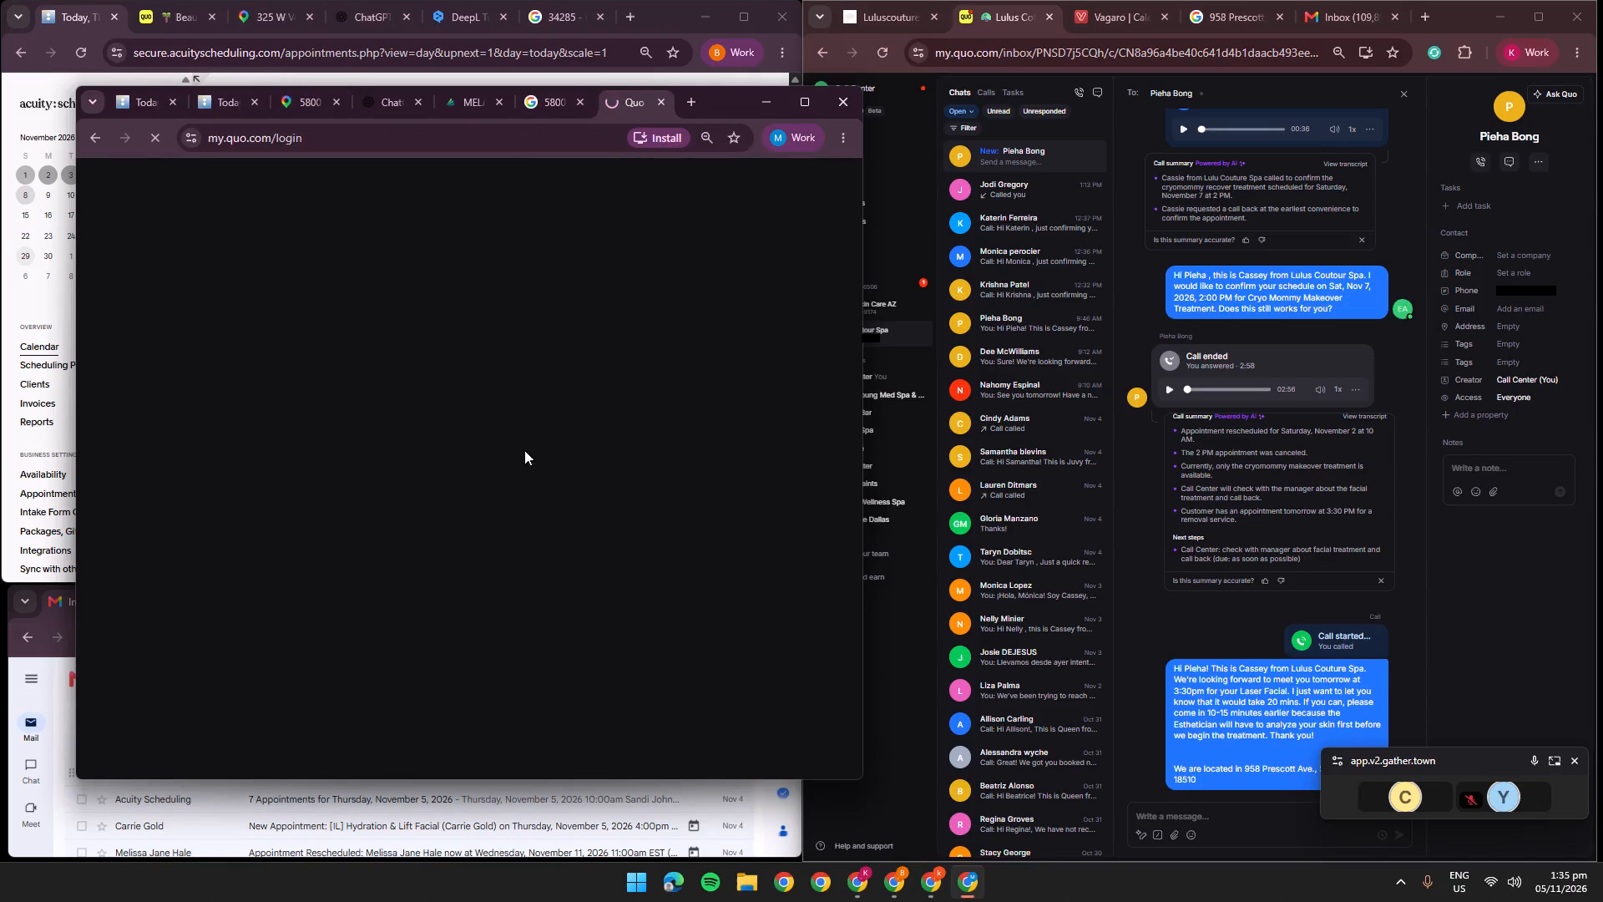
click(165, 114)
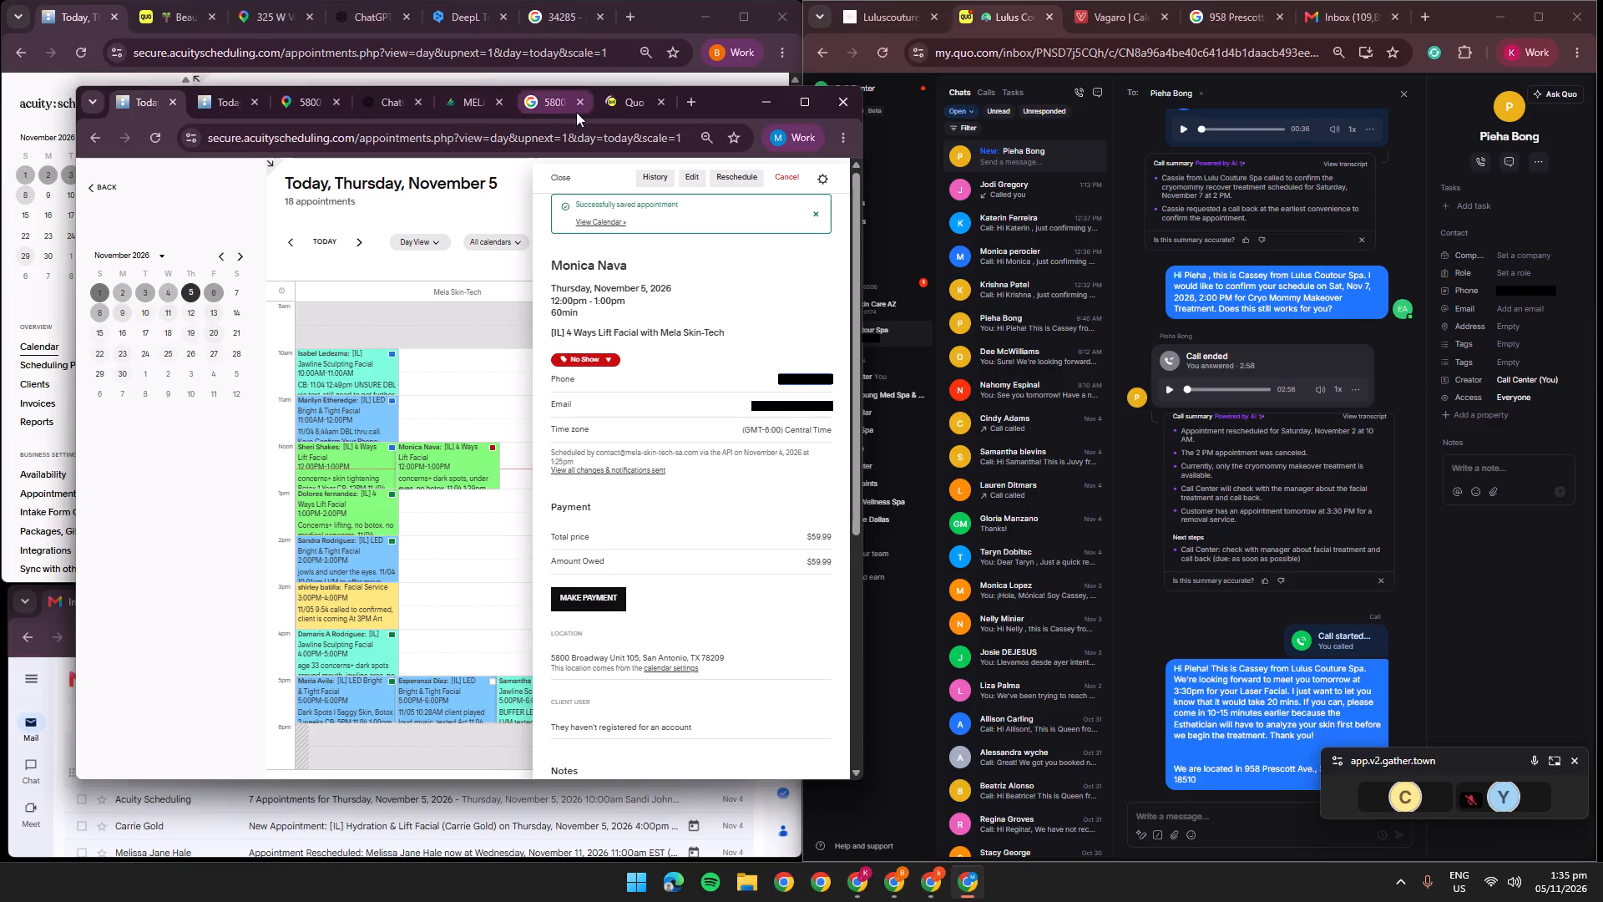
click(625, 105)
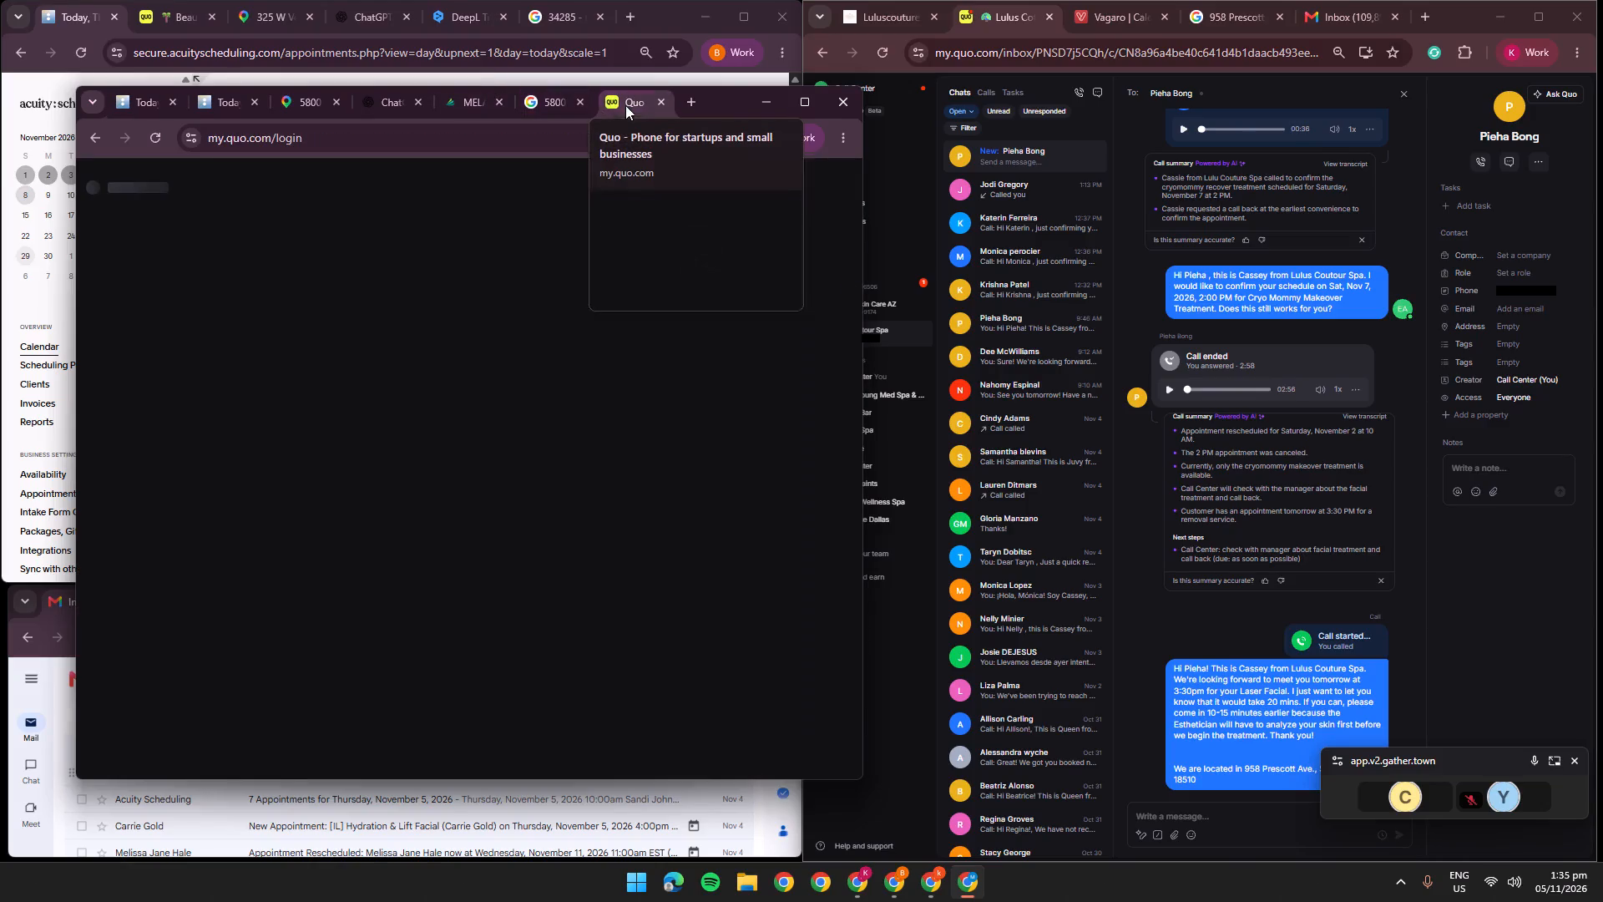
Switch to Google Keep, go to the MELA SKIN TECH label and open its ETA message template.
key(alt+Tab)
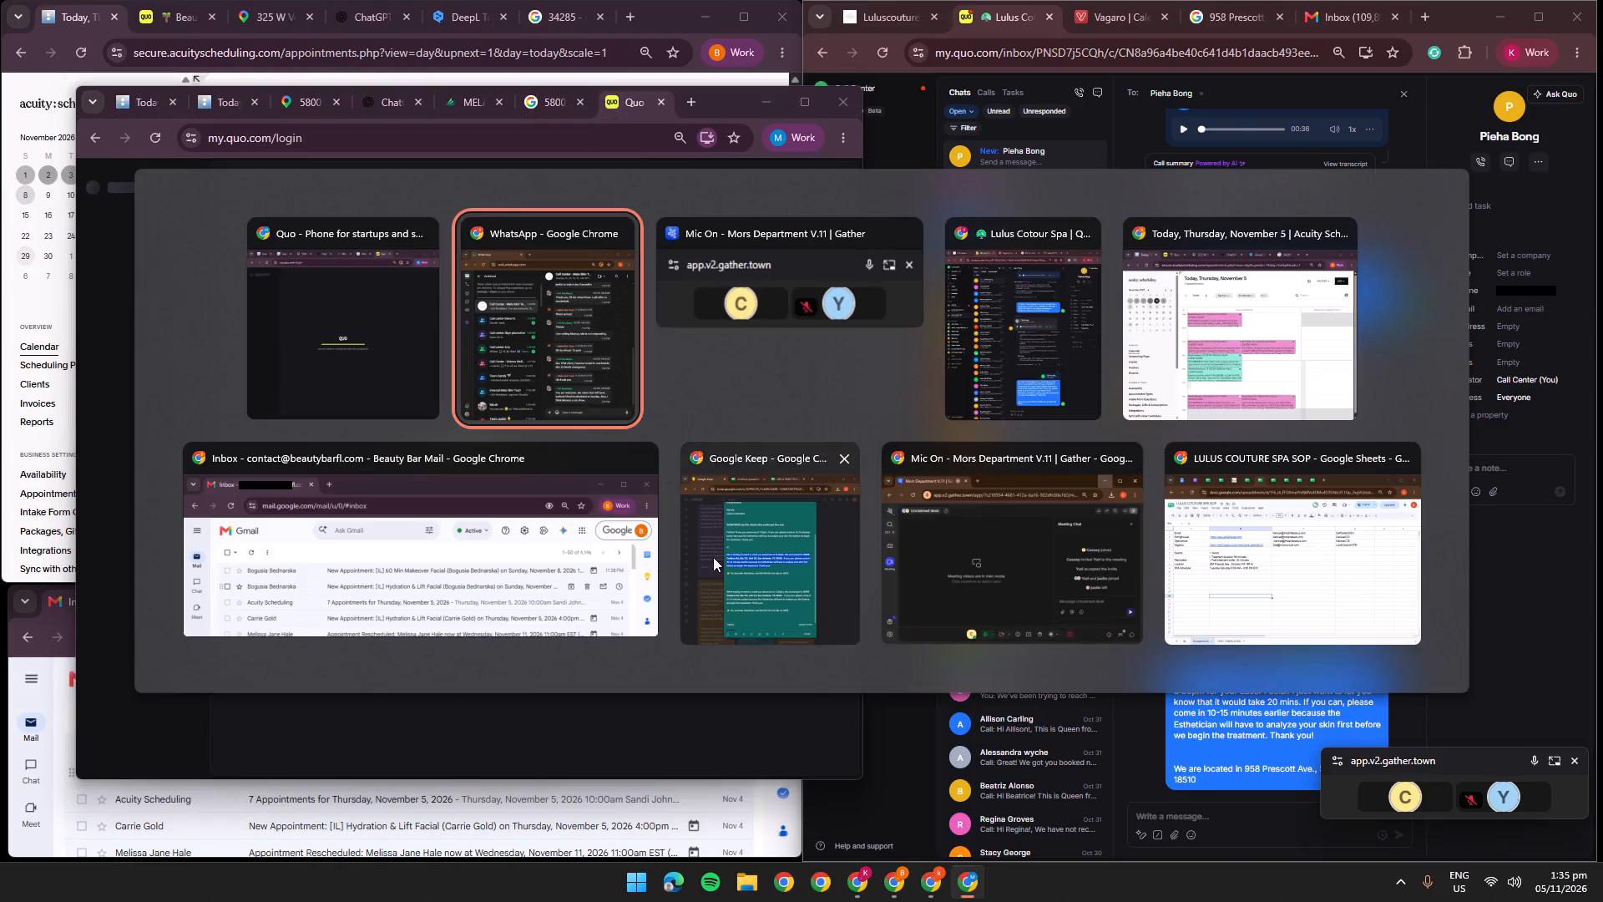
alt+click(735, 560)
drag(645, 166, 1449, 134)
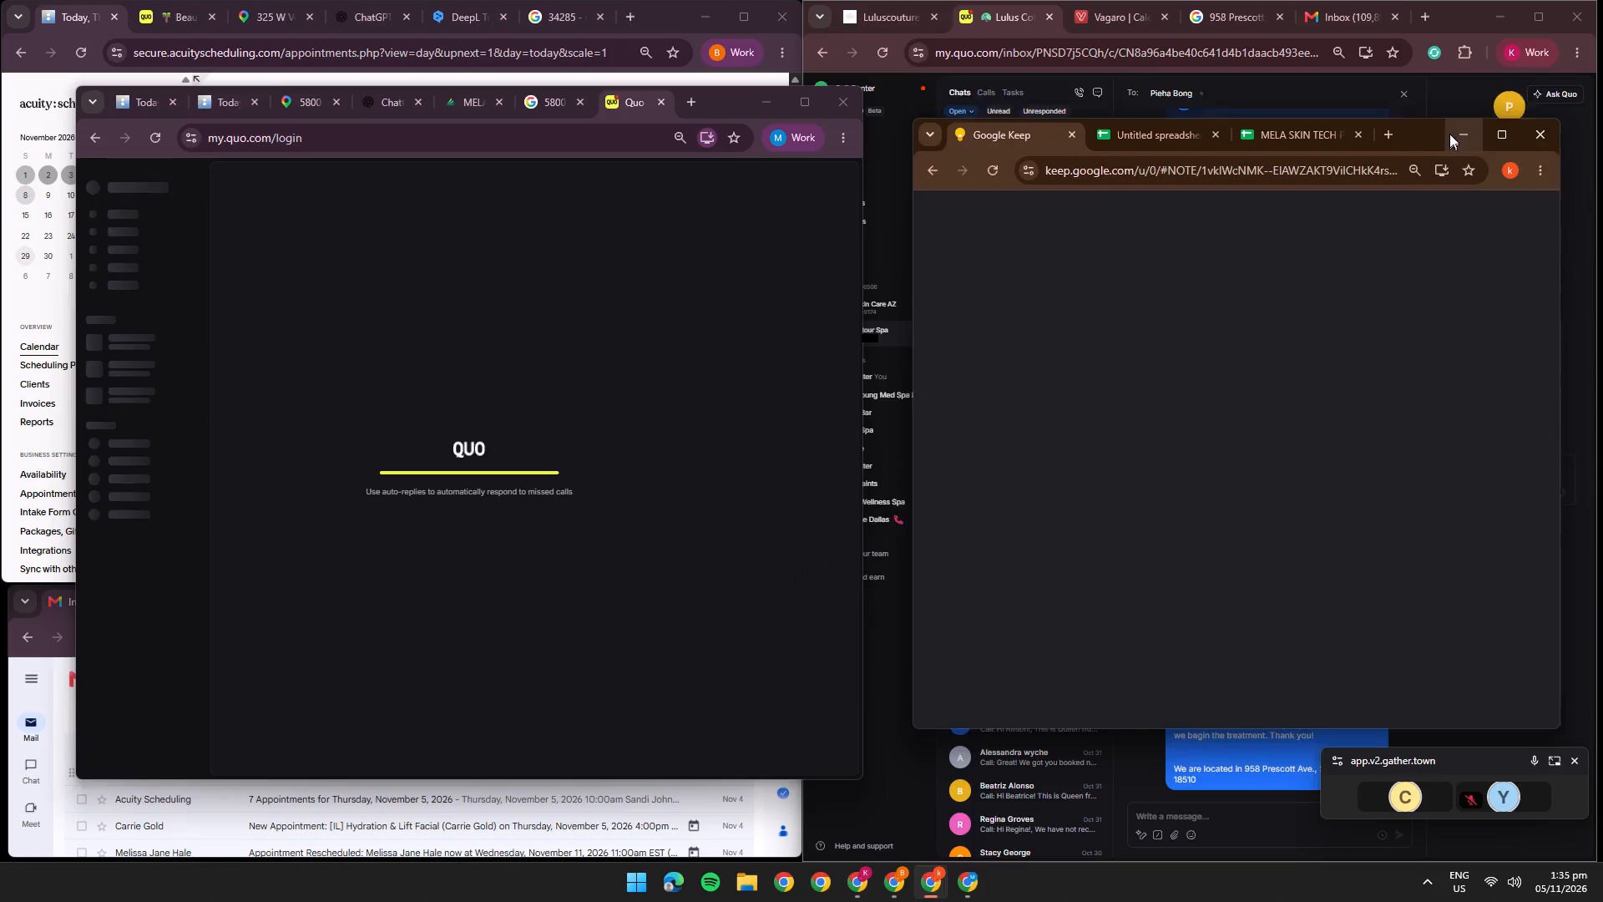
drag(1449, 134, 1430, 114)
click(1333, 531)
click(943, 452)
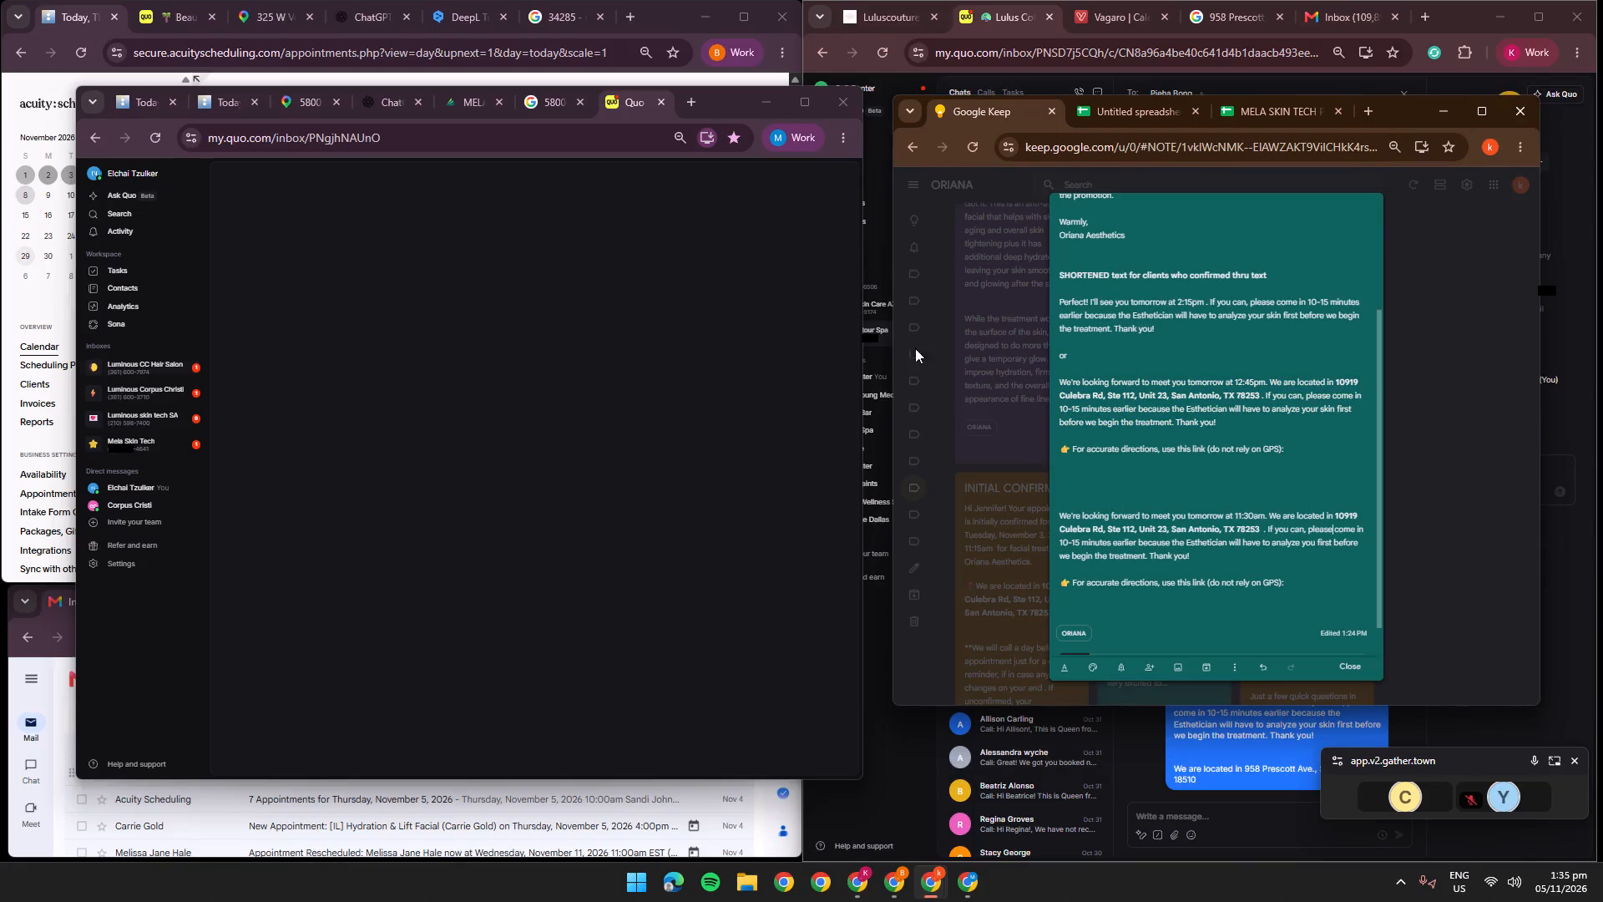
double_click(904, 362)
click(918, 348)
click(913, 357)
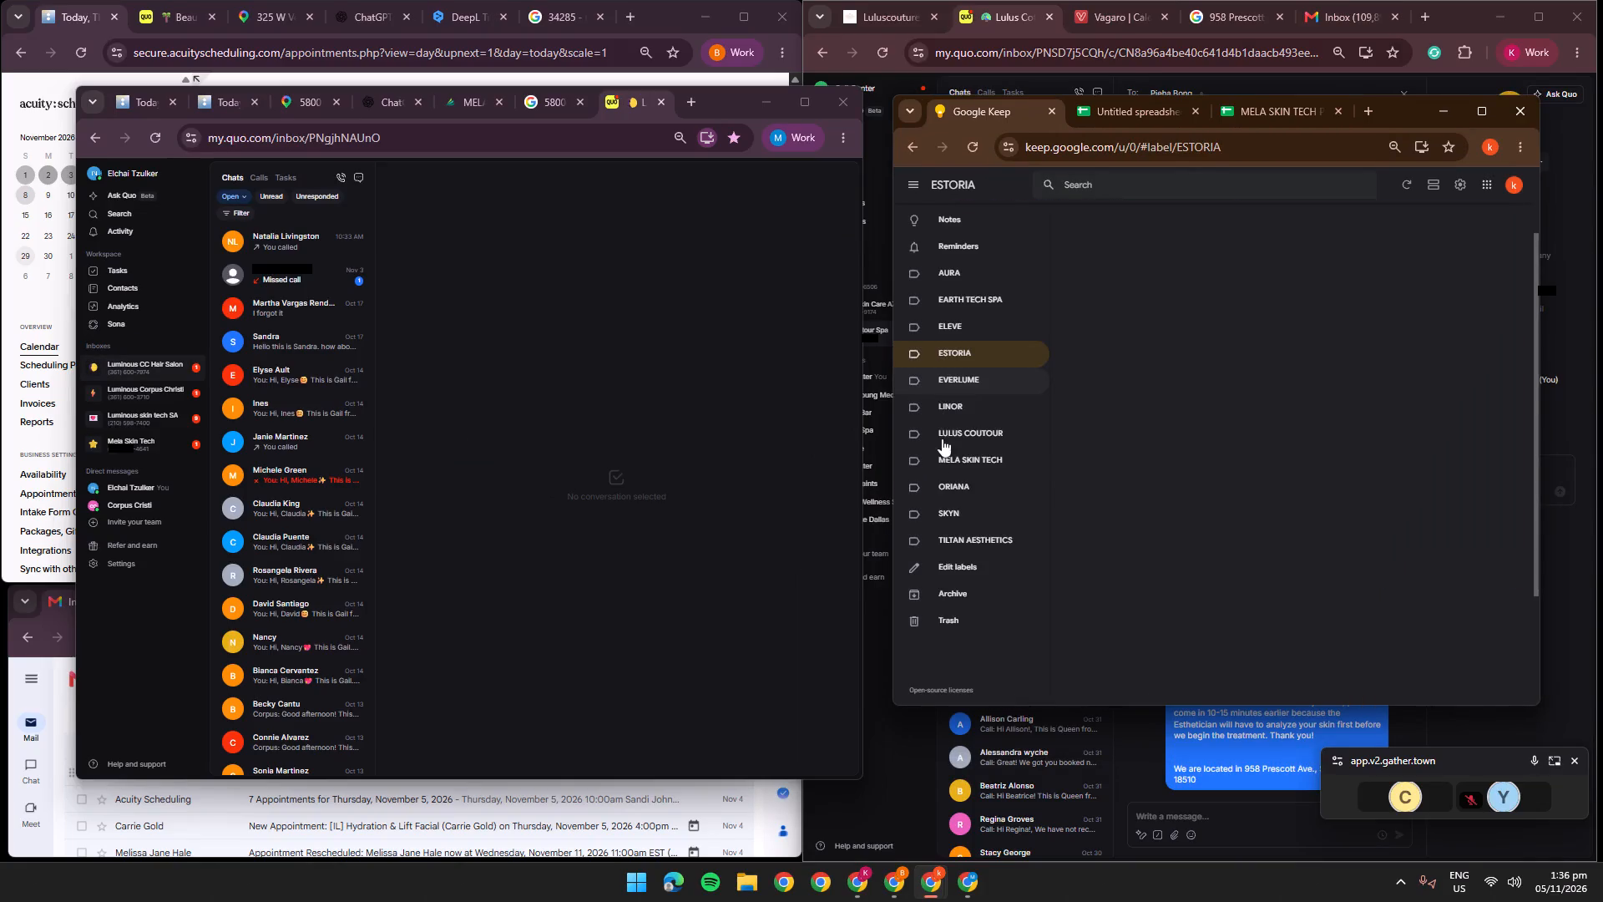
click(970, 380)
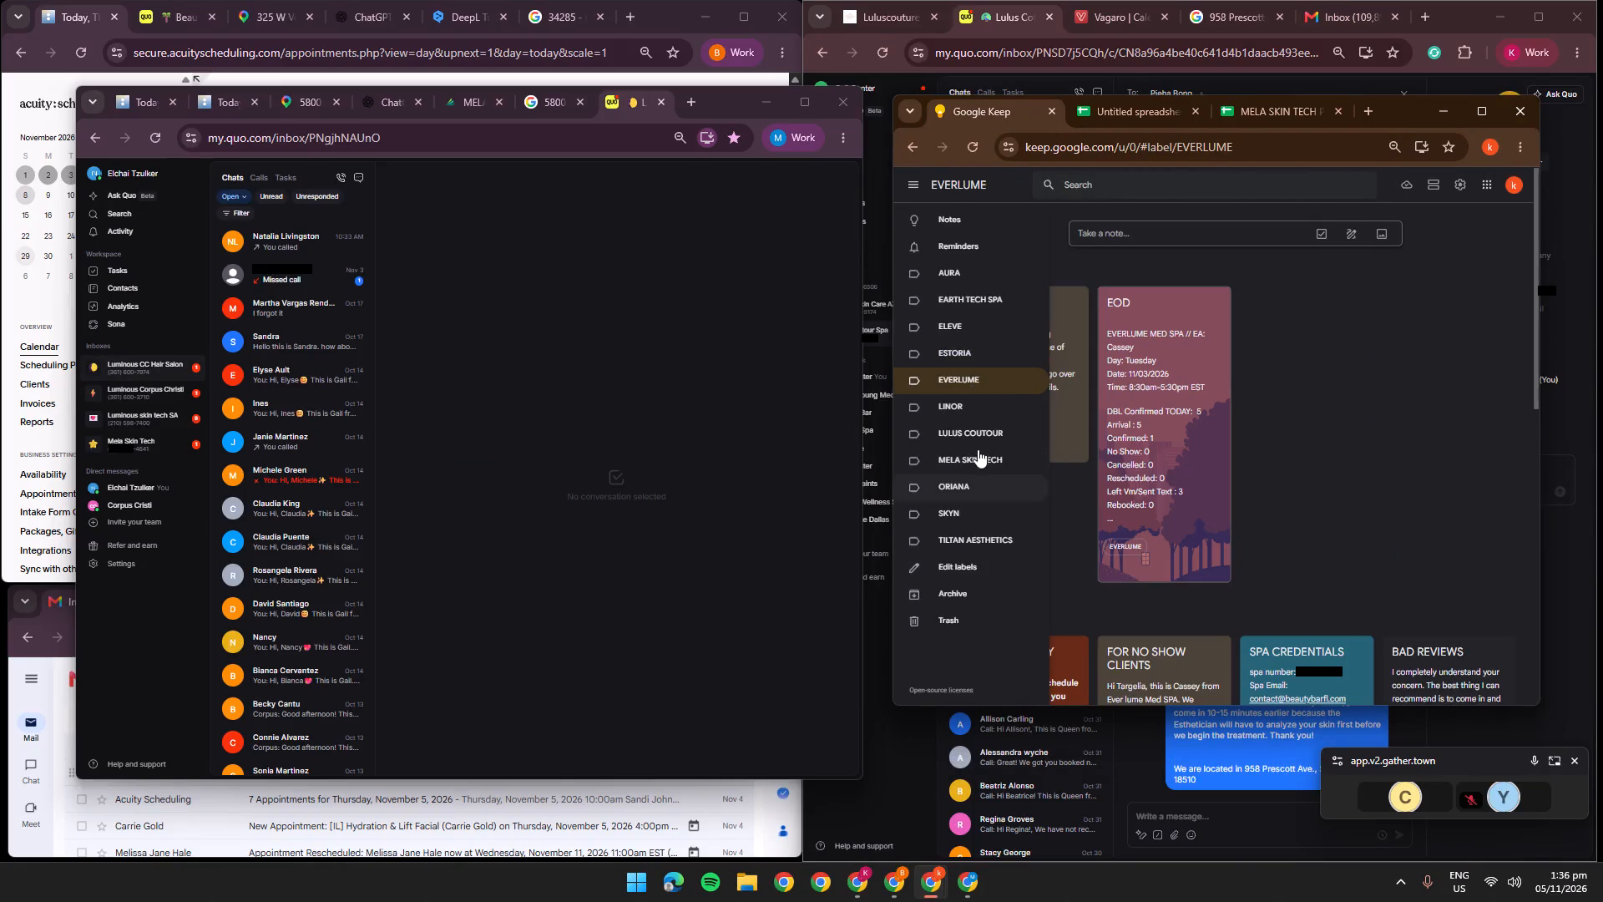
click(979, 447)
scroll(1360, 502, down, 3)
scroll(1309, 559, up, 1)
click(1176, 650)
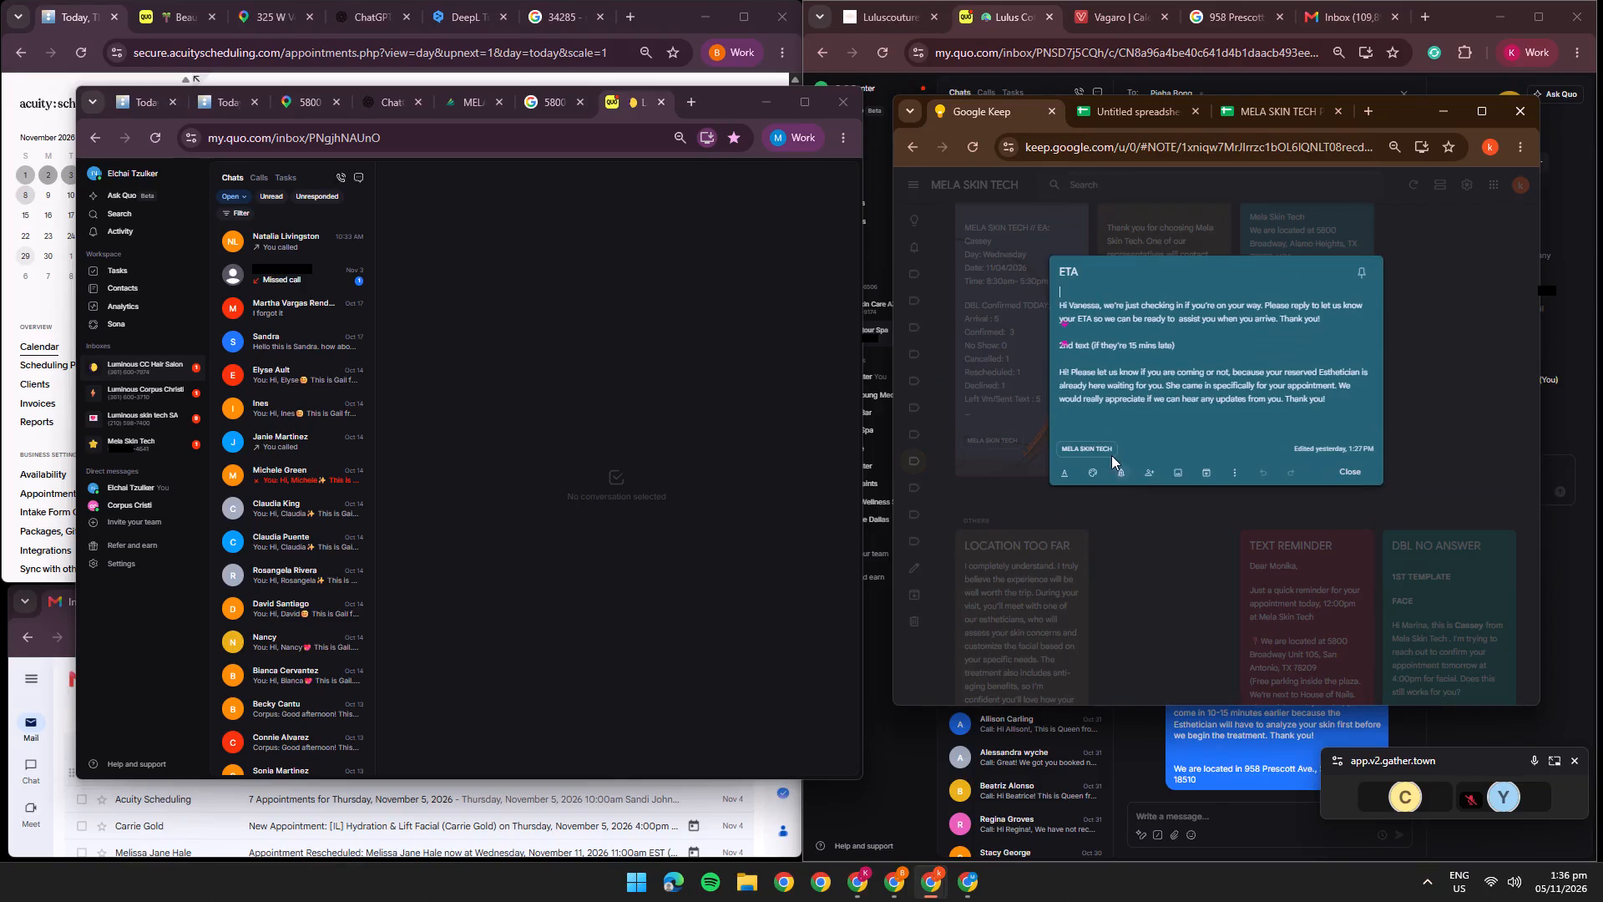
Copy the ETA note's 2nd text for clients 15 minutes late and send it to Monica from Quo's Mela Skin Tech inbox.
drag(1050, 372, 1395, 414)
key(ctrl+c)
key(ctrl+c)
key(ctrl+c)
click(453, 331)
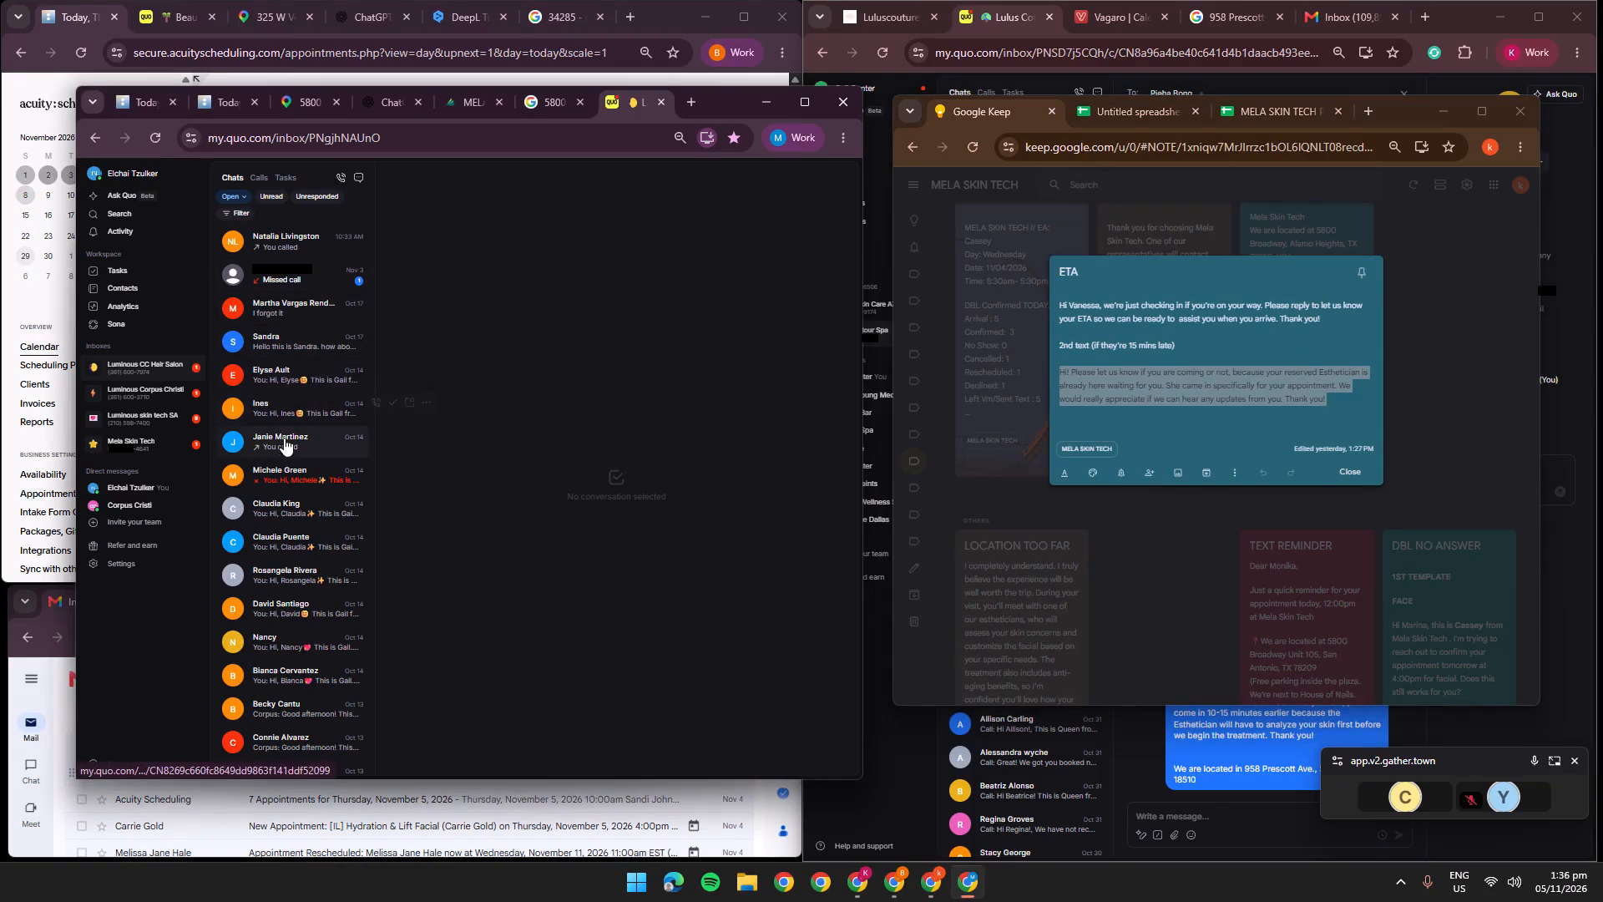
click(119, 437)
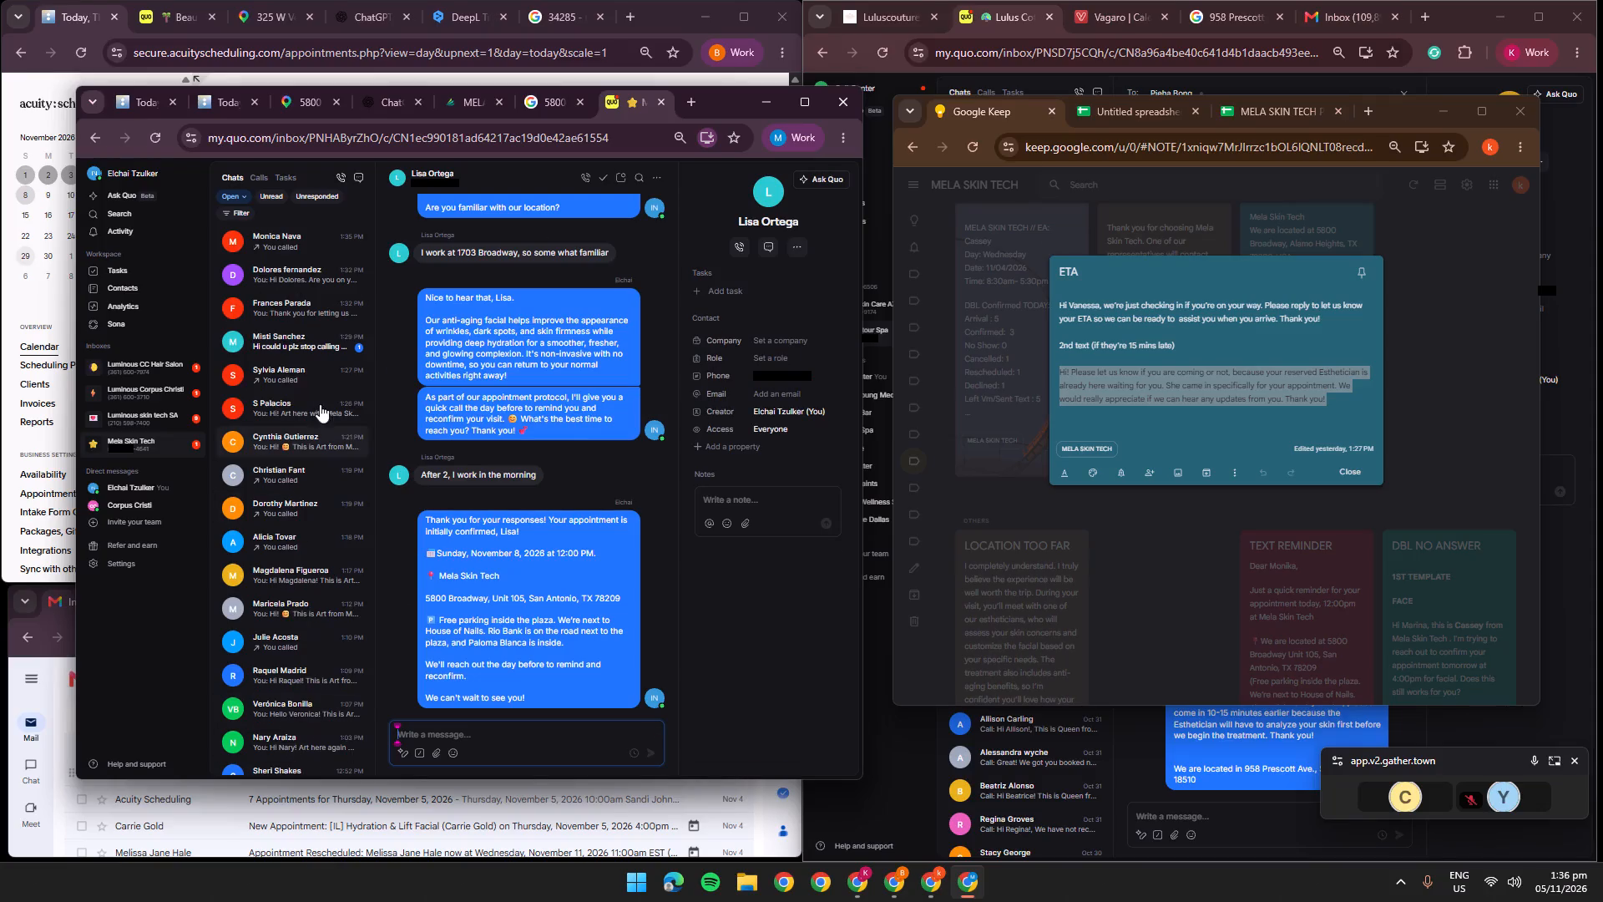
click(304, 233)
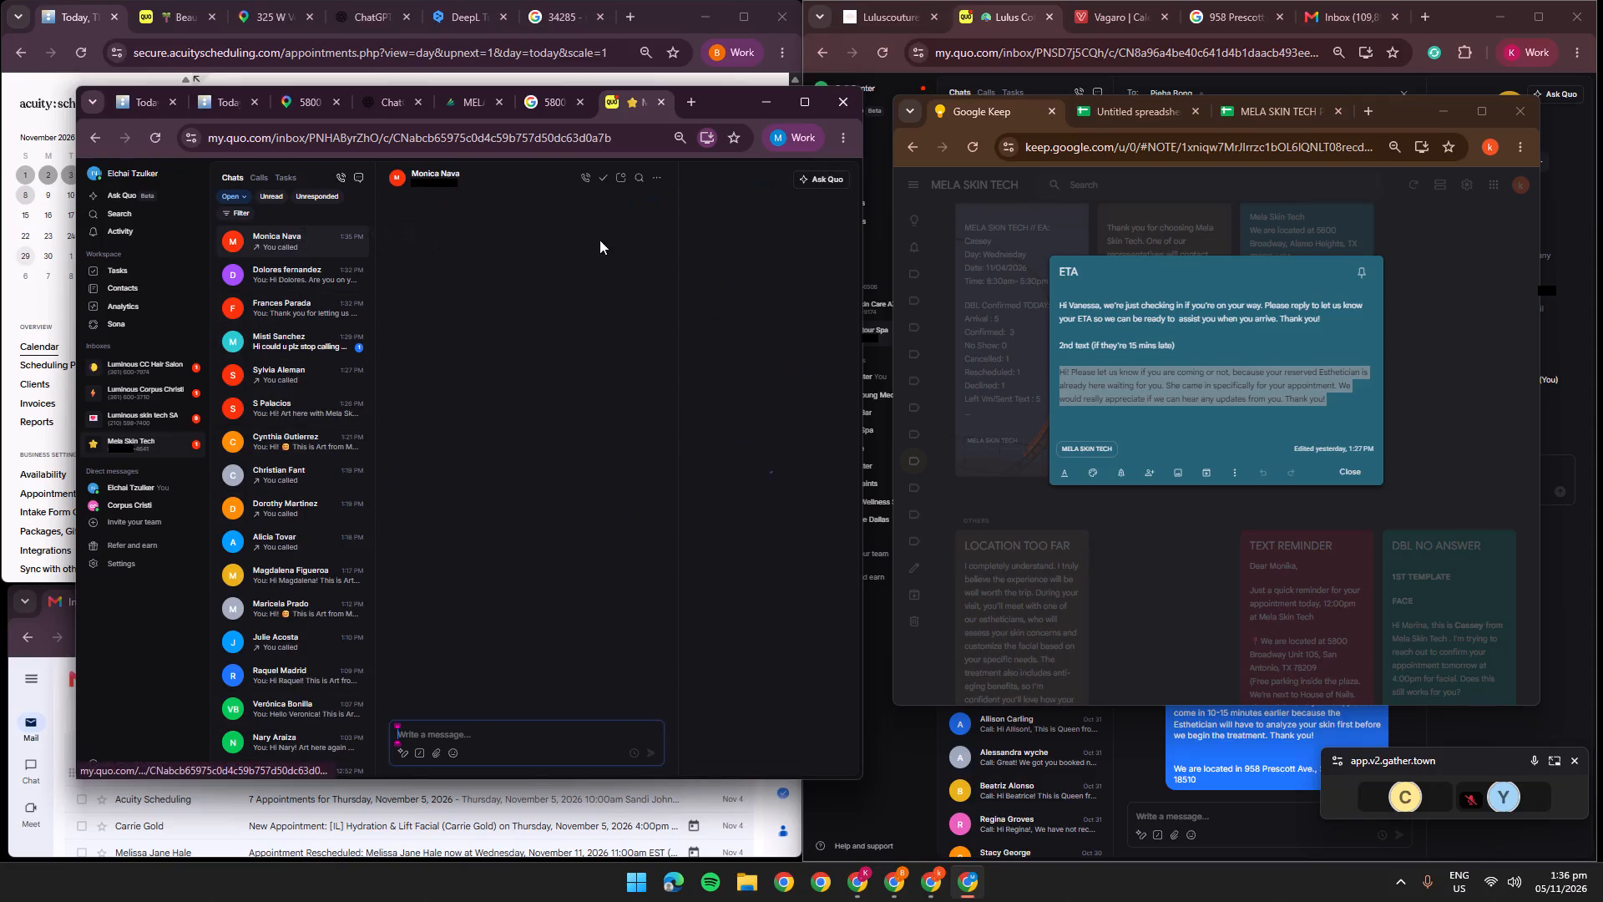
scroll(665, 413, down, 1)
click(588, 737)
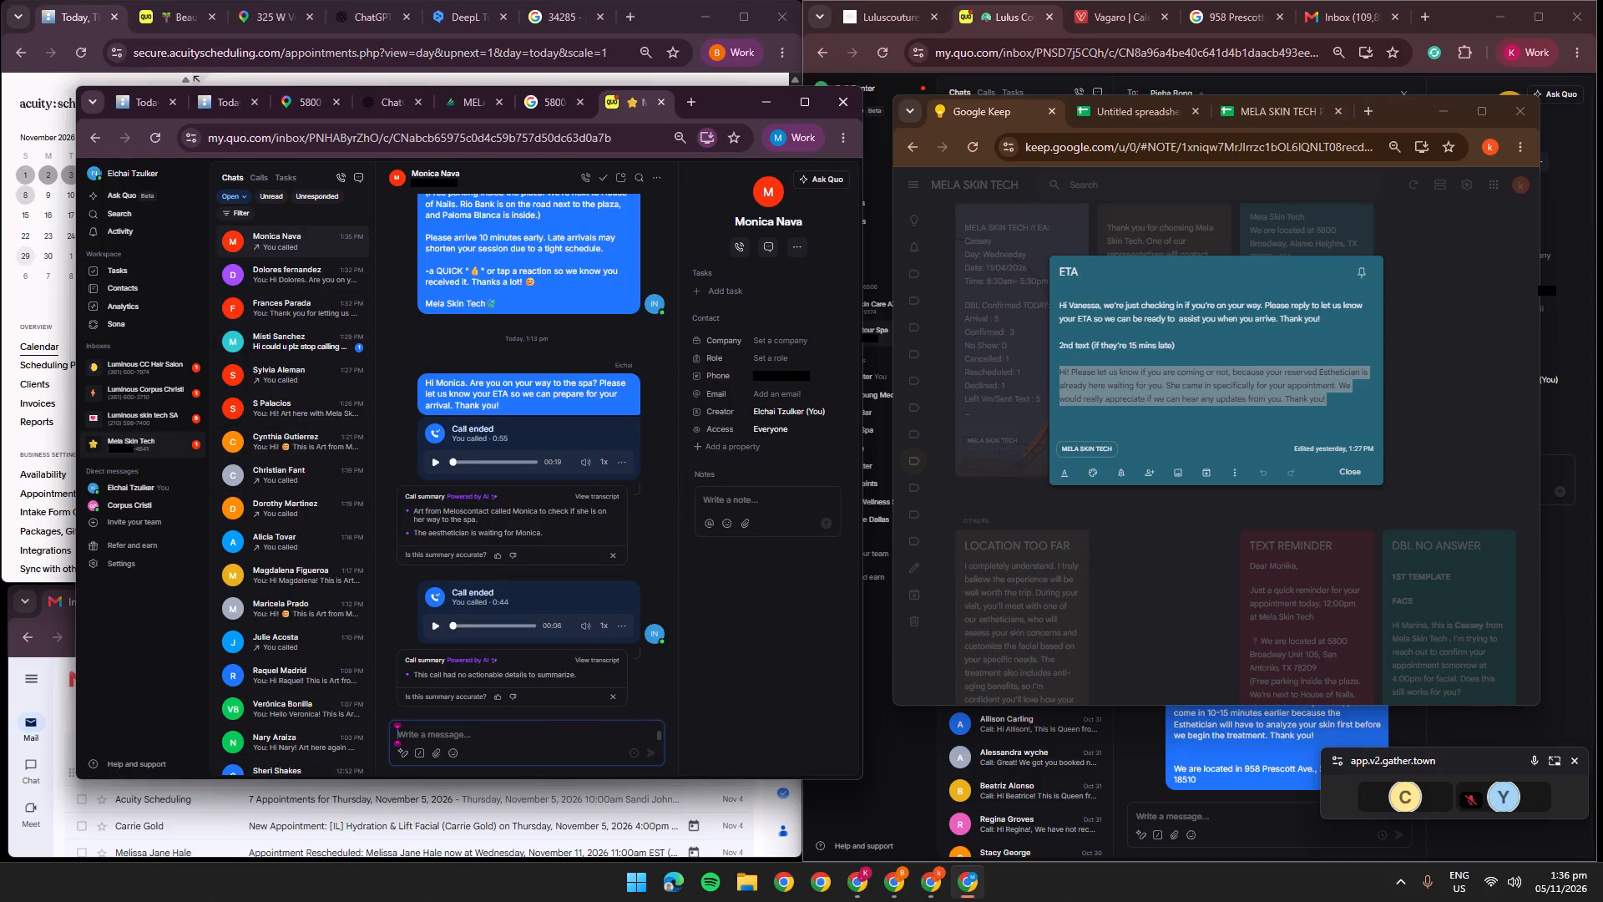
key(ctrl+v)
key(Return)
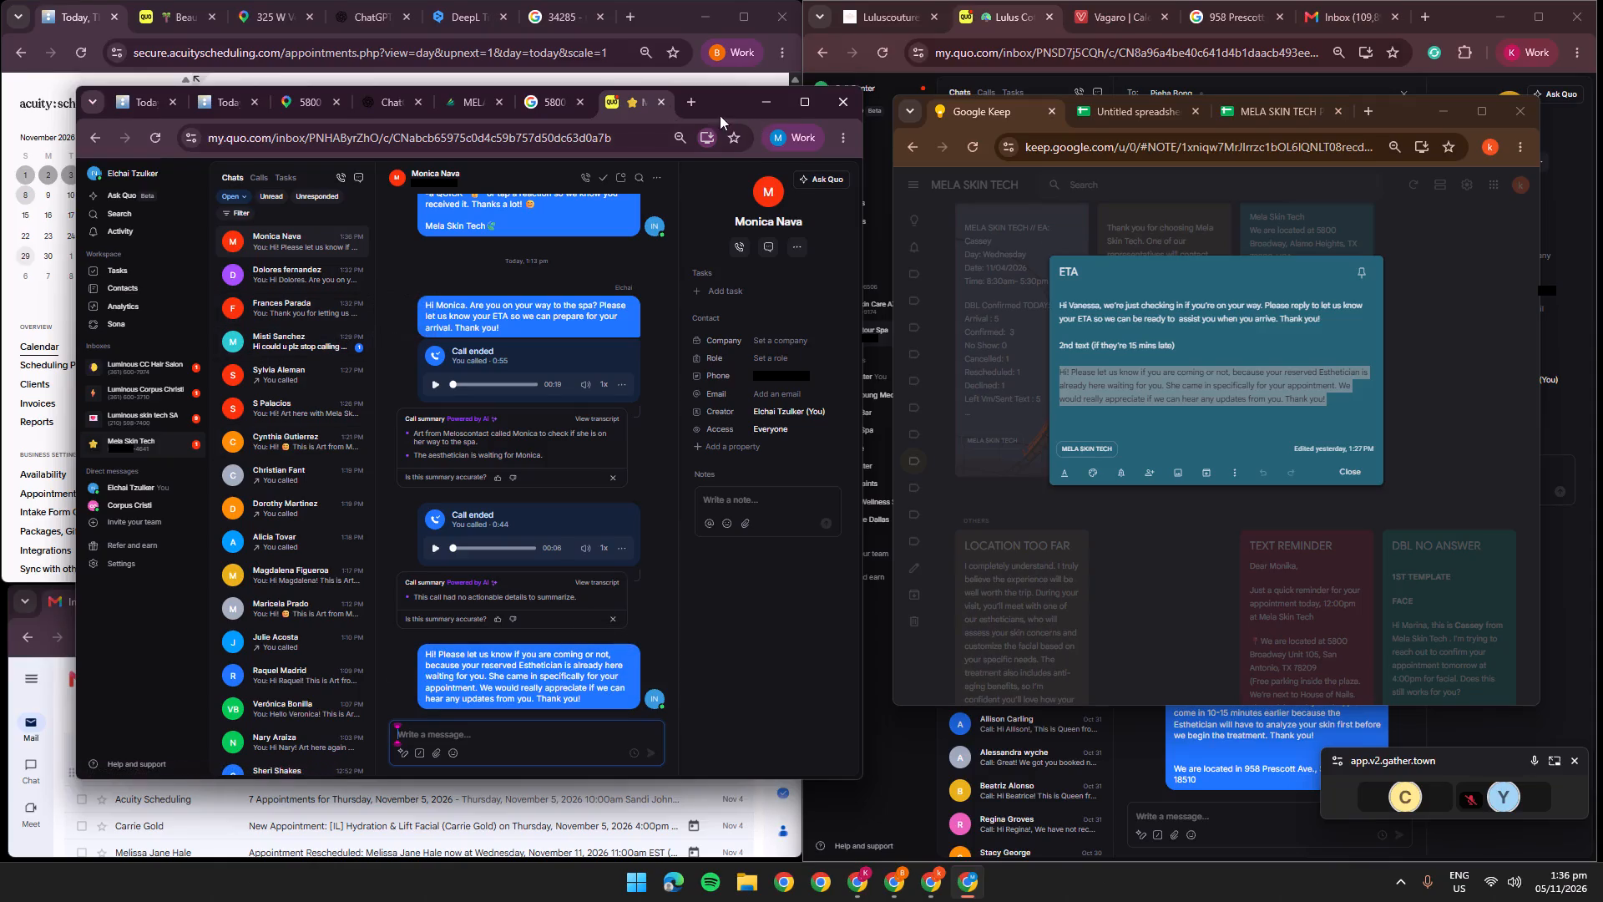
Close the browser window with the Mela Skin Tech conversations and return to the ETA note in Google Keep.
click(851, 100)
click(1231, 384)
click(1398, 376)
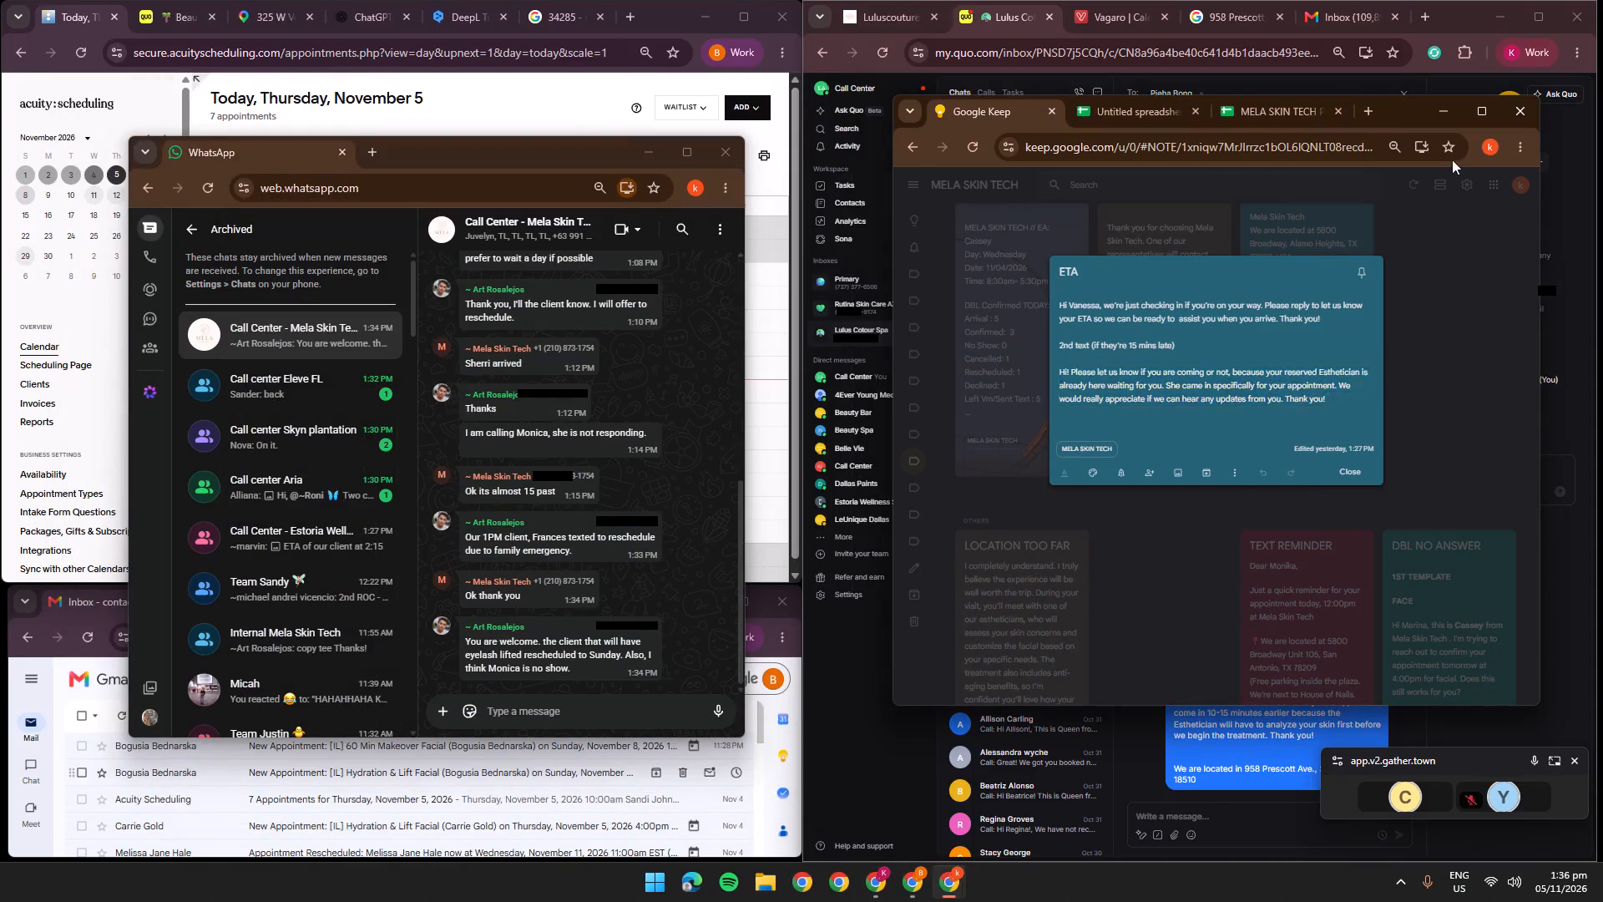
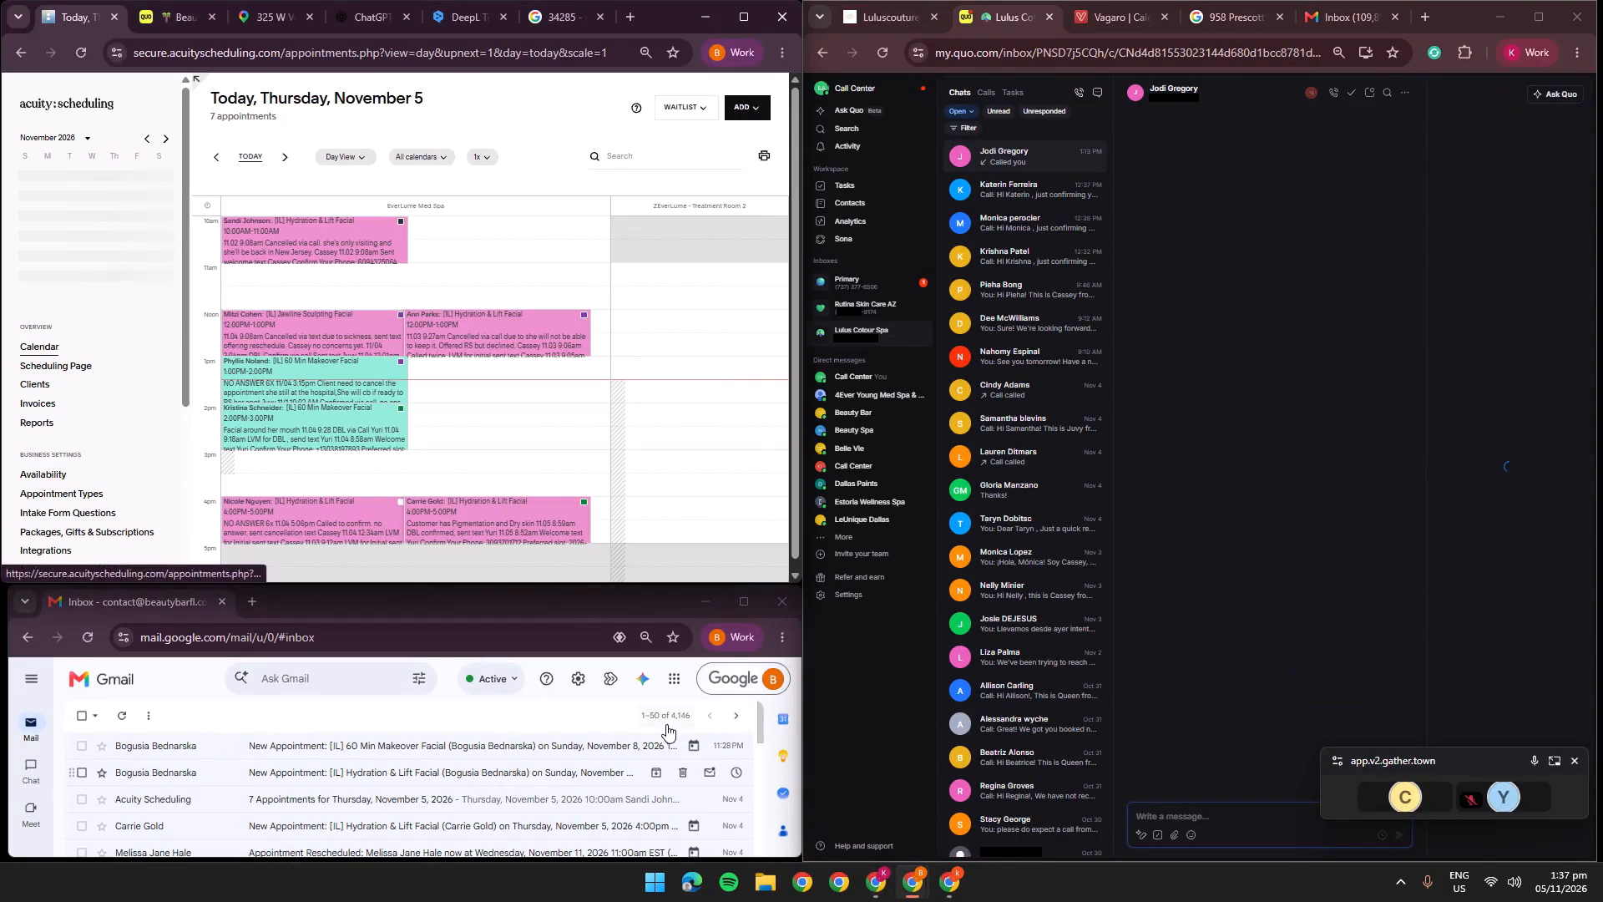
Switch to the Gather meeting, view the colleague's shared screen at full window size, and go back to the calendar and inbox windows.
click(1555, 763)
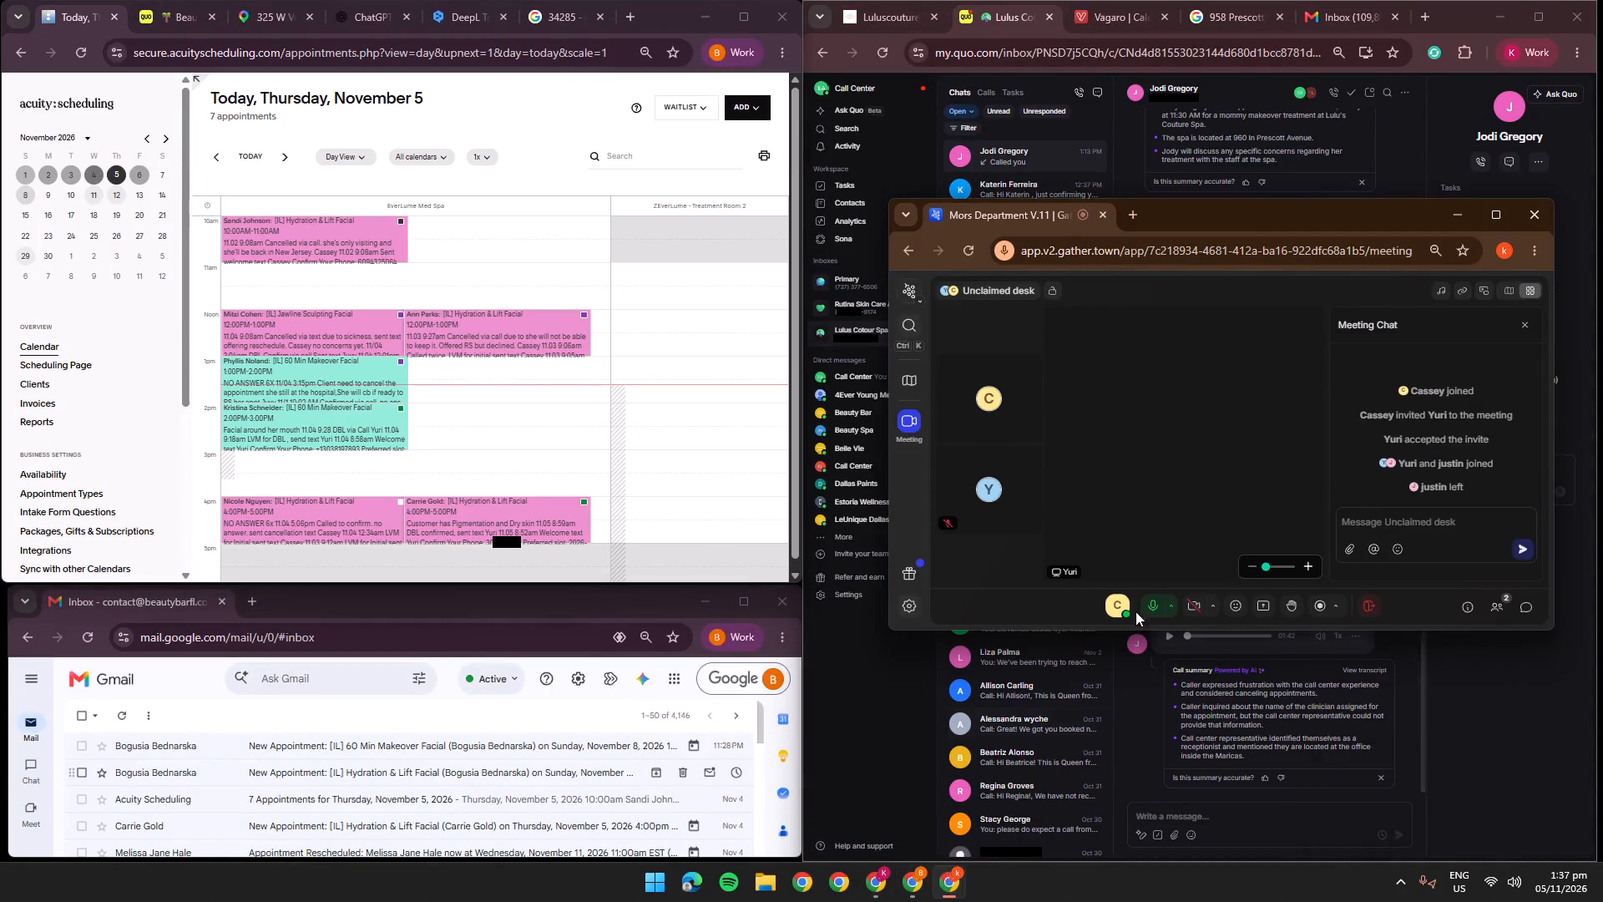
click(1501, 220)
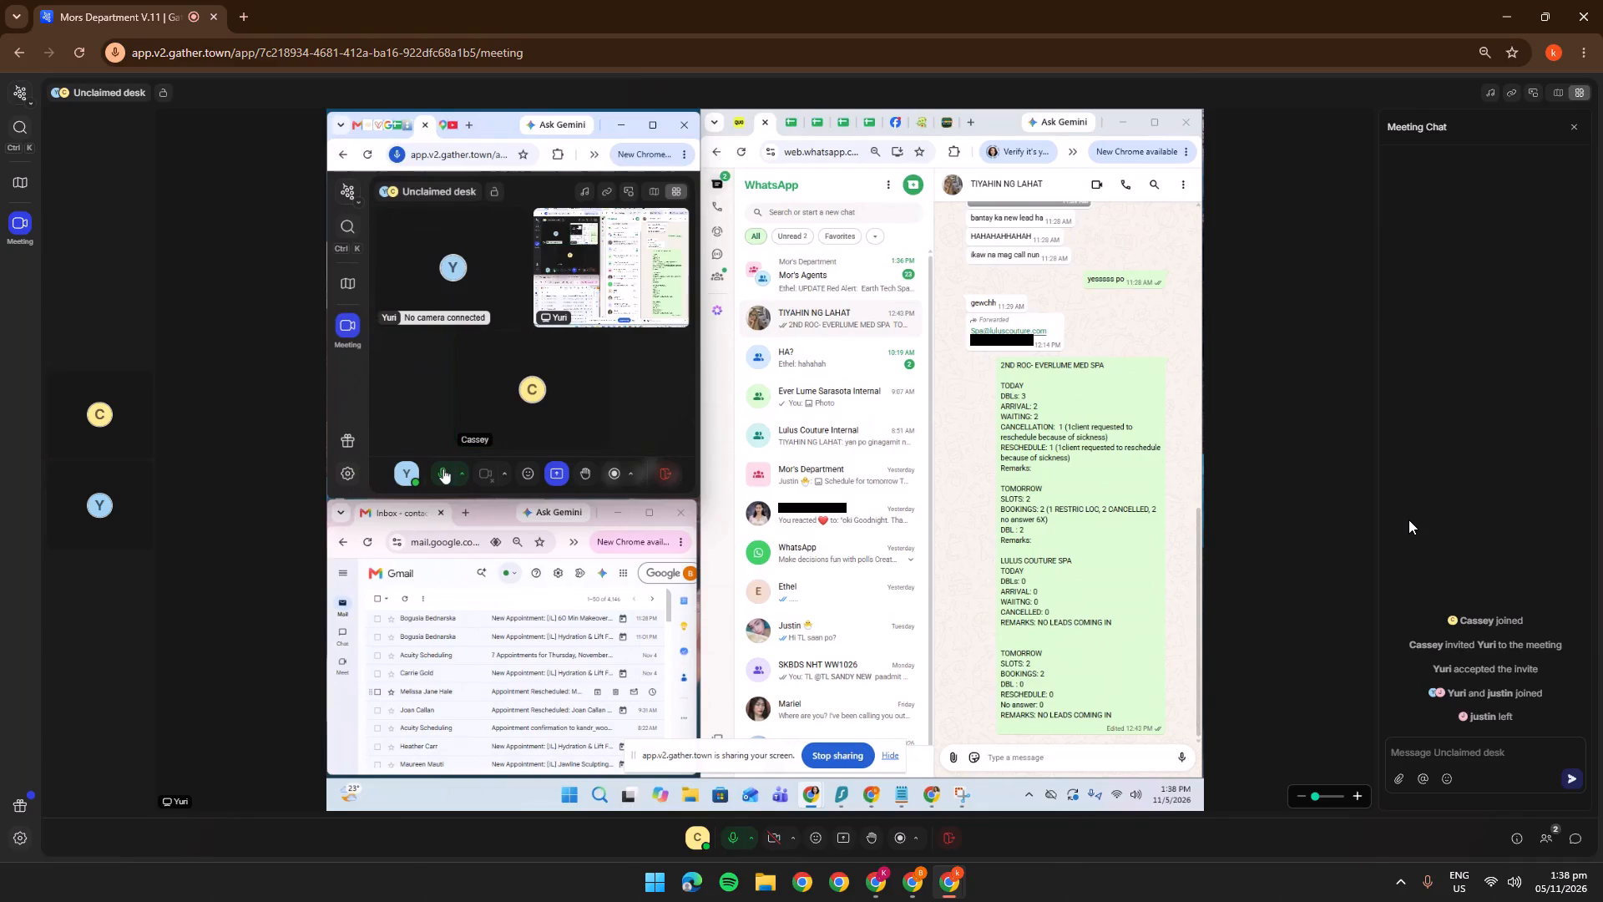
click(1525, 23)
click(911, 878)
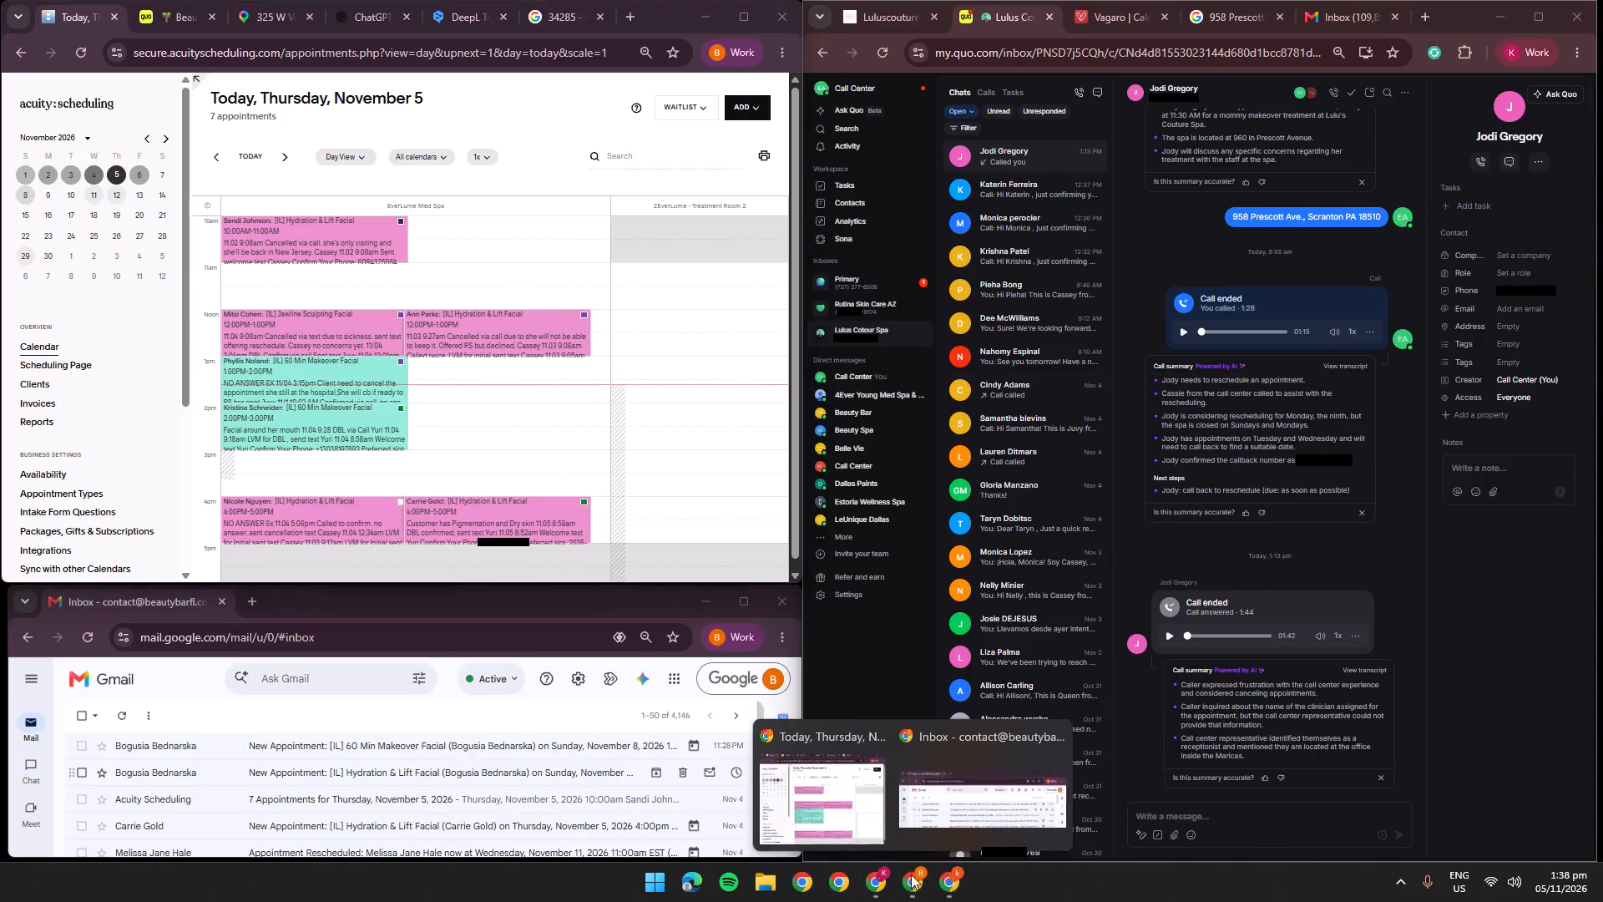
Bring the Gather meeting window to the front and restore it to a smaller floating size.
click(872, 880)
click(974, 870)
click(946, 886)
click(1153, 788)
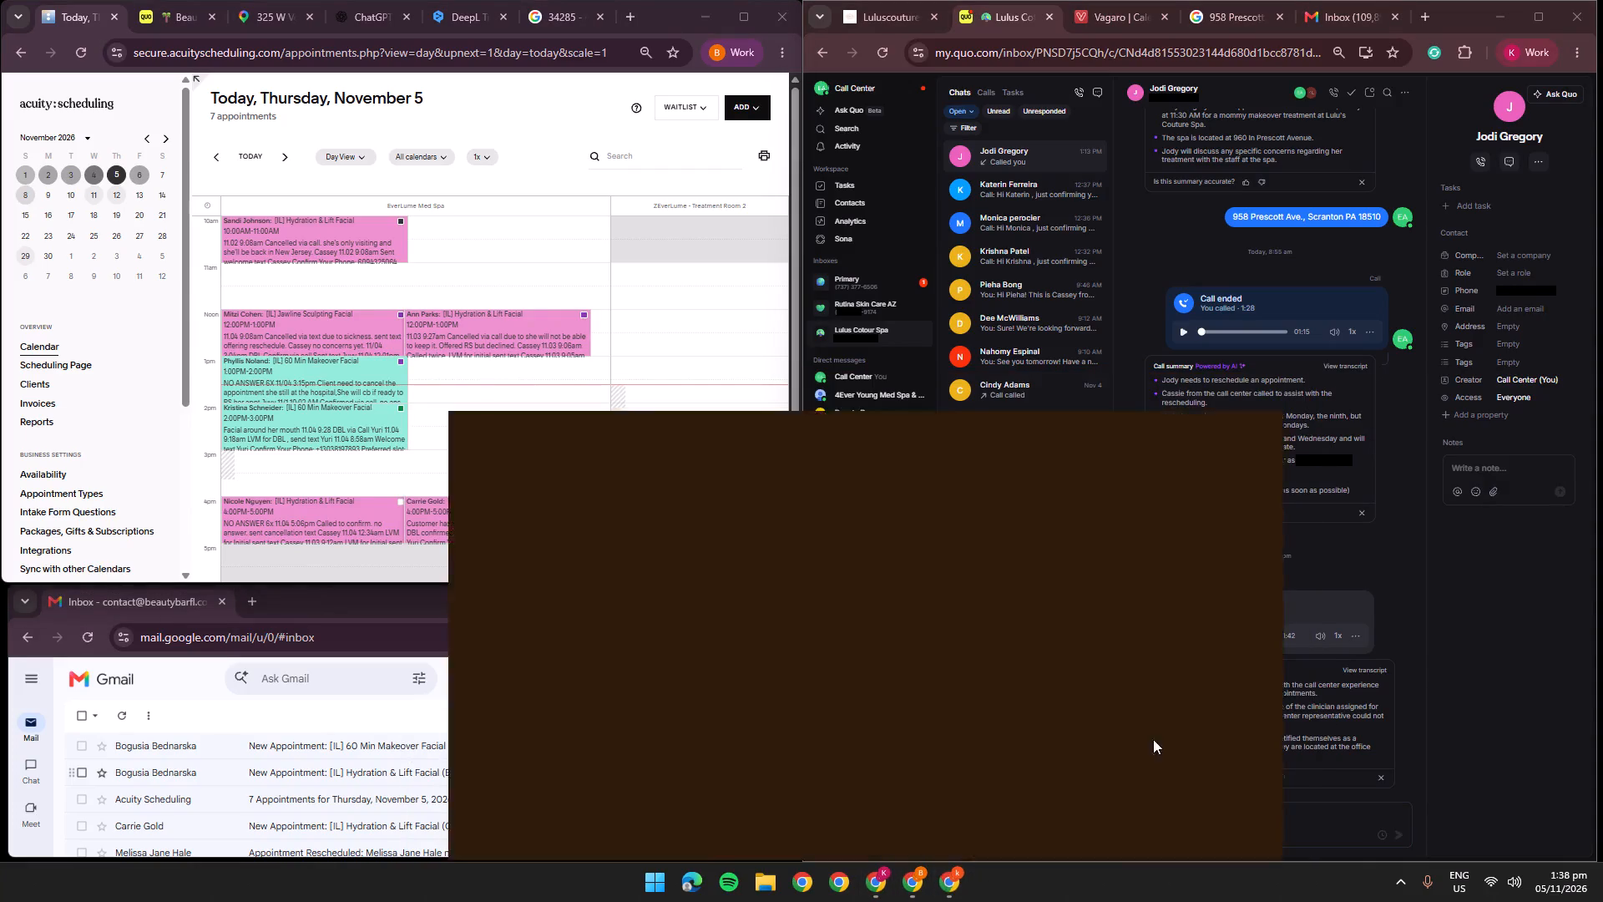
click(1538, 28)
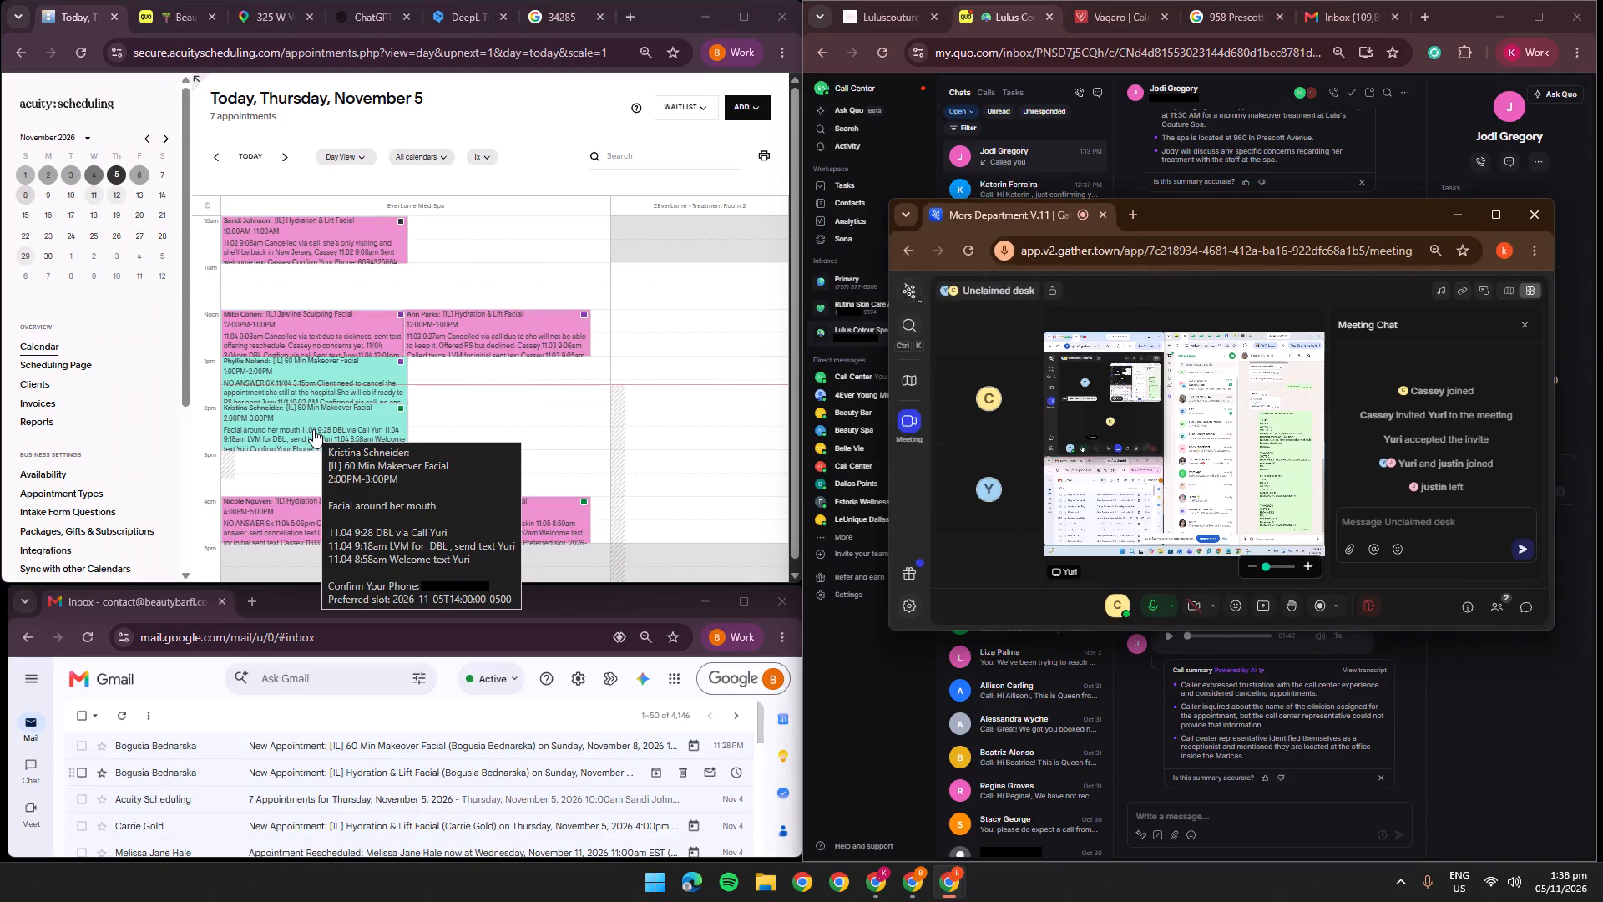
Open today's 2:00 PM–3:00 PM 60 Min Makeover Facial appointment and copy the client's phone number.
click(313, 429)
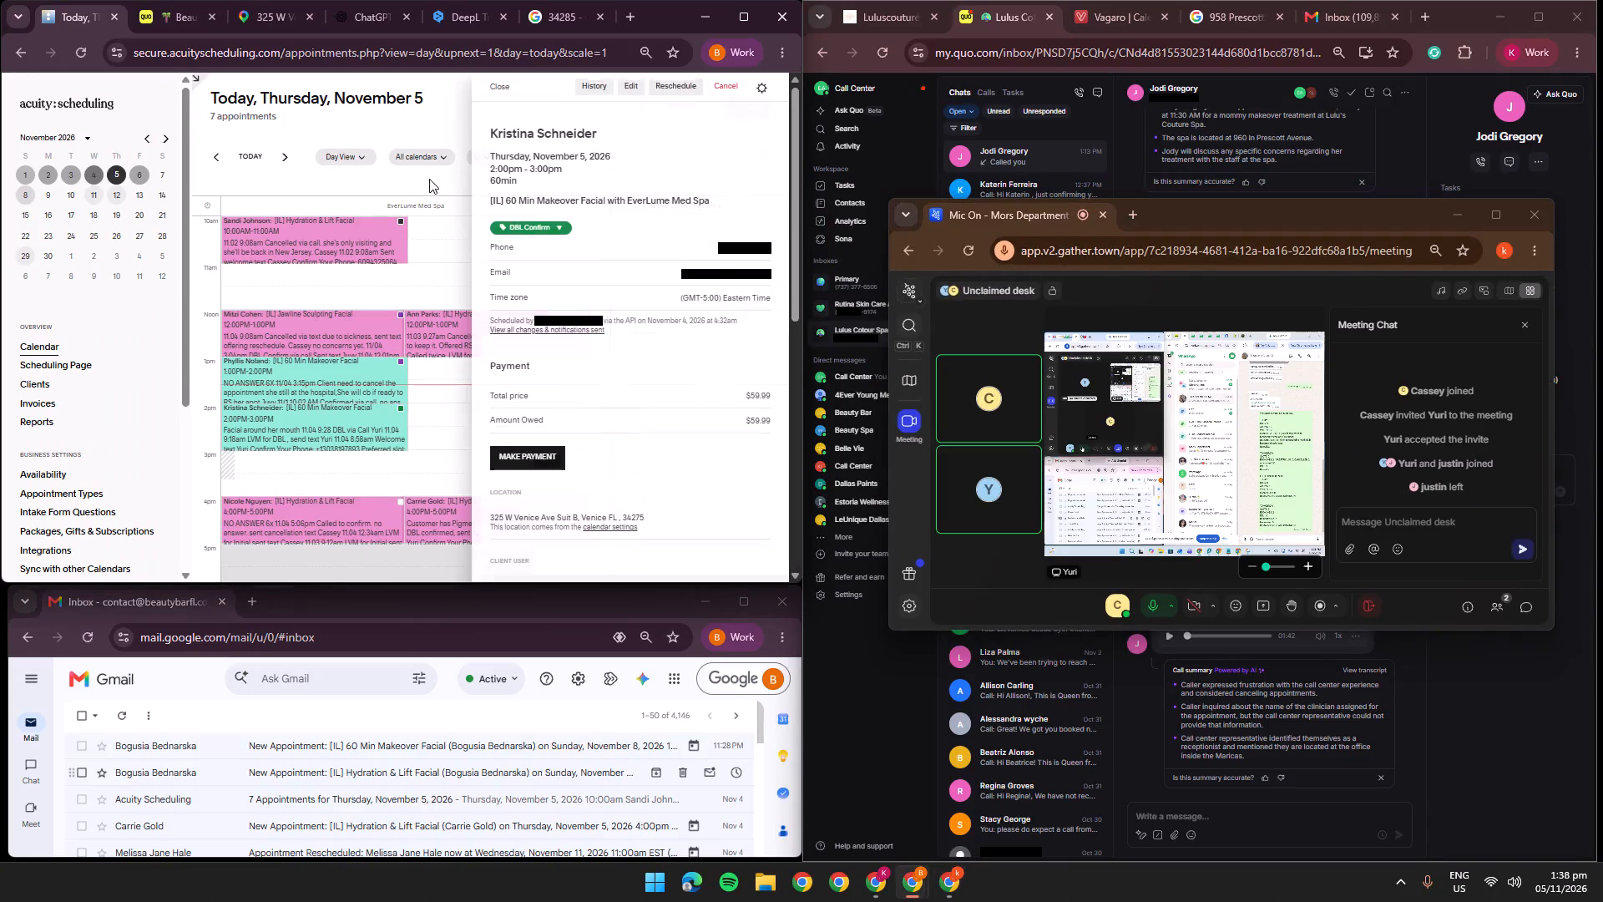
drag(783, 251, 695, 251)
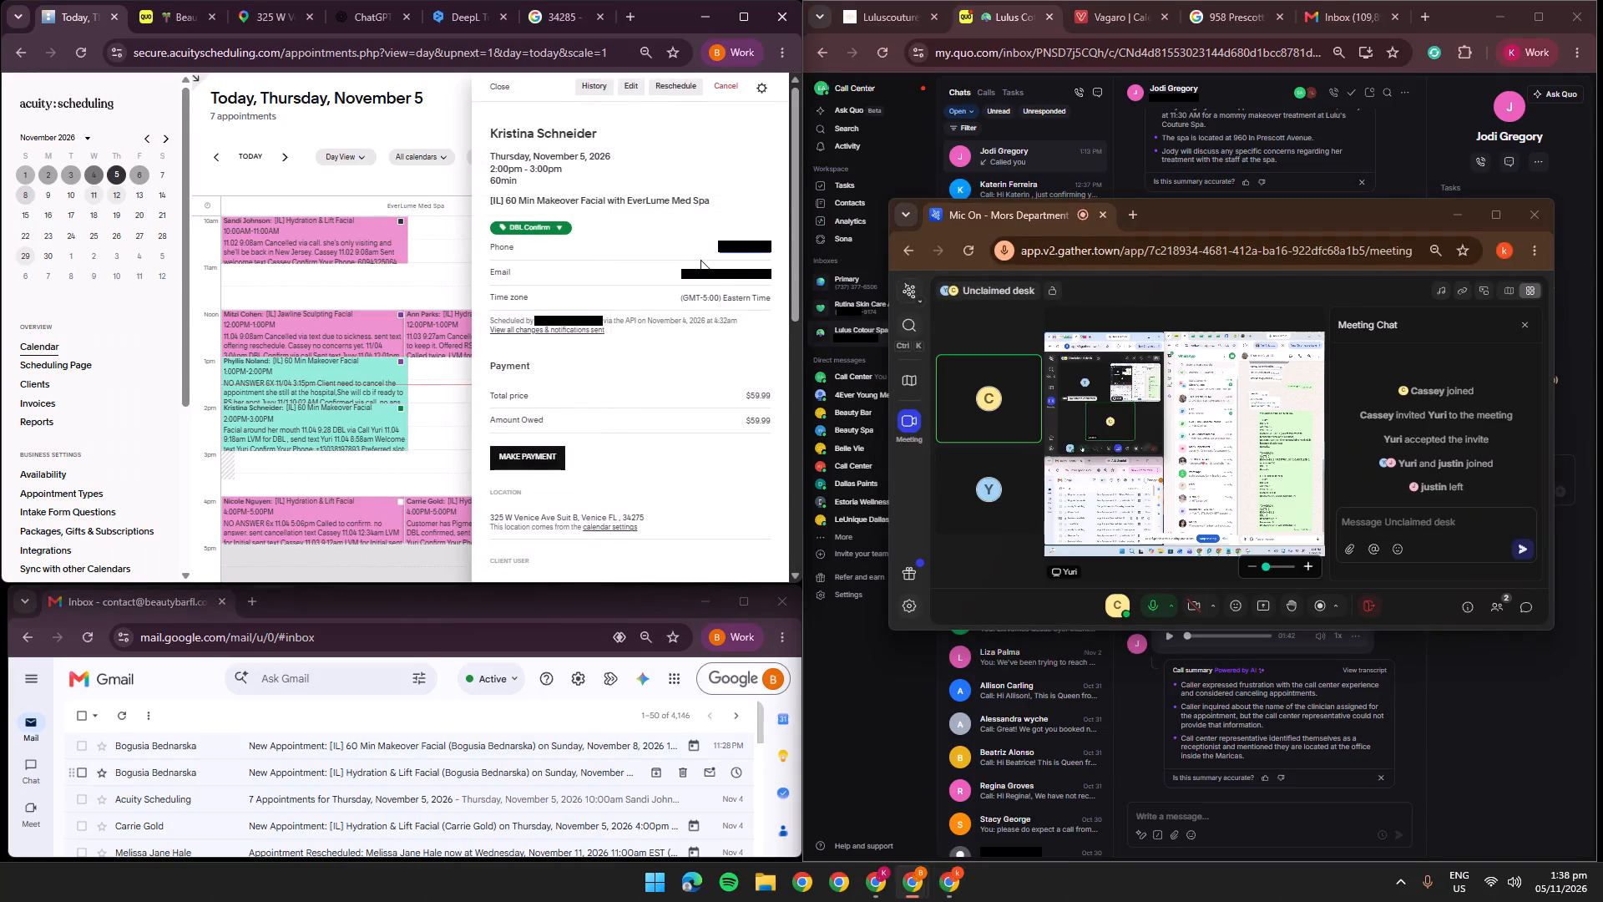
key(ctrl+c)
key(ctrl+c)
Switch to the Beauty Bar inbox in Quo and start a new conversation.
click(178, 21)
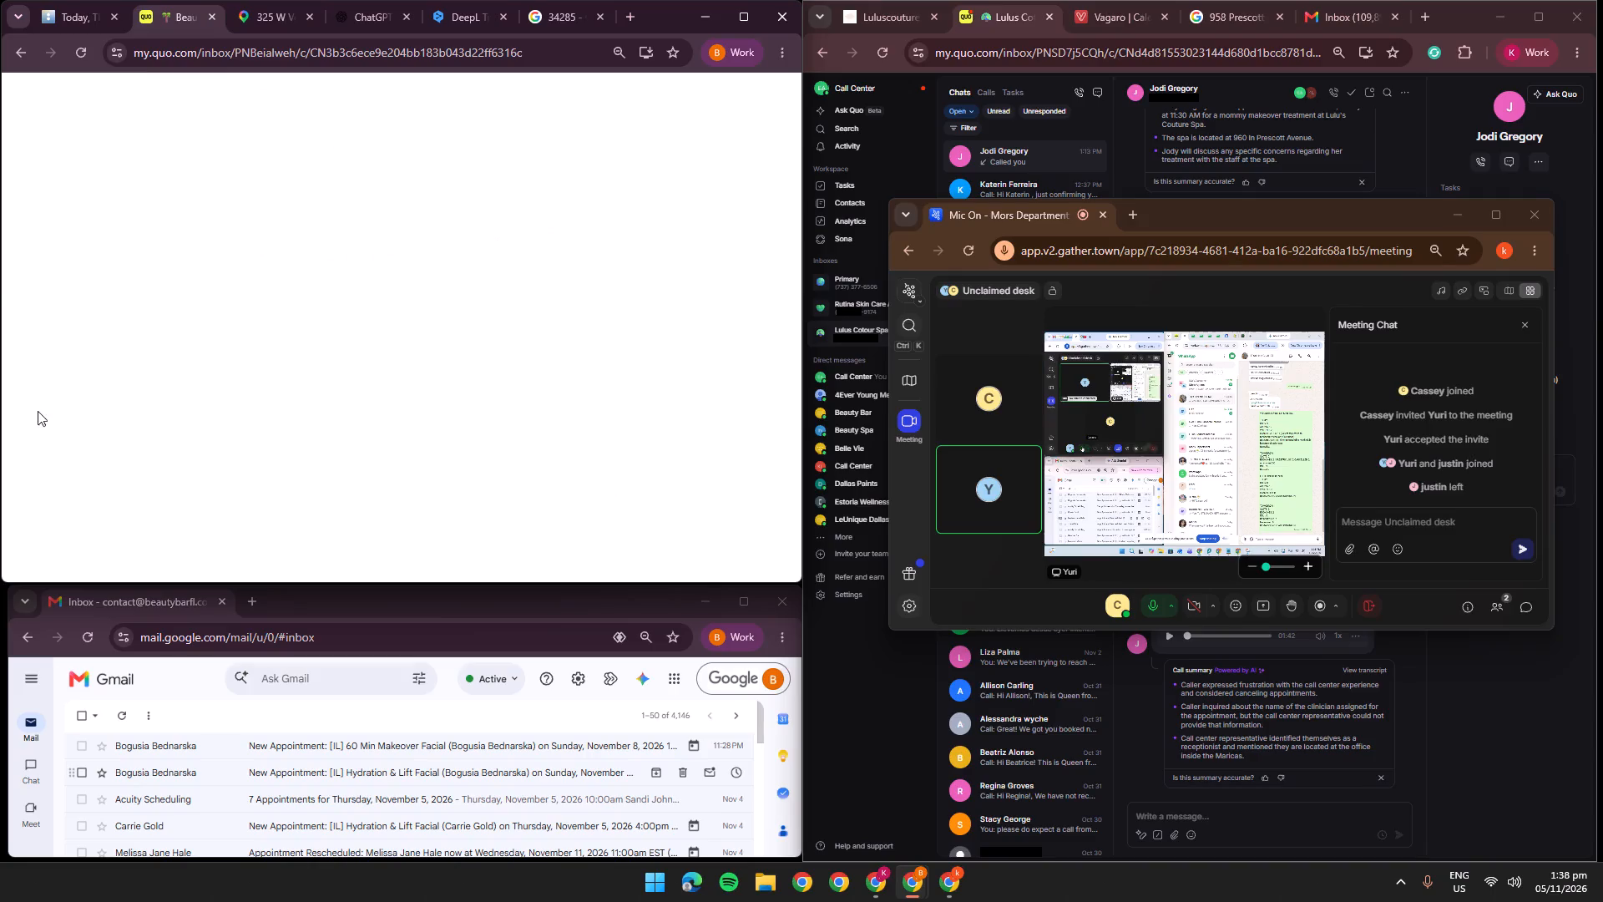
click(323, 85)
click(311, 94)
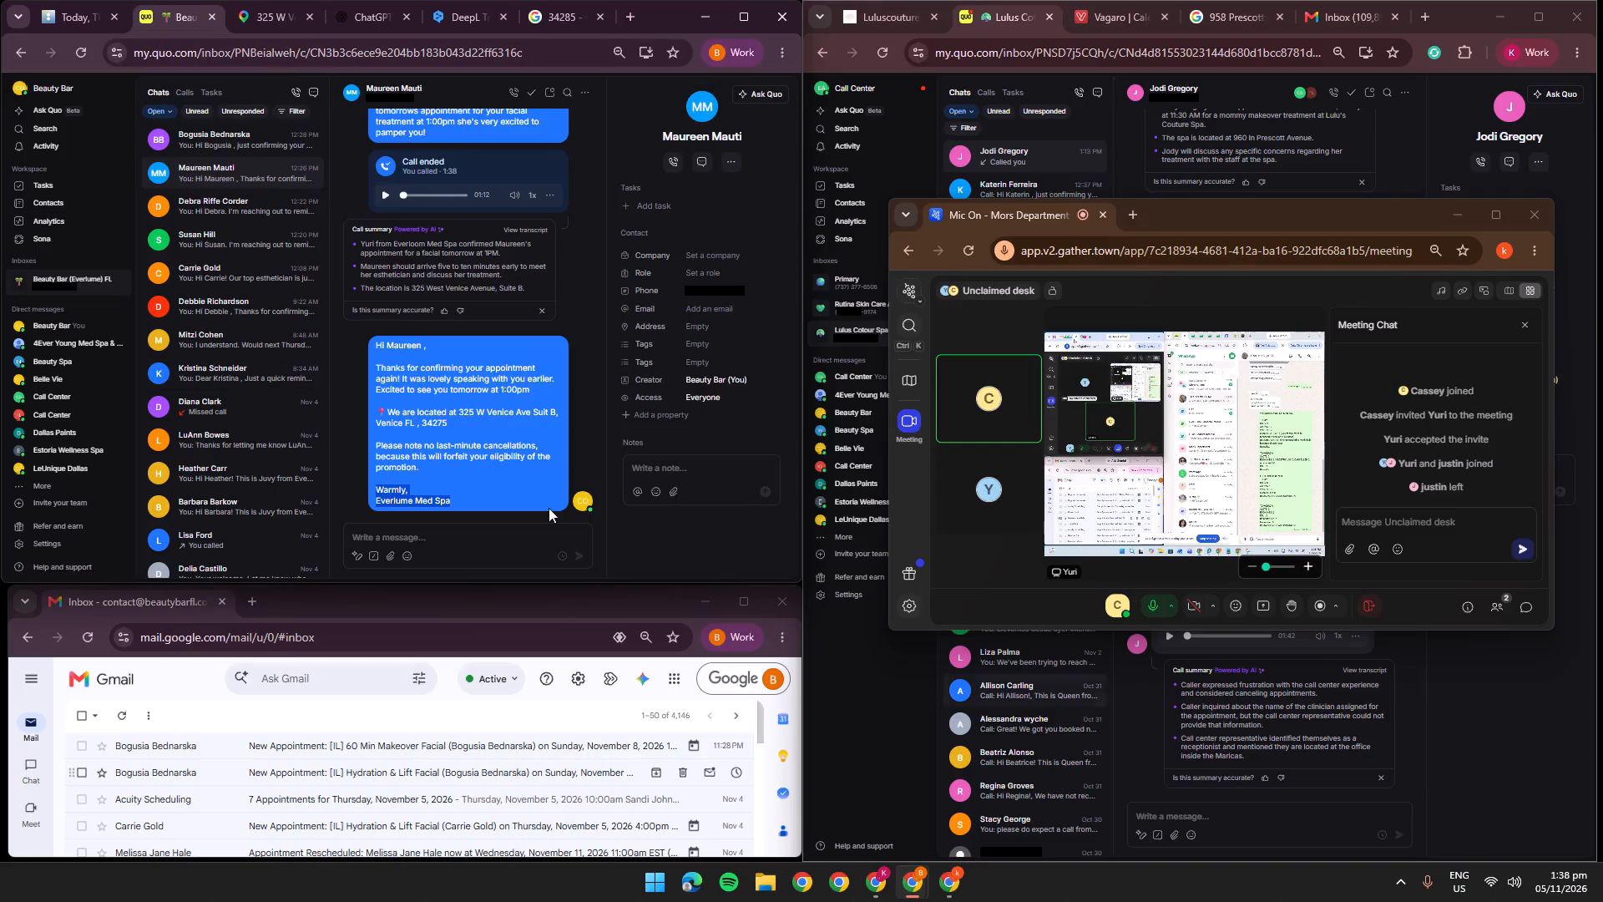
scroll(346, 312, up, 3)
scroll(286, 346, down, 3)
scroll(285, 347, up, 3)
click(236, 150)
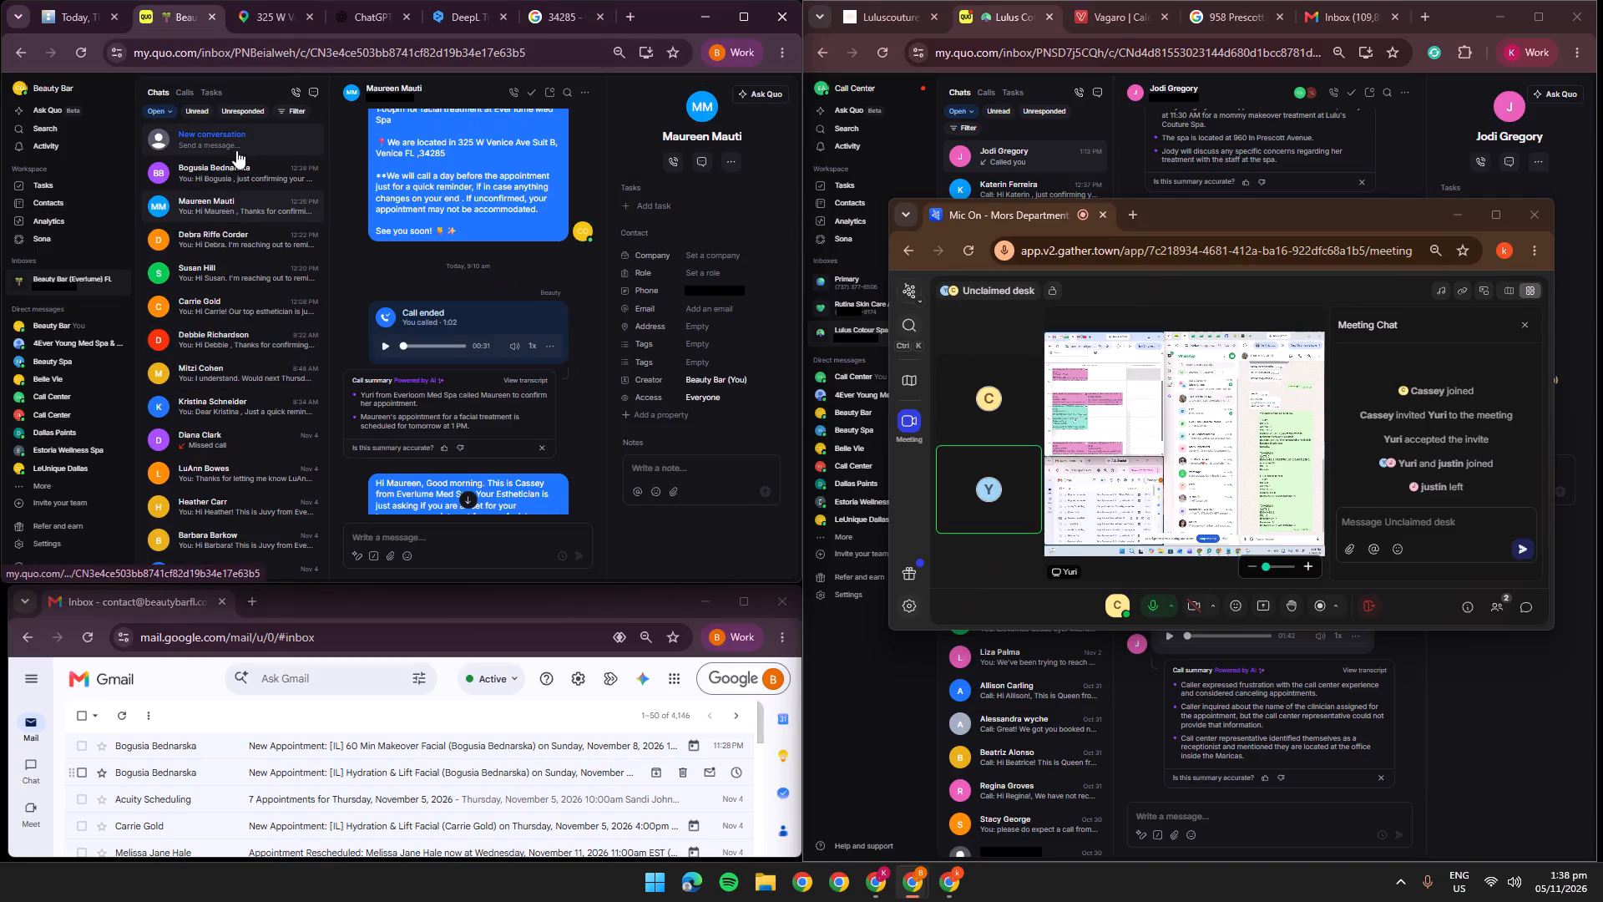
Address the new Beauty Bar conversation to the copied phone number of the 2:00 PM client.
click(236, 150)
click(416, 98)
key(ctrl+v)
click(486, 368)
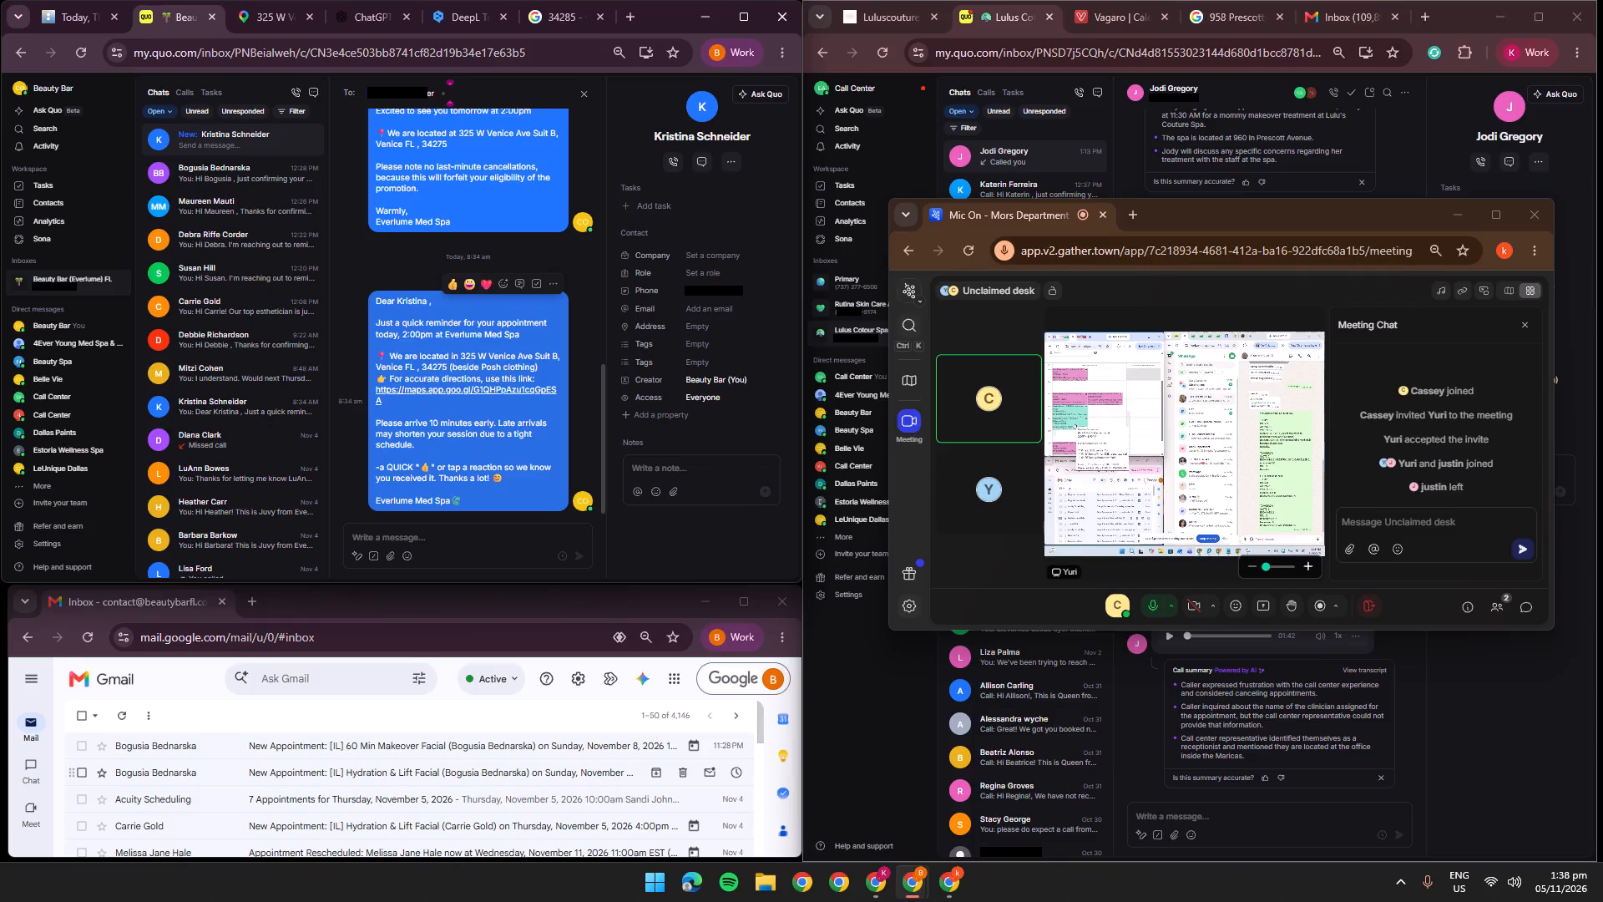
Examine the 2:00 PM client's earlier texts, call summaries and appointment reminder in the conversation history.
scroll(493, 221, up, 3)
scroll(493, 221, down, 1)
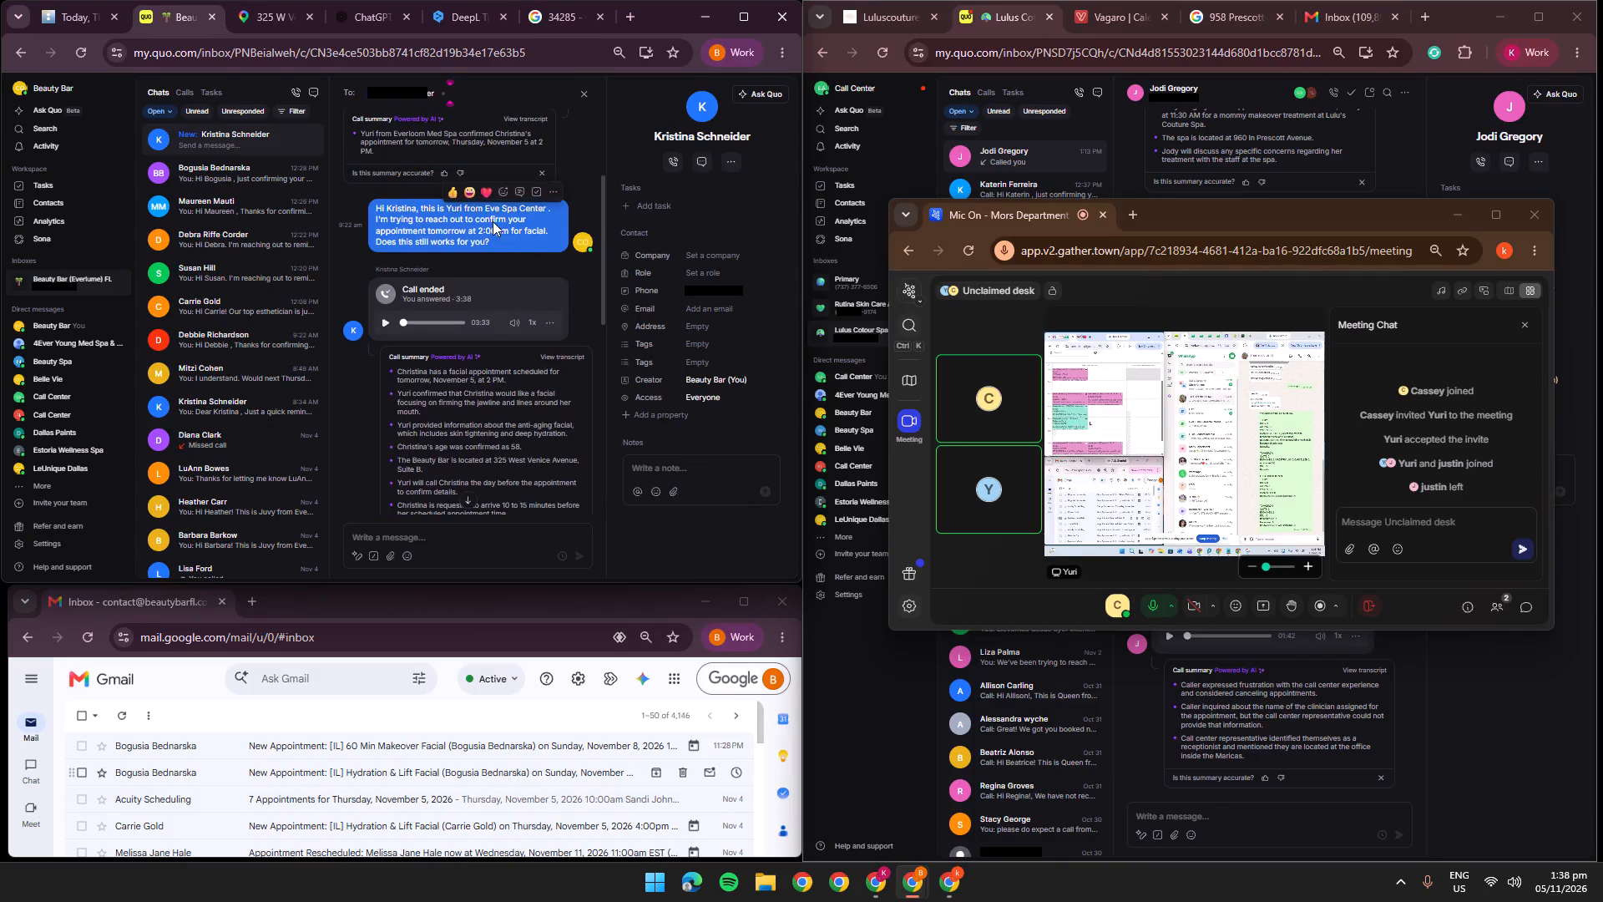
scroll(493, 221, up, 4)
scroll(508, 443, down, 2)
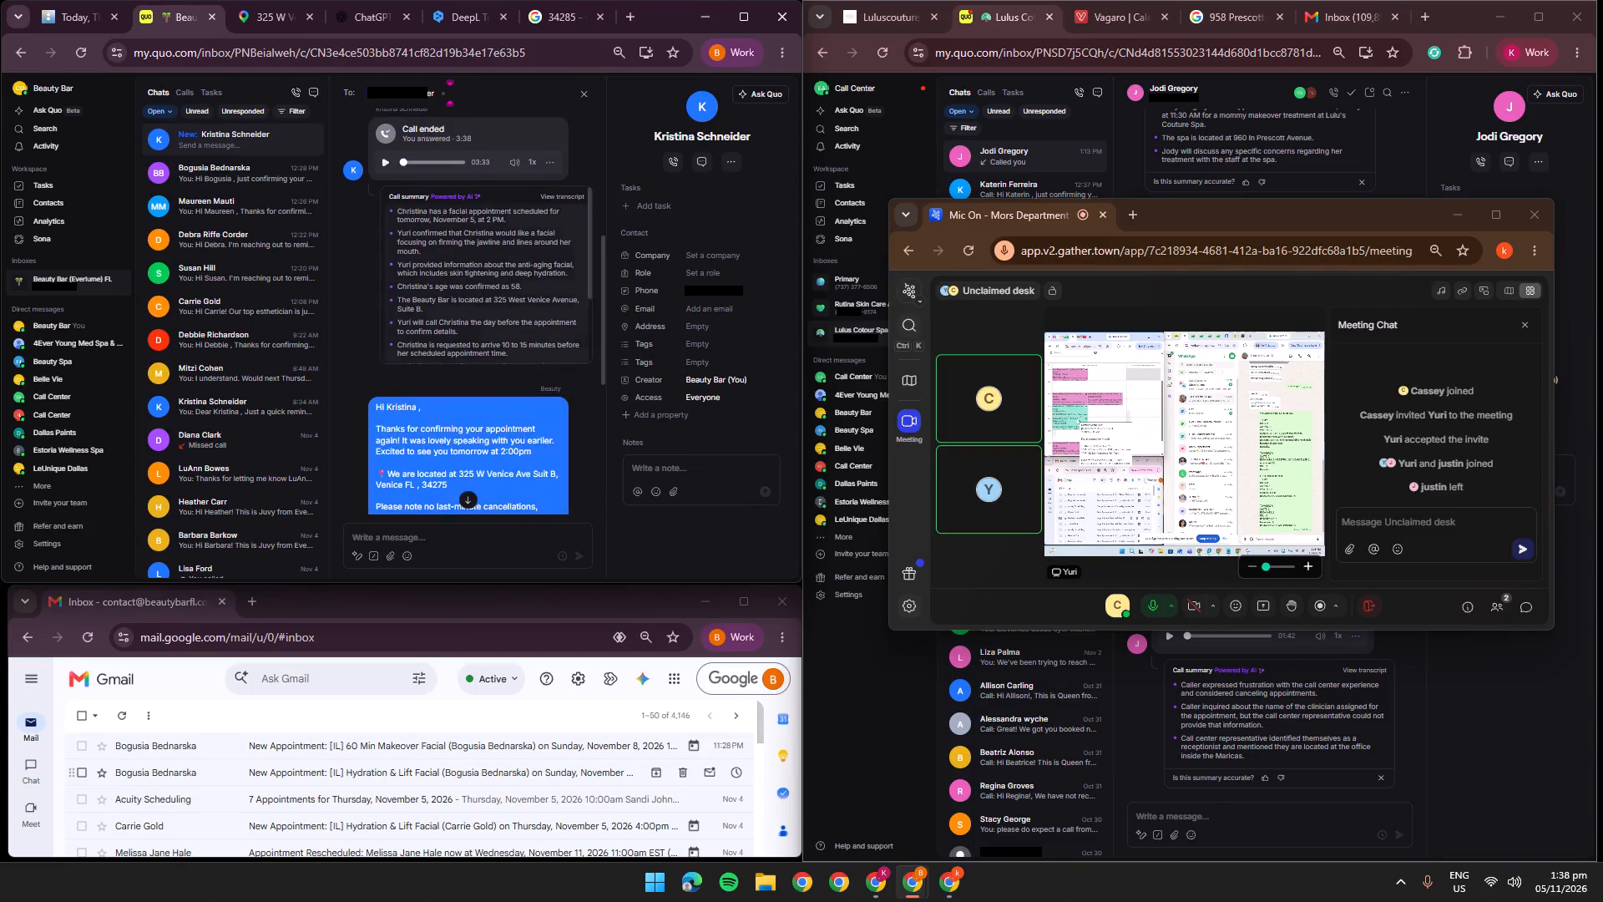
scroll(539, 281, down, 2)
scroll(537, 304, up, 3)
scroll(537, 324, down, 3)
scroll(515, 401, down, 4)
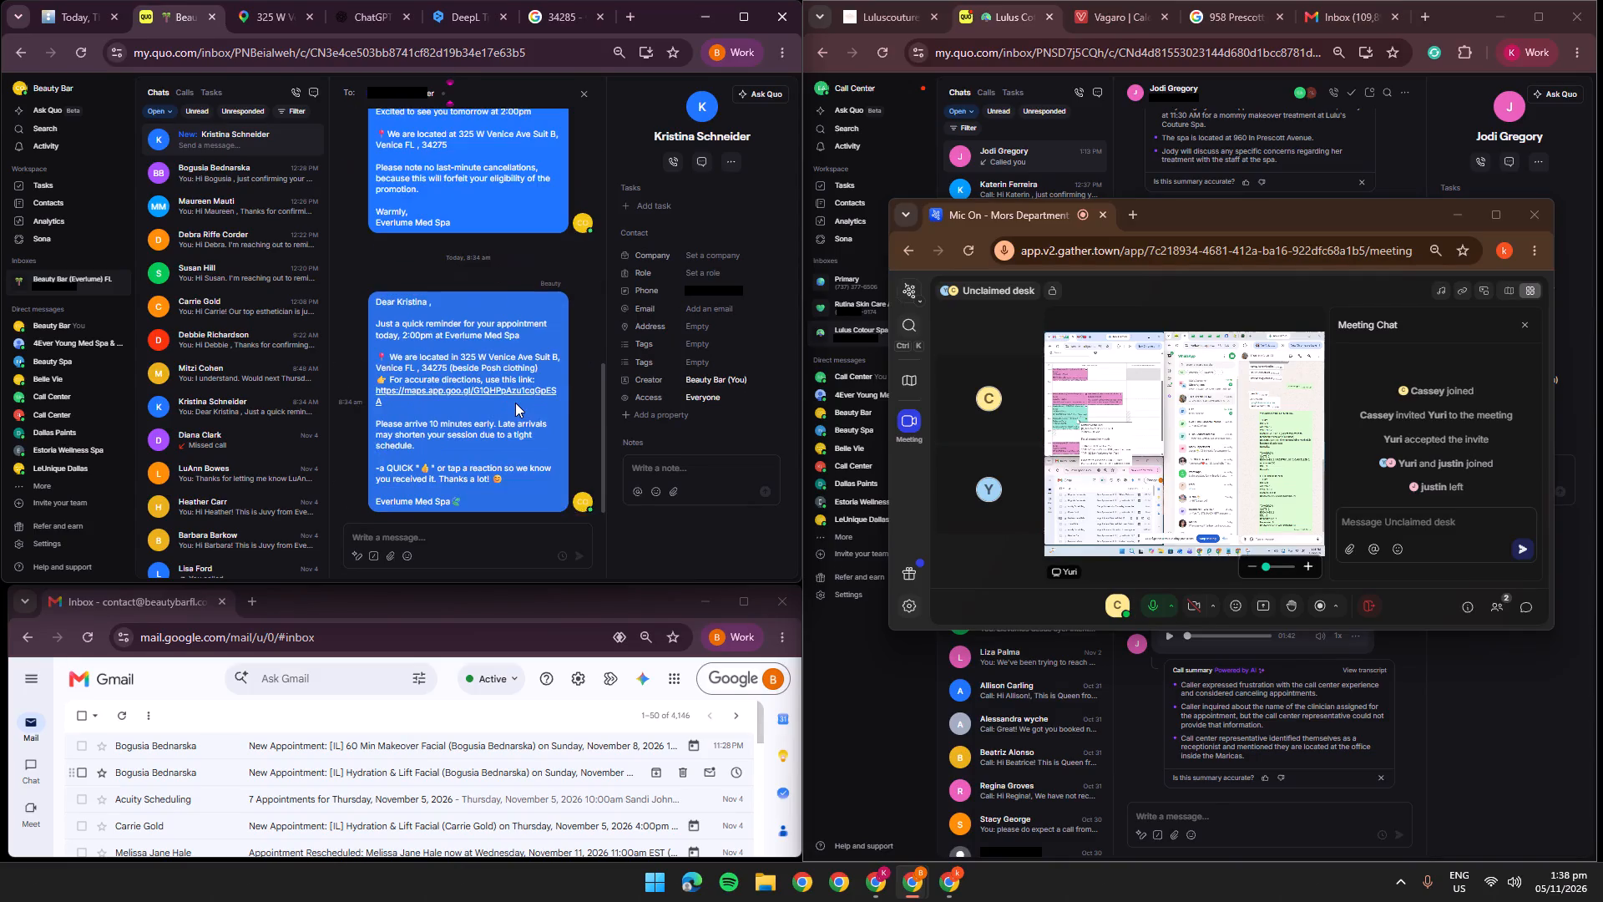
scroll(515, 403, down, 5)
scroll(515, 403, up, 2)
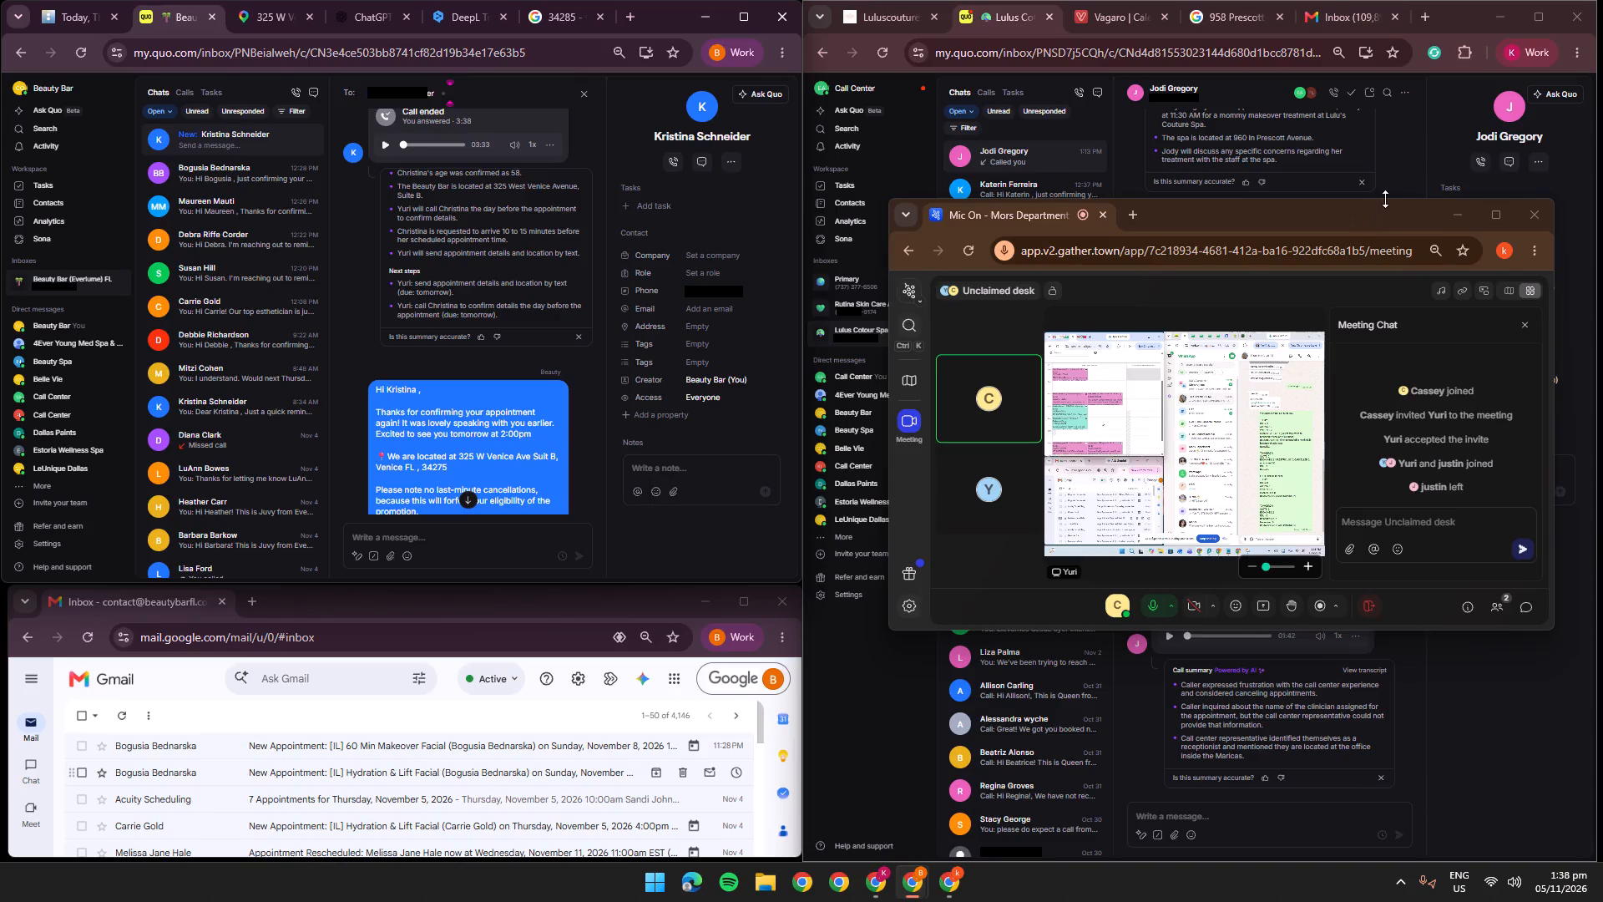
drag(1385, 199, 1391, 185)
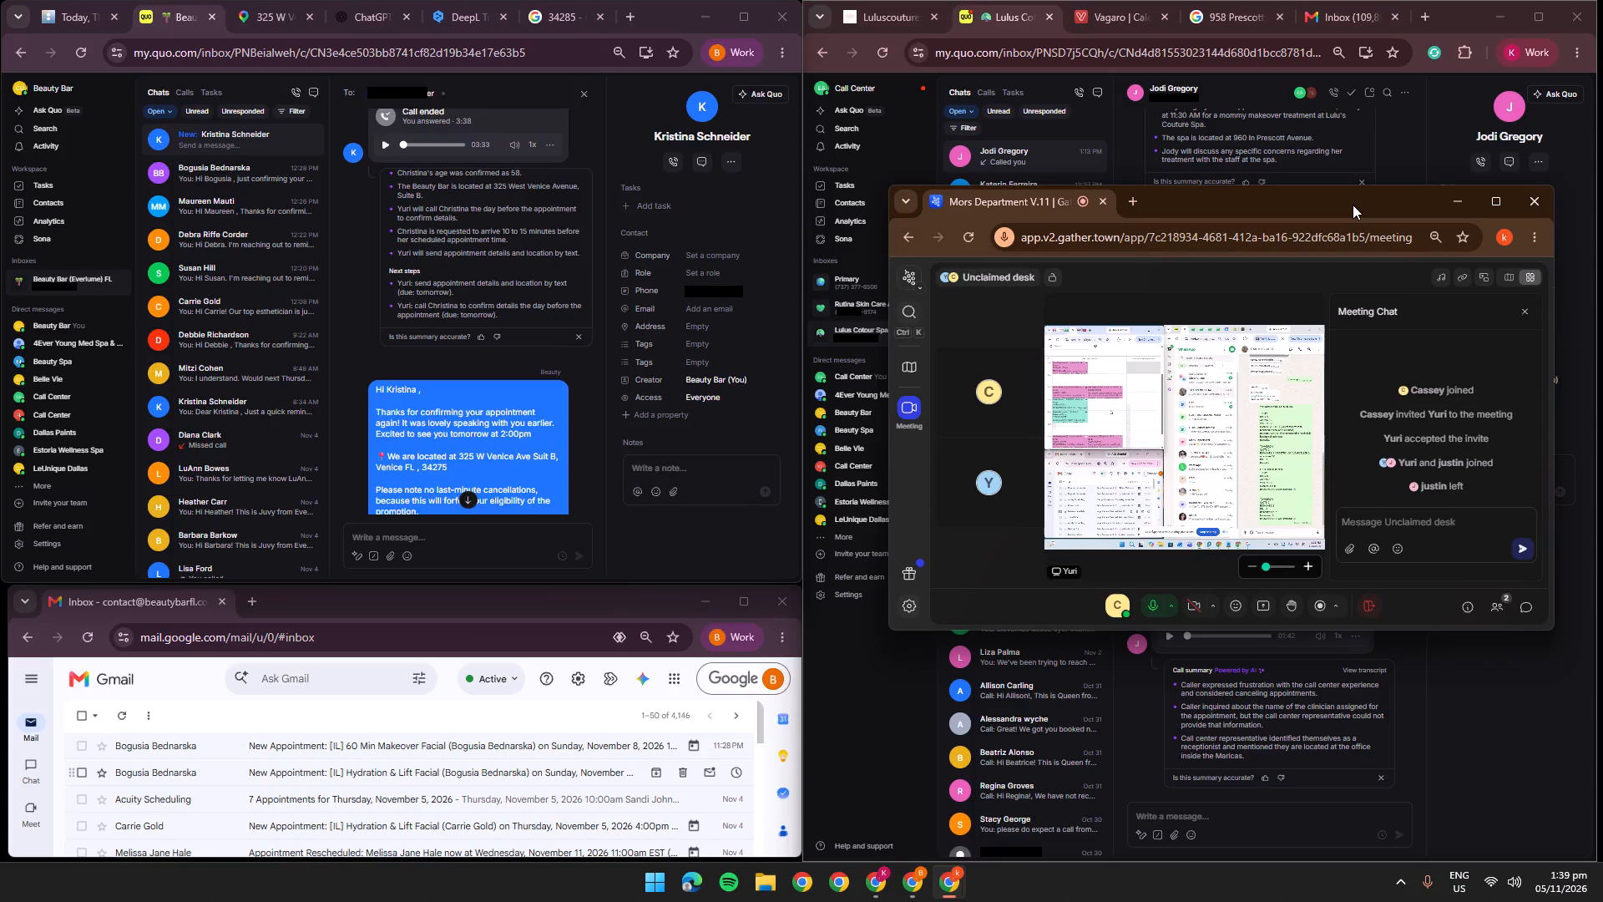
scroll(533, 450, down, 1)
scroll(533, 450, up, 1)
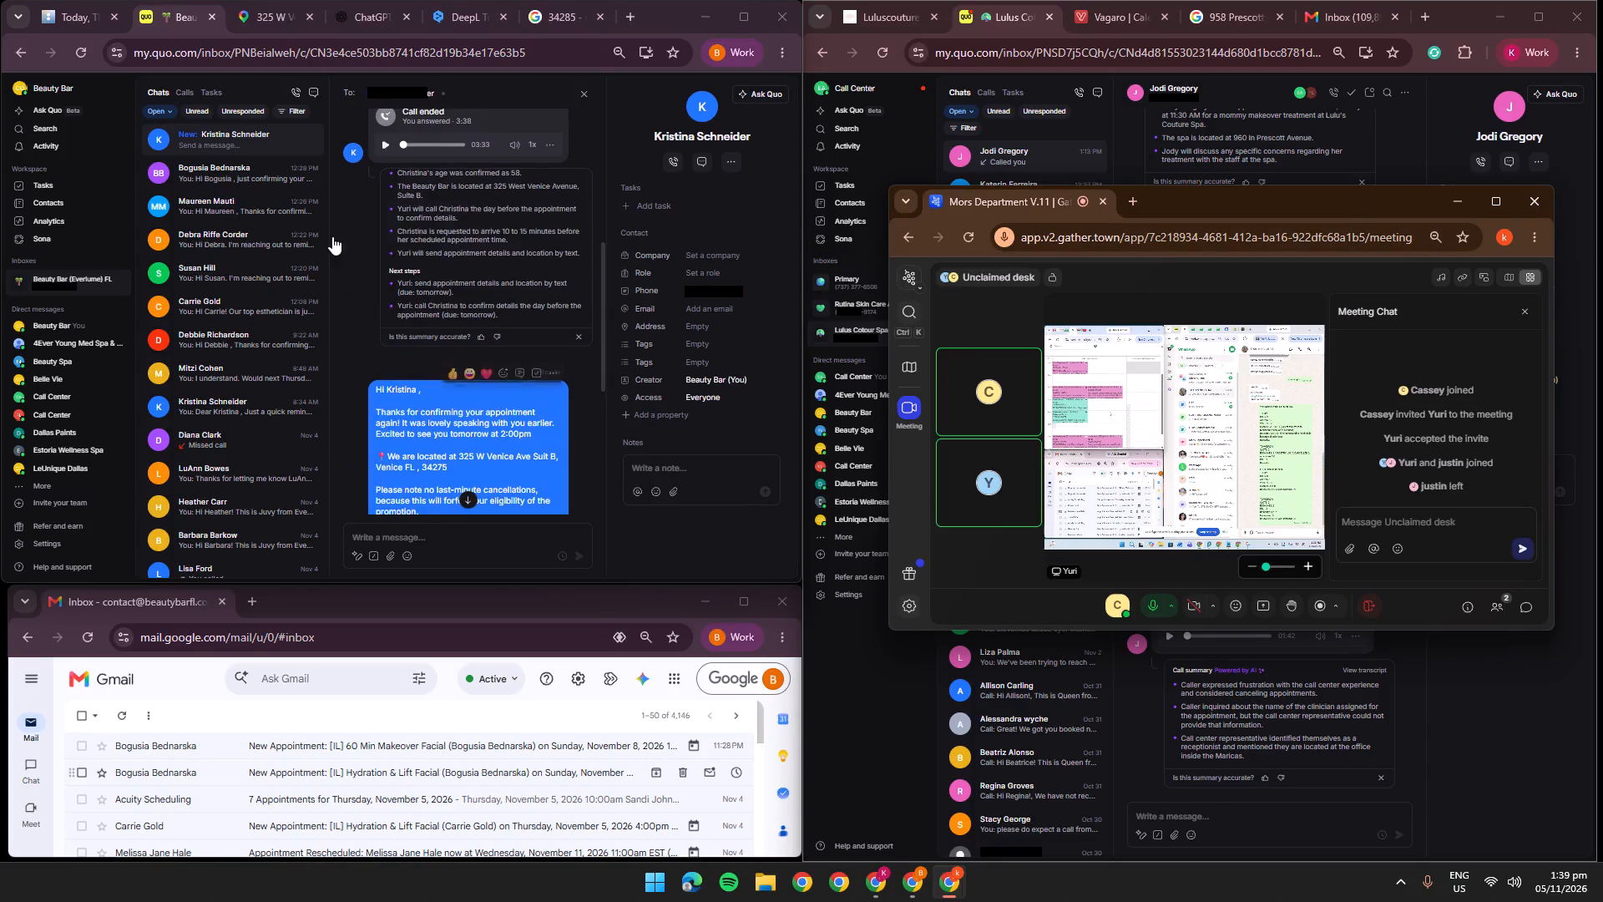
scroll(432, 453, up, 2)
scroll(432, 453, down, 1)
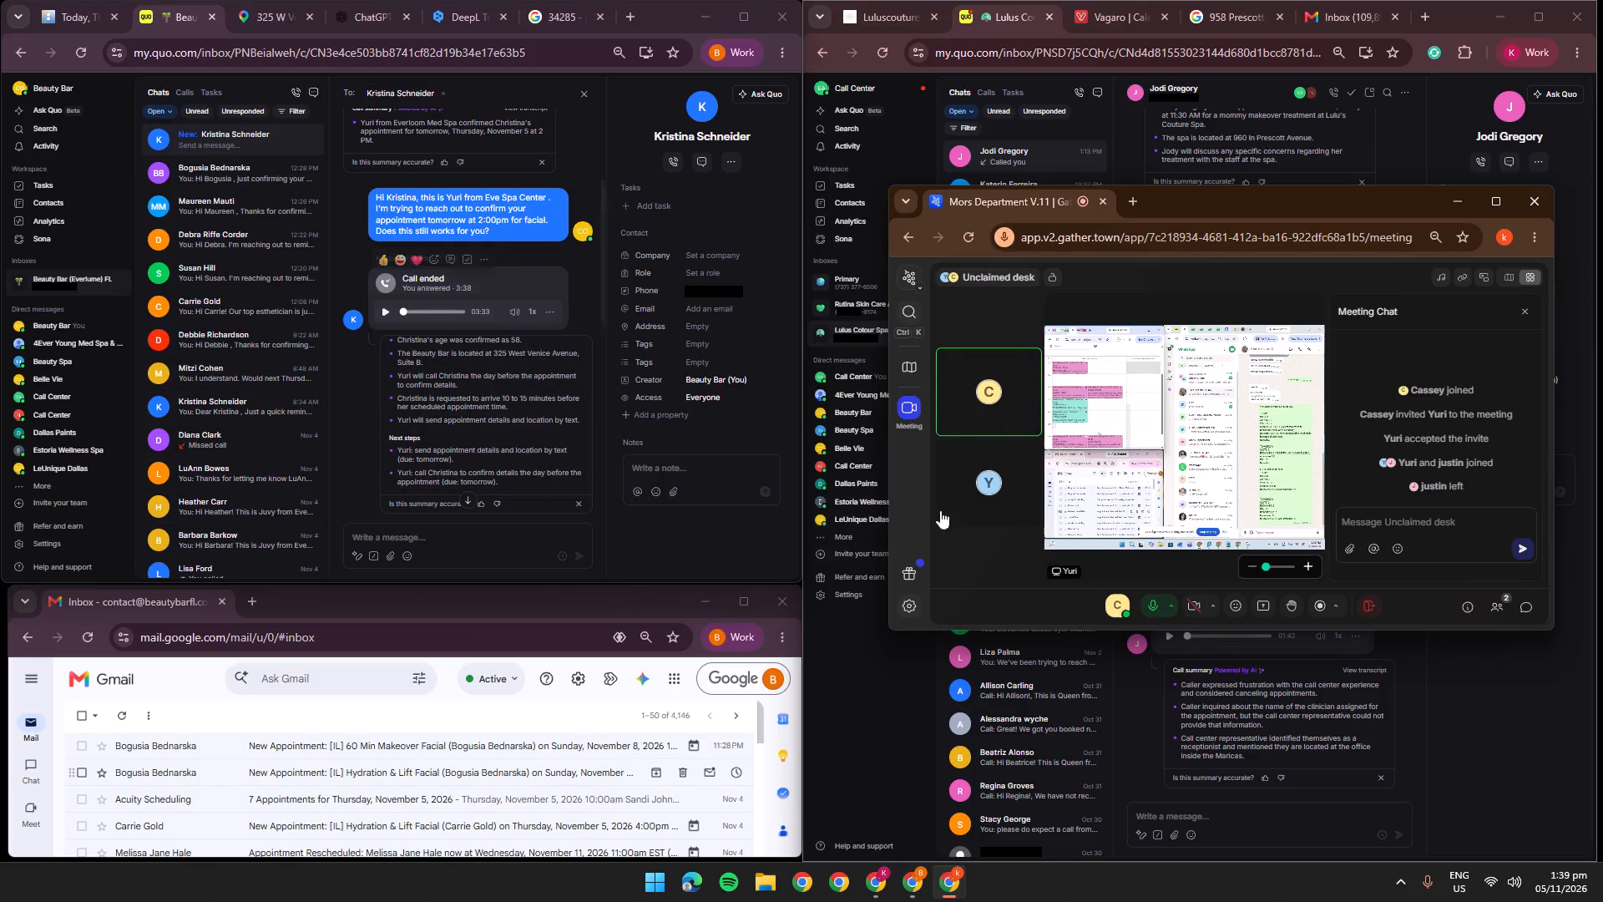
click(716, 494)
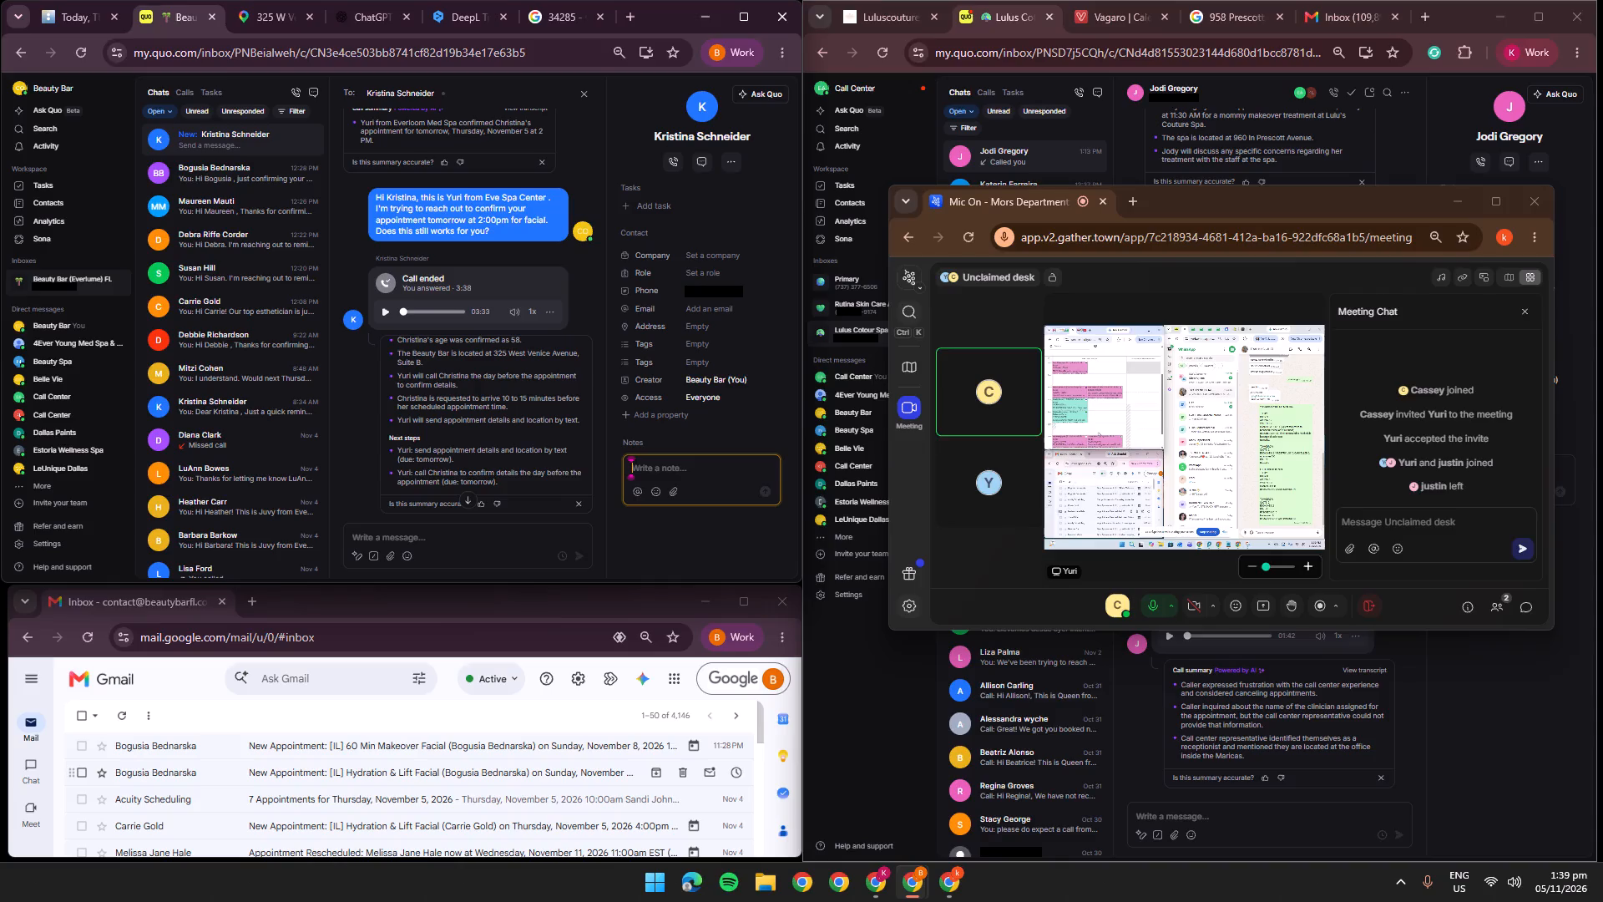
Switch to the Acuity calendar and close the 2:00 PM appointment's details to show the full day schedule.
click(75, 9)
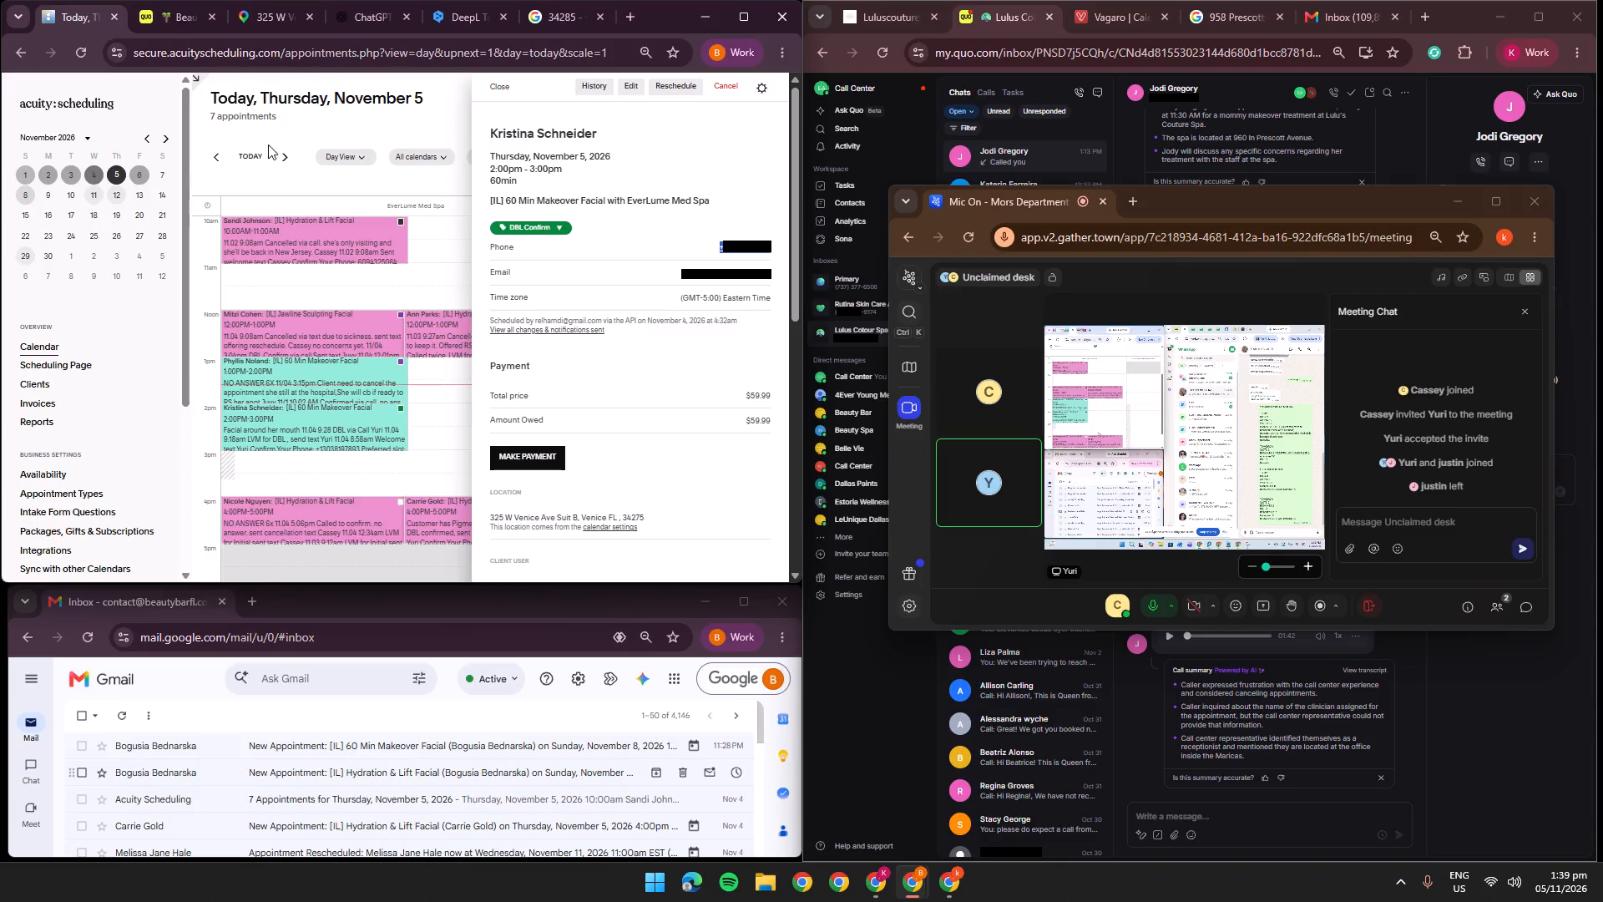
double_click(245, 147)
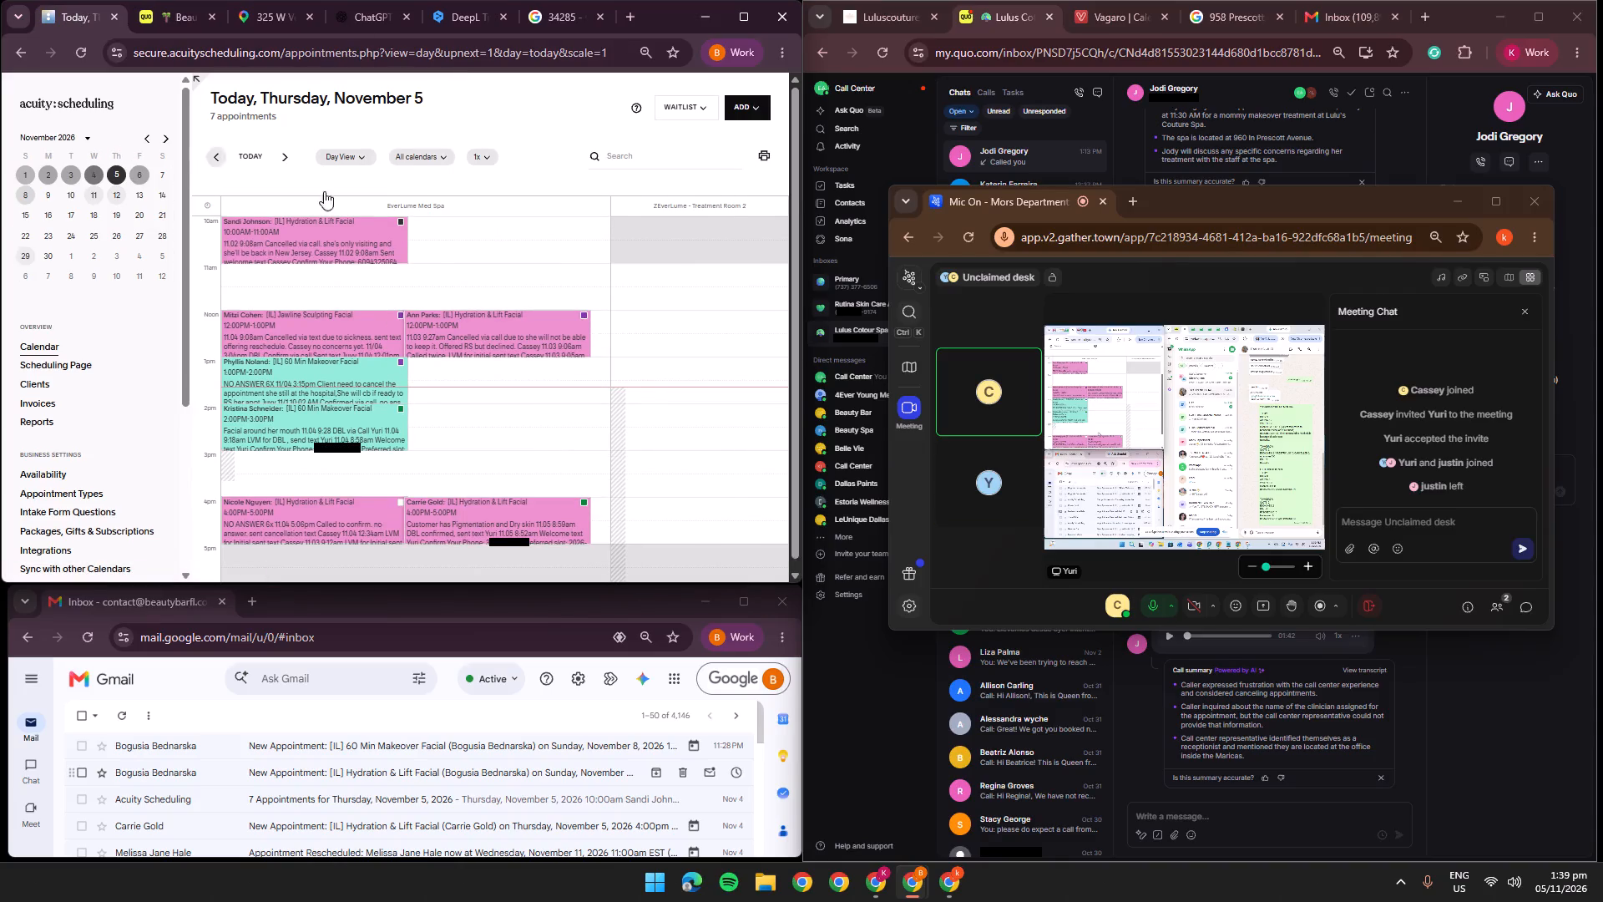
Minimize the Gather meeting window to uncover the Lulus Colour Spa conversation in Quo.
click(1463, 206)
scroll(1376, 609, down, 3)
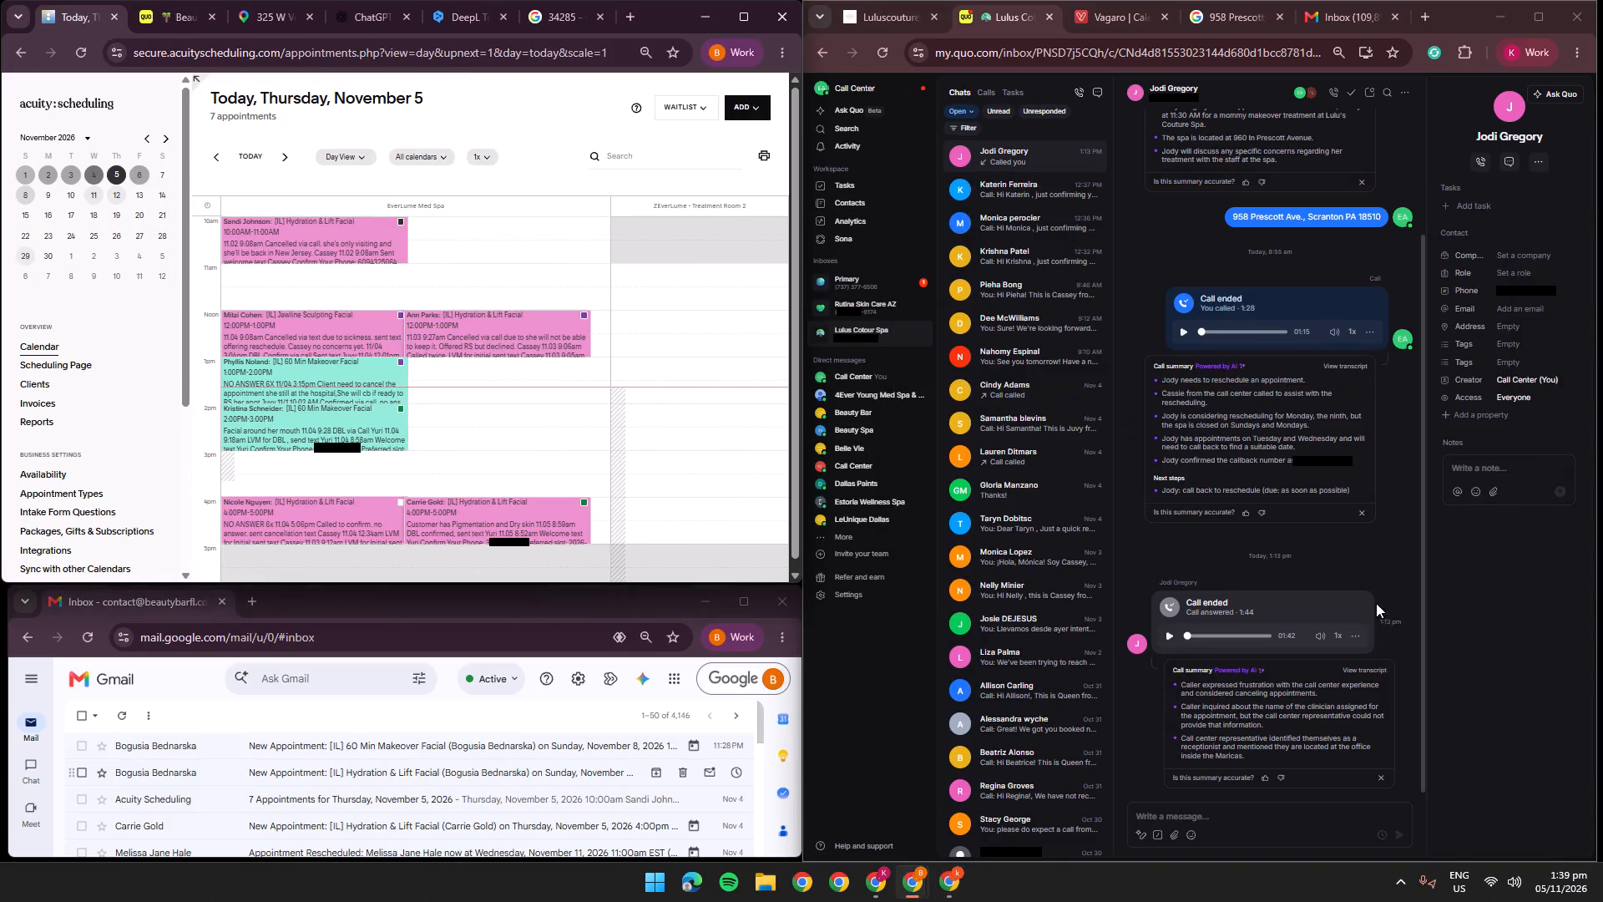
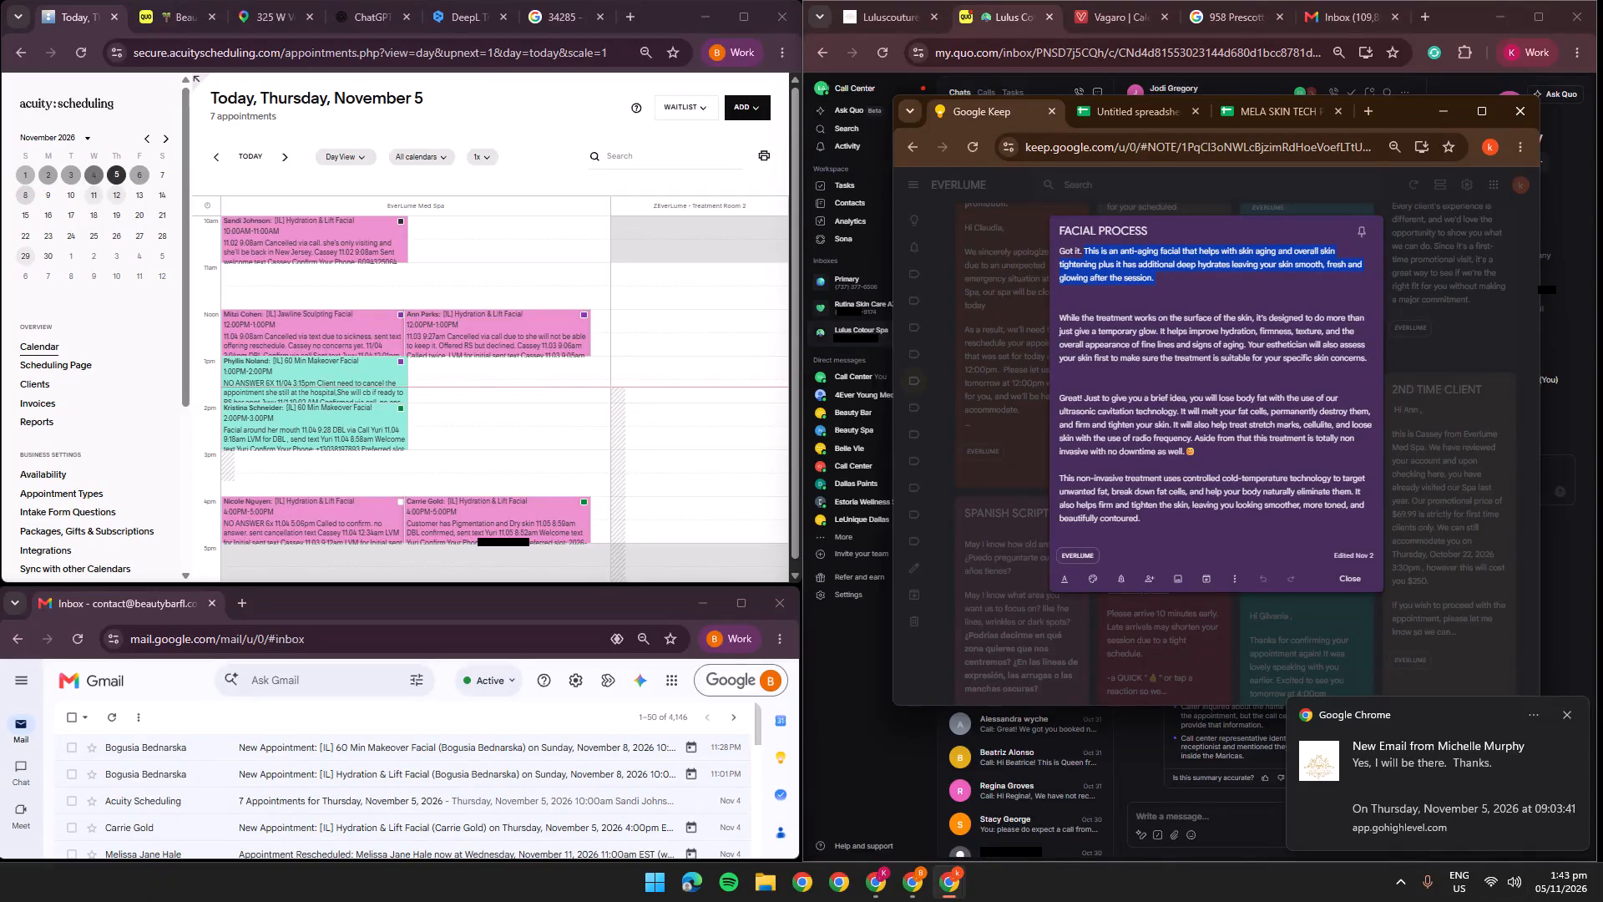
Switch to the Luluscouture spa account in GoHighLevel and open its Conversations inbox.
click(906, 30)
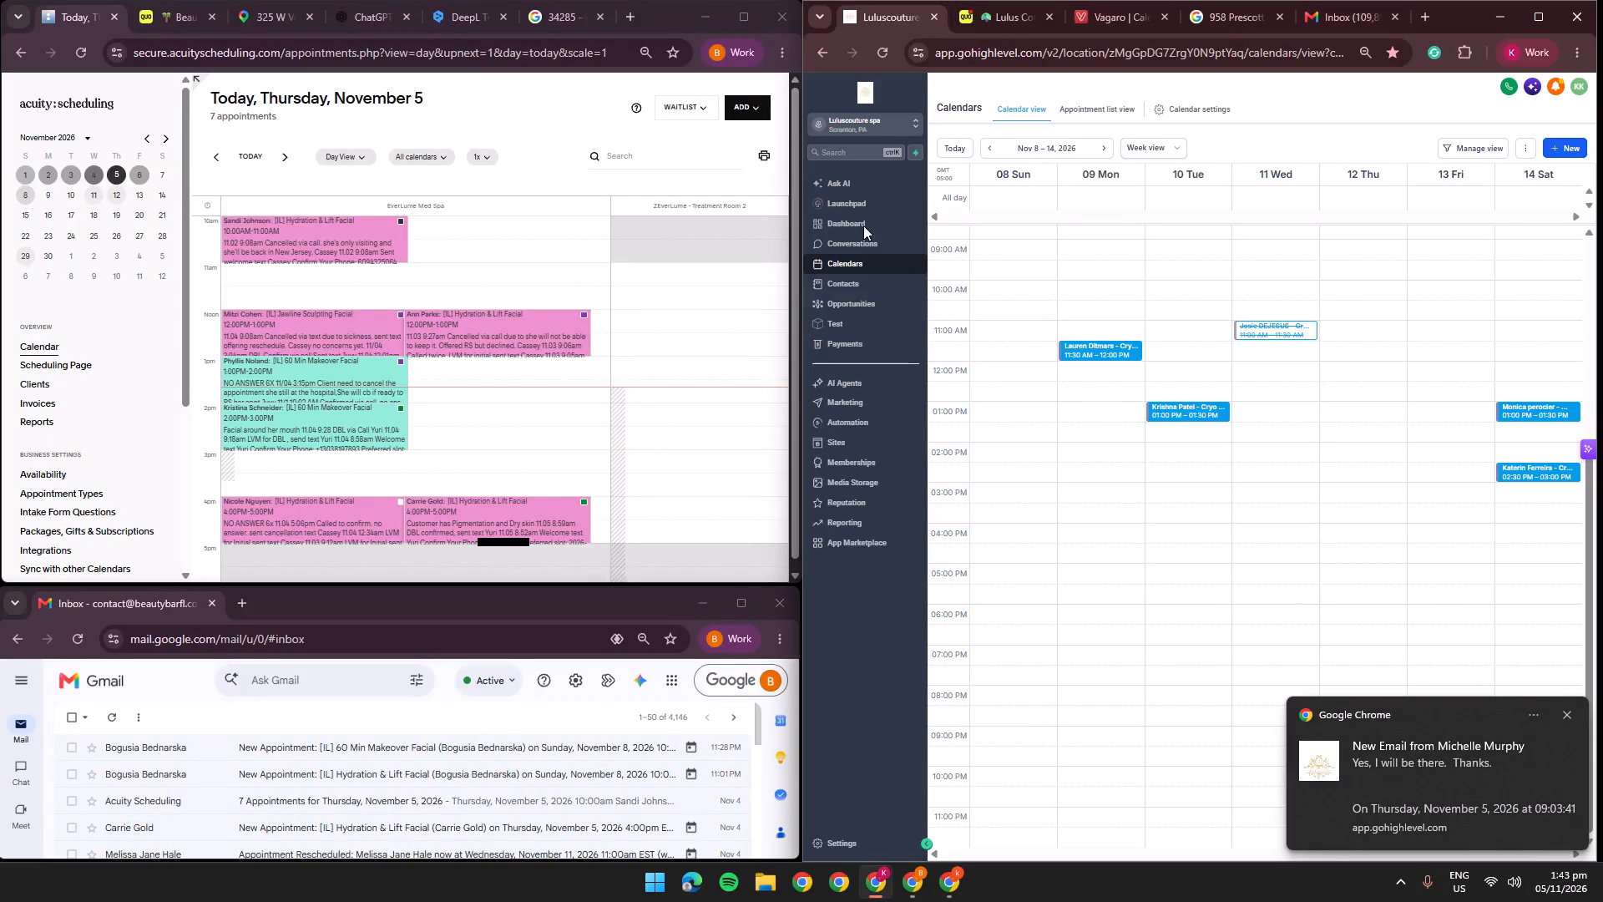
click(837, 246)
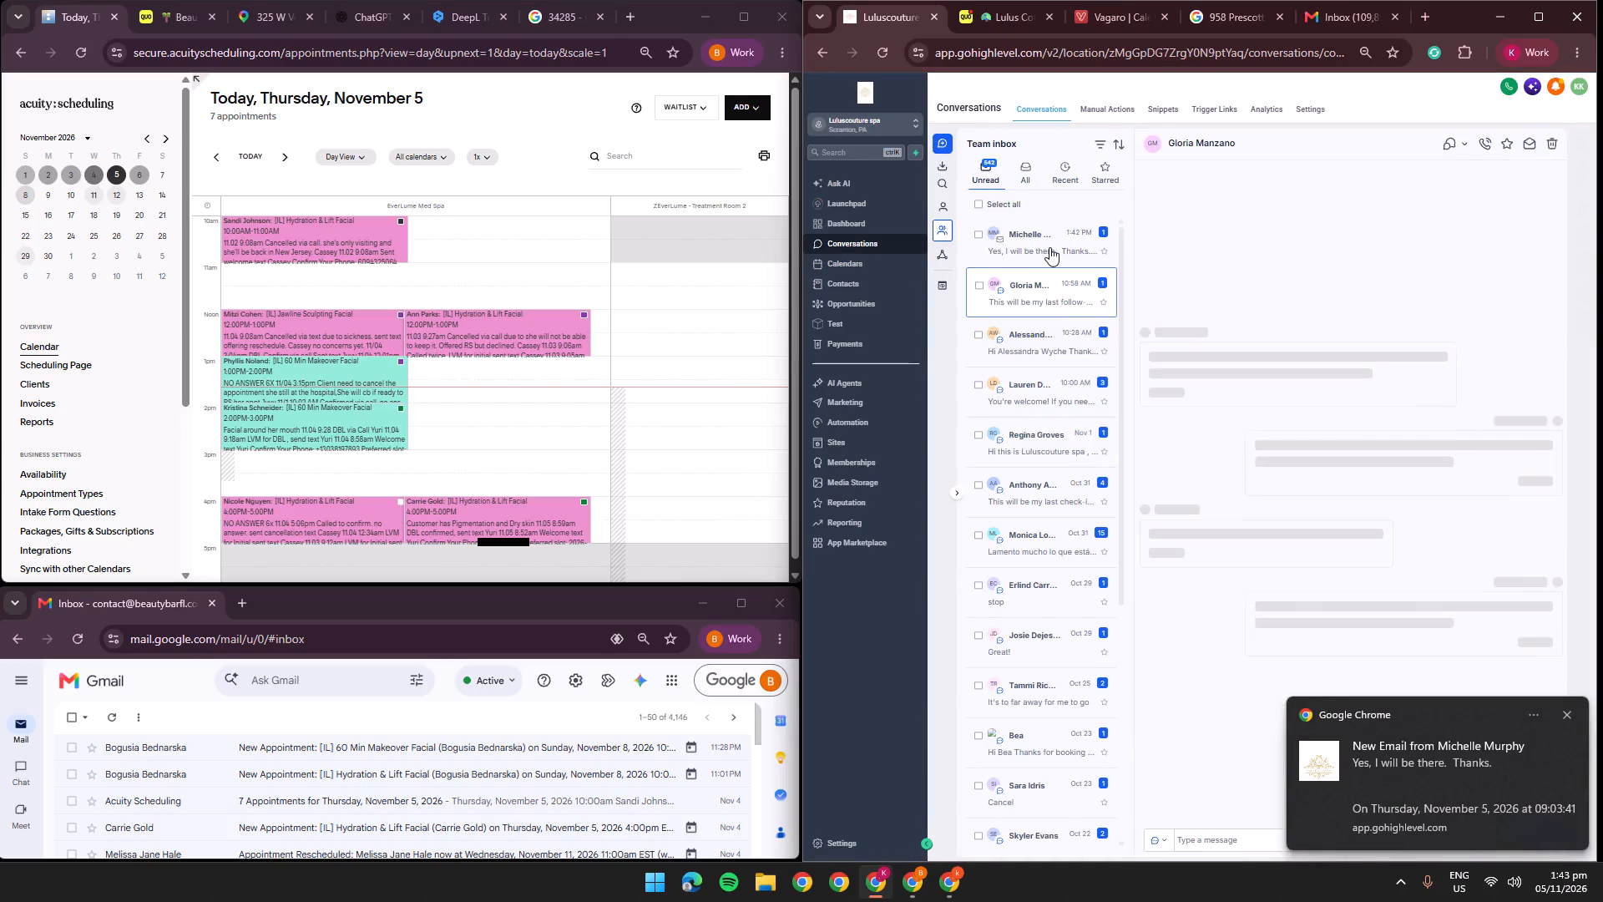
Open Michelle's new unread message in the Luluscouture spa Team inbox to read her reply about her appointment.
click(1049, 247)
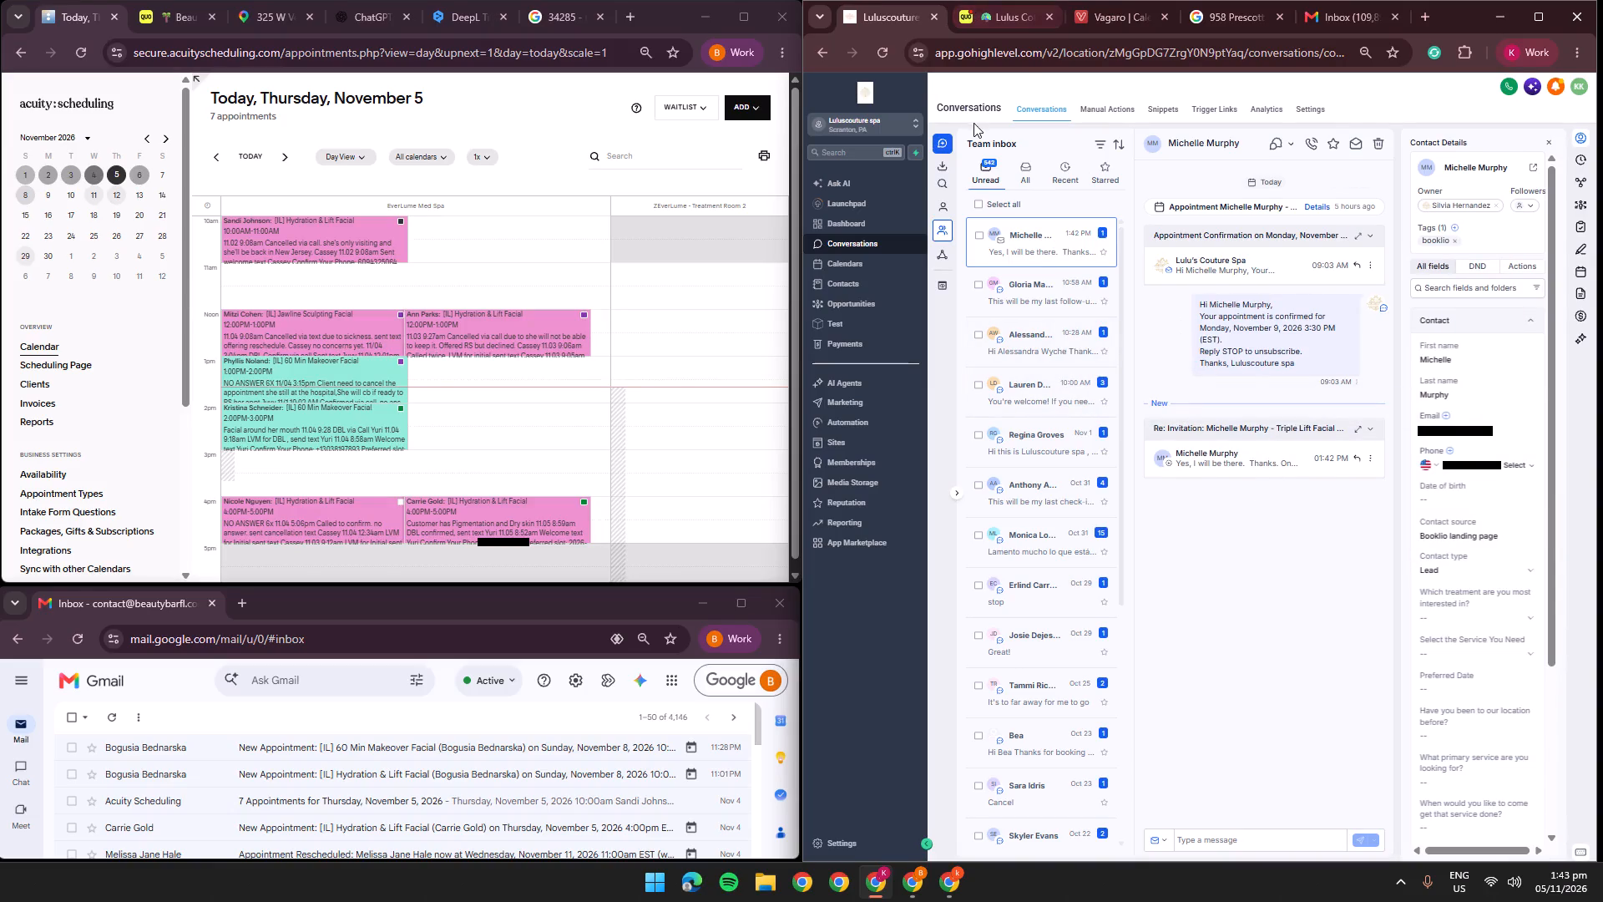
Switch to the Luluscouture spa calendar and show the week of Nov 8–14, 2026.
click(979, 102)
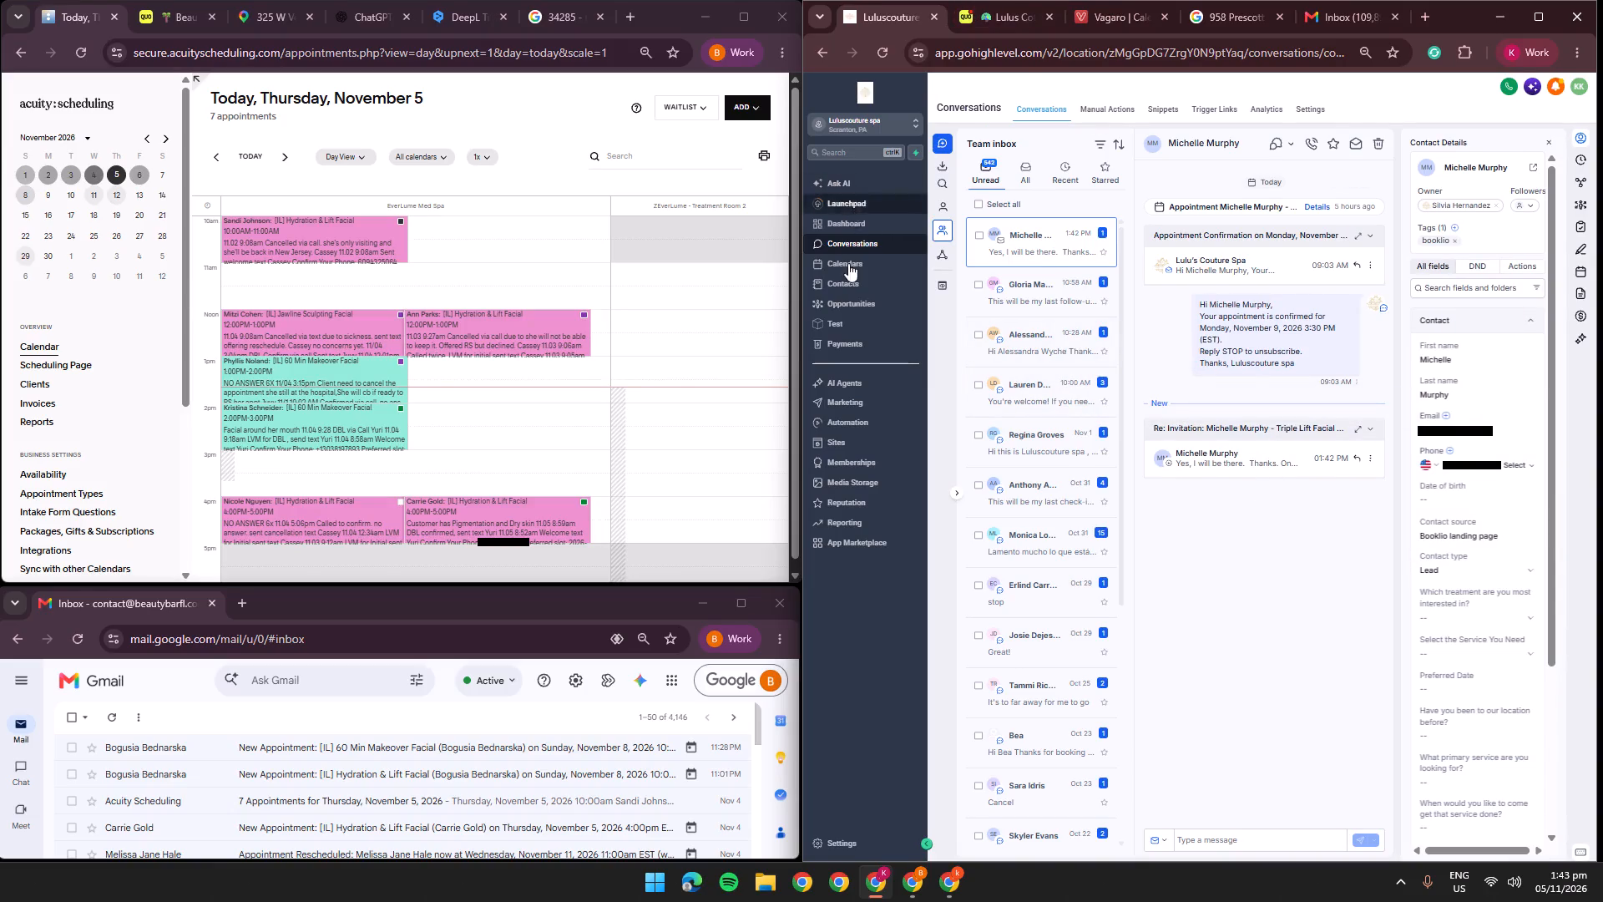
click(851, 261)
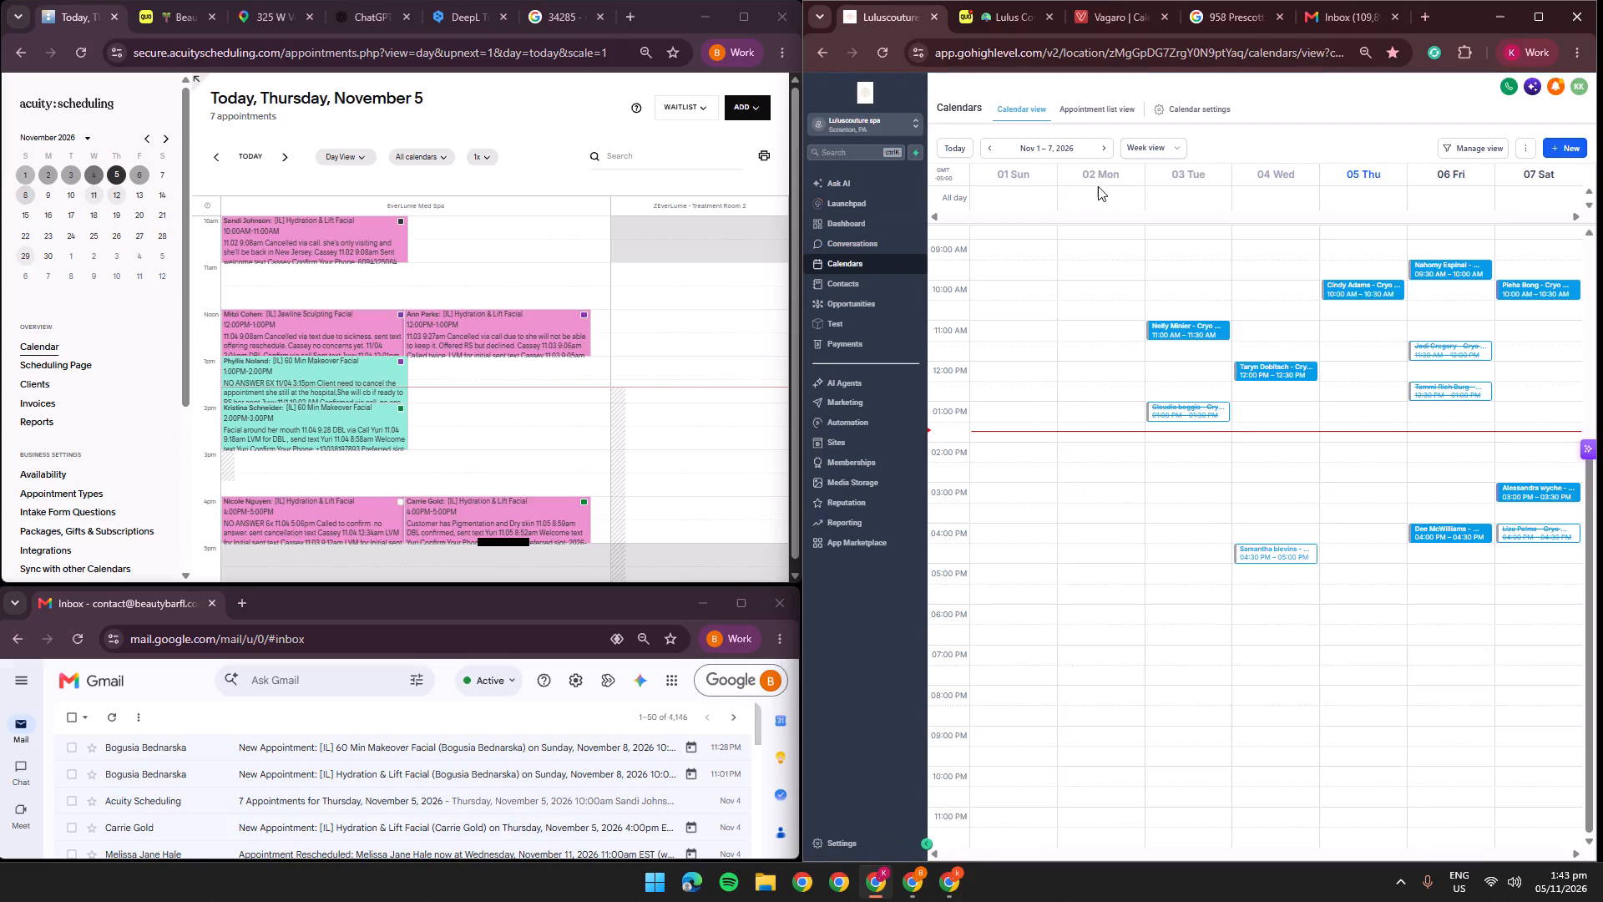
click(1095, 147)
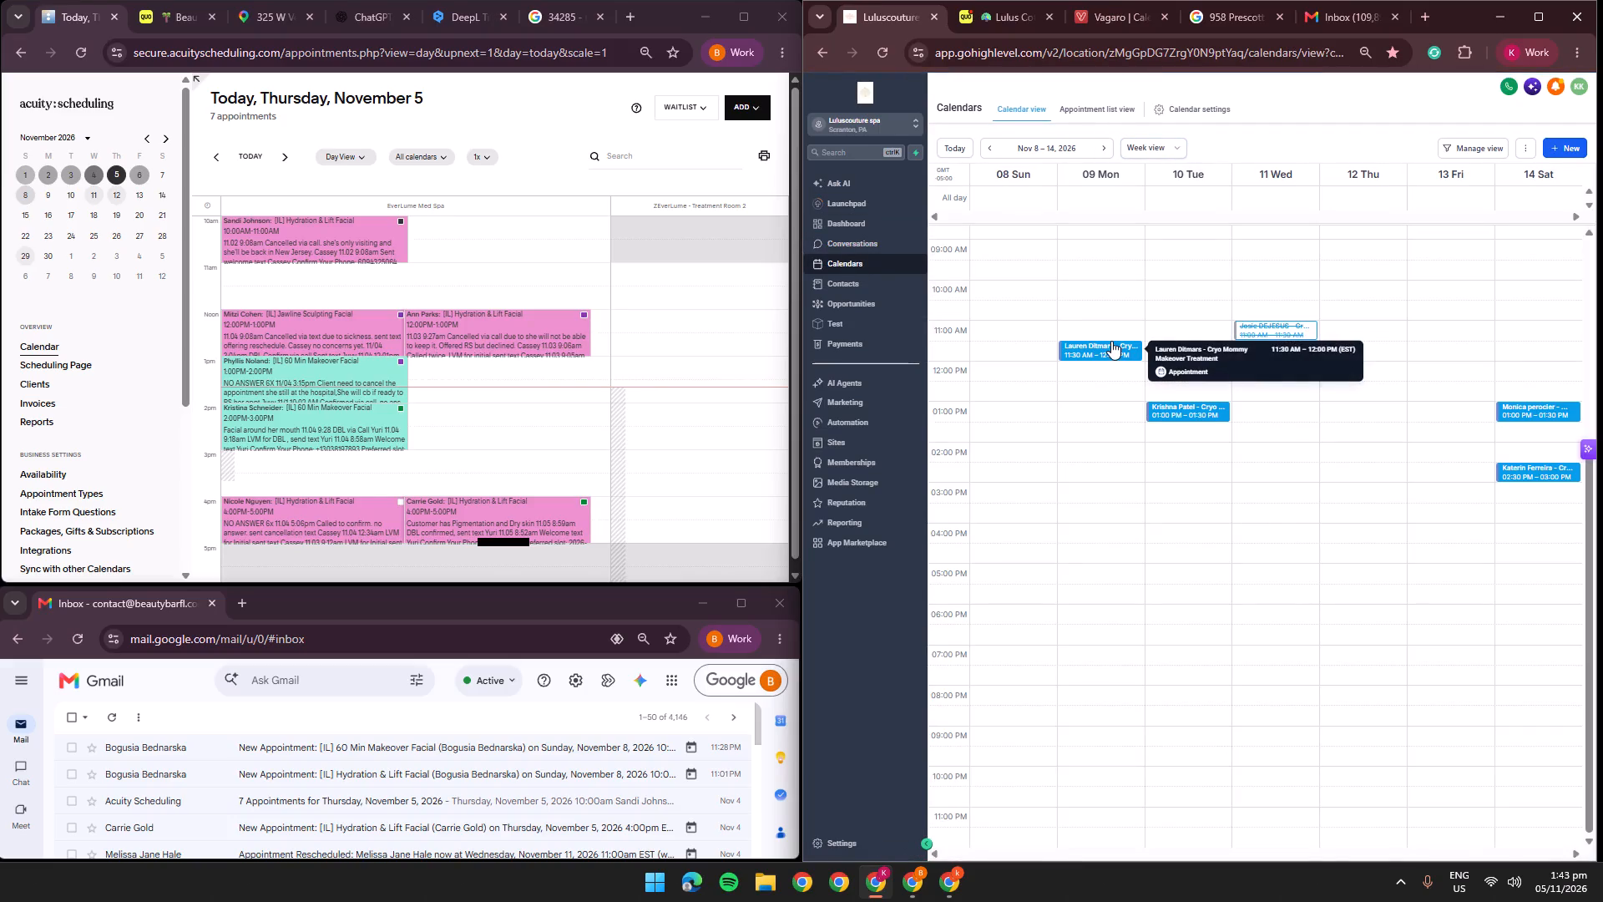
Switch to the Lulus Couture spa calendar in Vagaro and show the appointments for Monday, Nov 9, 2026.
click(1110, 20)
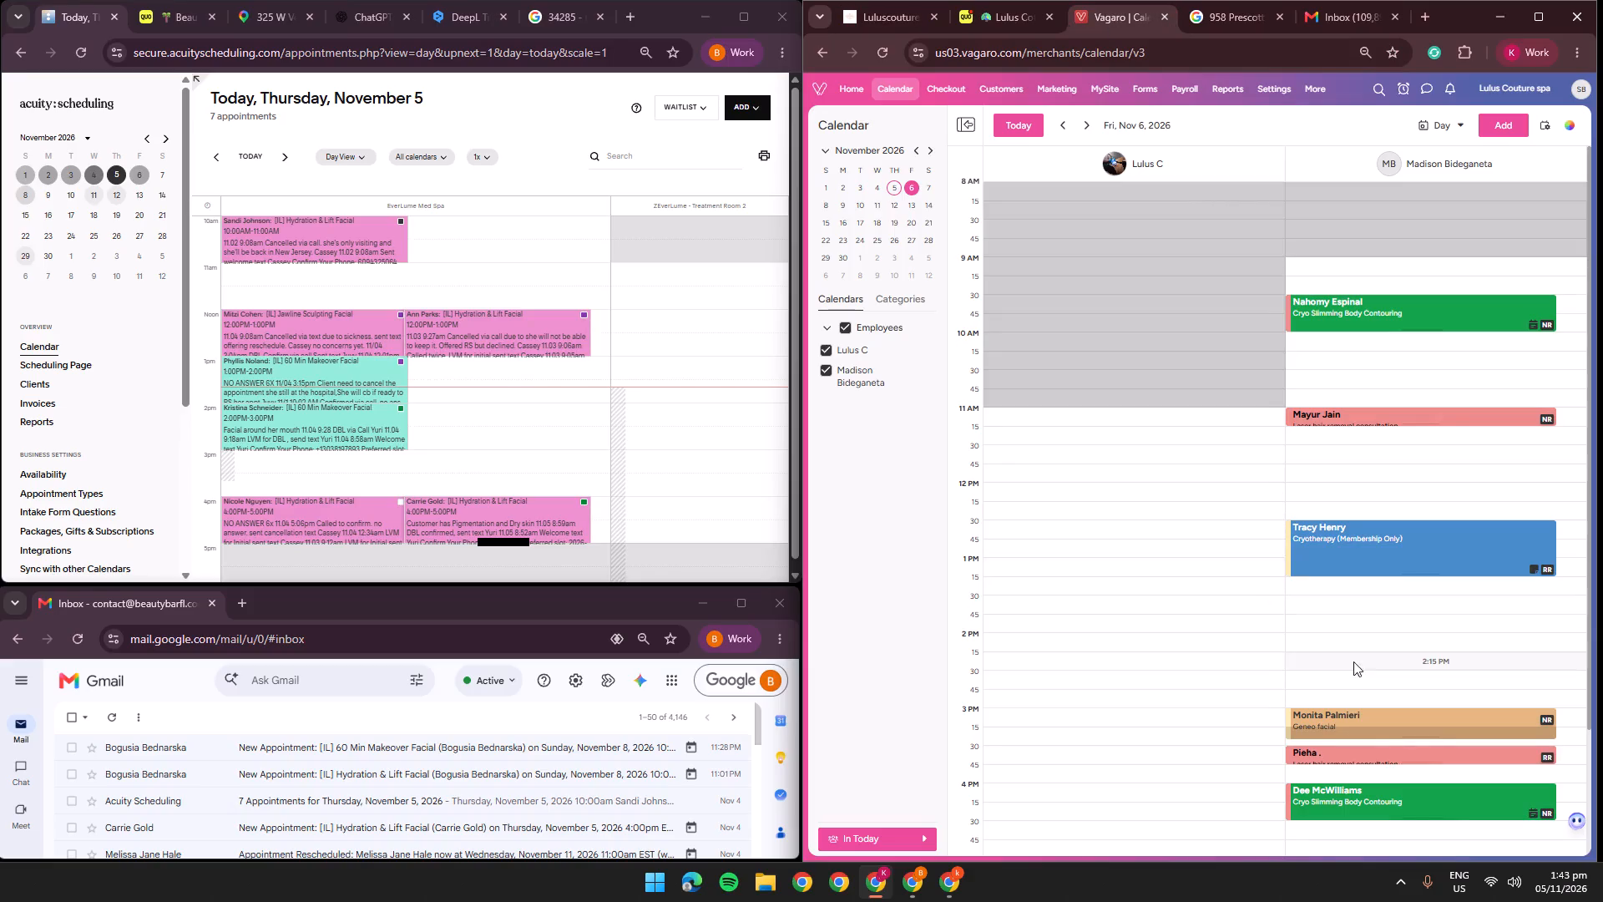
click(1120, 124)
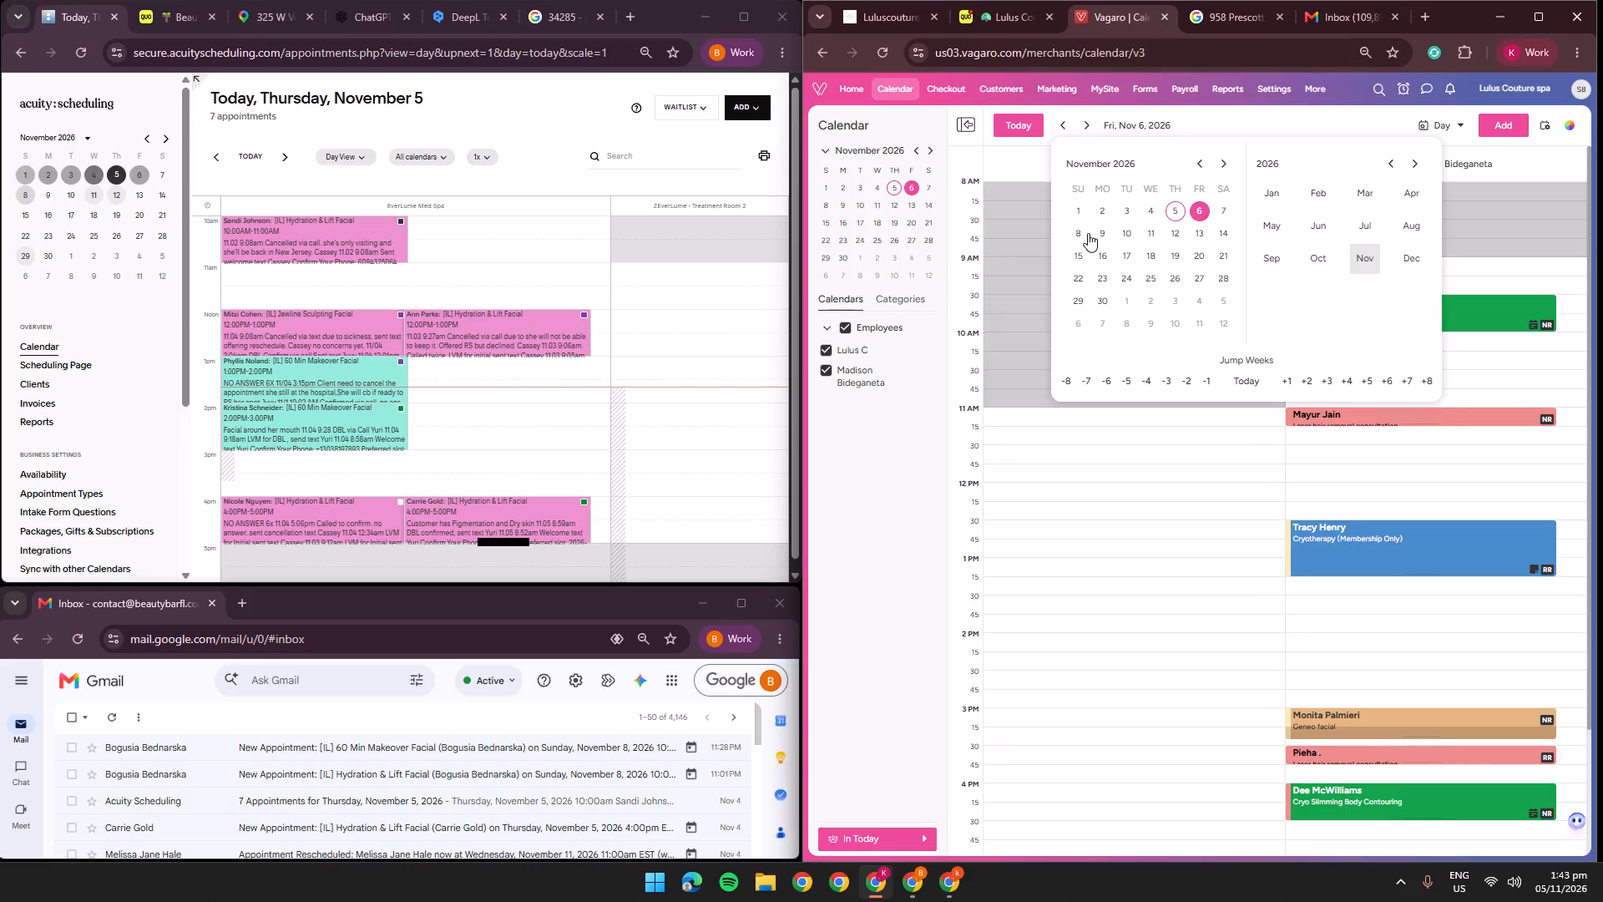
click(1093, 233)
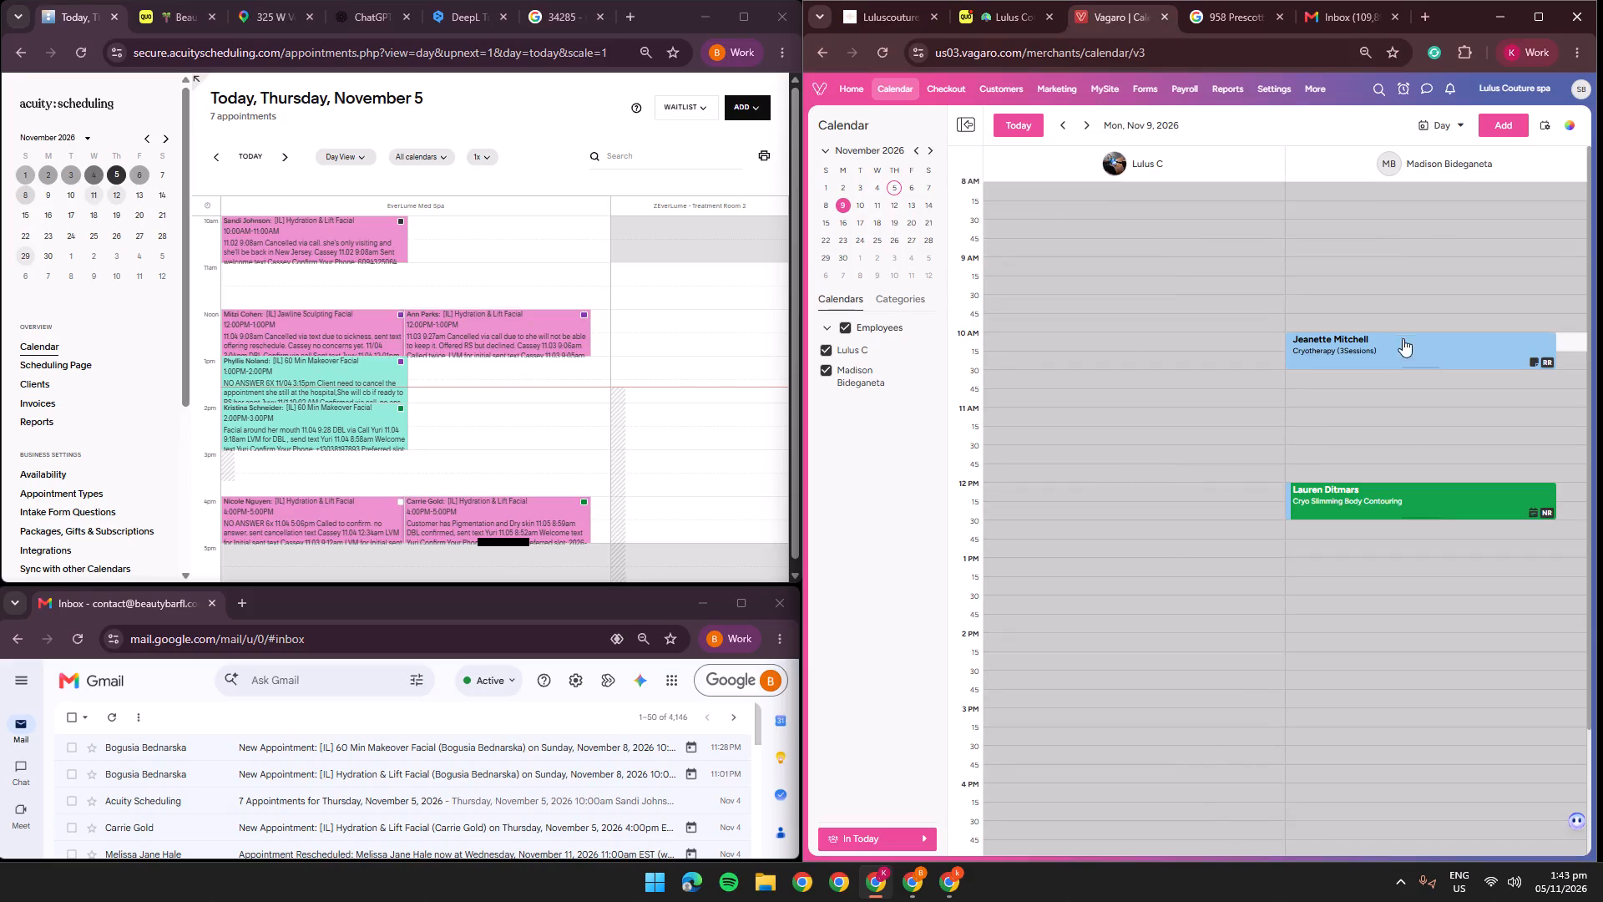
Return to the Luluscouture spa calendar for Nov 8–14 in GoHighLevel.
click(1001, 11)
click(895, 29)
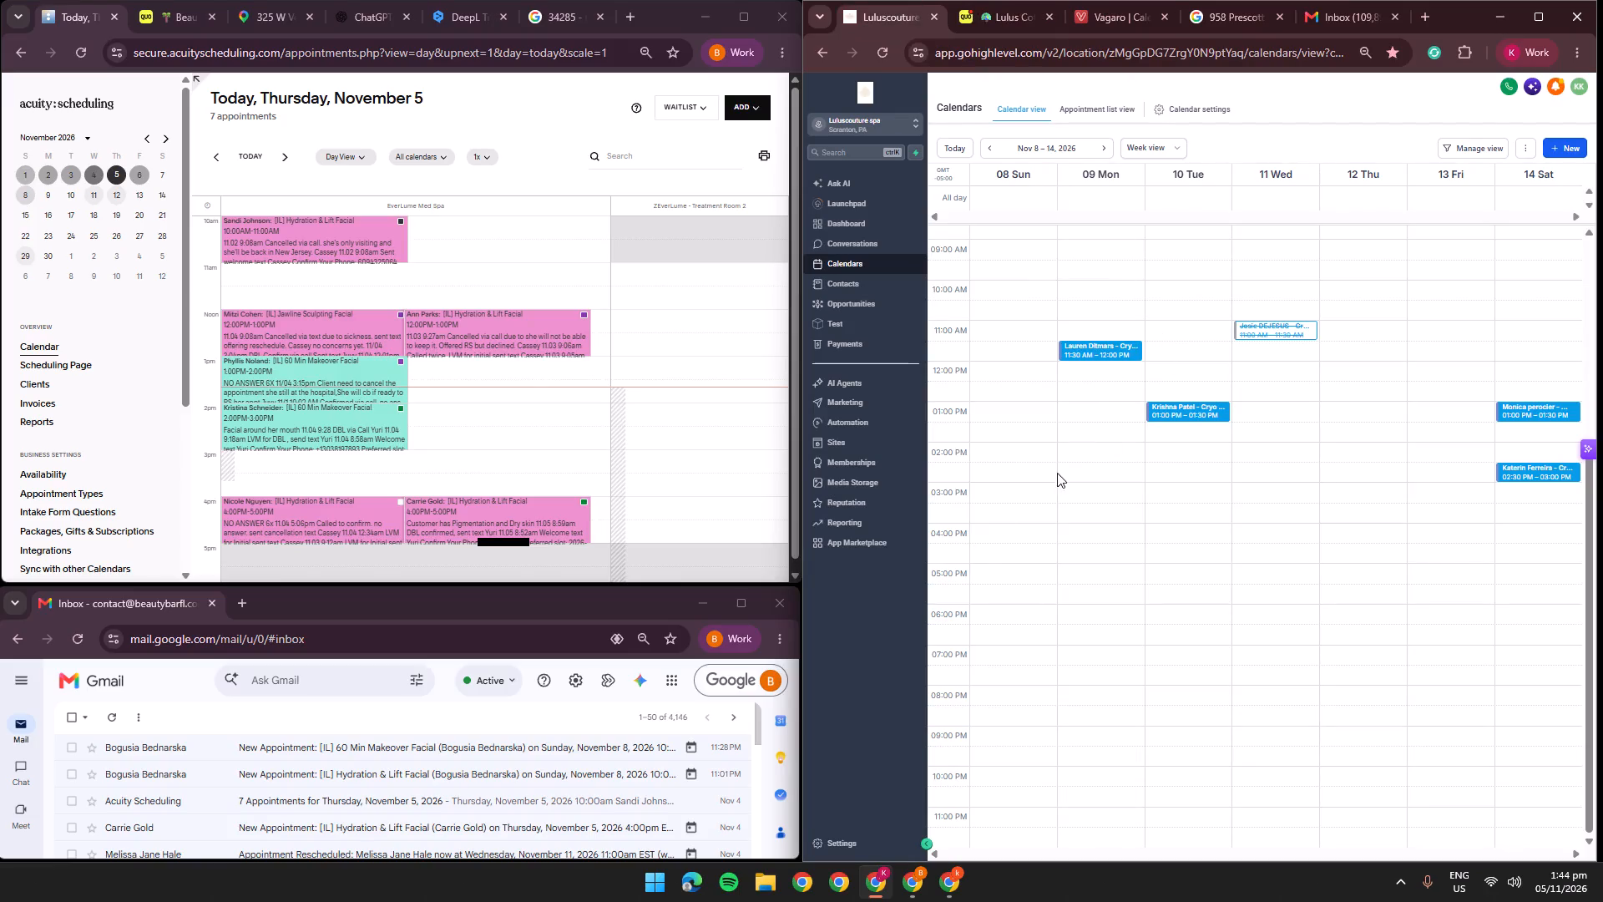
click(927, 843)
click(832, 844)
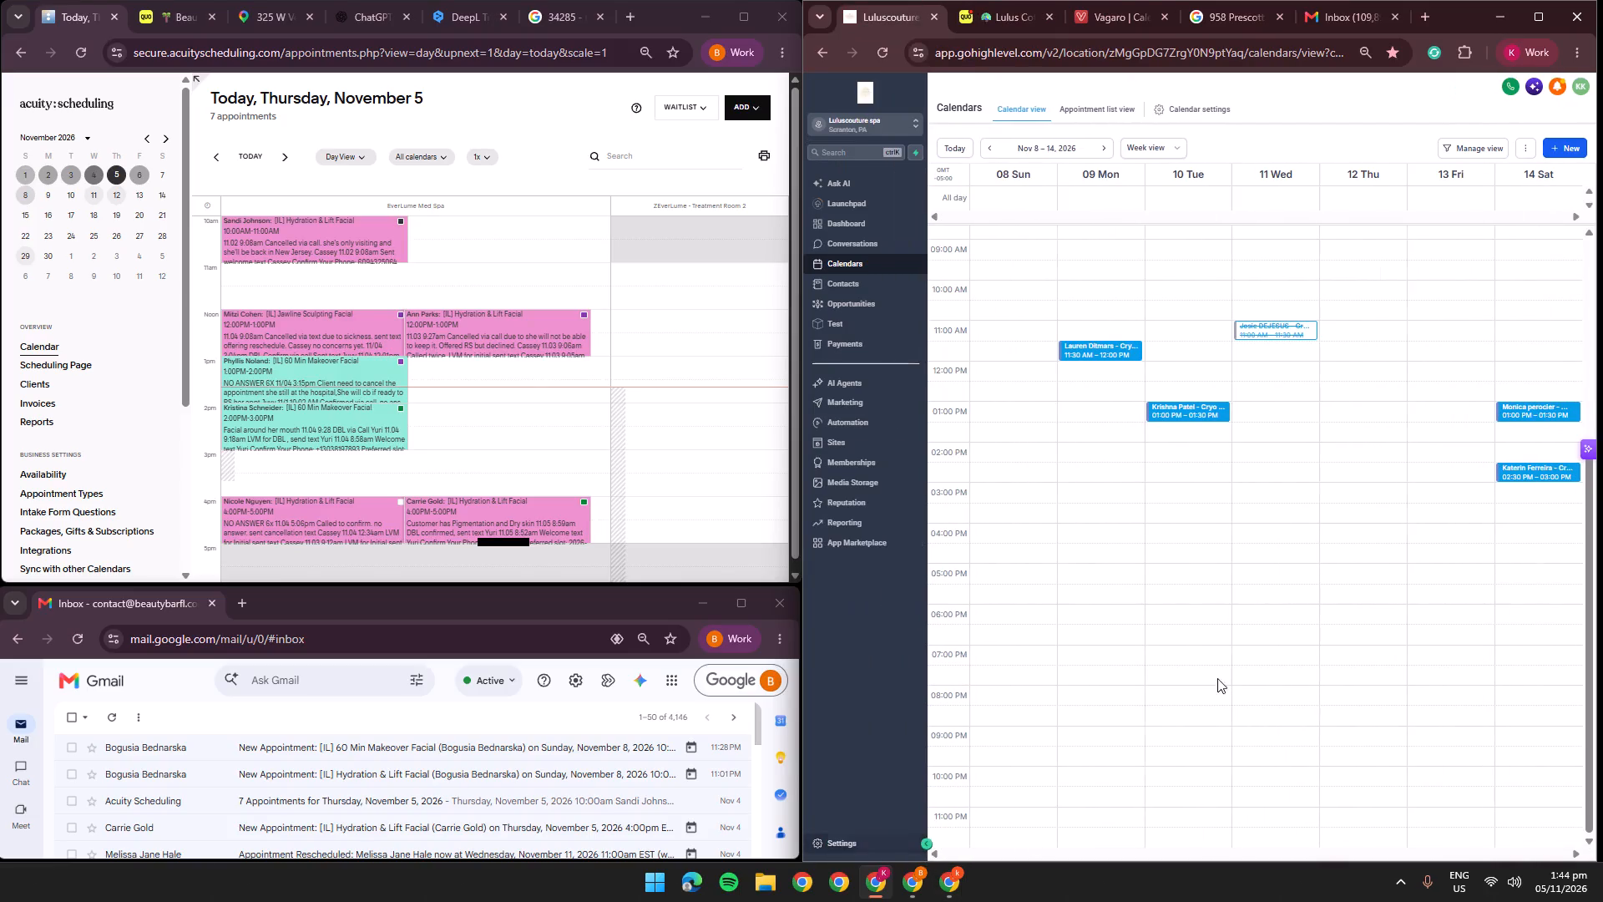
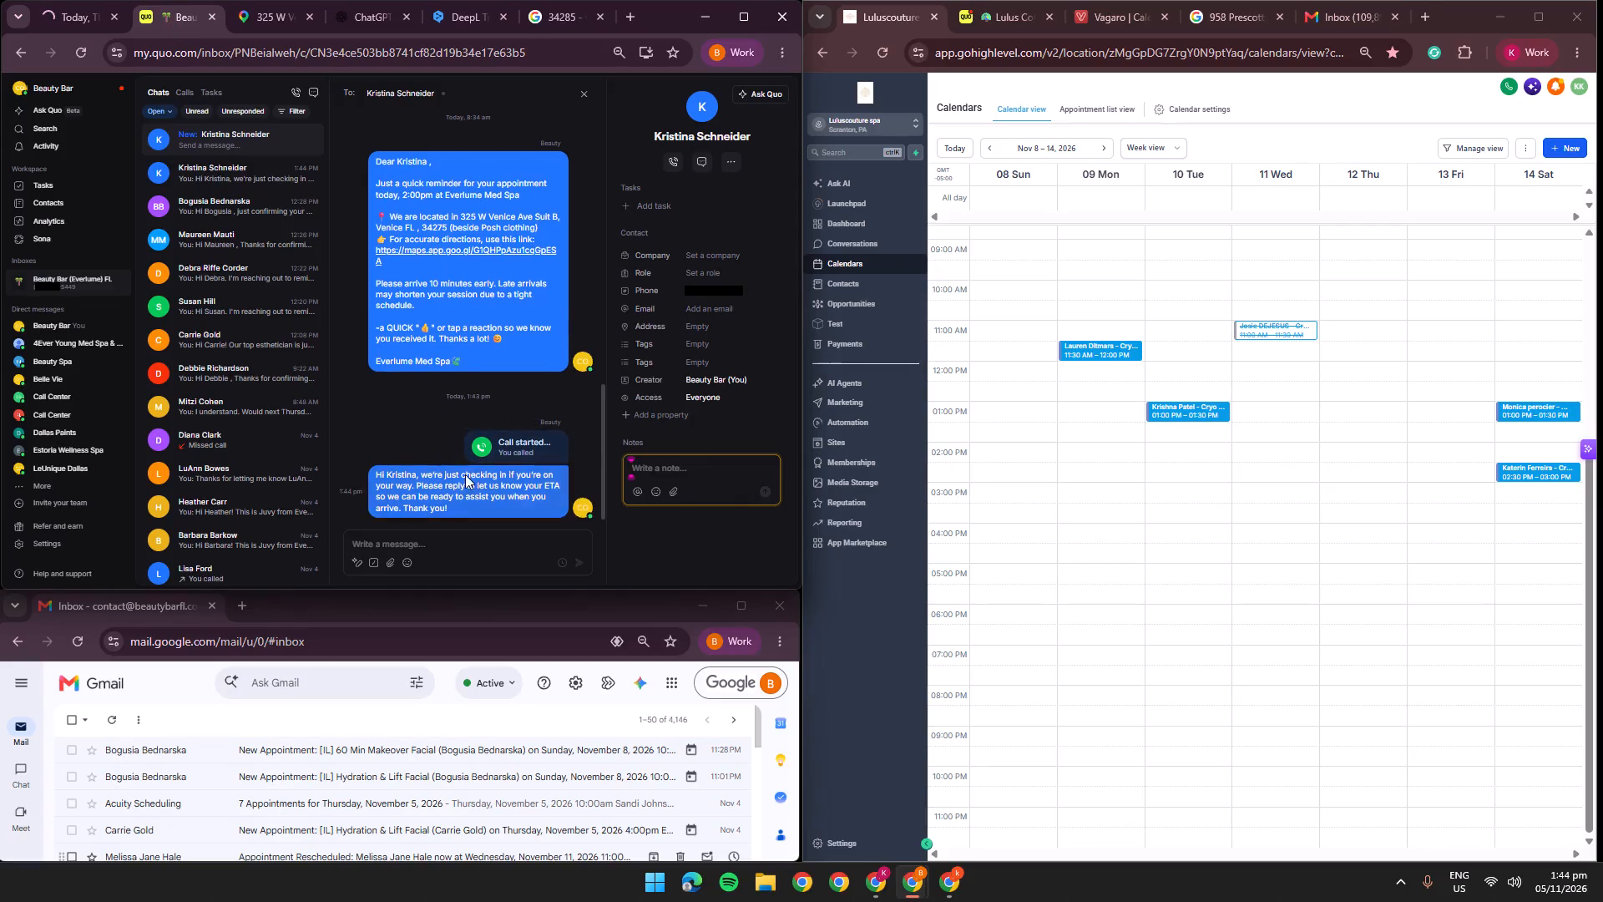
Switch to Acuity Scheduling, open today's 2:00 PM–3:00 PM 60 Min Makeover Facial appointment and select the client's name.
click(83, 12)
scroll(493, 316, down, 2)
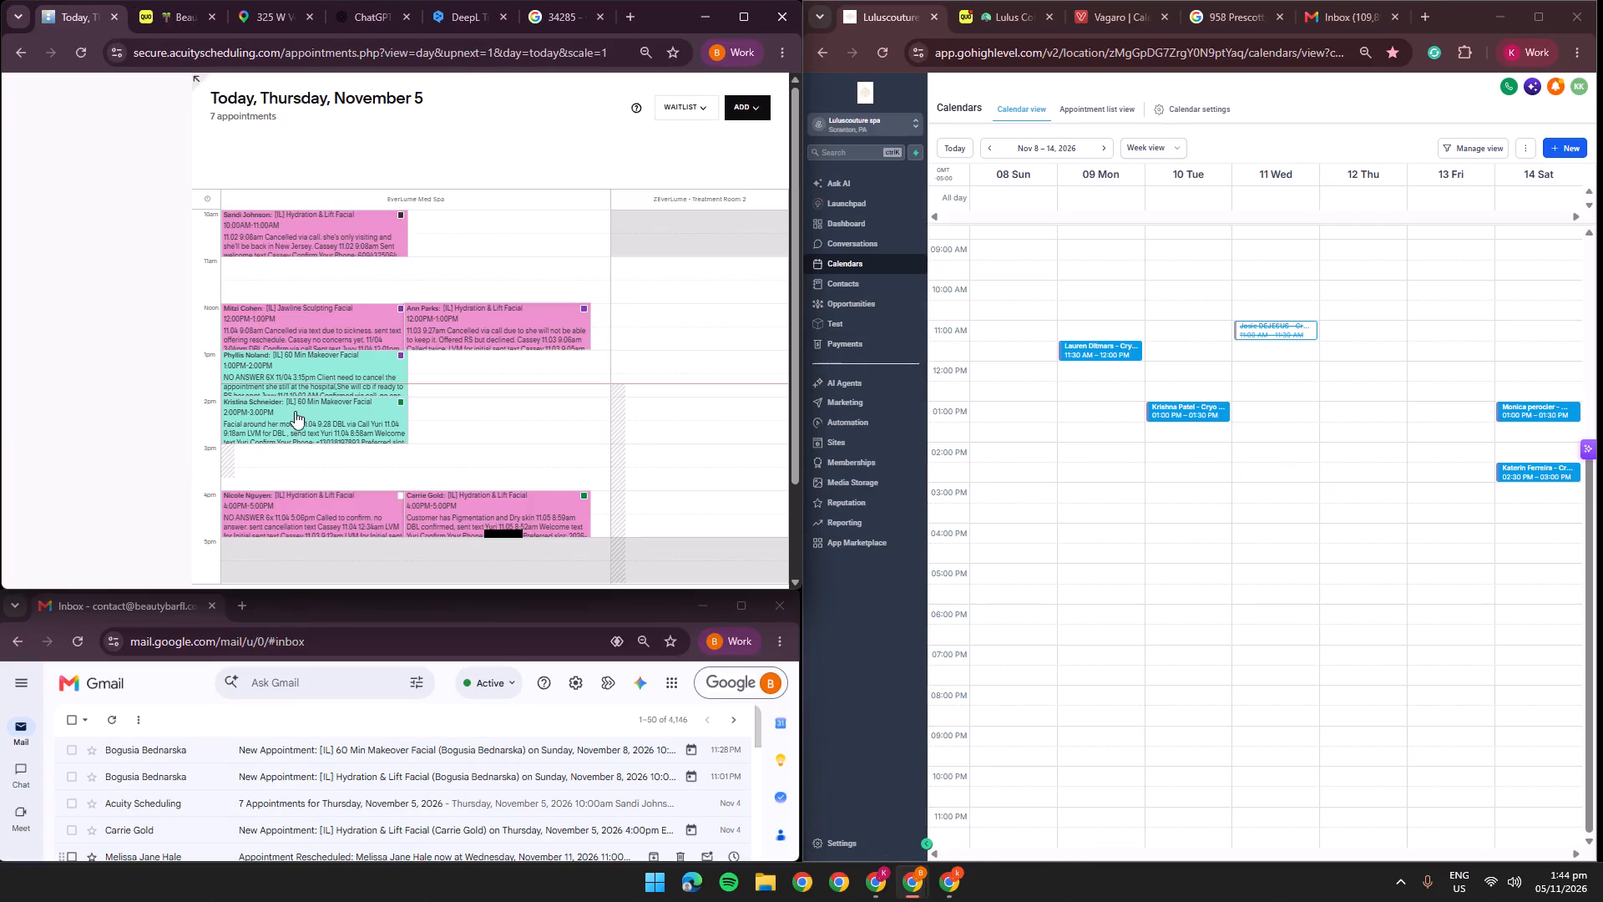
click(290, 422)
drag(632, 129, 503, 140)
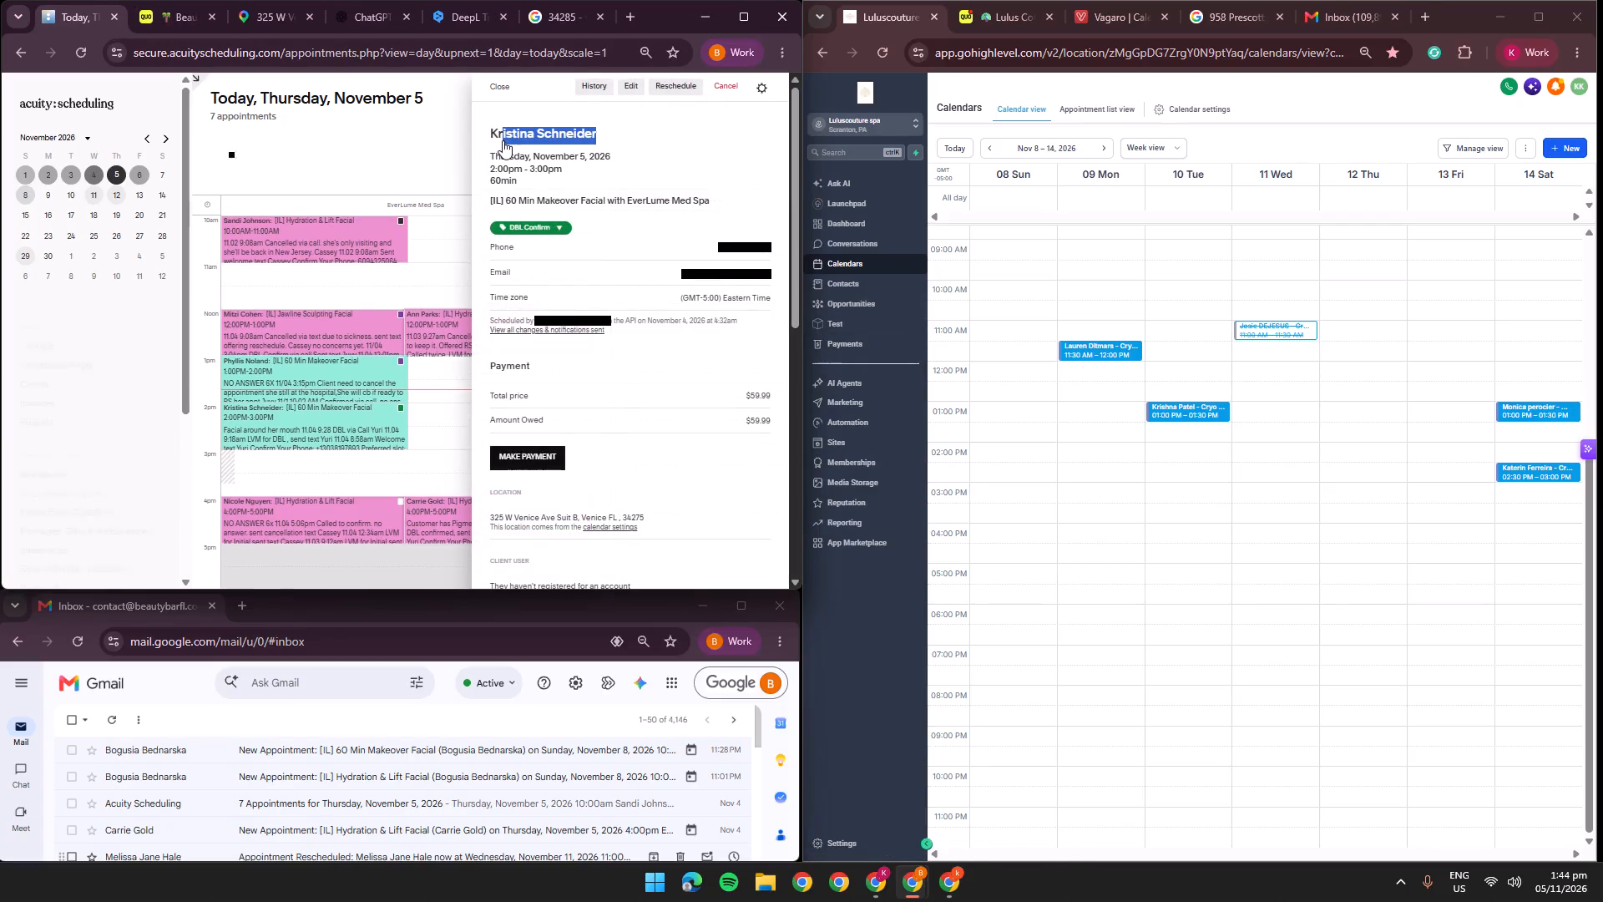
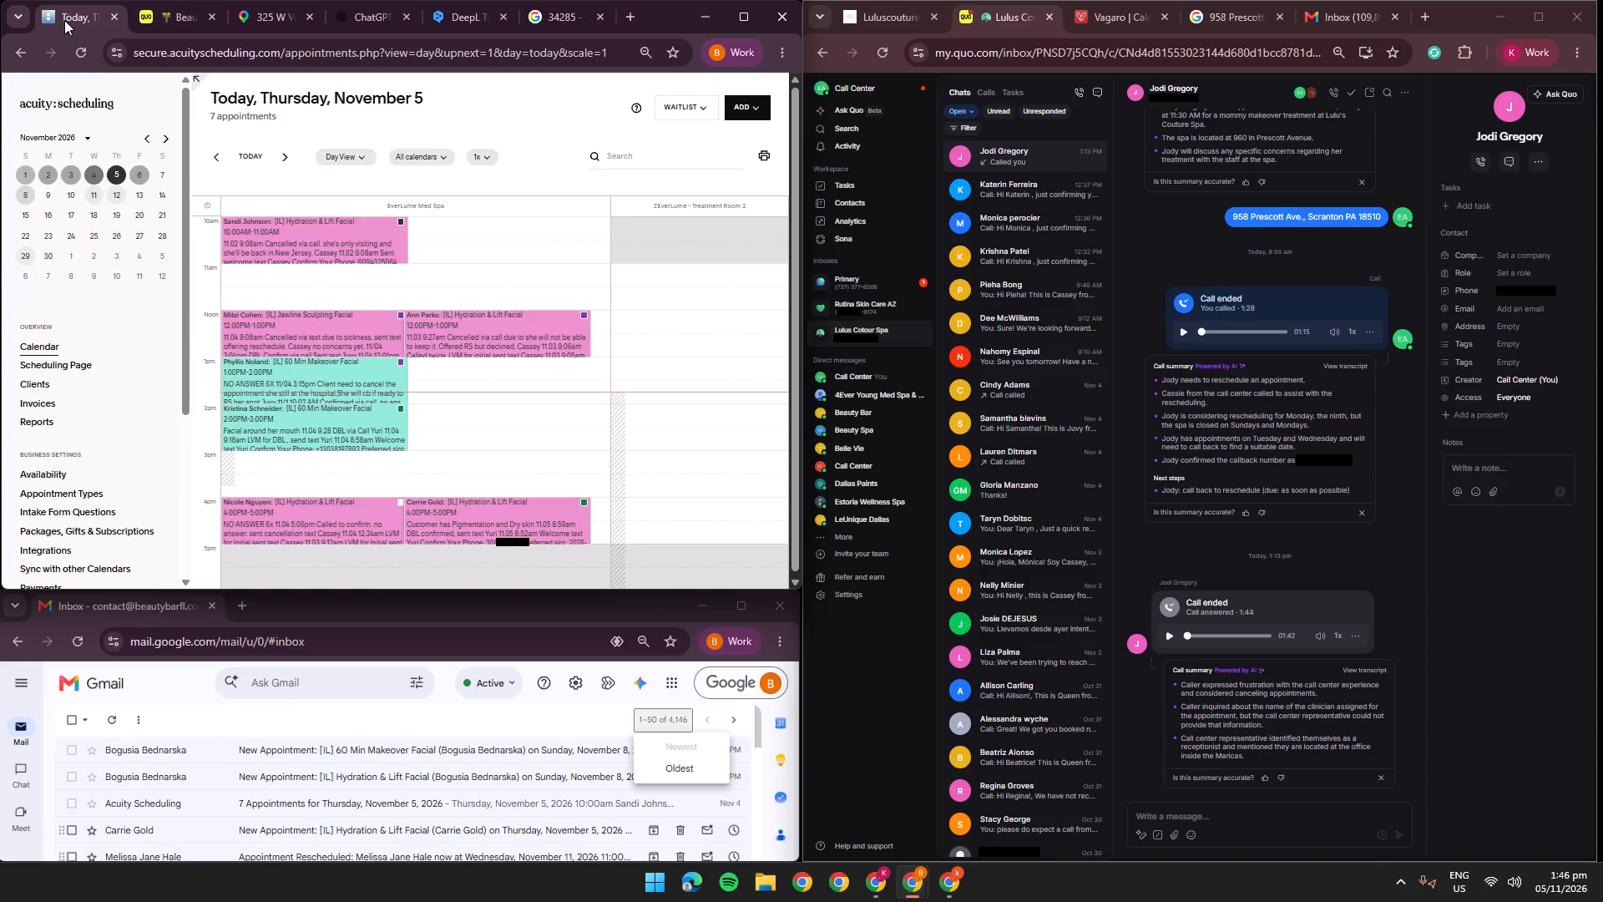
Open Carrie's conversation in Quo's Beauty Bar inbox and check its latest messages against today's refreshed Acuity schedule.
alt+click(175, 8)
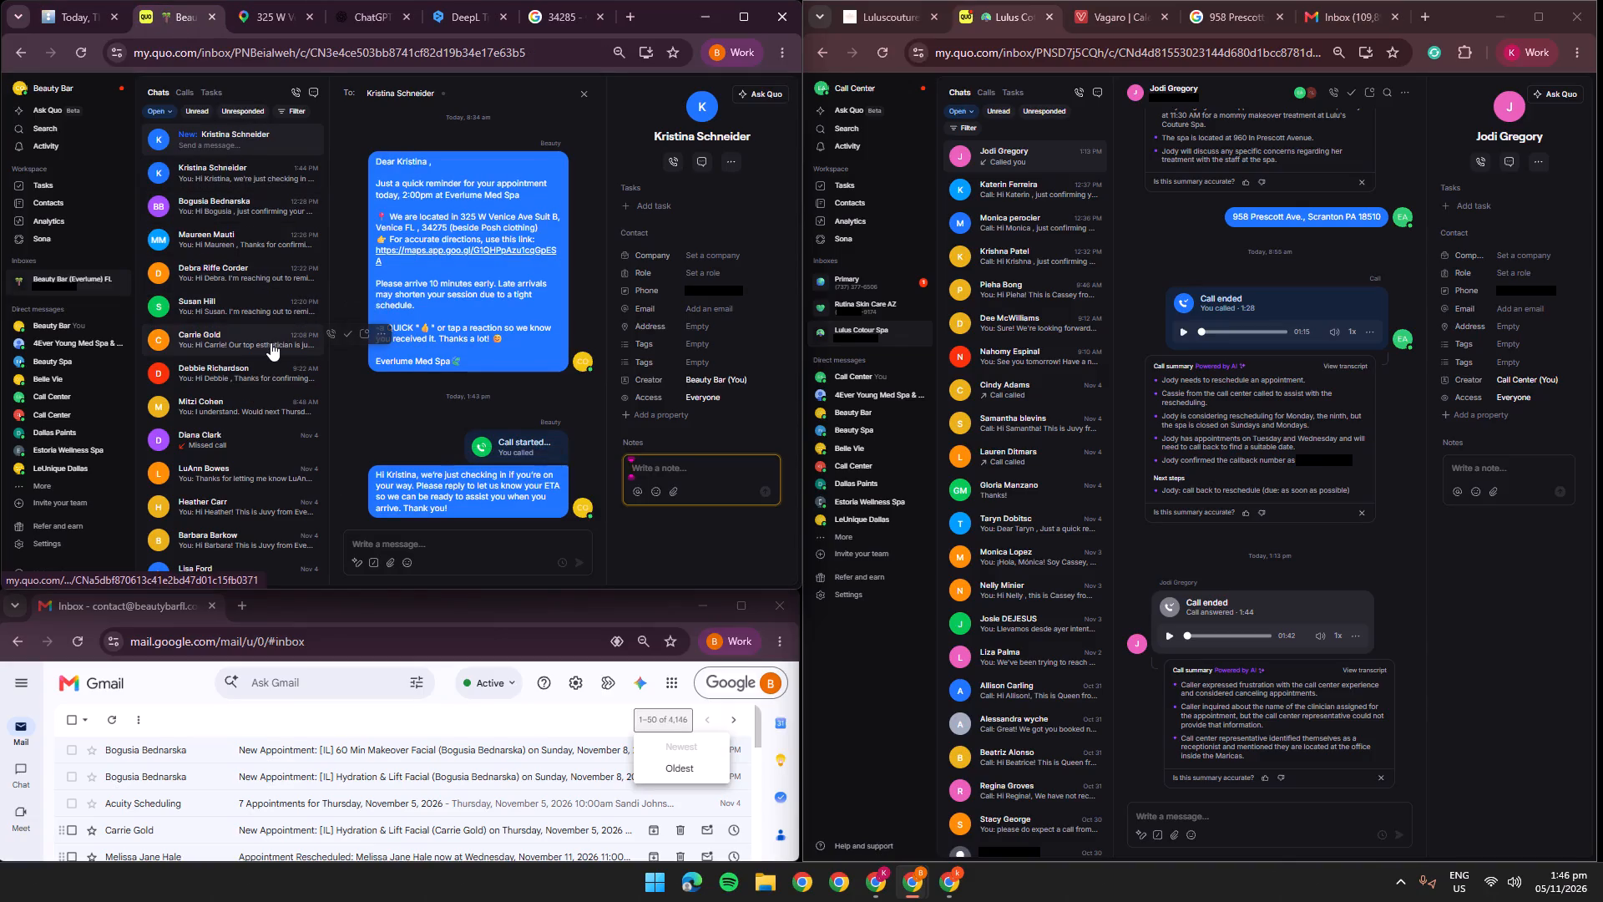
alt+scroll(266, 455, up, 2)
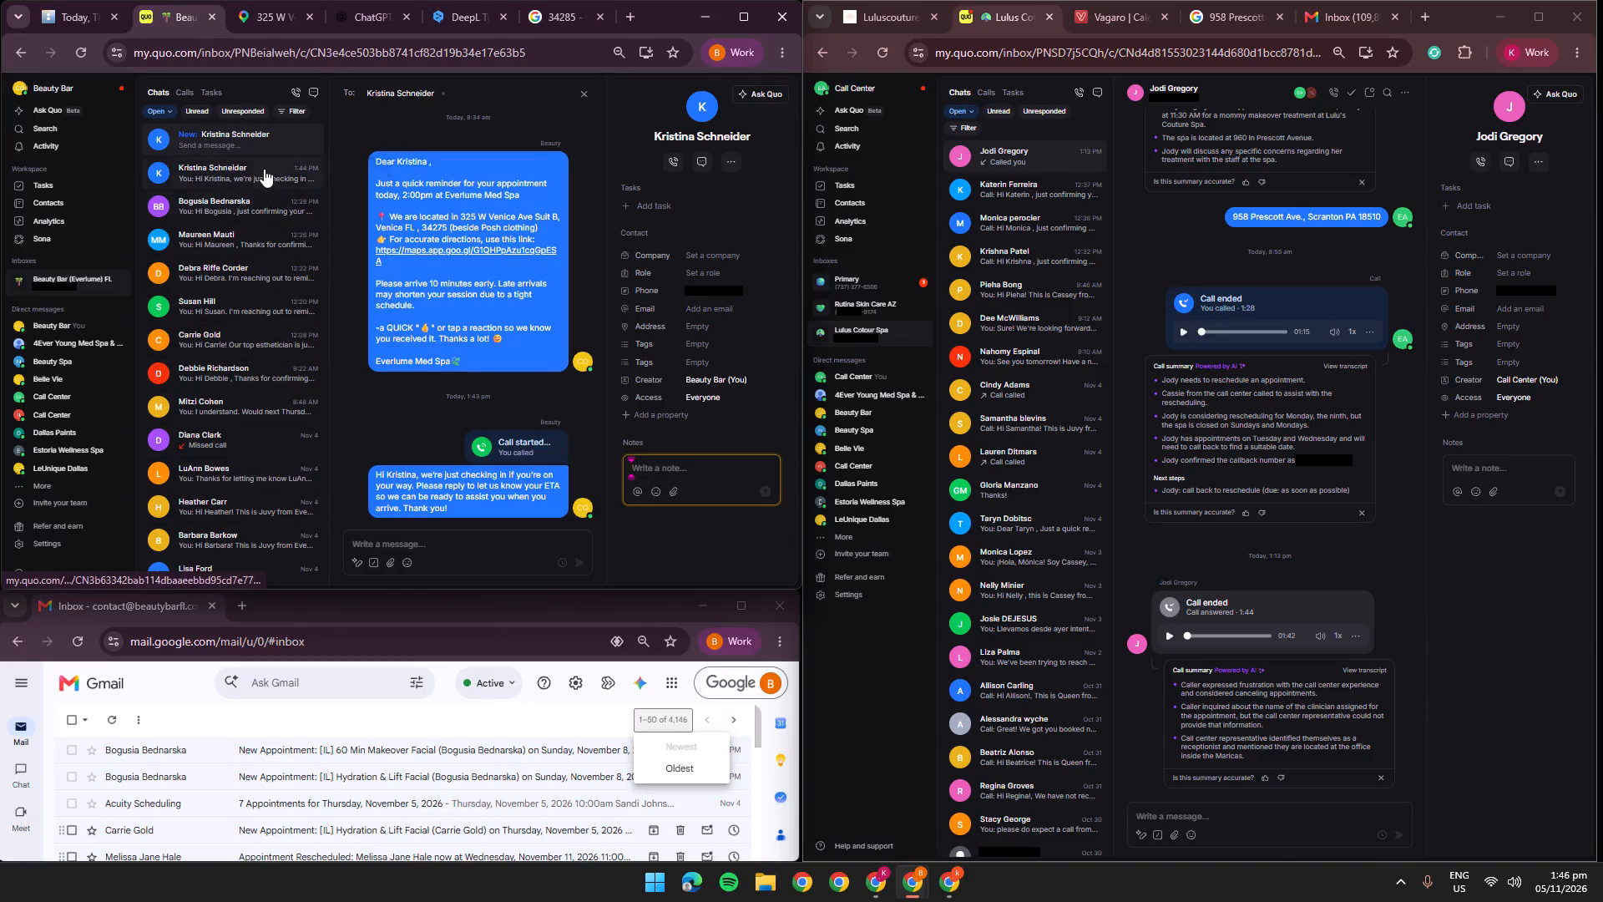
alt+click(270, 328)
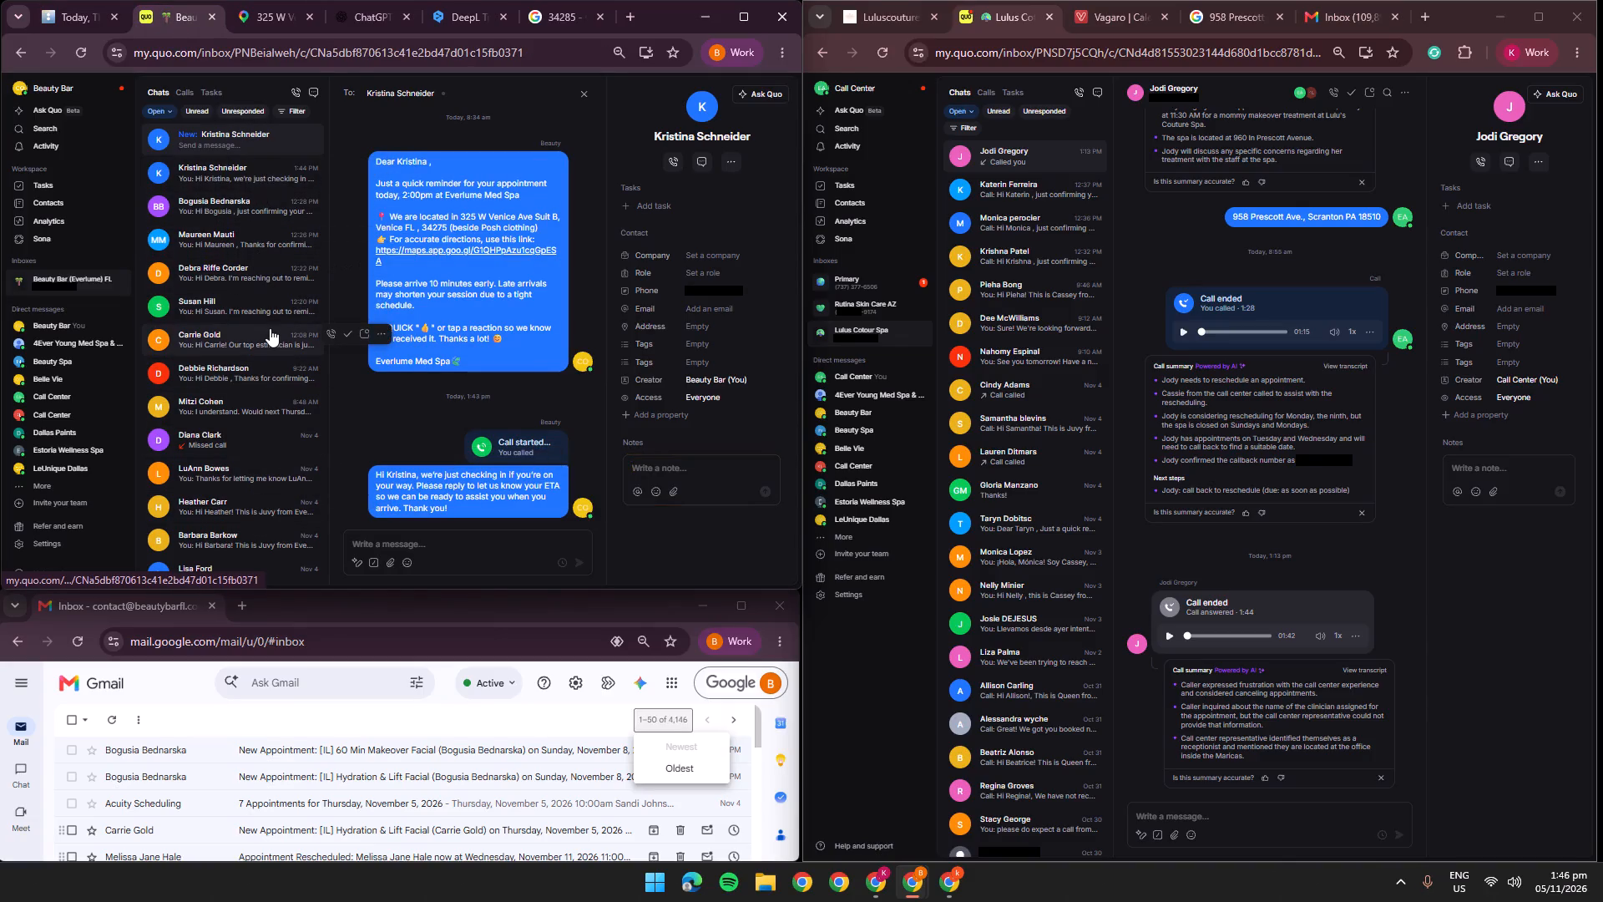
alt+click(78, 9)
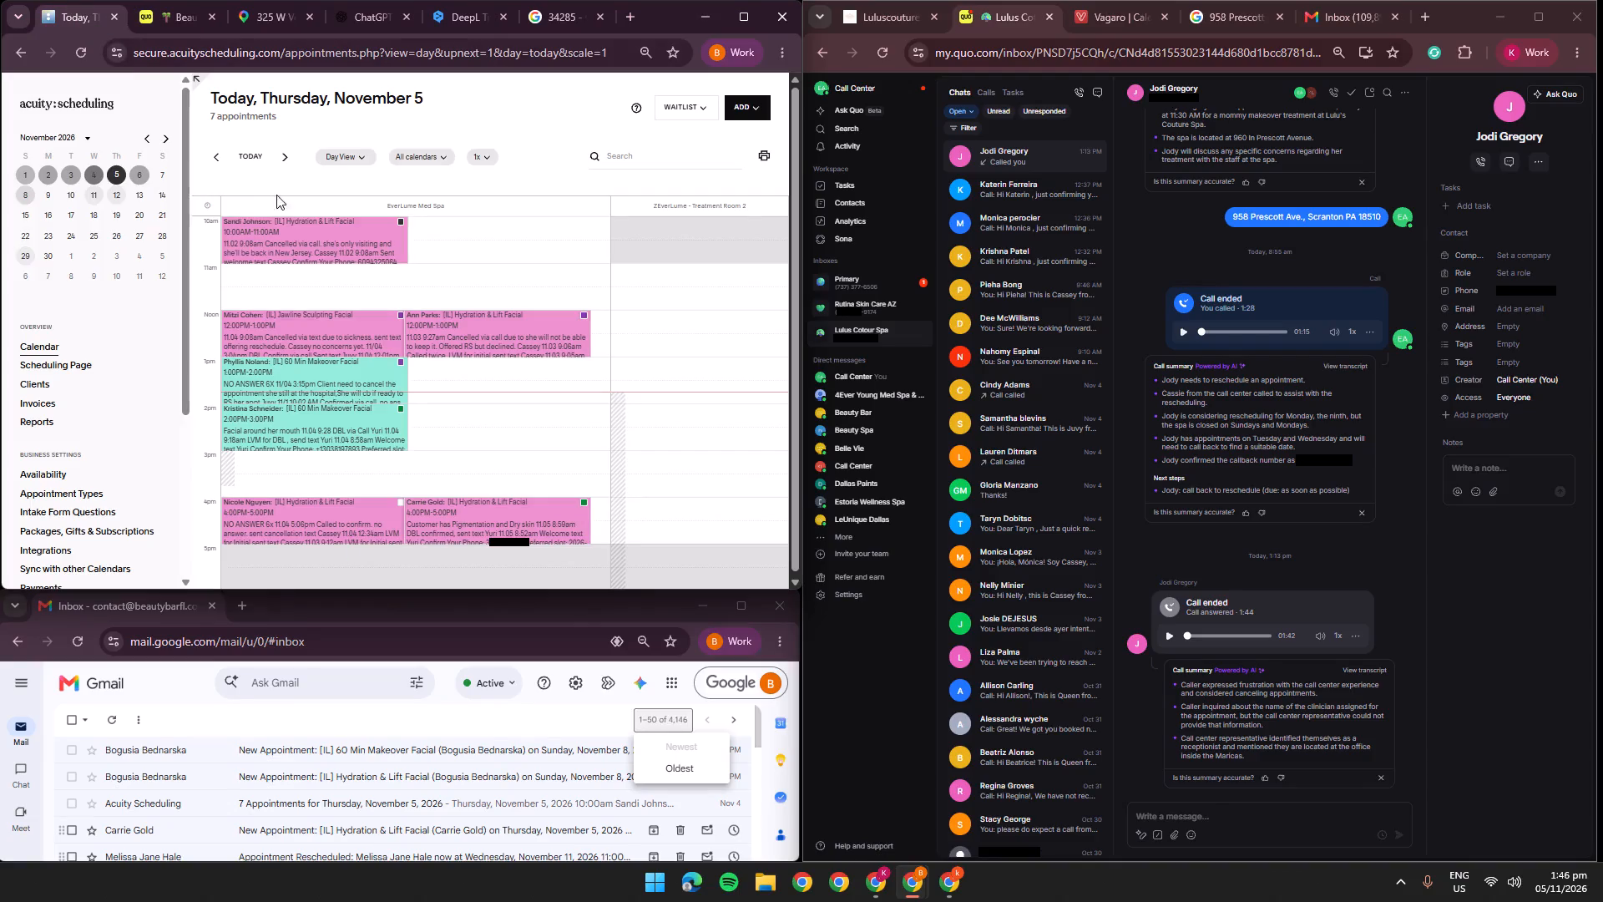
alt+click(257, 160)
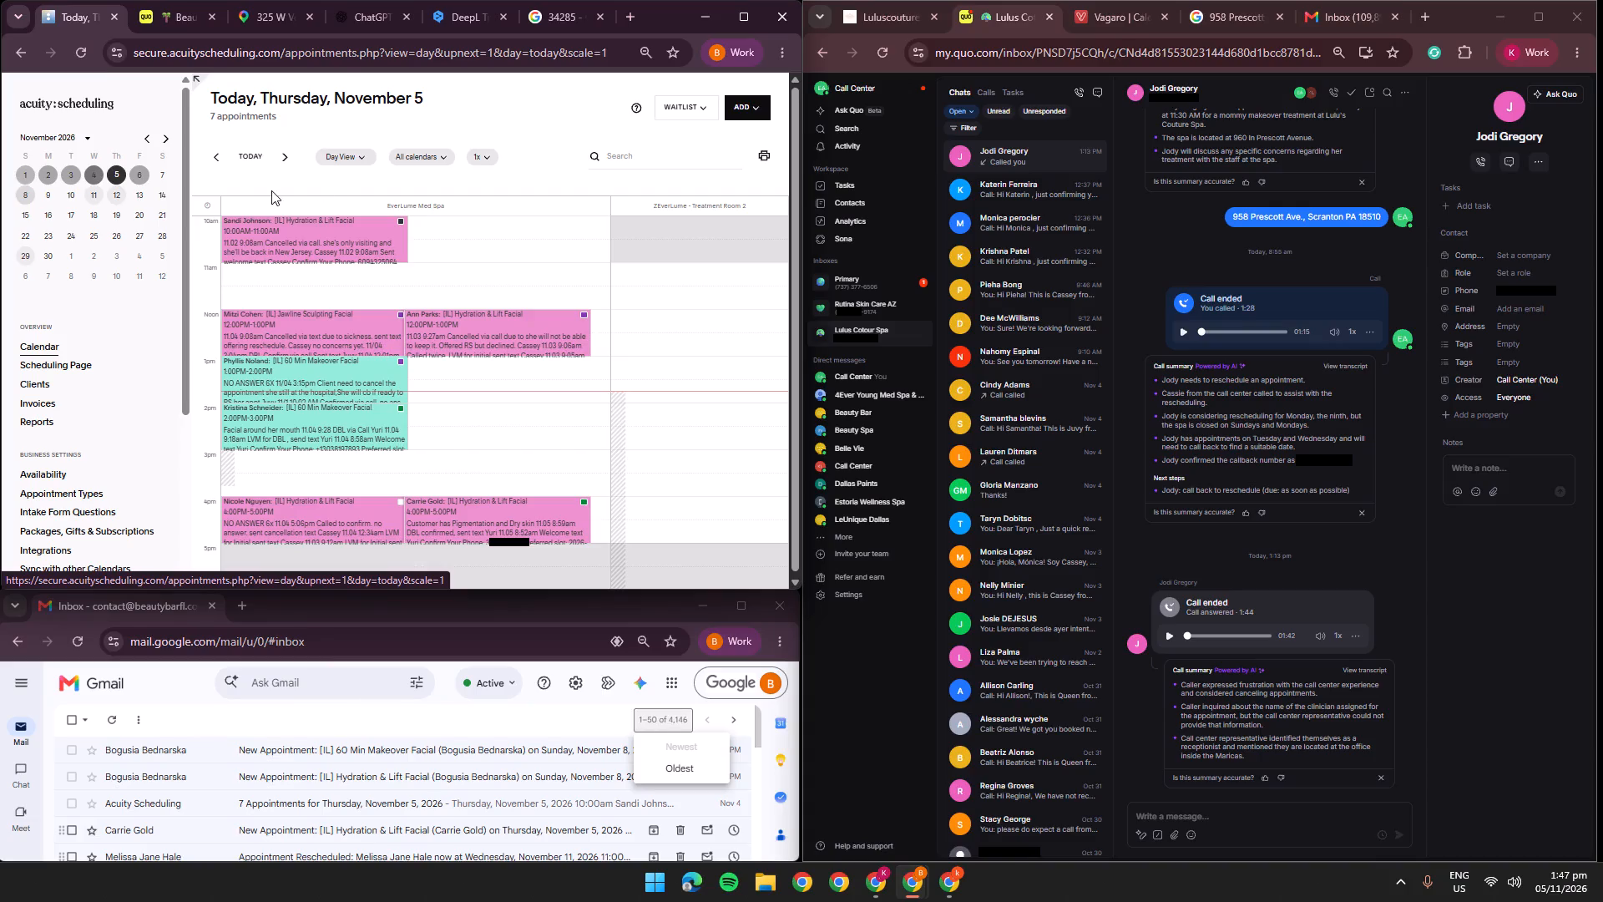
alt+double_click(249, 154)
alt+click(177, 18)
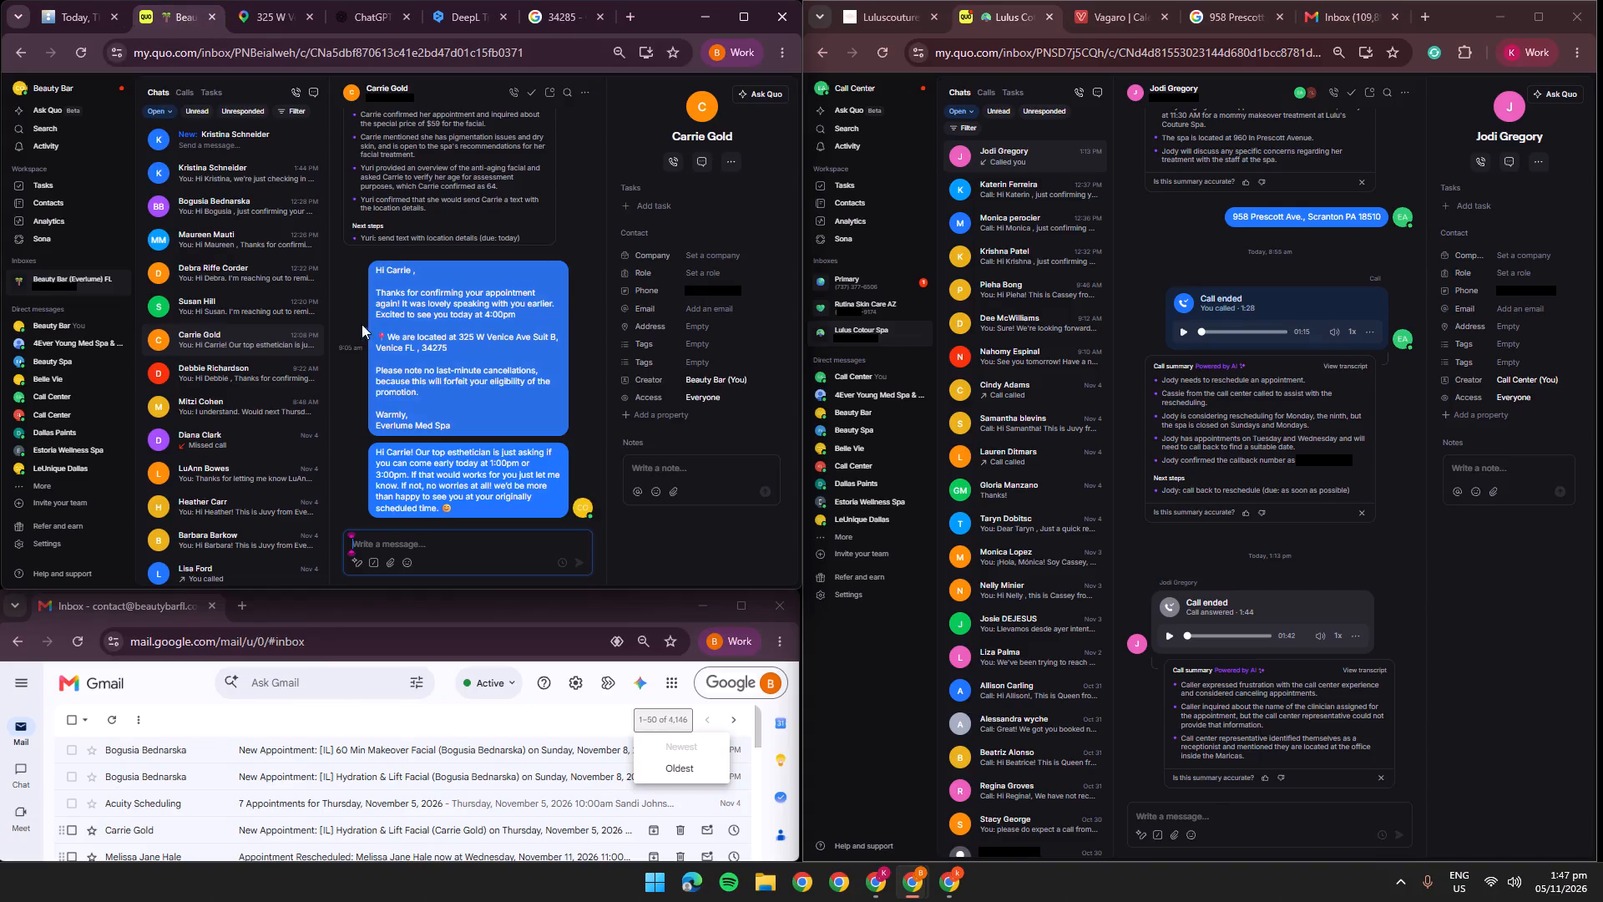
alt+scroll(351, 336, down, 2)
alt+scroll(313, 378, up, 5)
Return to the Acuity calendar, review today's appointments and show the schedule for Friday, November 6, 2026.
alt+click(58, 14)
alt+scroll(438, 514, down, 1)
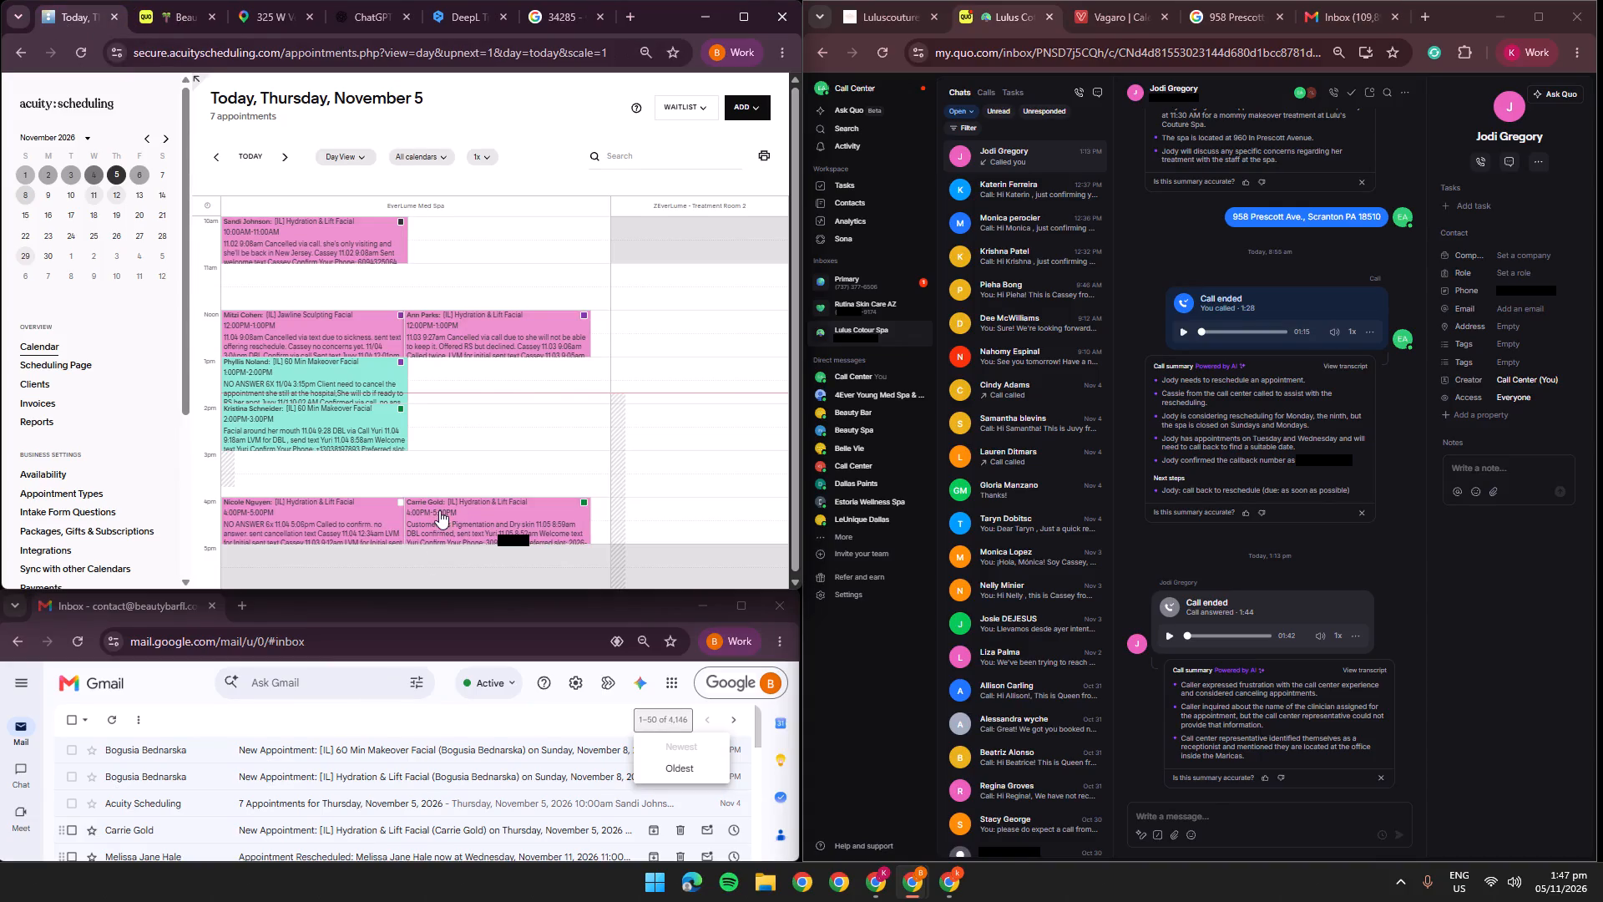
alt+scroll(439, 510, down, 1)
alt+click(282, 151)
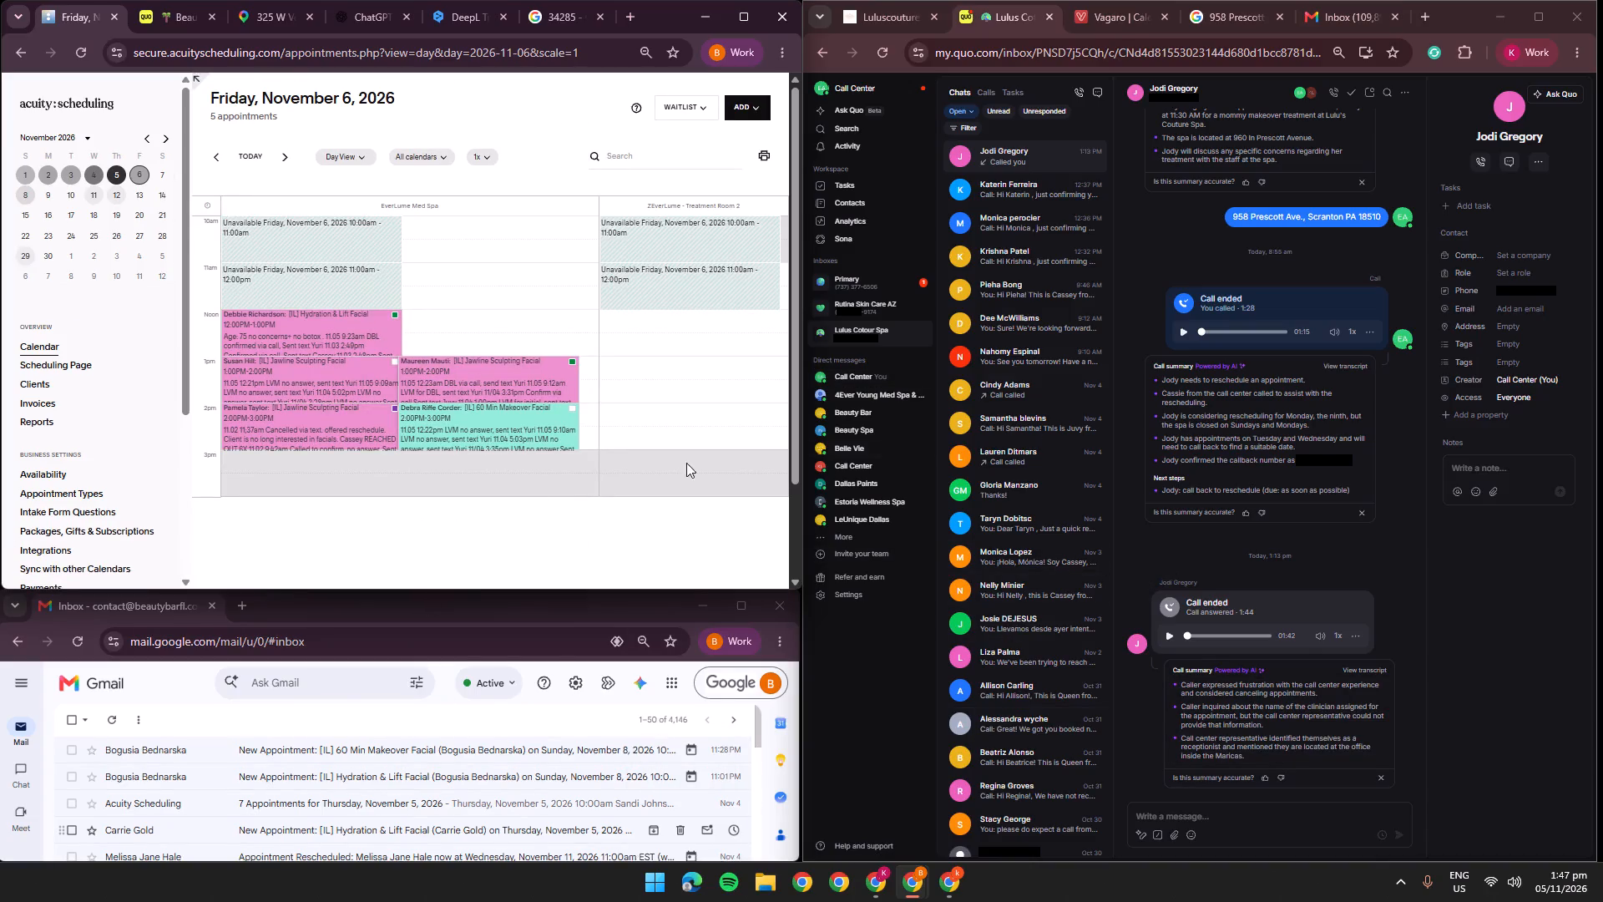
Check the Lulus Couture spa calendar in Vagaro and the Luluscouture spa week calendar in GoHighLevel.
alt+click(875, 5)
alt+click(1108, 18)
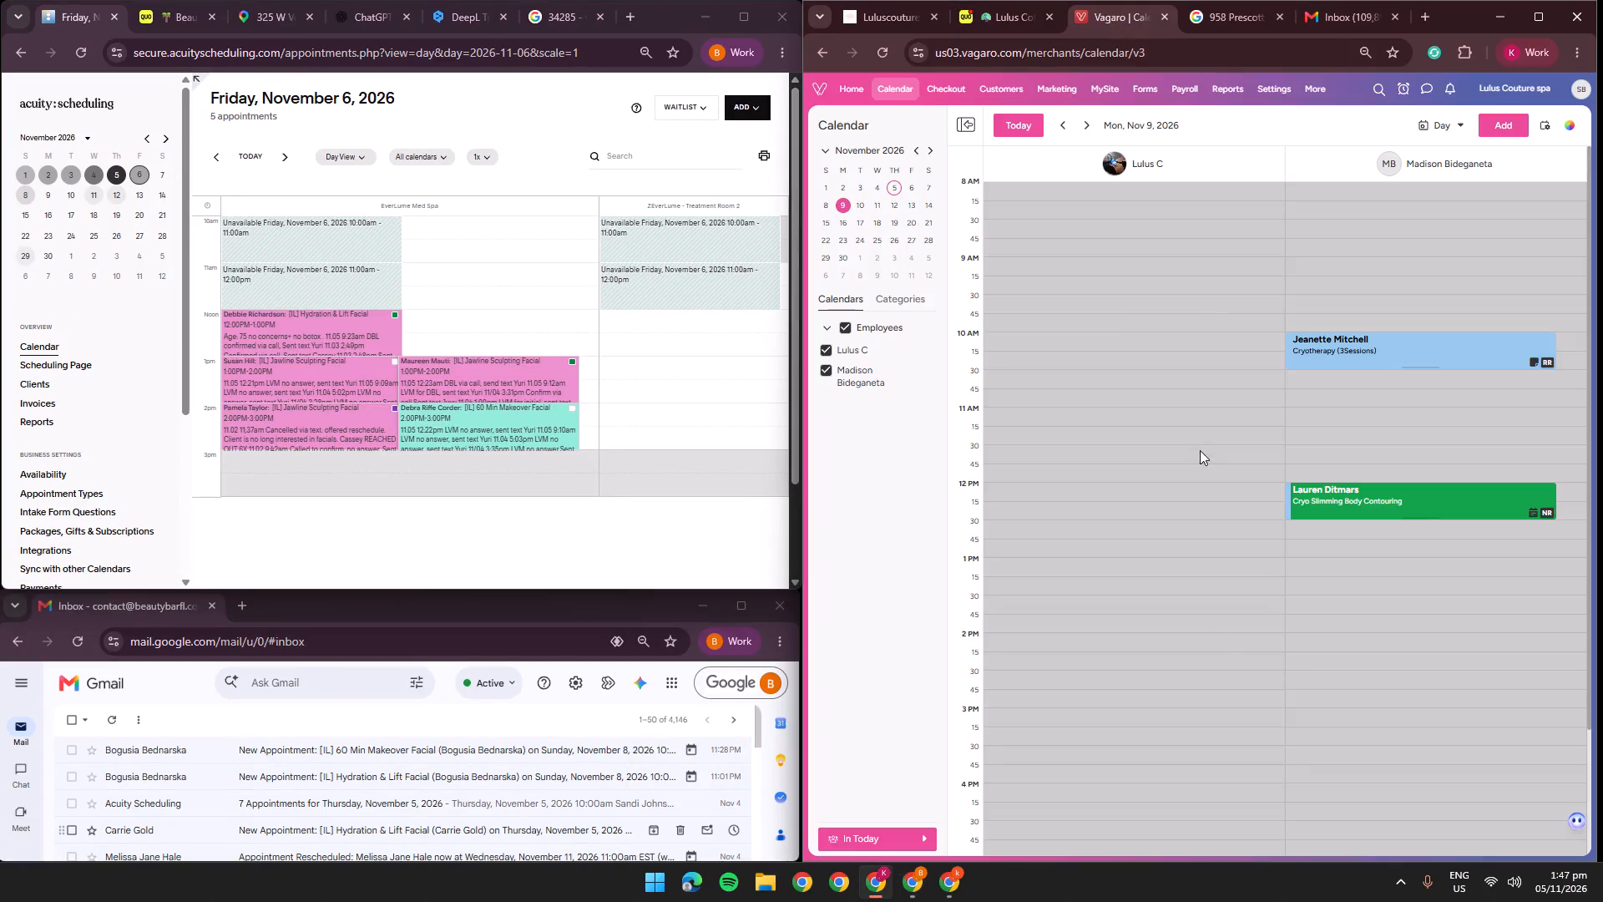
alt+click(892, 30)
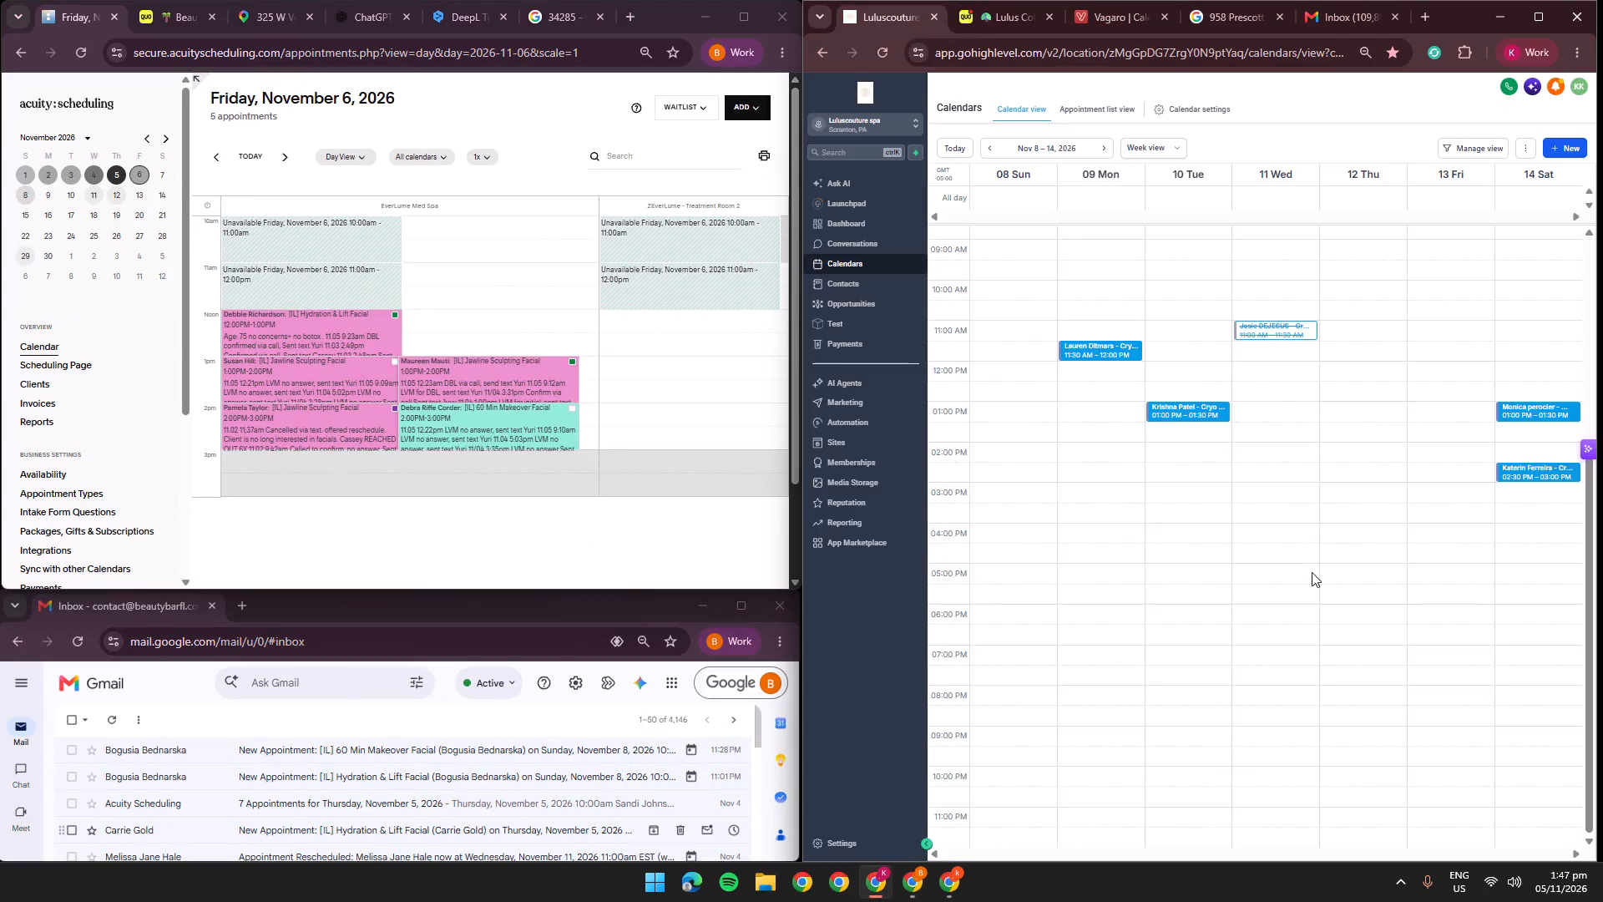
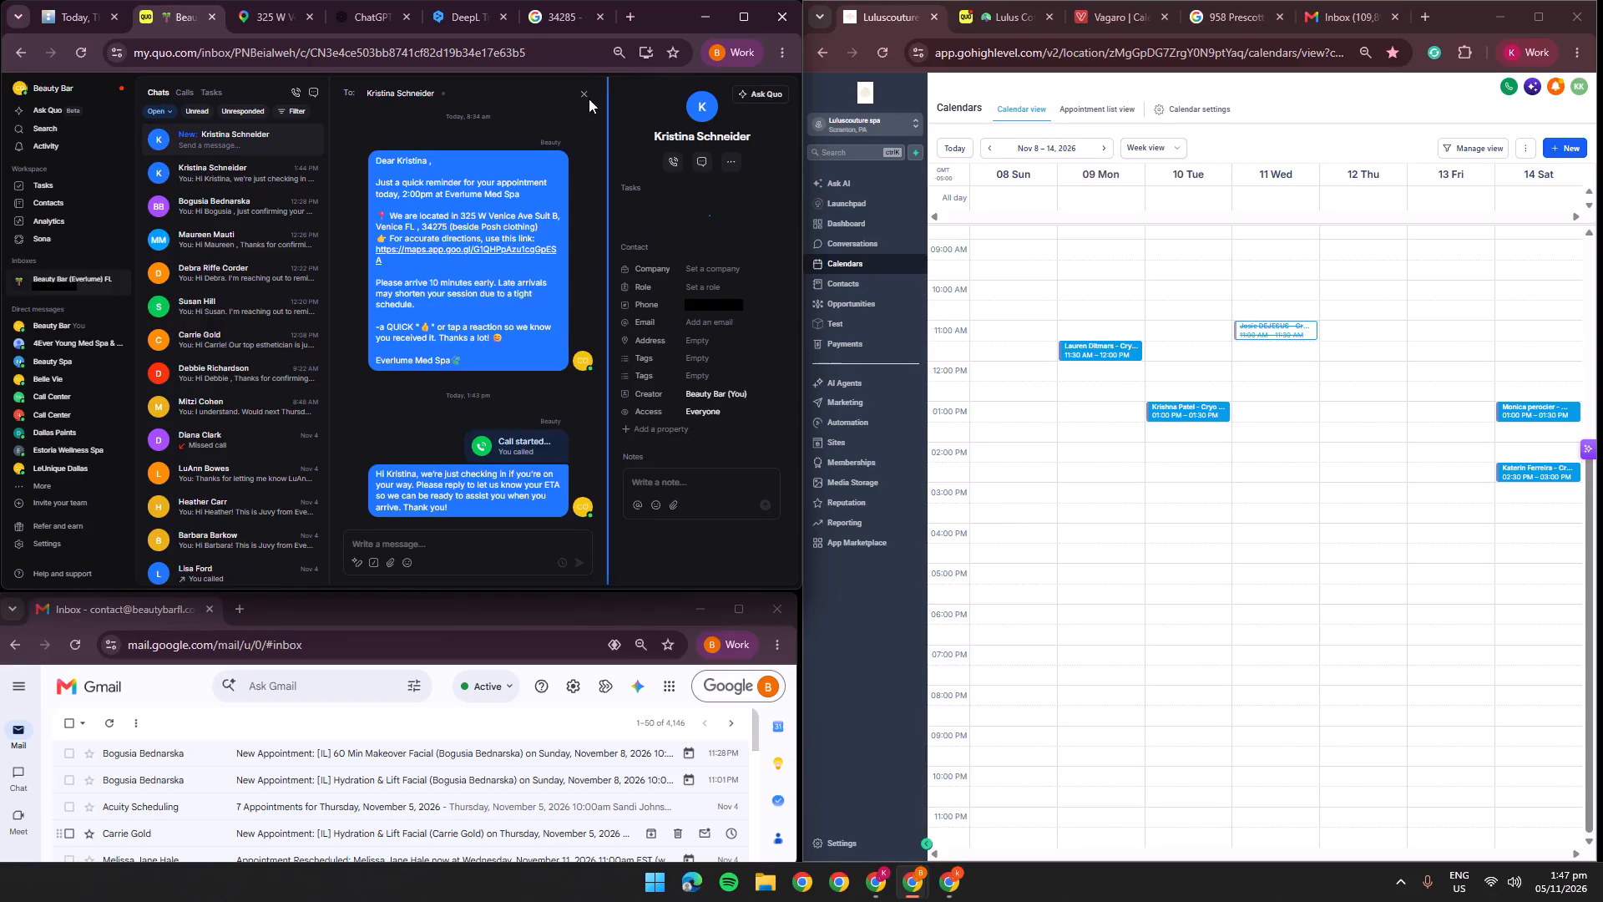
Close the unsent new conversation draft in the Beauty Bar inbox.
alt+click(589, 99)
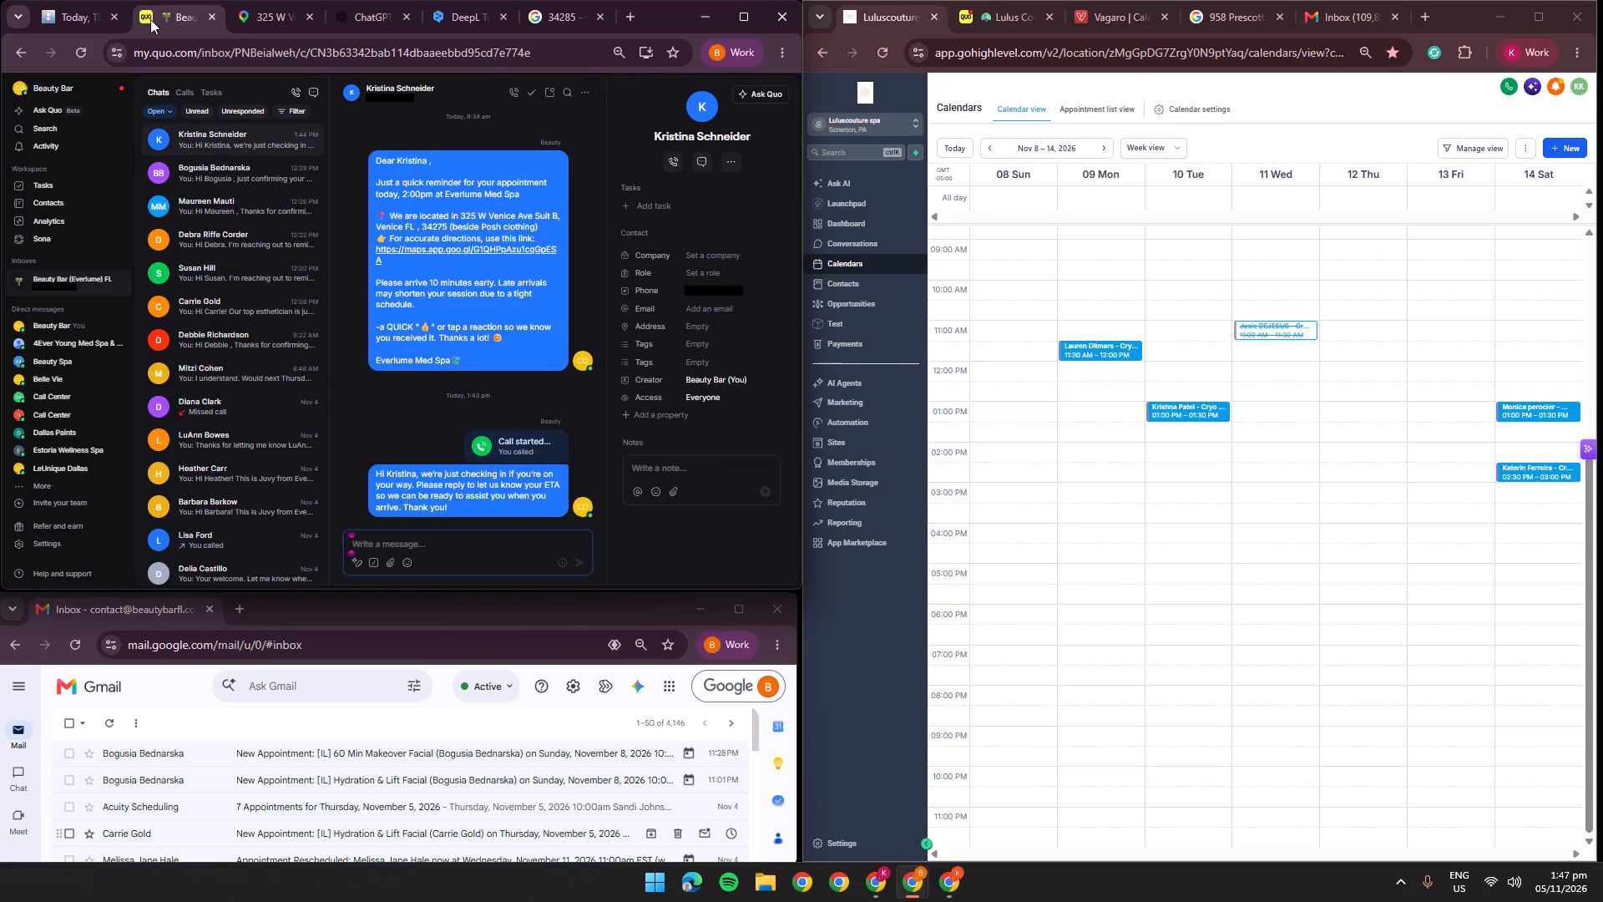
Check today's day schedule in Acuity Scheduling, and return to the client's conversation in Quo.
alt+click(76, 25)
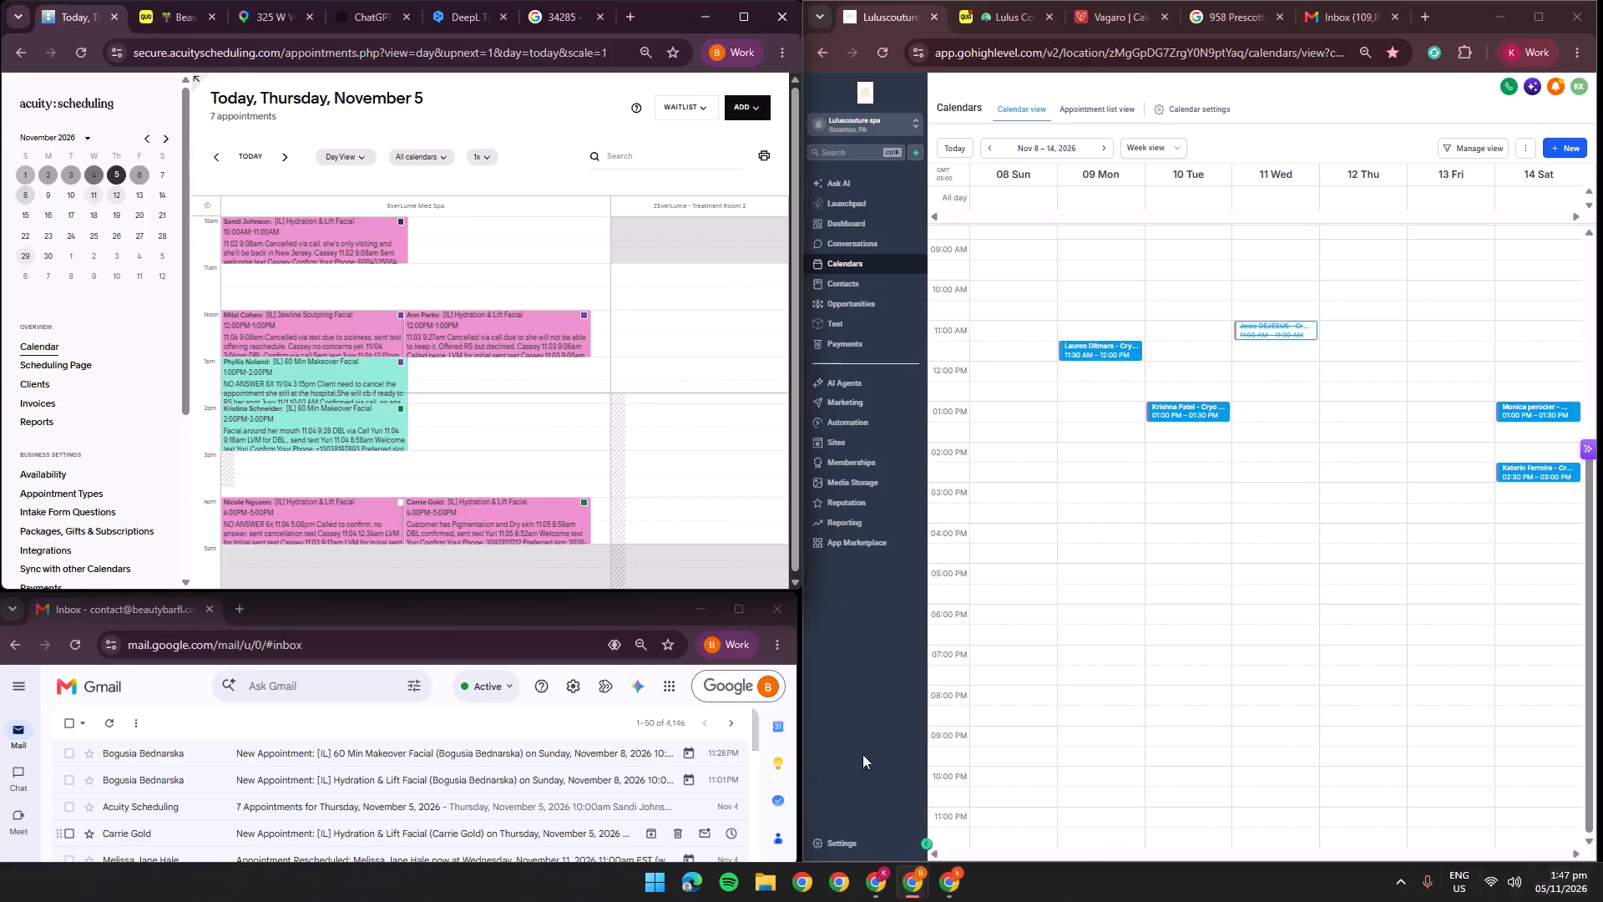
alt+click(181, 23)
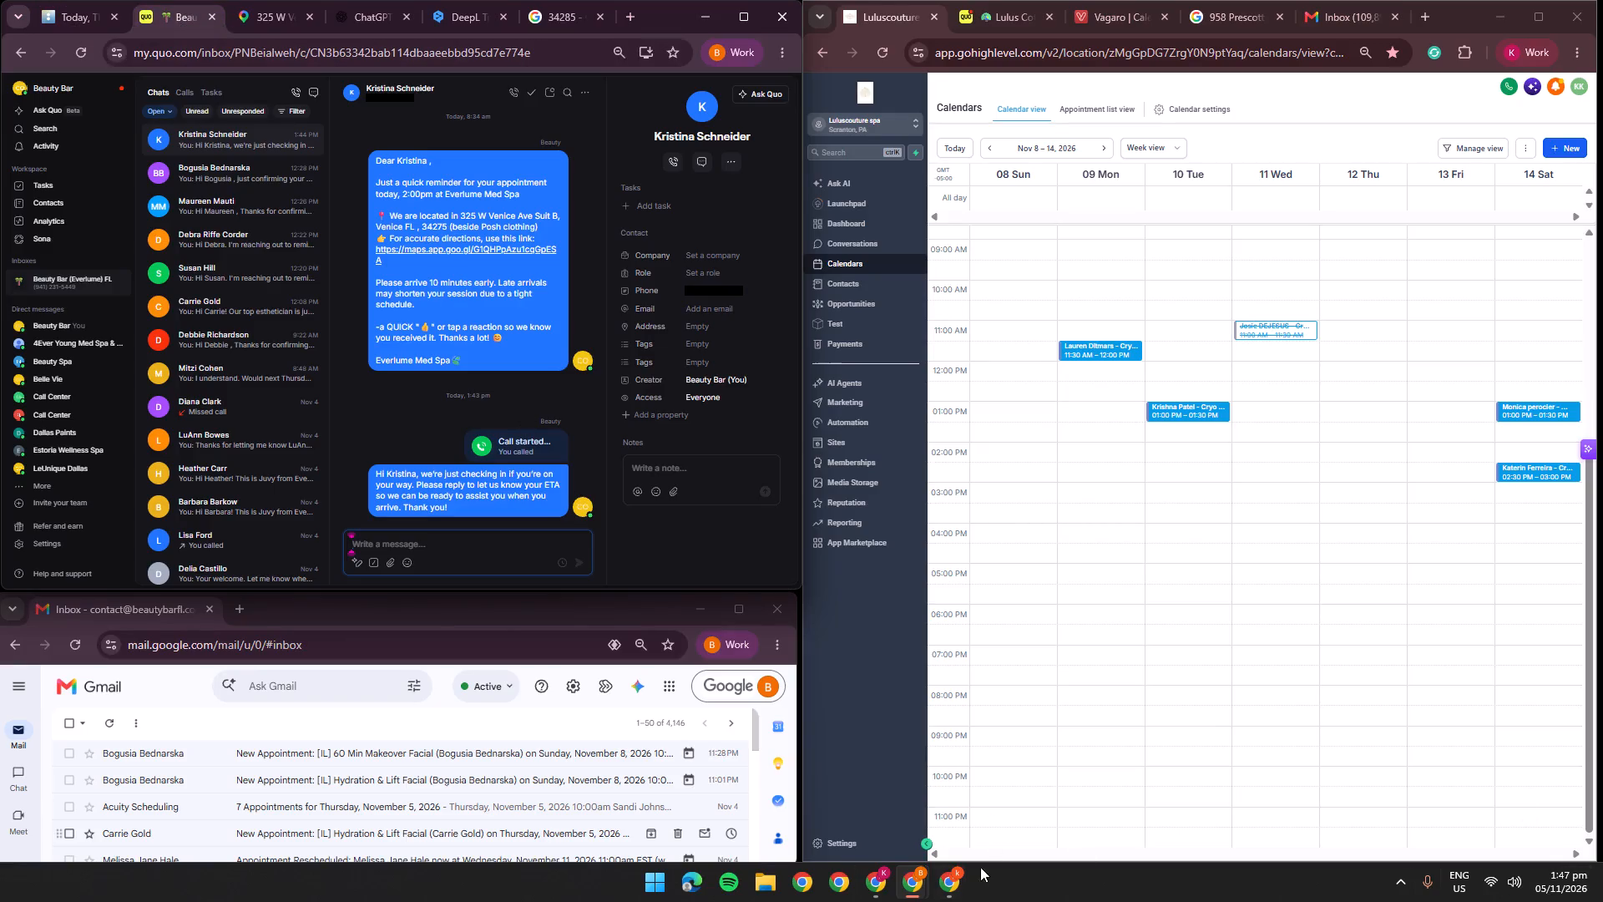
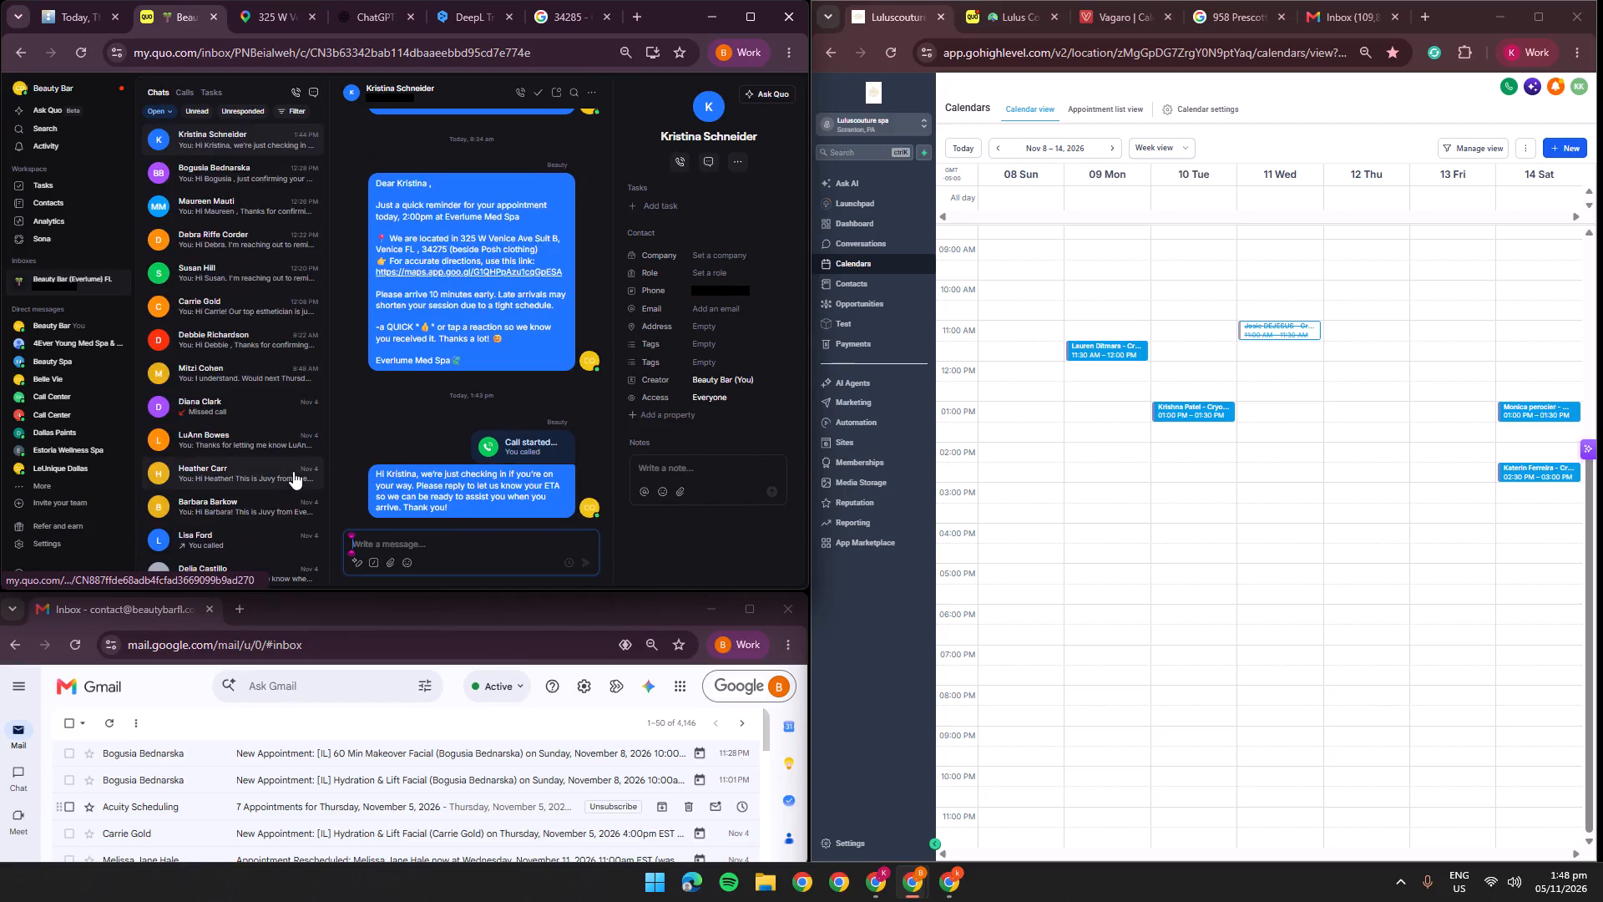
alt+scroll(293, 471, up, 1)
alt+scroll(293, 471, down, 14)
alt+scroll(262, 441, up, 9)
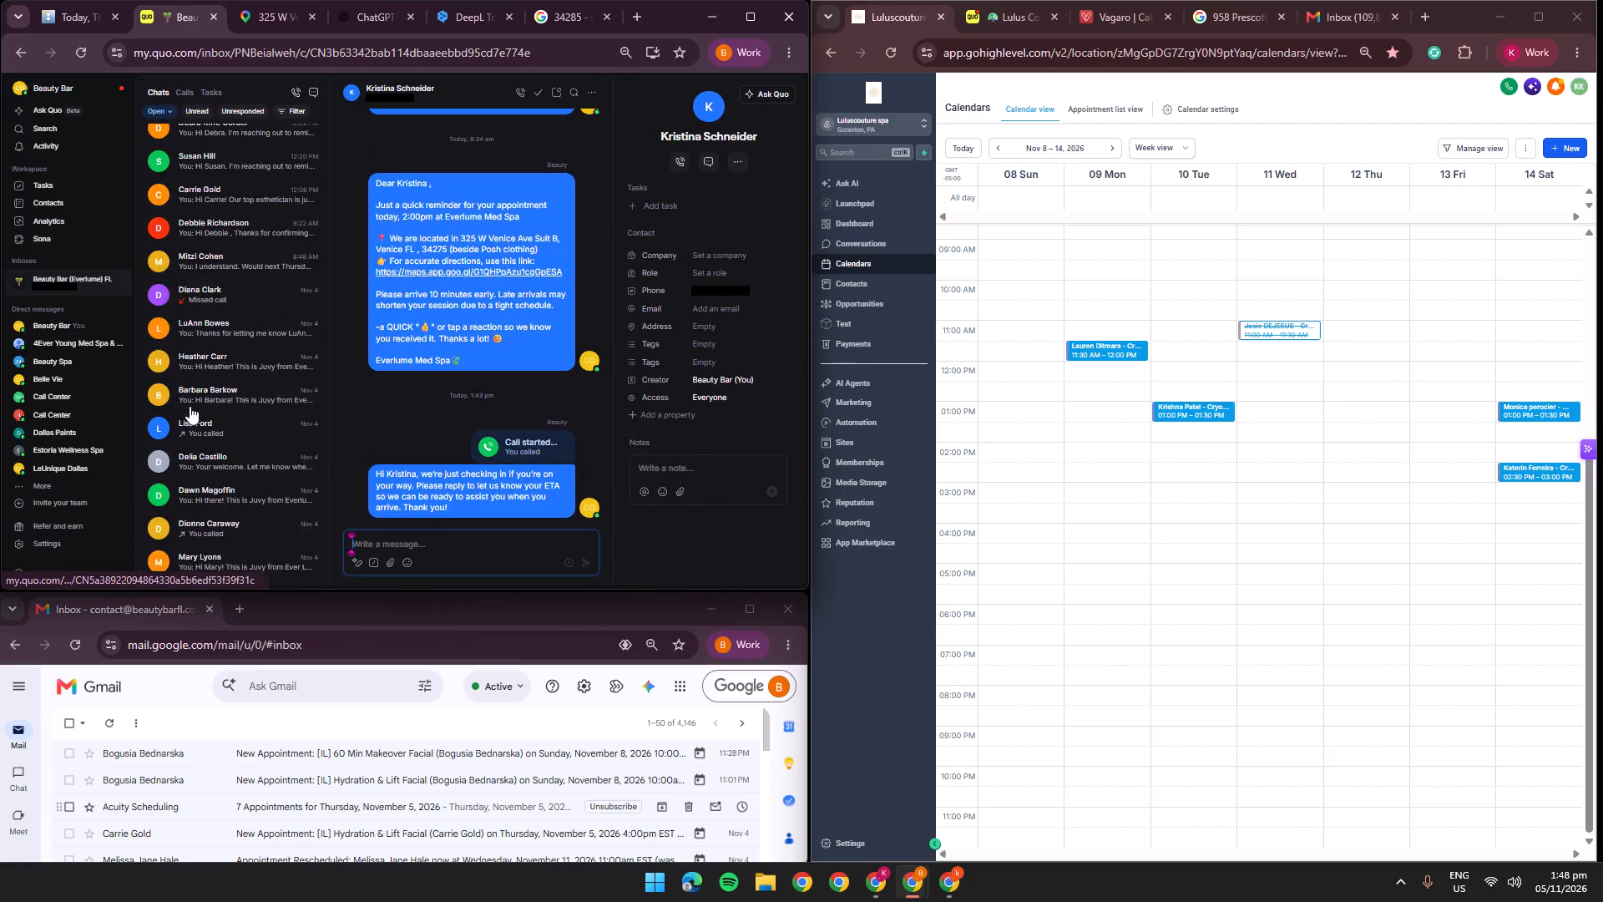
Switch to the Acuity Scheduling calendar and go to today's day view to check the appointments.
alt+drag(61, 33, 72, 33)
alt+double_click(252, 156)
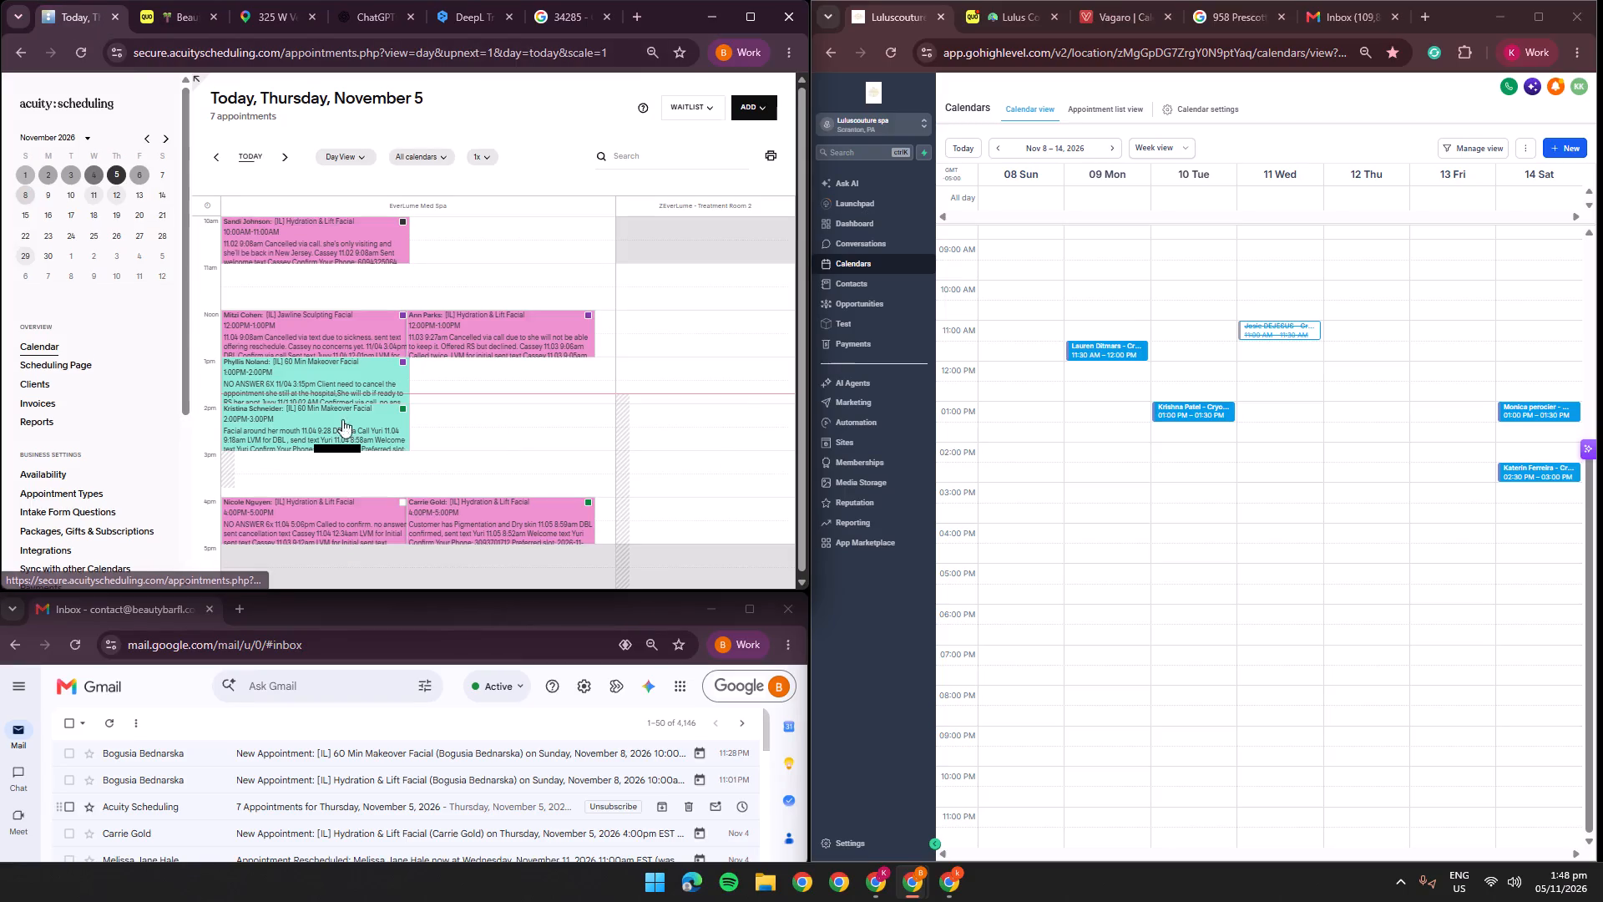
alt+scroll(516, 446, down, 3)
alt+scroll(516, 446, up, 3)
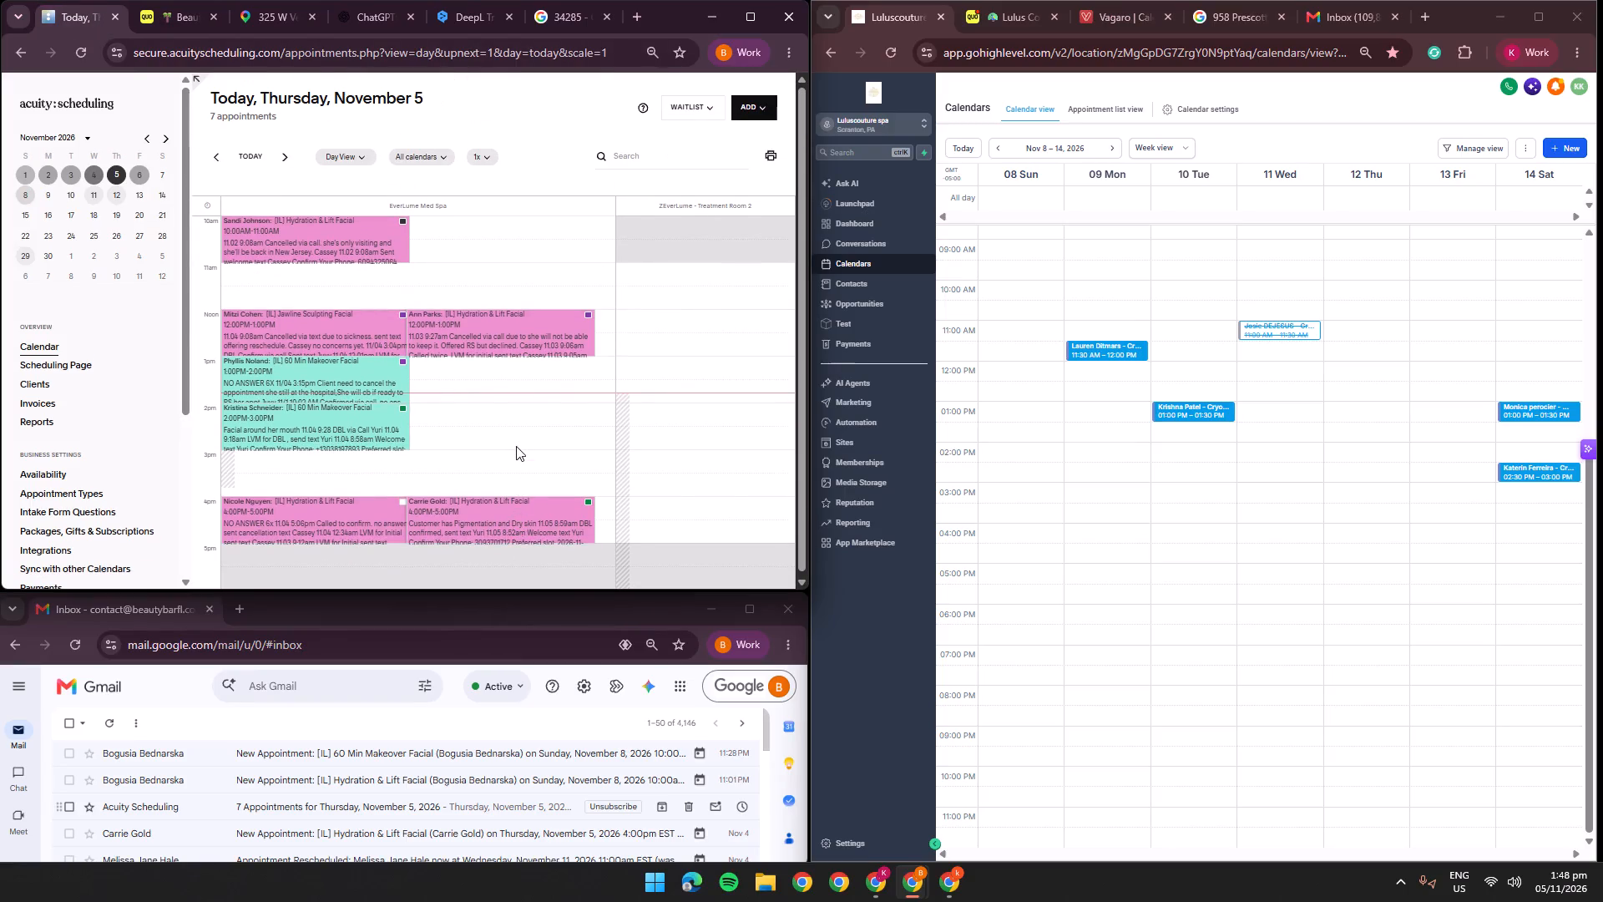
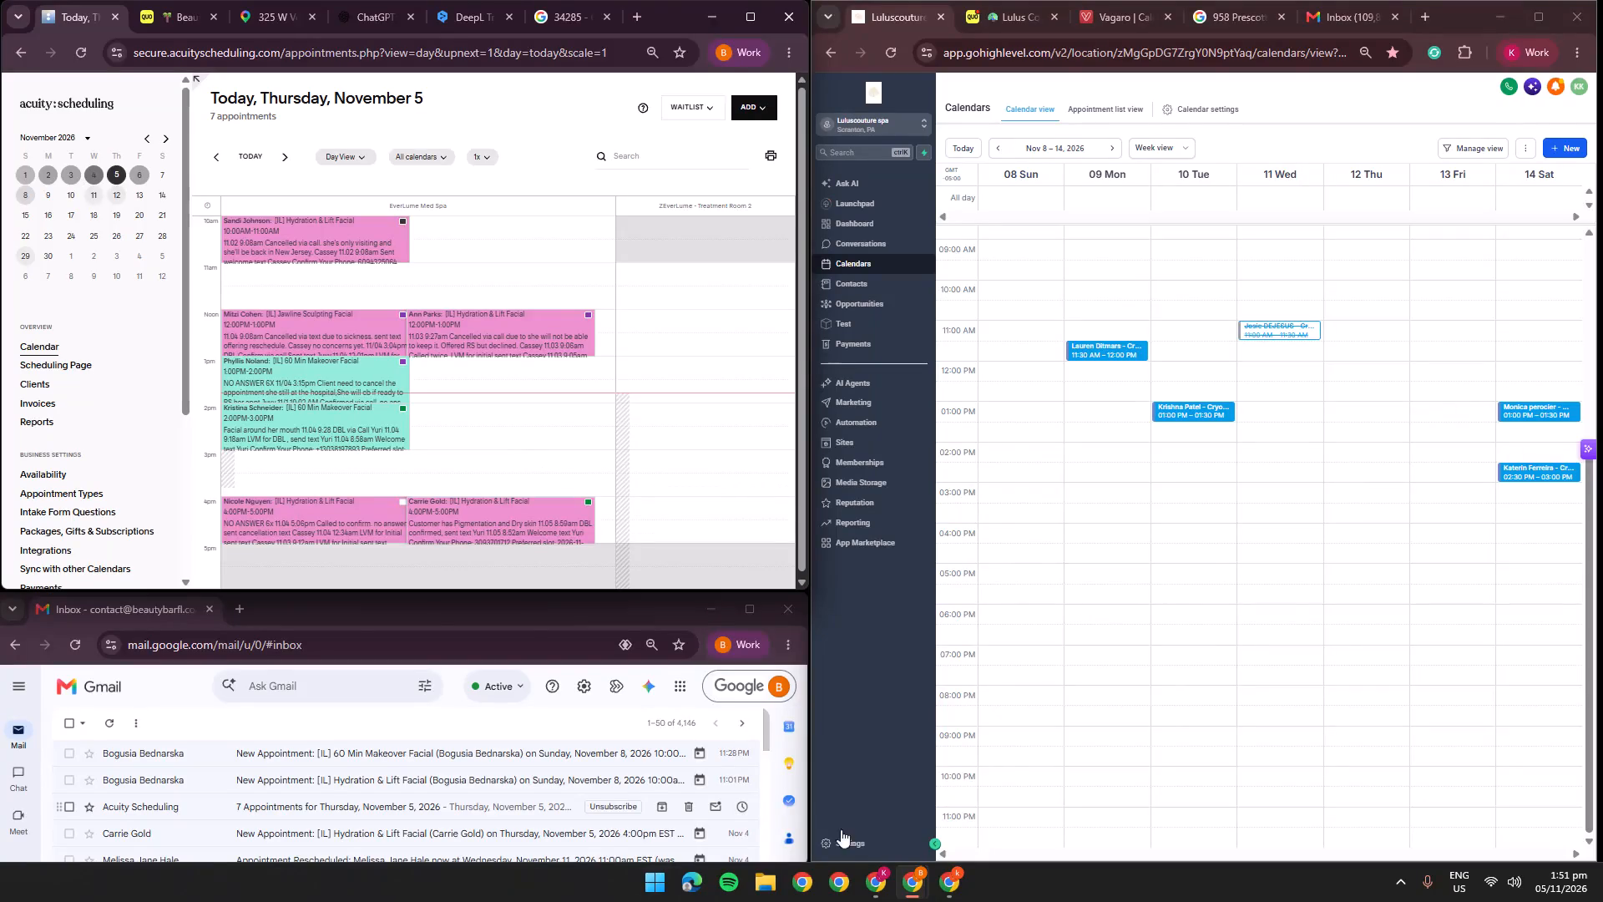
Switch to the Mors Department meeting in Gather and toggle your microphone.
alt+click(943, 886)
alt+click(1135, 798)
alt+click(1157, 611)
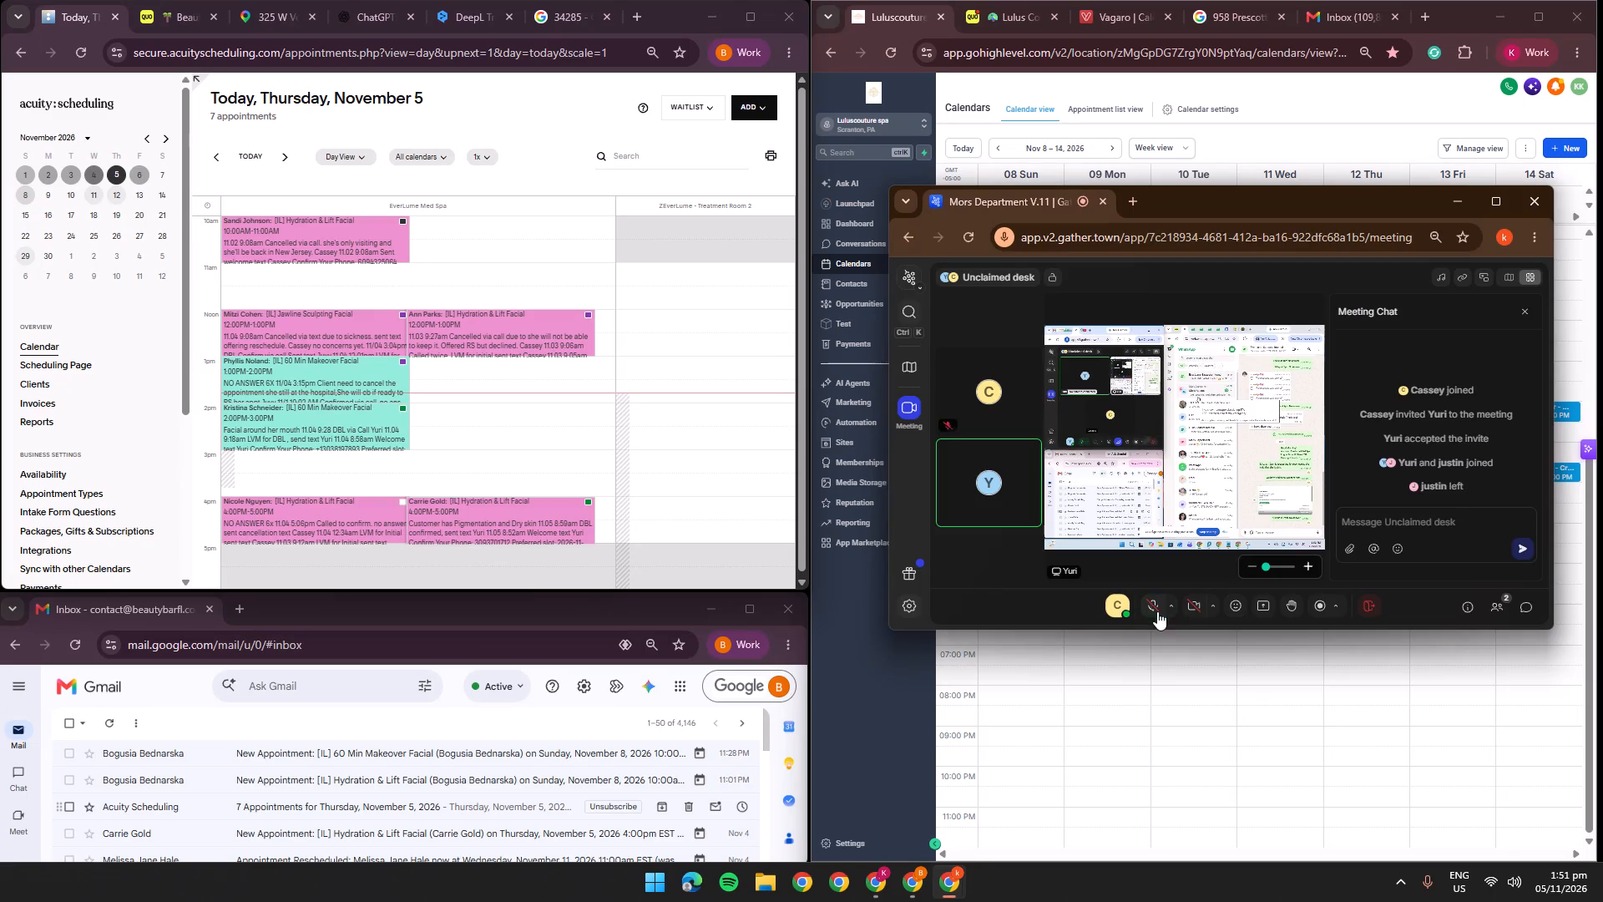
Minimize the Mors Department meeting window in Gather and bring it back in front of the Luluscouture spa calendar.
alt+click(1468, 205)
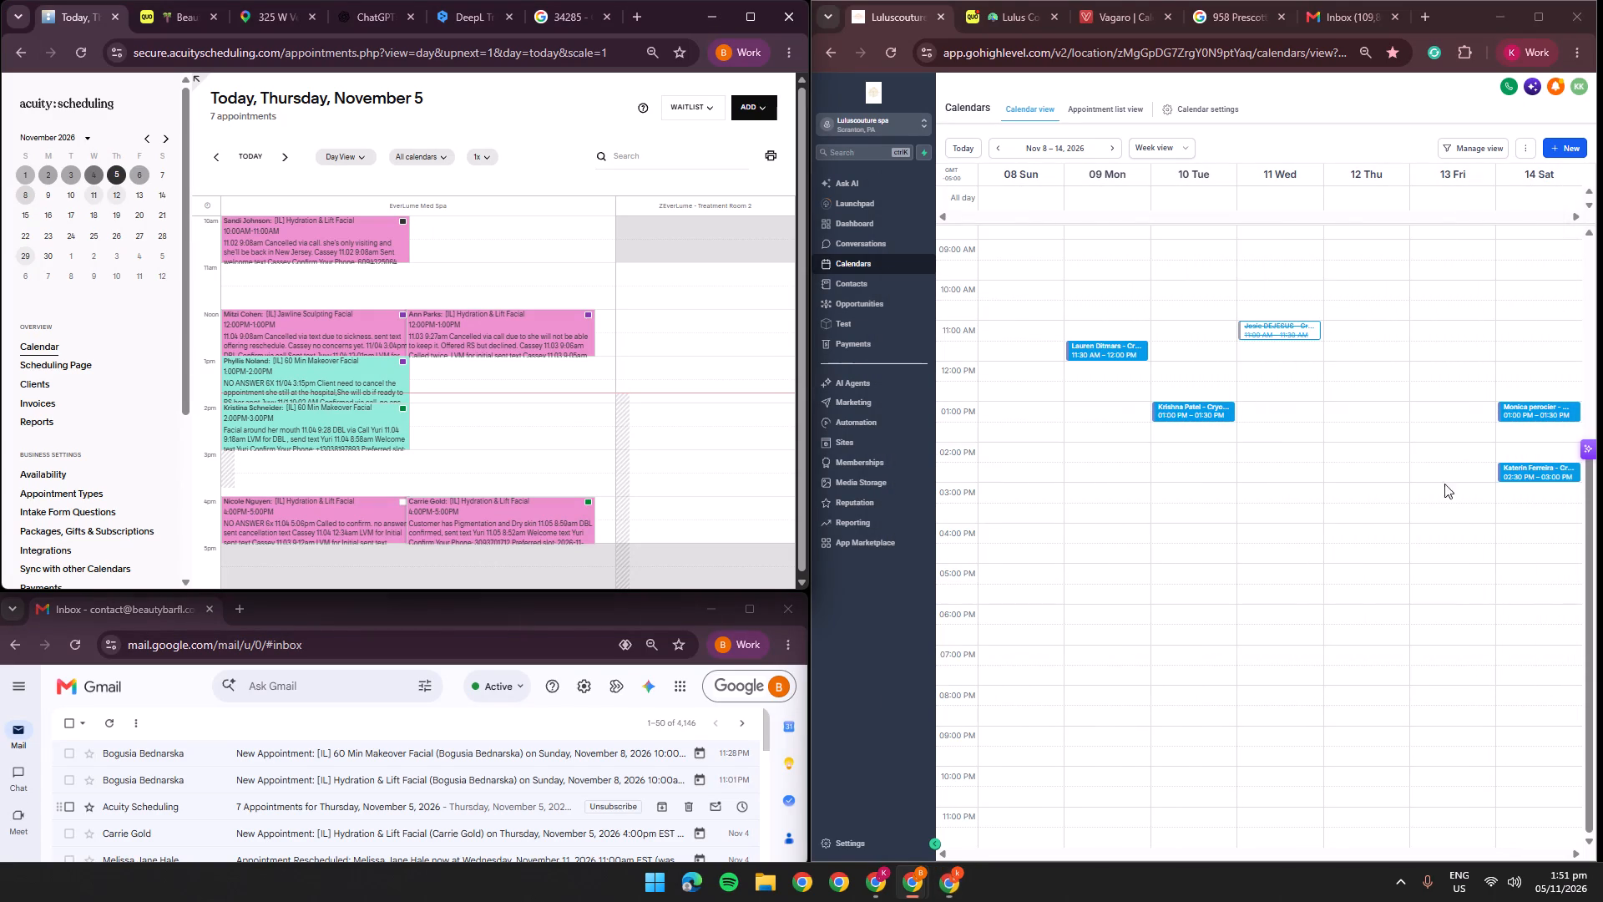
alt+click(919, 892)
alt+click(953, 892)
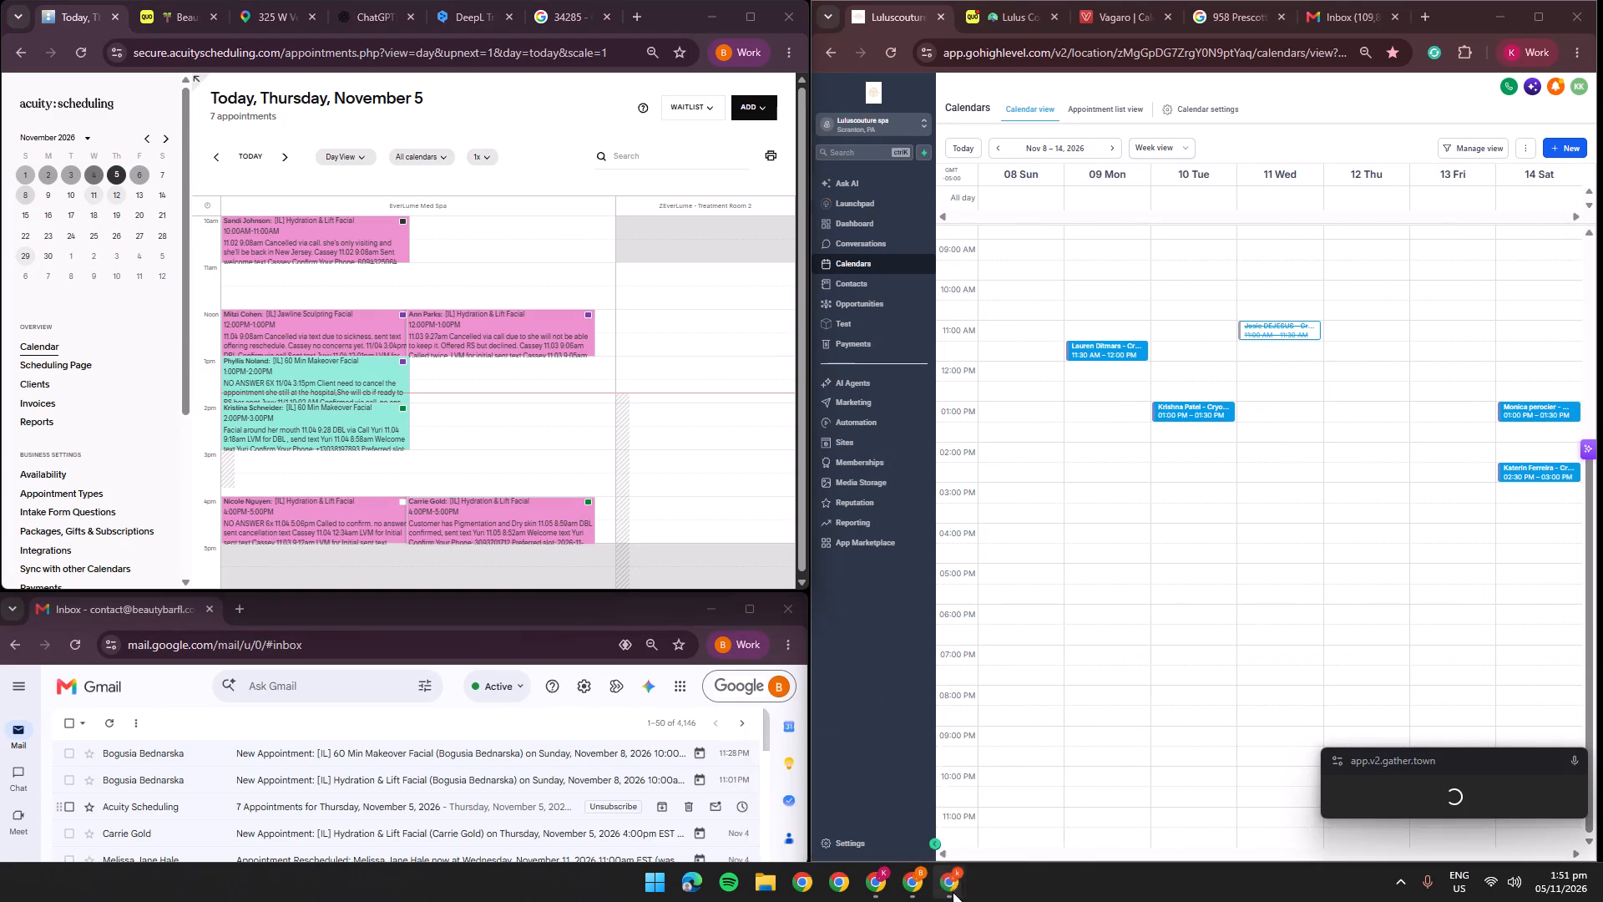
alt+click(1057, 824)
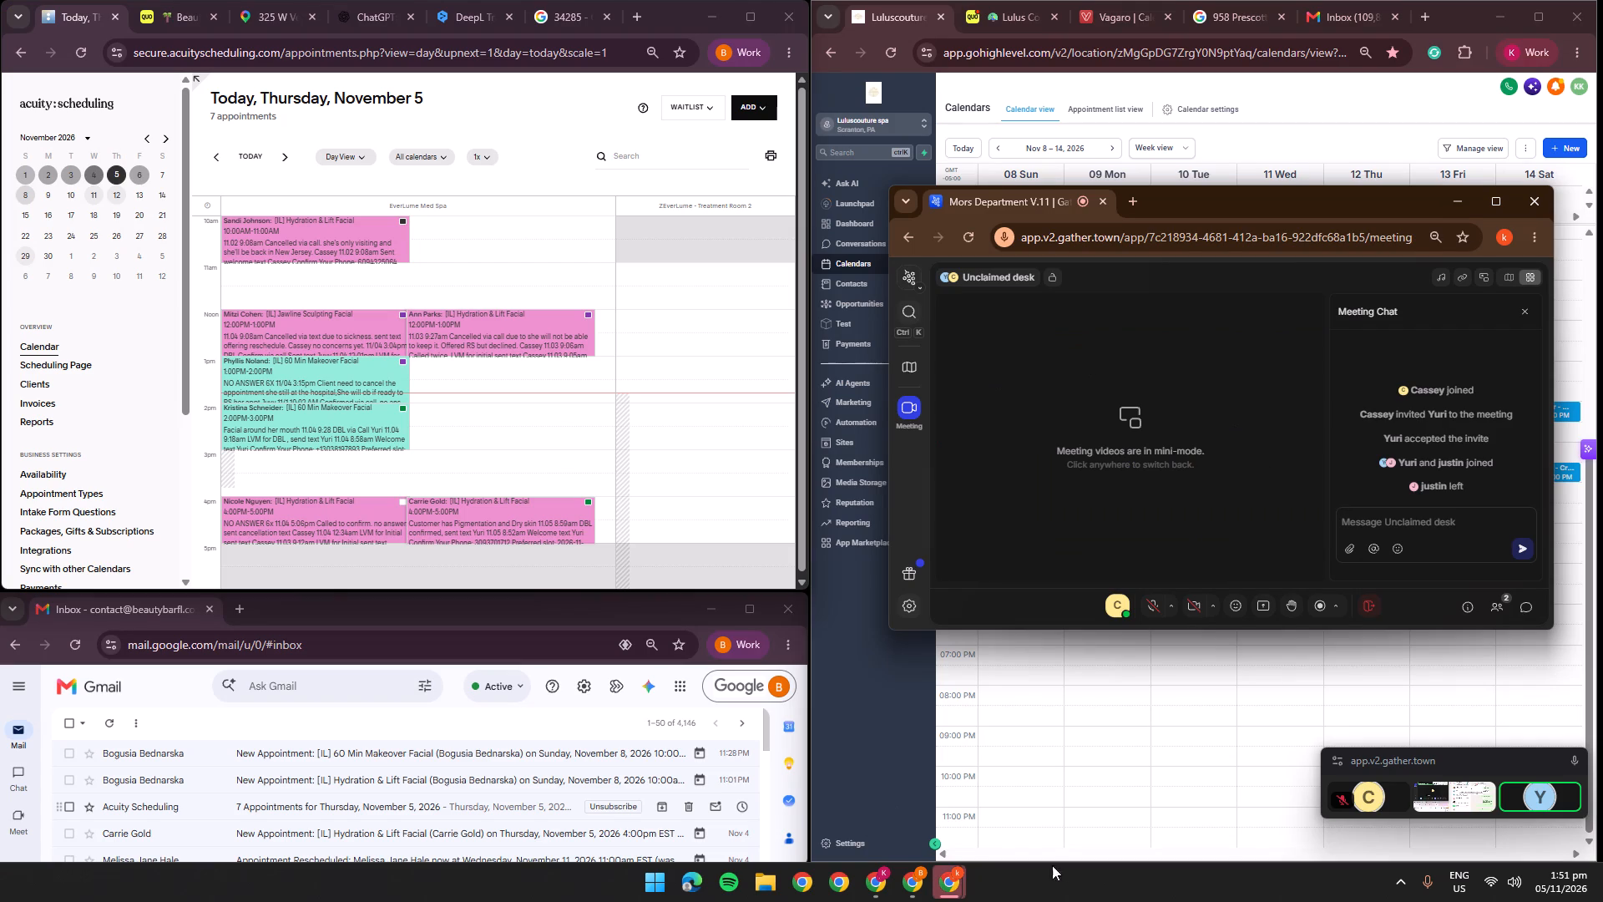
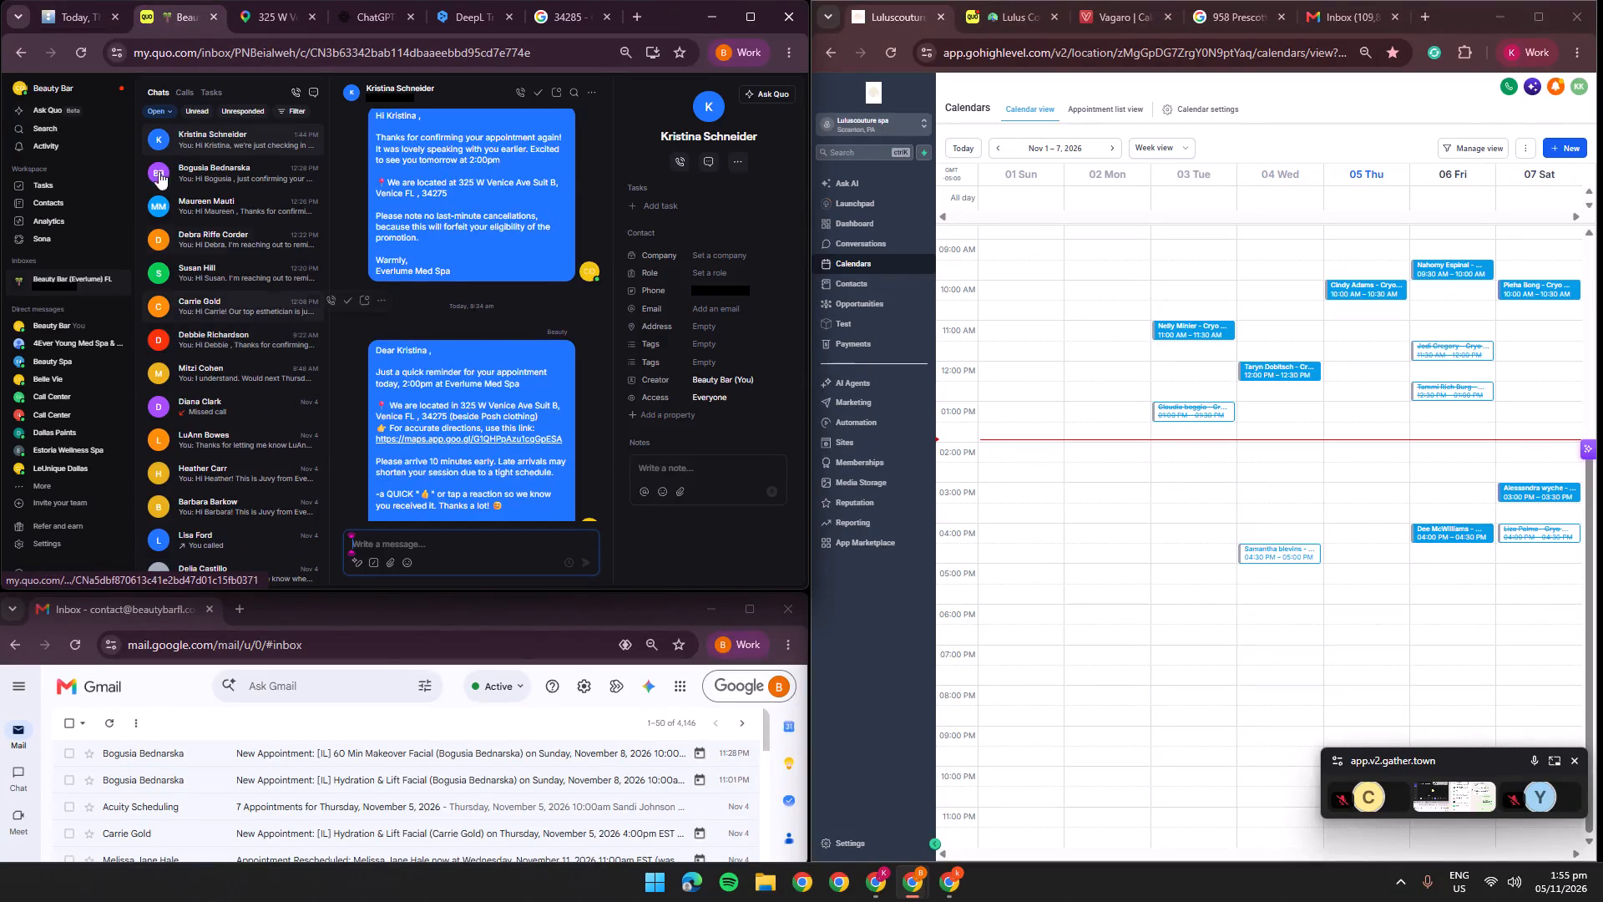
Switch to the Acuity Scheduling day calendar and open Kristina's 2:00 PM 60 Min Makeover Facial appointment for Thursday, November 5.
click(53, 33)
scroll(362, 327, down, 1)
scroll(361, 432, up, 1)
click(366, 414)
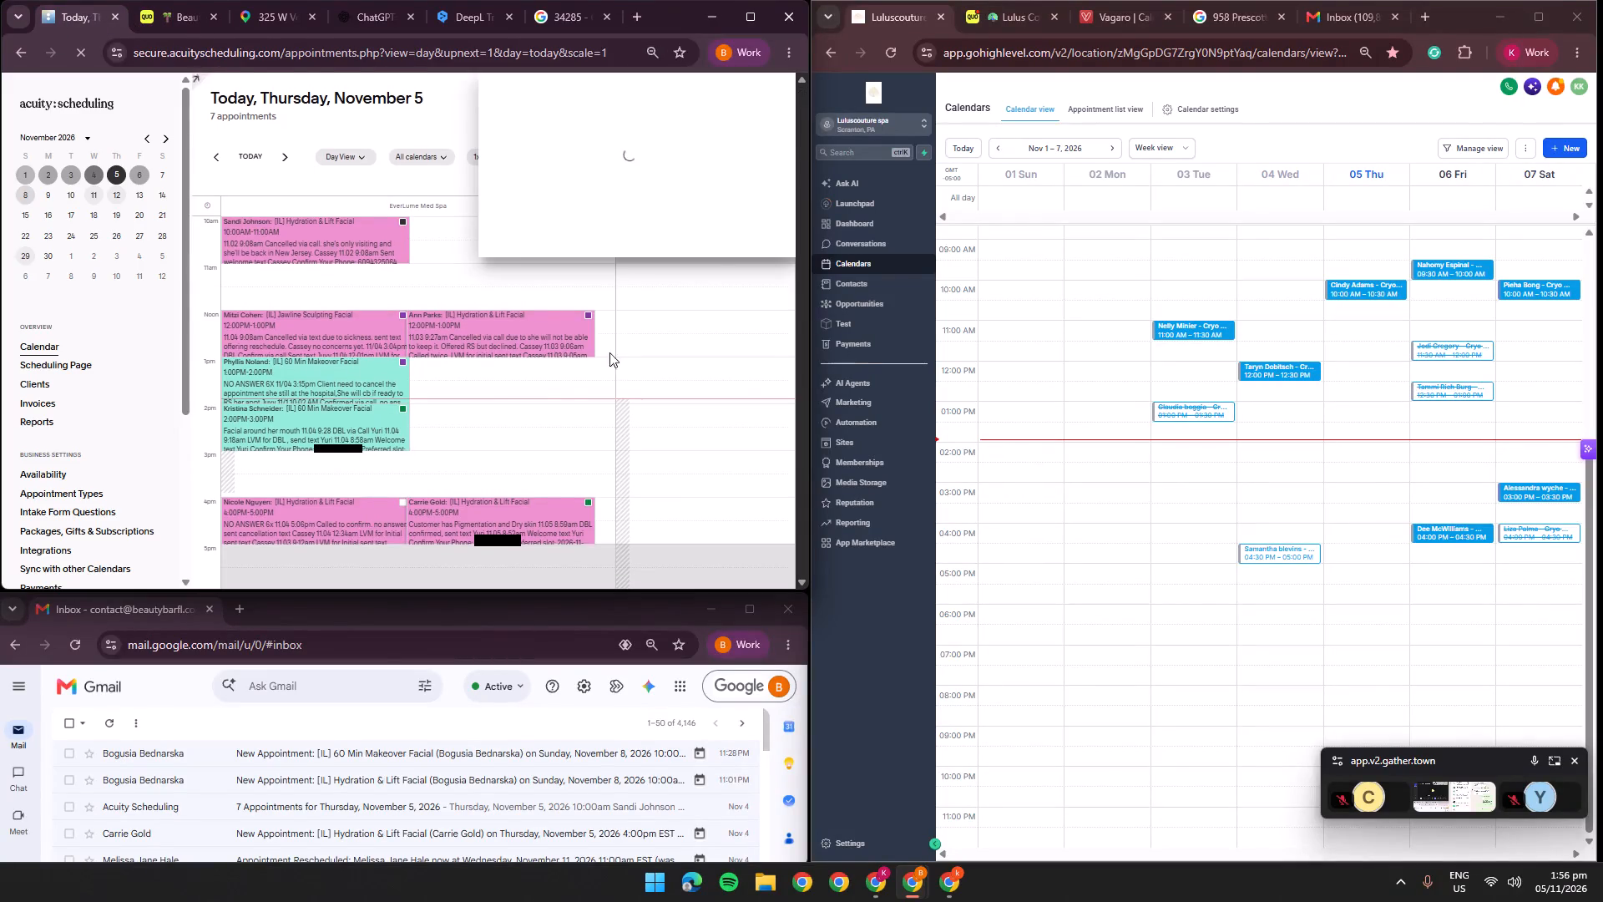
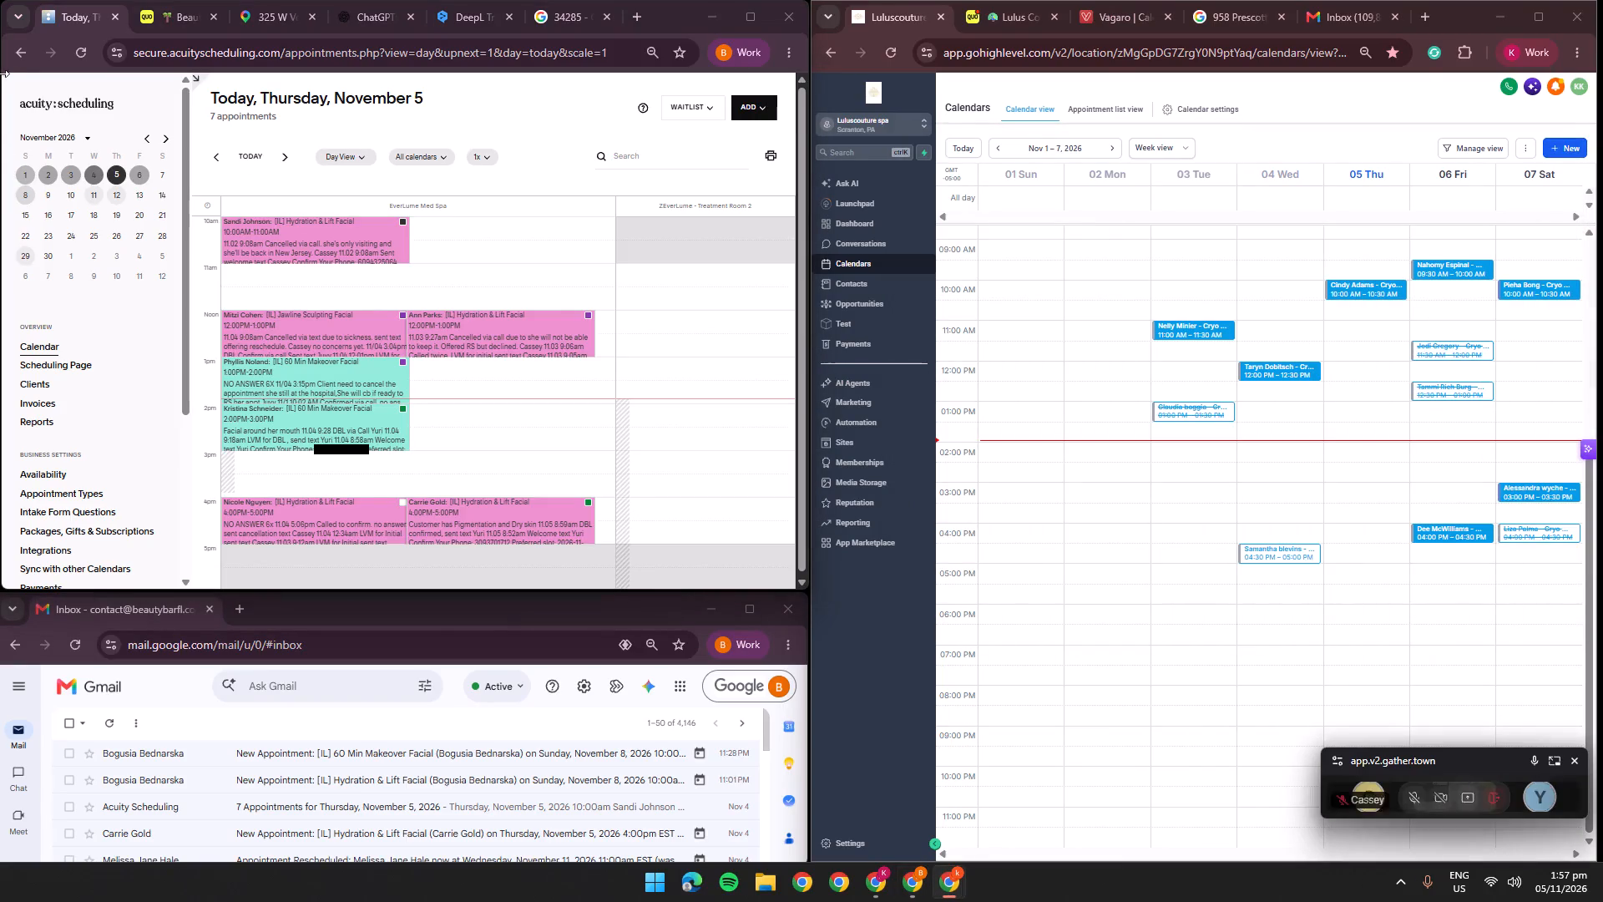
Switch from the Acuity day calendar to the Beauty Bar inbox in Quo, showing Kristina's conversation.
alt+click(269, 165)
alt+double_click(265, 159)
alt+click(247, 147)
alt+click(179, 18)
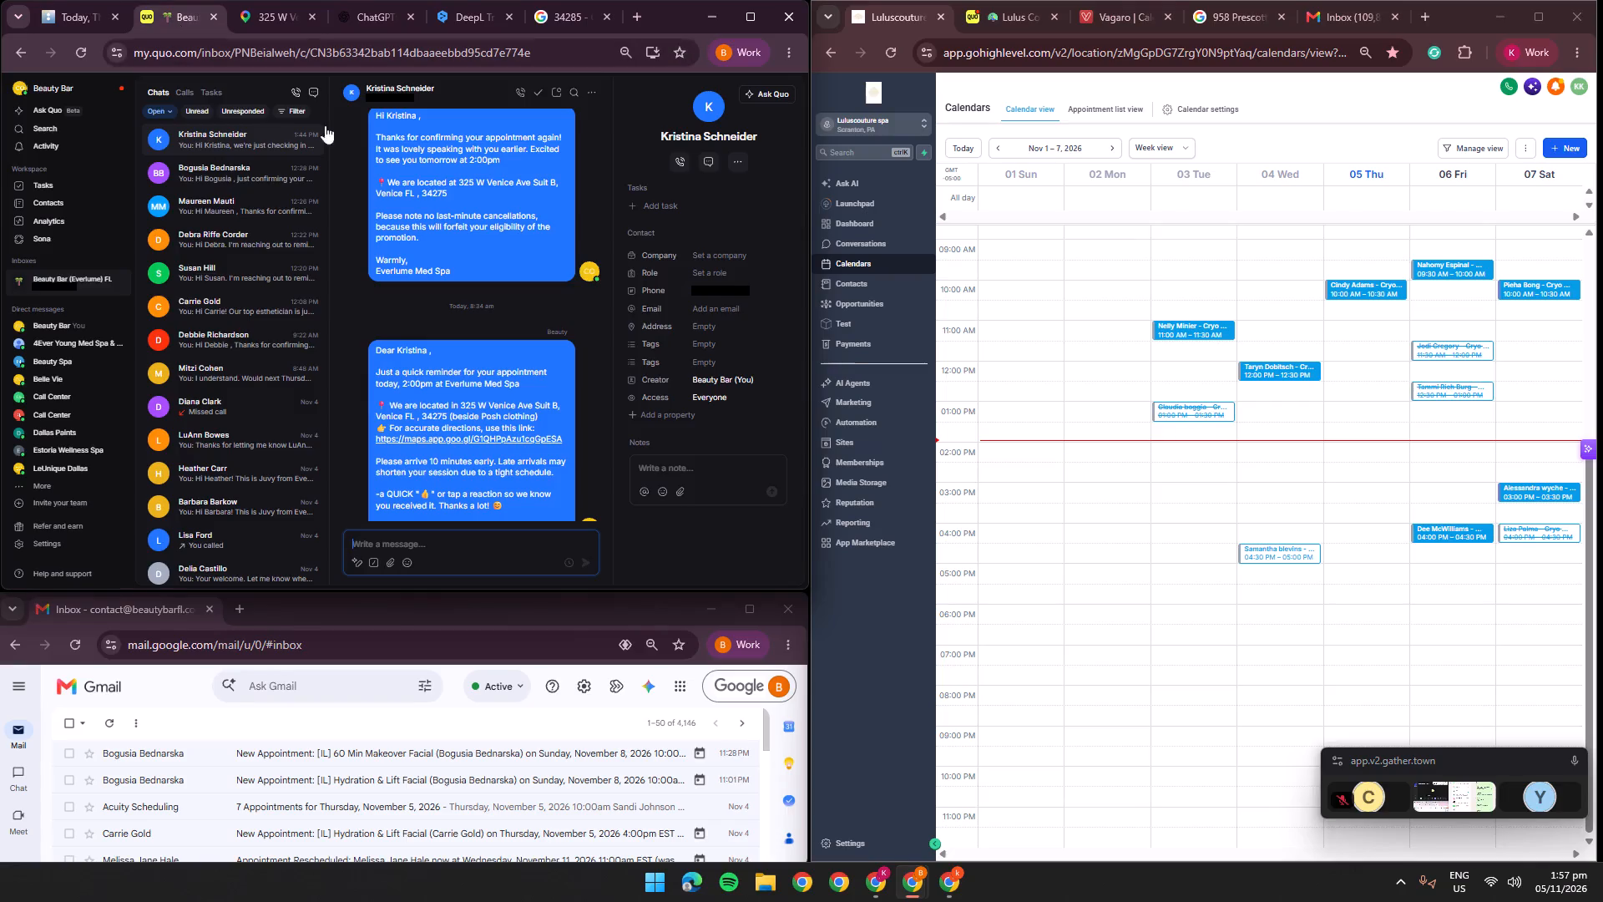
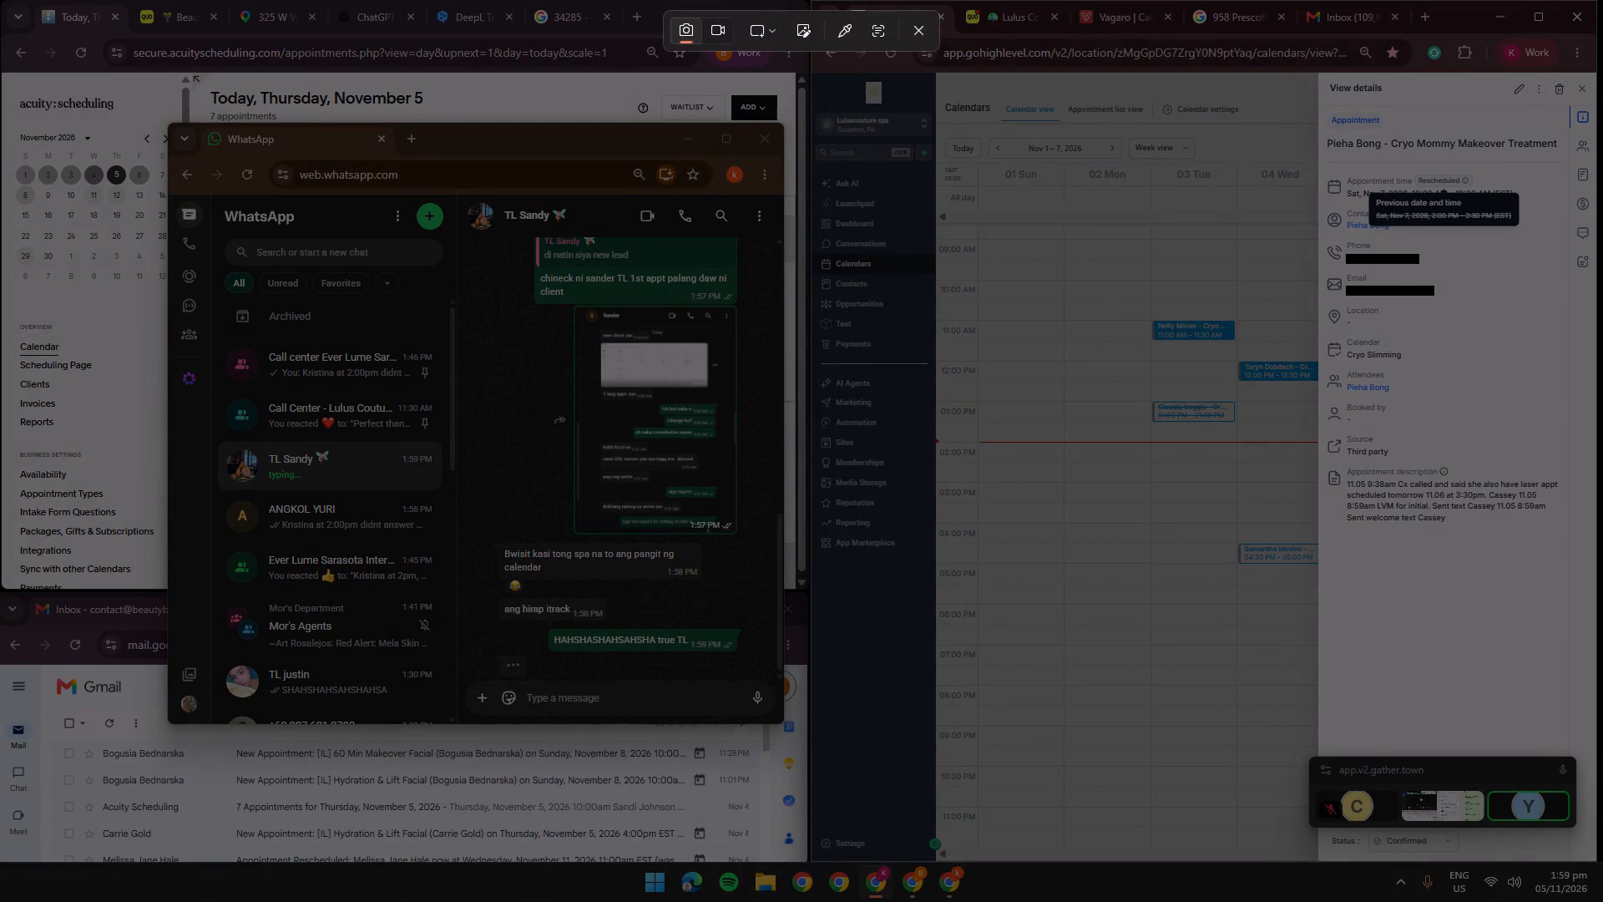
Take a screen snip of the Cryo Mommy Makeover Treatment appointment details, including the previous date and time.
click(1602, 94)
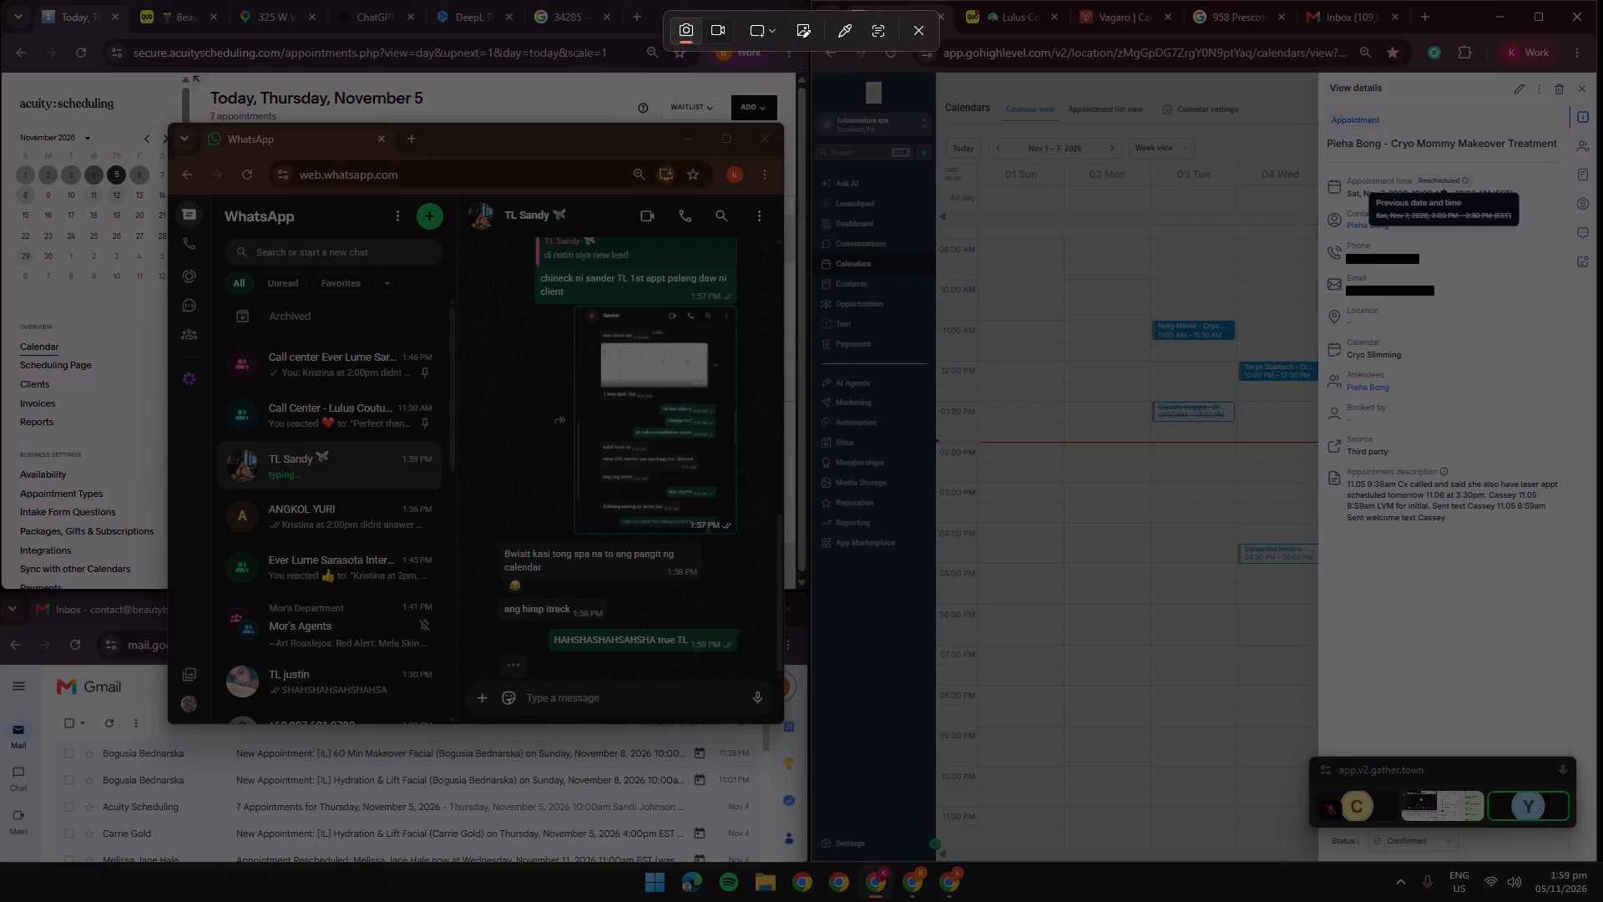
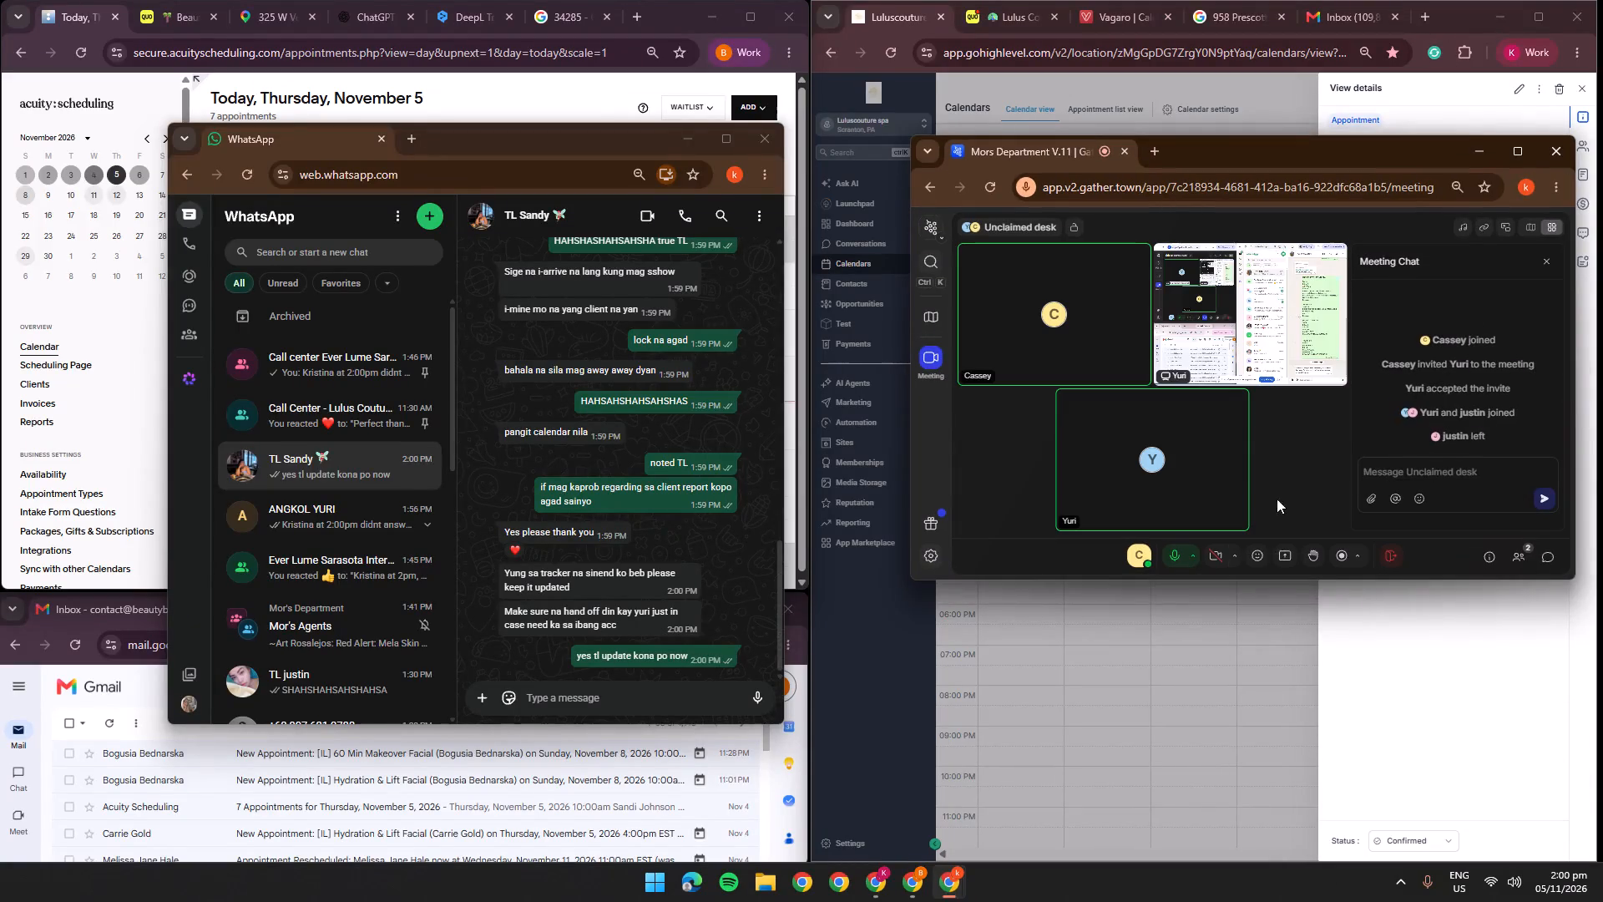
Switch to the LULUS COUTURE SPA SOP spreadsheet and move its window clear of the Gather meeting, over the WhatsApp window.
key(alt+Tab)
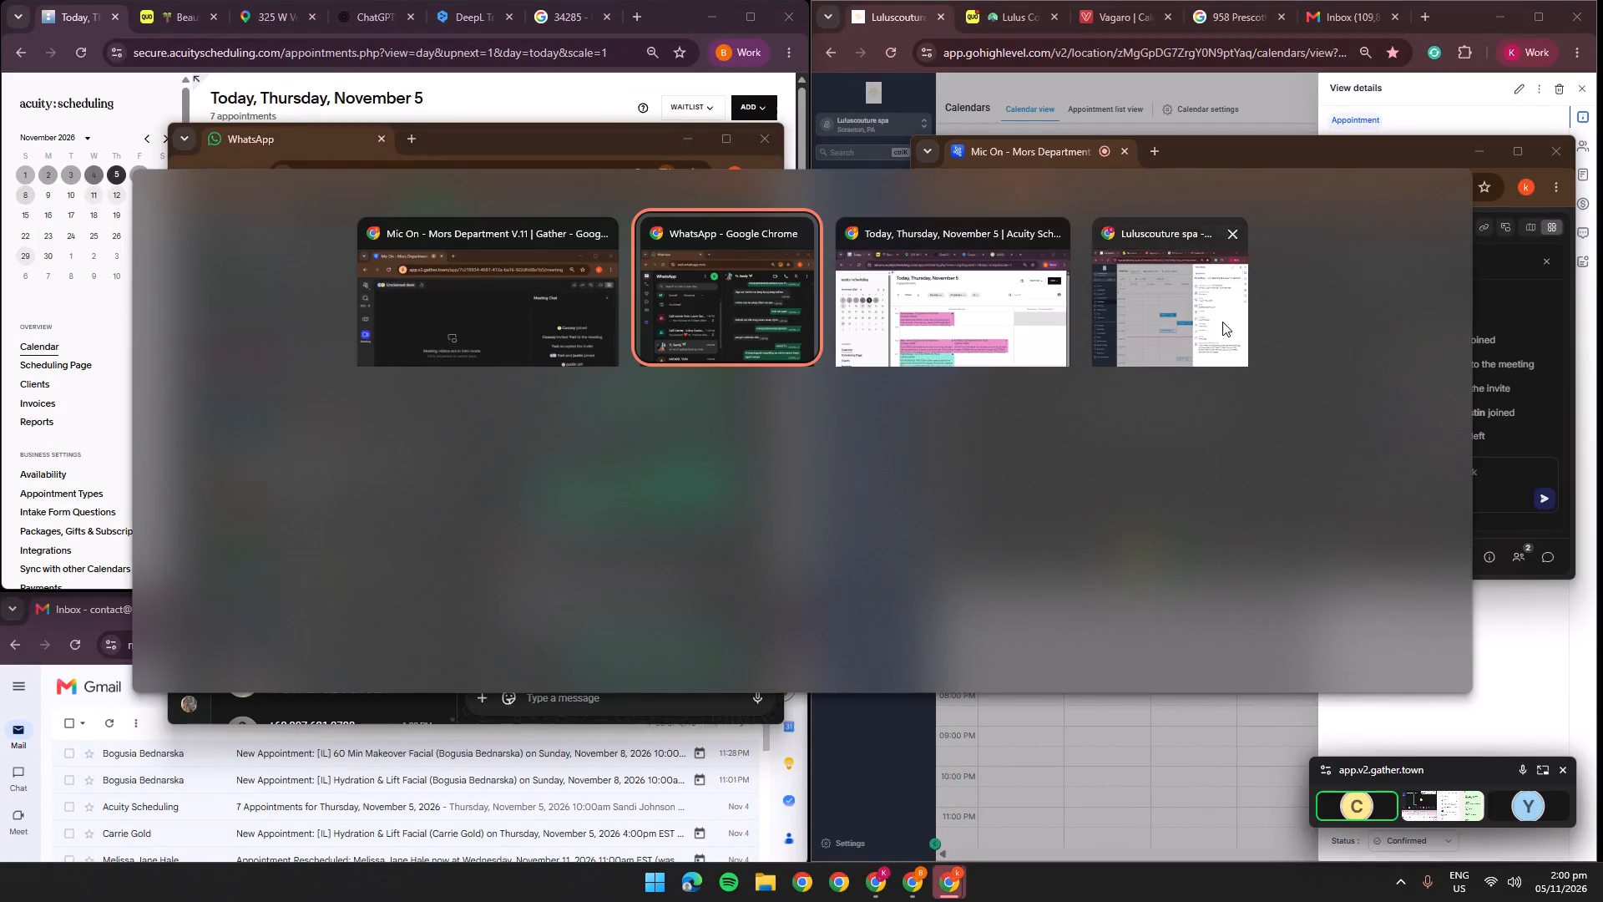
key(alt+Tab)
alt+click(559, 141)
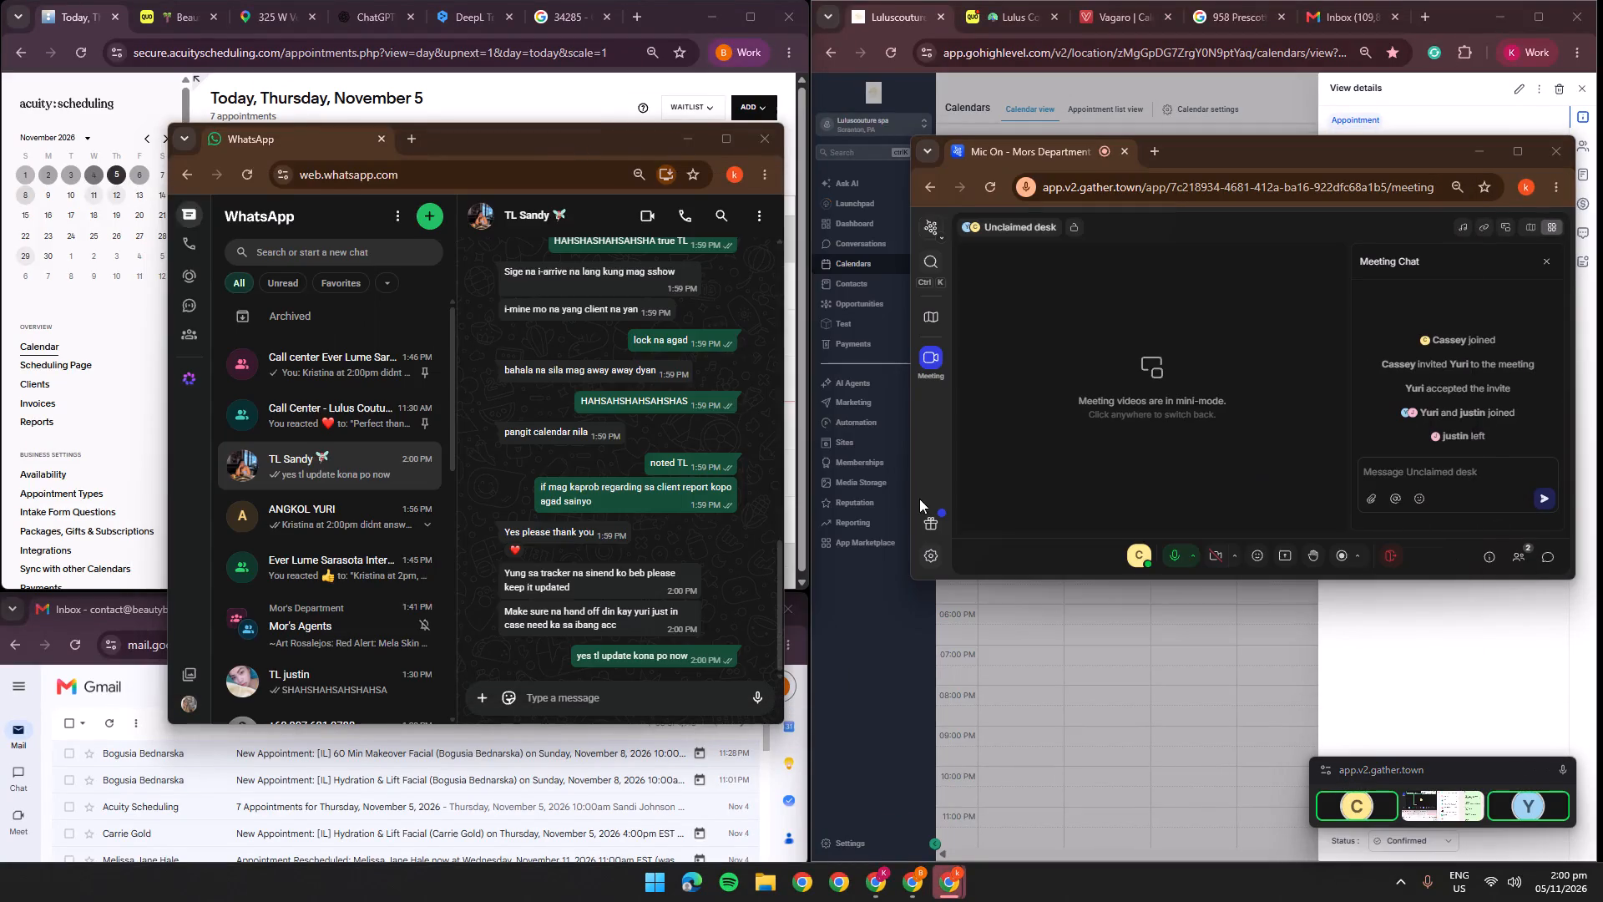
key(alt+Tab)
alt+click(1212, 566)
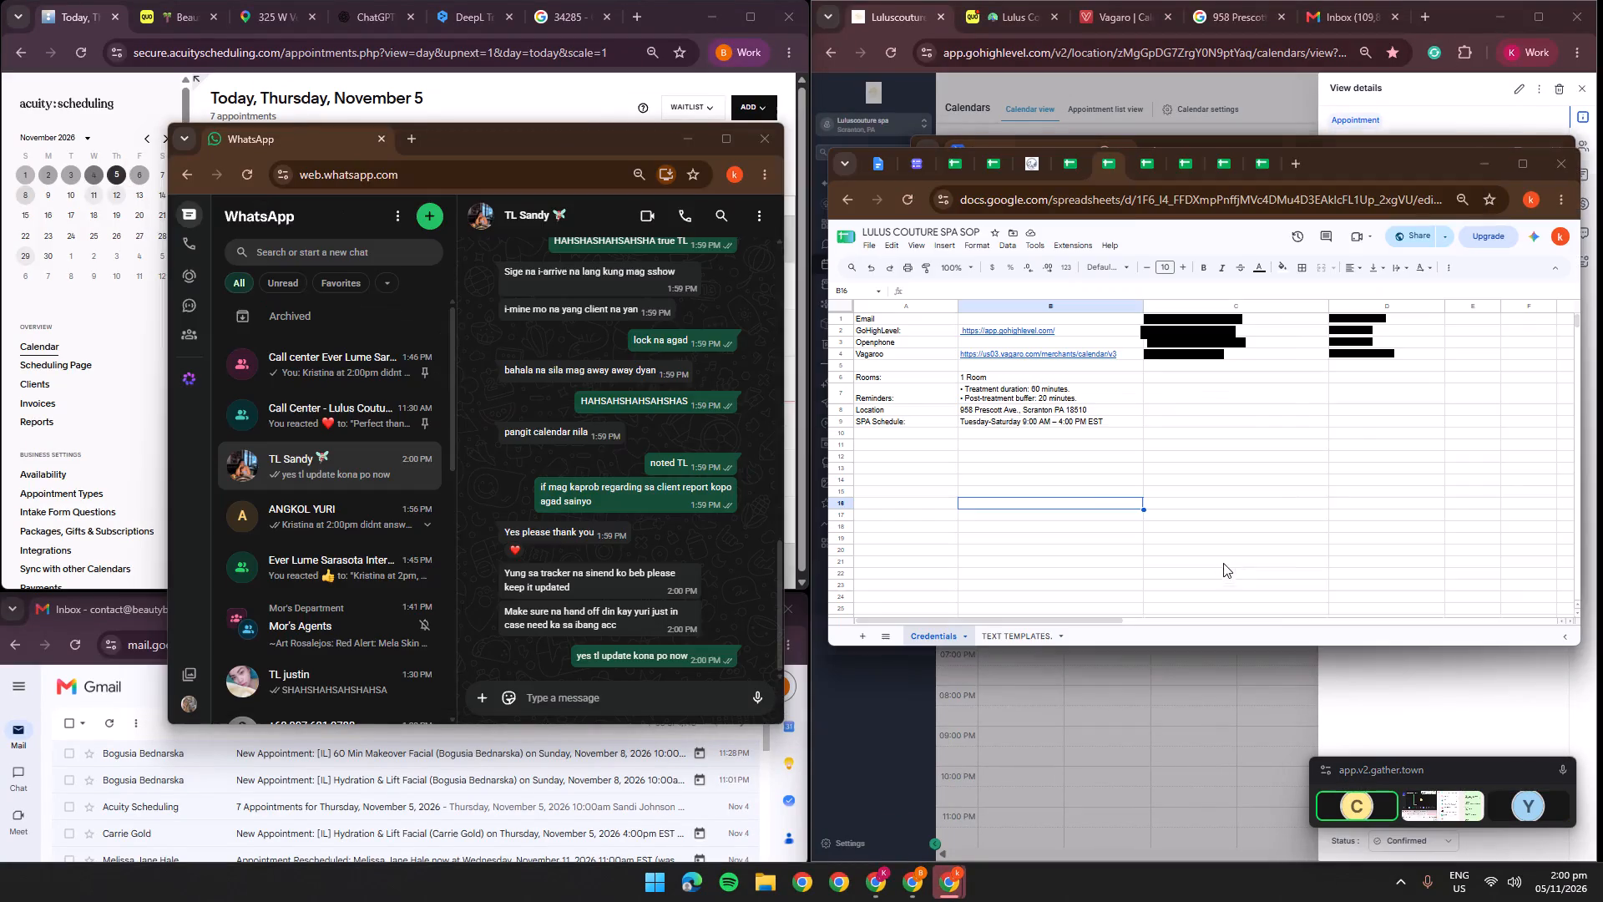
drag(1364, 170, 1083, 122)
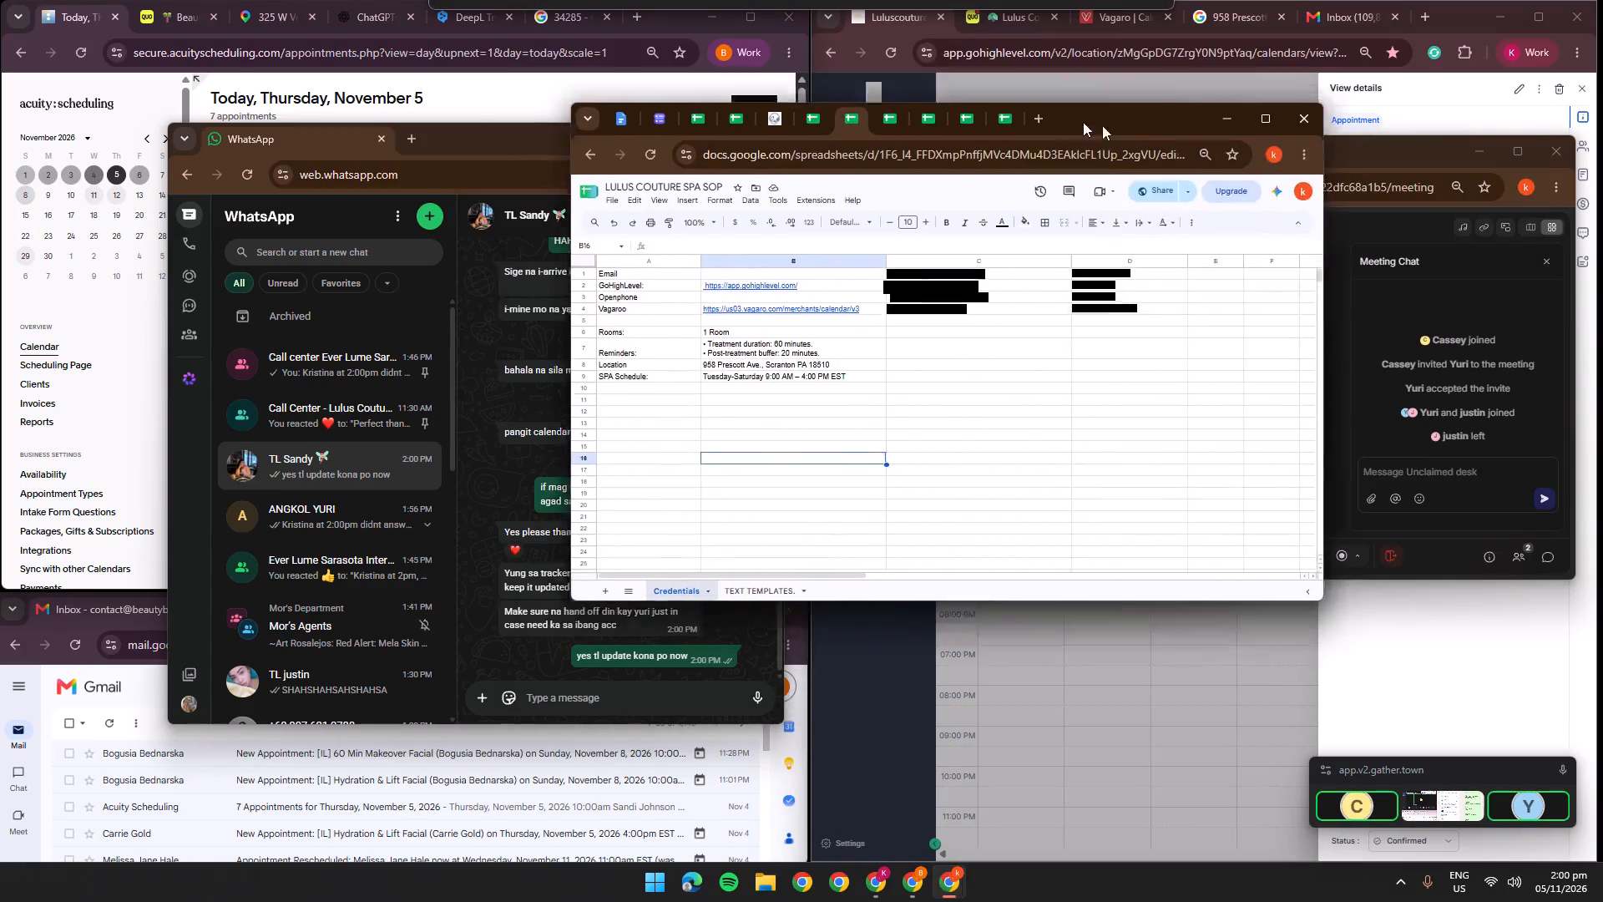
drag(1083, 122, 617, 205)
click(515, 478)
click(682, 601)
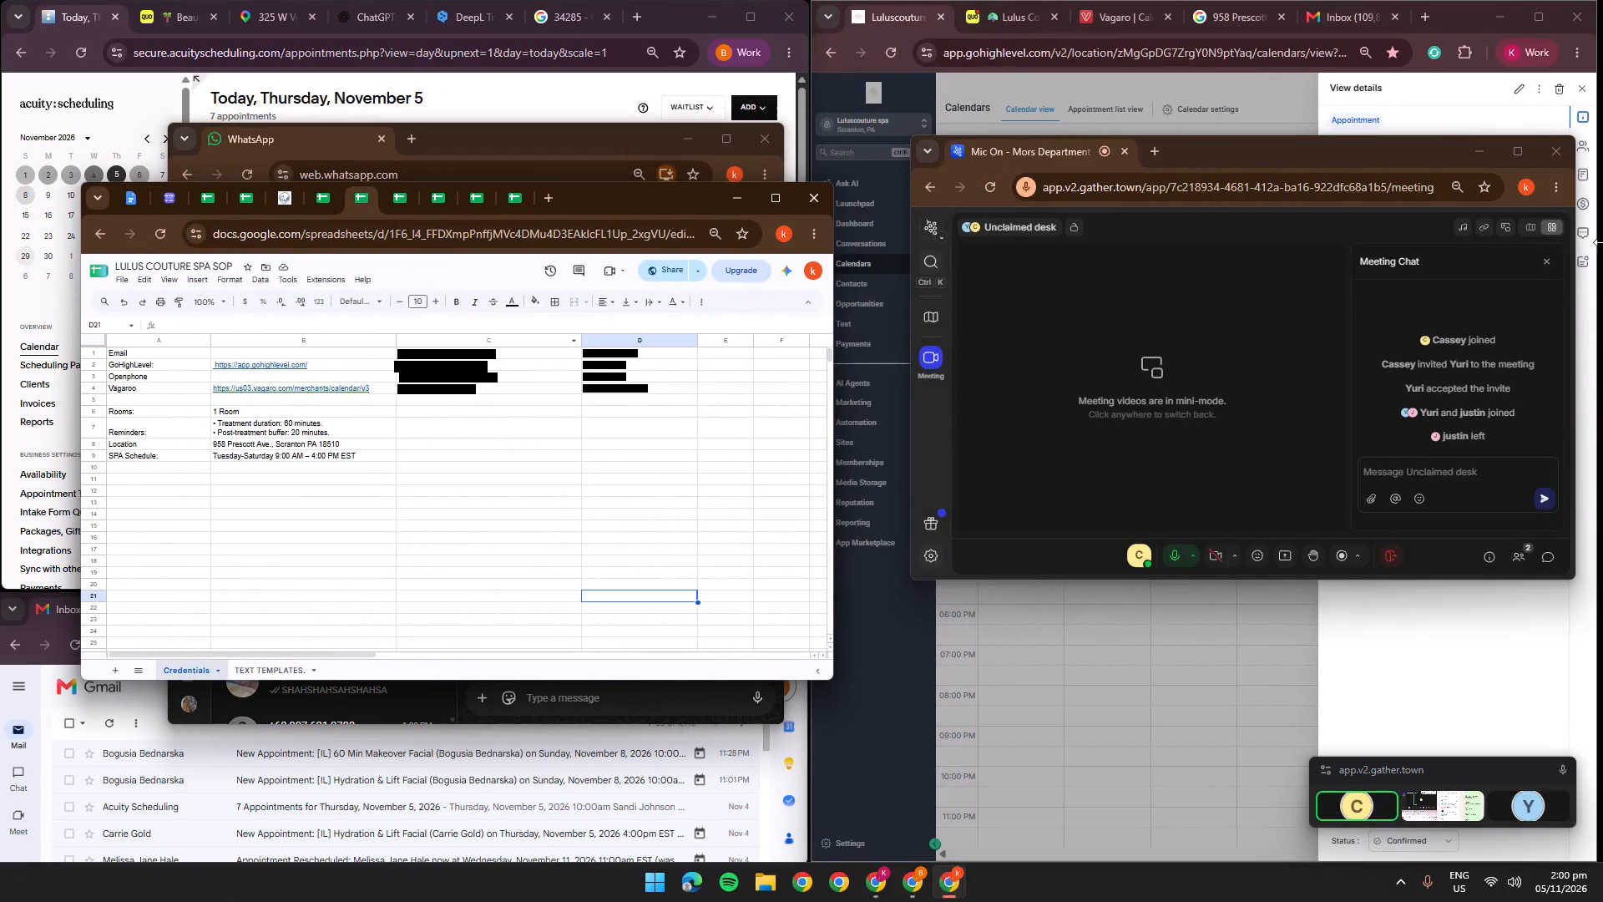
scroll(212, 384, up, 3)
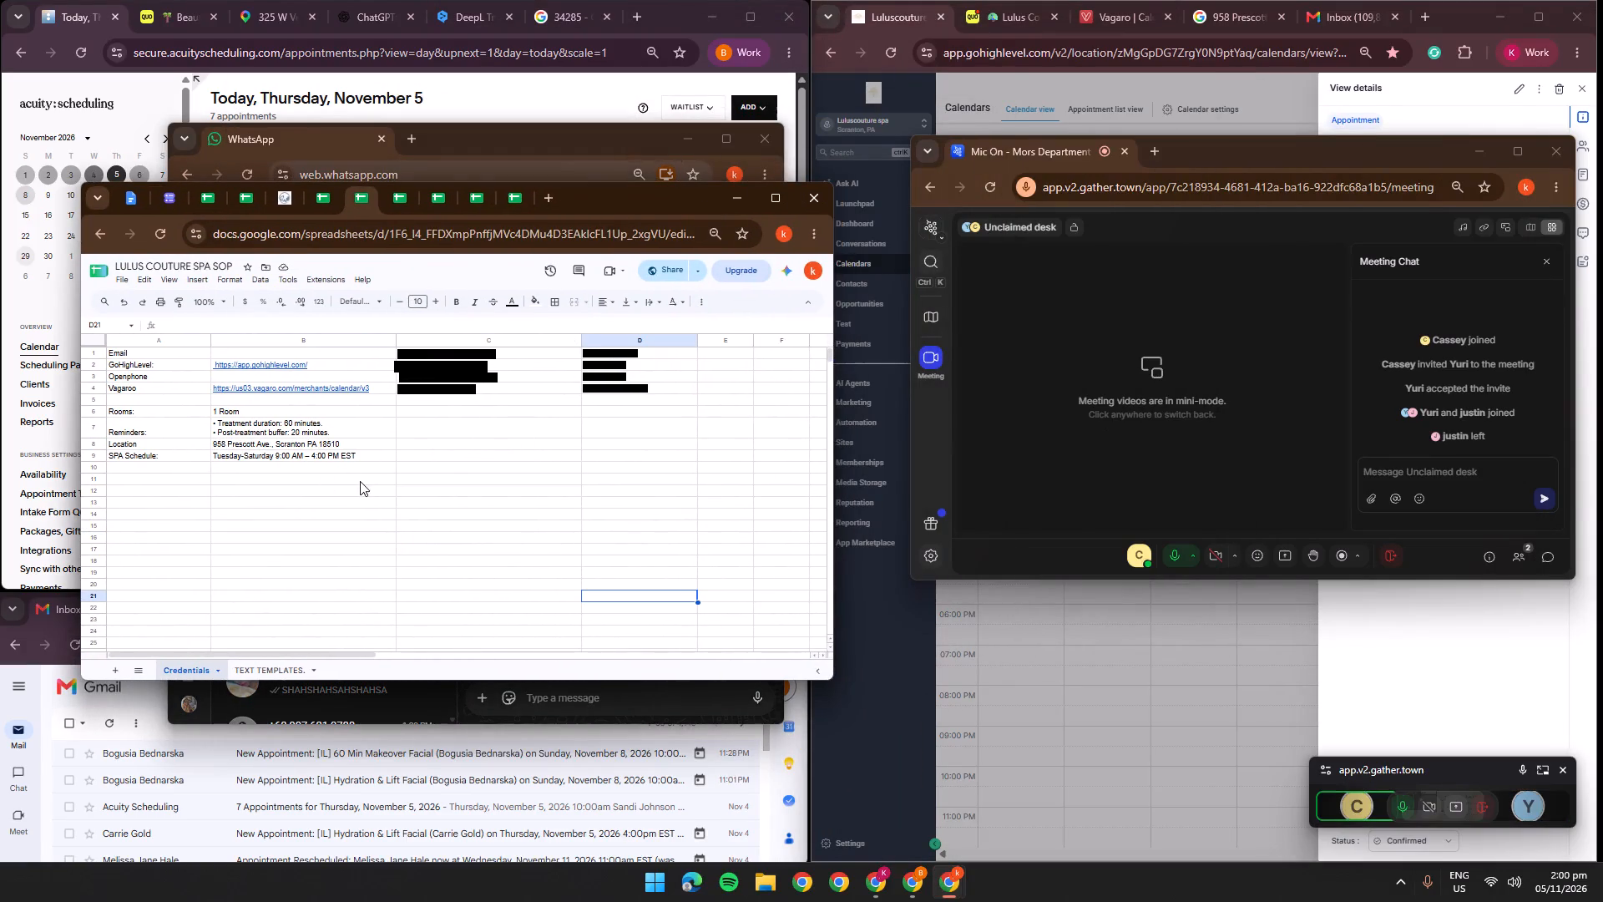
scroll(362, 481, up, 2)
drag(434, 464, 442, 464)
Open the Everlume SOP spreadsheet with the Everlume text templates.
click(321, 205)
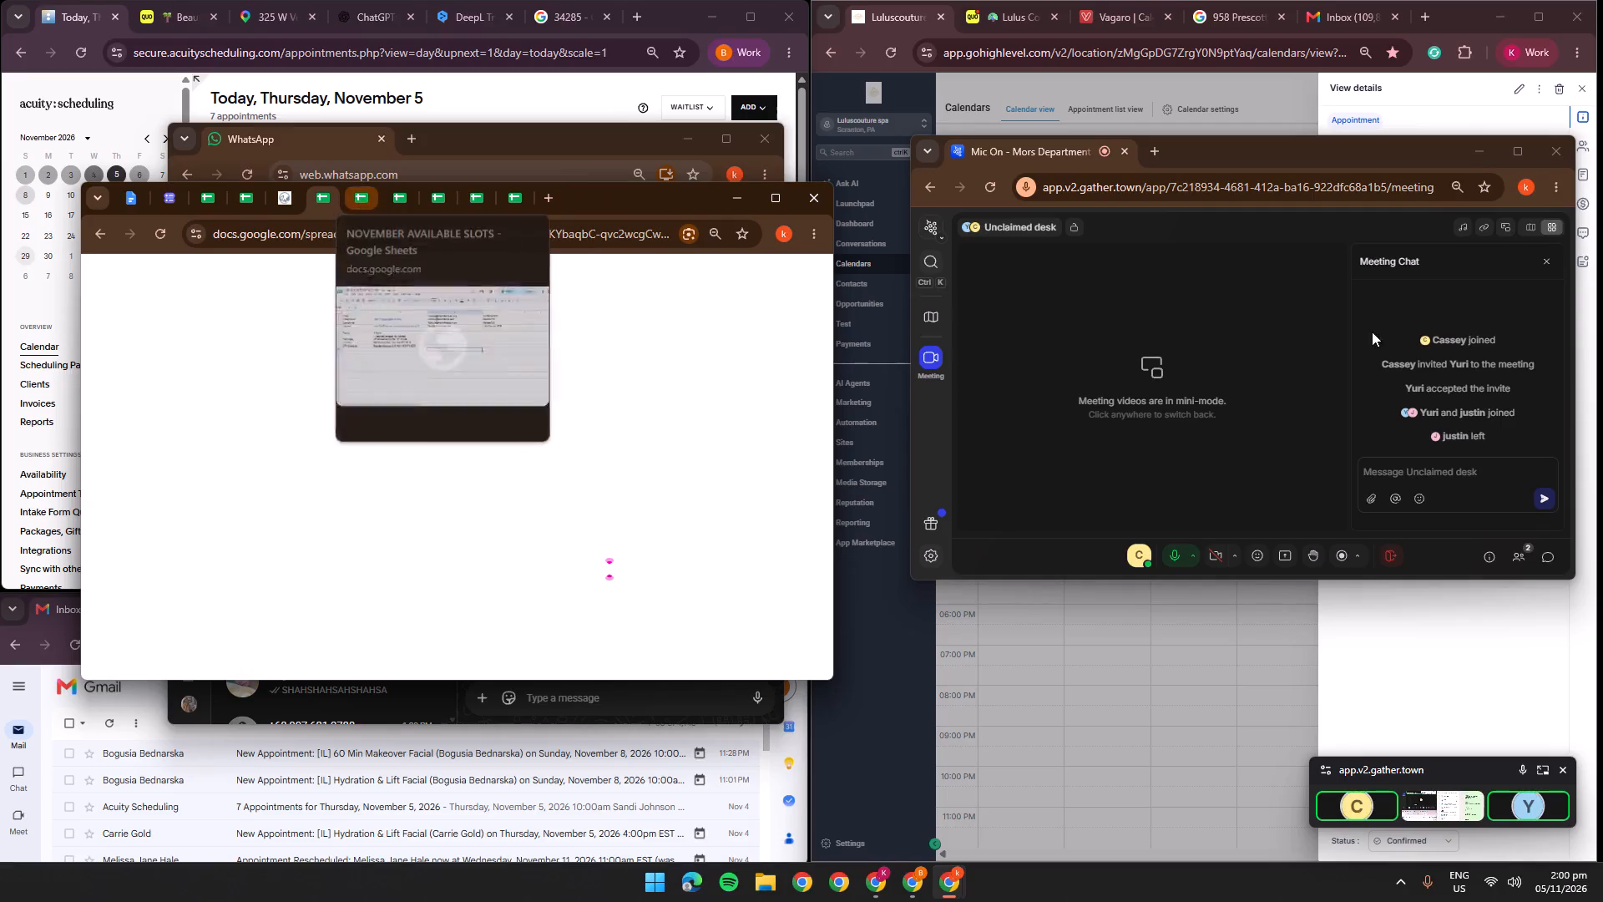
Switch back to the Mors Department meeting in Gather.
click(1281, 559)
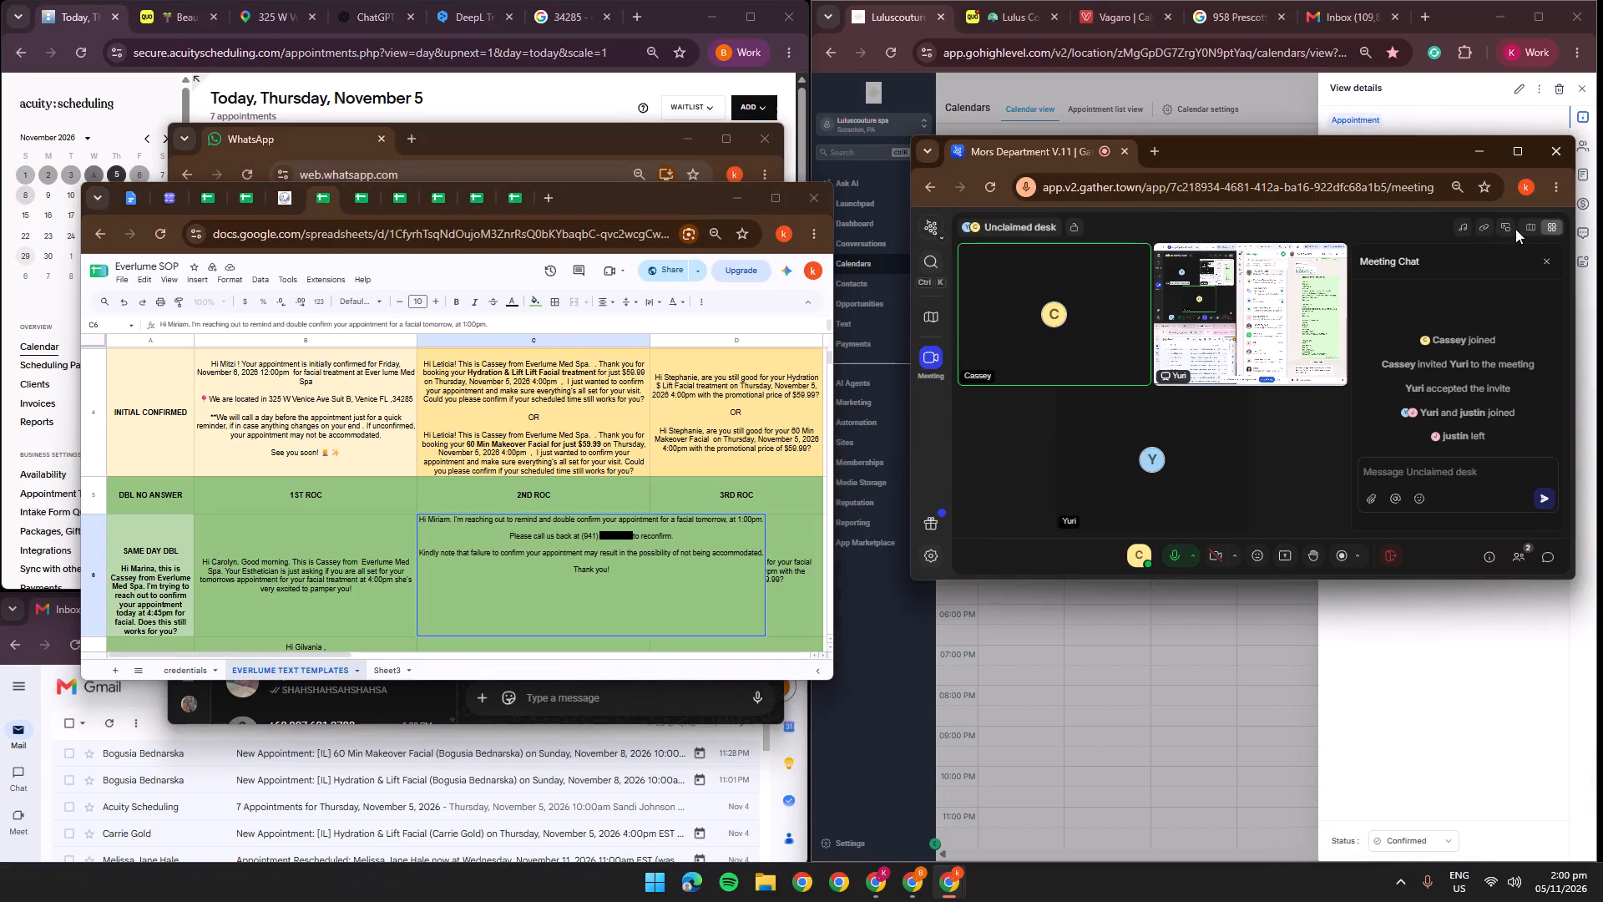
Share the Everlume SOP spreadsheet window with the colleague in the Gather meeting, without system audio.
click(1532, 225)
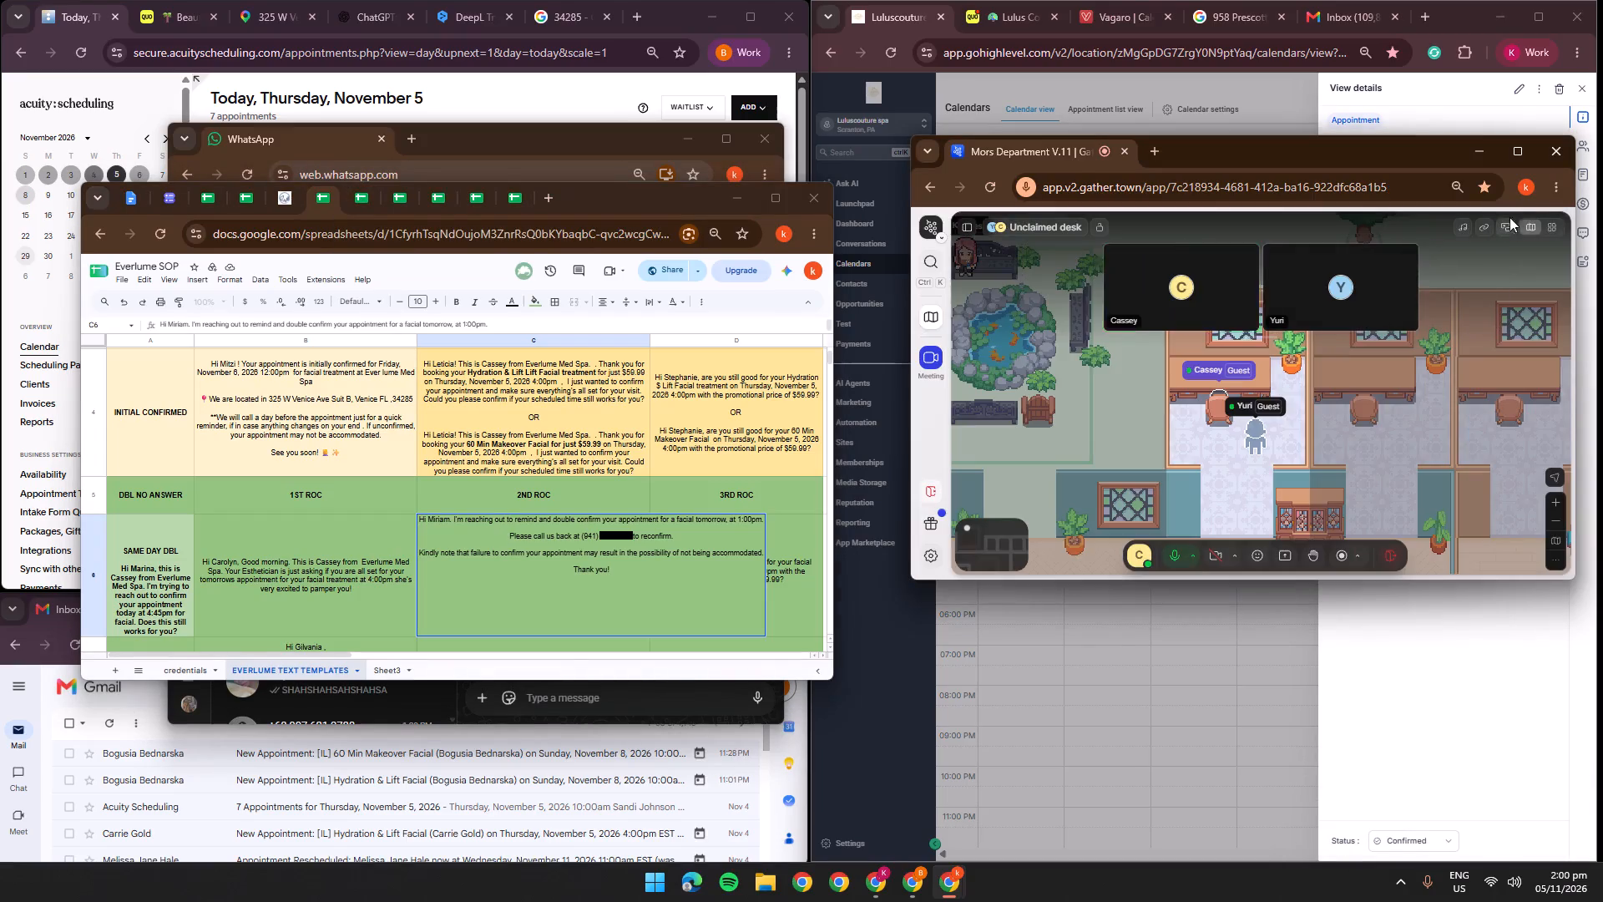
click(1556, 221)
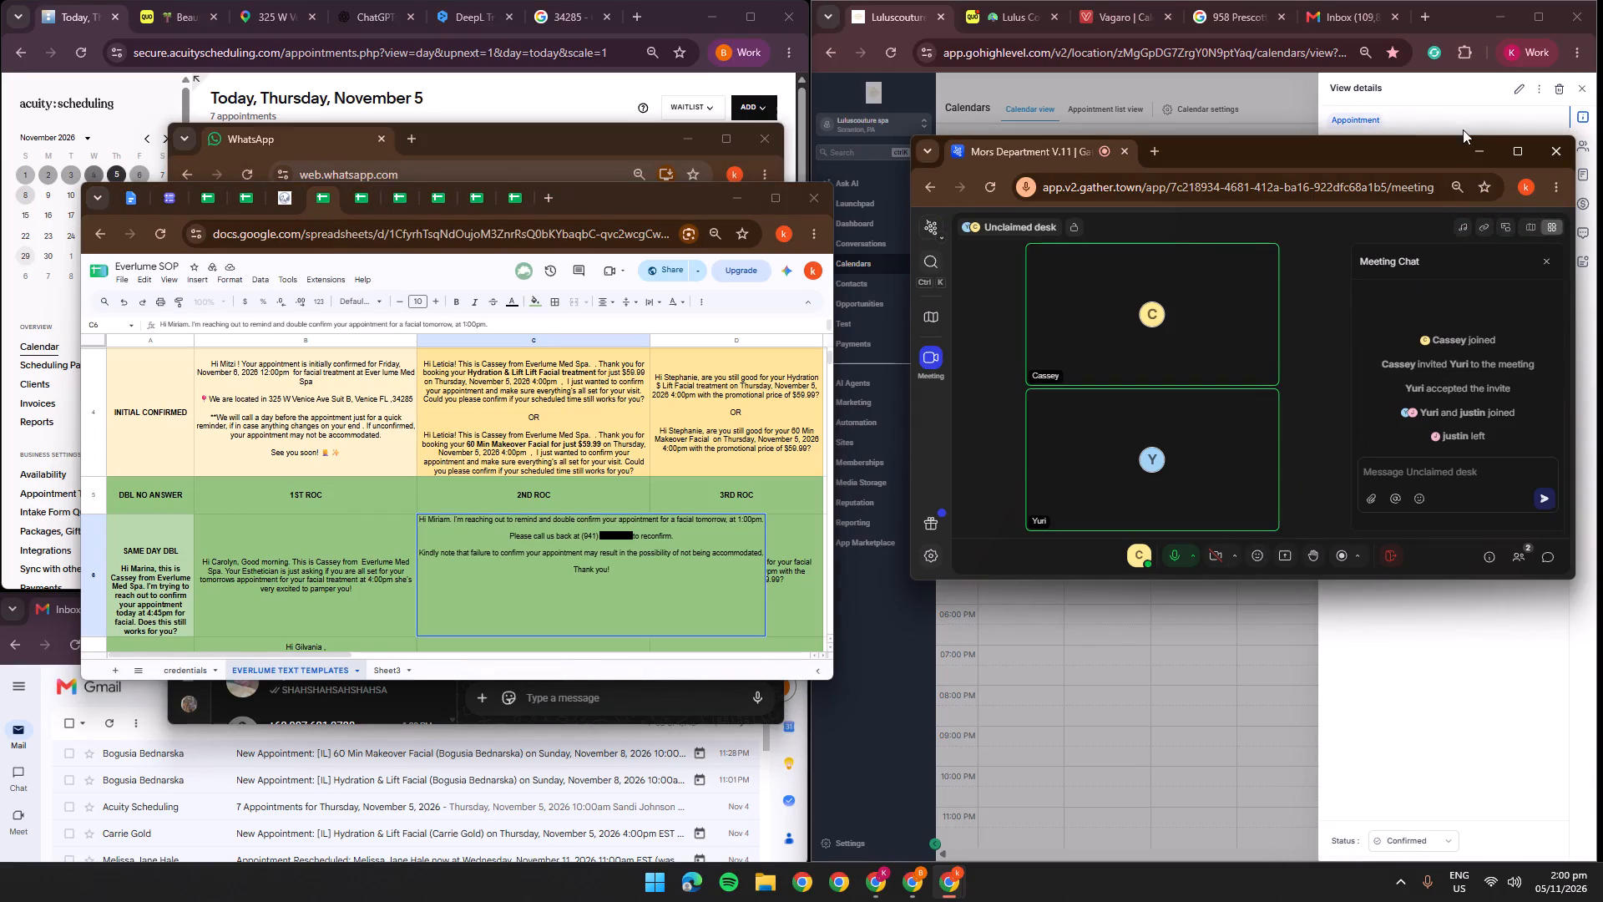
click(1287, 558)
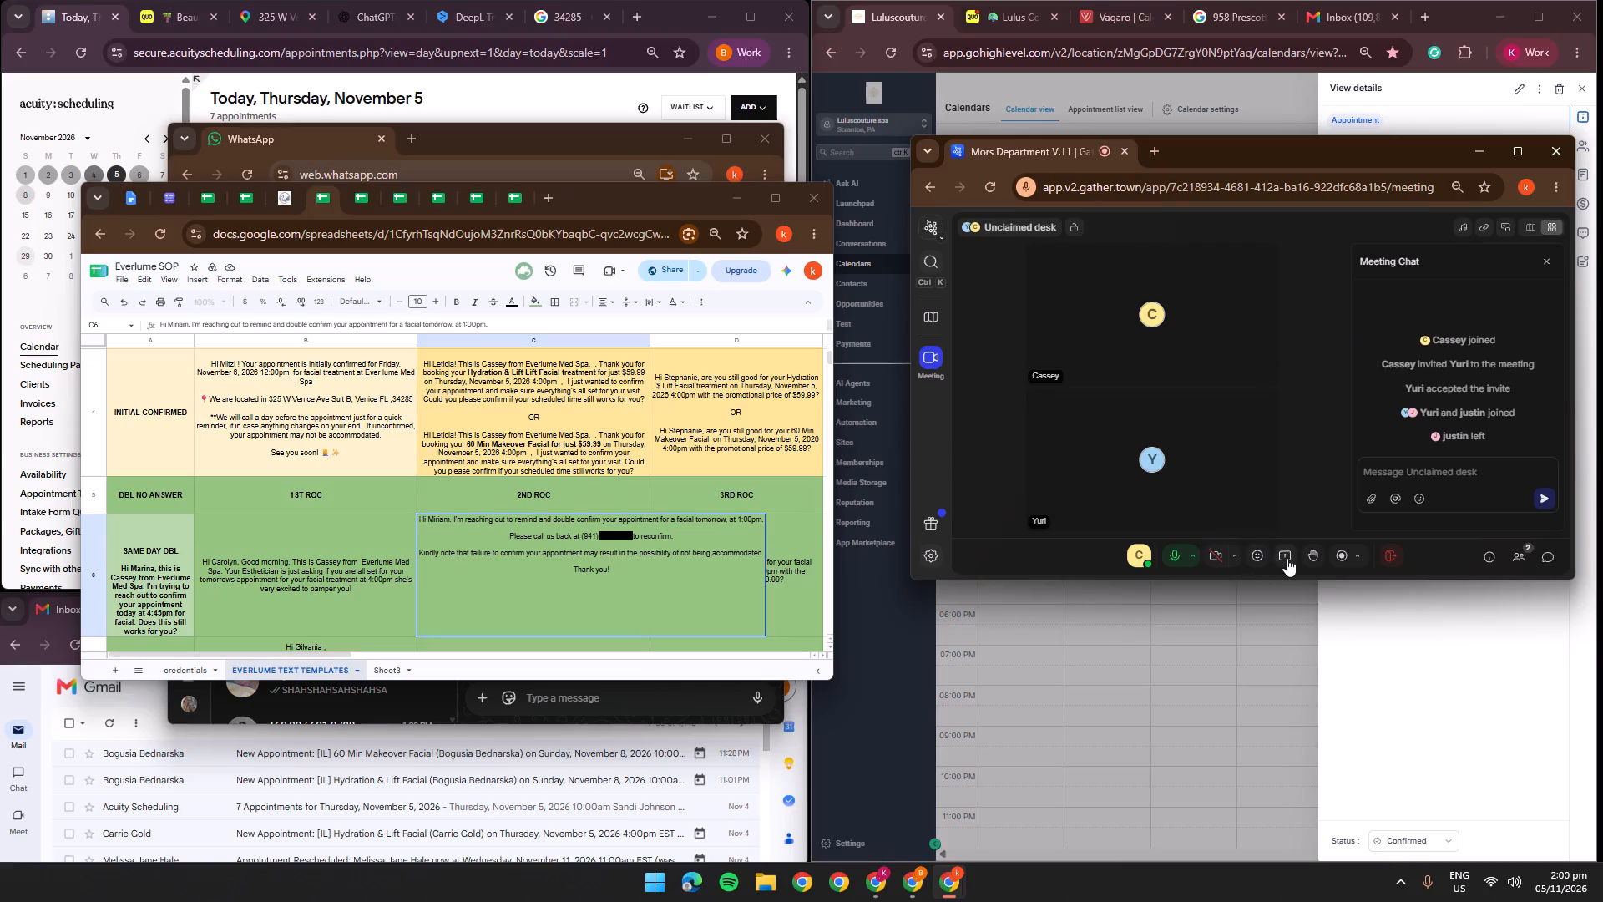
click(1231, 290)
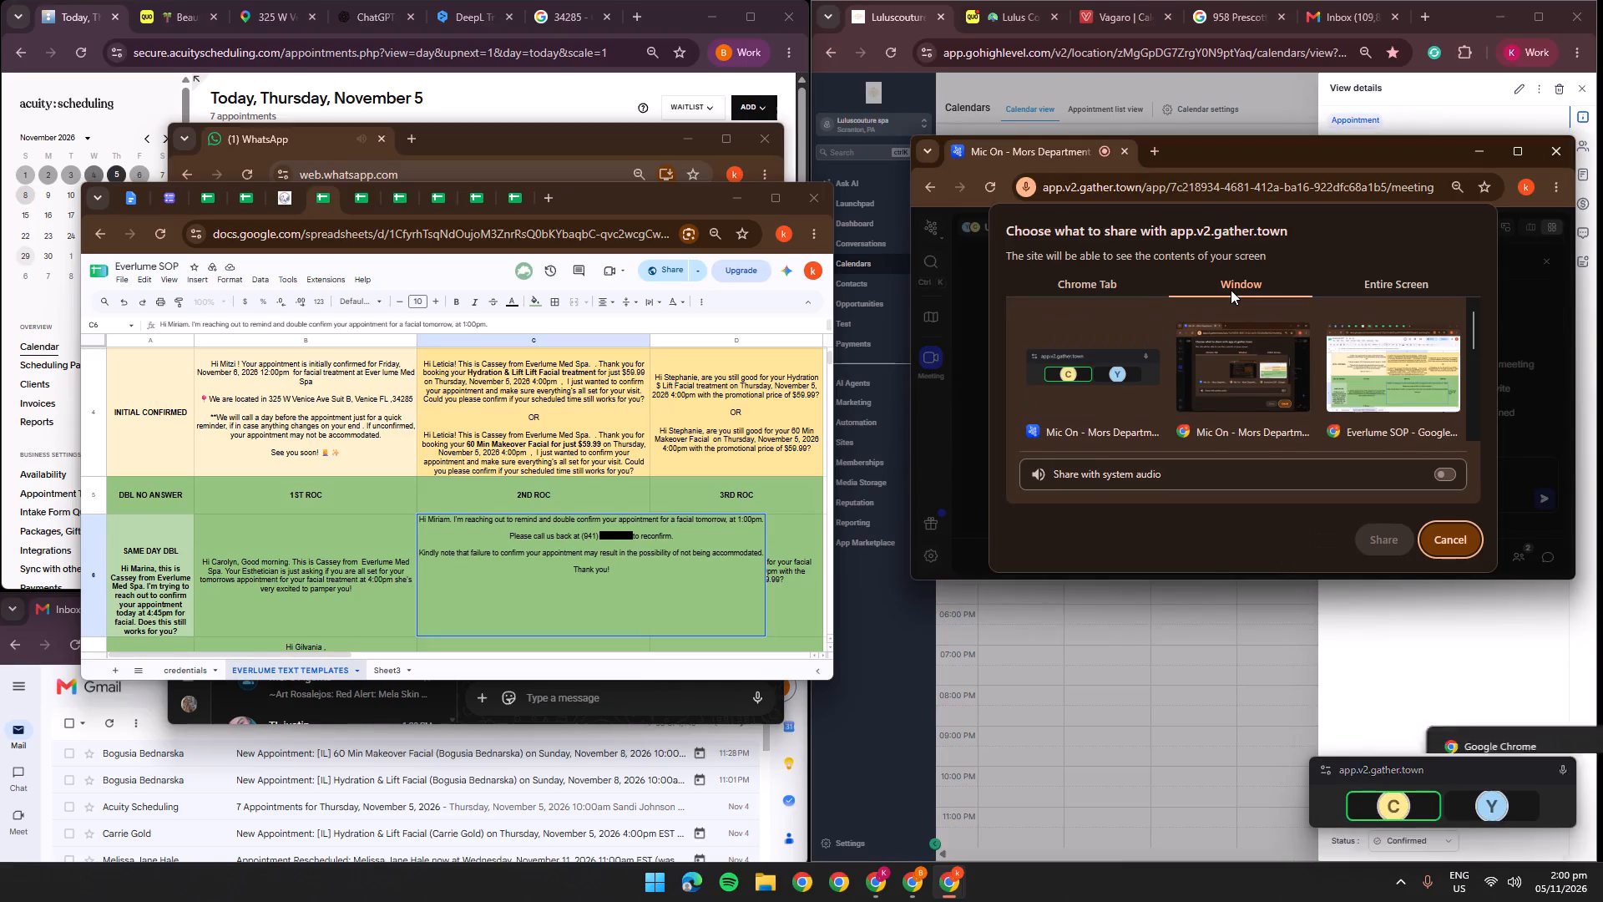
click(1387, 367)
click(1379, 550)
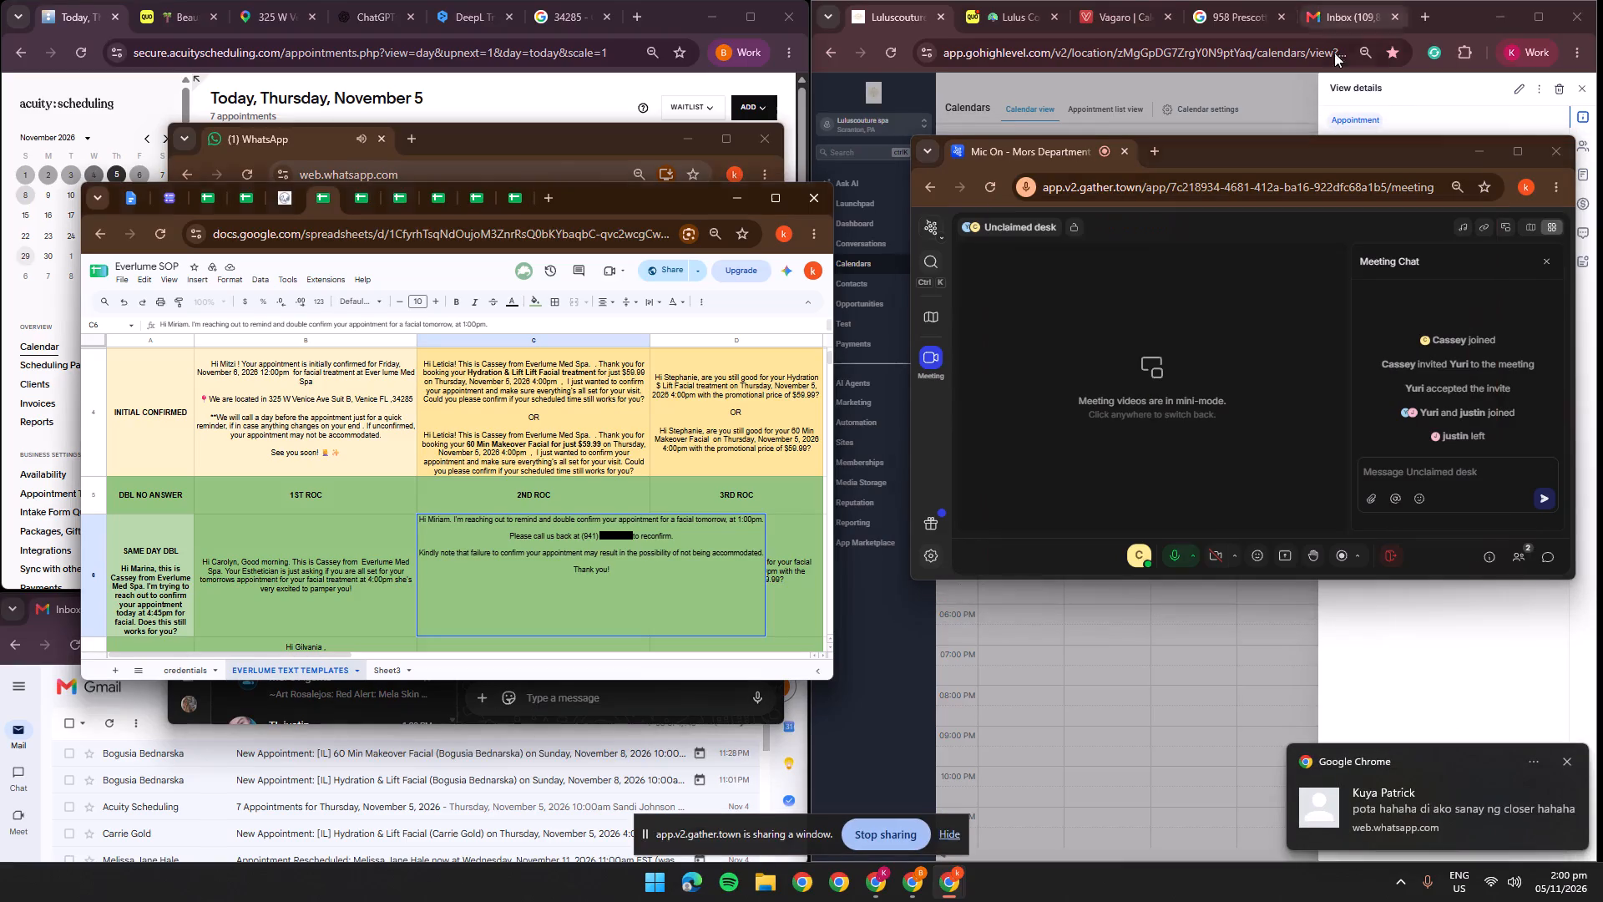
Bring up the LULUS COUTURE SPA SOP spreadsheet and check how it appears in the shared screen in Gather.
click(367, 208)
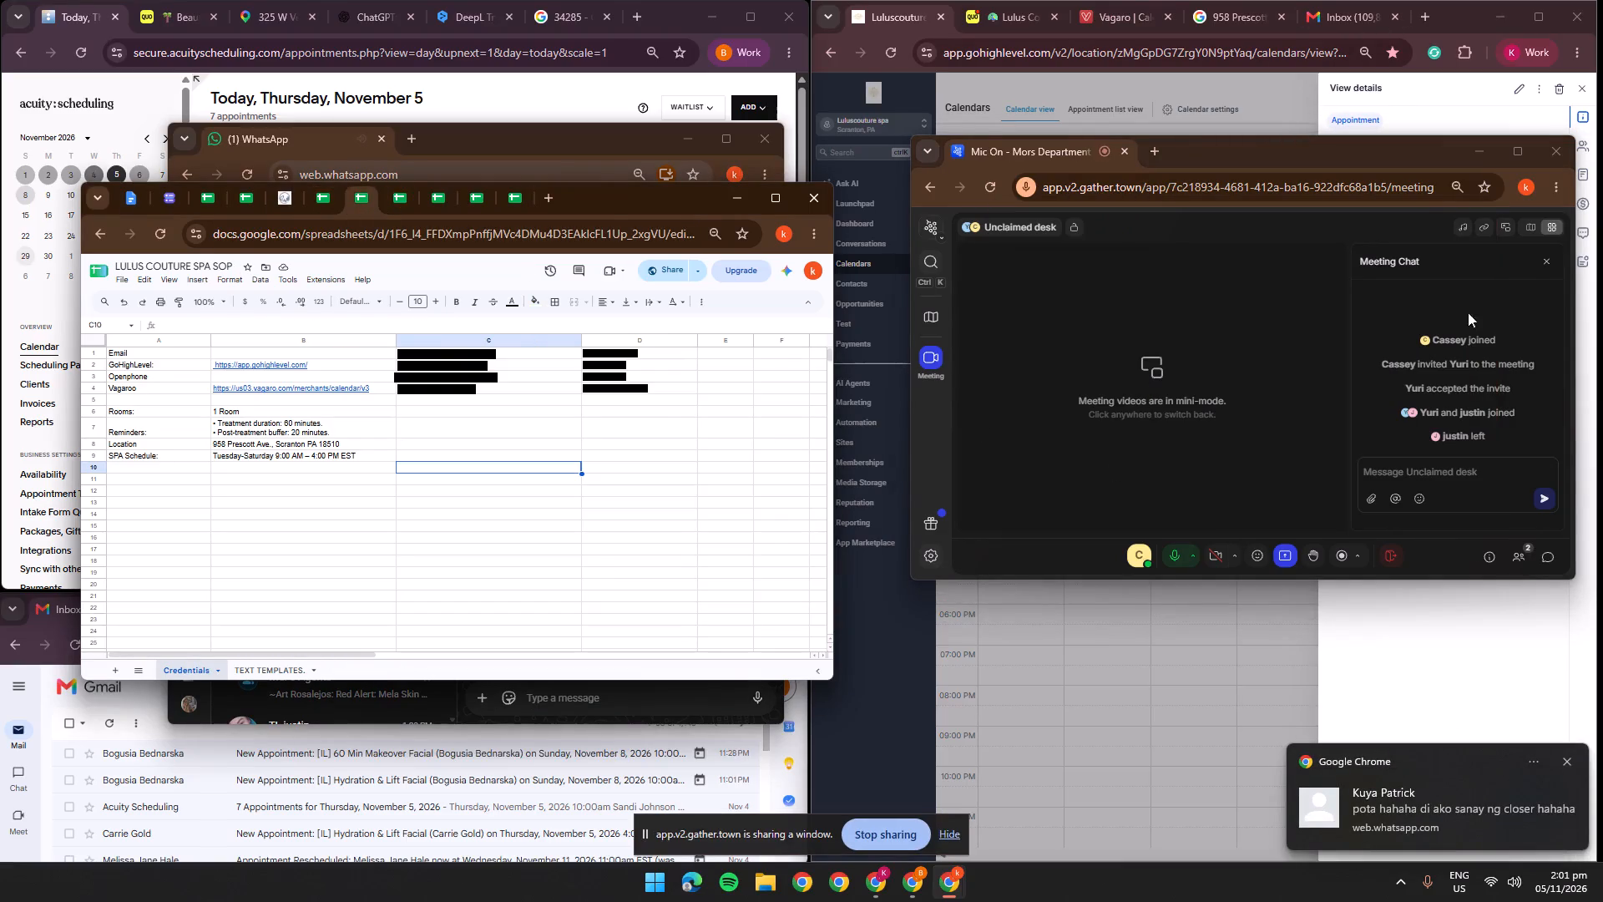
click(1520, 219)
click(1210, 341)
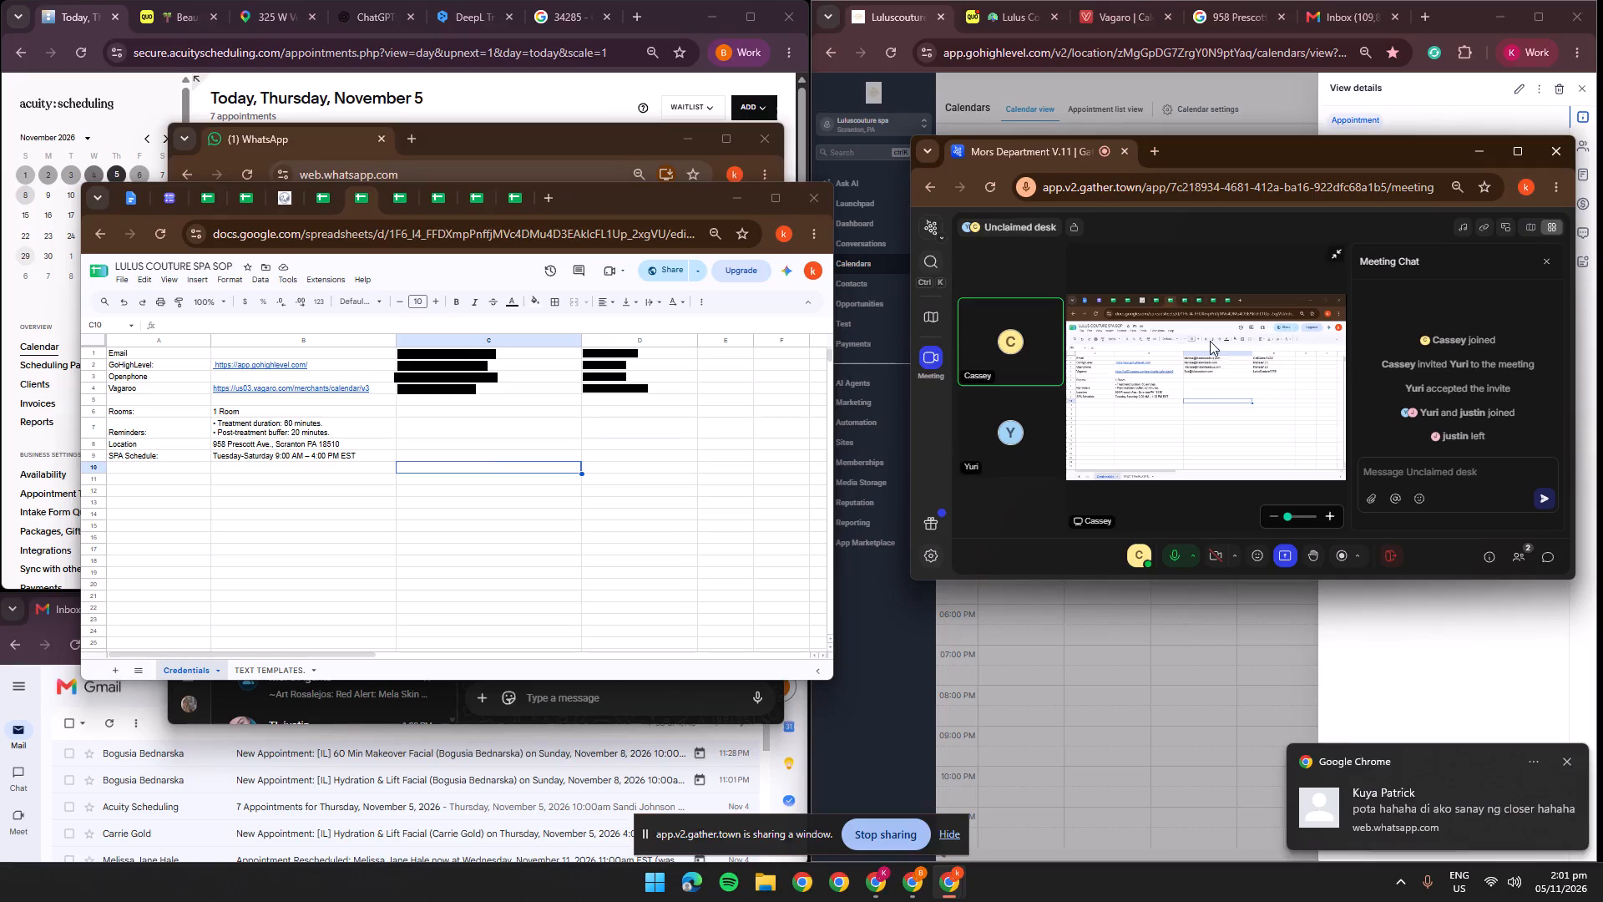
click(389, 397)
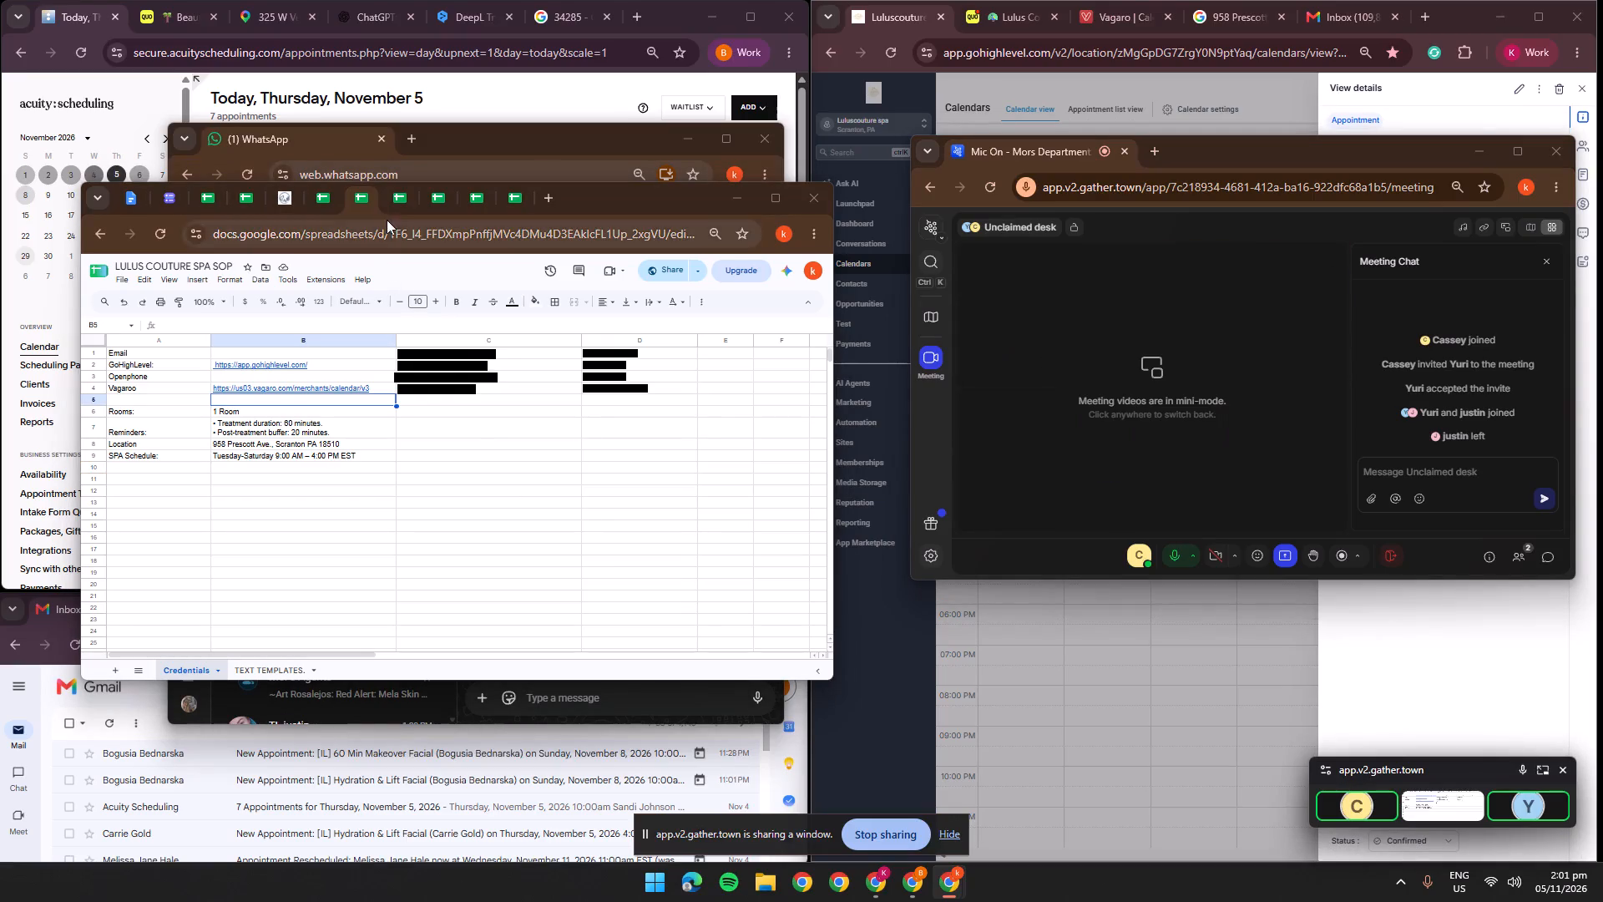
Go through the open tracking spreadsheets to Lulus Bookings and Arrivals and point out the number of bookings for Nov 1 - Nov 7.
click(394, 208)
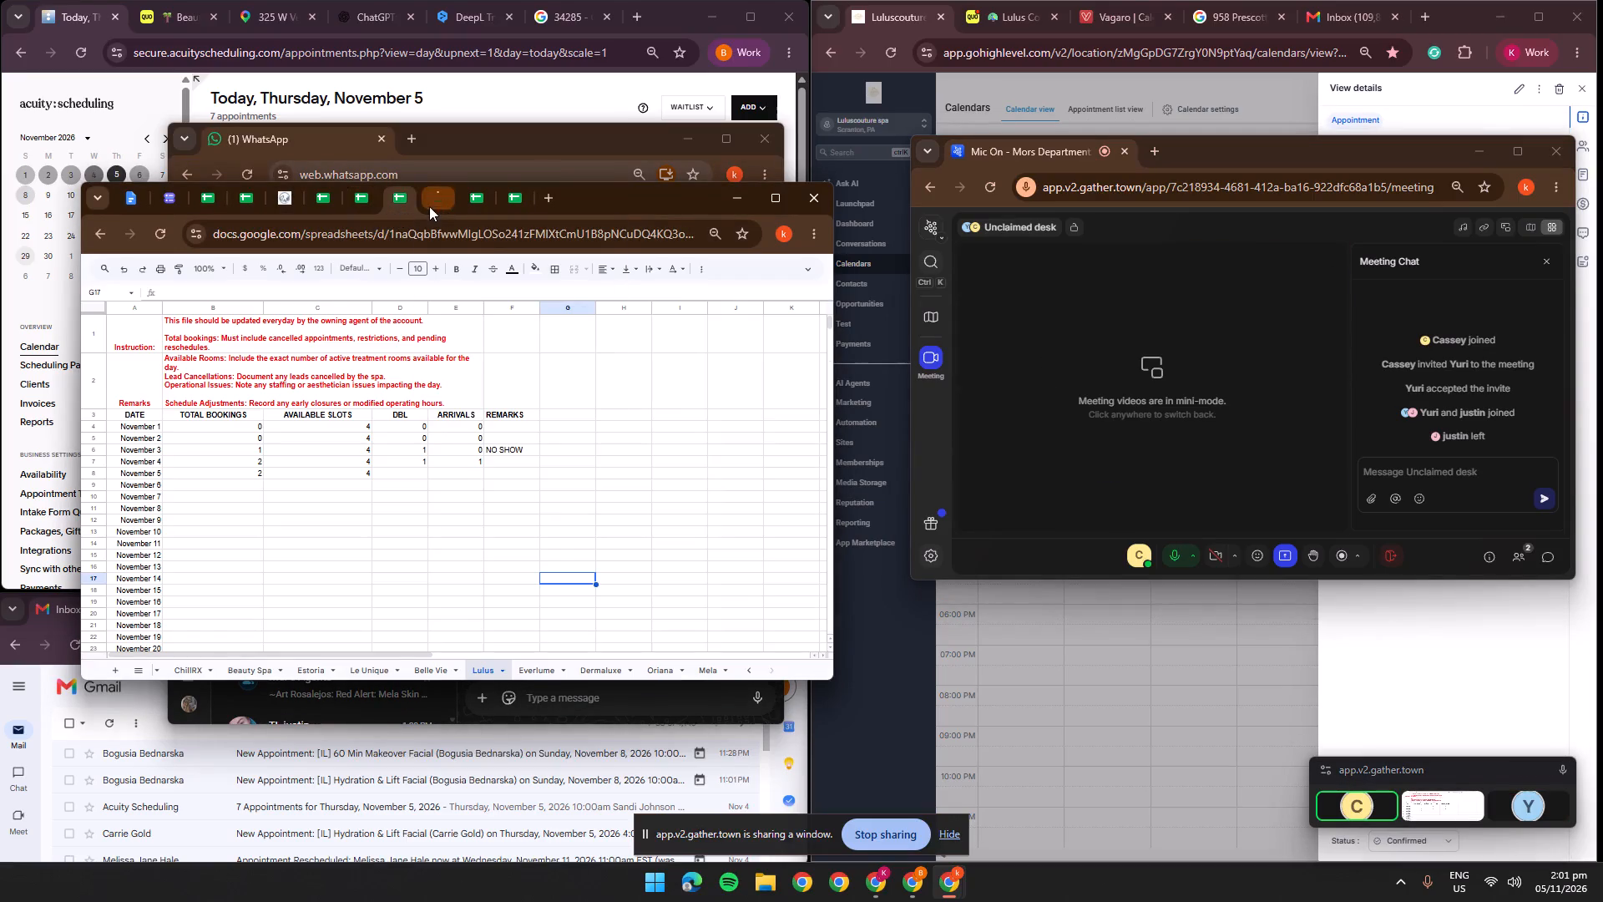
click(432, 204)
click(467, 197)
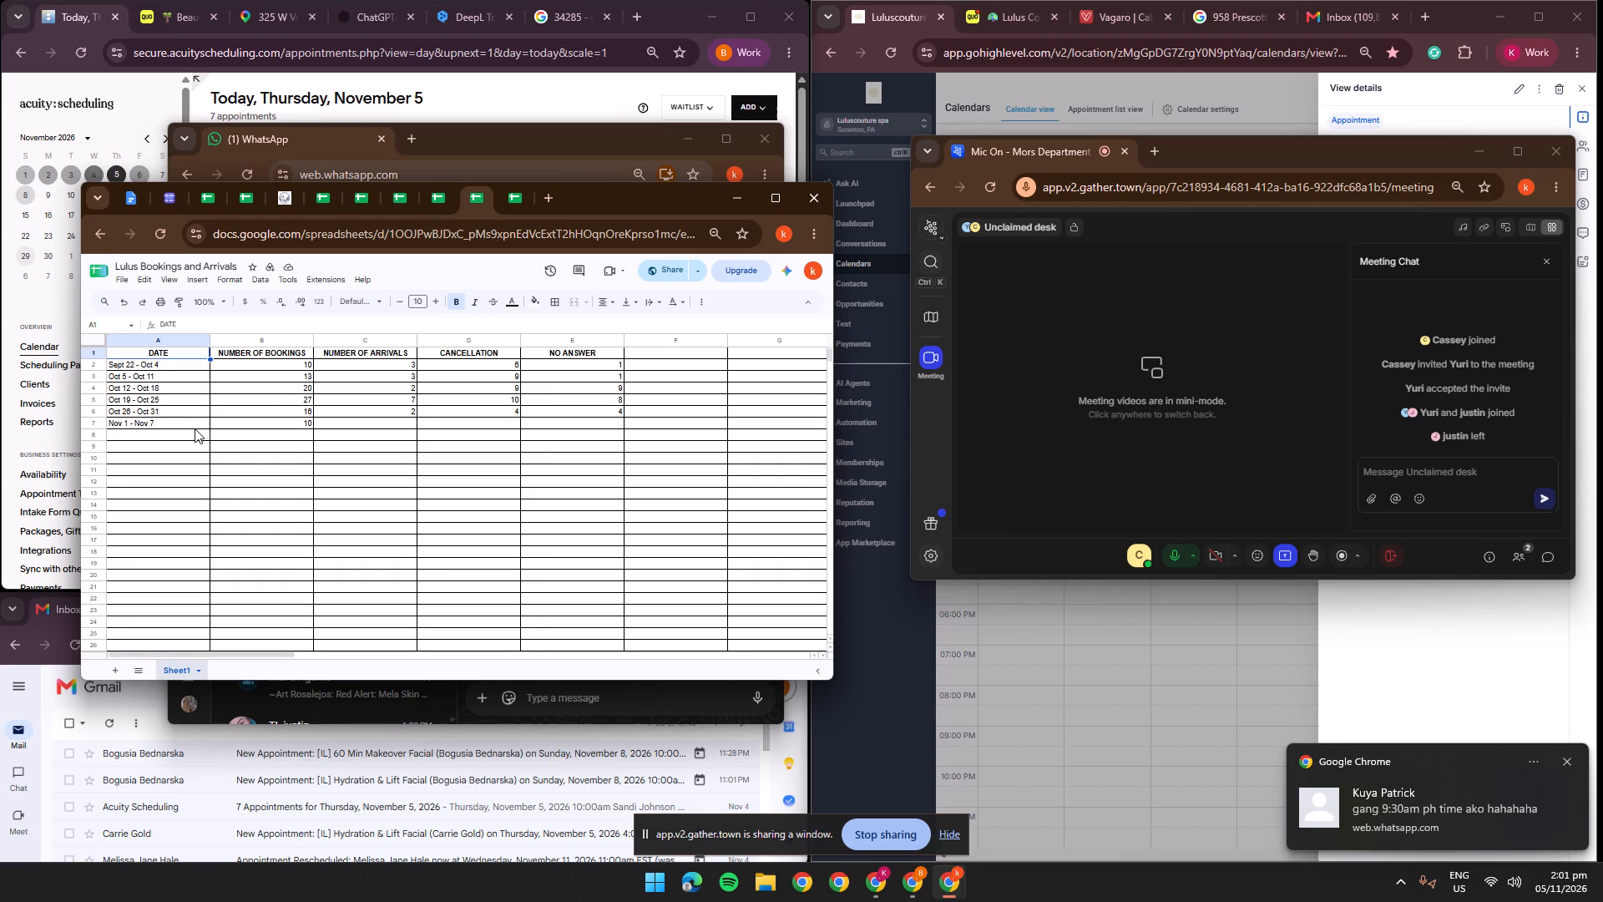
click(194, 428)
click(306, 415)
click(302, 420)
Copy the link of the Lulus Bookings and Arrivals spreadsheet.
click(405, 231)
key(ctrl+c)
key(ctrl+c)
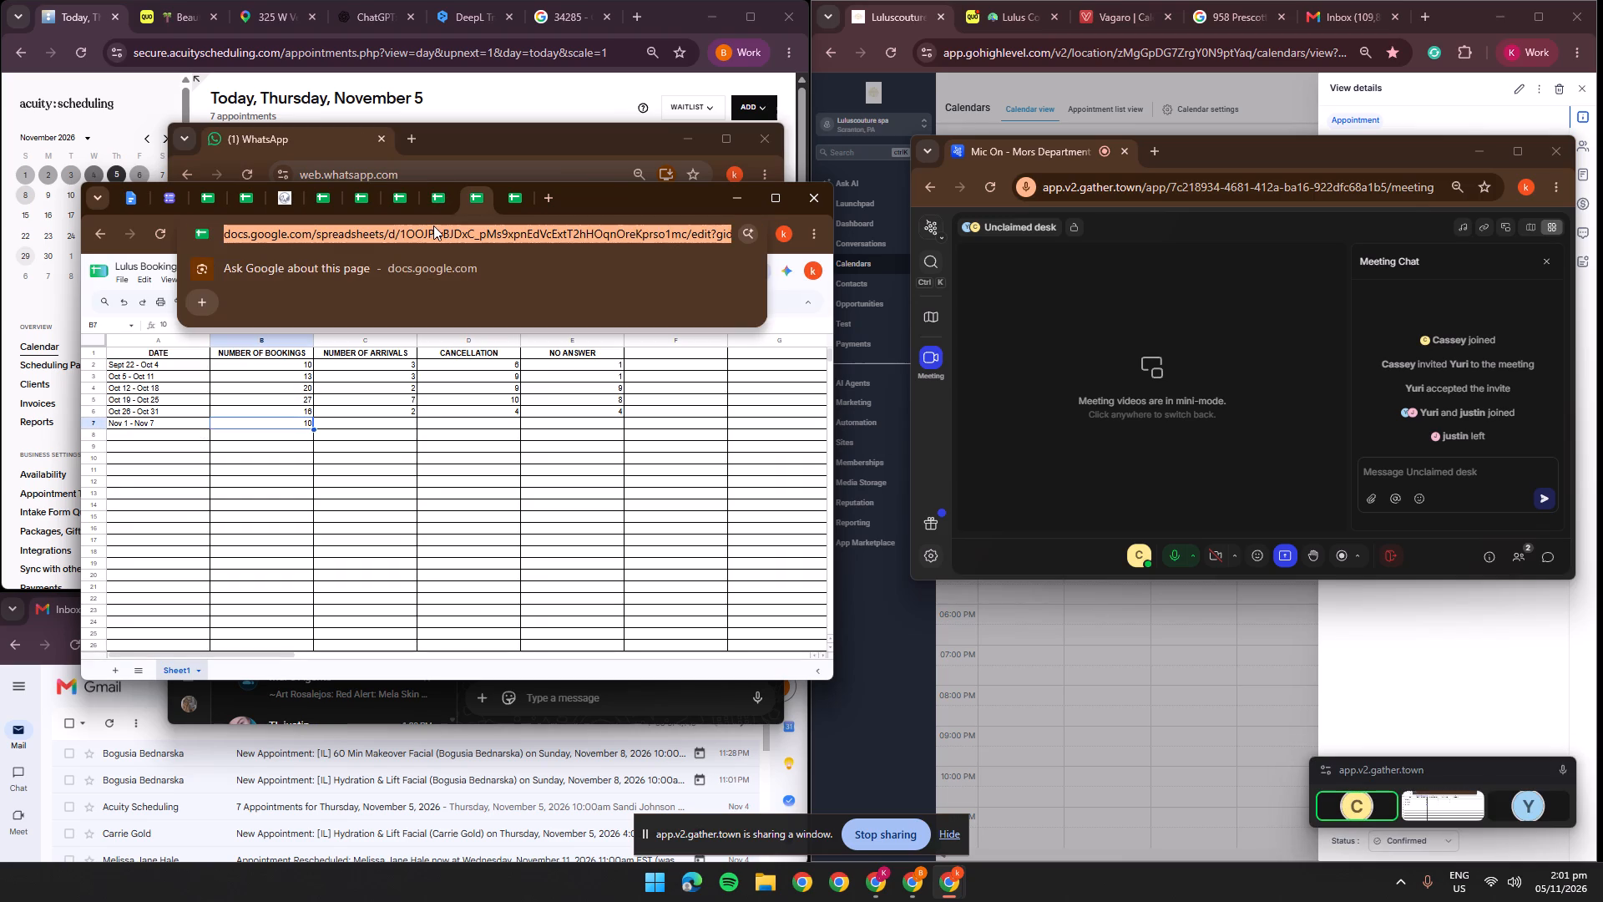
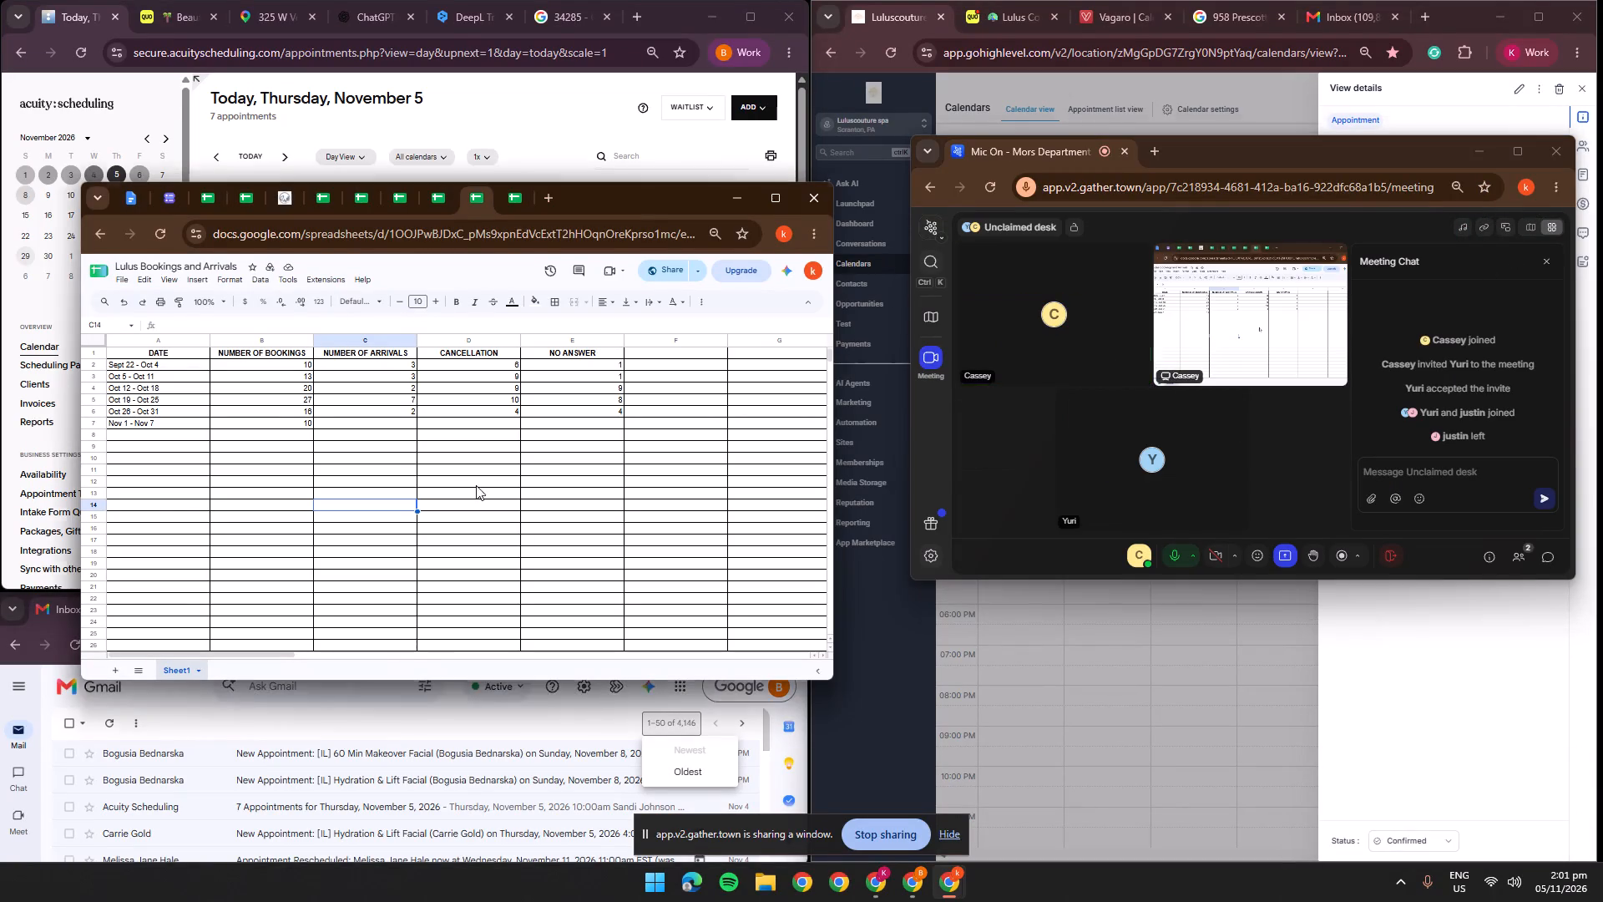
Highlight the Nov 1 - Nov 7 row from the date through the No Answer column for the colleague.
alt+click(447, 519)
alt+click(300, 495)
alt+drag(169, 424, 595, 421)
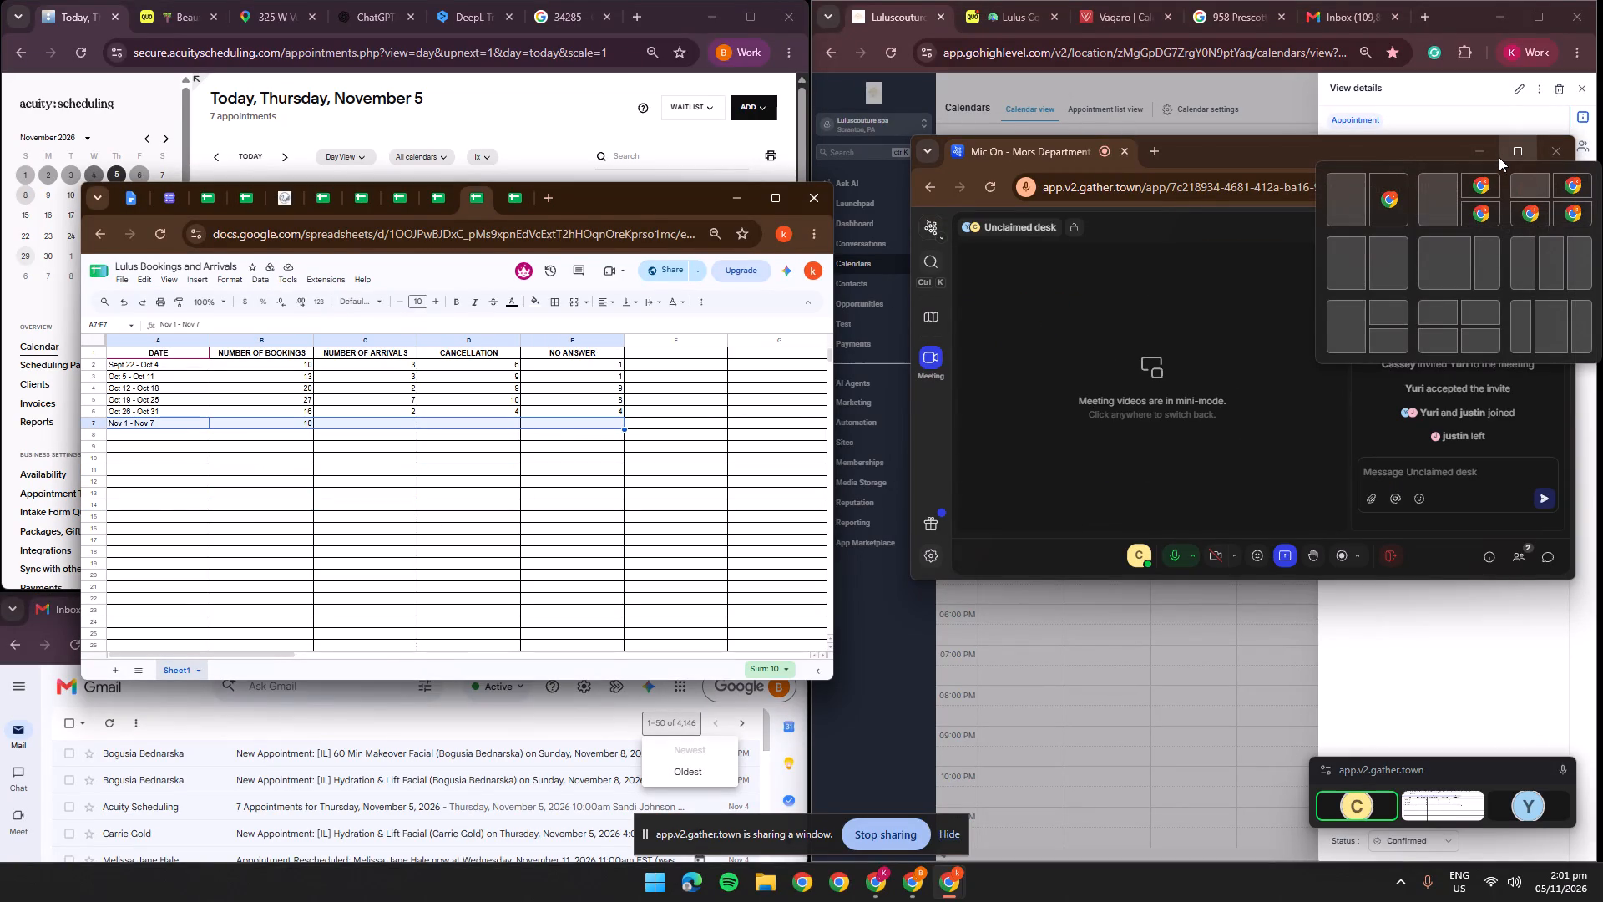
Minimize the Gather window and close the appointment details to uncover the Nov 1 – 7 week calendar.
alt+click(1469, 148)
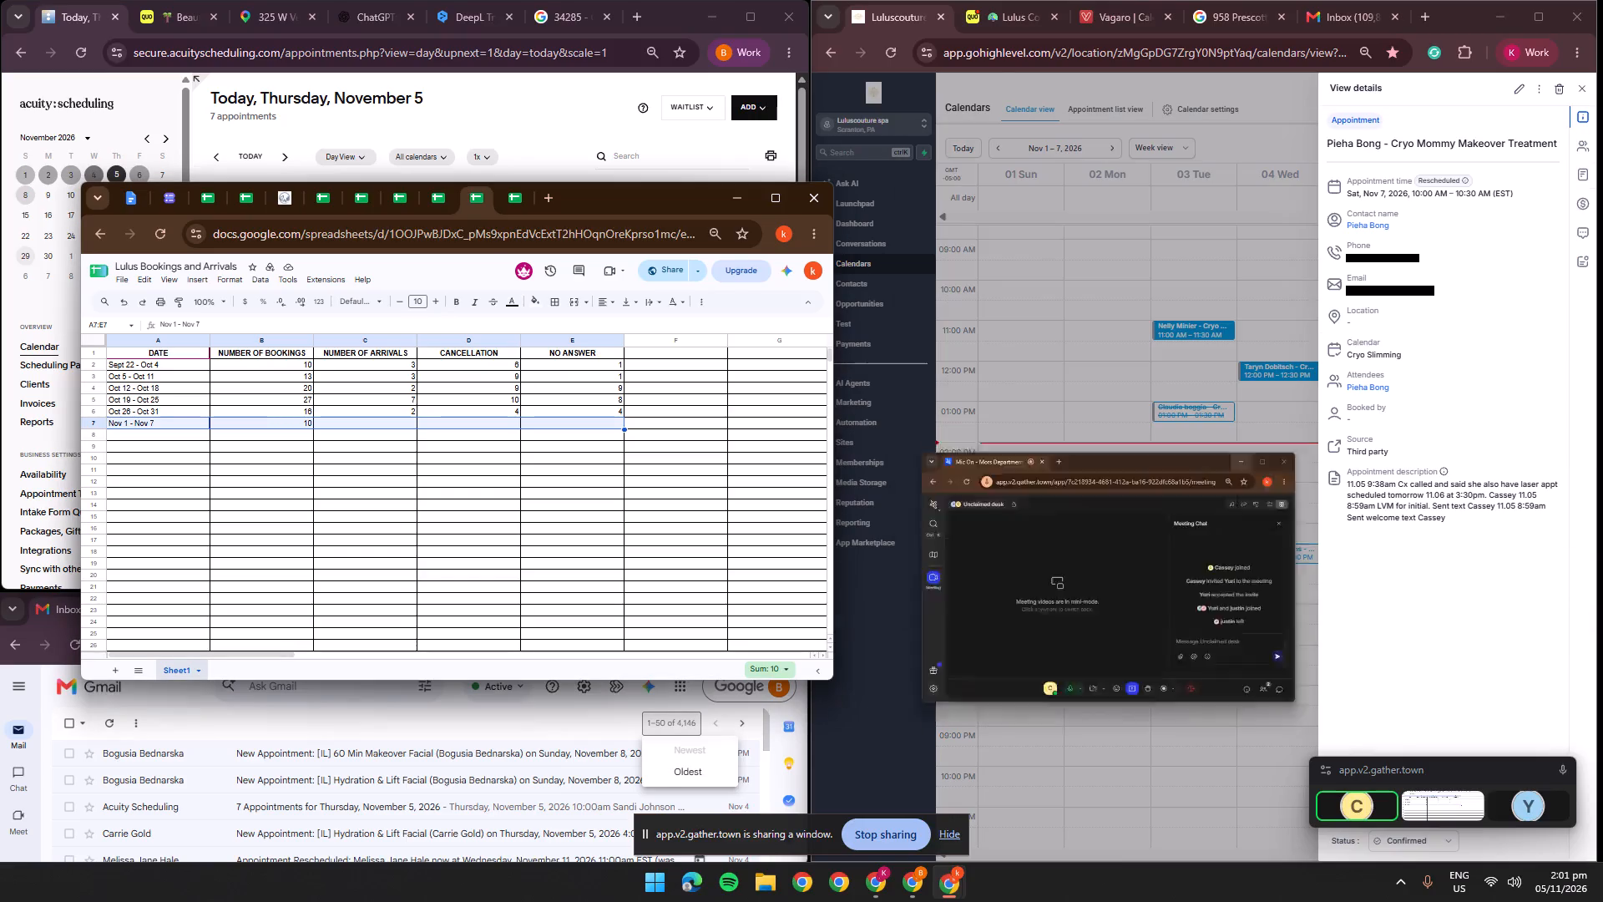
alt+click(1589, 88)
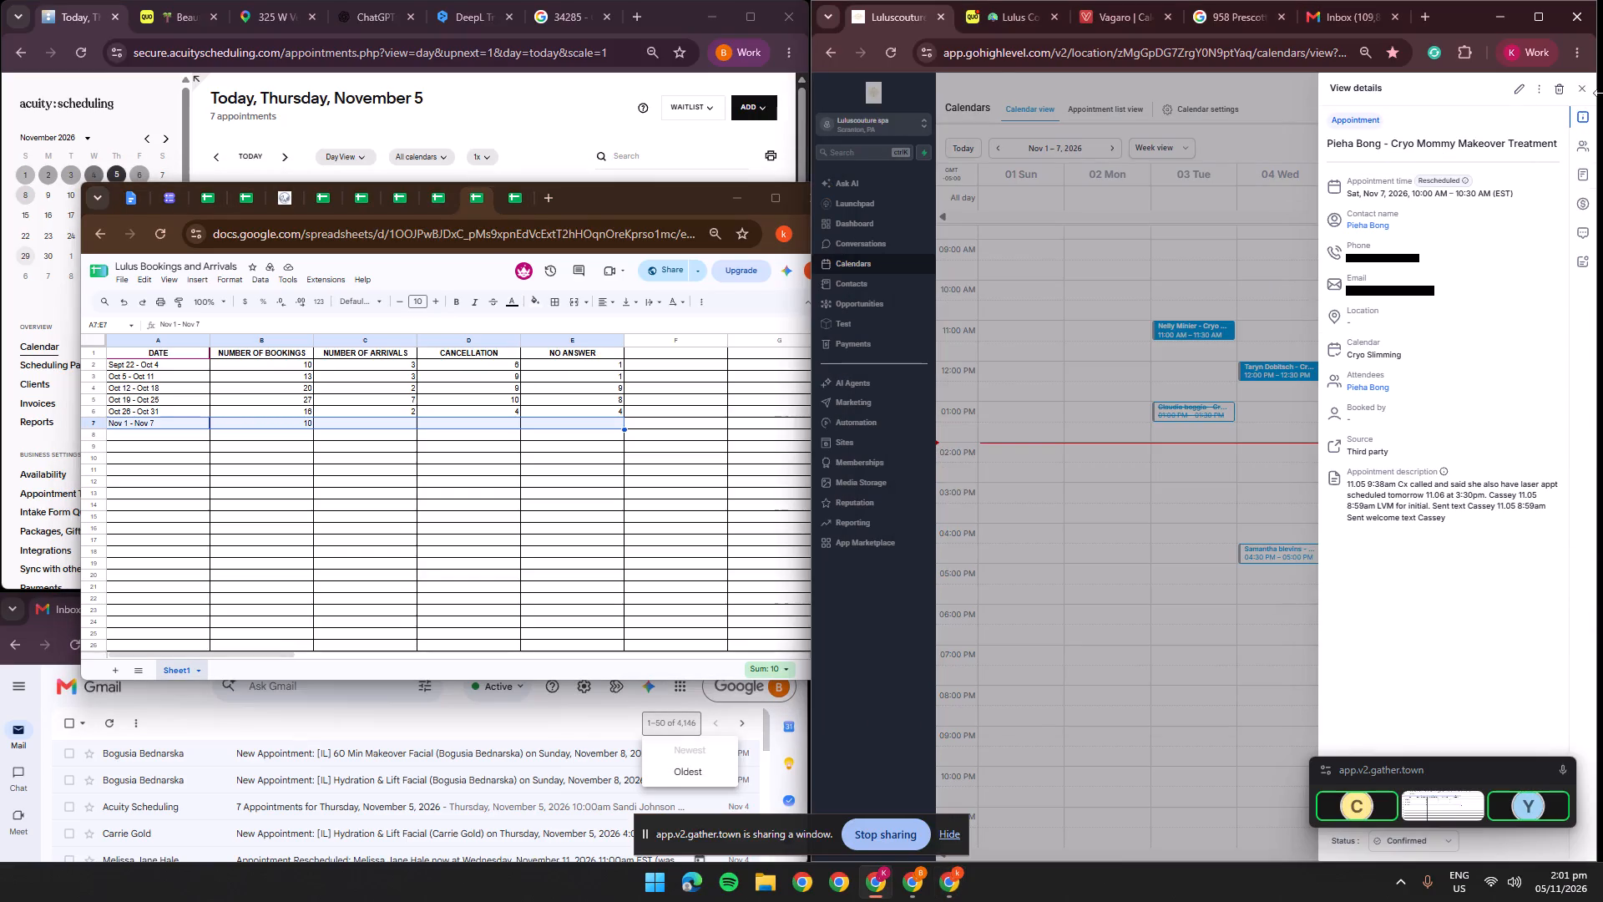
alt+click(1587, 91)
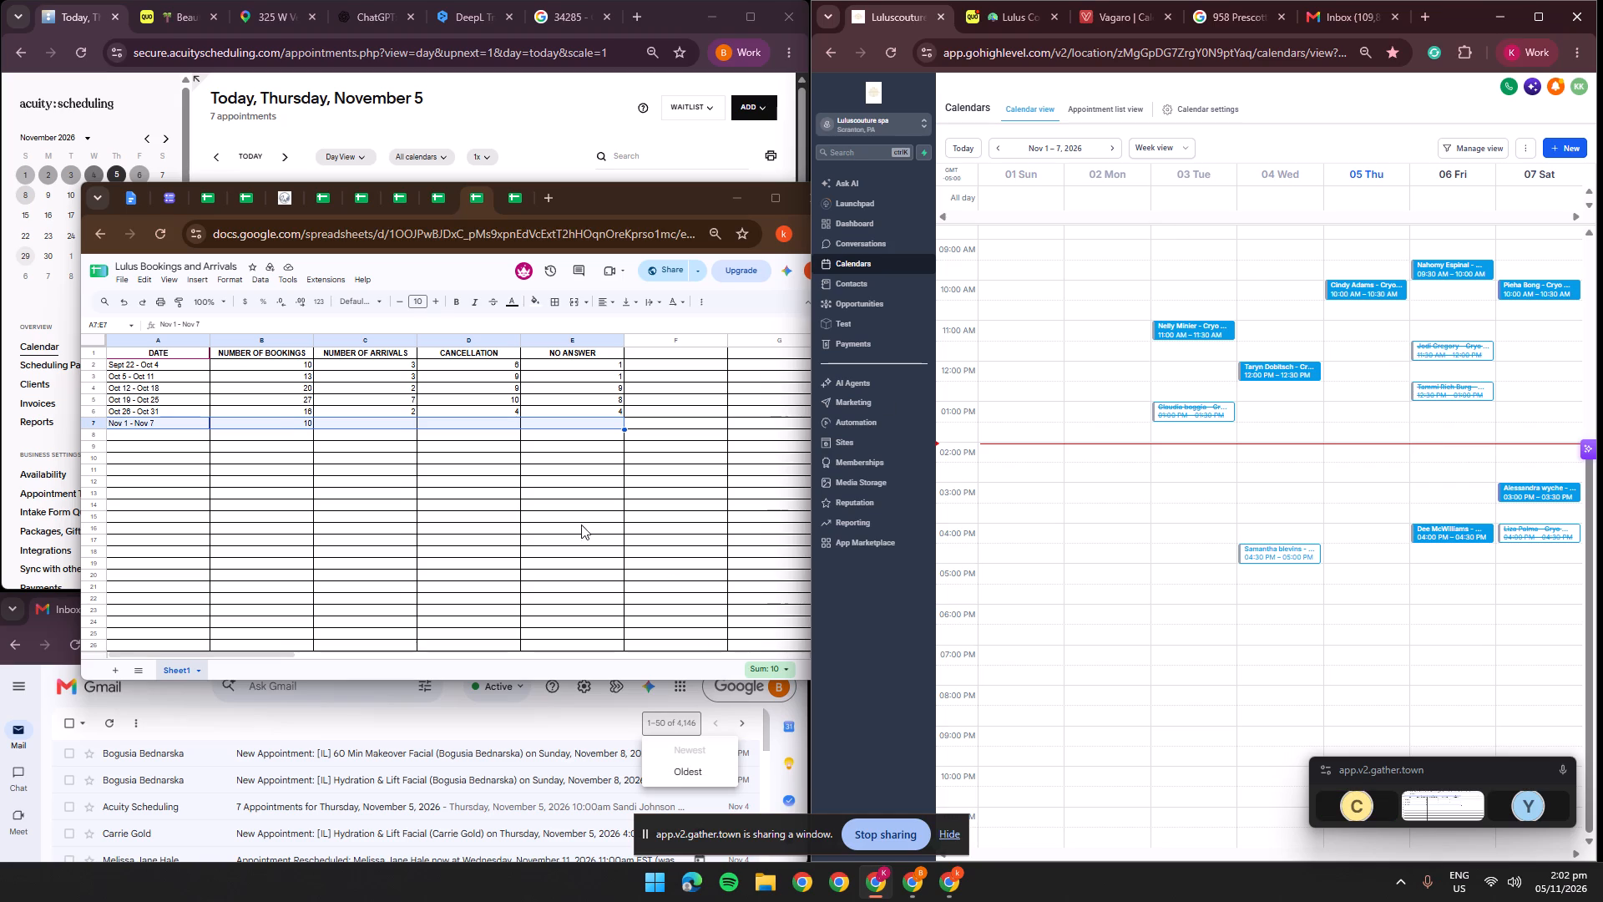
Set the number of bookings for Nov 1 - Nov 7 to 12, checking against the week's appointments in the calendar.
alt+click(283, 427)
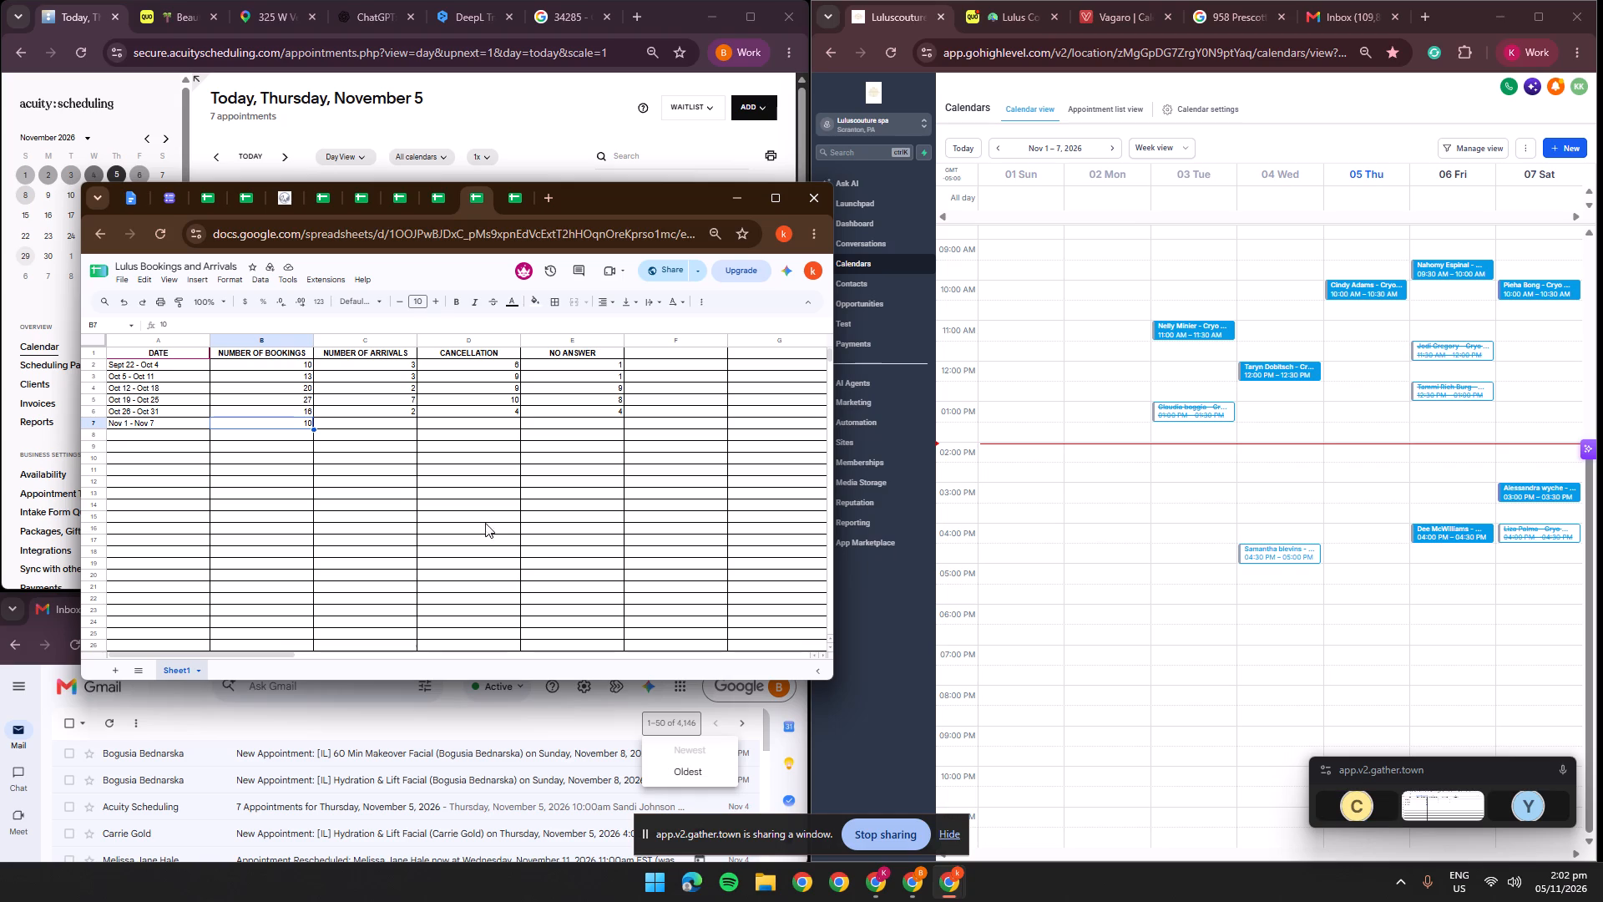
alt+click(301, 418)
alt+click(294, 425)
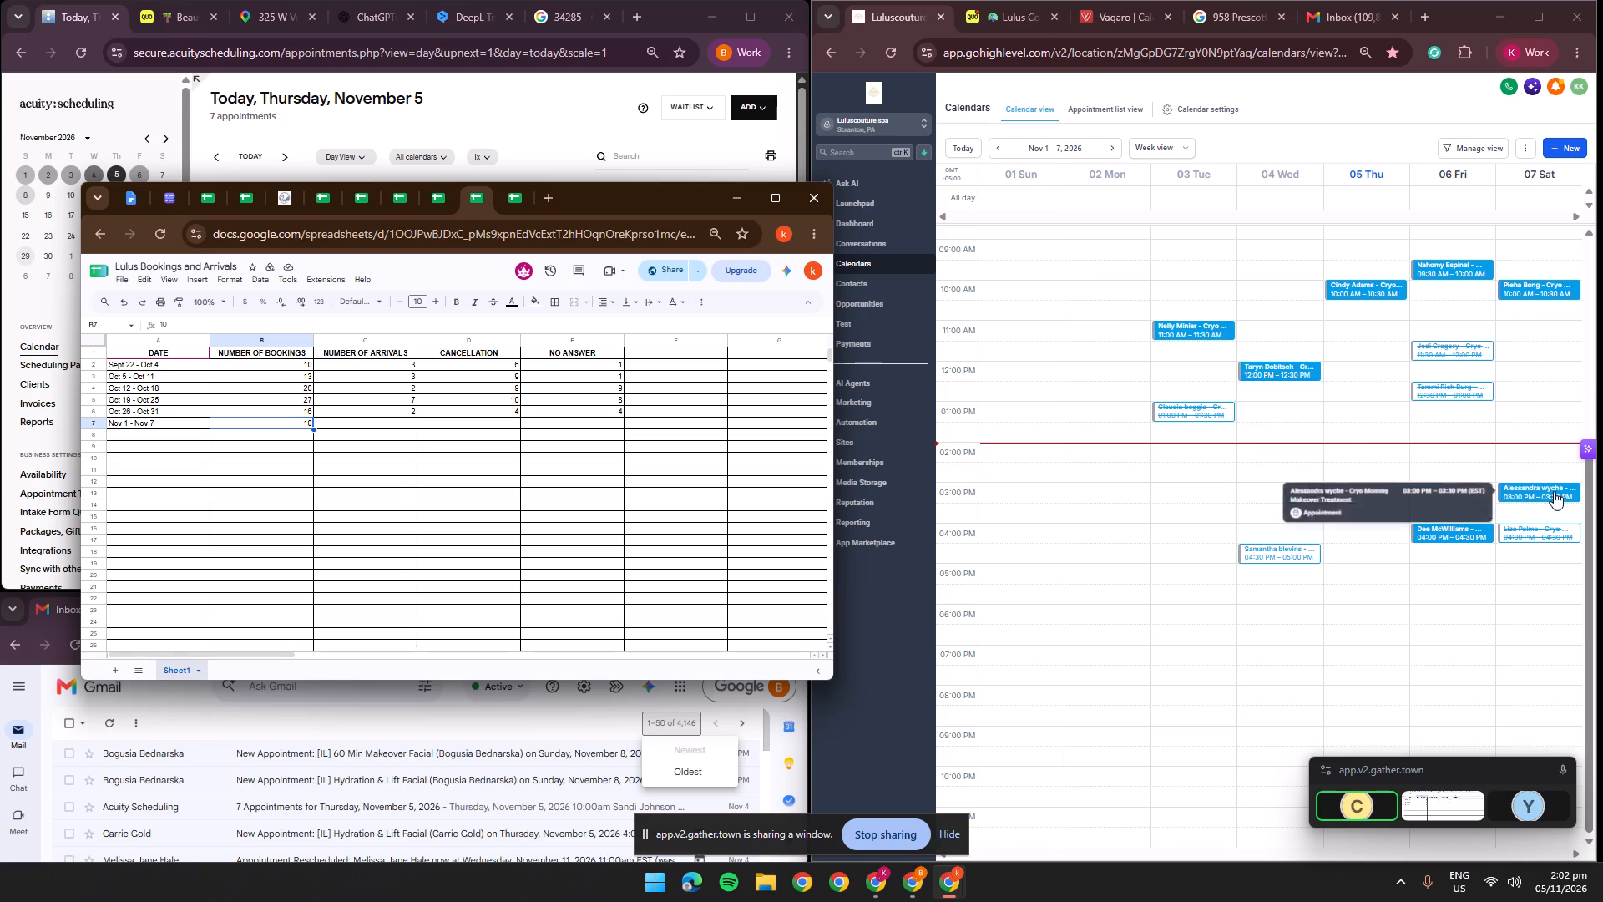
alt+click(308, 415)
alt+double_click(297, 431)
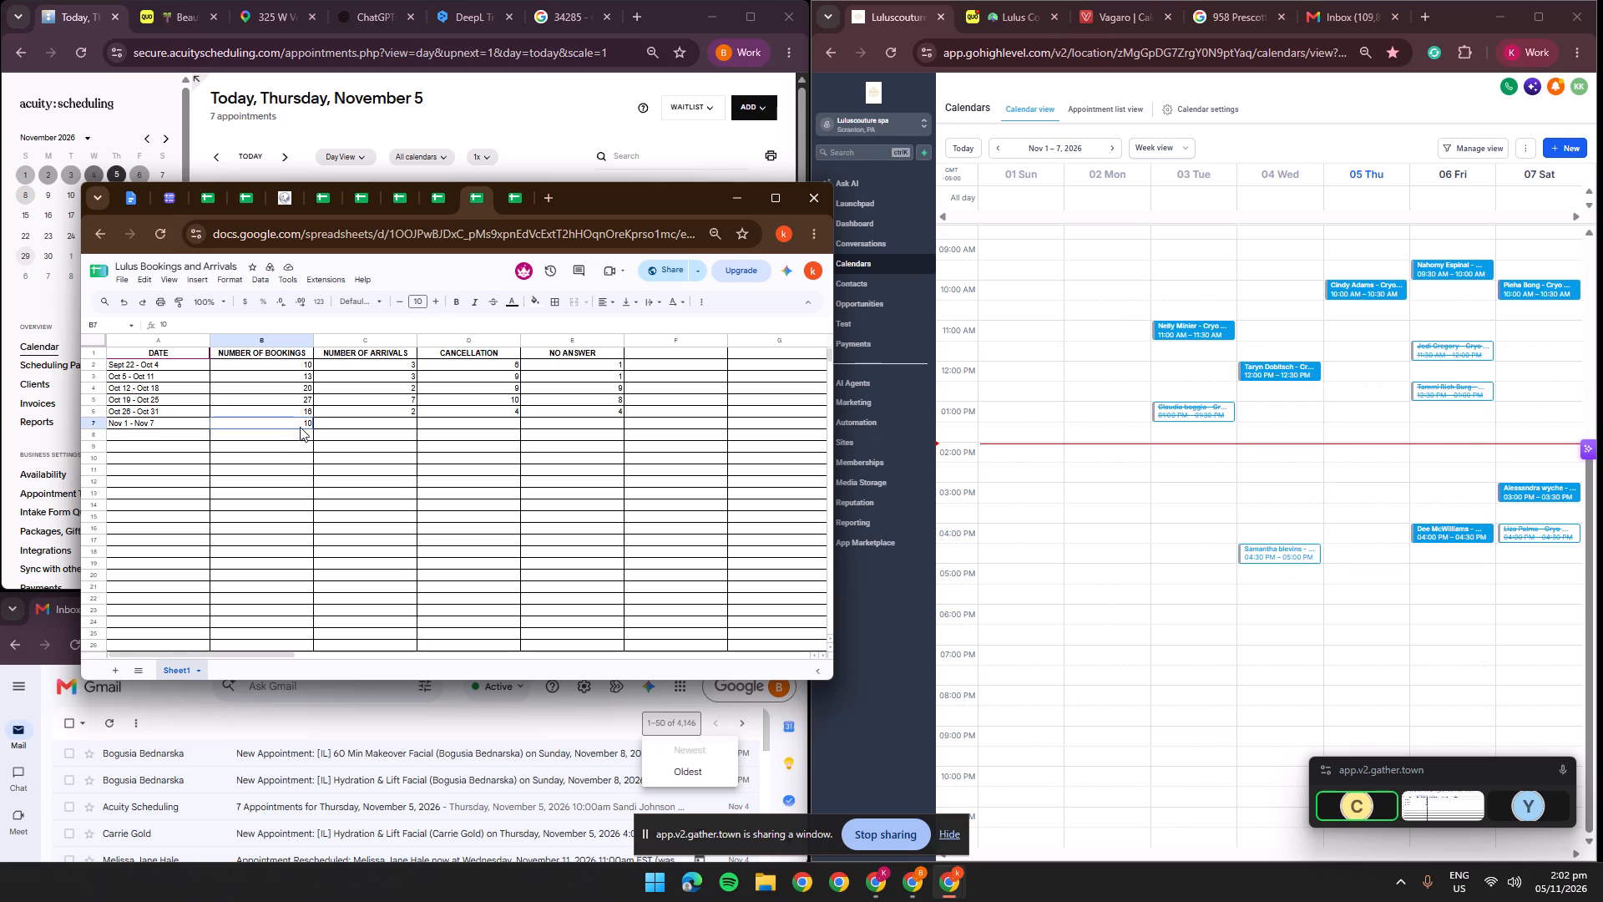
key(1)
key(2)
key(Tab)
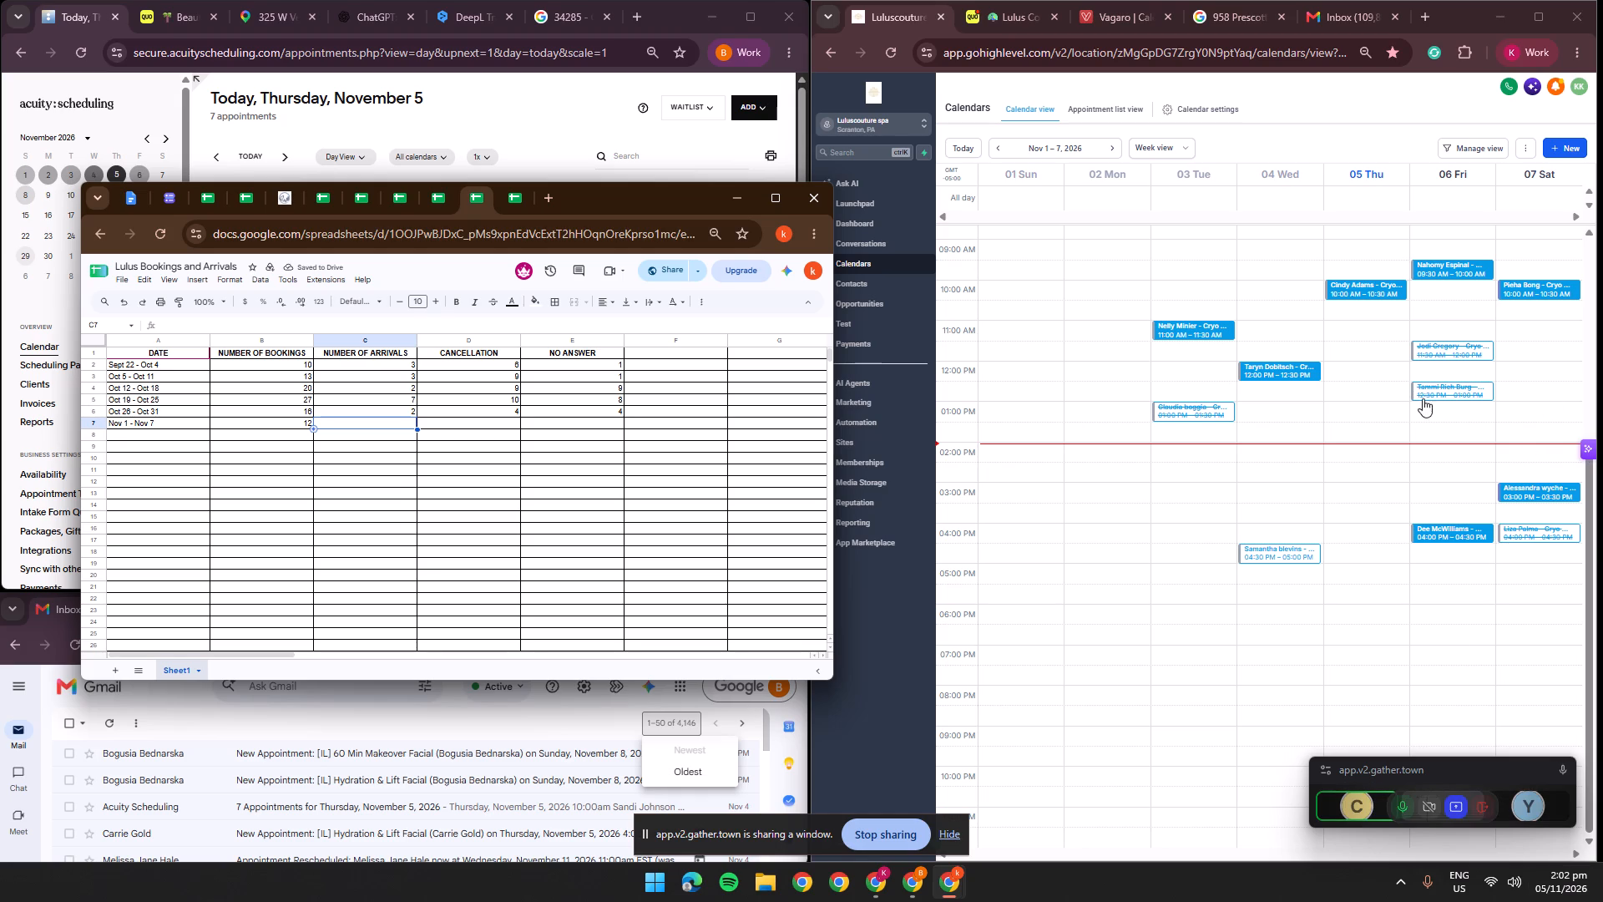
alt+click(303, 419)
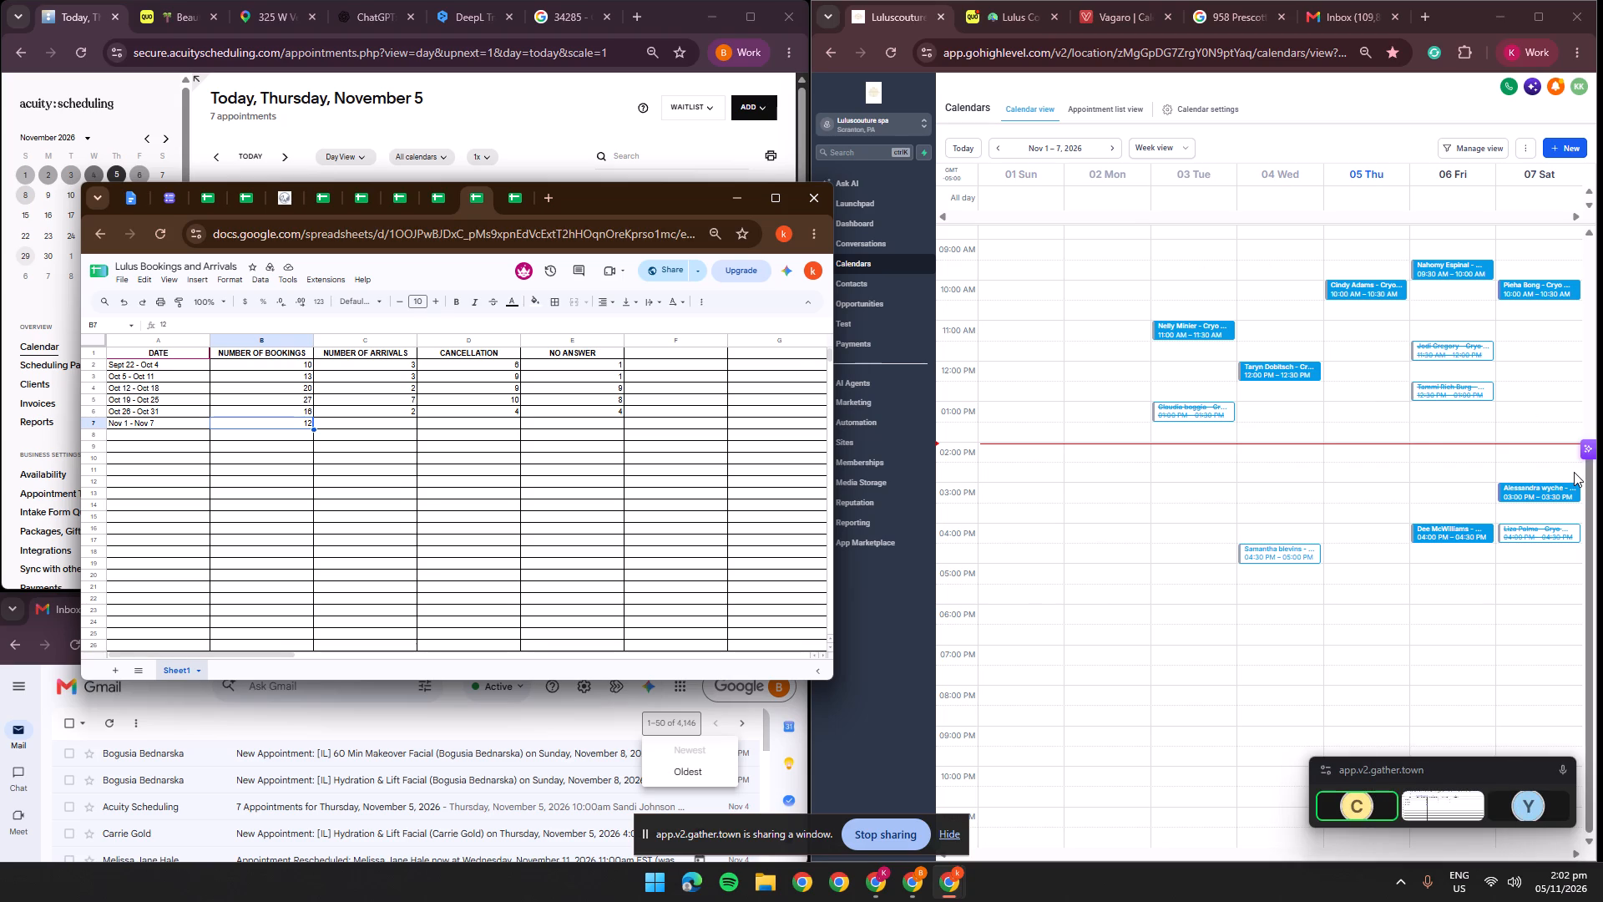
For the Nov 1 - Nov 7 number of arrivals, switch to the Vagaro calendar and check Thursday, Nov 5, 2026.
alt+click(354, 419)
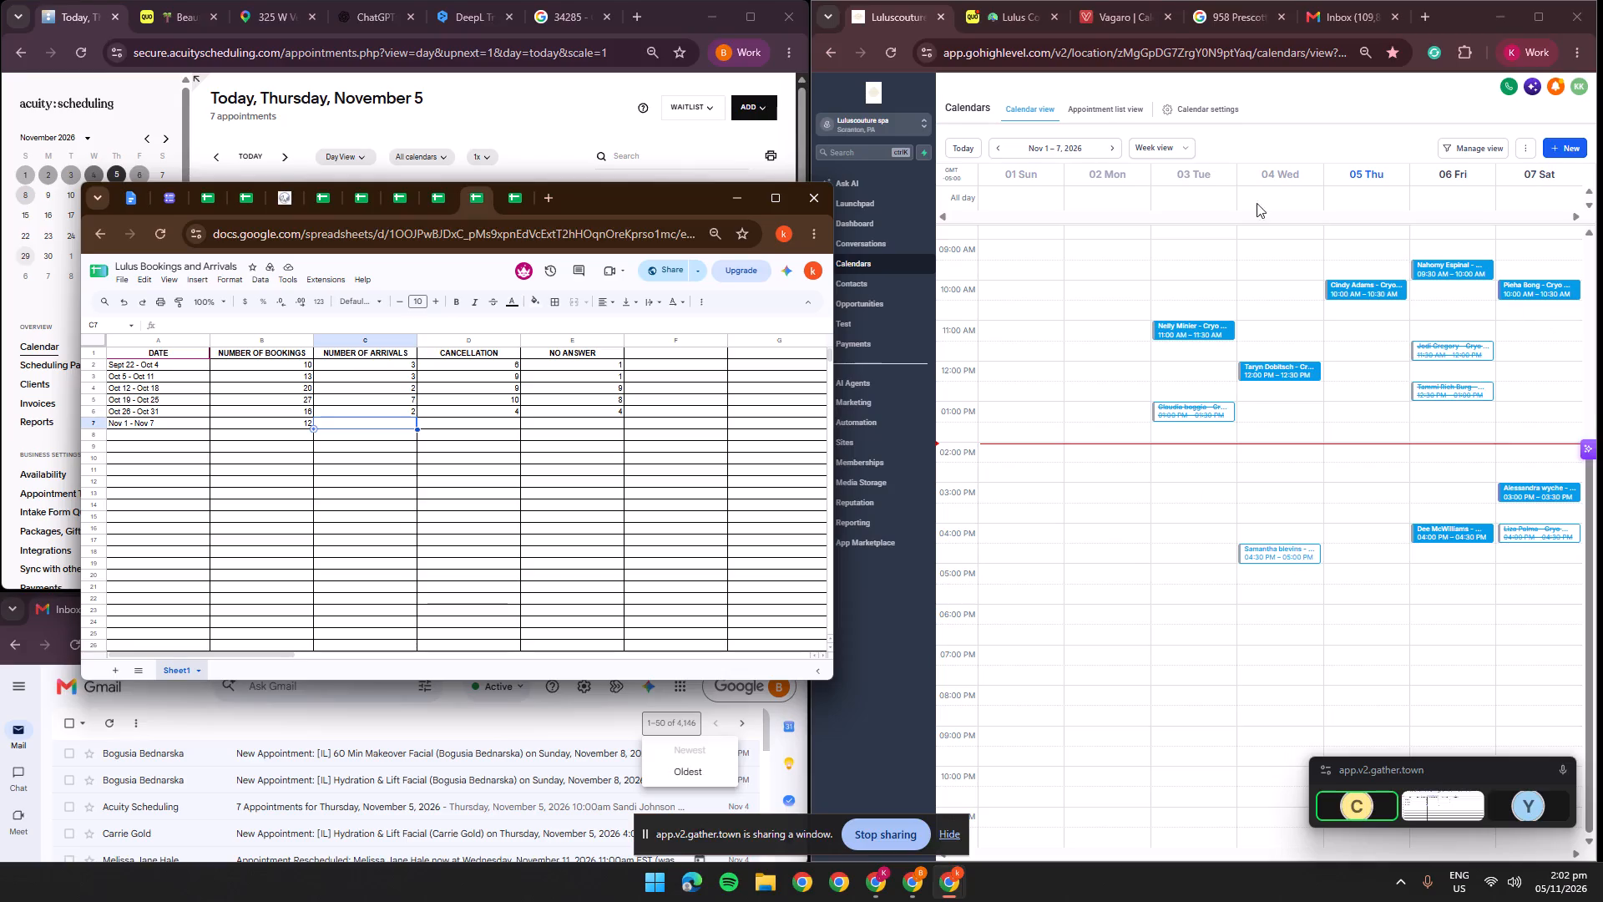
alt+click(1117, 18)
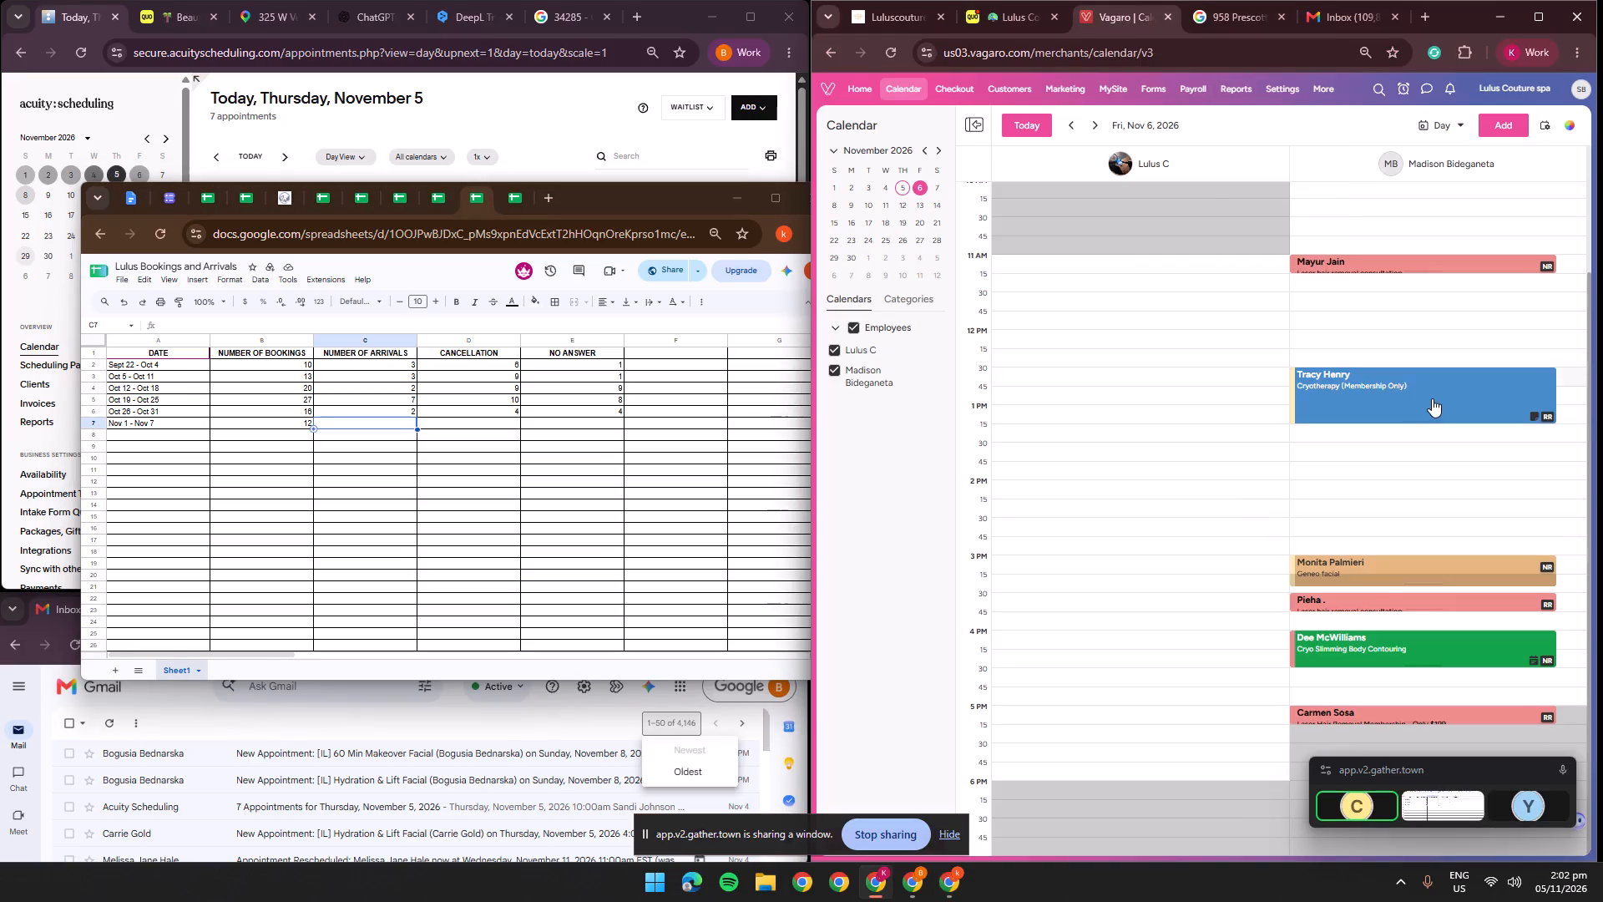
alt+click(1064, 126)
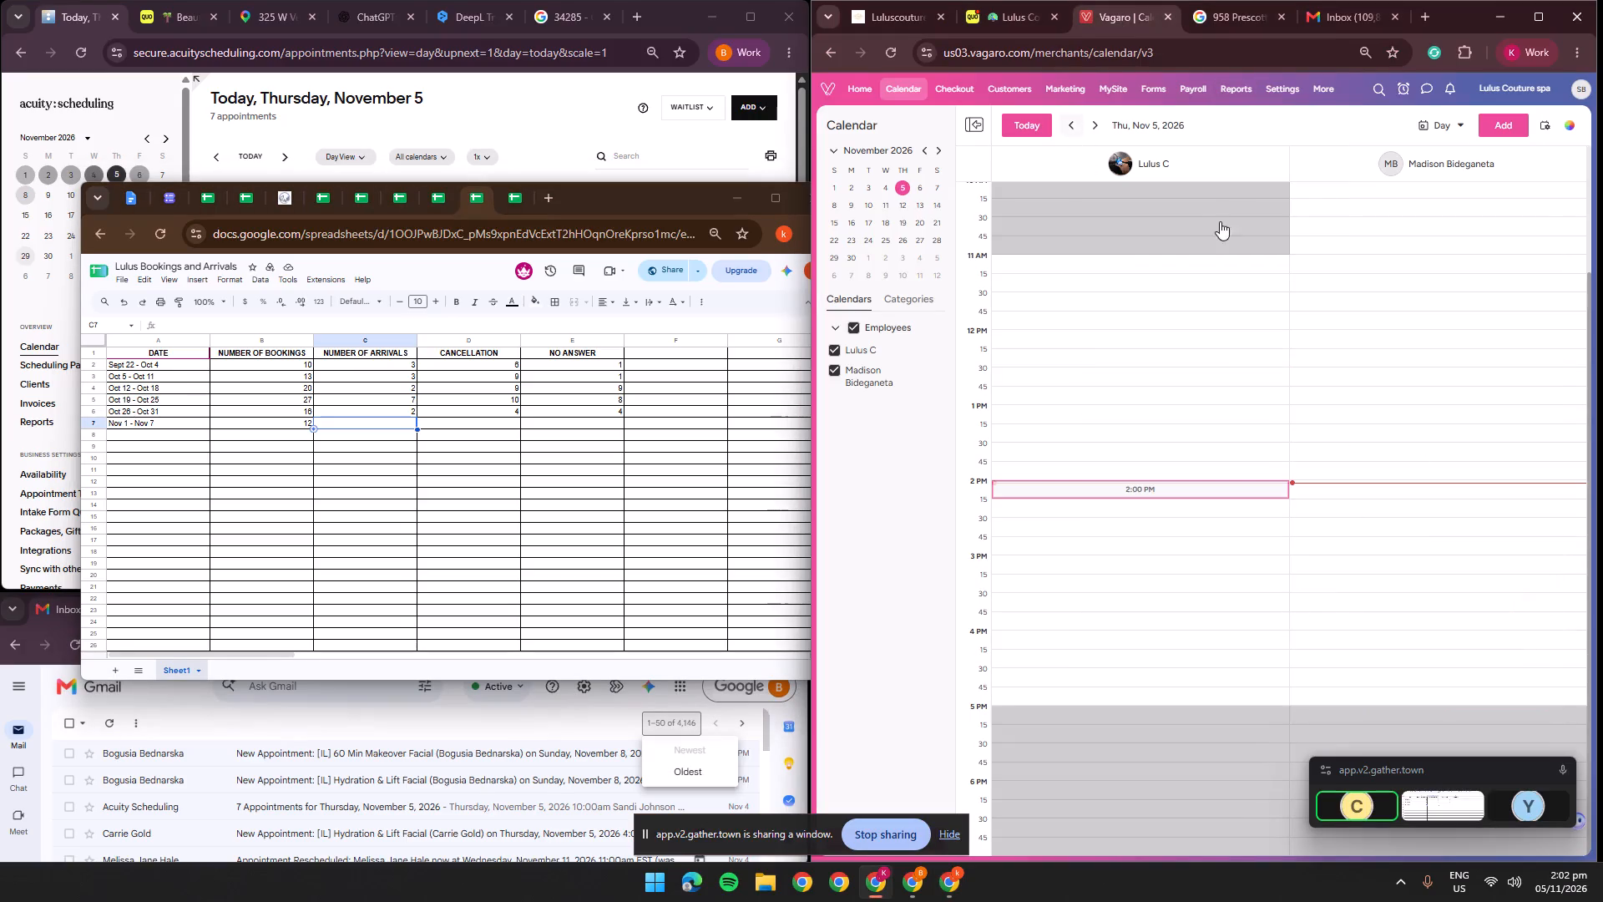
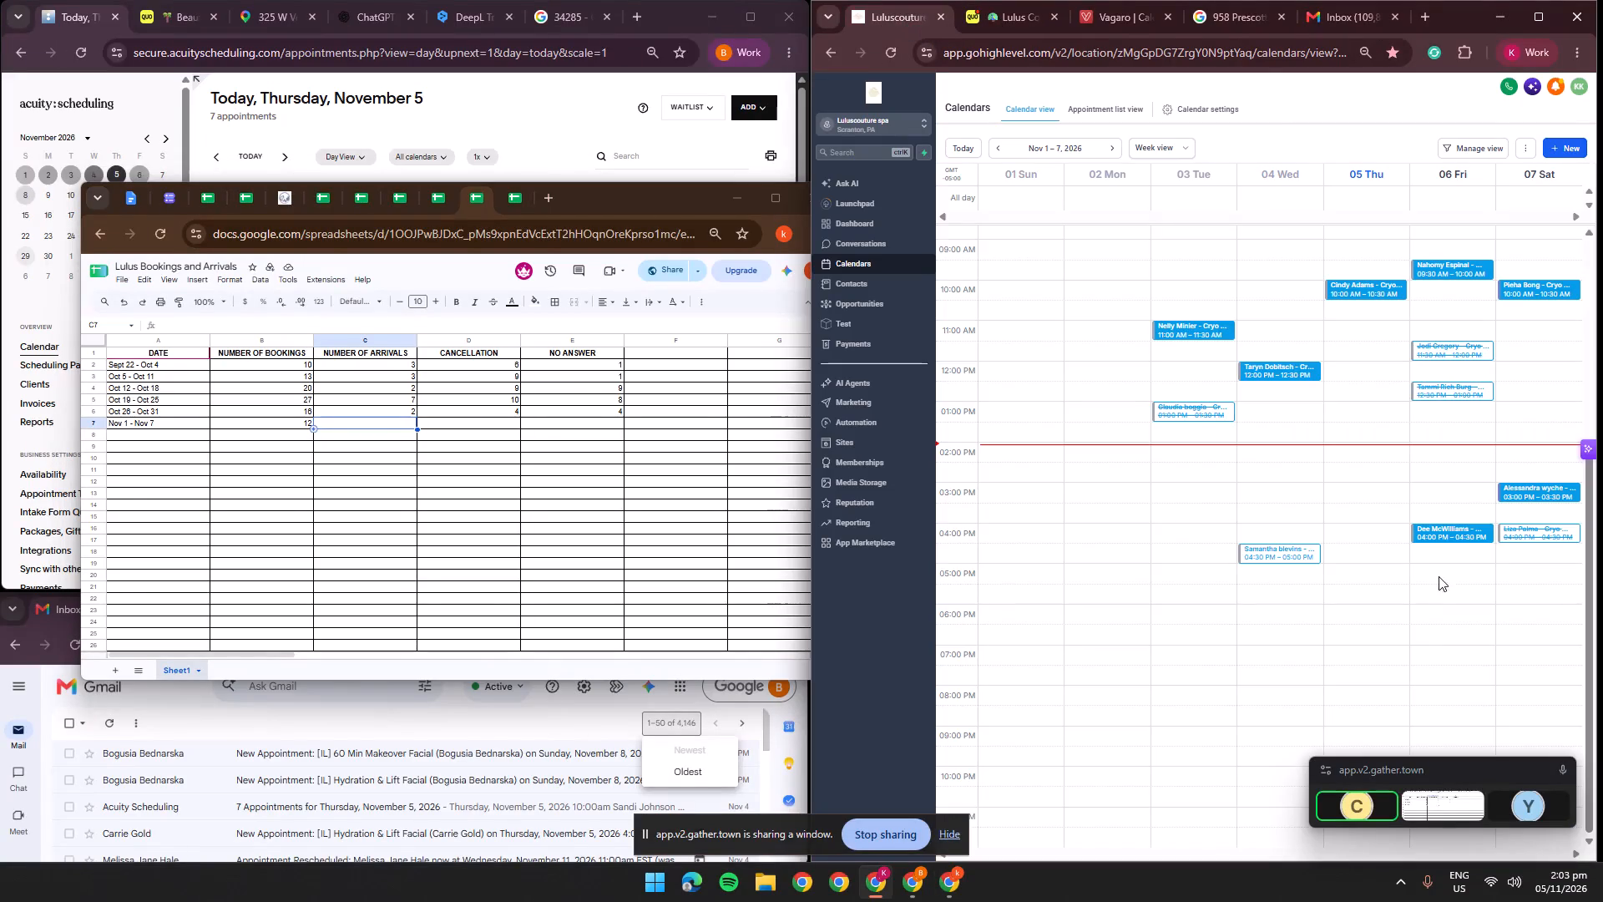
Open the Friday, Nov 6, 4:00 PM appointment, uncover its status field from the Gather mini window, and show the status options.
alt+click(1475, 532)
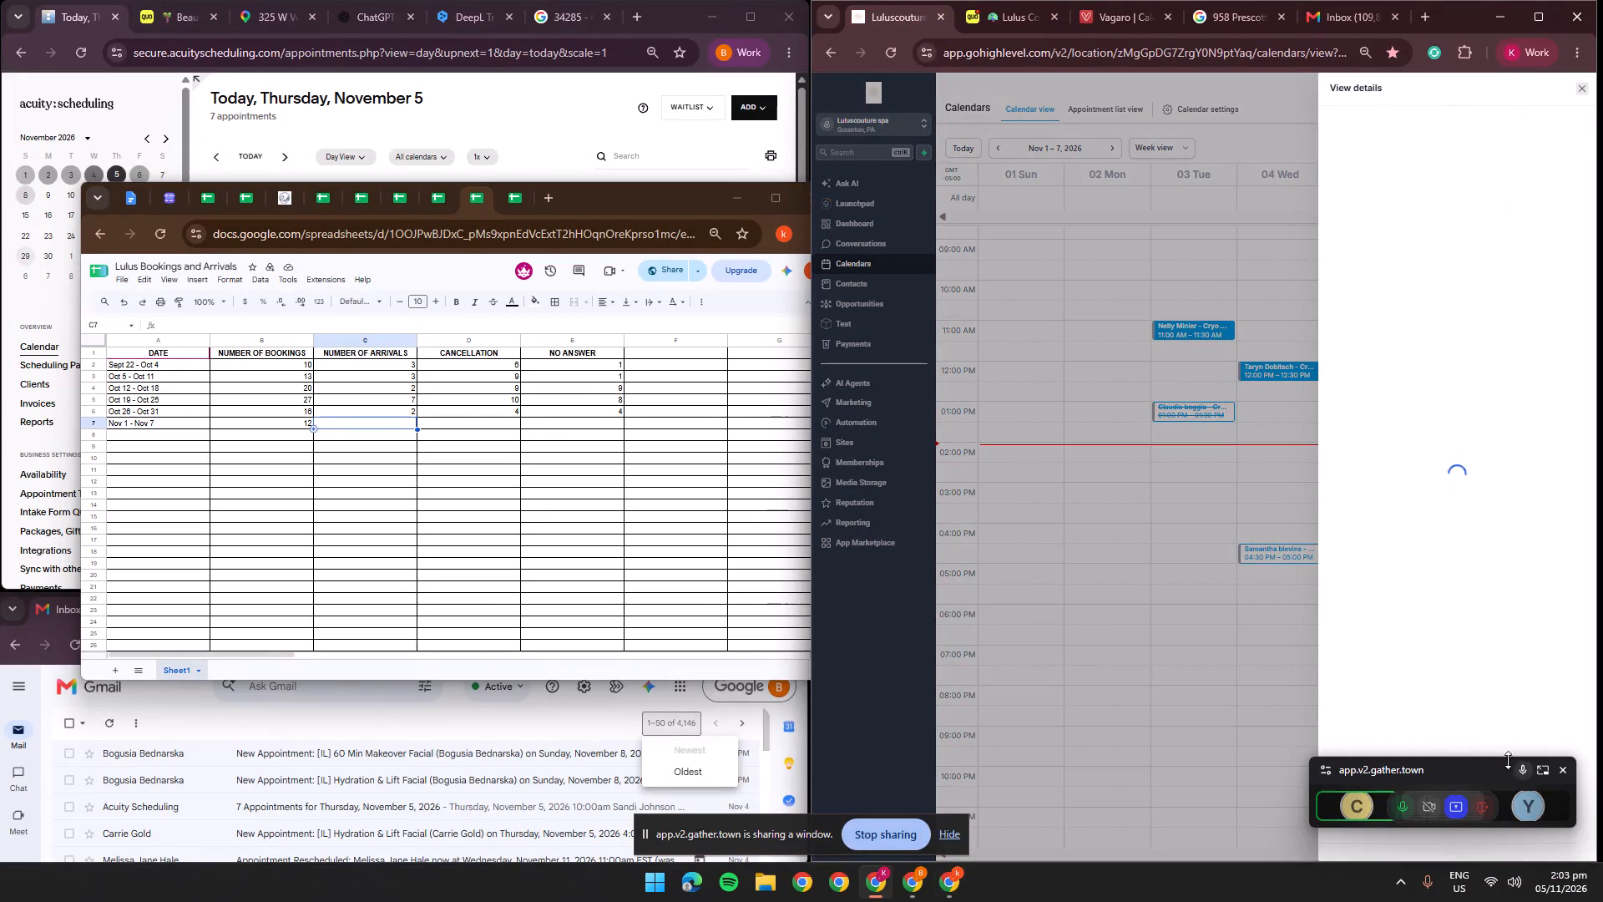
alt+drag(1503, 761, 1458, 766)
alt+drag(1458, 766, 1106, 744)
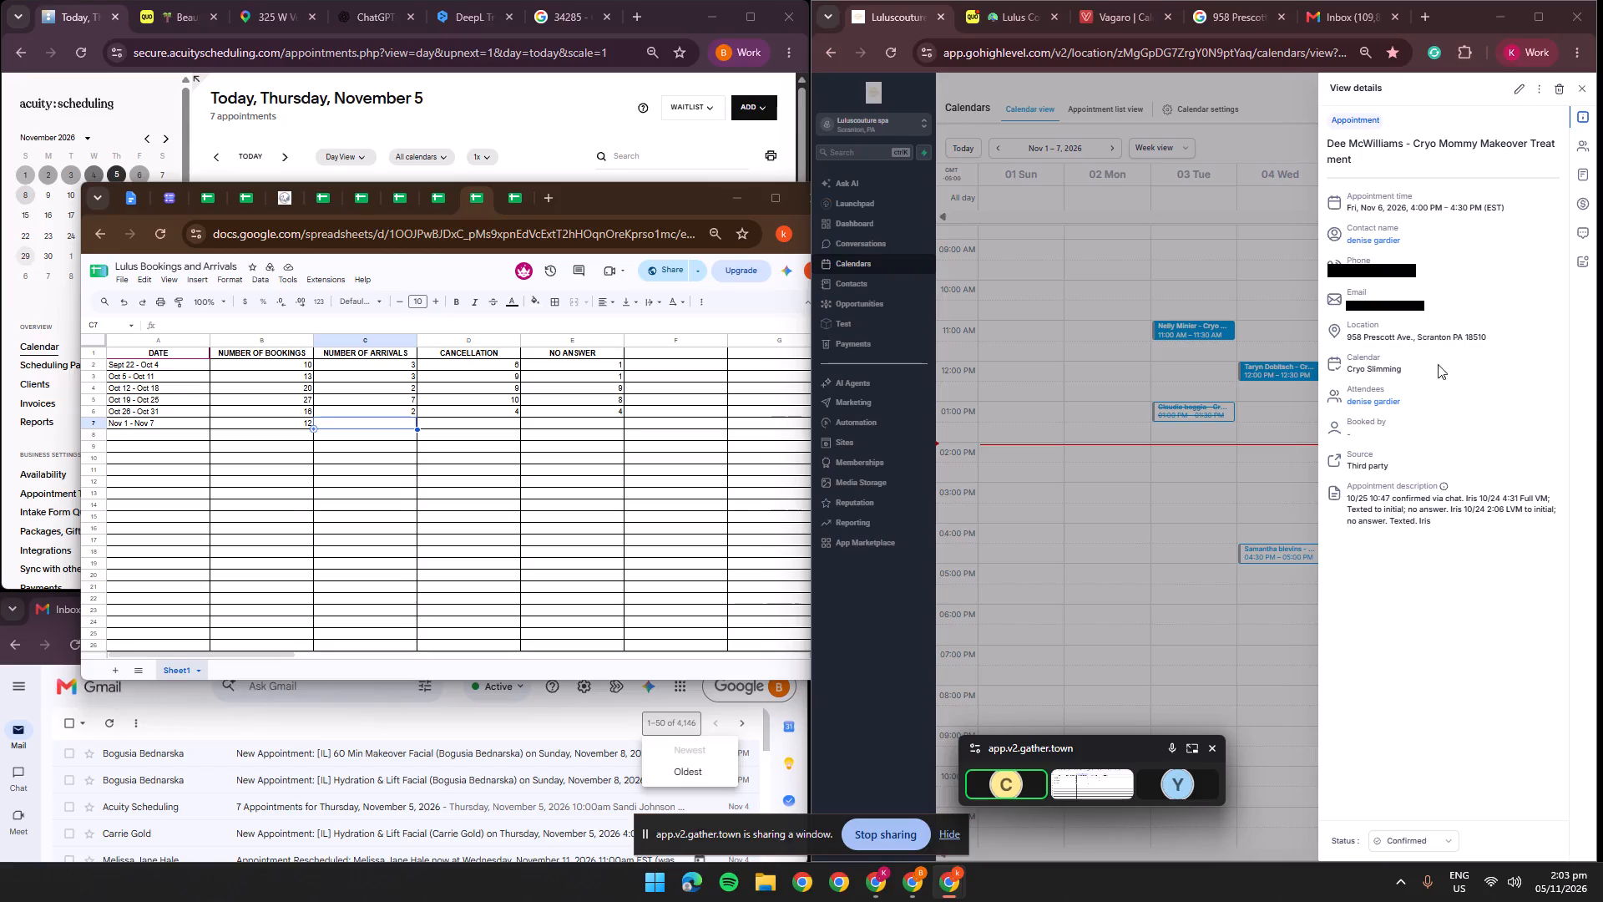
alt+click(1429, 849)
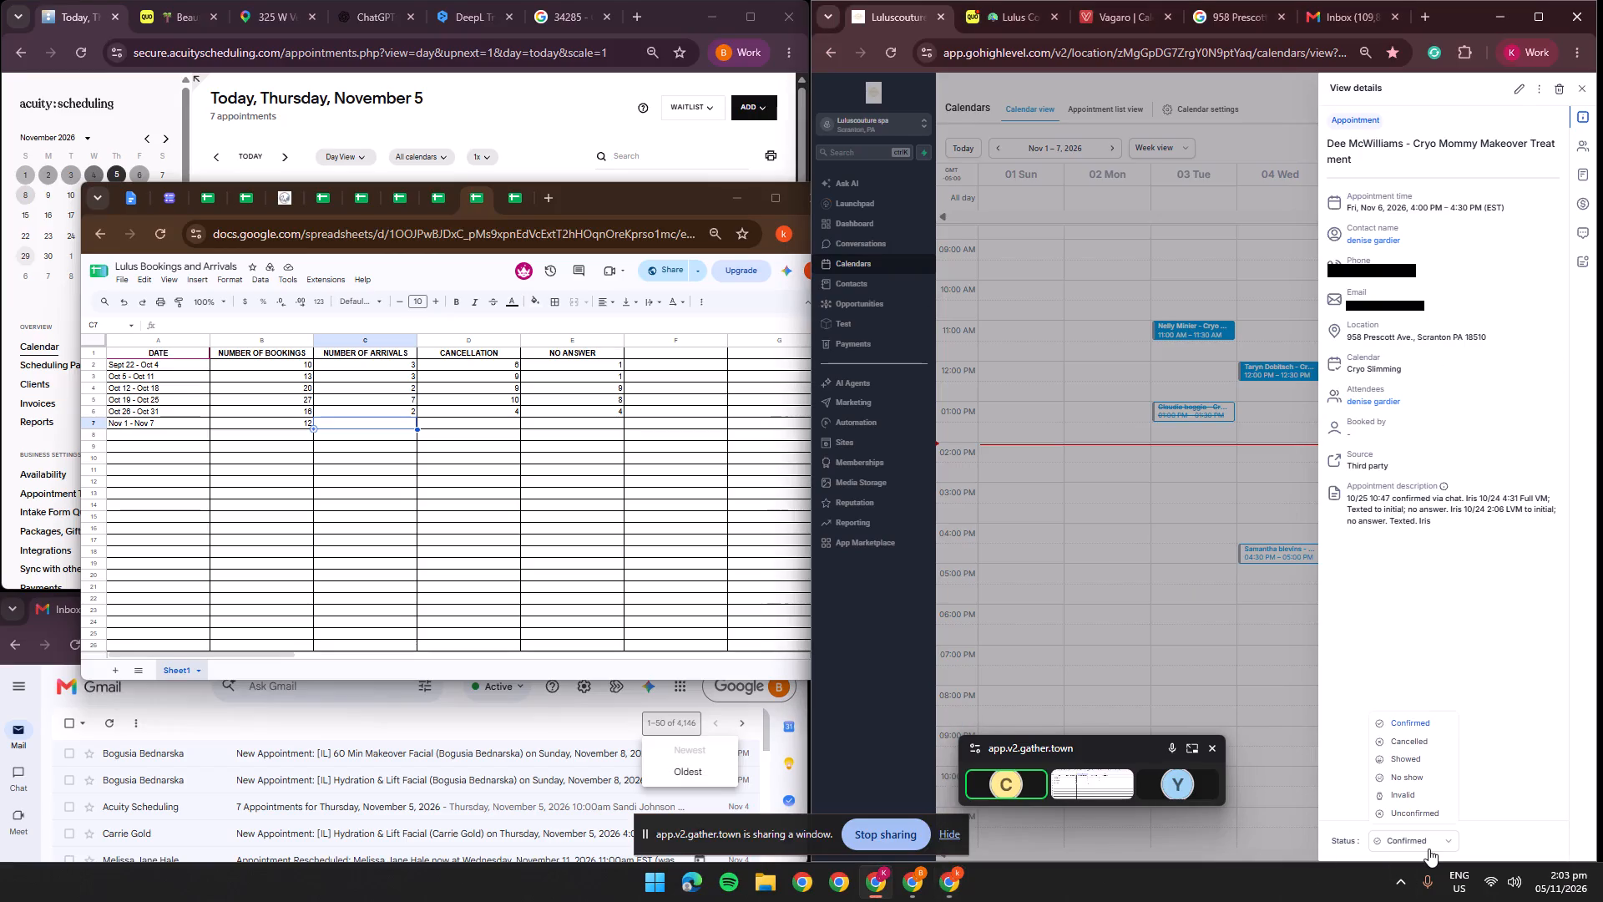
Switch to the Gather meeting and share the entire screen instead of a single window, then minimize the meeting window.
key(alt+Tab)
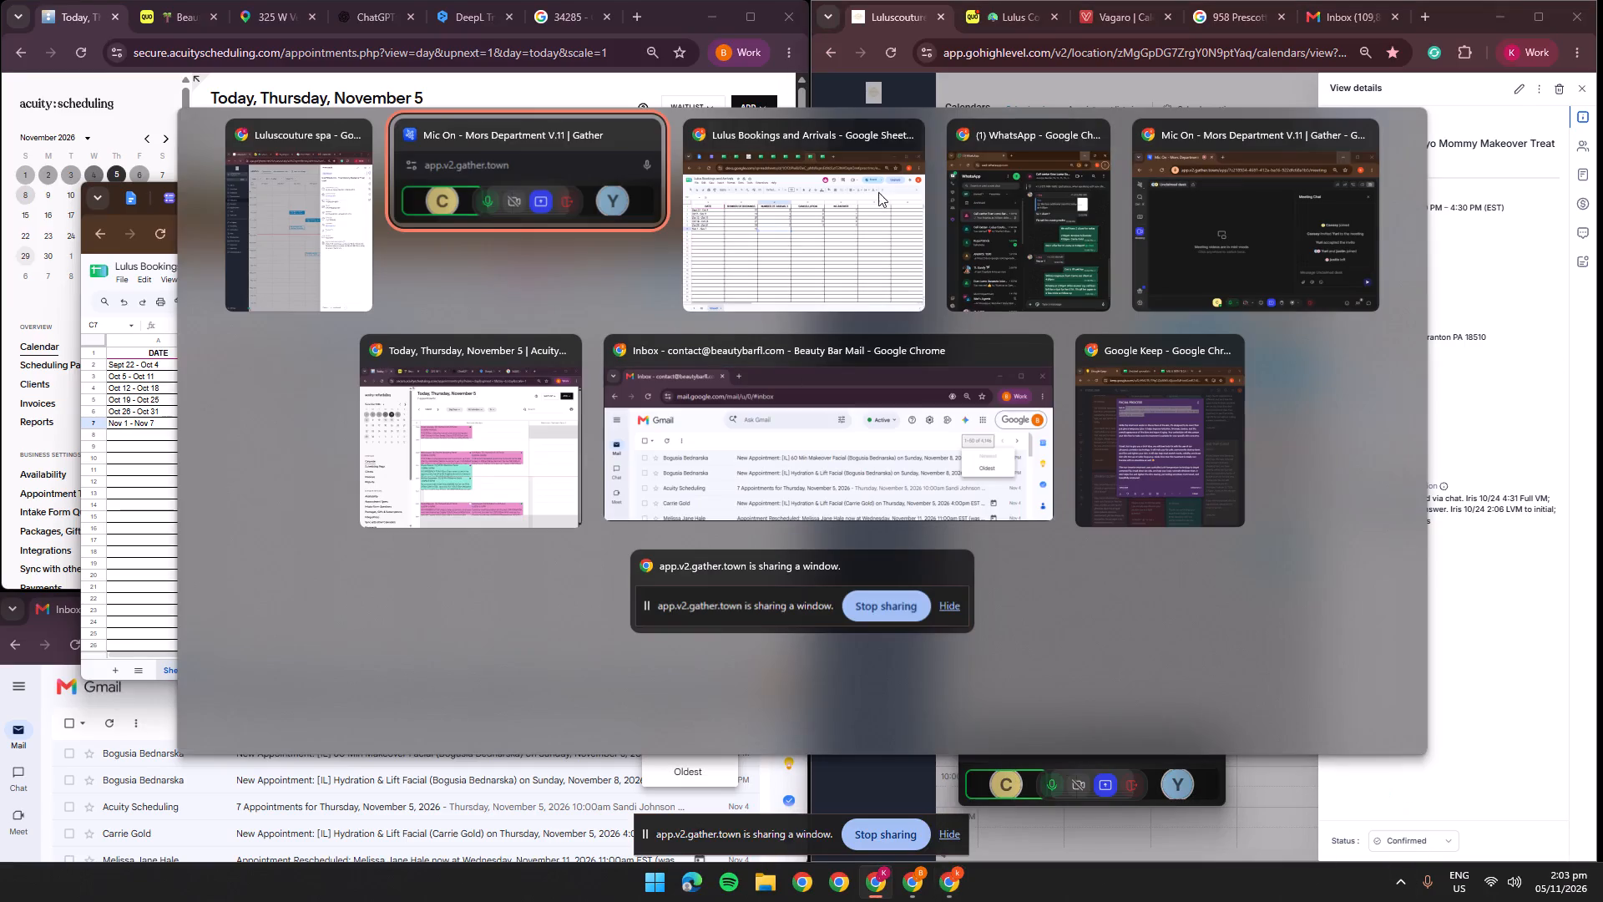
alt+click(1262, 281)
click(1277, 563)
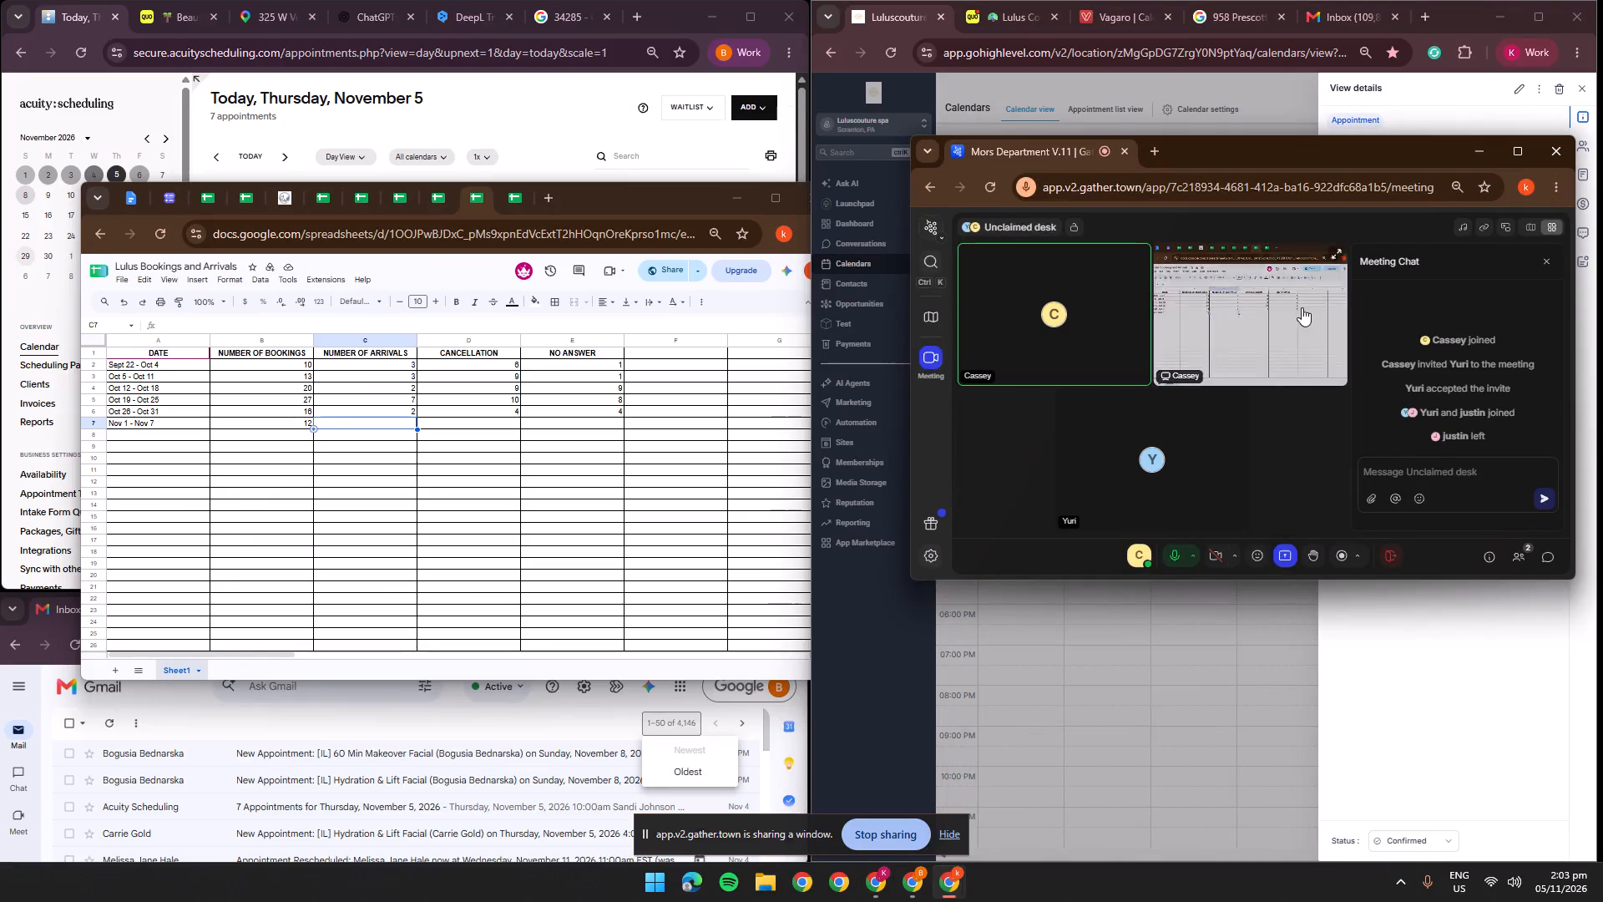
click(1290, 553)
click(1290, 553)
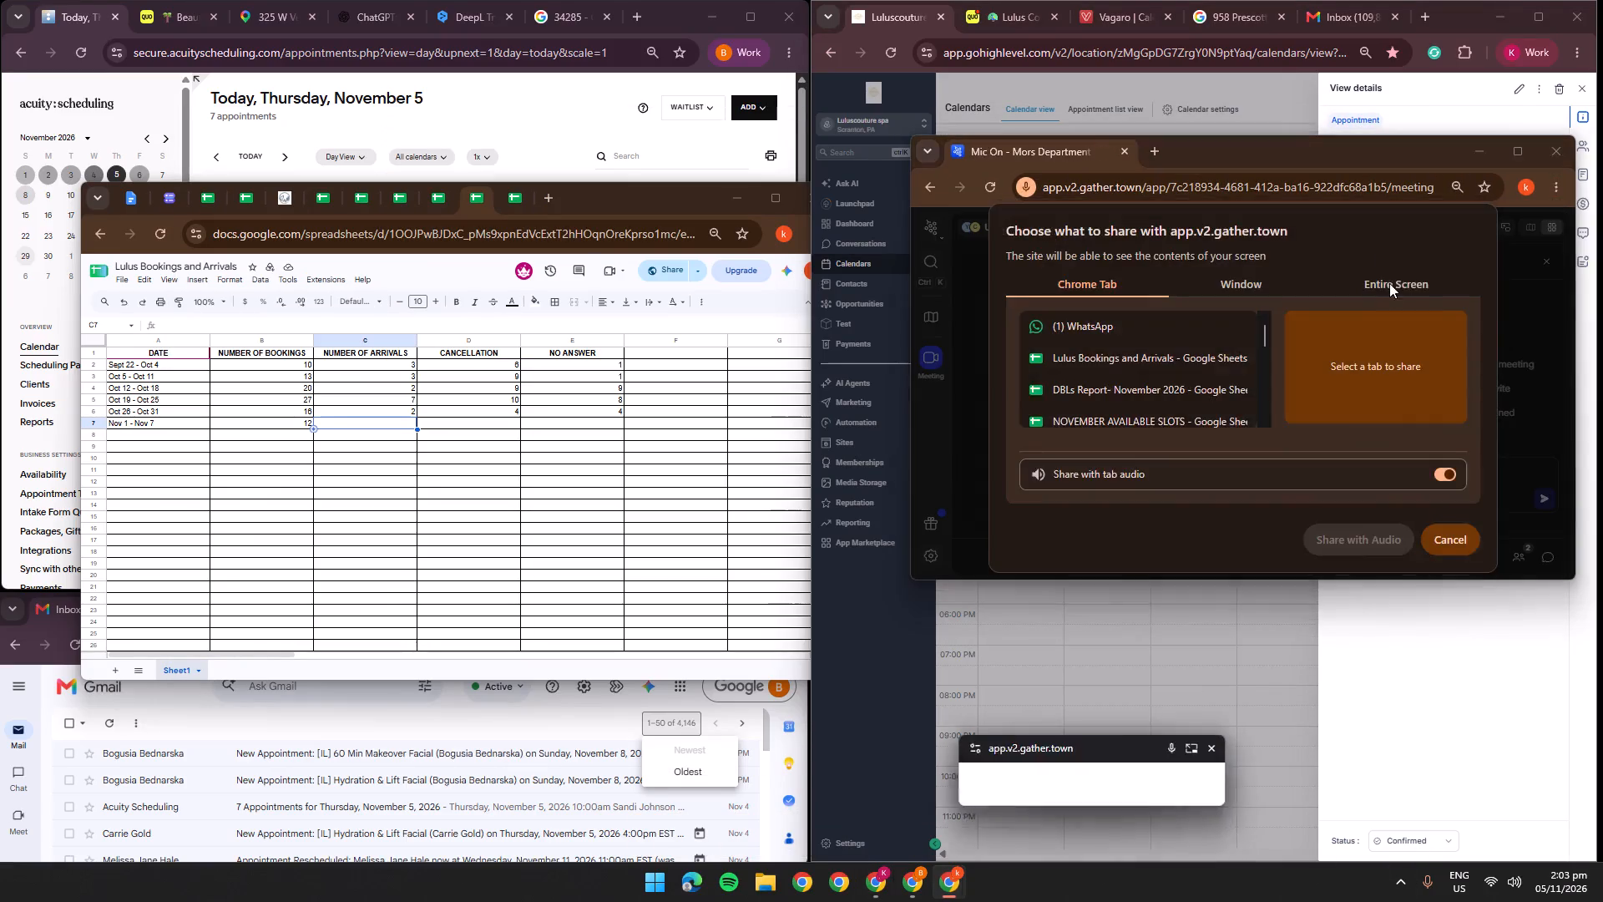
click(1391, 285)
click(1182, 378)
click(1393, 535)
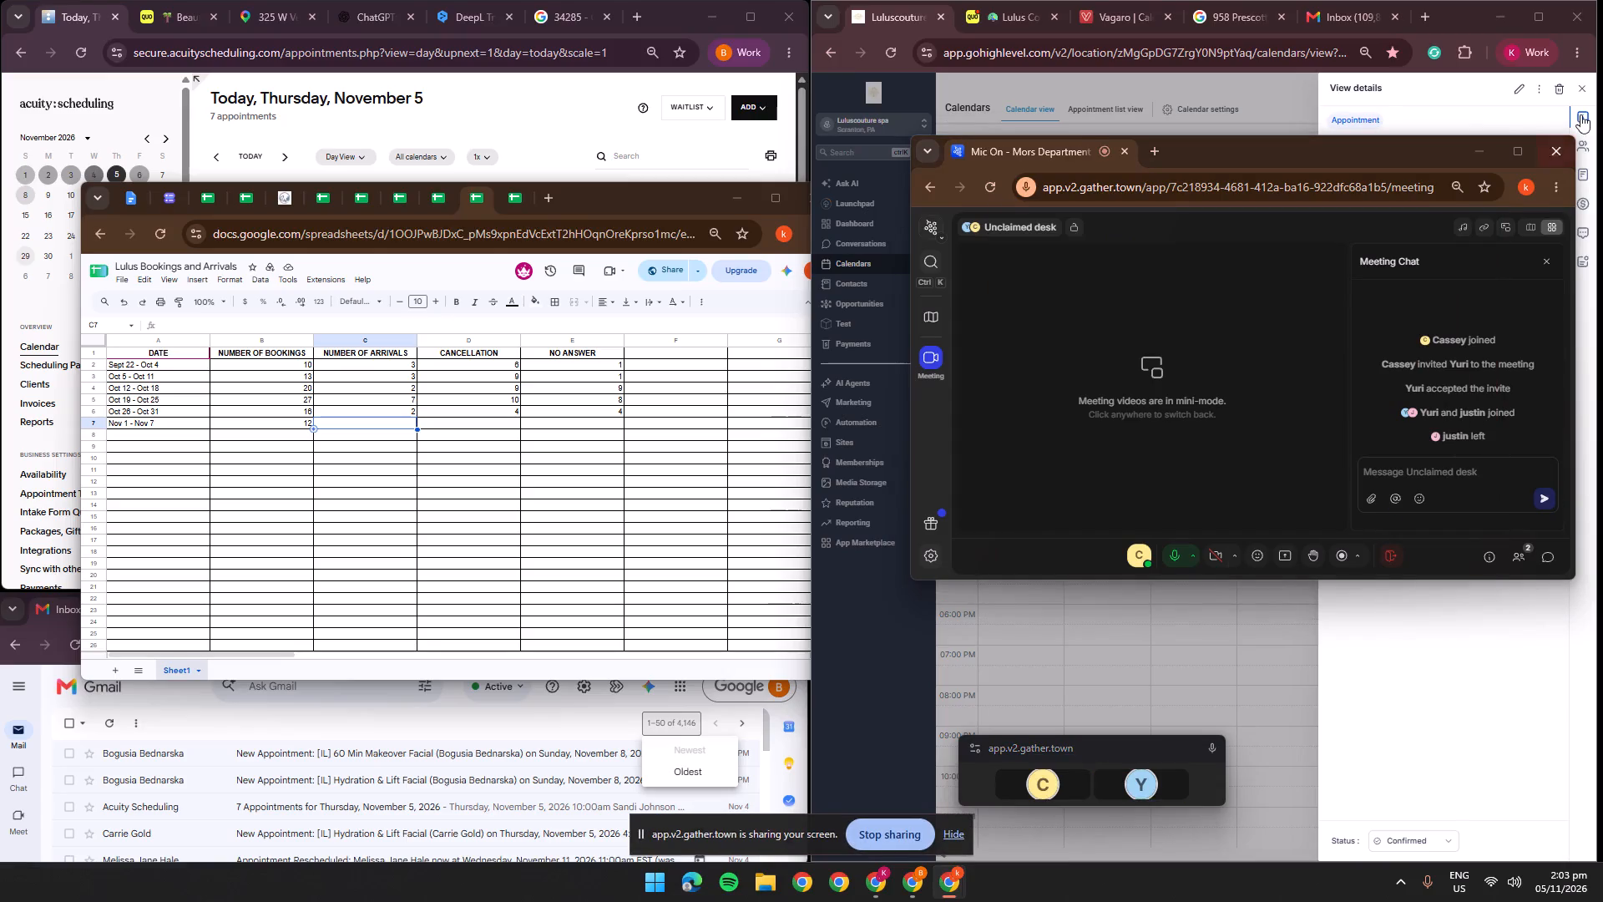
click(1487, 155)
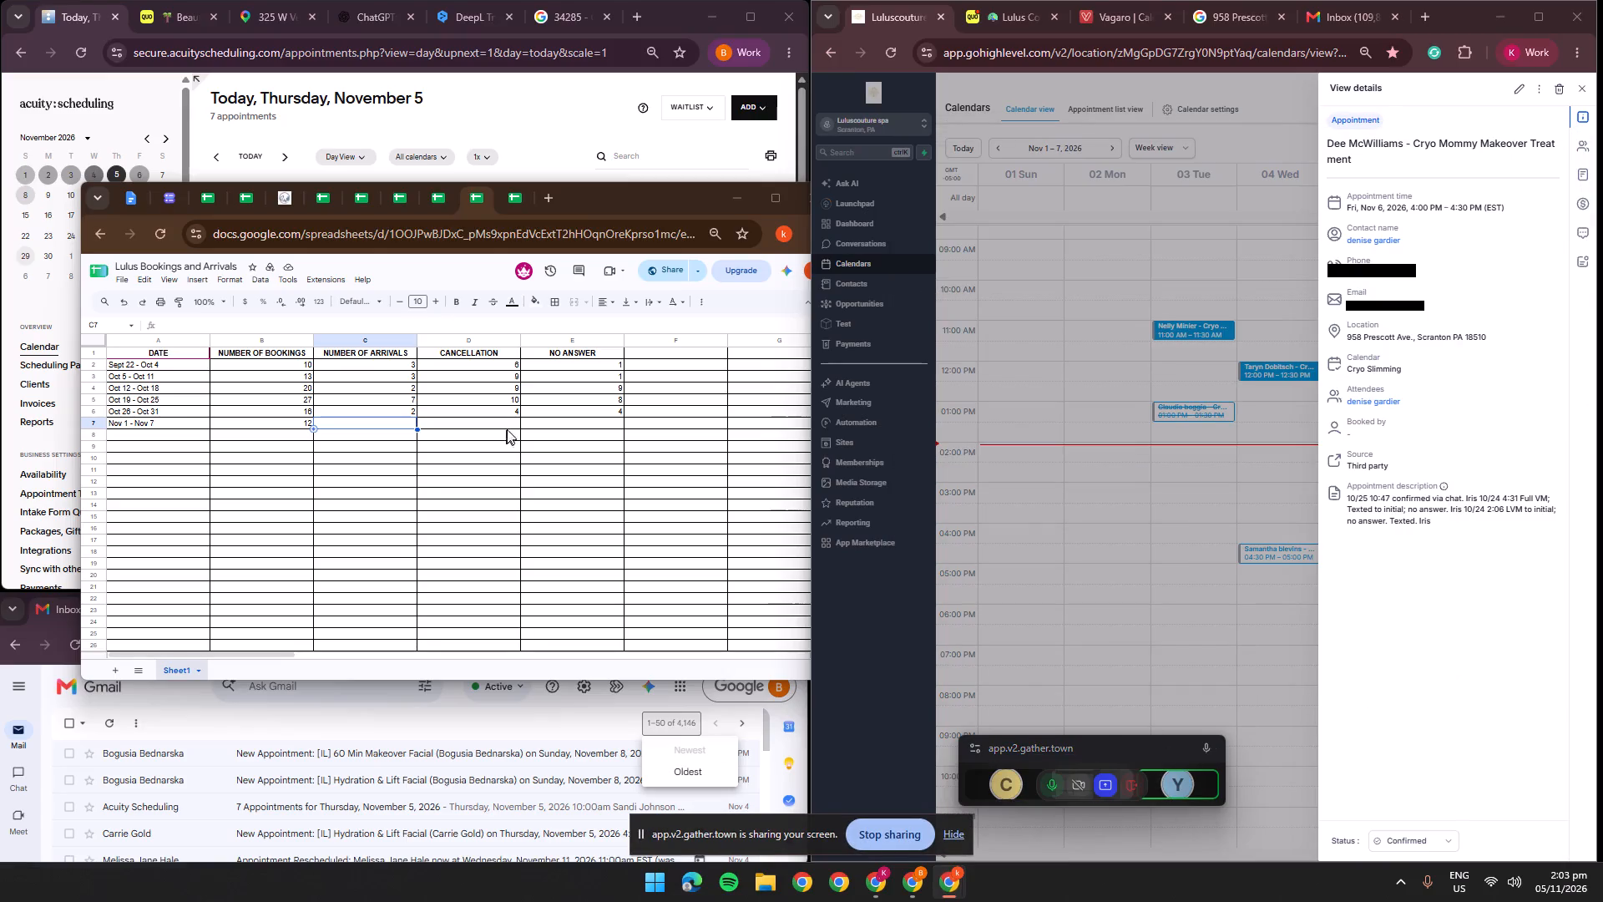
Point out the Nov 1 - Nov 7 bookings, arrivals and cancellation cells to the colleague, with the appointment details closed to uncover the calendar.
drag(221, 424, 487, 431)
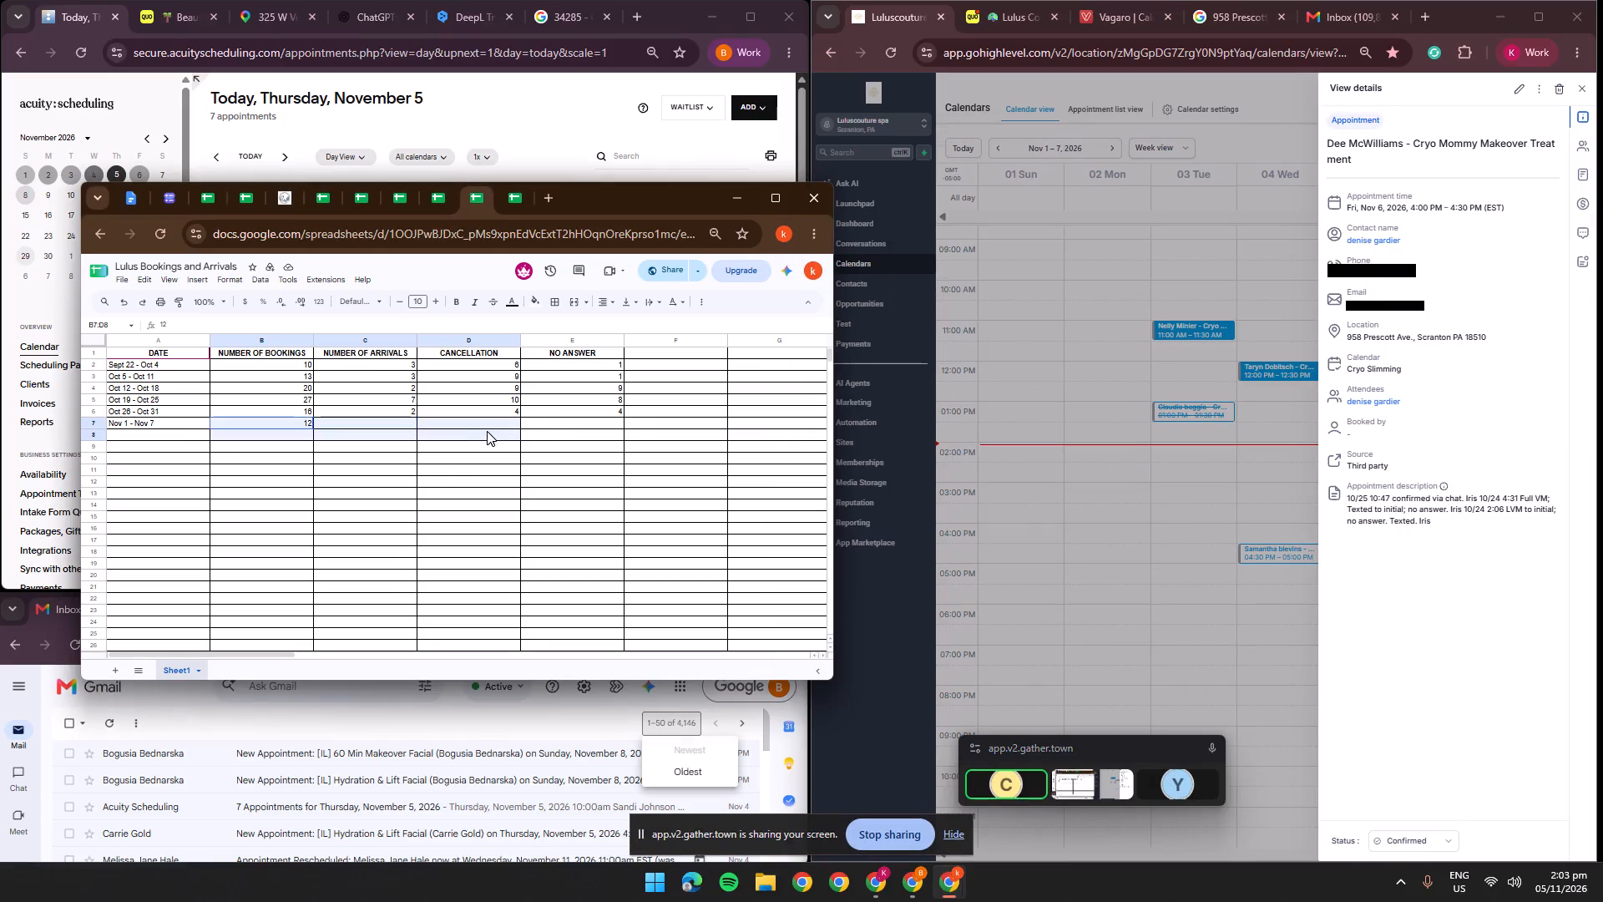
drag(487, 431, 473, 427)
click(310, 440)
click(301, 424)
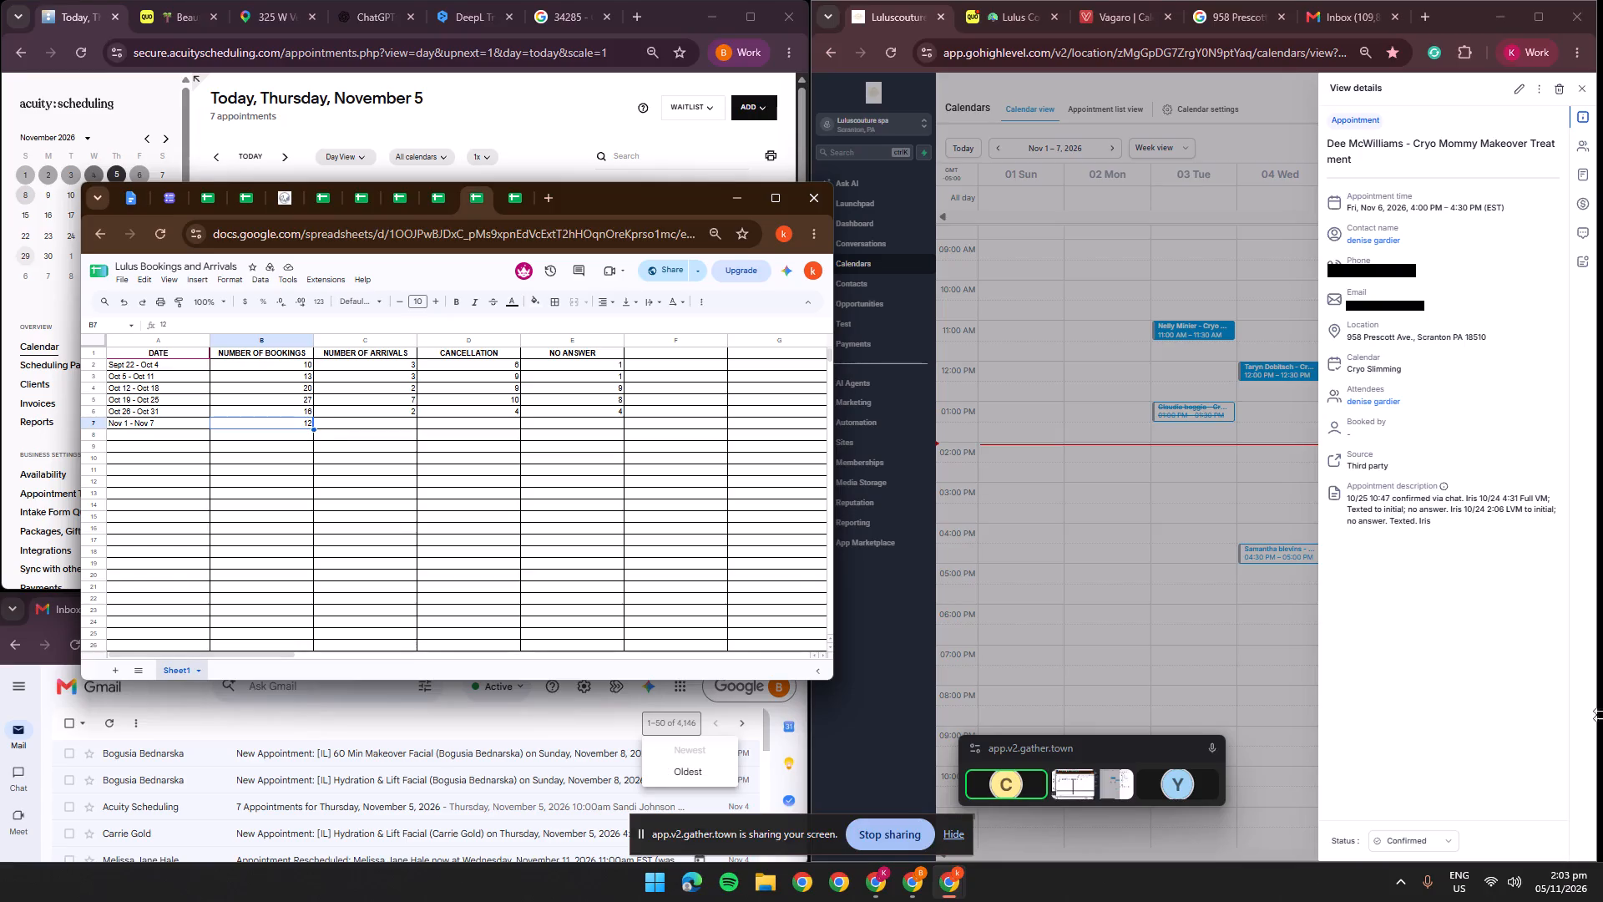
click(1596, 86)
click(1575, 90)
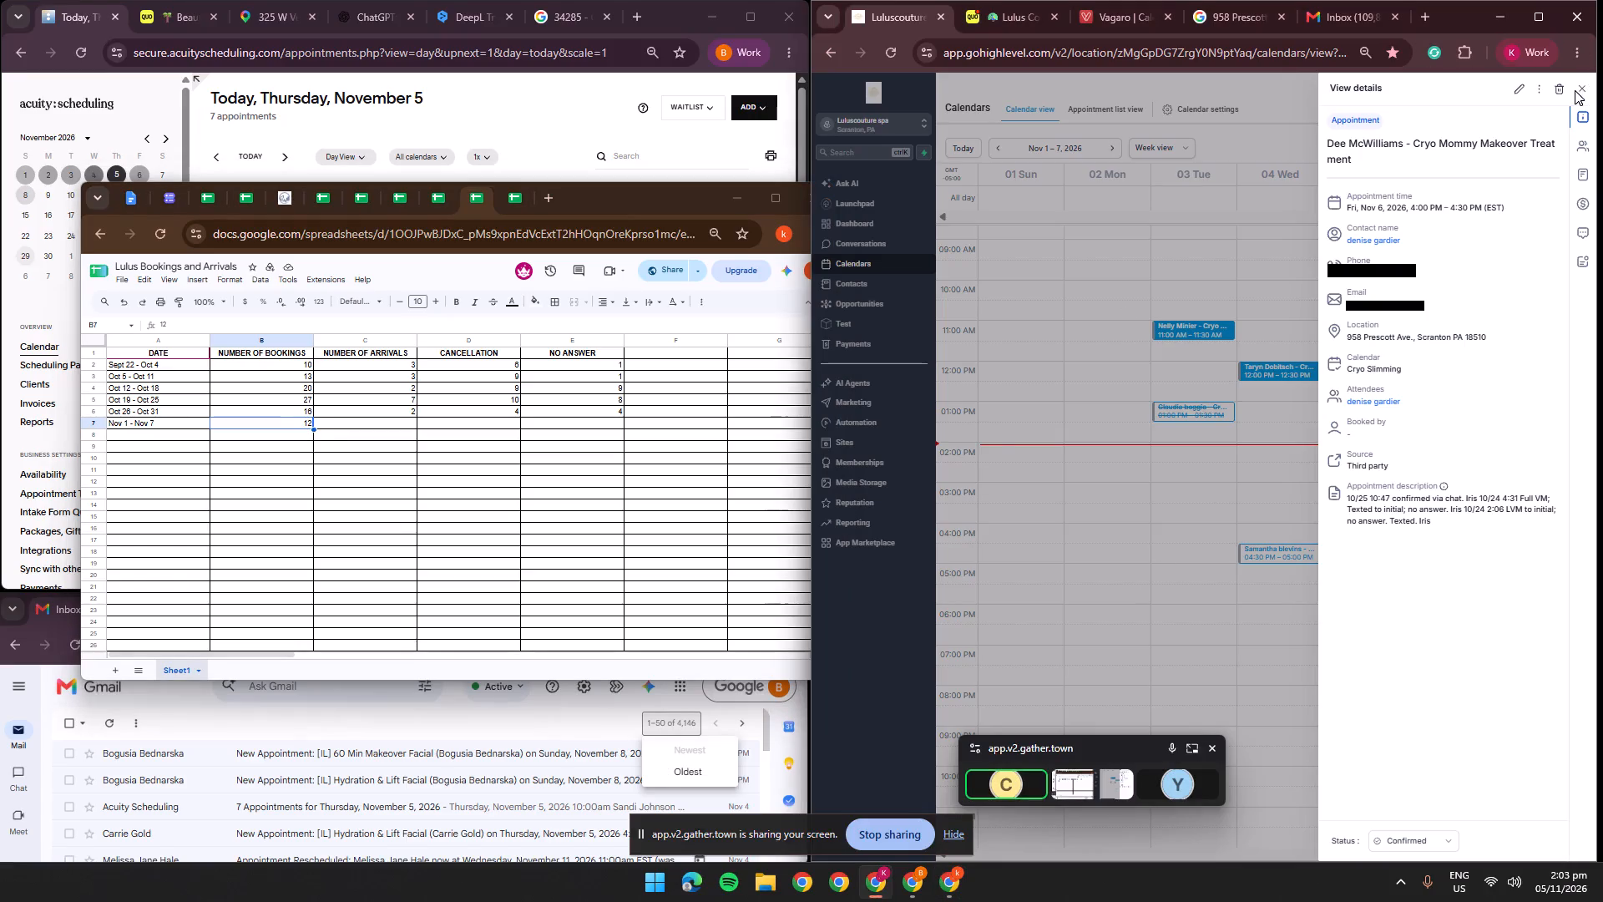
click(1578, 88)
click(259, 427)
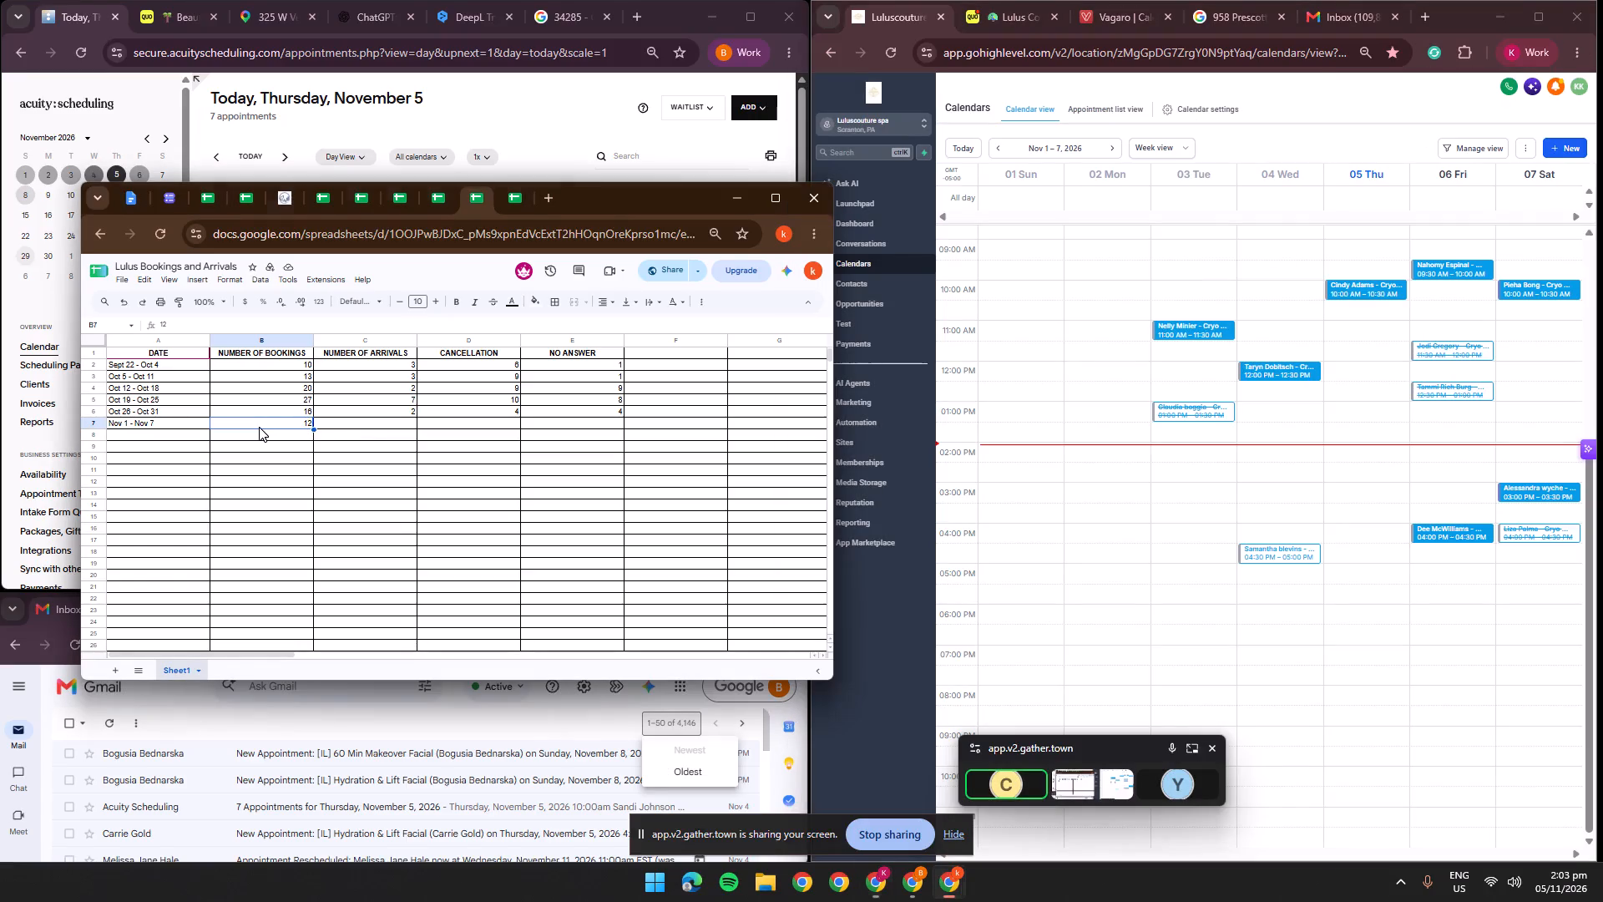
click(259, 427)
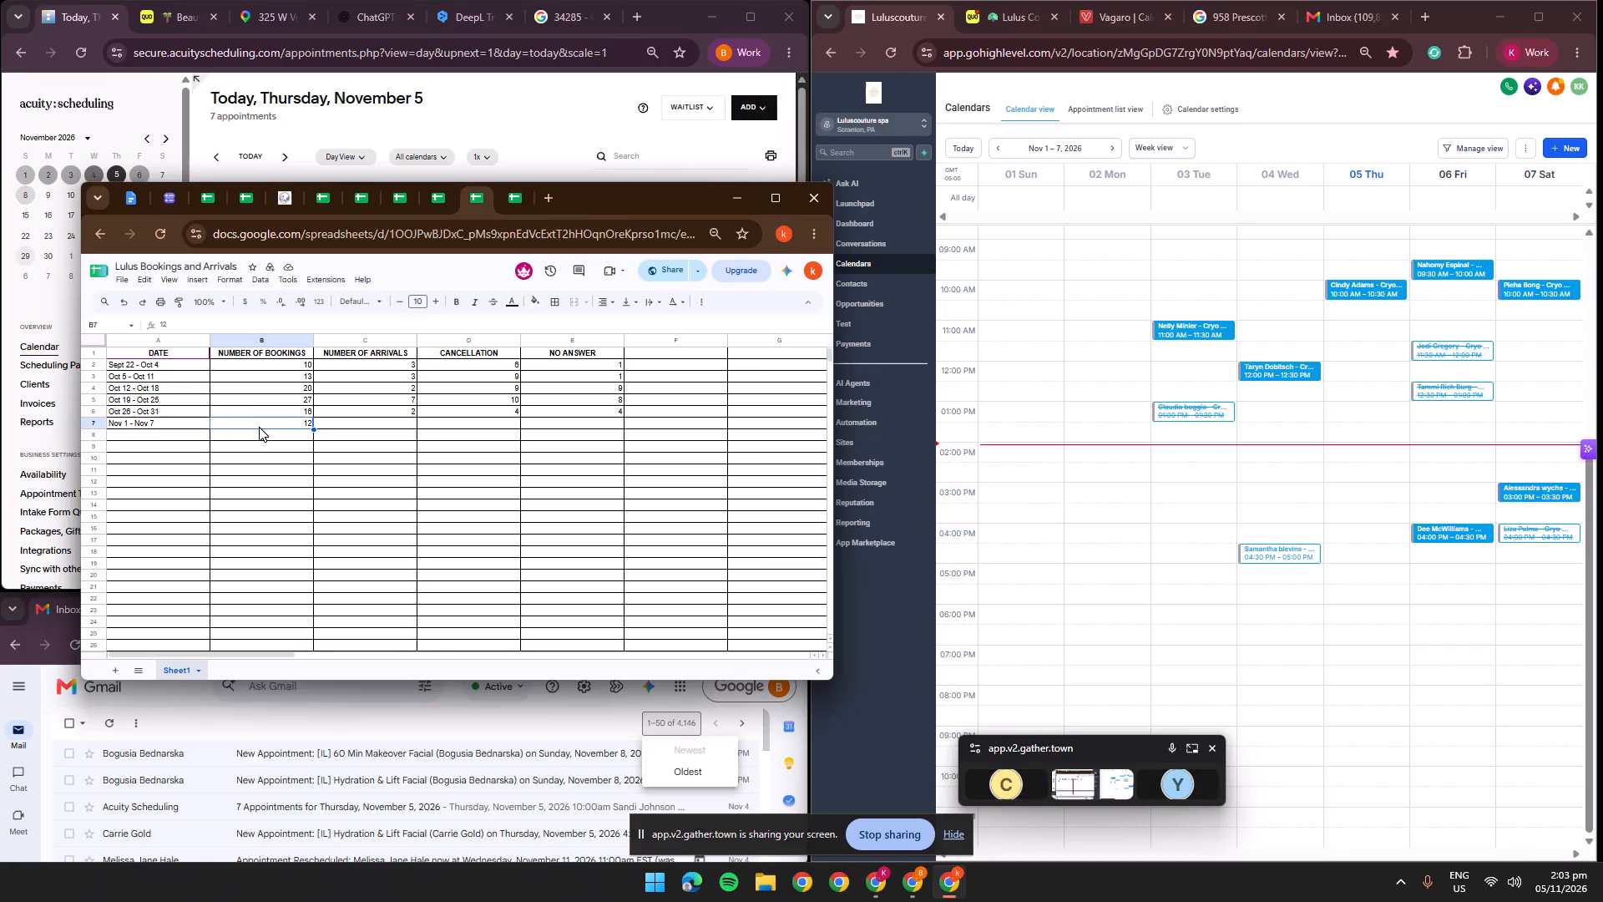
Set the status of the Tuesday, Nov 3, 11:00 AM appointment to No Show and close its details.
scroll(1495, 567, down, 1)
scroll(1494, 570, up, 1)
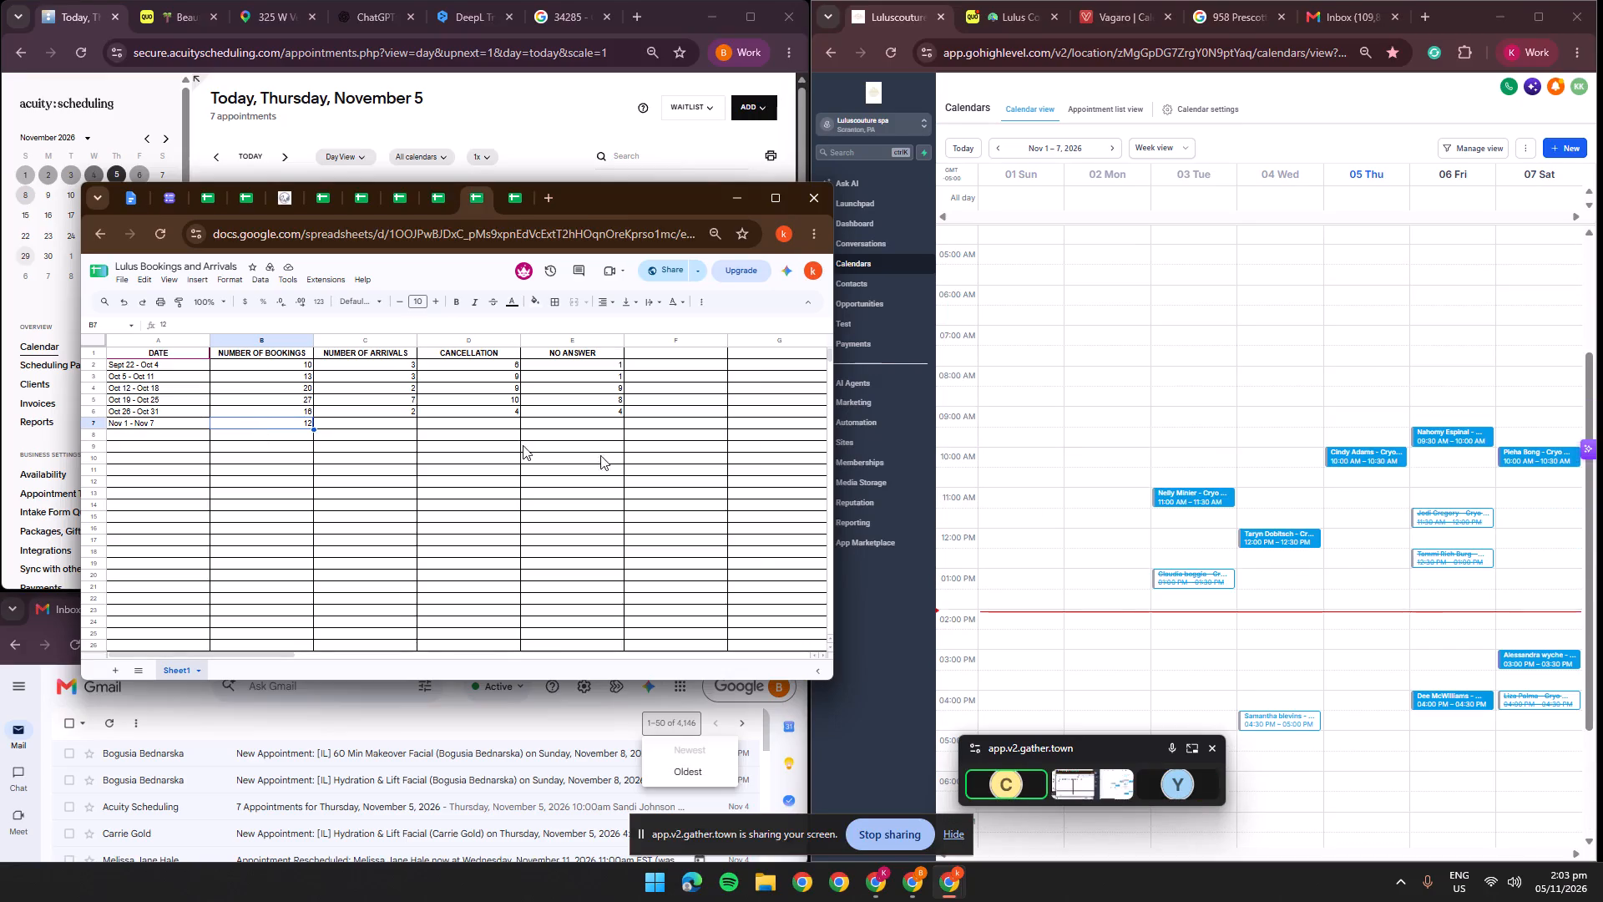
click(1195, 494)
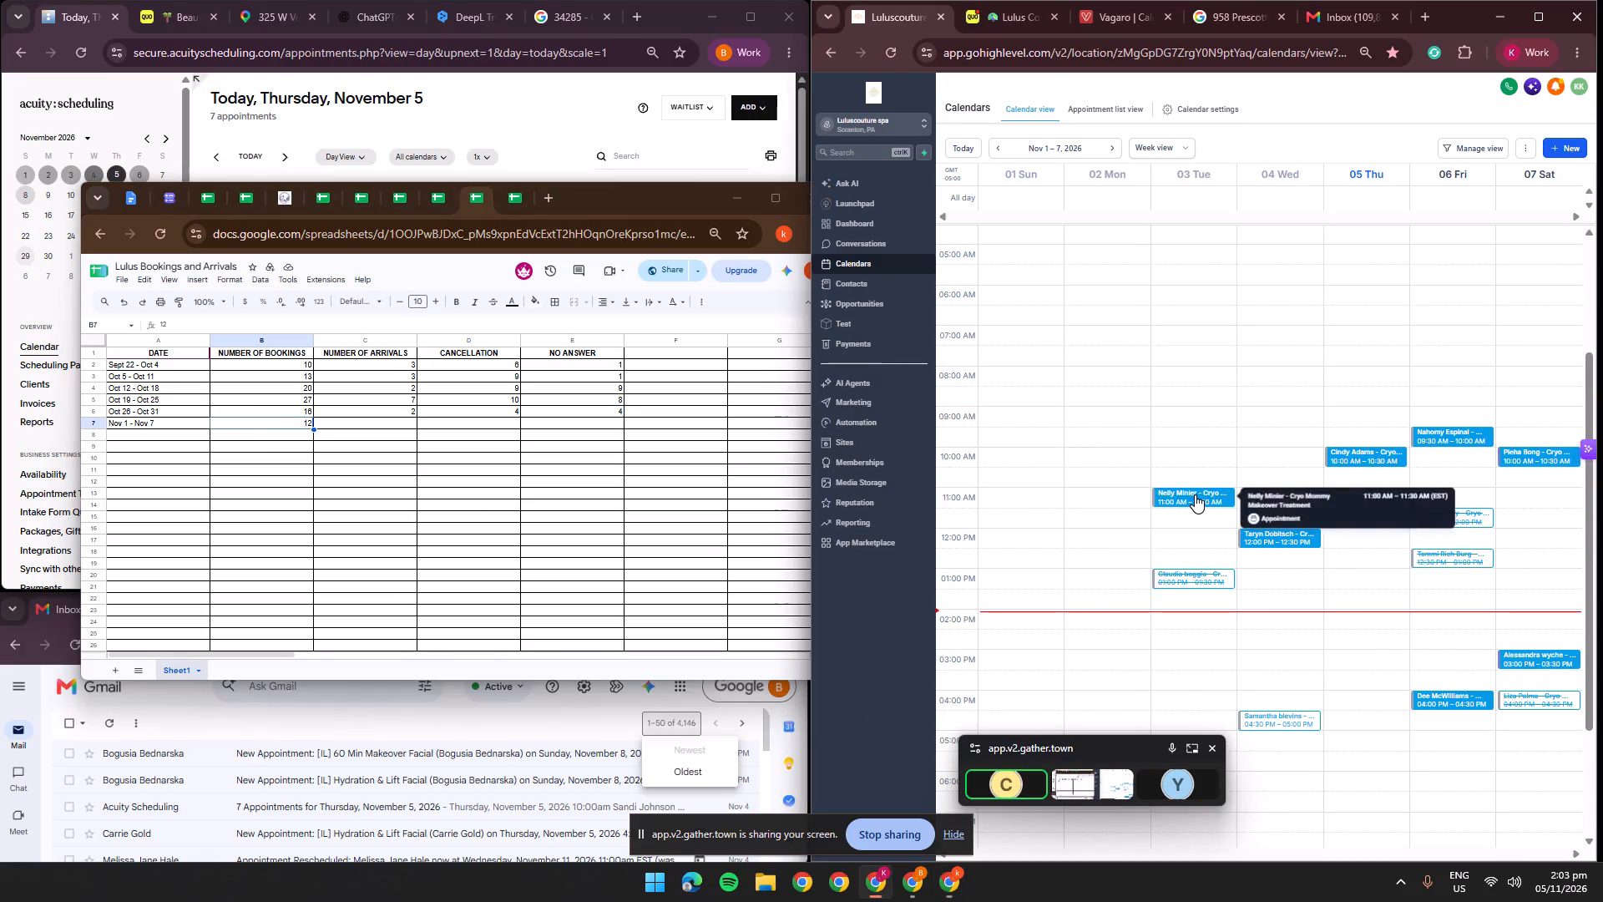
scroll(1474, 495, down, 3)
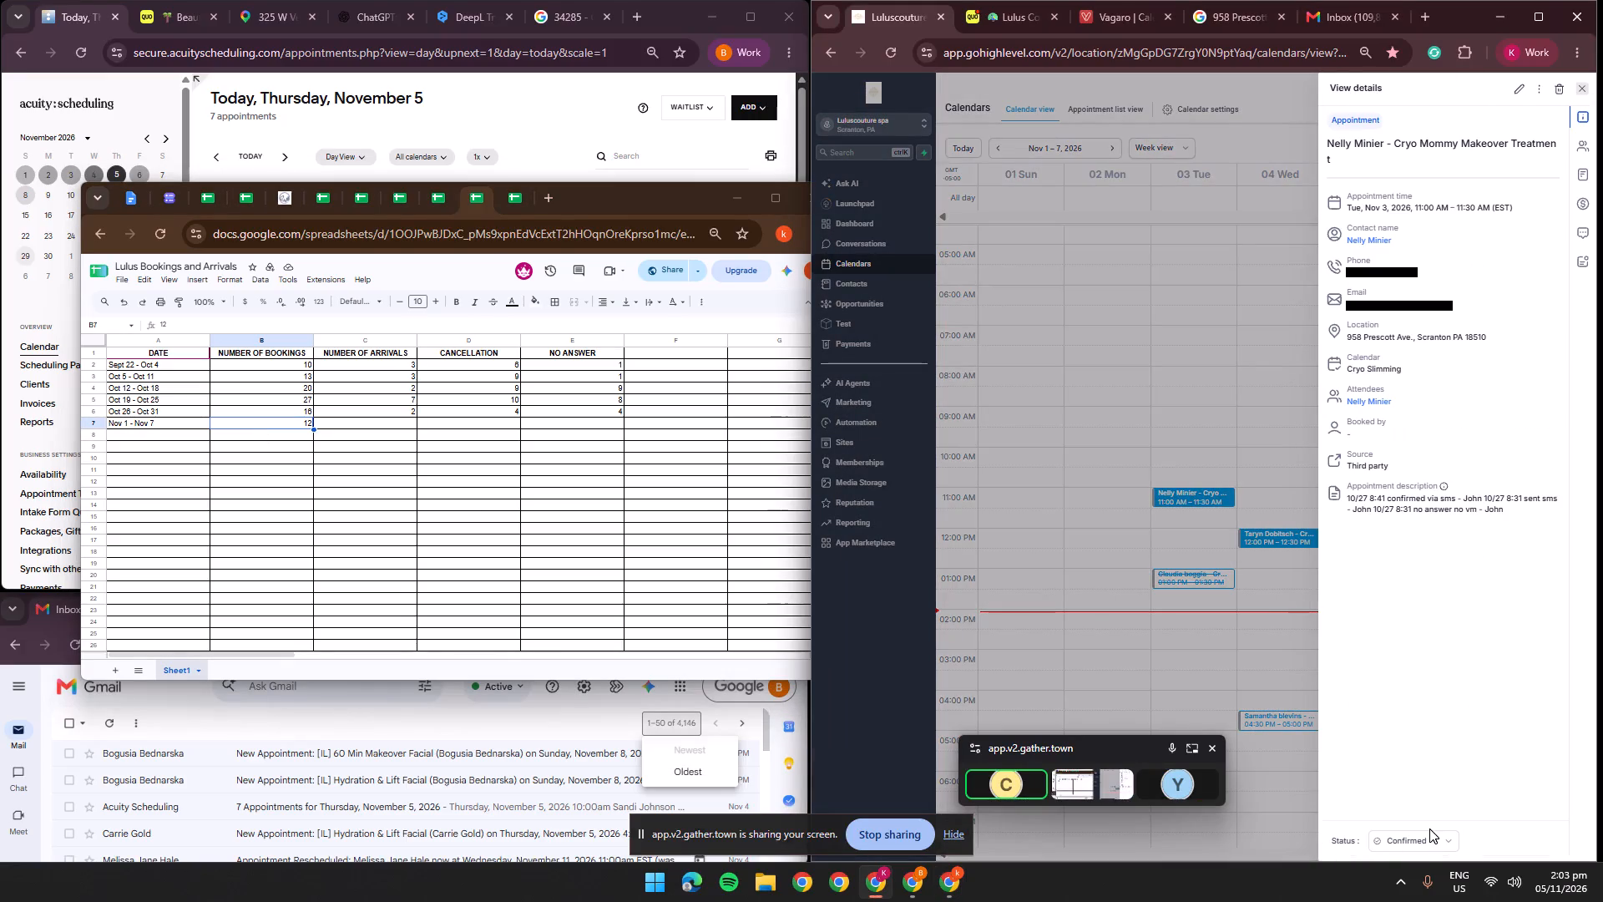
click(1429, 840)
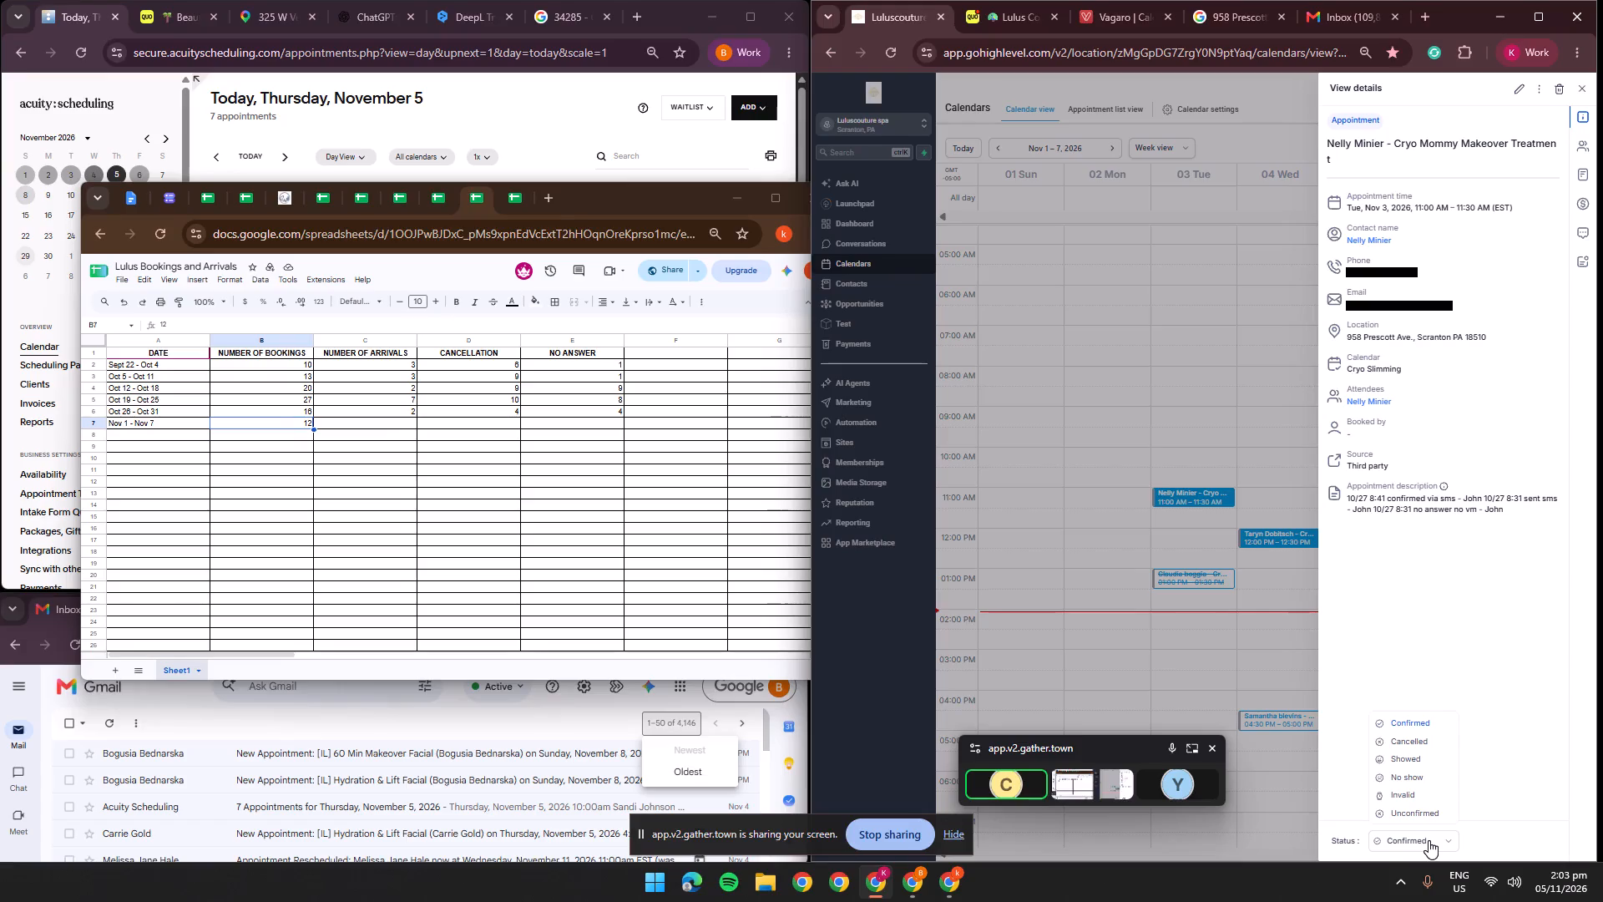
click(1413, 777)
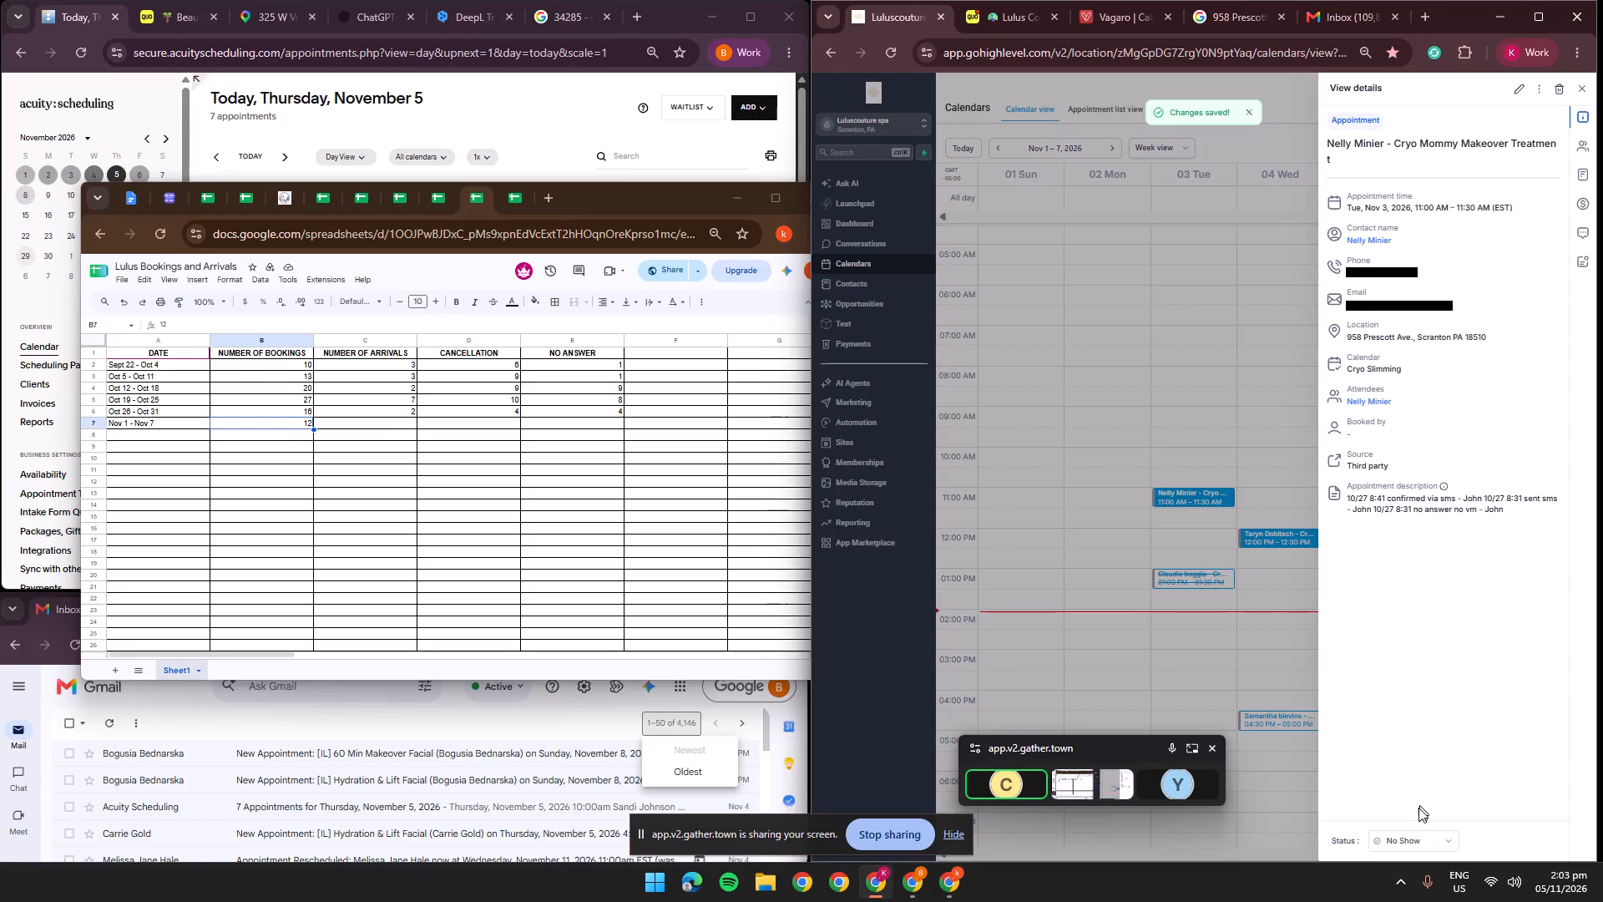
click(1394, 844)
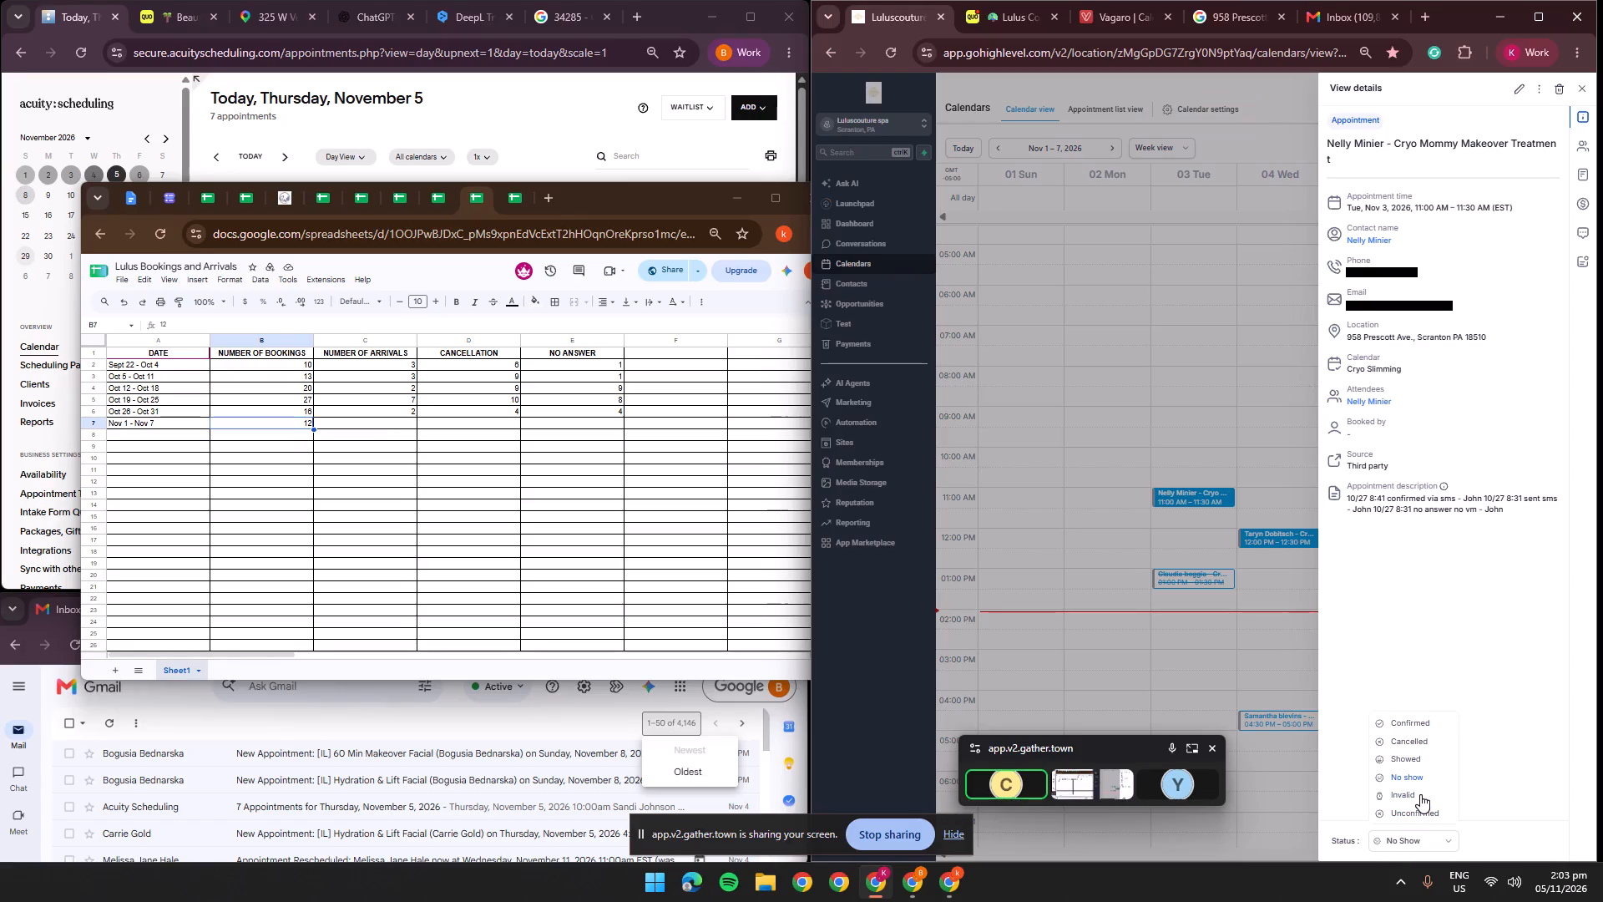
click(1567, 686)
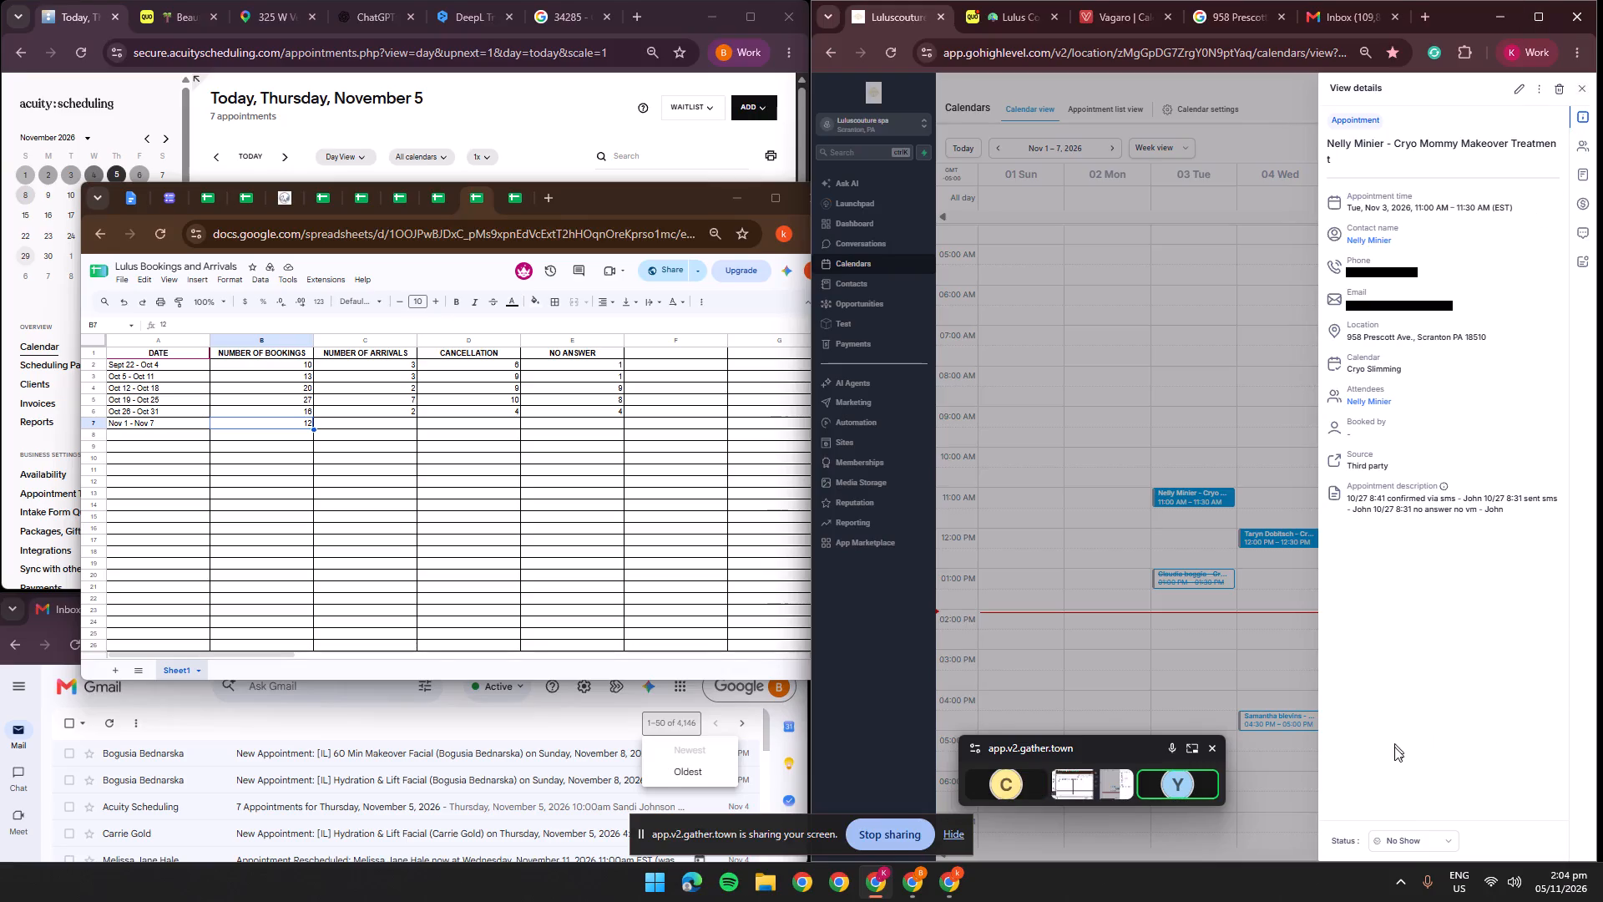
click(1408, 845)
click(1253, 594)
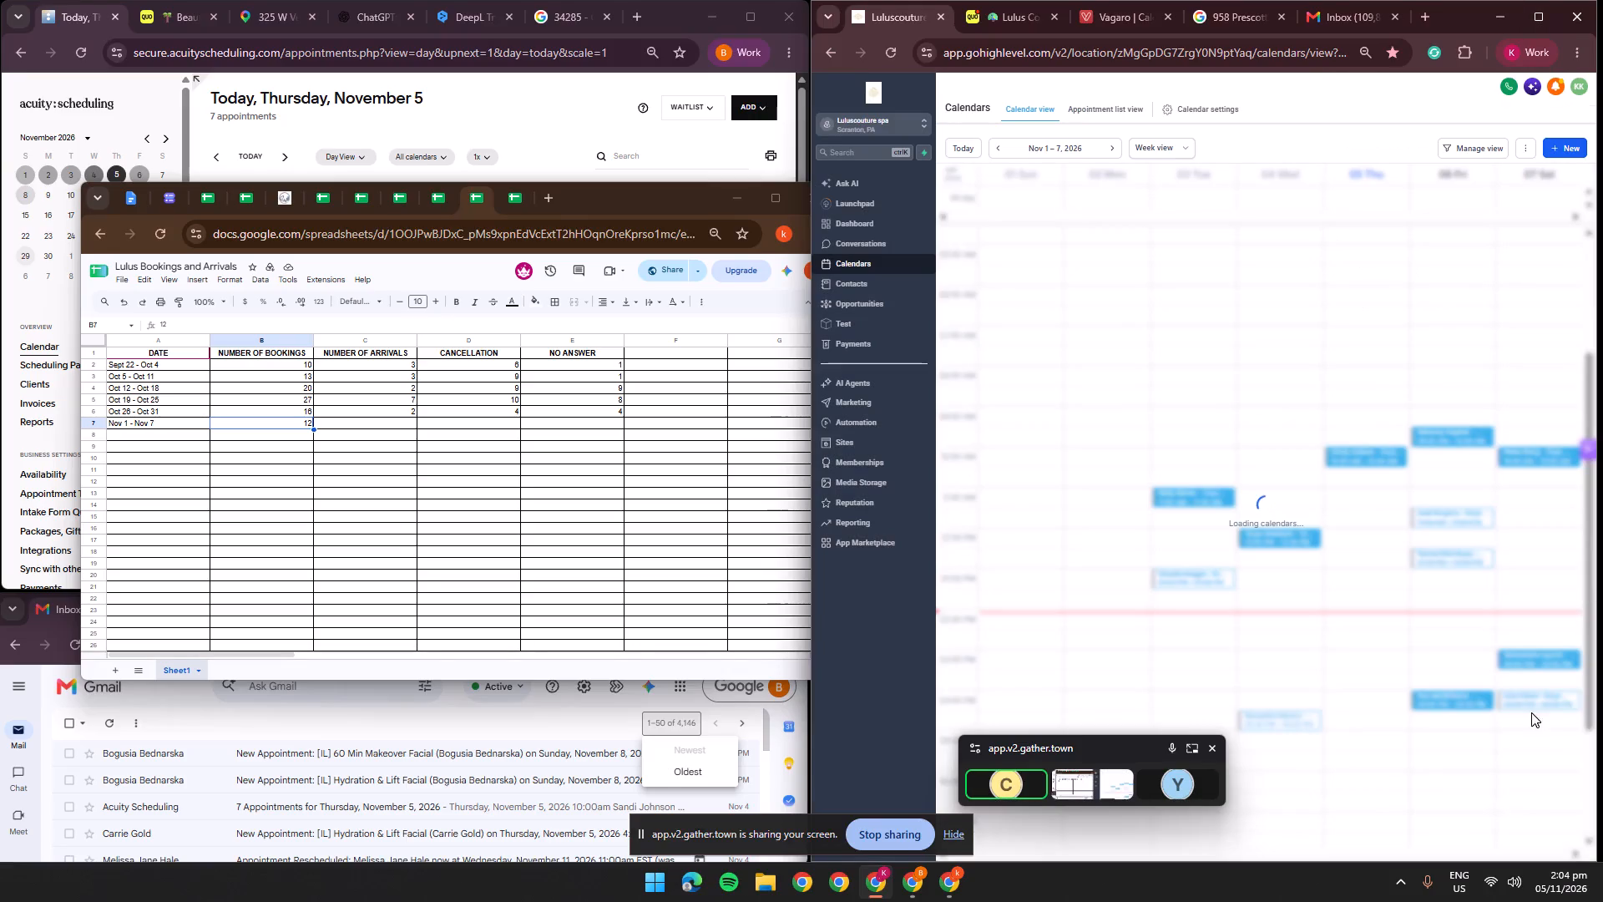
In the Nov 8 – 14, 2026 week, set the Tuesday, Nov 10, 1:00 PM appointment's status to Unconfirmed and close its details.
click(1110, 155)
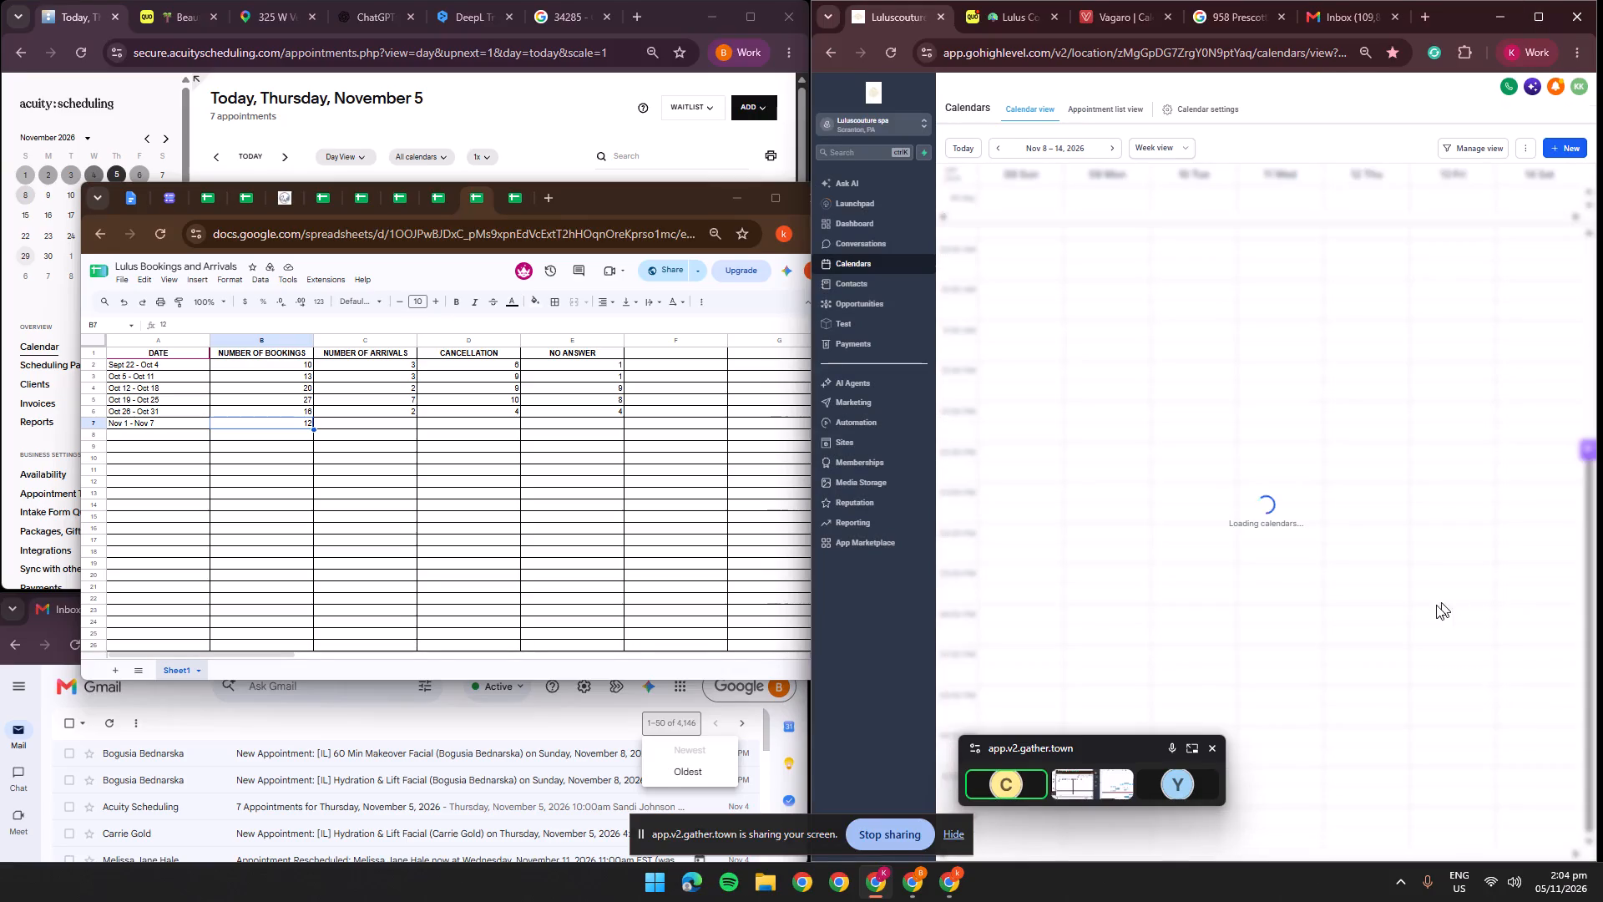
click(1174, 415)
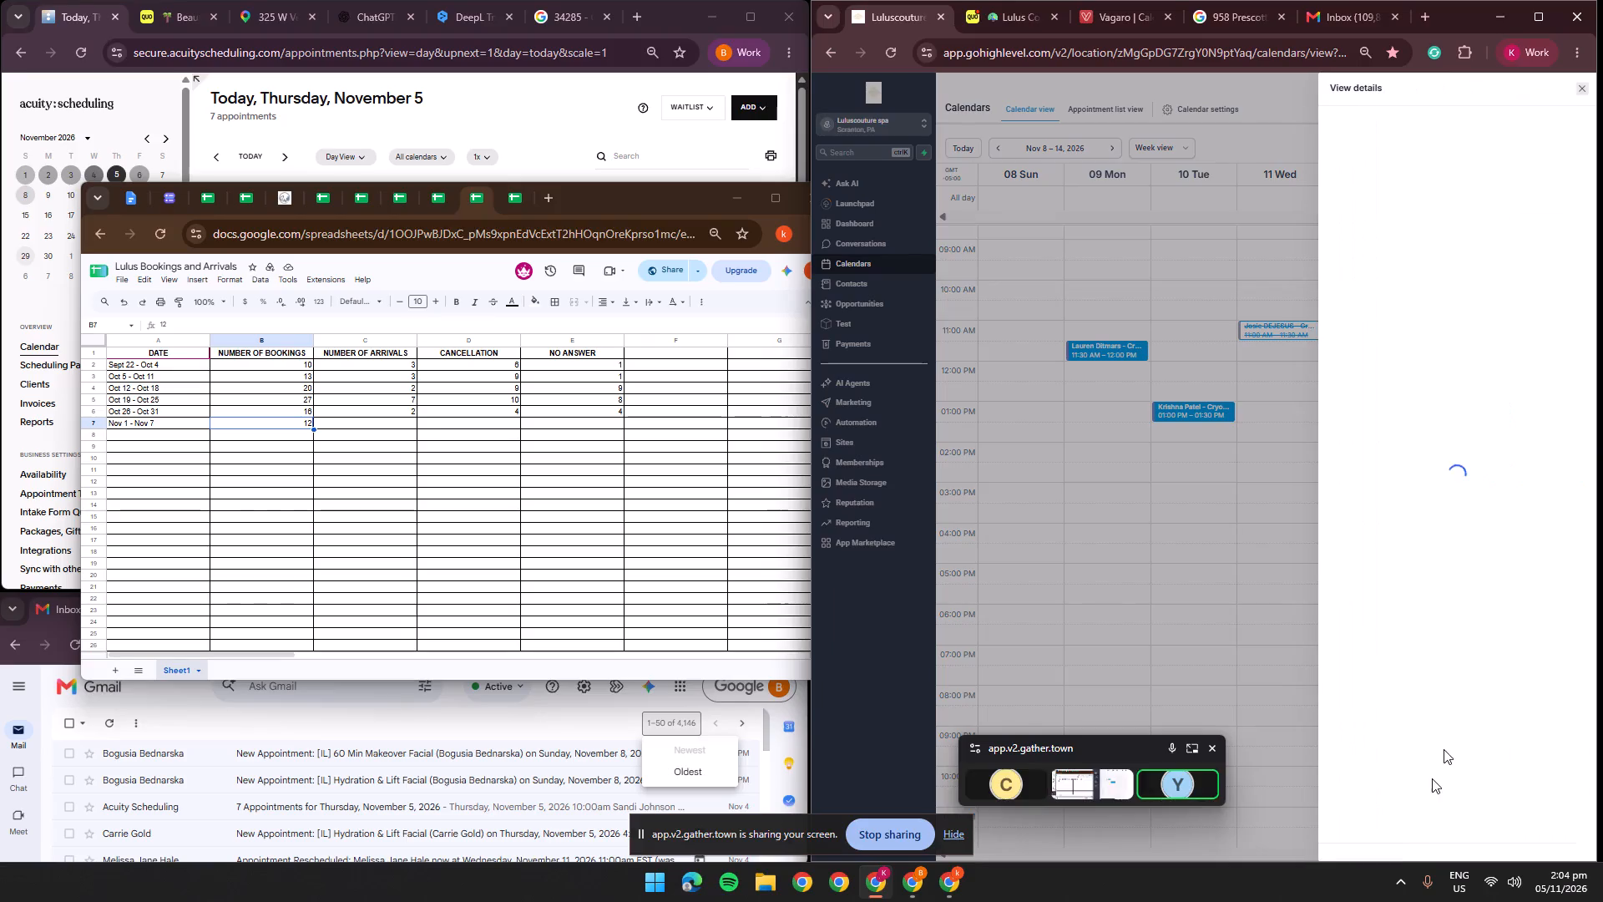
click(1399, 845)
click(1413, 813)
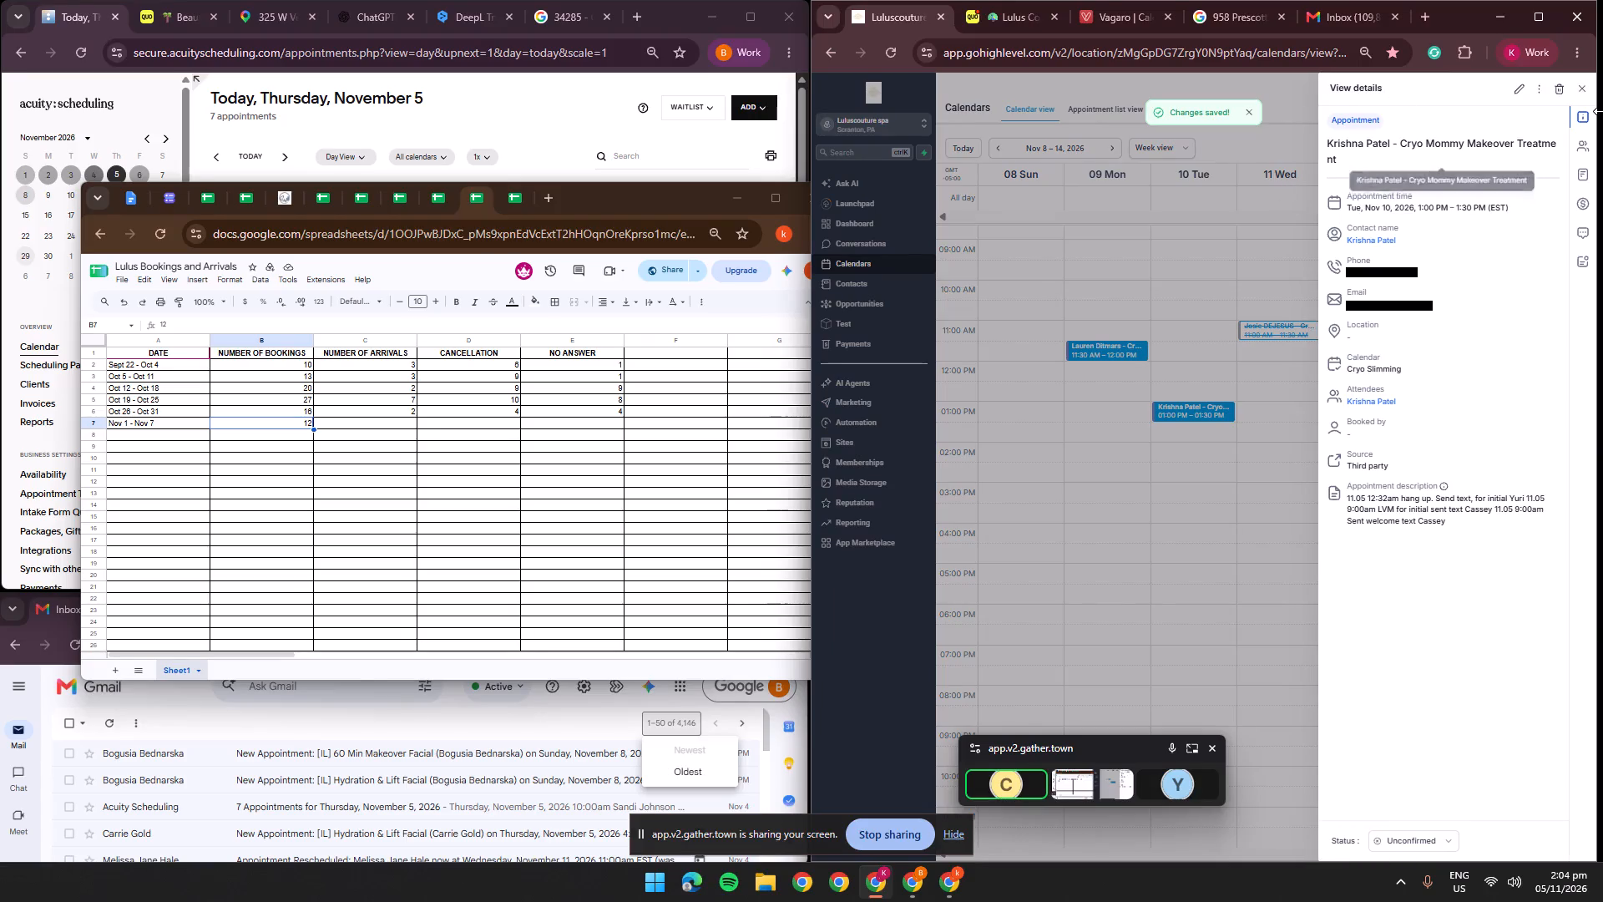
click(1587, 88)
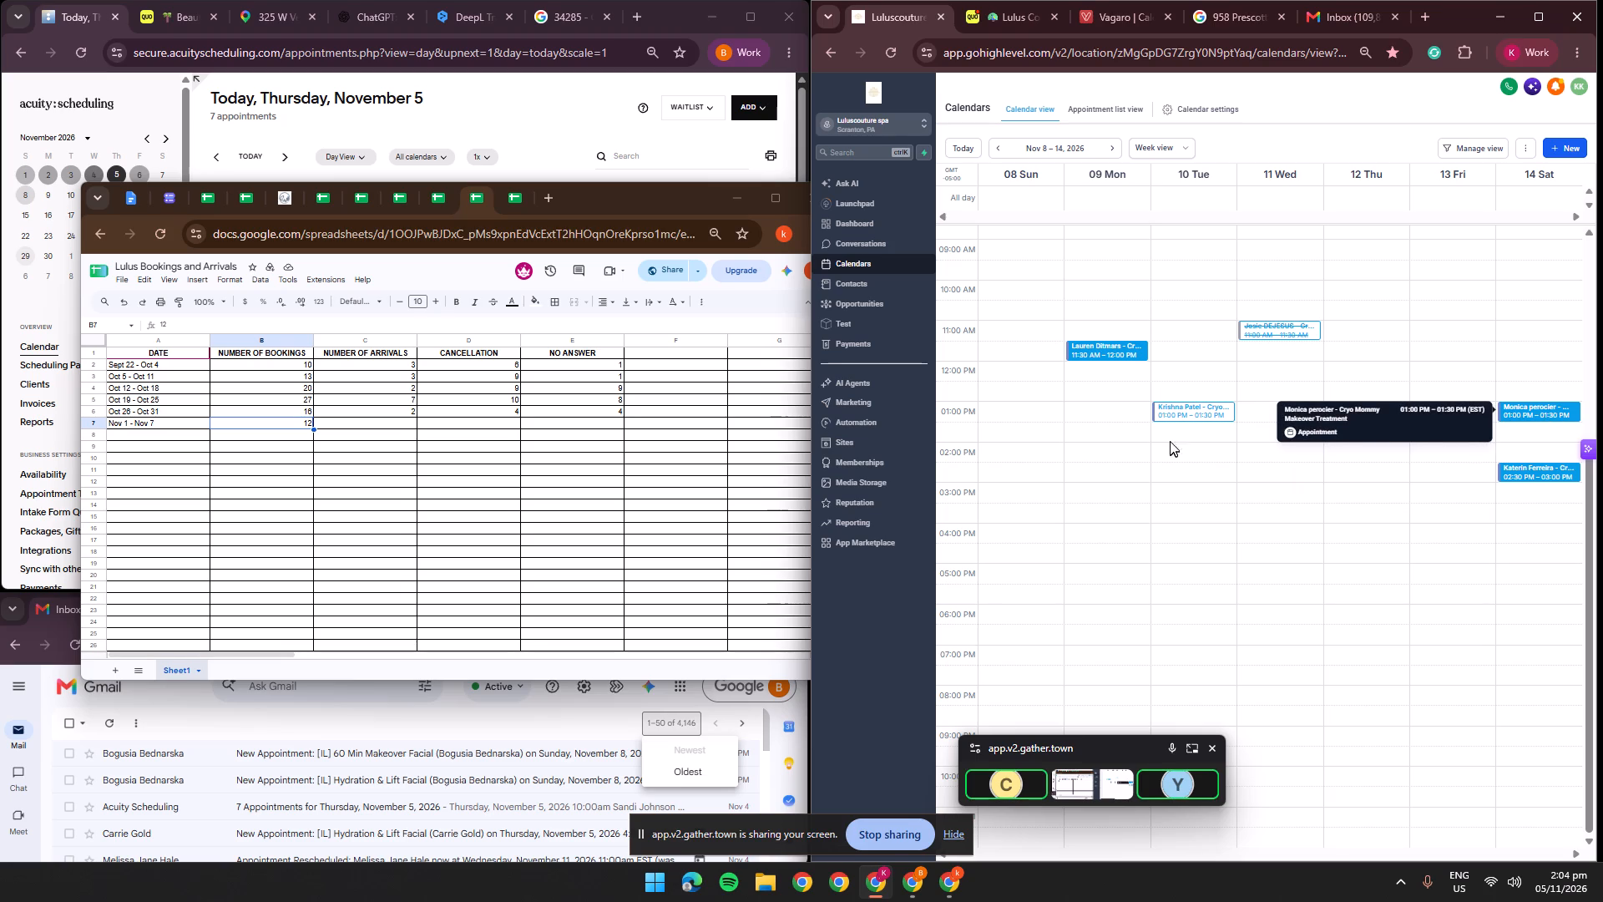
Review the details and status of the Tuesday, Nov 10, 1:00 PM and Monday, Nov 9, 11:30 AM appointments with the colleague.
click(1202, 419)
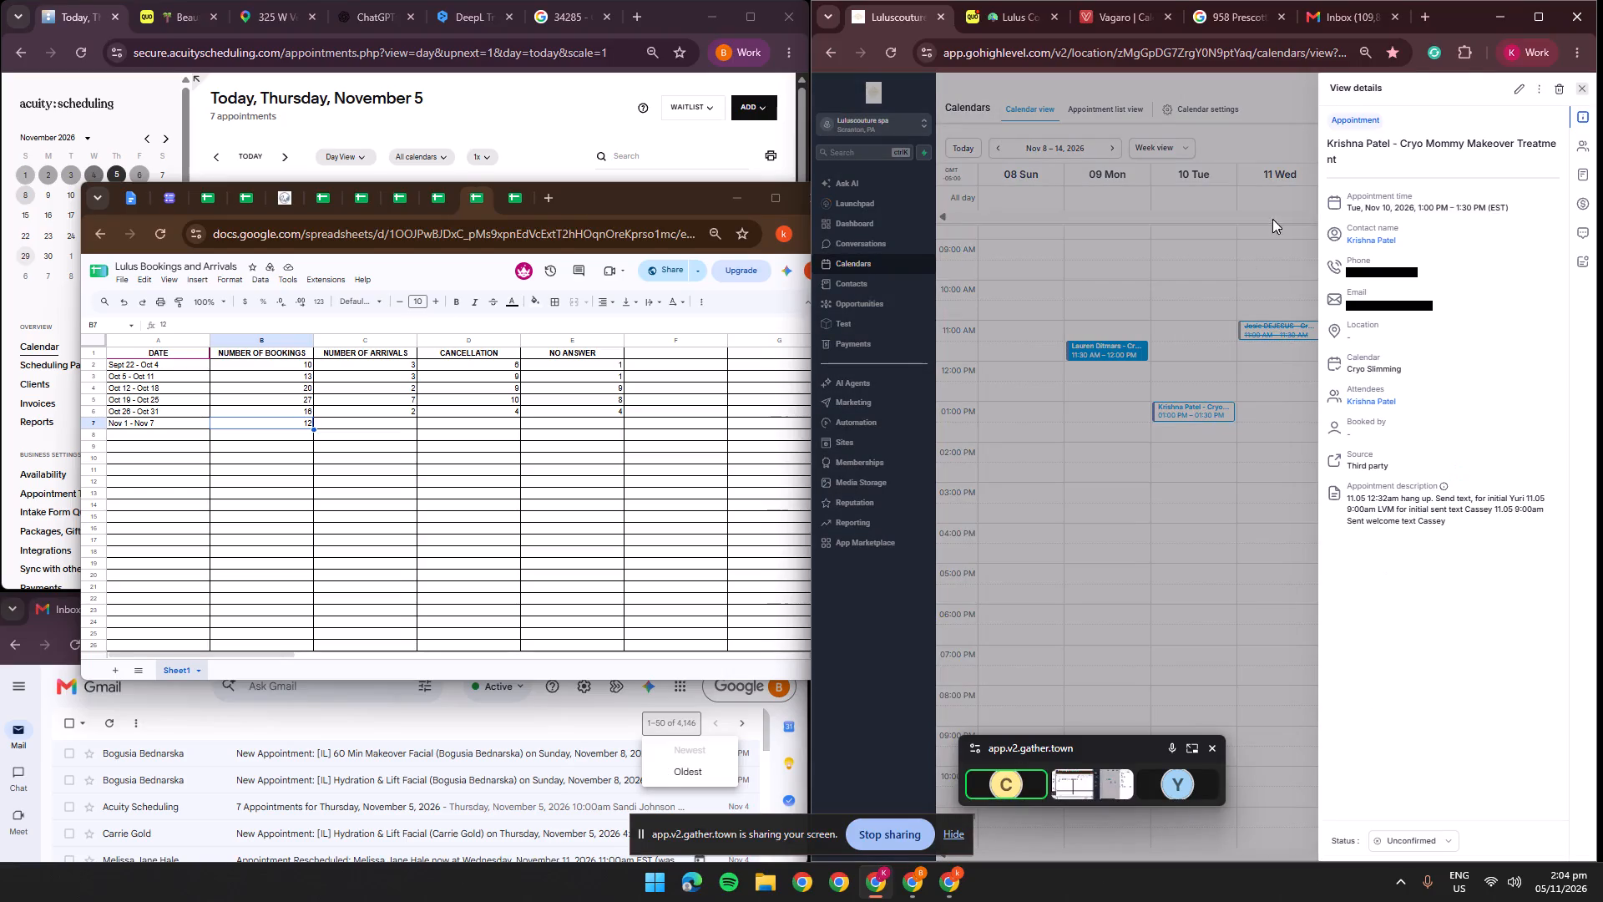
click(1421, 846)
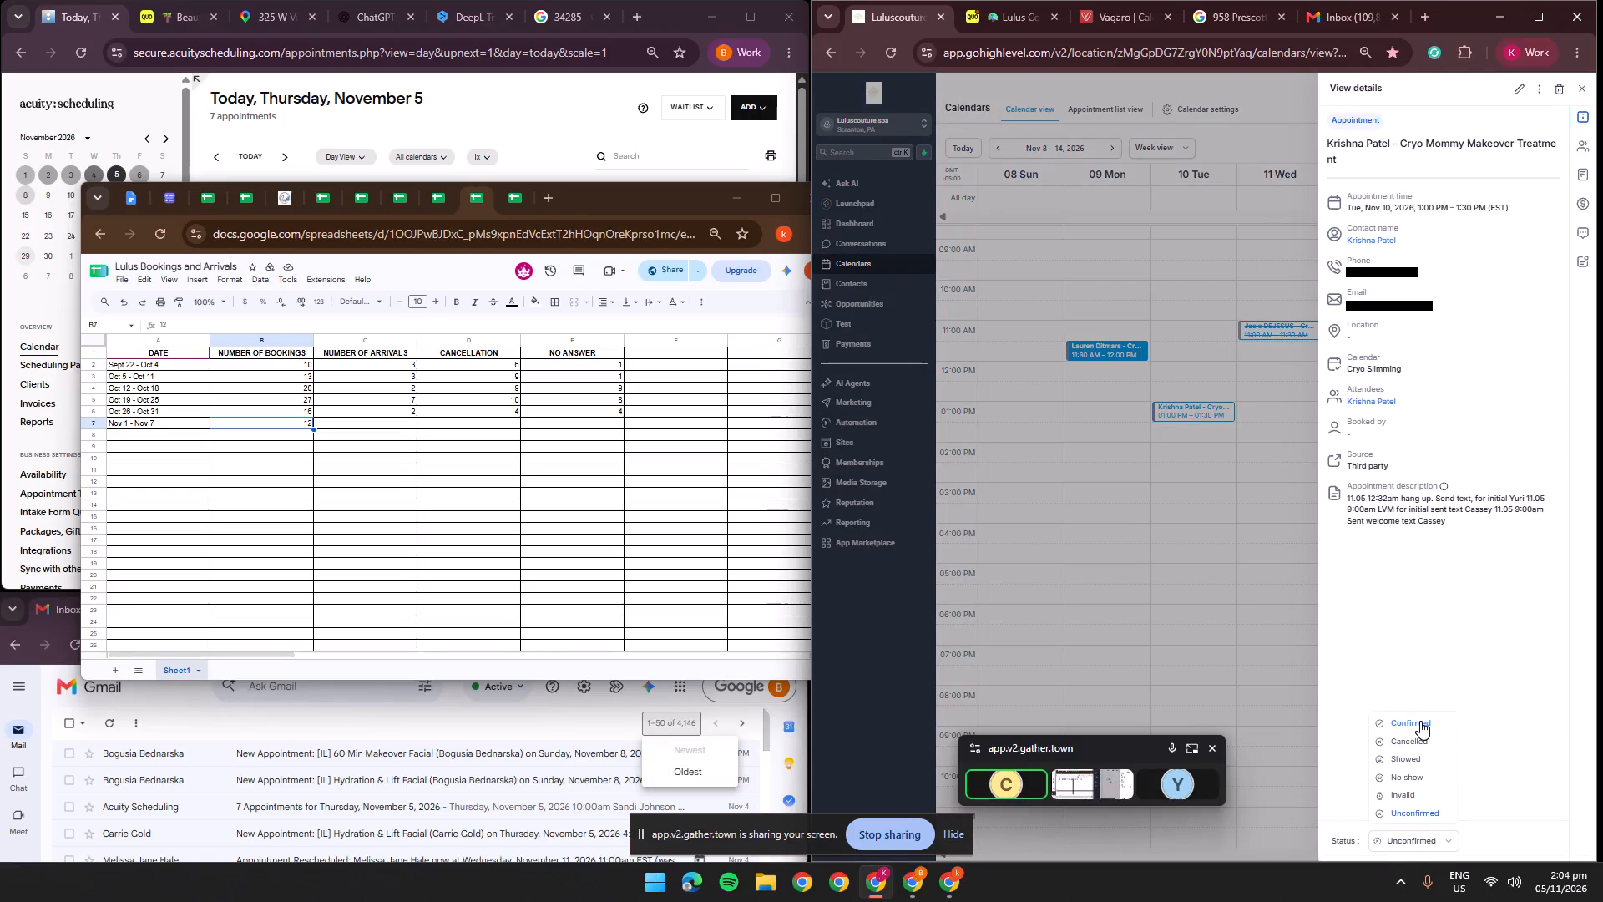
click(1585, 89)
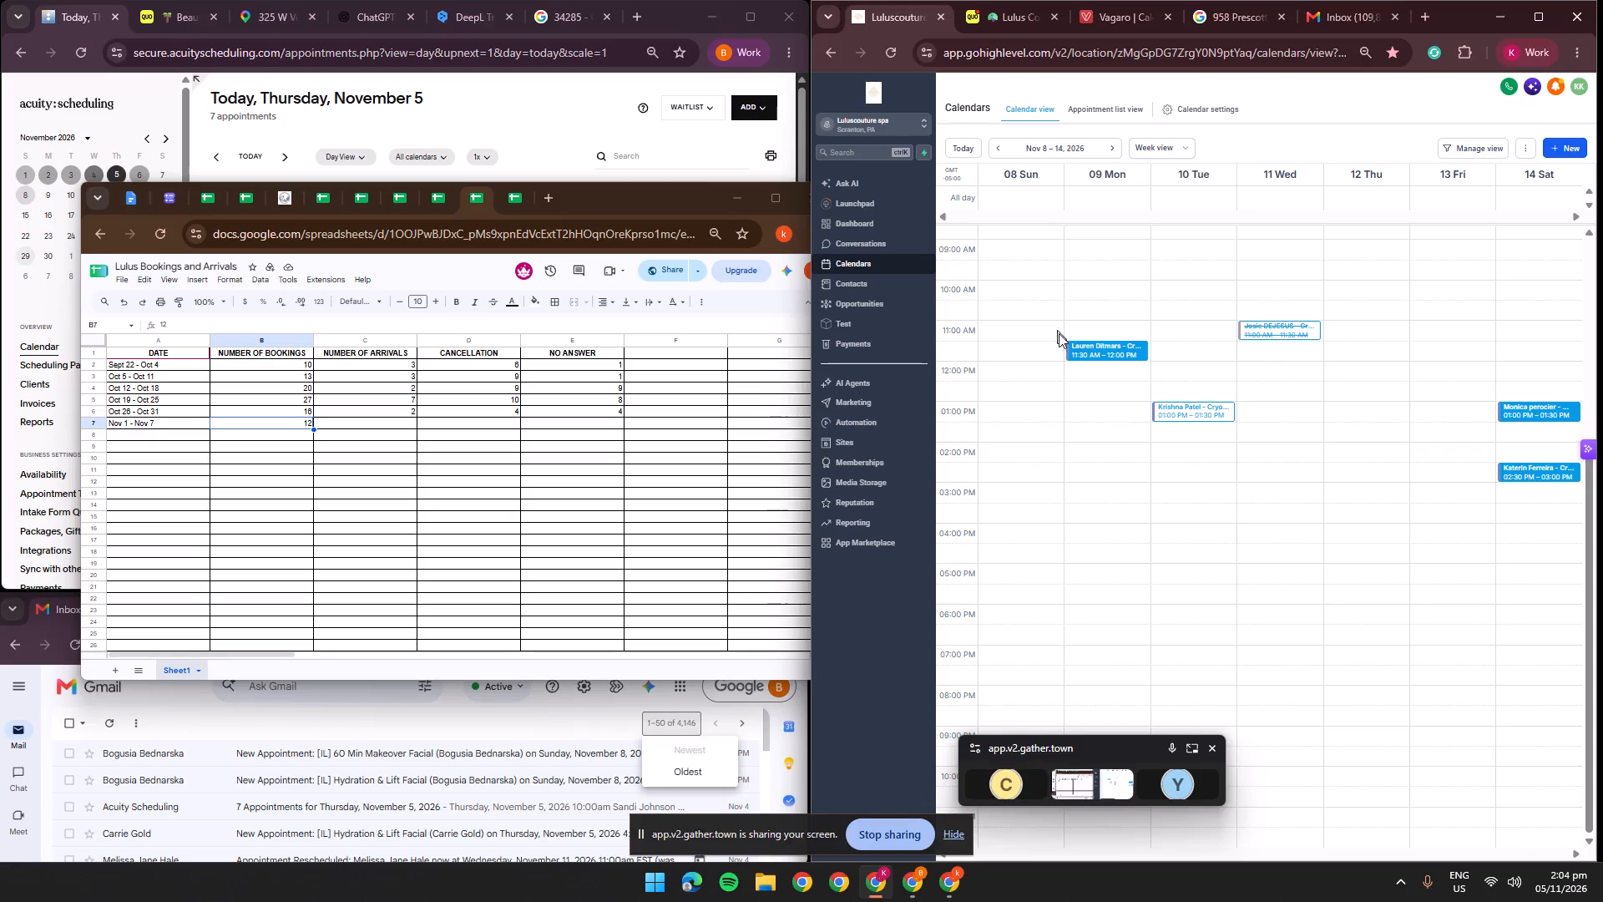
click(1106, 347)
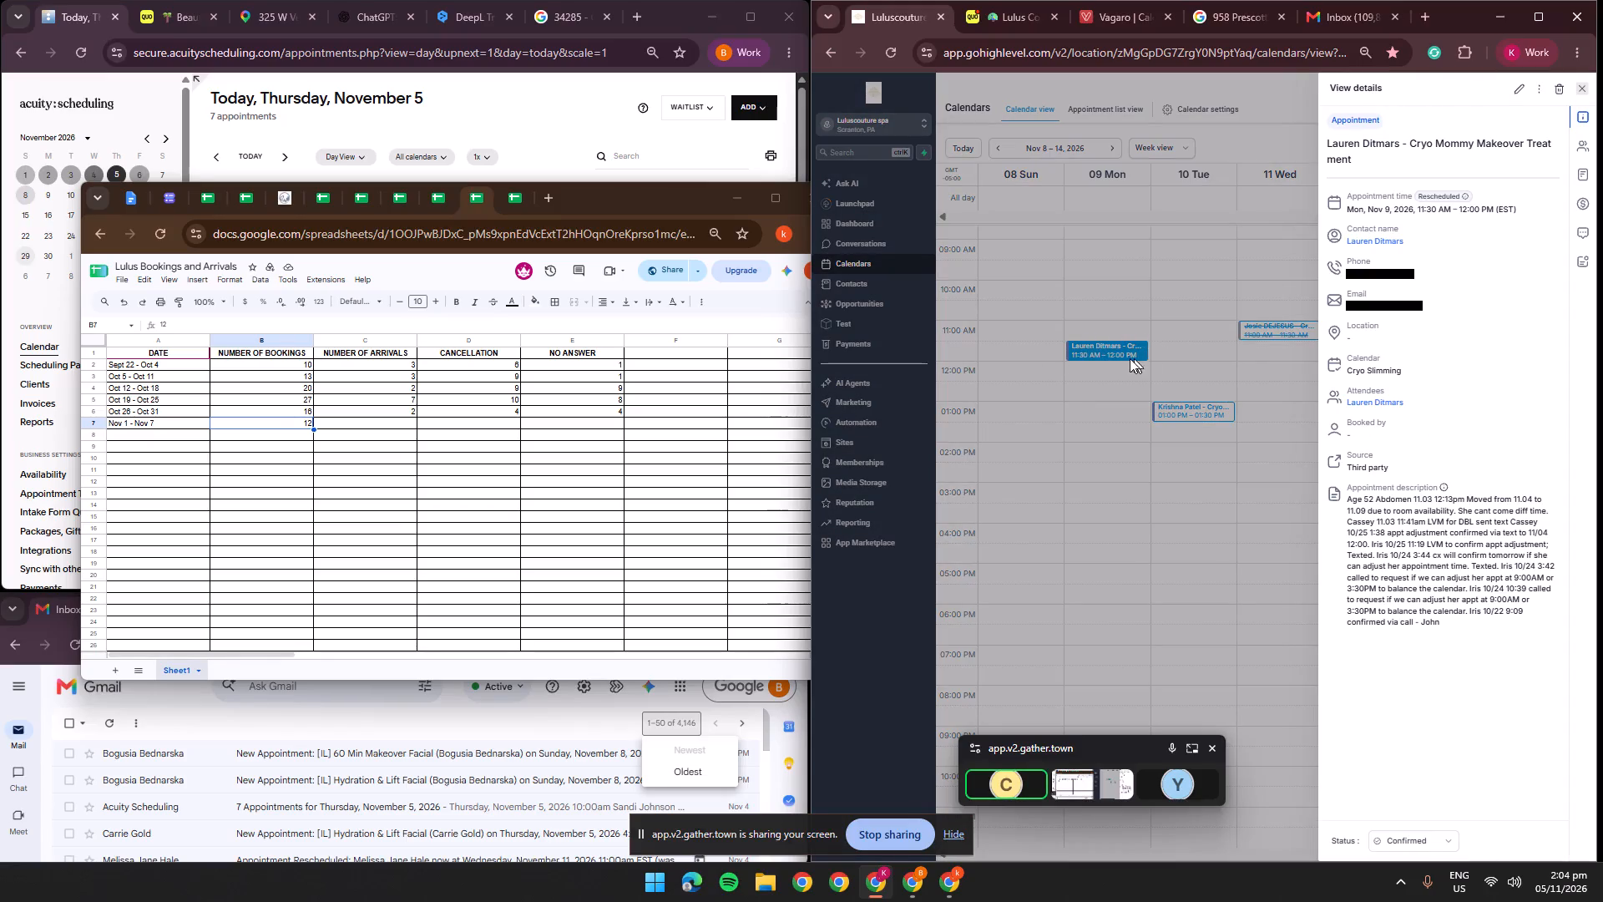
click(1583, 92)
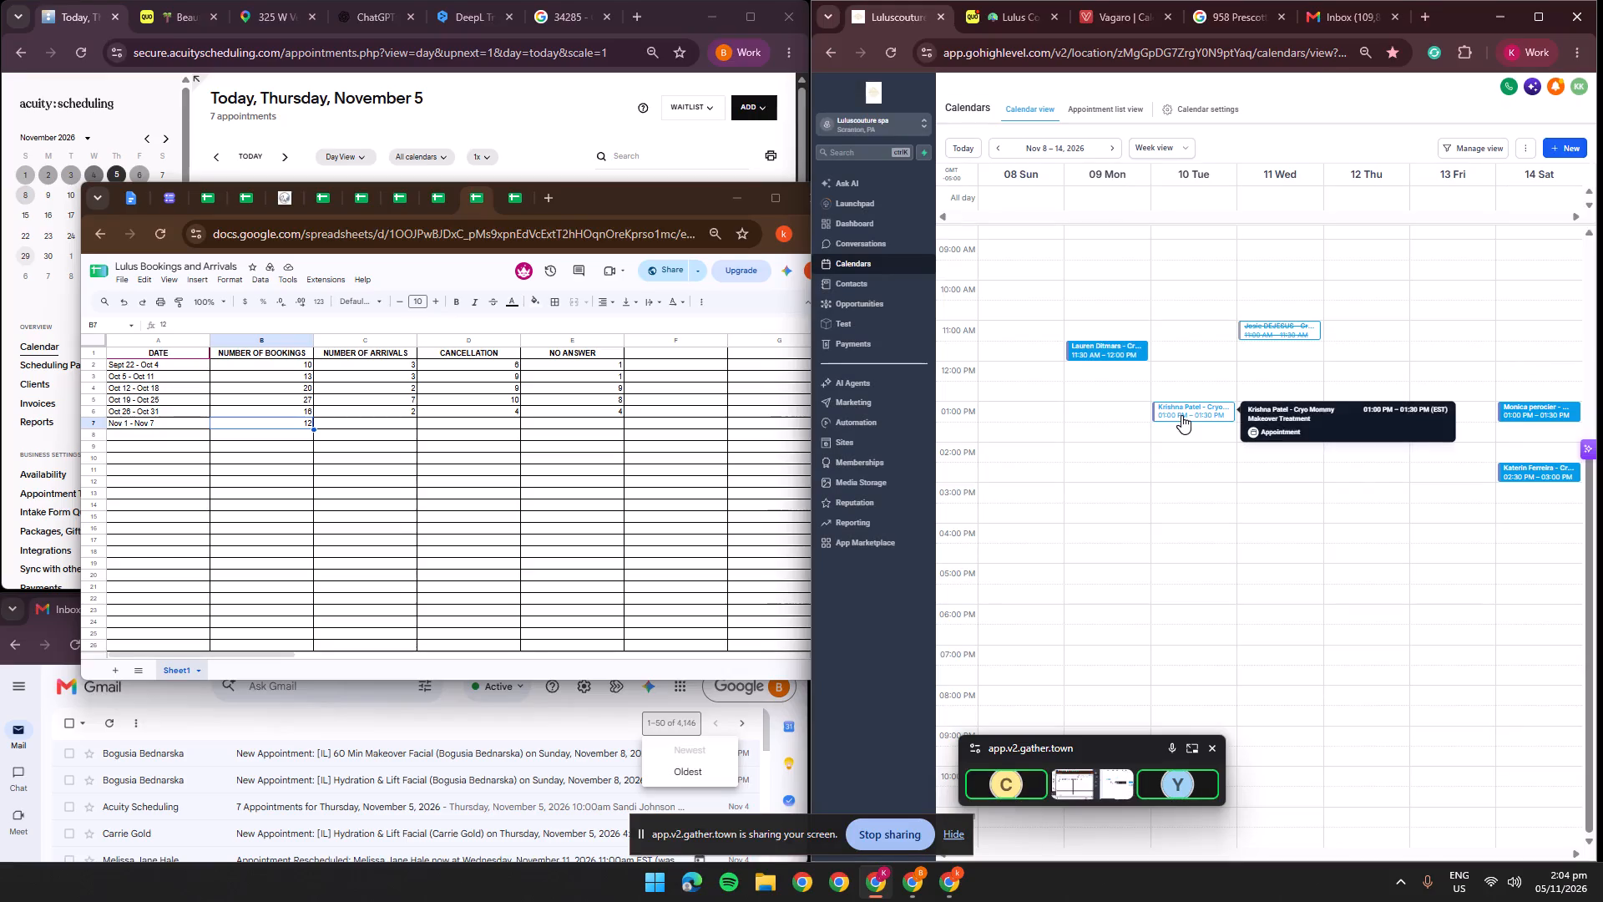
click(1181, 415)
click(1585, 84)
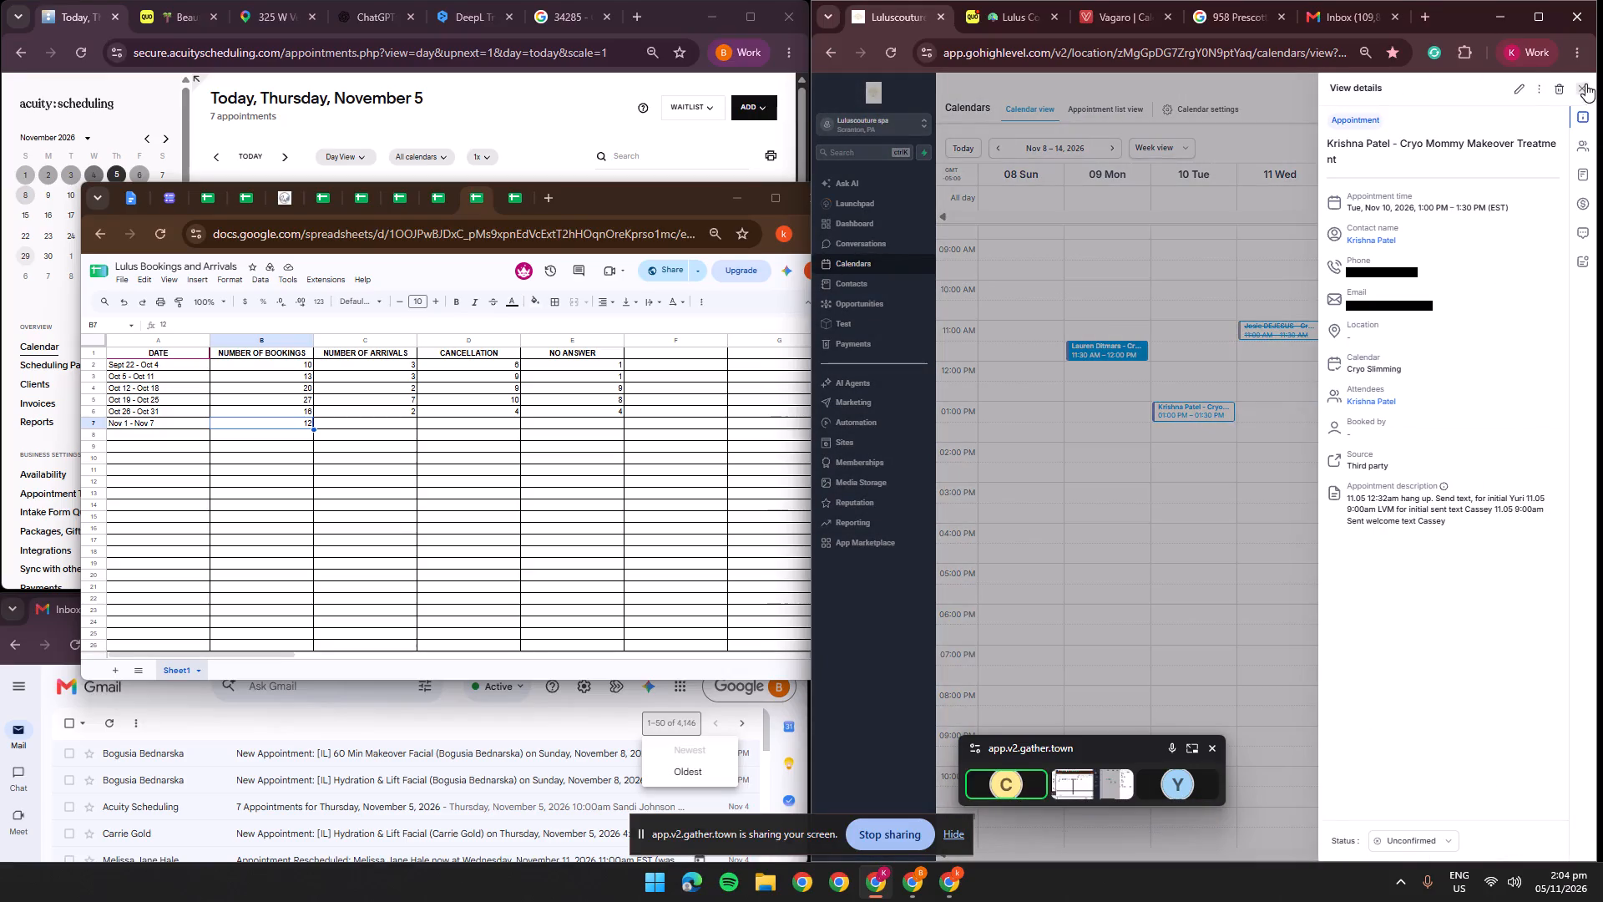
click(1189, 404)
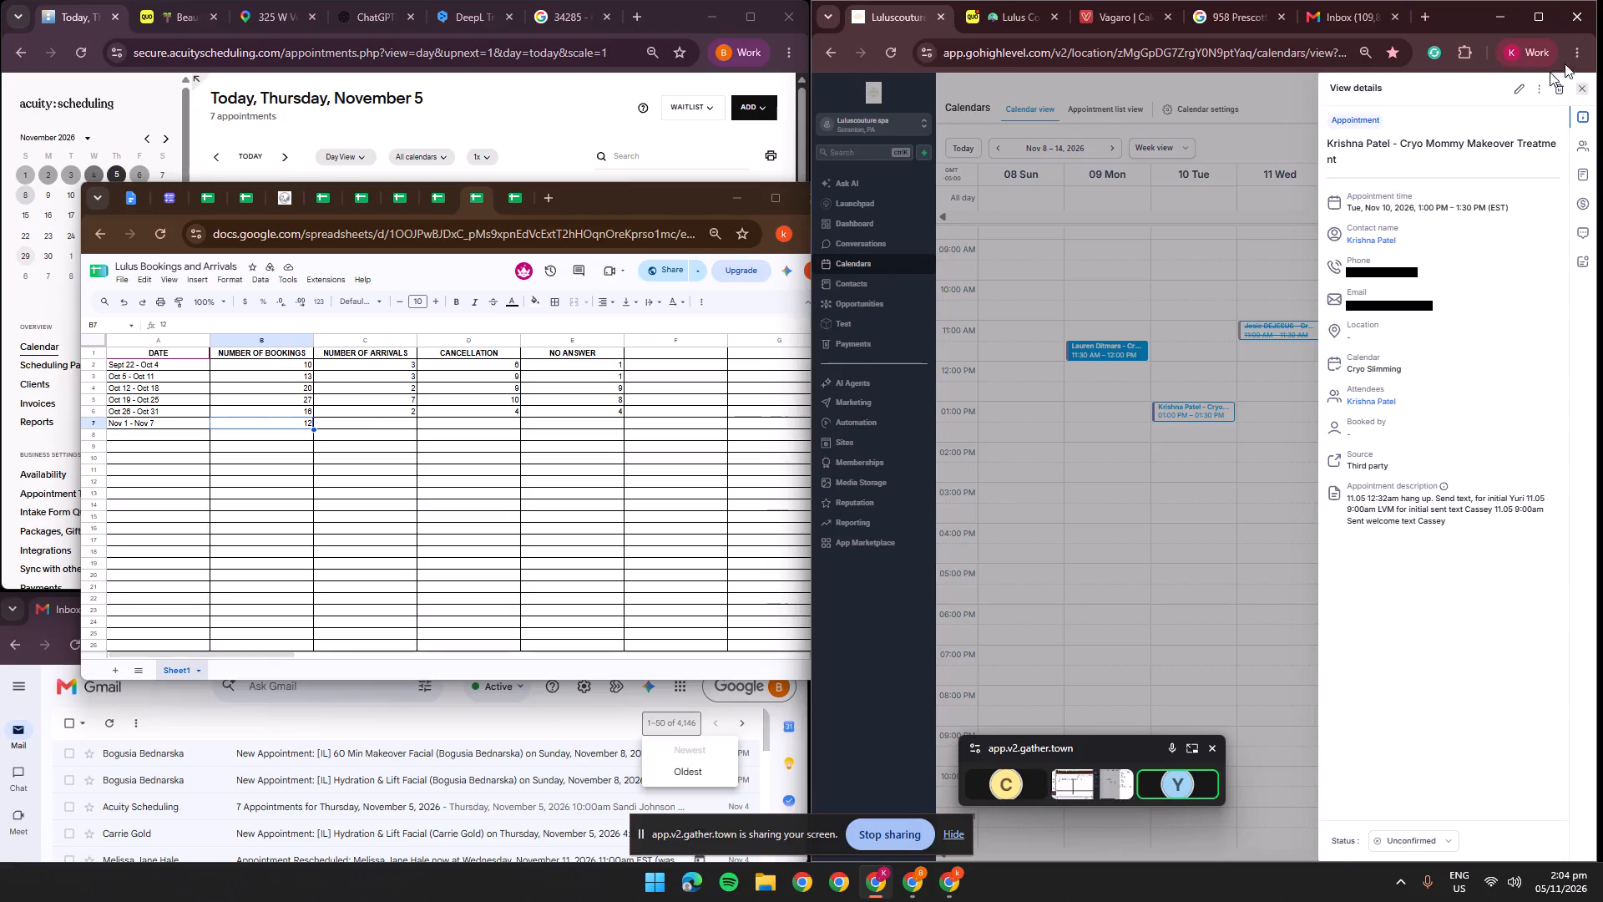
click(1585, 87)
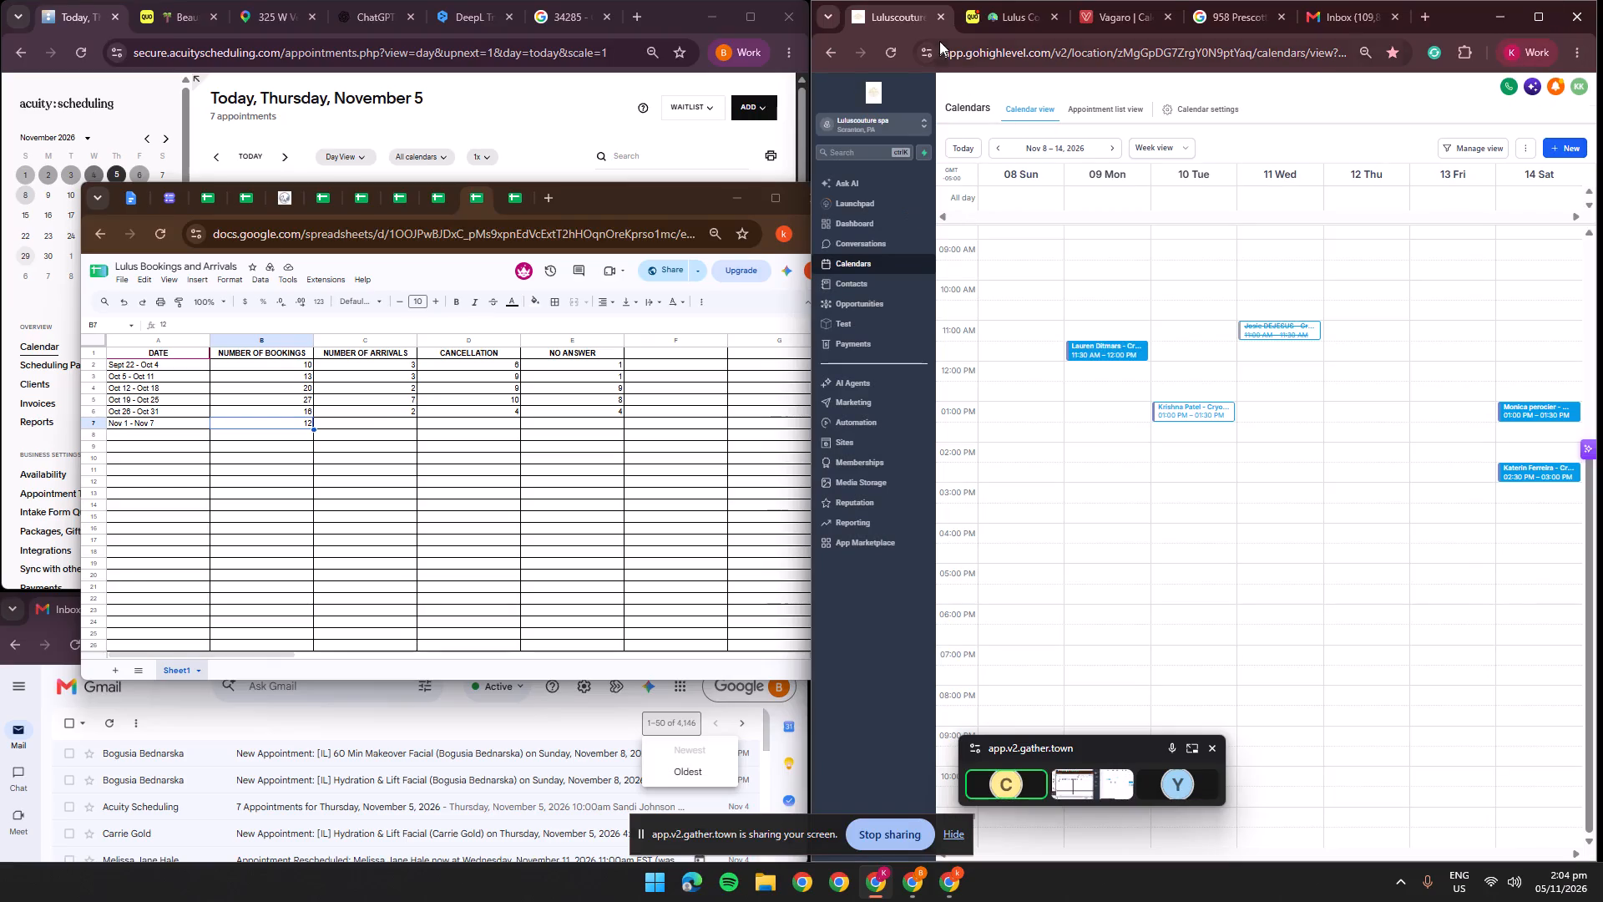
Review the Saturday, Nov 14 and Tuesday, Nov 10, 1:00 PM appointments with the colleague, and look ahead to the Nov 15 – 21, 2026 week.
click(983, 14)
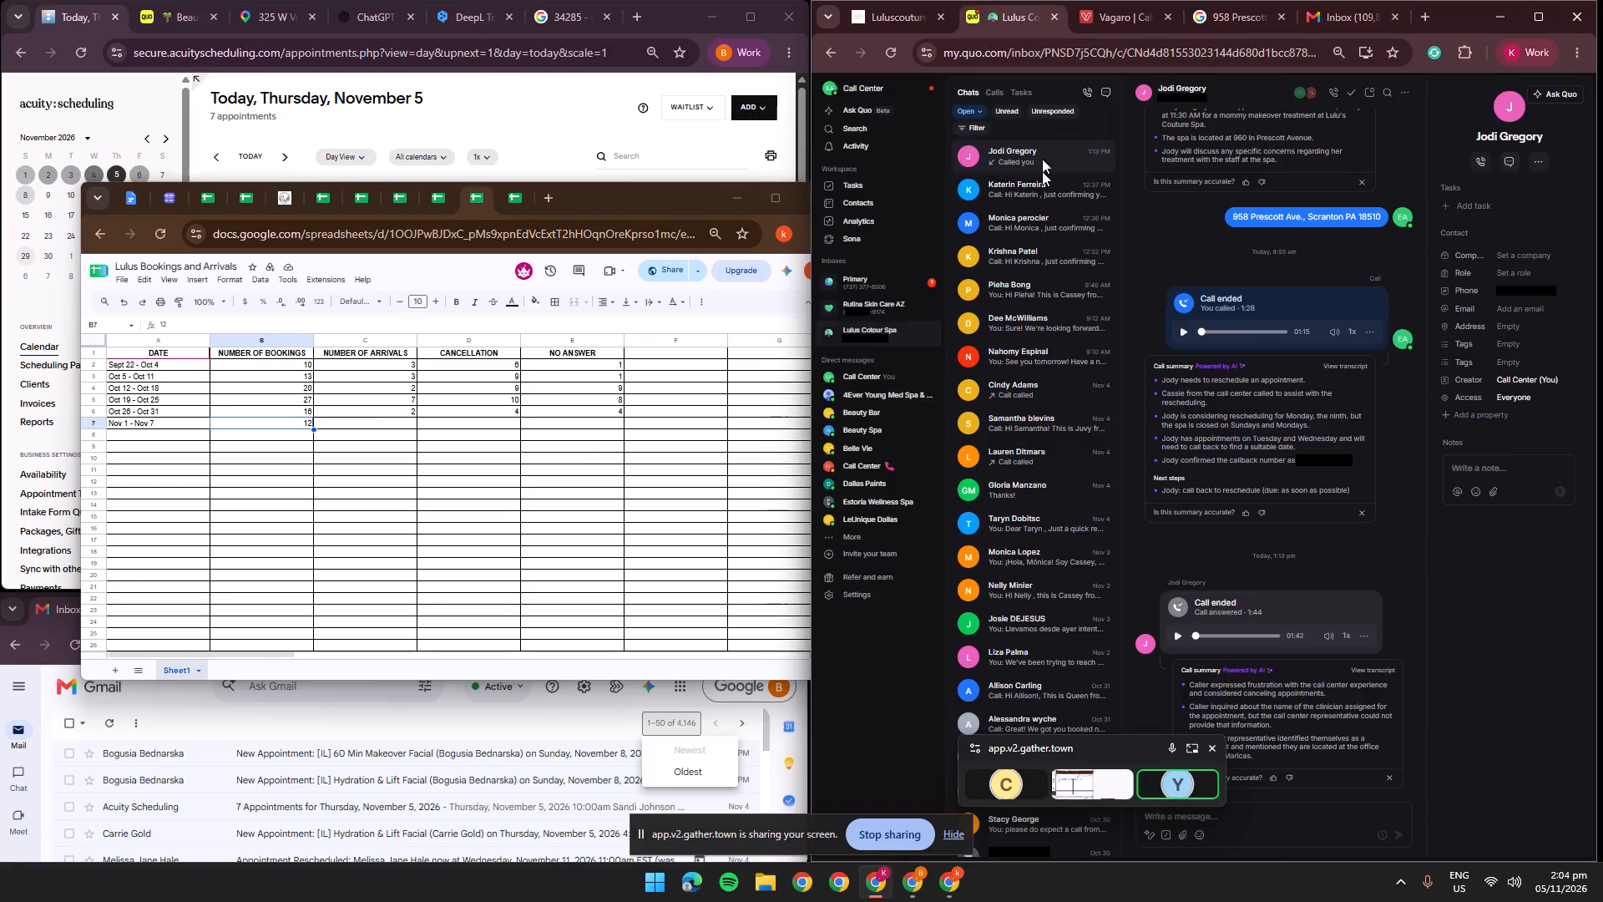
click(883, 14)
click(1547, 408)
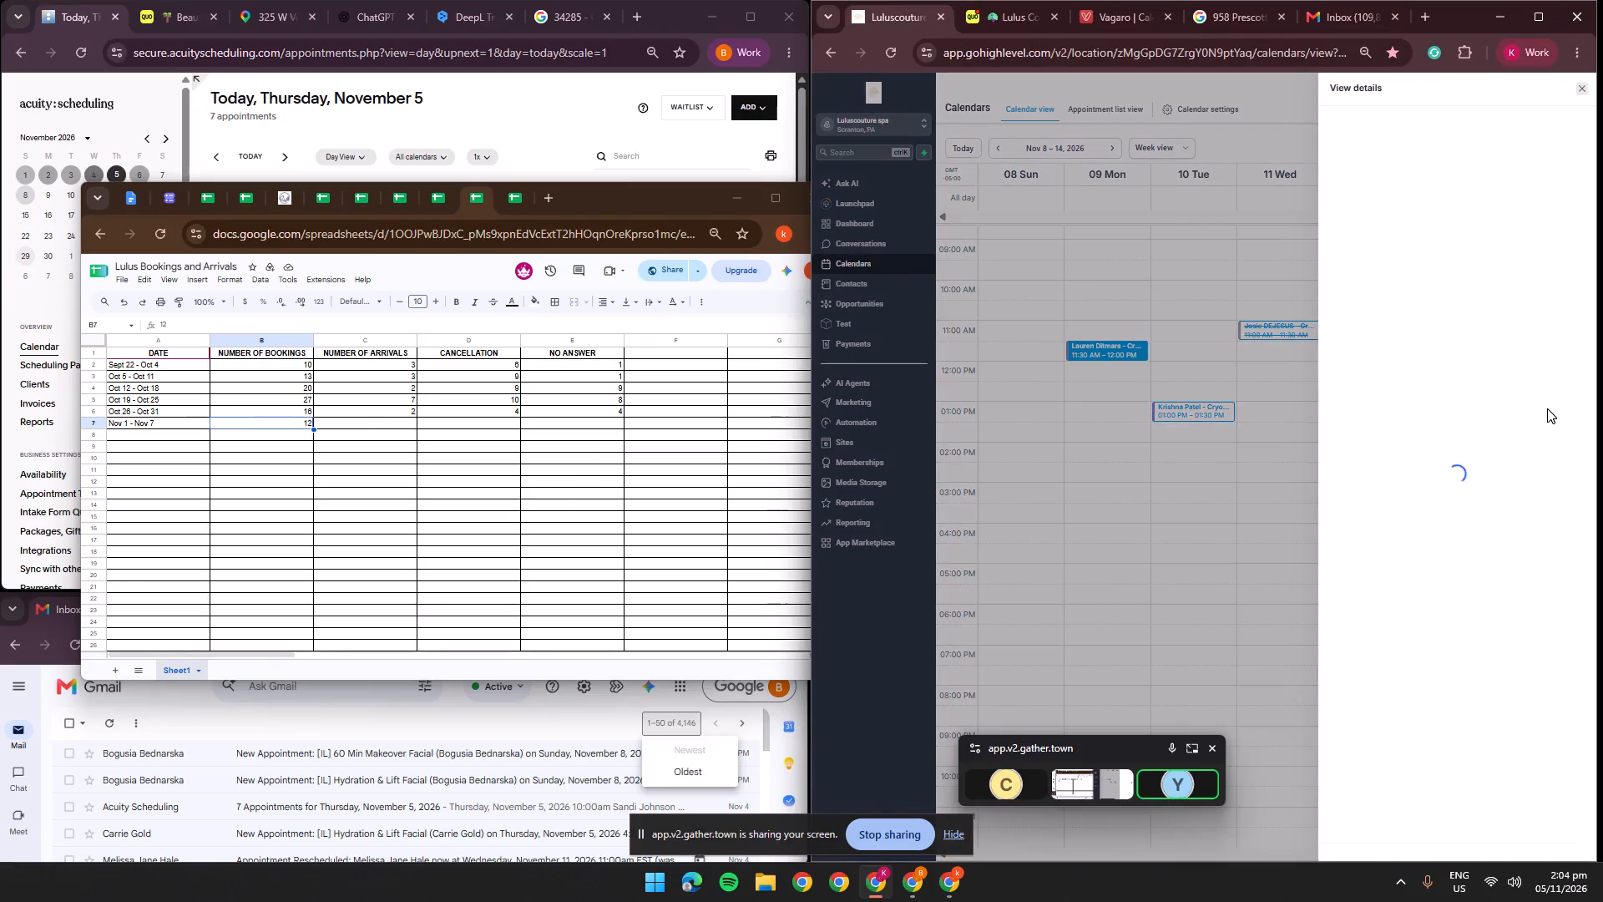
click(1136, 602)
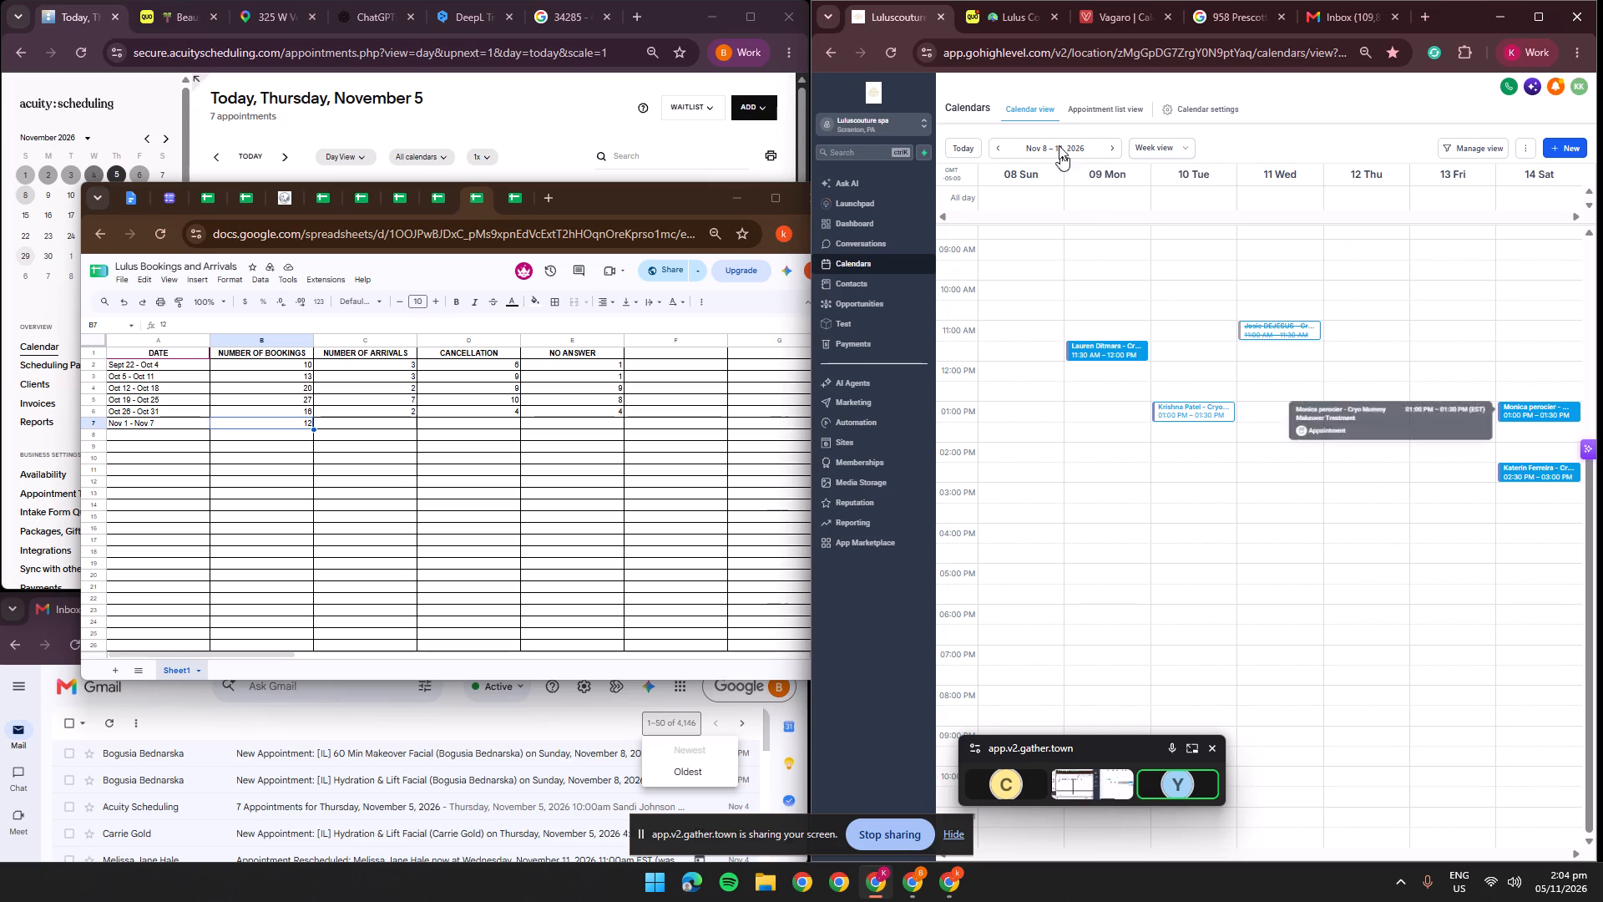
click(996, 140)
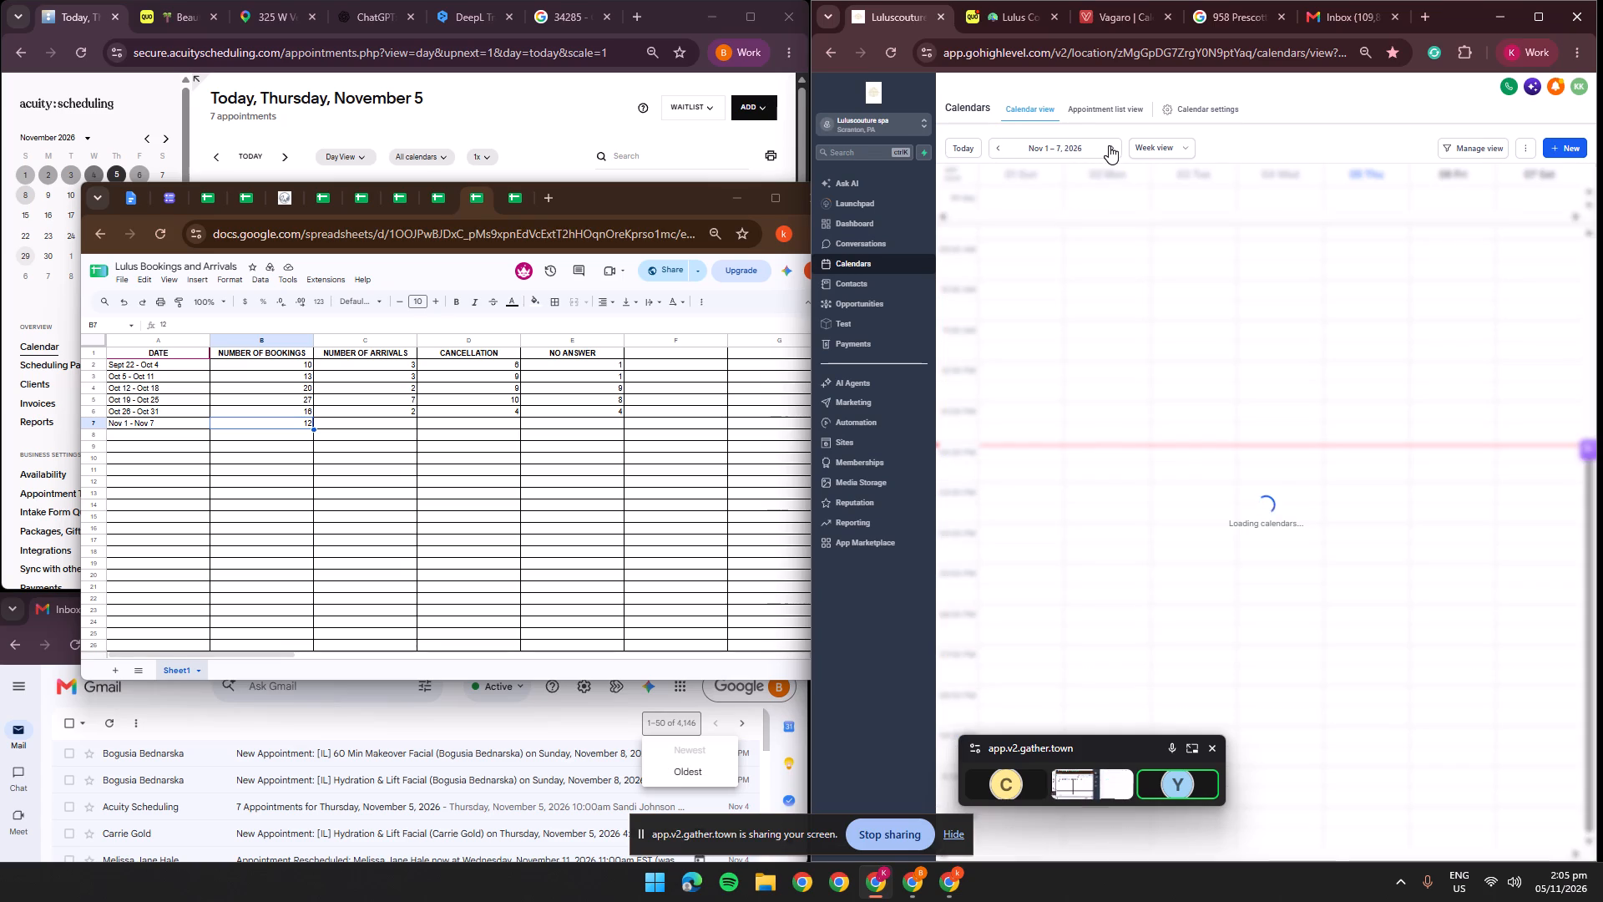
click(1109, 145)
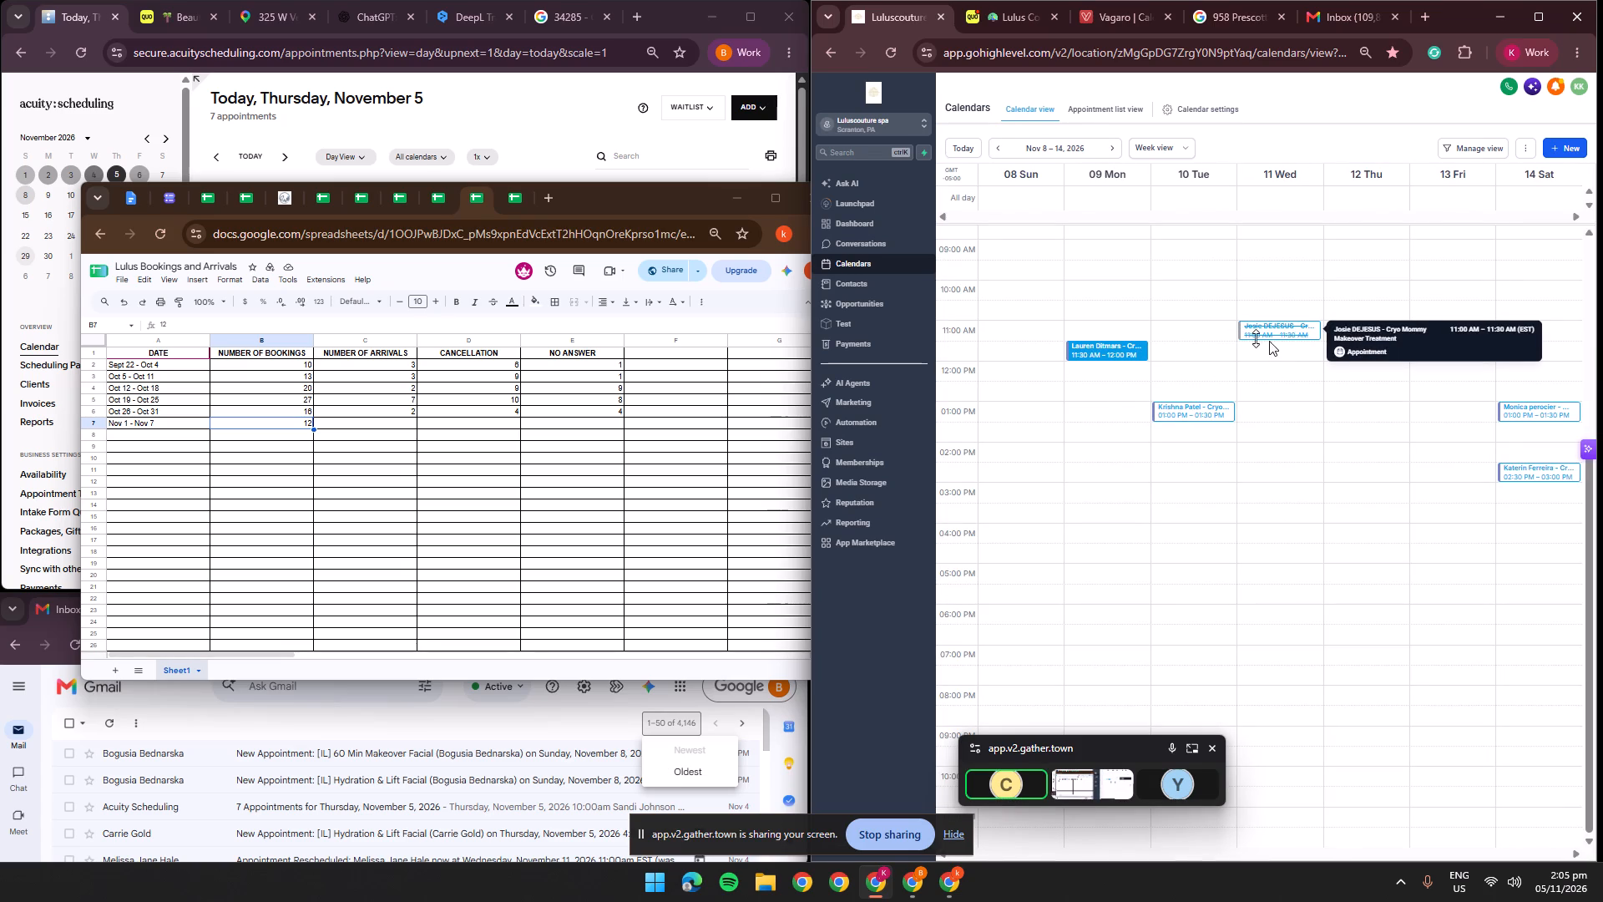
click(1222, 405)
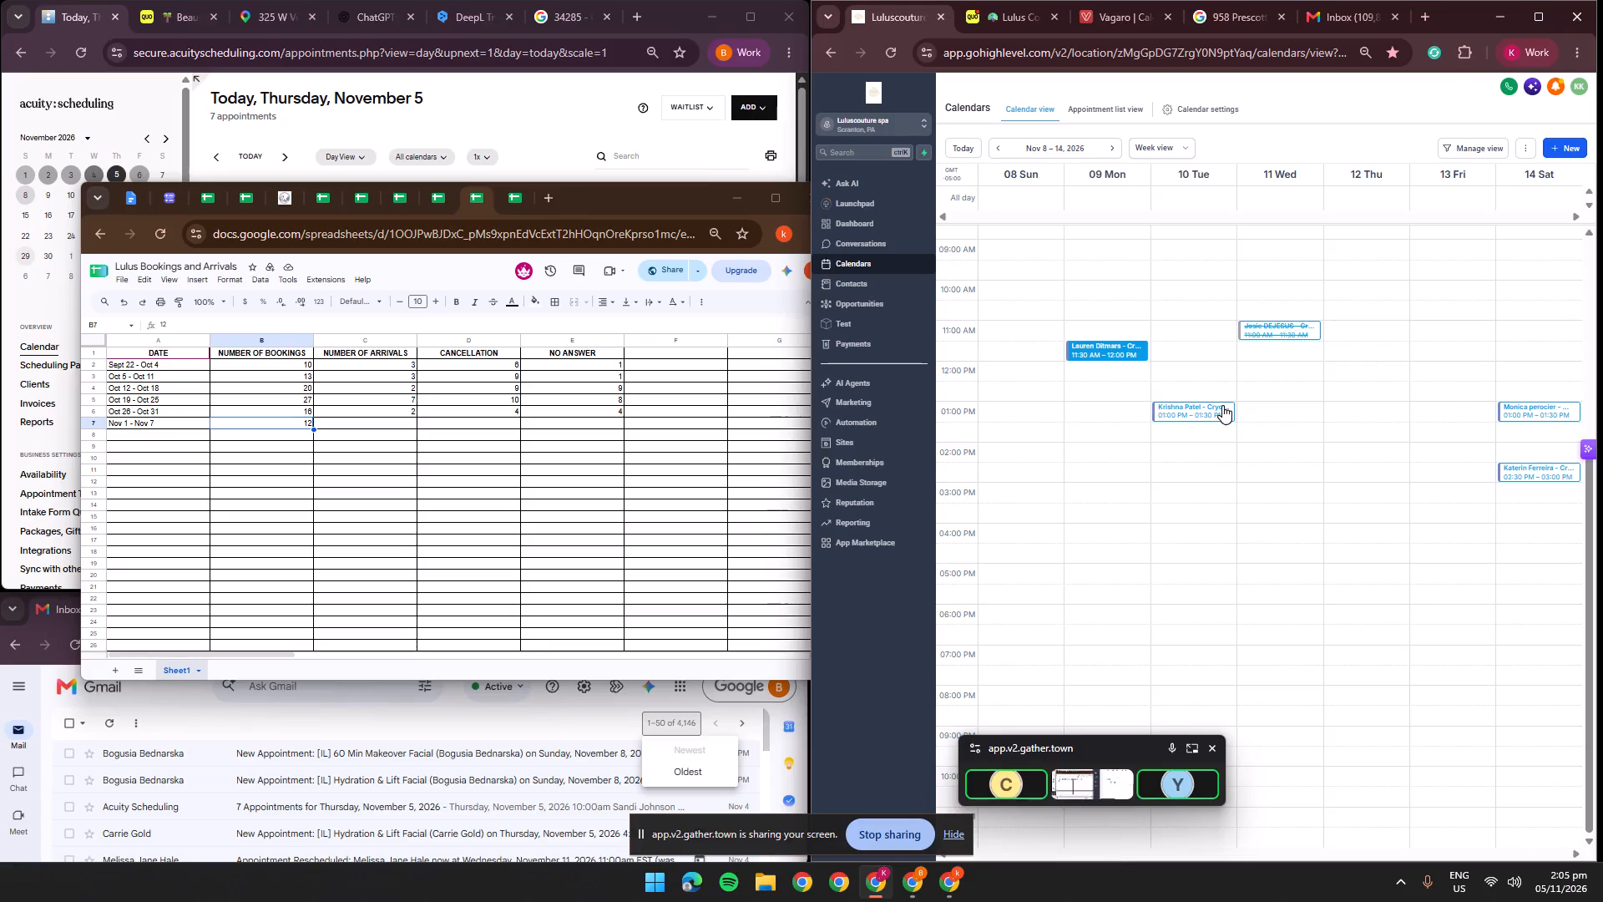
click(1404, 845)
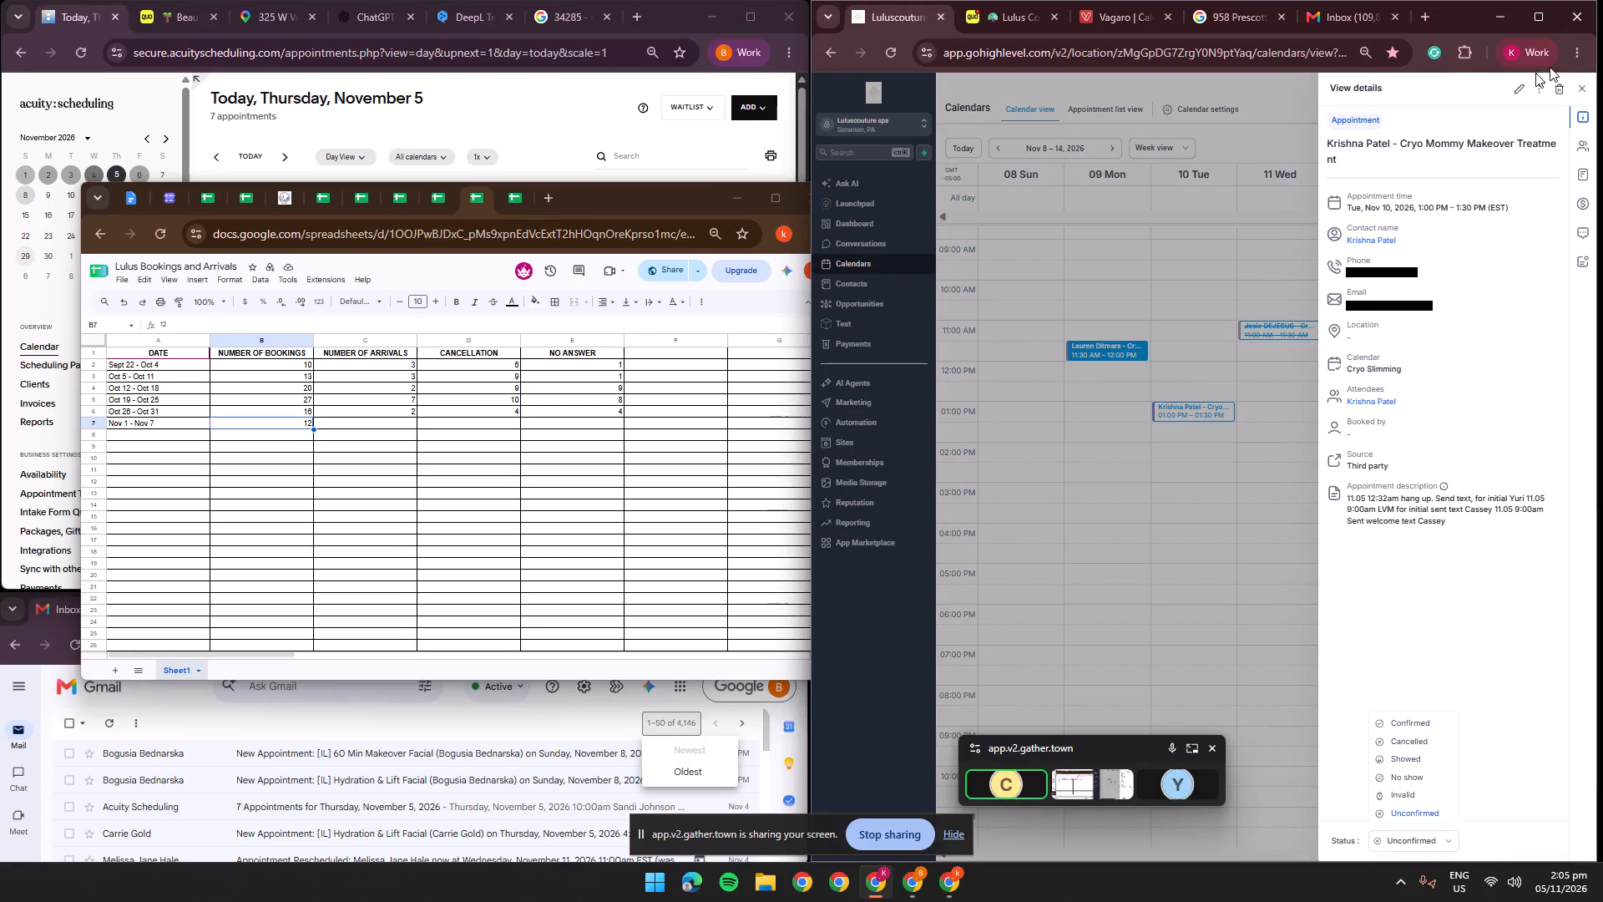
click(1590, 88)
click(1583, 89)
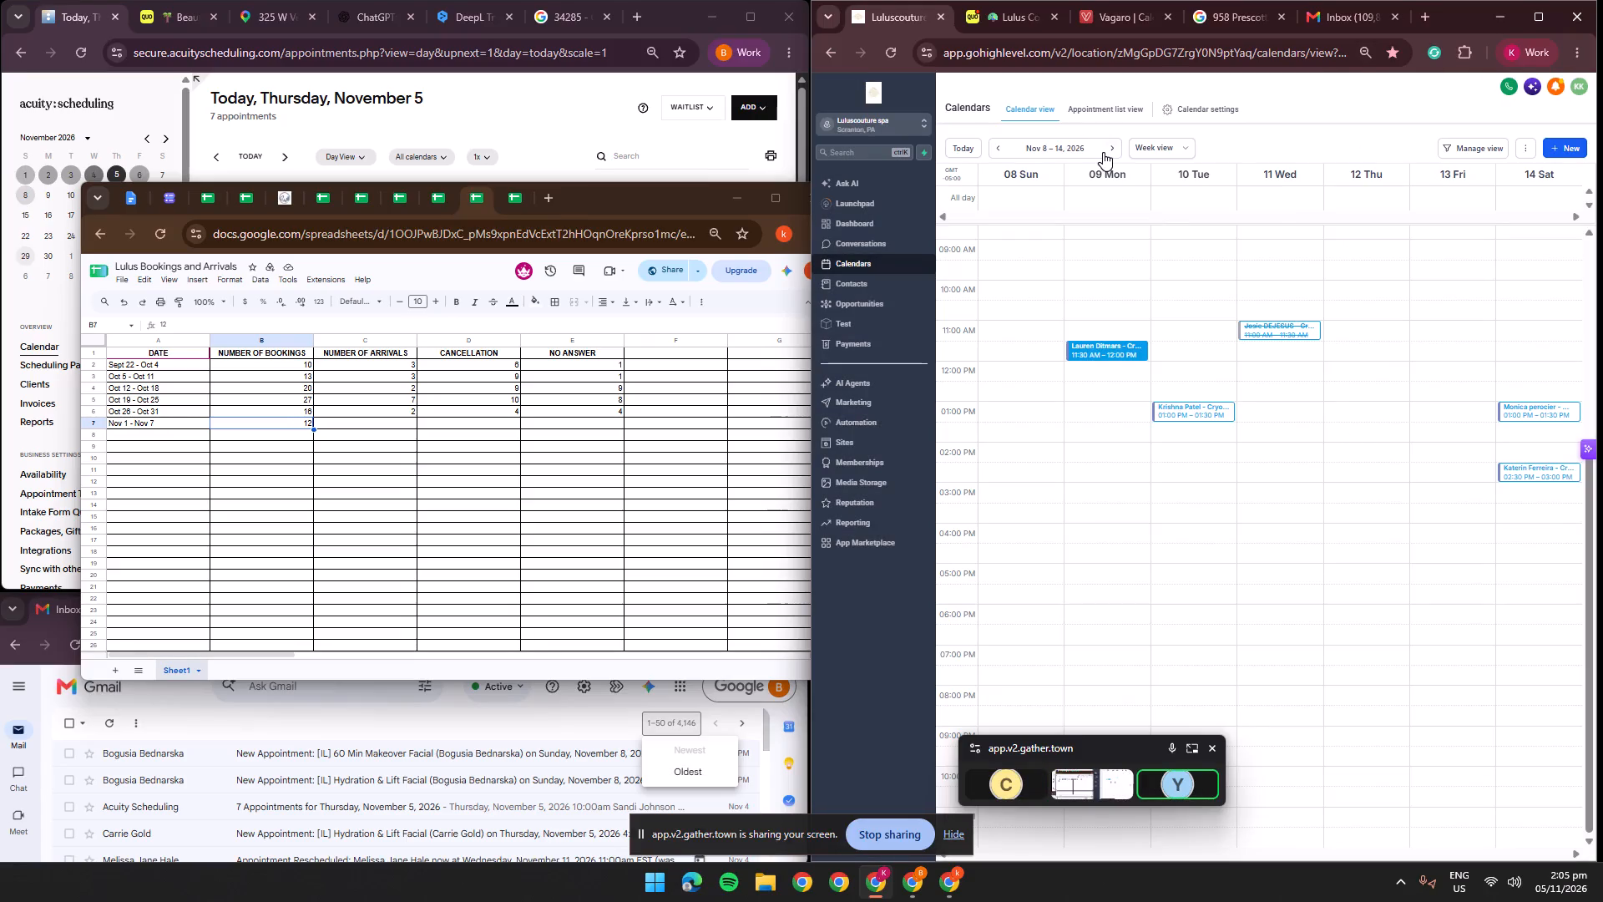
click(1103, 152)
scroll(1077, 278, up, 1)
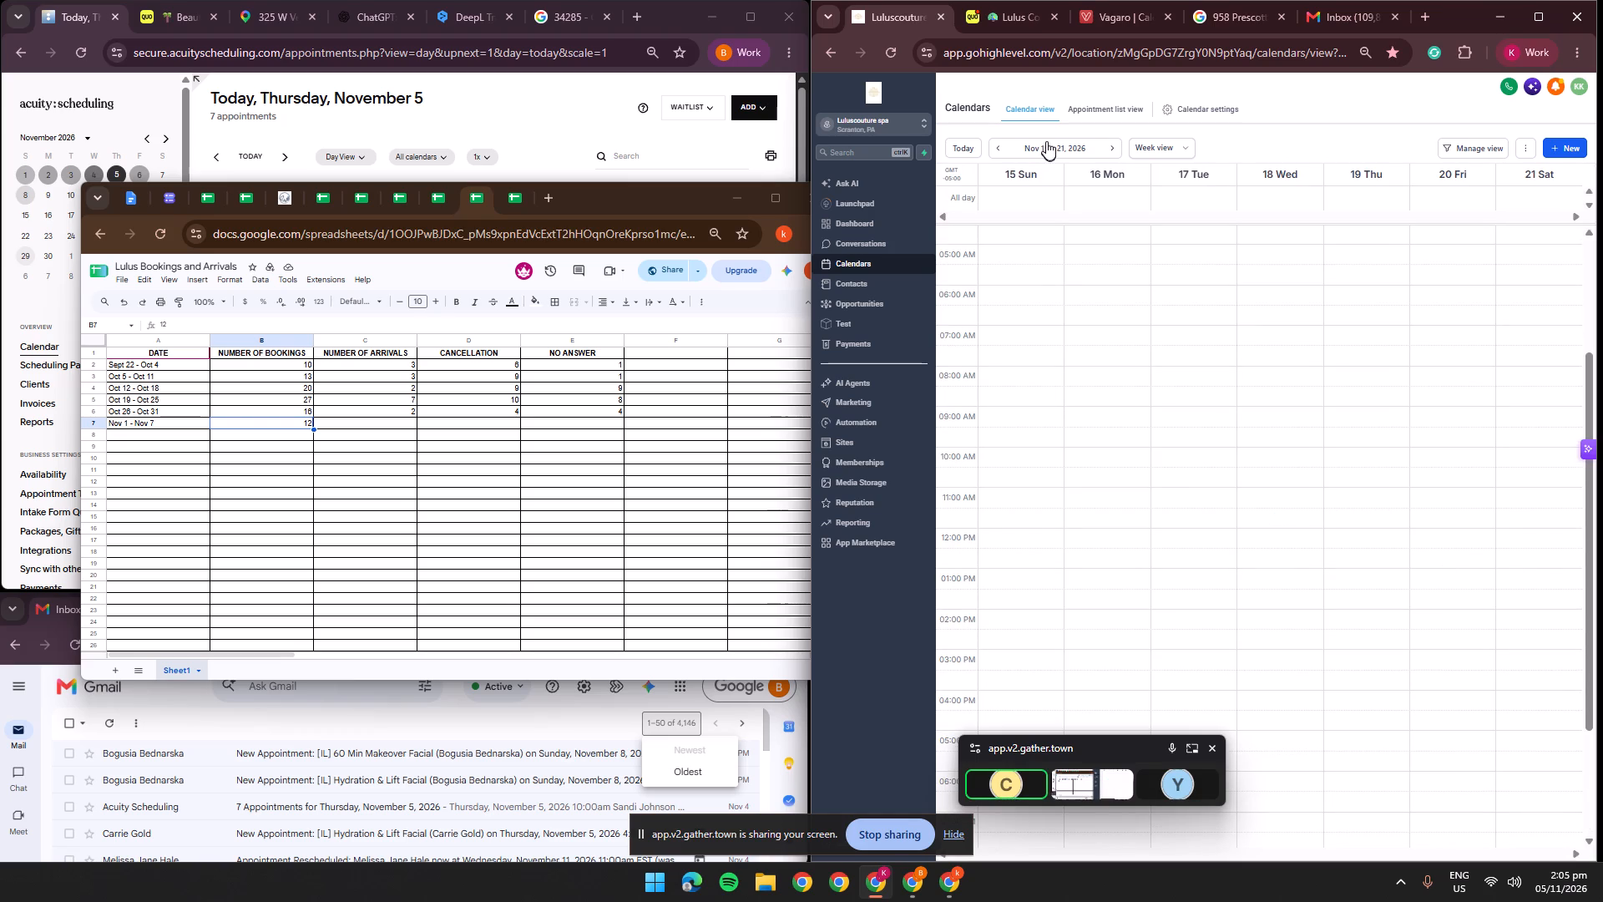
click(1046, 140)
Enter 2 as the No Answer figure for Nov 1 - Nov 7 in the spreadsheet.
click(370, 414)
click(499, 431)
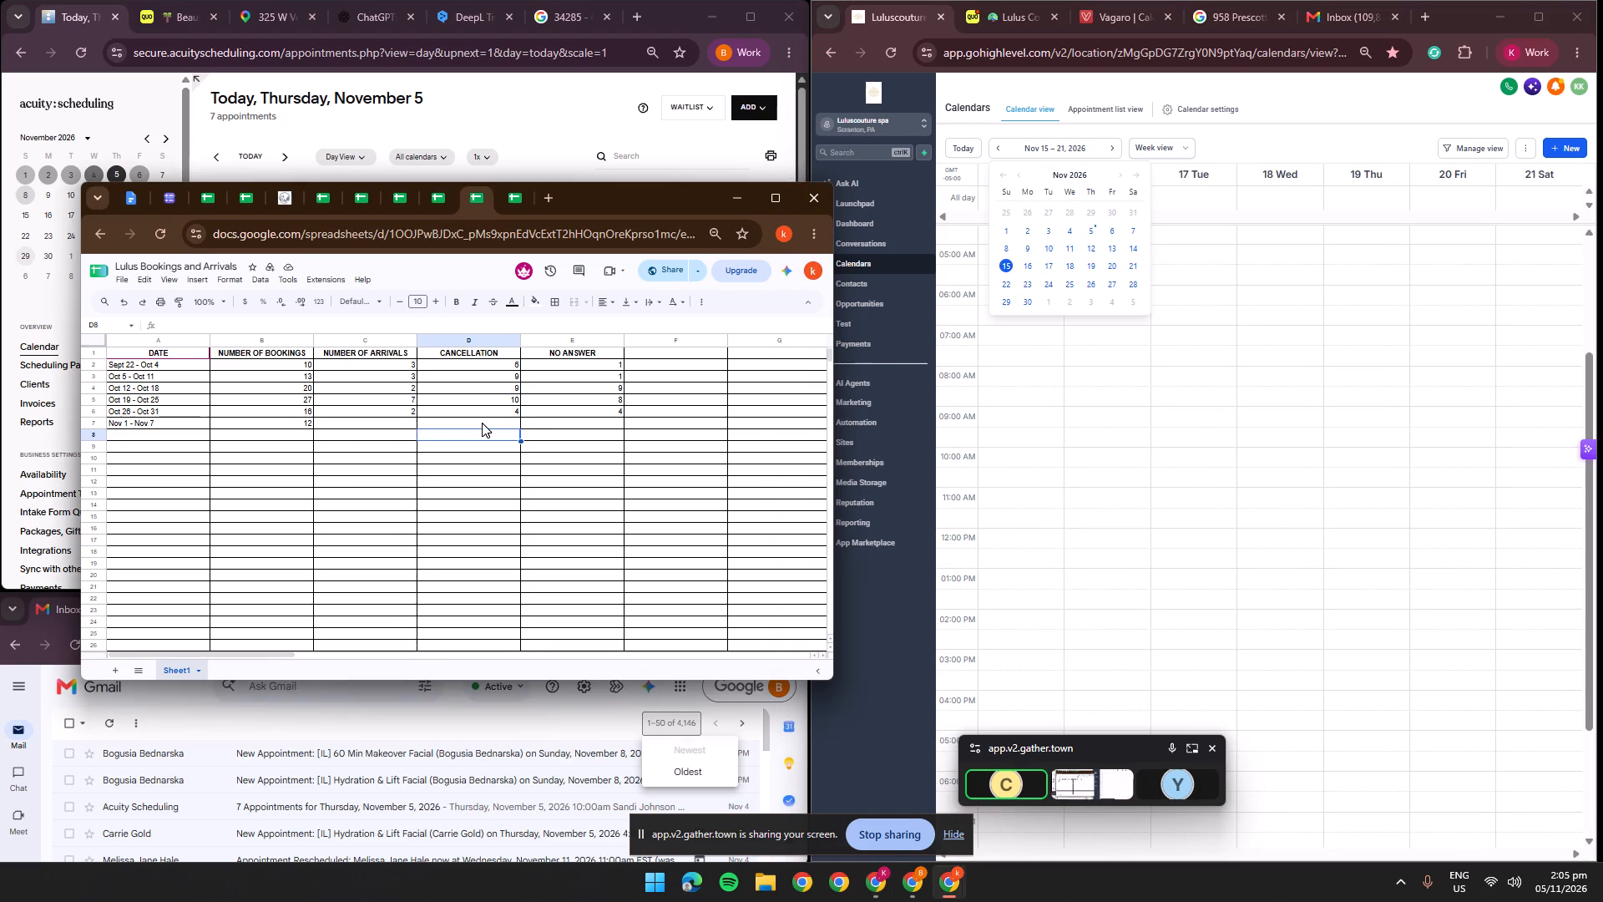
click(489, 420)
click(587, 425)
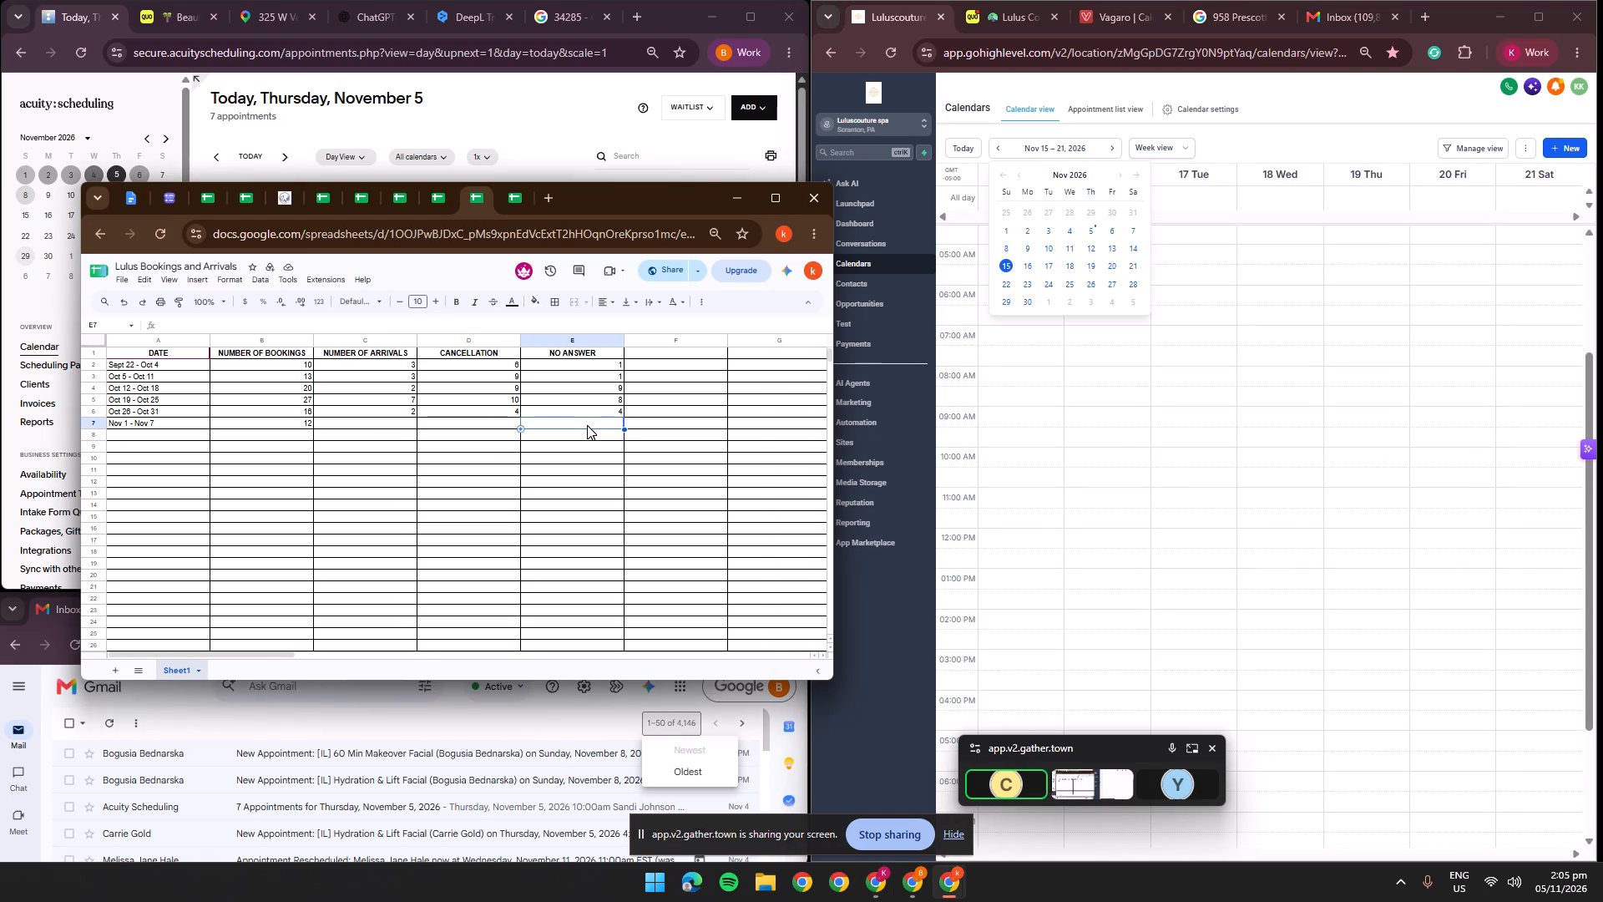
key(2)
click(579, 492)
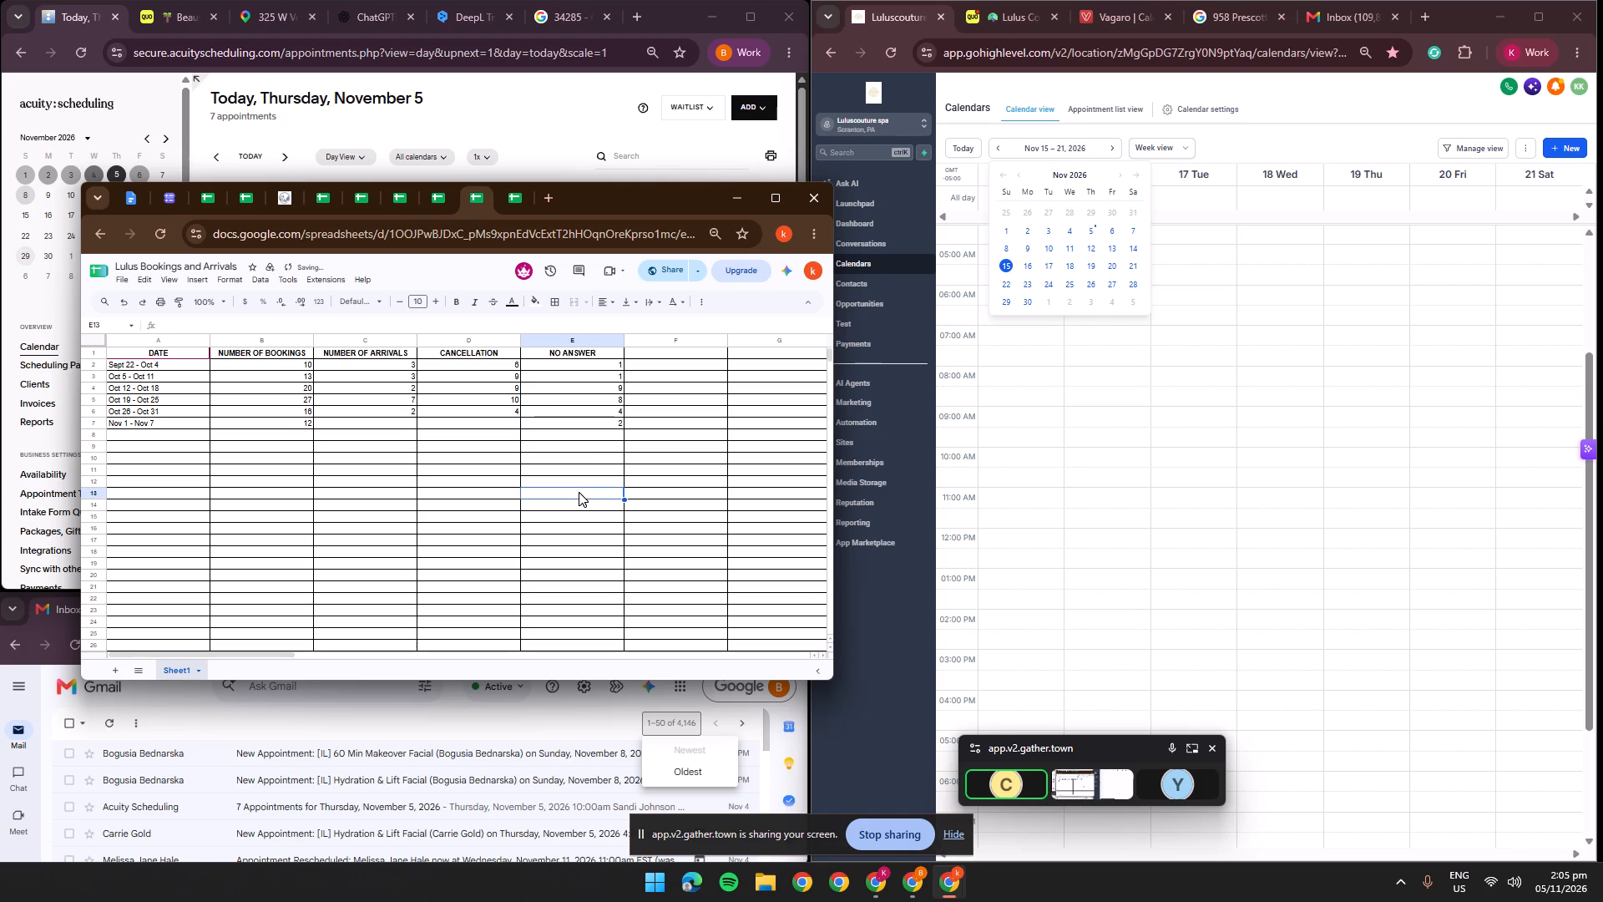
Return to the Nov 1 – 7, 2026 week and examine the Tuesday, Nov 3, 1:00 PM appointment's details alongside the spreadsheet's cancellation column.
click(1022, 155)
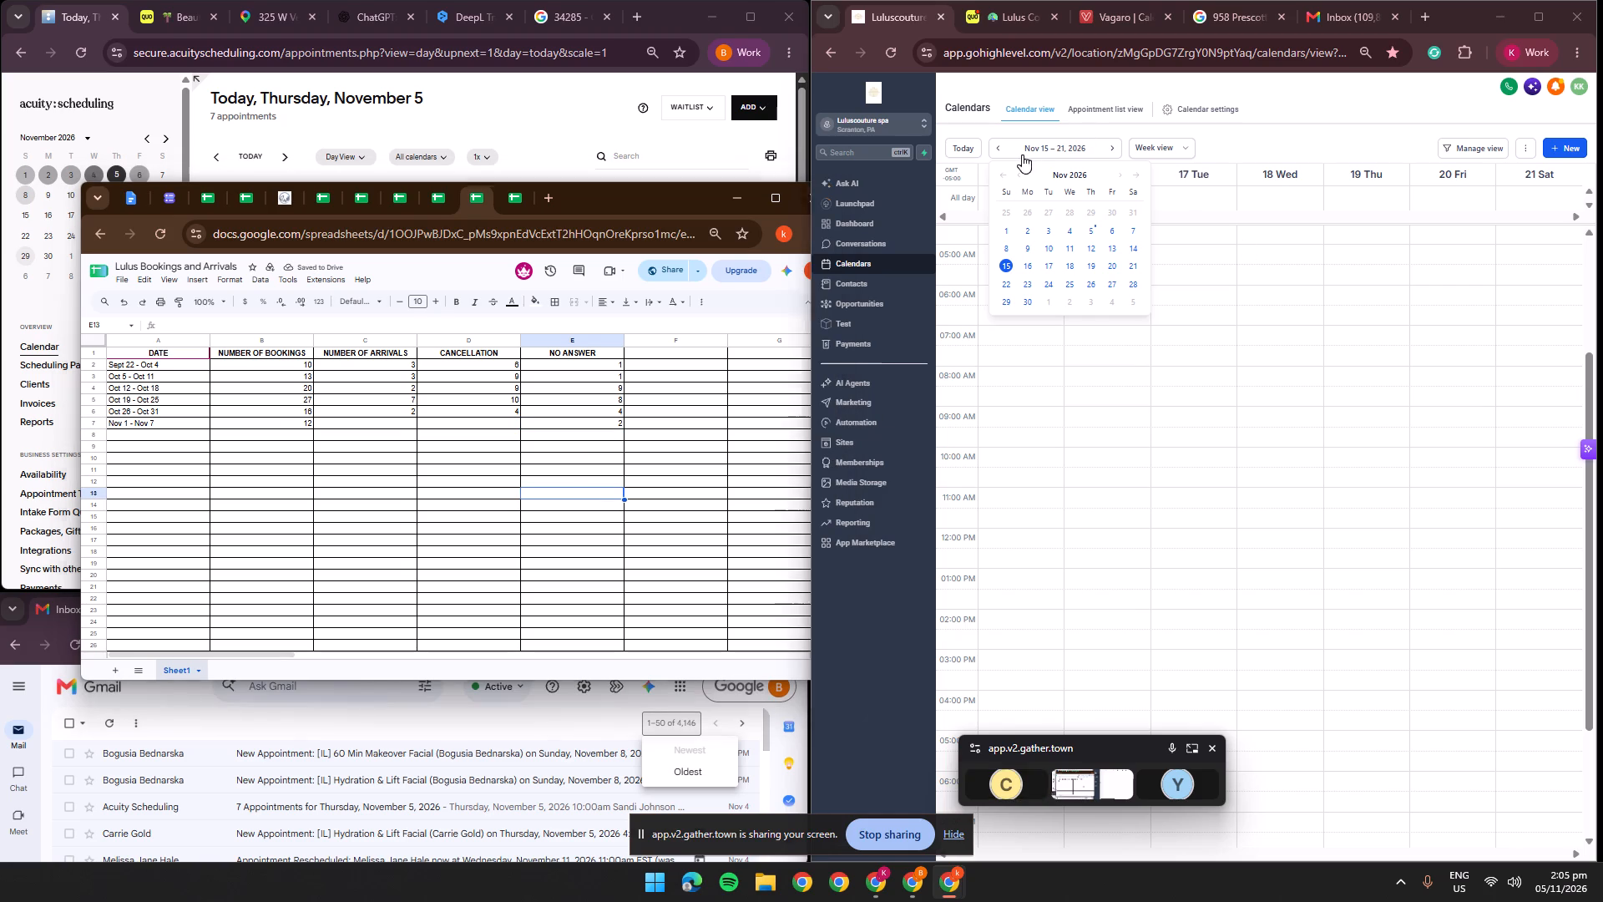
click(999, 154)
click(999, 154)
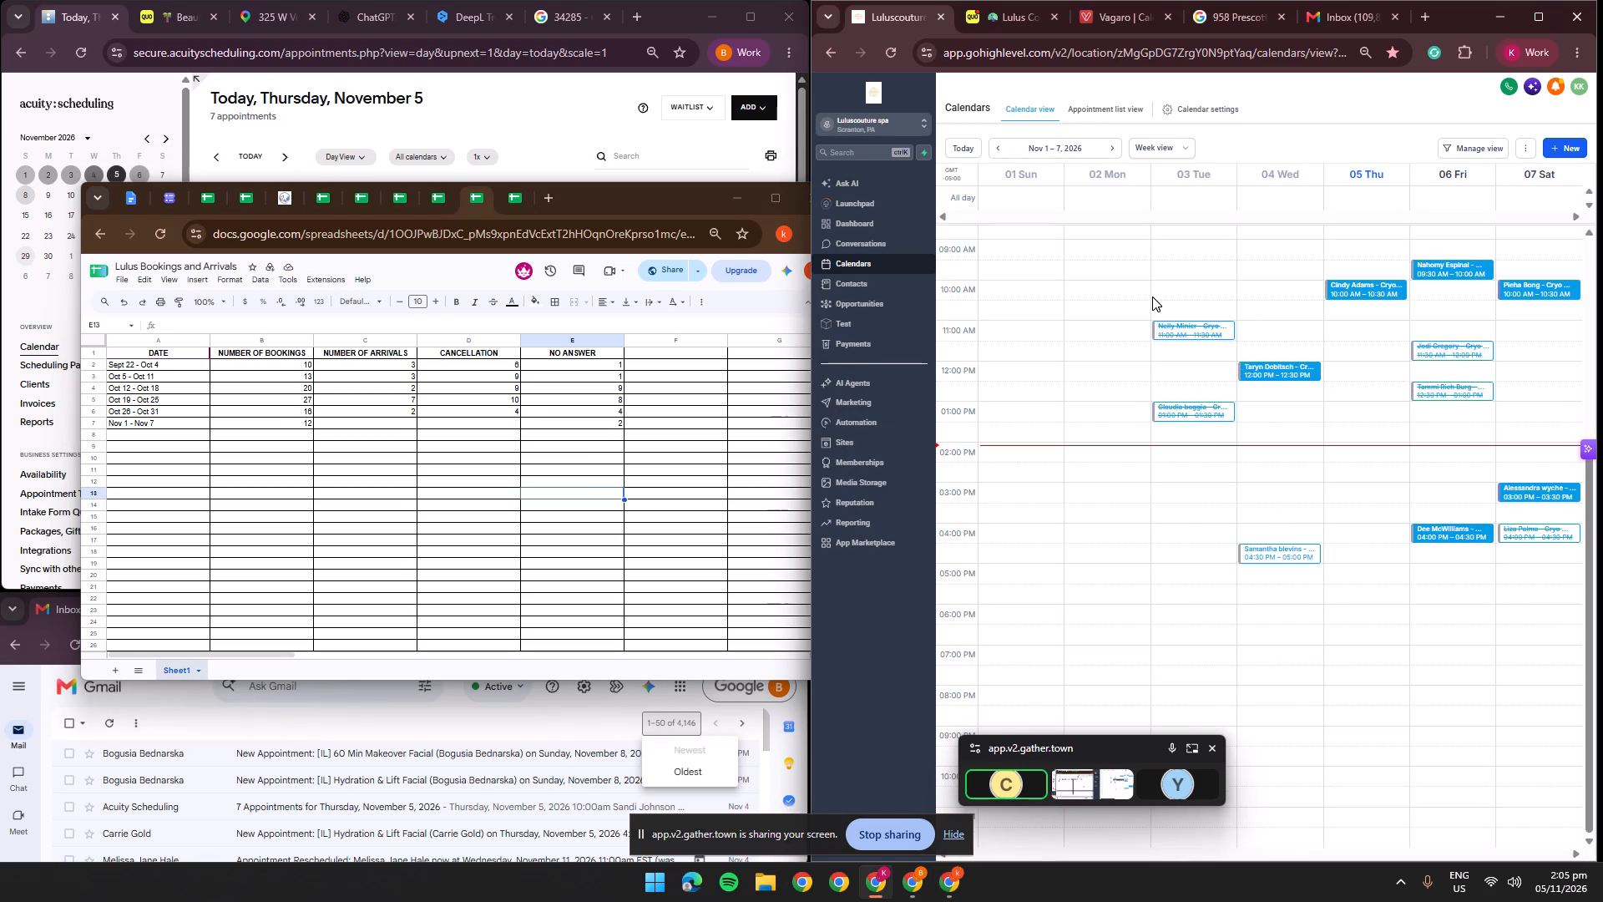
click(1215, 408)
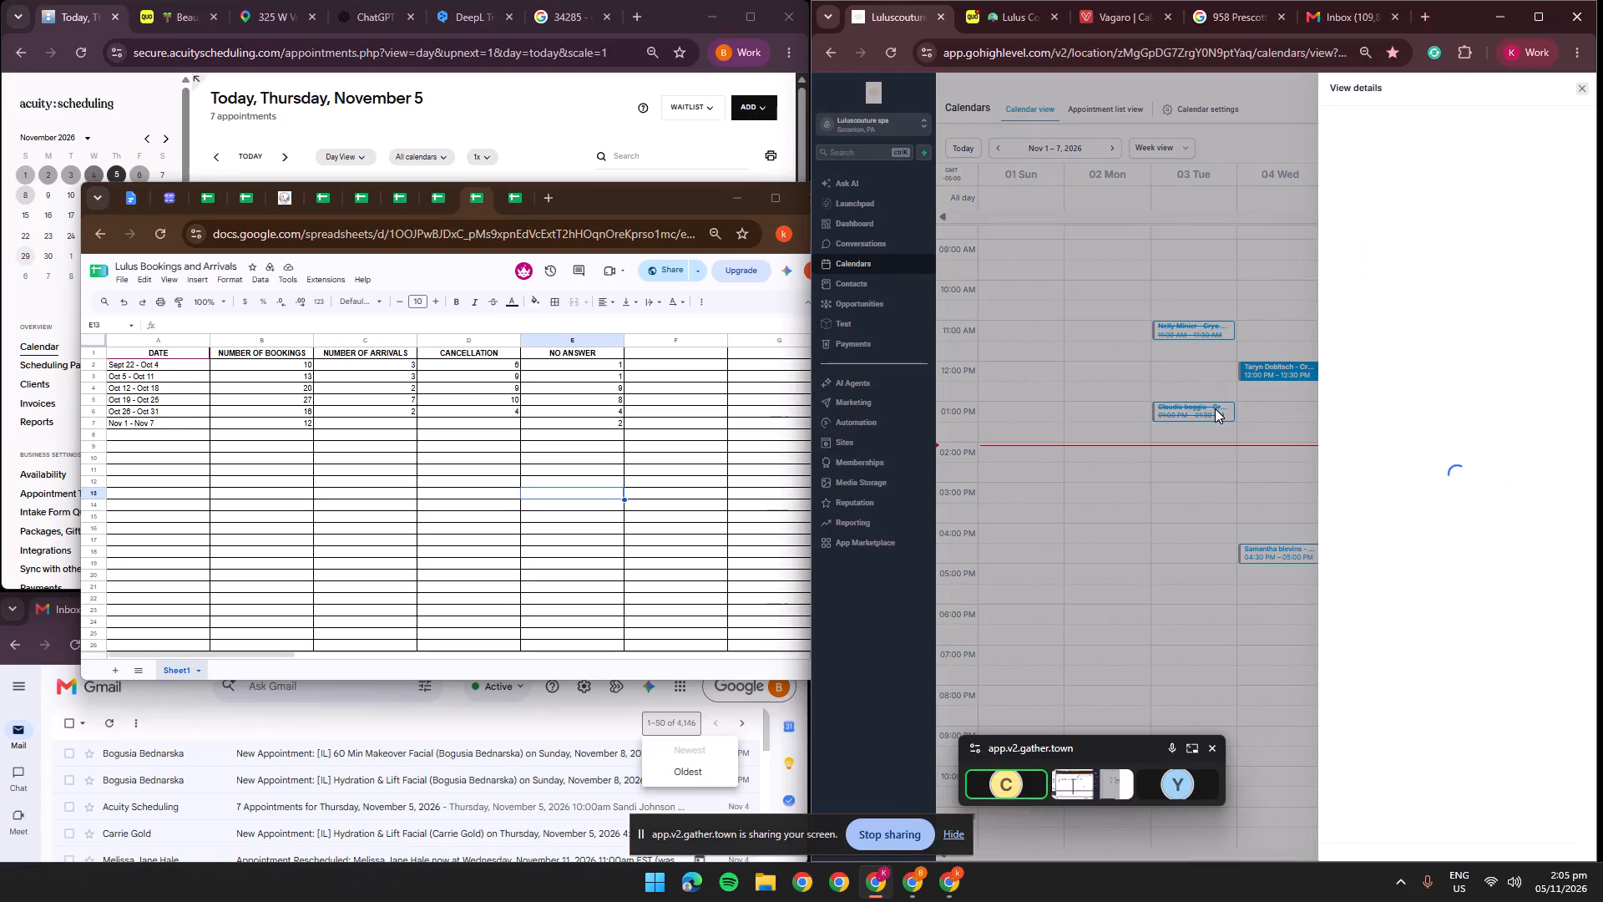
click(1180, 500)
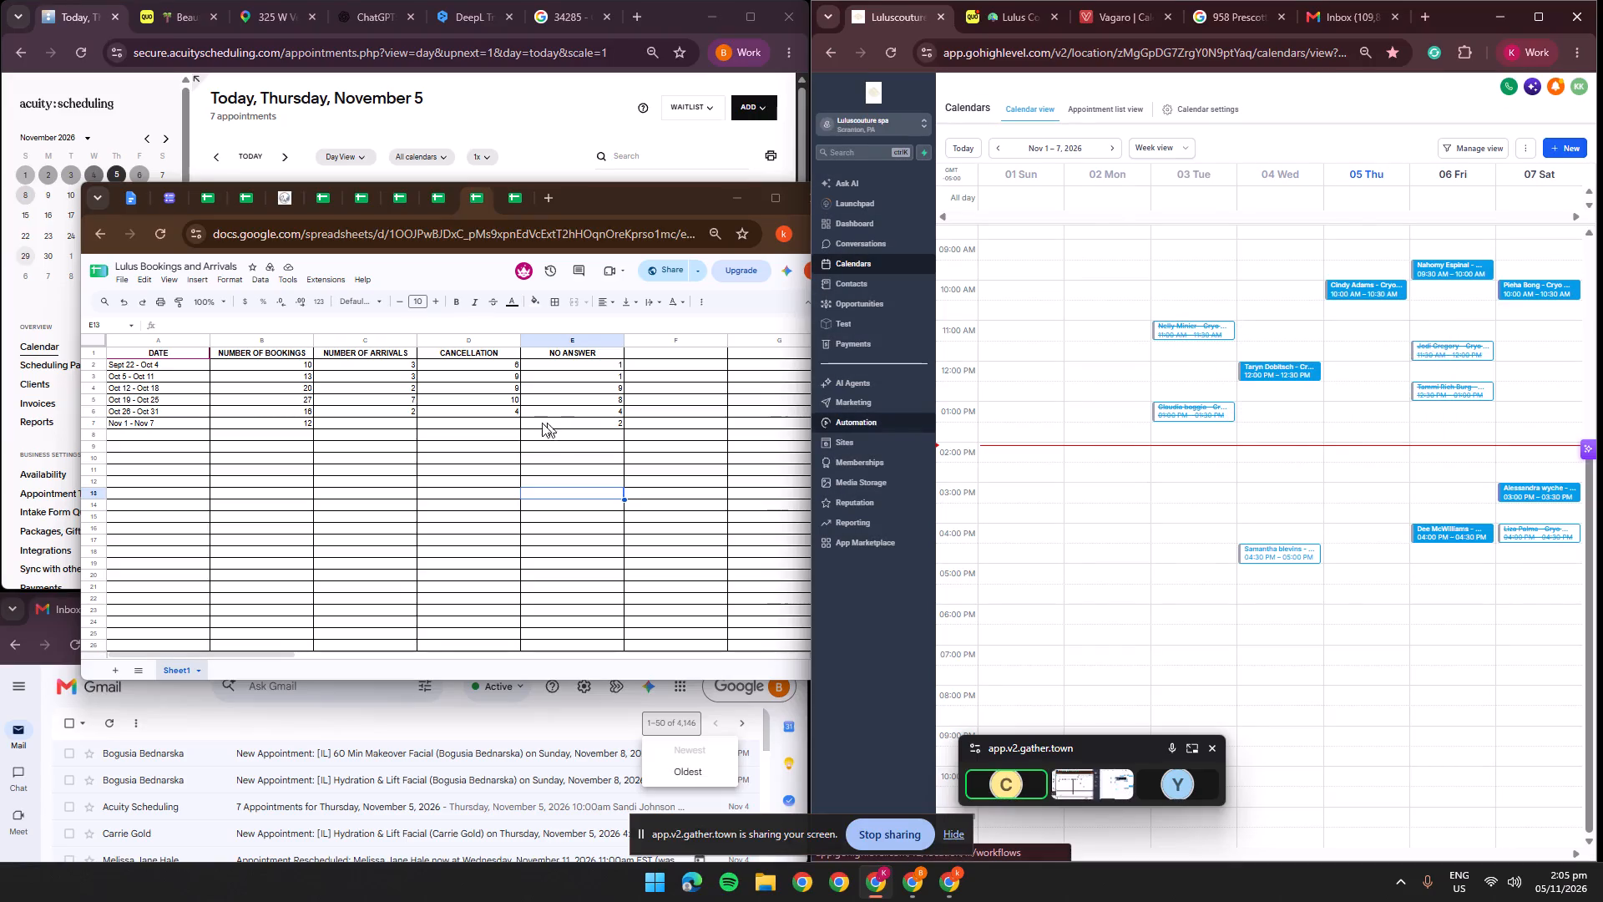
click(684, 428)
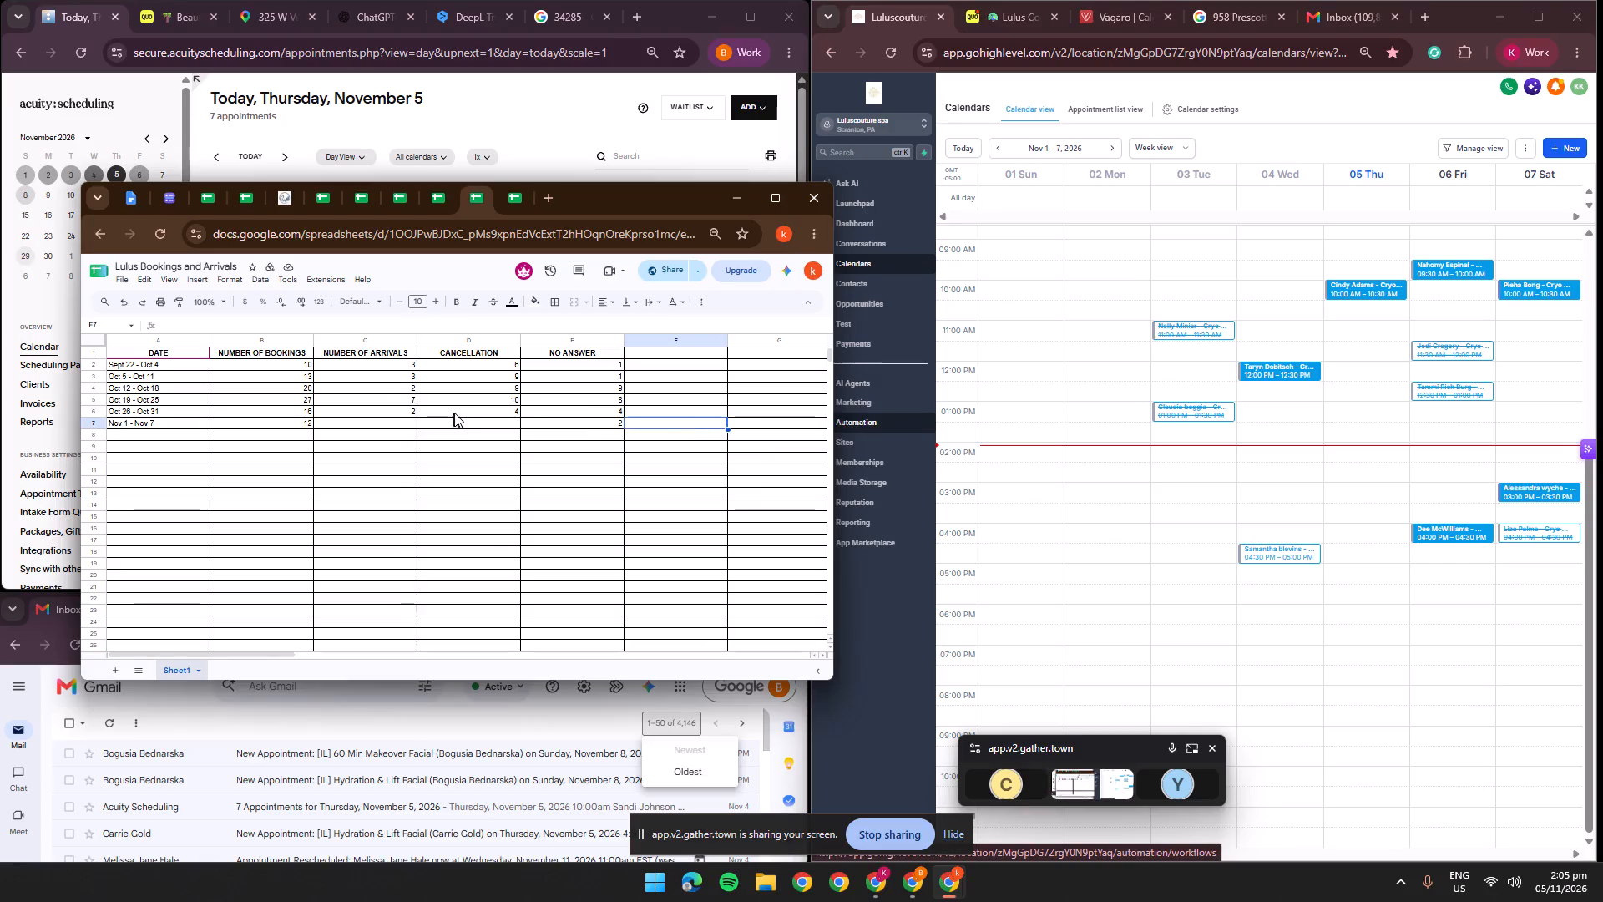
click(463, 417)
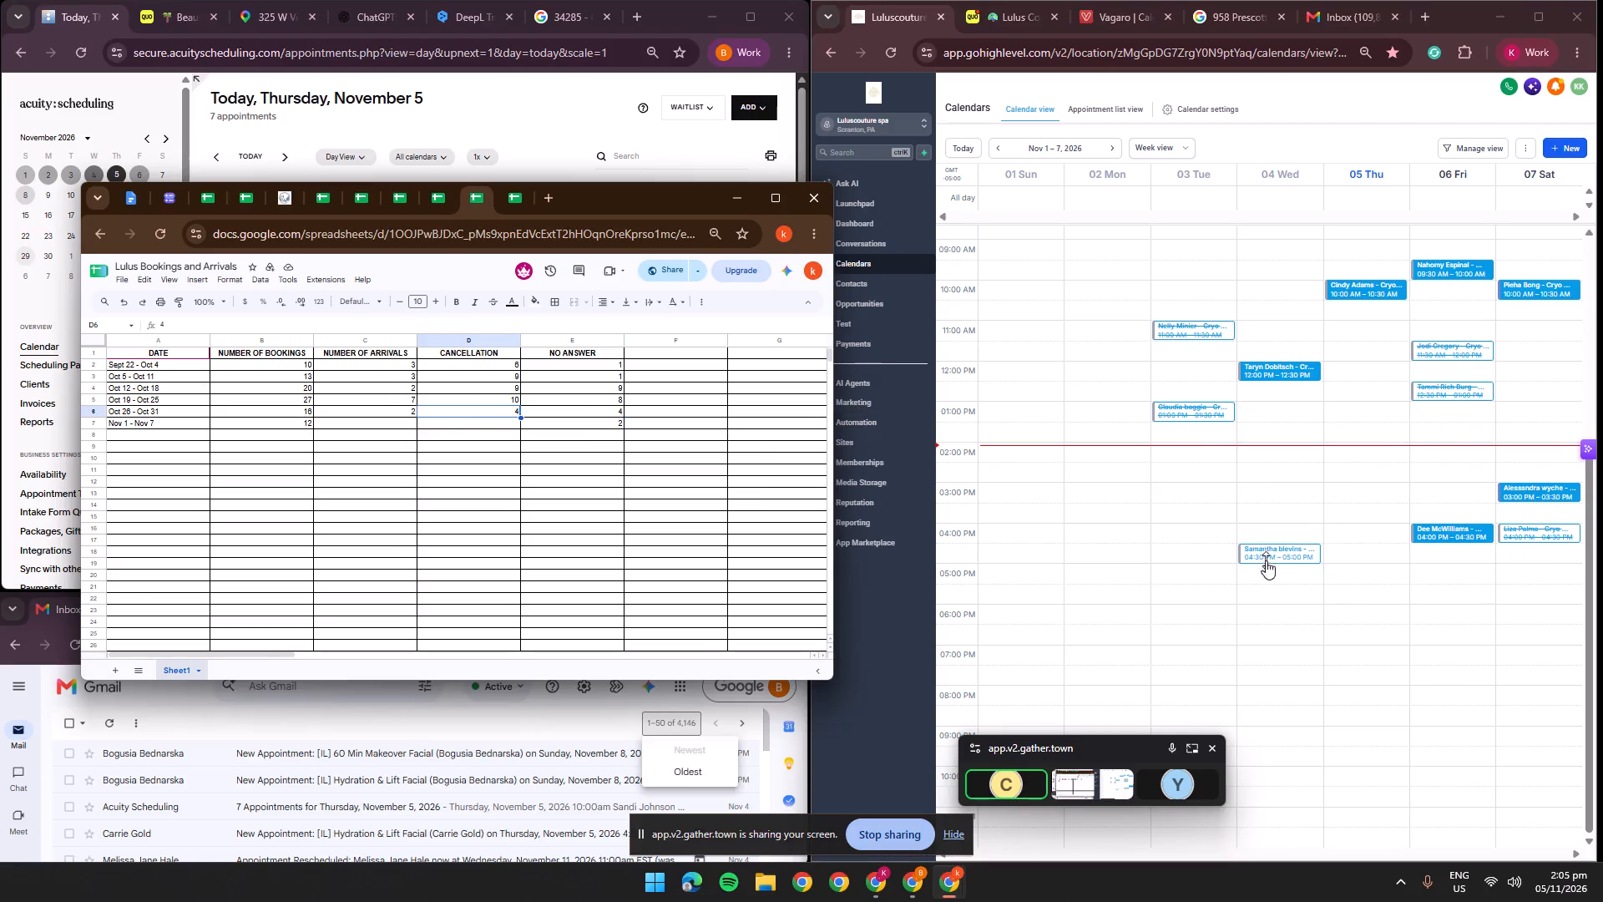
Examine the Wednesday, Nov 4, 4:30 PM appointment's notes and status options, and point out the Nov 1 - Nov 7 arrivals, cancellation and no answer cells.
click(1271, 558)
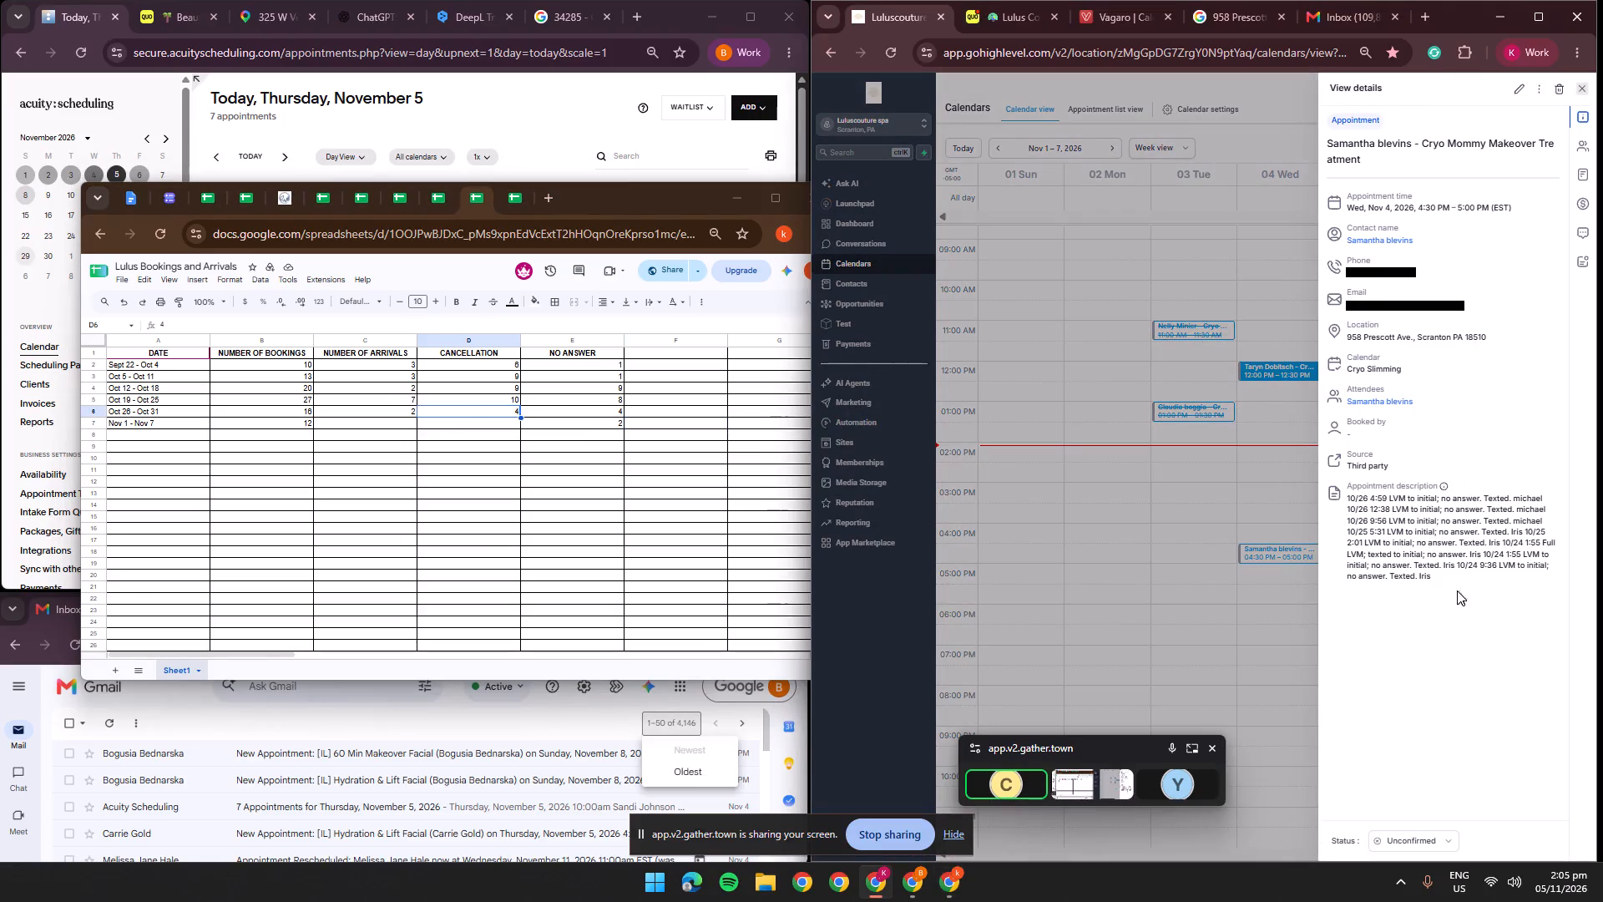
click(1425, 839)
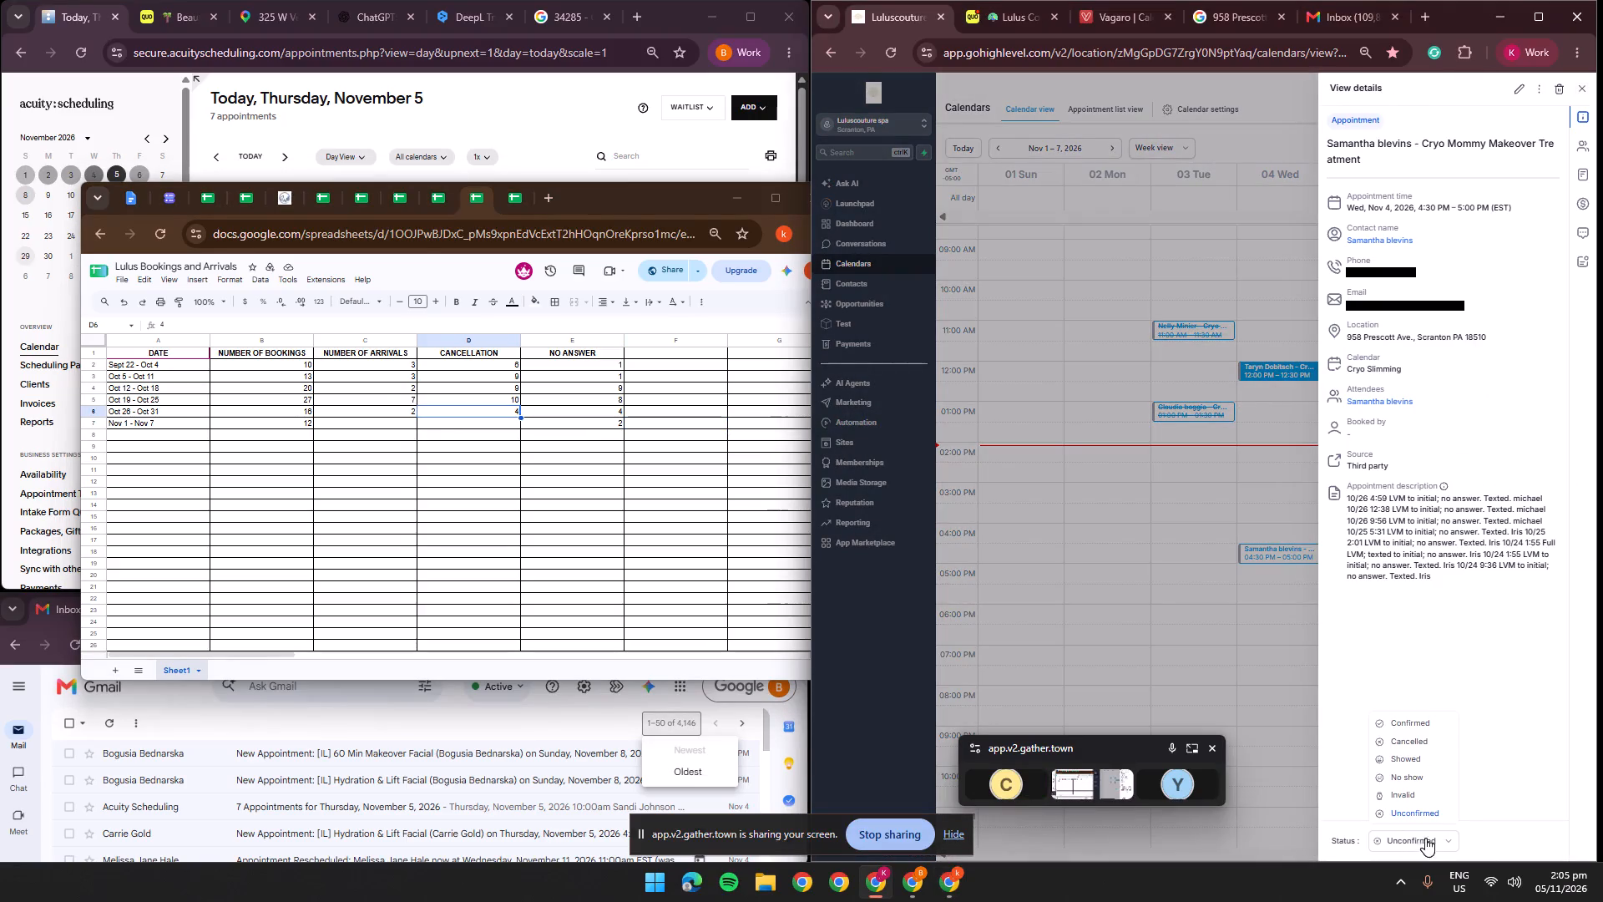
click(1510, 680)
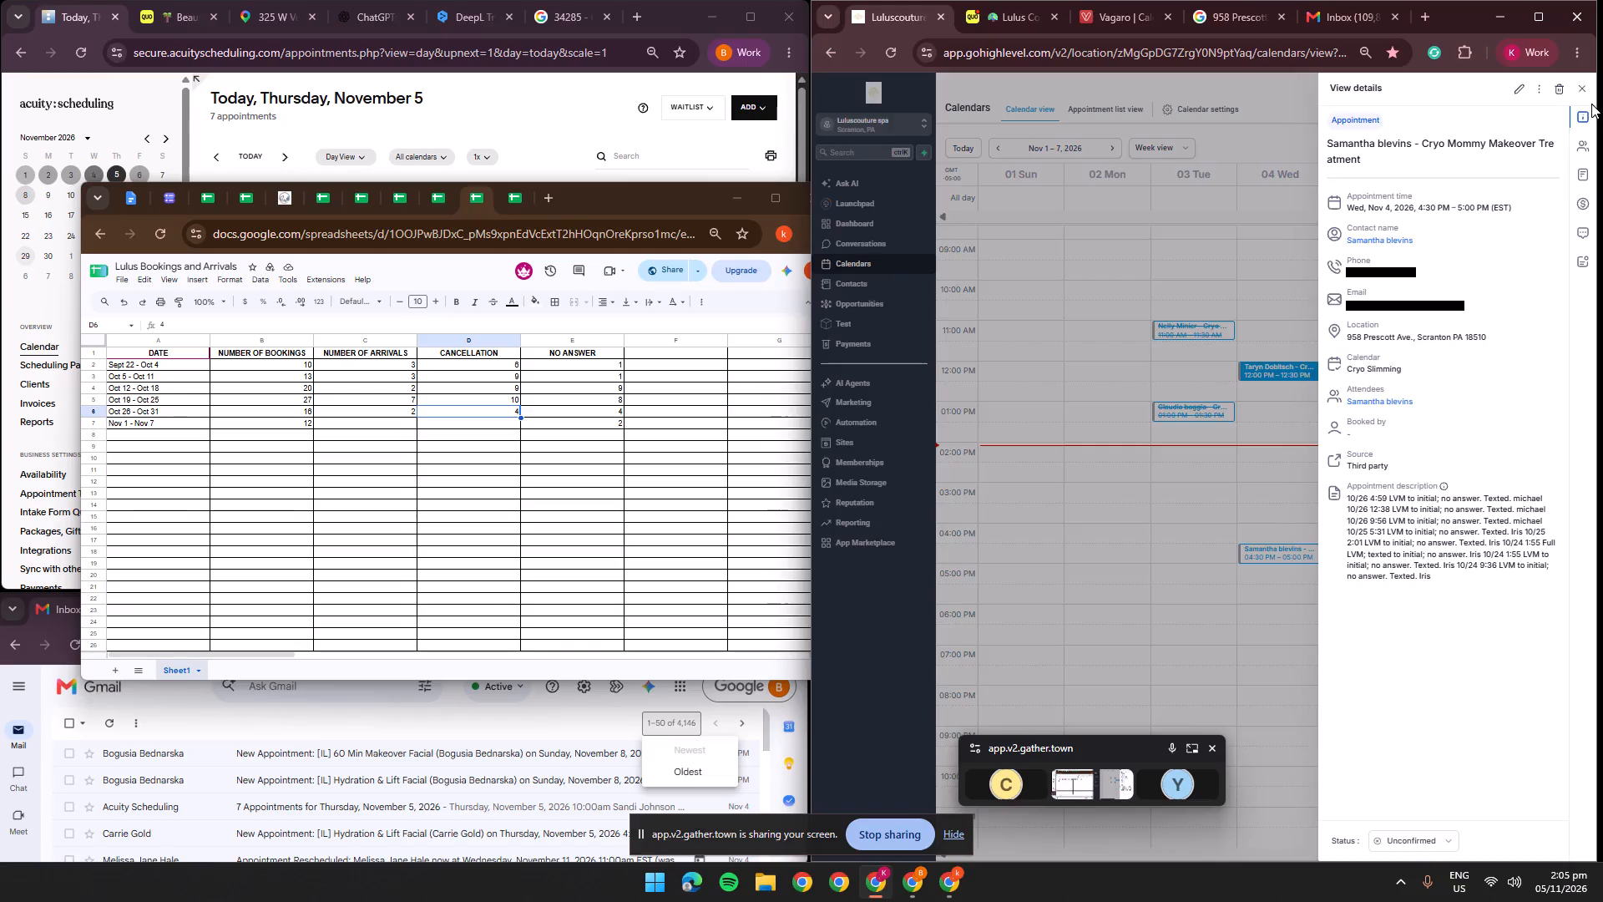
click(1585, 84)
click(607, 426)
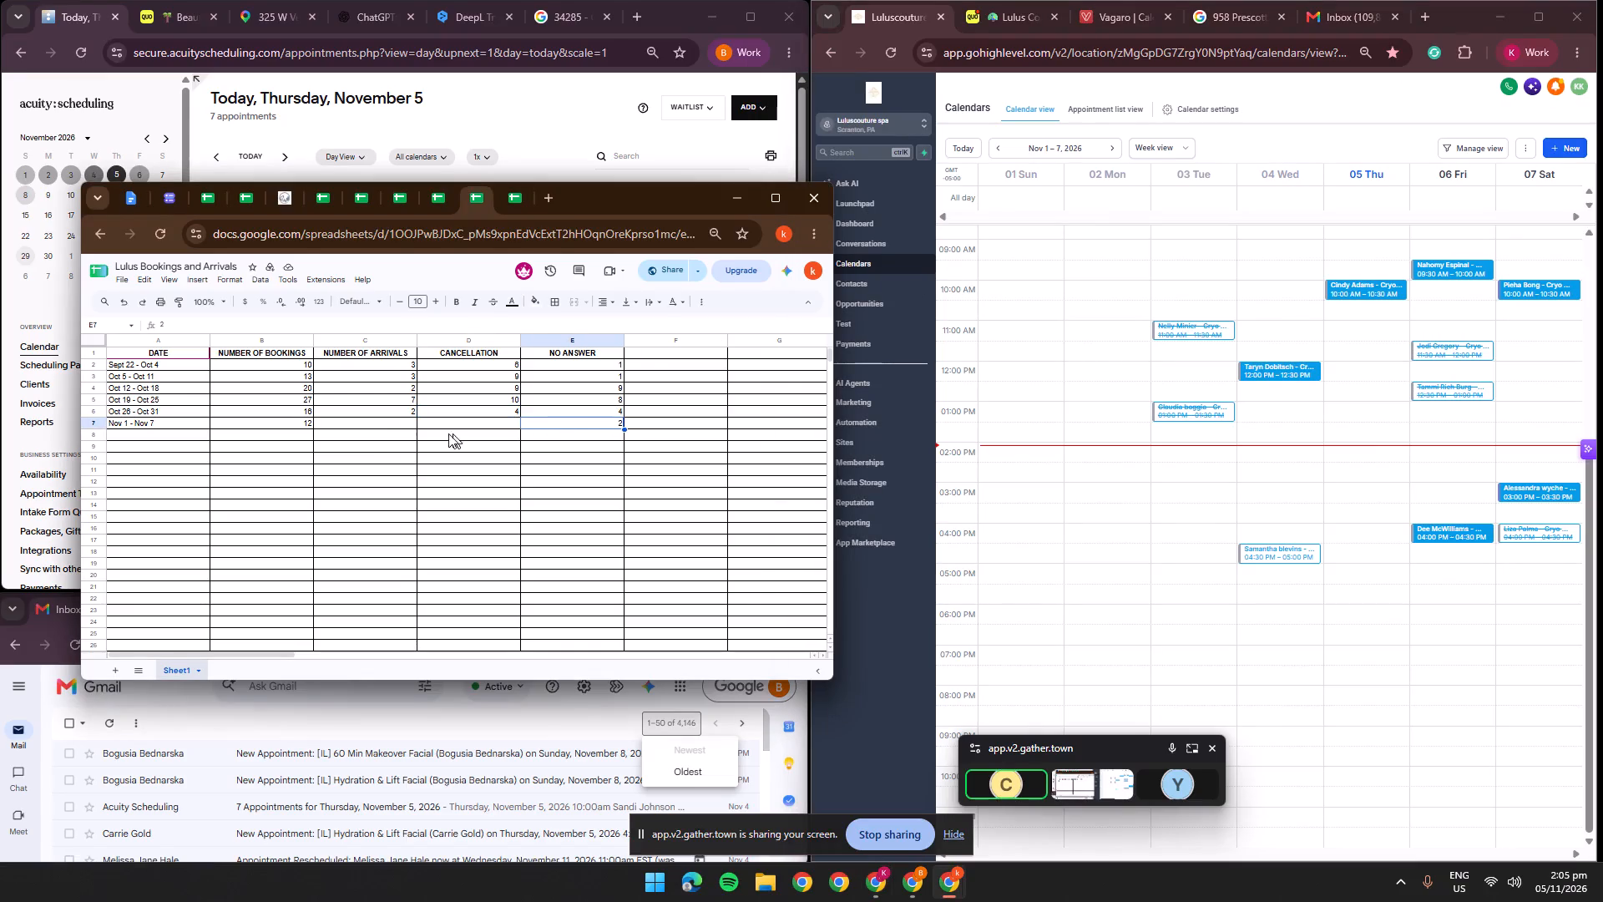
drag(377, 429, 544, 438)
click(478, 421)
drag(398, 423, 458, 423)
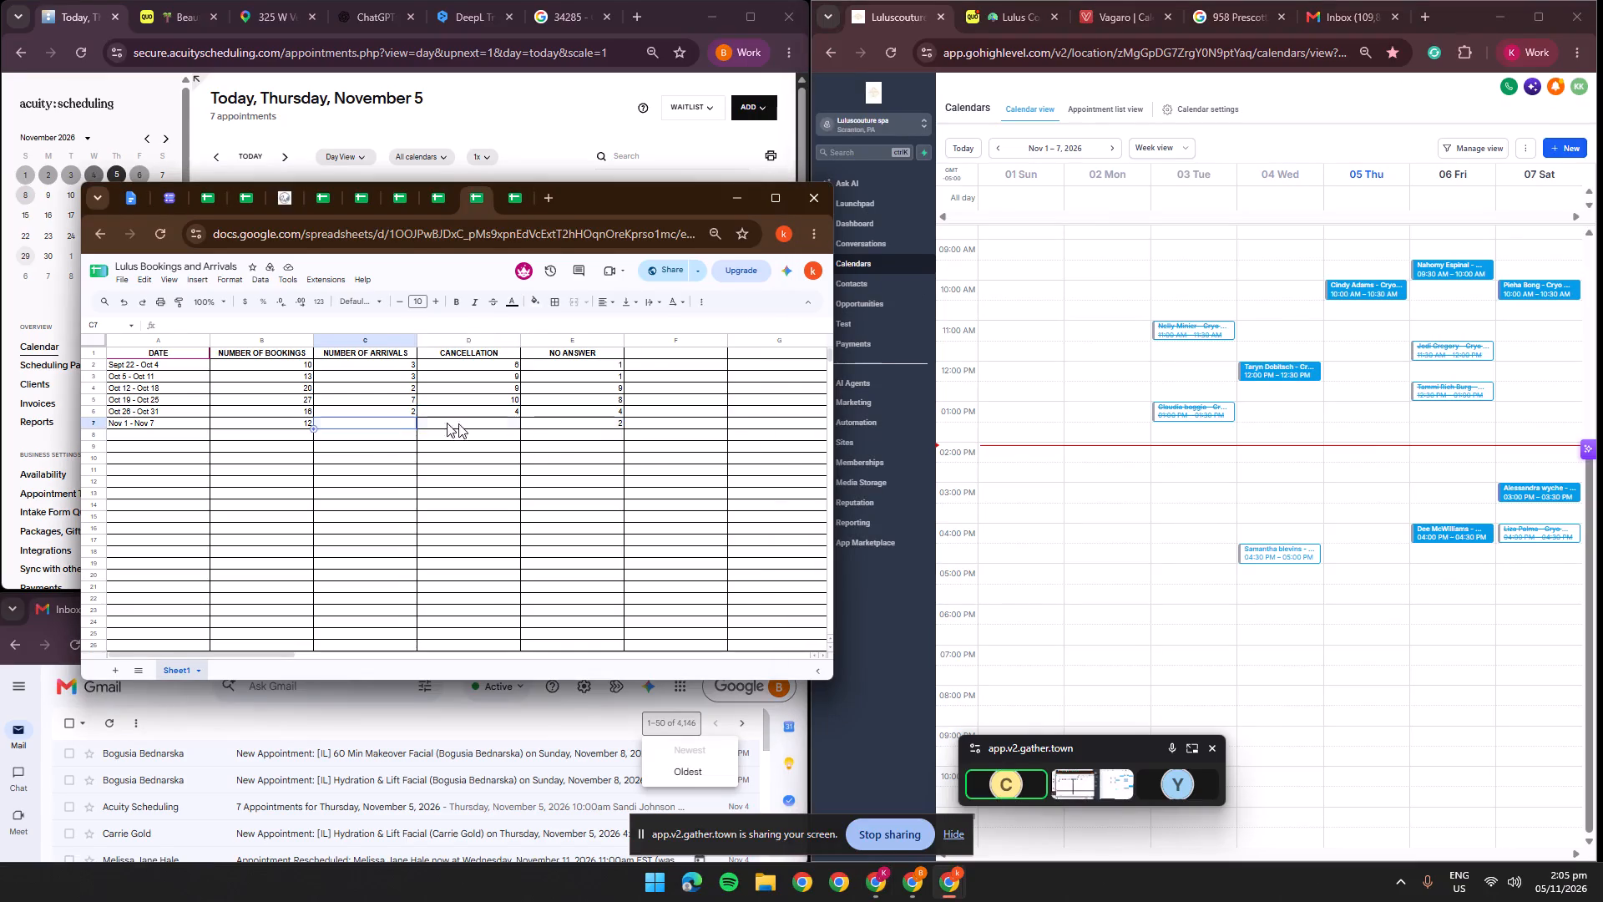
drag(458, 423, 577, 423)
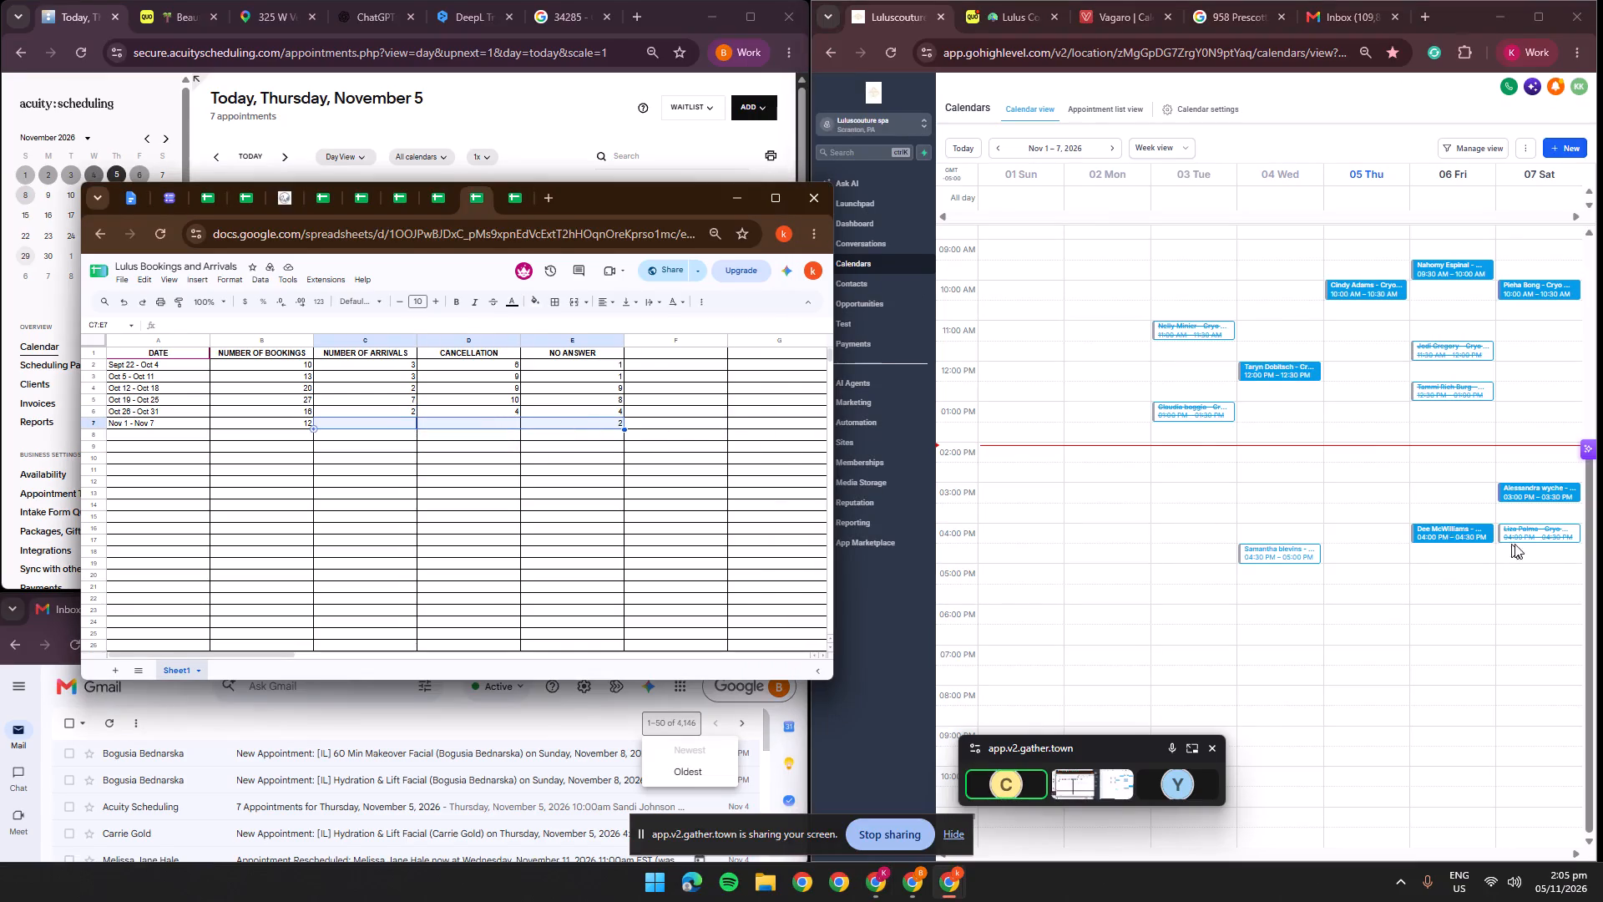
Set the status of the Wednesday, Nov 4, 4:30 PM appointment to Cancelled and close its details.
click(1265, 560)
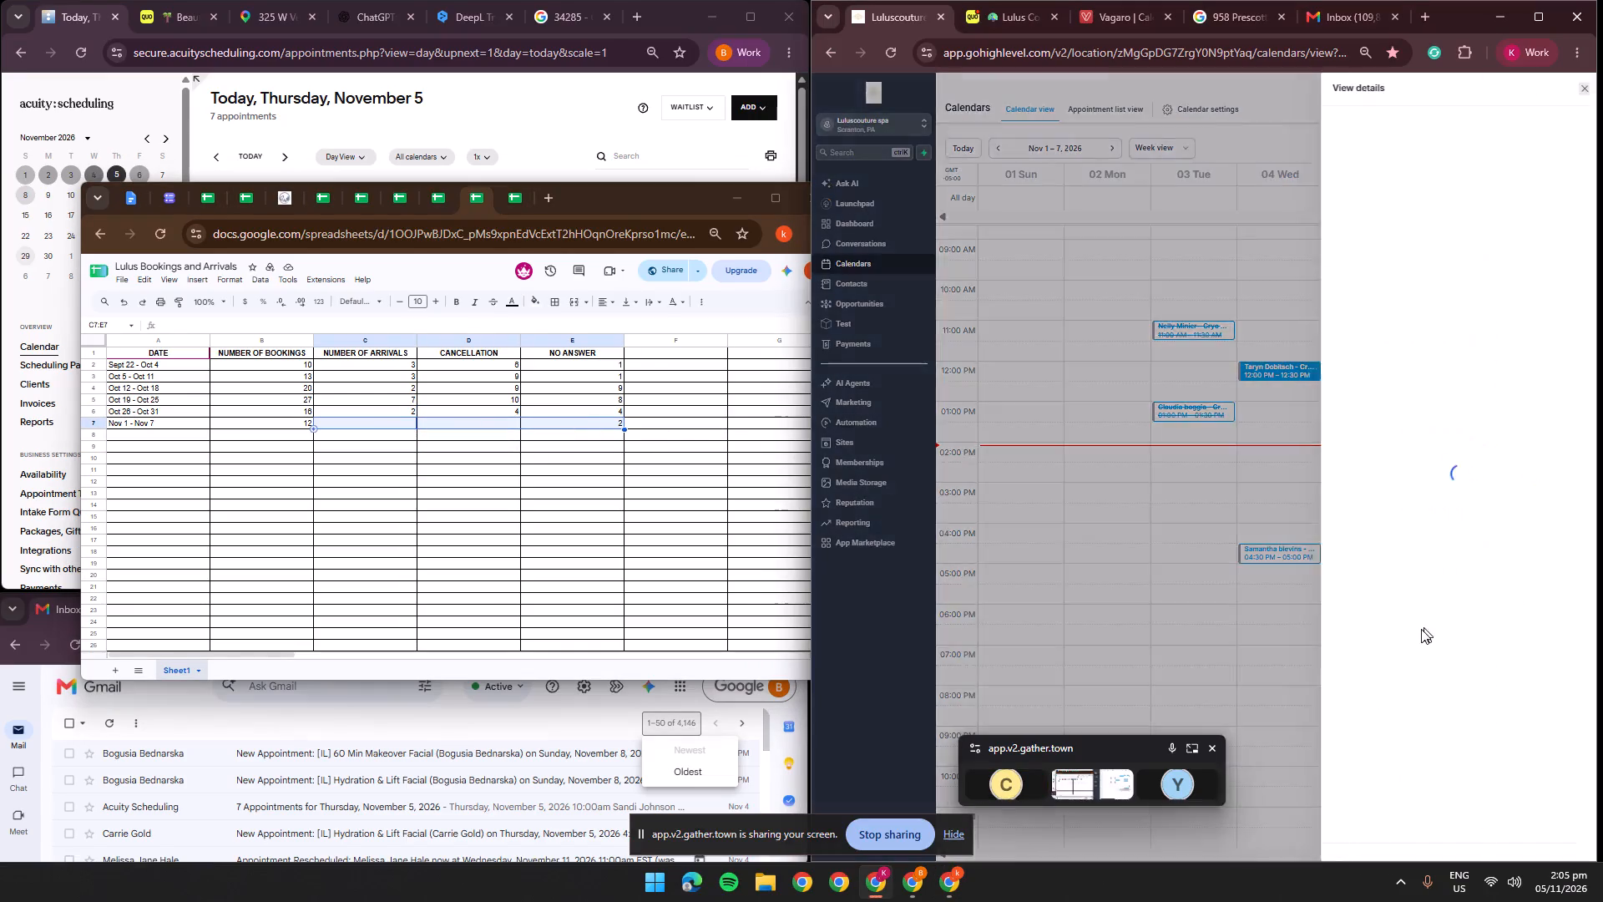
click(1395, 840)
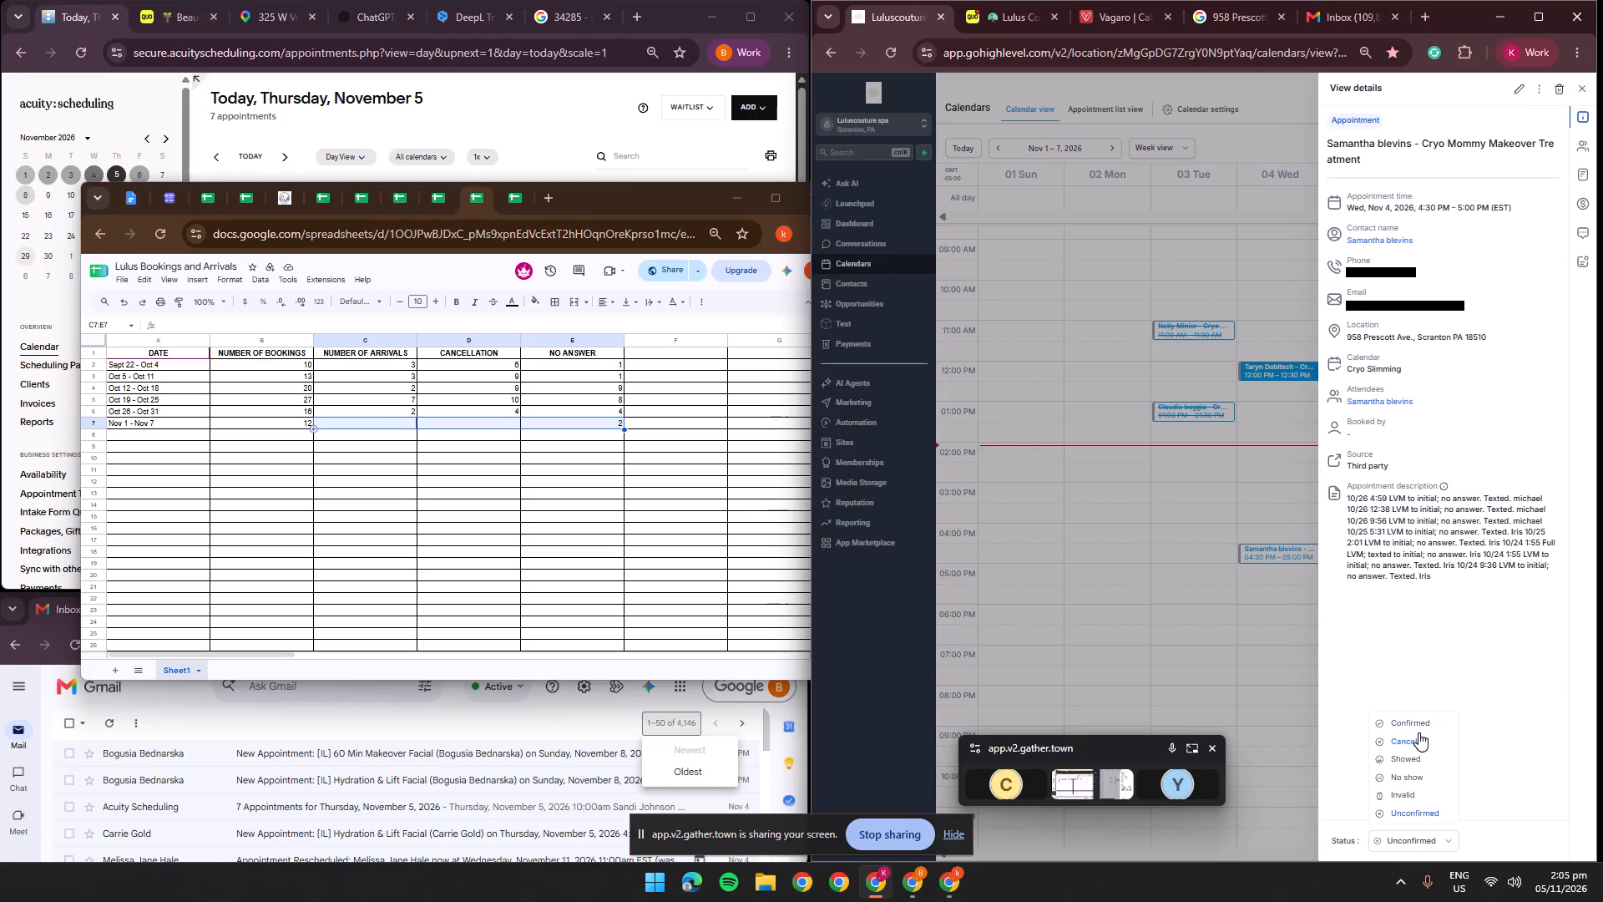
click(1418, 732)
click(1282, 154)
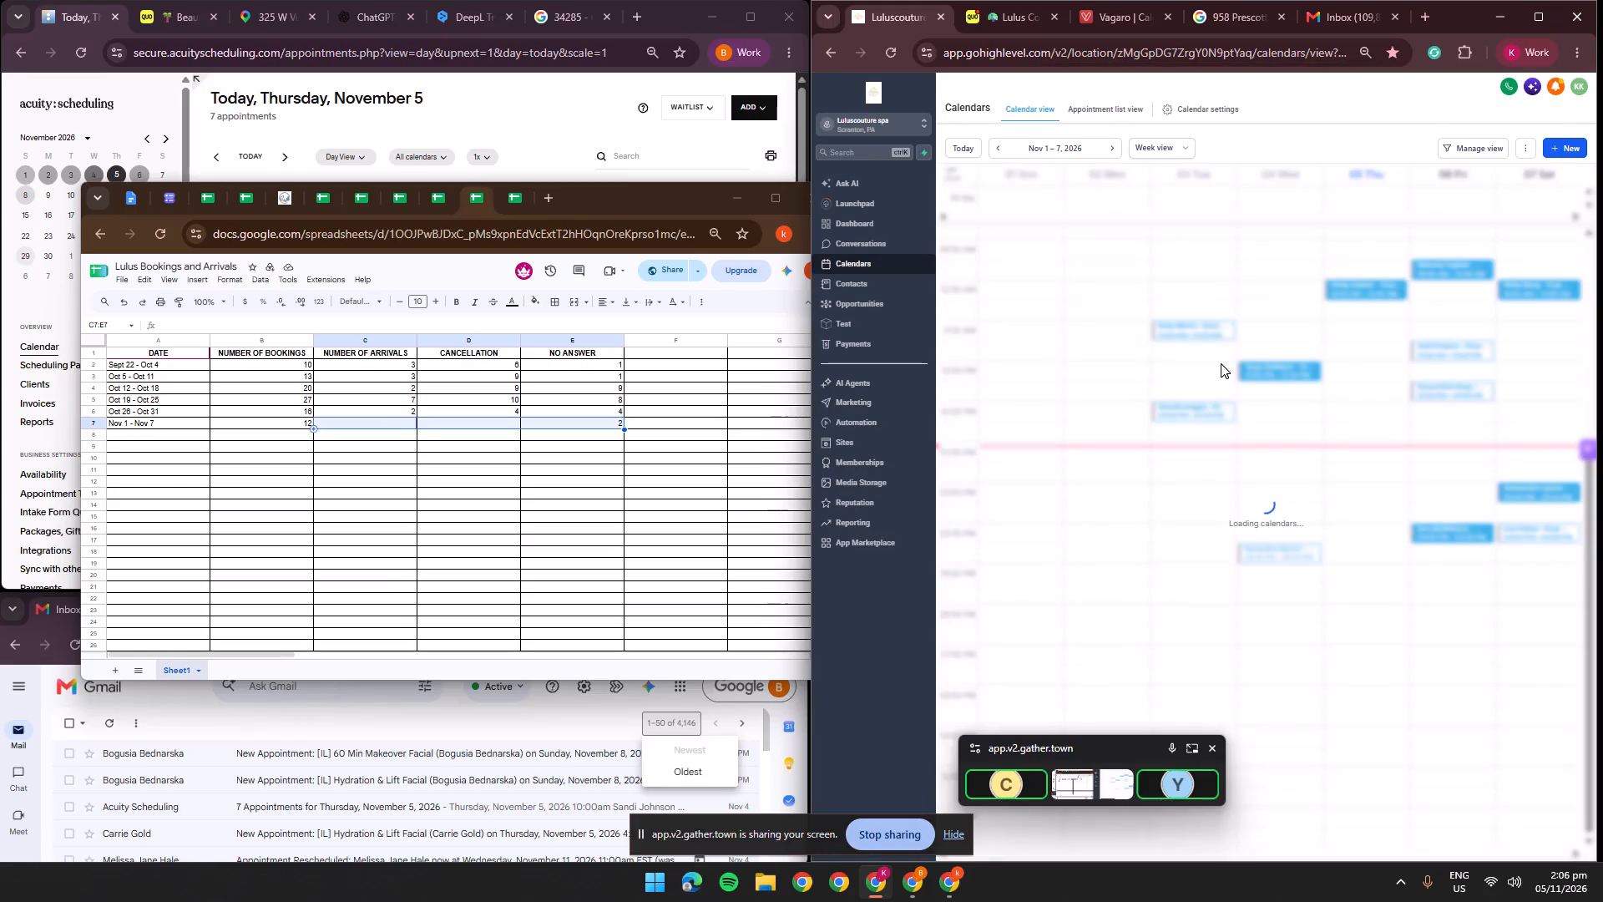
Check the Friday, Nov 6, 12:30 PM appointment's details, and enter 4 as the Cancellation figure for Nov 1 - Nov 7.
click(1446, 393)
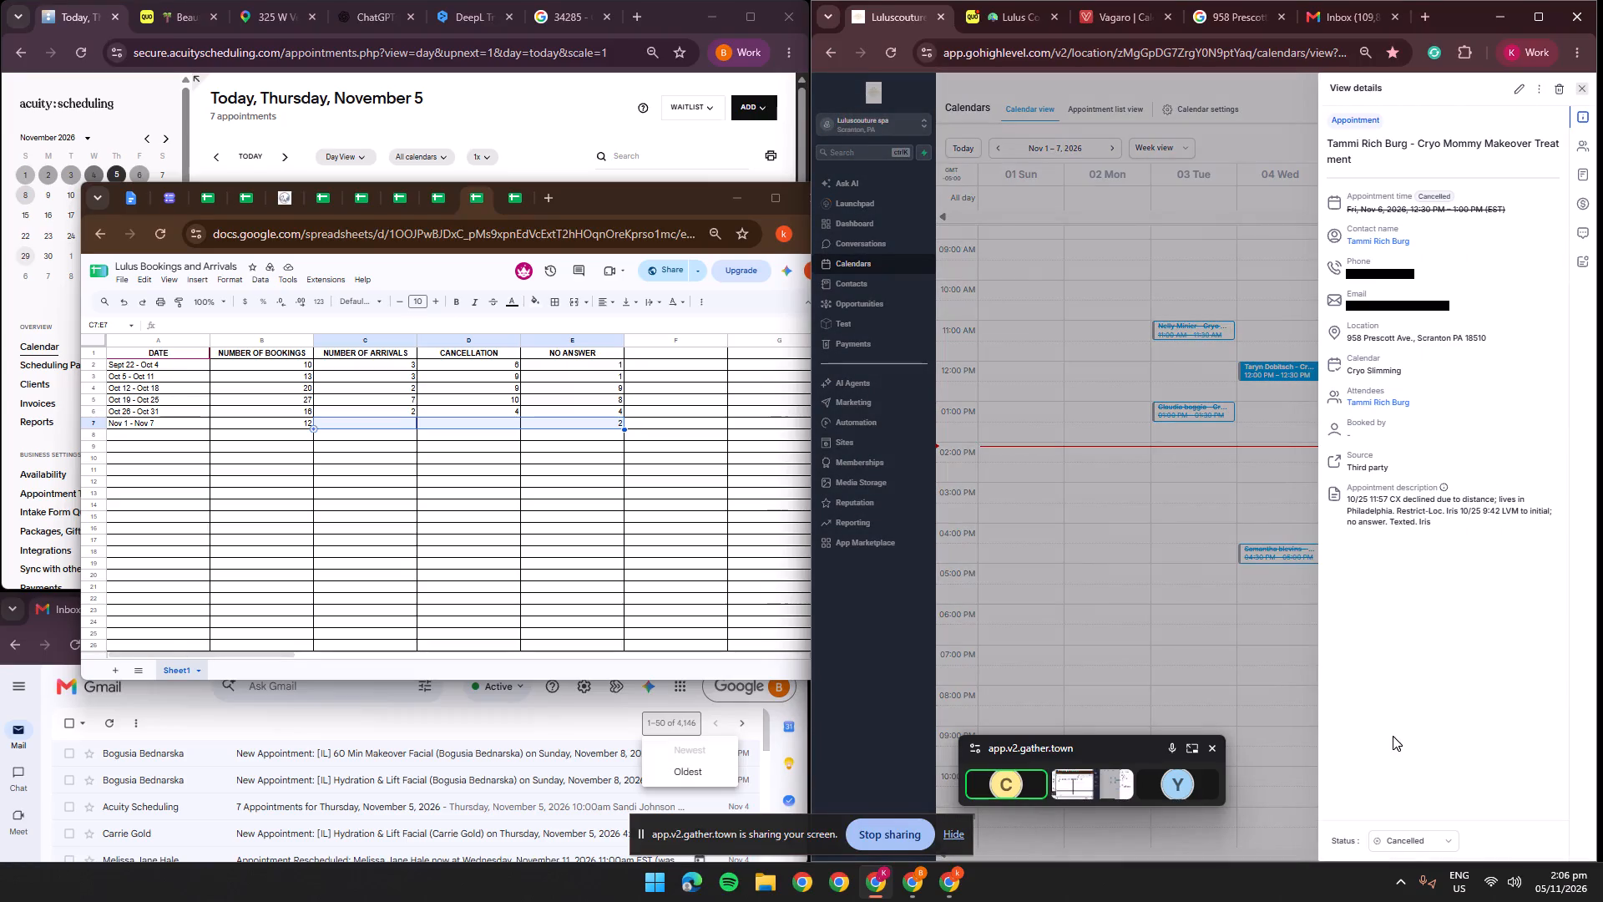
click(1585, 91)
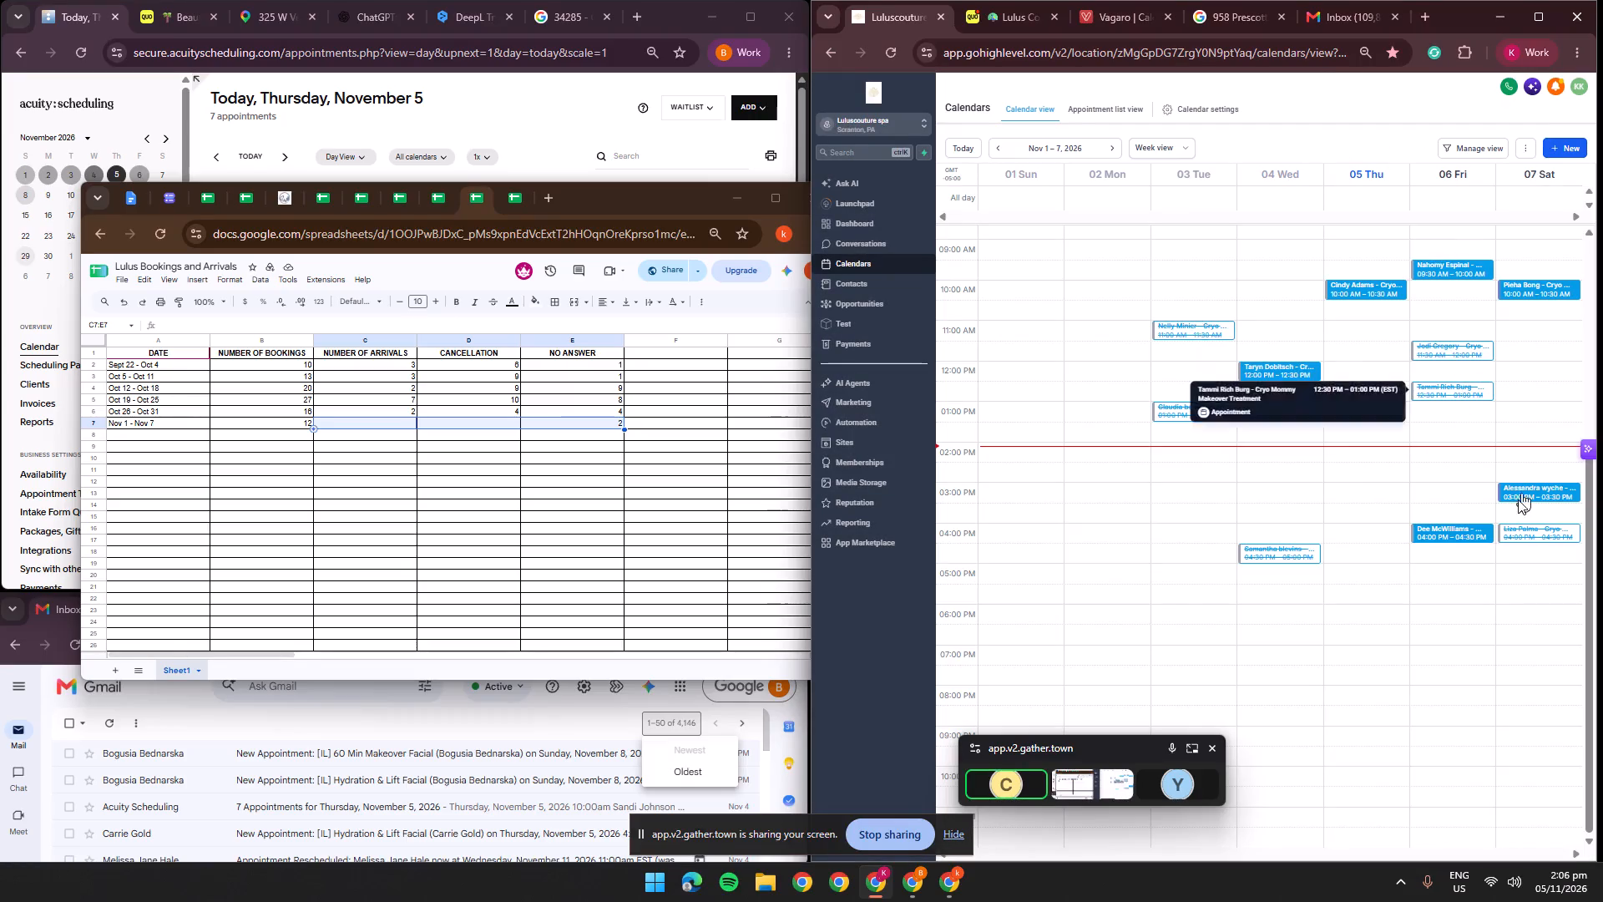
click(507, 421)
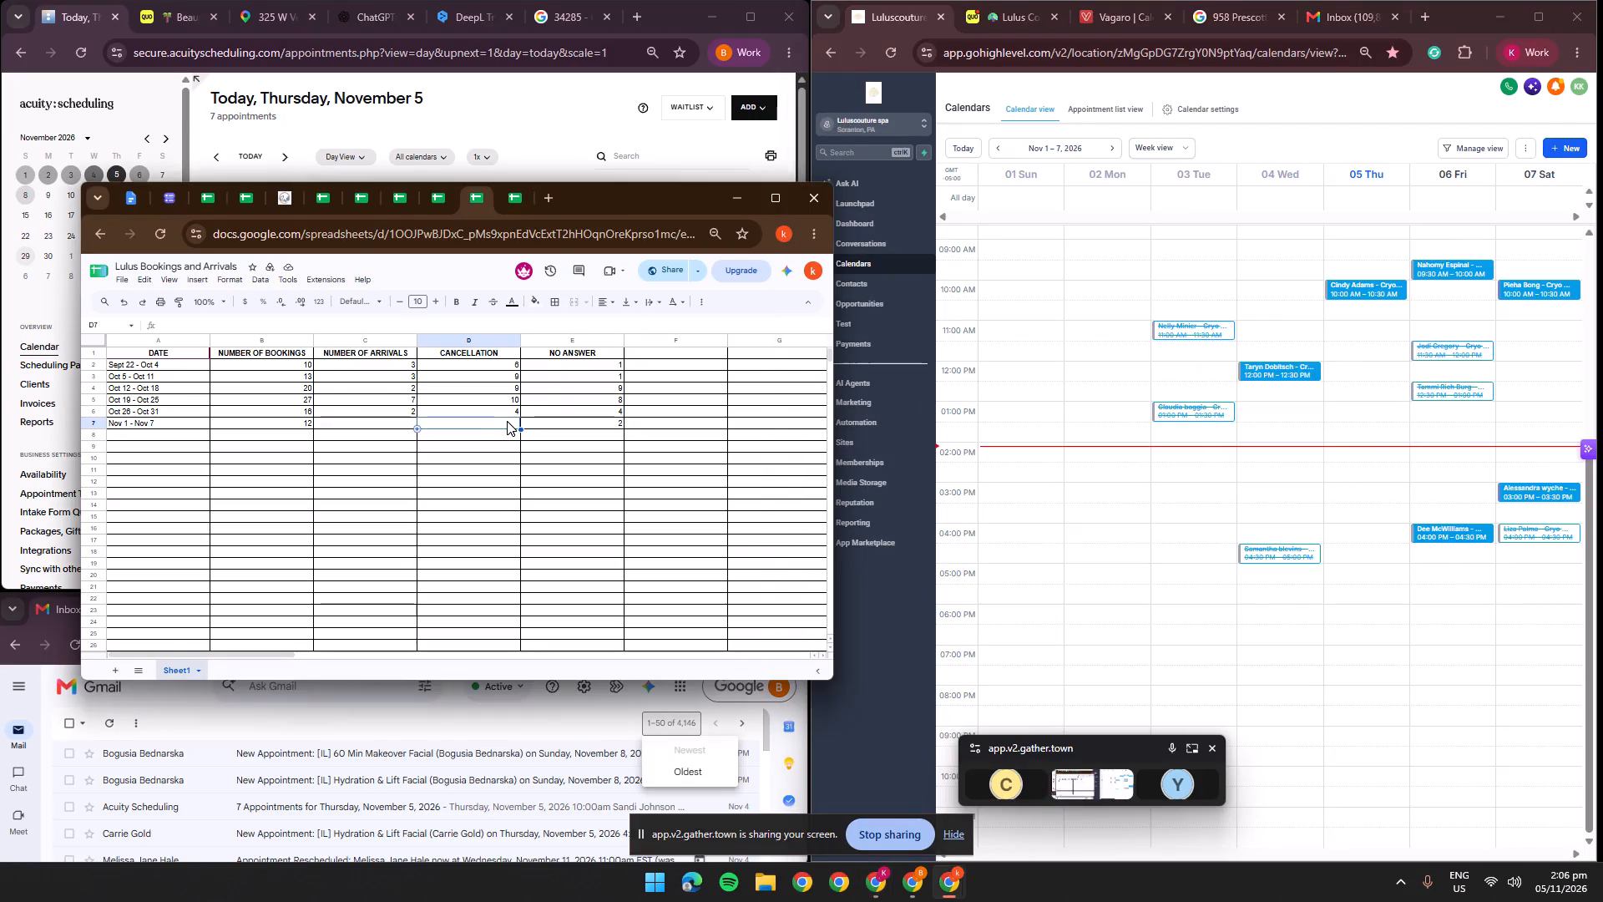
text(4)
key(space)
key(Tab)
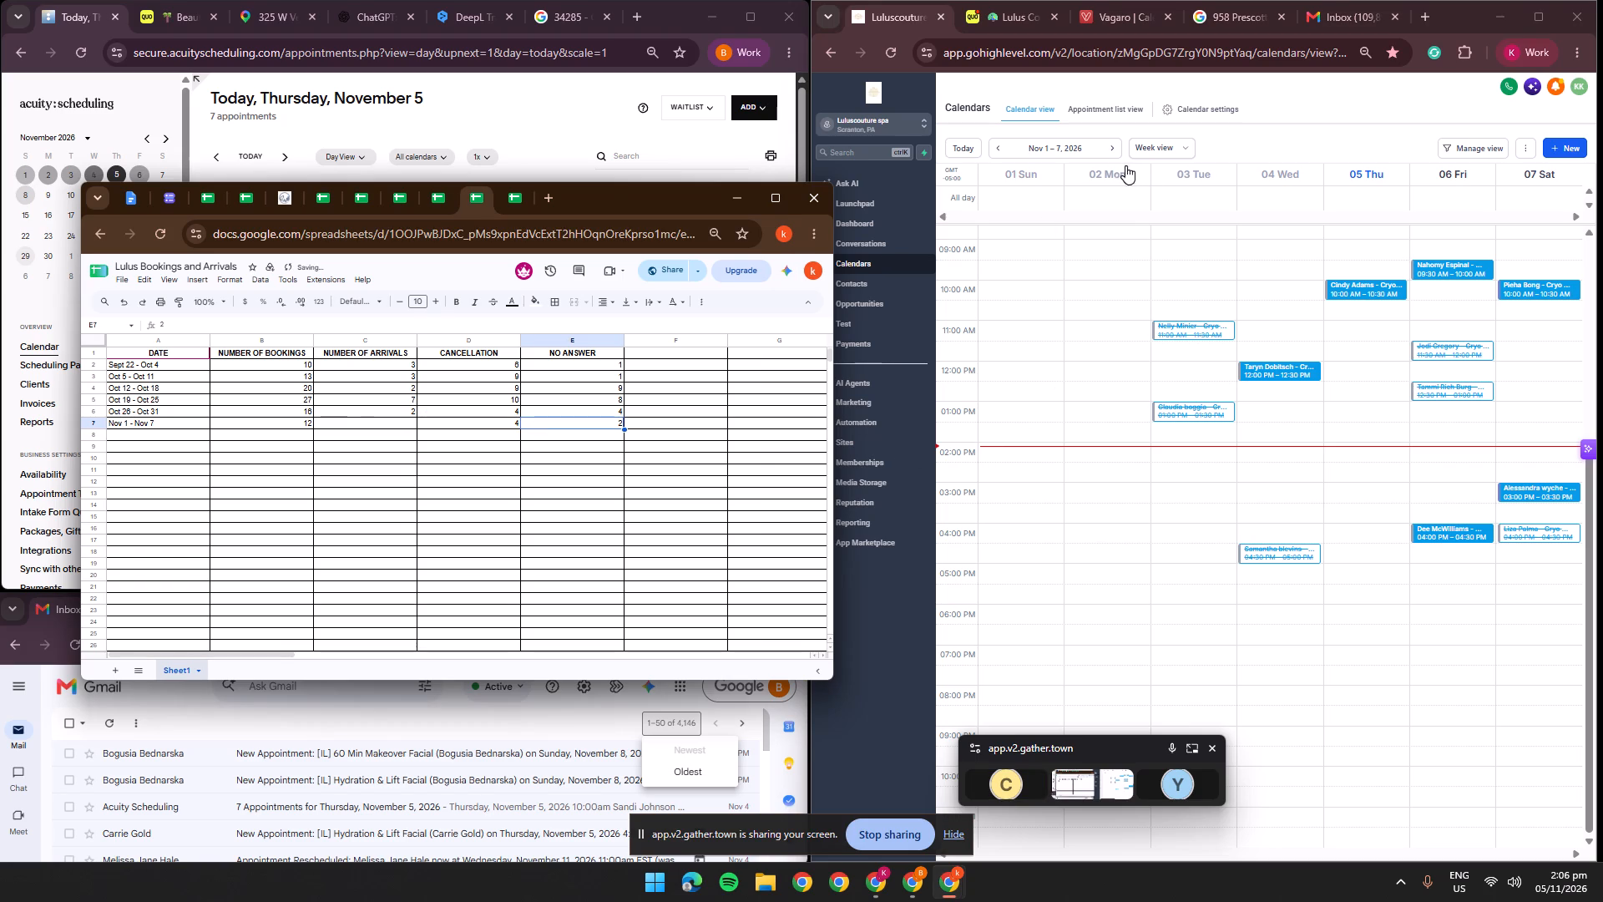
Enter 1 as the Number of Arrivals for Nov 1 - Nov 7 in the spreadsheet.
click(387, 433)
click(401, 421)
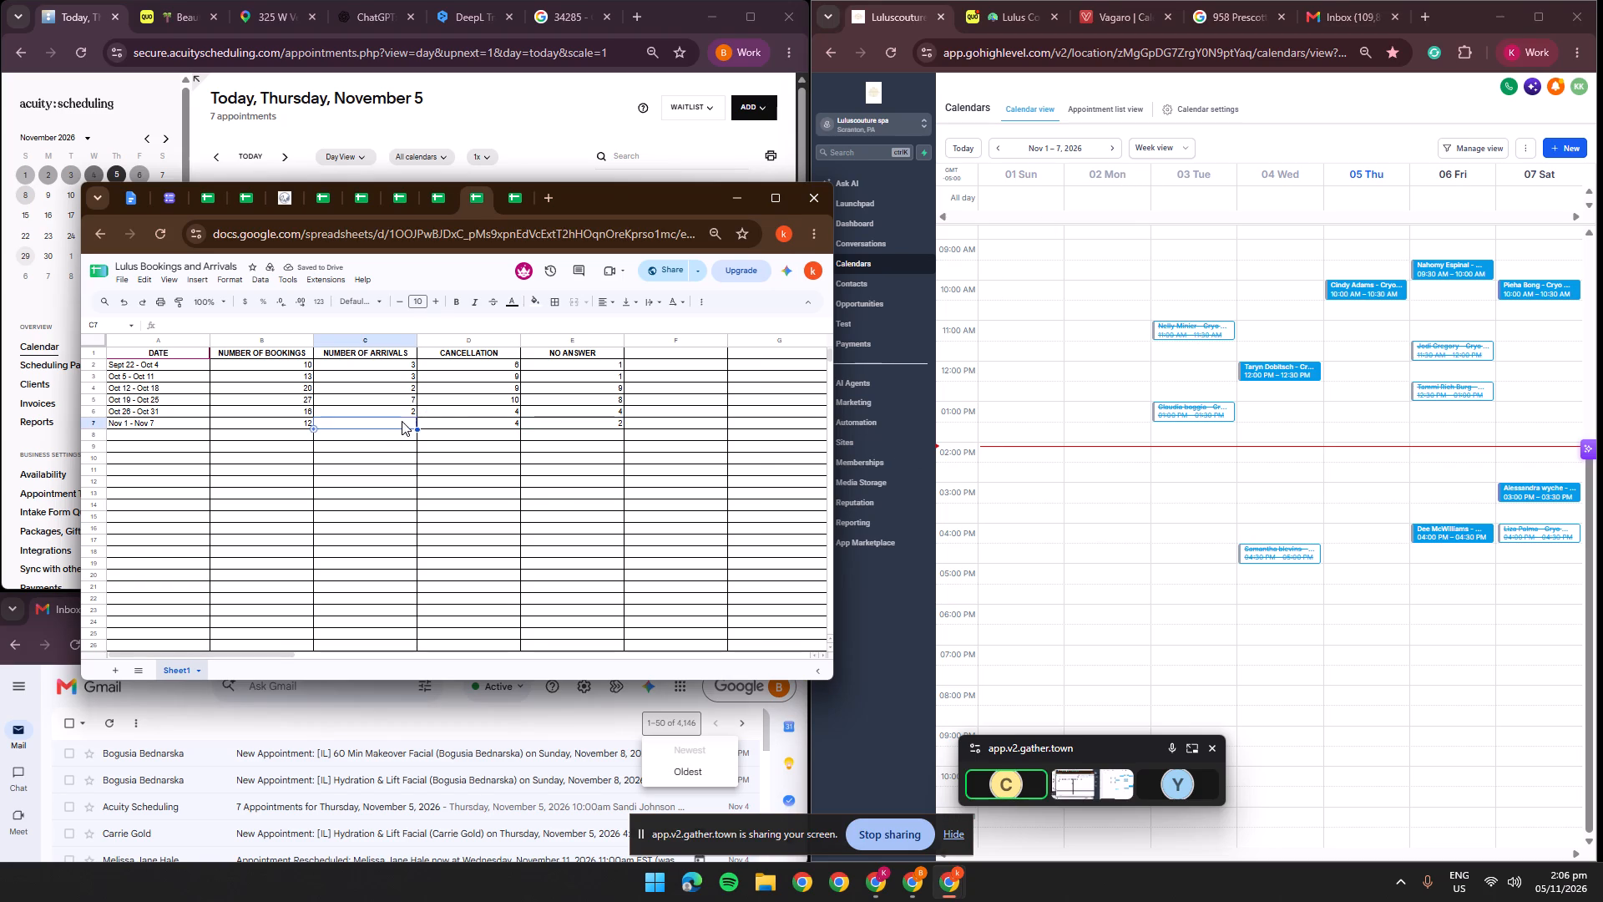
key(1)
key(Tab)
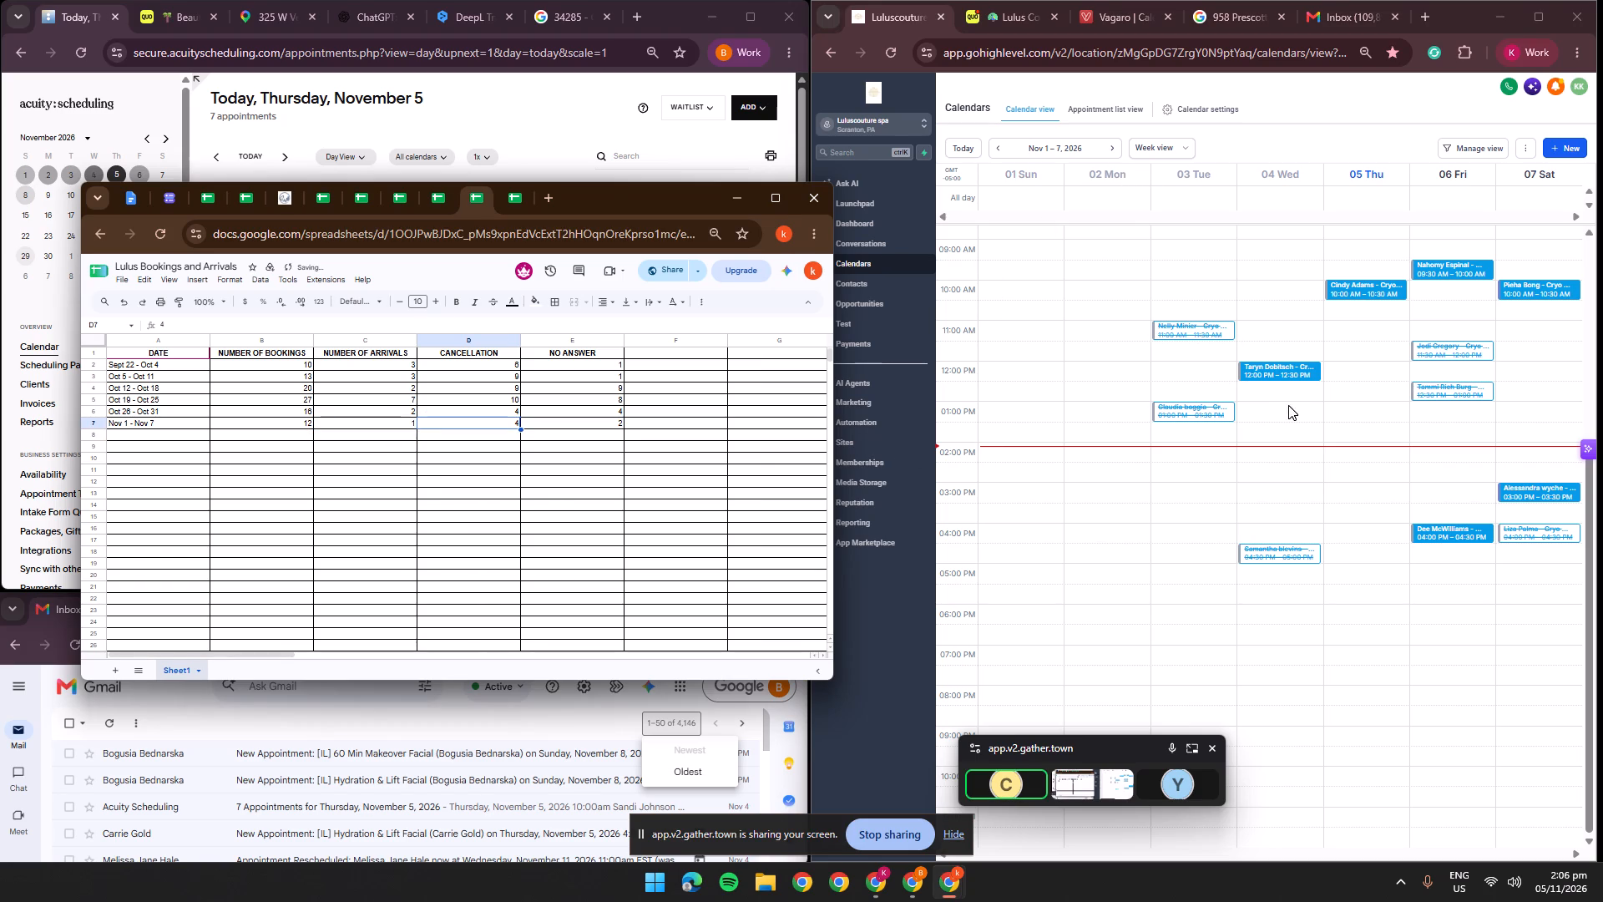
Check the details and status of the Wednesday, Nov 4, 12:00 PM appointment.
click(1291, 373)
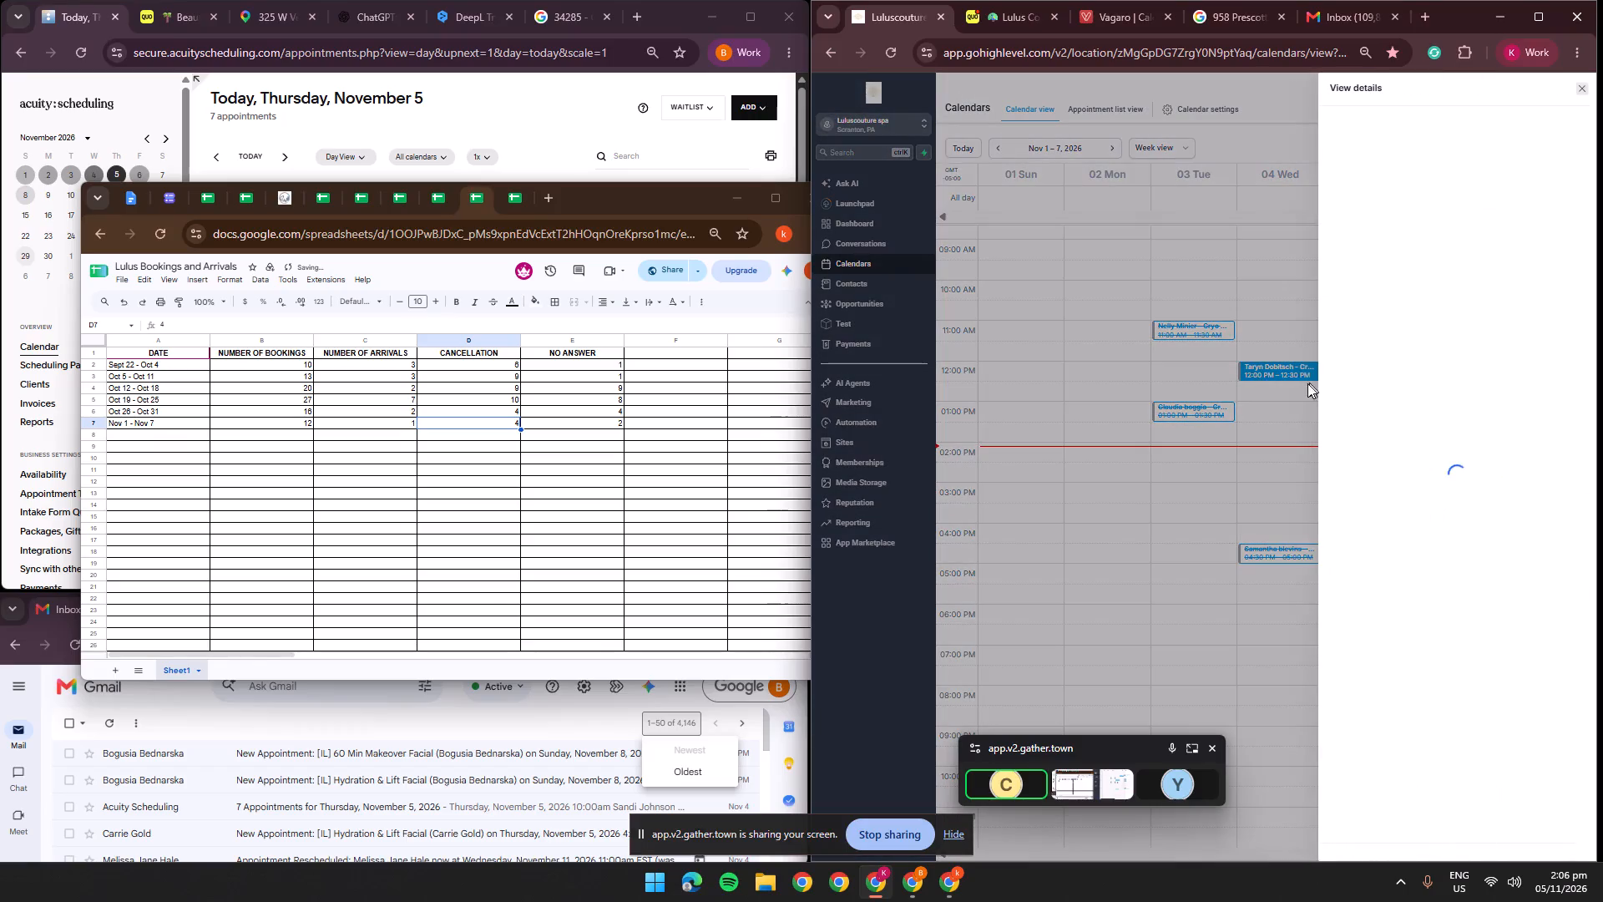
key(alt+Tab)
alt+click(1577, 187)
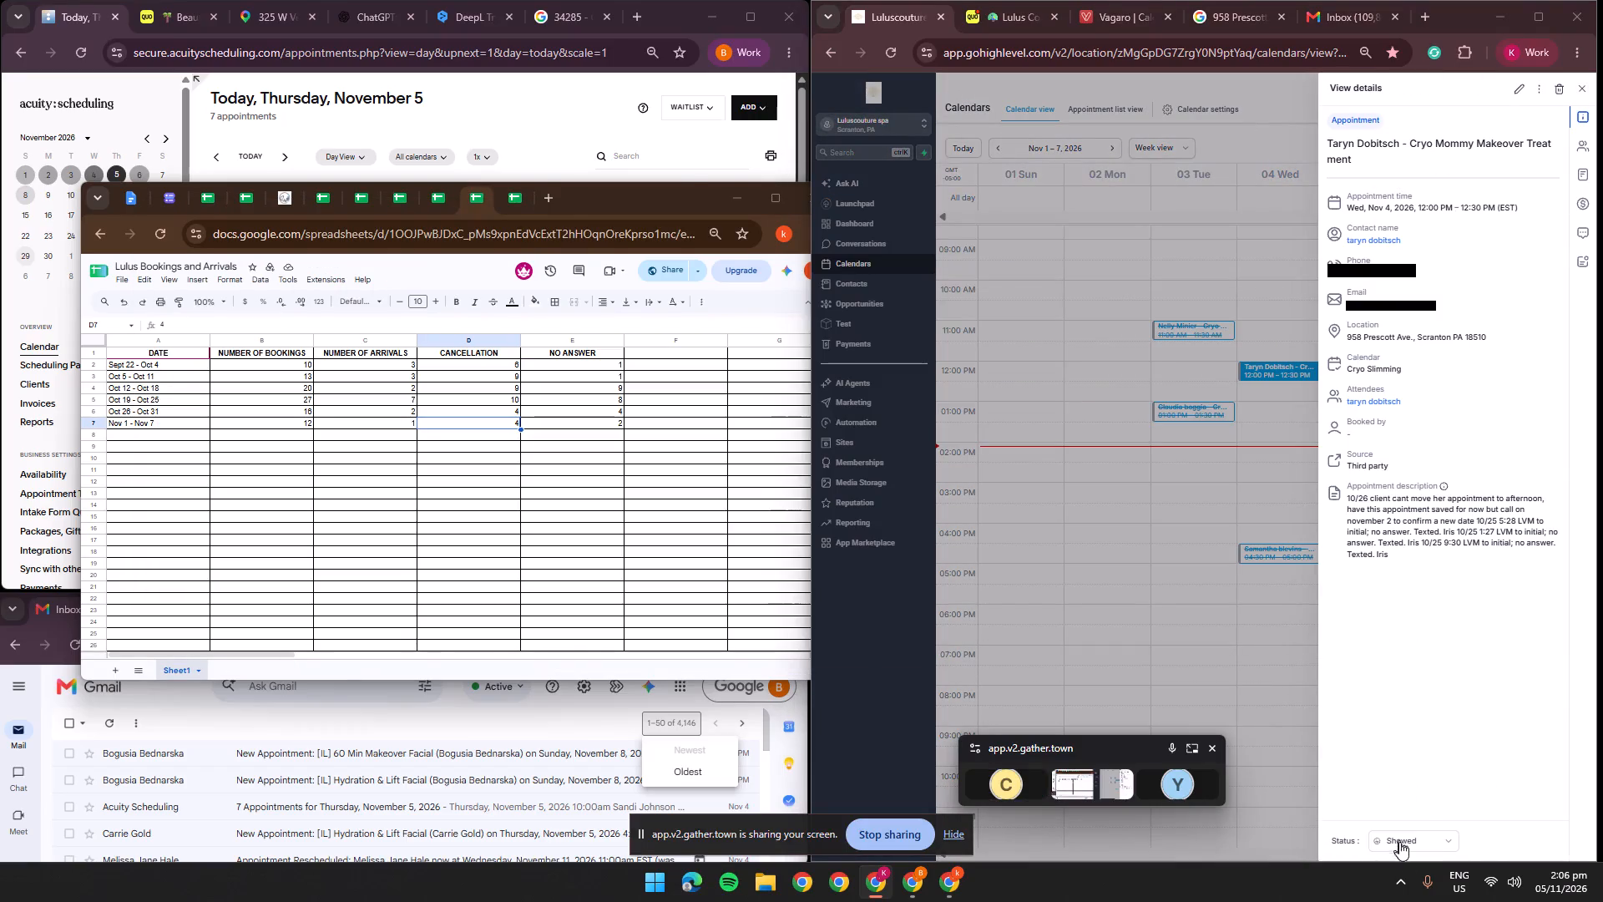
click(1257, 499)
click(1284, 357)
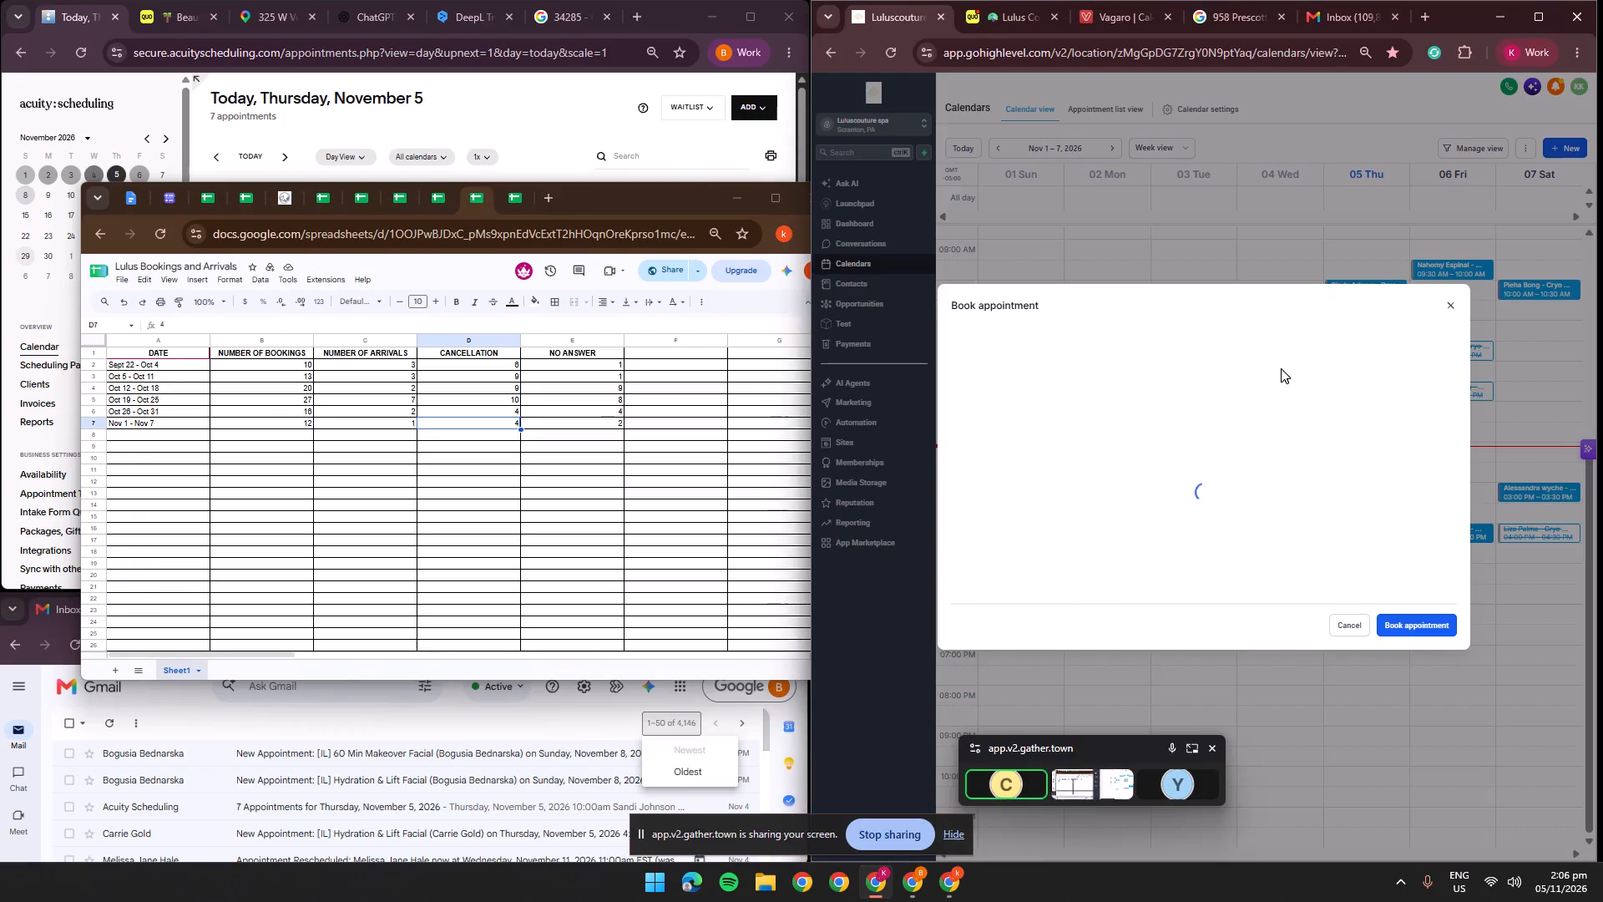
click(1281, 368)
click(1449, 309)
Review the status options of the Wednesday, Nov 4, 12:00 PM appointment, choose Showed, and close its details.
click(1285, 378)
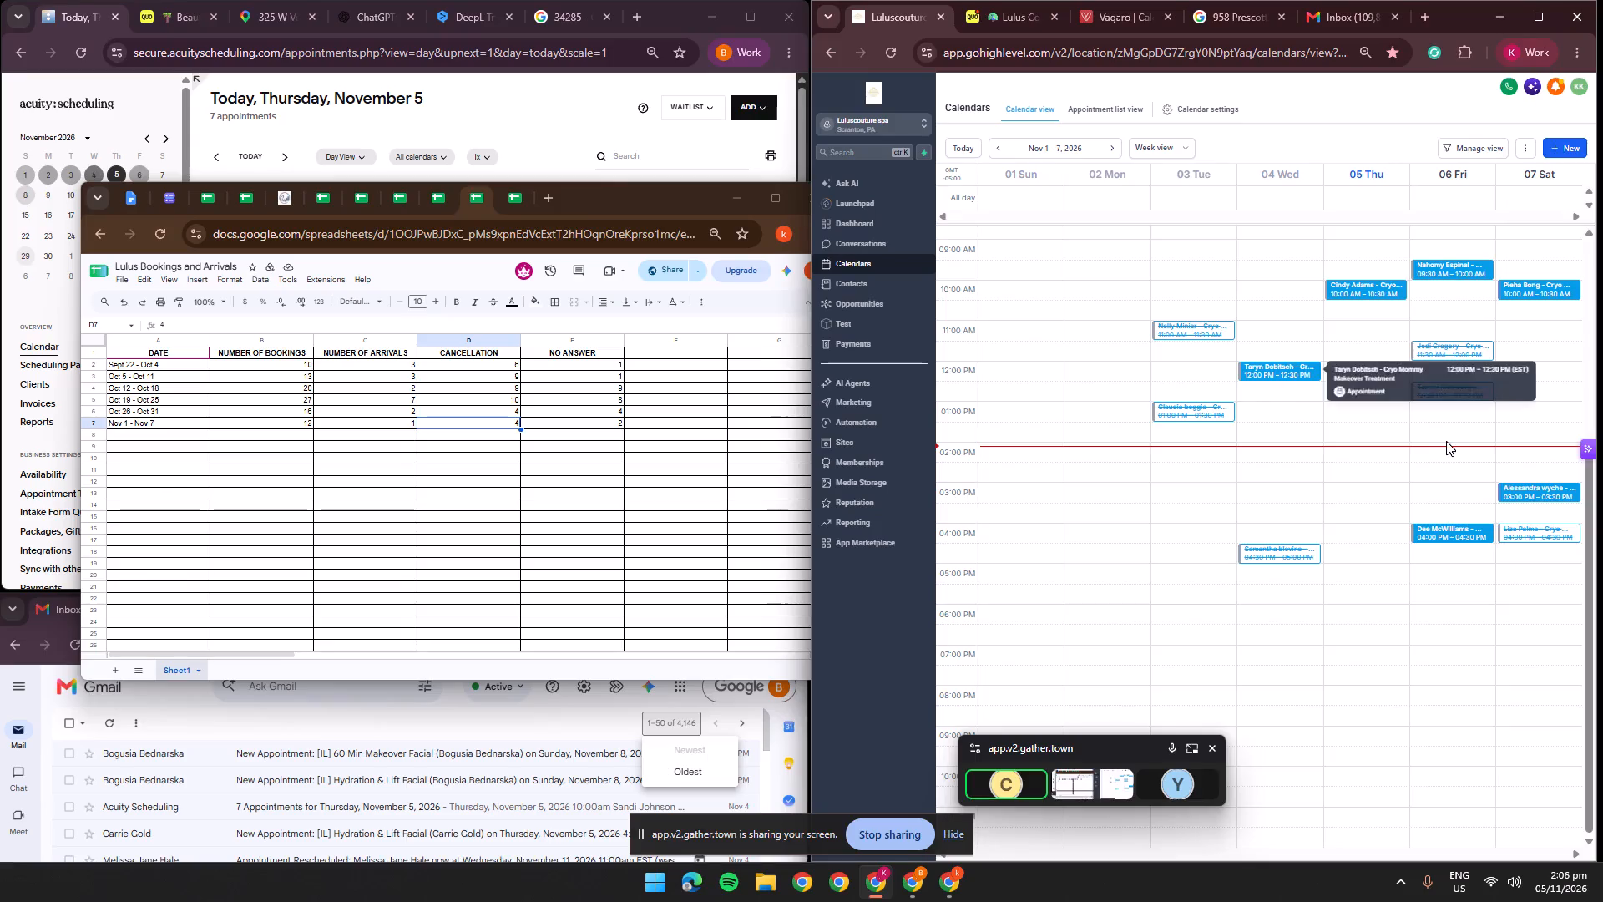
scroll(1383, 553, down, 2)
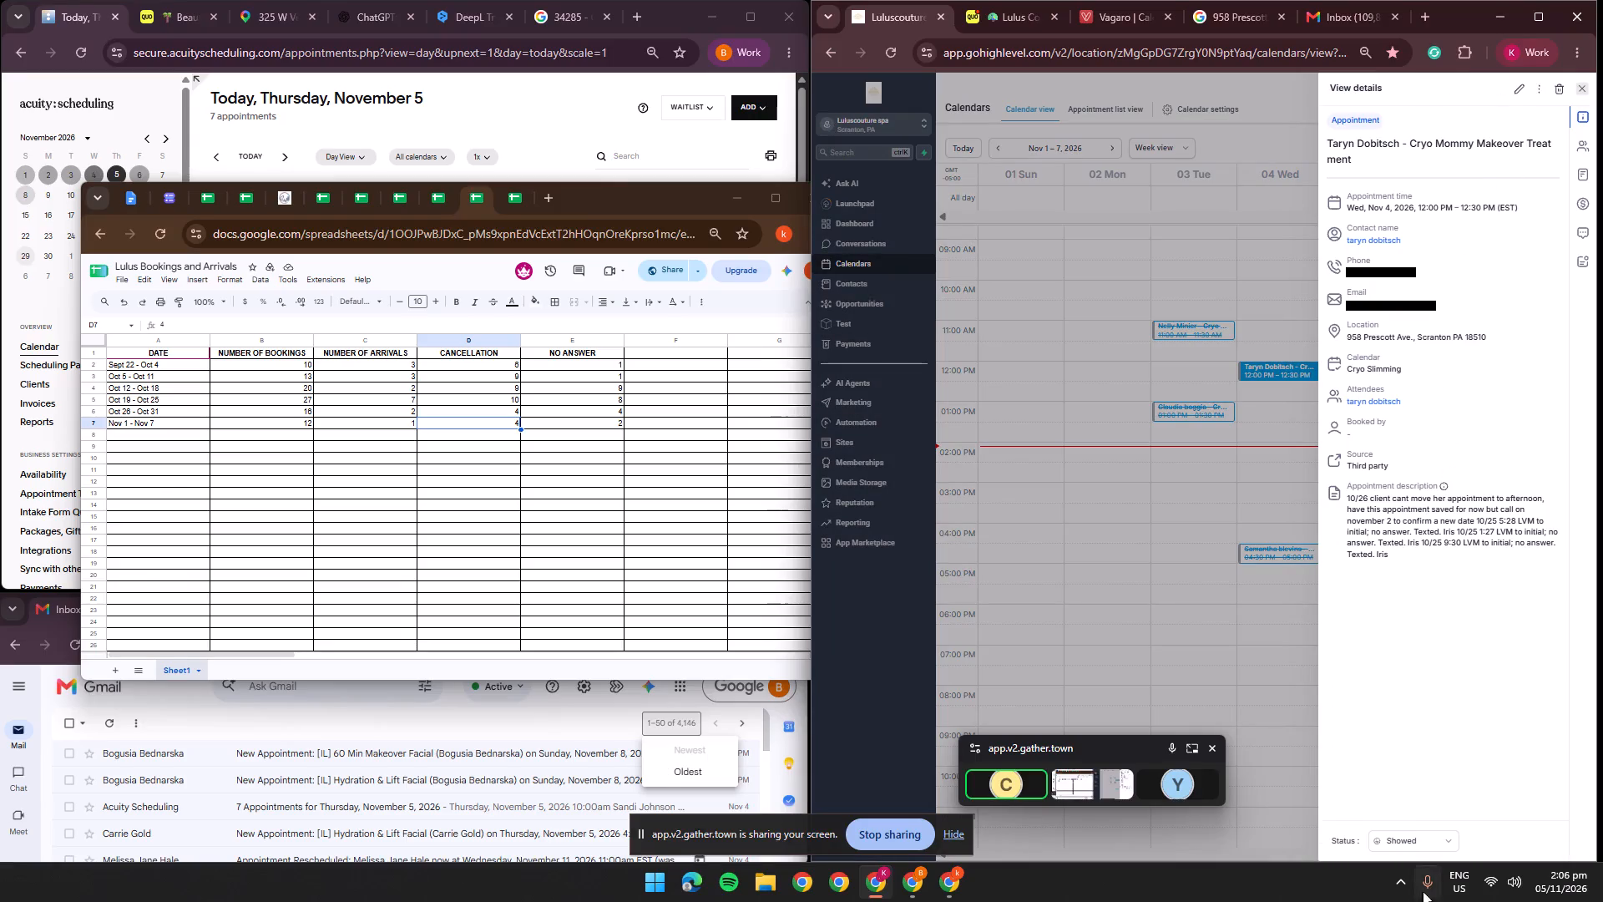
click(1435, 845)
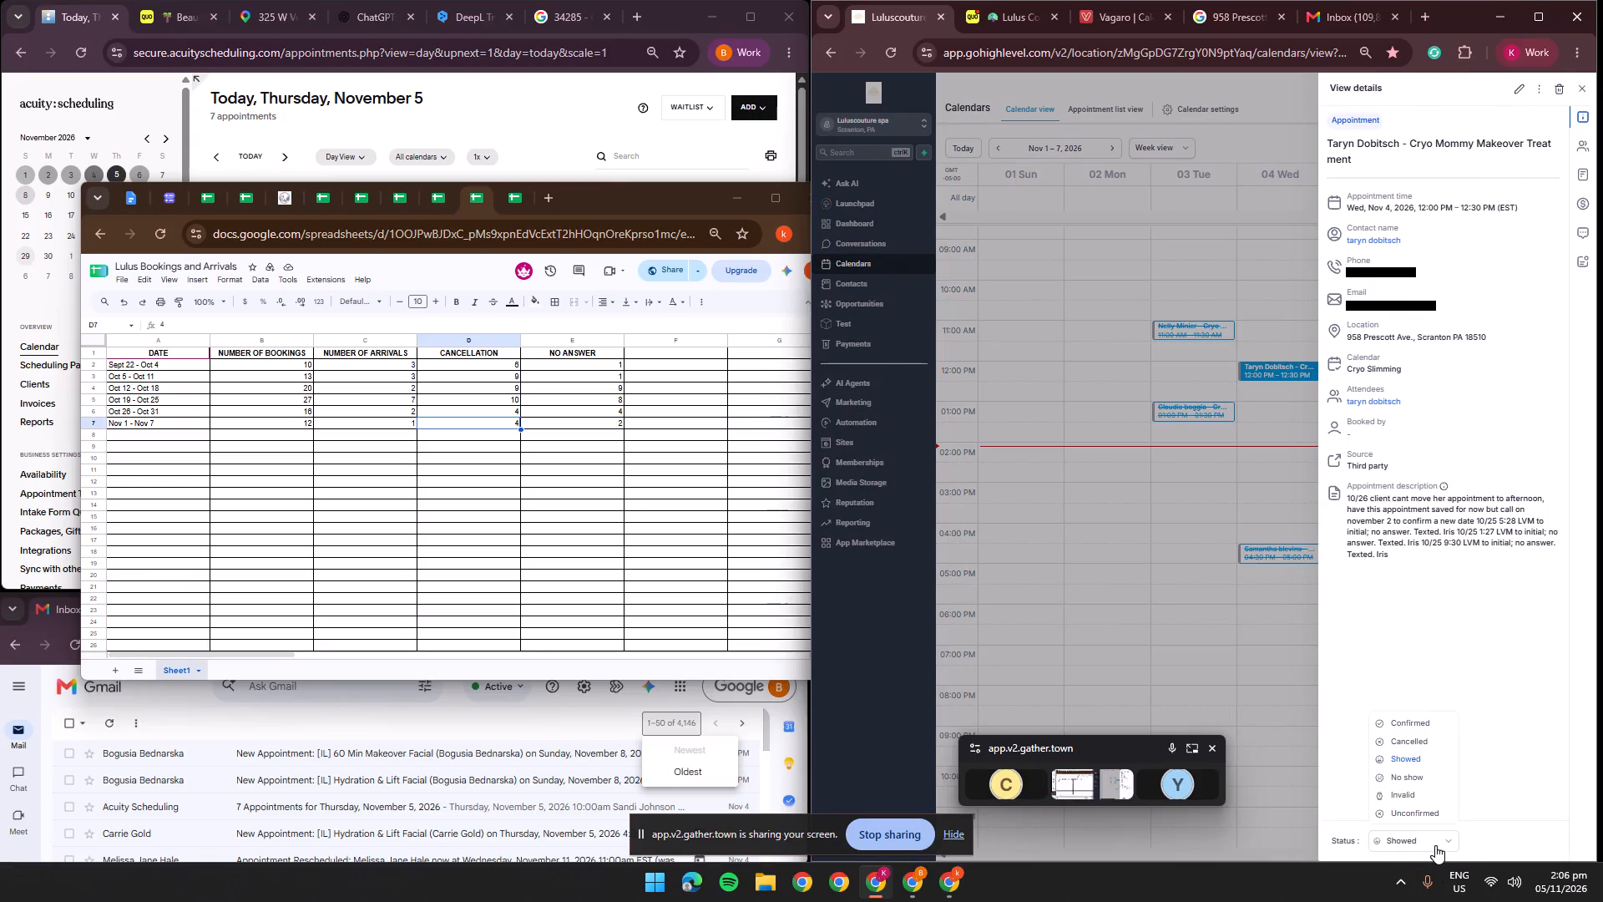
click(1435, 845)
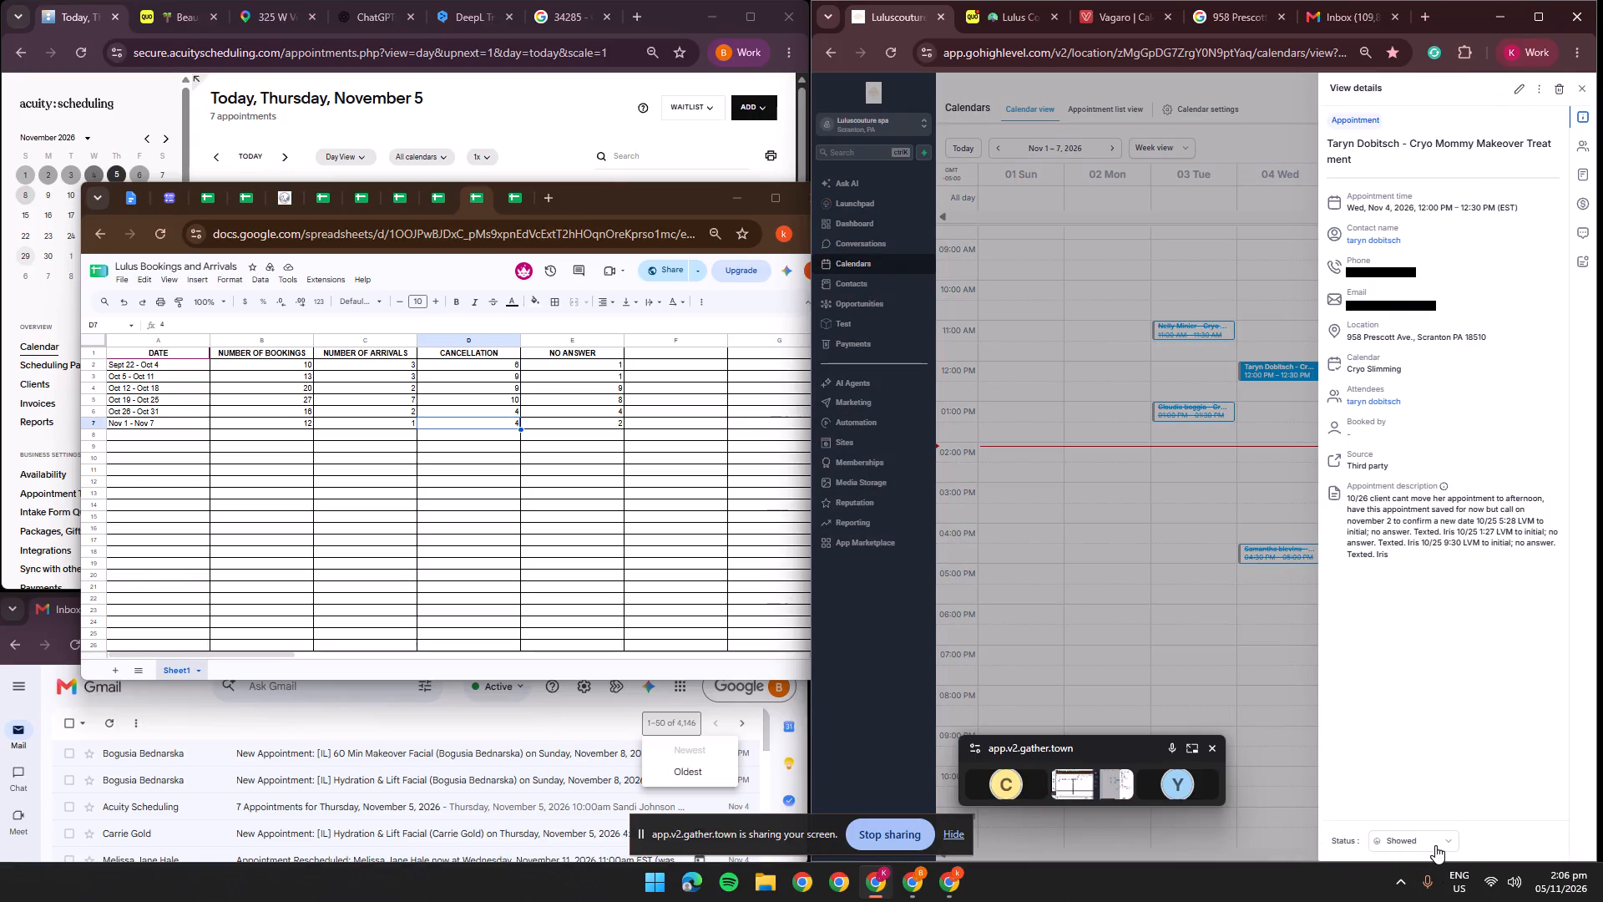
click(1435, 845)
click(1403, 756)
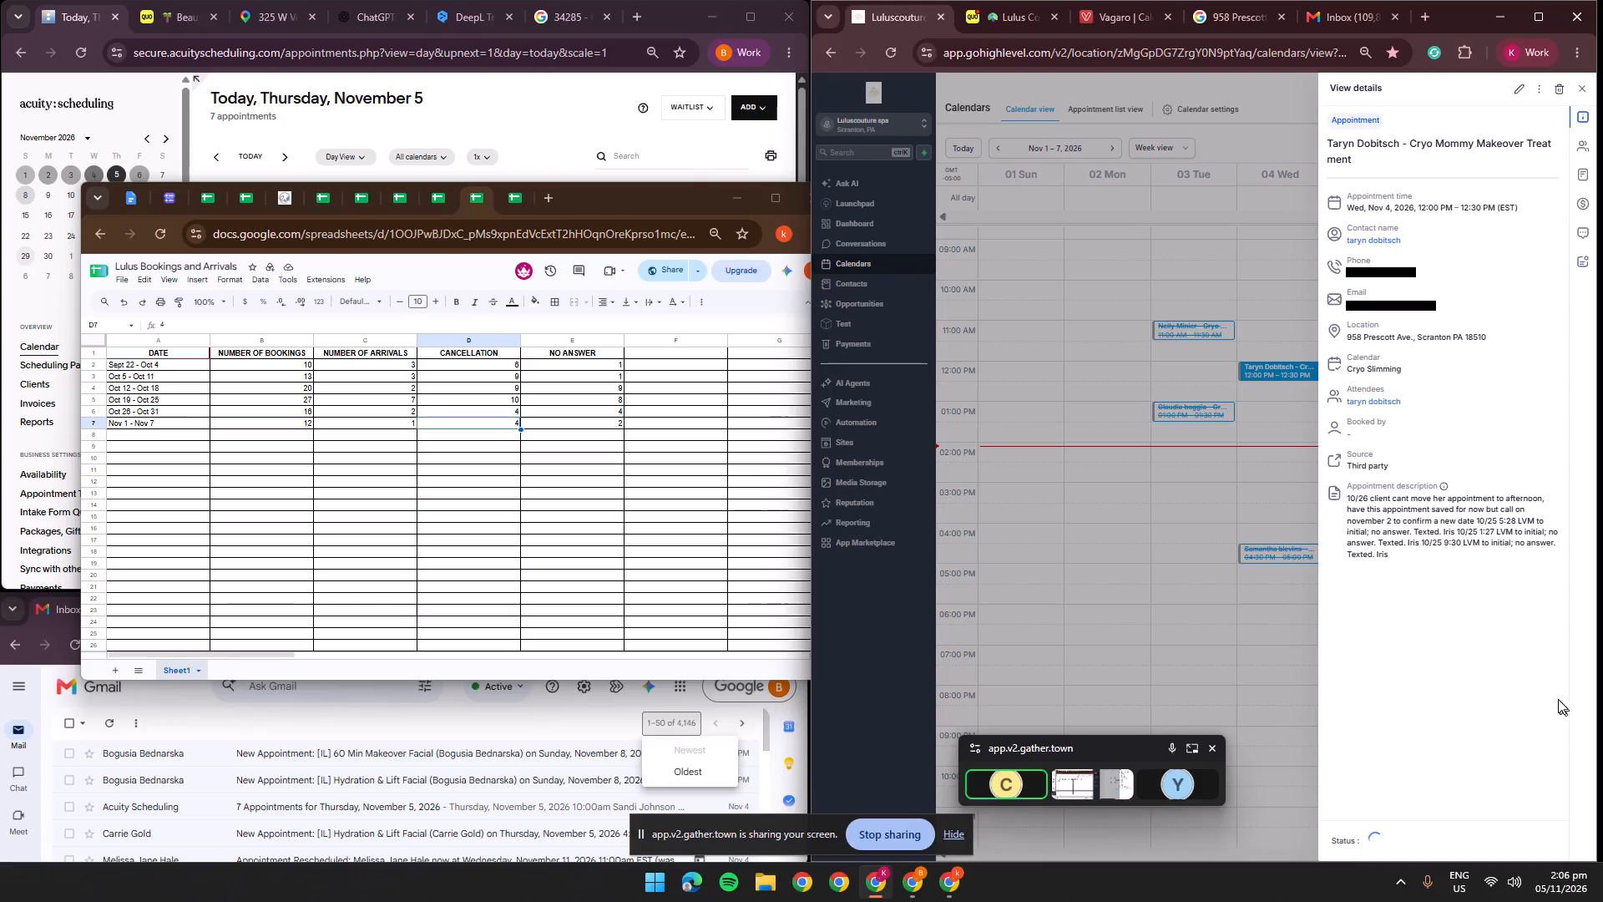
drag(1394, 556, 1407, 513)
click(1593, 92)
click(1577, 92)
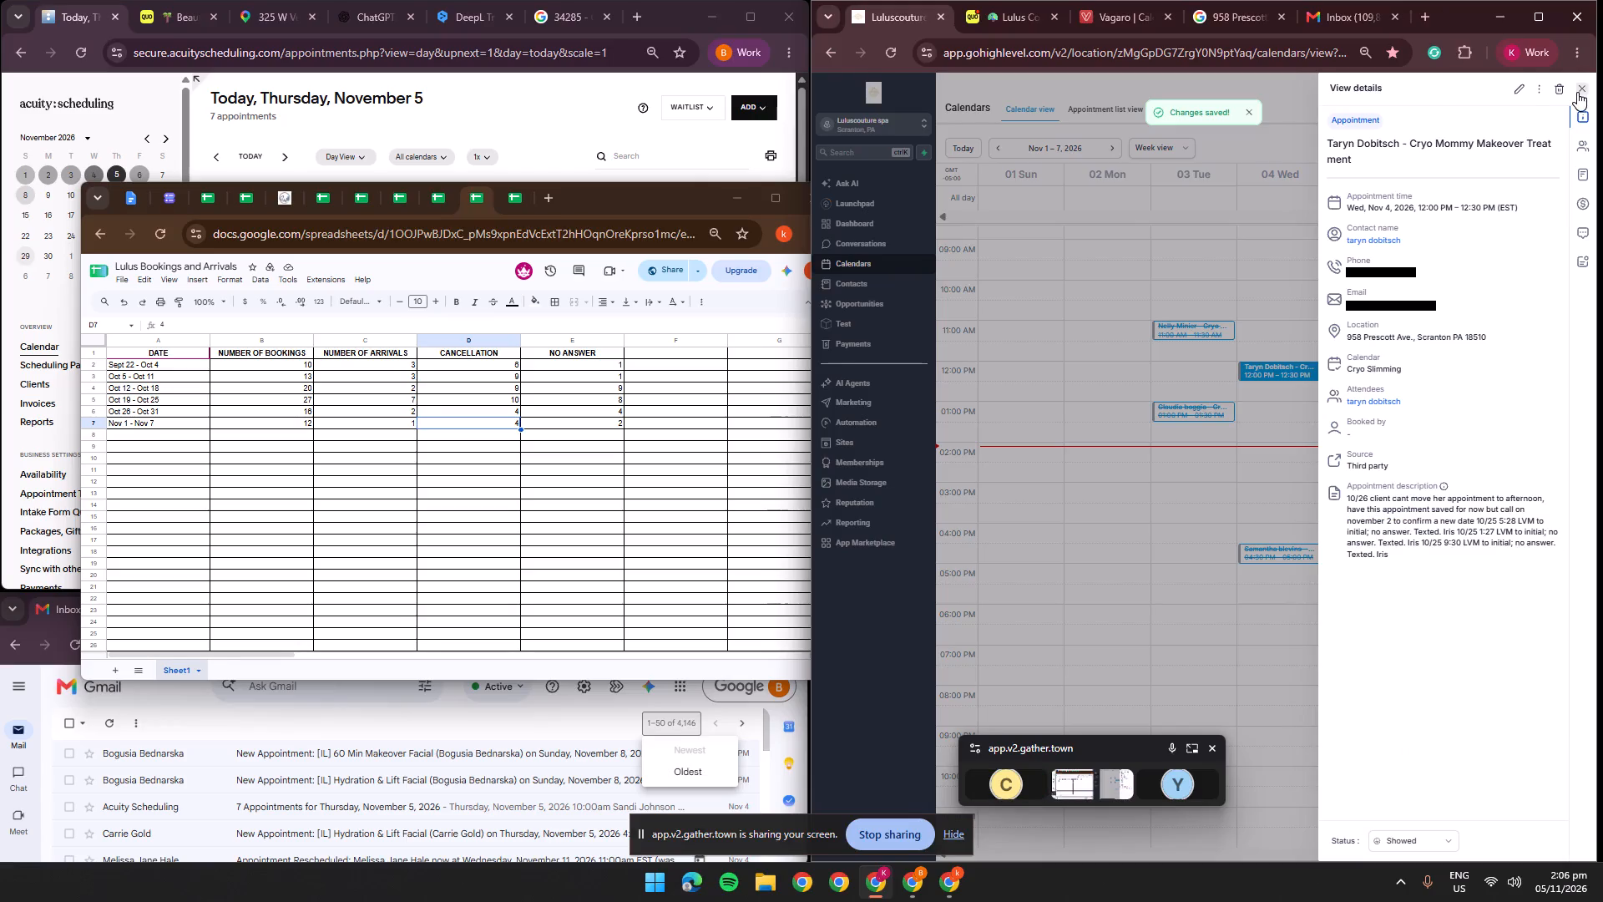
Point out the Nov 1 - Nov 7 arrivals, cancellation and no answer figures, and dismiss the unneeded appointment booking form.
click(1134, 574)
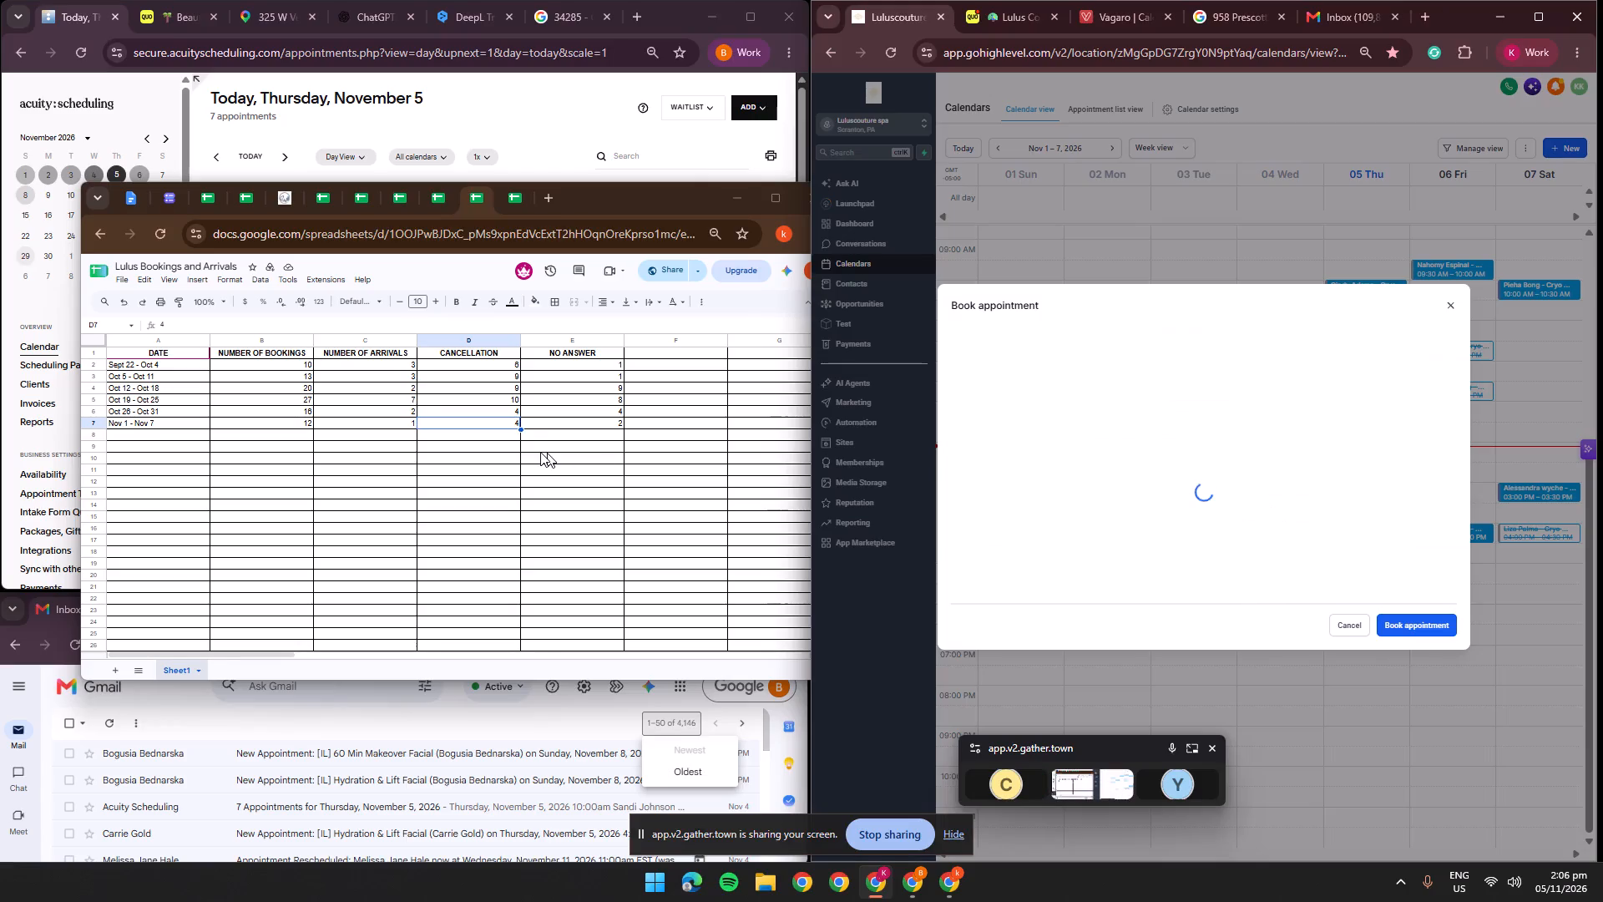
click(481, 435)
click(355, 431)
click(402, 419)
click(509, 433)
click(629, 436)
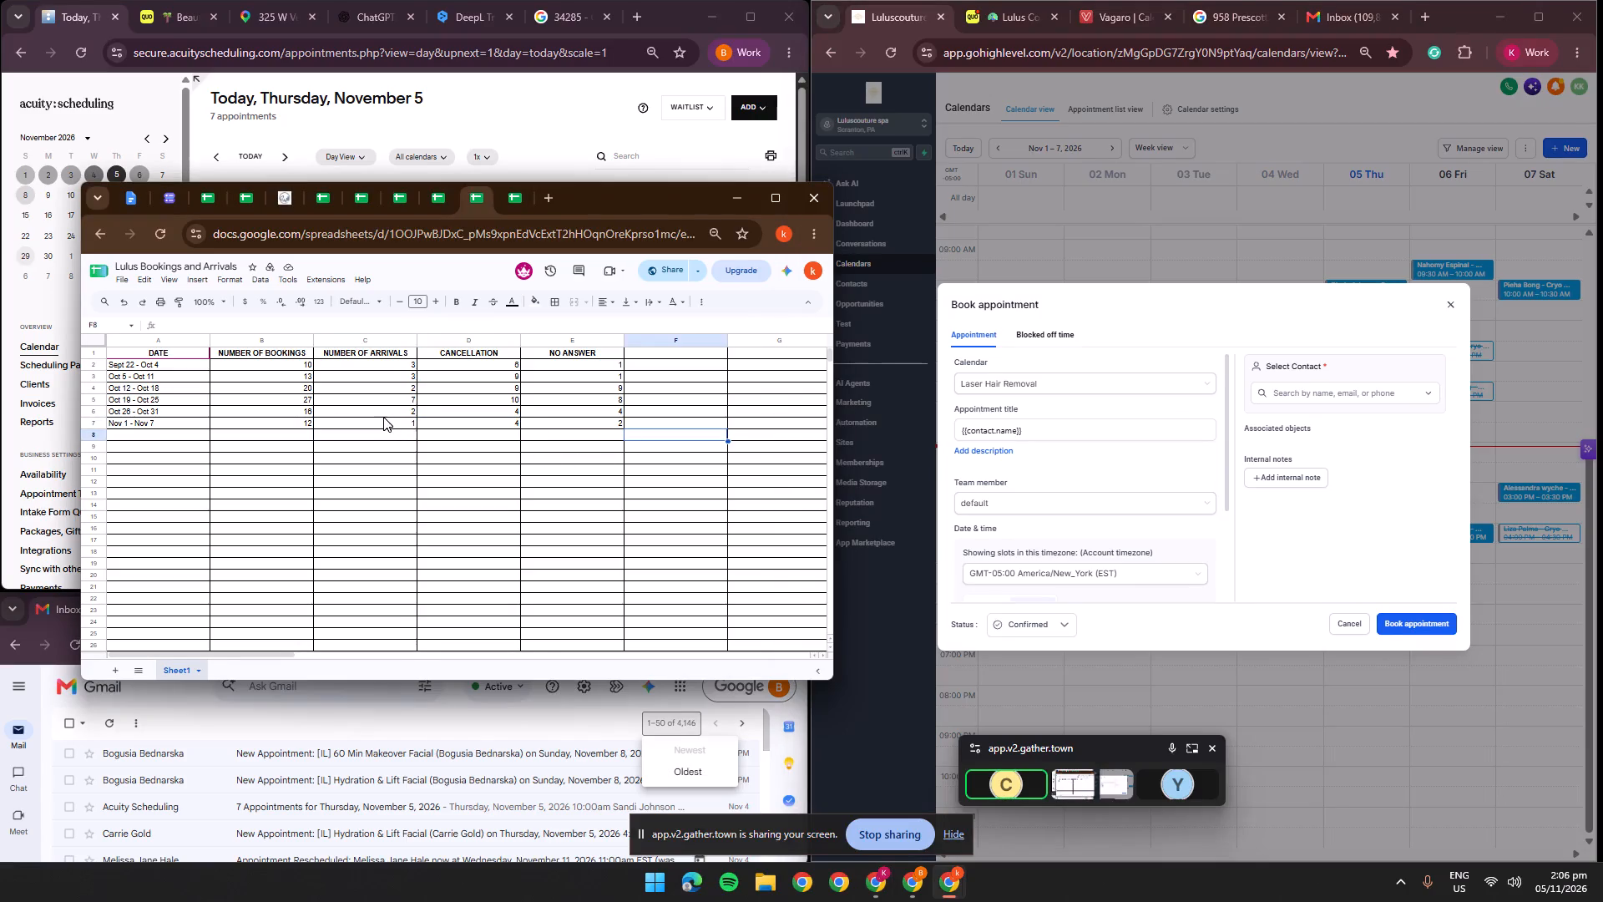
drag(383, 417, 540, 437)
drag(584, 434, 595, 434)
click(638, 506)
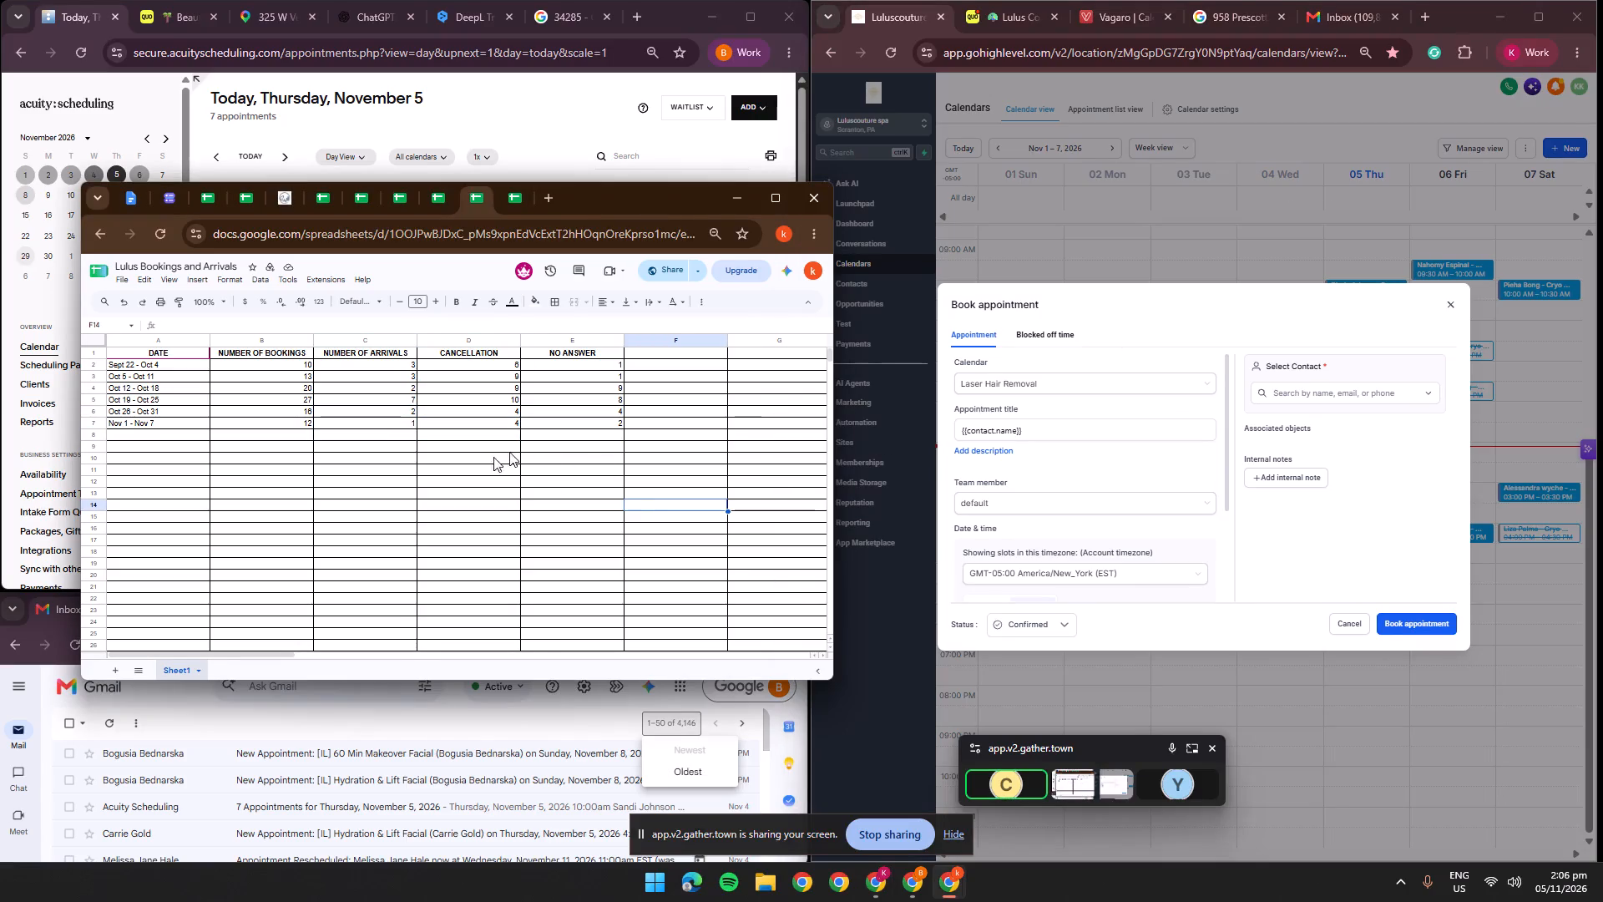
click(1413, 195)
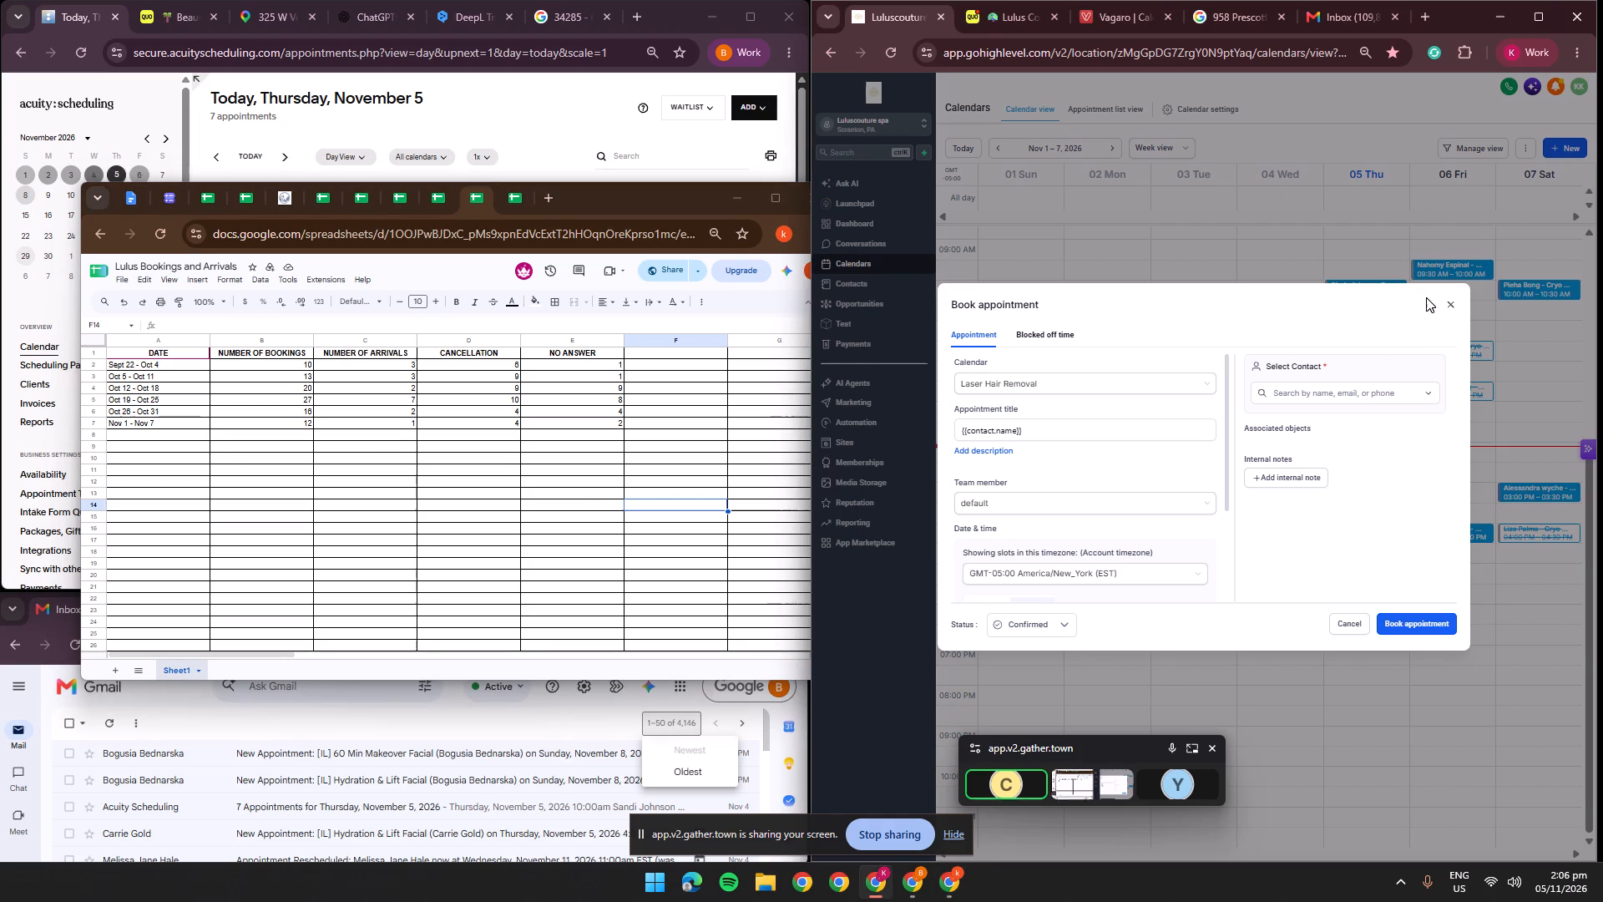
click(1449, 306)
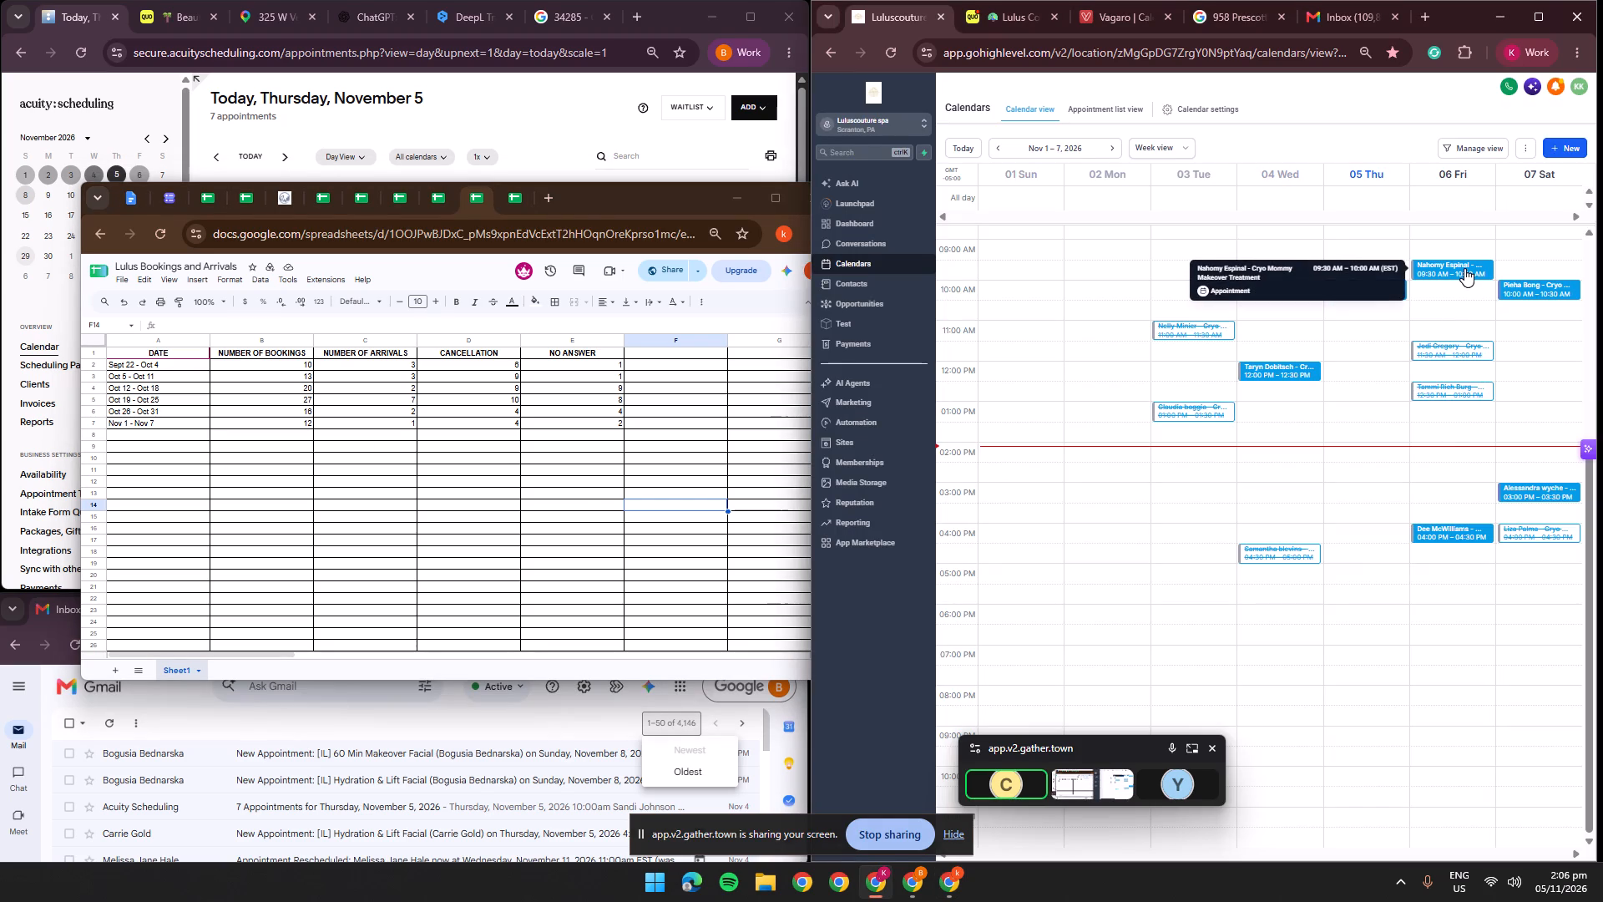
Open the LULUS COUTURE SPA SOP spreadsheet and place its browser tab beside the other open copy of the same file.
click(514, 194)
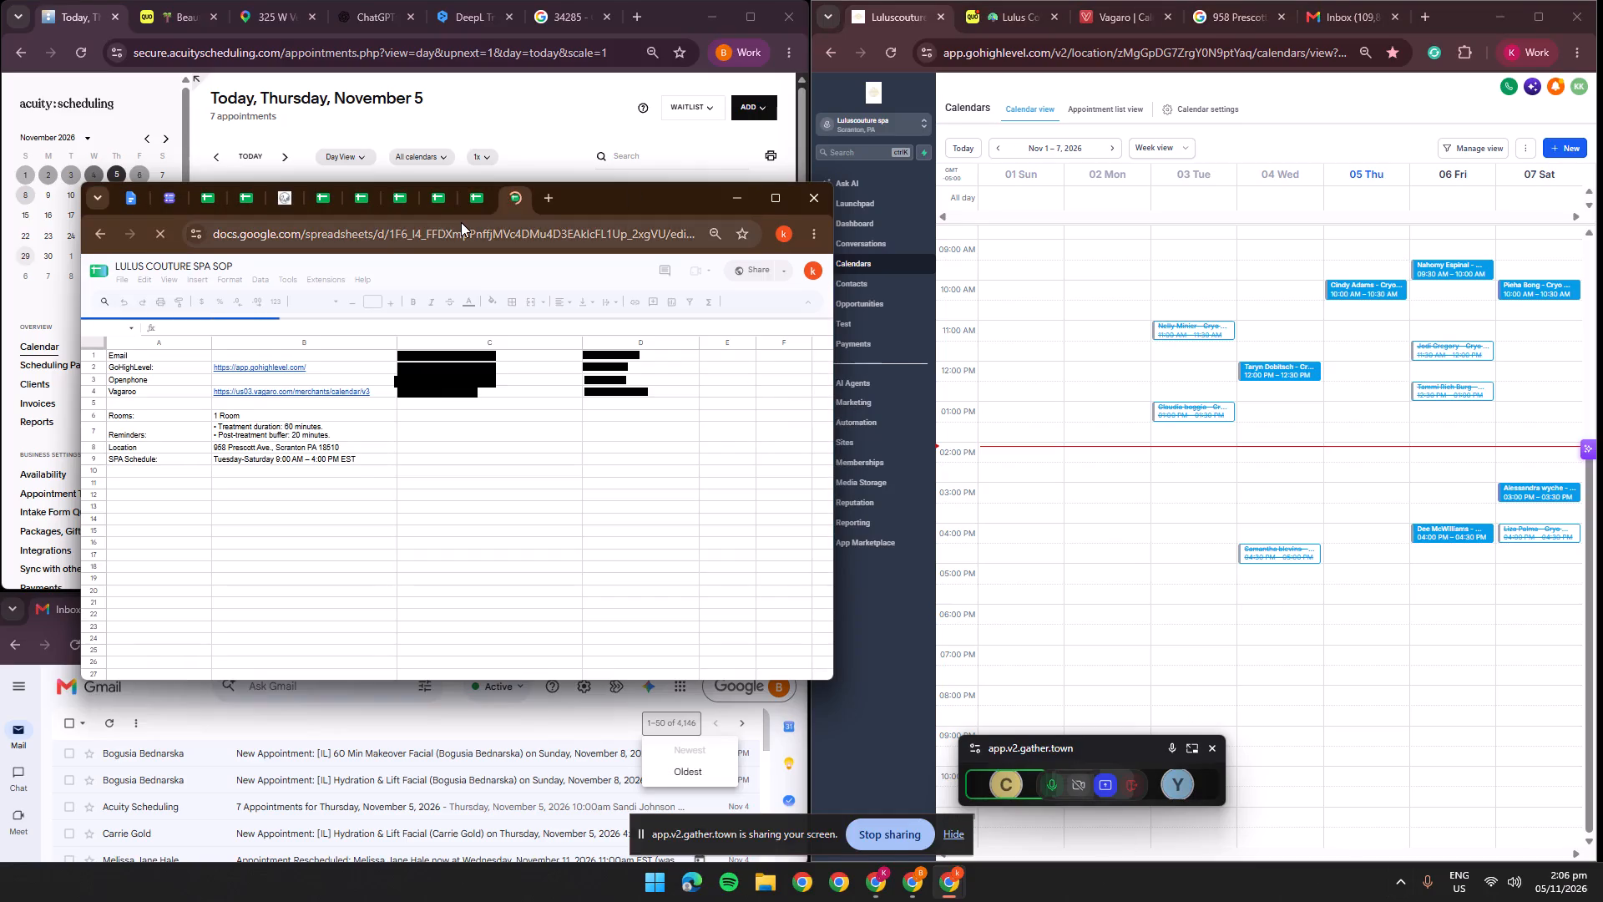
drag(511, 198, 381, 209)
click(372, 191)
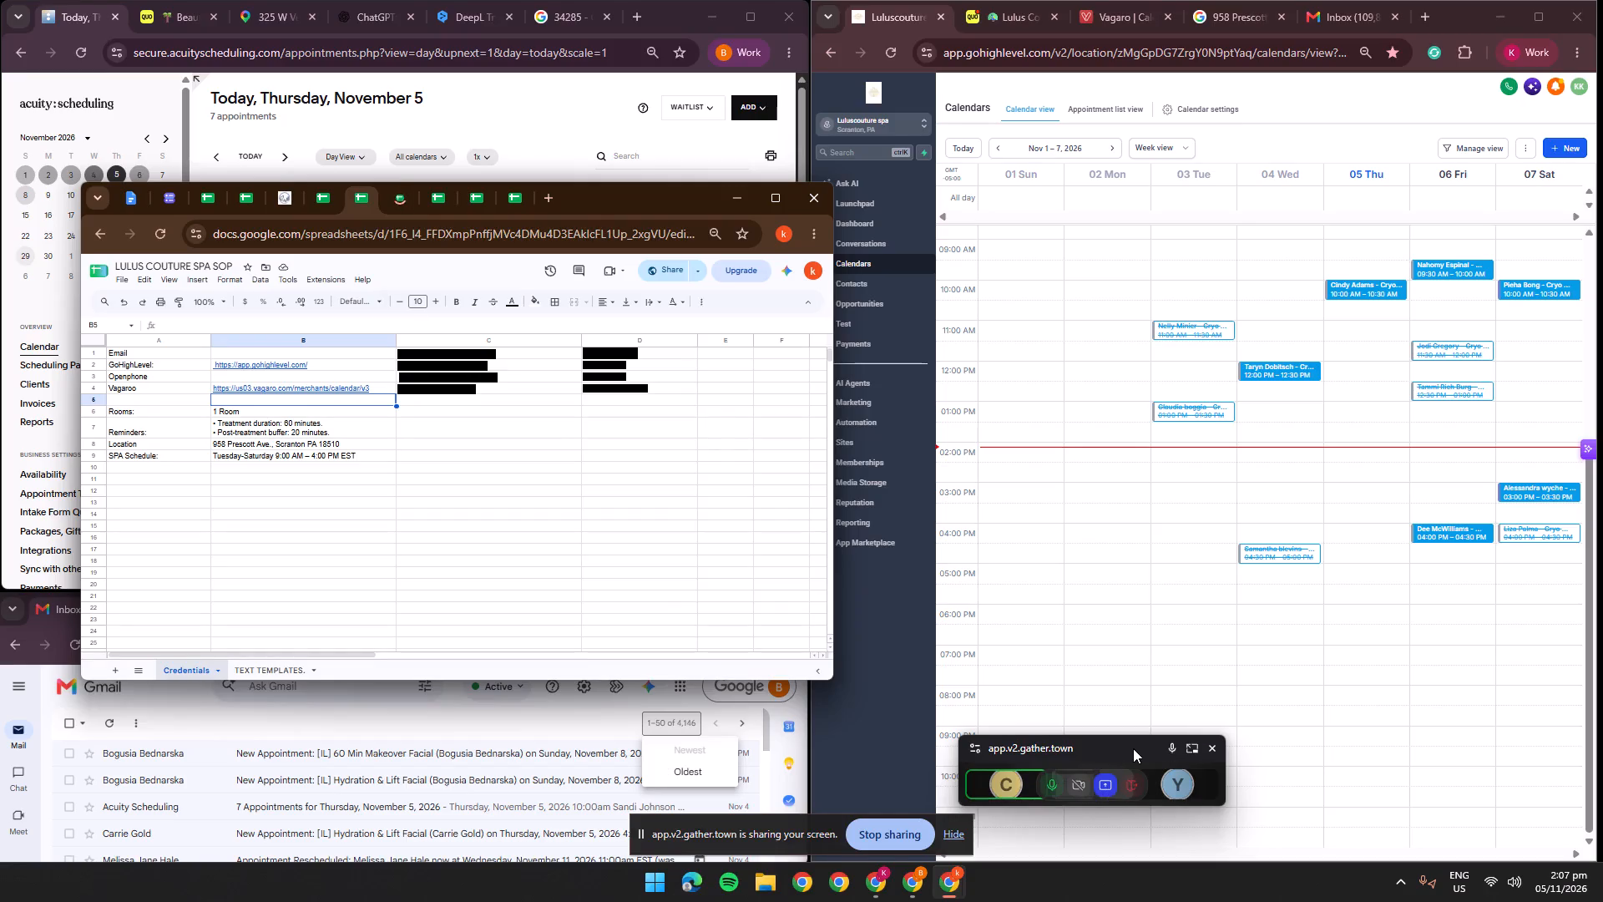
Move the floating Gather call window away from the middle of the calendar and enlarge it.
drag(1133, 748, 1489, 787)
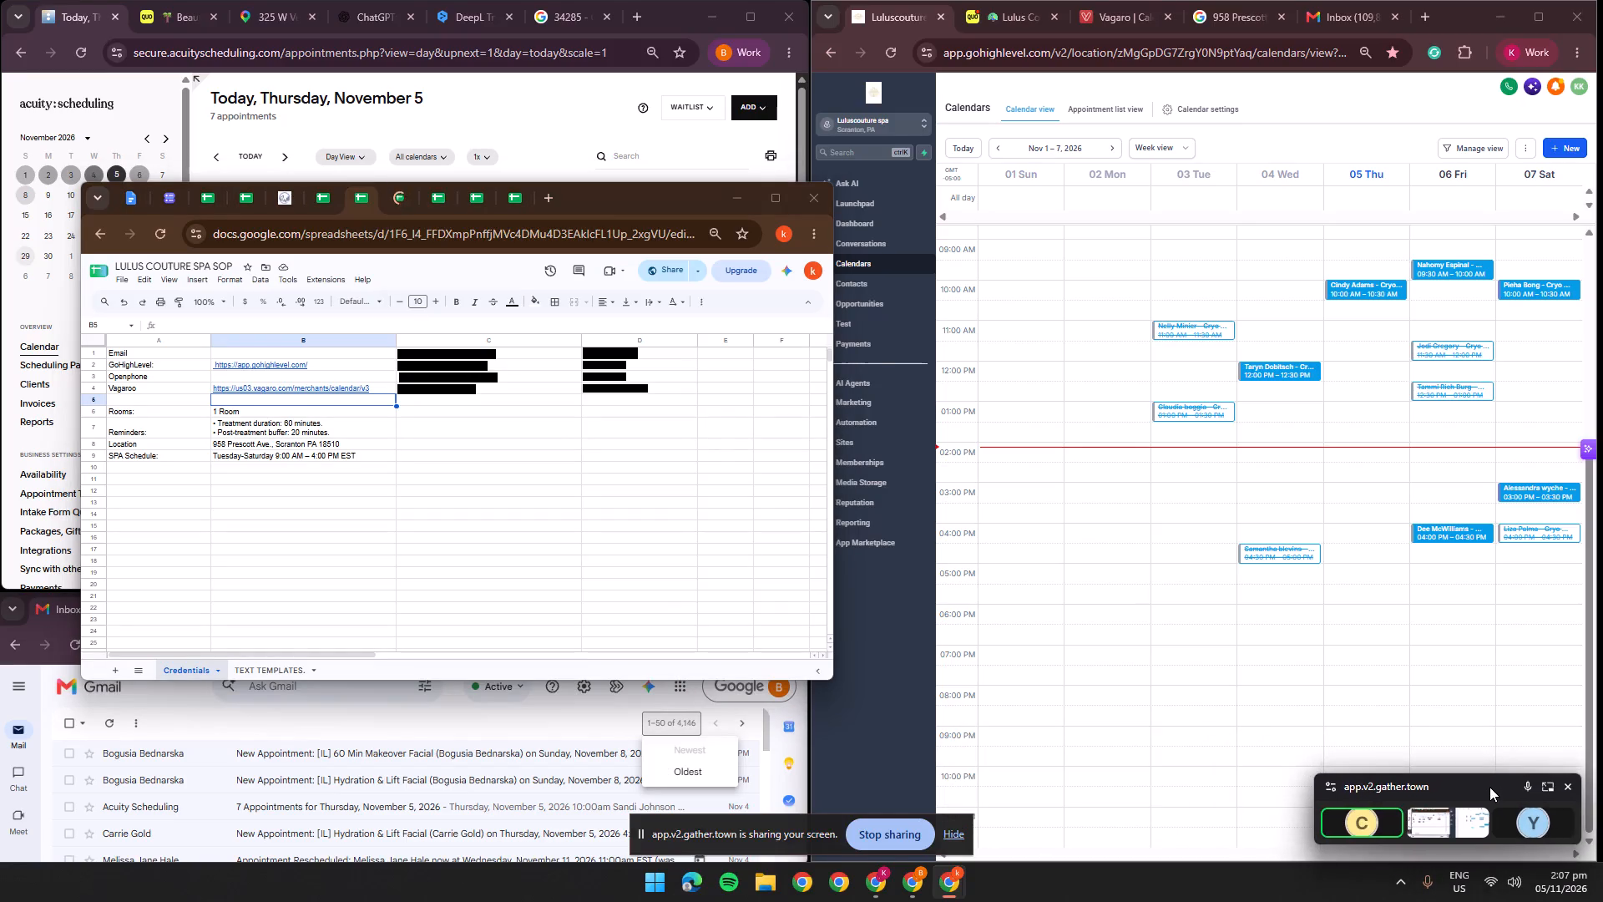
drag(1489, 787, 1484, 788)
drag(1490, 778, 1498, 727)
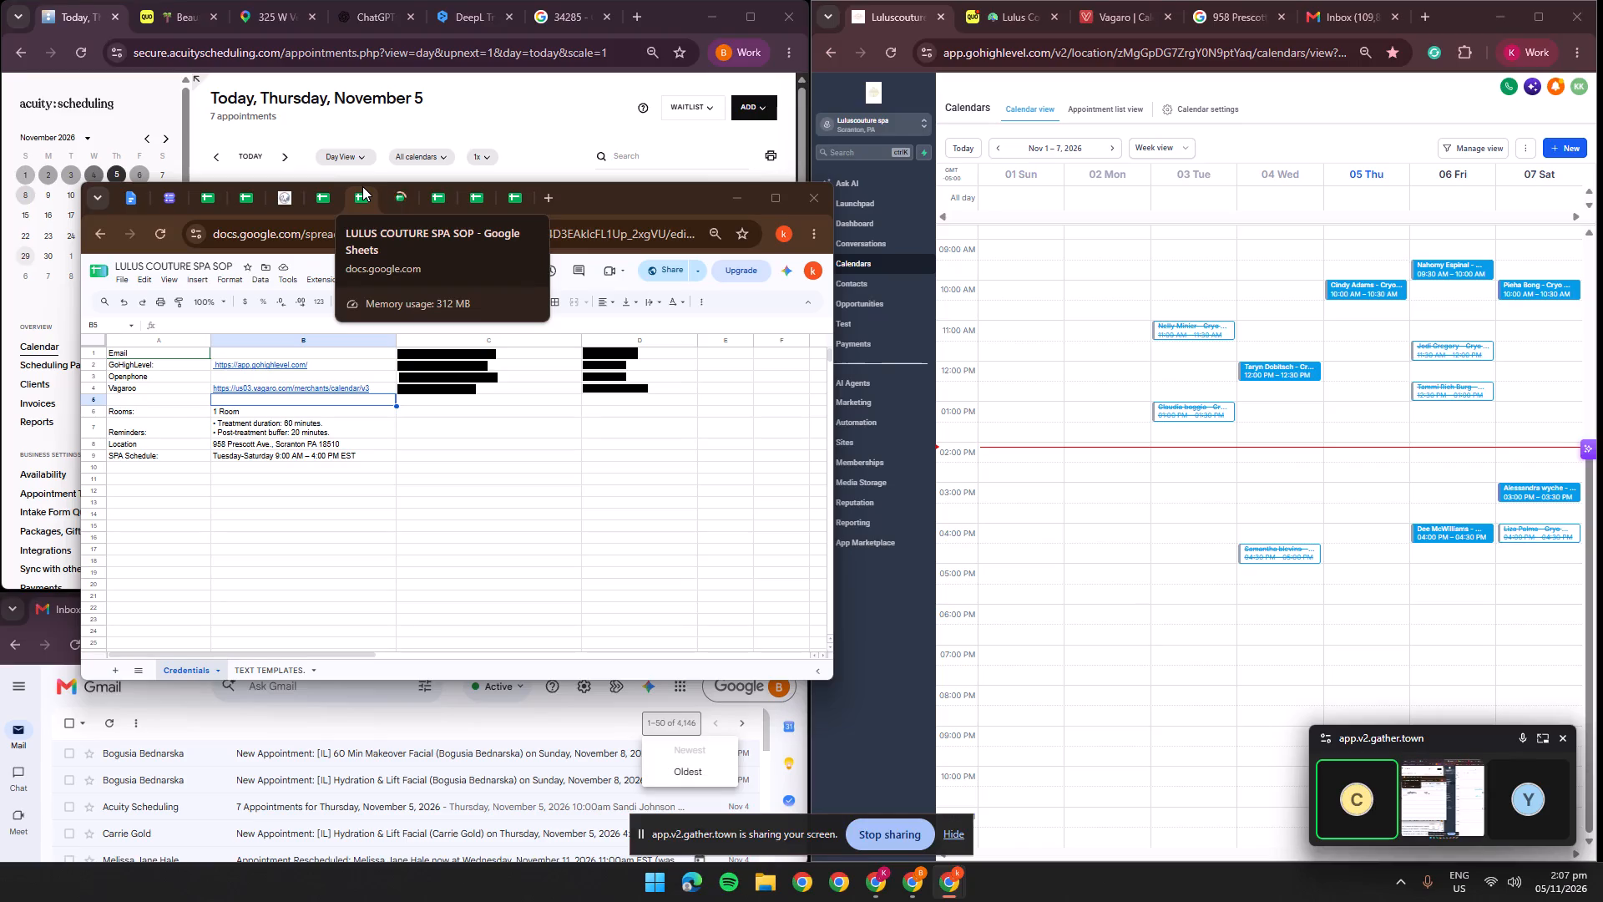
Look over the Credentials sheet in the relocated copy of the LULUS COUTURE SPA SOP.
click(399, 200)
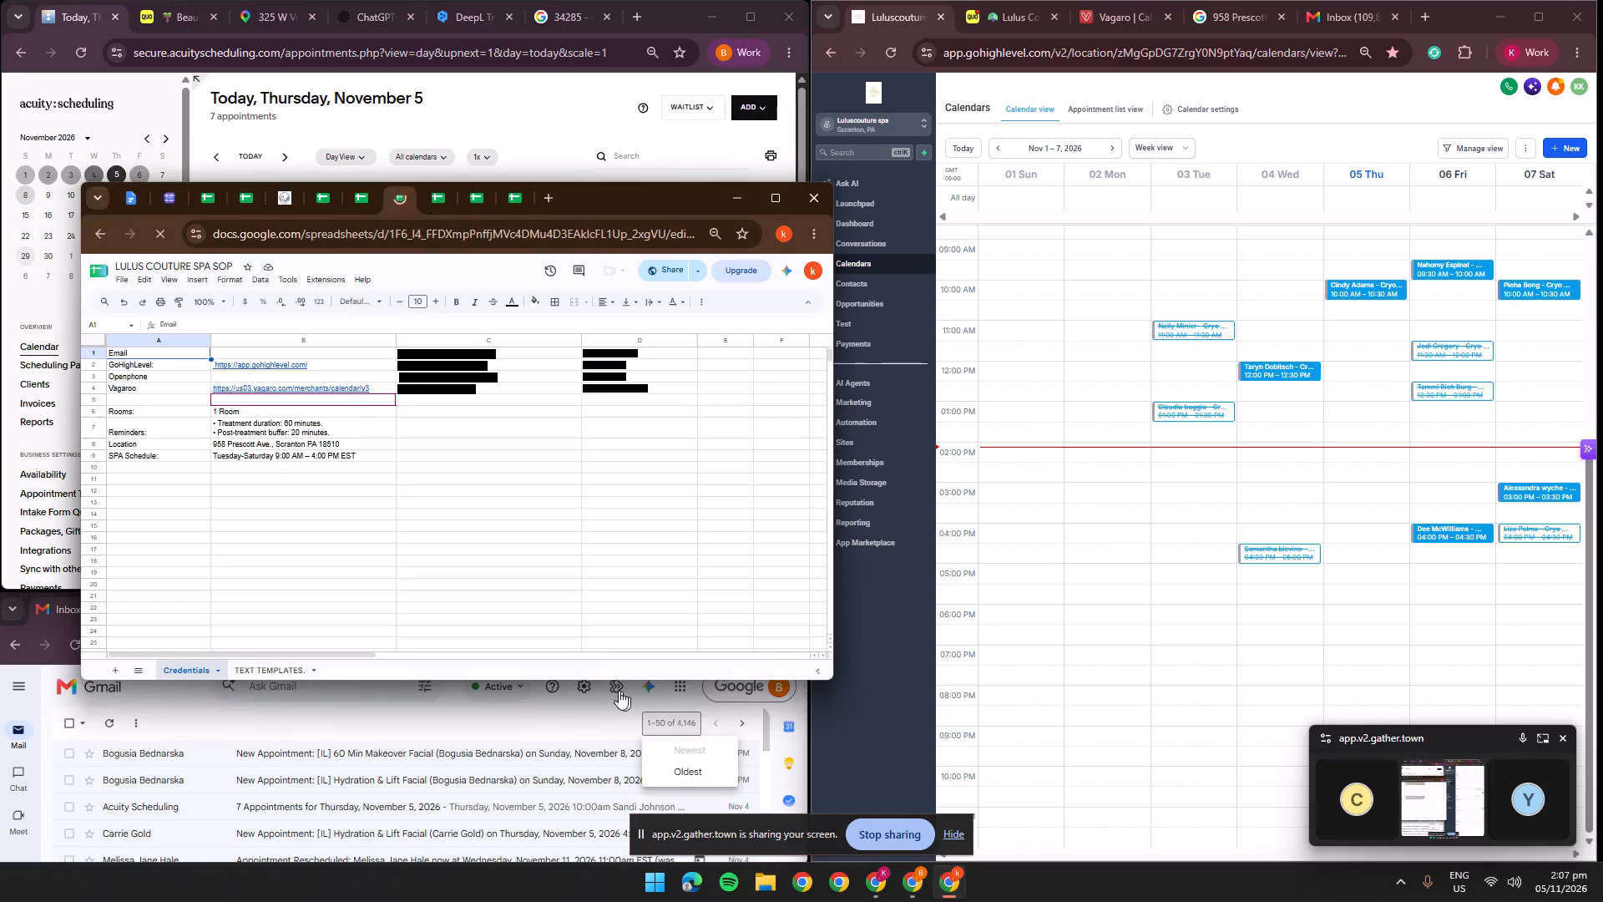
click(387, 434)
click(423, 472)
scroll(462, 496, up, 4)
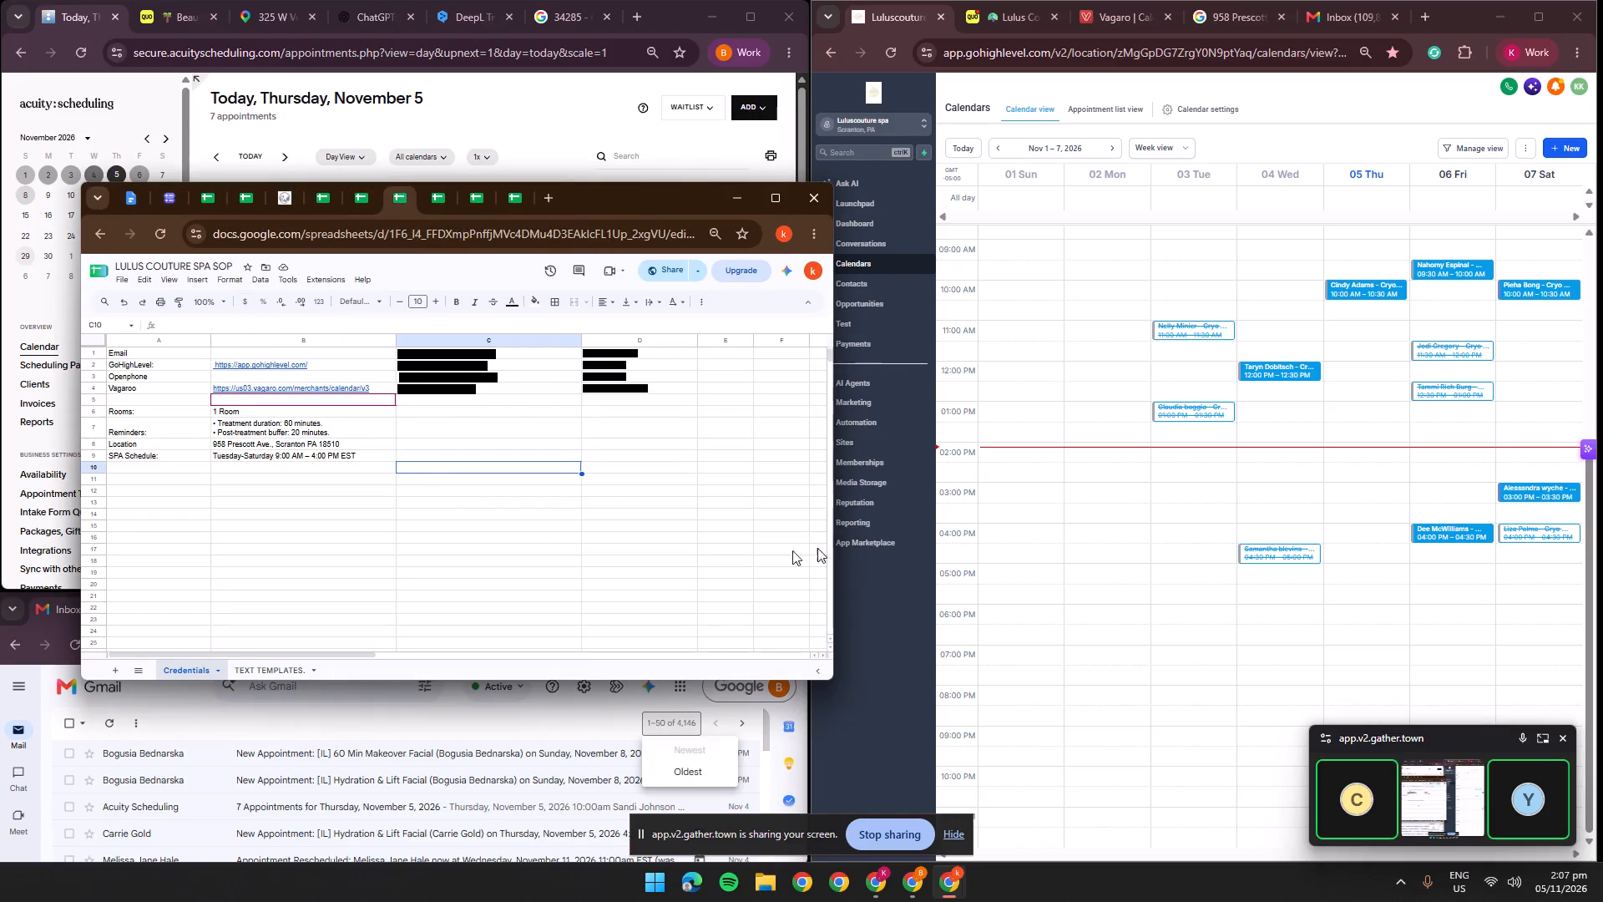
Examine the initial and DBL message templates on the Everlume SOP's EVERLUME TEXT TEMPLATES sheet.
click(329, 205)
scroll(555, 505, down, 1)
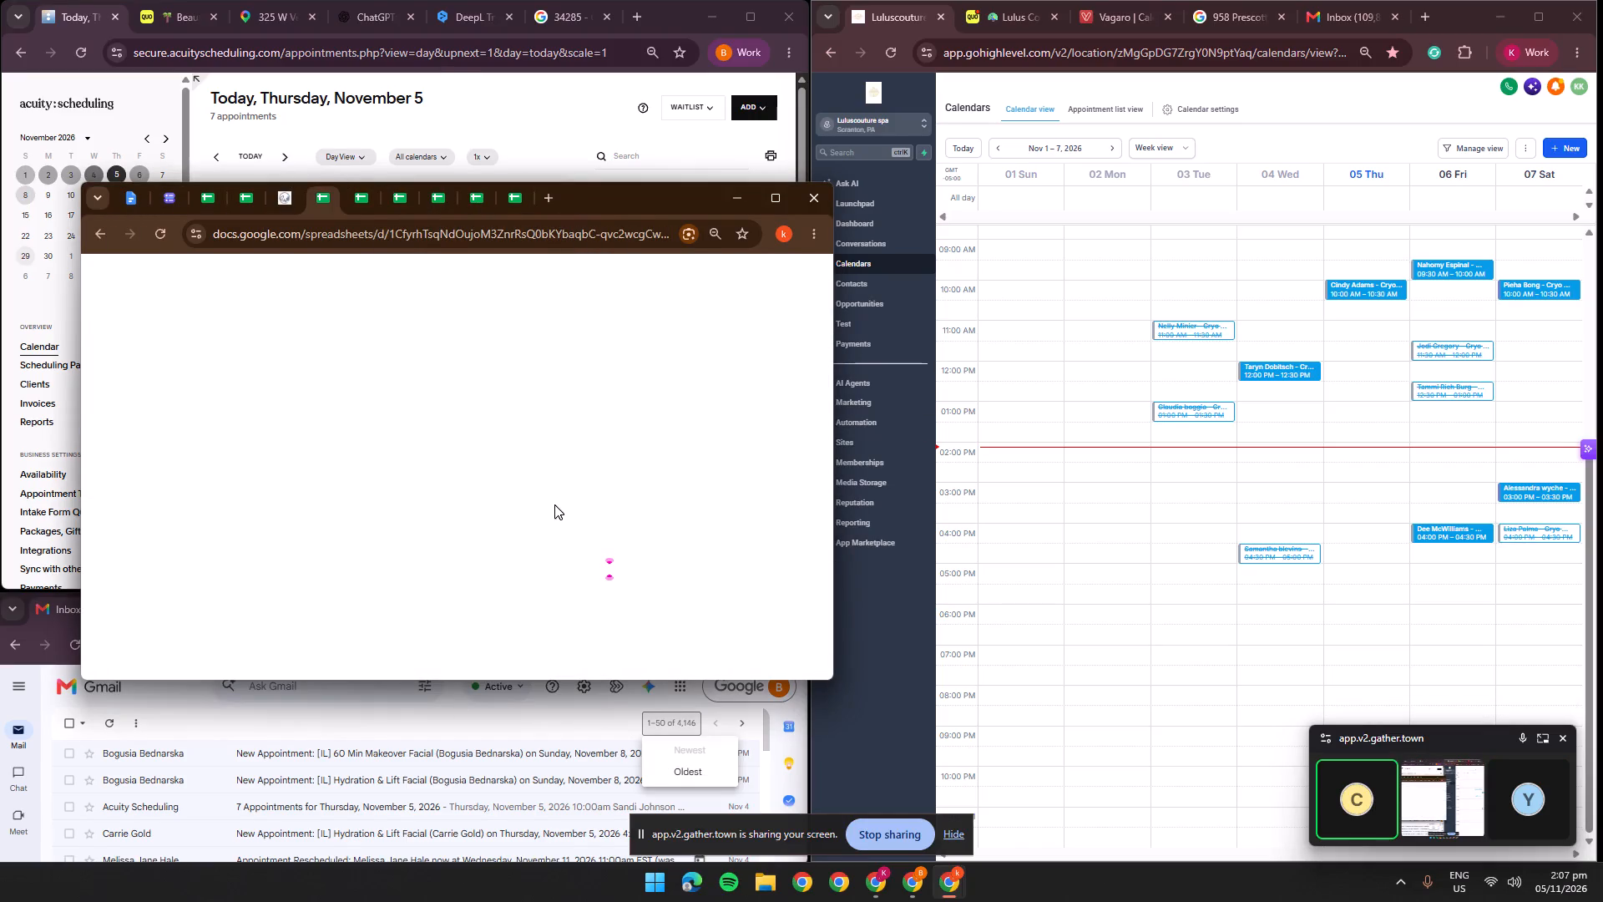
scroll(641, 546, up, 1)
click(368, 477)
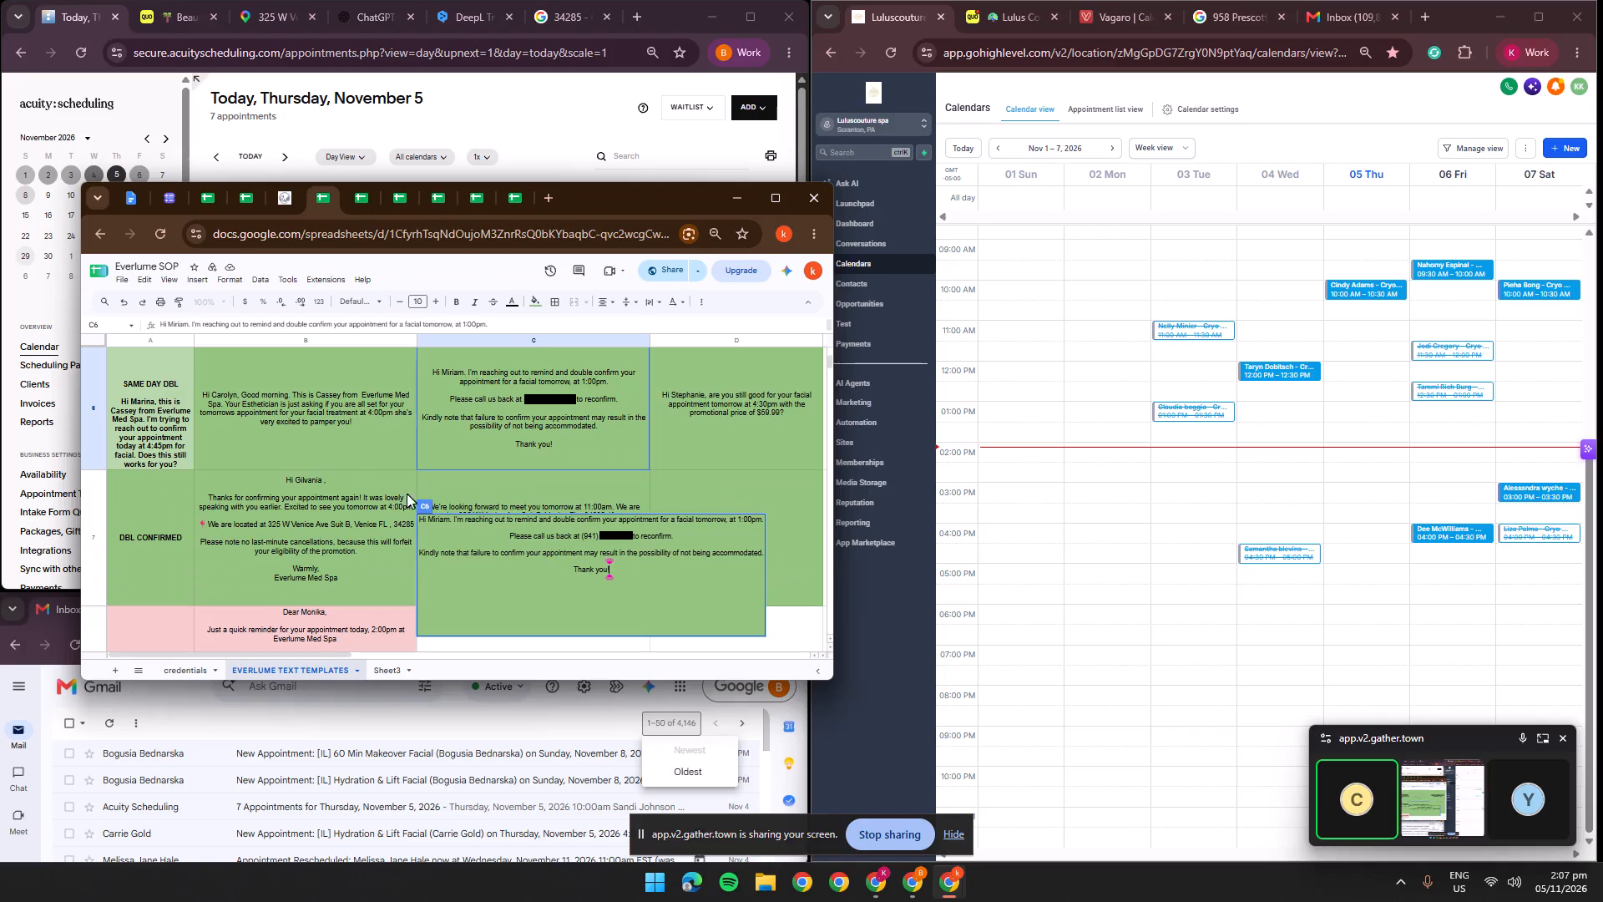
click(232, 540)
click(610, 517)
click(758, 541)
scroll(704, 592, up, 6)
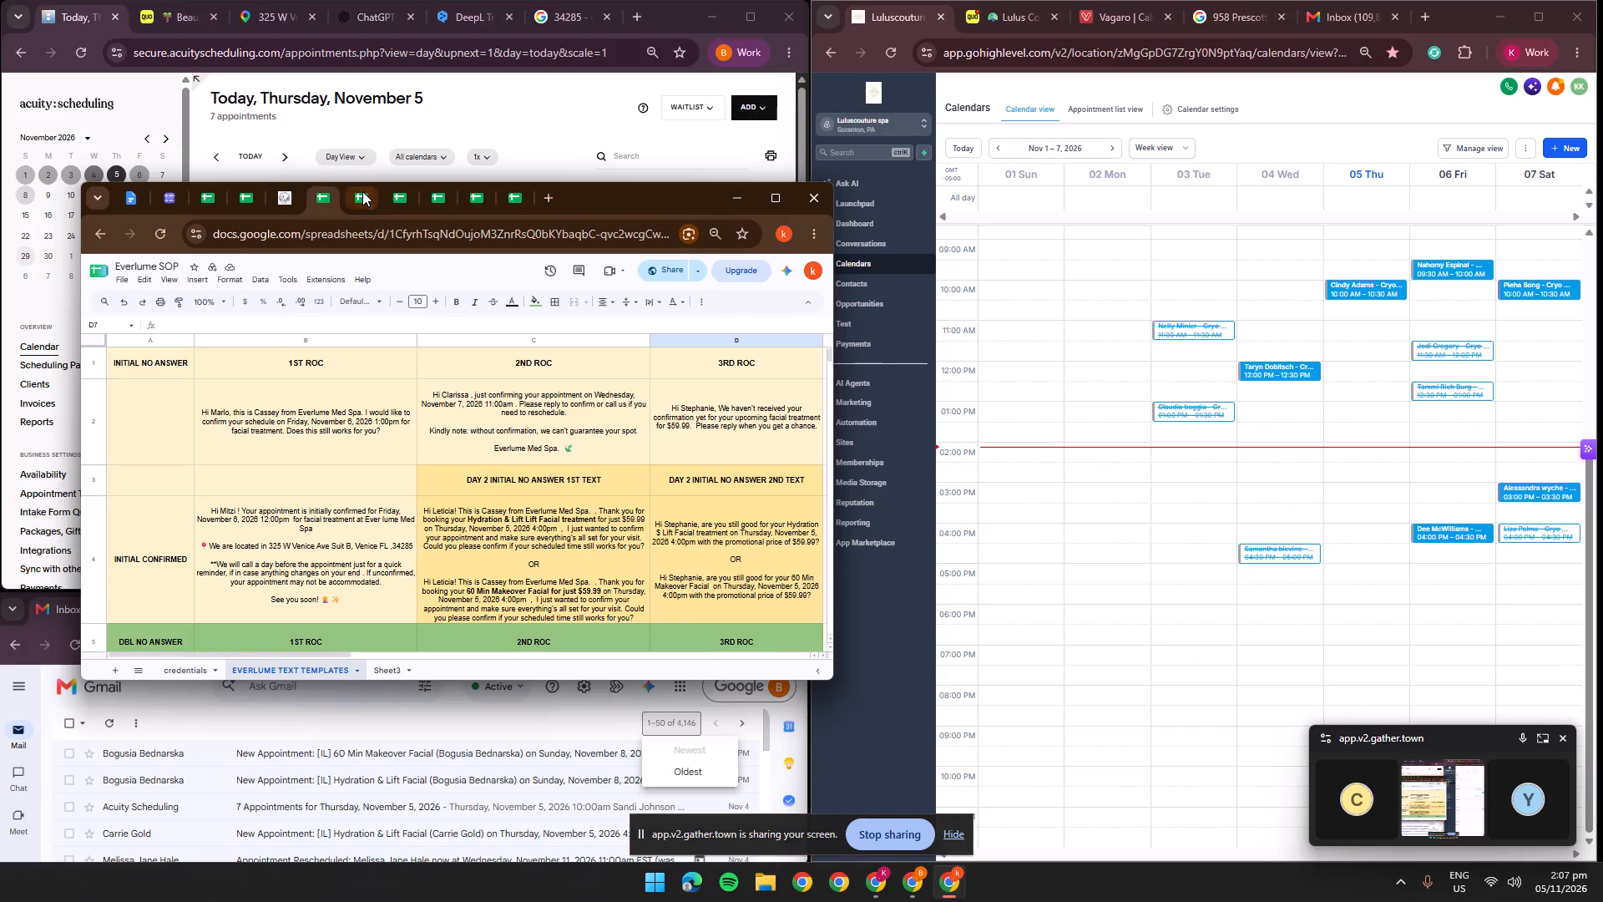
Show the LULUS COUTURE SPA SOP's Credentials sheet, revisiting the Everlume SOP in between.
click(362, 191)
click(272, 517)
click(430, 555)
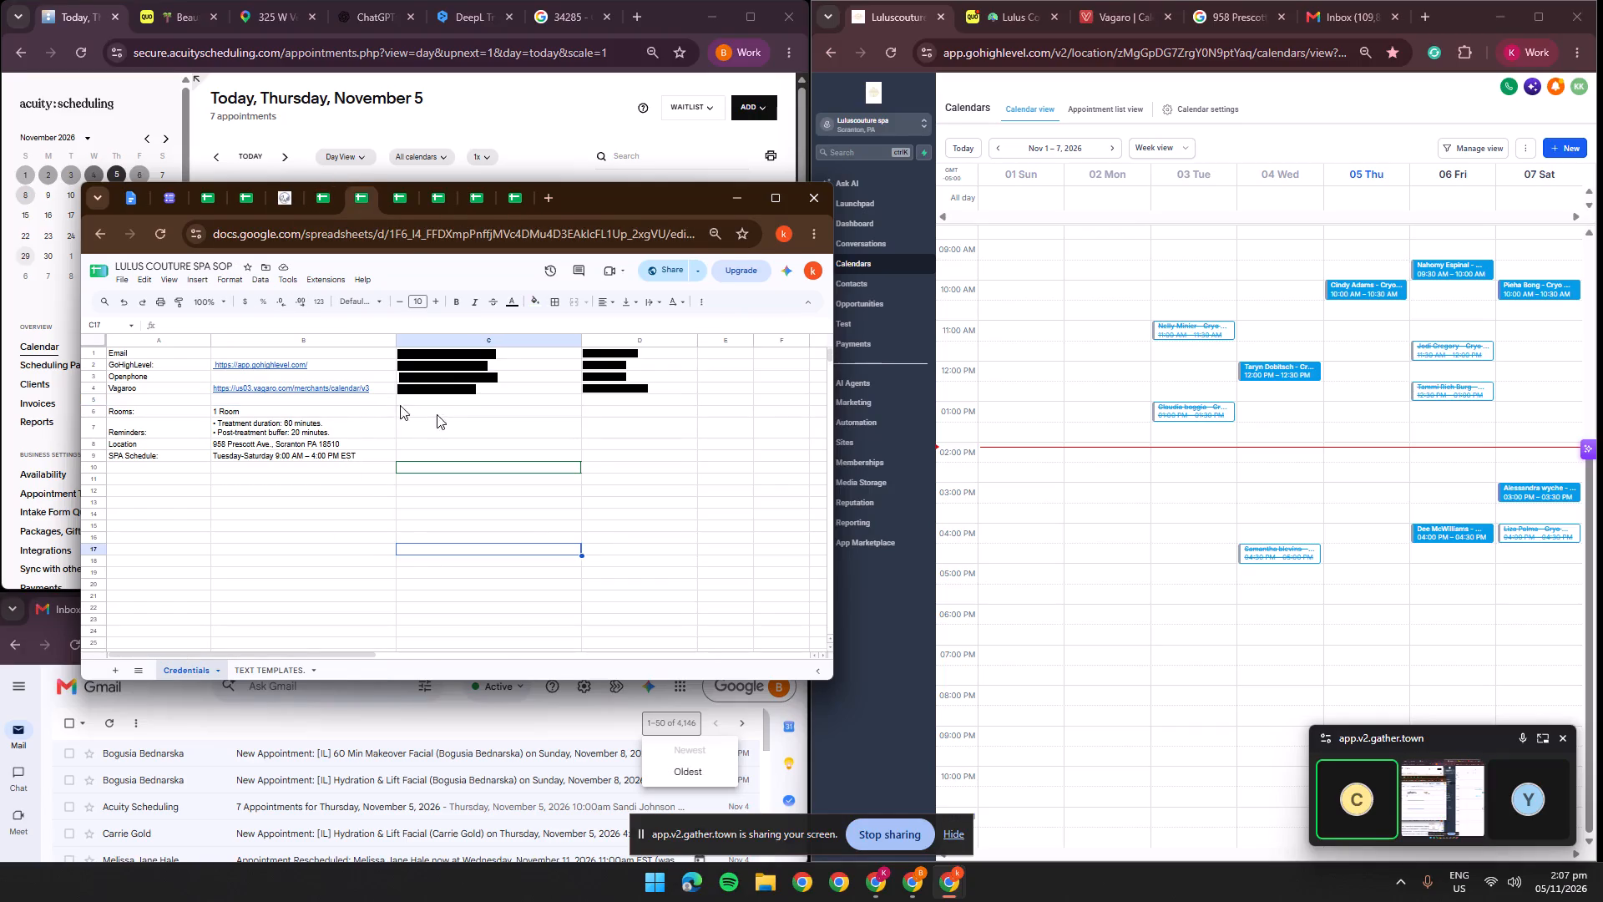
click(449, 415)
click(535, 443)
click(518, 552)
click(520, 582)
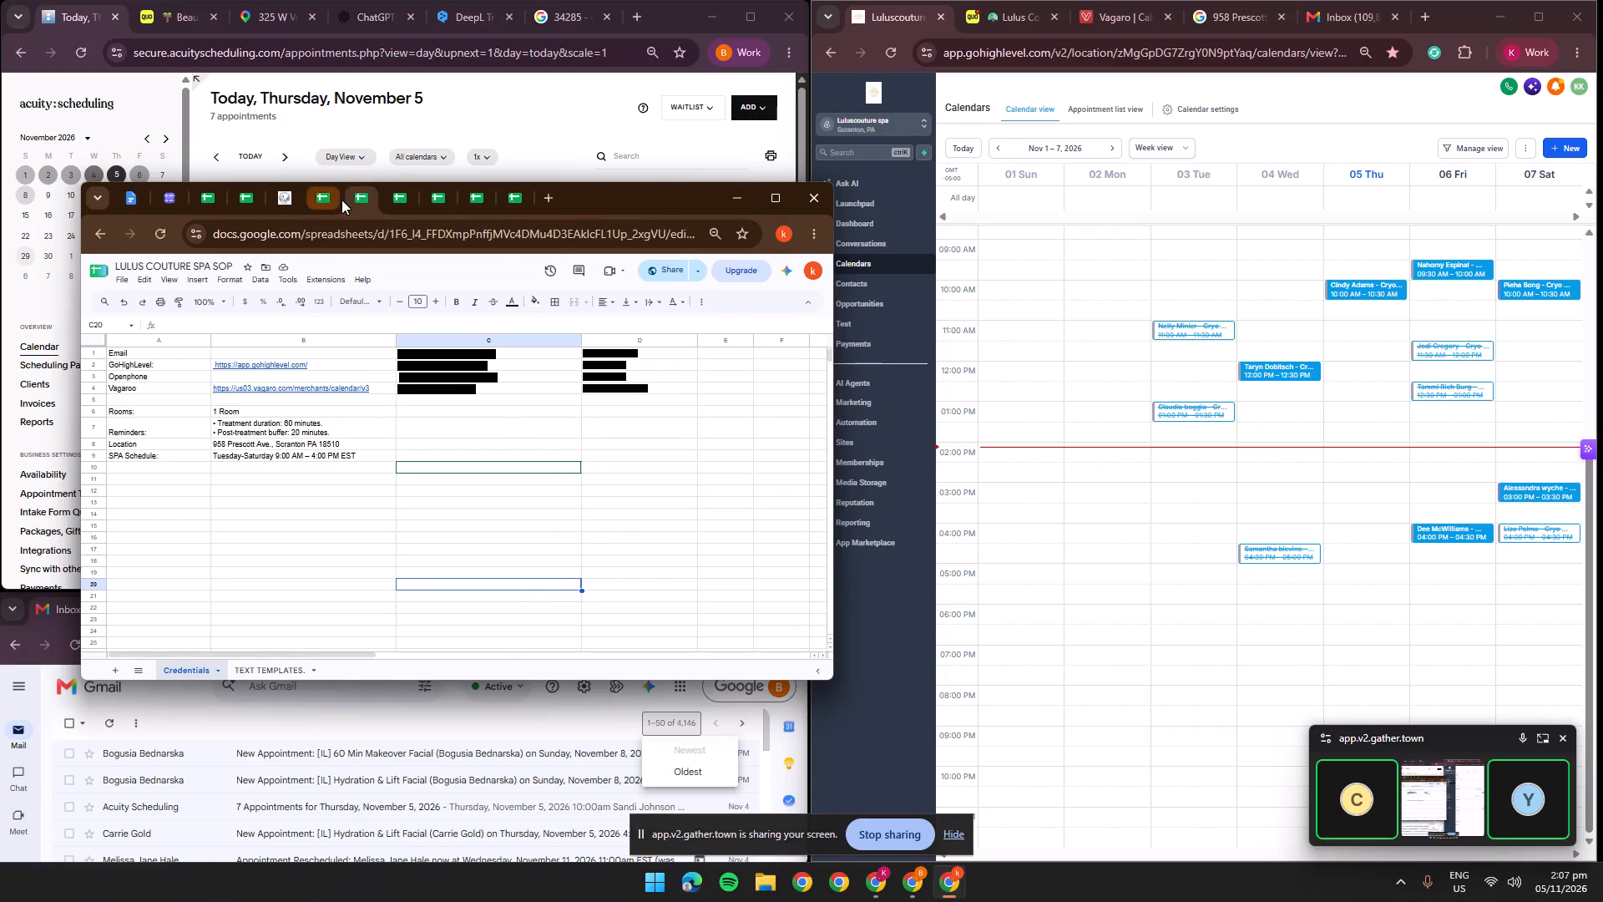
click(310, 204)
click(188, 666)
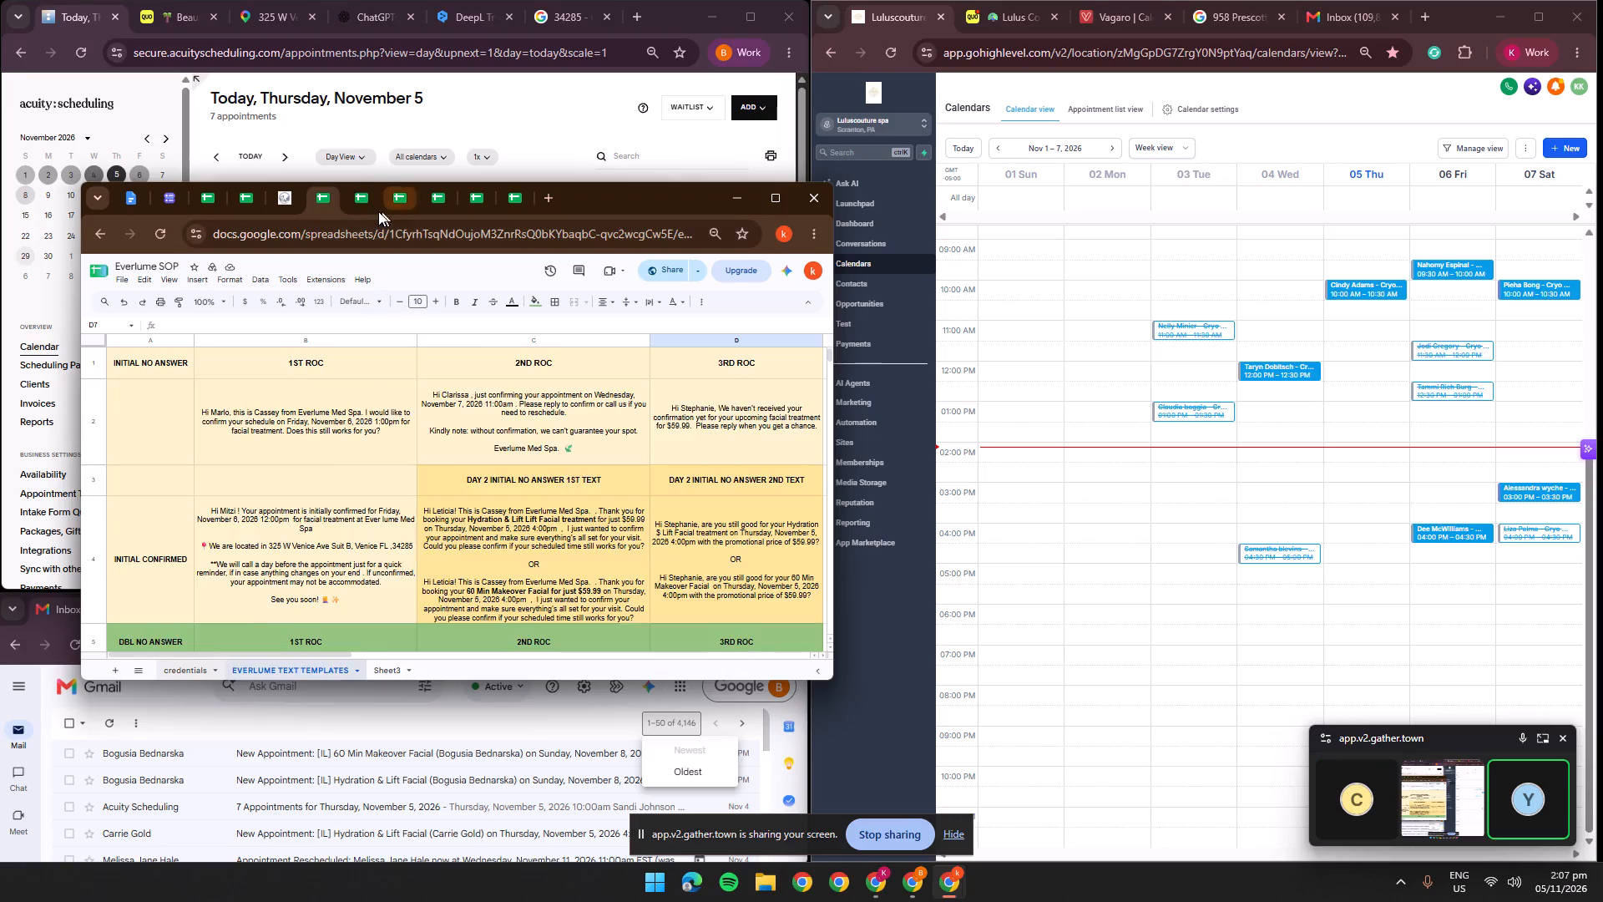
click(358, 198)
click(411, 208)
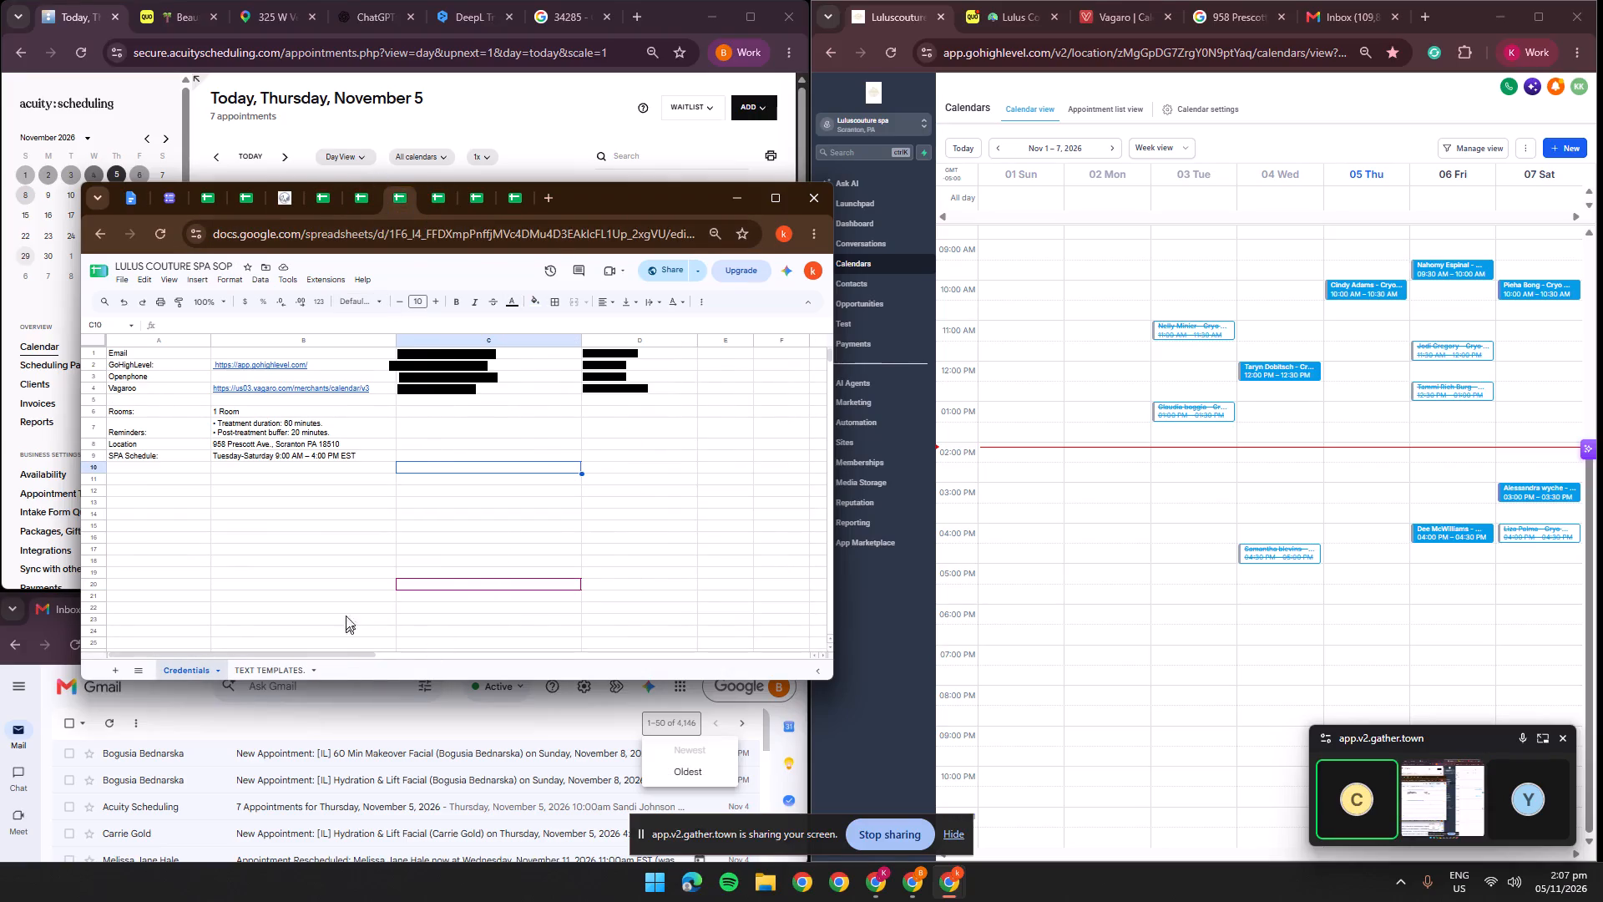
scroll(286, 393, up, 2)
Show the November available slots spreadsheet's Lulus sheet and point out the November 6 Total Bookings cell.
click(445, 195)
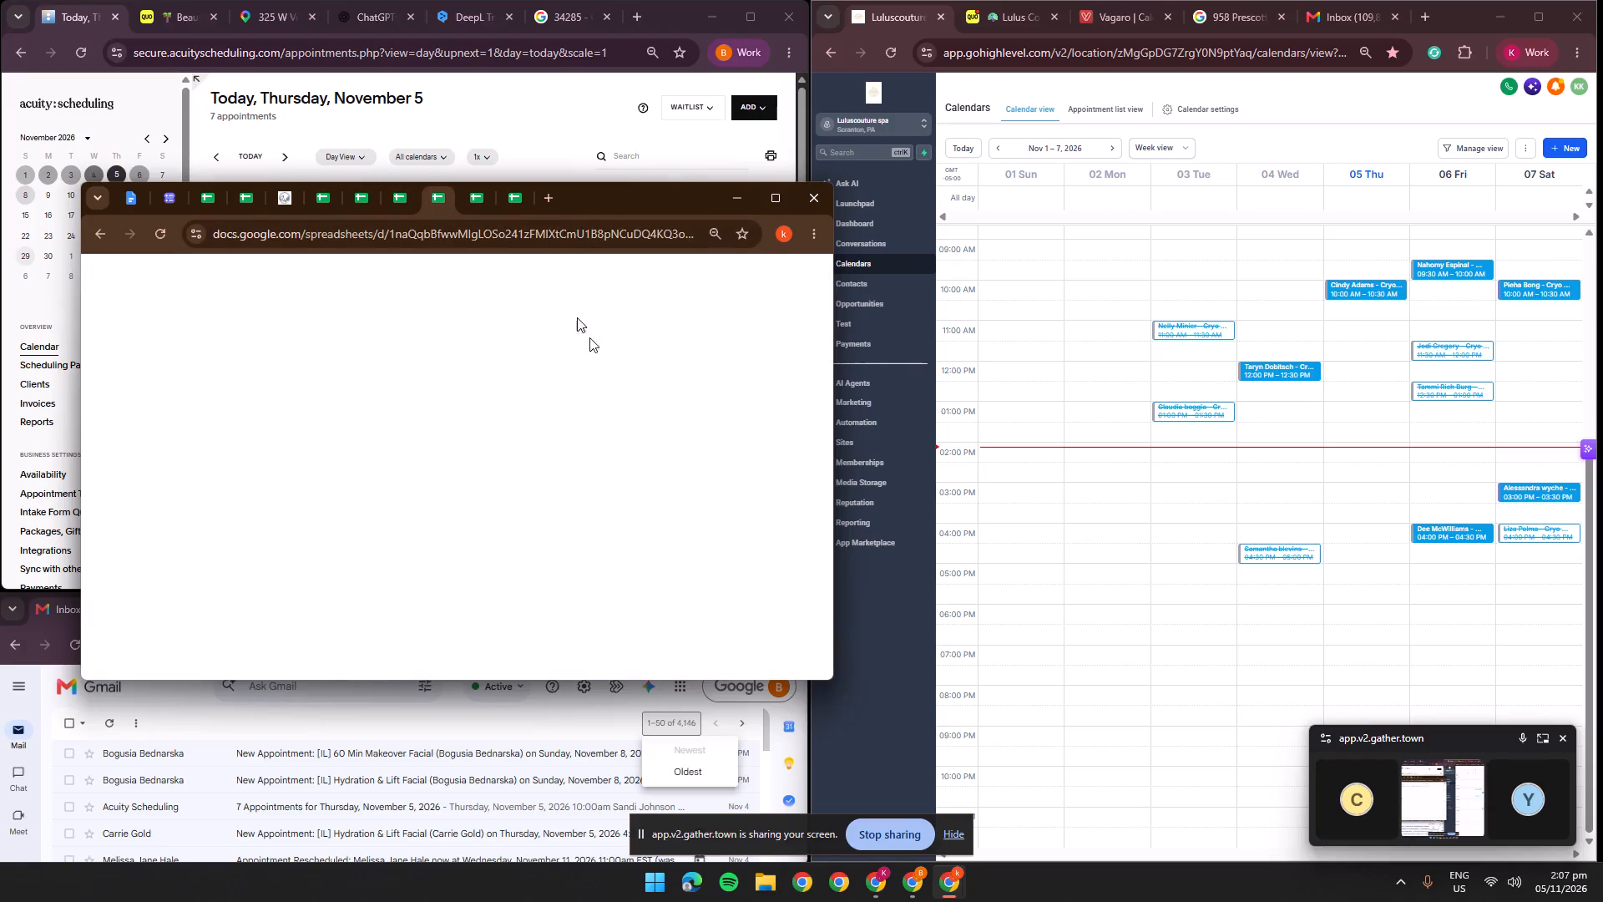
click(511, 477)
click(469, 552)
click(306, 549)
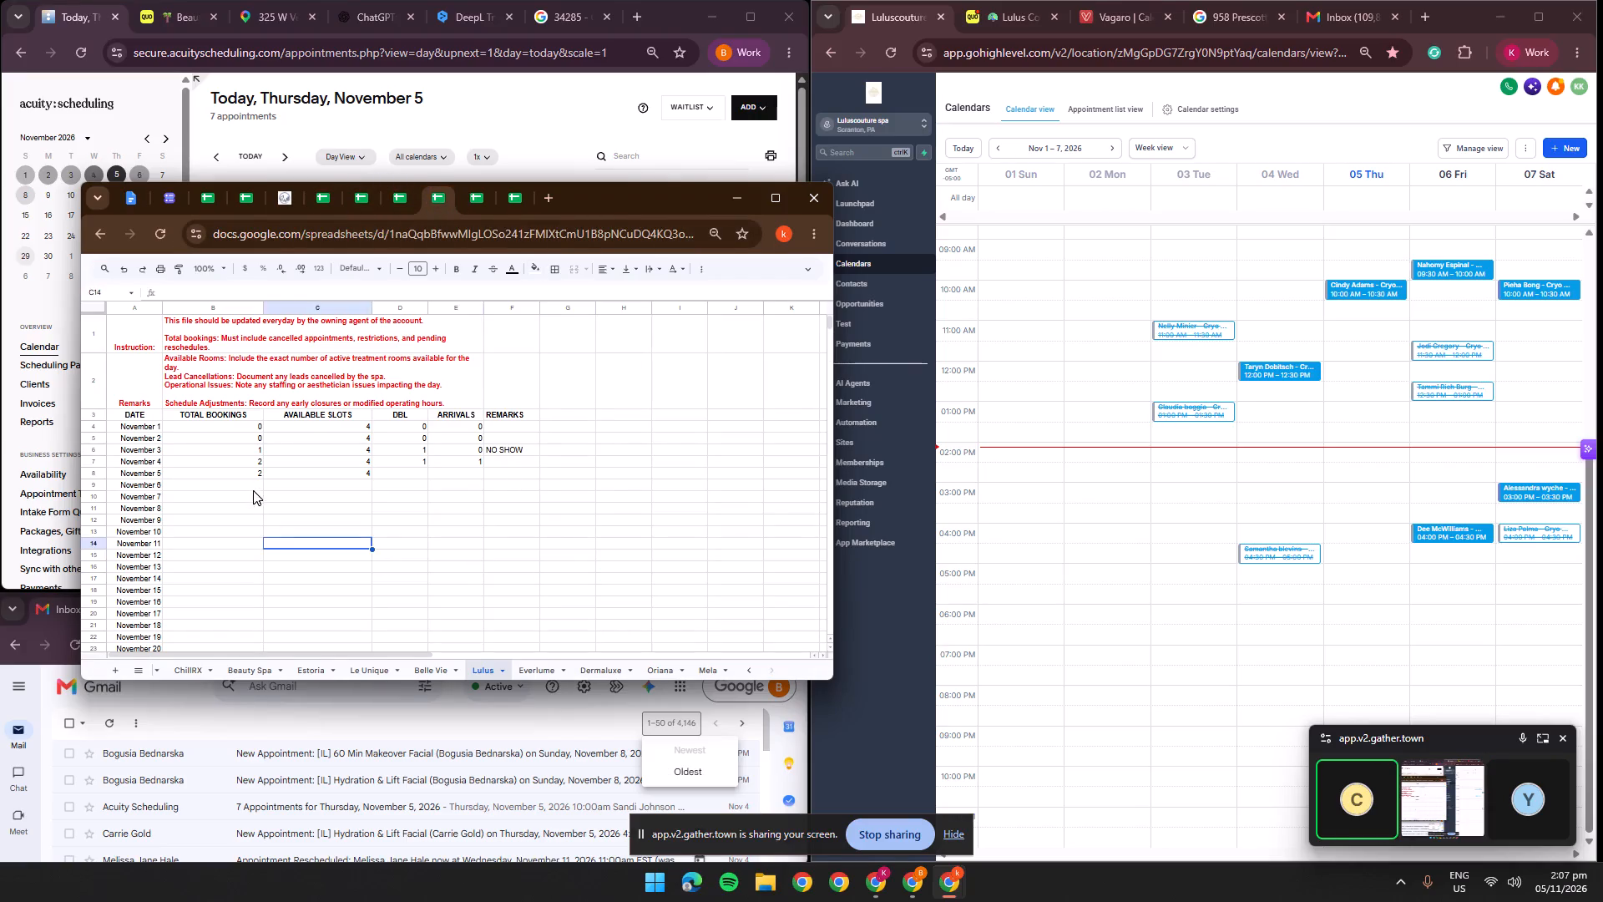
click(254, 484)
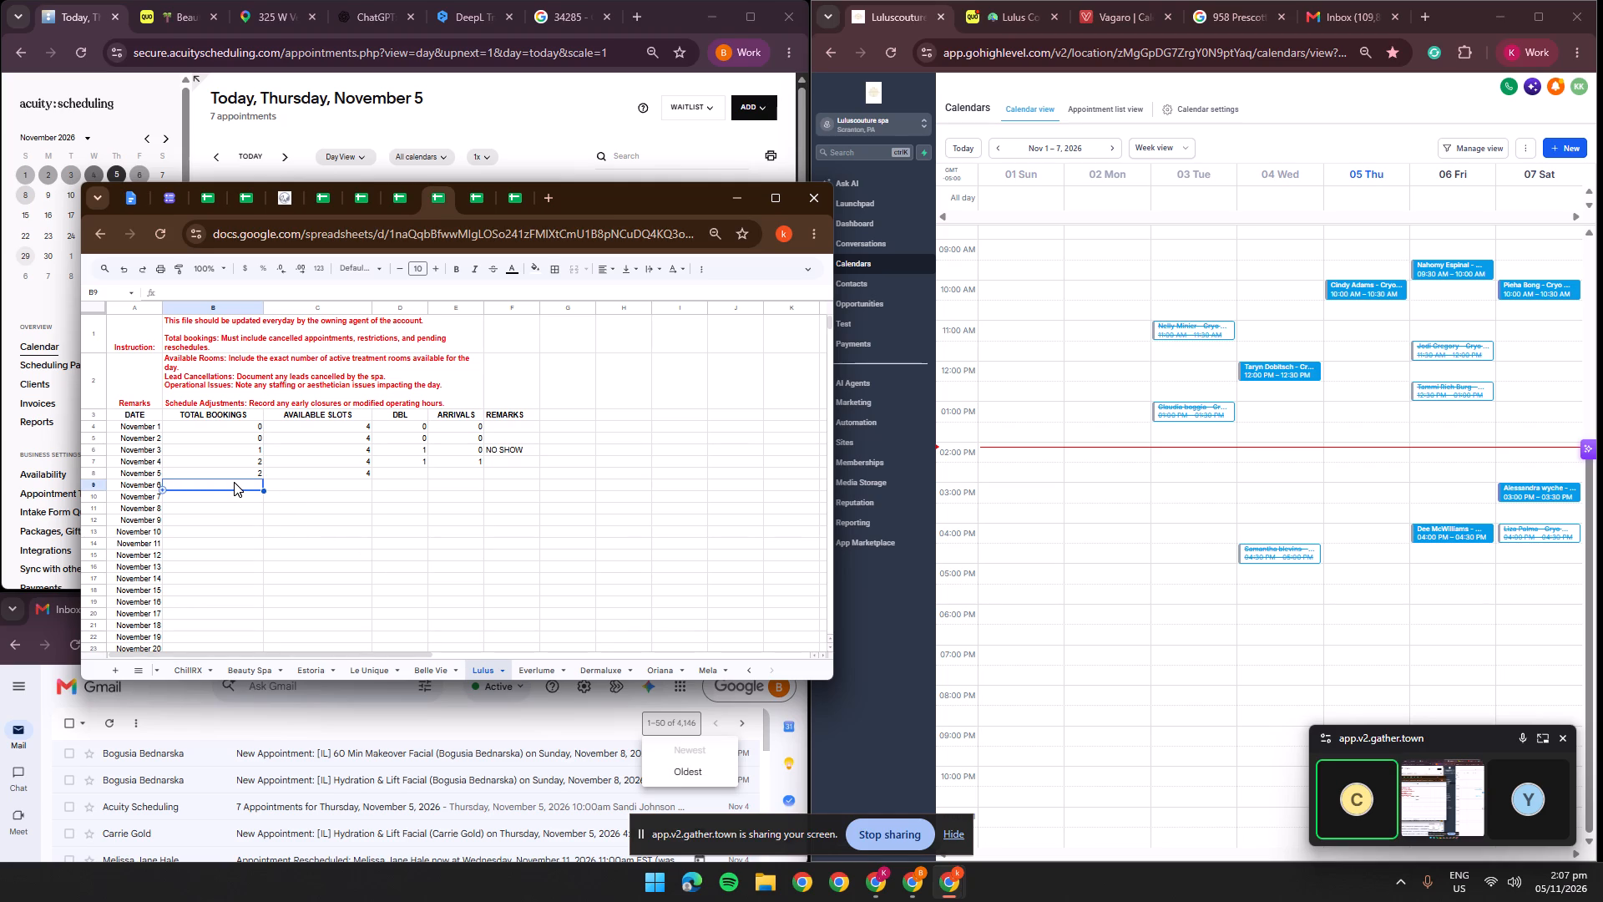
click(234, 482)
Copy the web address of the November available slots spreadsheet and return to its cells.
click(474, 225)
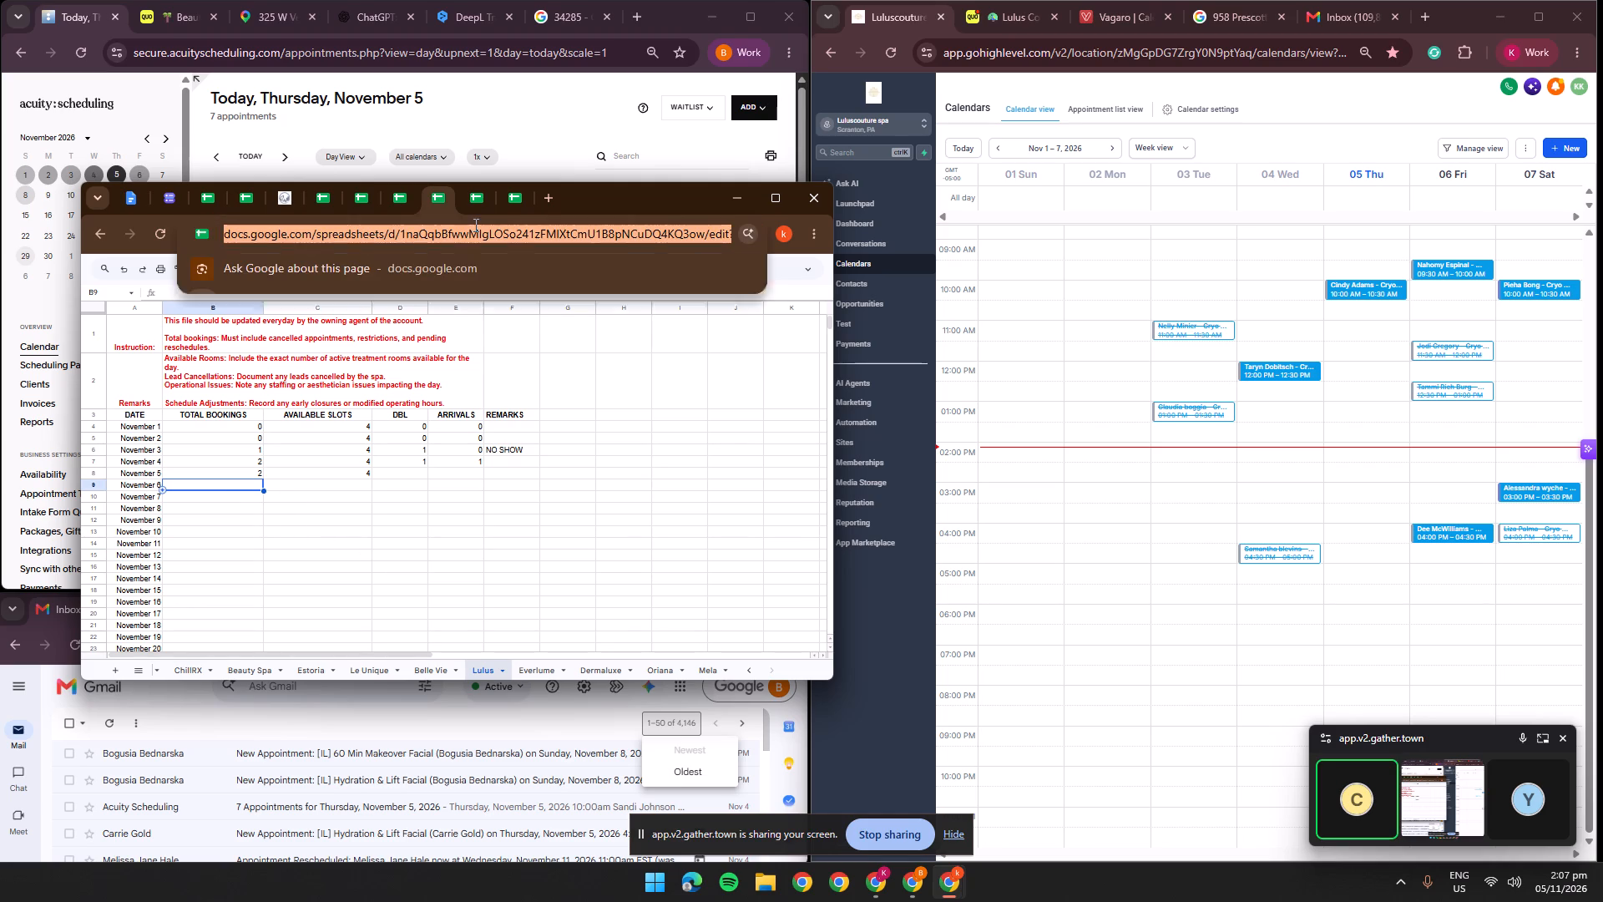
key(ctrl+c)
key(ctrl+c)
key(ctrl+c)
click(560, 516)
Restore the slots spreadsheet's hidden title header and select the November 6 Total Bookings cell on the Lulus sheet.
click(195, 482)
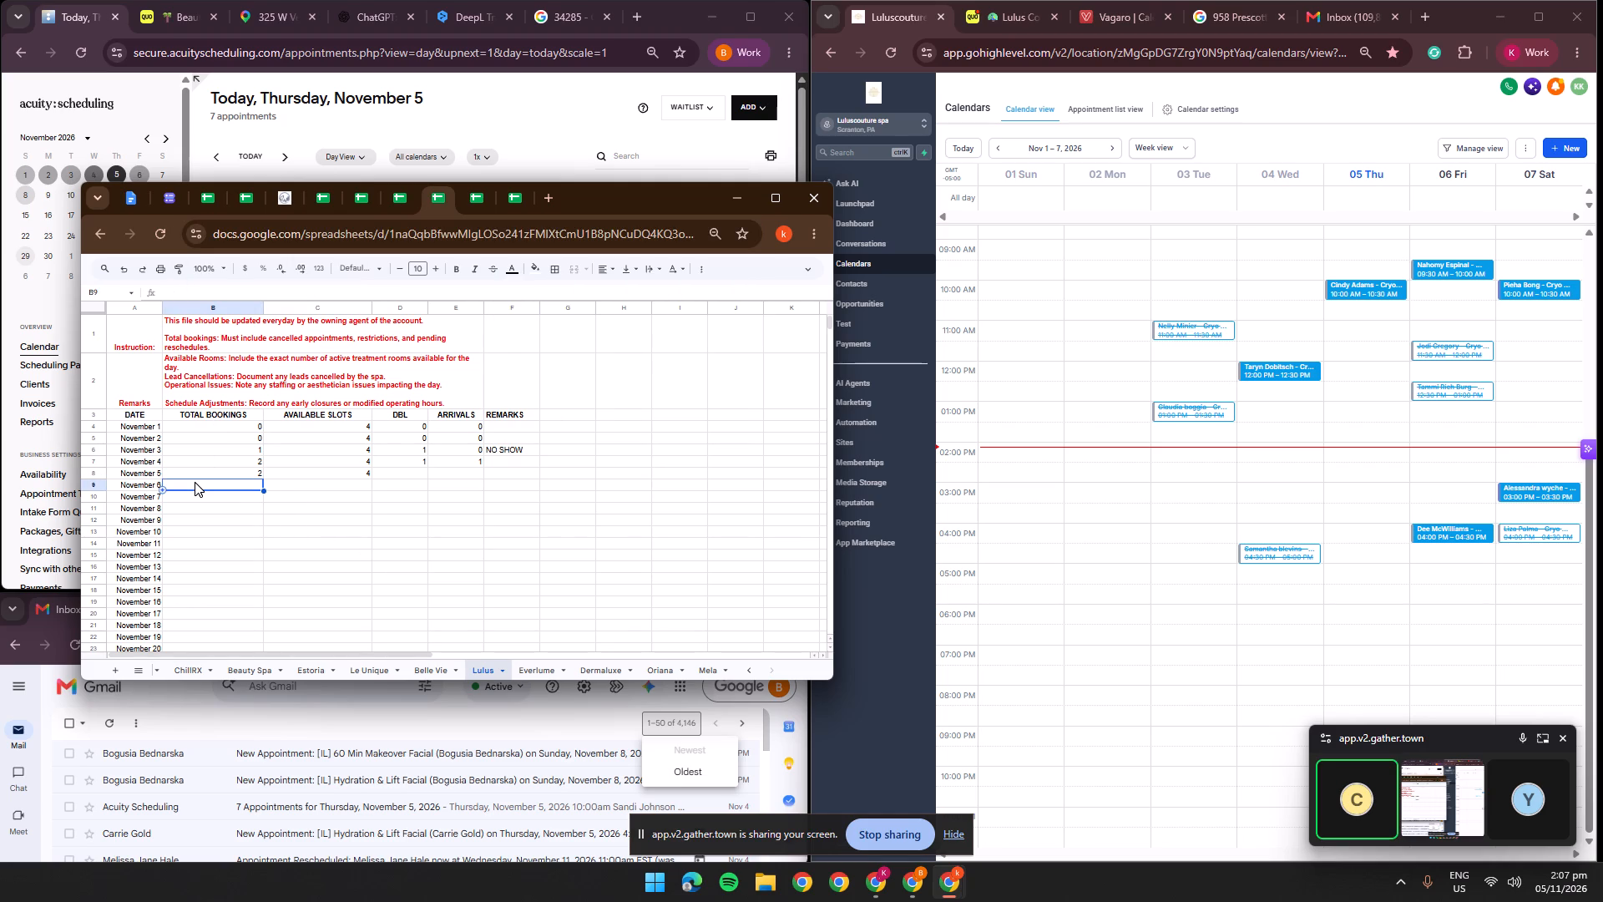
scroll(278, 418, up, 4)
click(809, 264)
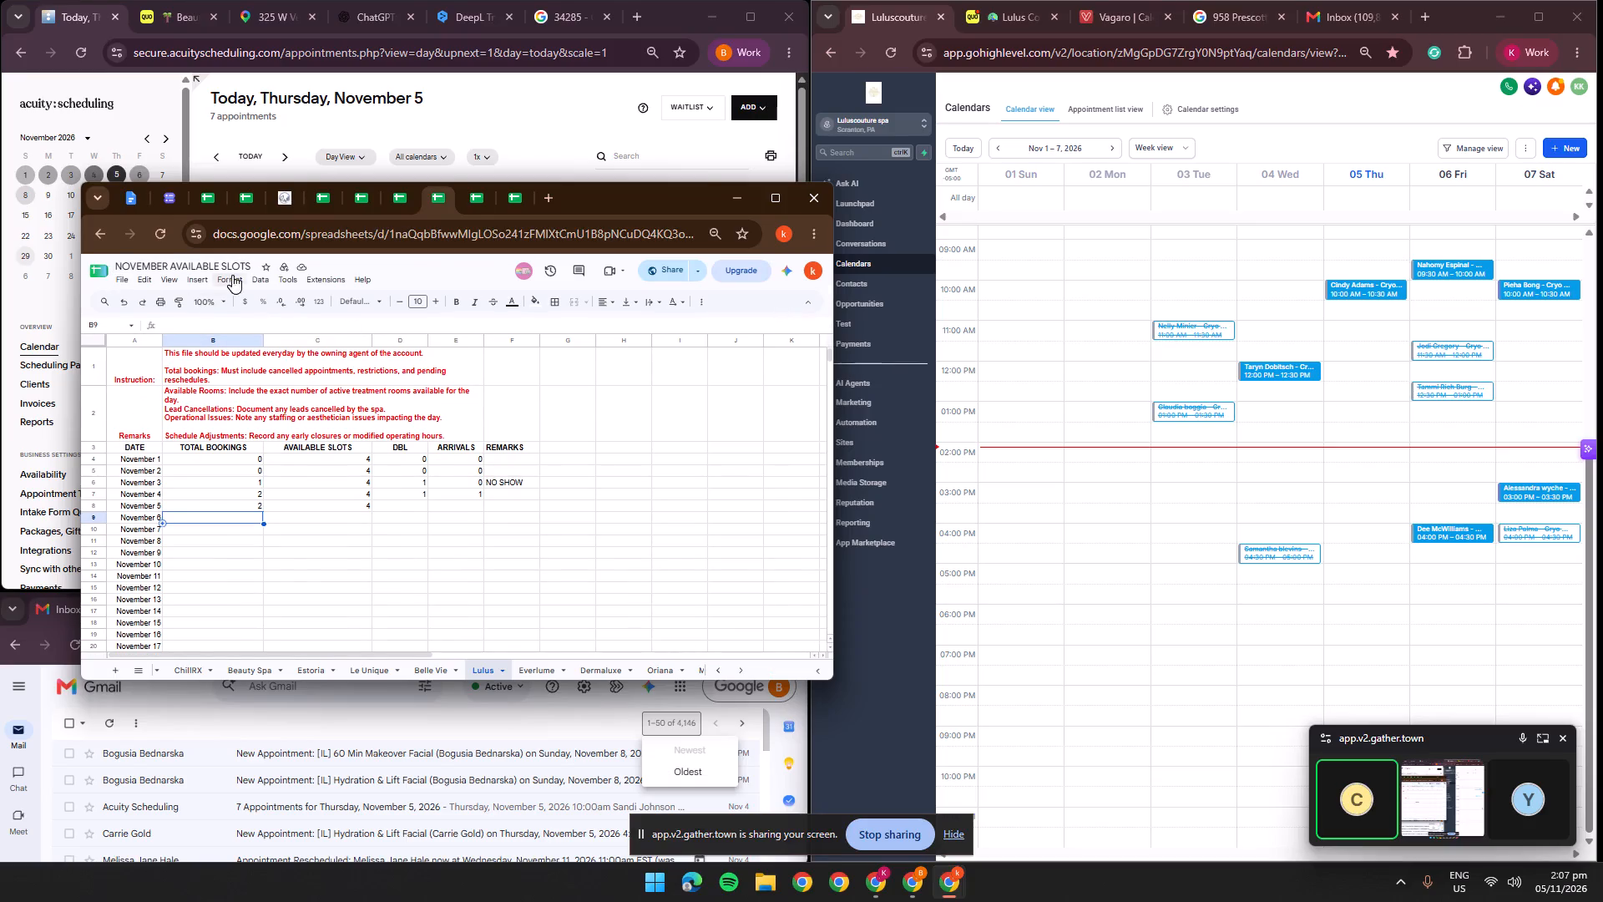
click(250, 517)
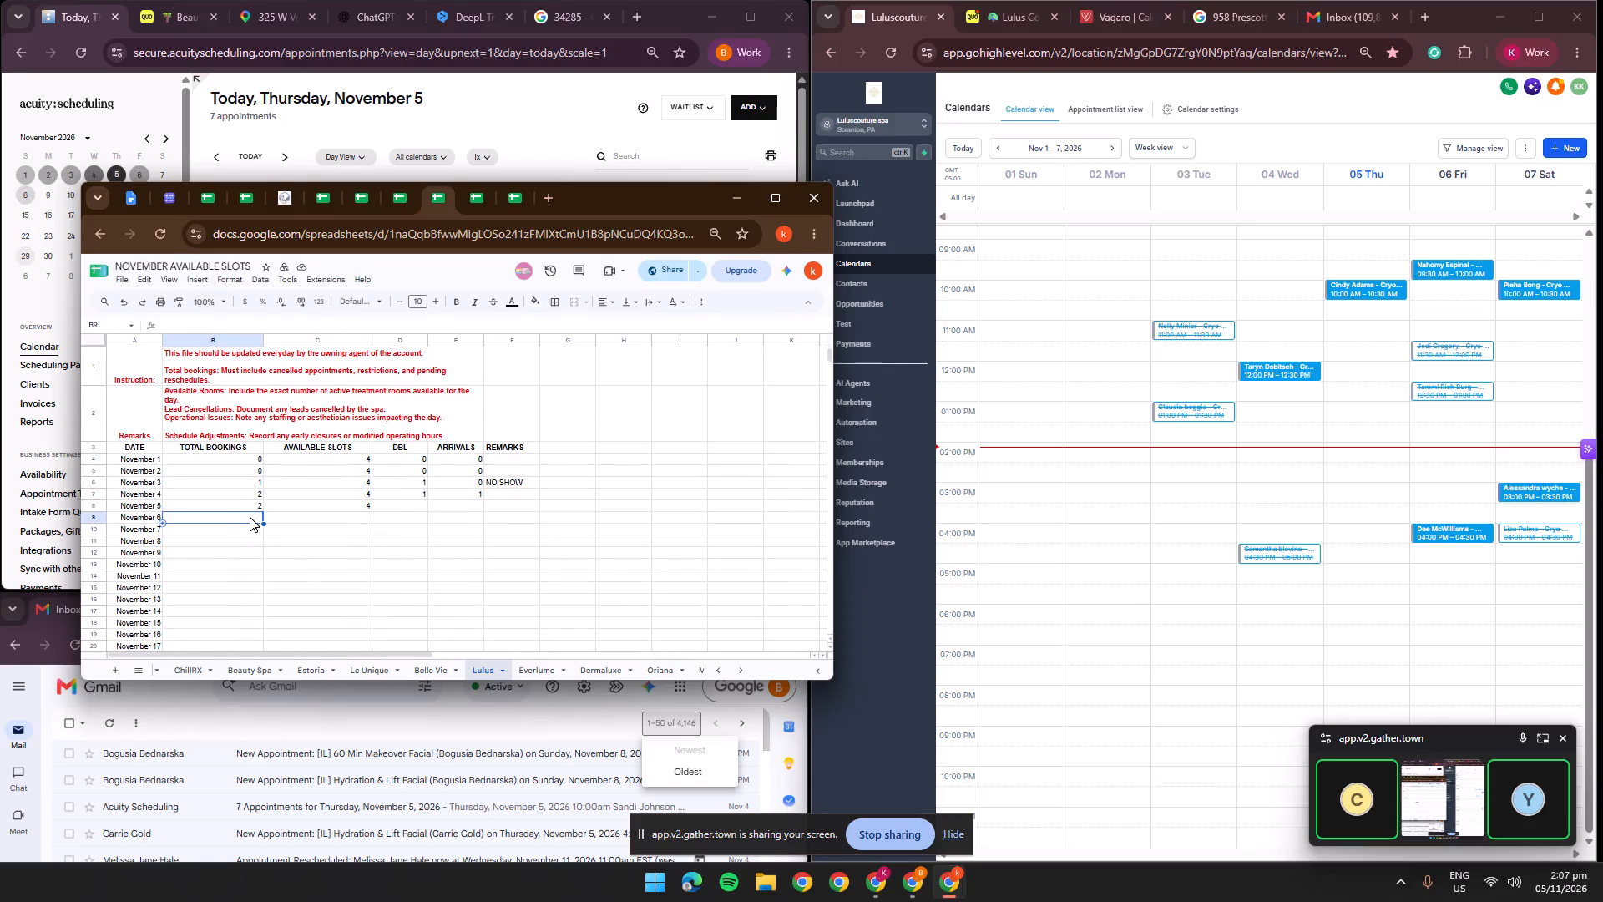
Show the November 2026 DBLs Report, browse its daily tables and point out the Lulus row in the November 5 table.
click(404, 195)
click(458, 196)
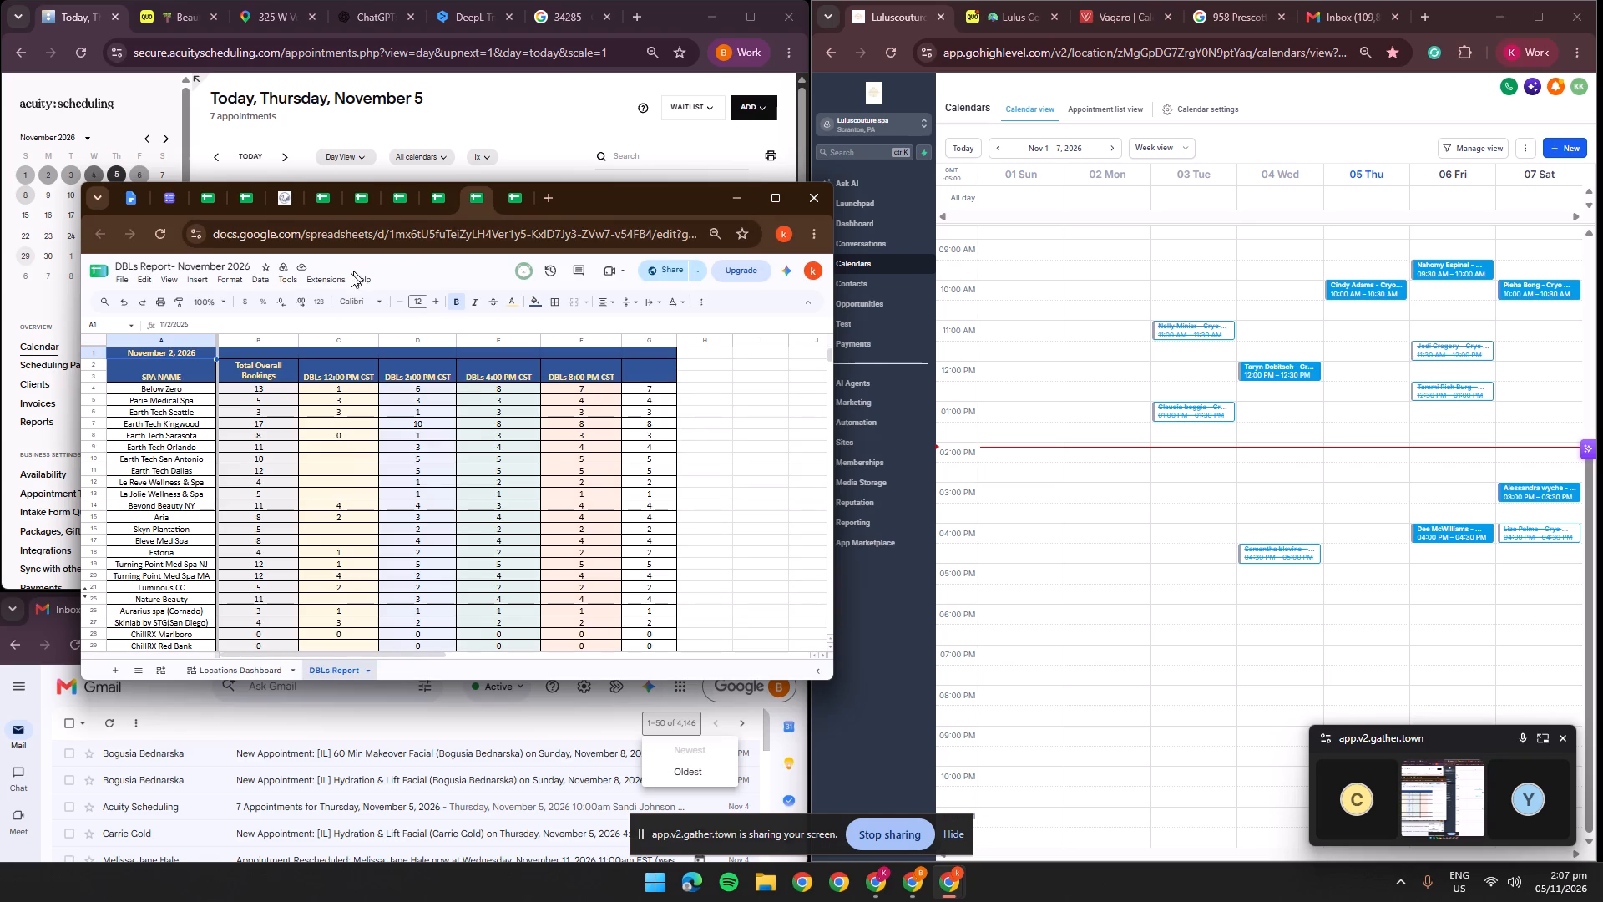
scroll(230, 458, down, 9)
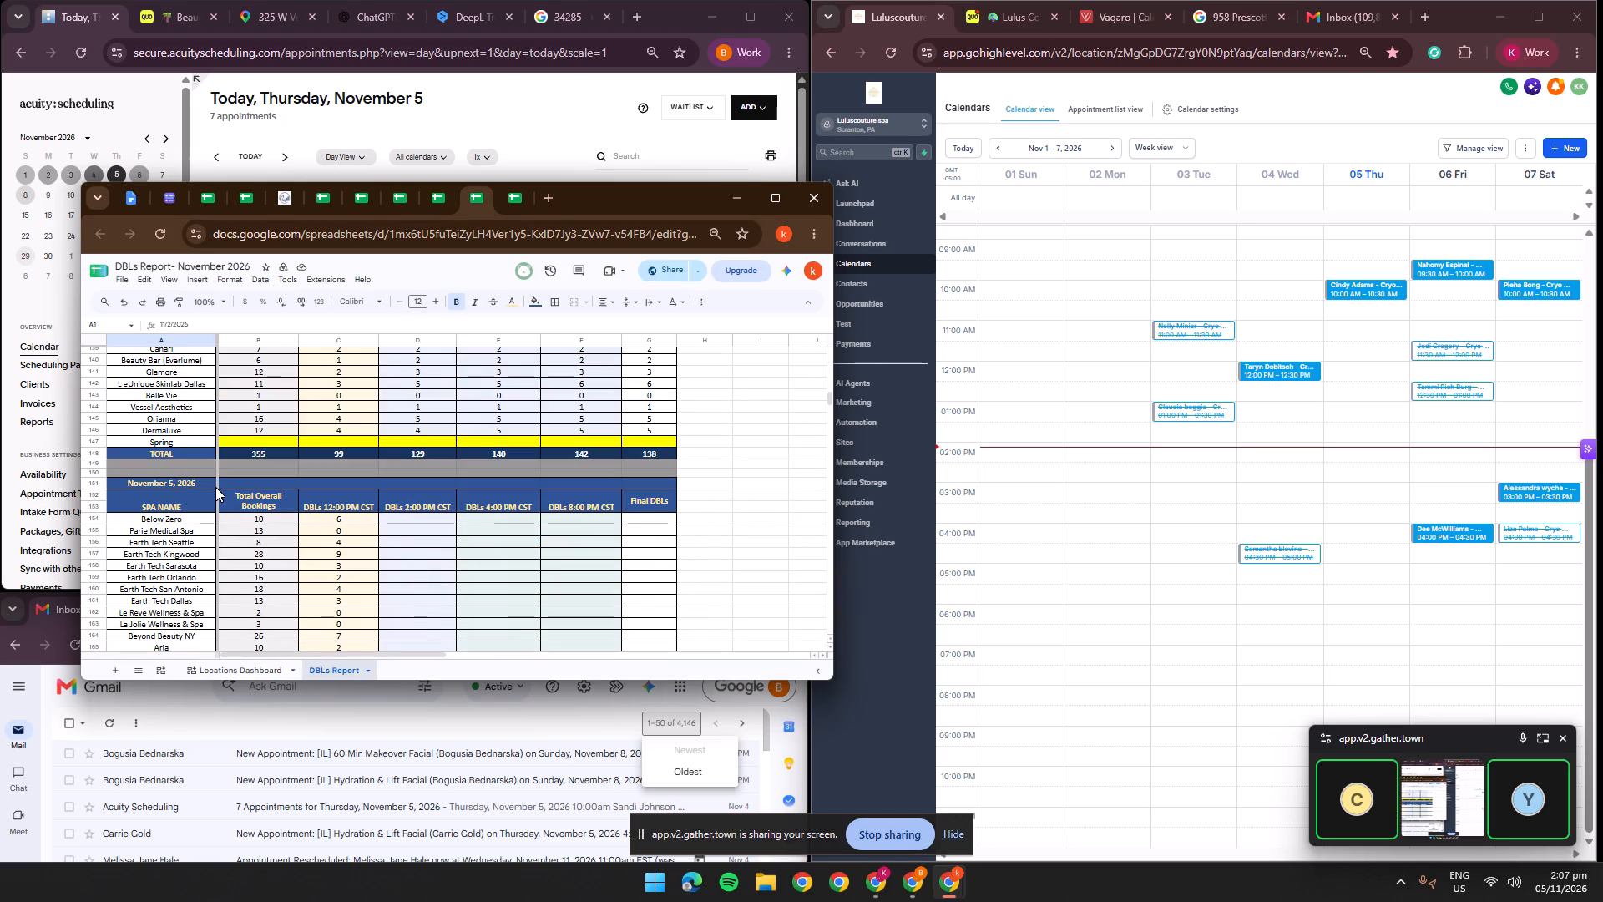
scroll(180, 517, up, 2)
scroll(180, 507, down, 7)
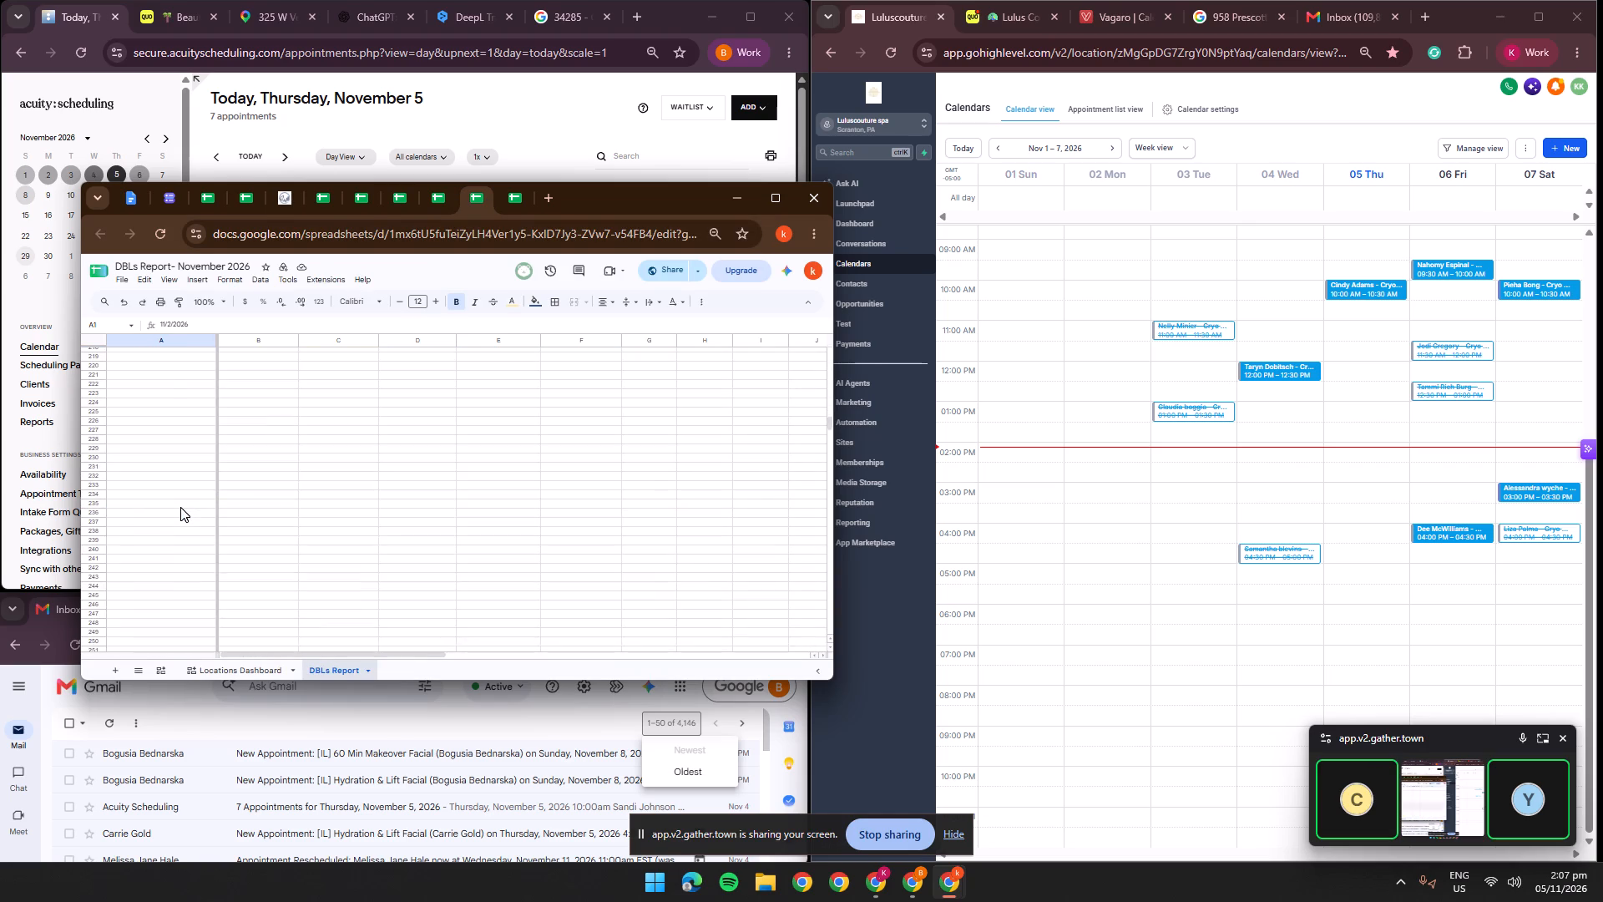
scroll(180, 507, up, 6)
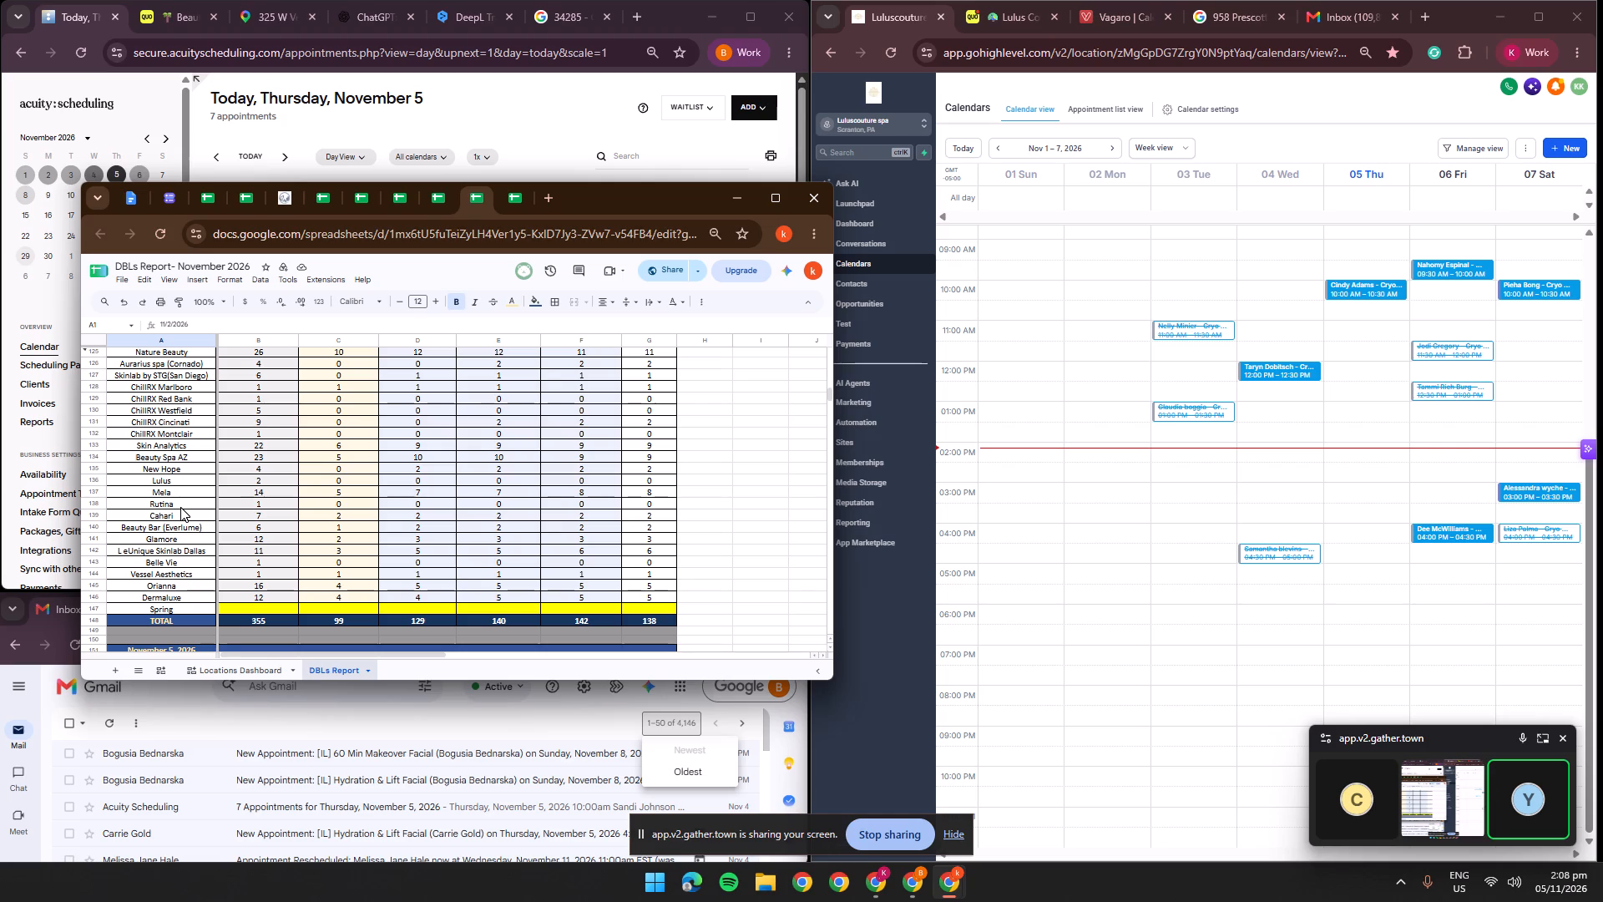
scroll(180, 507, down, 2)
scroll(180, 507, up, 4)
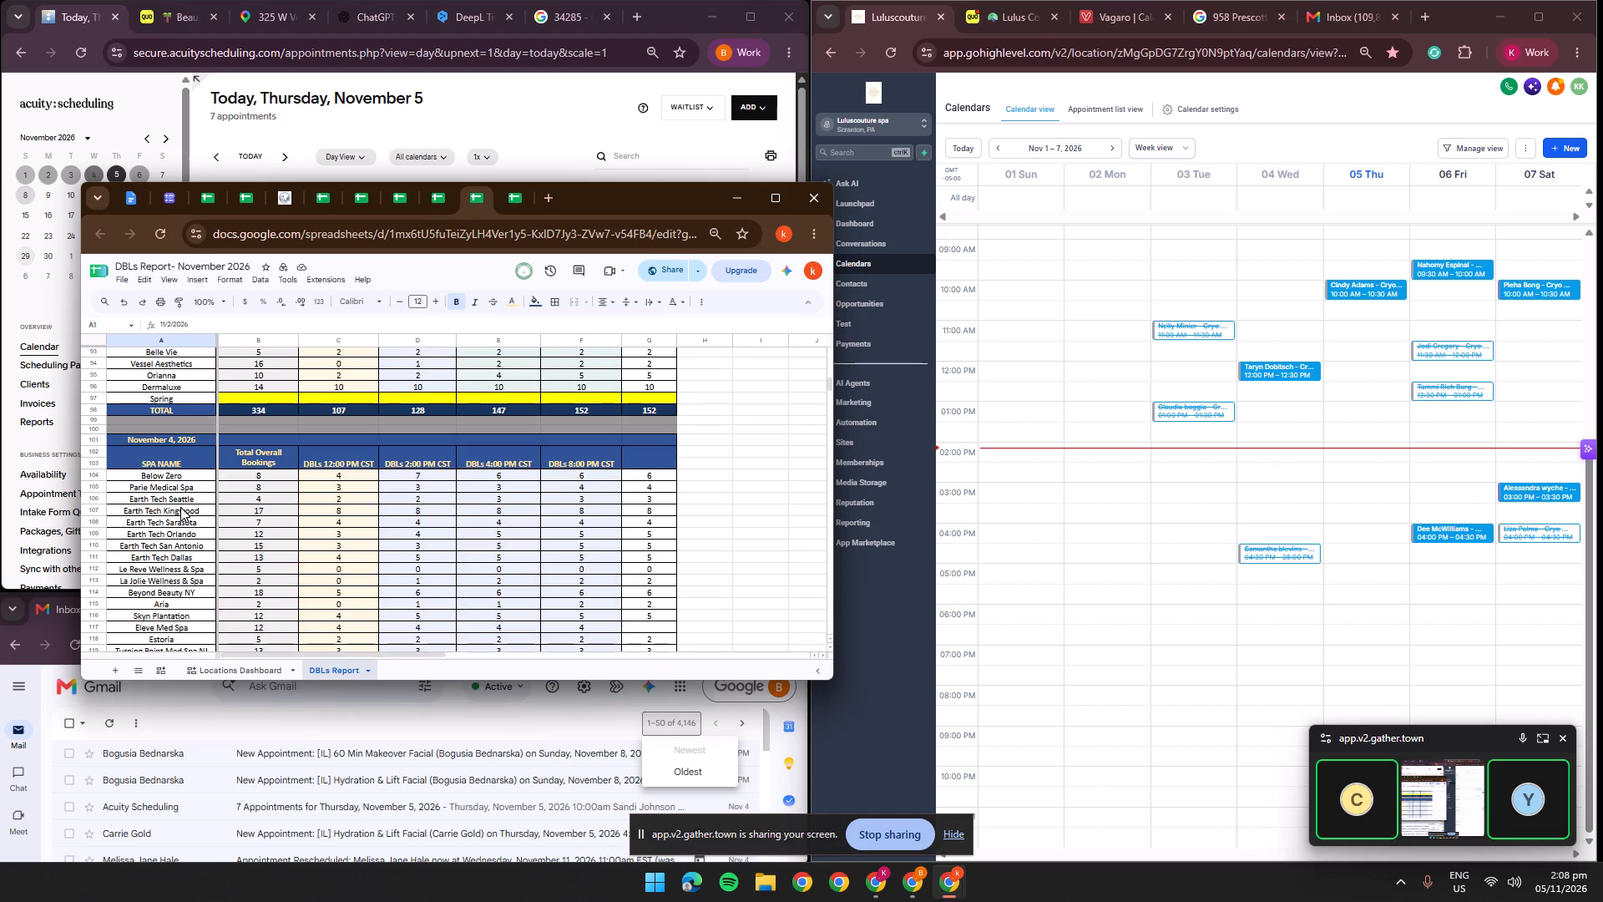
scroll(180, 507, down, 6)
scroll(180, 507, up, 1)
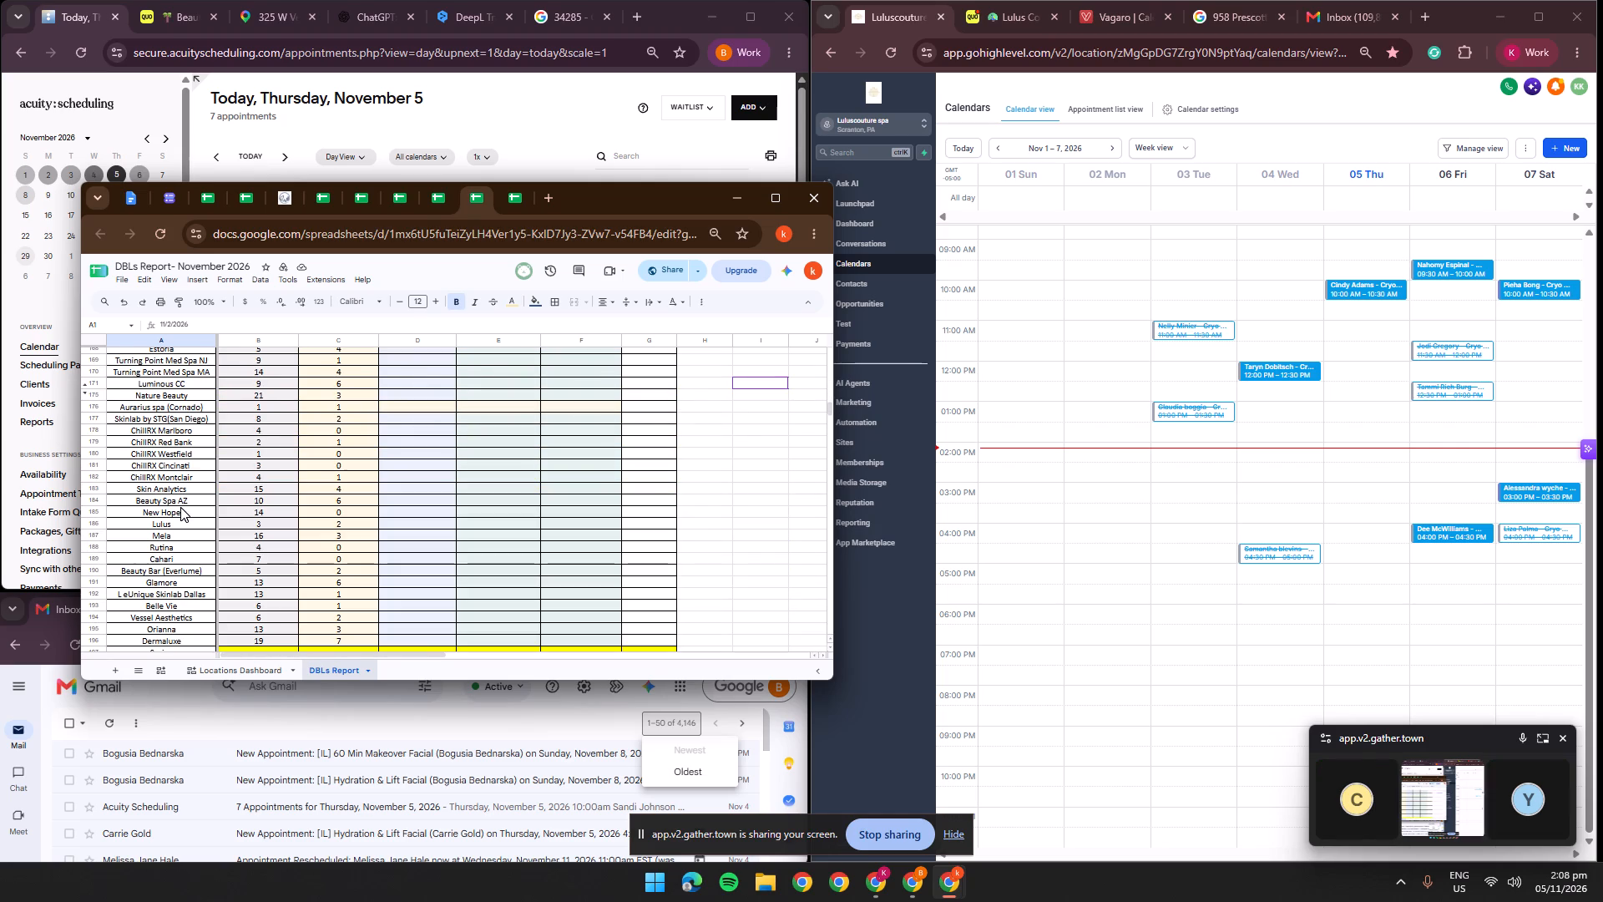
click(185, 527)
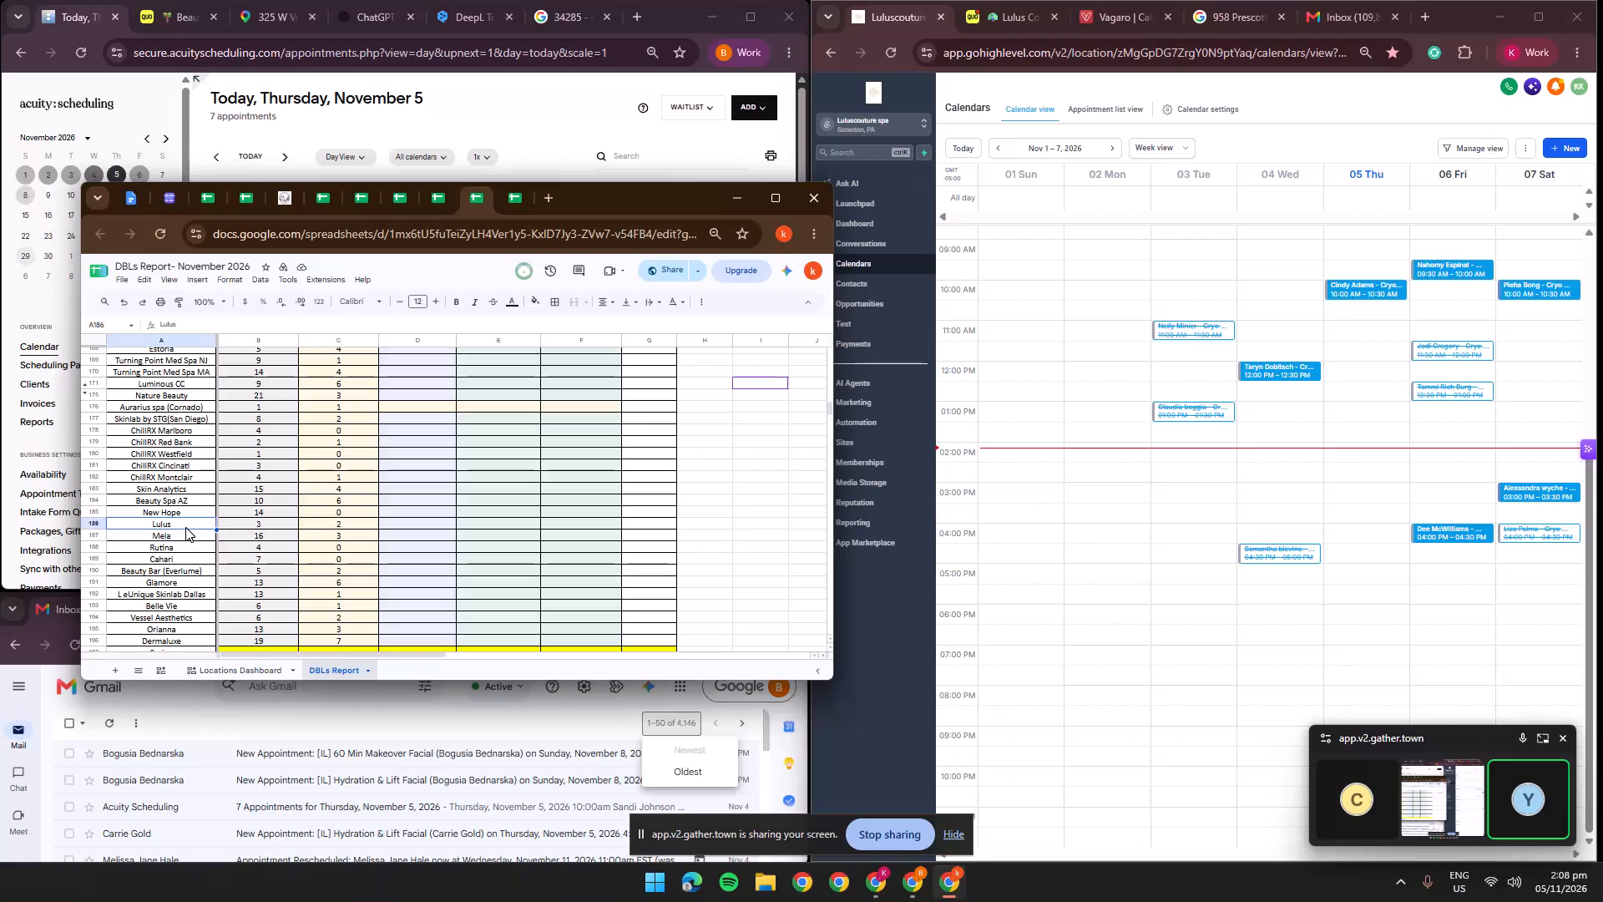
Point out the Beauty Bar (Everlume) row alongside Lulus in the November 5 table of the DBLs Report.
ctrl+click(168, 570)
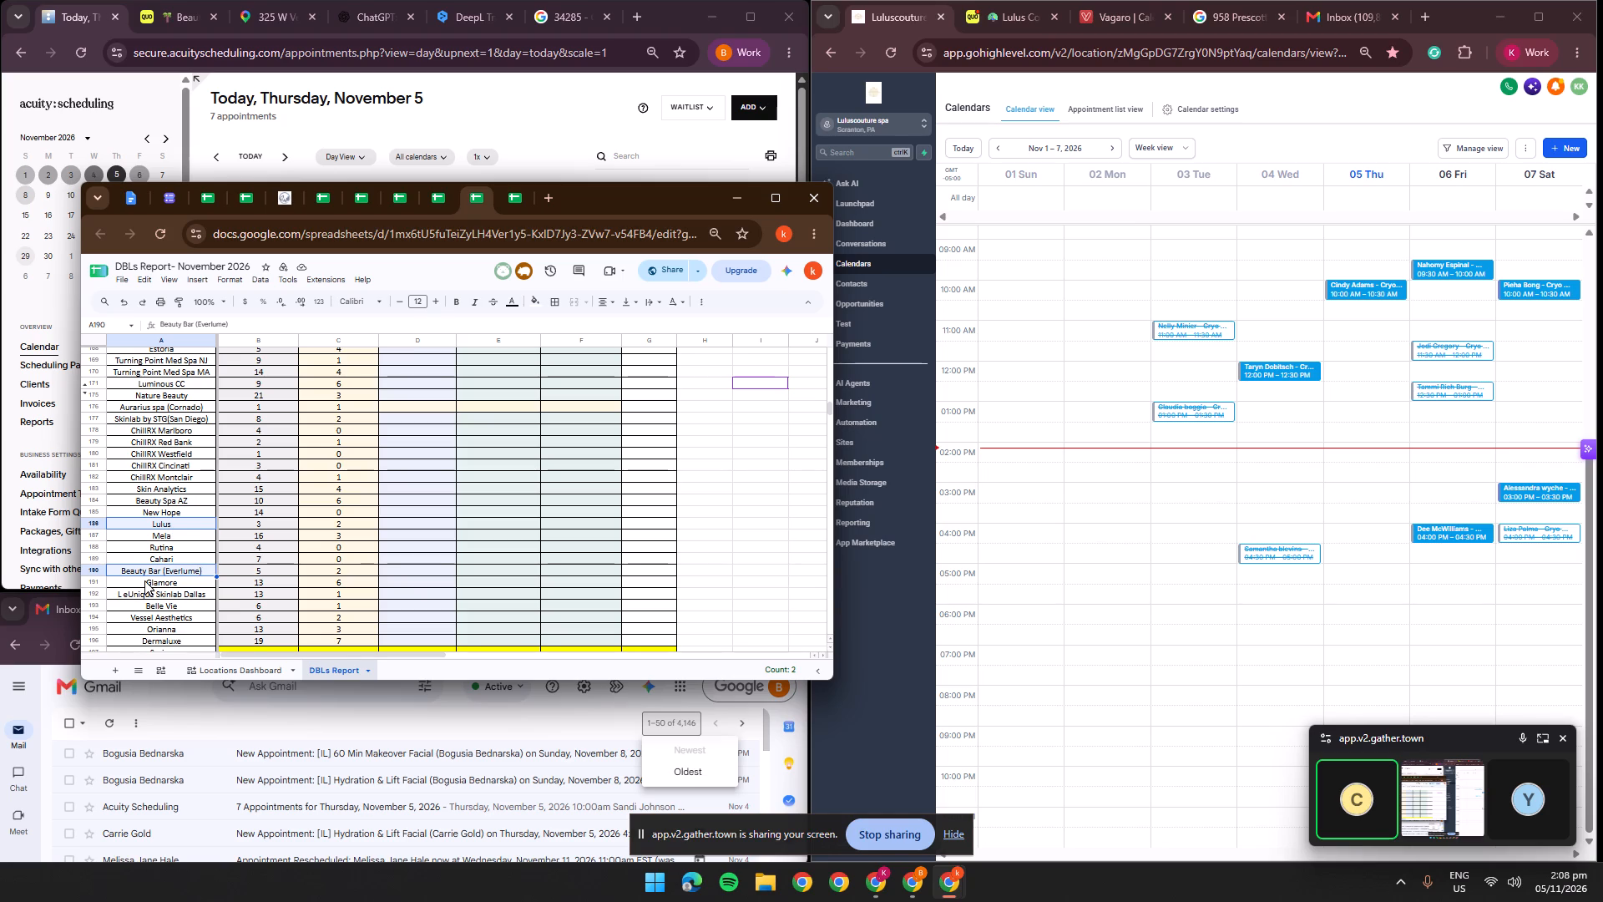
drag(154, 566, 148, 580)
click(166, 572)
click(191, 565)
click(191, 570)
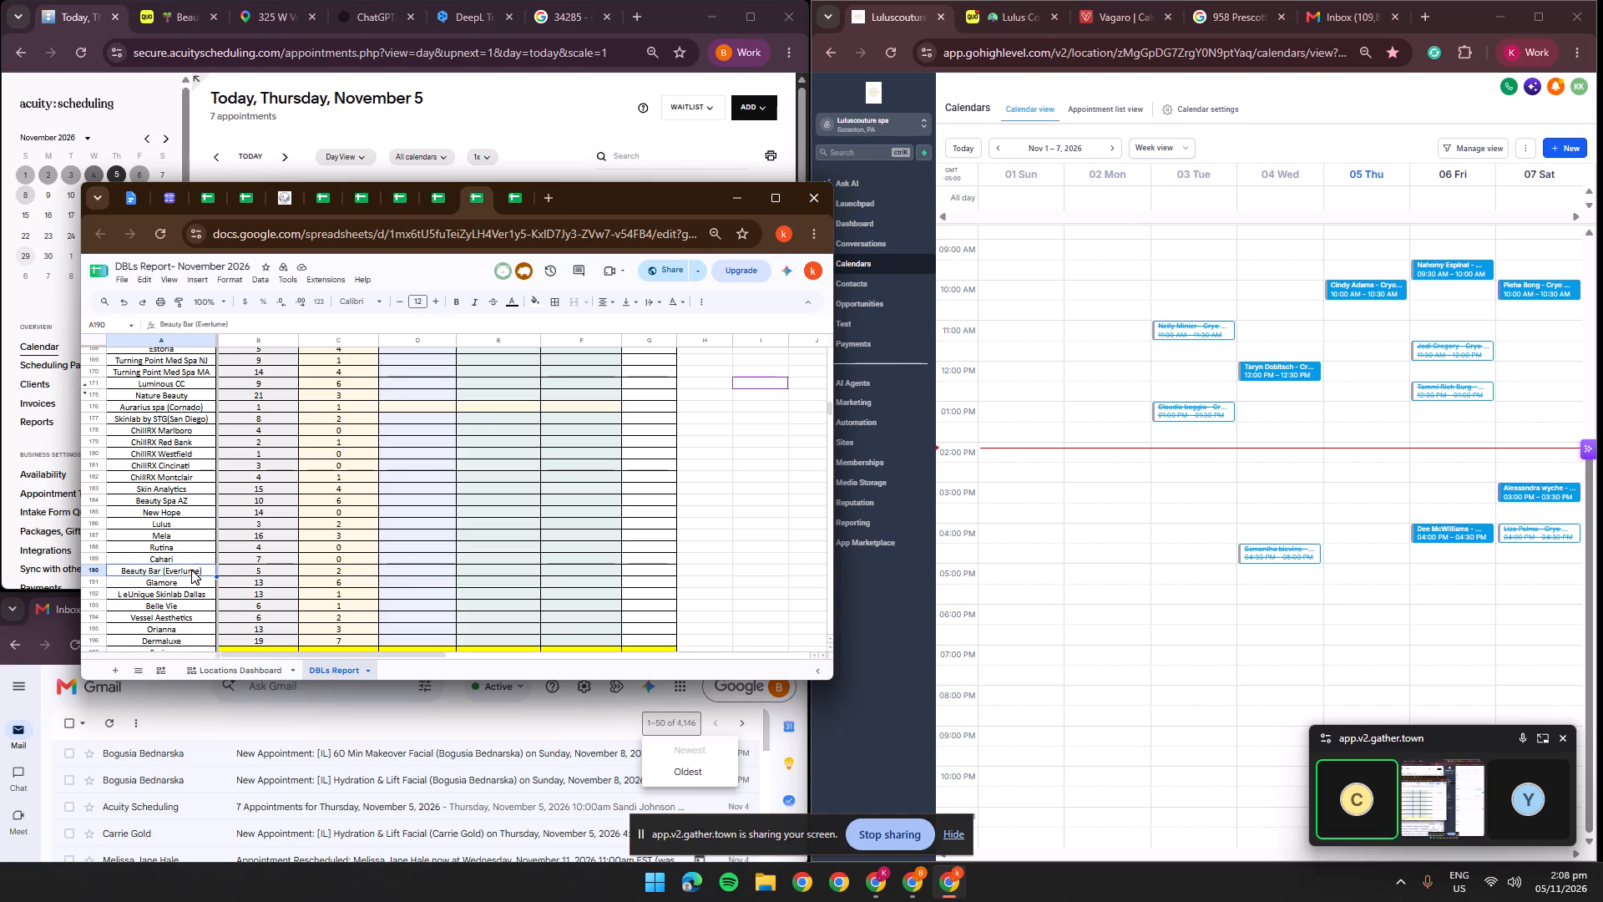
scroll(191, 570, down, 1)
scroll(191, 570, up, 2)
Show the KPI Management Workbook's Lead Tracker sheet and look through its October lead entries.
click(235, 196)
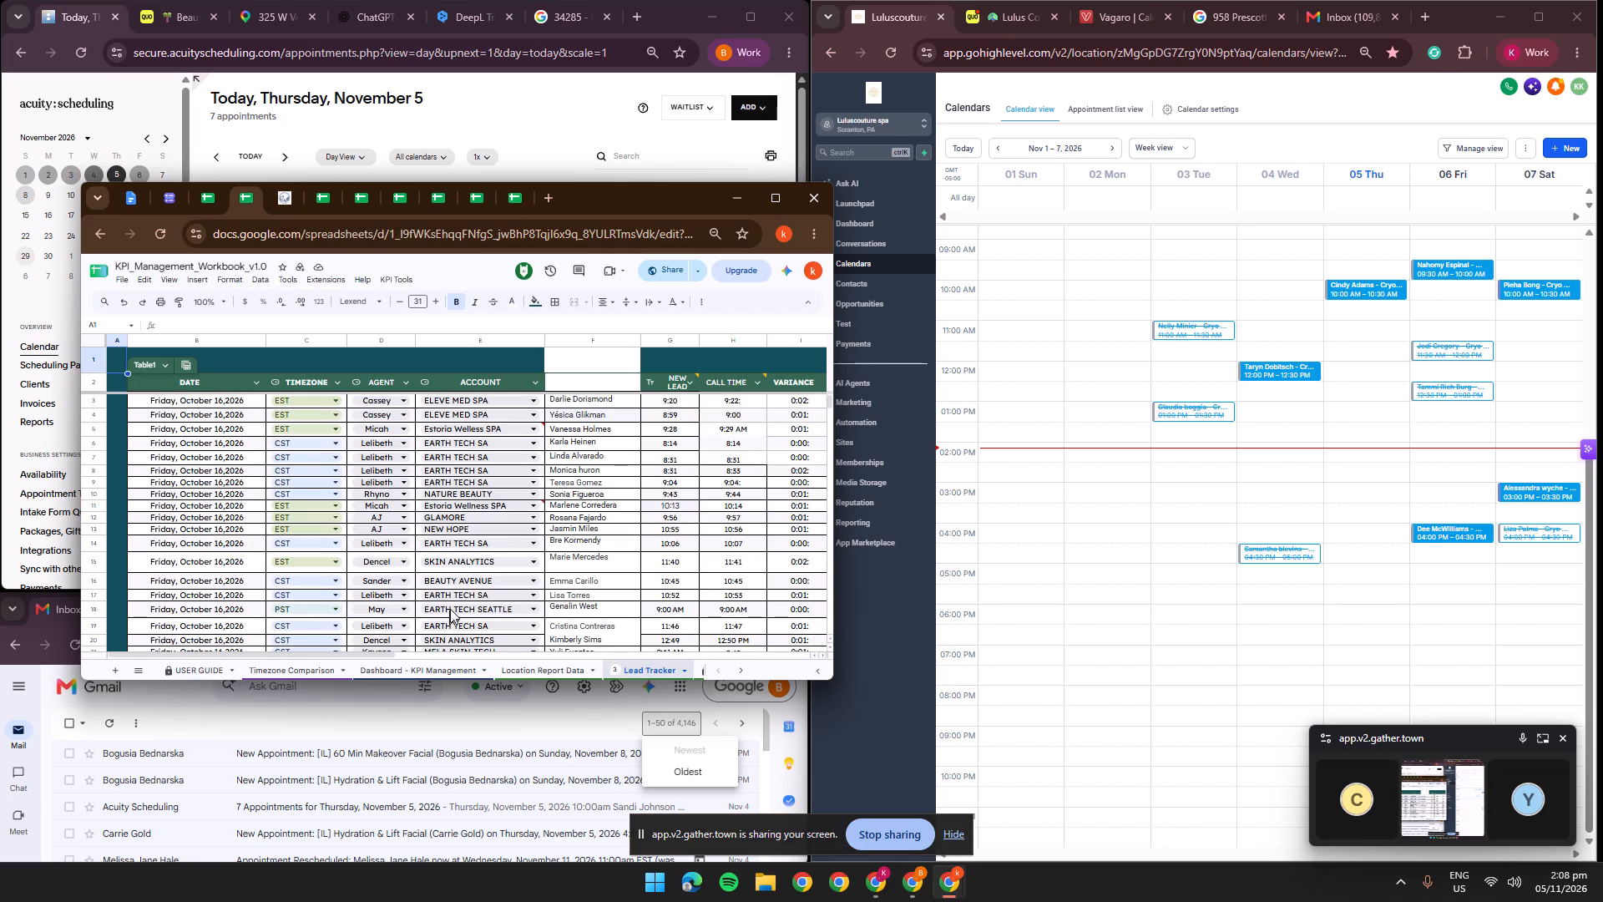
scroll(485, 626, down, 14)
click(768, 544)
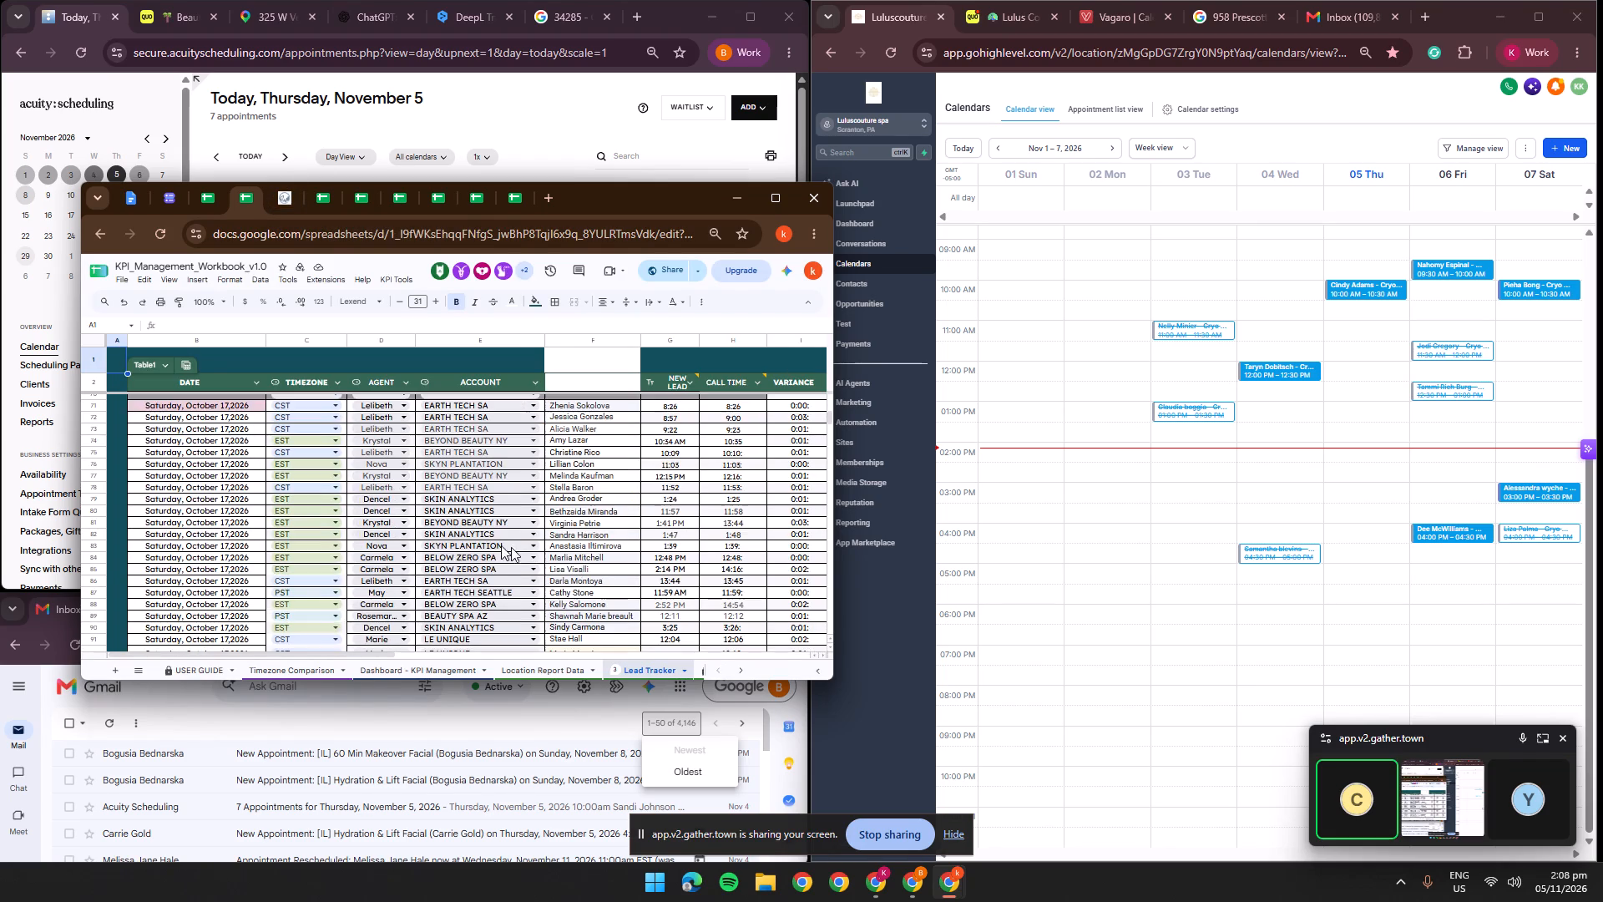
In the Lead Tracker's first unfilled November 5, 2026 row, look up the account option with EVER.
scroll(453, 545, down, 20)
scroll(453, 545, down, 16)
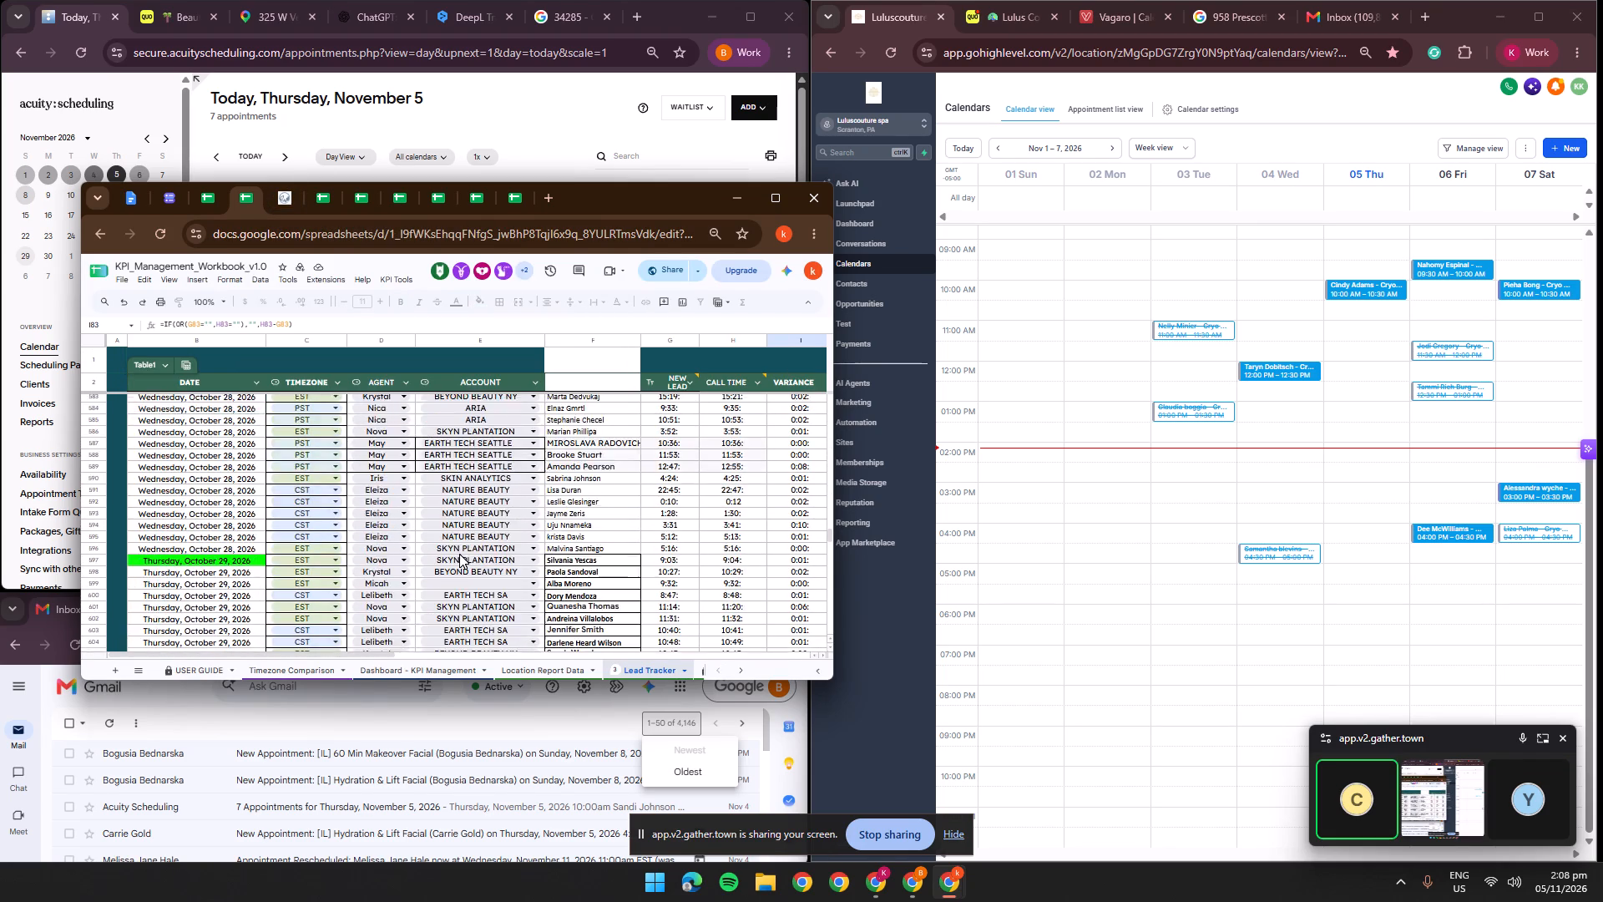
scroll(459, 554, down, 12)
scroll(459, 557, up, 6)
scroll(459, 560, down, 2)
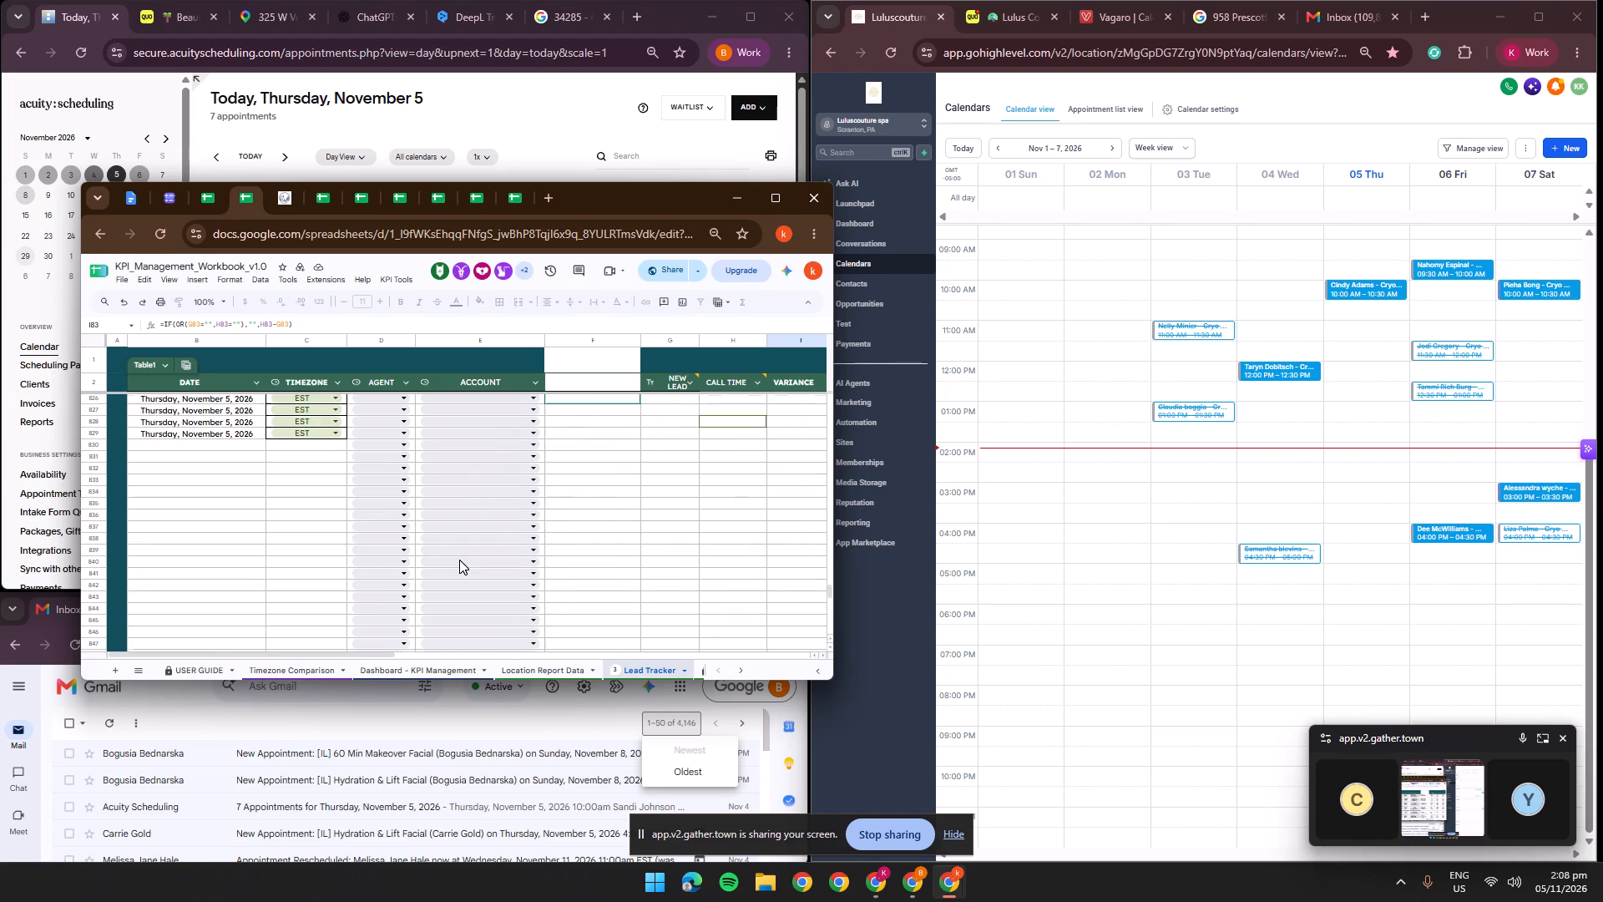
scroll(419, 480, up, 2)
scroll(495, 544, down, 1)
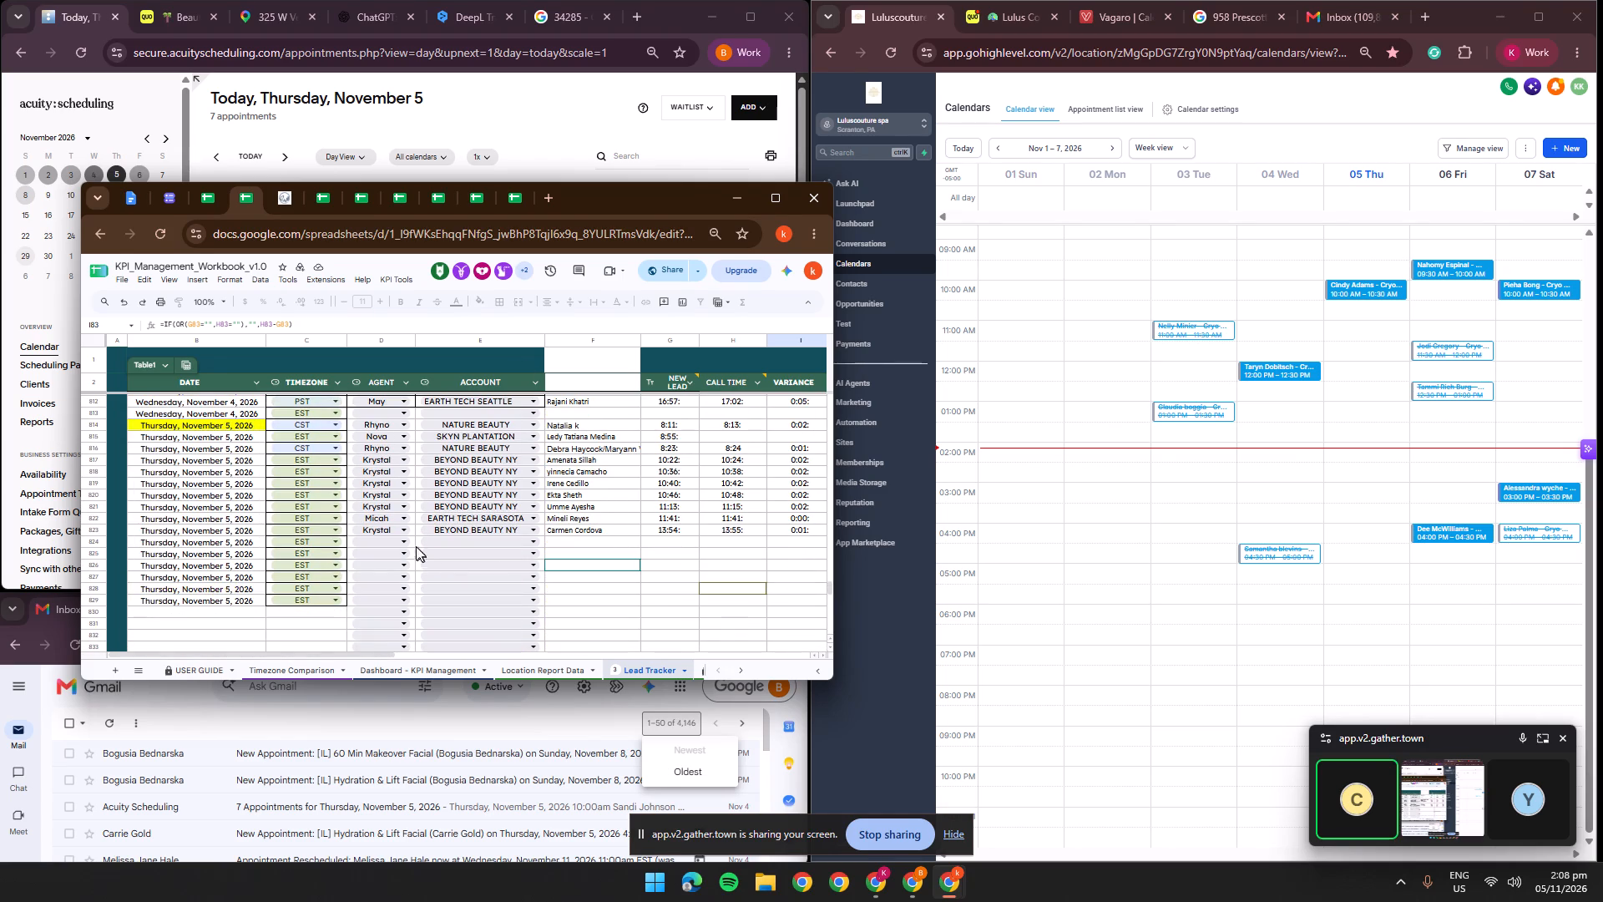
click(389, 538)
click(453, 537)
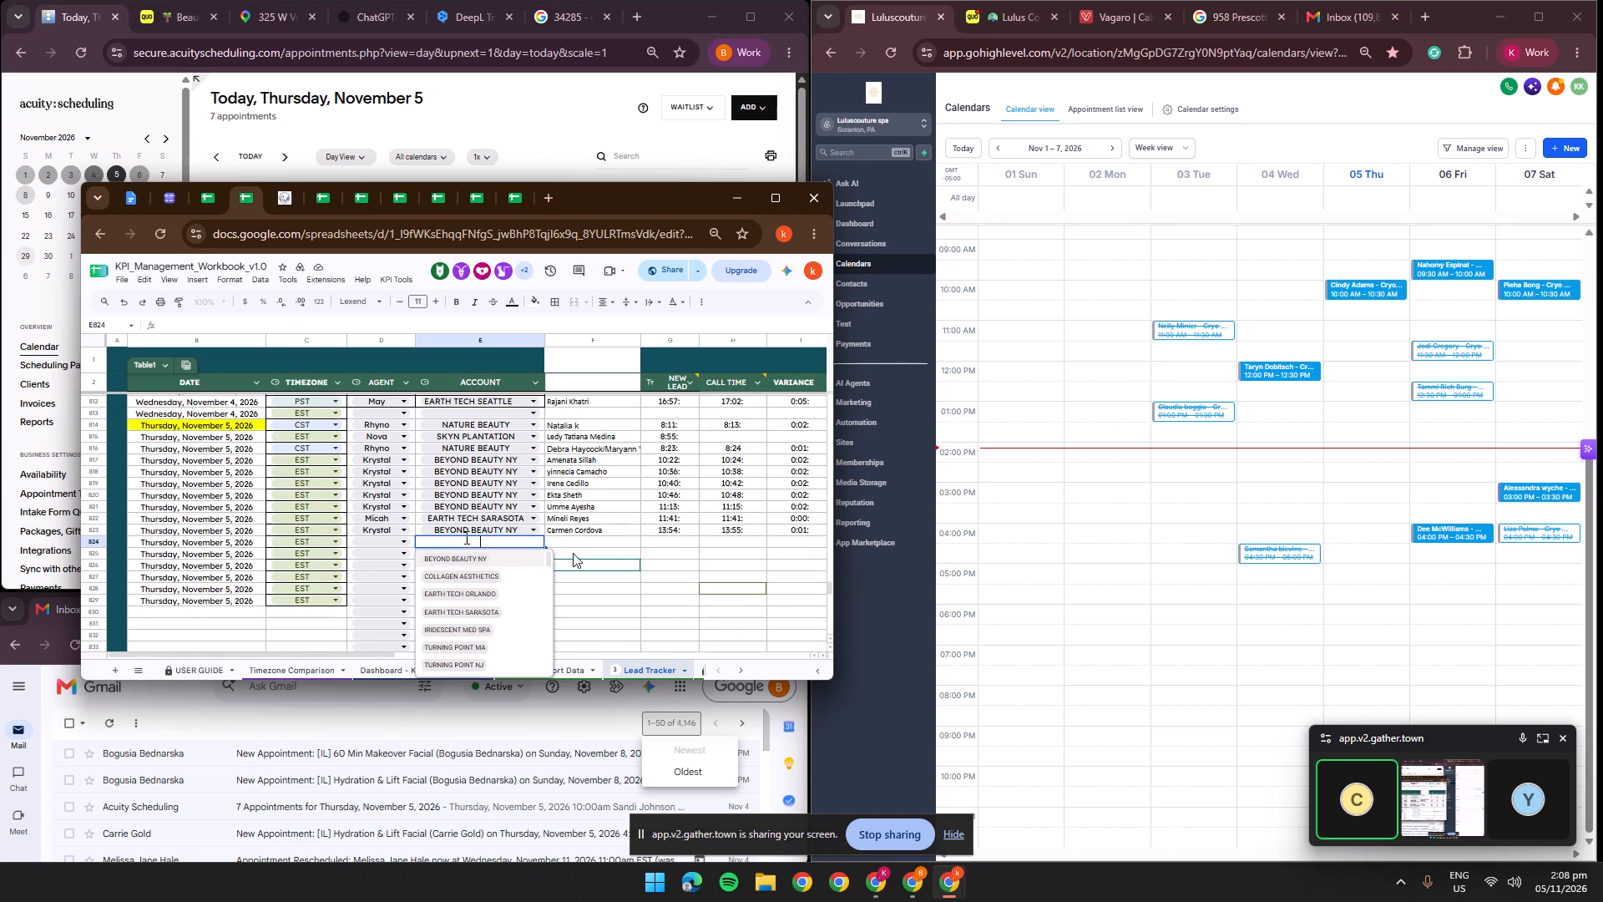
scroll(457, 616, down, 2)
scroll(457, 616, up, 2)
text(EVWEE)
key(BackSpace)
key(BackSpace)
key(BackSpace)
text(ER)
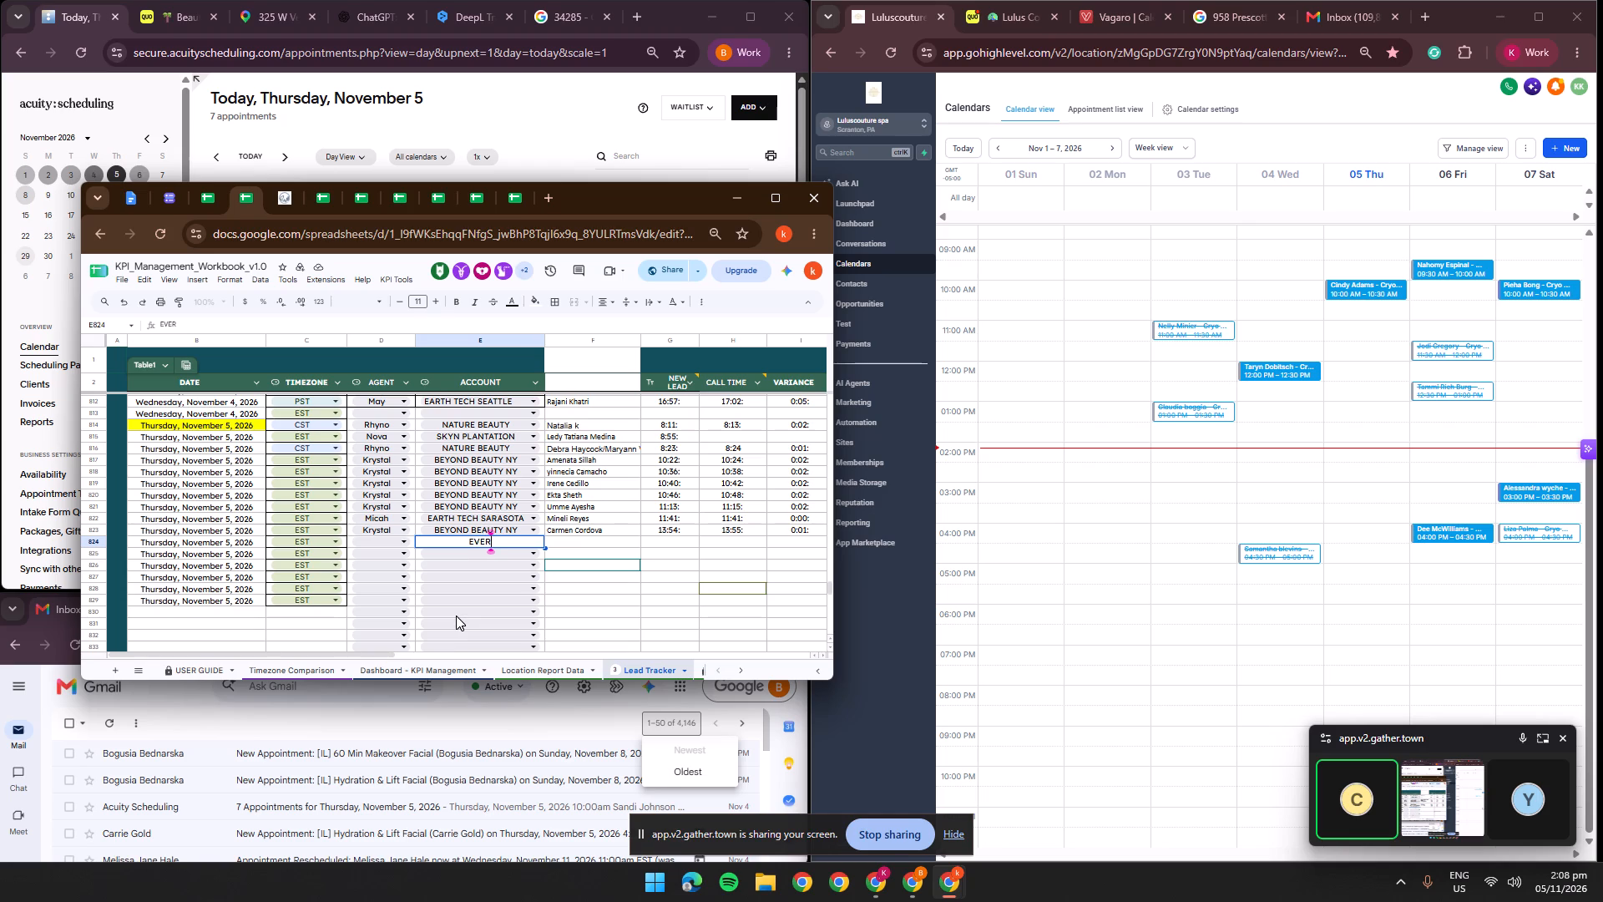
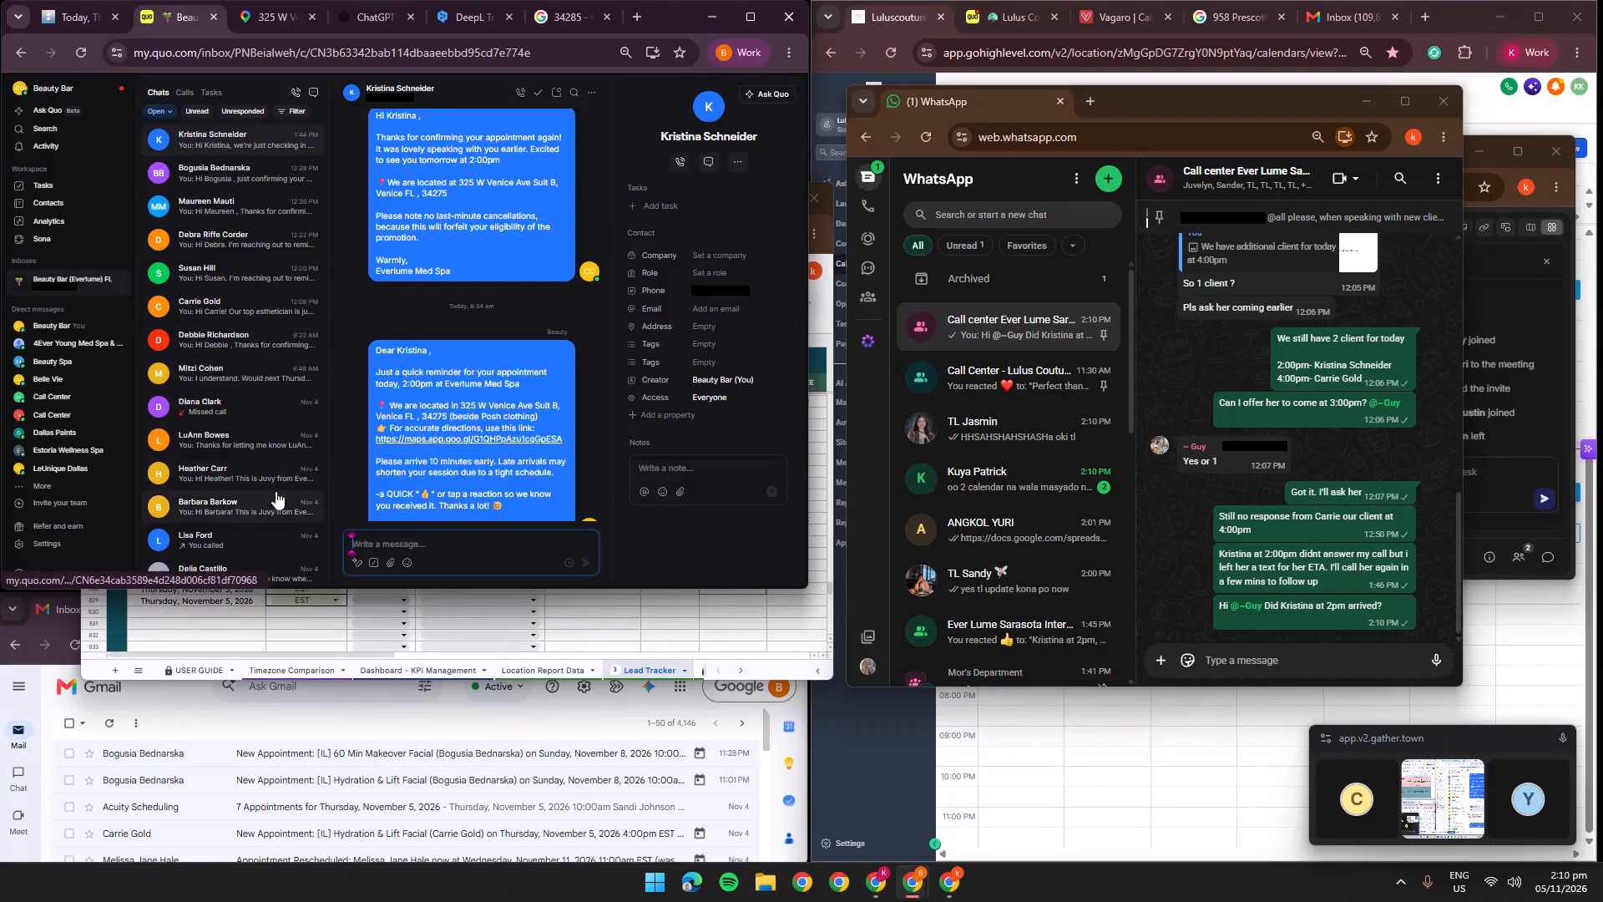
Look through the Beauty Bar (Everlume) inbox's client chats and review the 2:00 PM client's conversation and call history.
alt+scroll(276, 491, down, 1)
alt+scroll(574, 496, up, 6)
alt+scroll(302, 362, down, 8)
alt+scroll(267, 385, up, 3)
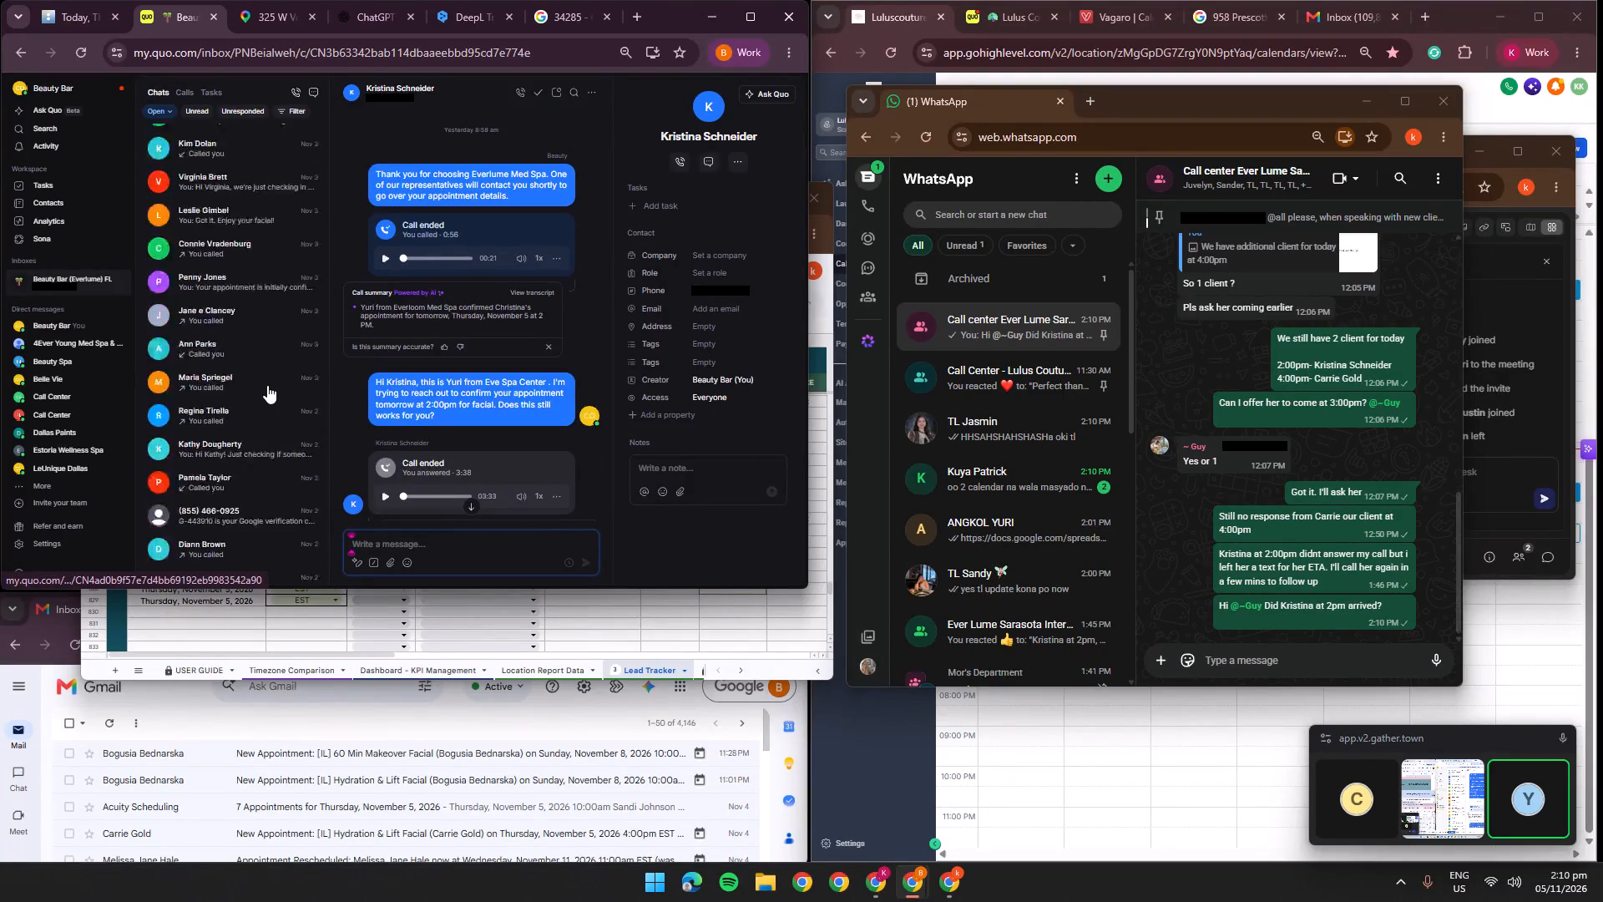
alt+scroll(267, 385, up, 5)
alt+scroll(423, 359, down, 7)
alt+scroll(245, 405, up, 7)
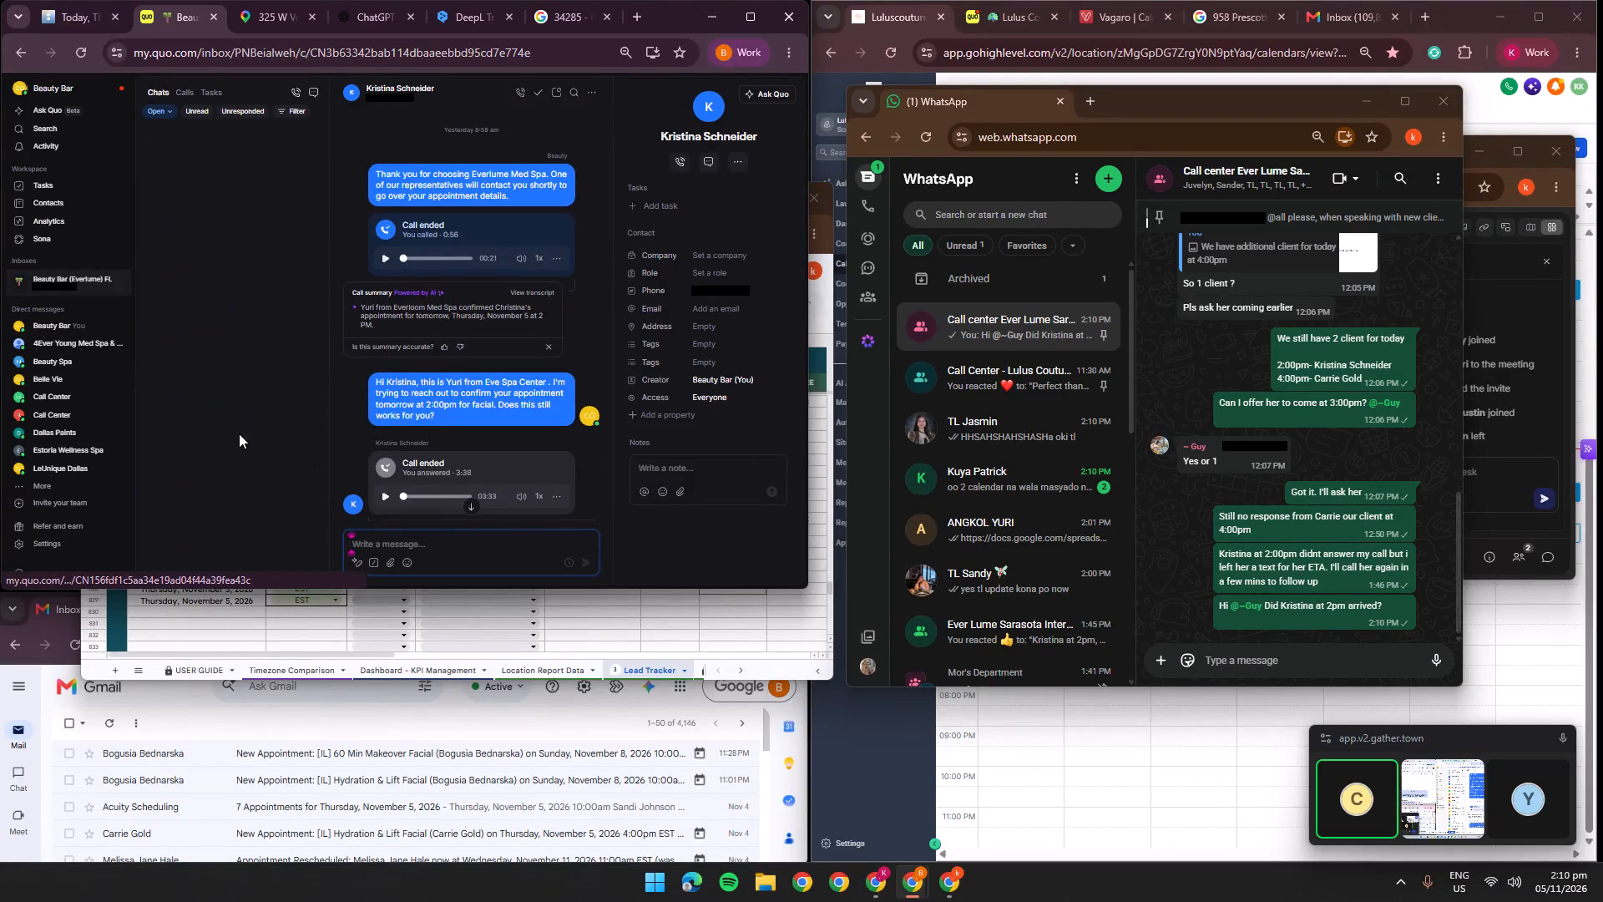
alt+scroll(239, 433, up, 20)
alt+scroll(380, 343, down, 6)
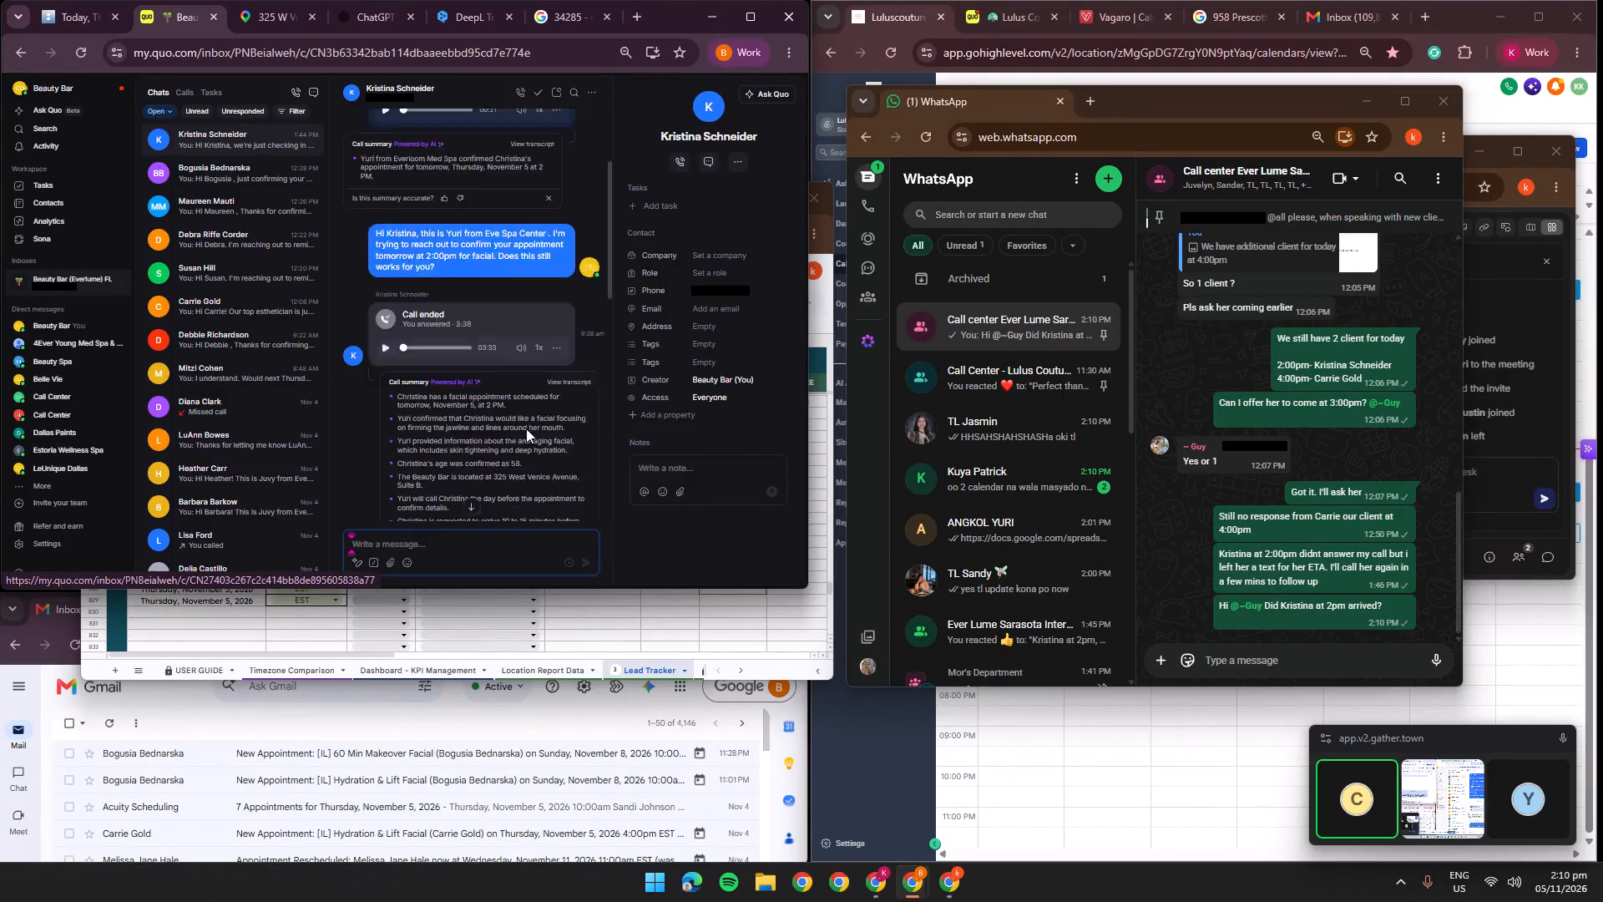
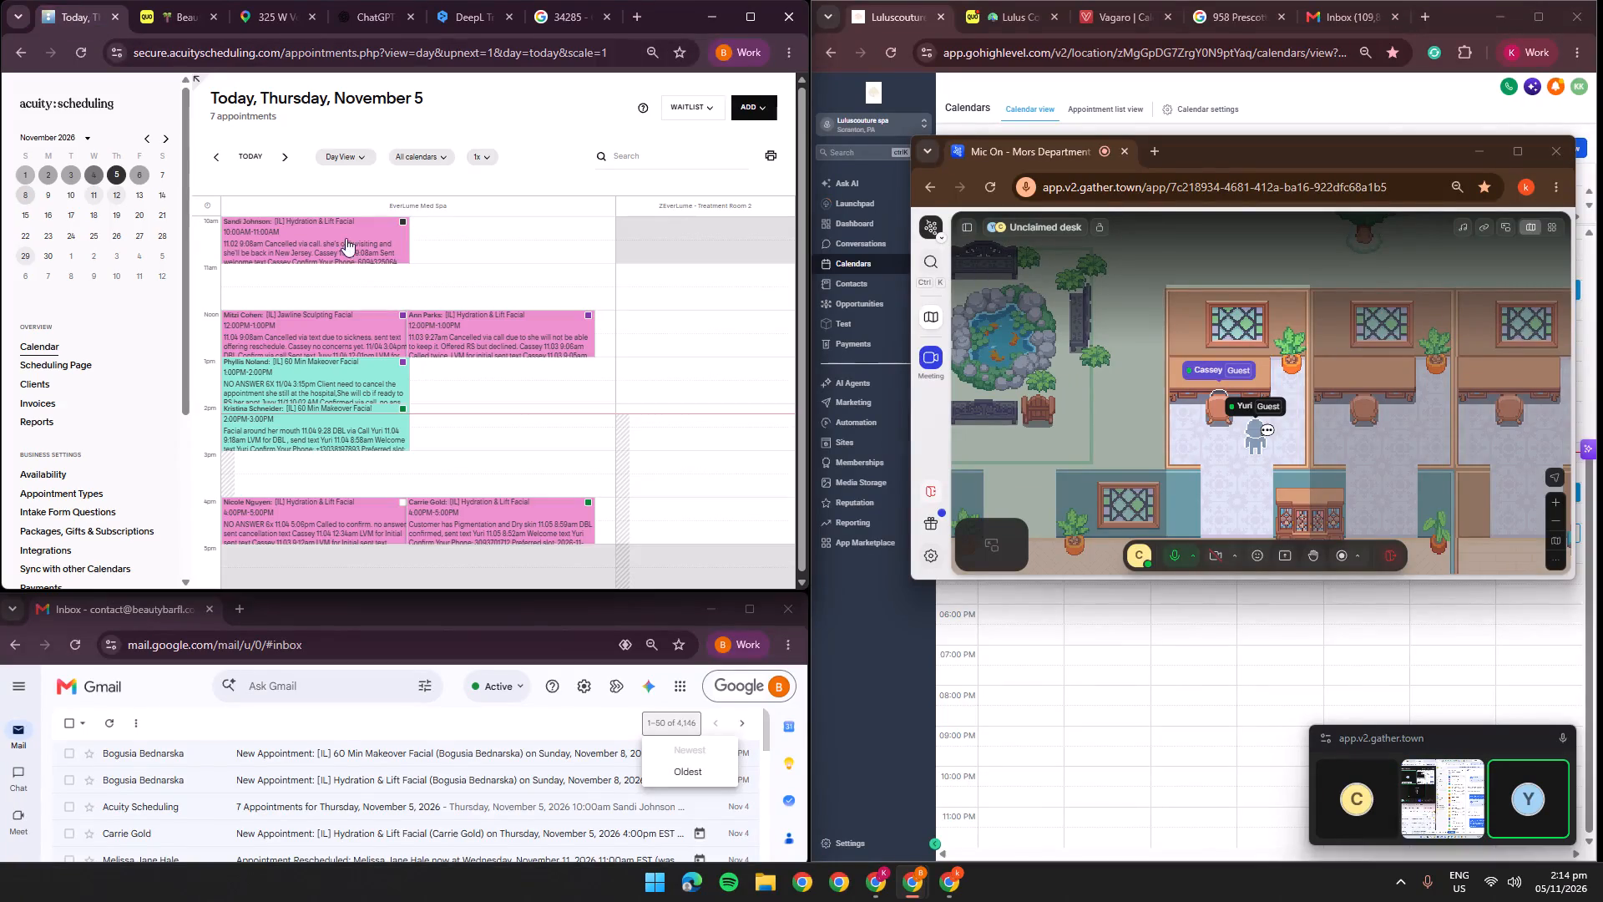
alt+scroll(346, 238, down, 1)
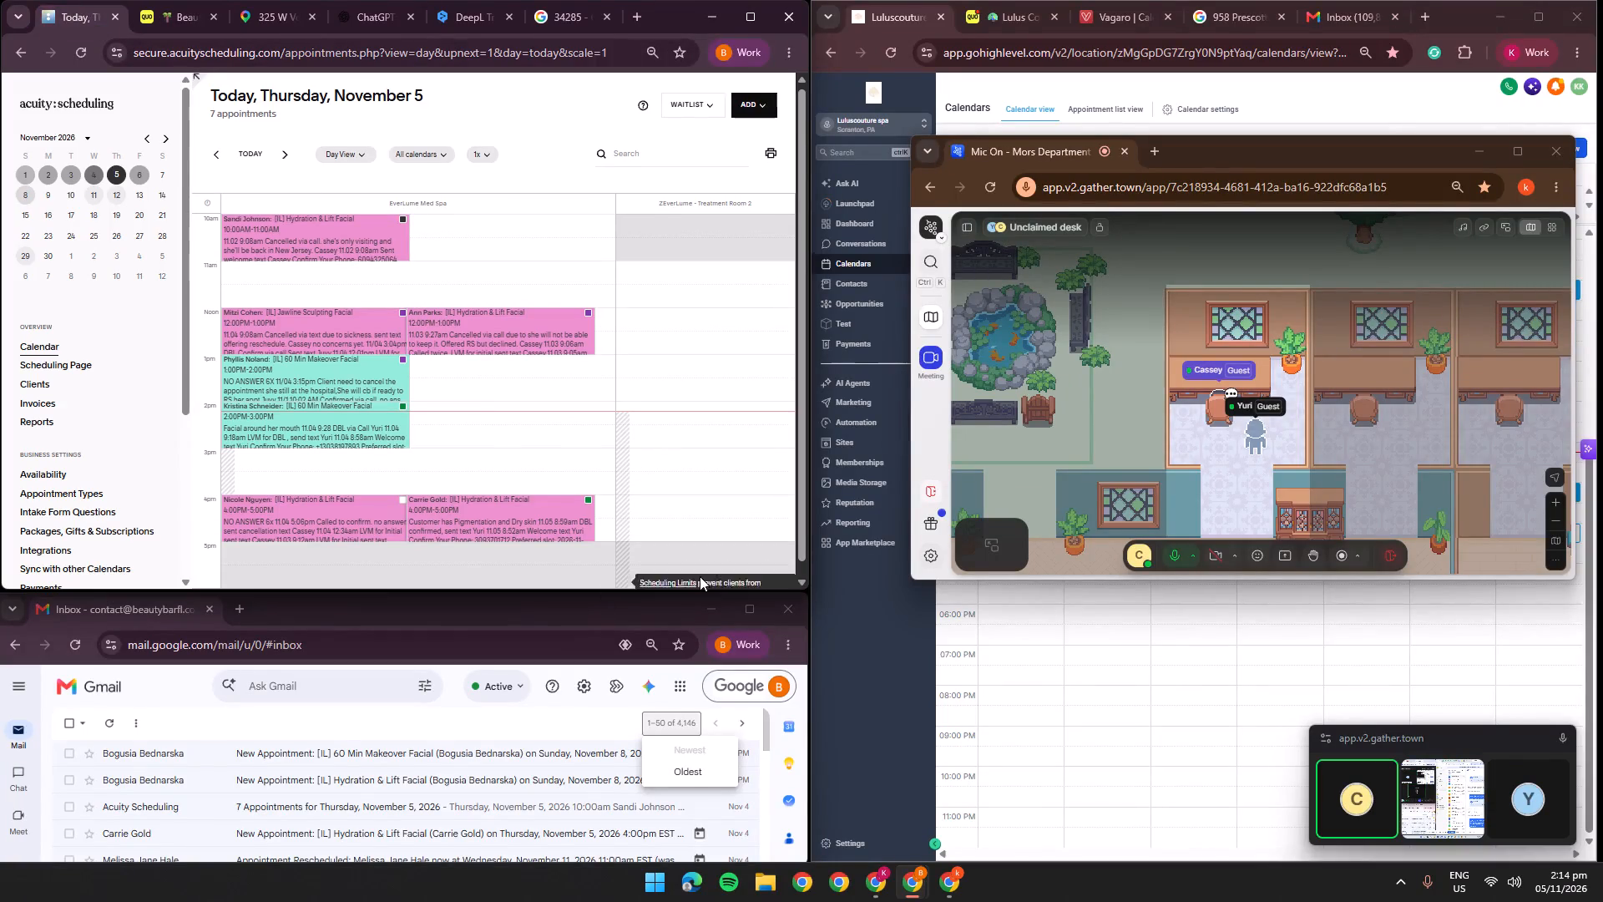
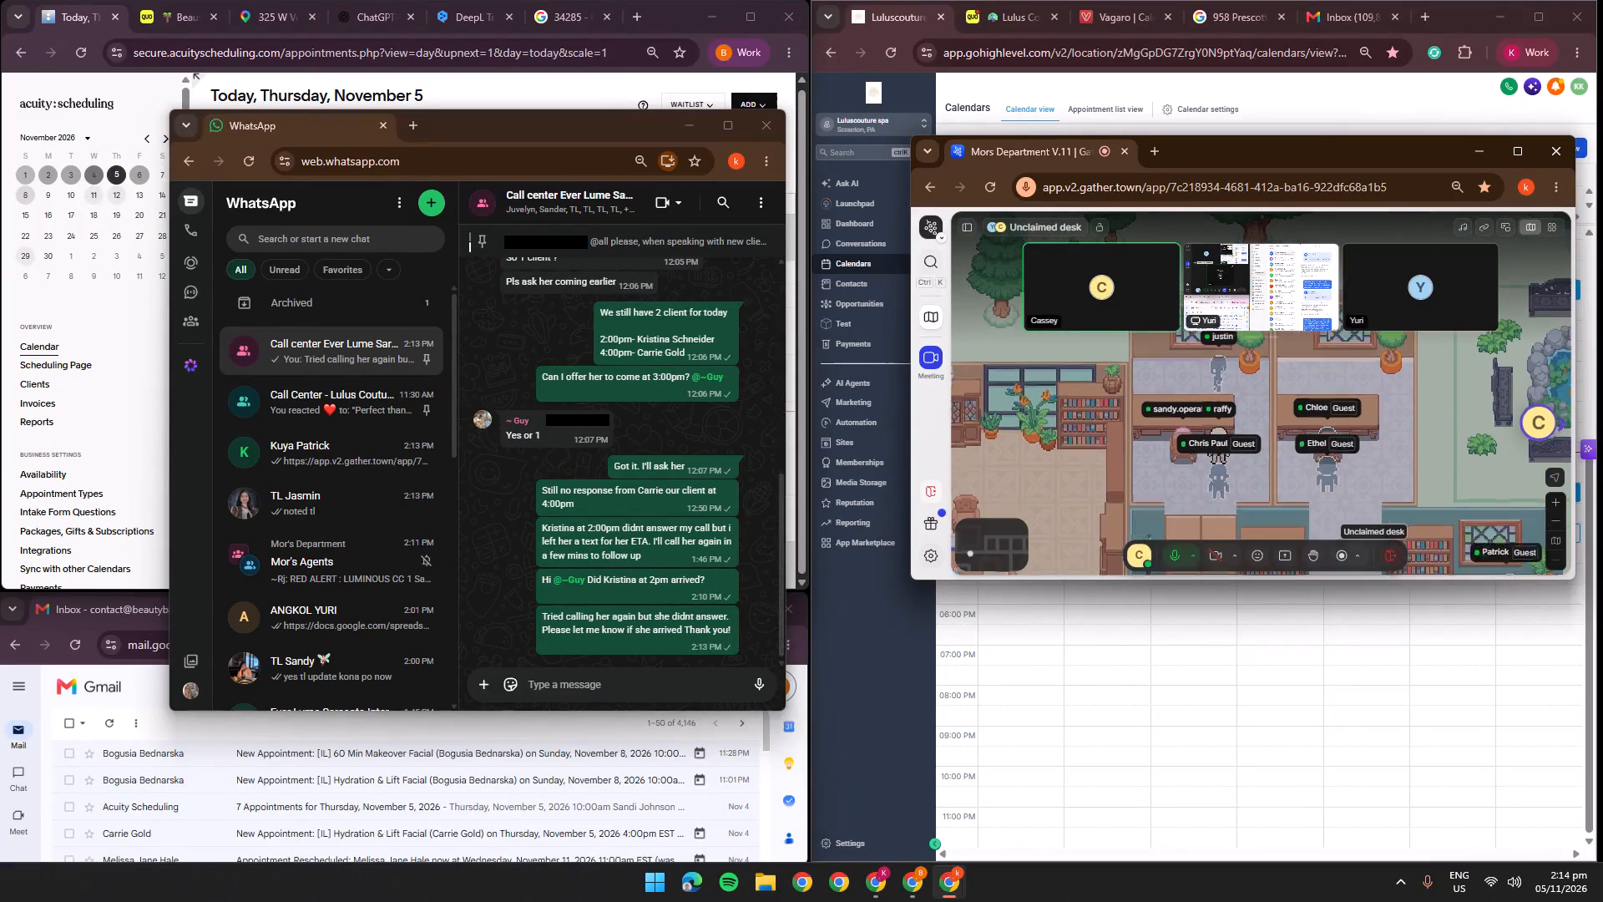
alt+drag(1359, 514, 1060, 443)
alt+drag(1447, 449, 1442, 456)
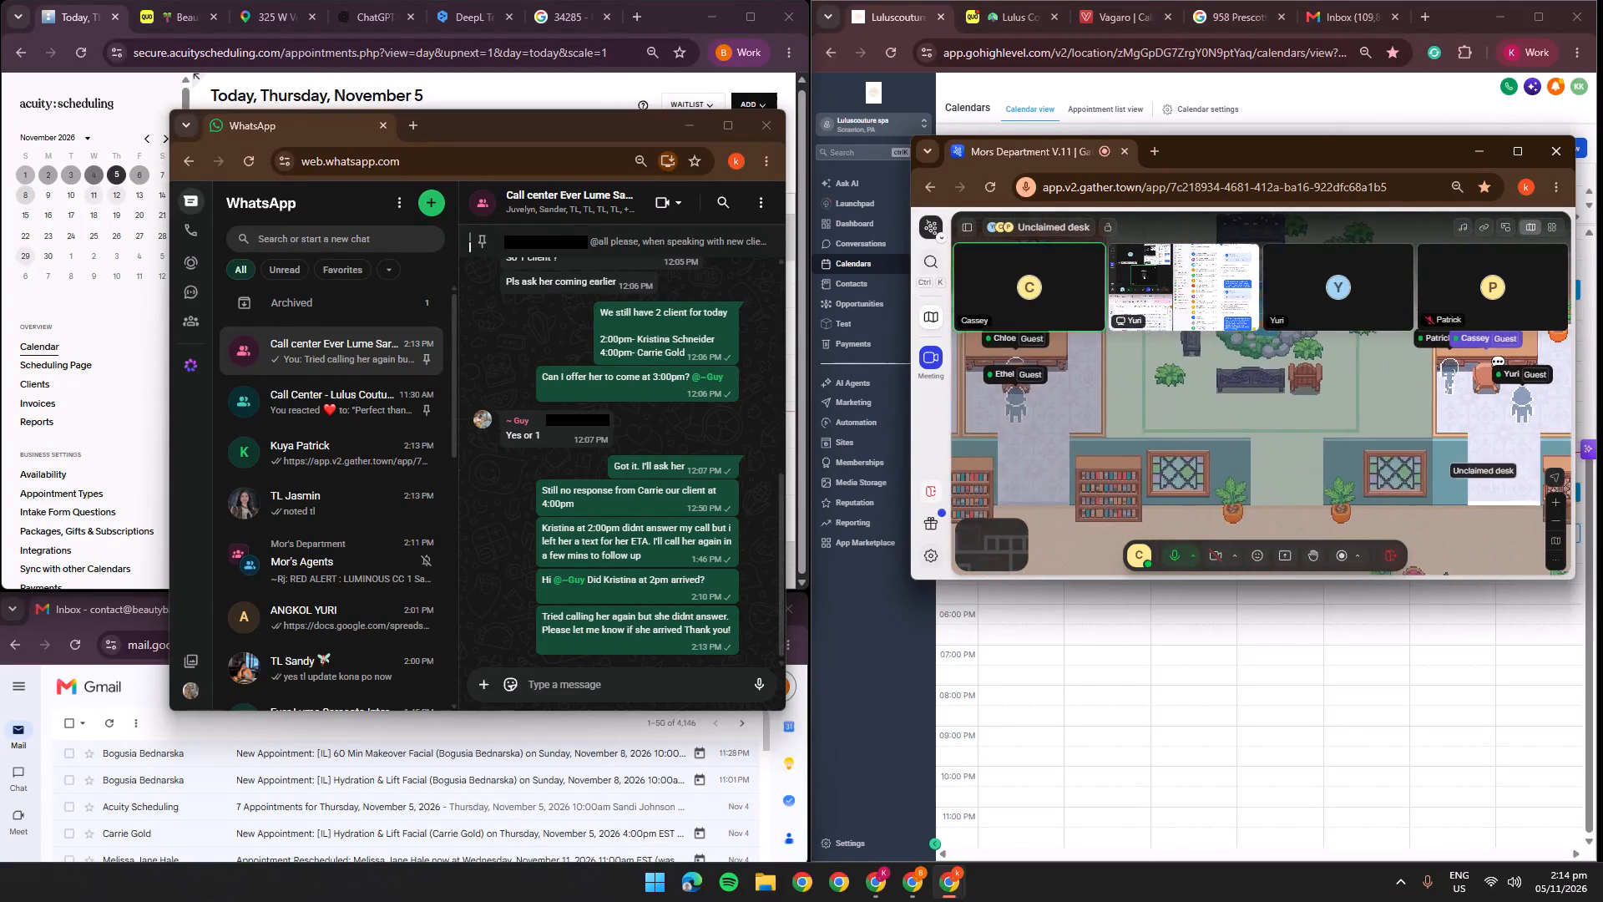
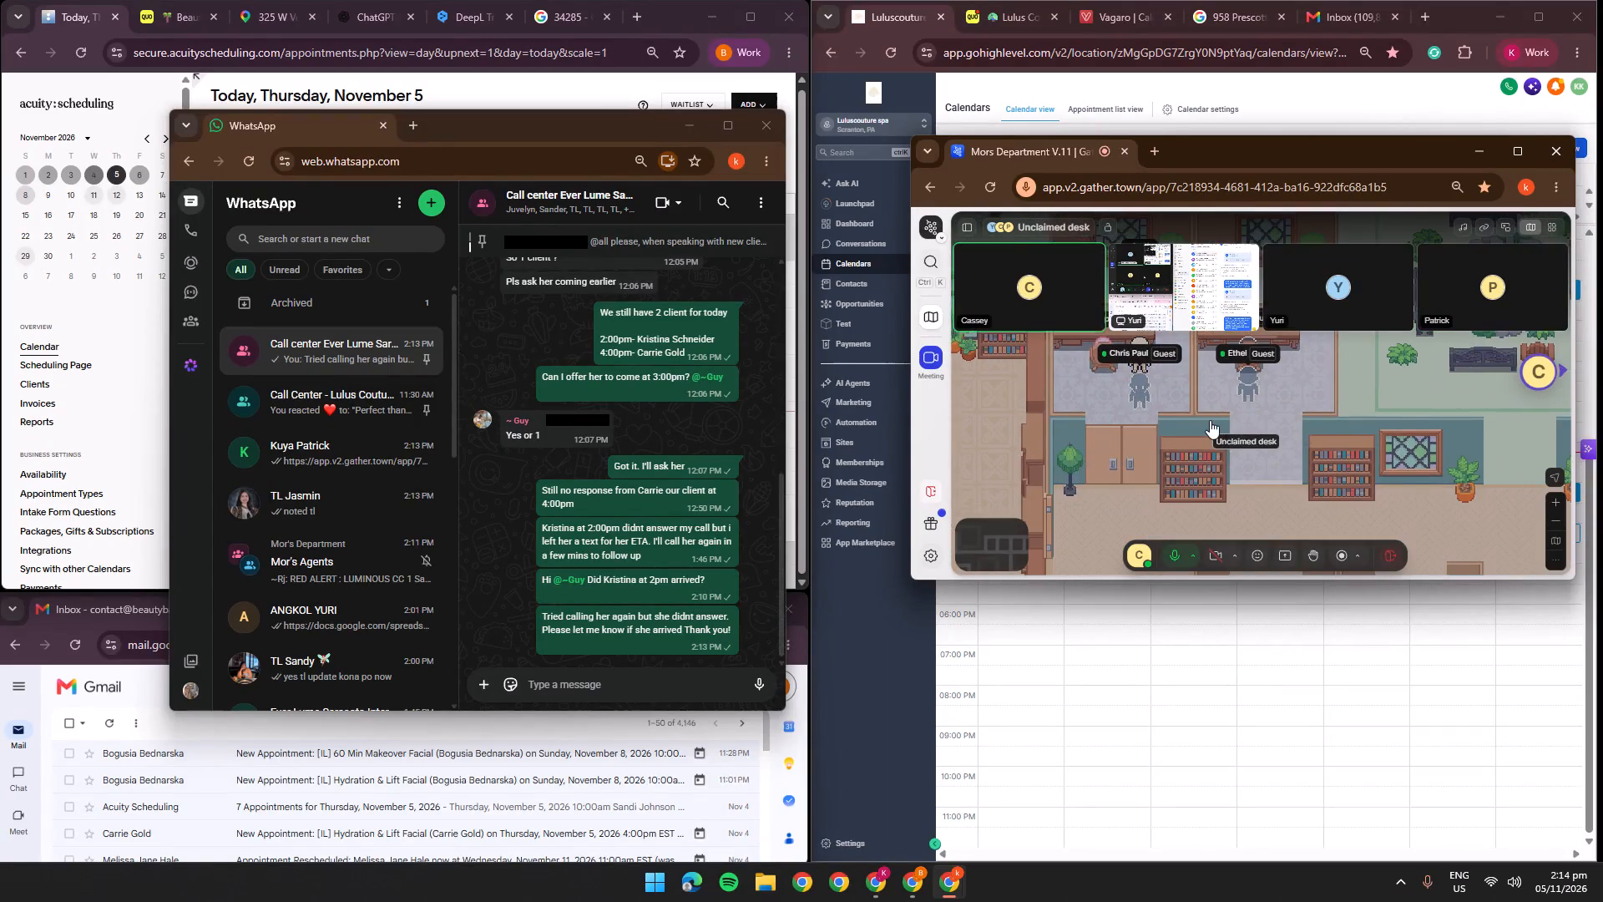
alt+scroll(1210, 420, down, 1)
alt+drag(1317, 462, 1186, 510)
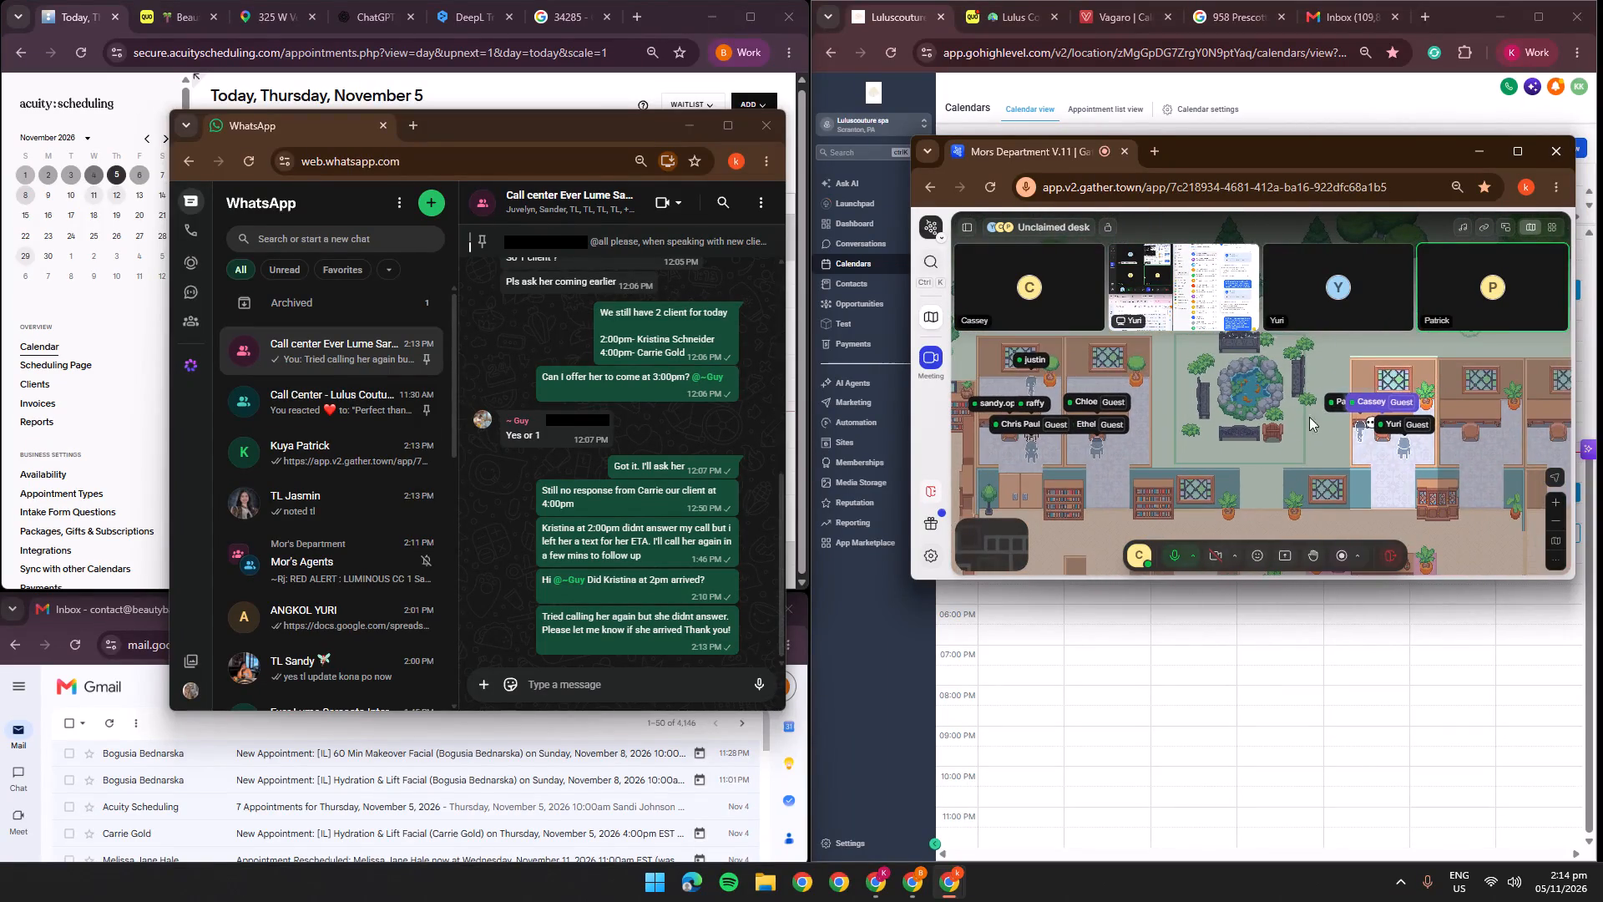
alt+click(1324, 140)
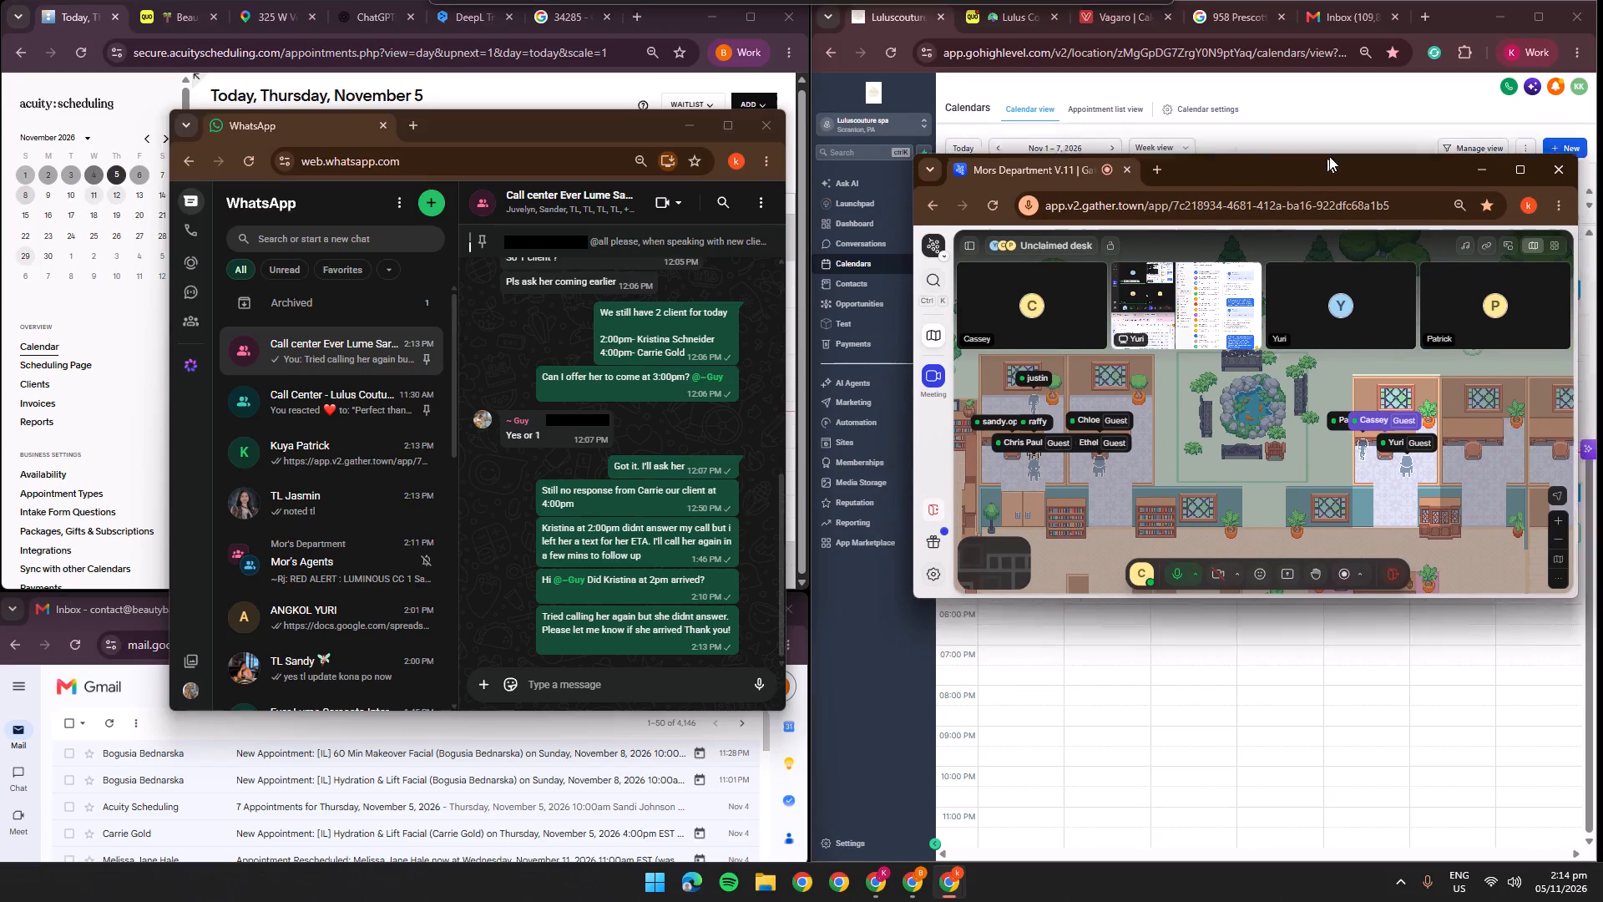
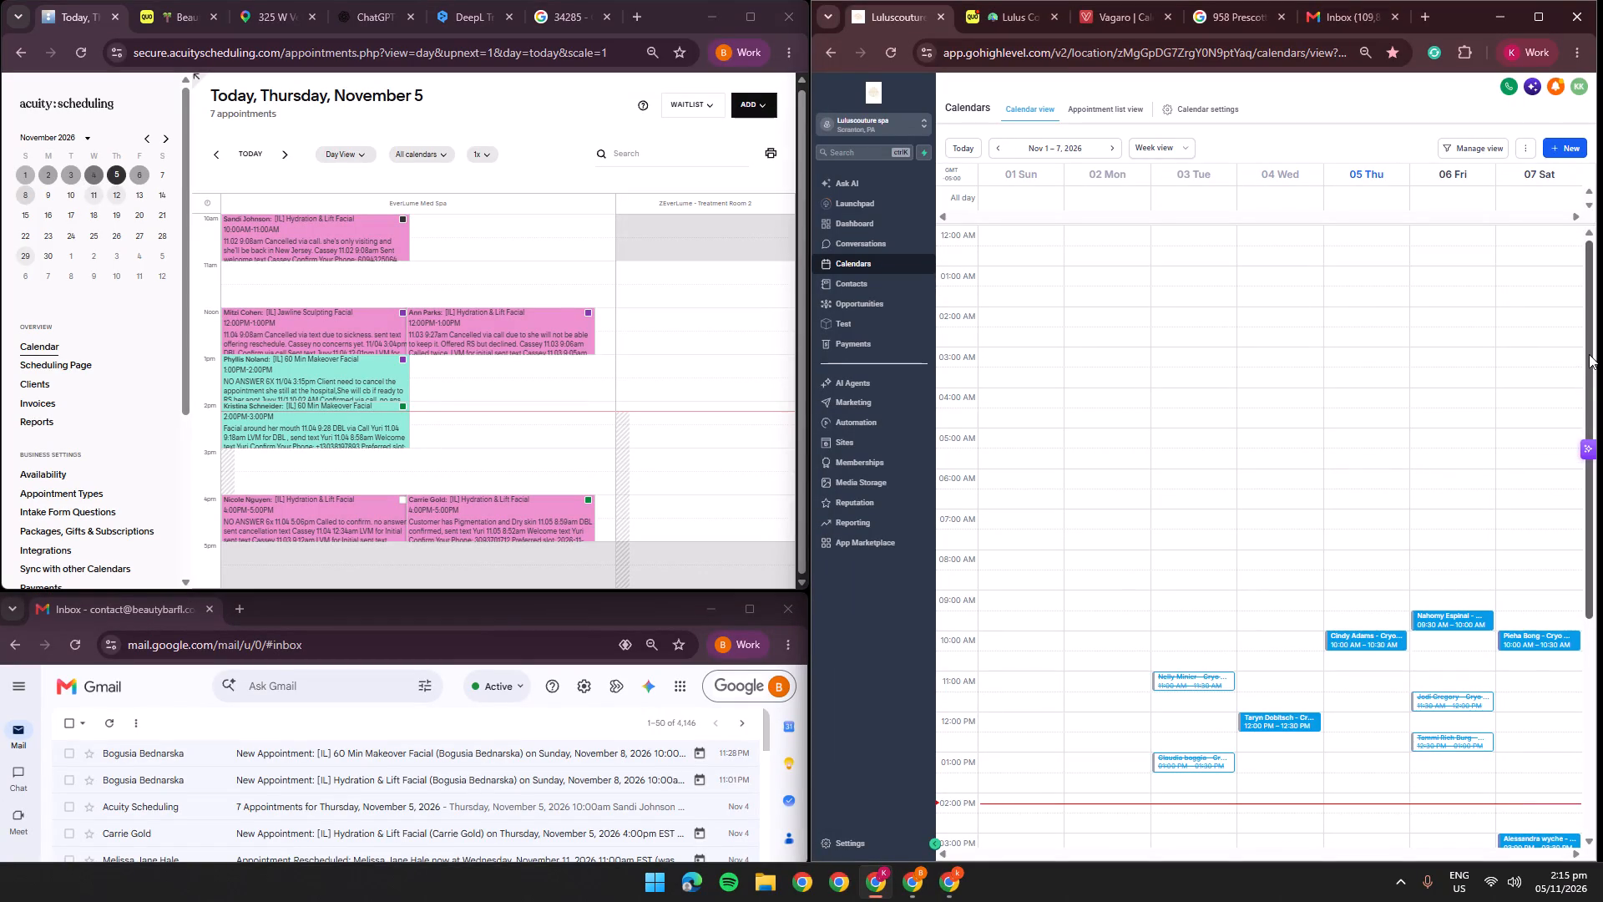
Check the afternoon and evening appointments in the Luluscouture calendar for the week of November 1–7, 2026.
alt+drag(1589, 354, 1592, 650)
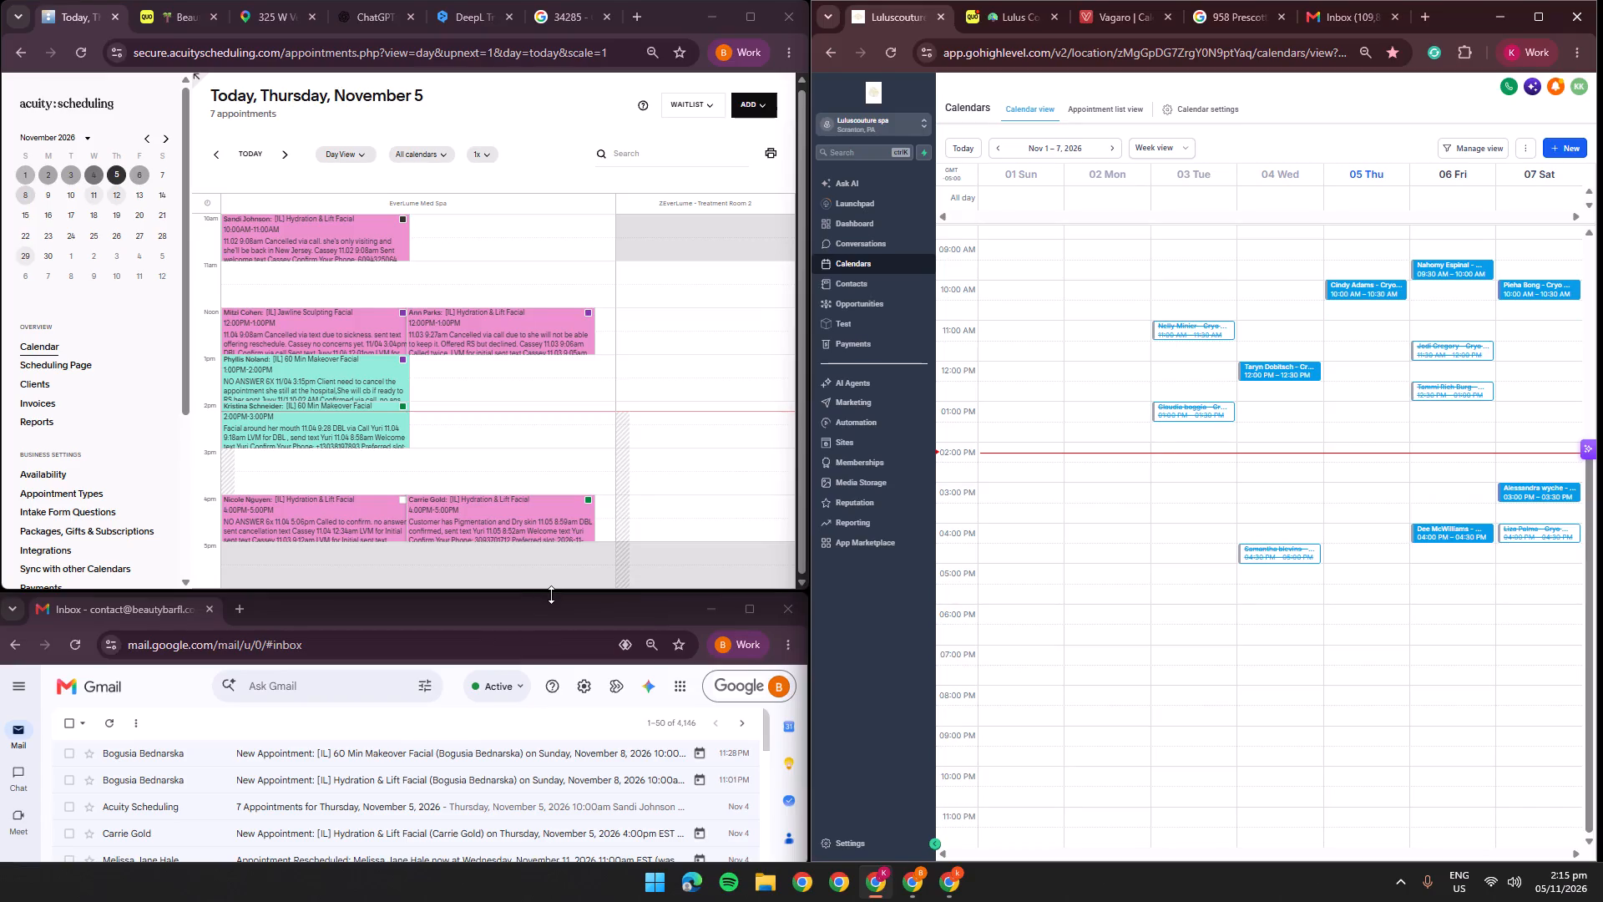
Switch to the Beauty Bar (Everlume) inbox in Quo and check the message thread of the 2:00 PM facial client.
alt+click(551, 595)
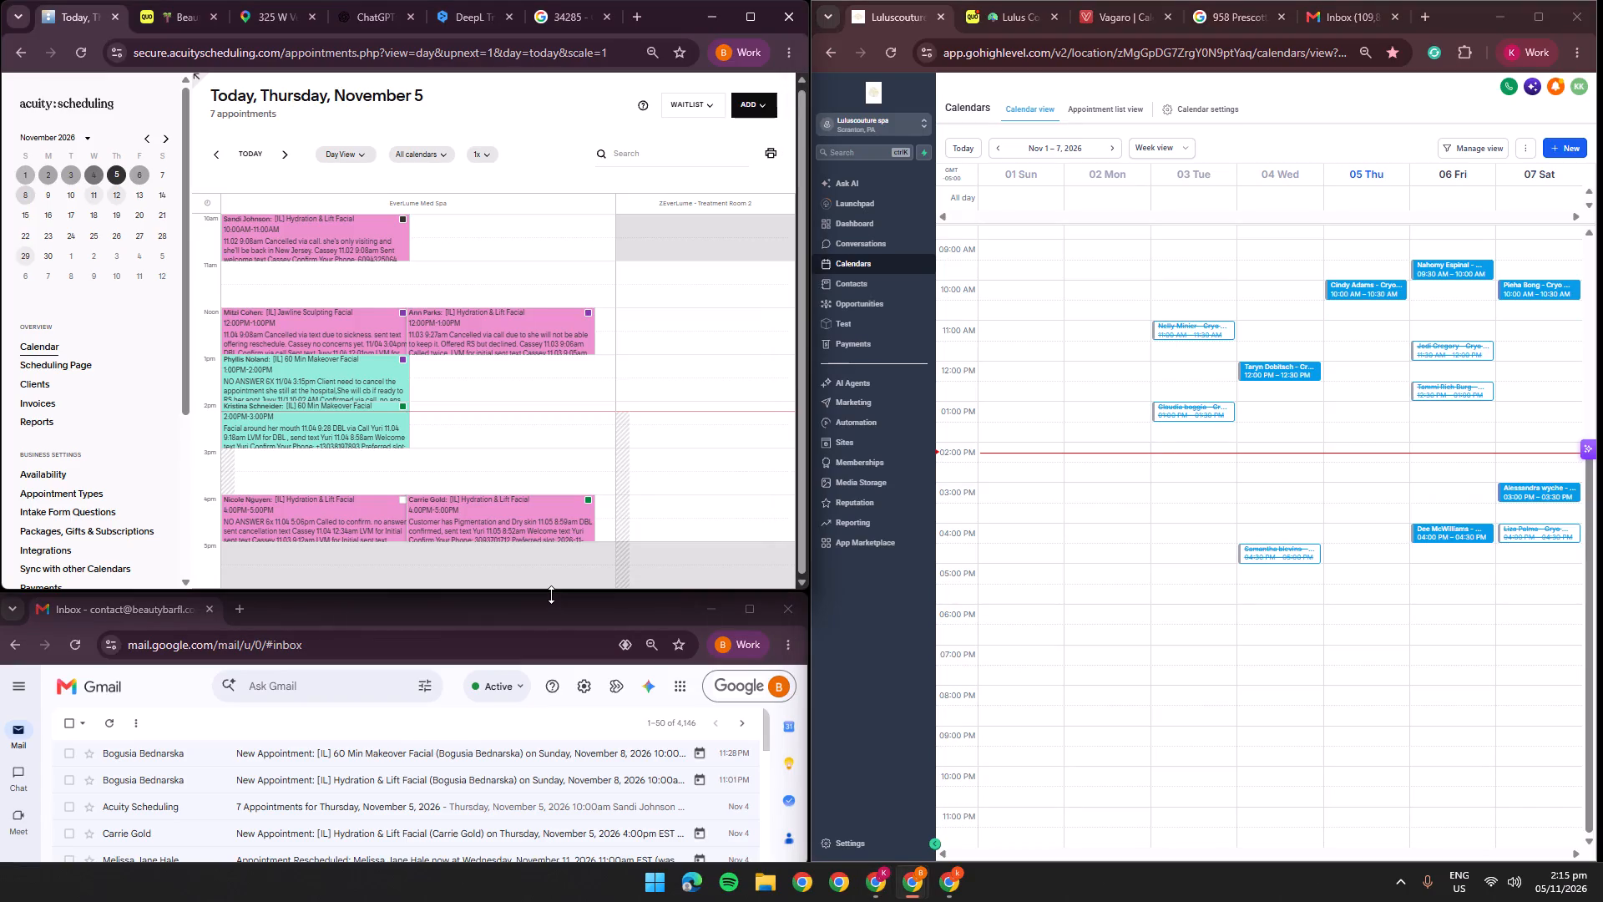
alt+click(169, 17)
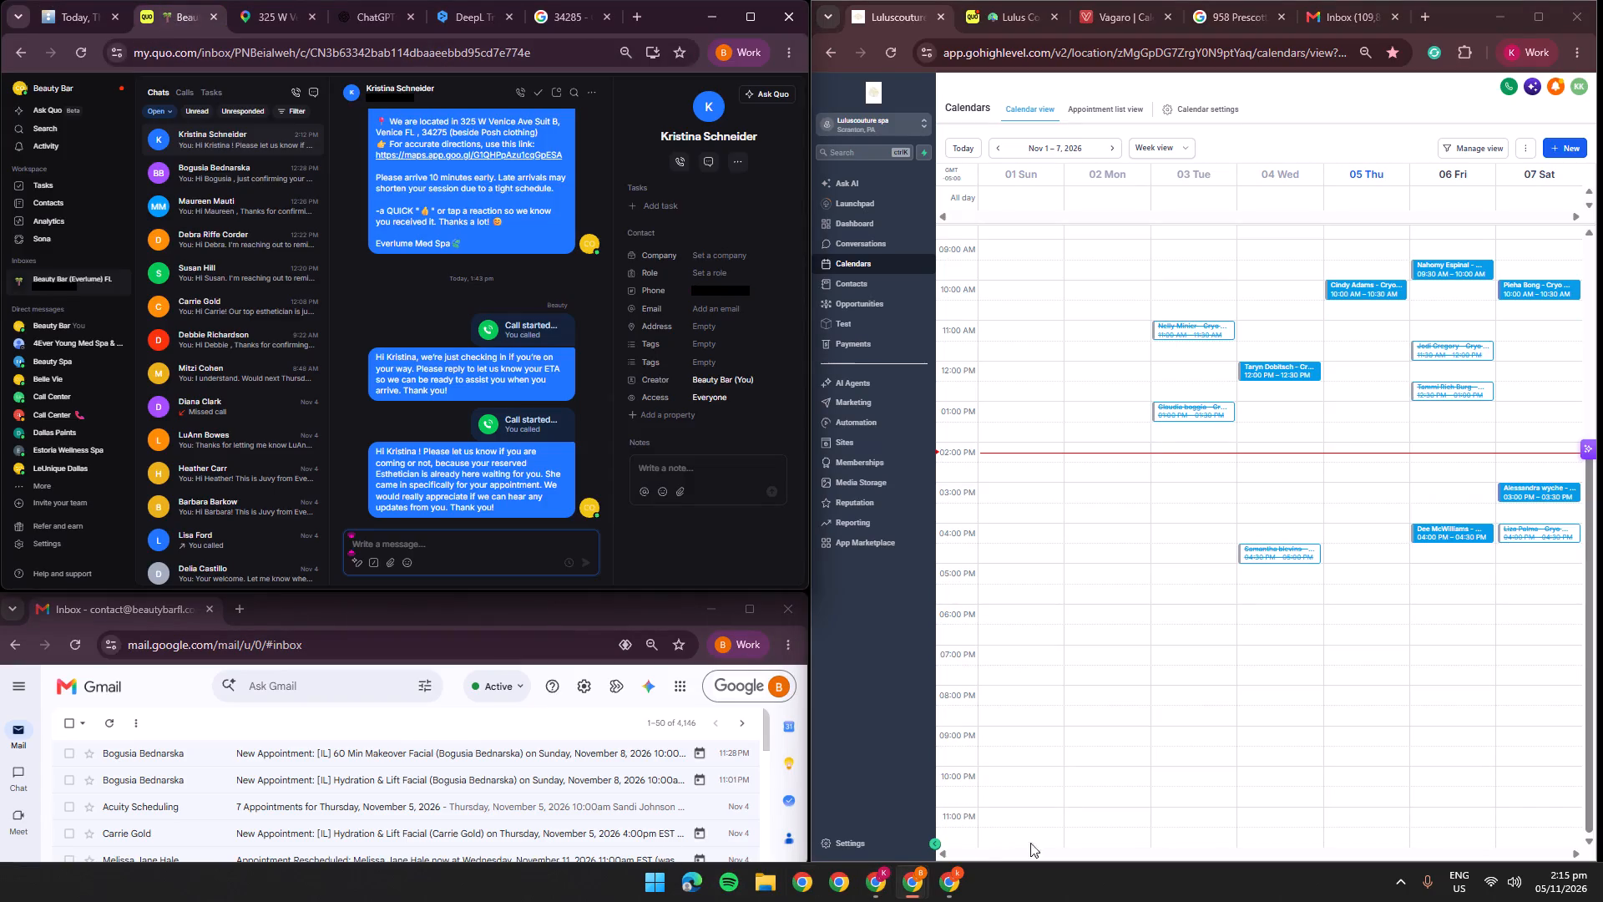
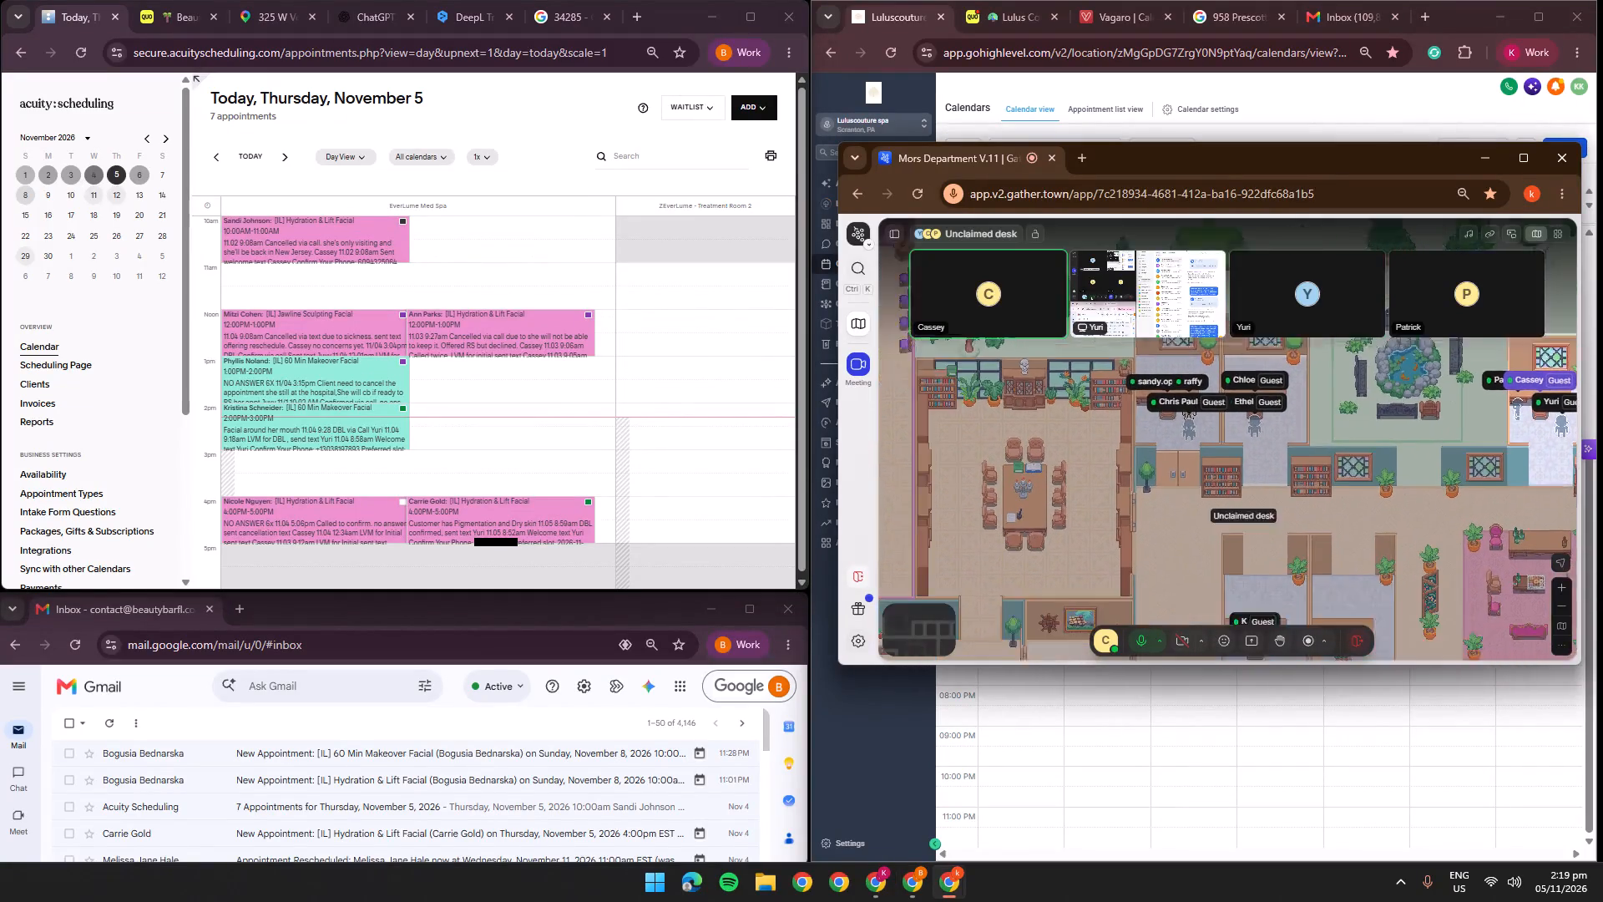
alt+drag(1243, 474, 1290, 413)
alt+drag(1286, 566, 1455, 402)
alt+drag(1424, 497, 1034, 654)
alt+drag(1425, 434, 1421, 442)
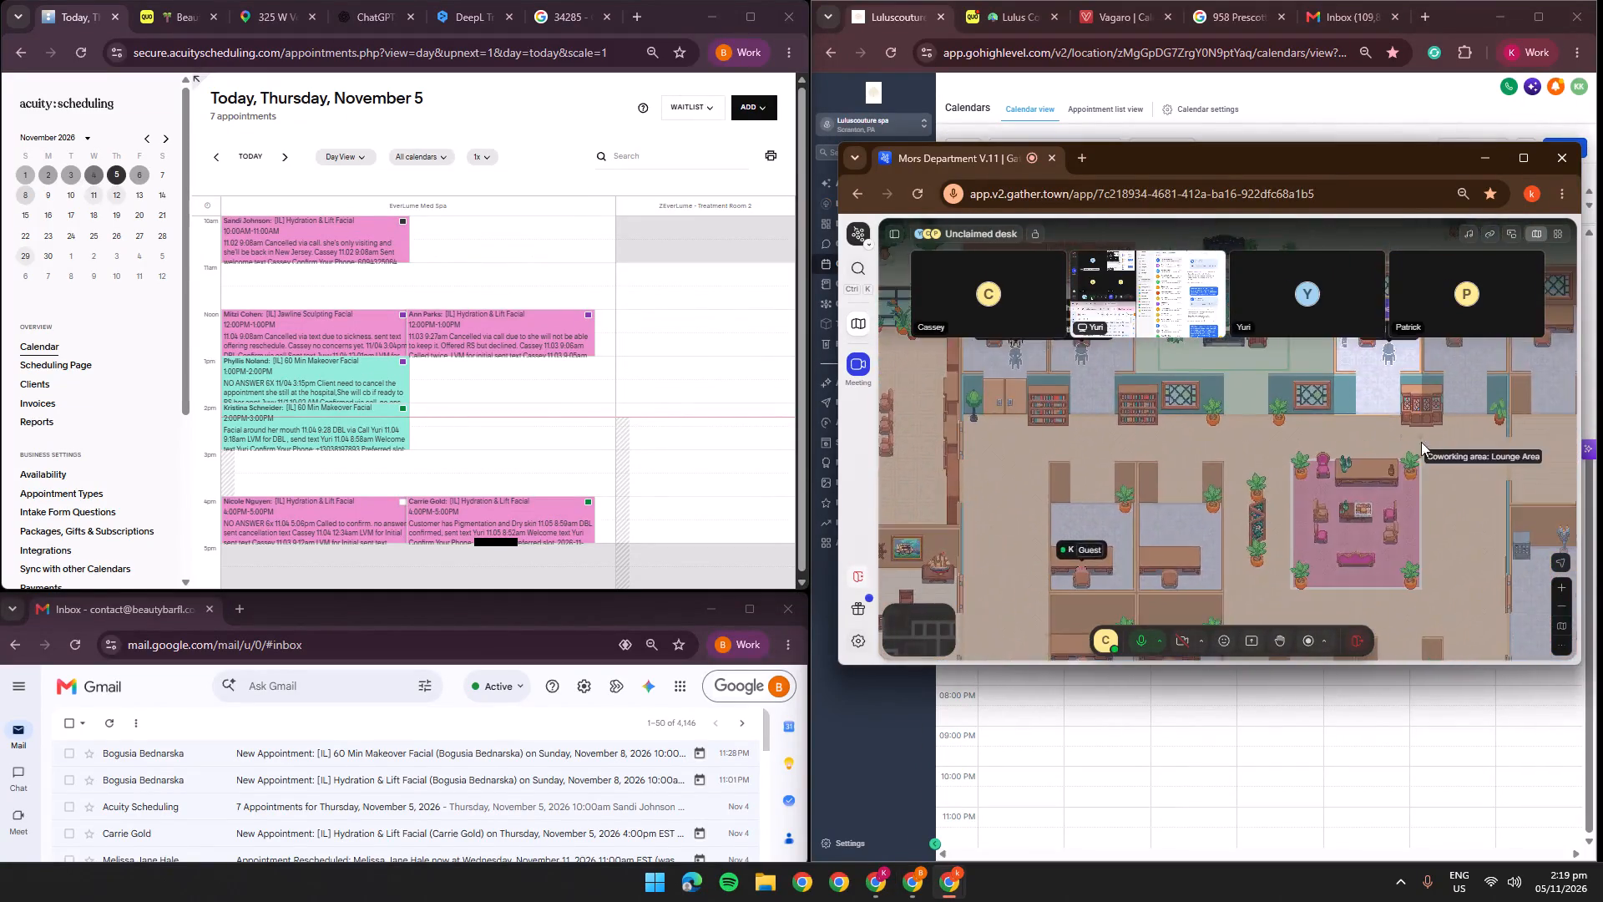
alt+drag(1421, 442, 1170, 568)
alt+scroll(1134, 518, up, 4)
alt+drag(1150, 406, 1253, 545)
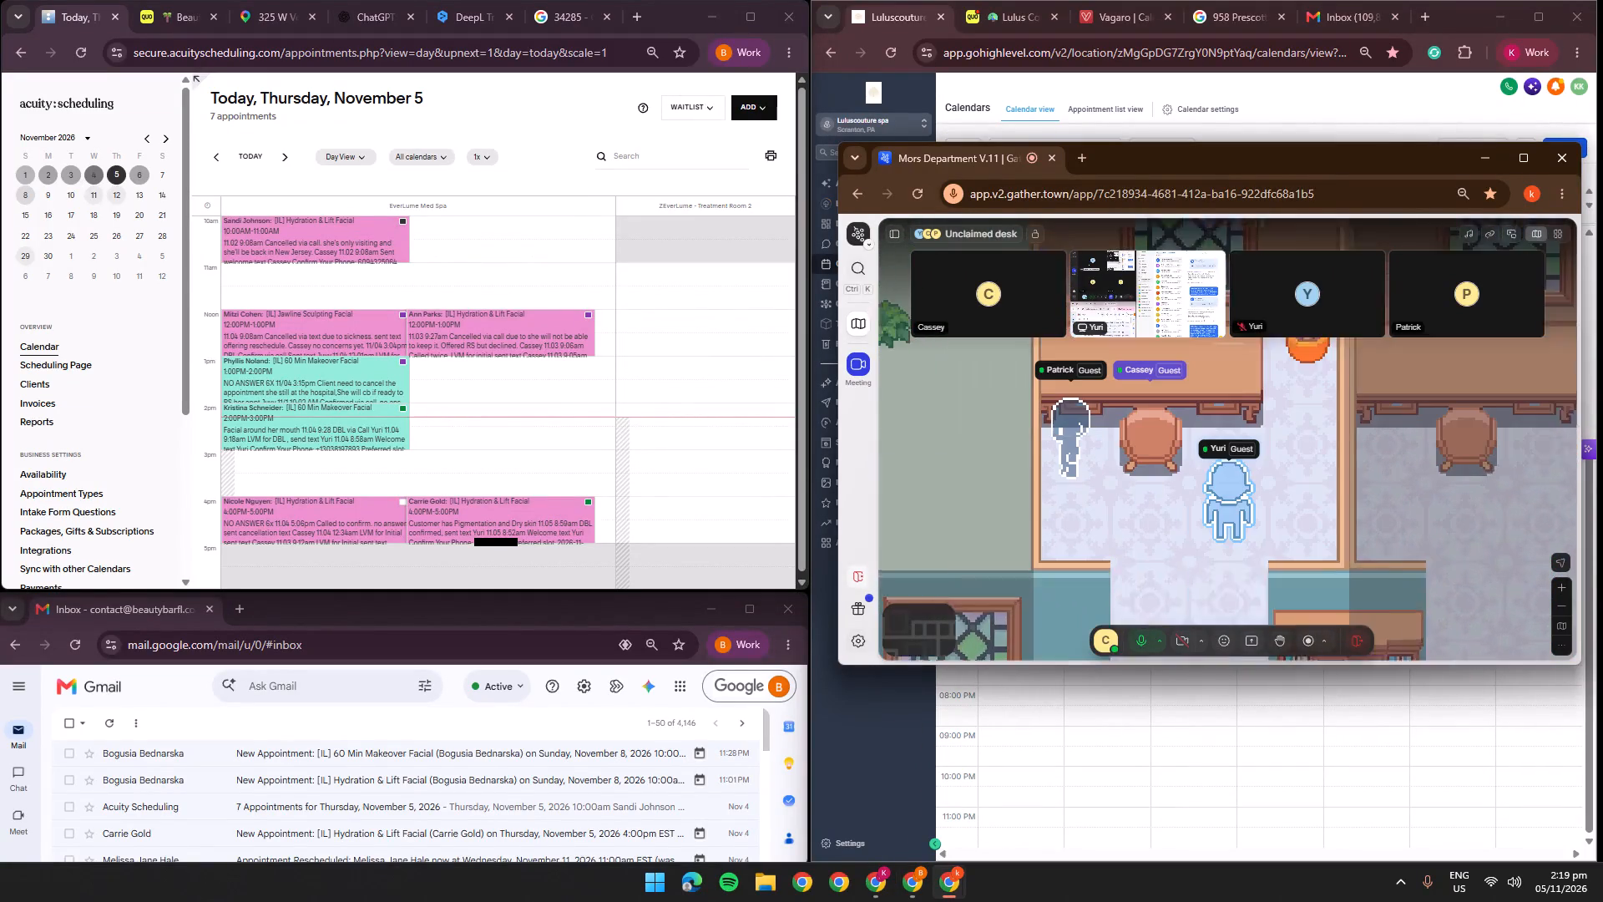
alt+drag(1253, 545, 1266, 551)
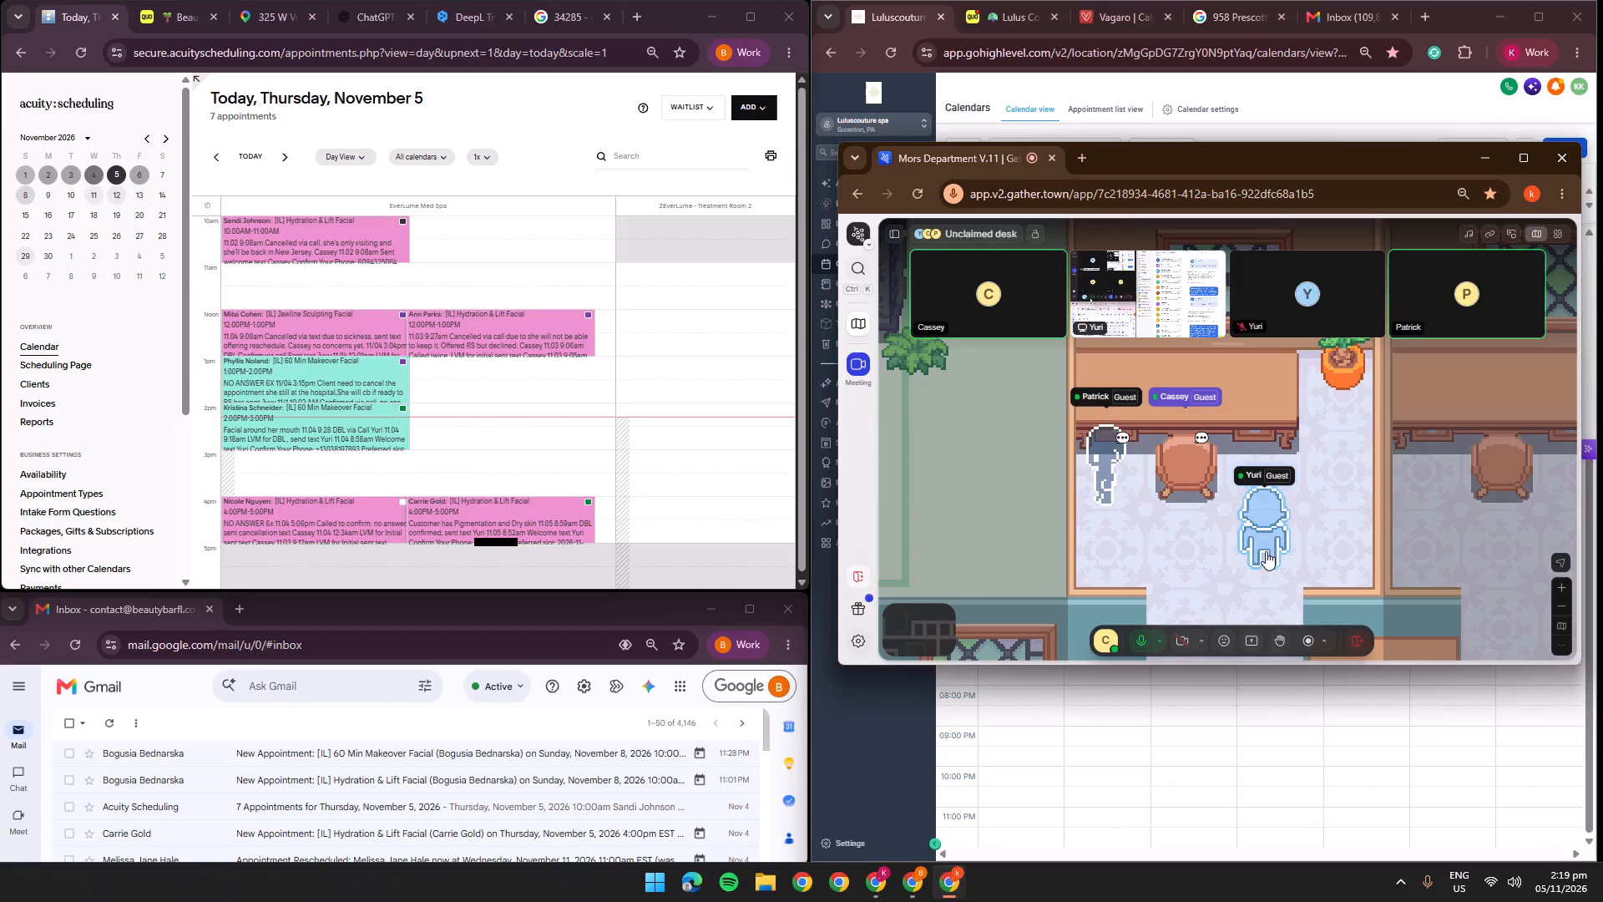
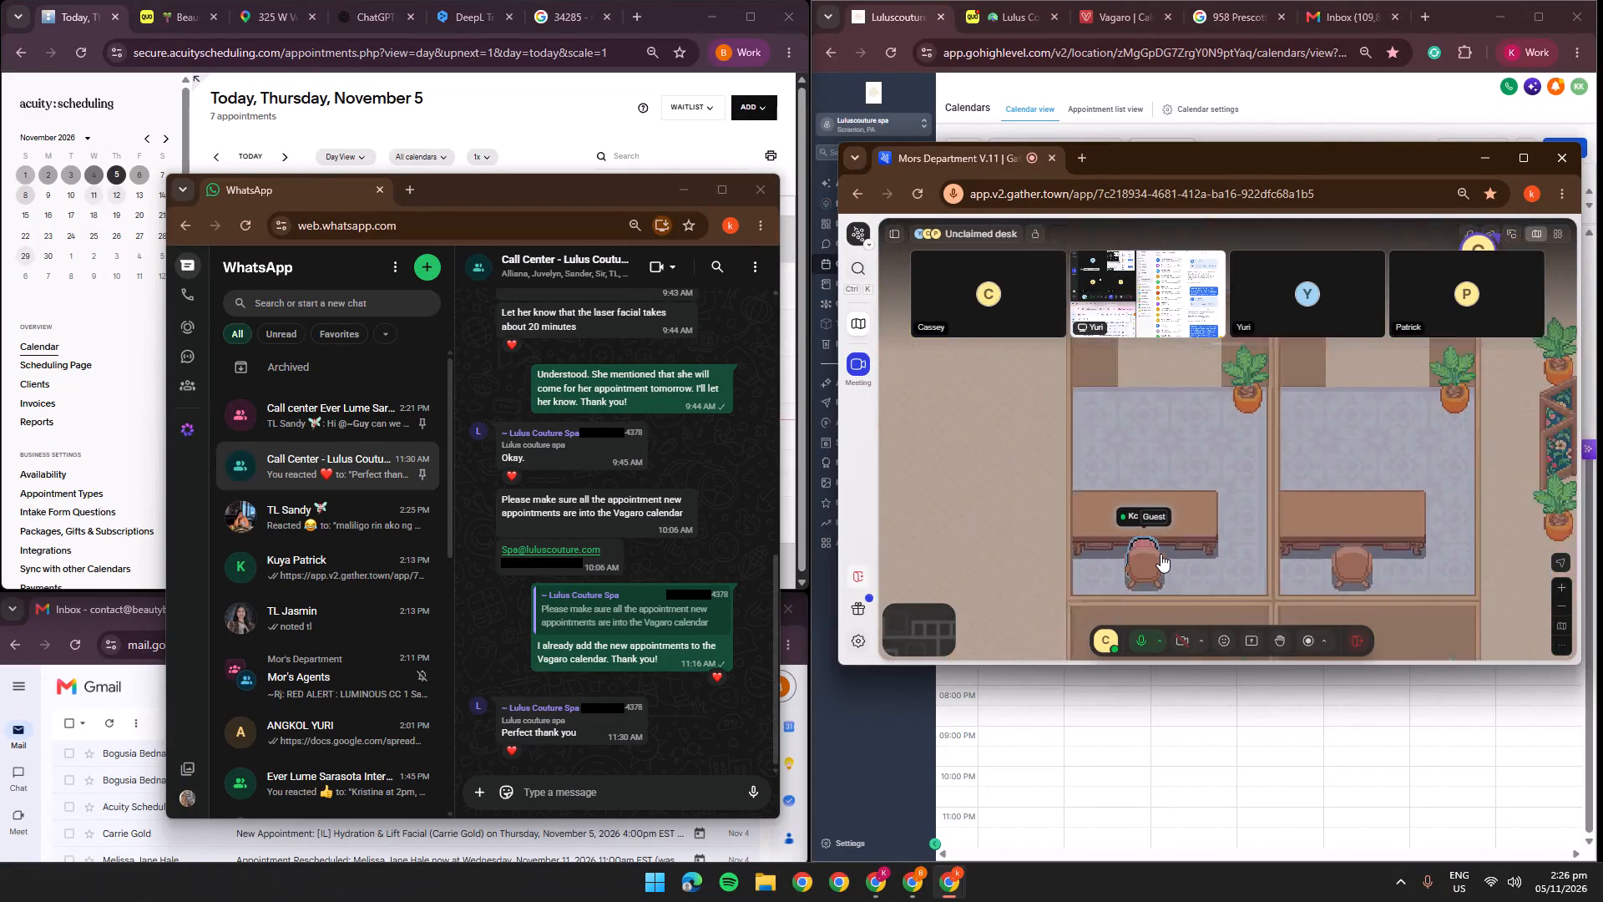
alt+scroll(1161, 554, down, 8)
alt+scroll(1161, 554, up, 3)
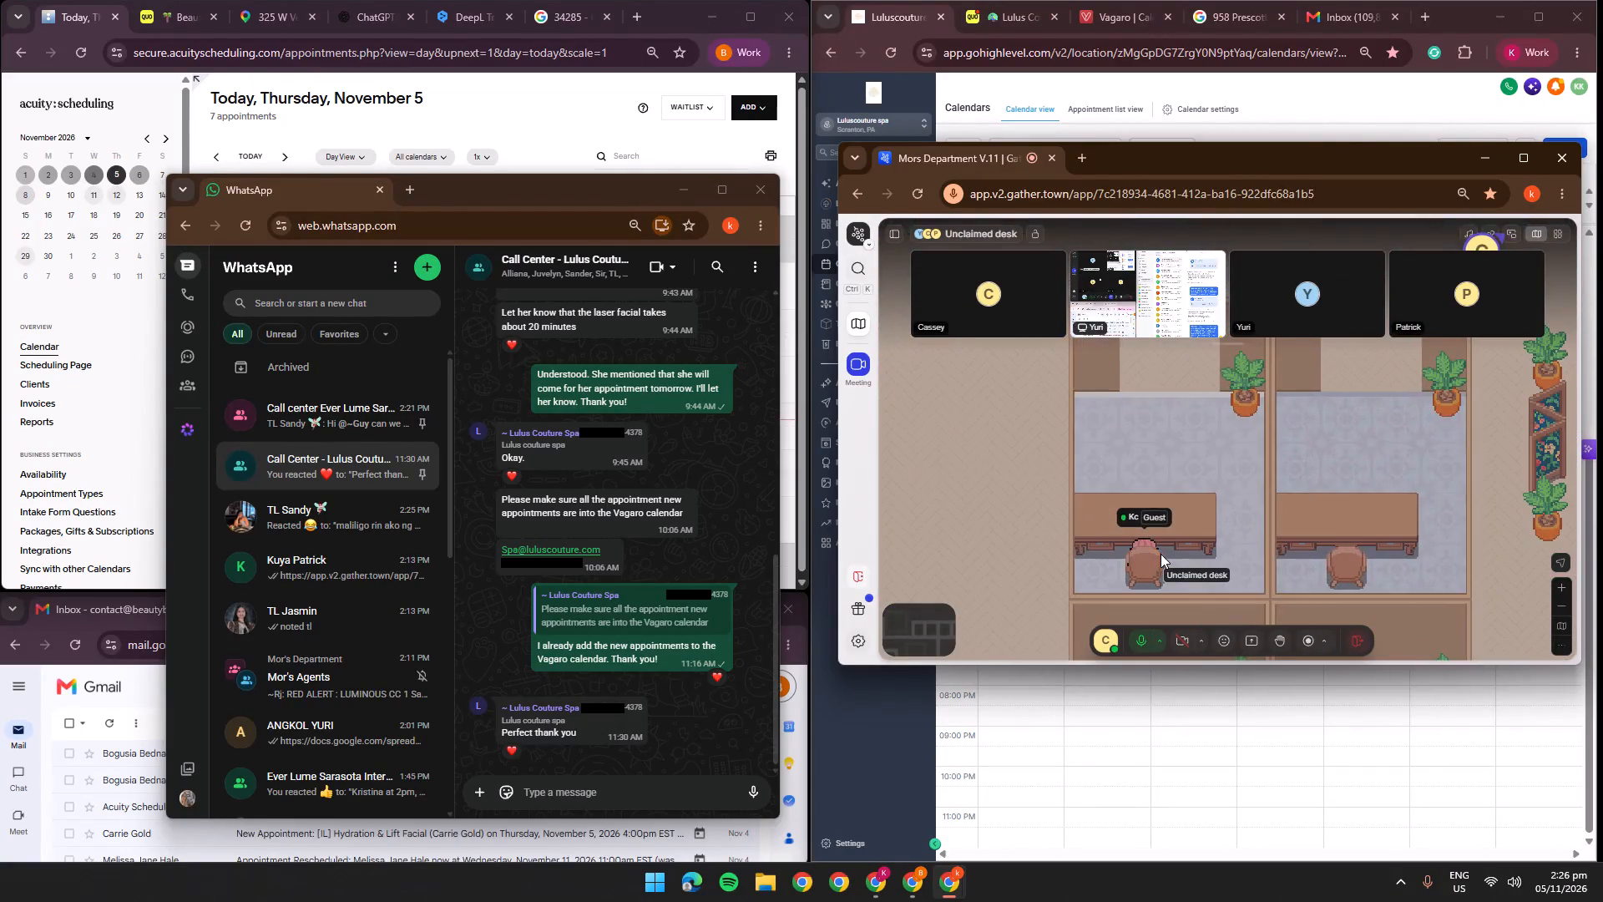
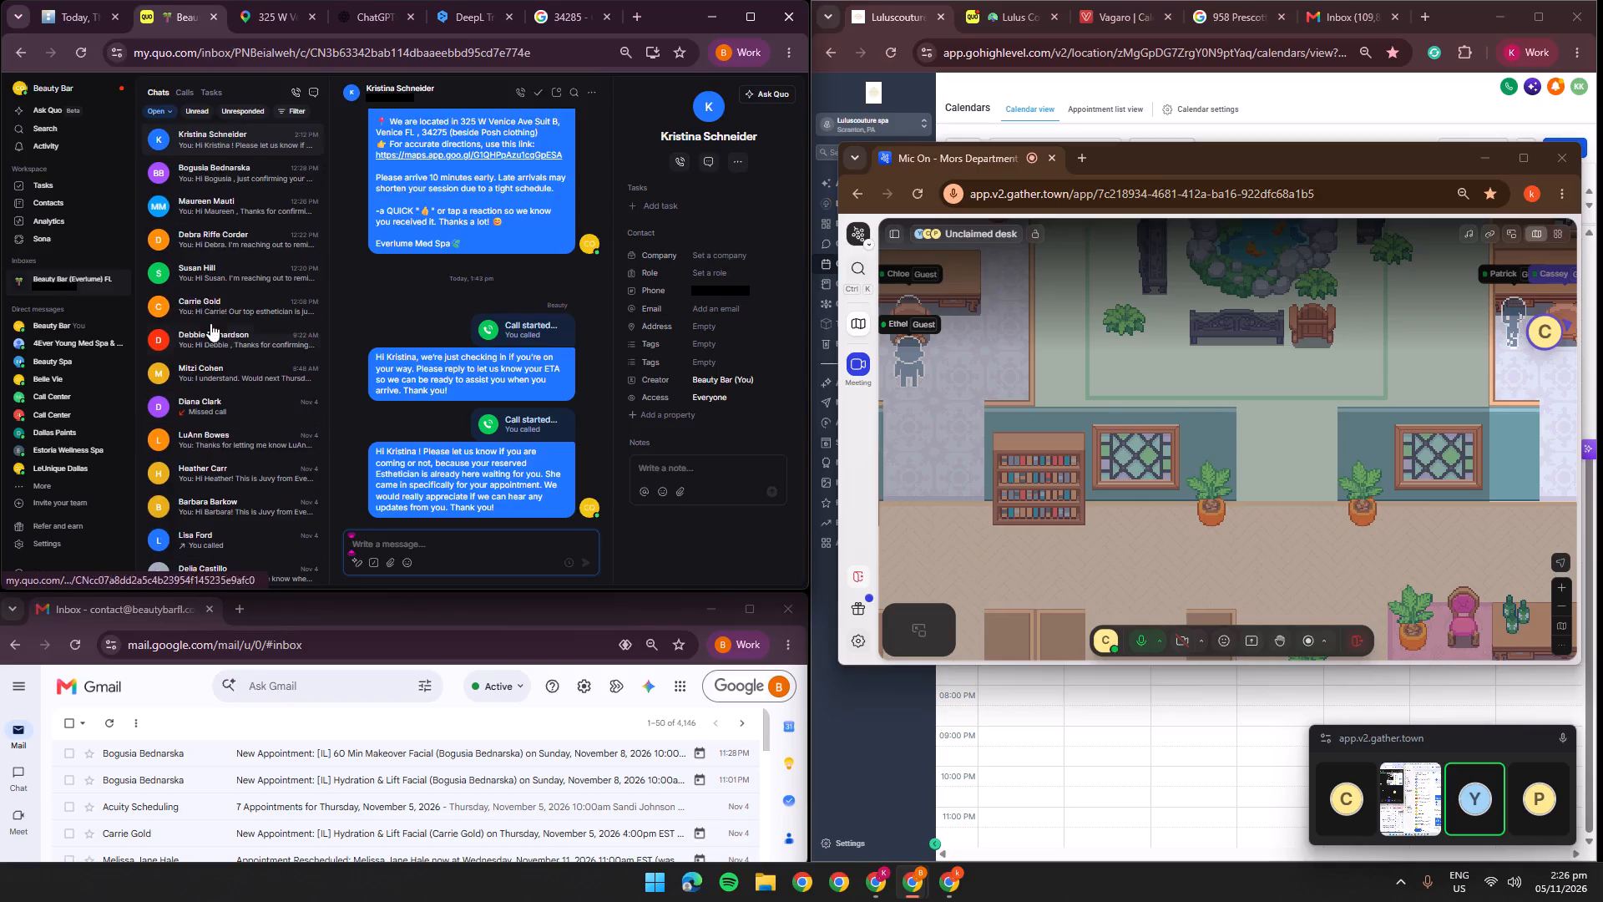
Show the Acuity Scheduling day calendar for Thursday, November 5 and look over its Everlume Med Spa appointments.
alt+click(64, 17)
alt+scroll(350, 435, down, 1)
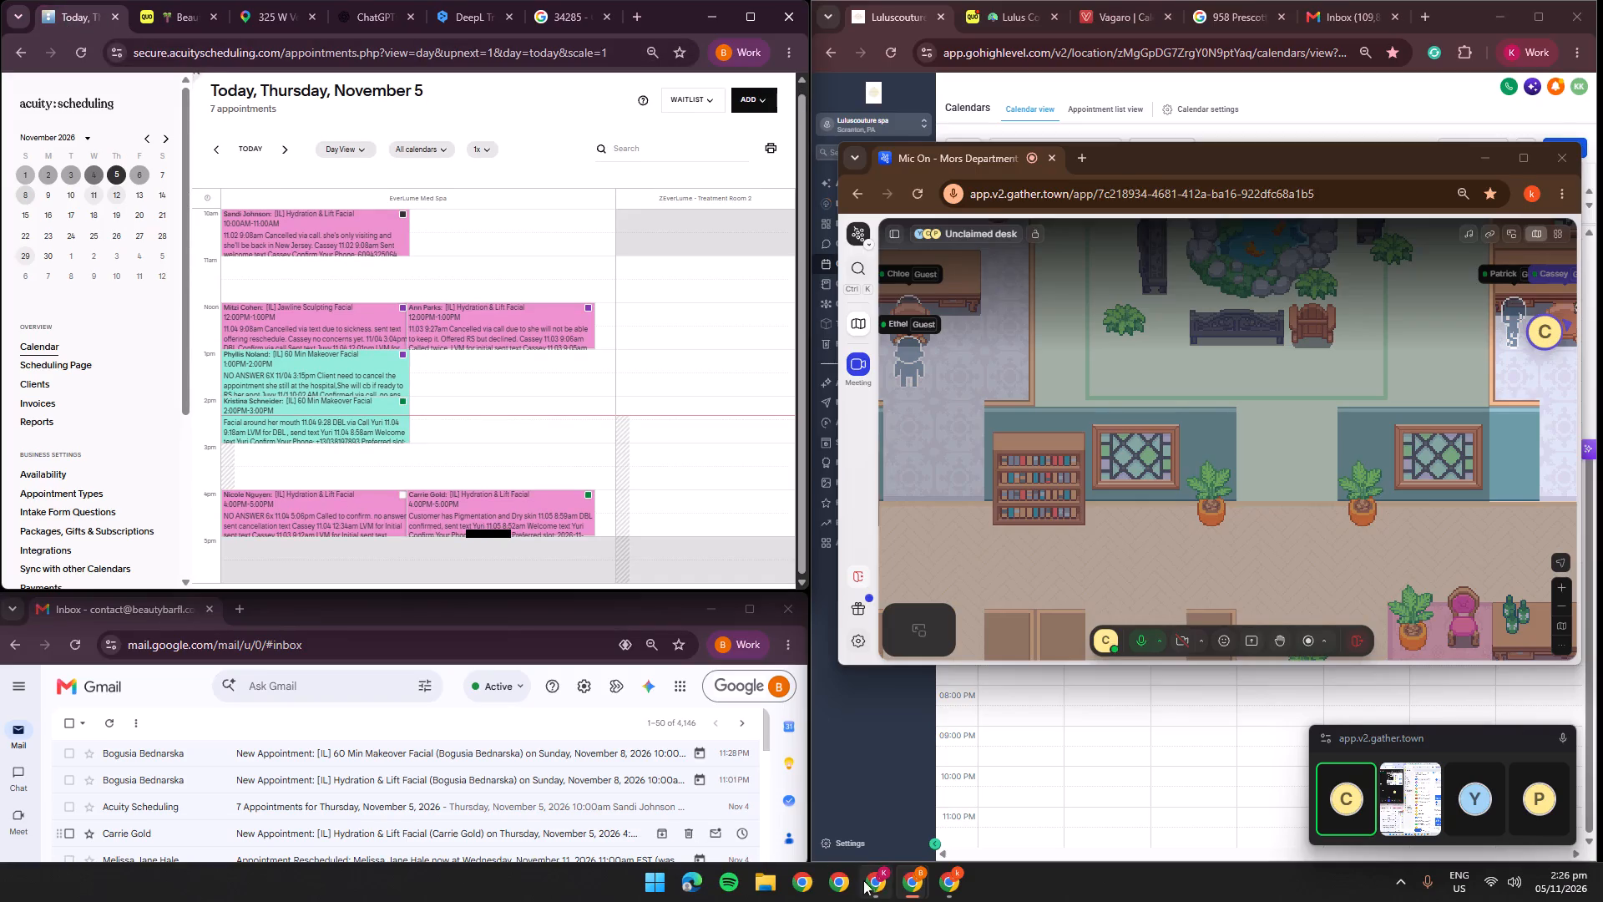
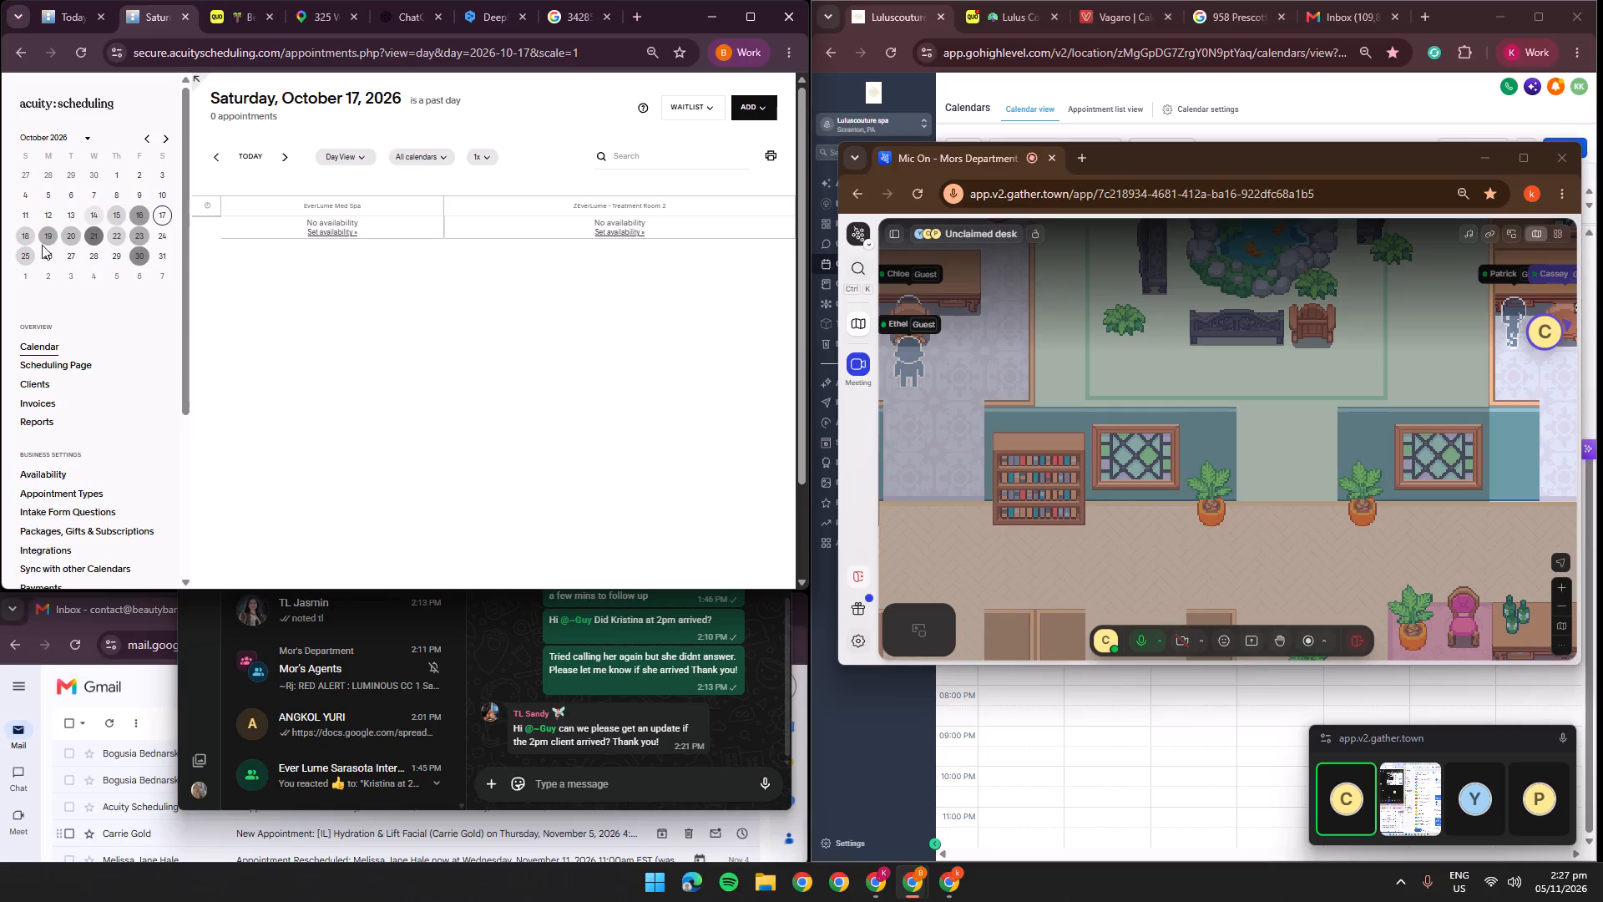
Show the Acuity day schedules for October 19 and October 20, 2026, and return to October 19.
alt+click(46, 236)
alt+scroll(531, 489, down, 2)
alt+scroll(531, 489, up, 2)
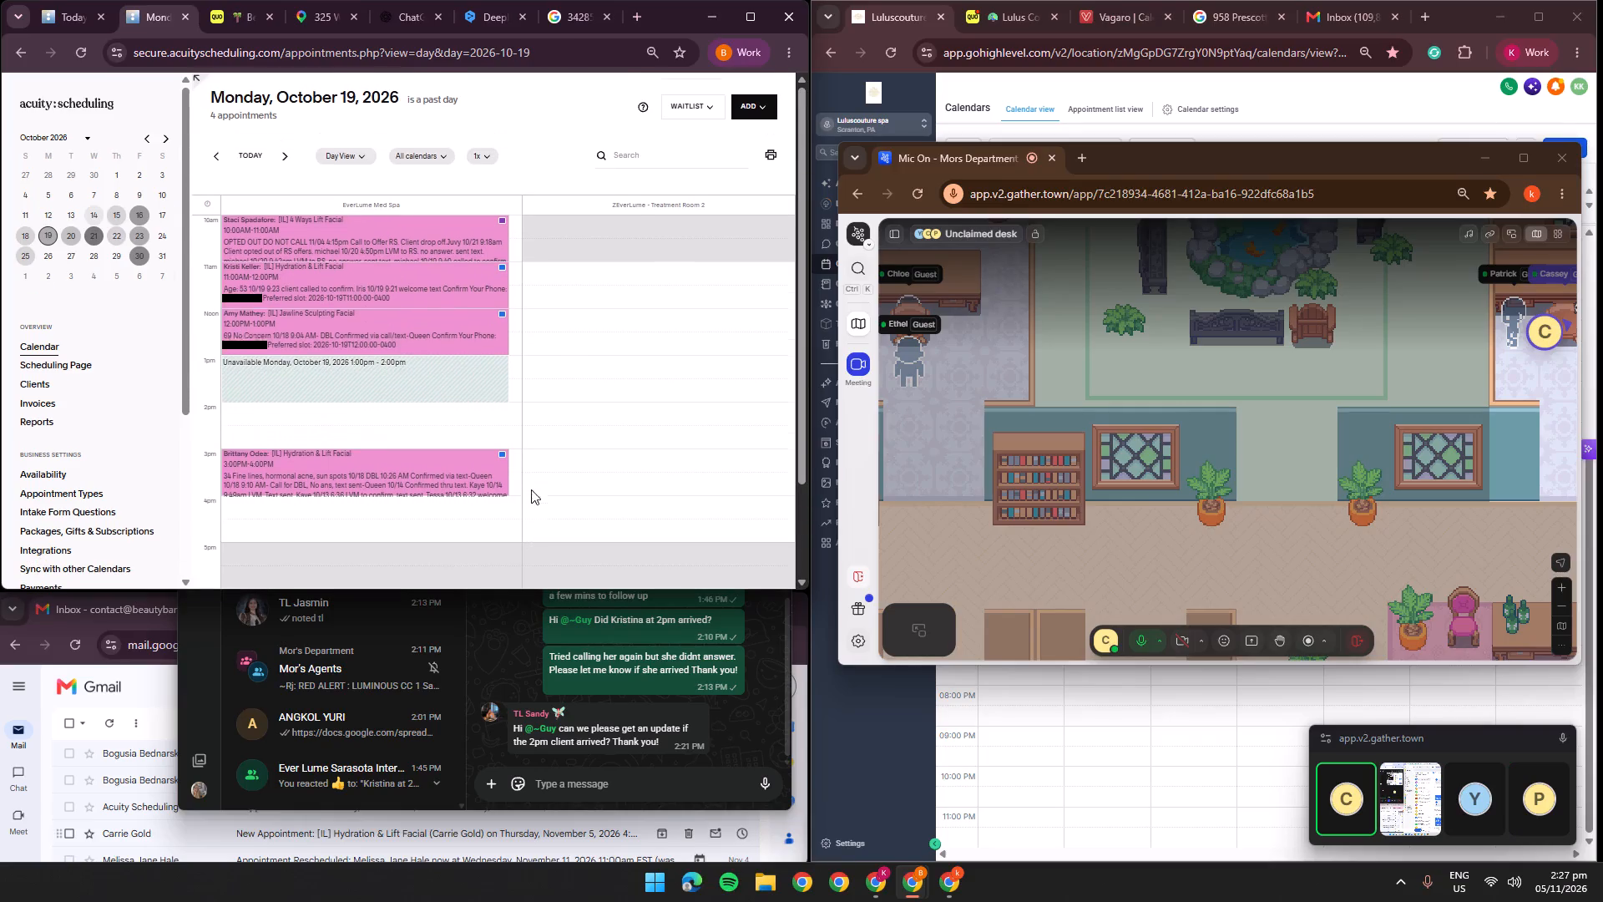
alt+click(63, 225)
alt+click(68, 235)
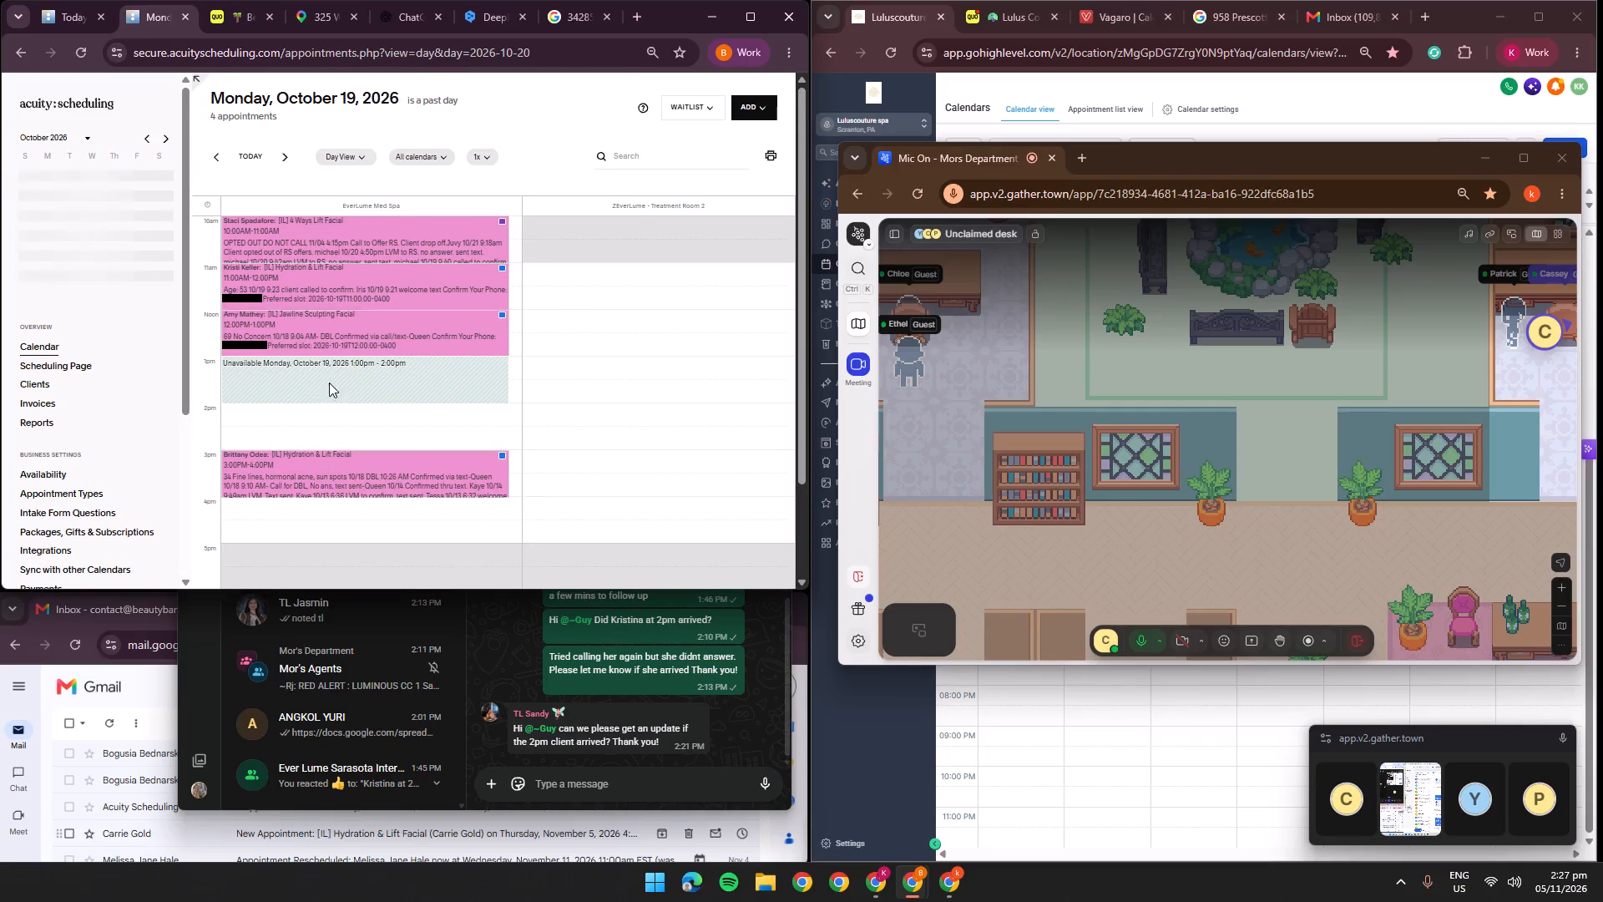
alt+scroll(309, 393, down, 1)
alt+scroll(306, 393, up, 1)
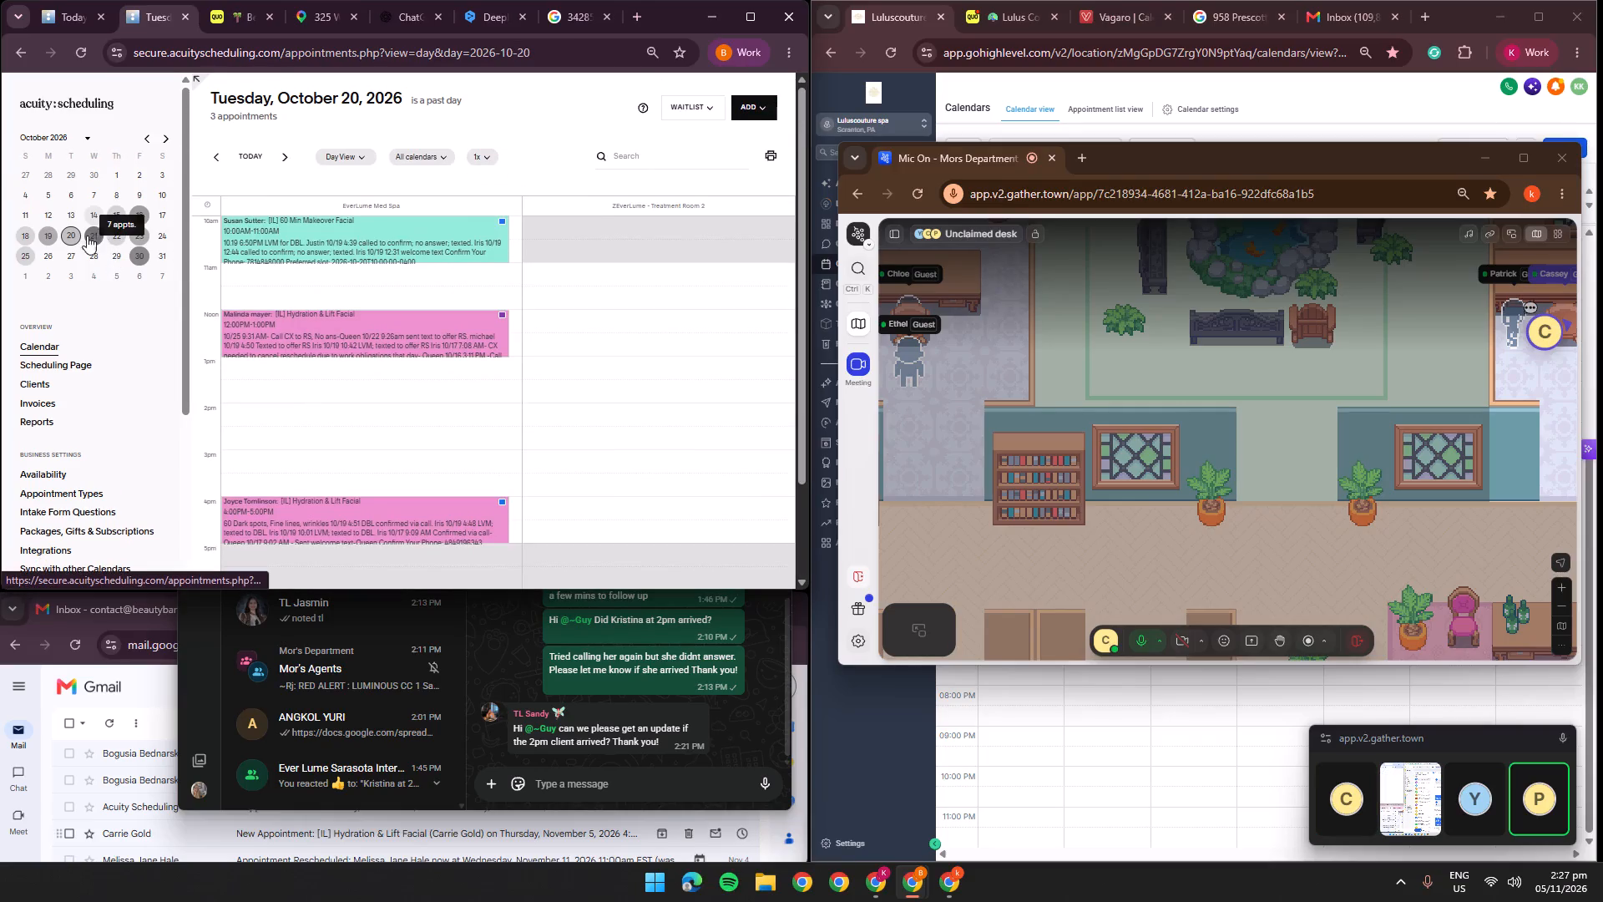
alt+click(41, 223)
alt+click(42, 232)
alt+click(42, 232)
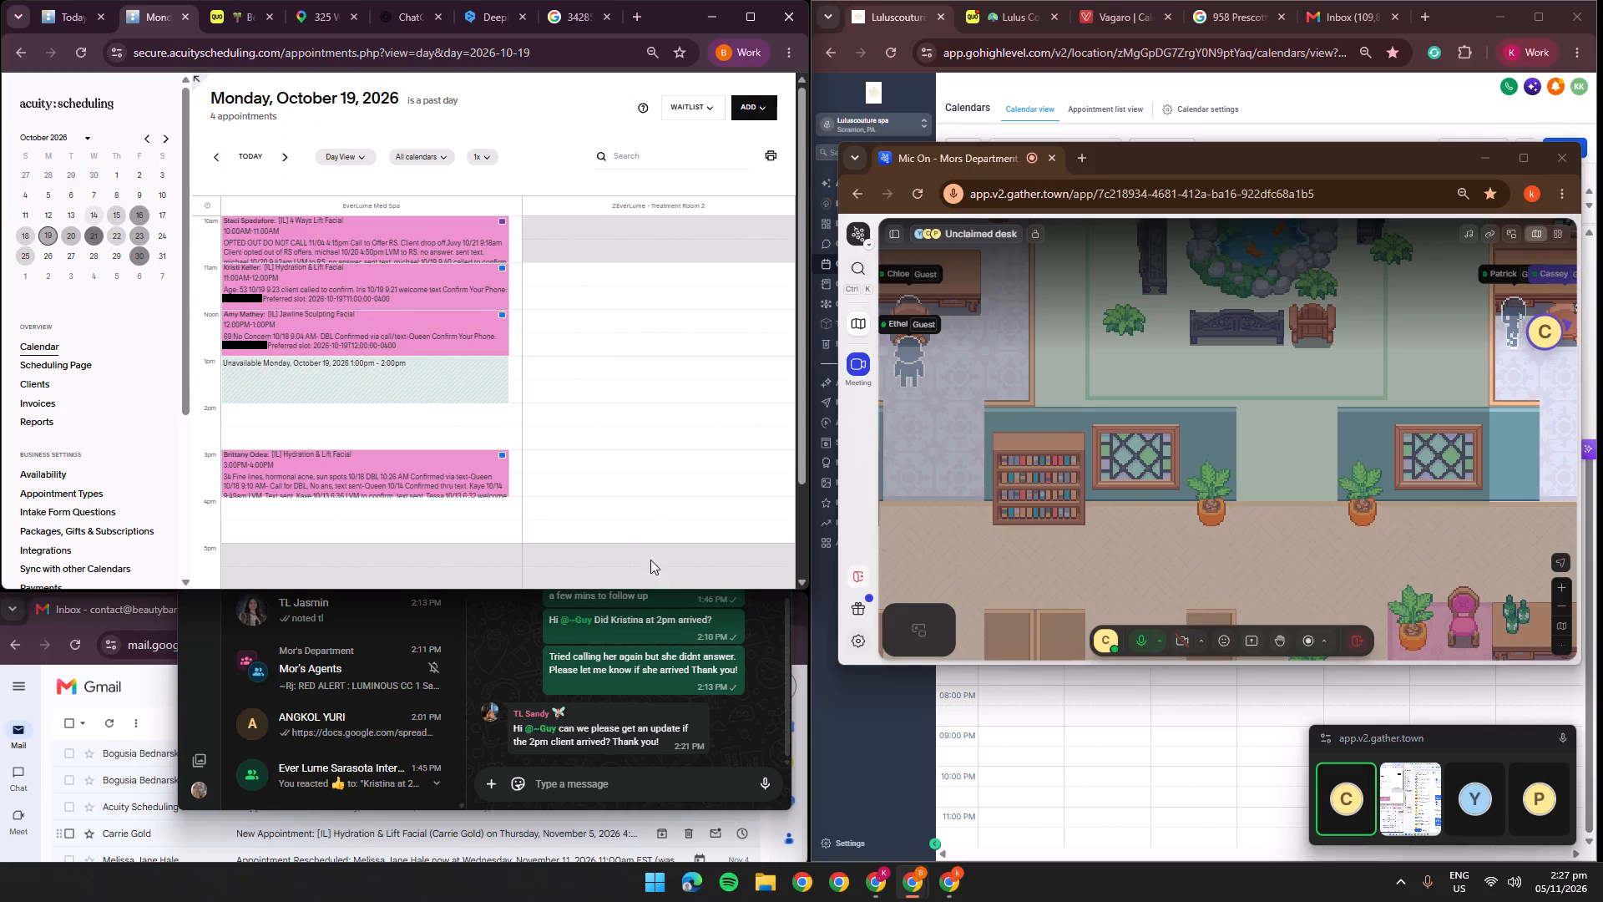
alt+click(806, 592)
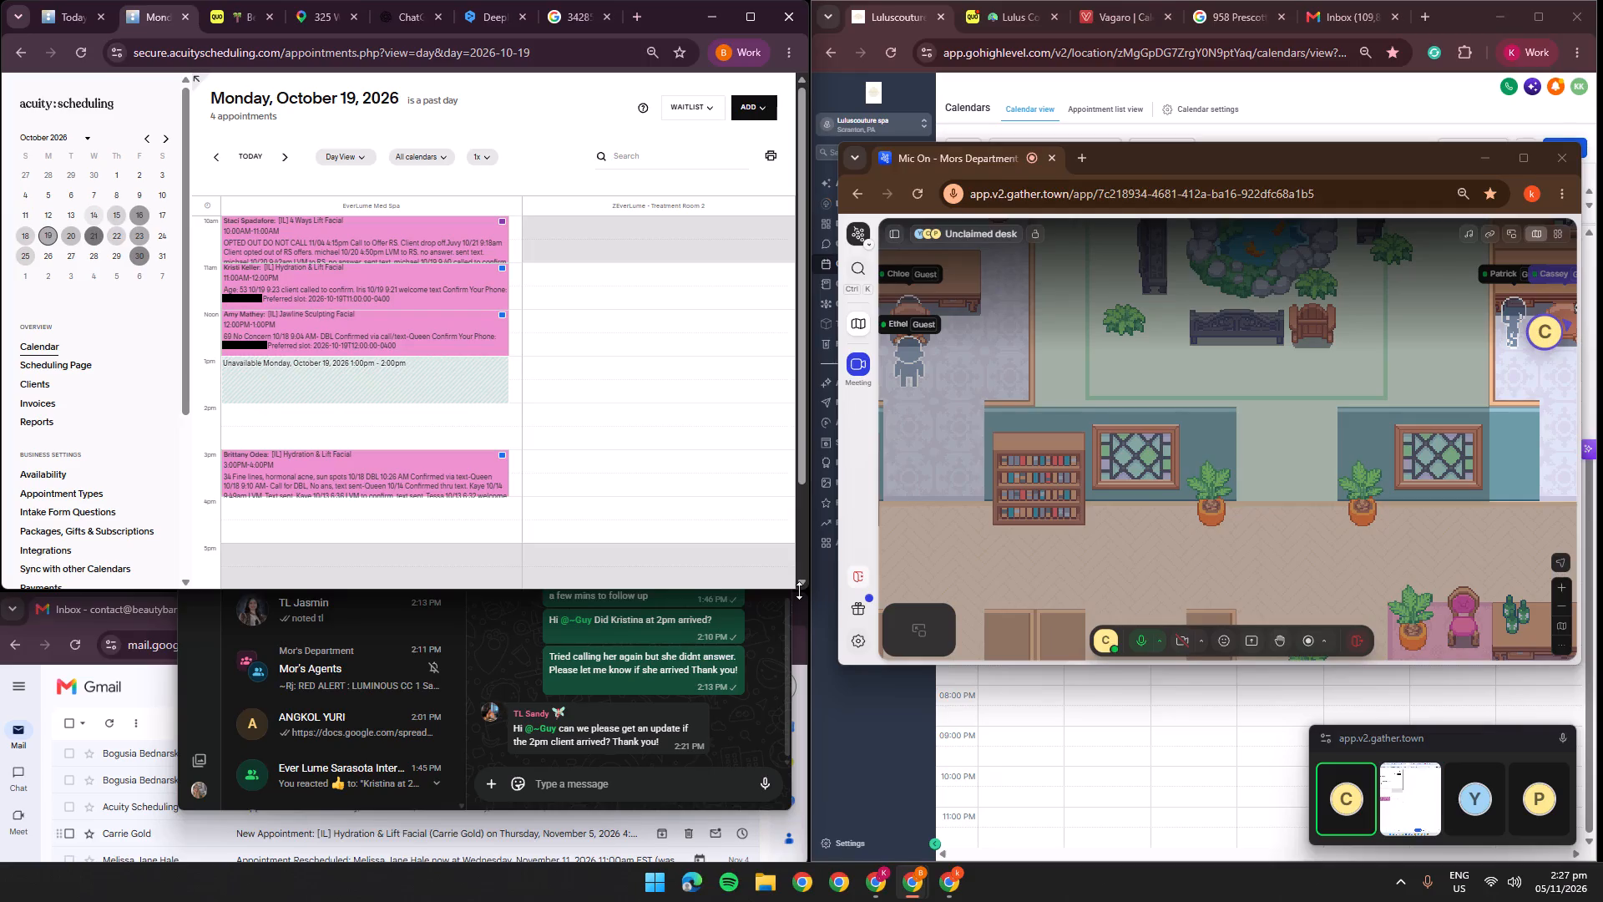
Return the Acuity calendar to today, November 5, and open the details of the 2:00 PM 60 Min Makeover Facial appointment.
alt+click(264, 155)
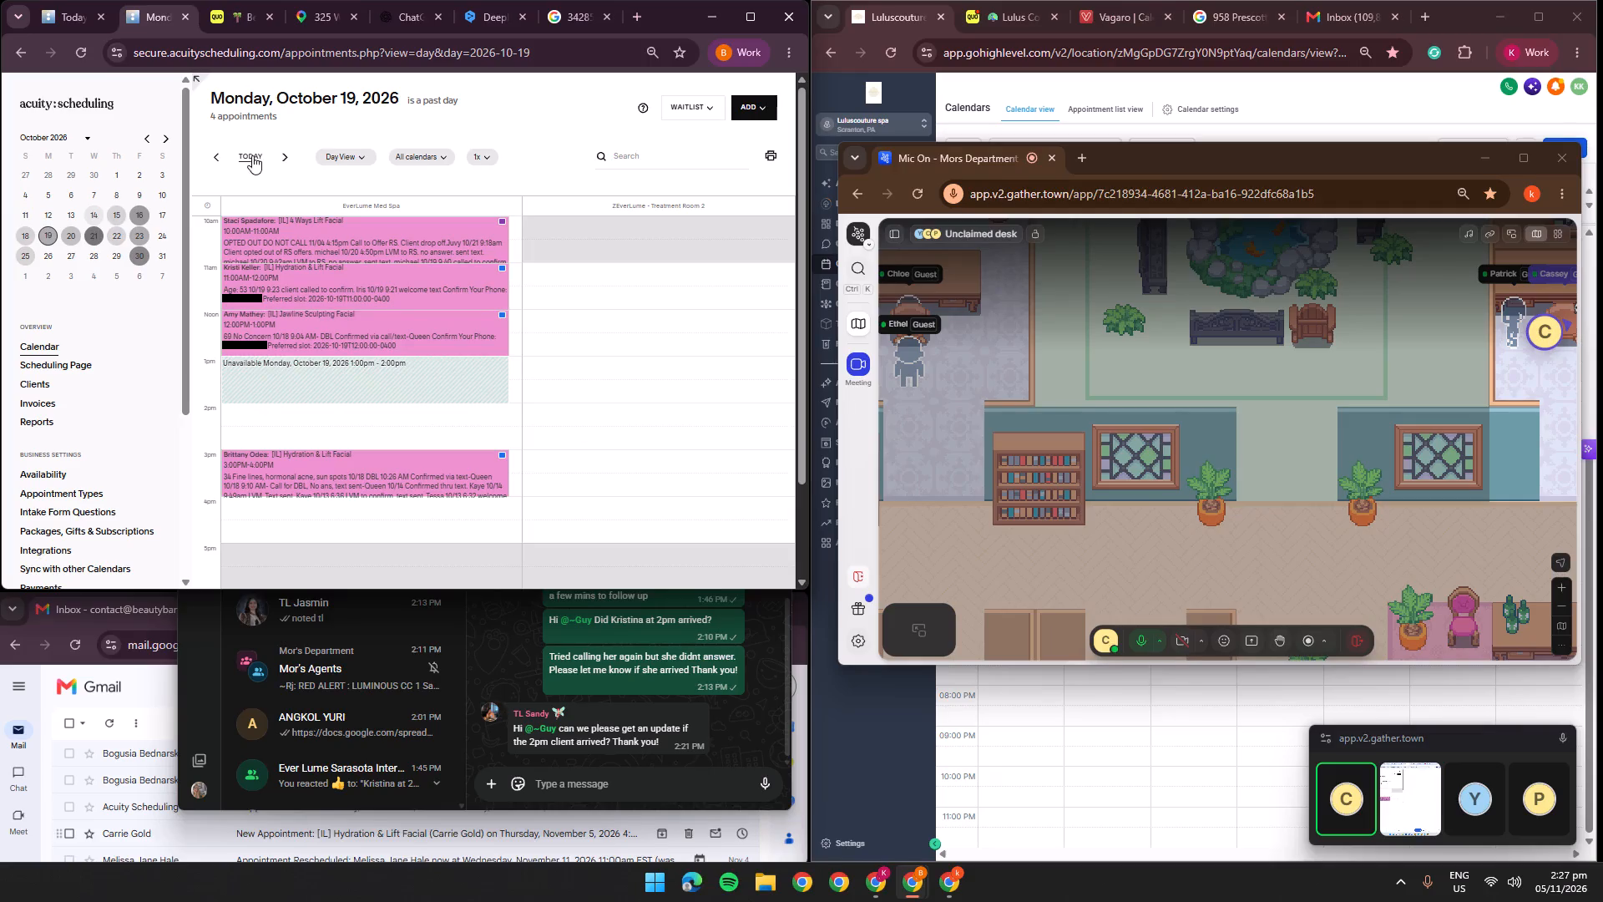
alt+click(252, 155)
alt+click(255, 18)
alt+click(147, 11)
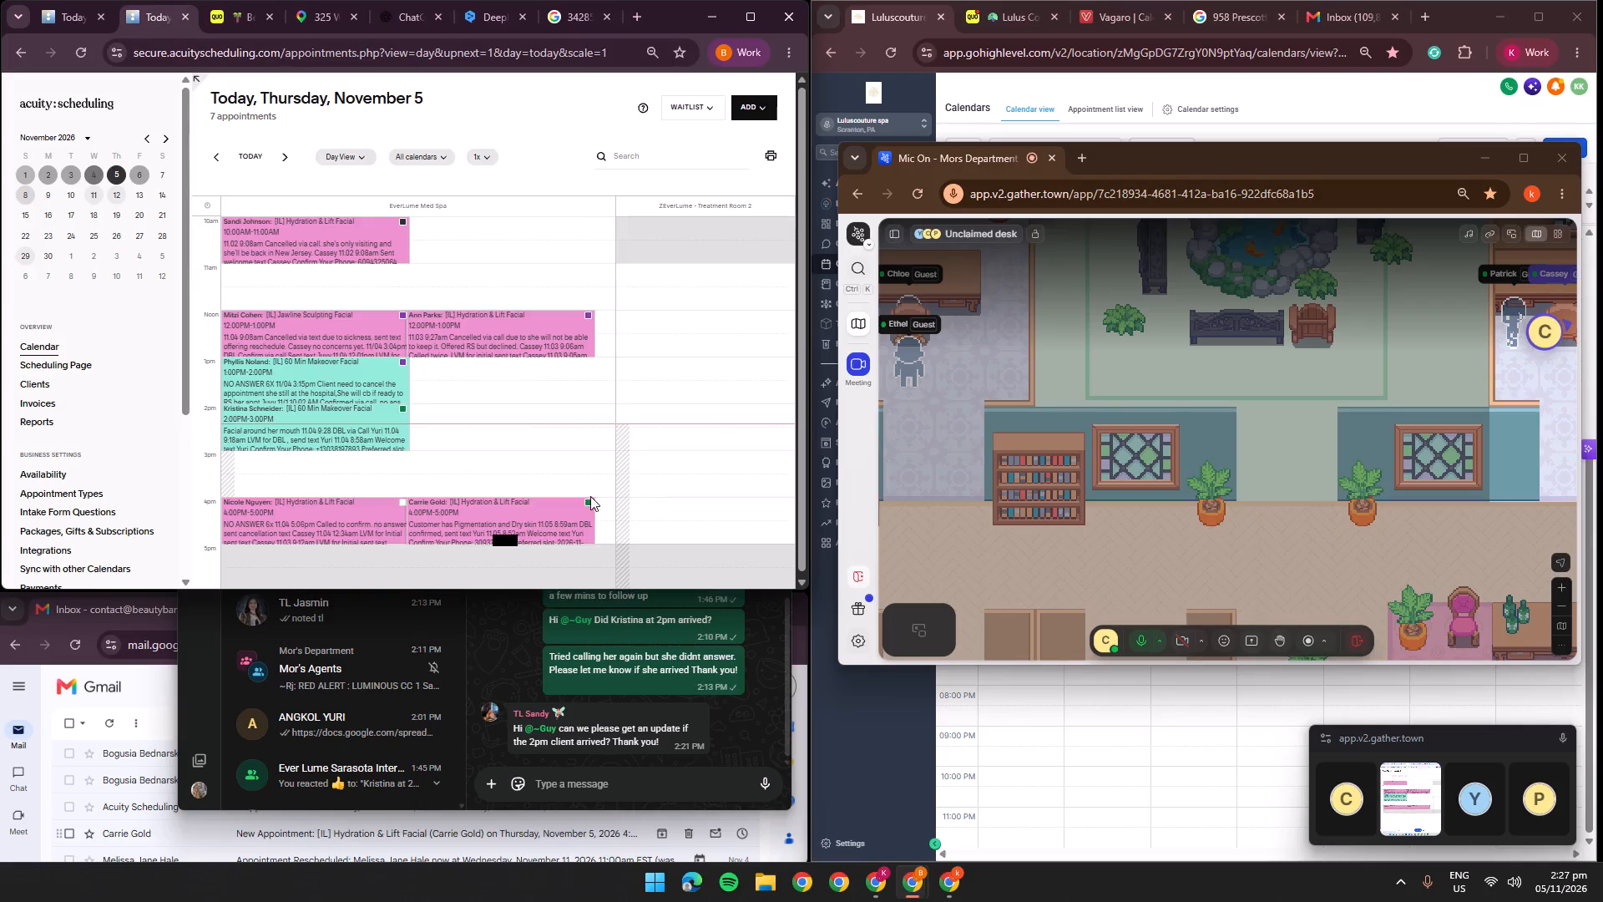
alt+scroll(520, 413, down, 2)
alt+scroll(432, 410, up, 1)
alt+click(330, 424)
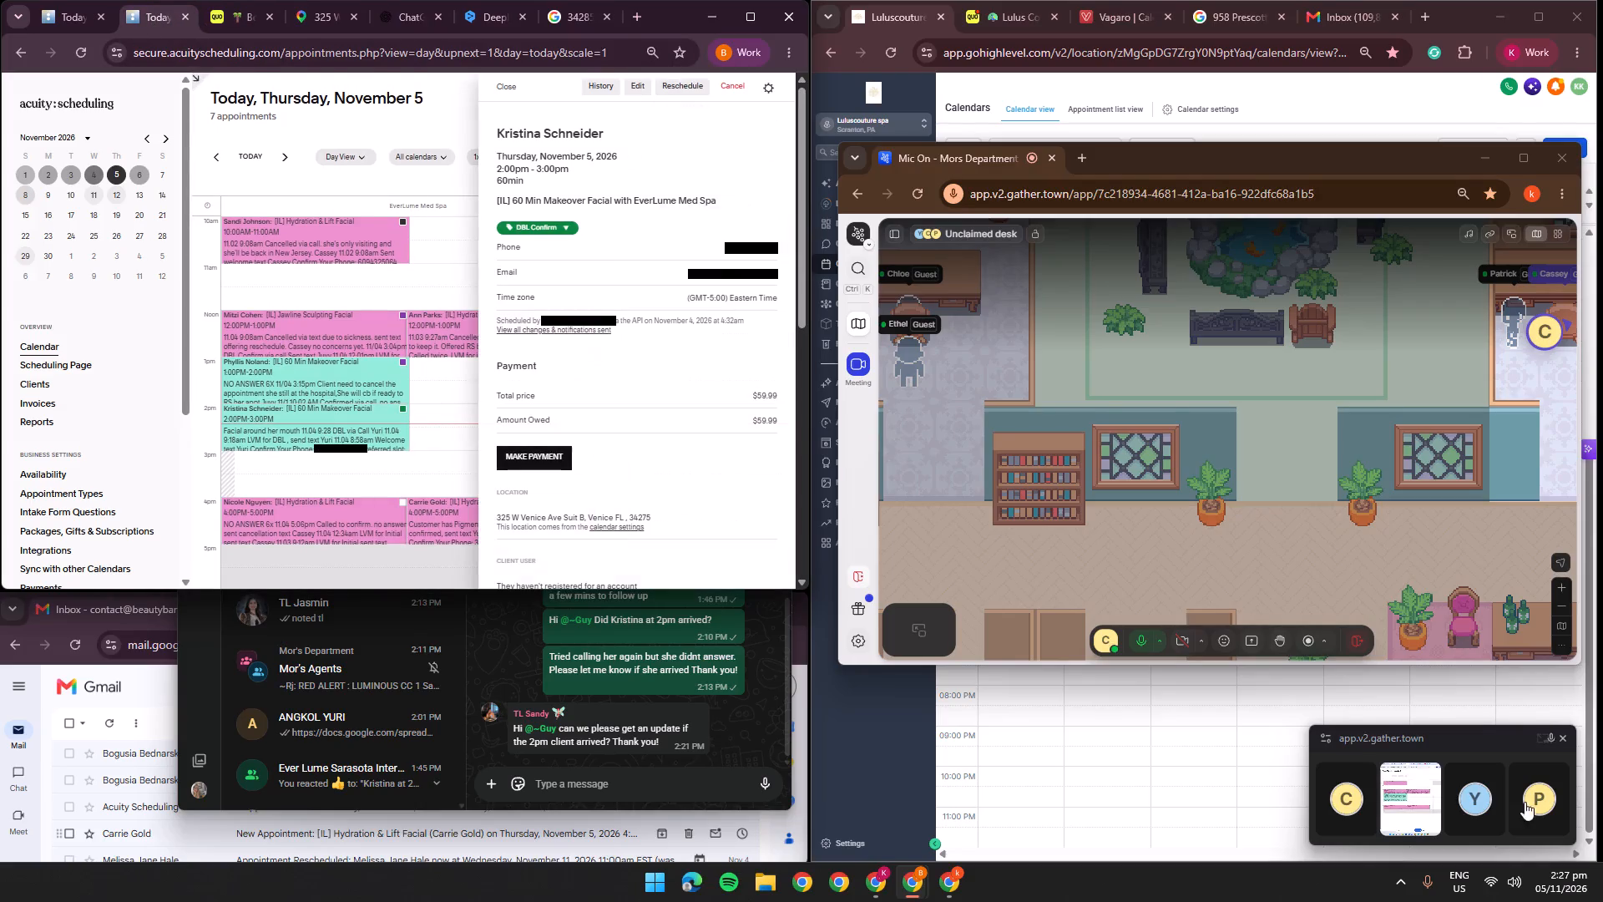
Enlarge the floating Gather call window upward so its participant tiles have more room.
alt+drag(1478, 725, 1479, 693)
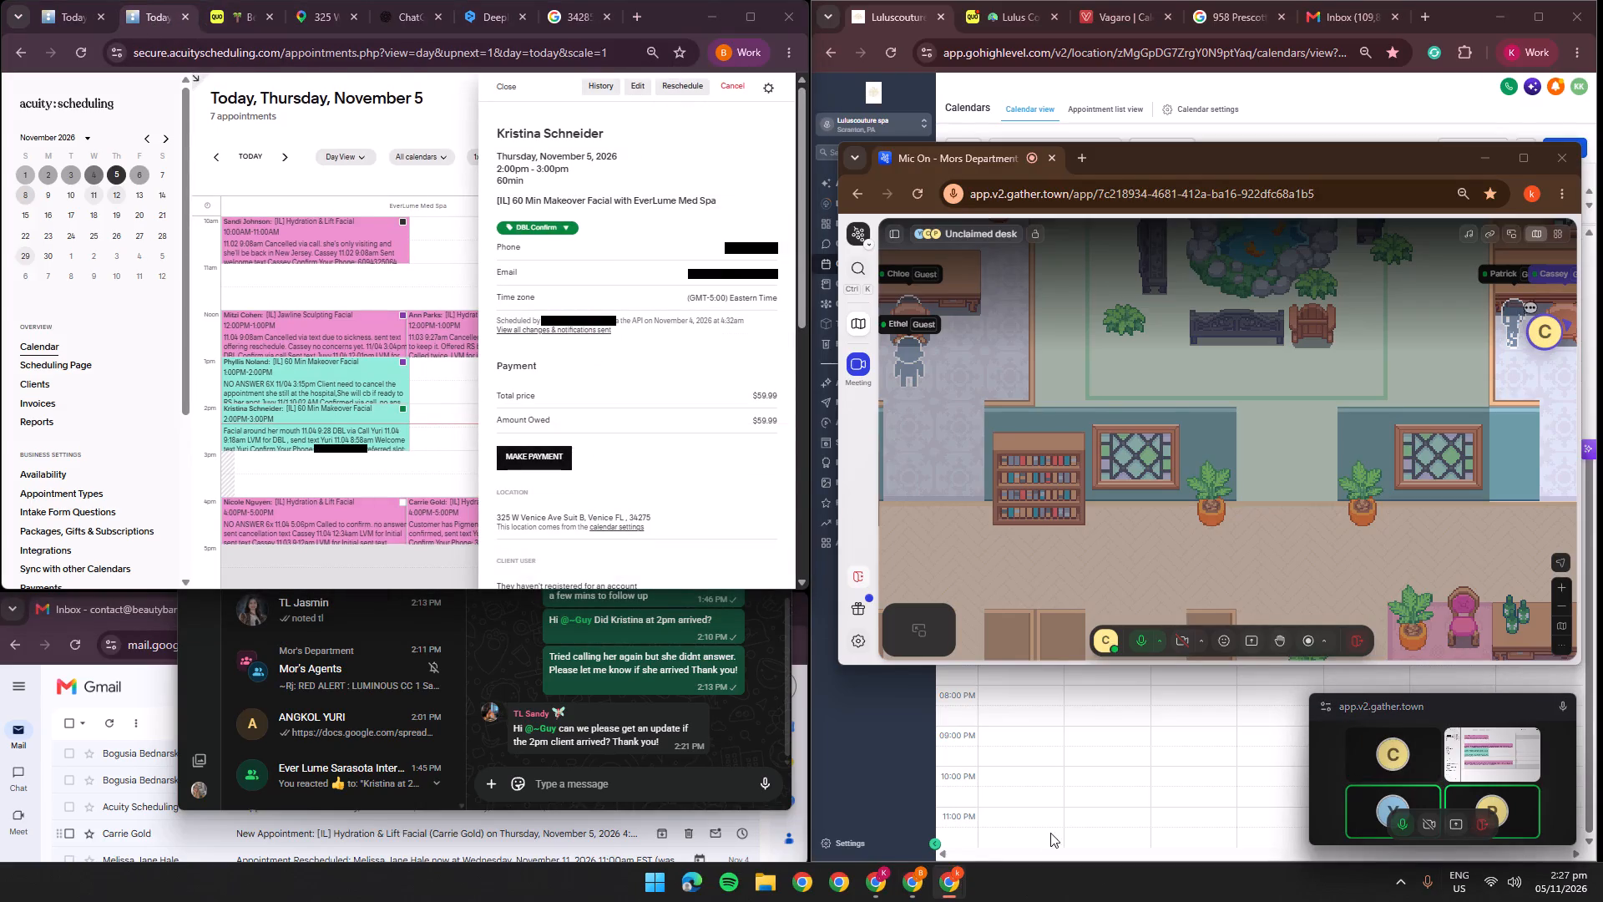
Bring the Lulus couture spa calendar in GoHighLevel forward and look over the week of November 1–7, 2026.
alt+click(935, 844)
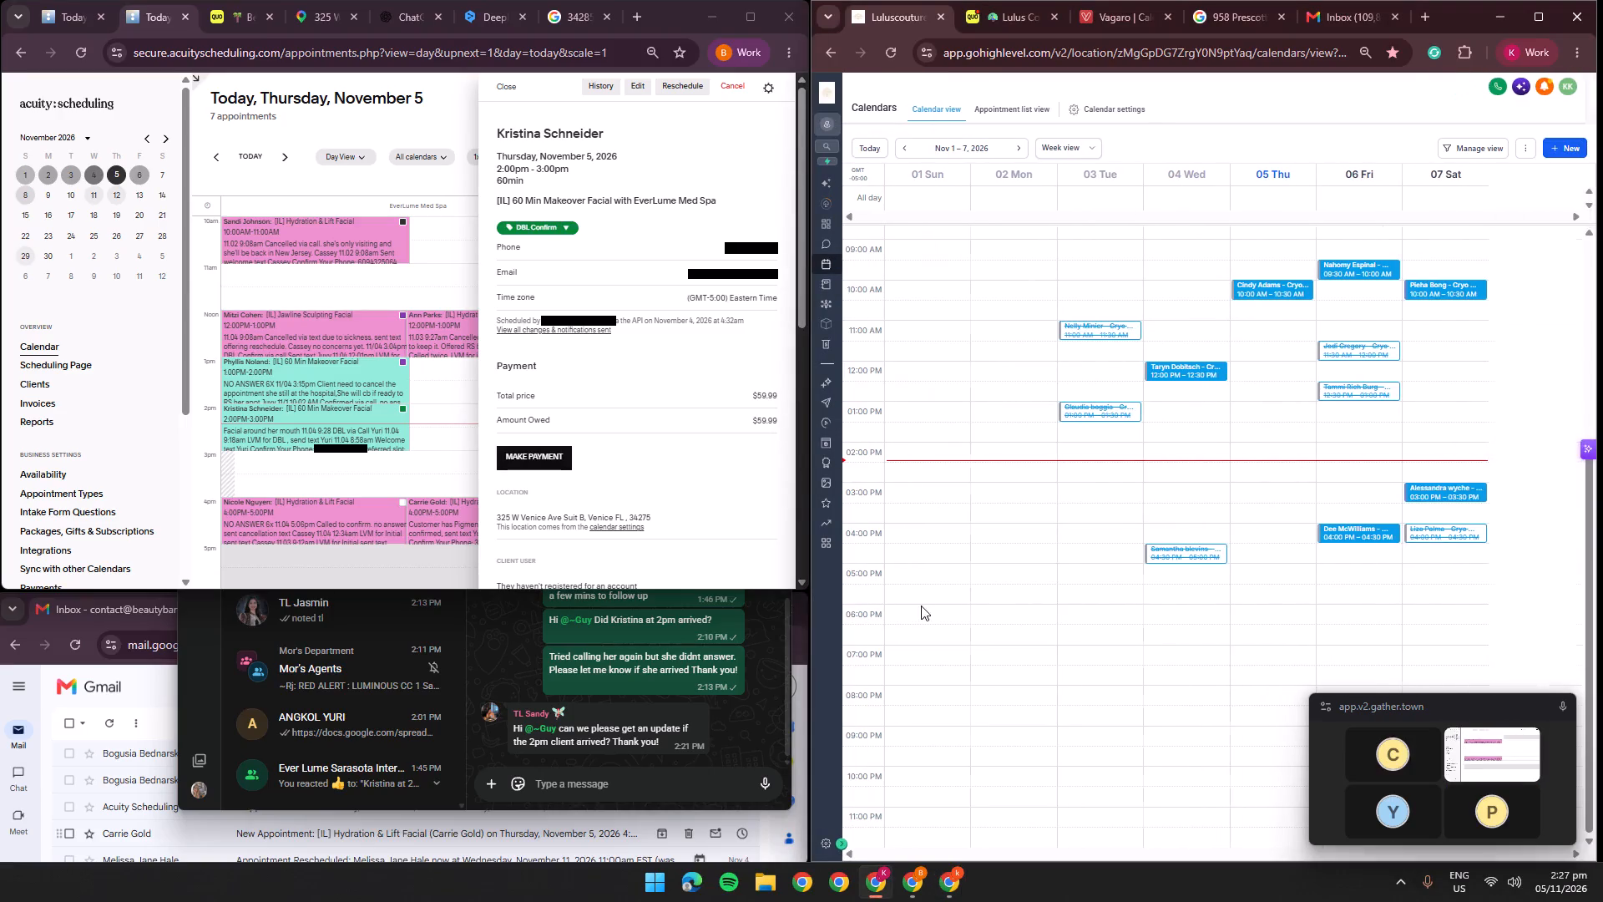
alt+click(845, 845)
alt+scroll(899, 710, up, 2)
alt+scroll(899, 710, down, 2)
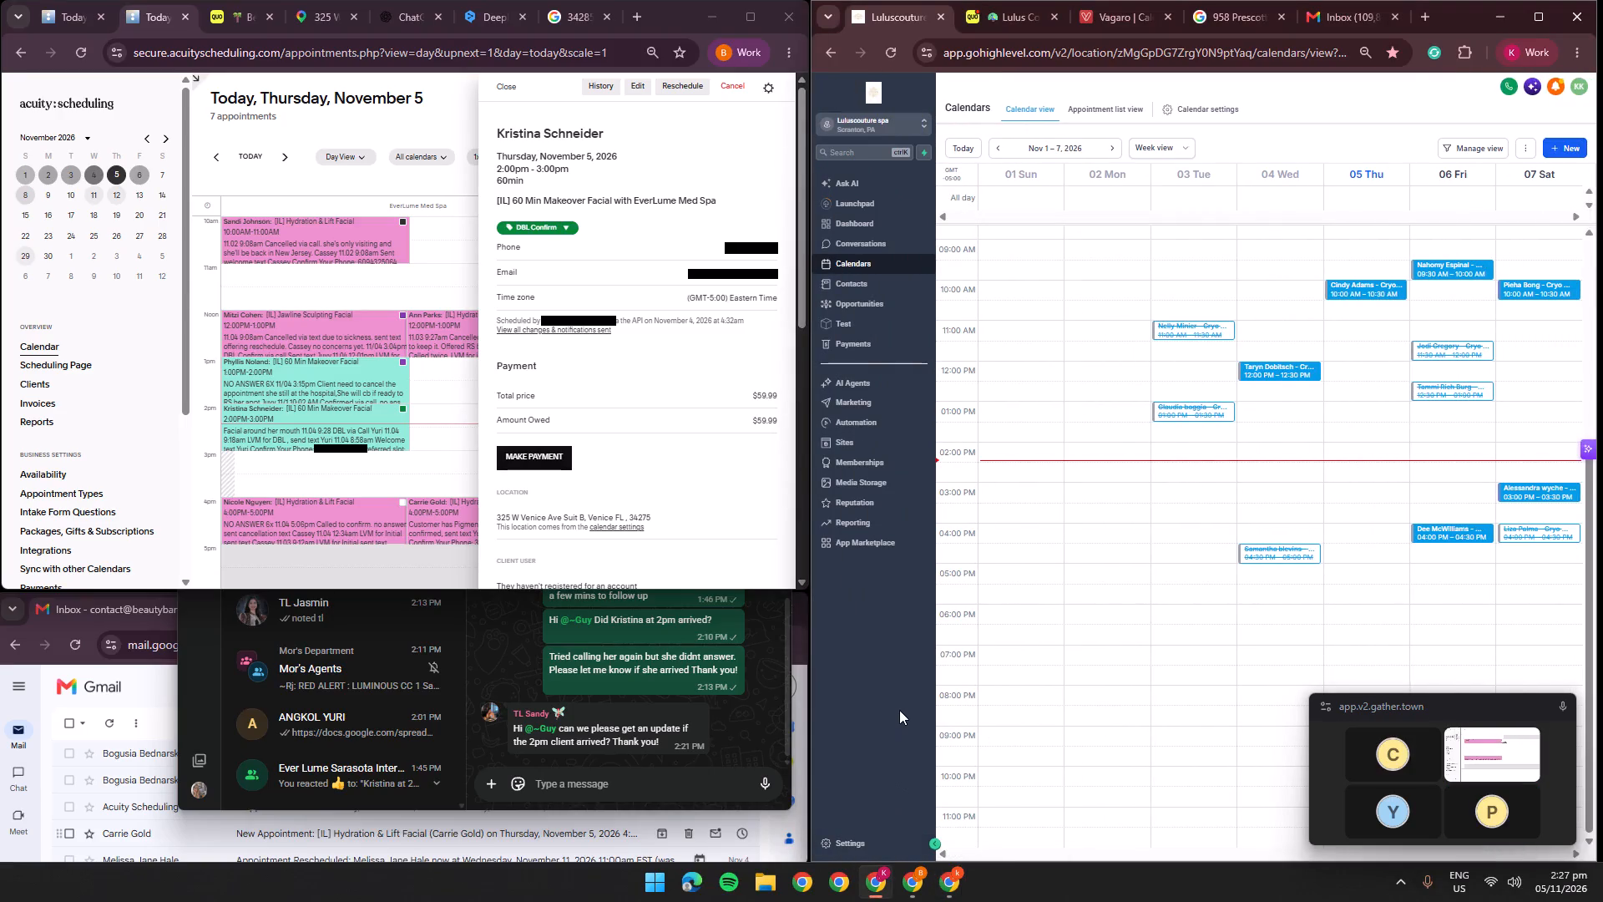
alt+scroll(899, 710, up, 2)
alt+scroll(869, 464, up, 2)
alt+scroll(819, 600, down, 2)
alt+scroll(822, 608, up, 3)
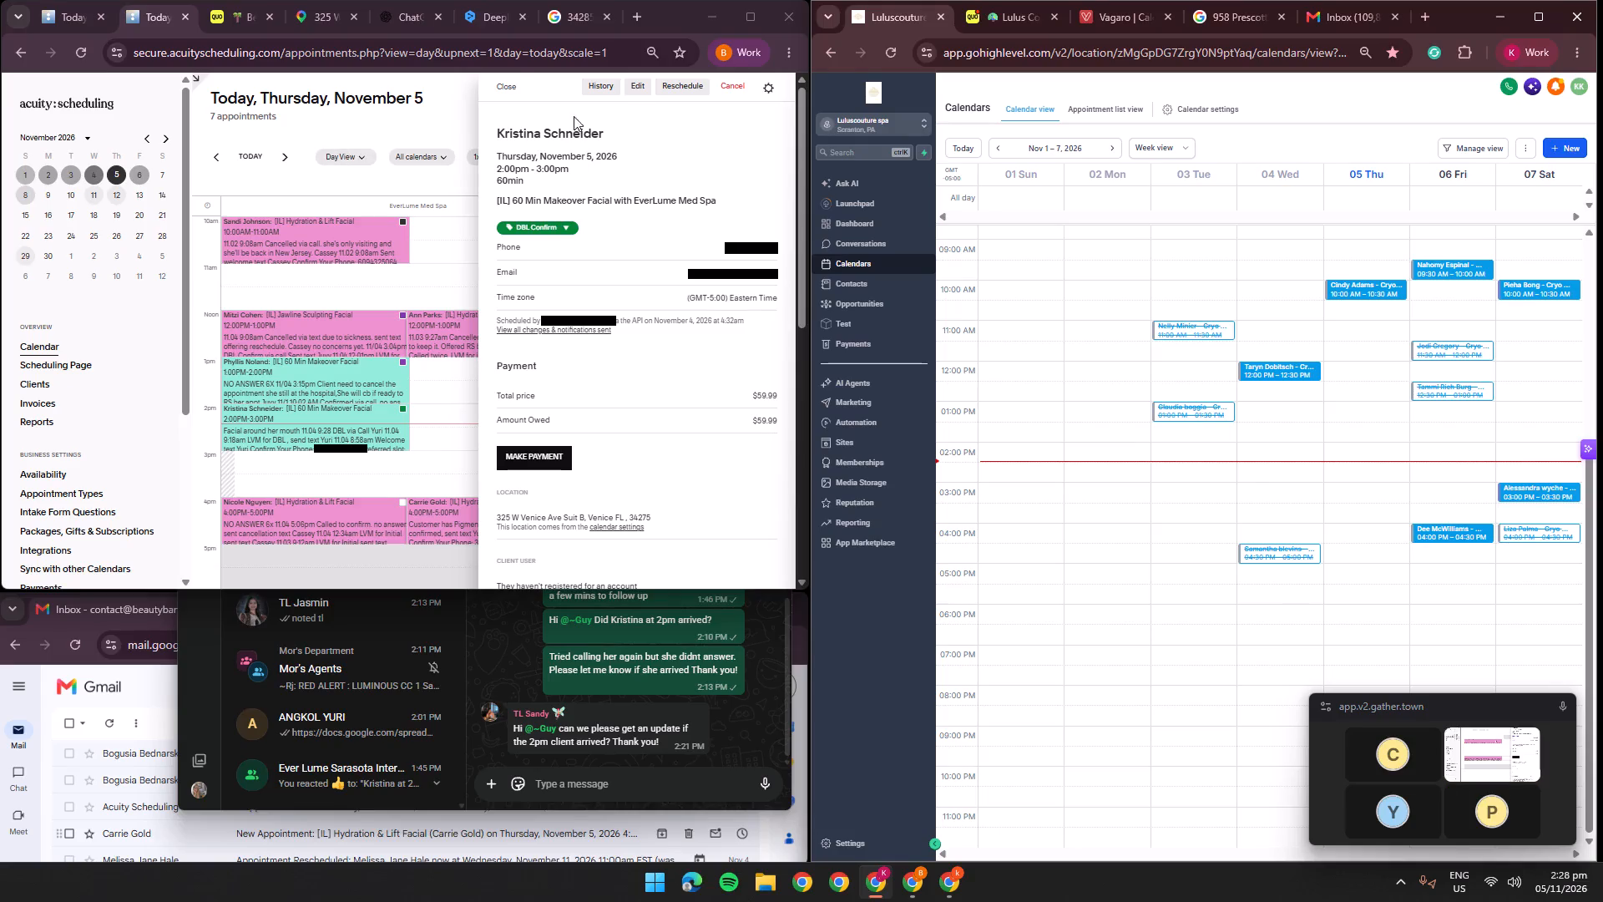
Close the 2:00 PM appointment's details in Acuity and reload today's day schedule.
alt+click(511, 87)
alt+click(233, 151)
alt+click(245, 161)
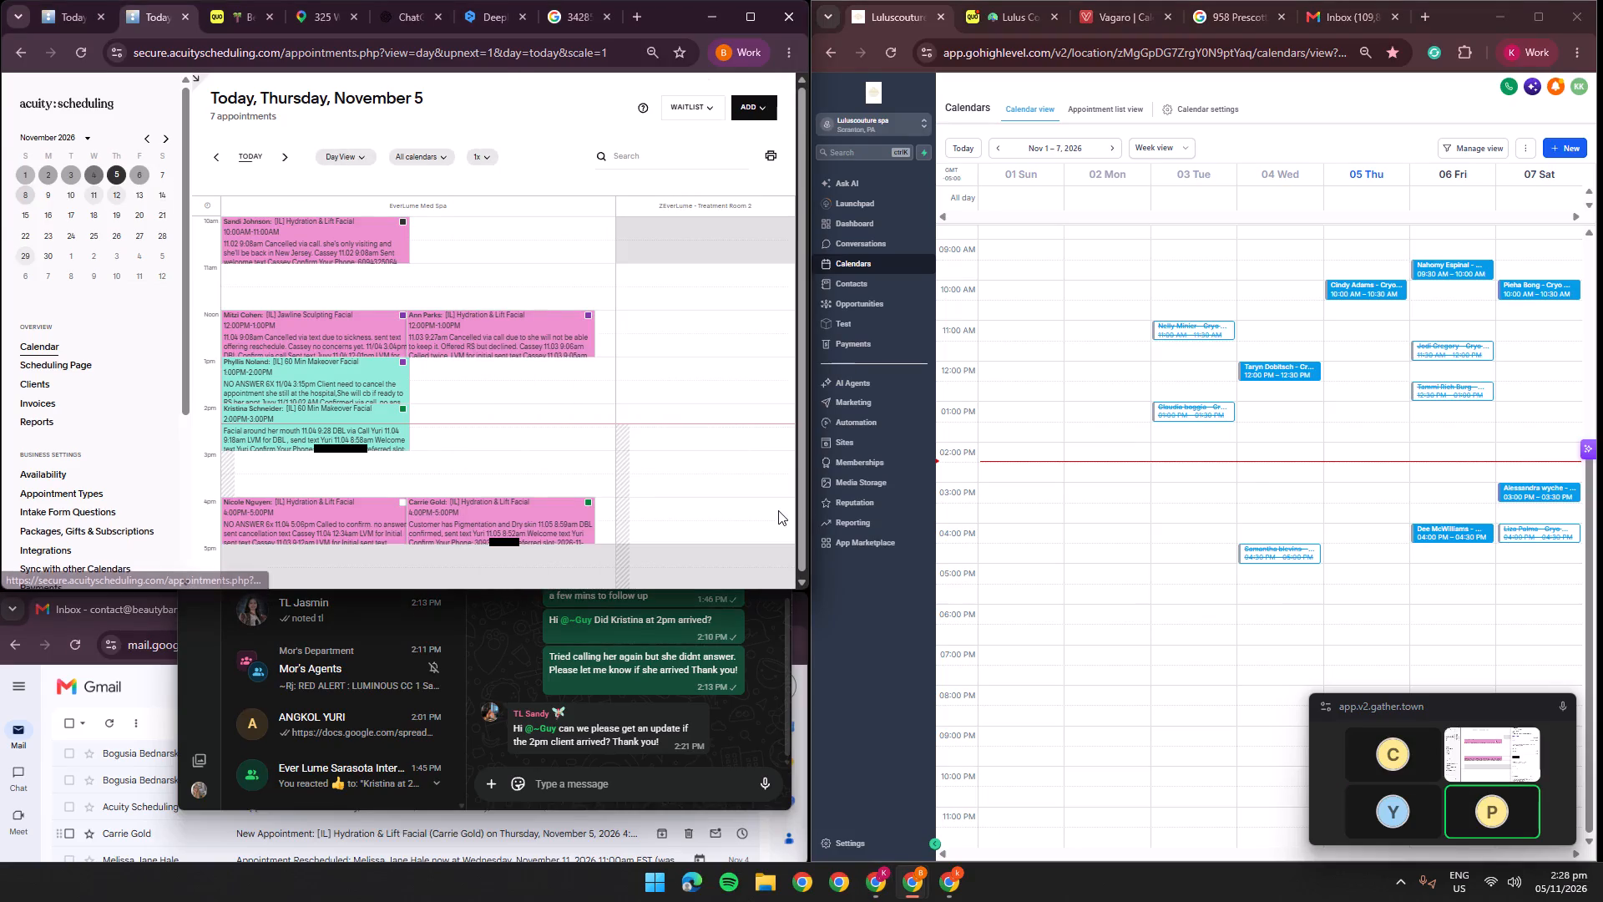
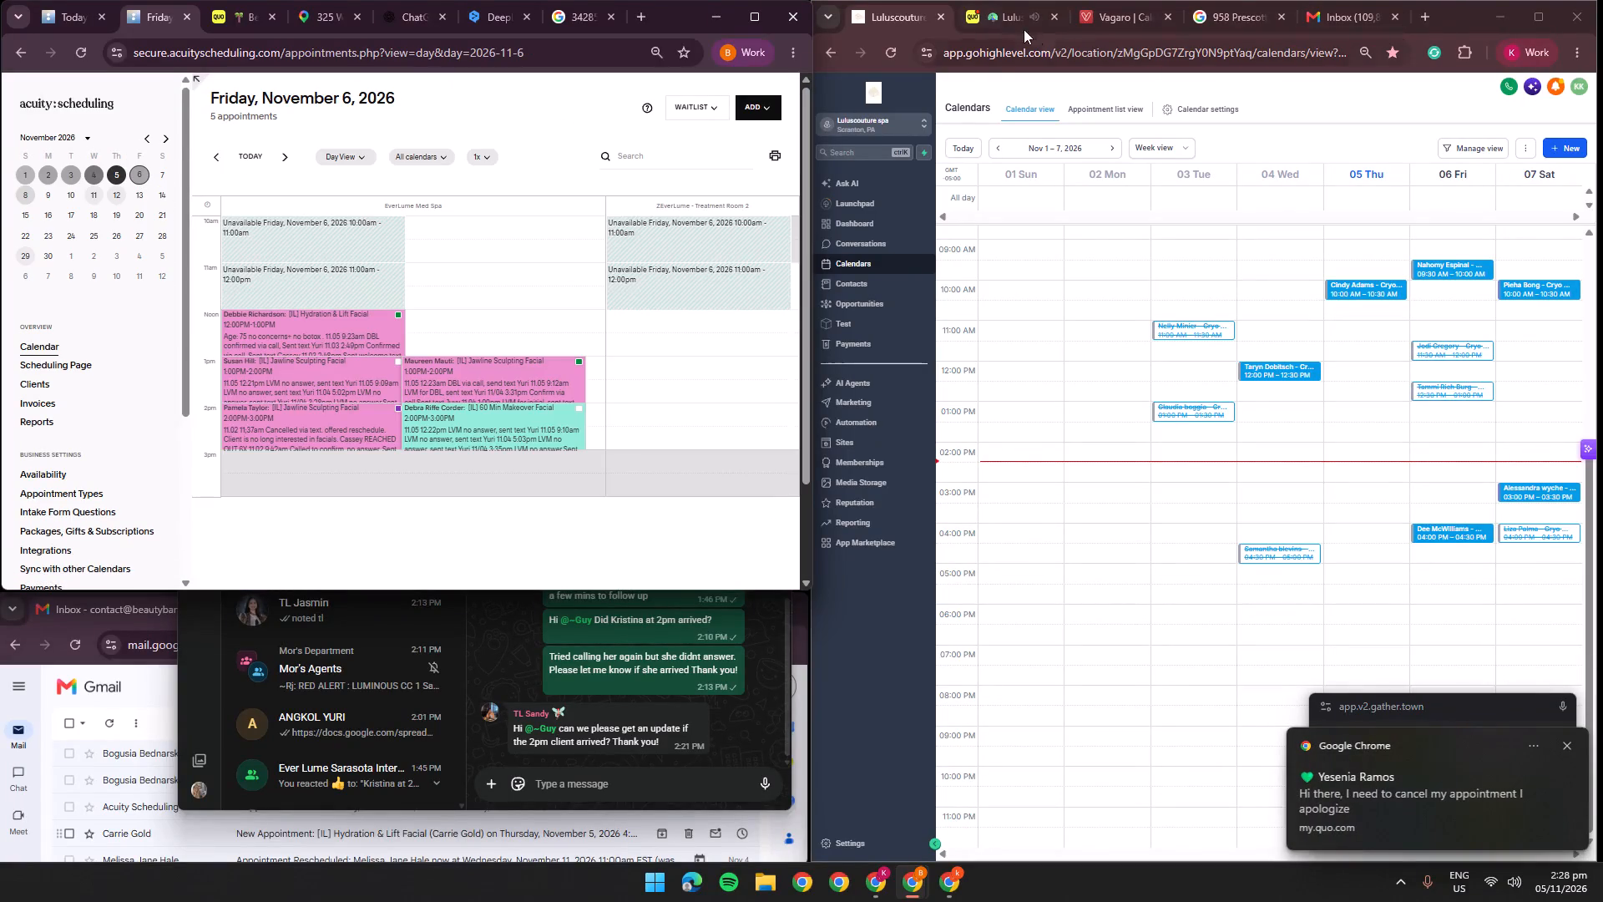
Switch to the Lulus spa inbox in Quo and look over its list of client chats.
alt+click(999, 10)
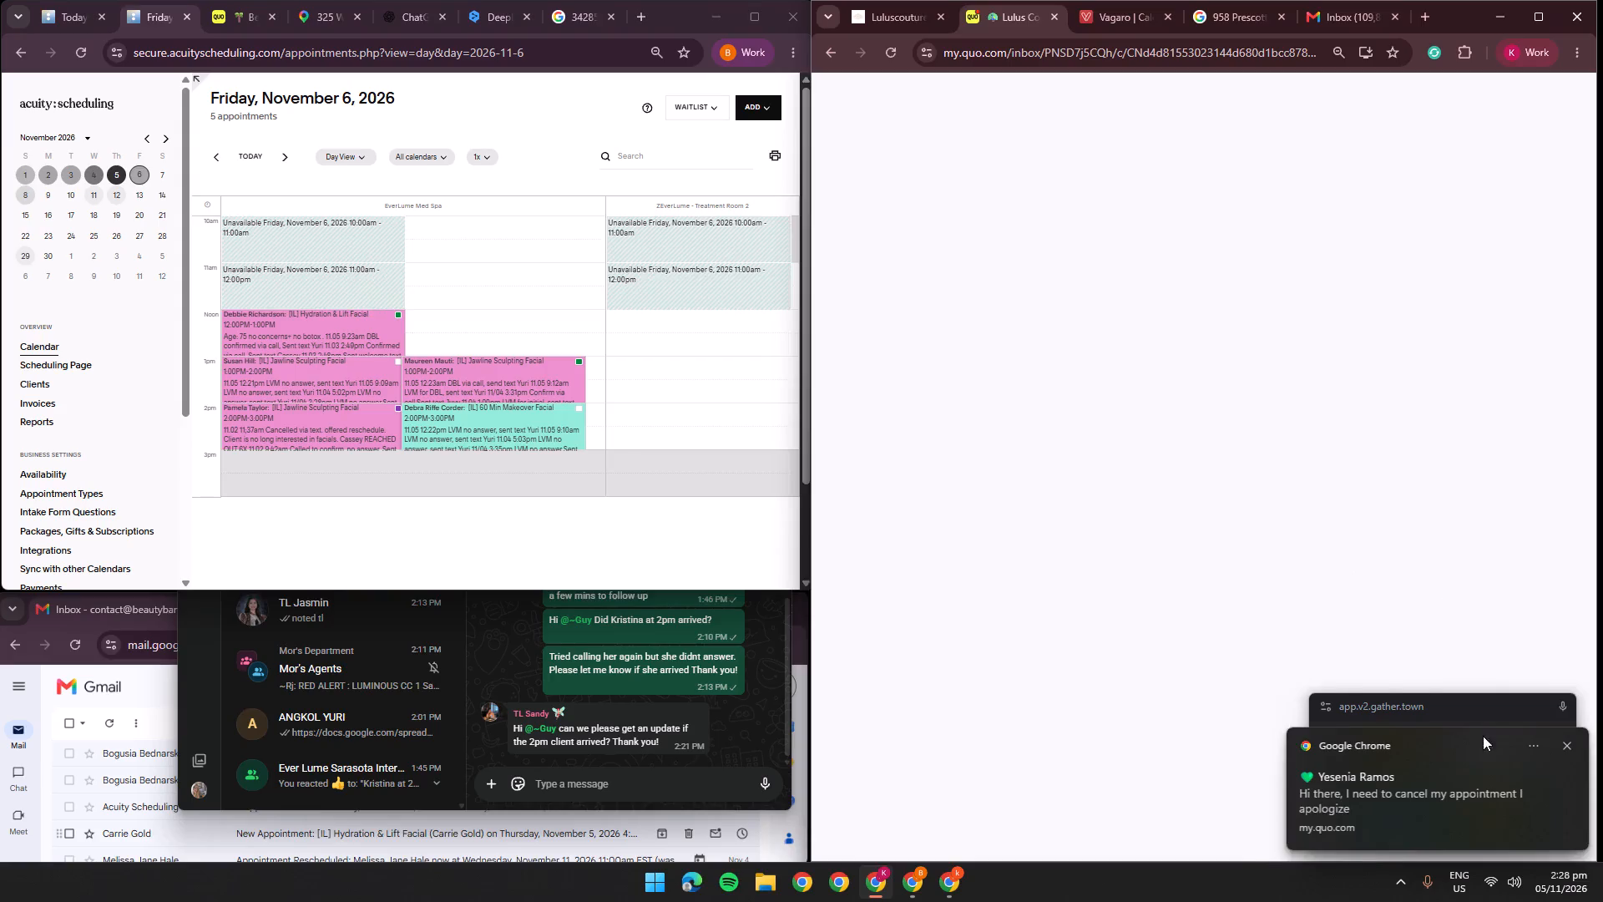
alt+scroll(1040, 429, up, 5)
alt+scroll(1059, 506, down, 3)
alt+scroll(1059, 509, up, 9)
alt+scroll(1105, 464, down, 3)
alt+scroll(1085, 514, up, 7)
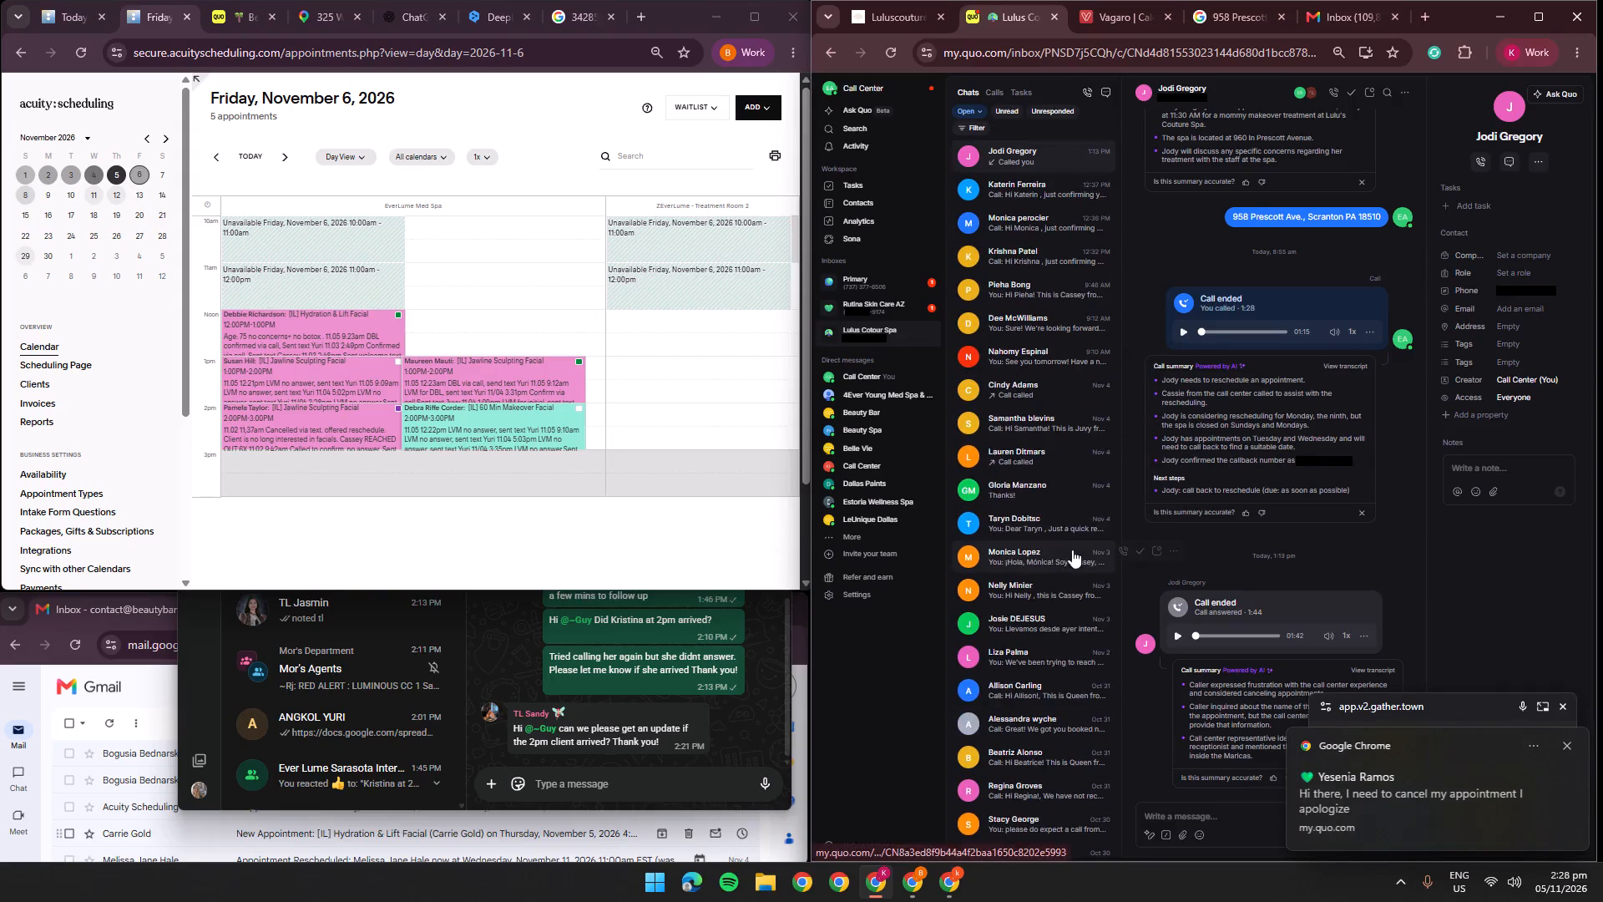
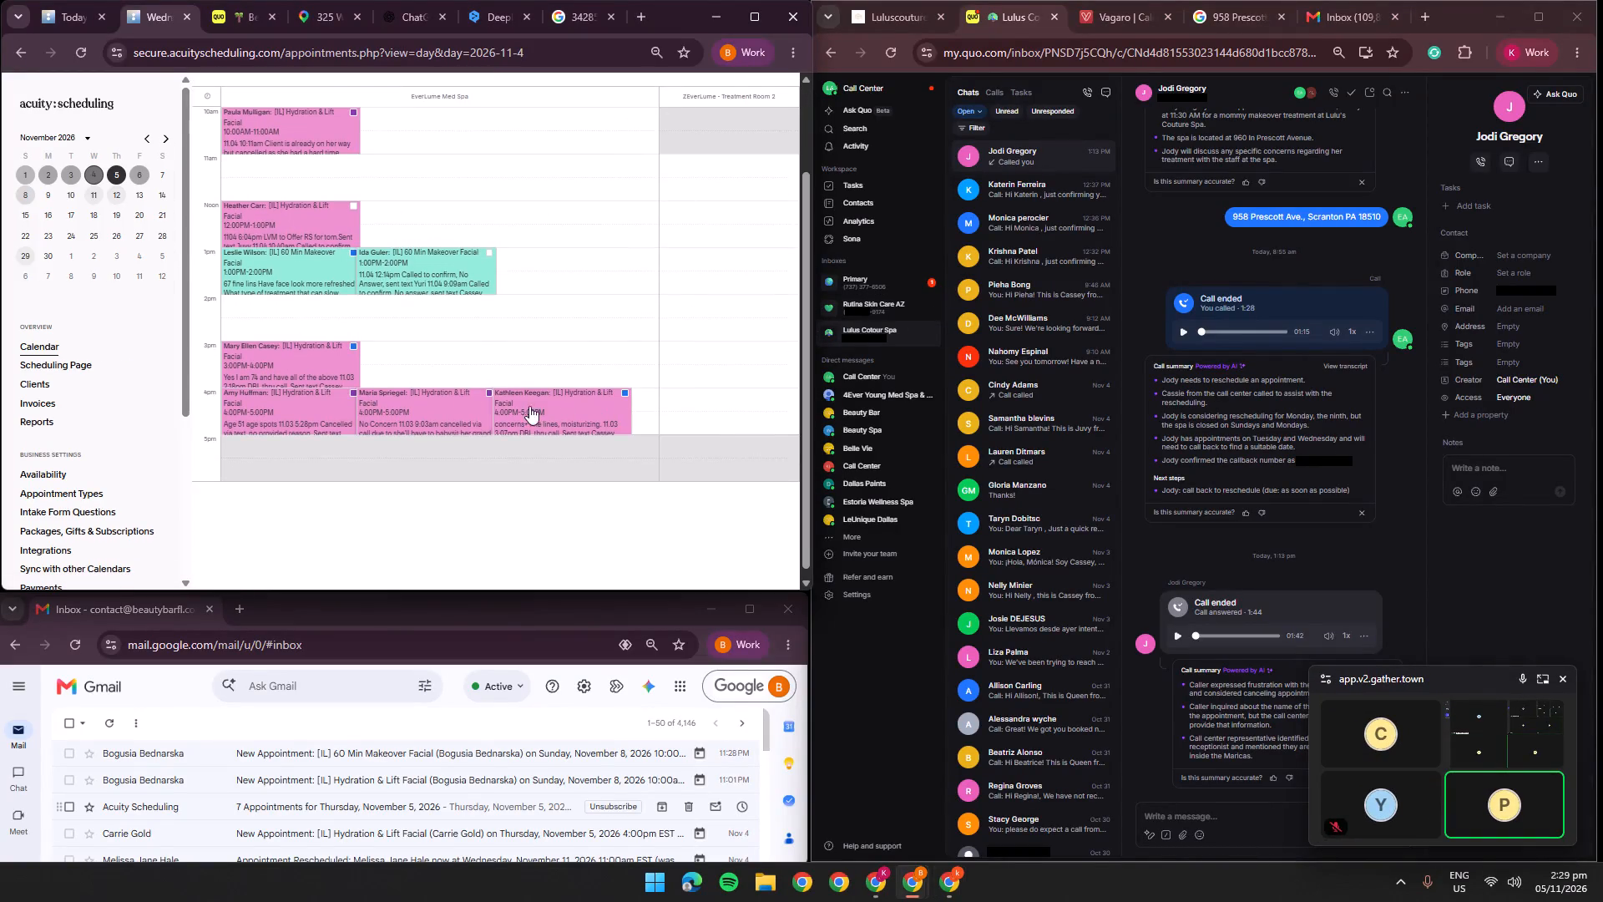
Look over the Wednesday, November 4, 2026 day schedule in the Acuity calendar.
alt+scroll(442, 399, up, 2)
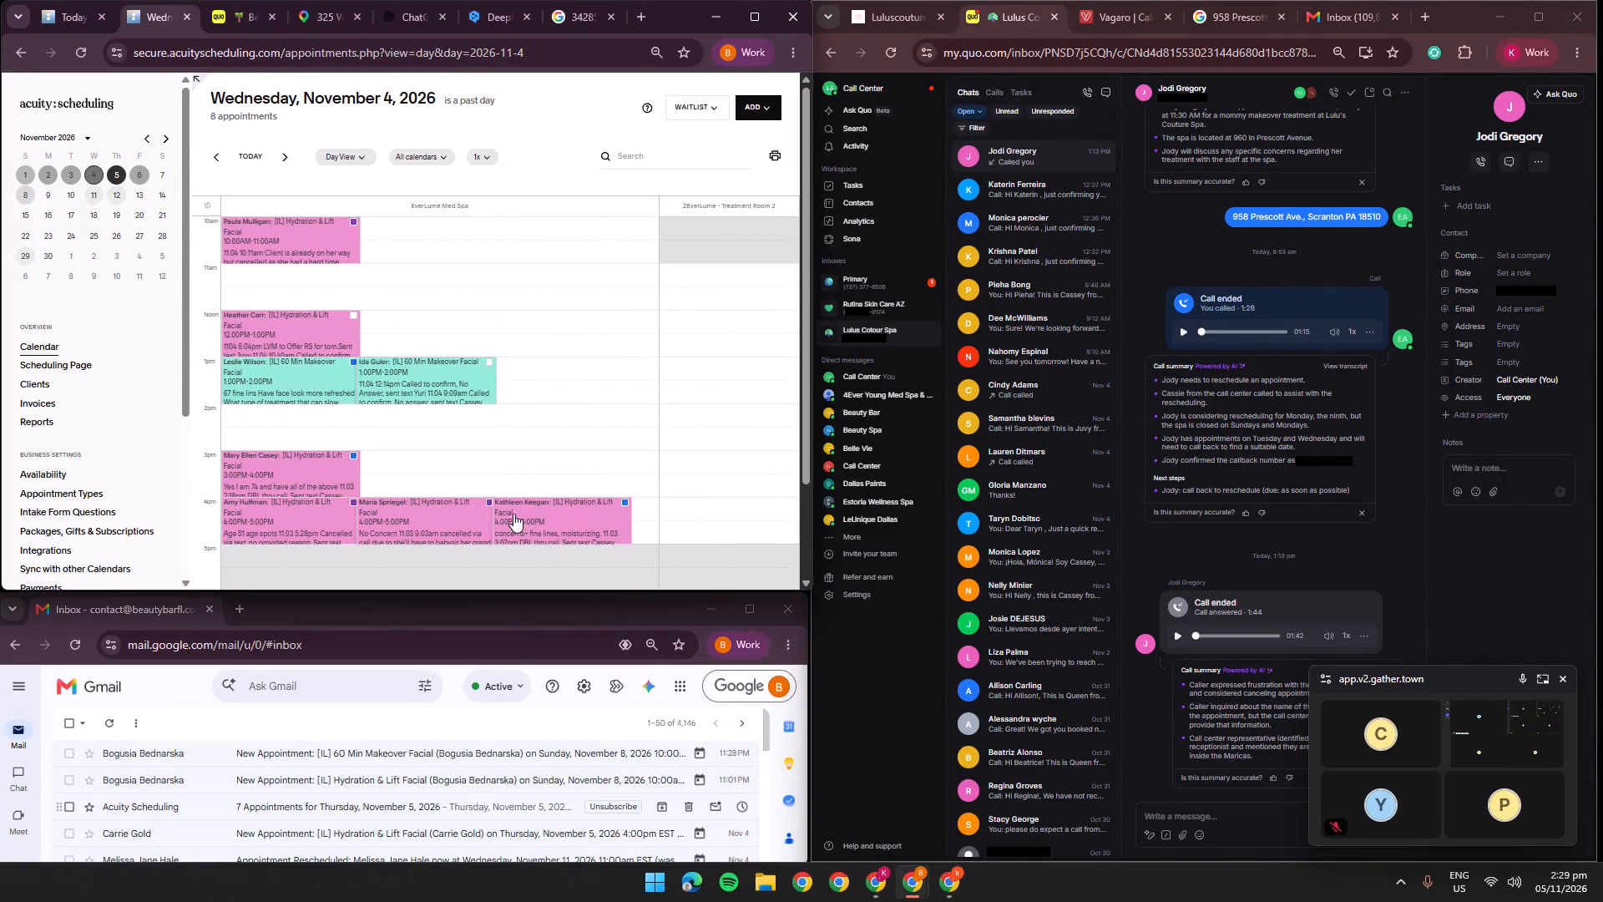
Switch from the Acuity calendar to the KPI_Management_Workbook spreadsheet window.
key(alt+Tab)
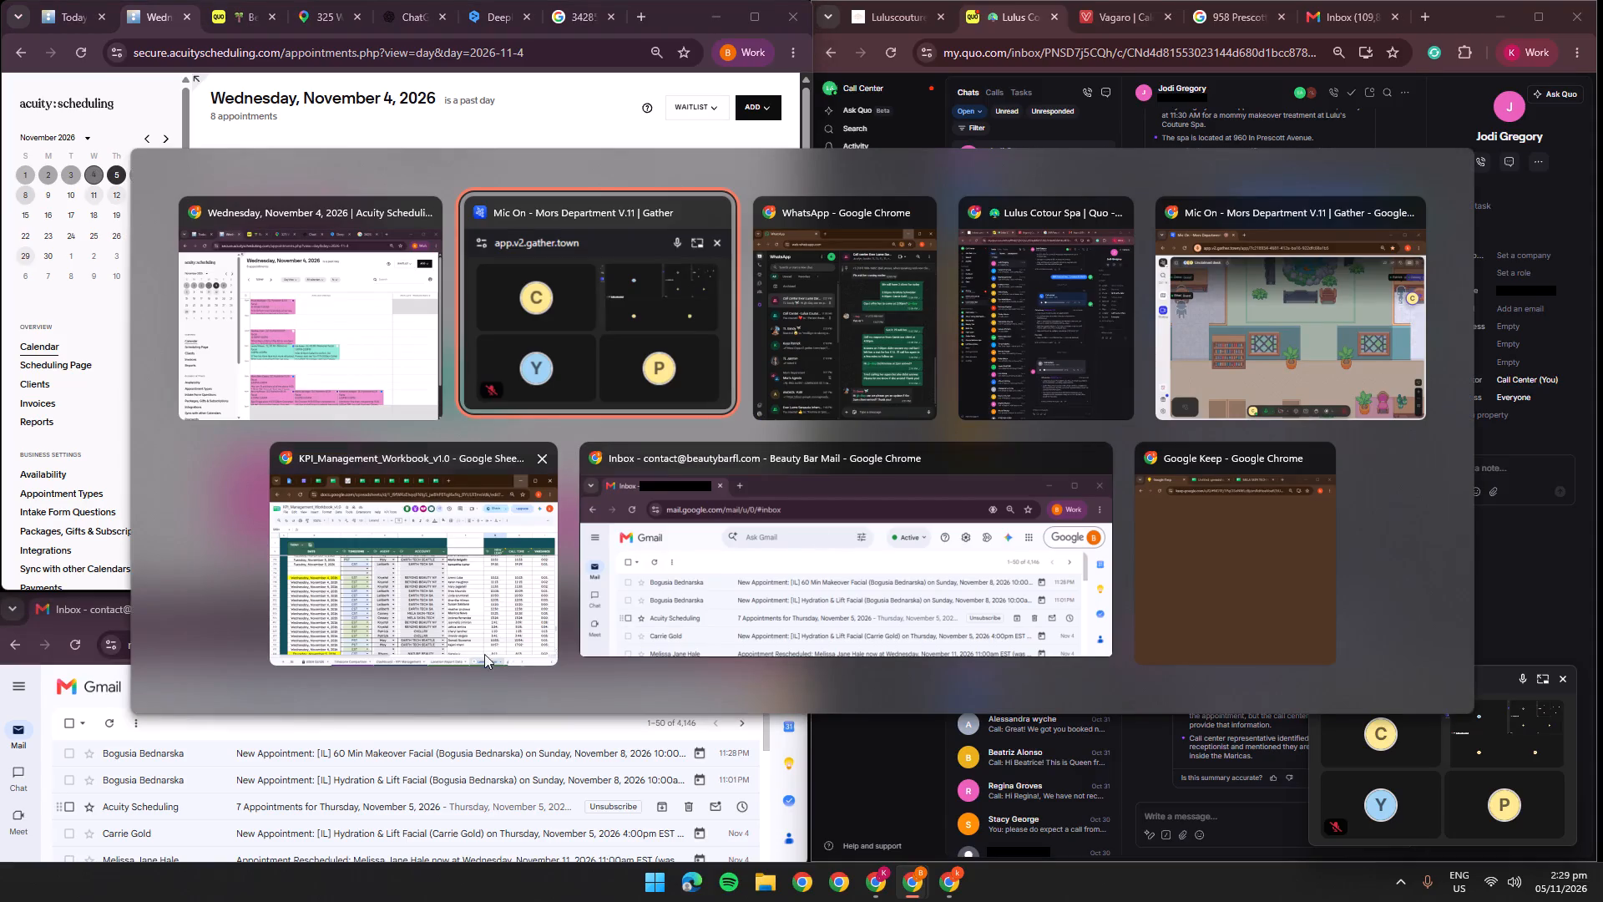
Switch to the spreadsheets window and look over the credentials sheet of the Everlume SOP.
alt+click(461, 535)
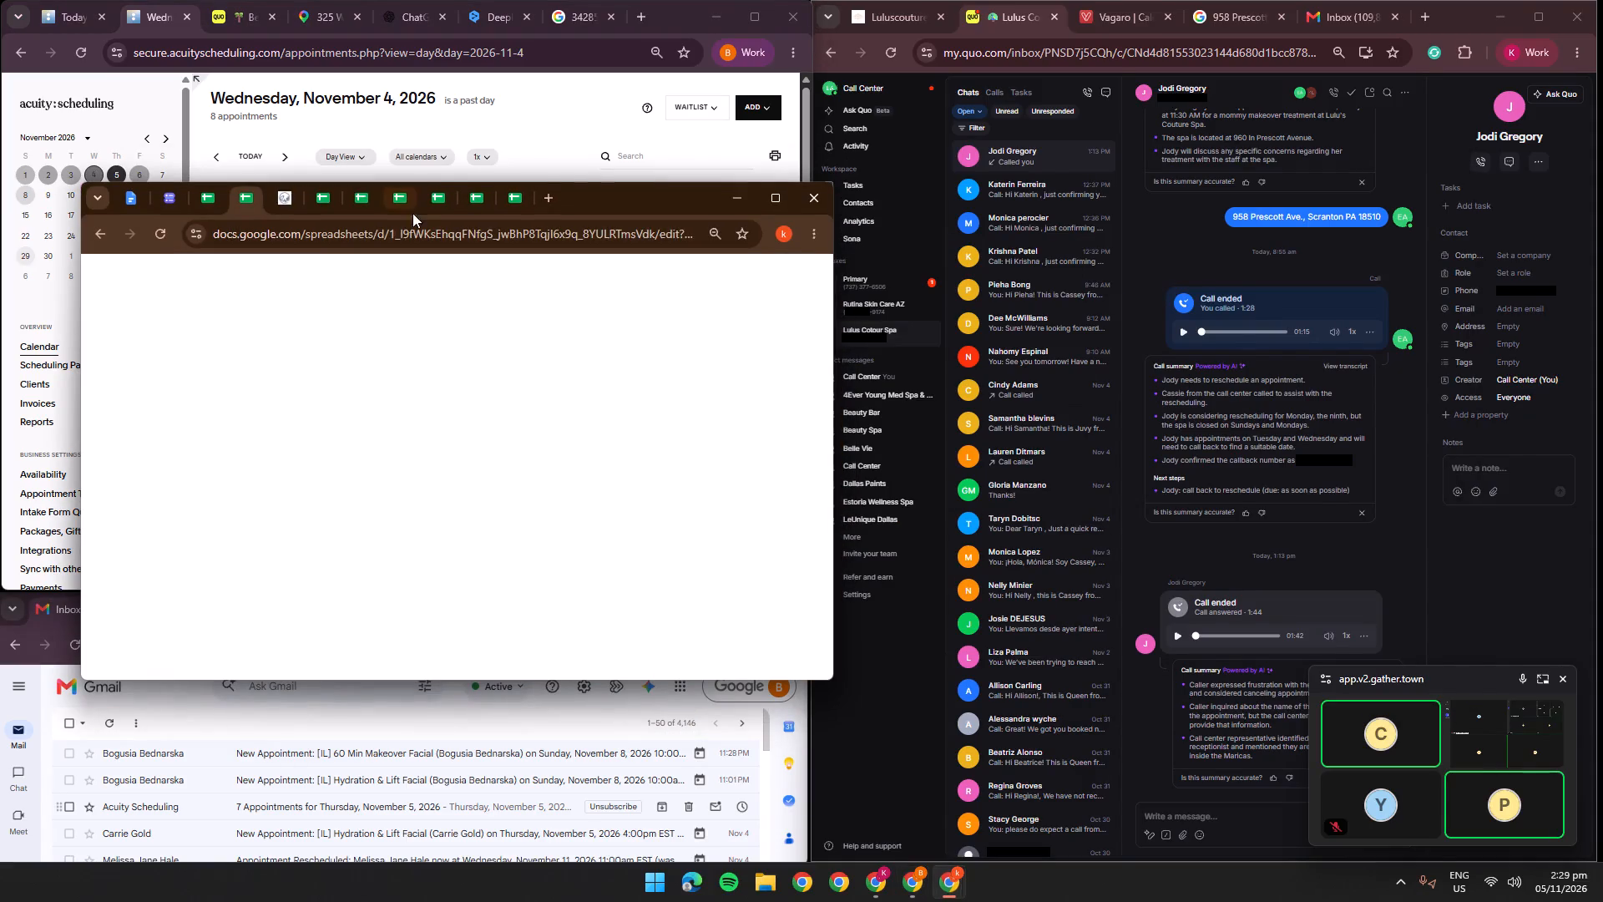
click(340, 200)
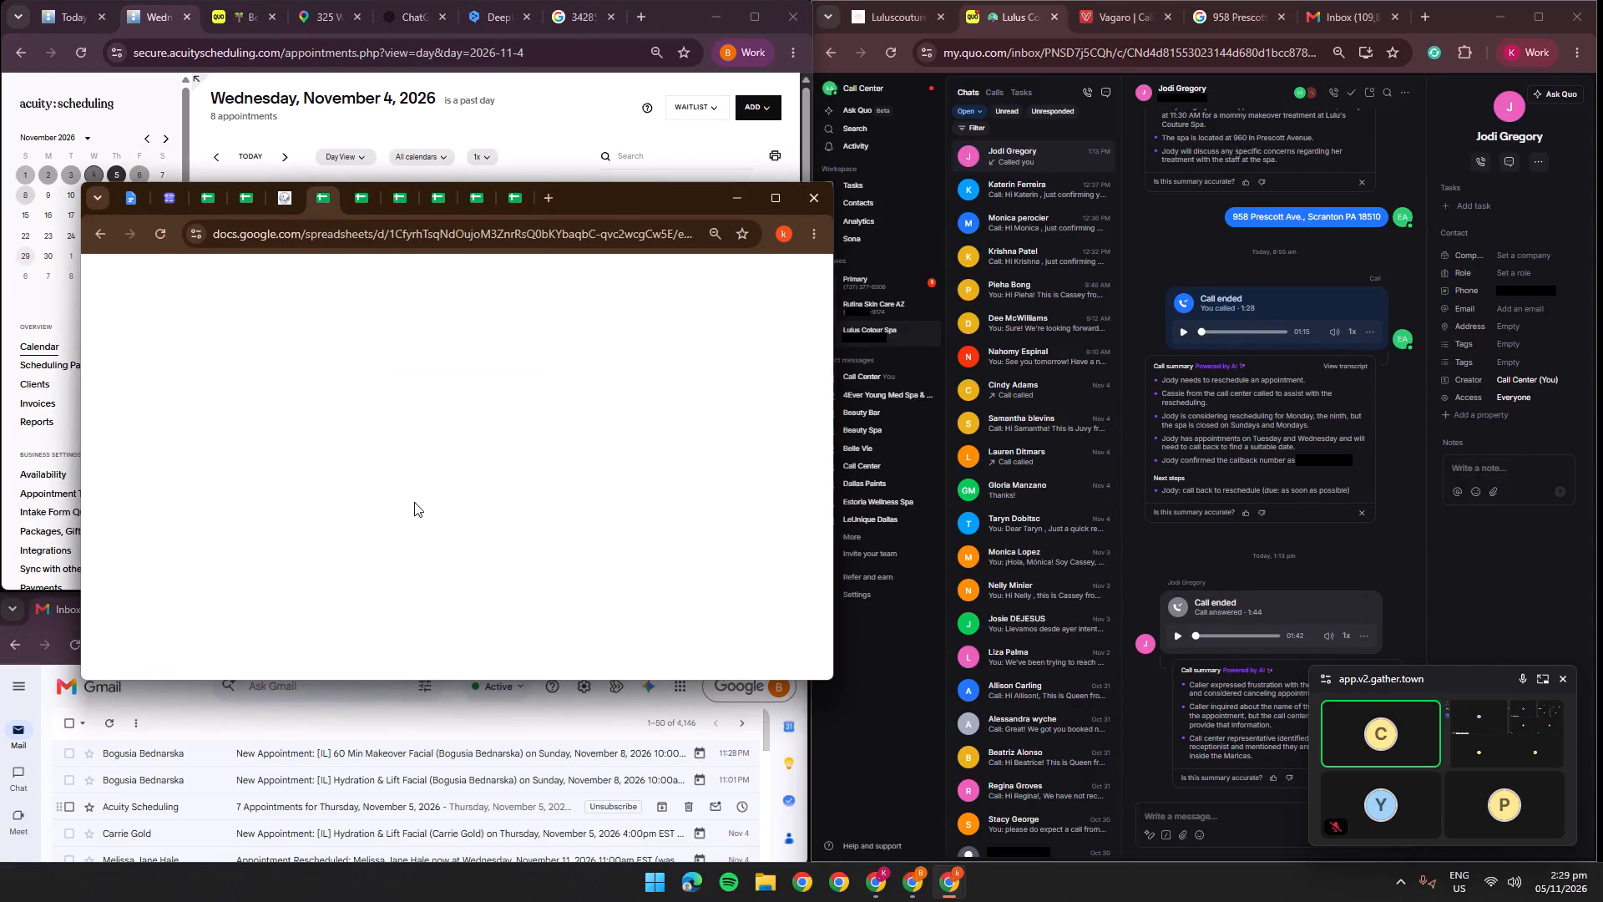
scroll(352, 576, down, 1)
scroll(352, 576, up, 2)
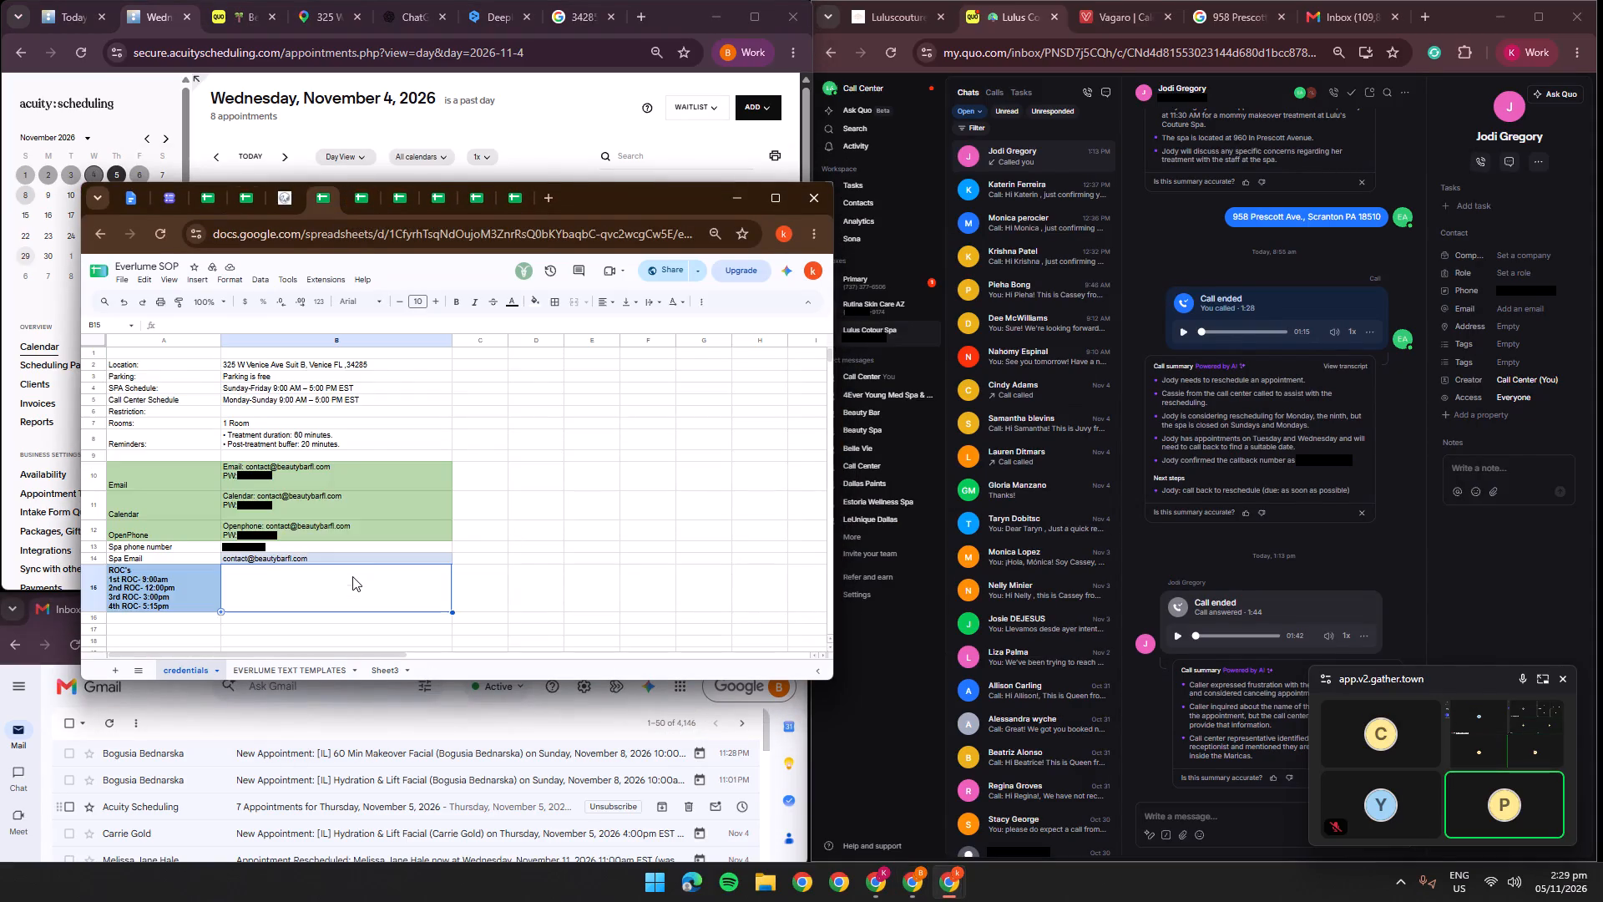
click(360, 443)
click(512, 448)
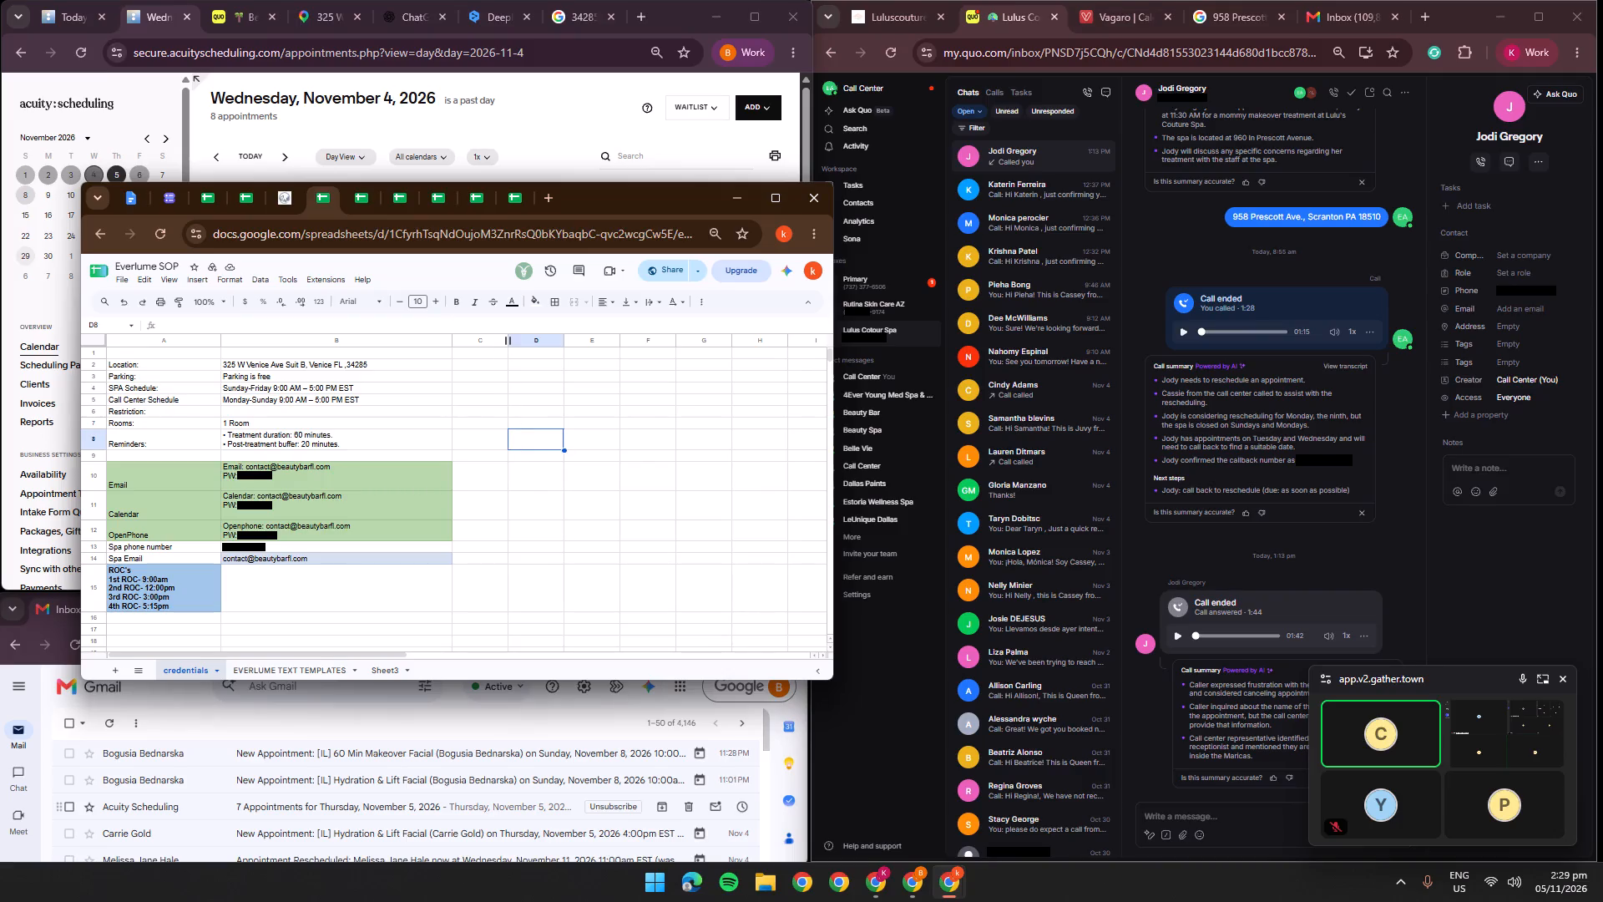
Widen columns C and D of the Everlume SOP credentials sheet.
drag(506, 340, 574, 351)
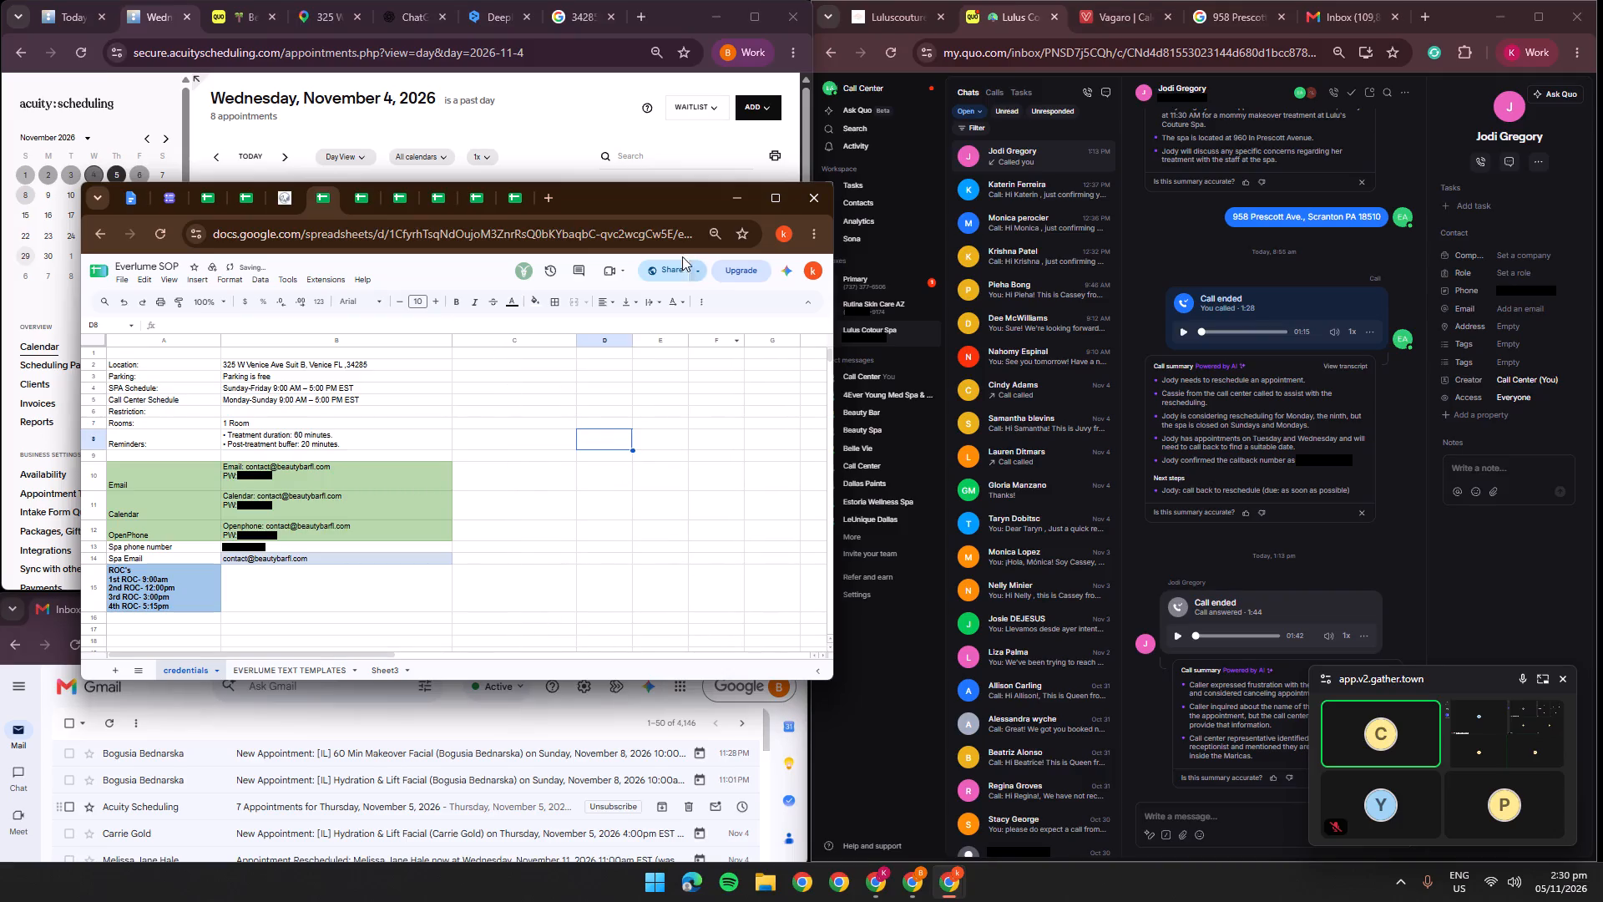
drag(635, 335, 707, 353)
click(648, 352)
click(633, 335)
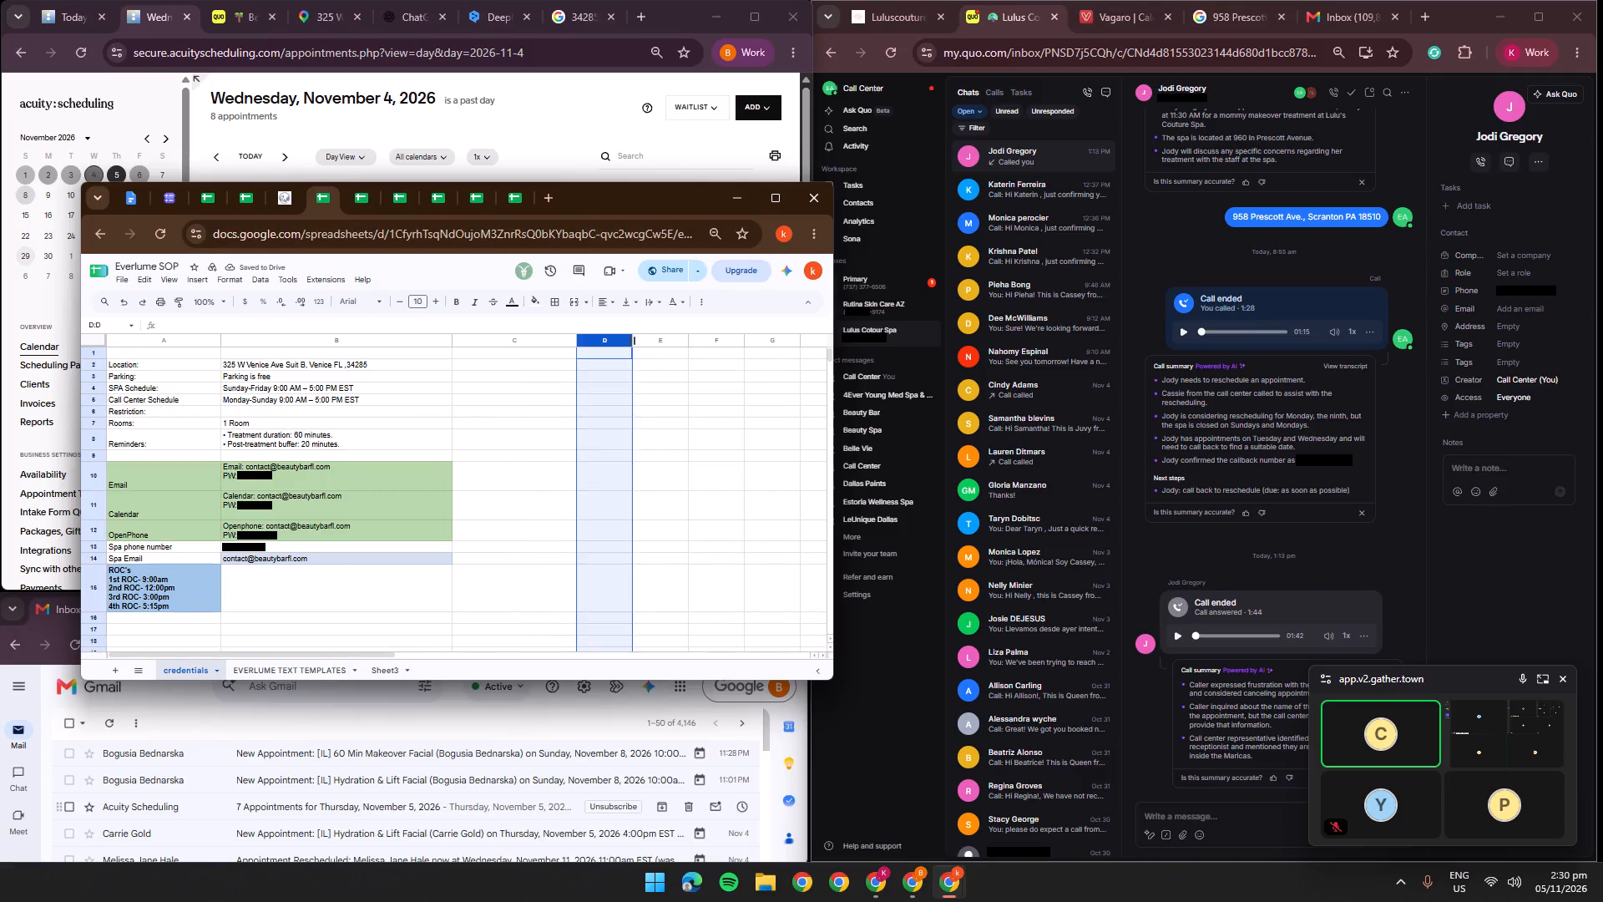
drag(633, 338, 687, 350)
click(604, 520)
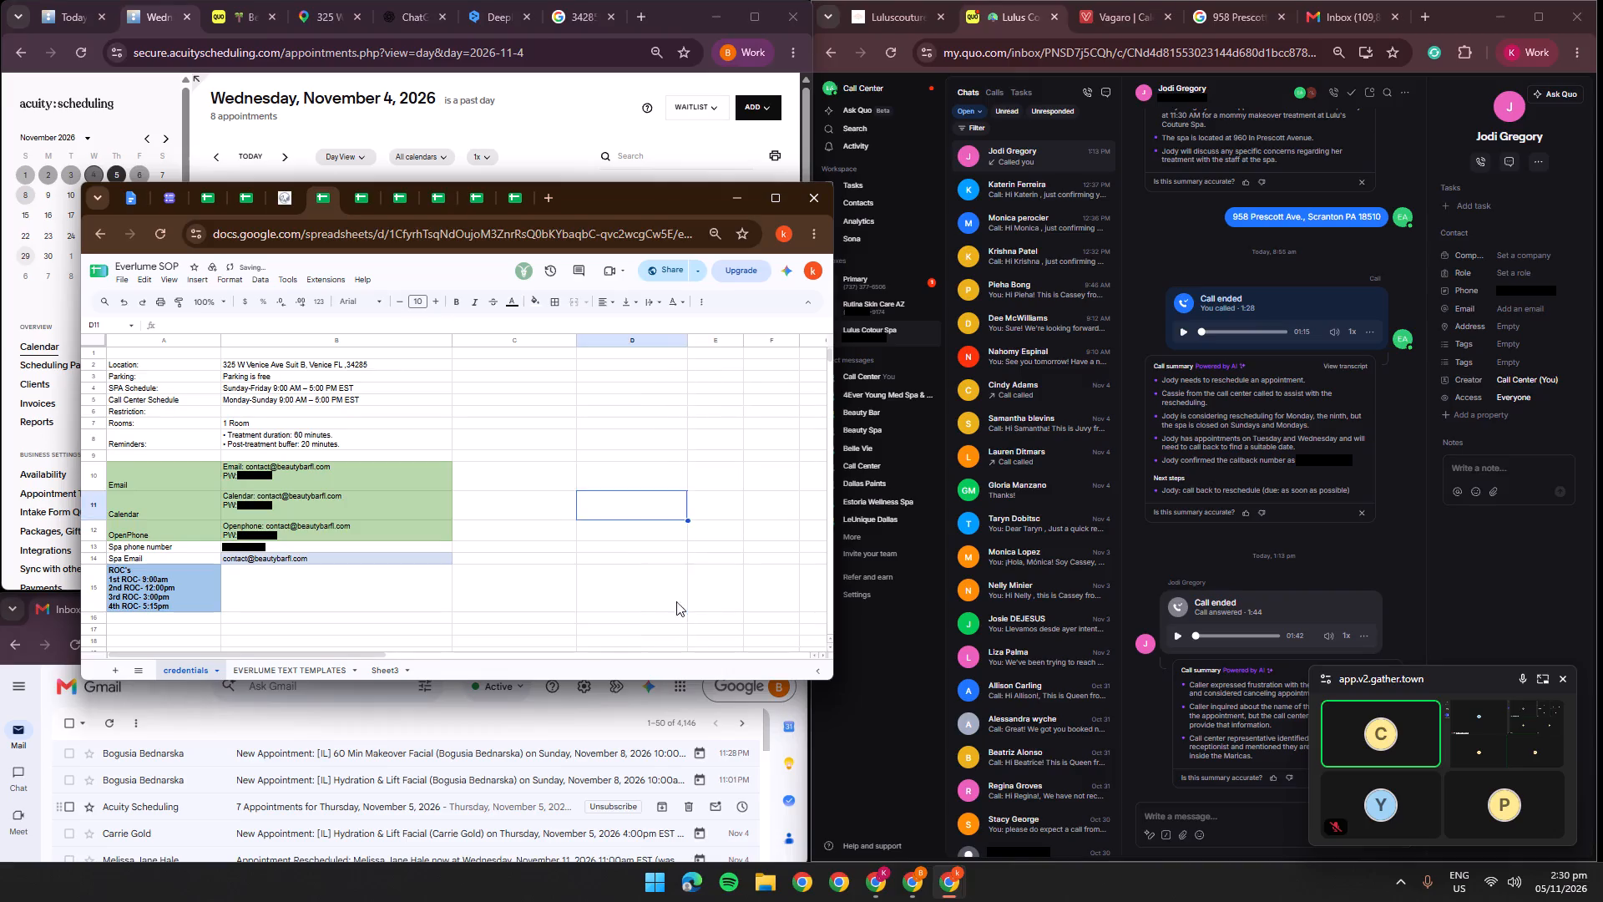
Reposition the Everlume SOP window slightly higher and further across the desktop.
click(679, 604)
drag(745, 569, 731, 568)
click(450, 561)
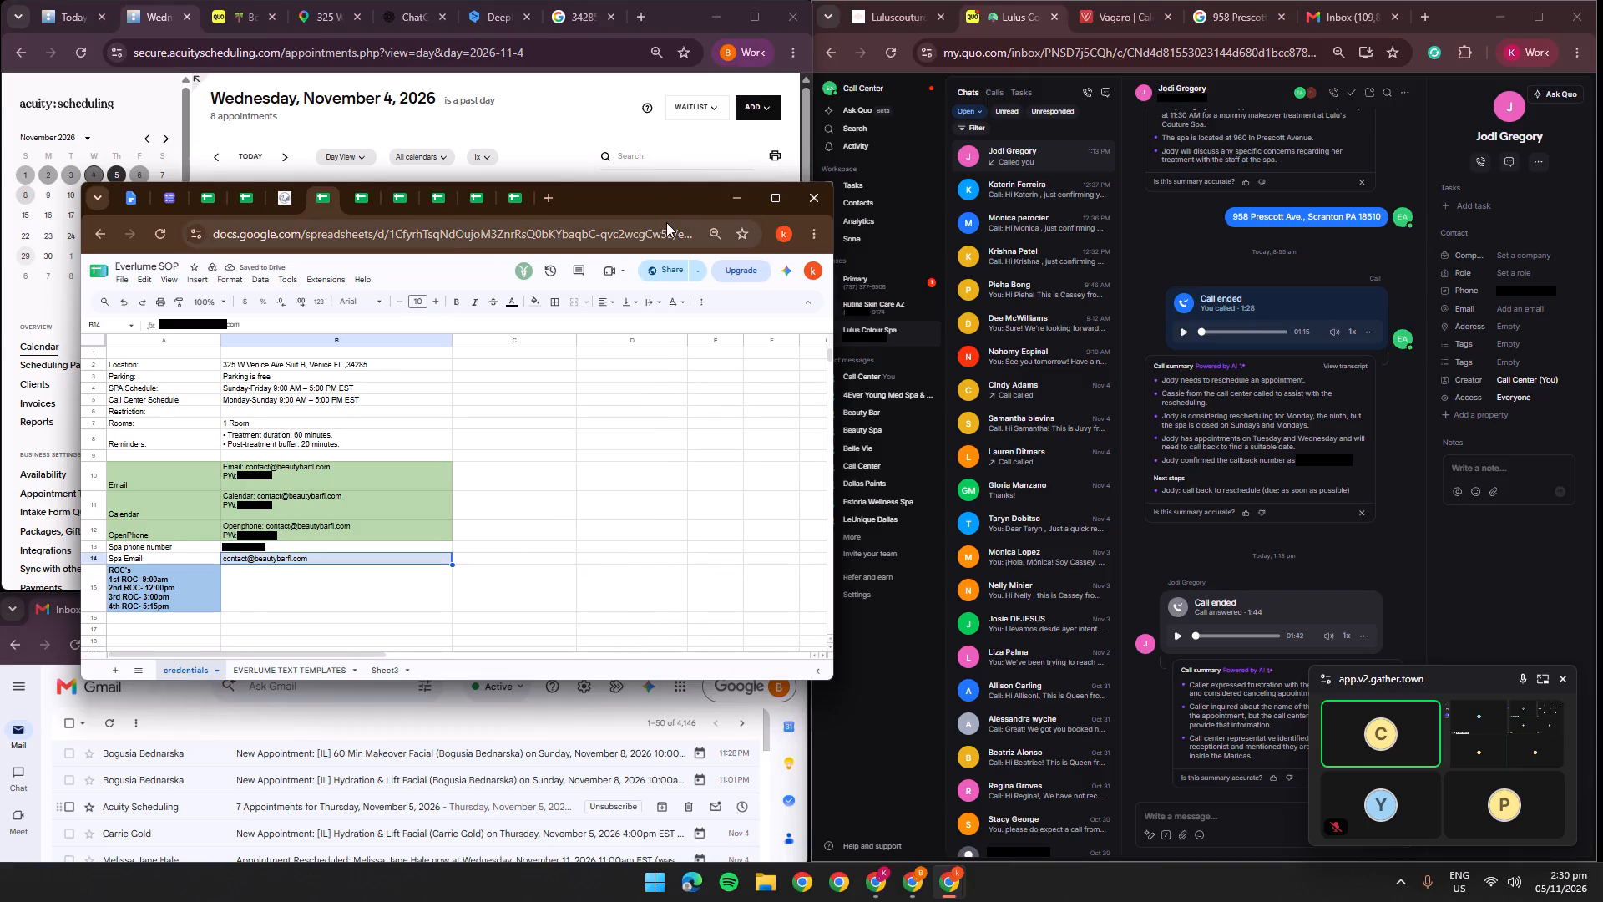
drag(677, 204, 634, 239)
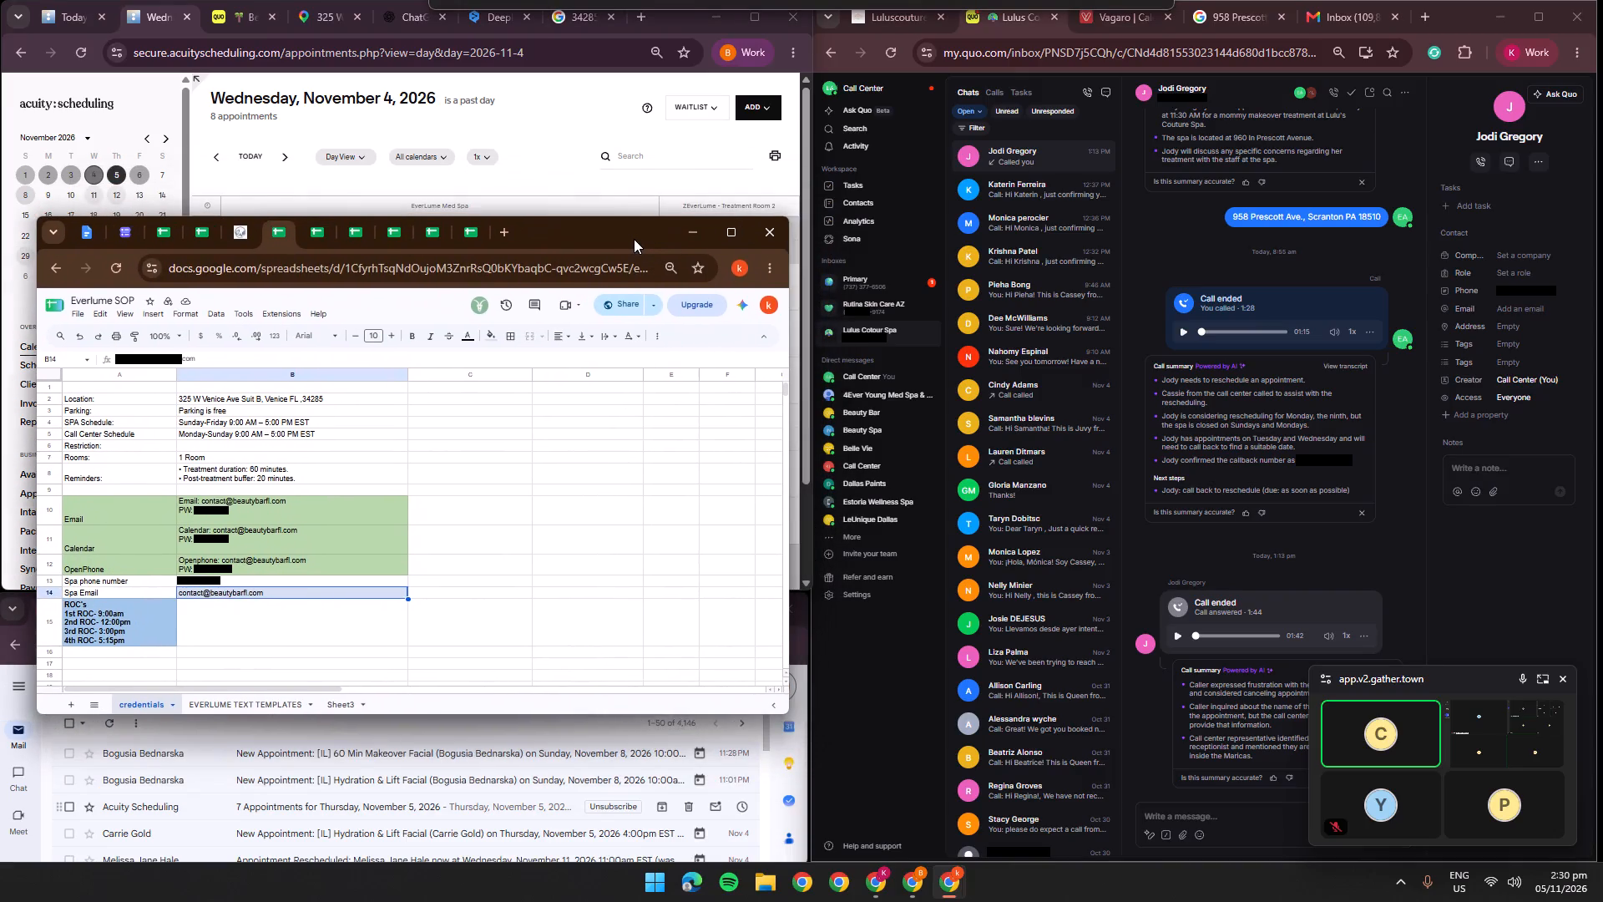
drag(634, 239, 636, 235)
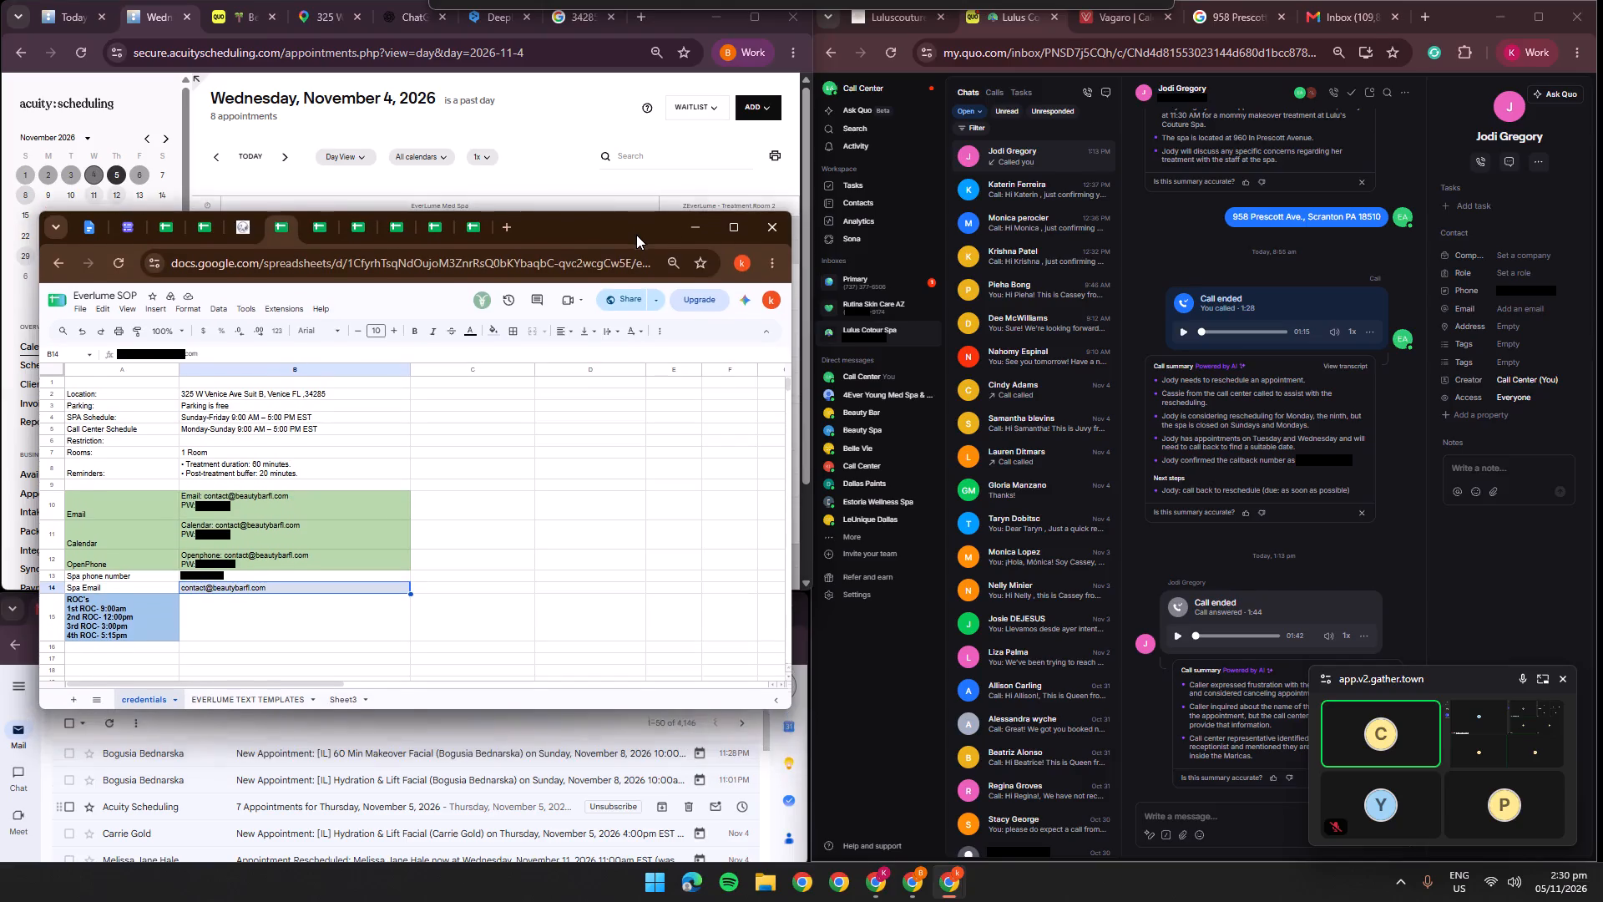
drag(636, 235, 810, 134)
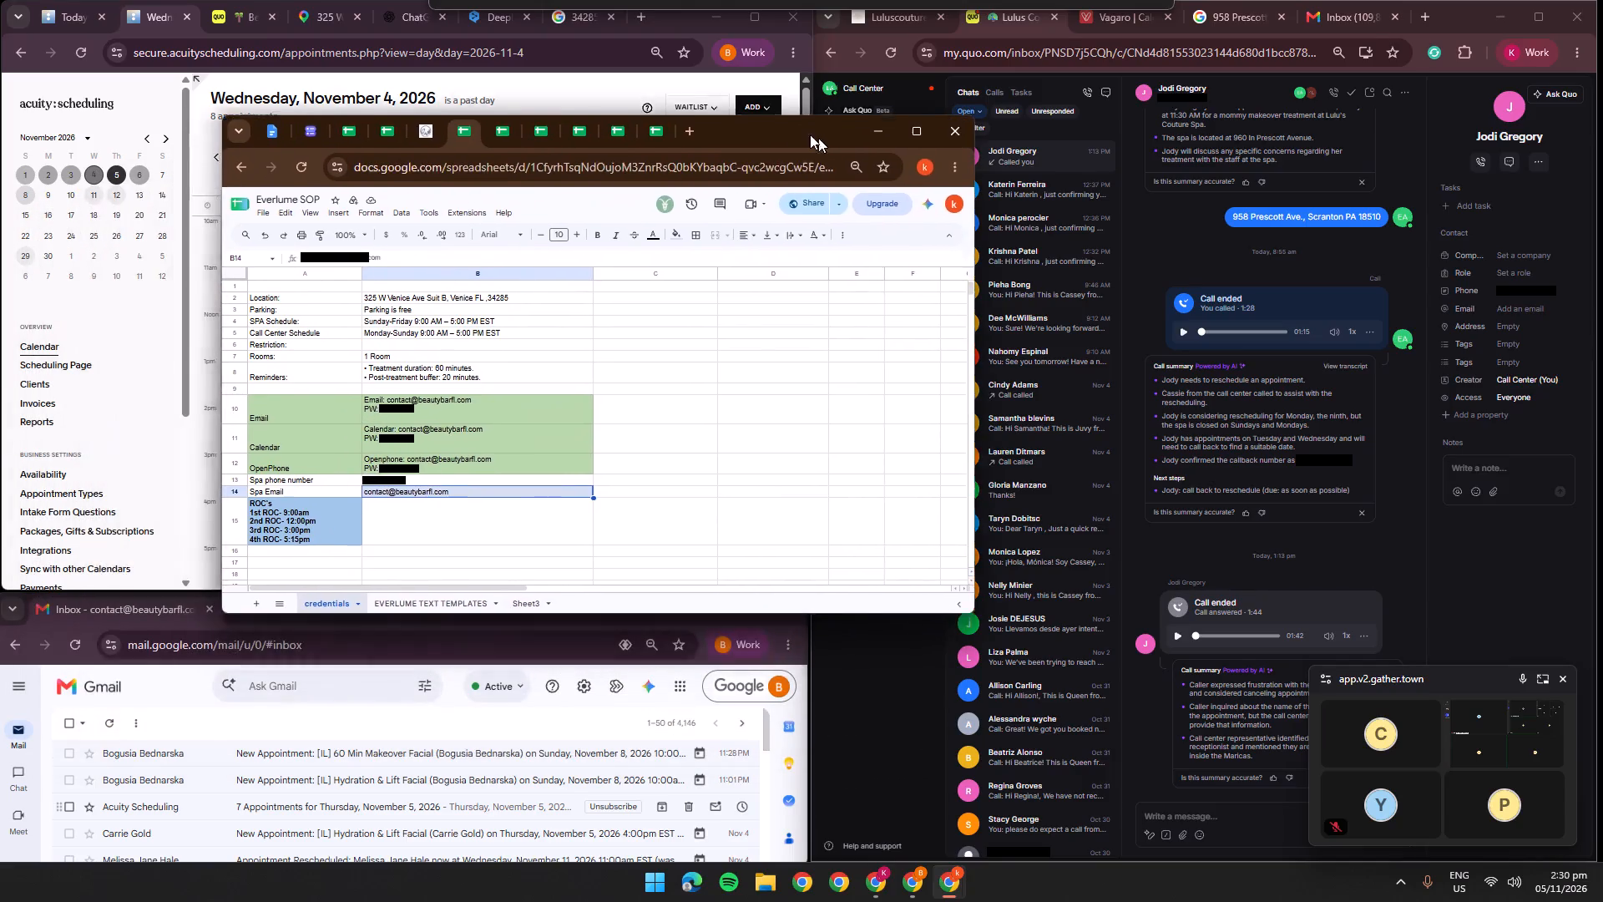
drag(810, 134, 742, 174)
Look over the ROC and confirmation message wording in the EVERLUME TEXT TEMPLATES sheet.
scroll(470, 478, up, 1)
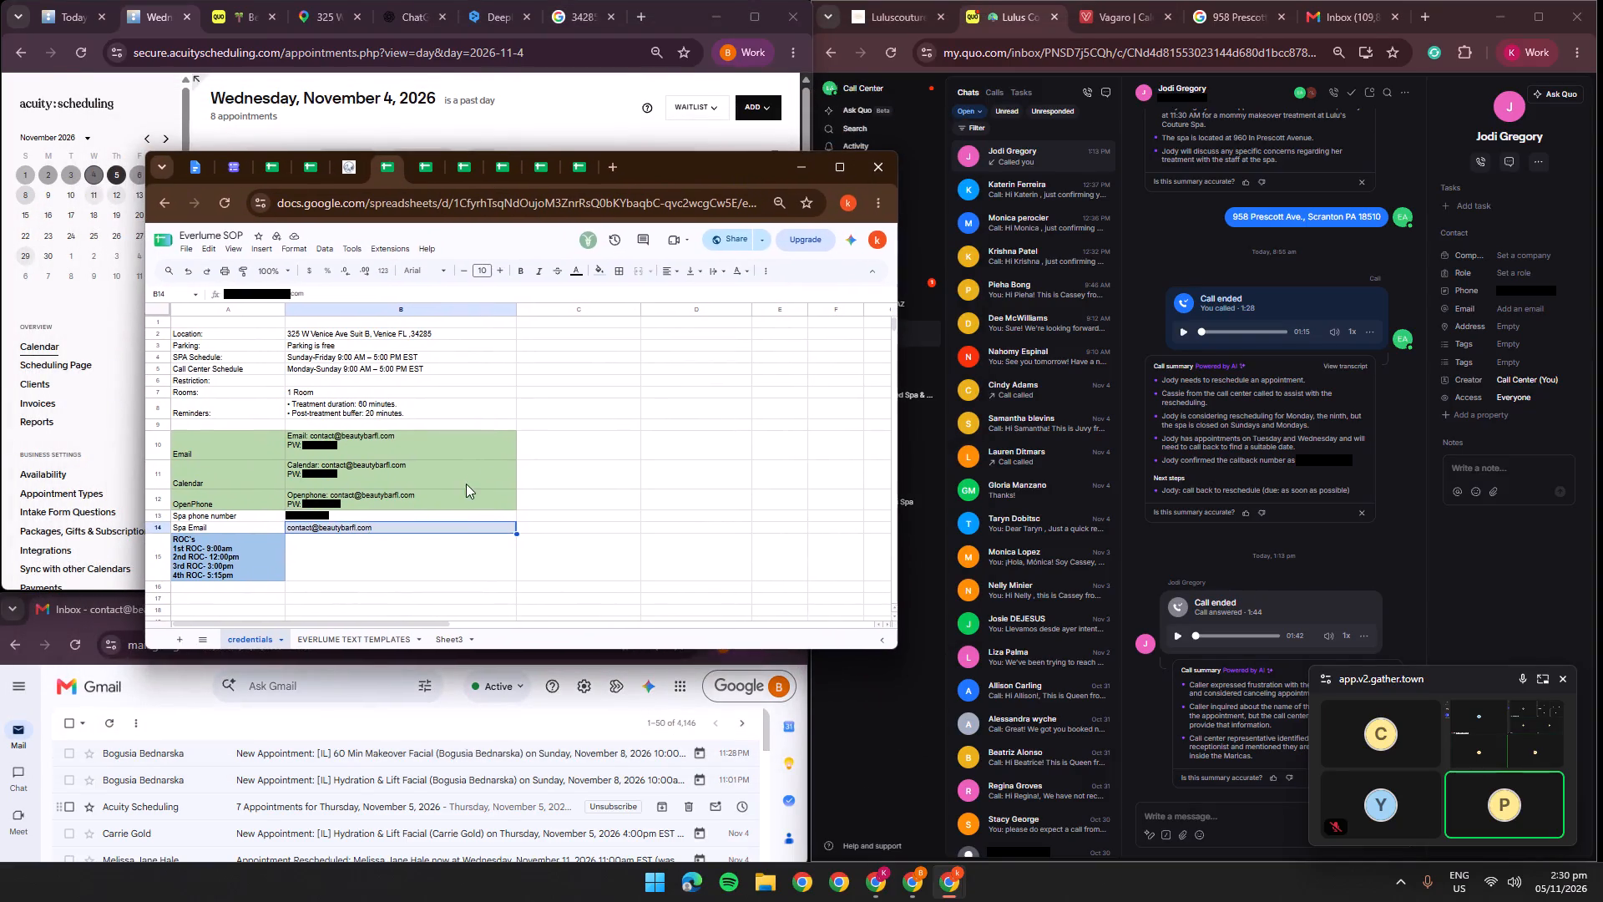
scroll(466, 484, up, 1)
click(392, 635)
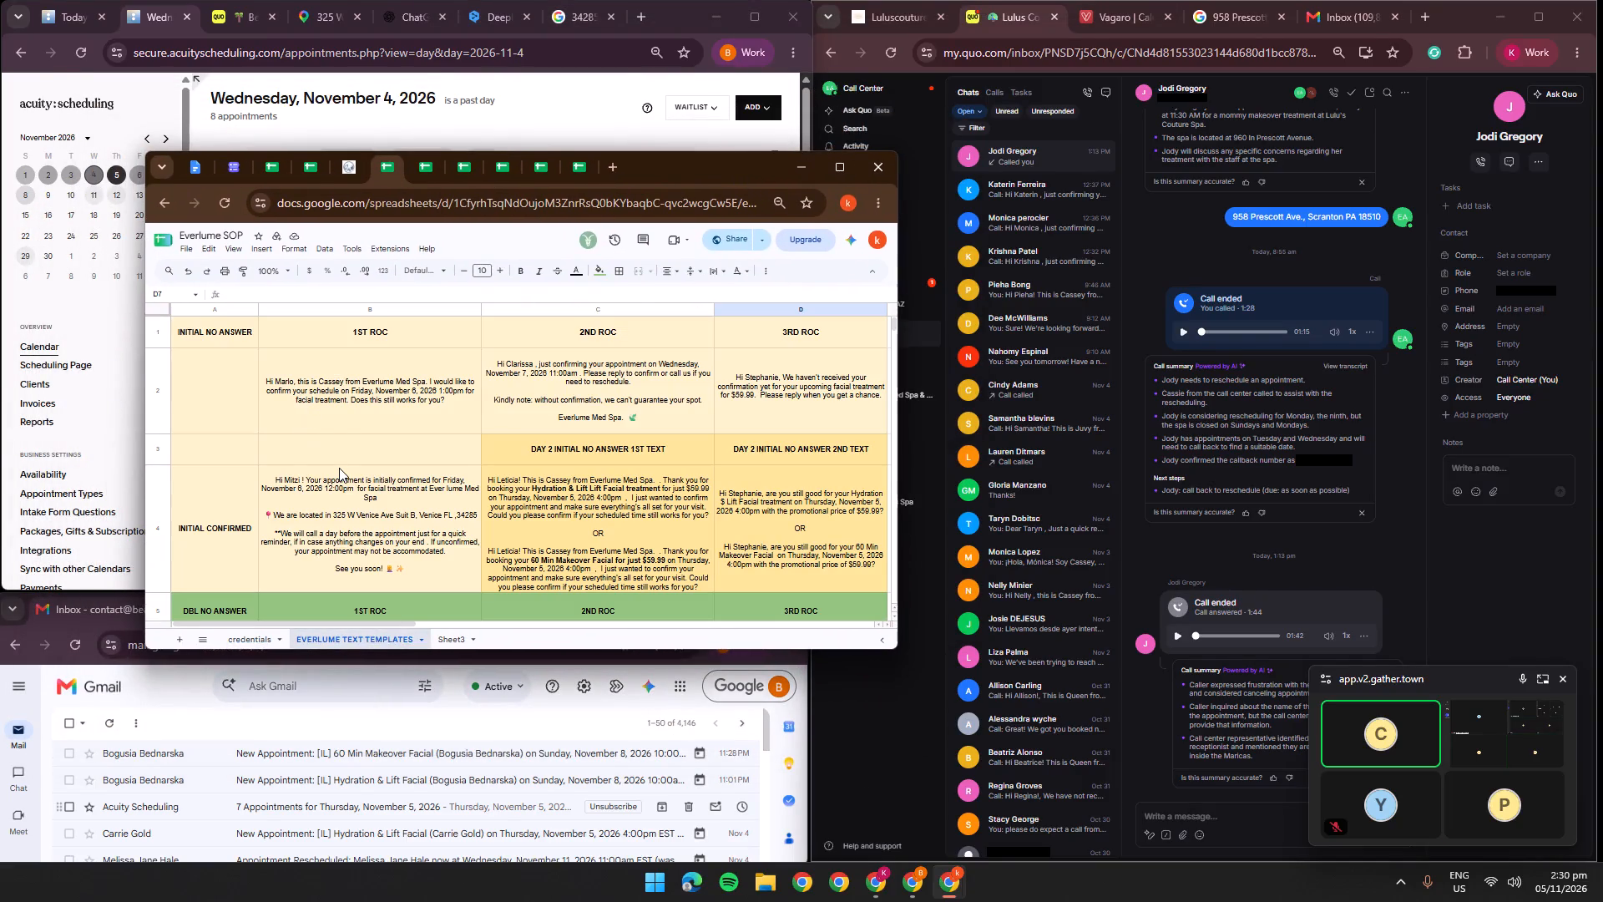
scroll(746, 481, up, 2)
scroll(558, 498, down, 1)
scroll(462, 545, up, 4)
Open the Lulus couture spa SOP and look over its Credentials sheet.
click(427, 178)
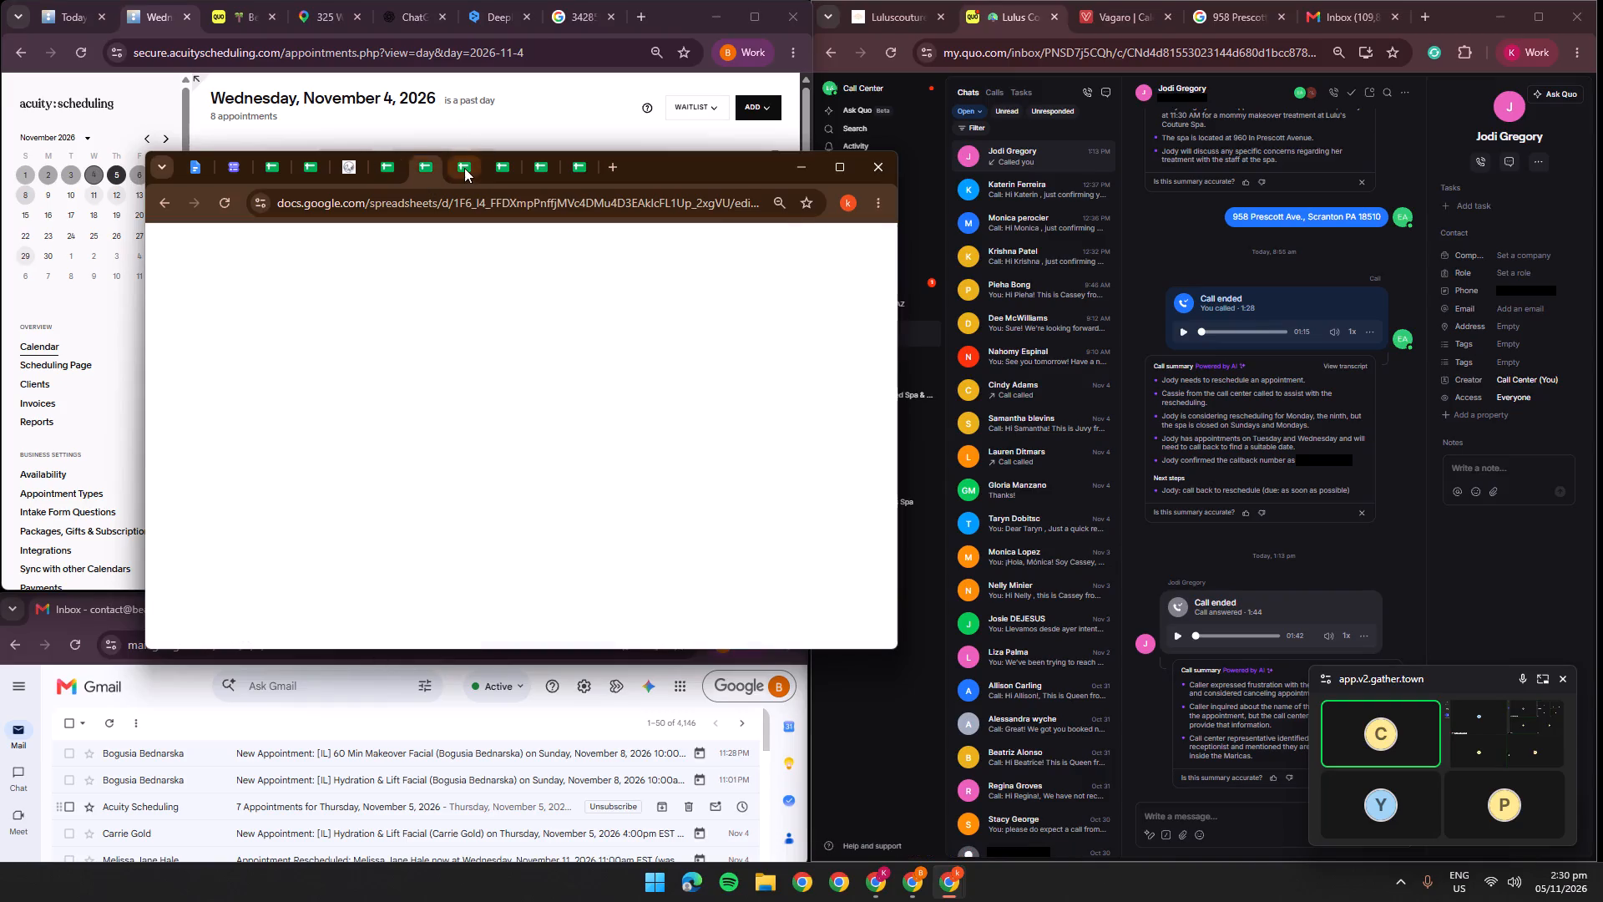
click(464, 168)
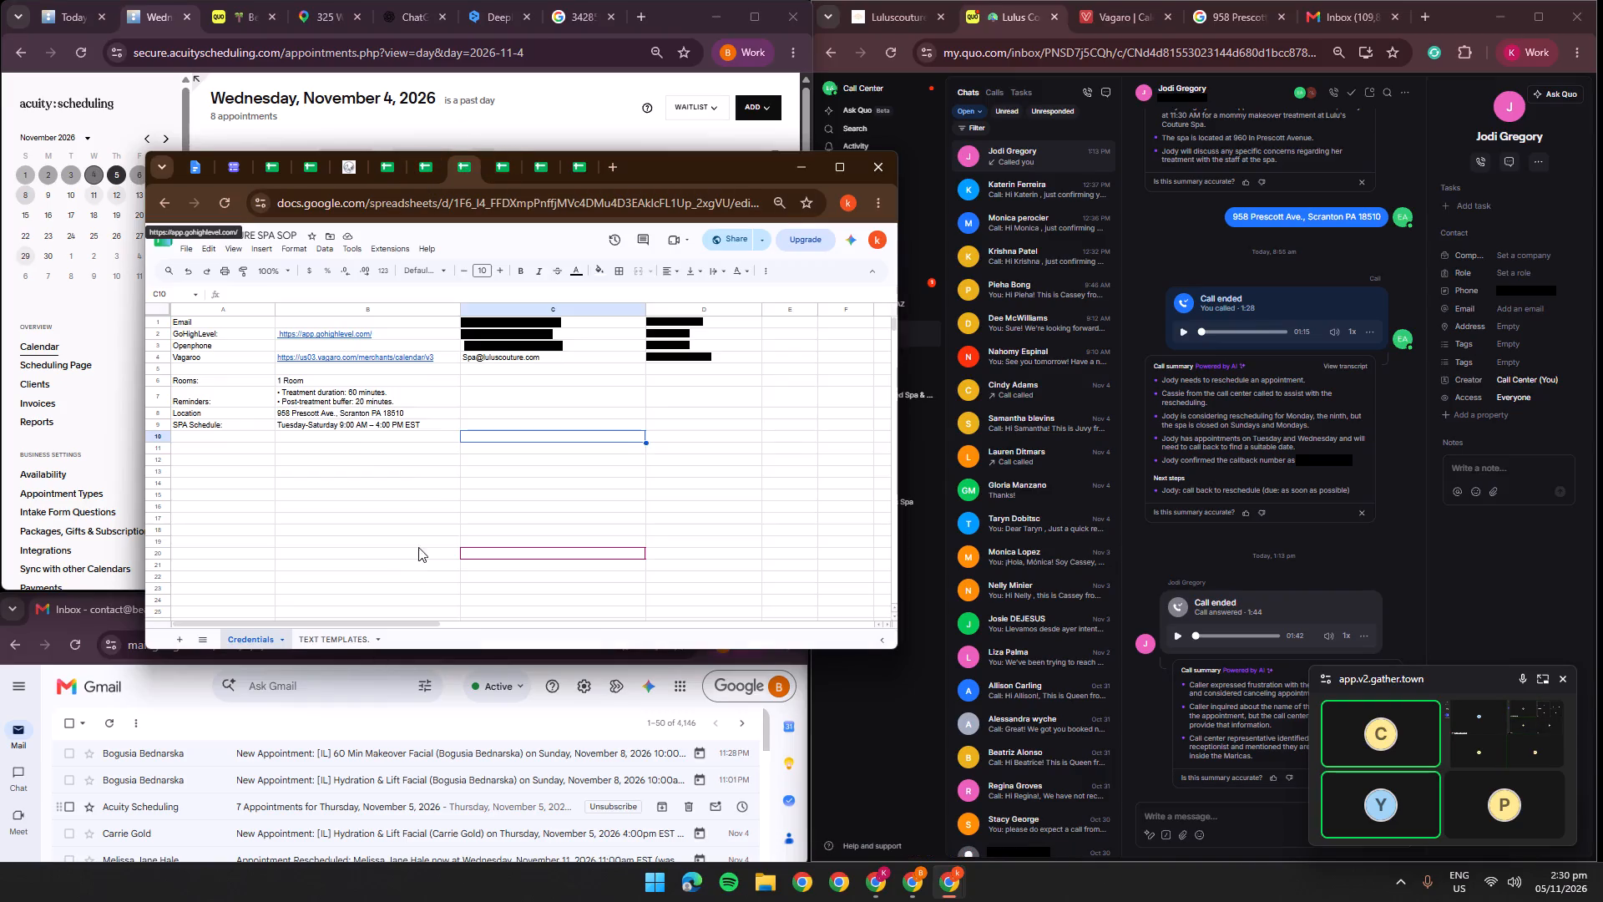
click(489, 462)
click(467, 570)
Open the DBLs Report- November 2026 workbook and look through the spa rows of the DBLs Report sheet.
click(551, 170)
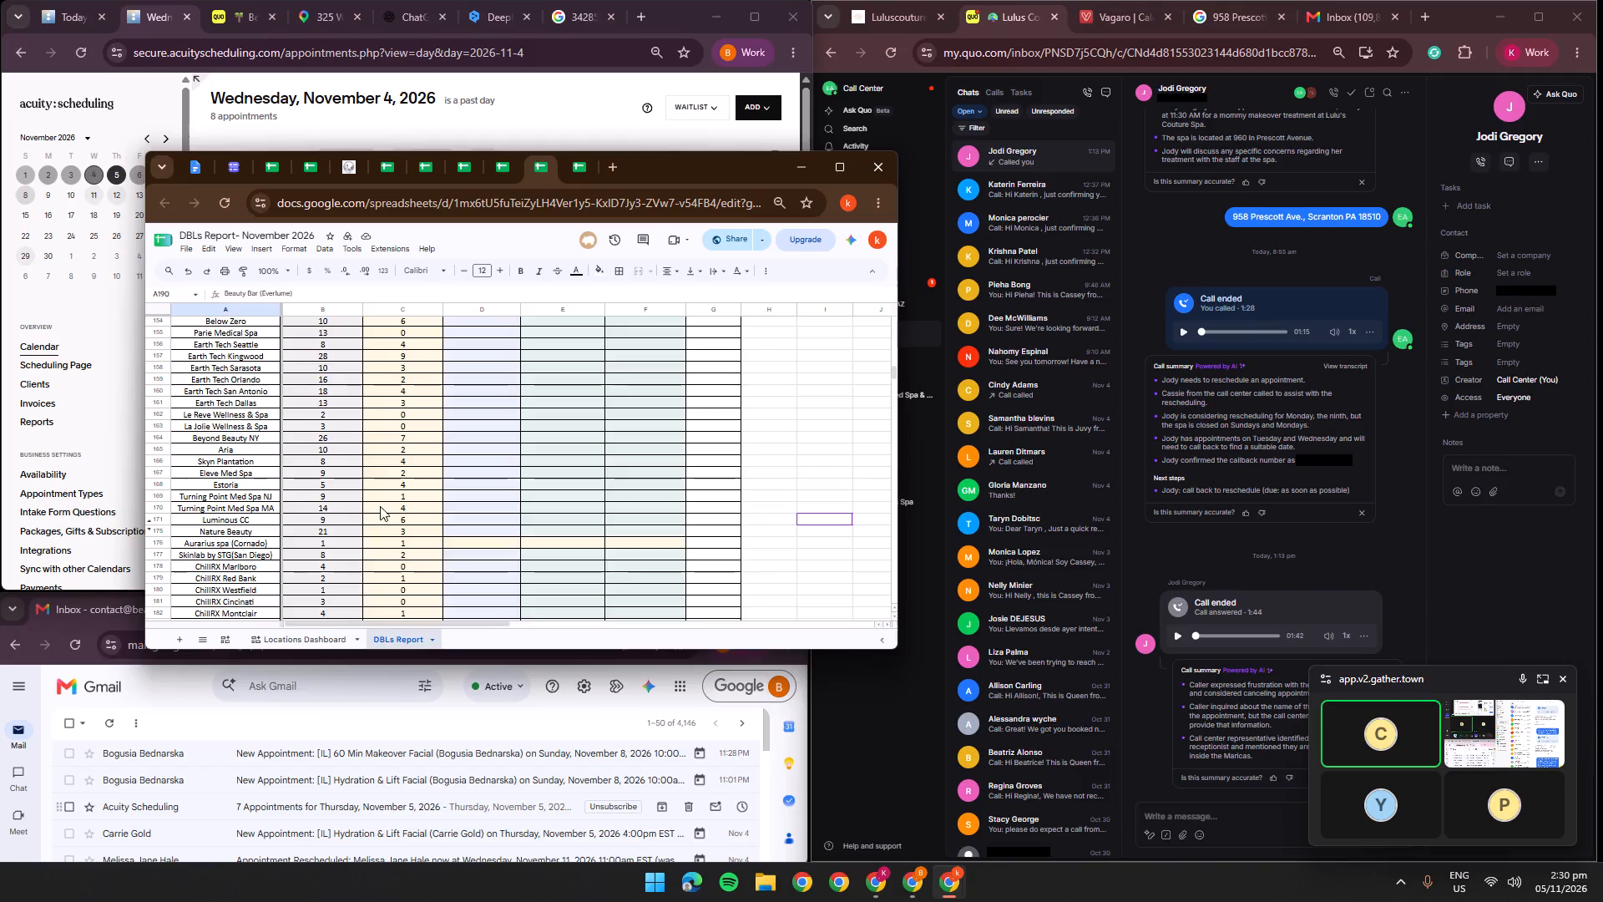
scroll(415, 490, down, 2)
scroll(415, 490, up, 5)
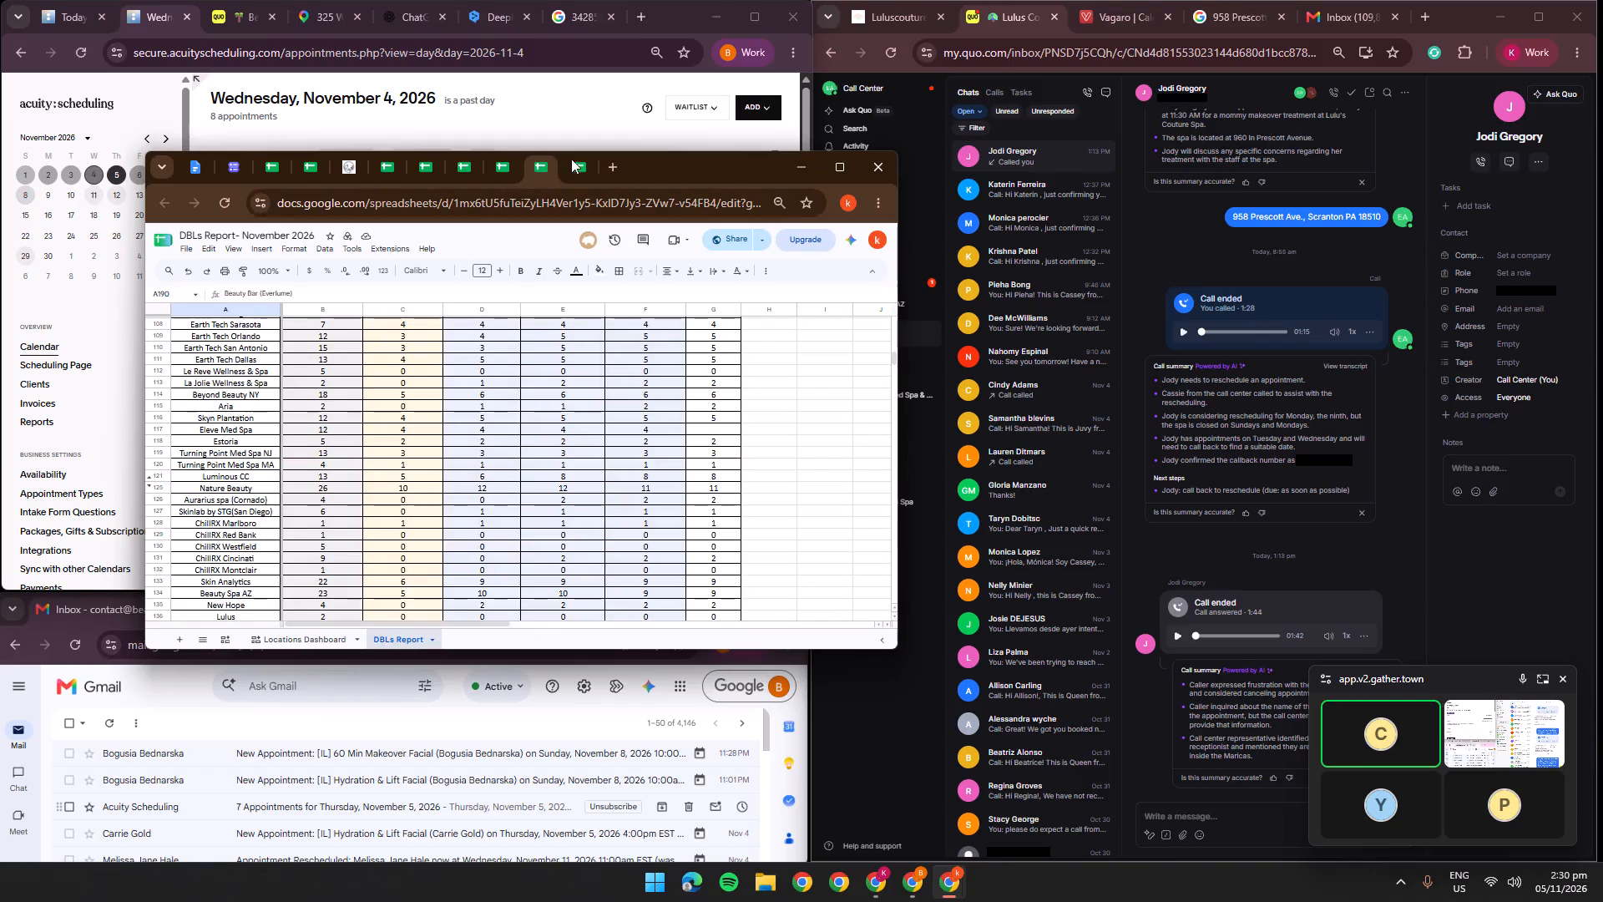
Open the Lulus Bookings and Arrivals workbook and compare it with the Acuity day schedule for November 4.
click(571, 159)
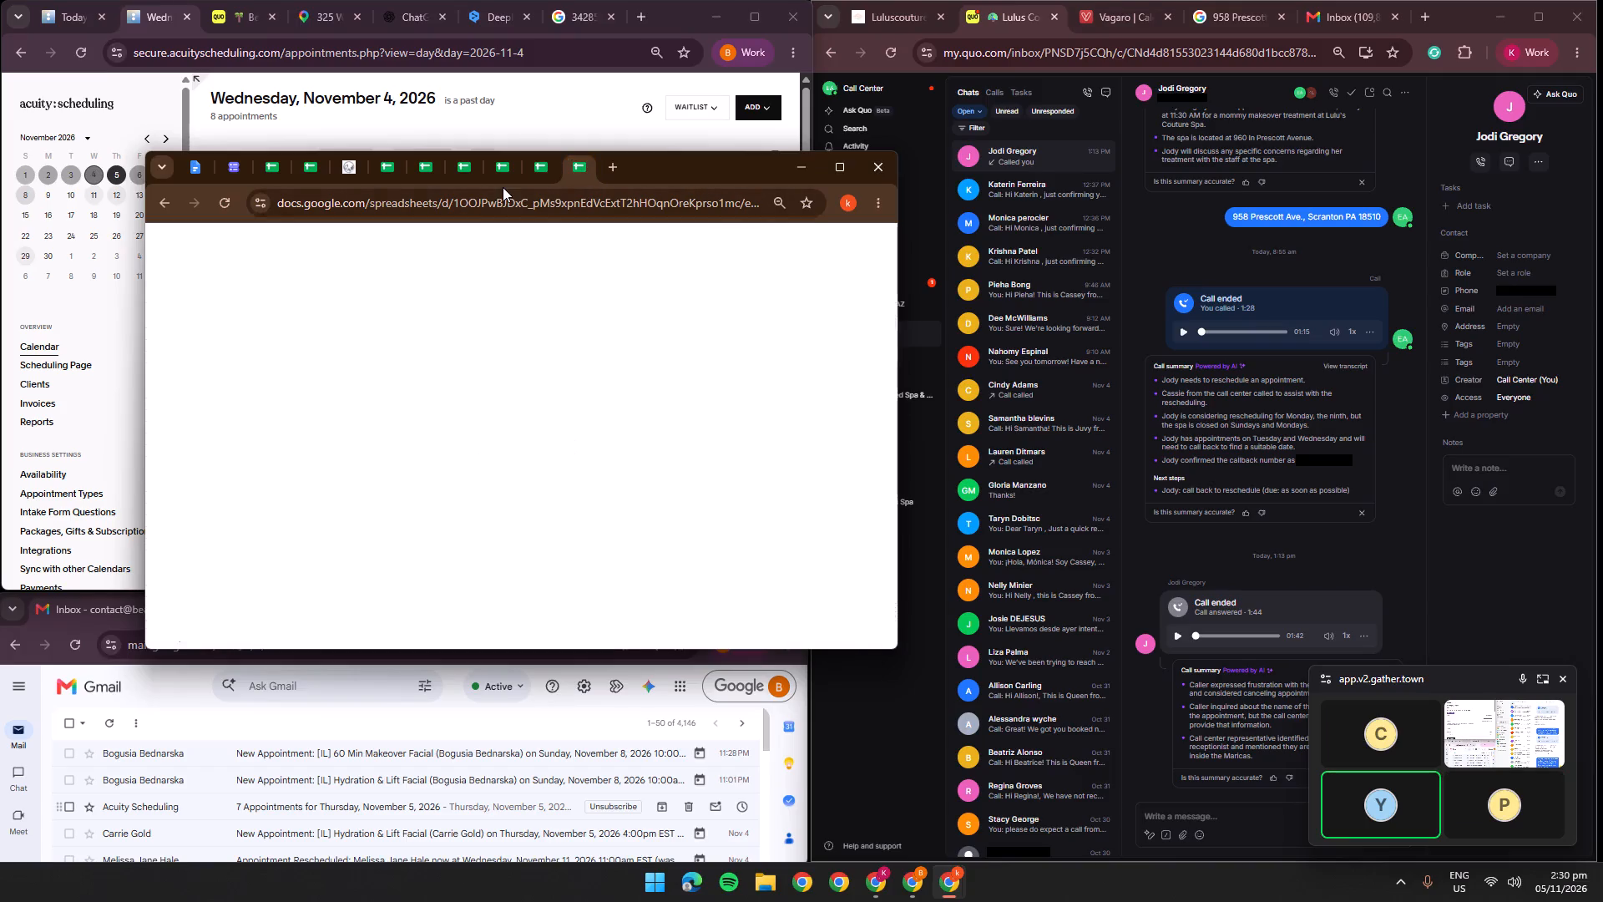
click(301, 114)
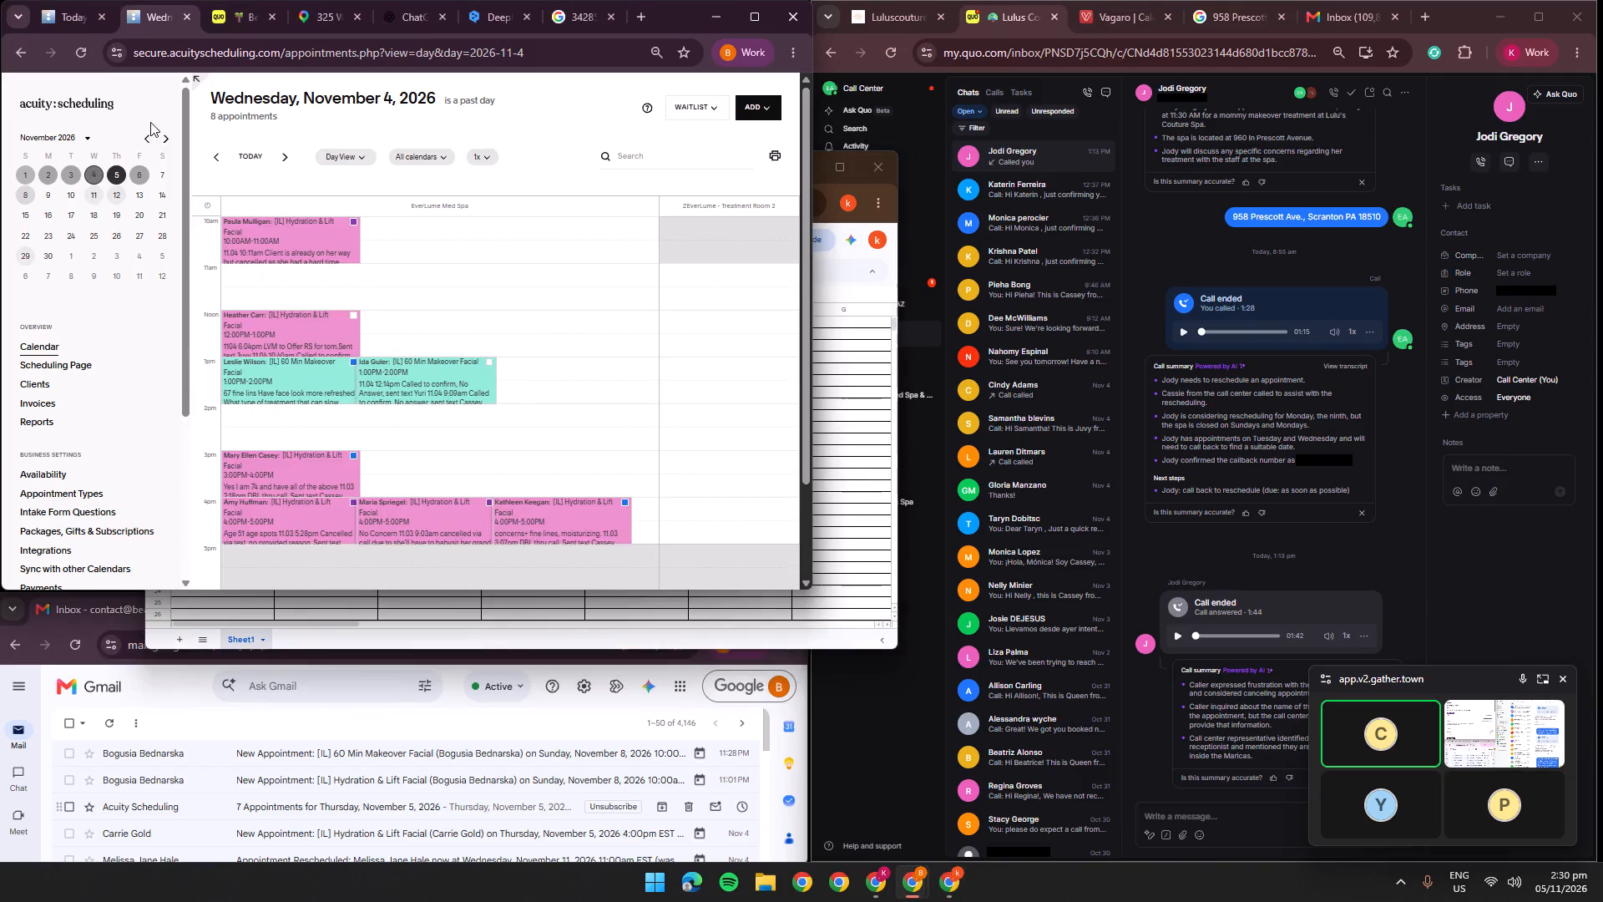
click(834, 478)
click(408, 364)
click(341, 410)
click(270, 413)
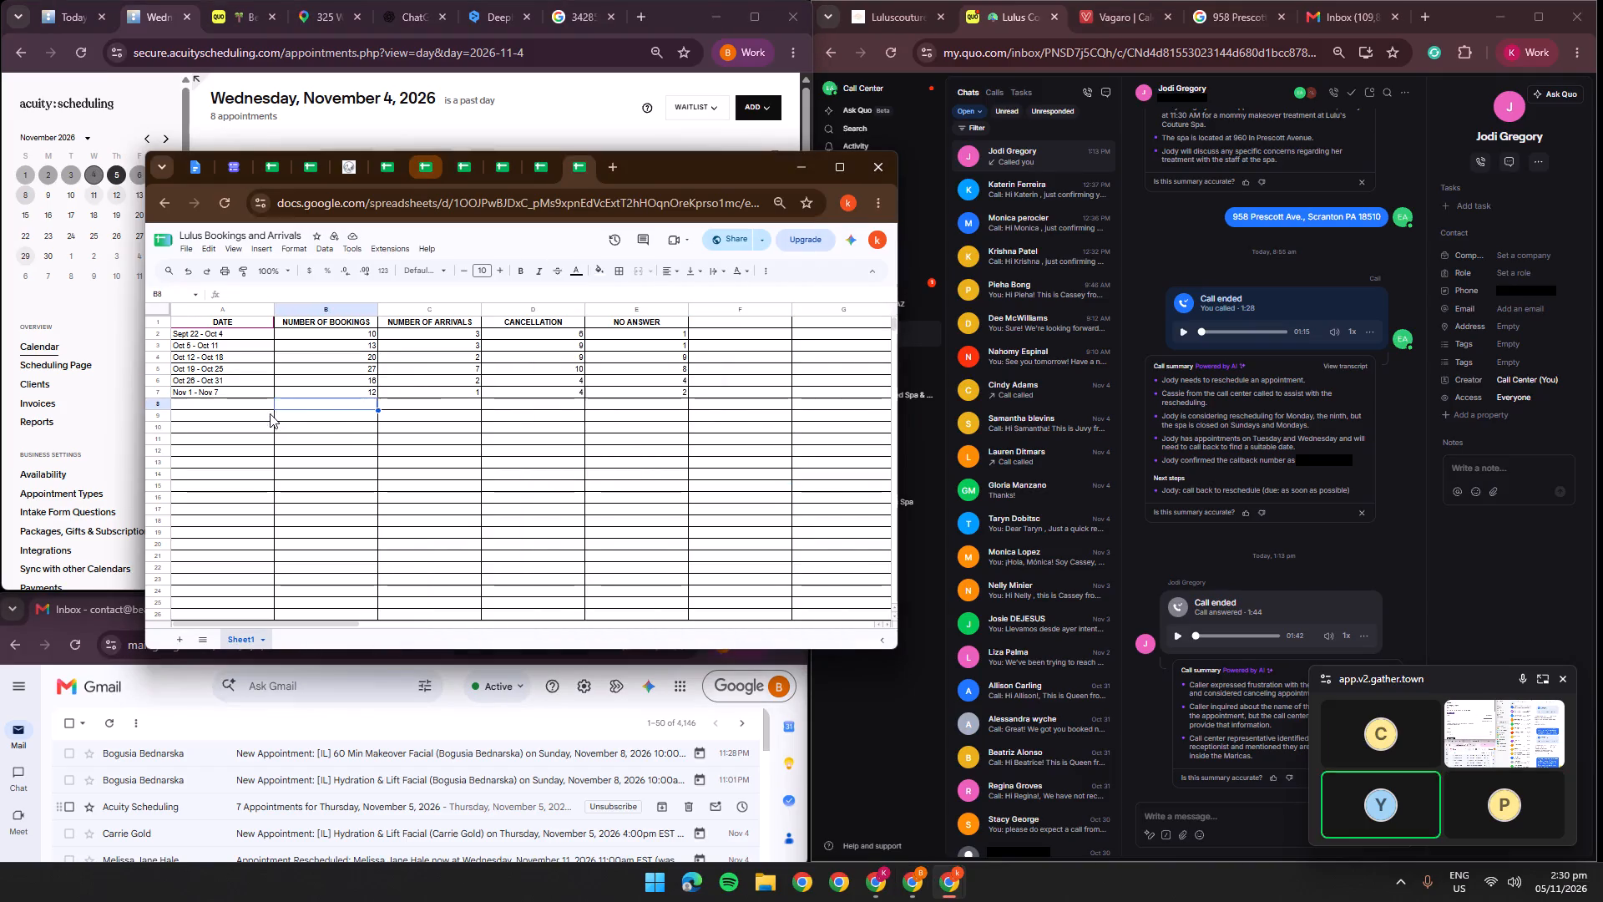
click(315, 141)
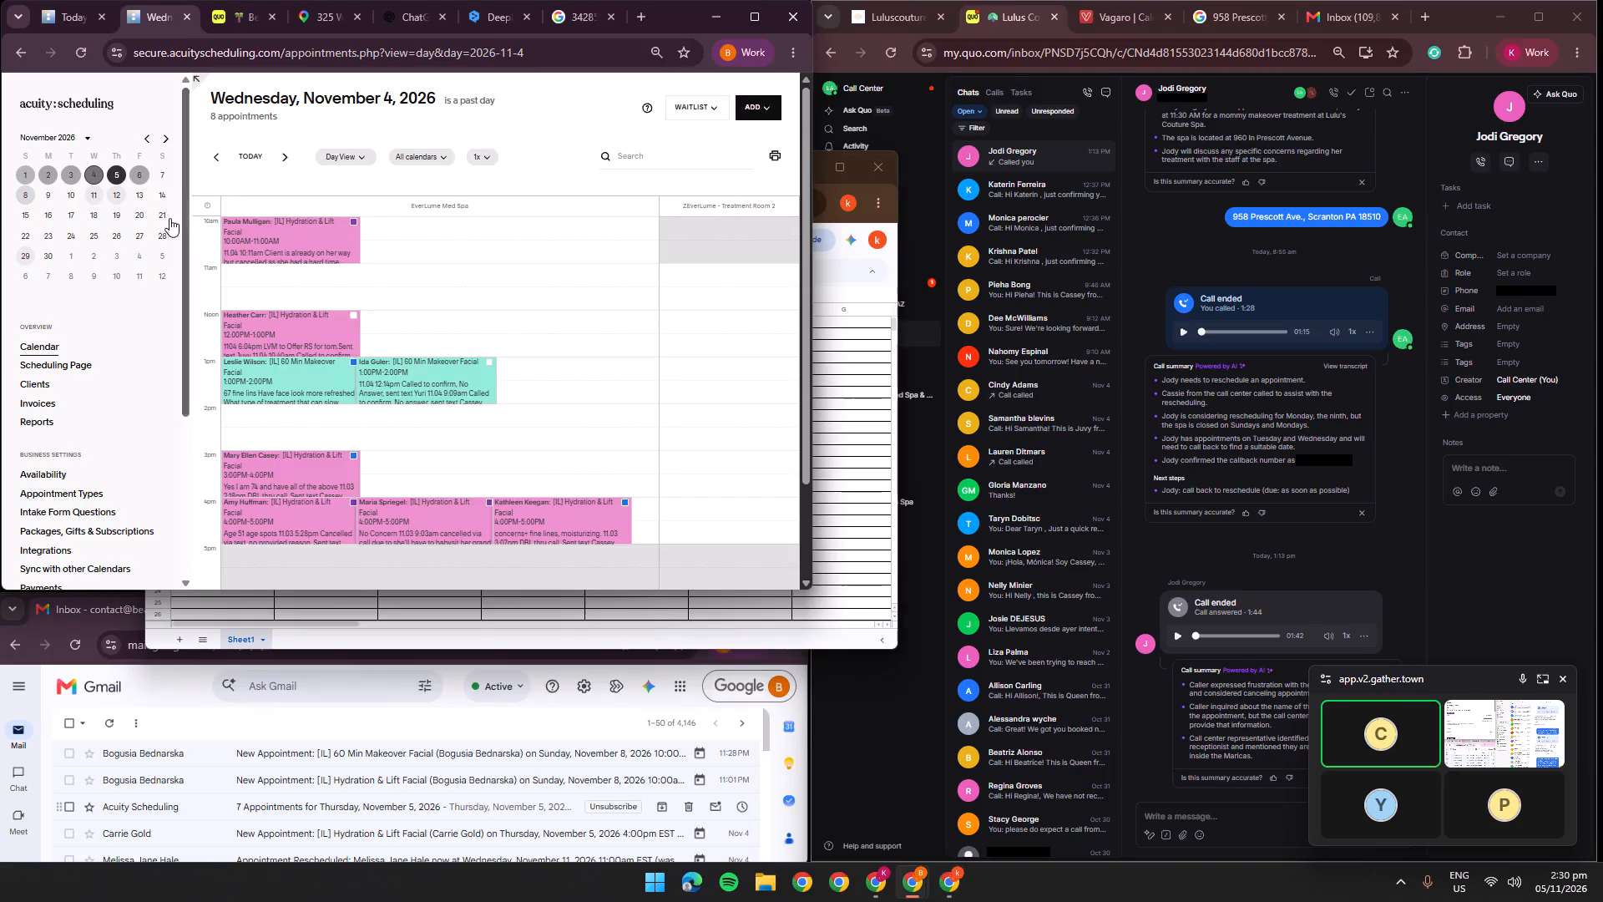
Open the full Gather meeting view with Yuri's shared screen, and minimize it again.
click(1536, 677)
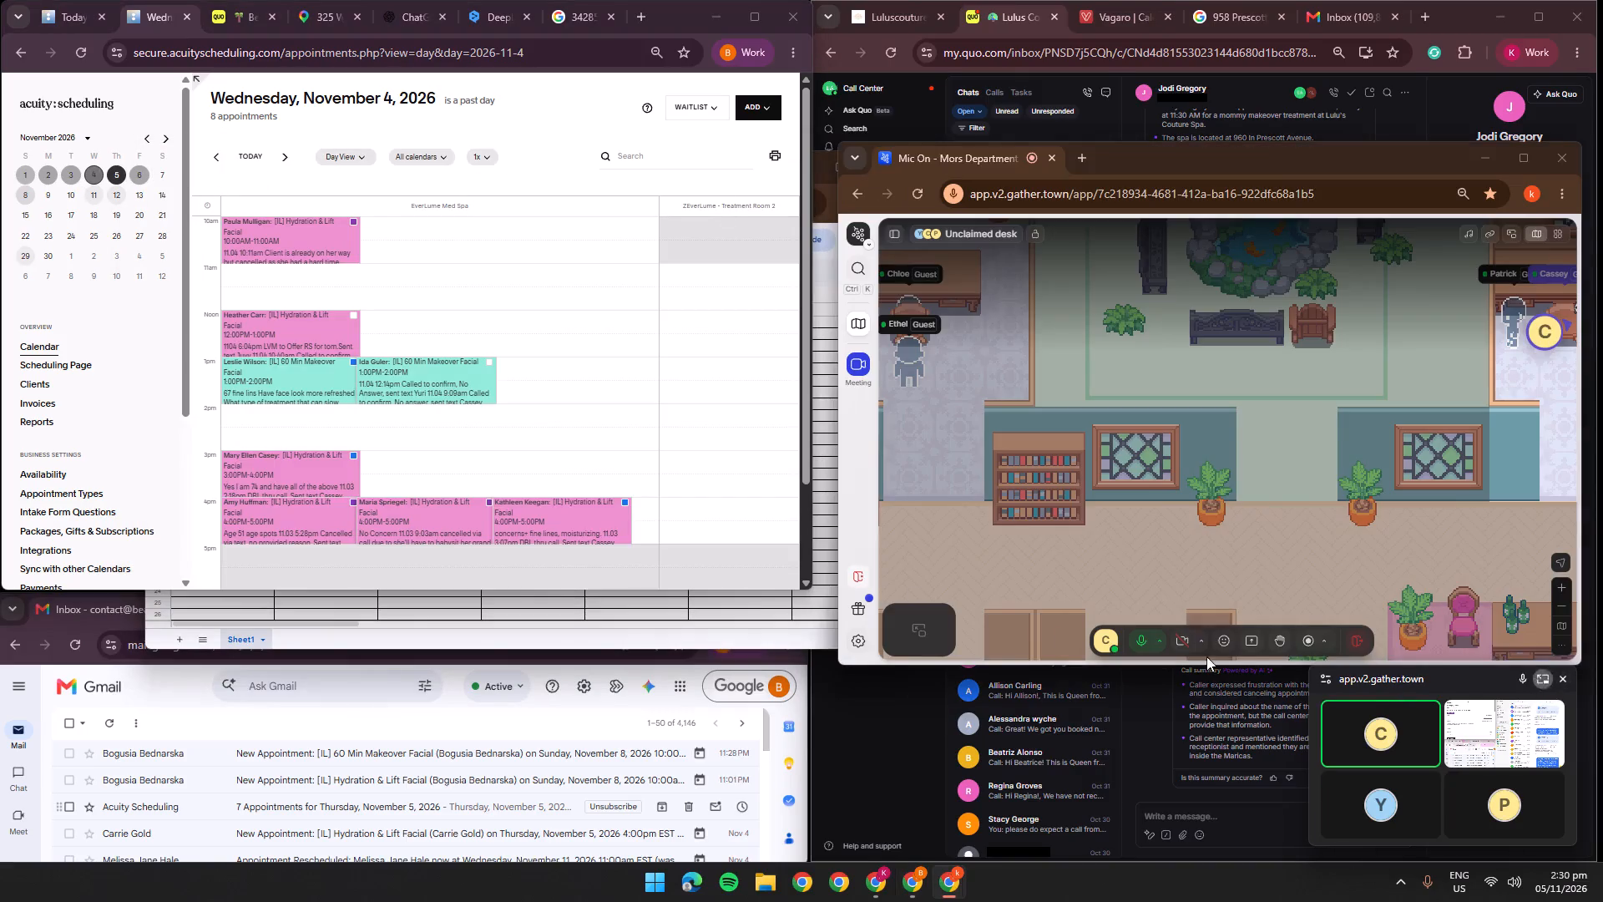
click(1185, 280)
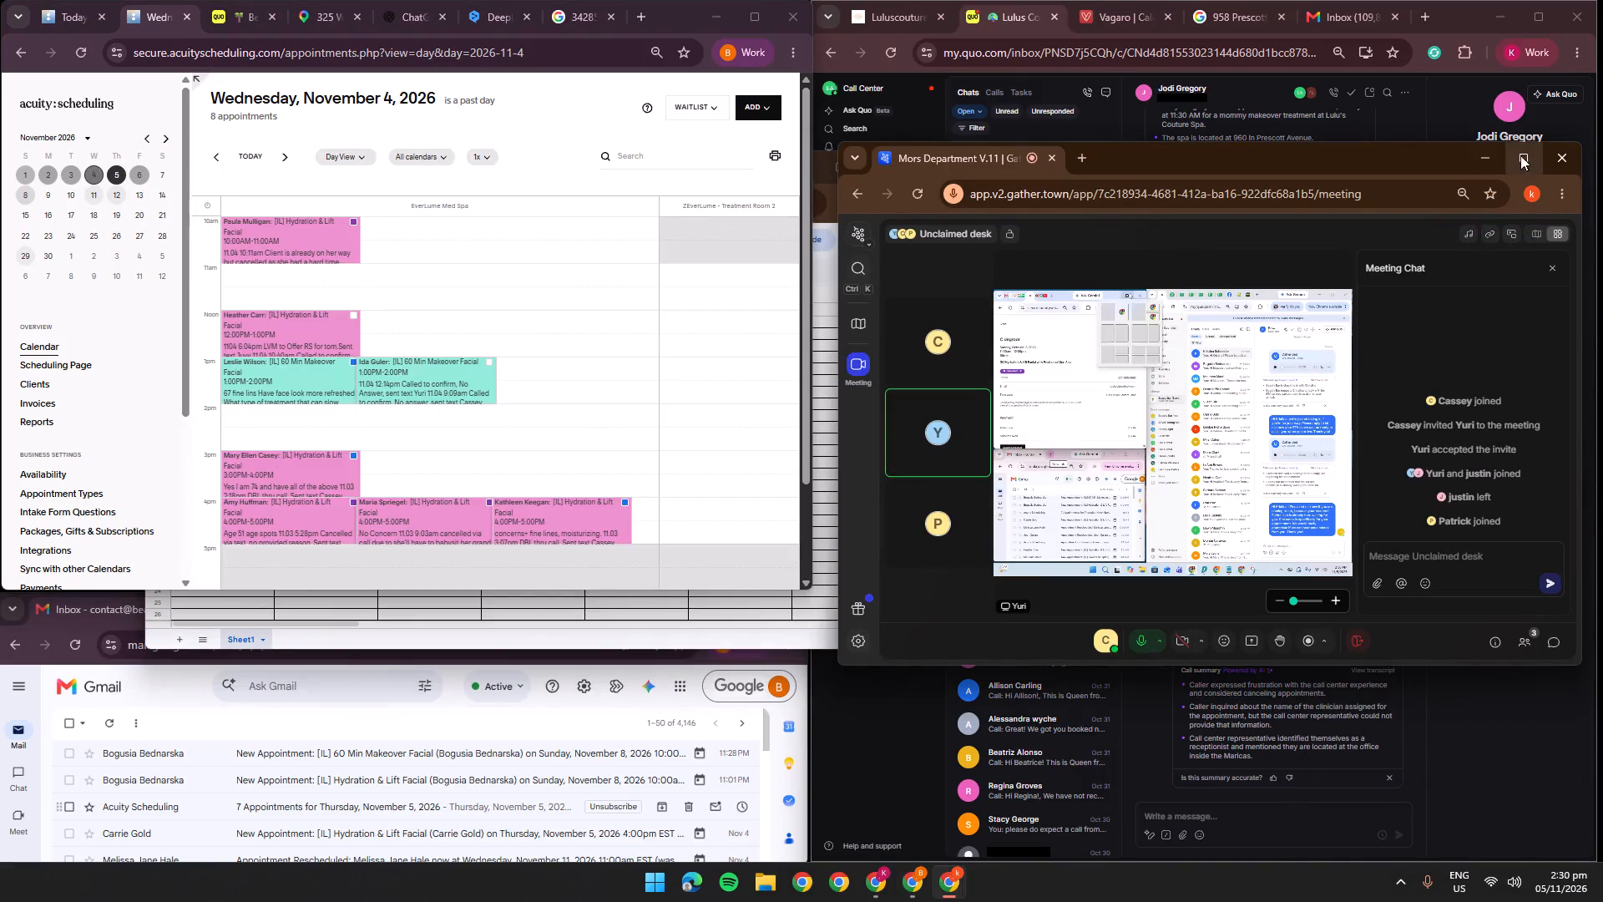
click(1474, 163)
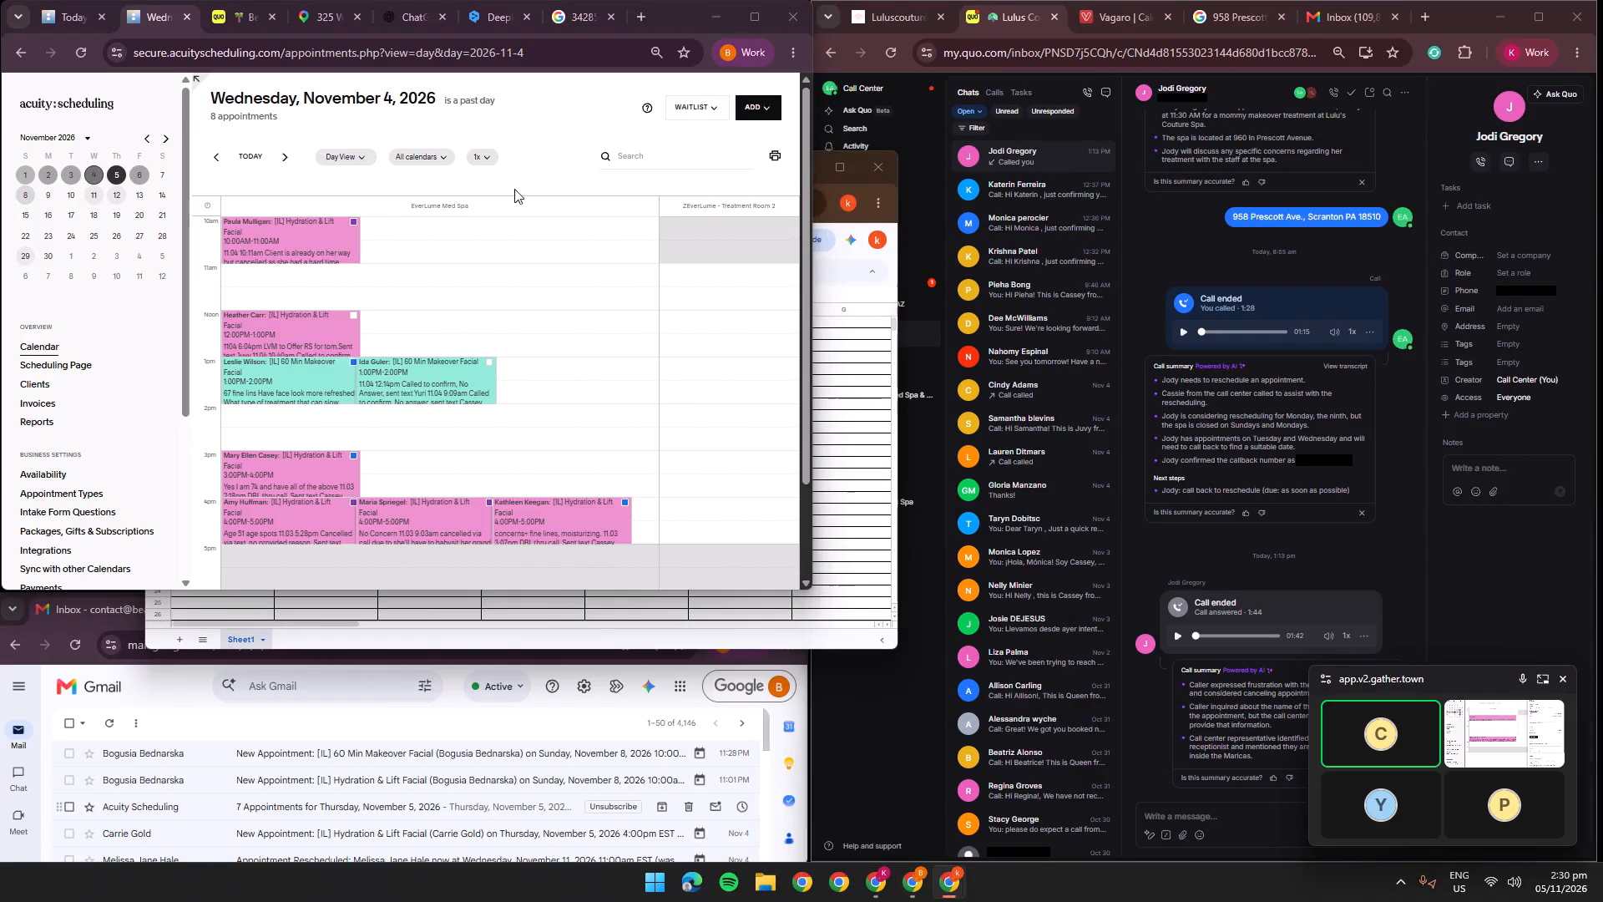
Return to Lulus Bookings and Arrivals and look over the weekly bookings, arrivals, cancellation and no-answer columns.
click(853, 453)
click(474, 476)
click(235, 456)
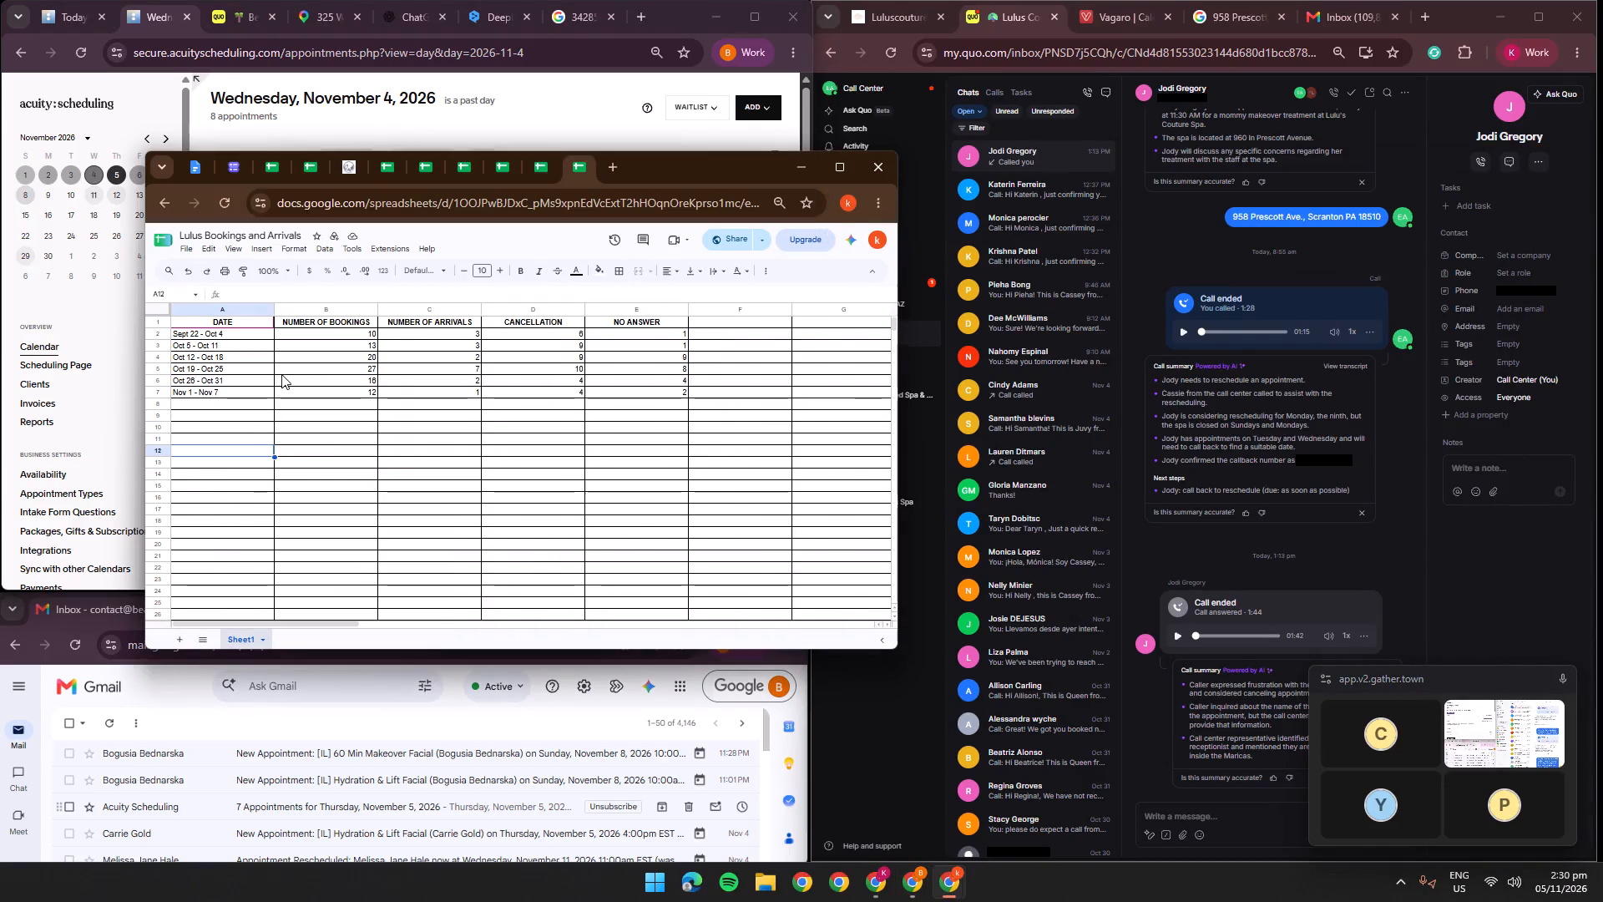
click(297, 494)
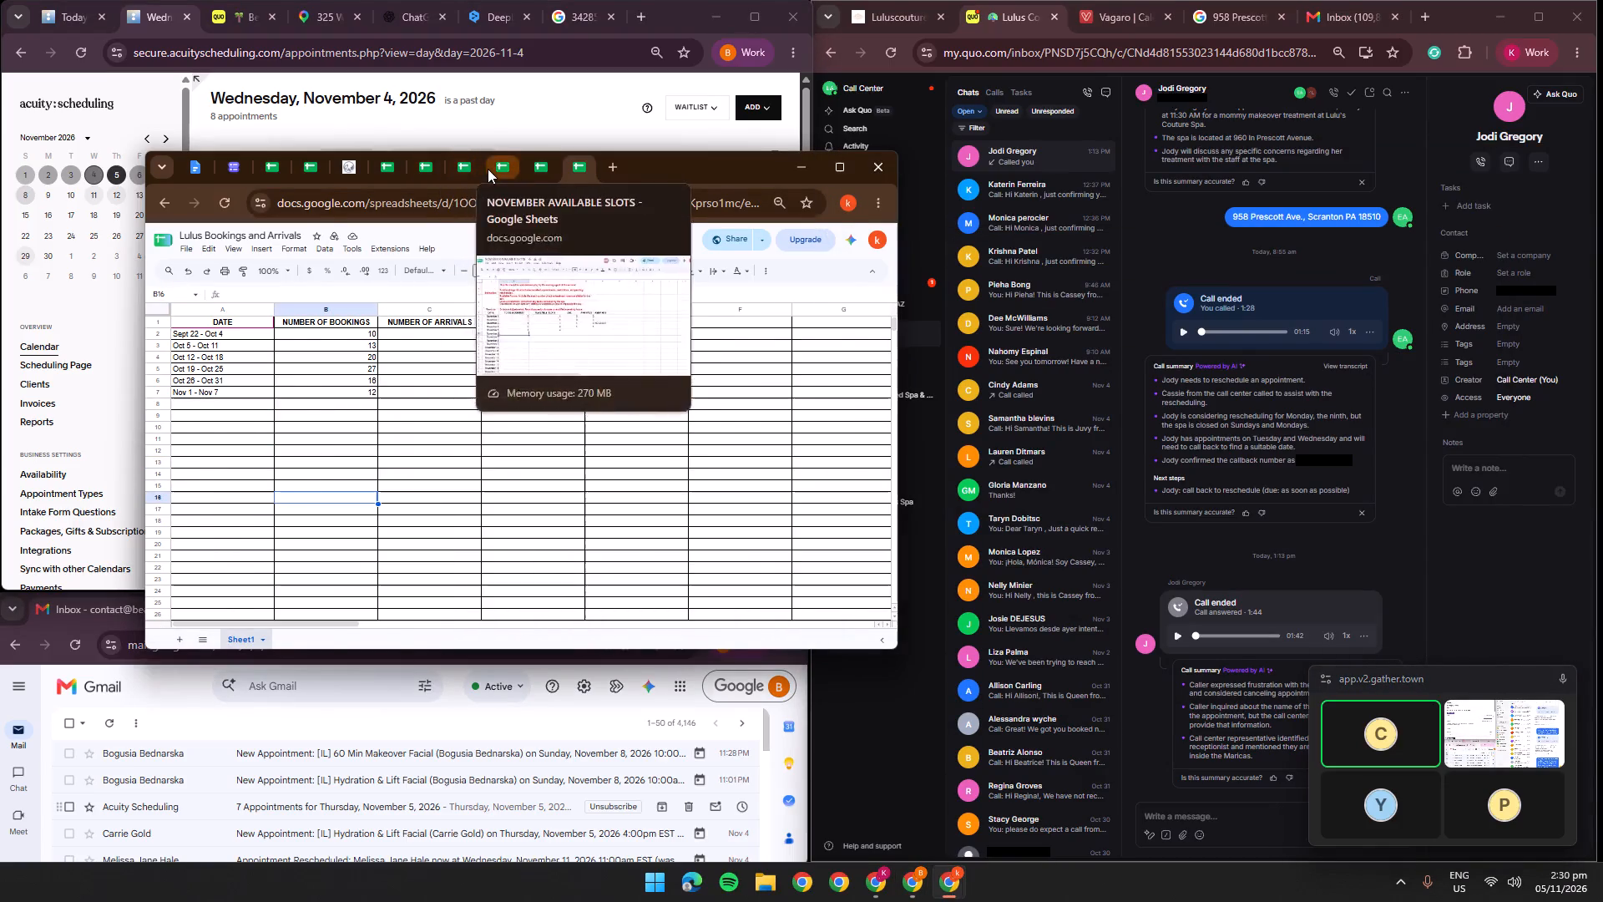
Open NOVEMBER AVAILABLE SLOTS and look over the daily entries in the Lulus and Everlume sheets.
click(488, 169)
click(296, 509)
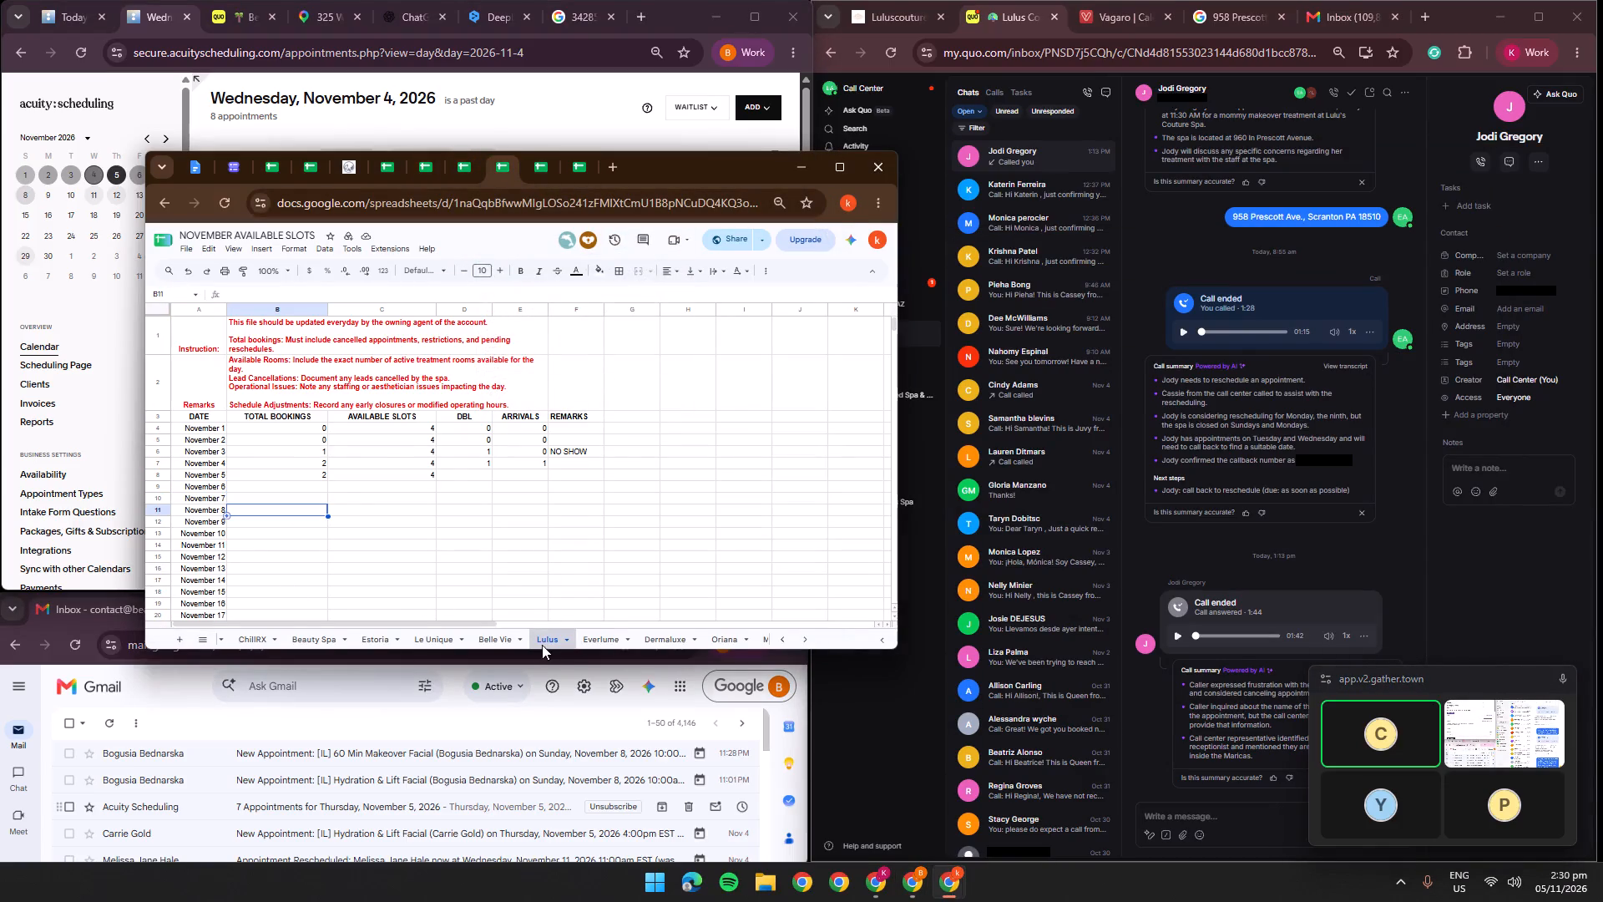
click(586, 636)
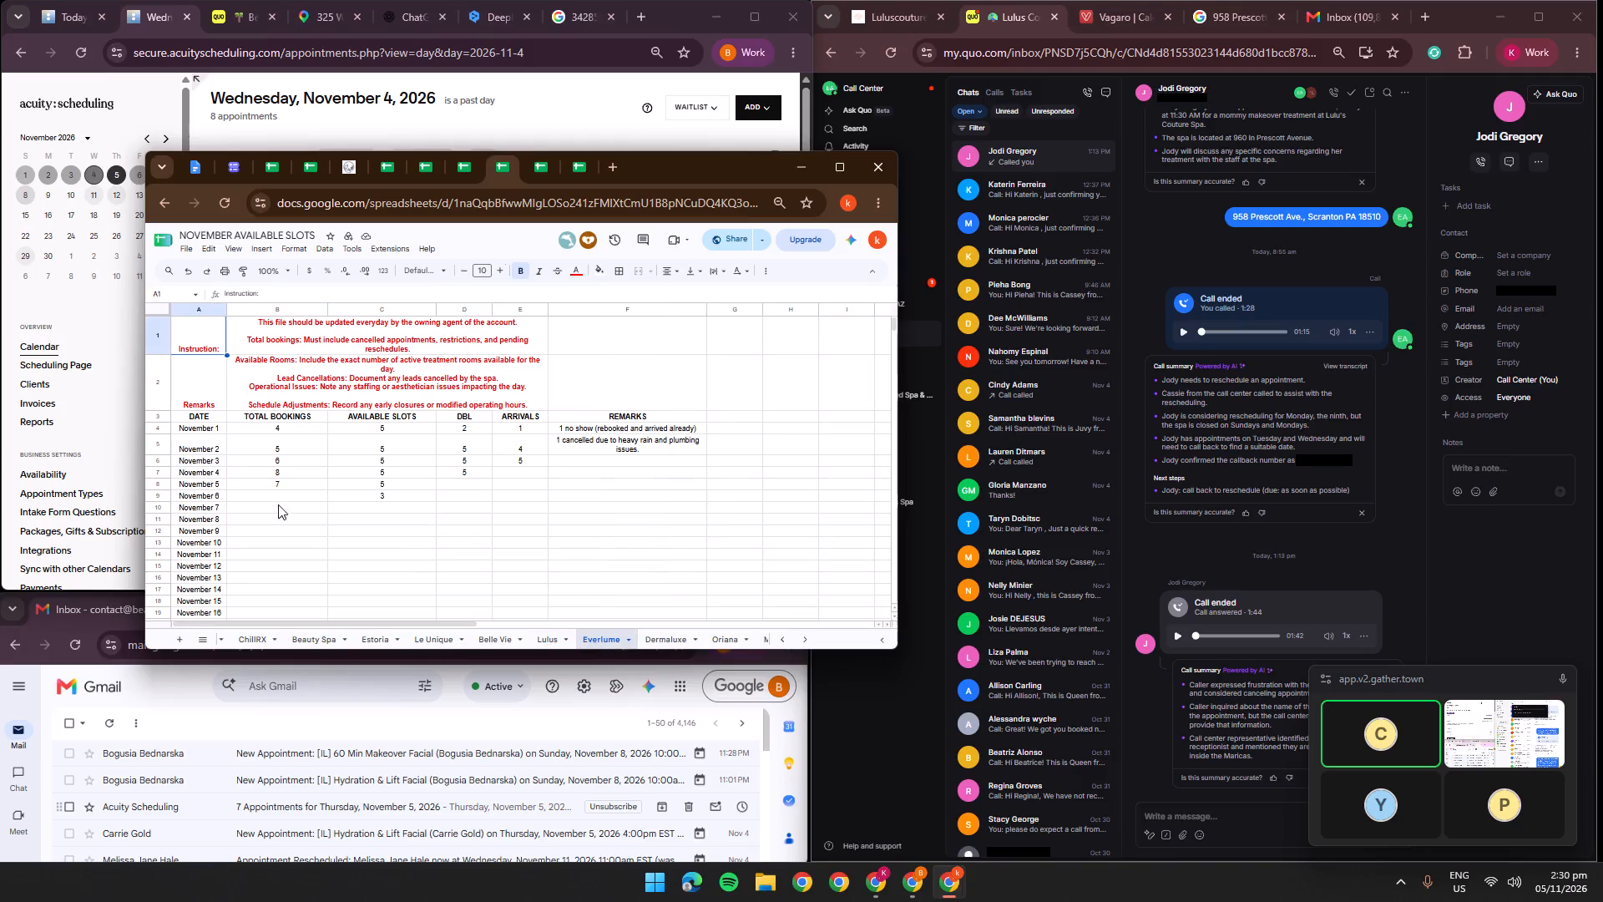
click(284, 493)
Open the Beauty Bar inbox in Quo for the incoming call, muting and then unmuting the Gather microphone.
click(250, 16)
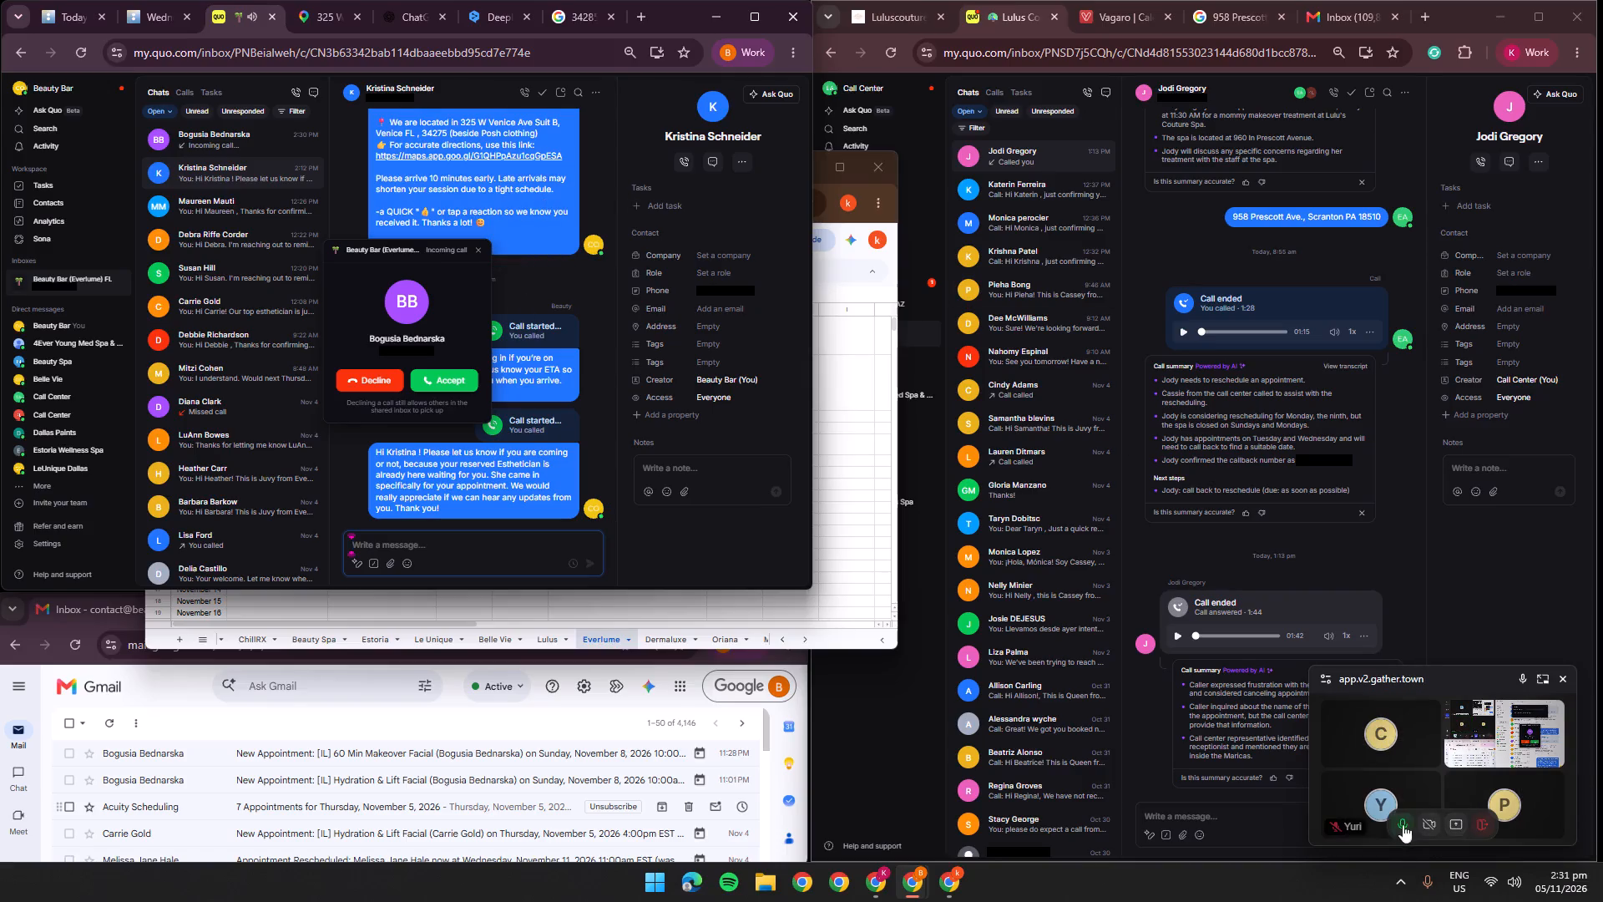
click(1397, 829)
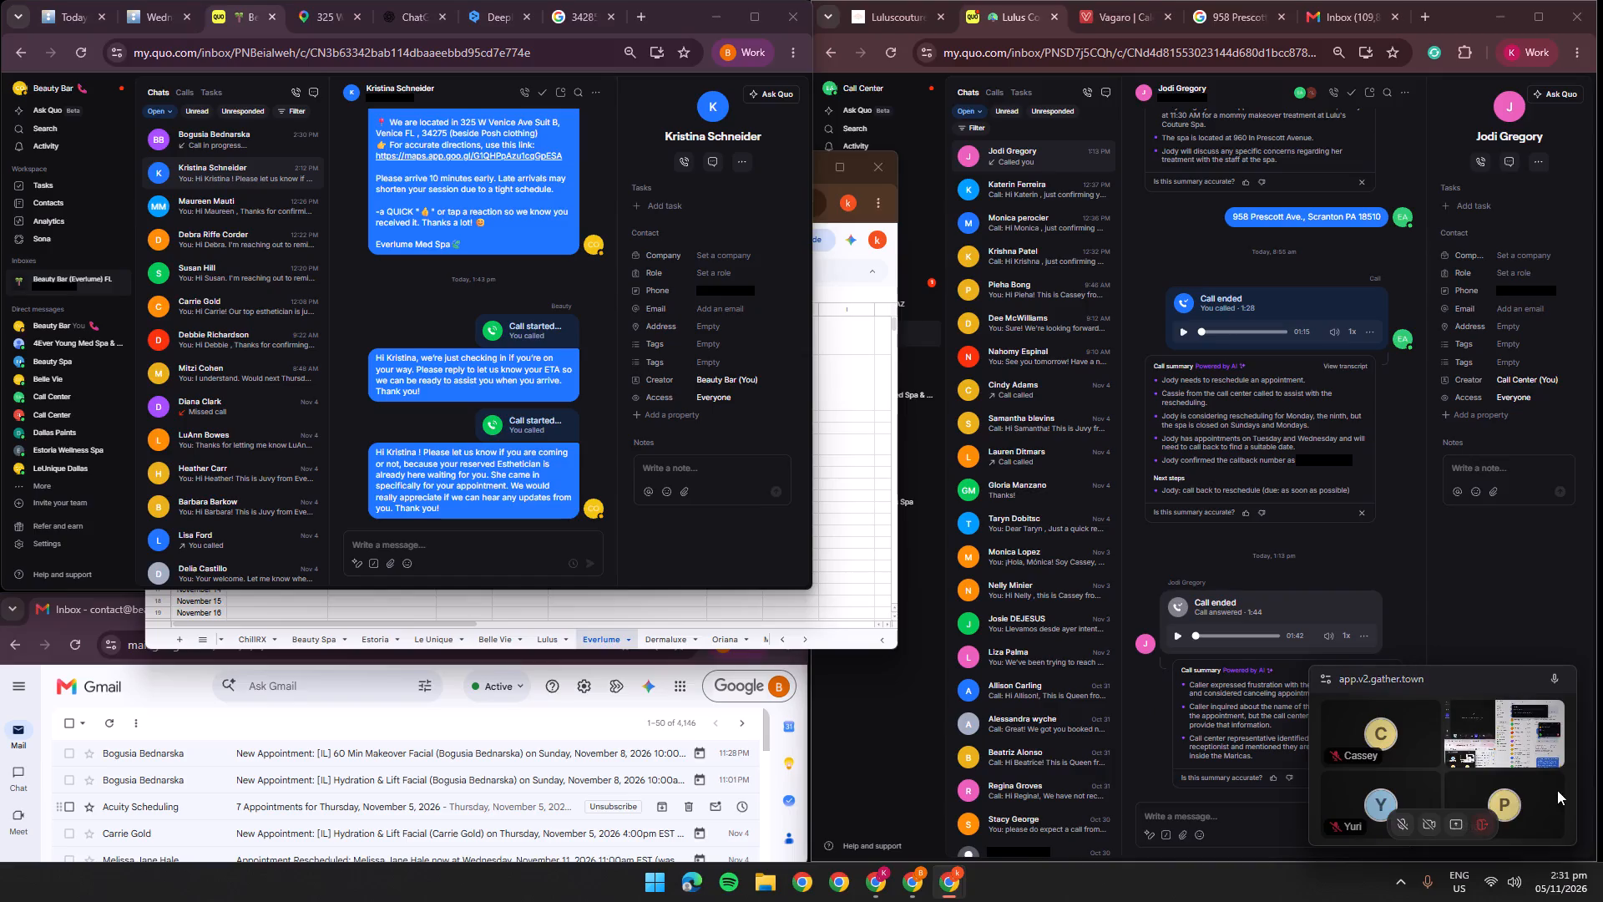
click(1401, 829)
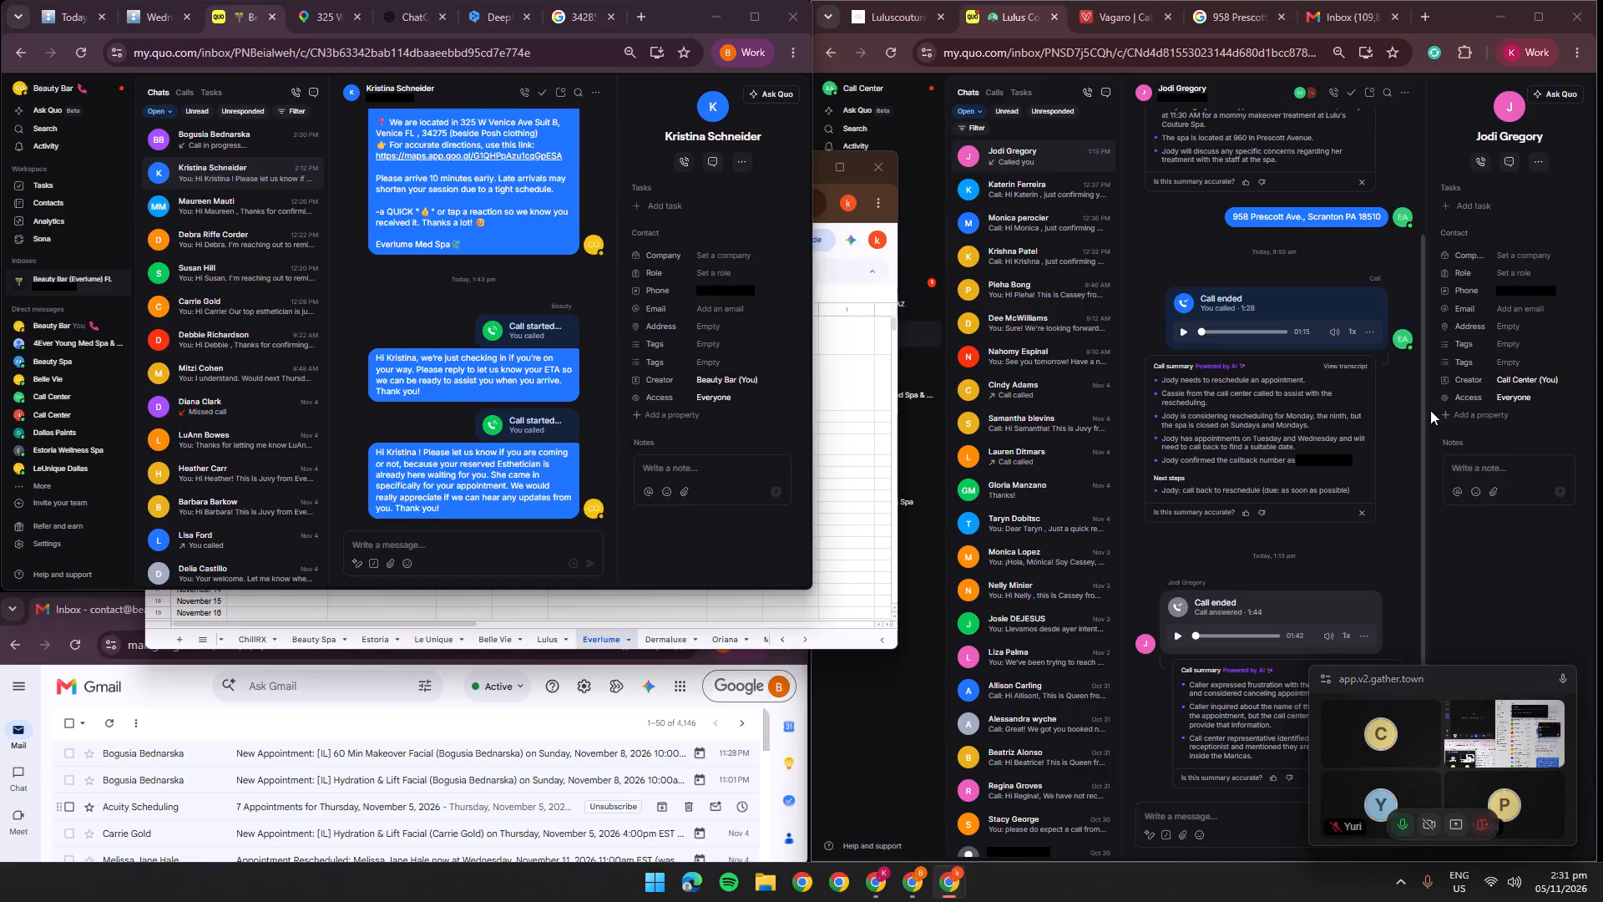
Check the Acuity day schedules for today, November 5, and Wednesday, November 4, and return to the Beauty Bar inbox.
click(72, 27)
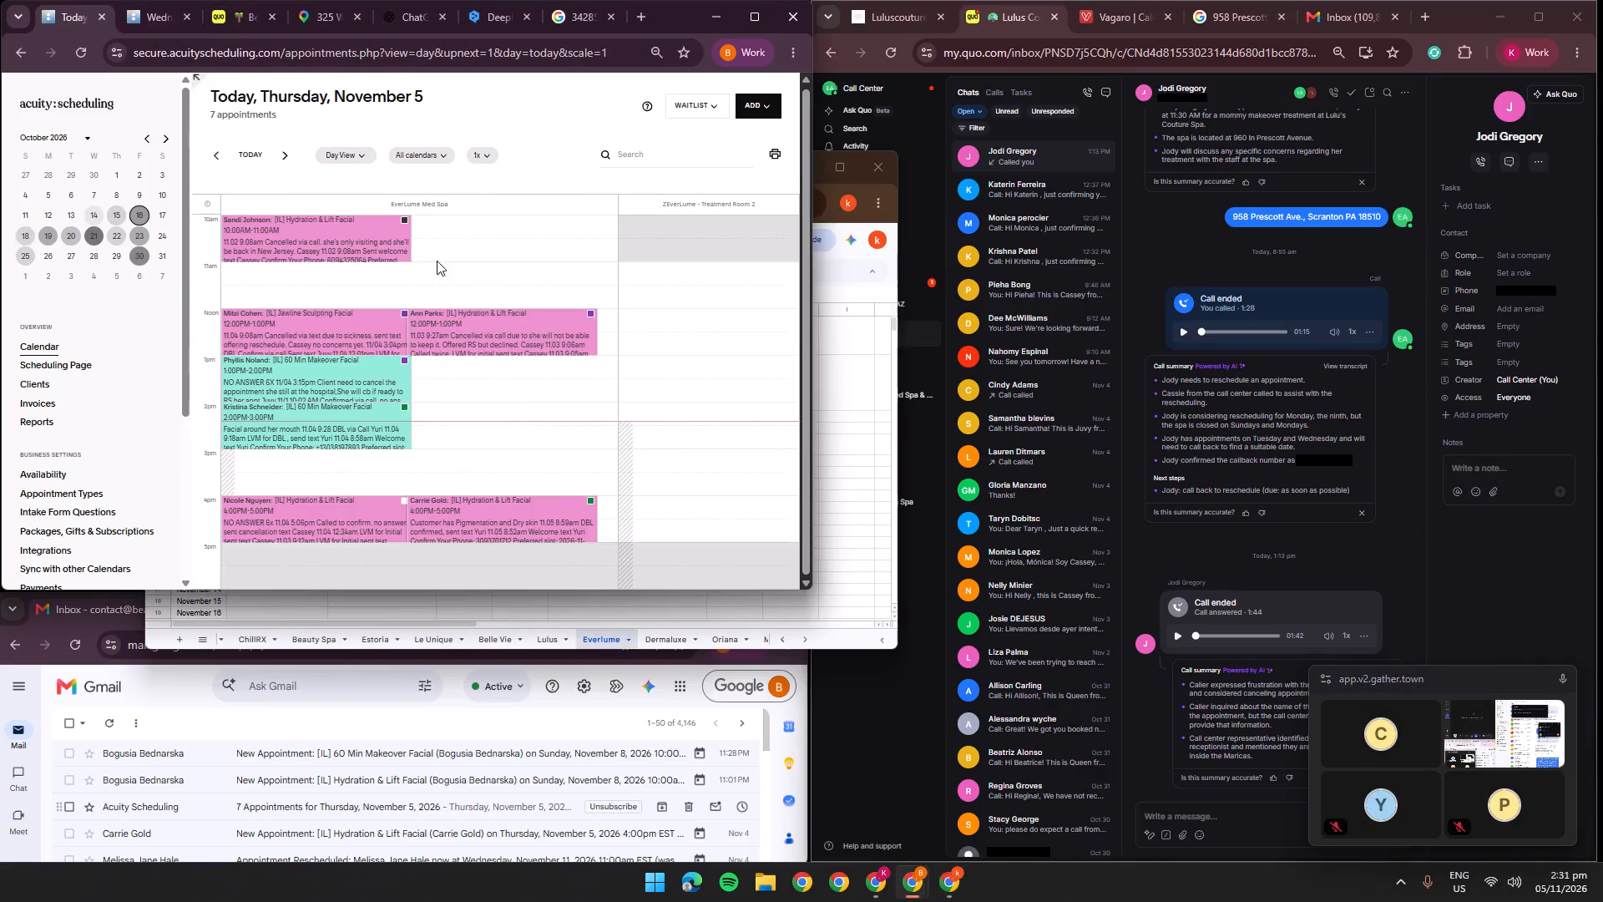
scroll(326, 384, up, 1)
click(159, 31)
click(207, 5)
click(216, 23)
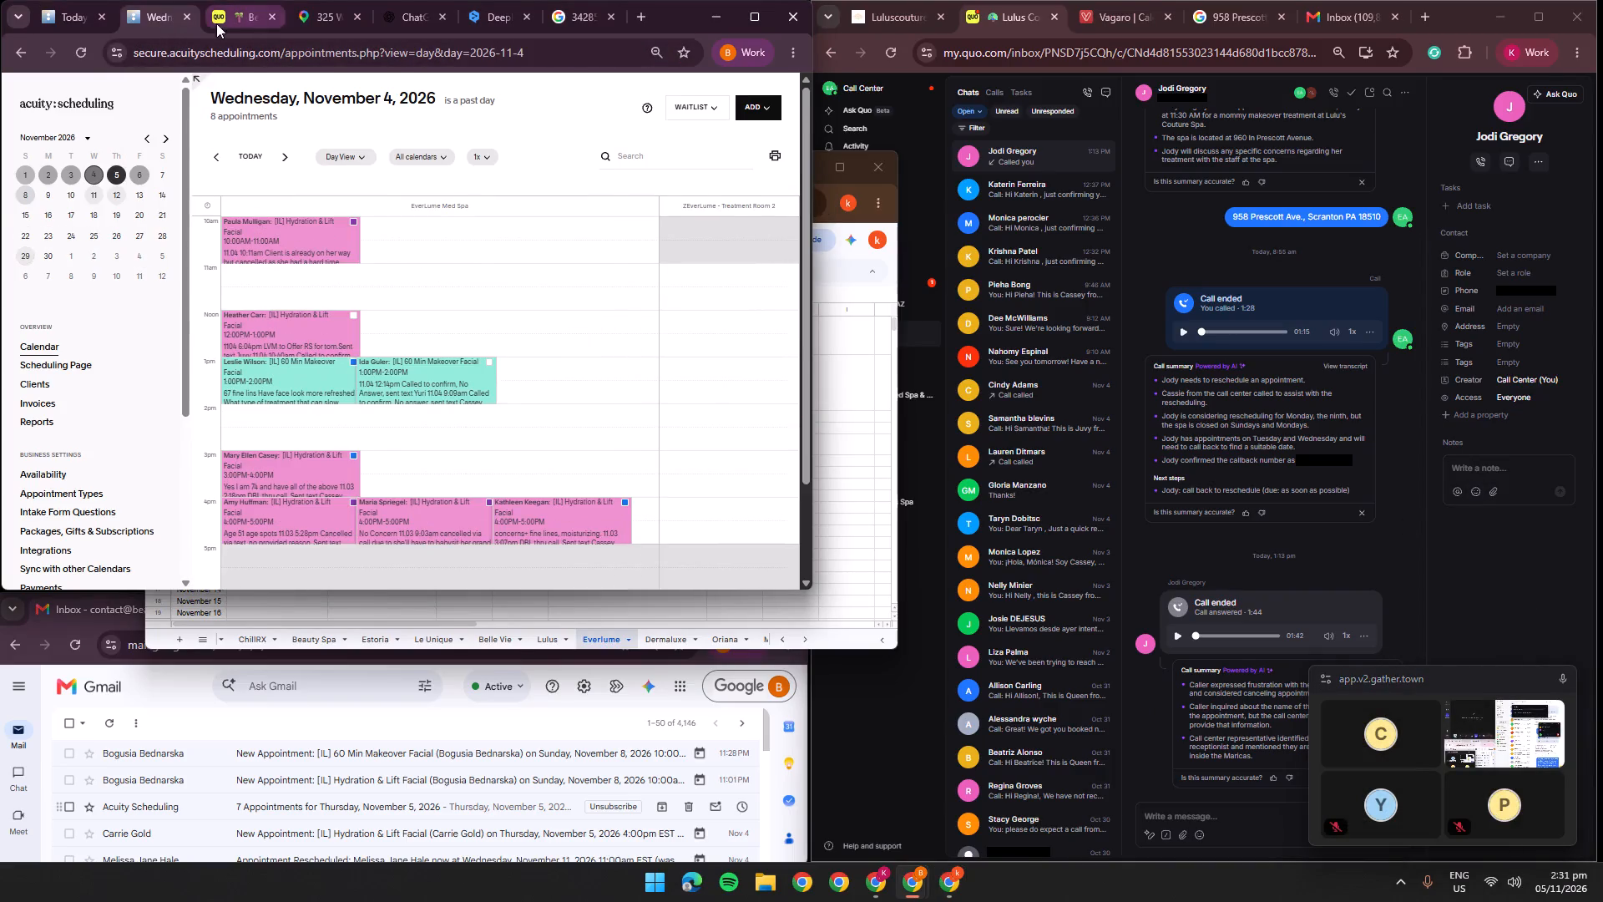
Return to the Everlume slots sheet and point out the November 5 total bookings cell.
click(781, 598)
click(351, 511)
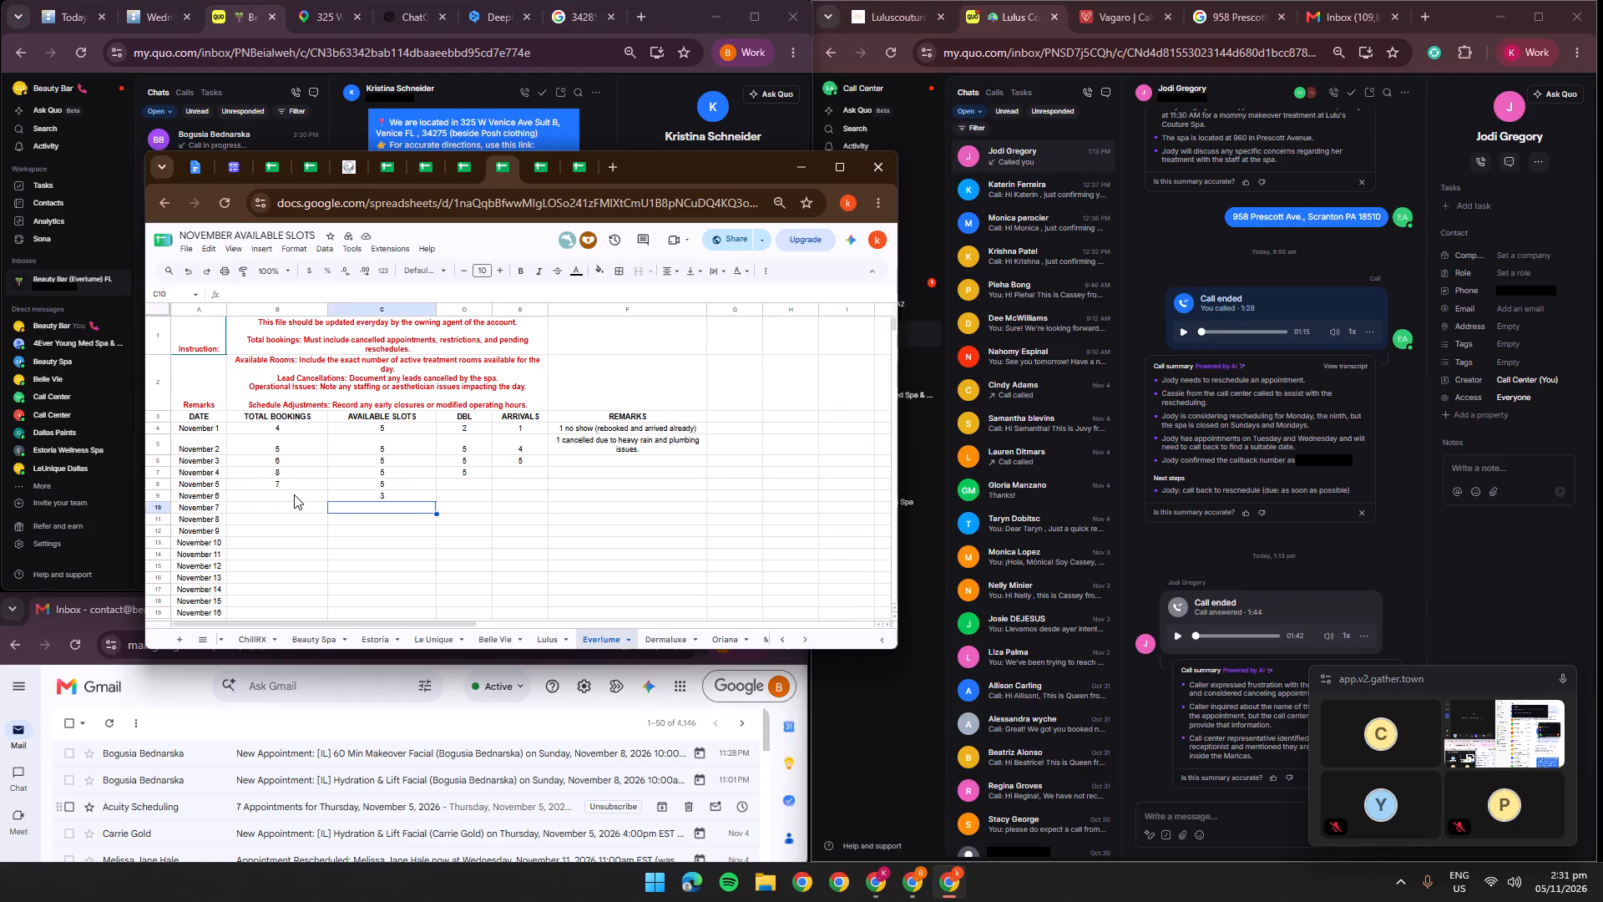
click(294, 490)
click(291, 503)
click(297, 493)
click(297, 488)
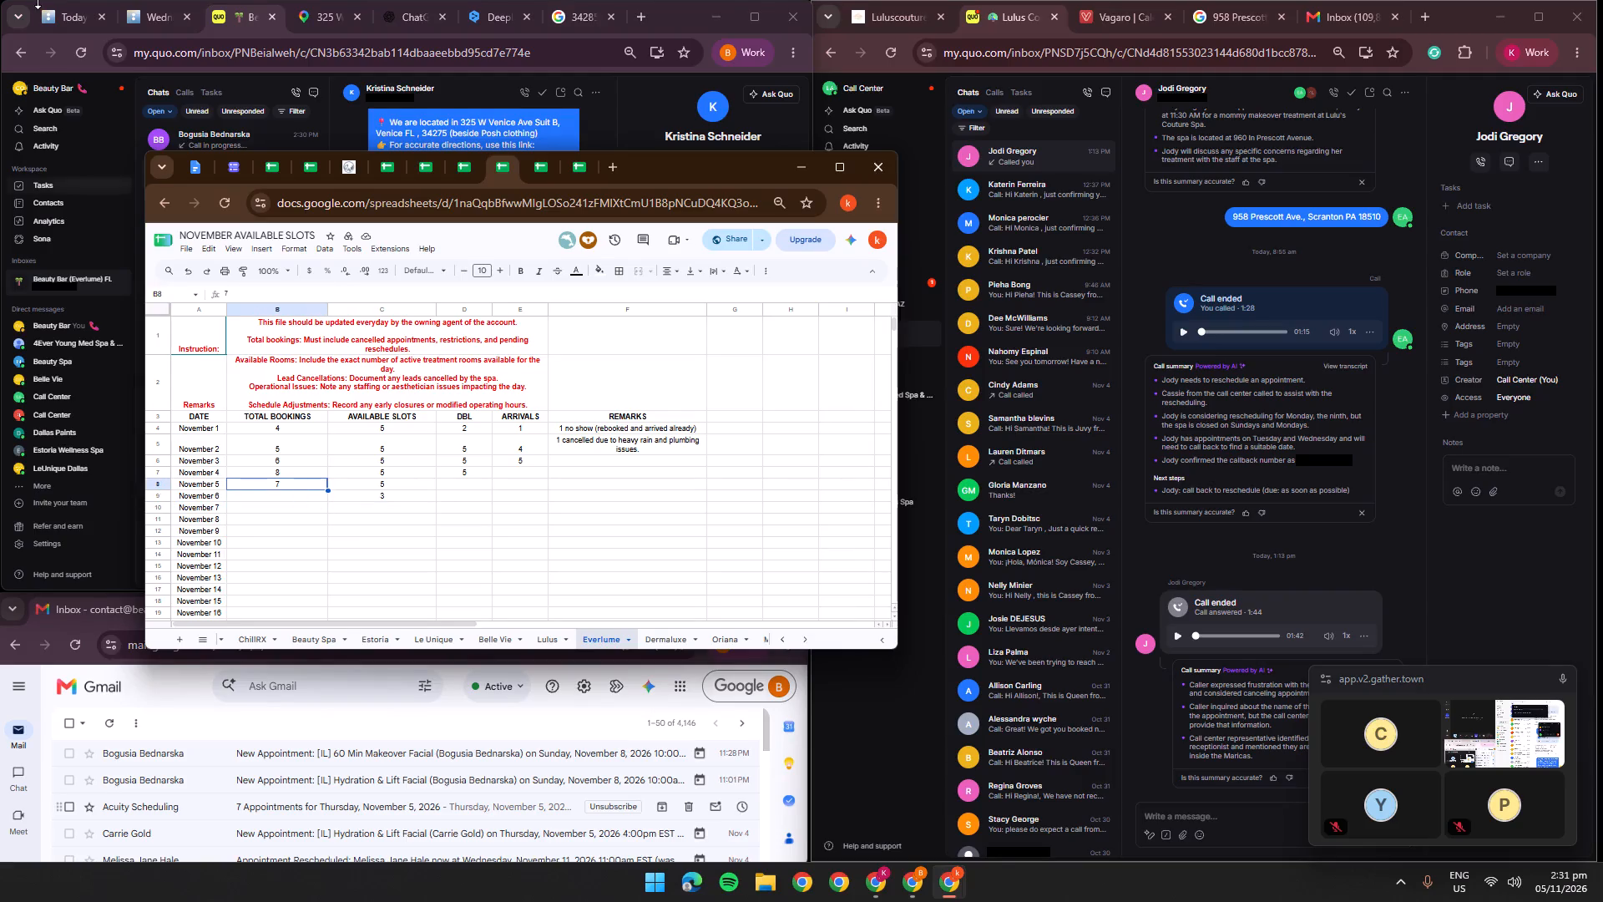
Check the Acuity day schedule for Thursday, November 5, and return to the Everlume sheet of NOVEMBER AVAILABLE SLOTS.
click(79, 16)
click(159, 13)
click(114, 179)
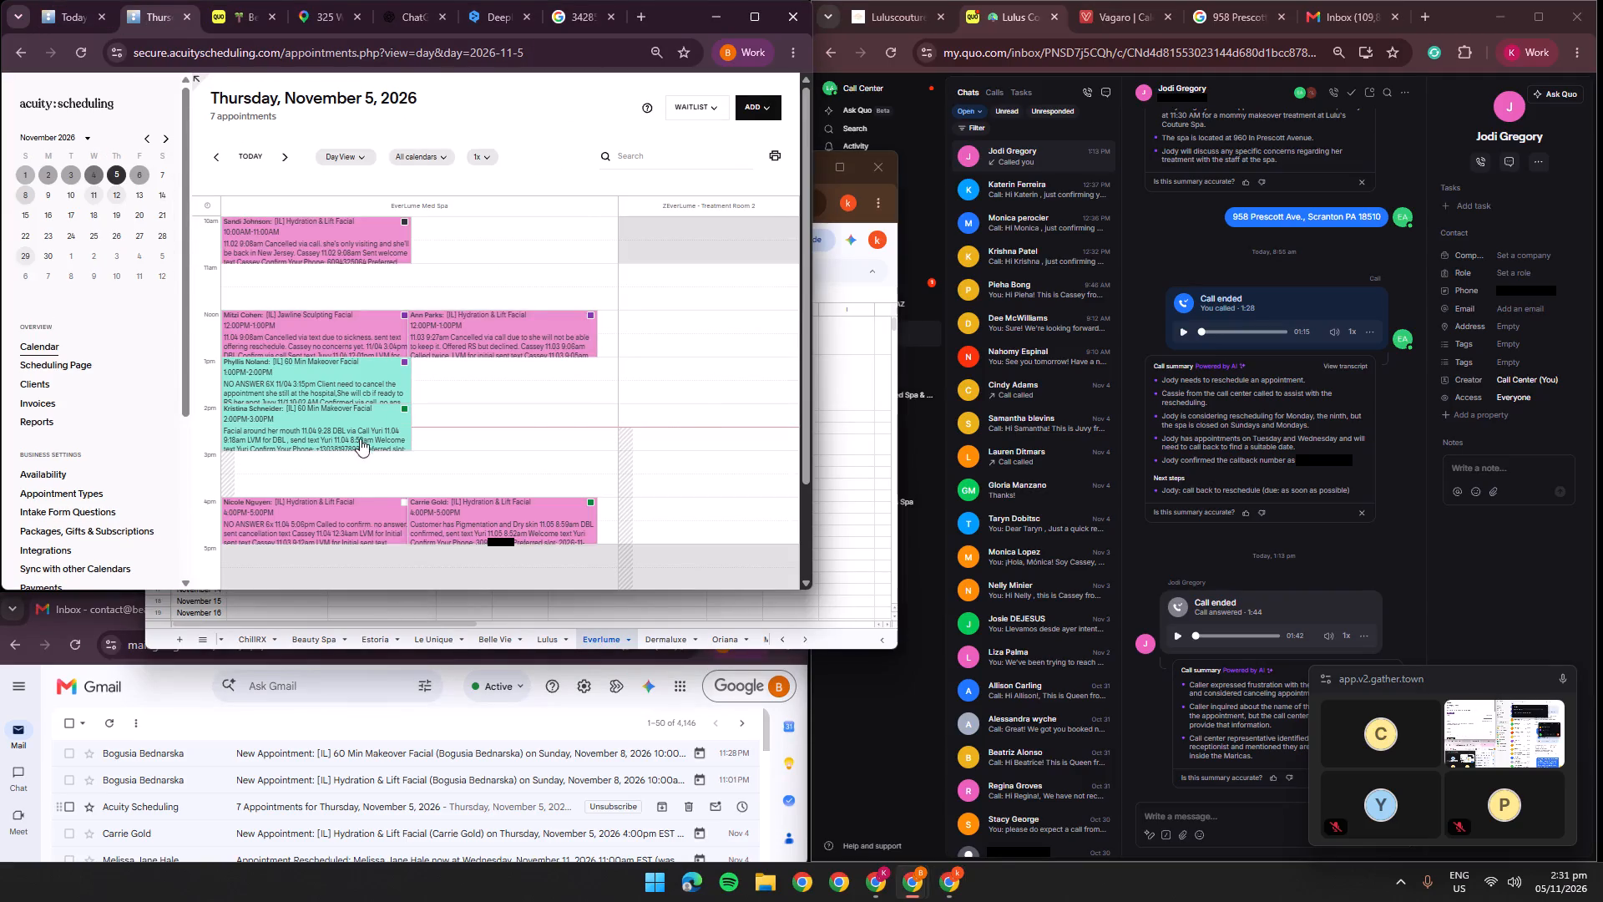
click(680, 626)
click(433, 513)
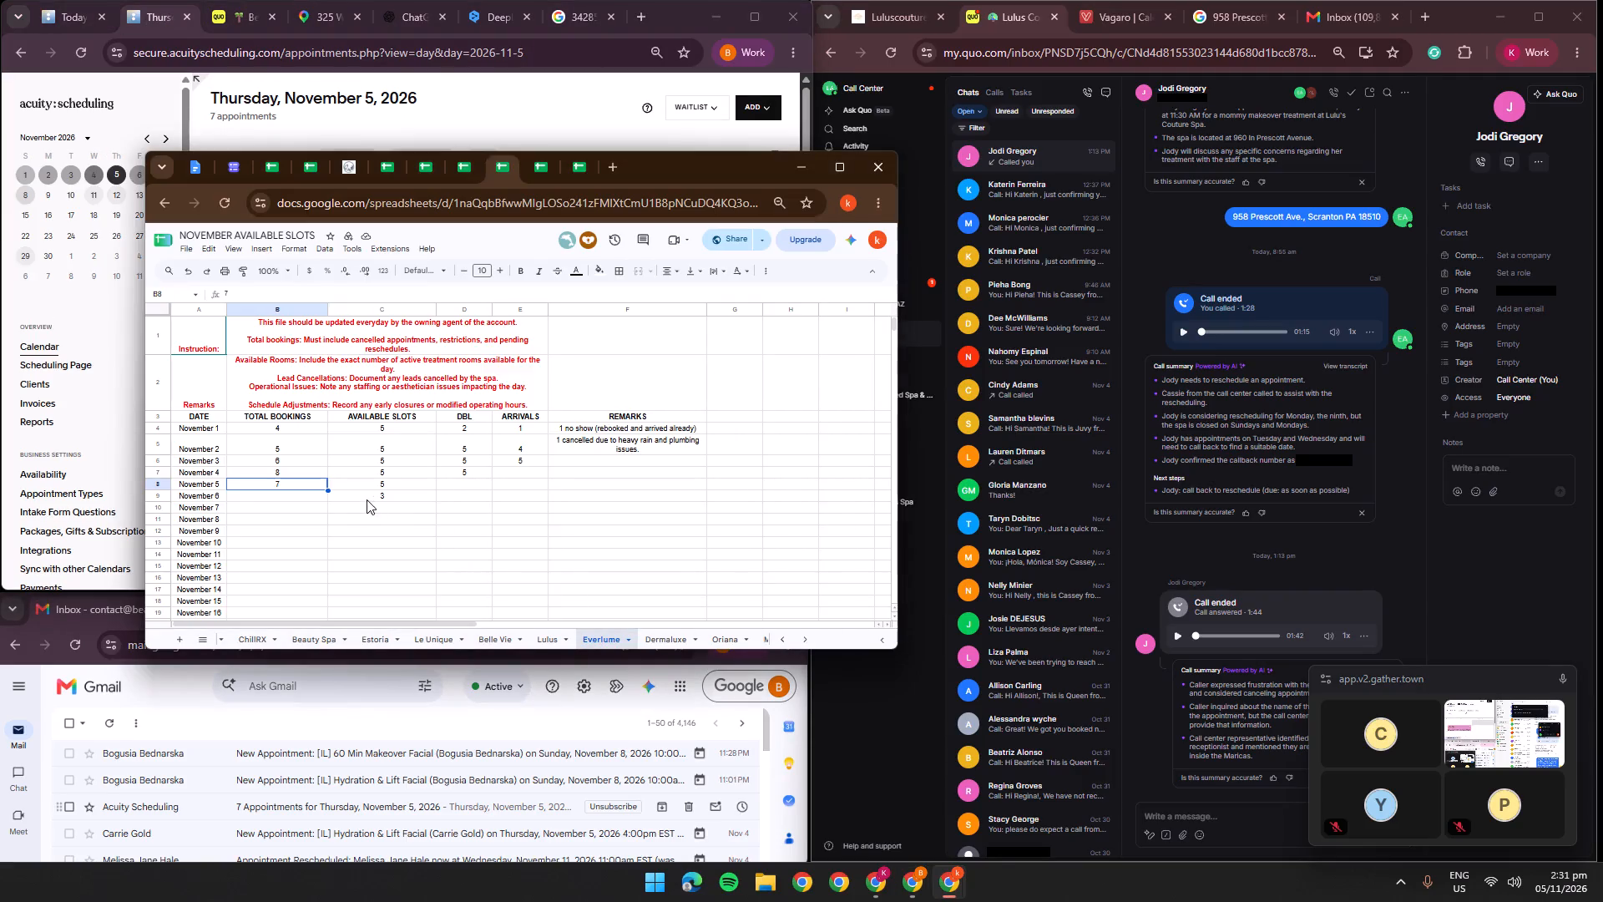
click(393, 489)
scroll(416, 505, up, 6)
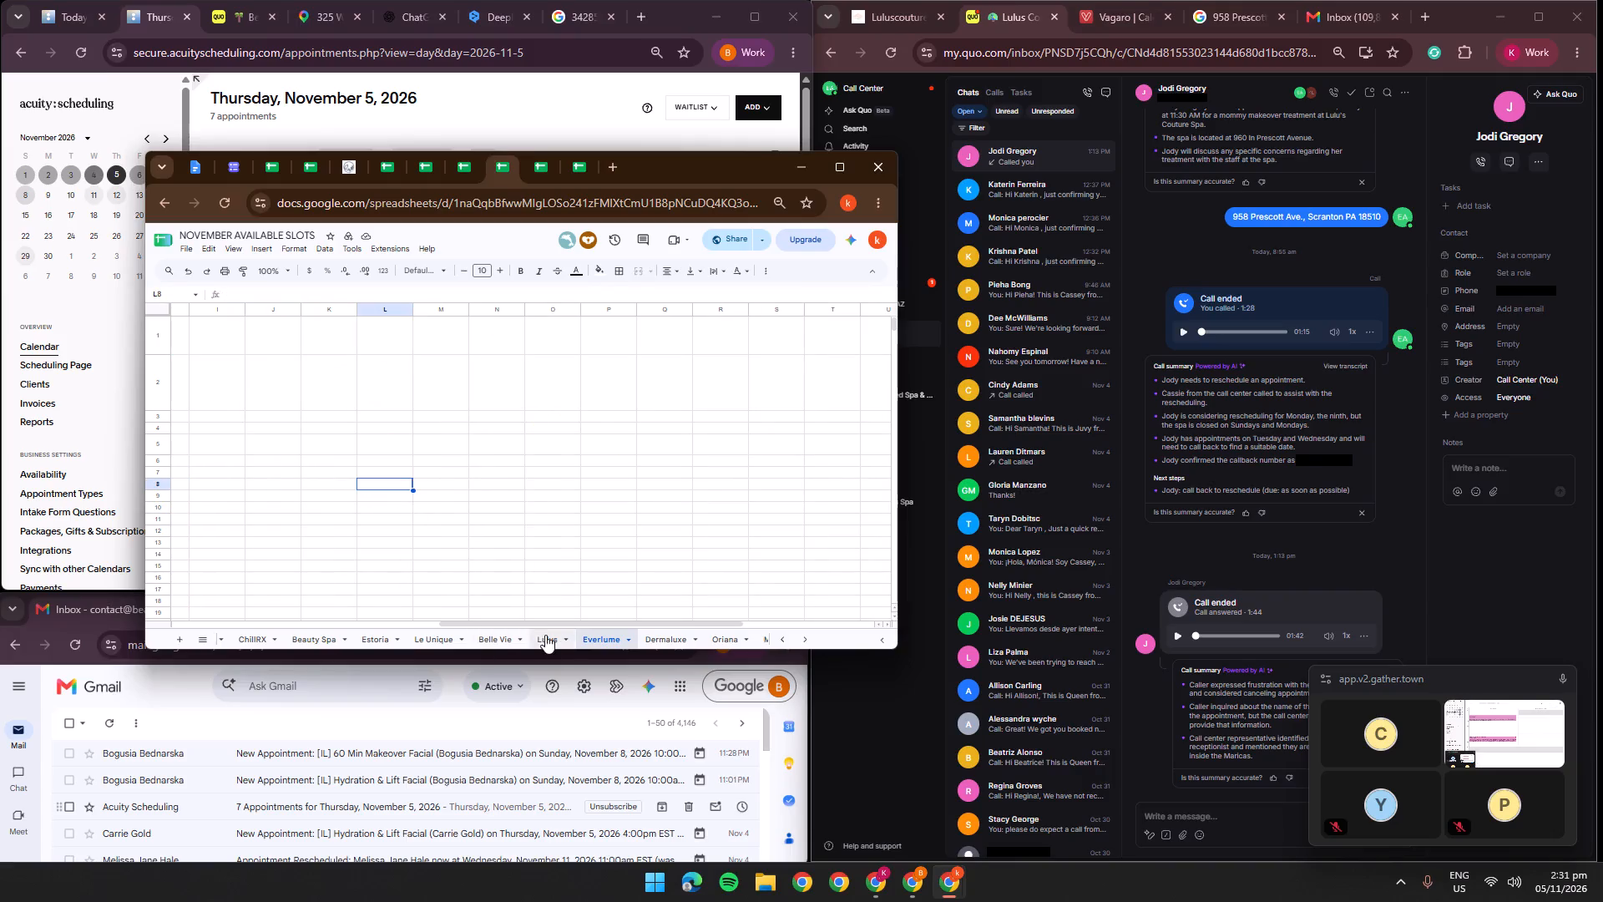
Switch from the Everlume sheet to the Lulus sheet in NOVEMBER AVAILABLE SLOTS.
click(599, 641)
scroll(328, 408, up, 17)
scroll(508, 486, up, 7)
click(404, 406)
click(461, 383)
scroll(293, 355, up, 4)
drag(283, 359, 284, 367)
click(381, 506)
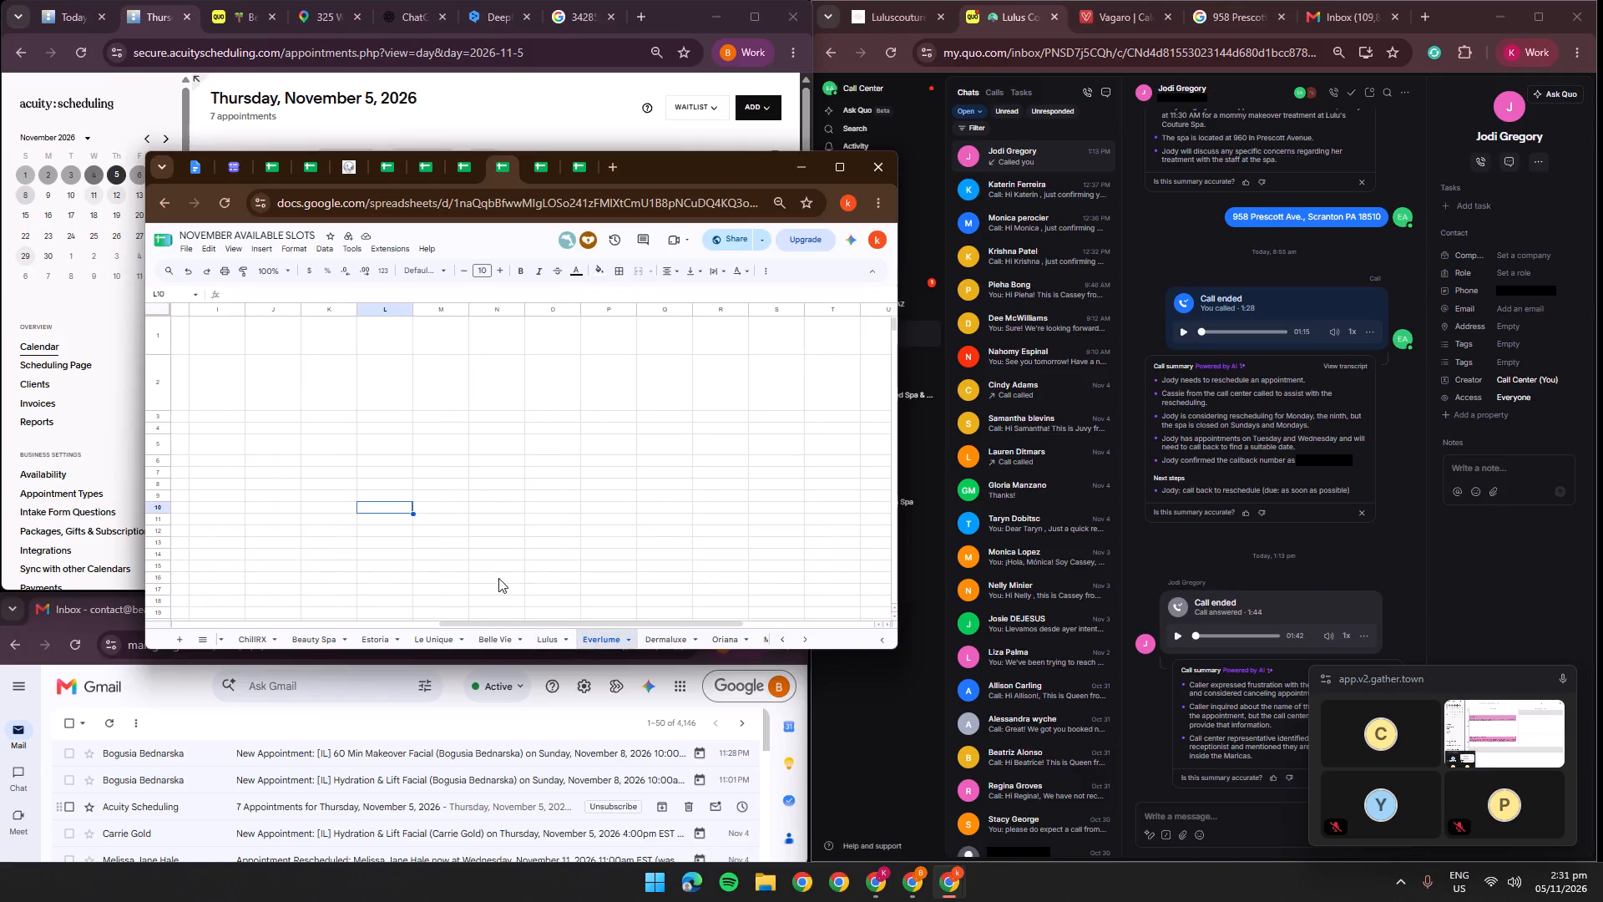
click(551, 629)
click(606, 631)
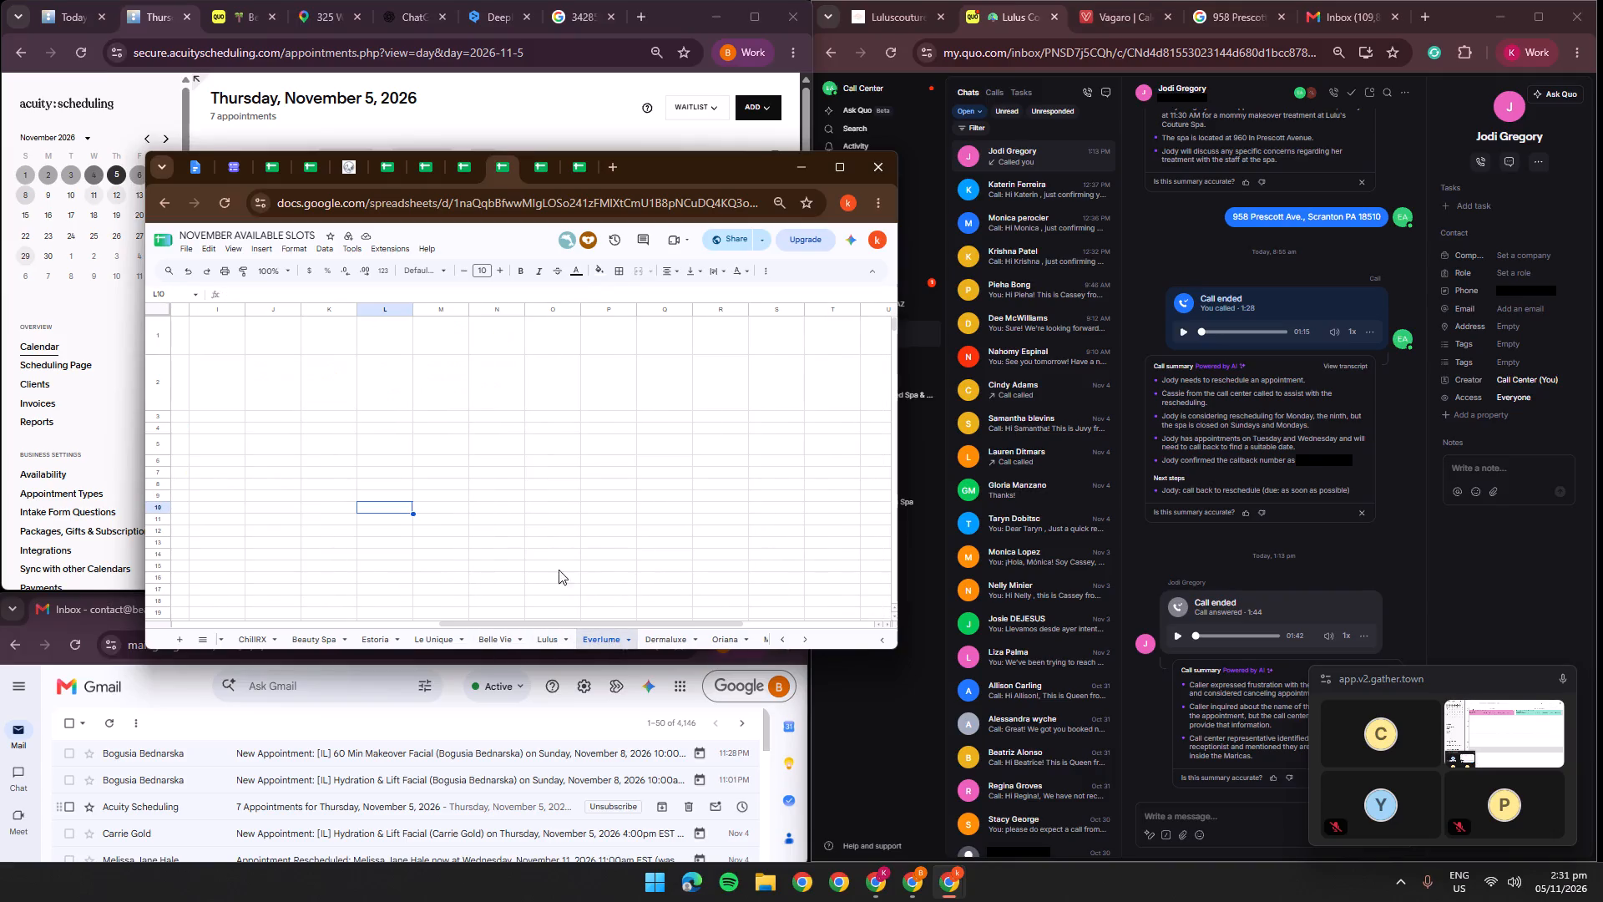
click(533, 633)
click(609, 651)
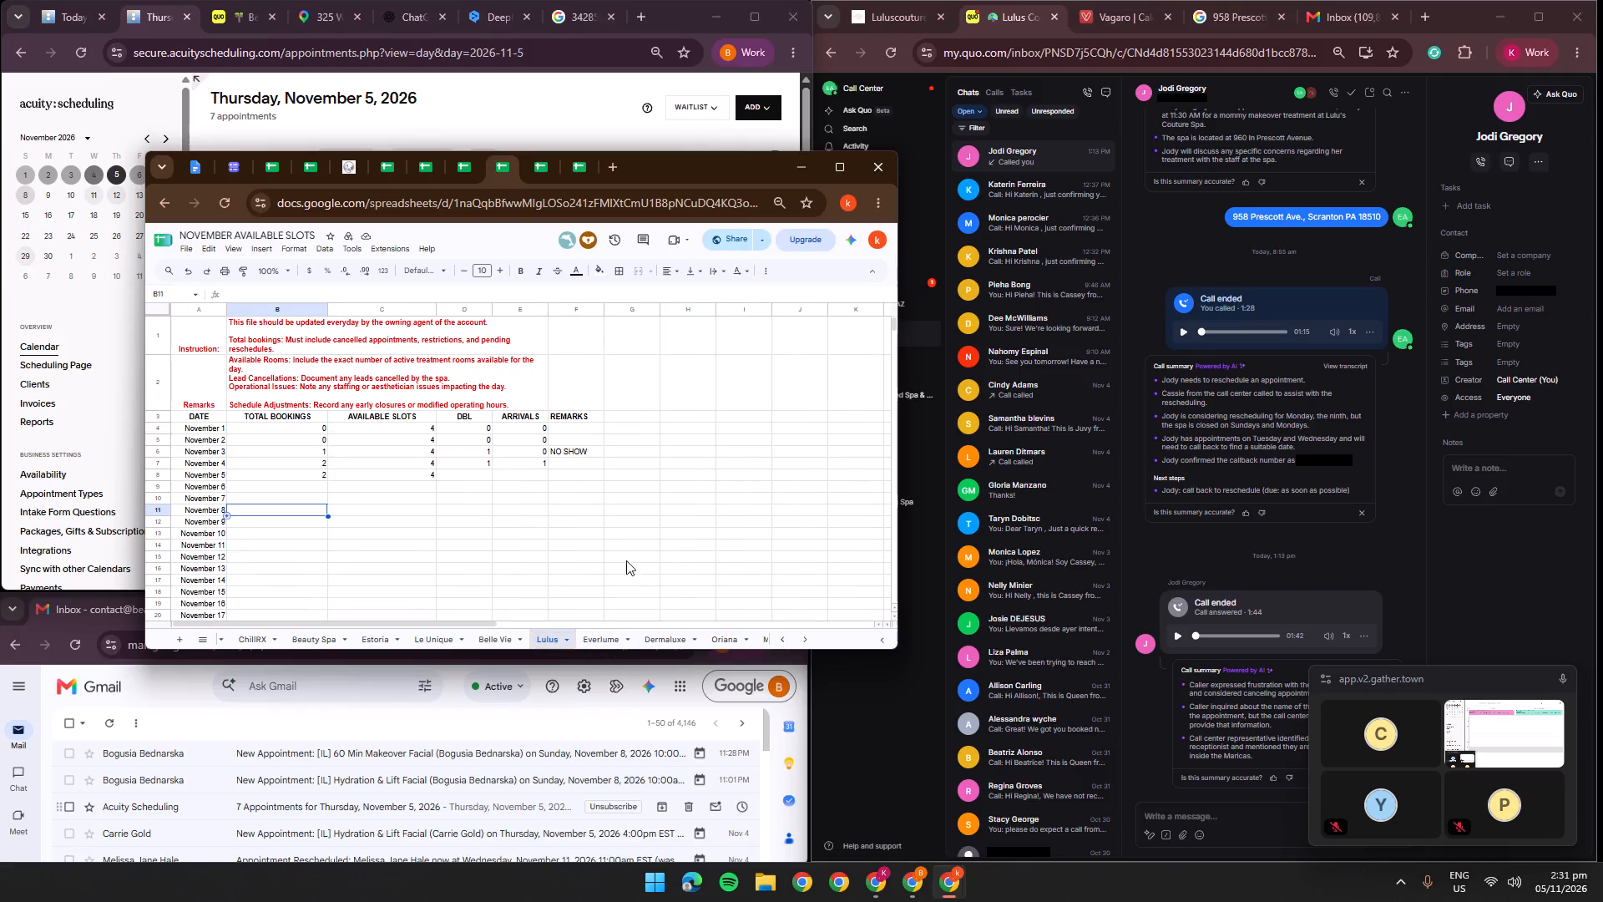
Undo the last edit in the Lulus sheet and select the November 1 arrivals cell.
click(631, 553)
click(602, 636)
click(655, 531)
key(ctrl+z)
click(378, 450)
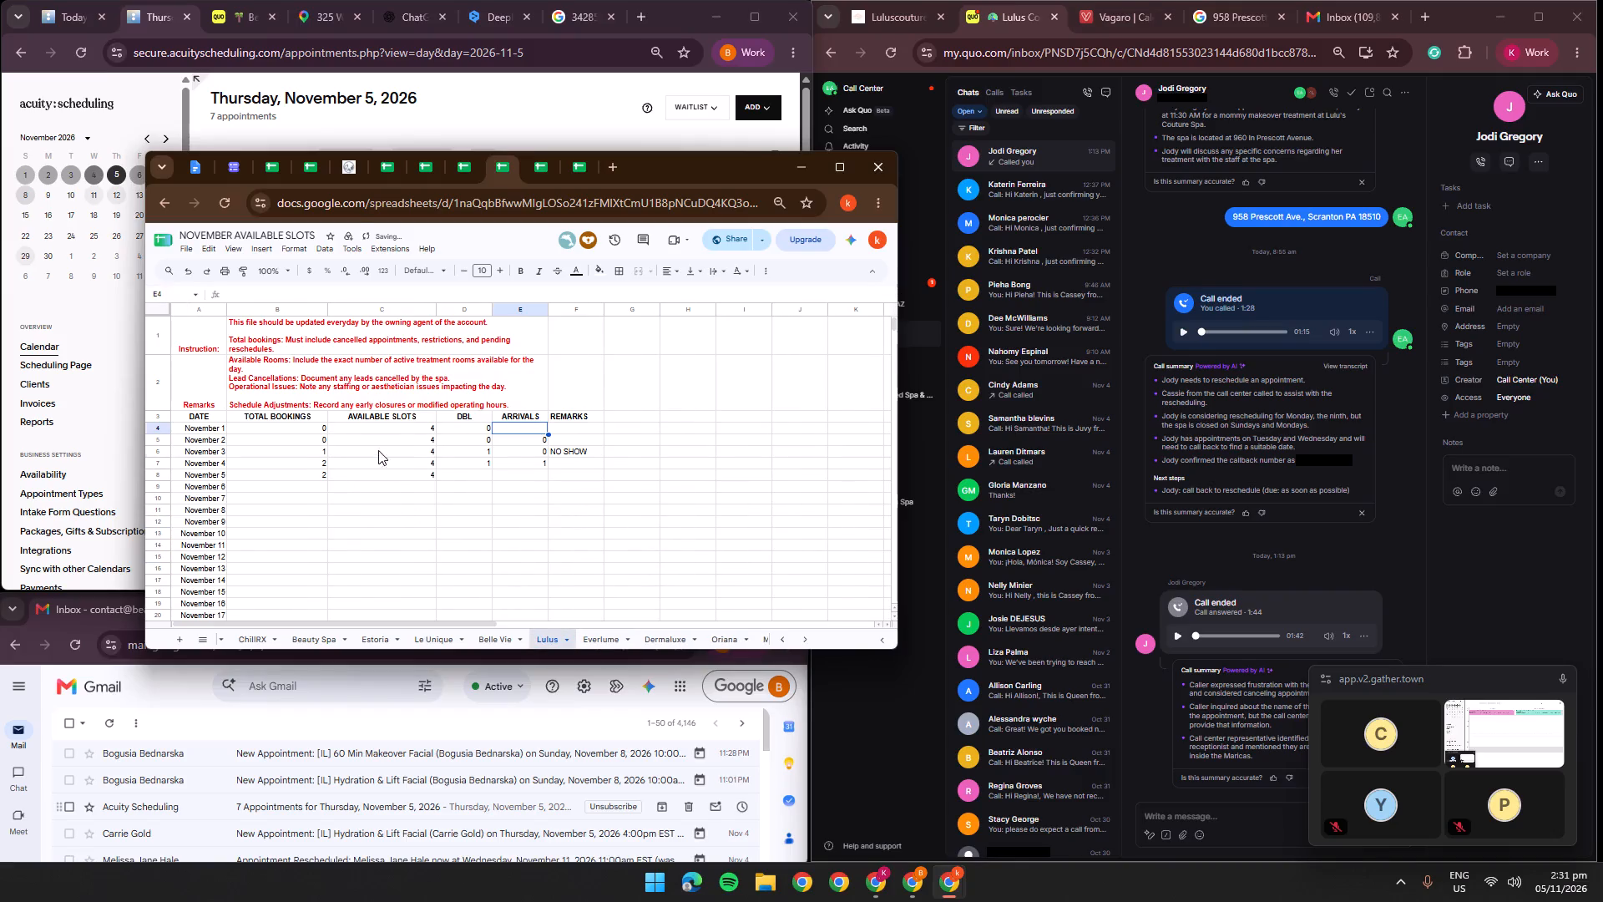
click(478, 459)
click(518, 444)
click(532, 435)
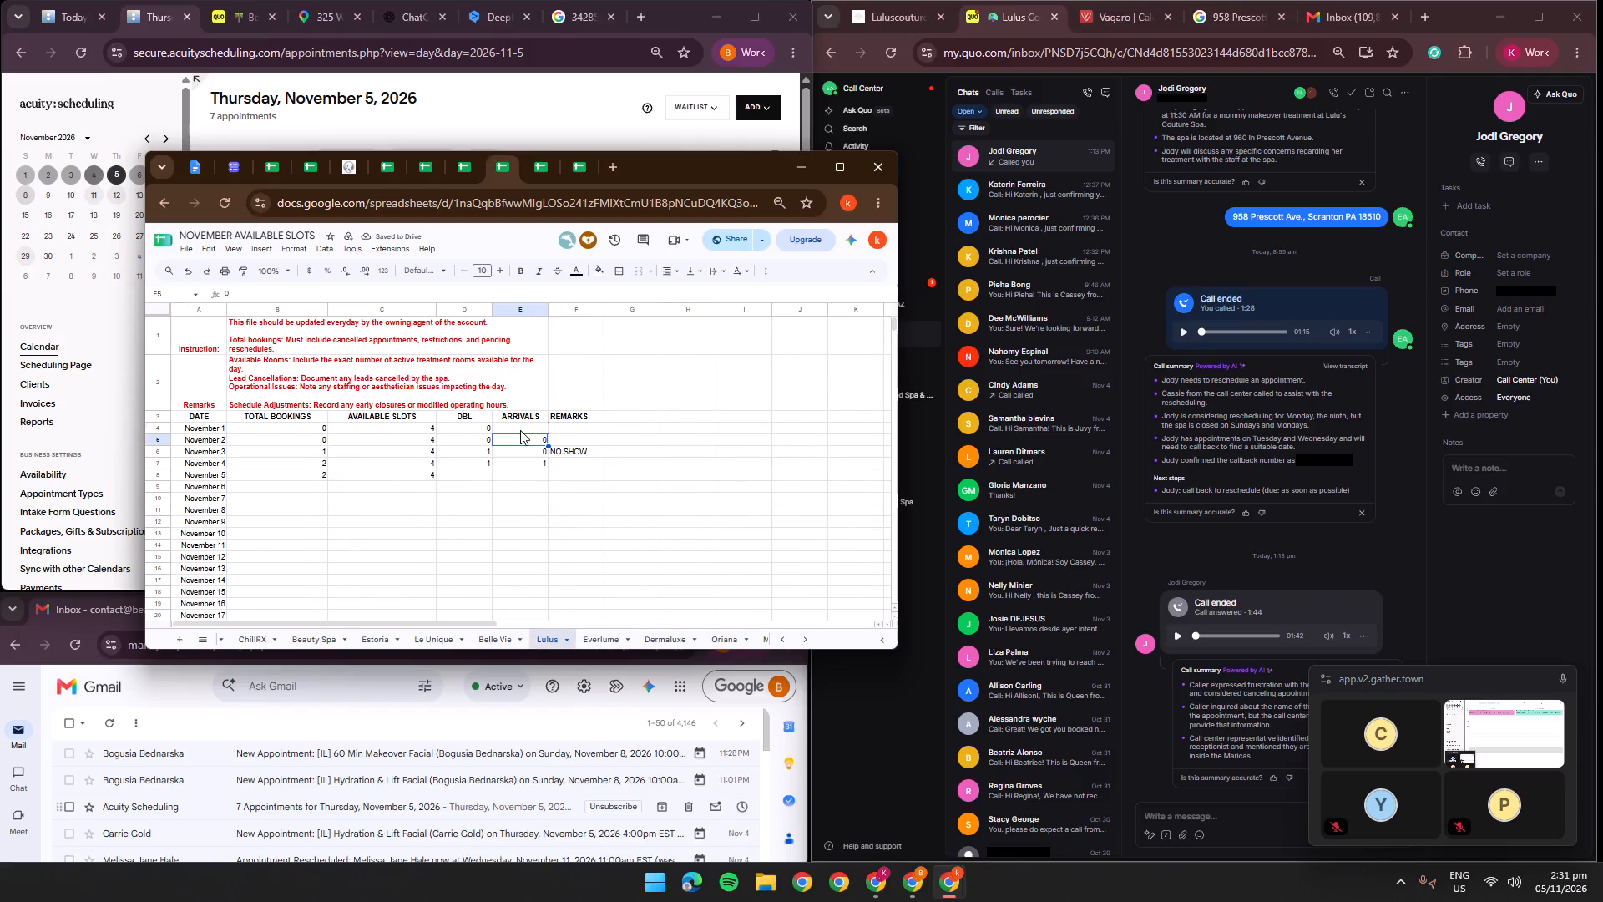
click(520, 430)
Check the Acuity schedule for Sunday, November 1, and set November 1's DBL to 1 and ARRIVALS to 1 in the Lulus sheet.
click(31, 179)
click(830, 462)
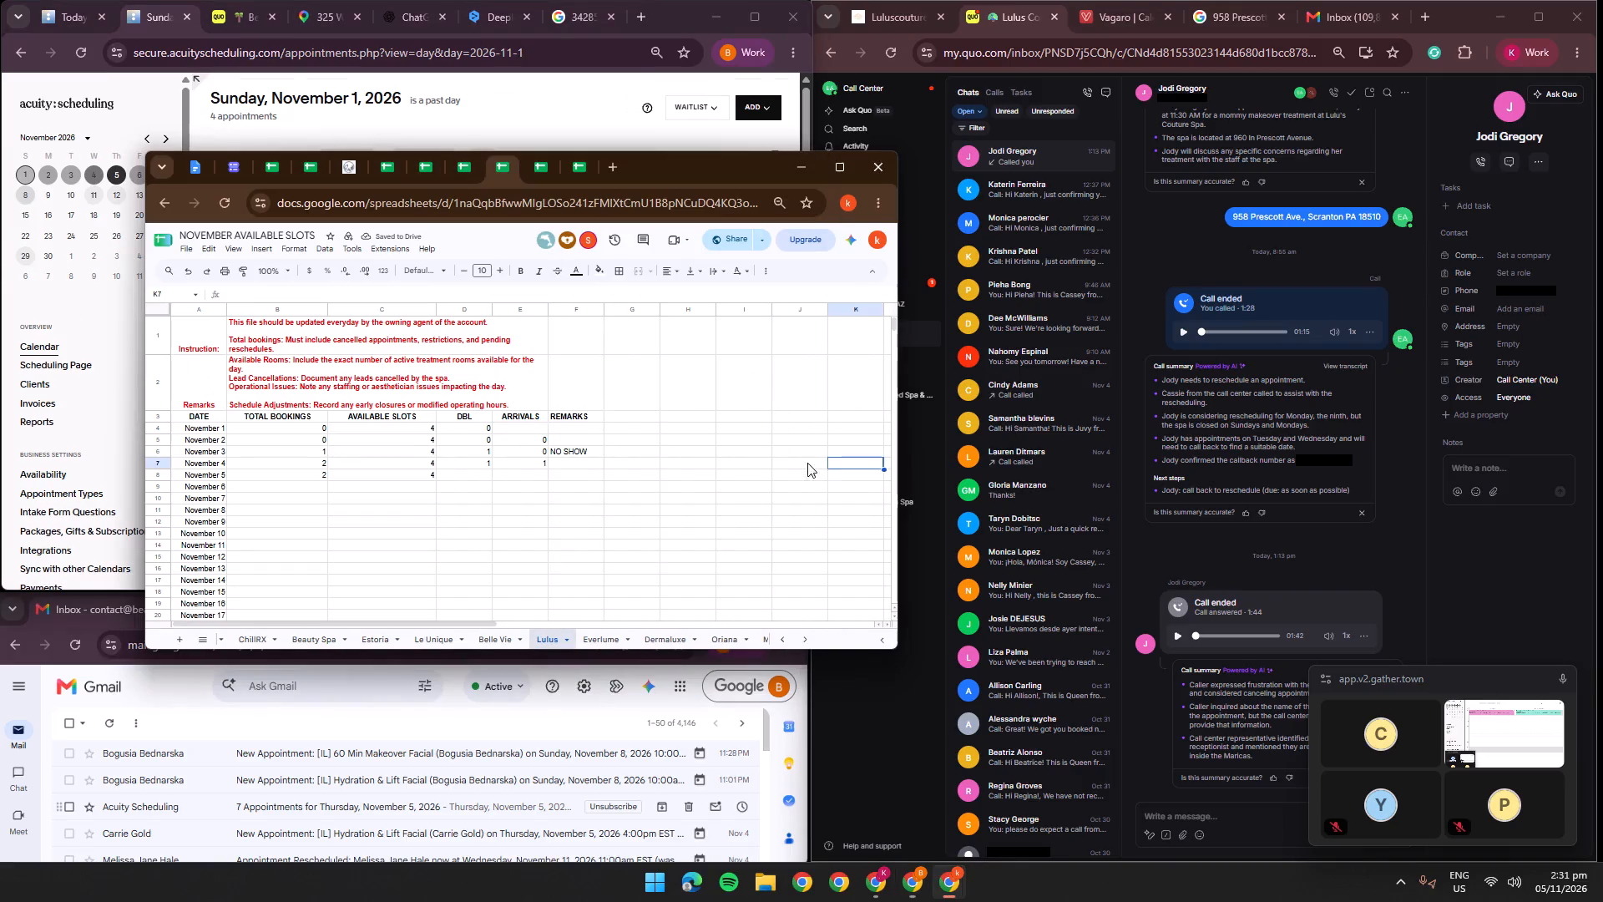
click(70, 349)
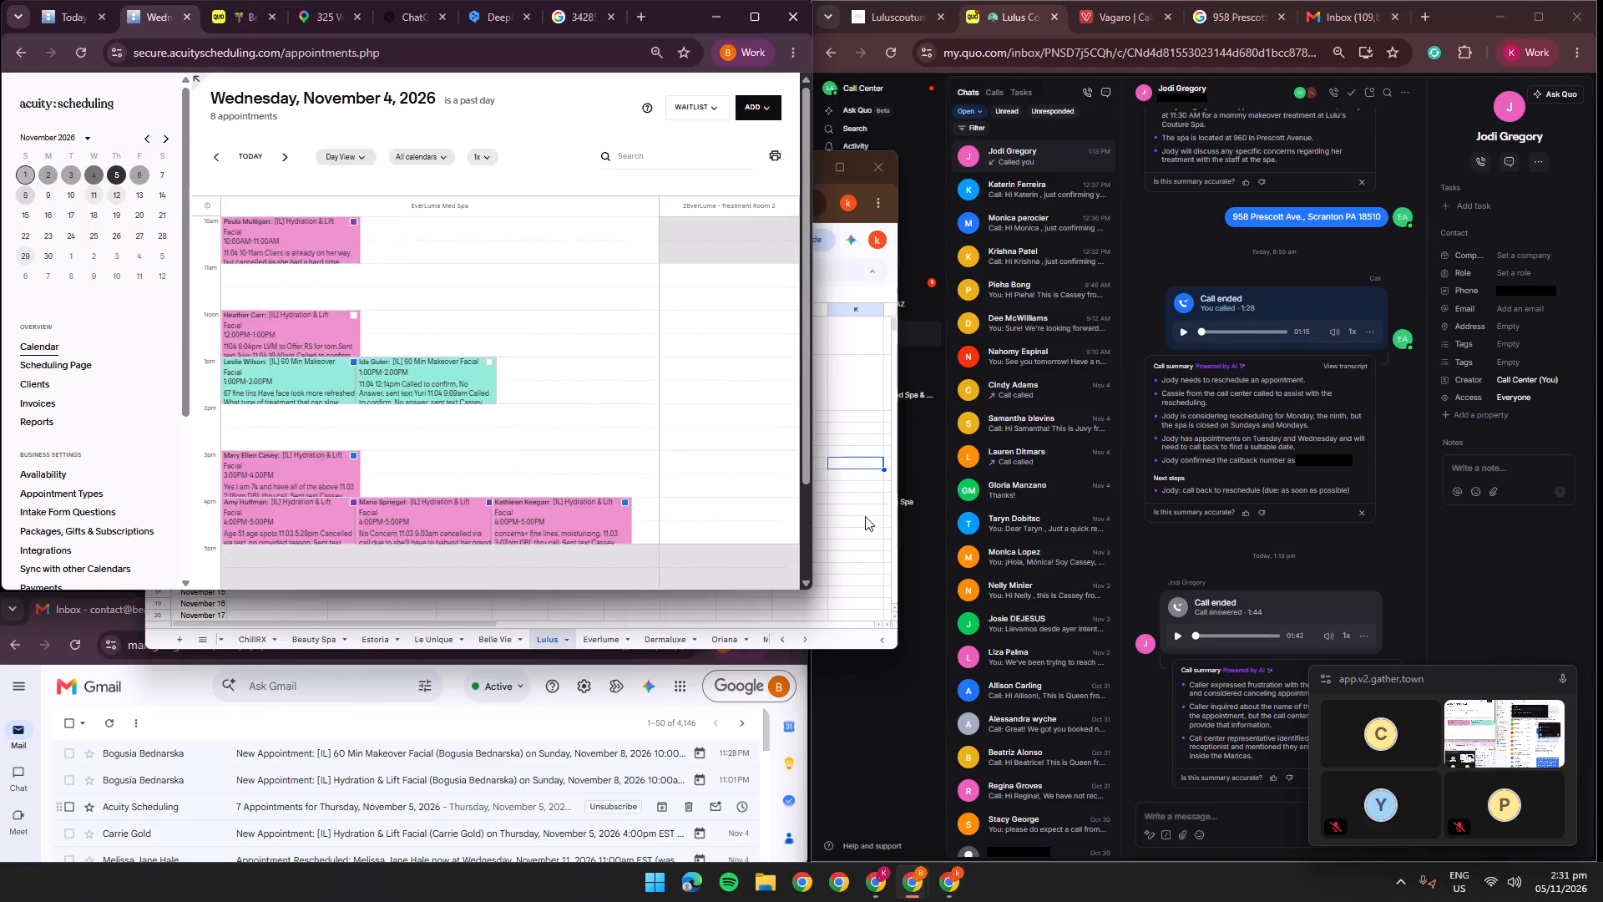
click(865, 516)
click(21, 170)
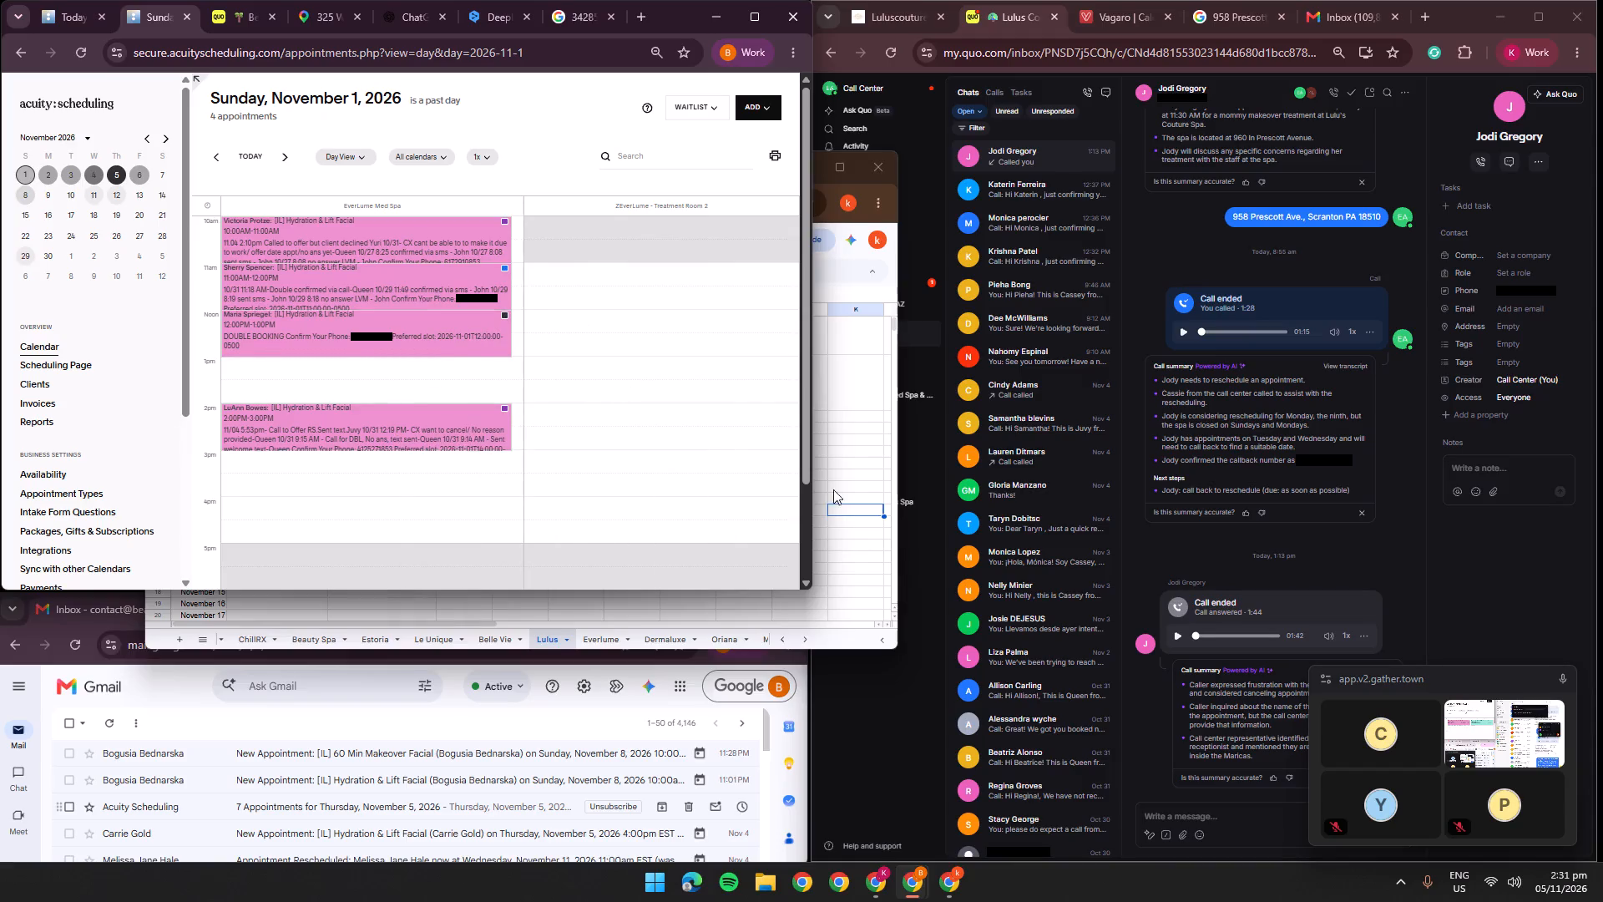
click(869, 492)
click(421, 445)
click(429, 427)
click(485, 433)
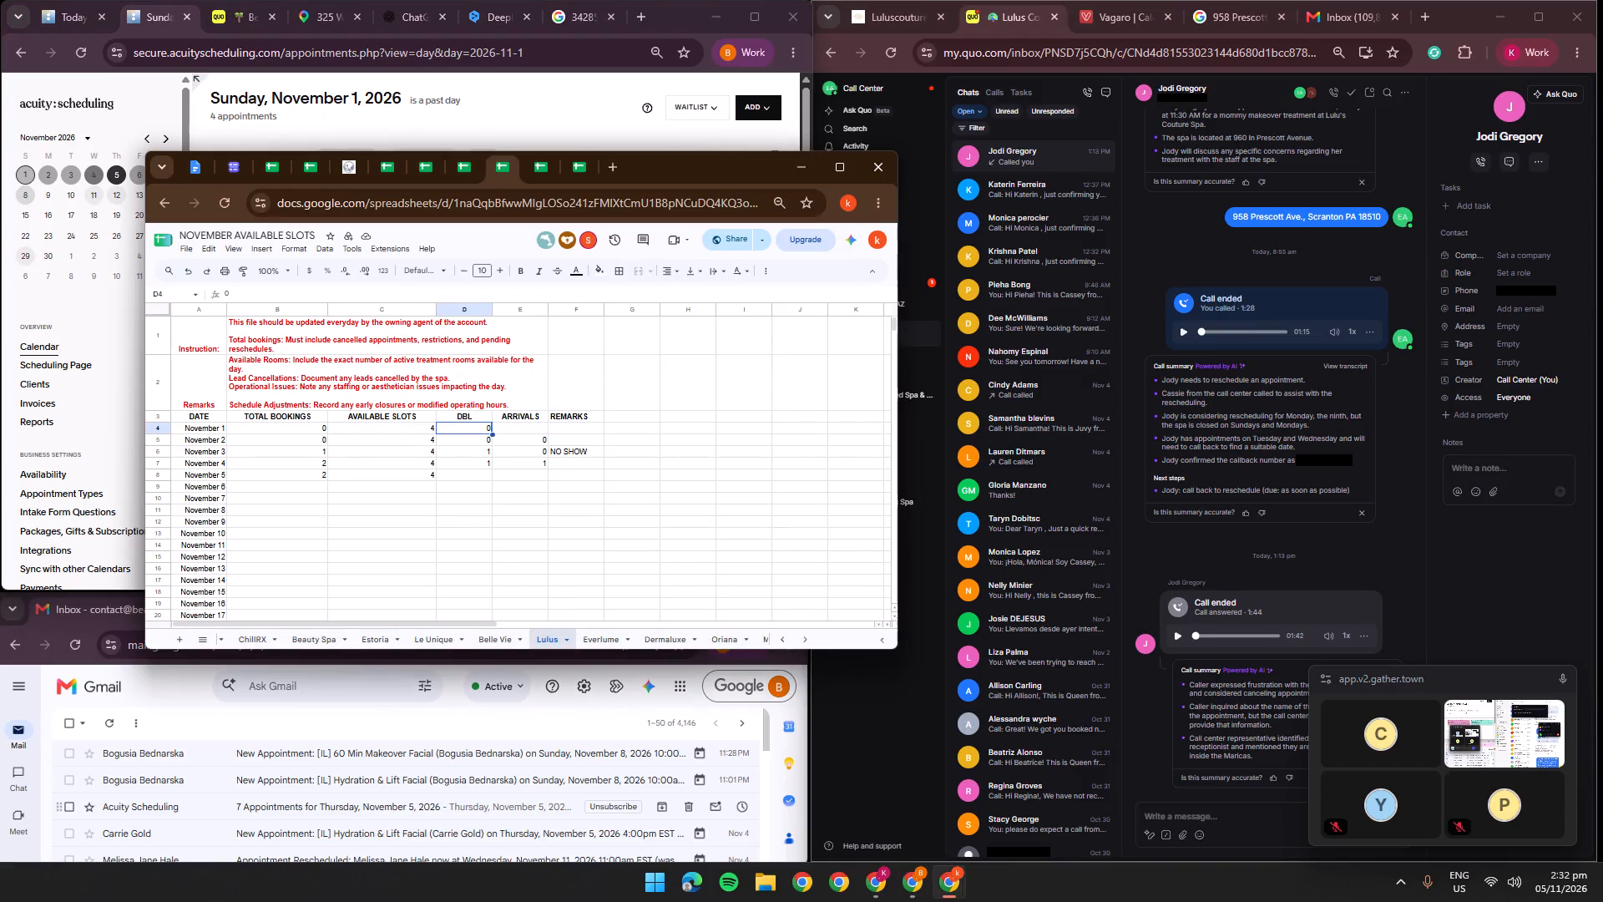
key(1)
click(535, 428)
key(1)
Recheck the November 1 Acuity schedule and enter the remark "1 doubel booking, 2 cancelled" for November 1.
click(576, 425)
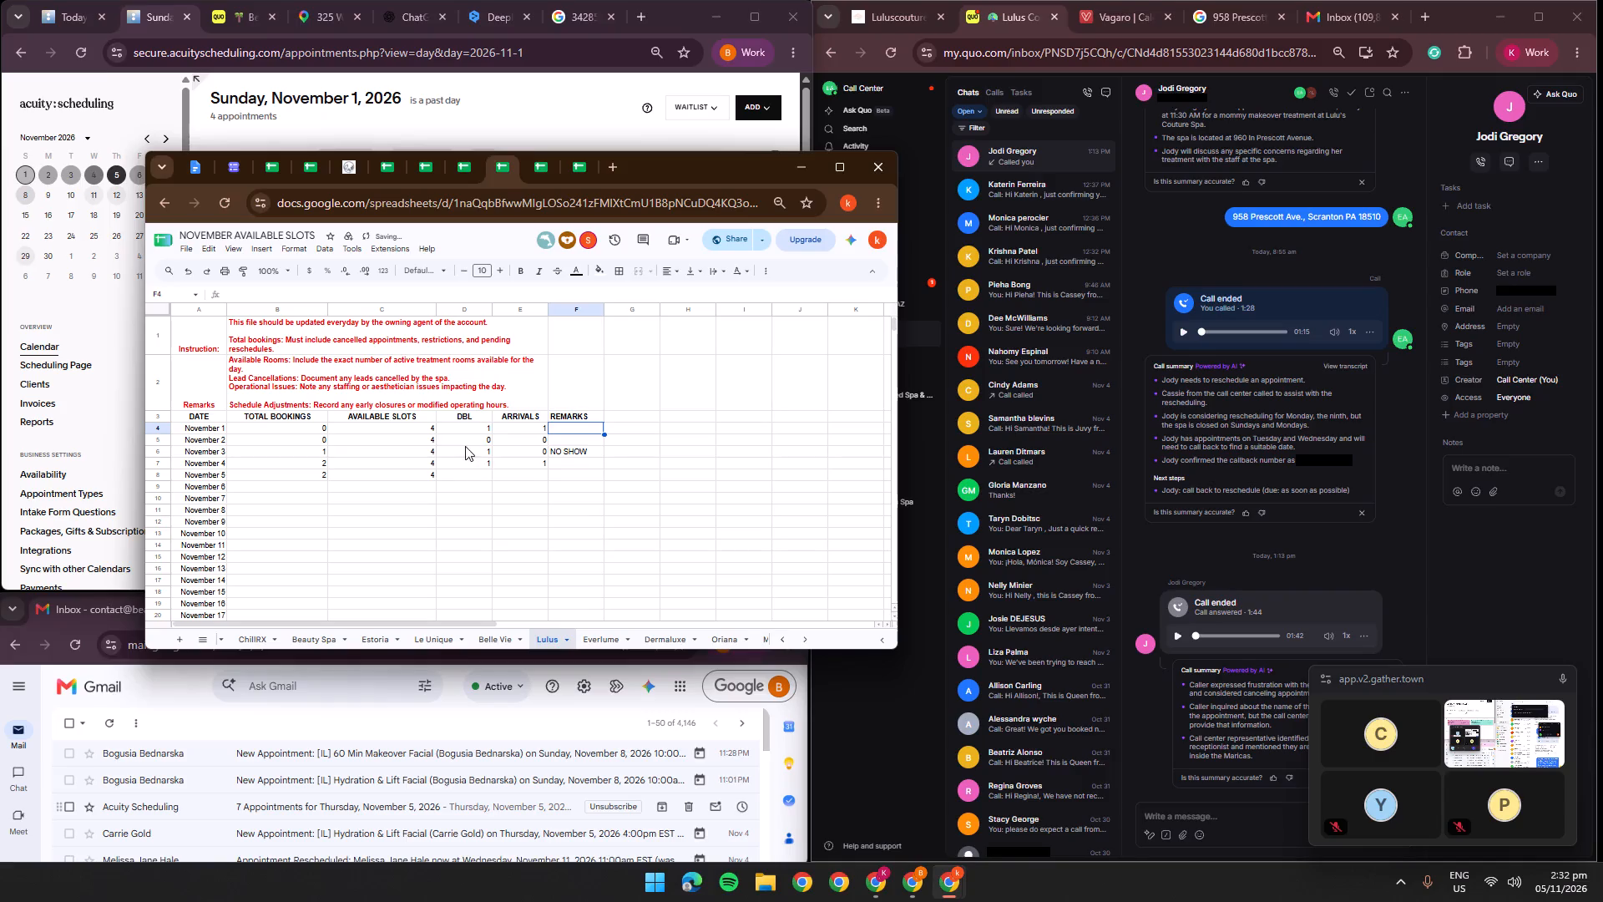
key(2)
click(417, 96)
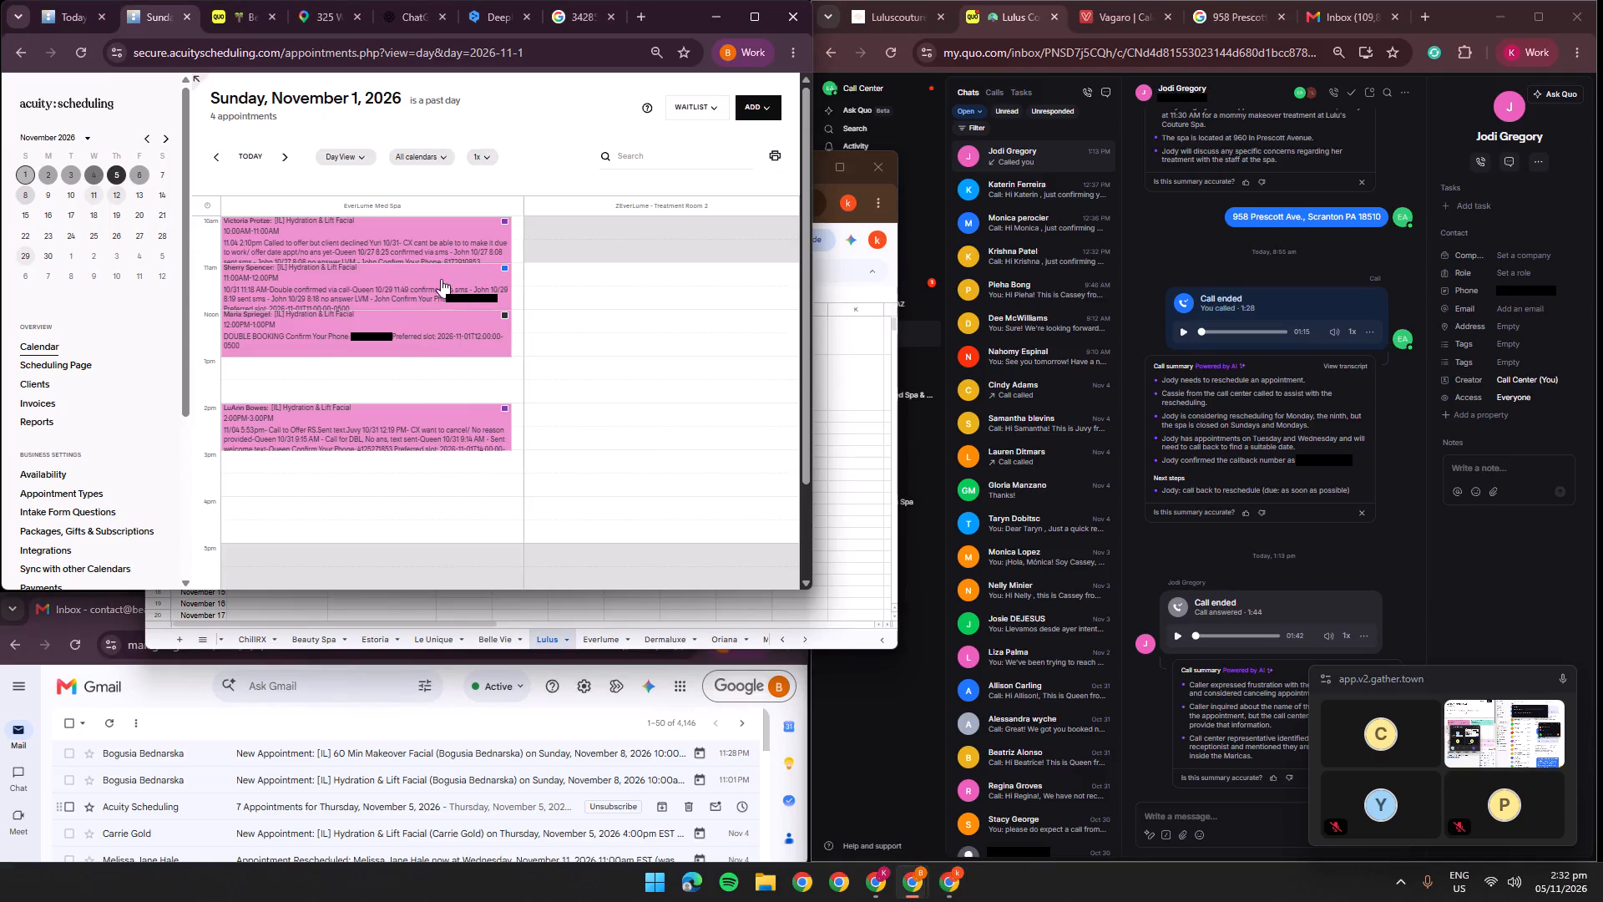
click(873, 495)
click(571, 423)
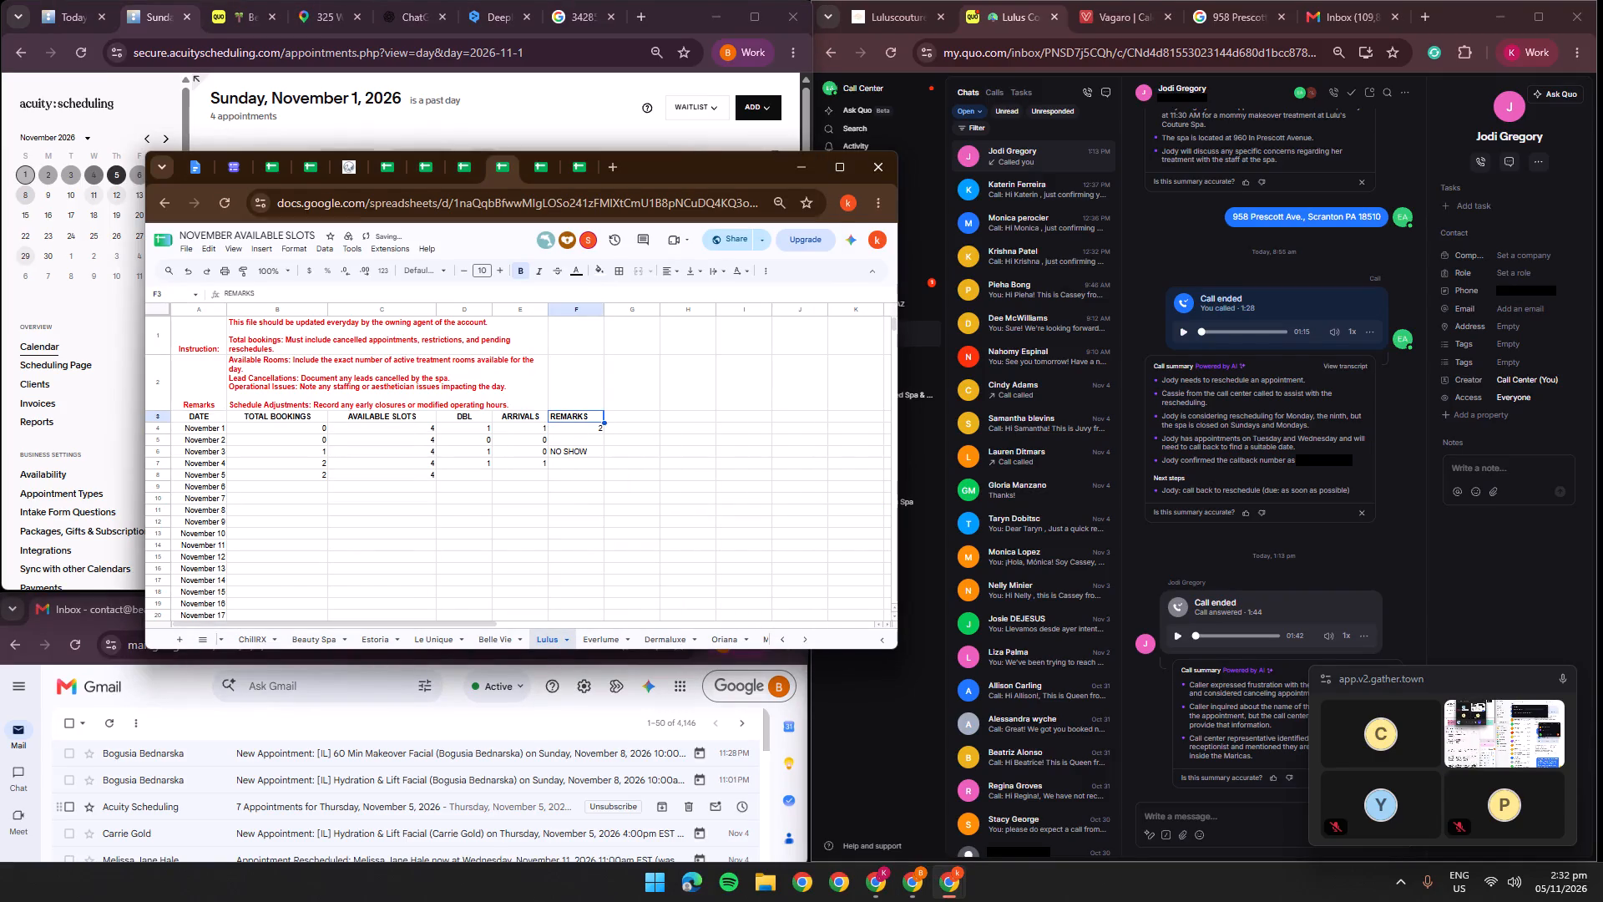
click(572, 428)
key(BackSpace)
text(1 doubel booking, 2 a)
key(BackSpace)
text(cancelled)
key(Tab)
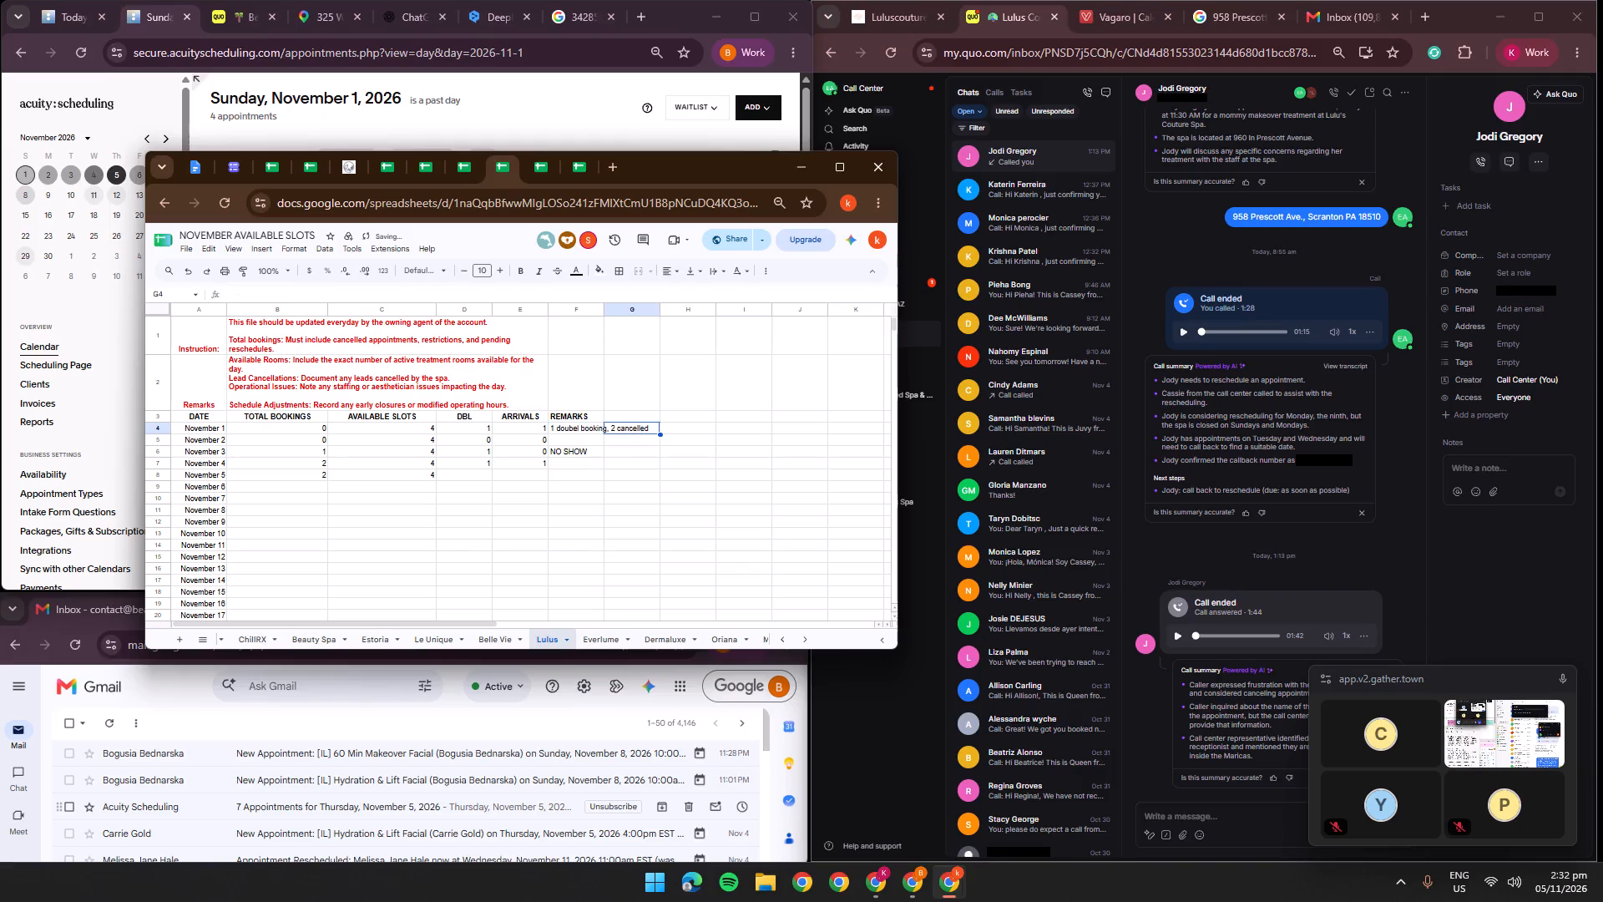
Widen the REMARKS column so the November 1 remark fits inside it.
drag(606, 312, 729, 324)
click(619, 504)
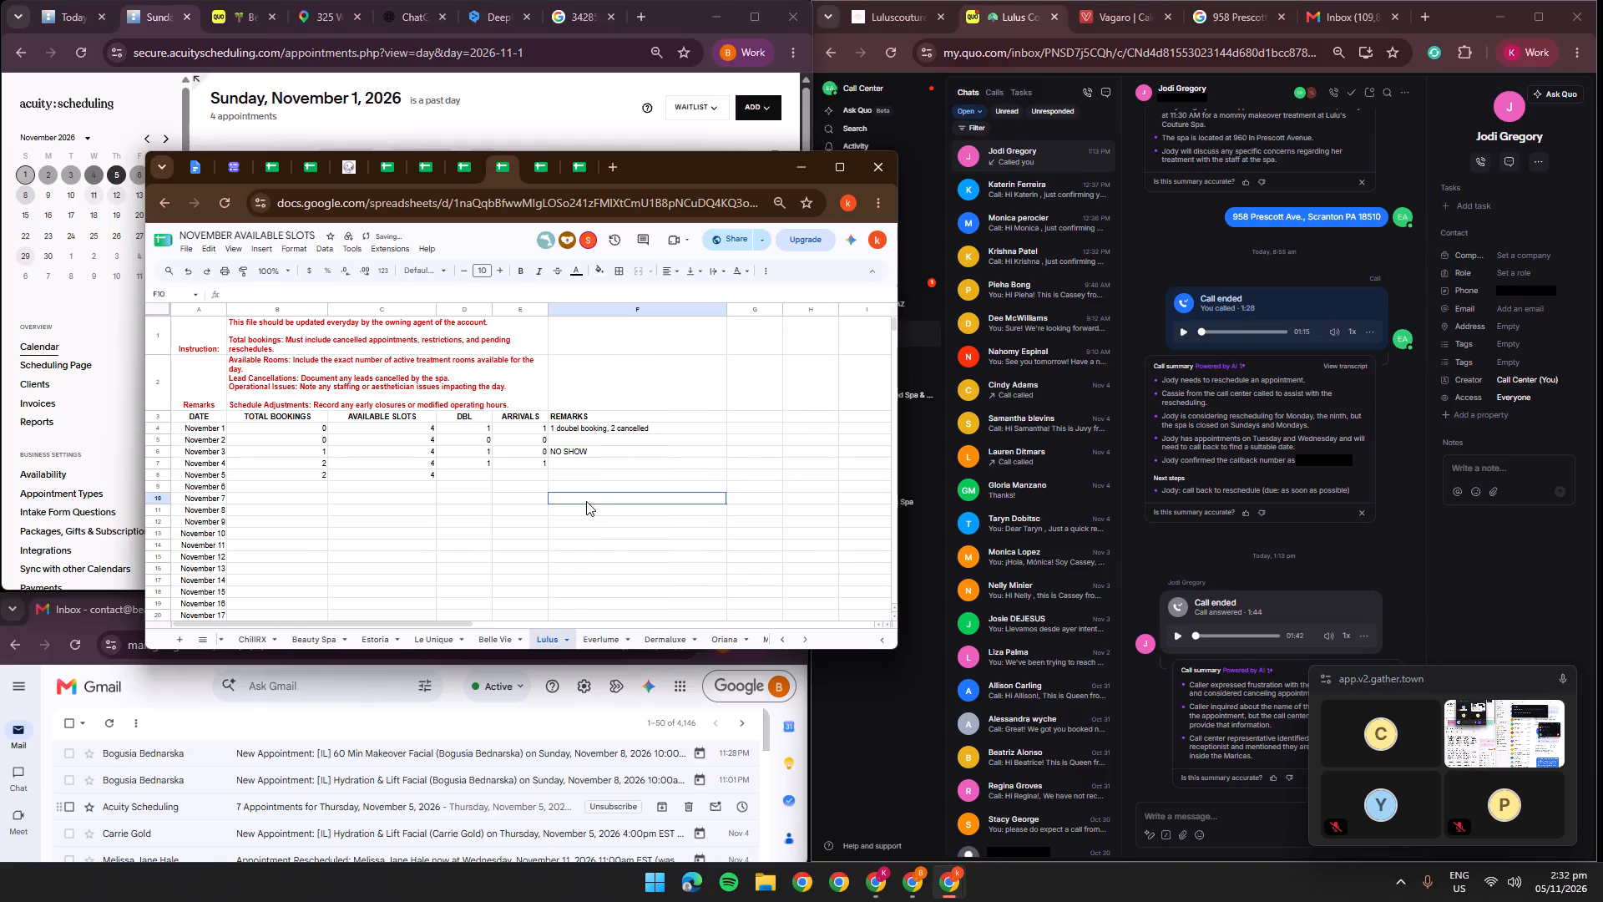
Check Acuity for Monday, November 2, and fill that Lulus row with DBL 5, ARRIVALS 4 and the remark "1 same day cancelled".
click(458, 474)
click(535, 443)
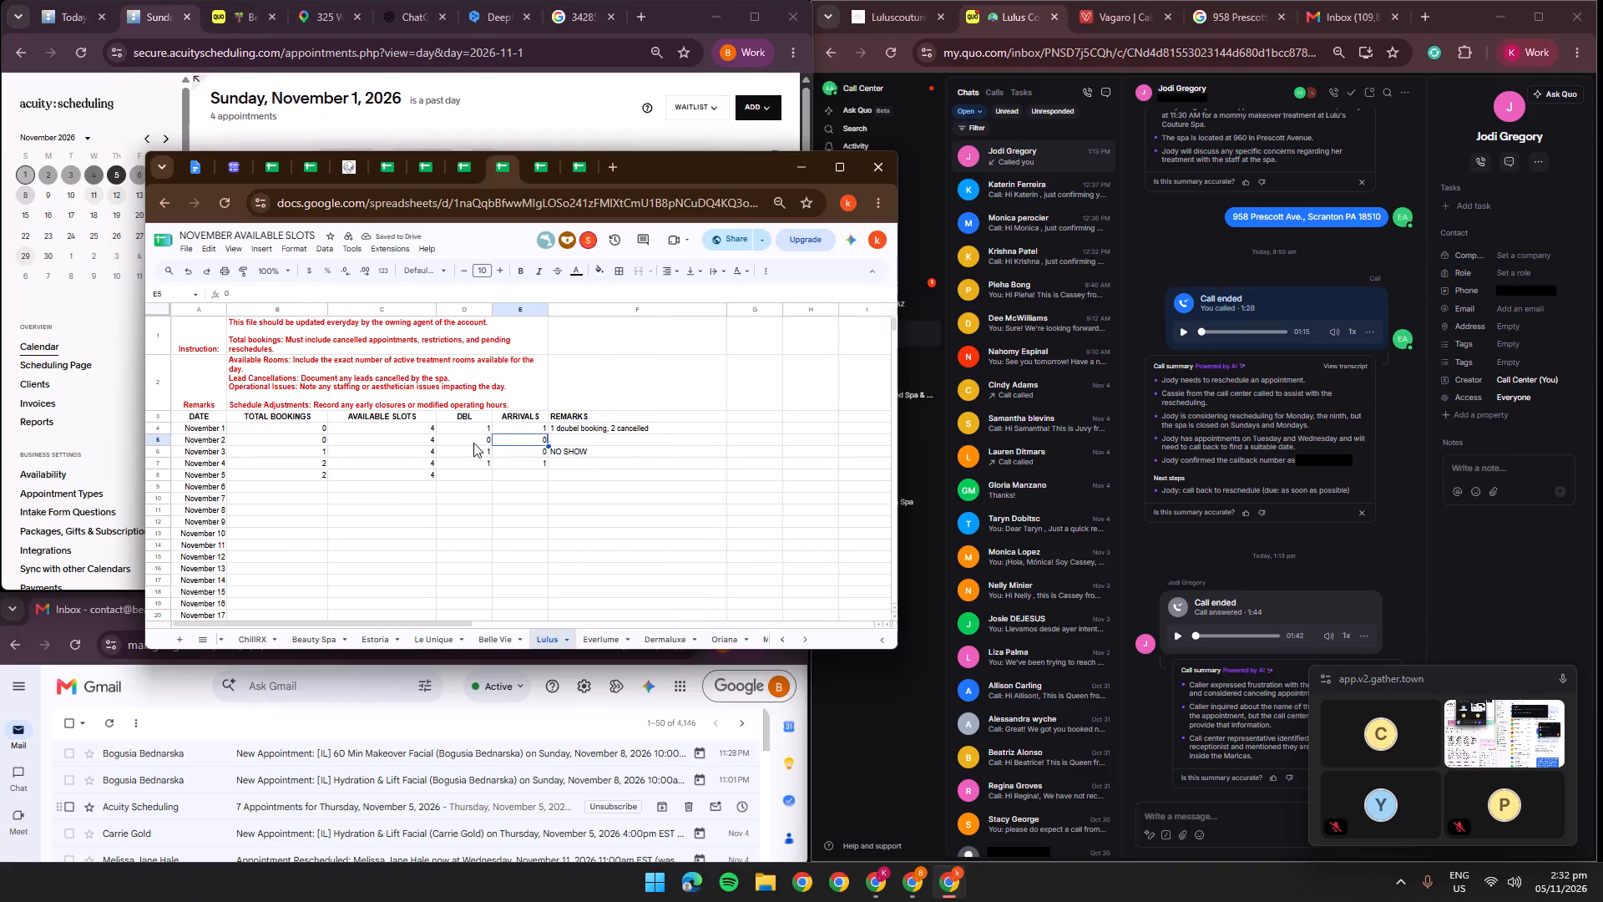
click(48, 180)
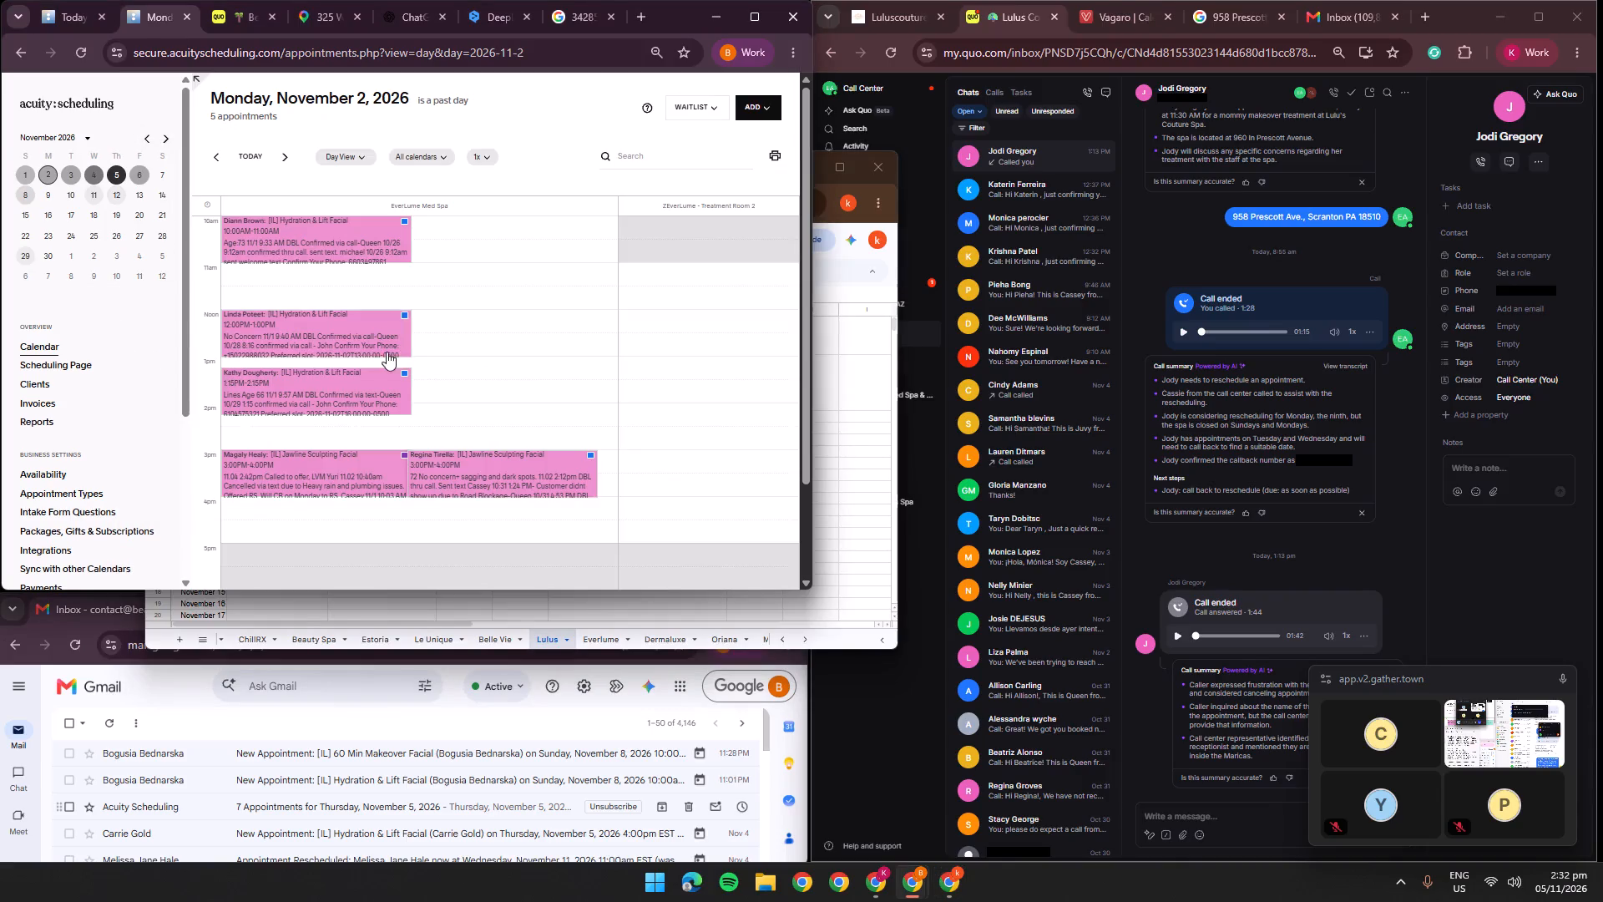
click(834, 520)
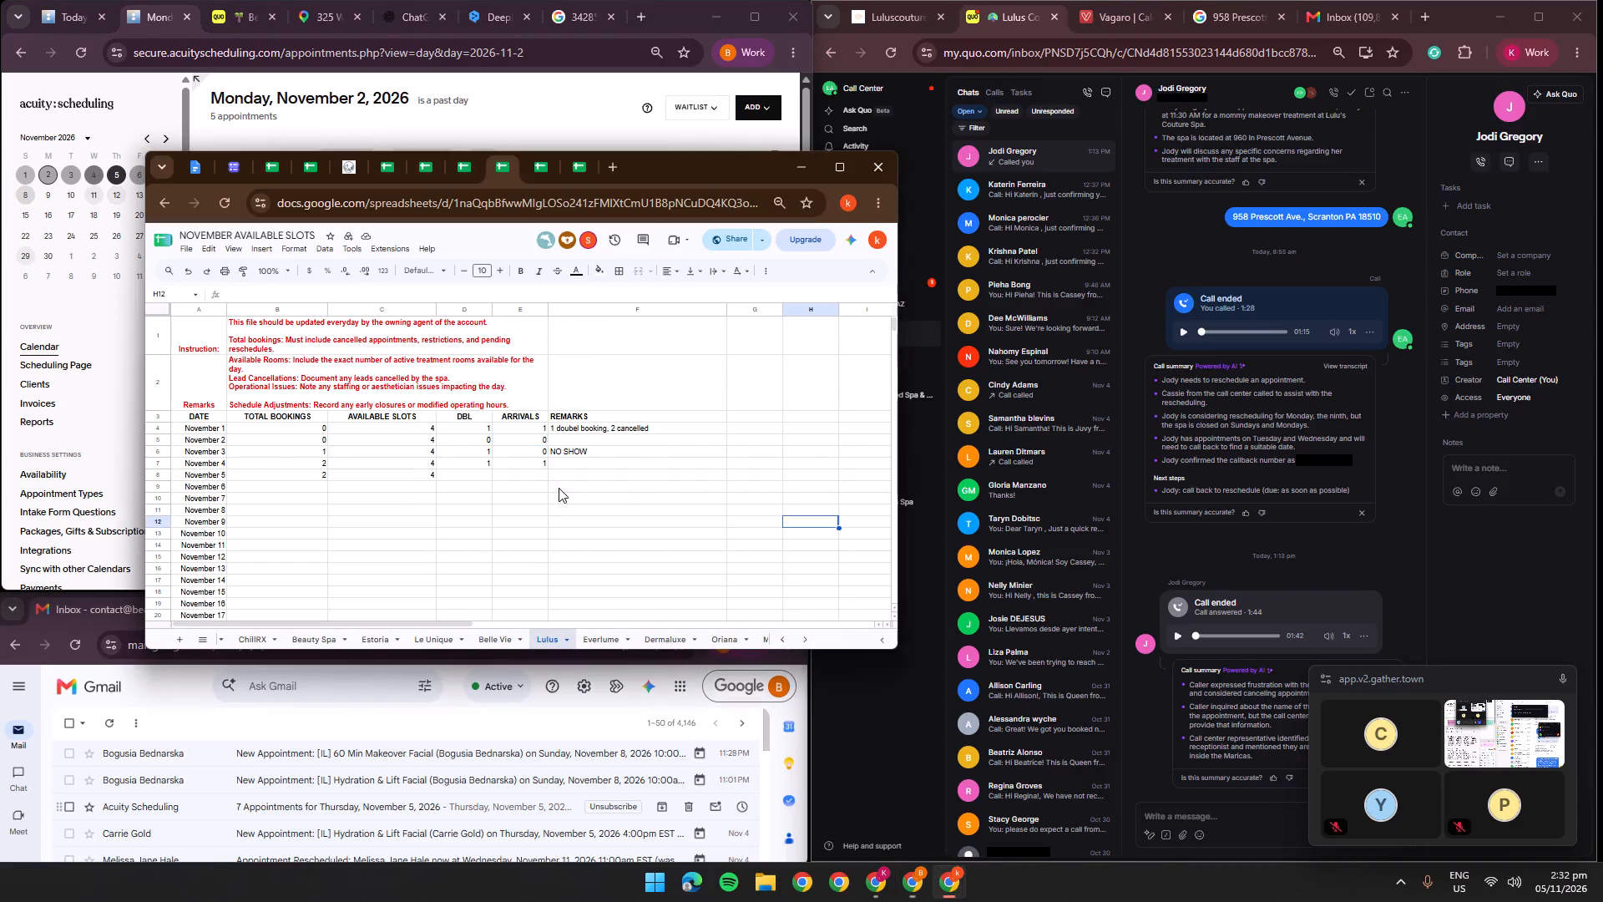
click(536, 438)
click(441, 443)
click(477, 438)
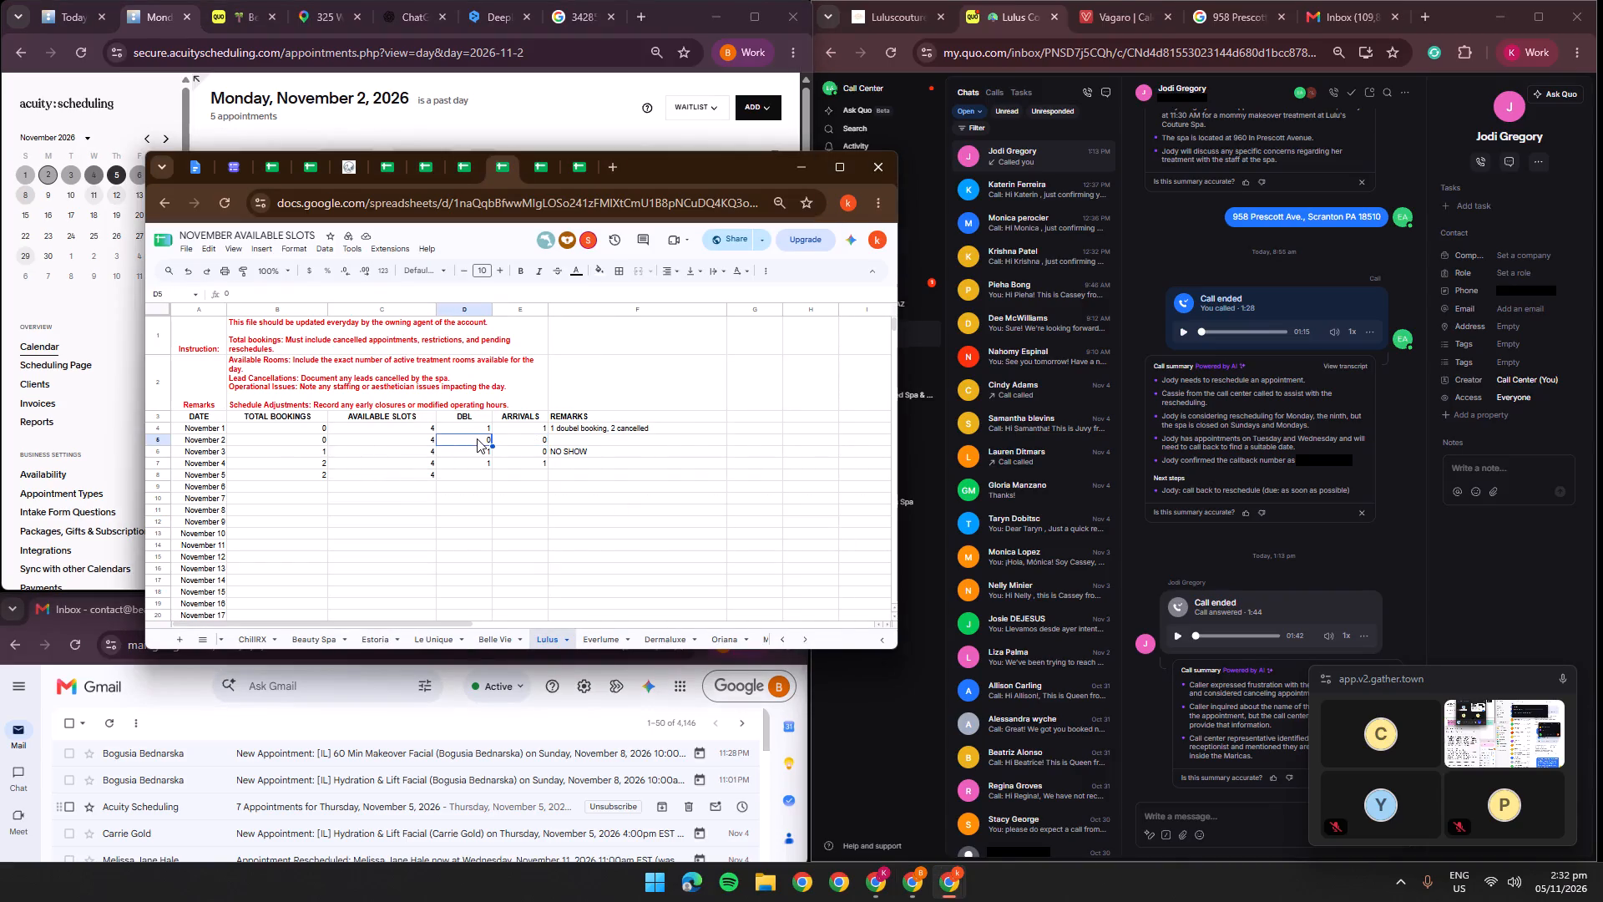
key(5)
key(Tab)
key(4)
key(Tab)
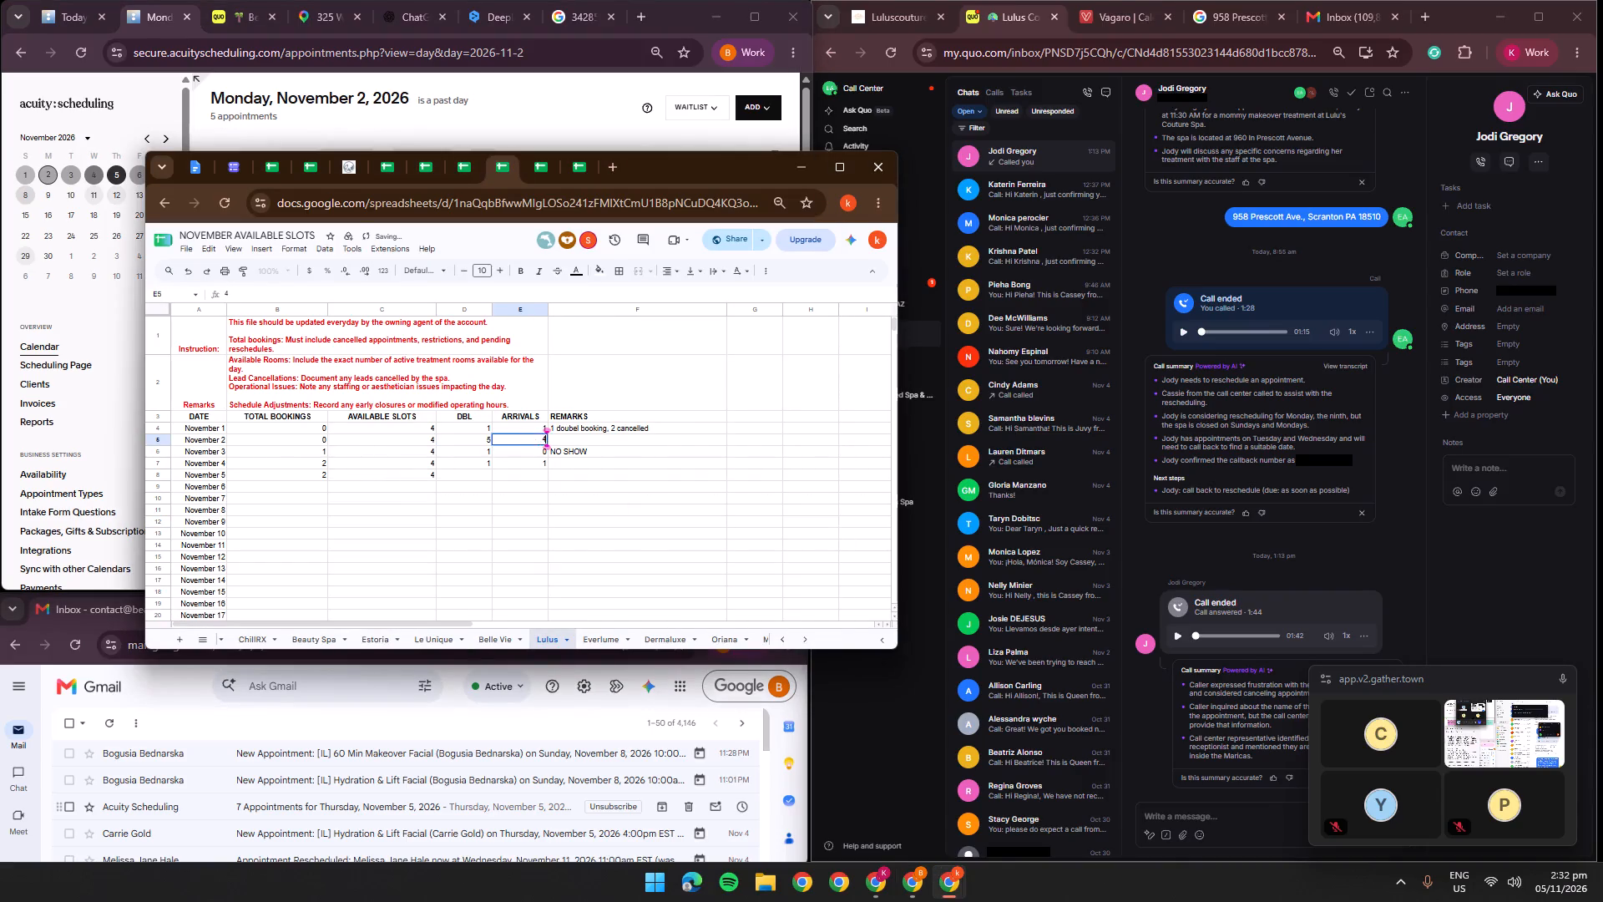
text(1 same day cancelled)
key(Tab)
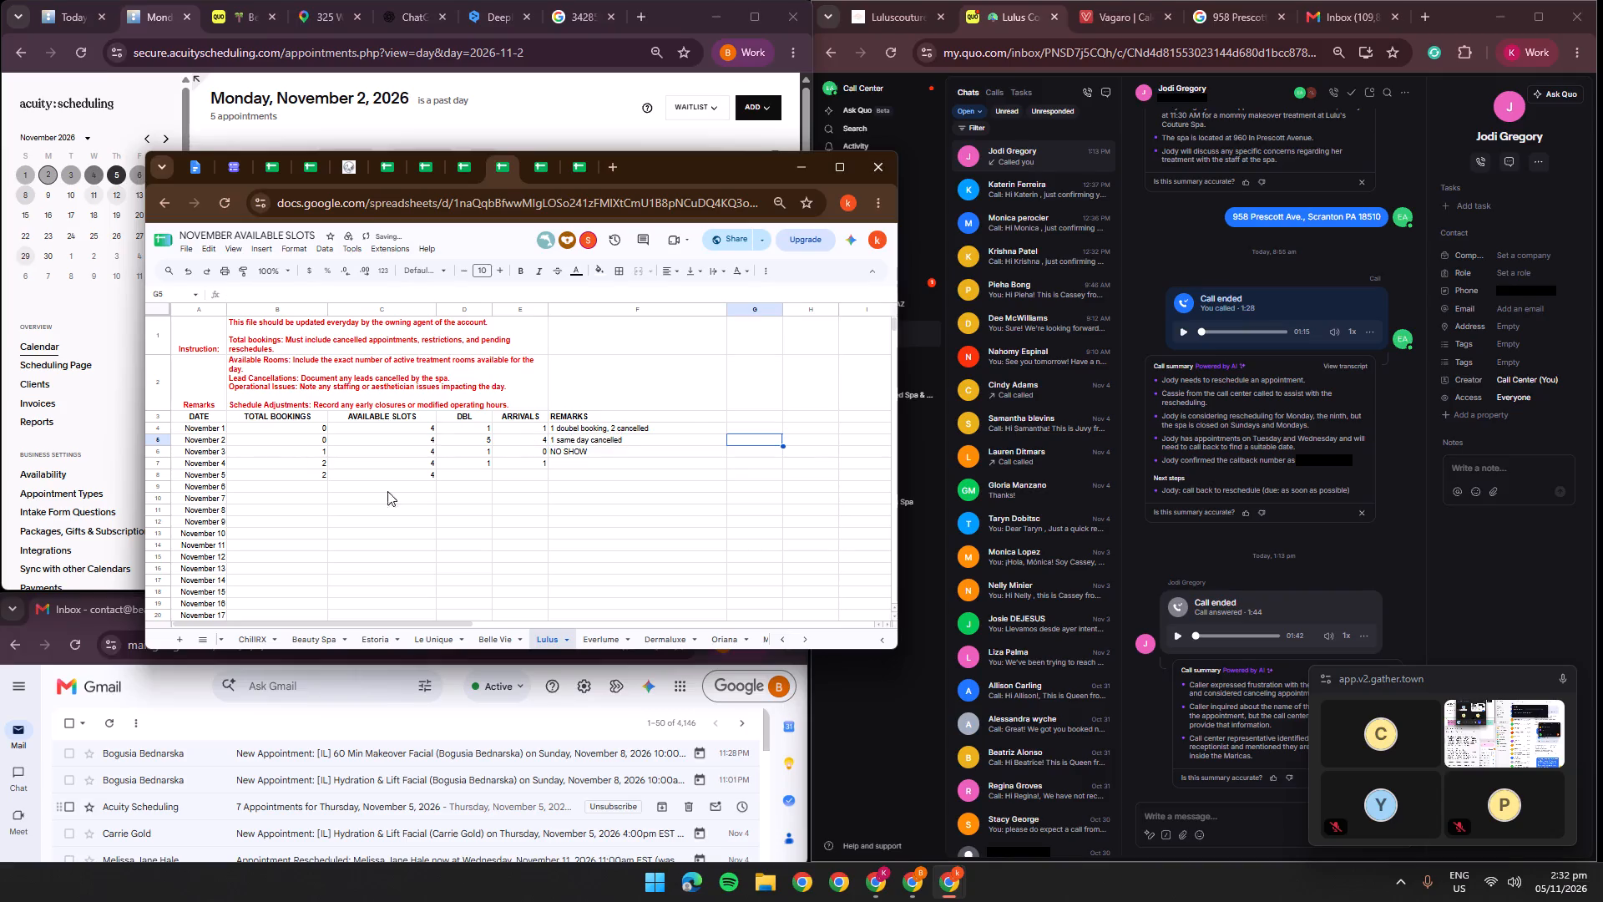
Check the Acuity day schedule for Wednesday, November 4, and return to the Lulus sheet.
click(460, 477)
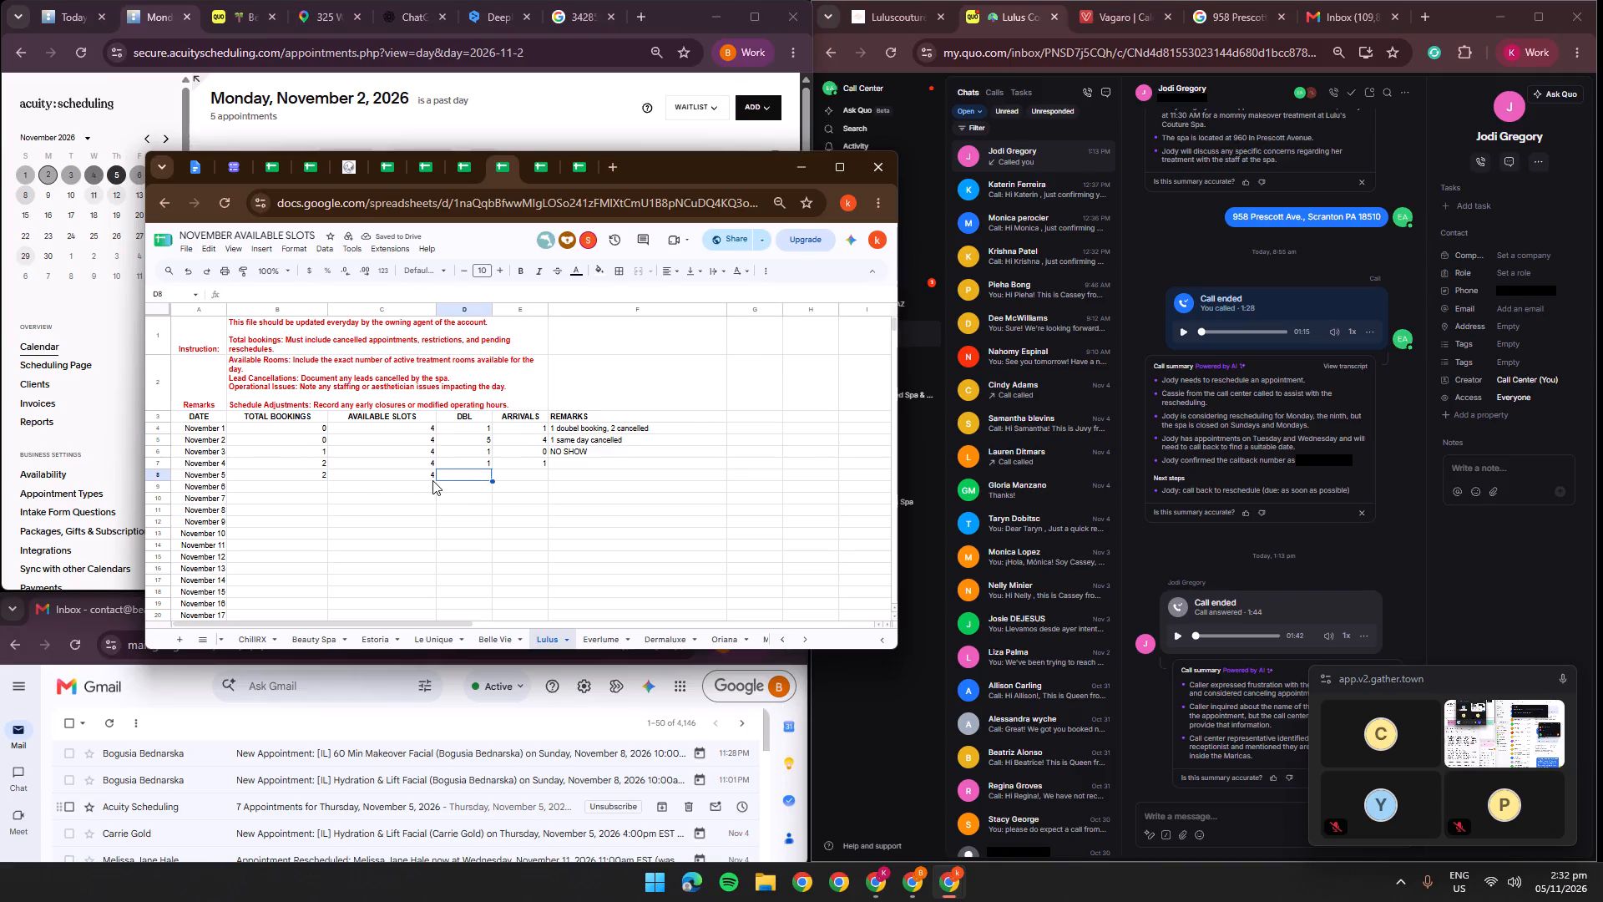
click(478, 461)
click(94, 183)
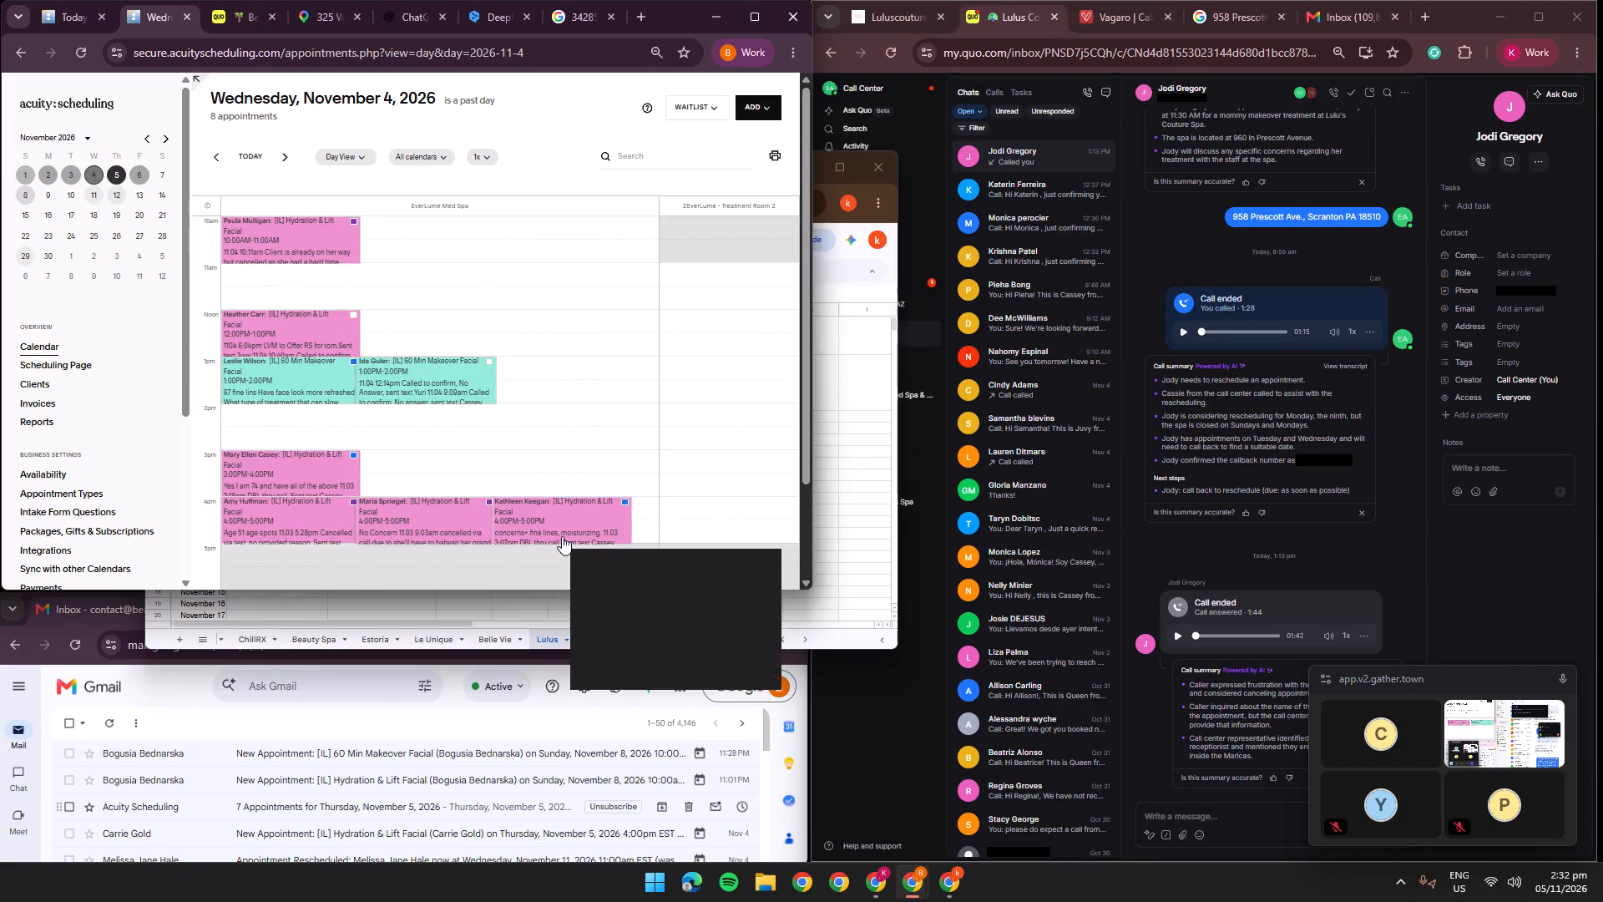
click(857, 508)
click(462, 544)
click(317, 479)
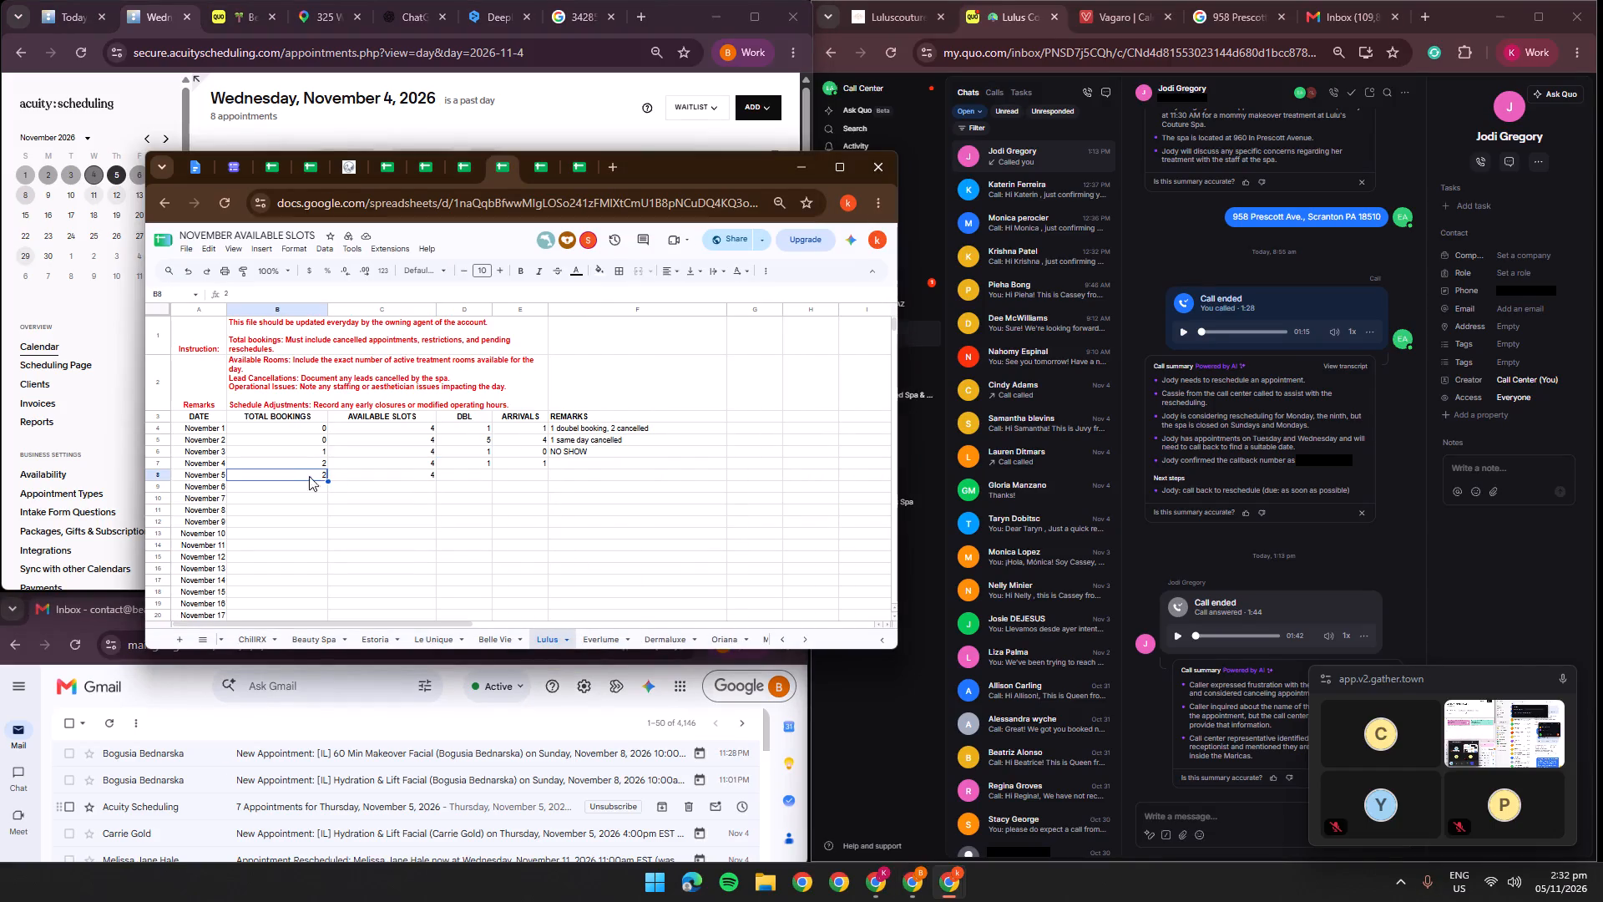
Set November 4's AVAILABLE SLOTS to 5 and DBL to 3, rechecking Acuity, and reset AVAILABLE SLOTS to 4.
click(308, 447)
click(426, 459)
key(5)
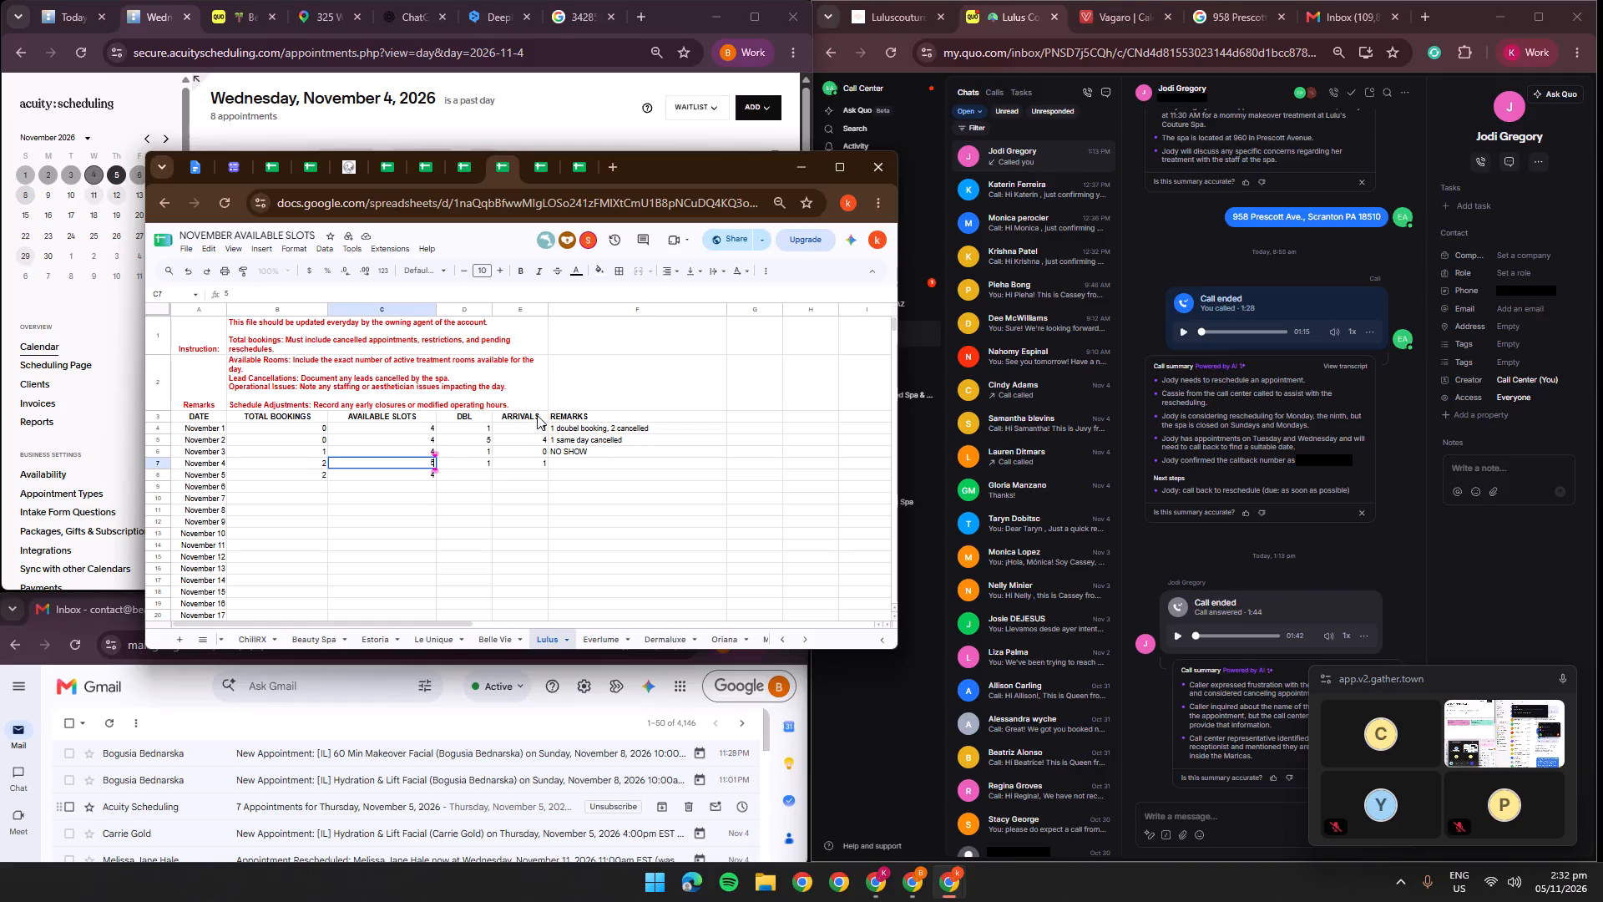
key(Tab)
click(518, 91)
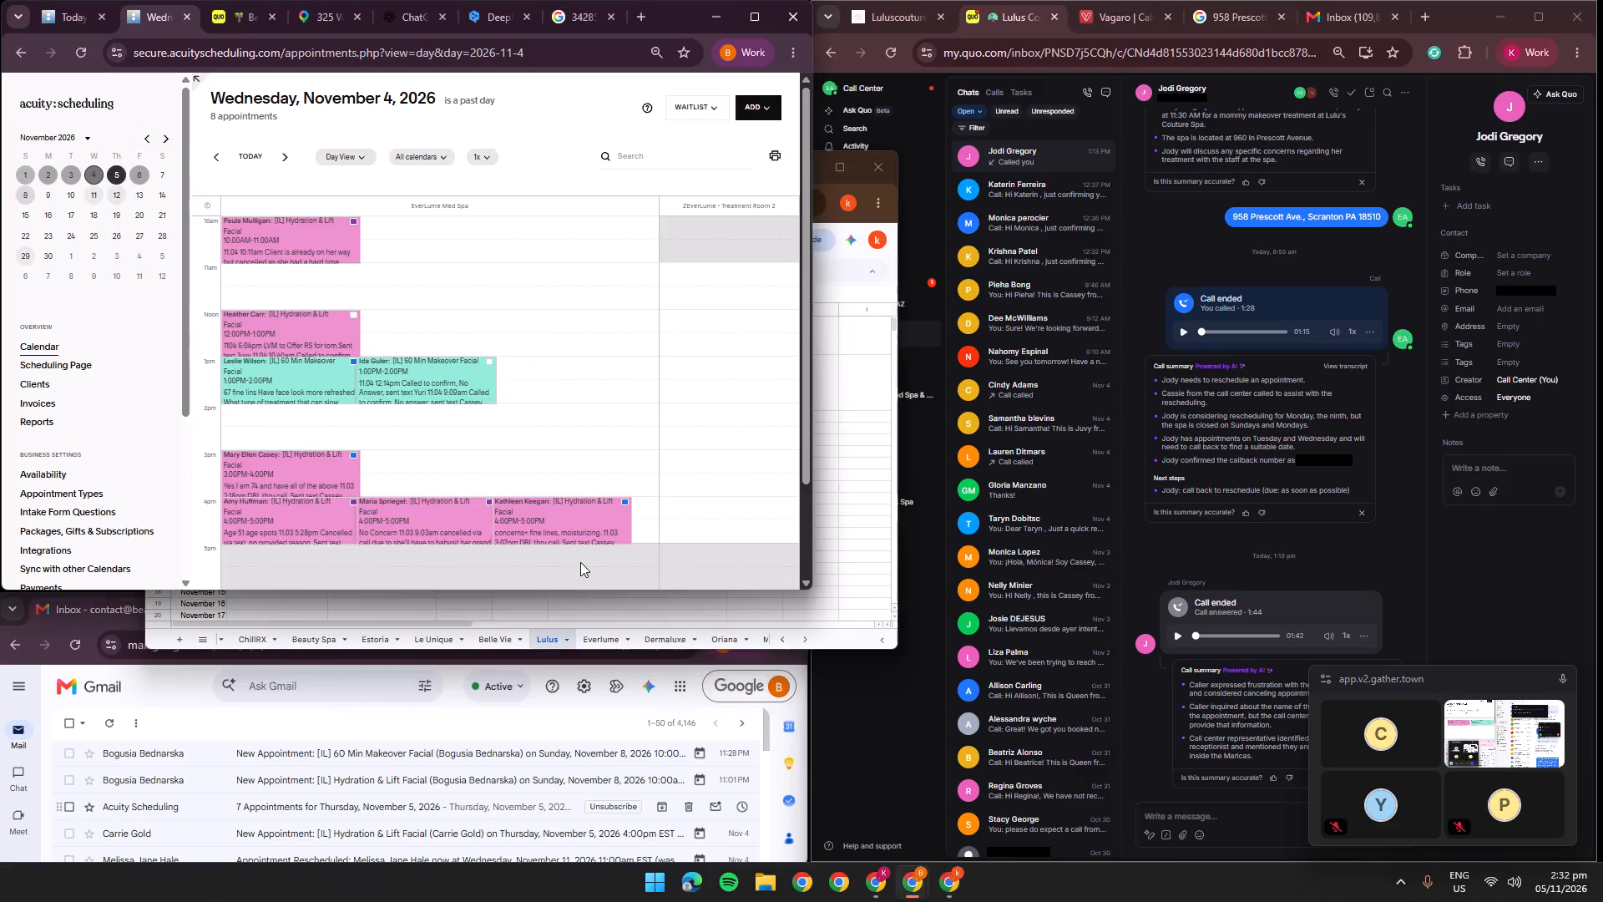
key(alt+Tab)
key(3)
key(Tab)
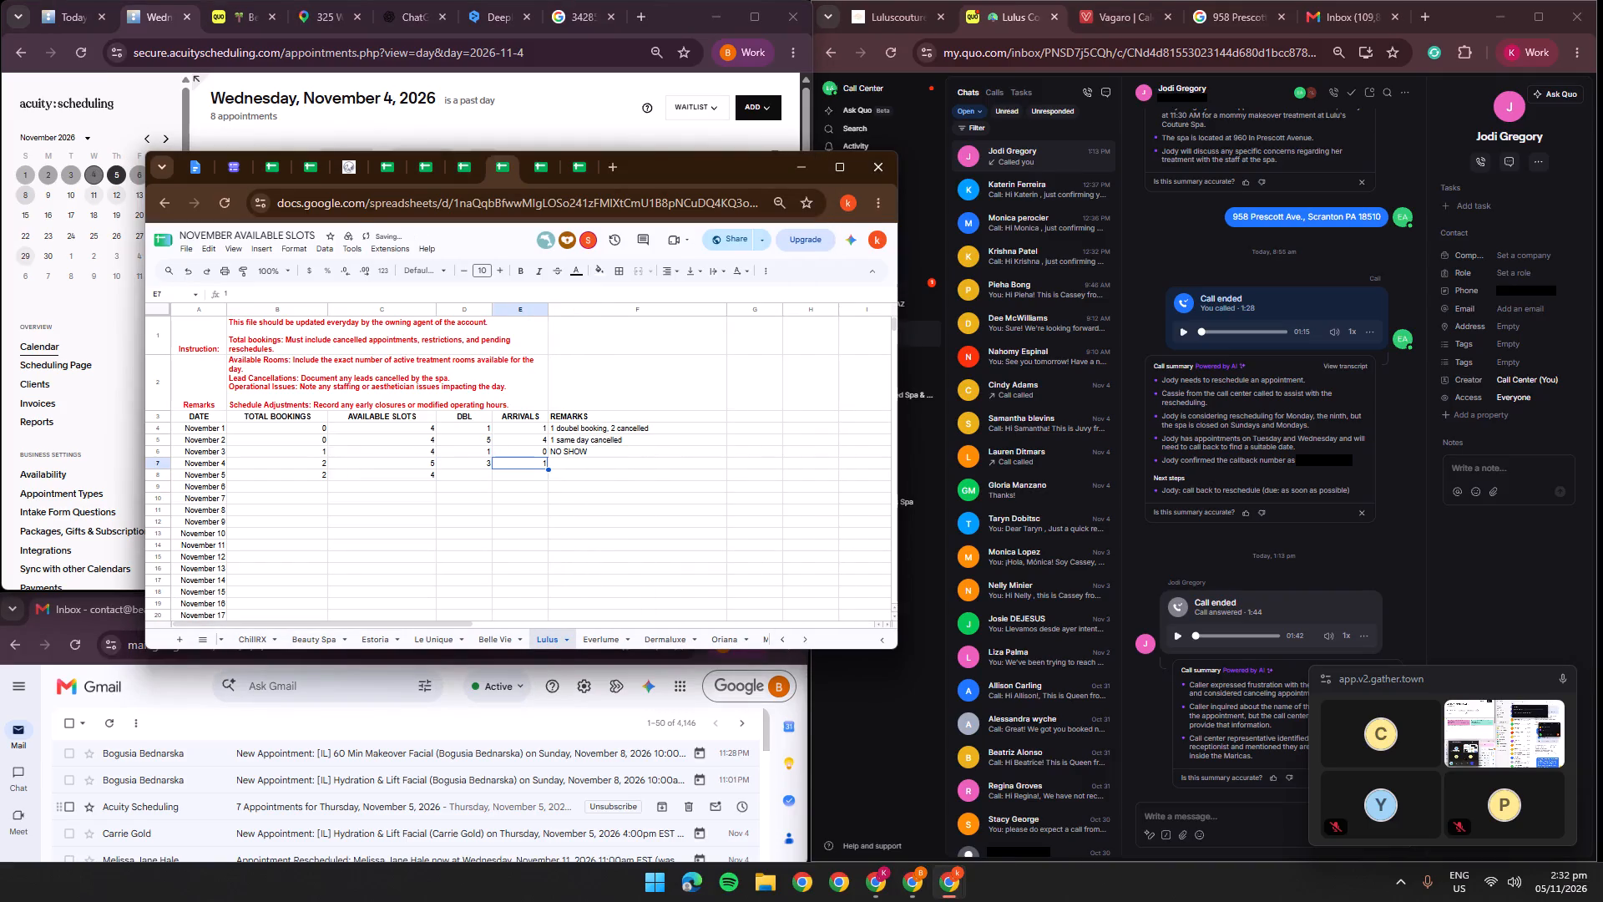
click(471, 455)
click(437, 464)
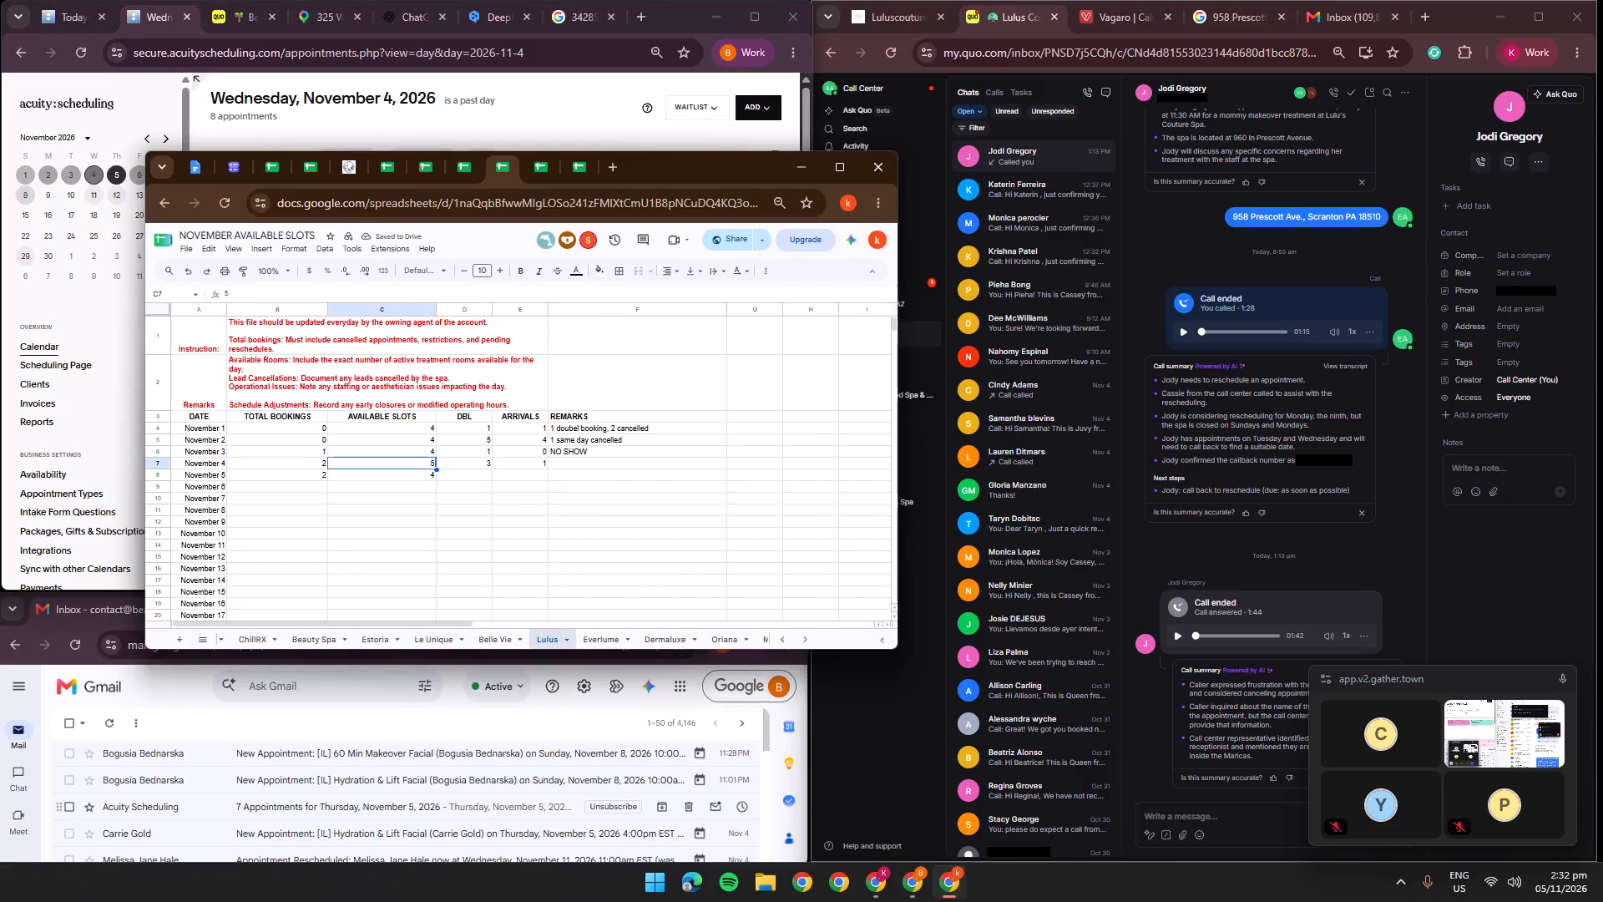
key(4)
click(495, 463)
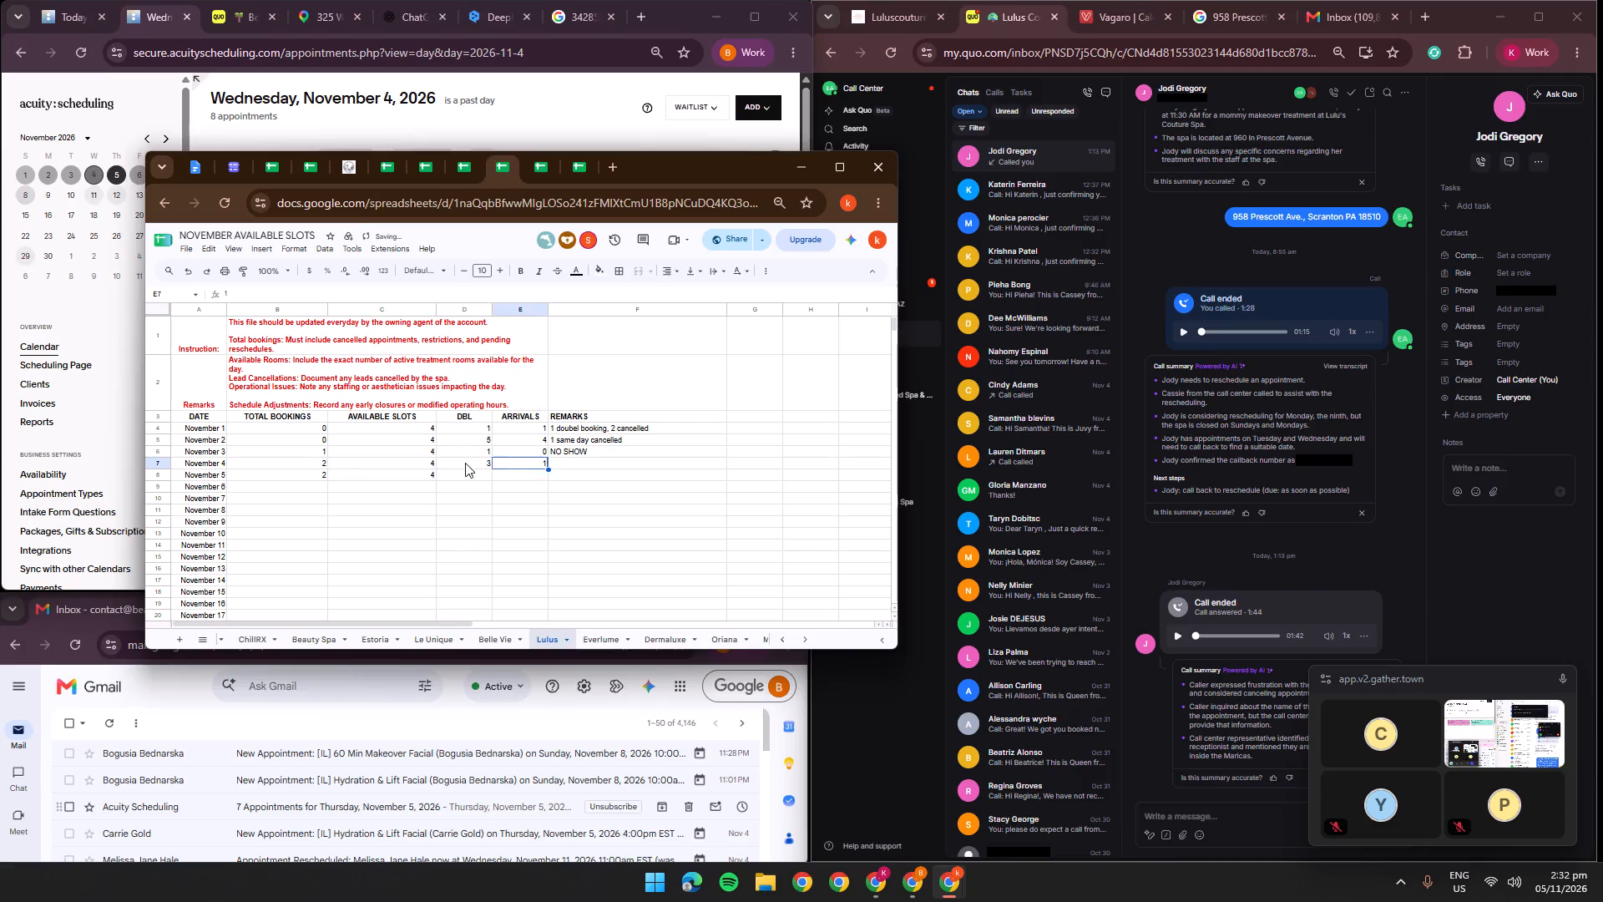
Set November 4's DBL to 5, ARRIVALS to 3 and REMARKS to "1 rescheduled, 1 cancelled due to she was sent to a wrong location".
click(465, 463)
key(5)
key(Tab)
key(3)
key(Tab)
text(1 rescheduled, 1 cancelled due to)
key(space)
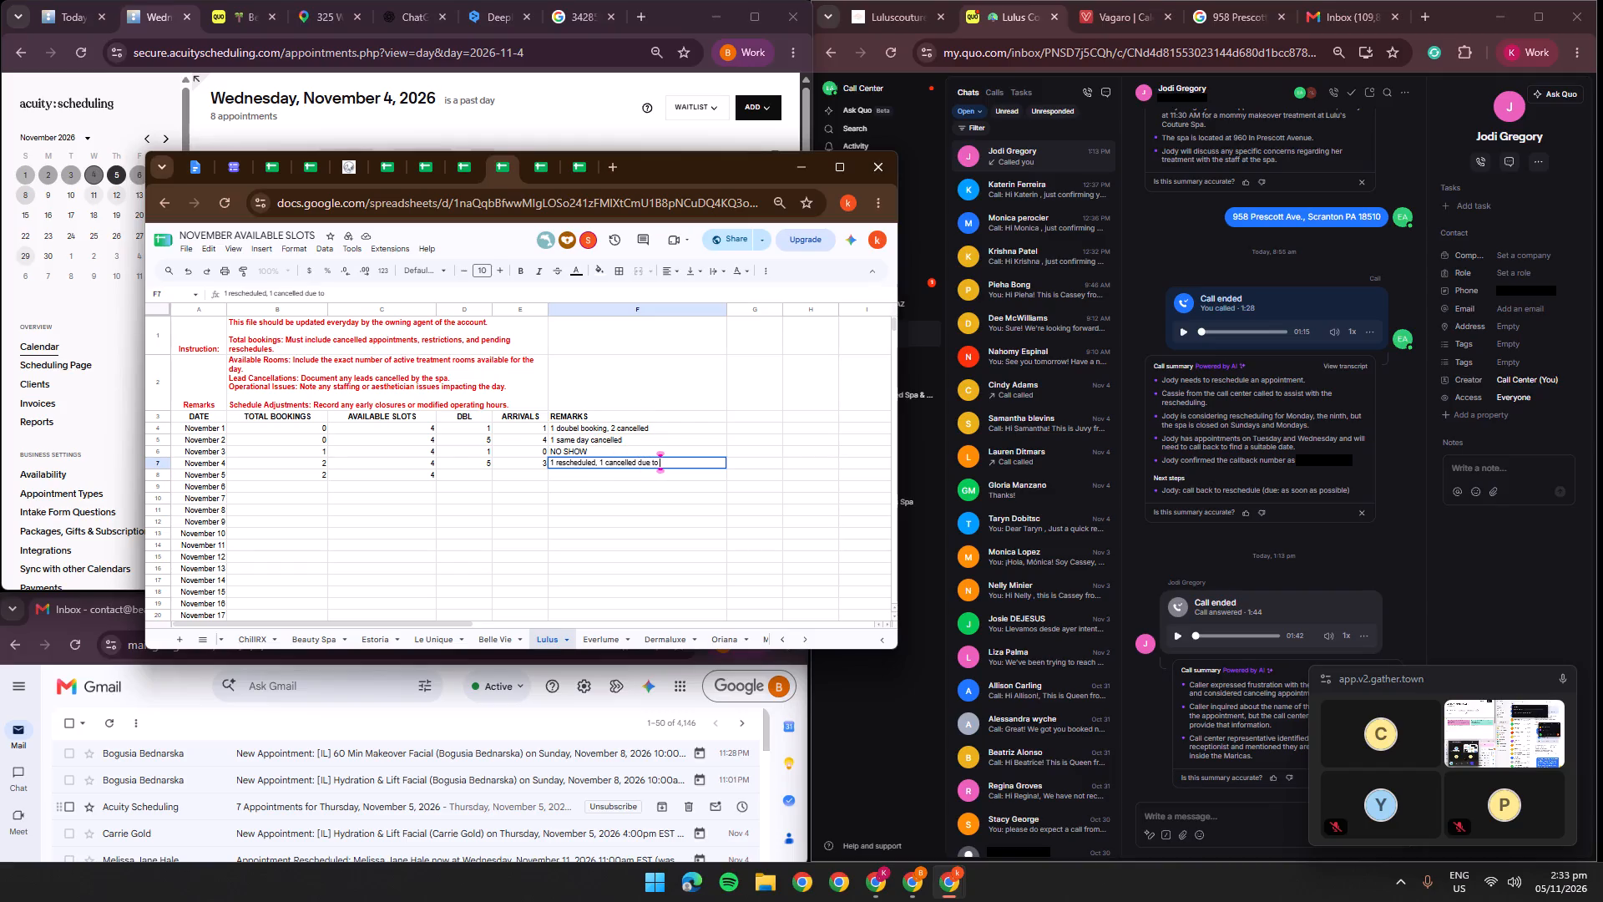
text(she was sent to a wer)
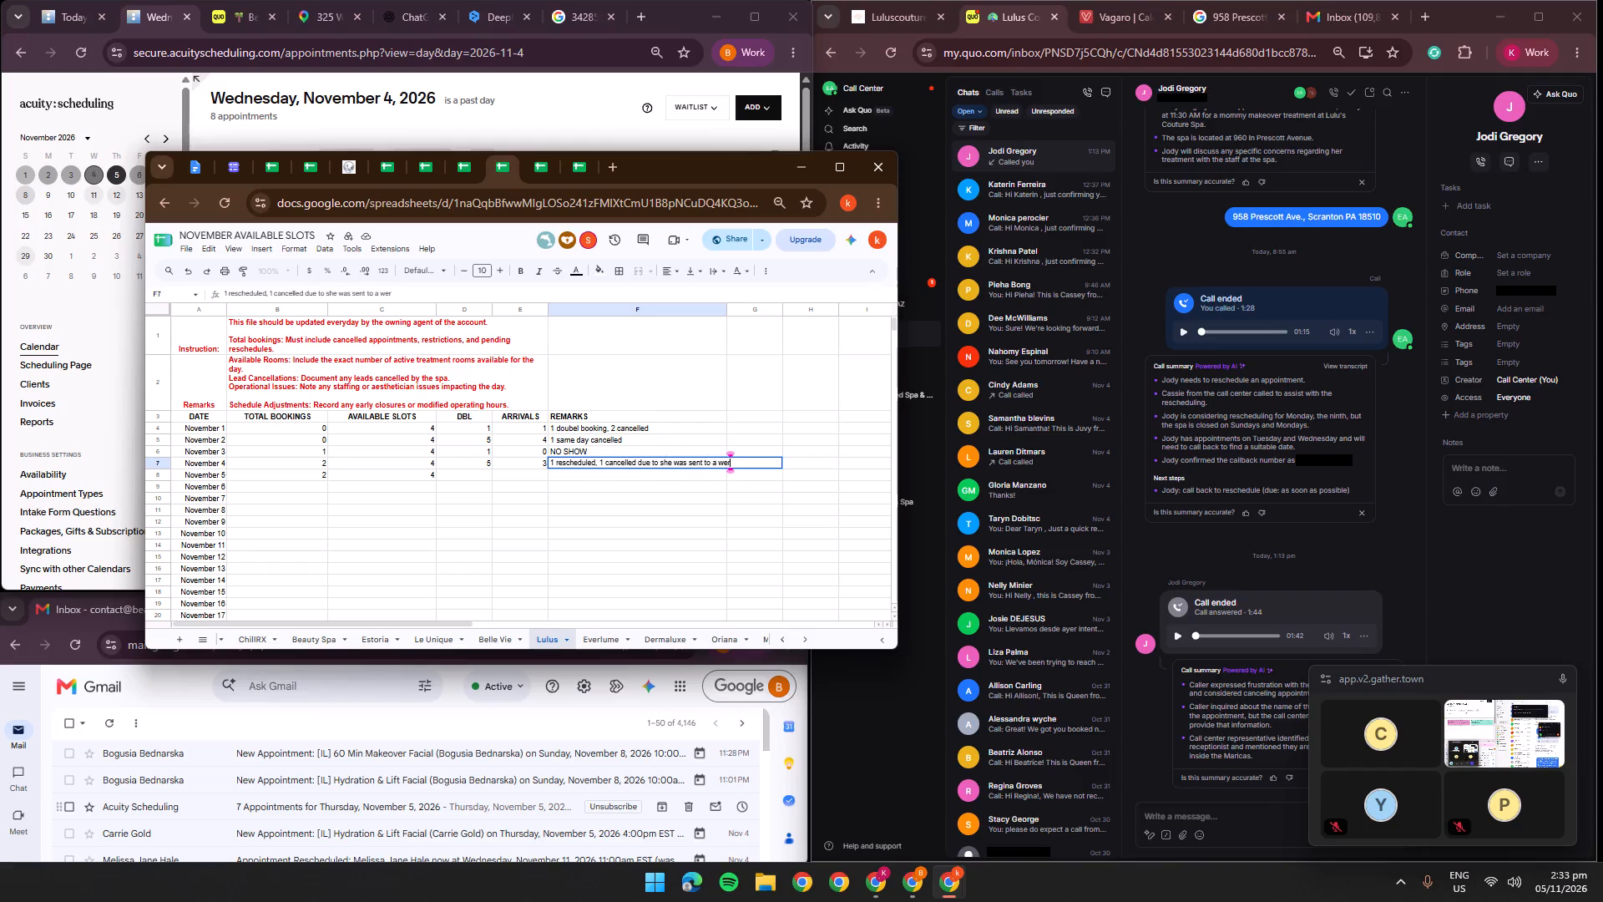
key(BackSpace)
key(BackSpace)
text(rong location)
key(Tab)
Check the November 4 schedule in Acuity and set that Lulus row's TOTAL BOOKINGS to 8.
click(347, 473)
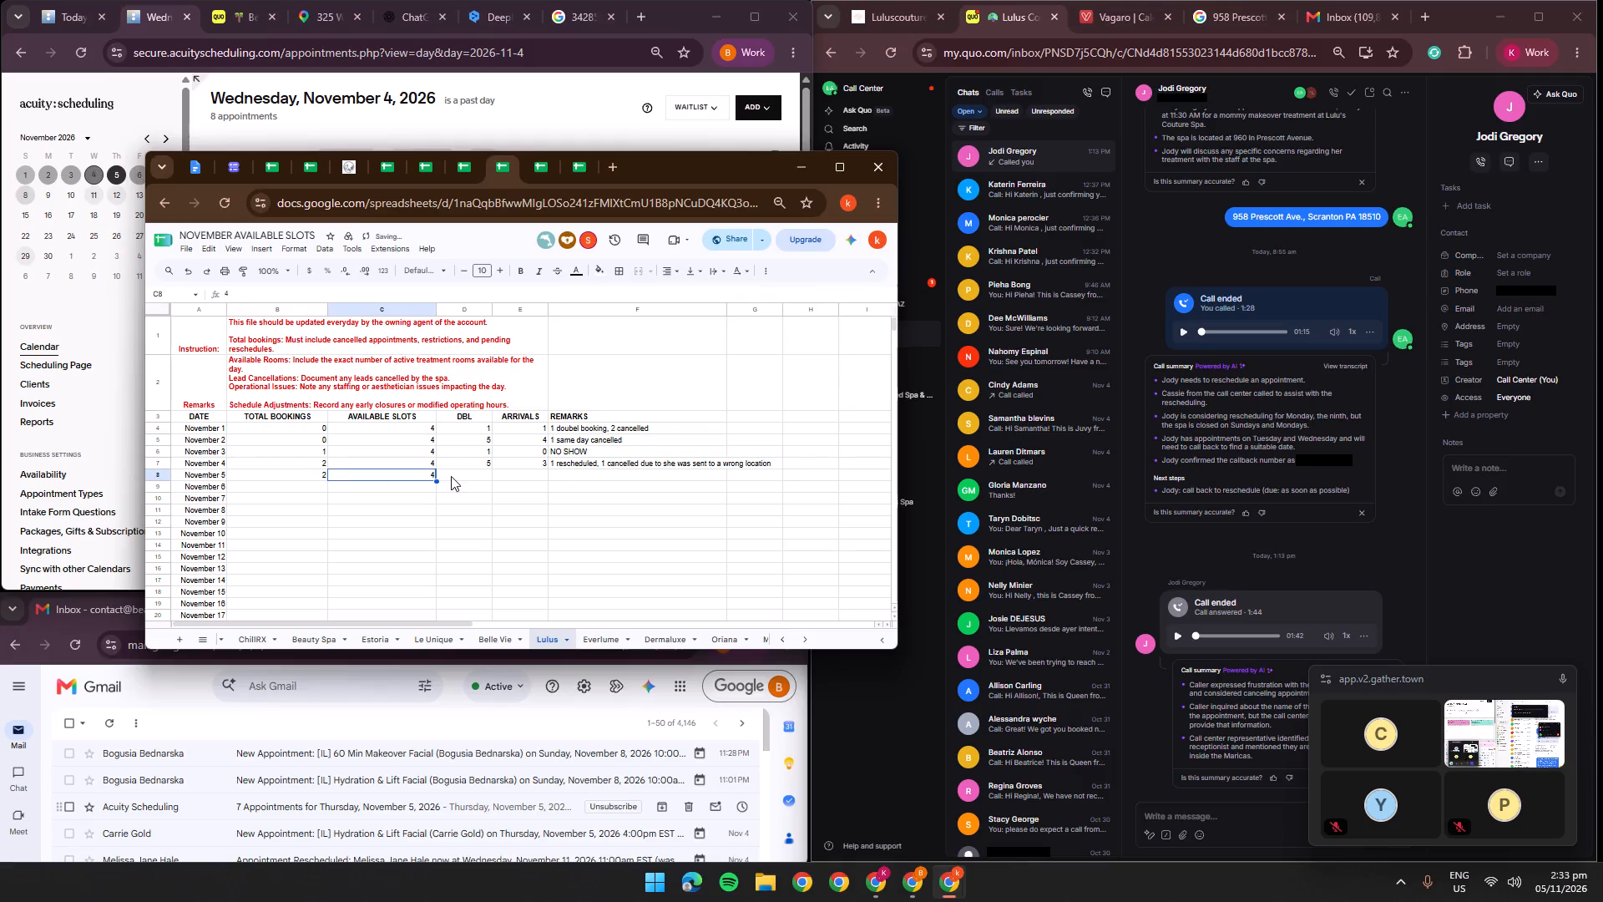
click(451, 476)
click(315, 479)
click(327, 461)
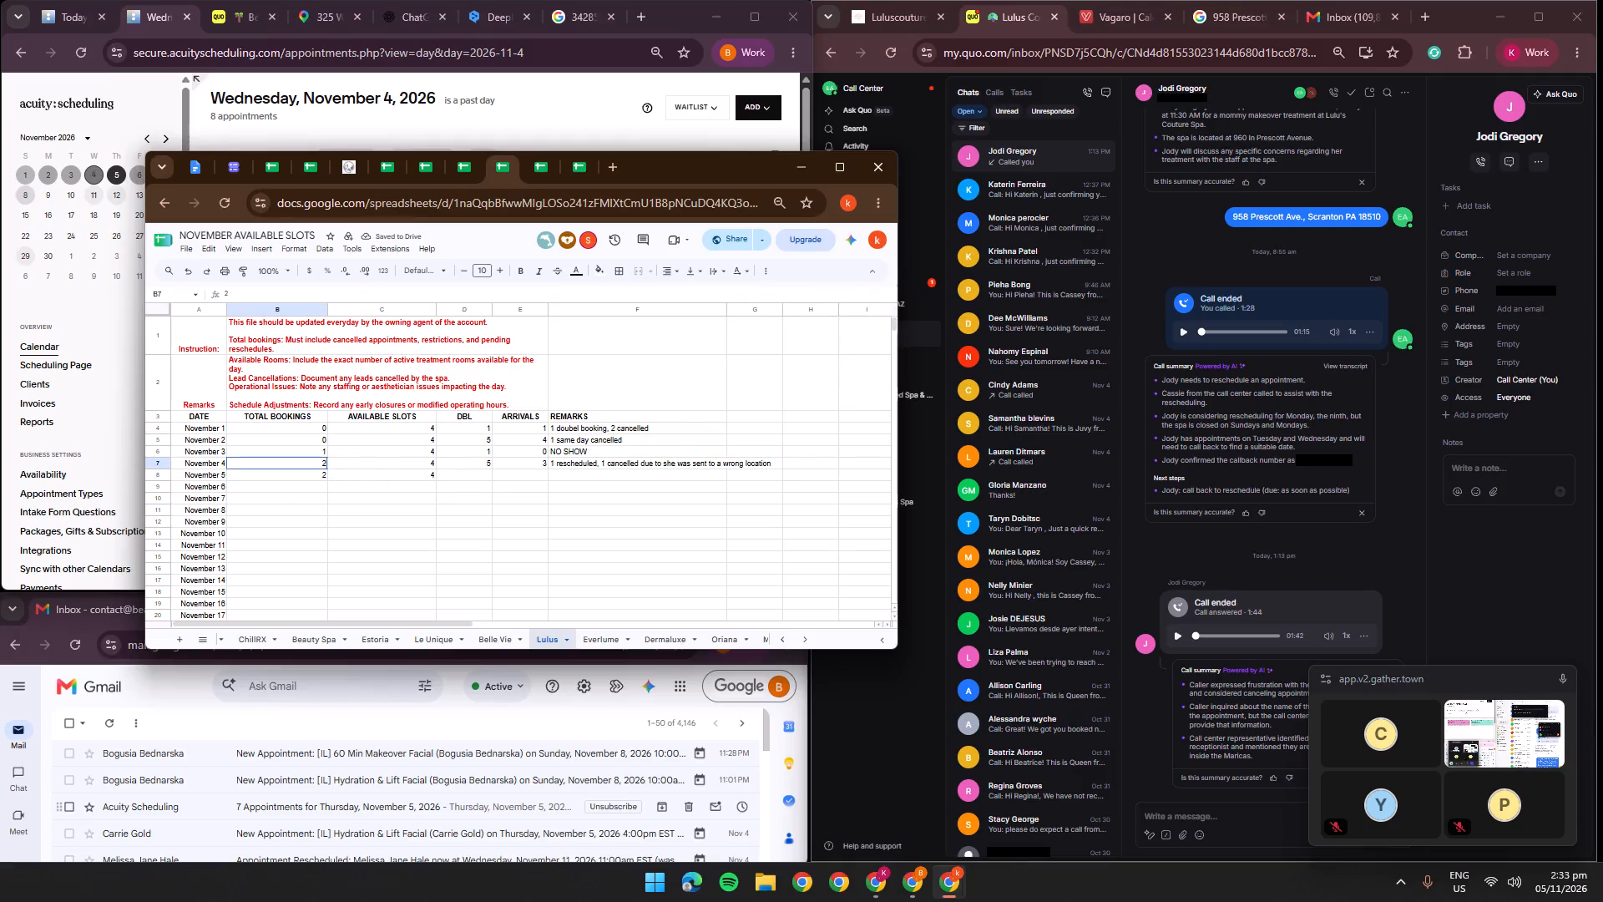
click(299, 120)
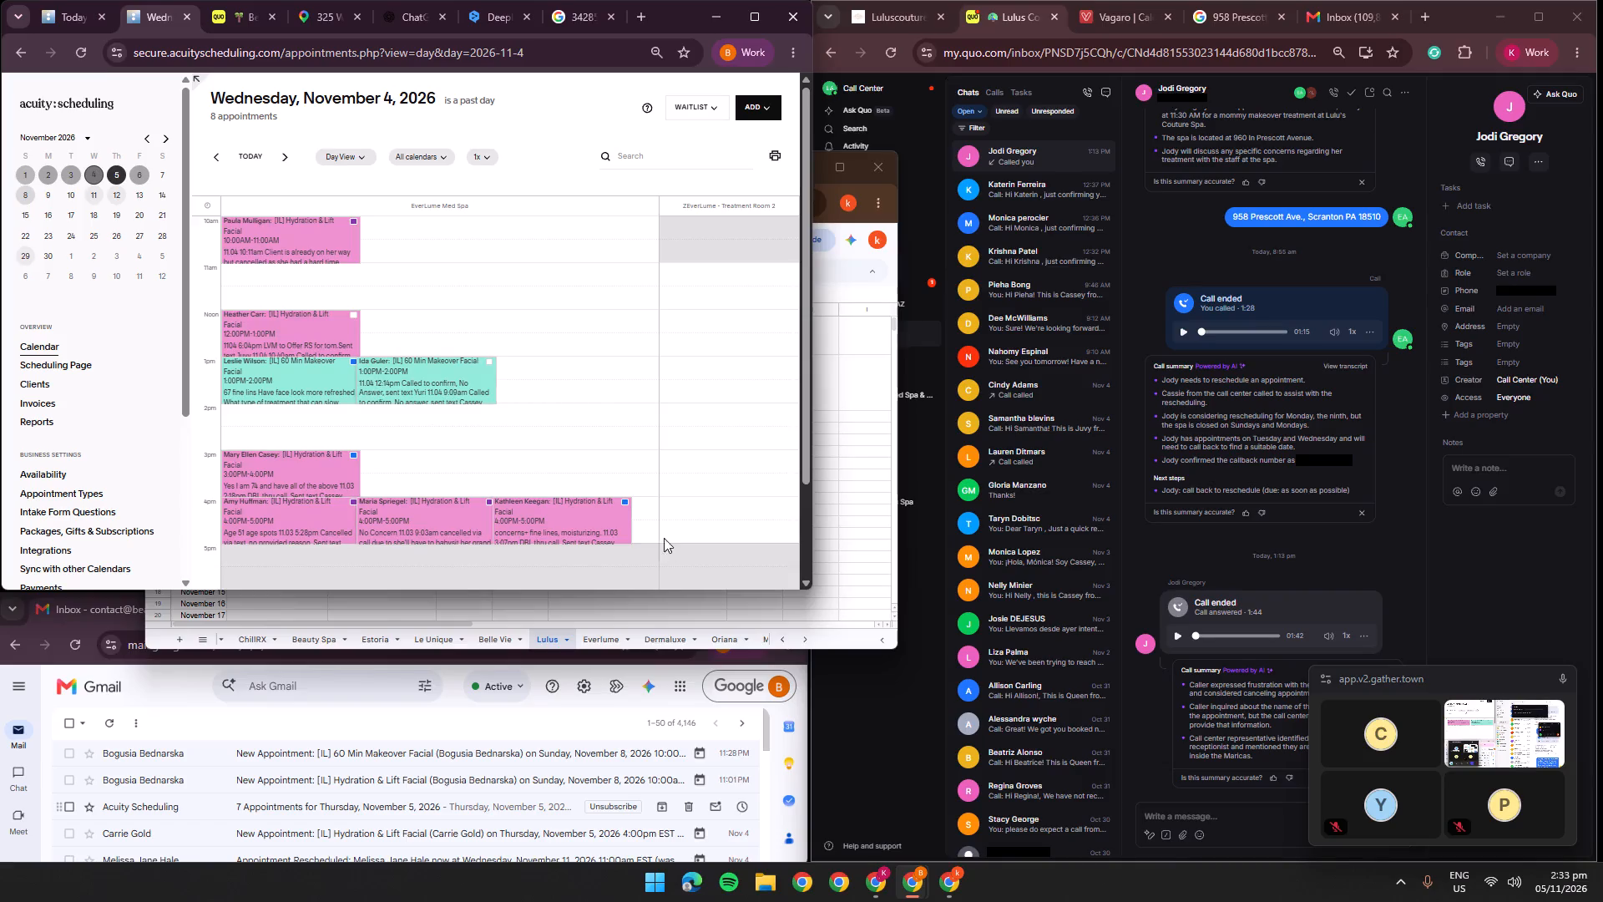
key(alt+Tab)
click(284, 463)
key(8)
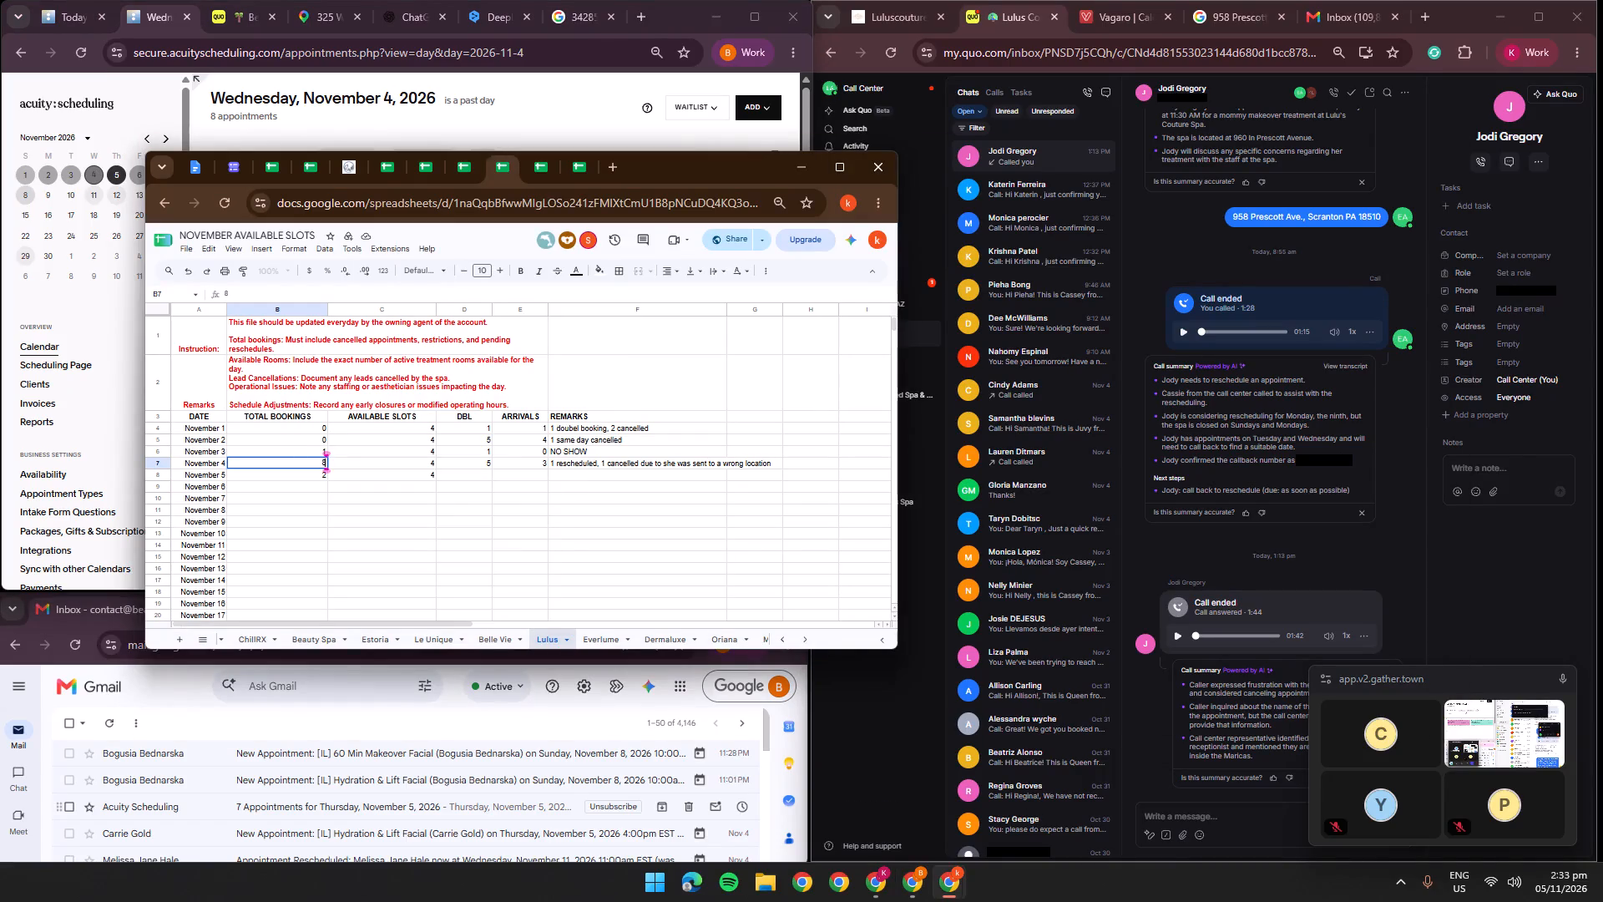
key(Tab)
Insert "same day" before both "rescheduled" and "cancelled" in the November 4 remark.
click(306, 493)
click(501, 481)
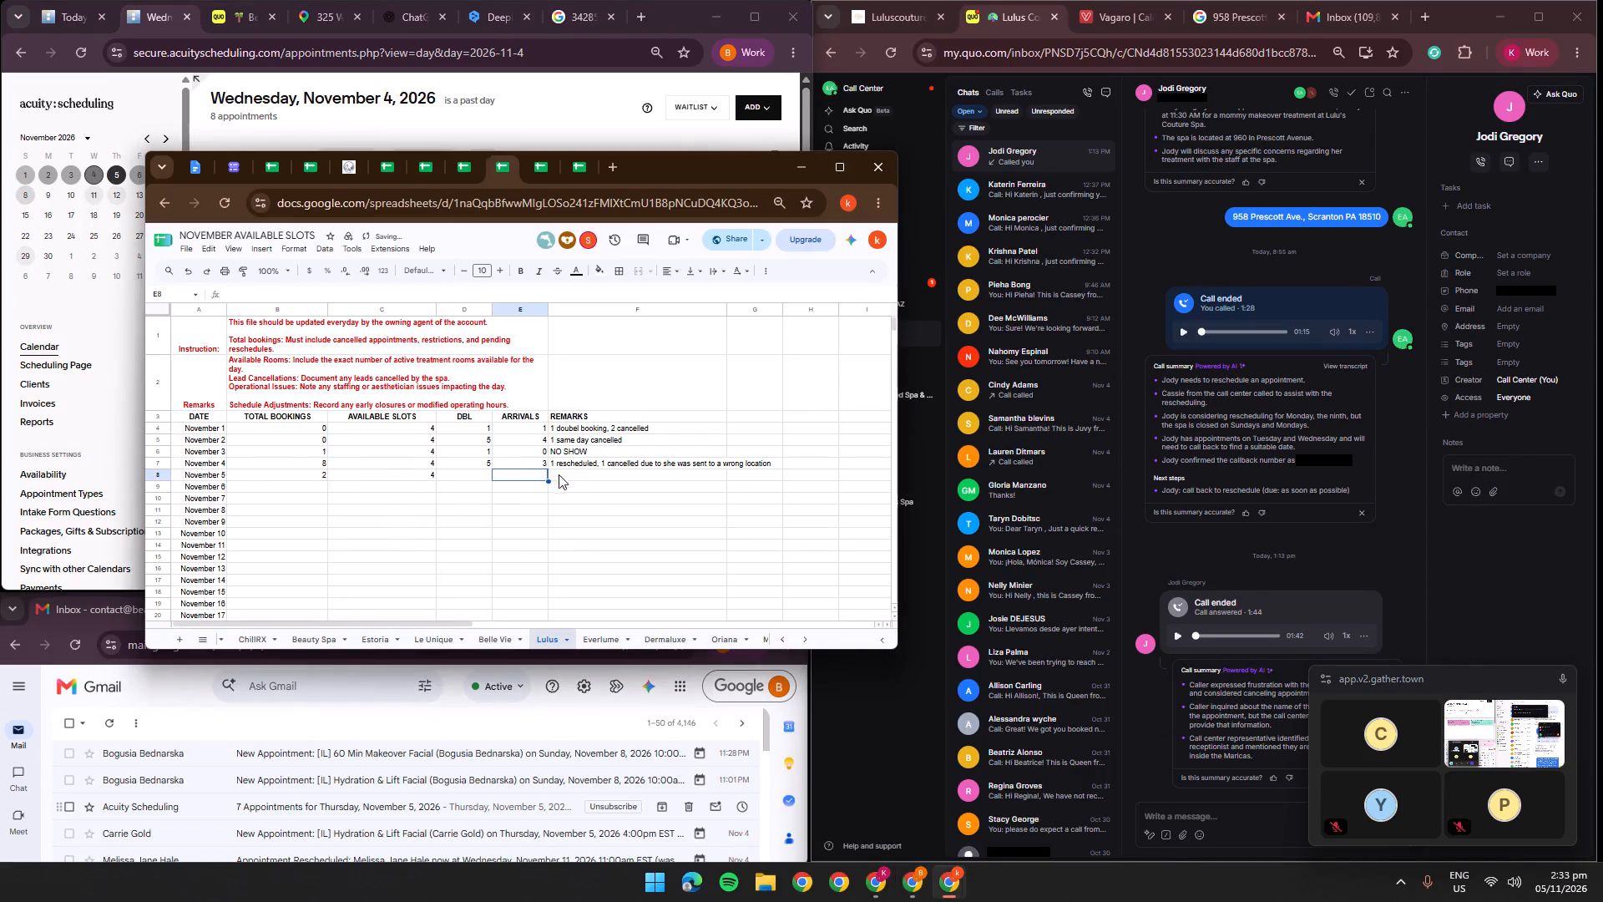
click(604, 464)
click(657, 555)
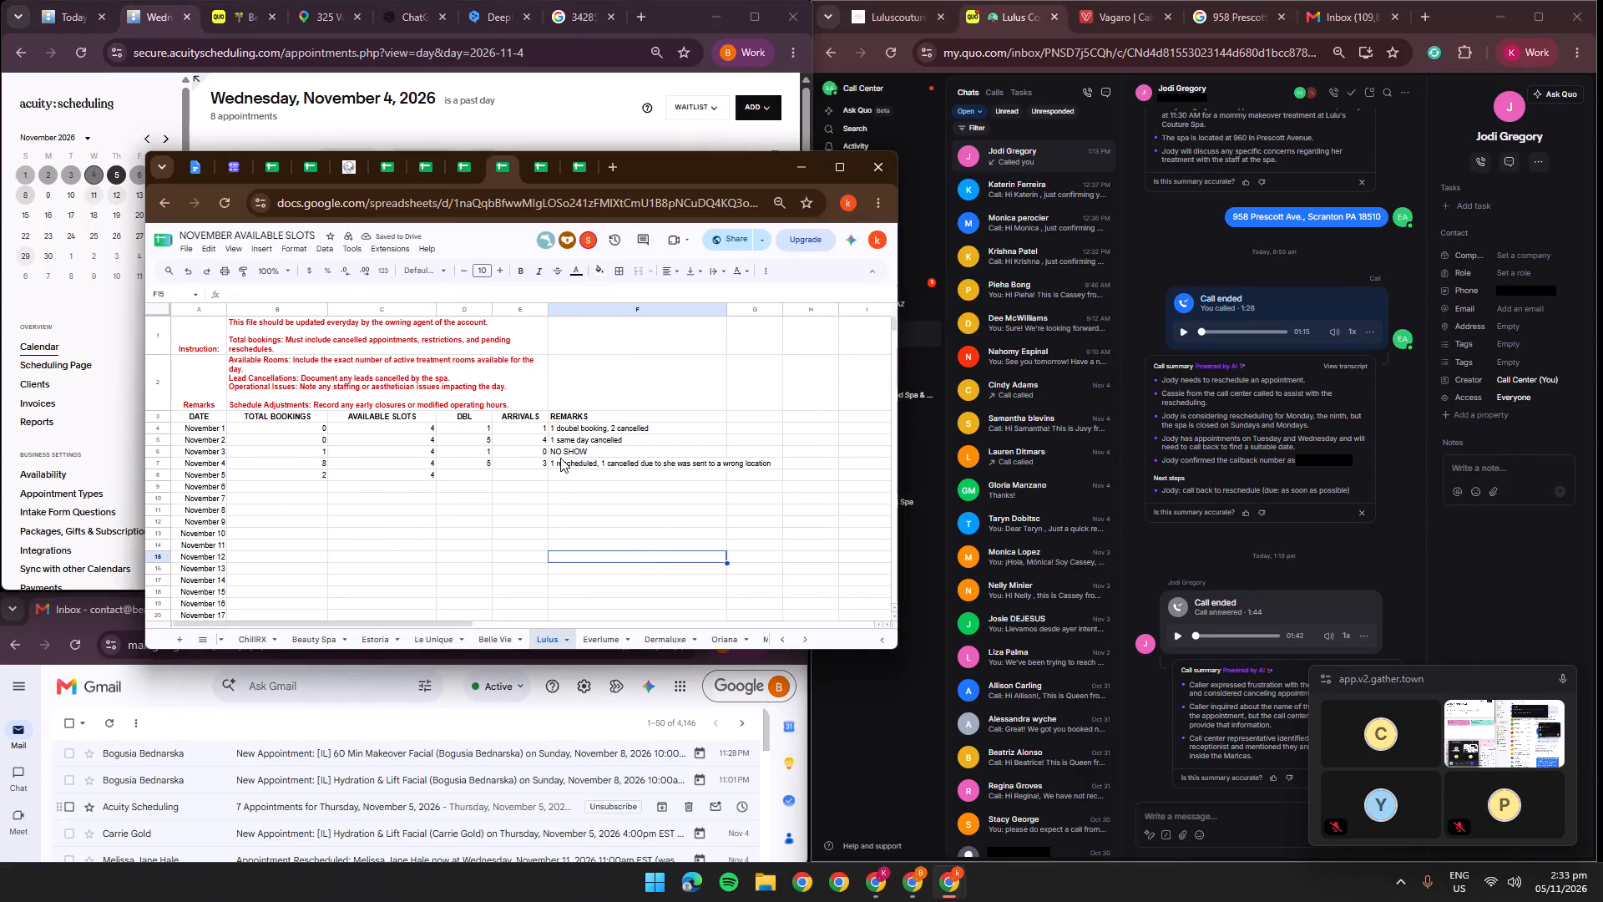
double_click(561, 464)
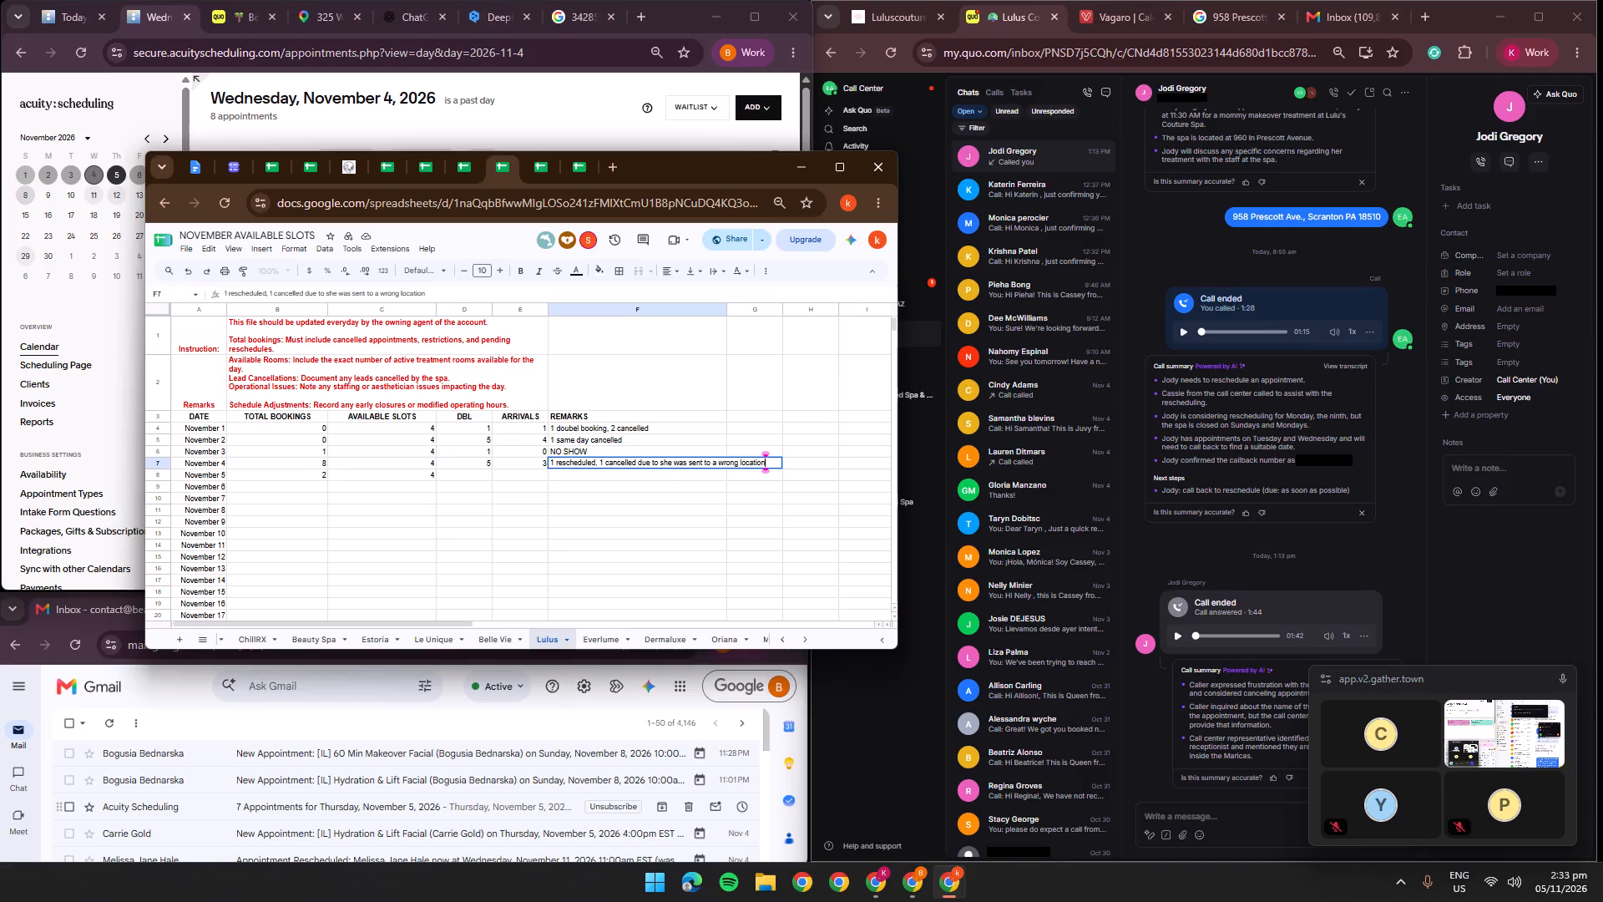
click(597, 464)
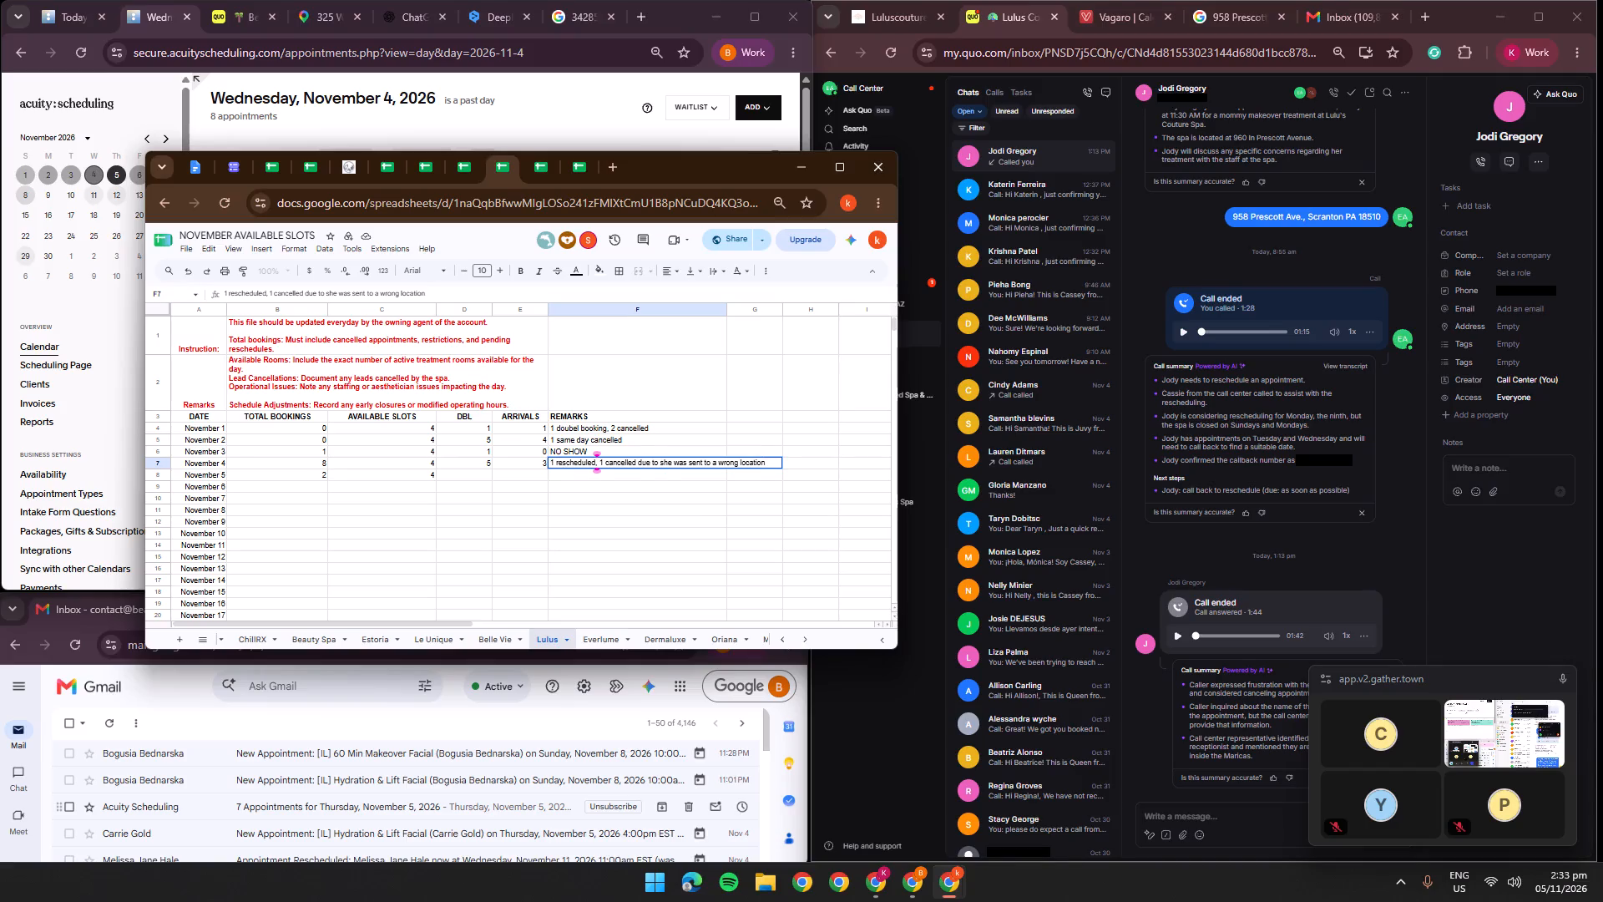
click(562, 463)
double_click(559, 463)
text(same day)
key(space)
click(694, 457)
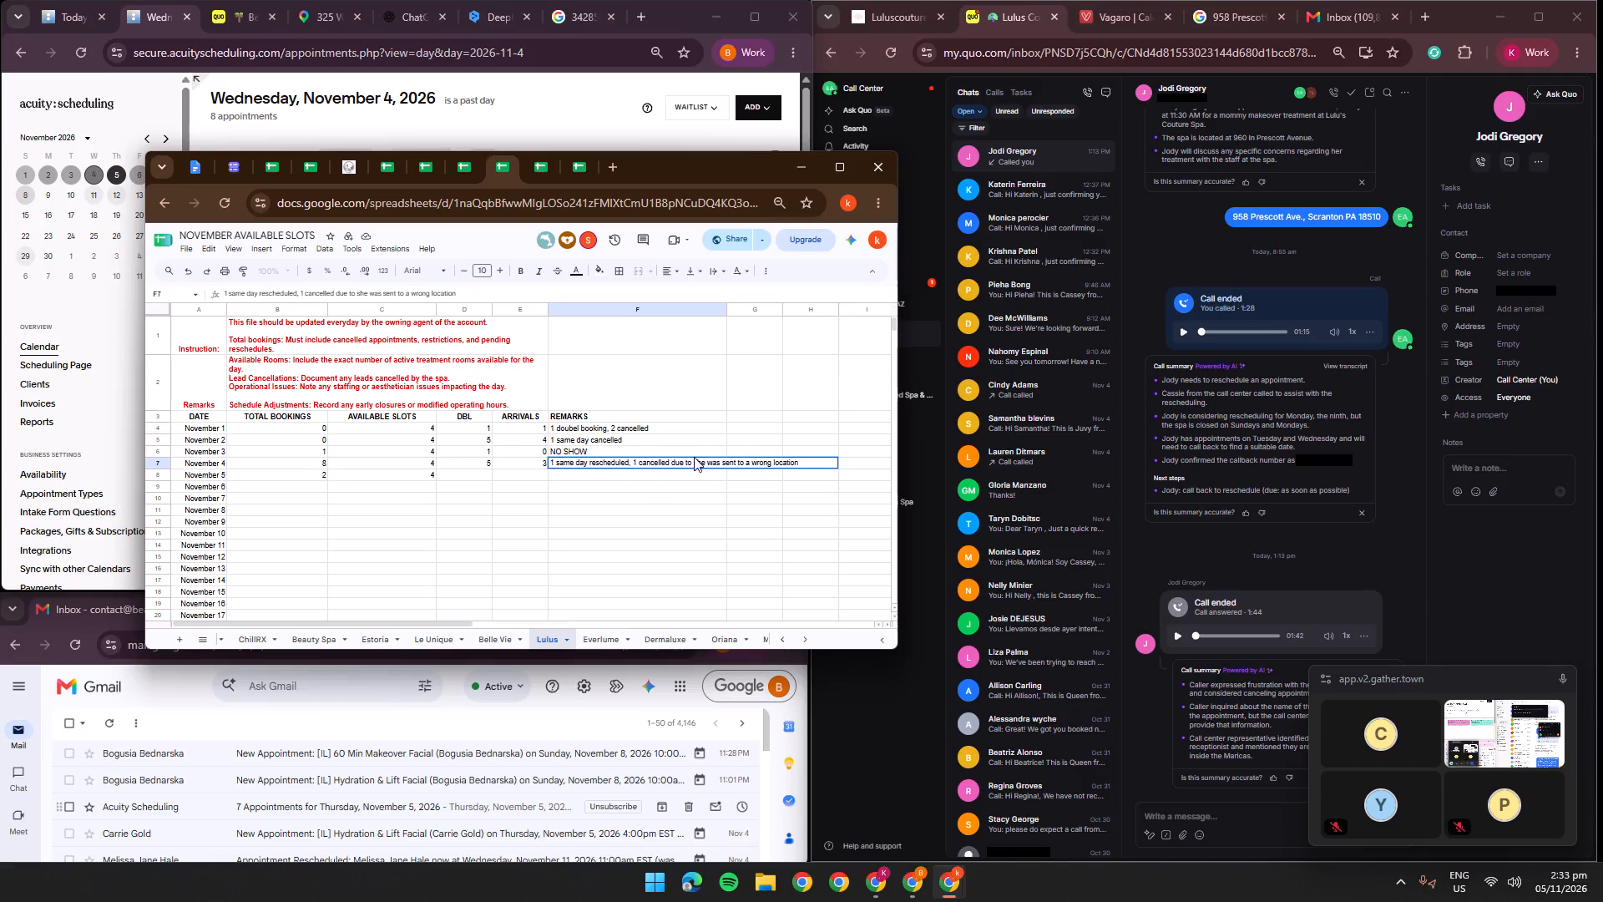
double_click(710, 458)
click(641, 463)
key(Left)
text(same day)
key(space)
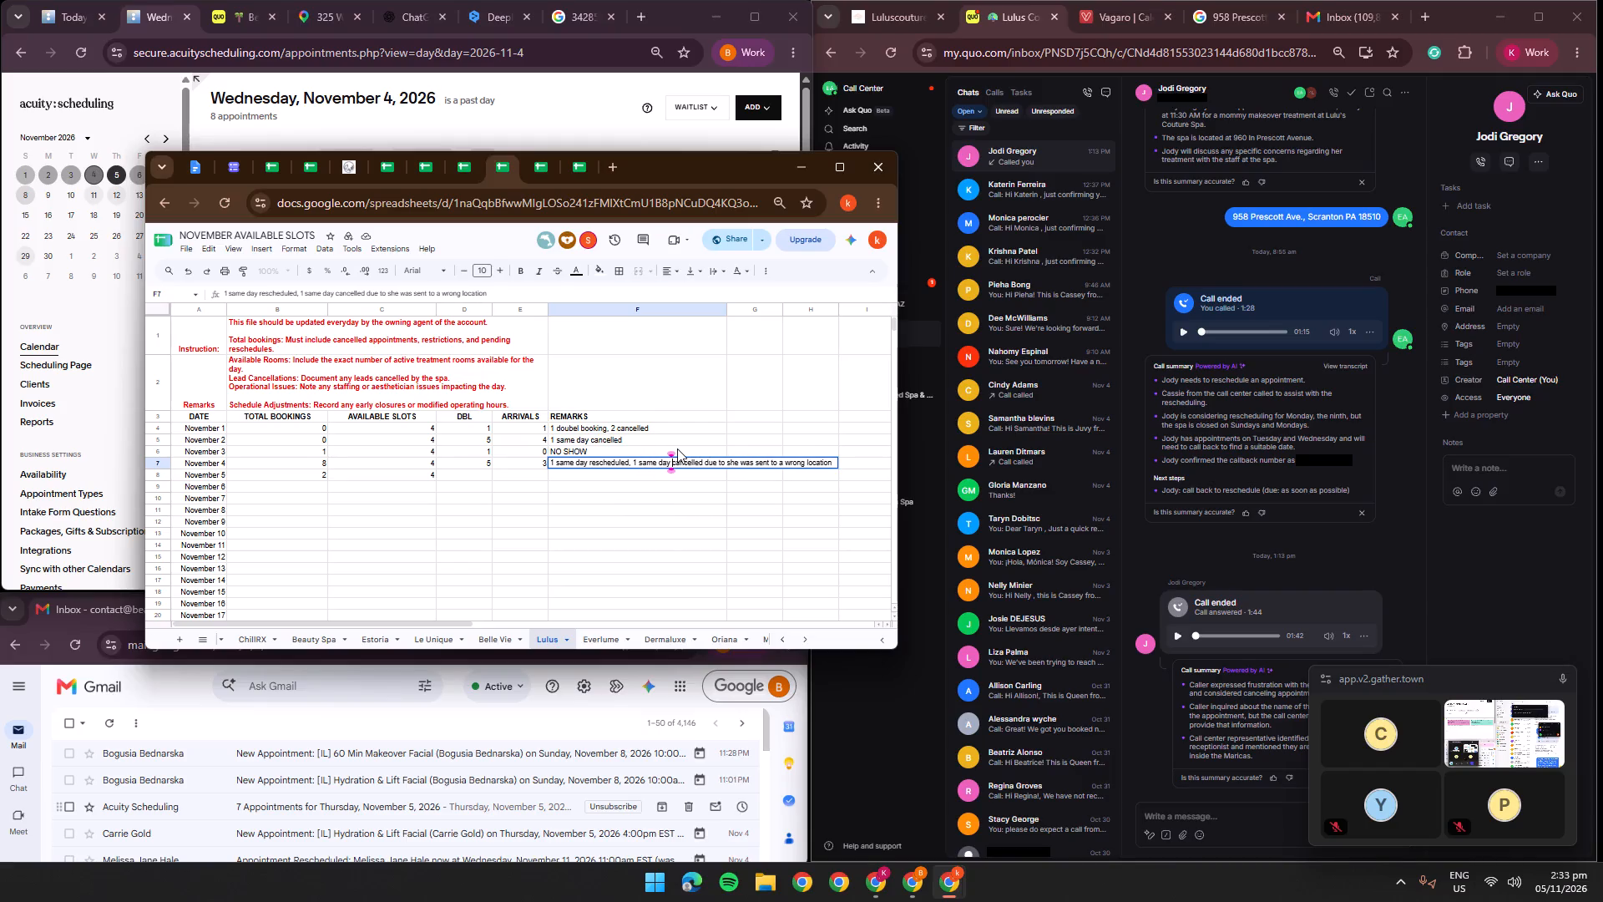
key(Tab)
Recheck Acuity's November 4 appointments and return to the November 5 row of the Lulus sheet.
click(381, 97)
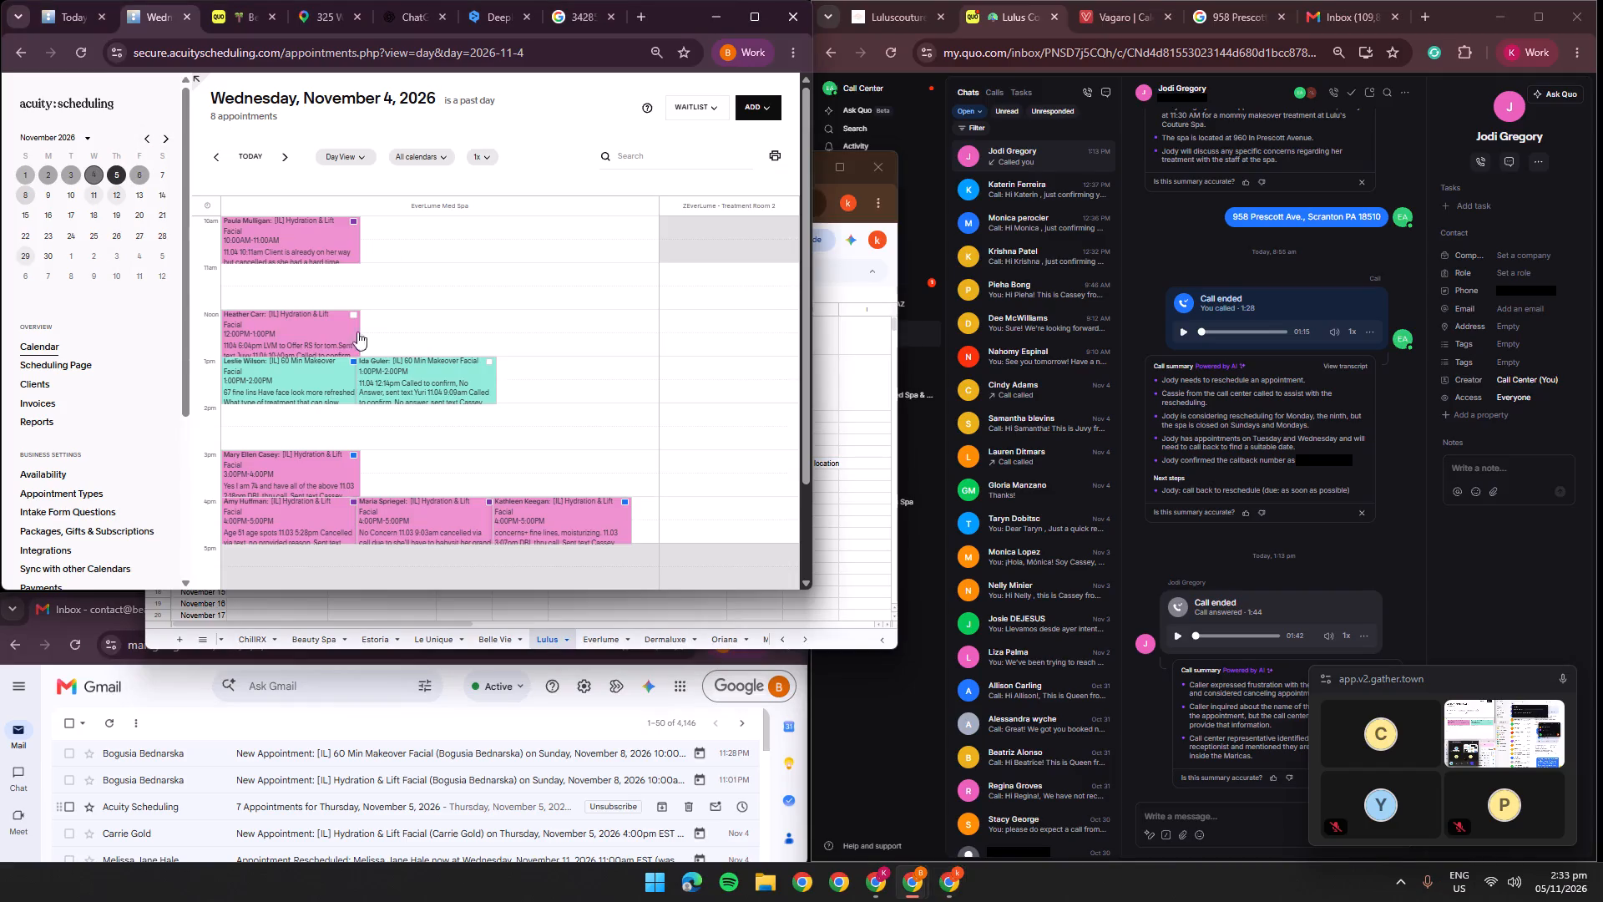
scroll(460, 513, down, 1)
click(890, 568)
click(330, 502)
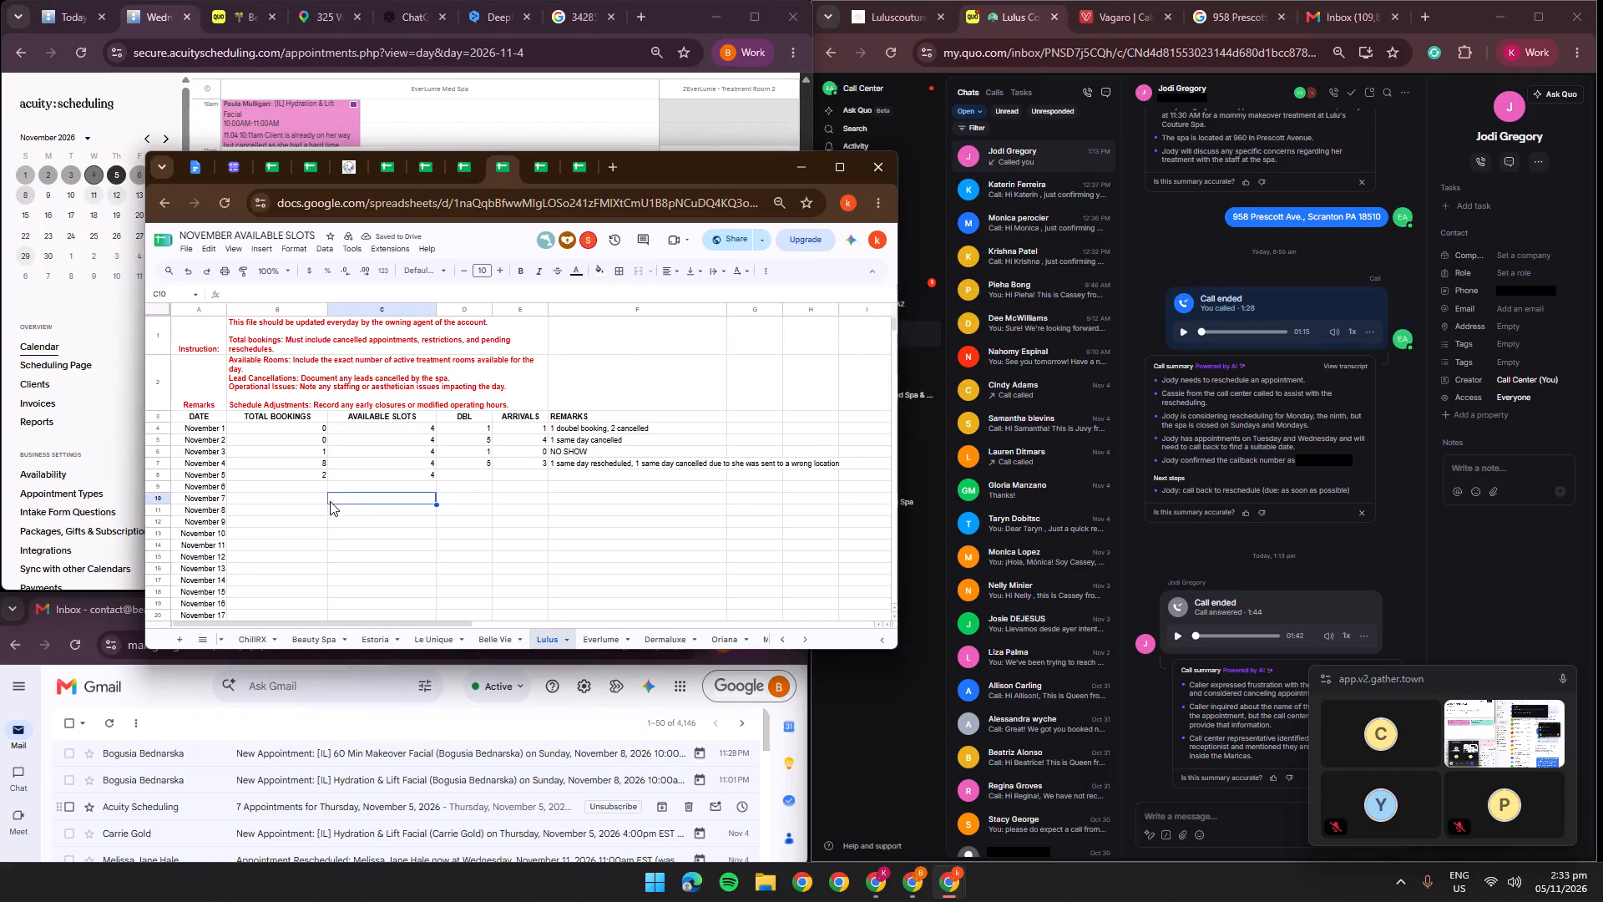
click(348, 483)
click(298, 472)
Check Acuity for Thursday, November 5, and set that Lulus row's TOTAL BOOKINGS to 7 and AVAILABLE SLOTS to 4.
click(465, 101)
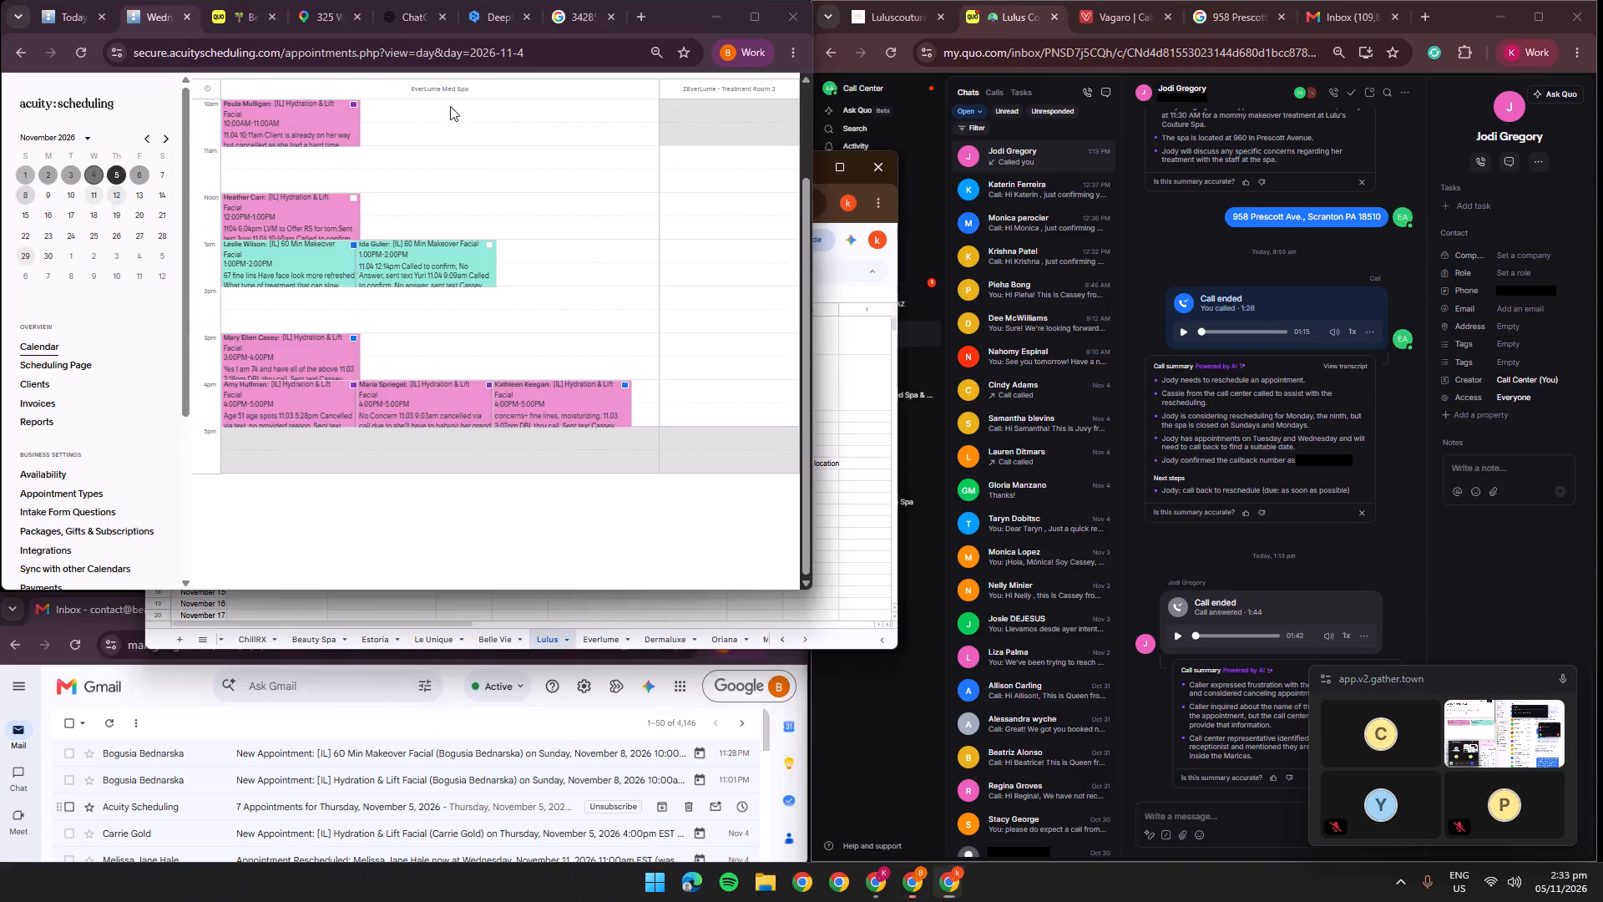
click(120, 173)
click(114, 175)
click(113, 173)
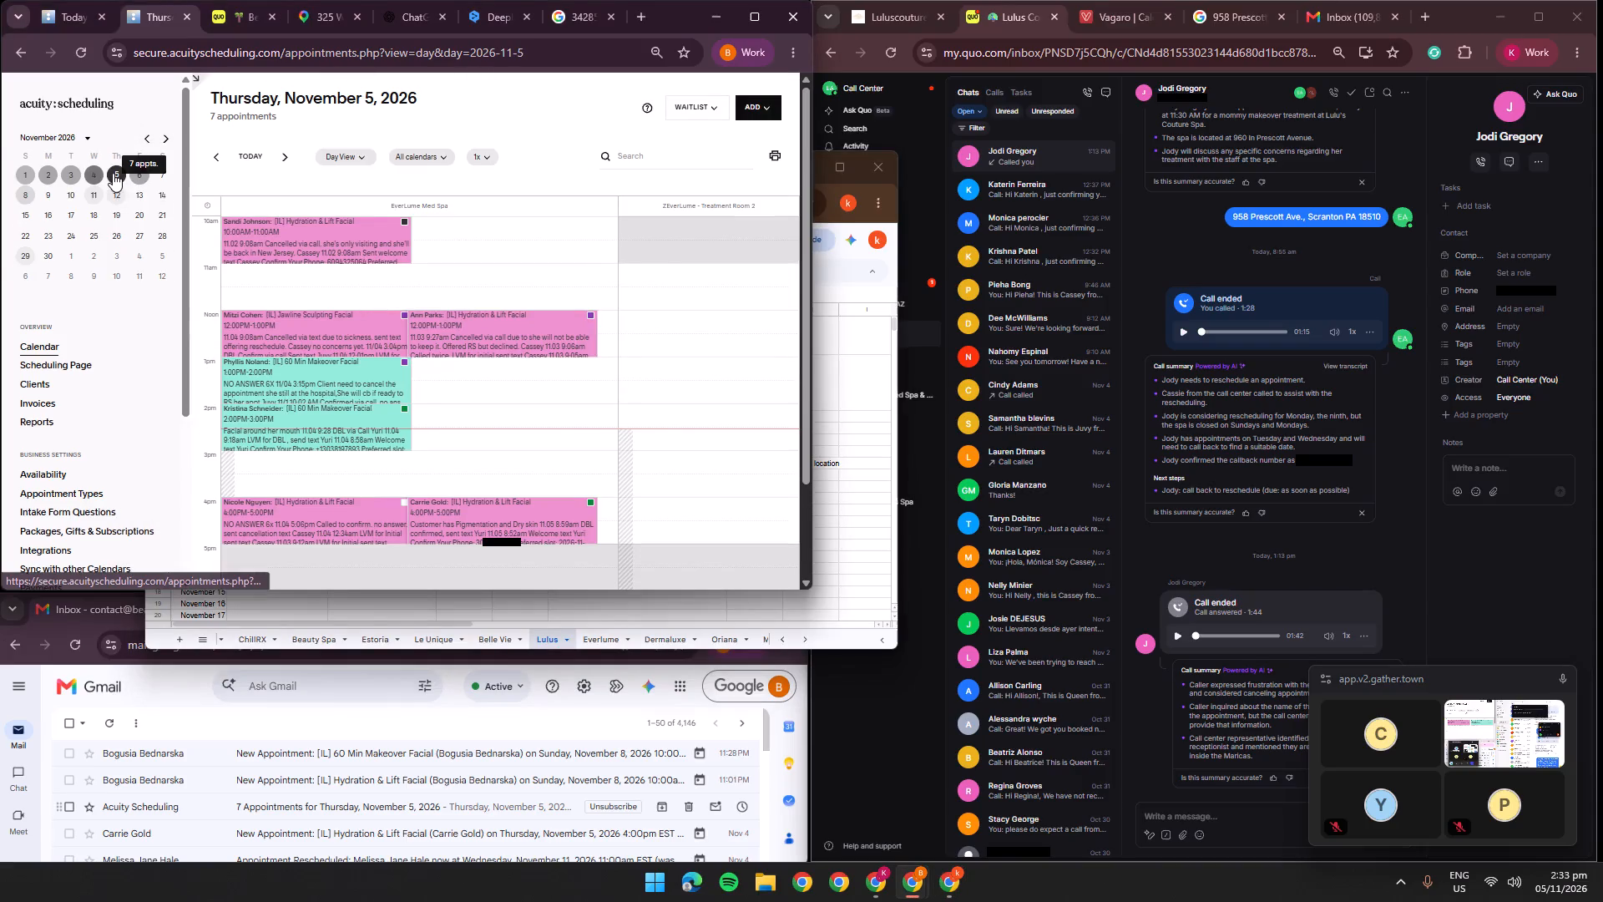
click(118, 174)
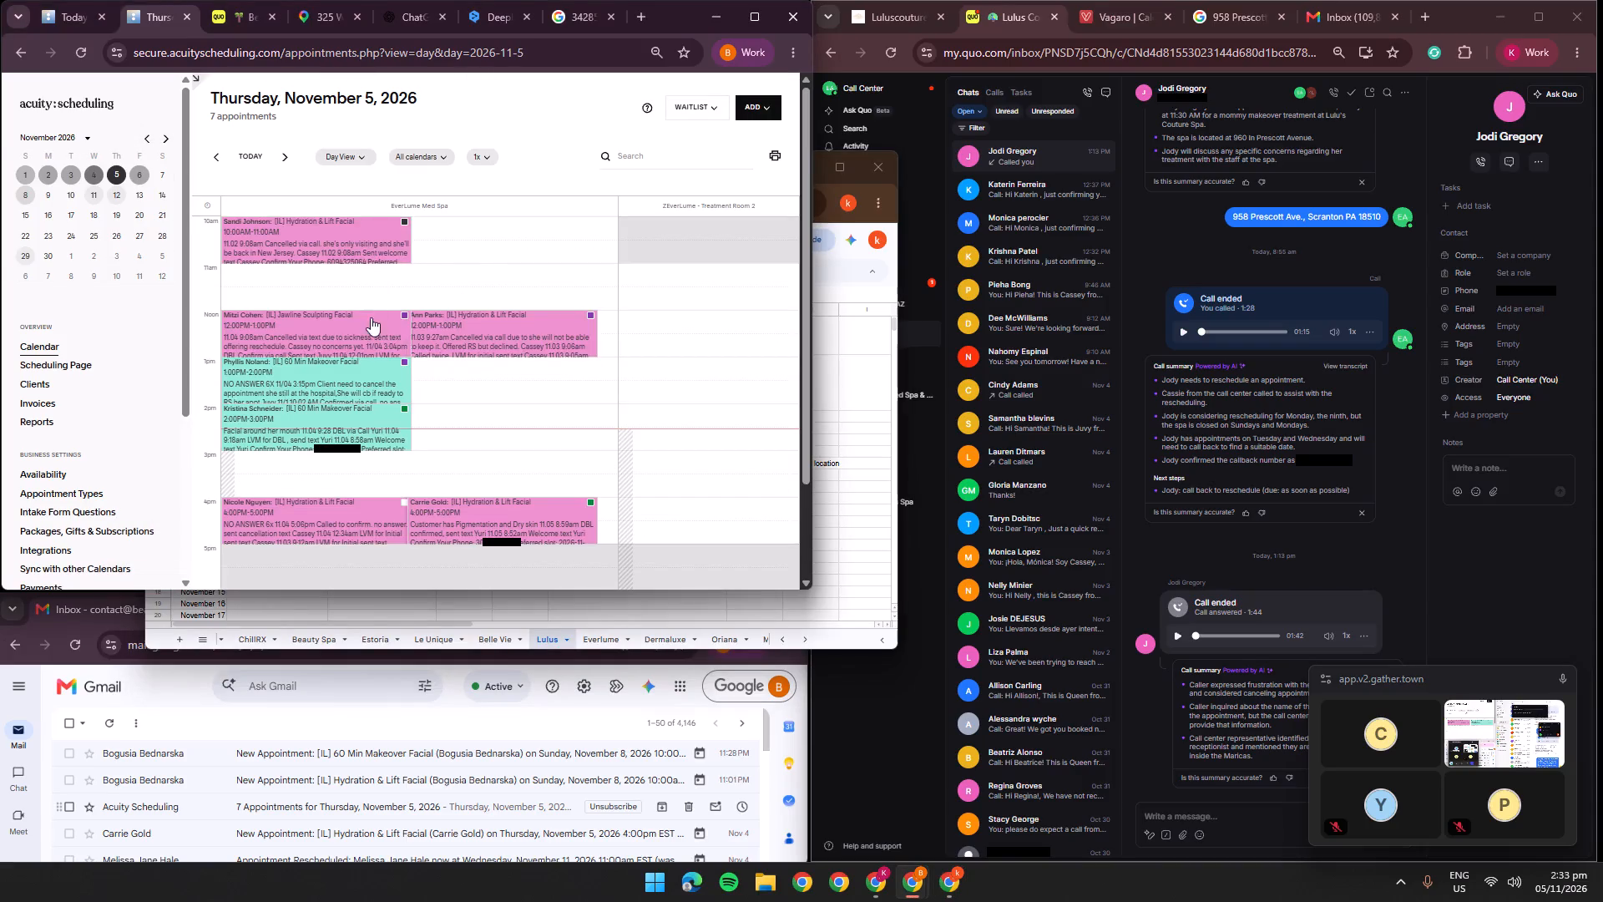
key(alt+Tab)
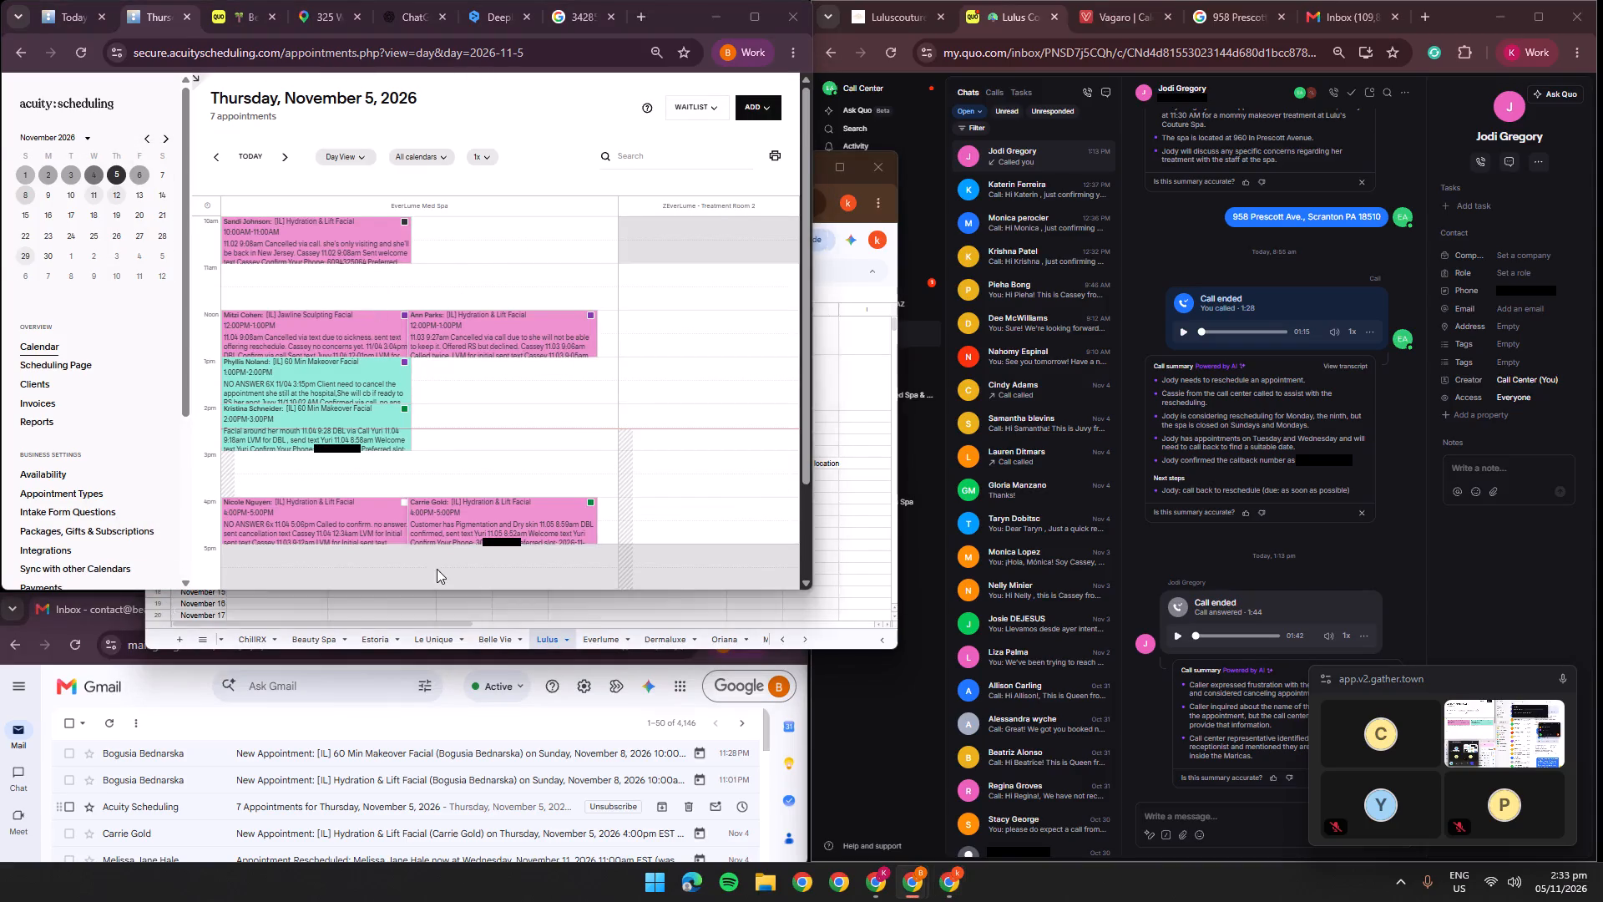
click(301, 472)
key(7)
key(Tab)
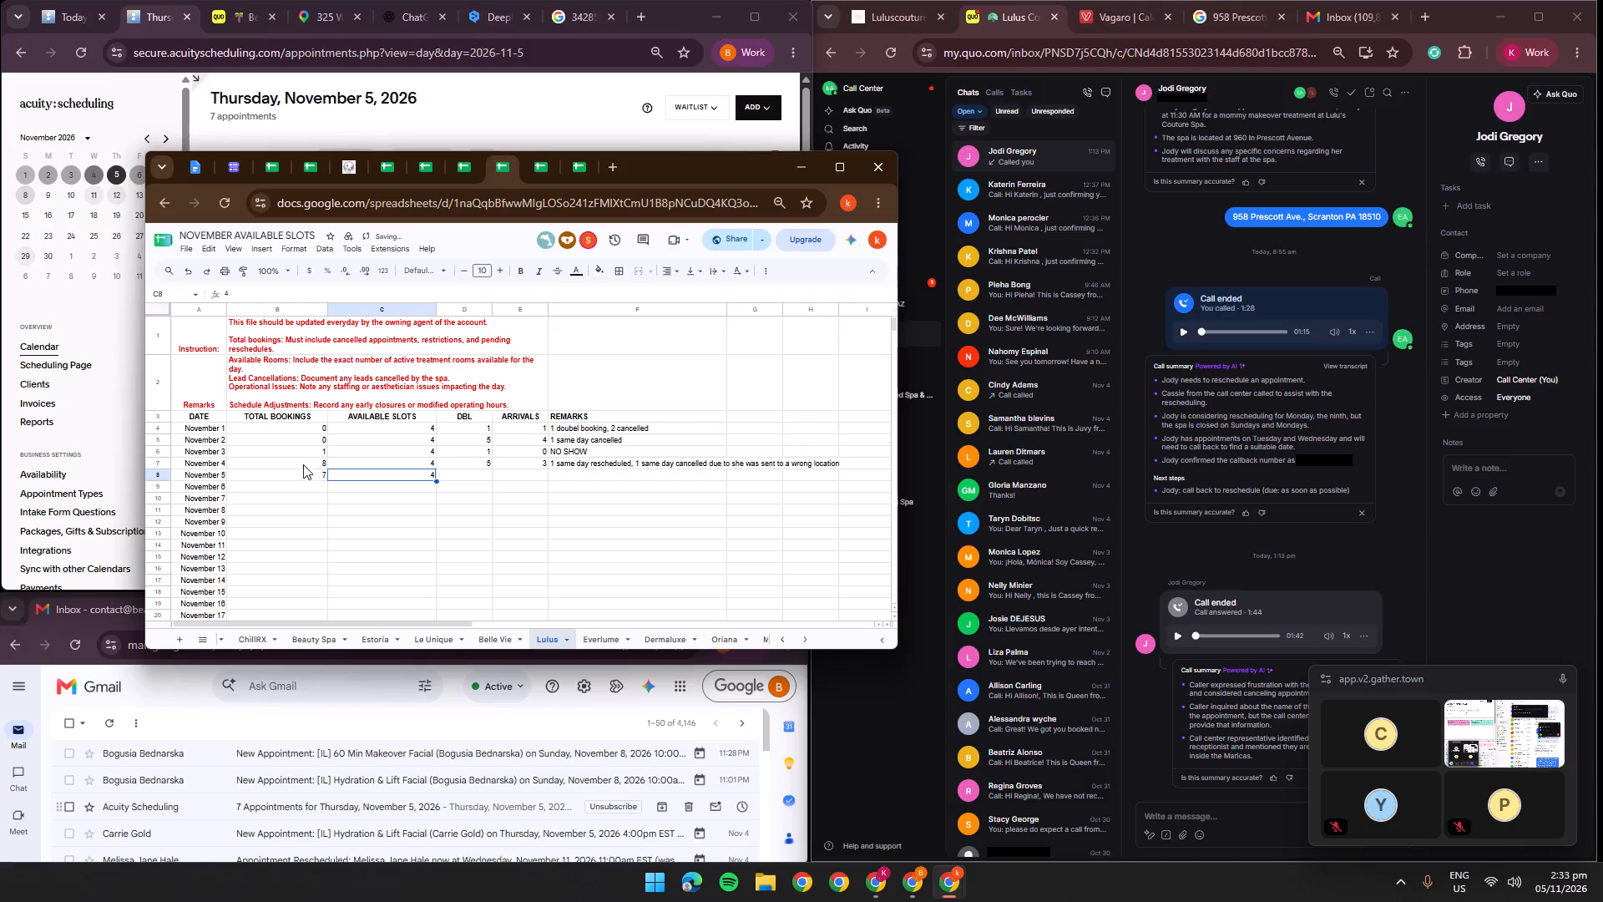
key(4)
key(Tab)
Recheck Acuity's November 5 appointments and set that Lulus row's DBL to 3.
click(447, 115)
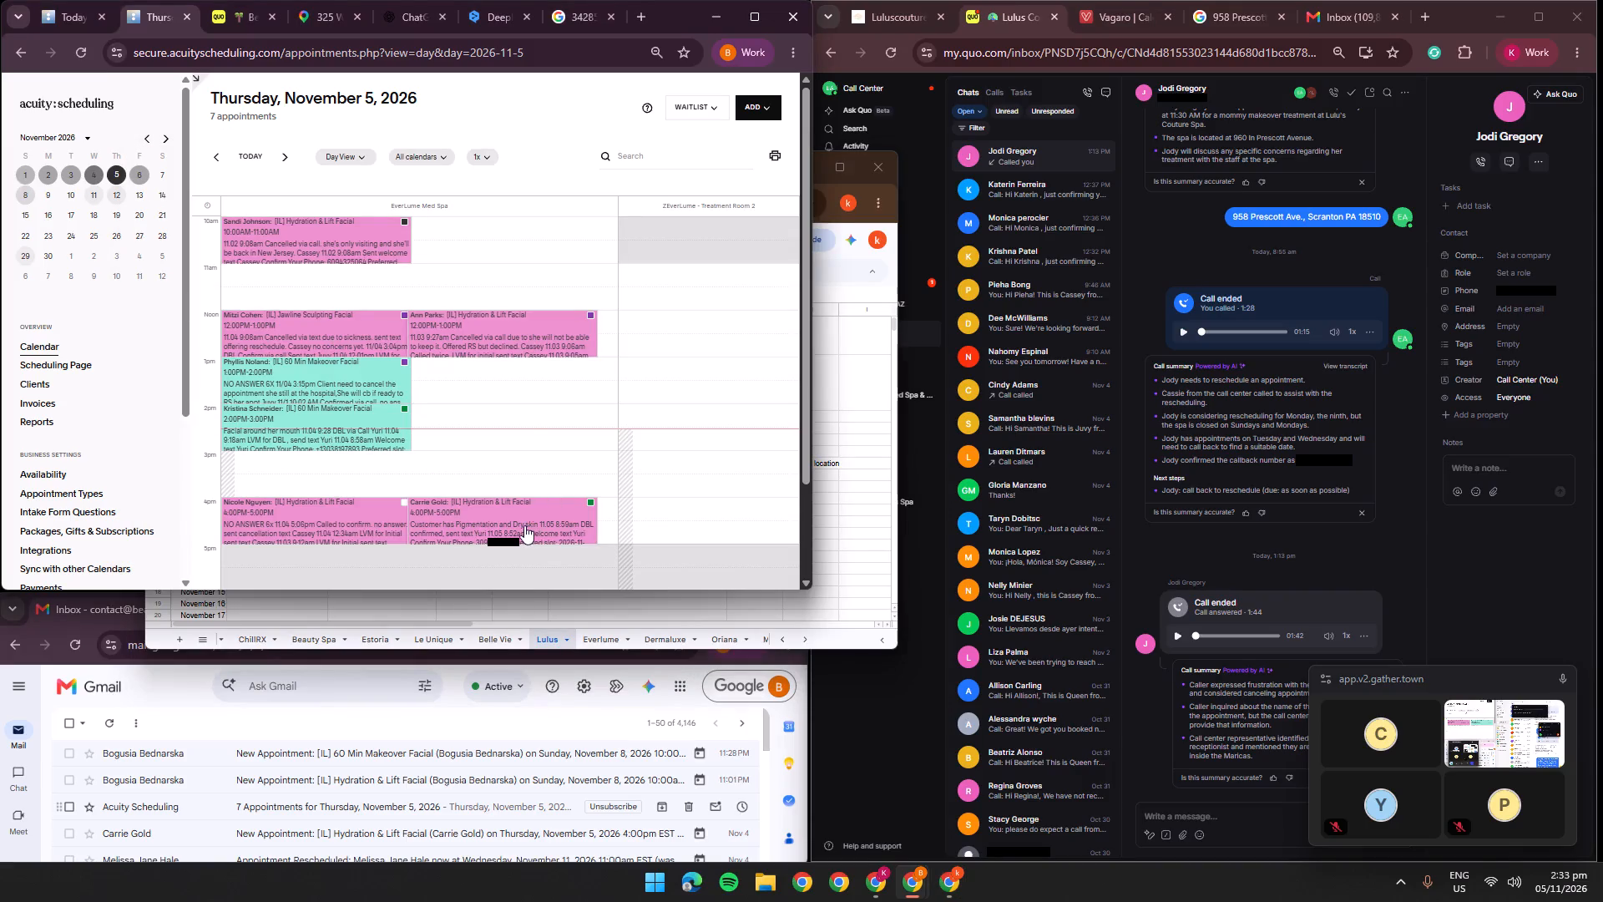
key(alt+Tab)
click(476, 477)
key(3)
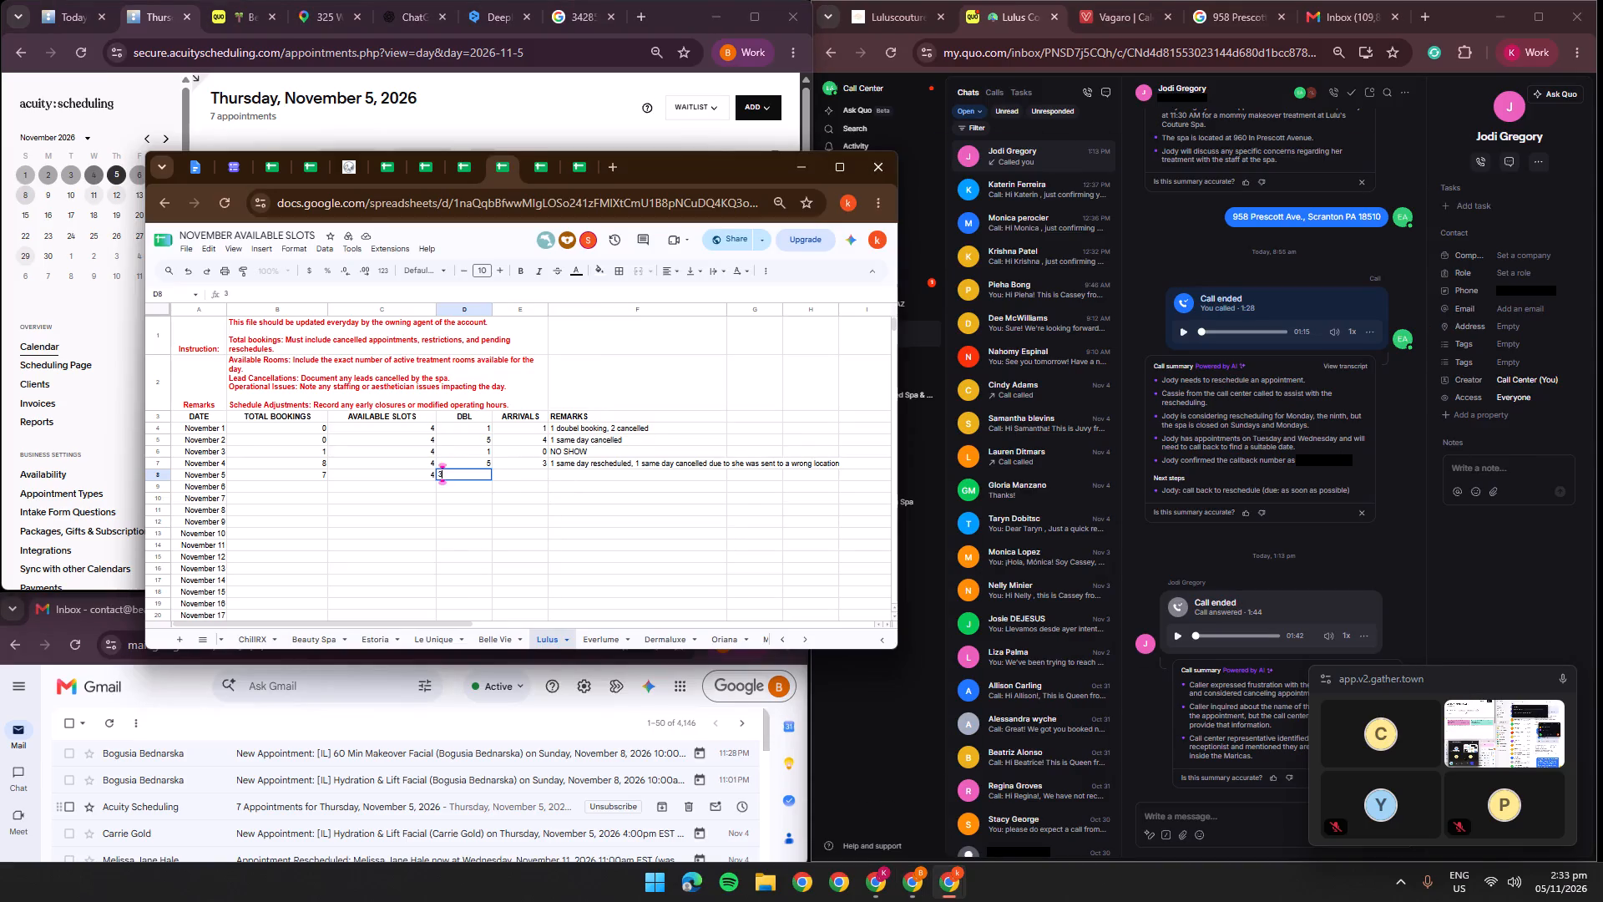
key(Tab)
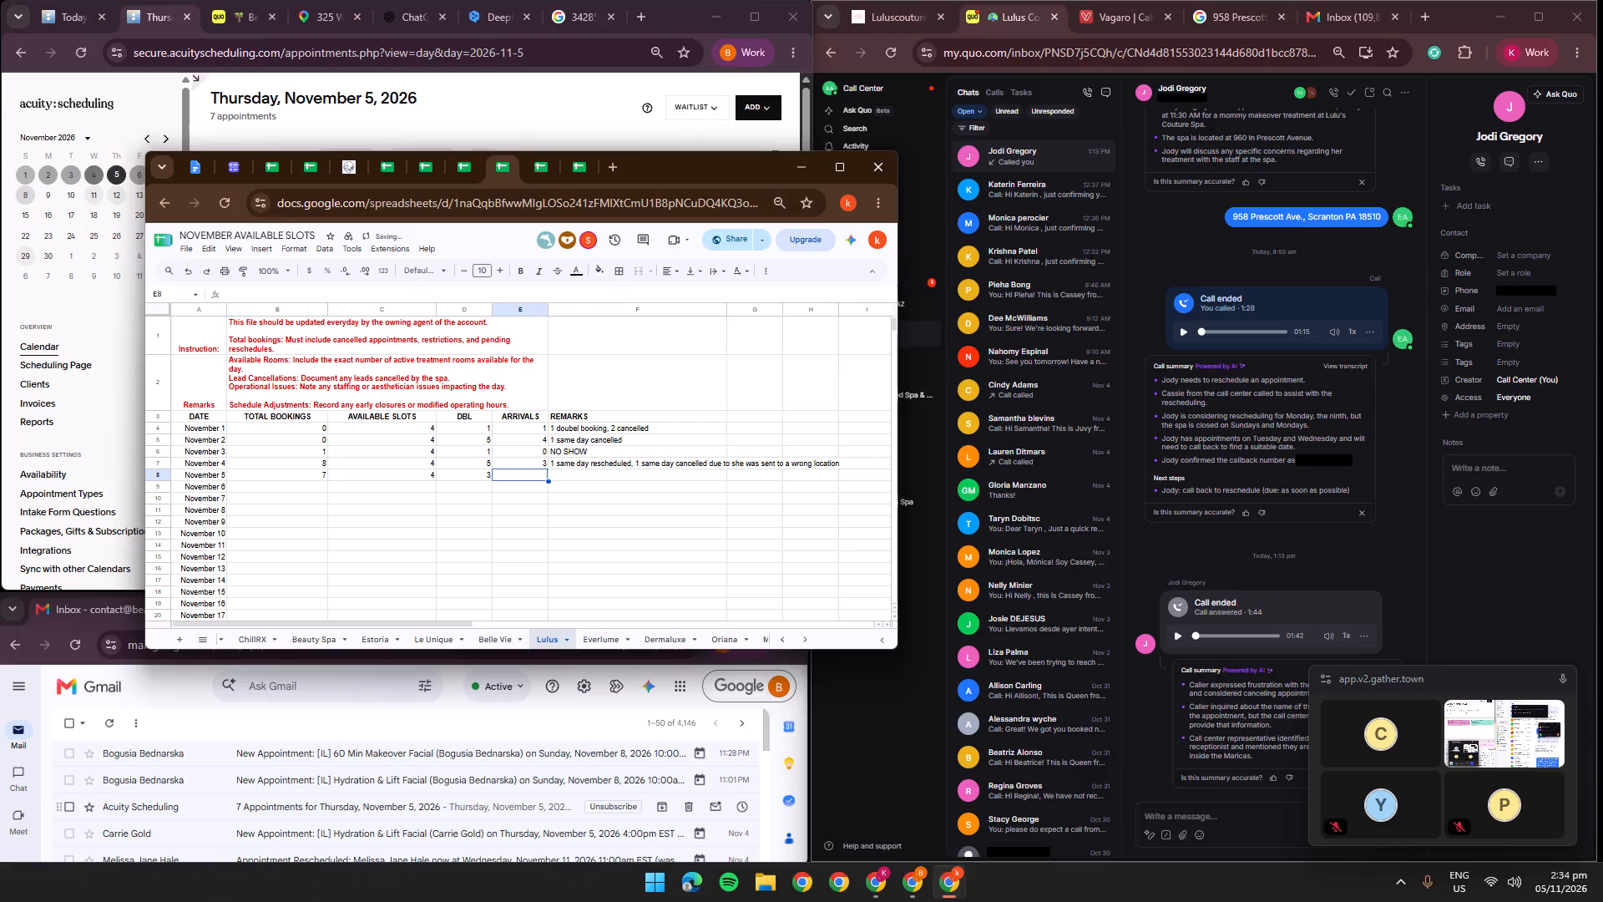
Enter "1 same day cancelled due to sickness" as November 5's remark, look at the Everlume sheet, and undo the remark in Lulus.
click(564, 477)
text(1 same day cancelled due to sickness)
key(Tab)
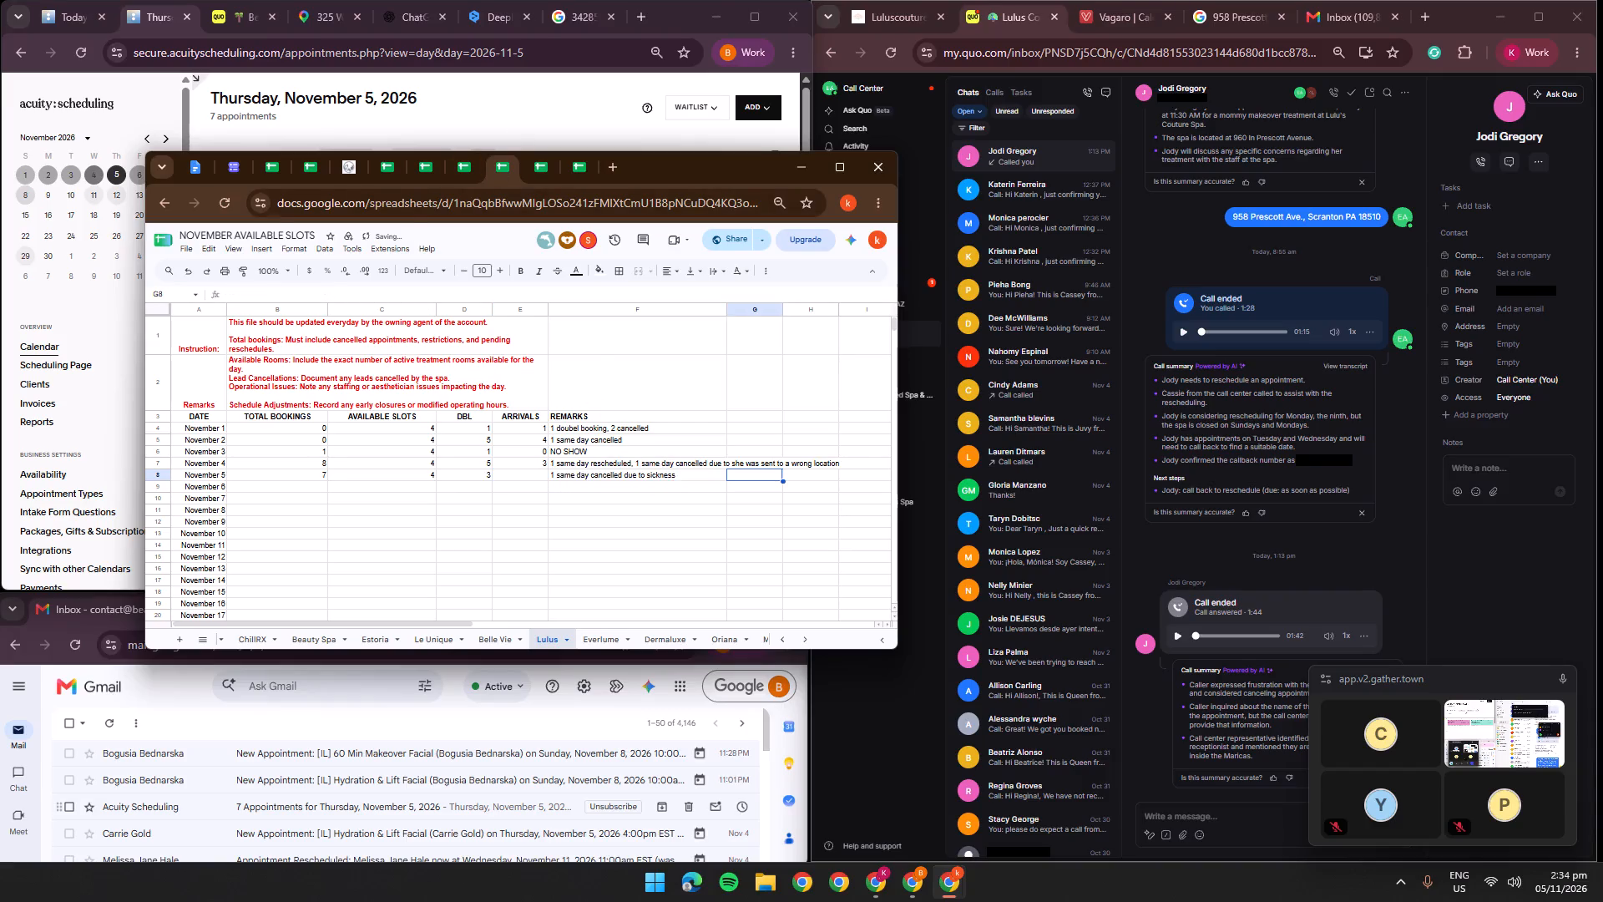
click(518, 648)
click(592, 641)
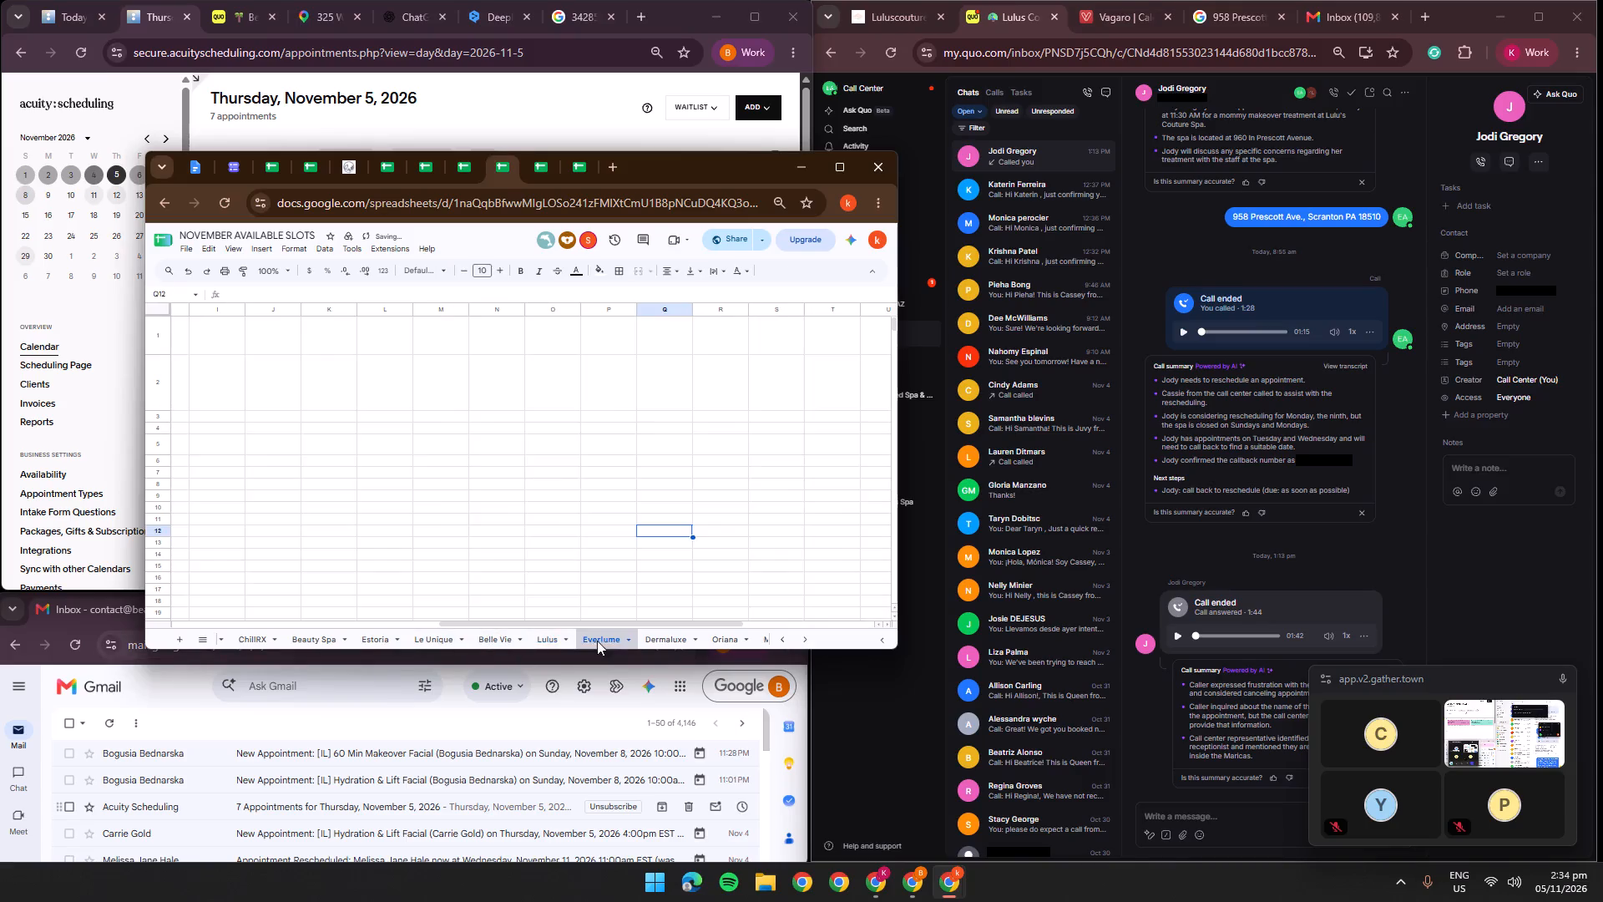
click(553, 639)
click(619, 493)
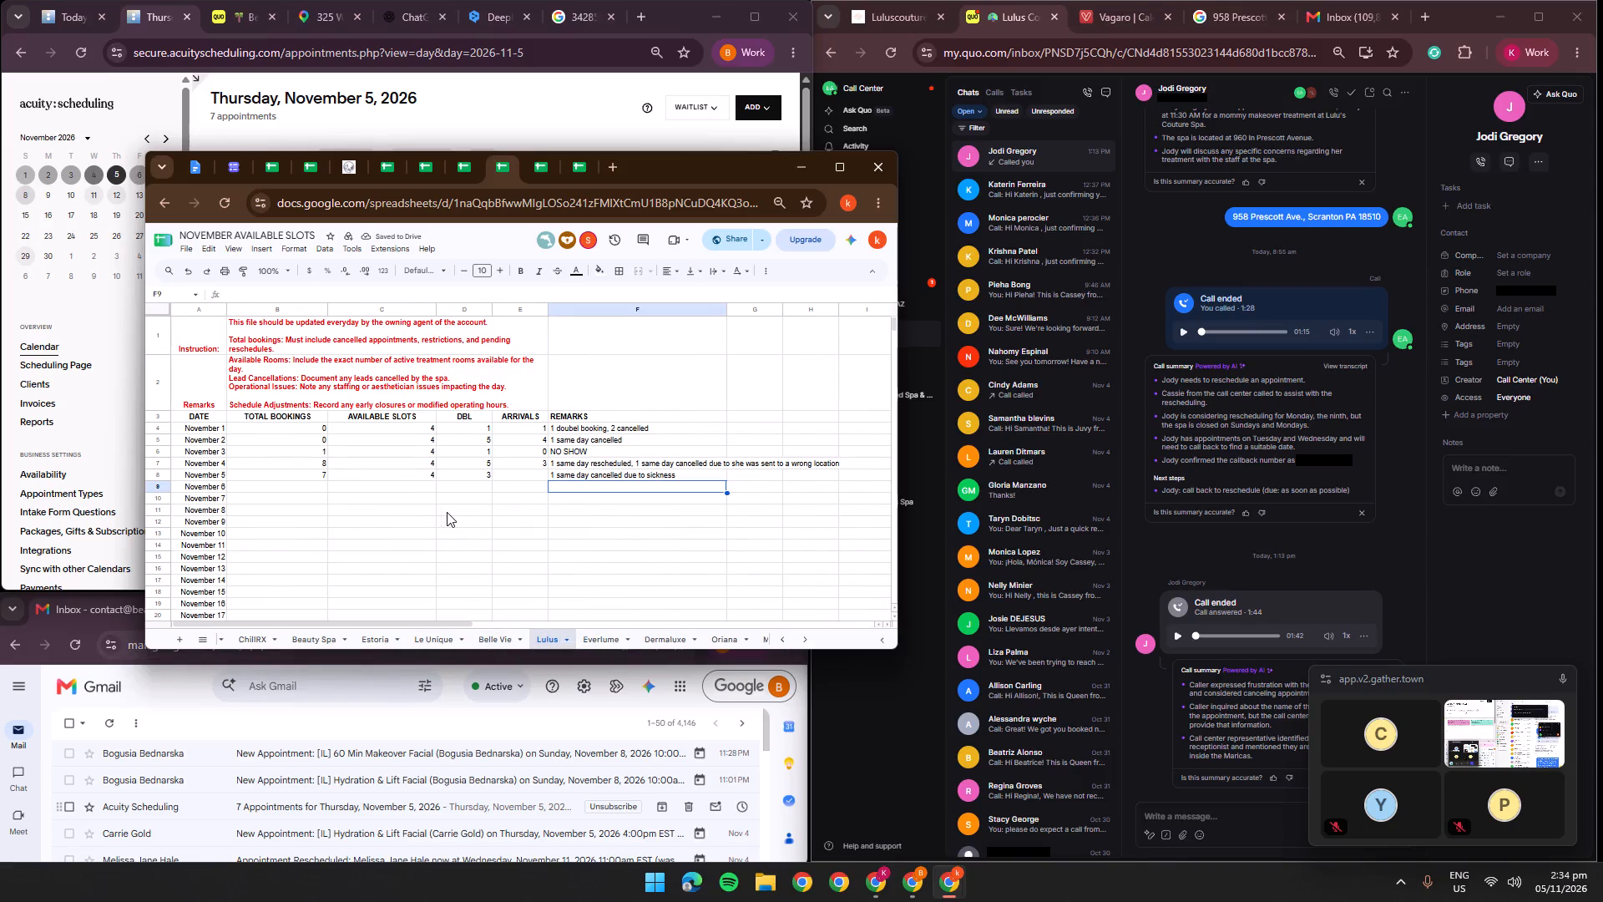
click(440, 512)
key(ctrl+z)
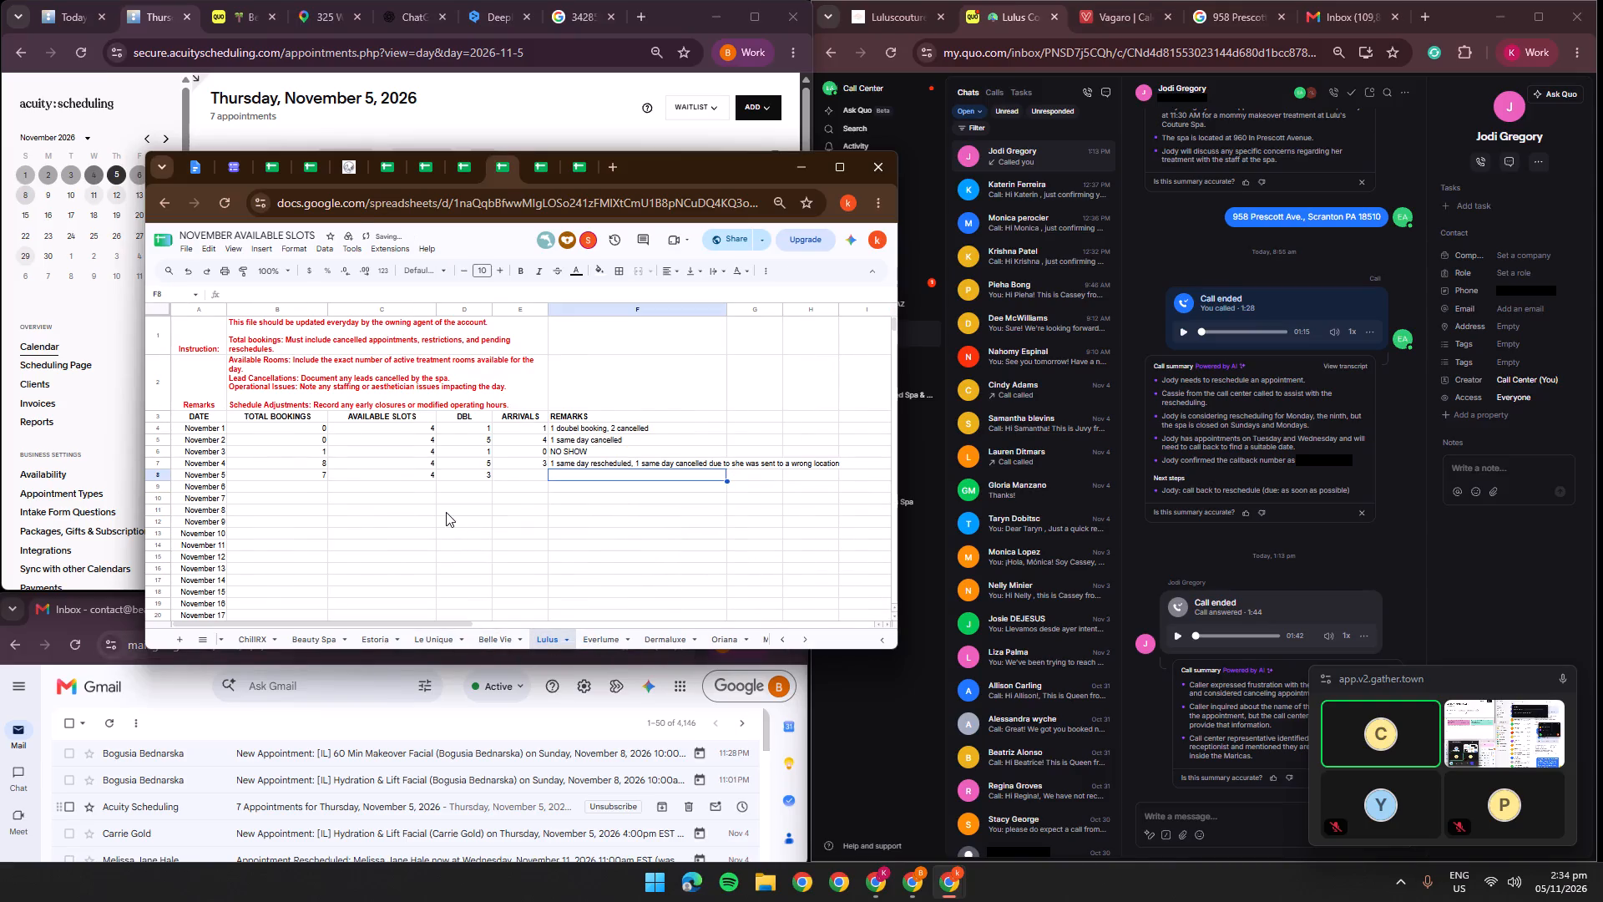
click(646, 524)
Copy the November 1 to 4 entries from DBL through REMARKS in Lulus and paste them over the Lulus sheet's whole data range.
click(428, 431)
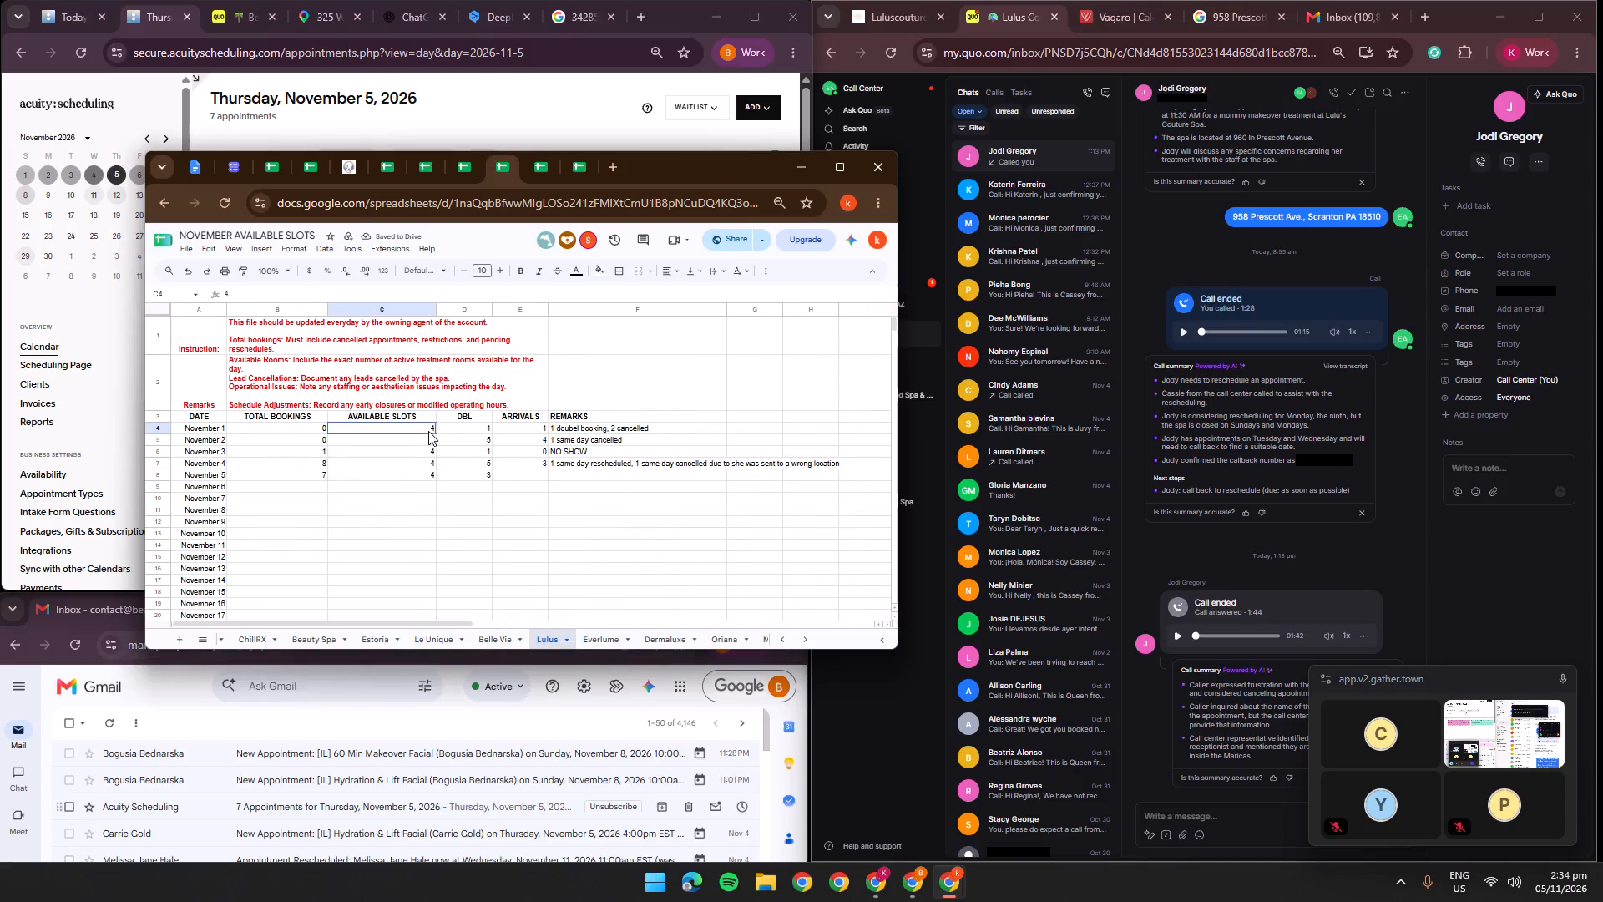
drag(477, 428, 752, 460)
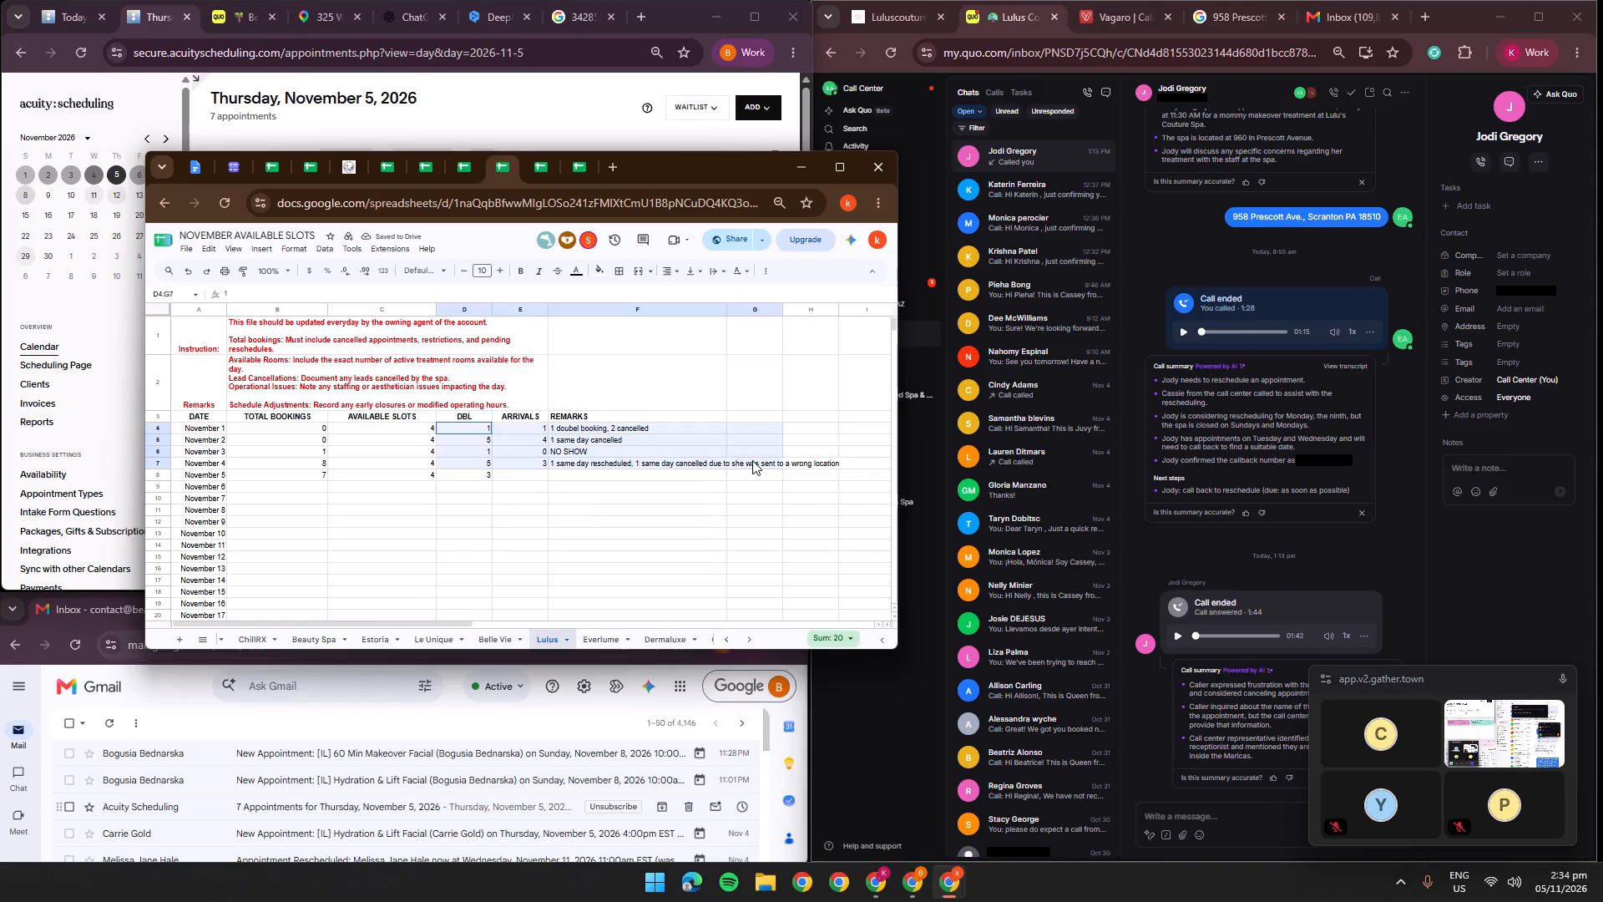
drag(752, 460, 837, 467)
key(ctrl+c)
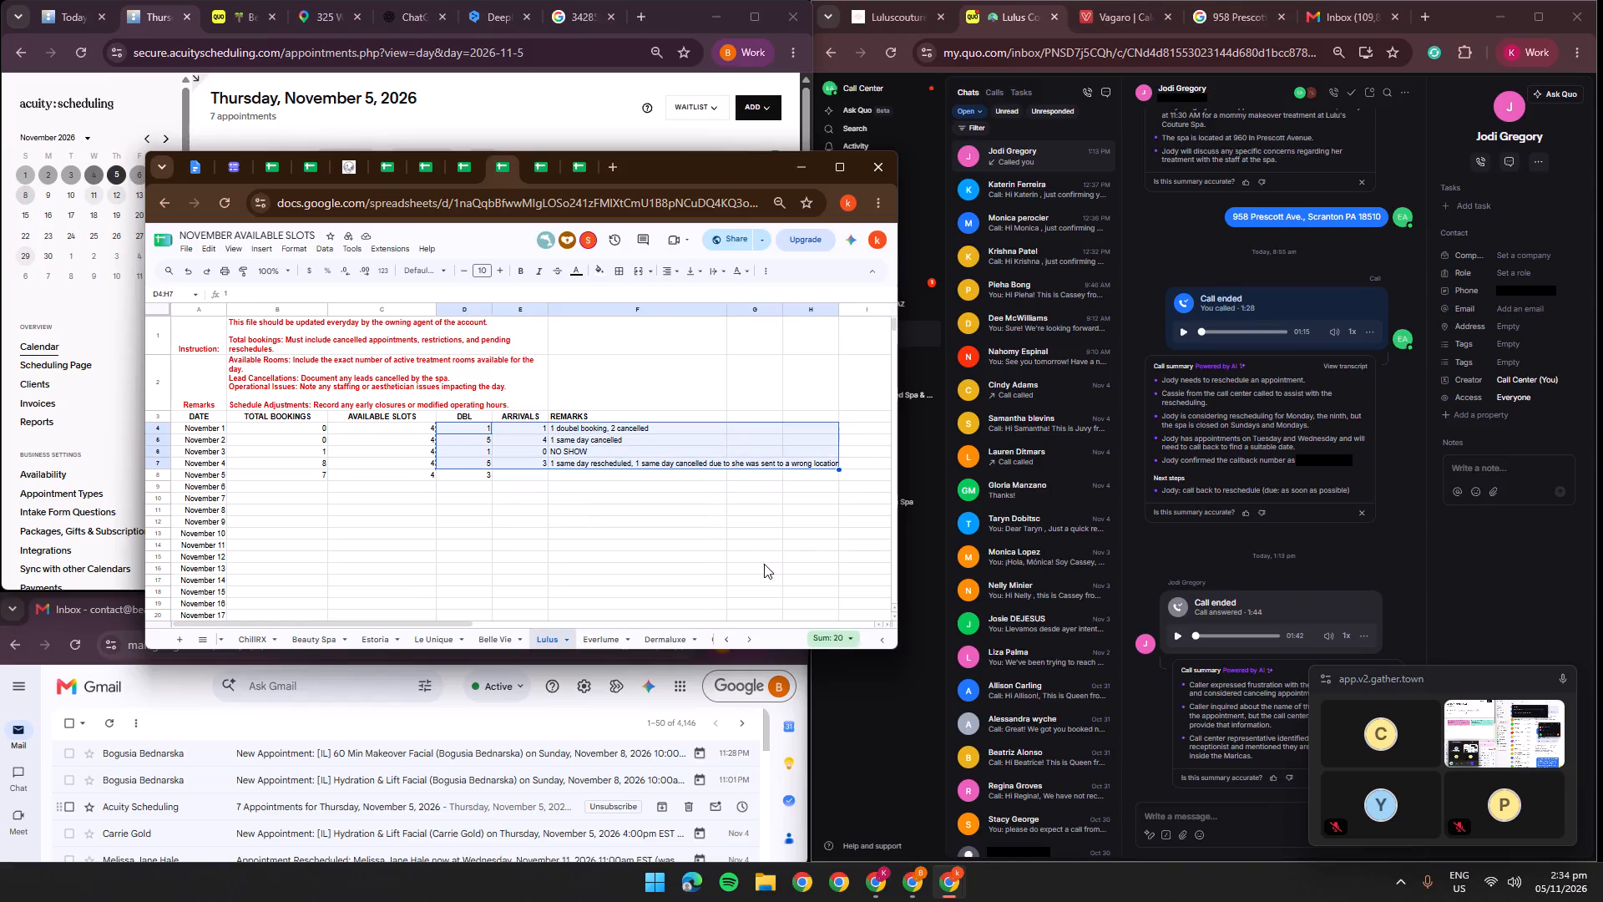
click(584, 645)
scroll(339, 453, up, 6)
click(533, 470)
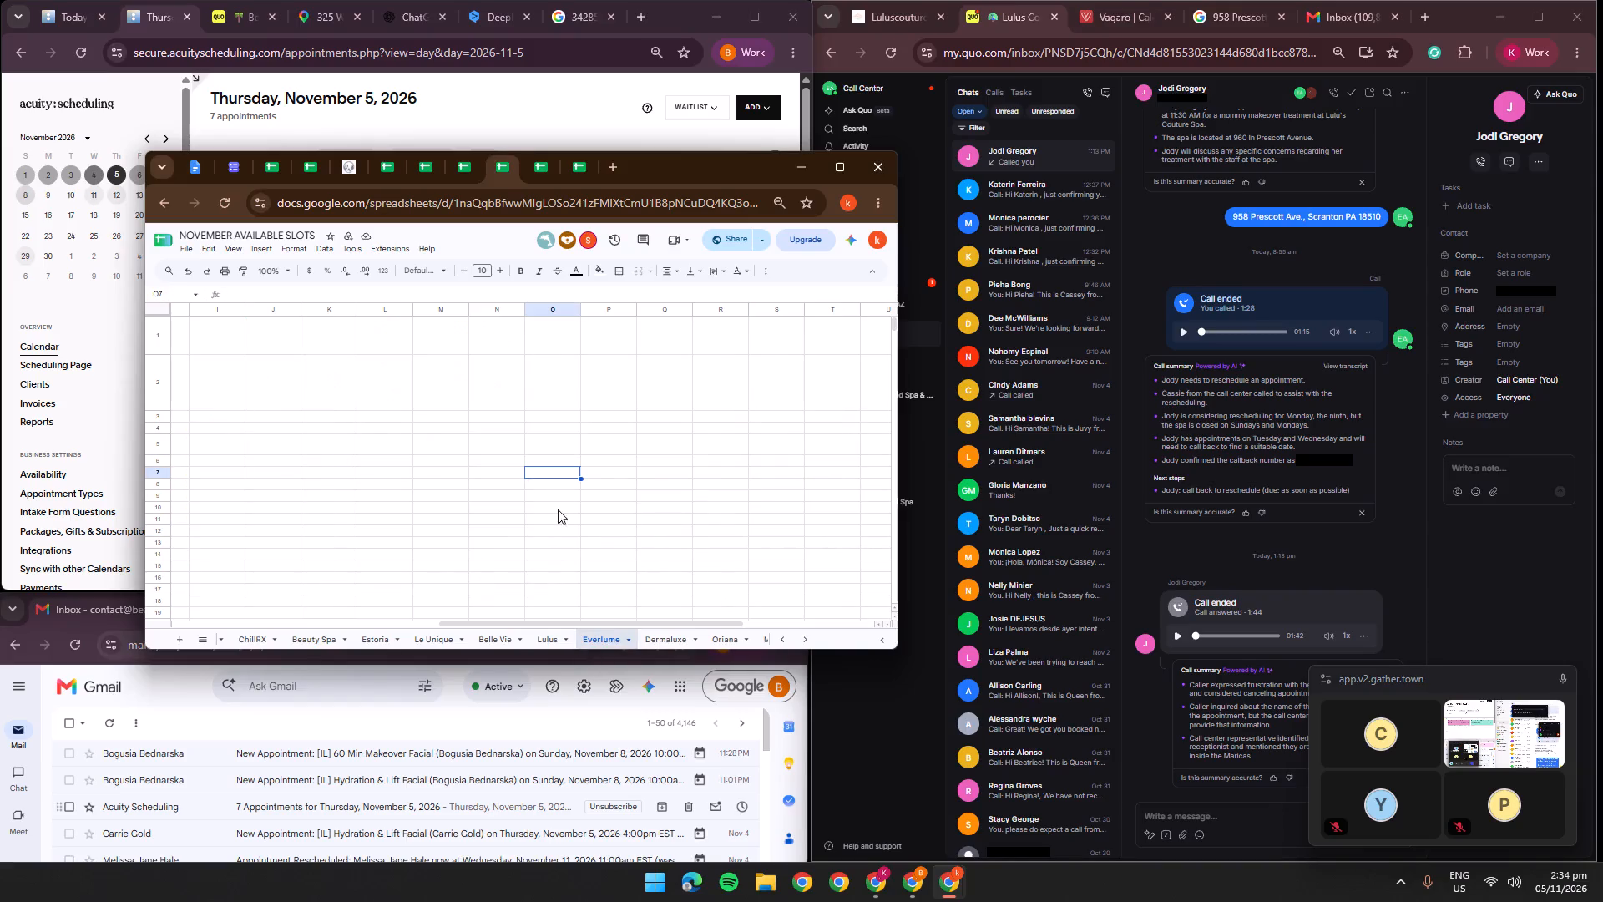
click(563, 639)
key(ctrl+a)
key(ctrl+v)
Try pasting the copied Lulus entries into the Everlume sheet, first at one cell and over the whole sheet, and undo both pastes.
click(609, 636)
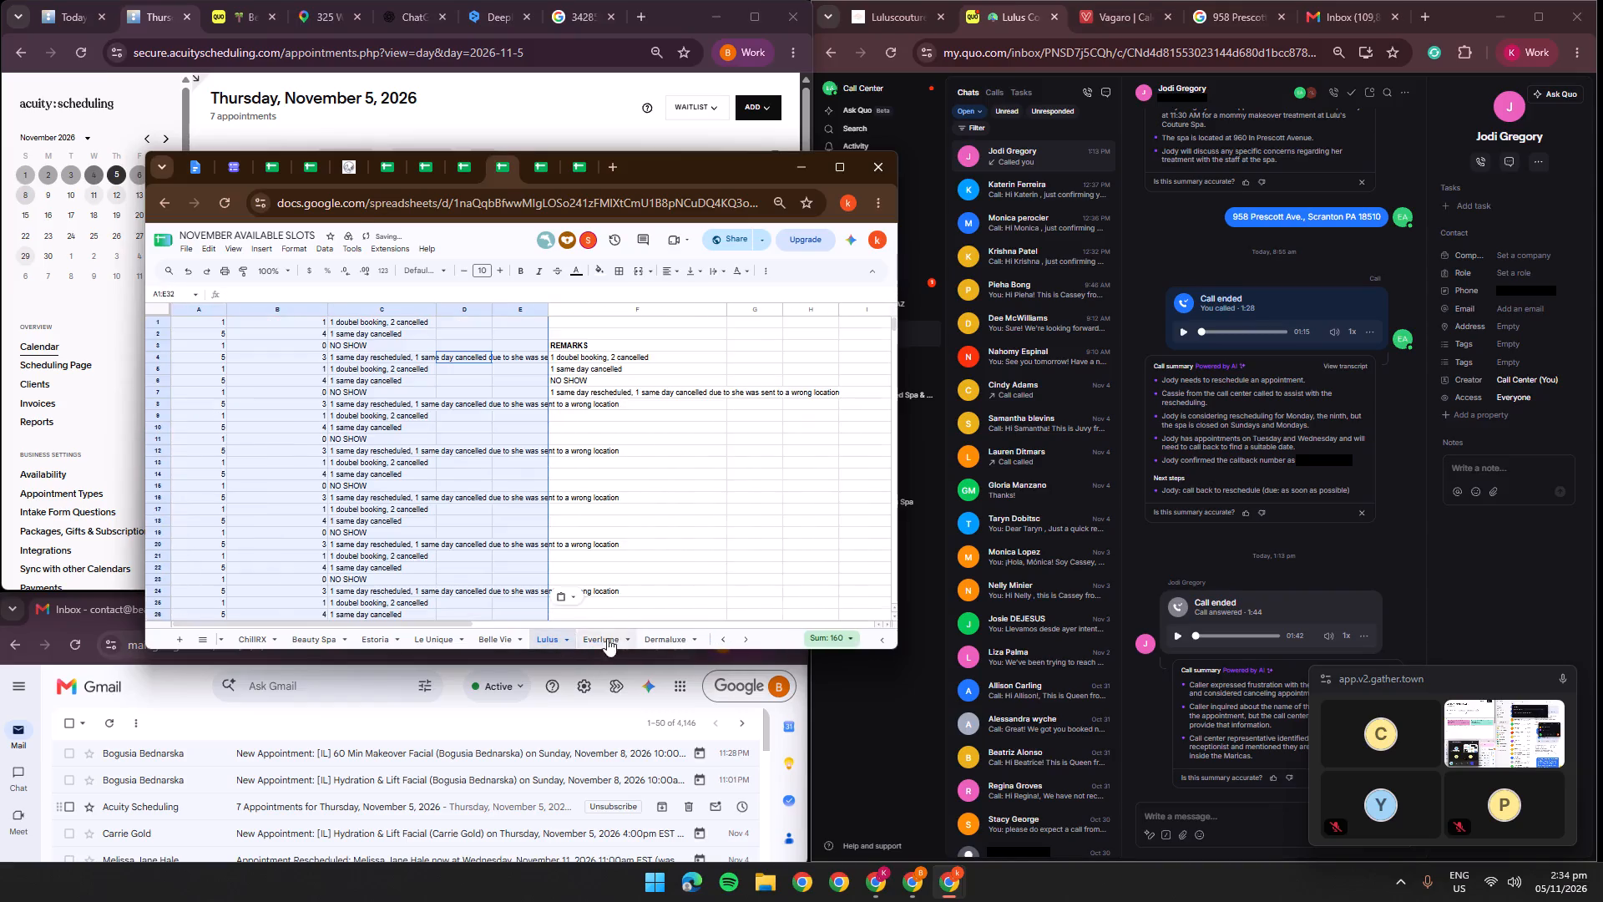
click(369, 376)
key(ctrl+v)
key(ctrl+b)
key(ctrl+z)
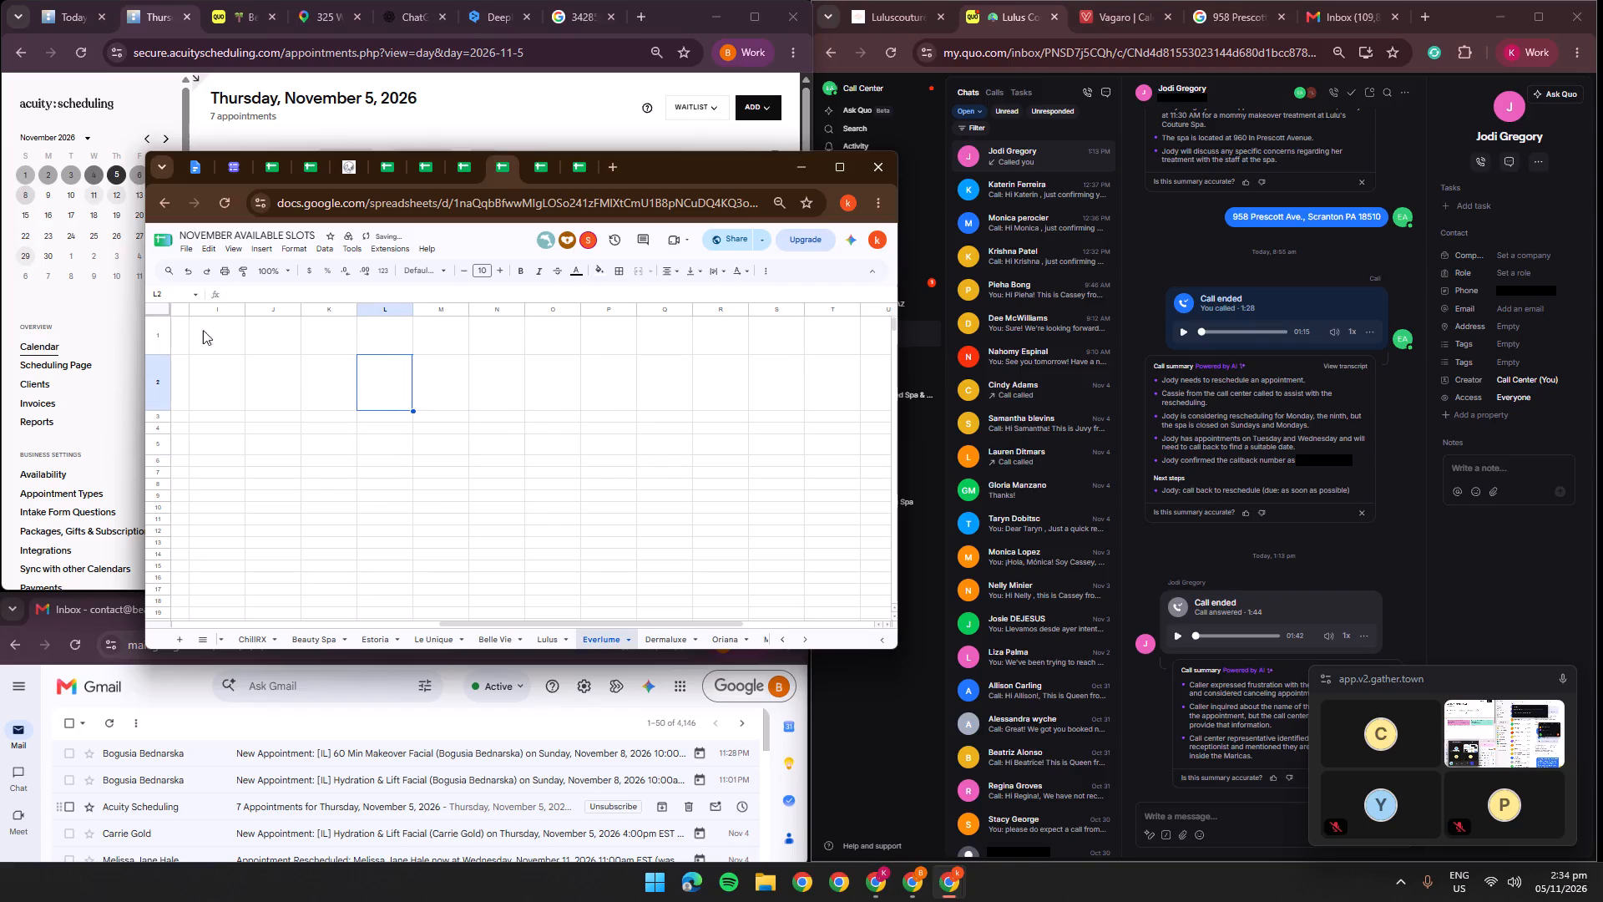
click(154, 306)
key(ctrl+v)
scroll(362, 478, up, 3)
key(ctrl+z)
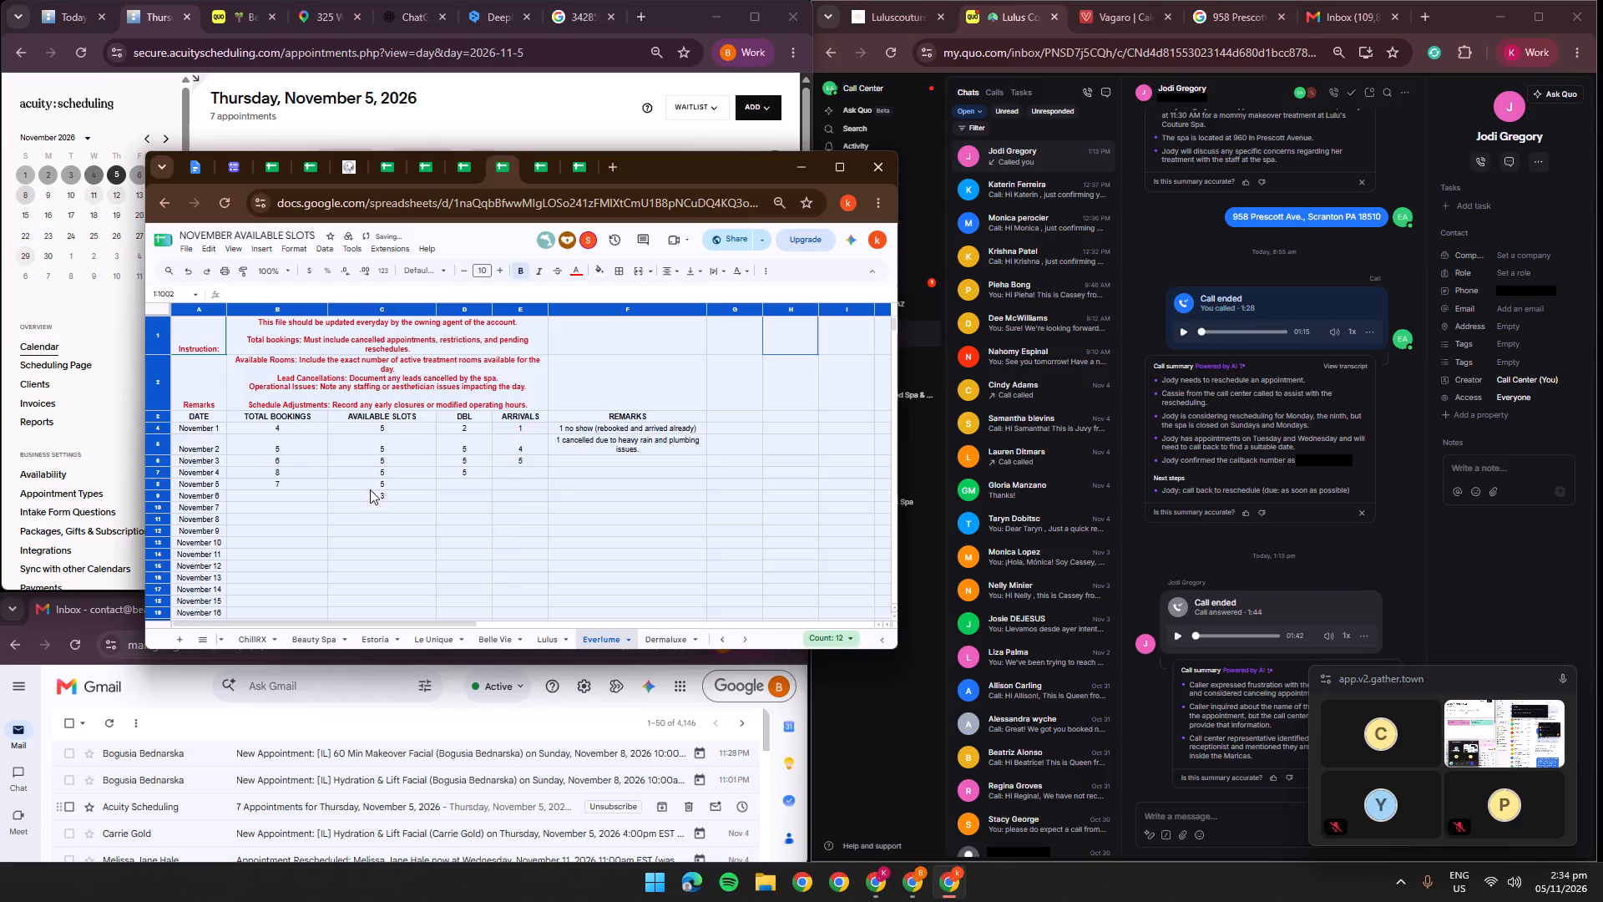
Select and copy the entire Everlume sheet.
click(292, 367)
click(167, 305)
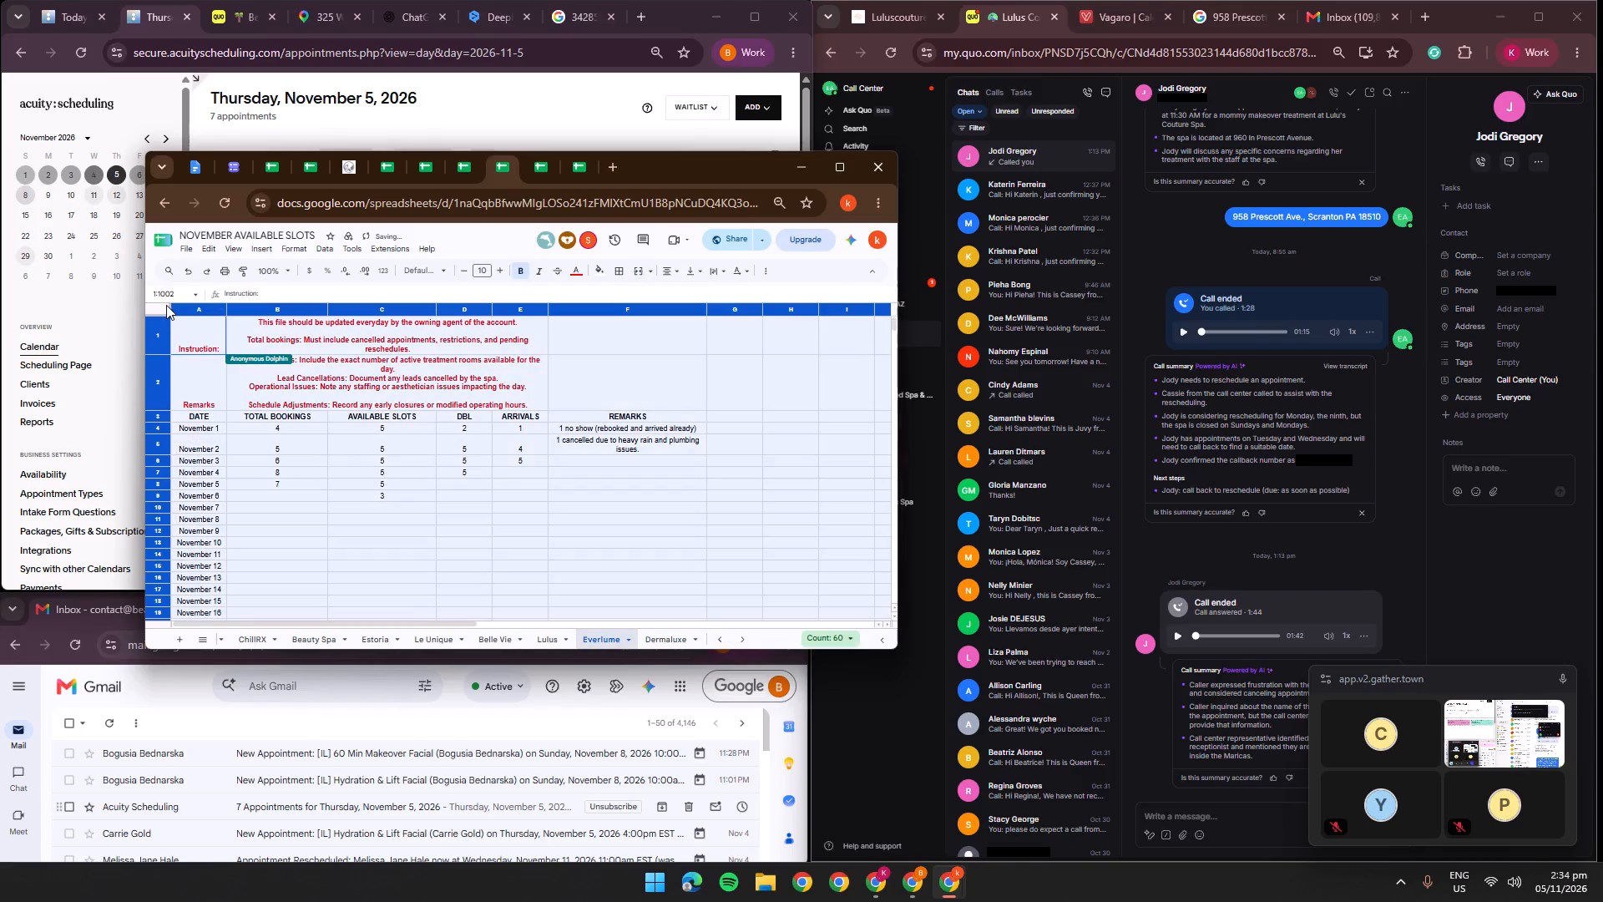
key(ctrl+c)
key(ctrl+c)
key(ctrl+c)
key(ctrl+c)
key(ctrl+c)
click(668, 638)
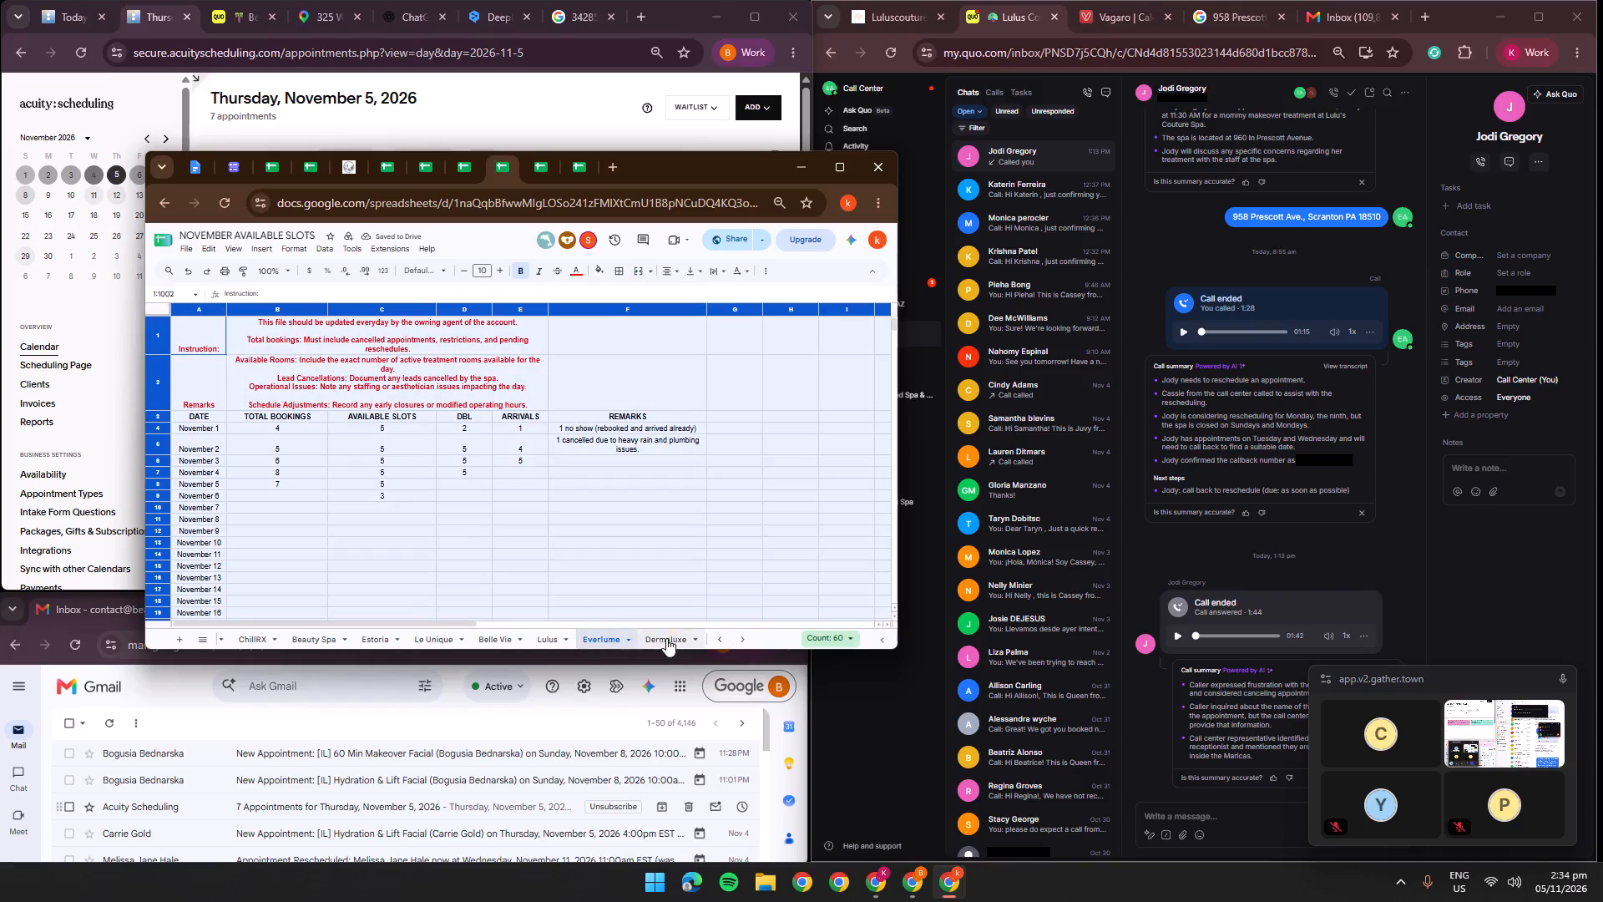
Return to the Lulus sheet and undo the paste that overwrote its whole data range.
click(543, 640)
scroll(388, 446, up, 8)
click(566, 462)
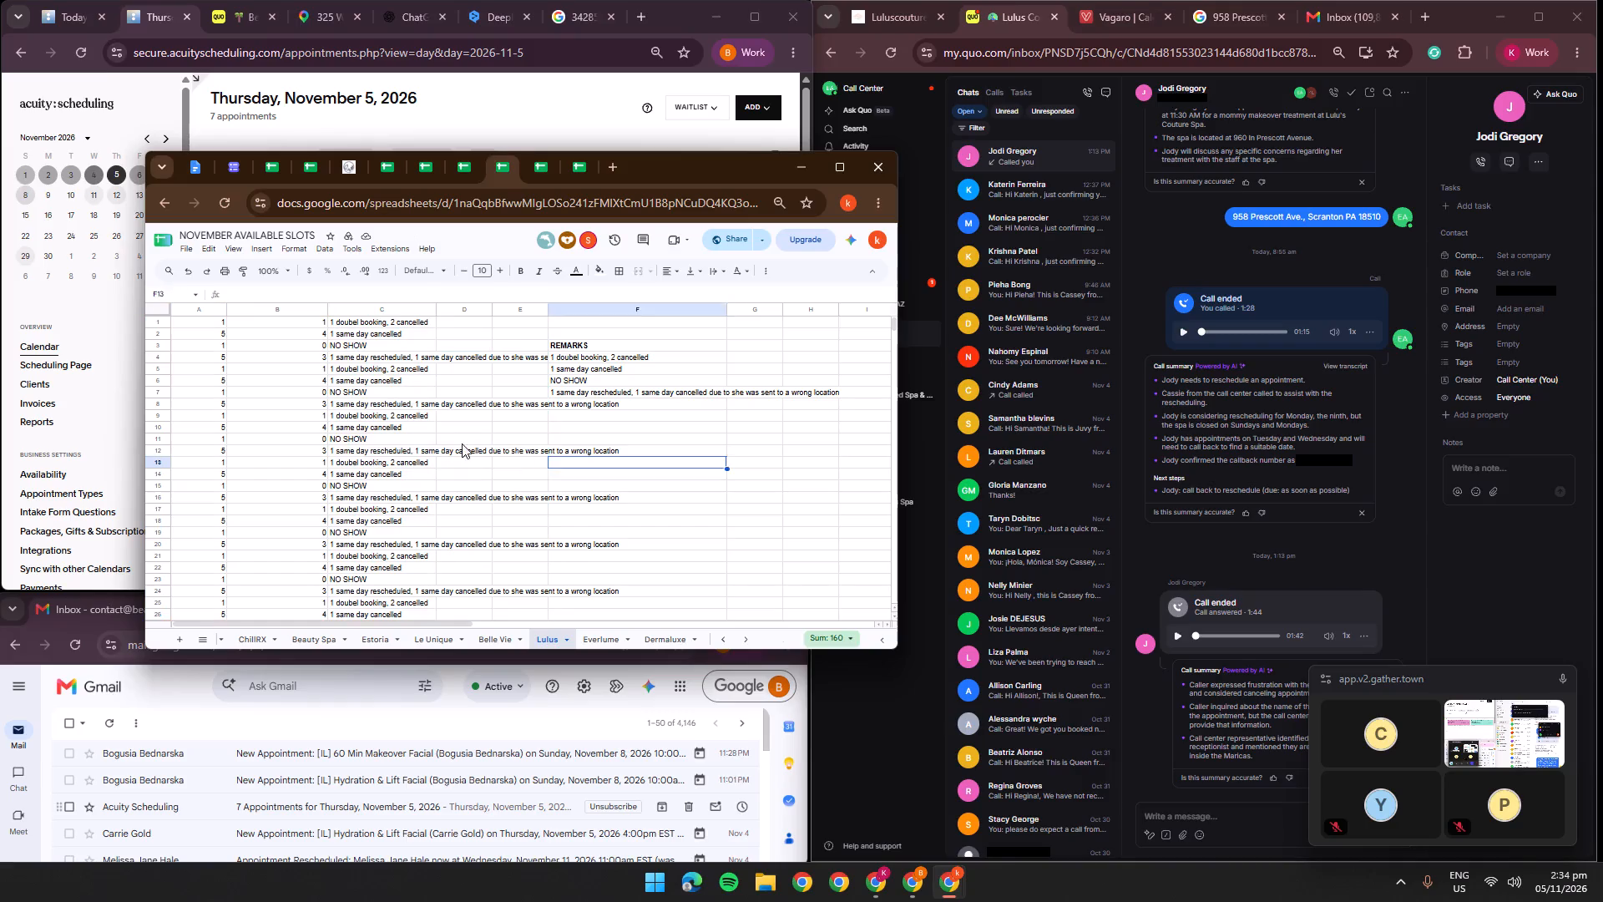
click(411, 448)
scroll(291, 424, up, 4)
scroll(483, 501, up, 3)
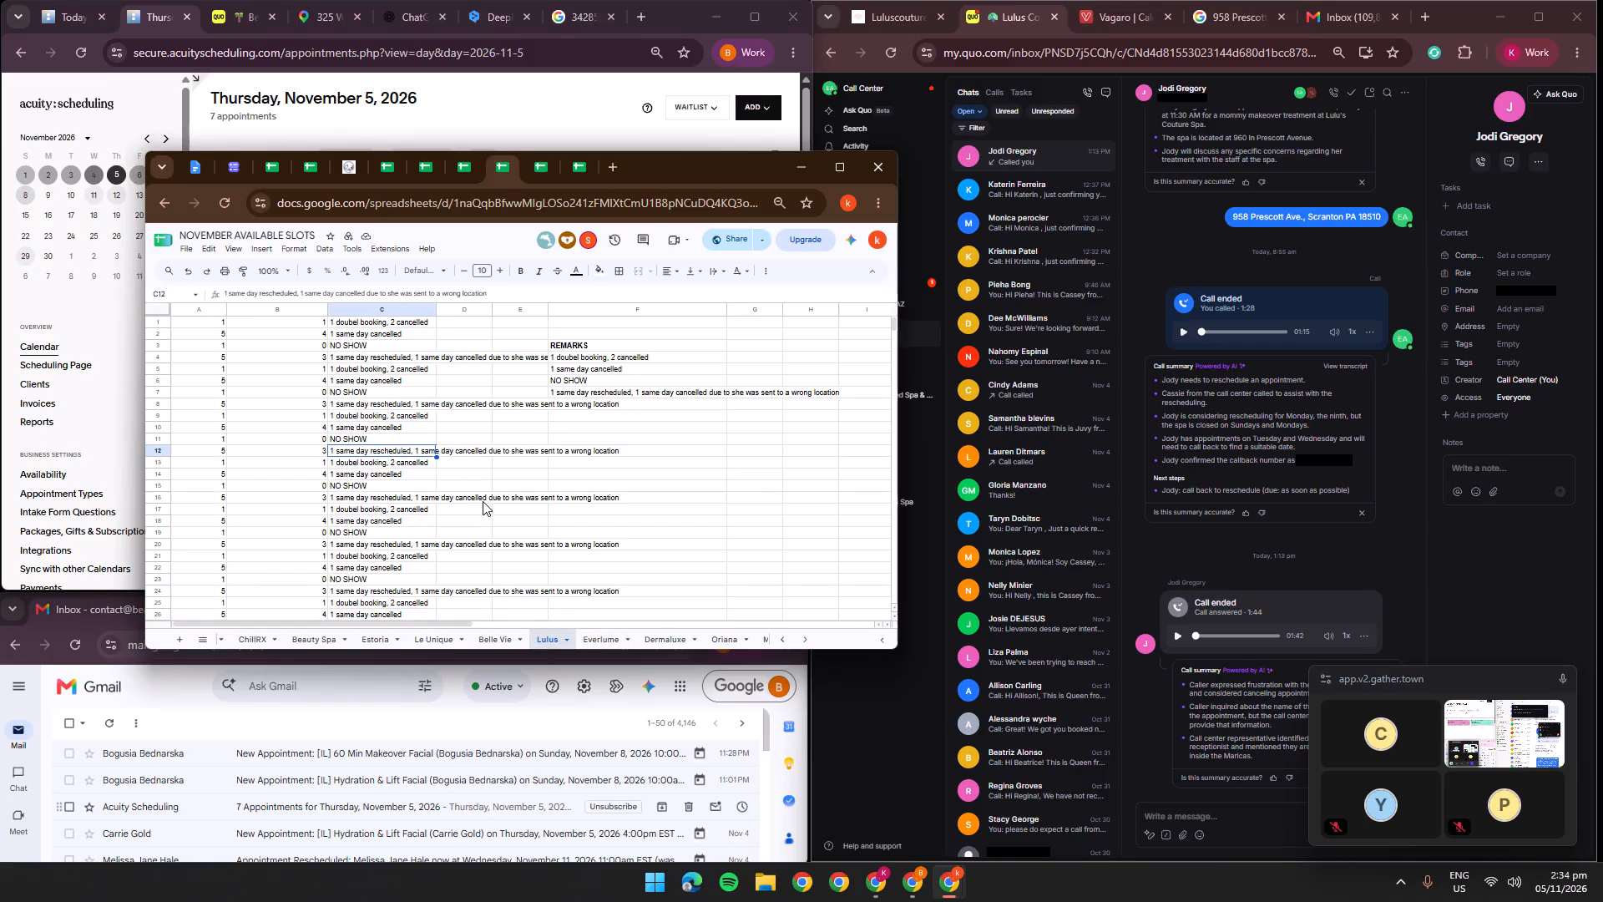
click(490, 347)
scroll(457, 452, up, 3)
click(530, 490)
key(ctrl+z)
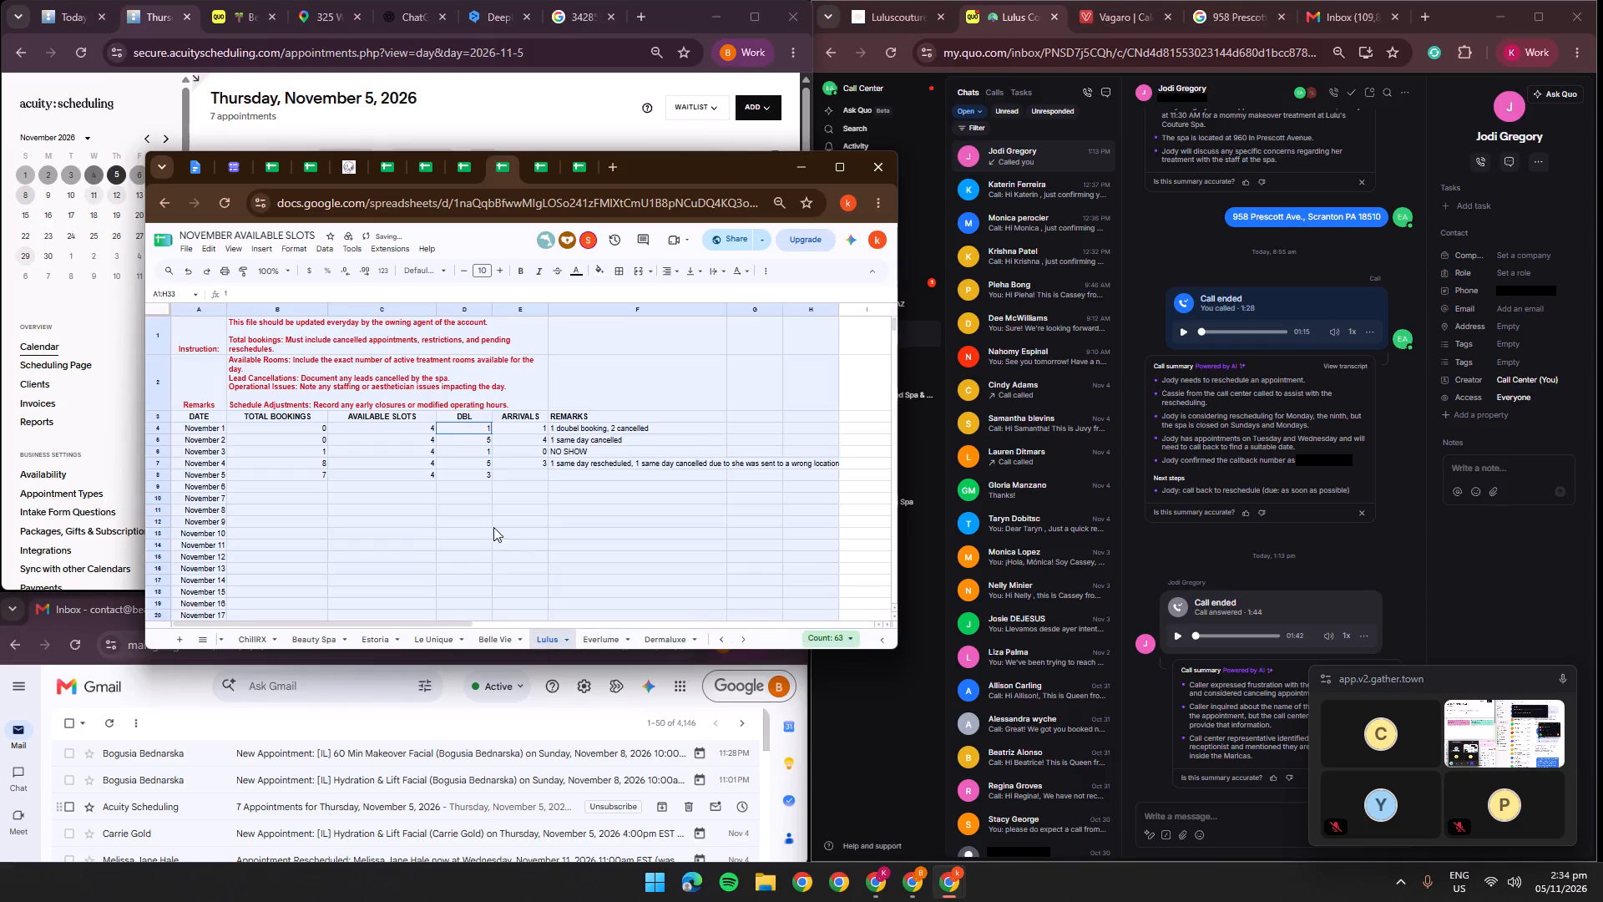
click(493, 527)
drag(471, 545, 482, 549)
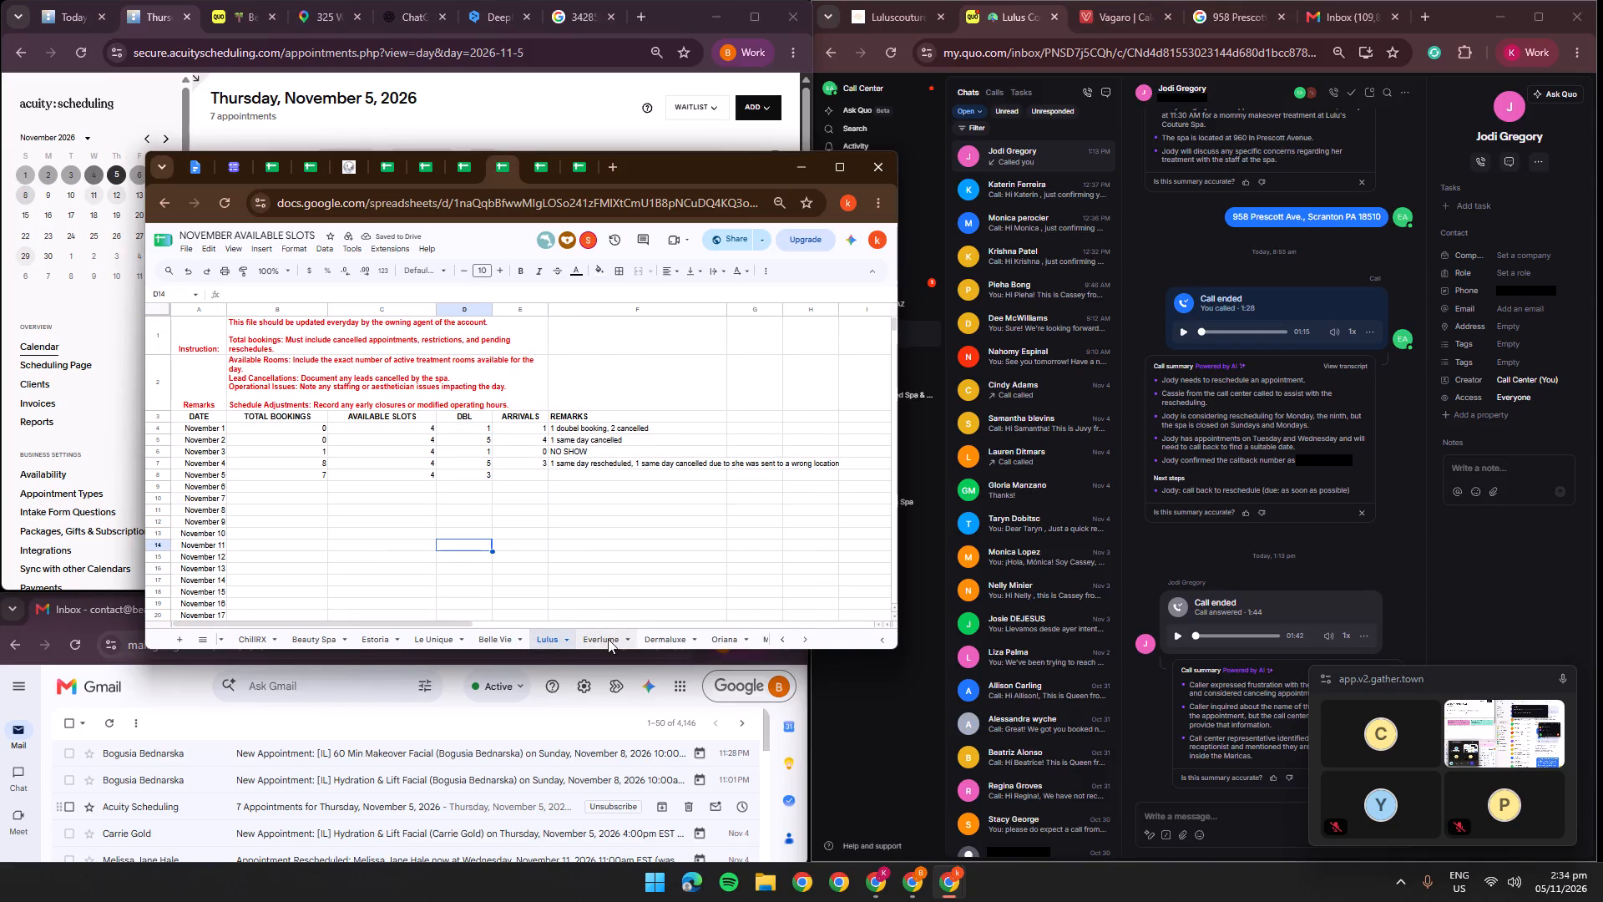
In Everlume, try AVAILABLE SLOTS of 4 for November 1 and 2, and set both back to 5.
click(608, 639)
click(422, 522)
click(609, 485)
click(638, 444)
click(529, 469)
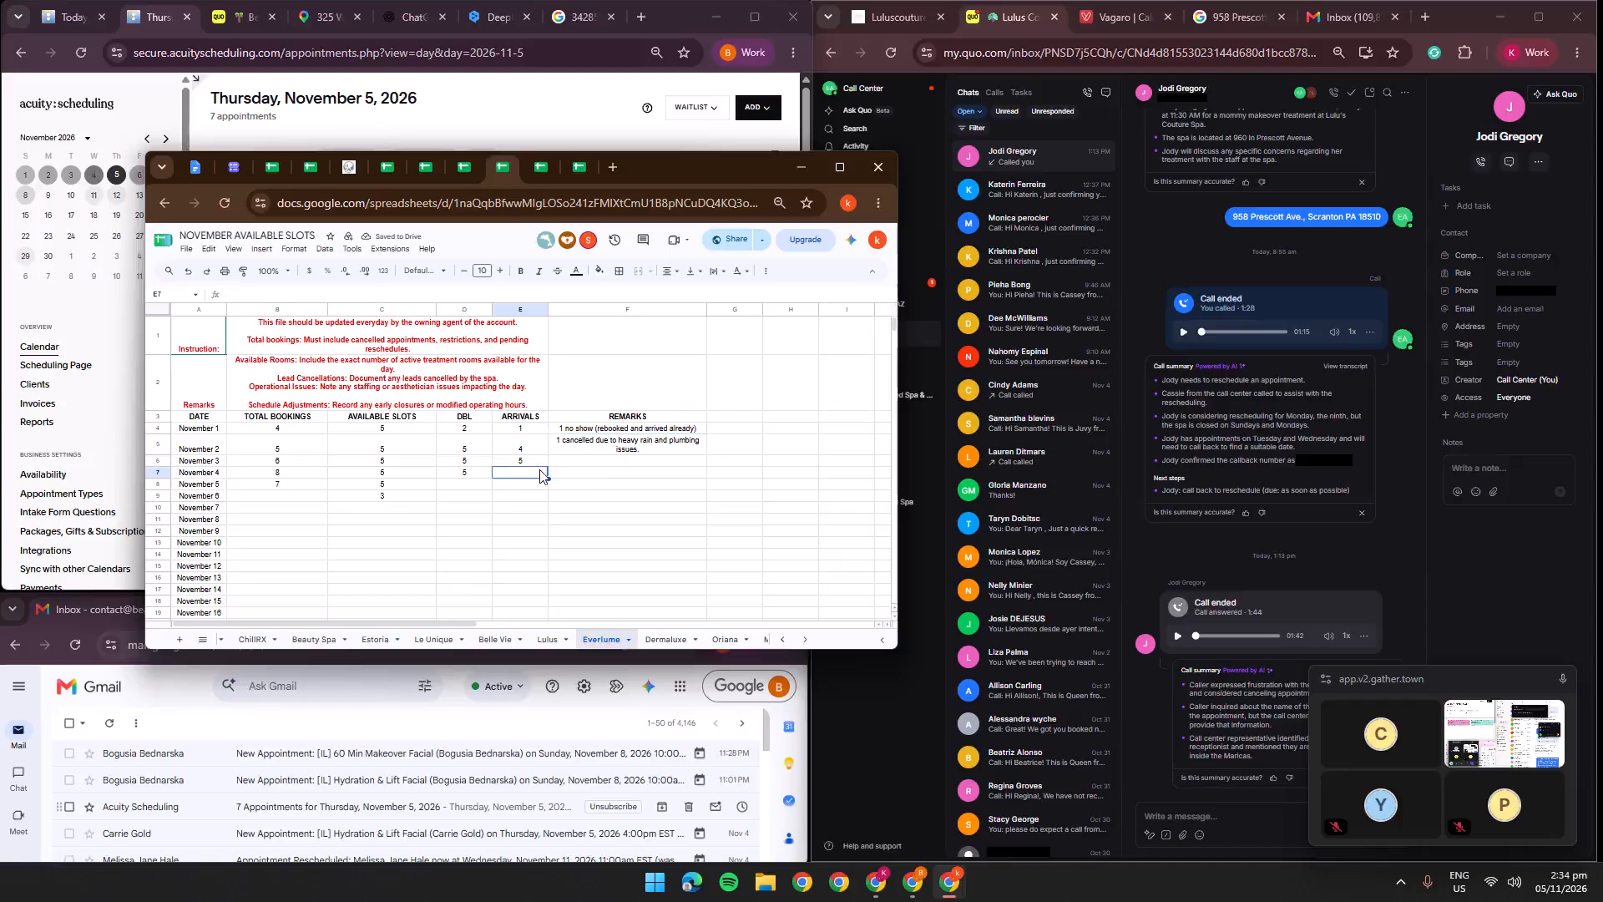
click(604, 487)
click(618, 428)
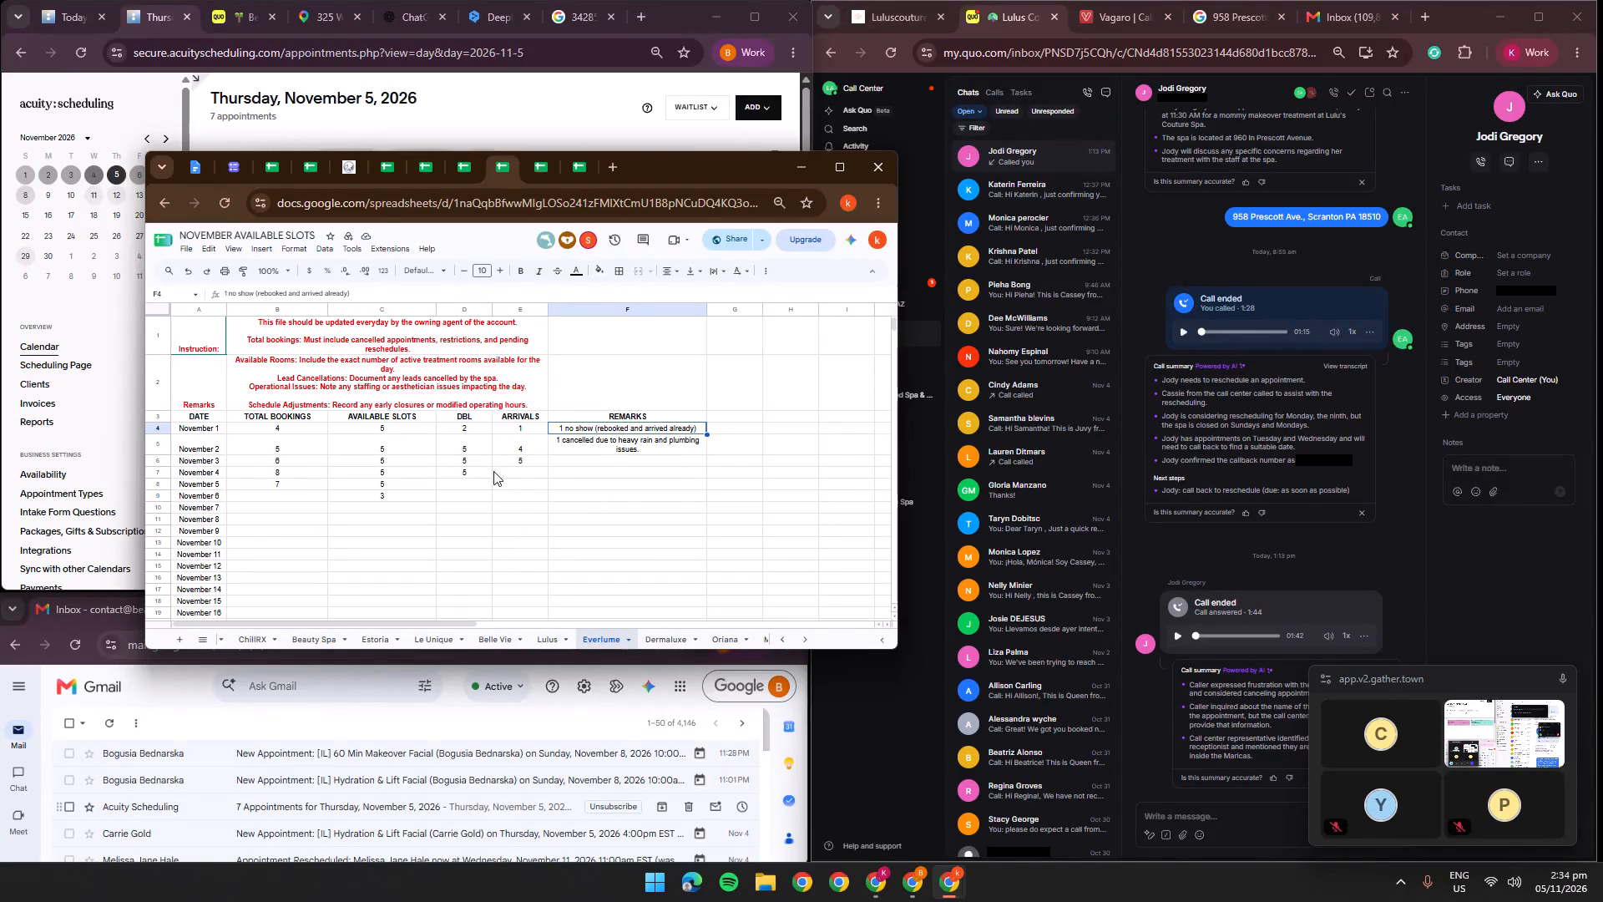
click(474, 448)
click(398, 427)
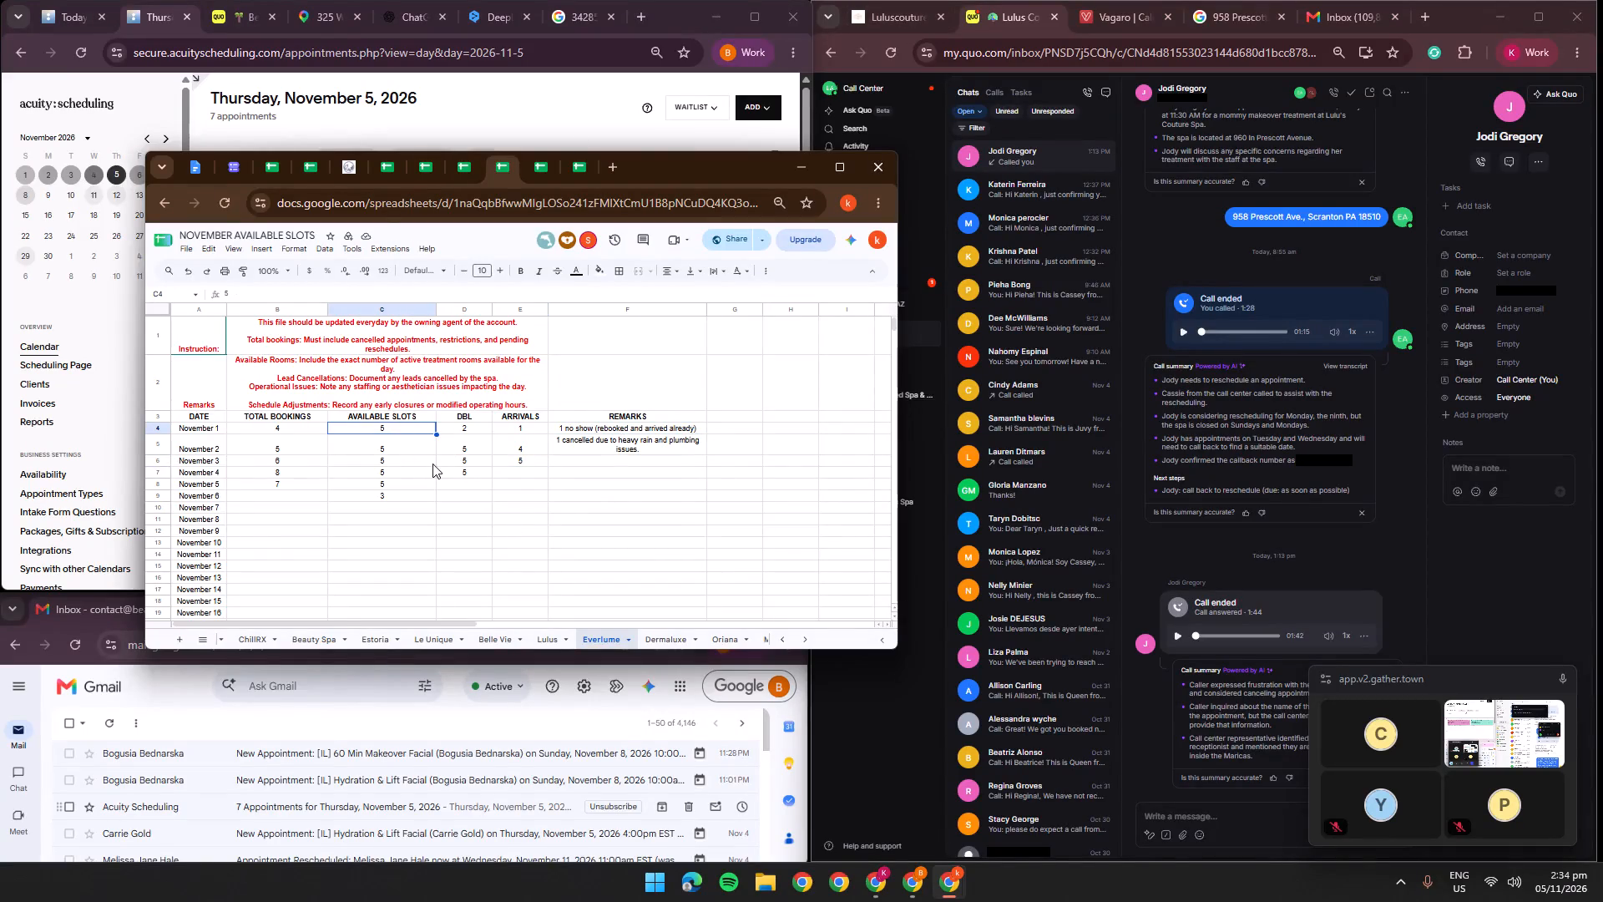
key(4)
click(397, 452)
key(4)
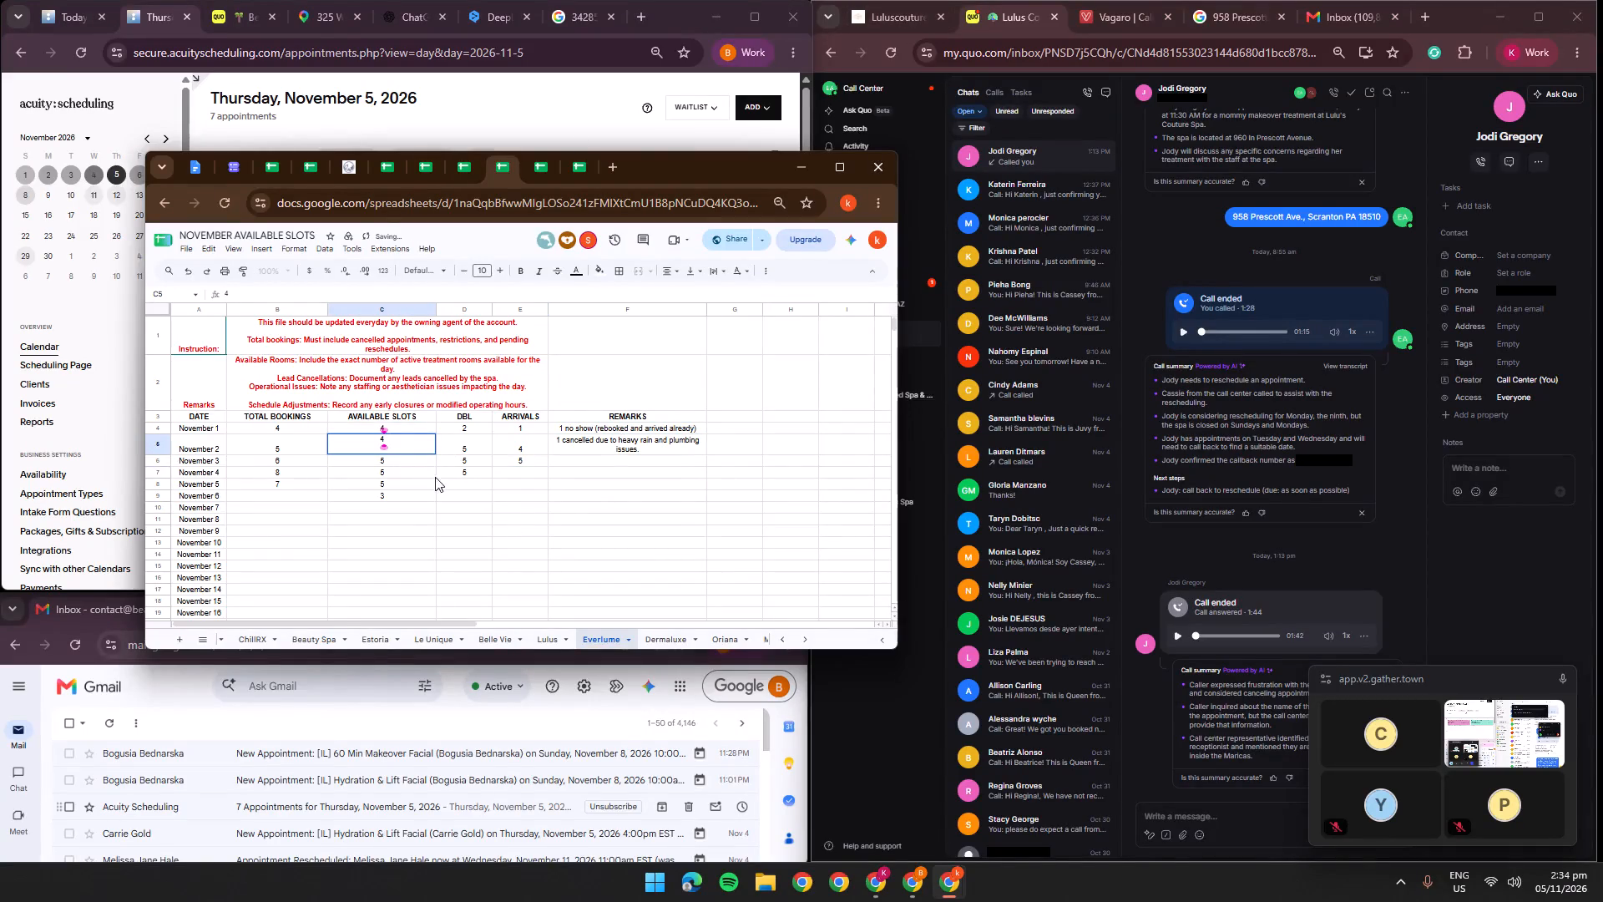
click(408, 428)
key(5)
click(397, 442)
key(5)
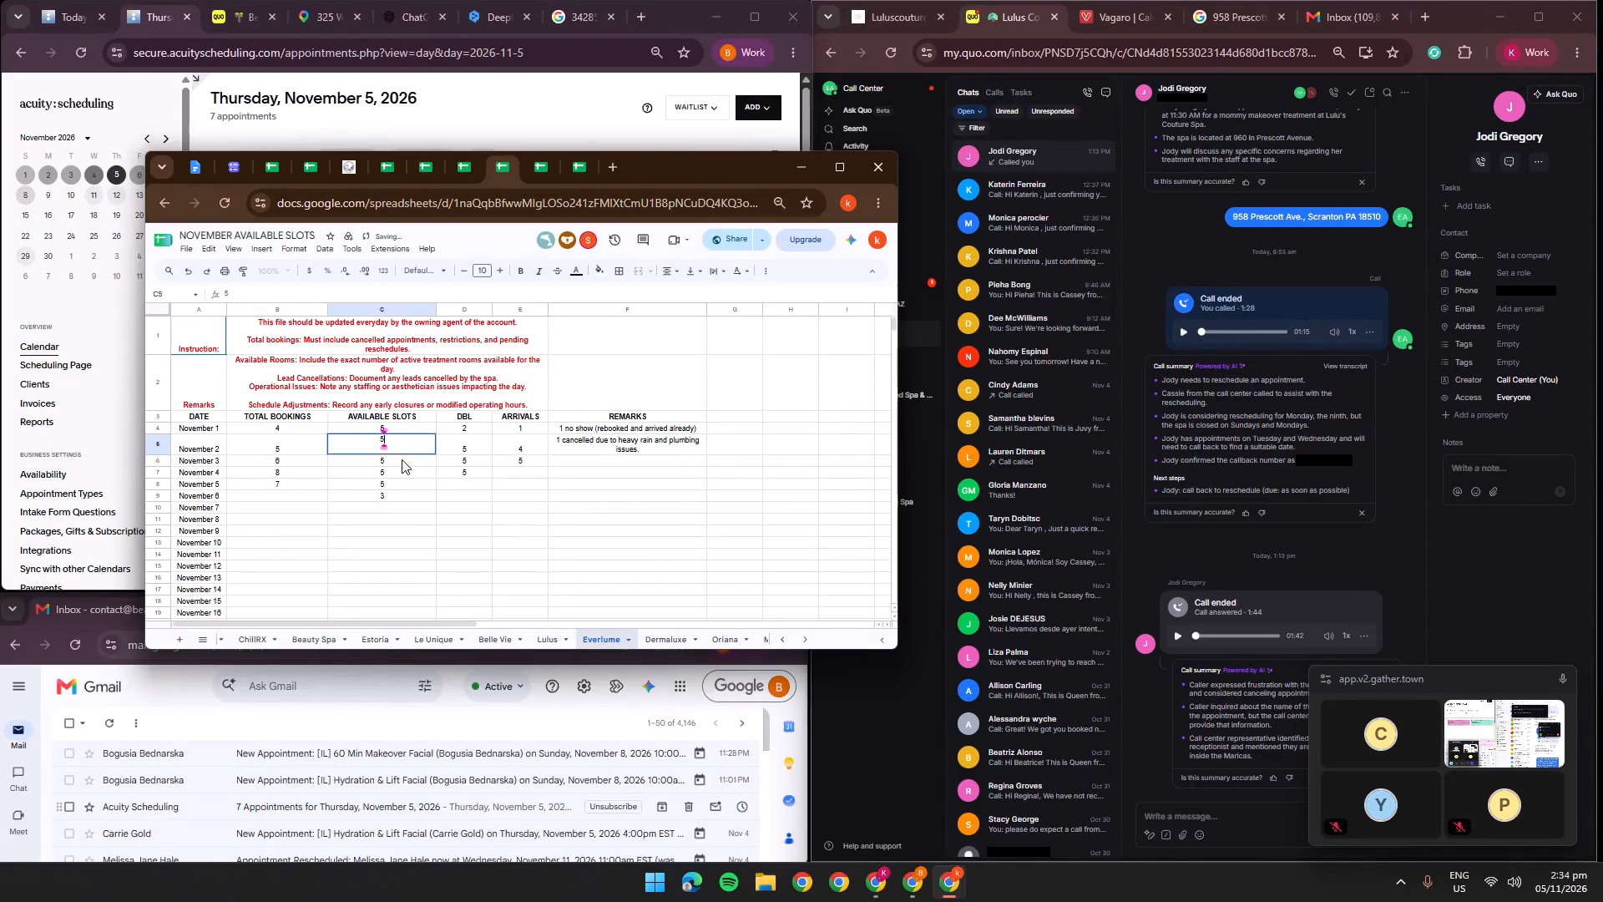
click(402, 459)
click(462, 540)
Examine the Lulus sheet's November 1 to 5 bookings, slots, DBL, arrivals and remarks.
click(546, 649)
click(555, 635)
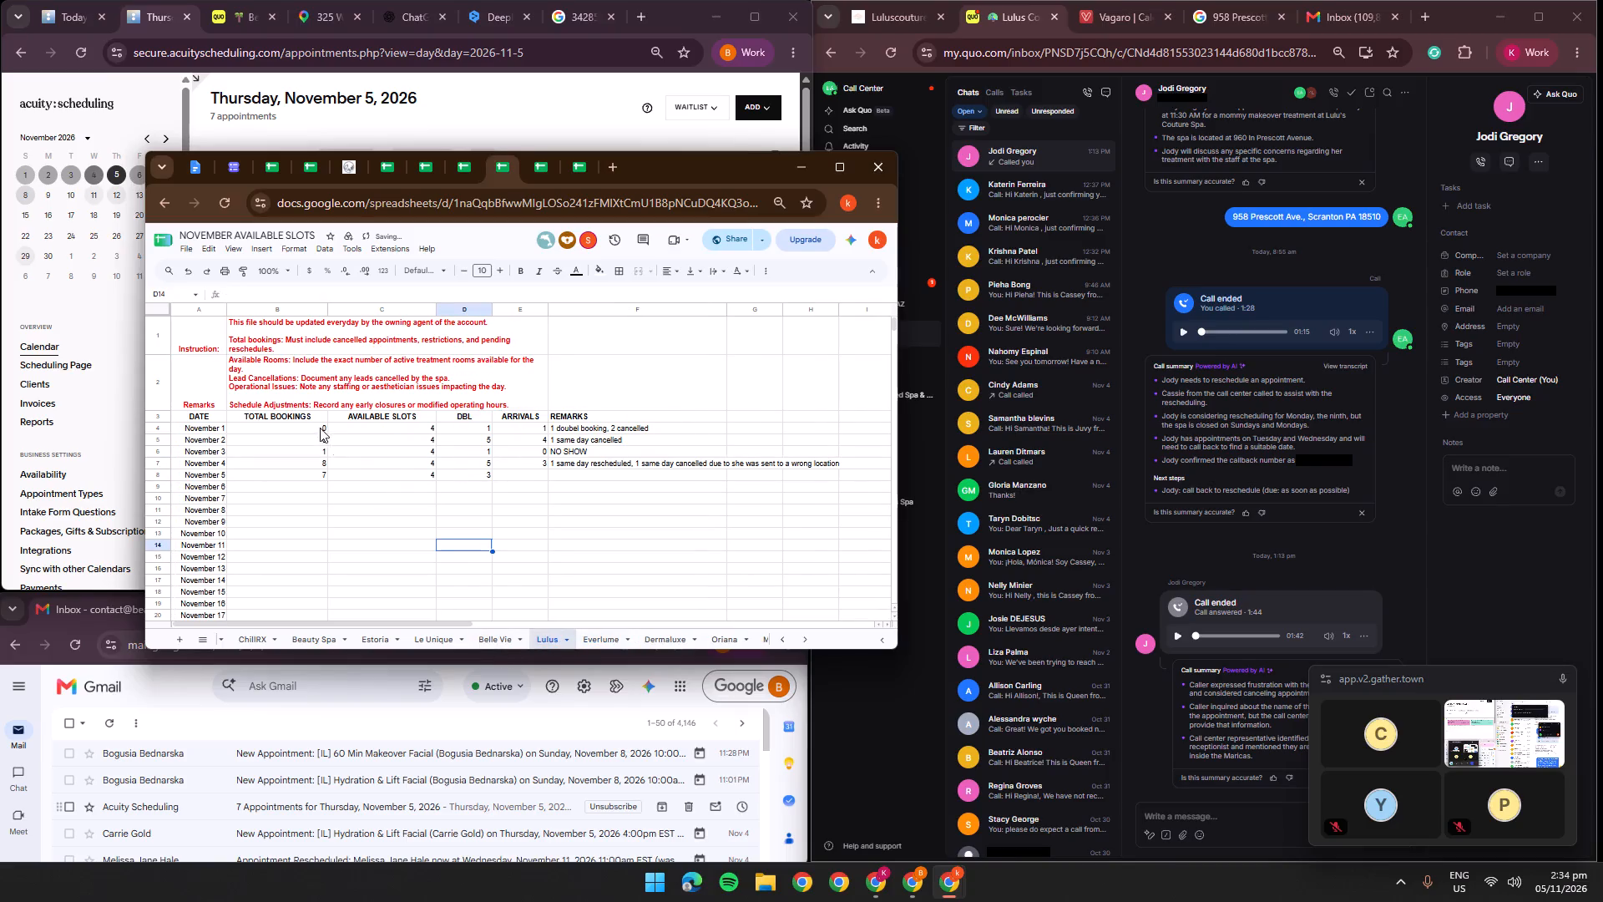
drag(394, 429, 408, 429)
click(512, 521)
click(635, 505)
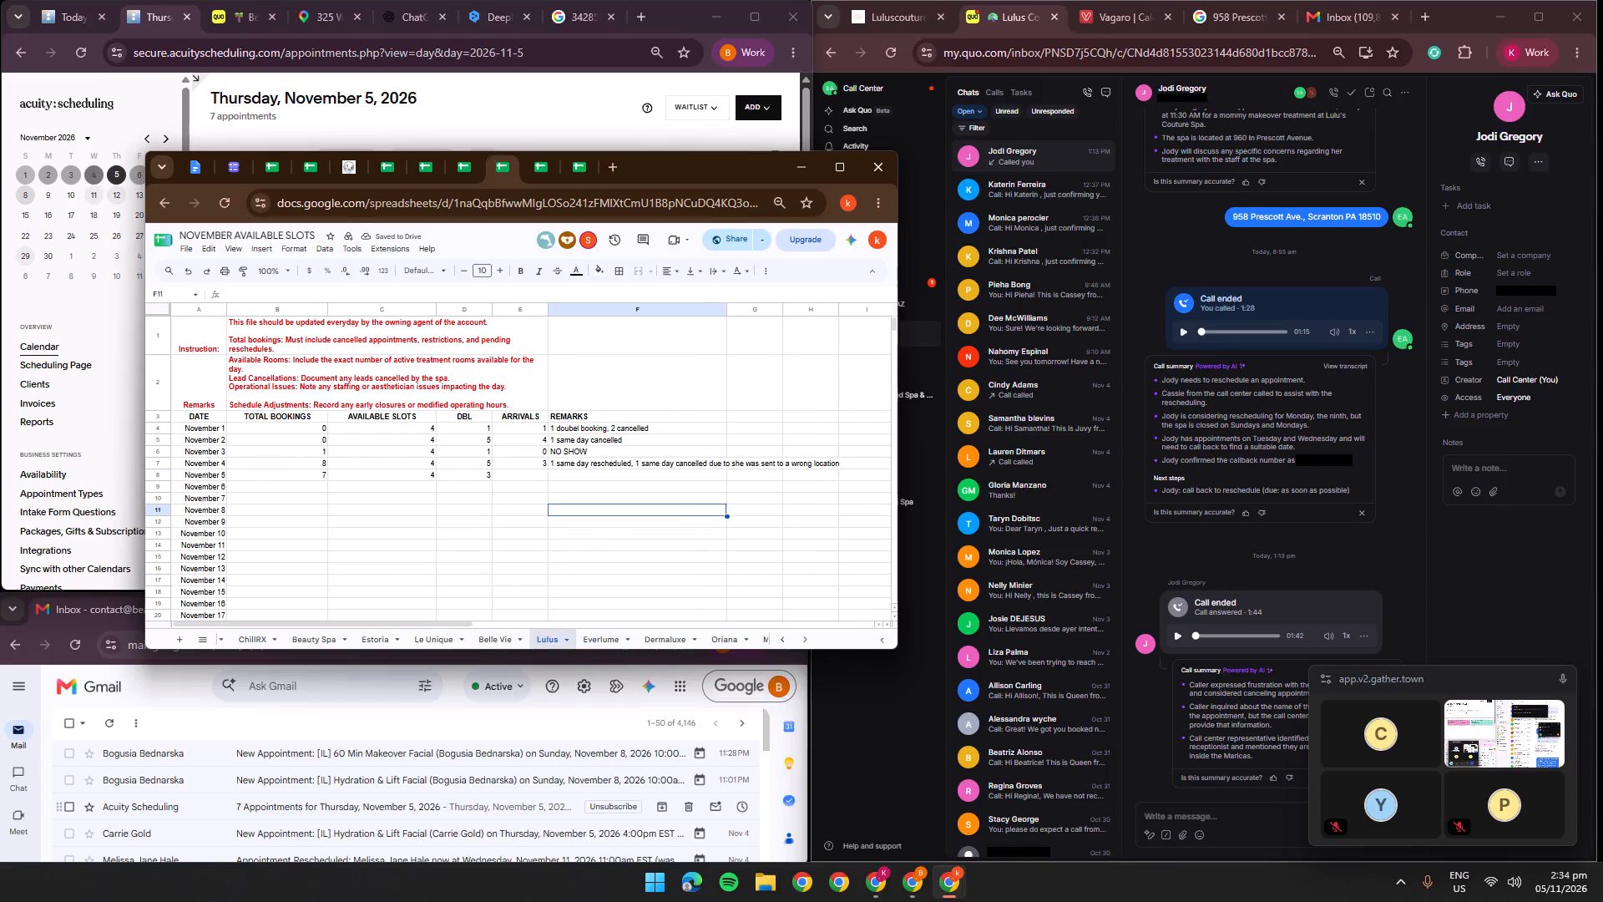
click(724, 518)
click(412, 503)
click(326, 411)
click(320, 440)
click(302, 467)
click(372, 498)
click(583, 504)
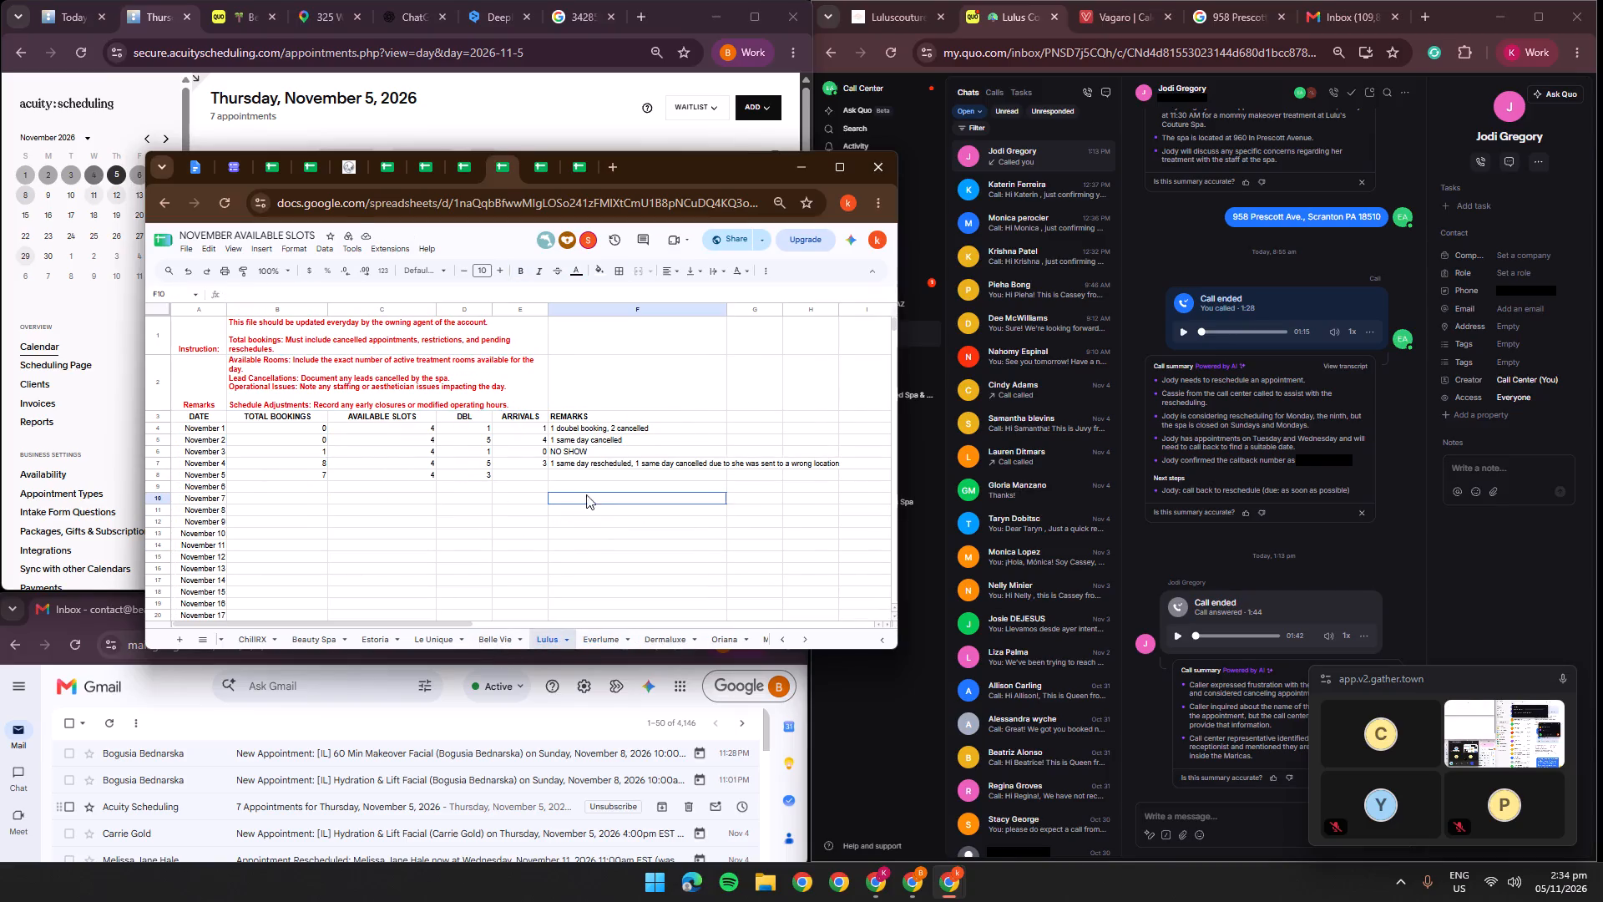
drag(534, 430, 660, 464)
click(642, 463)
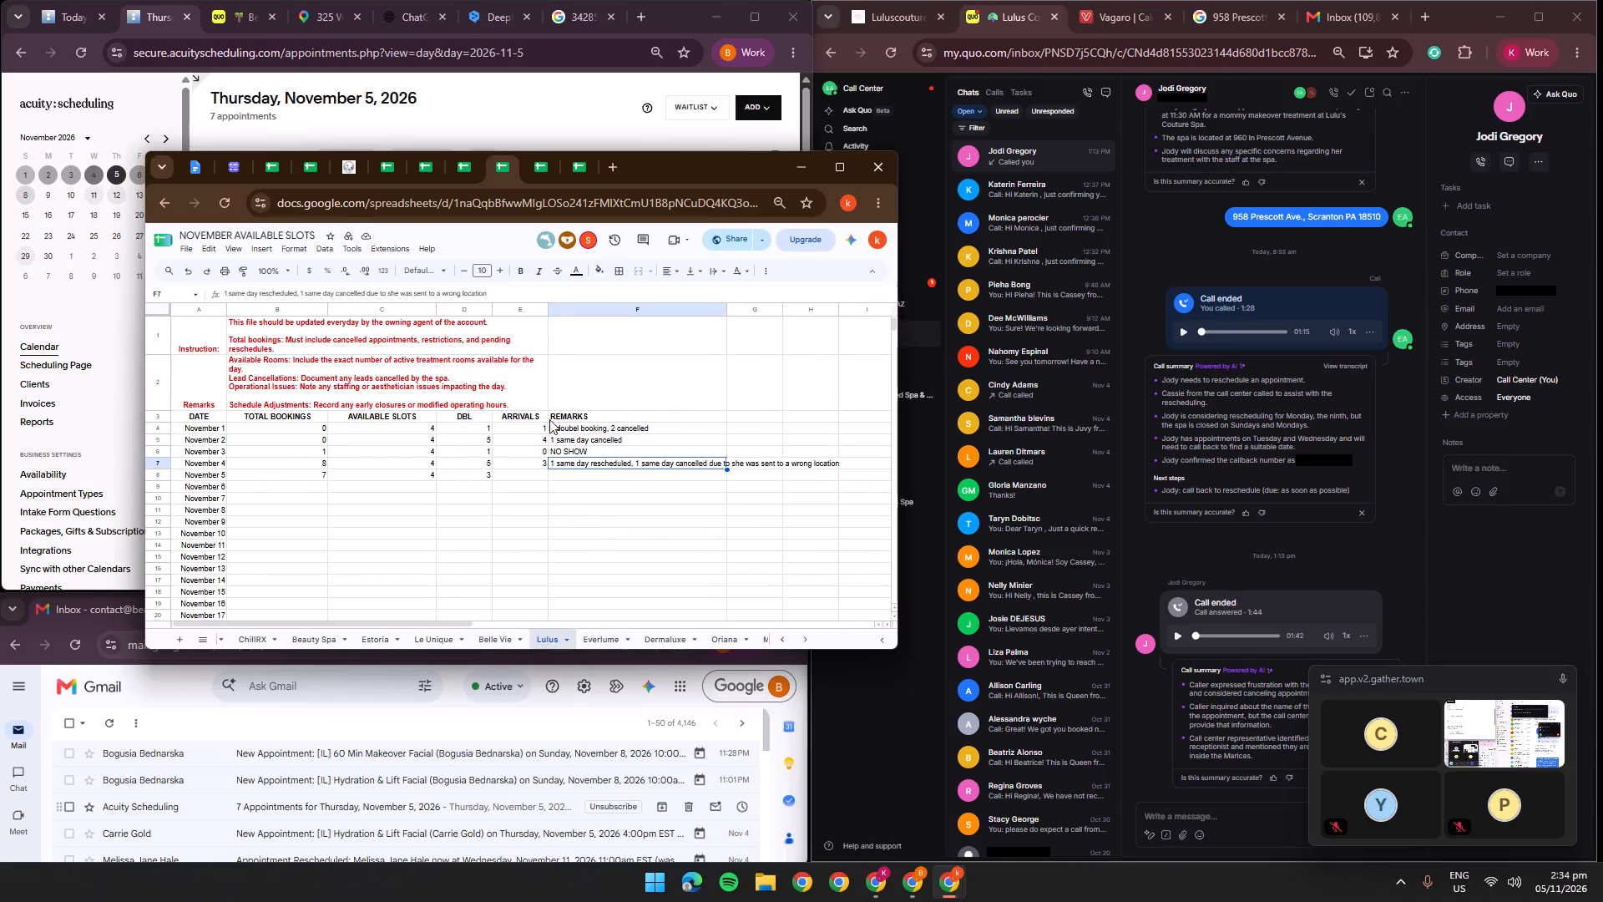
Clear the November 1 to 4 remarks in the Lulus sheet, after copying them.
drag(574, 425, 601, 486)
key(BackSpace)
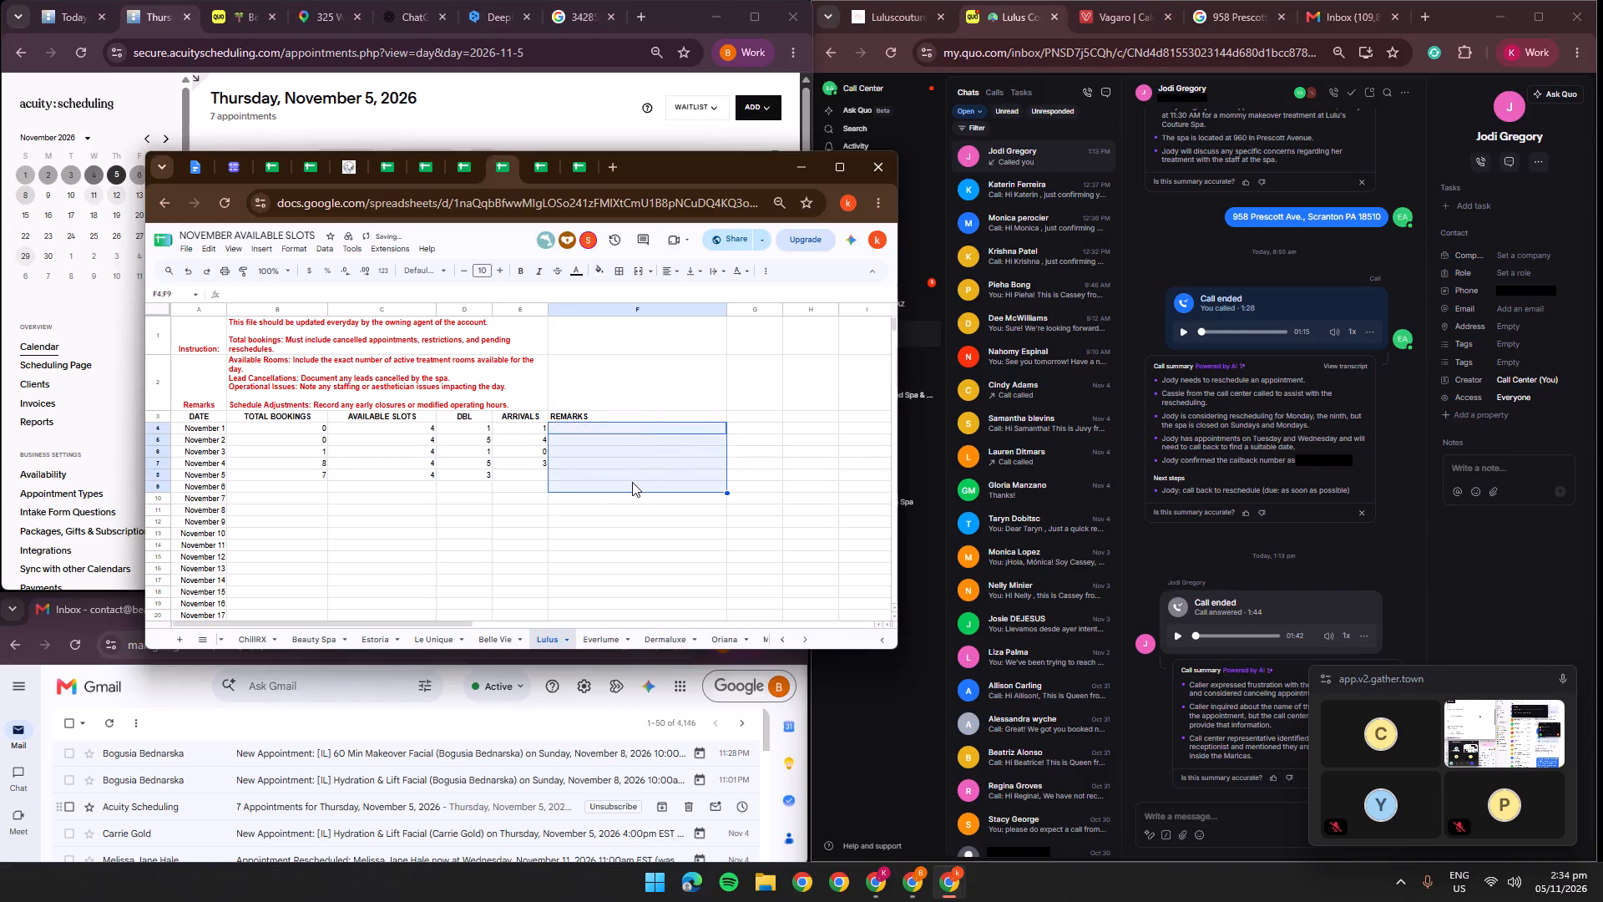
key(ctrl+z)
key(ctrl+c)
click(630, 525)
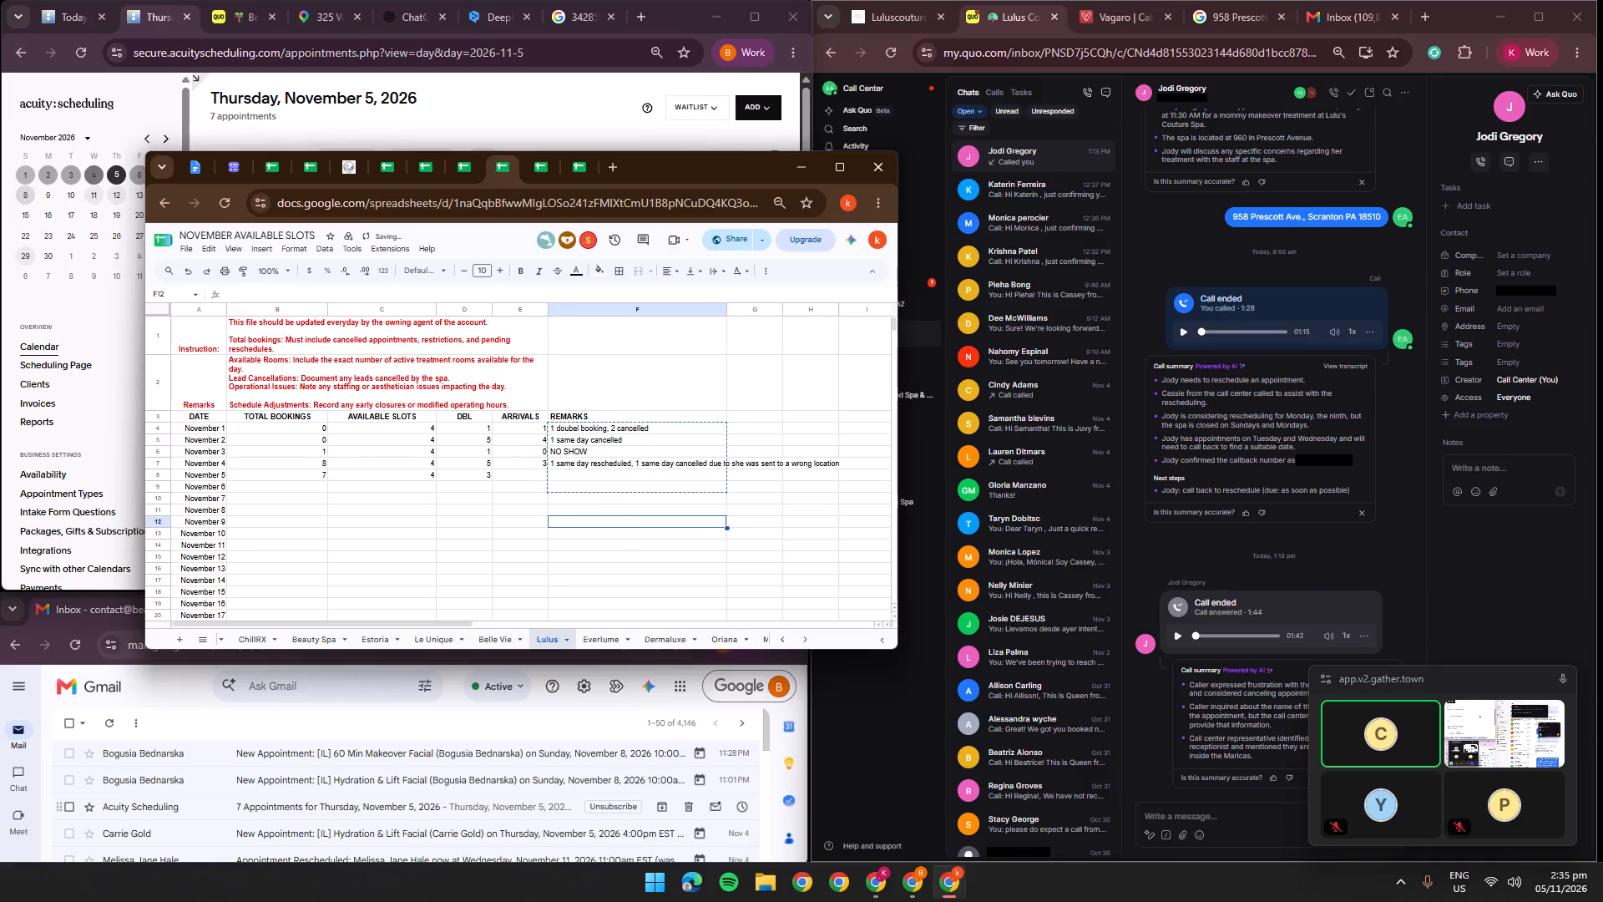
key(BackSpace)
drag(619, 428, 618, 464)
key(BackSpace)
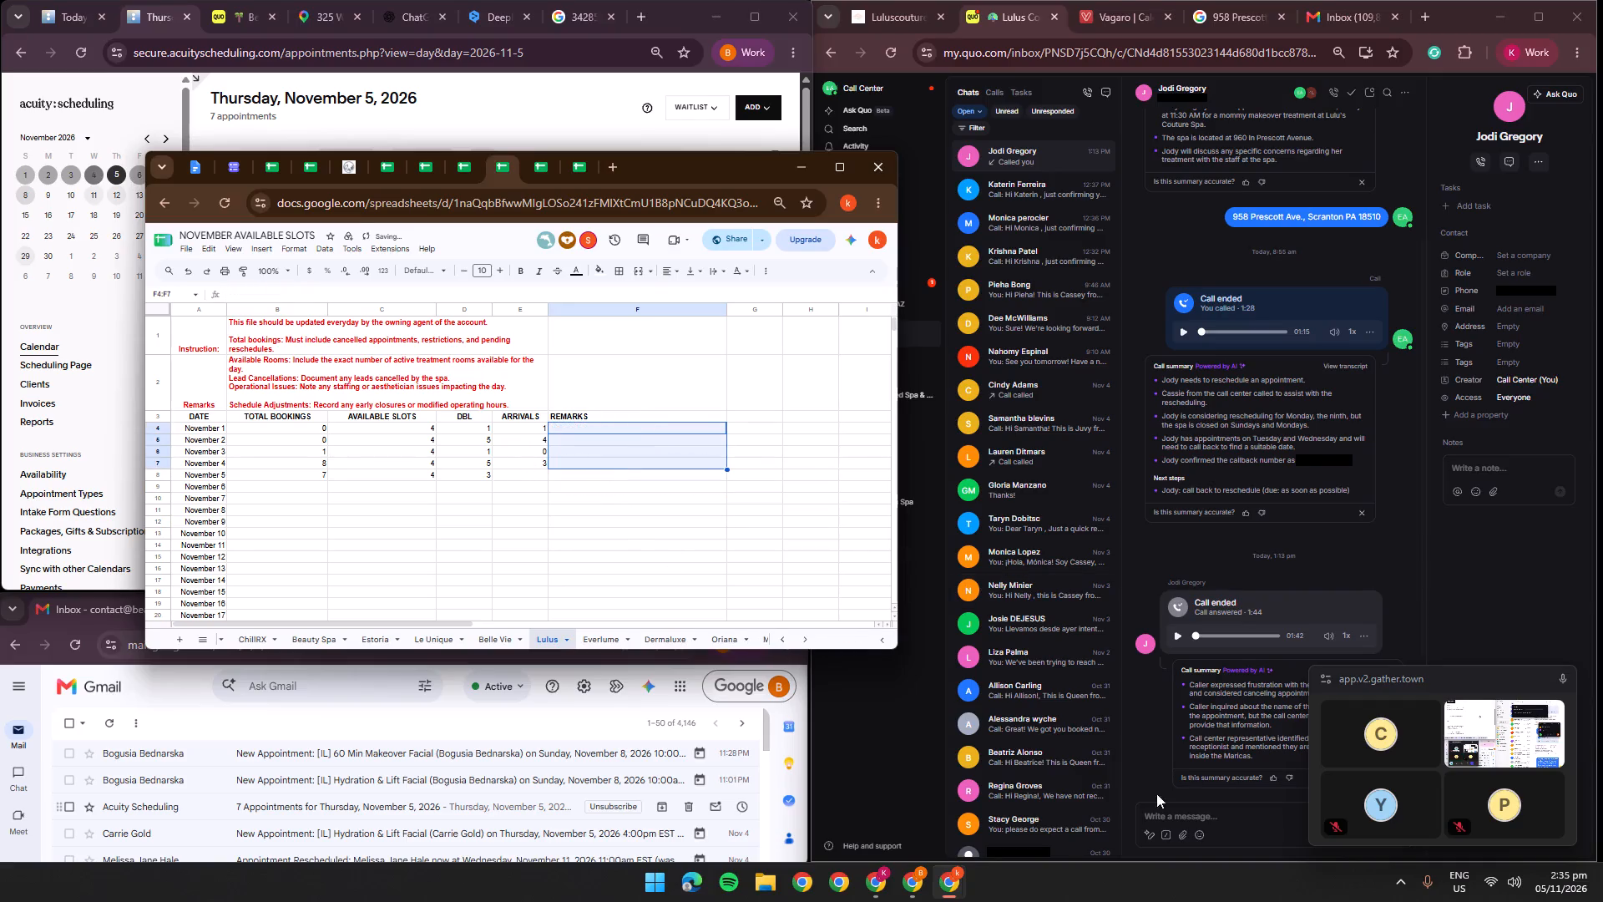
Mute the microphone in the Gather call.
click(1396, 818)
Set November 1's DBL and ARRIVALS to 0 in the Lulus sheet.
click(535, 423)
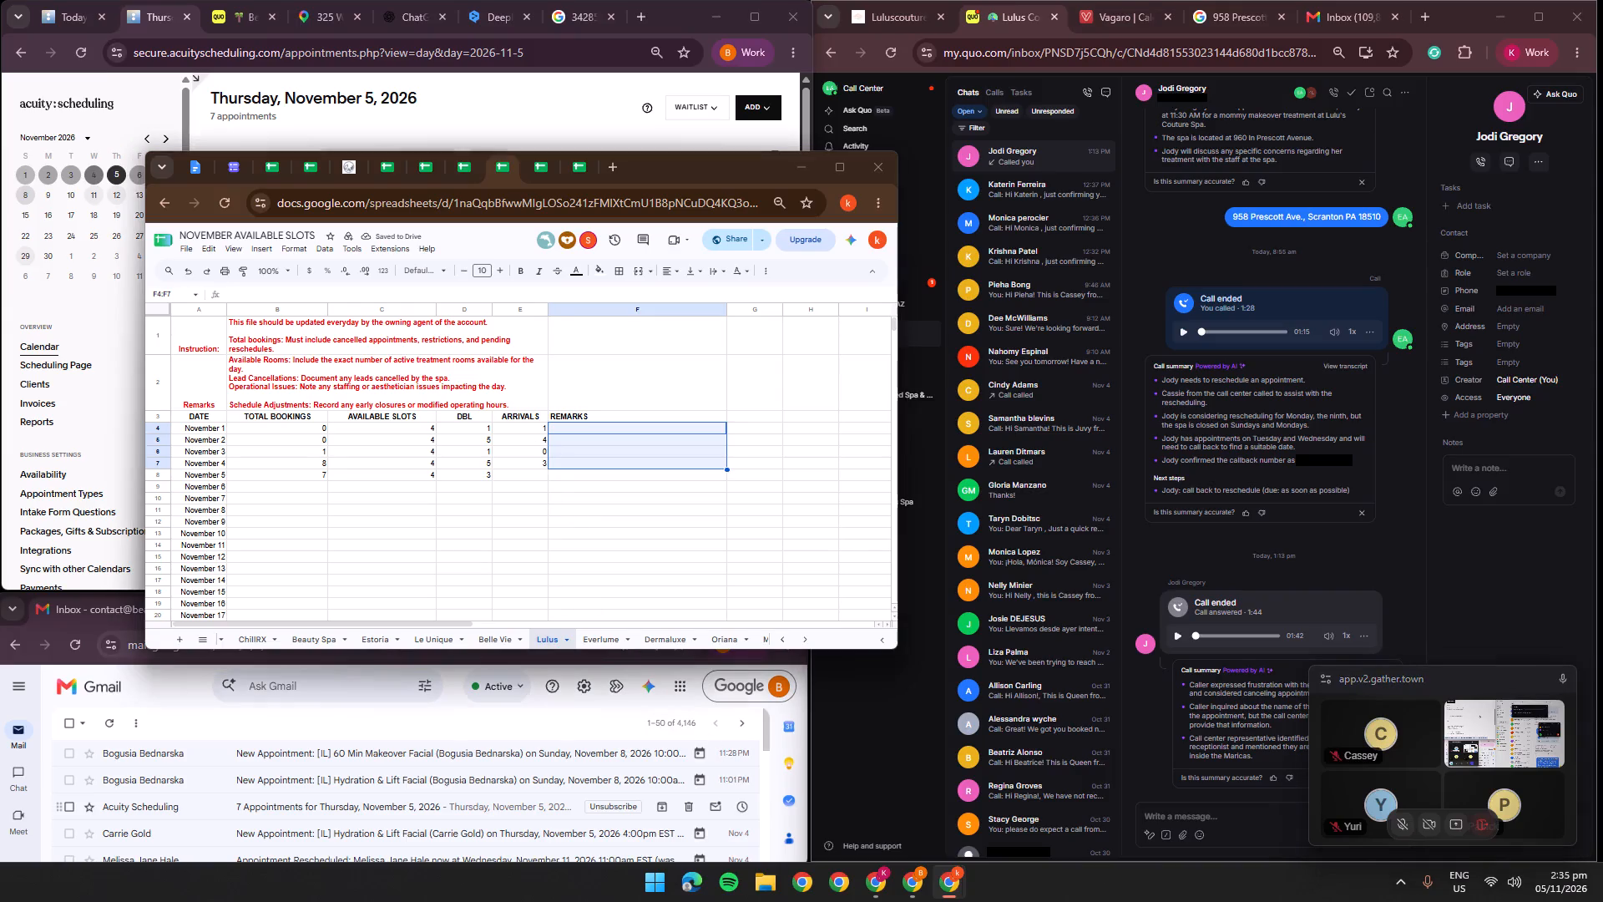
click(541, 445)
click(487, 443)
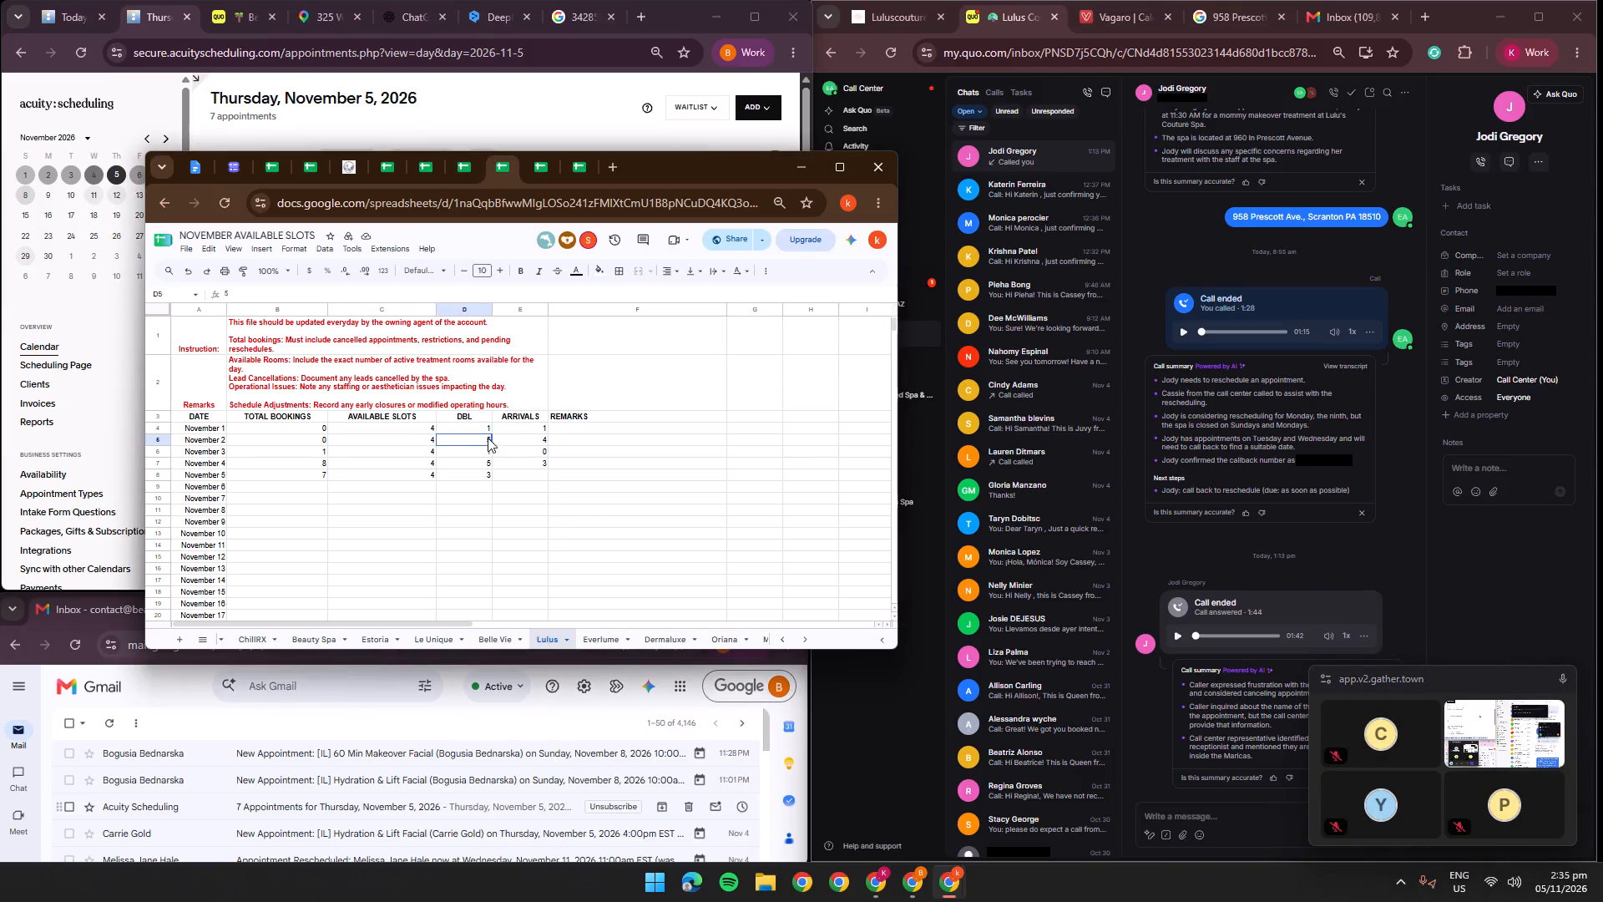
click(488, 431)
key(0)
click(541, 433)
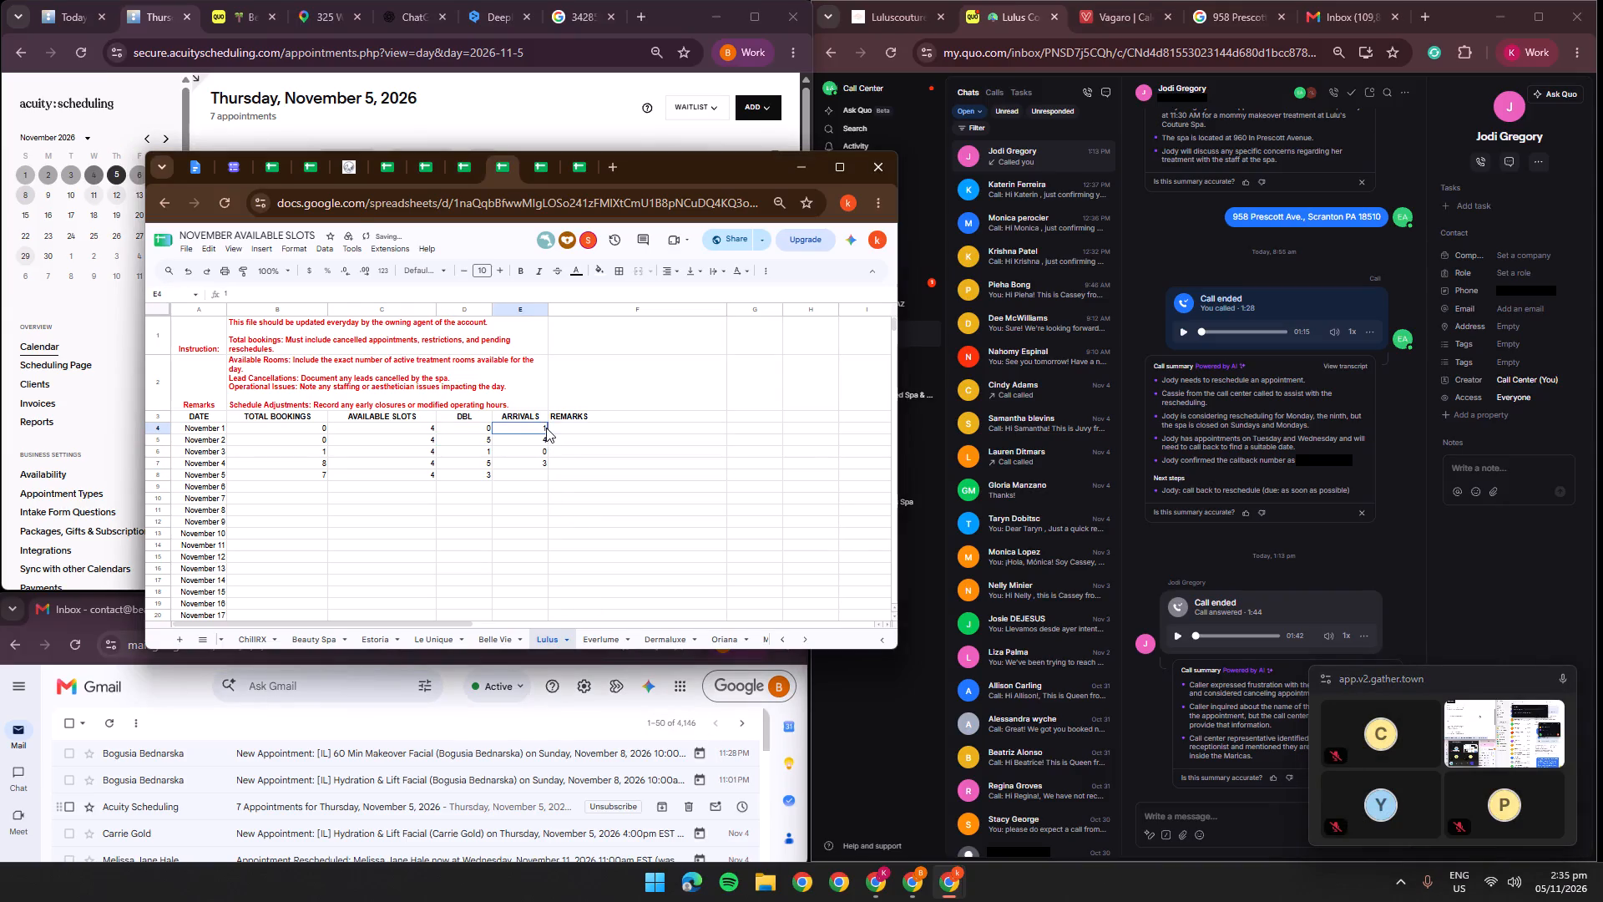
key(0)
Set November 2's DBL to 1 and ARRIVALS to 0 in Lulus, and enter "1 no show" as its remark.
click(479, 437)
key(0)
click(536, 443)
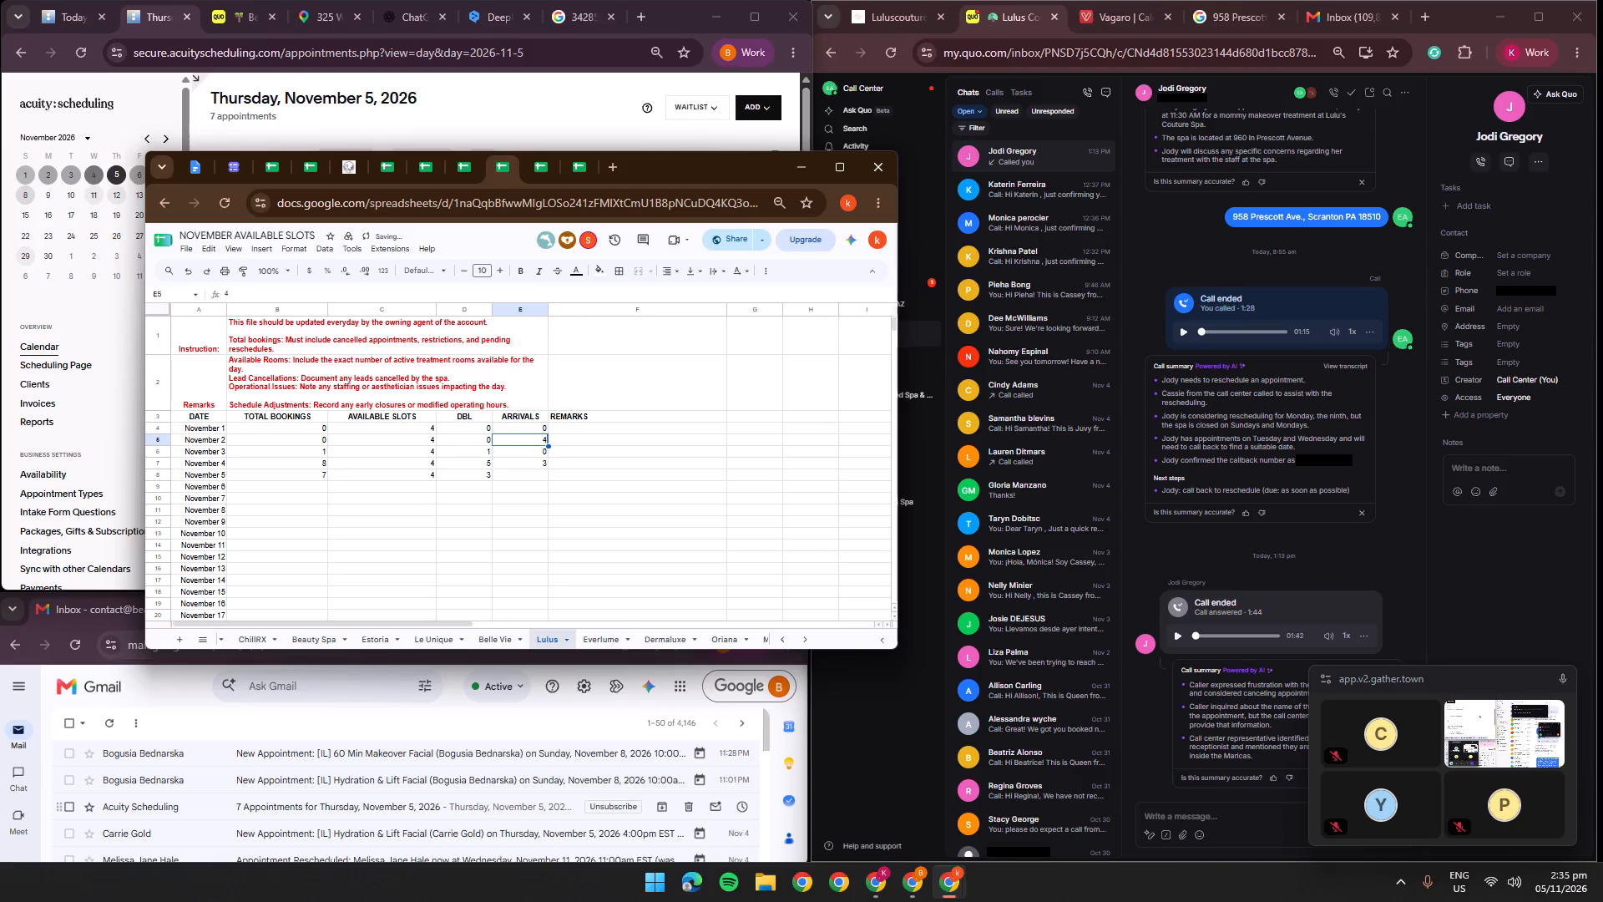
click(488, 440)
key(1)
click(530, 436)
key(BackSpace)
key(0)
key(Tab)
text(1 no show)
key(Tab)
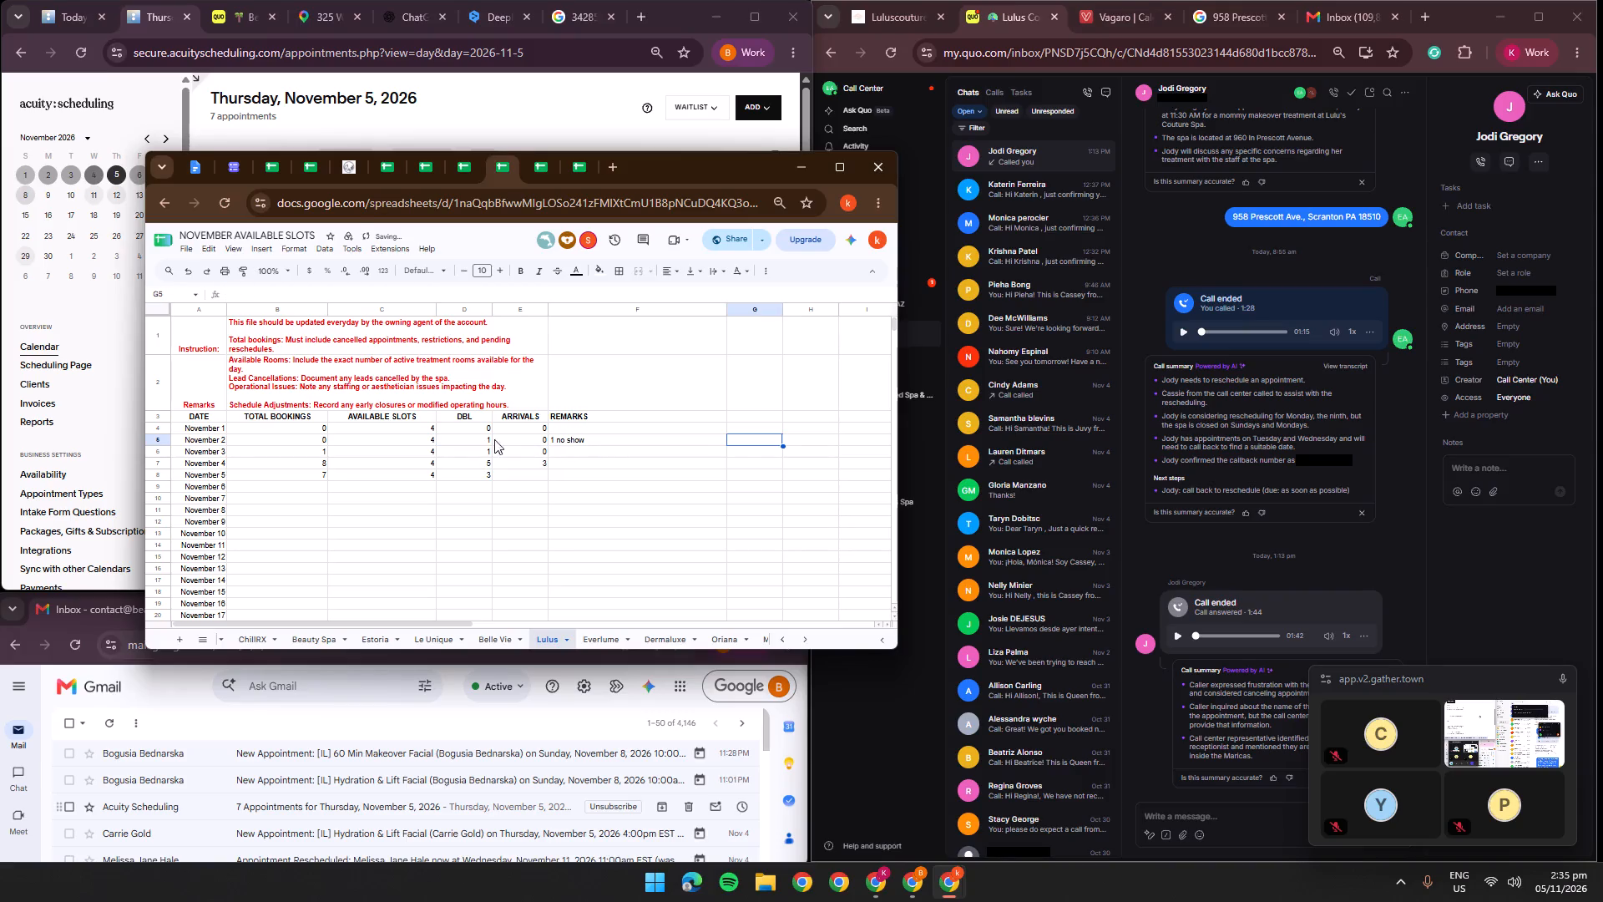
Check the Lulus spa's November 1–7 calendar in GoHighLevel, and set November 3's ARRIVALS to 1 and November 4's DBL to 0.
click(518, 444)
click(521, 456)
click(445, 465)
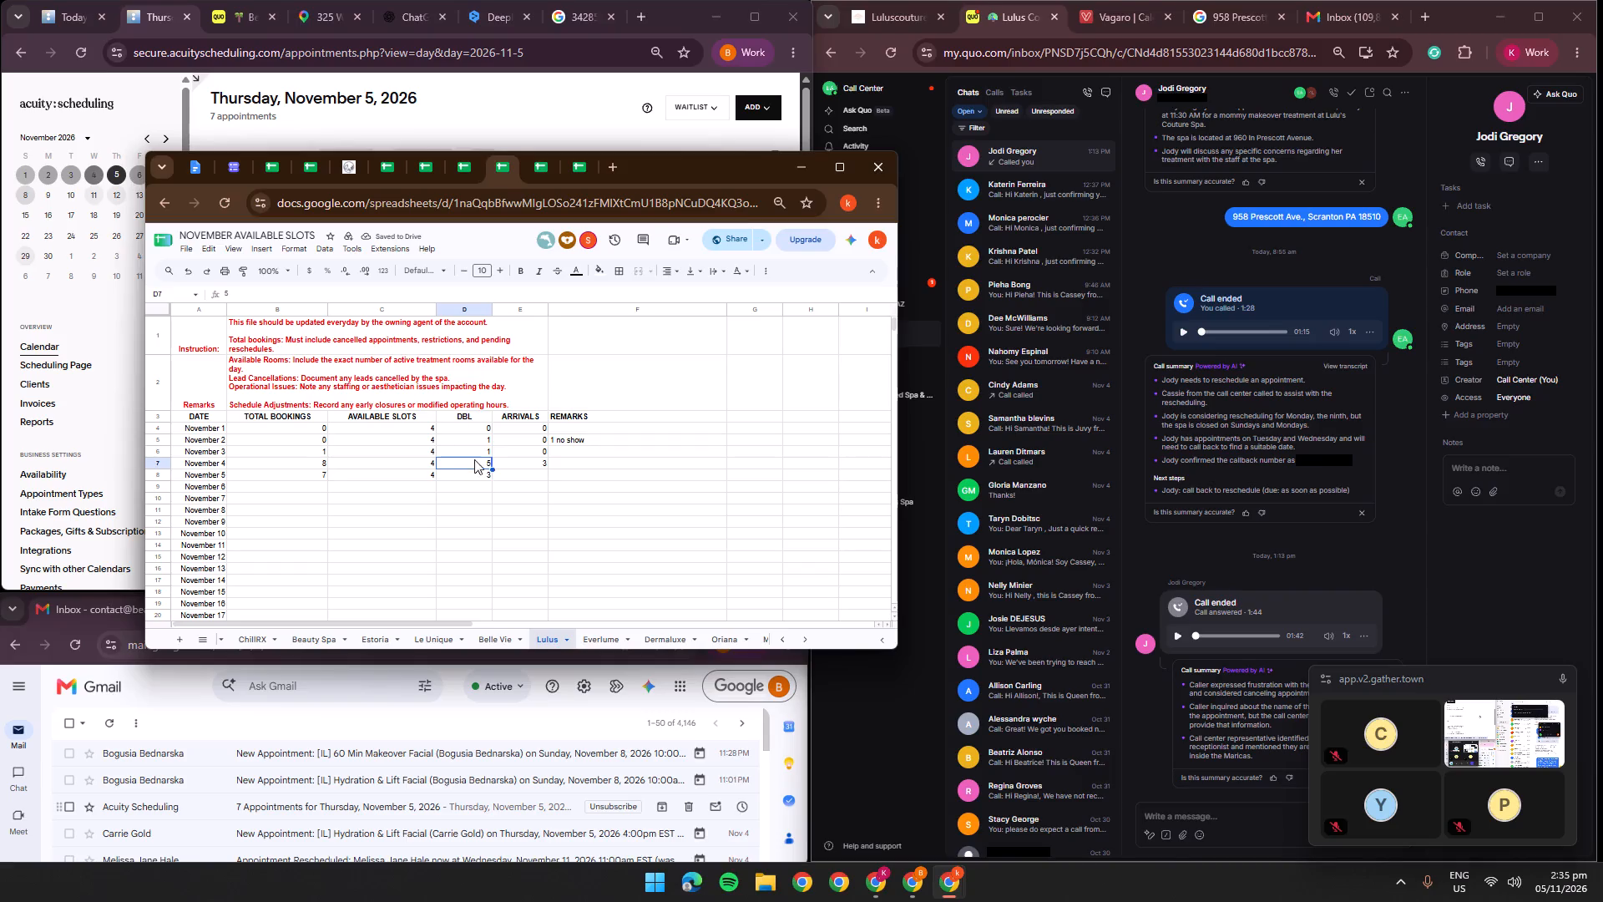
click(484, 451)
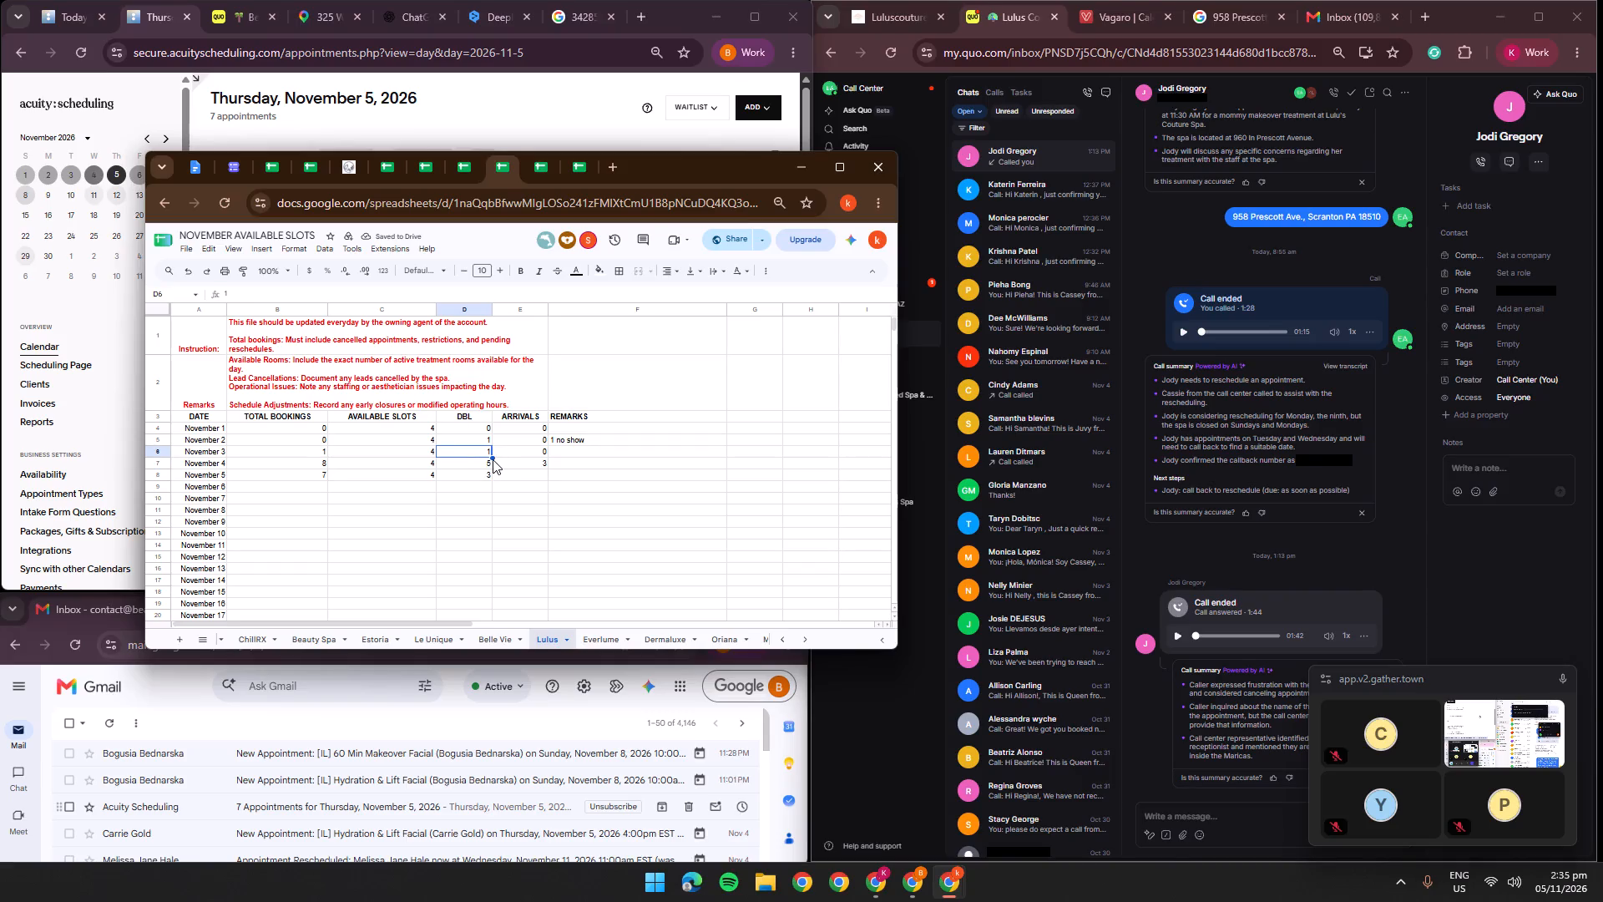
click(882, 21)
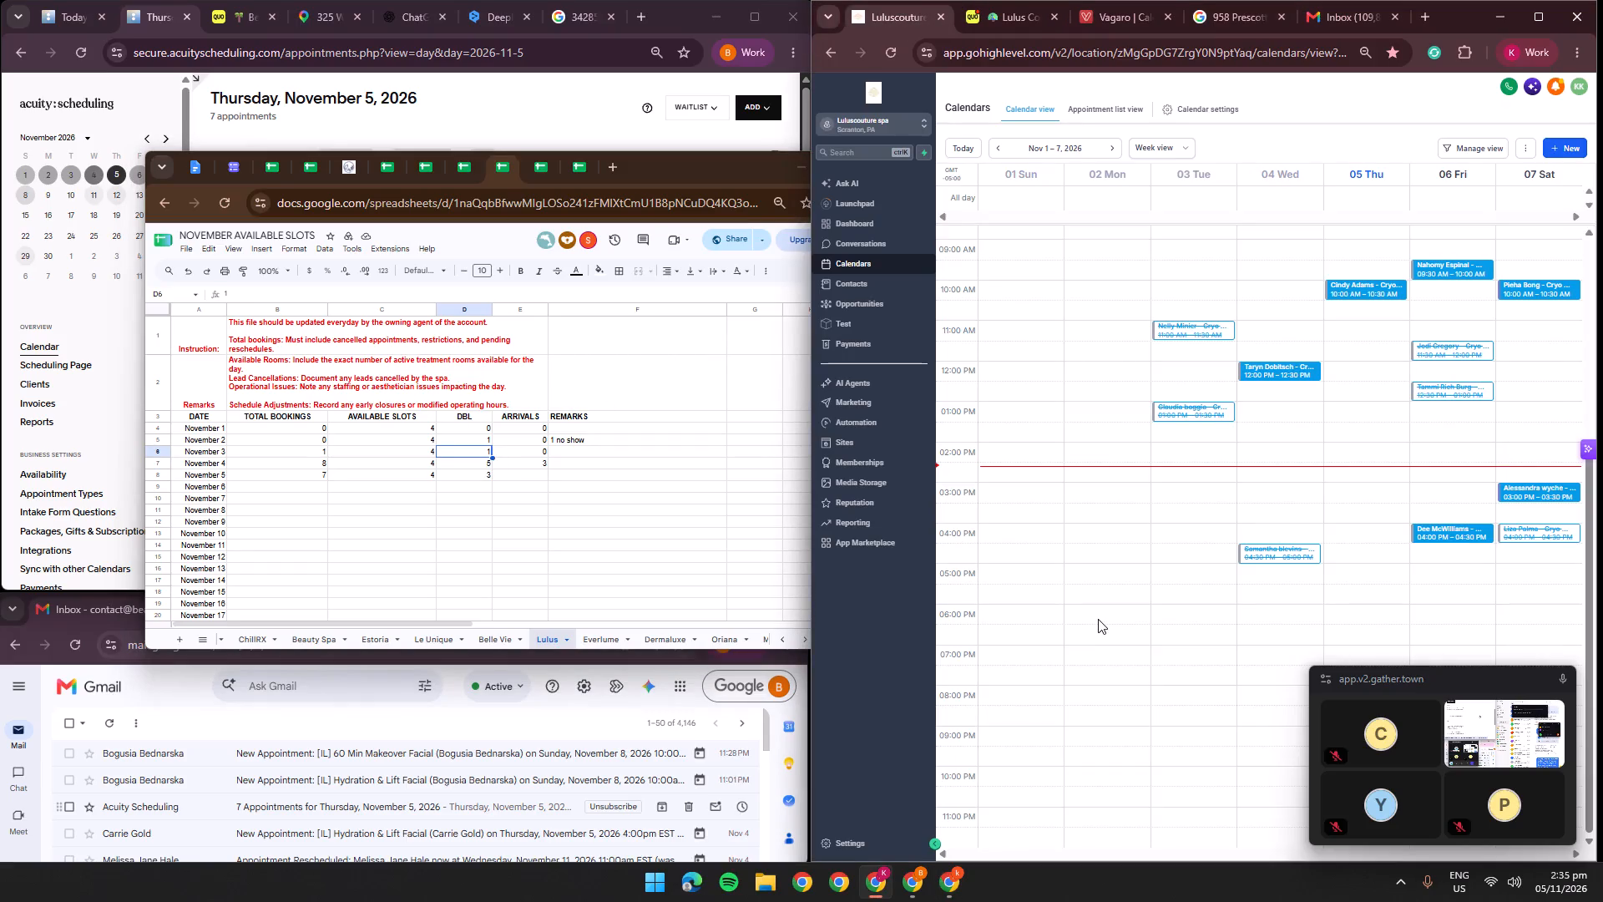
click(519, 451)
key(1)
click(478, 459)
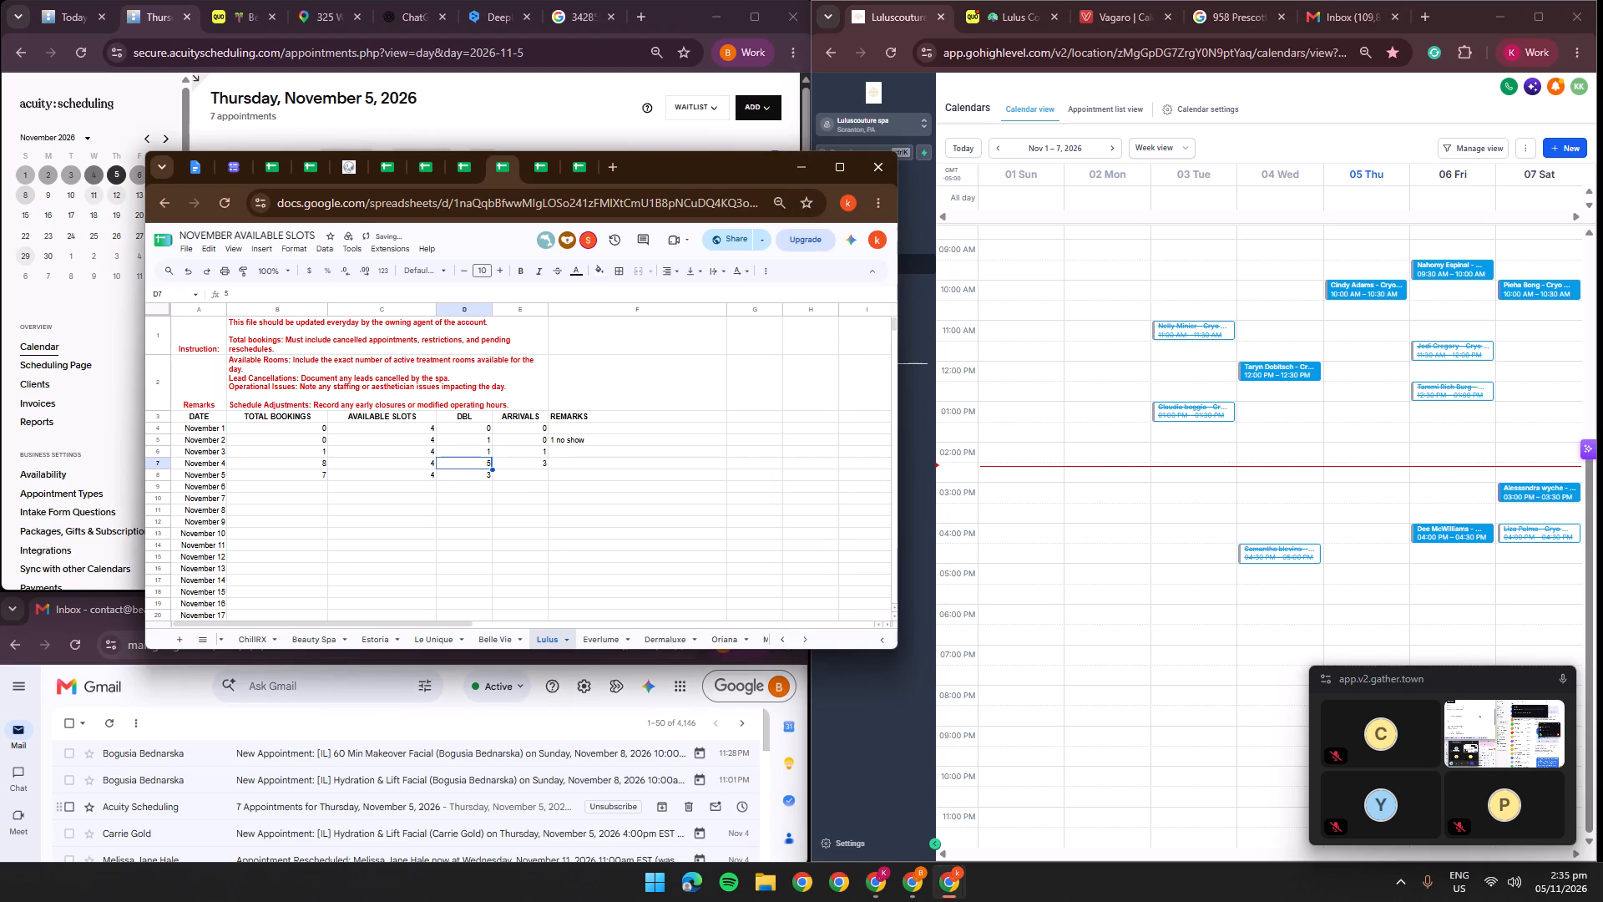
key(0)
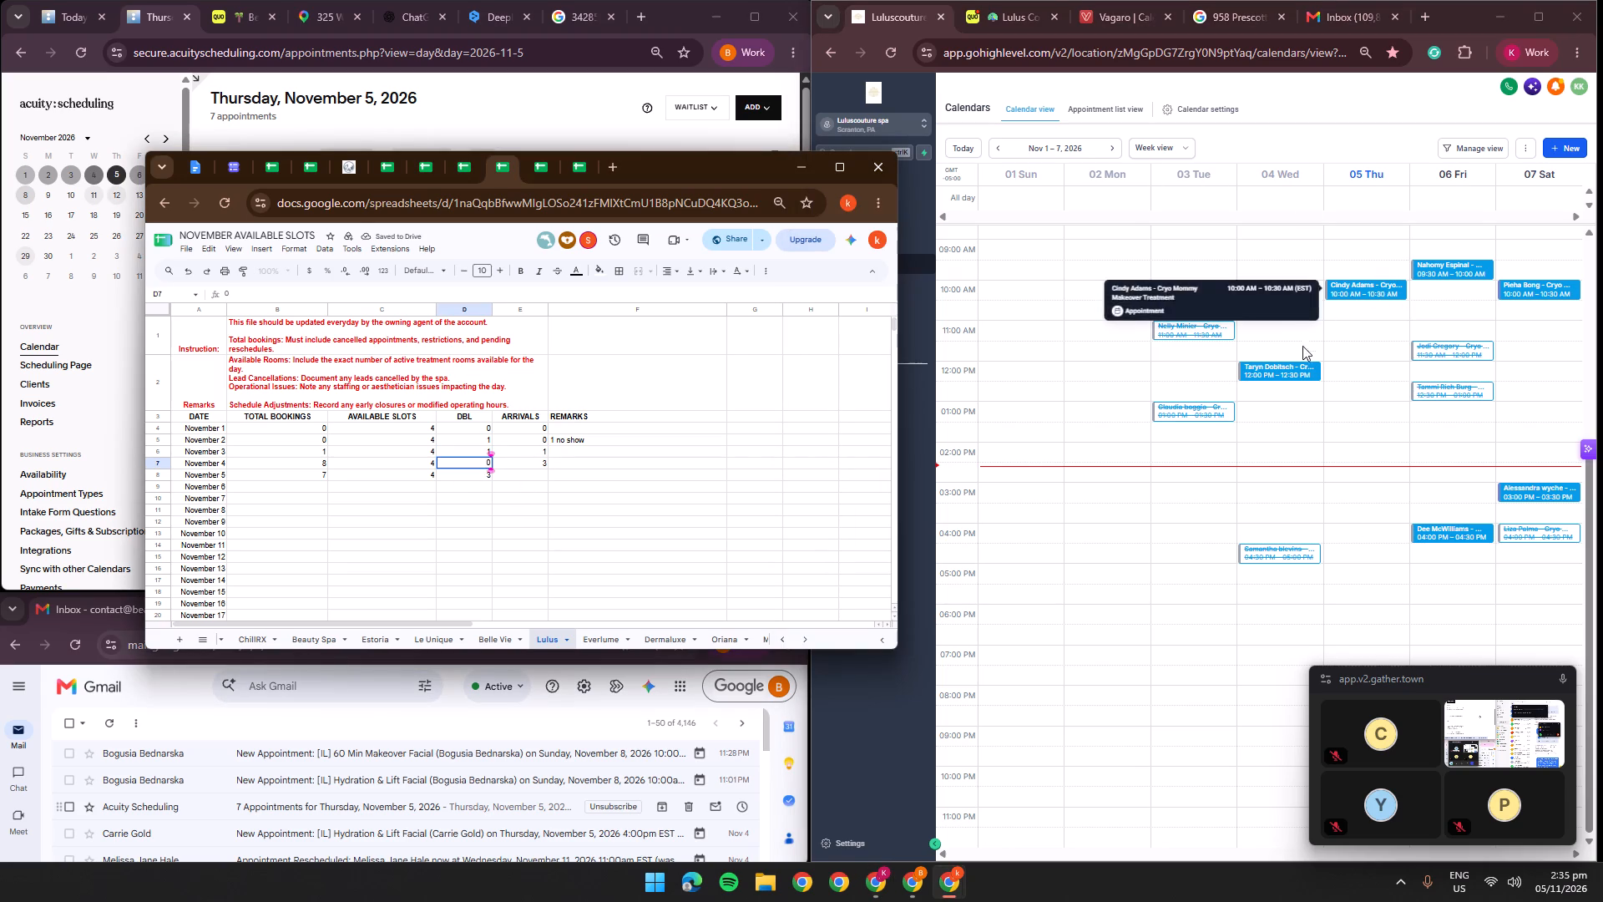
Set November 2's DBL to 0, move its "1 no show" remark to November 3, and set November 3's ARRIVALS to 0.
click(476, 447)
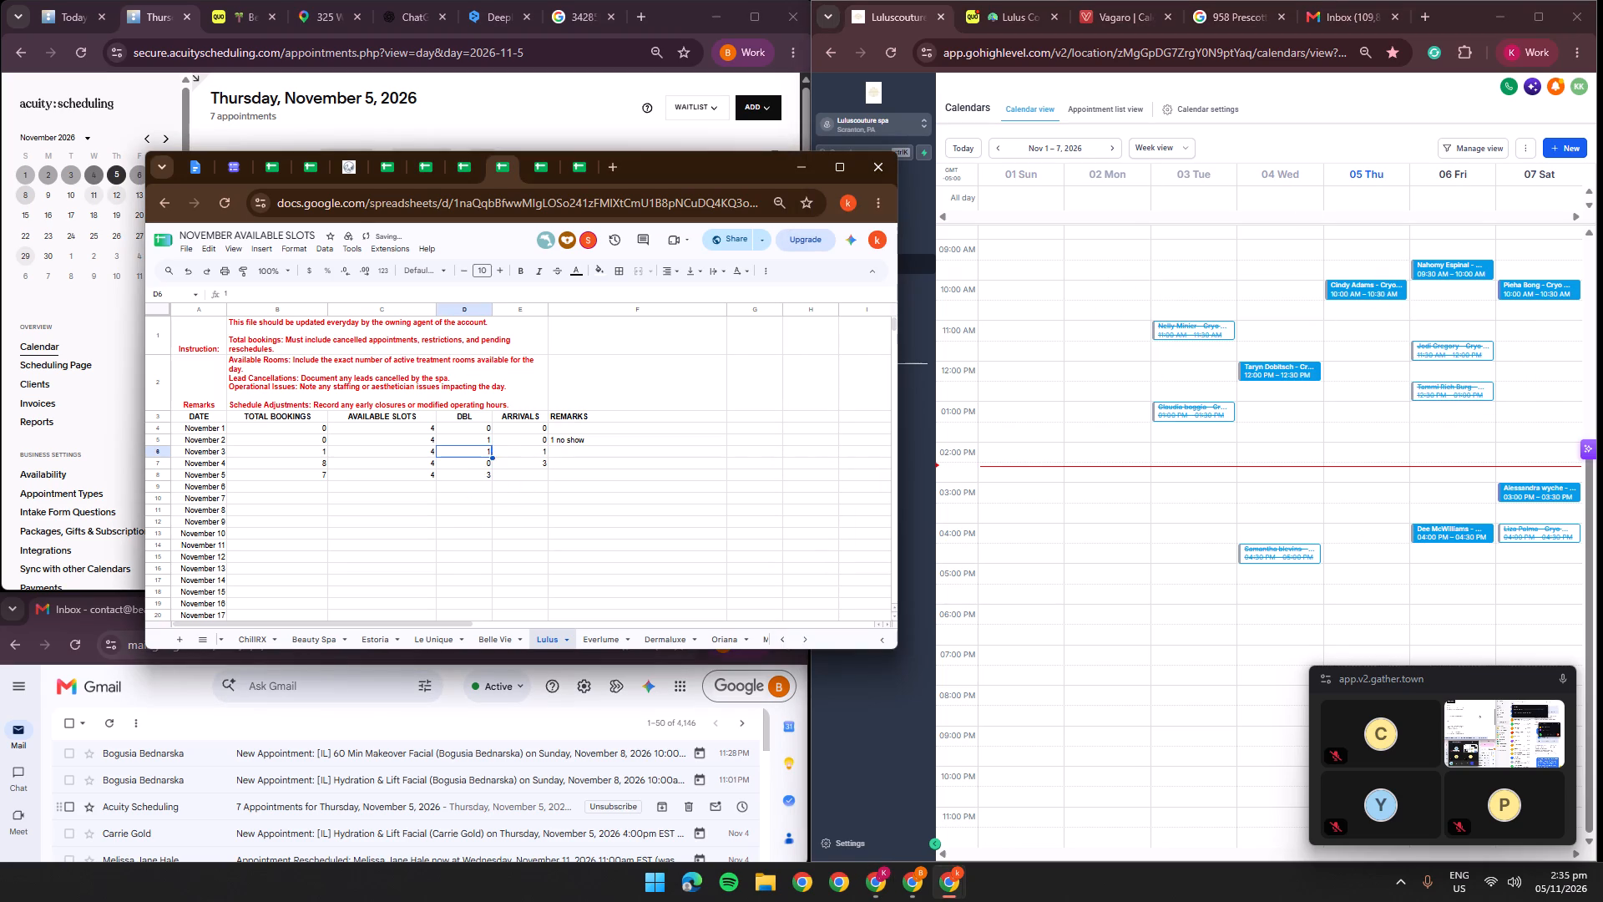
click(488, 440)
key(0)
click(572, 441)
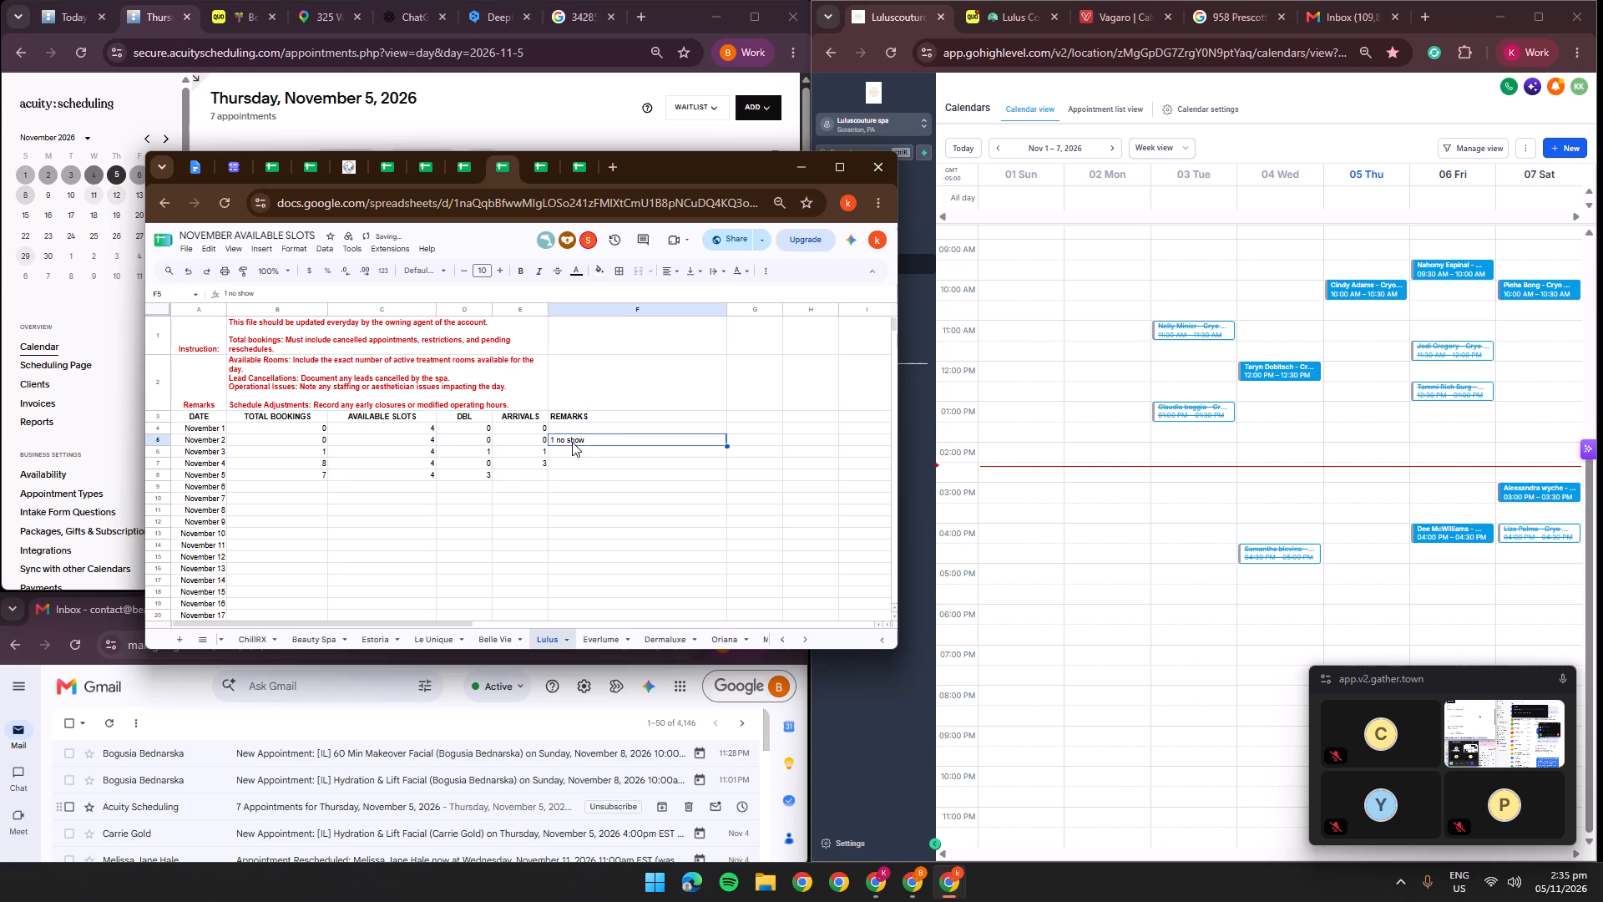
key(ctrl+x)
click(564, 454)
key(ctrl+v)
click(545, 448)
key(0)
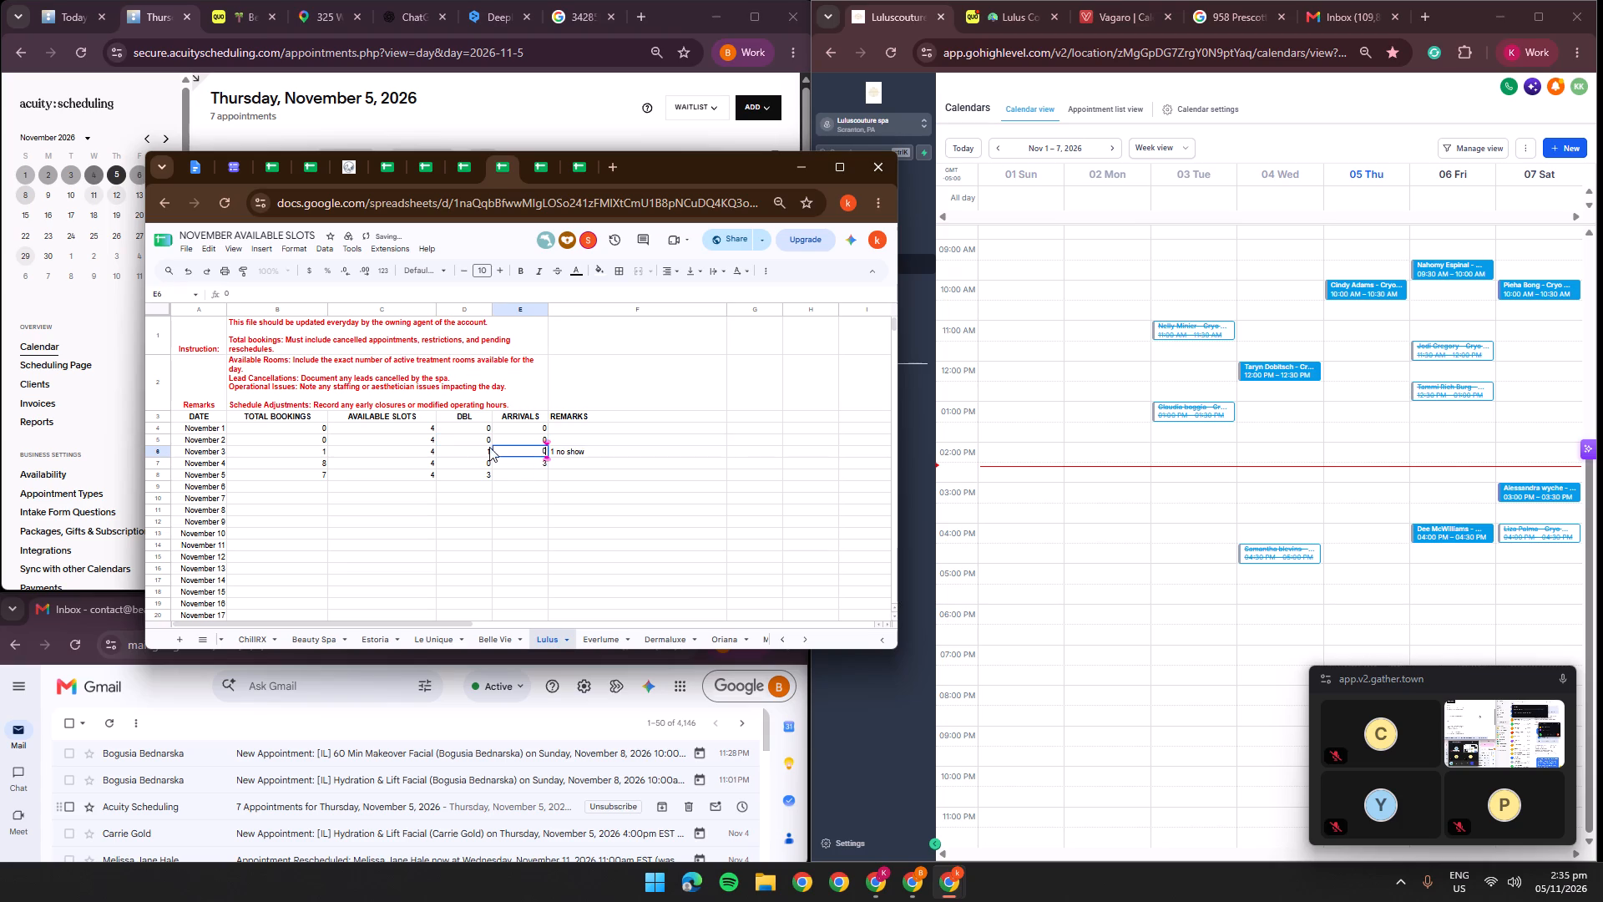
Set November 4's DBL to 1 and ARRIVALS to 1 in the Lulus sheet.
click(471, 444)
click(479, 448)
click(474, 469)
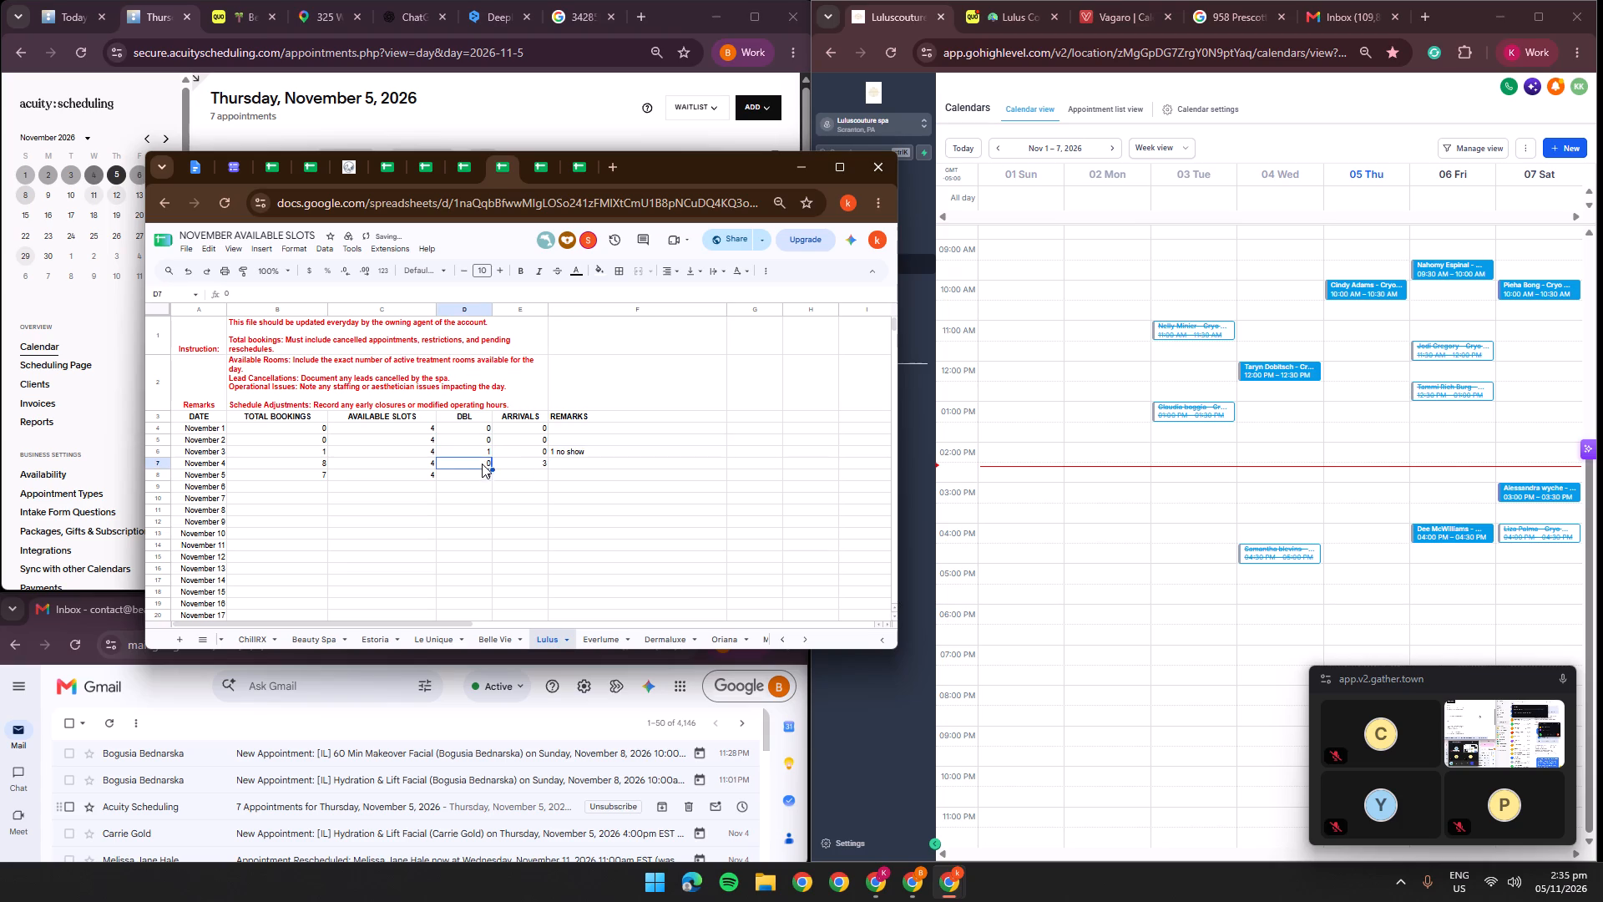
key(1)
click(546, 464)
key(1)
Set November 5's DBL to 0 and ARRIVALS to 0 in the Lulus sheet.
click(484, 470)
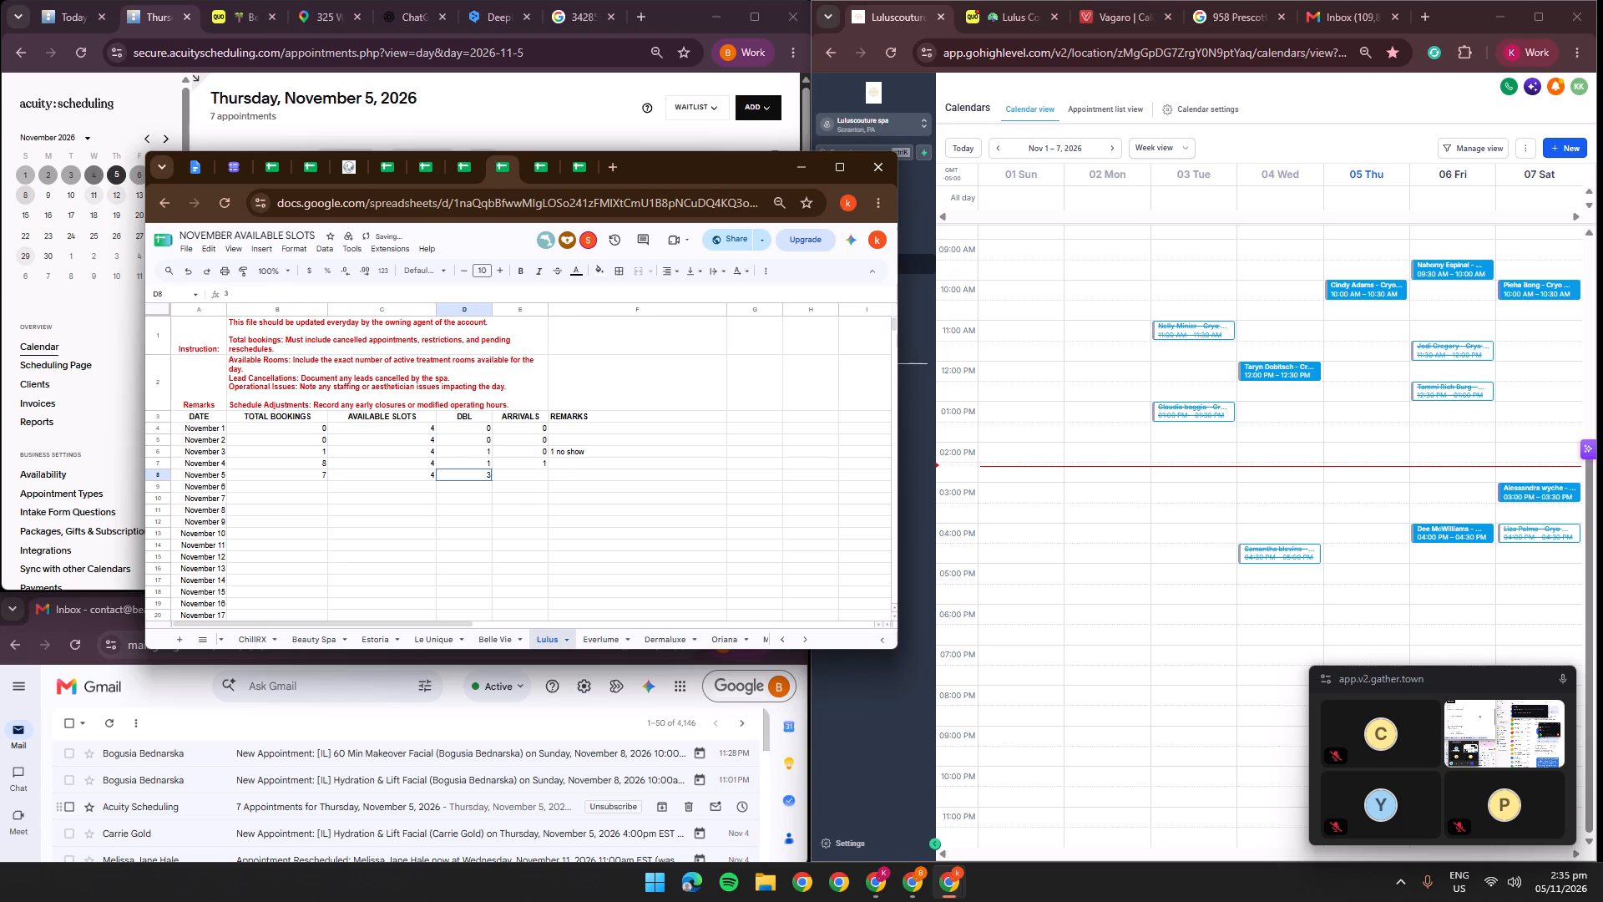
key(2)
click(517, 472)
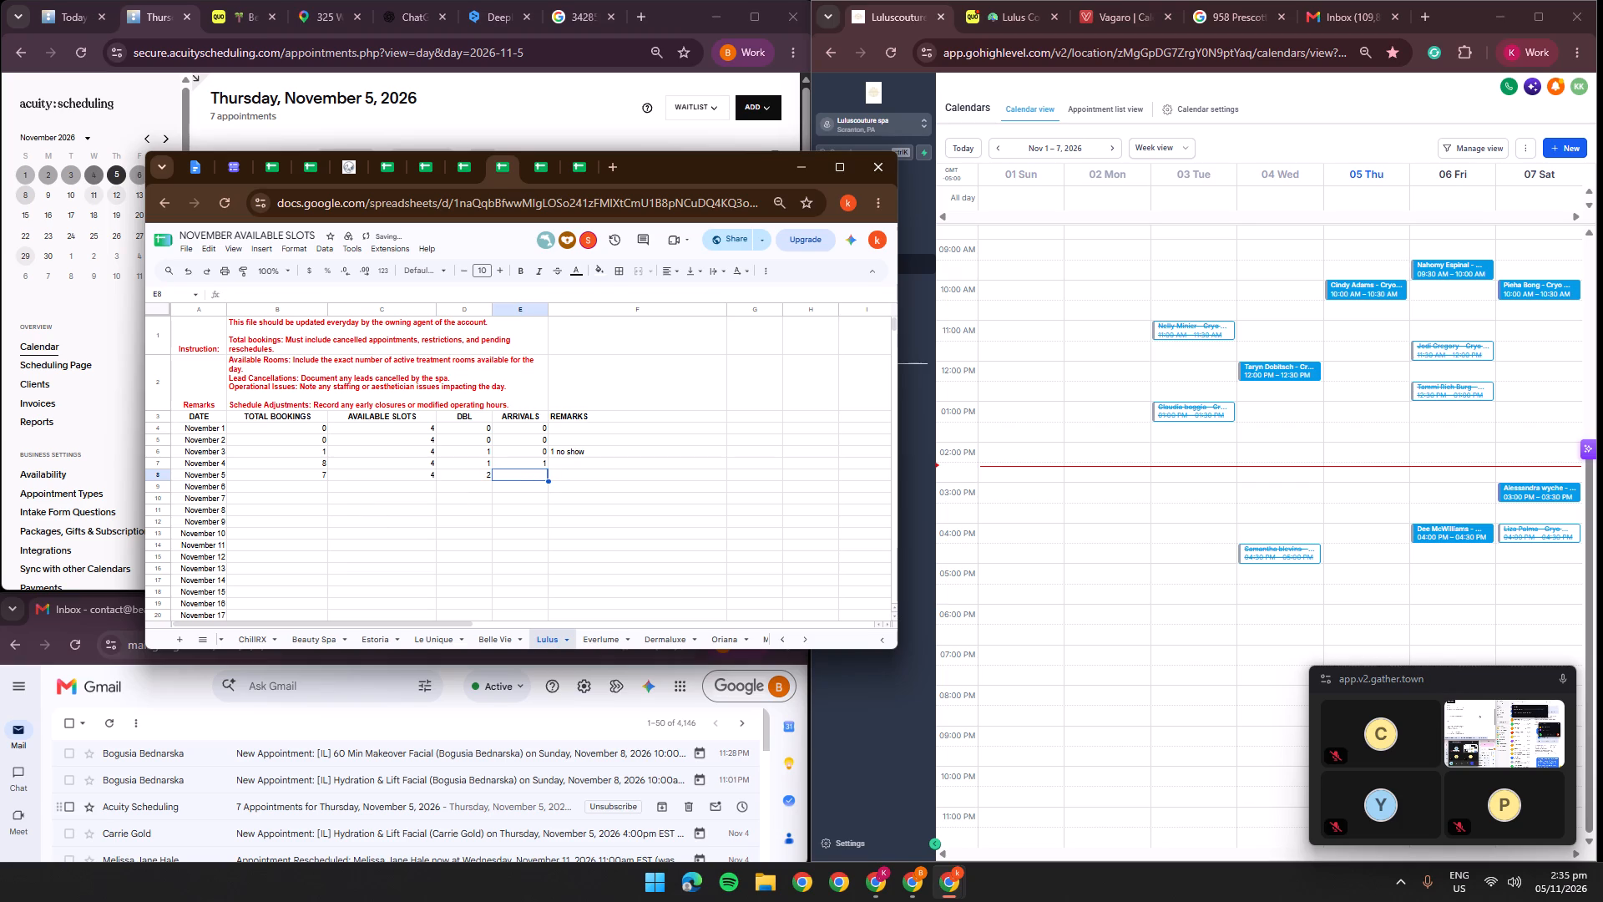
click(461, 475)
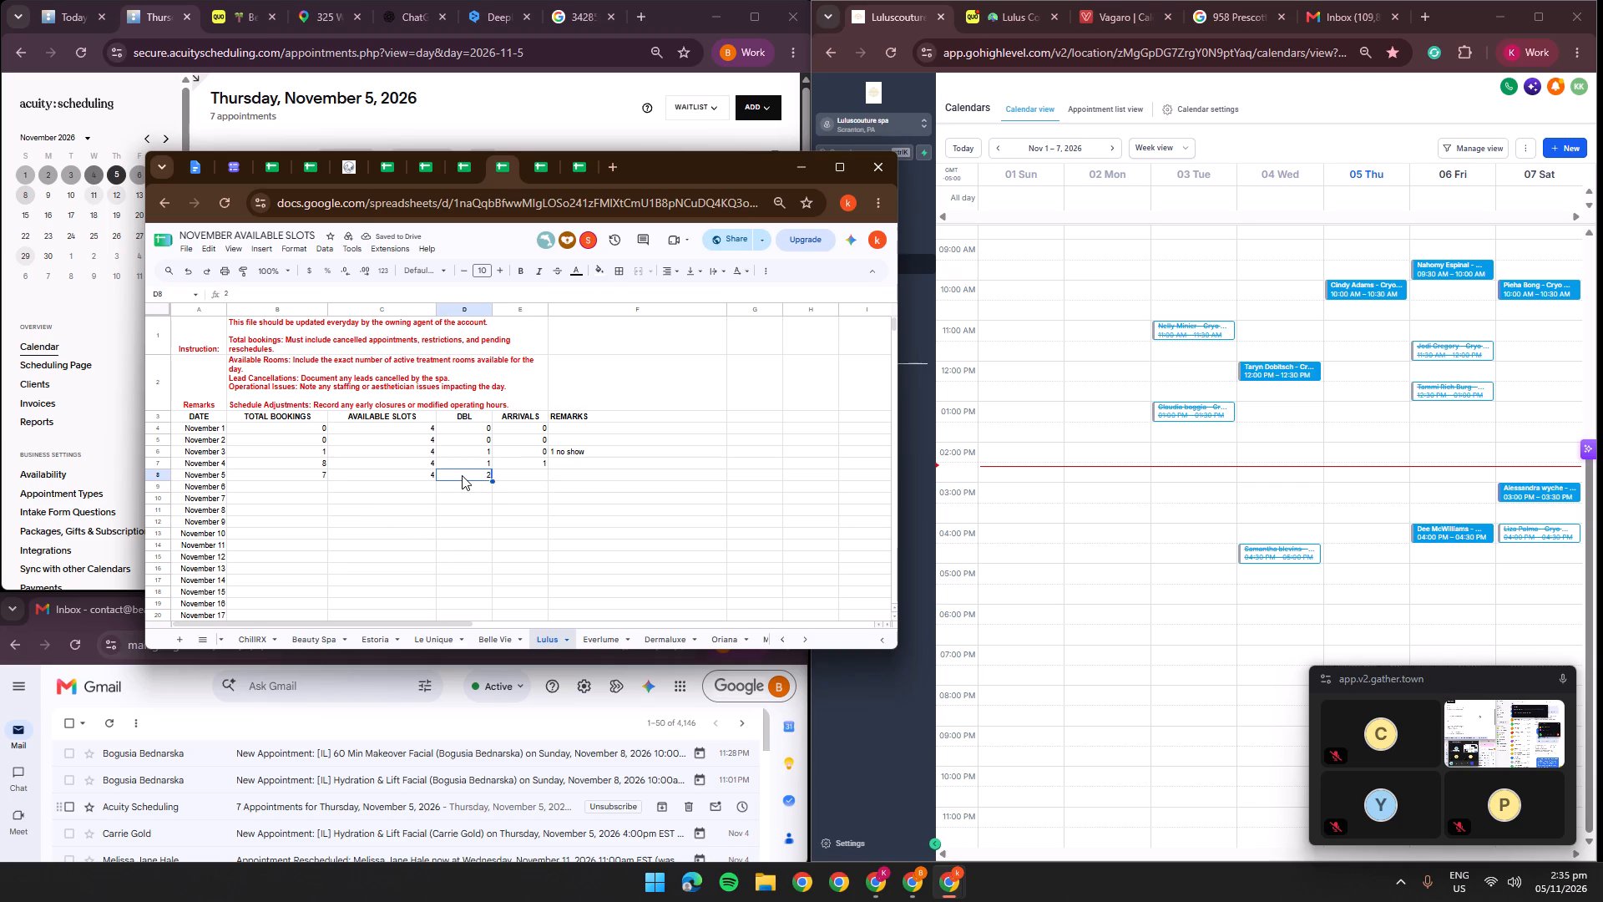
key(0)
click(521, 478)
key(0)
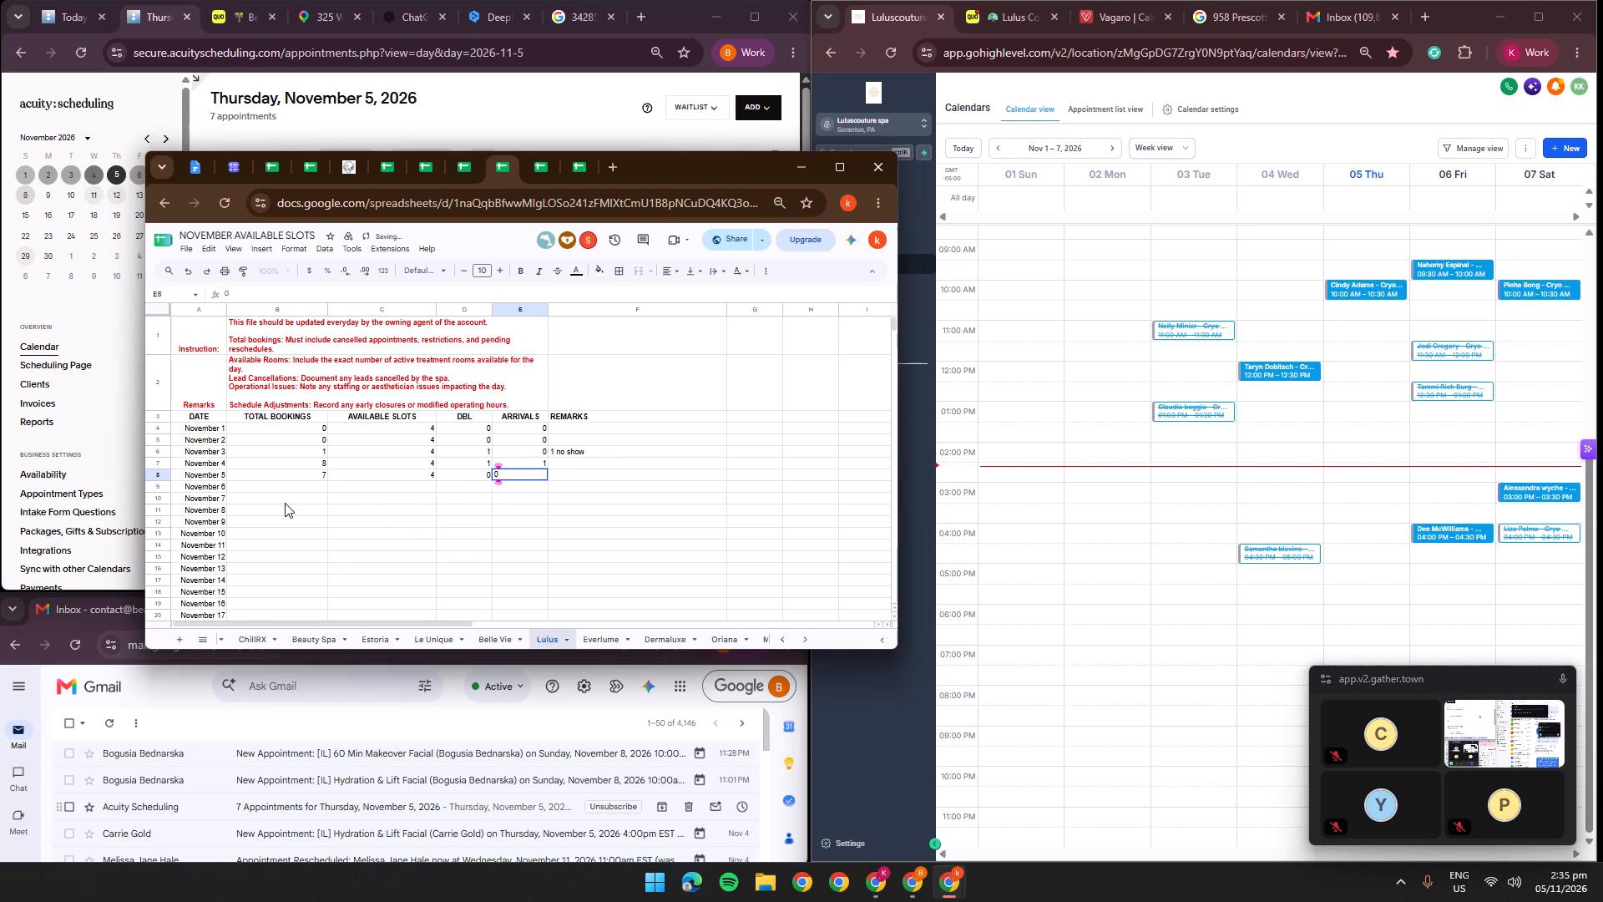
Enter 4 total bookings, 2 available slots and a DBL of 2 for November 6 in the Lulus sheet.
click(285, 503)
click(298, 486)
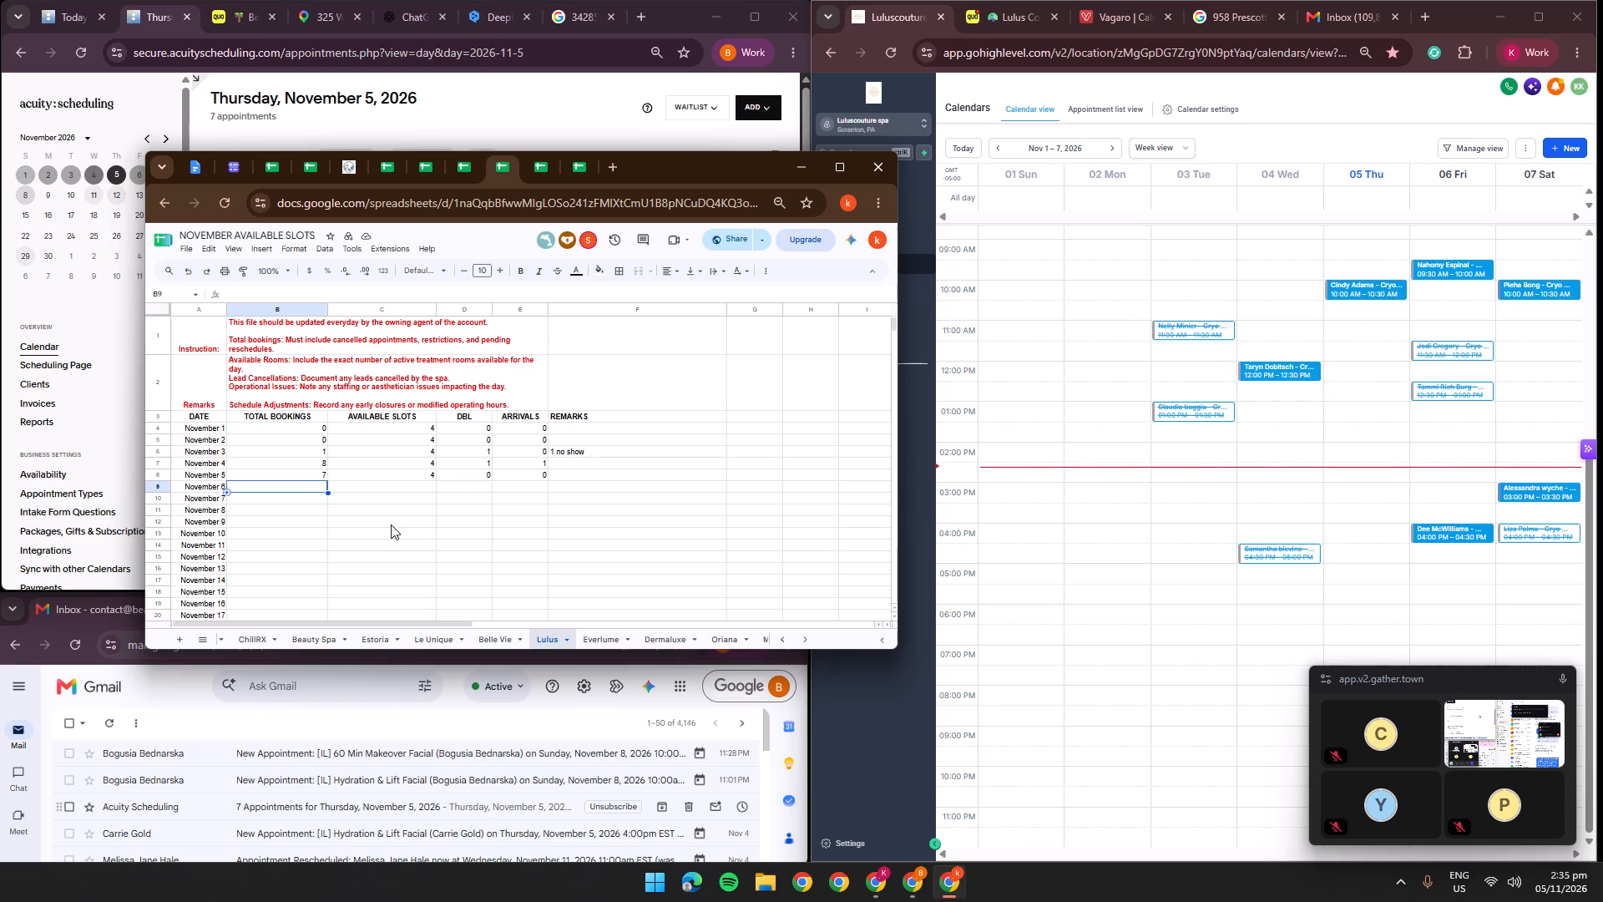
key(4)
key(Tab)
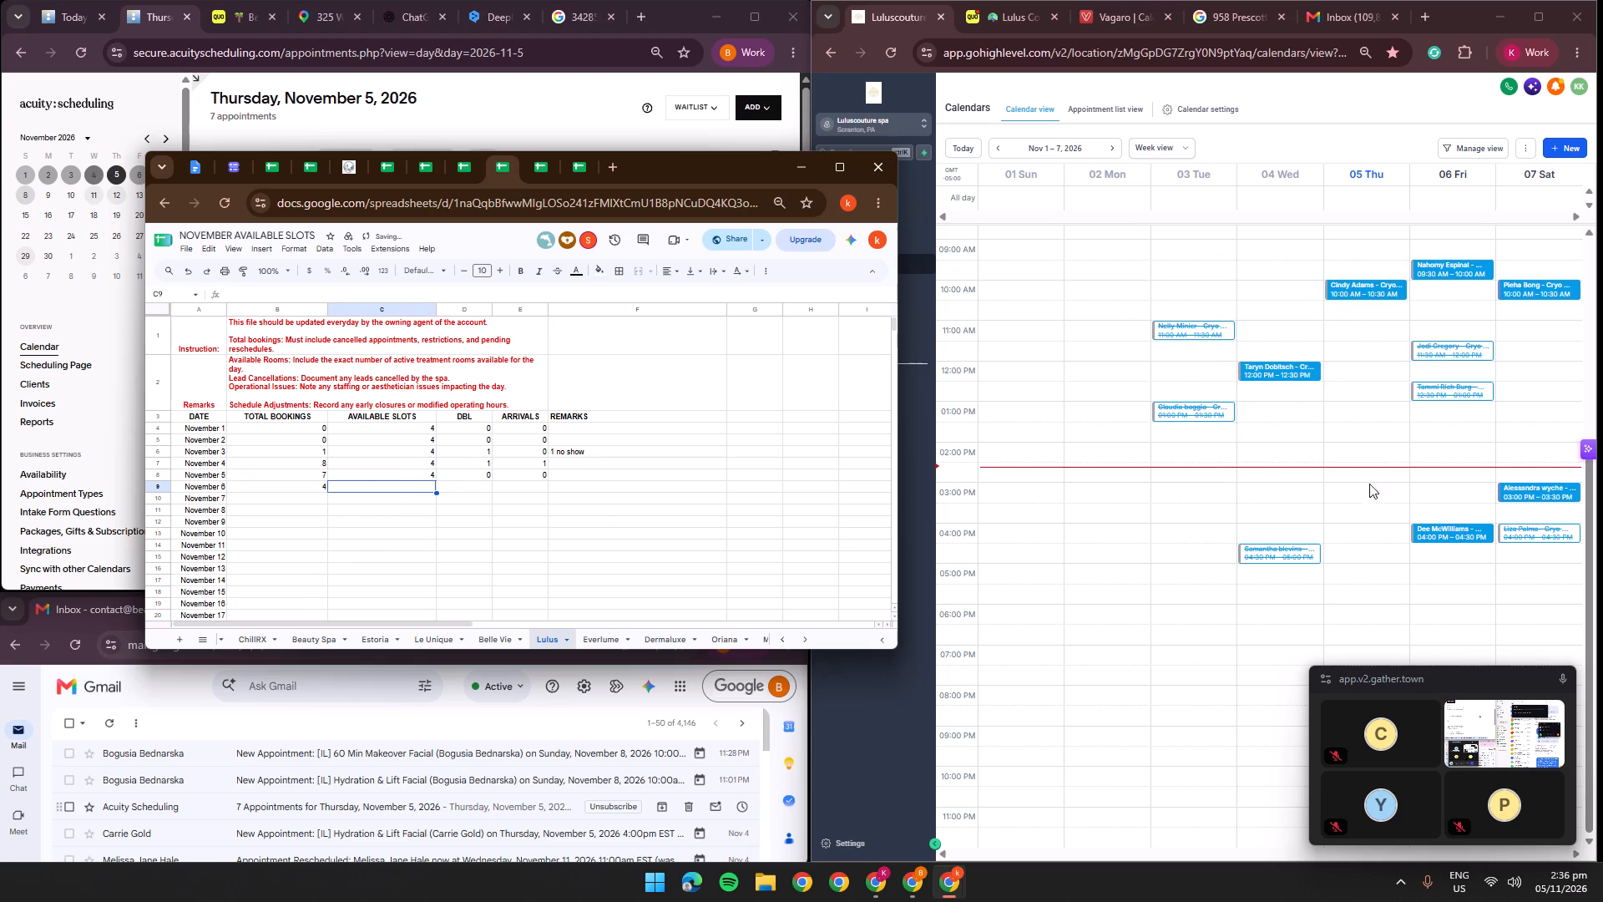
key(2)
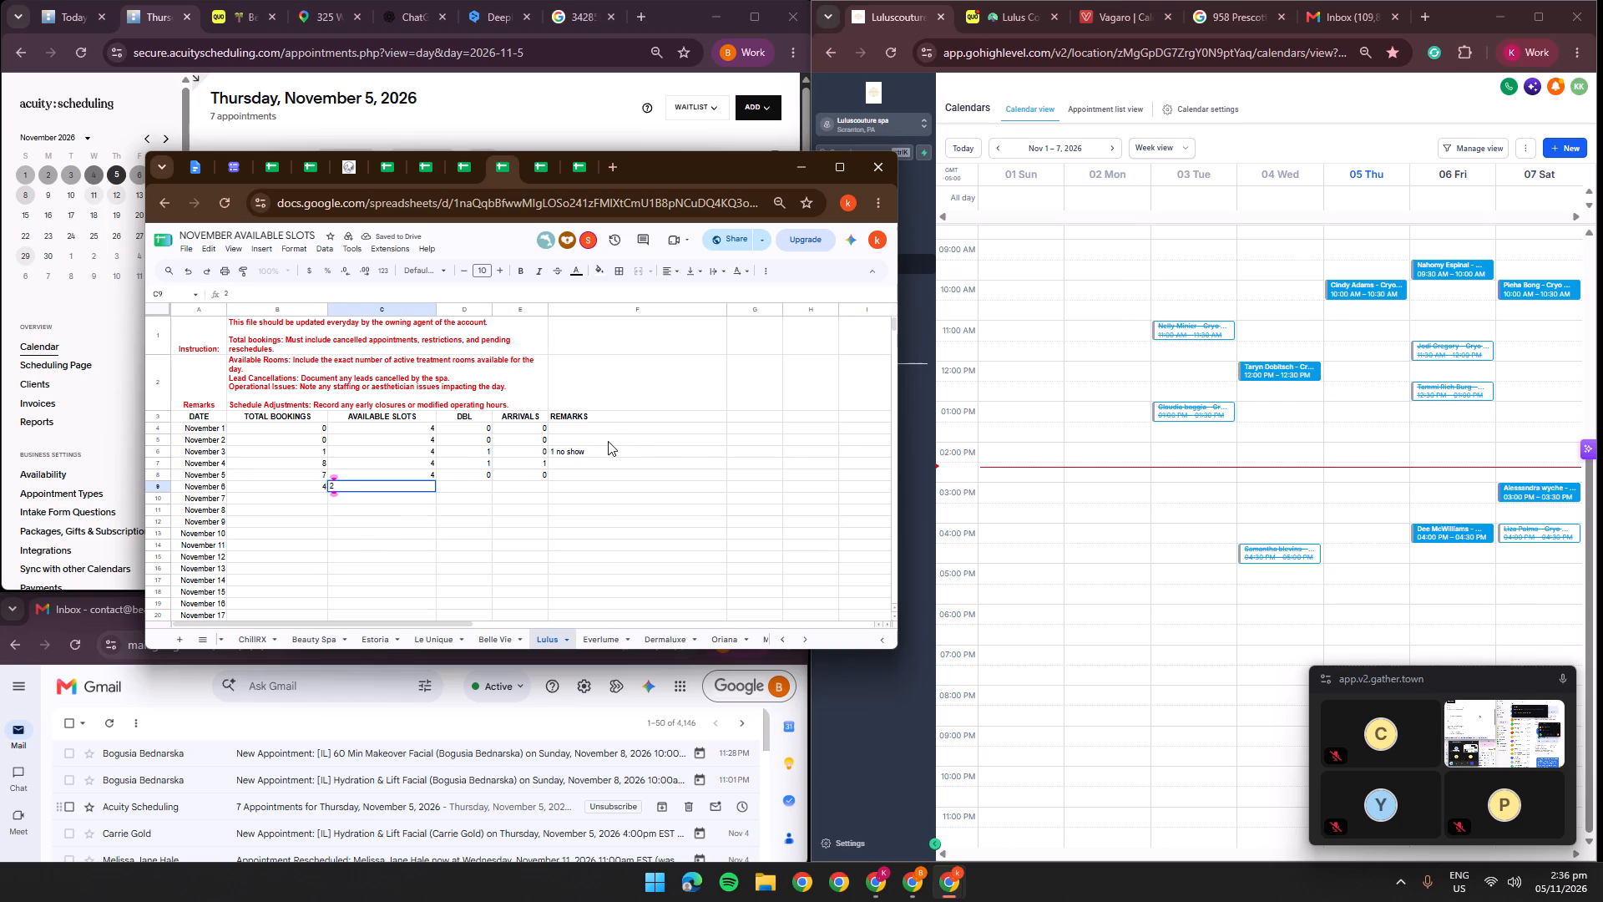
key(BackSpace)
key(4)
key(Tab)
key(2)
key(Tab)
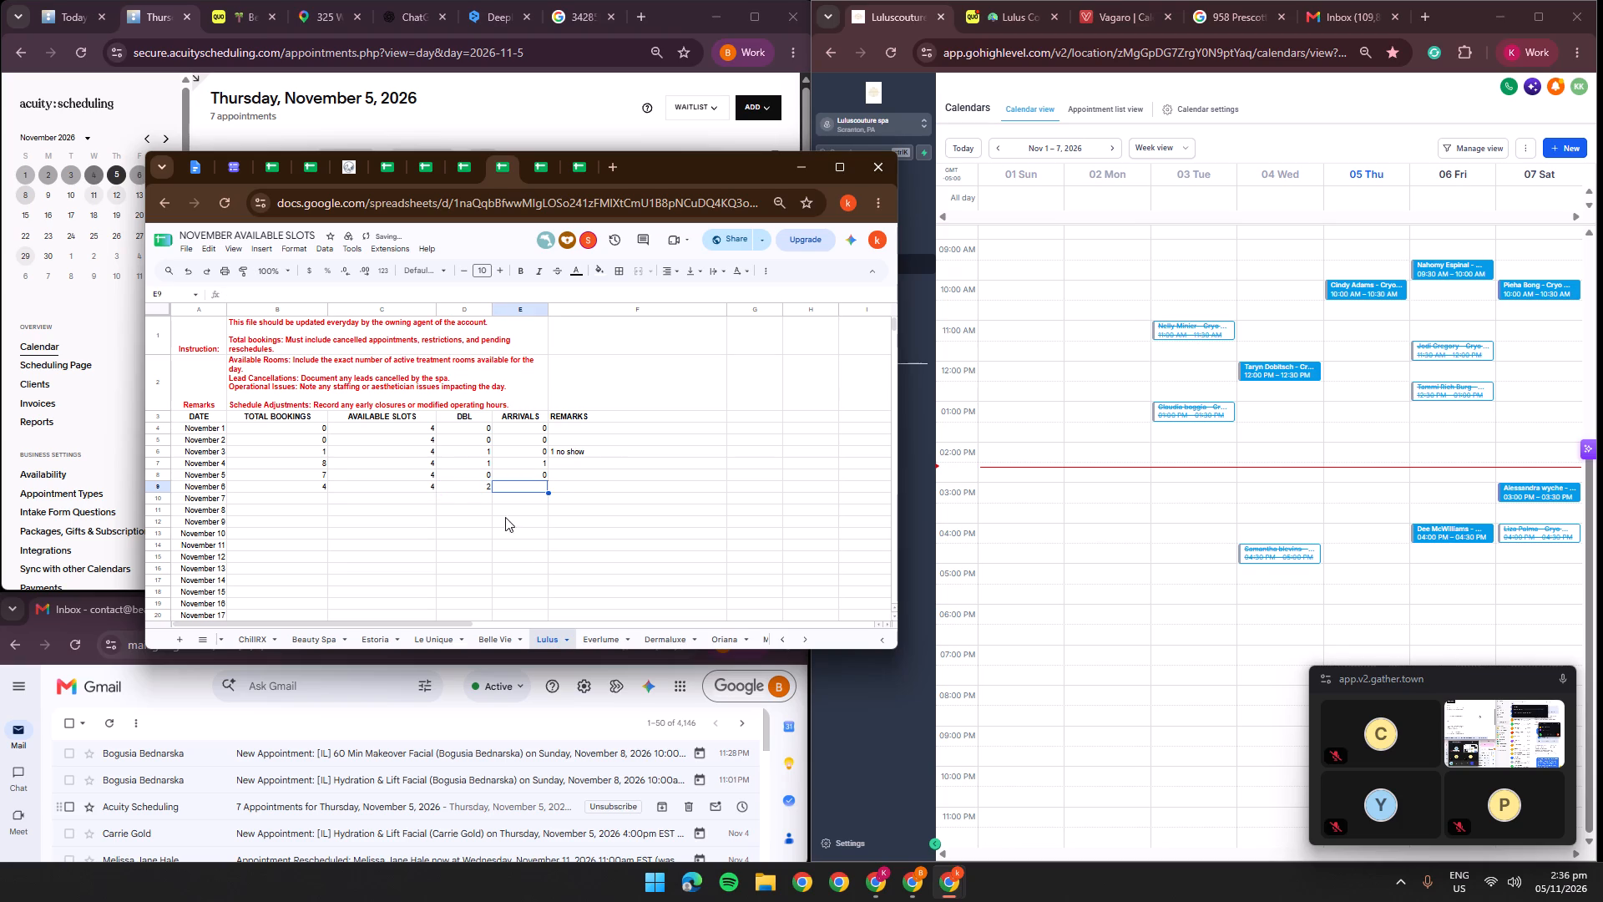
click(424, 478)
click(414, 489)
key(2)
key(Tab)
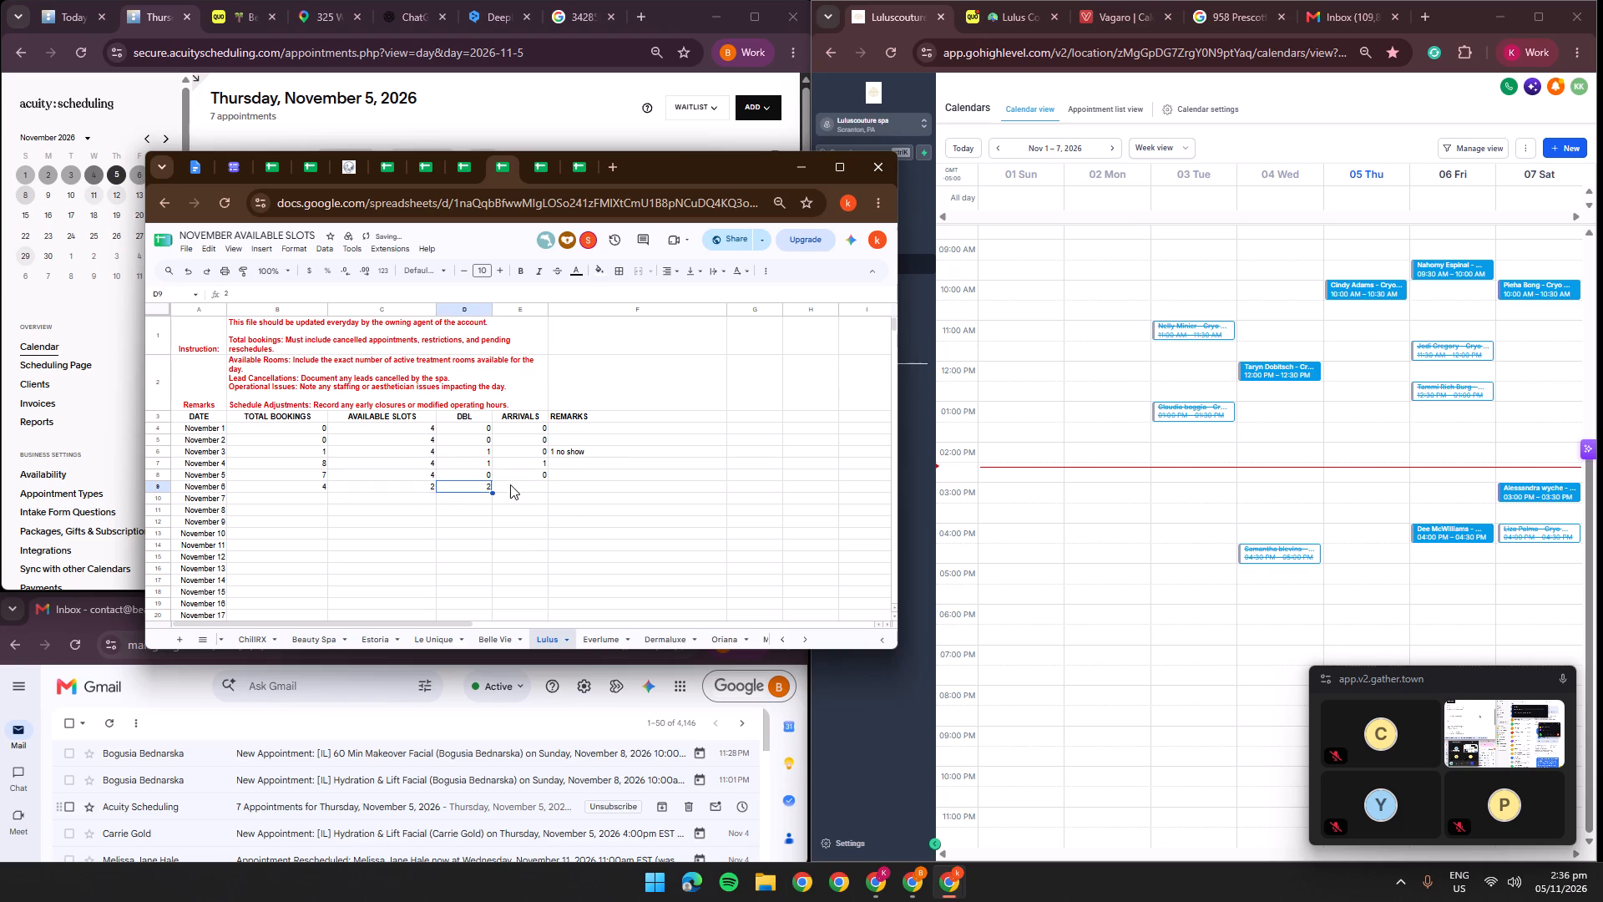
key(Tab)
Check the Lulus spa's November 5 and 6 schedules in Vagaro, and set November 6's AVAILABLE SLOTS to 3 in the Lulus sheet.
click(1113, 33)
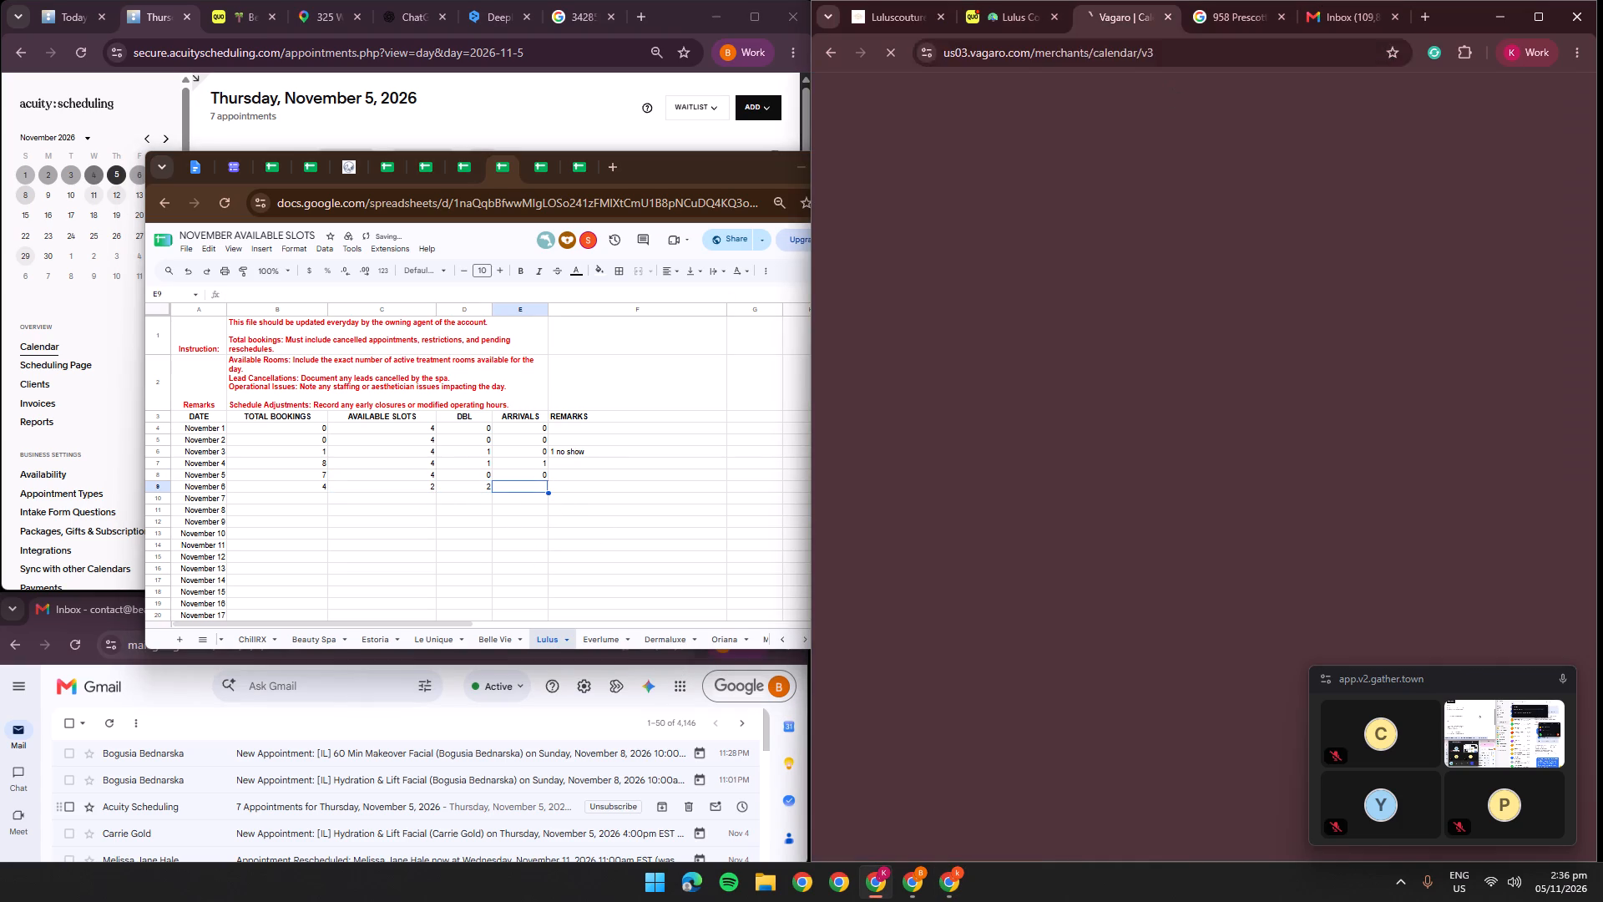
drag(1499, 672, 1491, 774)
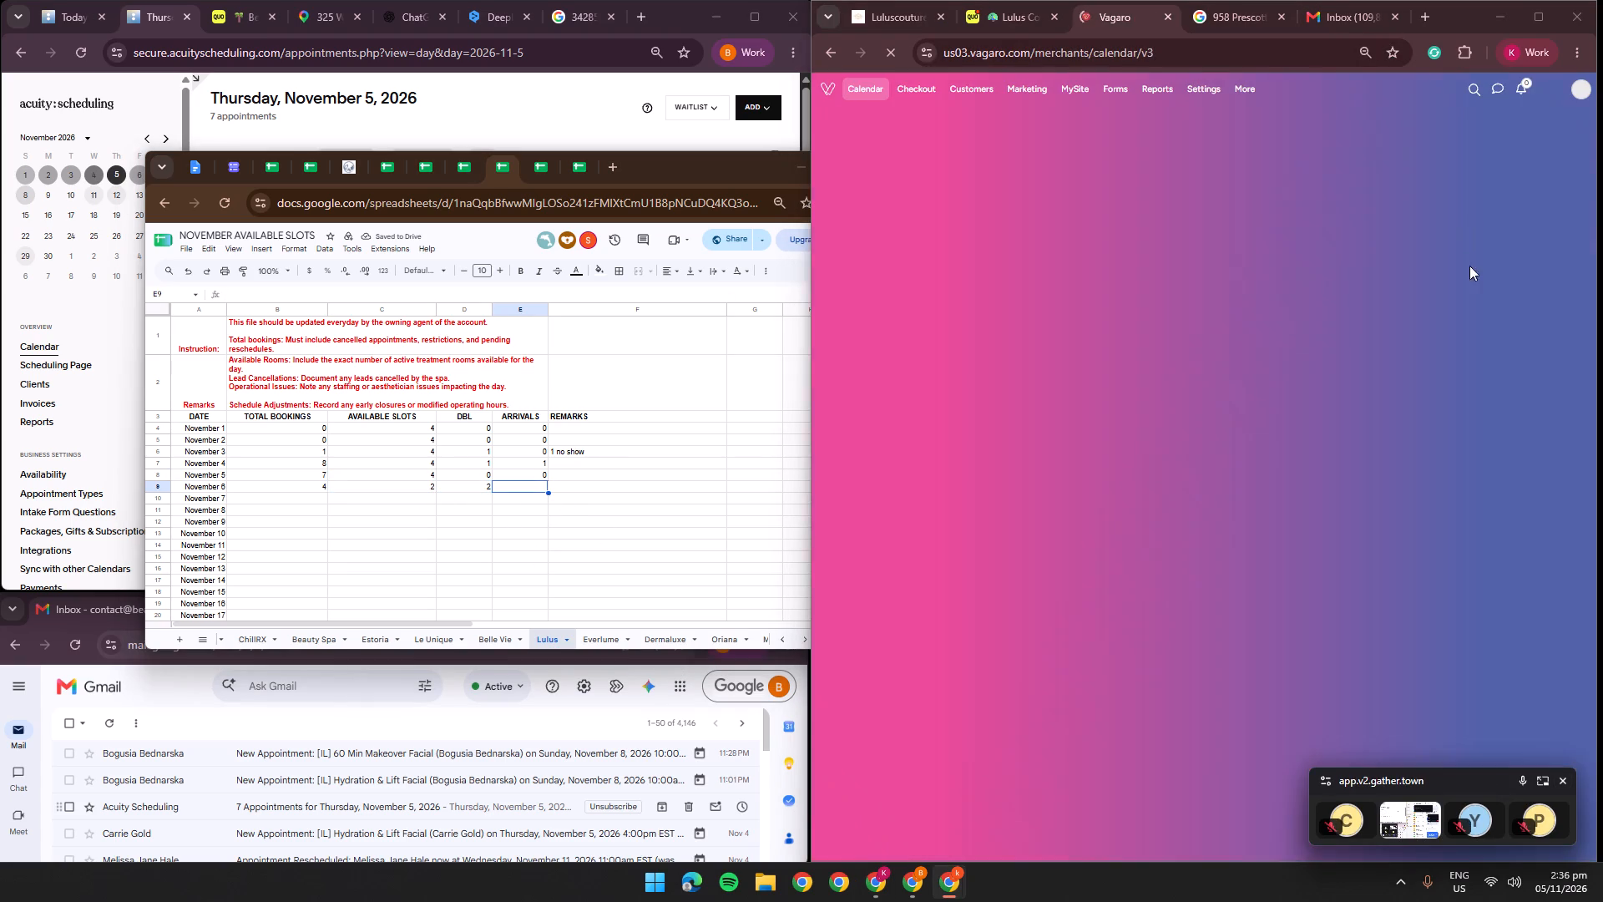
scroll(1464, 208, up, 1)
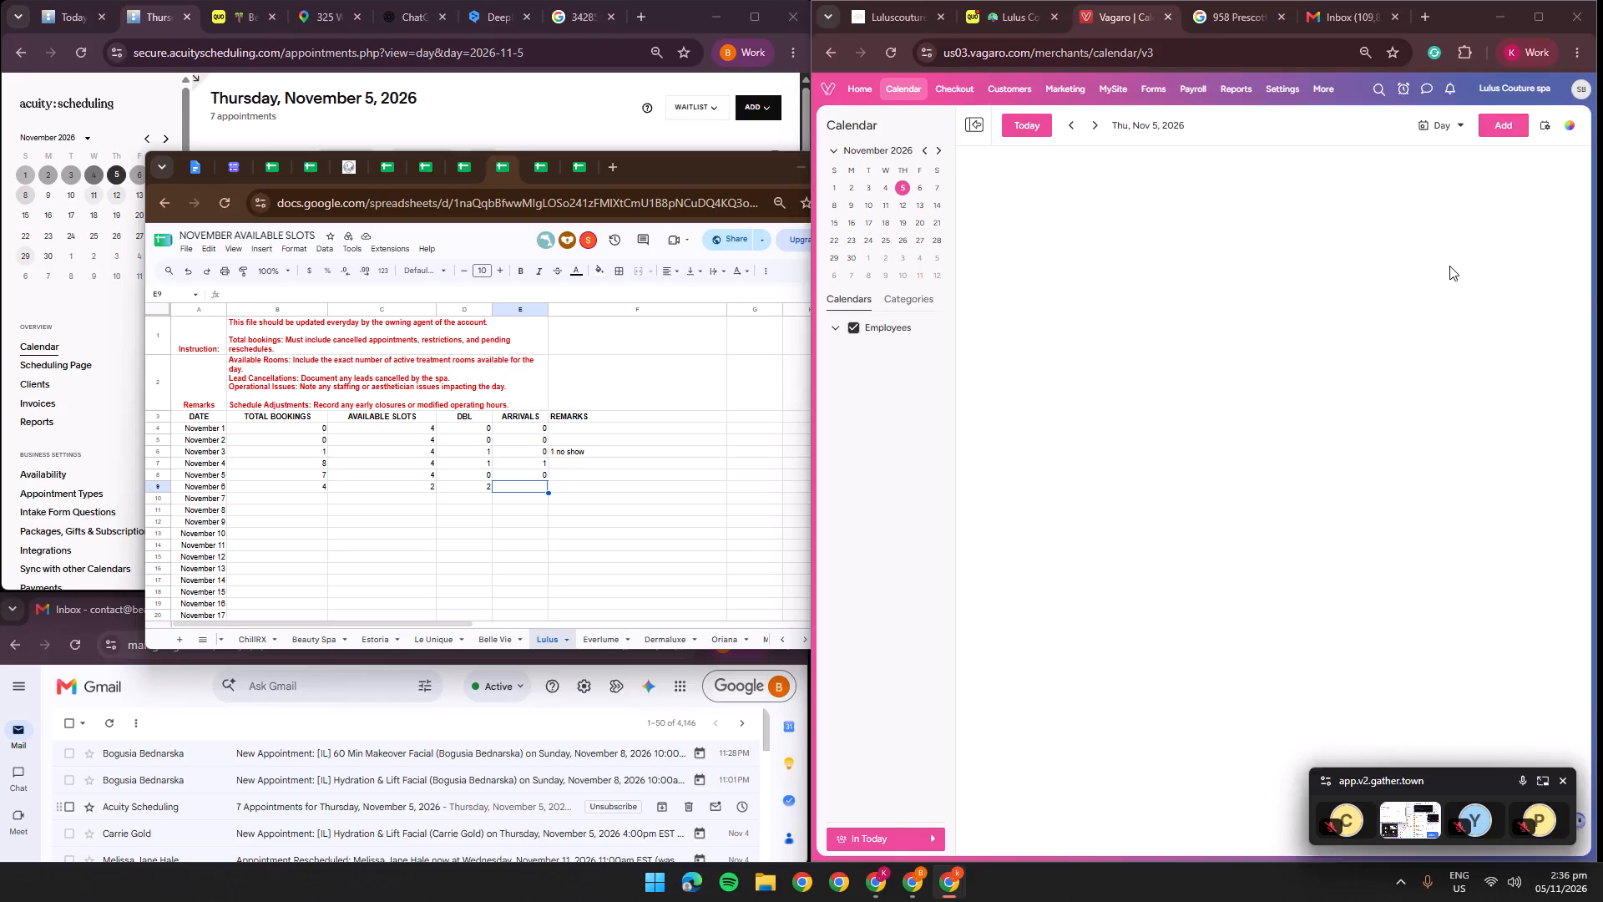
scroll(1189, 661, down, 1)
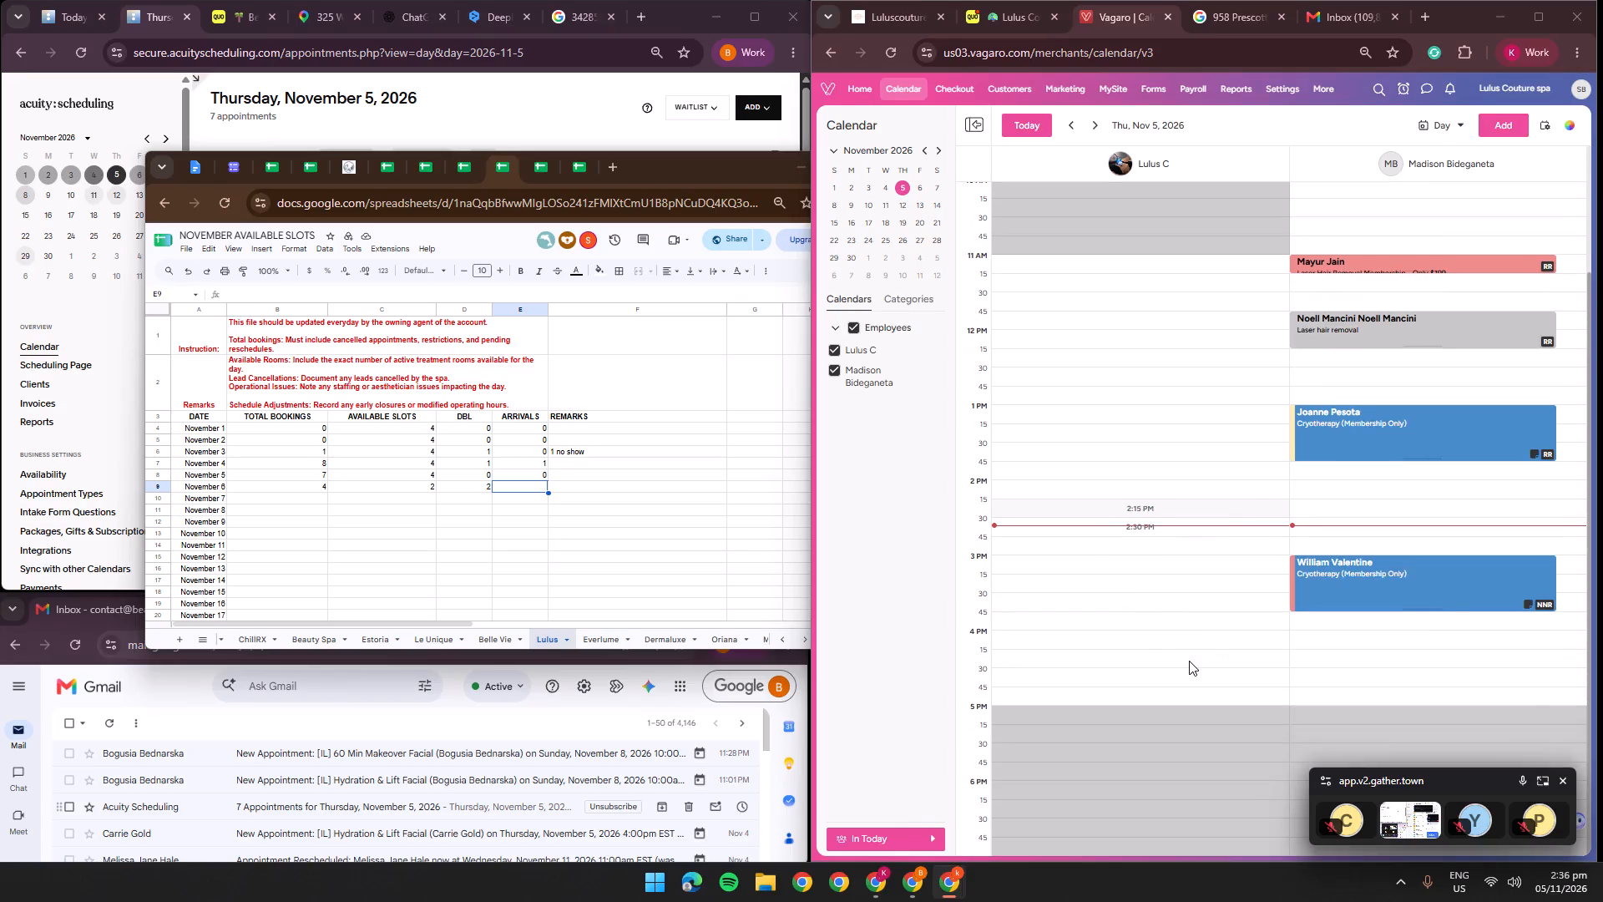
scroll(1189, 661, up, 1)
click(1096, 126)
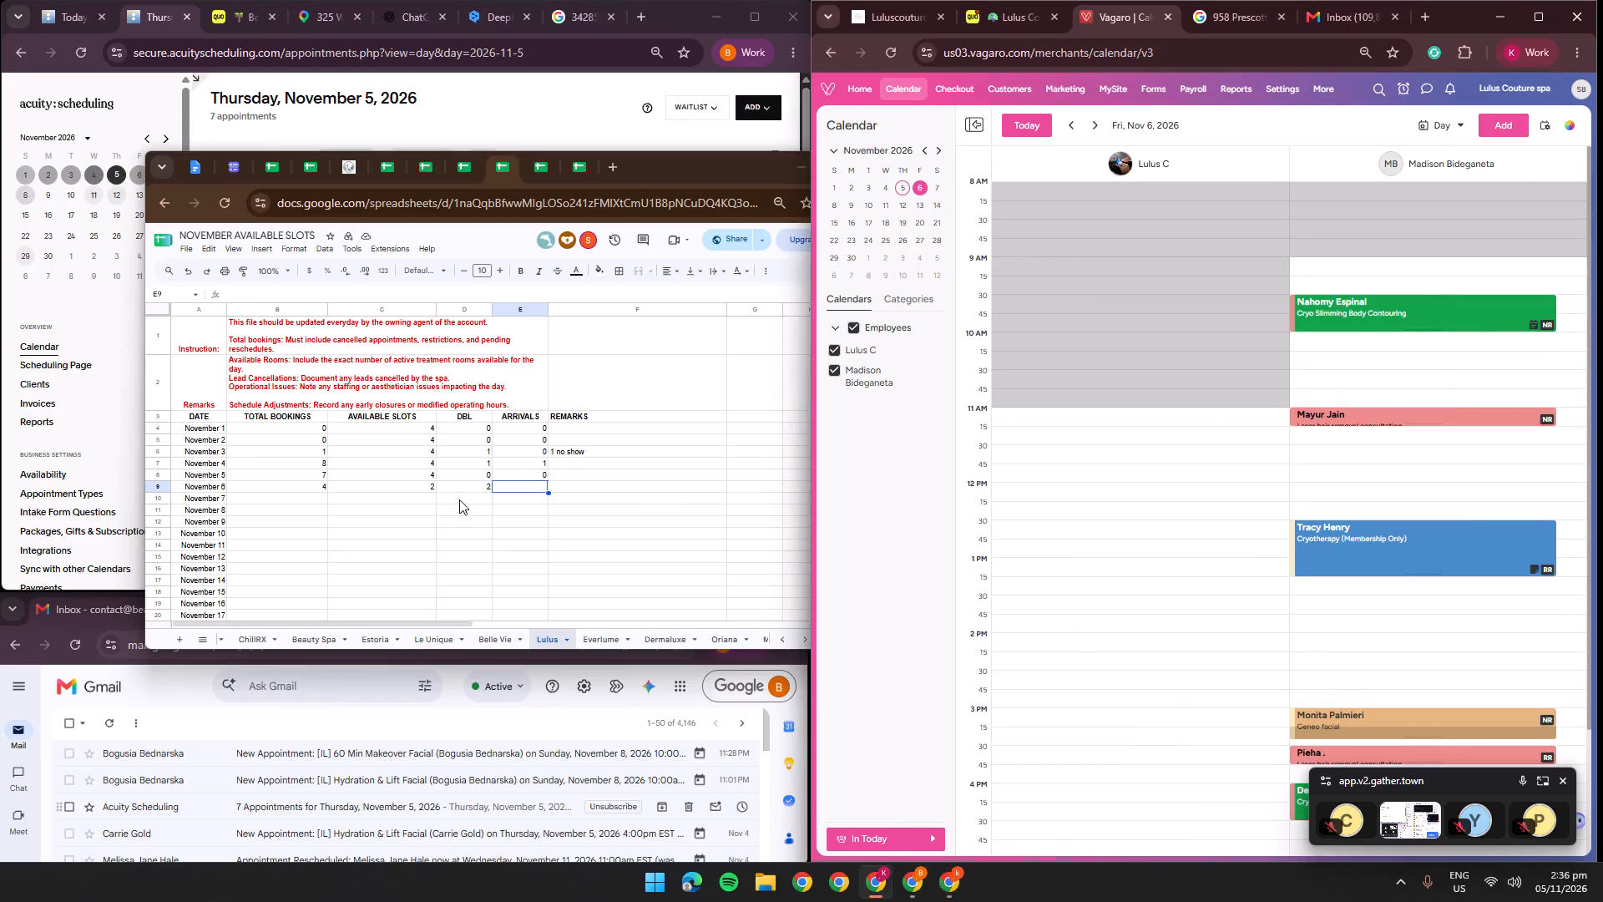
click(433, 489)
key(3)
key(Tab)
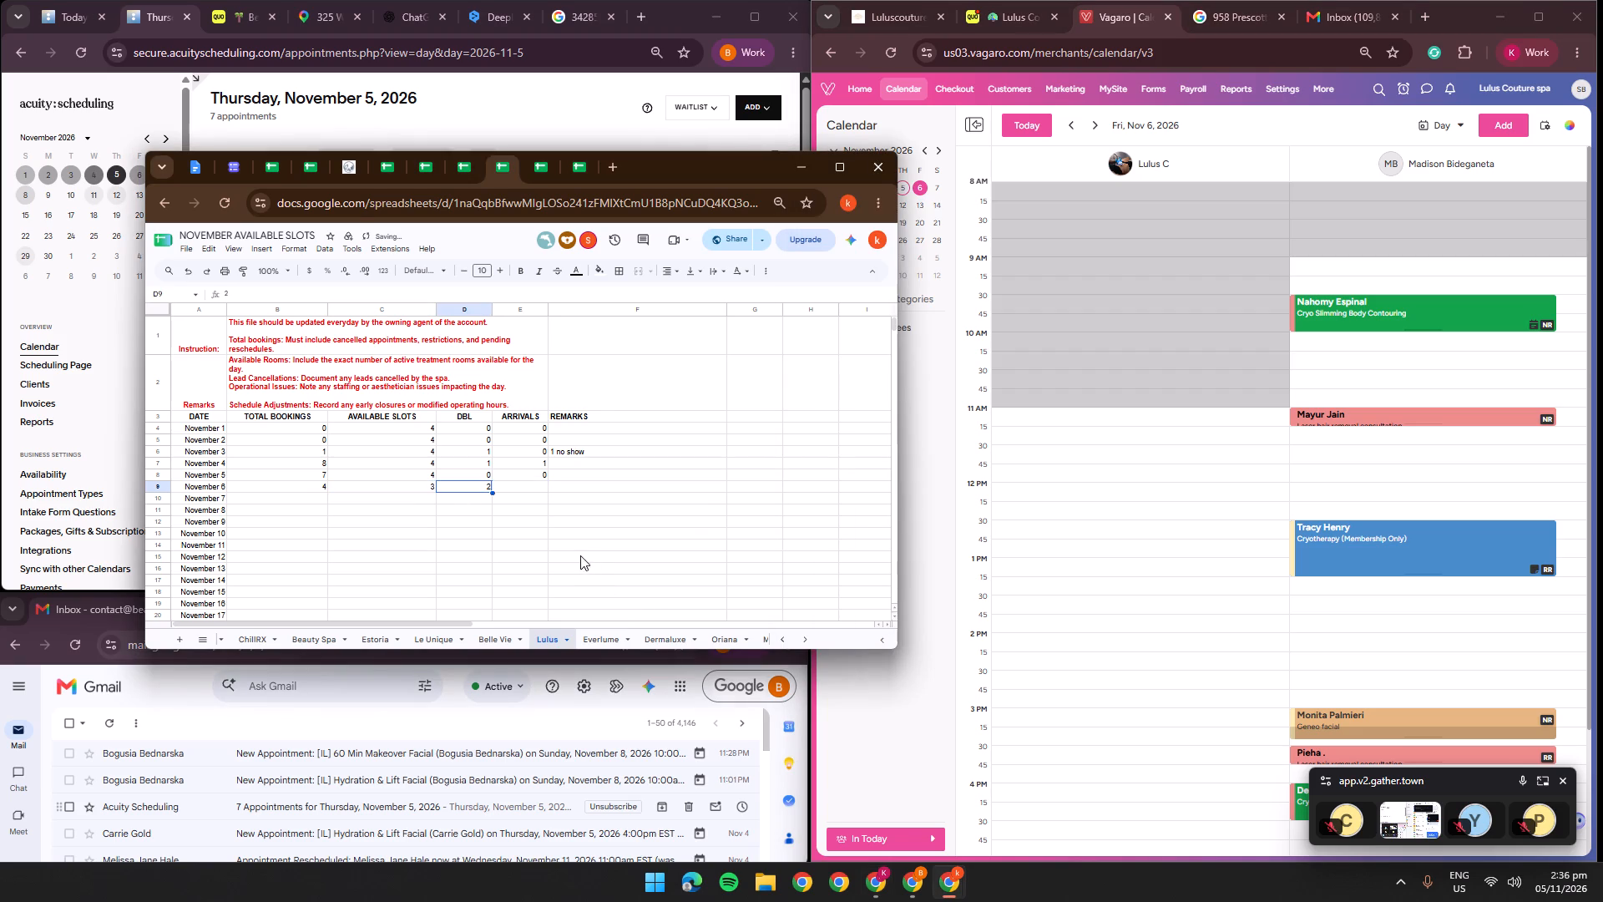
click(535, 484)
click(577, 509)
click(604, 469)
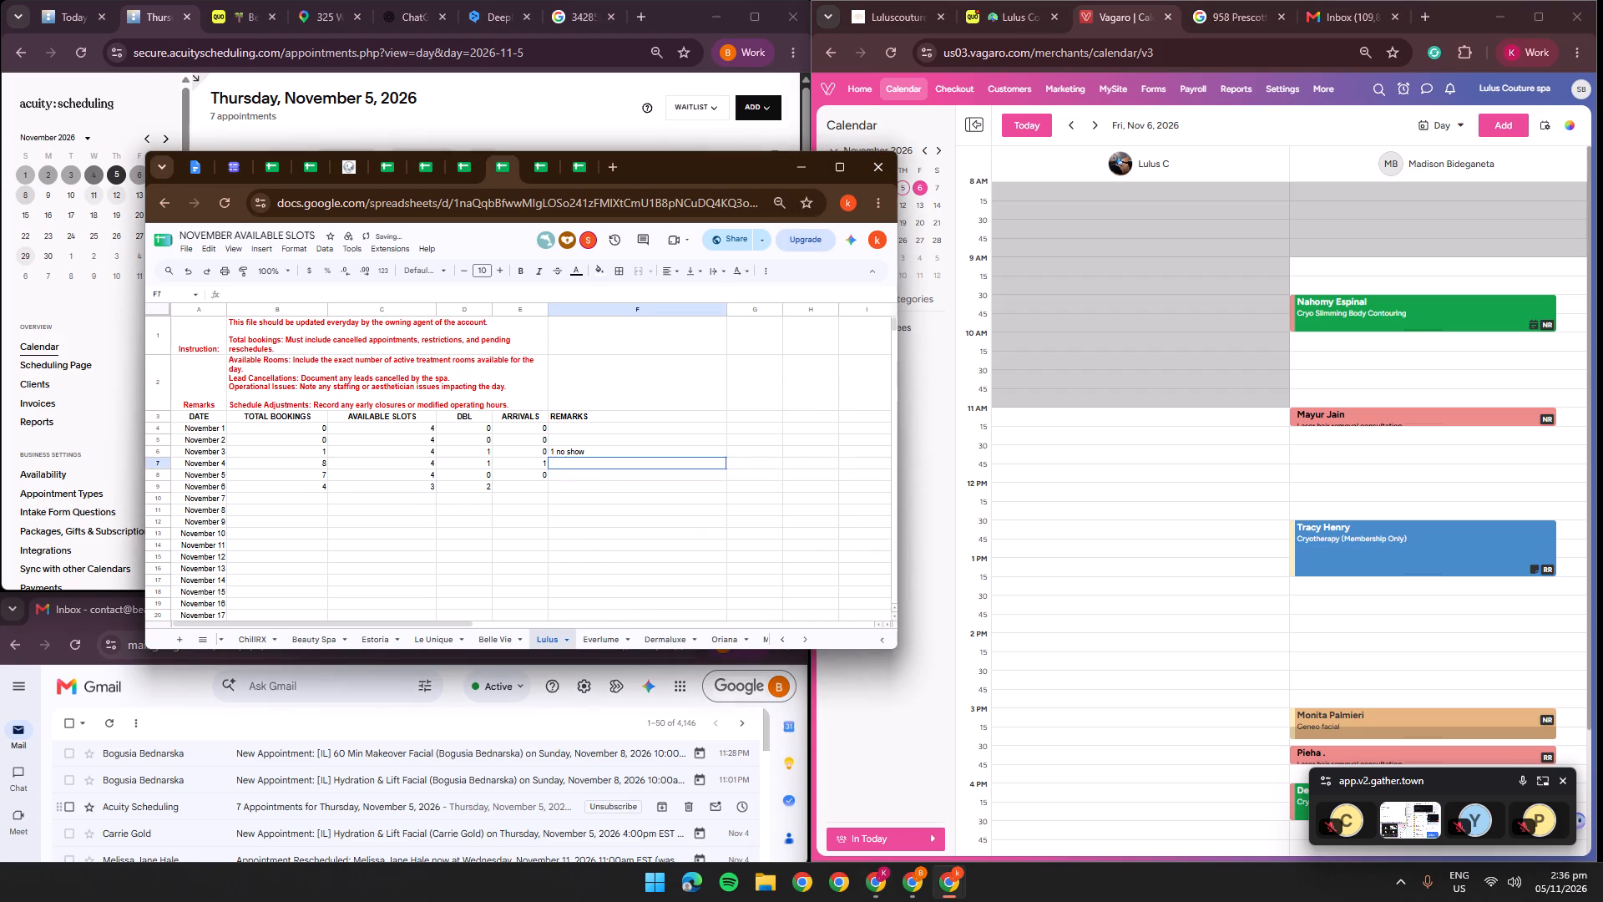
click(588, 478)
click(578, 527)
Open the Everlume sheet and compare its November 1 row with that day's appointments in Acuity Scheduling.
click(618, 641)
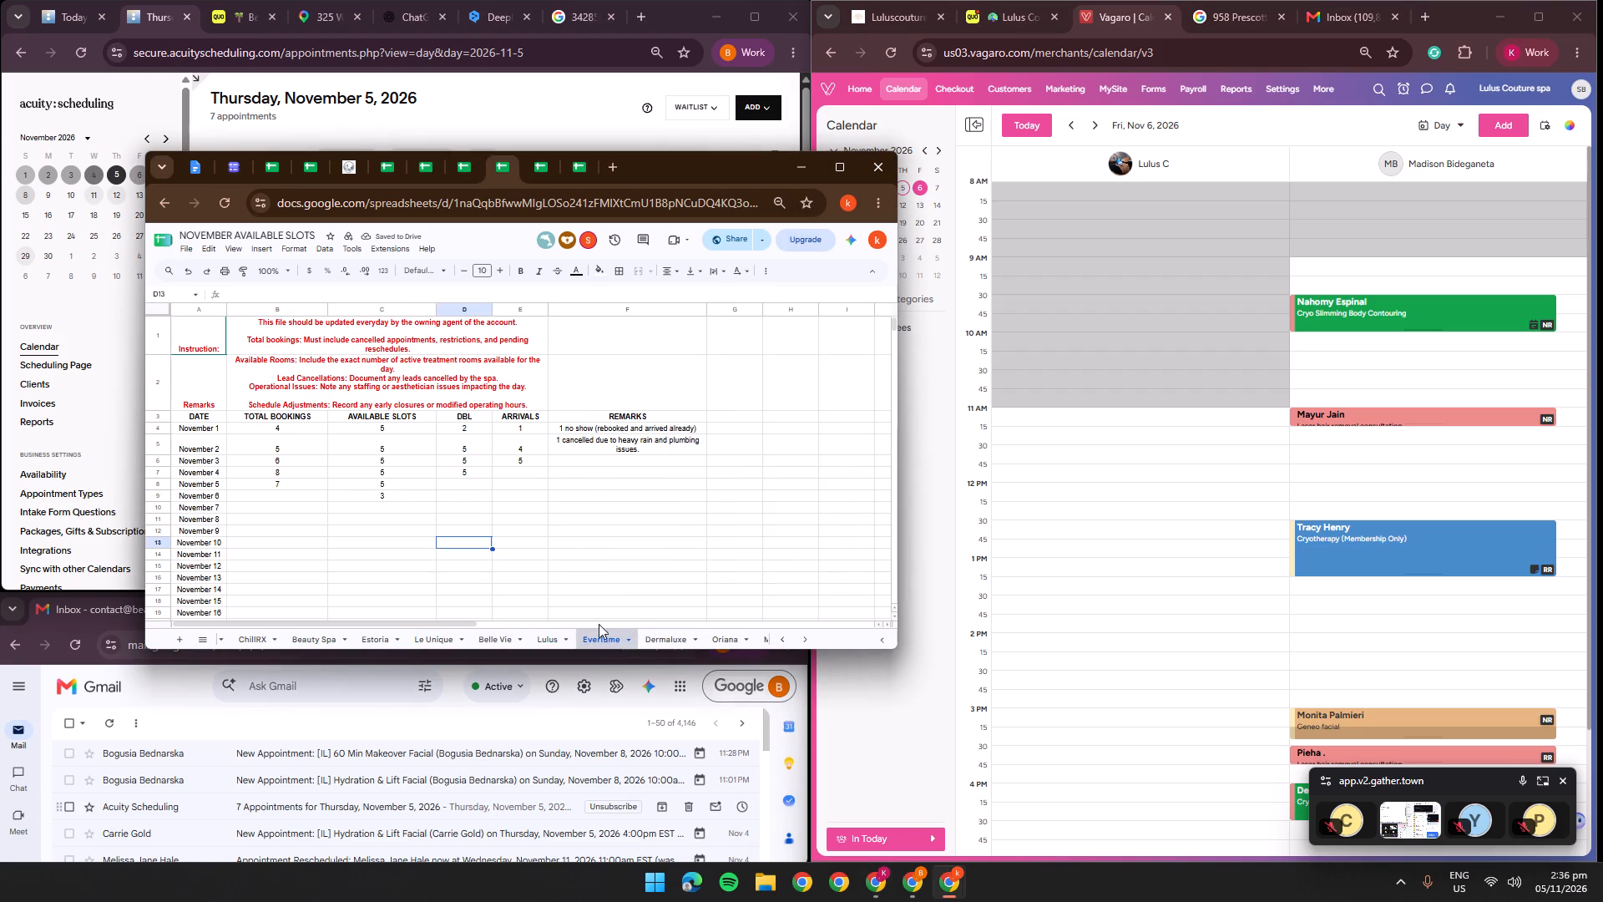
click(518, 458)
click(655, 541)
click(623, 443)
click(665, 442)
click(620, 420)
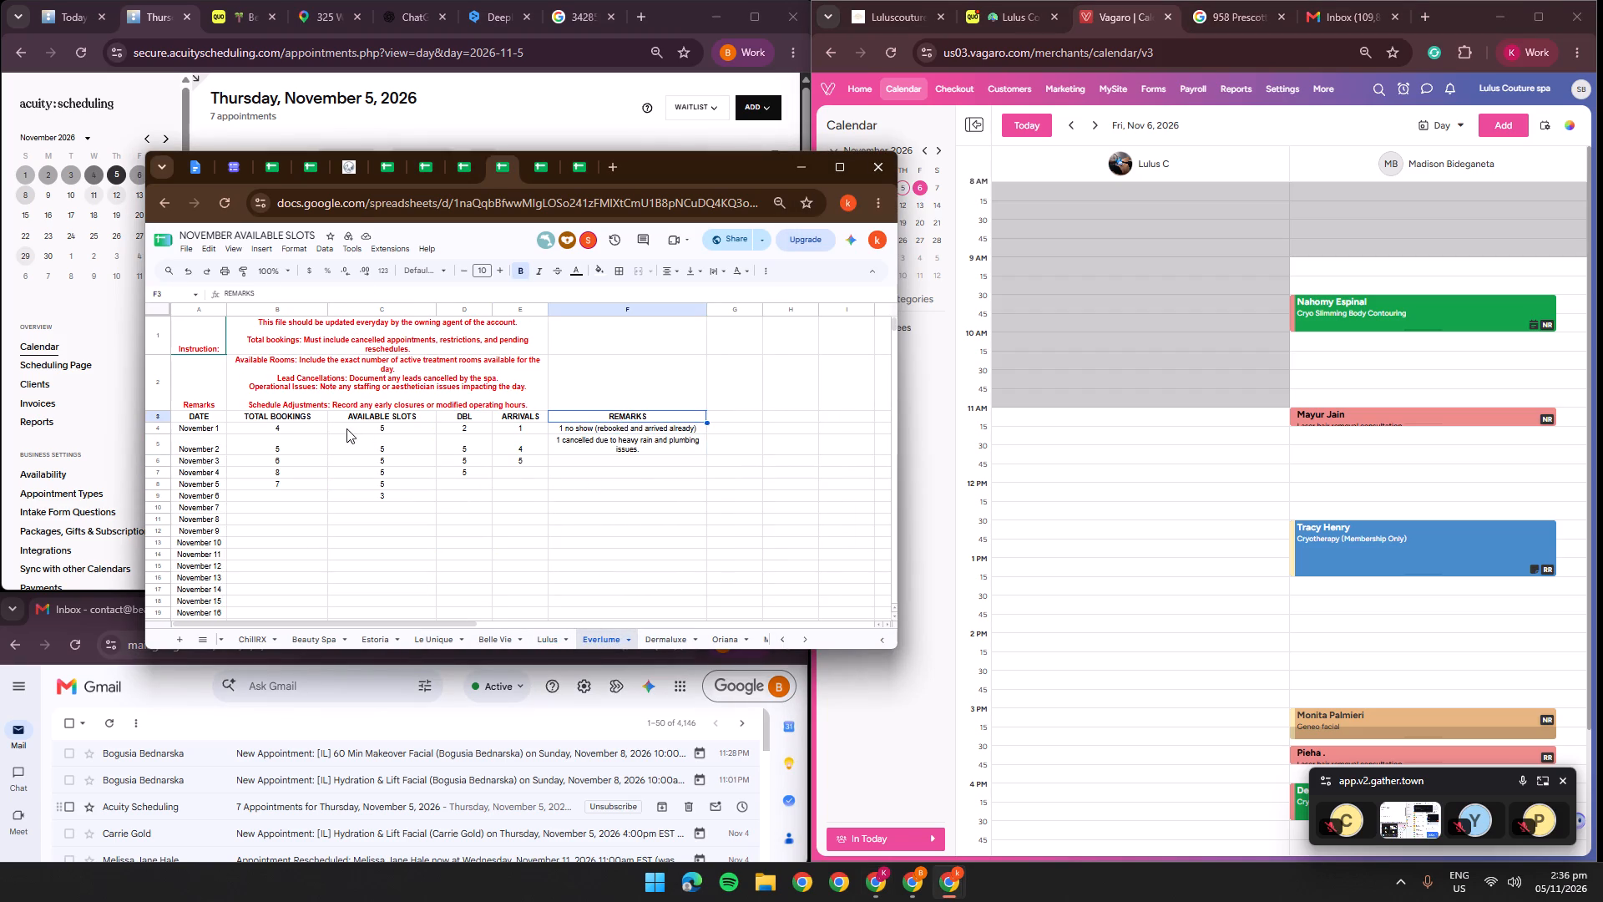
click(342, 428)
click(296, 431)
click(33, 177)
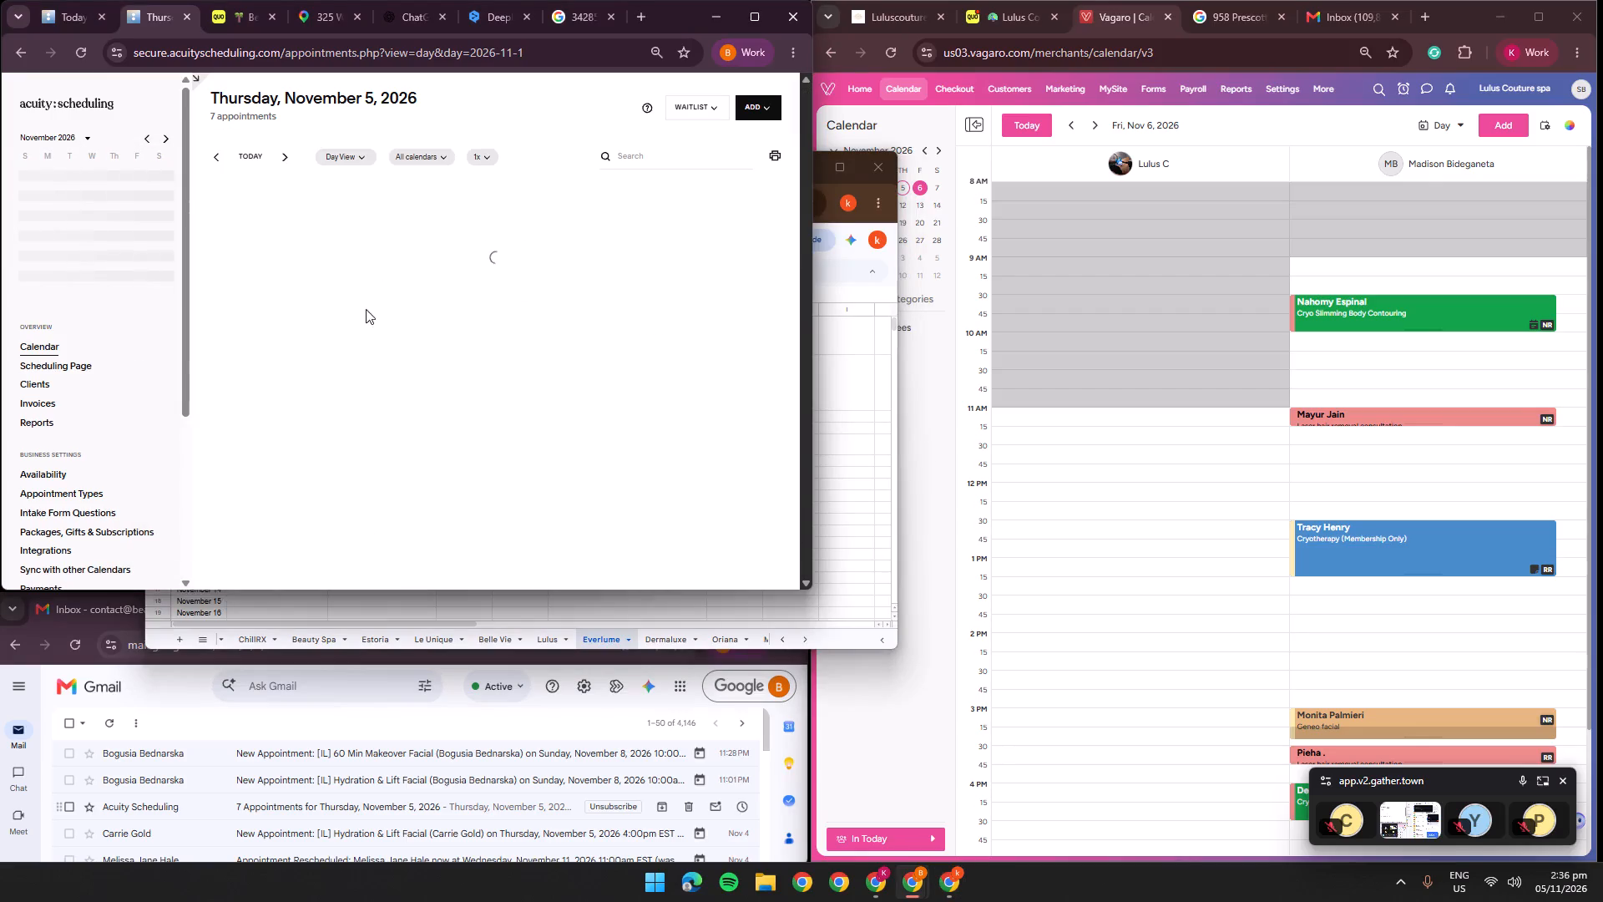
click(840, 535)
click(544, 437)
click(515, 447)
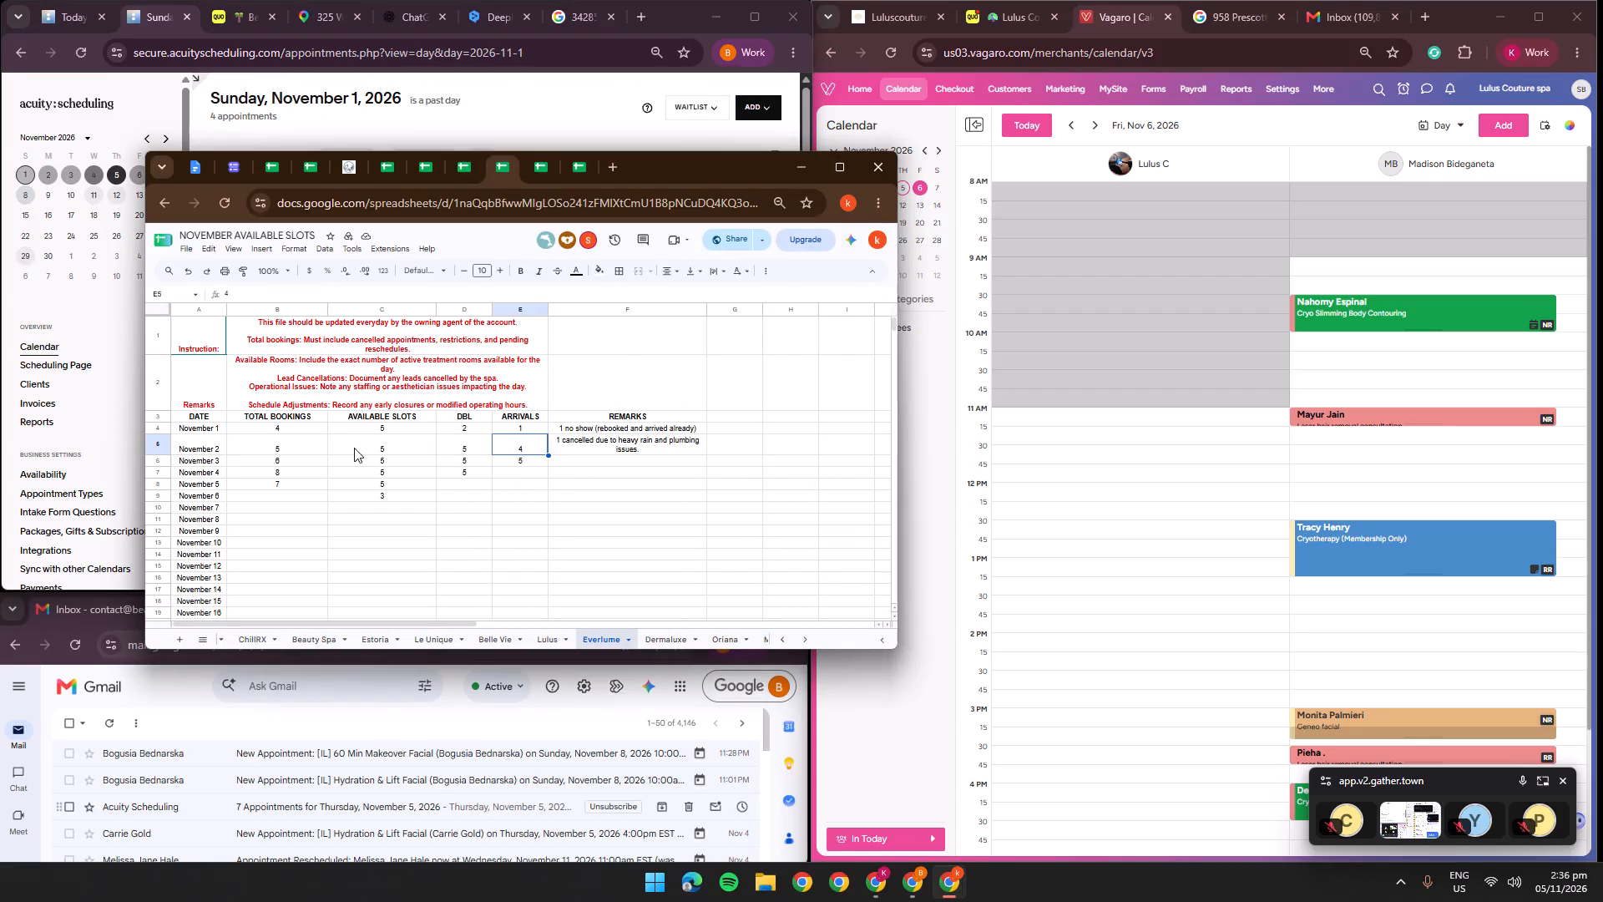
Check Everlume's November 2 bookings, slots, DBL, arrivals and remark against that day's appointments in Acuity Scheduling.
click(331, 444)
click(288, 444)
click(54, 170)
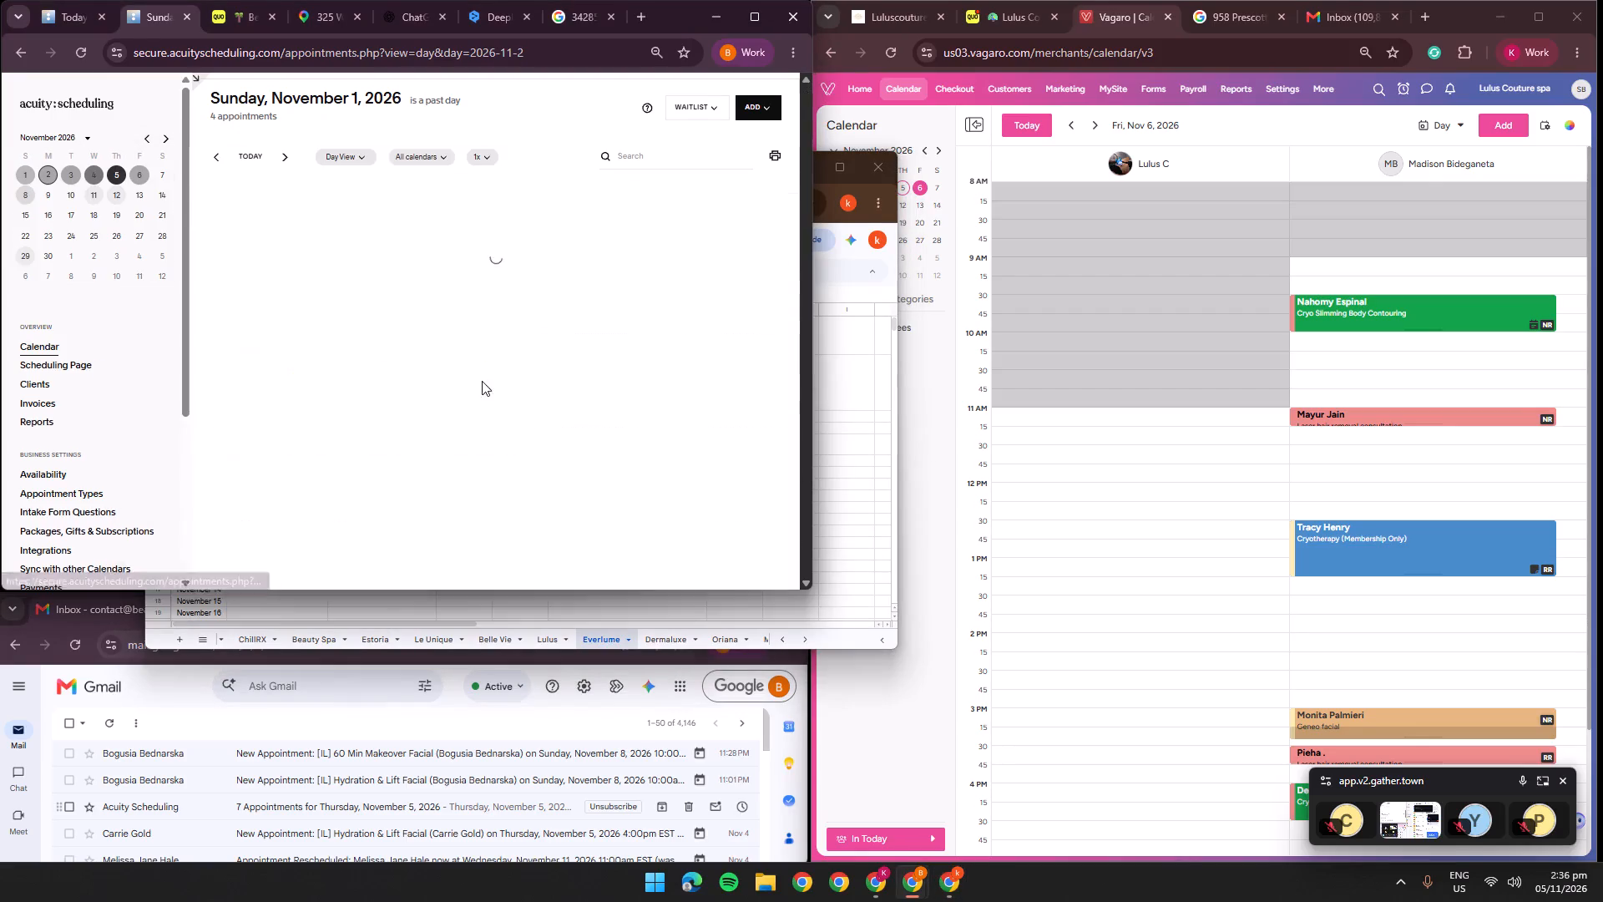
click(845, 500)
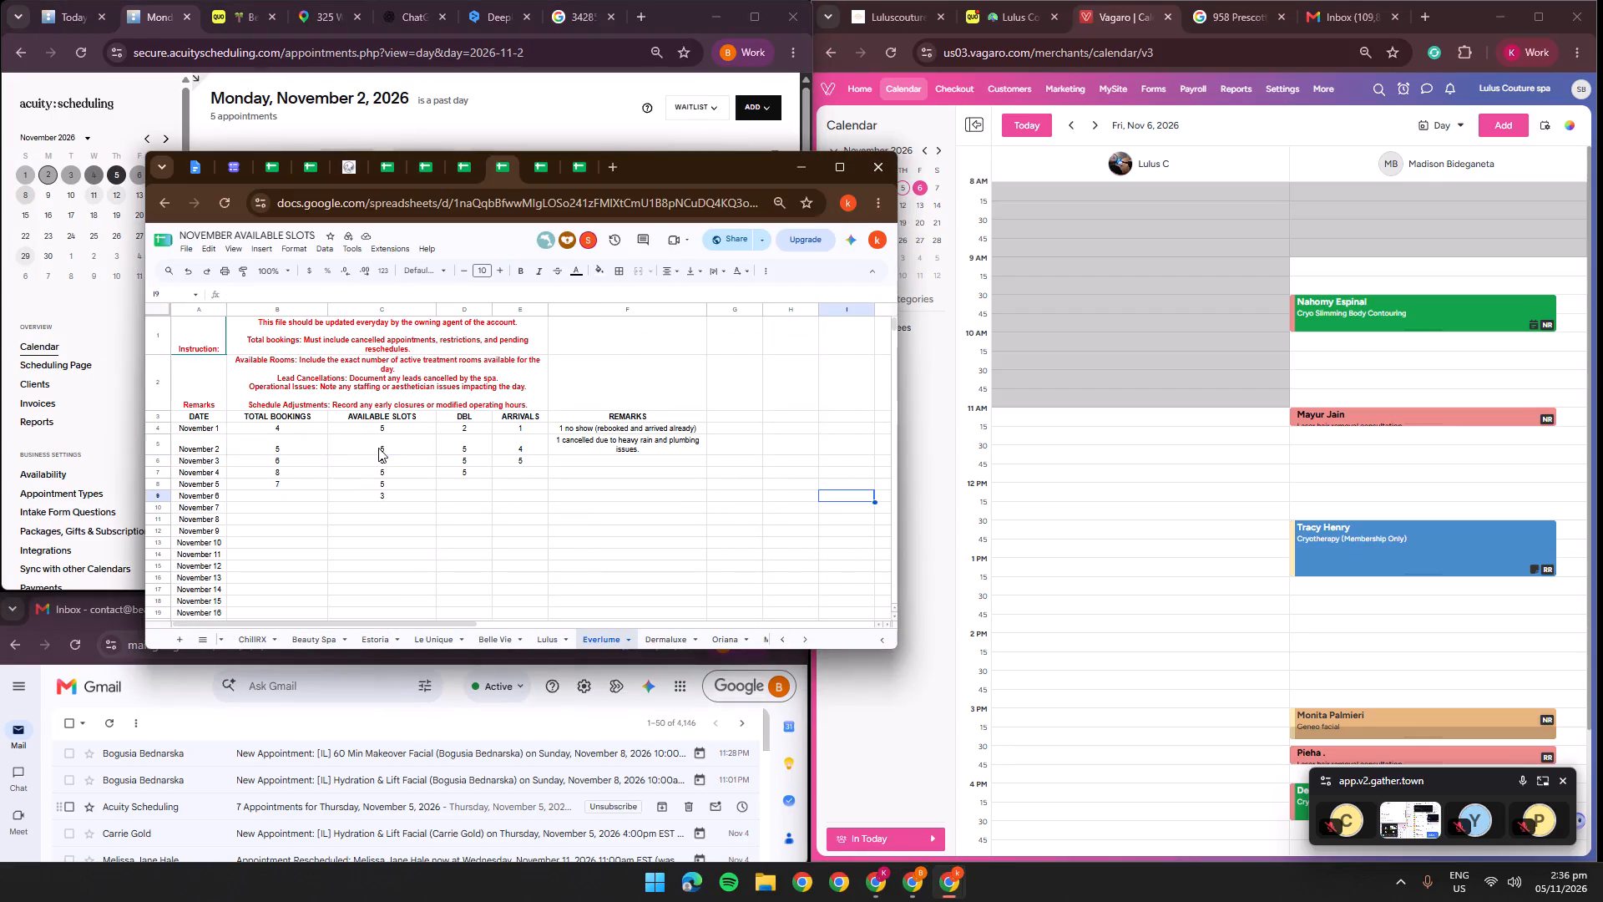
click(378, 448)
click(464, 446)
click(534, 447)
click(397, 448)
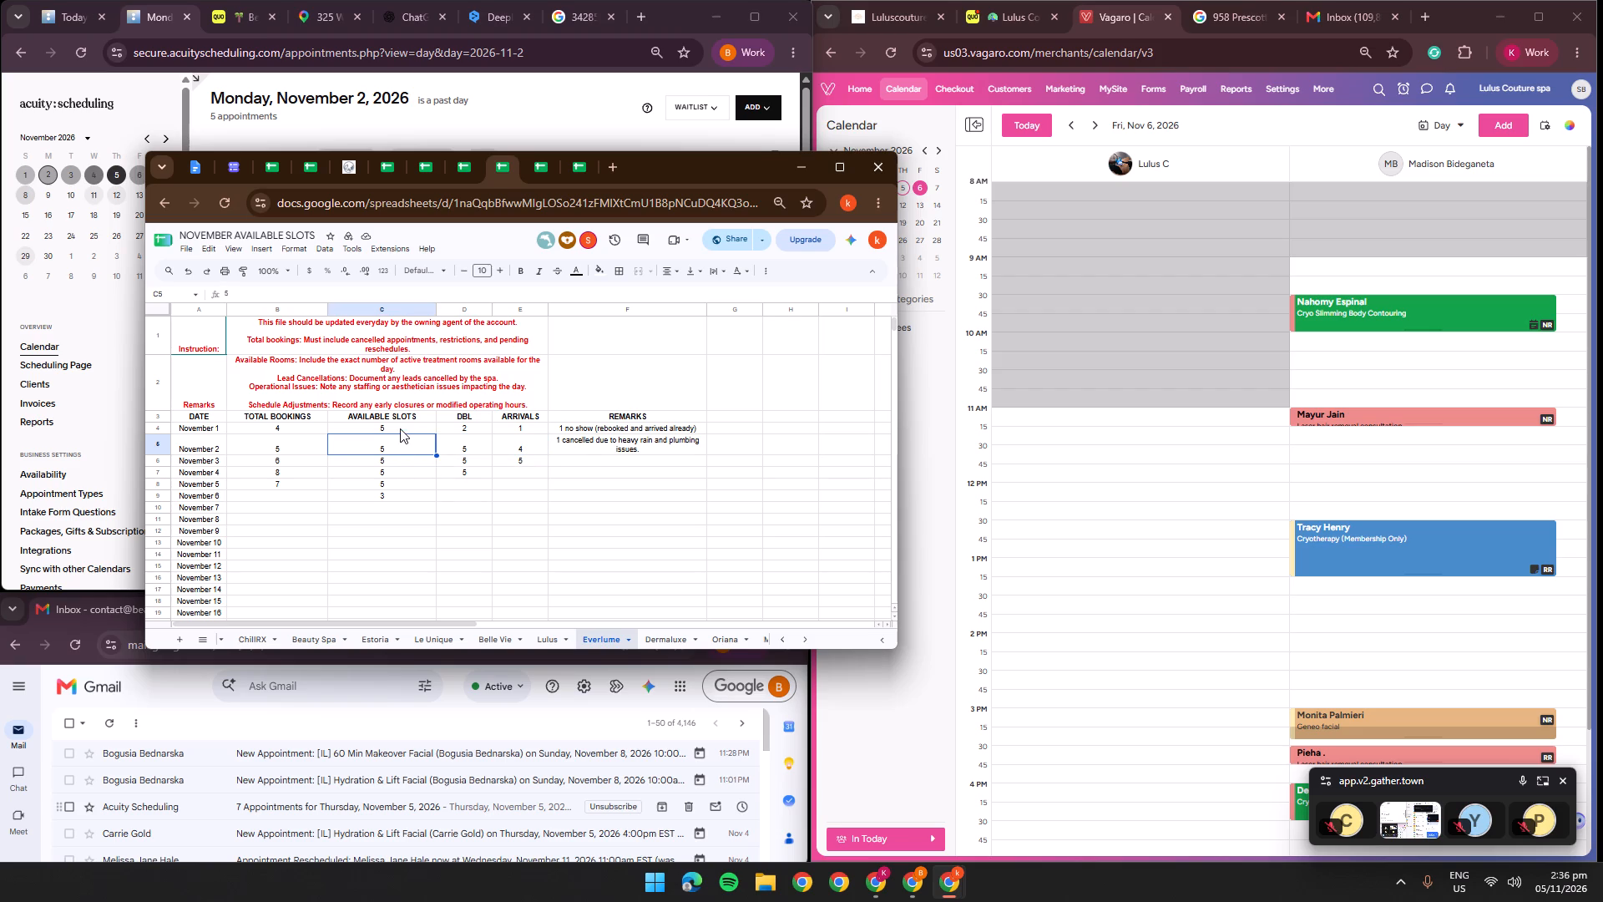
click(465, 444)
click(519, 454)
click(605, 452)
click(584, 504)
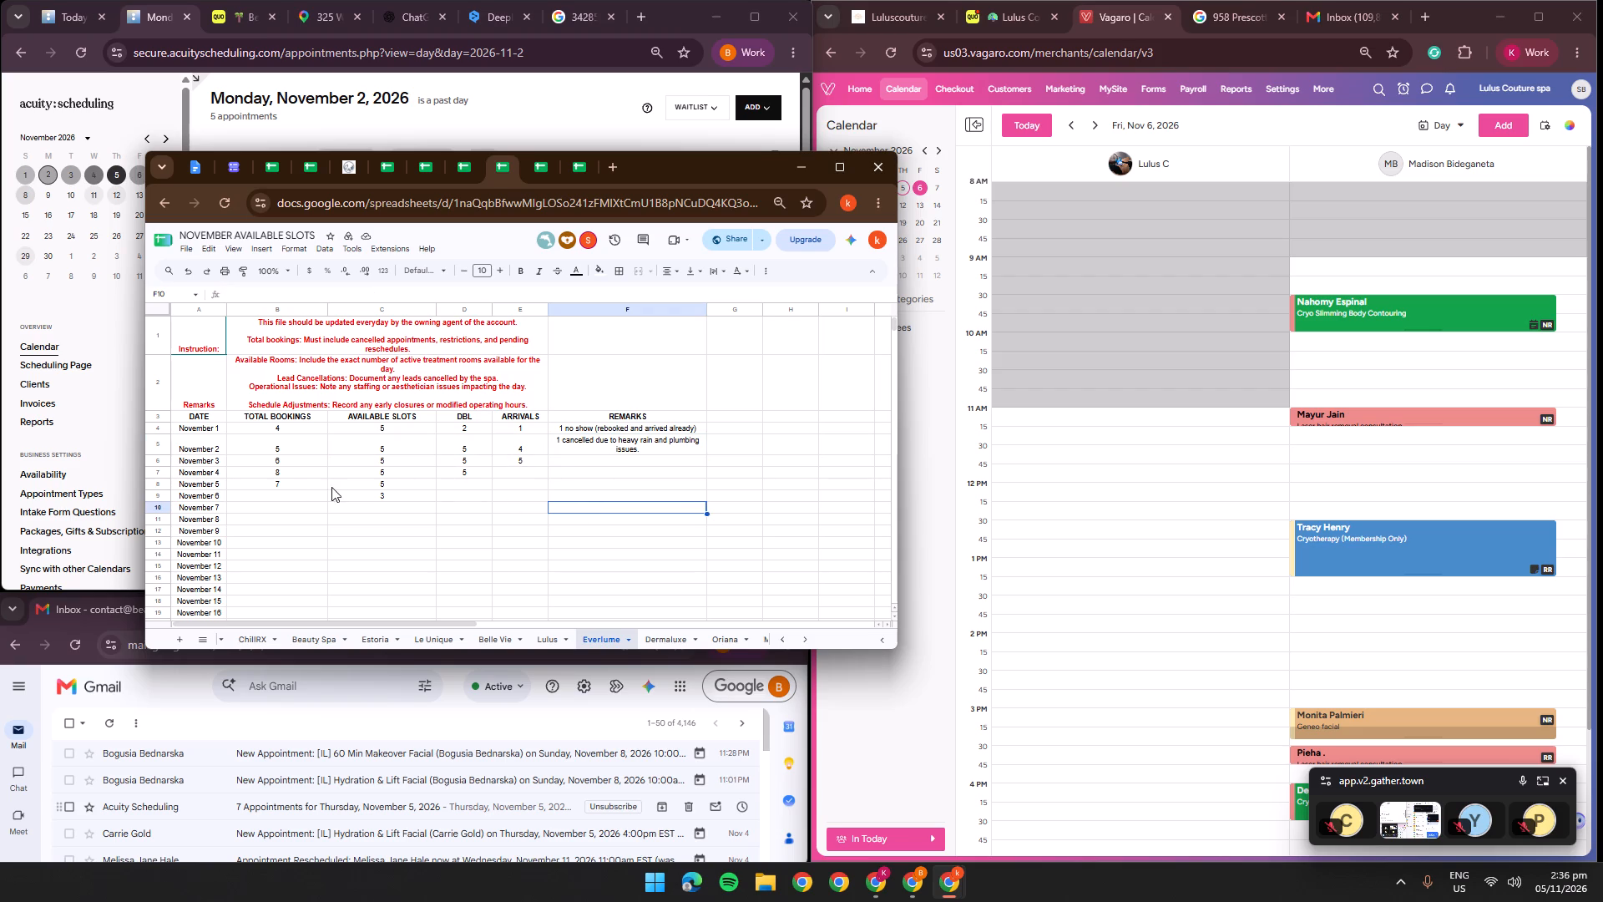
click(442, 87)
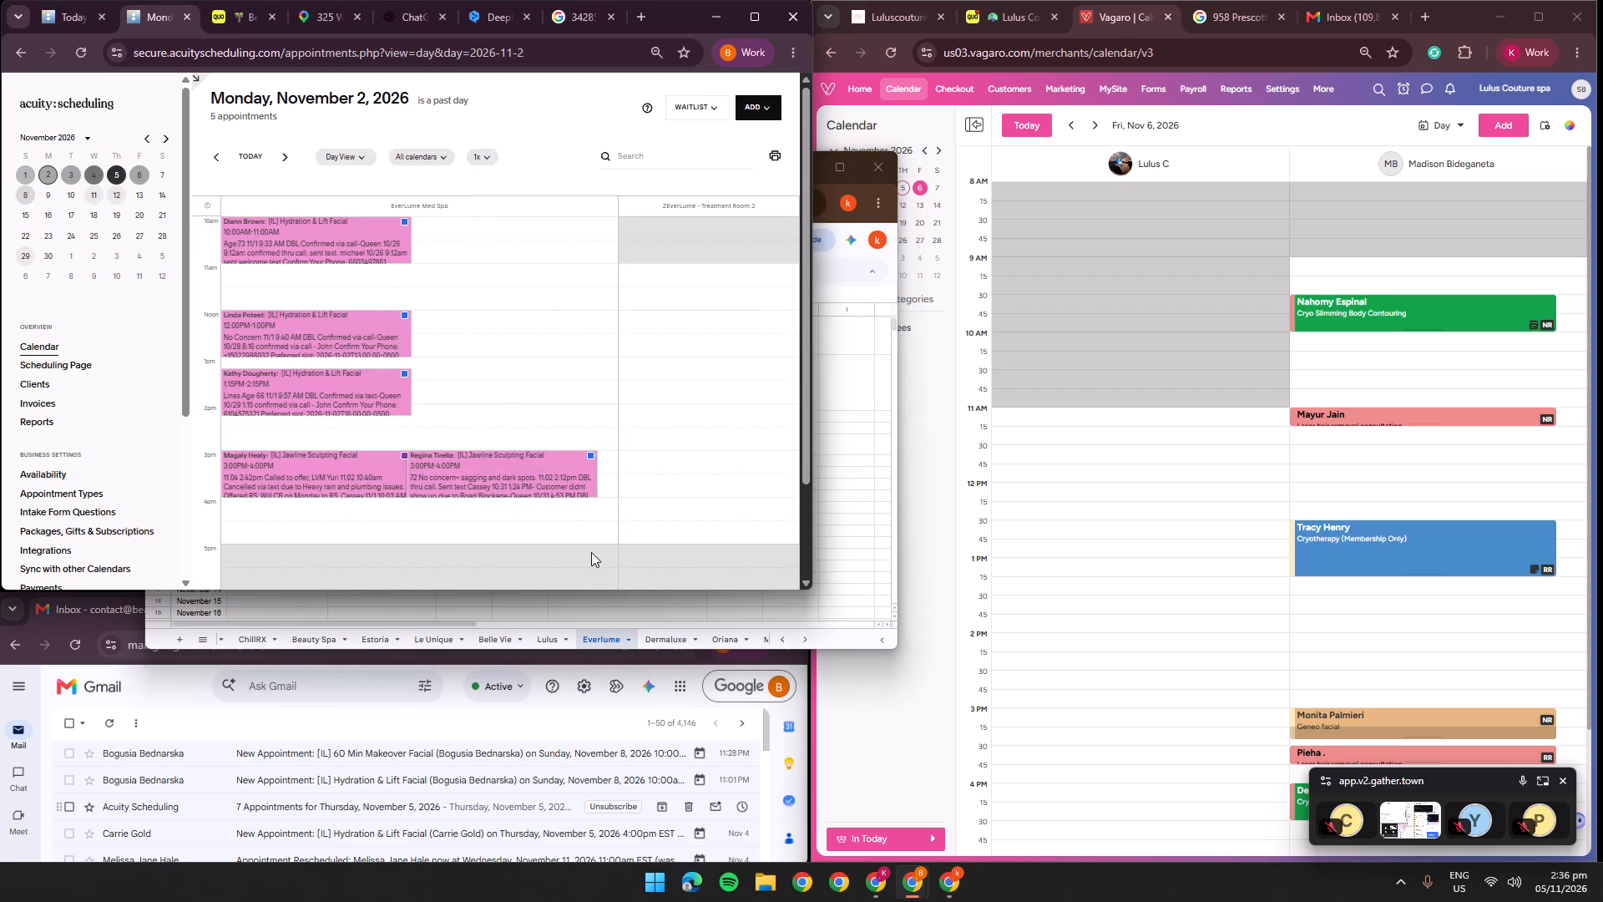
key(alt+Tab)
click(478, 469)
click(512, 480)
click(523, 459)
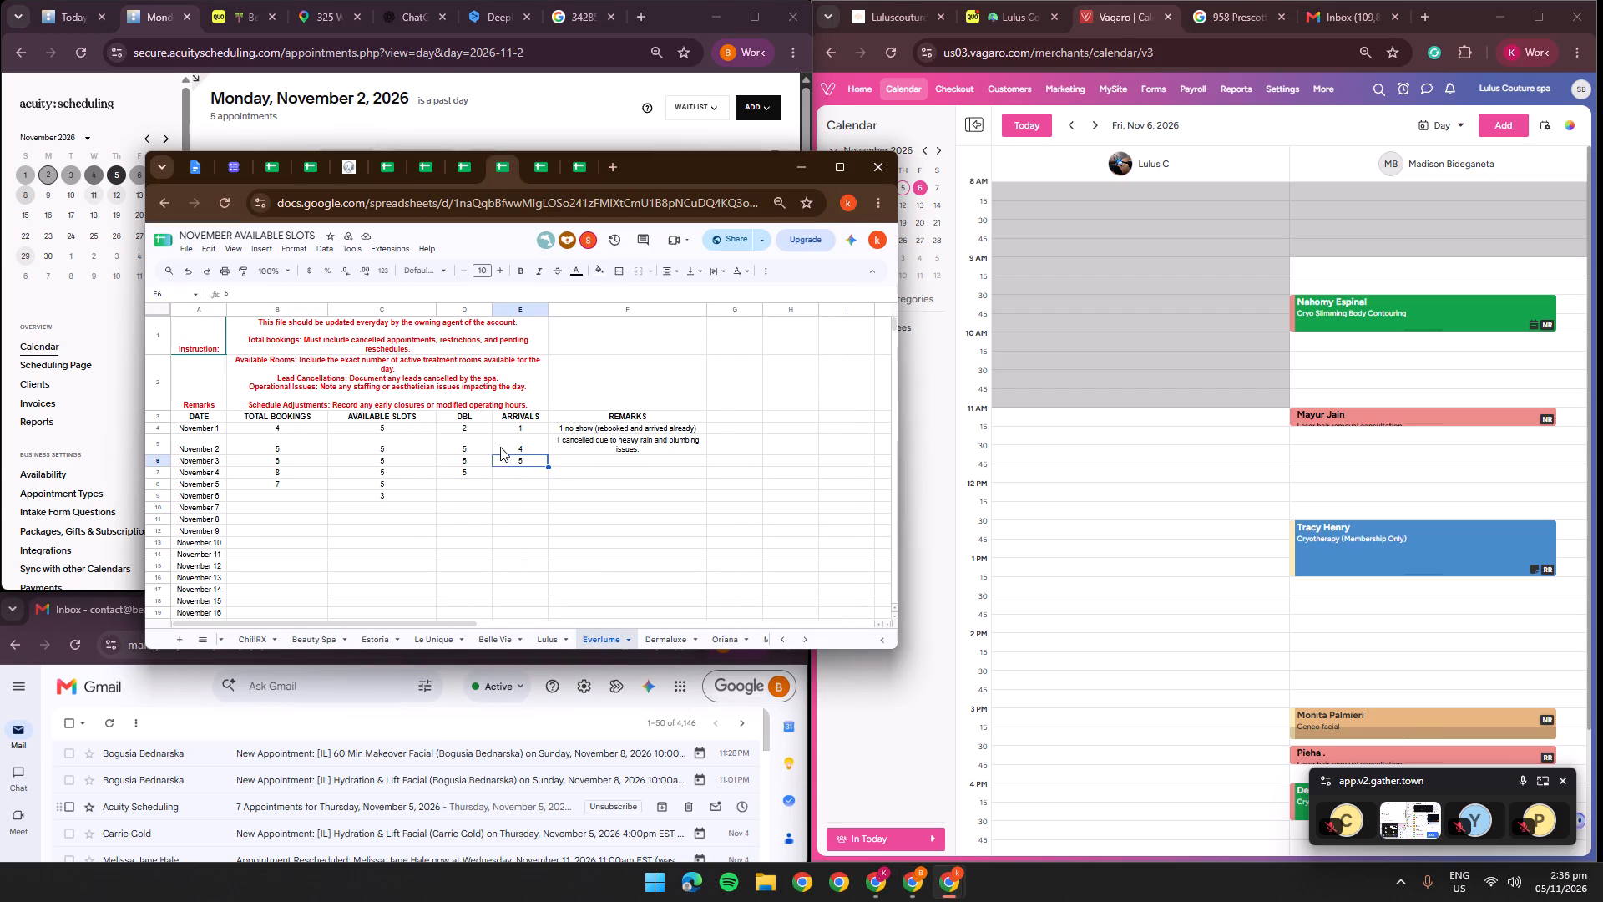
click(505, 443)
click(469, 448)
Check Everlume's November 3 row against that day's appointments in Acuity Scheduling.
click(285, 461)
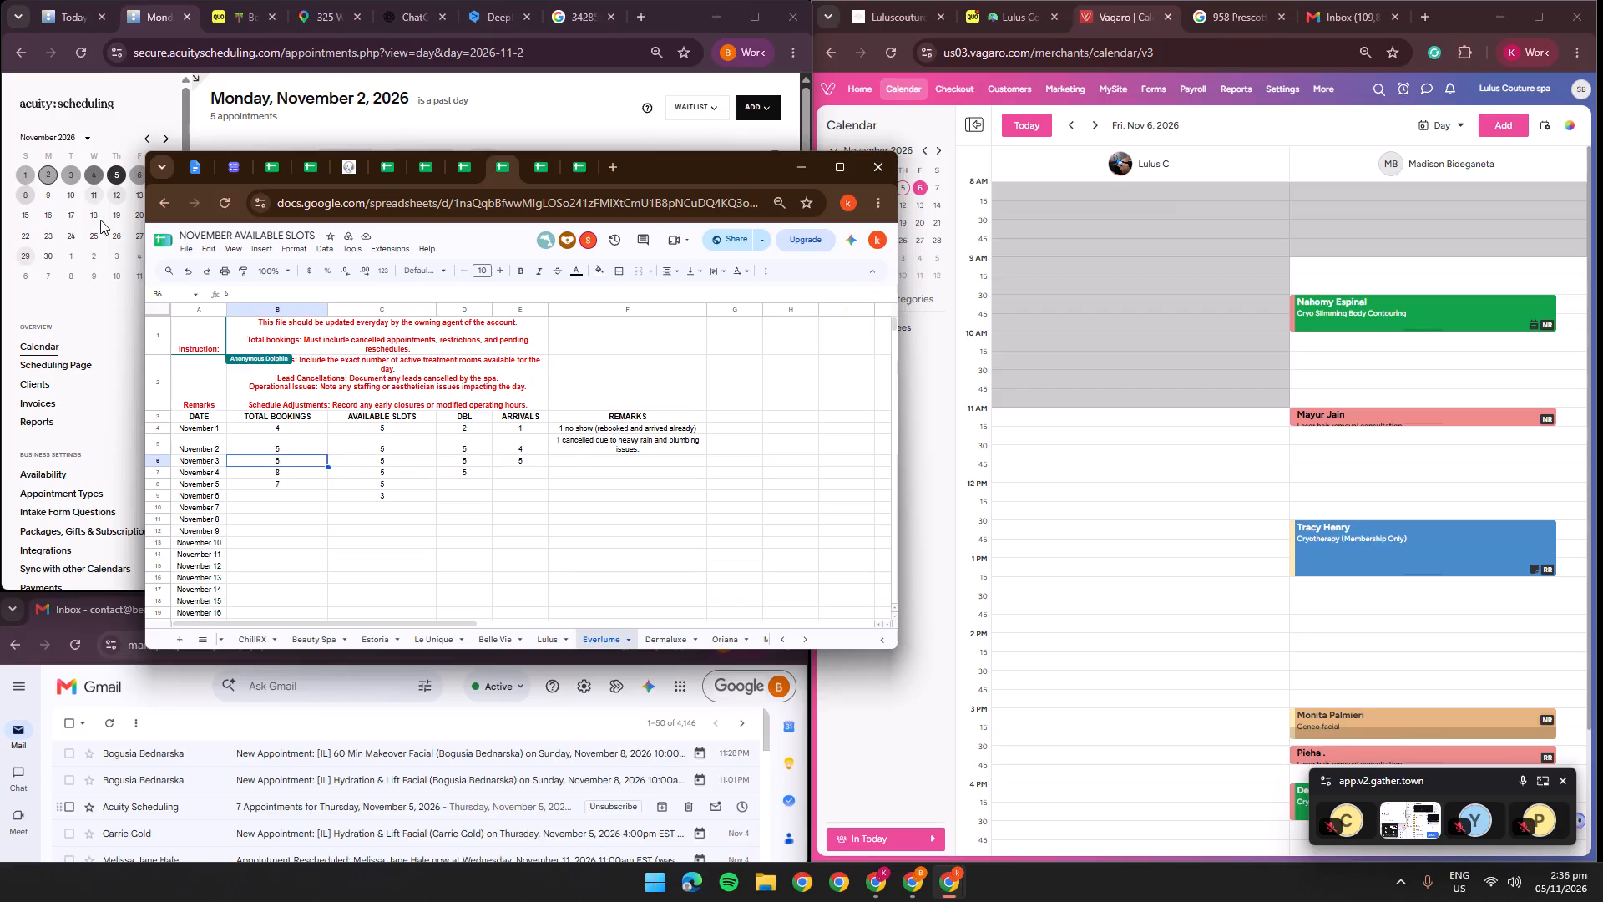
click(68, 169)
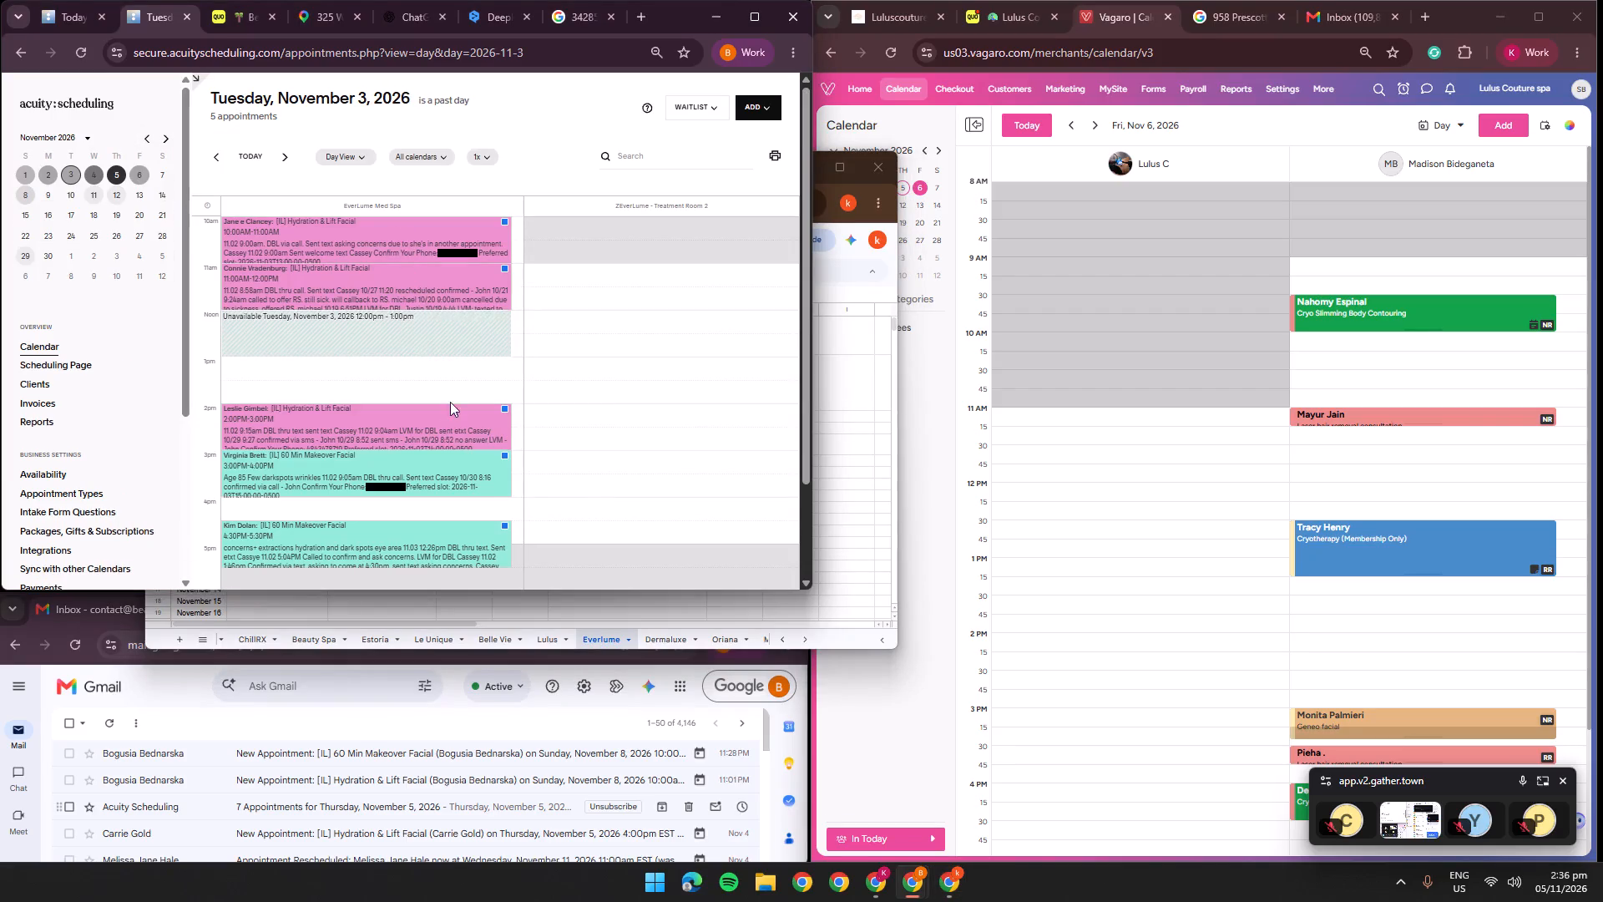
key(alt+Tab)
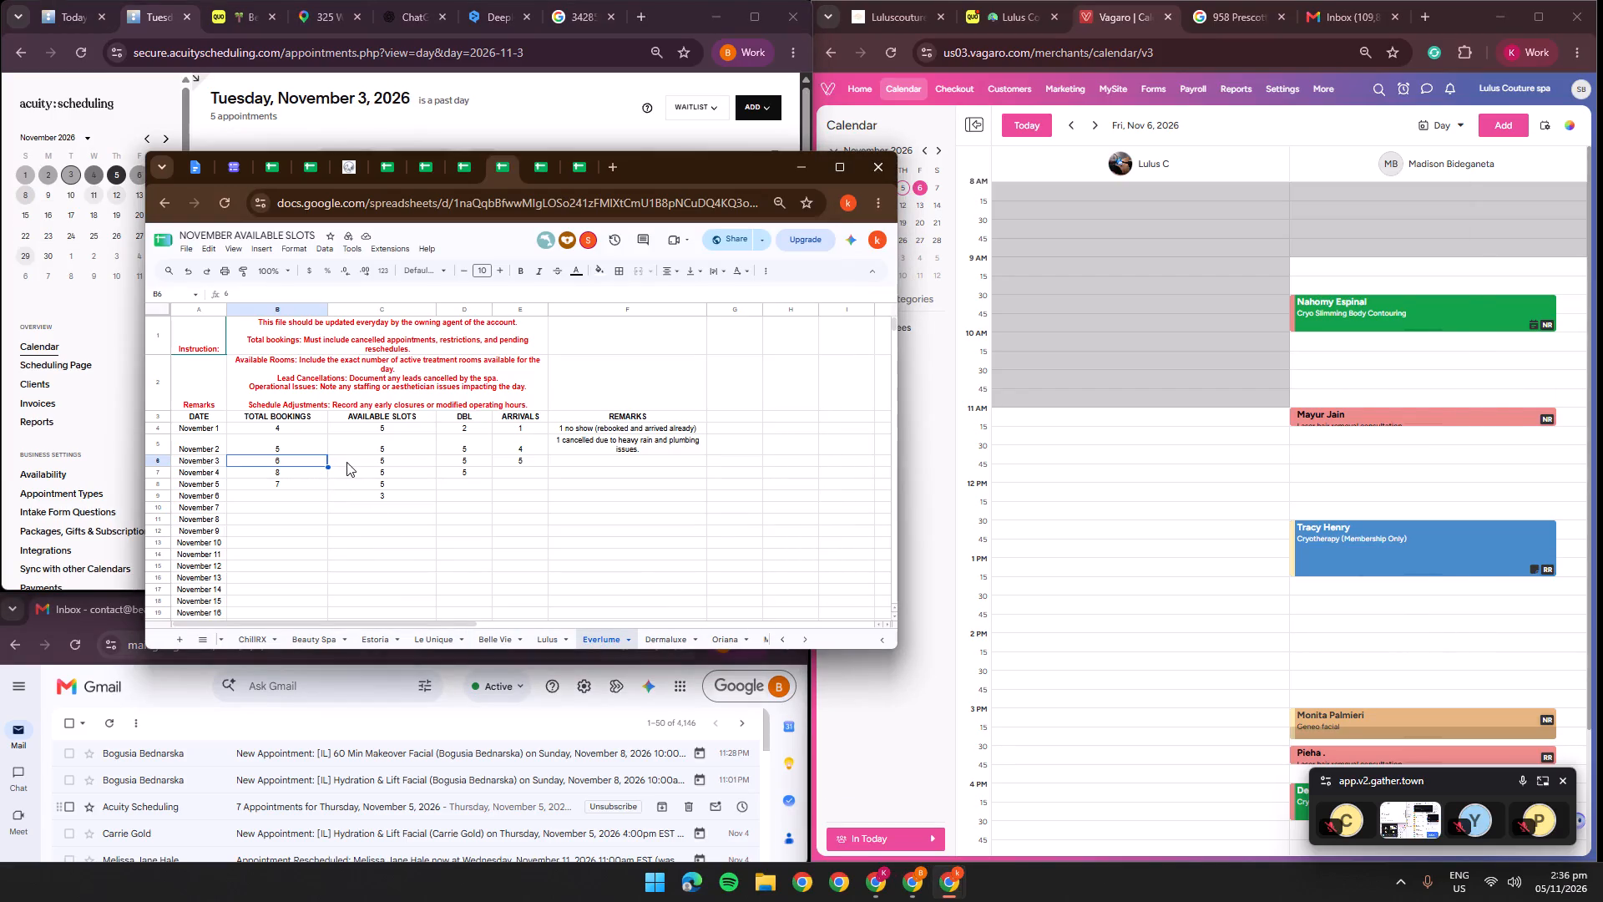
click(379, 459)
click(493, 460)
click(518, 459)
click(589, 461)
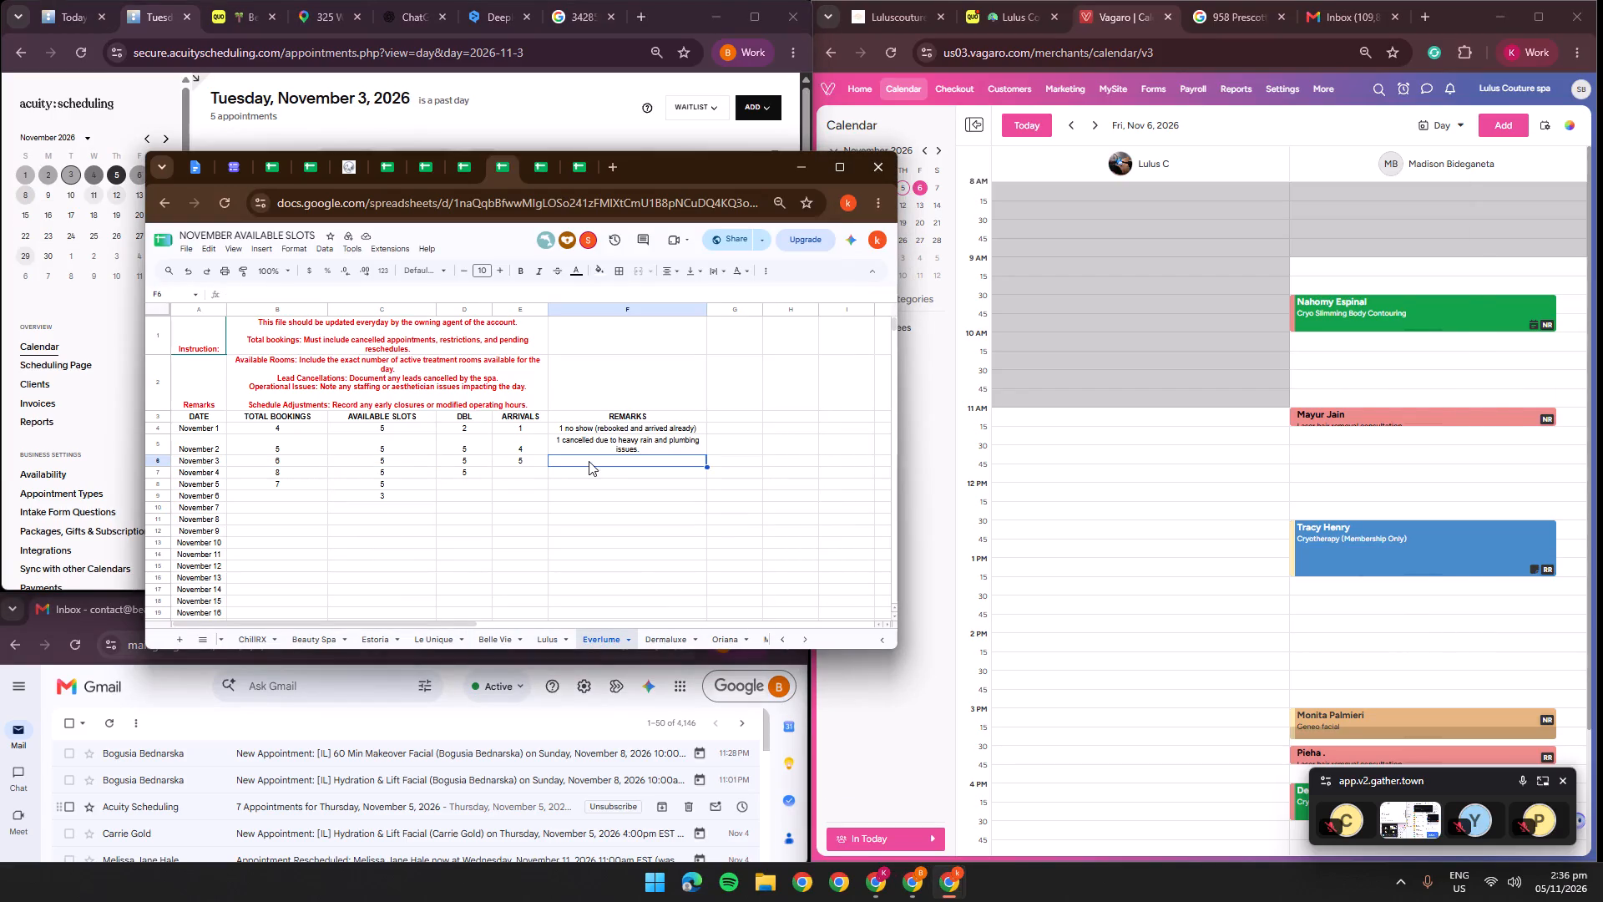
Check Everlume's November 4 appointments in Acuity Scheduling and set that day's ARRIVALS to 3 in the Everlume sheet.
click(357, 469)
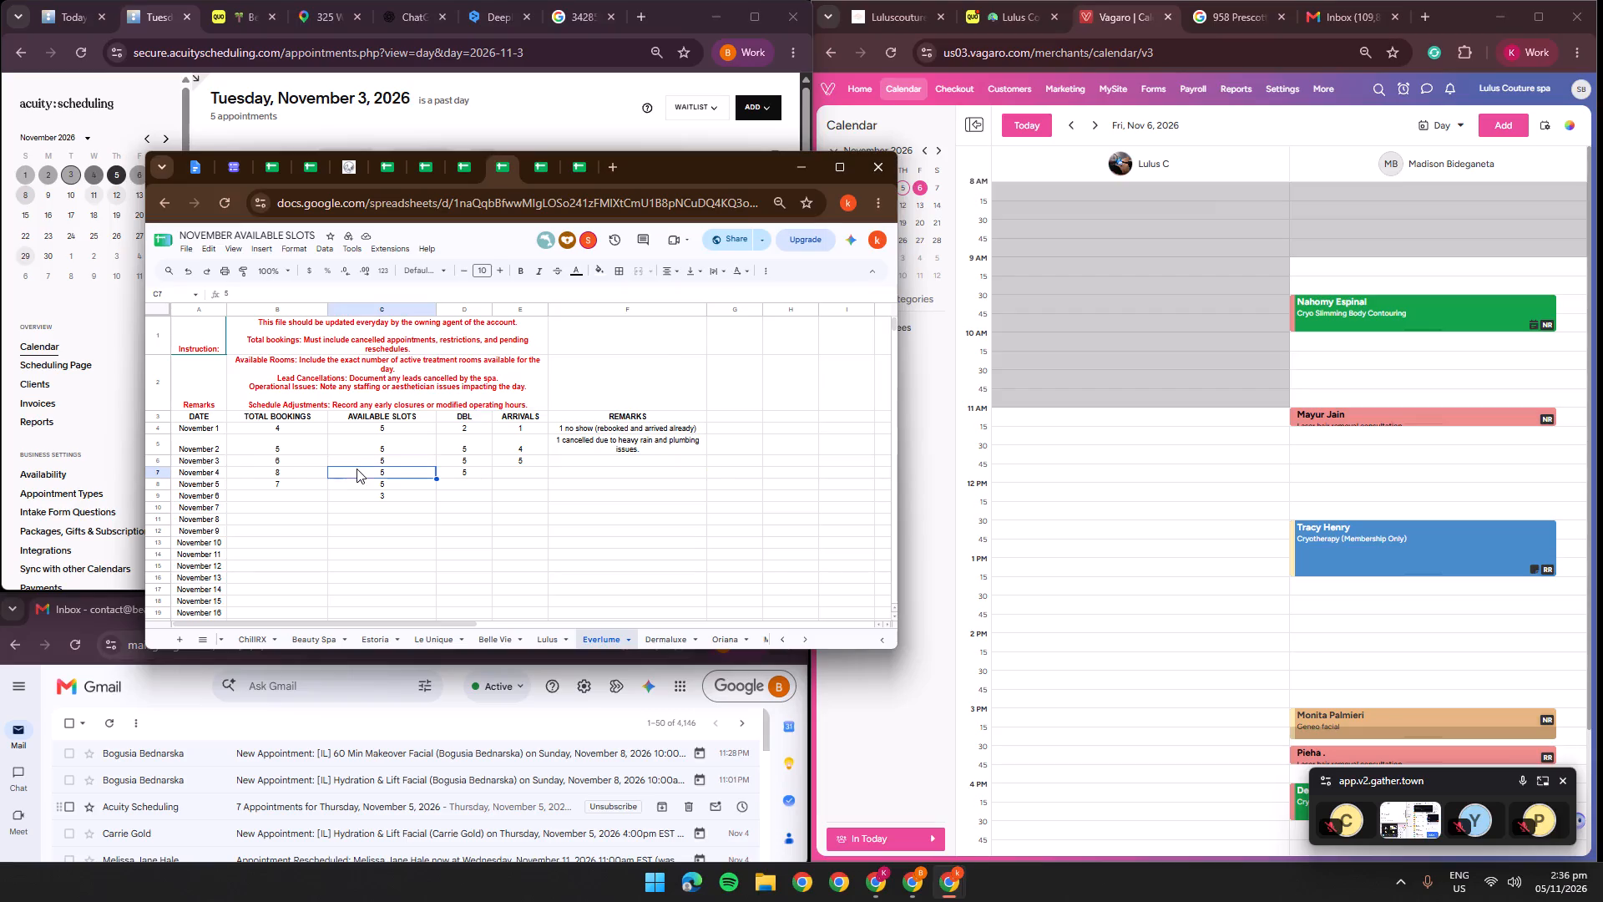
click(306, 109)
click(88, 176)
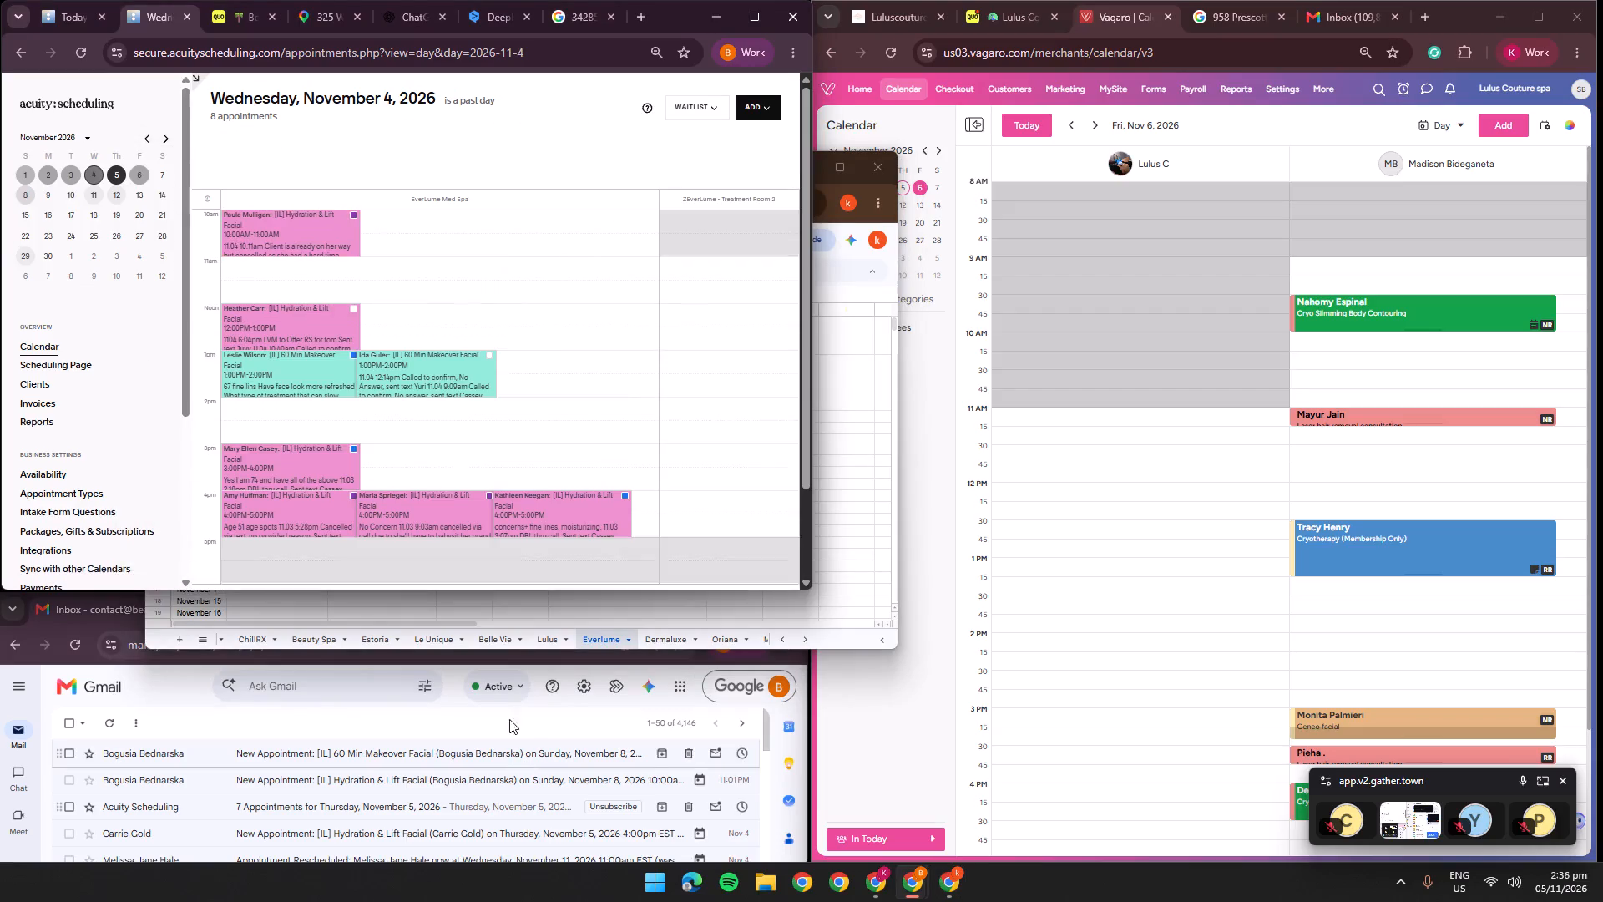
key(alt+Tab)
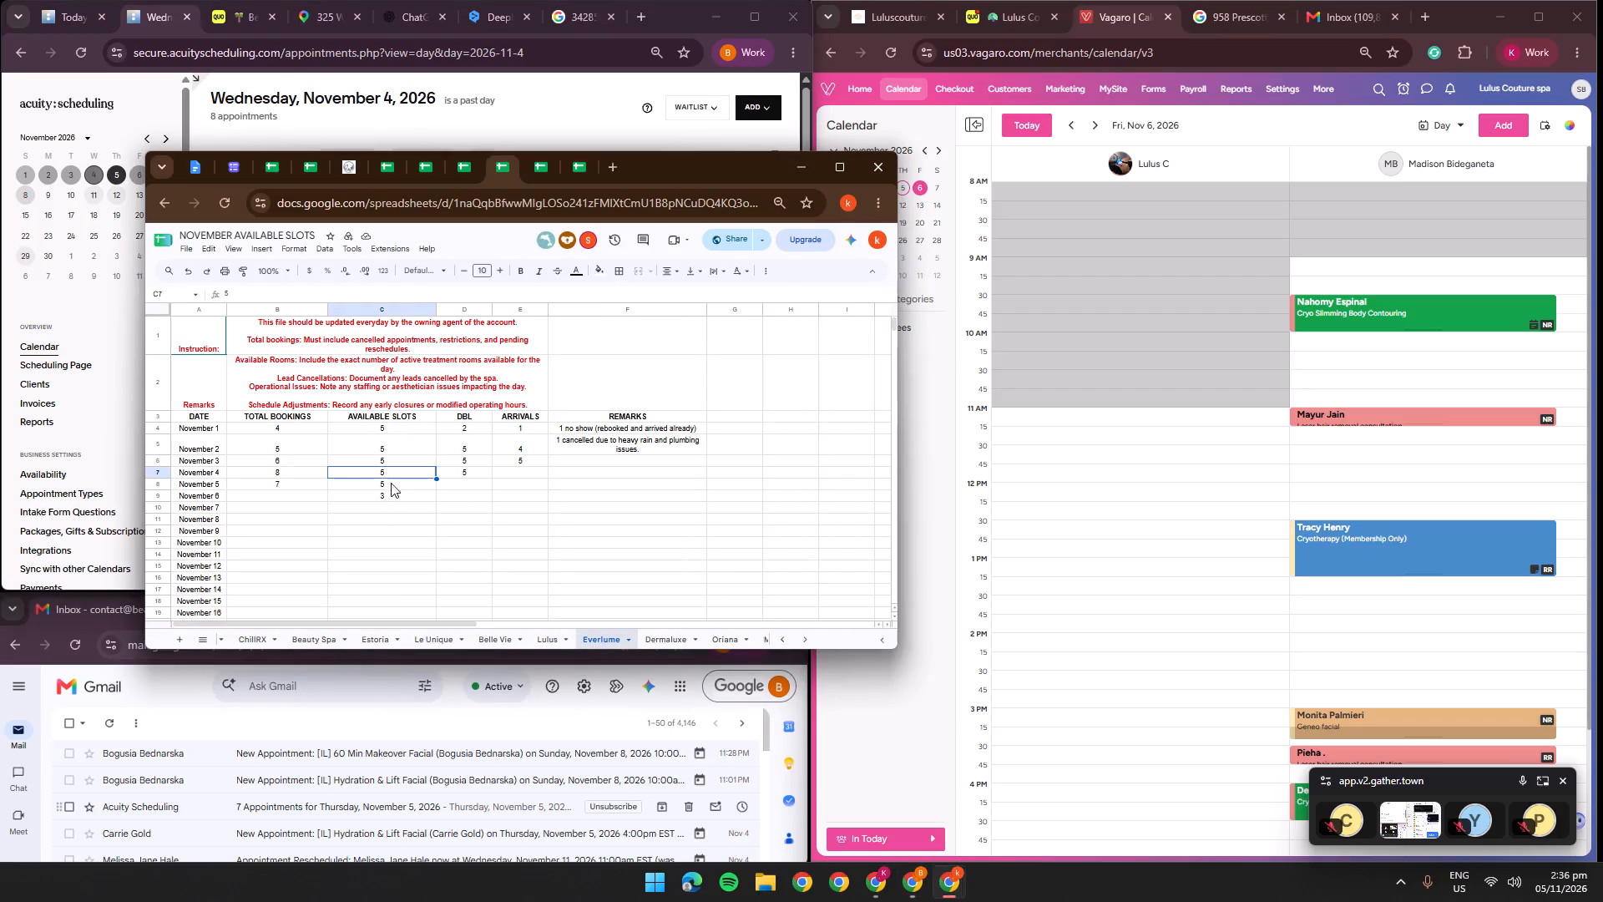
click(480, 469)
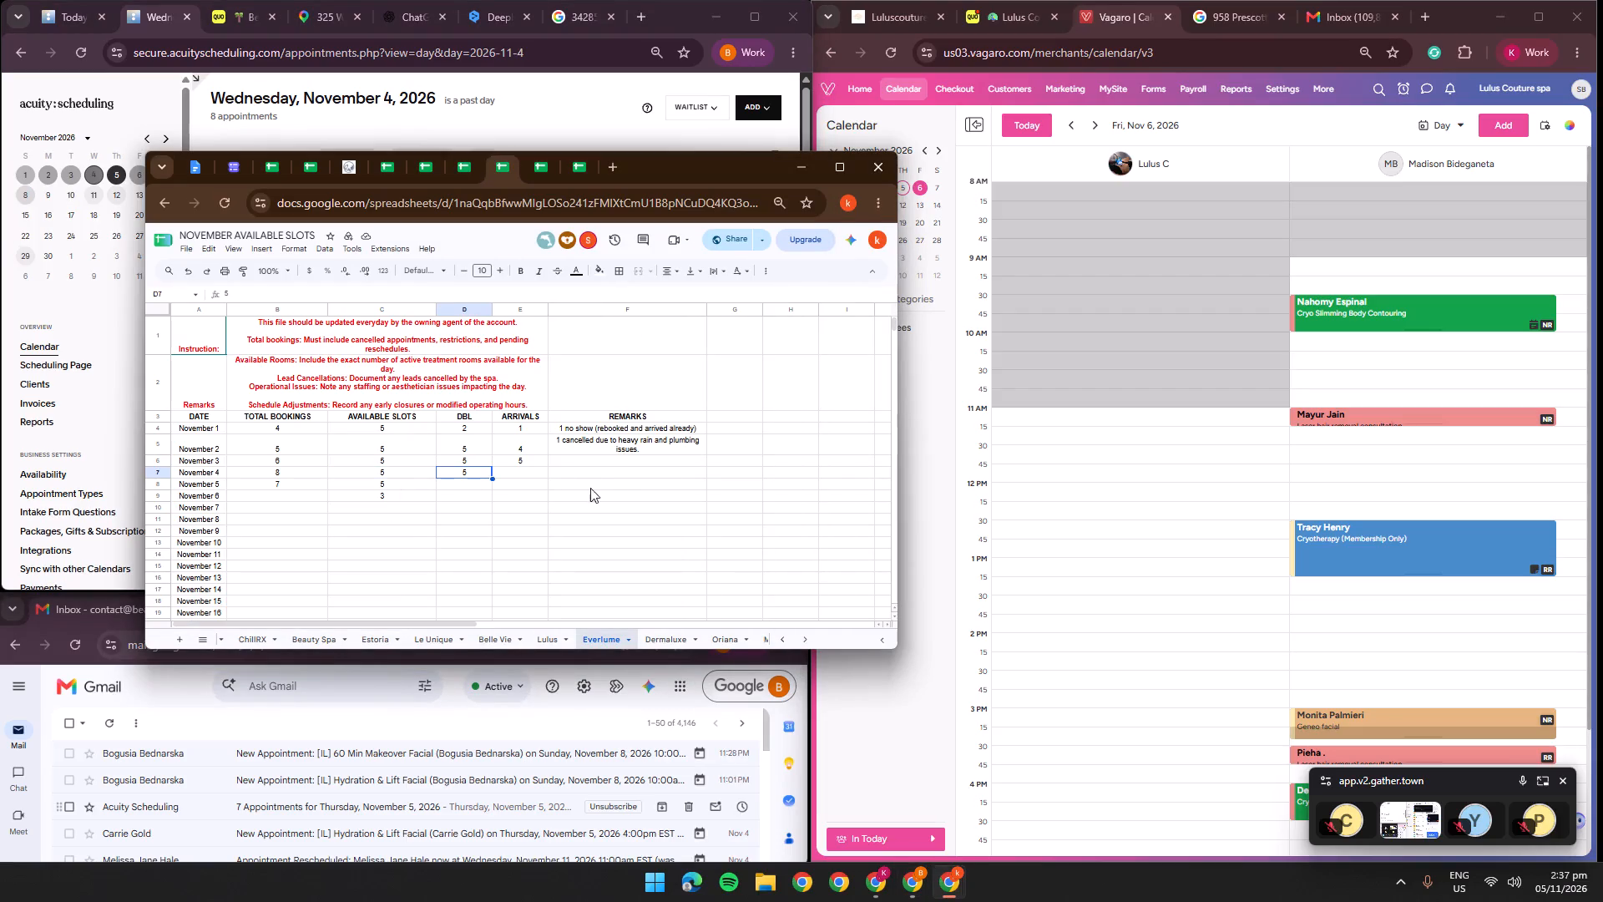
click(527, 469)
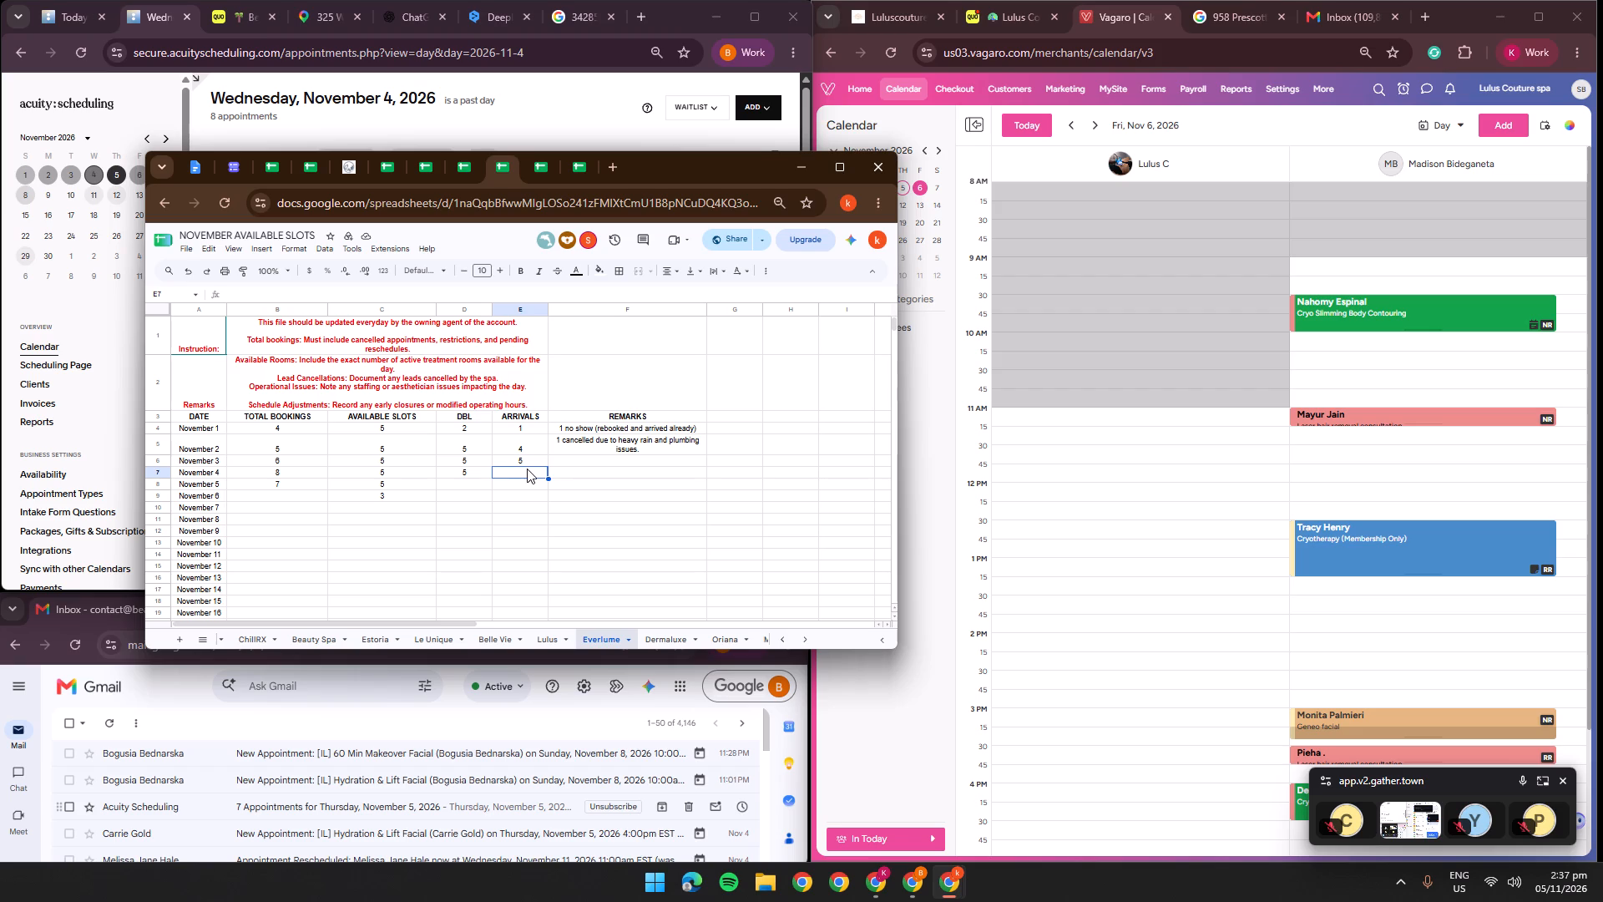
key(3)
Review the November 4 appointments again and enter the remark "1 same day cancelled, 1 rescheduled" for that day.
click(498, 113)
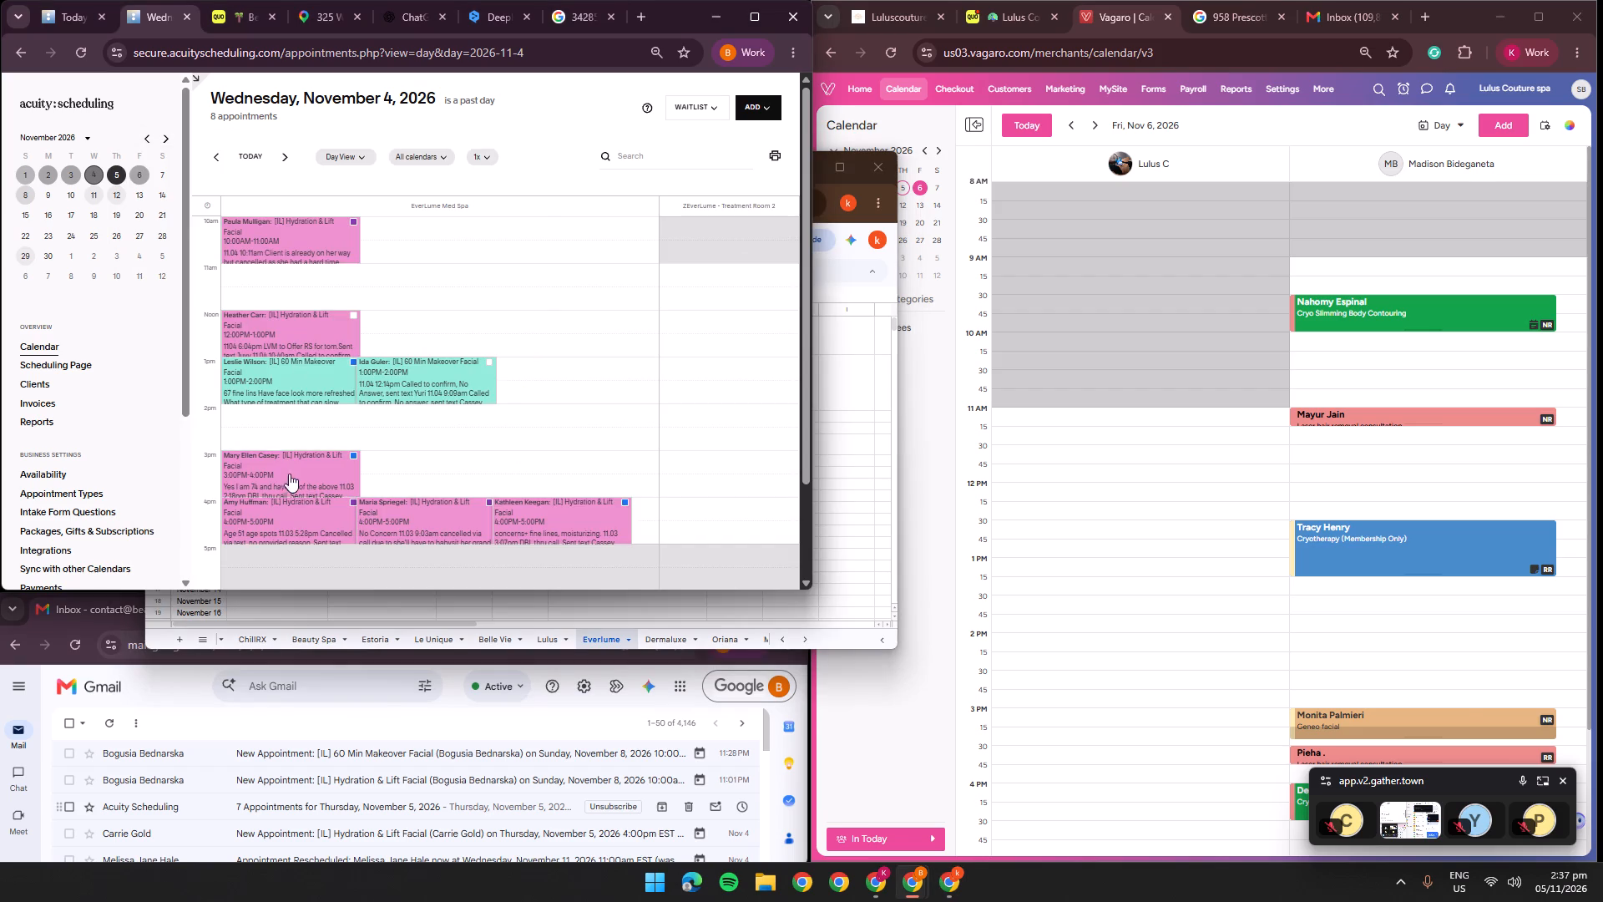
key(alt+Tab)
key(Tab)
text(1 cancelled)
key(BackSpace)
key(BackSpace)
key(BackSpace)
key(BackSpace)
key(BackSpace)
key(BackSpace)
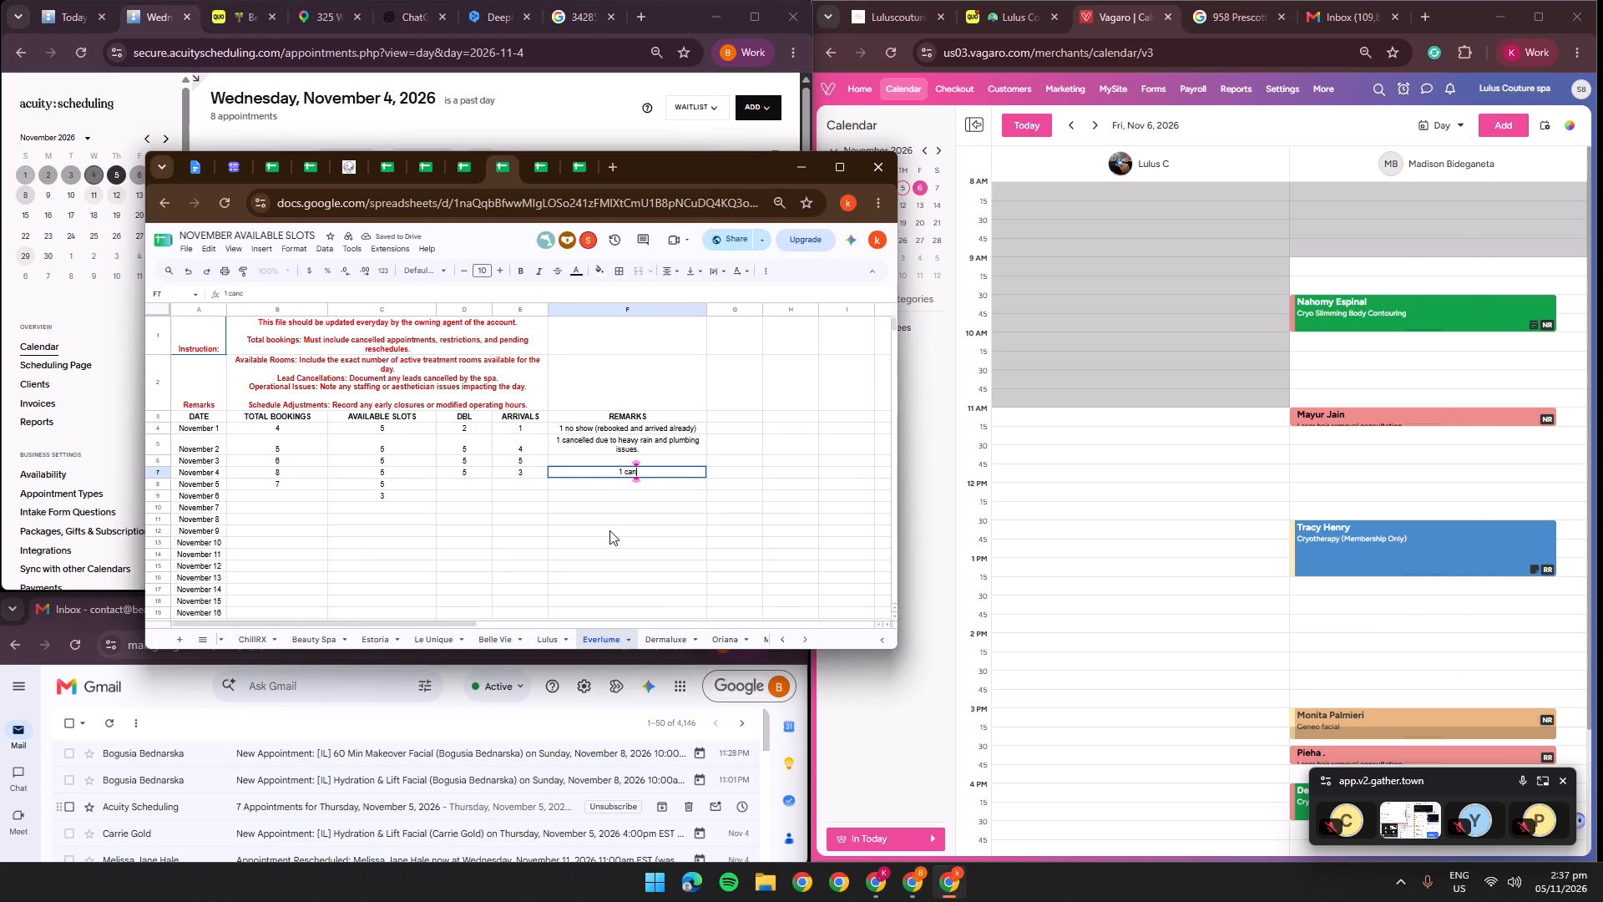
key(BackSpace)
key(BackSpace)
key(BackSpace)
text(same day cancelled, 1 rescheduled)
key(Tab)
Check Everlume's November 5 bookings and available slots against that day's appointments in Acuity Scheduling.
click(482, 479)
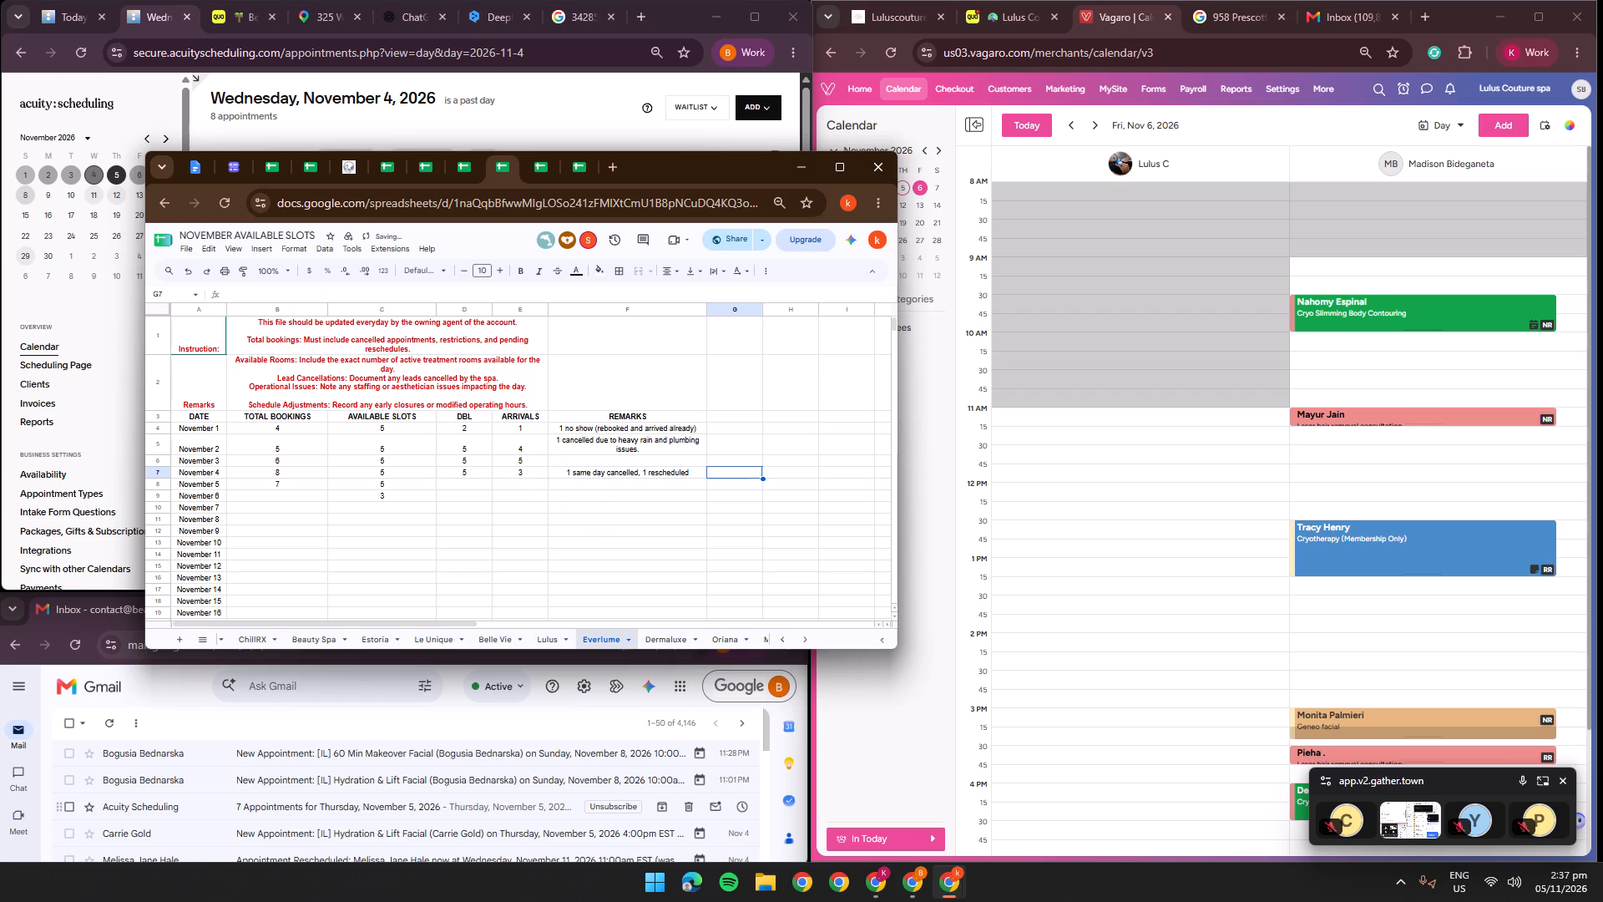
click(465, 484)
click(301, 488)
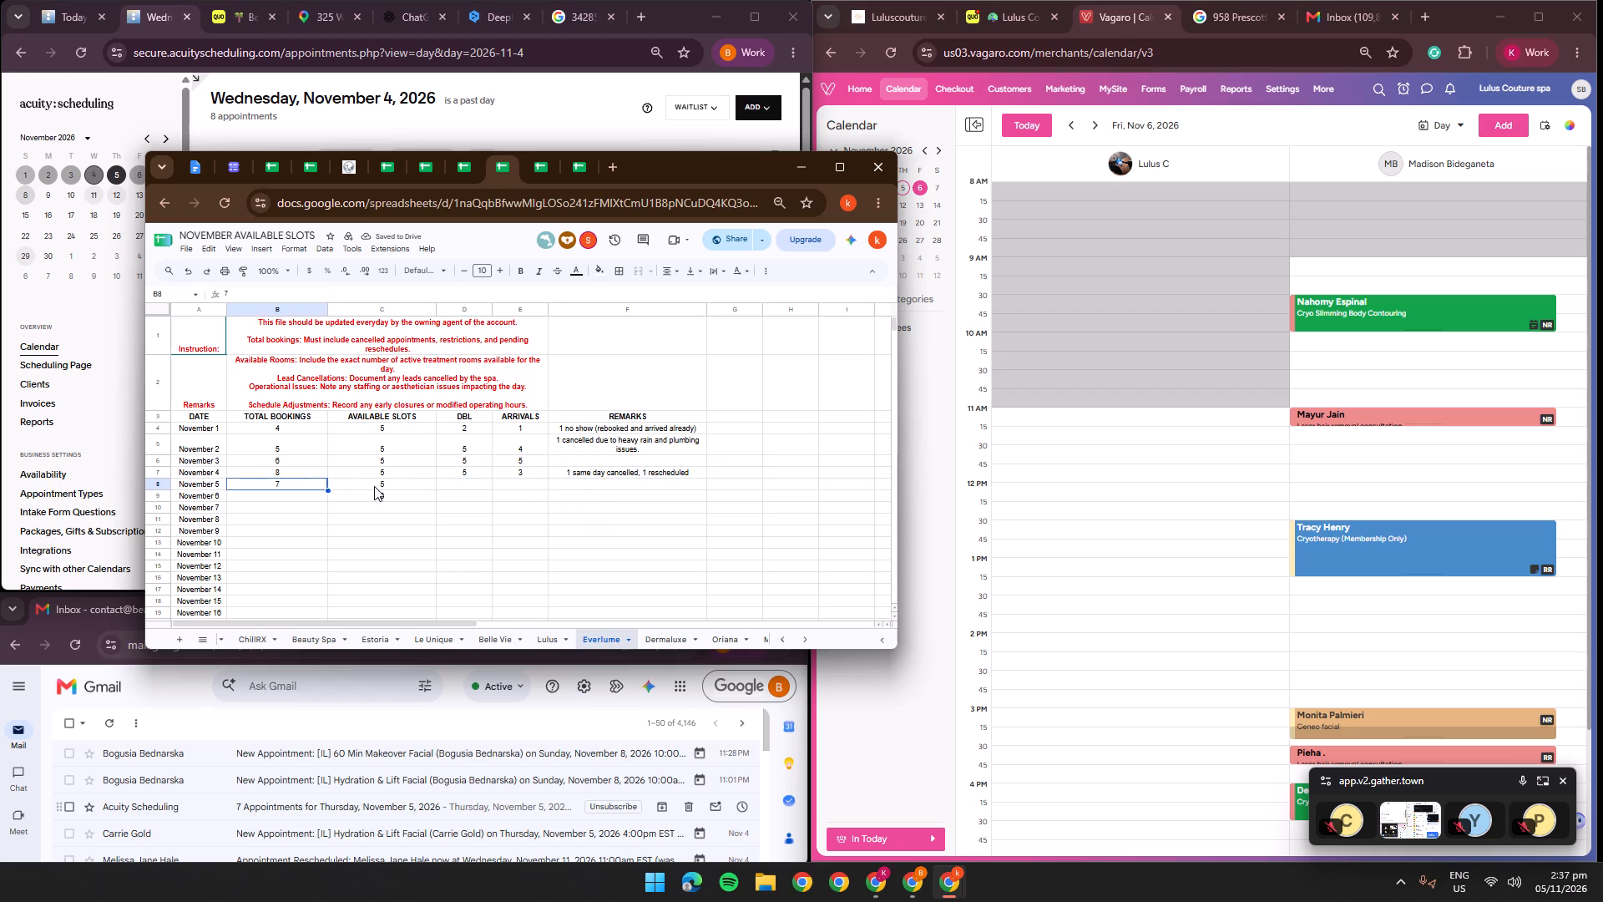
click(374, 486)
click(283, 112)
click(284, 153)
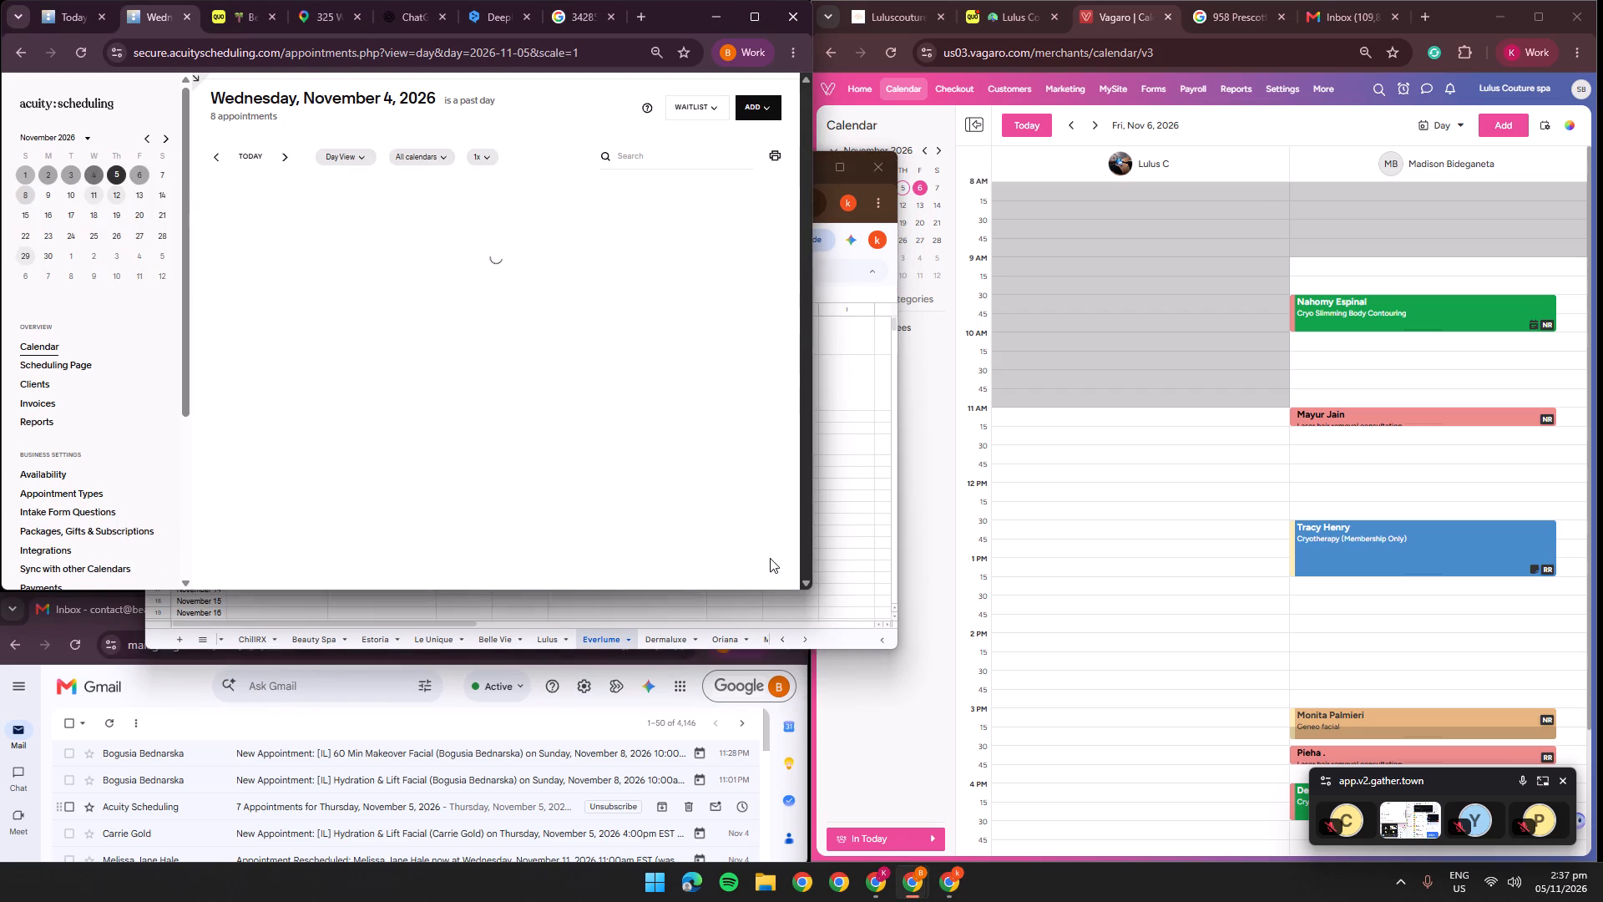
click(848, 543)
click(362, 135)
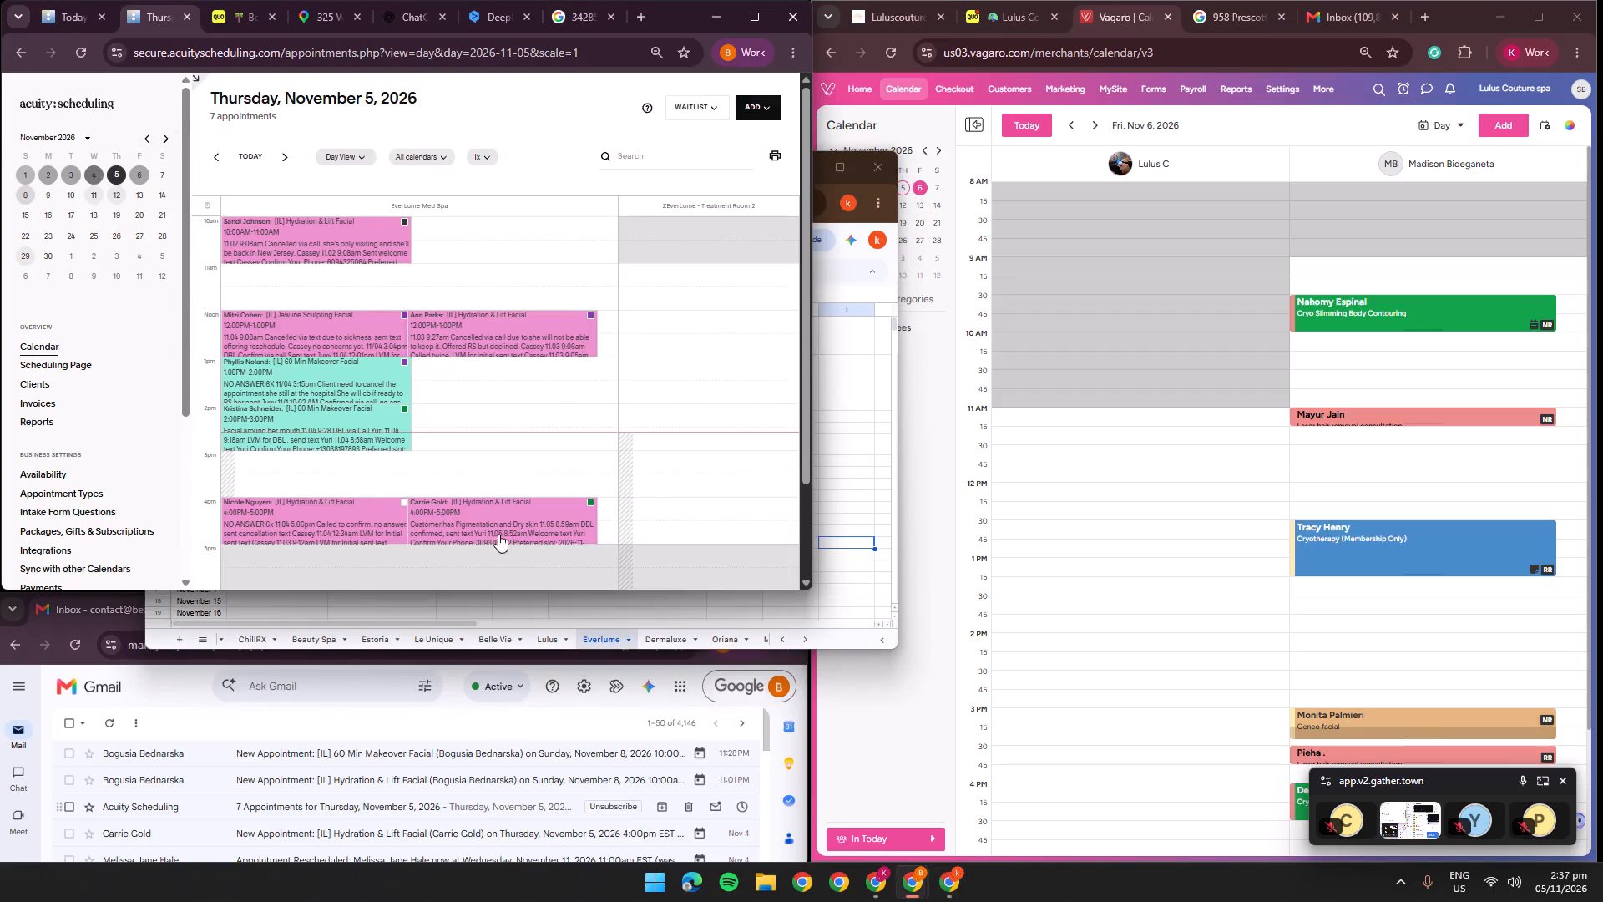
key(alt+Tab)
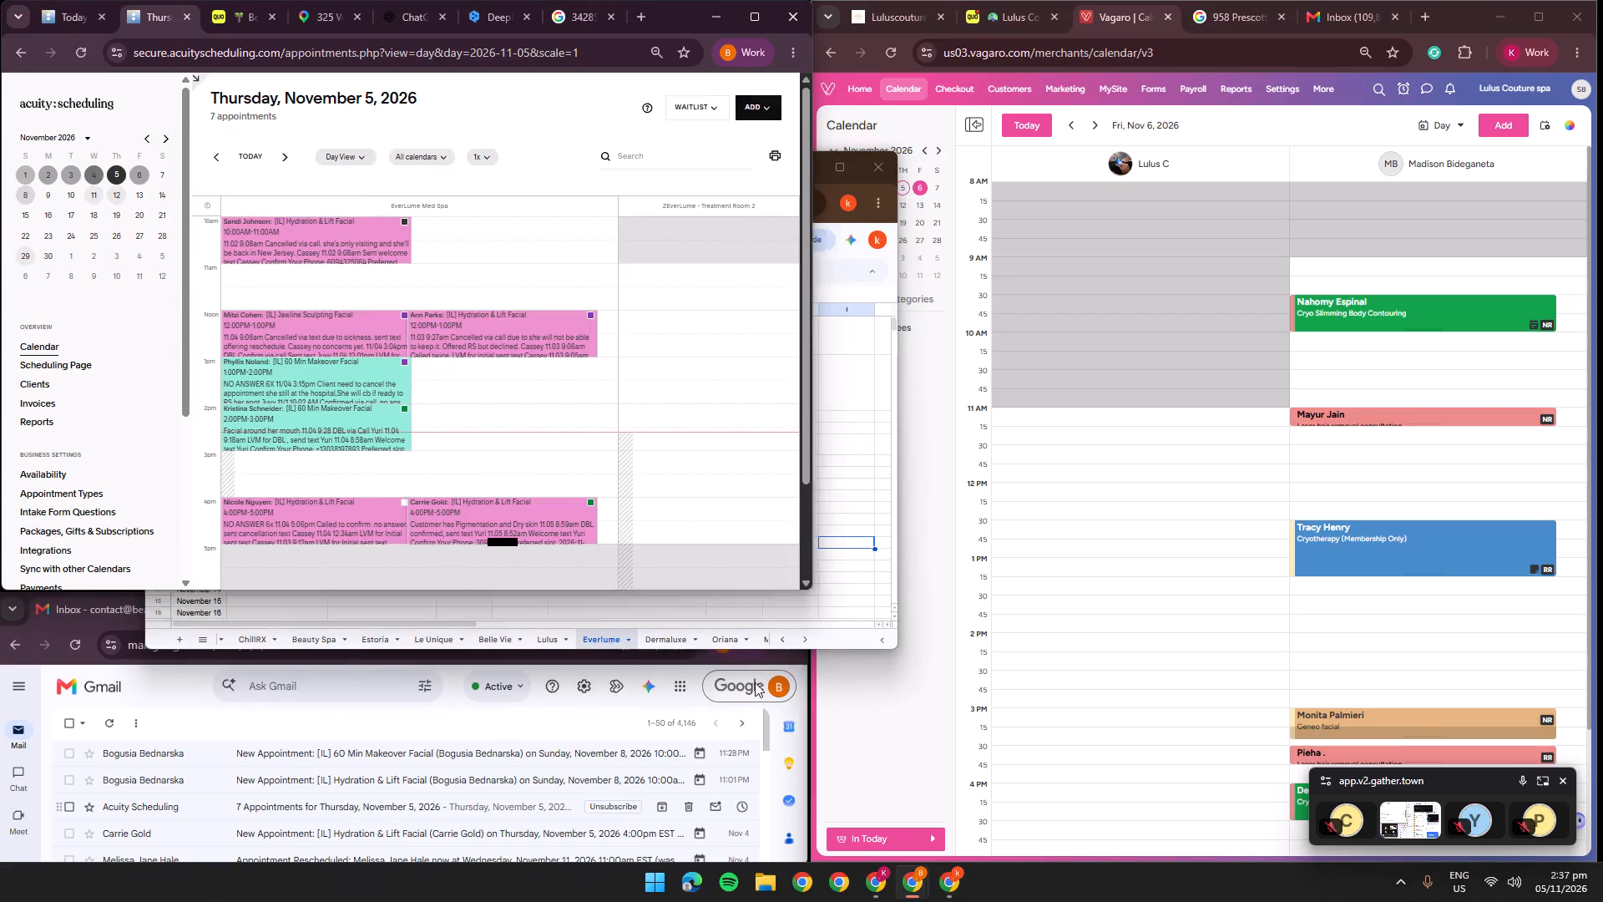
click(290, 484)
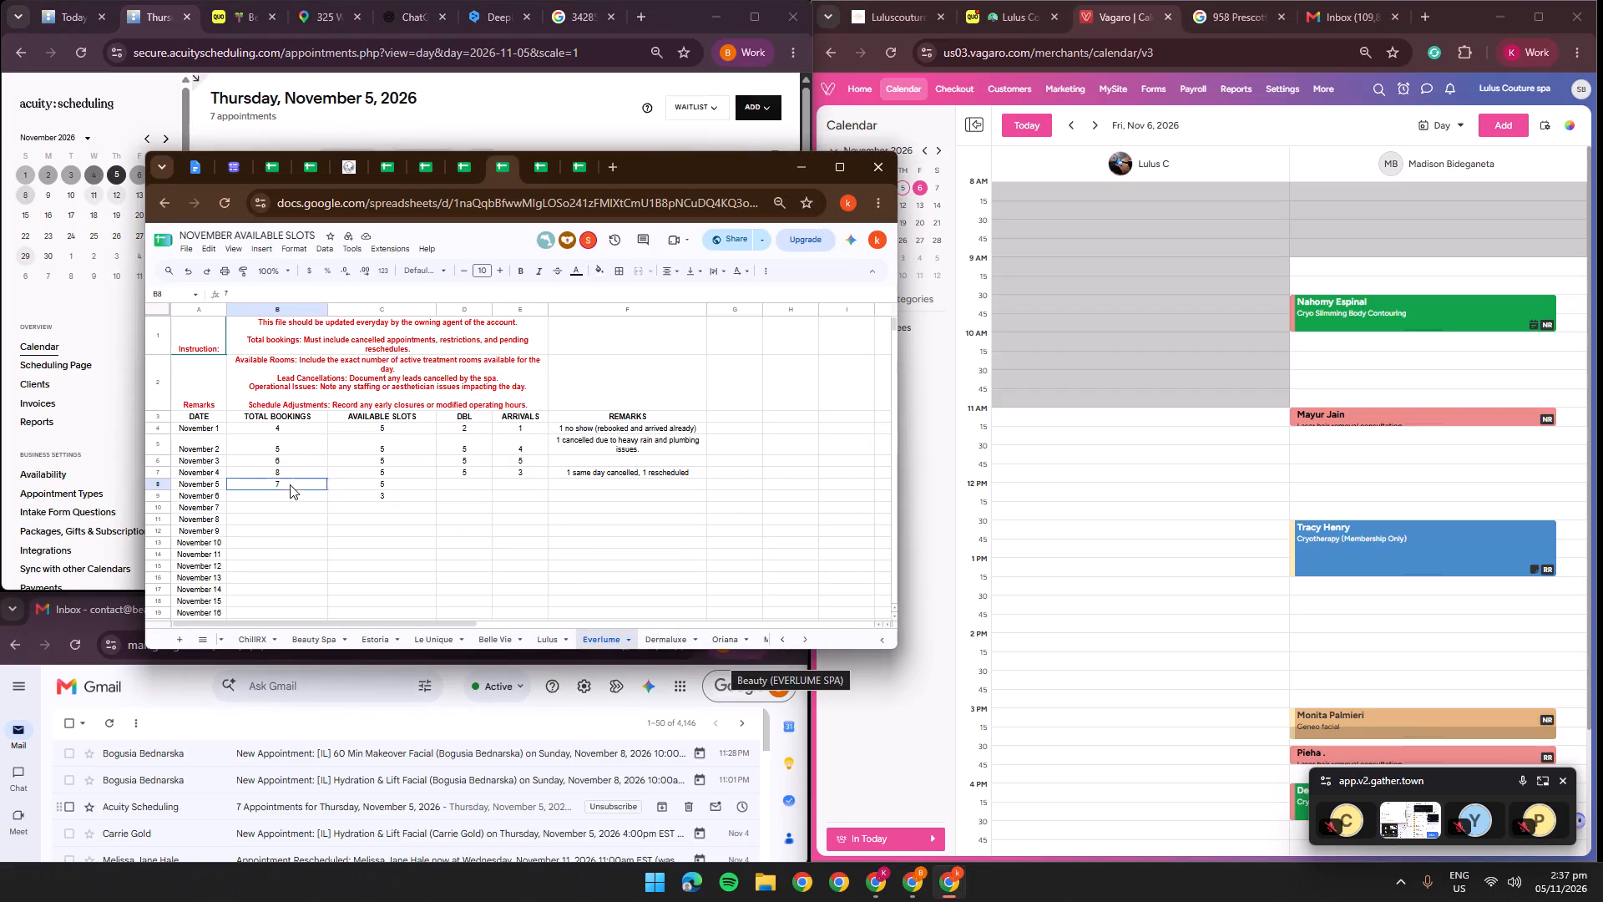
click(368, 486)
click(471, 489)
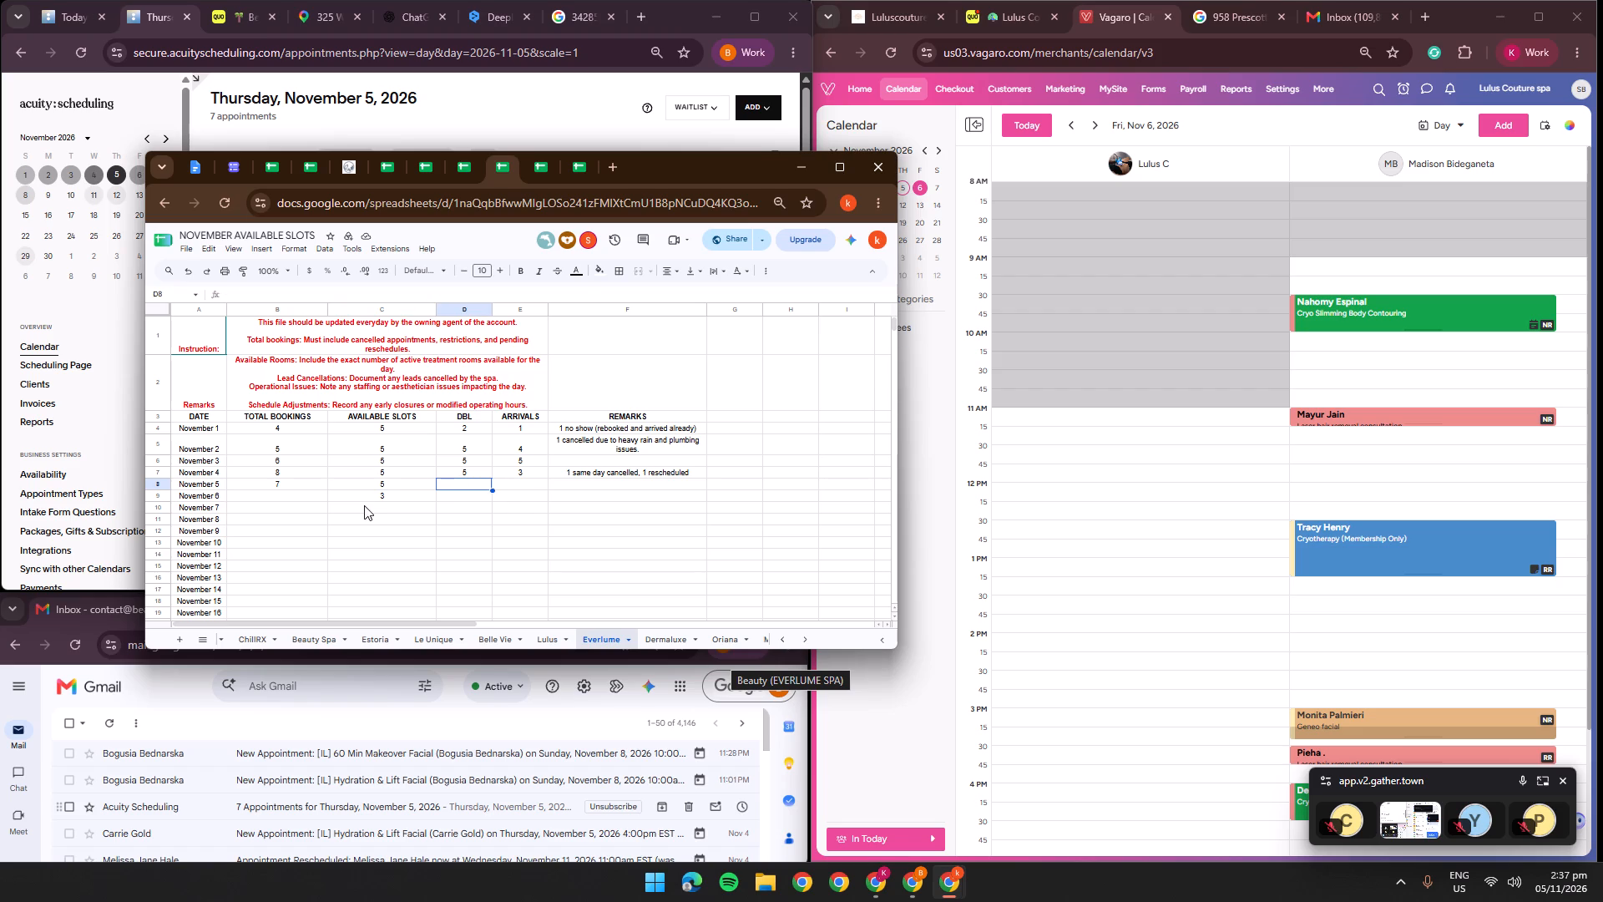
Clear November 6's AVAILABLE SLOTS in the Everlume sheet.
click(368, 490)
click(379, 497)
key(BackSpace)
Set Everlume's November 5 DBL to 3 and enter the remark "1 same day cancelled".
click(449, 483)
key(3)
key(Tab)
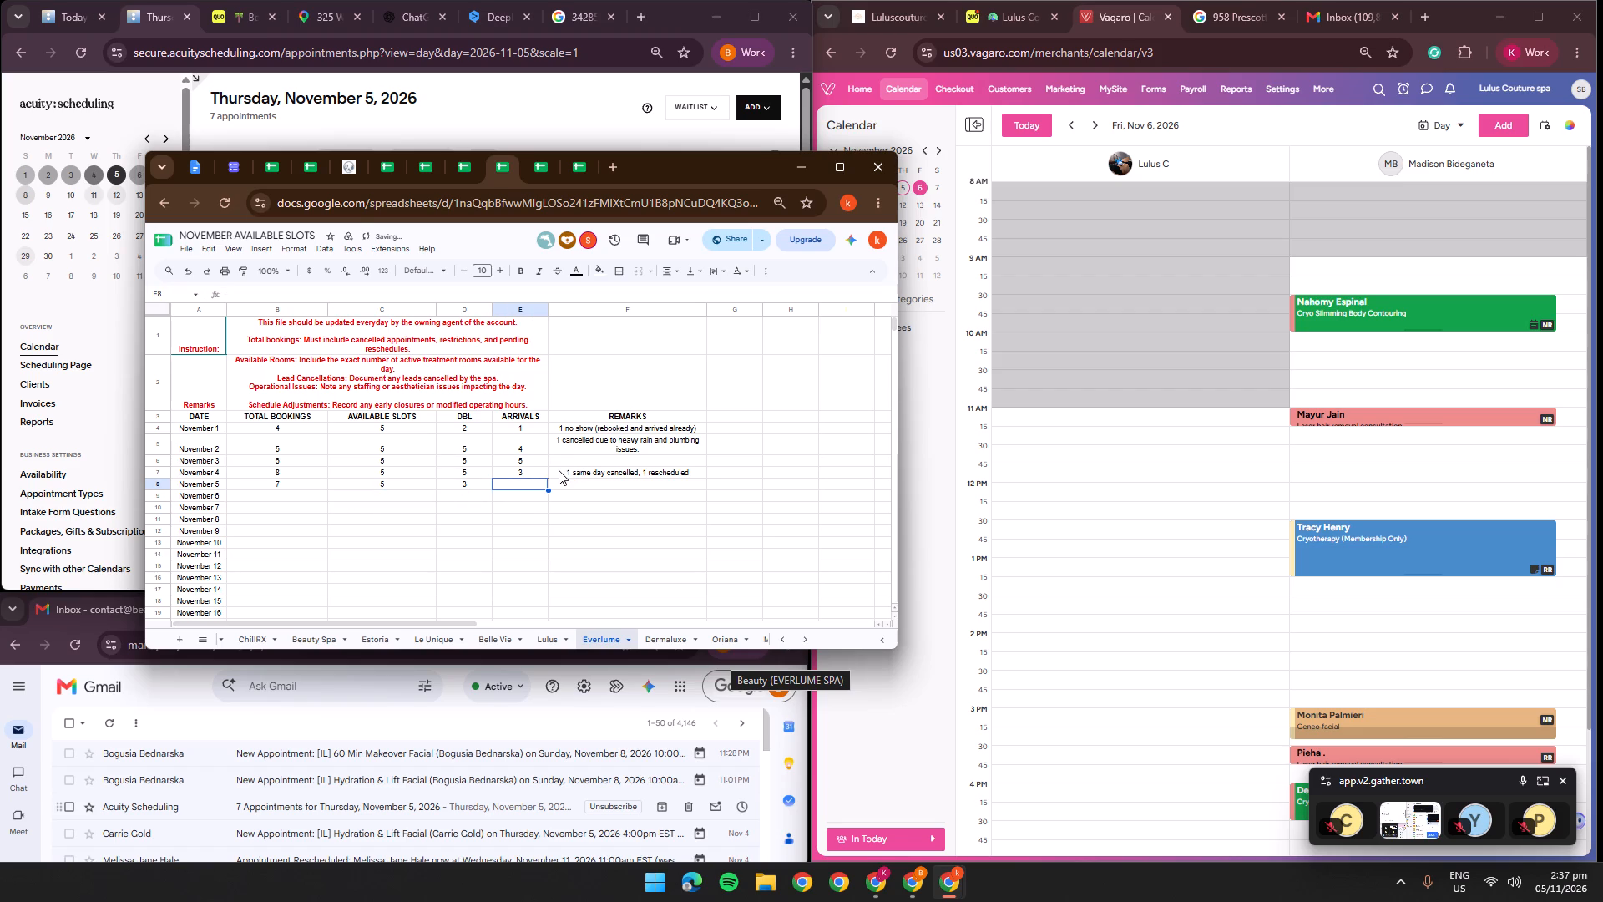
click(572, 479)
click(573, 497)
click(594, 481)
text(1 same day e)
key(BackSpace)
text(cancelled)
key(Tab)
Check Everlume's November 6 schedule in Acuity Scheduling and enter 5 TOTAL BOOKINGS and 3 AVAILABLE SLOTS for that day.
click(296, 497)
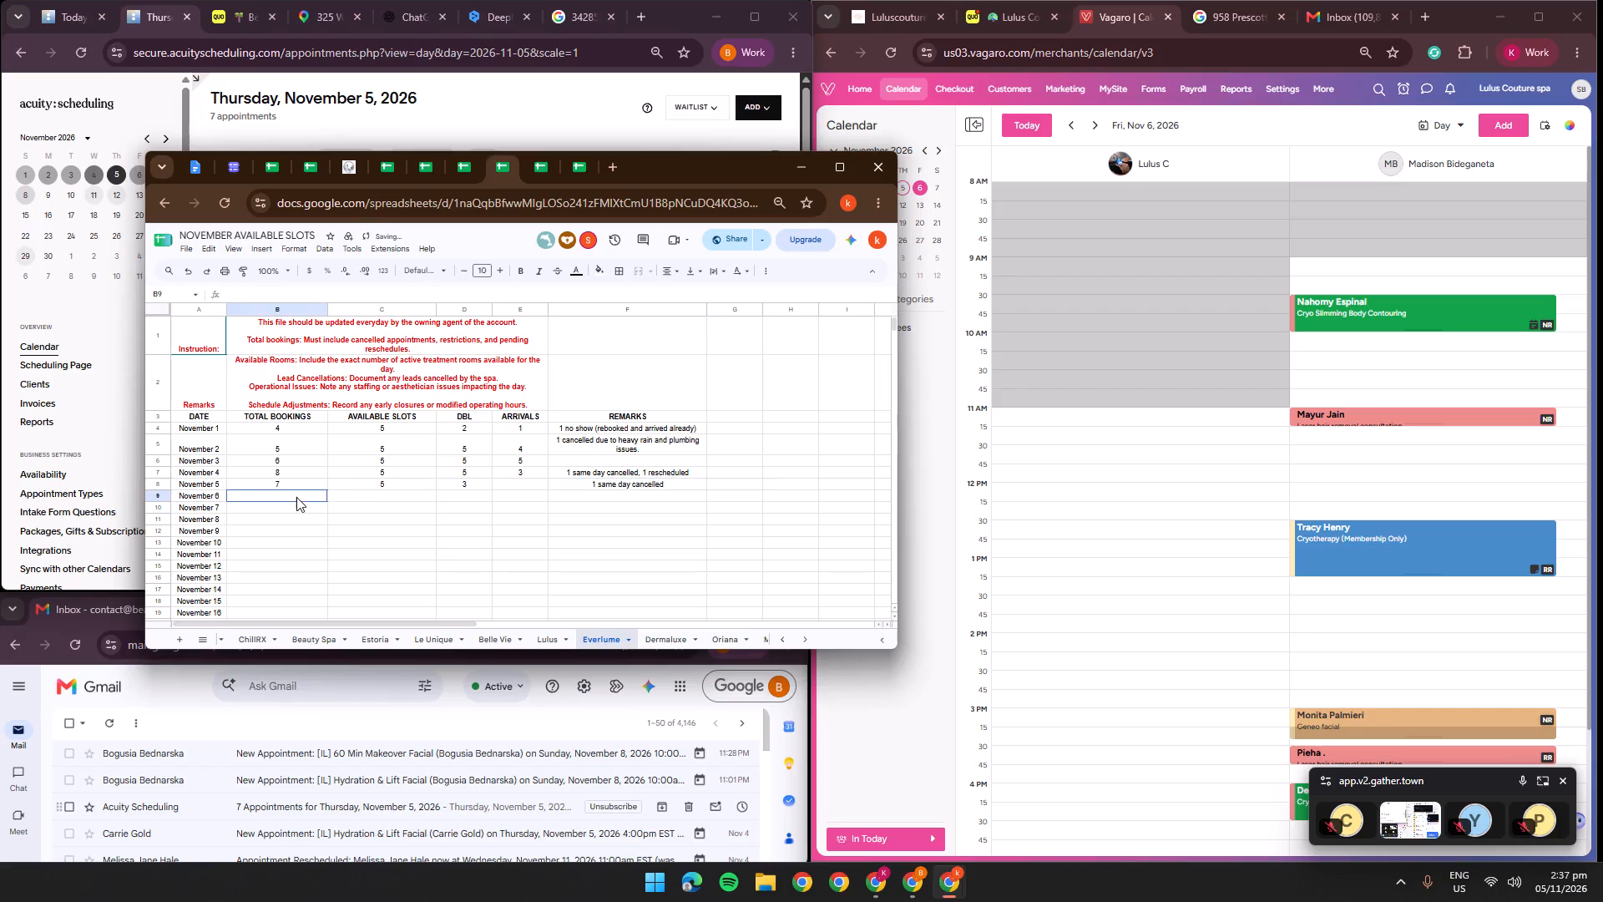
click(351, 117)
click(144, 176)
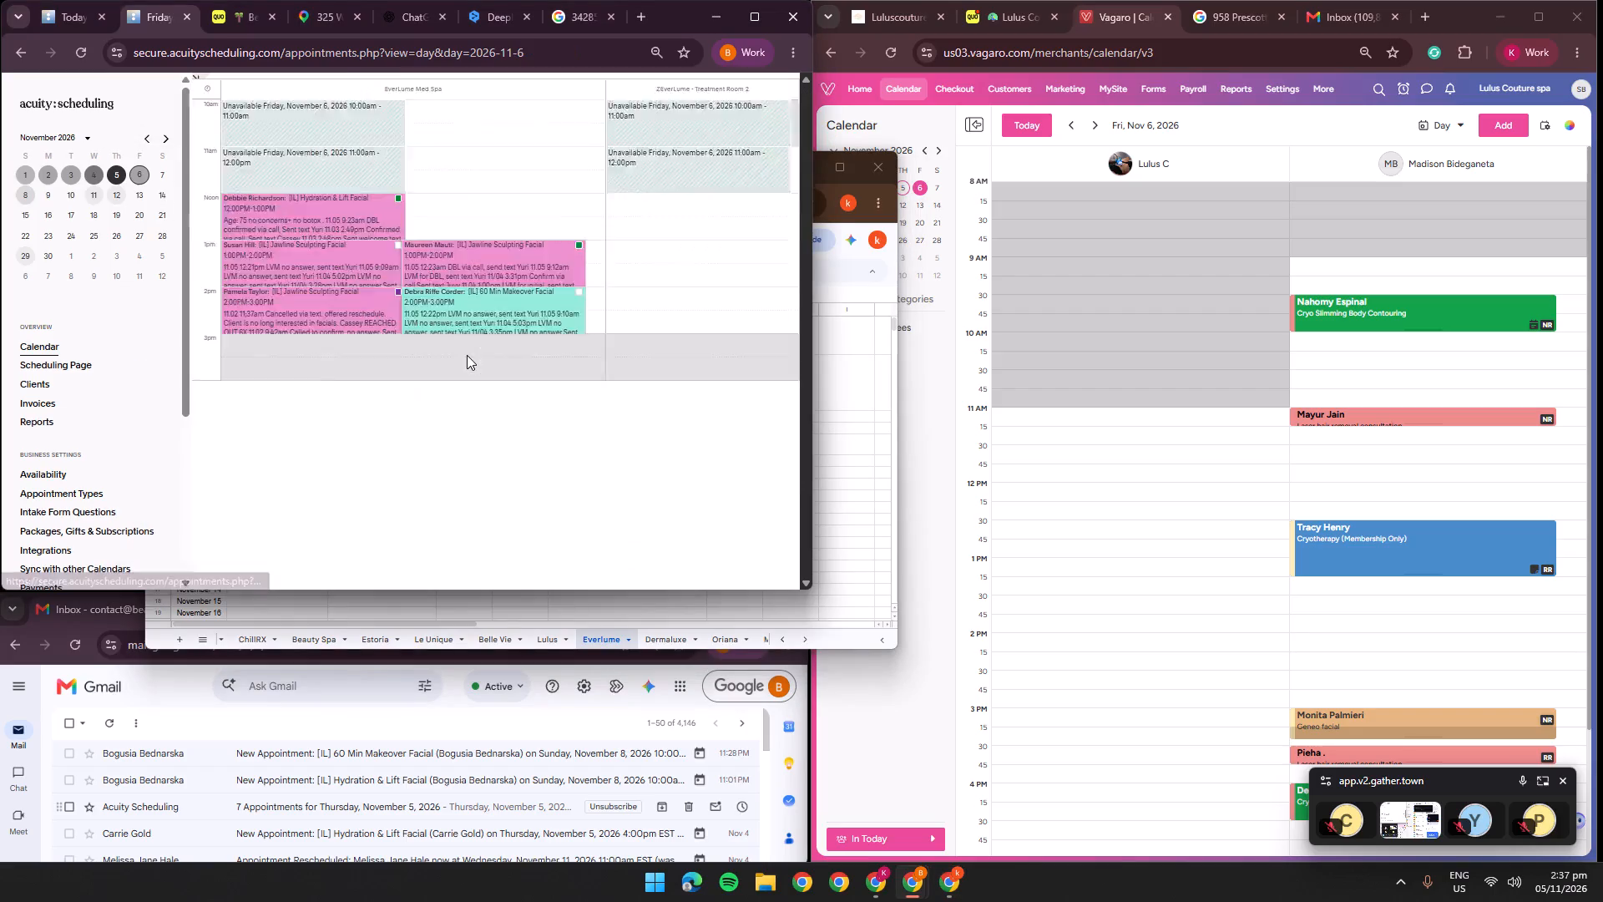
key(alt+Tab)
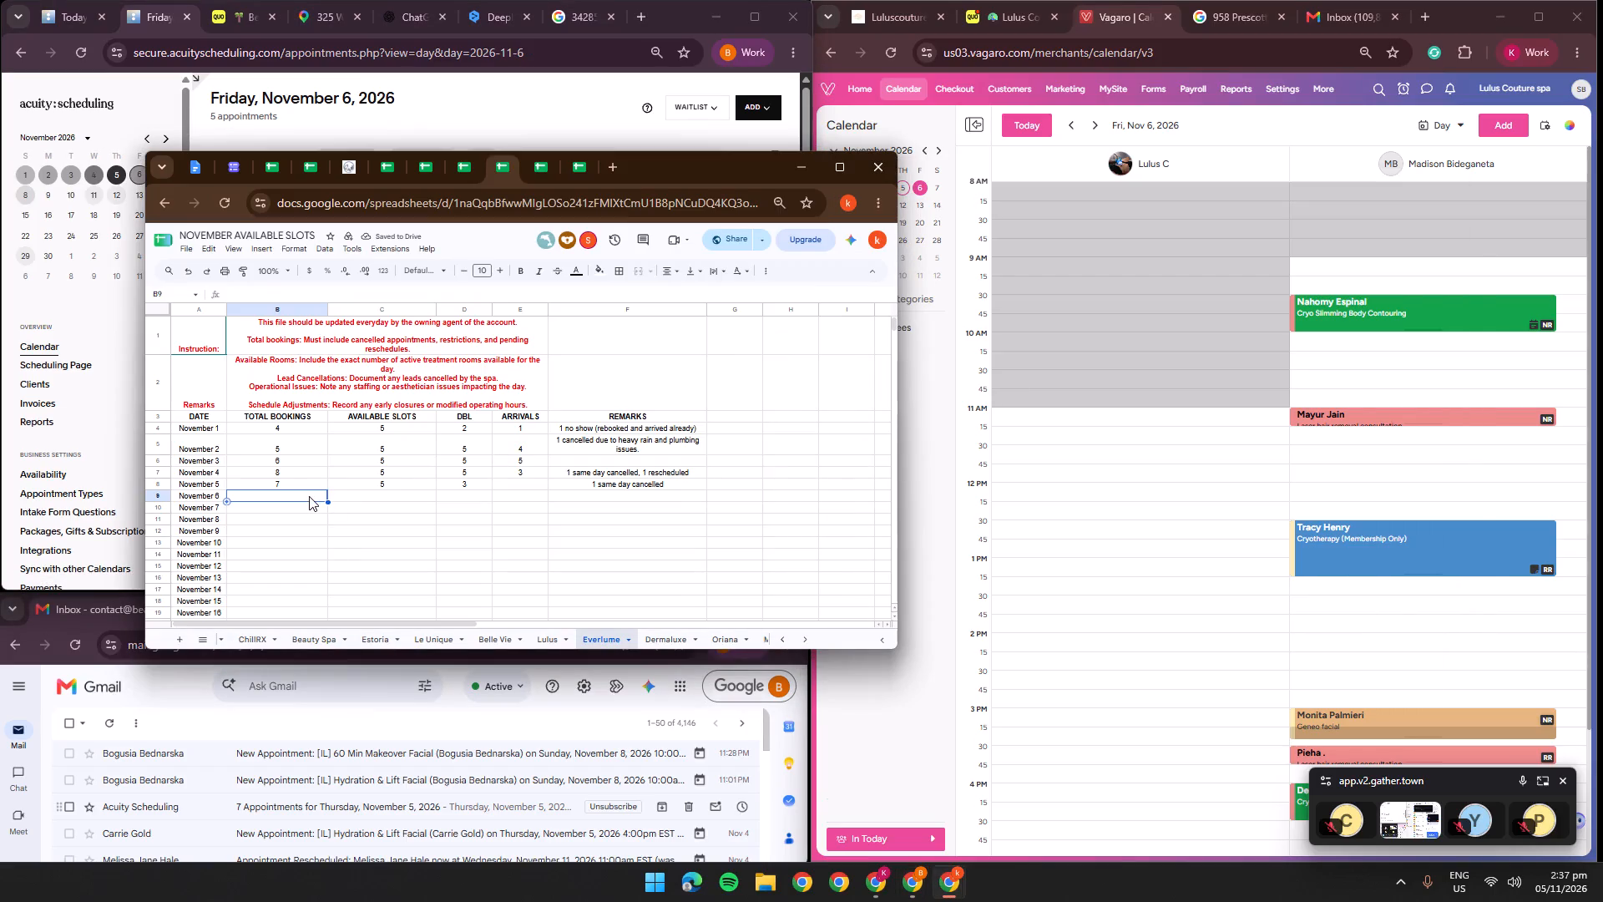
click(309, 496)
key(5)
key(Tab)
key(3)
key(Tab)
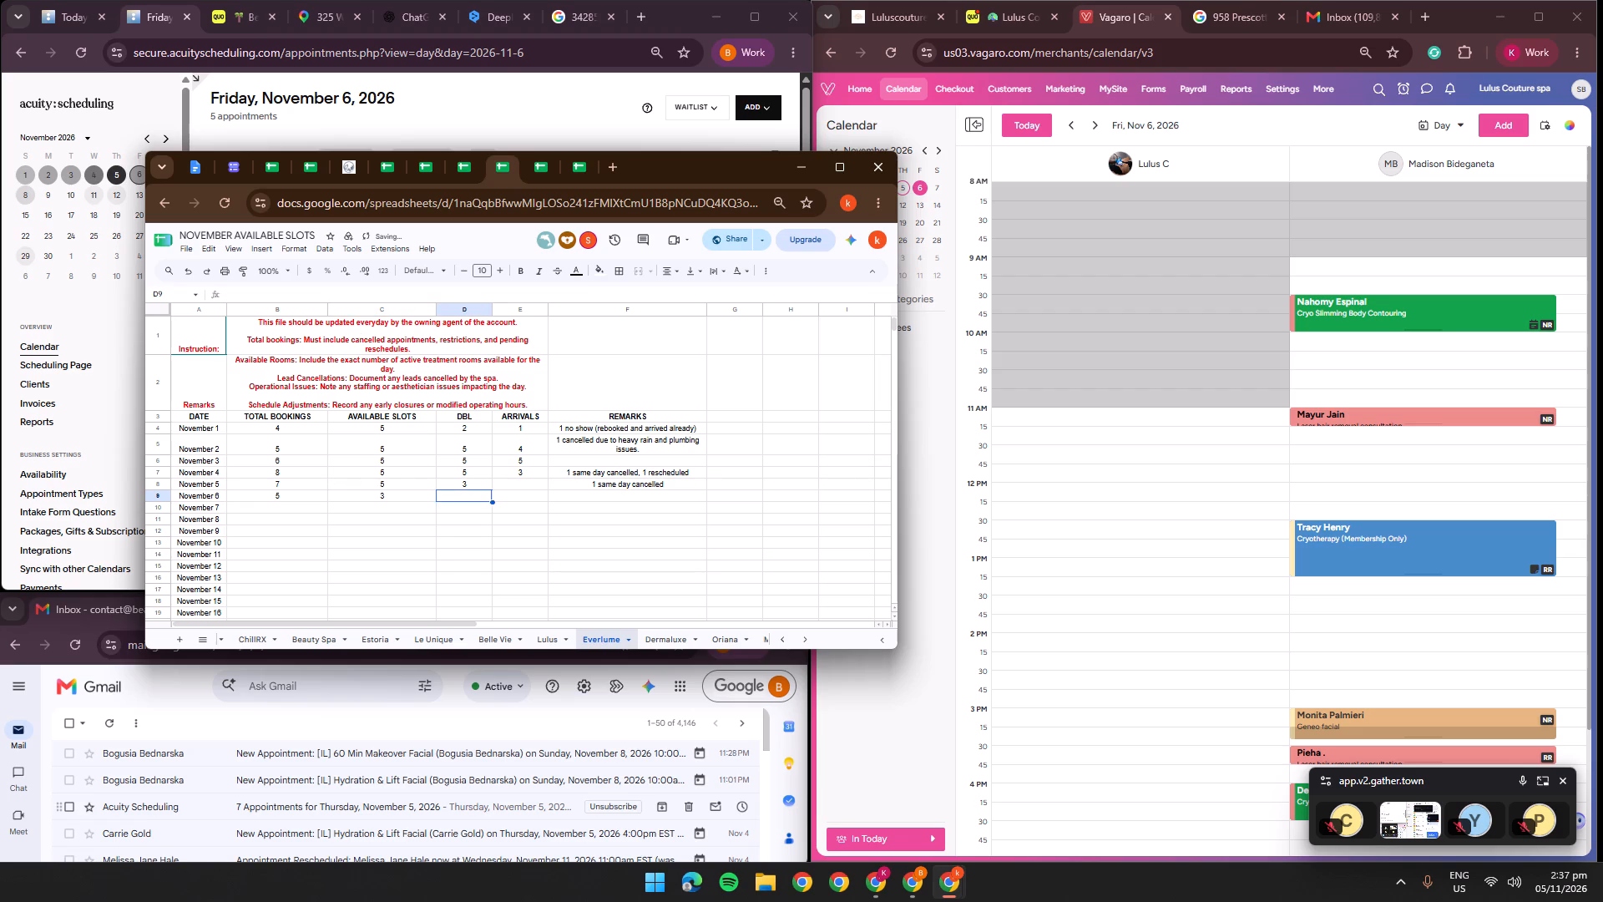
Set Everlume's November 6 DBL to 2 and recheck the row against that day's appointments in Acuity Scheduling.
click(486, 84)
key(alt+Tab)
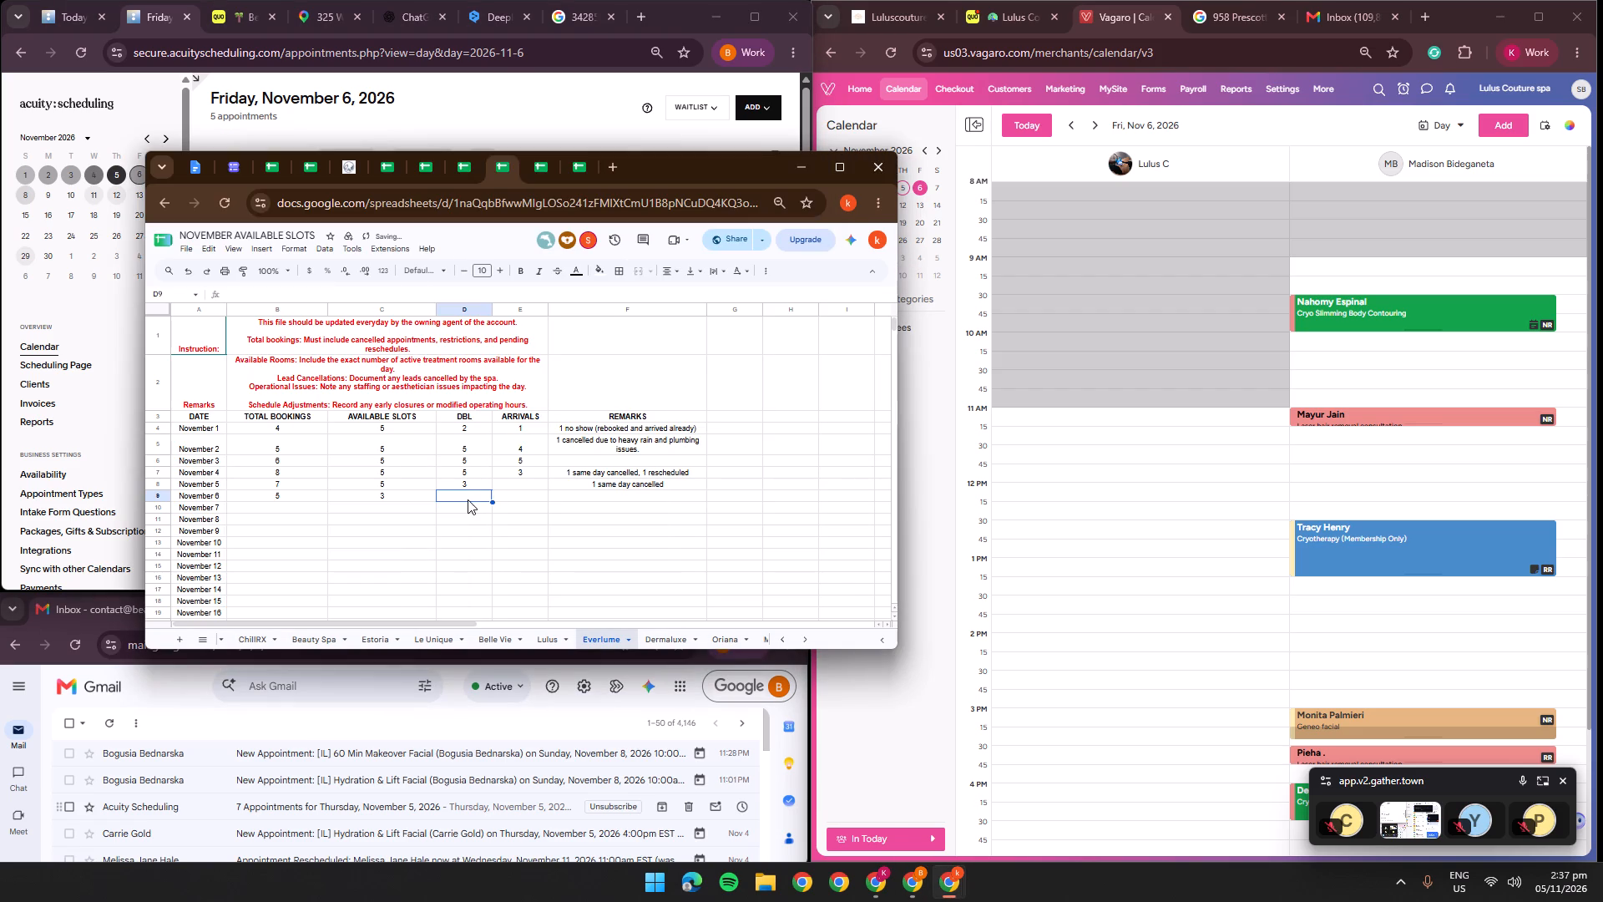
click(468, 499)
key(2)
key(Tab)
key(Tab)
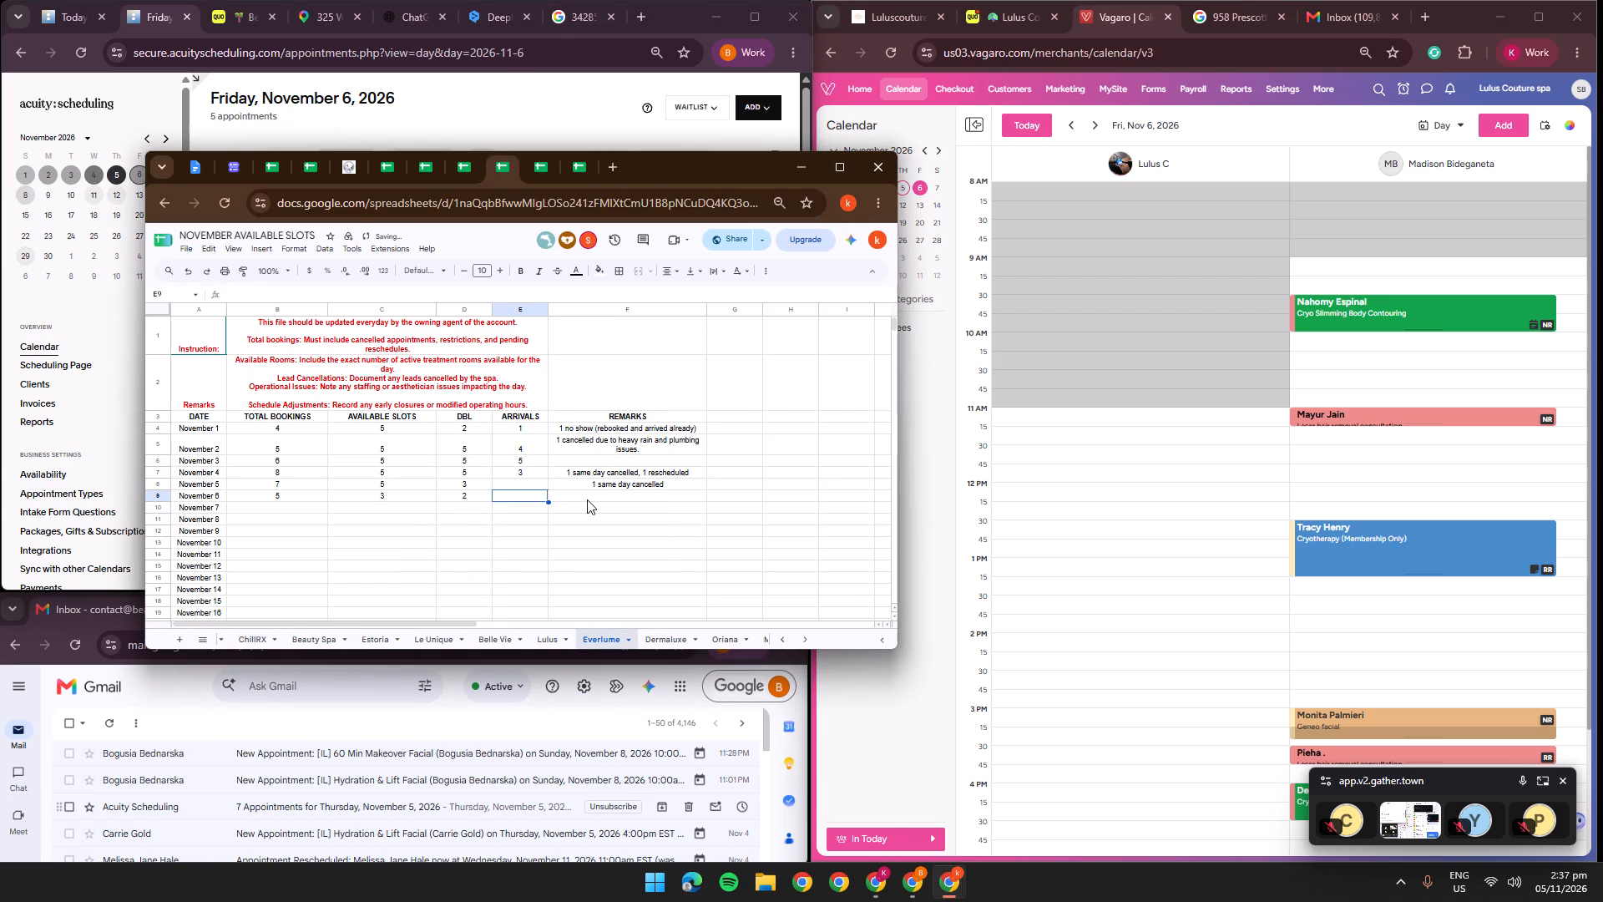
click(505, 106)
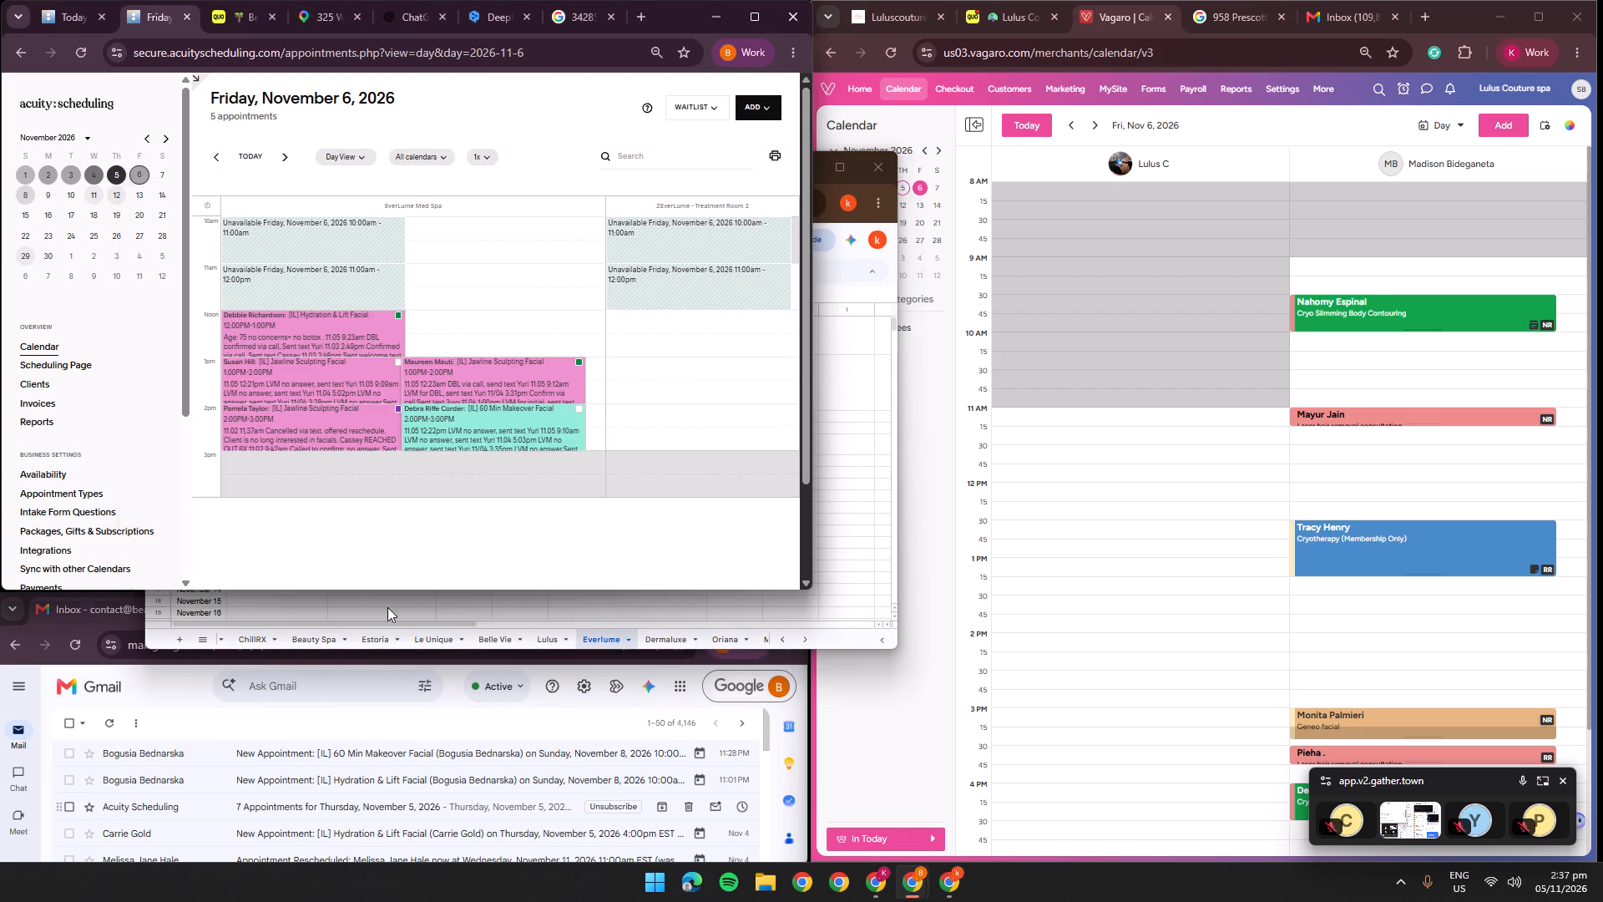
click(387, 607)
click(280, 505)
click(411, 555)
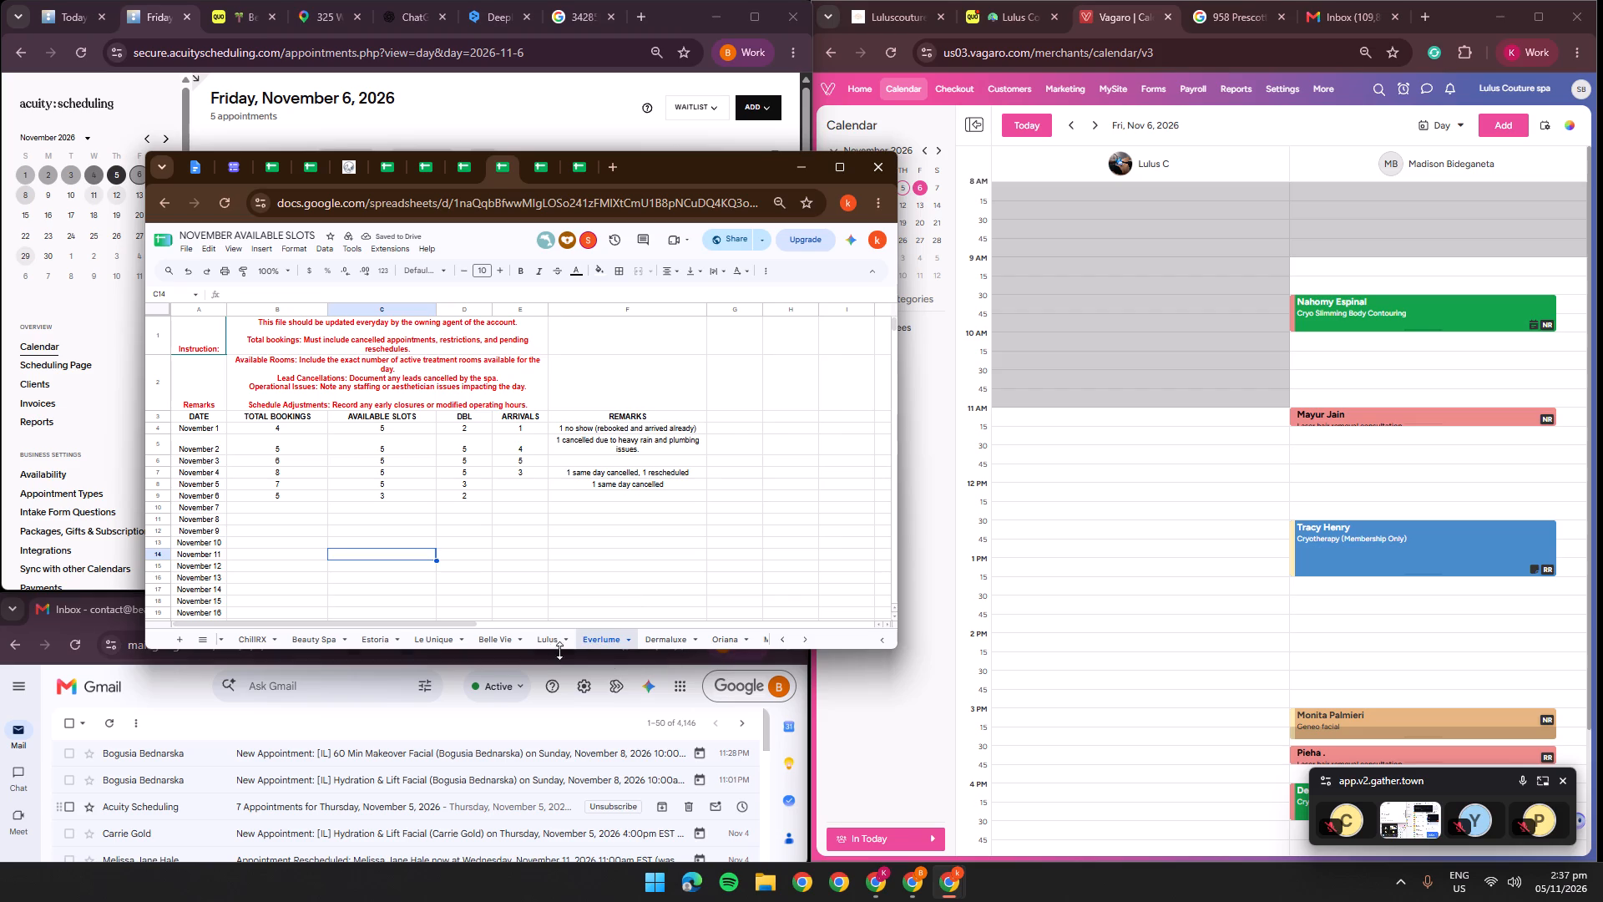
Open the Lulus sheet, check November 7 in the GoHighLevel calendar, and set that day's TOTAL BOOKINGS to 3.
click(531, 641)
click(293, 496)
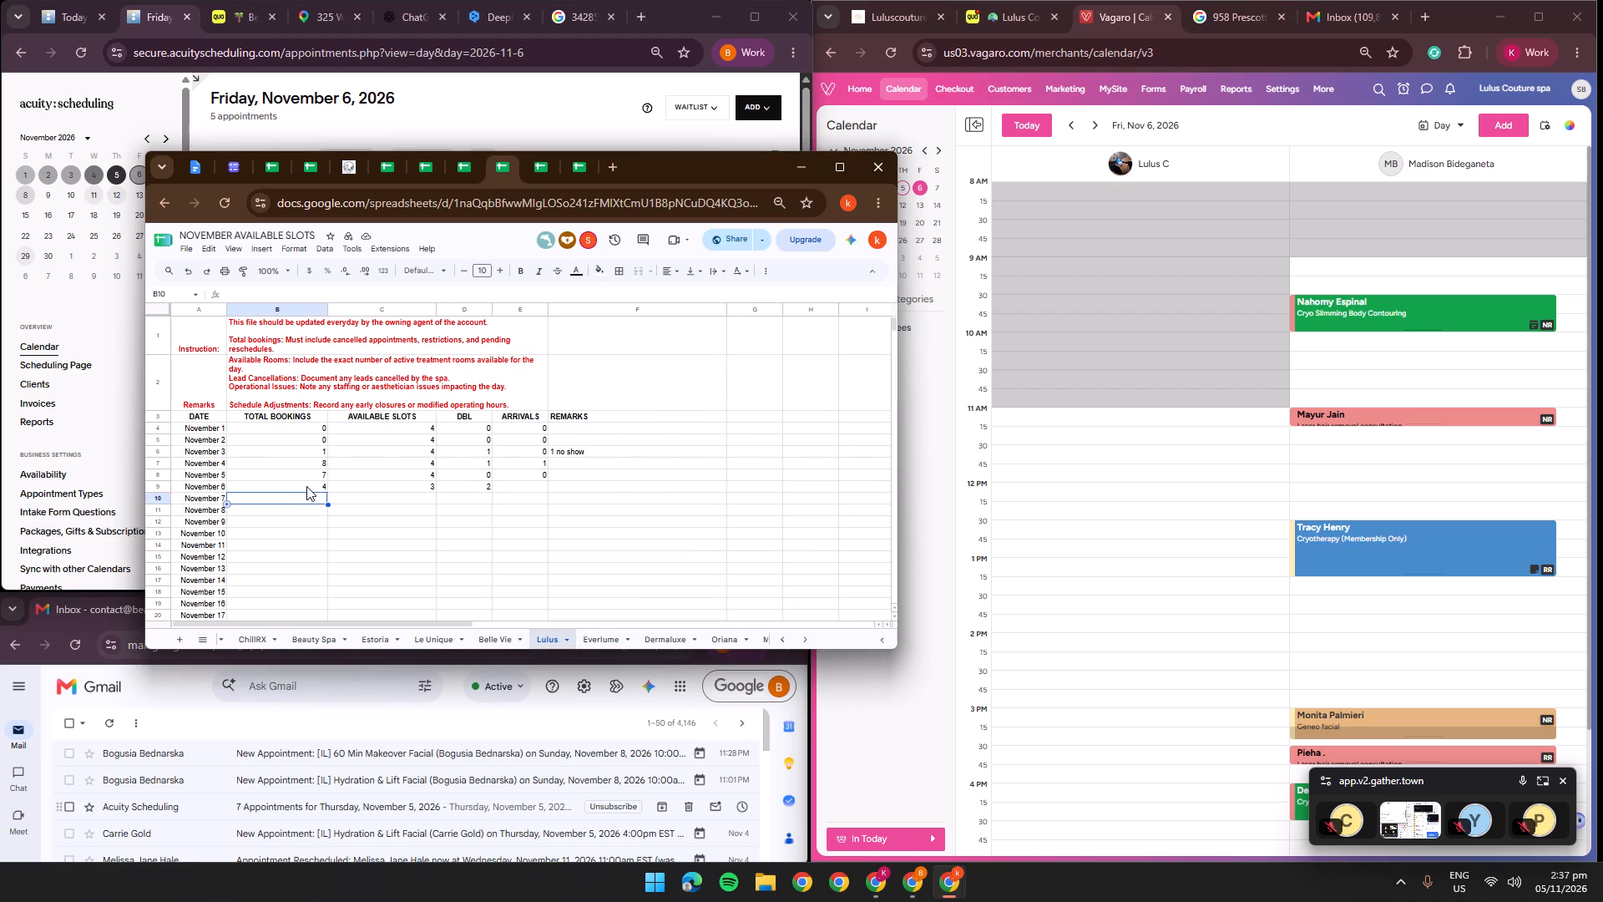
click(309, 485)
click(415, 491)
click(414, 544)
drag(528, 609, 535, 601)
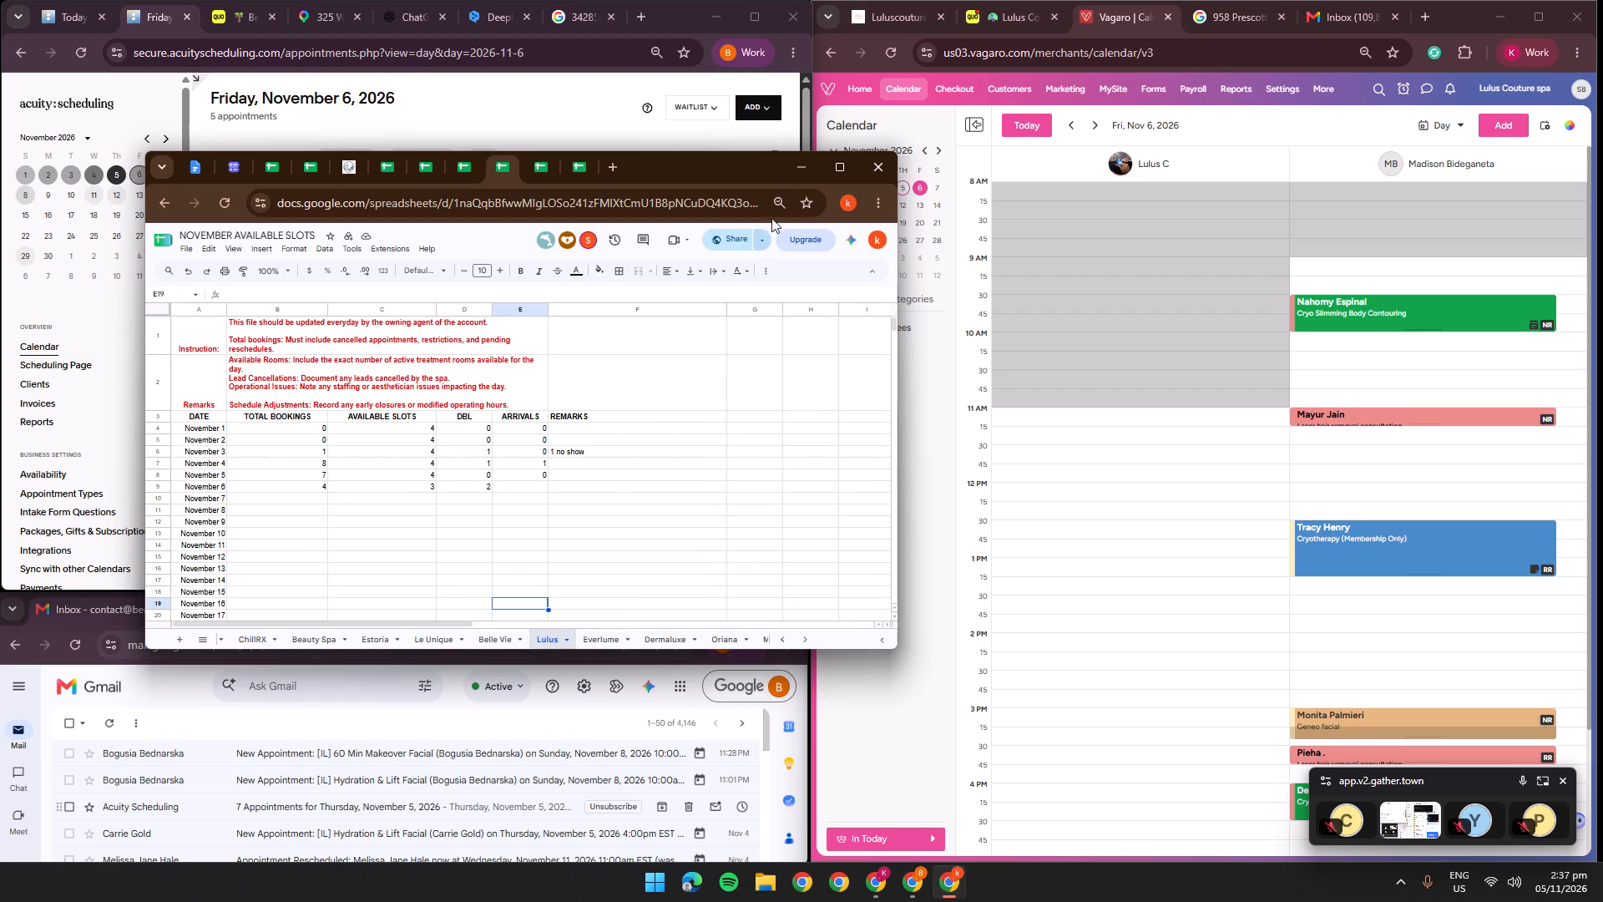
click(289, 496)
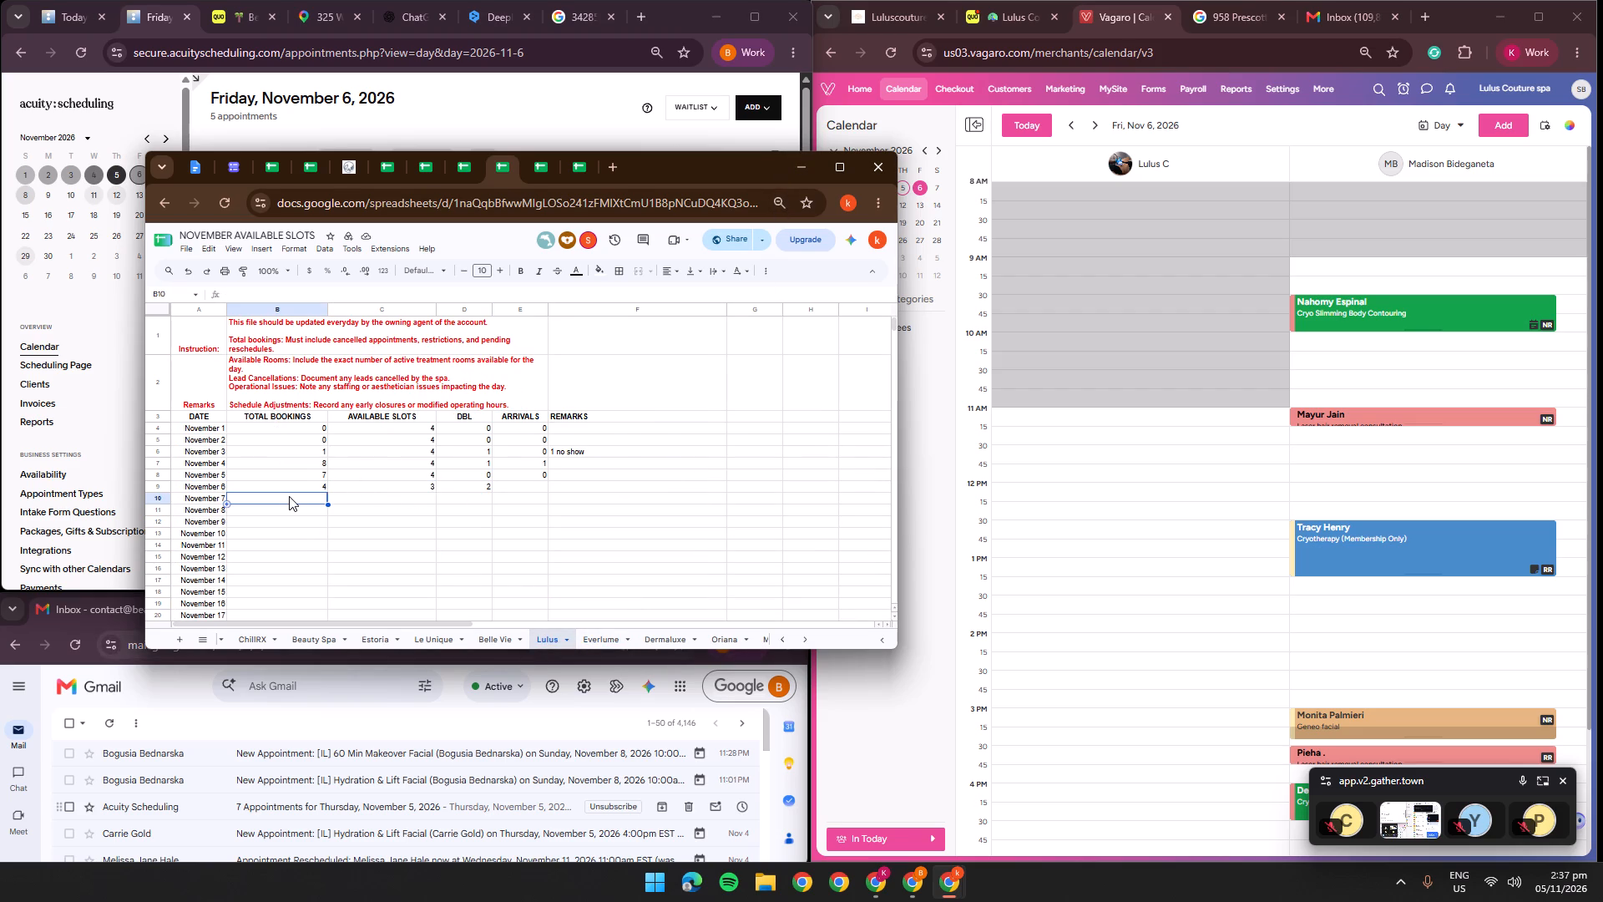
click(877, 20)
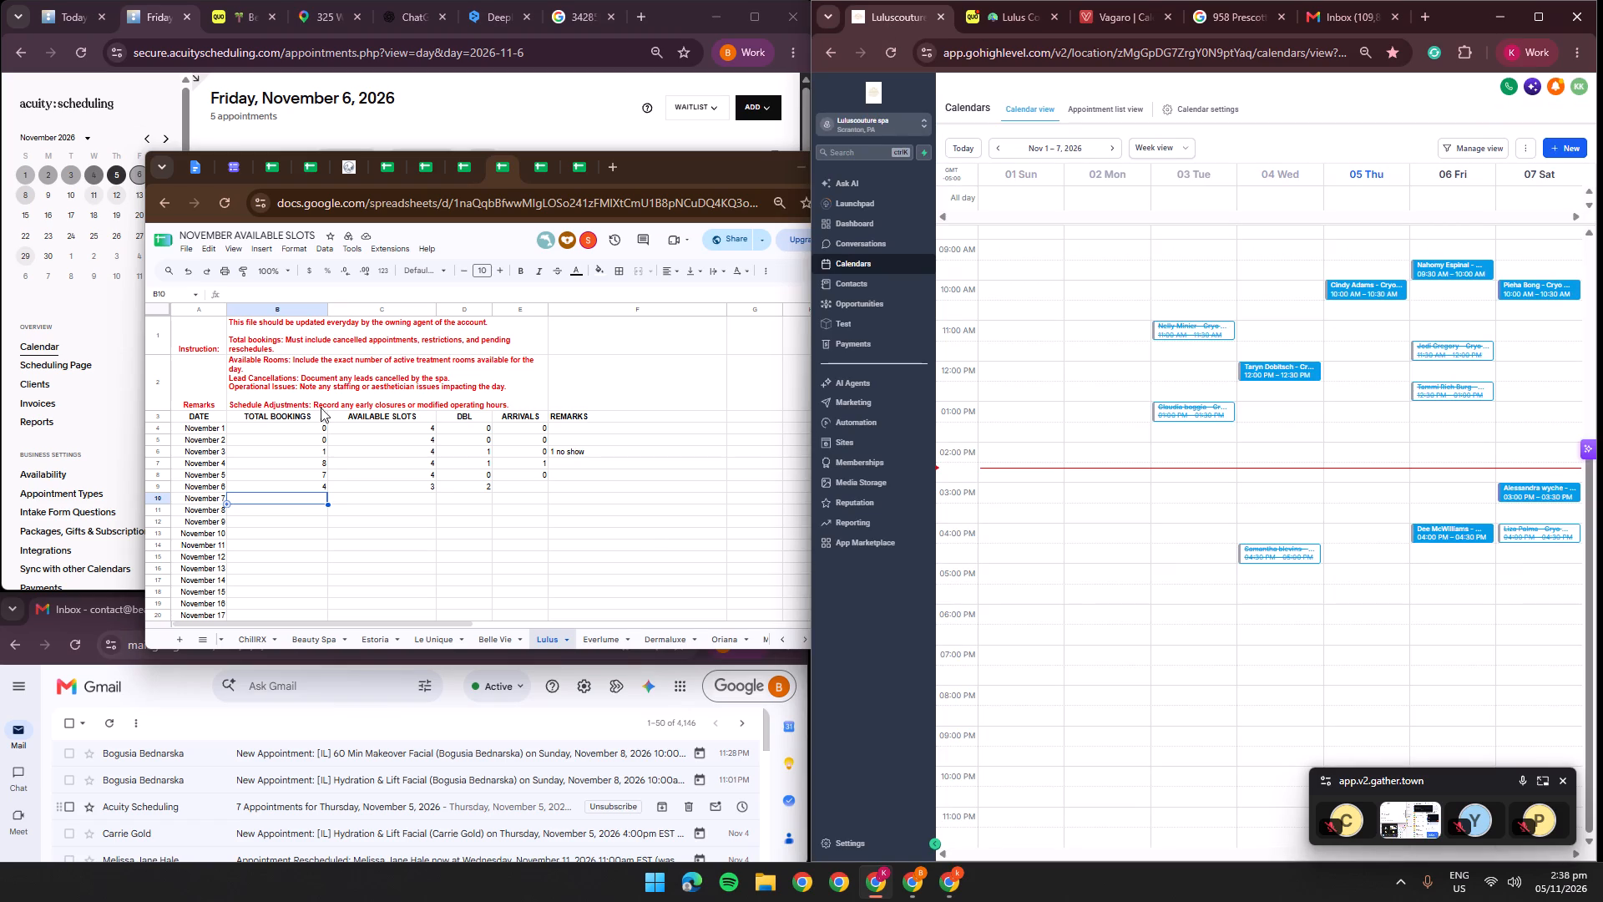
click(285, 501)
key(3)
key(Tab)
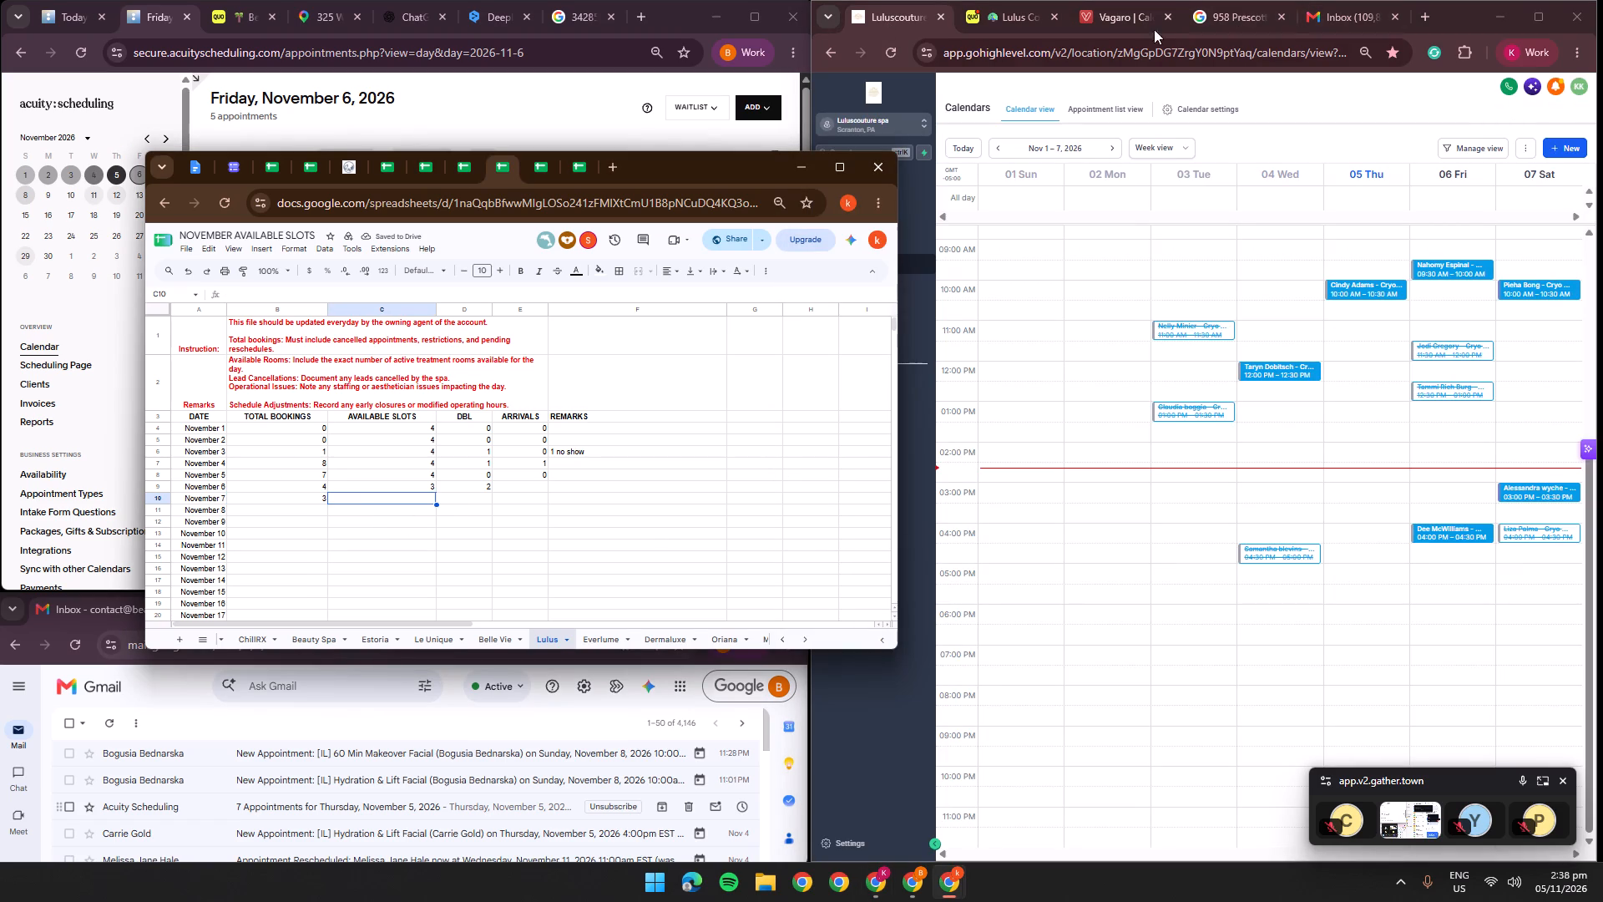
Review the Lulus spa's November 7 schedule in Vagaro and set that day's AVAILABLE SLOTS to 0.
click(1123, 26)
click(929, 193)
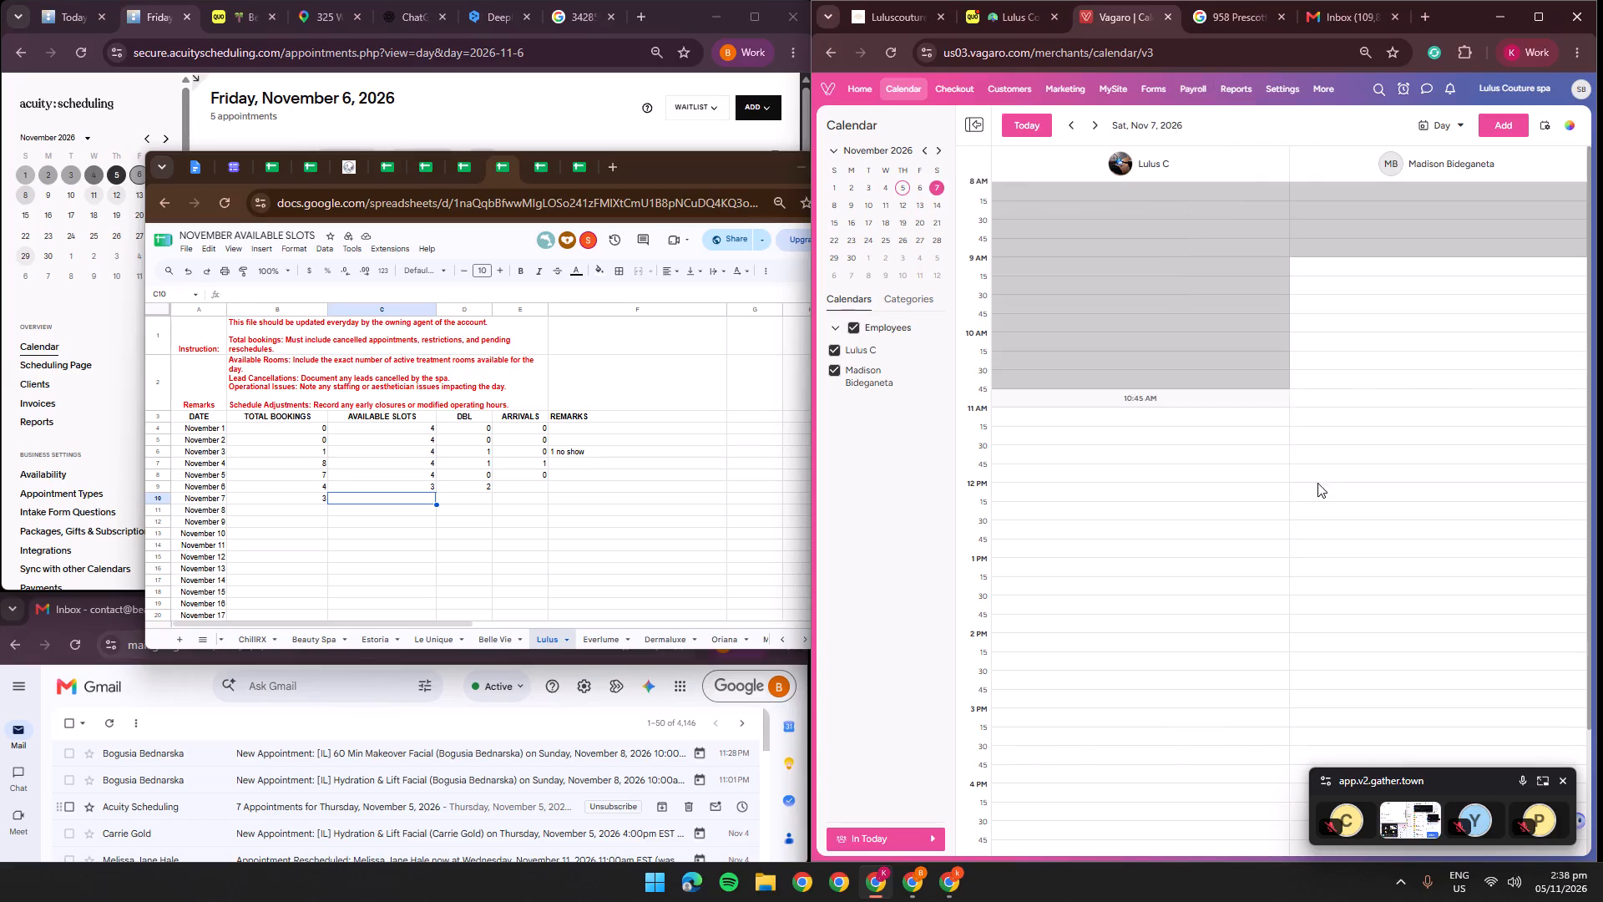
scroll(1380, 356, down, 1)
scroll(1439, 535, up, 1)
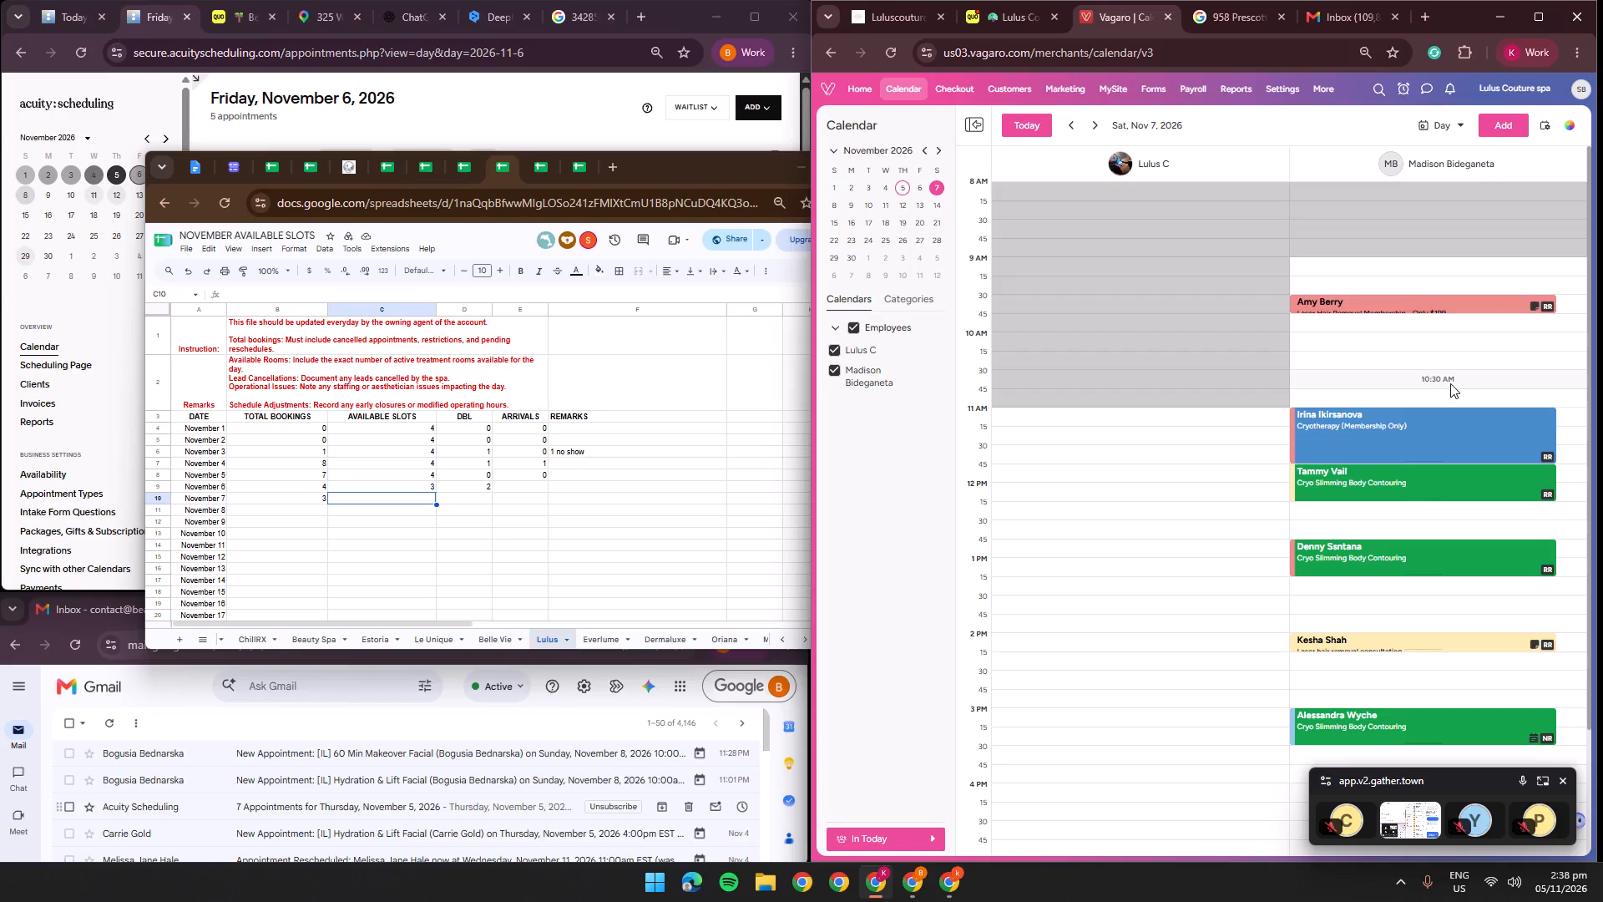
scroll(1397, 686, down, 2)
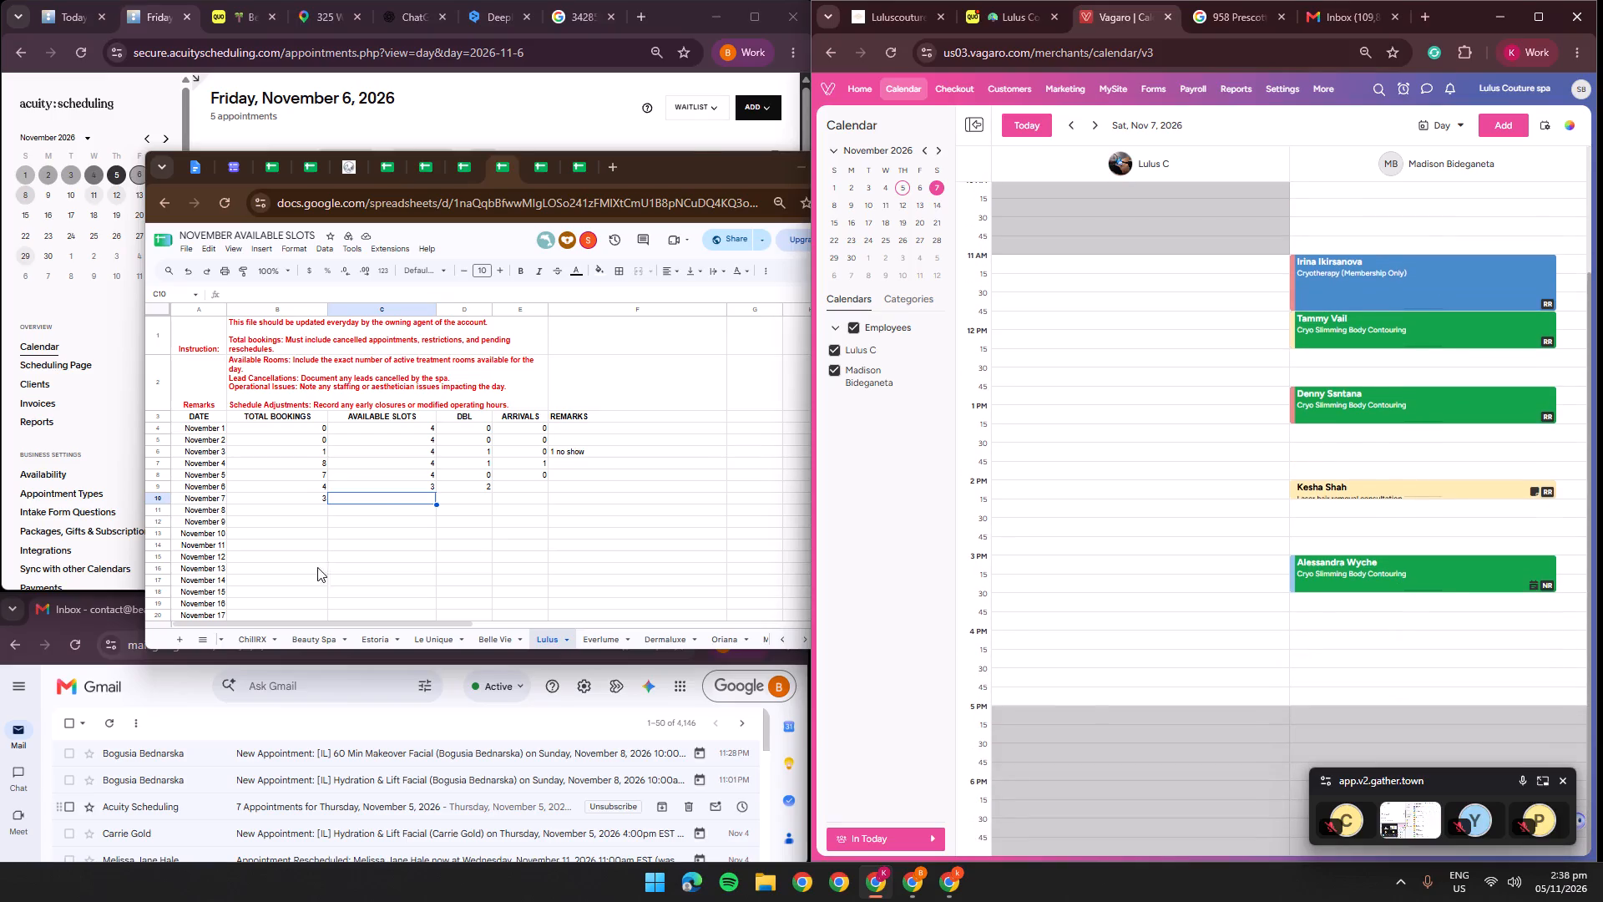
click(417, 495)
key(0)
key(Tab)
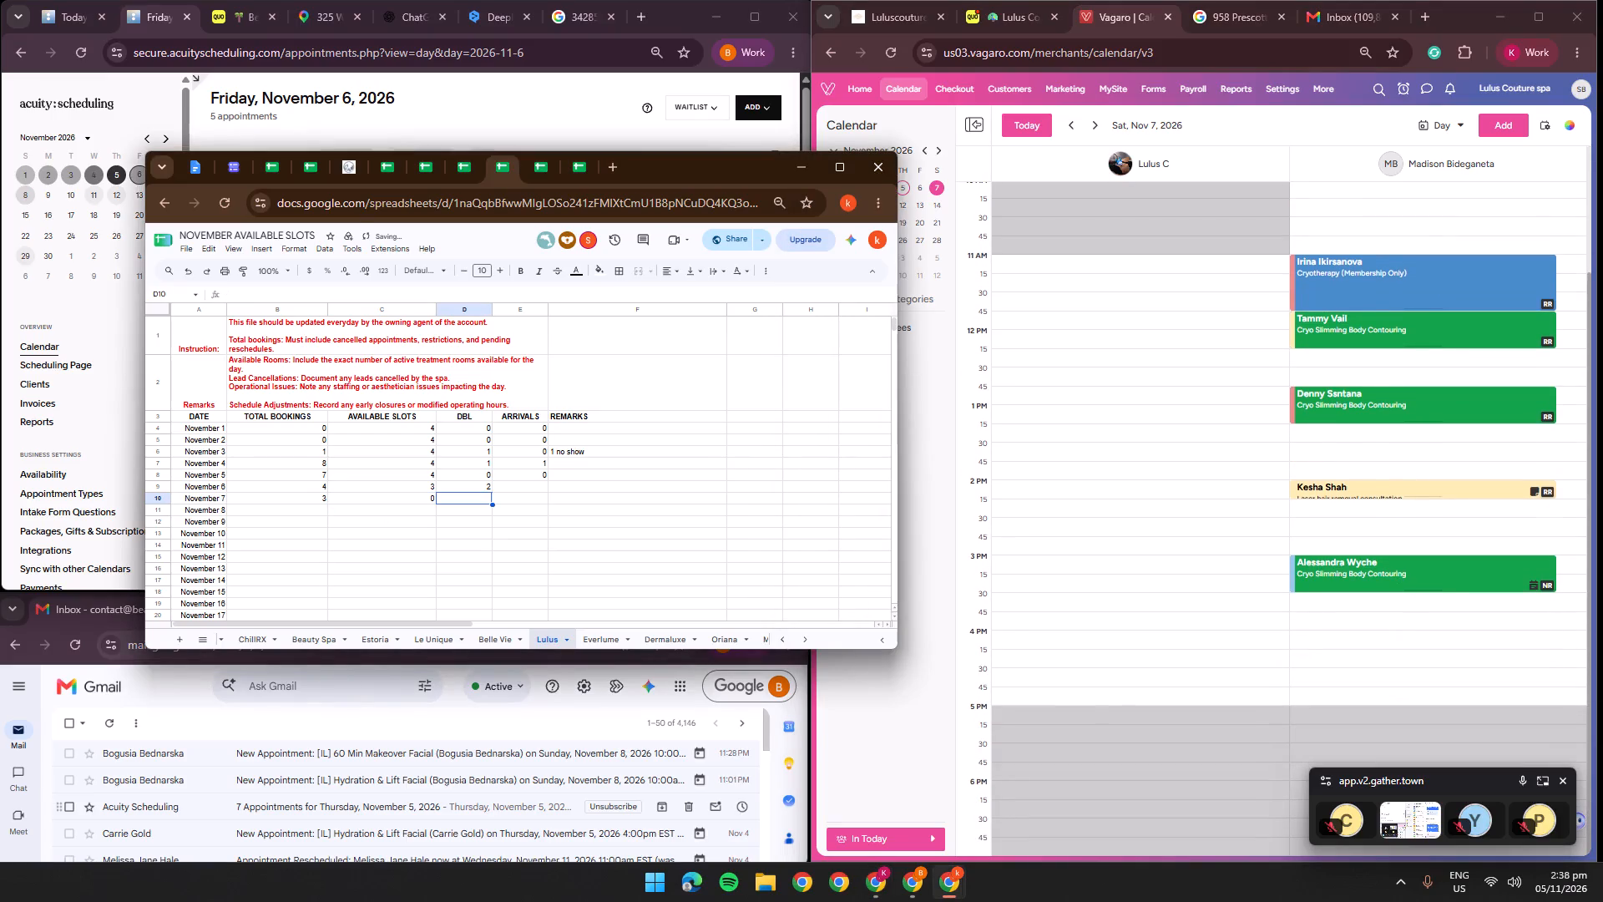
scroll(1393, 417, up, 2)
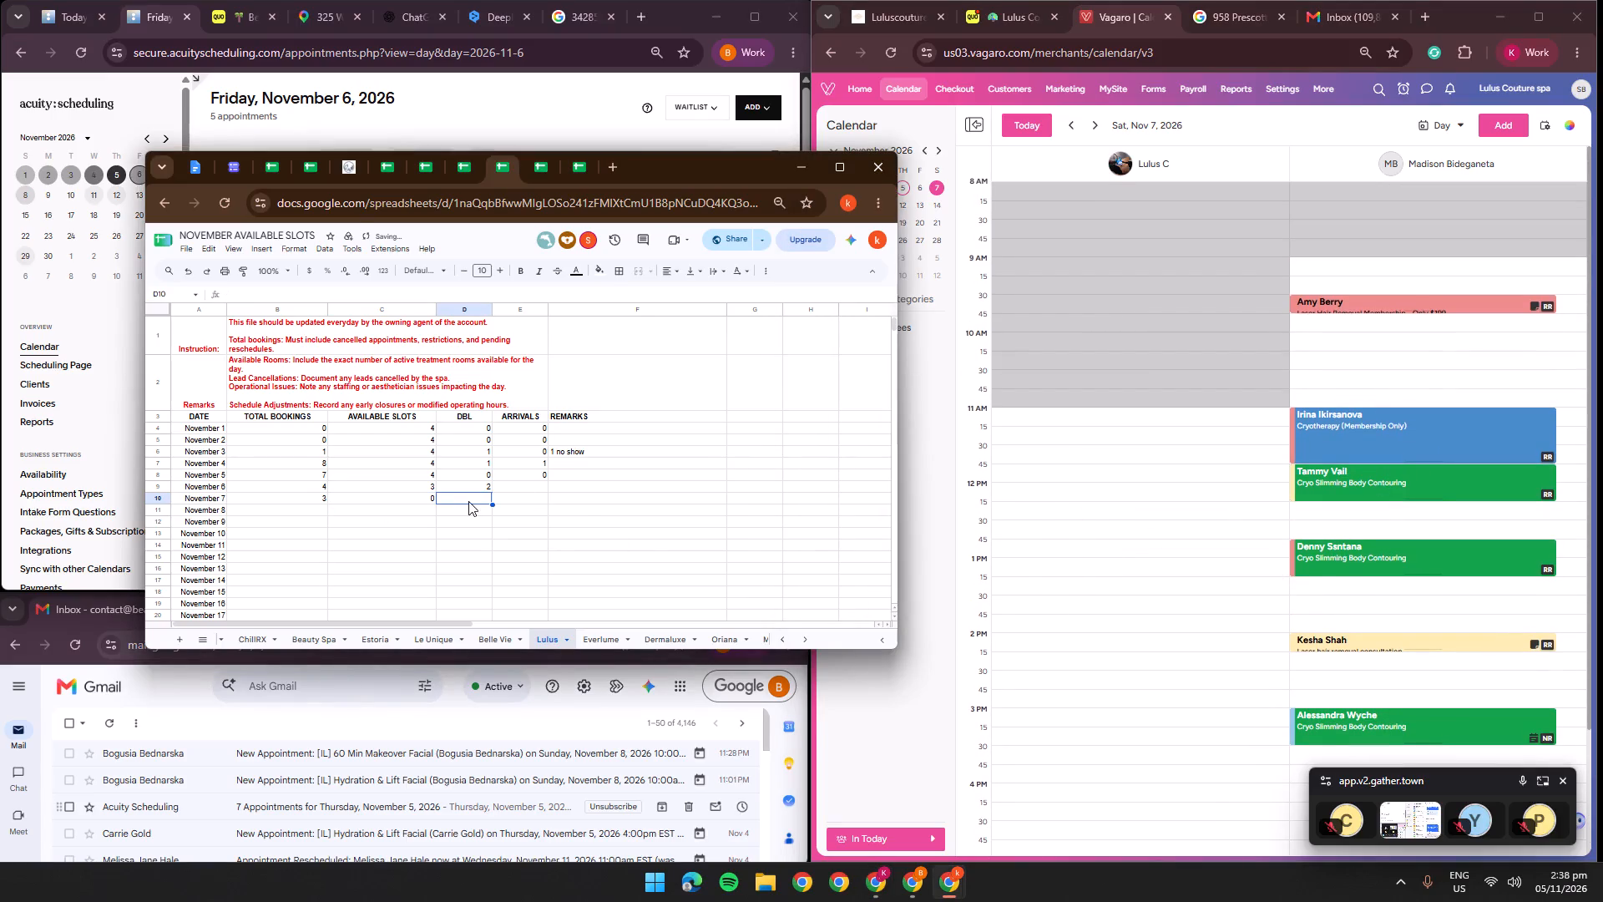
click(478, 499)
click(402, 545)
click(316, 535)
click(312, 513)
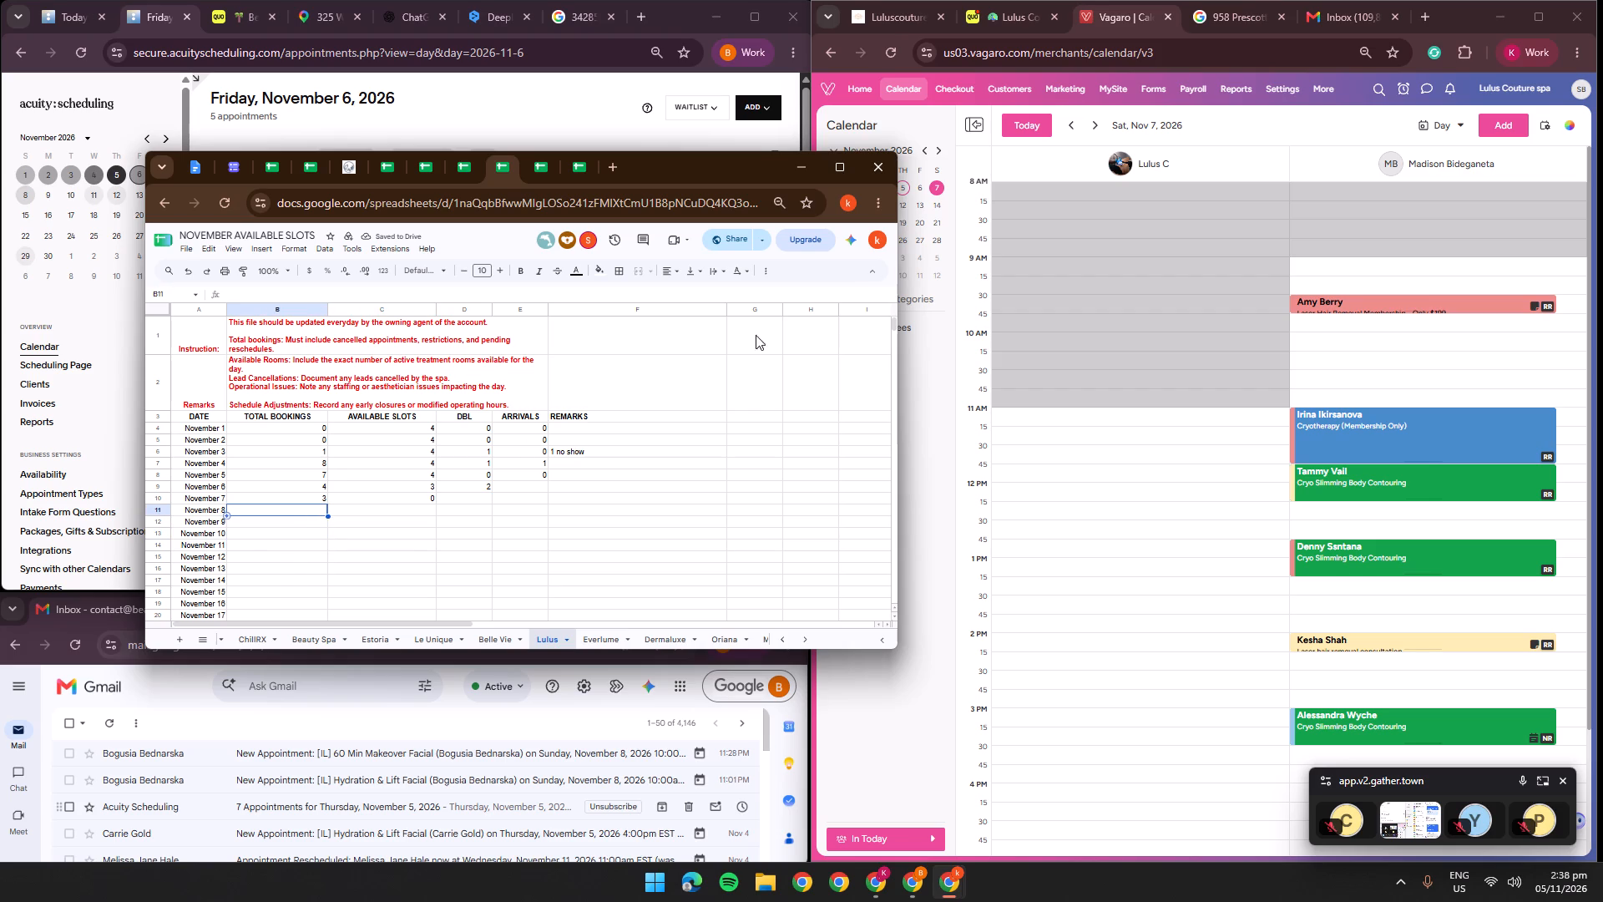
Check November 8 and 9 for Lulus in the GoHighLevel calendar and mark both days' TOTAL BOOKINGS as CLOSED in the sheet.
click(890, 27)
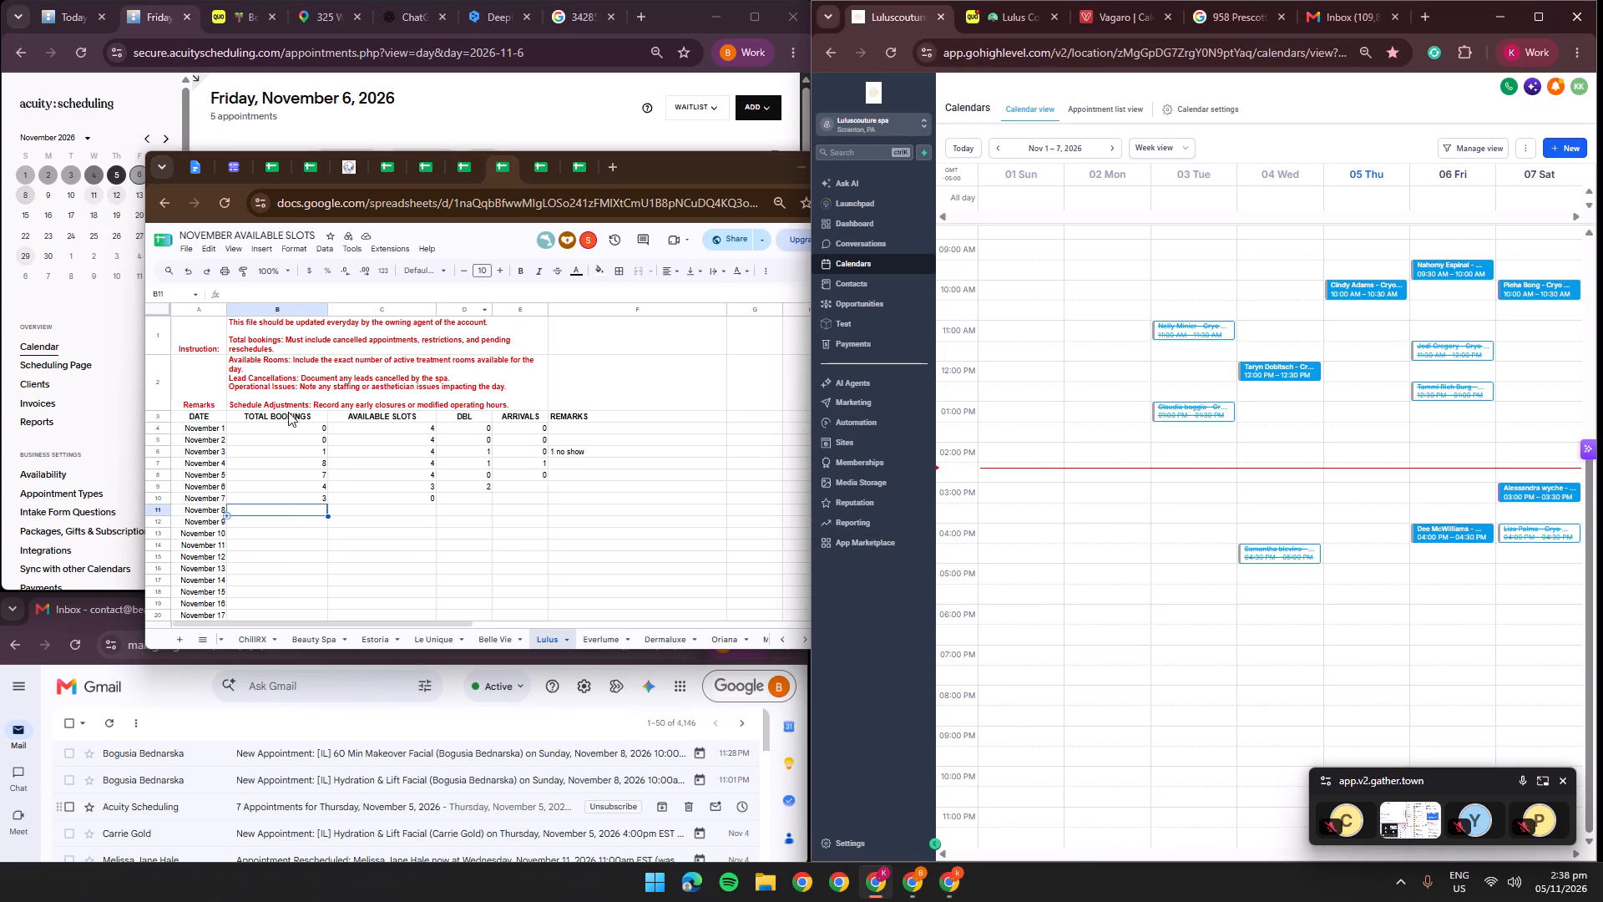
click(295, 509)
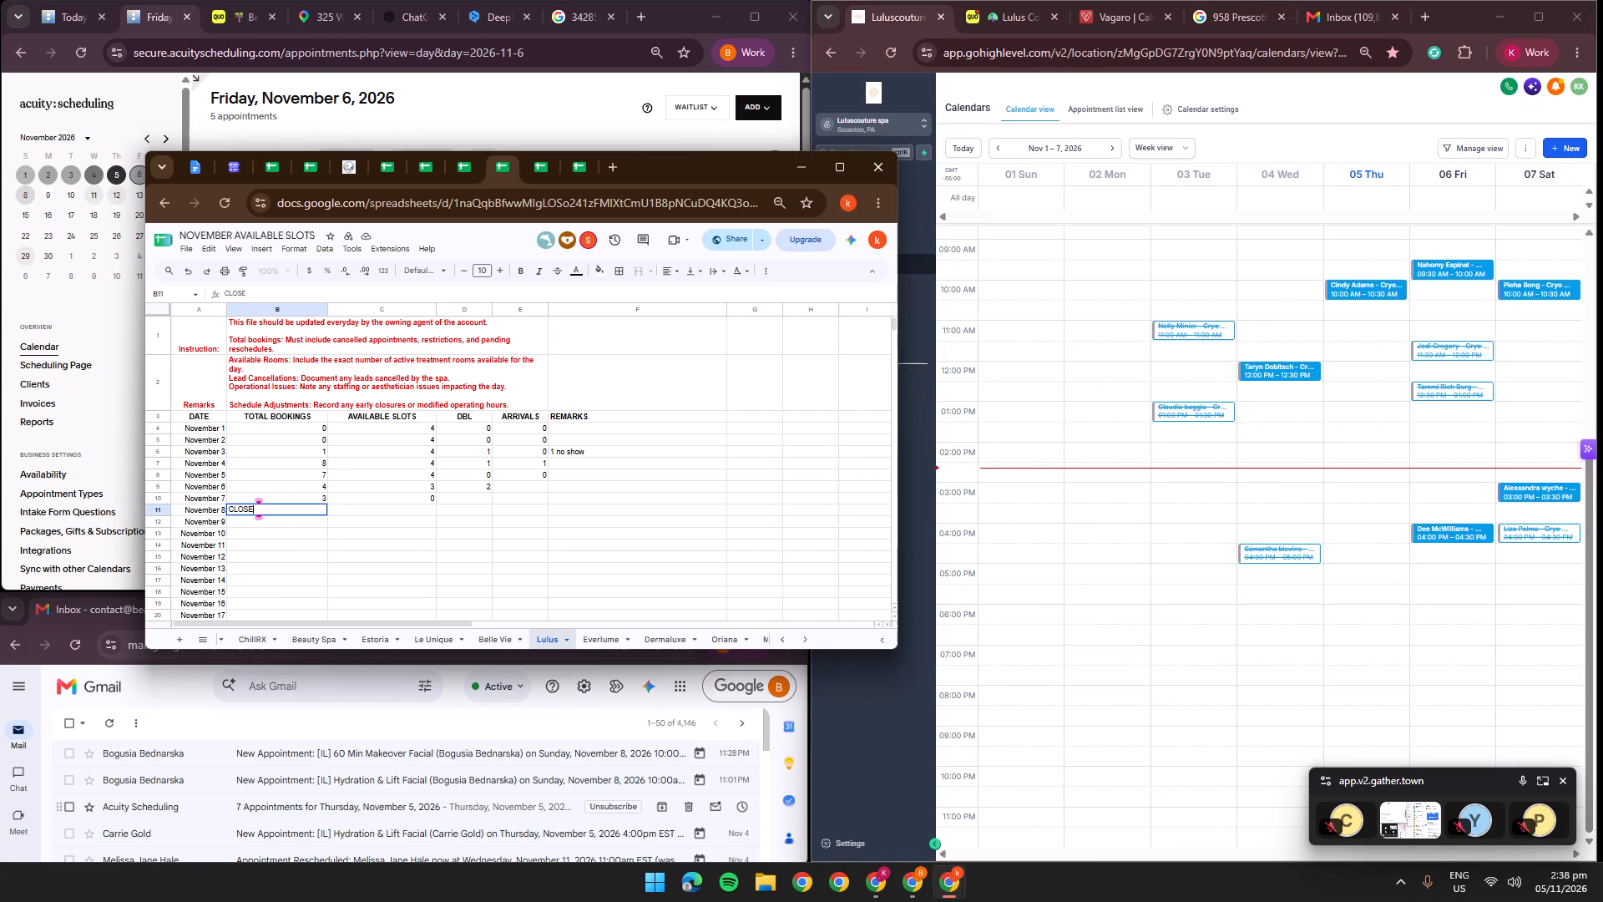
key(Tab)
key(Down)
key(Left)
text(CLOSED)
key(Tab)
Open the Everlume sheet and enter CLOSED for November 7 in TOTAL BOOKINGS, AVAILABLE SLOTS, DBL and ARRIVALS.
click(599, 639)
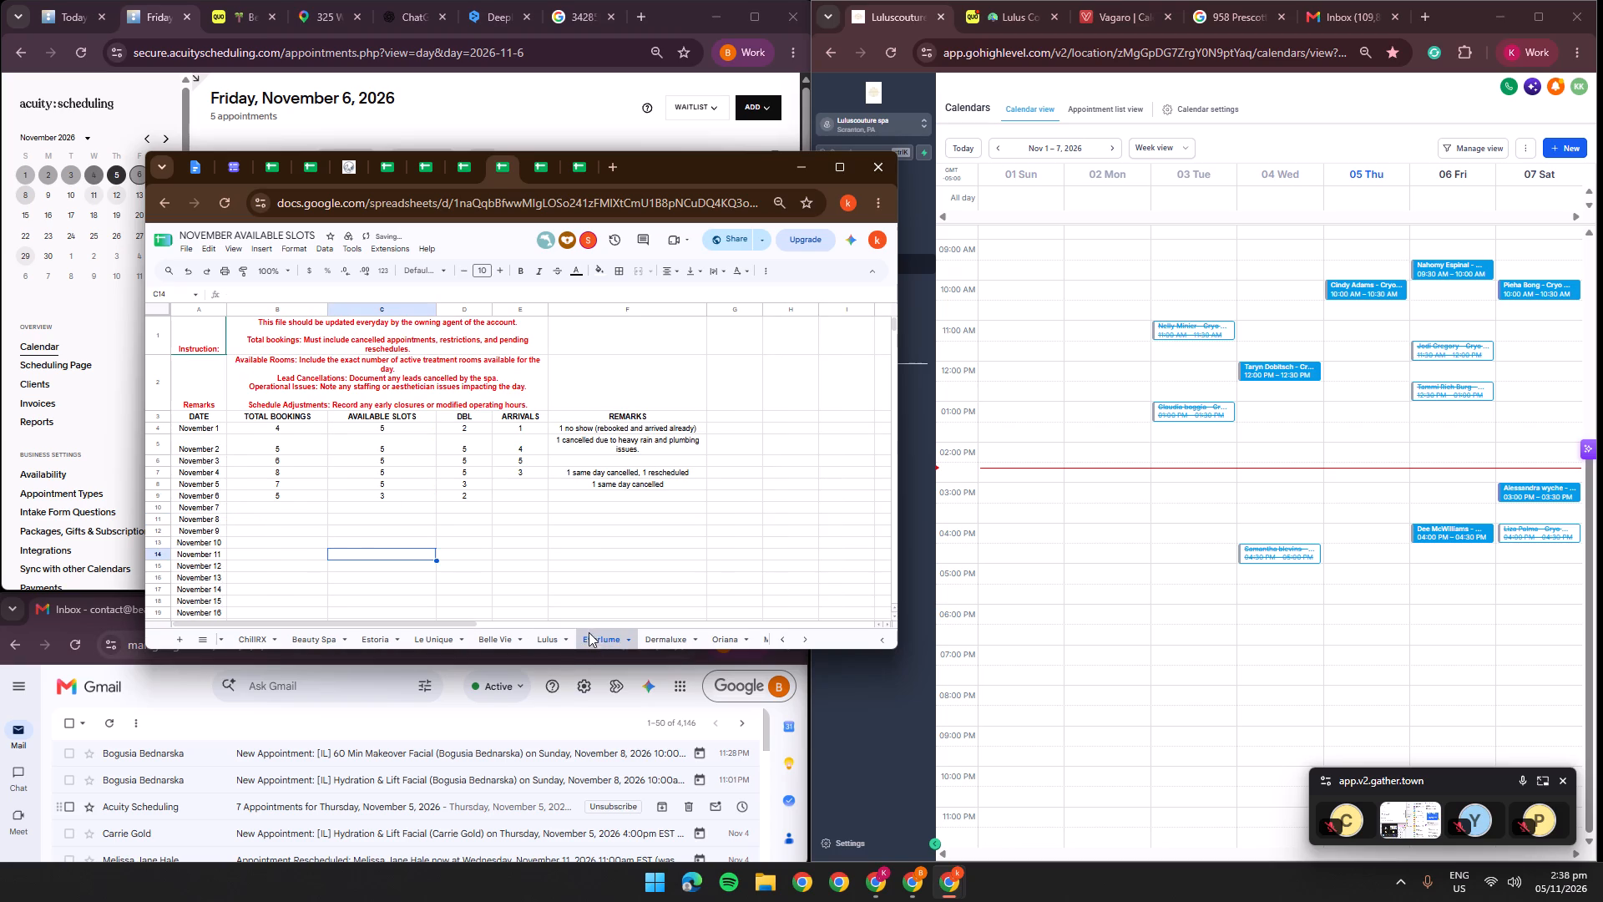
click(281, 512)
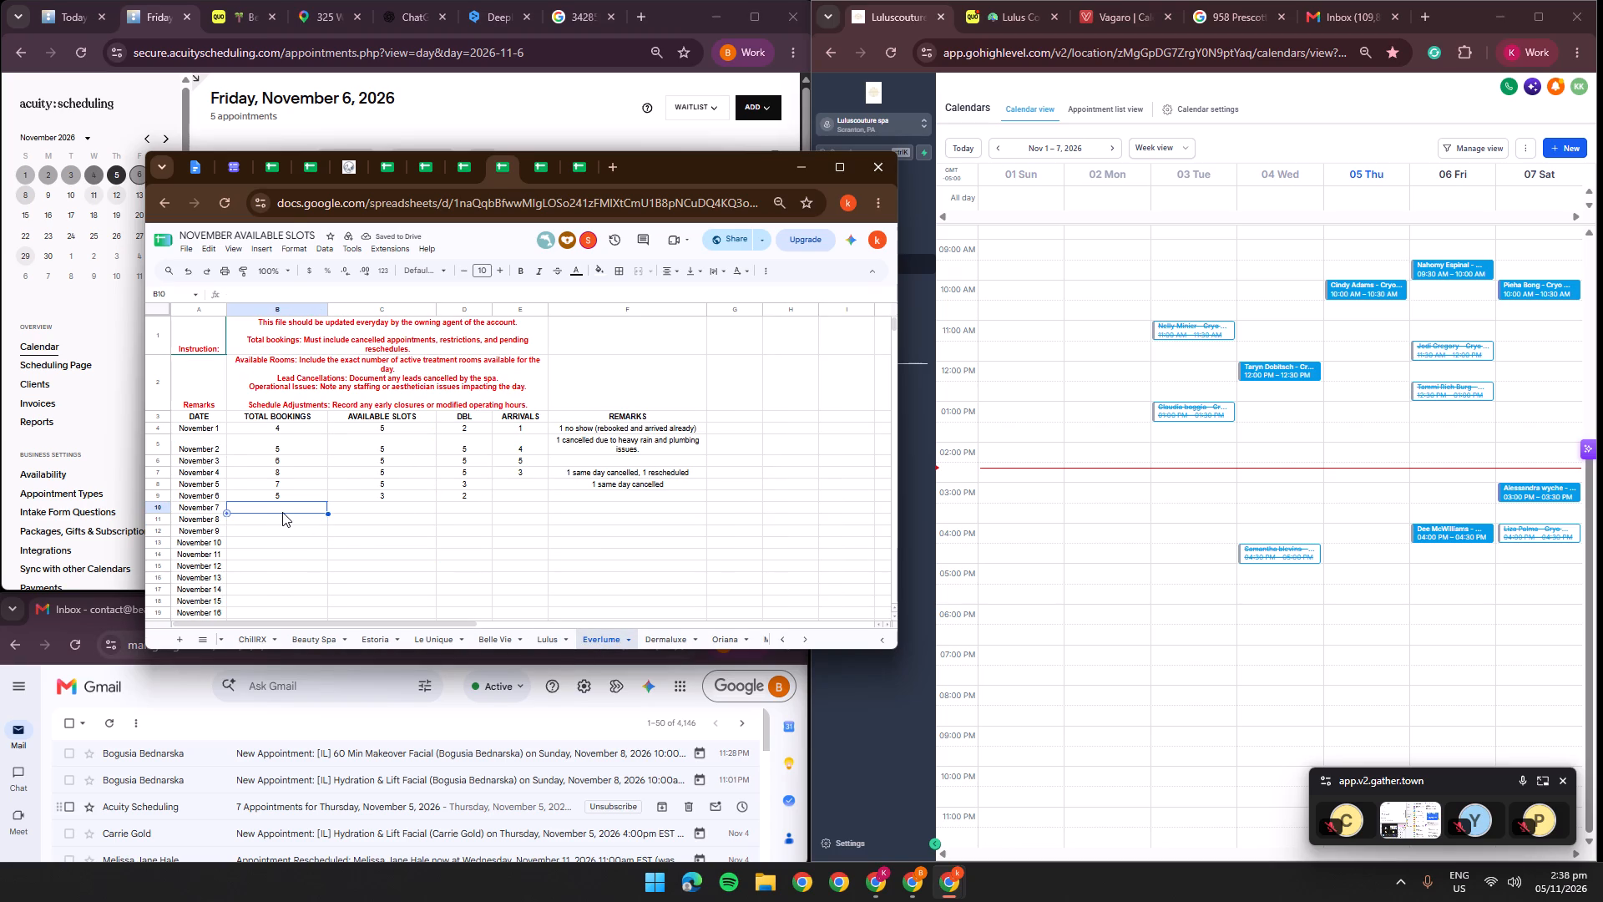
text(CLOSED)
key(Tab)
text(CLOSED)
key(Tab)
text(CLOSED)
key(Tab)
text(CLOSED)
key(Tab)
click(289, 547)
click(301, 527)
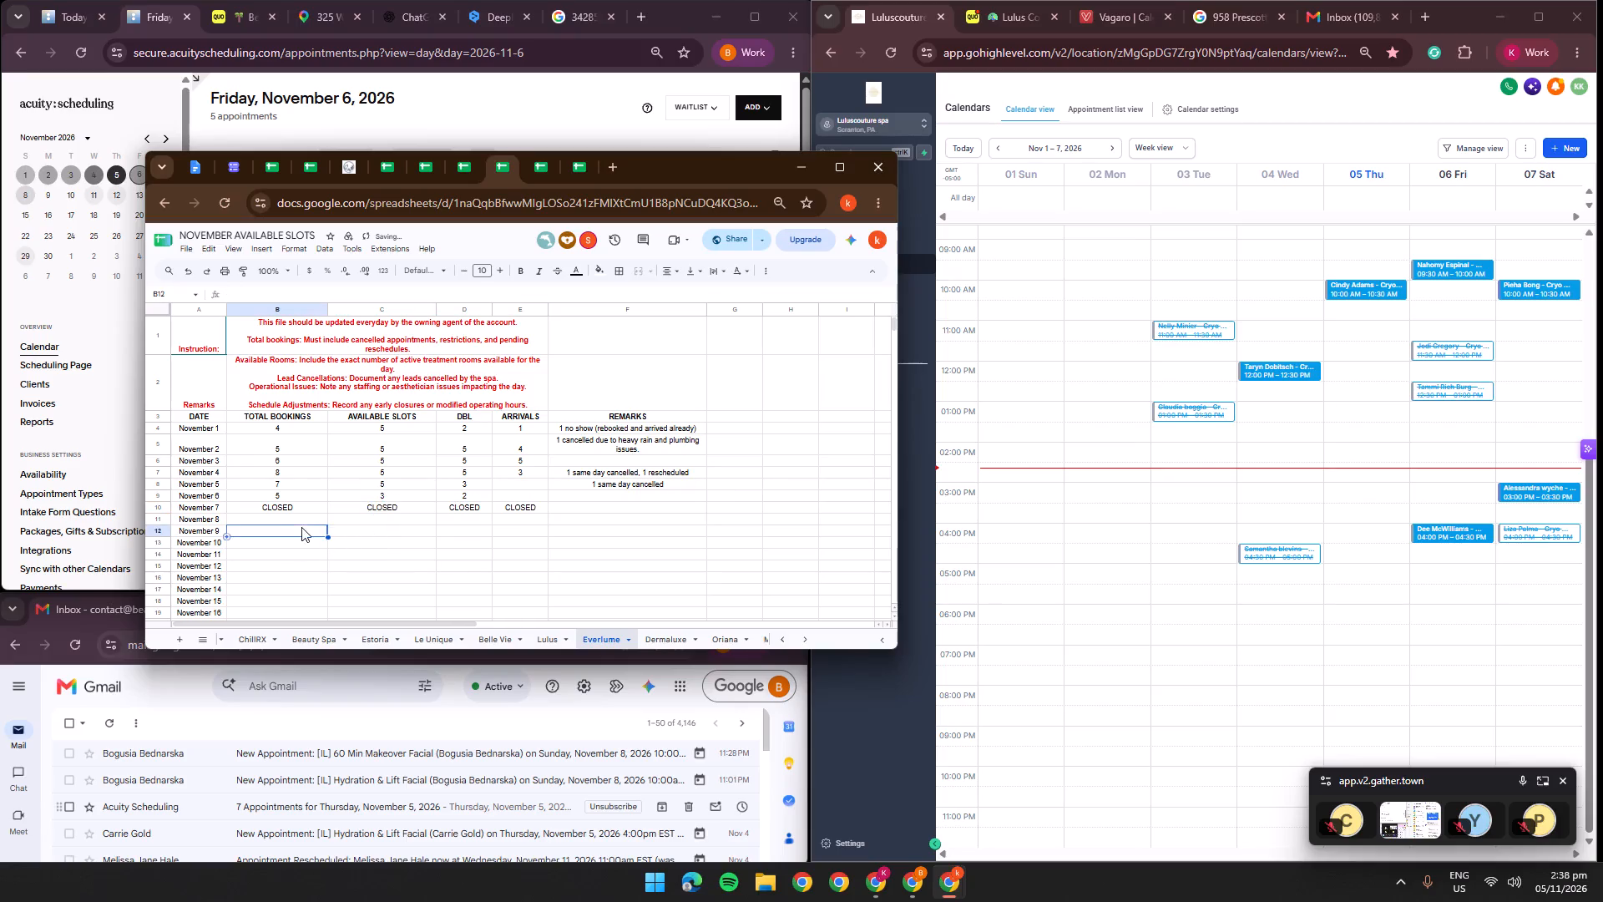
click(302, 520)
click(309, 509)
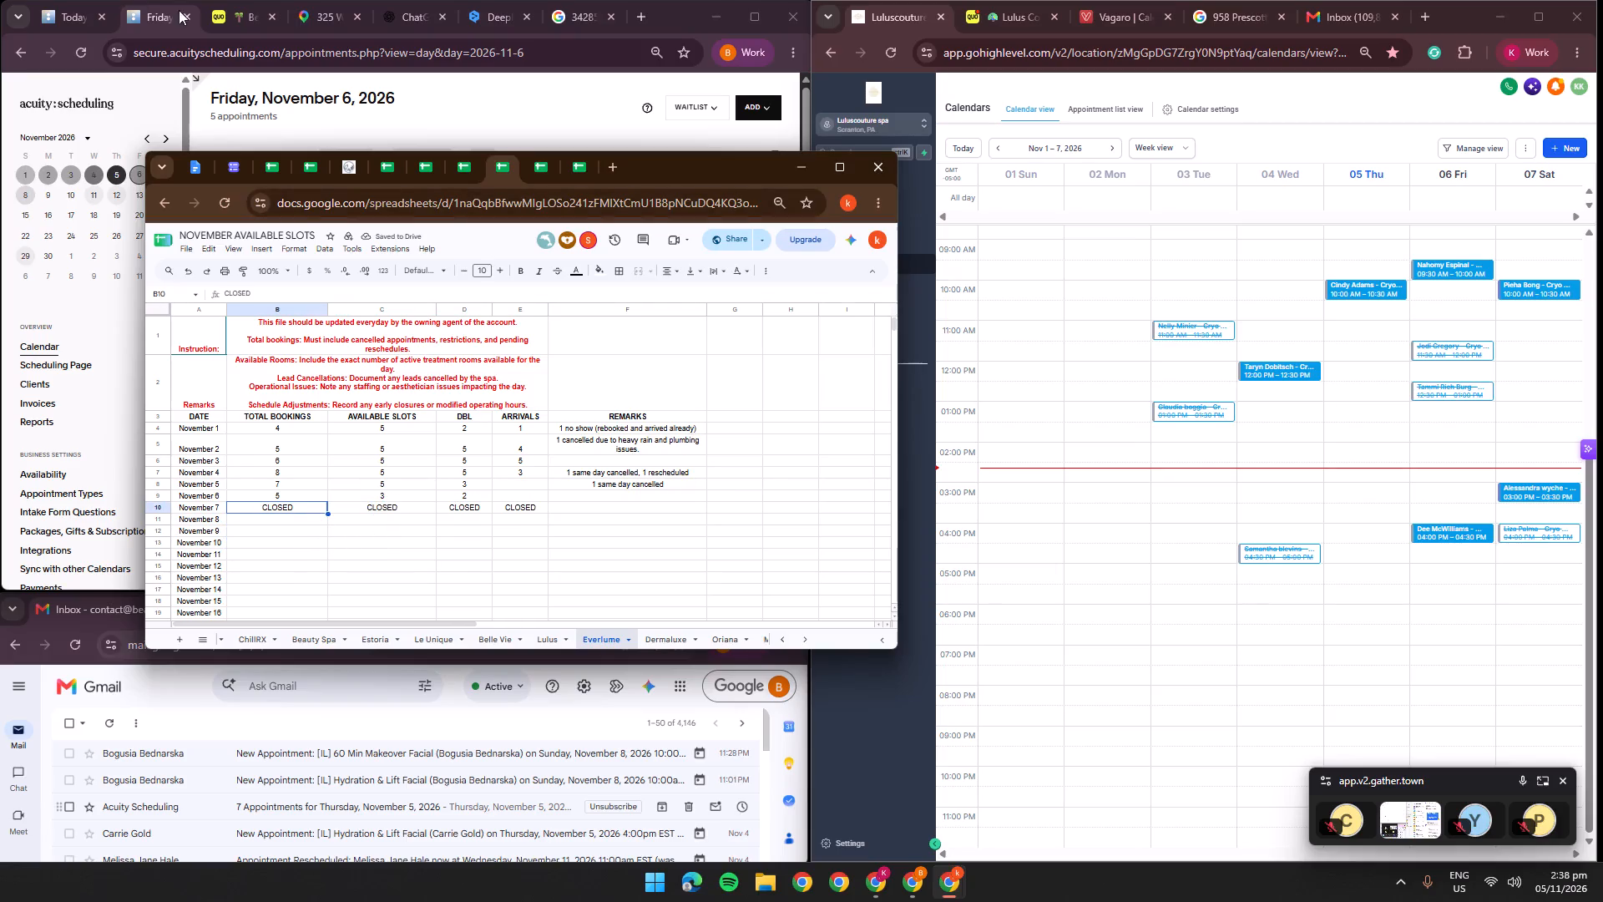
Switch to Quo and open the conversation with the Everlume client booked for November 8.
click(58, 18)
click(216, 10)
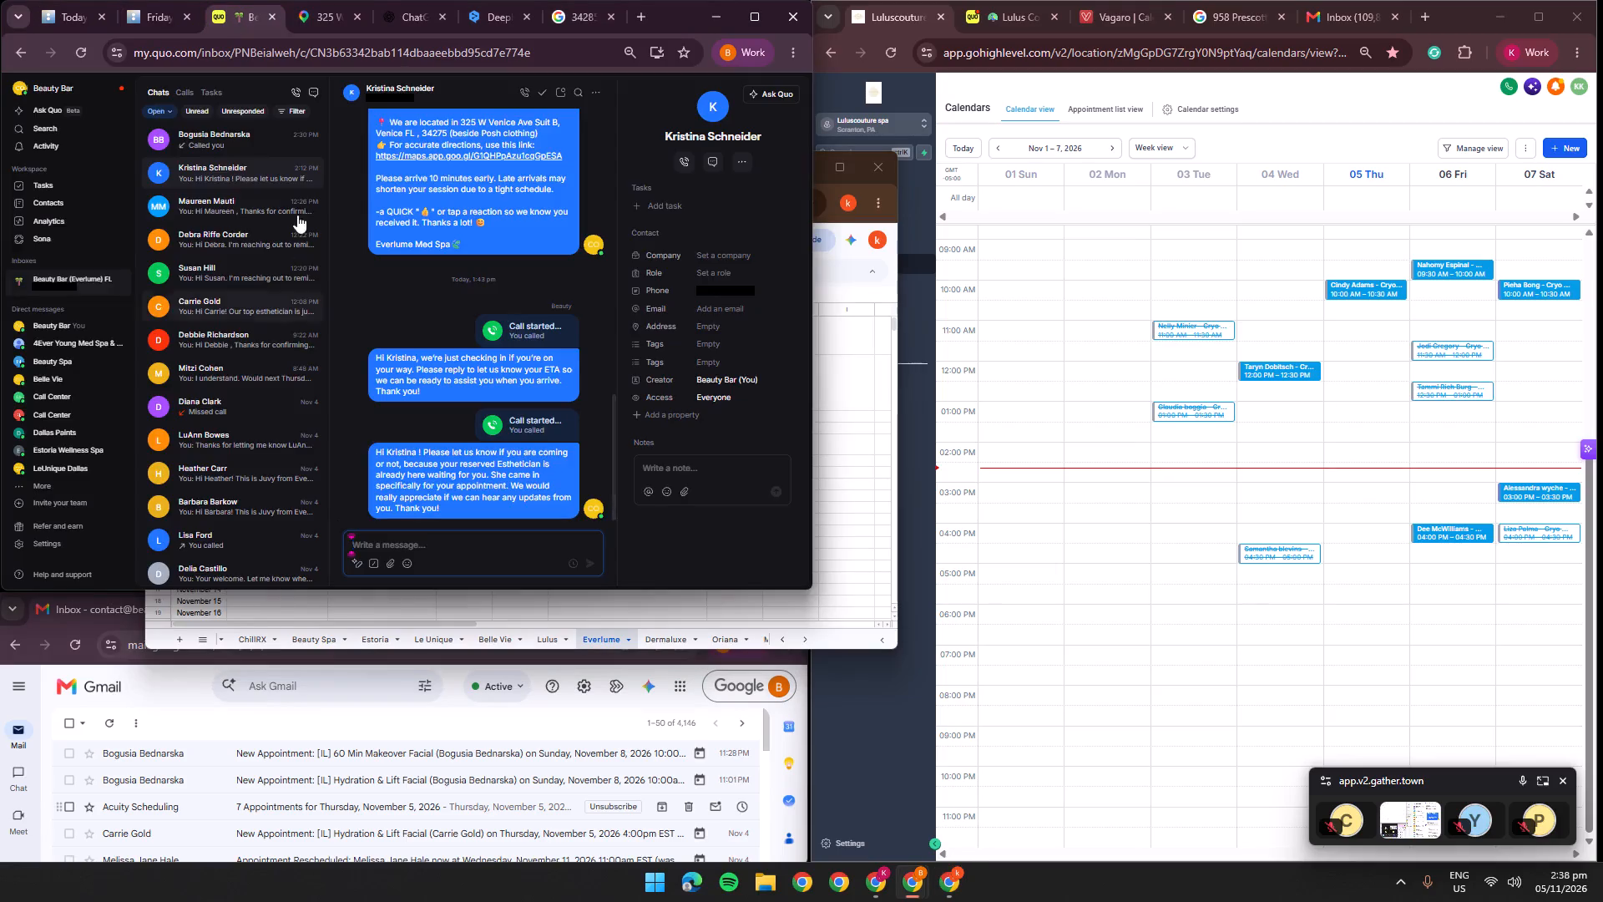
click(269, 147)
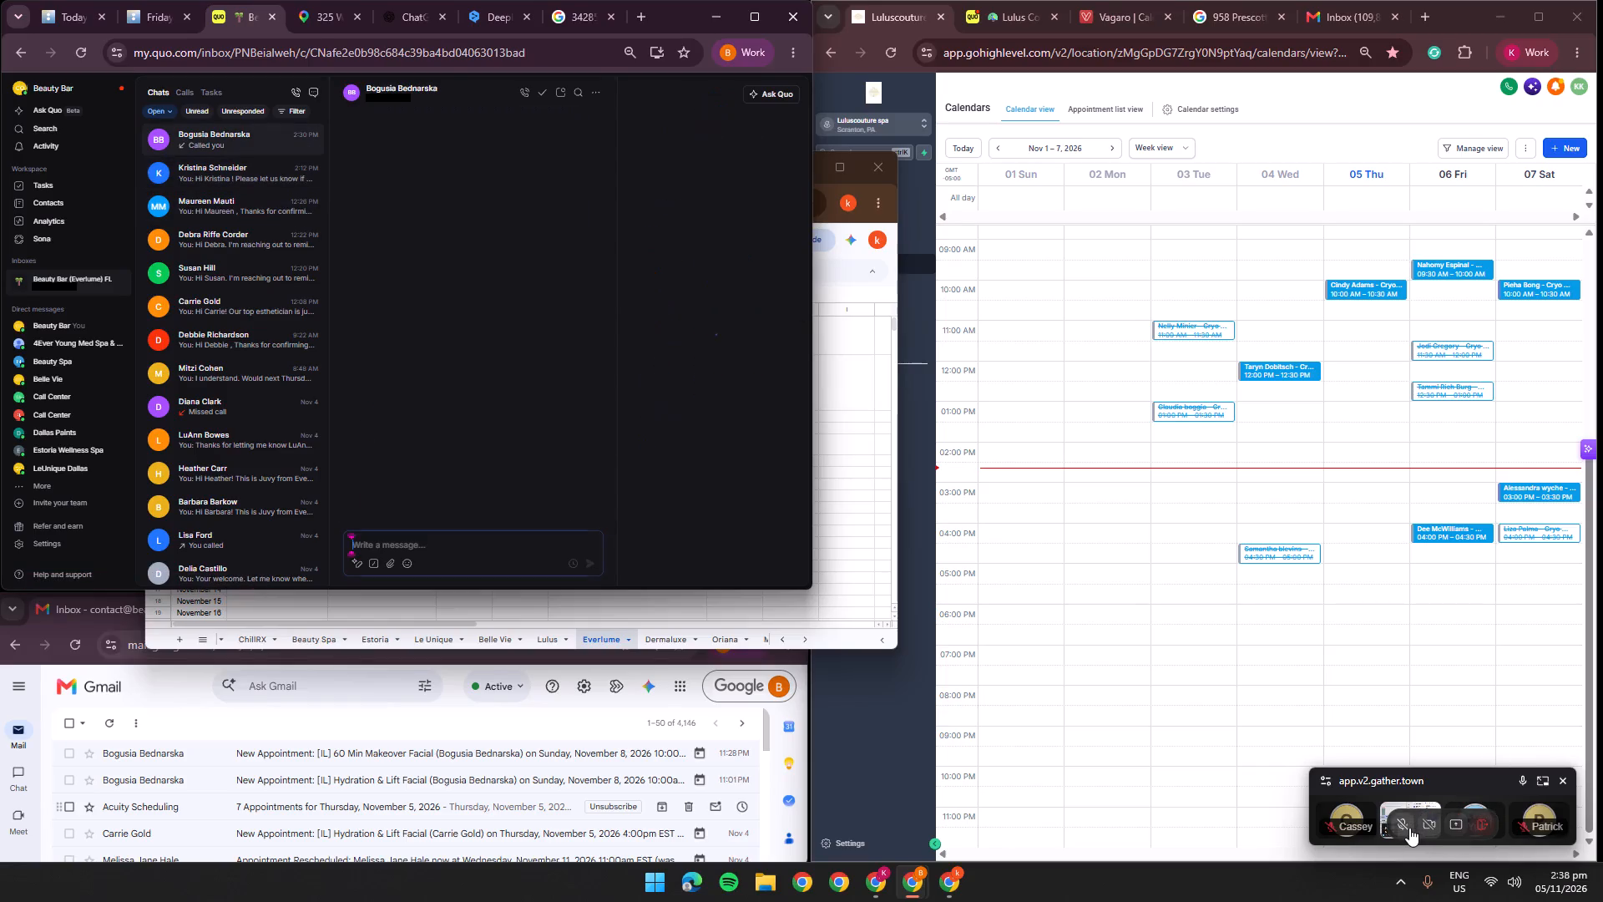
Unmute the microphone in the Gather meeting window.
click(1409, 828)
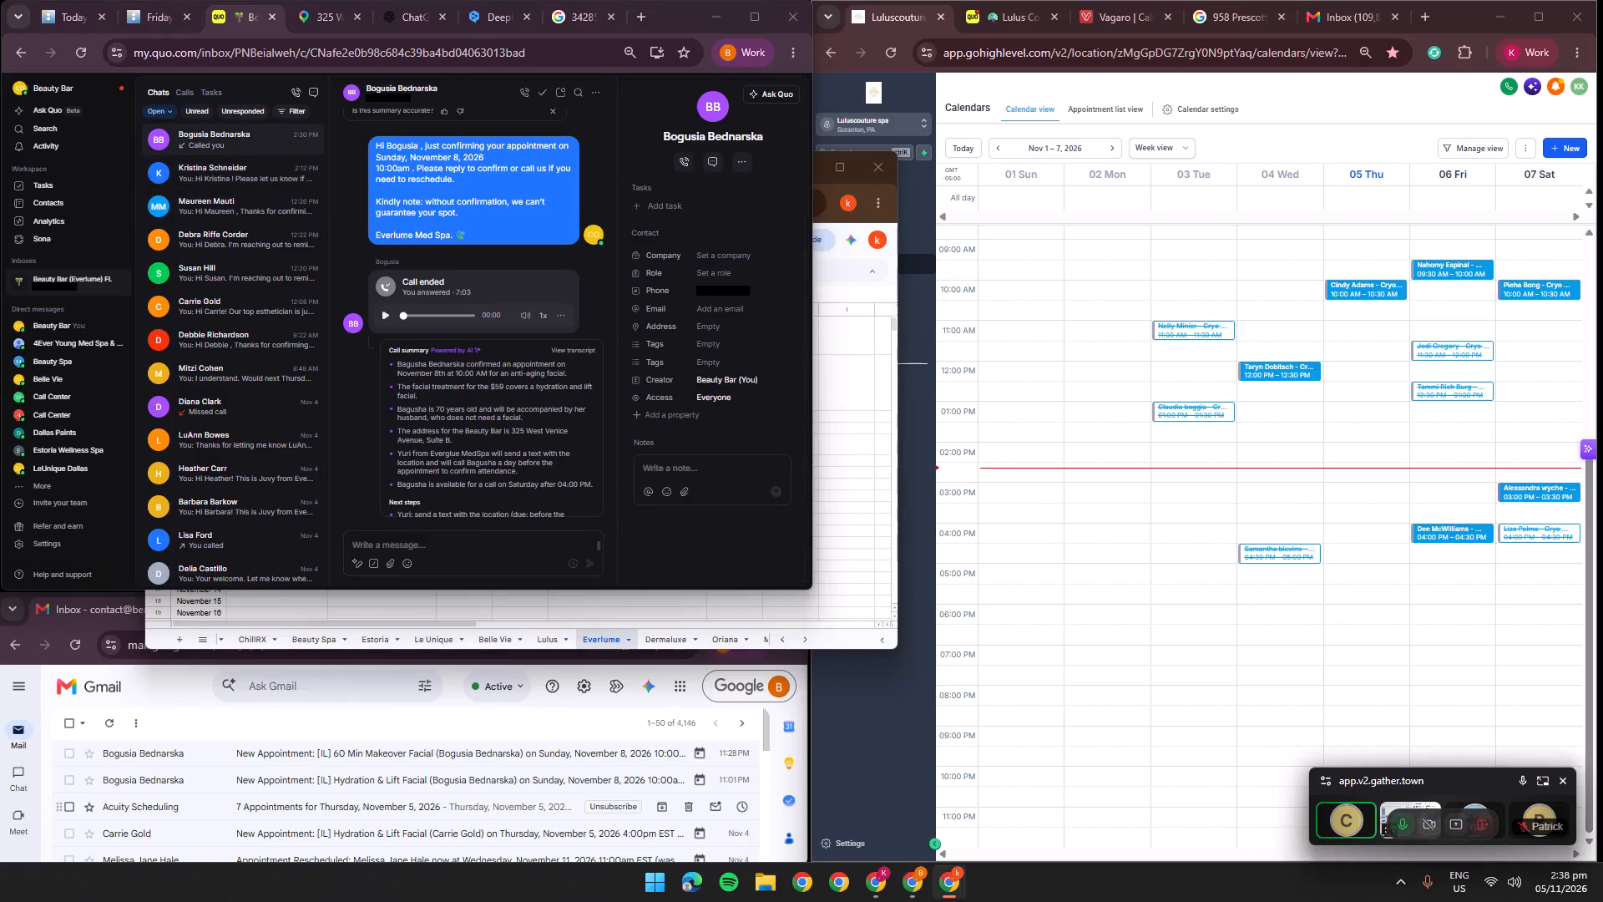
Read the client's call summary and full call transcript in Quo for the November 8 appointment details.
scroll(502, 442, down, 1)
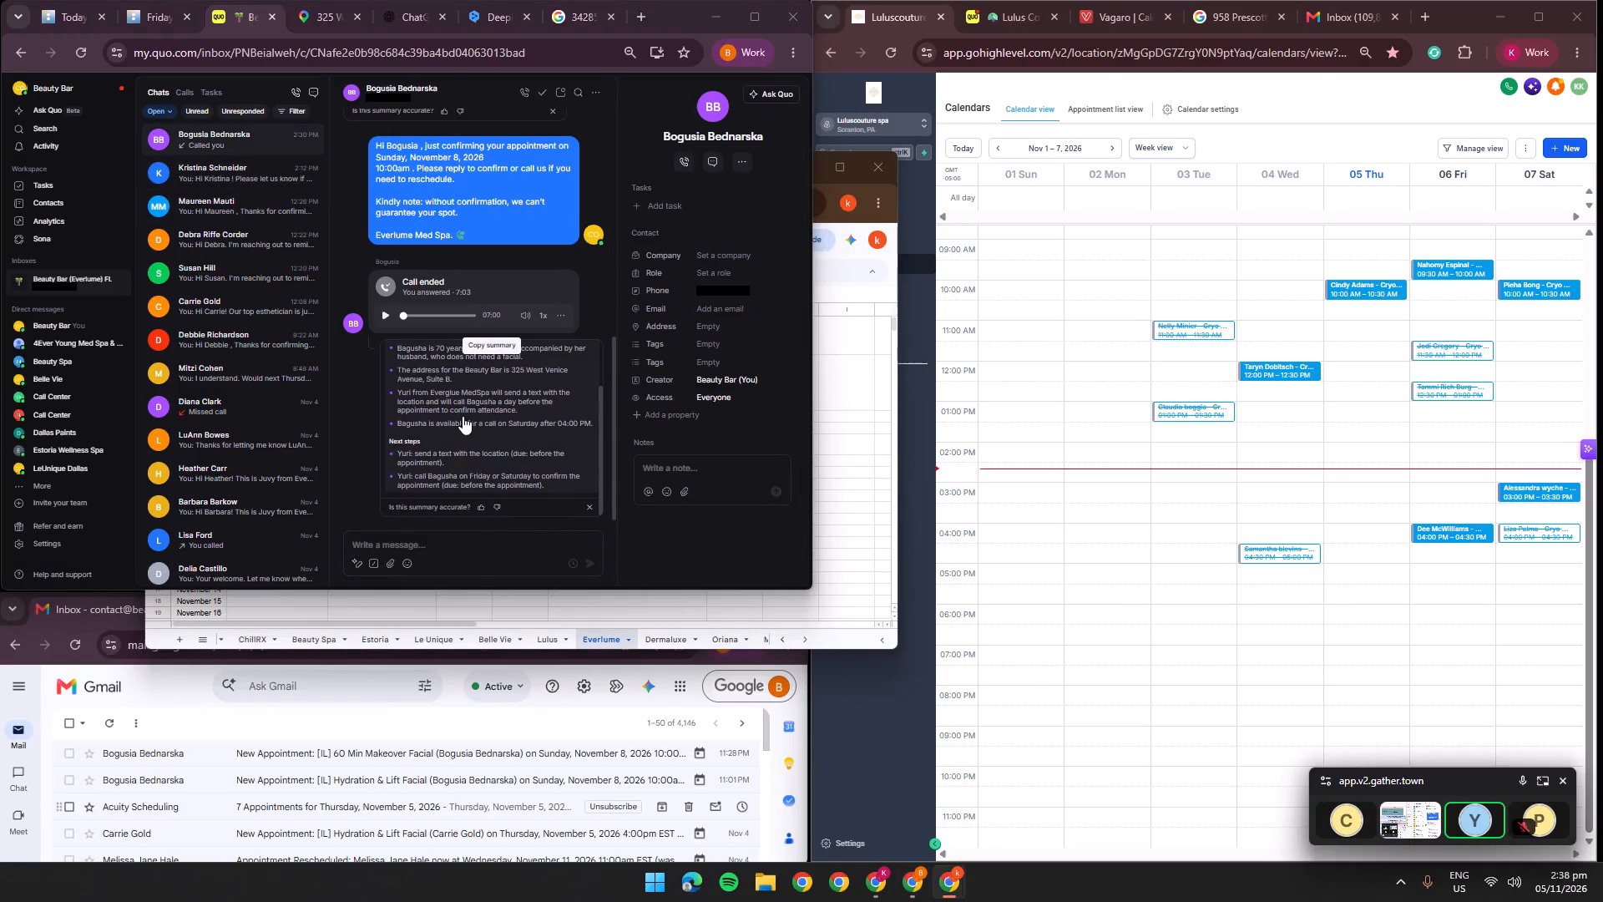
scroll(553, 404, up, 1)
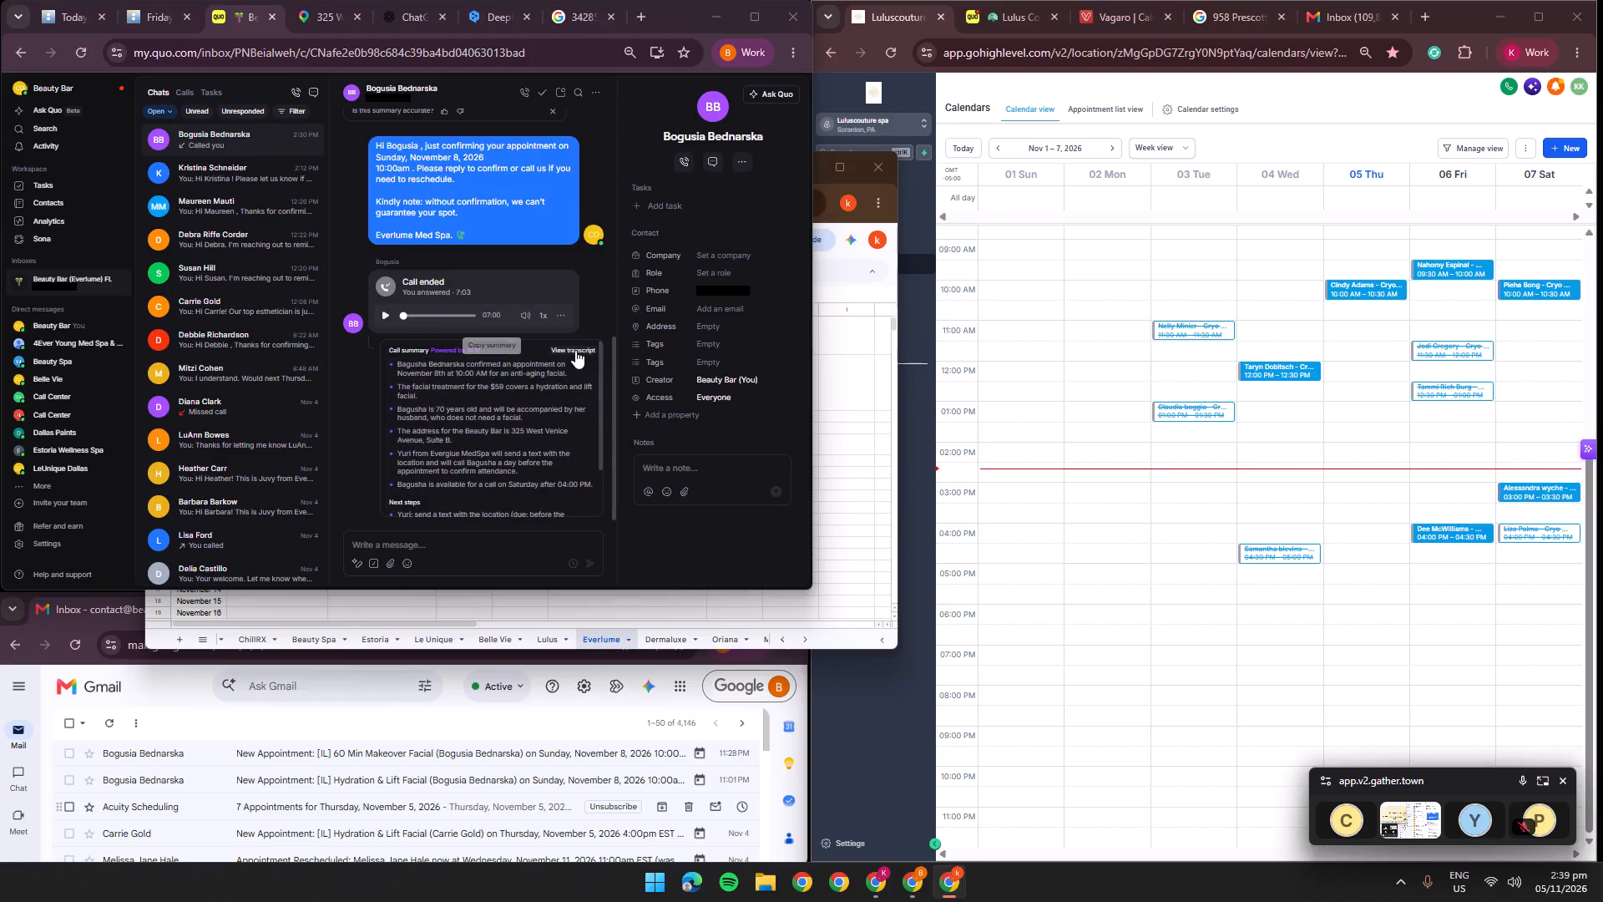
click(575, 350)
scroll(671, 352, down, 10)
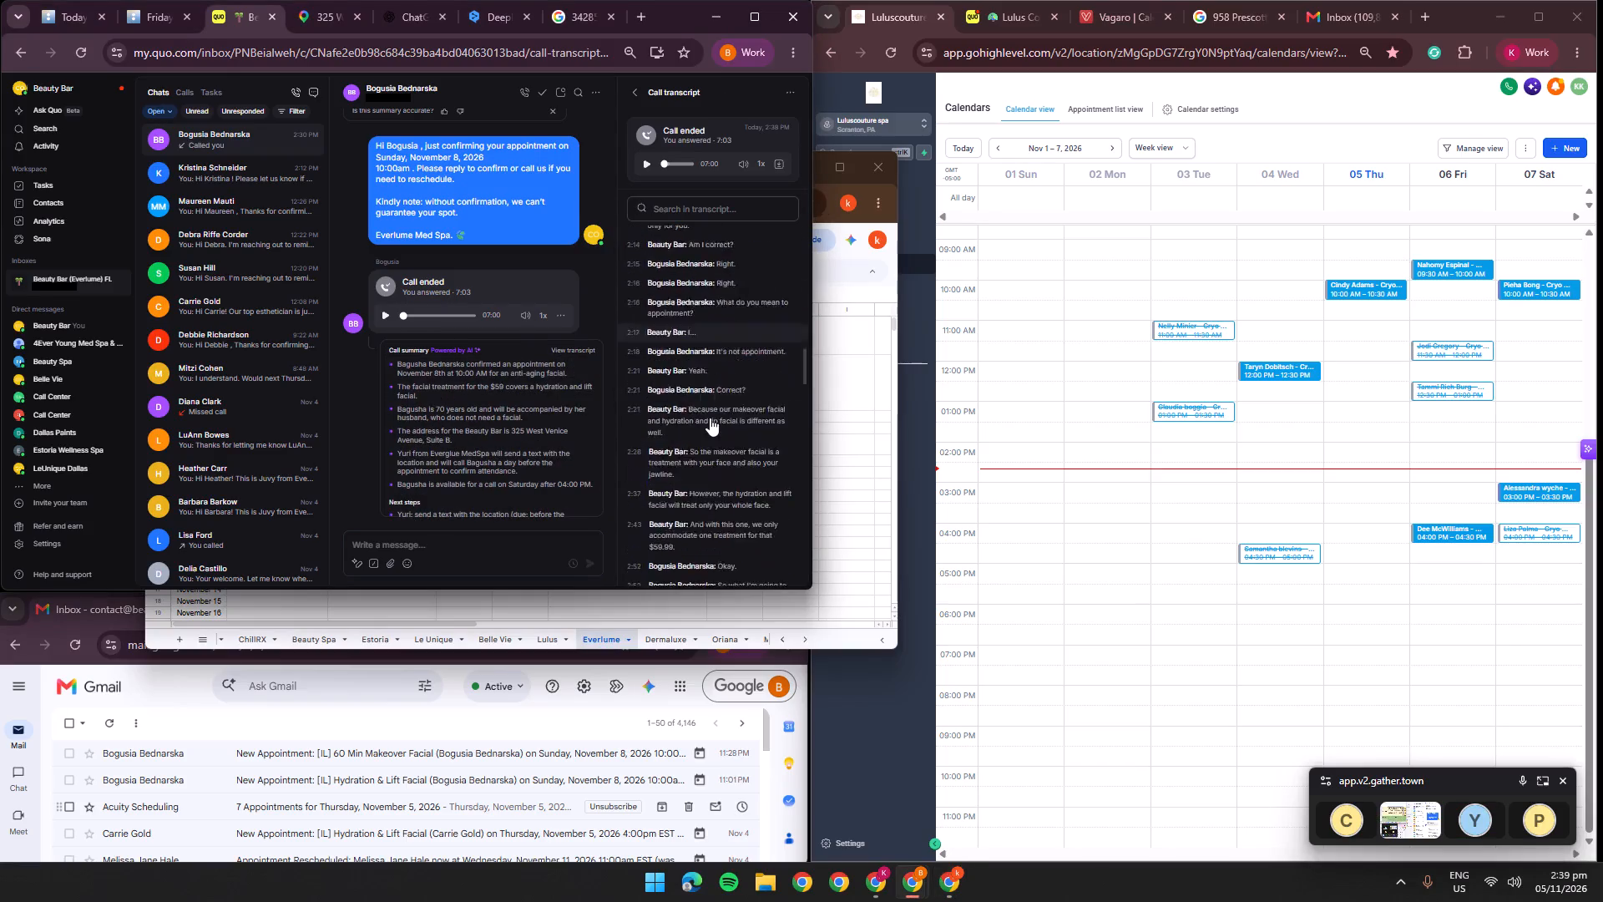
scroll(710, 418, down, 2)
scroll(776, 380, down, 7)
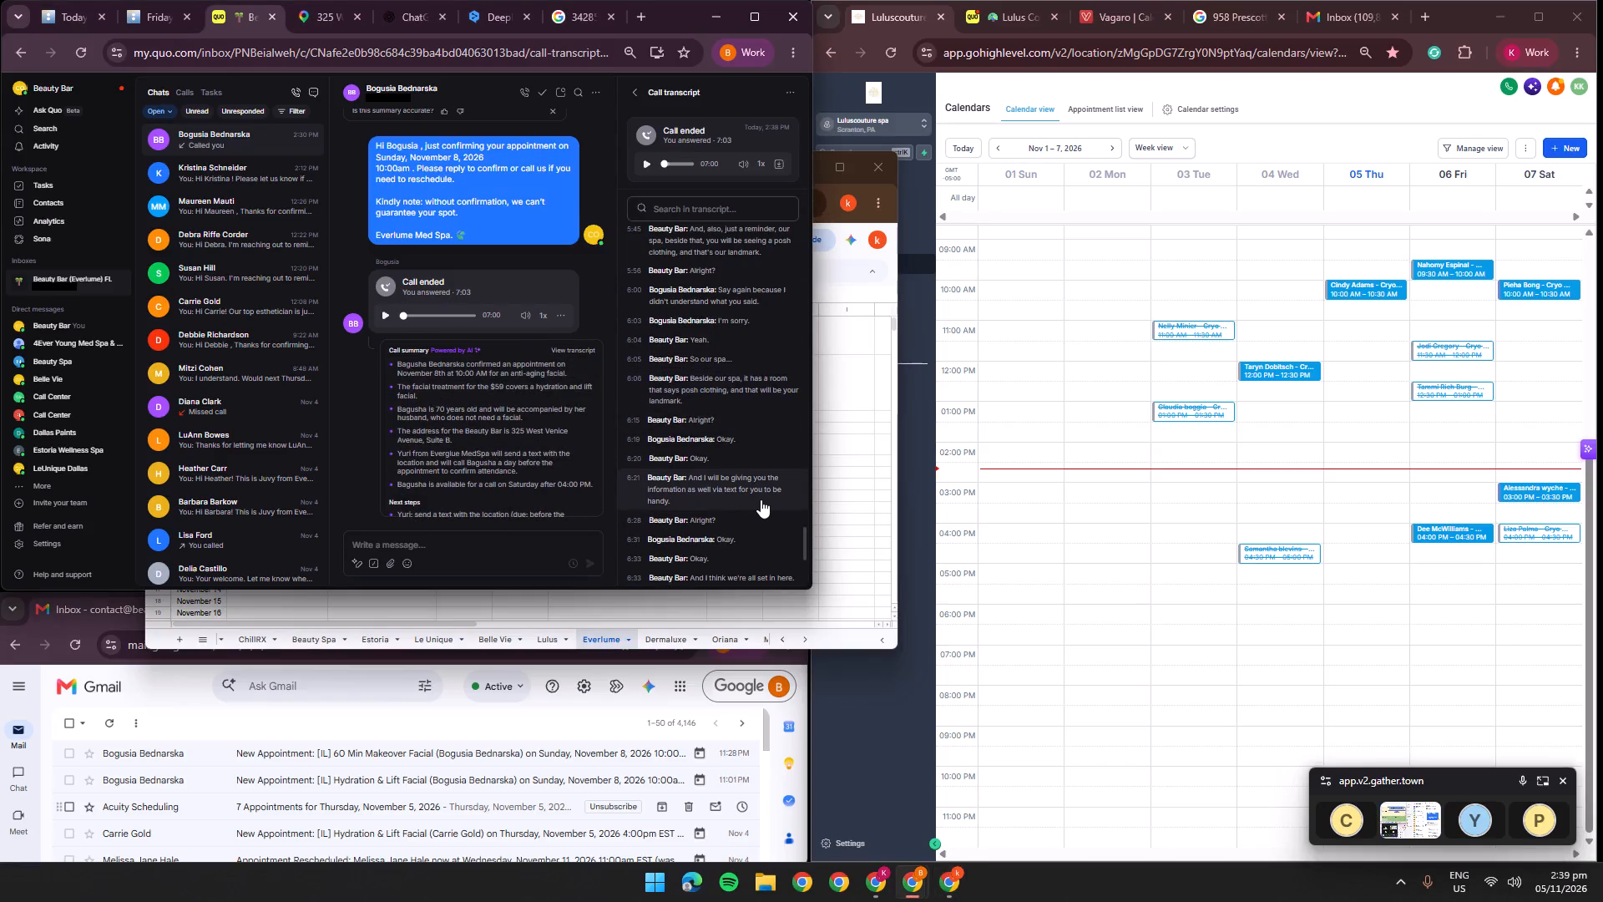
scroll(761, 499, up, 1)
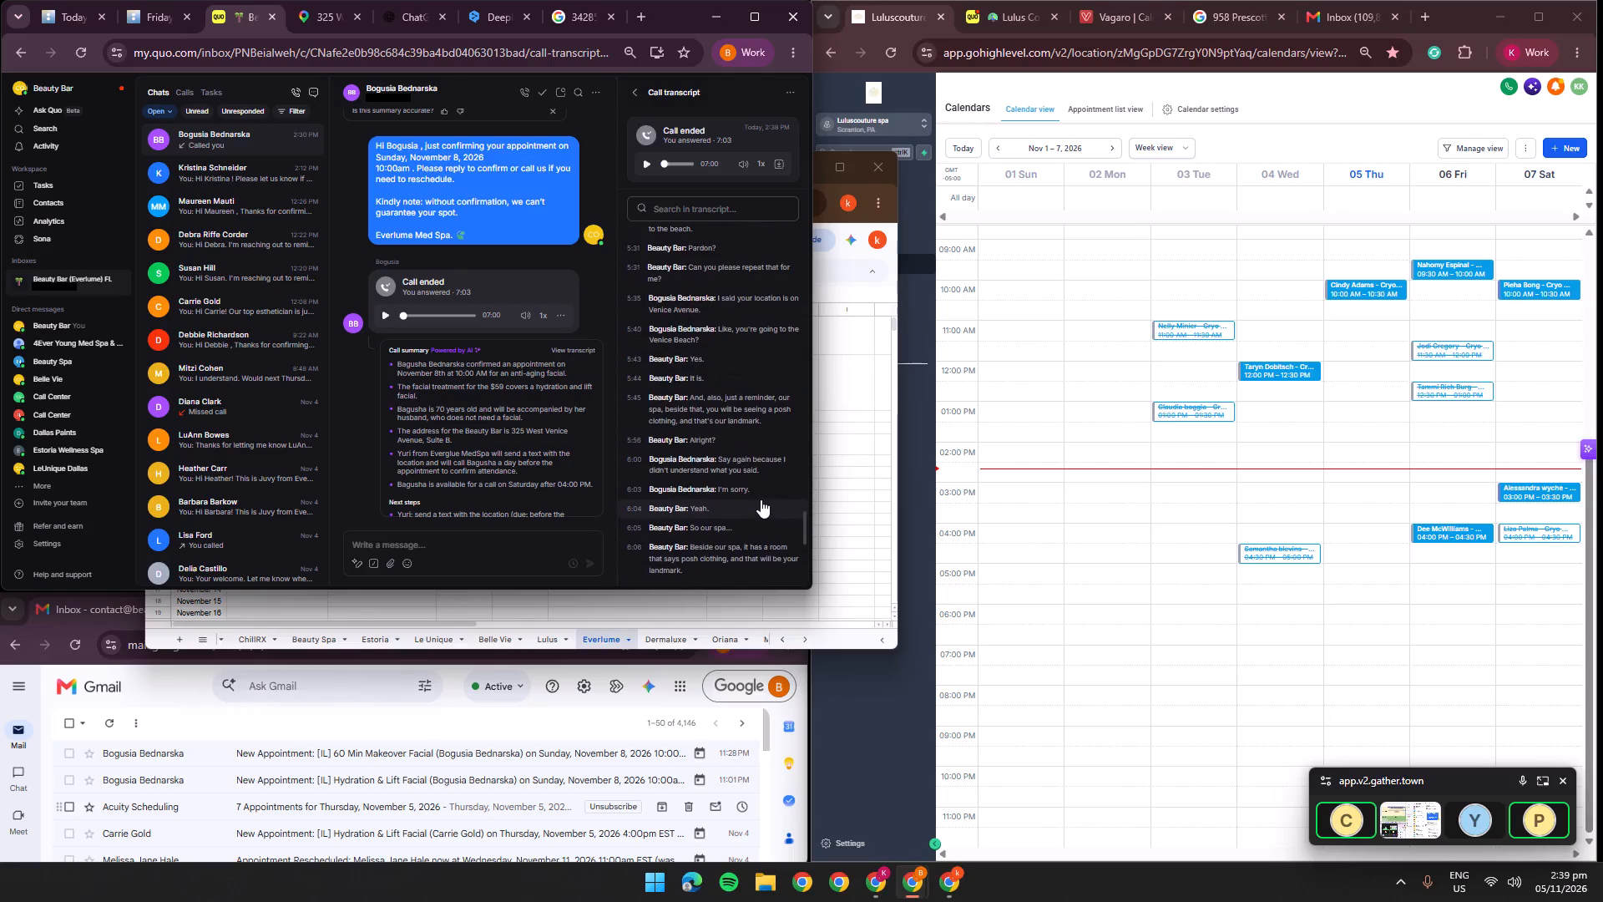
scroll(761, 499, up, 1)
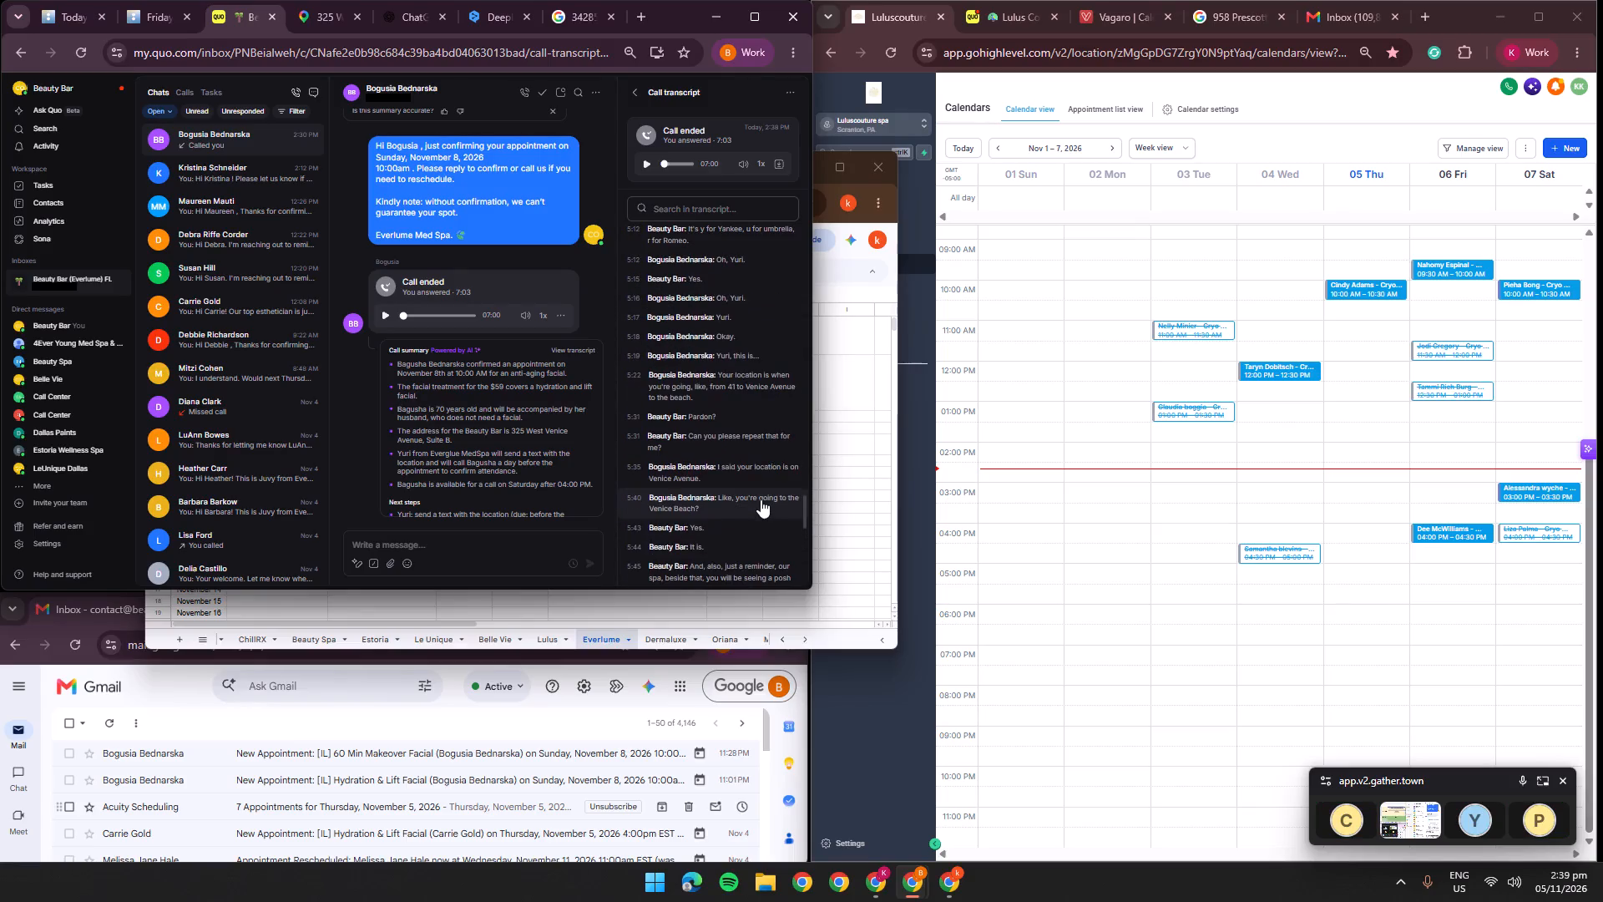
scroll(759, 462, up, 1)
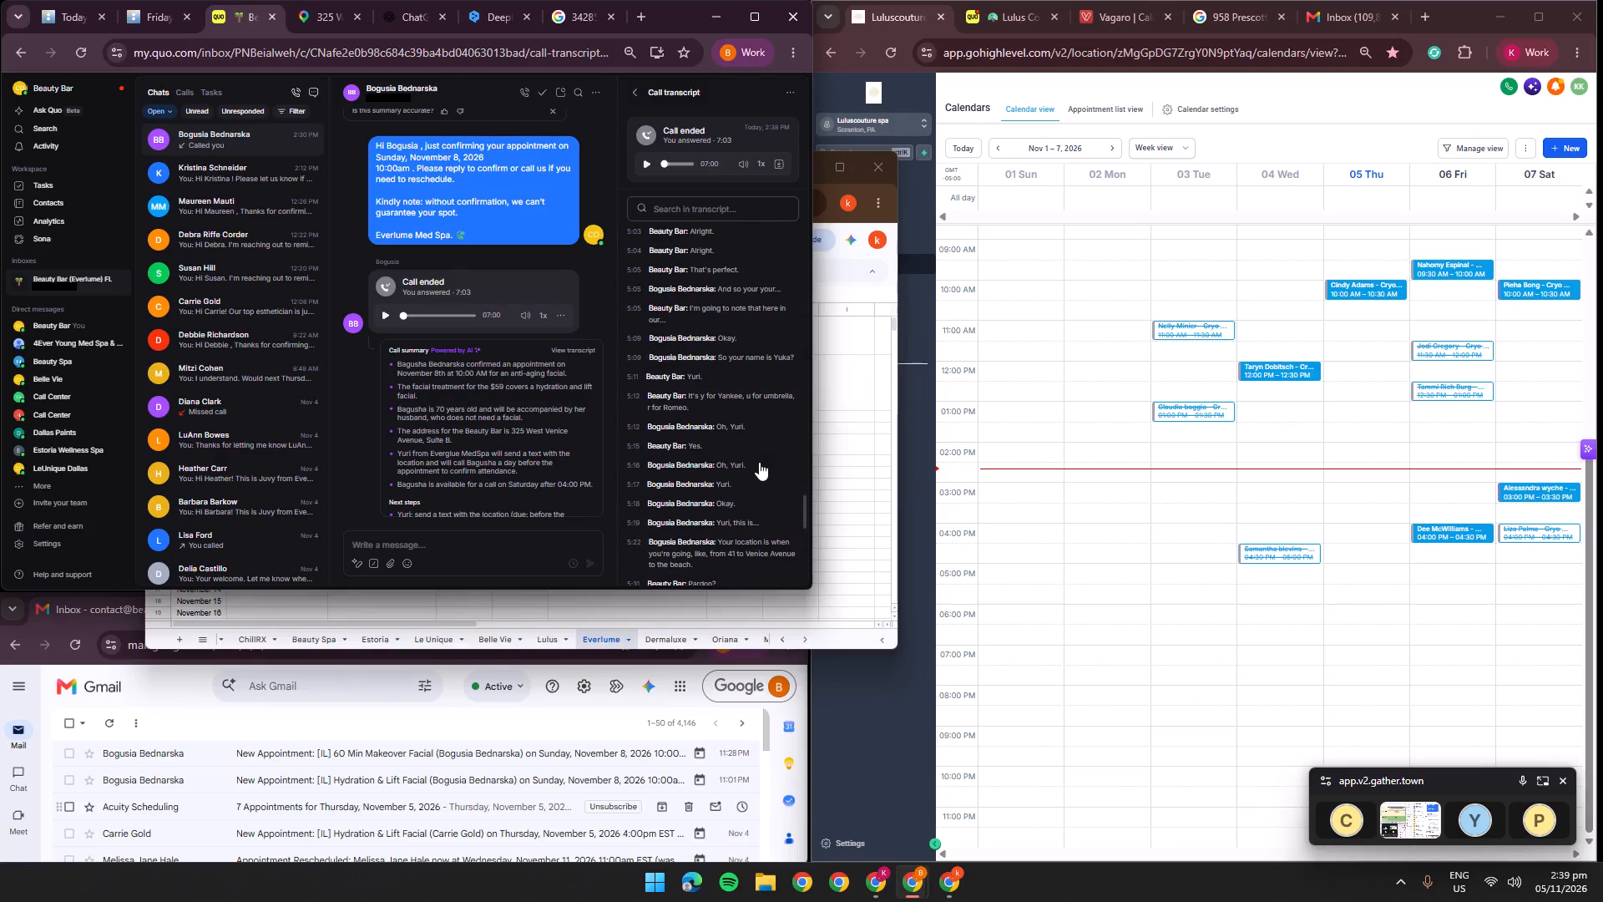
scroll(759, 462, down, 3)
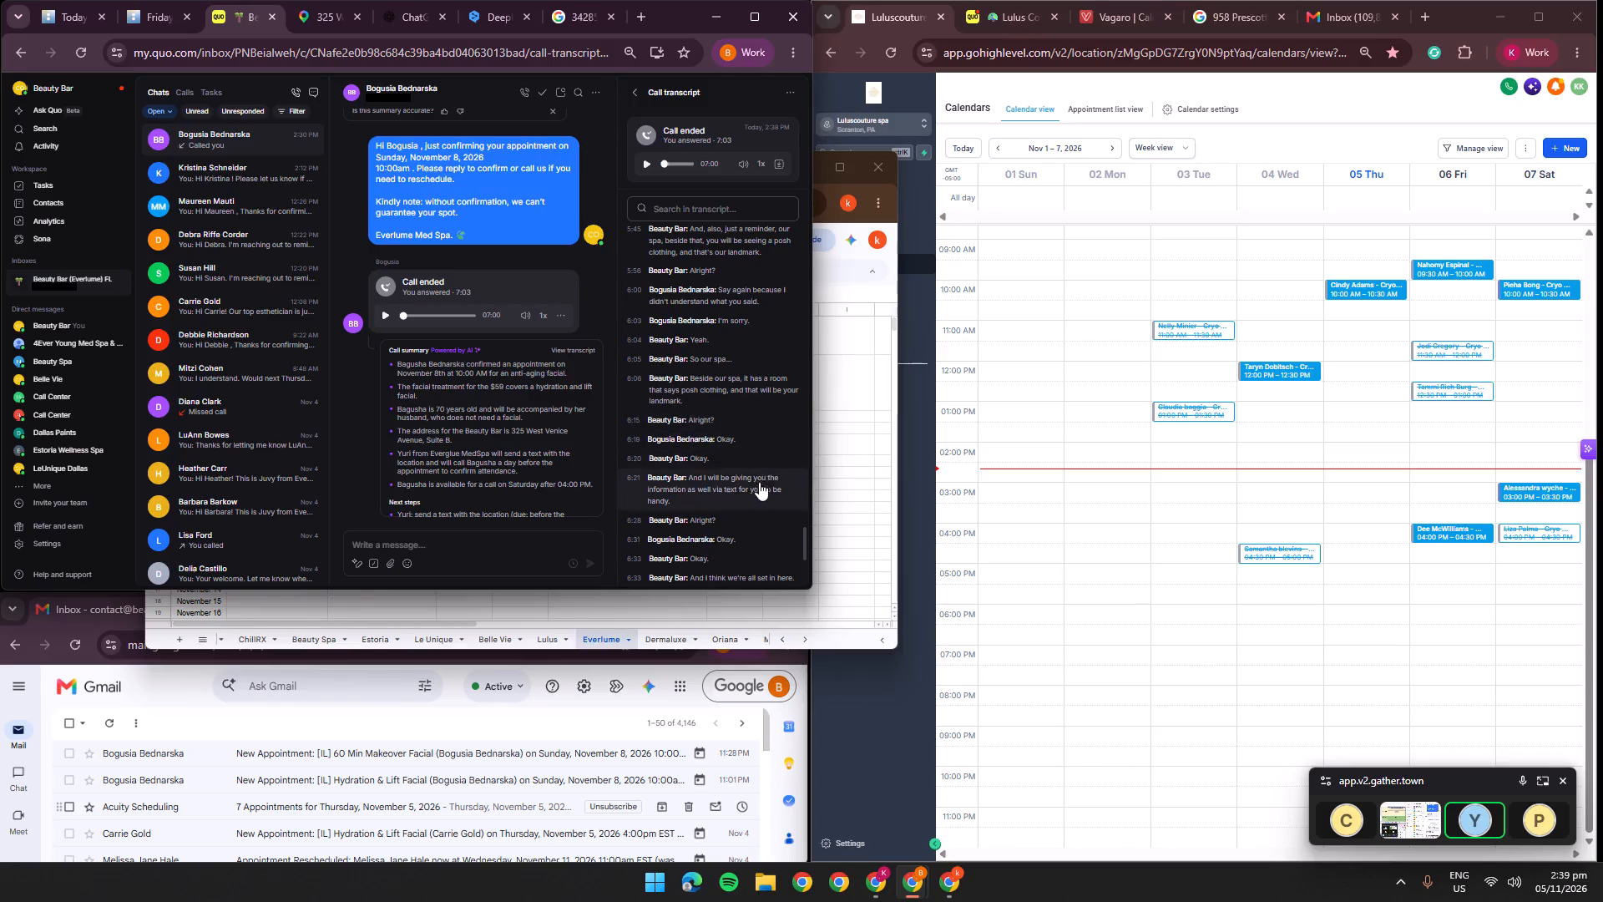
scroll(758, 484, down, 2)
Go through Everlume's daily schedules in Acuity Scheduling to find and examine the client's November 8 appointments.
click(59, 24)
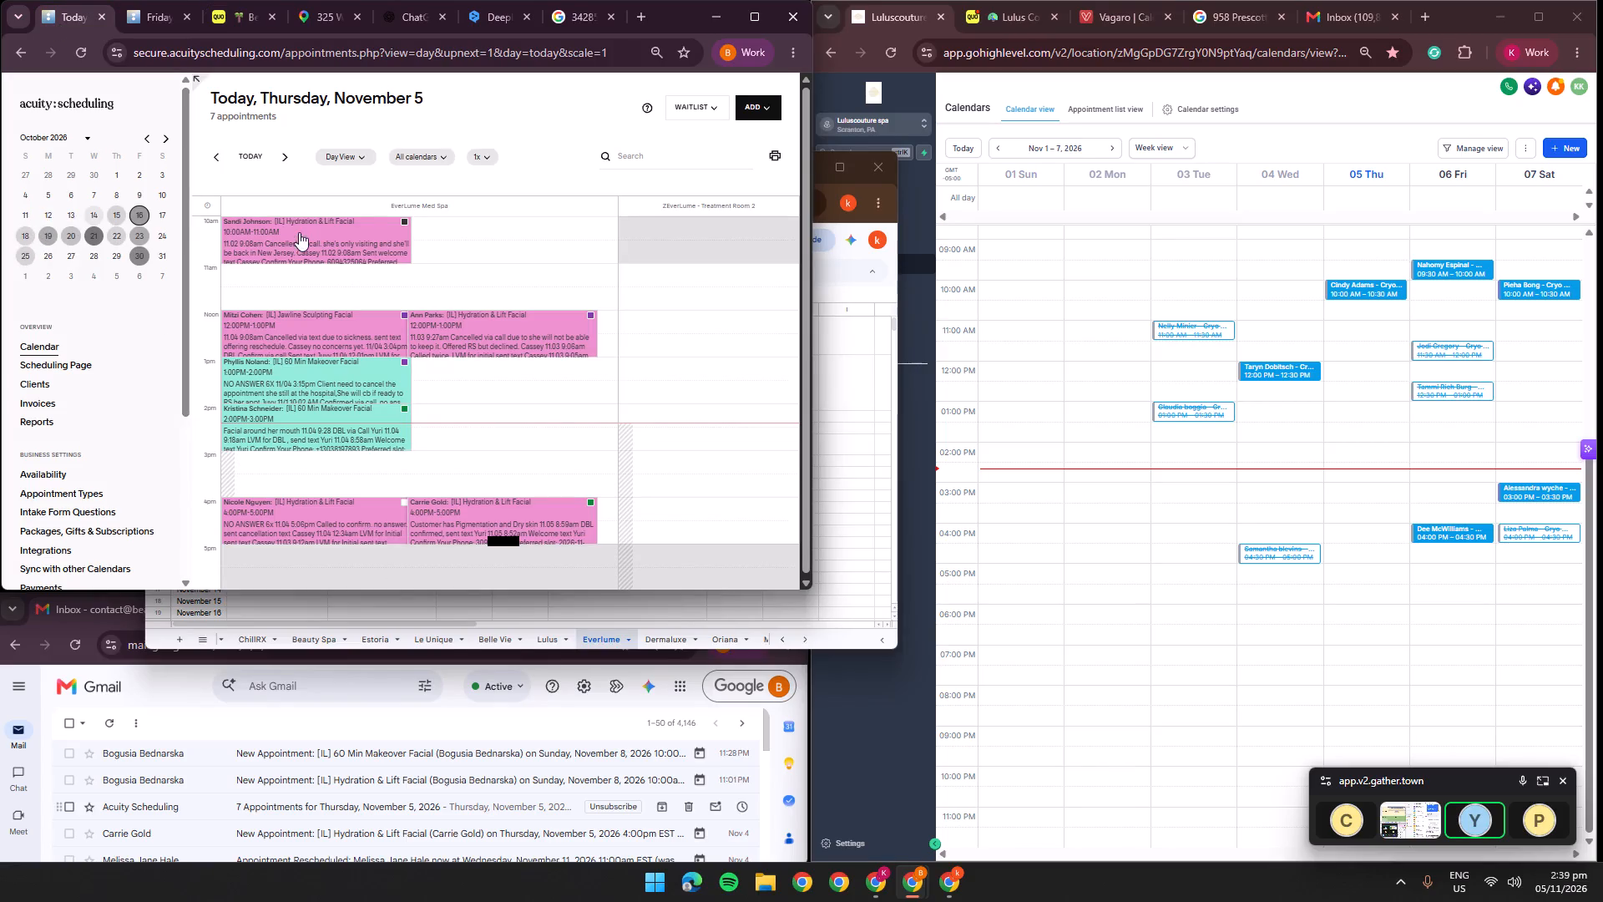
scroll(591, 454, down, 1)
scroll(598, 481, up, 1)
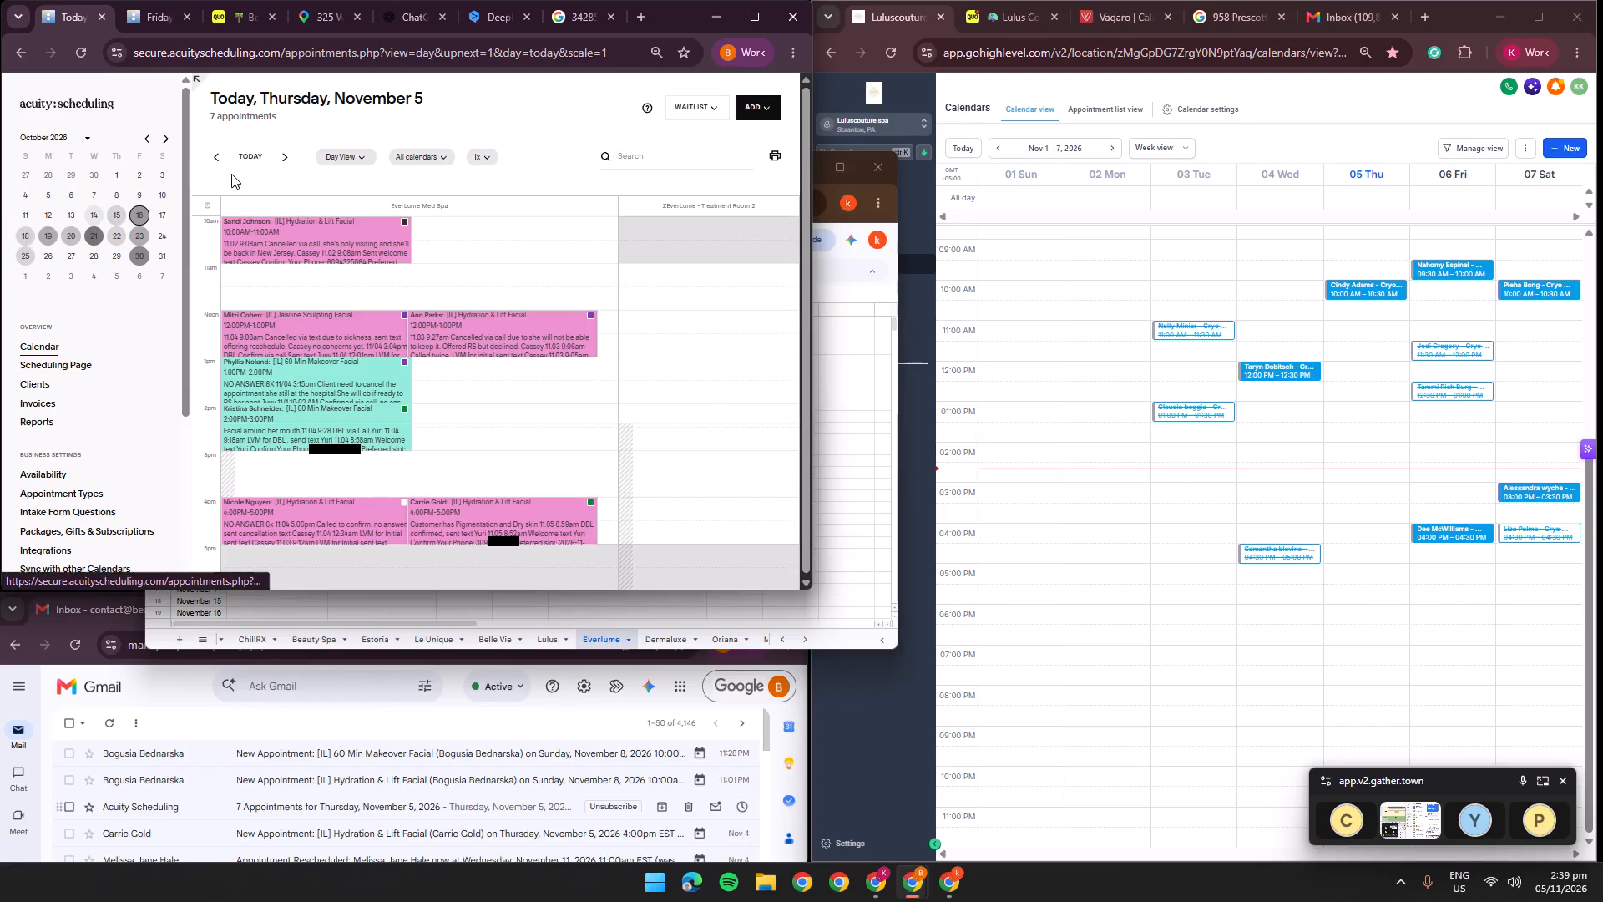
click(281, 153)
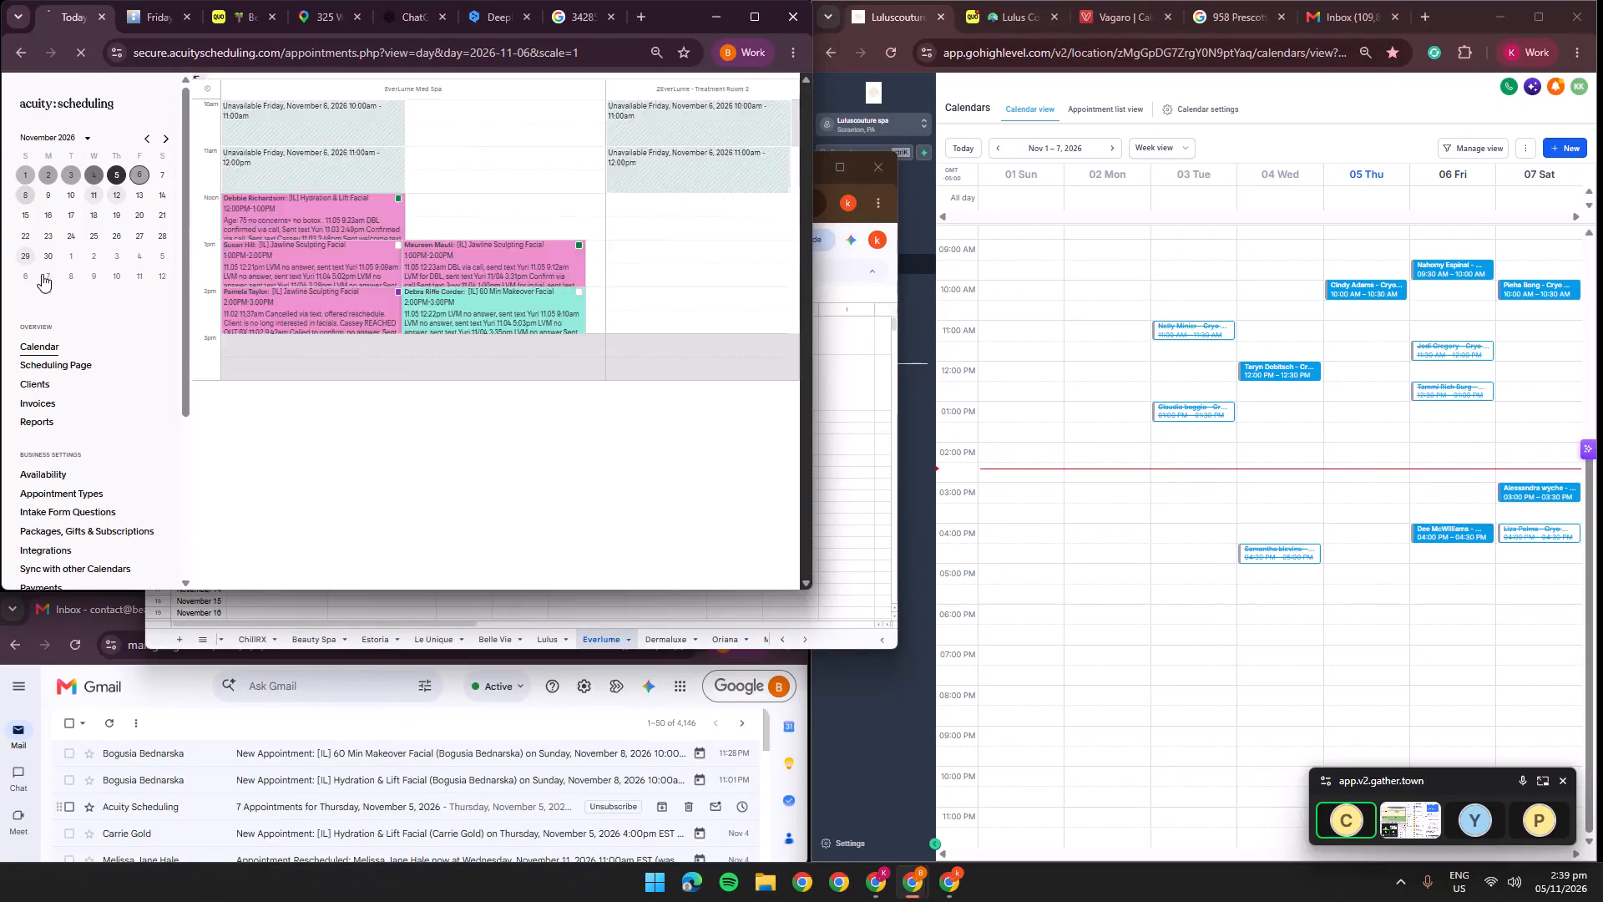
click(30, 172)
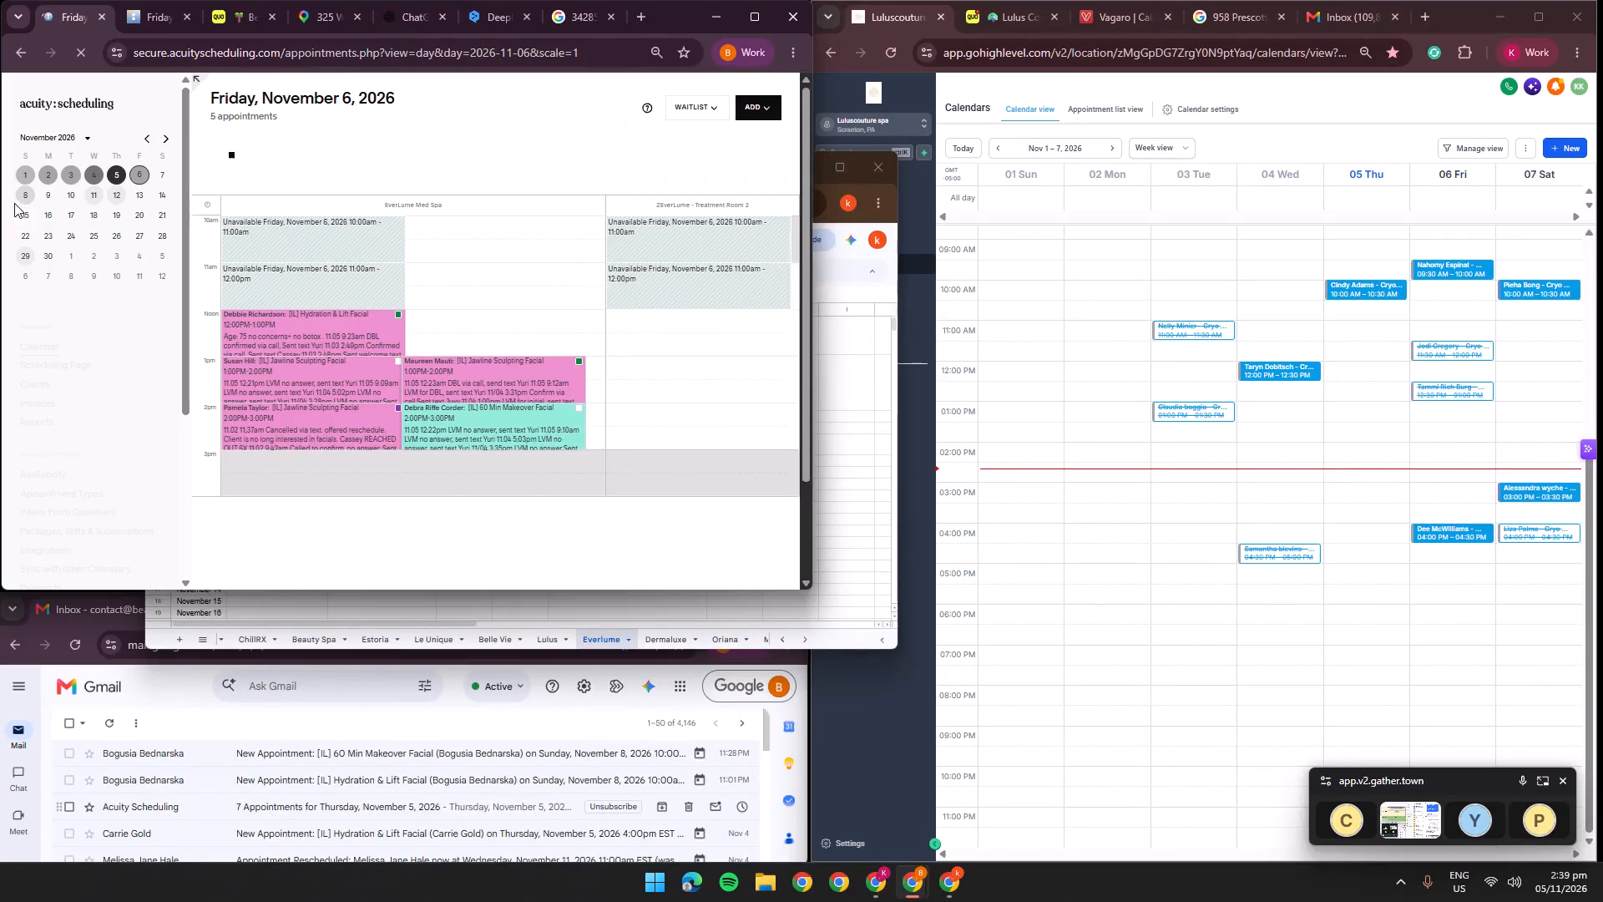
click(21, 173)
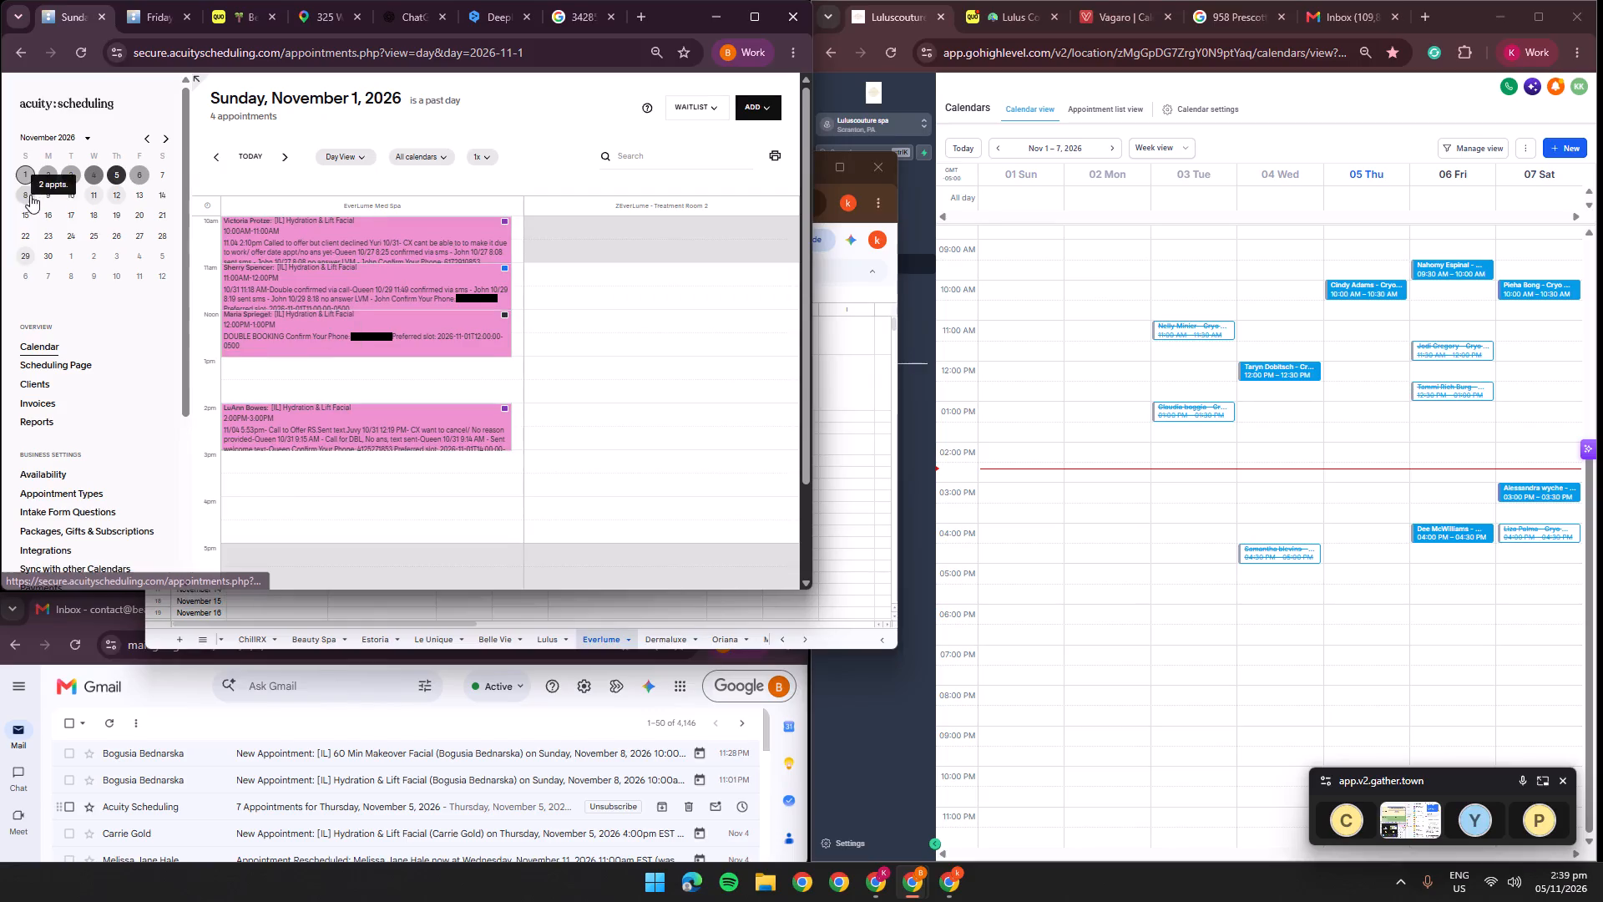
click(30, 195)
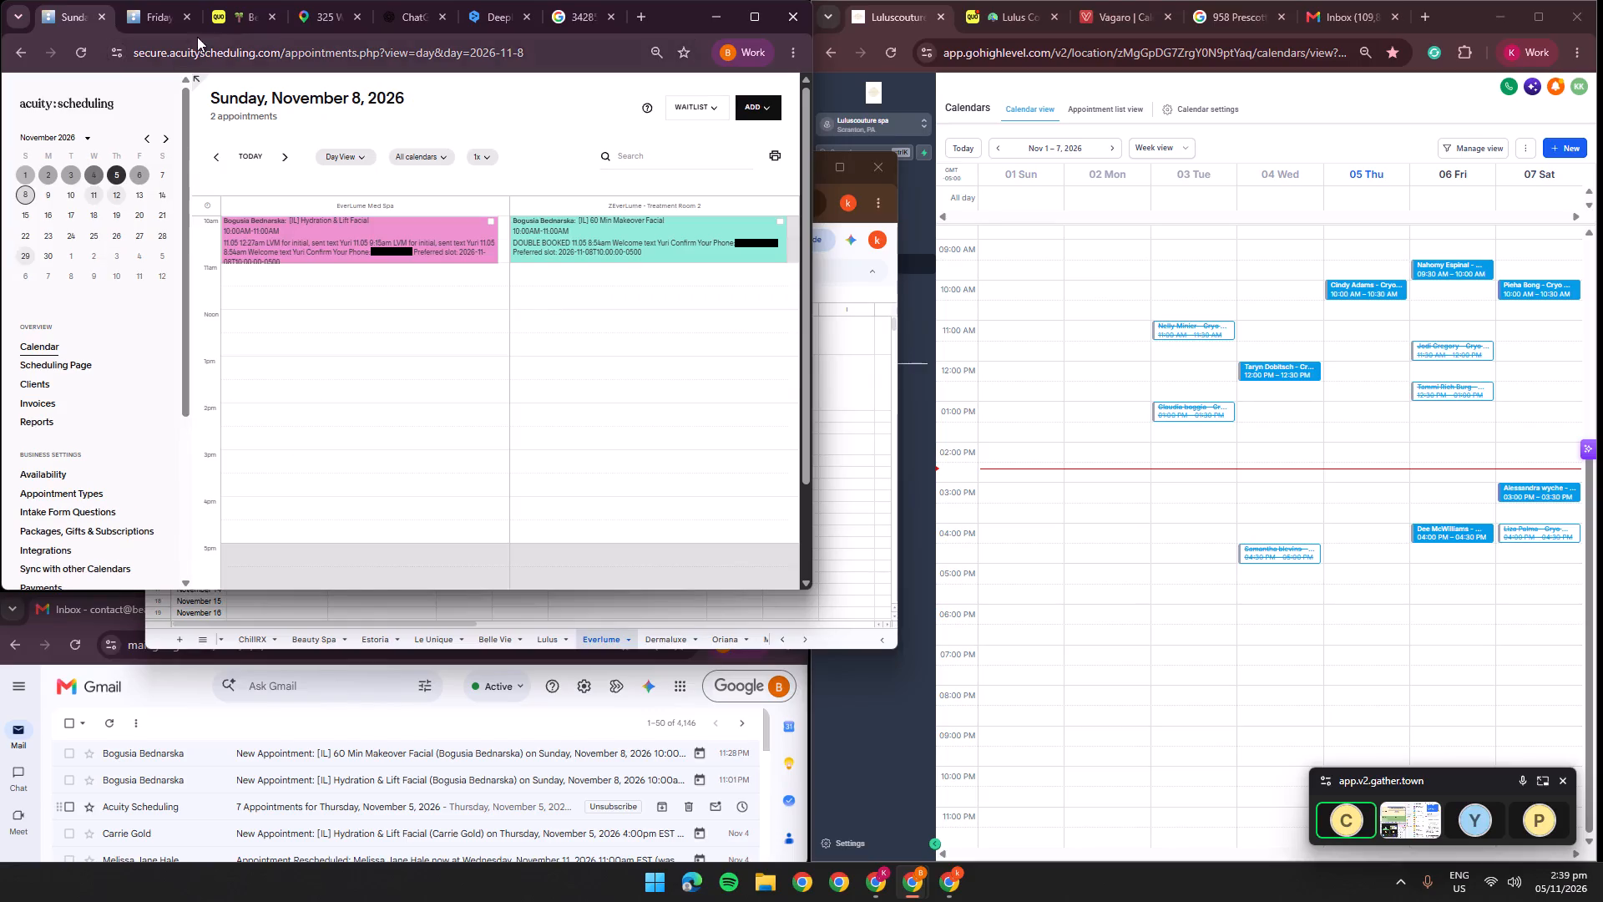
click(252, 18)
click(143, 20)
click(44, 8)
scroll(471, 419, up, 2)
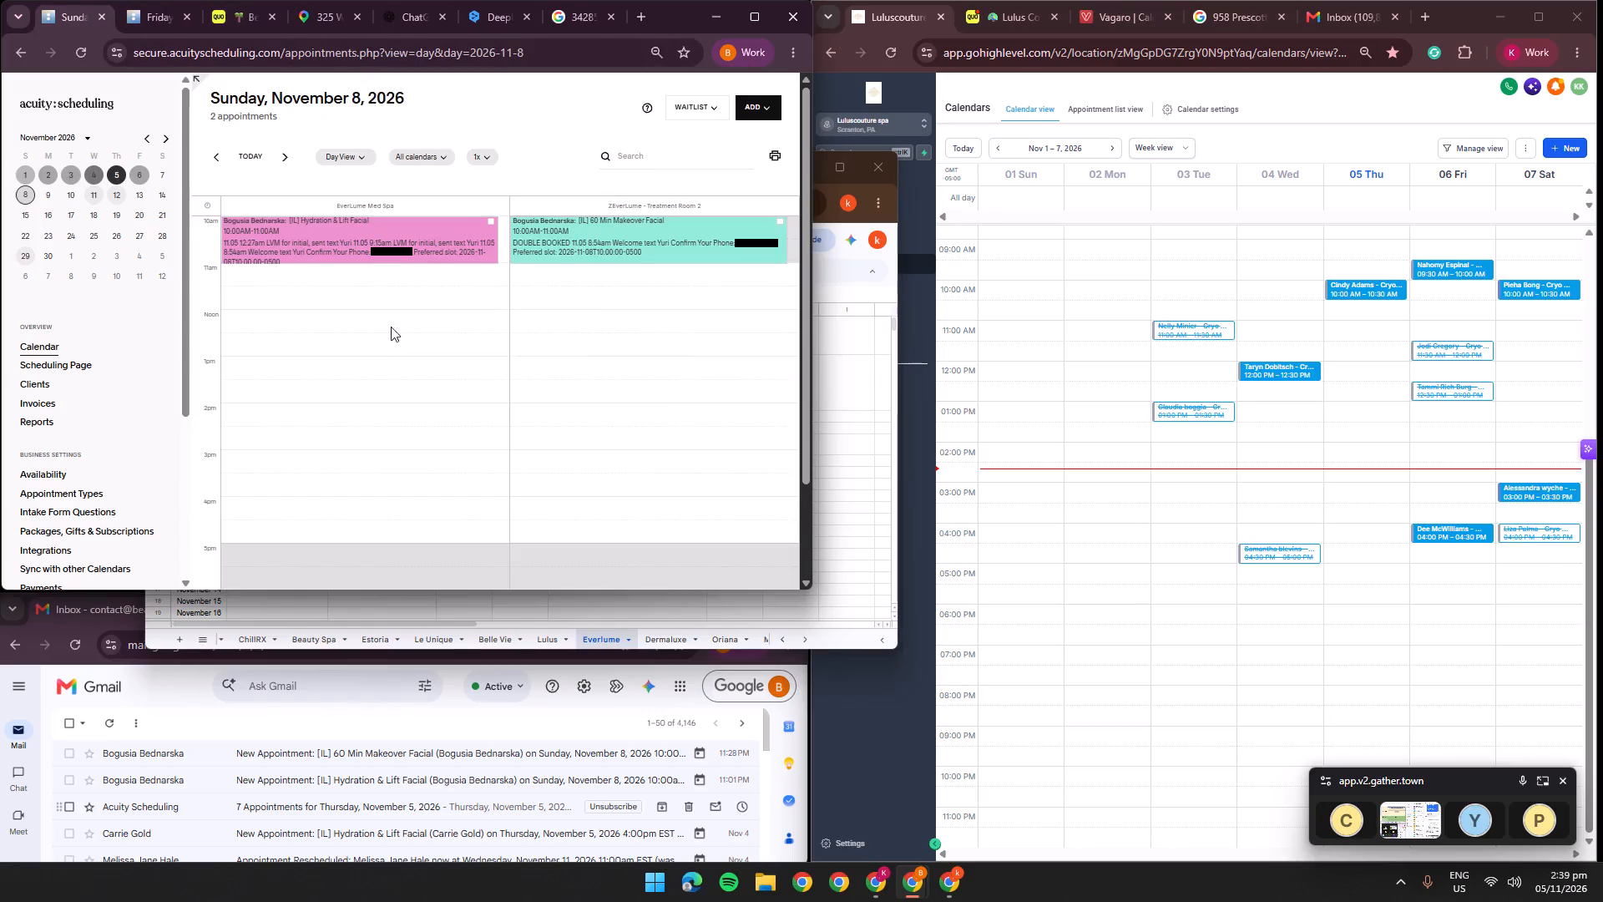
Review the end of the client's call transcript in Quo, play the recording from the confirmation reminder, and close the transcript.
click(262, 27)
scroll(682, 423, down, 1)
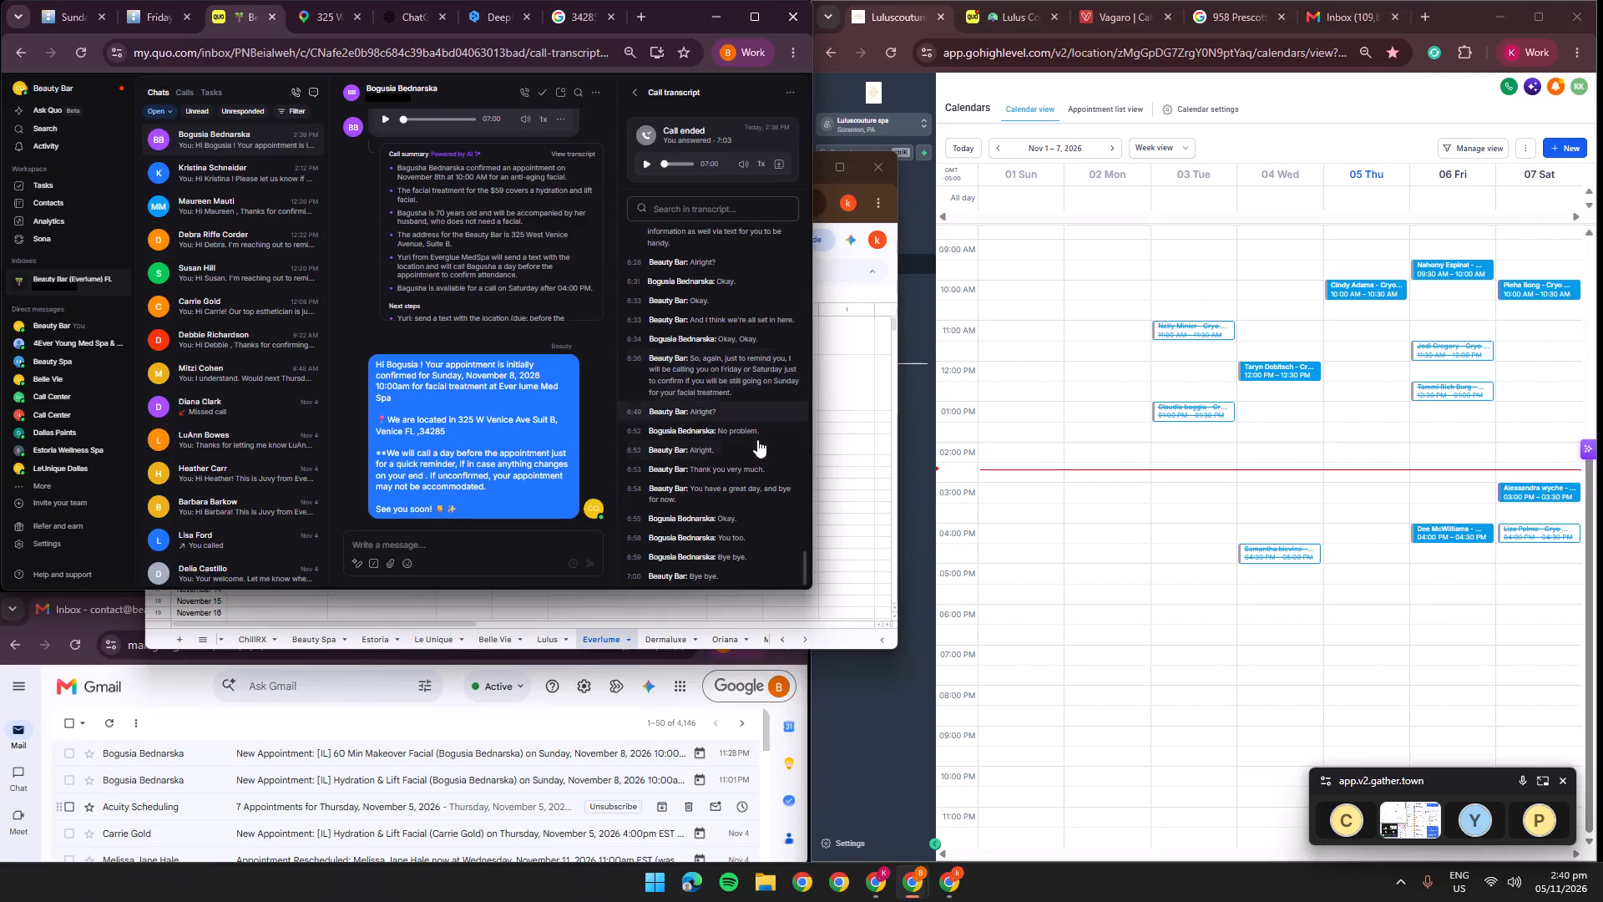
click(760, 395)
scroll(729, 480, up, 1)
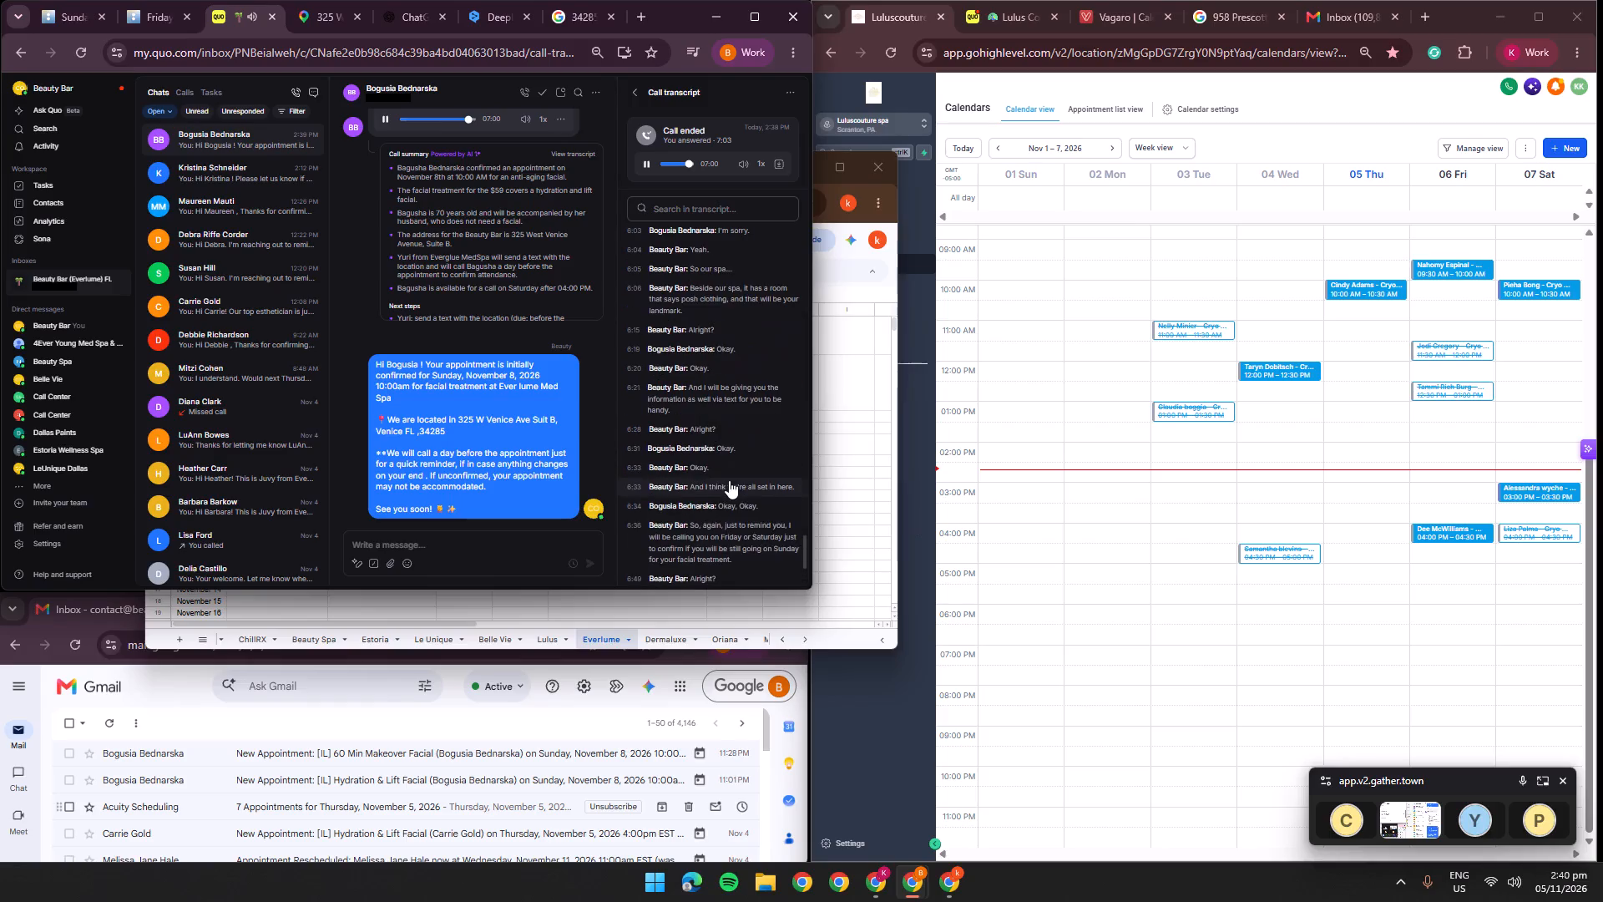
scroll(738, 516, up, 1)
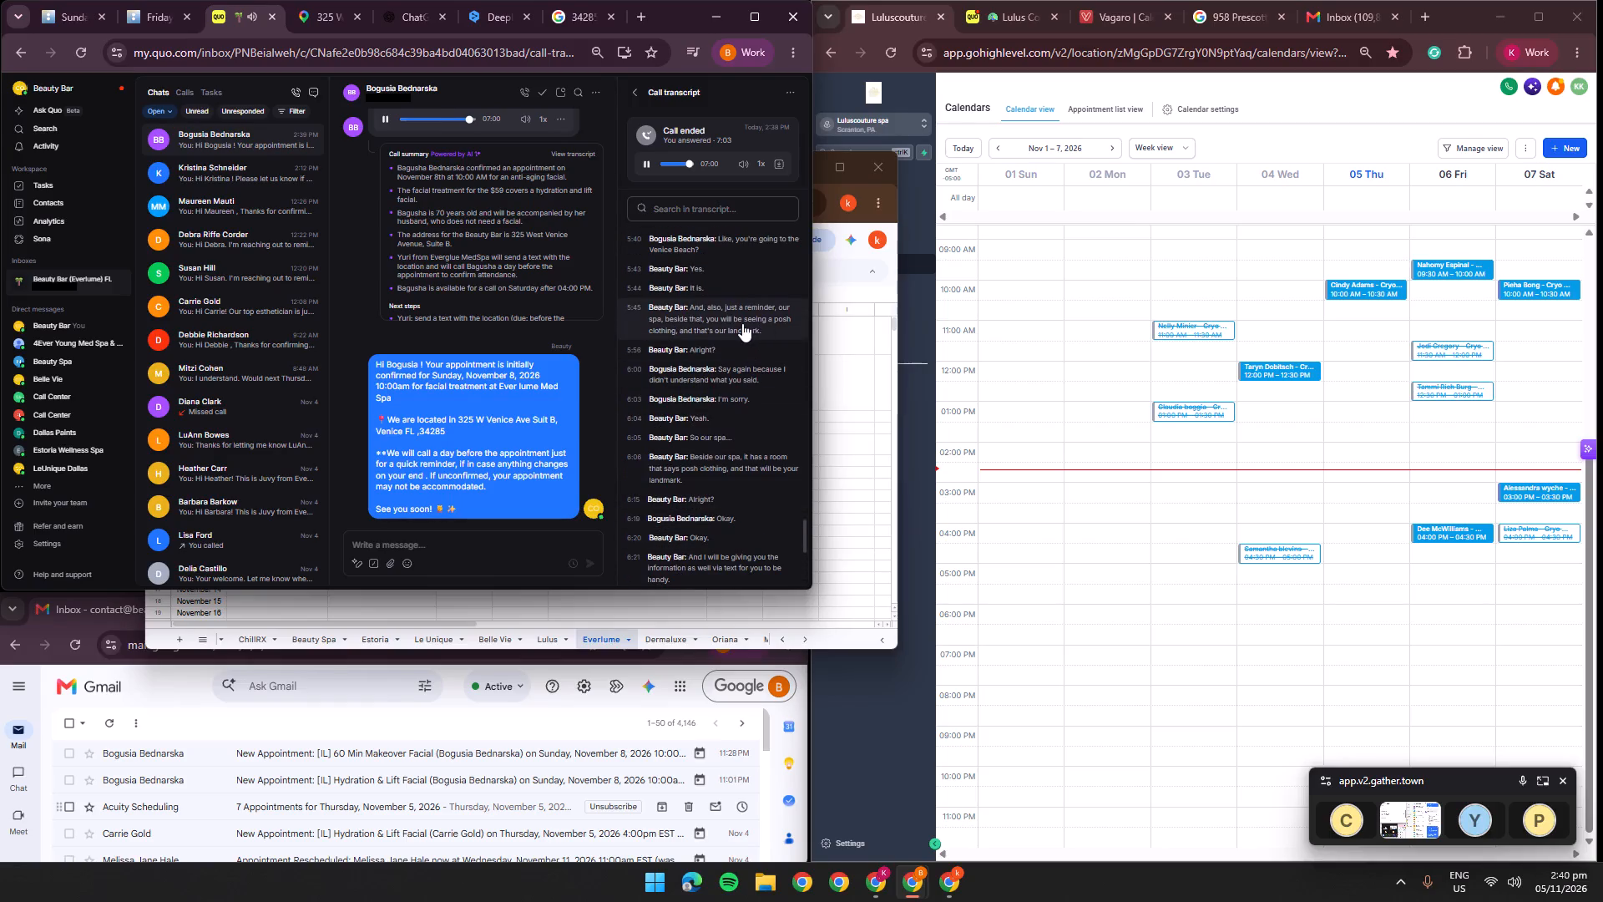
scroll(717, 509, down, 3)
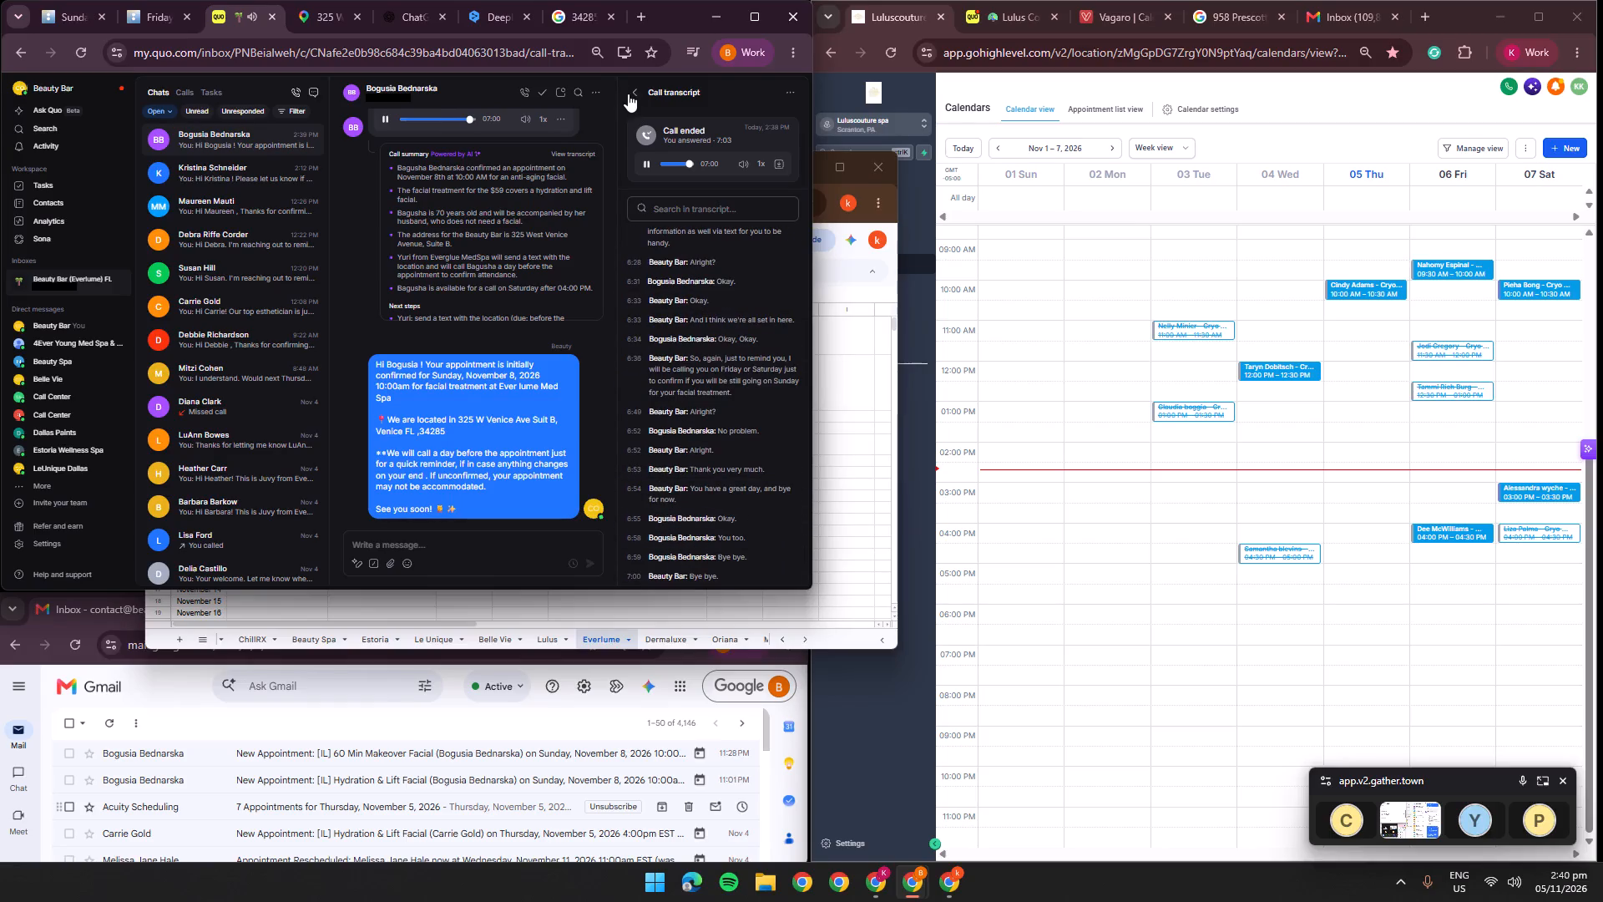
click(634, 91)
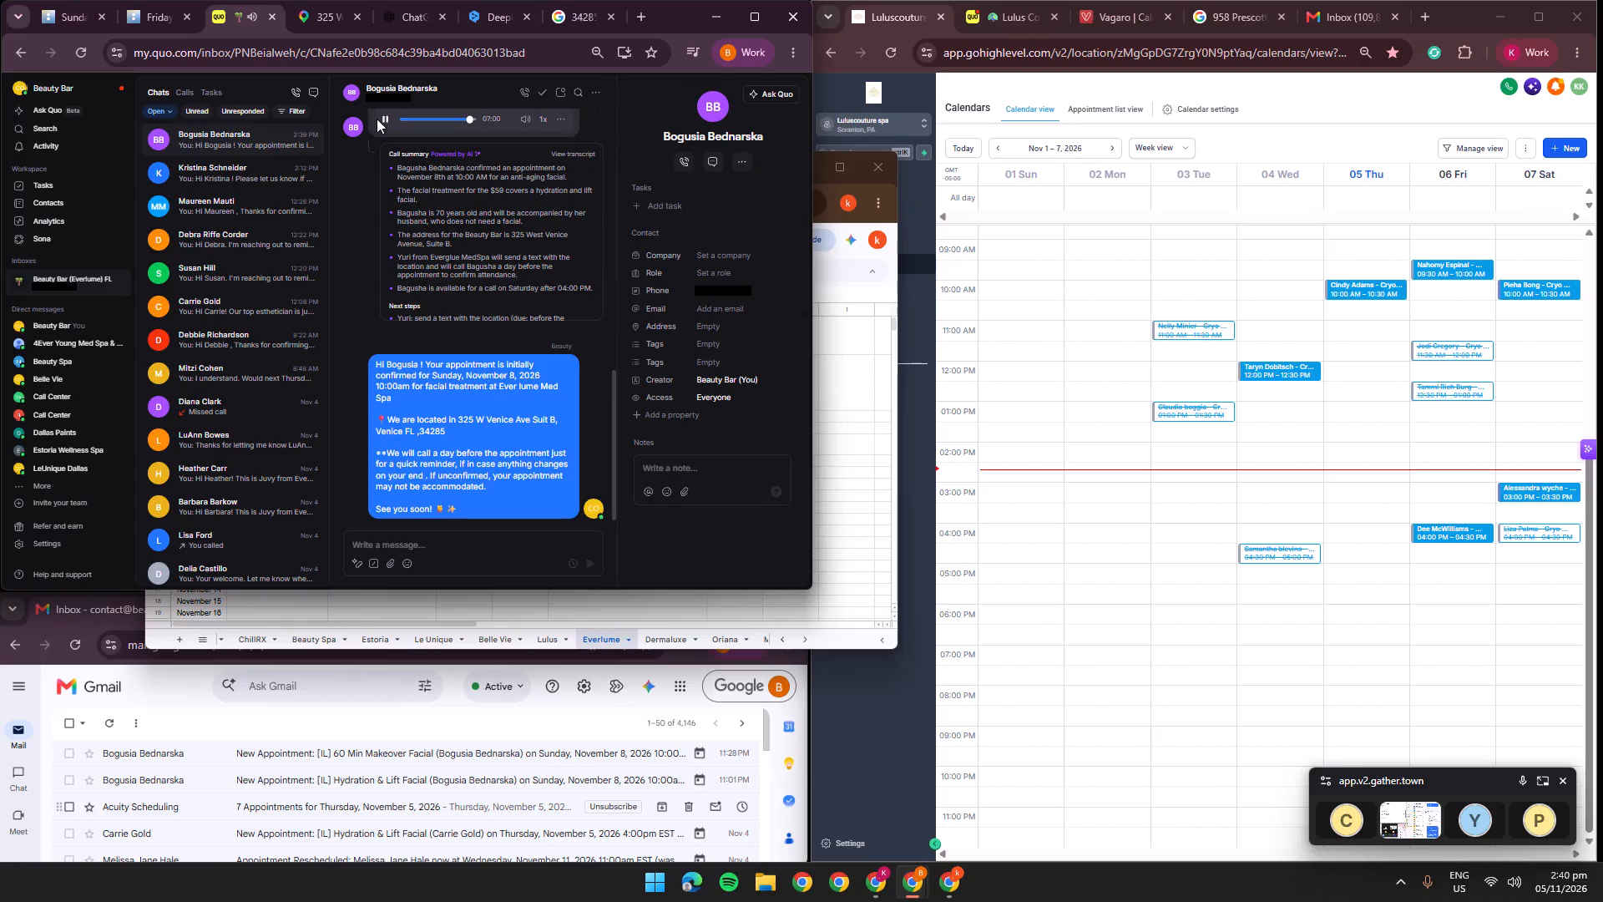
click(378, 117)
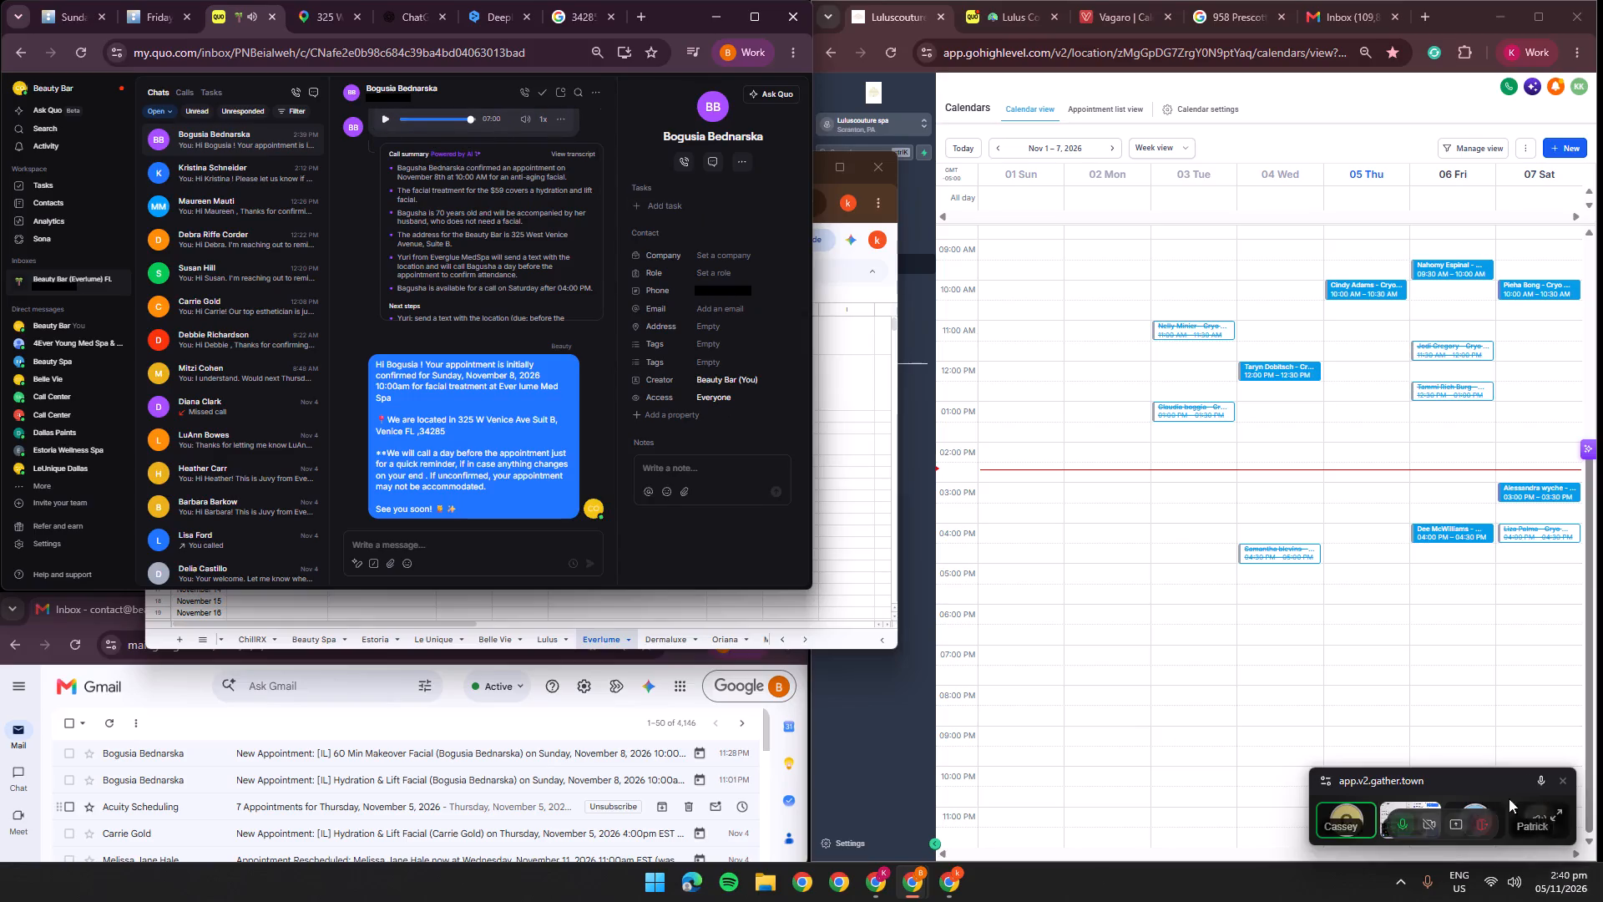
Resize the floating Gather meeting window and leave it compact above the GoHighLevel calendar.
drag(1480, 767, 1529, 705)
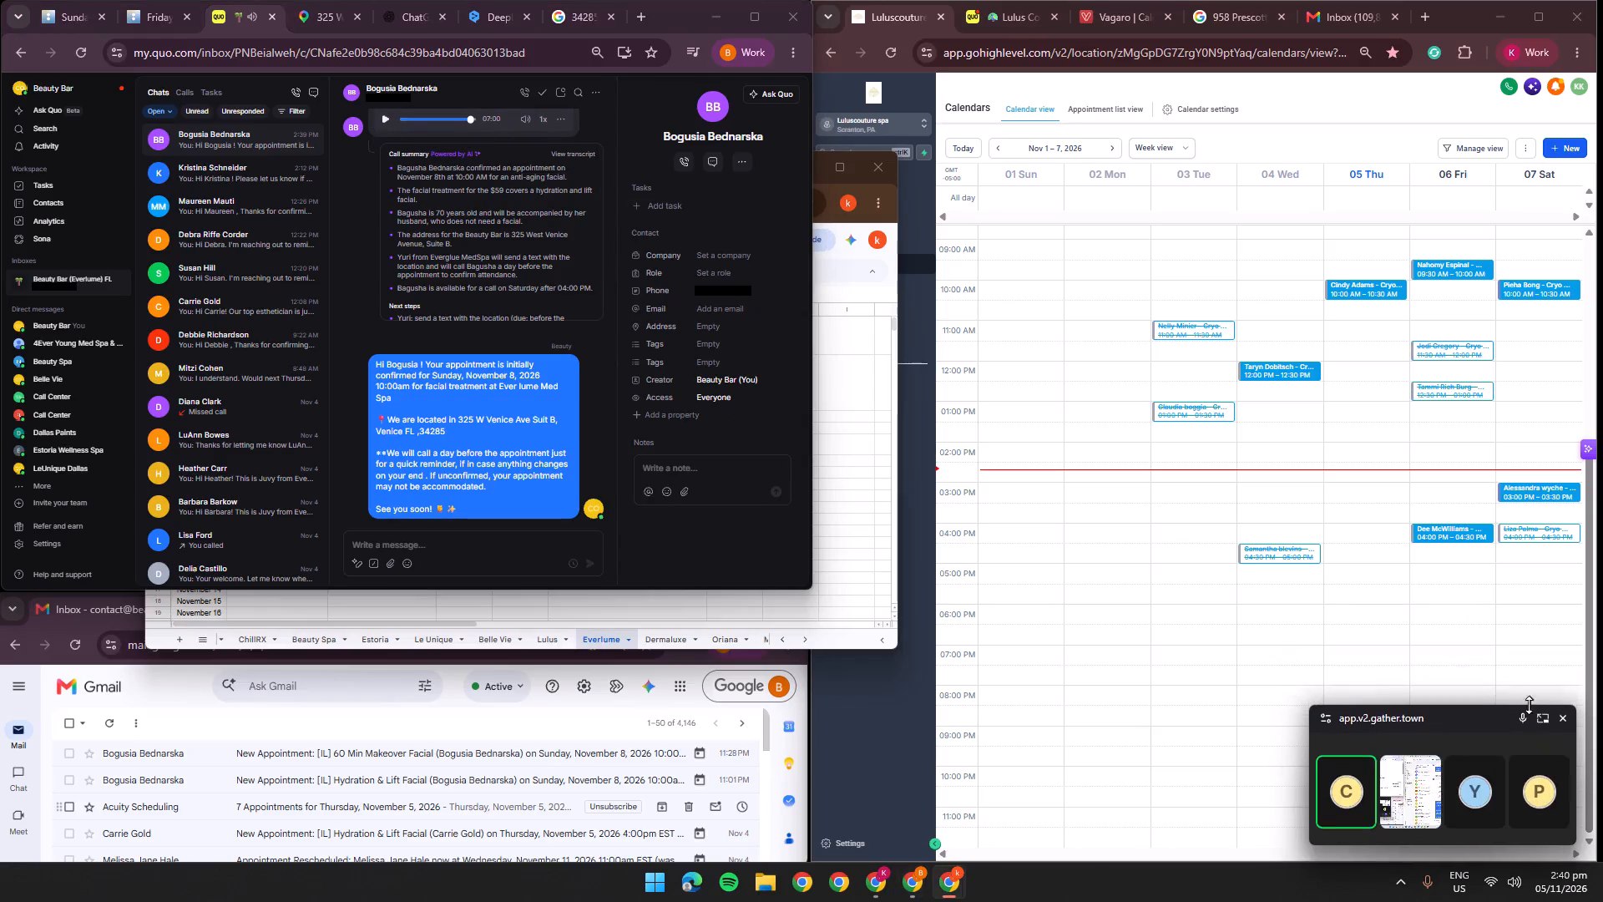
drag(1529, 705, 1511, 734)
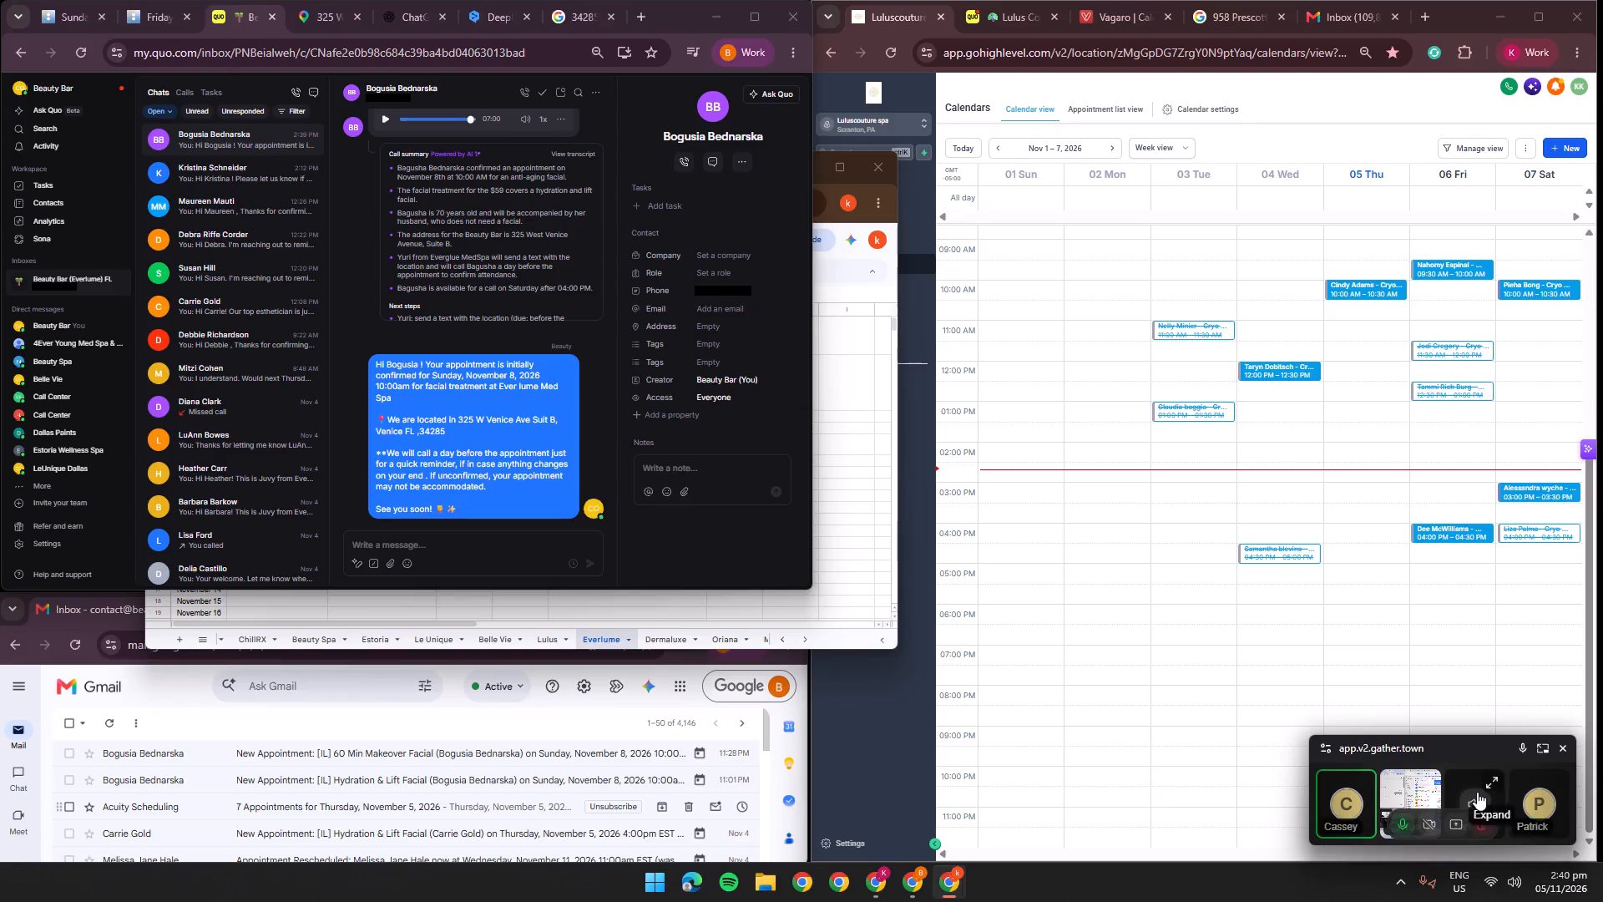
double_click(1491, 740)
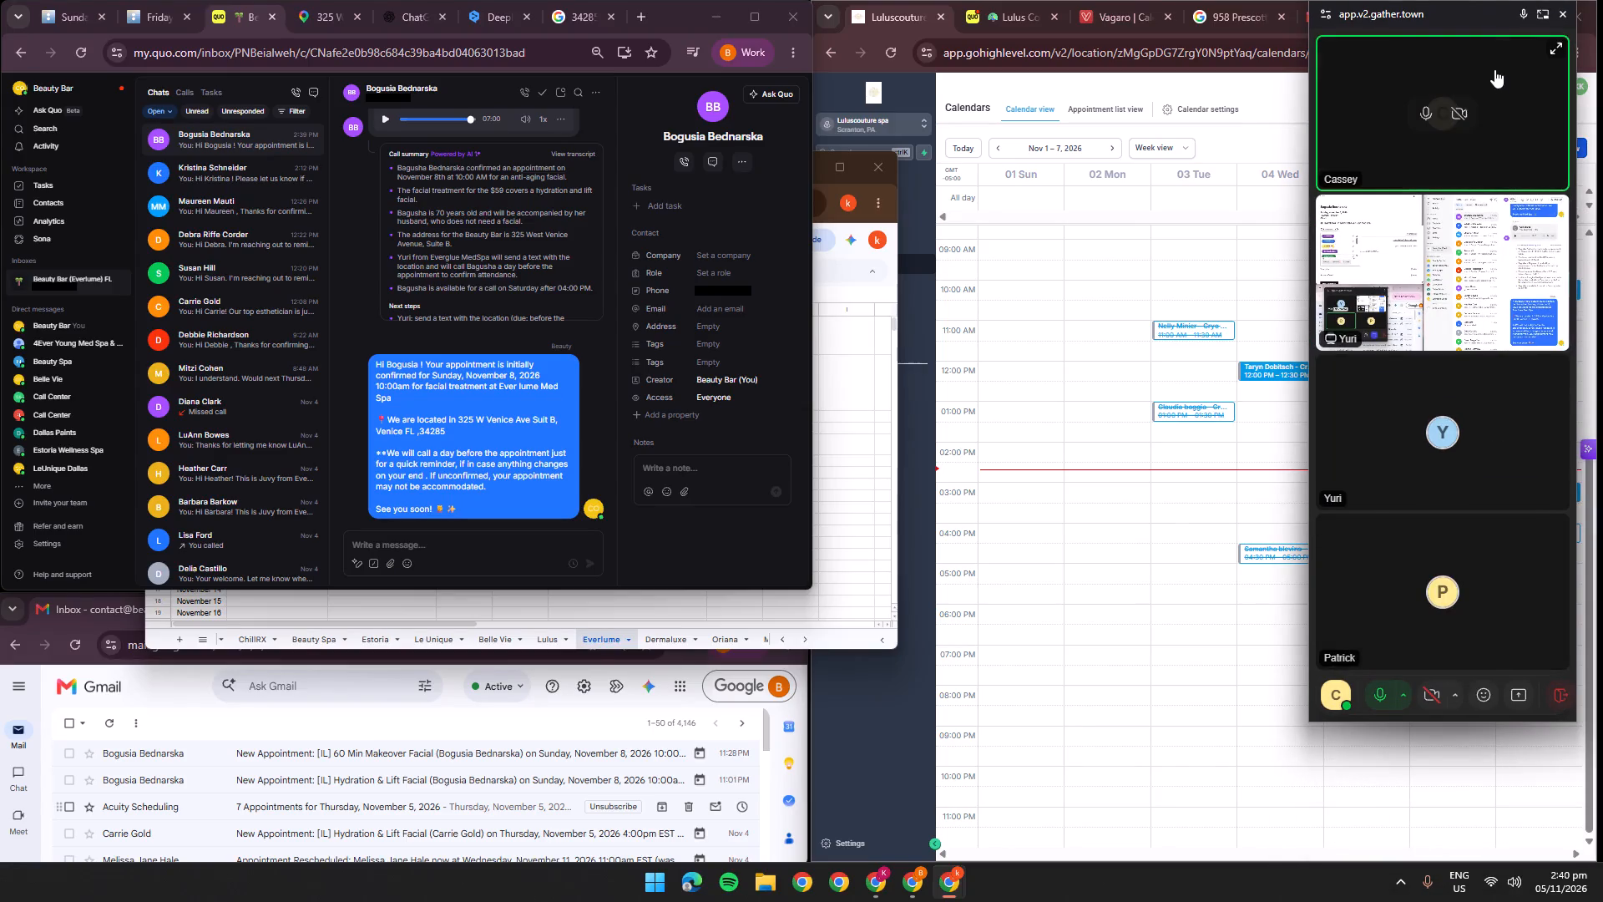
drag(1466, 4, 1410, 231)
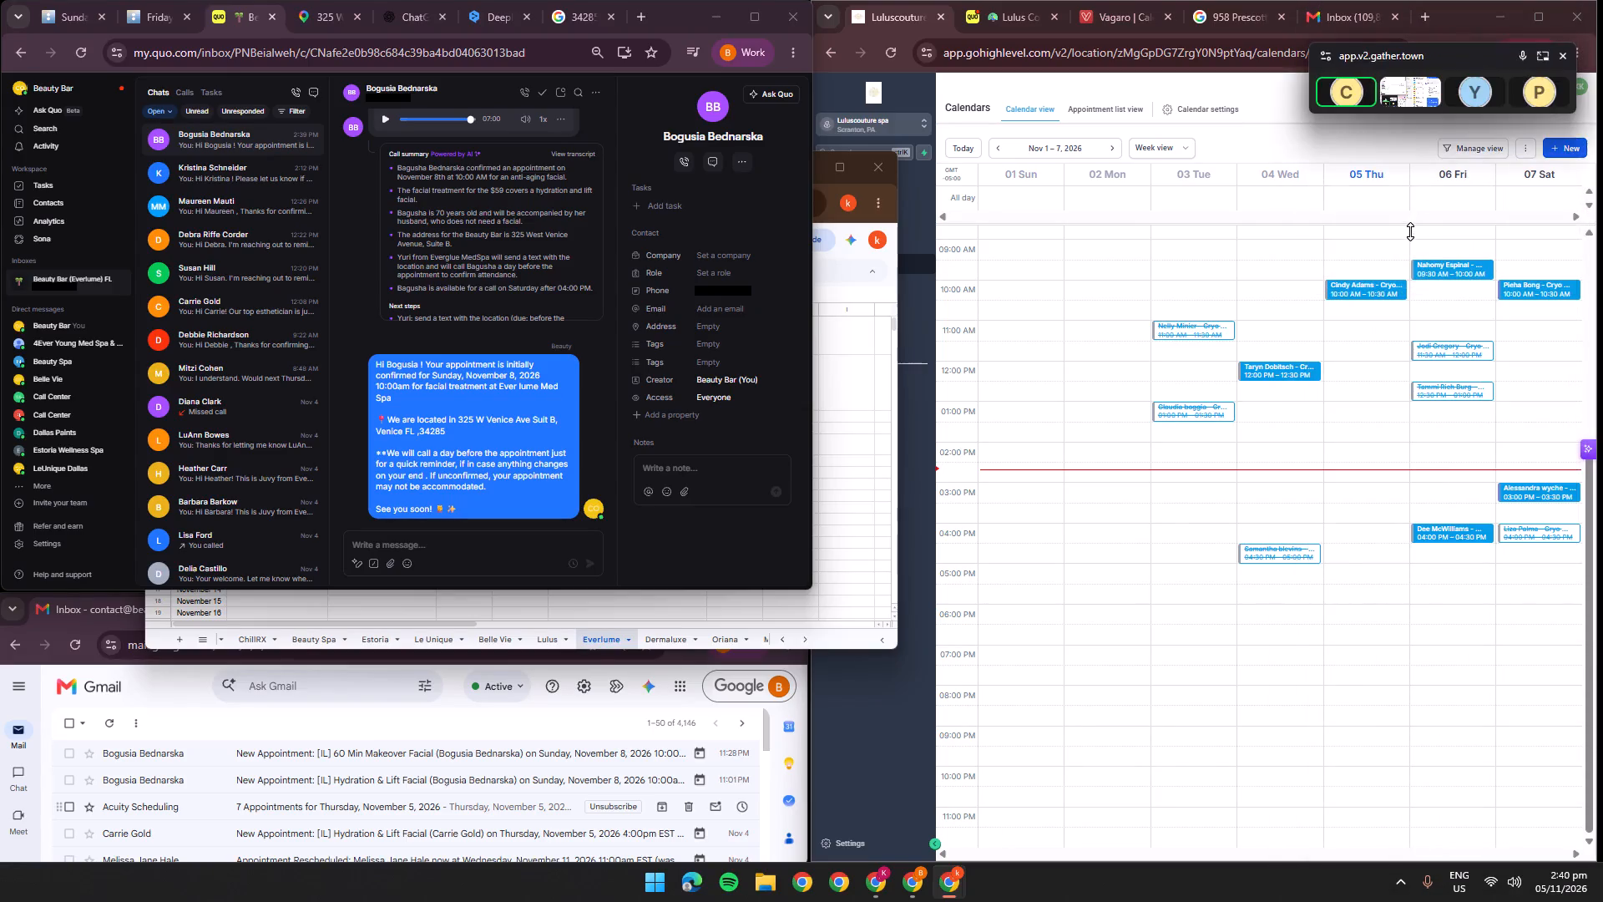
Move the floating Gather meeting window over the late-evening hours of the GoHighLevel calendar's Friday and Saturday columns.
drag(1410, 231, 1470, 14)
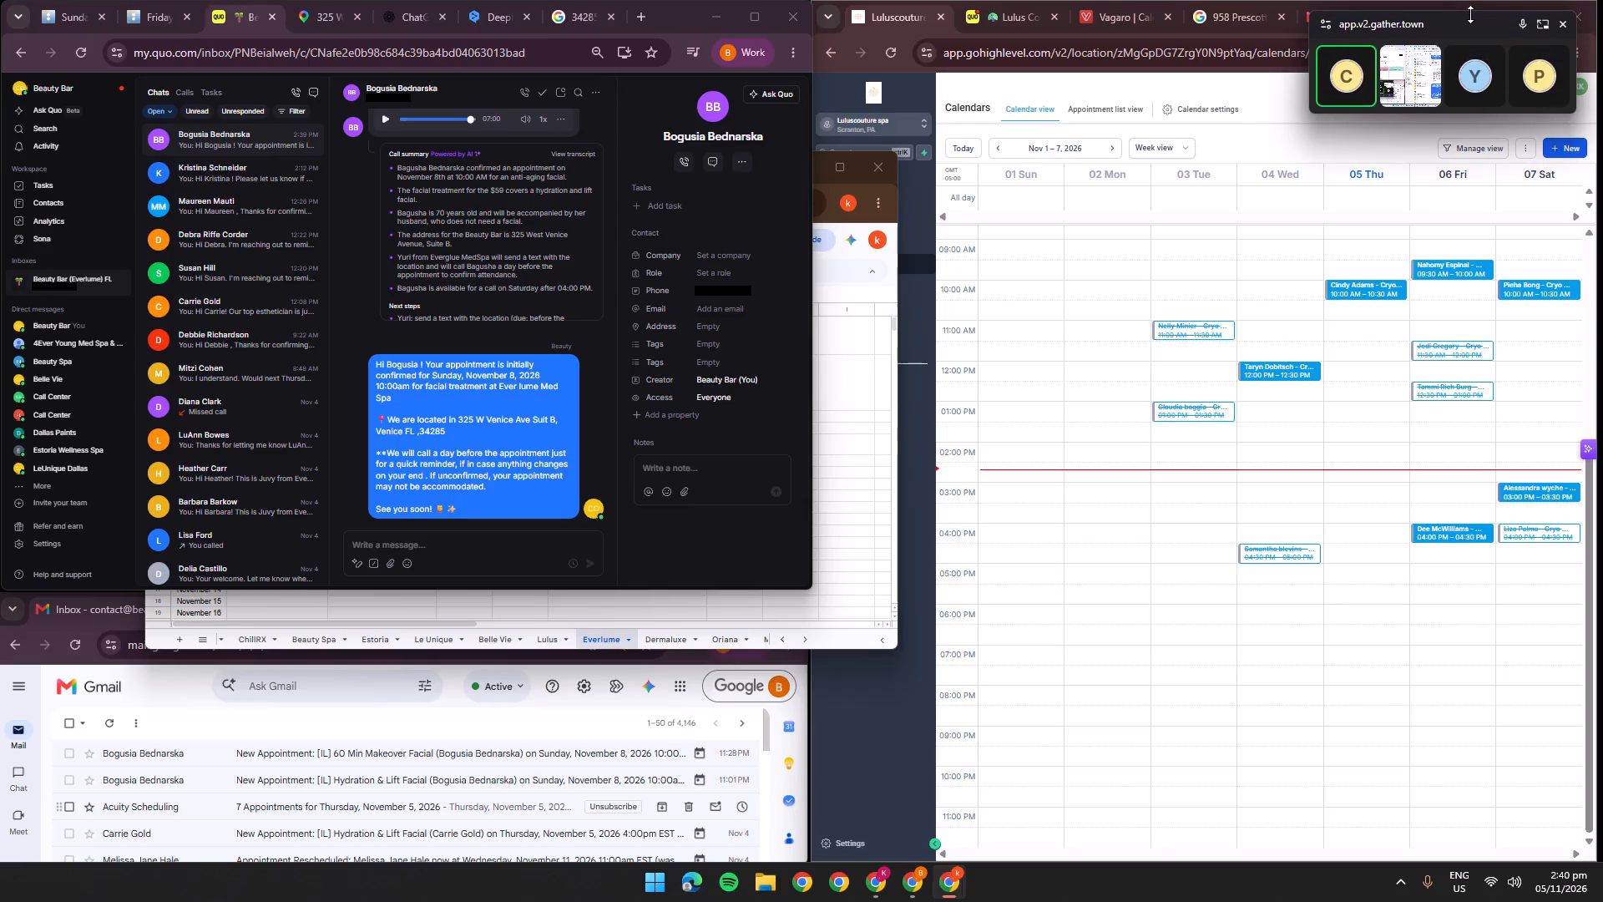
drag(1469, 25, 1449, 747)
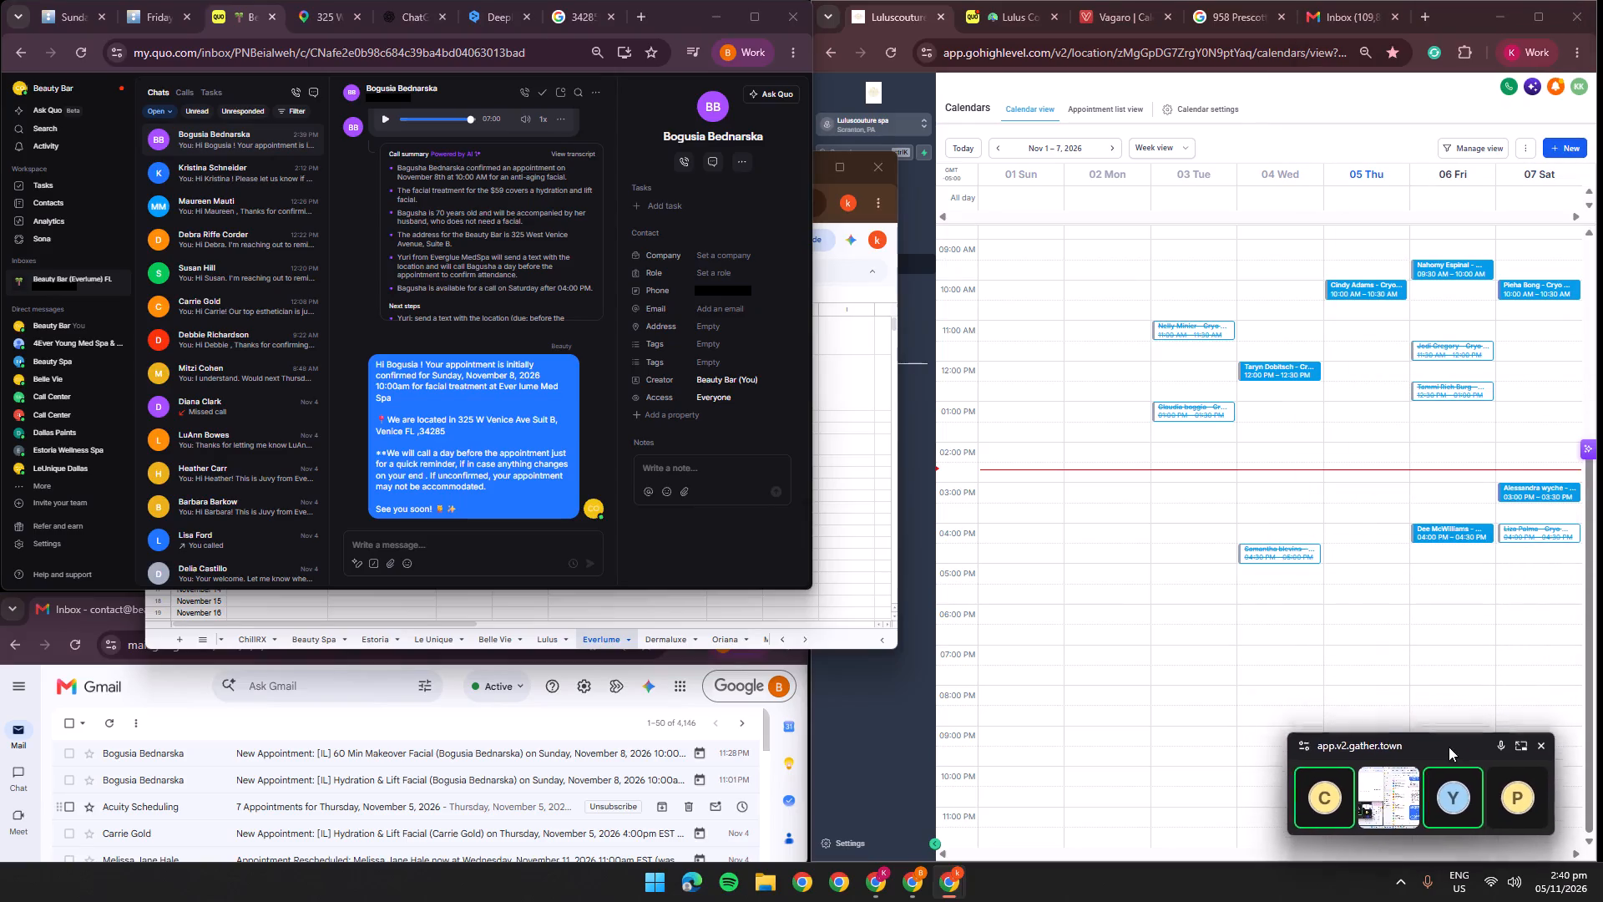
drag(1449, 747, 1471, 758)
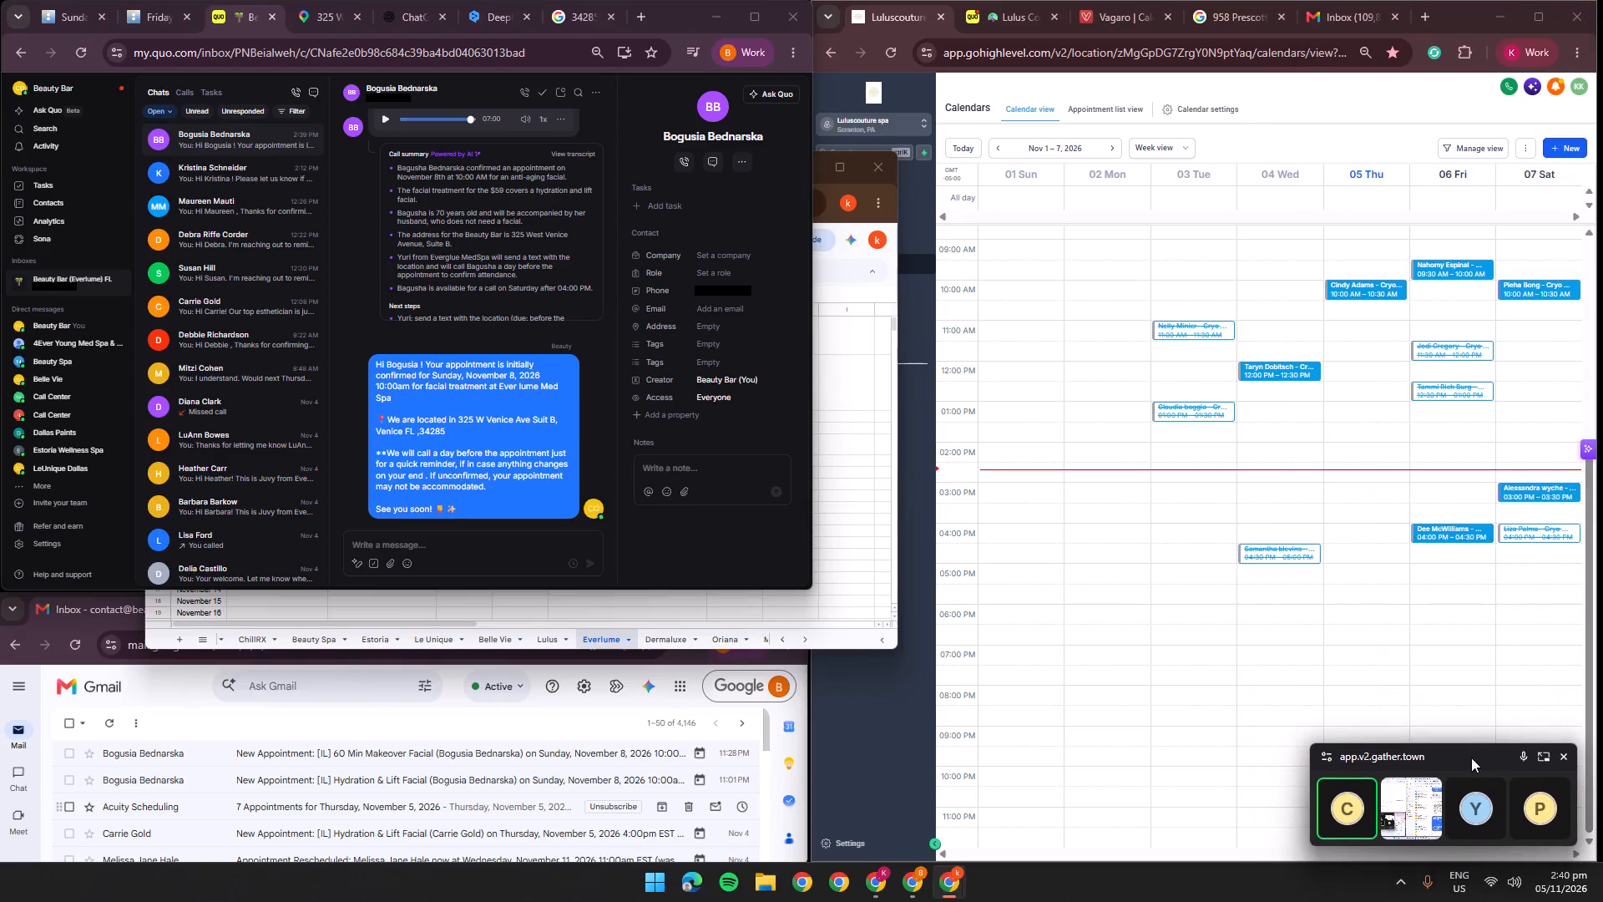
drag(1471, 758, 1476, 747)
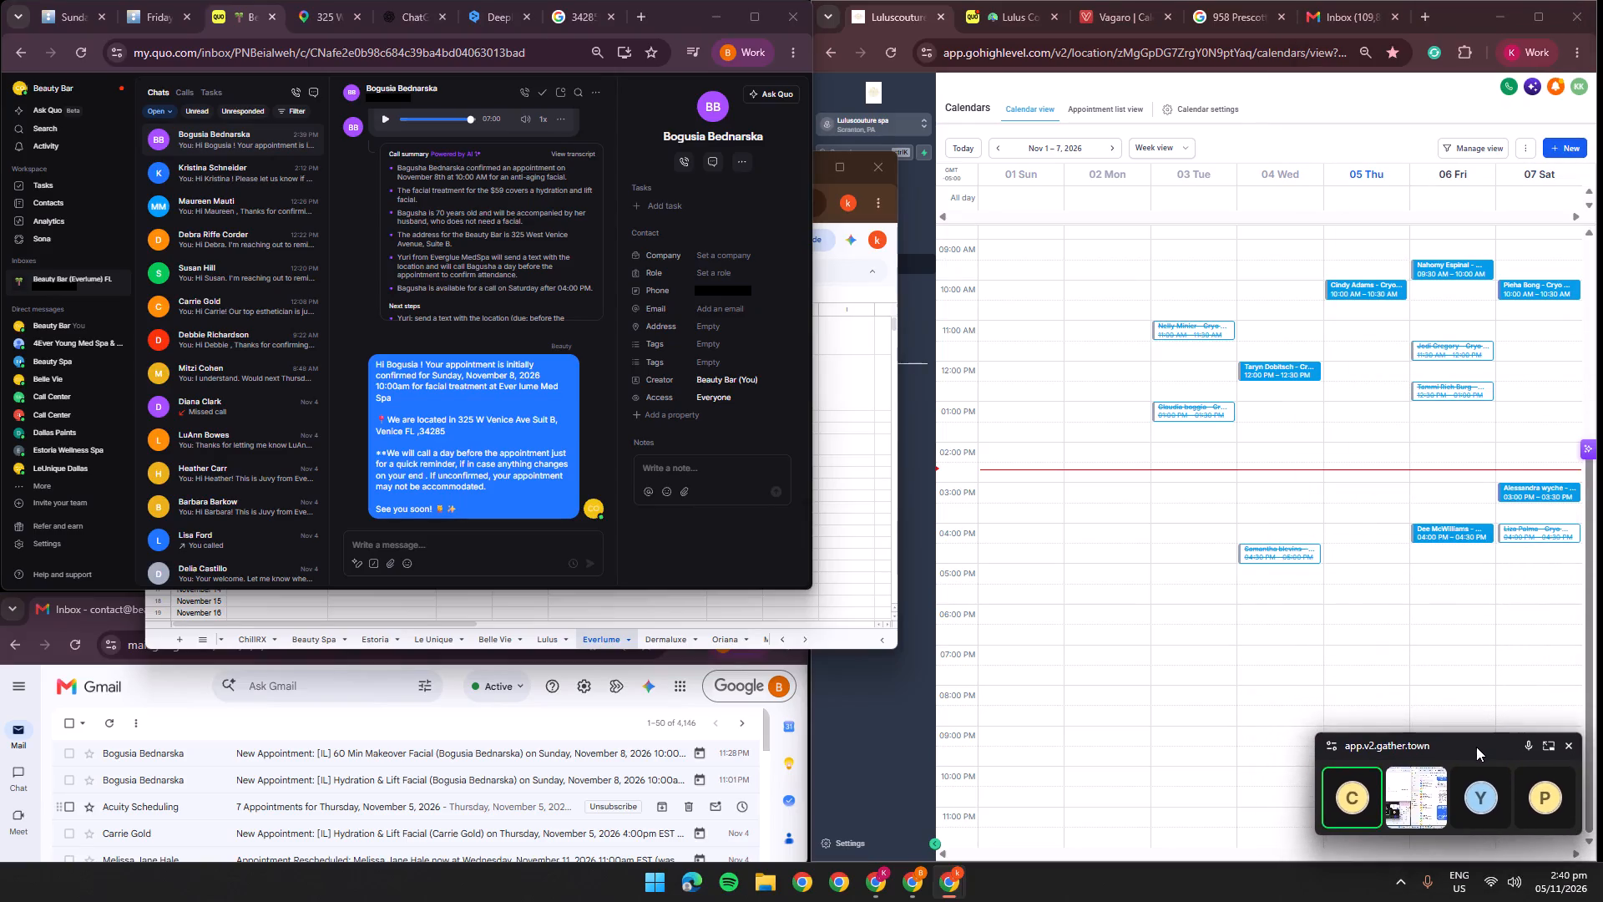
drag(1476, 747, 1471, 737)
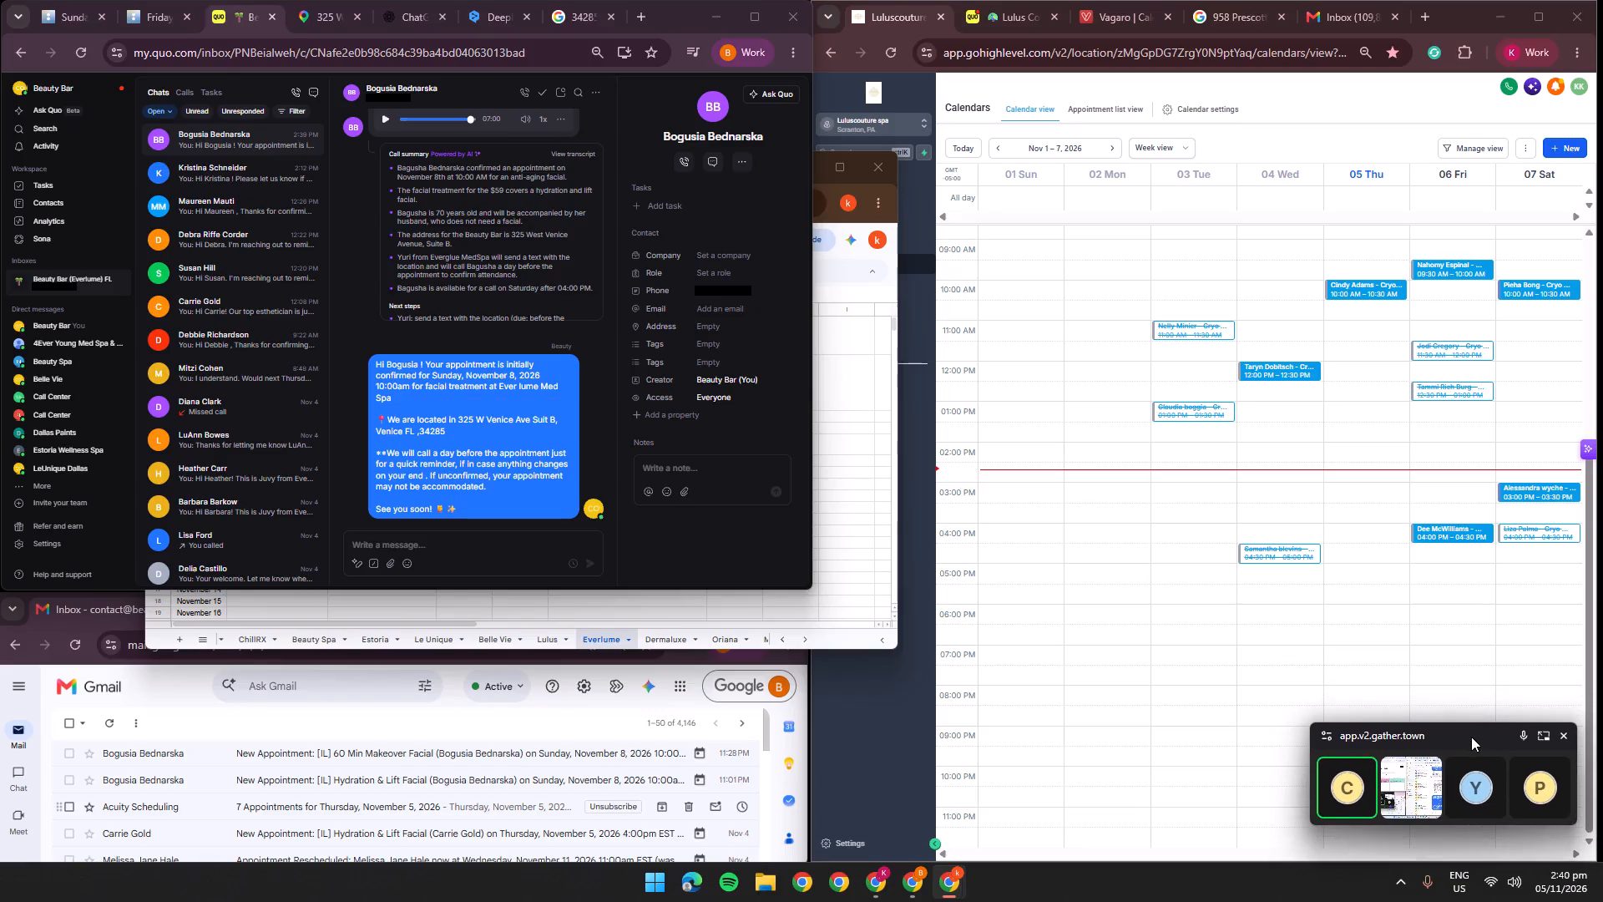
drag(1471, 737, 1476, 738)
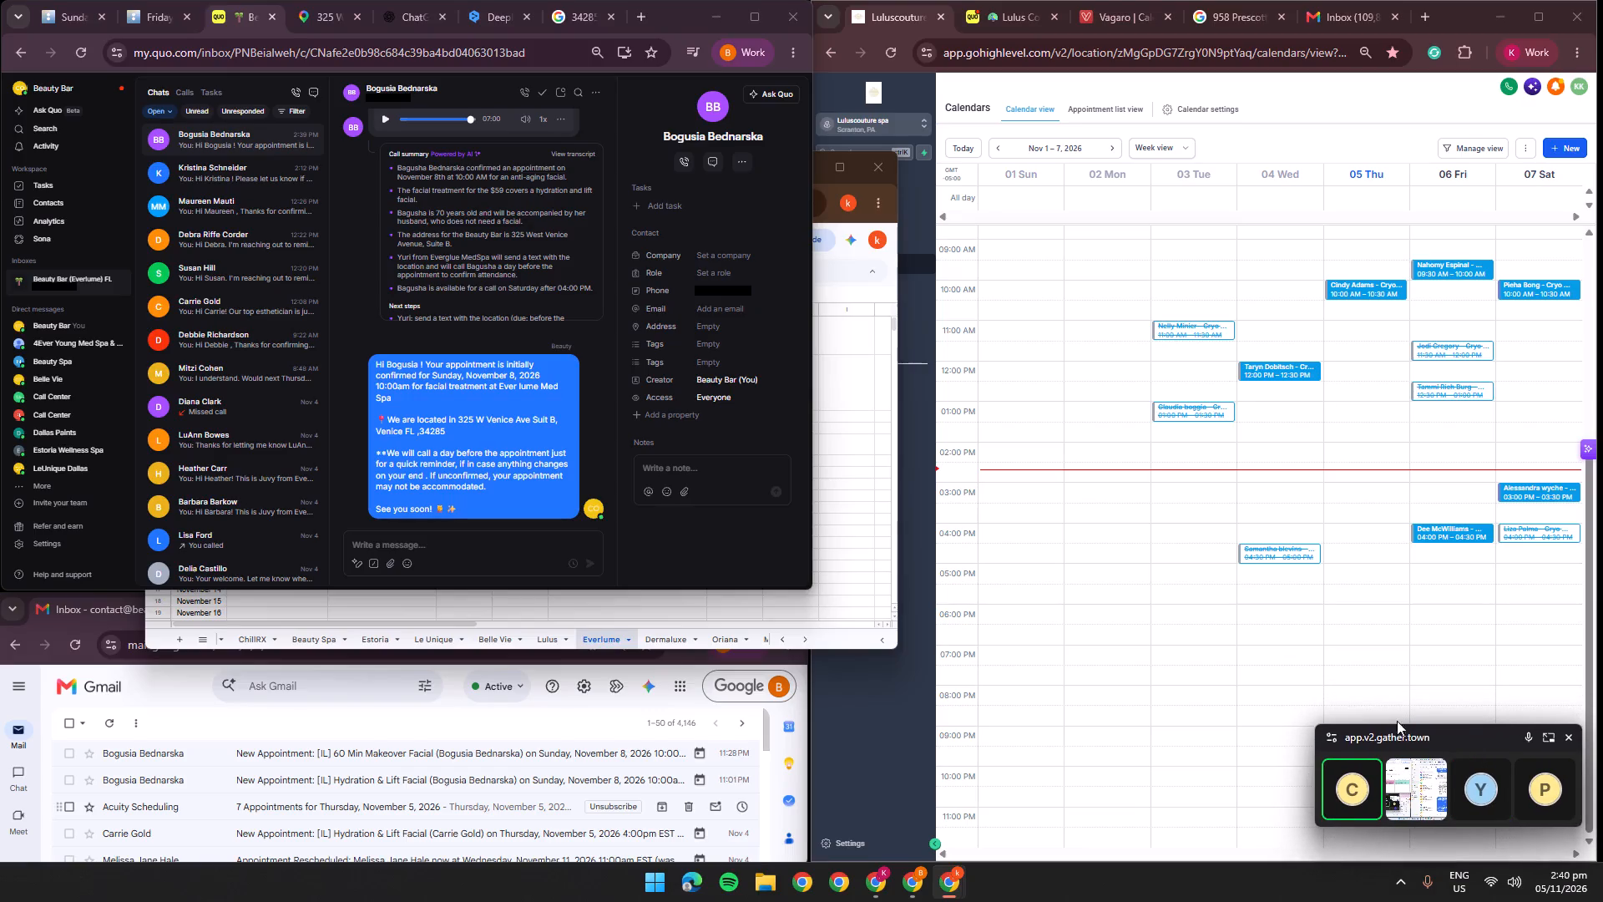
Bring the NOVEMBER AVAILABLE SLOTS spreadsheet forward and examine the November rows on the Everlume and Lulus sheets.
click(857, 636)
drag(744, 175, 1573, 131)
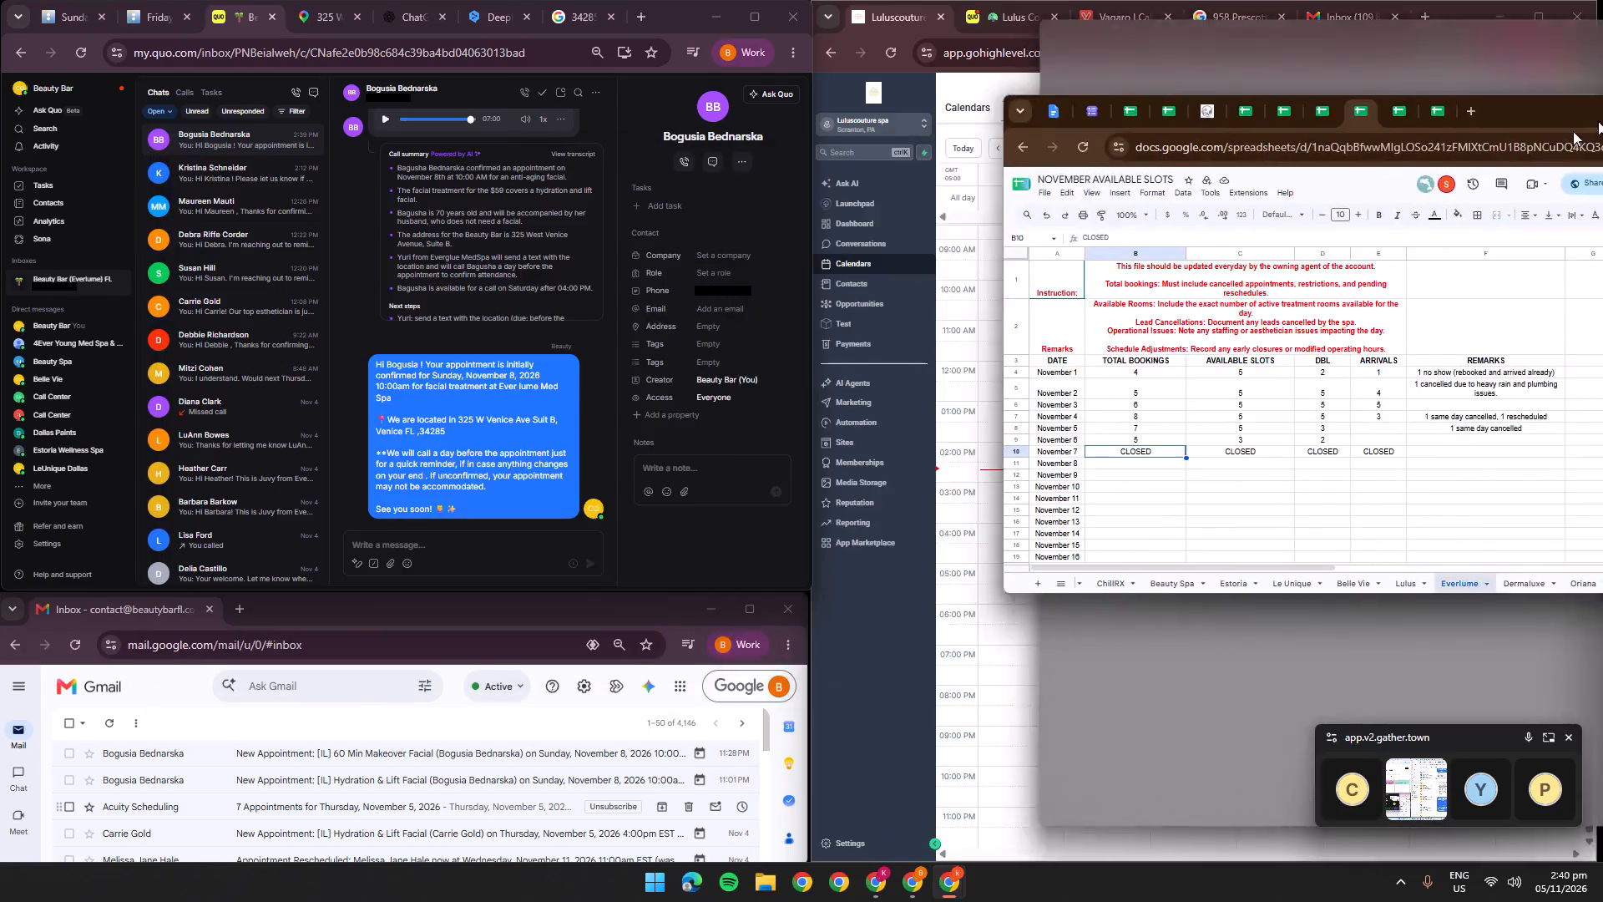
drag(1573, 131, 619, 224)
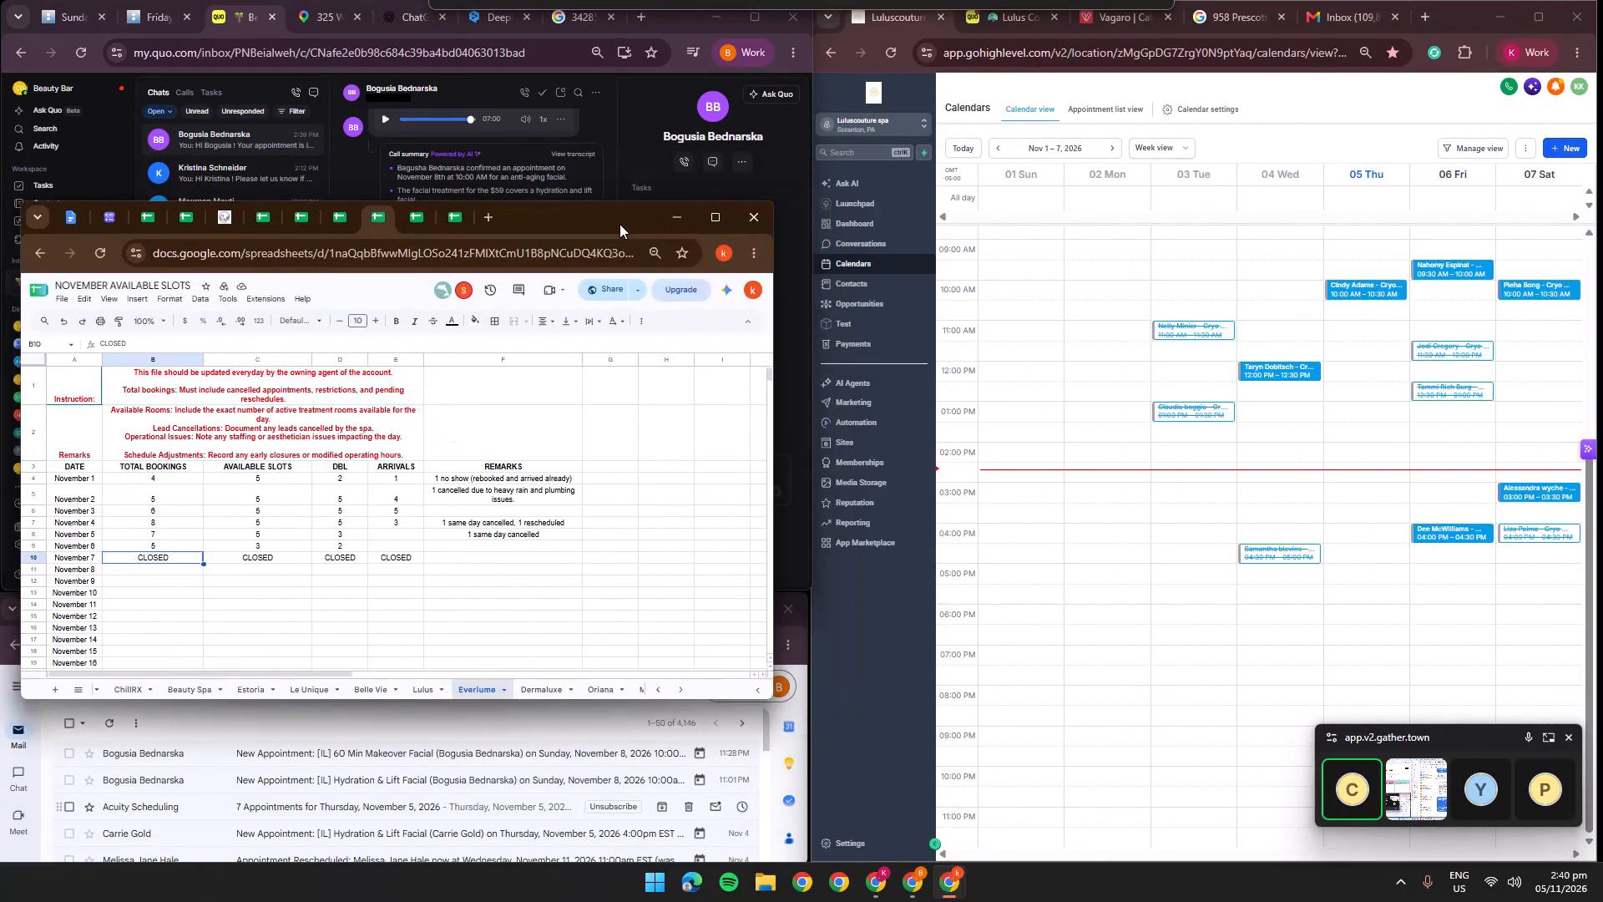
drag(619, 224, 776, 221)
click(719, 586)
drag(593, 612, 573, 612)
click(436, 553)
click(640, 564)
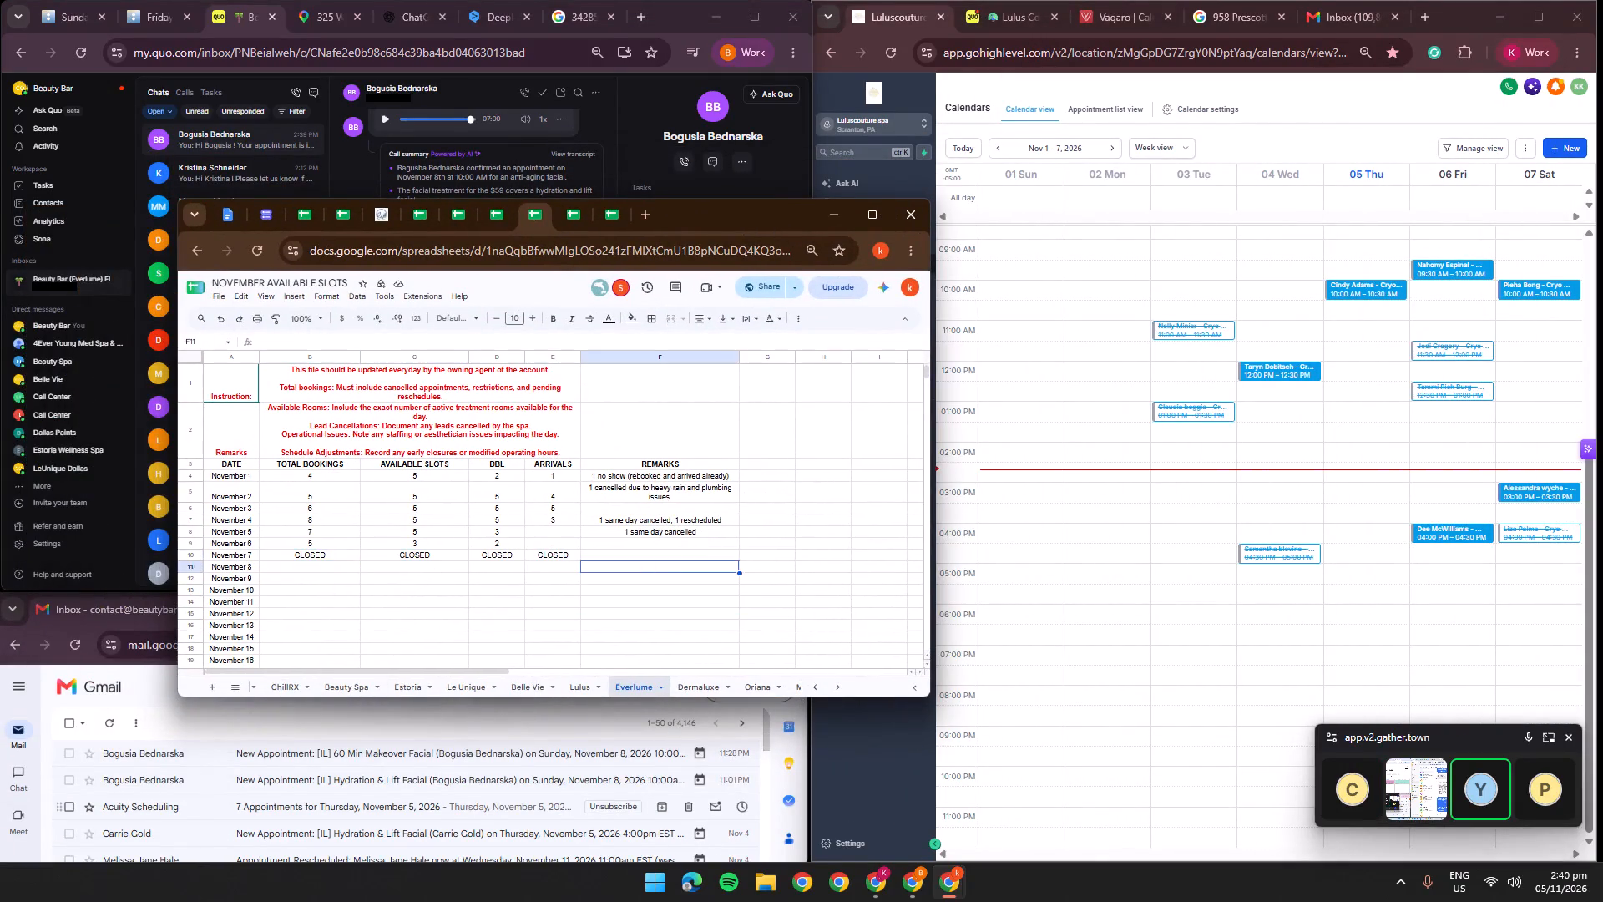
click(696, 554)
scroll(593, 601, down, 3)
scroll(534, 635, up, 3)
click(607, 688)
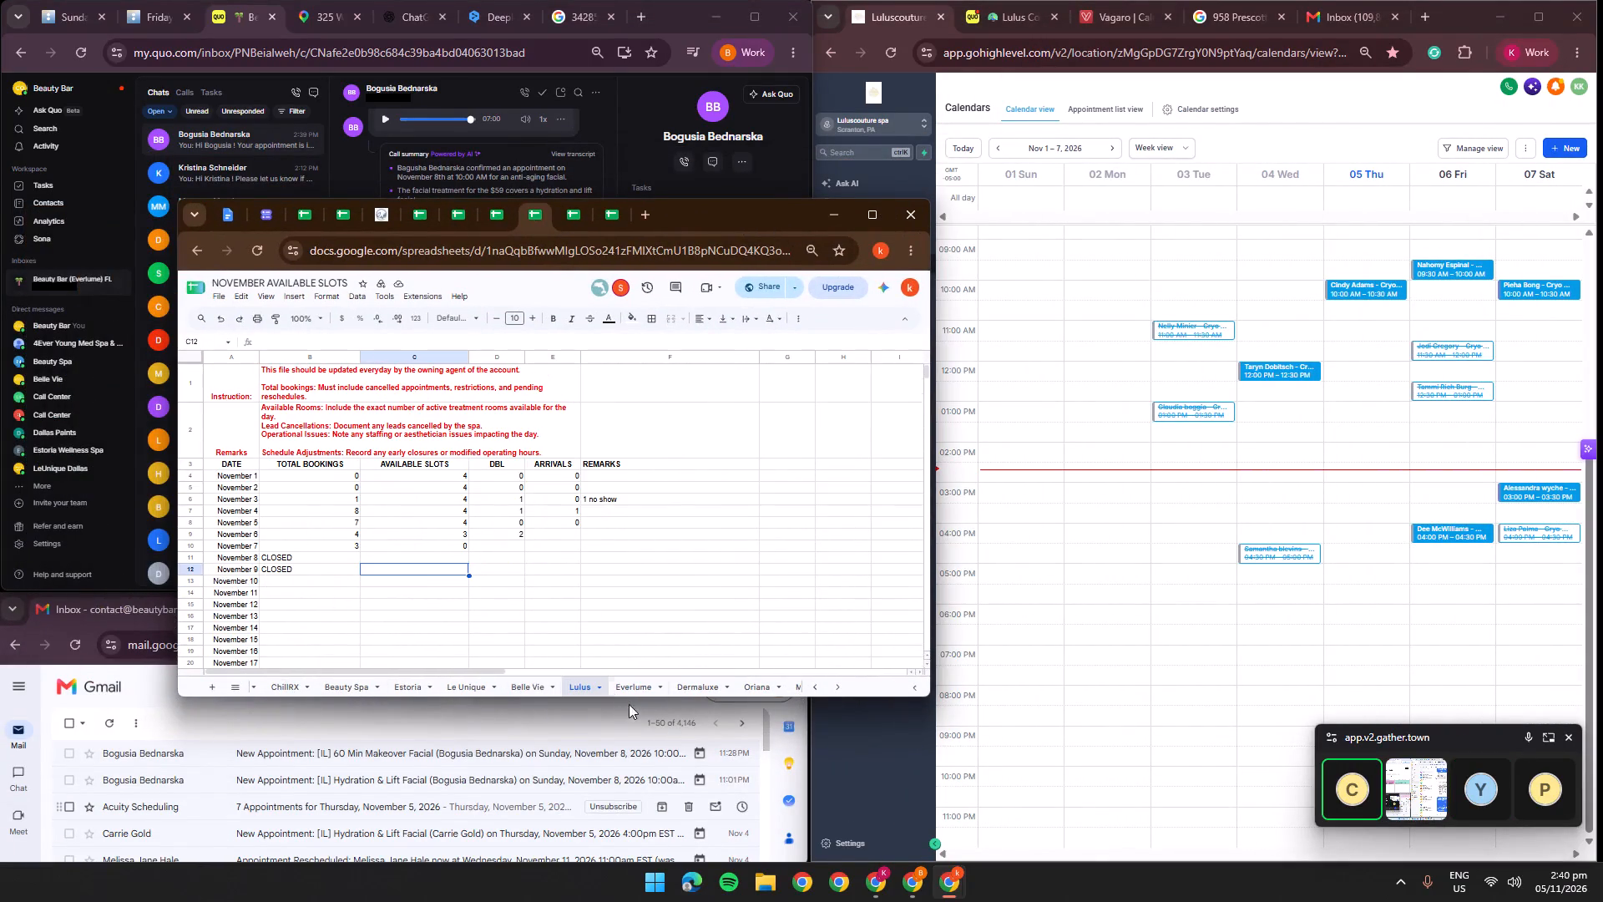
click(410, 576)
click(338, 588)
click(320, 603)
click(375, 671)
click(483, 580)
click(691, 656)
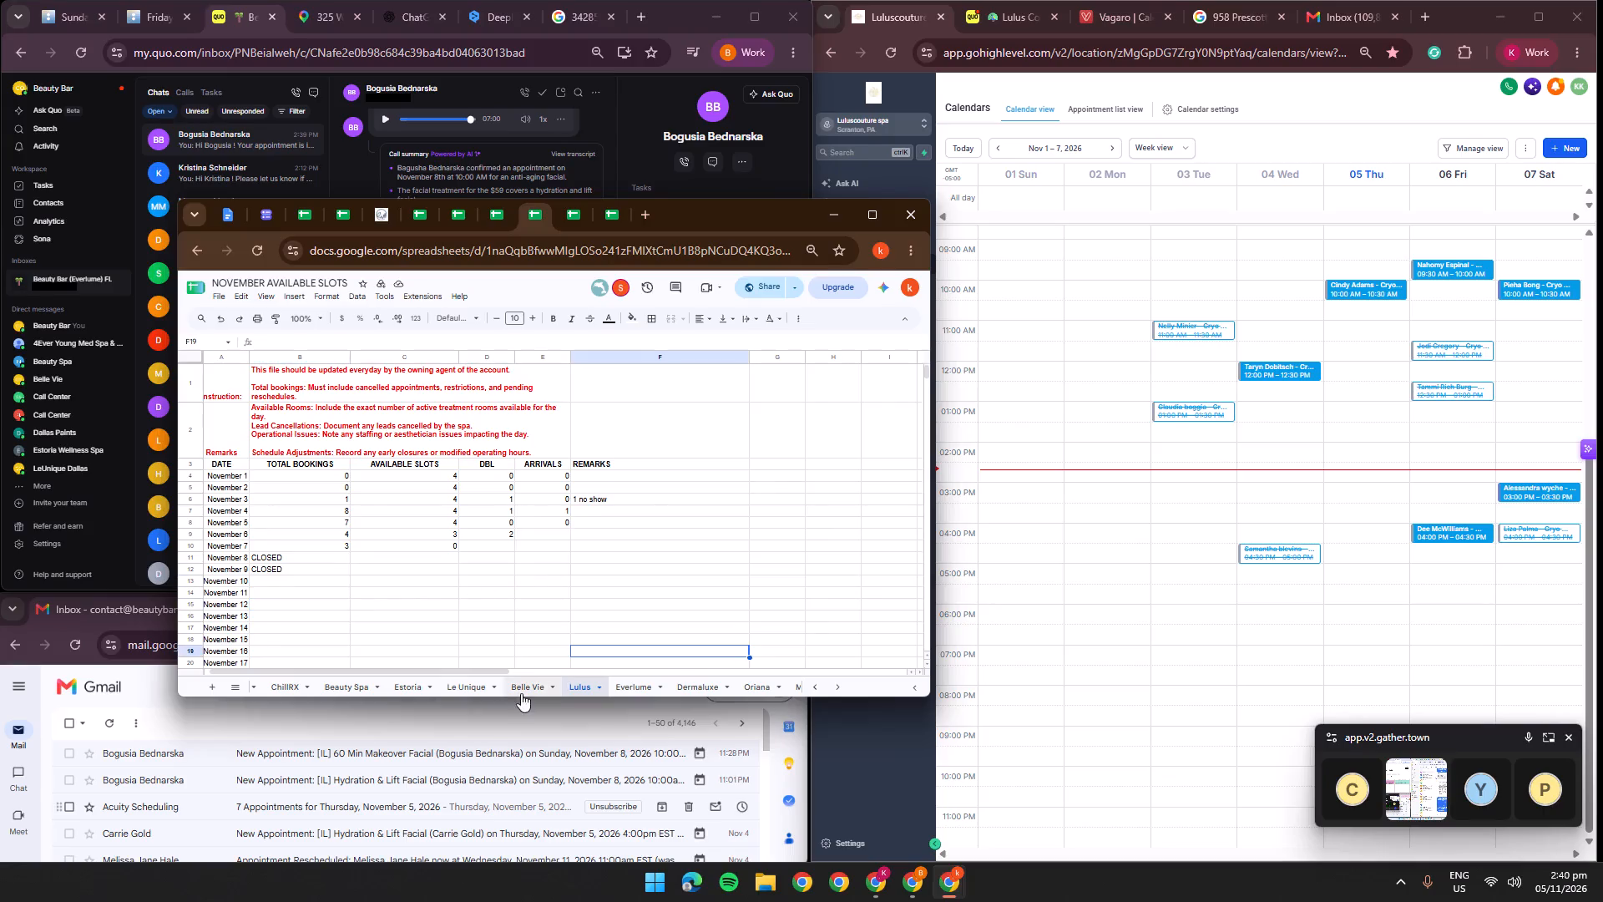
drag(486, 671, 397, 668)
click(552, 565)
click(415, 530)
click(585, 531)
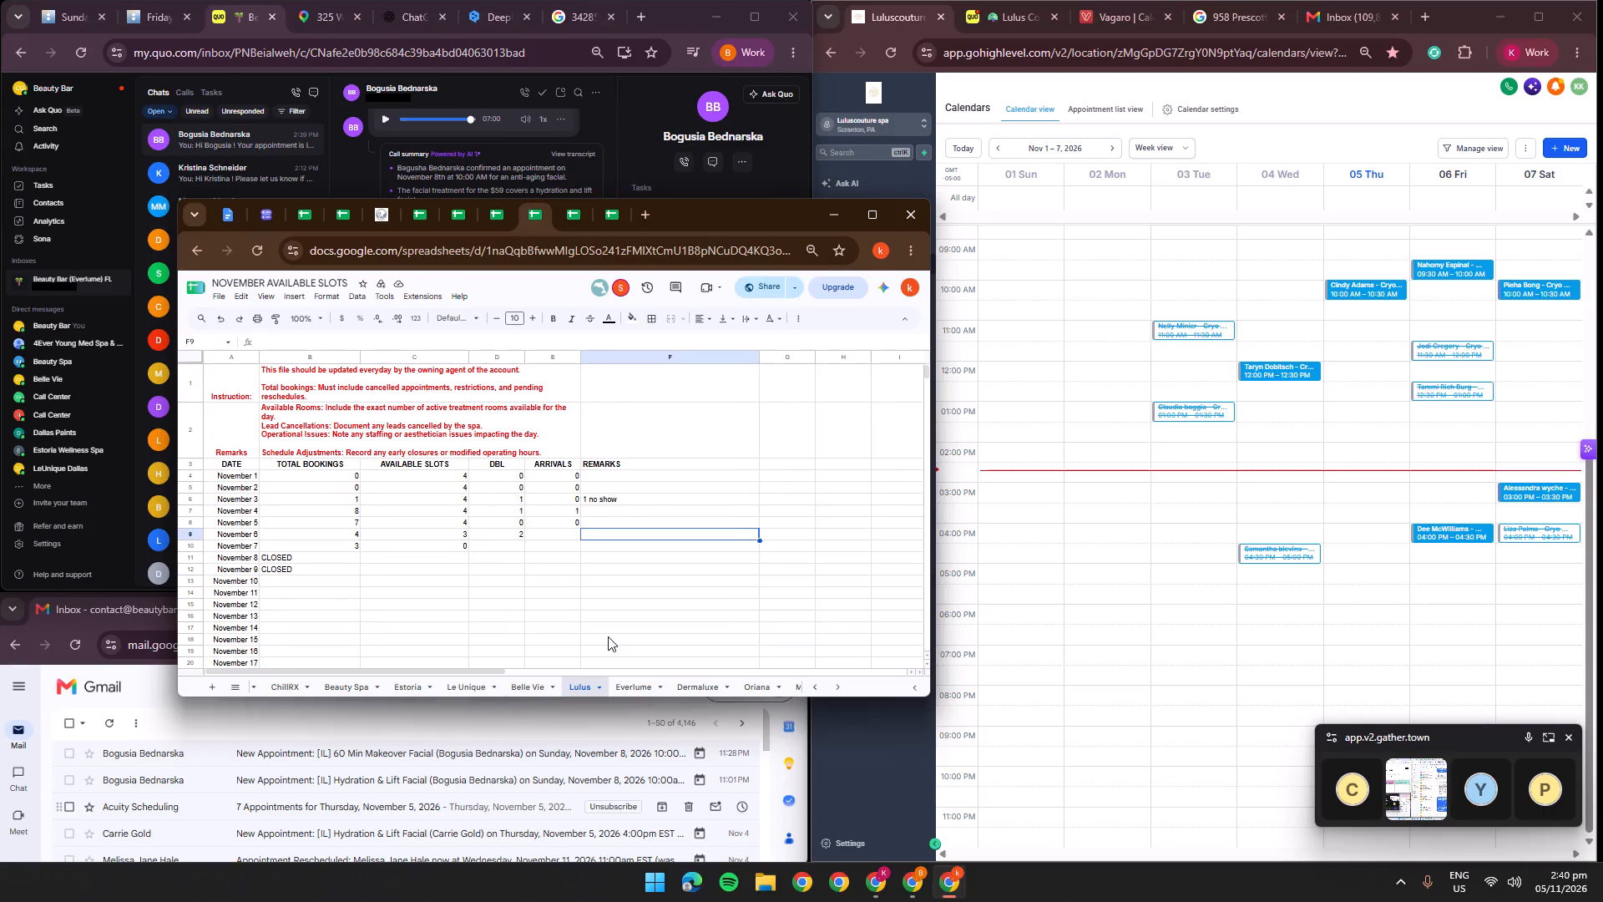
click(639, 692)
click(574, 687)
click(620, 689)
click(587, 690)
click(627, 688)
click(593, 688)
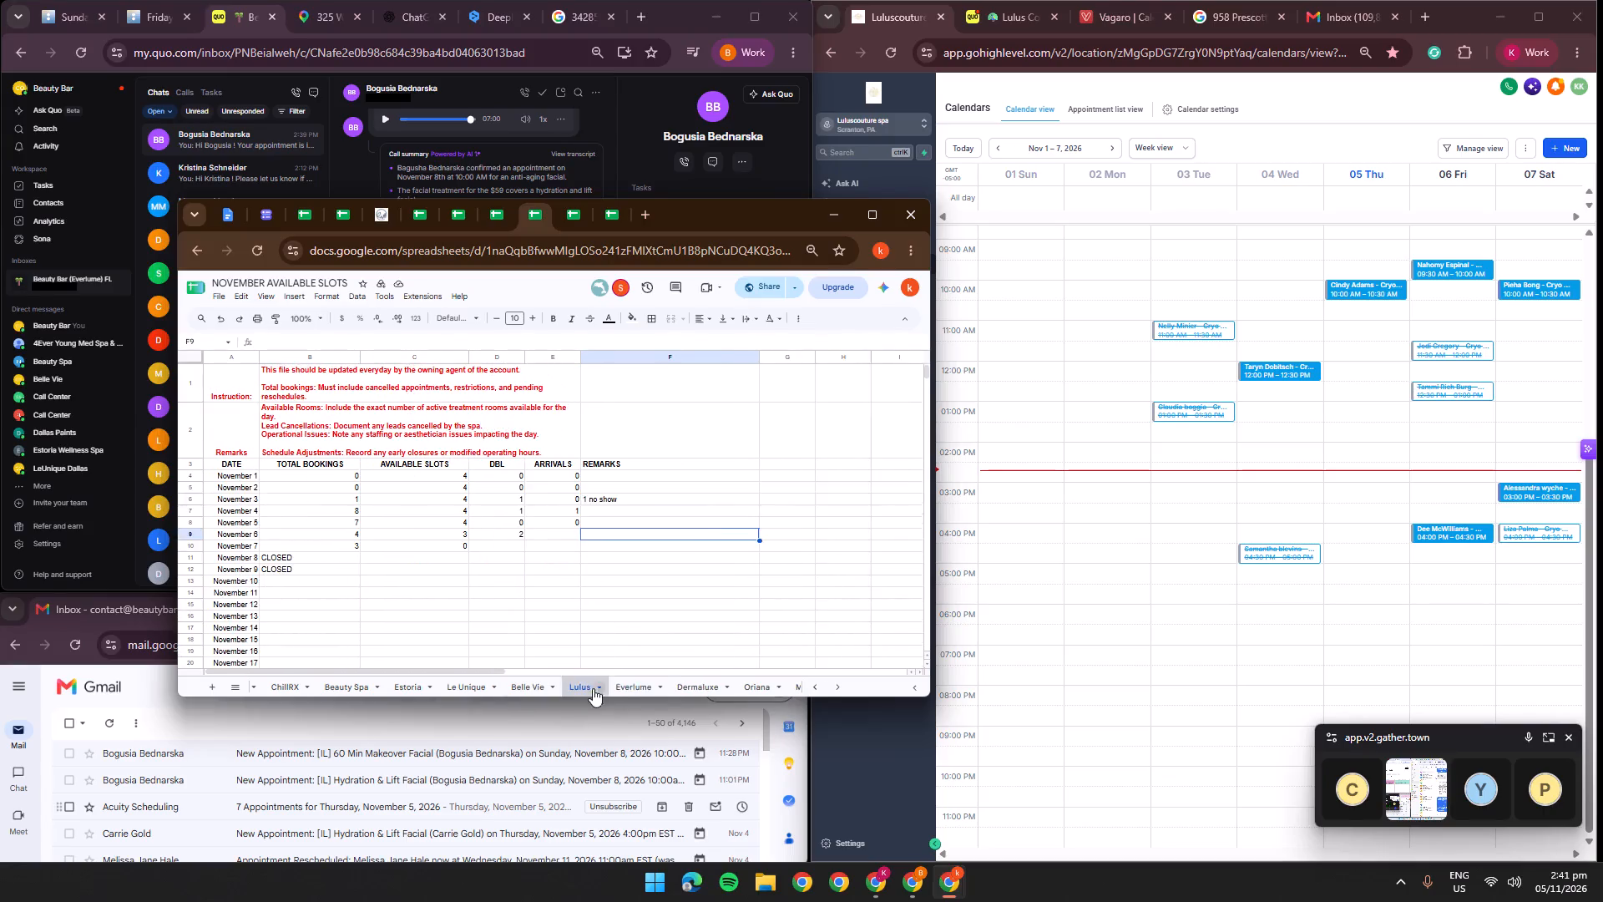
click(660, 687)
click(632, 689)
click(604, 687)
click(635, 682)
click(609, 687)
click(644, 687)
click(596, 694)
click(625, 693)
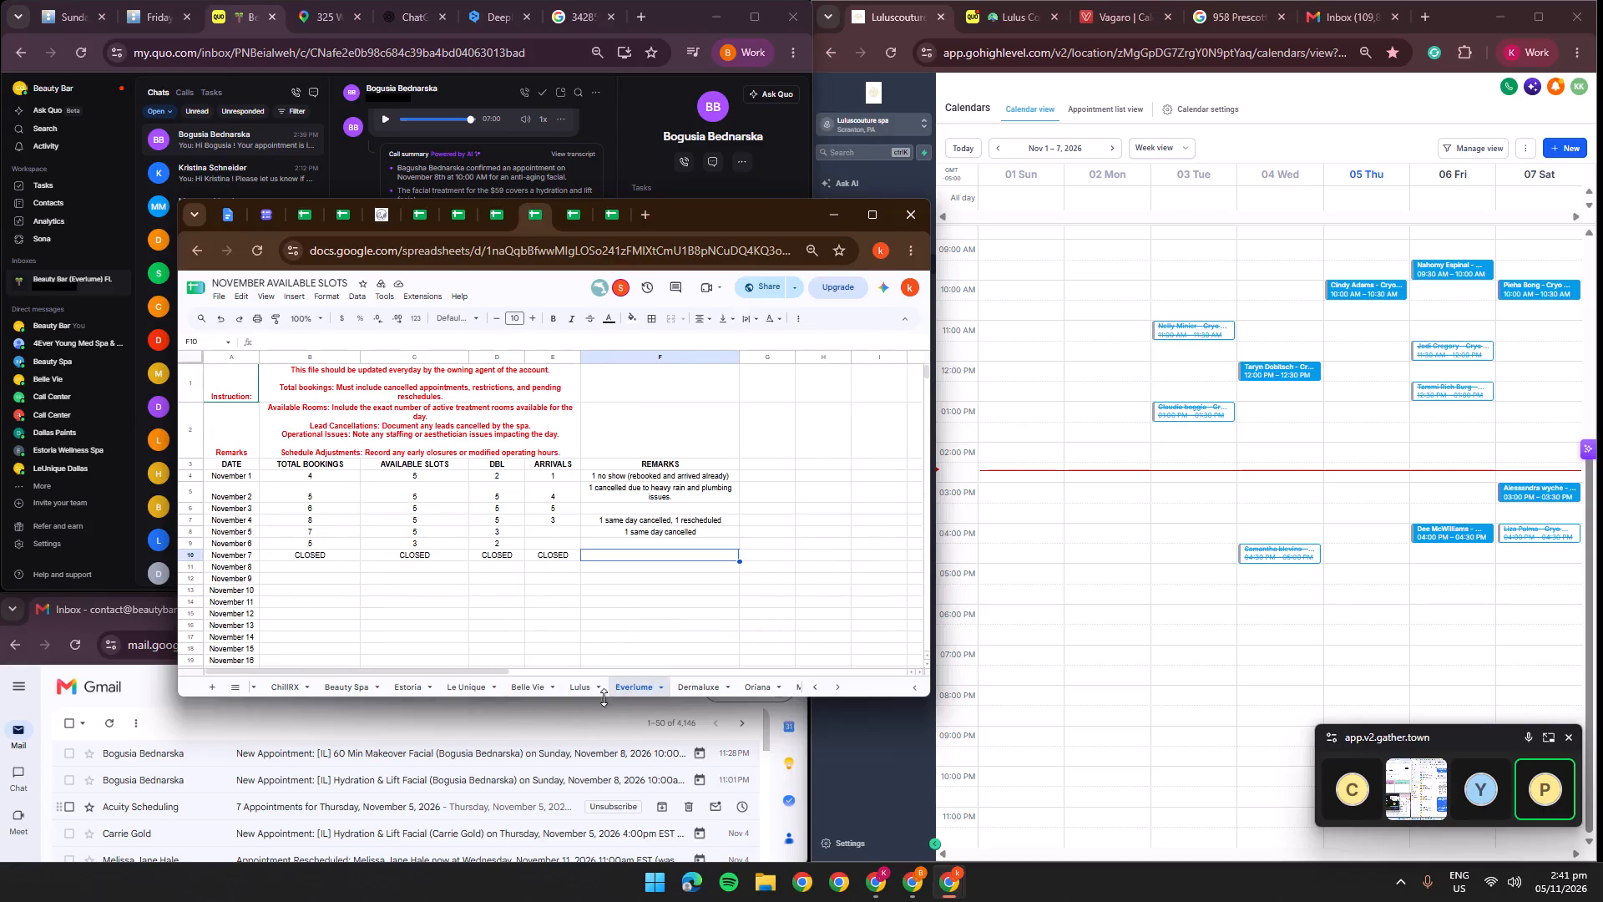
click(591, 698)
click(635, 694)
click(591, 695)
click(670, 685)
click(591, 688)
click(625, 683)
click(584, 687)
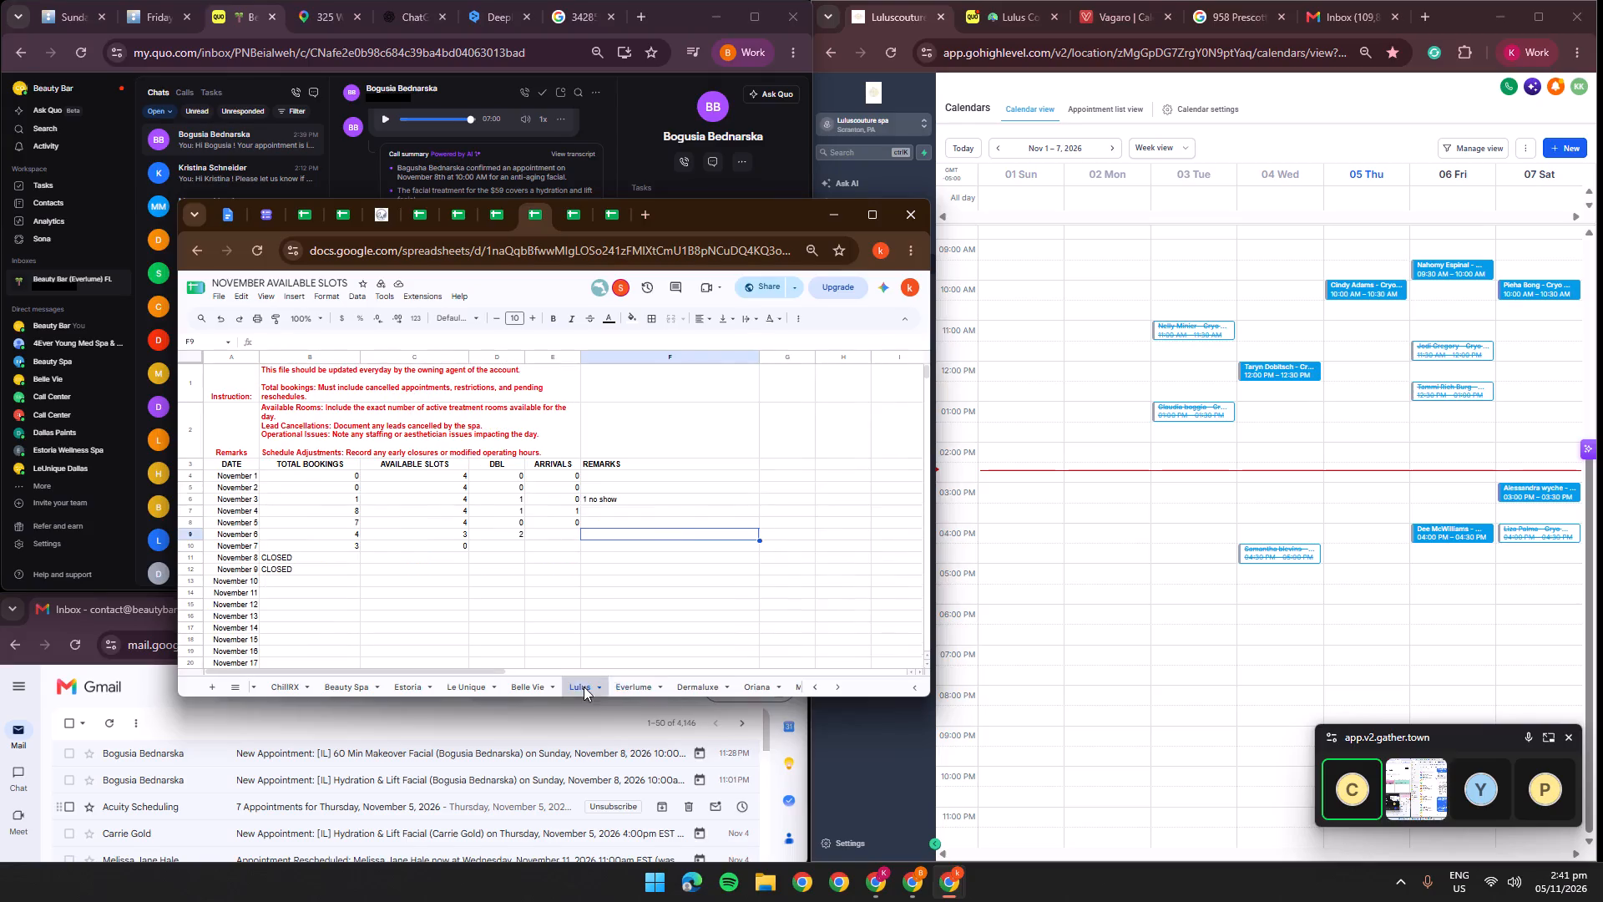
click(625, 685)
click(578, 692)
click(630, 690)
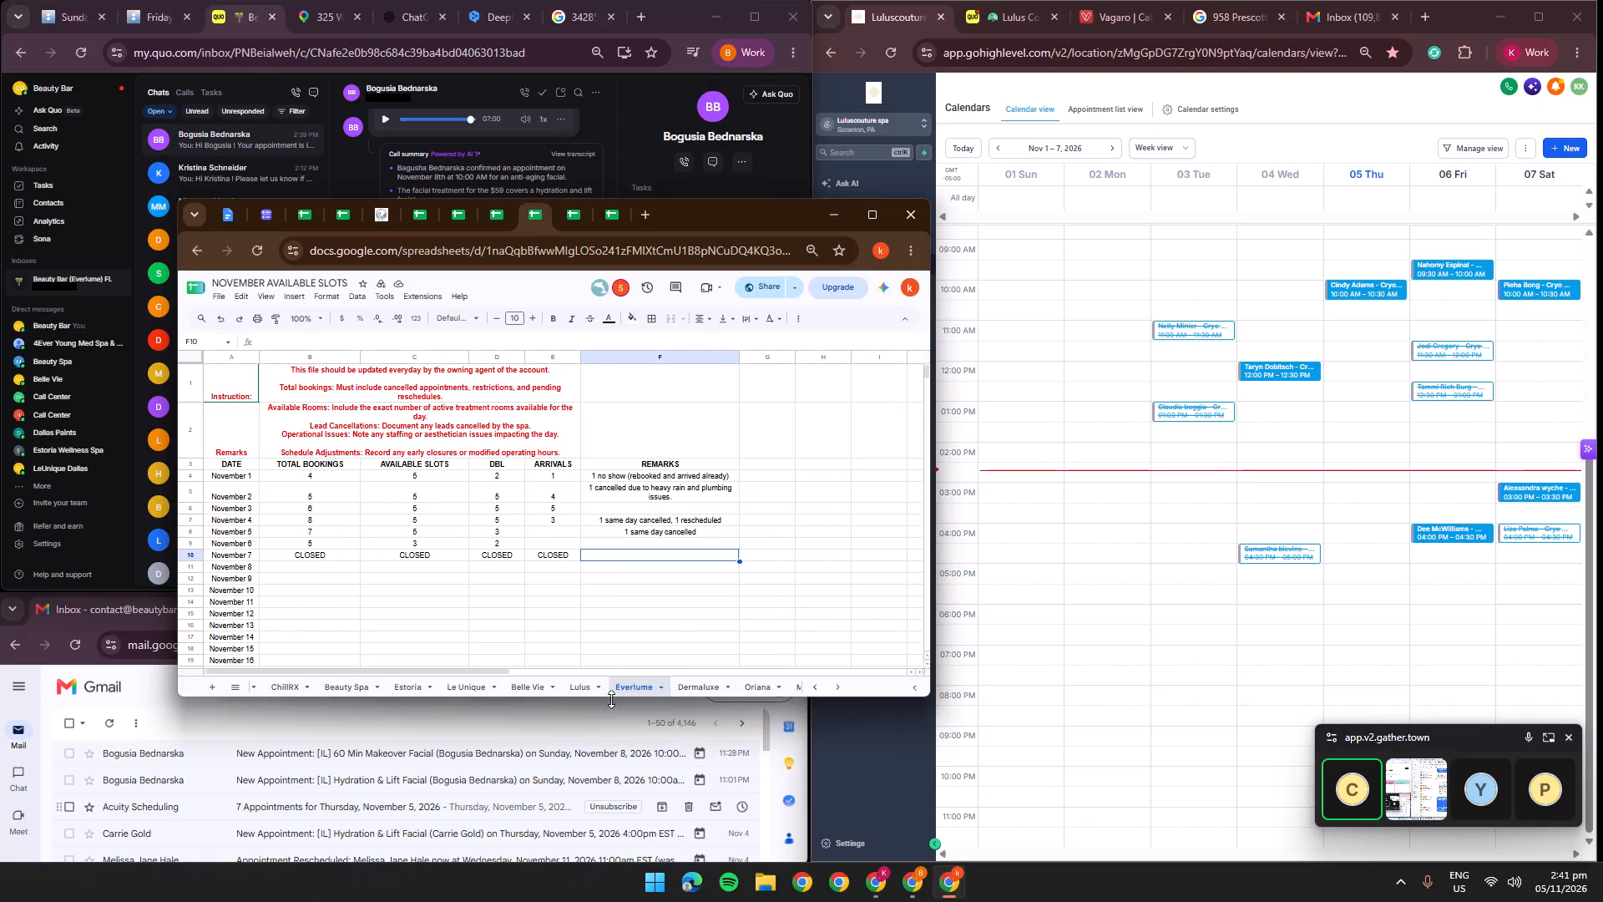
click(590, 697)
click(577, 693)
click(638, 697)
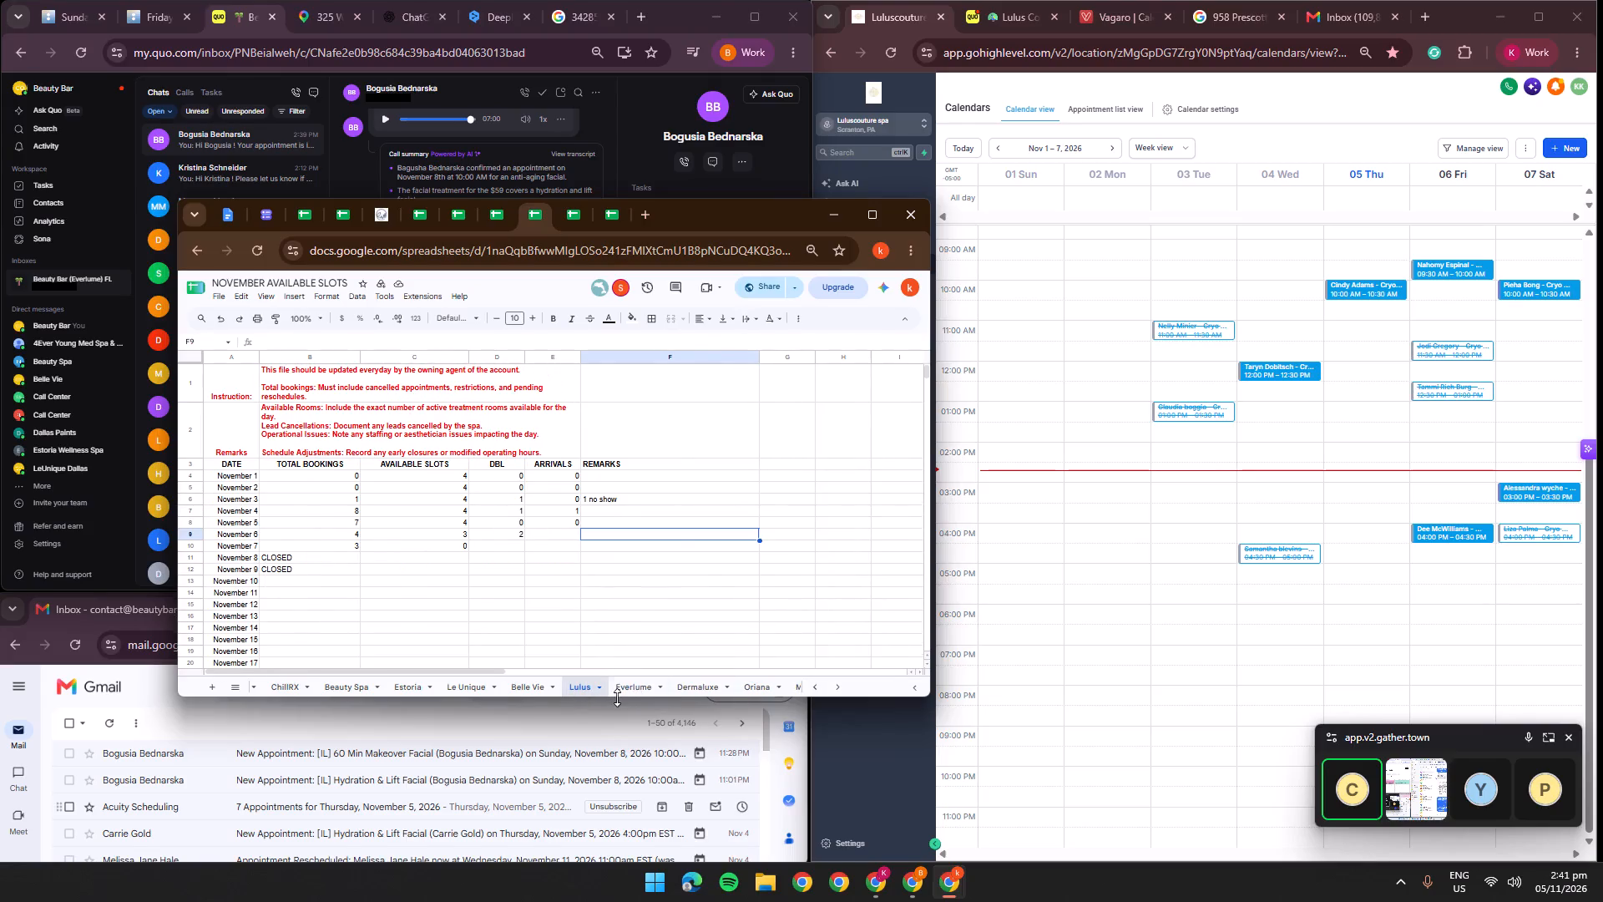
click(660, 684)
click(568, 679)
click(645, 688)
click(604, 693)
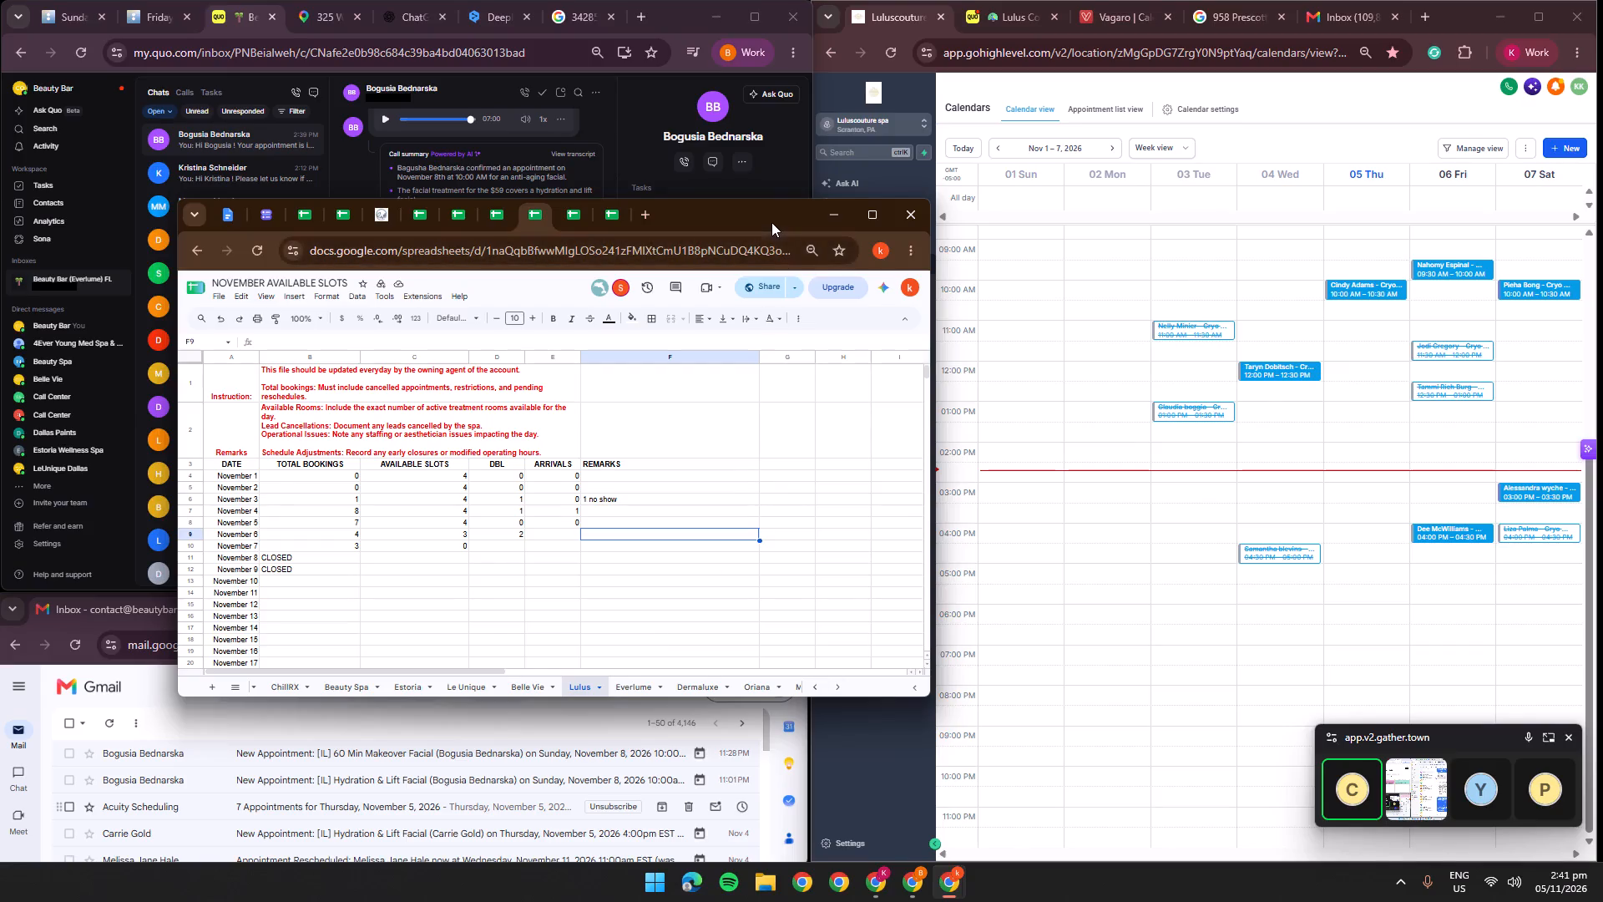
Place the NOVEMBER AVAILABLE SLOTS window over the GoHighLevel calendar, clear of the Quo and Gmail windows, with the Lulus sheet showing.
drag(771, 222, 1429, 189)
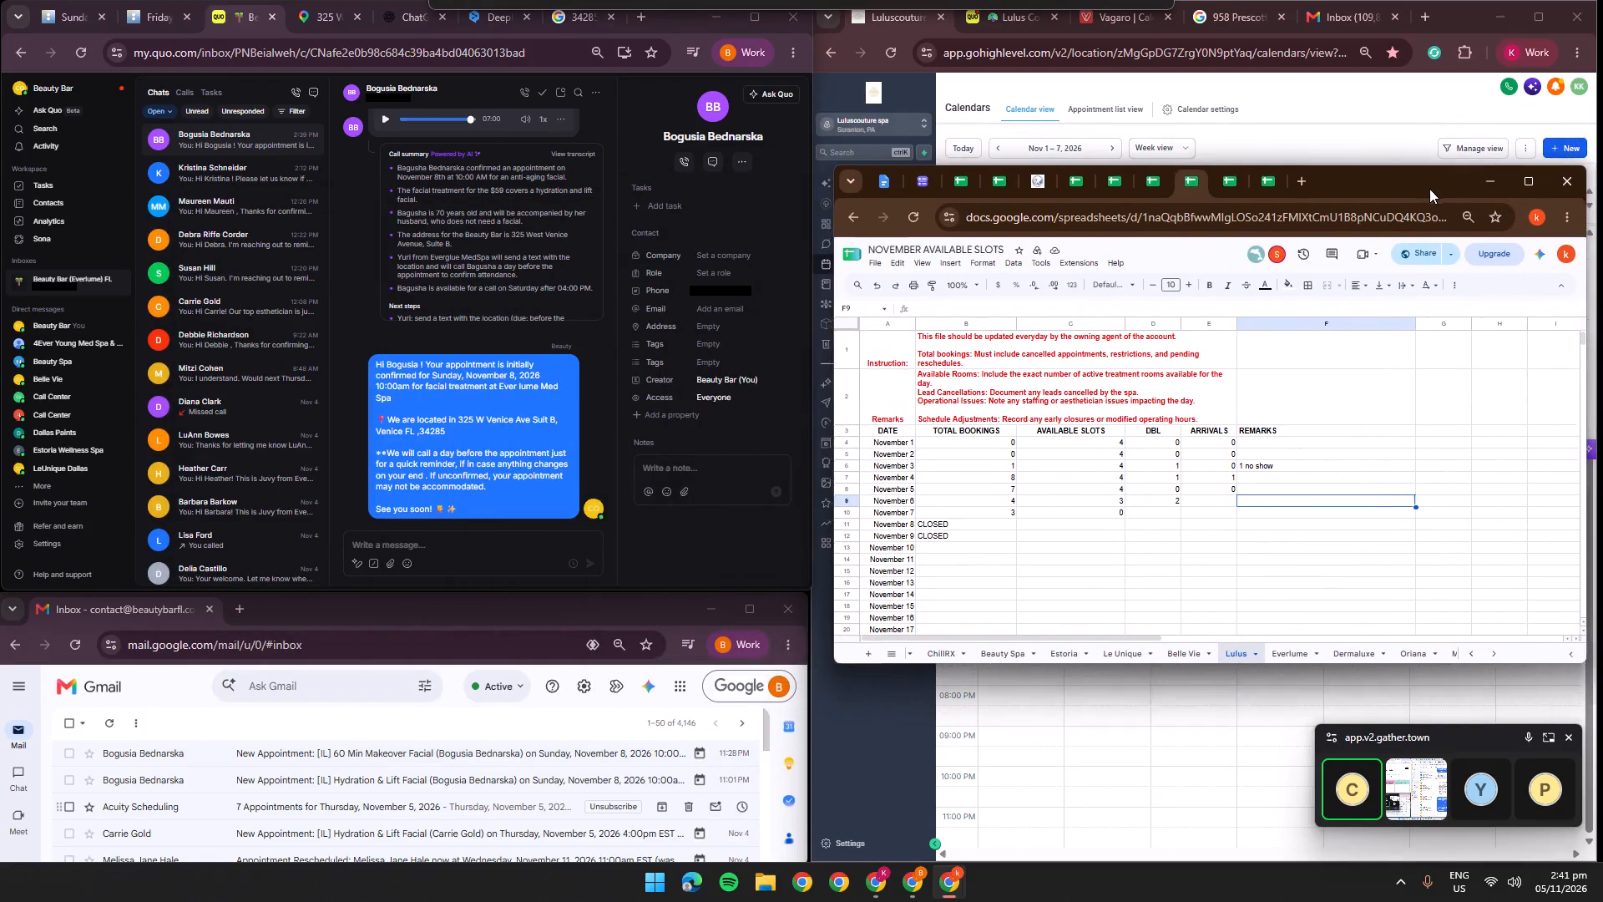
drag(1429, 189, 1416, 200)
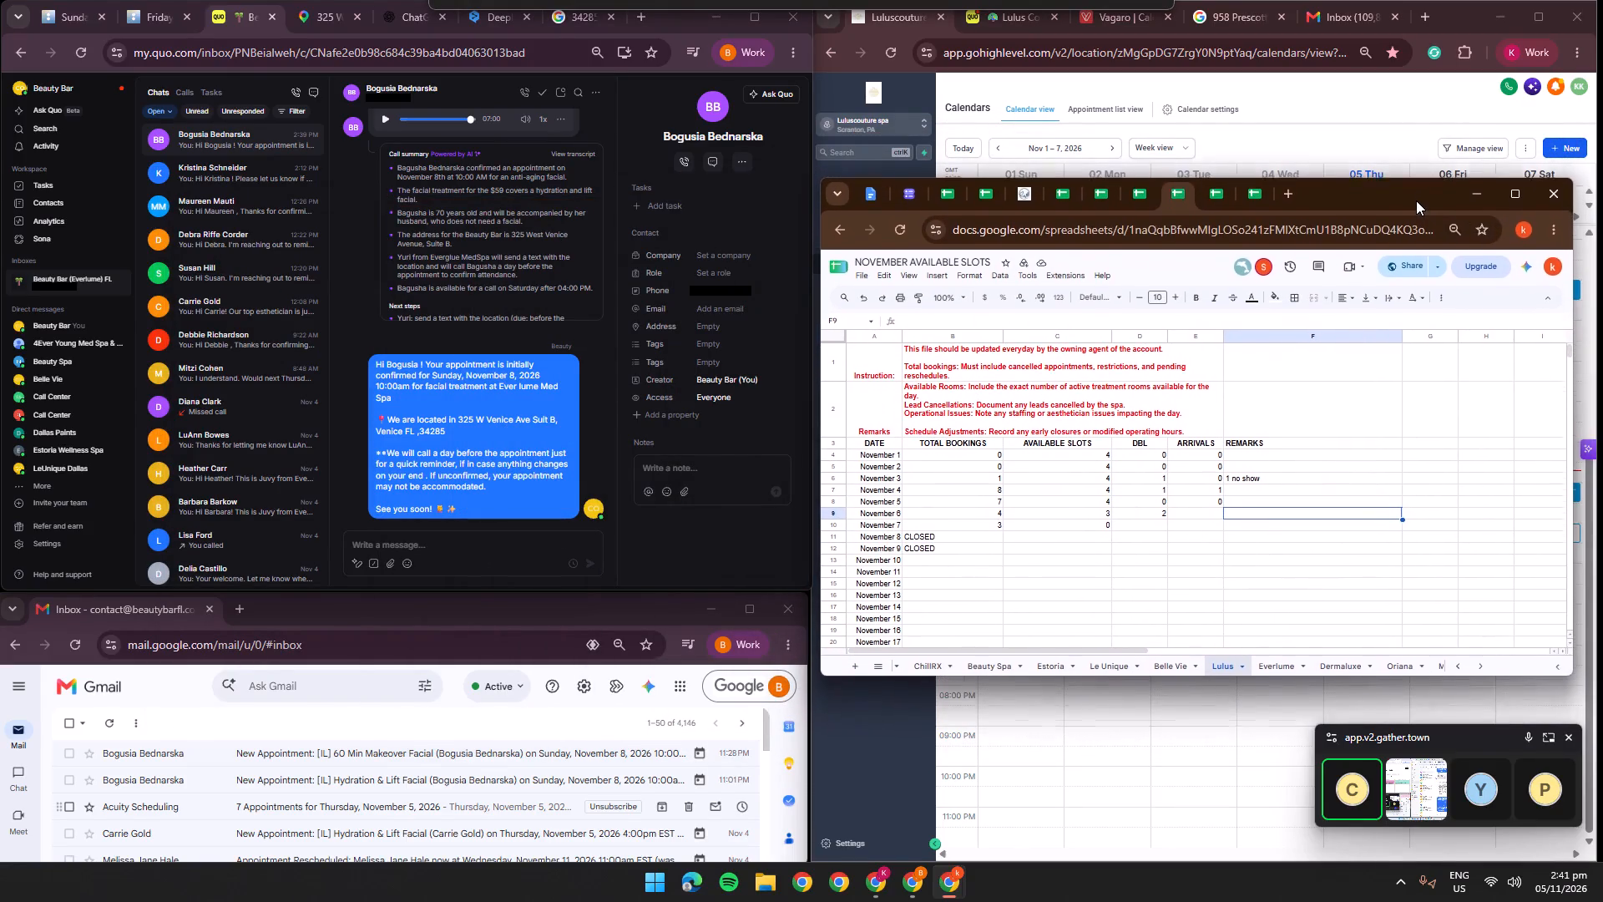
drag(1416, 200, 1416, 189)
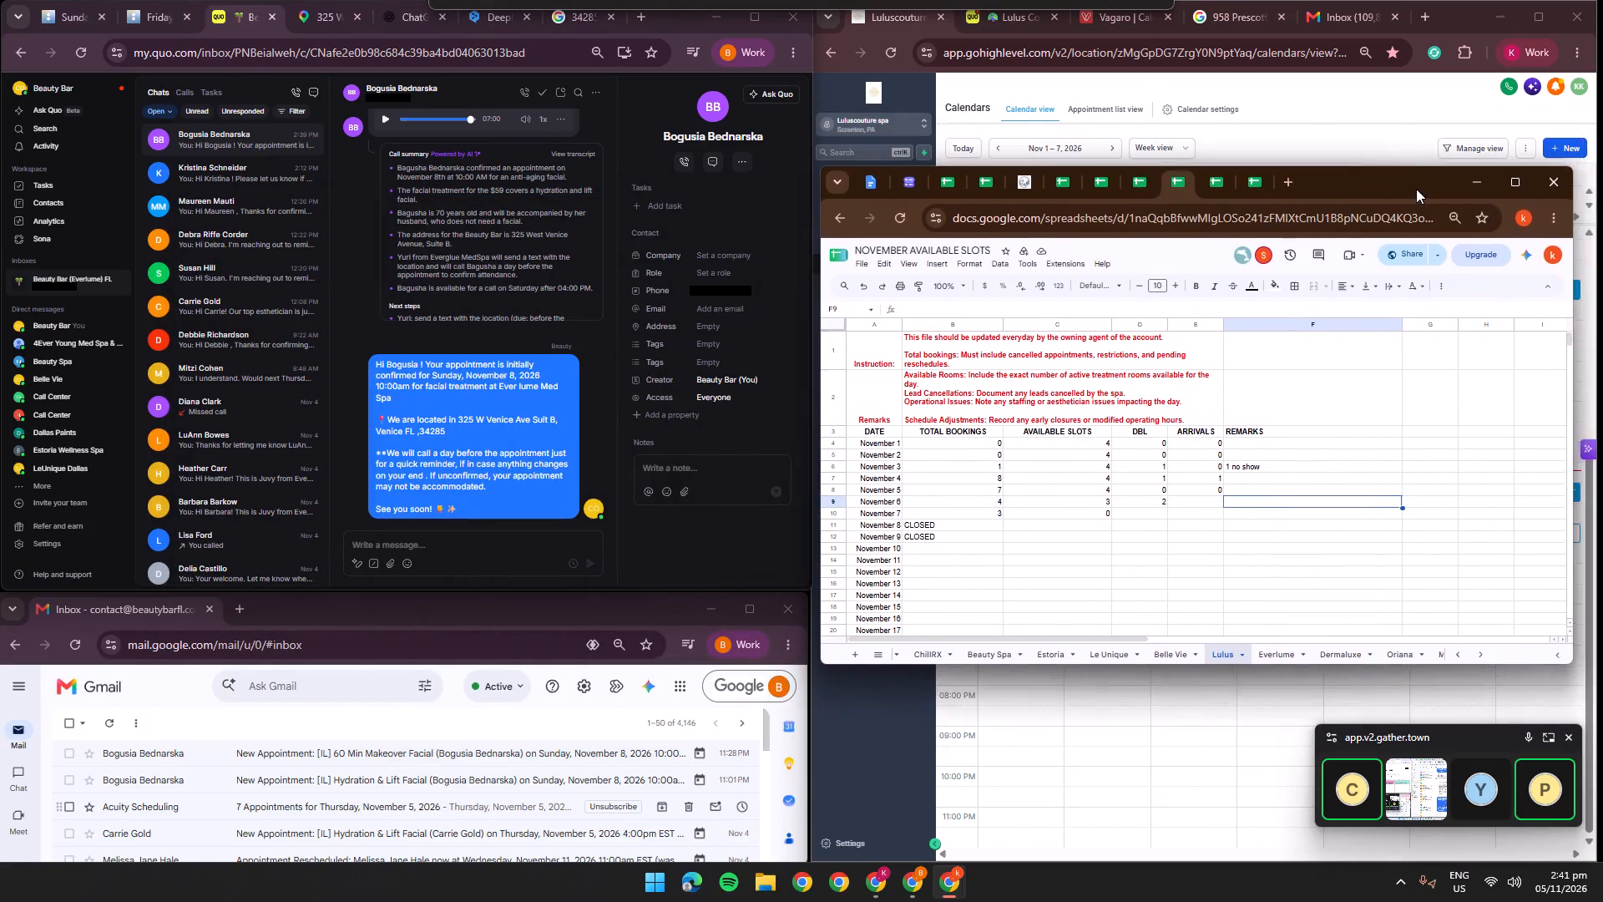
drag(1416, 189, 1415, 219)
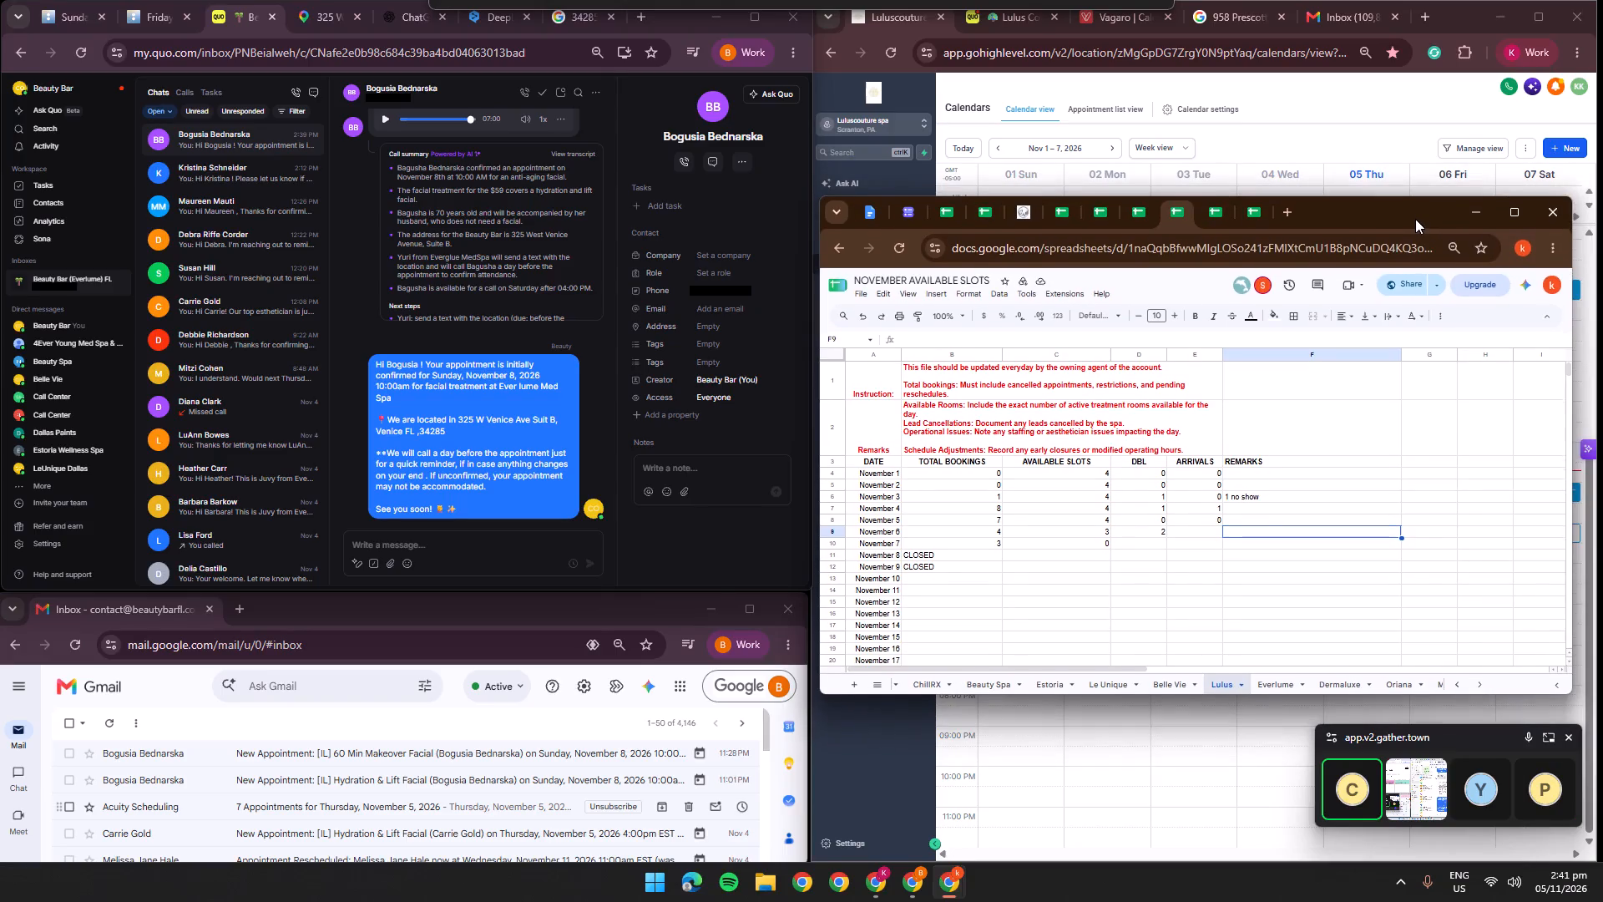
drag(1415, 219, 1423, 257)
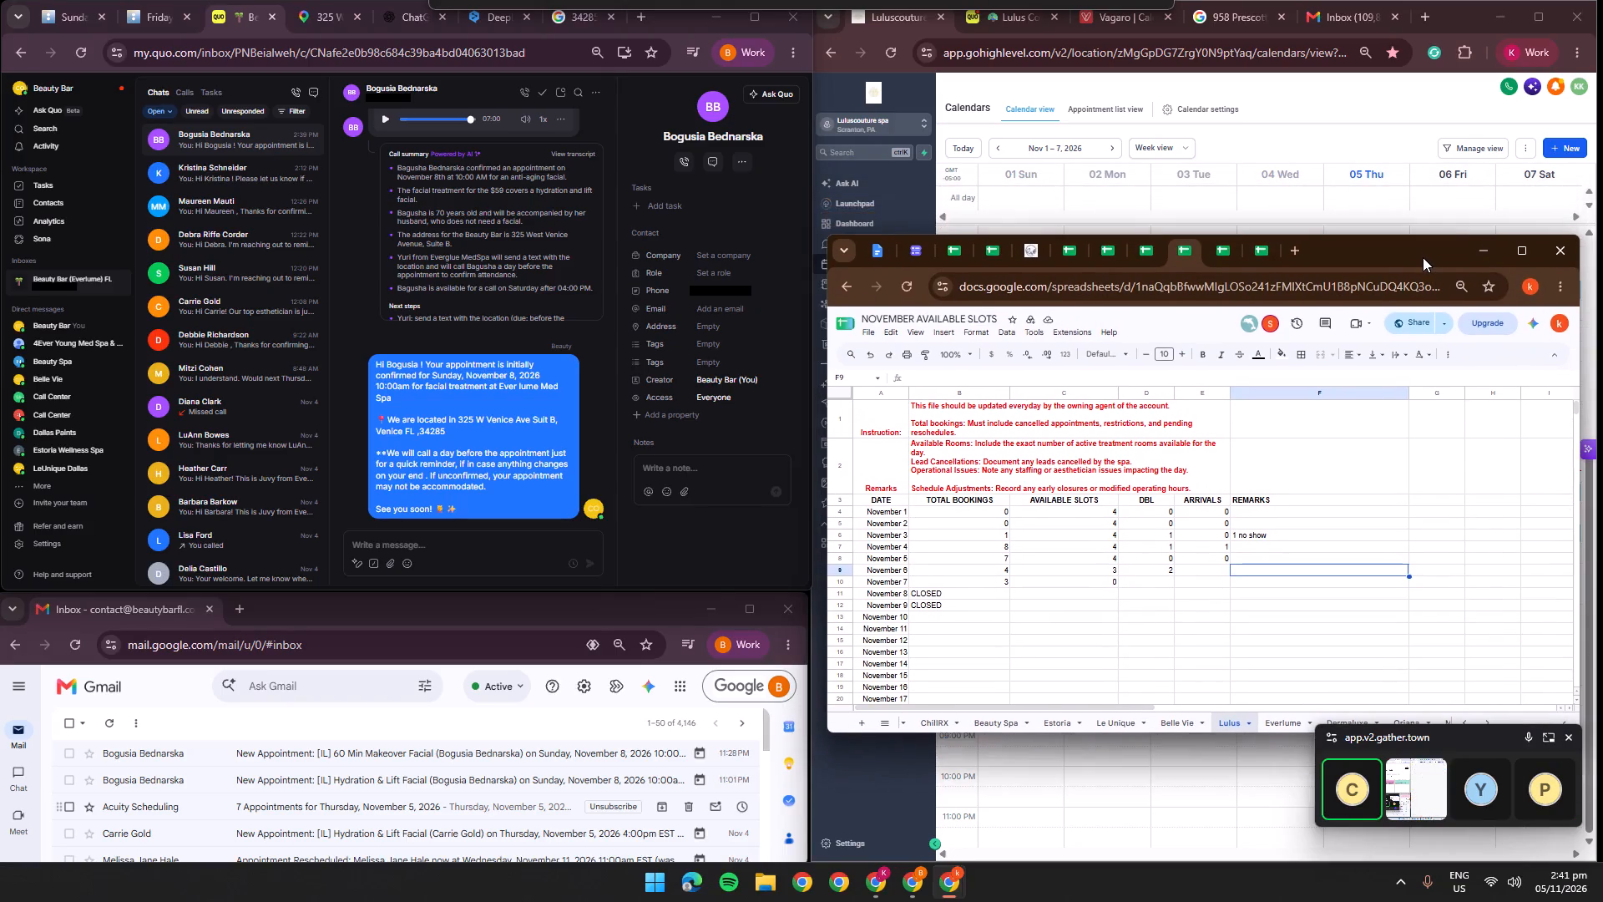
drag(1423, 257, 1413, 235)
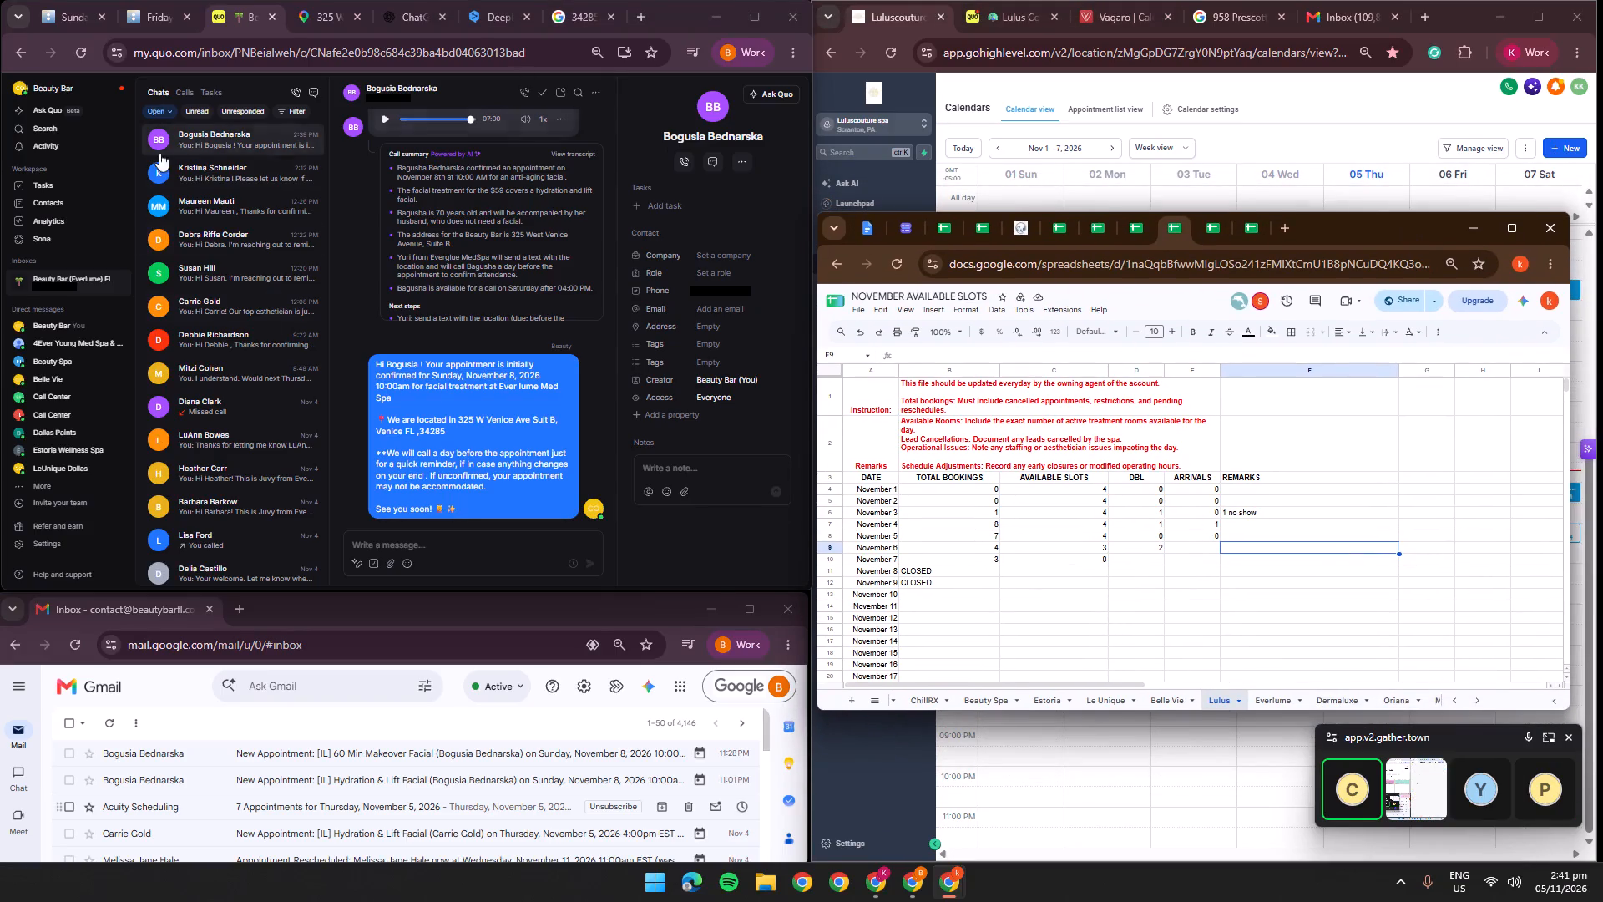
Reread the paragraph about the day-before reminder call and unconfirmed appointments in the client's Quo confirmation message.
scroll(243, 359, up, 2)
scroll(243, 359, down, 2)
scroll(258, 443, down, 2)
scroll(253, 466, up, 5)
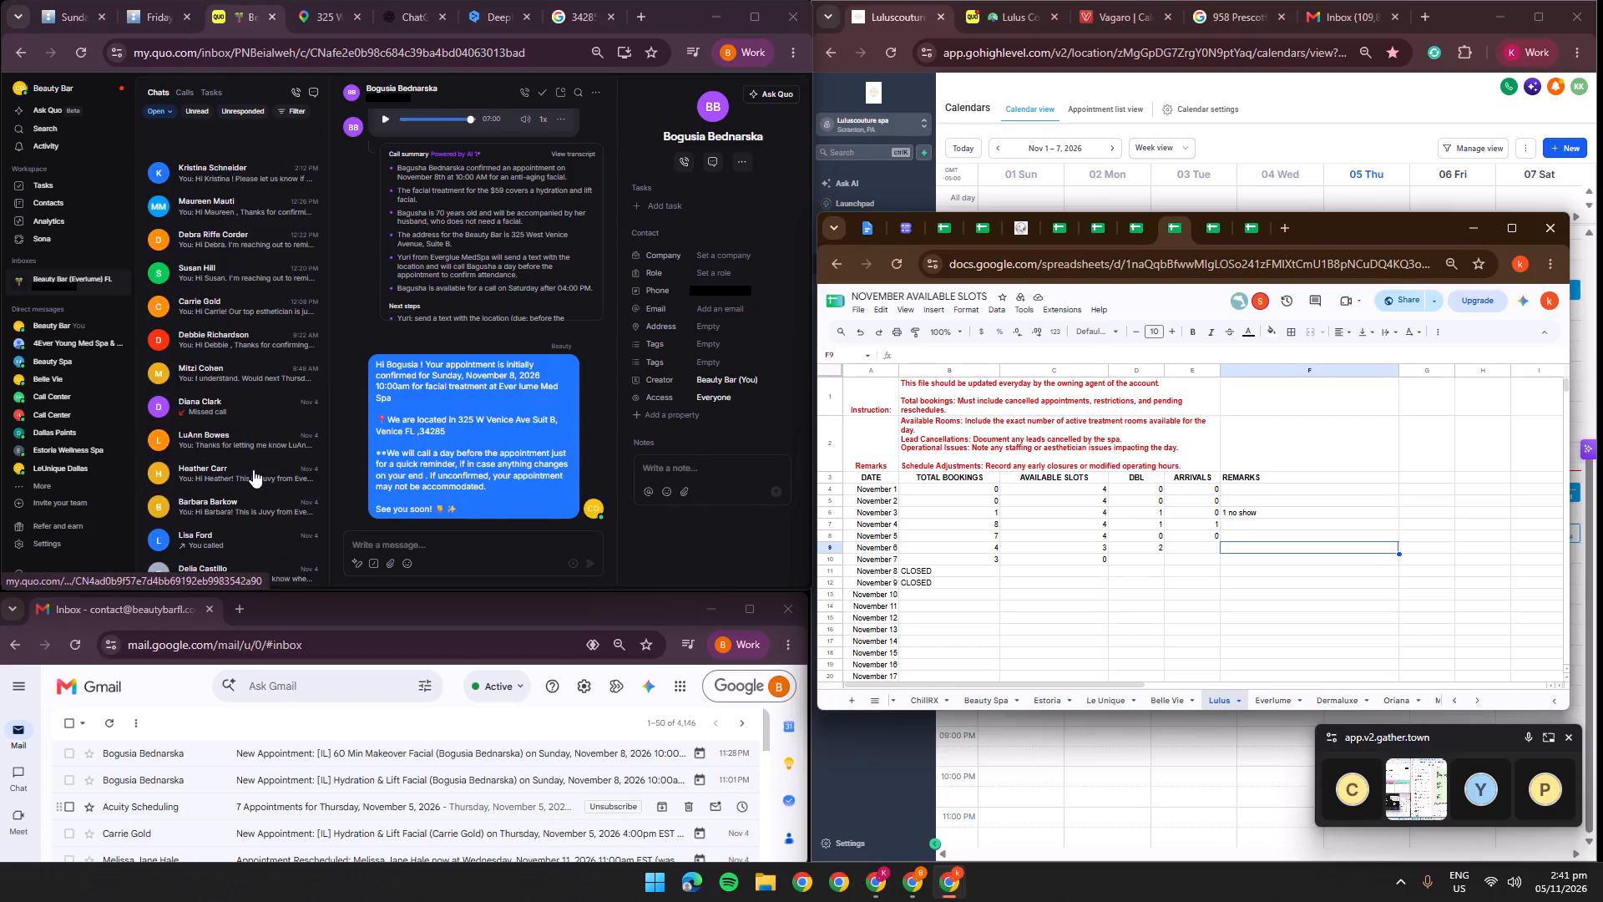
scroll(253, 469, up, 4)
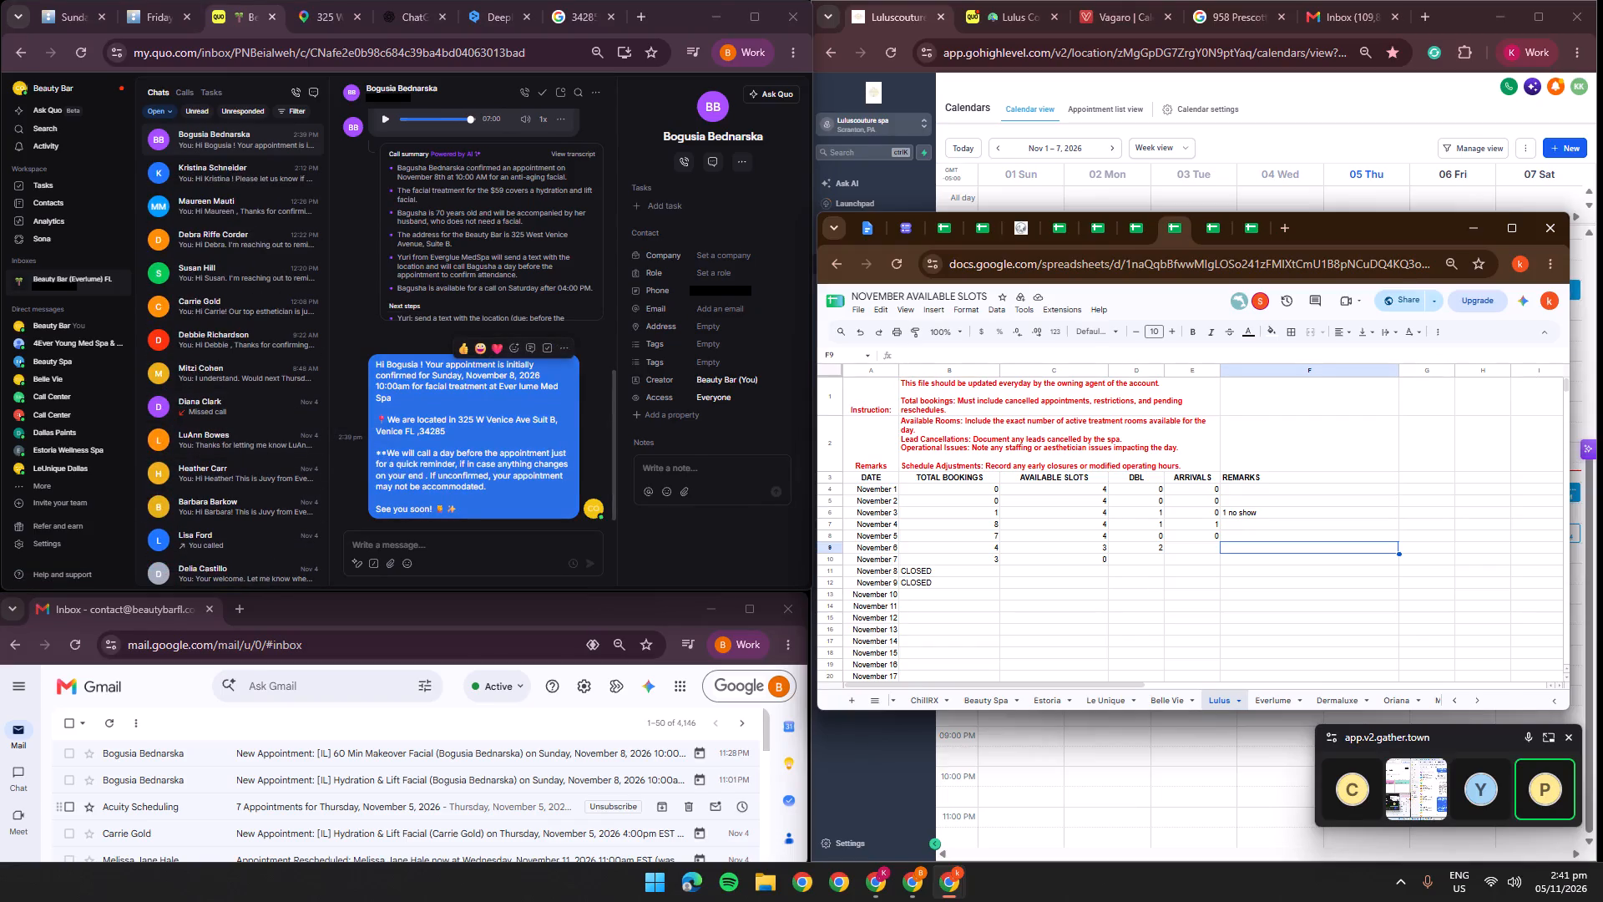
drag(385, 452, 528, 468)
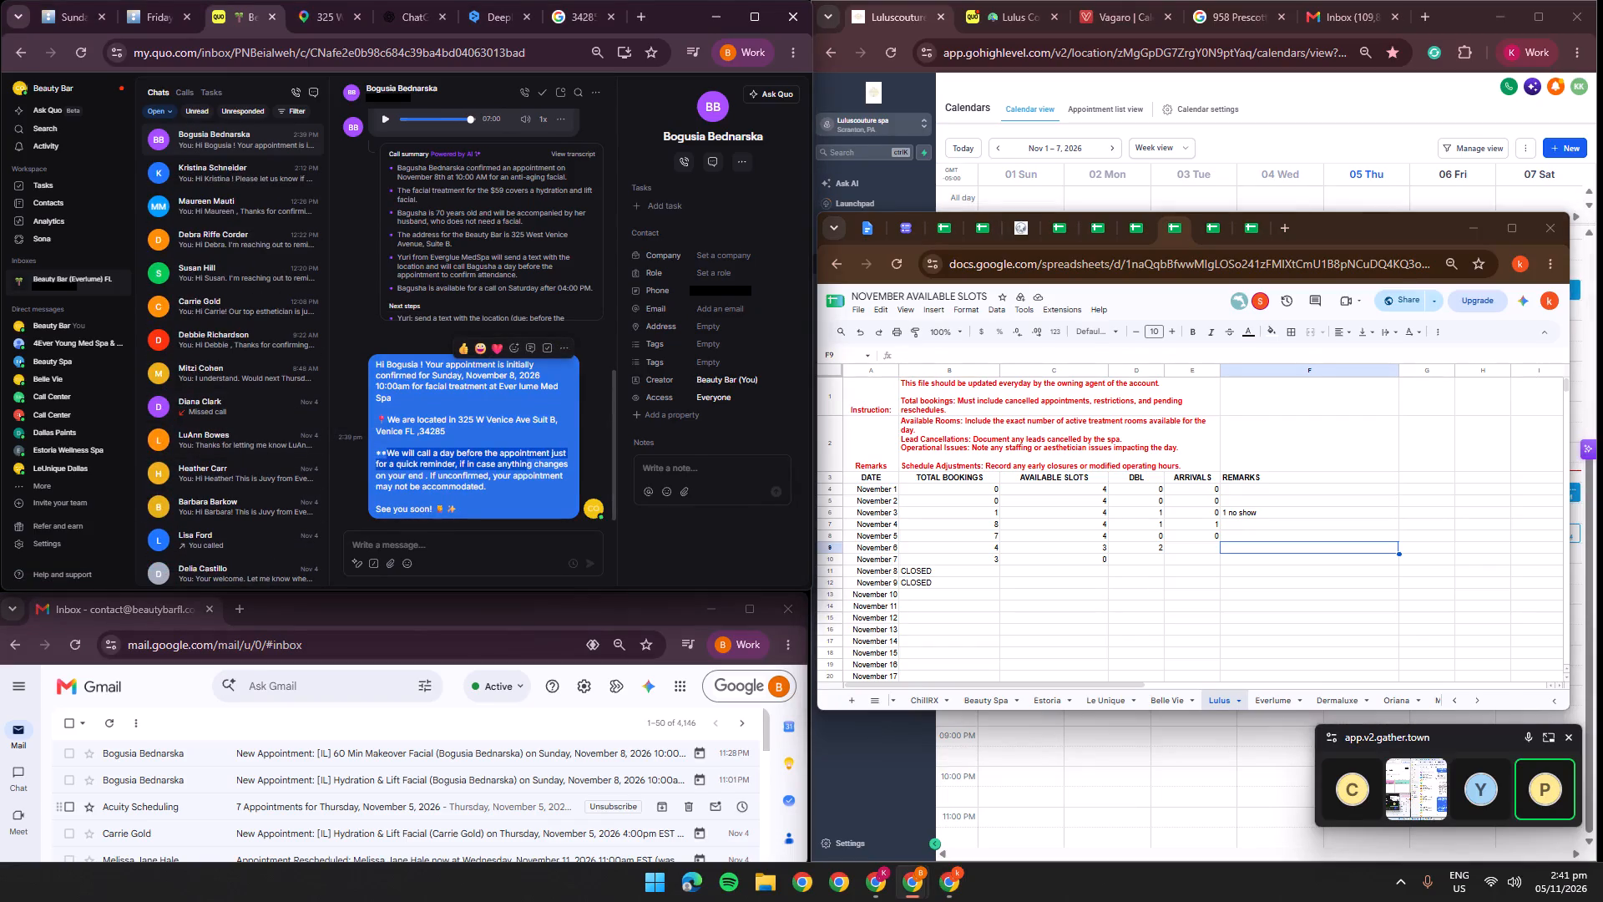
drag(528, 468, 535, 483)
click(535, 483)
drag(506, 501, 427, 470)
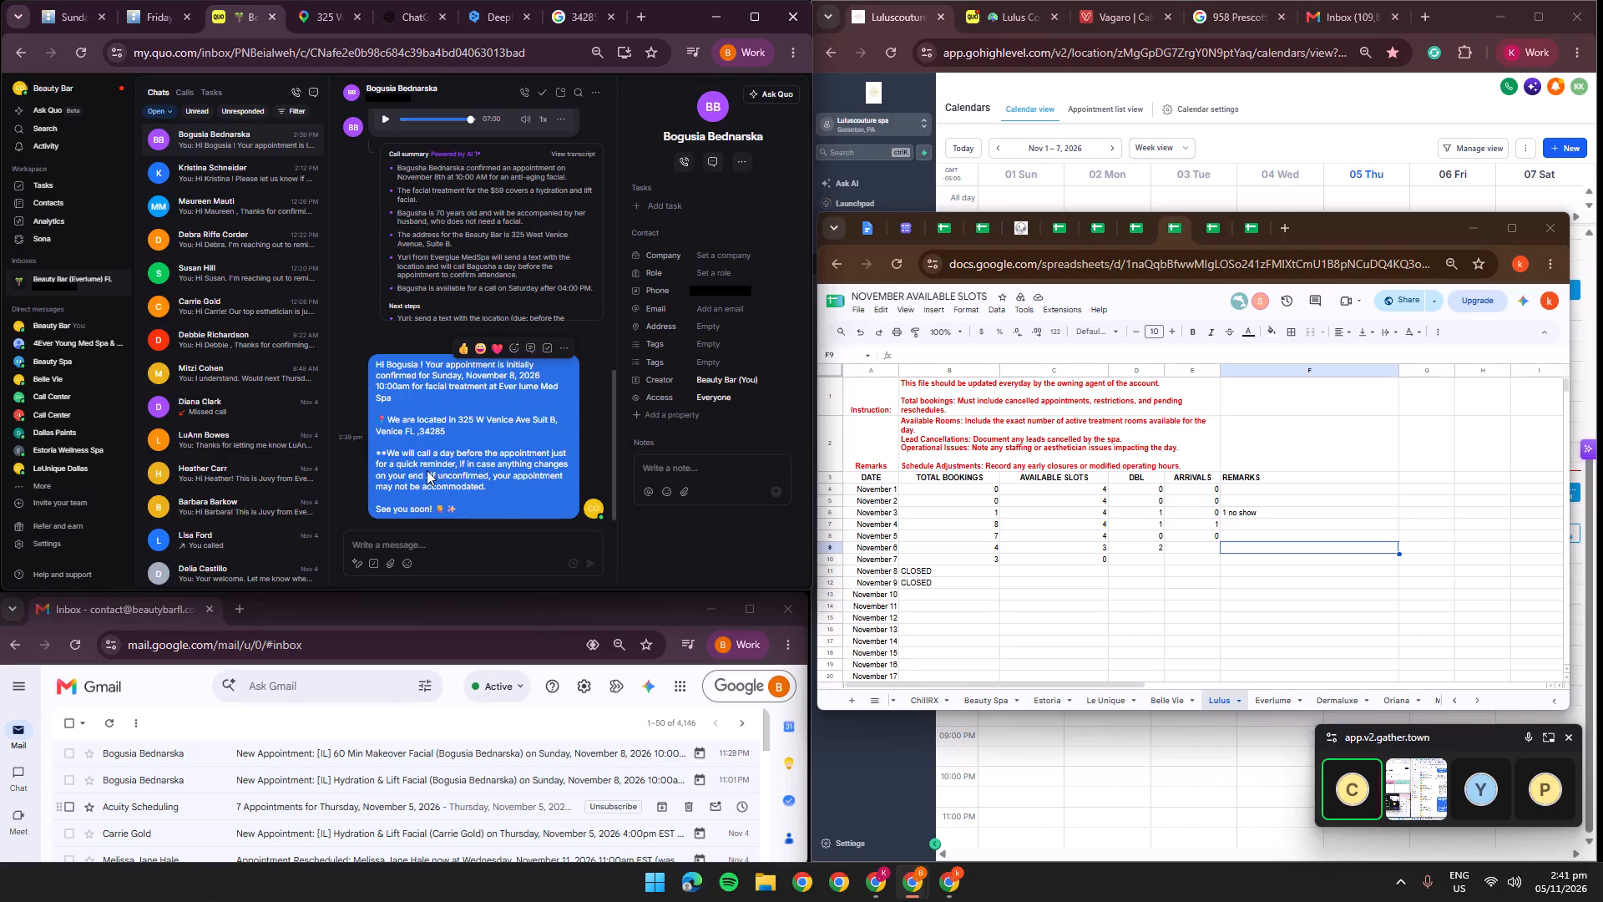
drag(427, 470, 385, 449)
drag(387, 452, 476, 477)
click(468, 480)
drag(388, 457, 484, 499)
drag(484, 499, 483, 484)
click(503, 489)
drag(387, 452, 491, 479)
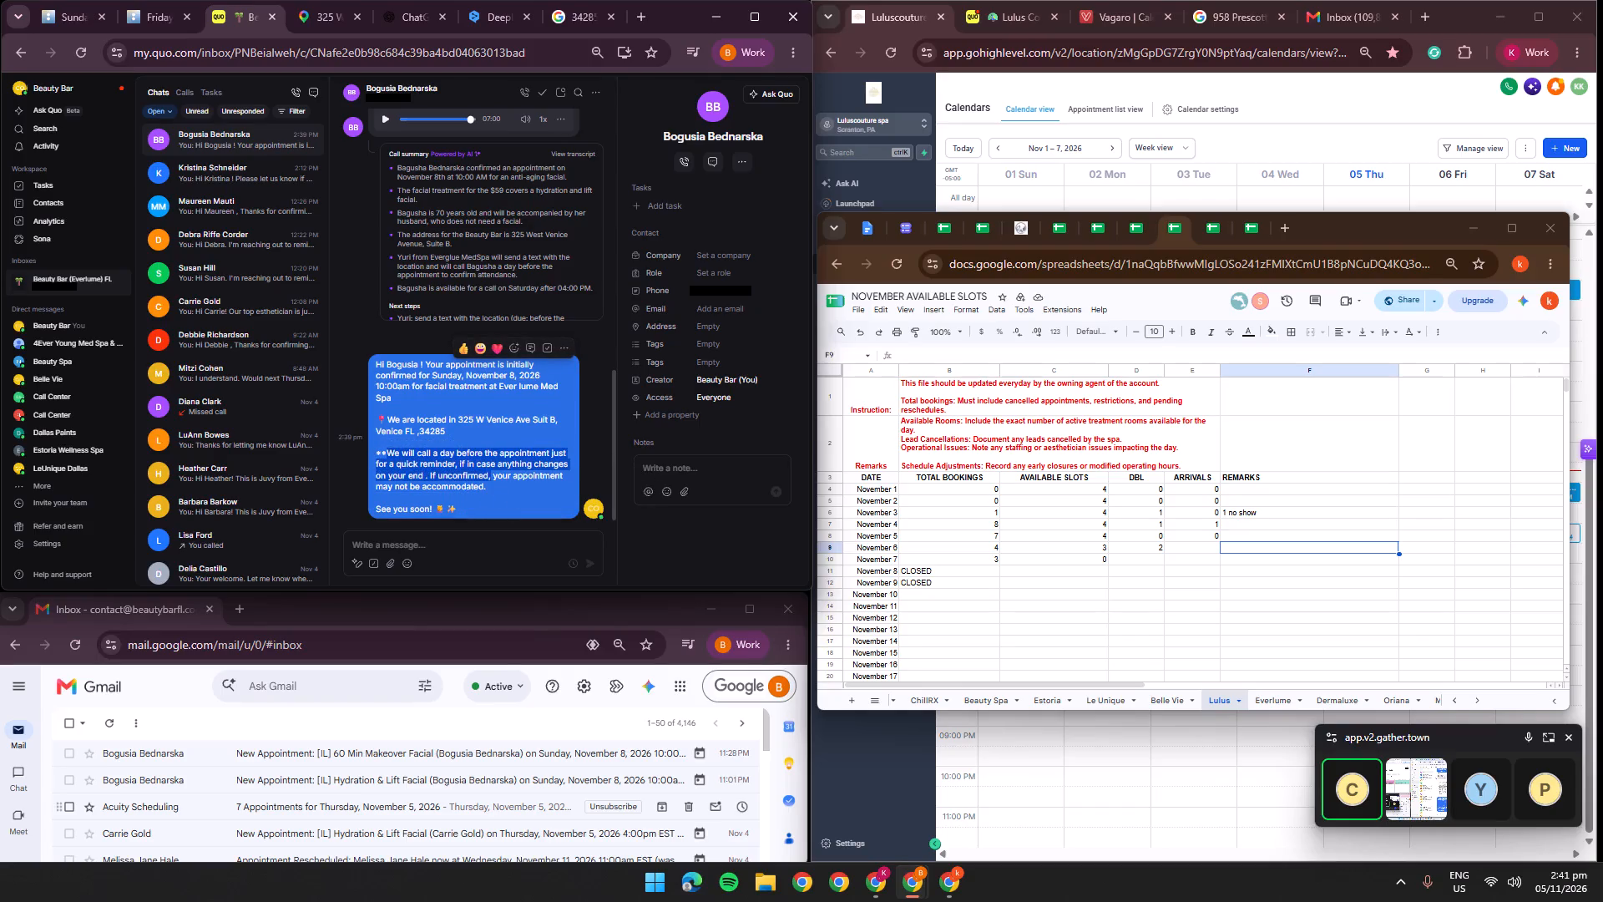
drag(491, 479, 491, 485)
click(507, 487)
drag(391, 452, 504, 482)
click(513, 499)
drag(539, 491, 385, 448)
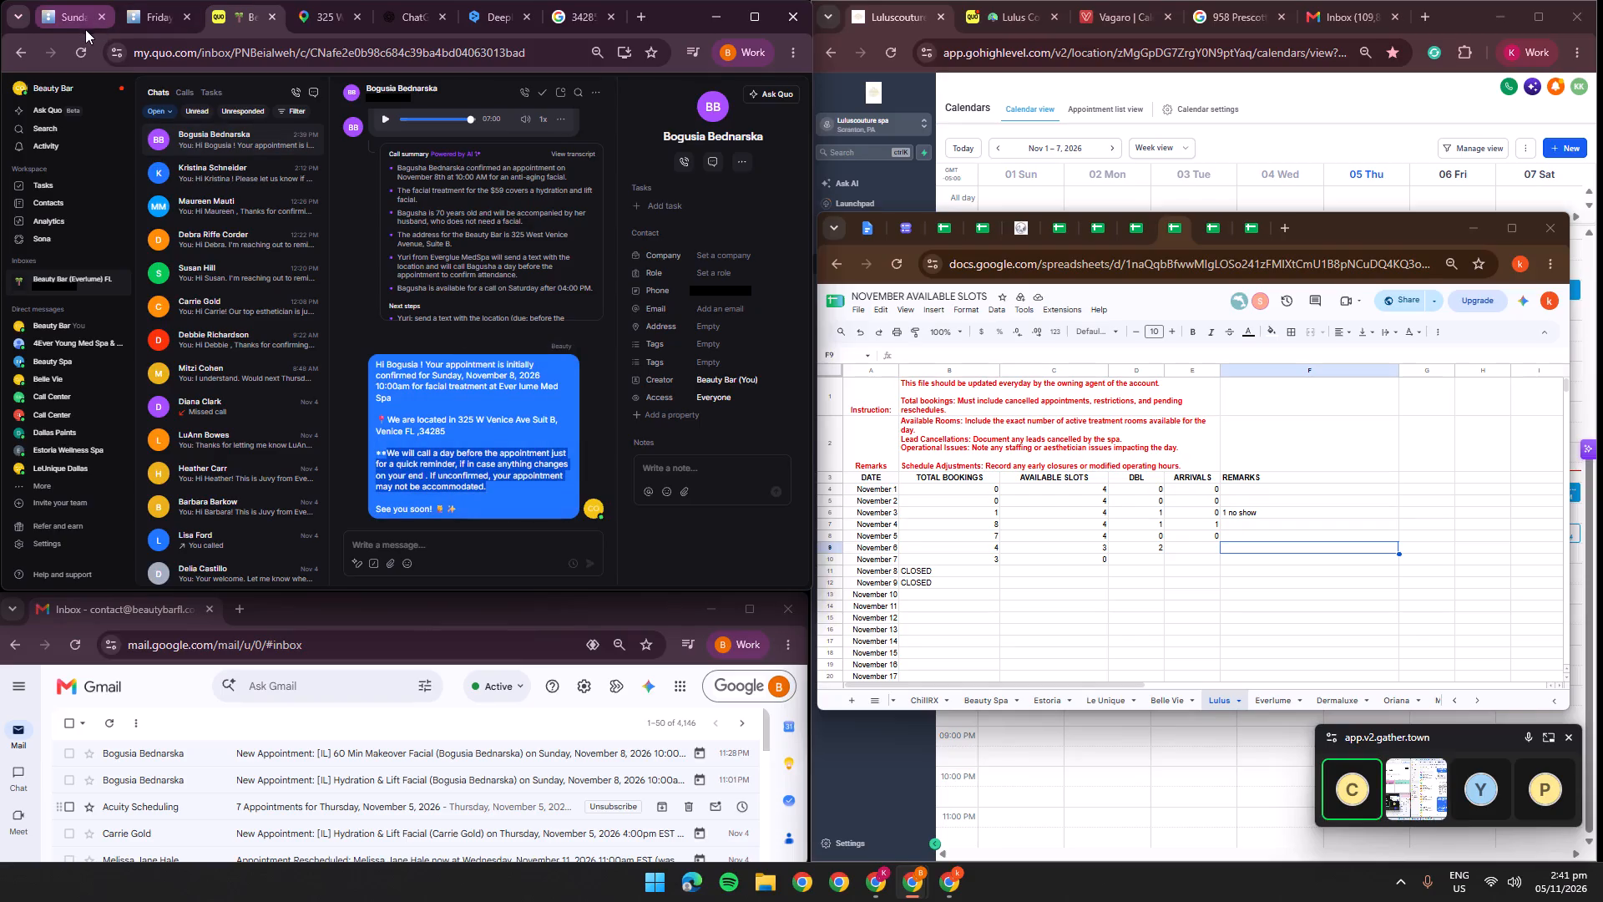
Switch to the Acuity Scheduling calendar and go to today's schedule.
click(68, 28)
click(253, 165)
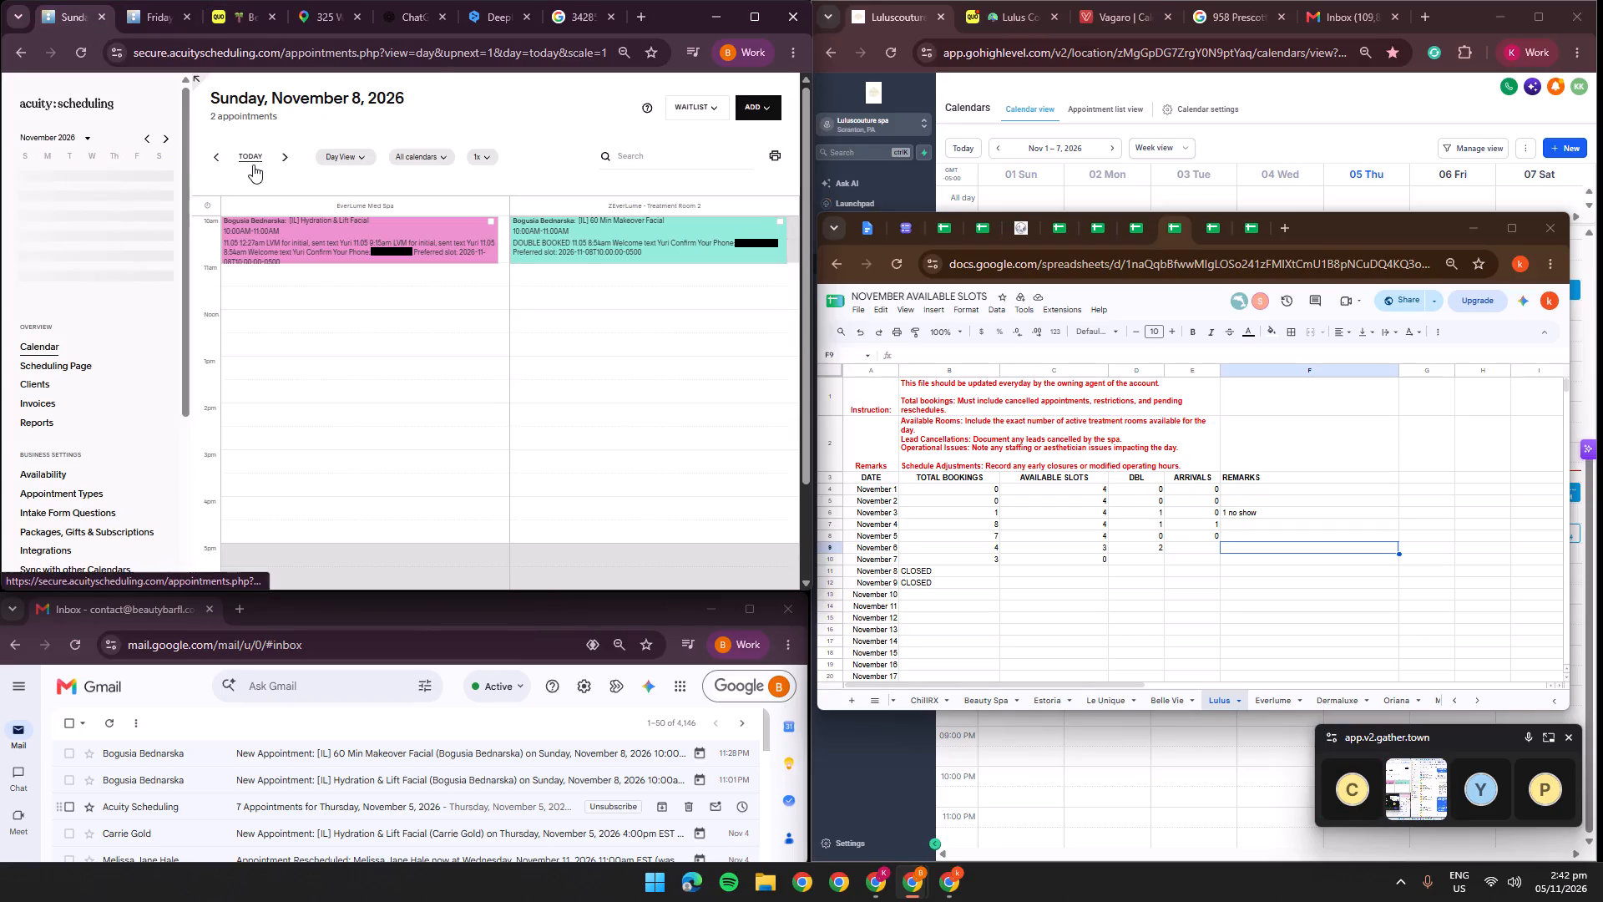
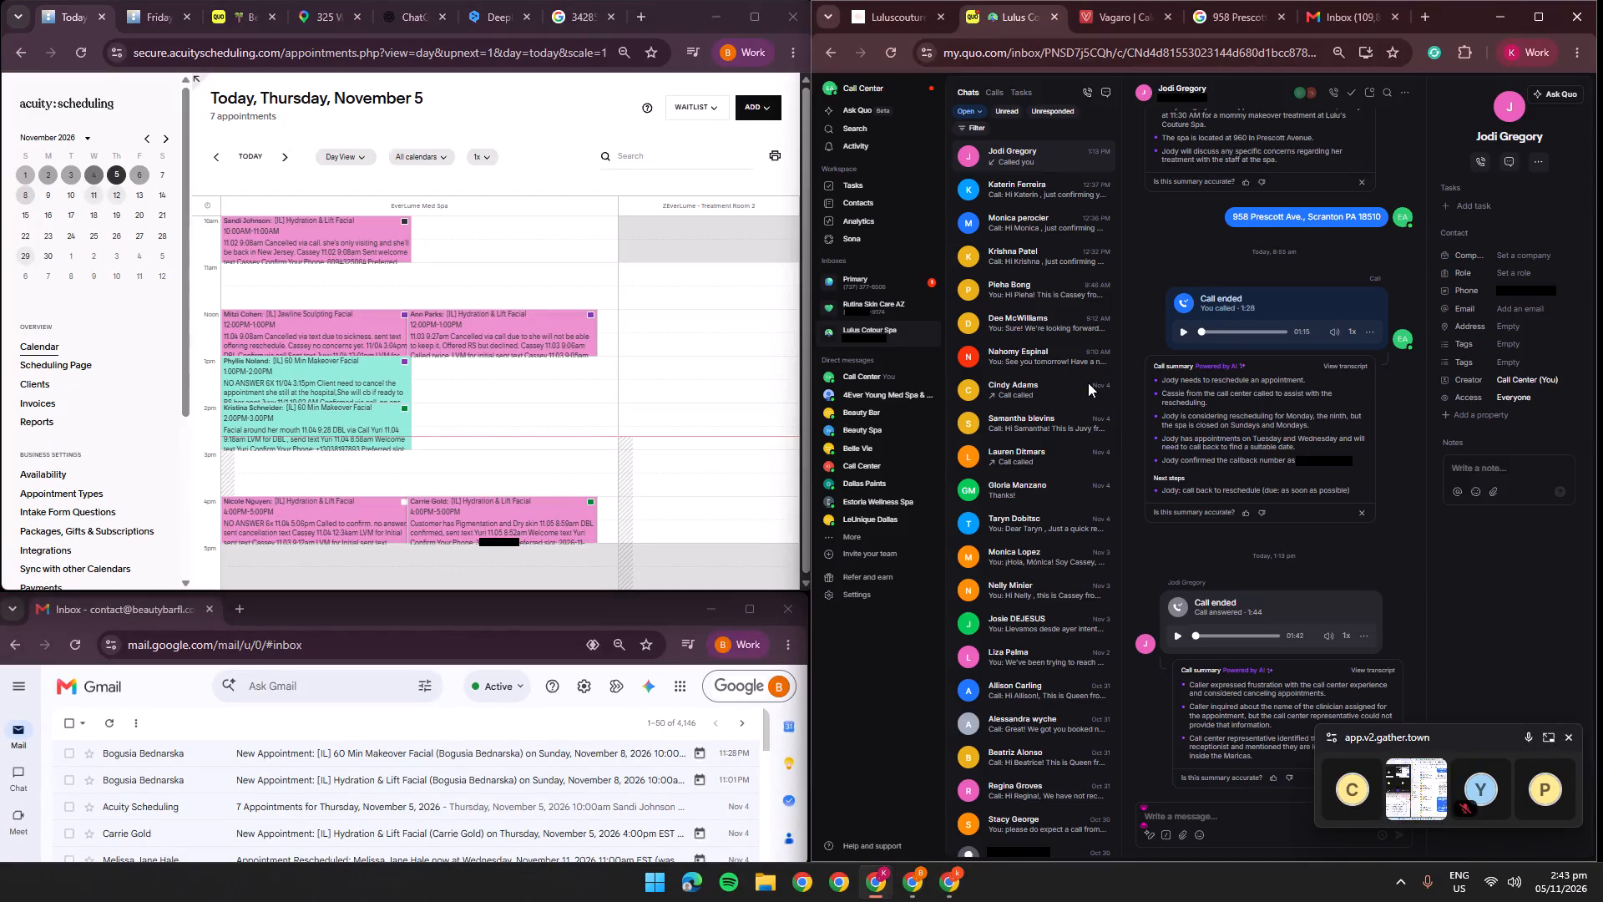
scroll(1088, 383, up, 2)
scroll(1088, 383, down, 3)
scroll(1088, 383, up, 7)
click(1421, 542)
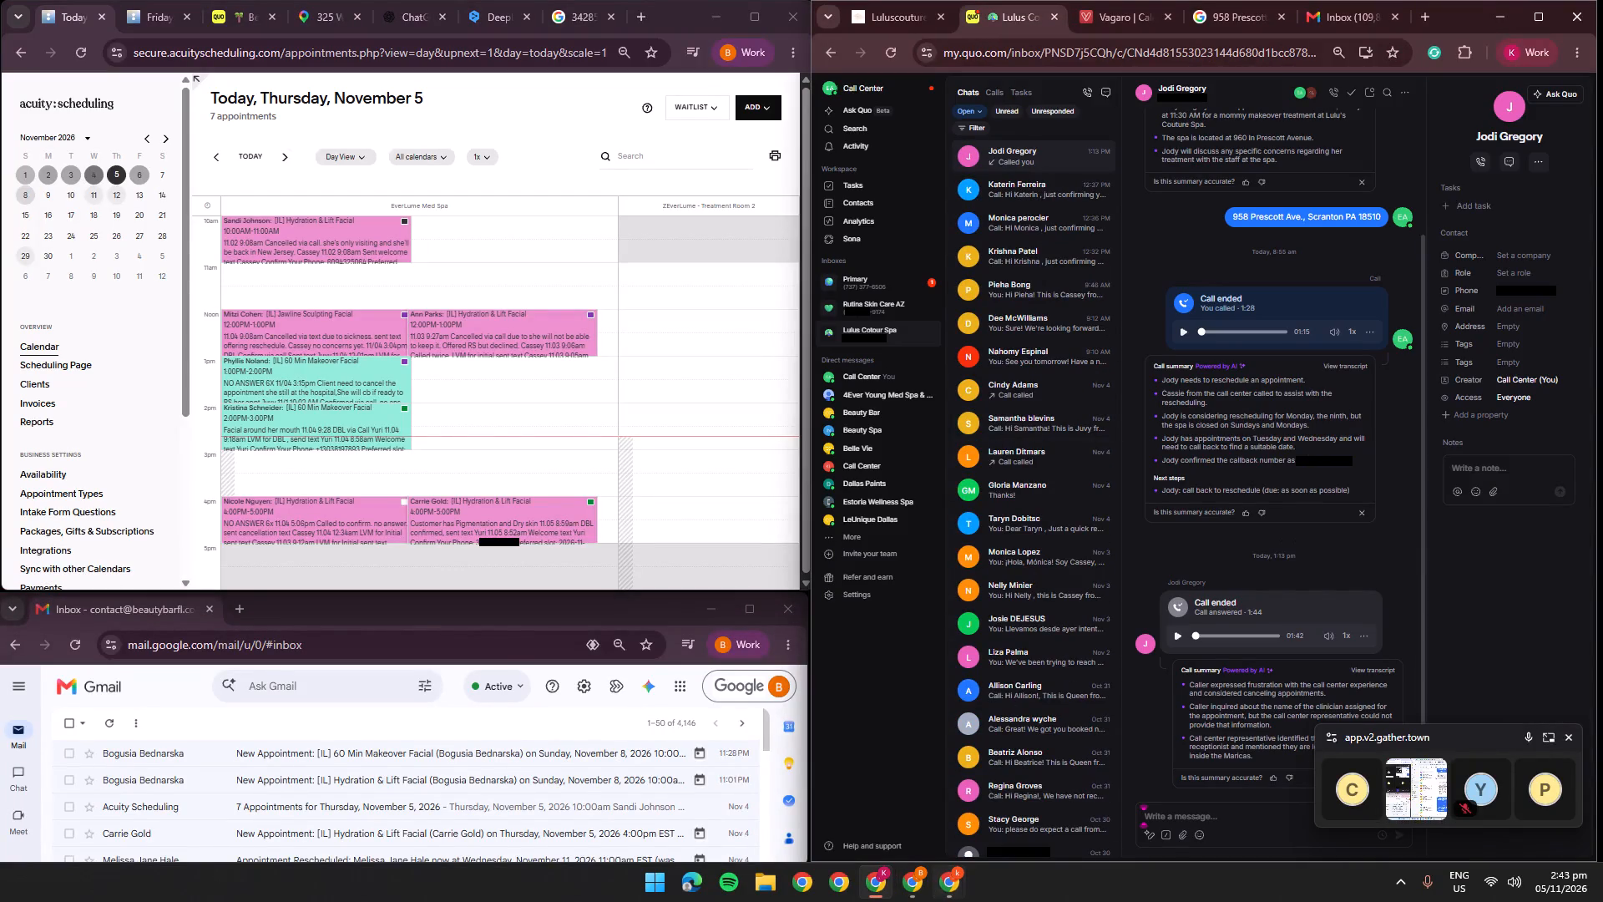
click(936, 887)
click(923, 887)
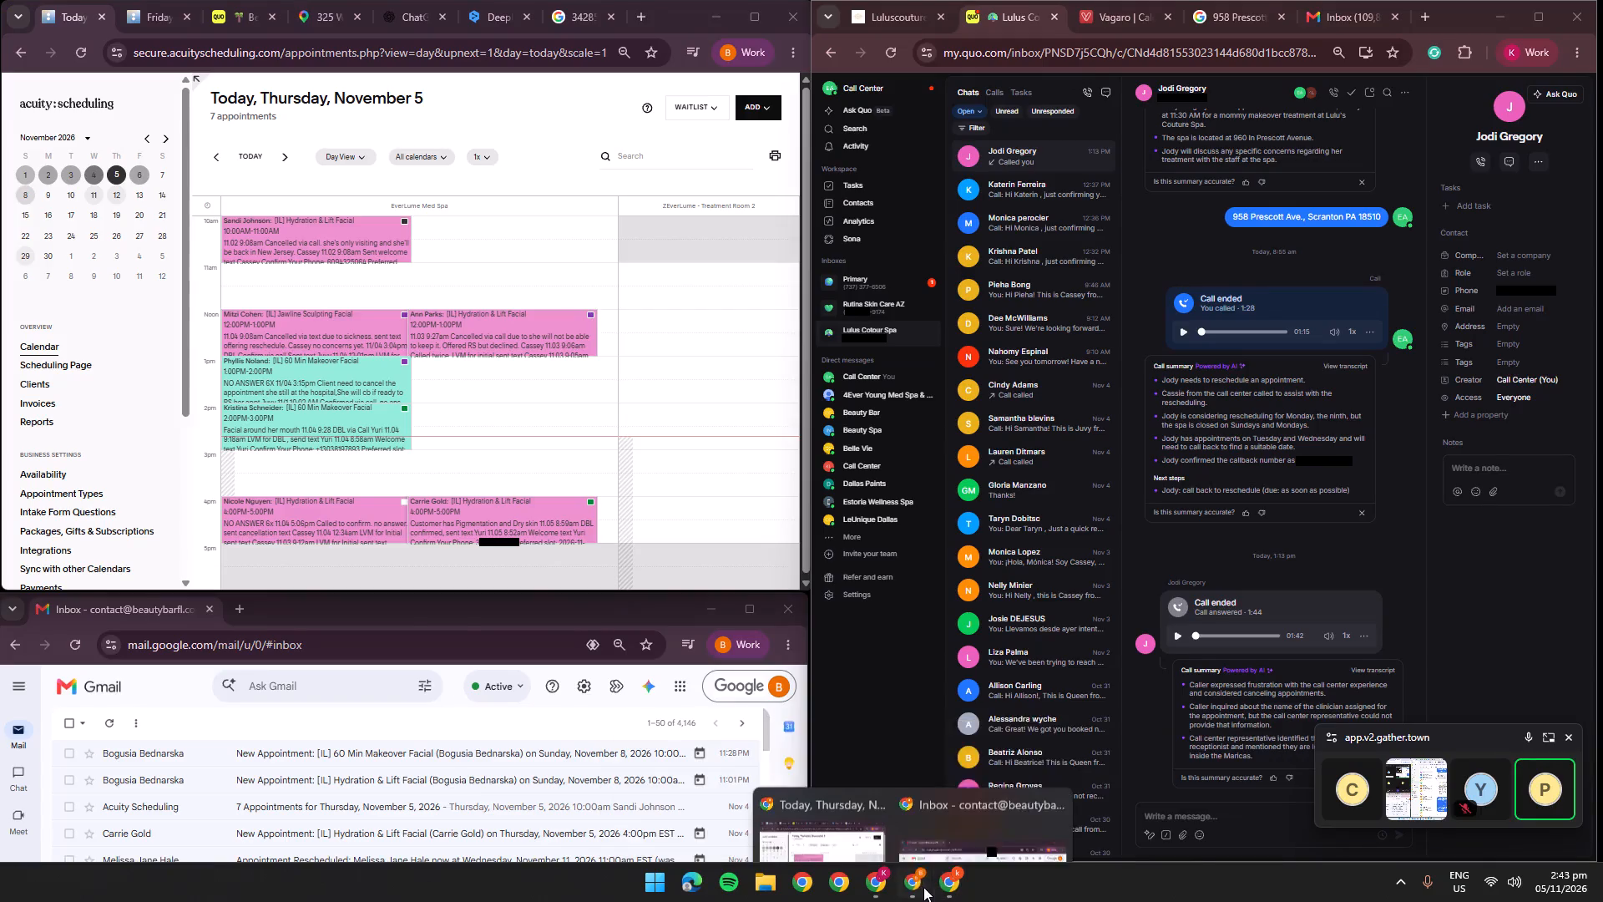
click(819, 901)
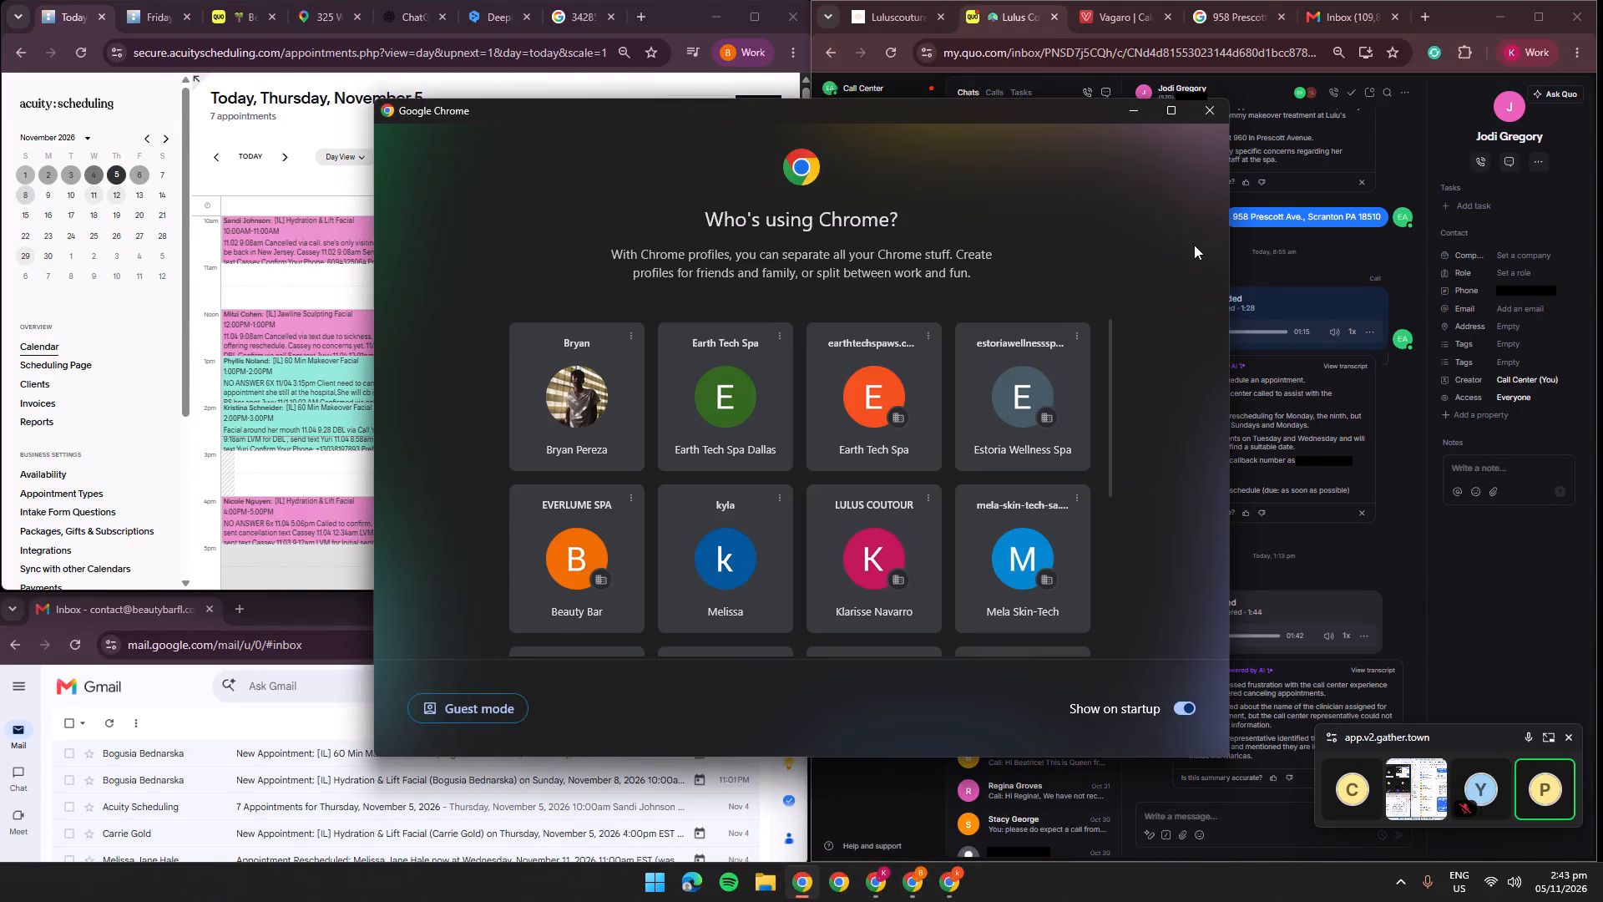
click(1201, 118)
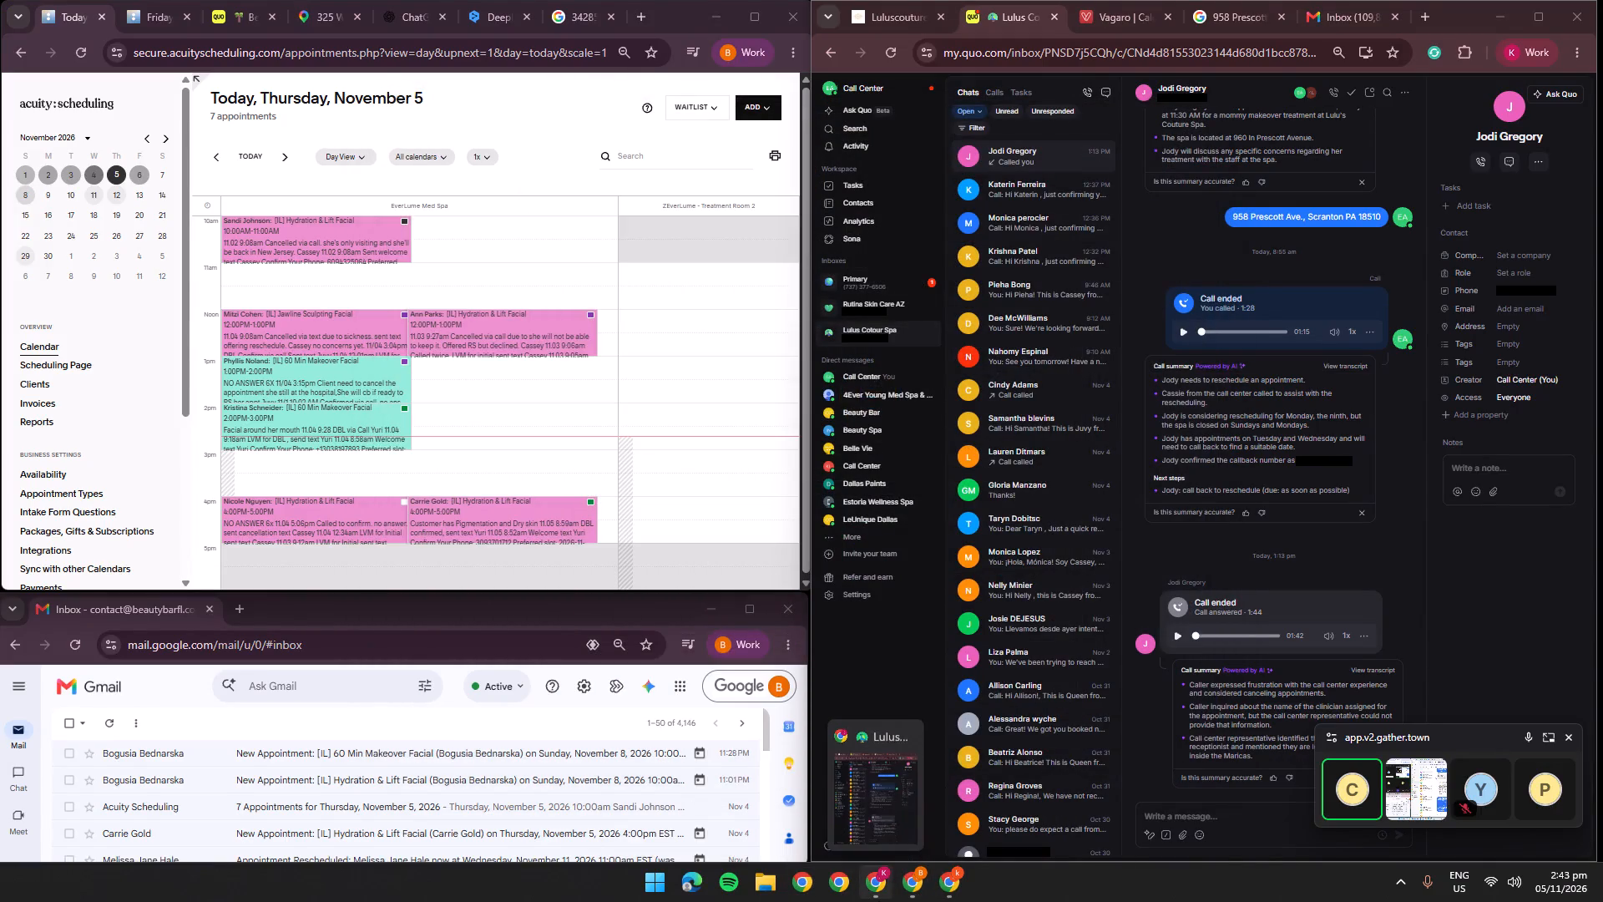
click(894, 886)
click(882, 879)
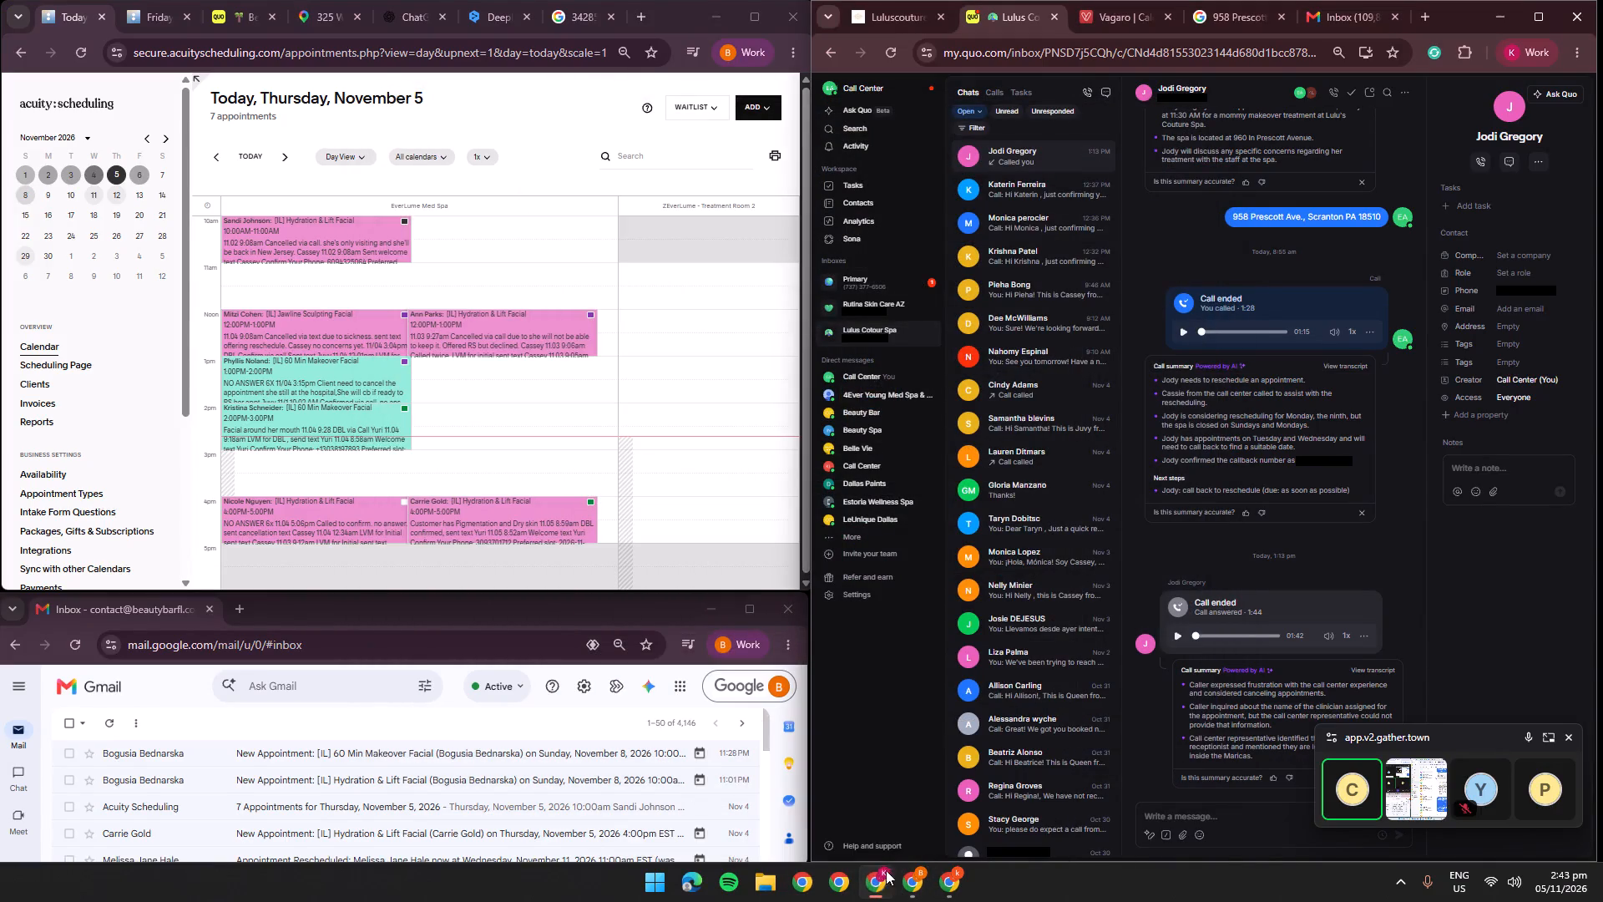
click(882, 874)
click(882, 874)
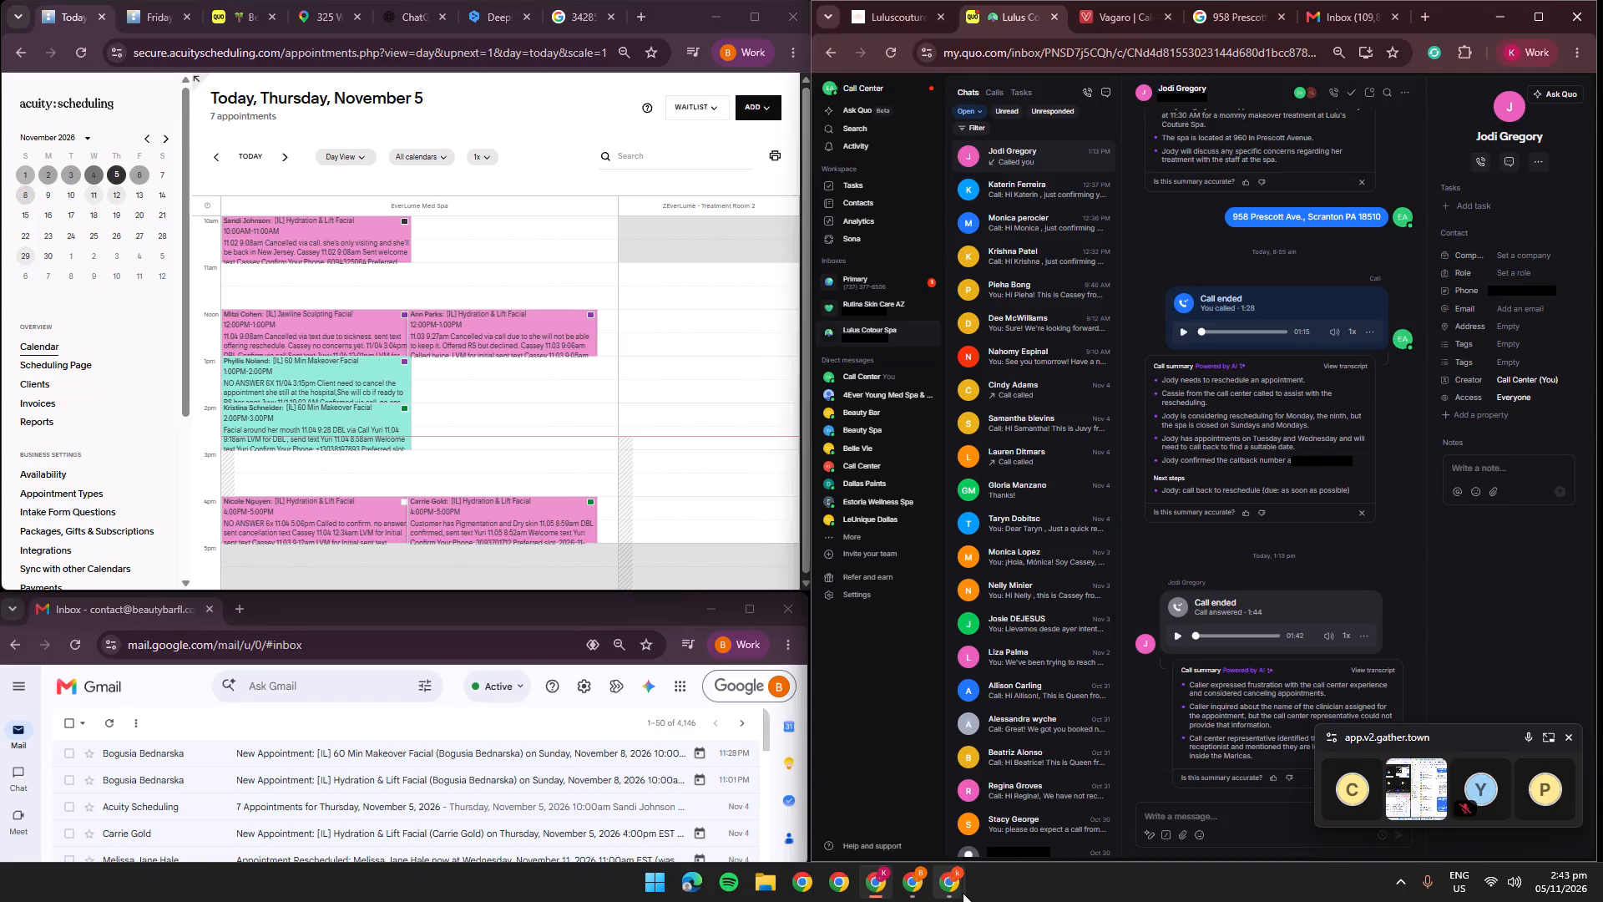
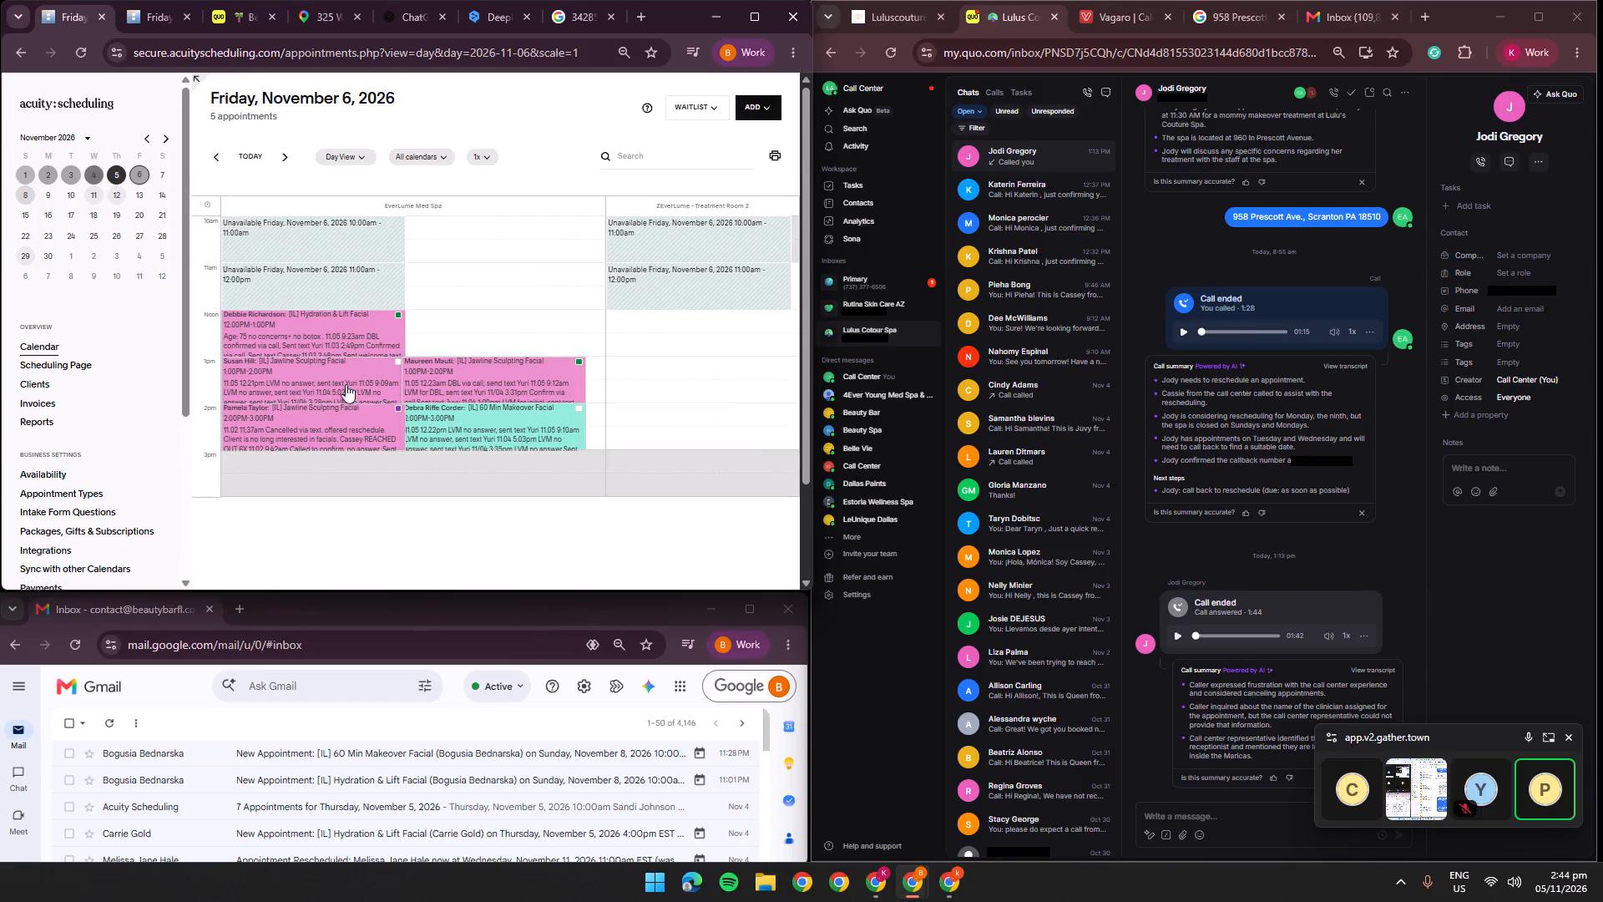
Return the EverLume day schedule to today's date and glance at the other open Acuity calendar before coming back to it.
click(250, 154)
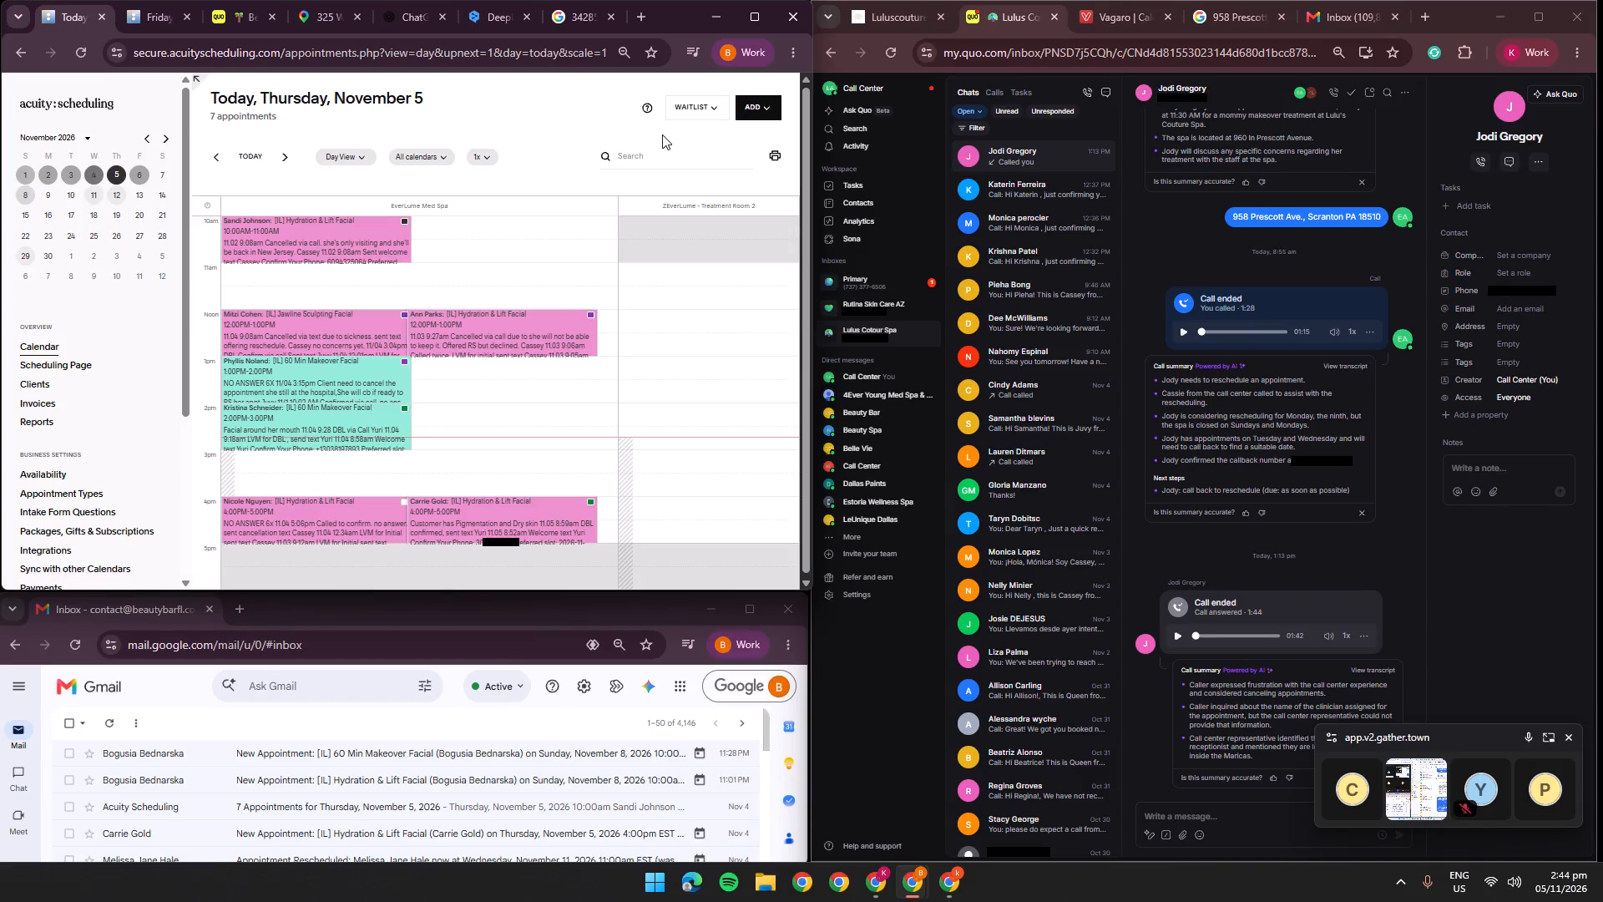
click(257, 160)
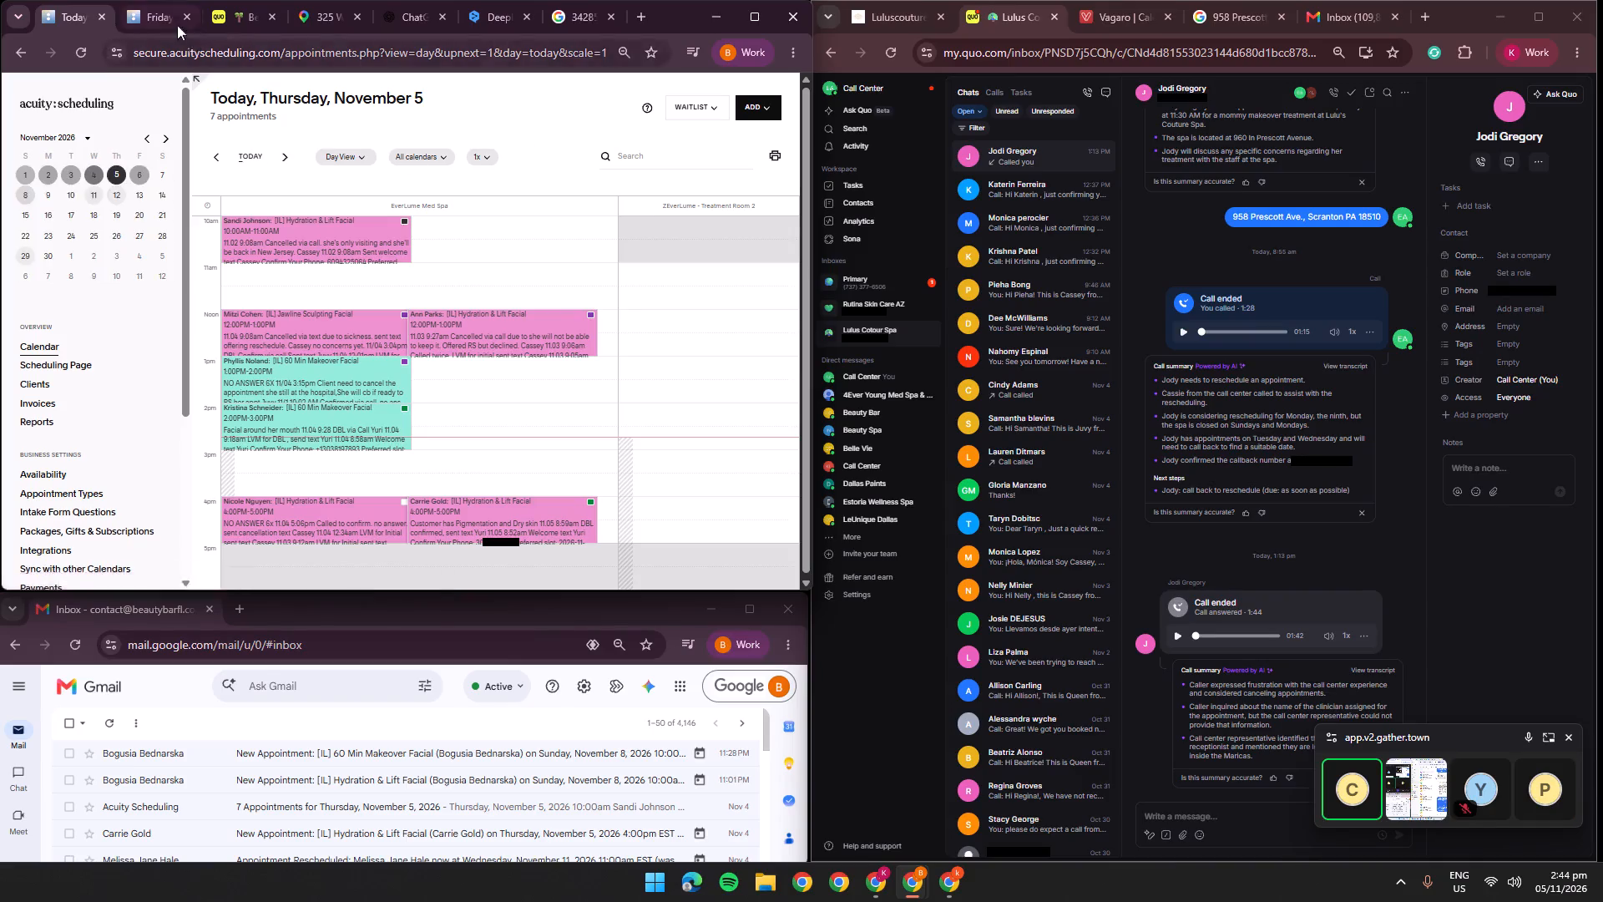
click(164, 16)
click(59, 8)
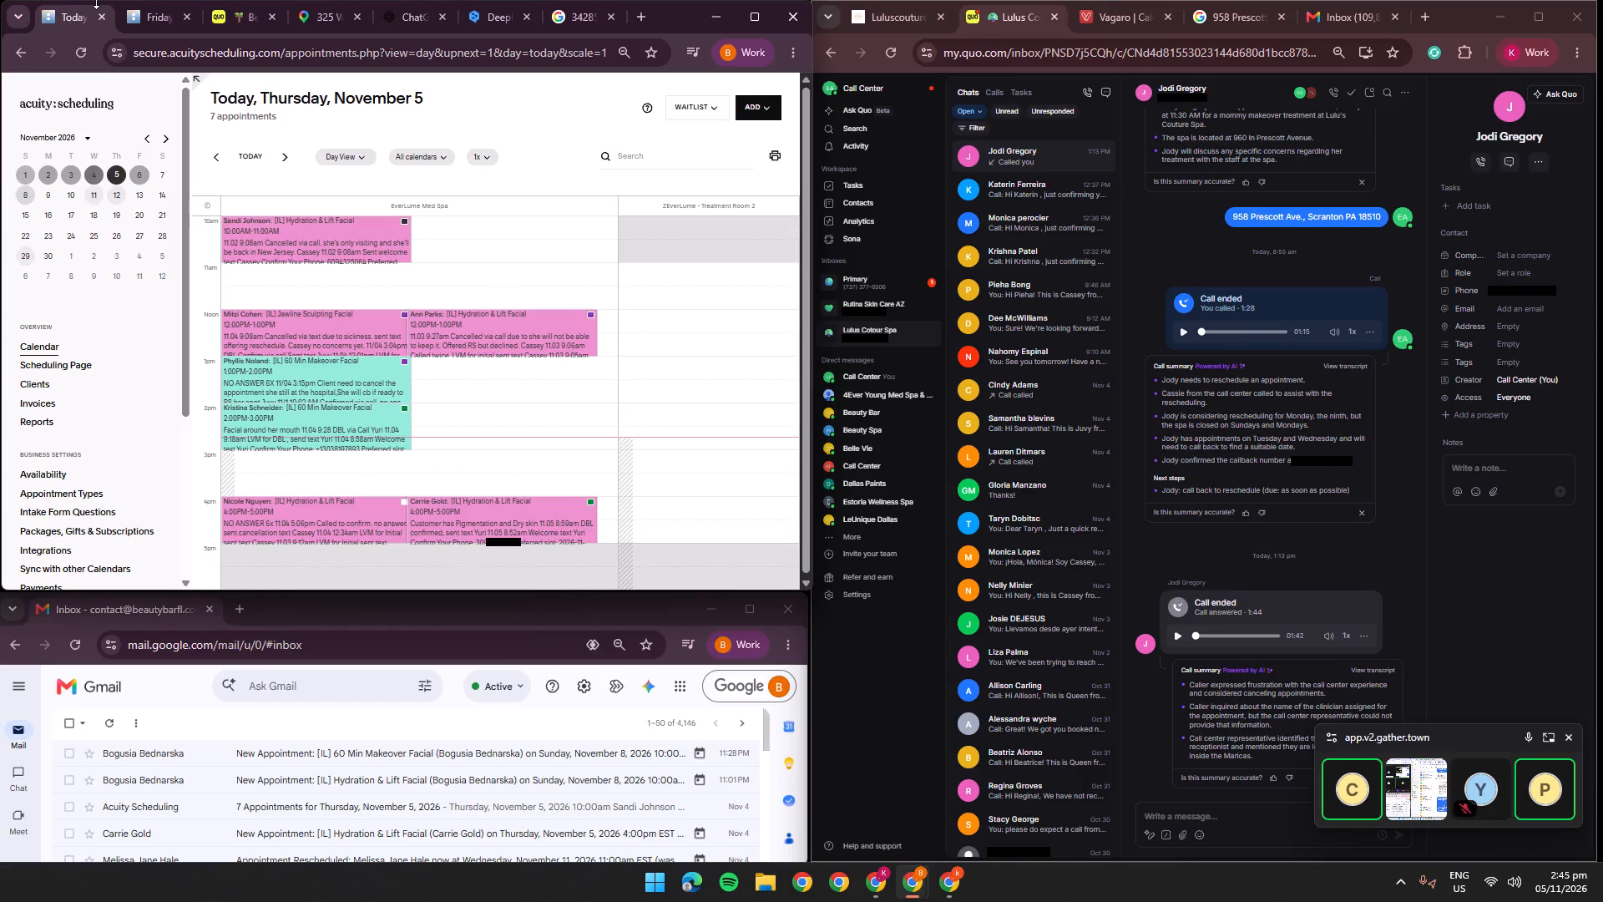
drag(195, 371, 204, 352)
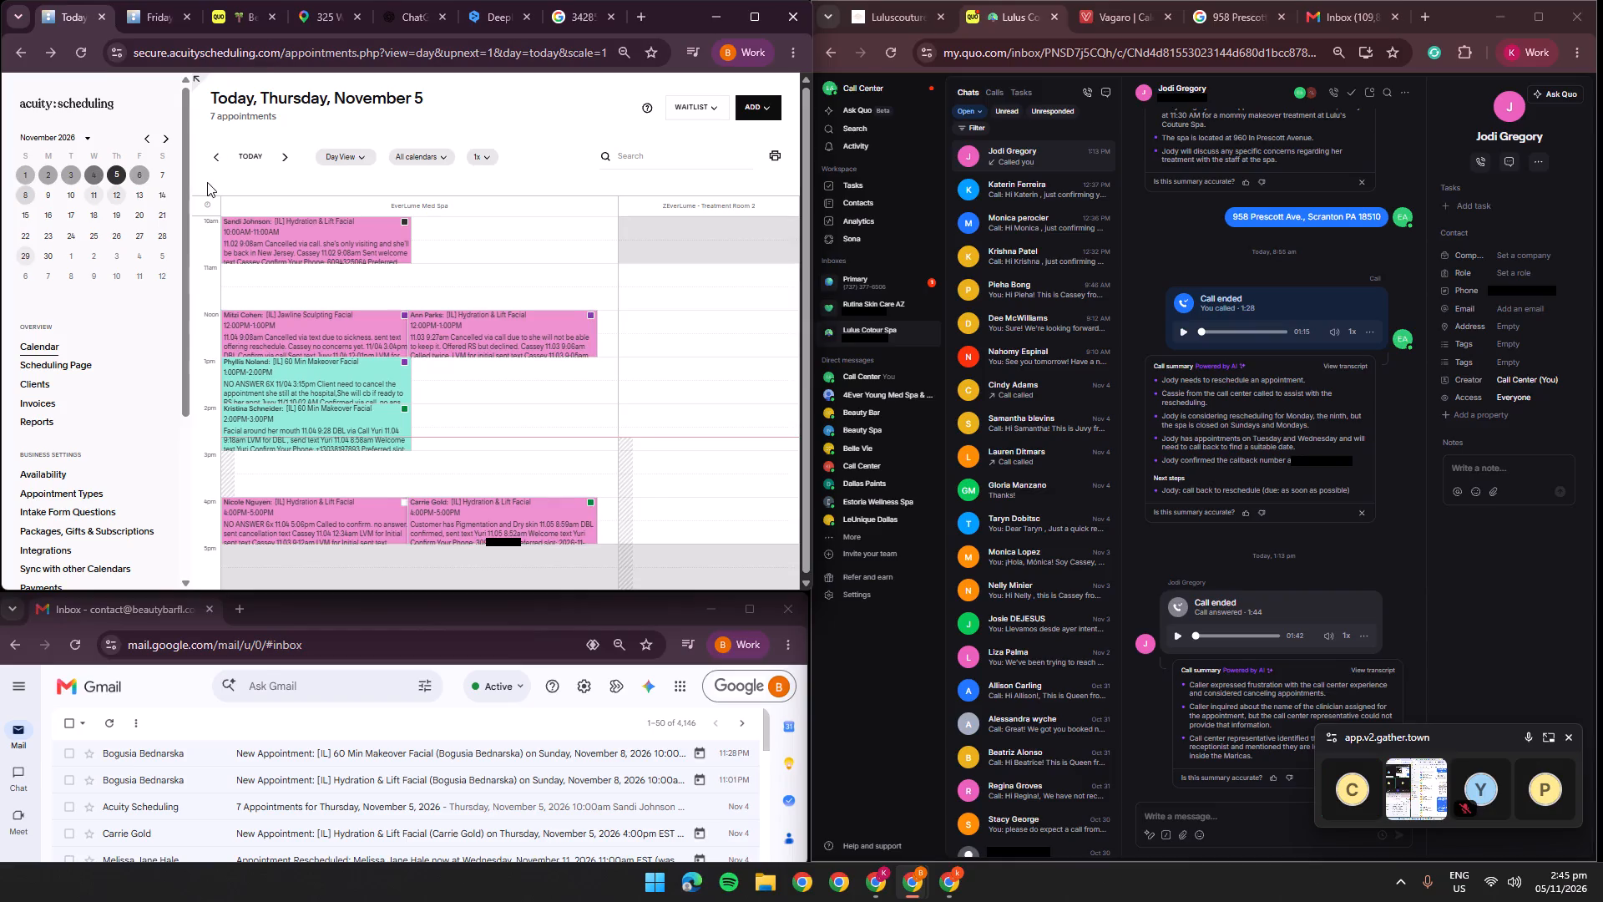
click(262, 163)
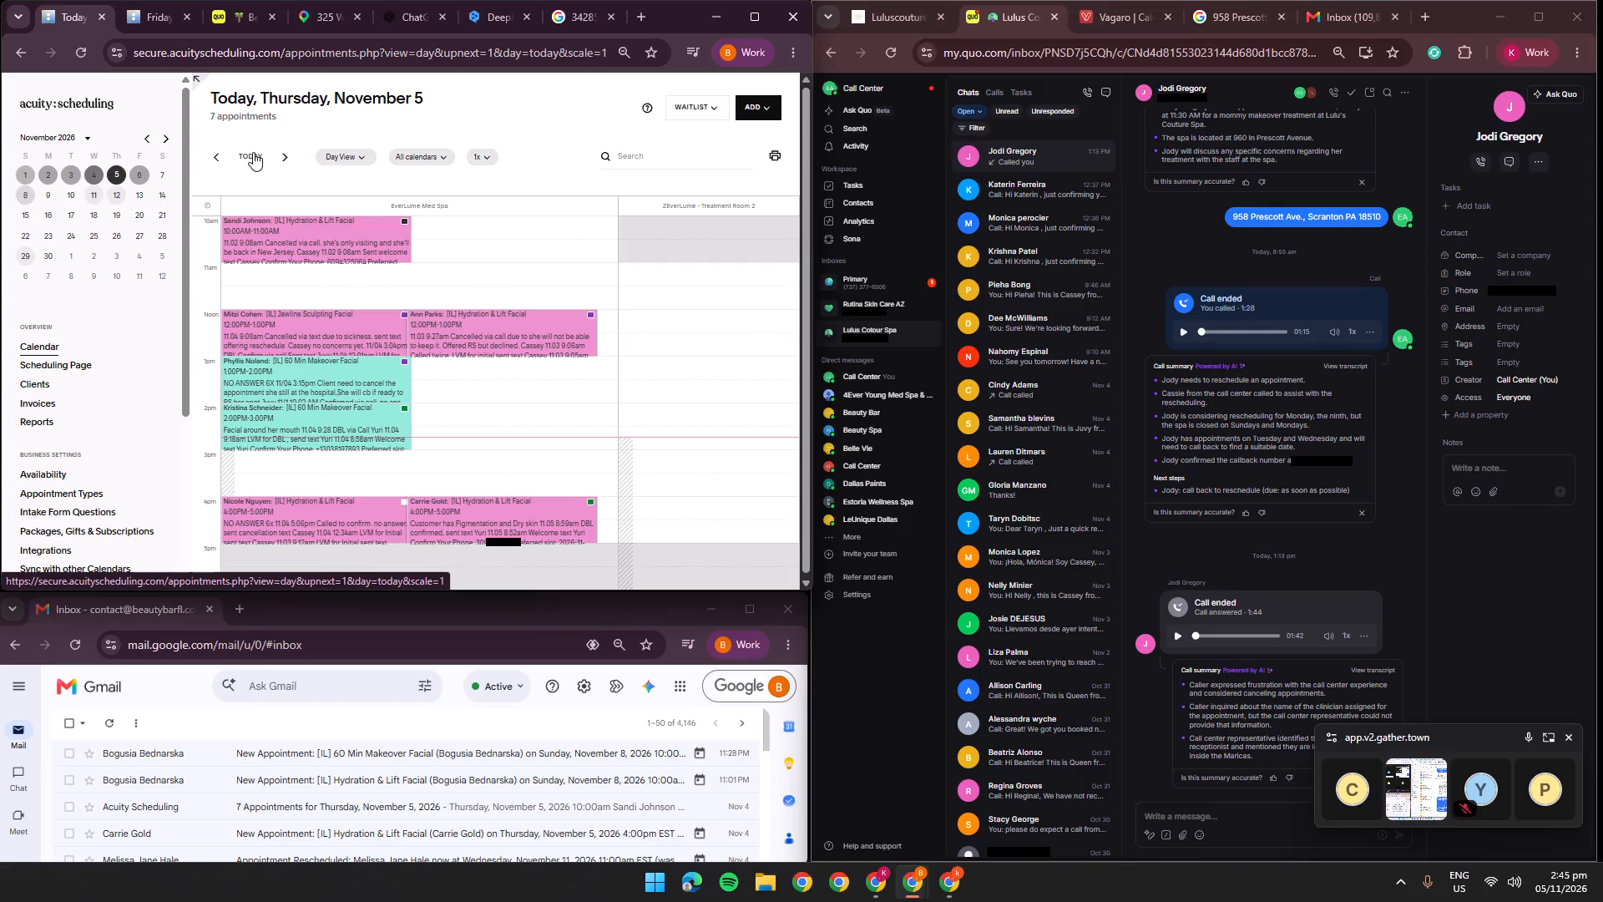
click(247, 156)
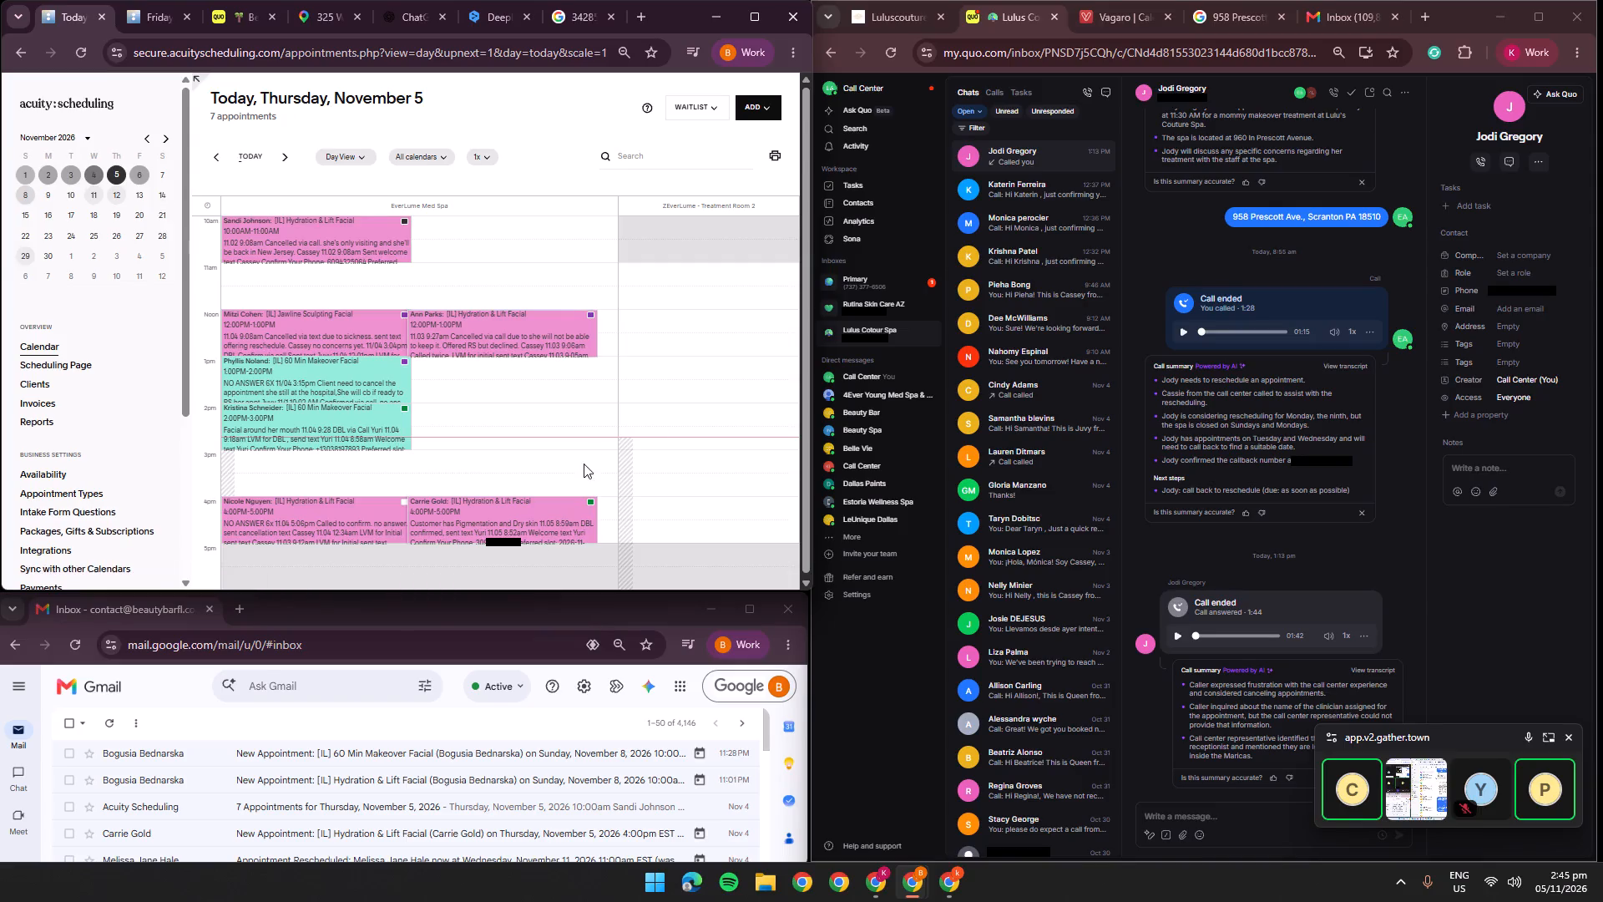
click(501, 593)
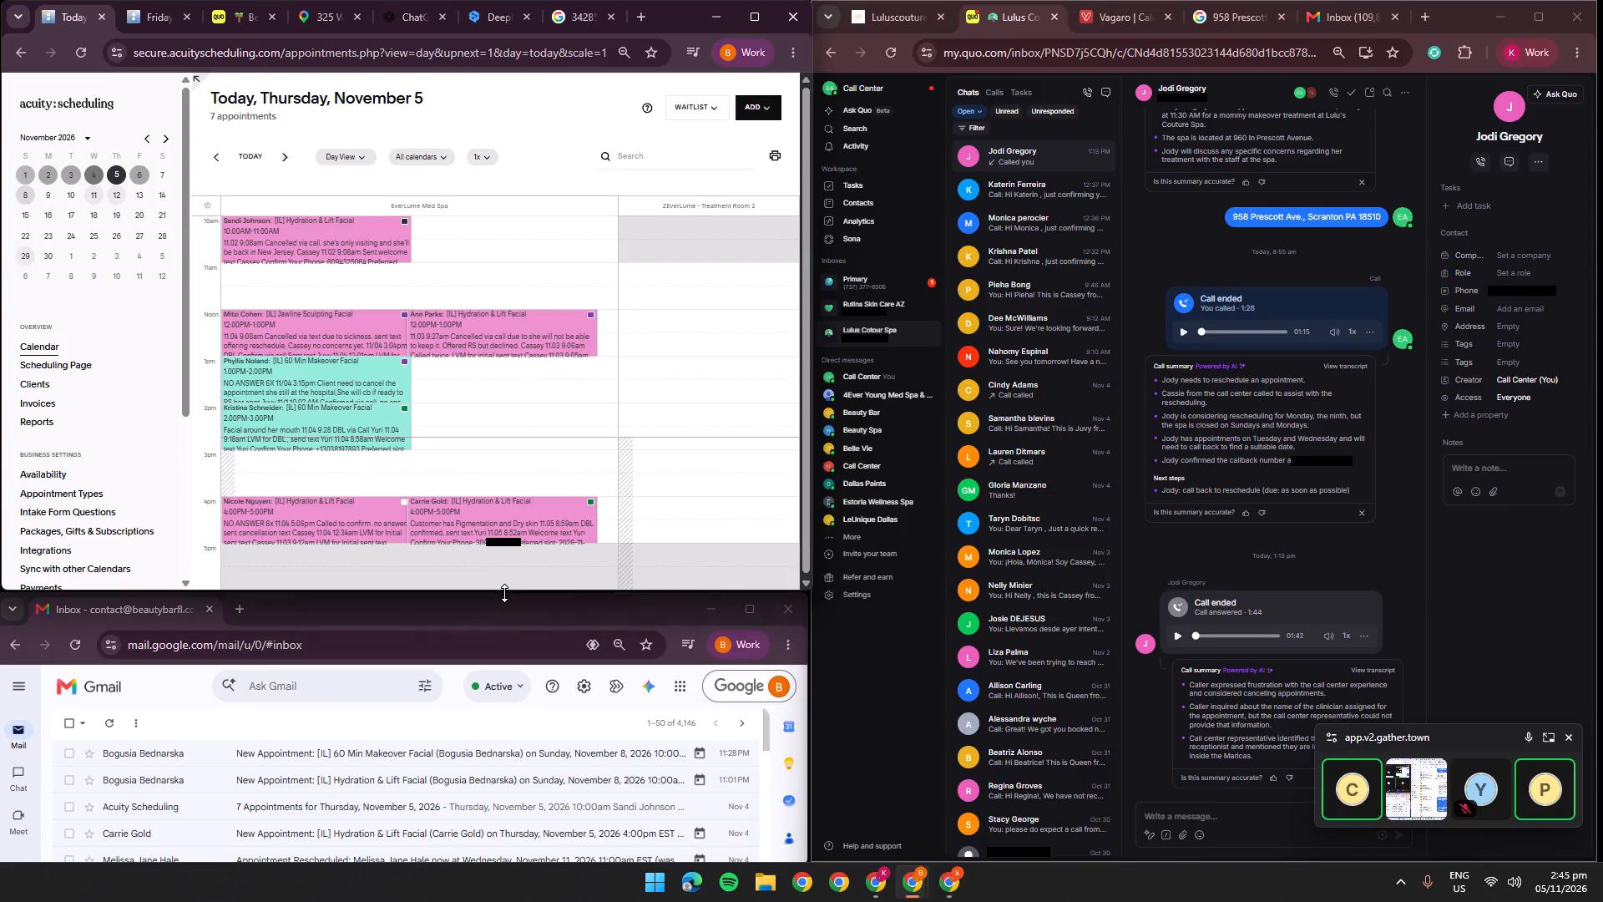
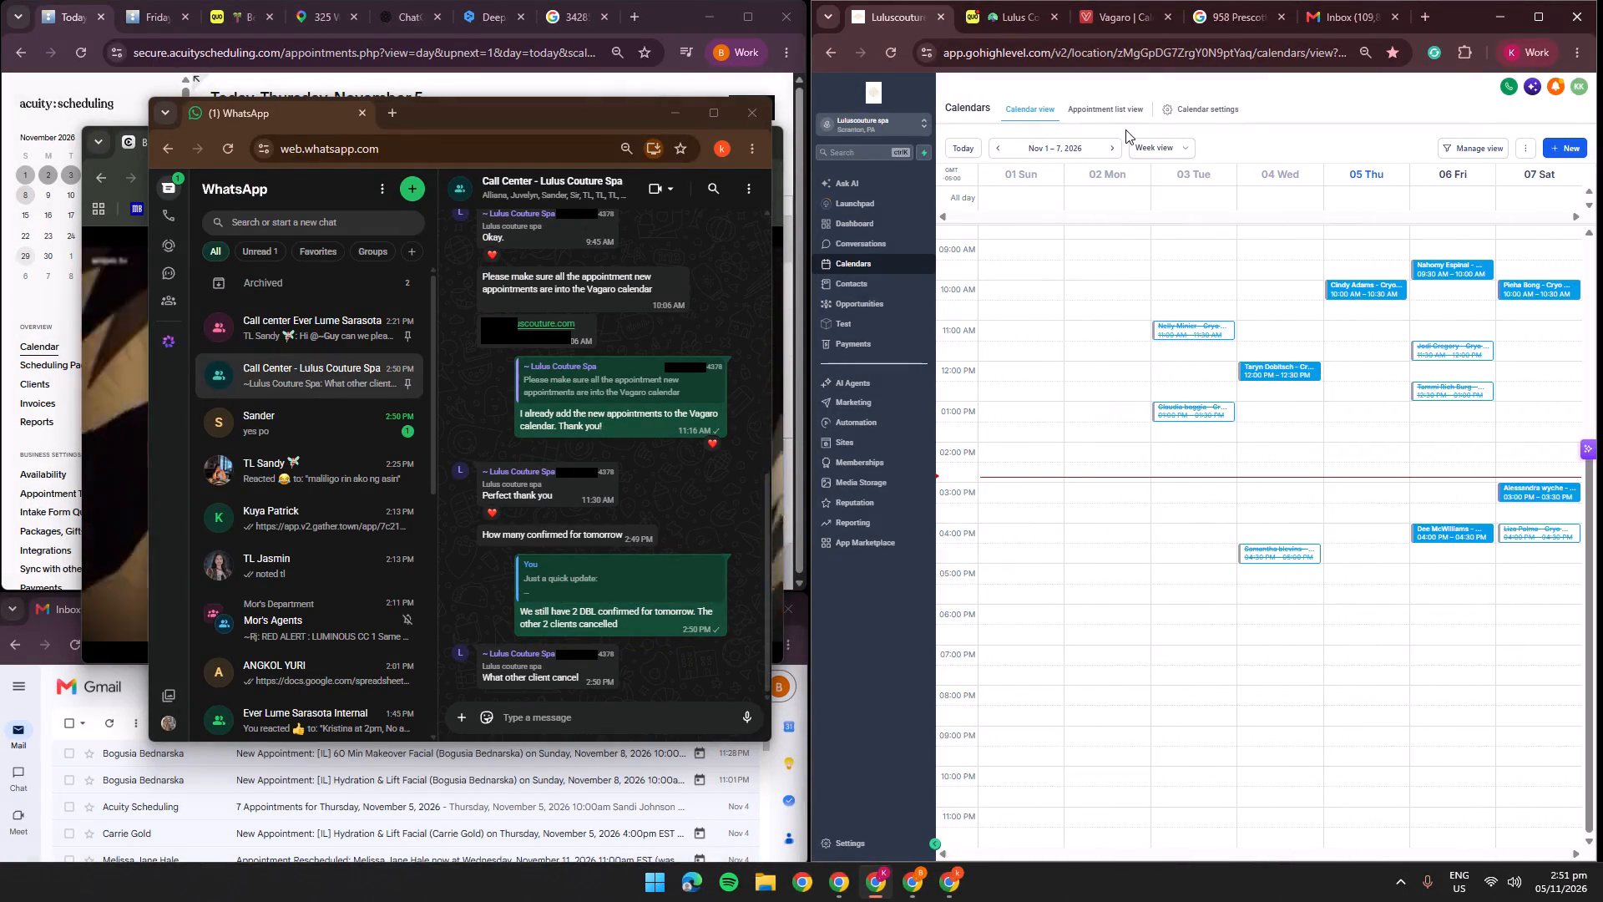
Start a screen snip to capture the Lulus Couture appointment calendar for Nov 1 - 7, 2026.
key(shift+super+s)
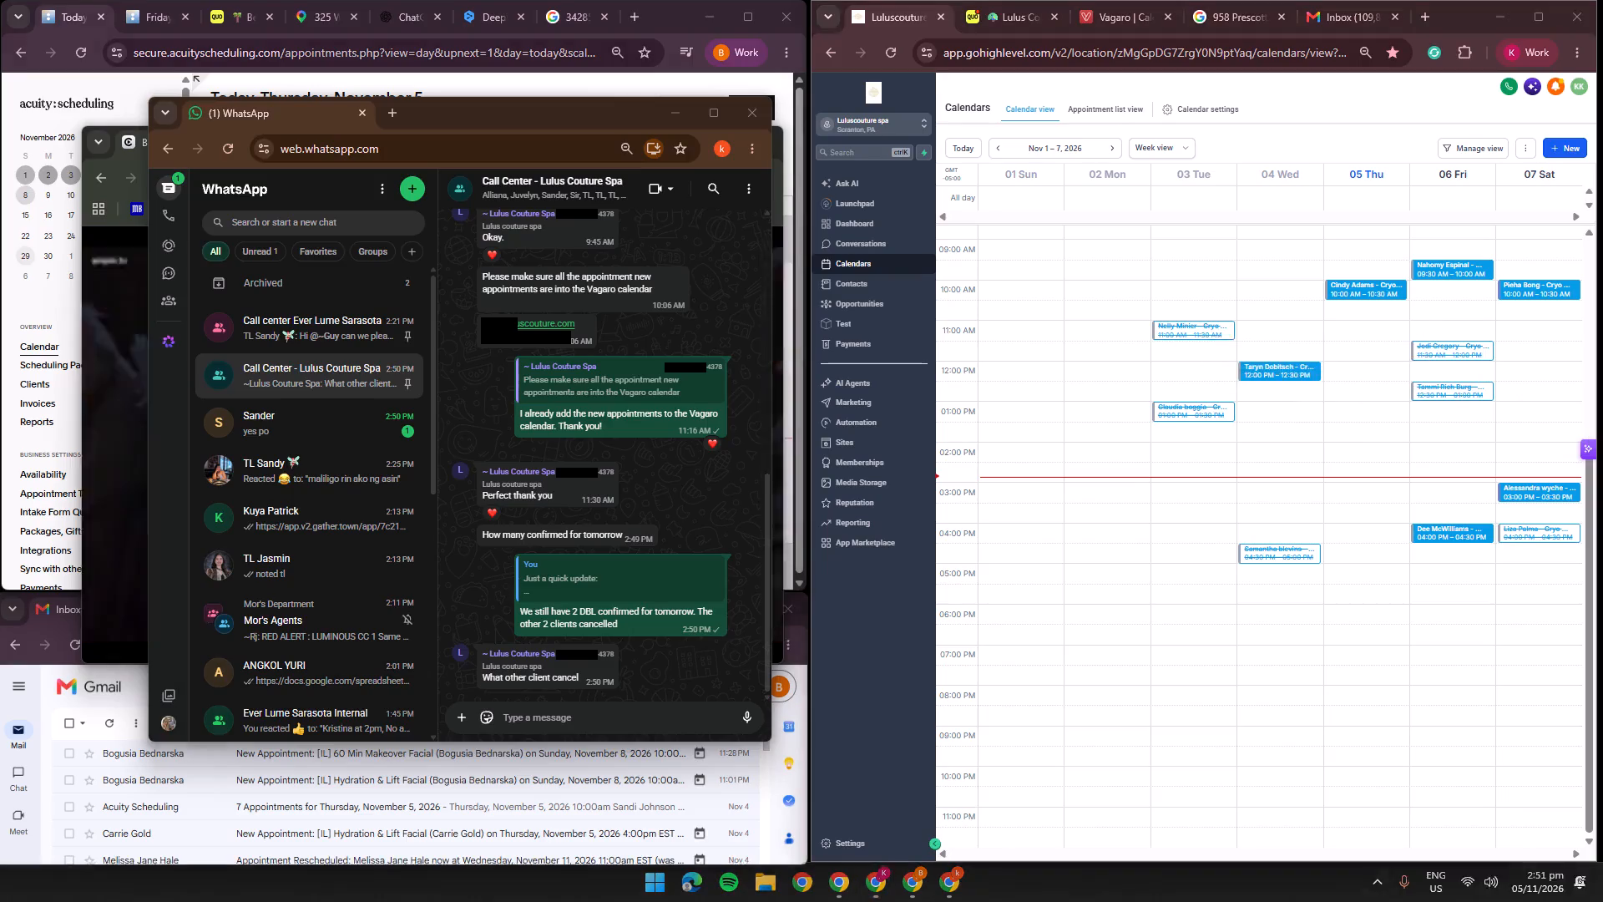
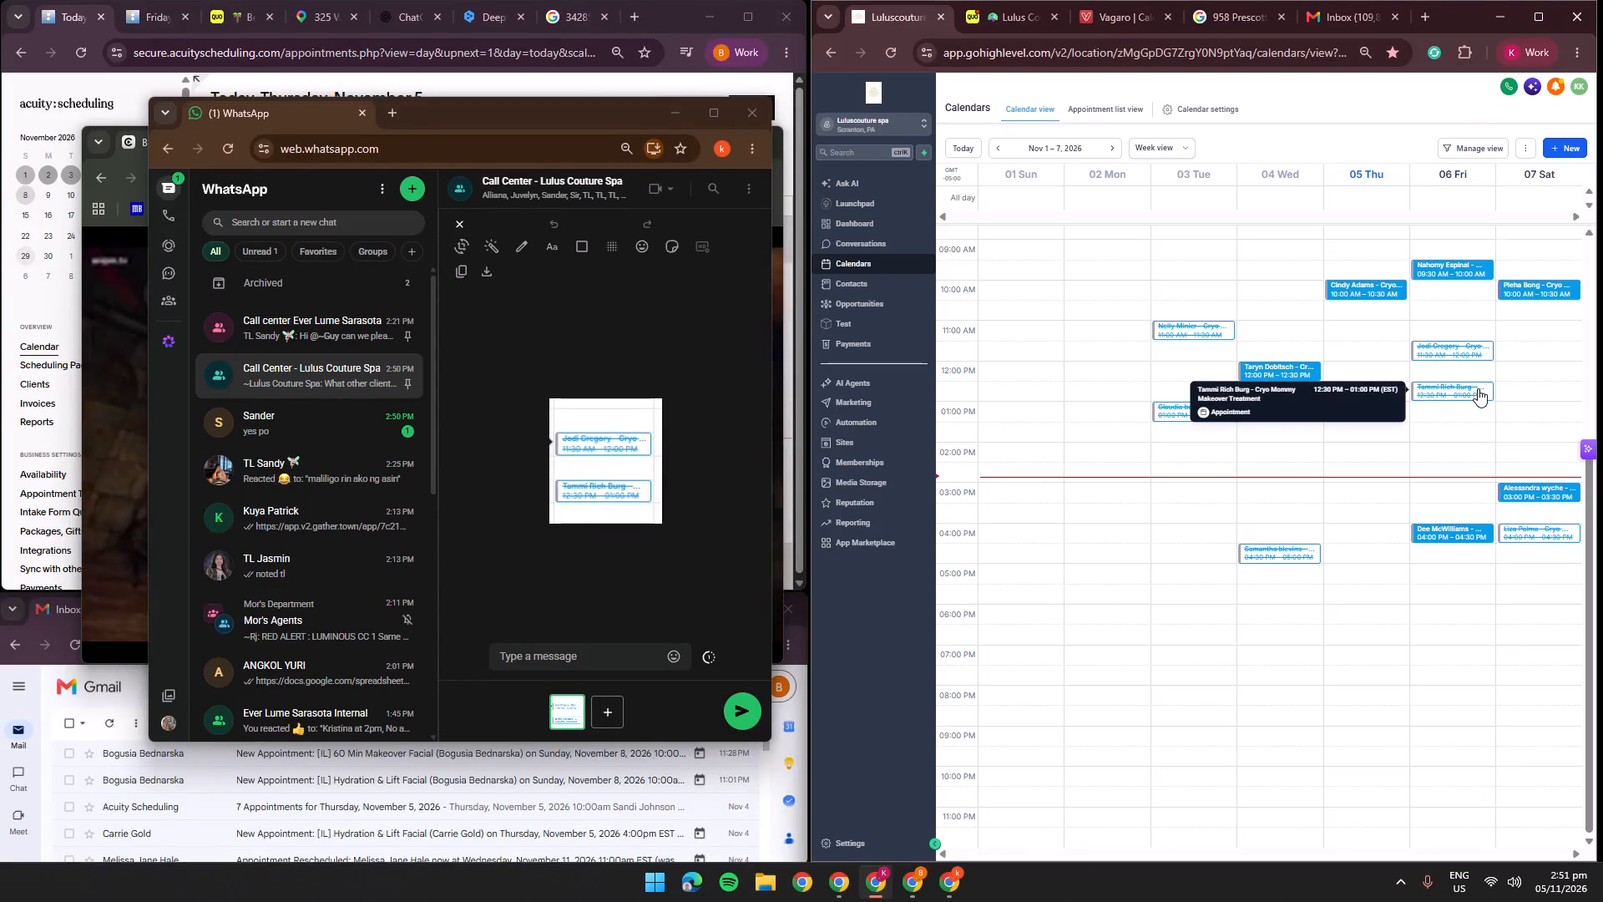
Open the client notes of the Nov 7, 11:45 AM Cryo Slimming Body Contouring appointment in Vagaro, and return to the GoHighLevel calendar.
click(1118, 18)
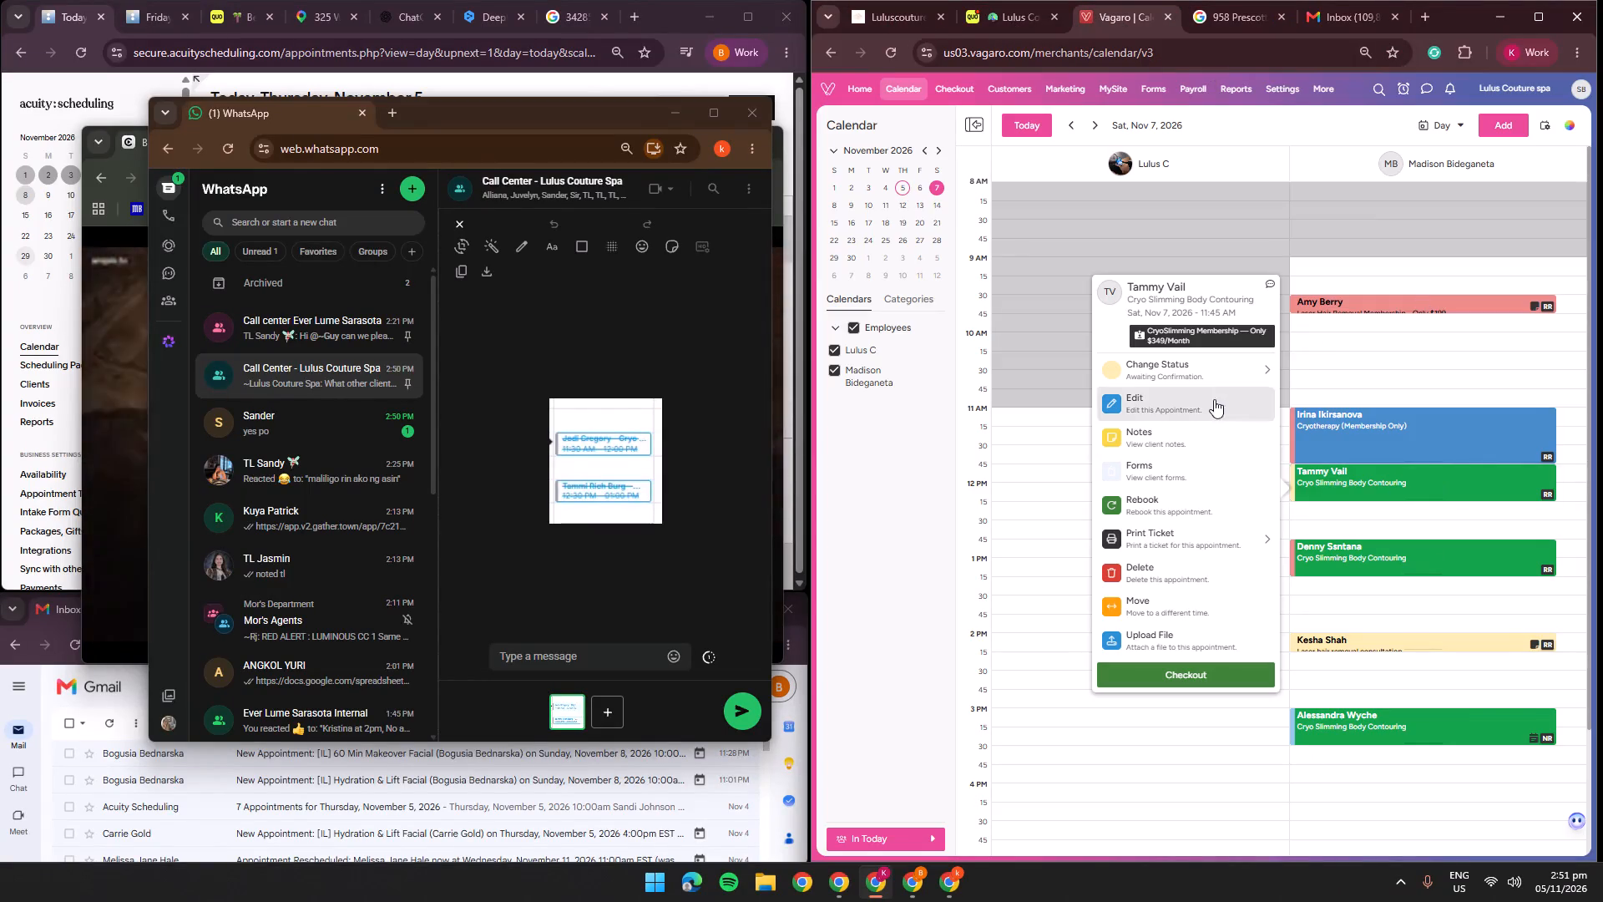
click(1187, 449)
click(984, 277)
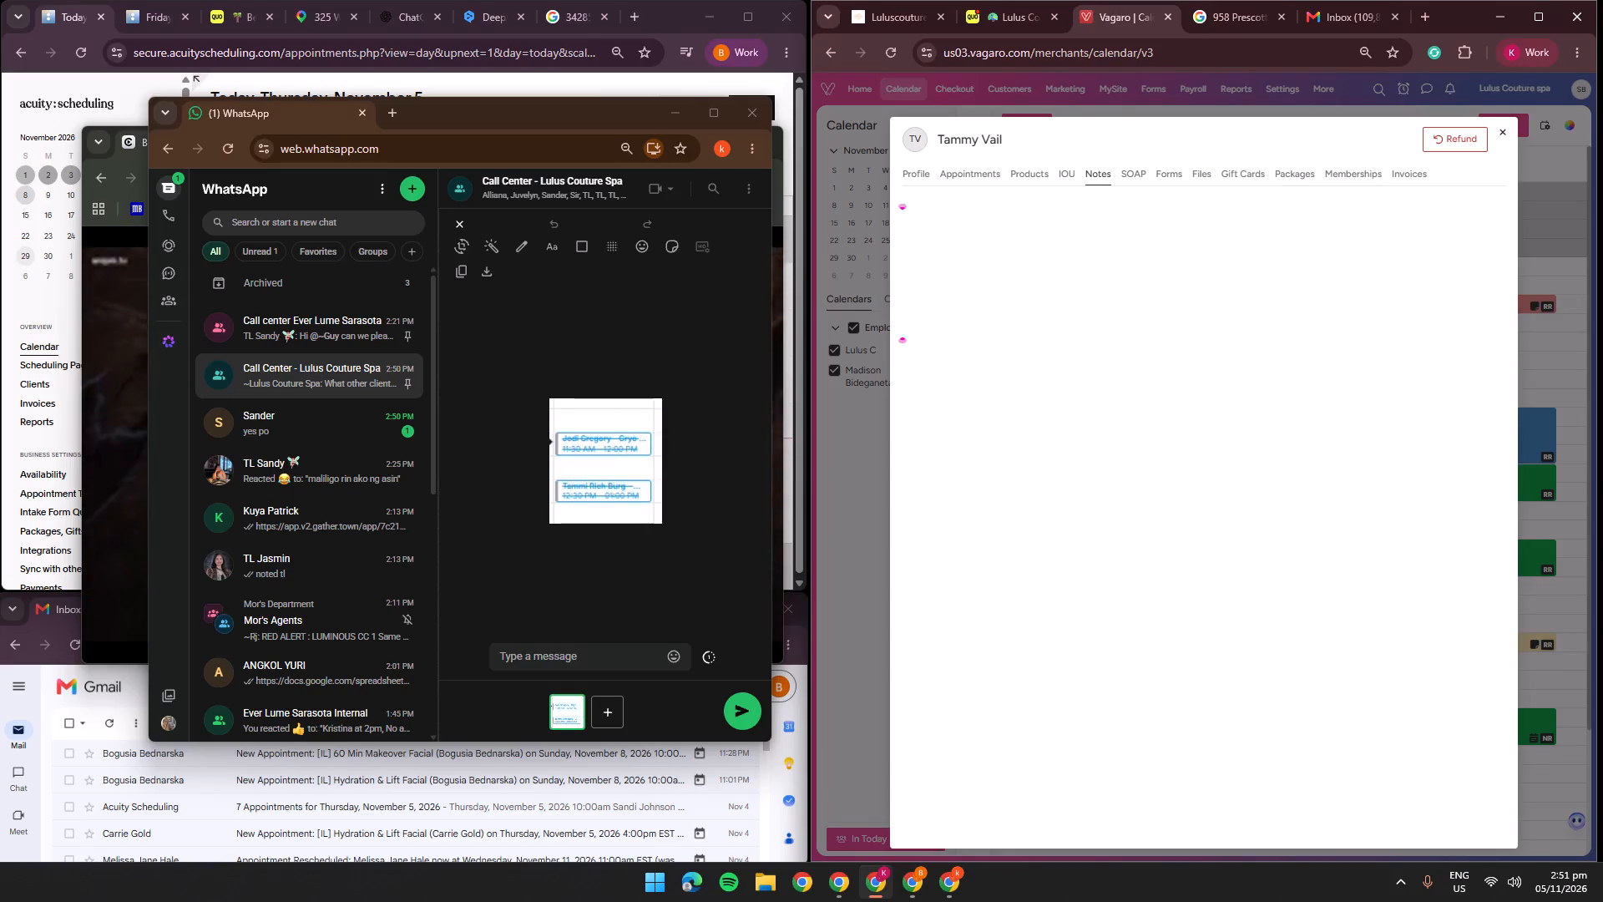
click(1004, 16)
click(883, 13)
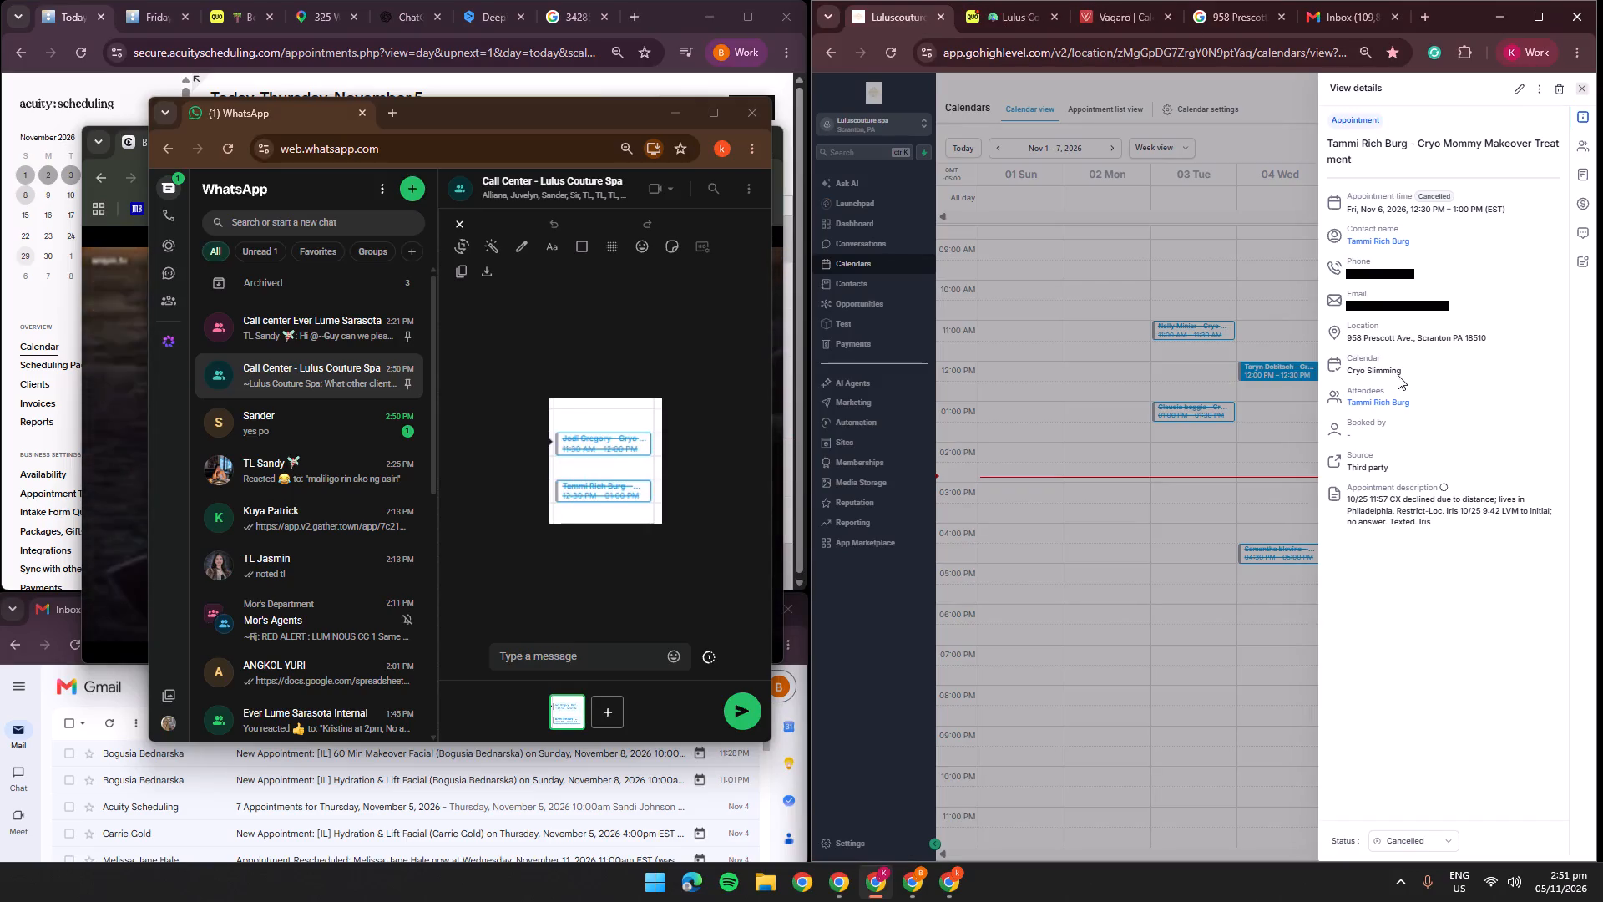
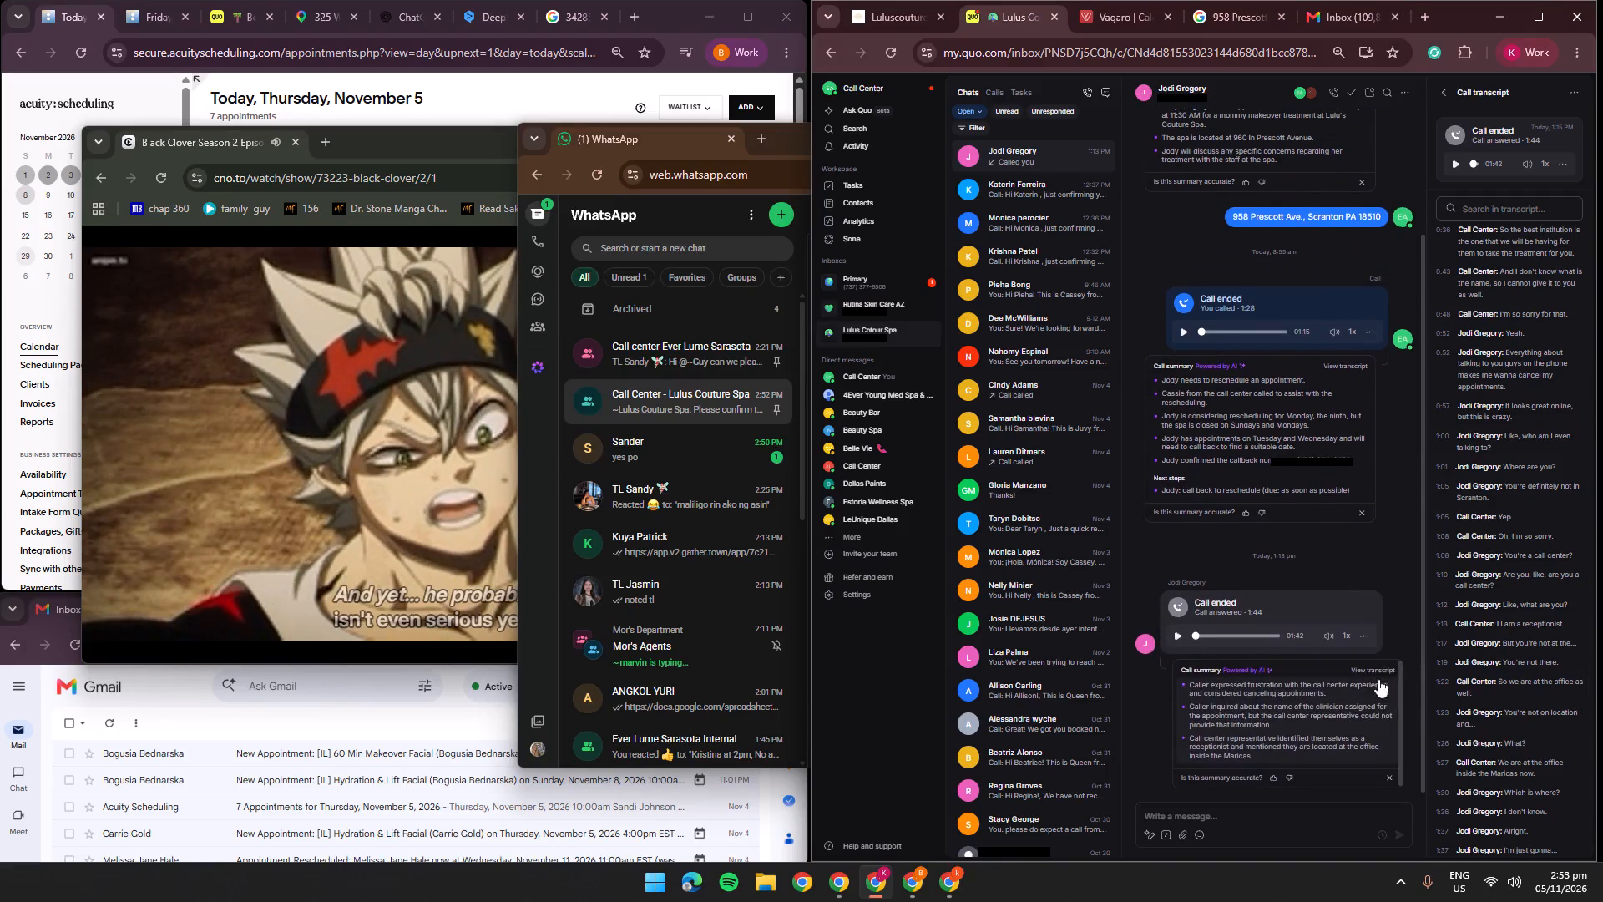
View the transcript of the client's latest answered call in Quo and read through the conversation with the call center.
alt+click(1389, 667)
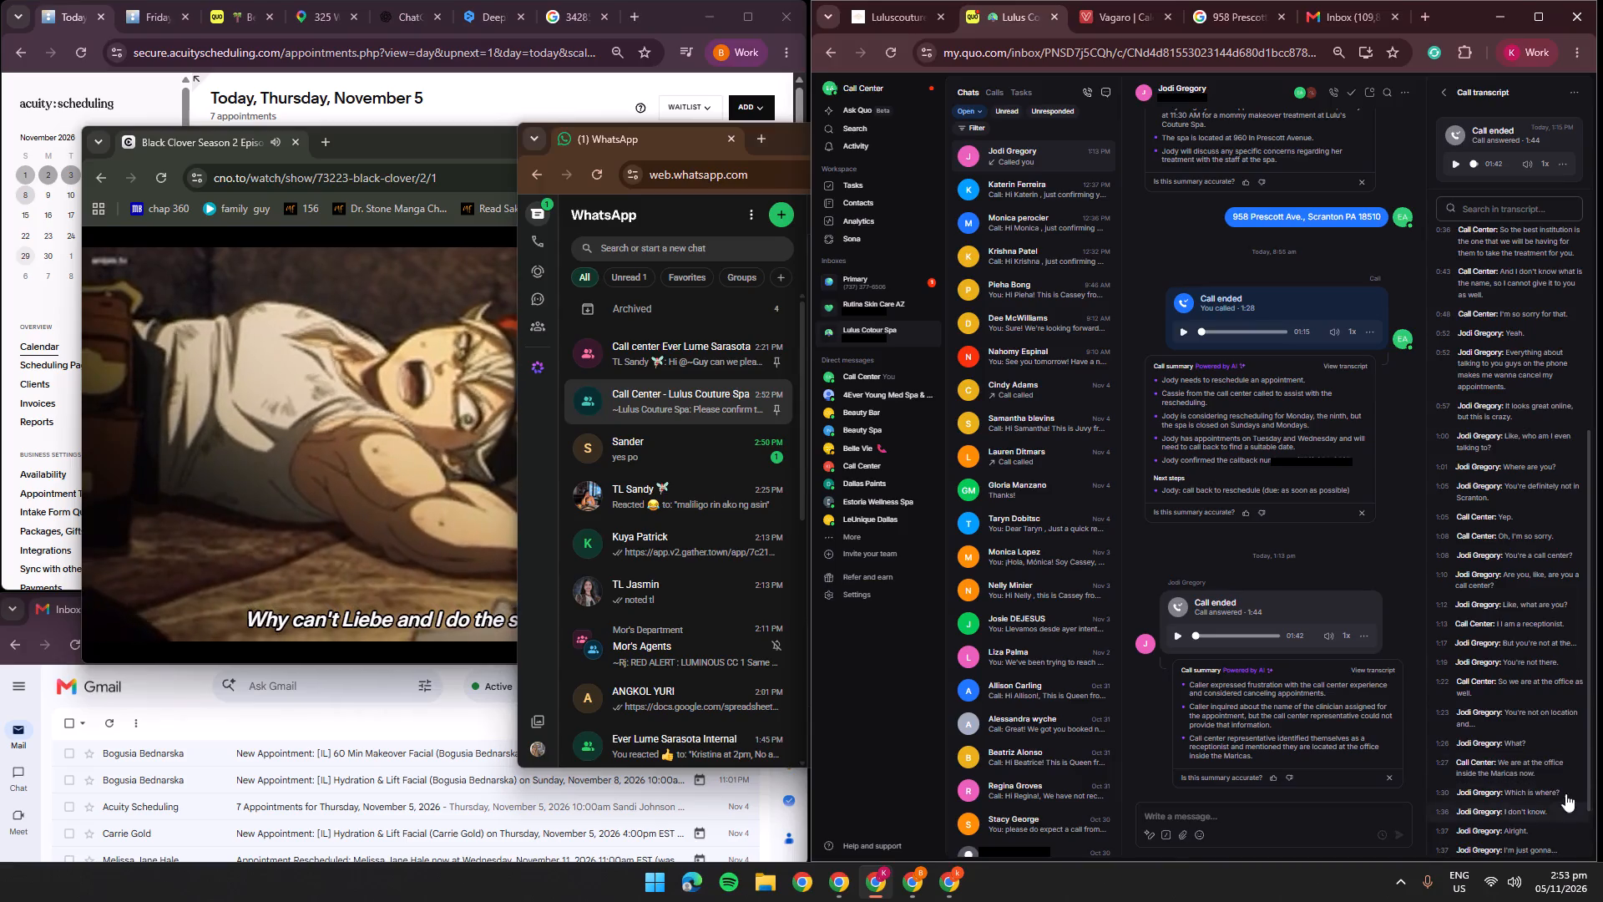
alt+scroll(1563, 768, down, 8)
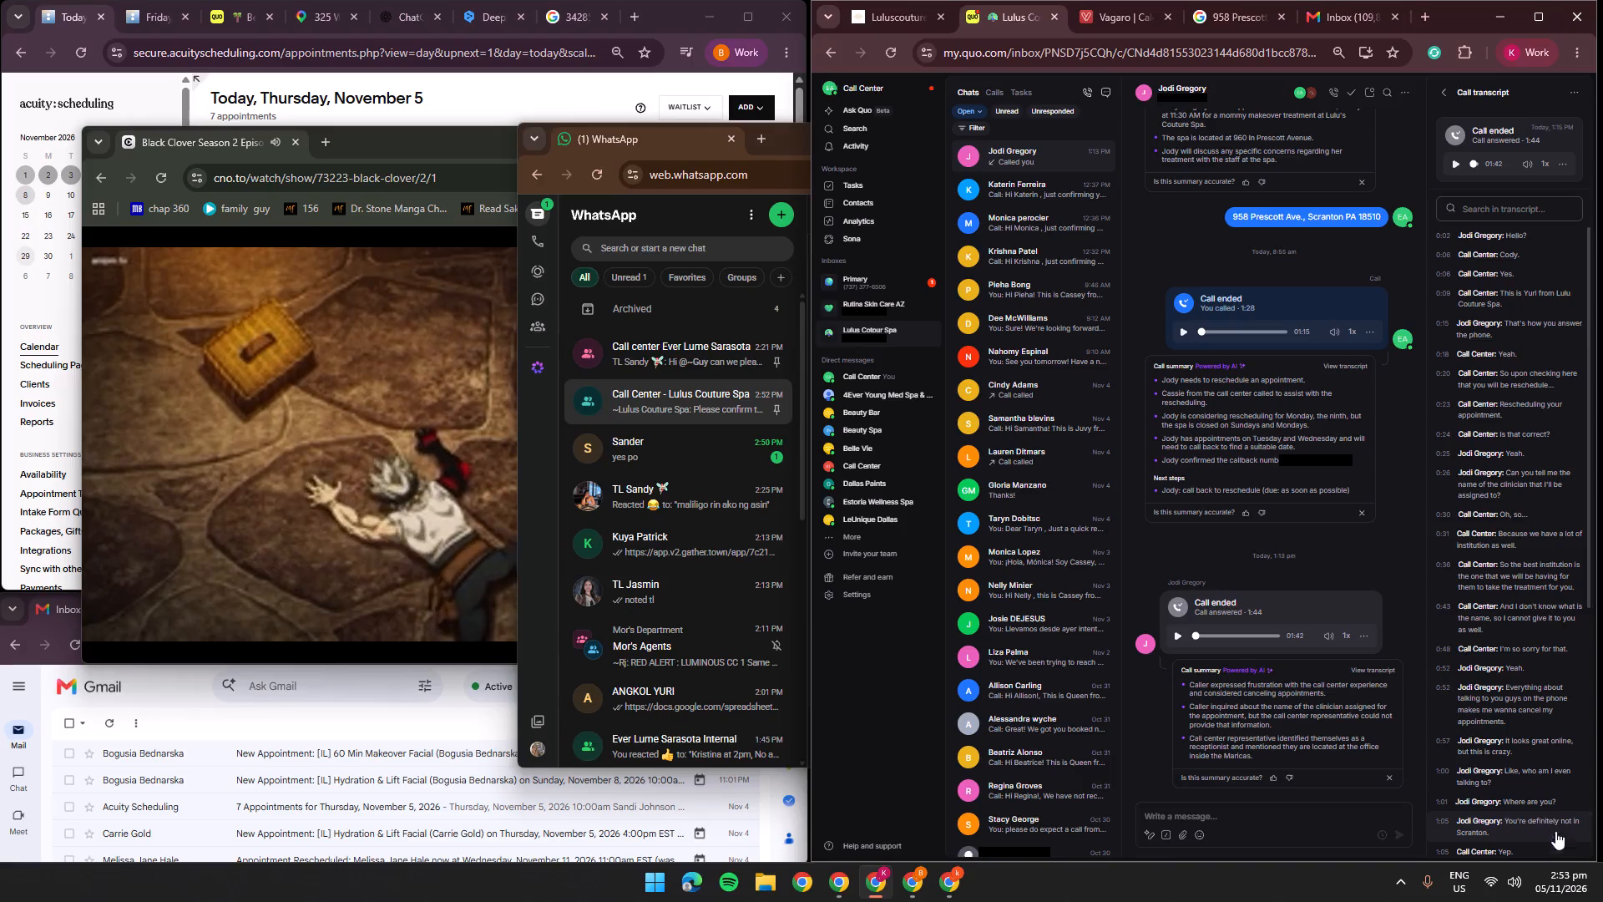
Read through the transcript of the client's answered 1:44 call in Quo's Lulus inbox.
alt+scroll(1568, 807, down, 10)
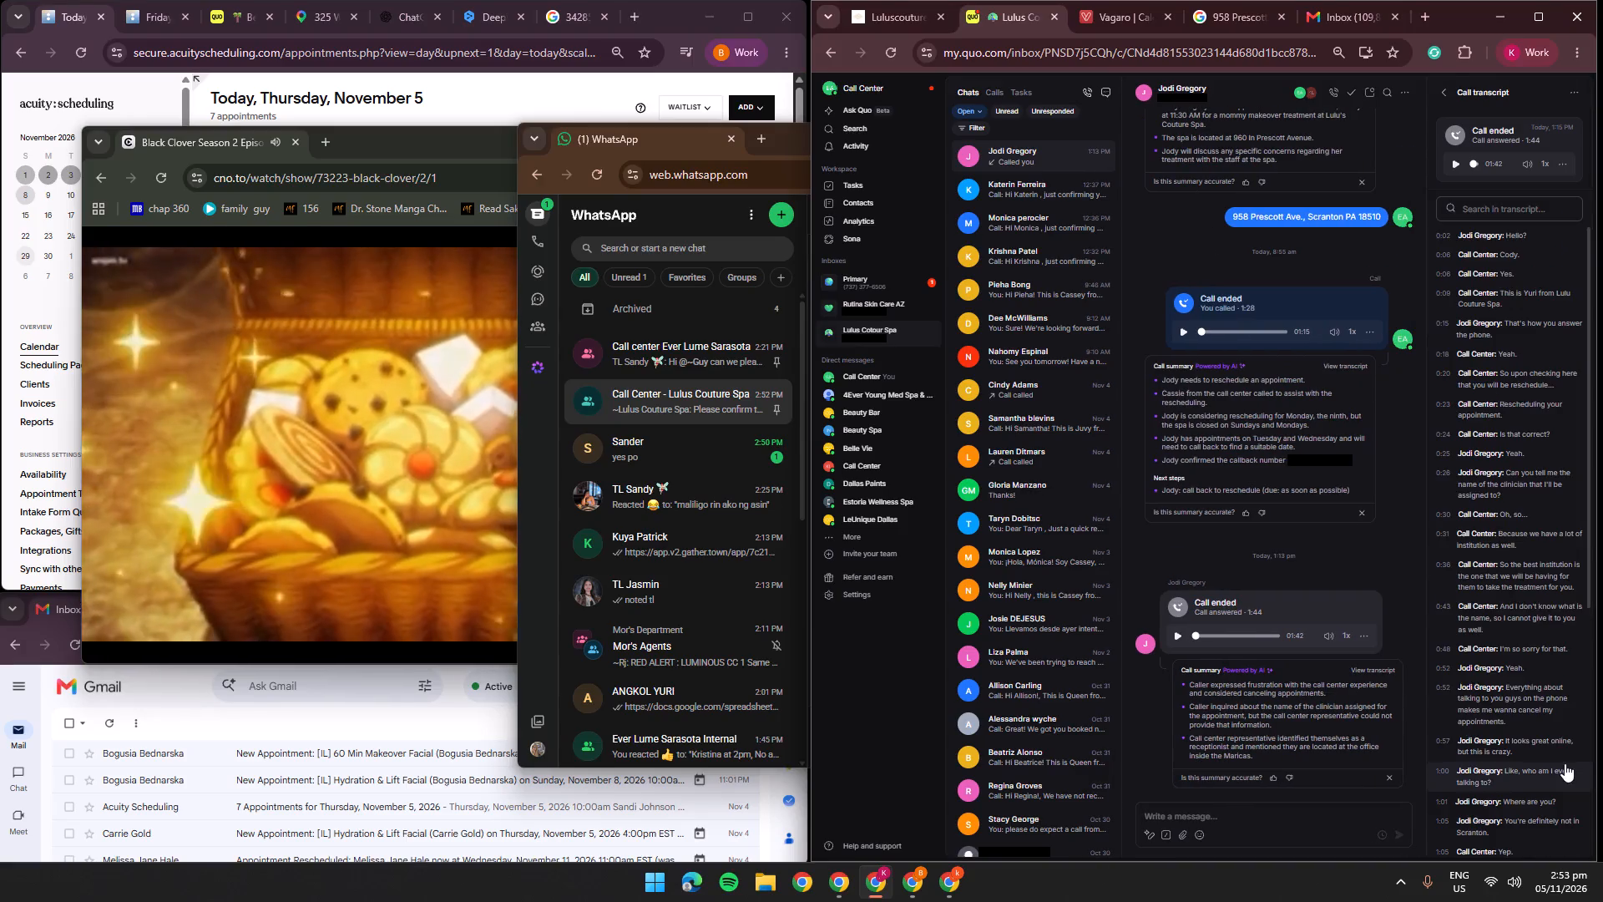
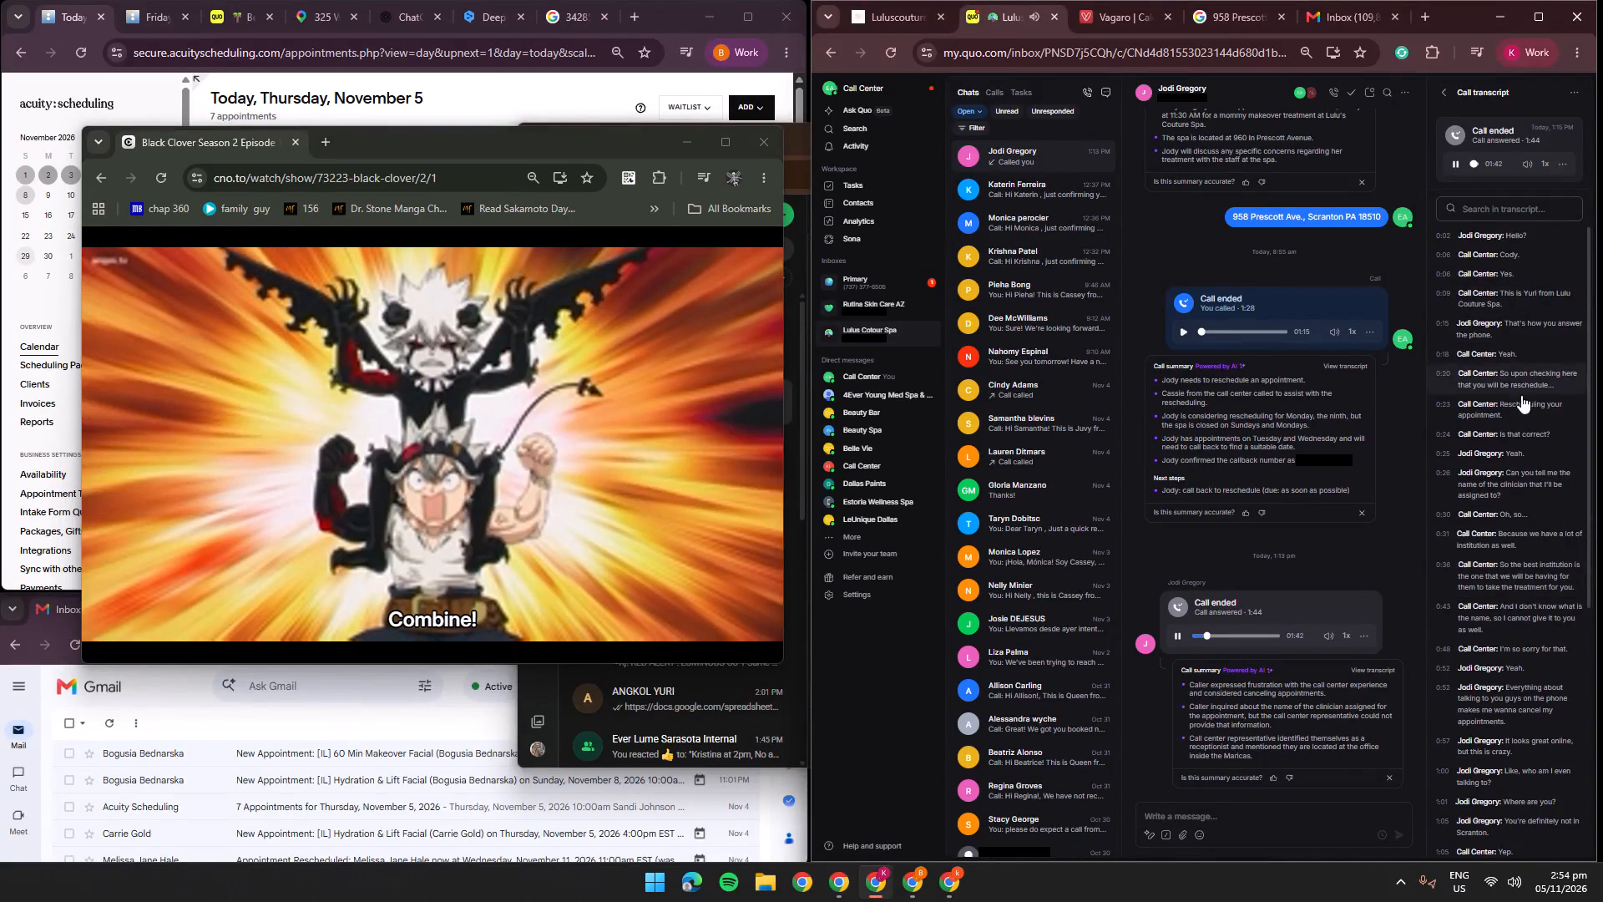
Recheck the transcript of the client's answered 1:44 call, returning to the beginning of the conversation.
alt+scroll(1521, 398, down, 1)
alt+scroll(1516, 497, up, 2)
alt+scroll(1508, 594, up, 1)
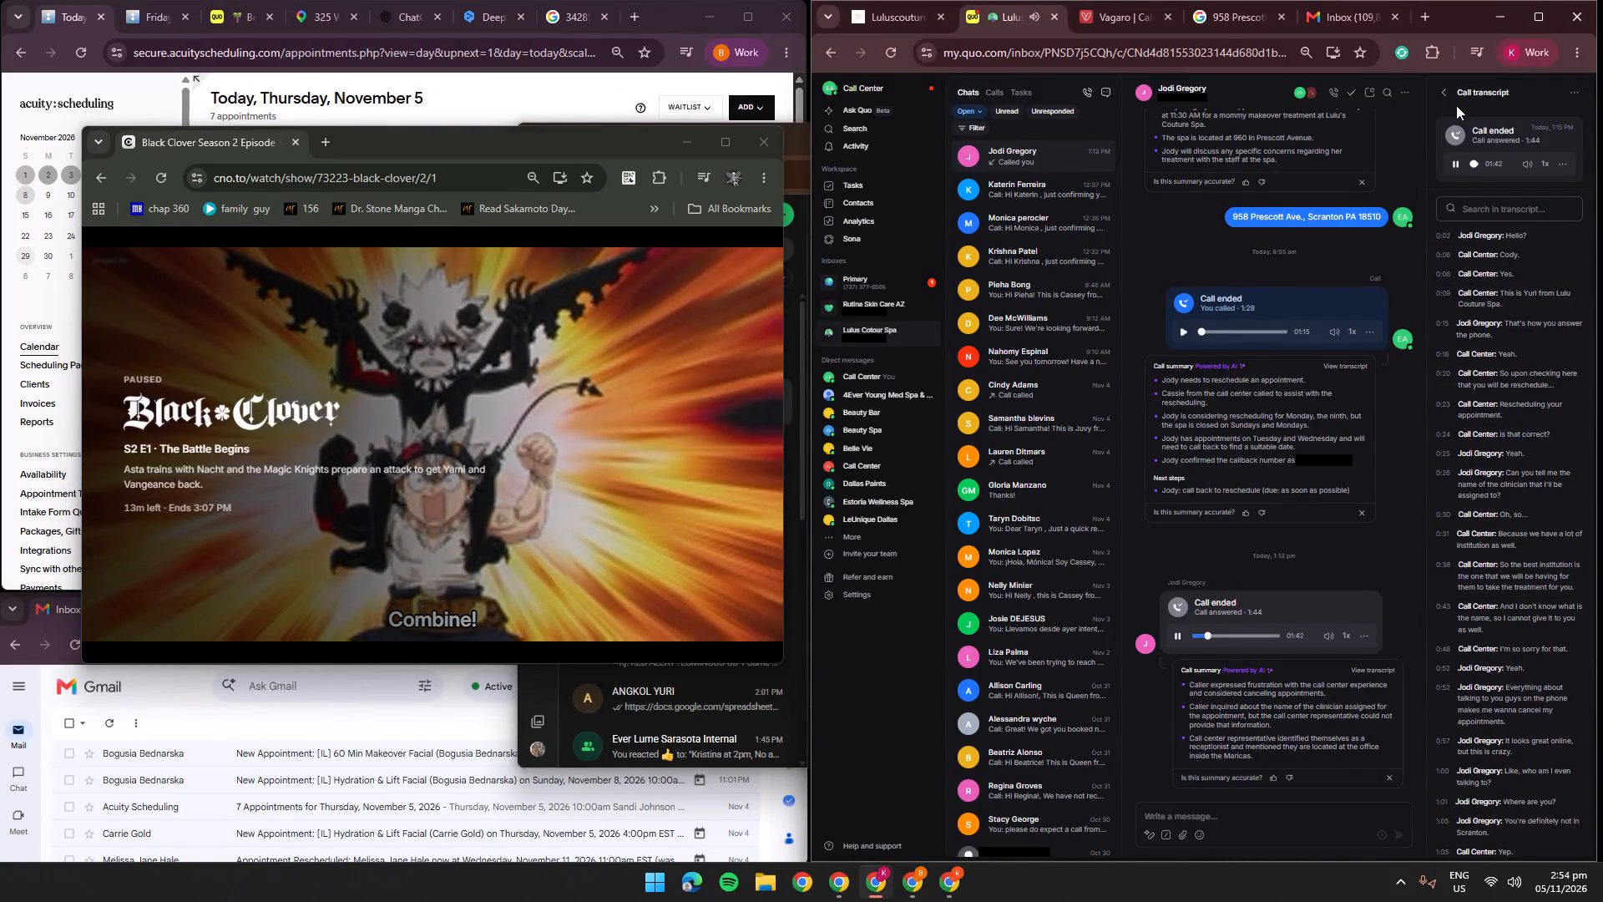